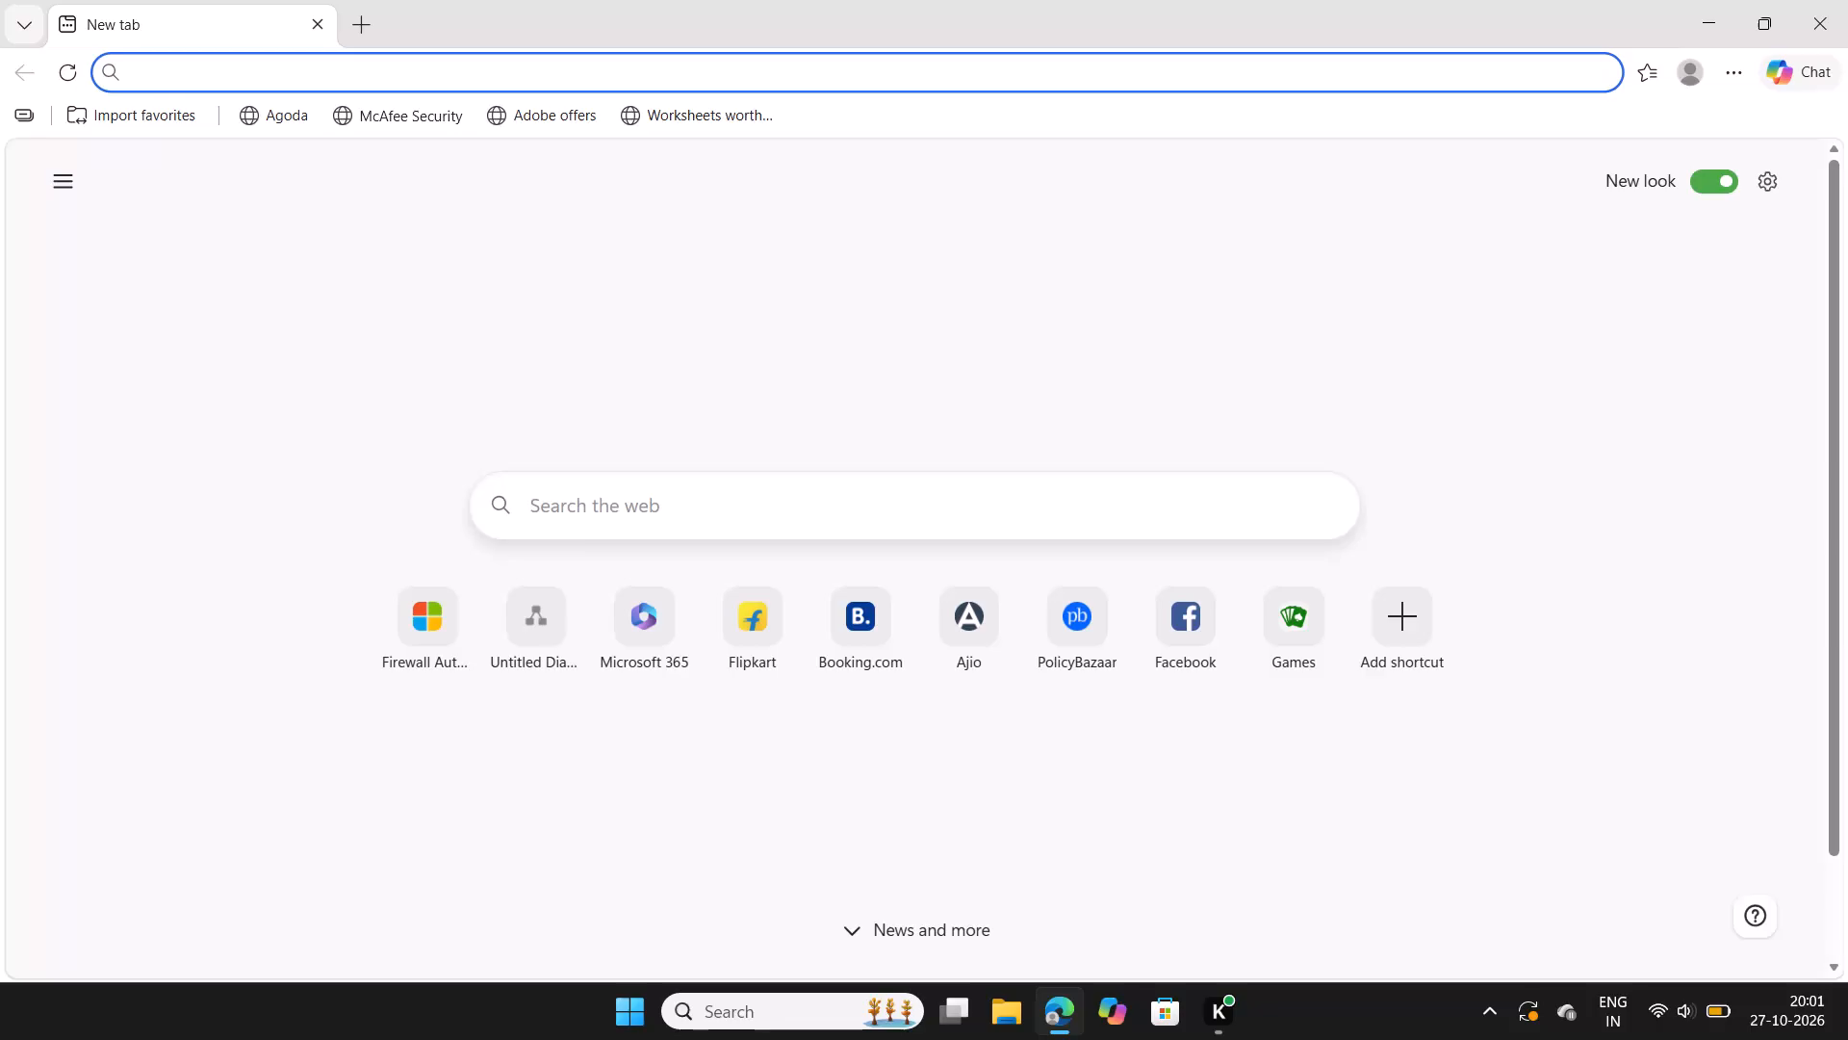
left_click(454, 79)
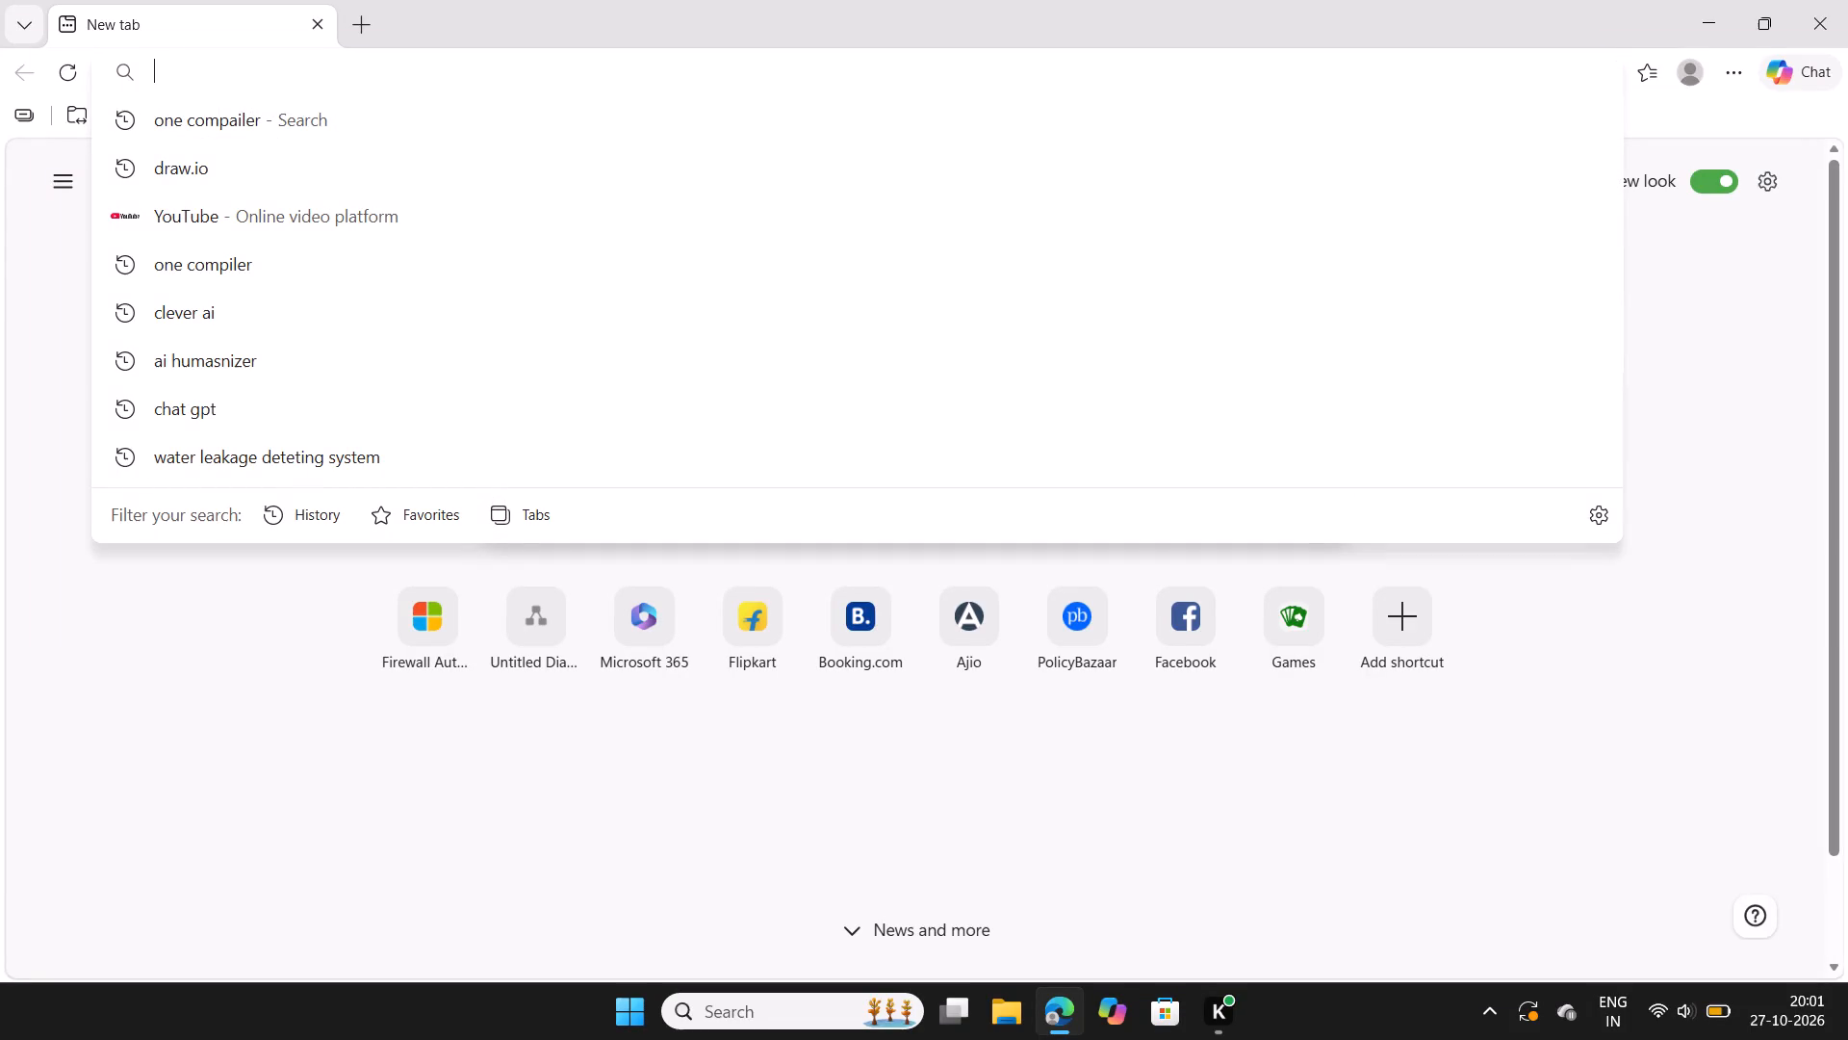
type("ckear")
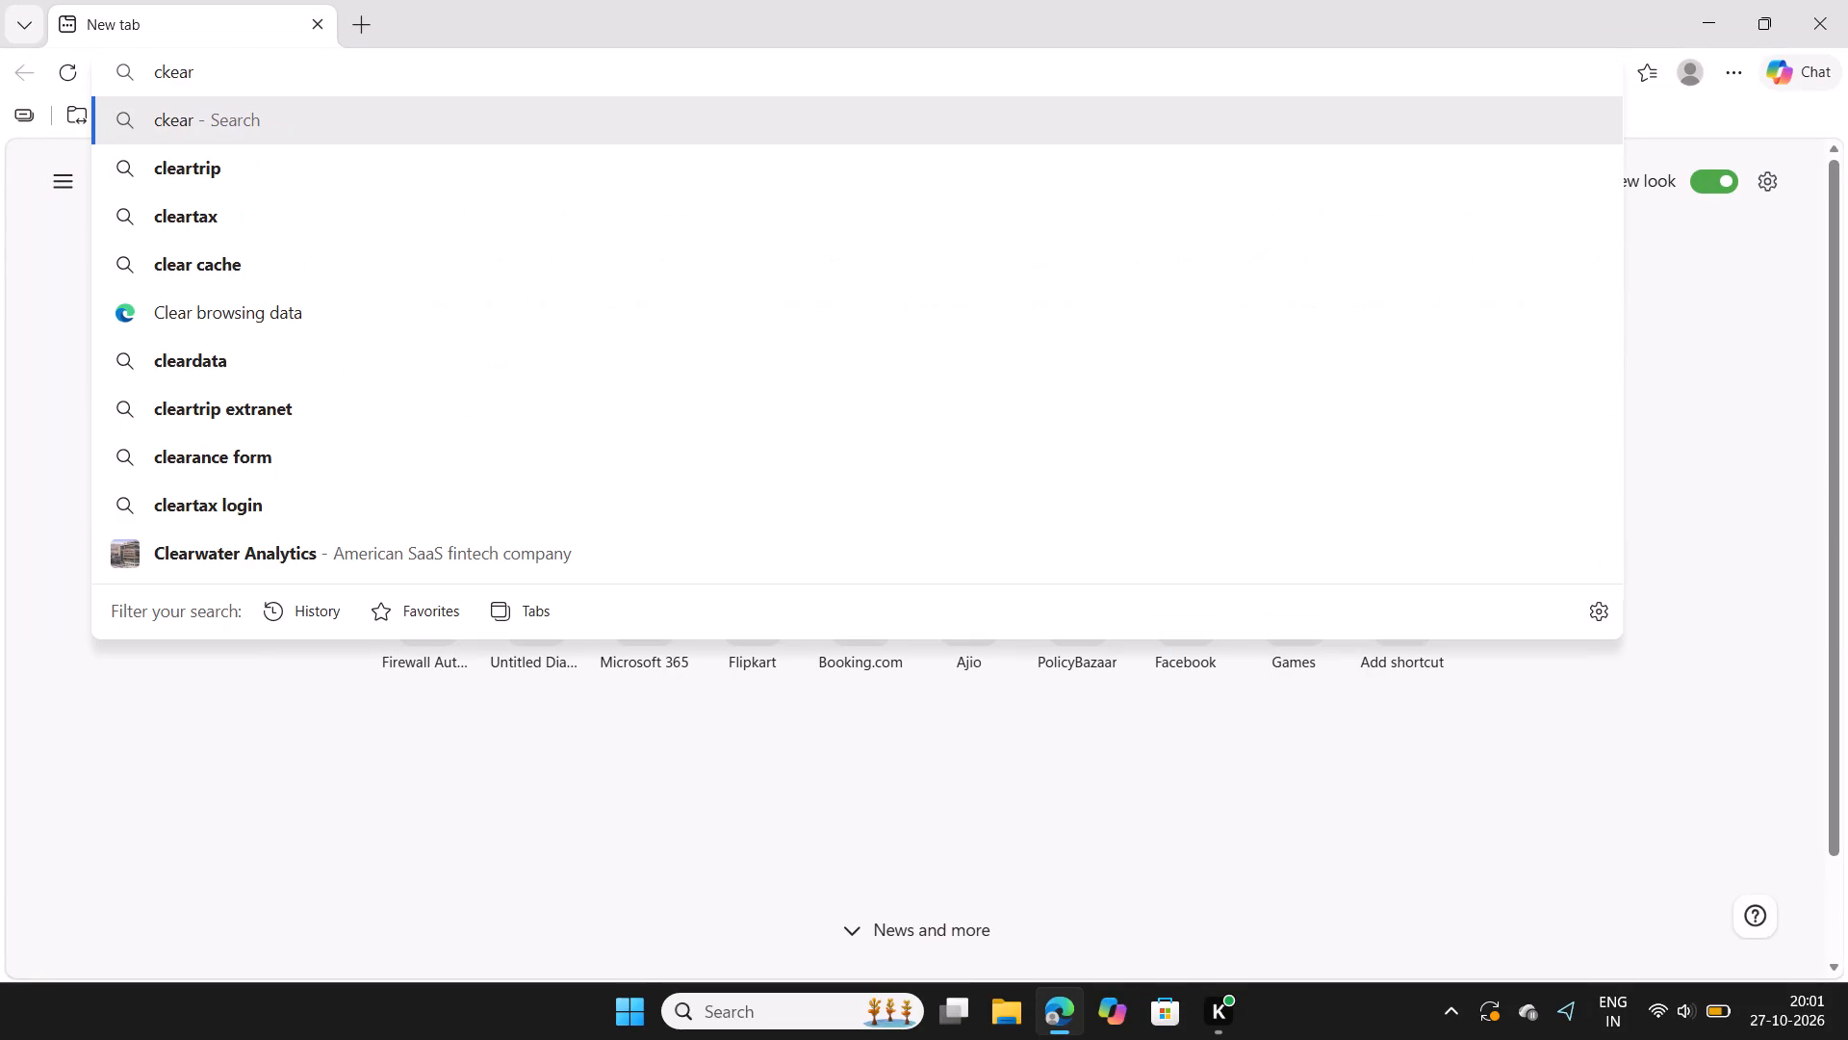
key("BackSpace")
key("BackSpace")
key("BackSpace")
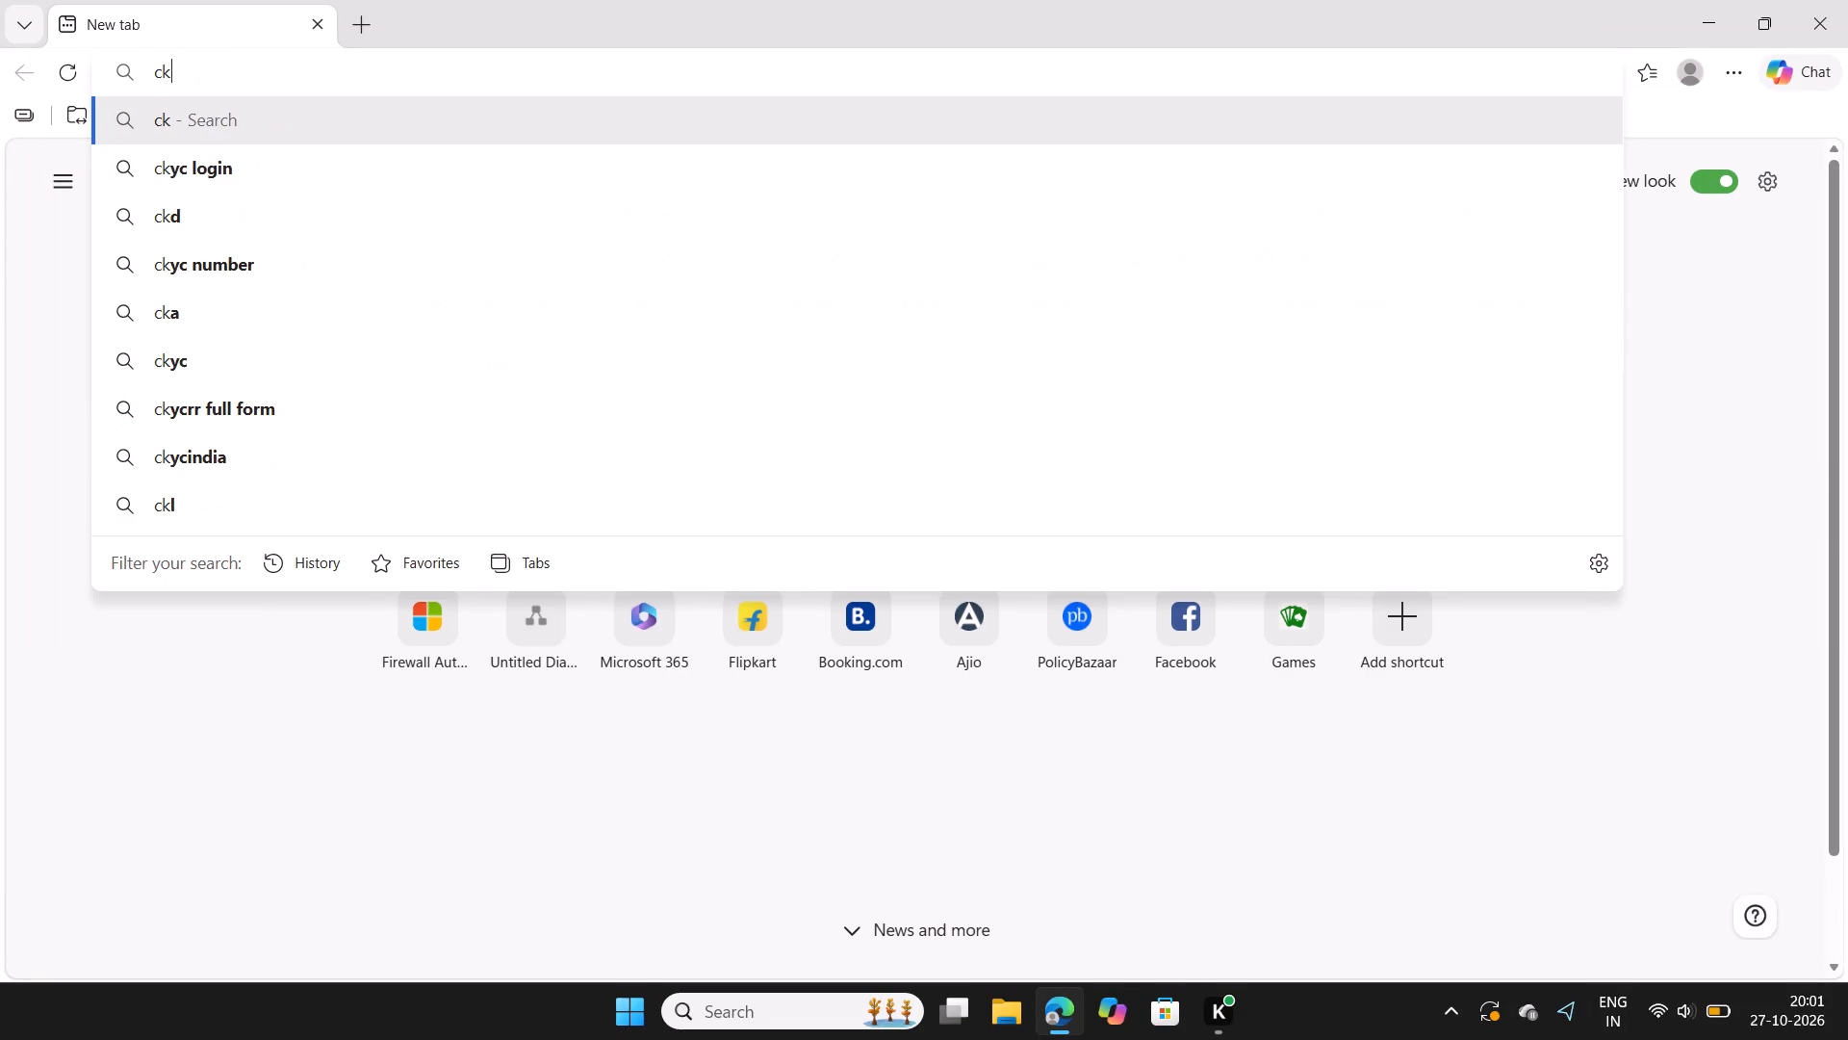
key("BackSpace")
type("le")
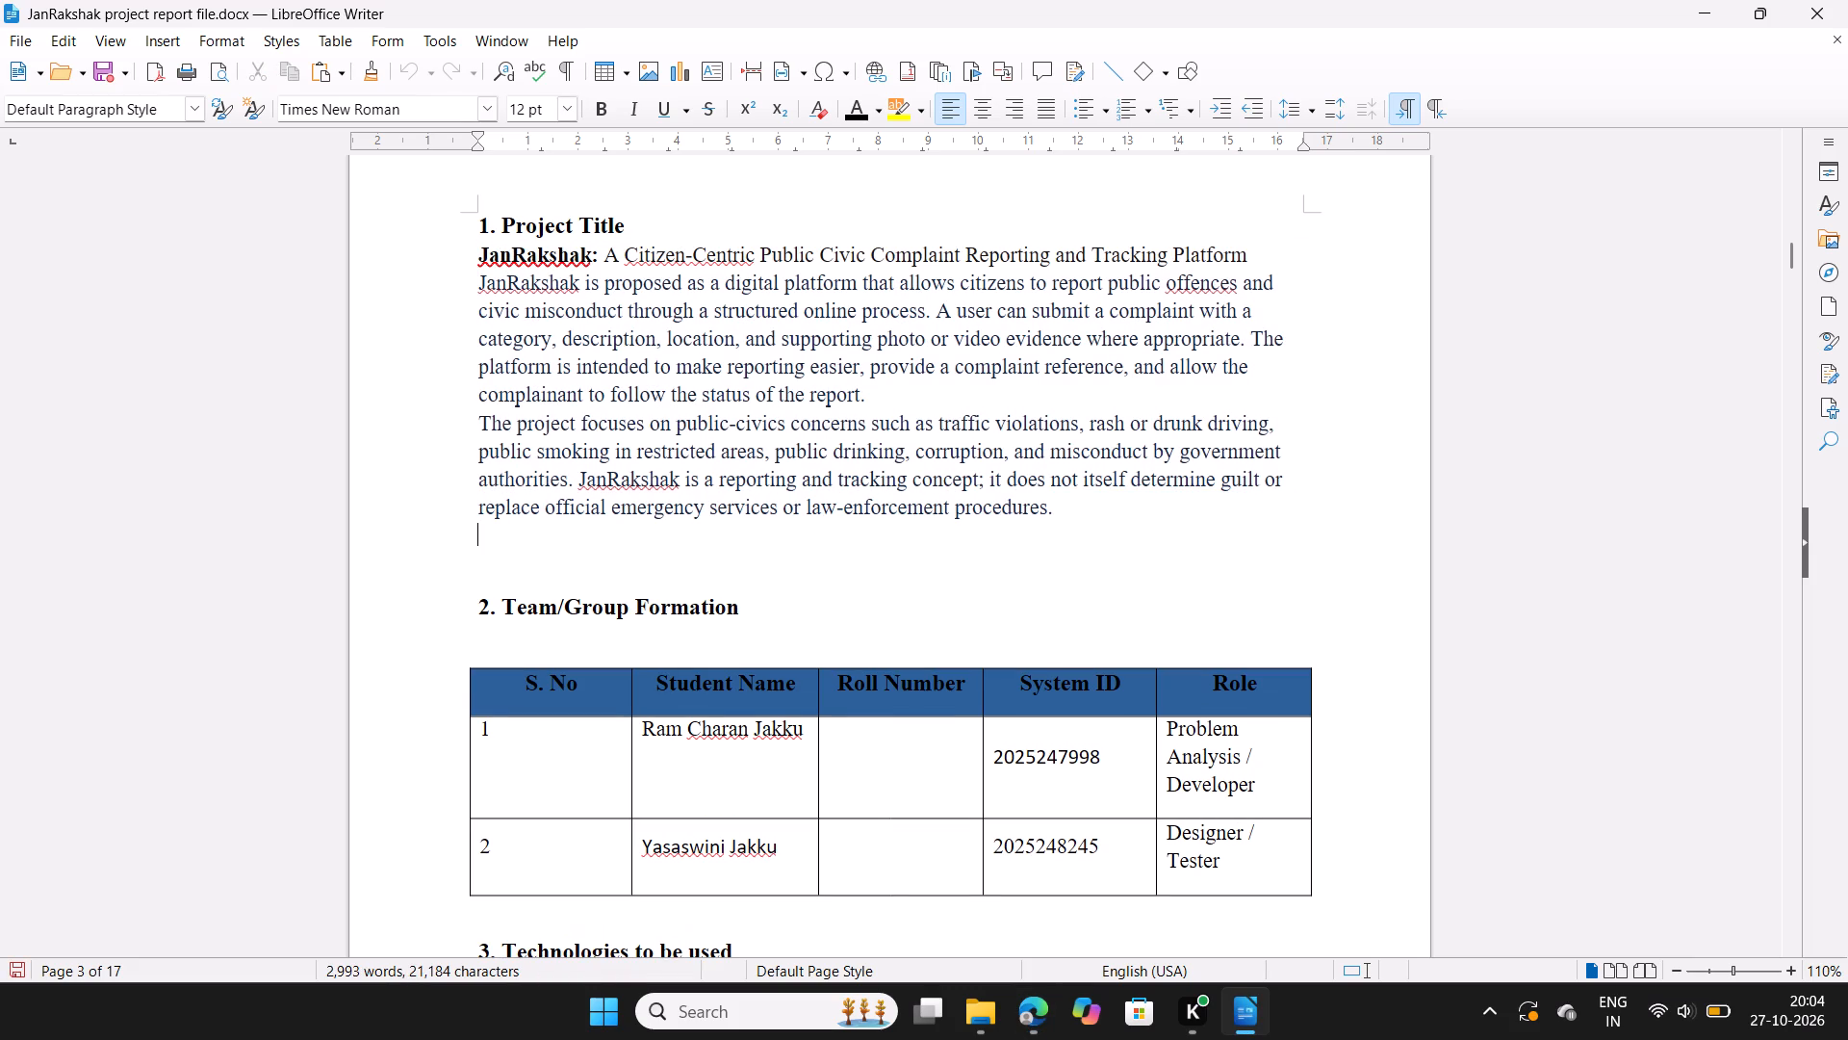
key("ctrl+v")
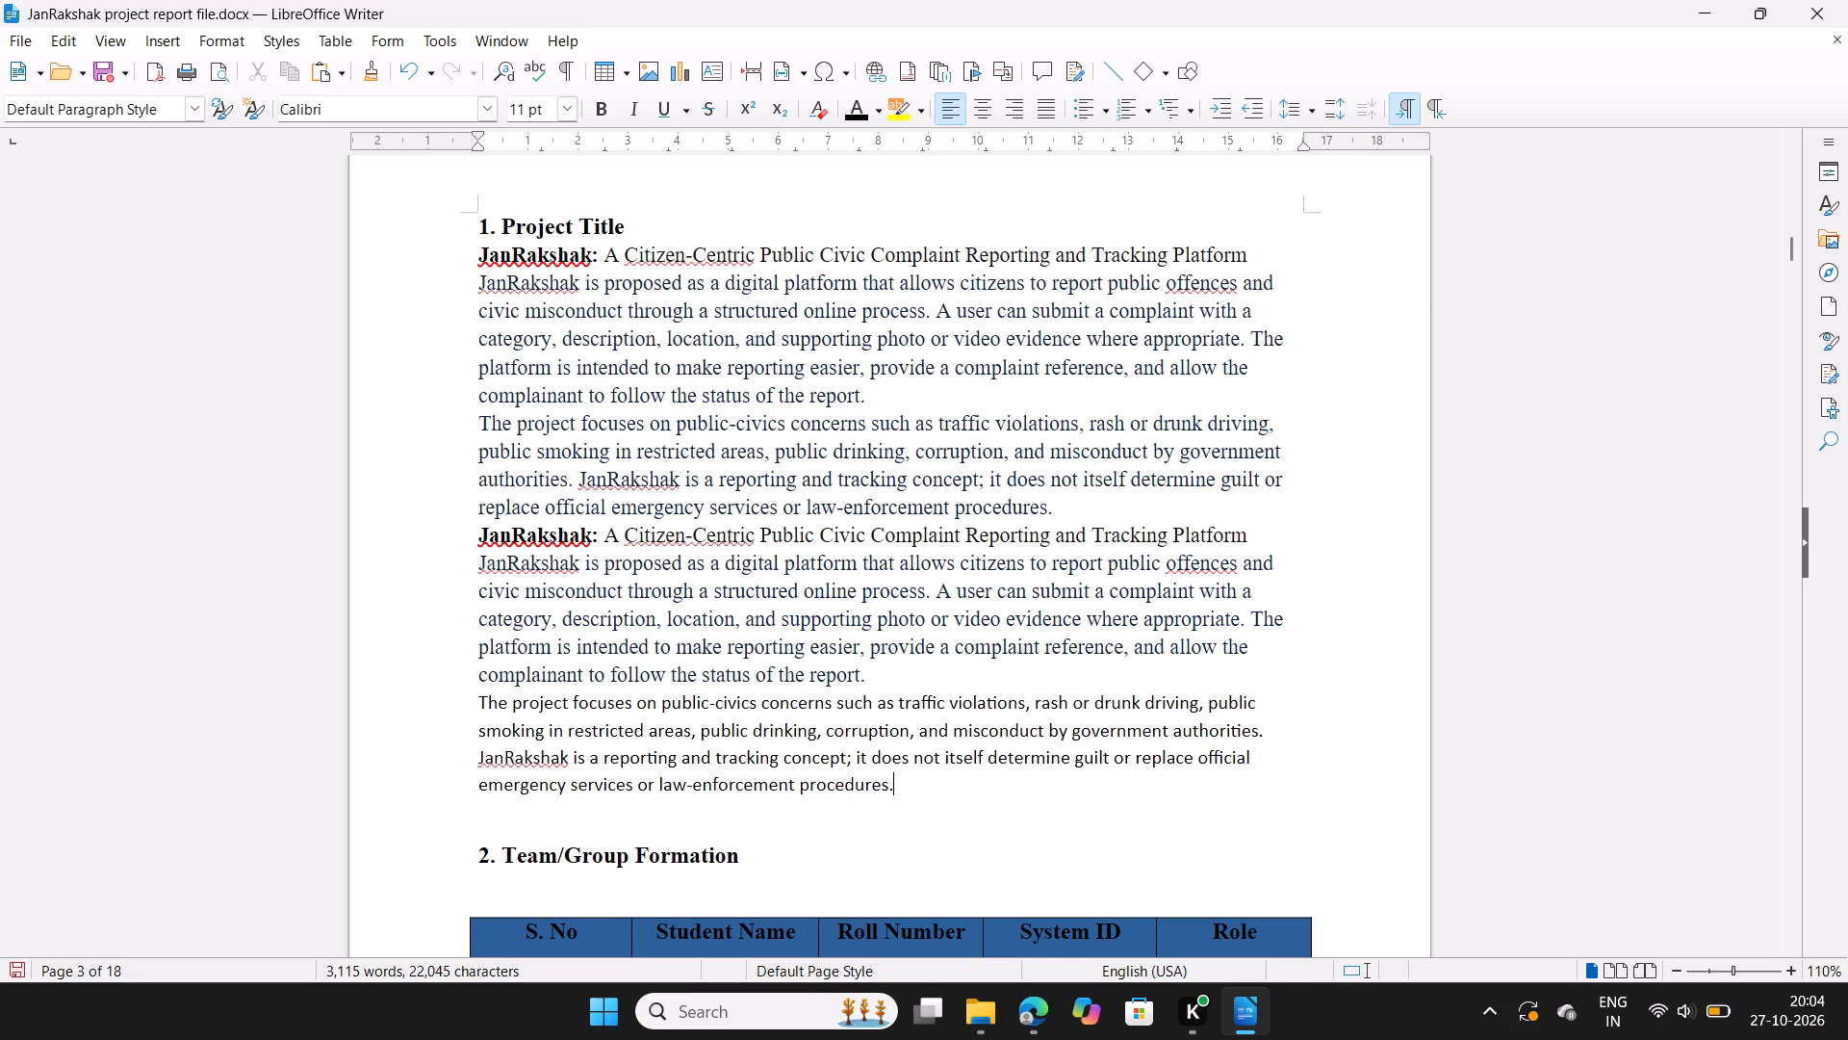
Delete the original Project Title block, from the first bold JanRakshak line through its second paragraph, keeping the pasted copy.
left_click_drag(466, 256, 1001, 489)
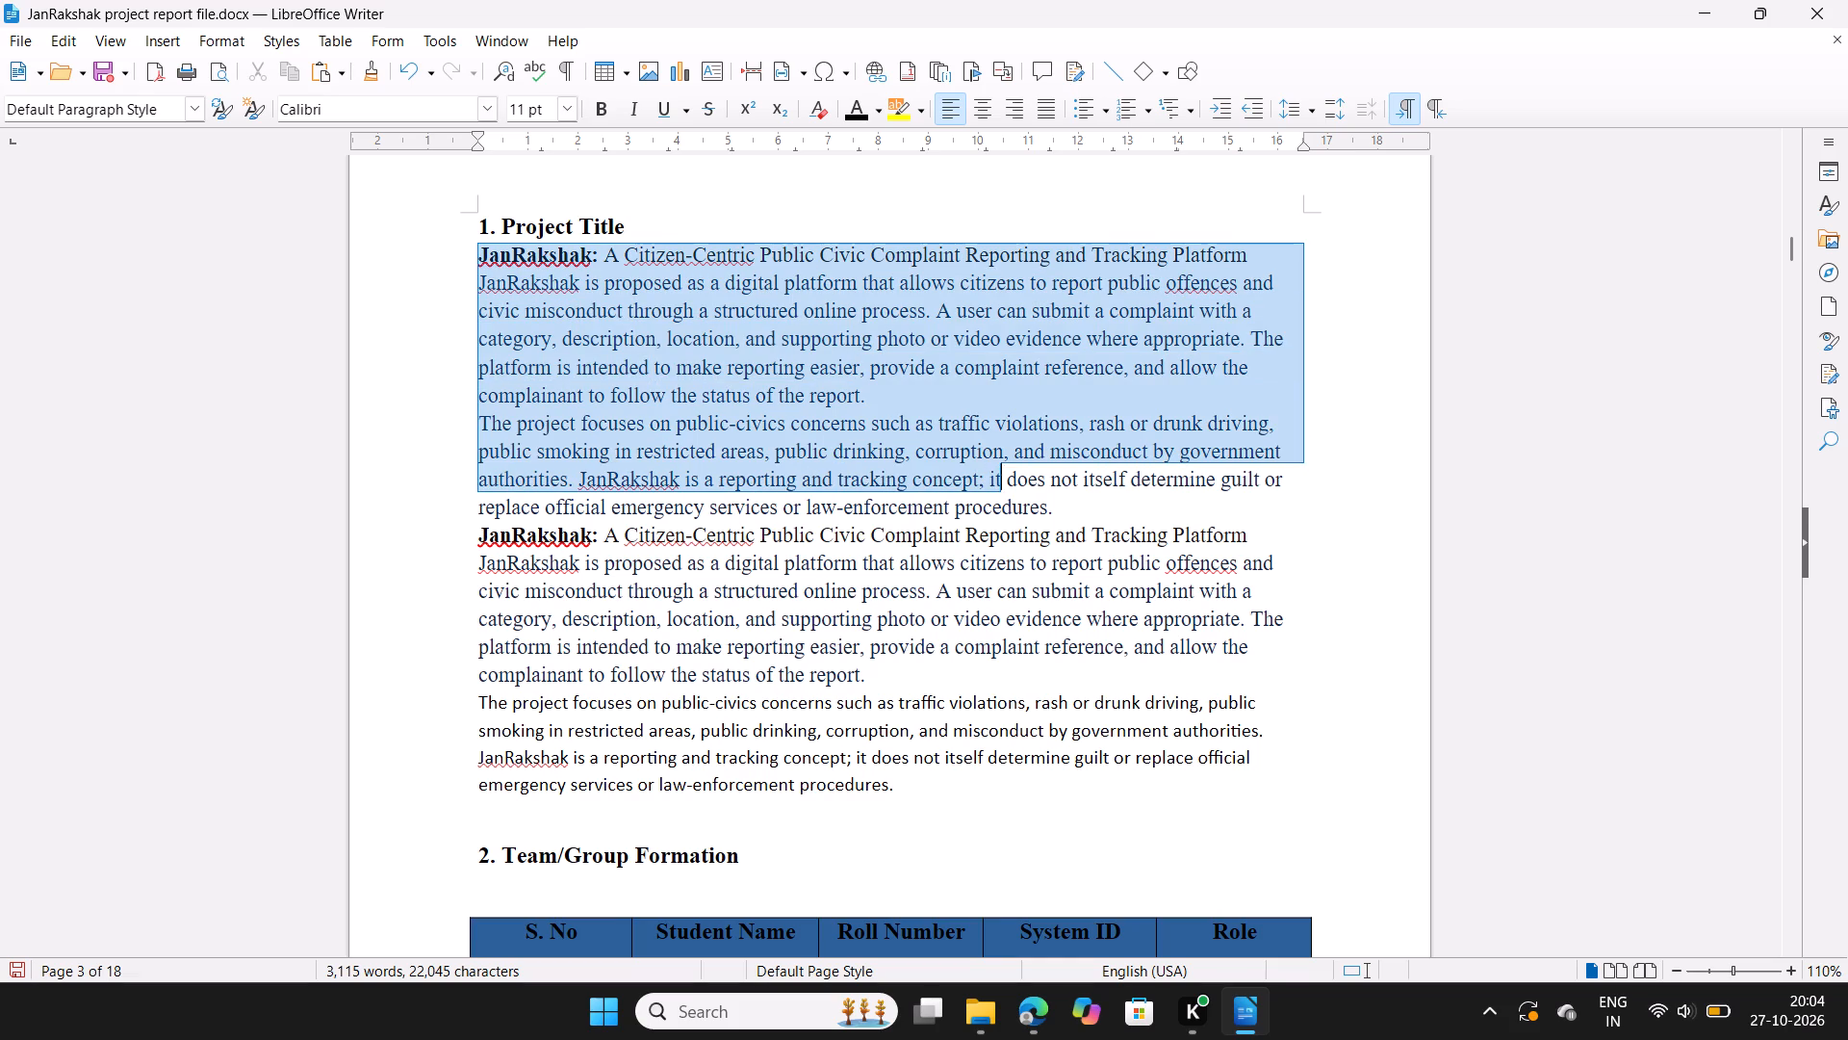
left_click_drag(1001, 489, 1063, 503)
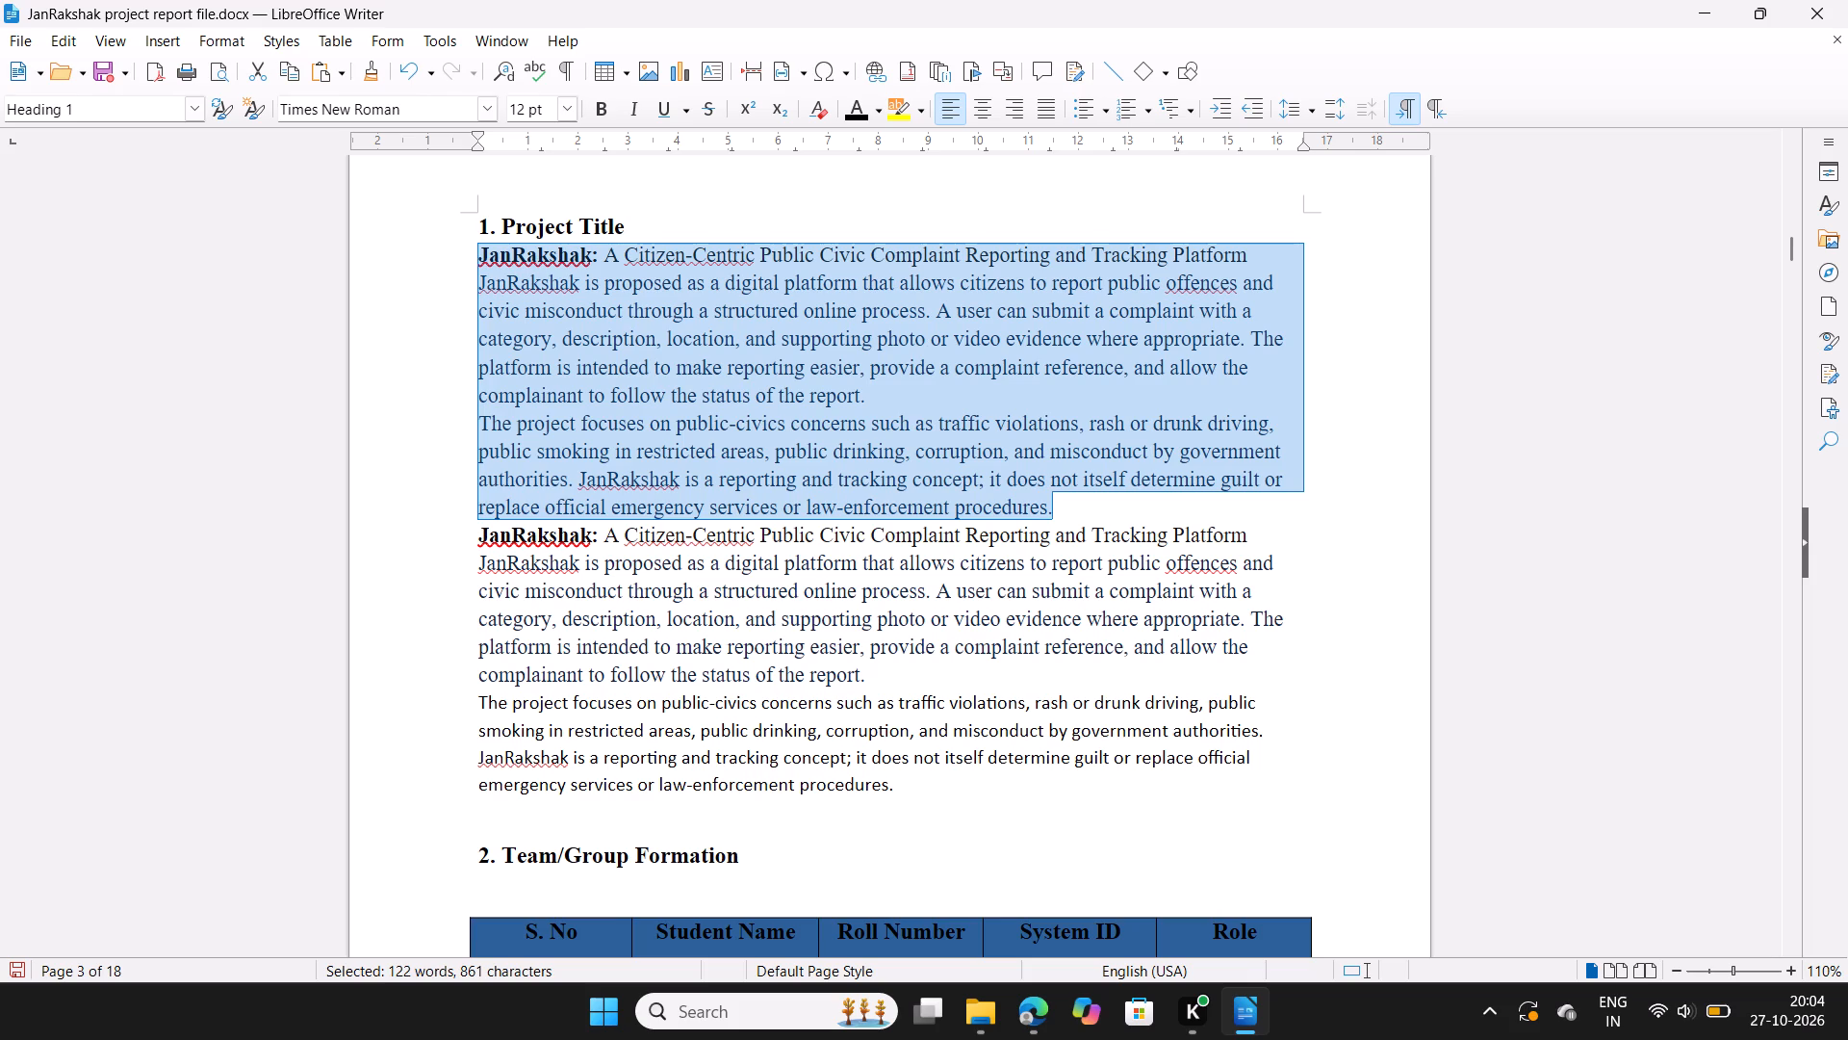
key("BackSpace")
key("BackSpace")
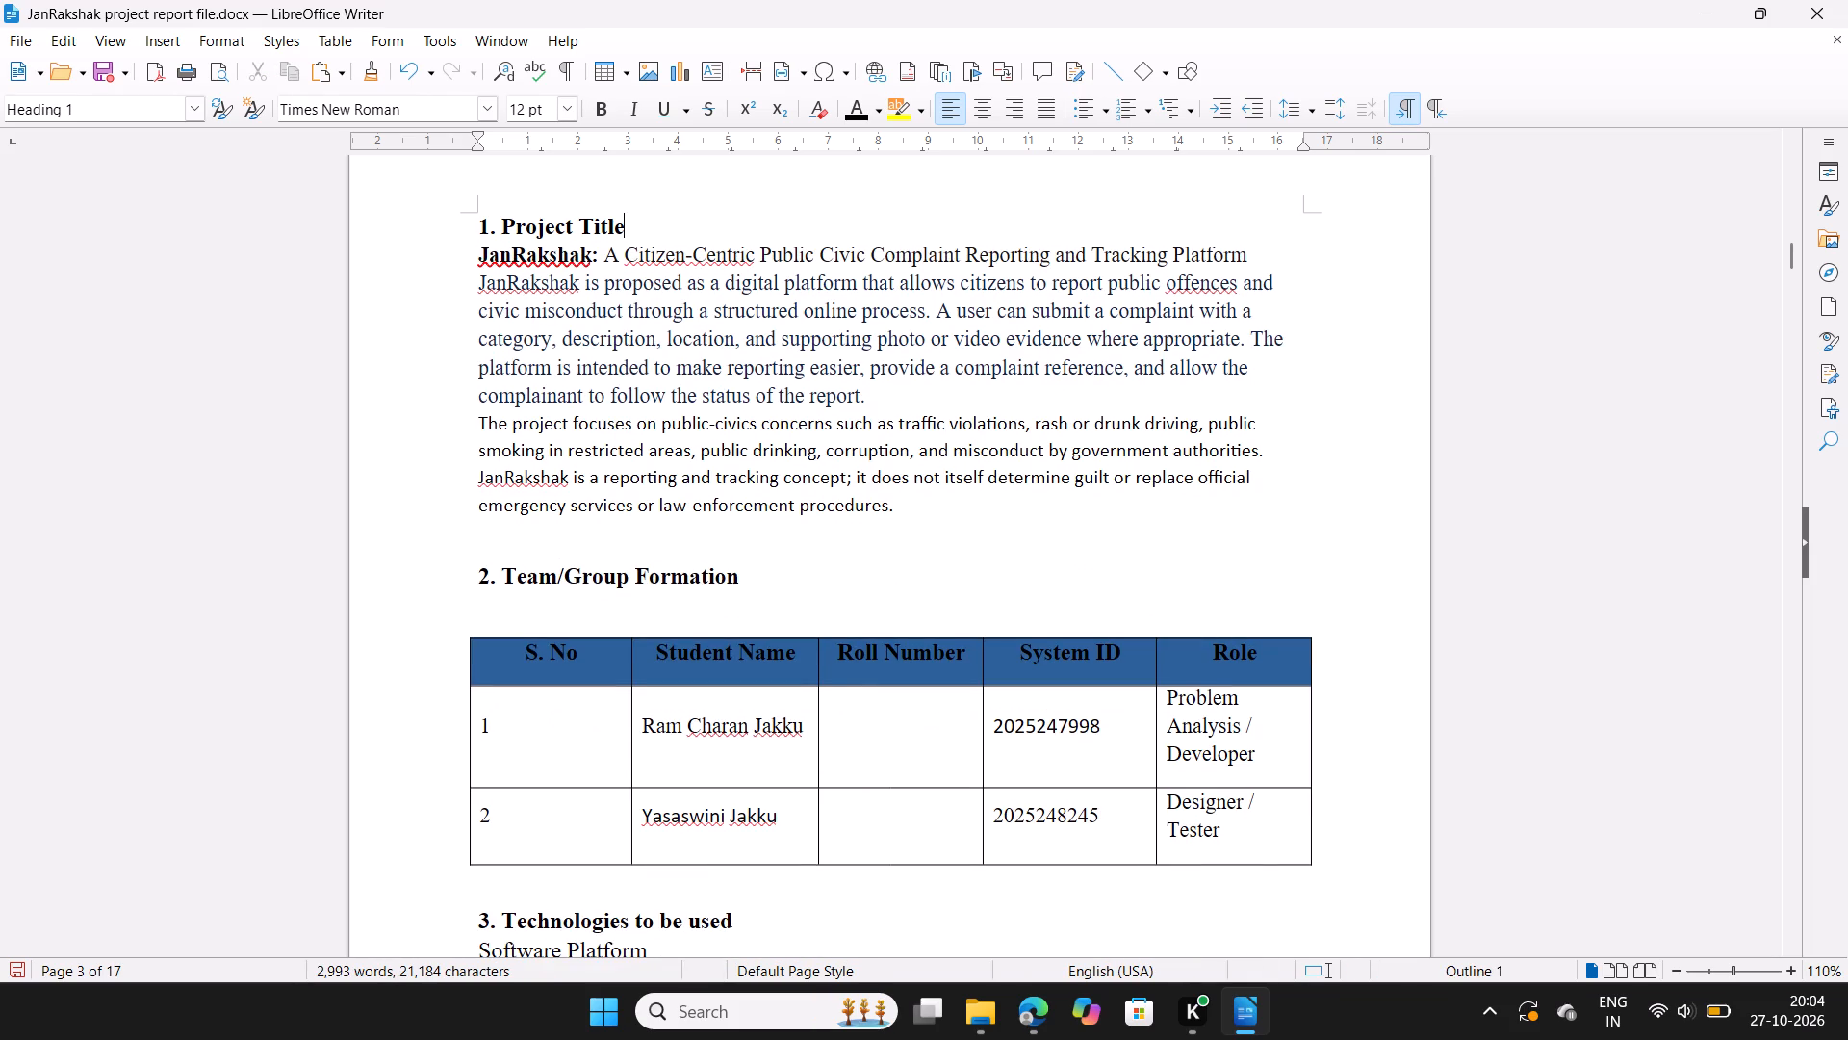
Set the pasted Project Title text, from "A Citizen-Centric" to the end of the last paragraph, to 12 pt.
left_click_drag(602, 252, 905, 495)
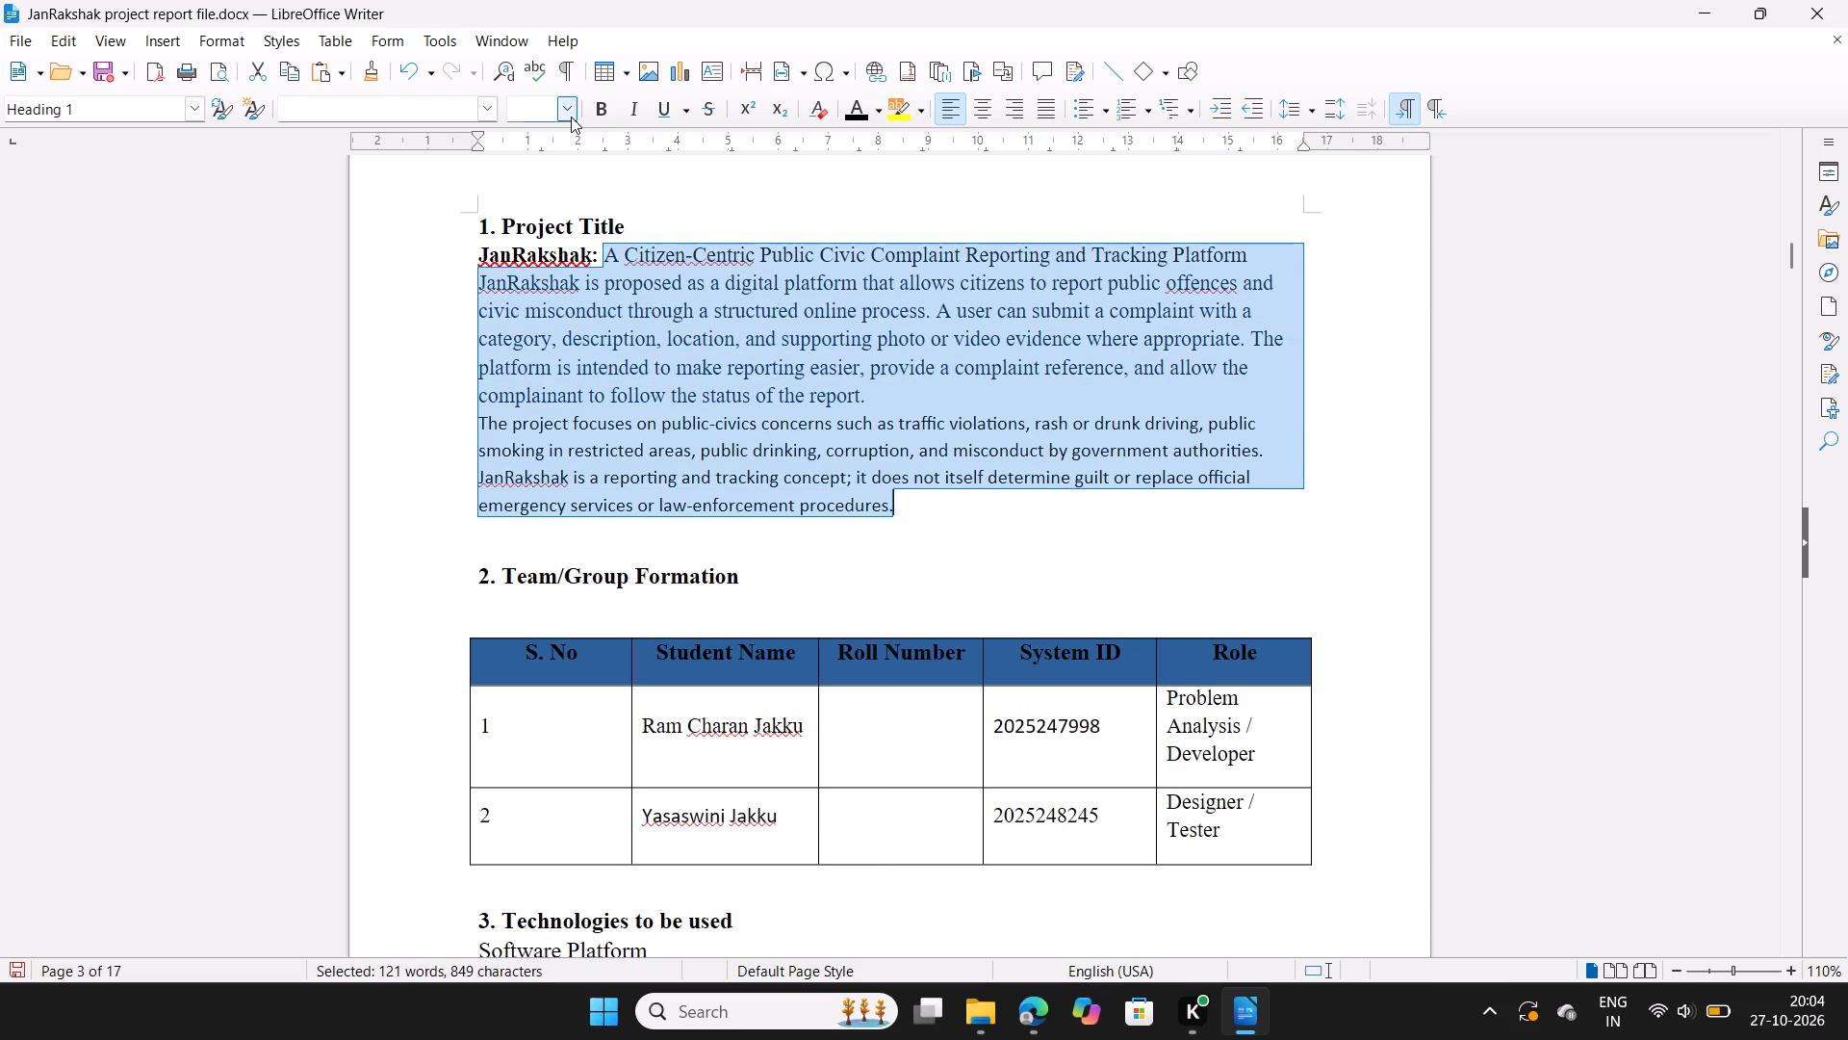
left_click(571, 117)
left_click(538, 271)
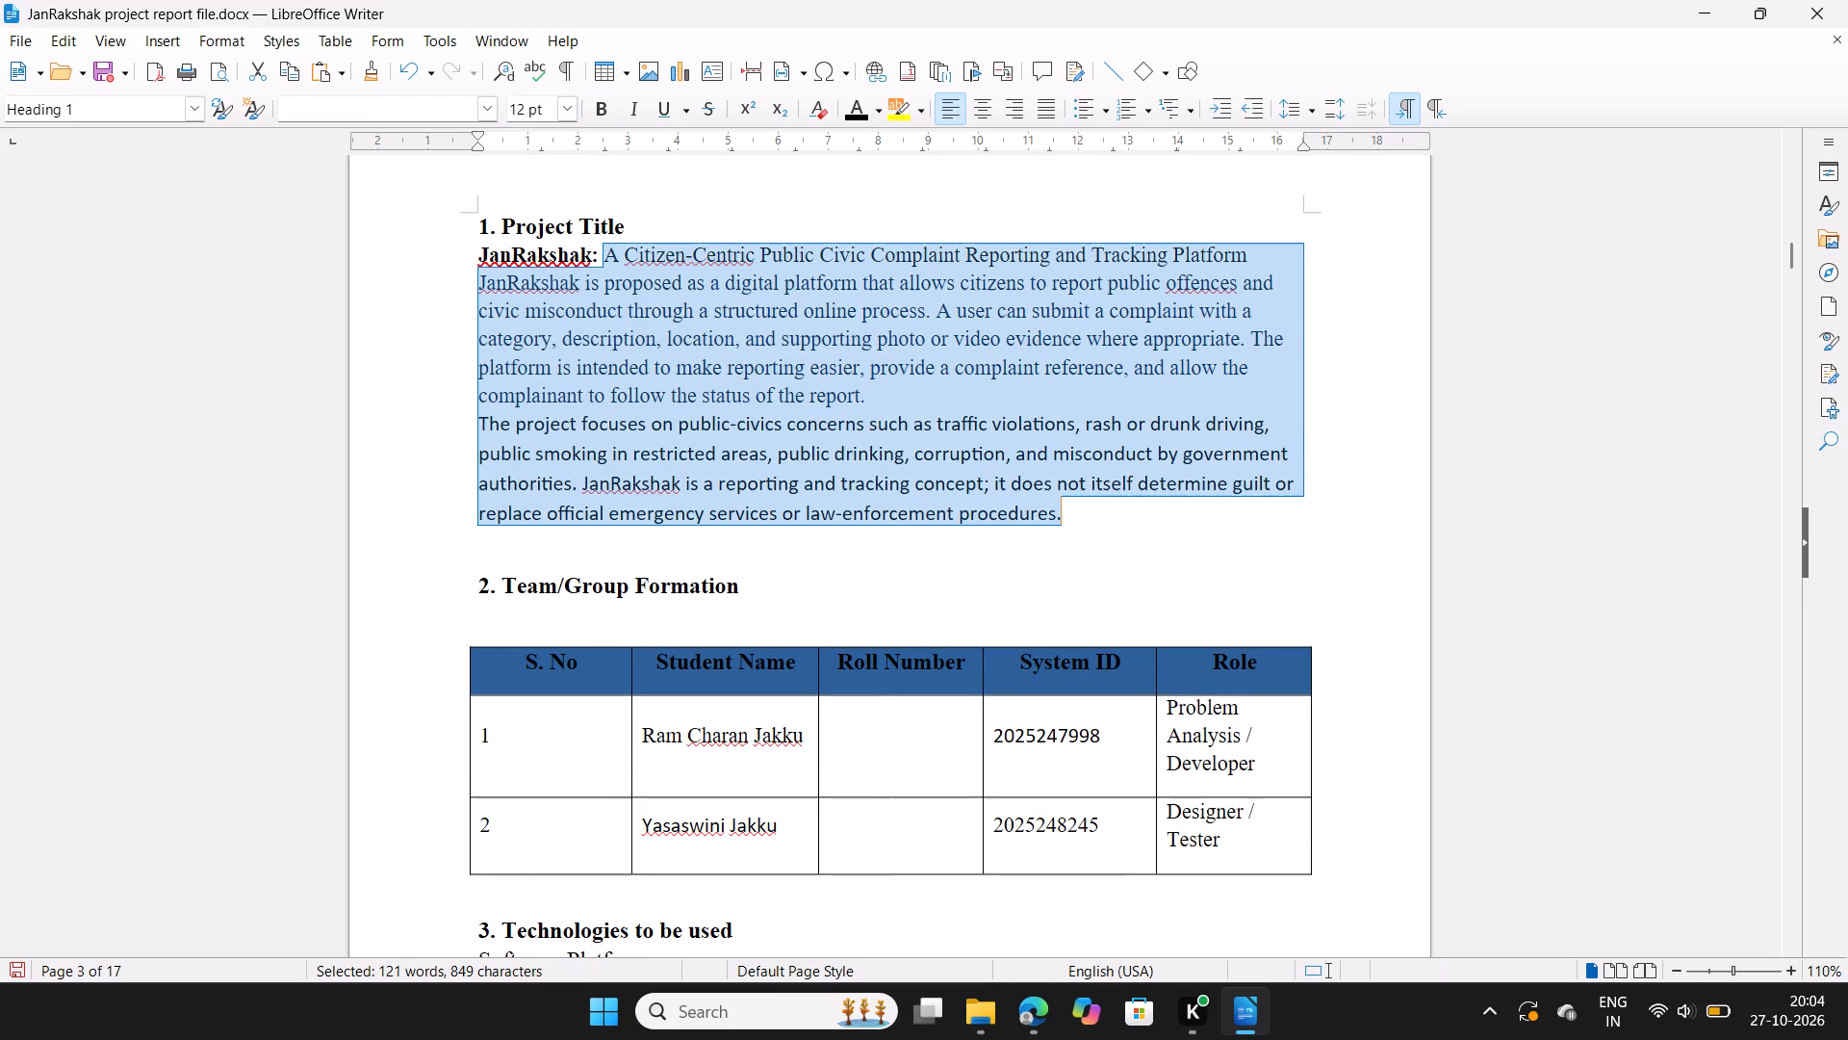
left_click(712, 218)
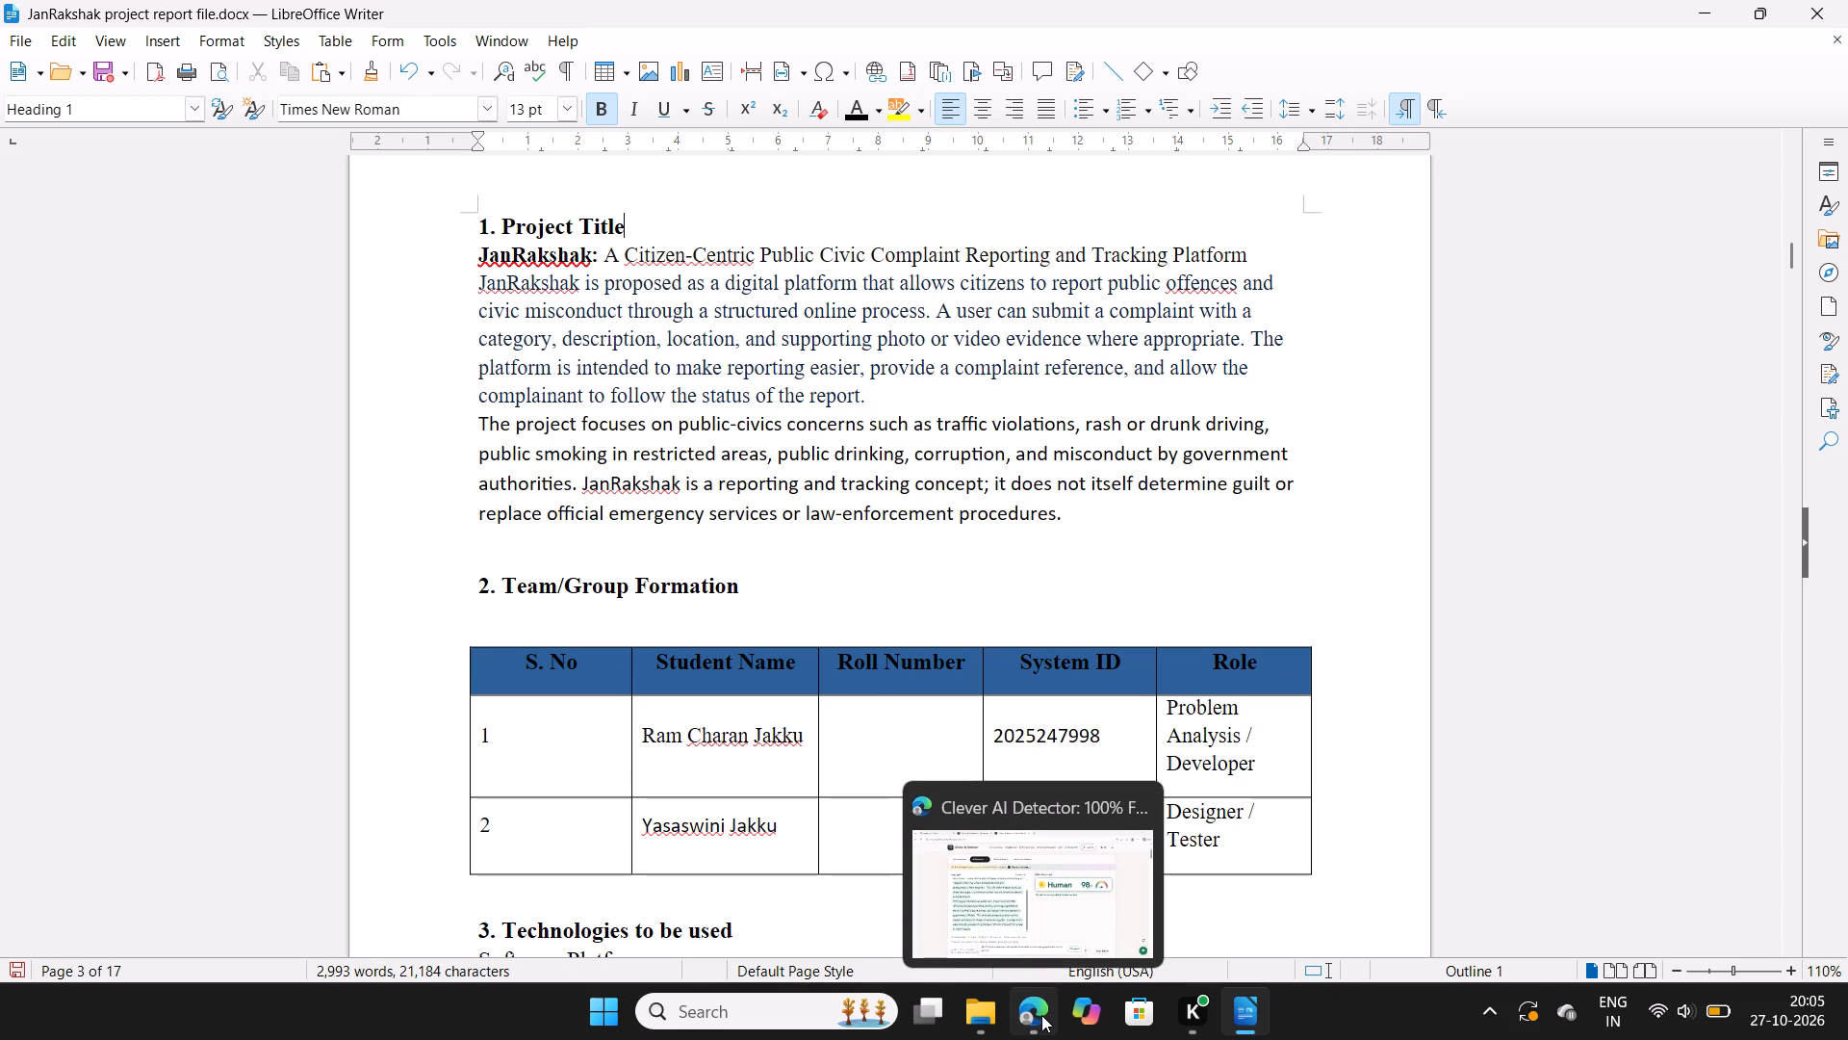
Copy the text under "3. Technologies to be used", from Software Platform through the Authentication and access control bullet.
scroll(869, 580, "down", 3)
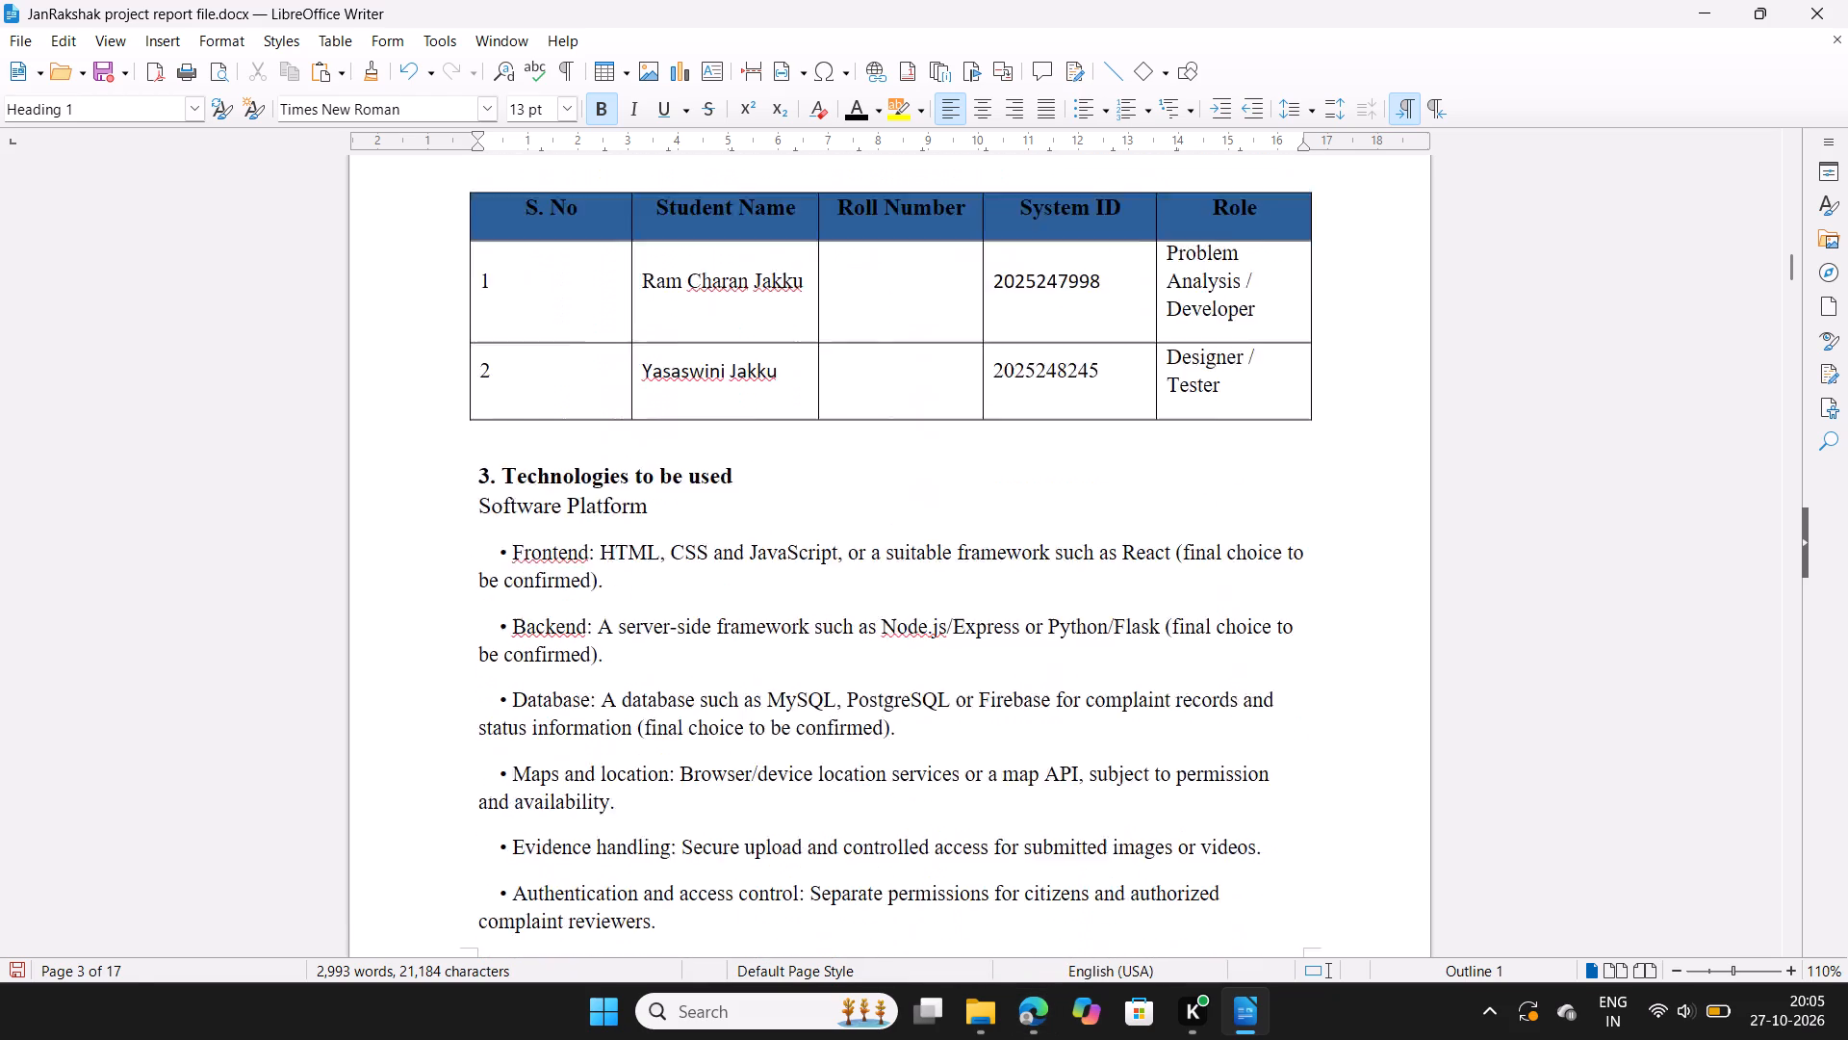
scroll(869, 580, "down", 1)
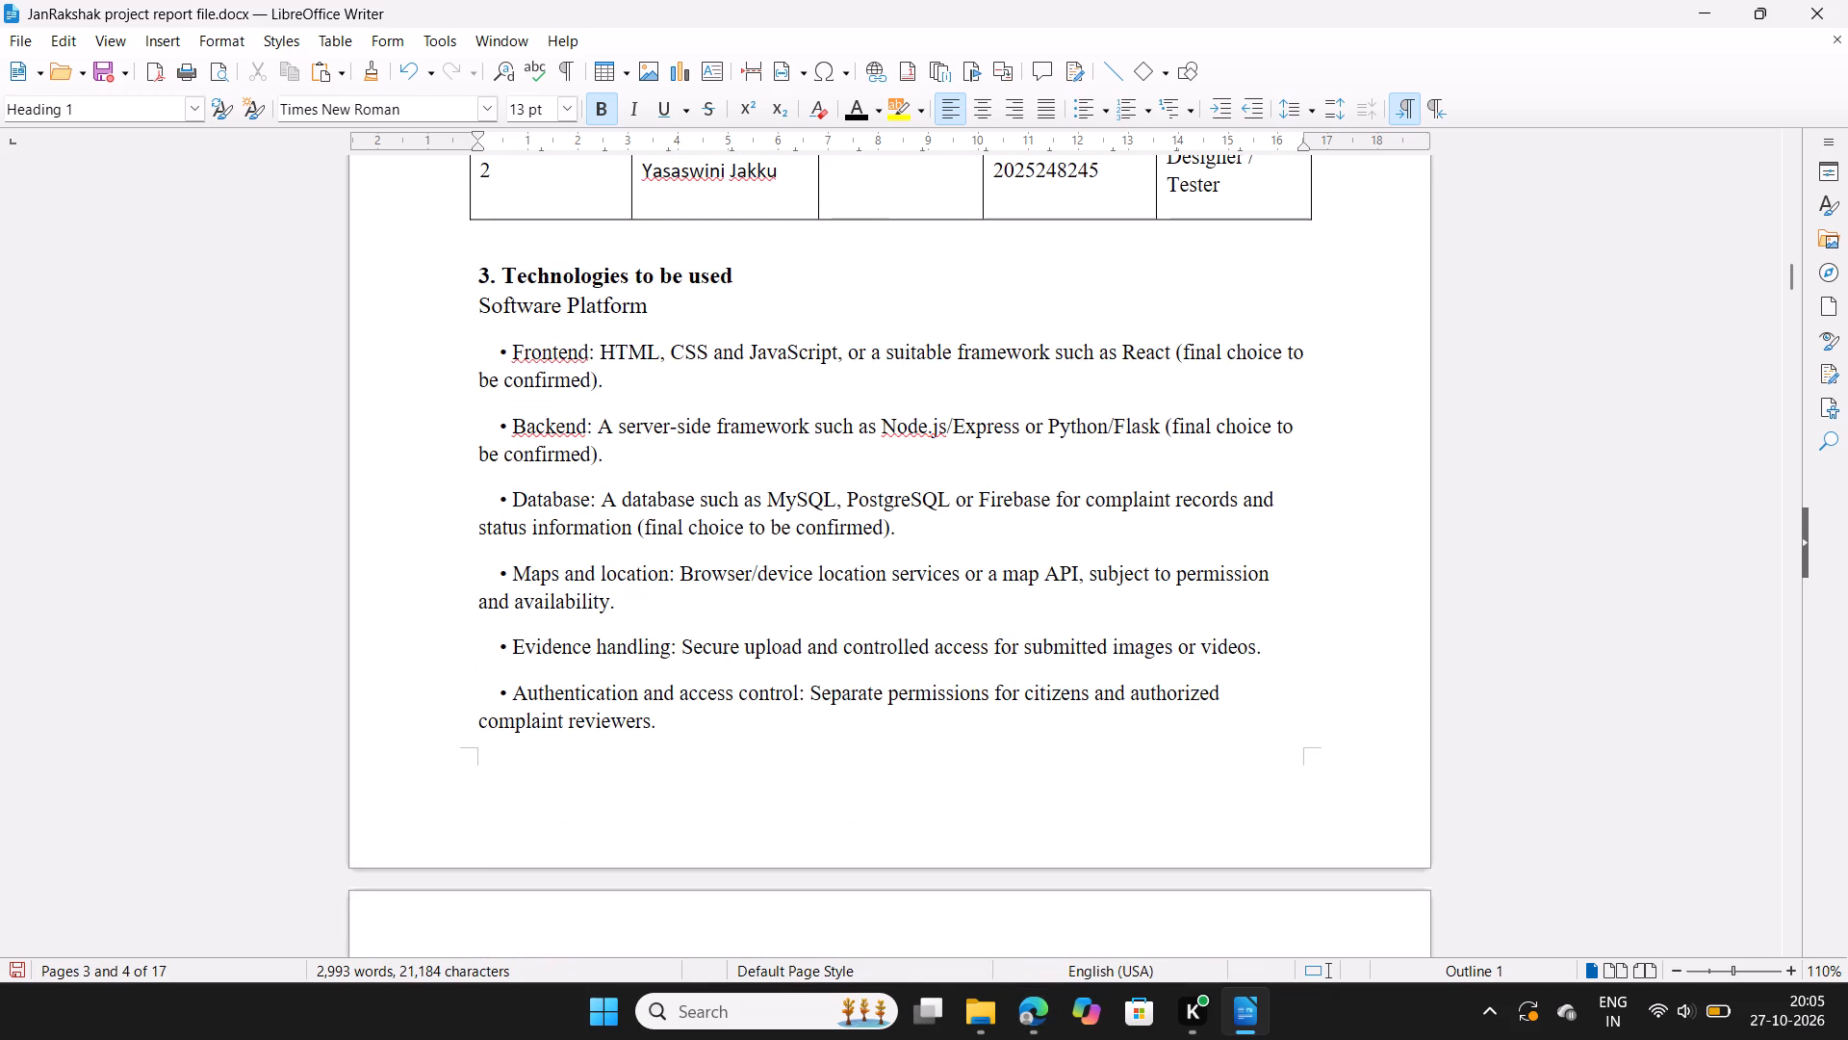
left_click_drag(474, 306, 1091, 716)
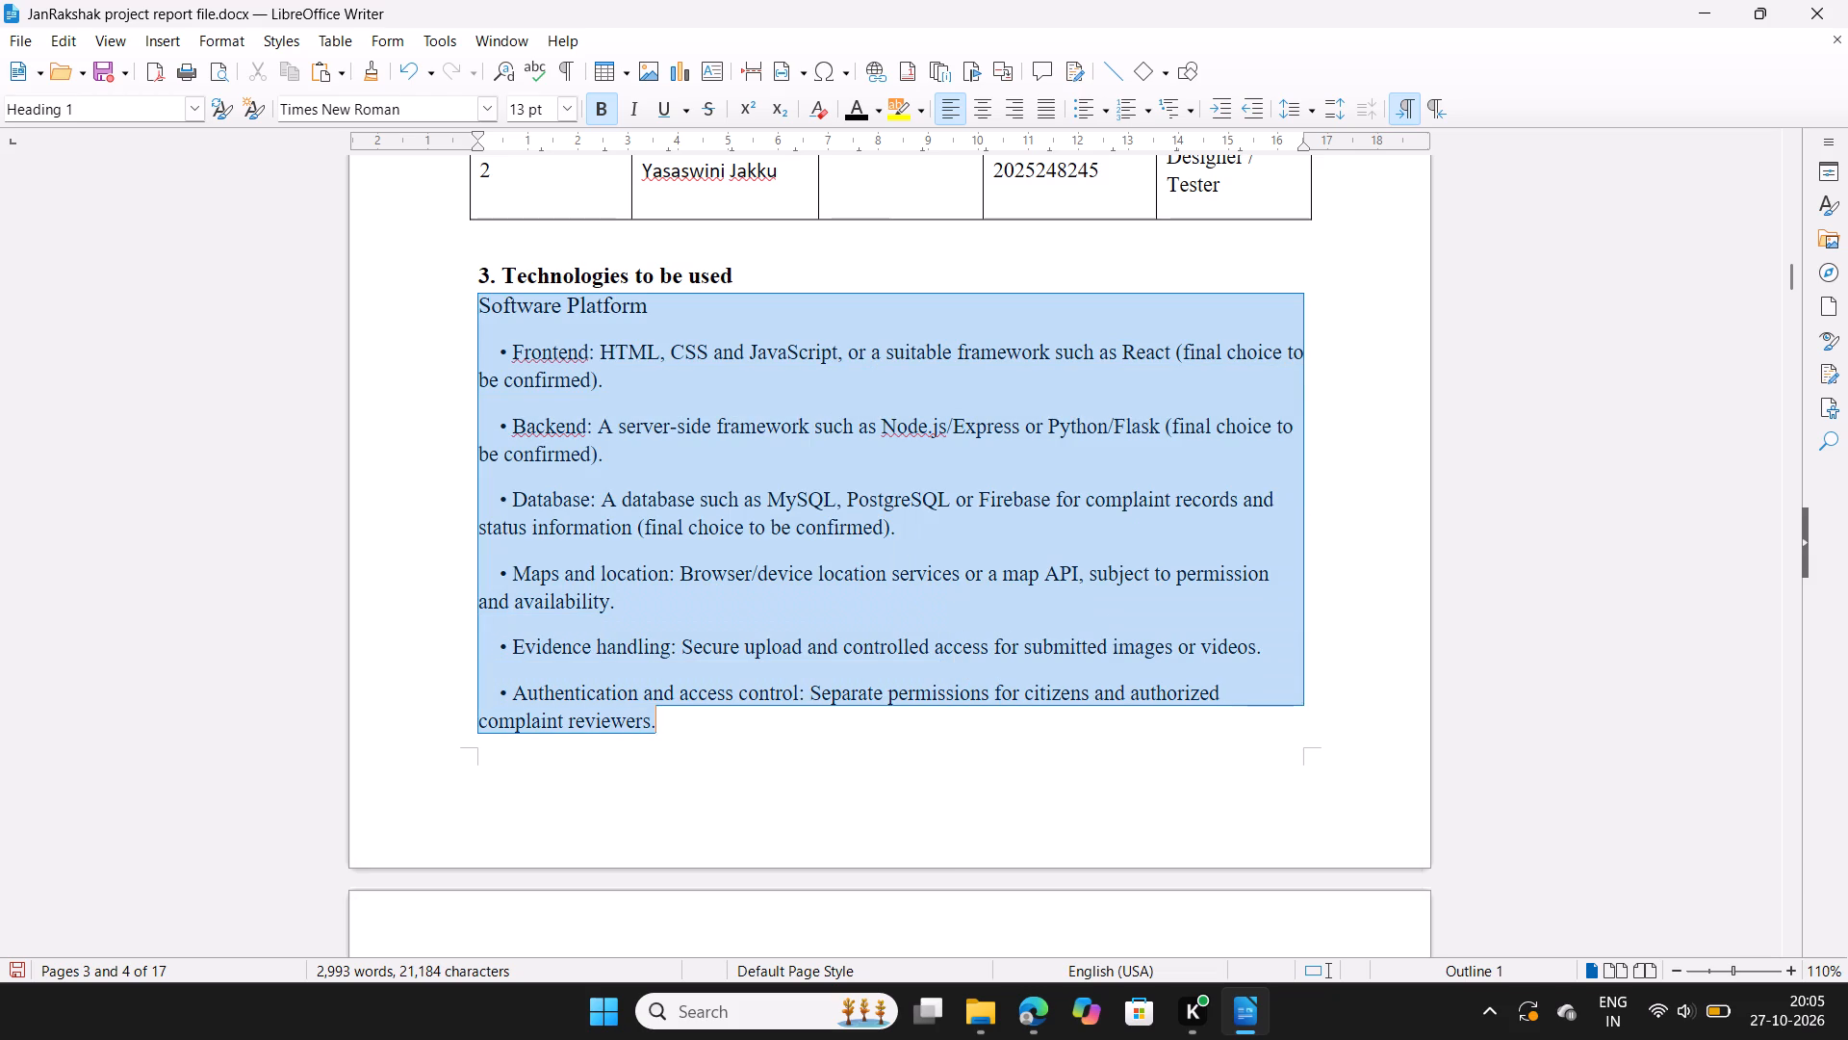
left_click_drag(1091, 716, 1039, 731)
key("ctrl+c")
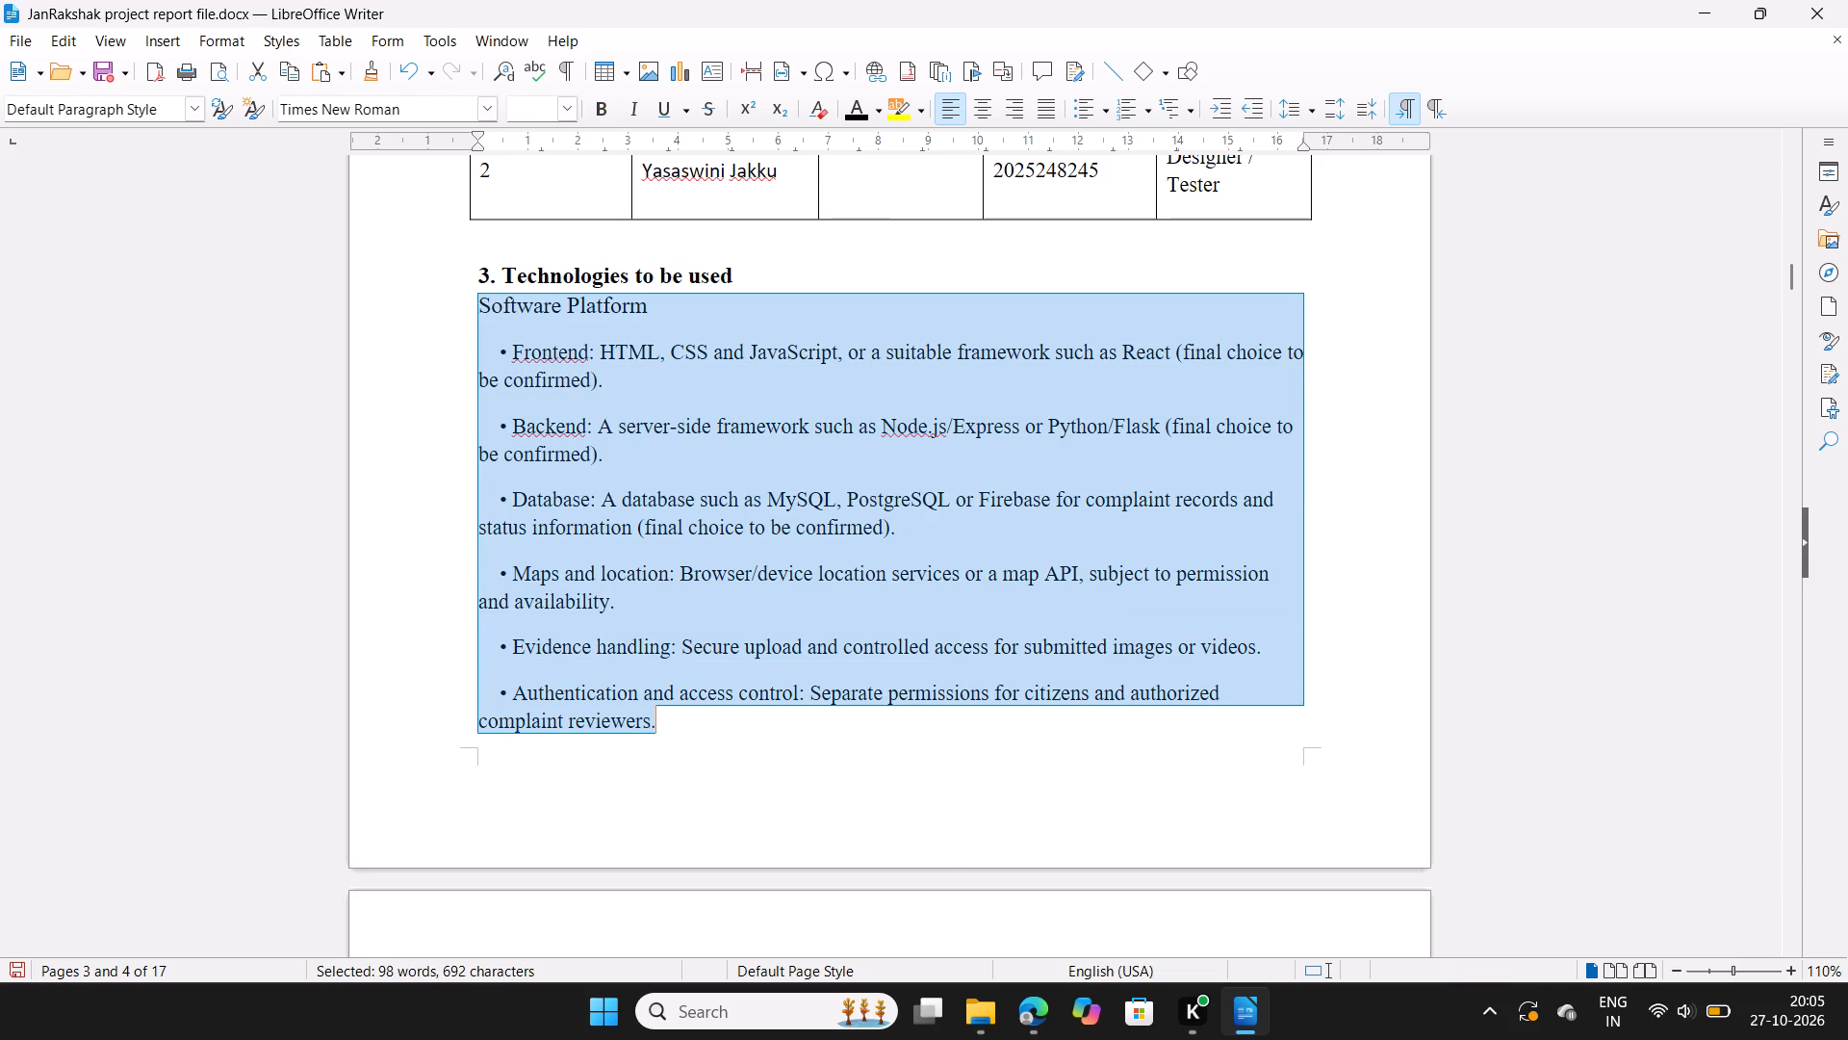
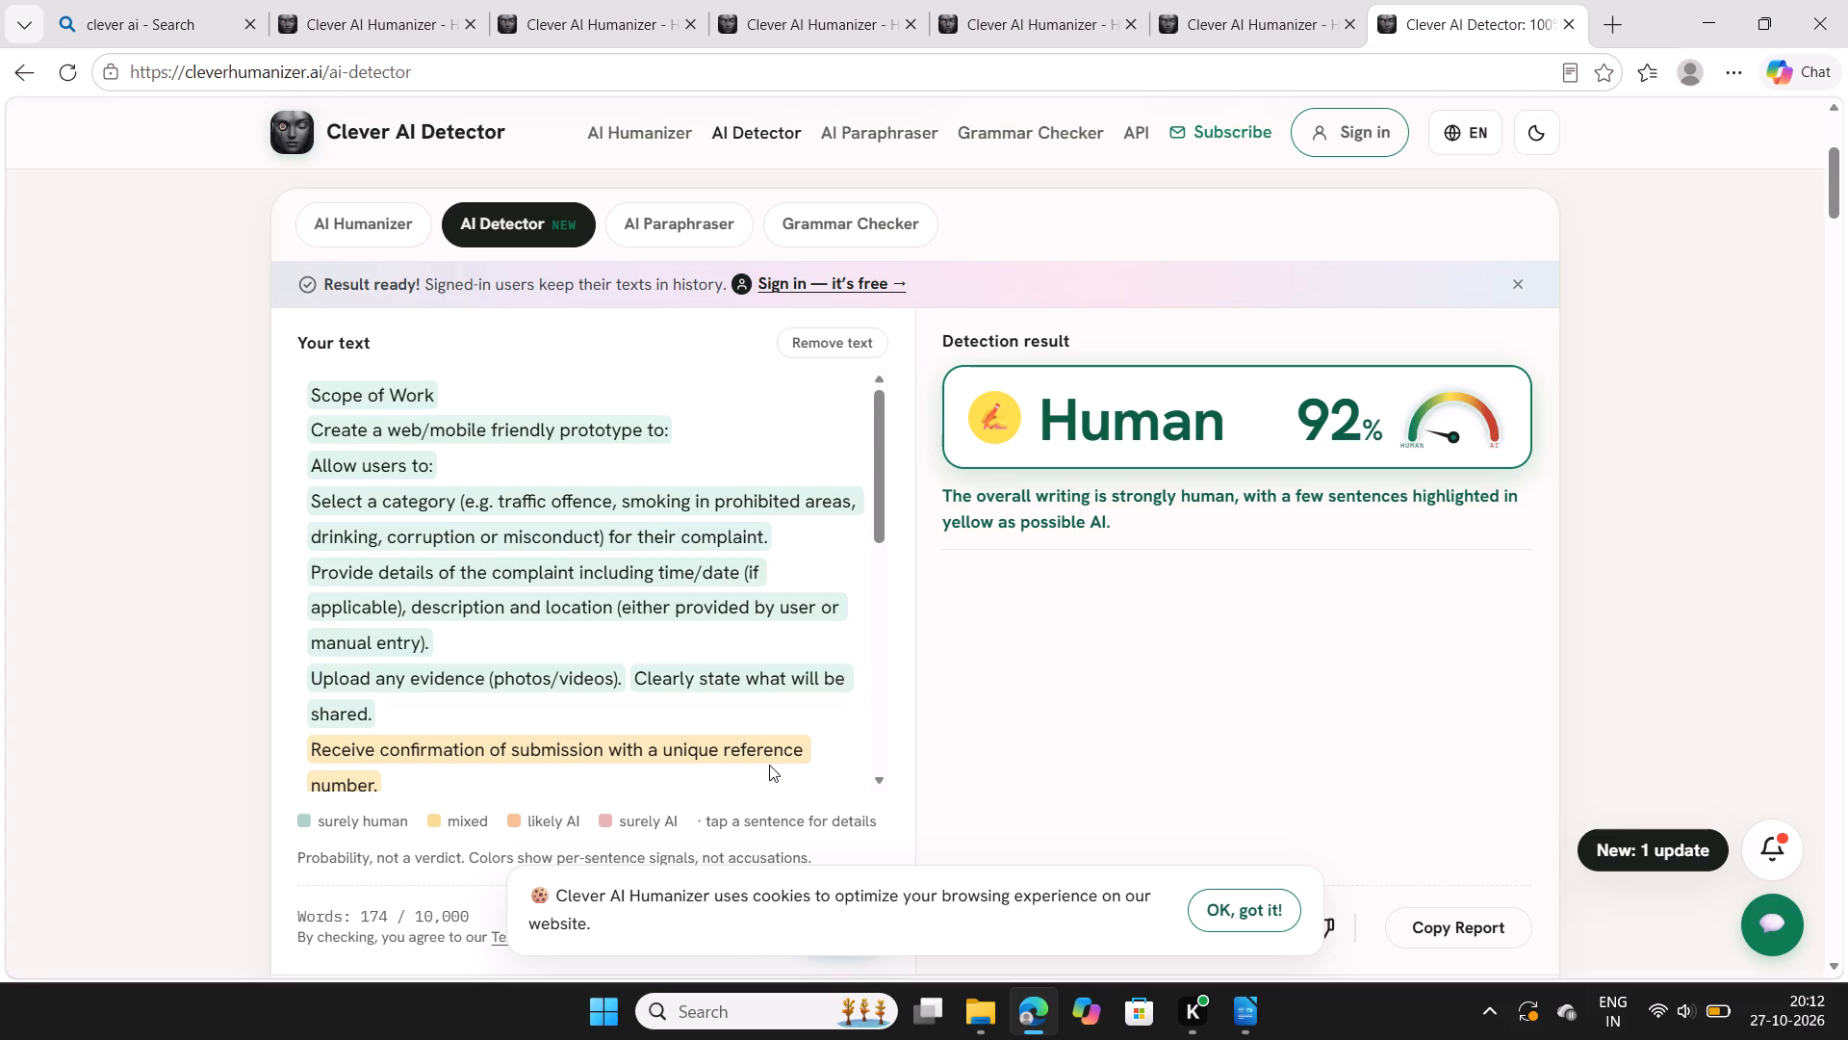
scroll(779, 757, "down", 2)
scroll(1035, 701, "down", 1)
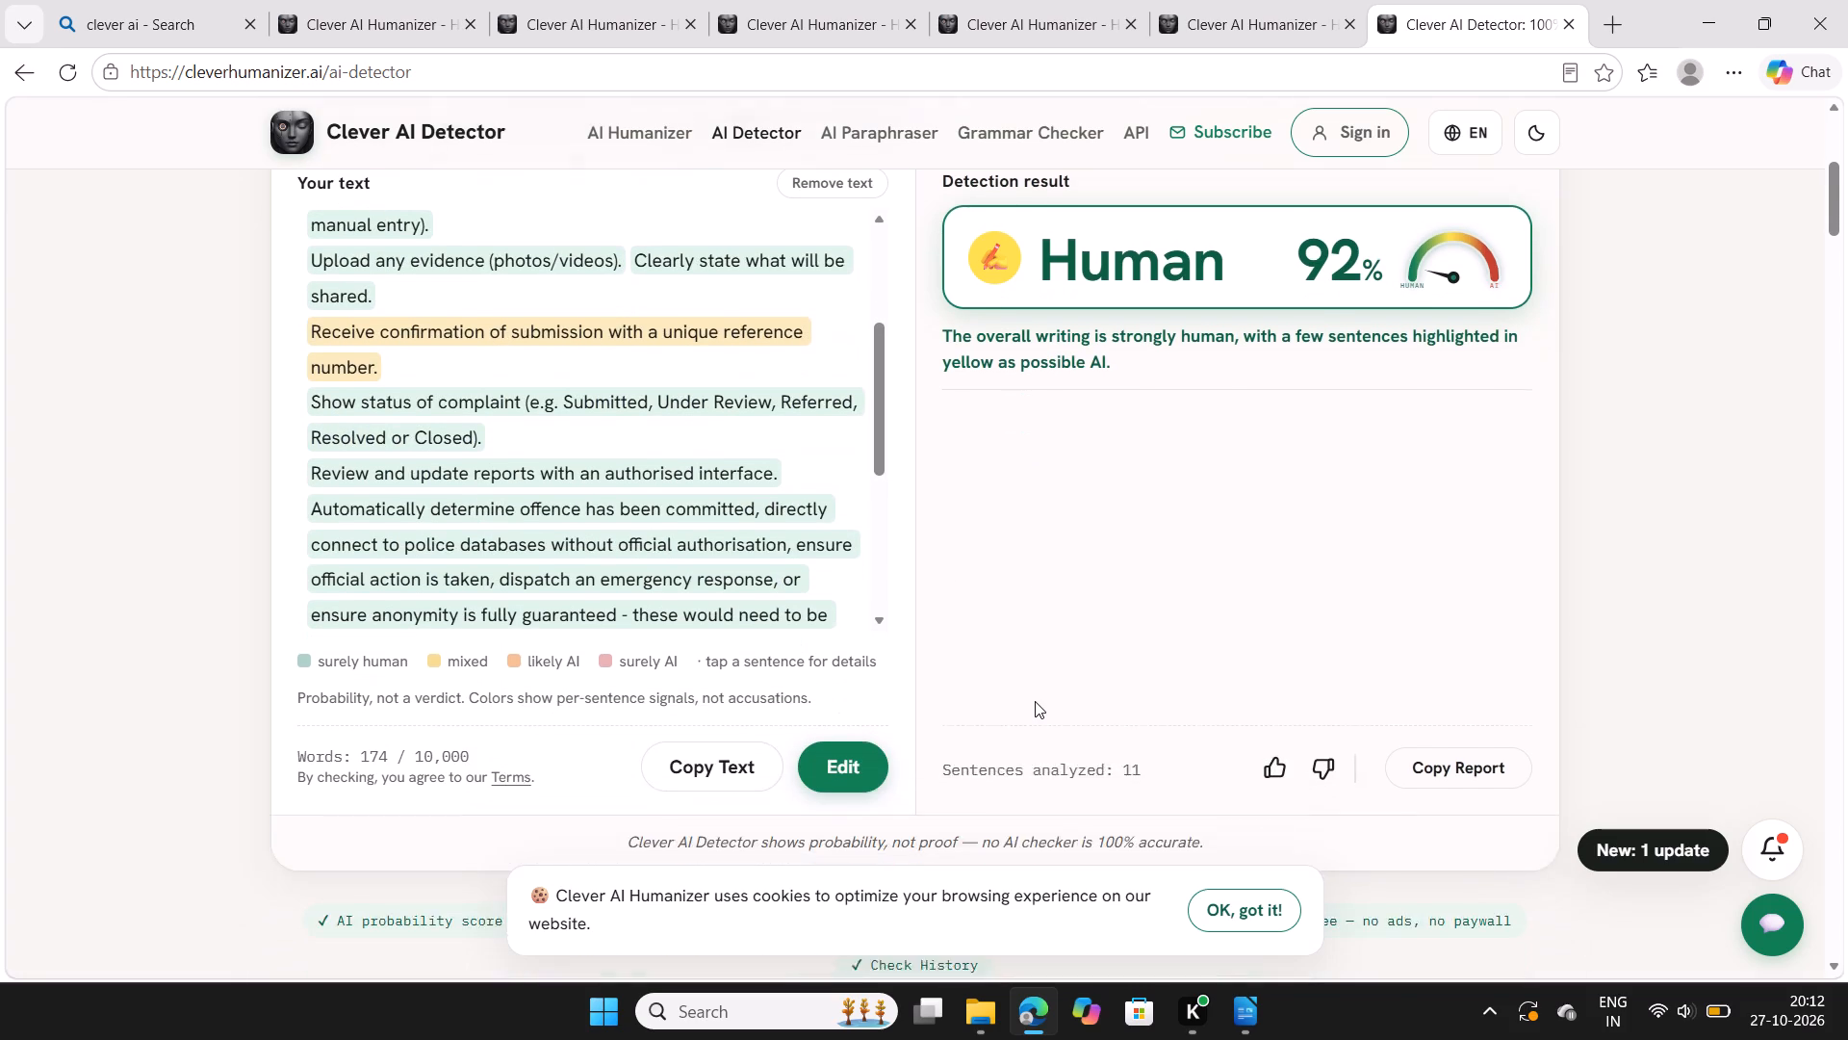
scroll(1035, 701, "down", 1)
left_click(692, 680)
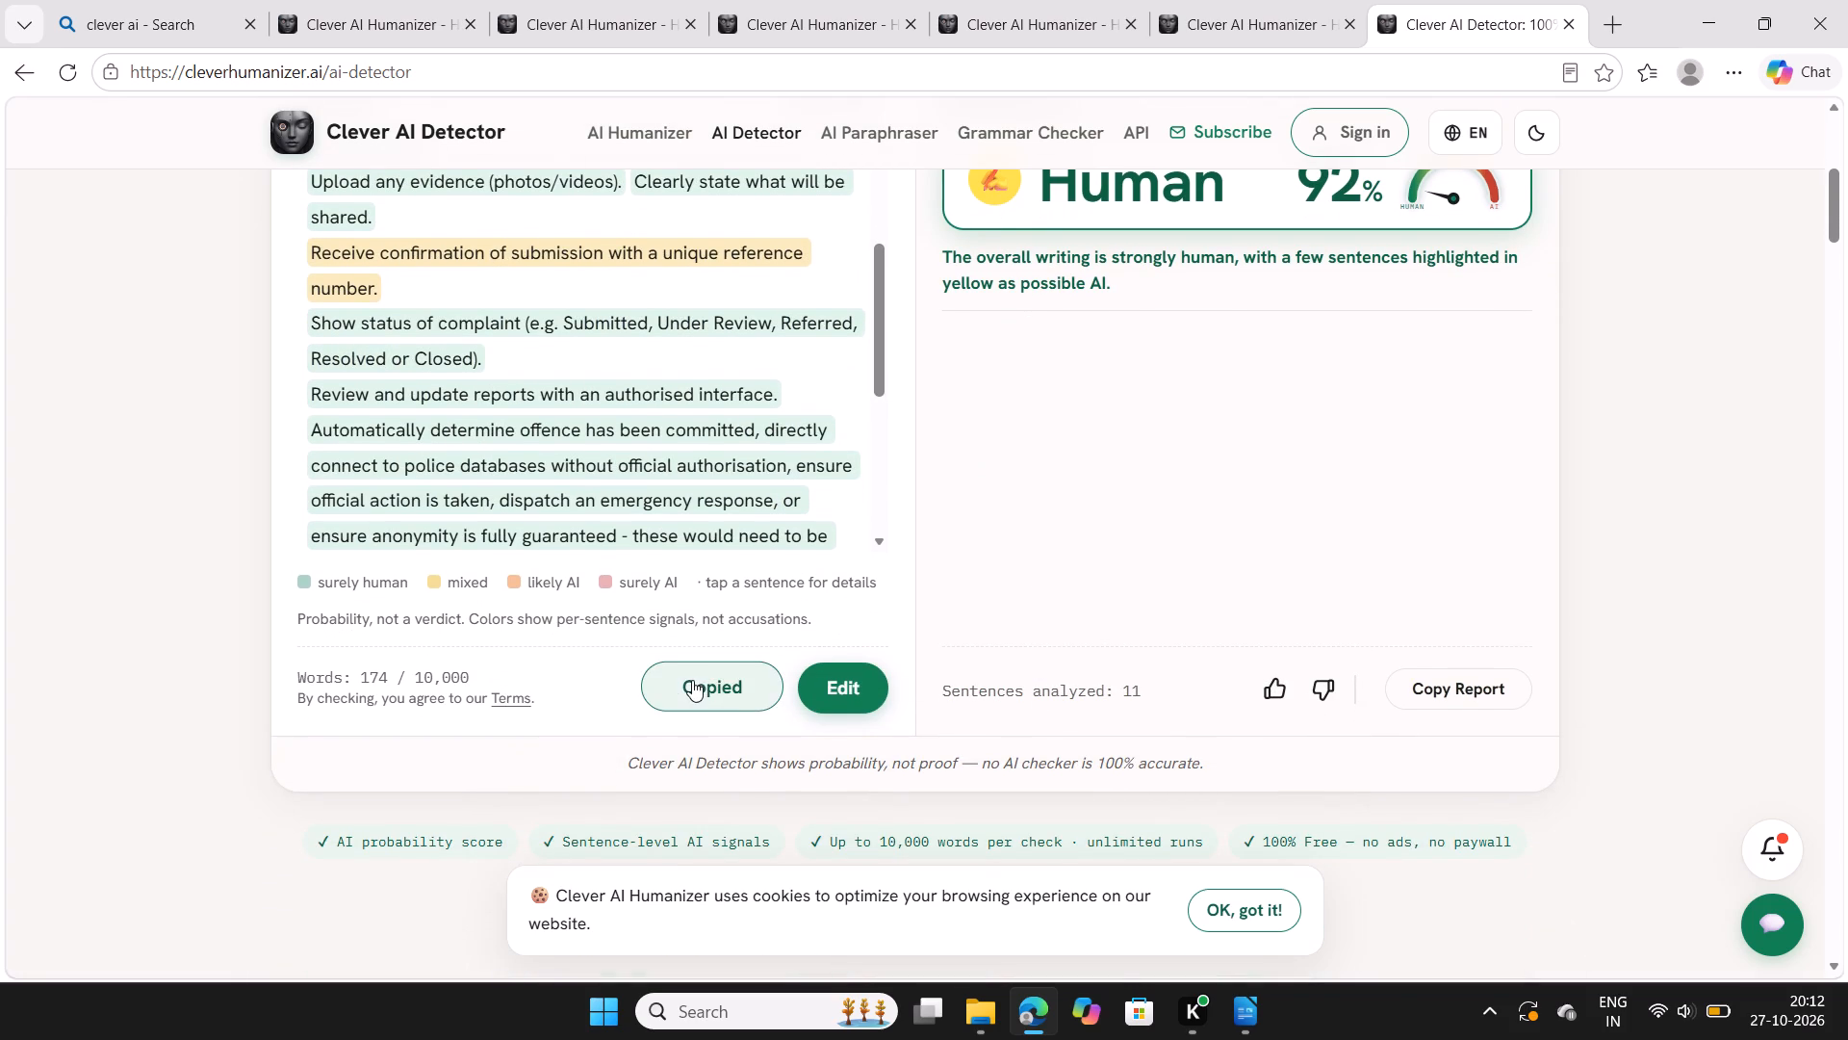
Switch to Writer and replace the selected Scope of Work through Structure of the Project text with the copied humanized version.
left_click(1251, 1025)
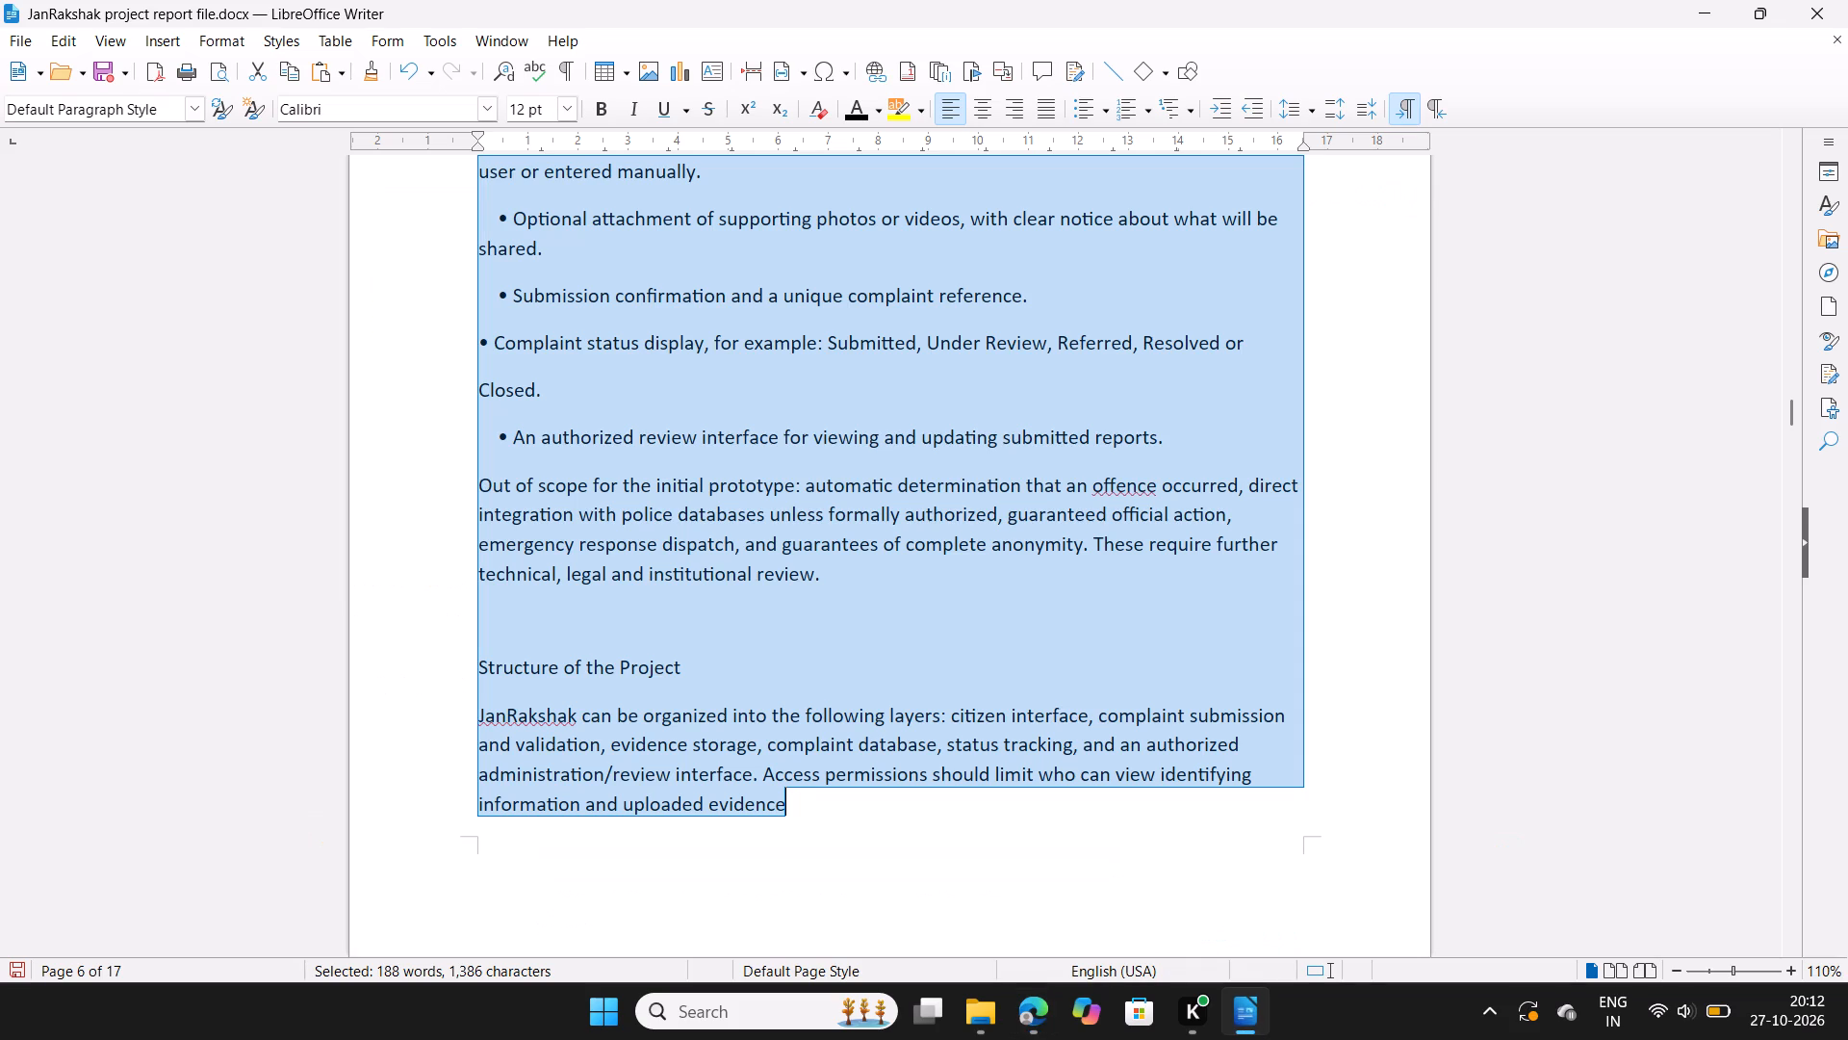
key("BackSpace")
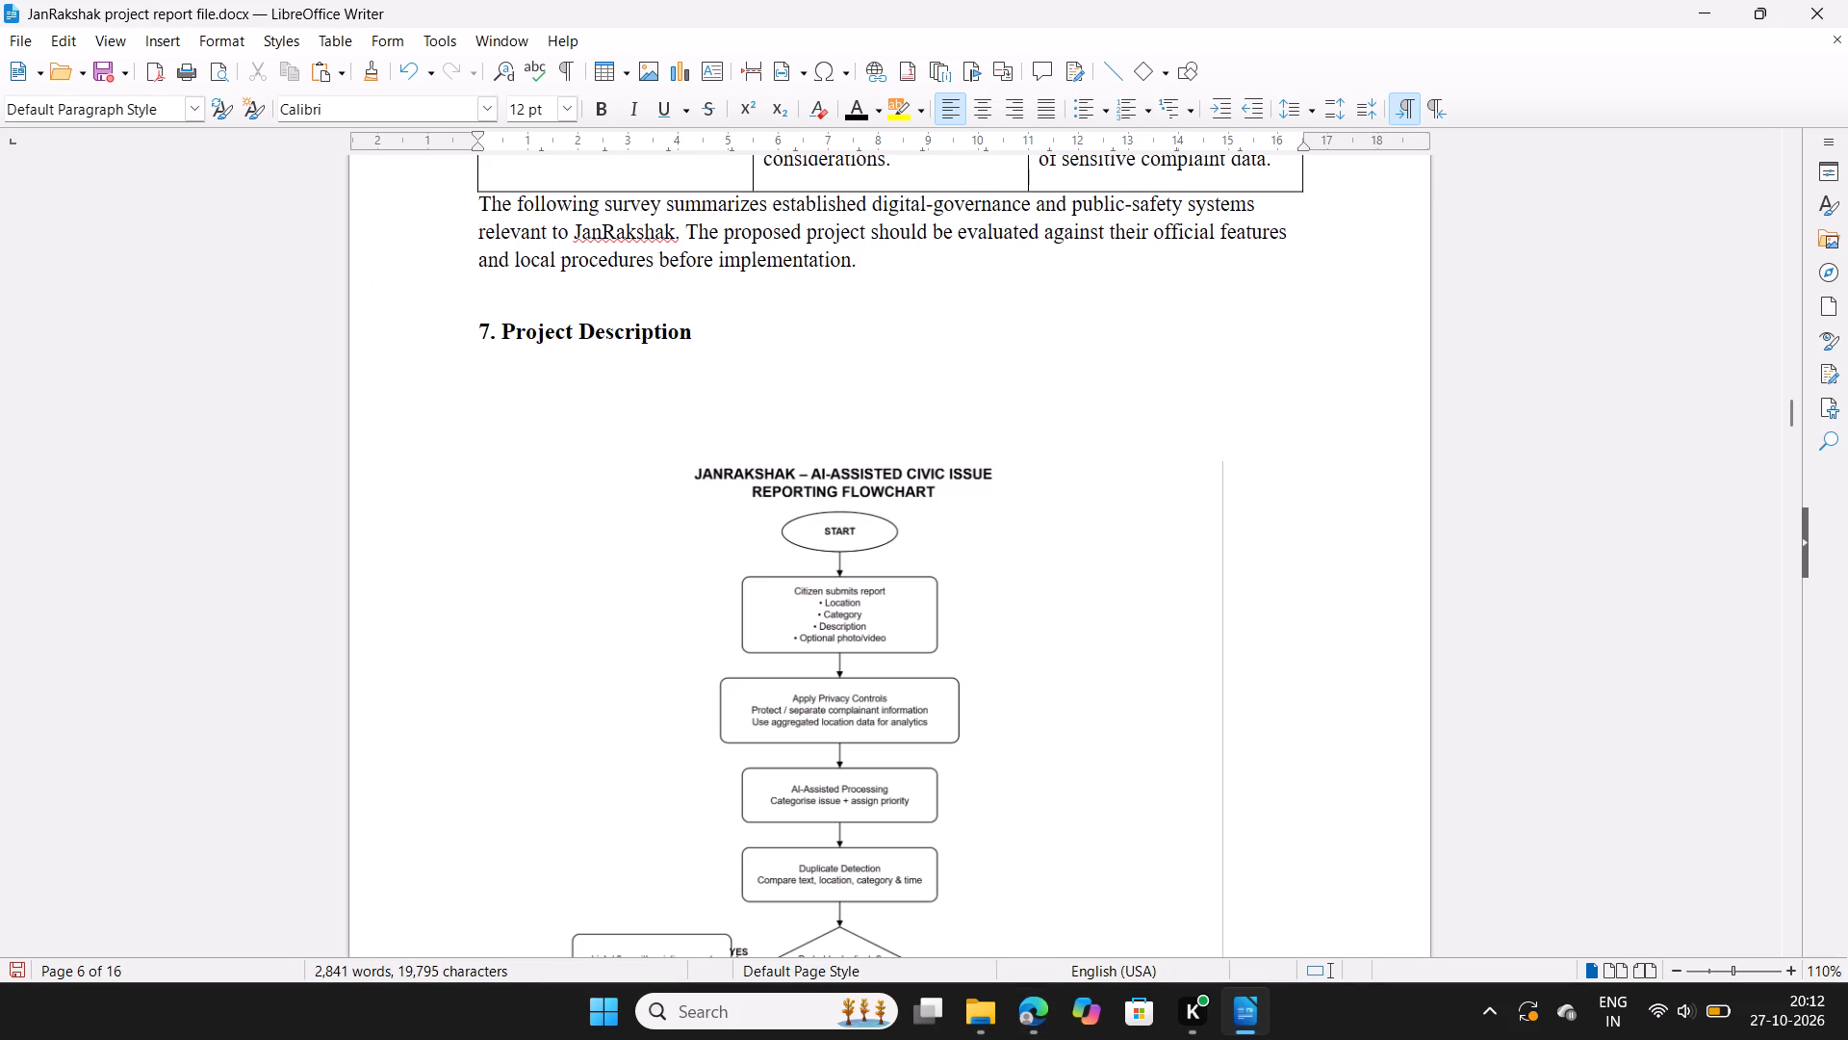
key("ctrl+v")
Review the replaced Project Description text from Scope of Work through the Project Structure paragraph.
scroll(891, 781, "right", 1)
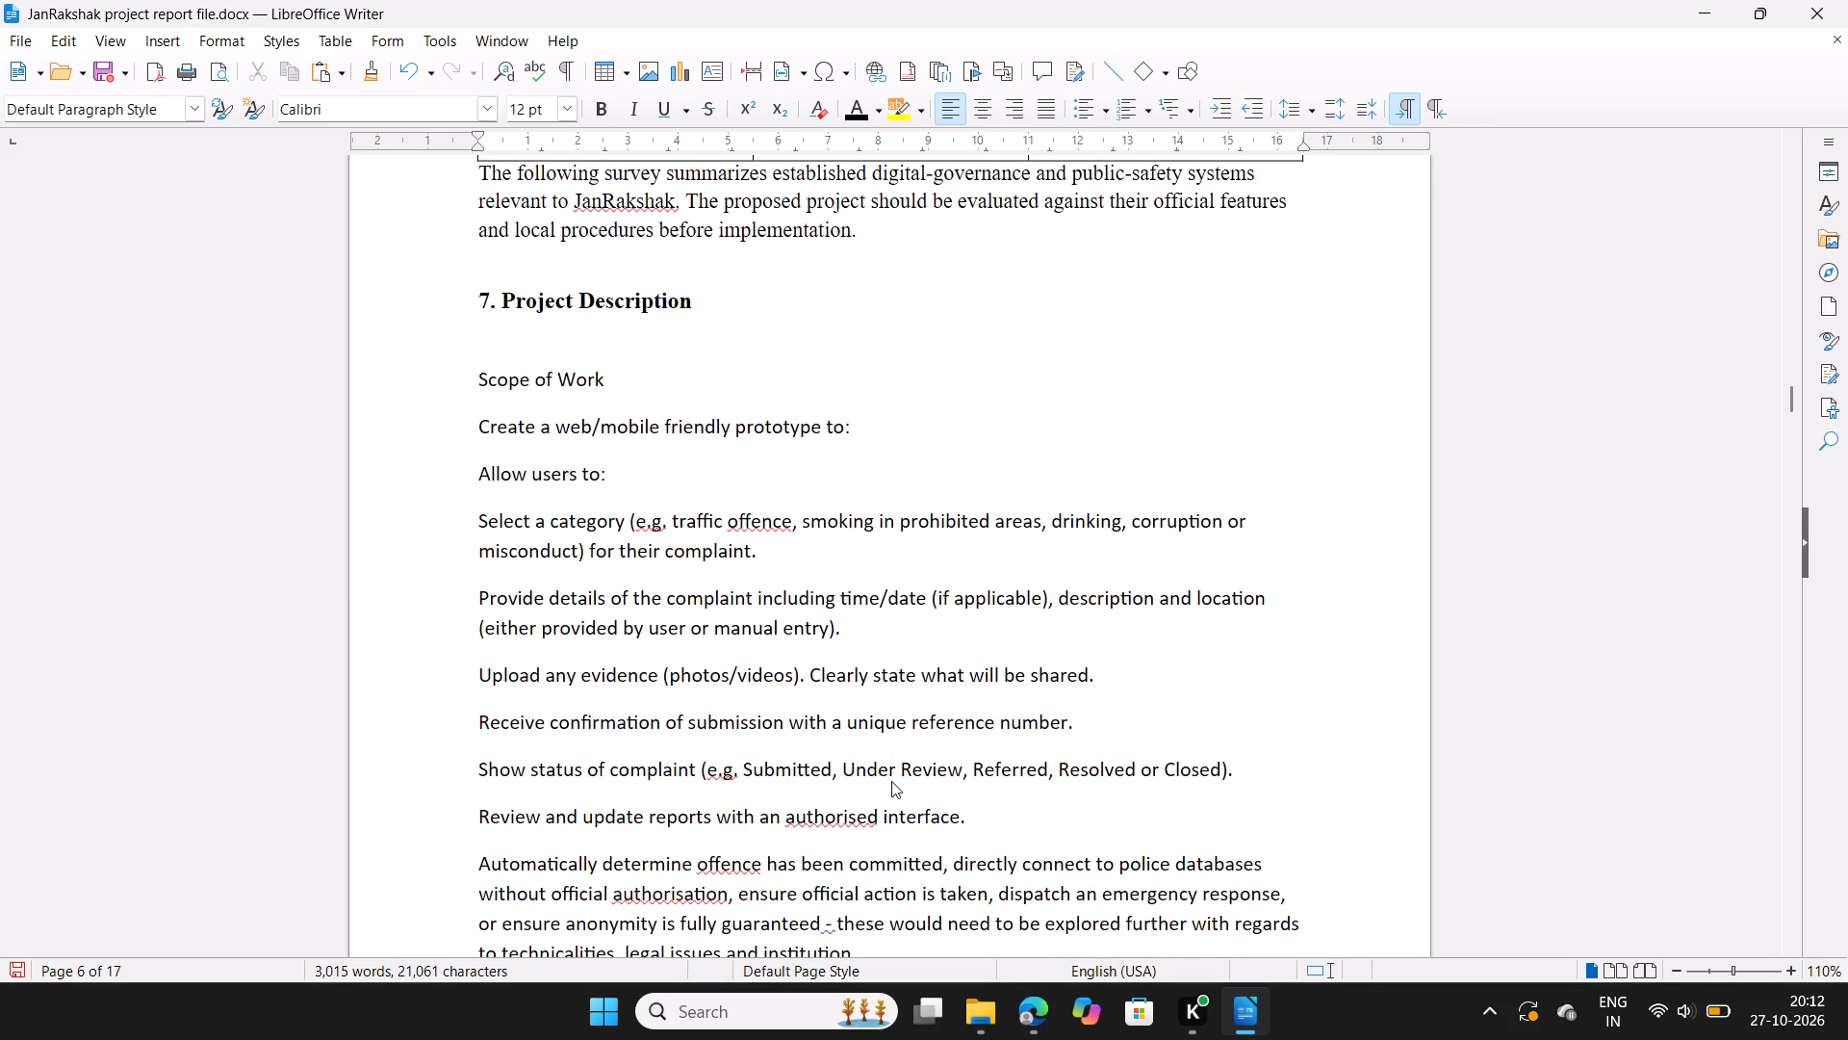
scroll(891, 781, "right", 2)
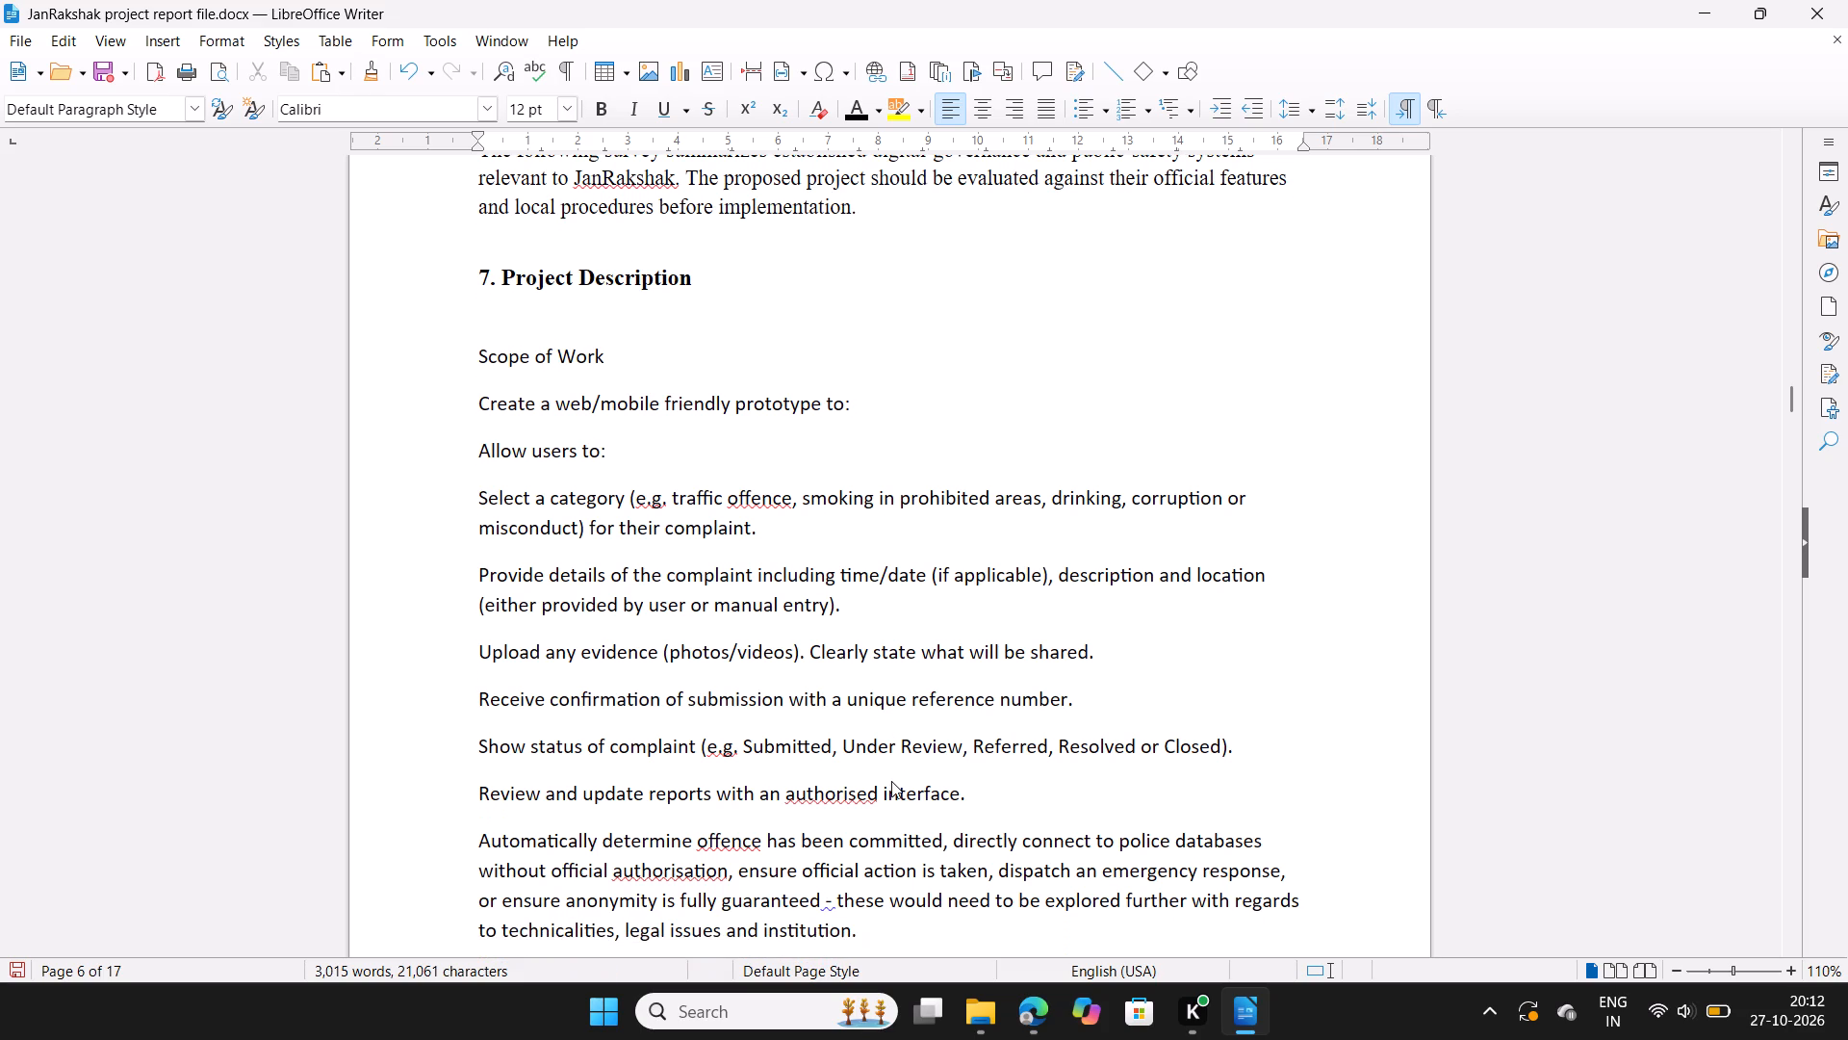
scroll(891, 781, "right", 2)
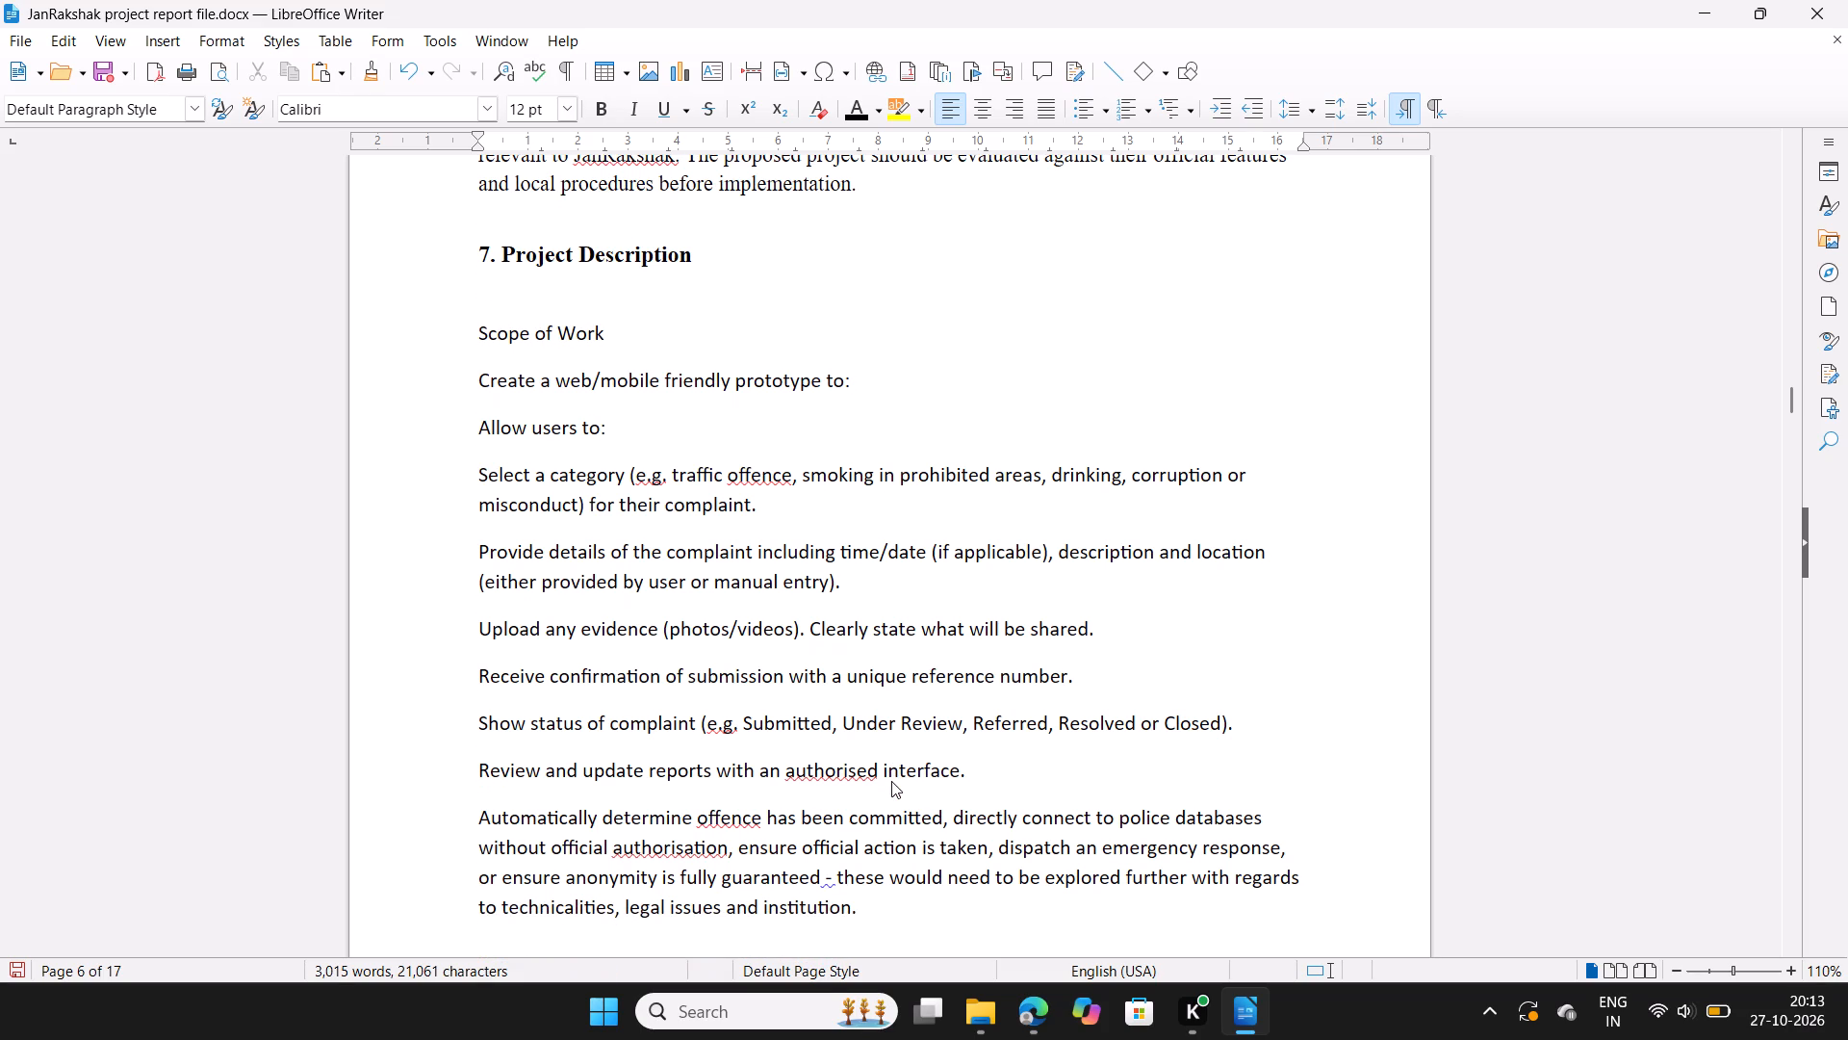
scroll(891, 781, "right", 1)
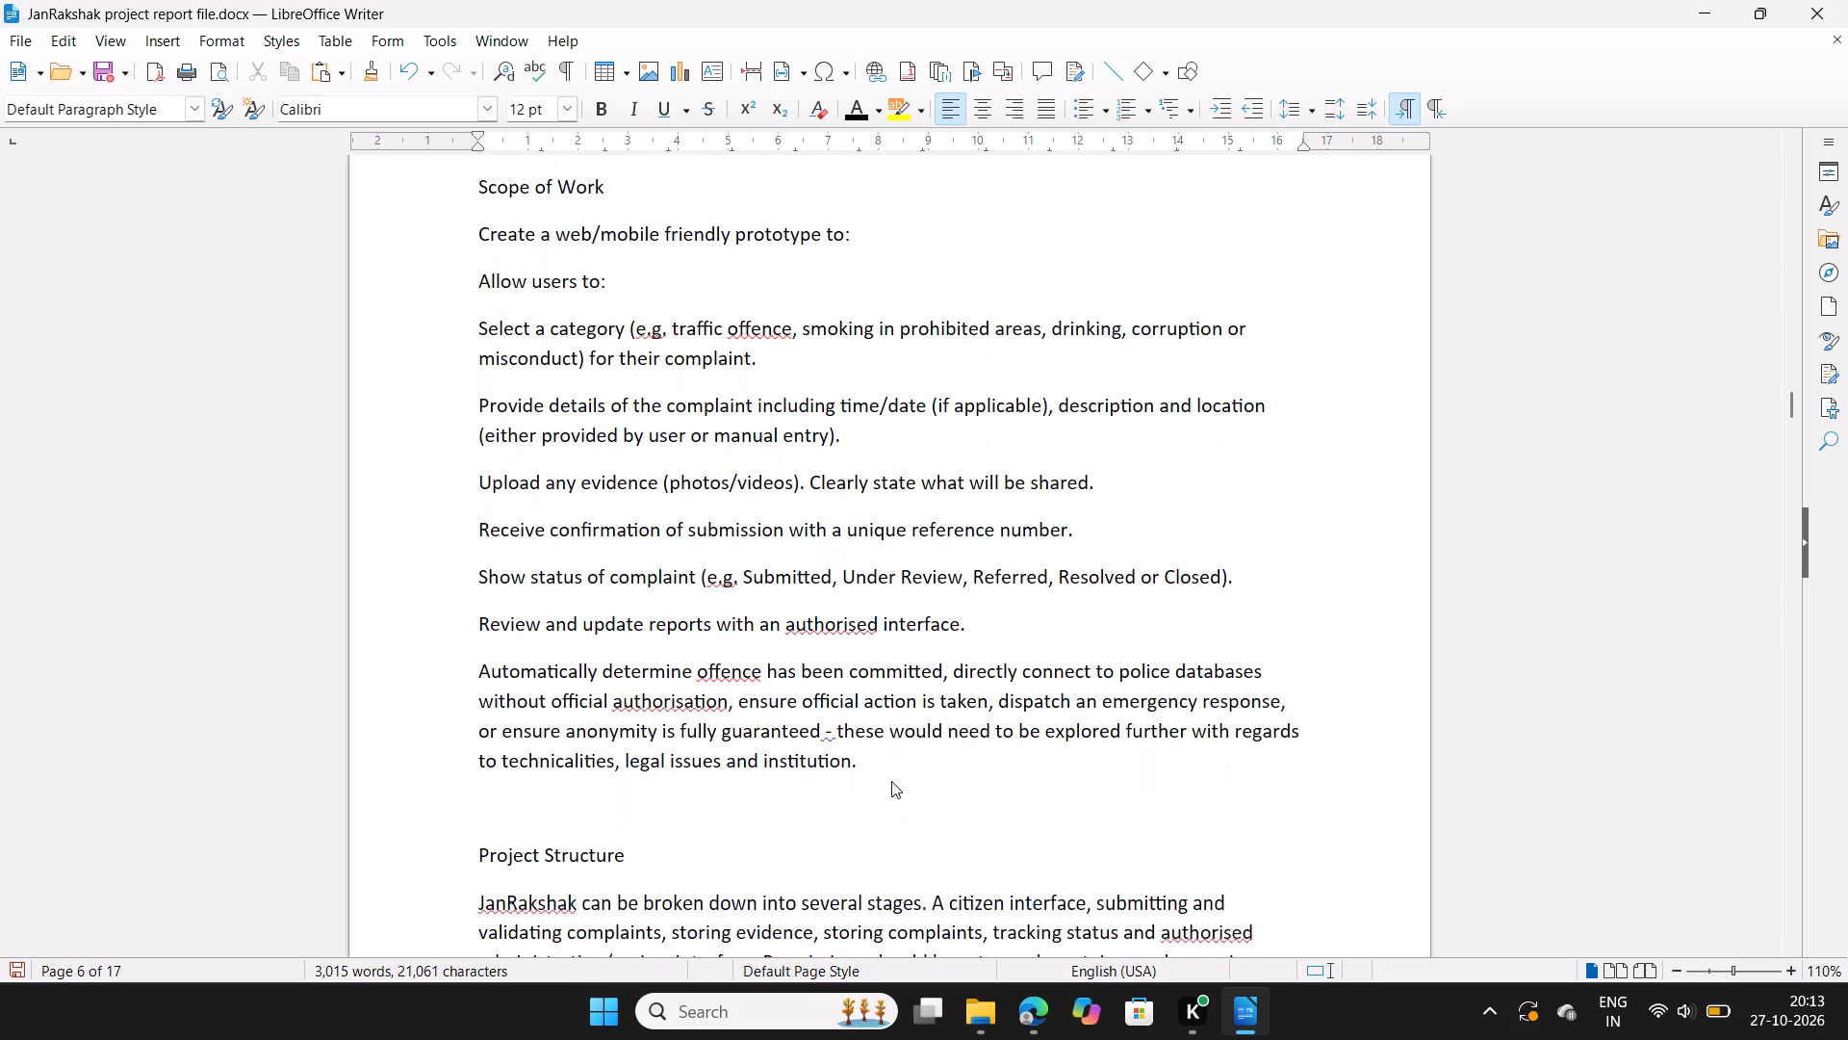
scroll(891, 781, "right", 1)
scroll(891, 781, "down", 1)
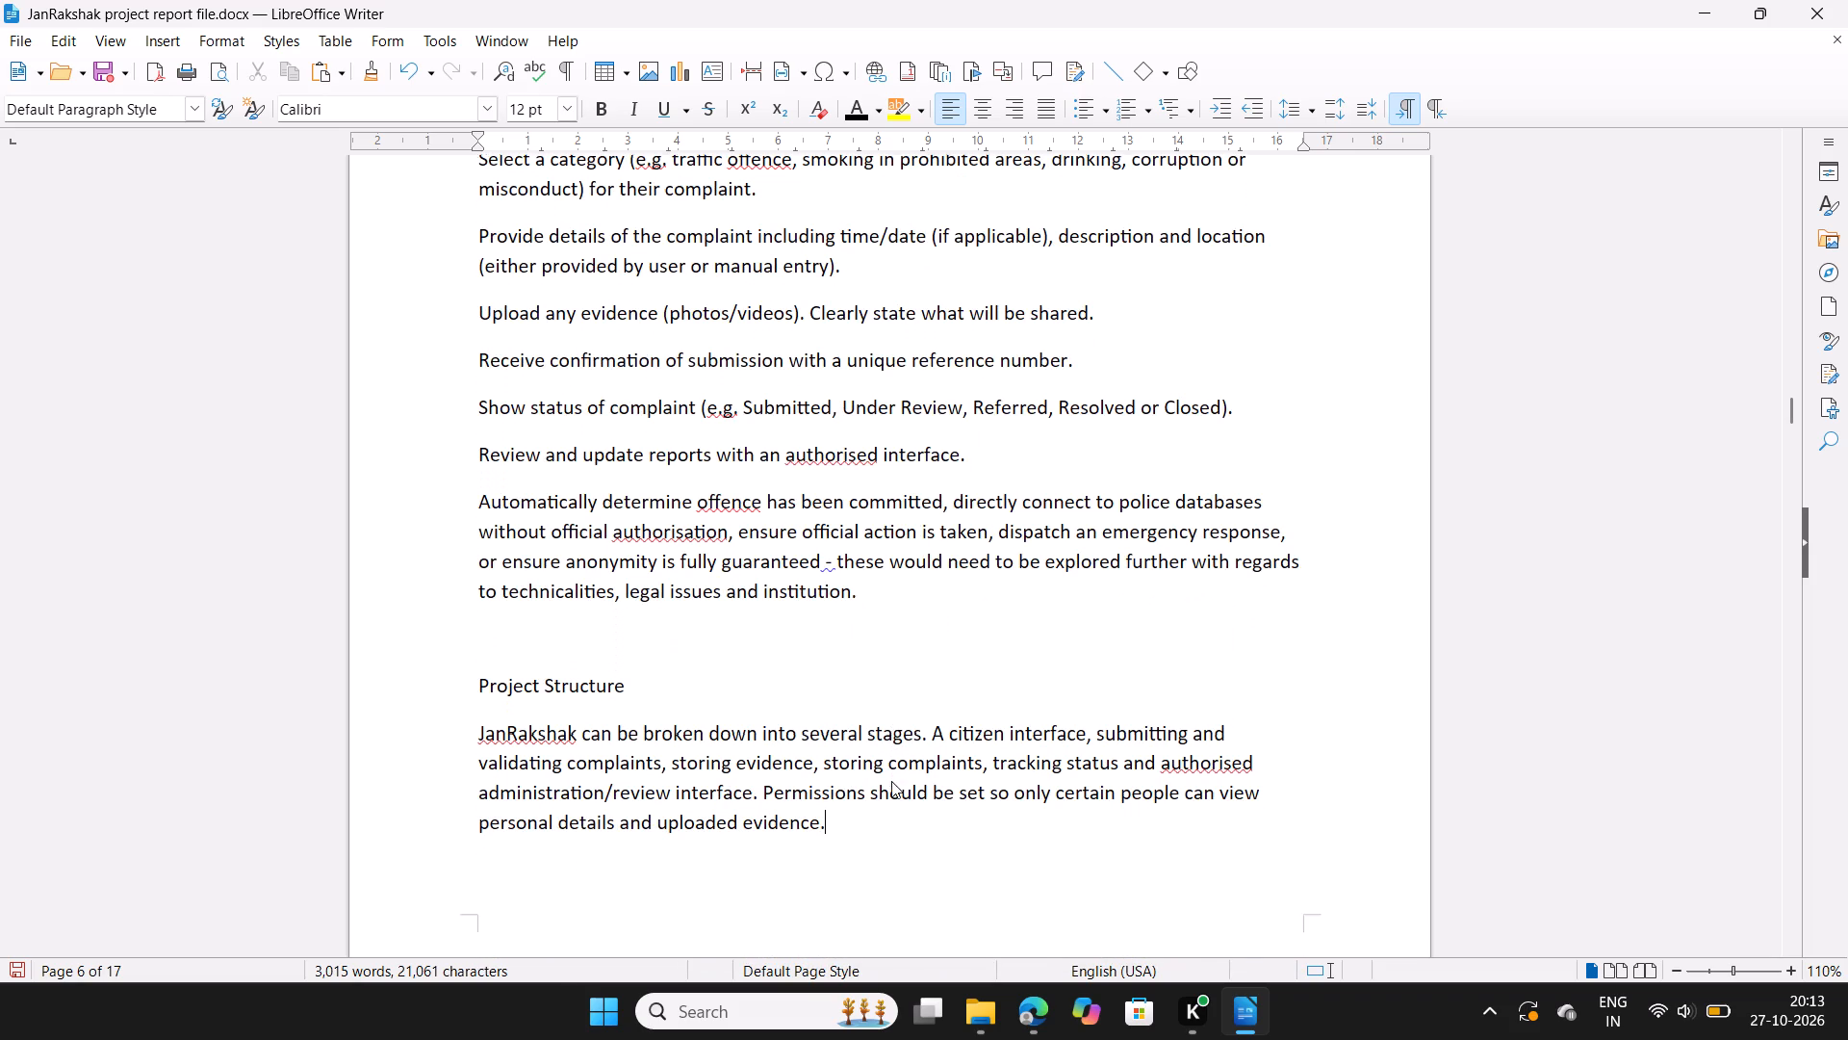
scroll(891, 781, "down", 2)
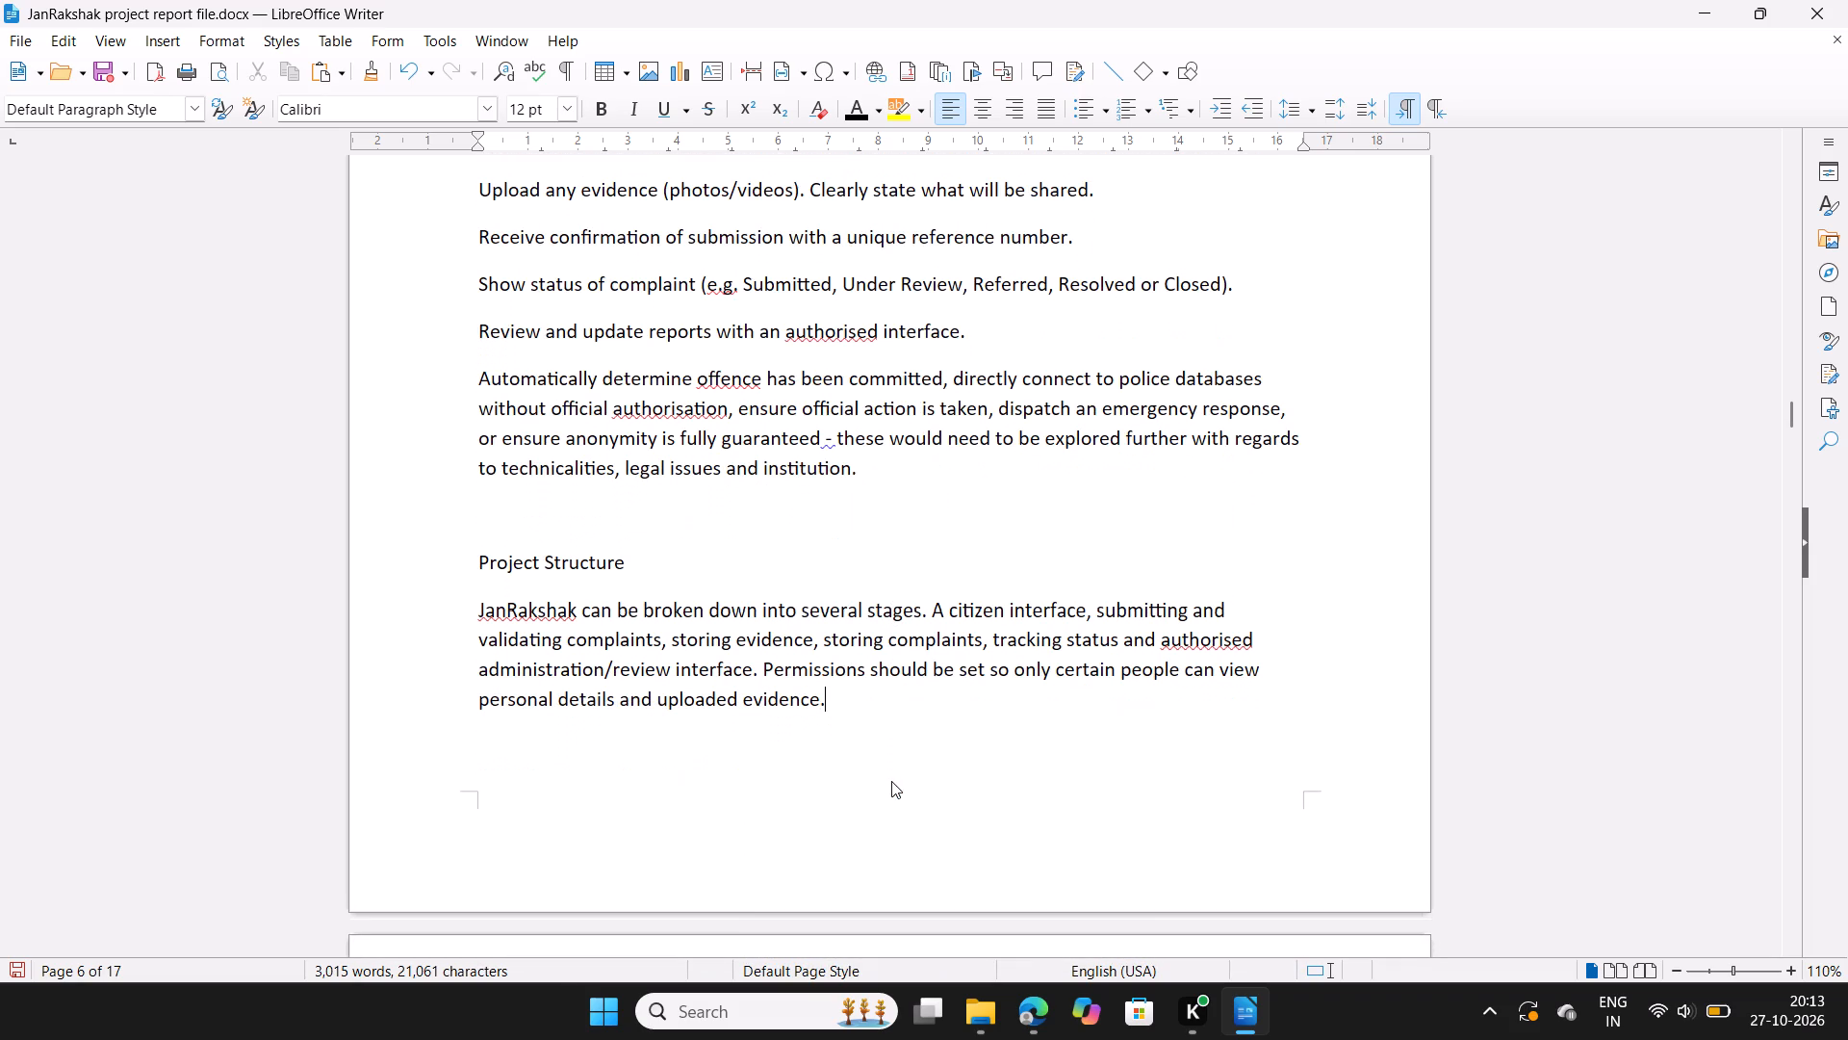
scroll(891, 781, "down", 2)
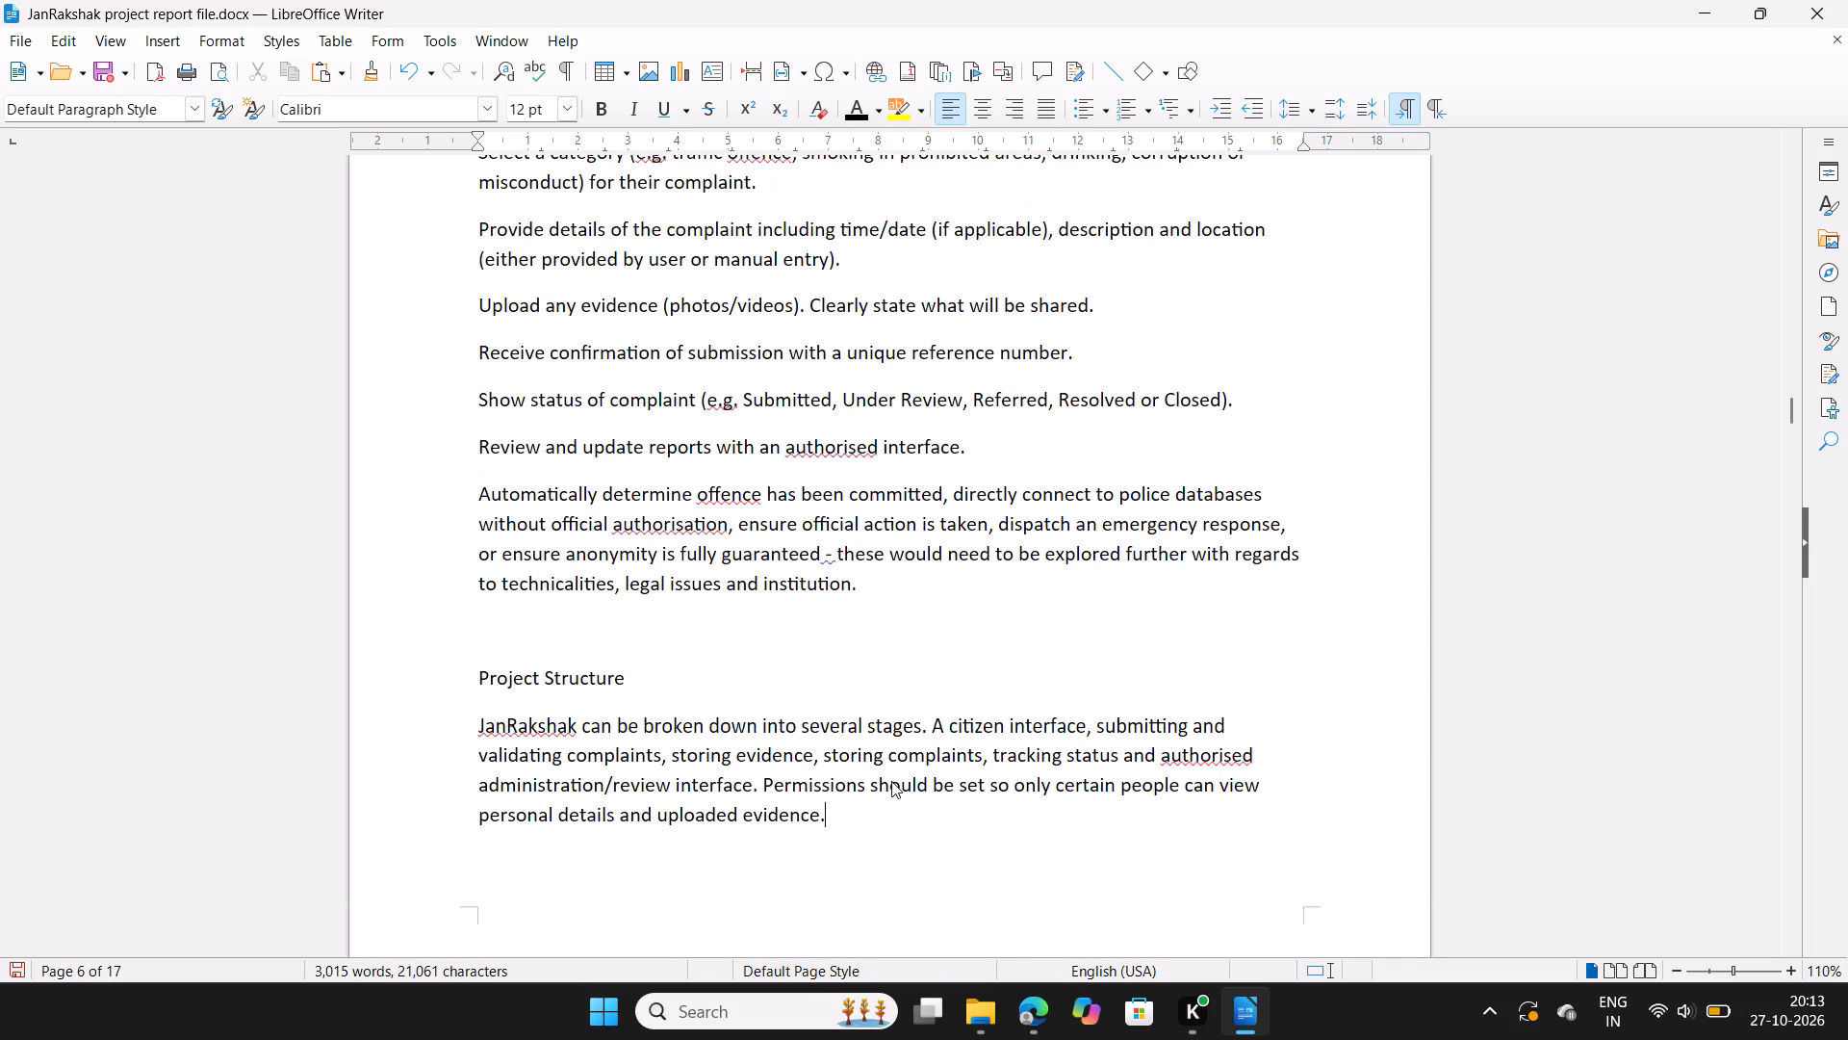
scroll(891, 781, "down", 2)
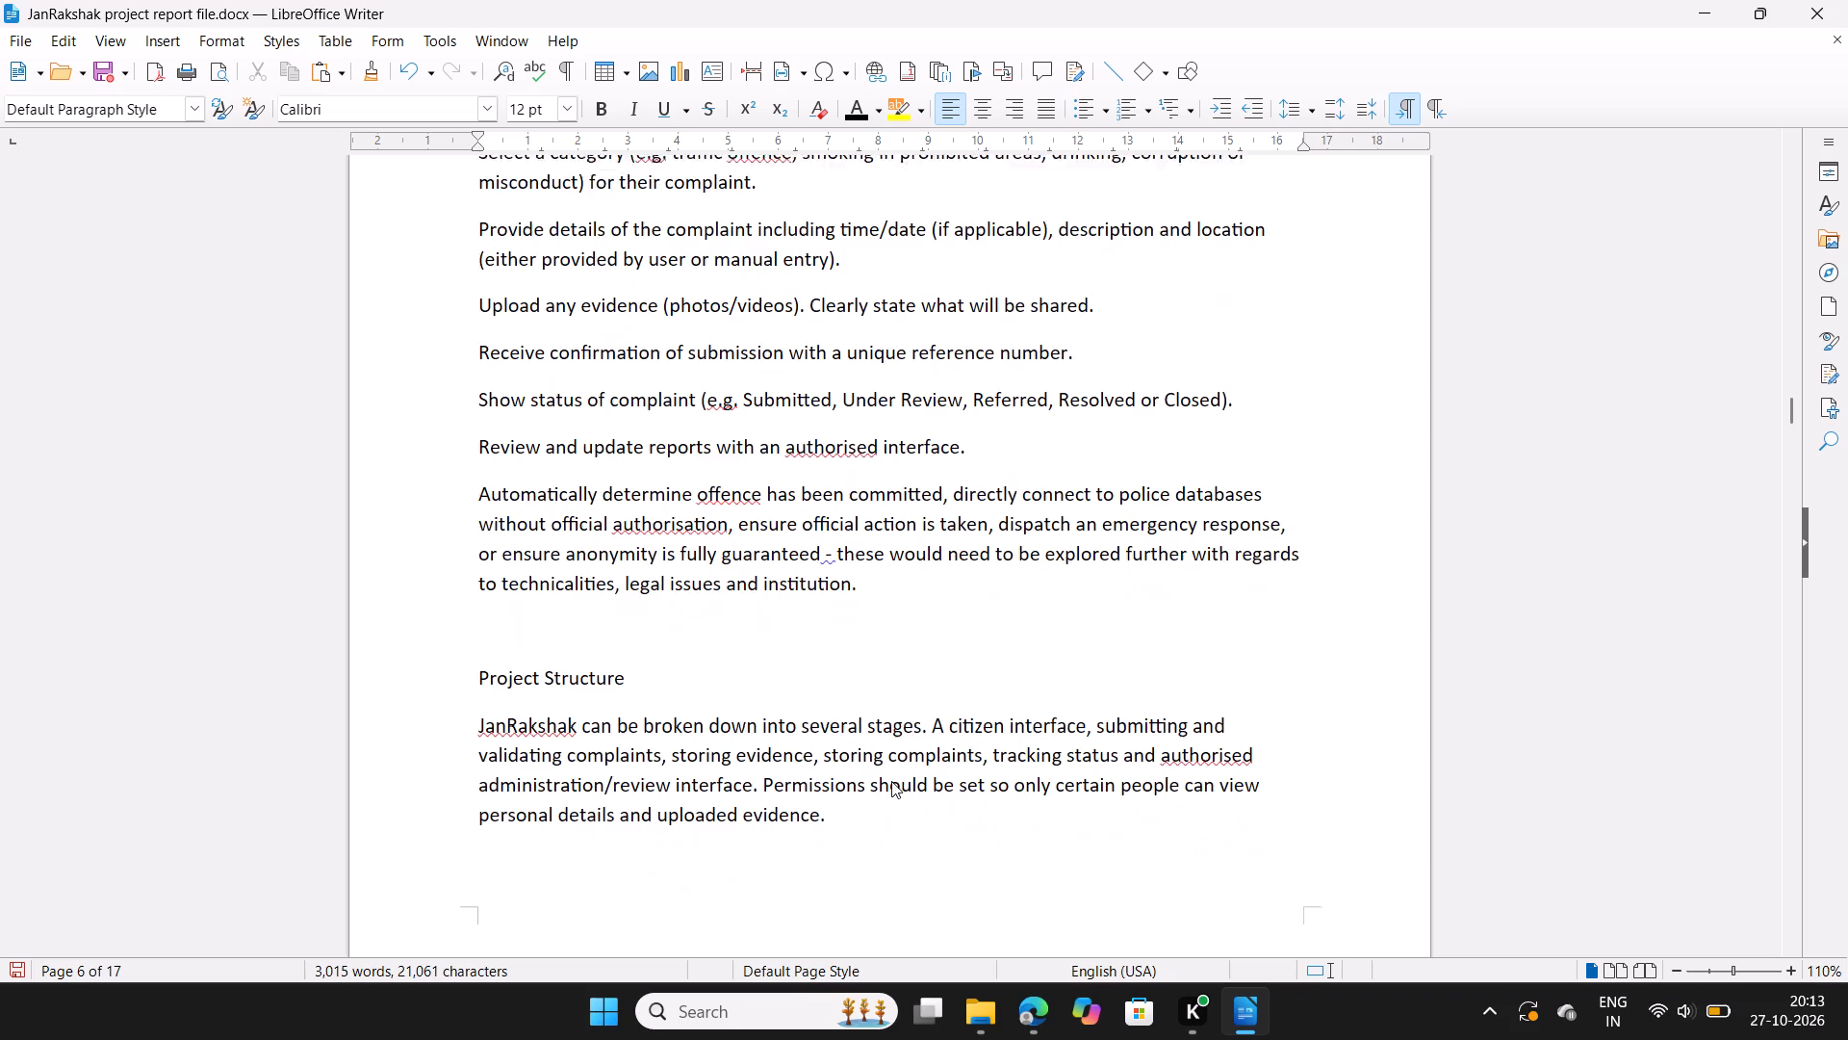
Insert an empty paragraph after the Project Structure paragraph to separate the overlapping flowchart and system architecture diagram.
scroll(891, 781, "down", 4)
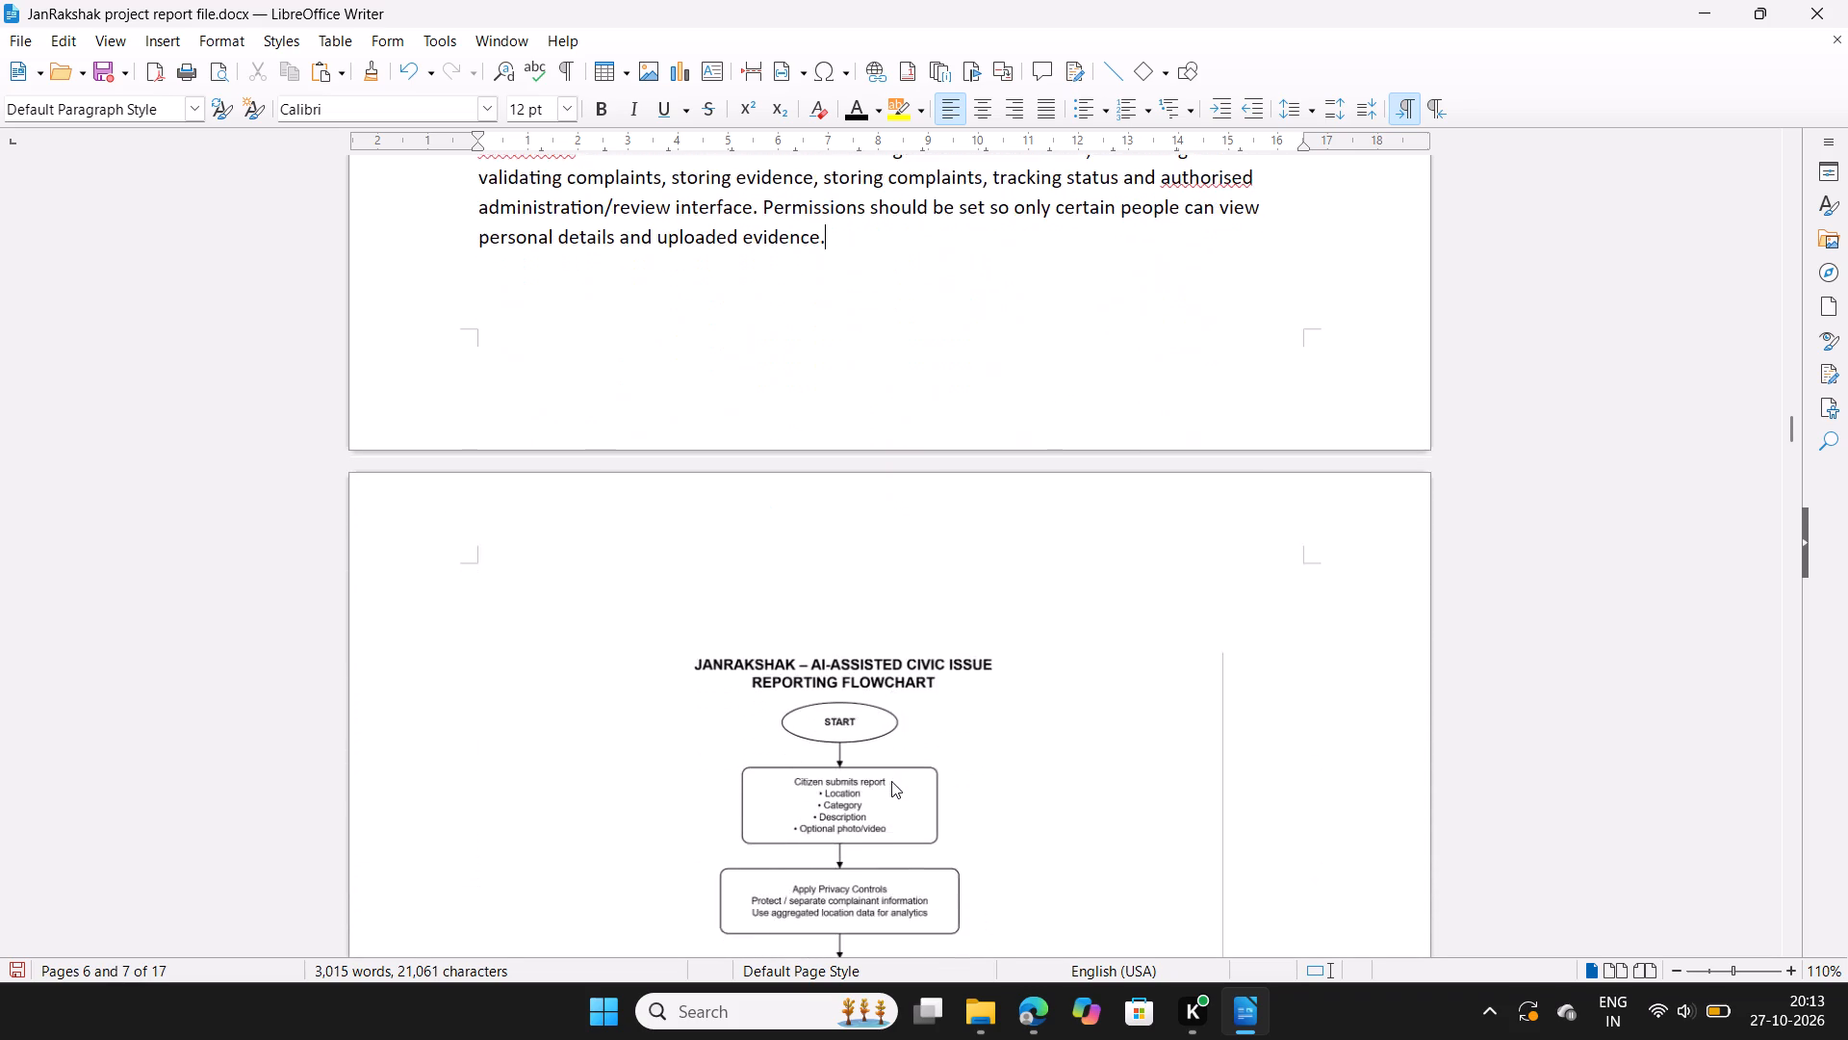
scroll(891, 781, "down", 3)
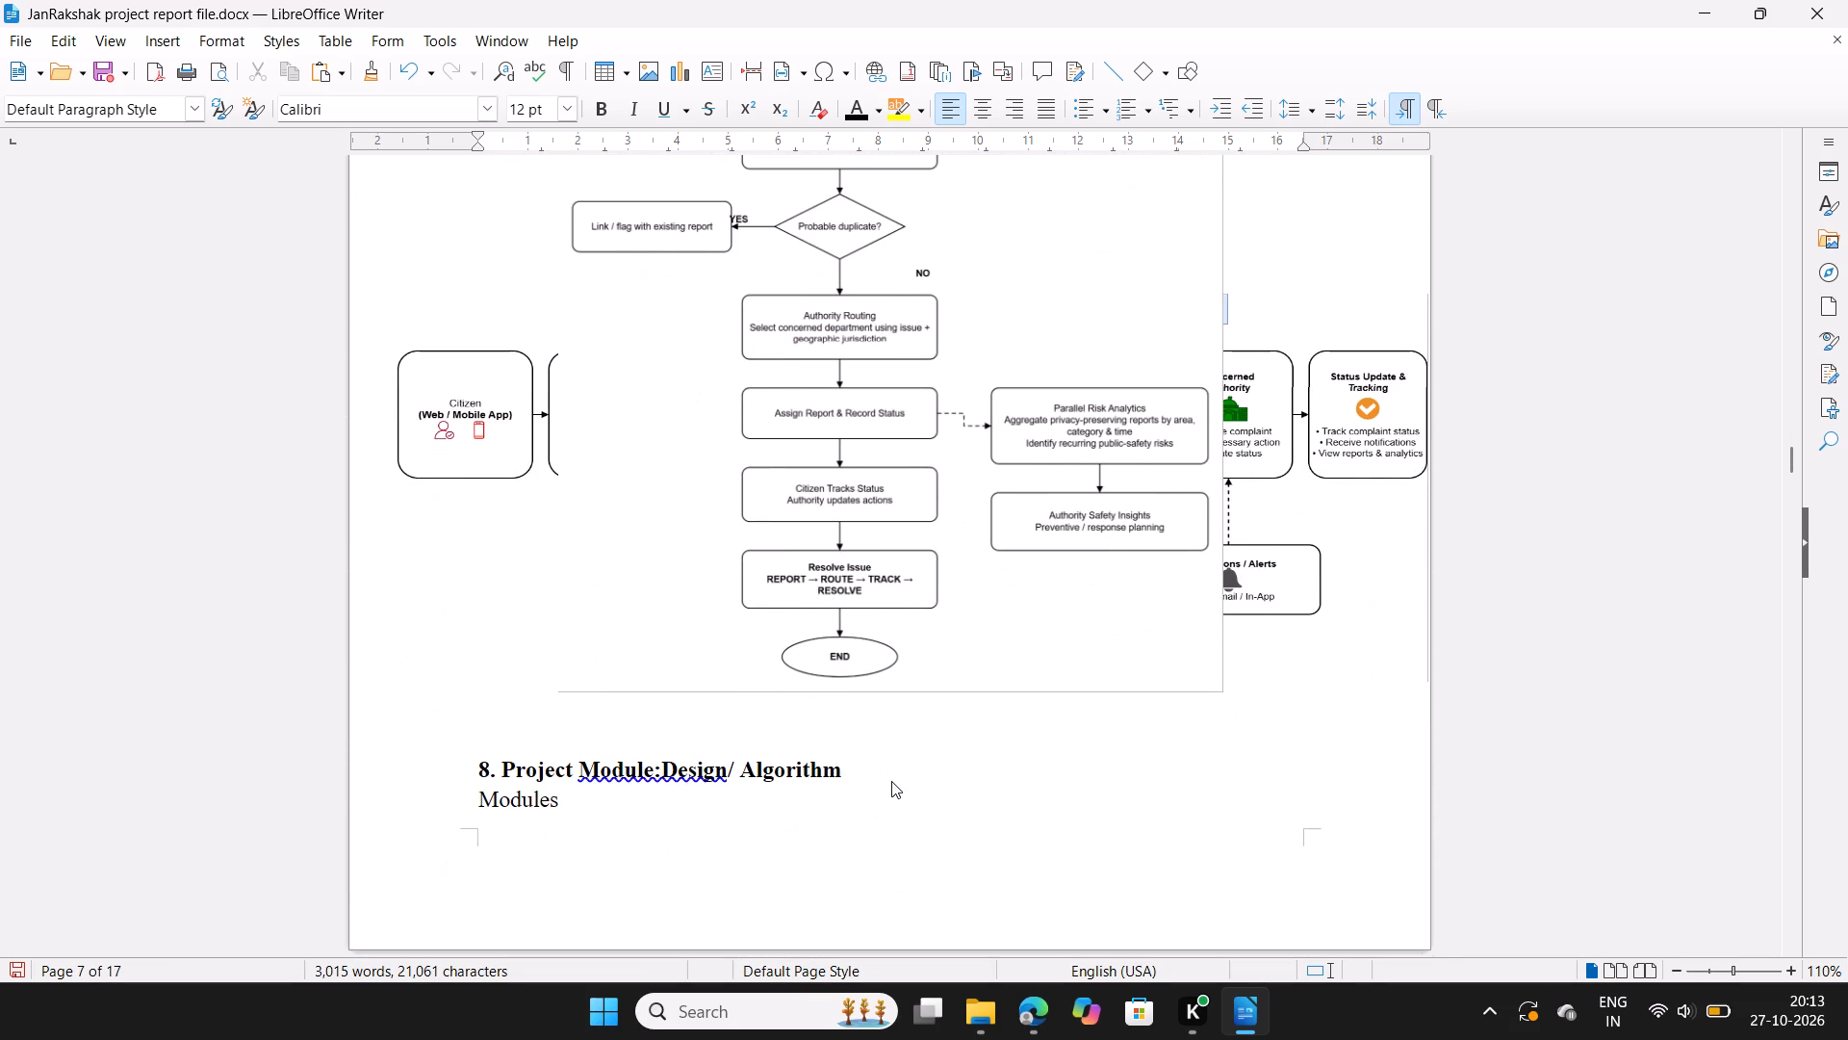
scroll(891, 781, "down", 1)
scroll(891, 781, "up", 1)
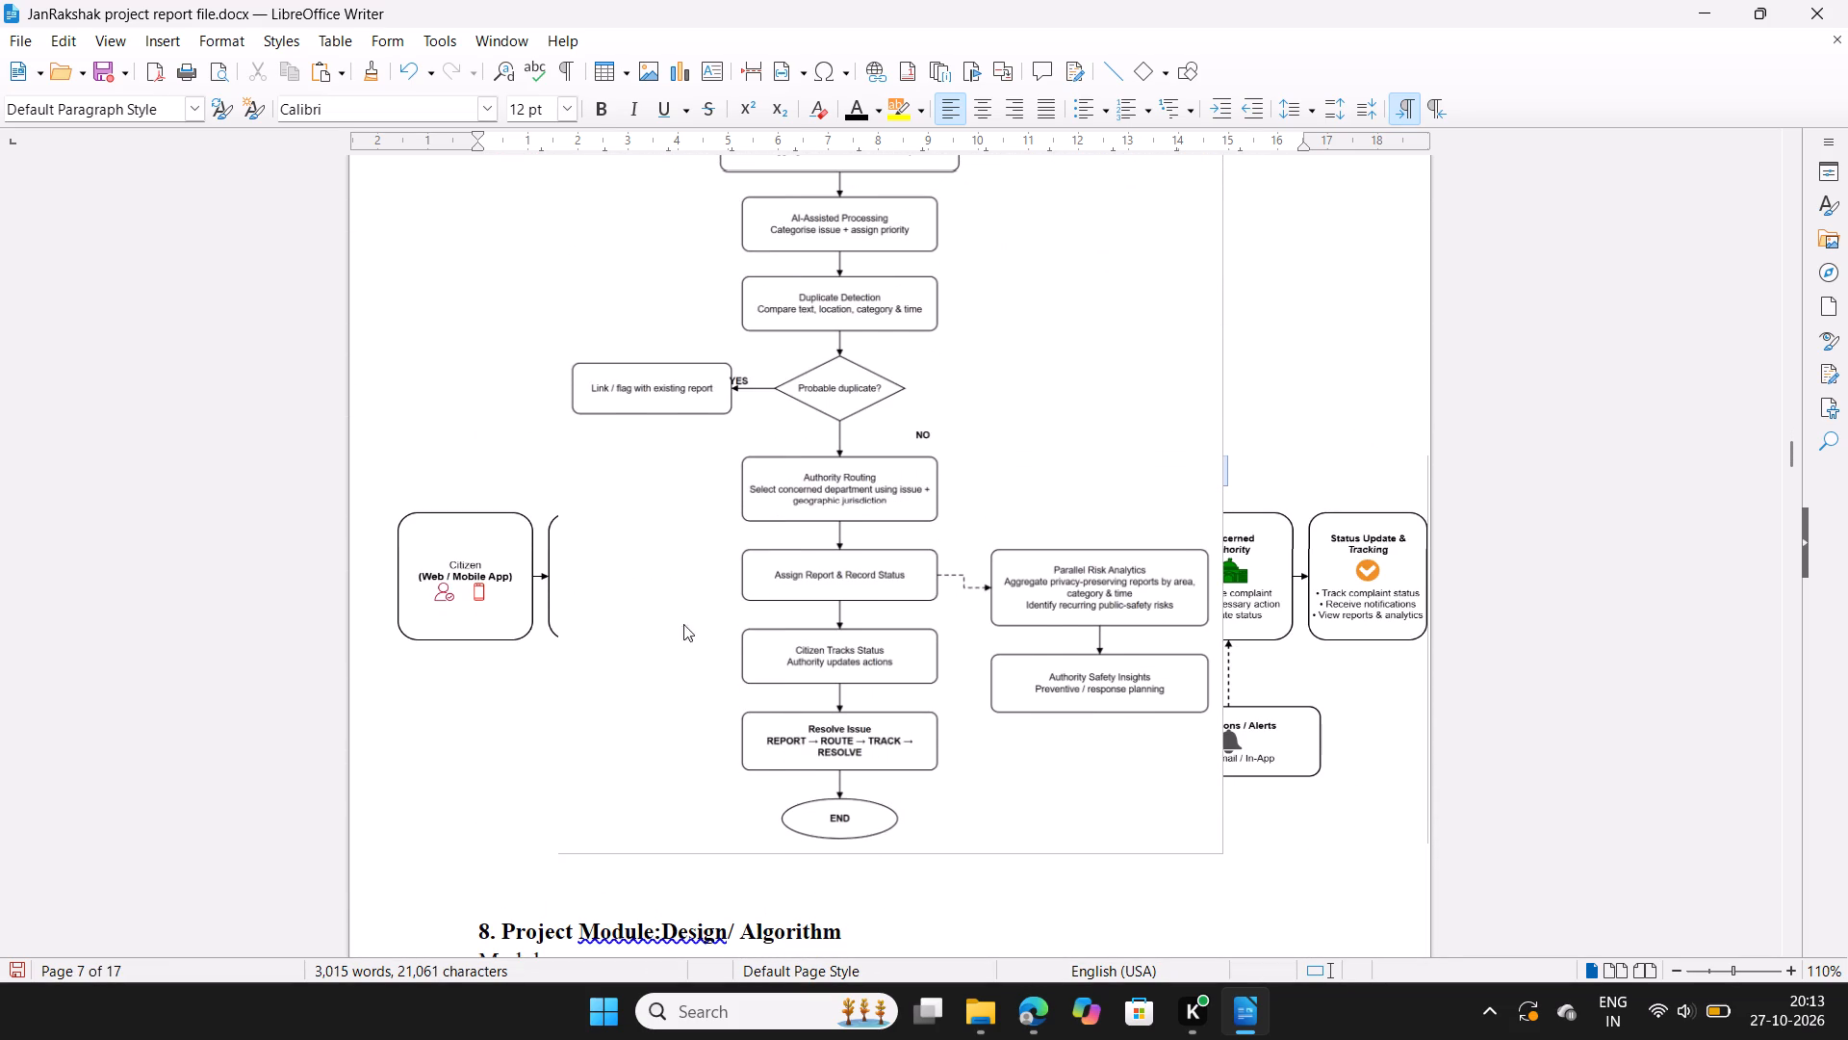
left_click(498, 473)
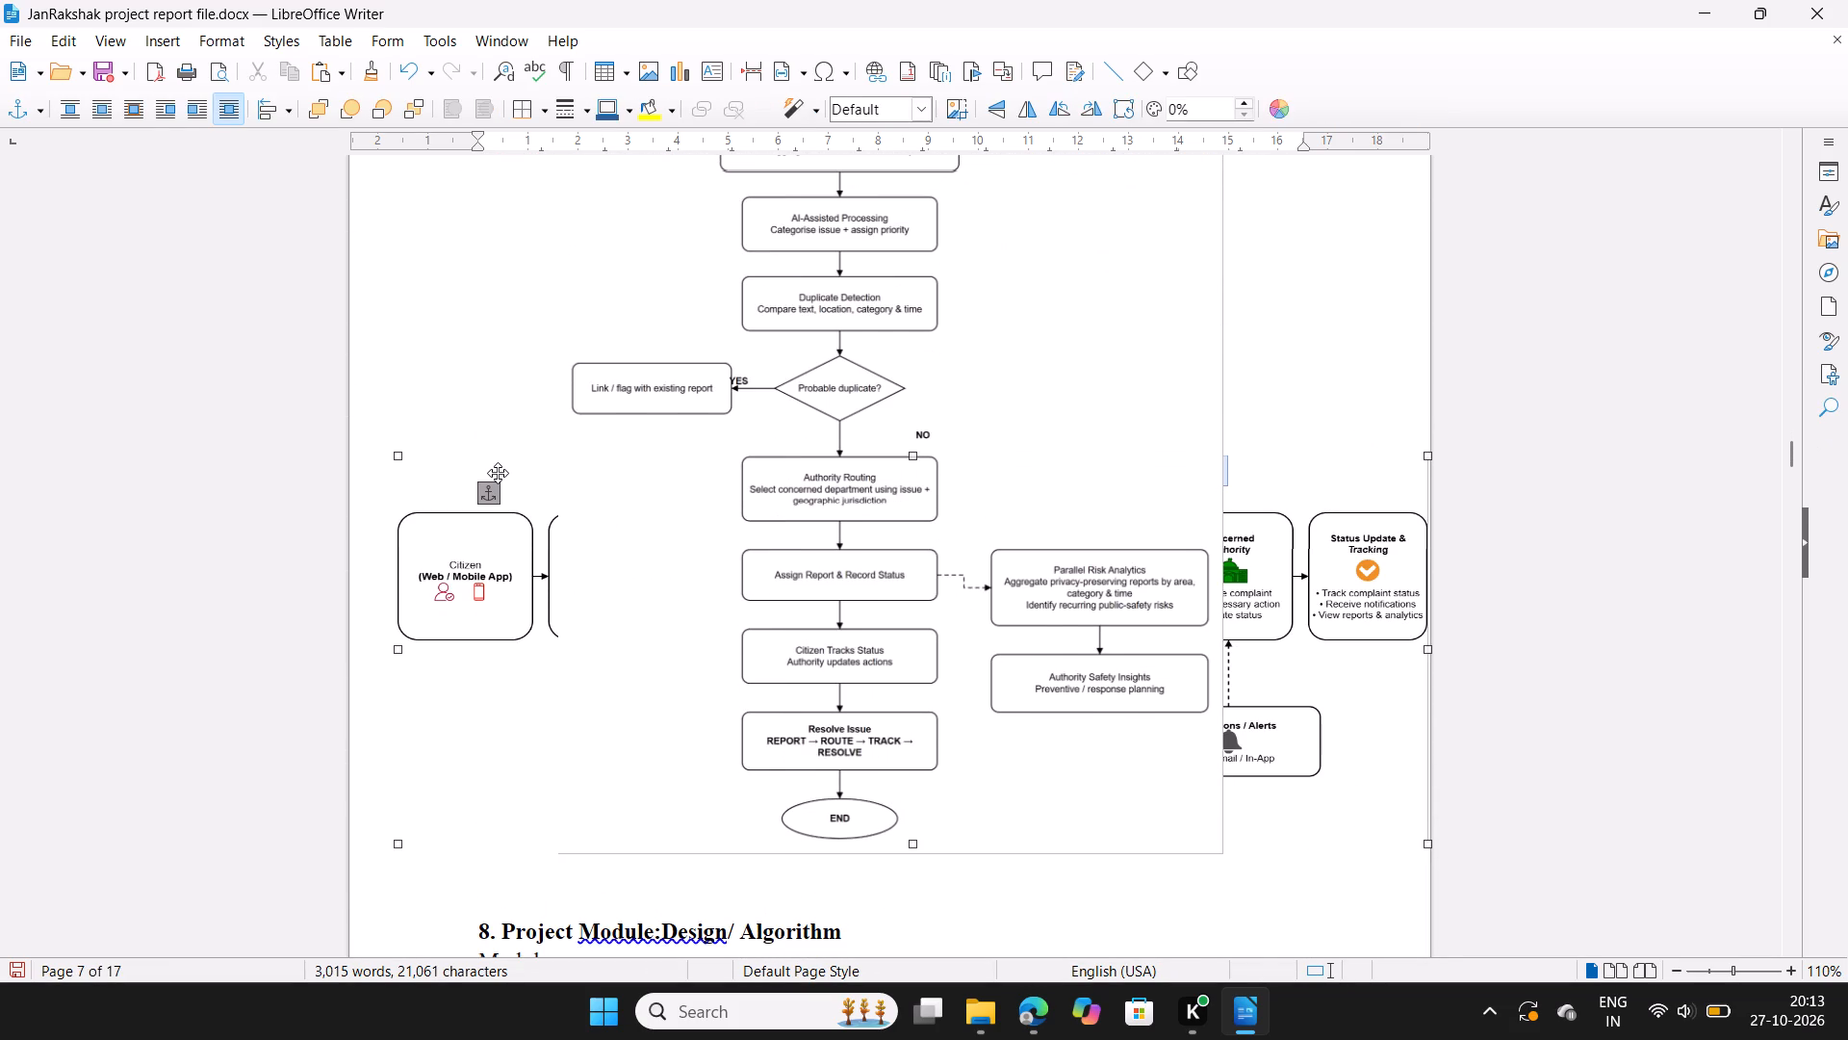
scroll(525, 593, "up", 3)
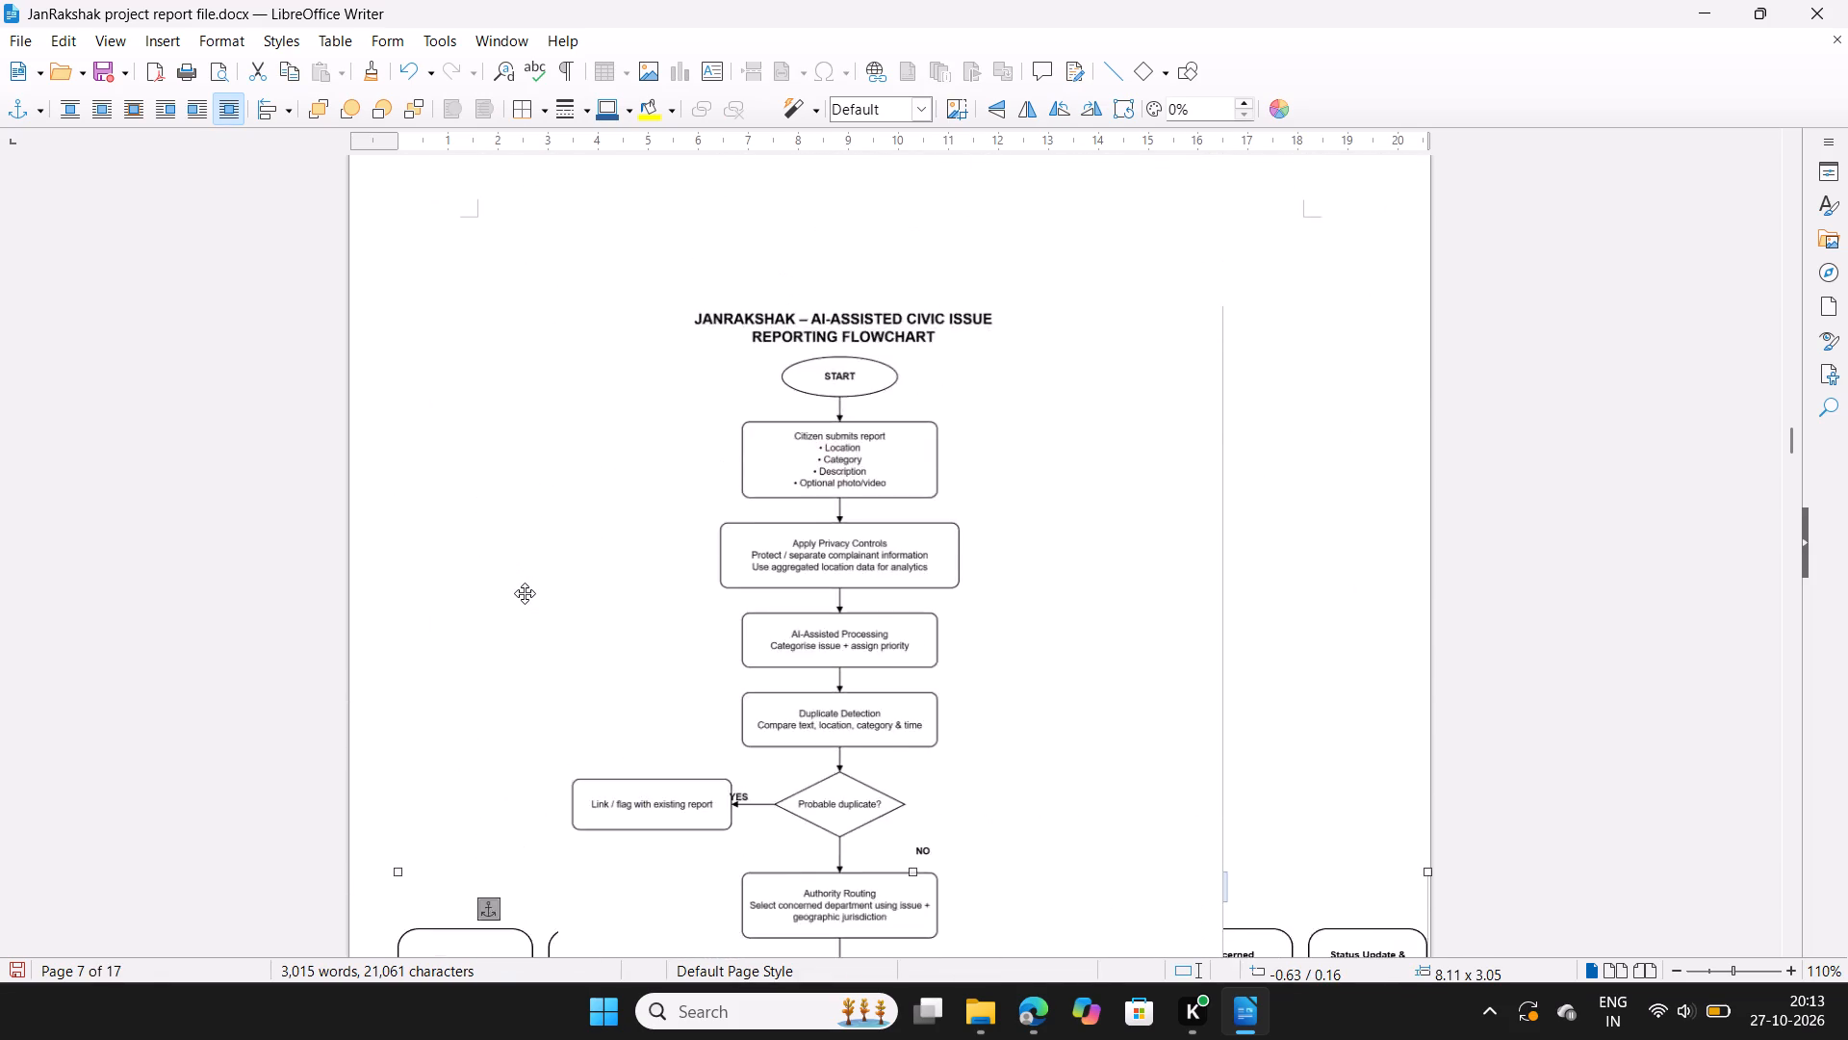
scroll(525, 593, "up", 1)
scroll(525, 593, "right", 1)
left_click(665, 441)
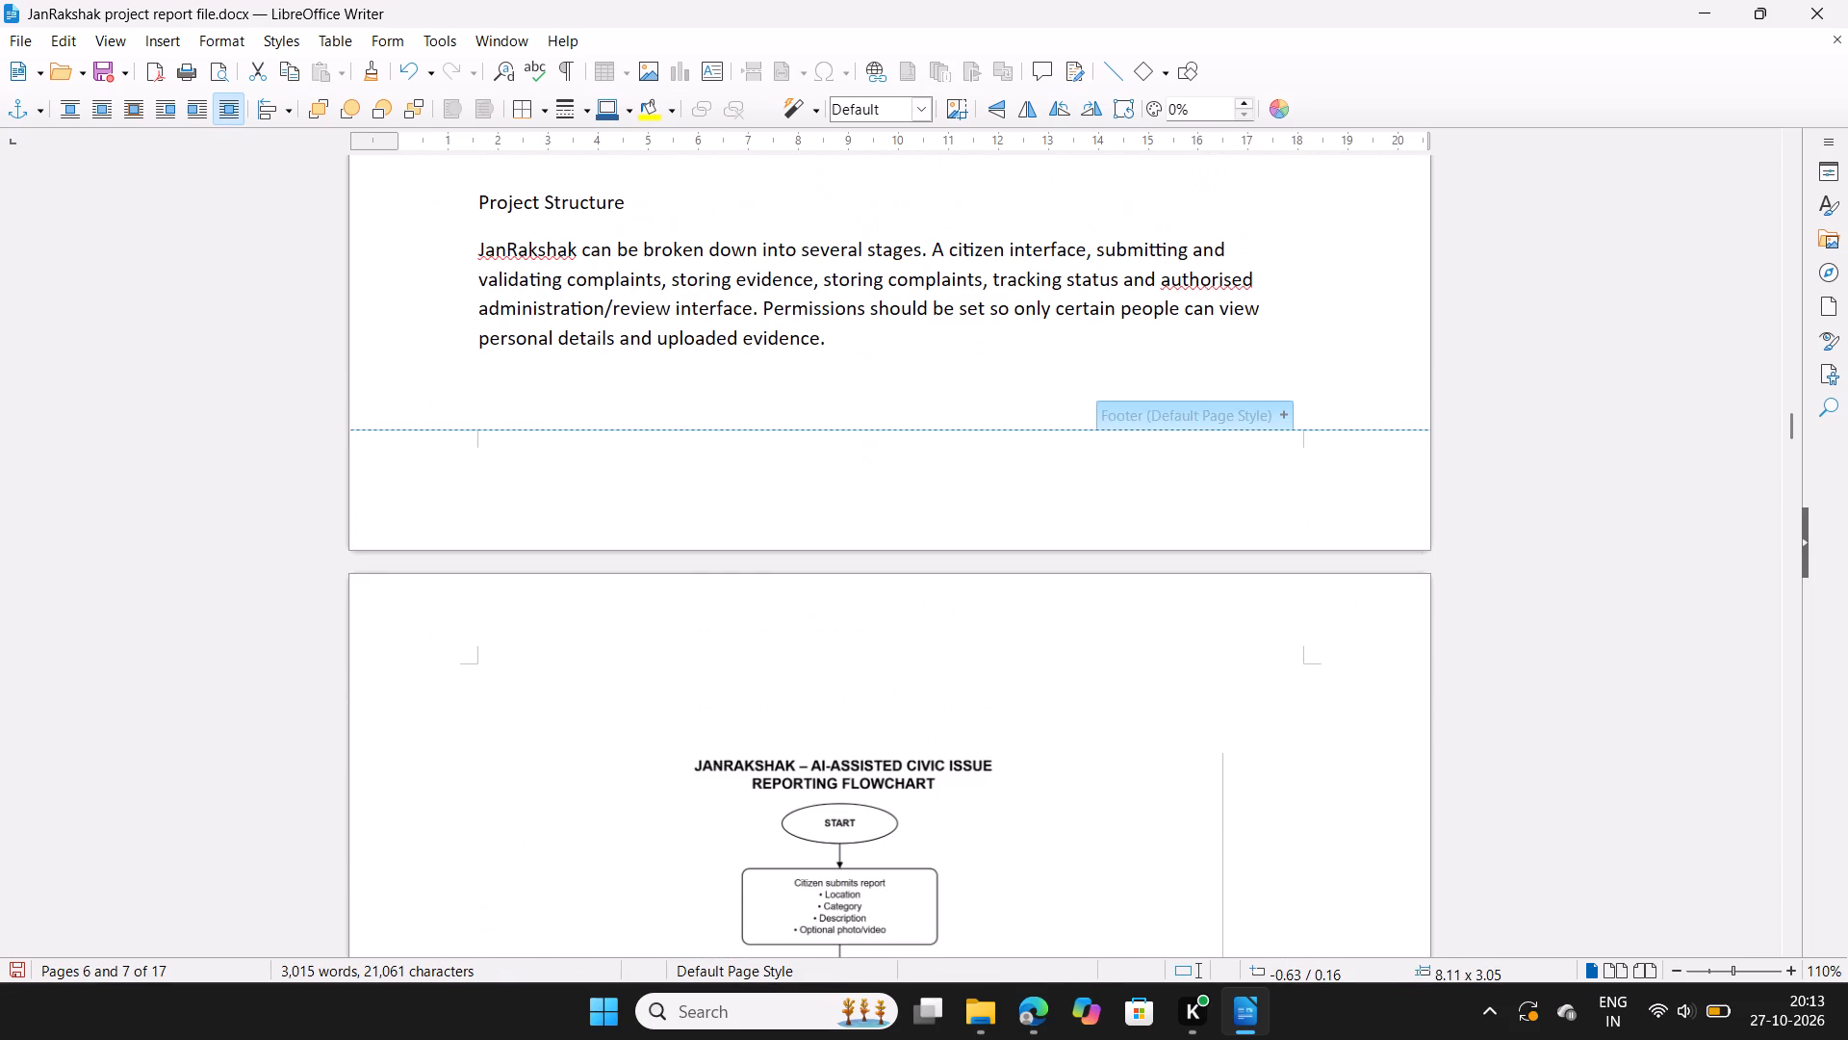
left_click(851, 360)
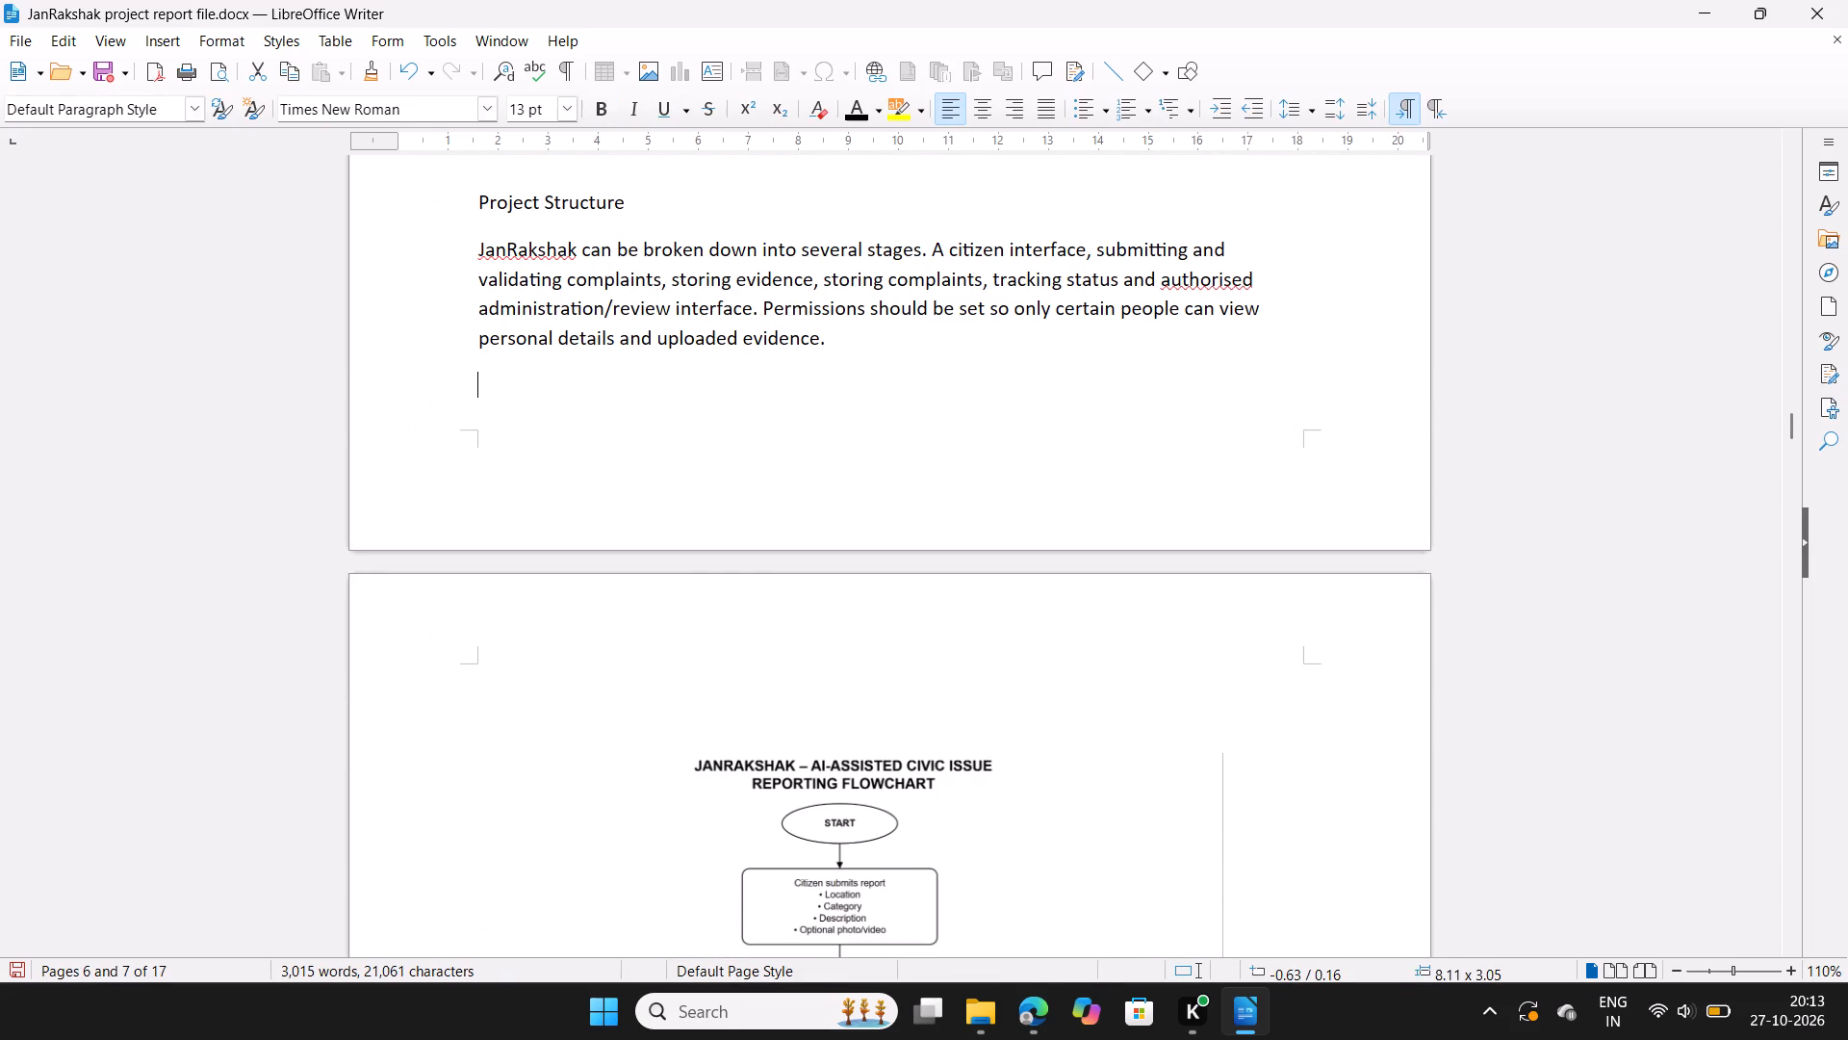
key("Return")
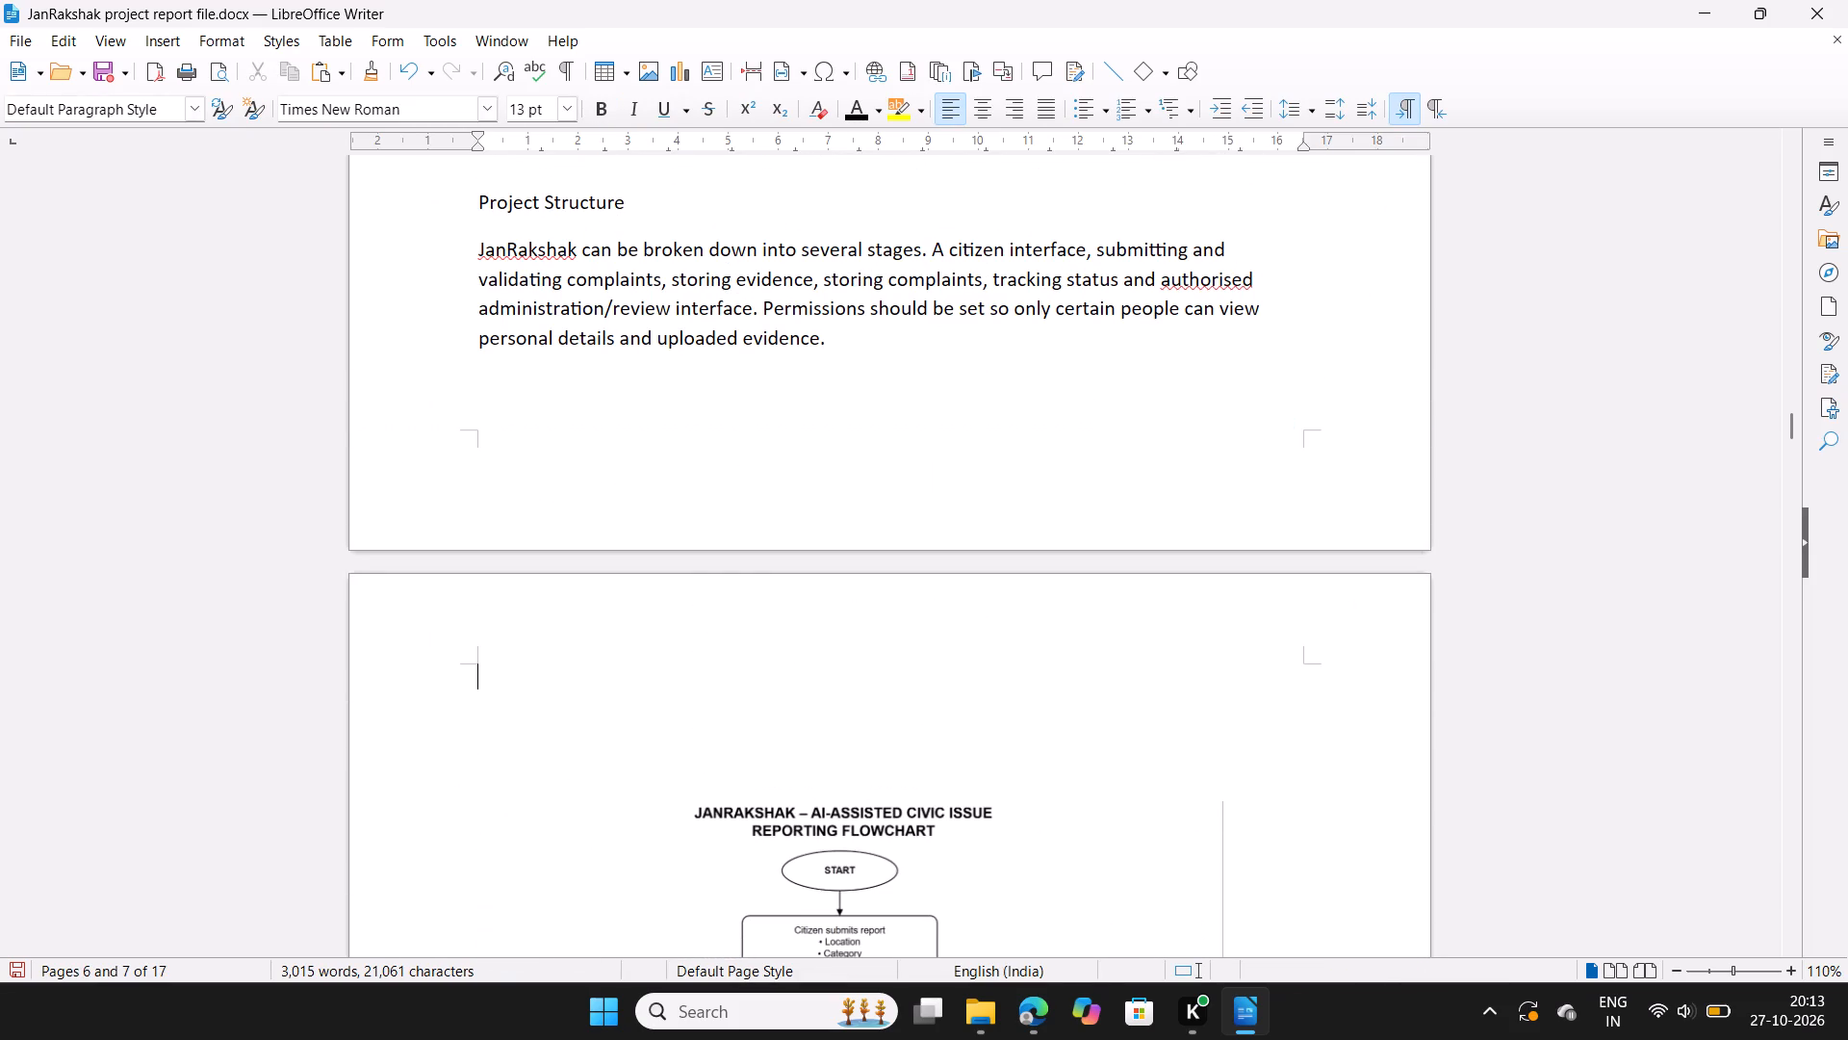
Check the layout of both diagram pages and add another empty paragraph above the civic issue reporting flowchart.
scroll(851, 360, "down", 7)
scroll(851, 360, "up", 2)
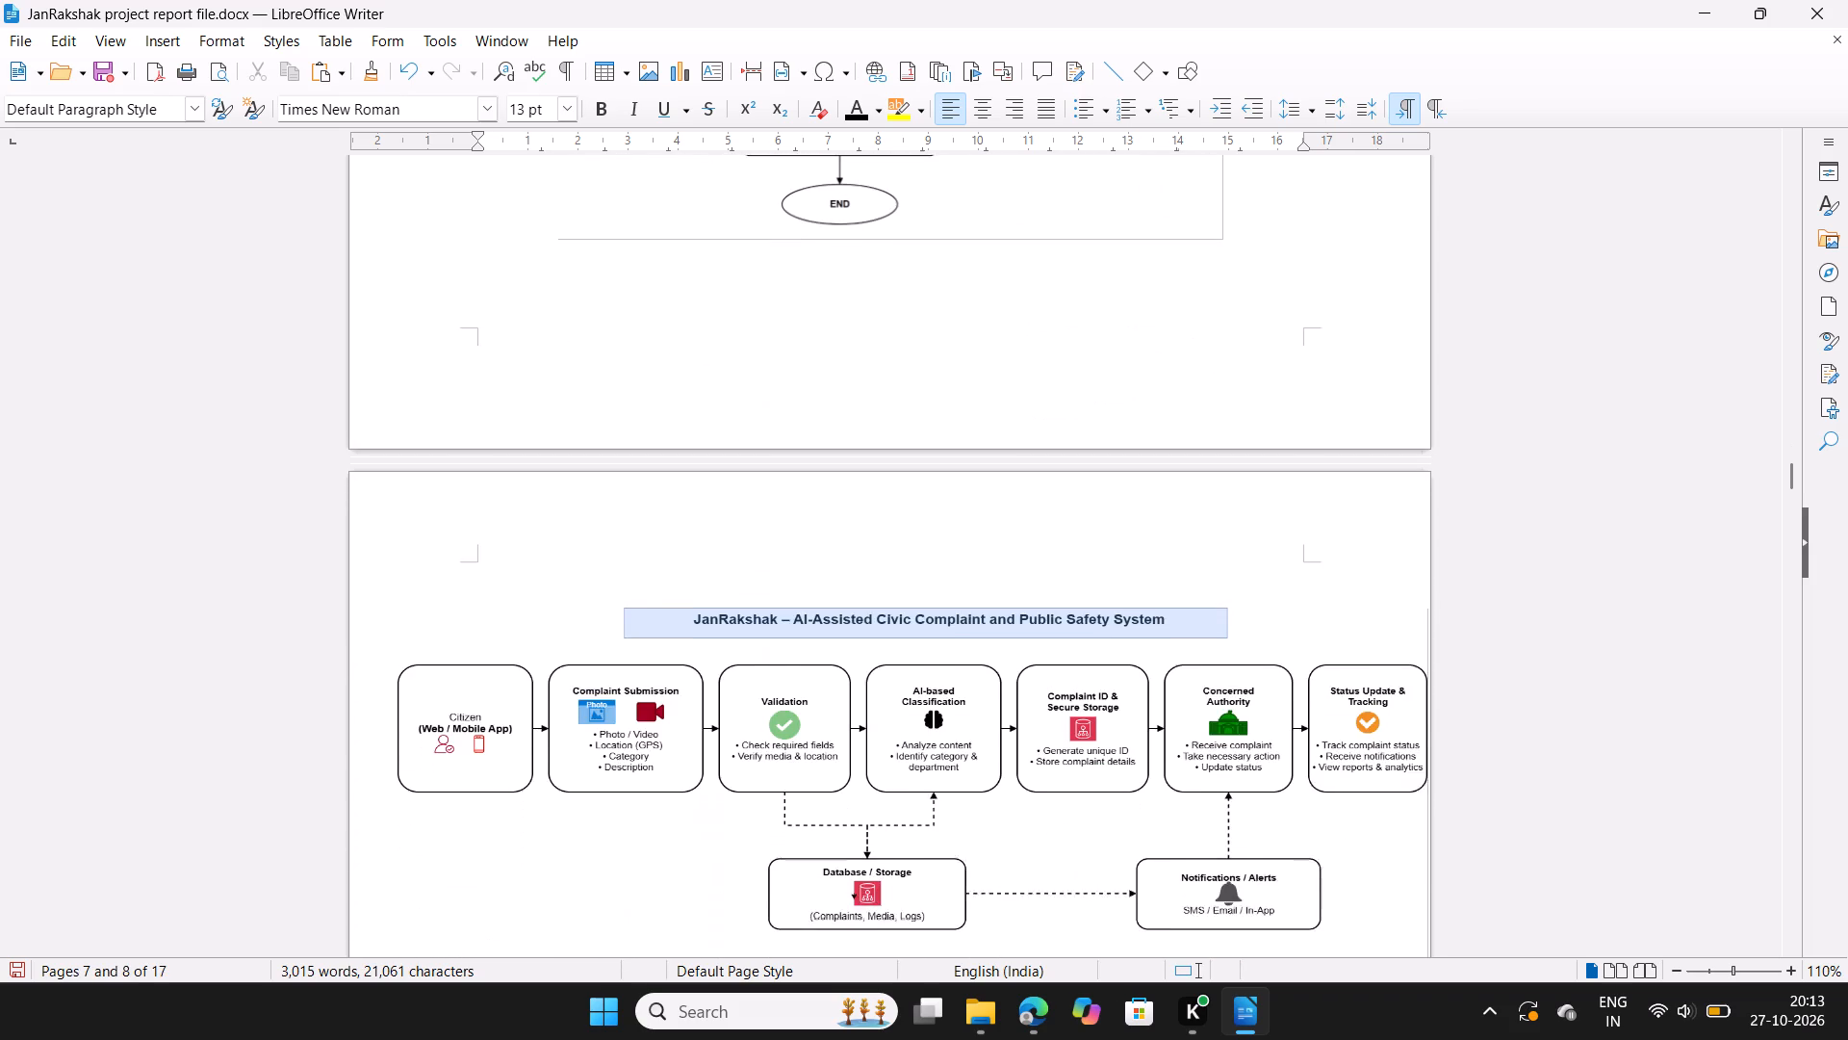
scroll(851, 360, "up", 2)
scroll(851, 360, "down", 2)
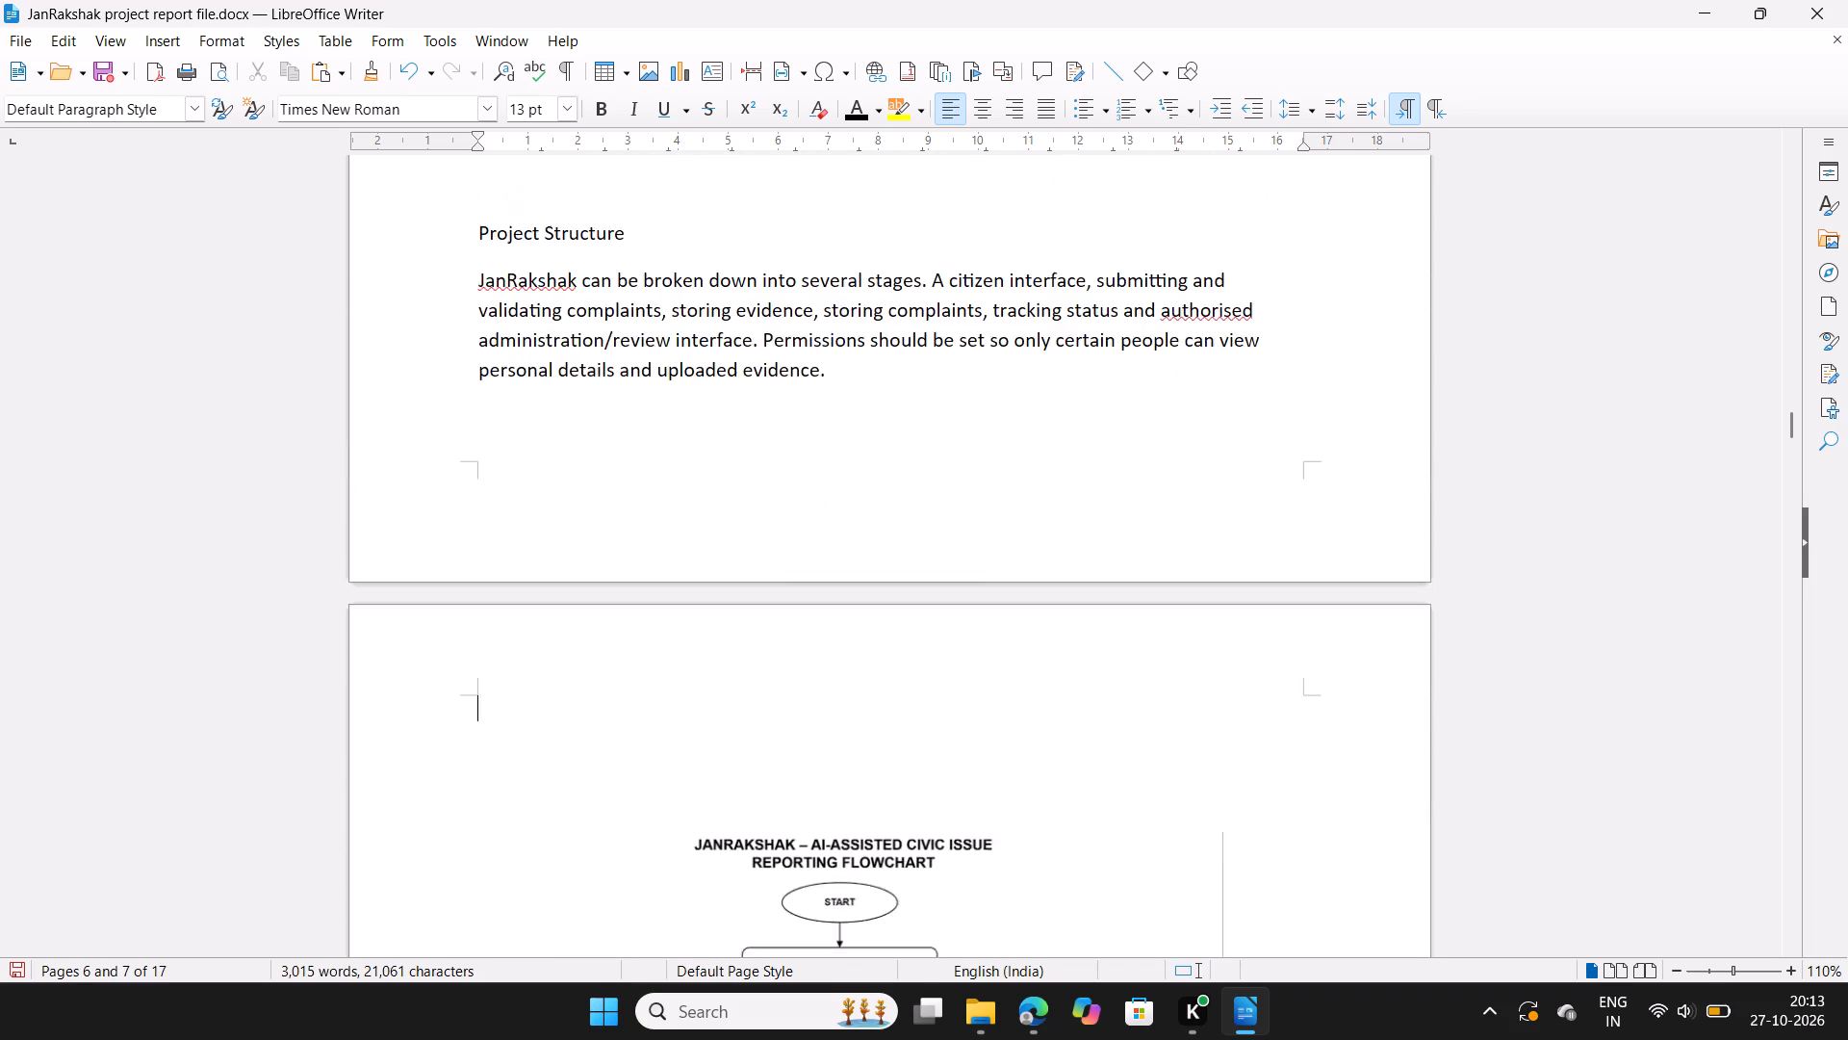
scroll(851, 360, "down", 3)
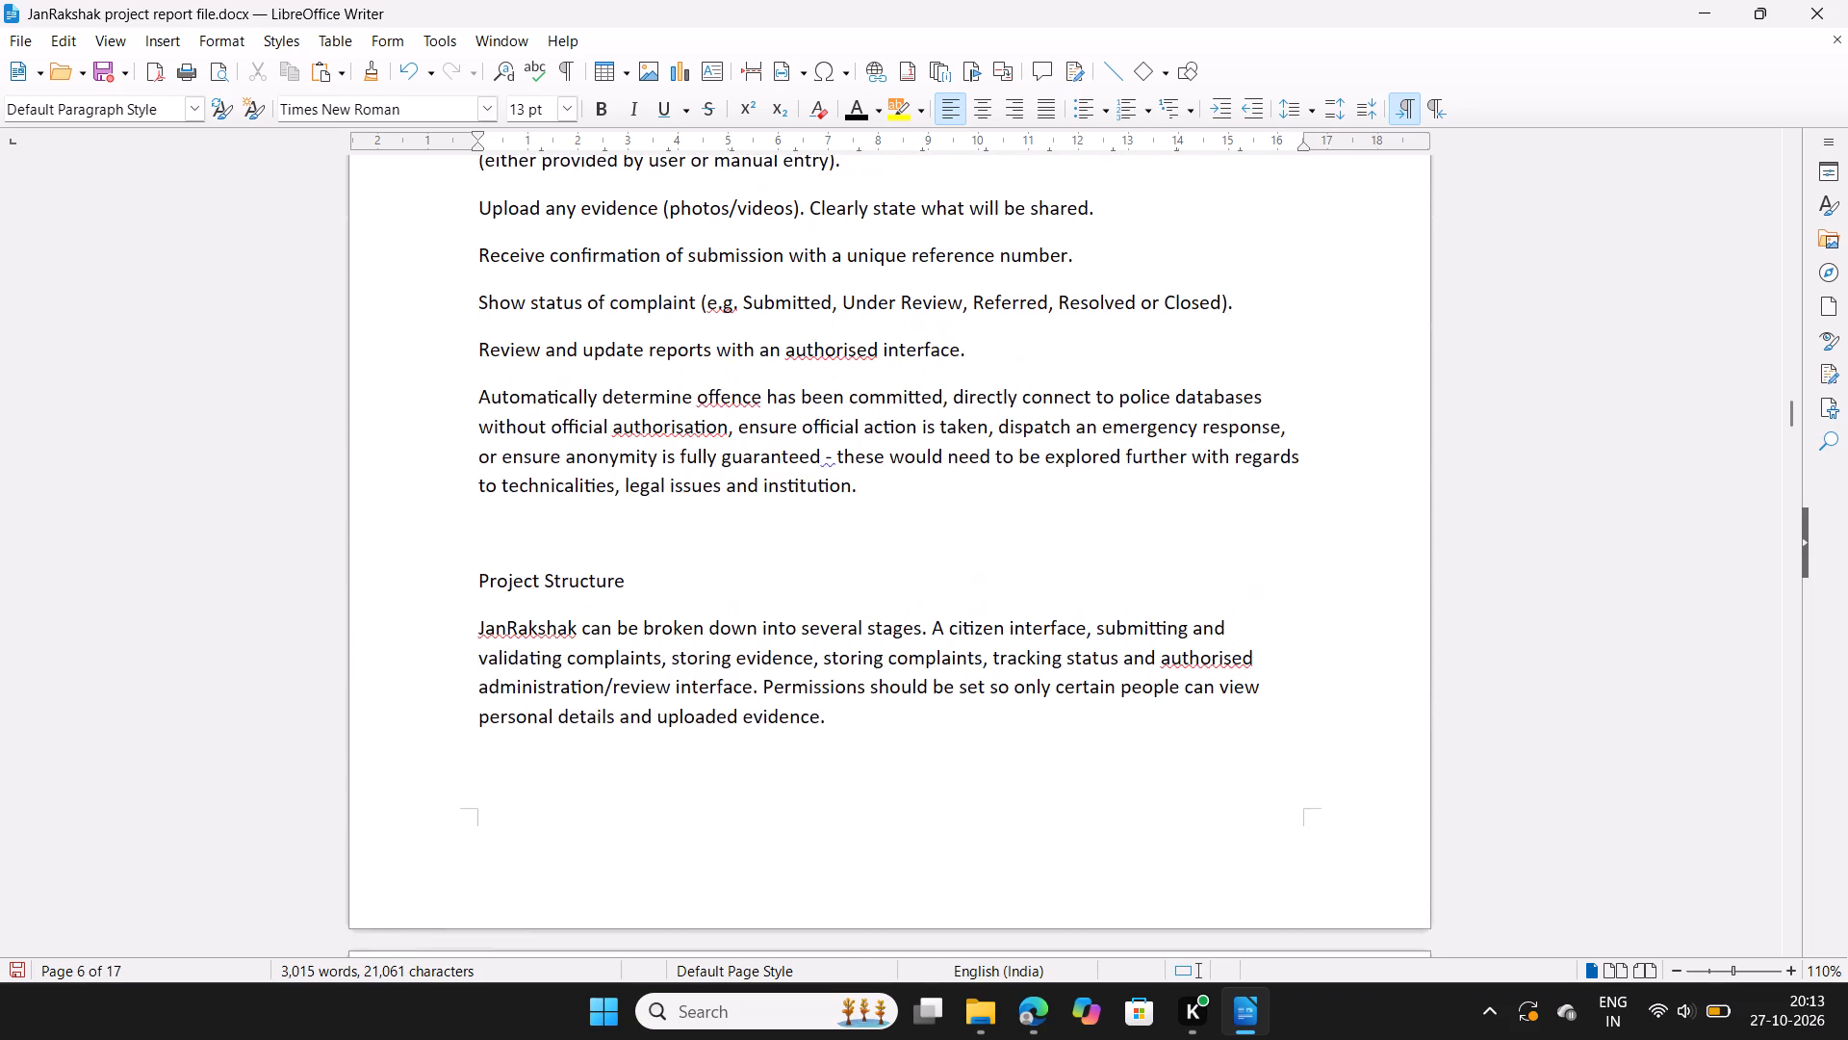
scroll(851, 360, "down", 6)
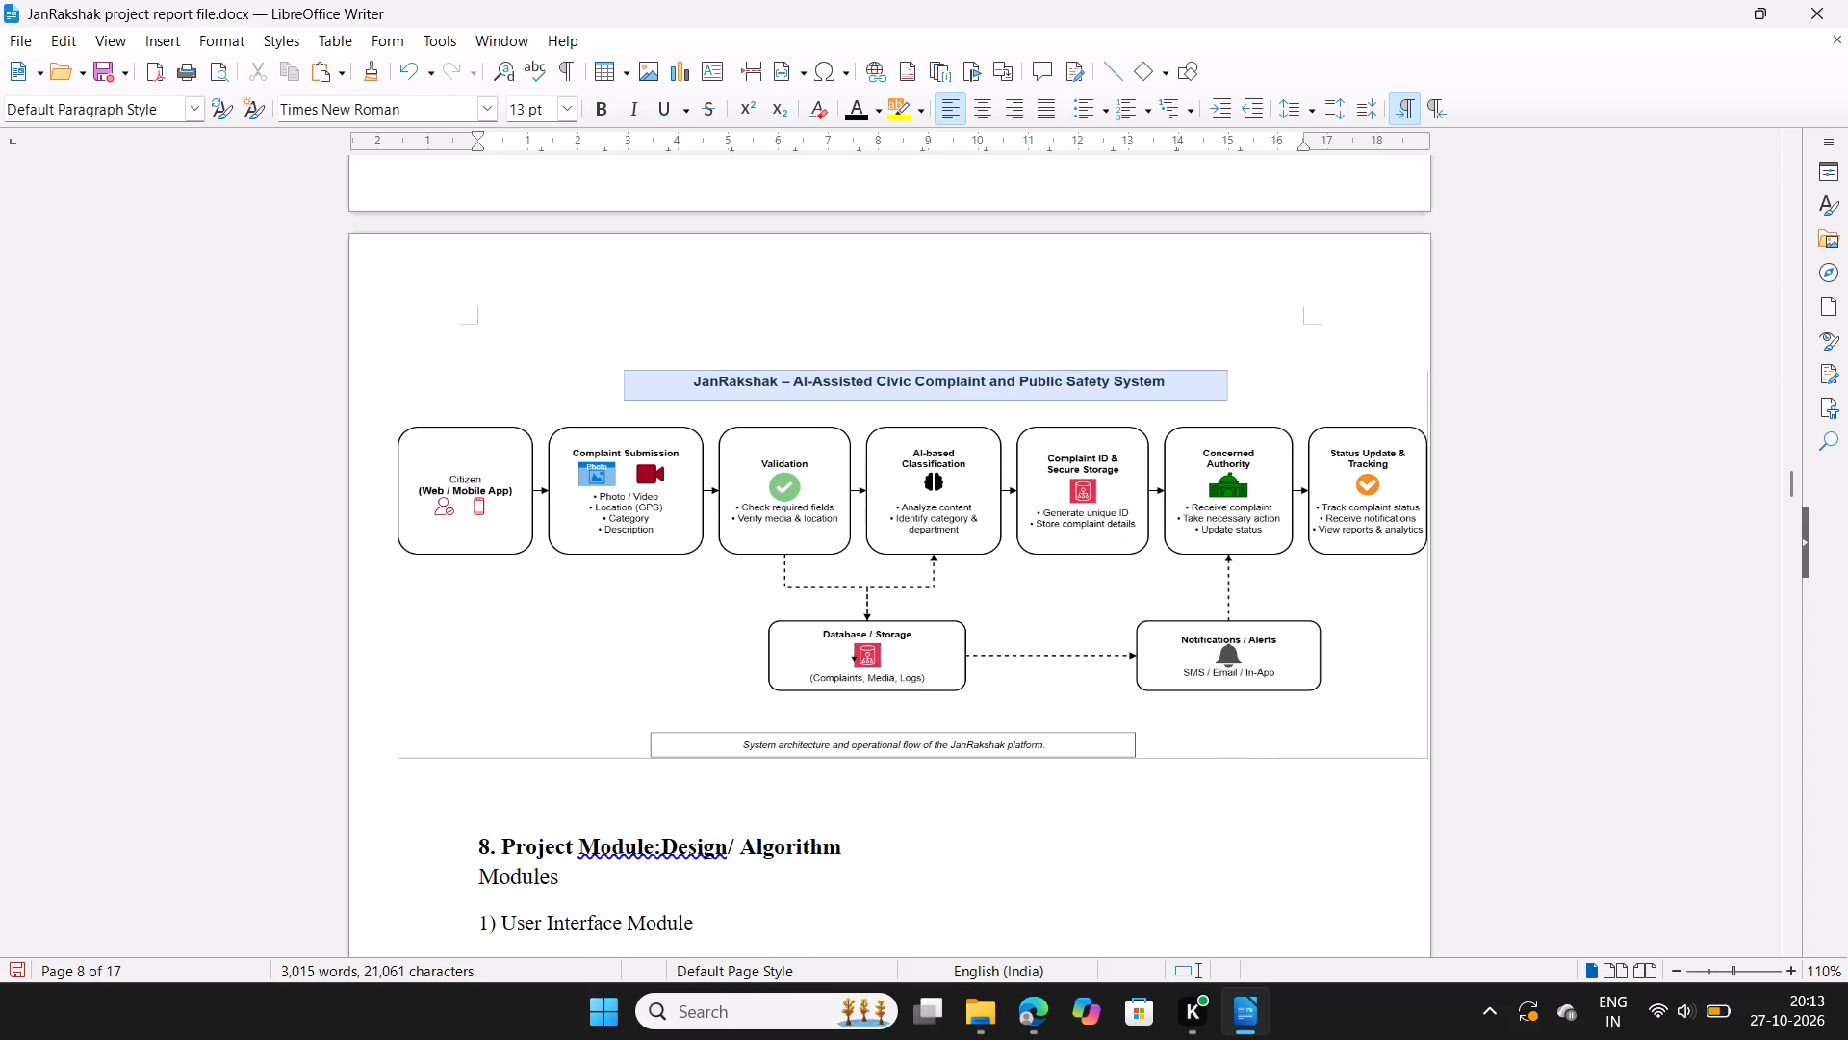
scroll(851, 360, "up", 5)
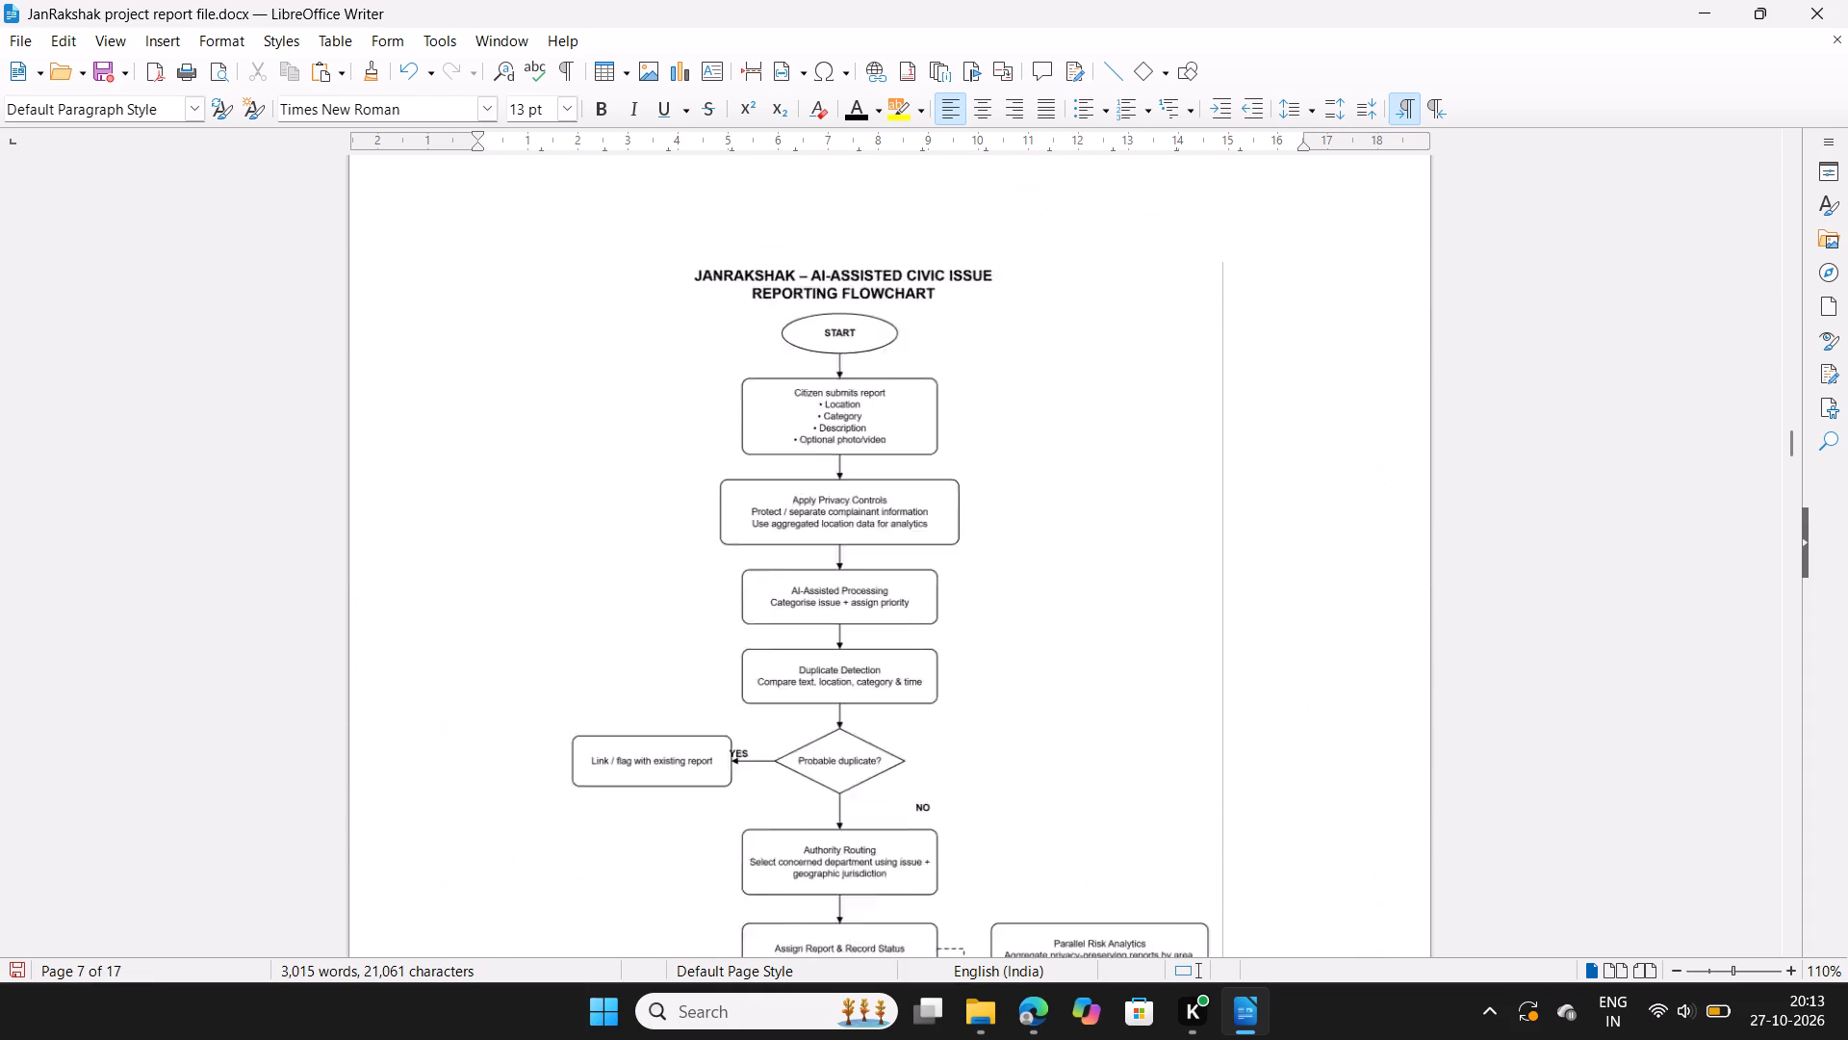
scroll(851, 360, "up", 1)
key("Return")
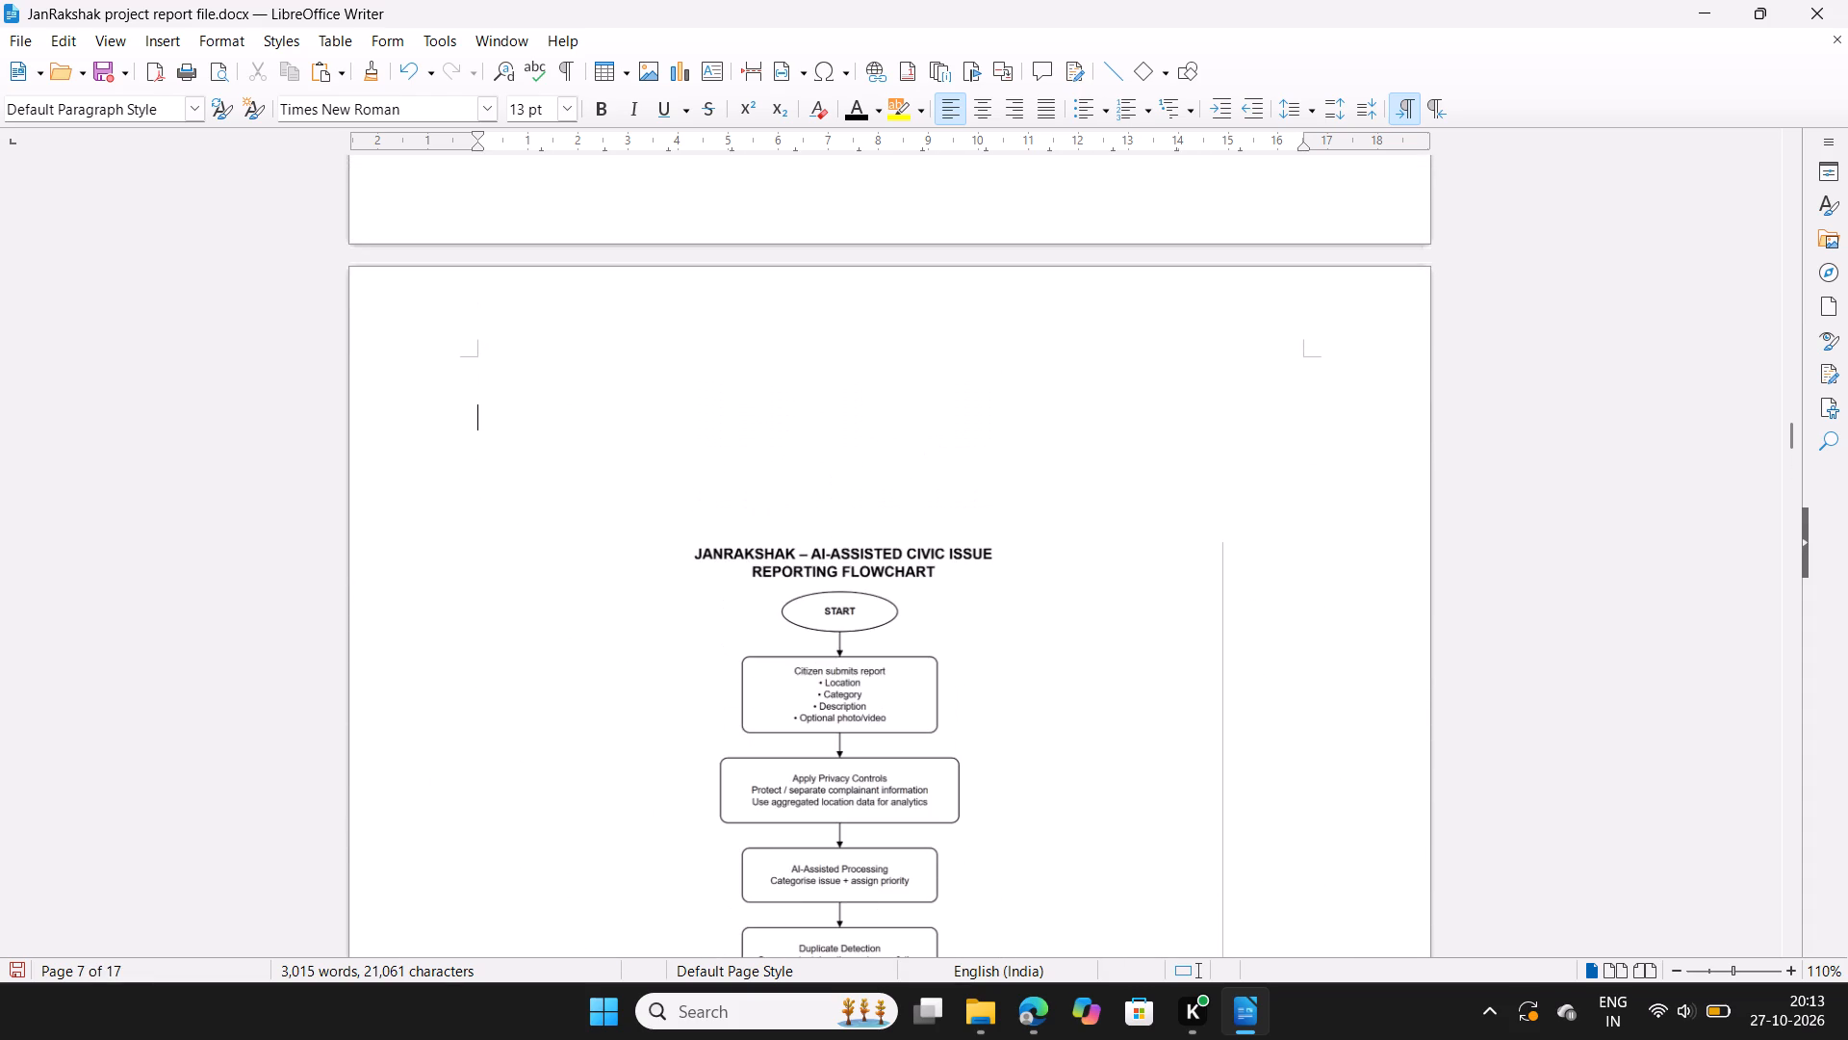
Insert three spaces in the empty heading line above the JanRakshak system architecture diagram.
scroll(851, 360, "down", 6)
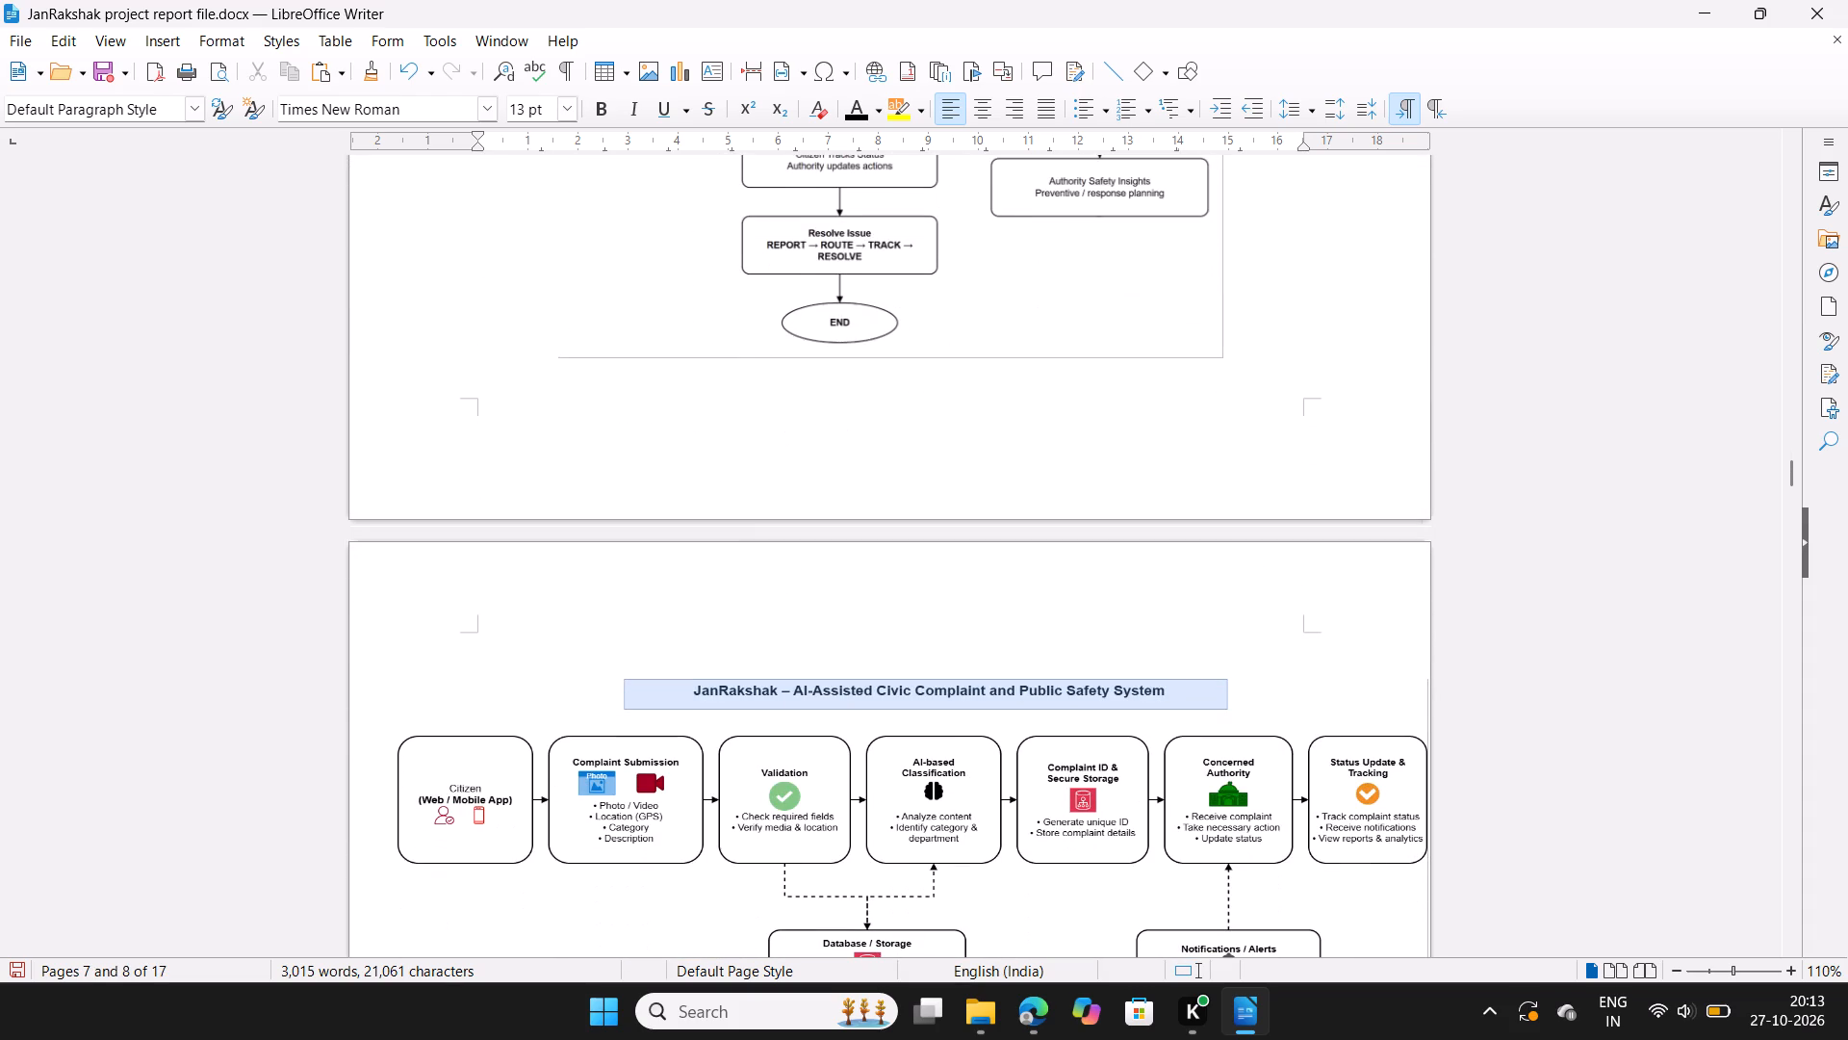
left_click(537, 644)
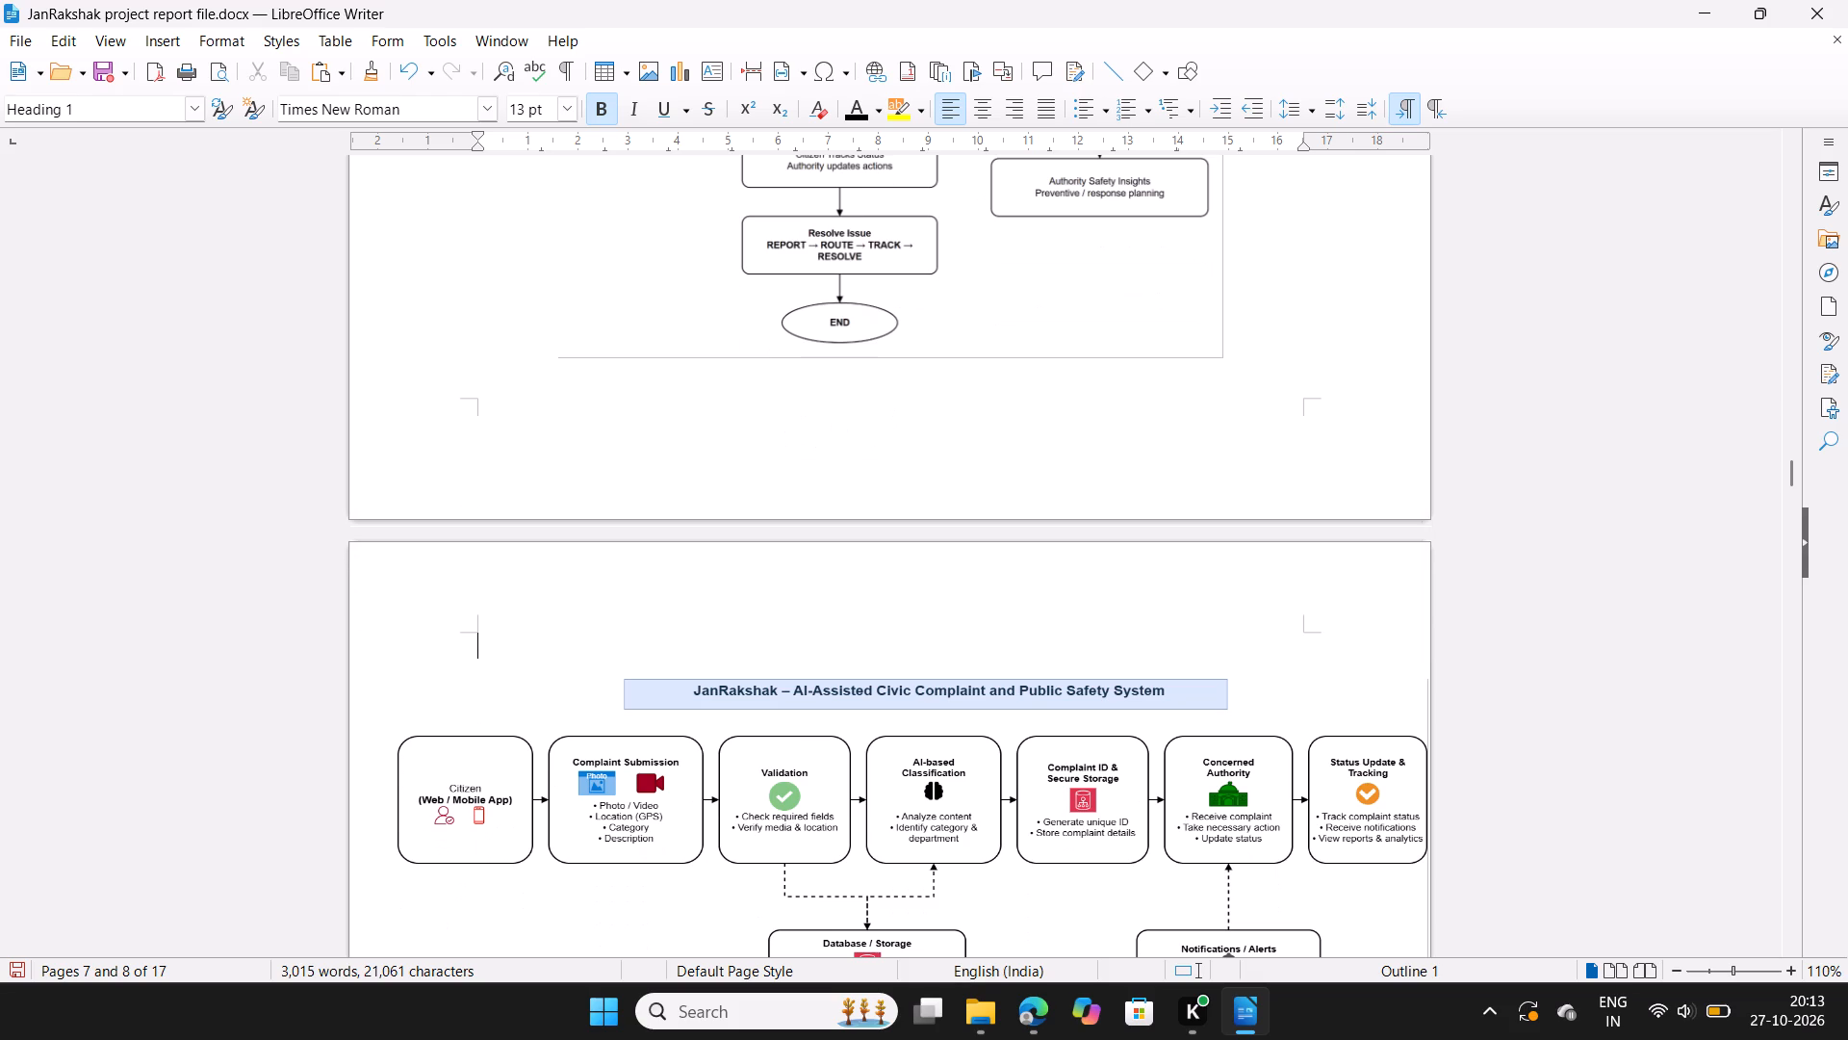
left_click(610, 644)
left_click(610, 644)
key("space")
key("space")
key("space")
Copy the section 8 module text from the Modules line through the 5) Complaint ID Module heading.
scroll(610, 644, "down", 2)
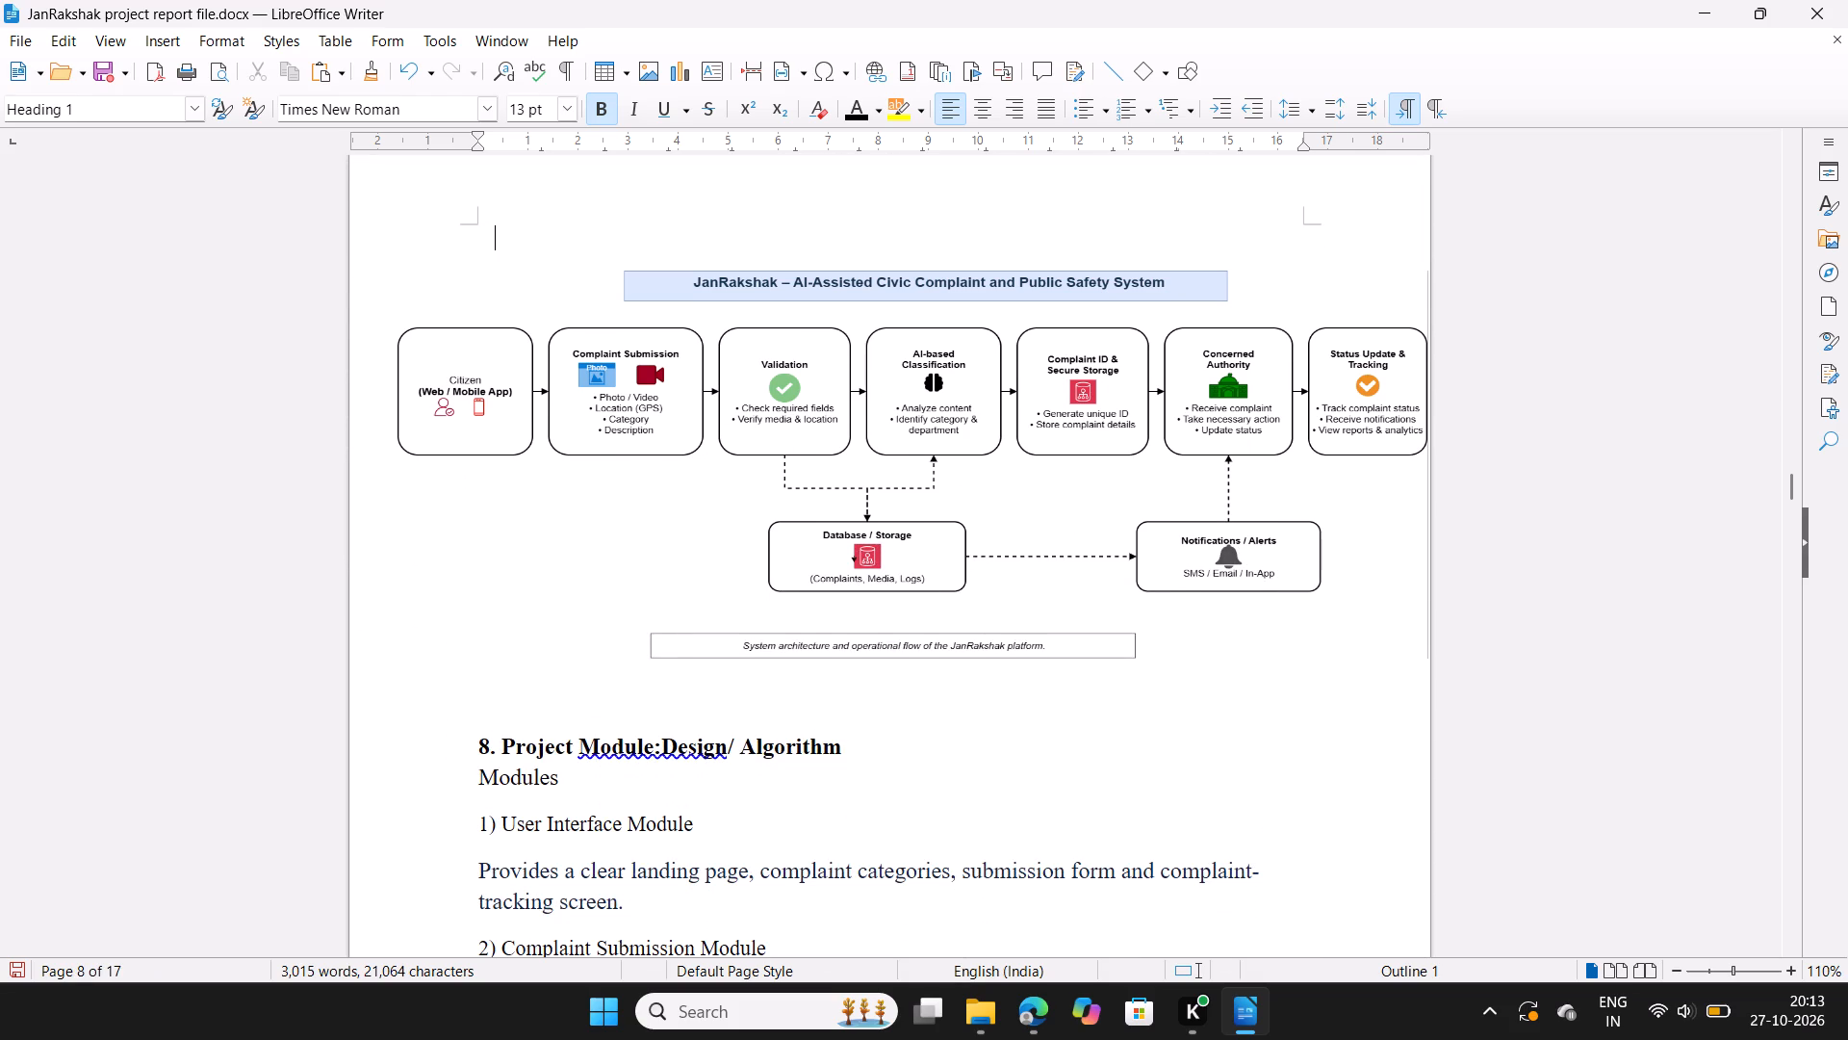
scroll(610, 644, "down", 3)
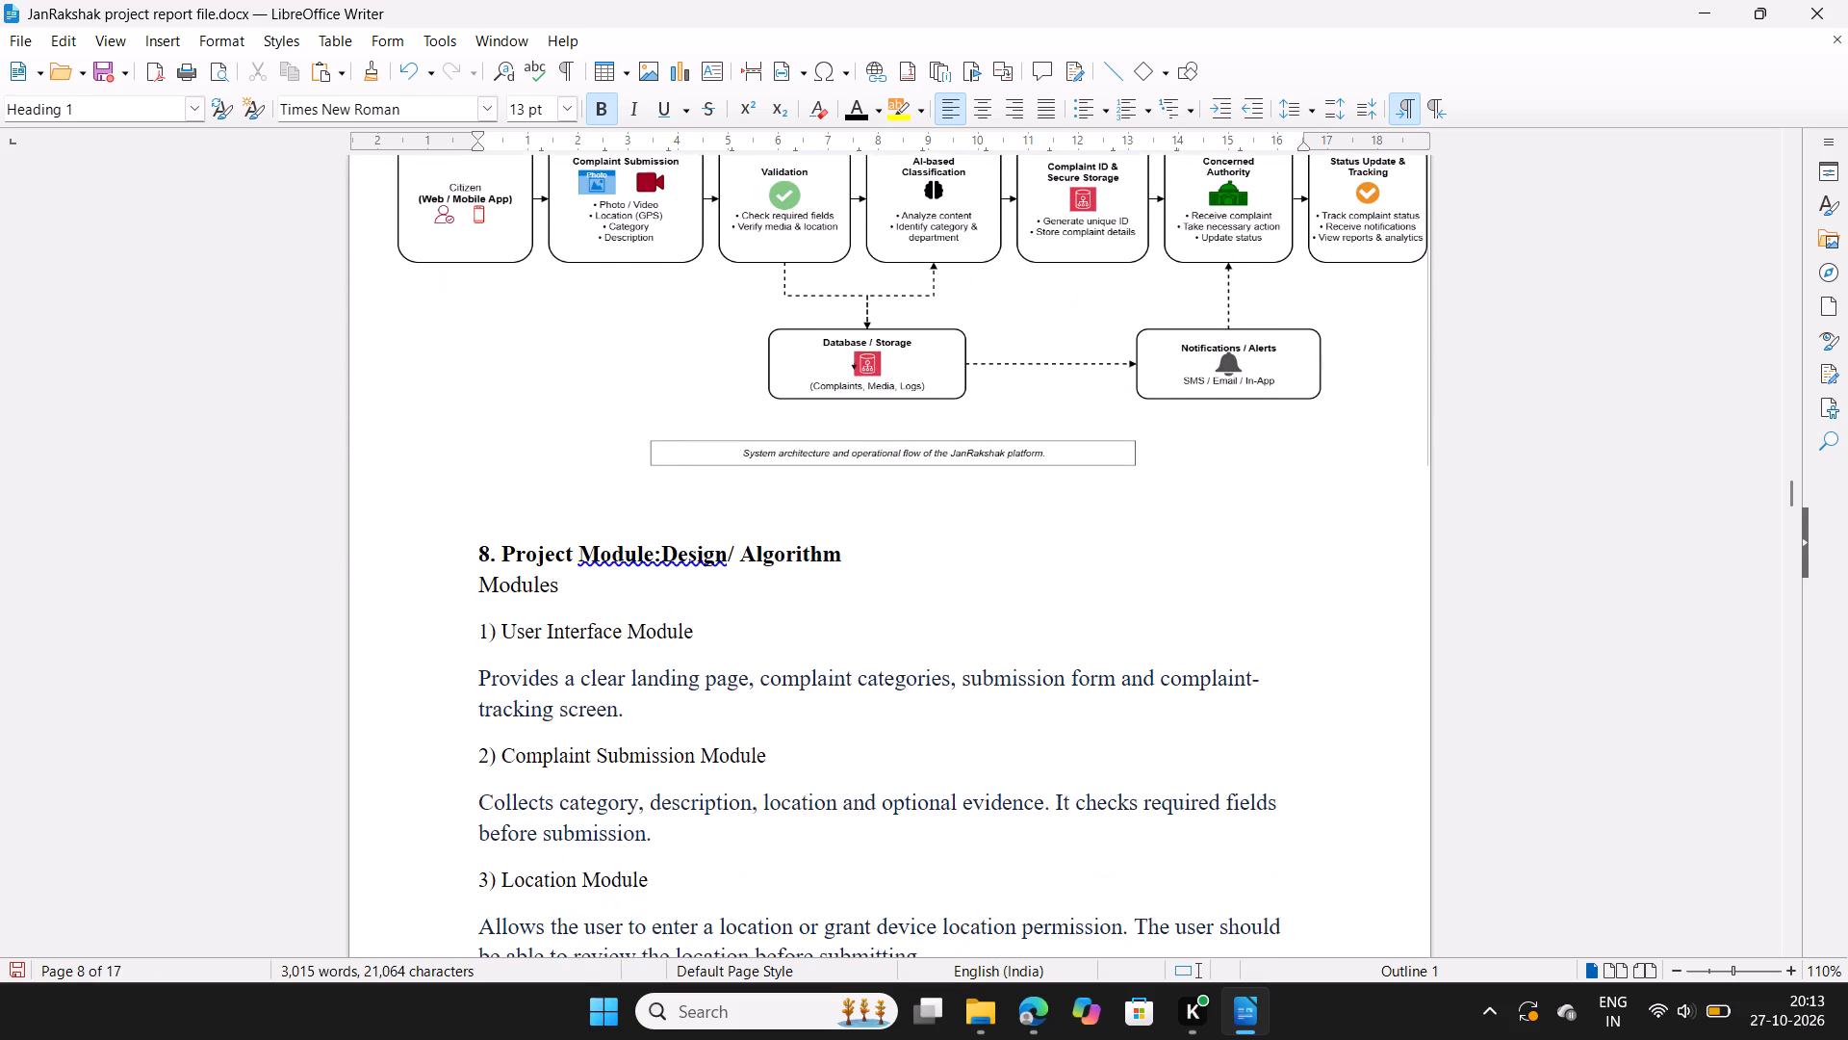
scroll(610, 644, "down", 1)
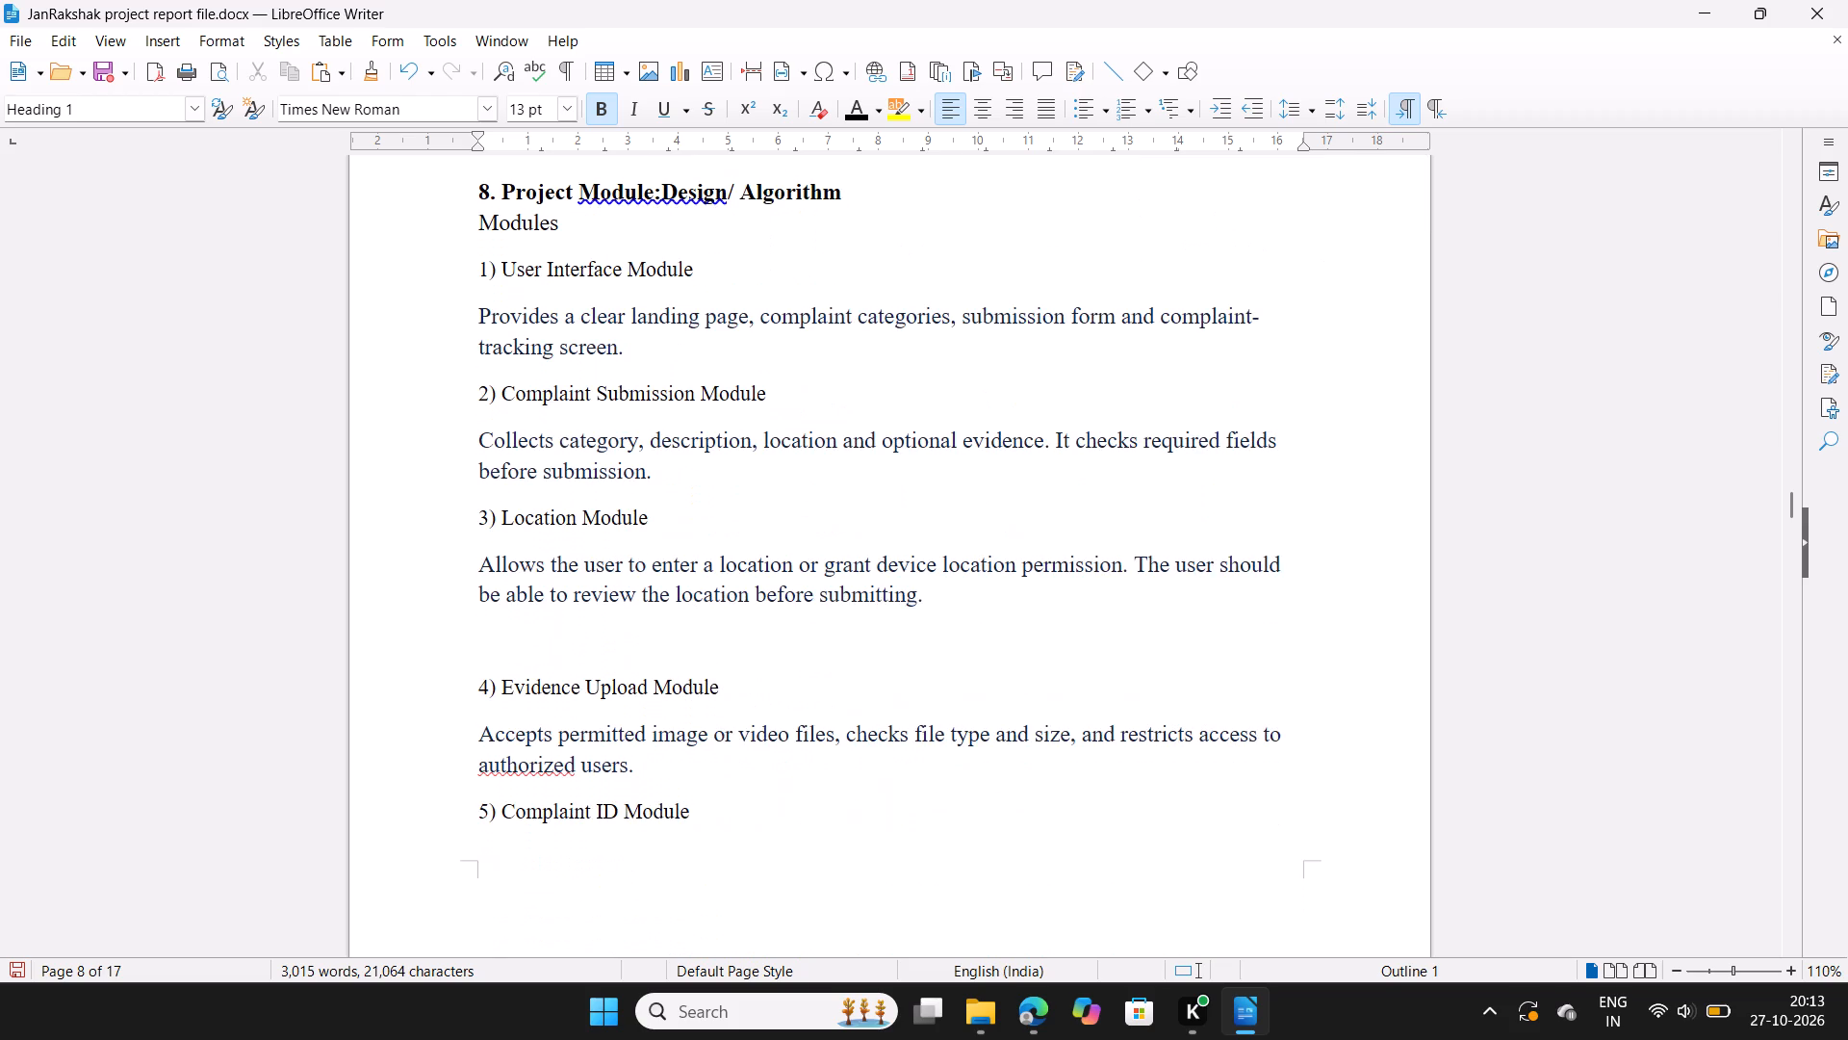
scroll(610, 644, "down", 1)
left_click_drag(471, 220, 725, 412)
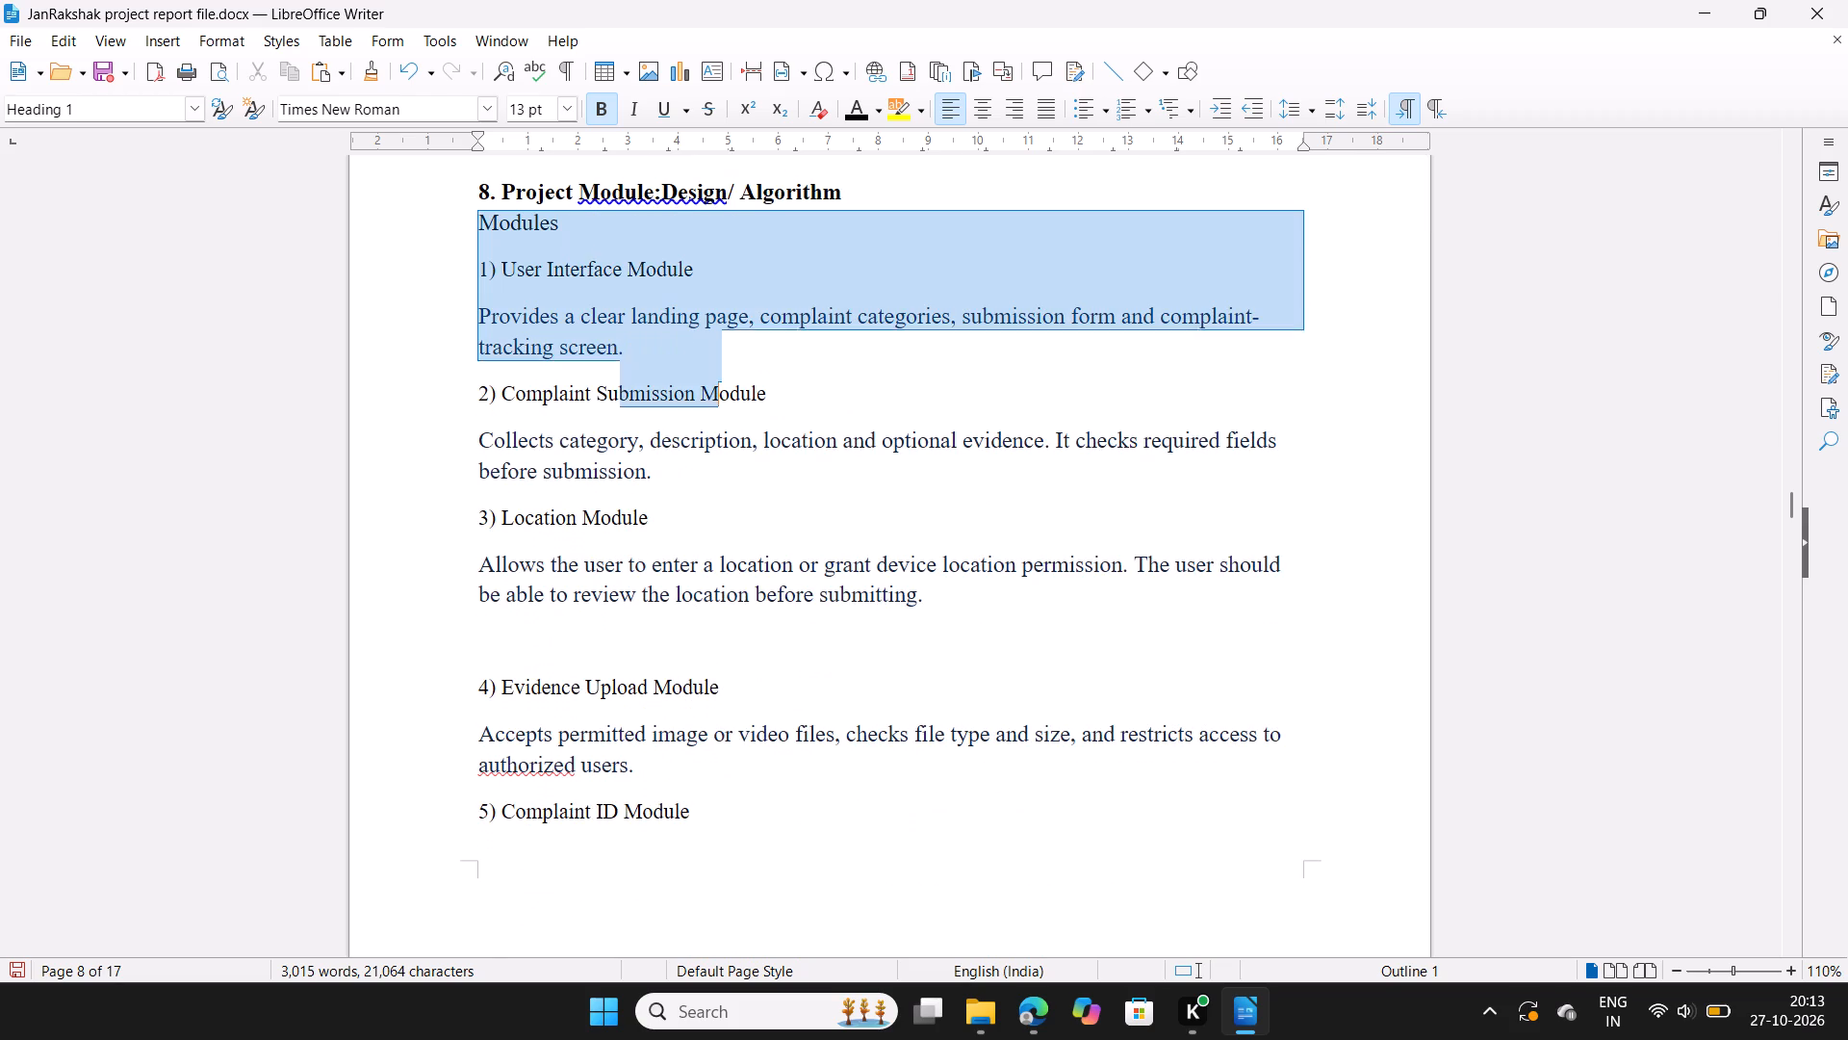
left_click_drag(725, 412, 750, 755)
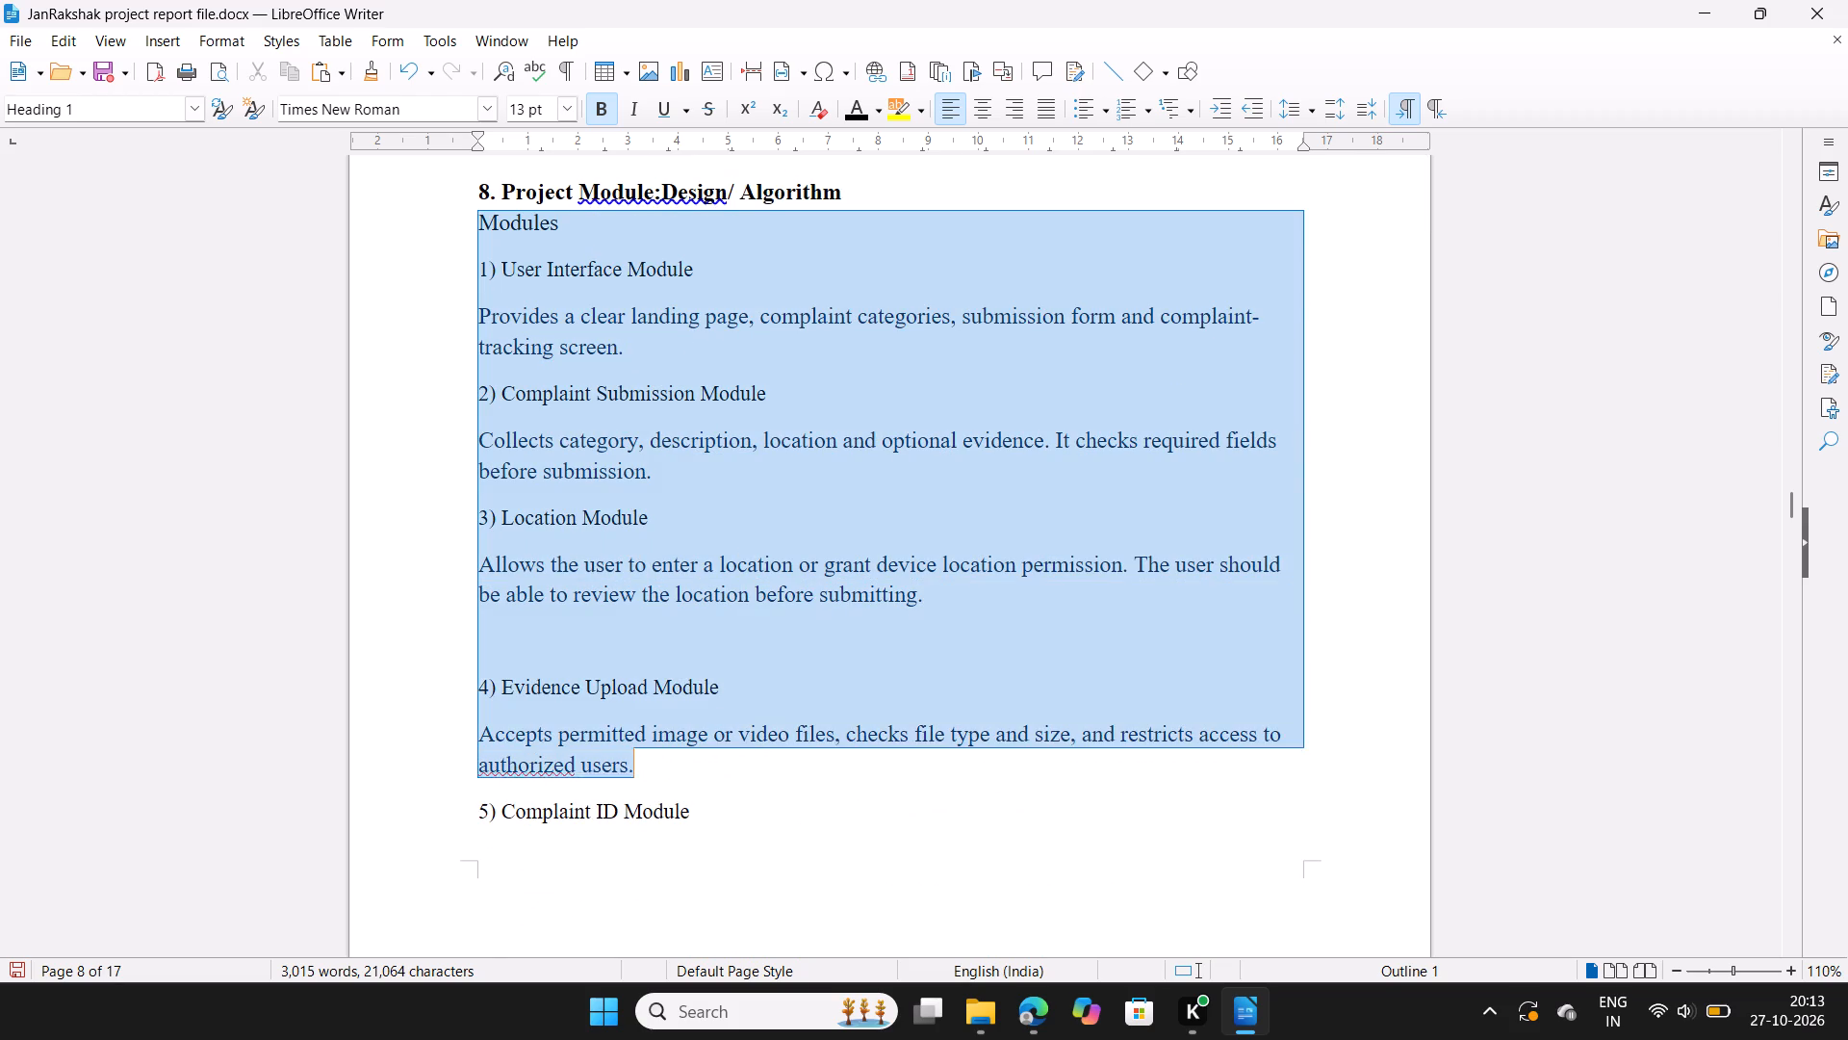
left_click_drag(750, 755, 766, 994)
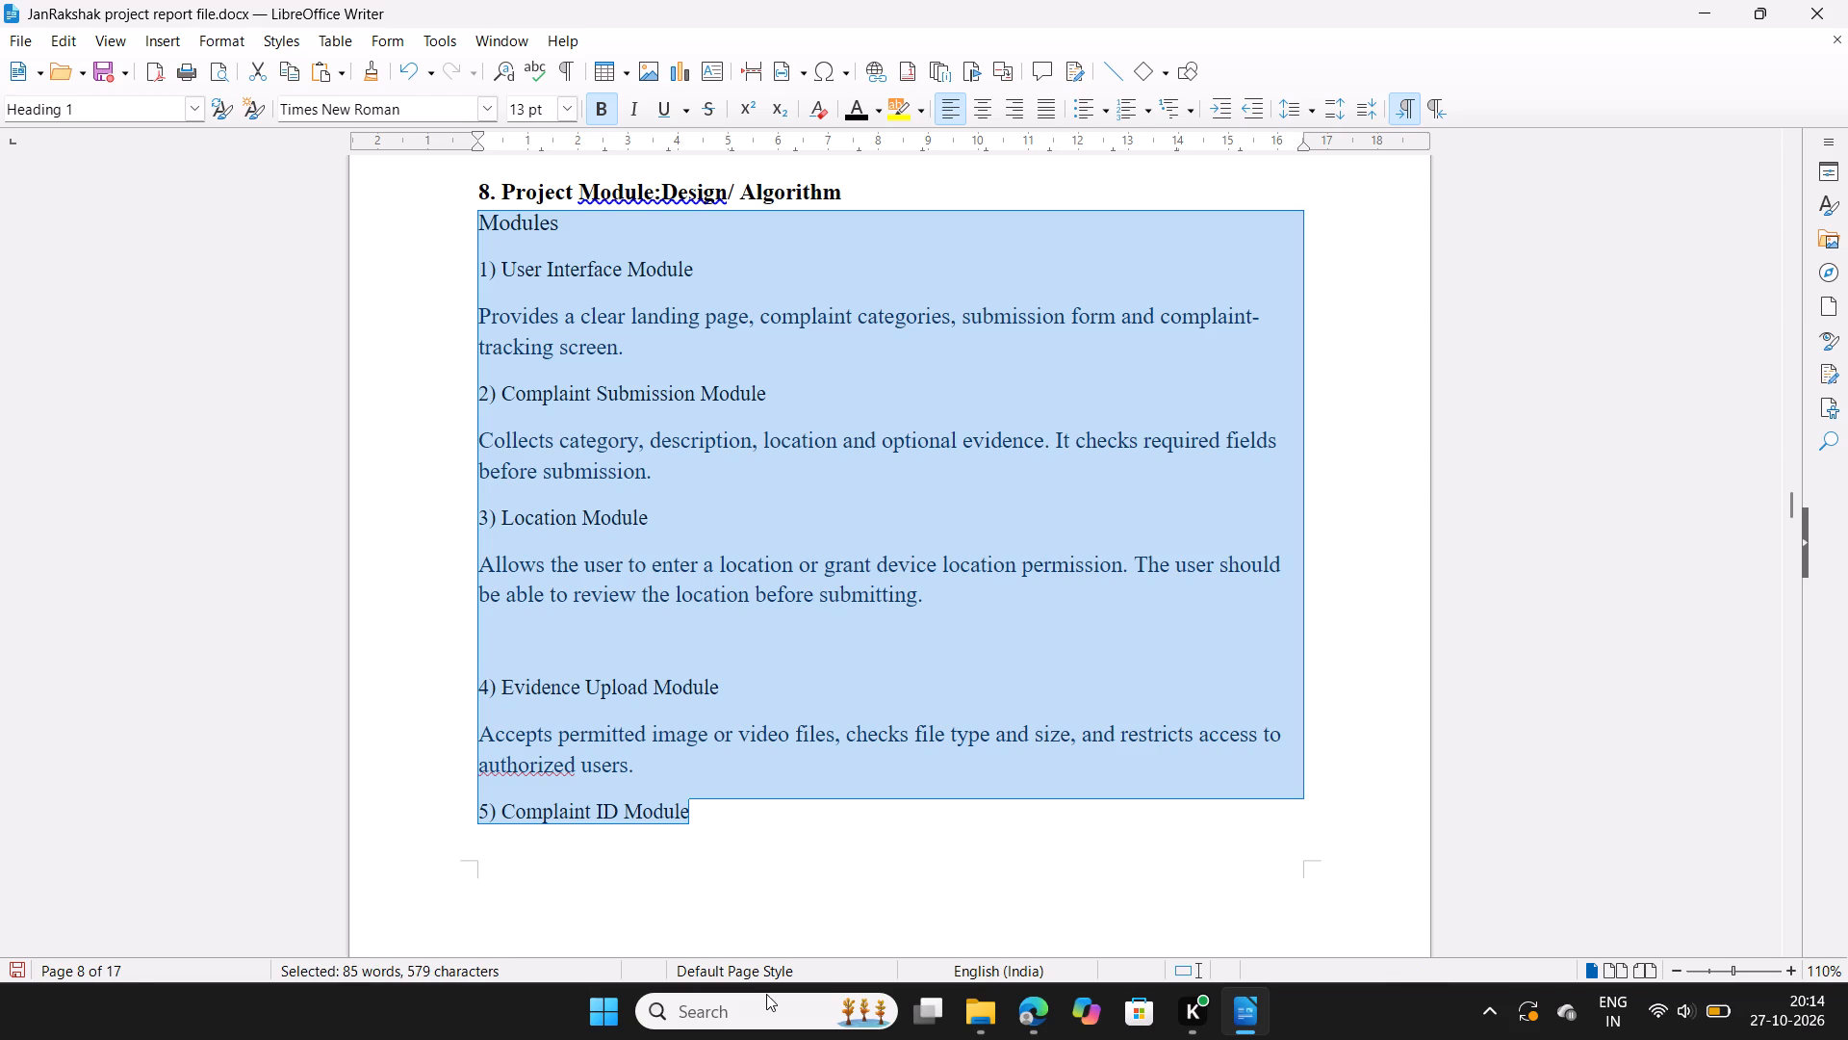
scroll(816, 854, "down", 1)
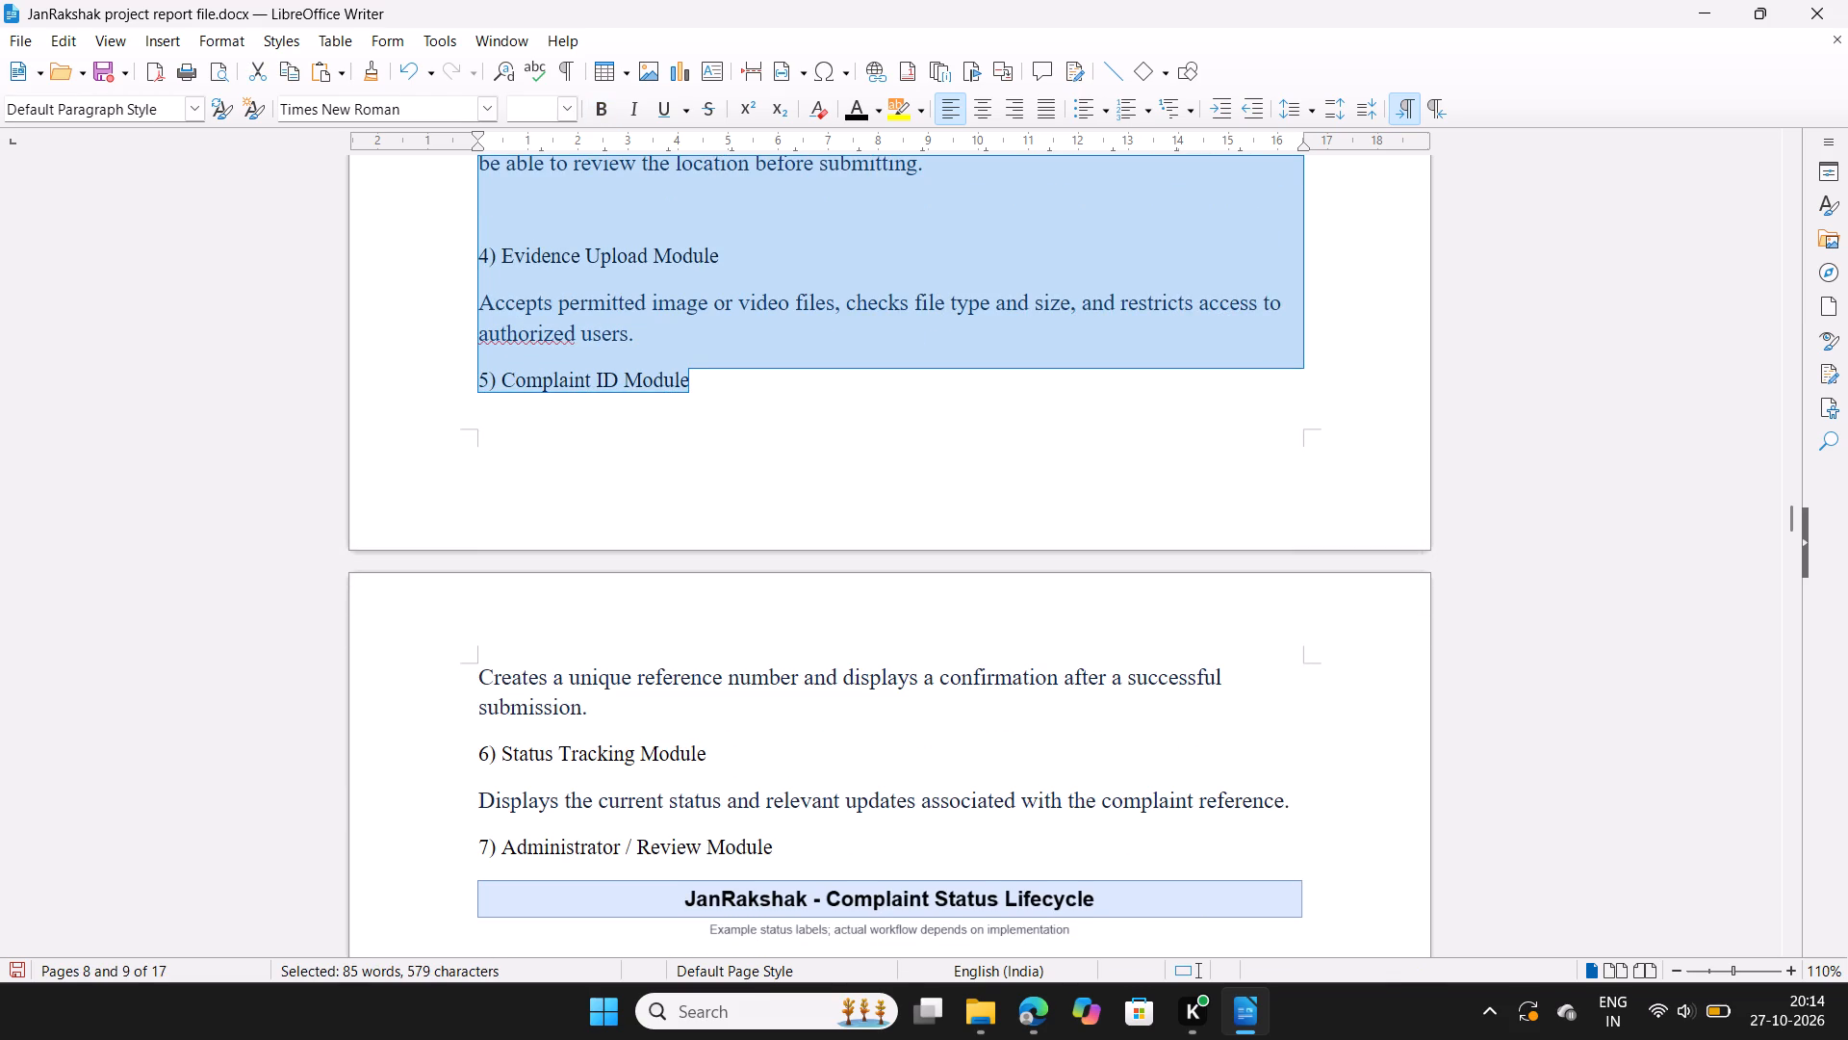
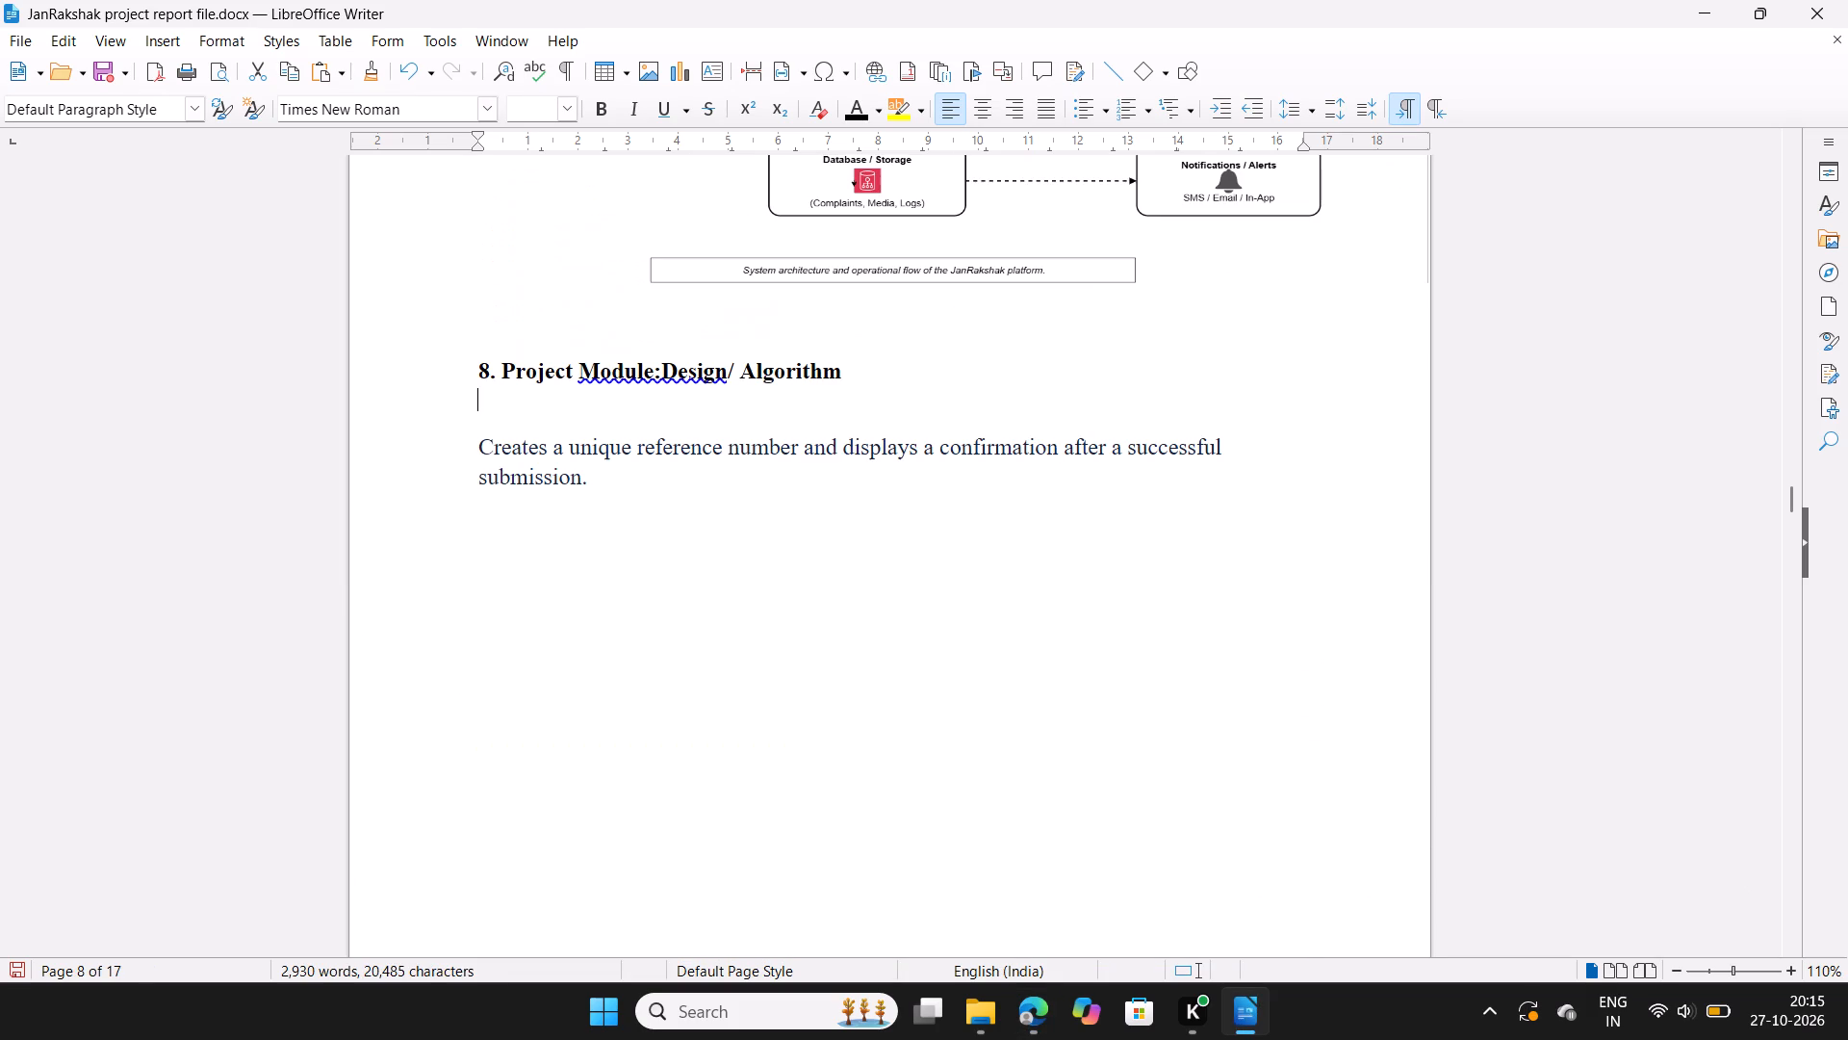
key("ctrl+v")
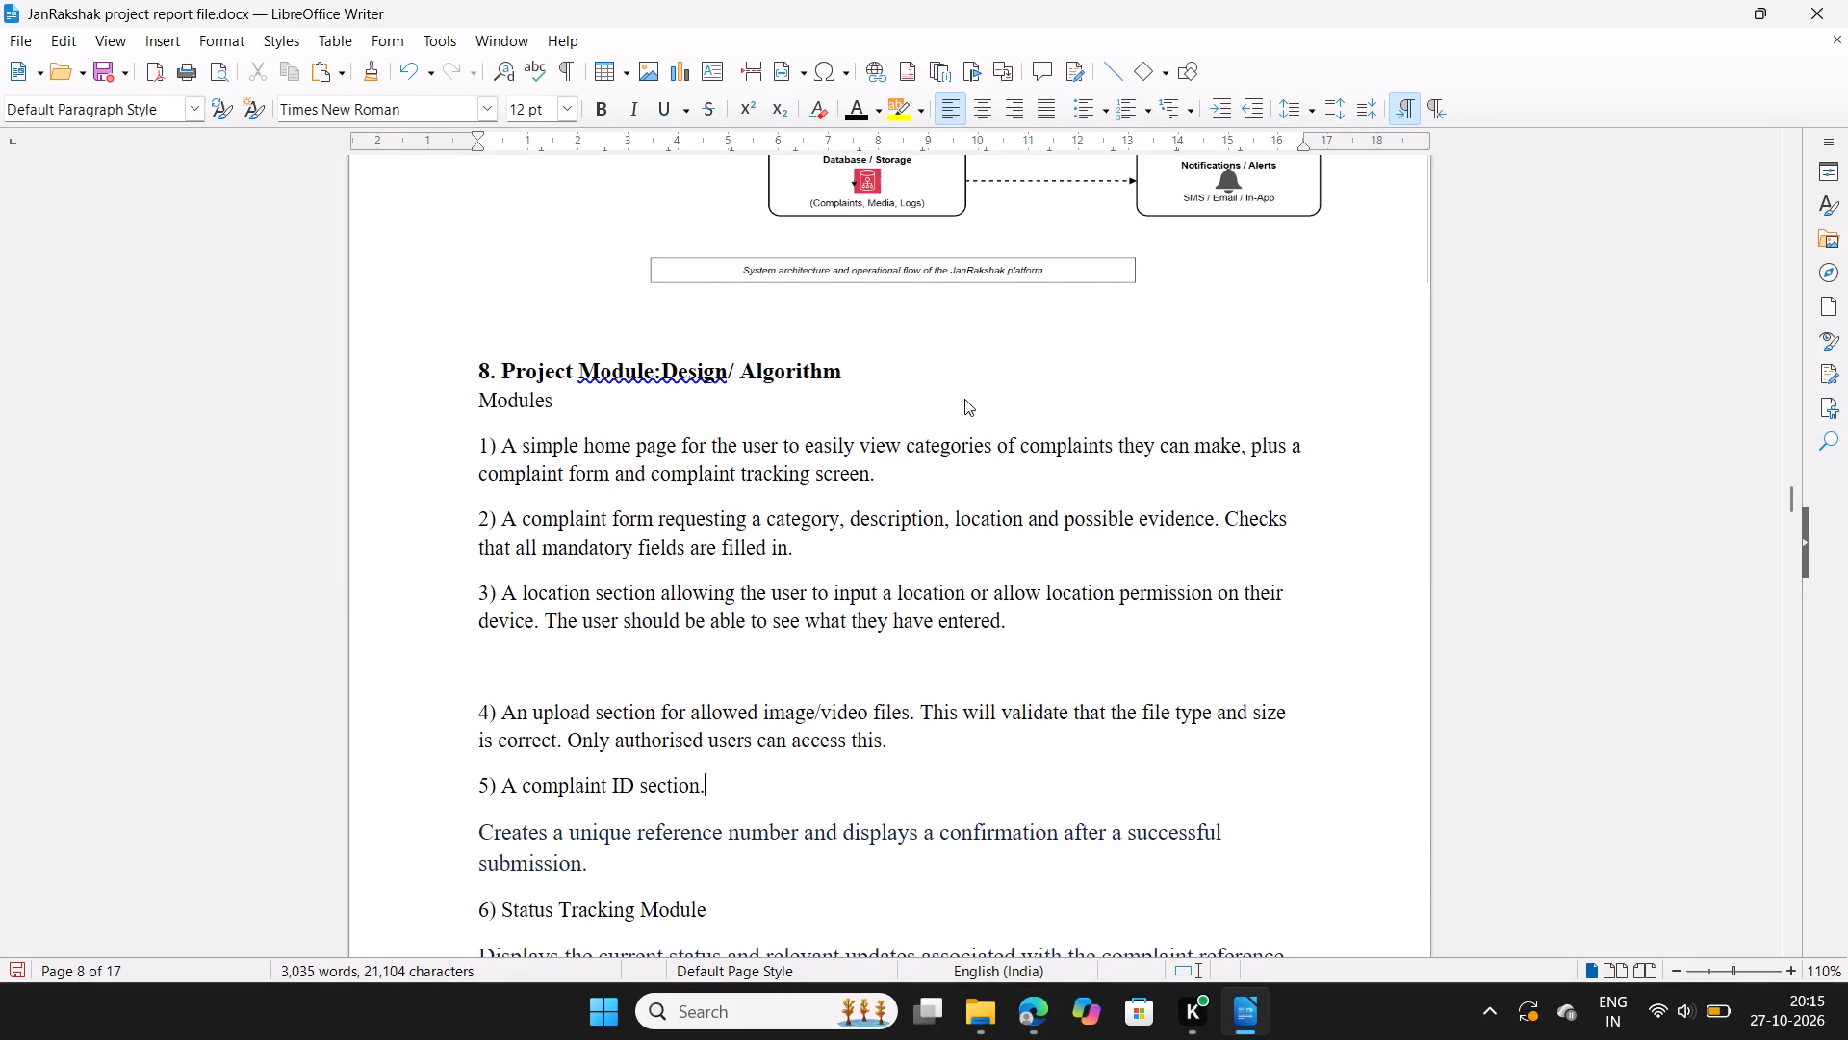
Look through the pages after the replaced modules text, from the remaining module descriptions through the Implementation Methodology section.
scroll(964, 399, "down", 4)
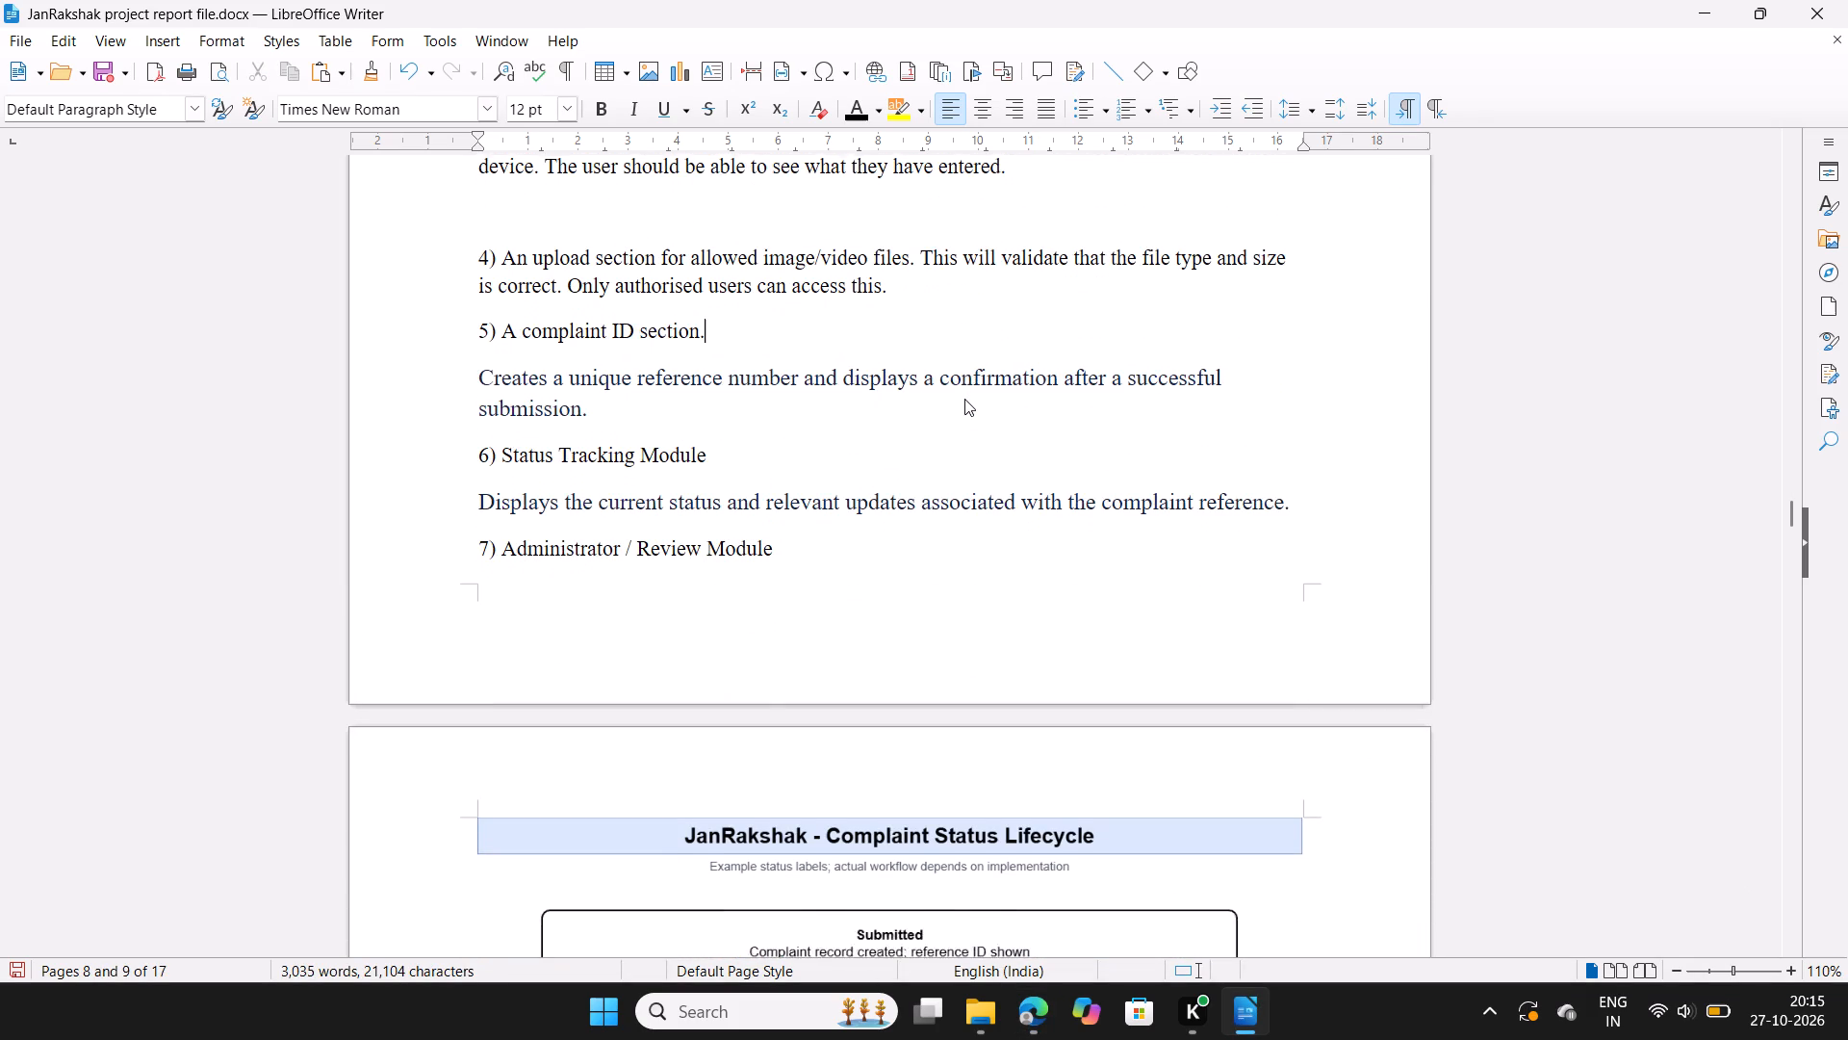
scroll(964, 399, "down", 3)
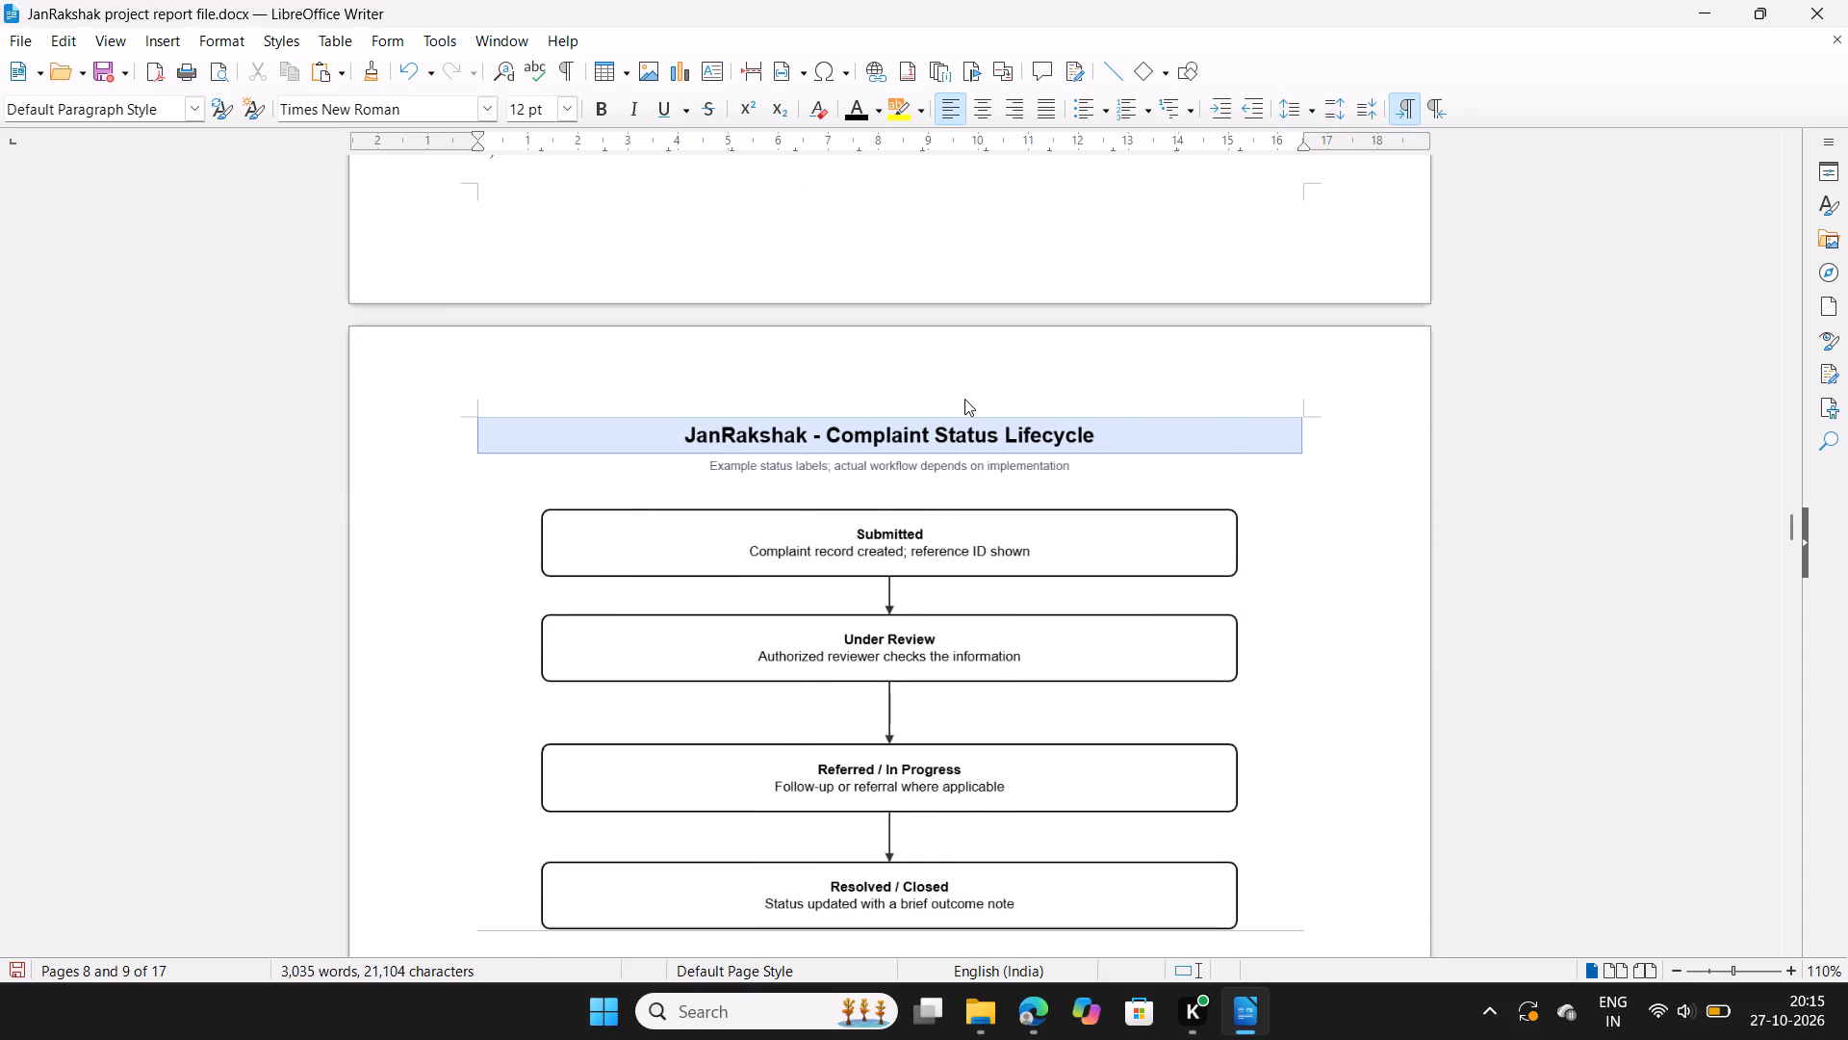
scroll(964, 399, "down", 7)
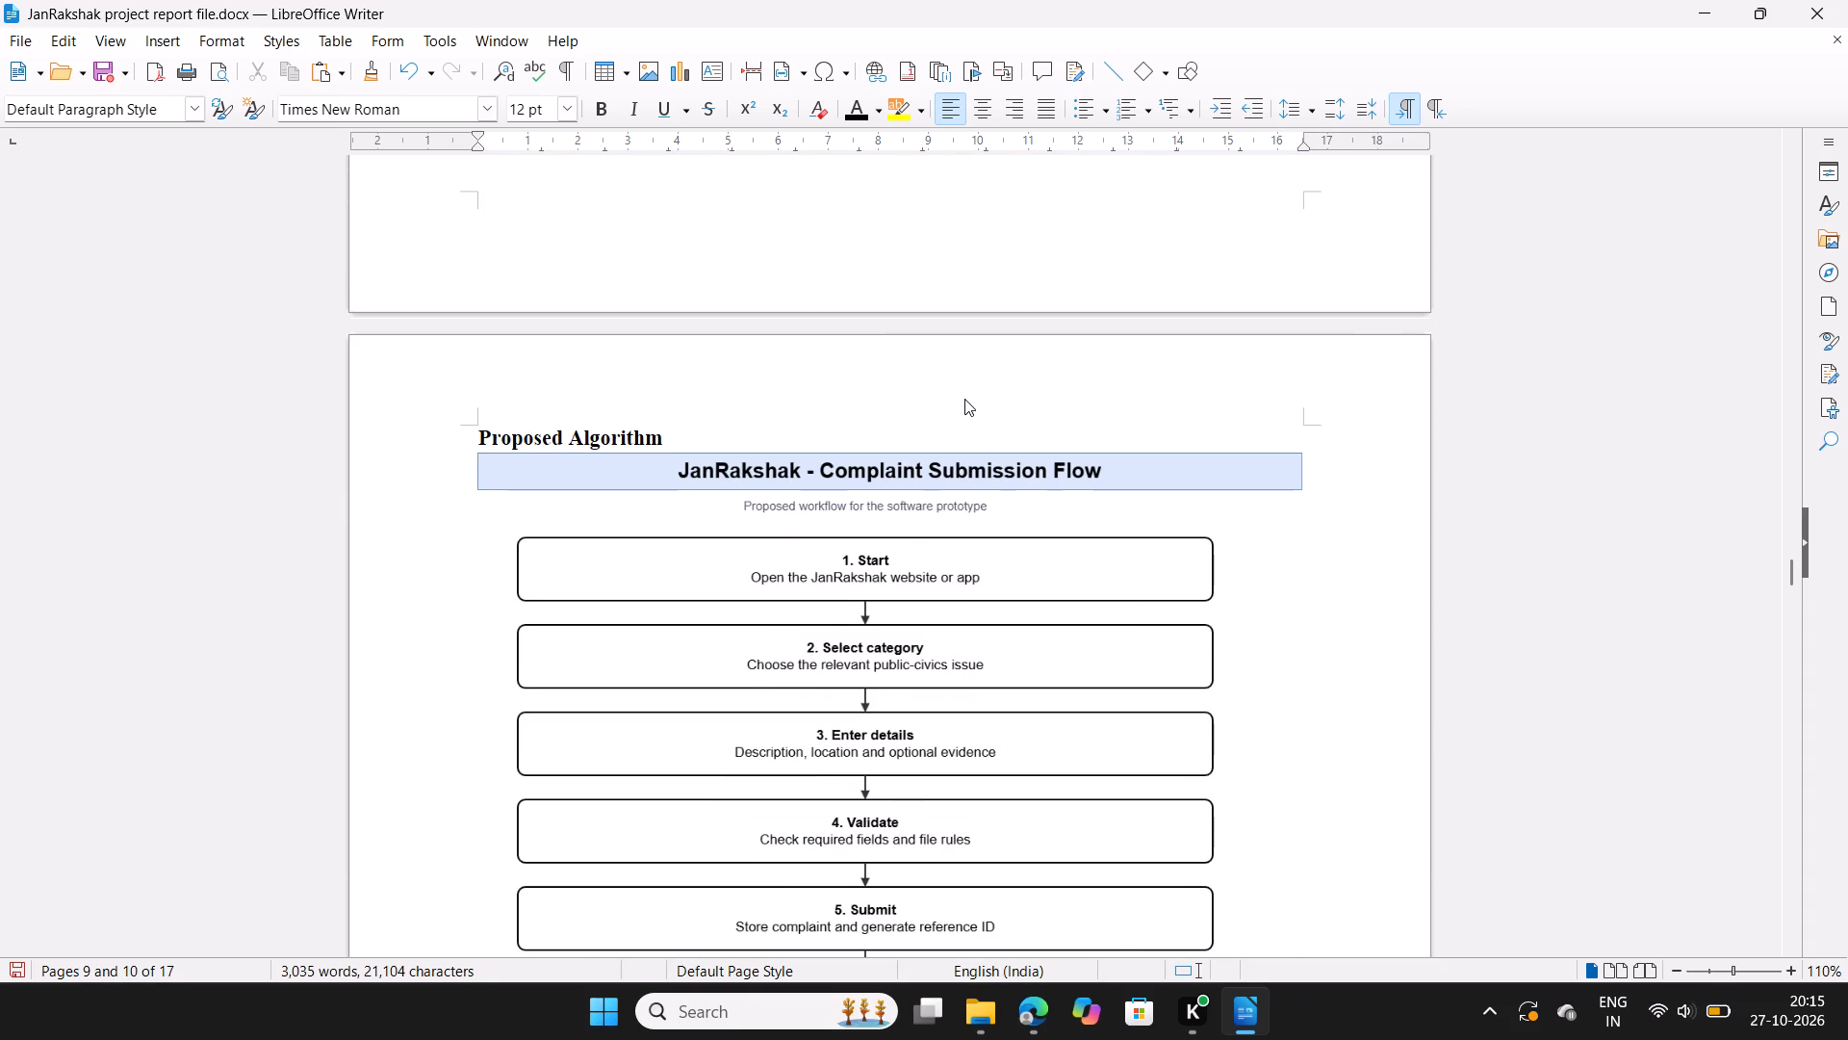
scroll(964, 399, "down", 5)
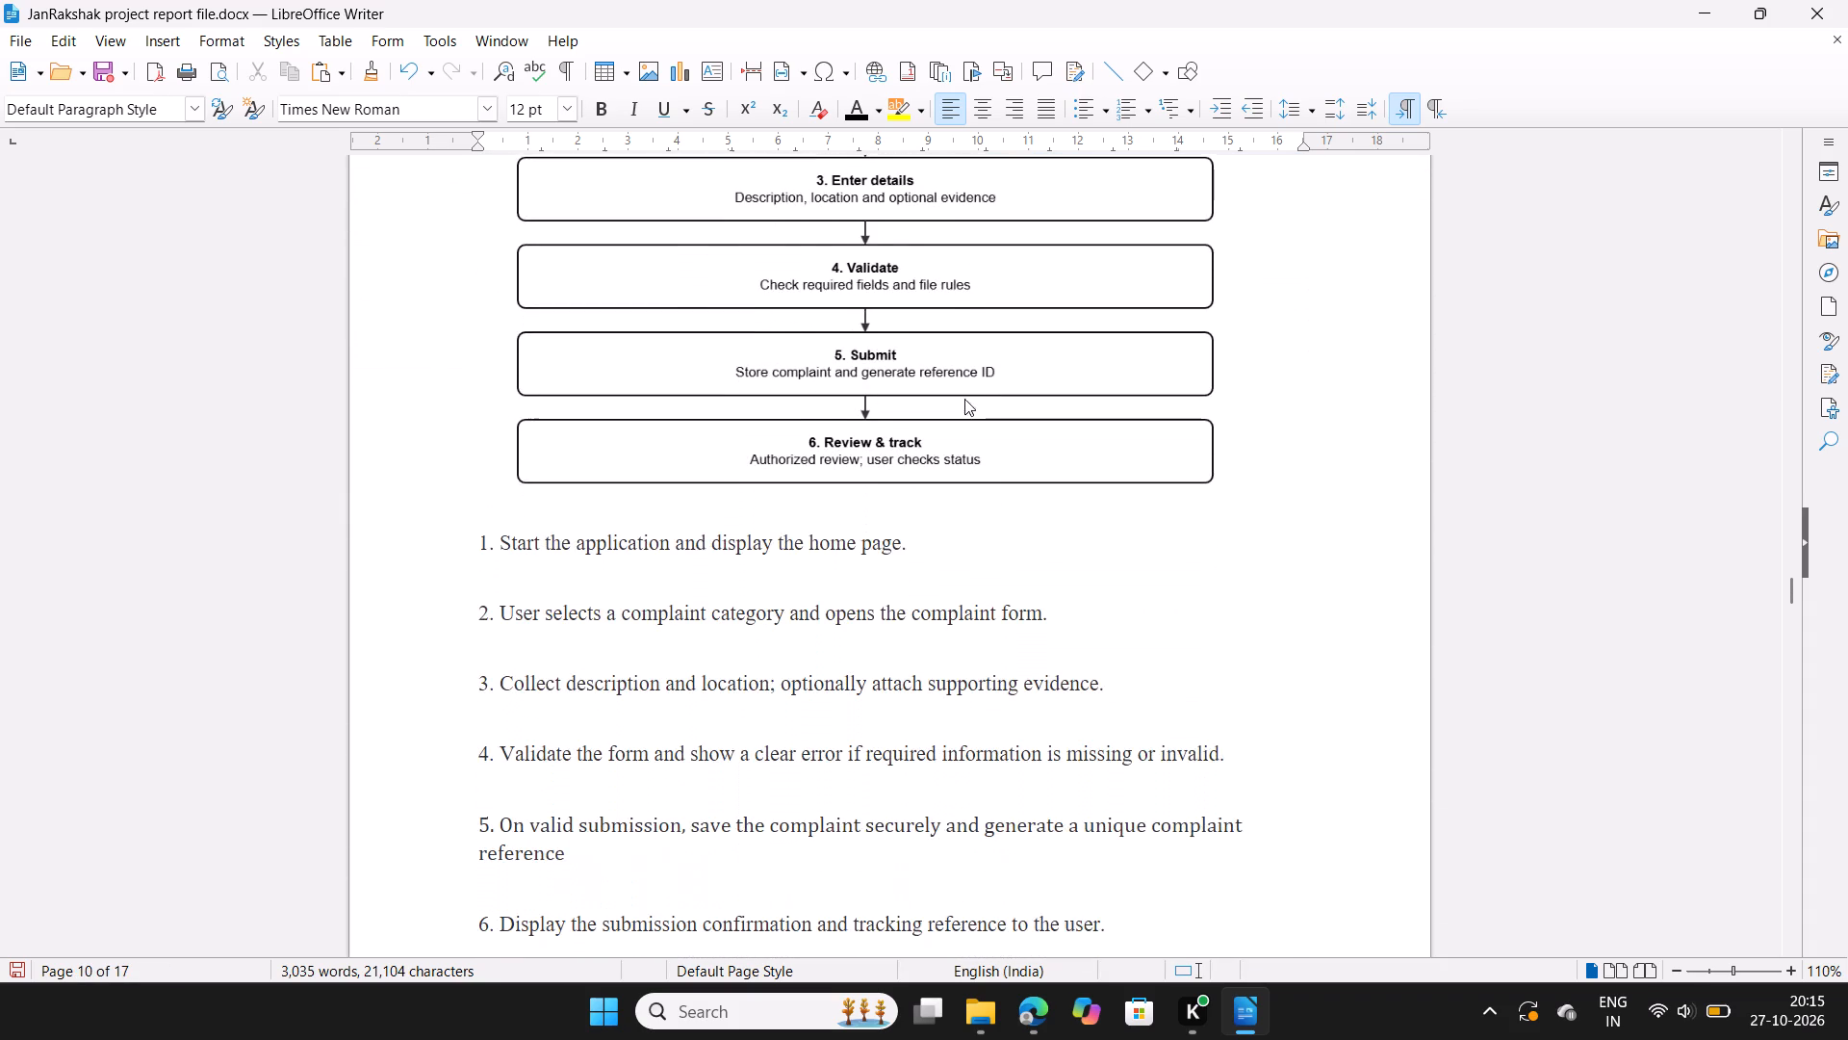
scroll(964, 399, "down", 2)
scroll(964, 399, "up", 1)
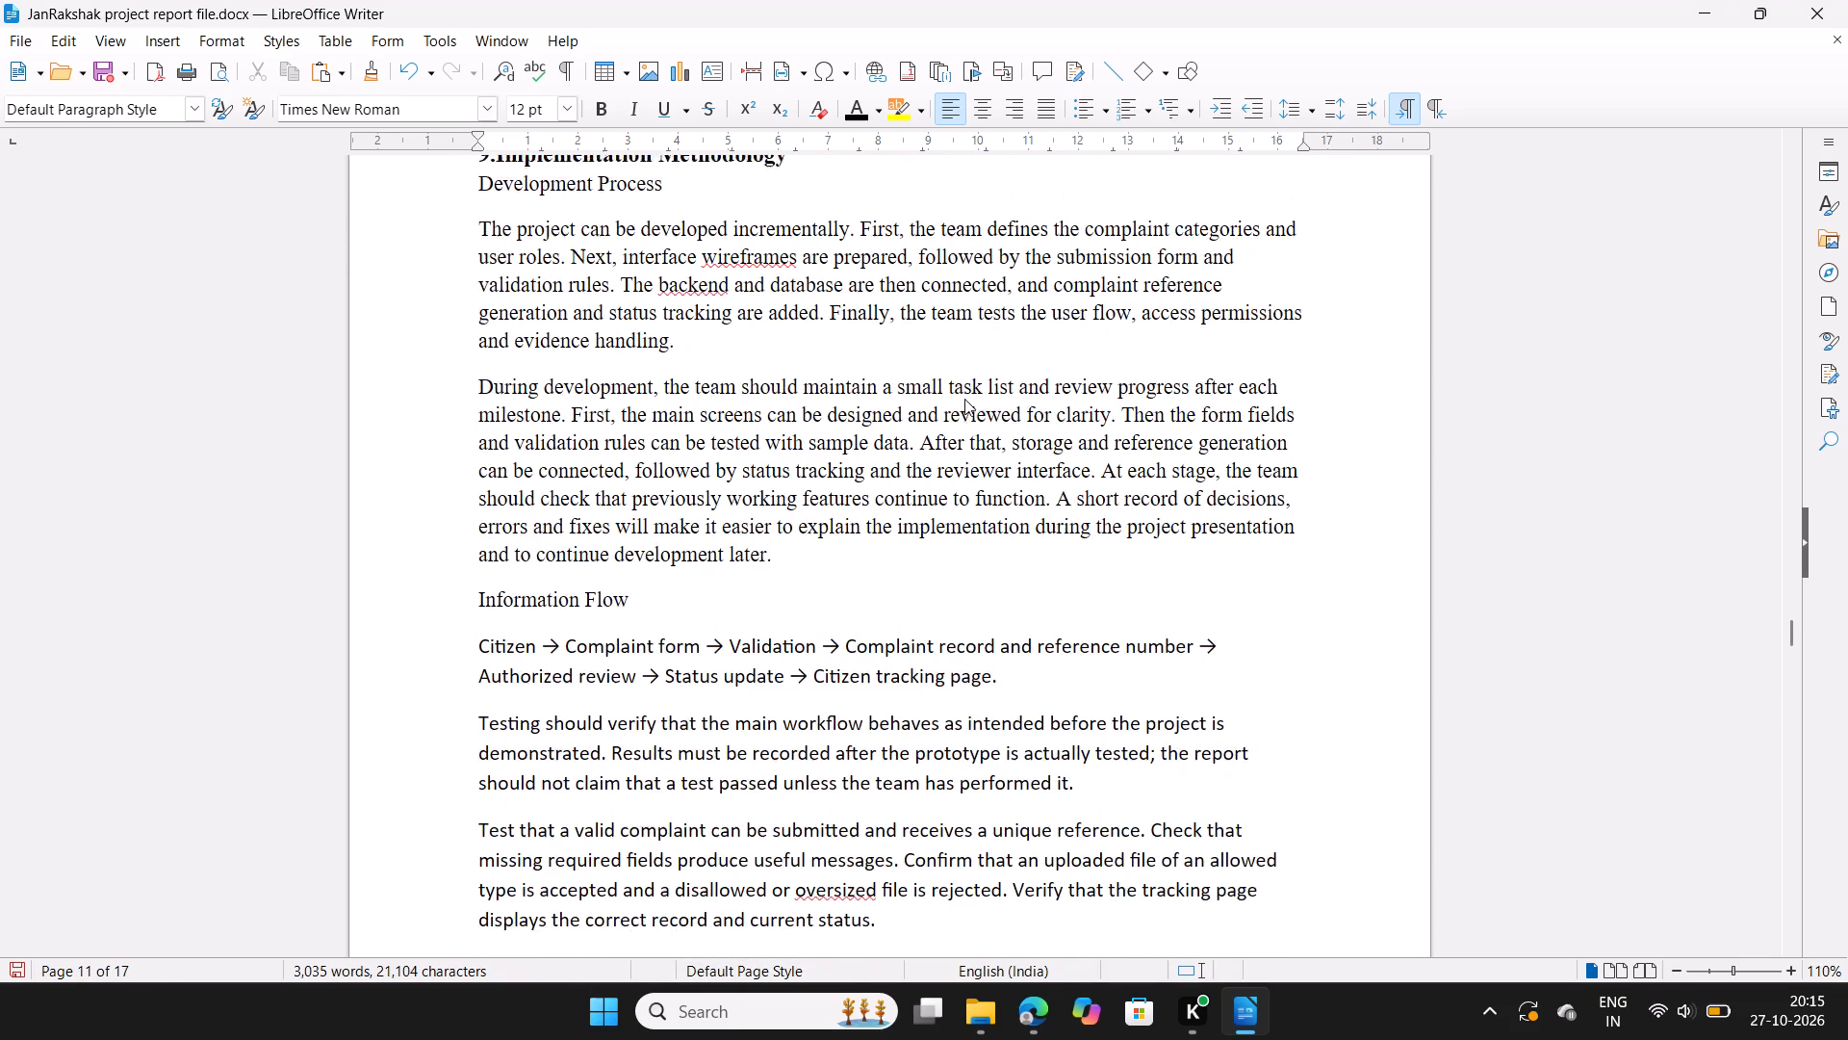
scroll(964, 399, "up", 3)
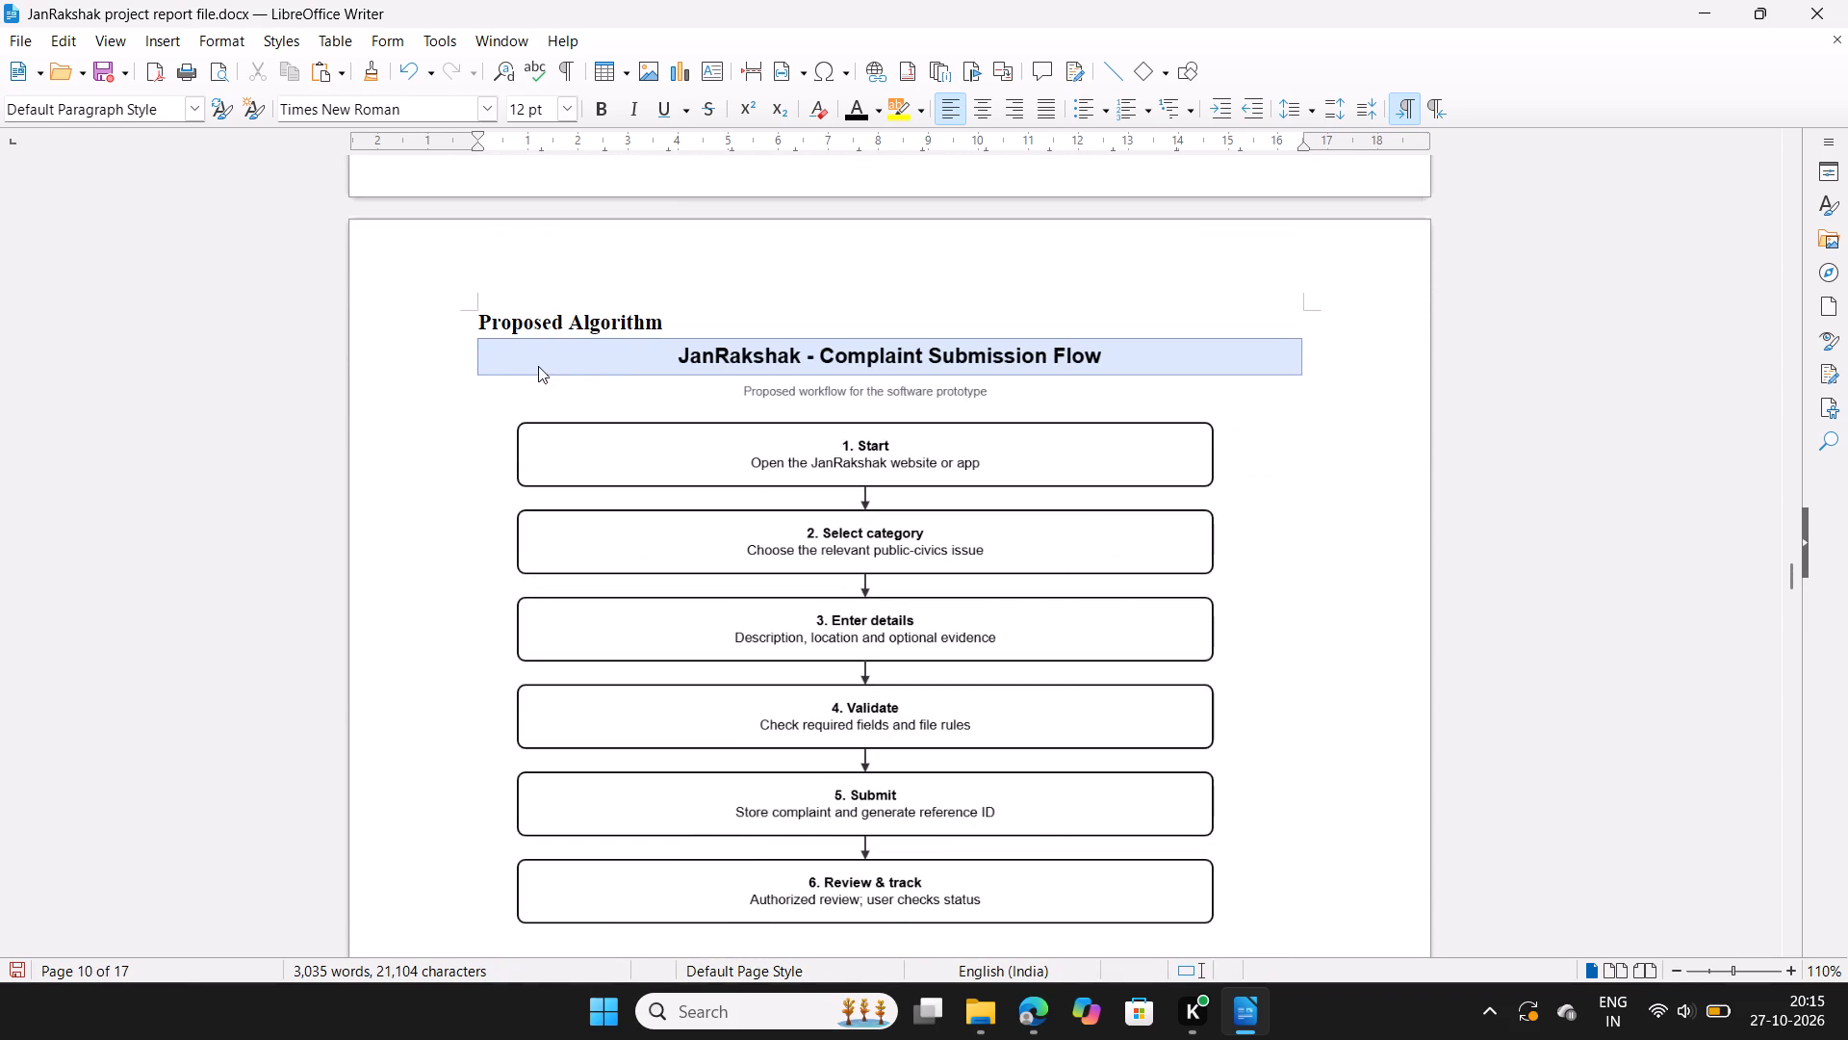
Rotate the Complaint Submission Flow diagram under Proposed Algorithm very slightly counterclockwise.
left_click(496, 351)
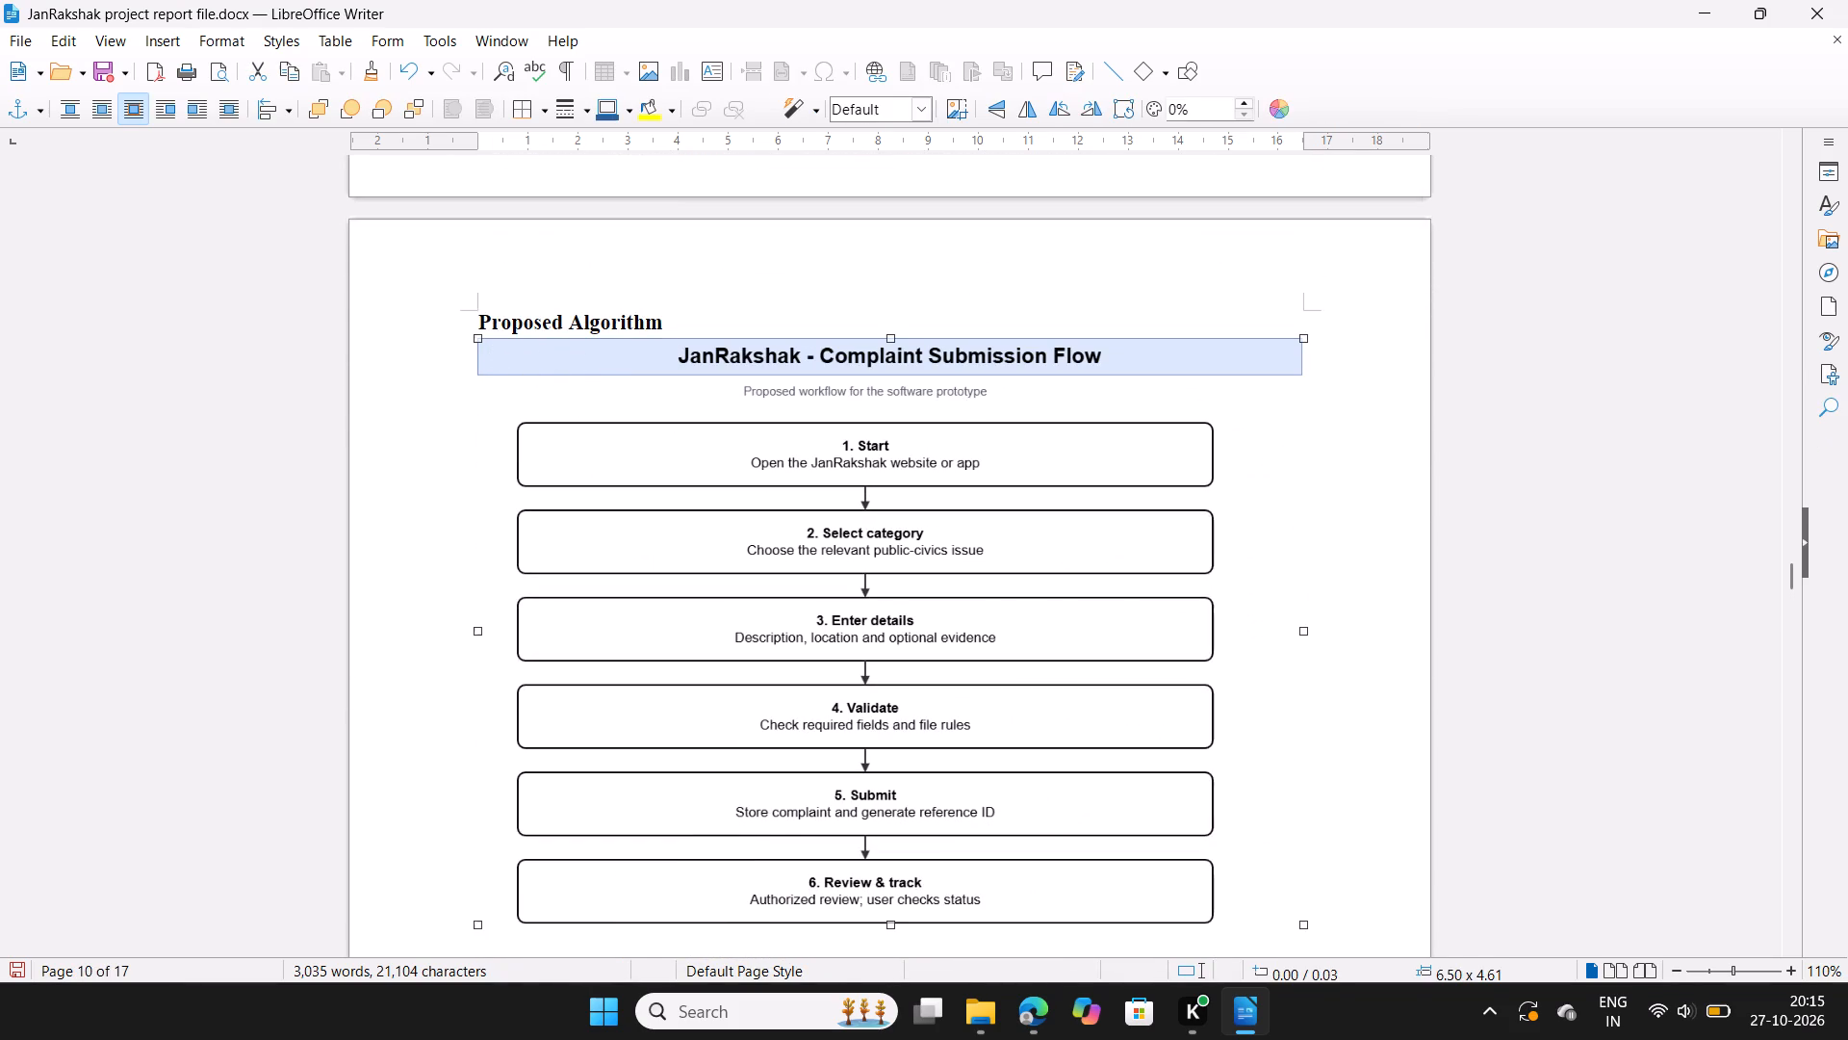
left_click(900, 340)
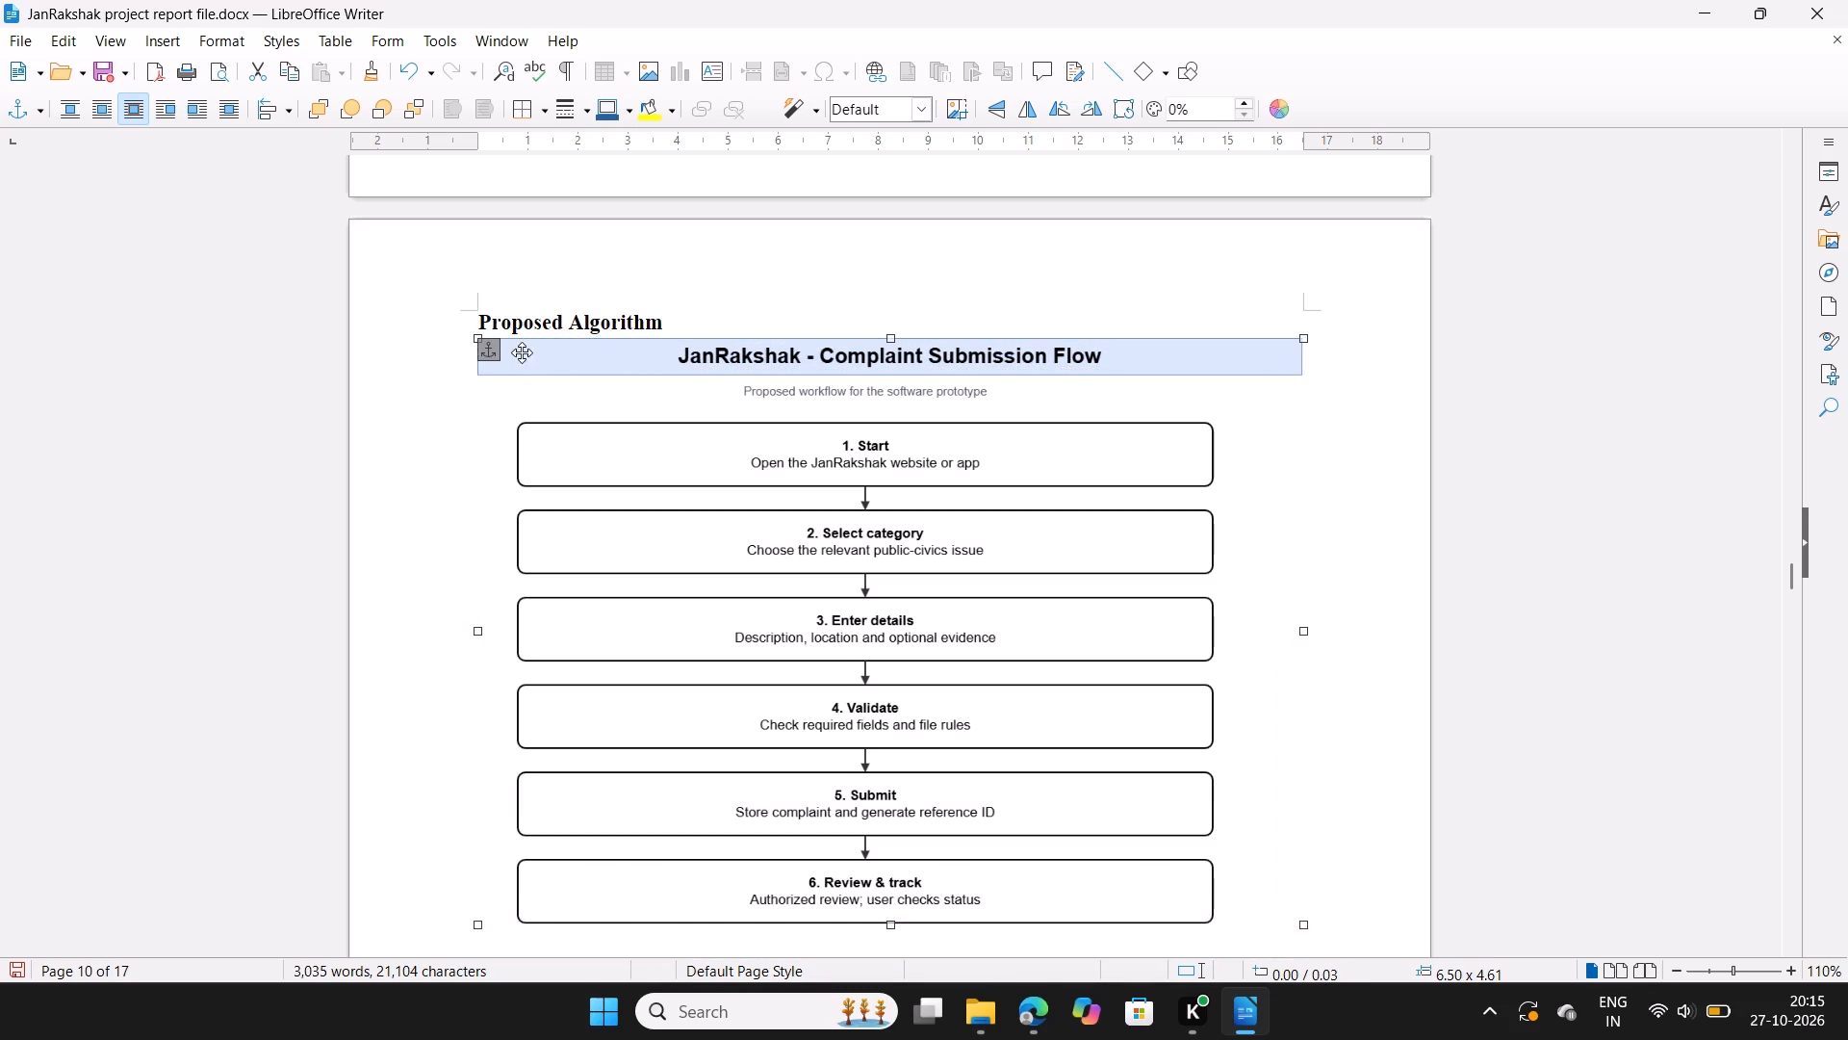
left_click(486, 352)
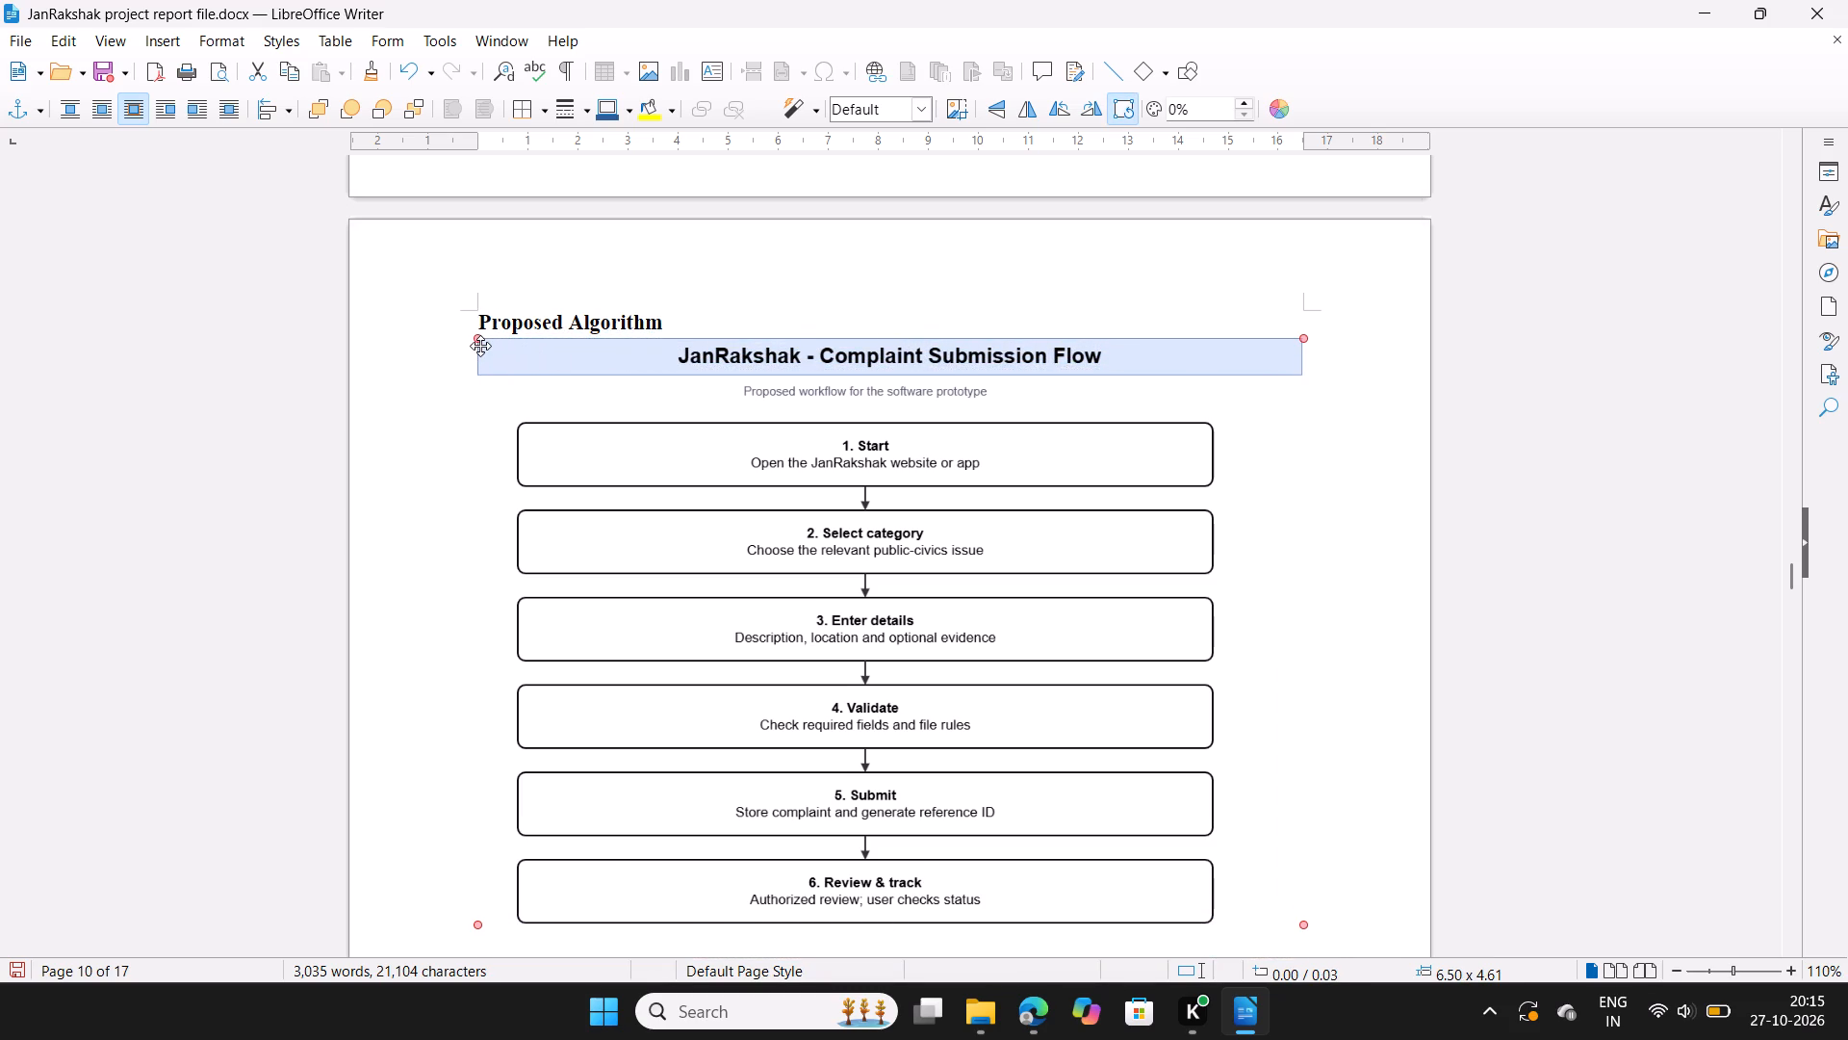
left_click_drag(480, 346, 543, 393)
Review the remaining module descriptions, the Complaint Status Lifecycle diagram, and the Proposed Algorithm page with its numbered steps.
scroll(543, 393, "up", 1)
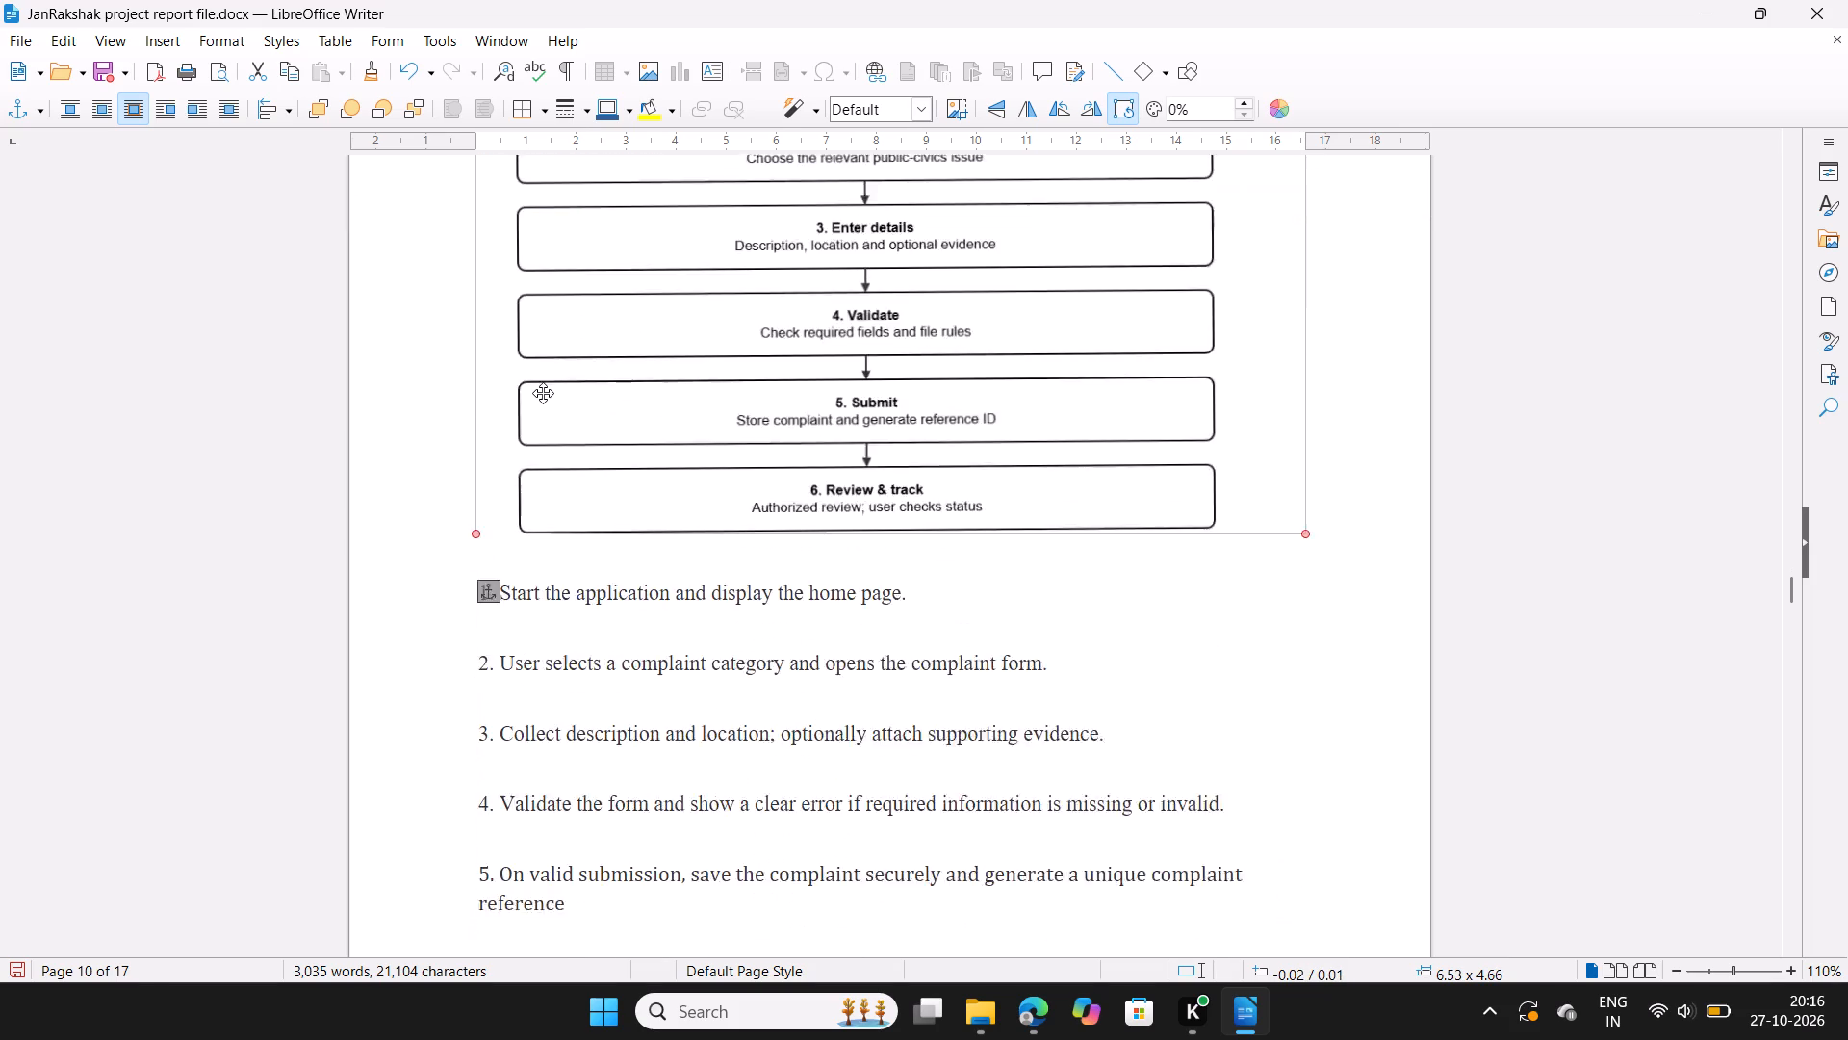
scroll(543, 393, "up", 3)
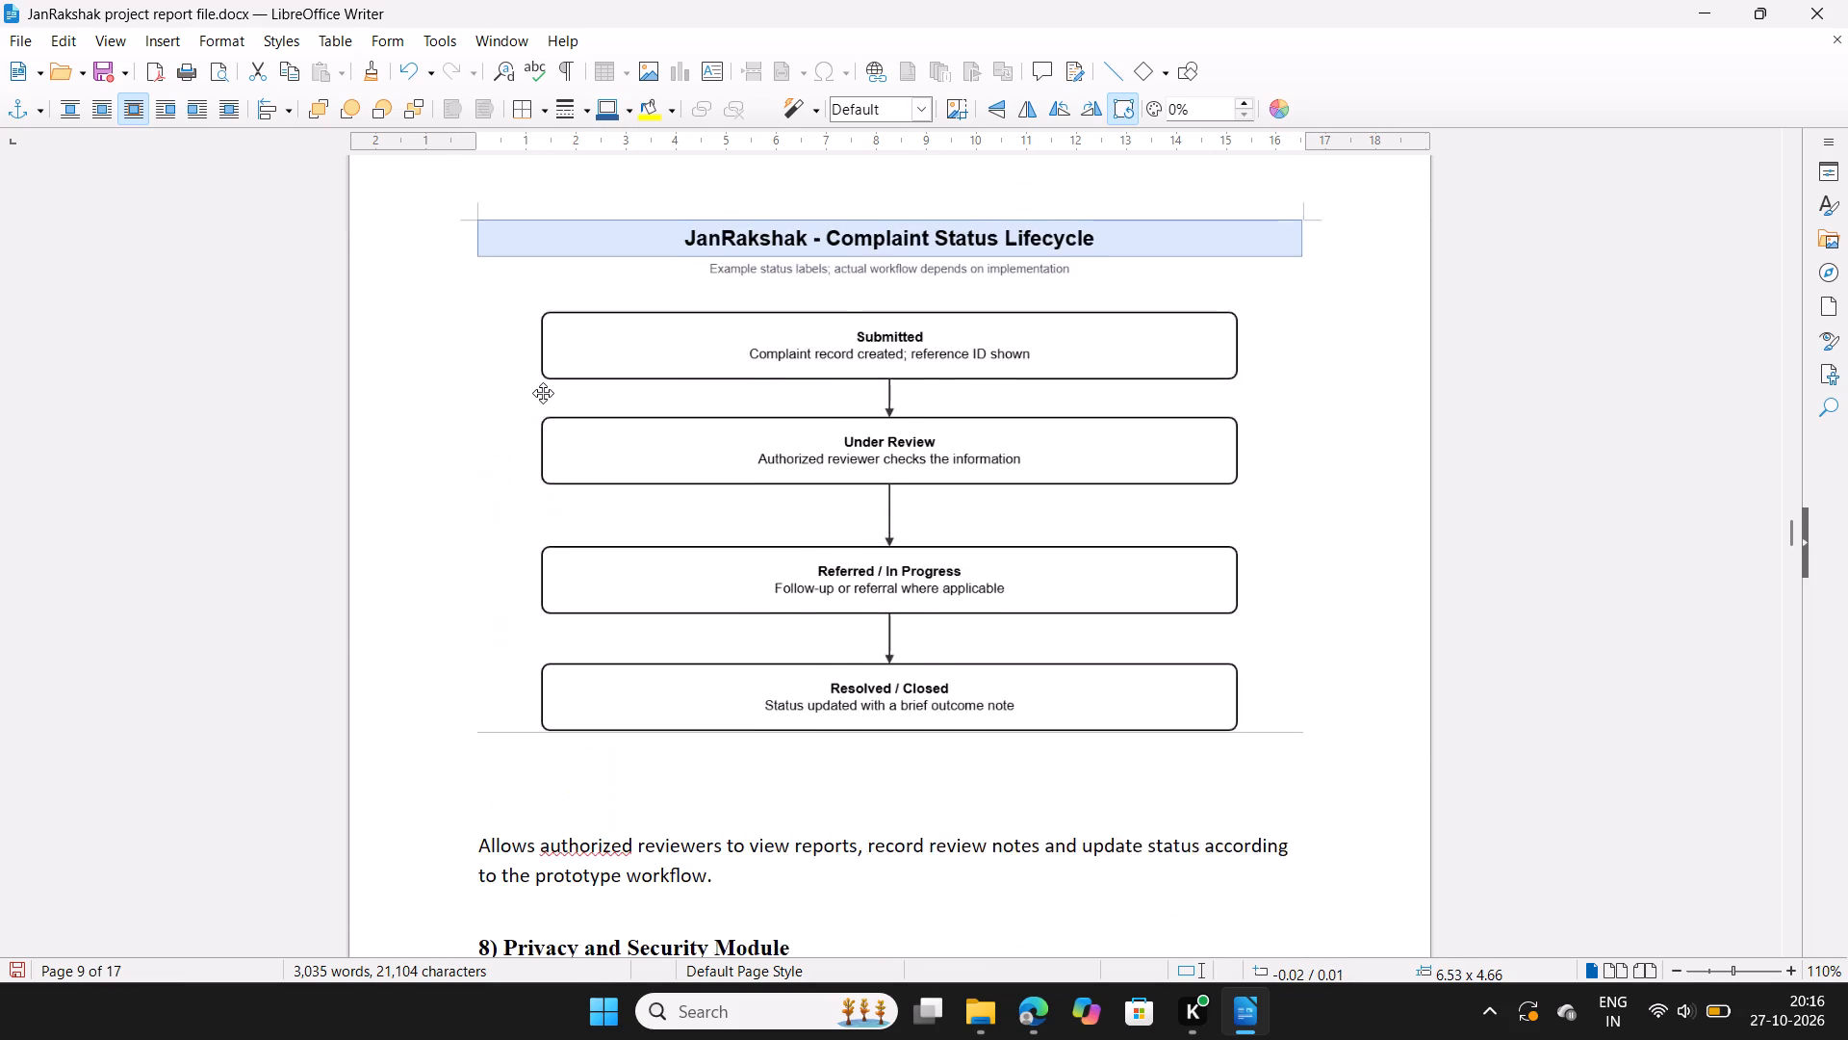
scroll(543, 393, "up", 1)
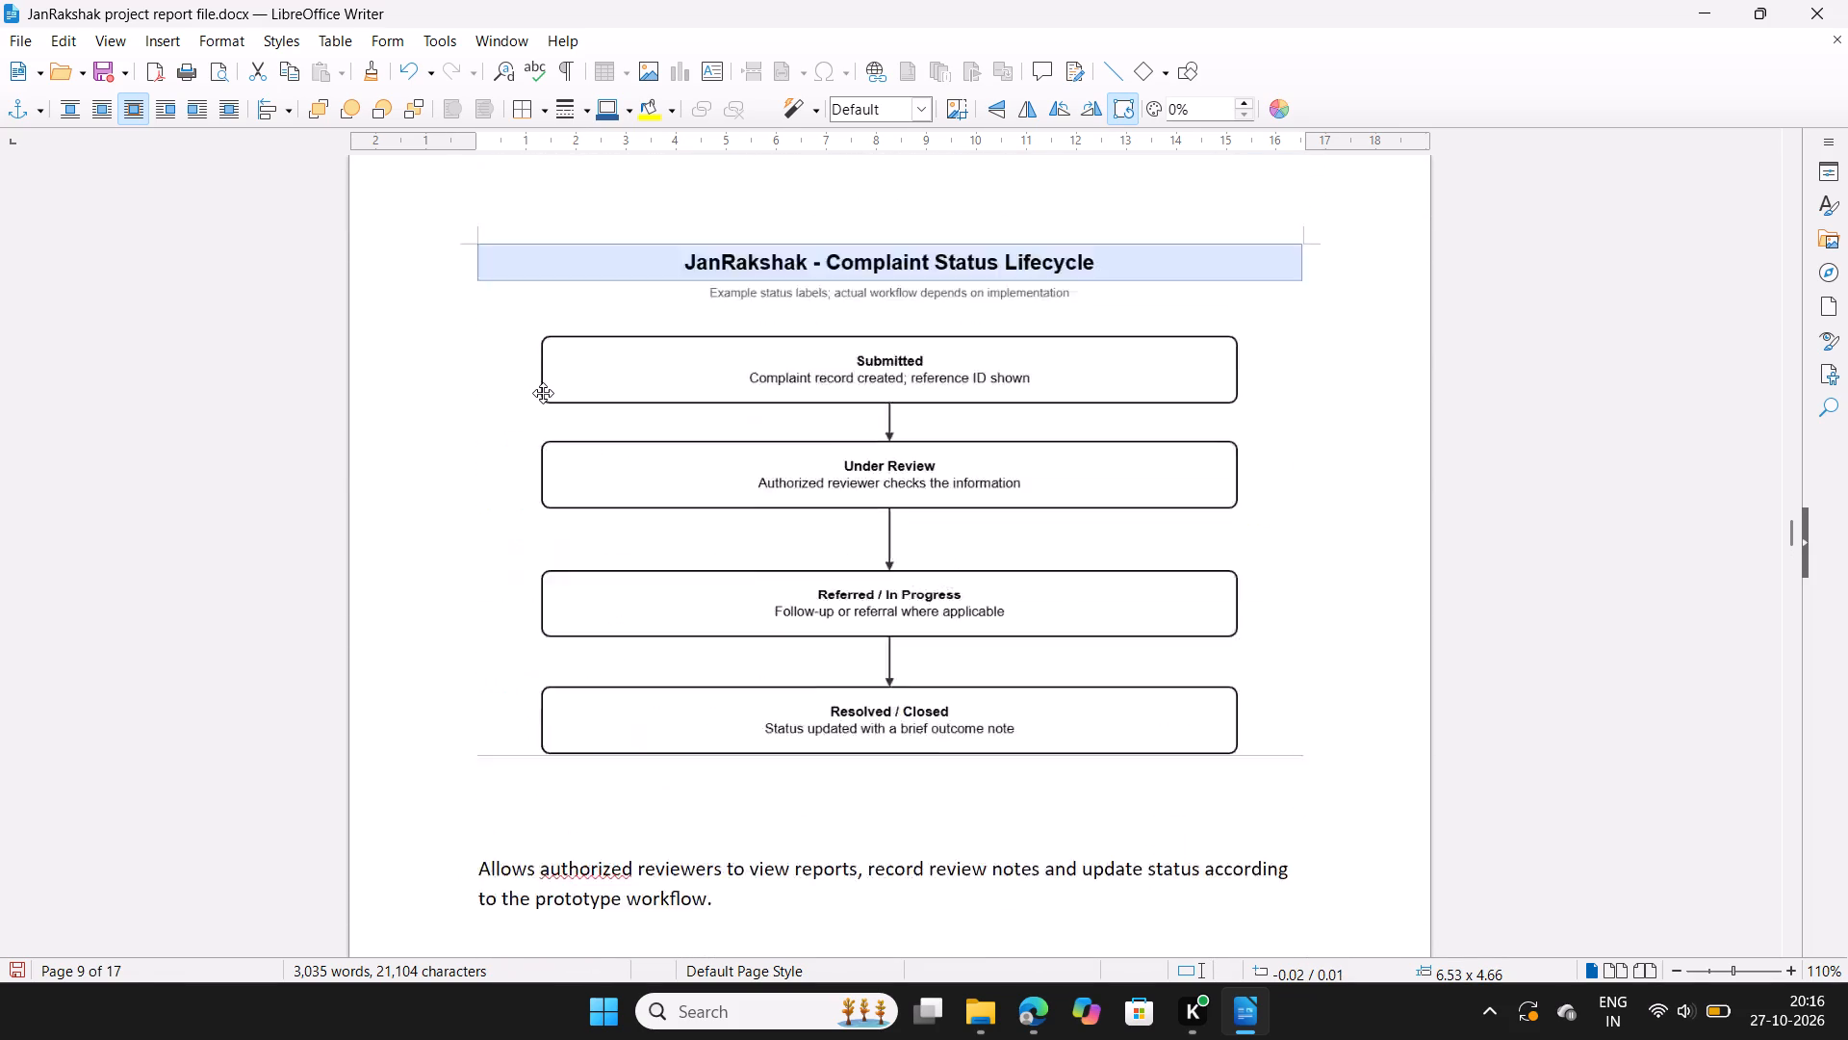
scroll(543, 393, "up", 1)
scroll(543, 393, "down", 2)
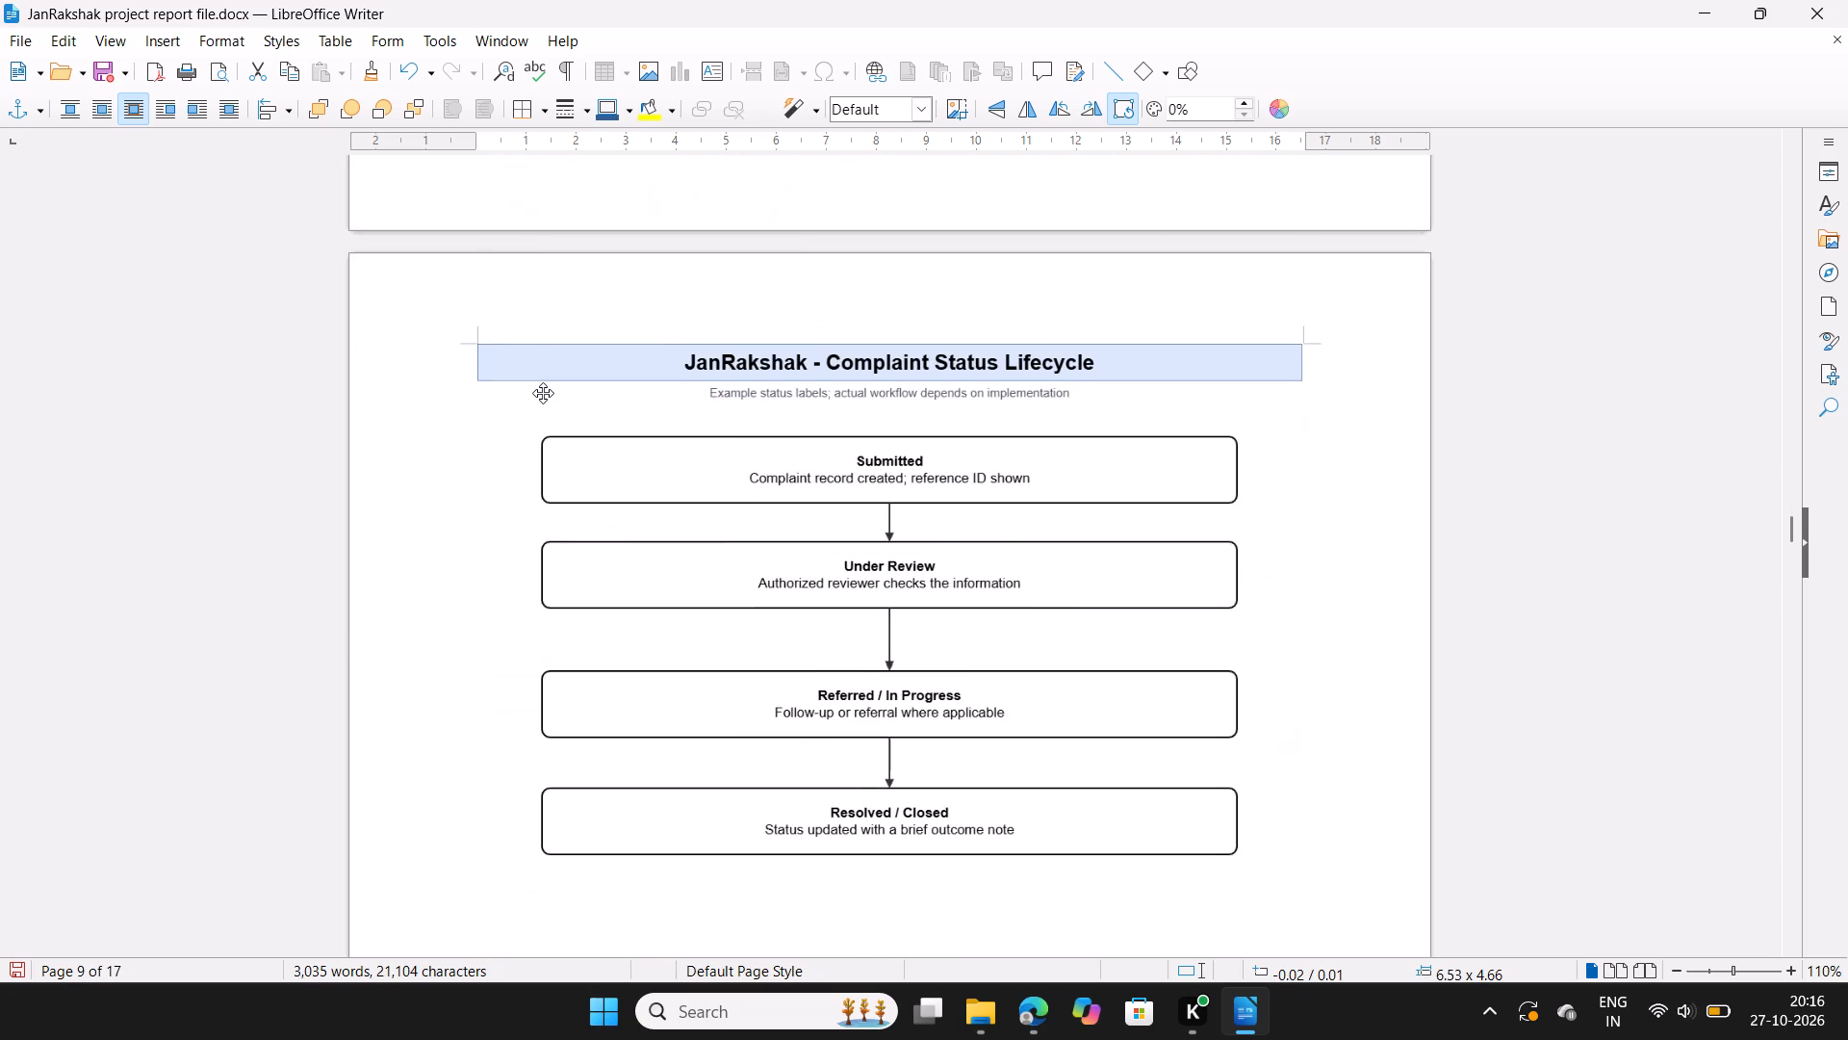
scroll(543, 393, "down", 1)
scroll(543, 393, "up", 2)
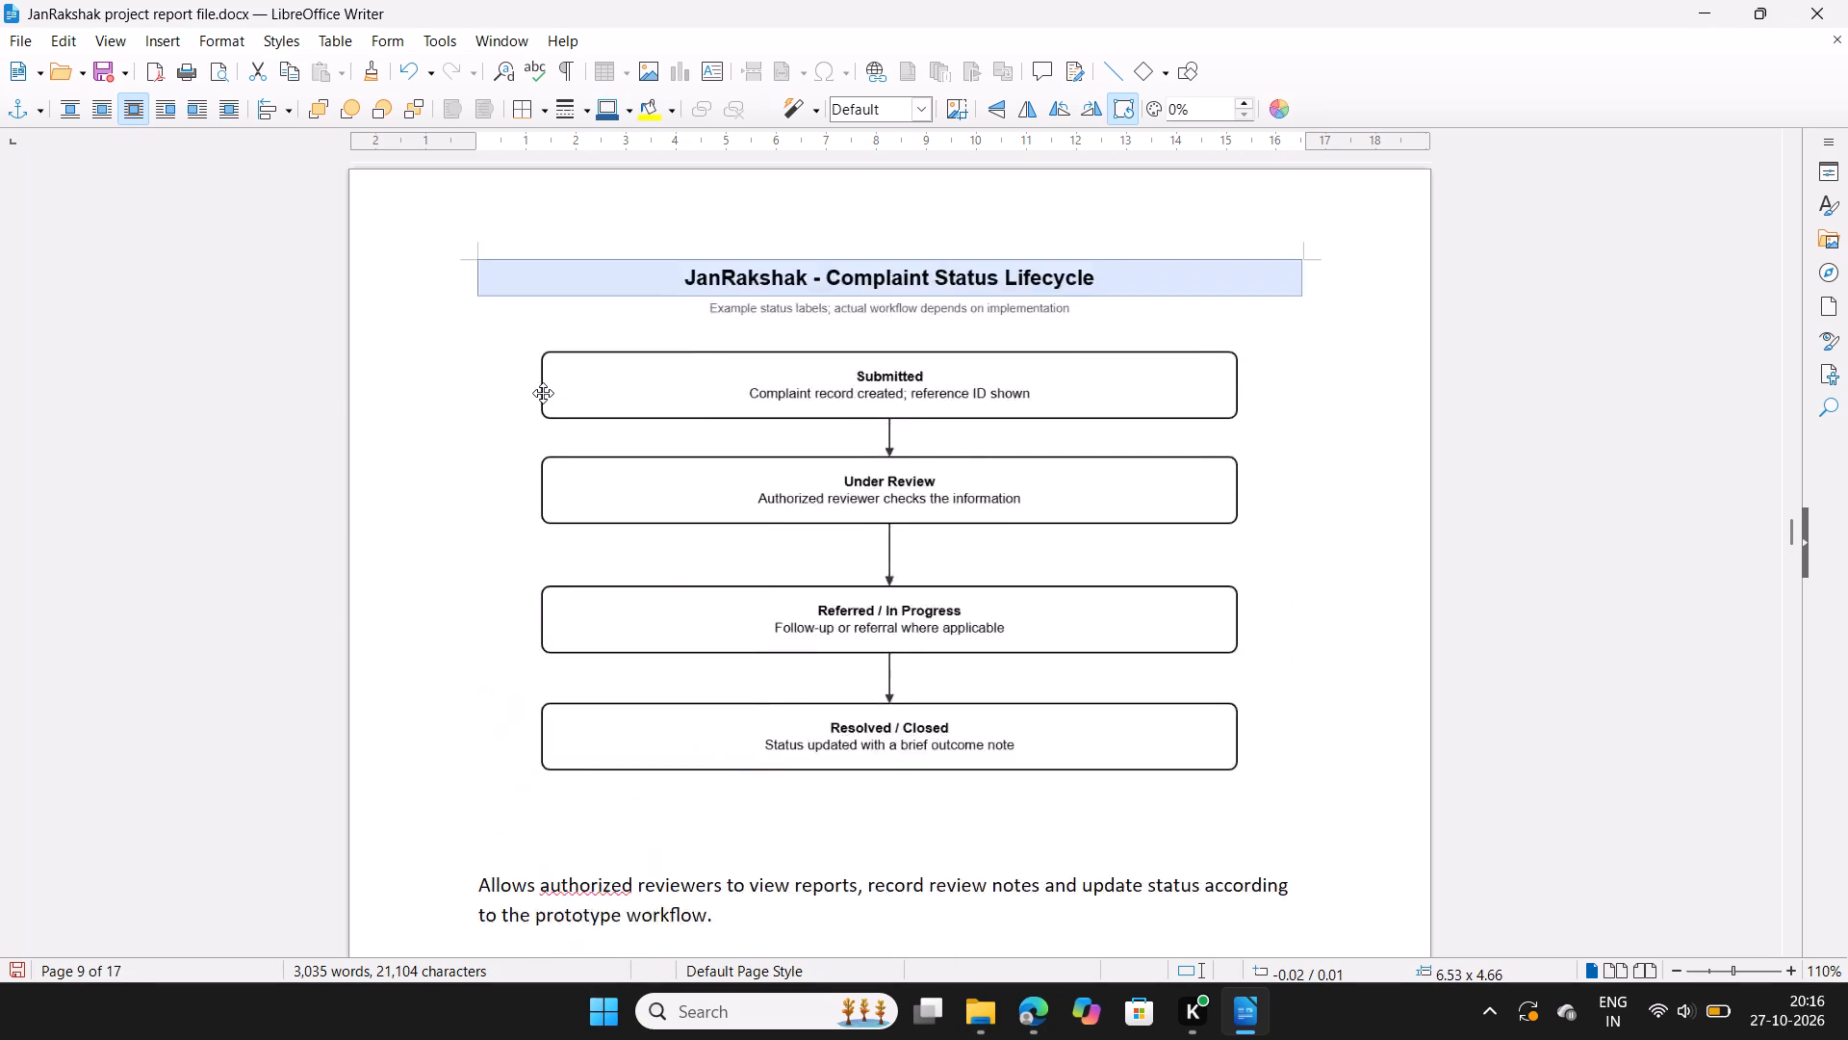
scroll(543, 393, "up", 2)
scroll(543, 393, "down", 1)
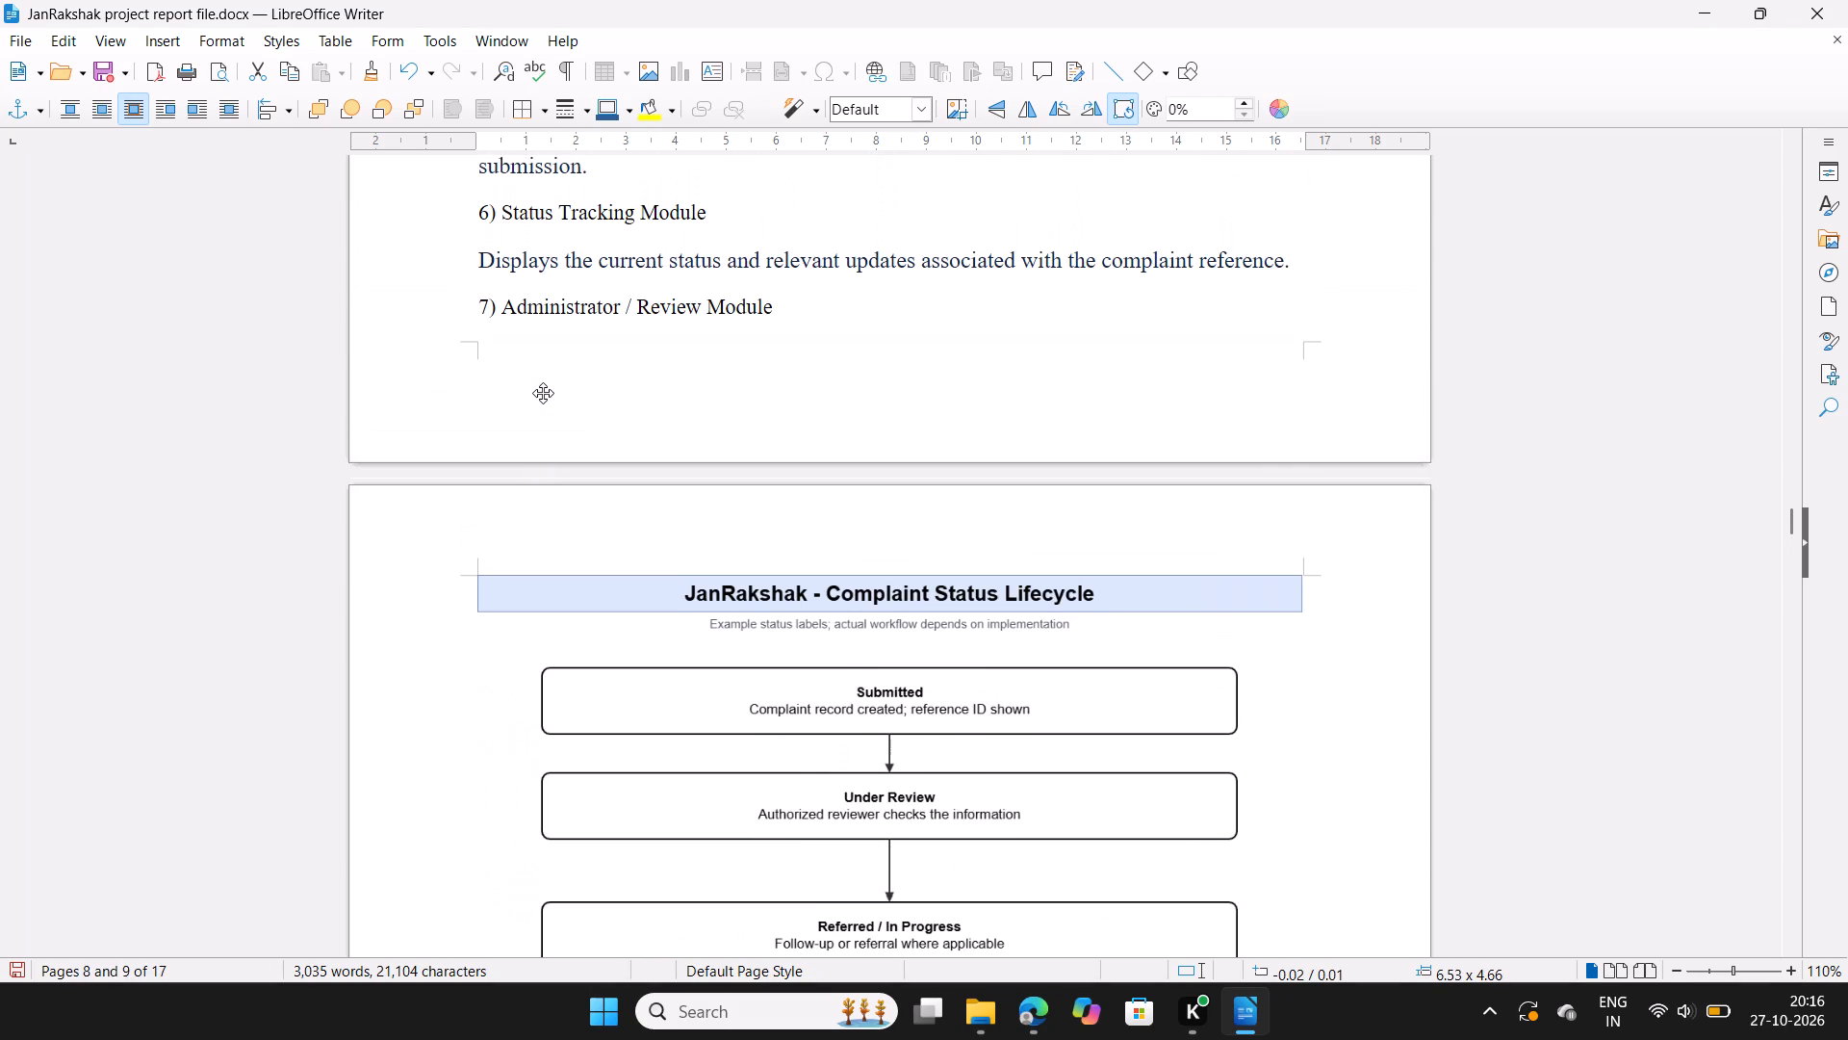
scroll(543, 393, "down", 3)
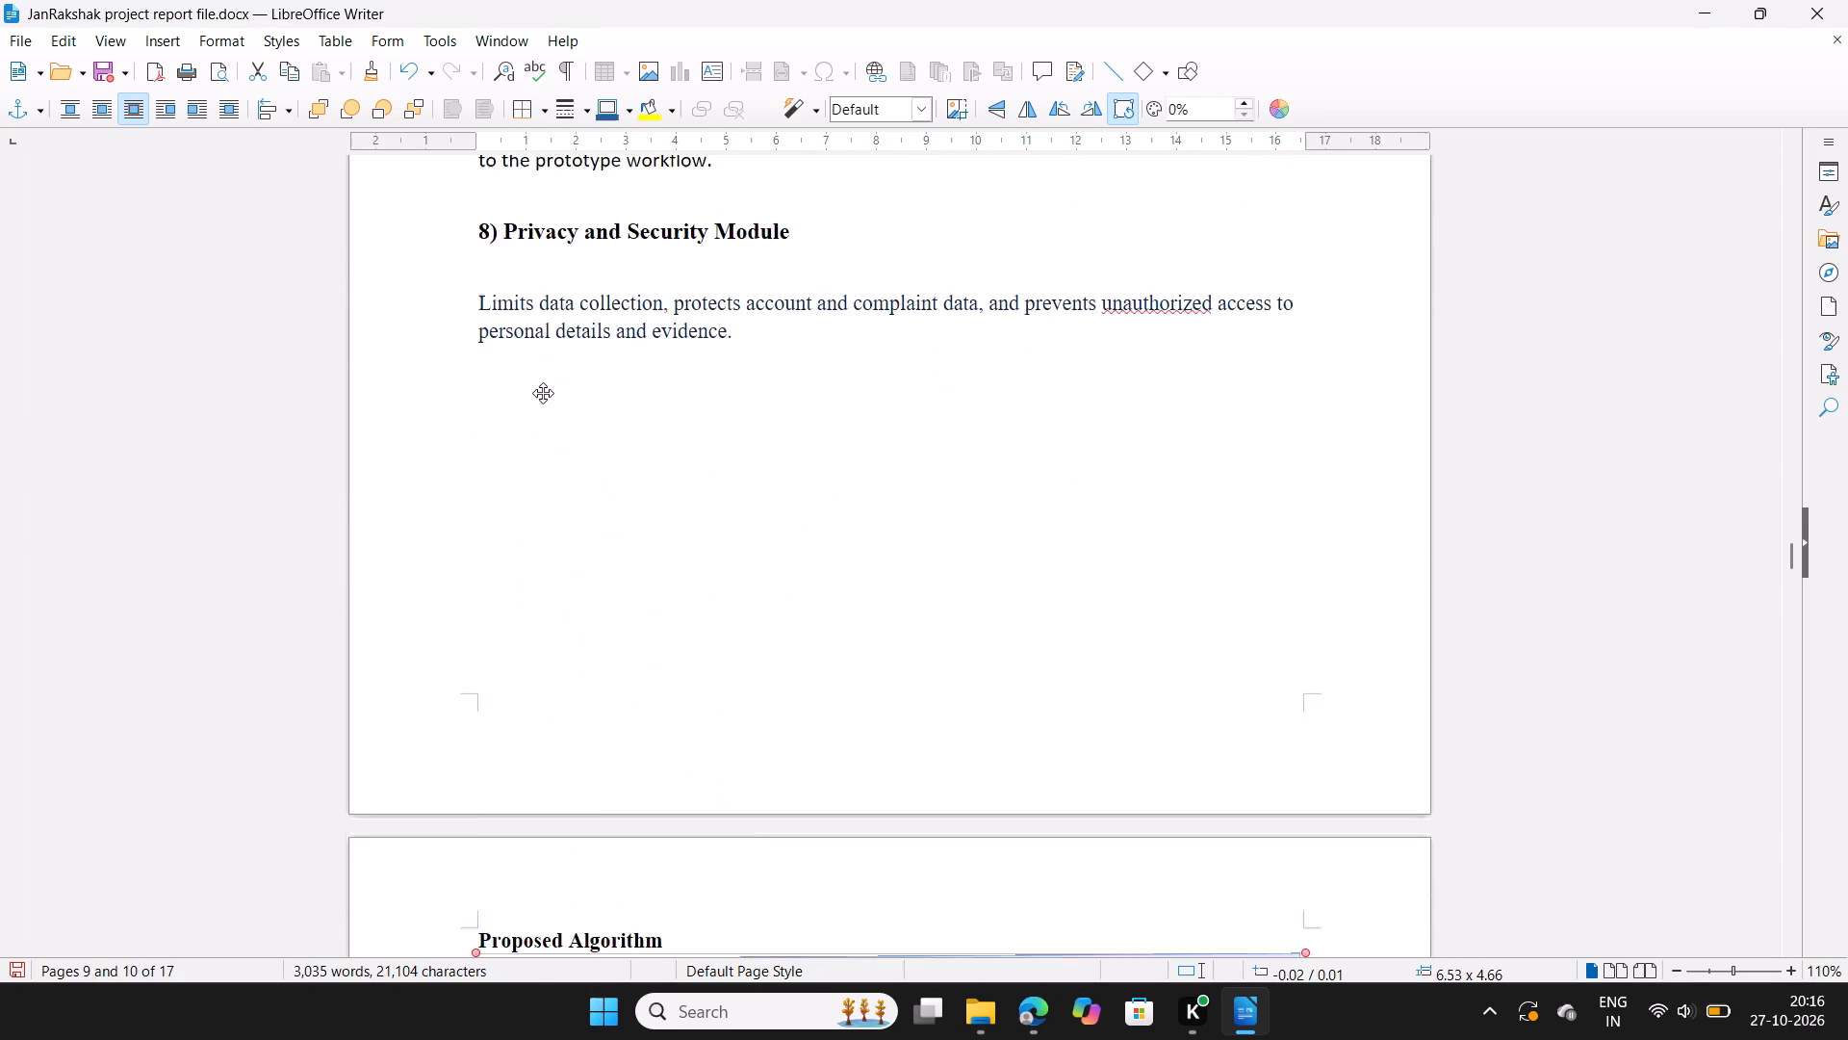
scroll(543, 393, "down", 2)
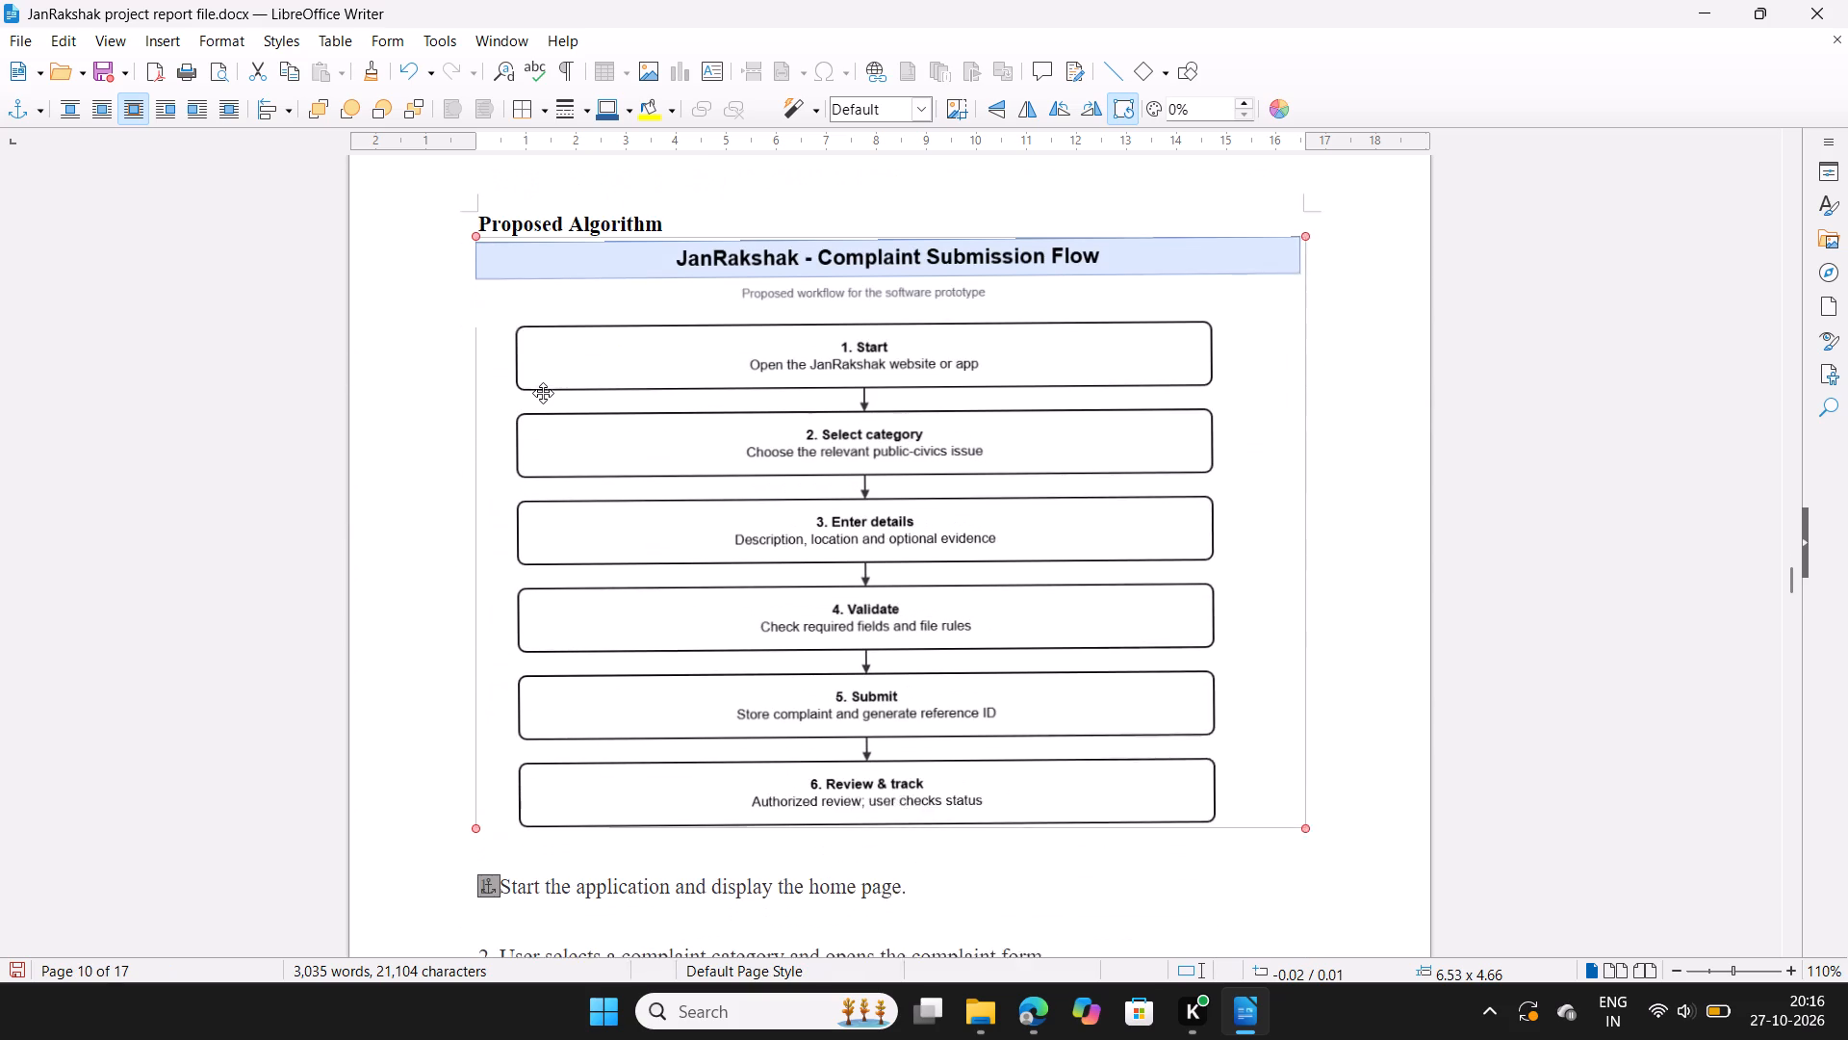
scroll(543, 393, "down", 4)
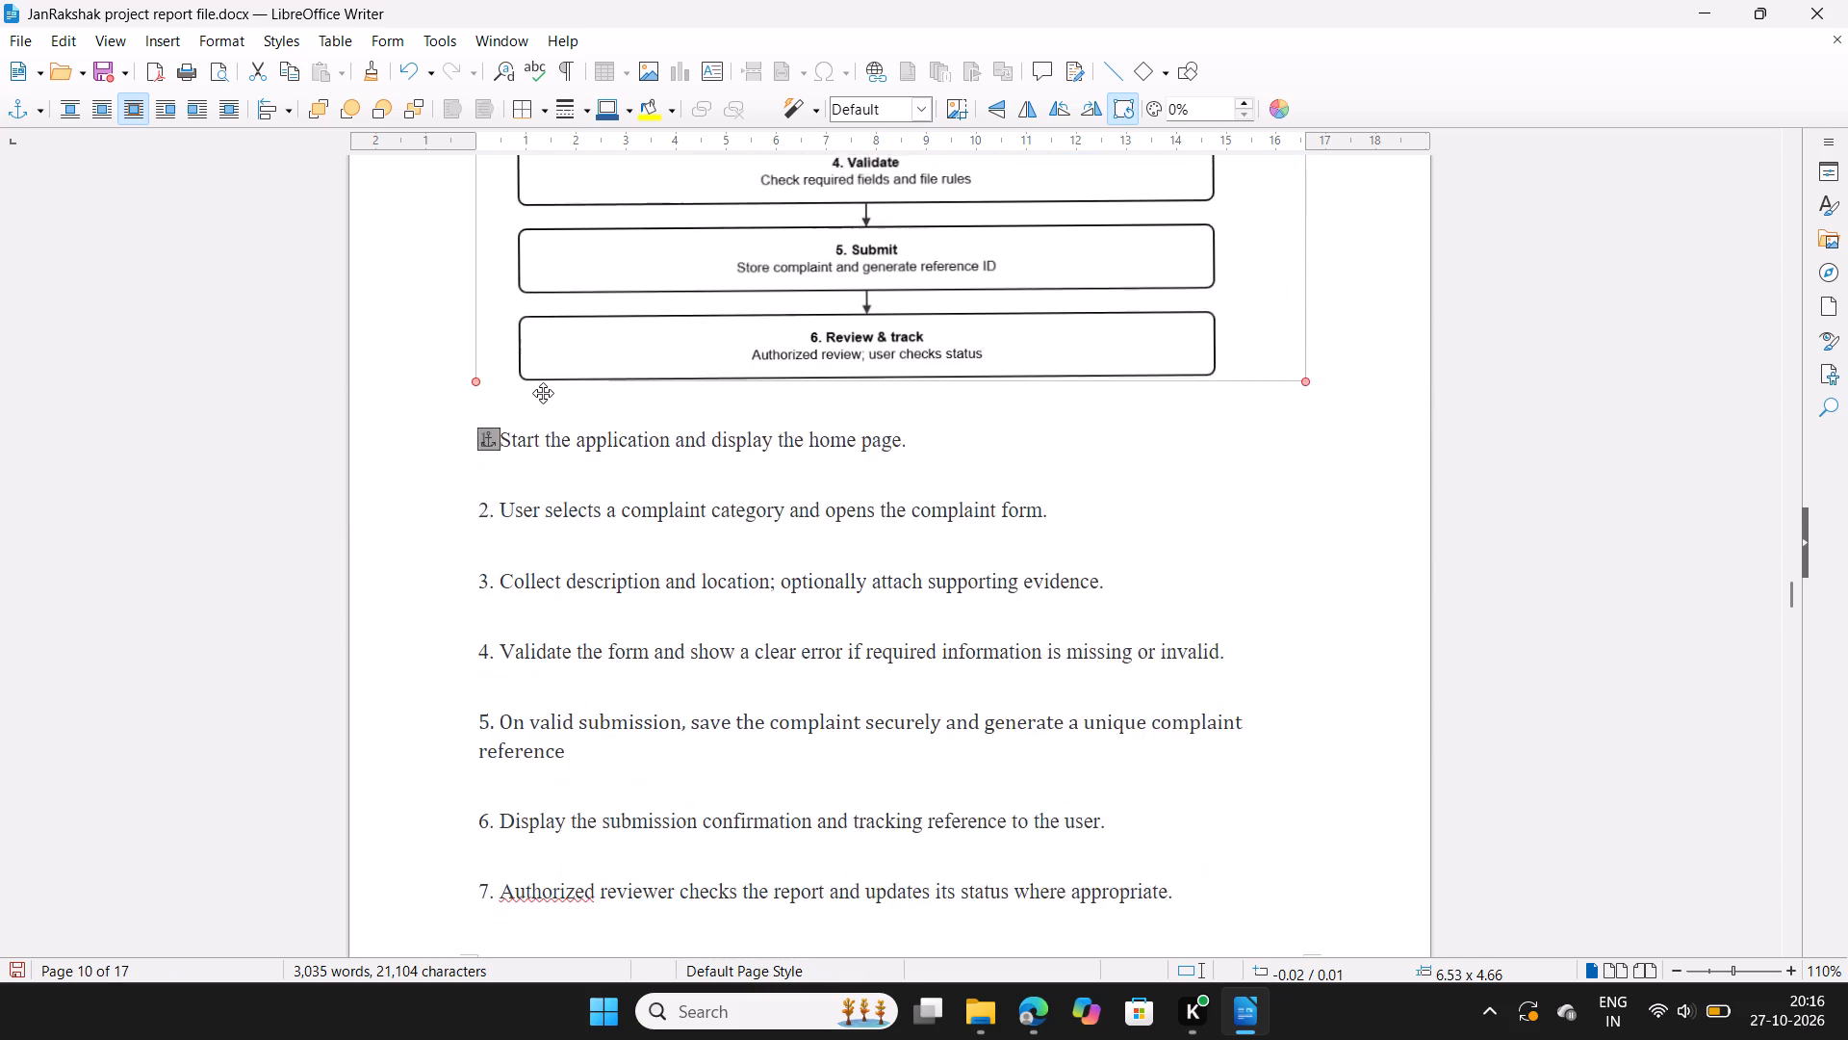
scroll(543, 393, "down", 1)
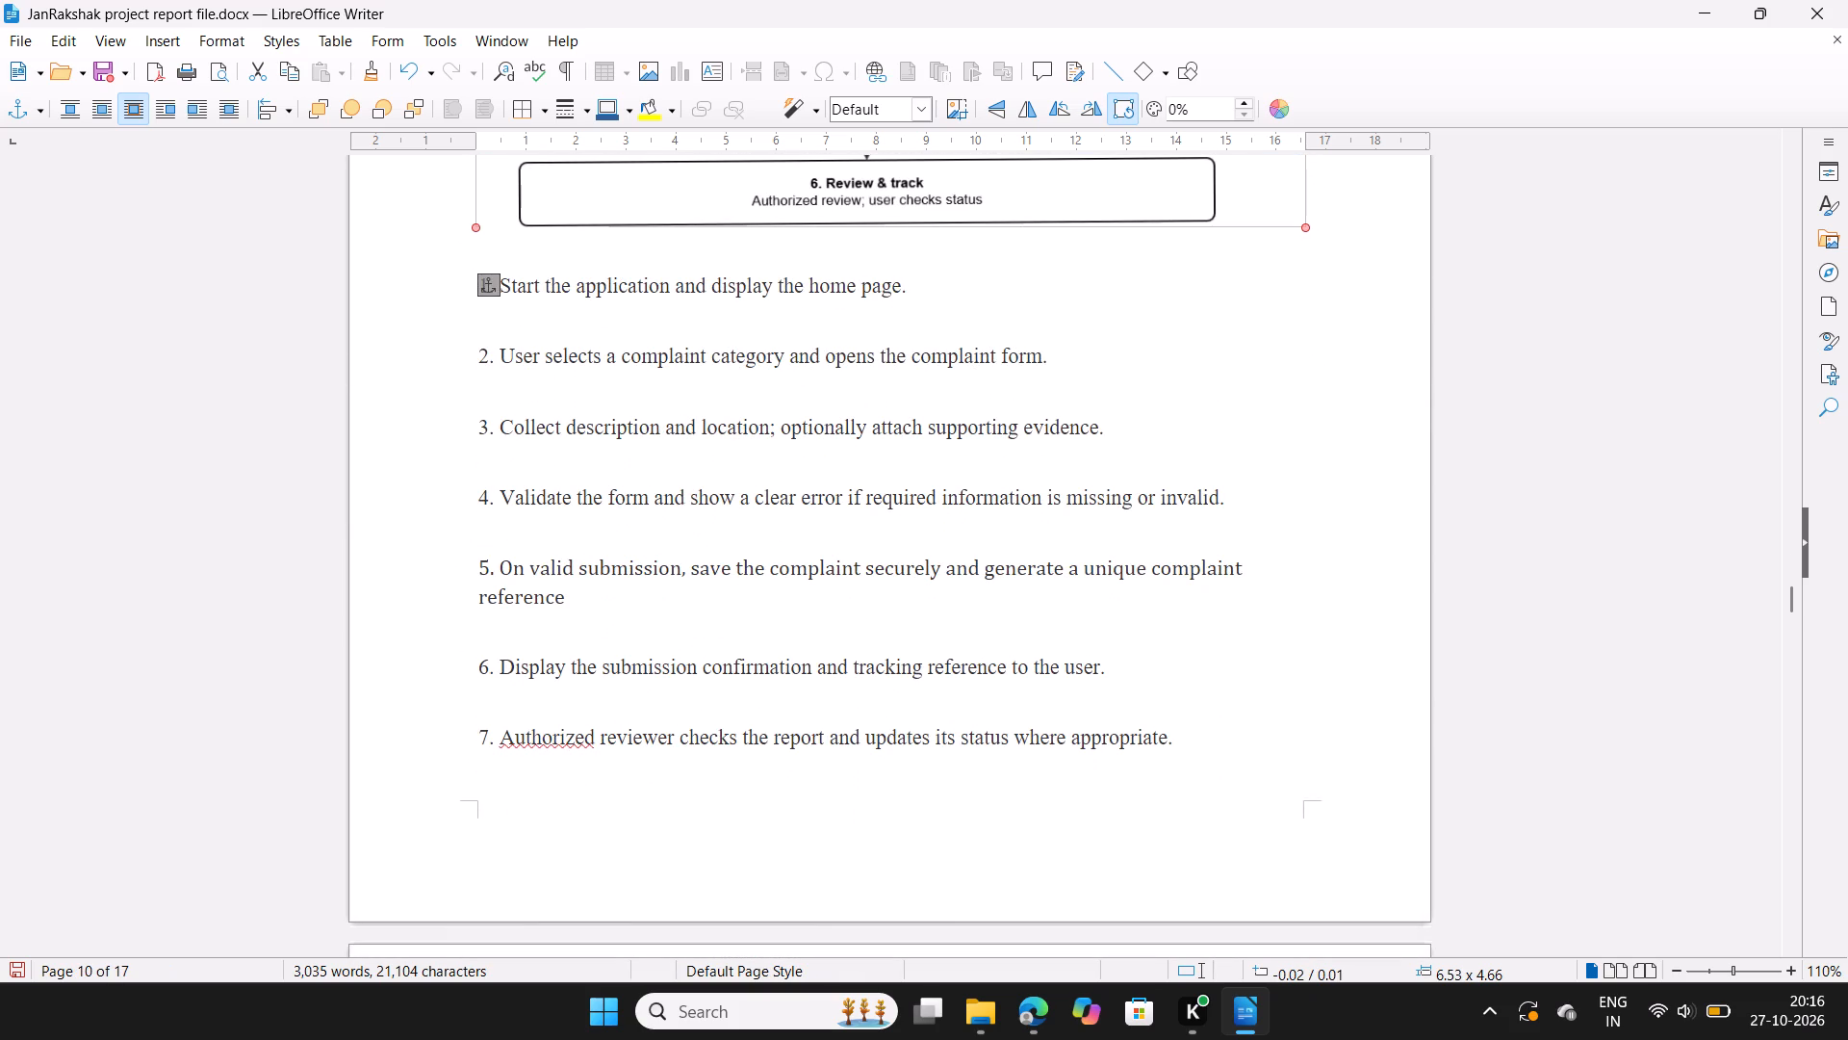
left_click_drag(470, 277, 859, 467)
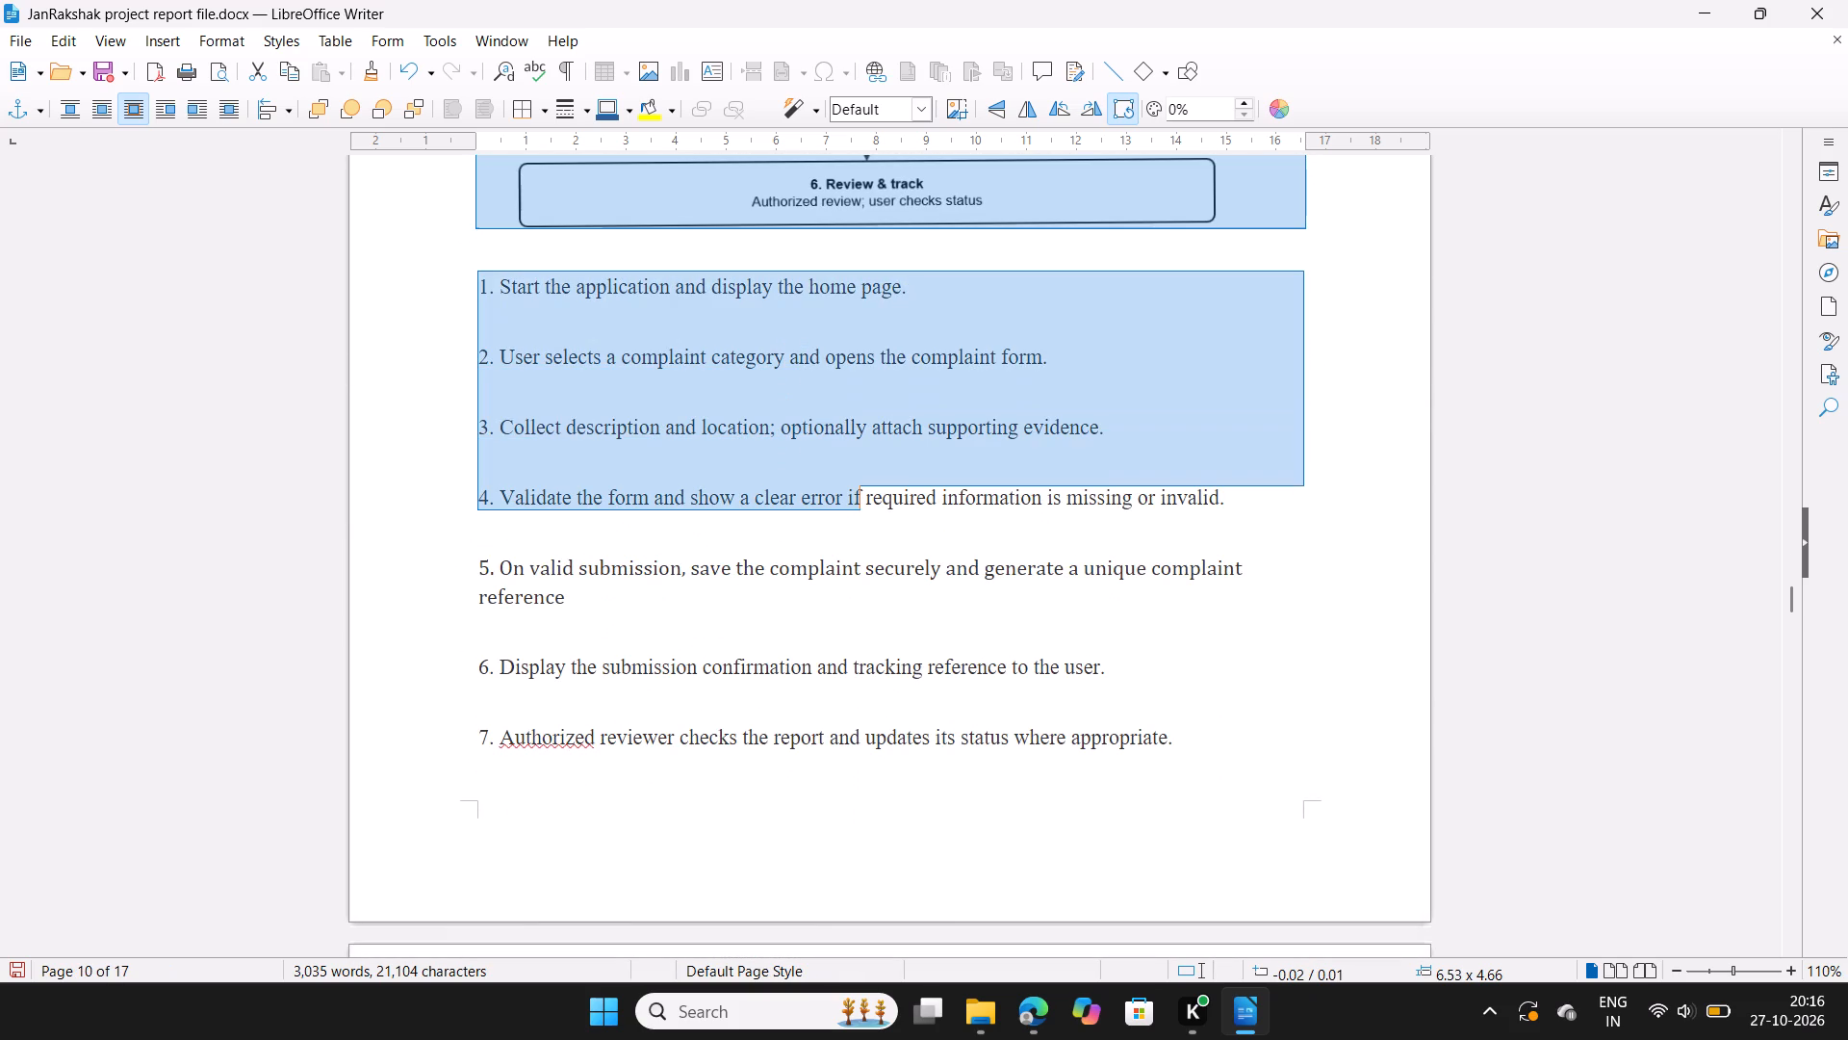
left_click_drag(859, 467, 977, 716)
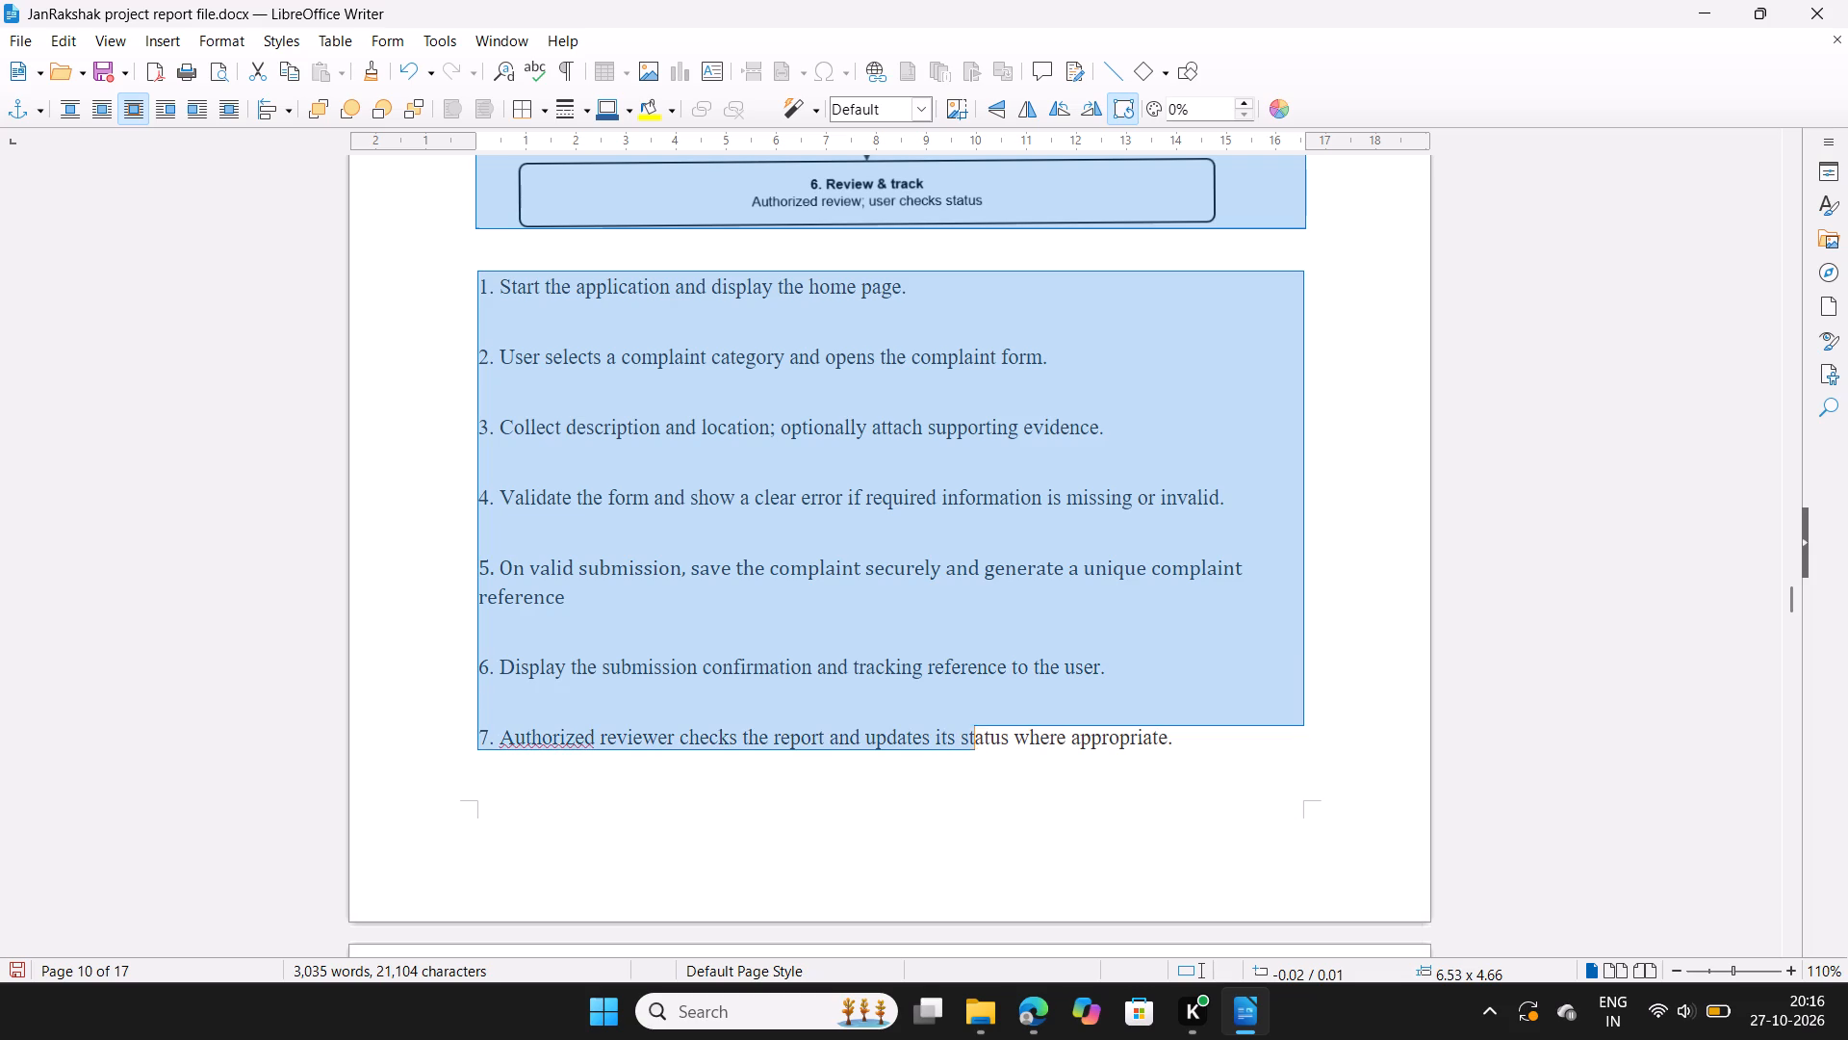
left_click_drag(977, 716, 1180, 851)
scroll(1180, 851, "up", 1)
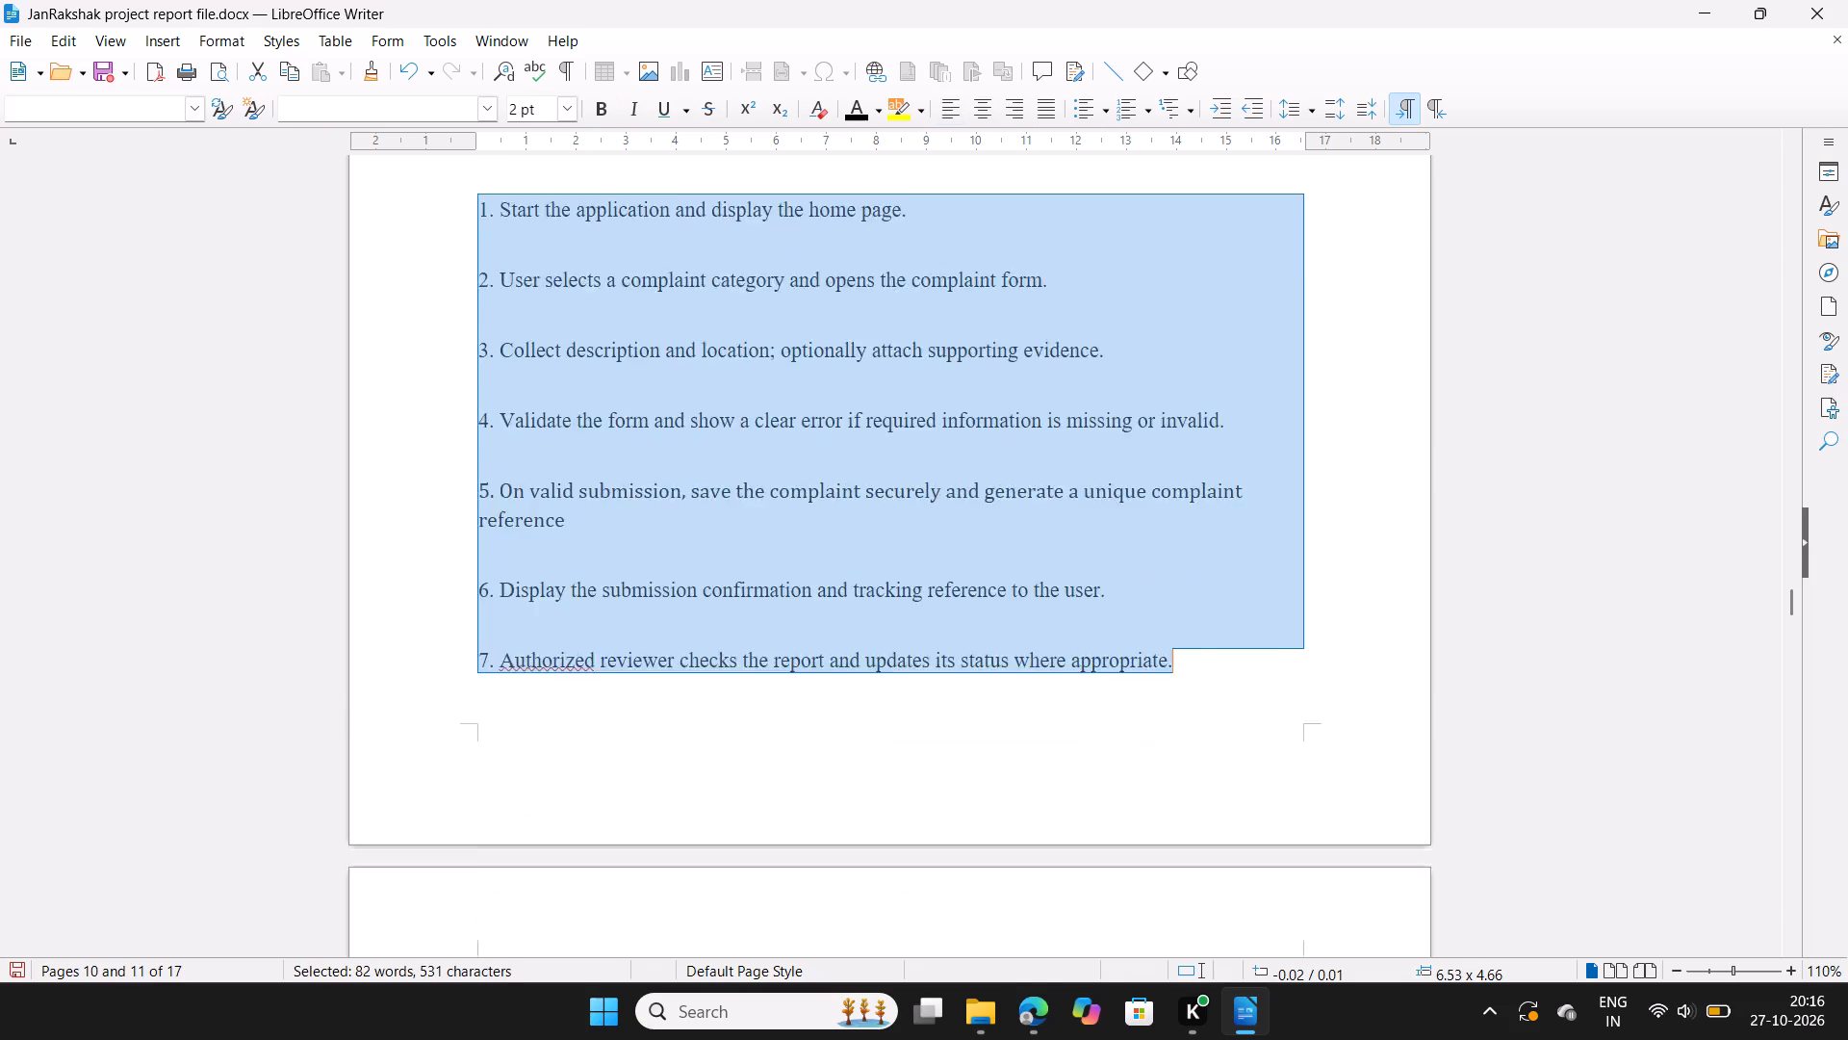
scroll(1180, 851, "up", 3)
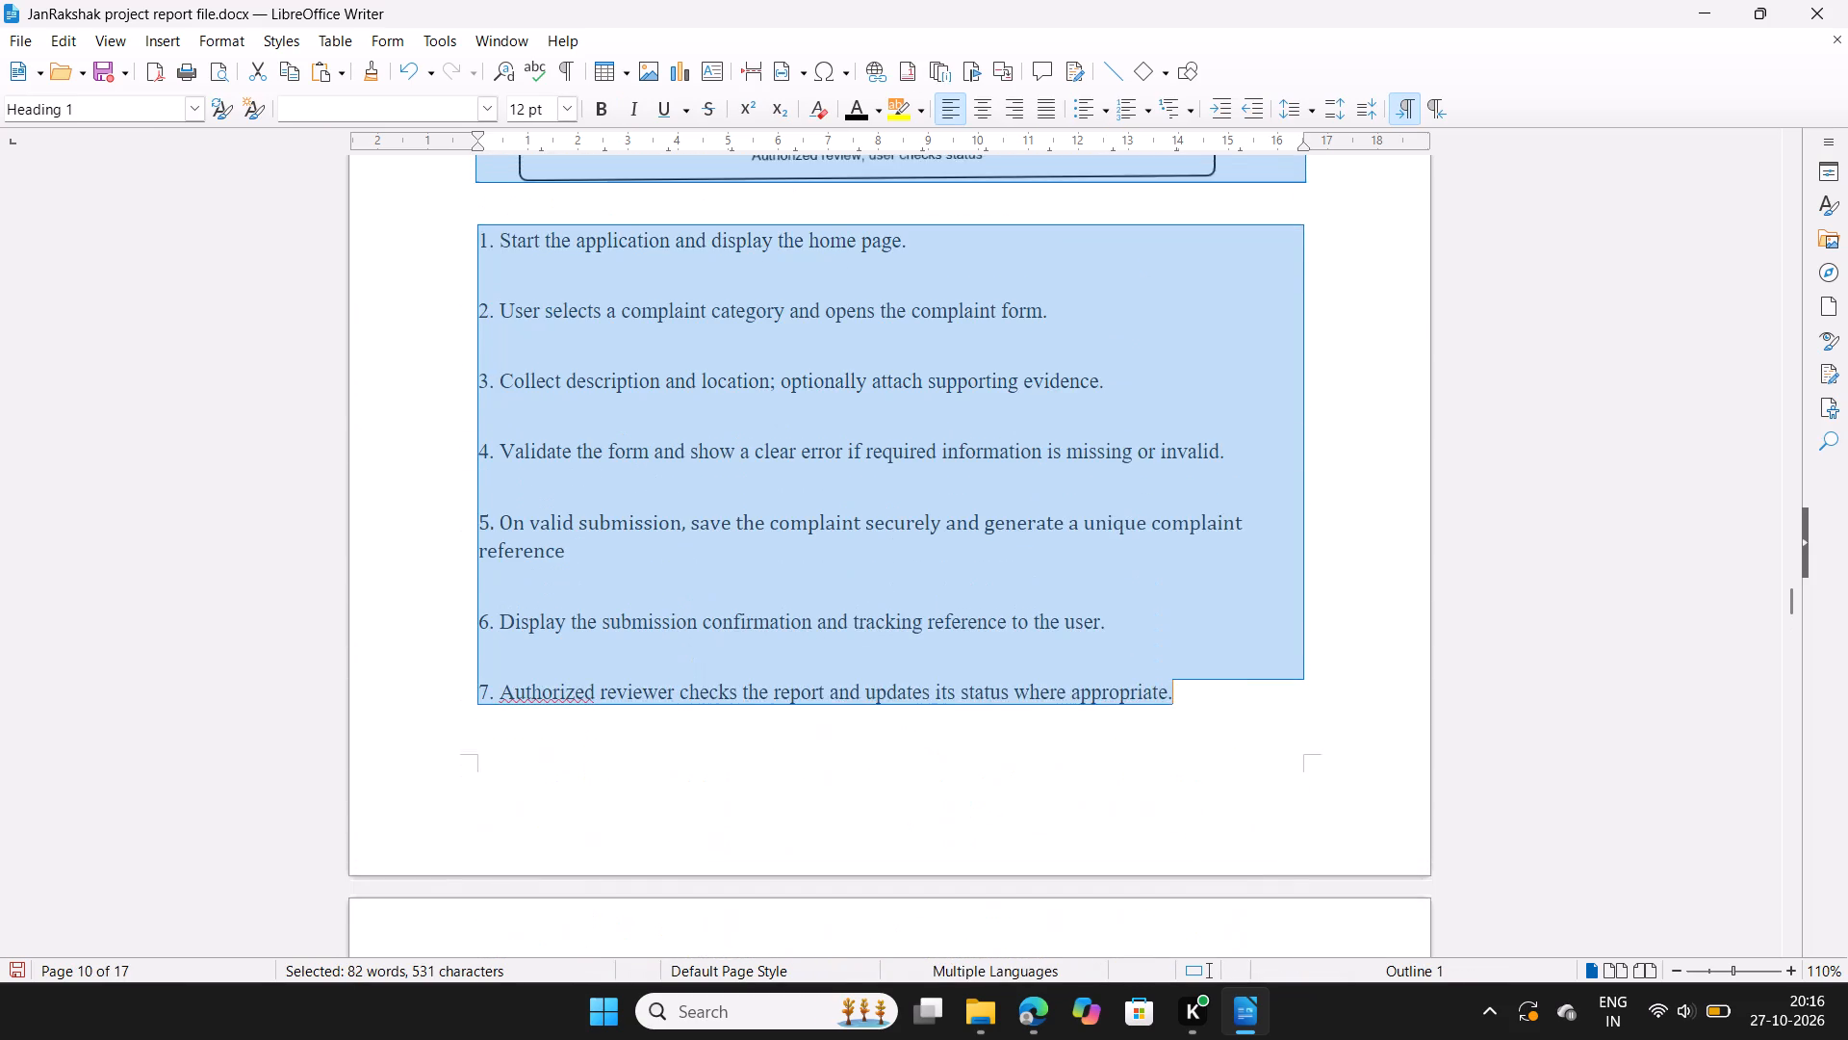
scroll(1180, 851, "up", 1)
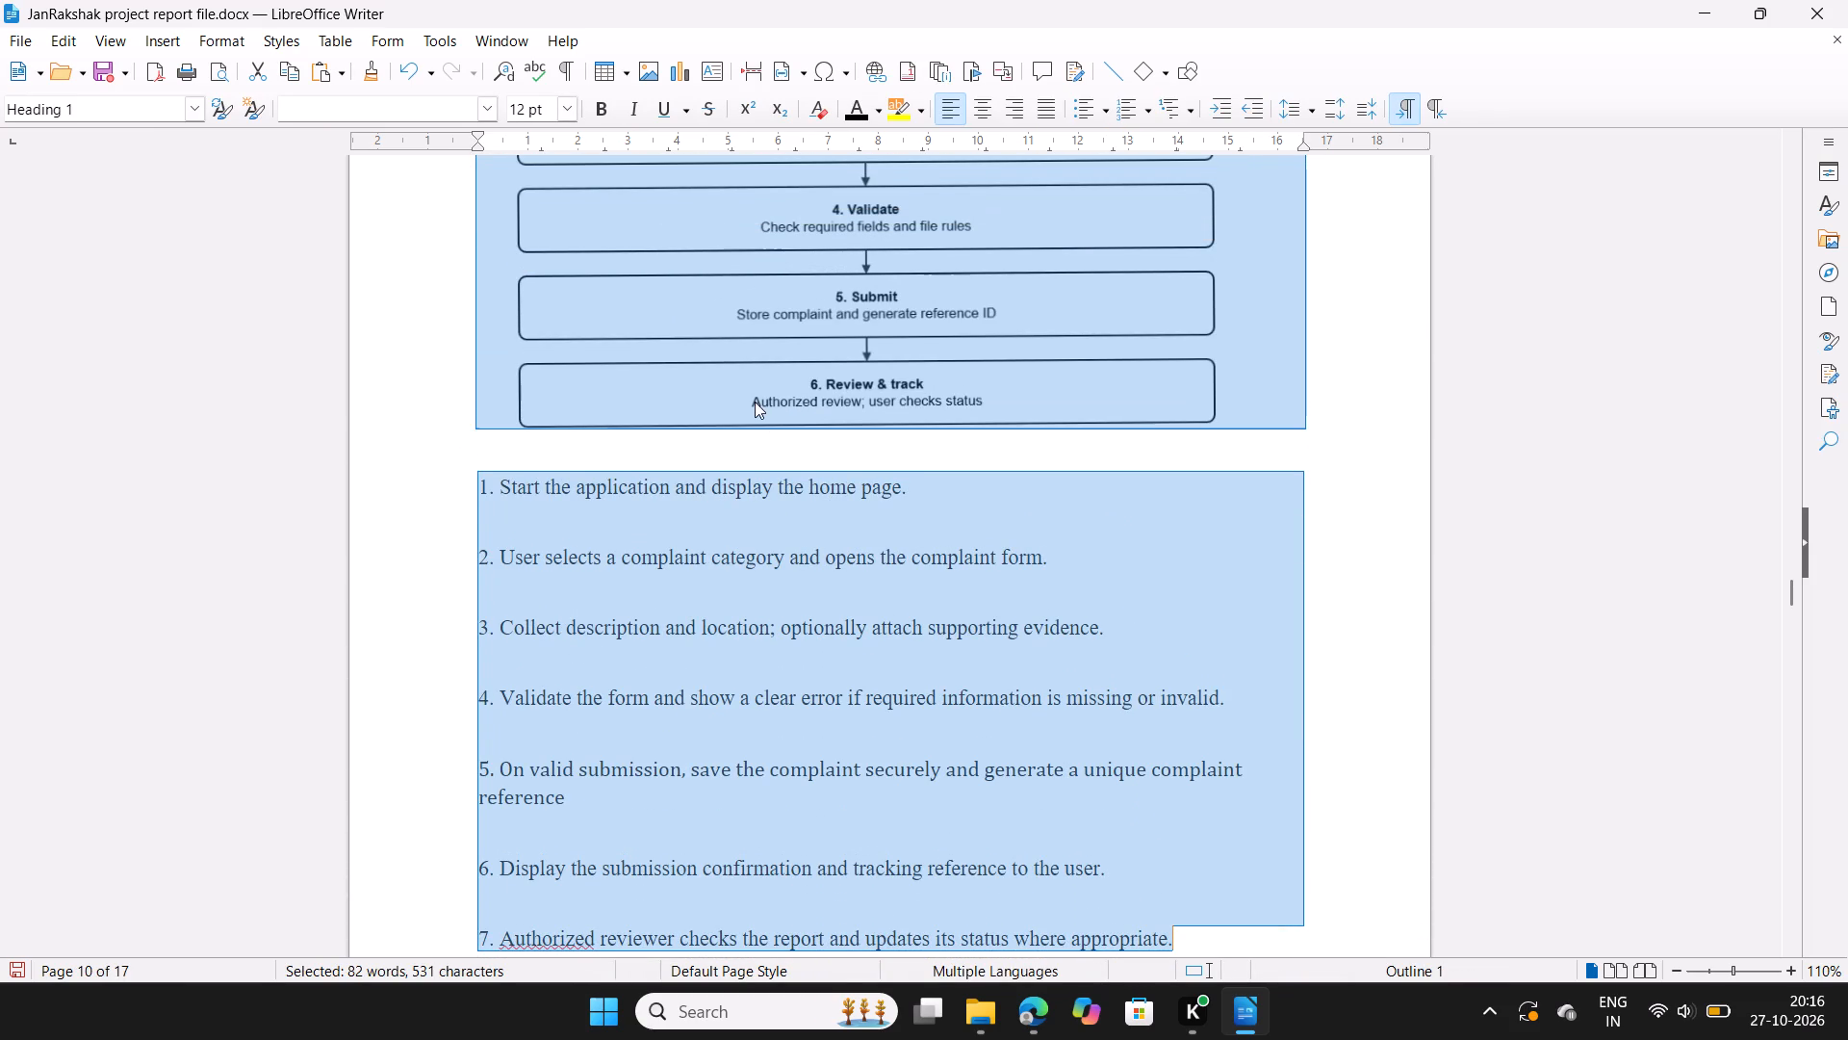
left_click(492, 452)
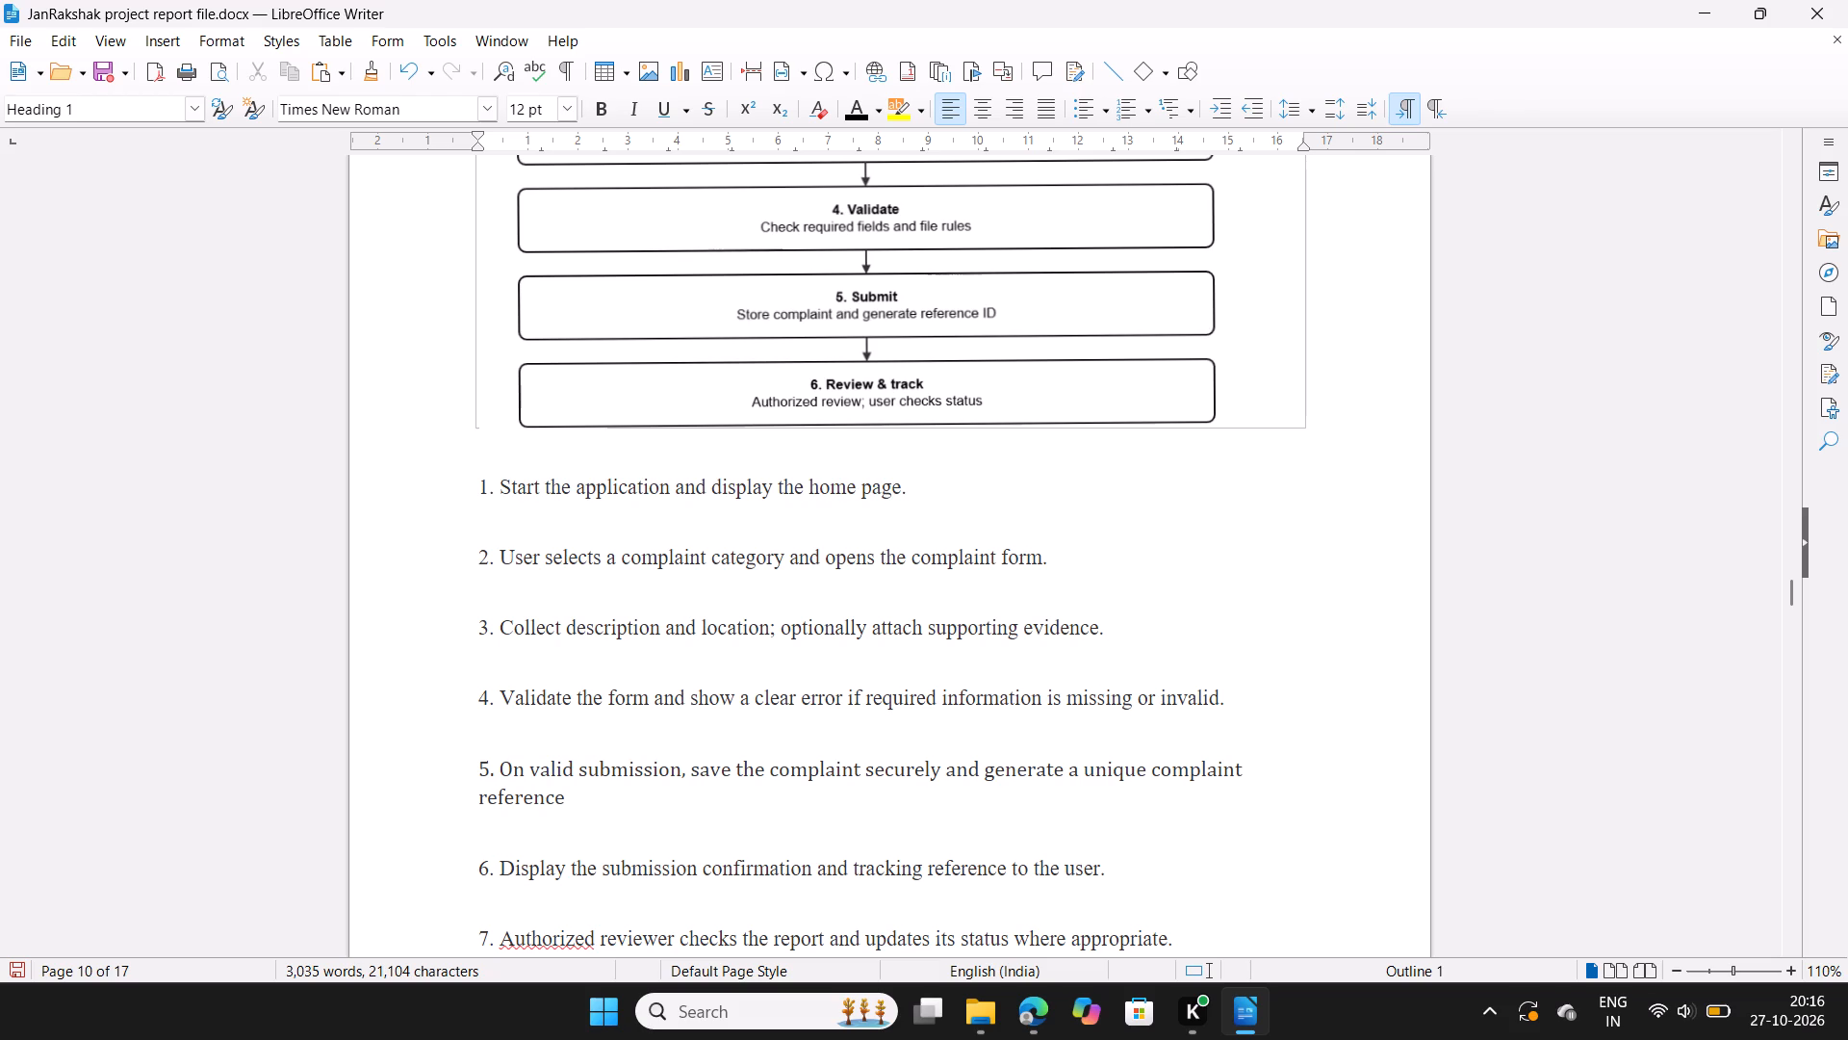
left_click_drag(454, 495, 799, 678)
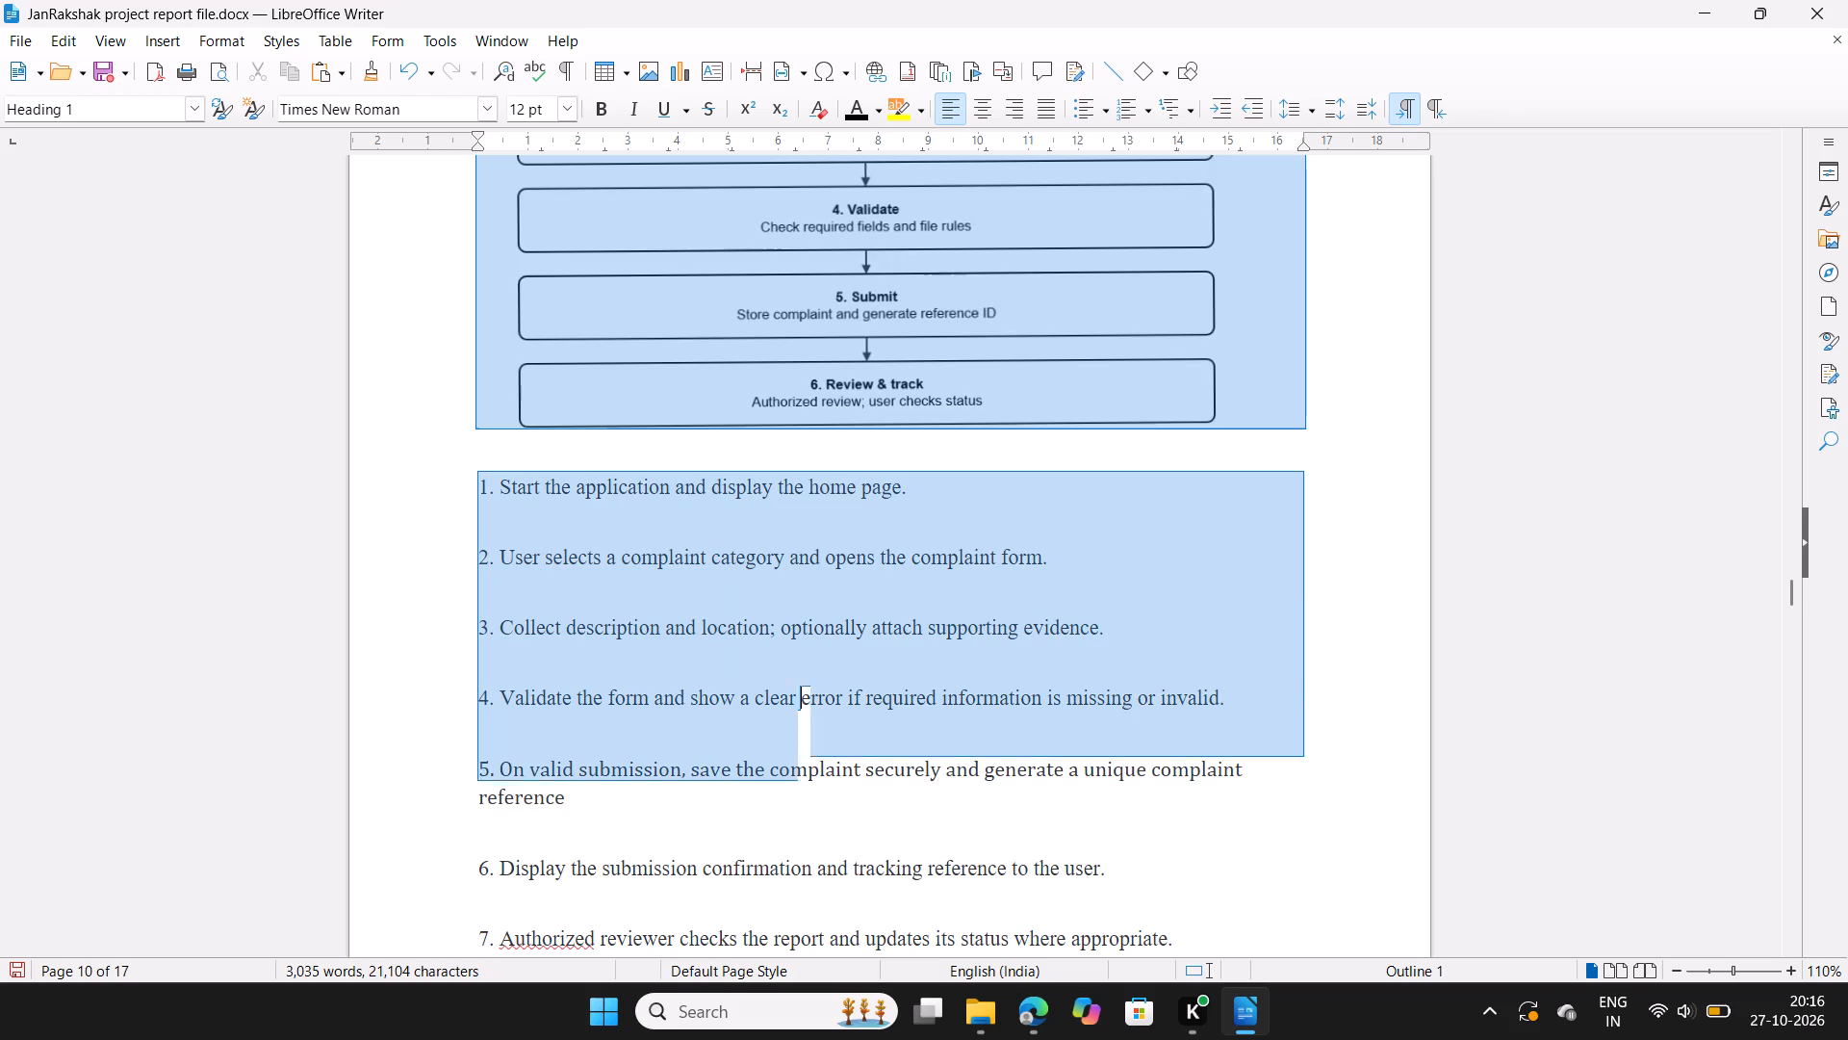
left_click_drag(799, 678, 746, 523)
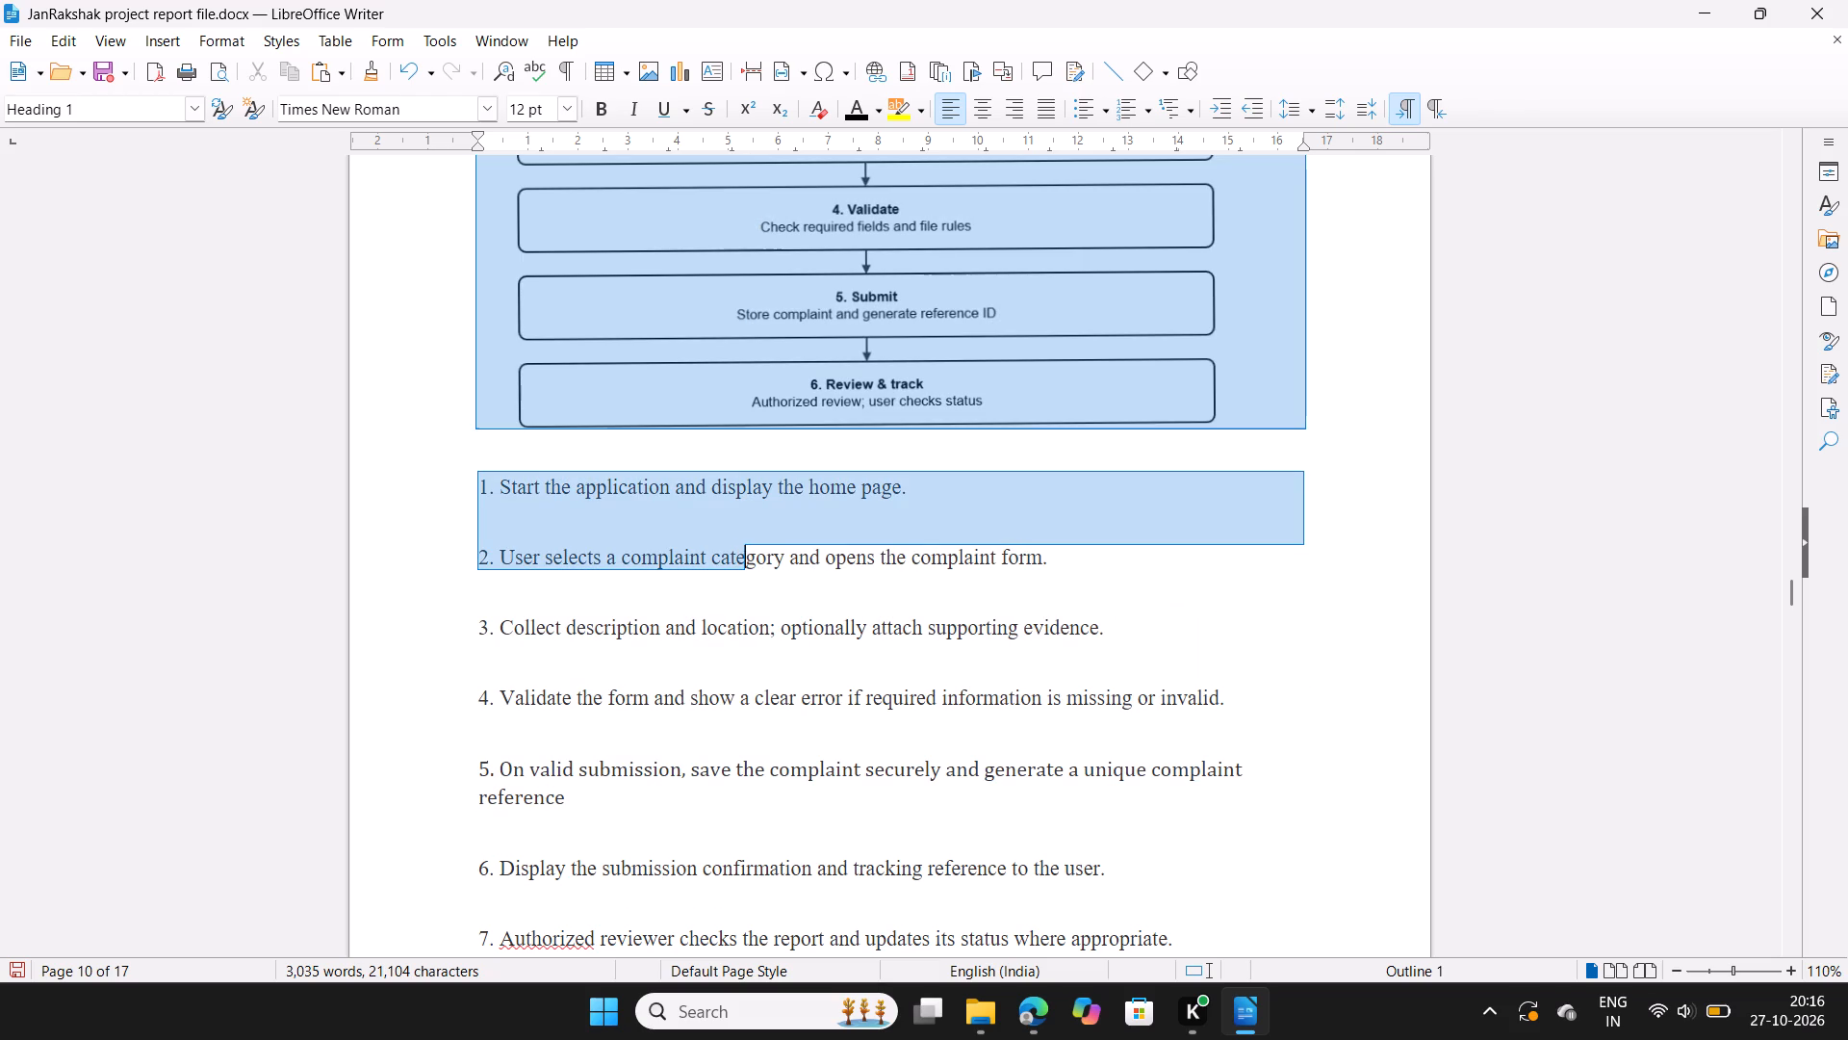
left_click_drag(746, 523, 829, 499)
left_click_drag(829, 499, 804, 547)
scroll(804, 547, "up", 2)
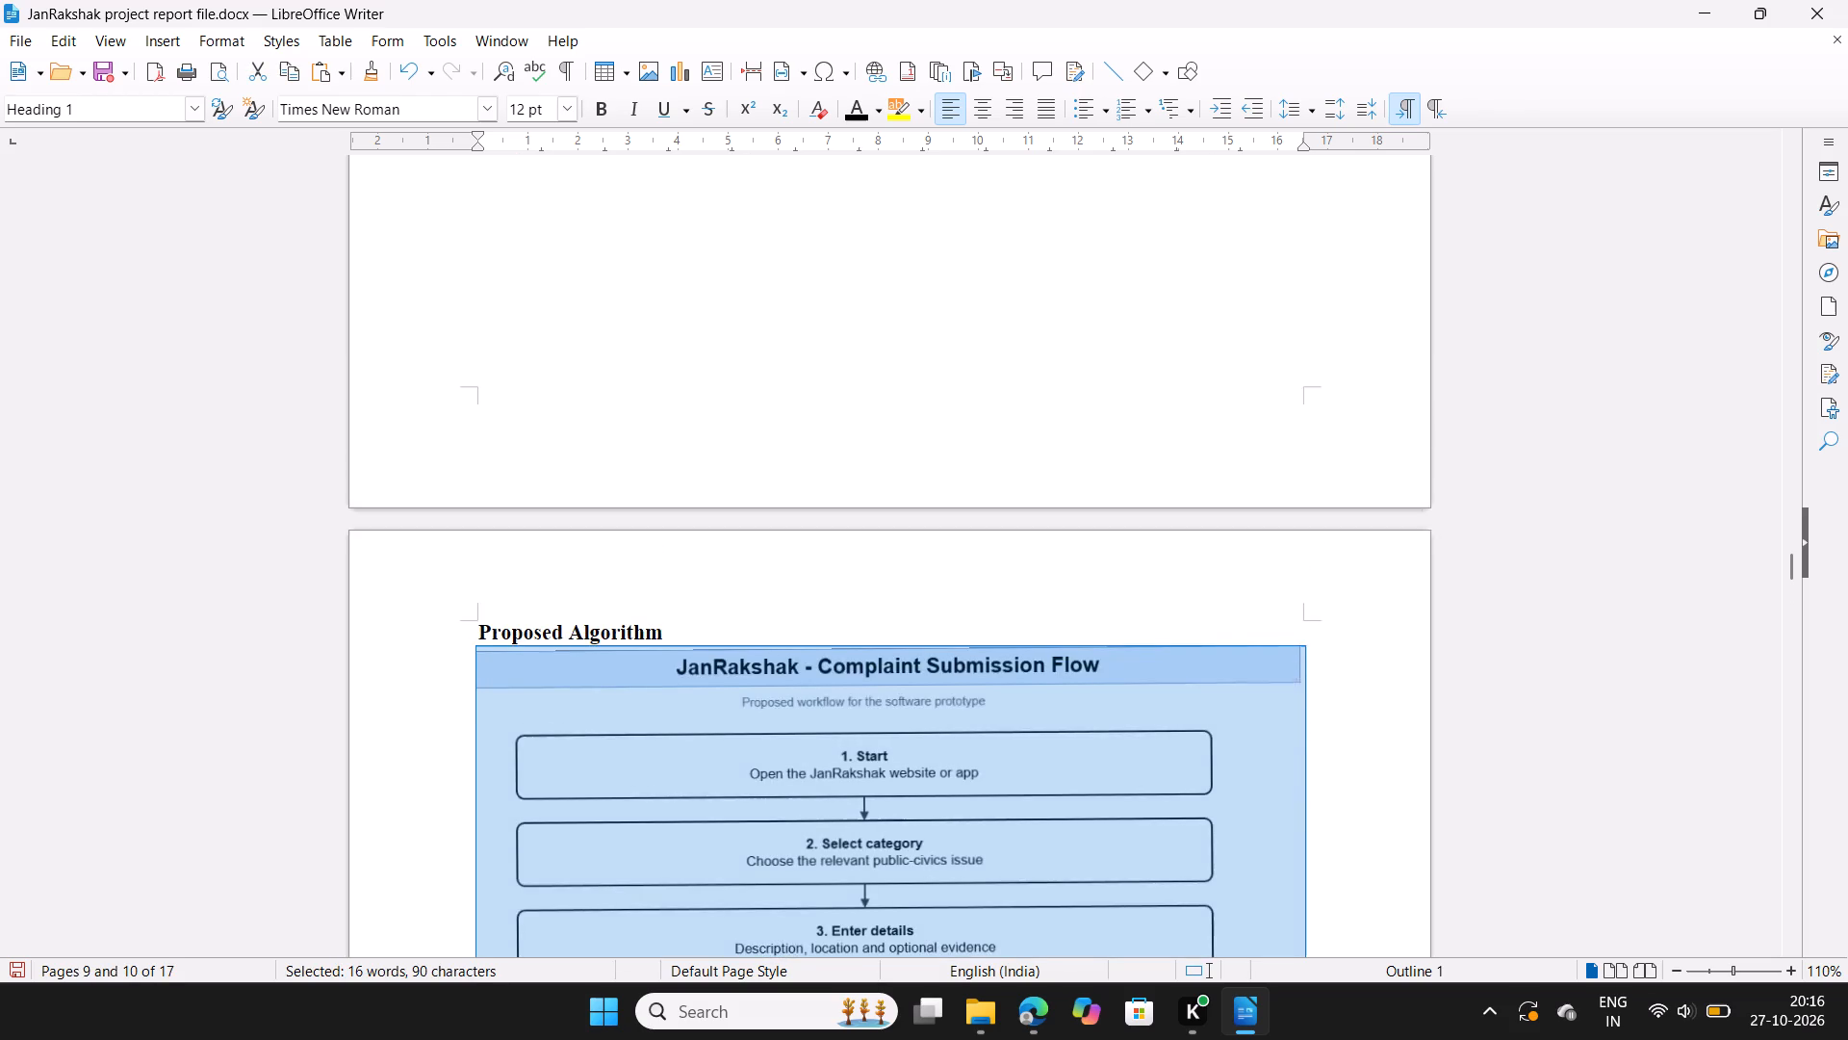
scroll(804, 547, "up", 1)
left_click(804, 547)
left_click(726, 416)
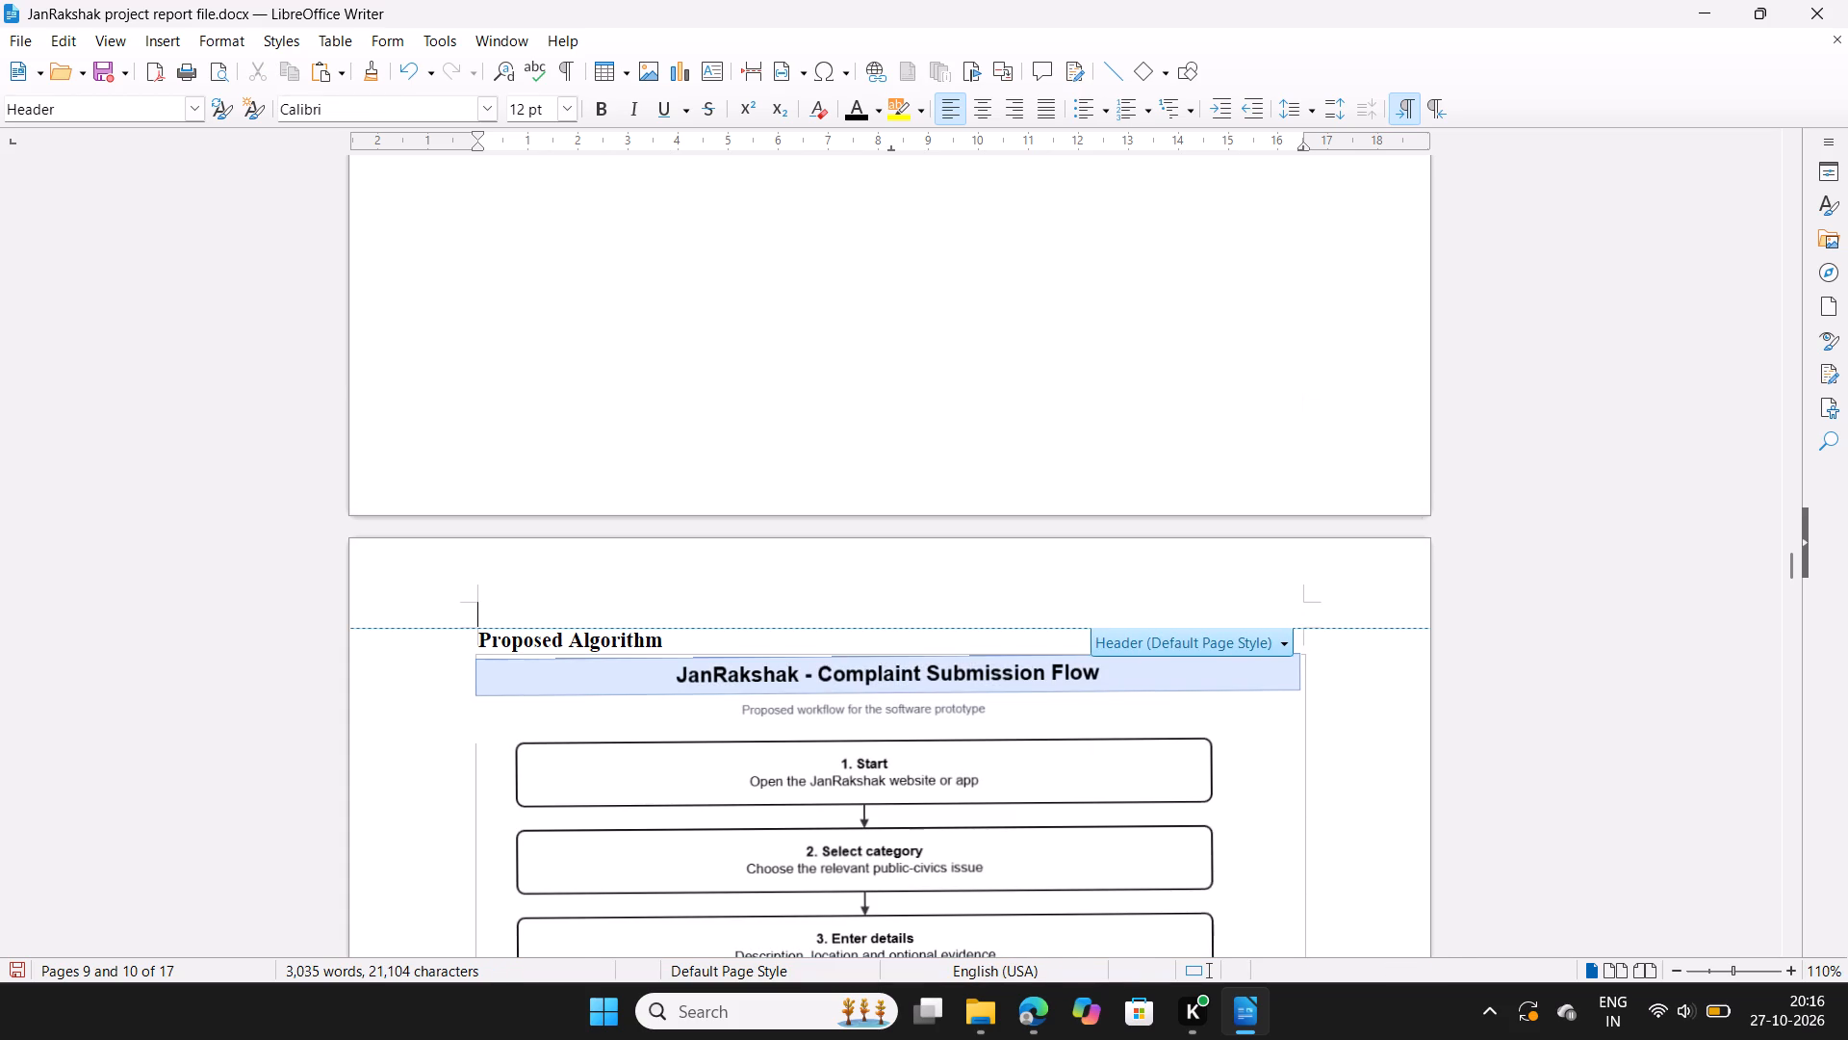
Review the pages before Proposed Algorithm, covering the Privacy and Security Module, the Complaint Status Lifecycle diagram and the preceding module descriptions.
scroll(726, 416, "up", 3)
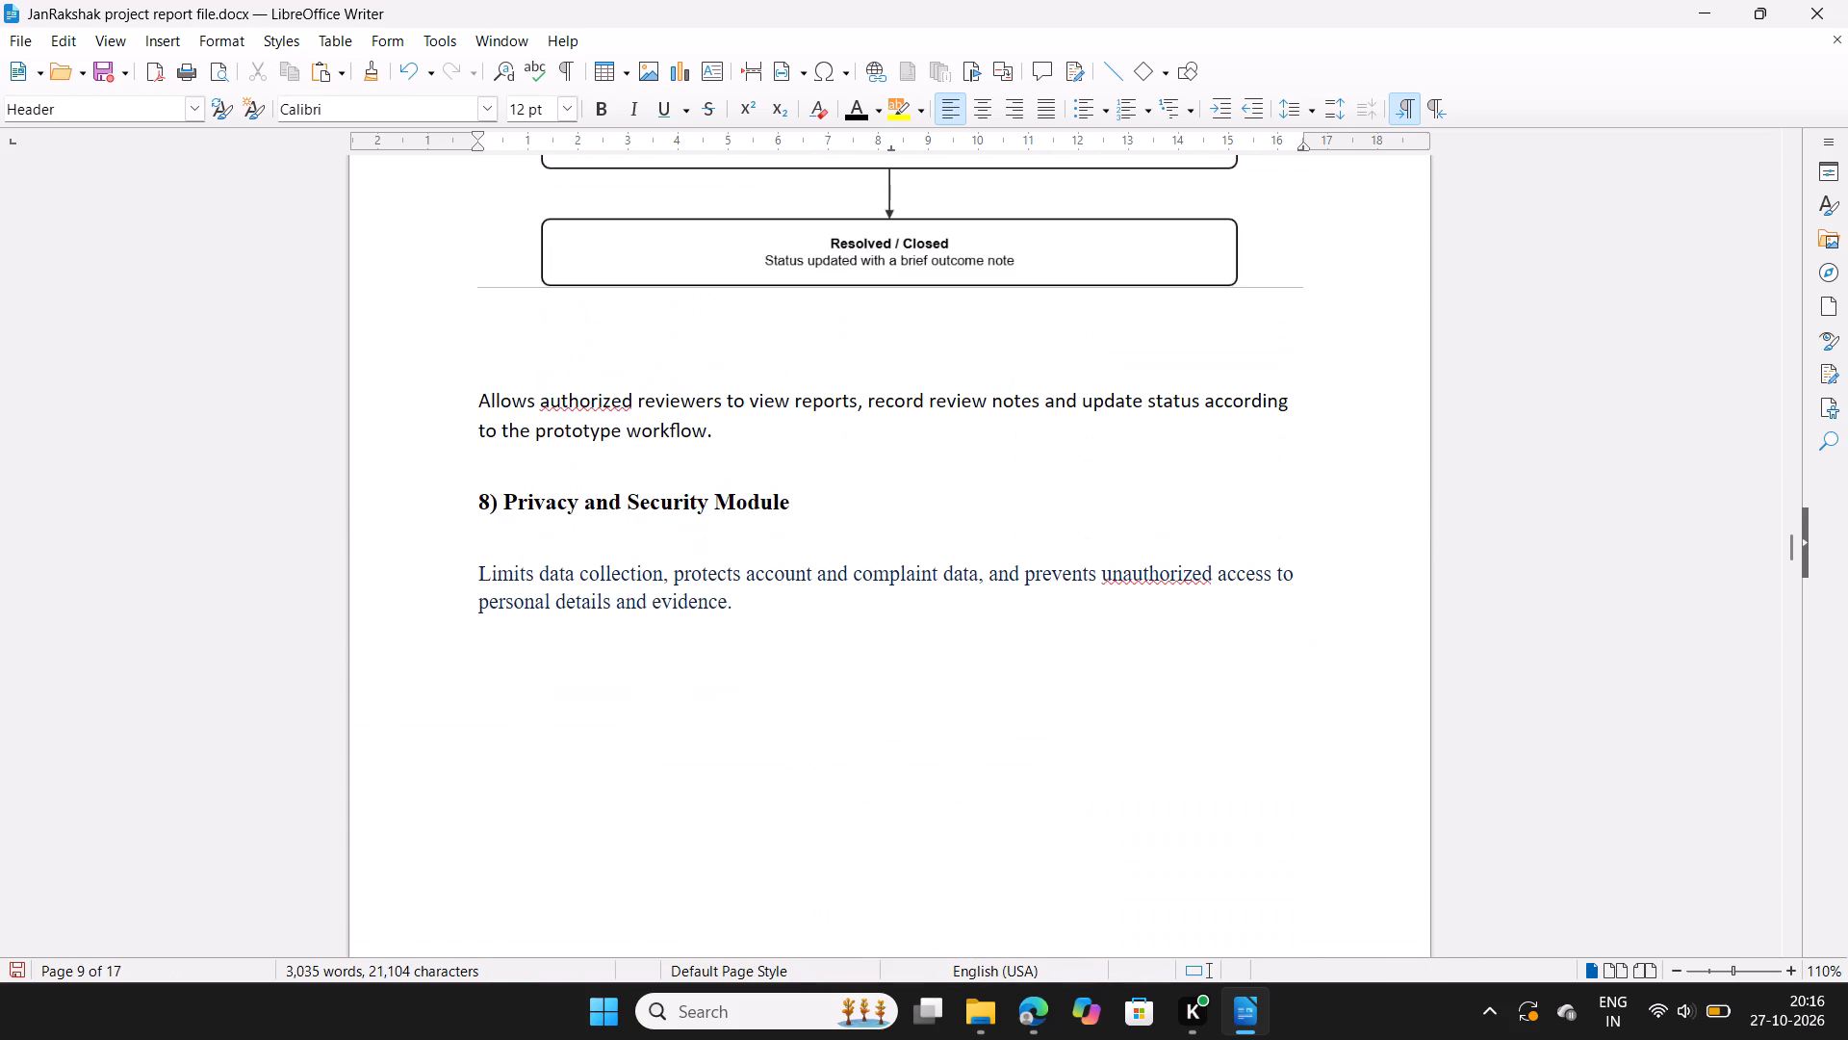
scroll(615, 448, "up", 1)
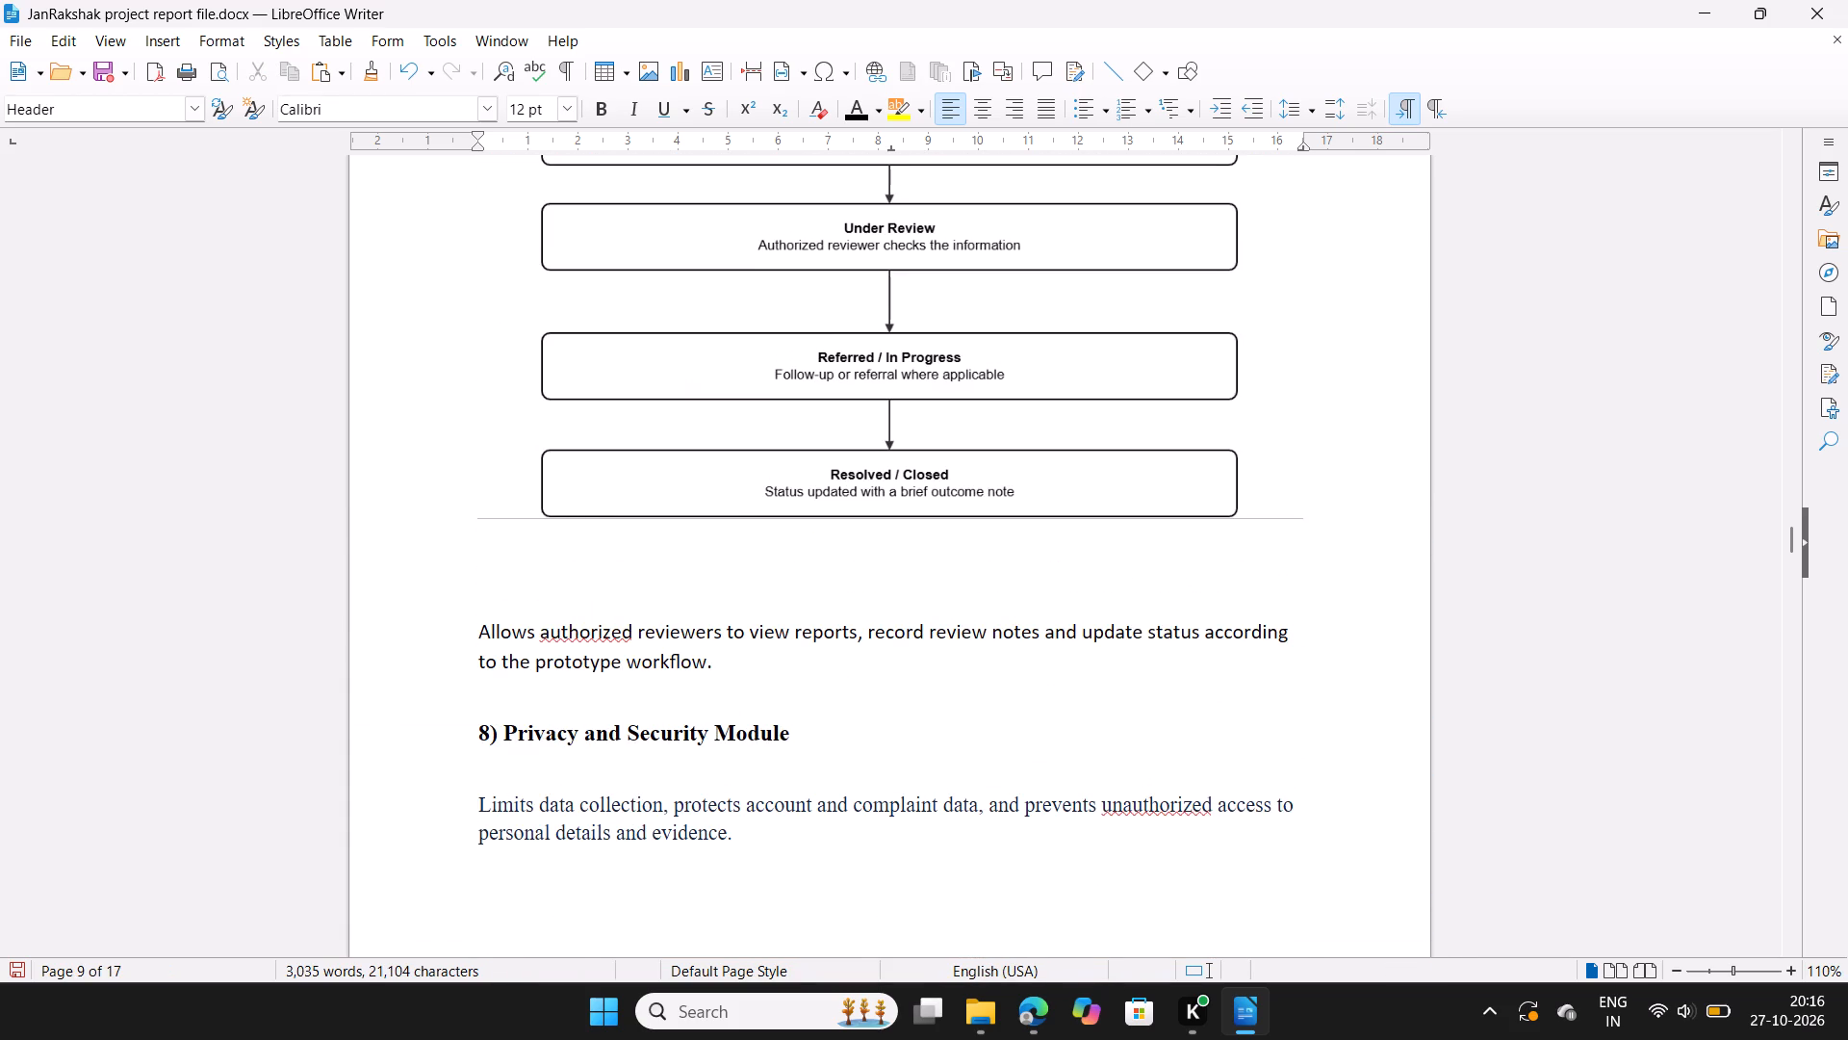
left_click(507, 585)
scroll(507, 585, "right", 1)
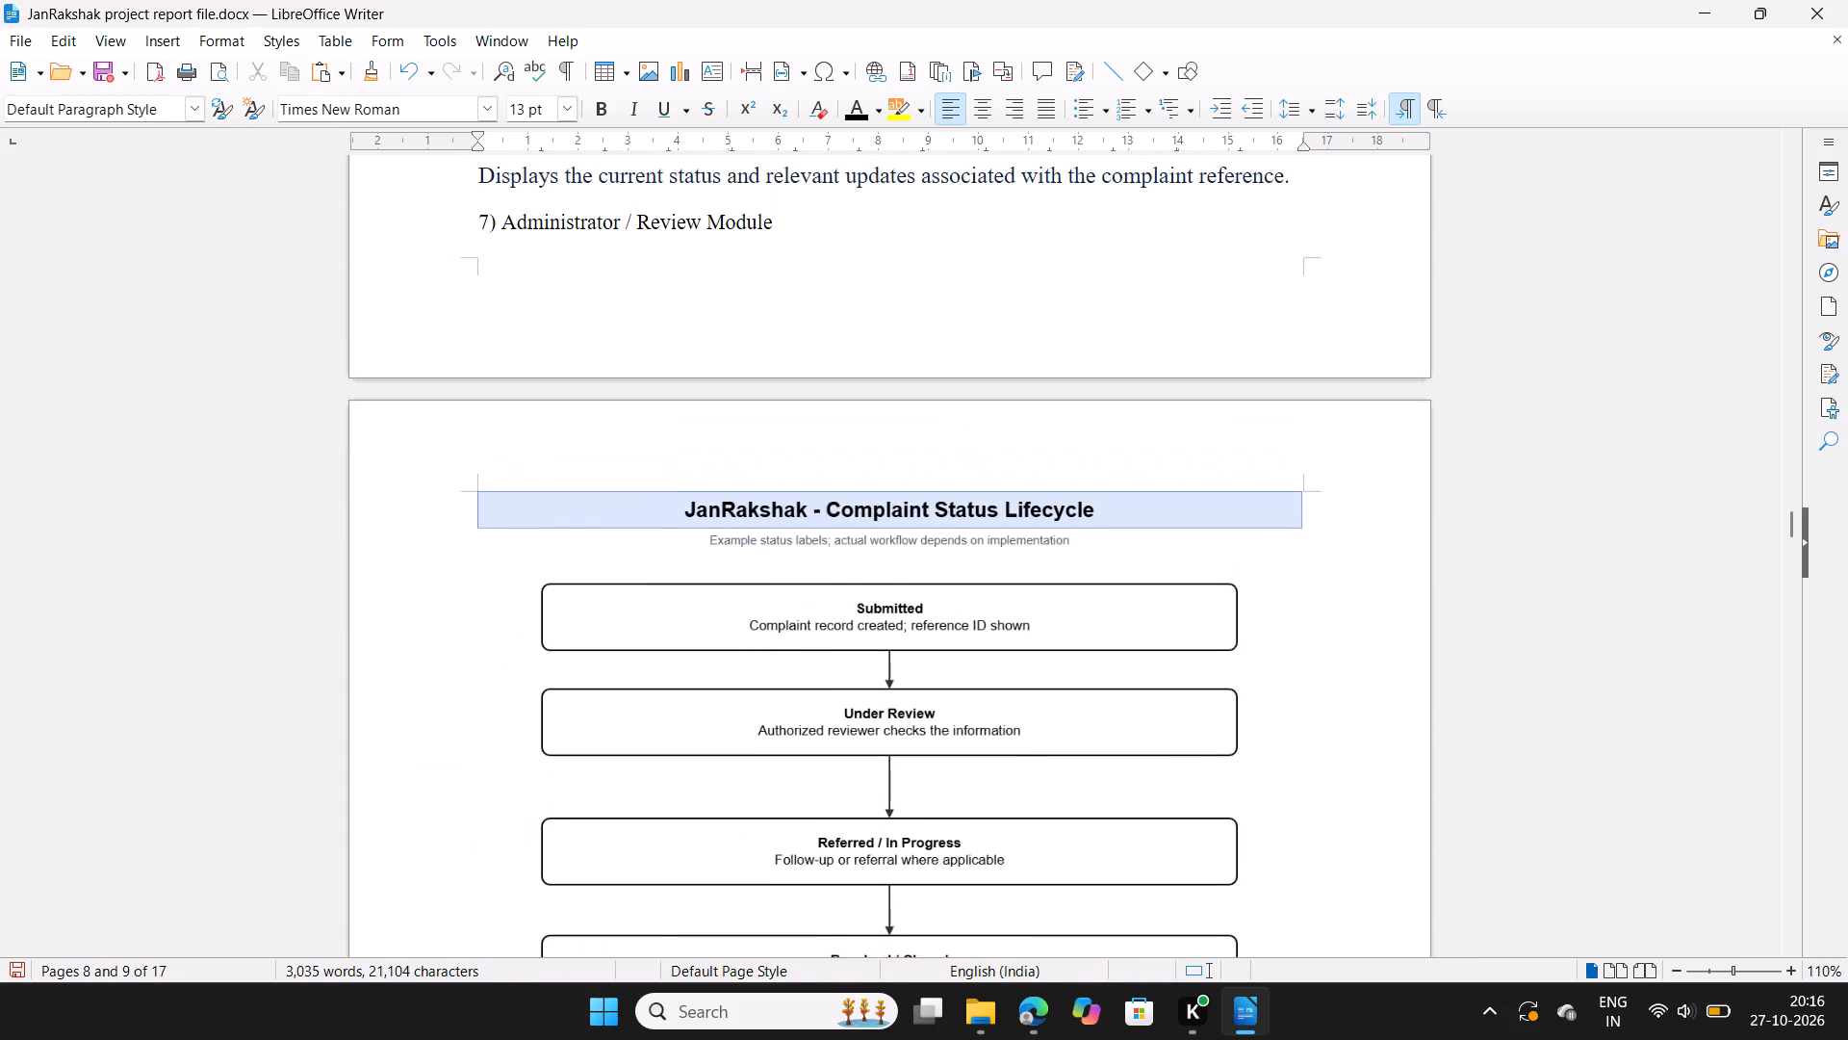
scroll(507, 585, "right", 2)
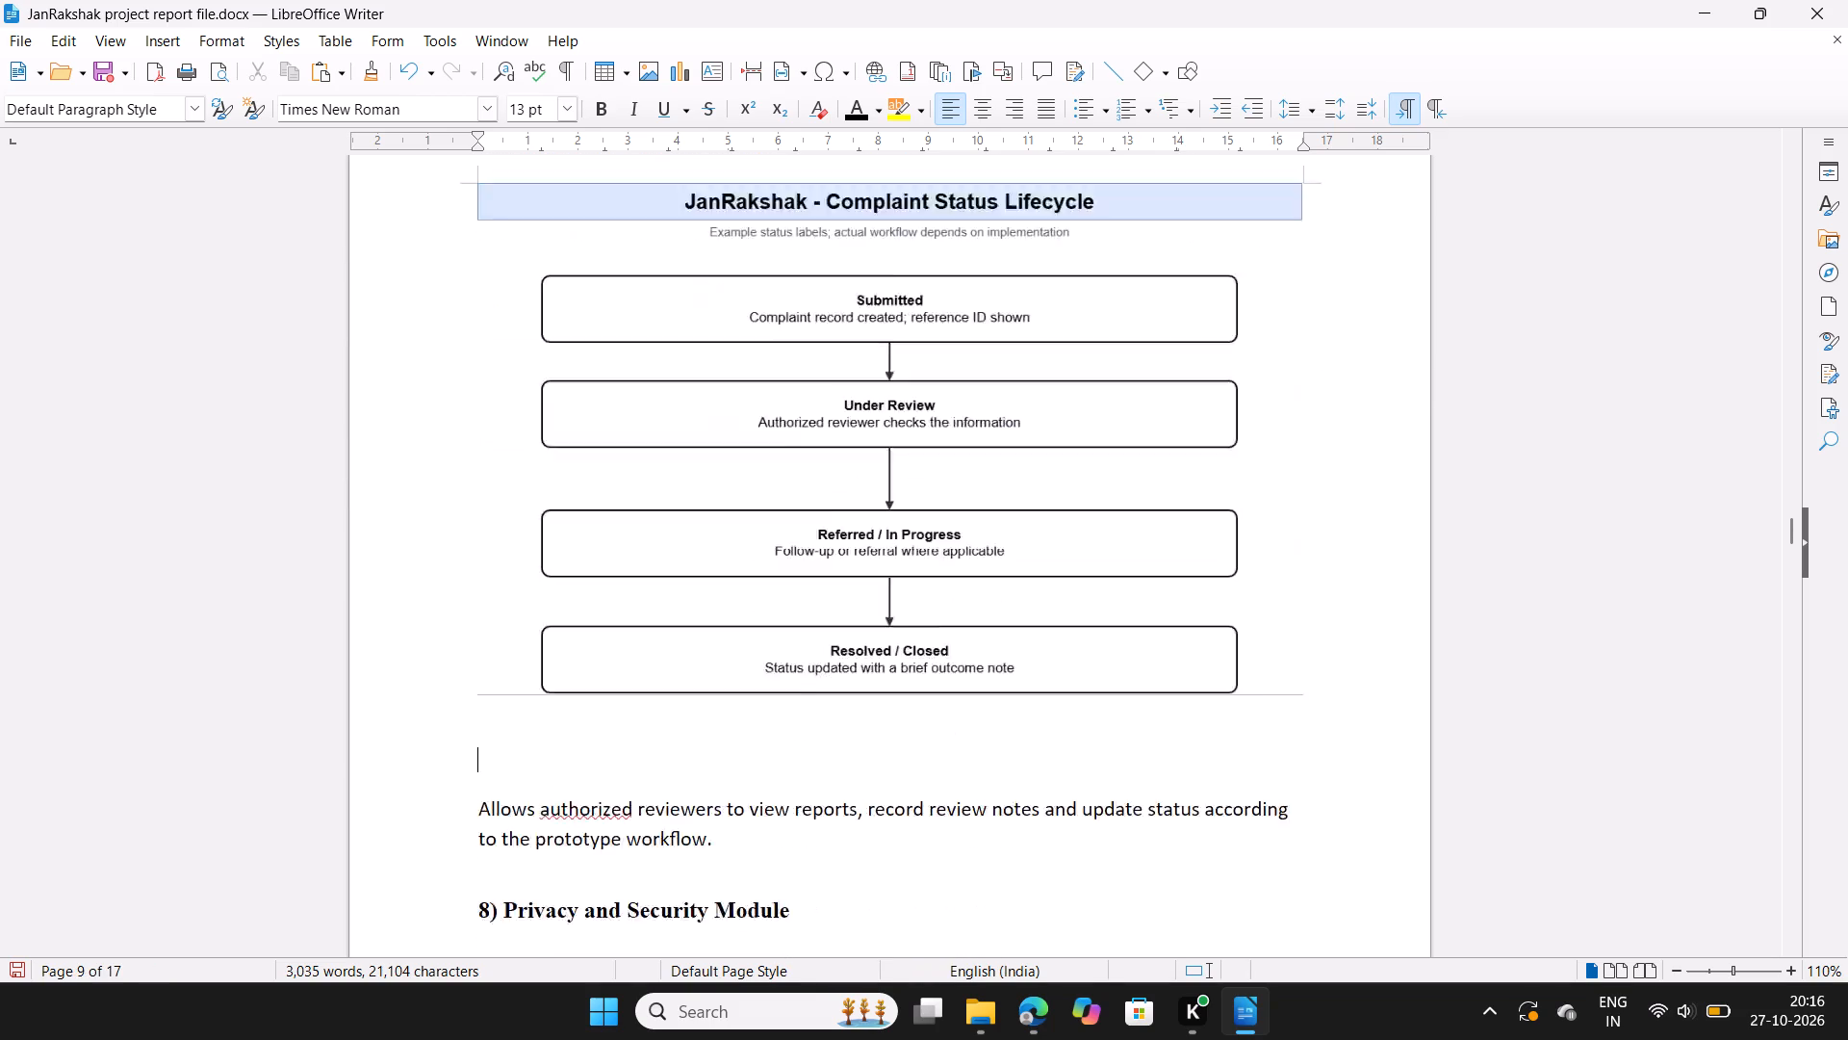
scroll(507, 585, "right", 1)
scroll(507, 585, "up", 5)
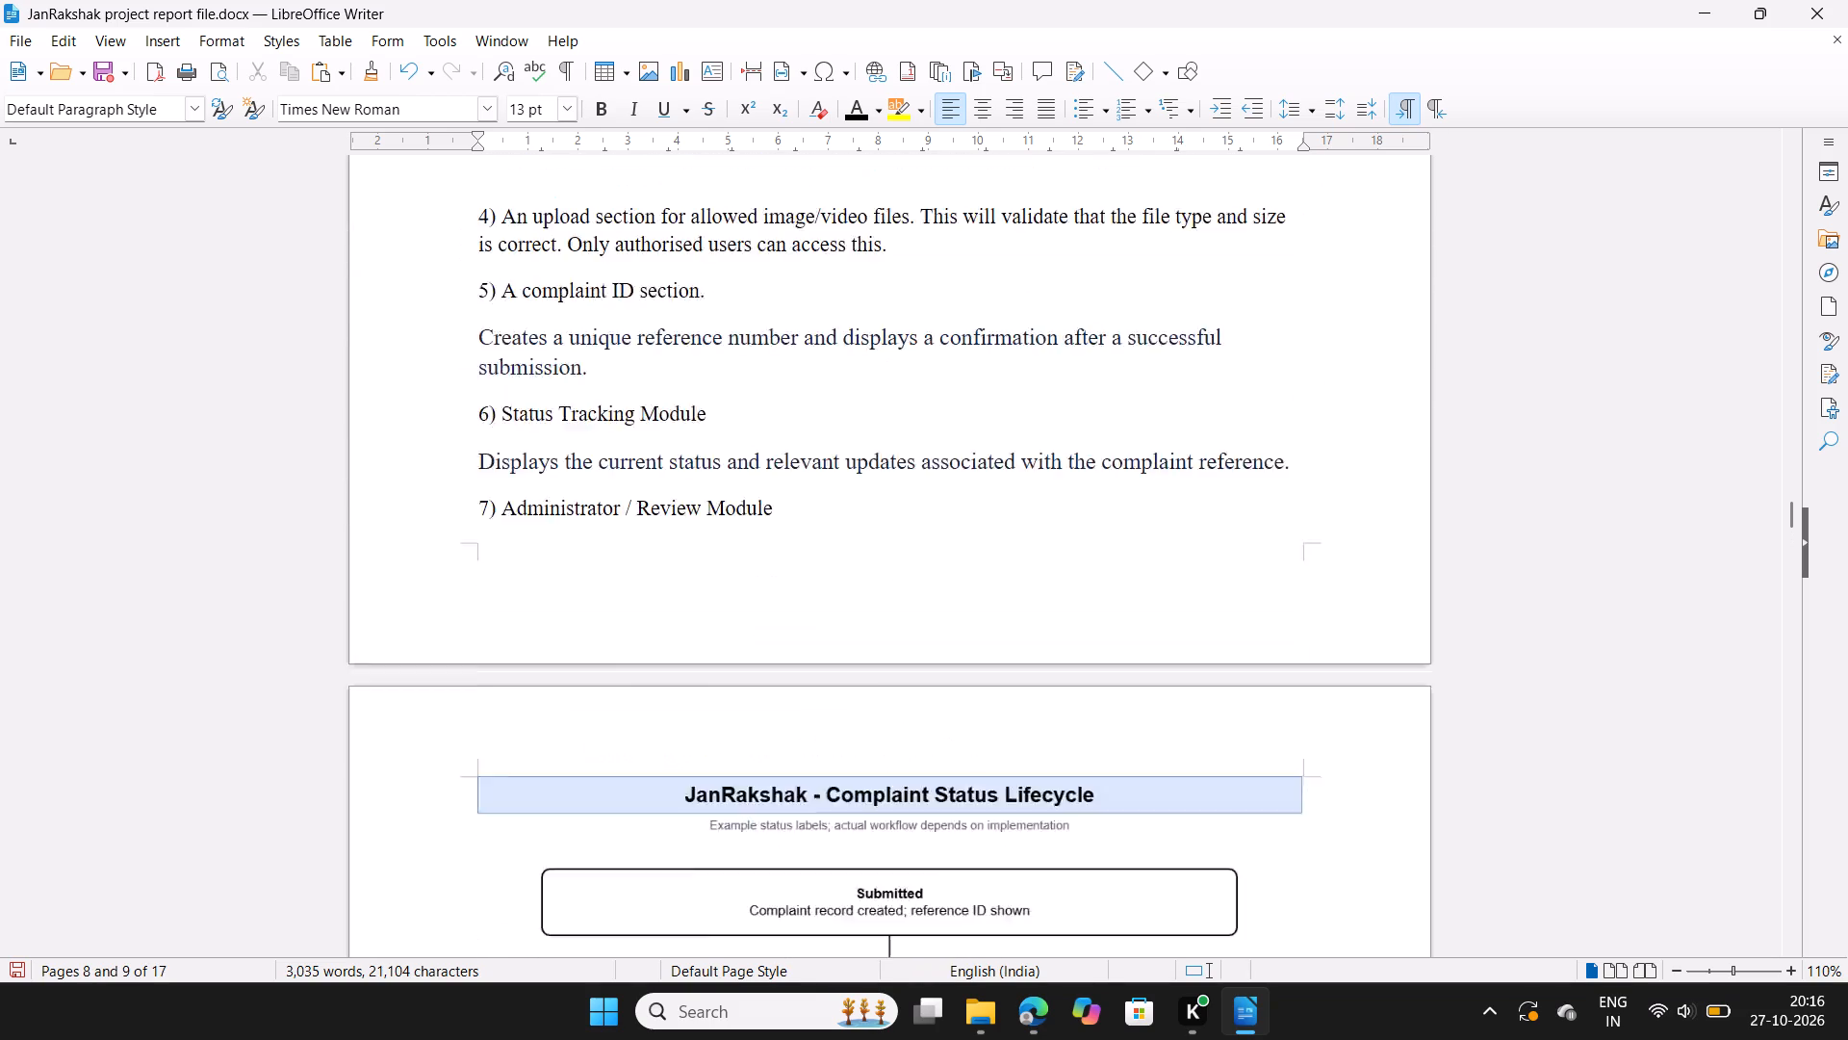
scroll(507, 585, "up", 1)
scroll(507, 585, "down", 3)
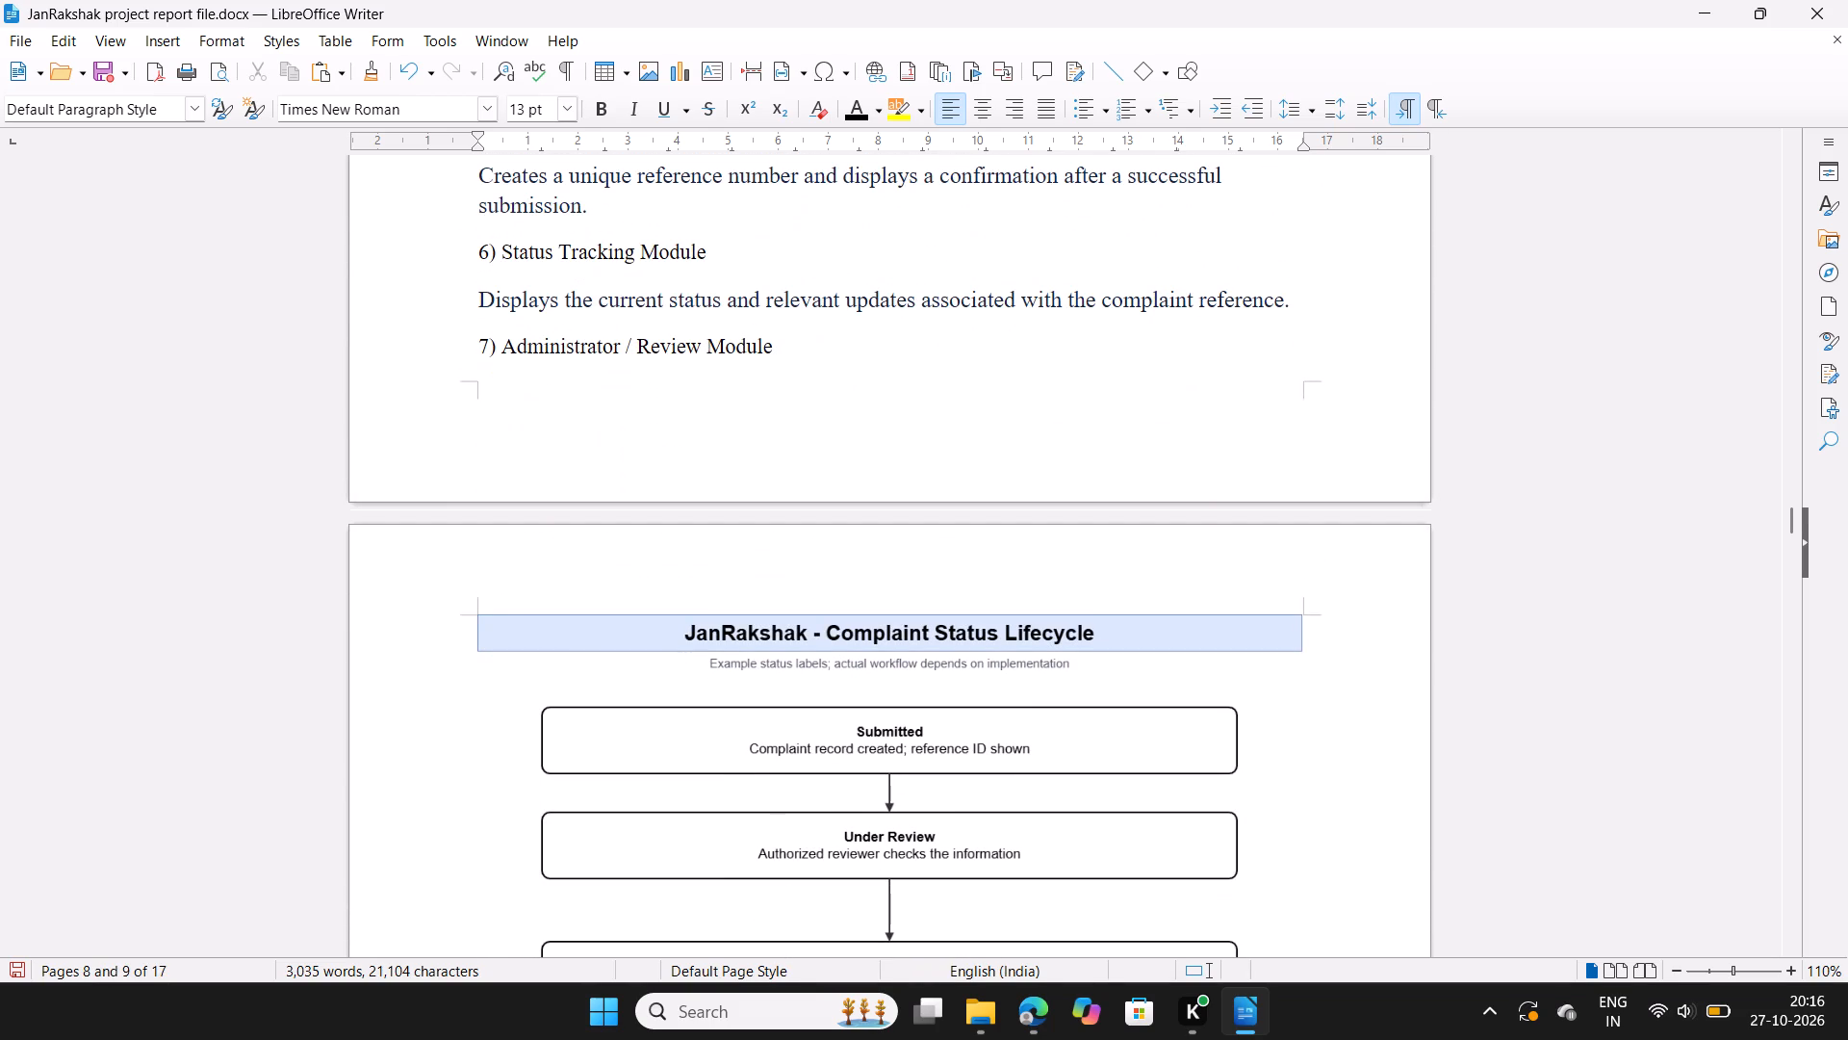
Insert four blank lines after the "7) Administrator / Review Module" heading to push the Complaint Status Lifecycle diagram down its page.
left_click(513, 592)
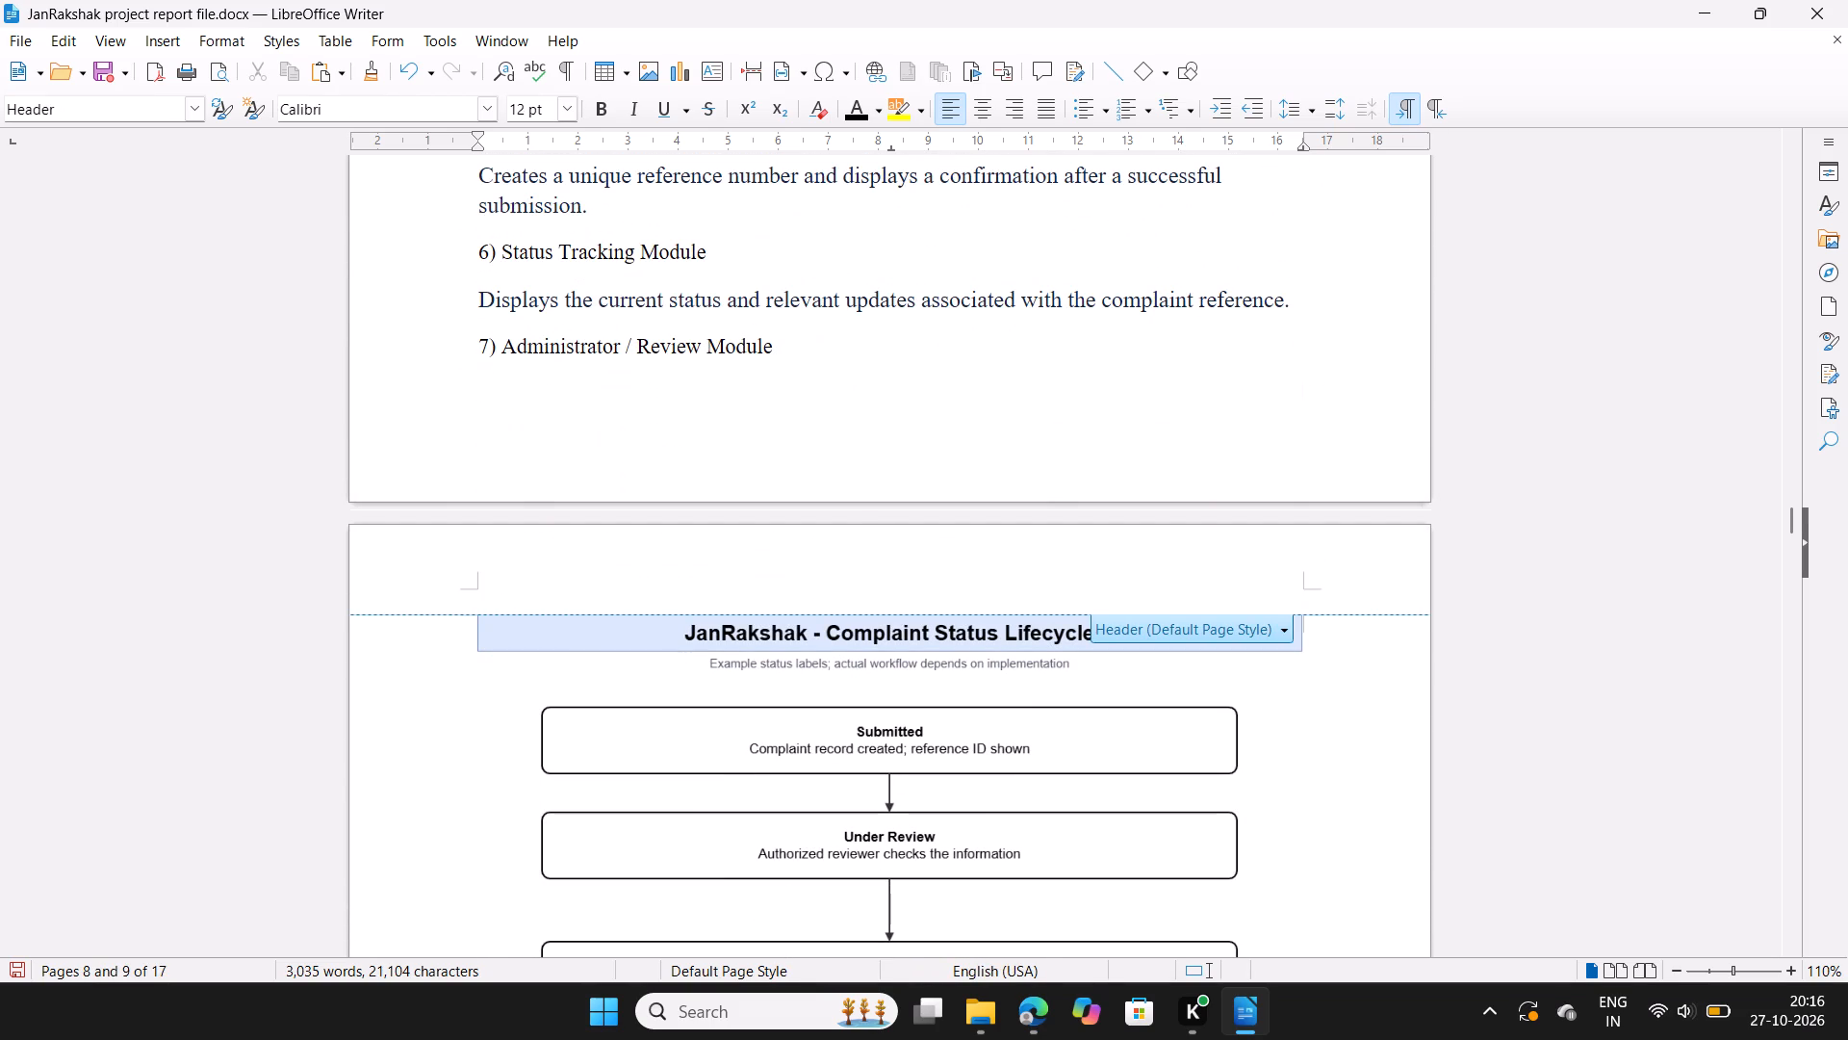
left_click(460, 633)
scroll(460, 633, "up", 2)
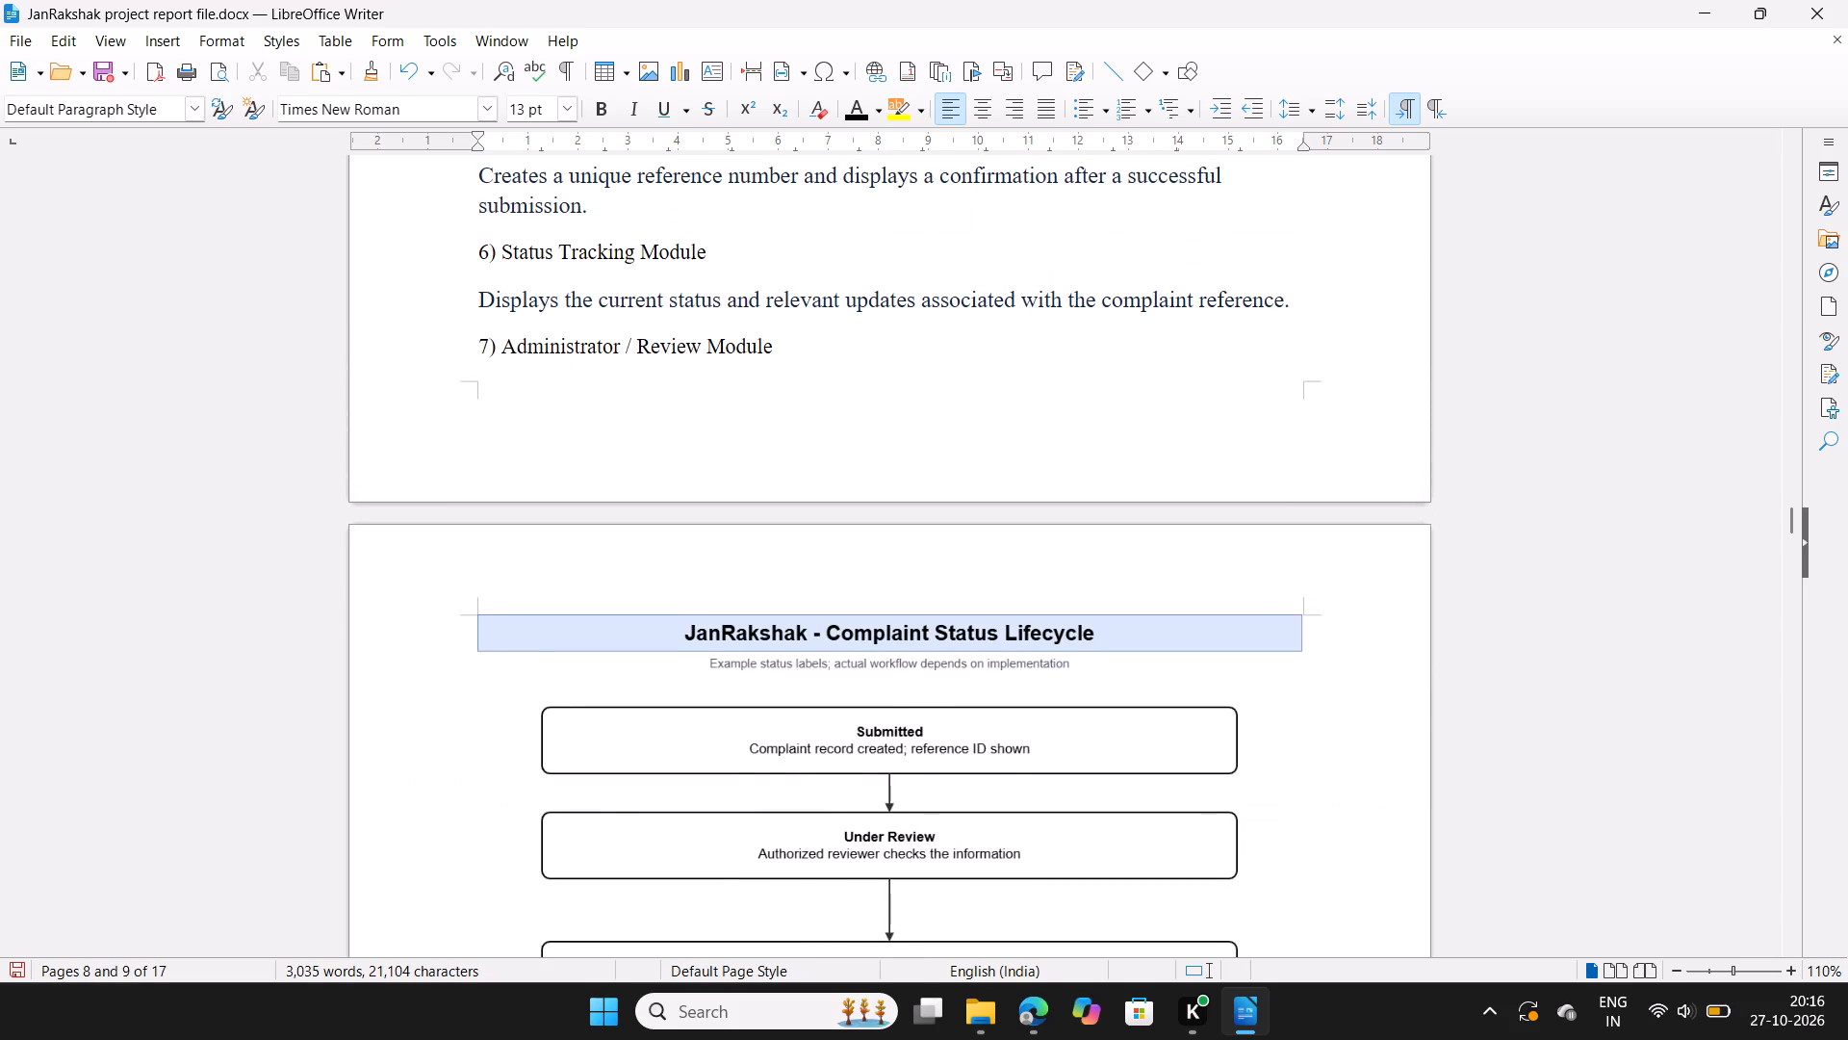
left_click(799, 359)
key("Return")
key("Return")
key("Return")
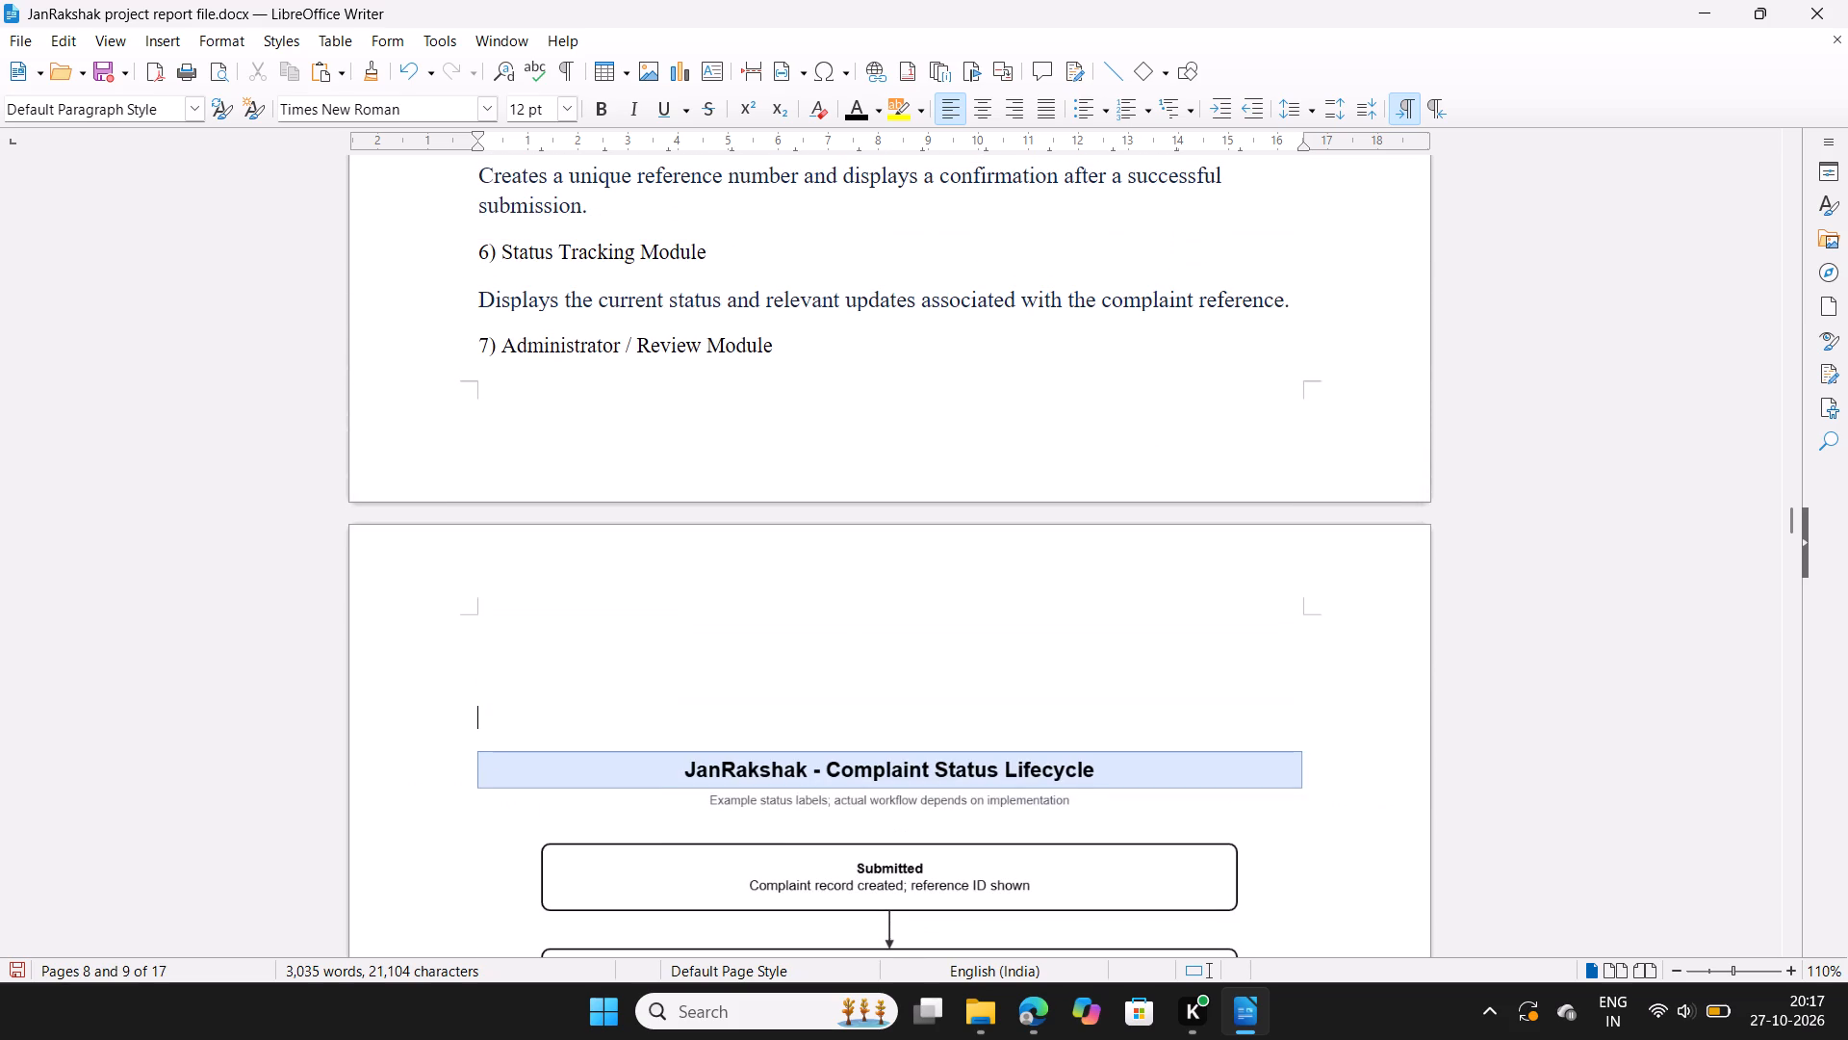
scroll(799, 359, "down", 4)
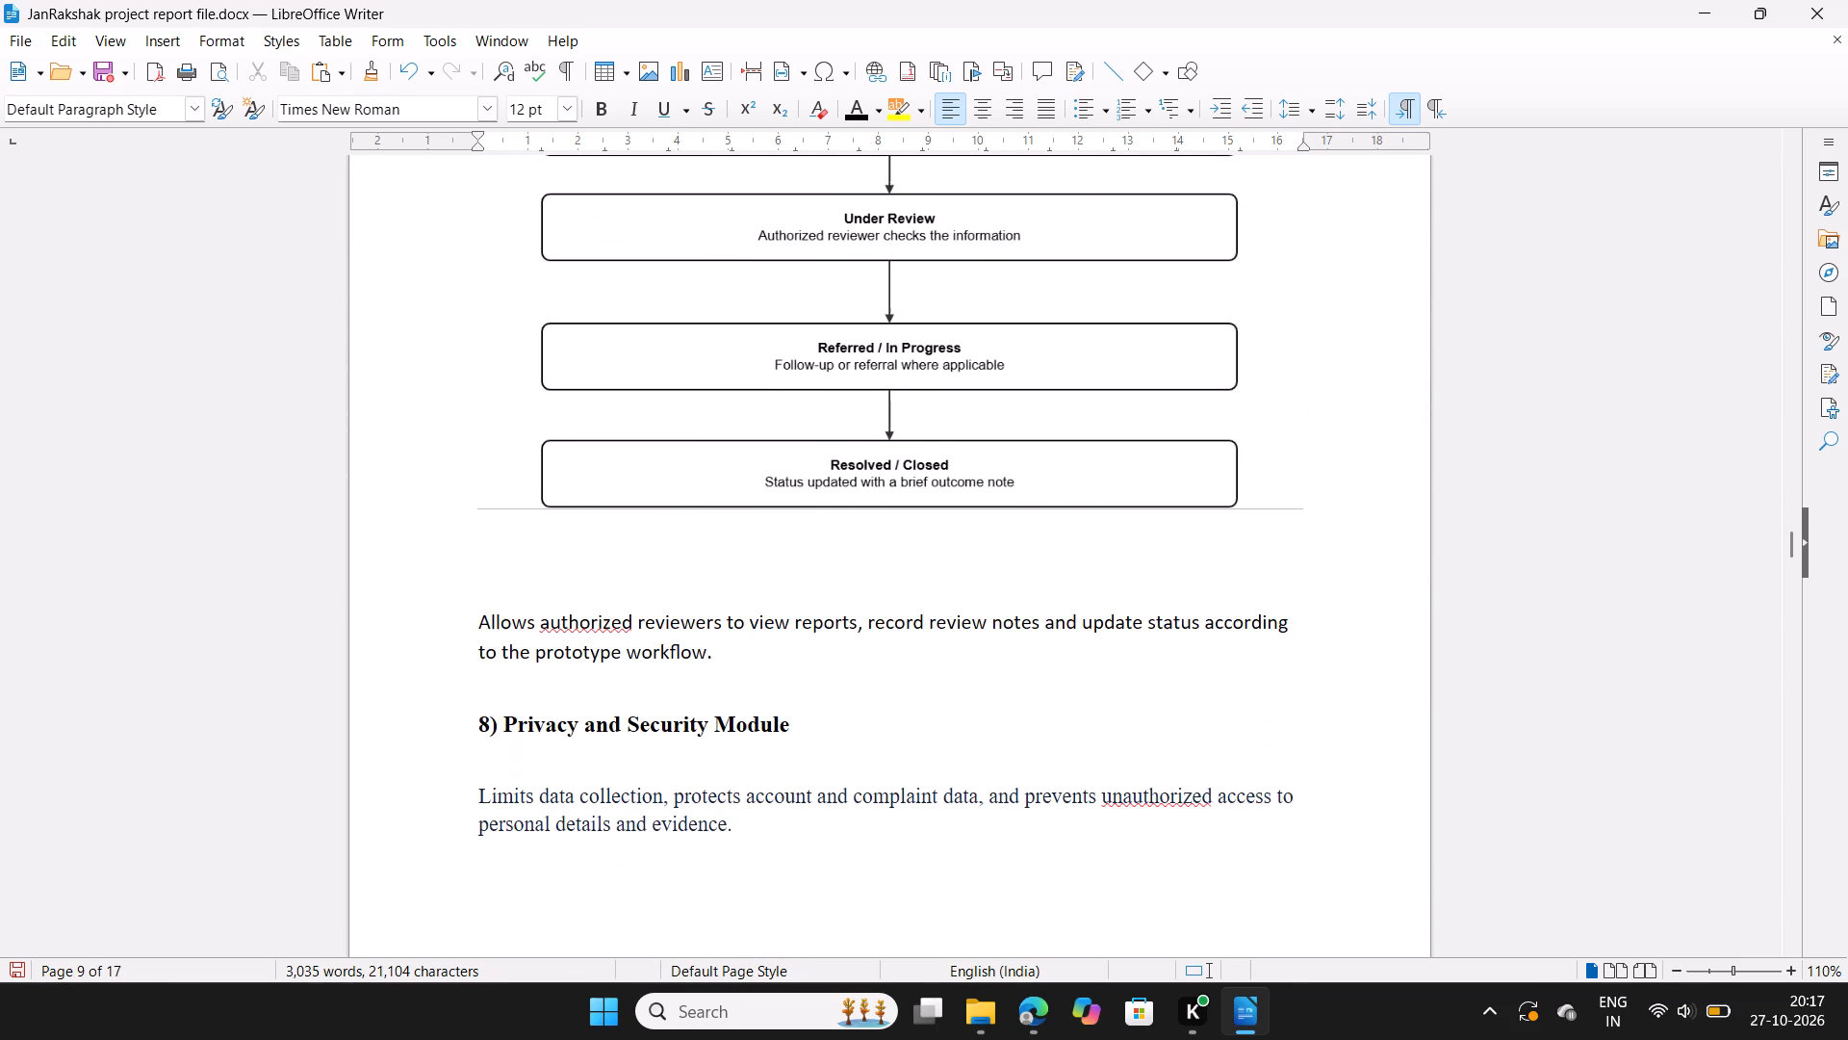
scroll(799, 359, "down", 1)
scroll(799, 359, "up", 1)
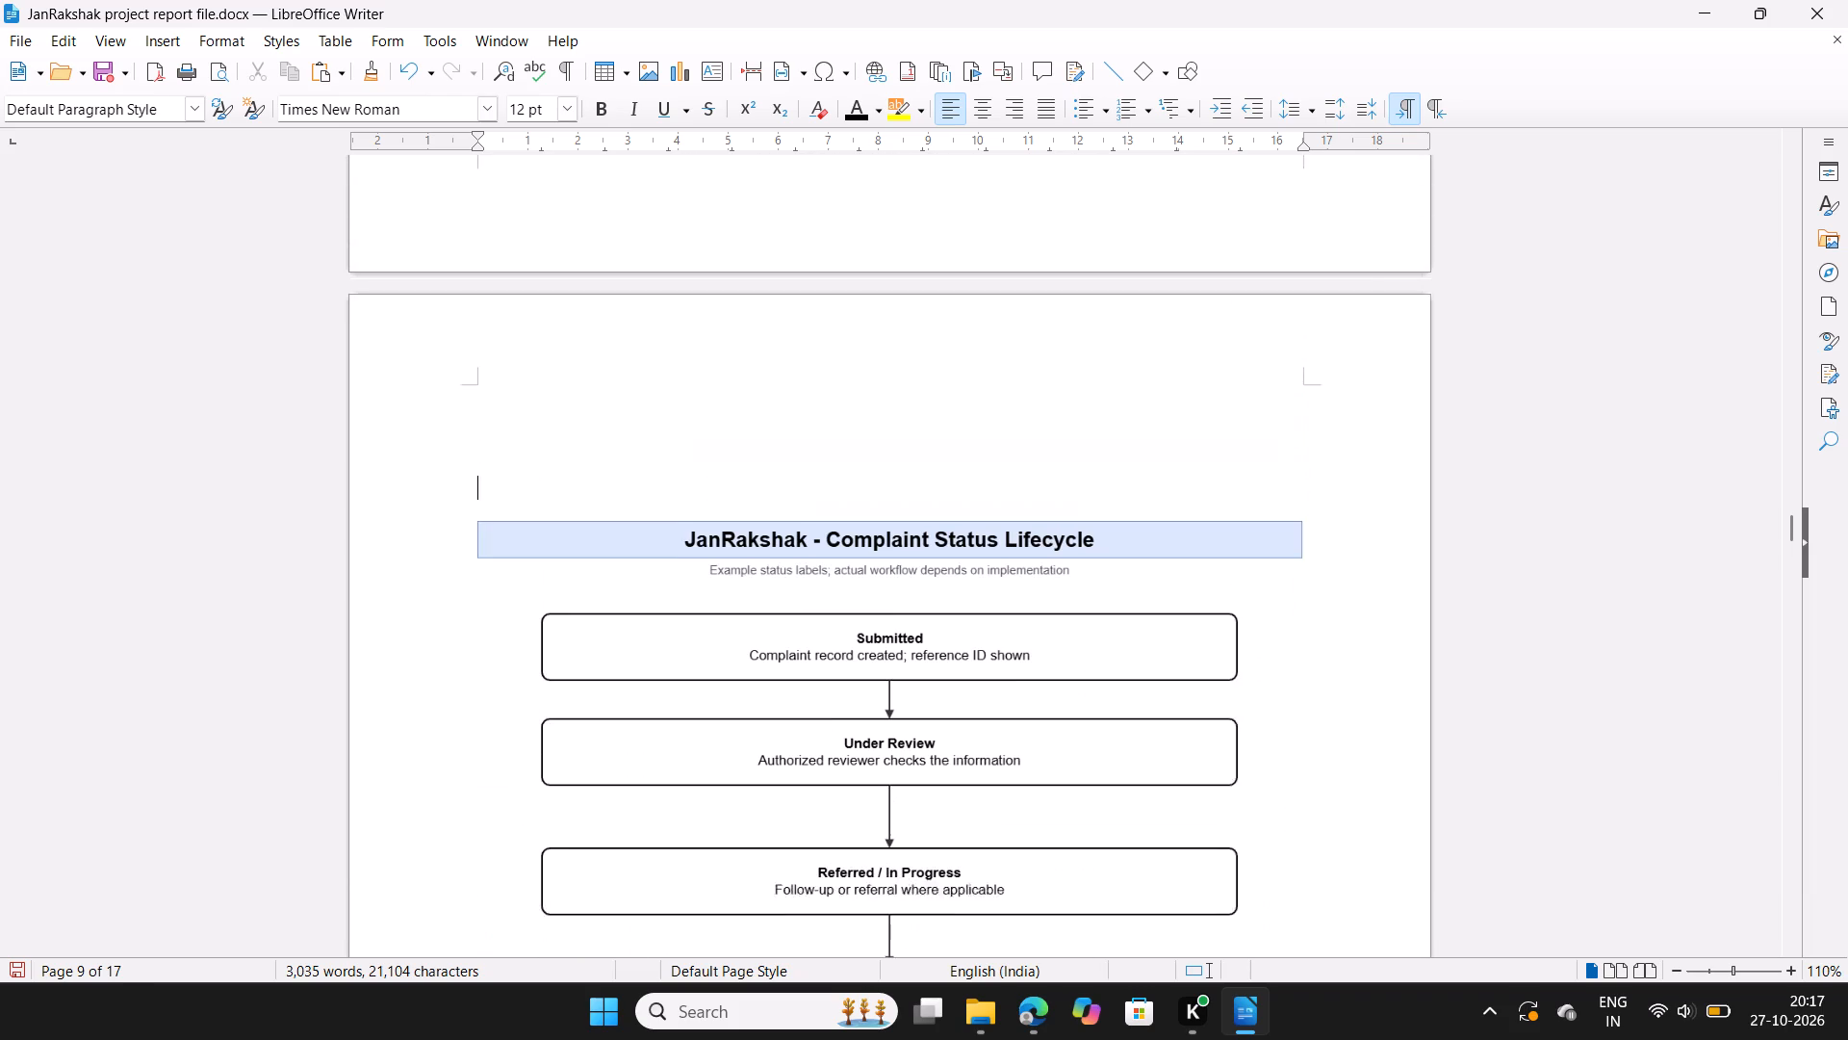
scroll(799, 359, "up", 1)
key("Return")
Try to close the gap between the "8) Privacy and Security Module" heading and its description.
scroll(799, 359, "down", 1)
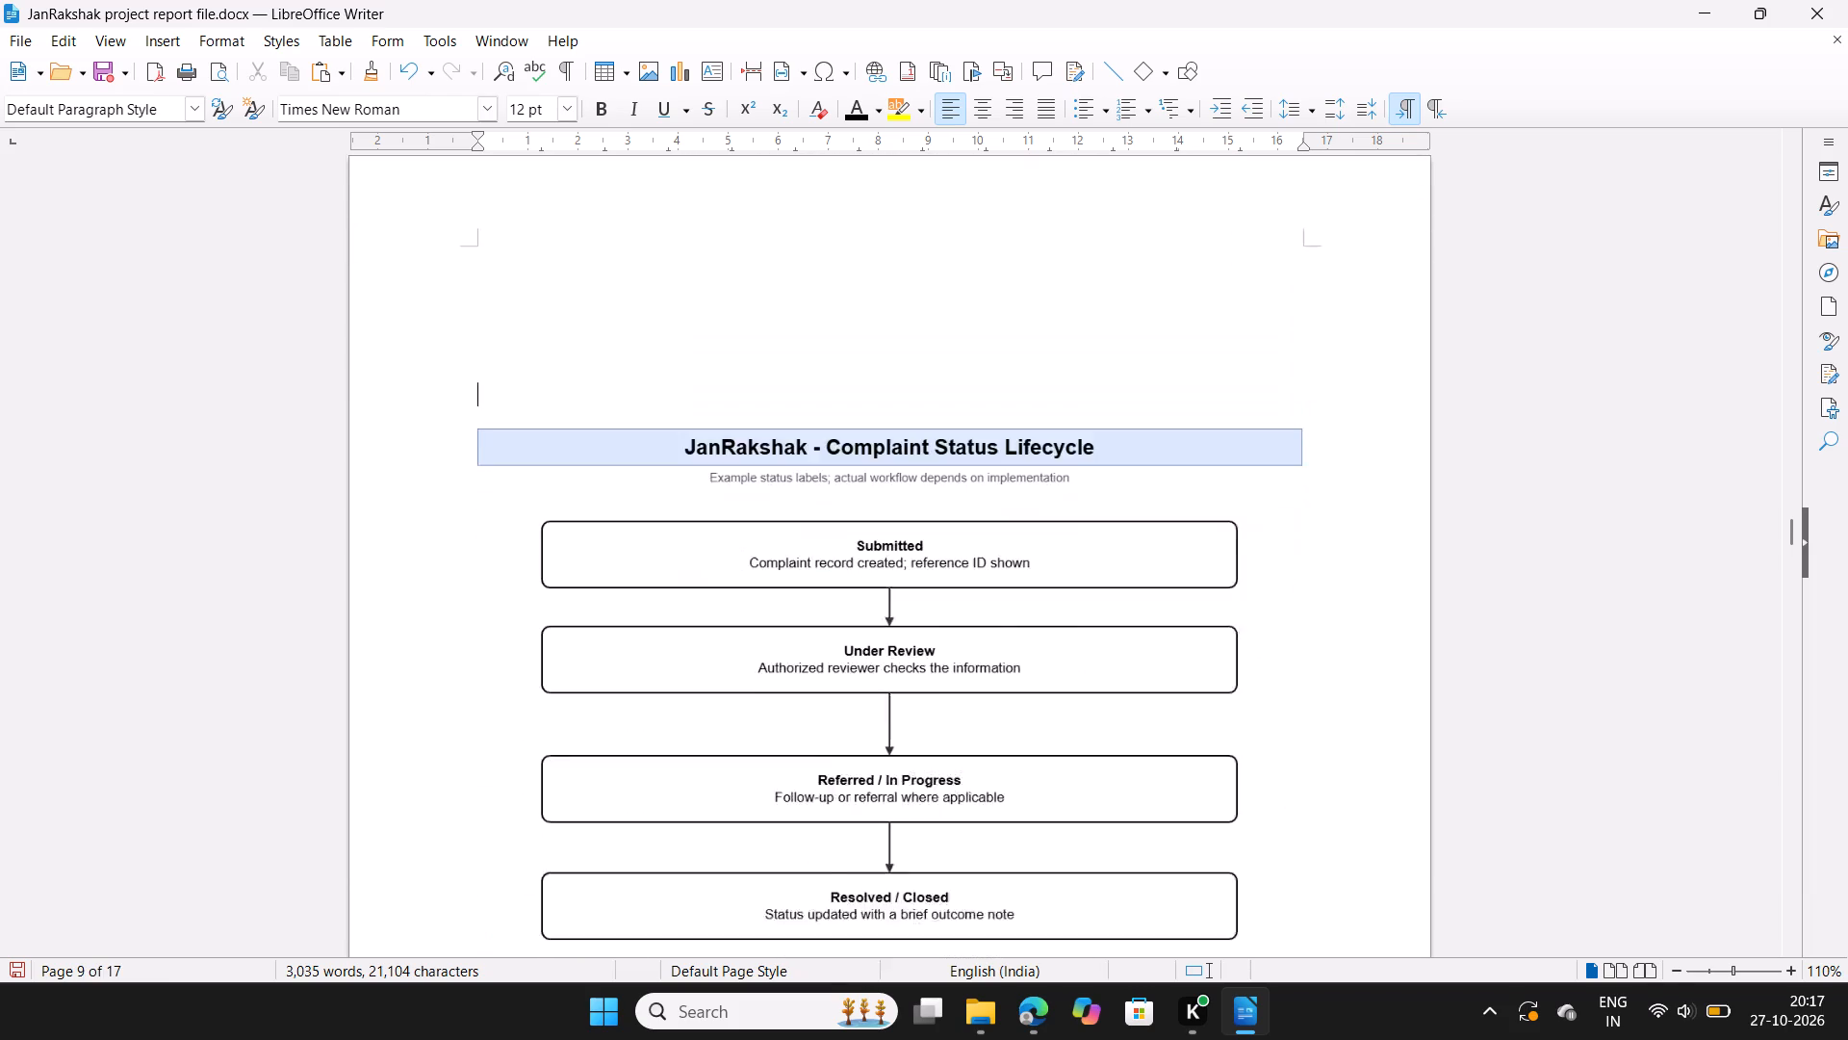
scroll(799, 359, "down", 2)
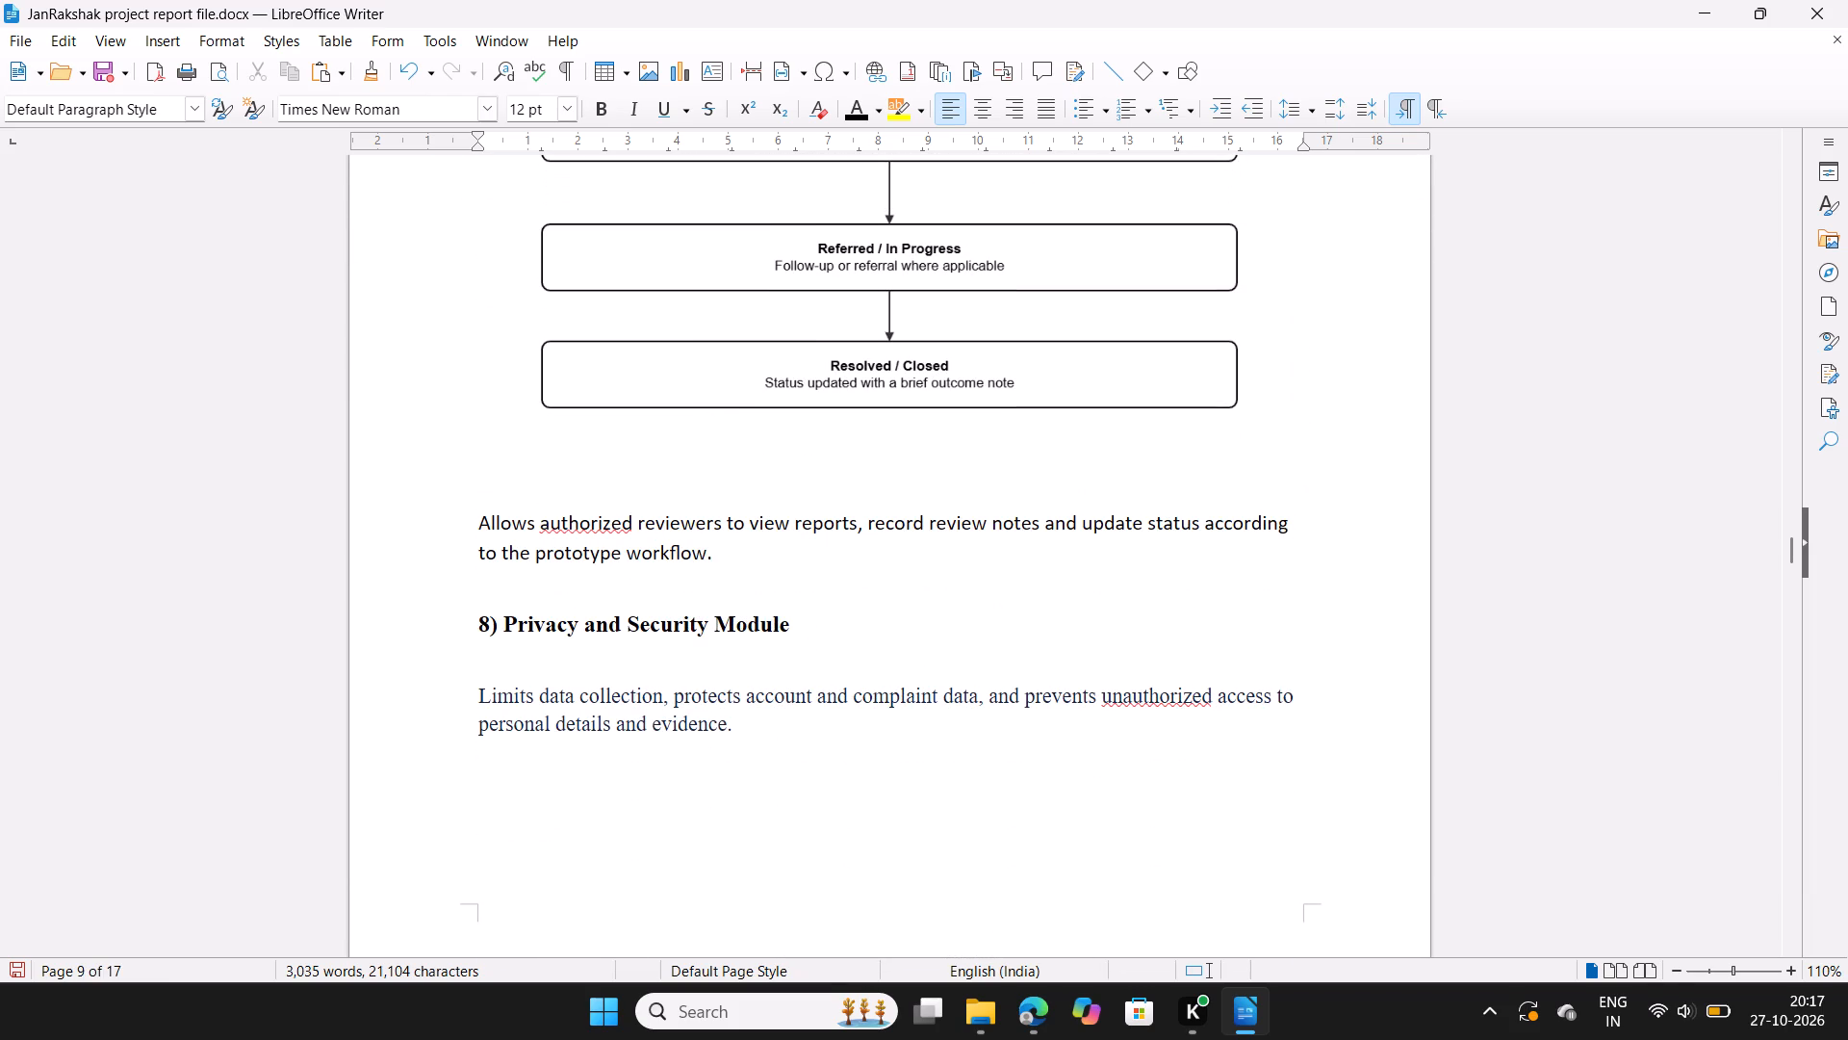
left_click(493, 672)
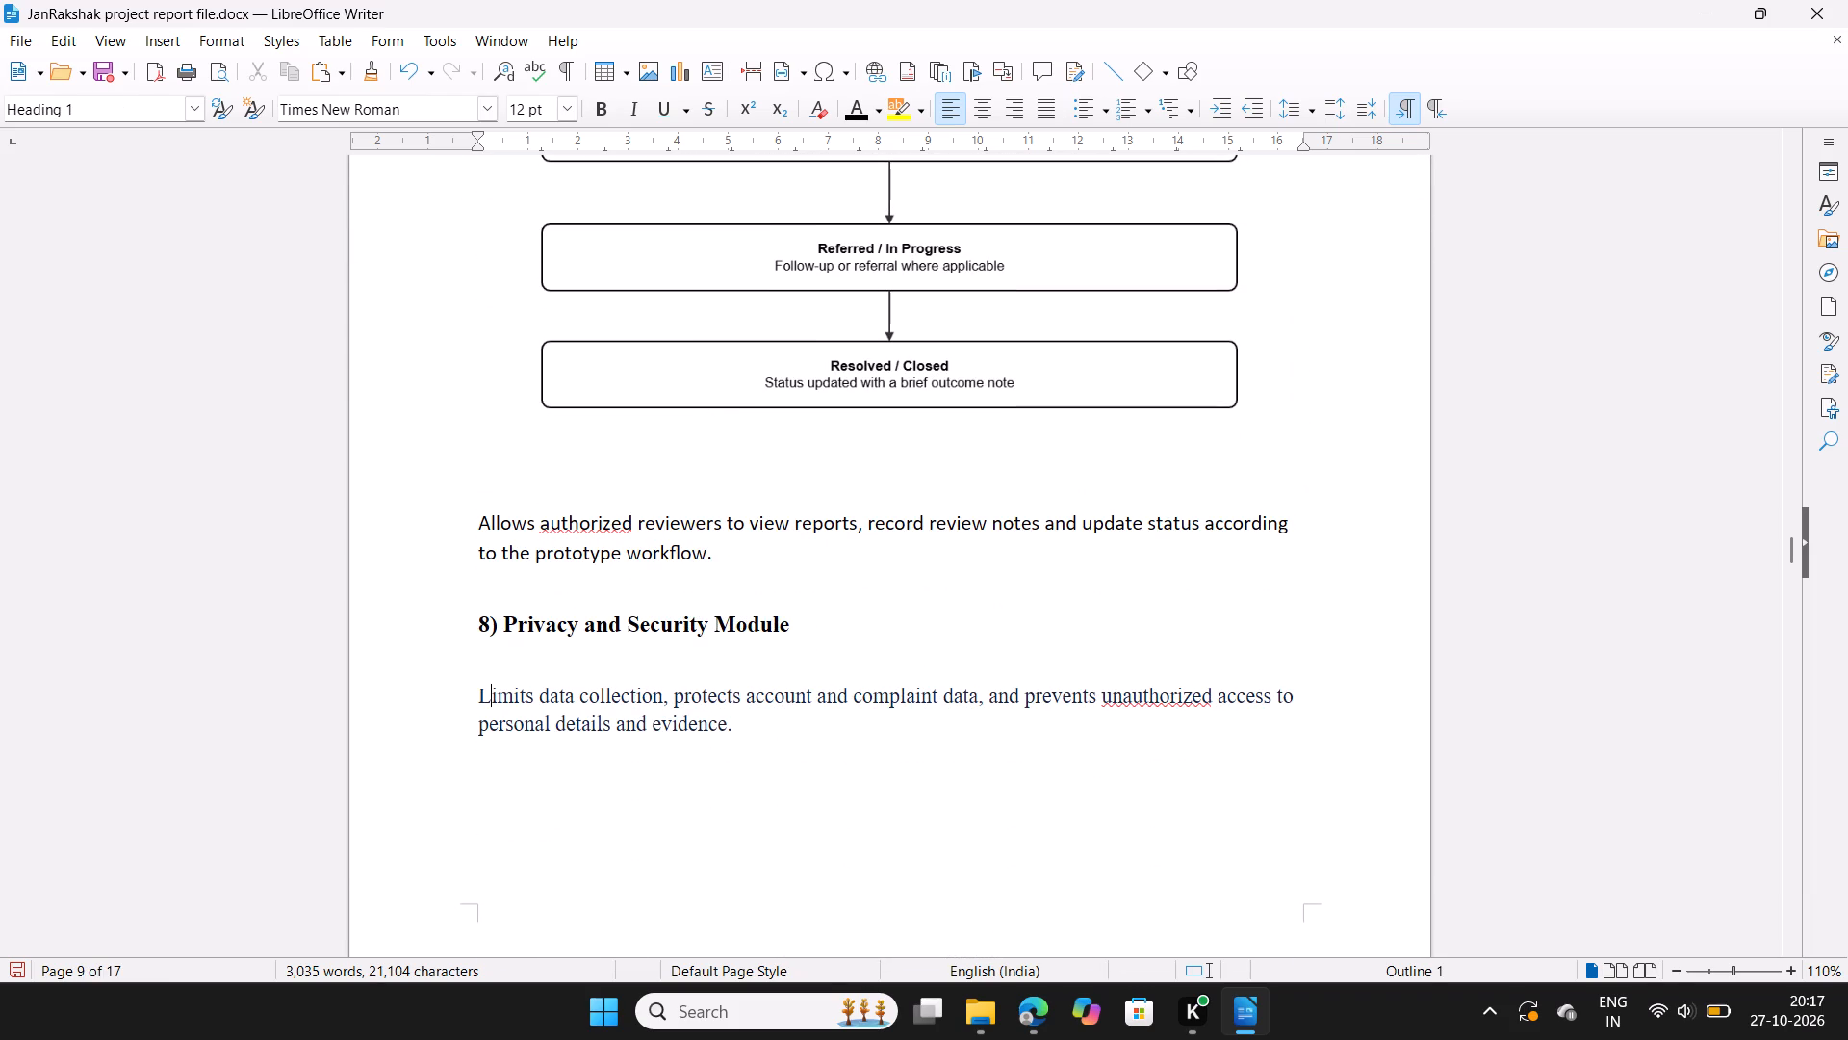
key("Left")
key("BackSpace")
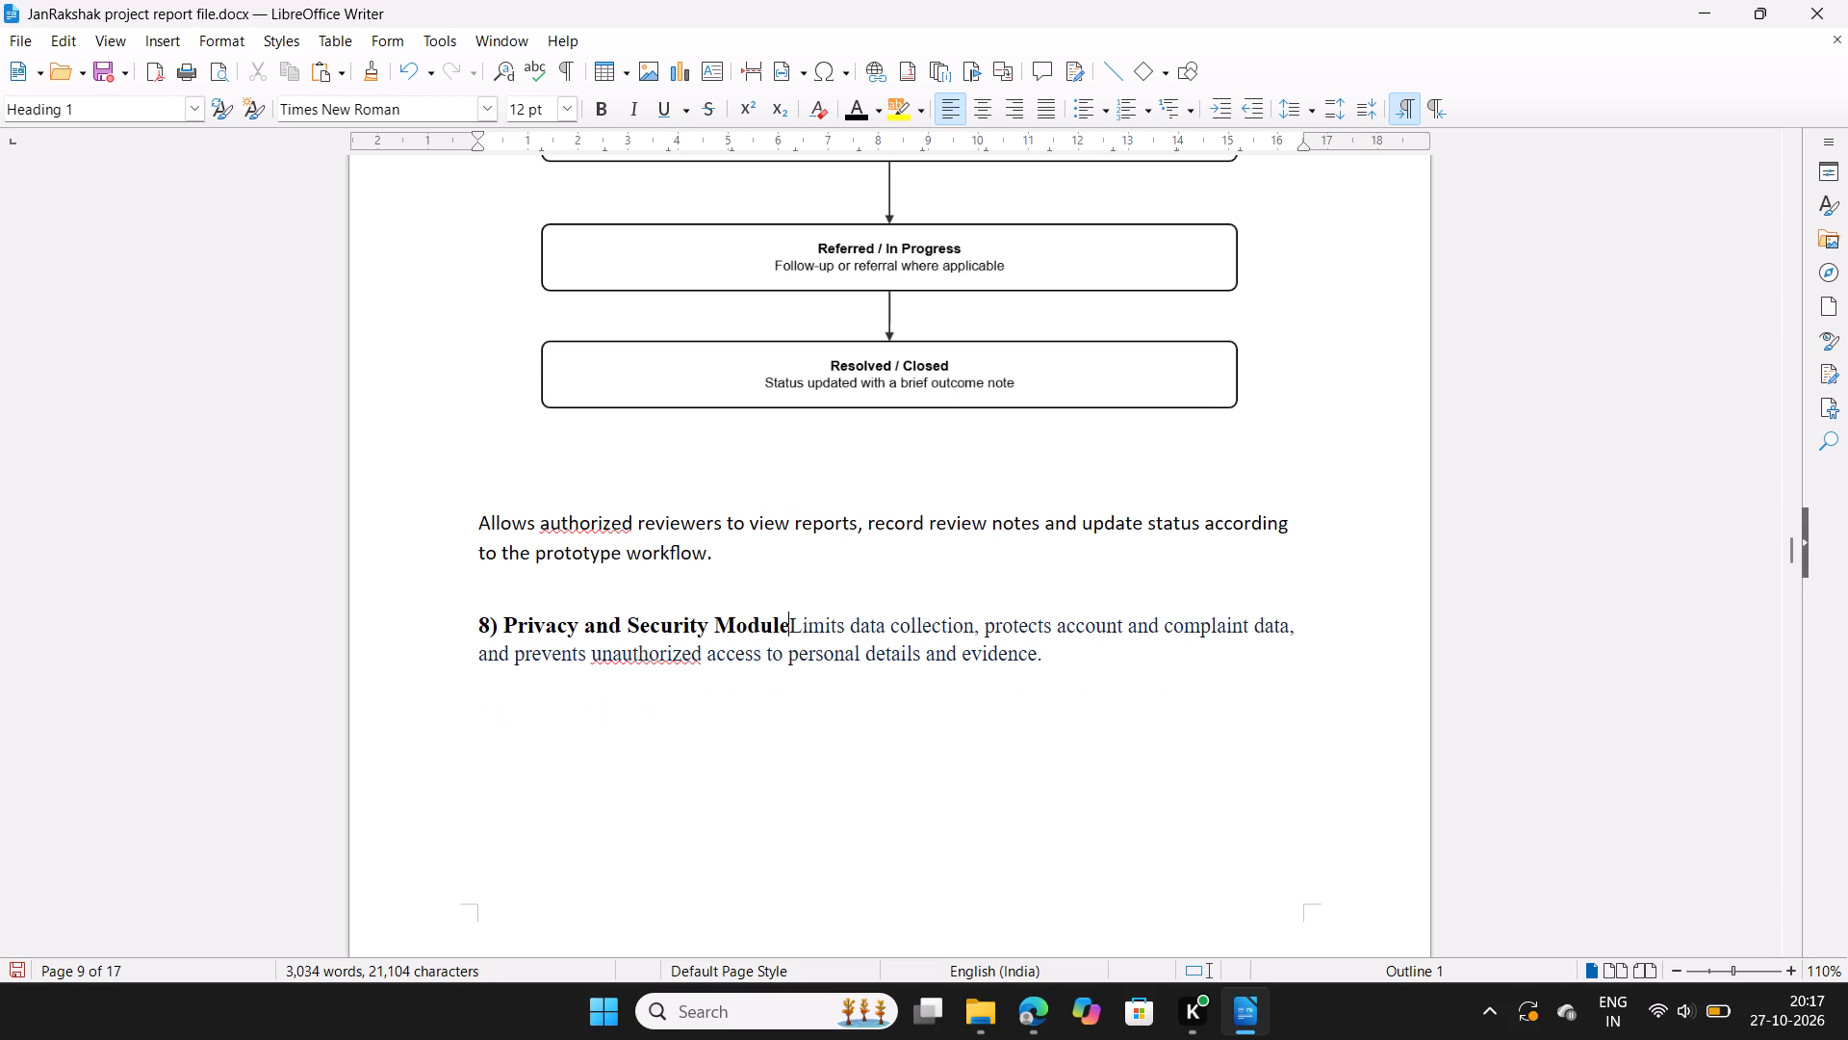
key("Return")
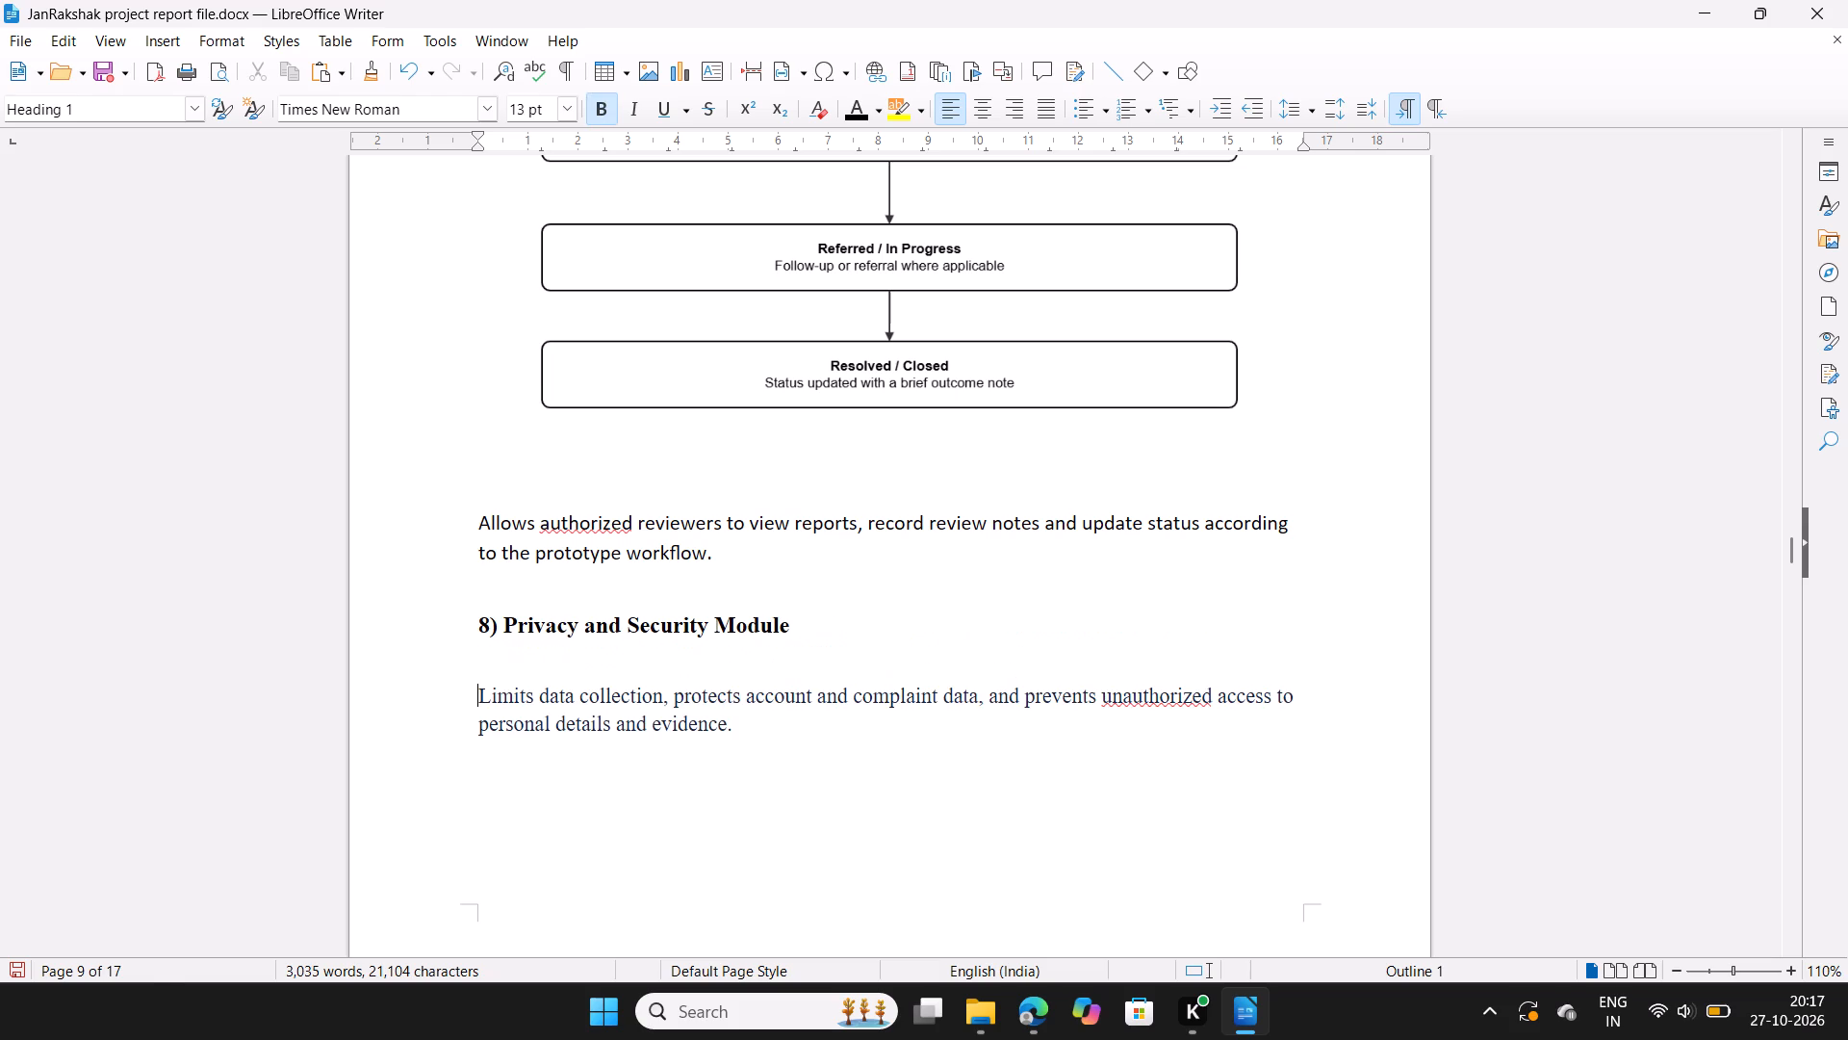
Examine the layout from the module descriptions through the Complaint Submission Flow diagram and the numbered Proposed Algorithm steps.
scroll(493, 672, "down", 3)
scroll(493, 672, "up", 1)
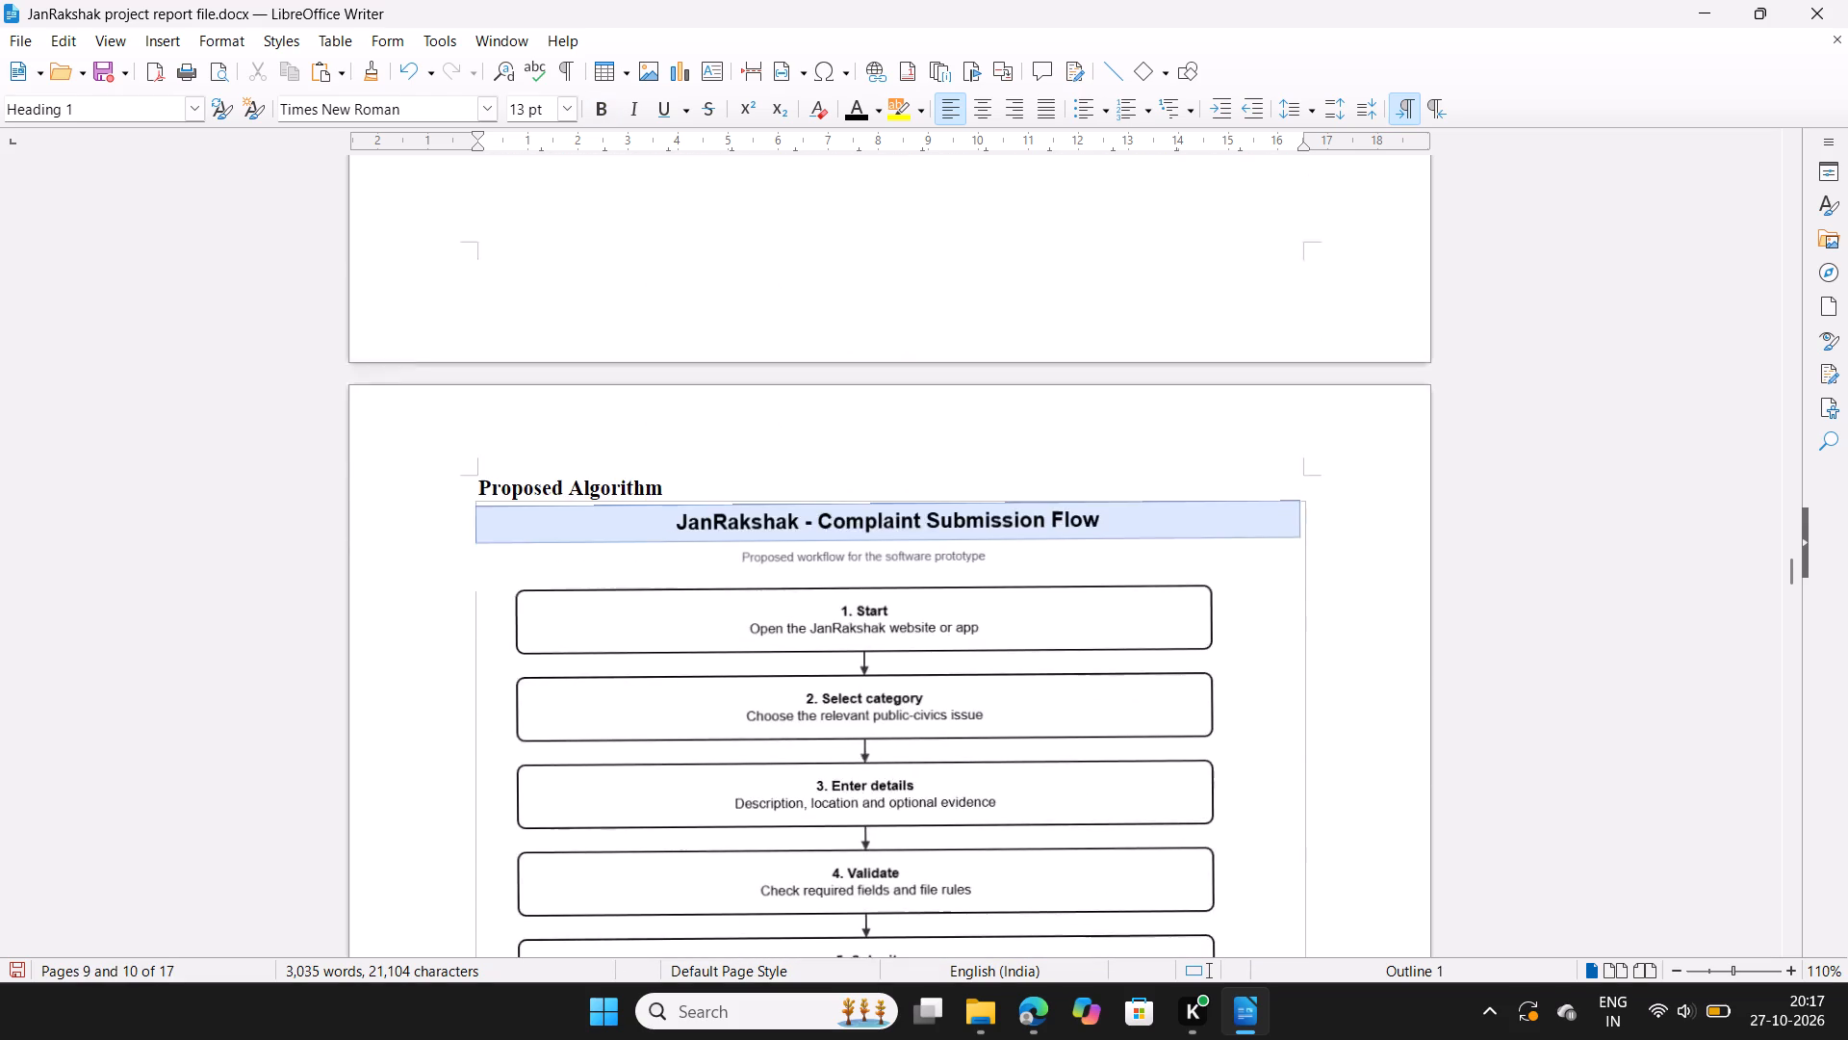
scroll(493, 672, "up", 2)
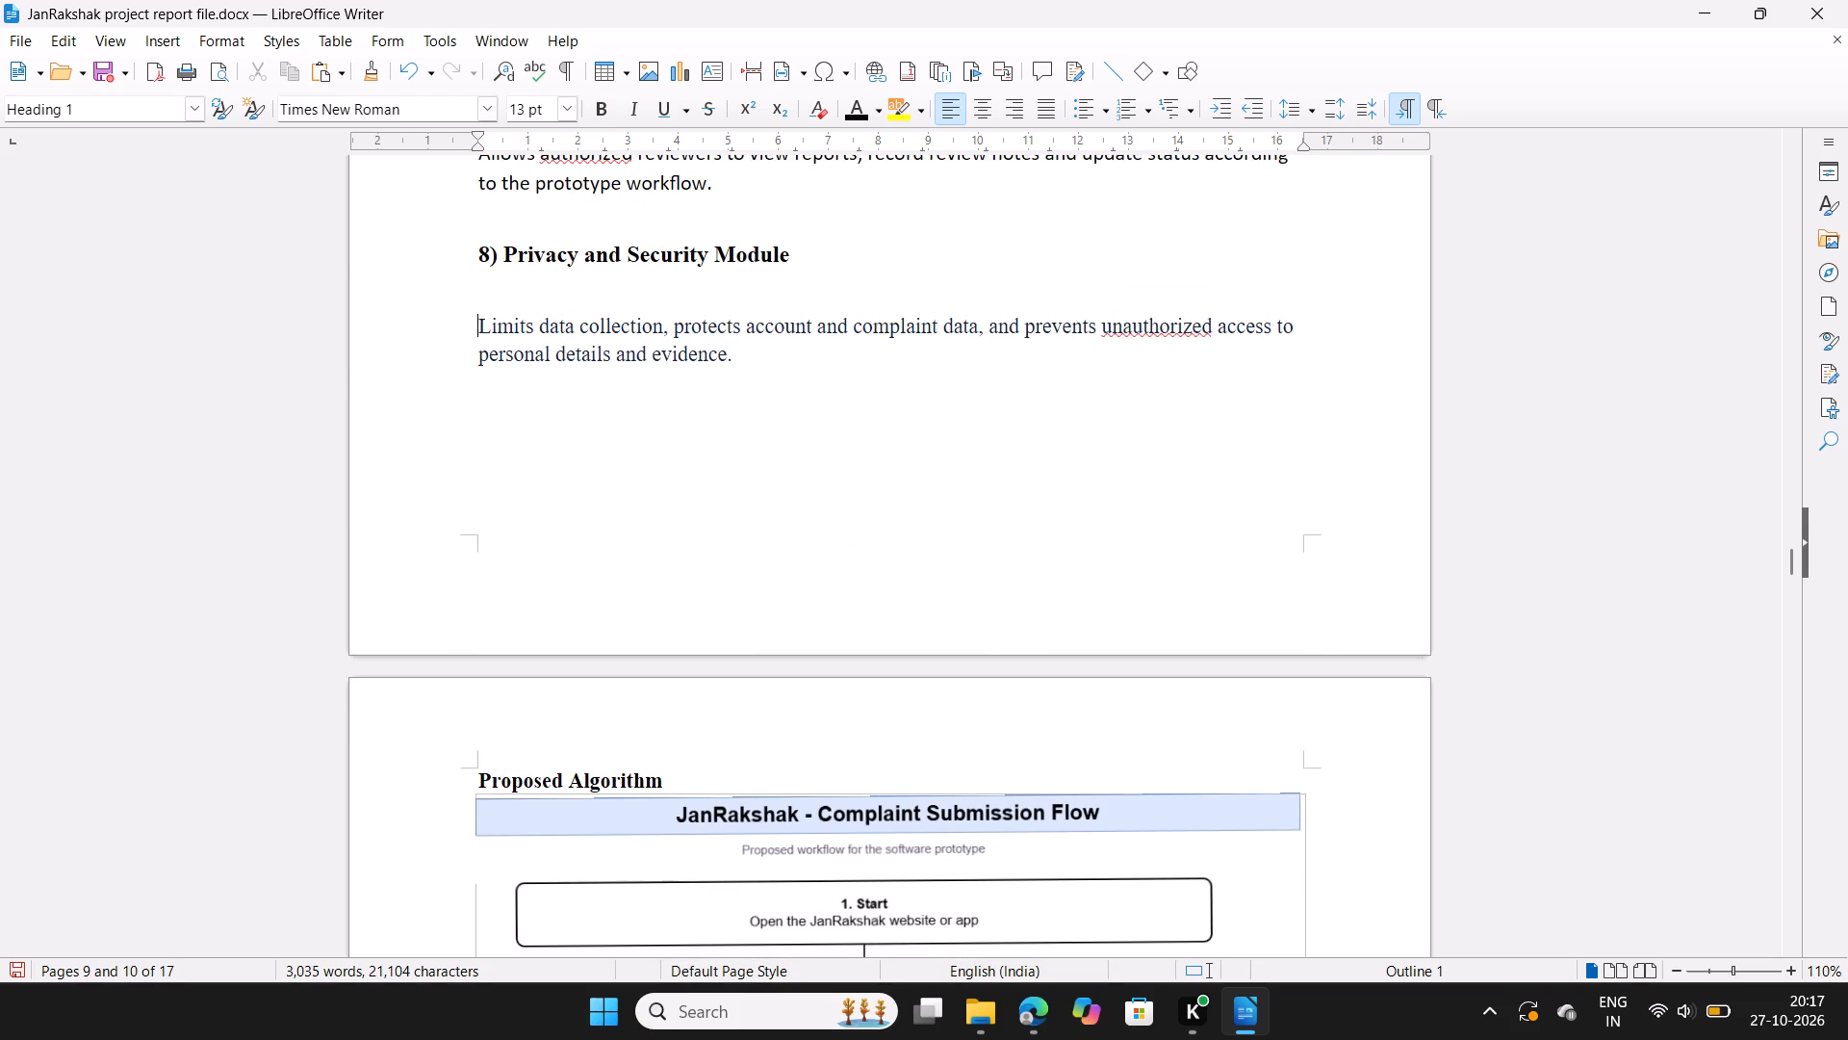
scroll(493, 672, "up", 1)
scroll(493, 672, "down", 1)
scroll(493, 672, "up", 1)
scroll(493, 672, "down", 1)
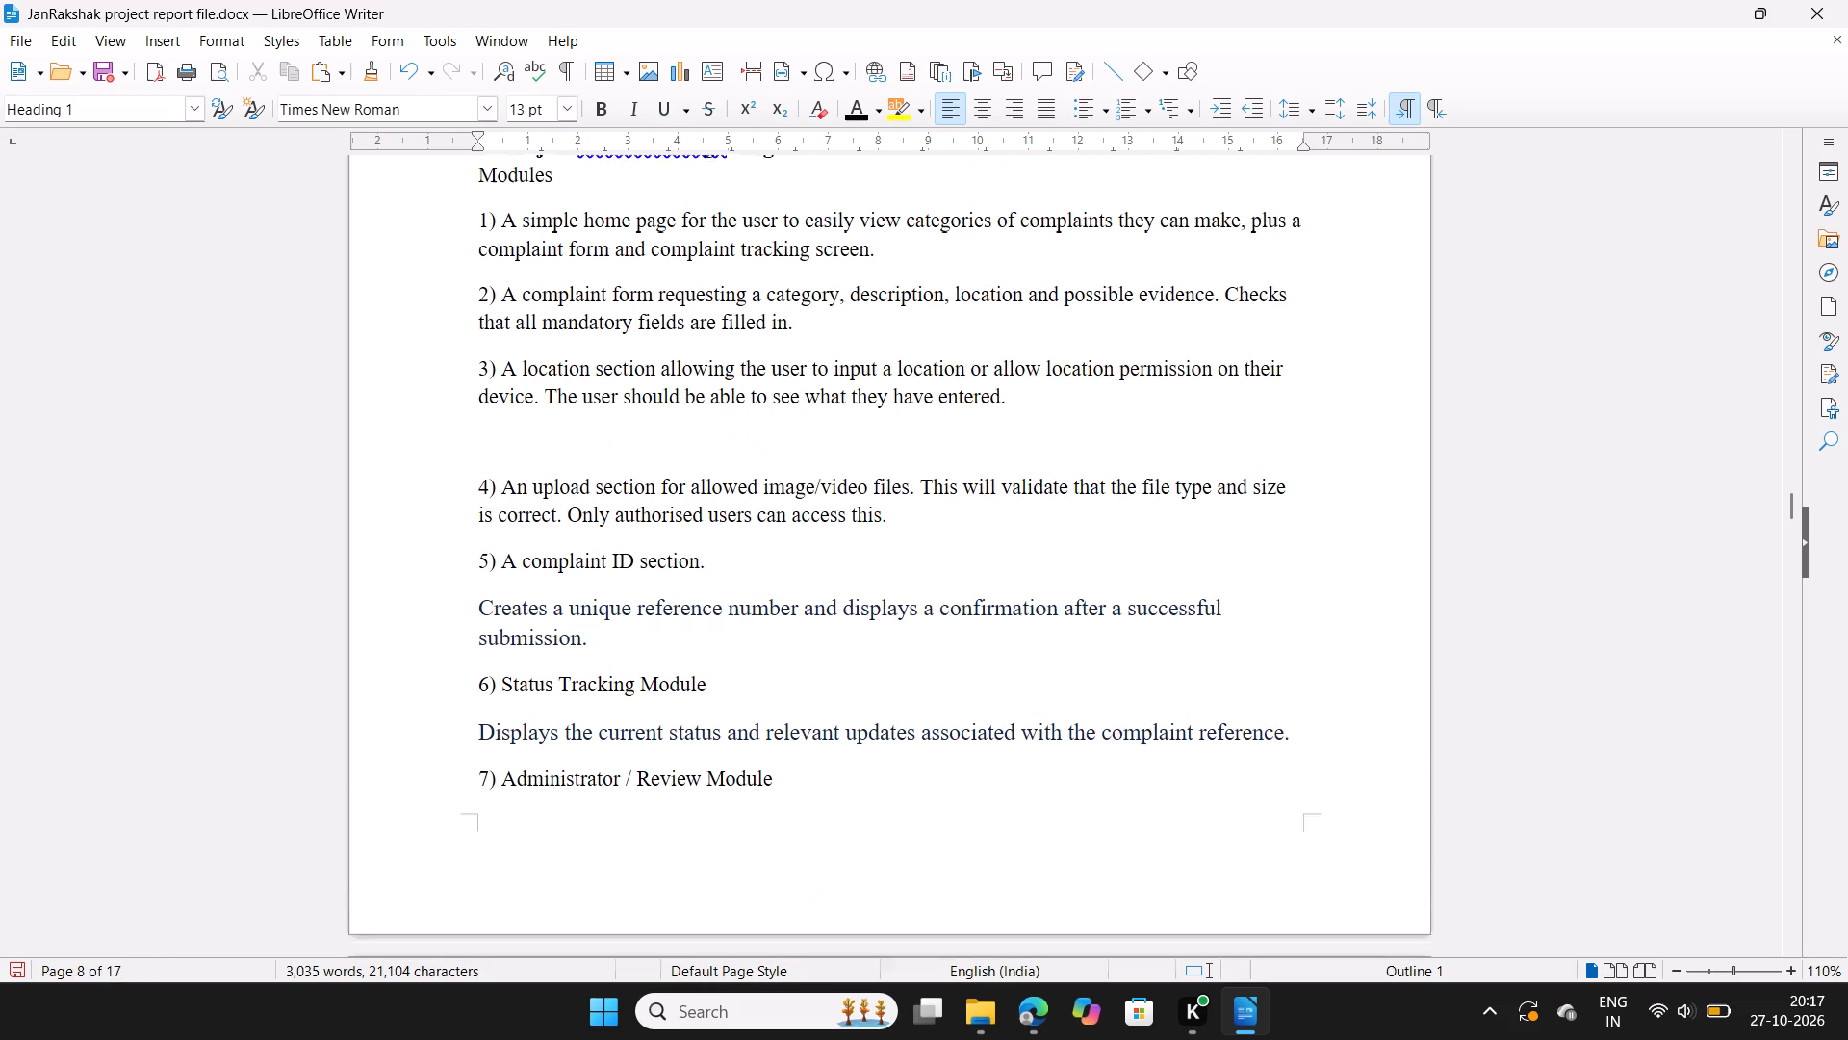
scroll(493, 672, "down", 3)
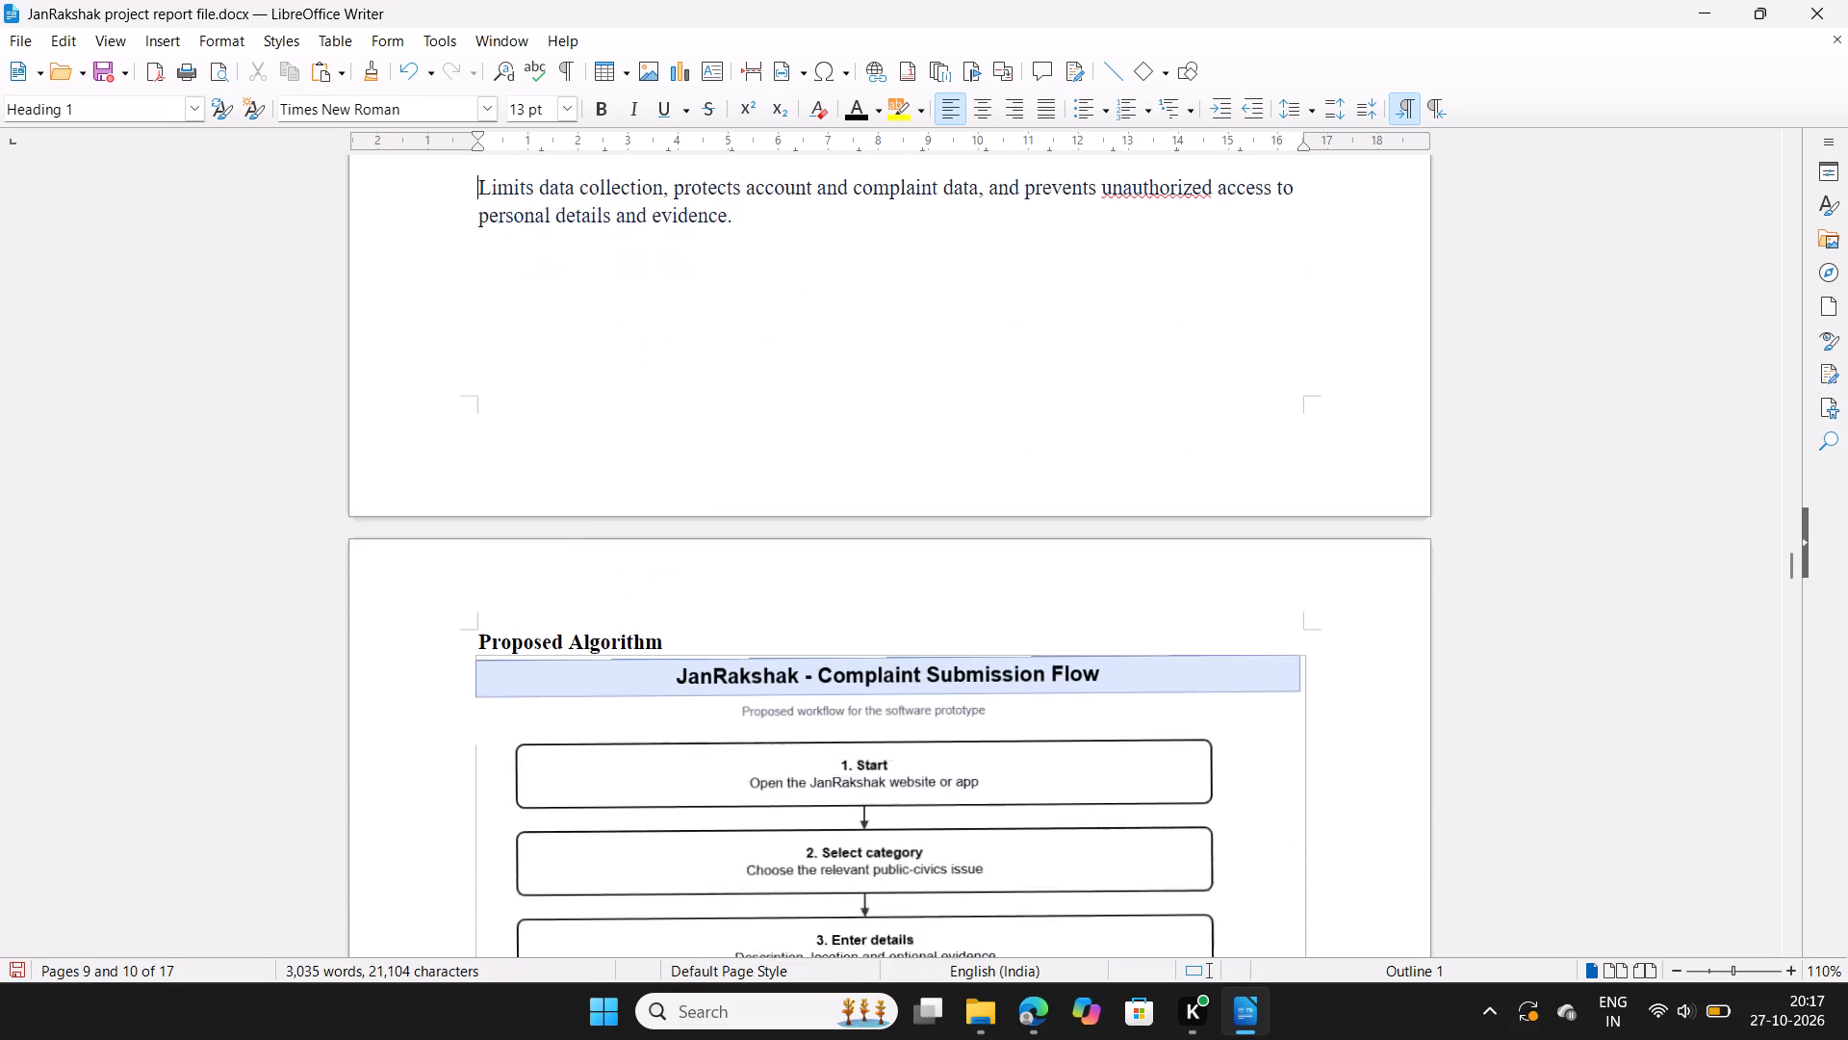
scroll(493, 672, "down", 6)
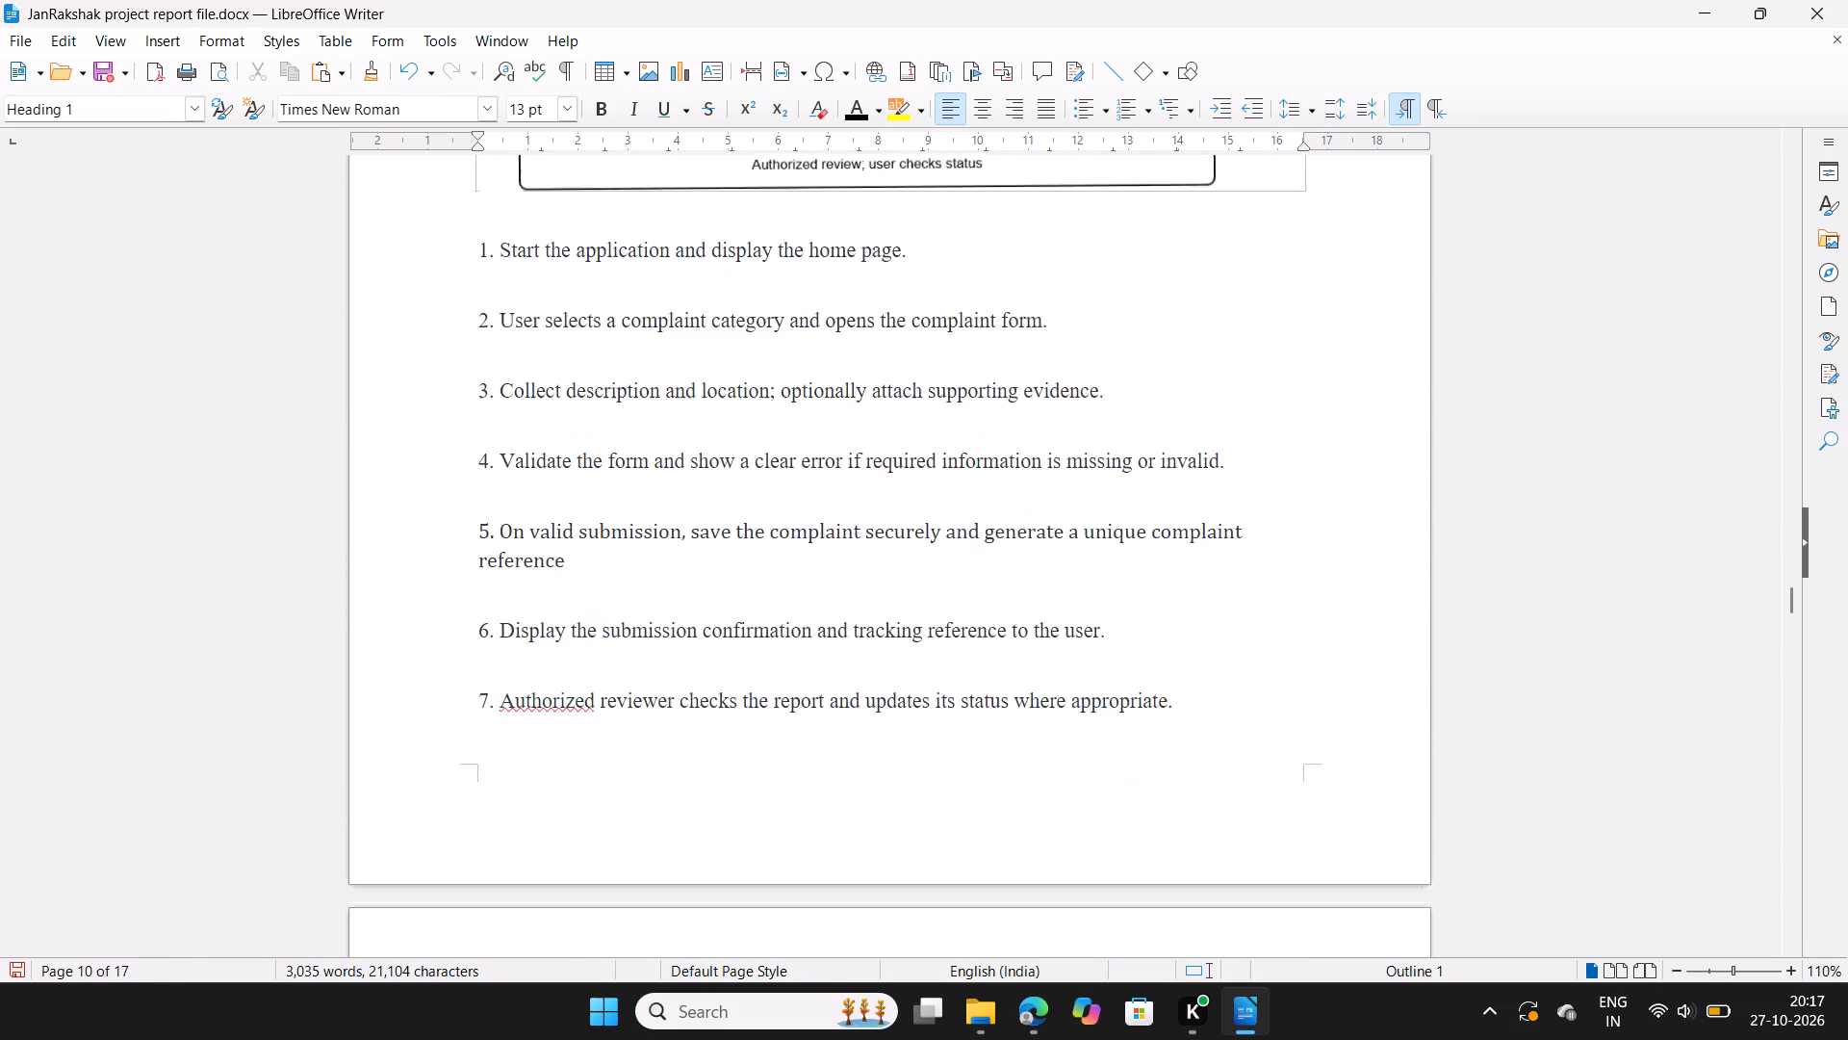
scroll(493, 672, "down", 1)
scroll(493, 672, "up", 2)
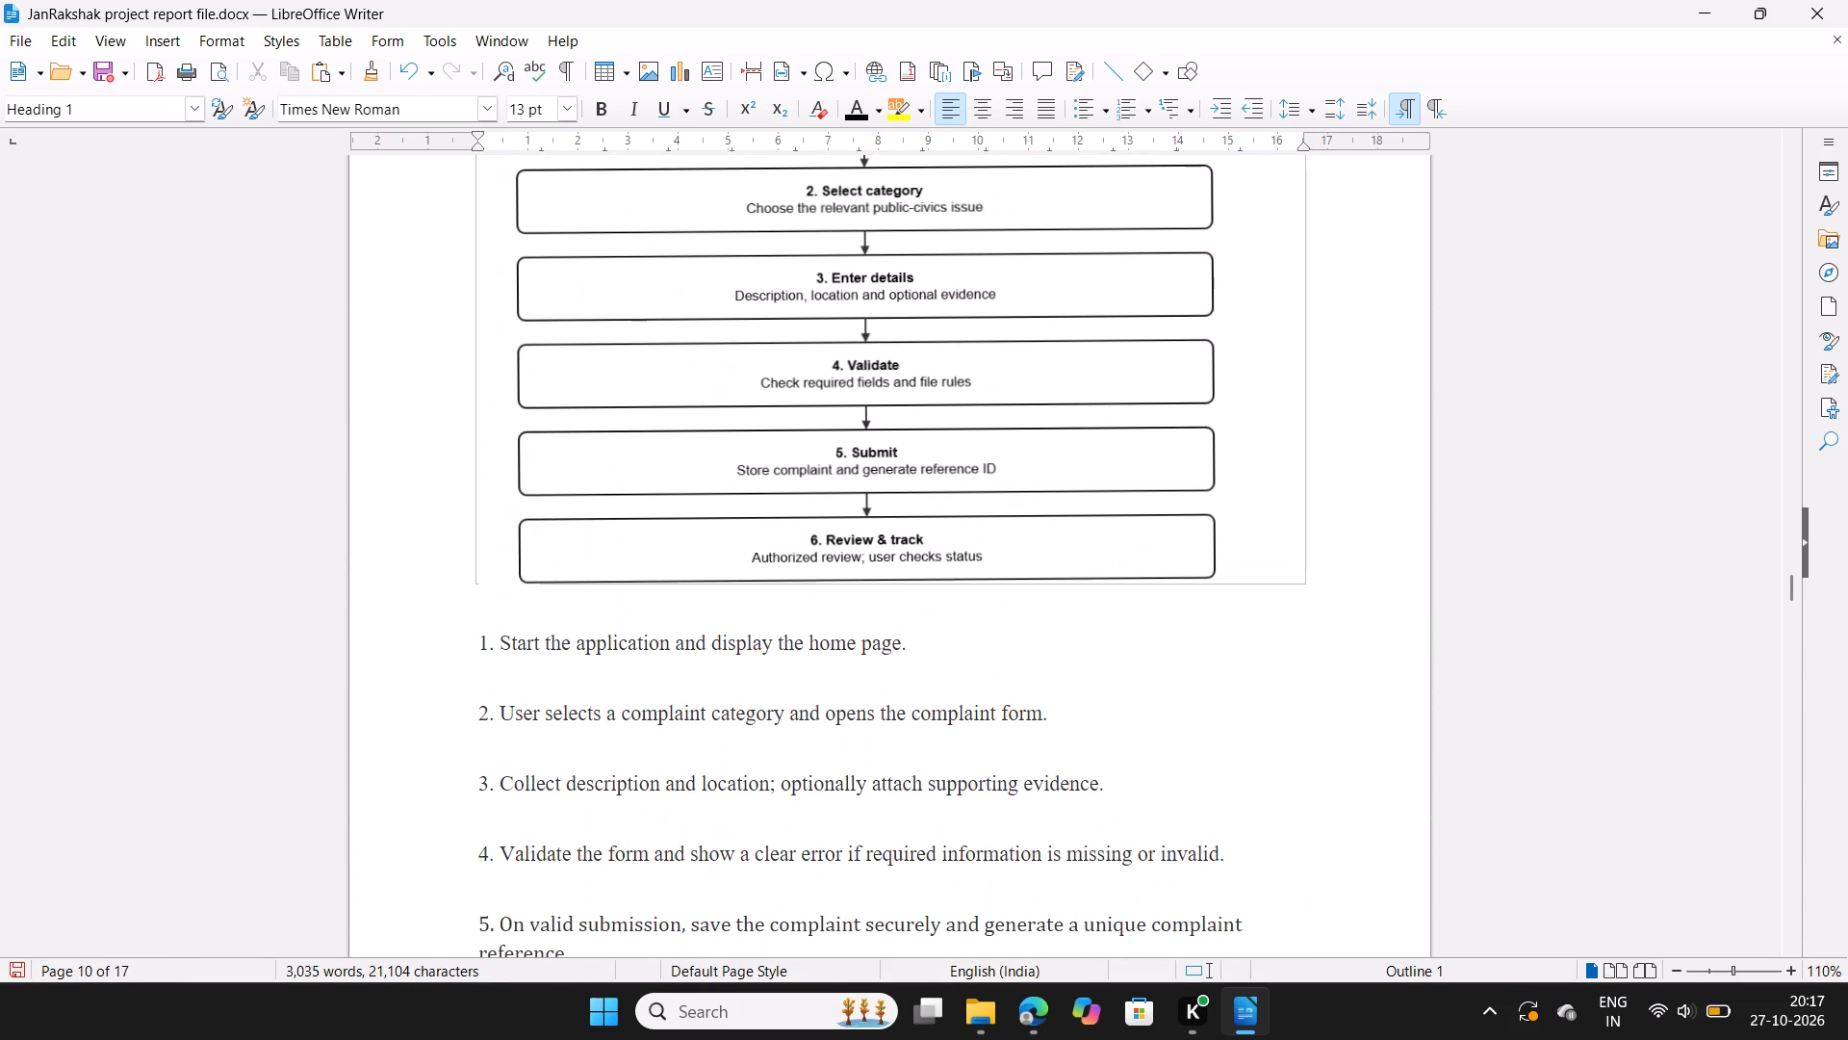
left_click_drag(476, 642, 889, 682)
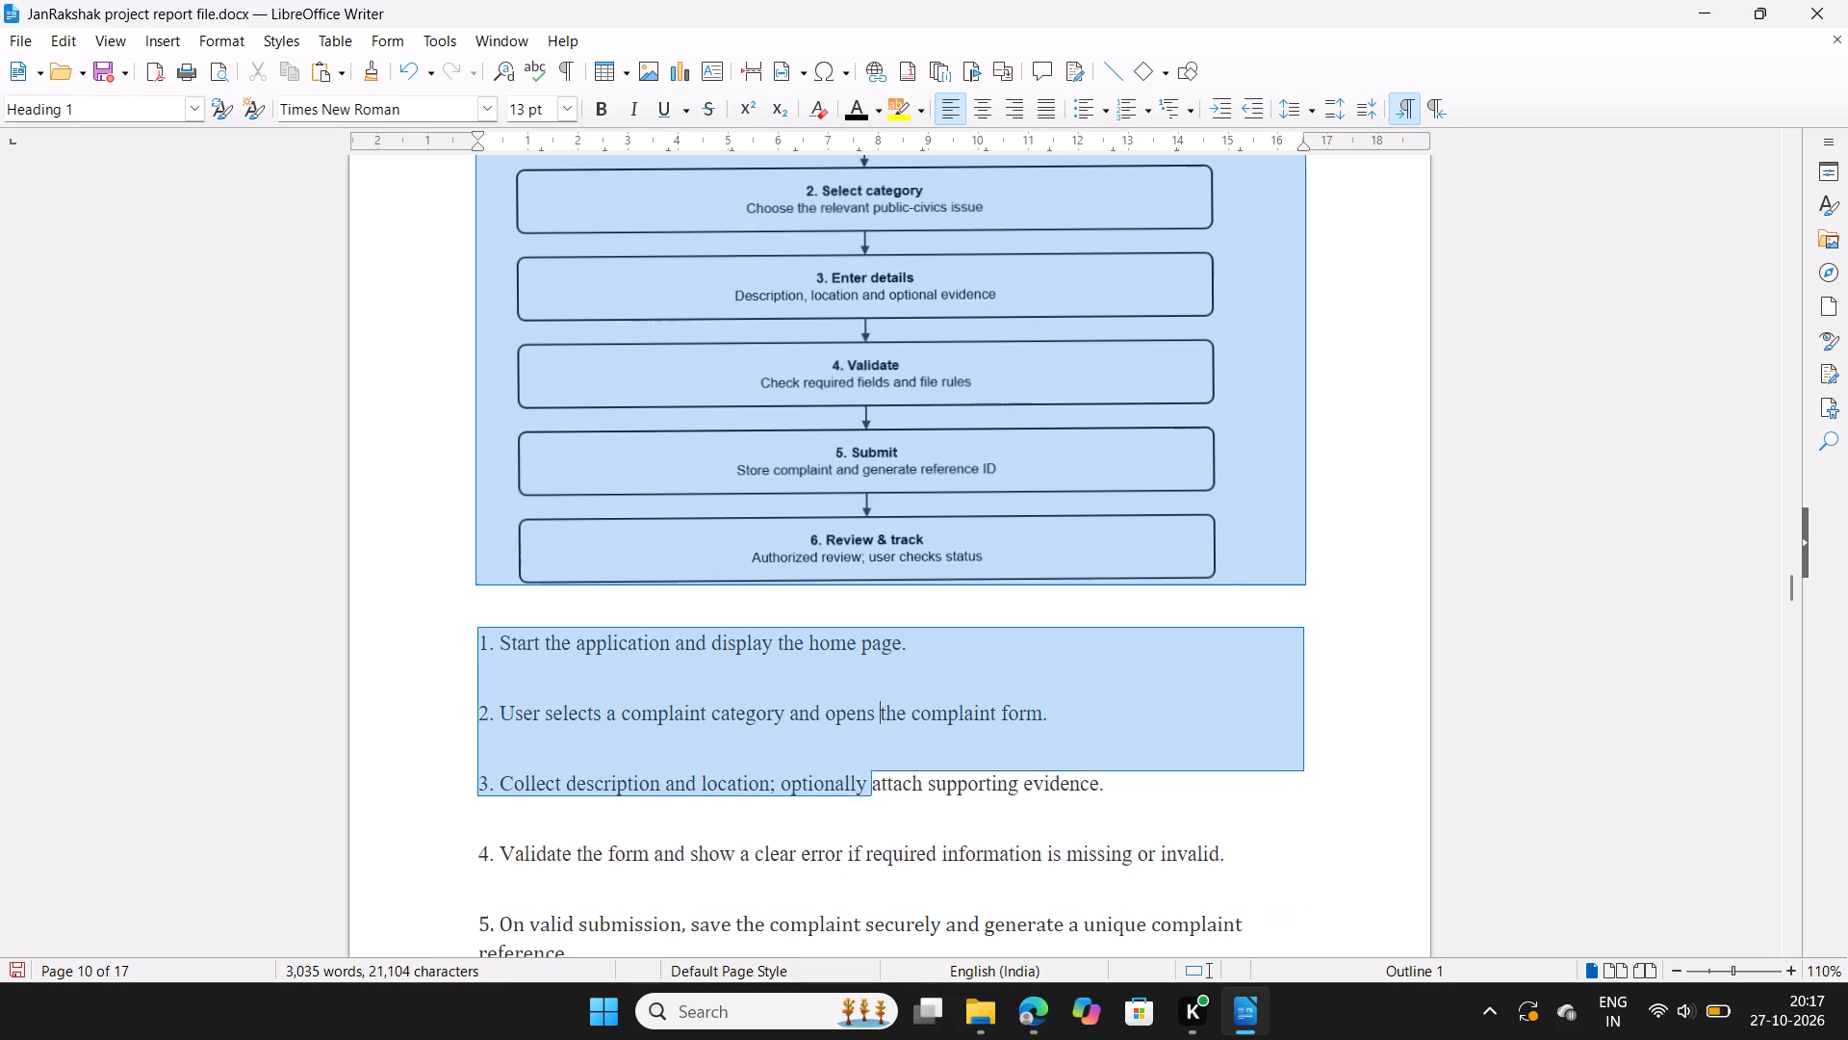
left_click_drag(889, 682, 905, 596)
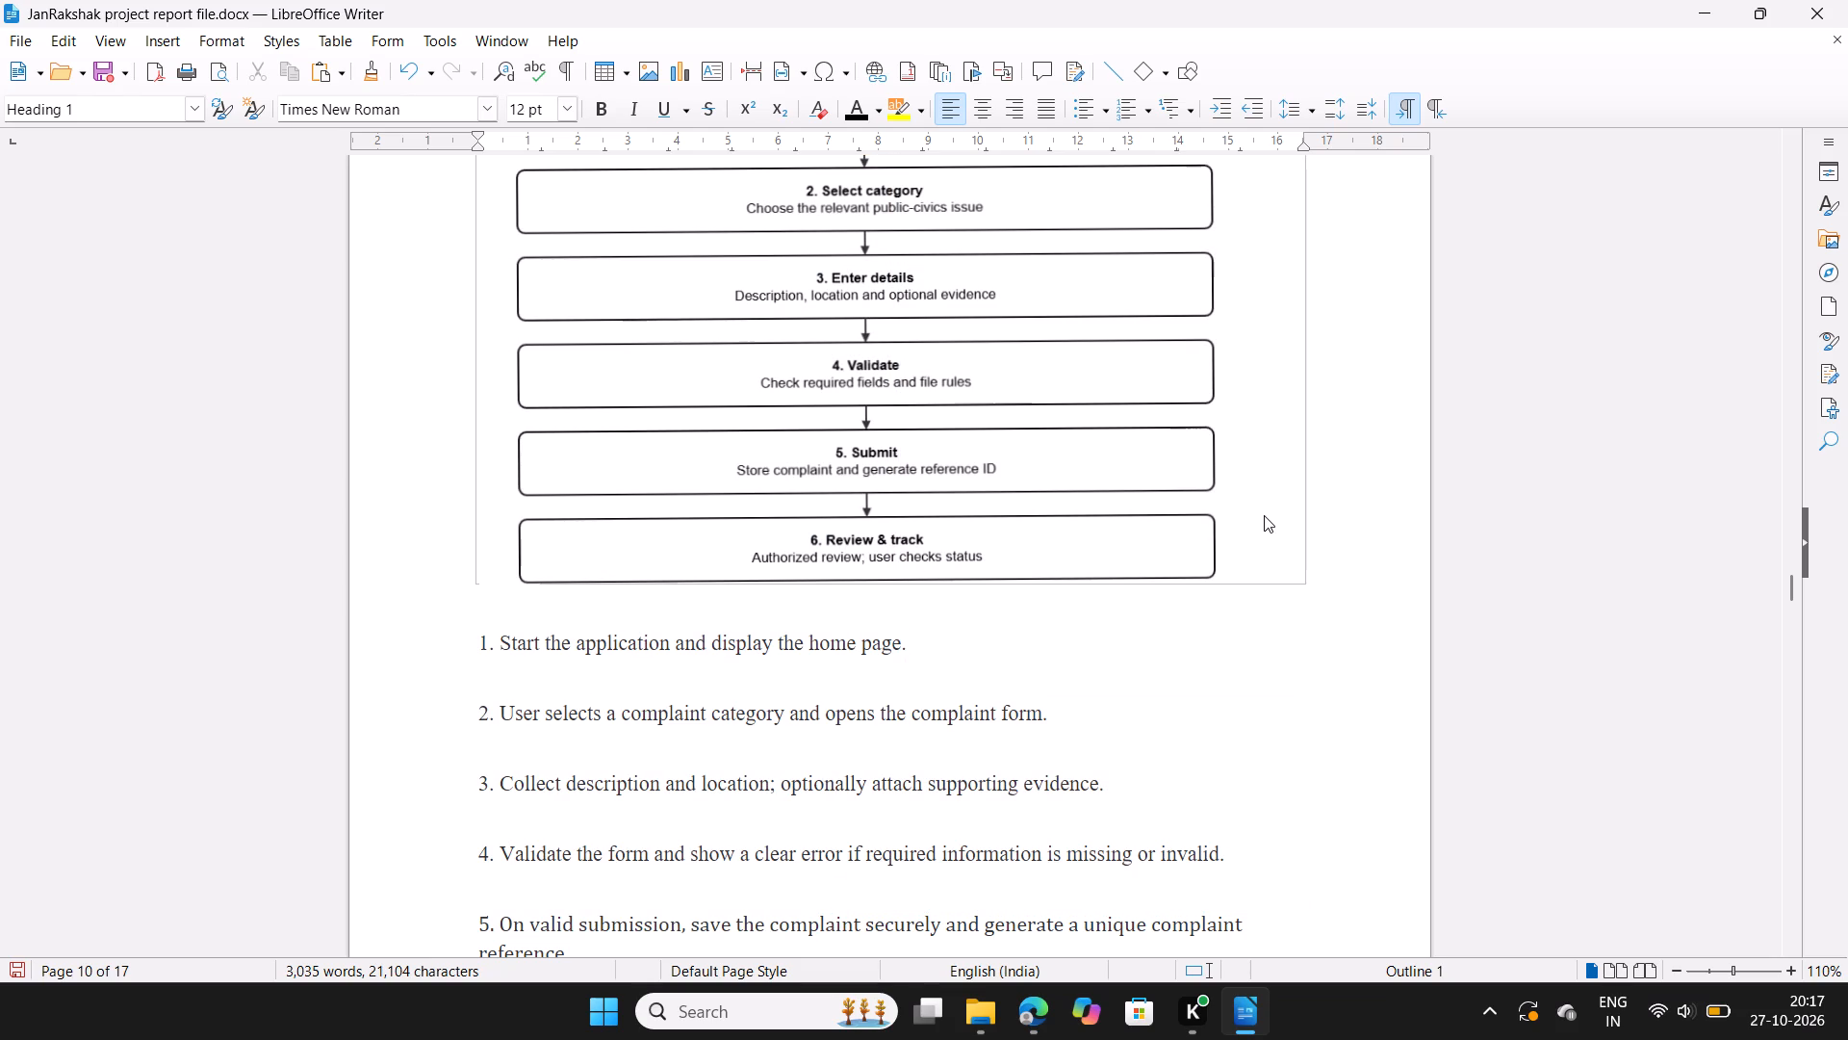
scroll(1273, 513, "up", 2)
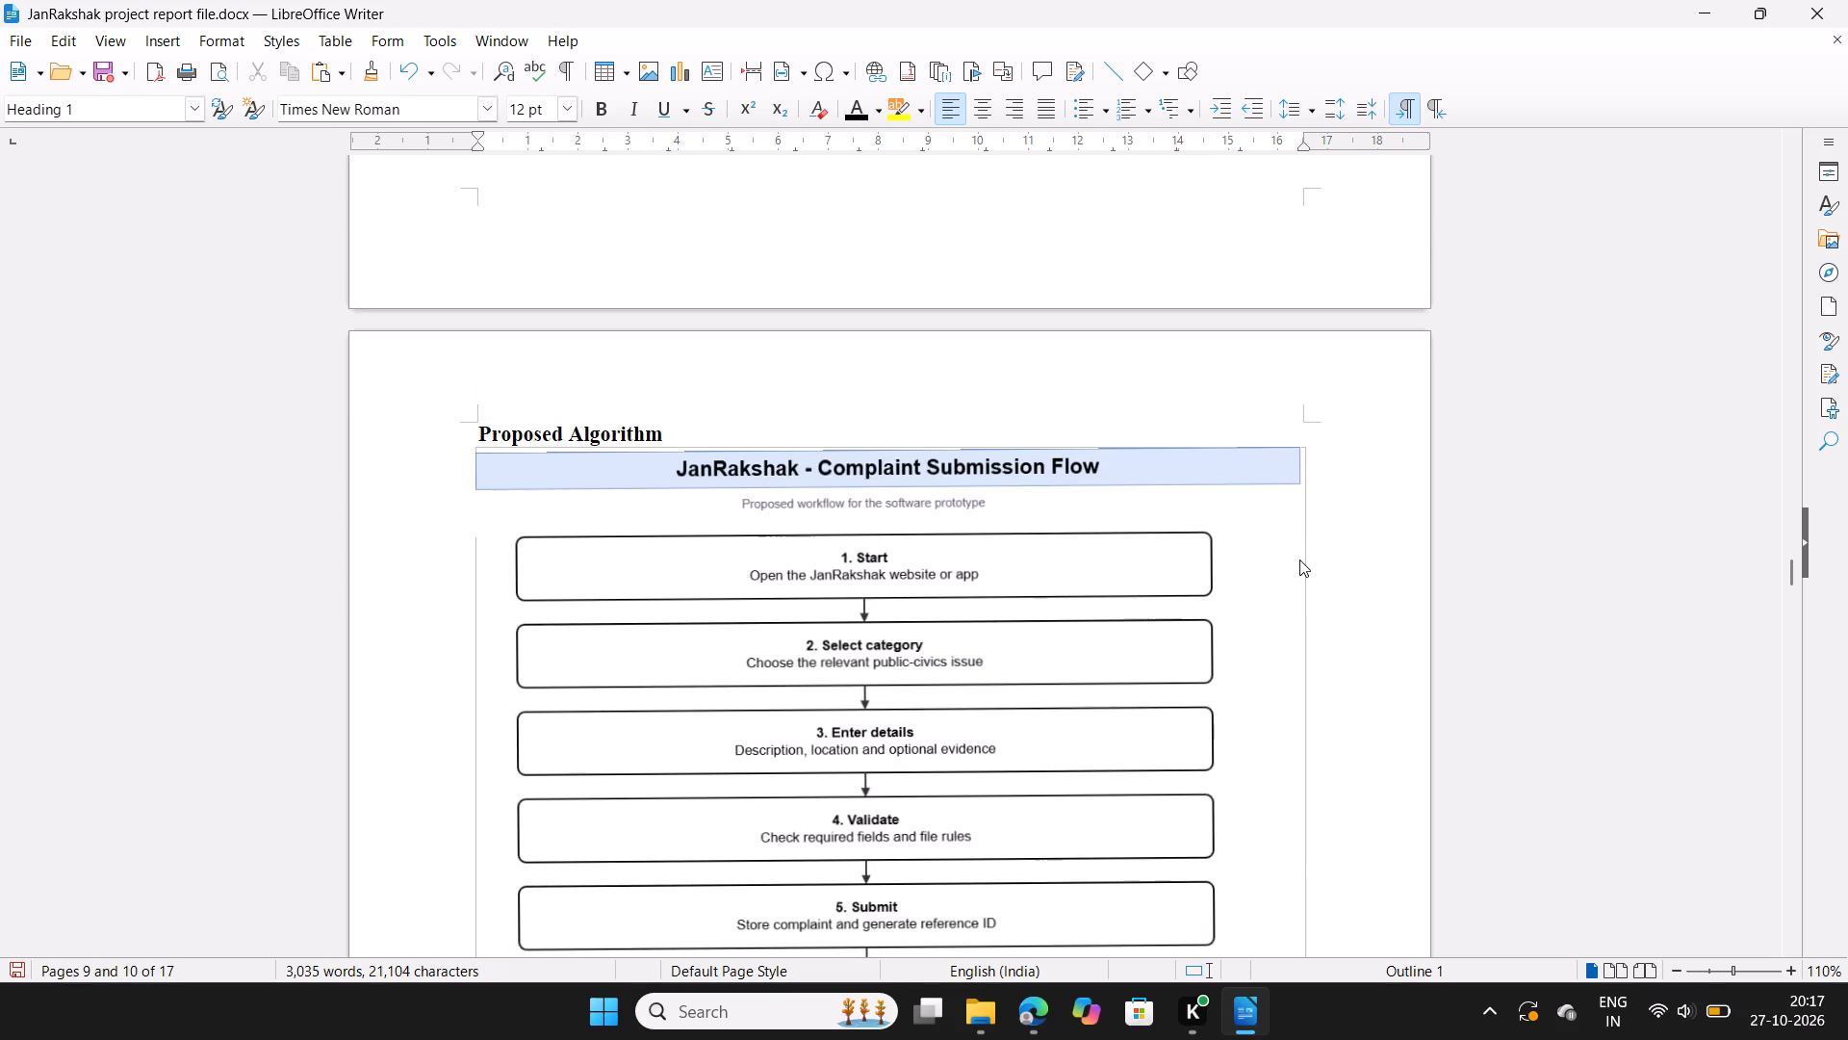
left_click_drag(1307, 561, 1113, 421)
Move the Complaint Submission Flow diagram down the Proposed Algorithm page, placing it between numbered steps 4 and 5.
scroll(1113, 421, "up", 1)
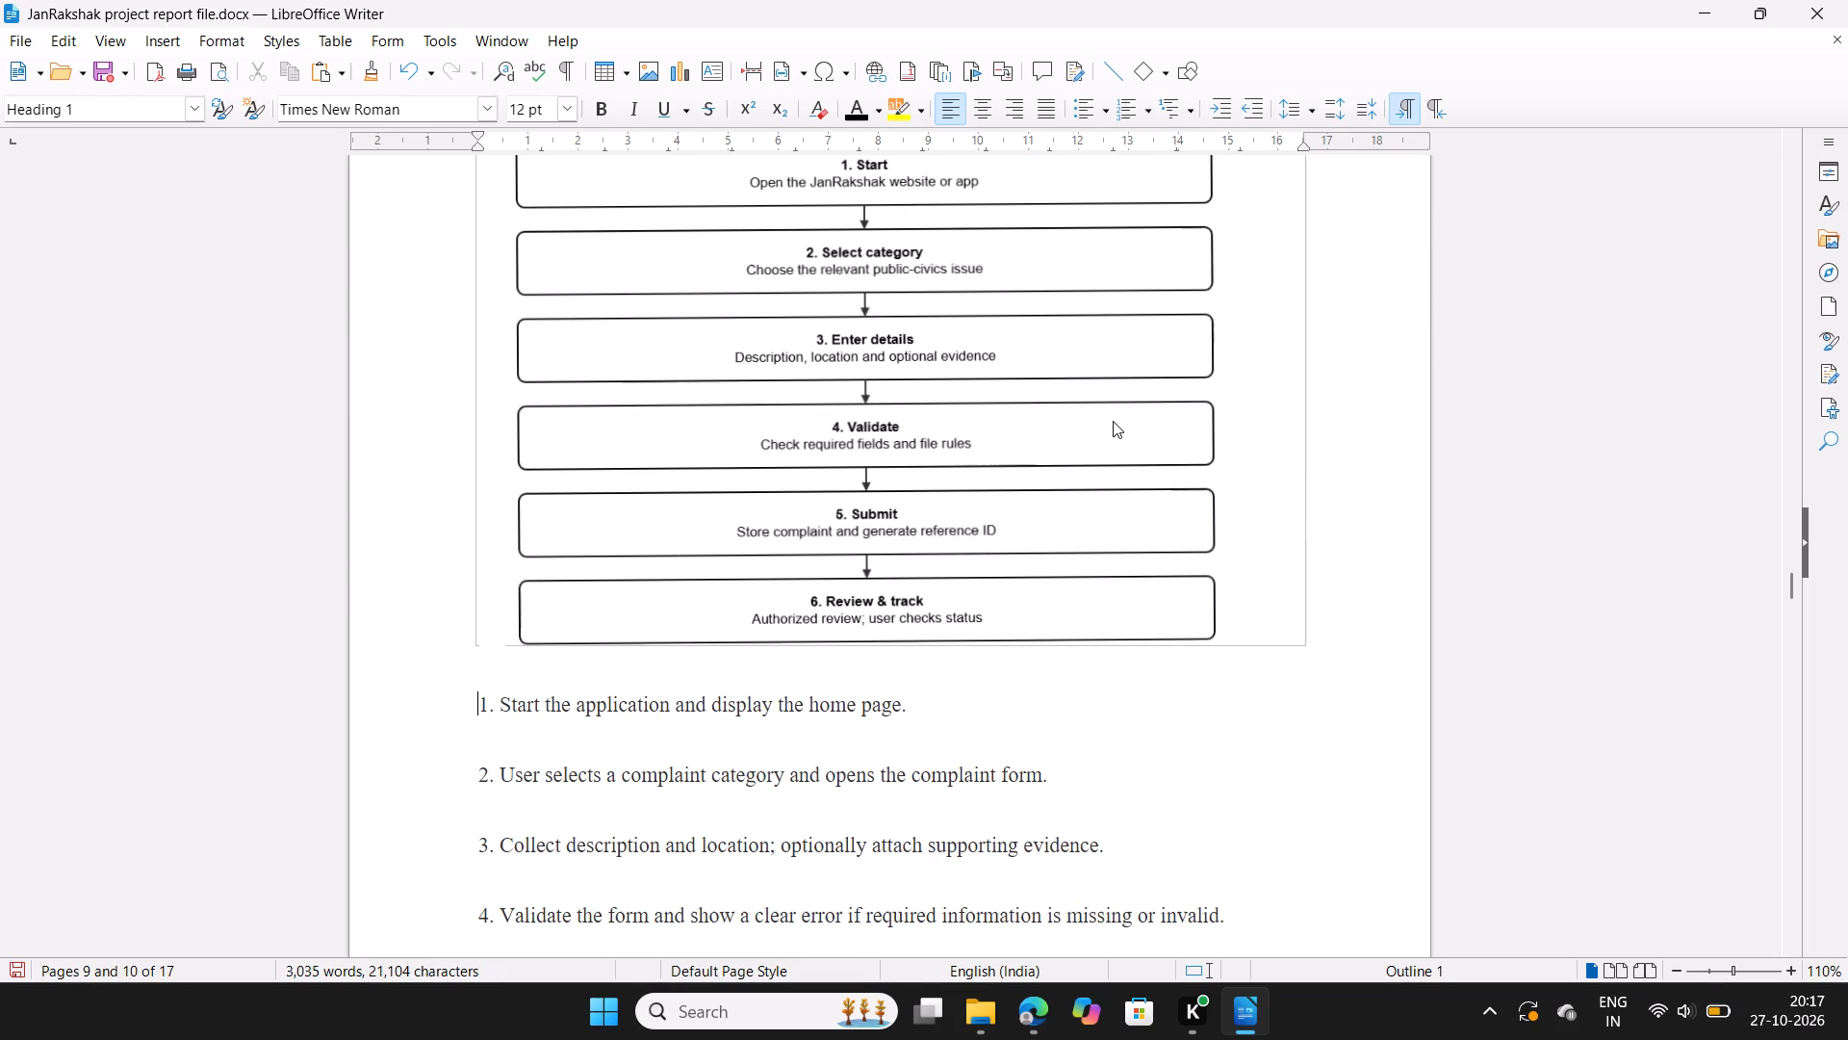
scroll(1113, 421, "up", 1)
left_click(928, 597)
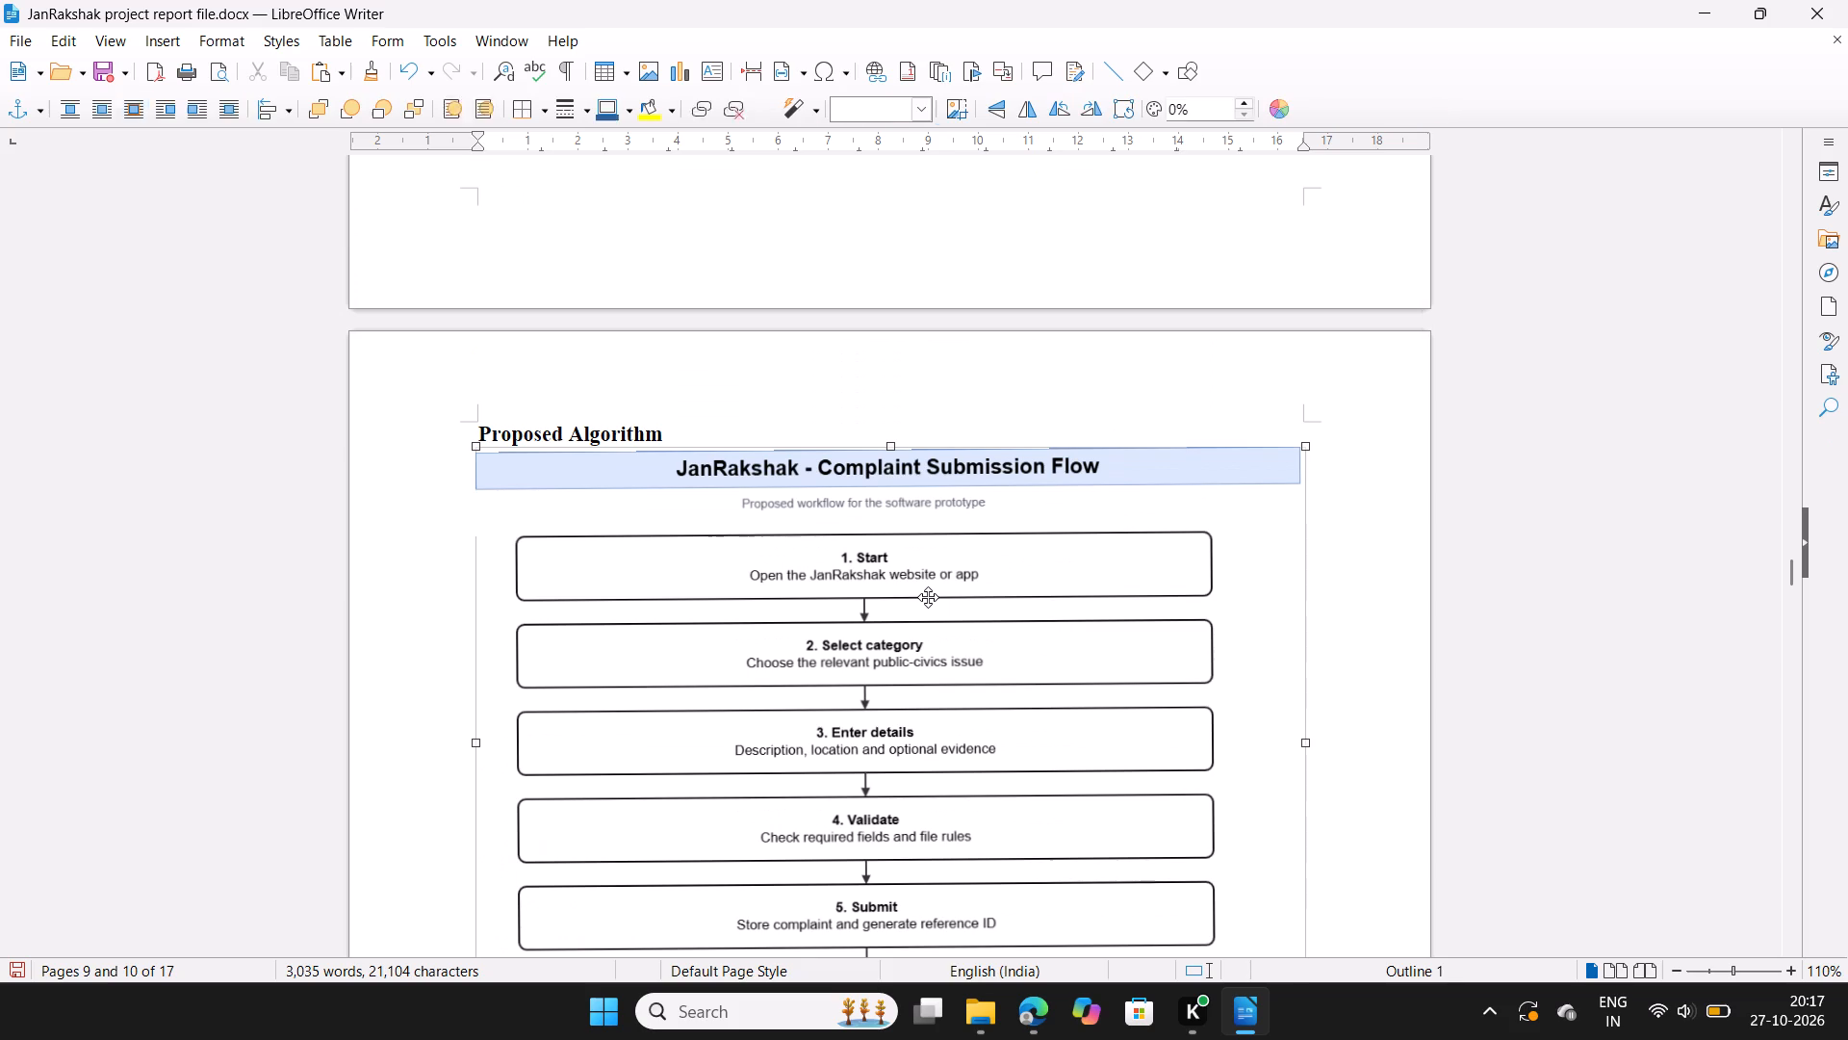
left_click_drag(899, 449, 898, 524)
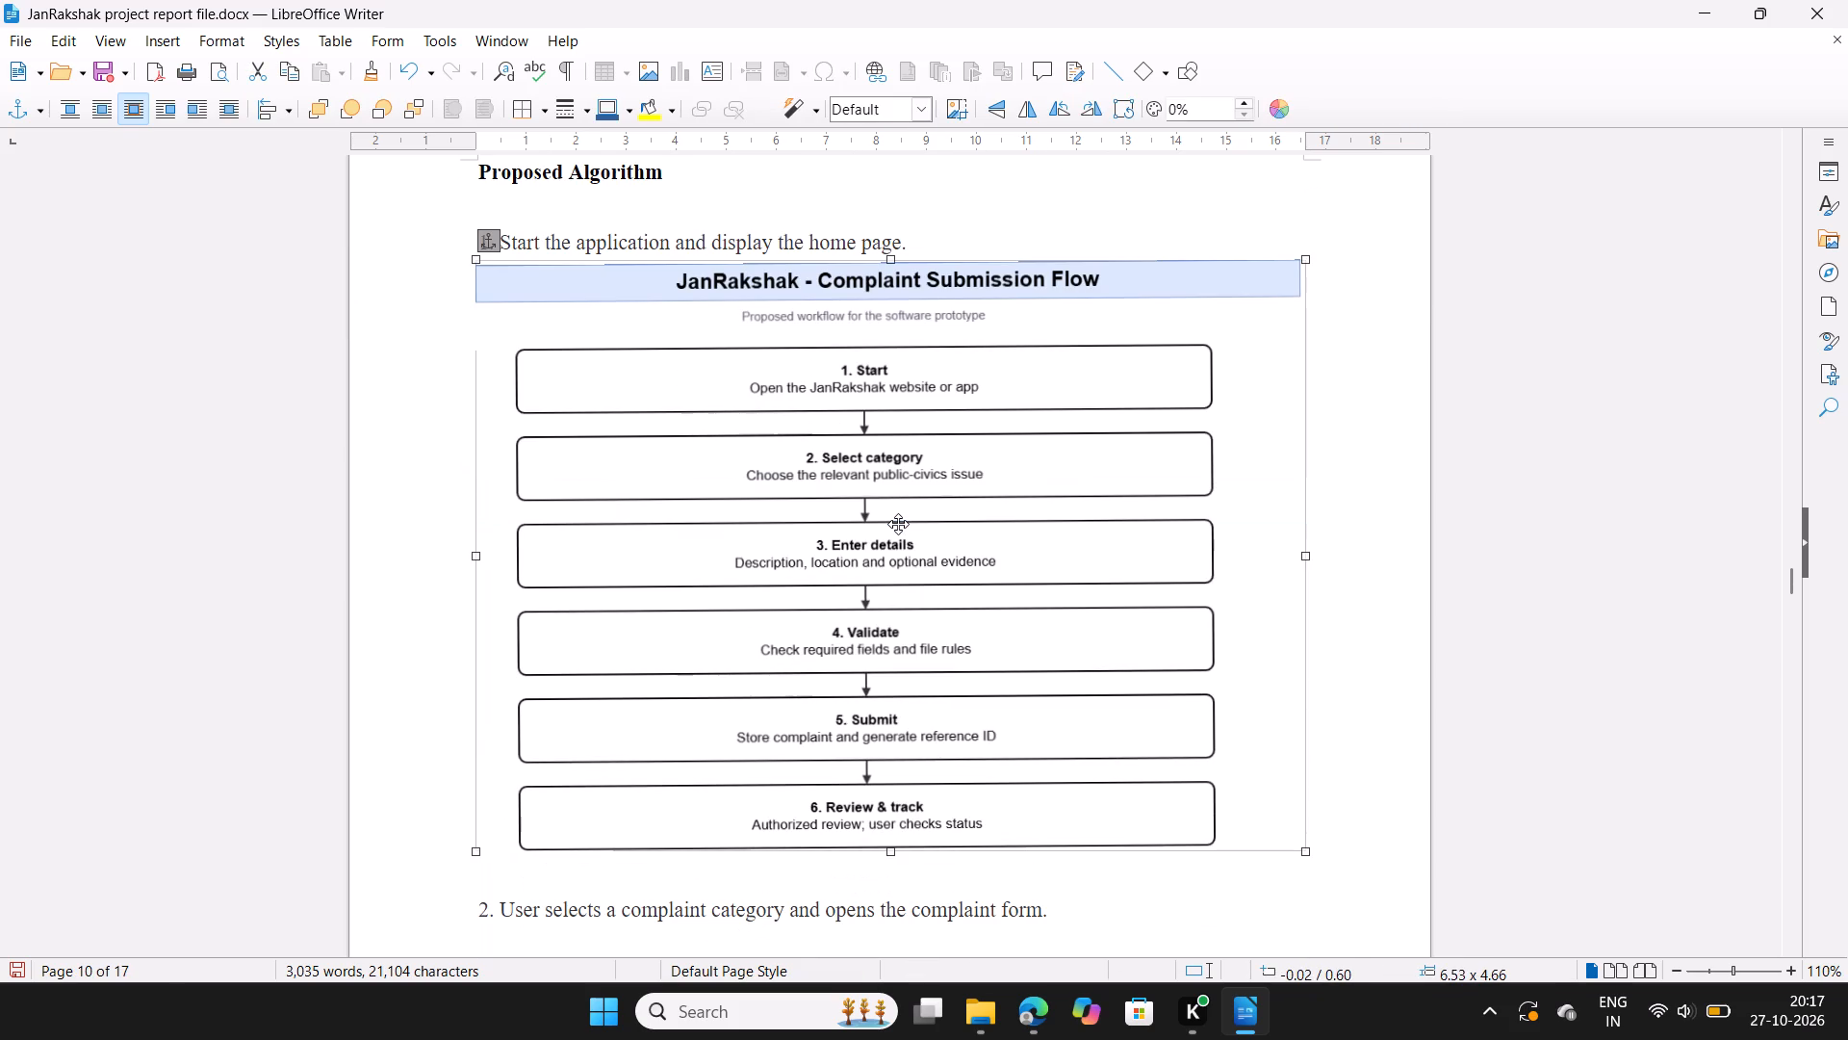
left_click_drag(892, 842, 896, 990)
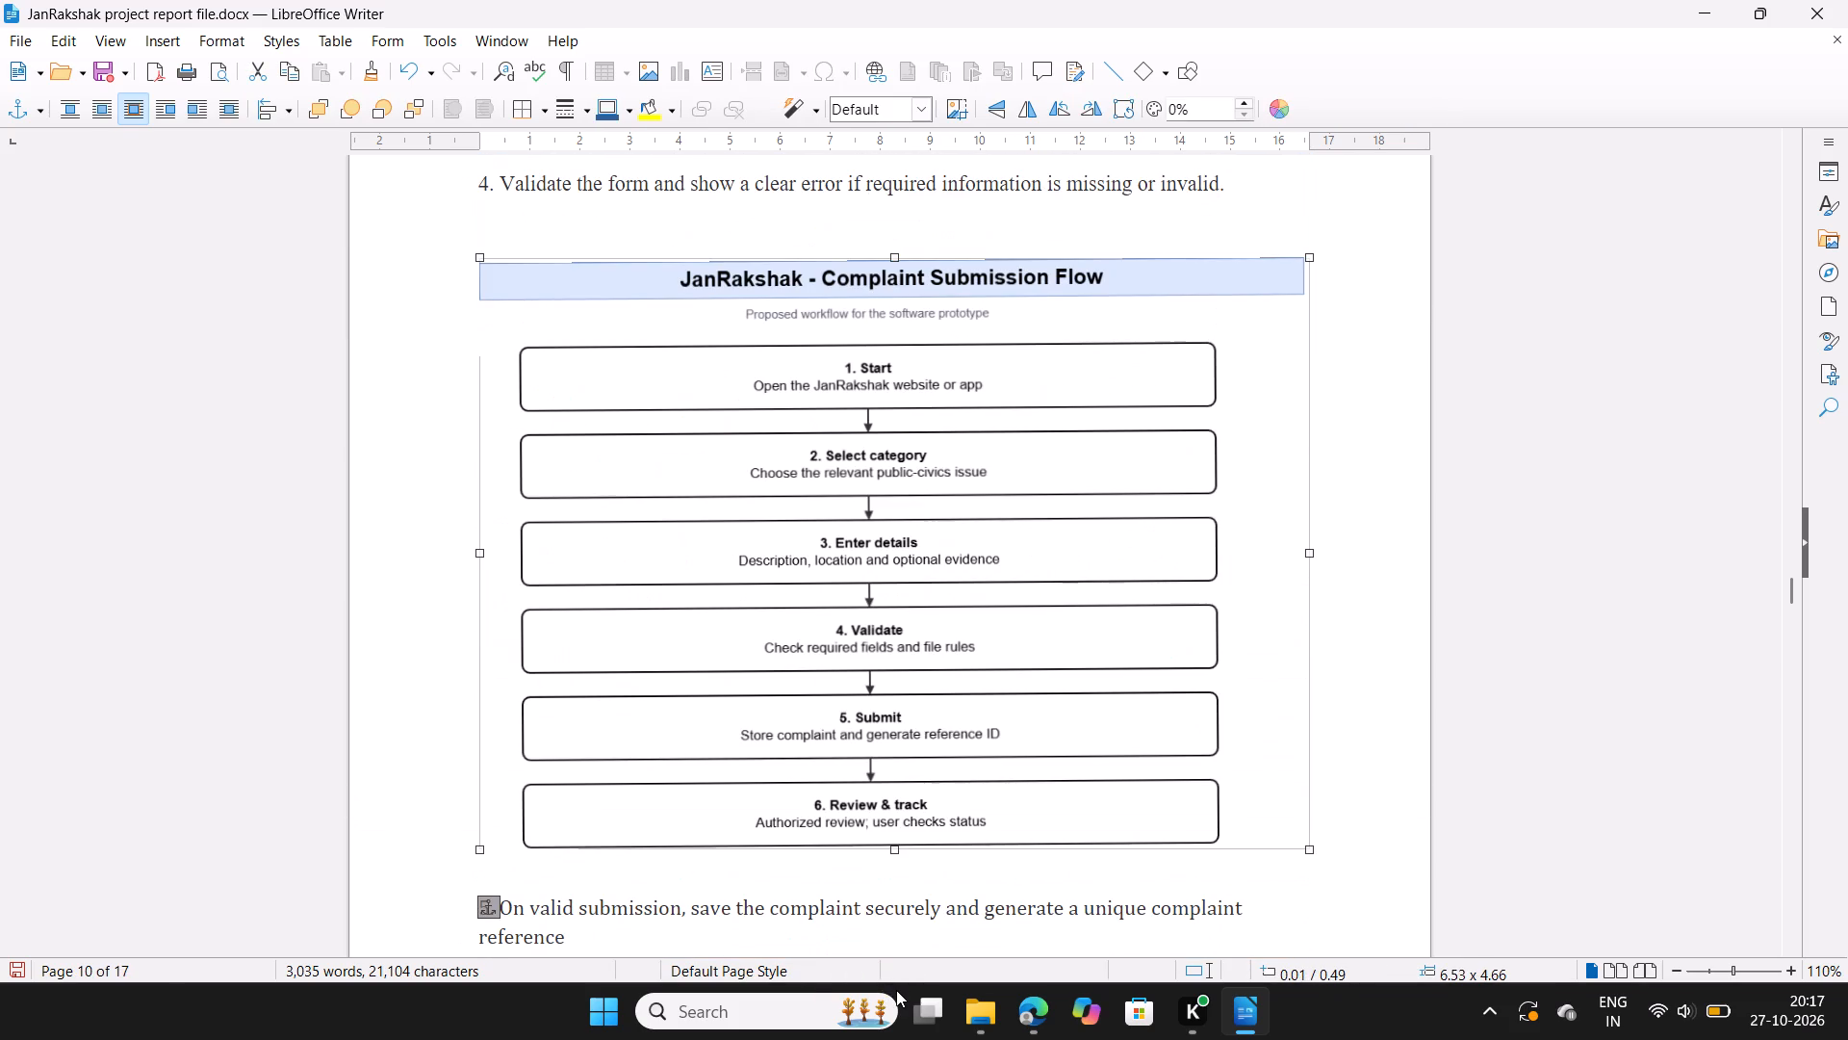
Delete the Complaint Submission Flow diagram between steps 4 and 5 of the Proposed Algorithm.
left_click(943, 849)
left_click(944, 794)
key("BackSpace")
Examine the layout around the Complaint Status Lifecycle diagram, from the "7) Administrator / Review Module" heading to the start of the Proposed Algorithm.
scroll(944, 794, "up", 3)
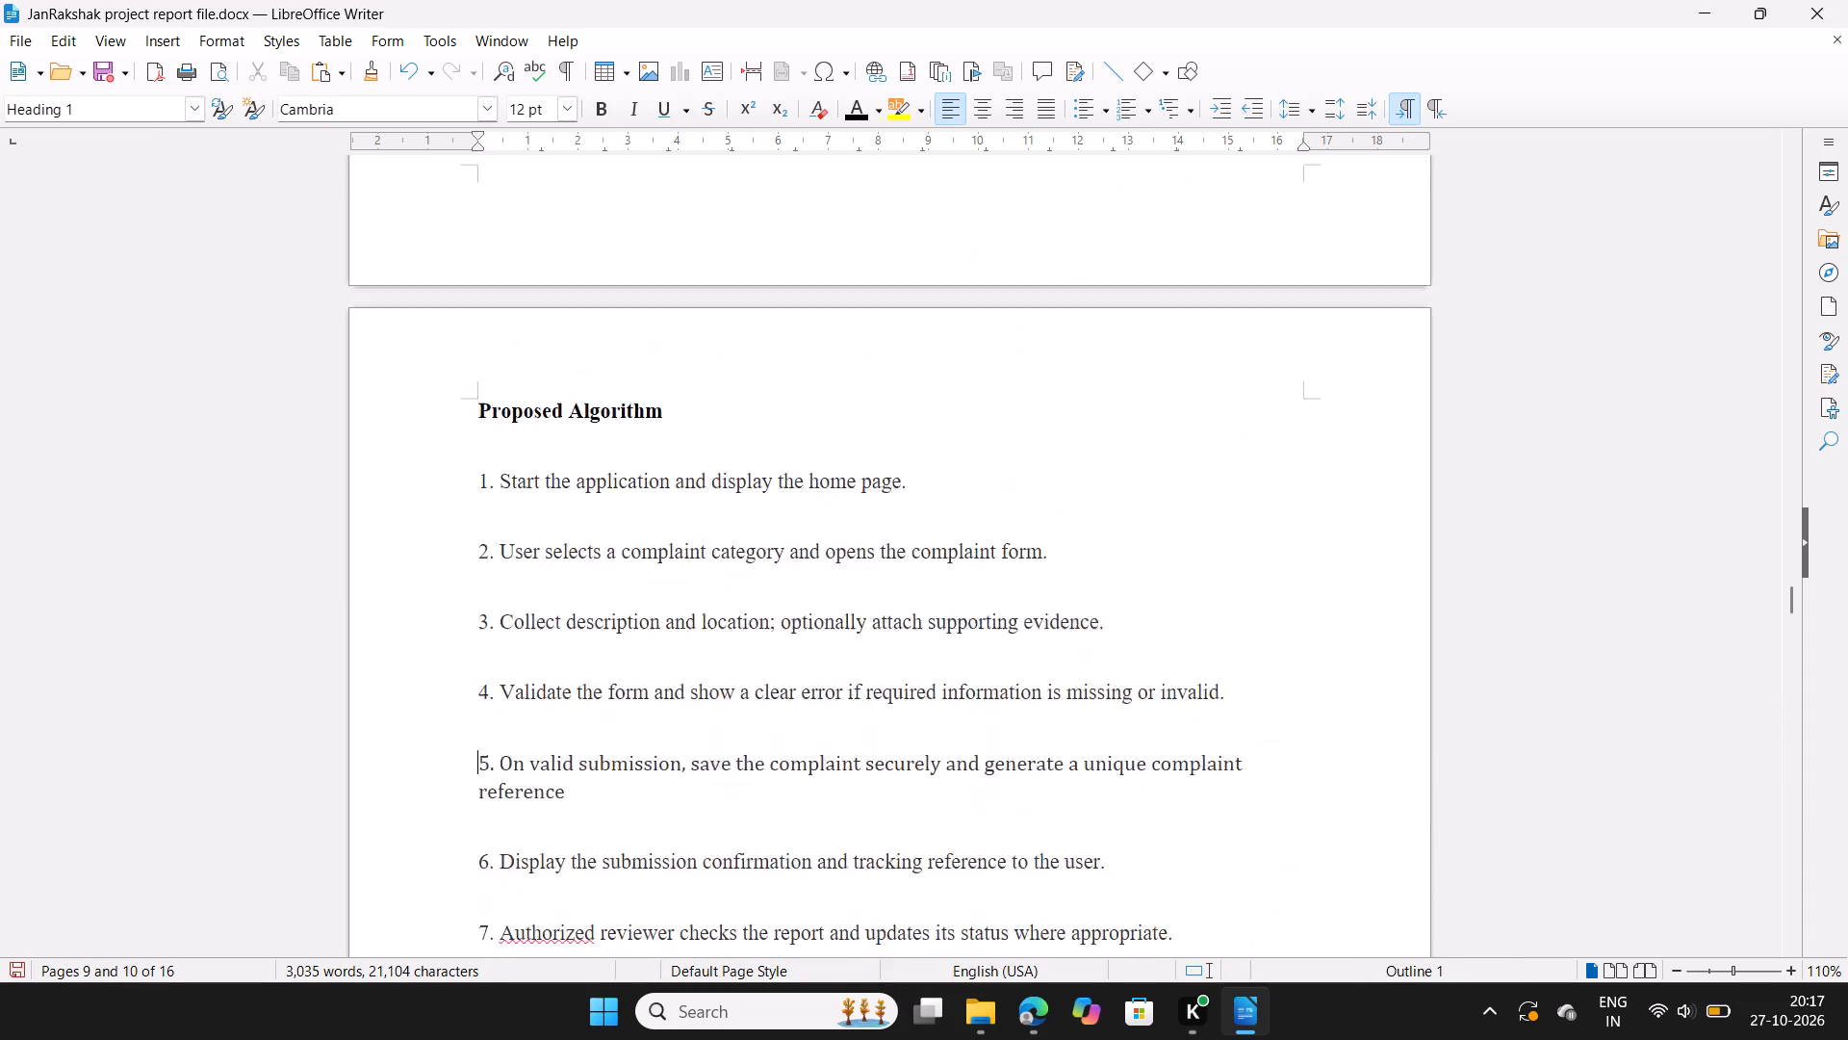
scroll(944, 794, "up", 7)
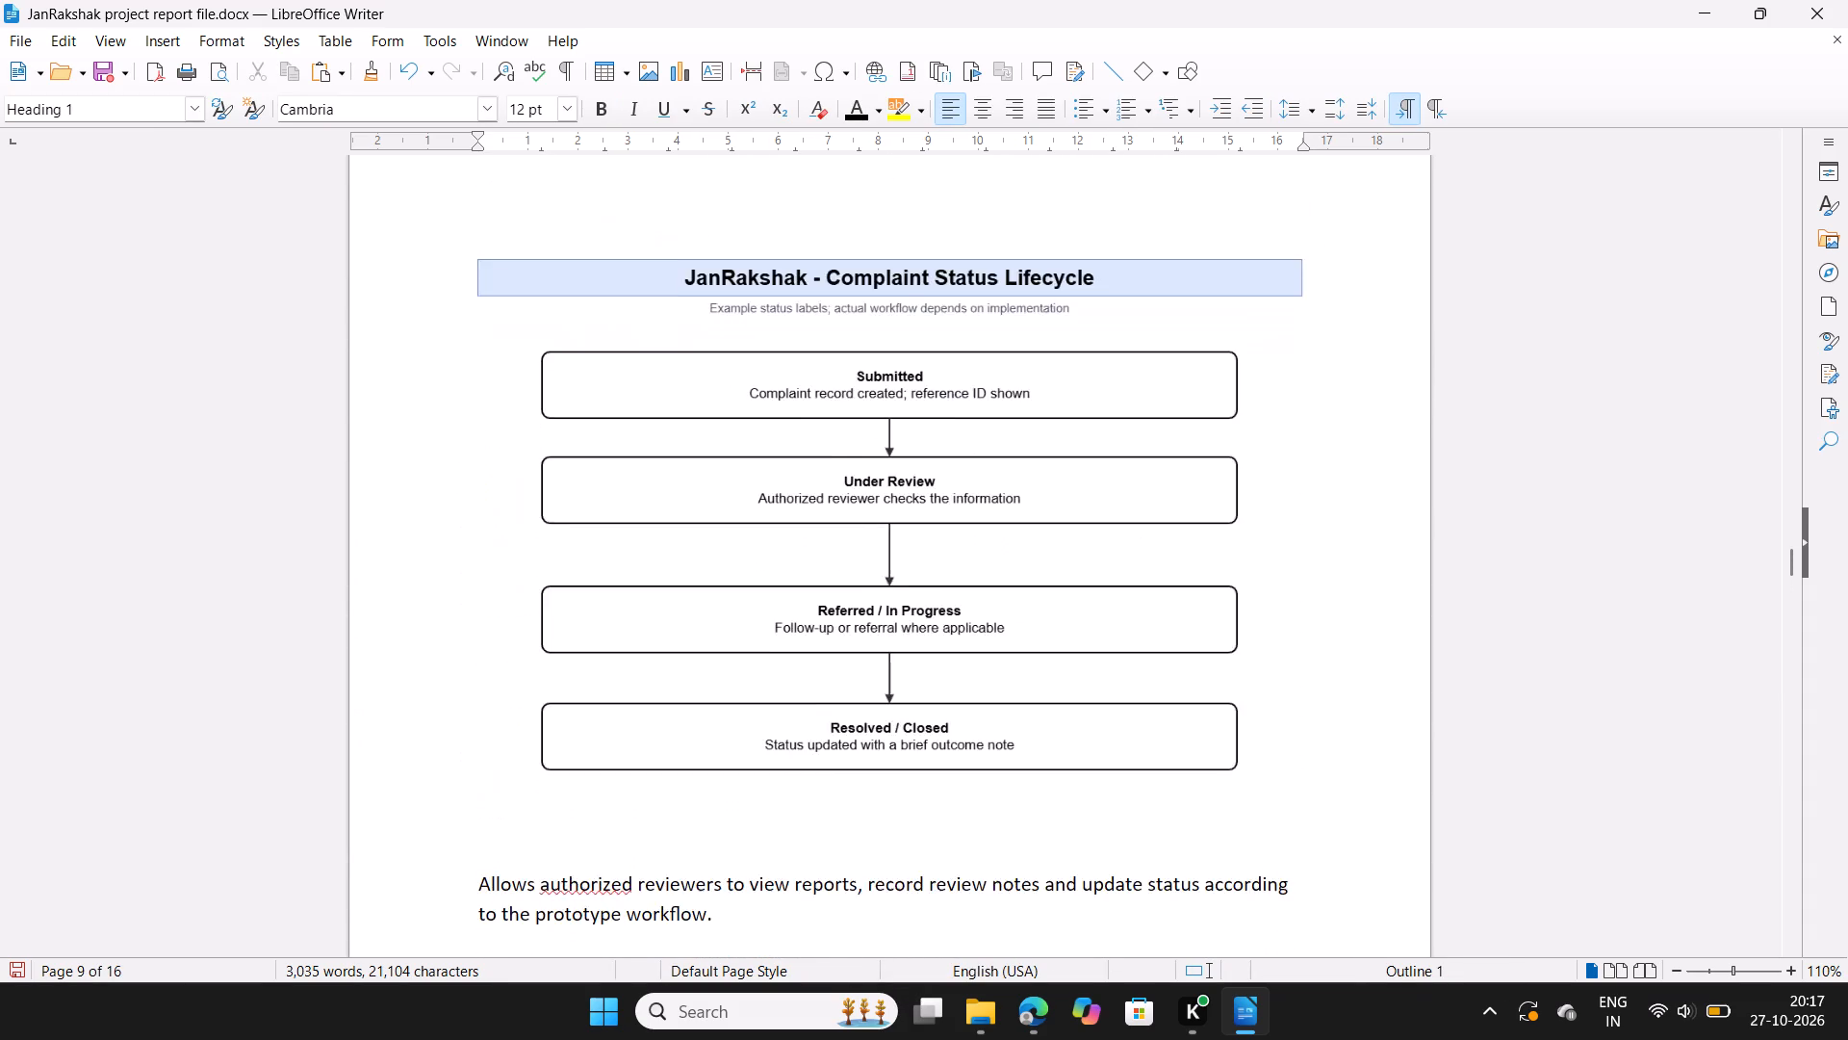
scroll(944, 794, "up", 2)
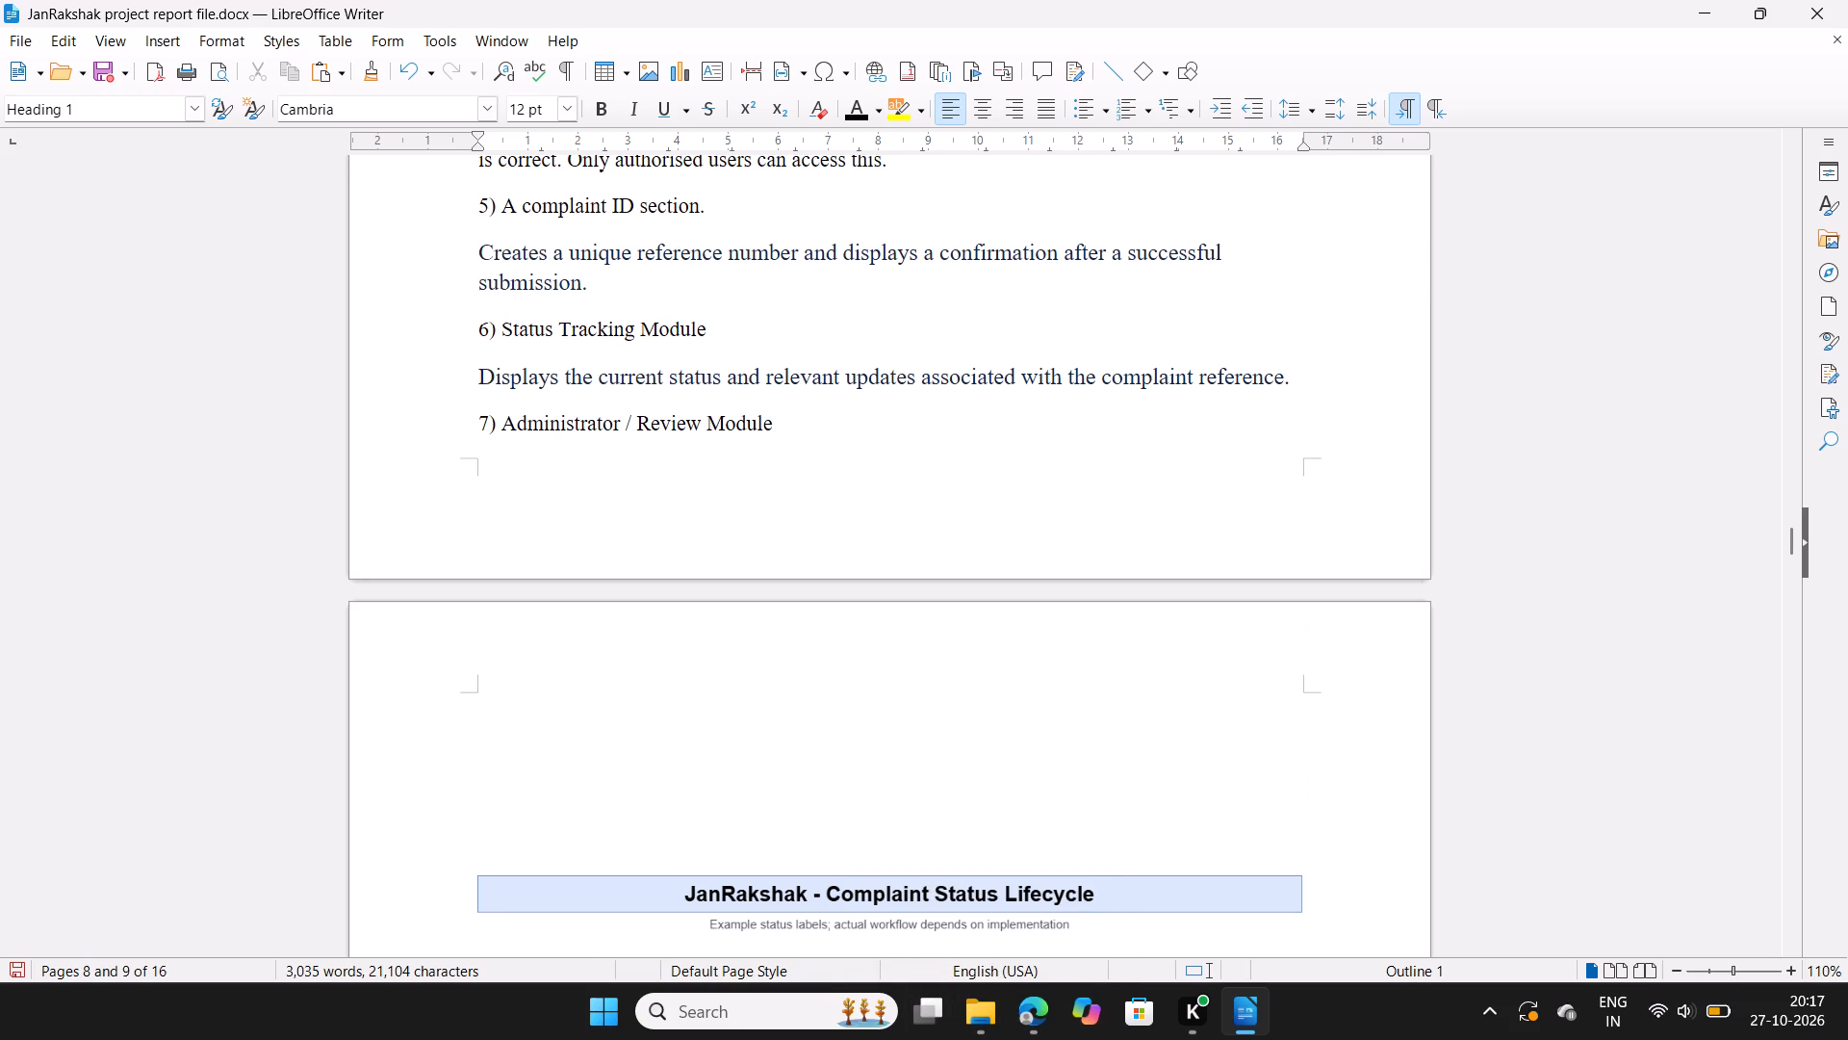
scroll(864, 697, "down", 1)
scroll(864, 697, "up", 1)
scroll(864, 697, "down", 2)
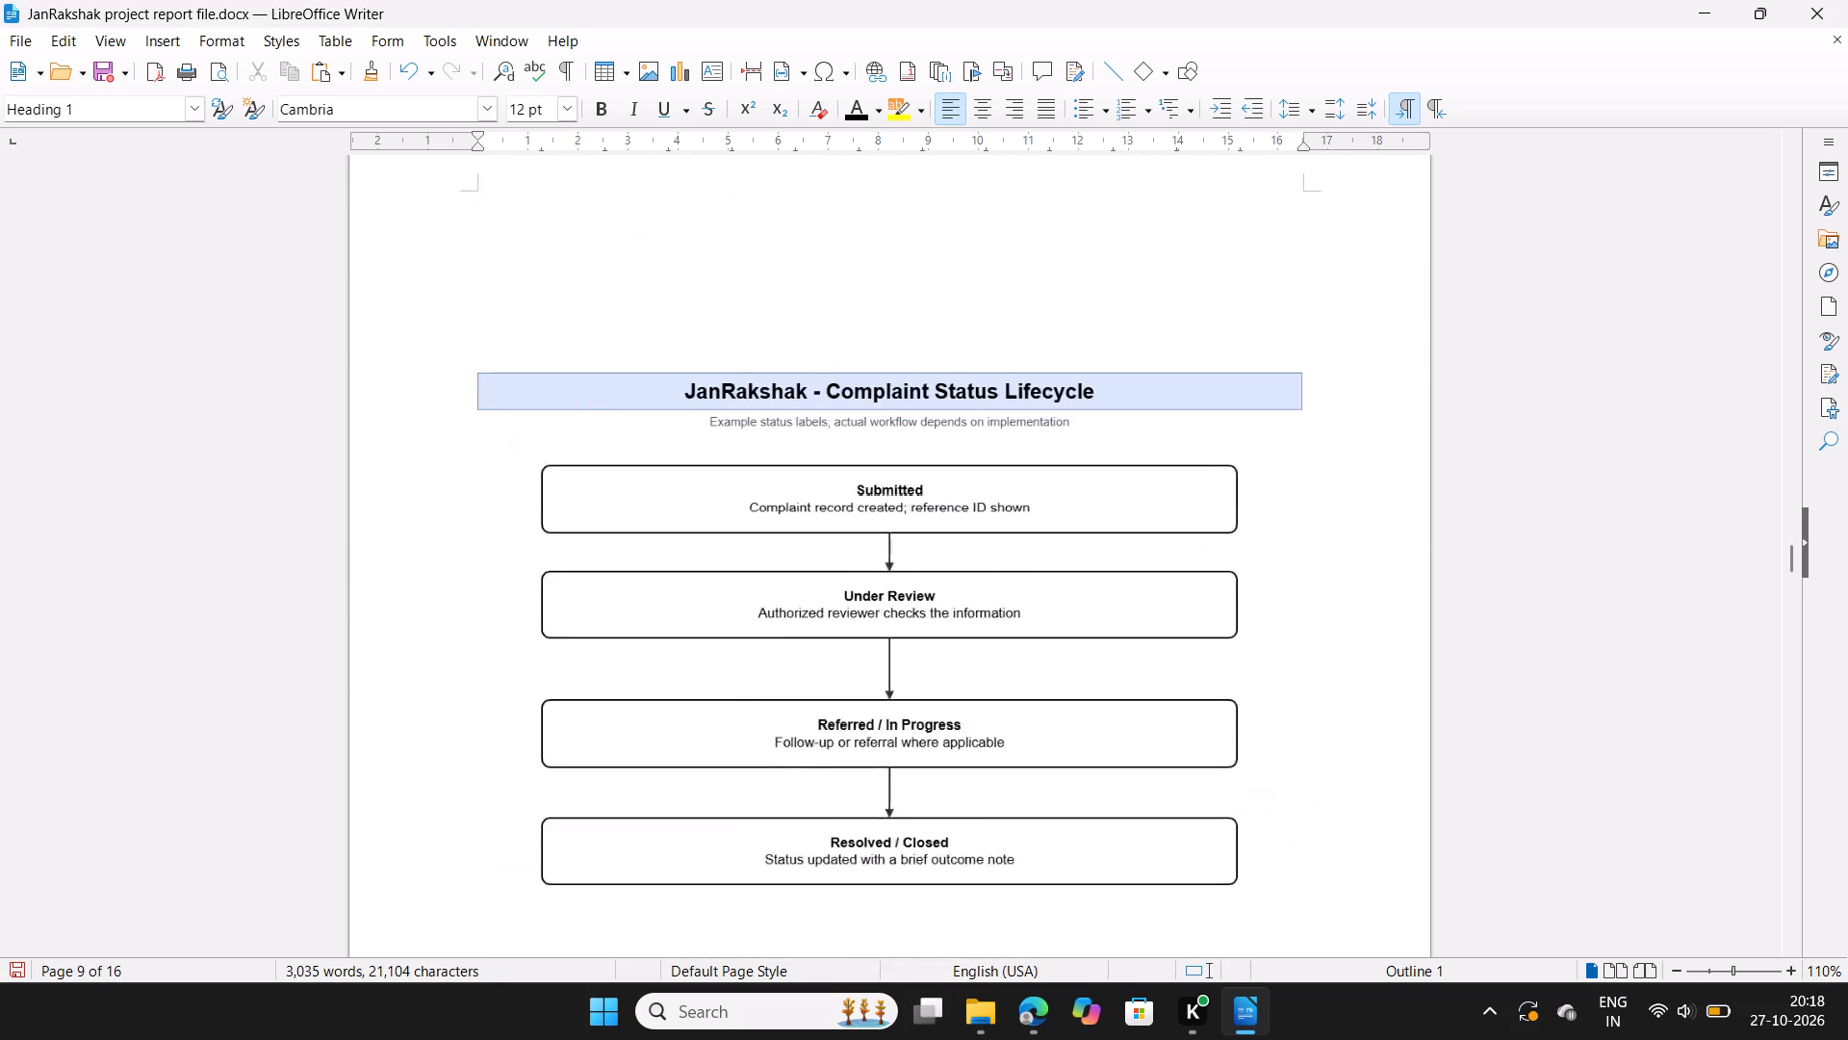
scroll(864, 697, "down", 3)
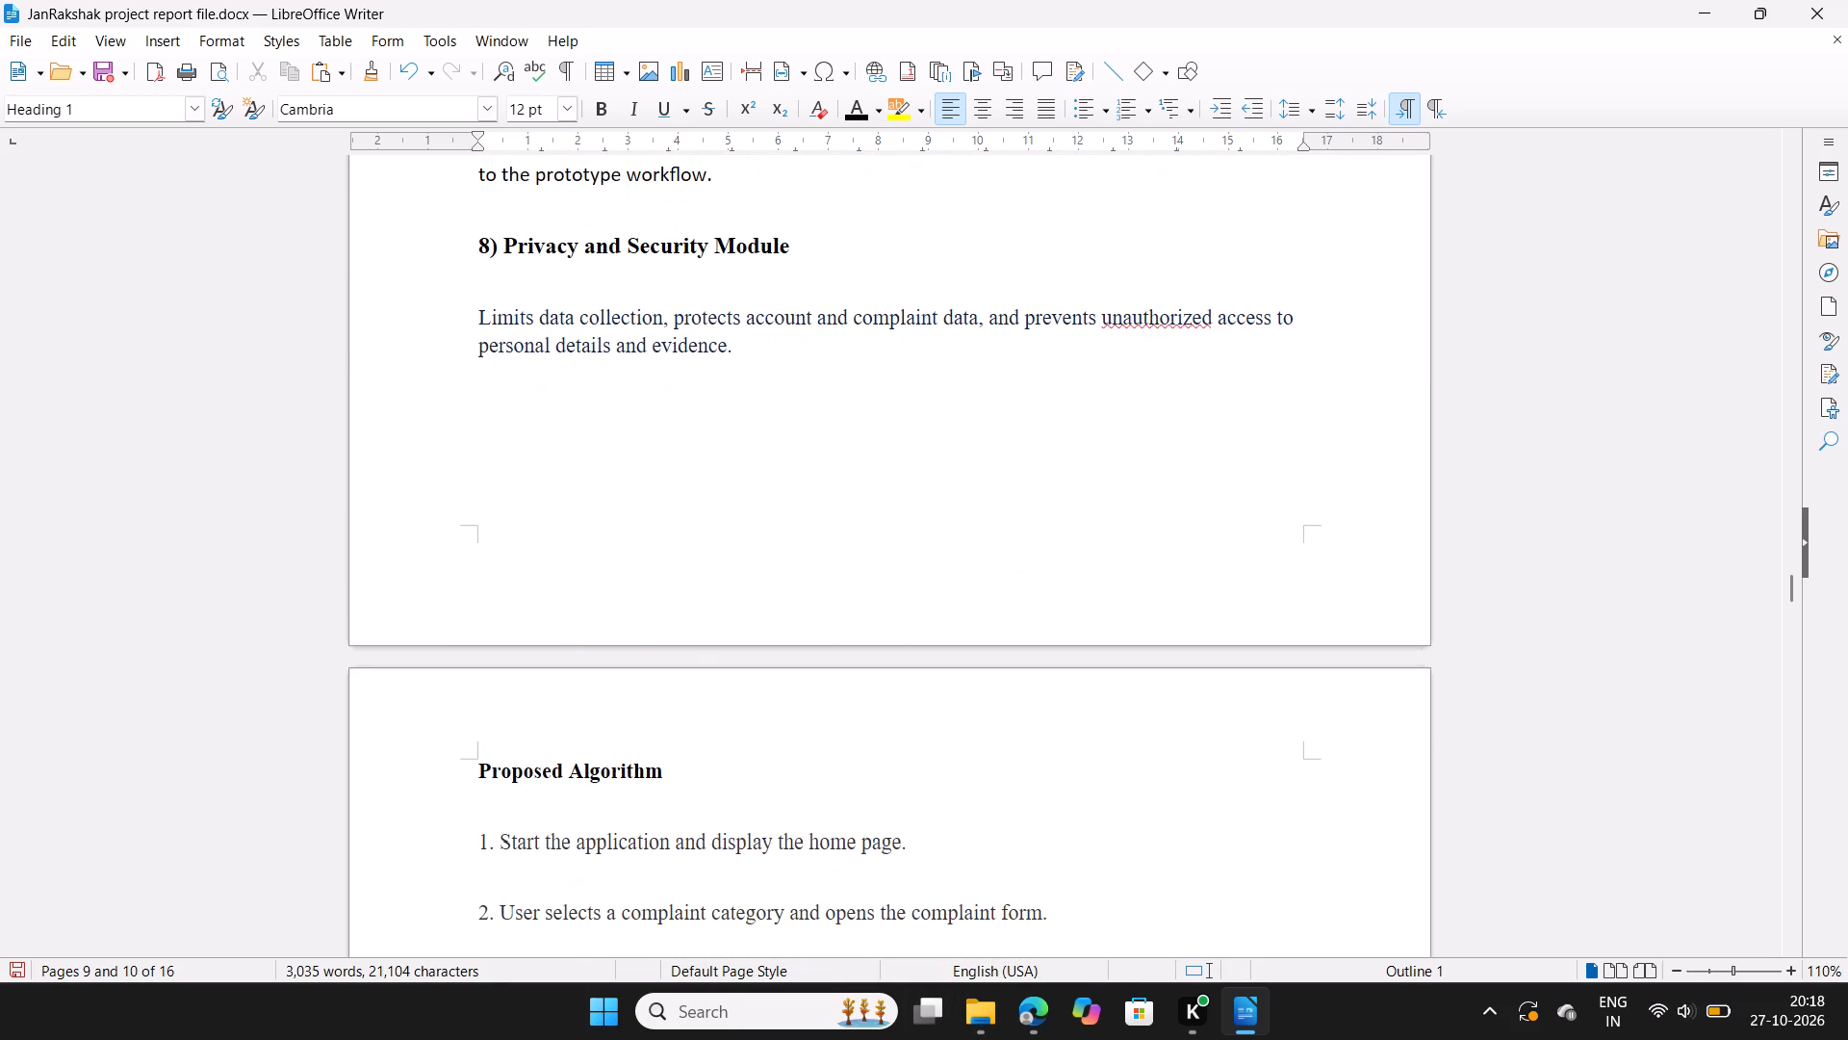
scroll(864, 697, "down", 1)
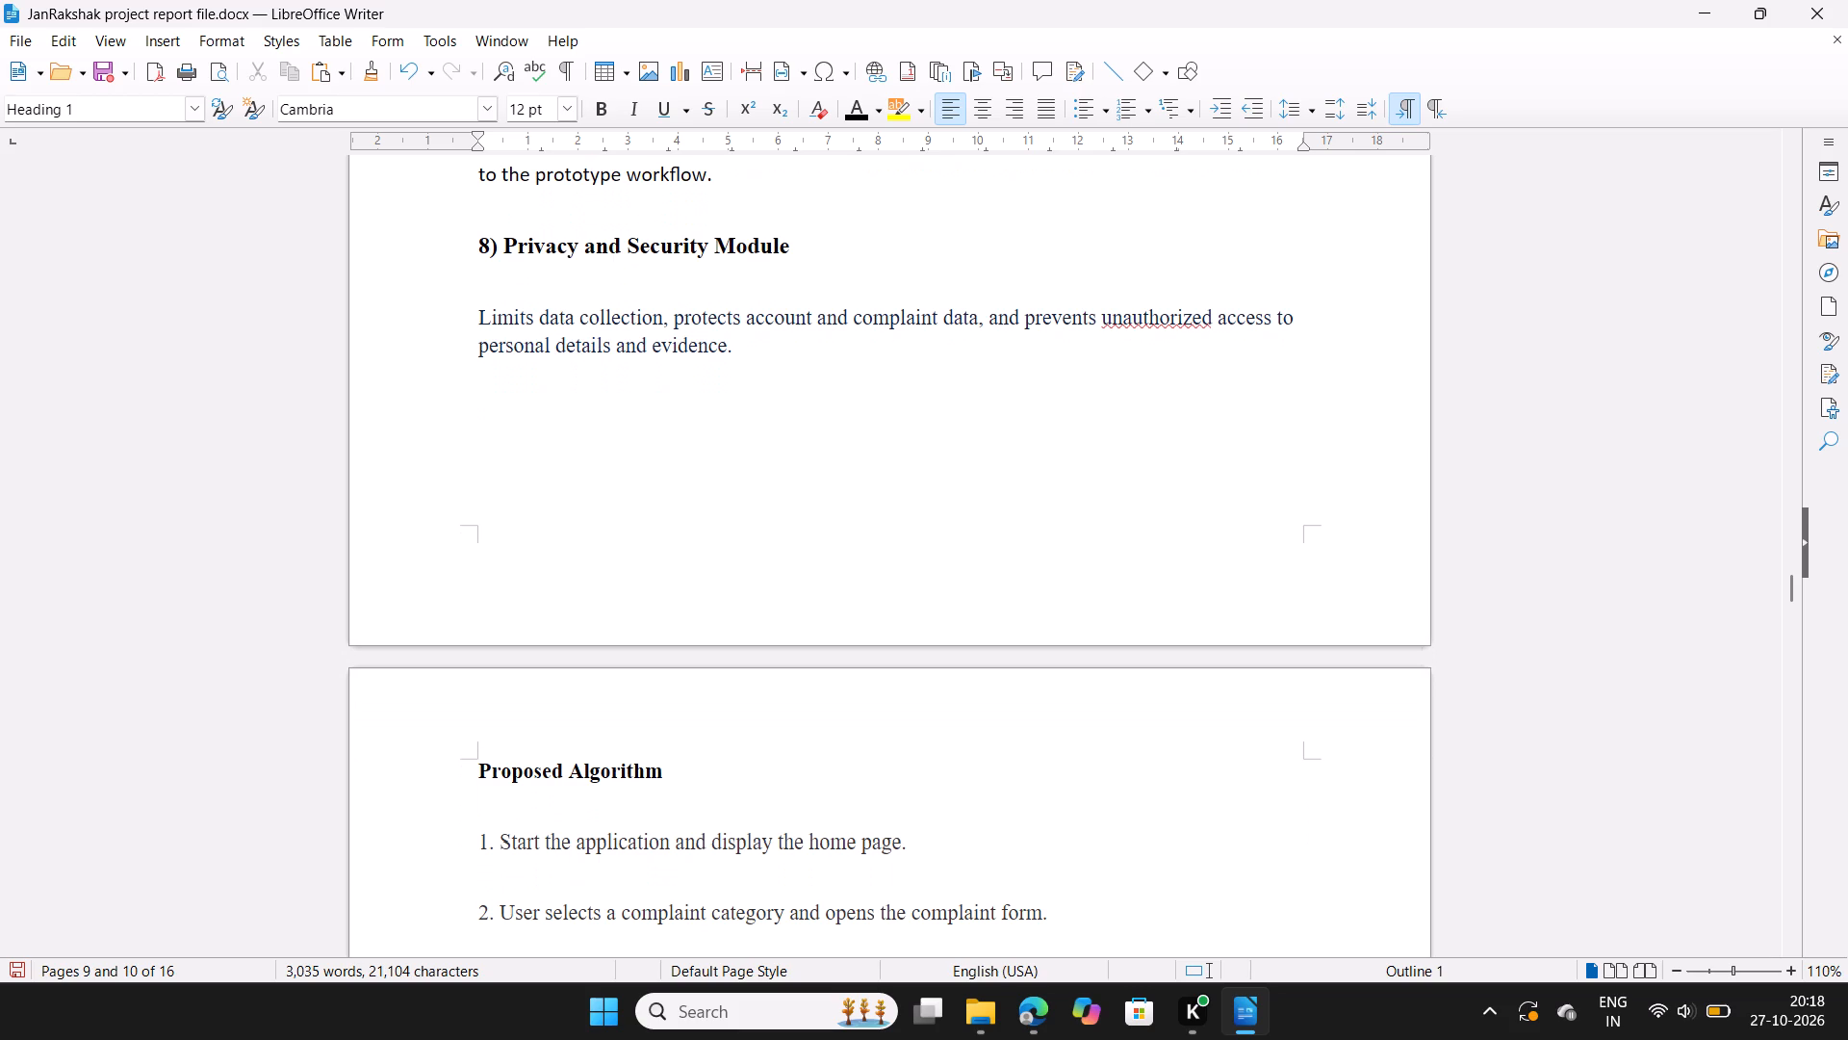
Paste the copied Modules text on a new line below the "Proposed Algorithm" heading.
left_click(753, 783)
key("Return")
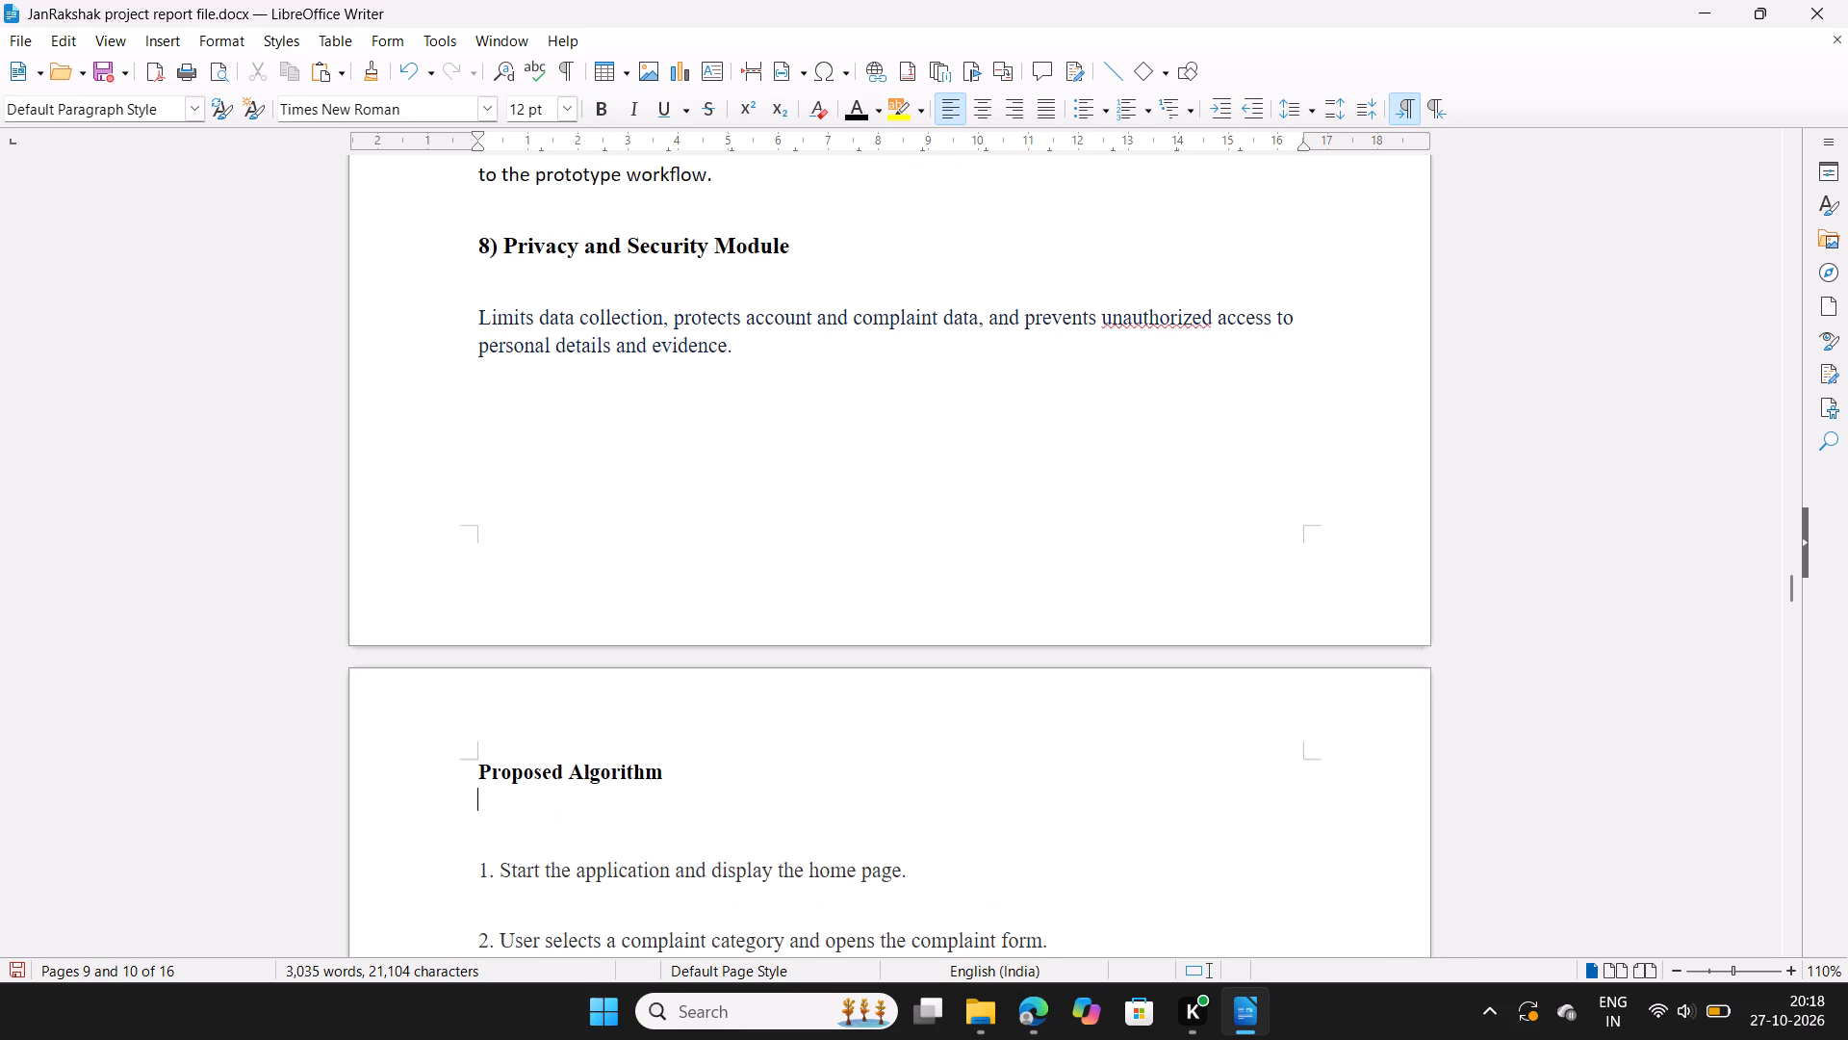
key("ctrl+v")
Compare the pasted Modules text under "Proposed Algorithm" with the module descriptions in section 8, Project Module: Design / Algorithm.
scroll(753, 783, "up", 2)
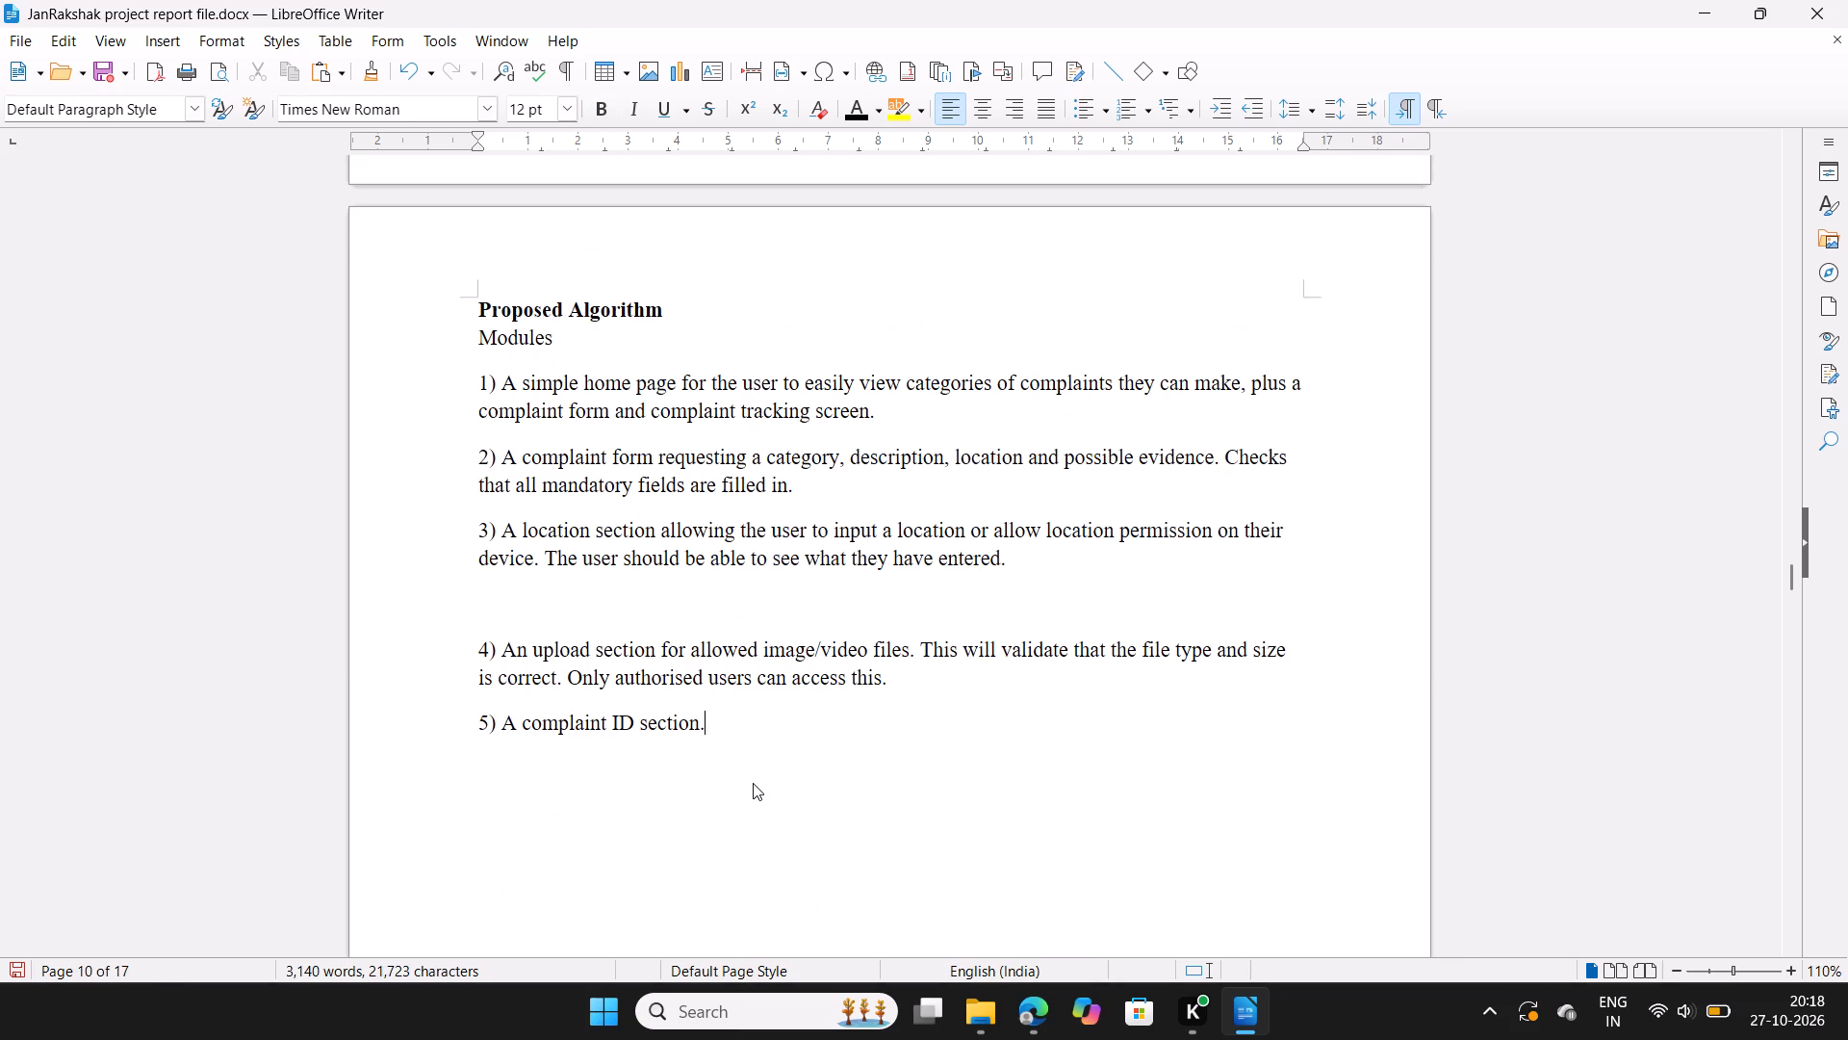
scroll(753, 783, "up", 3)
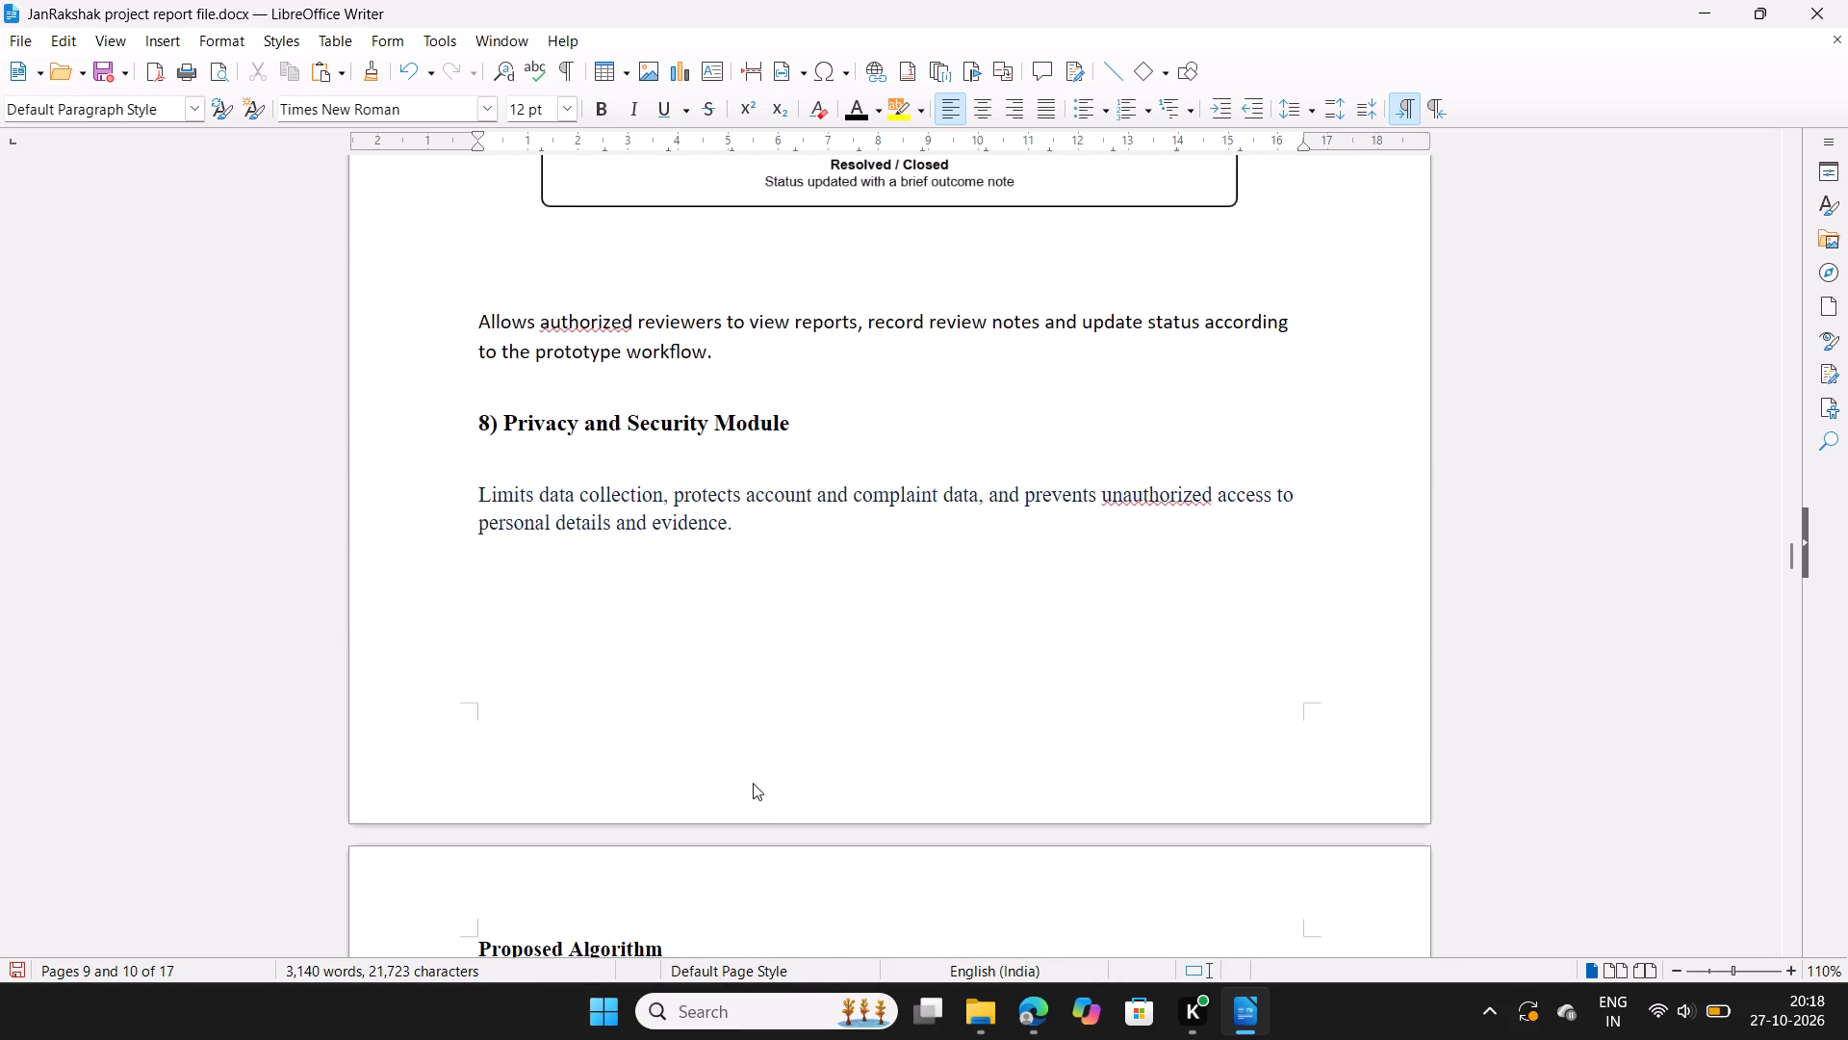
scroll(753, 783, "down", 2)
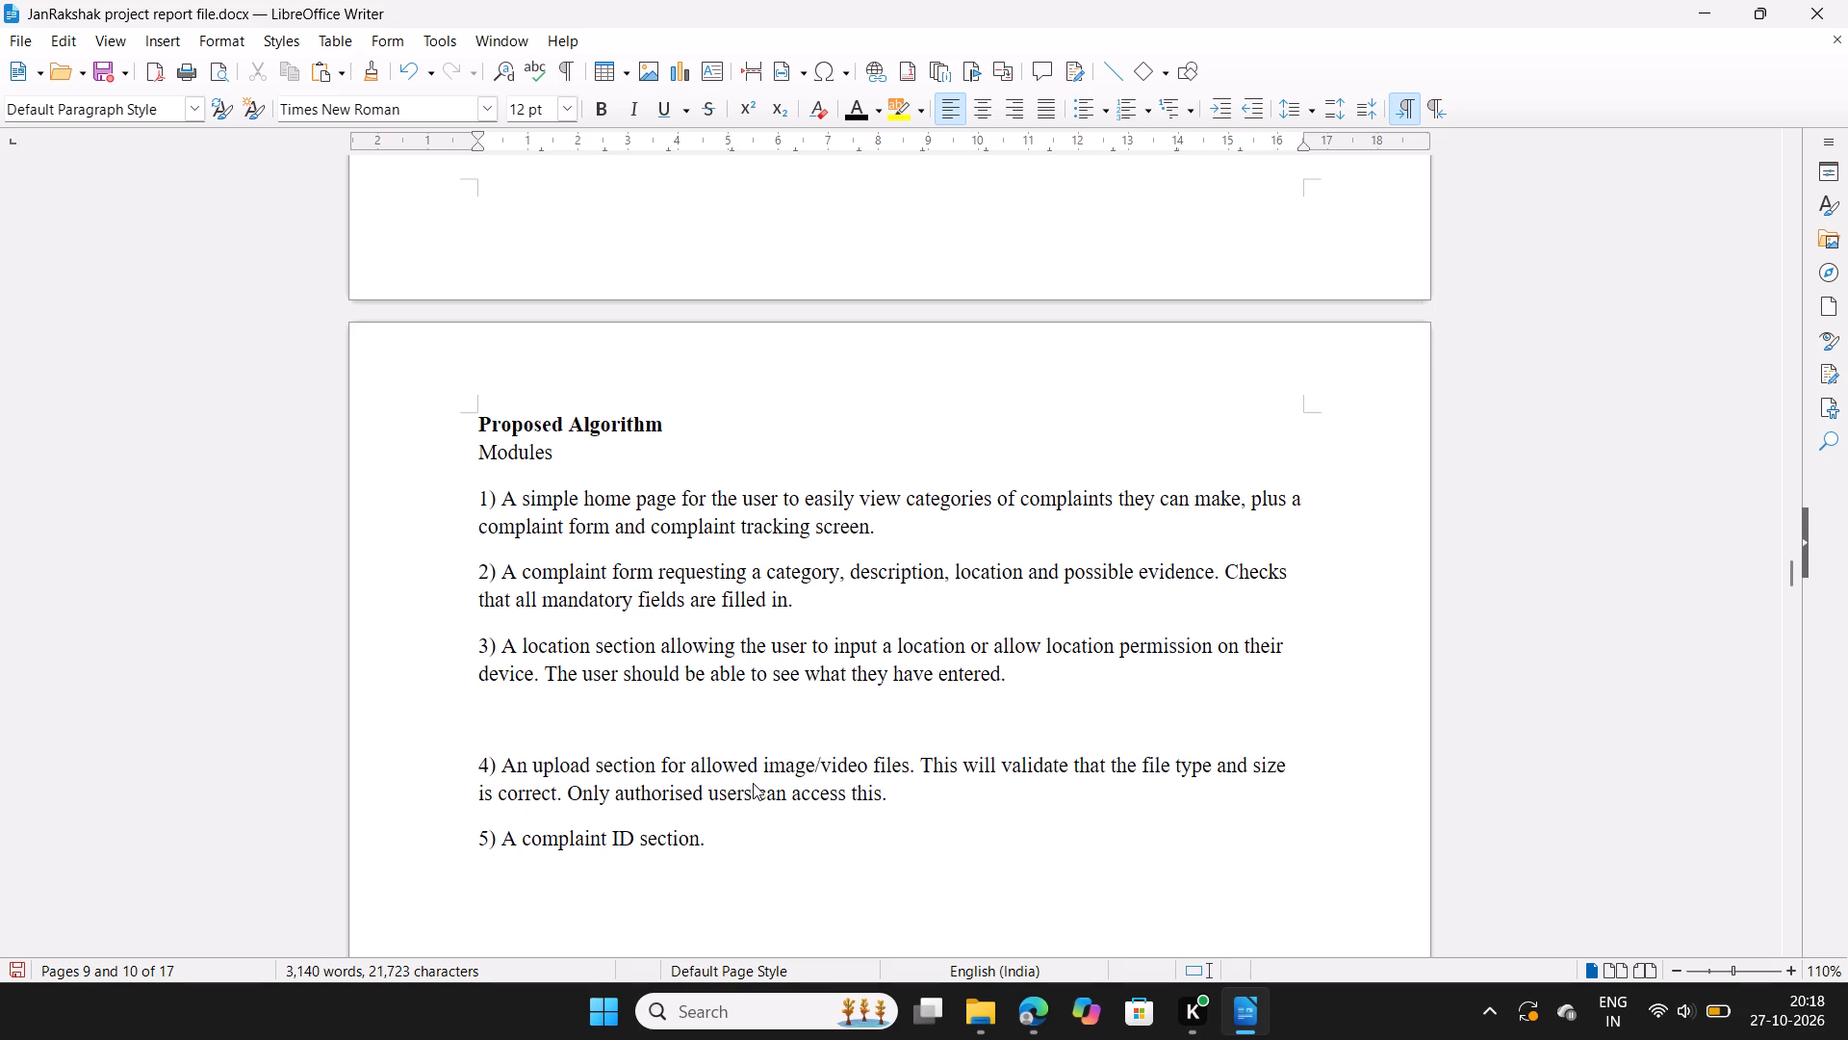
scroll(648, 840, "up", 3)
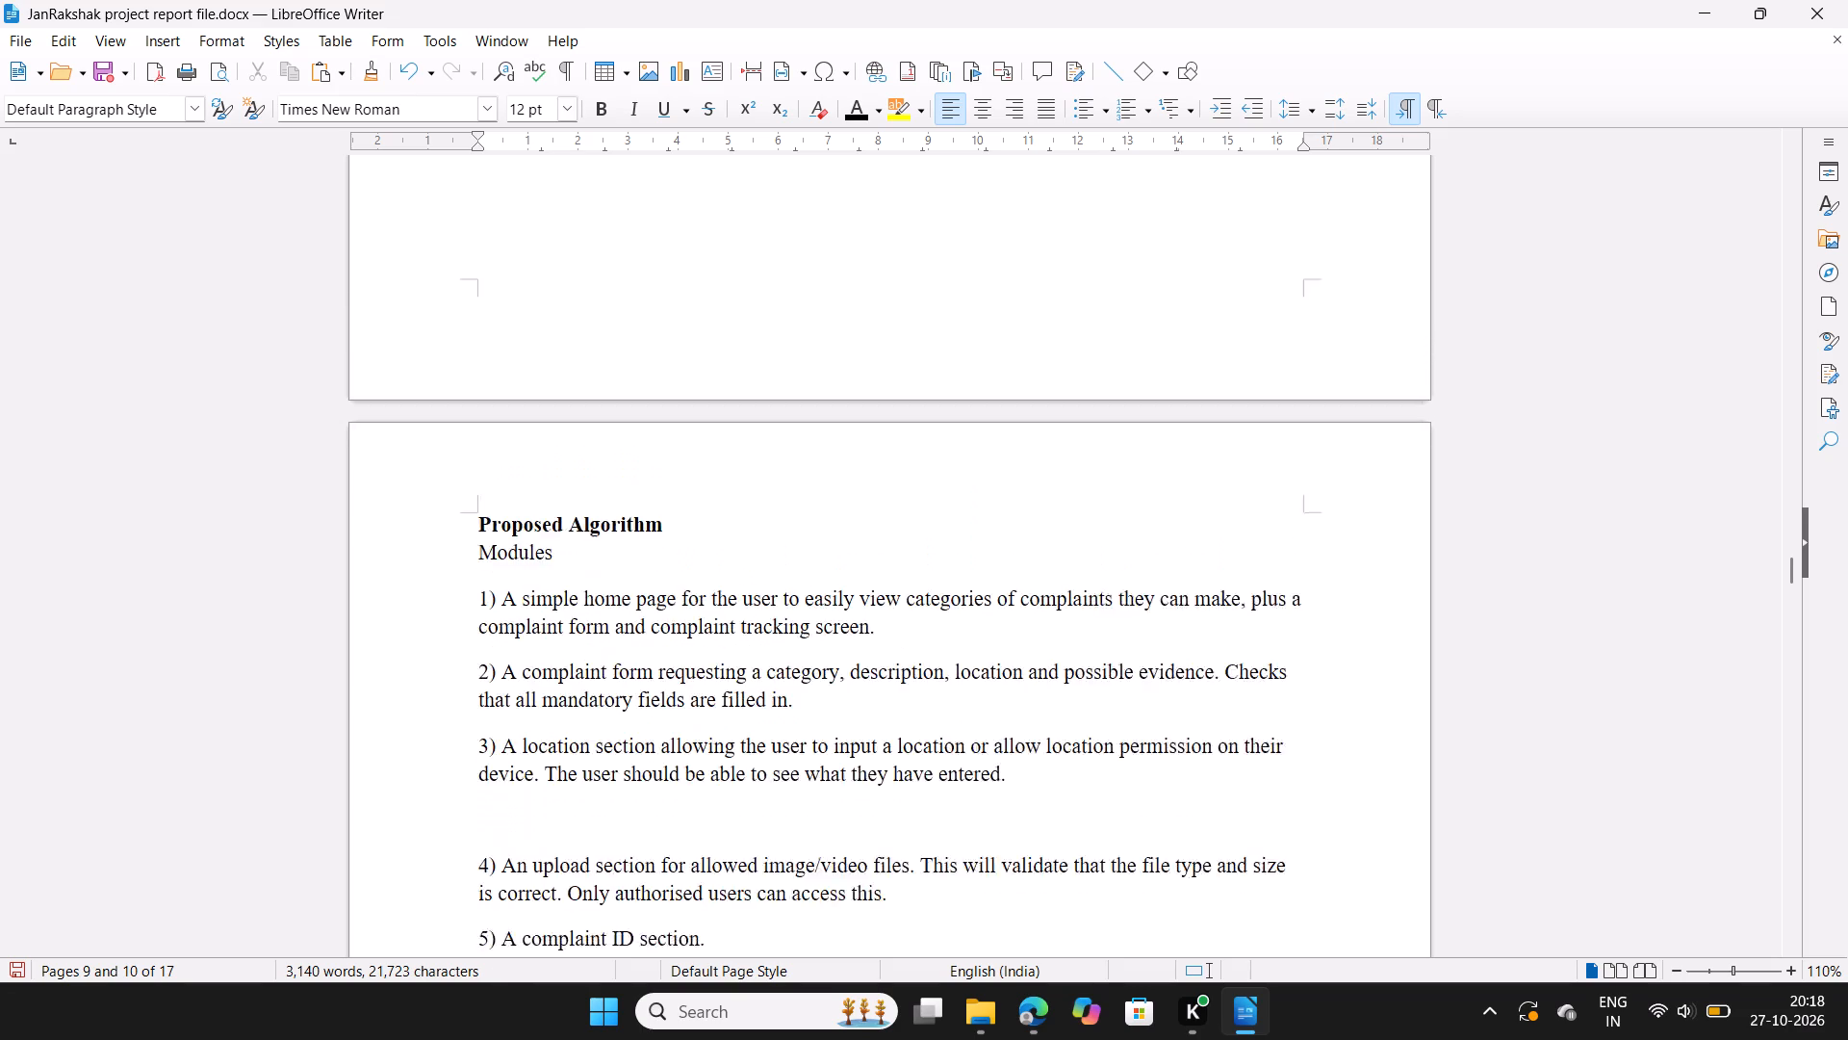
scroll(648, 840, "up", 9)
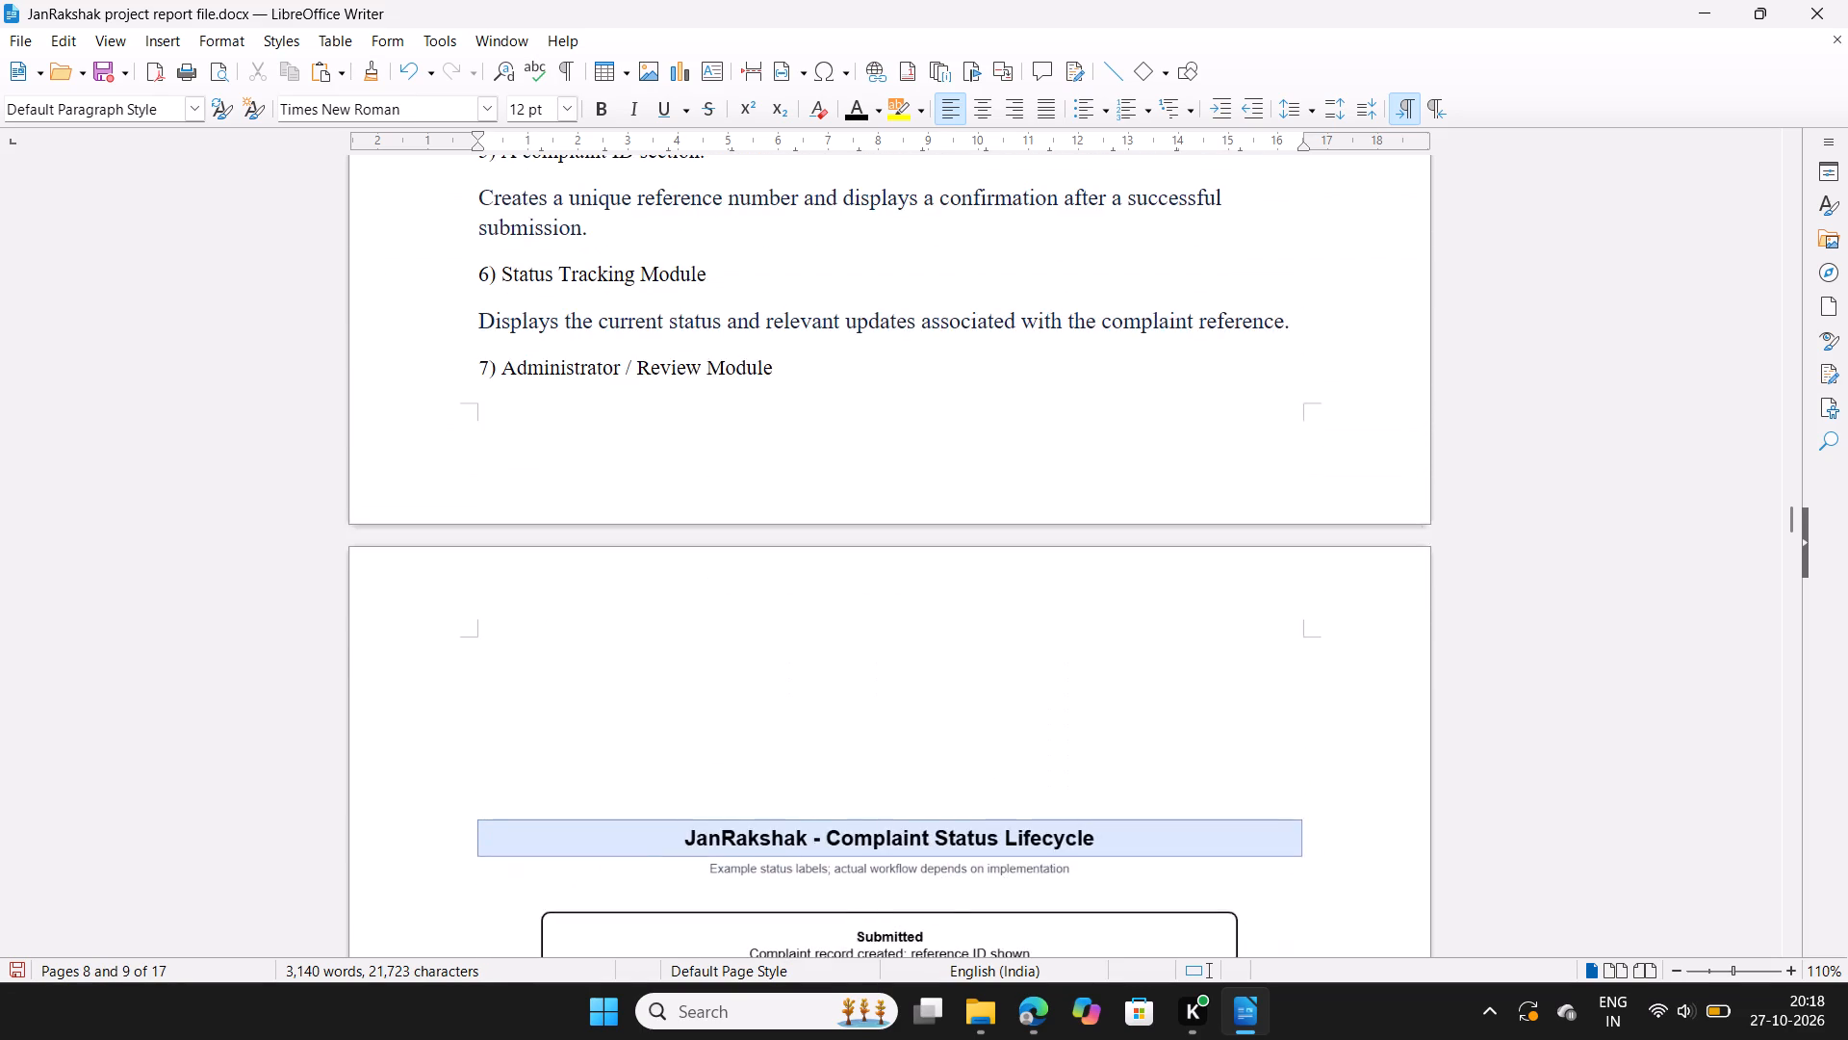
scroll(648, 840, "right", 2)
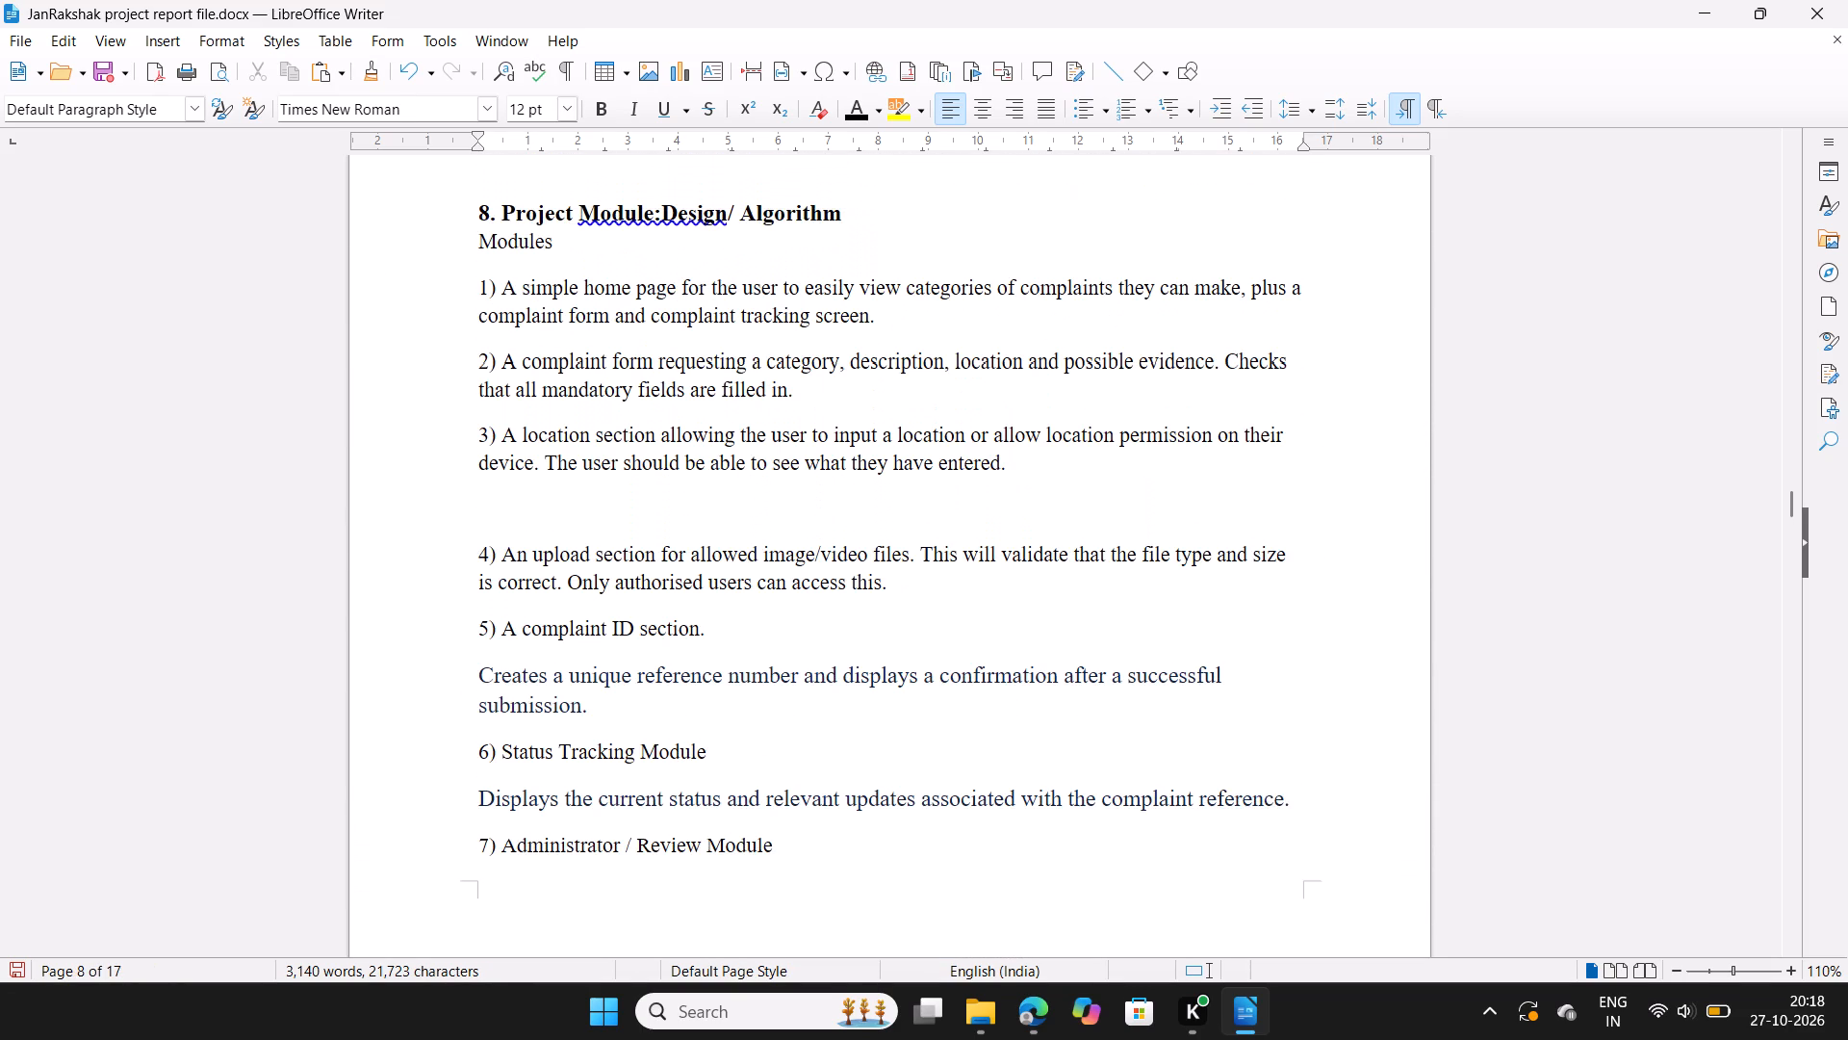
scroll(648, 840, "right", 2)
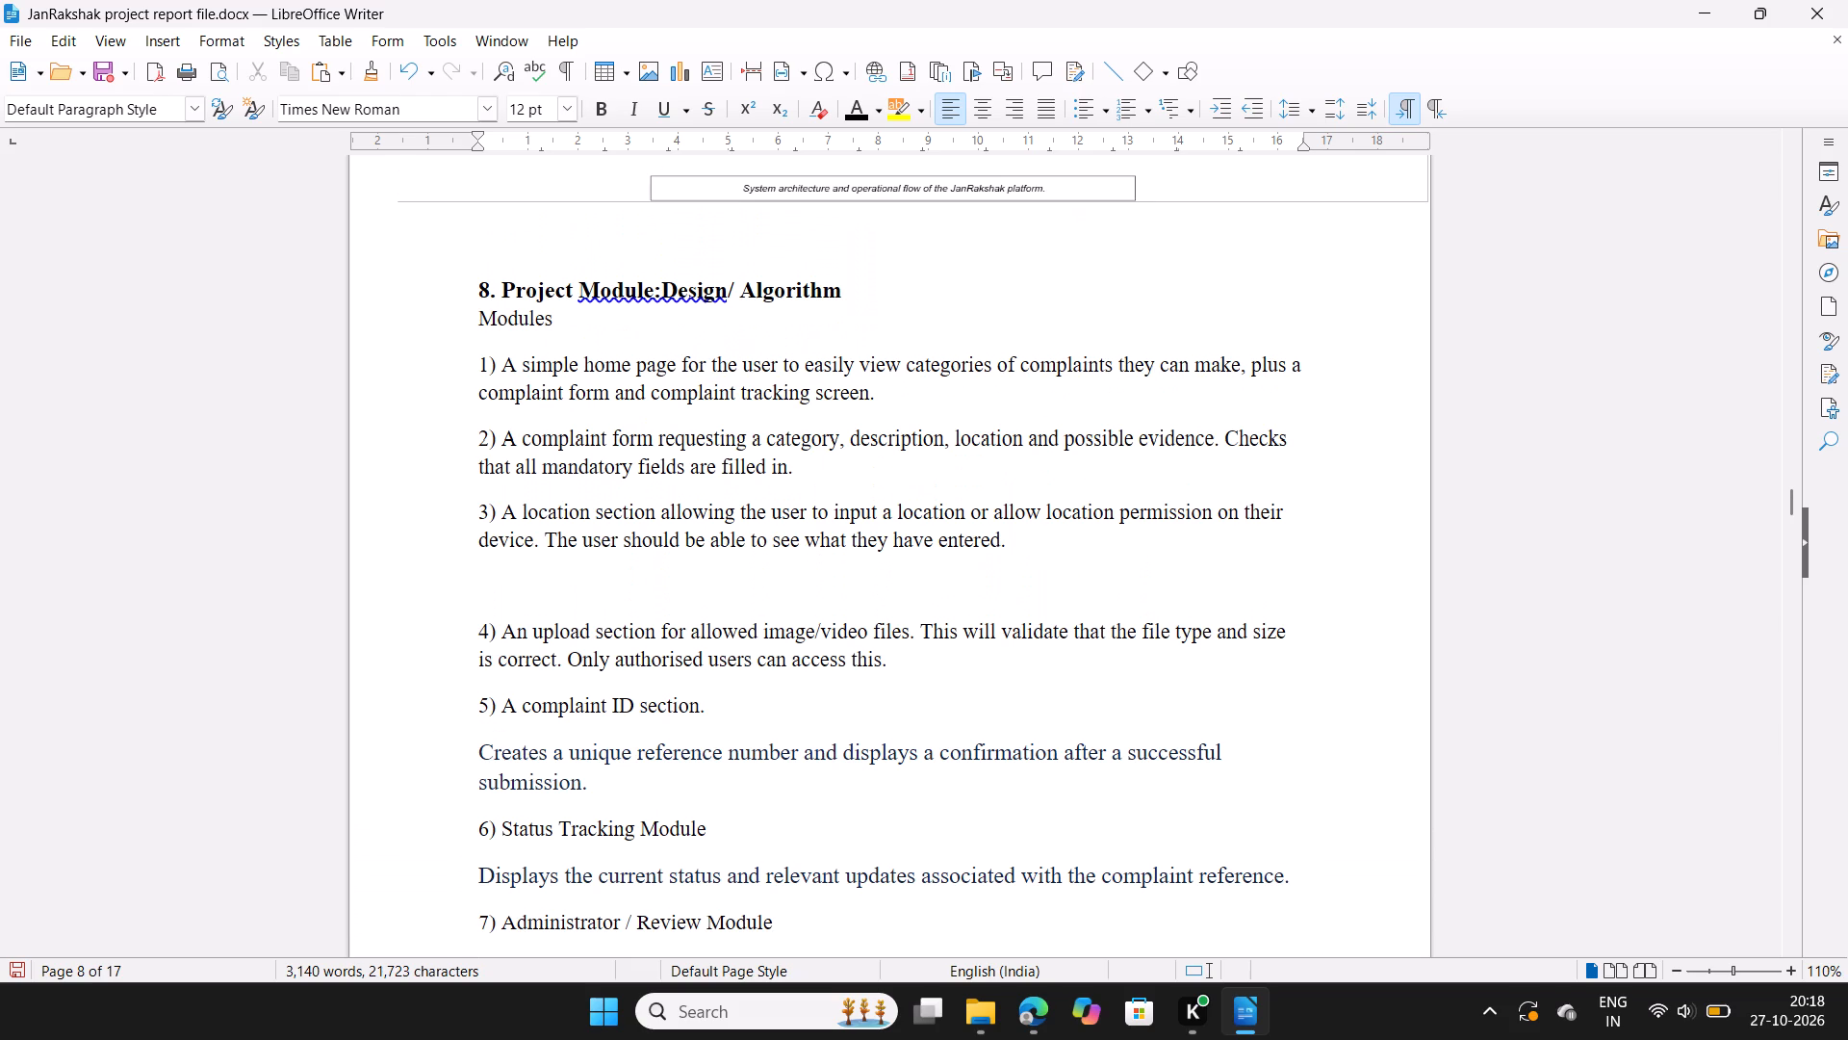
scroll(648, 840, "right", 1)
scroll(648, 840, "down", 2)
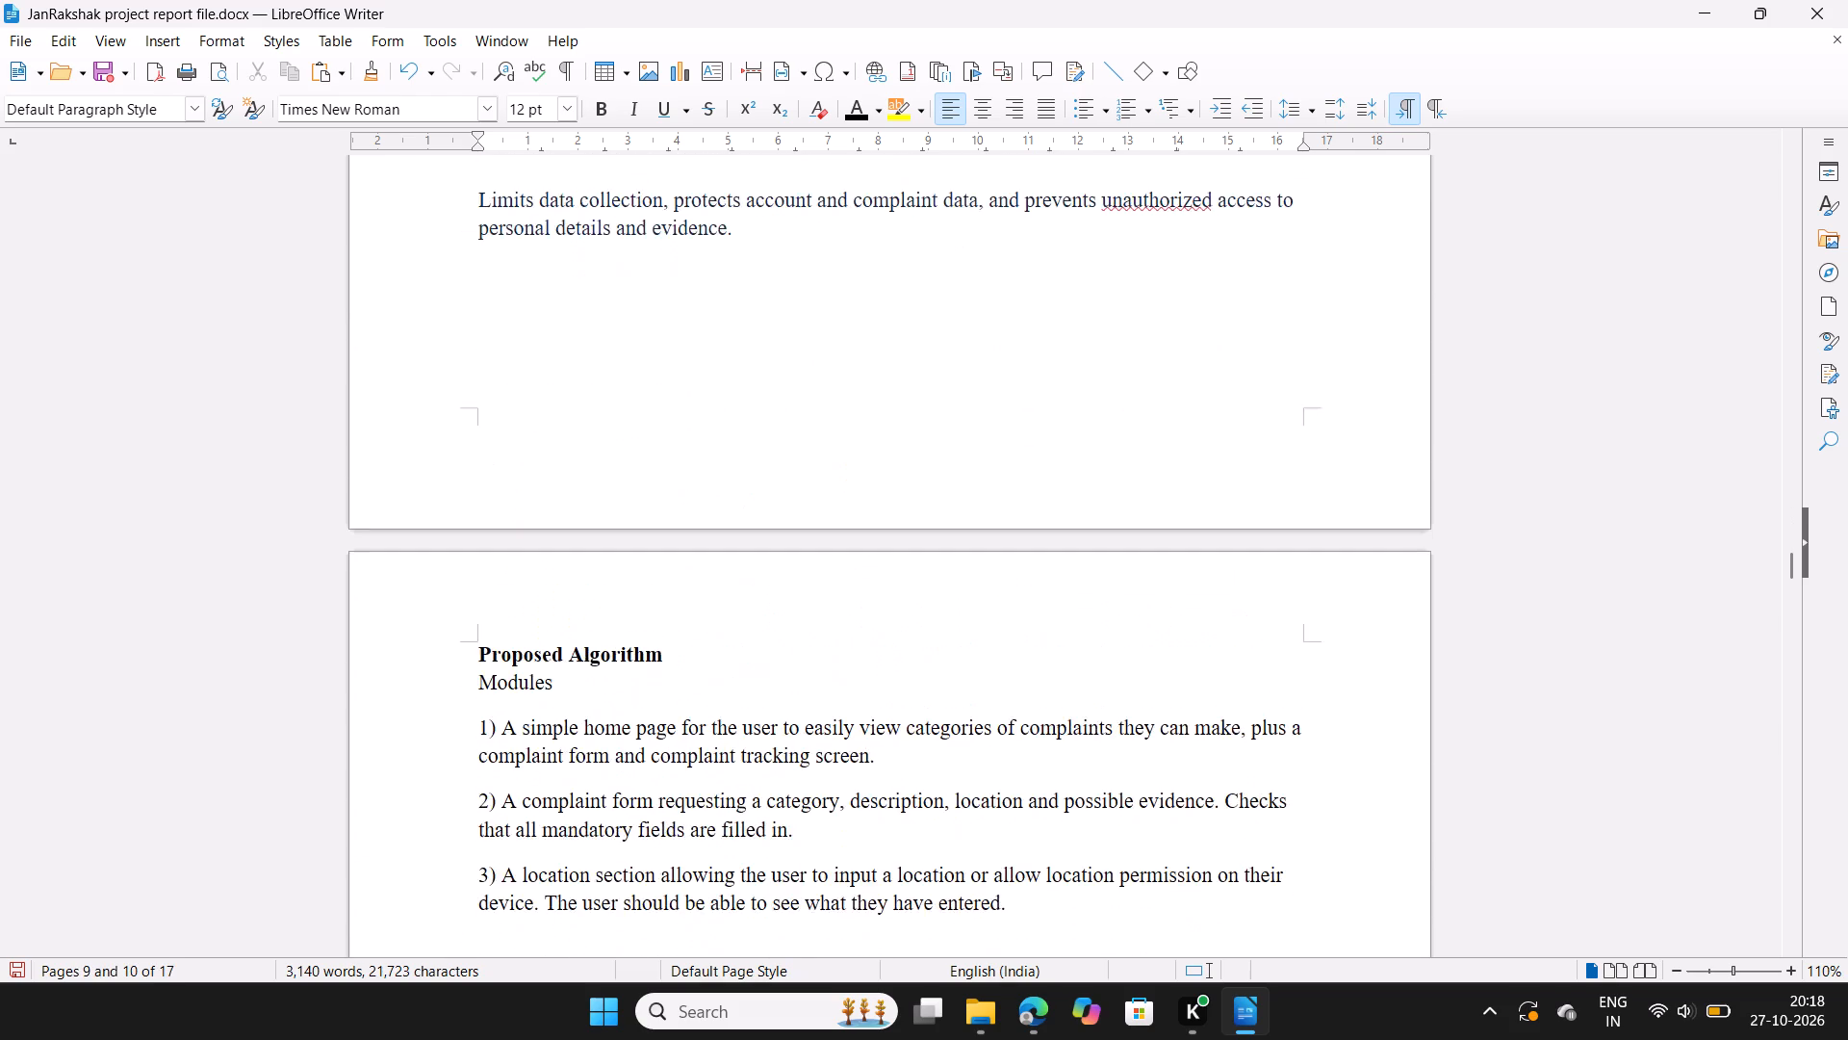
scroll(648, 840, "down", 3)
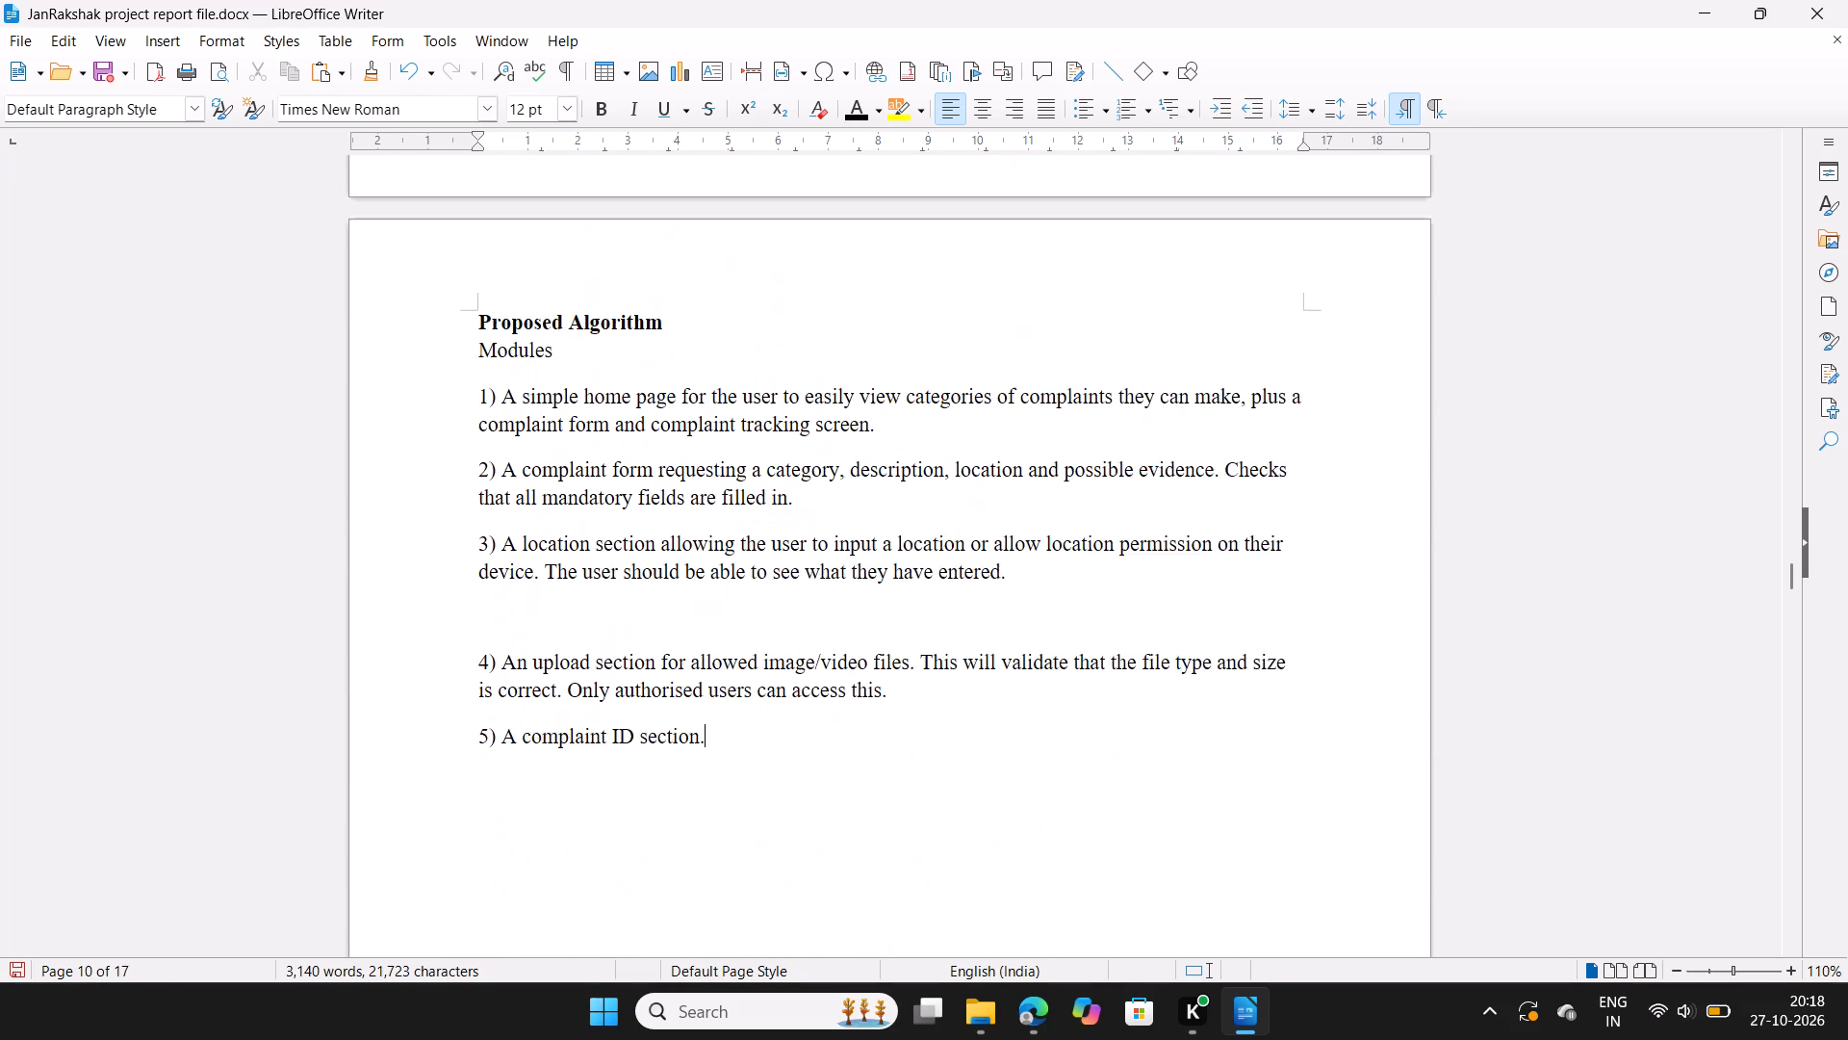
scroll(648, 840, "down", 1)
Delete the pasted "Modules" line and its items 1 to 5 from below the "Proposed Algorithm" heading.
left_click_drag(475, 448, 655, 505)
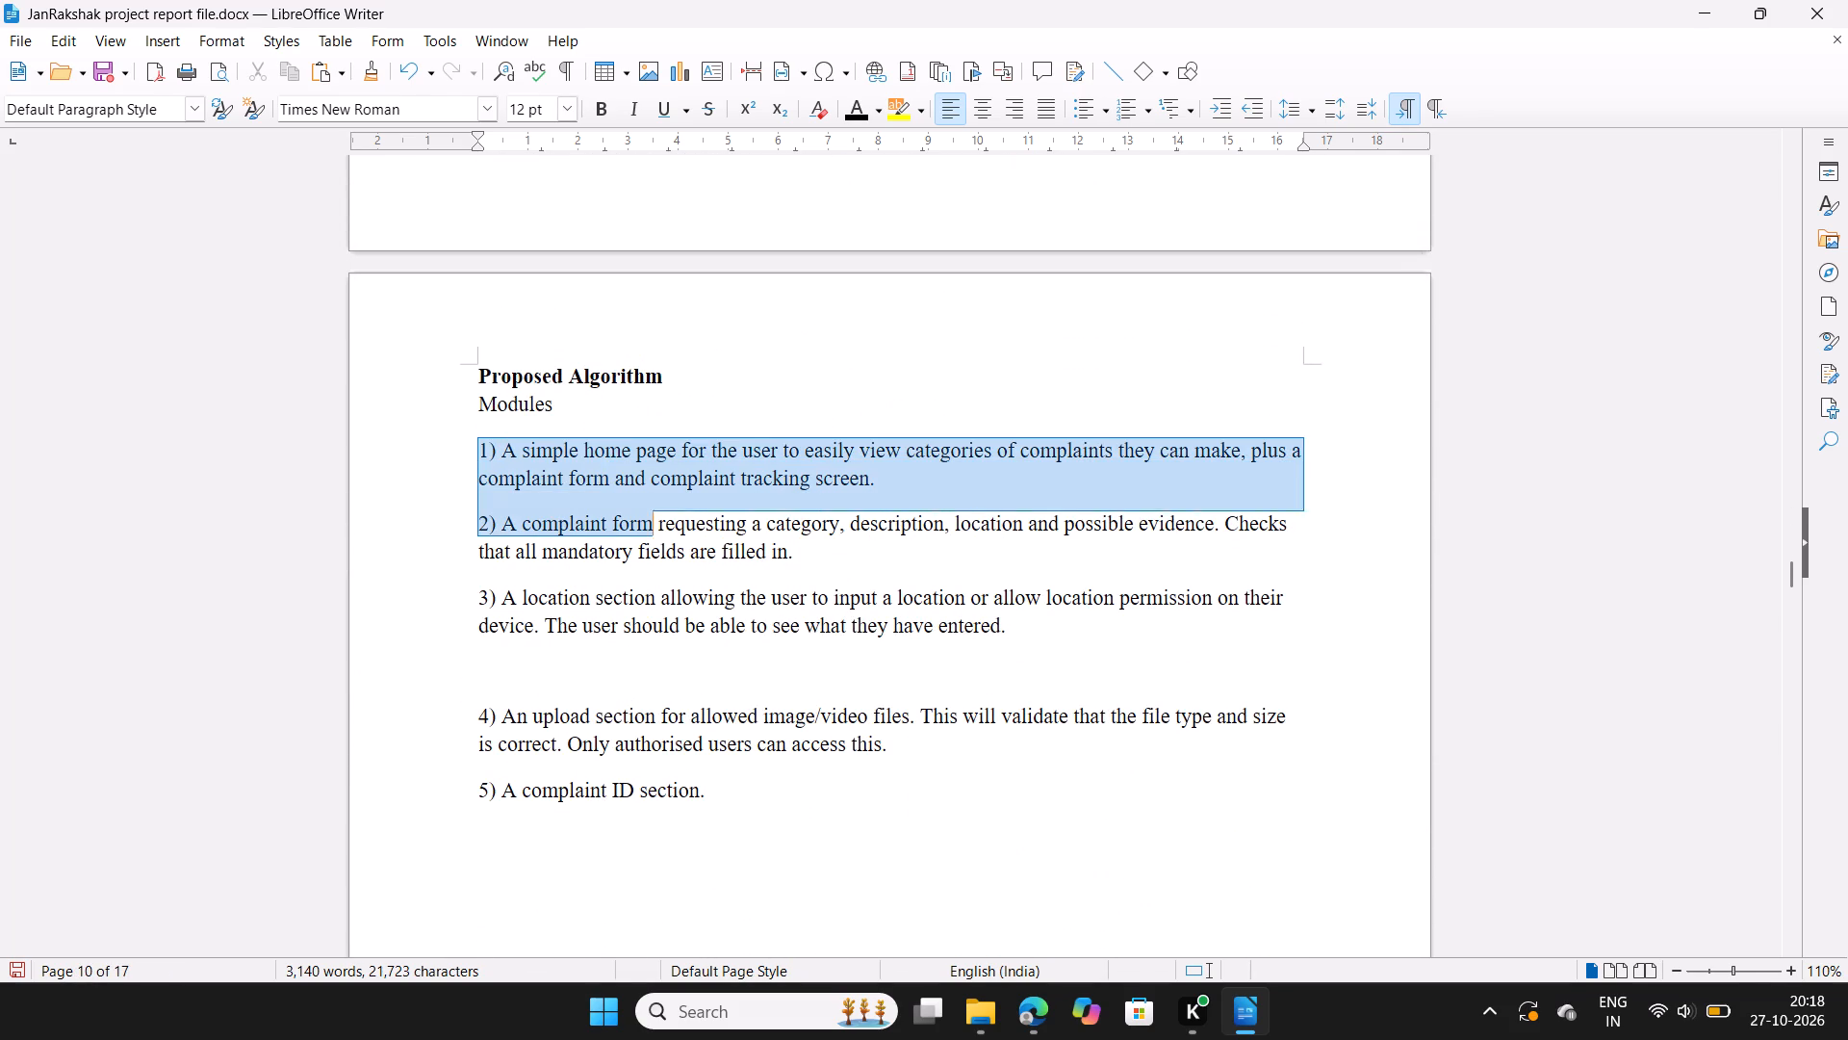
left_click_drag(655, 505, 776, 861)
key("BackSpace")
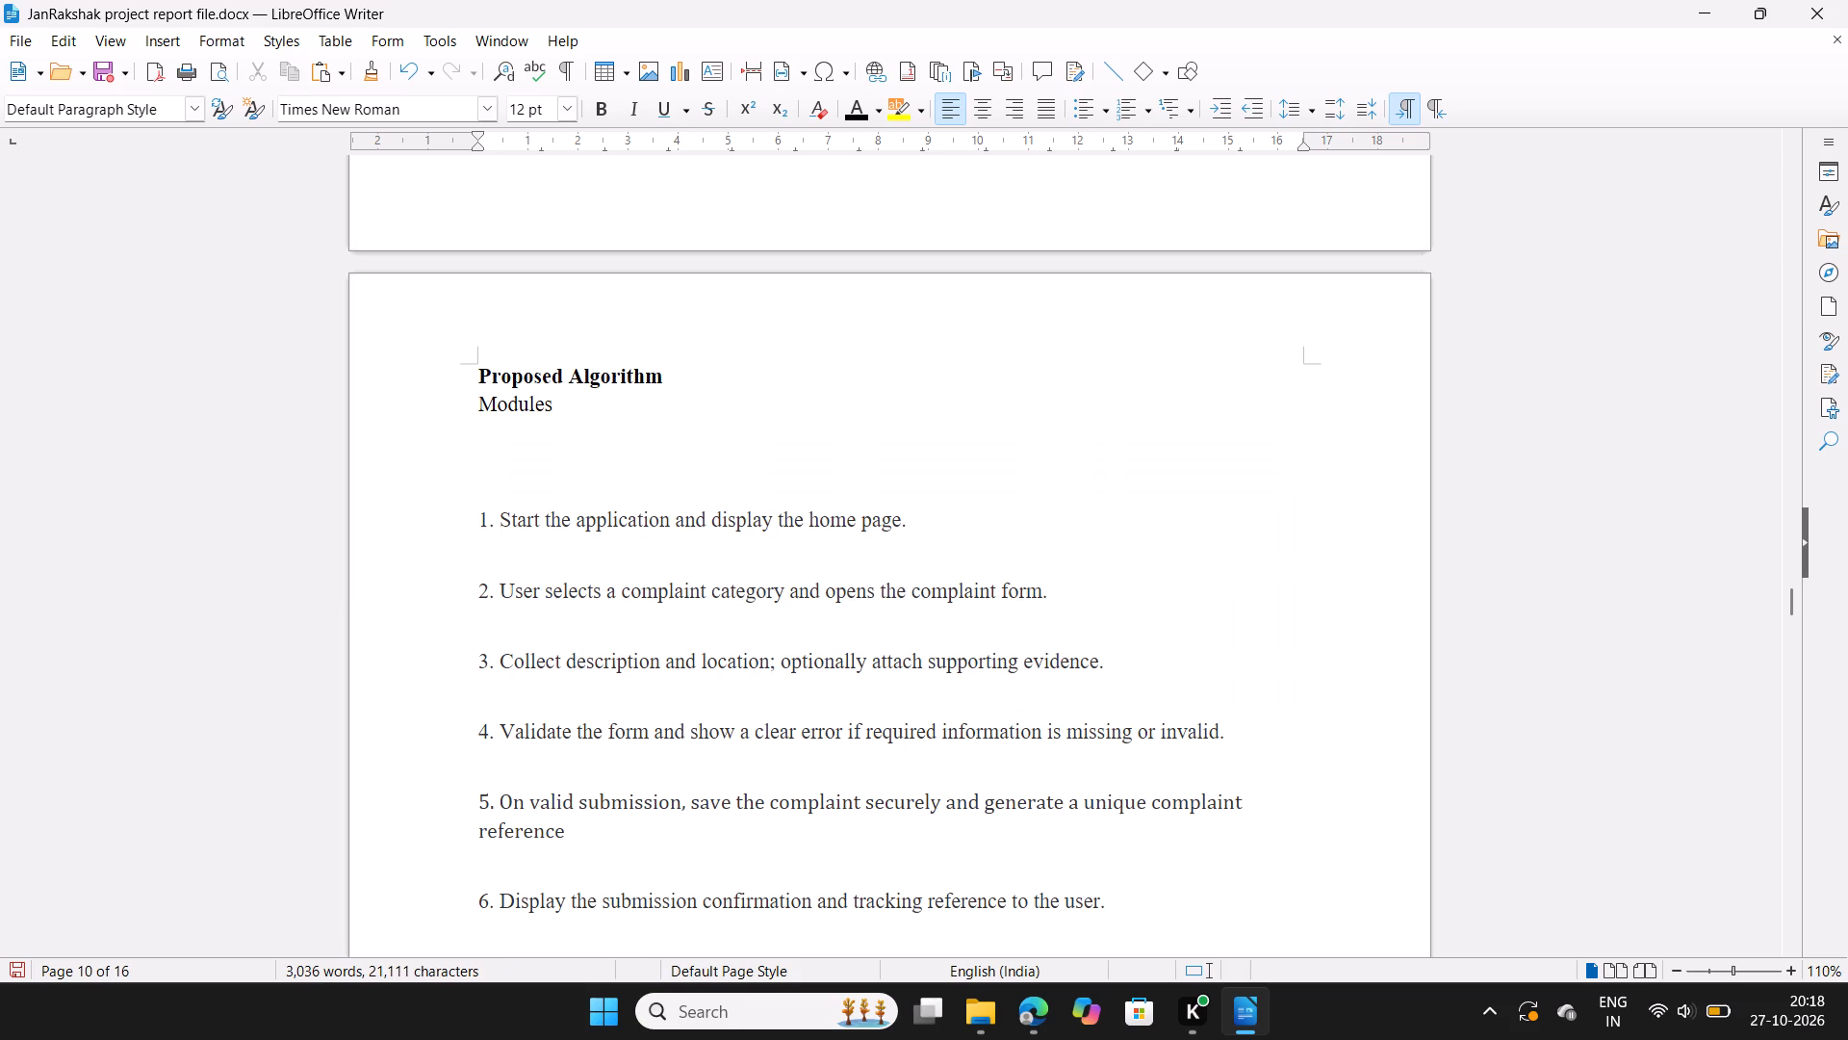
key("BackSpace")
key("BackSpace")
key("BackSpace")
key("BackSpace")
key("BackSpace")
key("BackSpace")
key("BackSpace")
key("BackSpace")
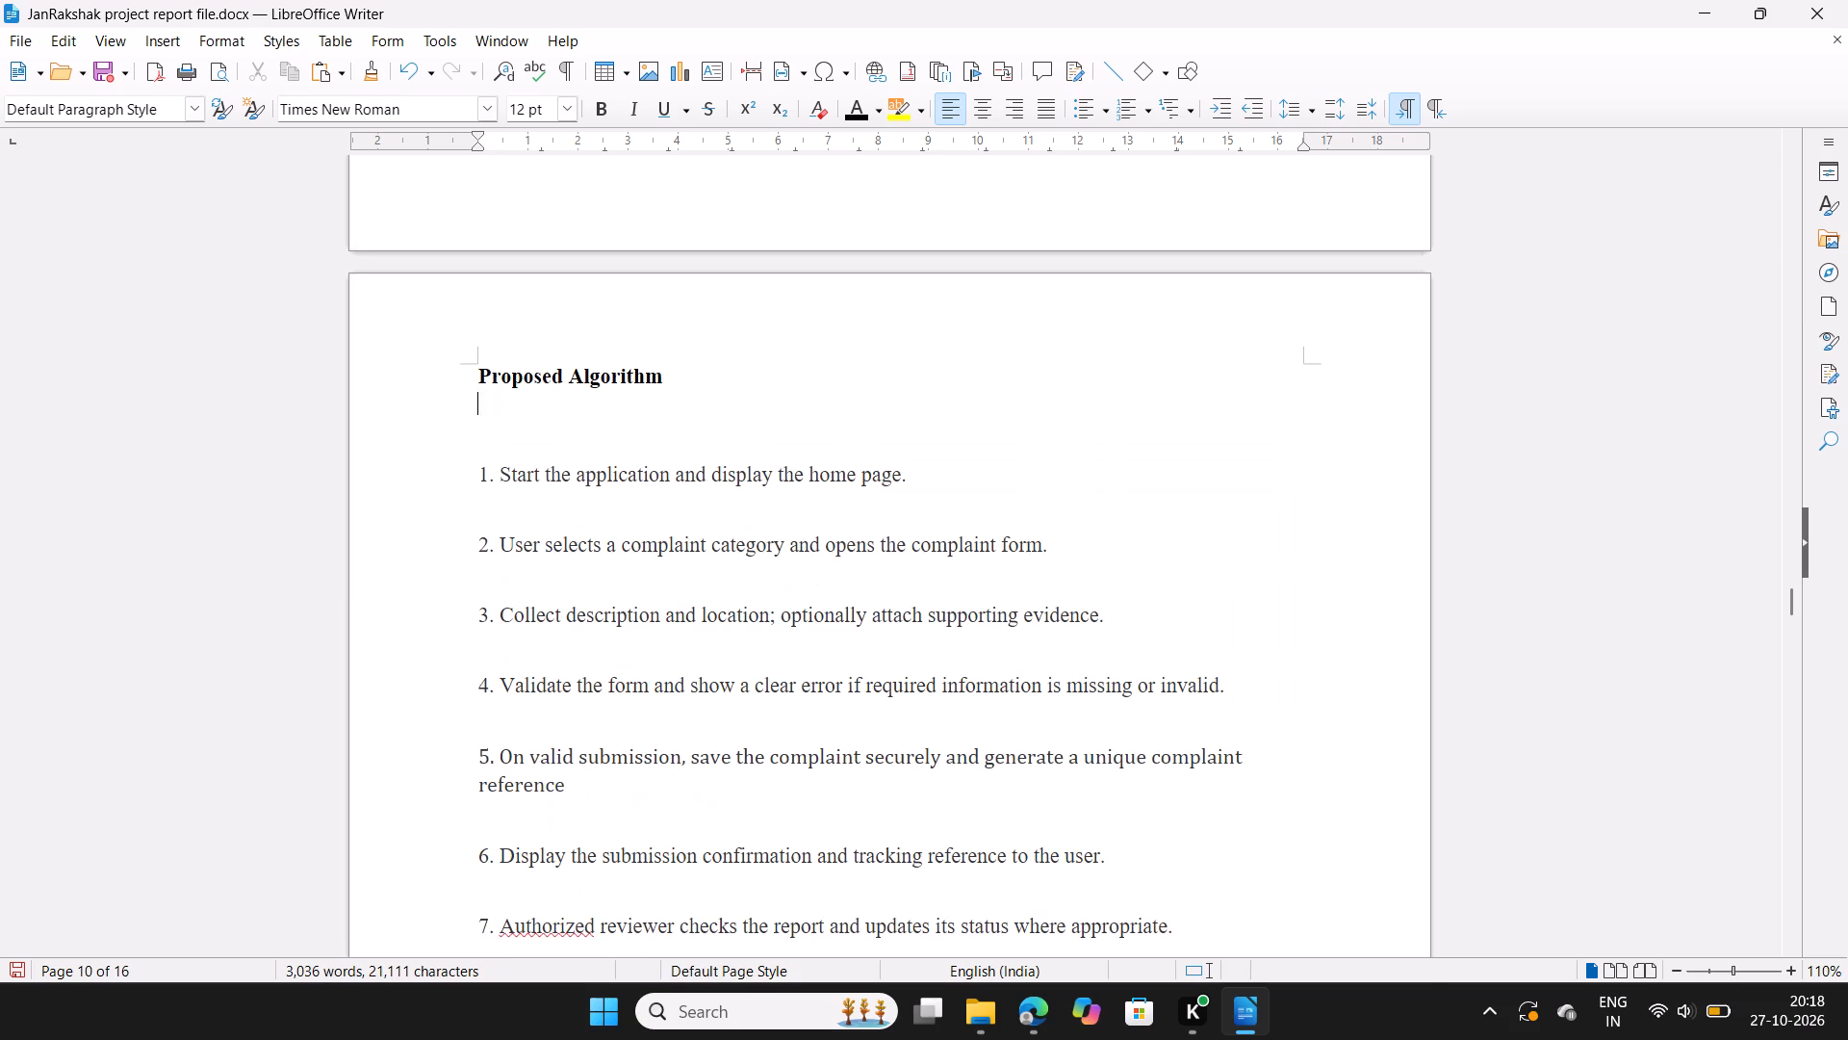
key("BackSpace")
Add a blank line between the "Proposed Algorithm" heading and its numbered steps.
key("Return")
Delete the Complaint Status Lifecycle diagram from the page following the "7) Administrator / Review Module" heading.
scroll(861, 429, "up", 7)
scroll(861, 429, "down", 1)
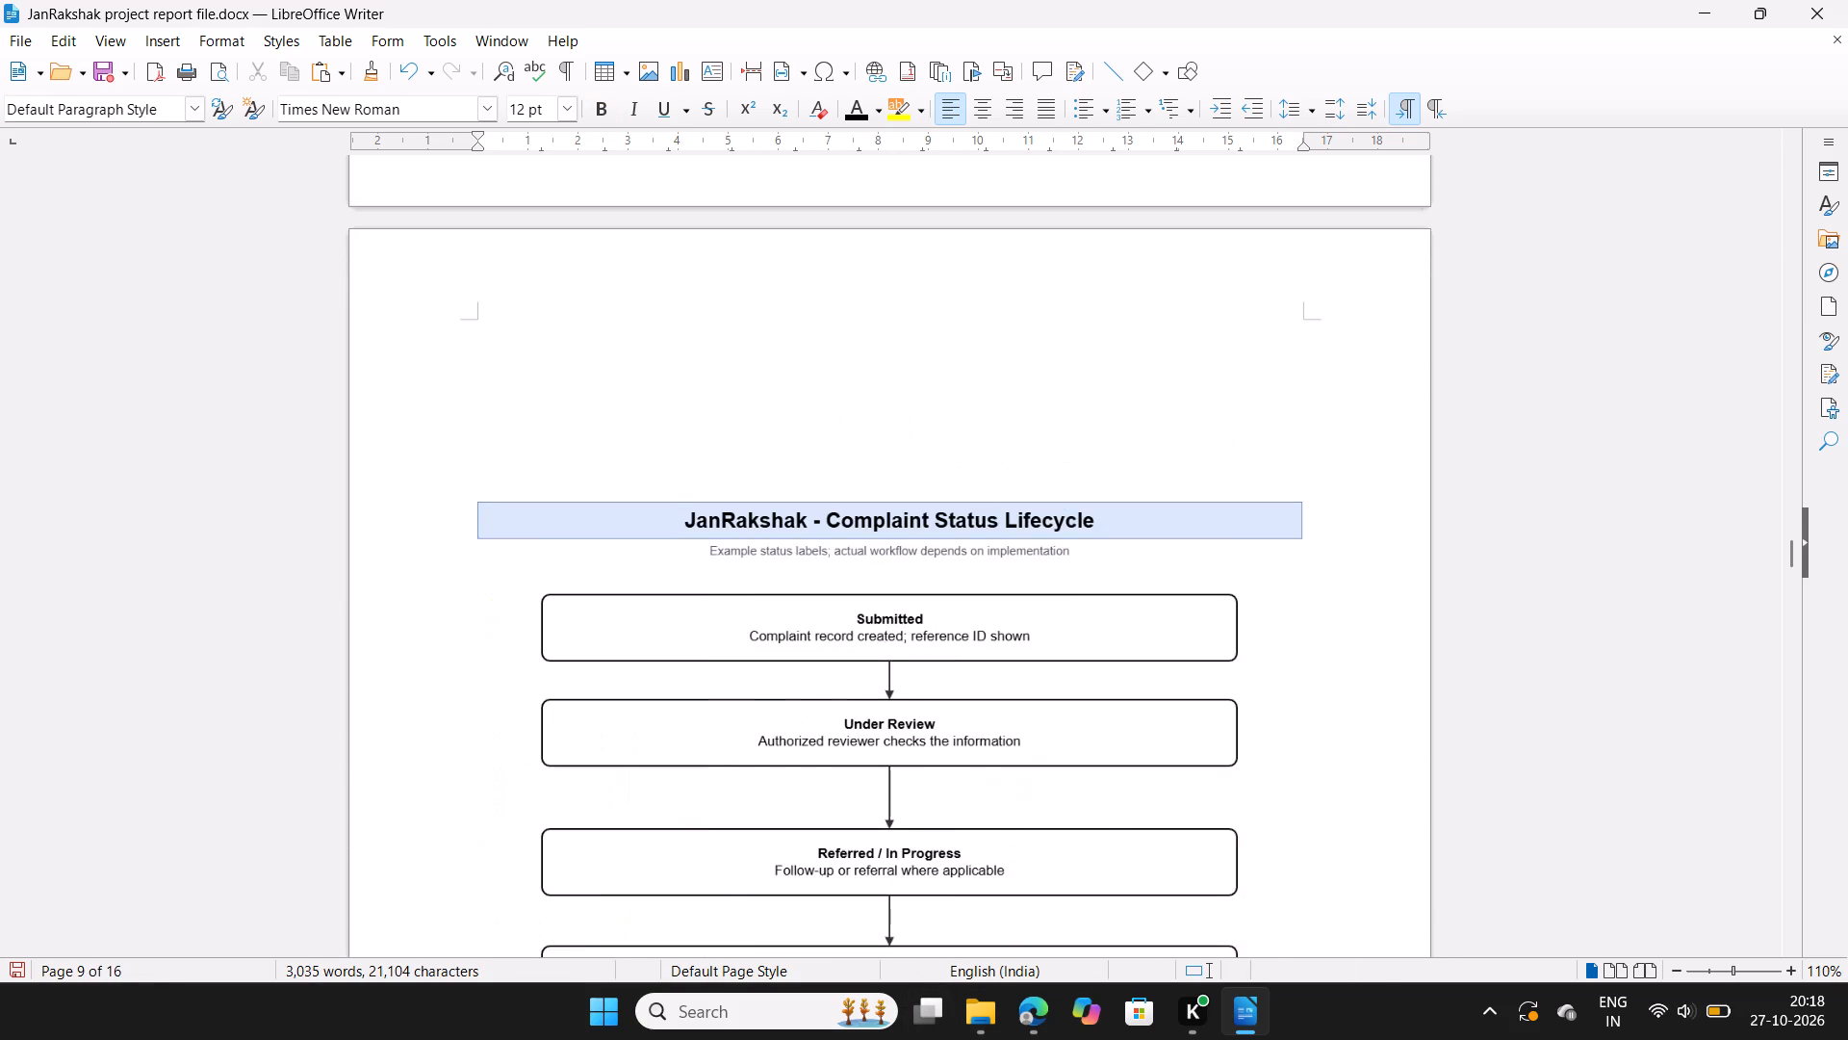
scroll(861, 429, "down", 4)
scroll(861, 429, "up", 3)
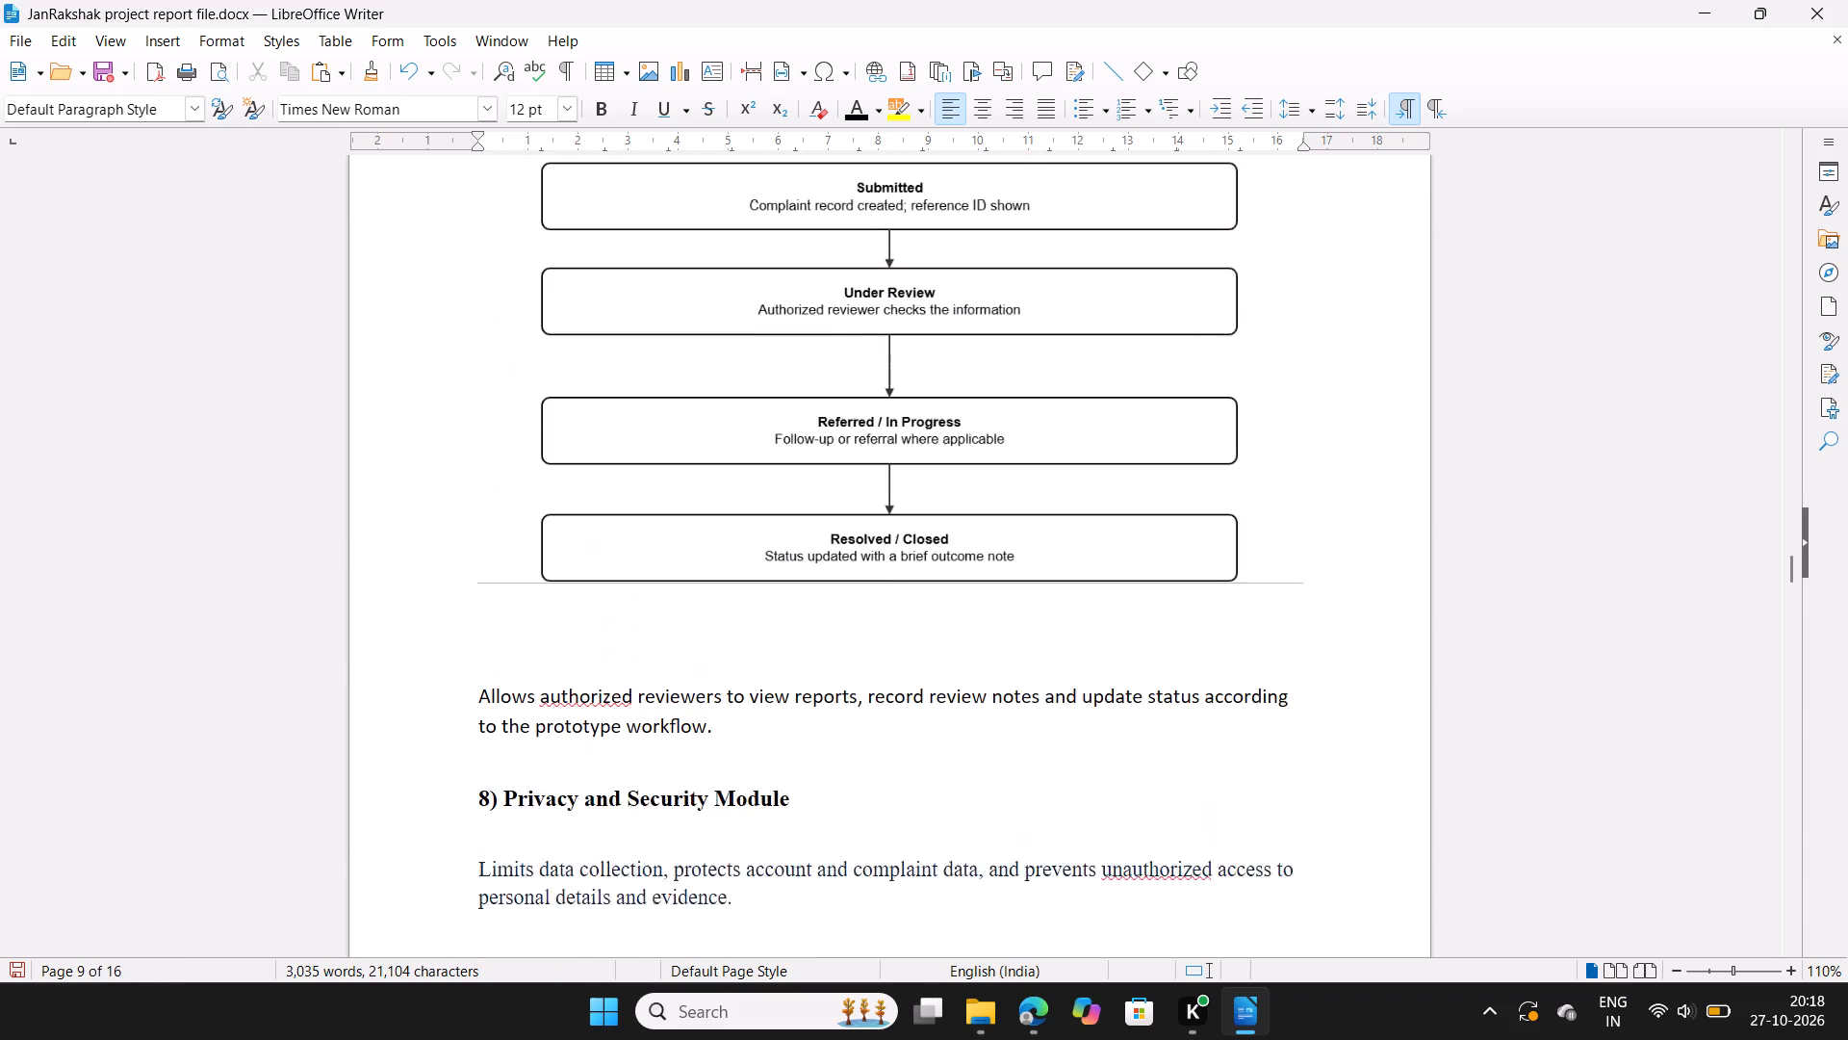
scroll(861, 429, "up", 2)
left_click(616, 683)
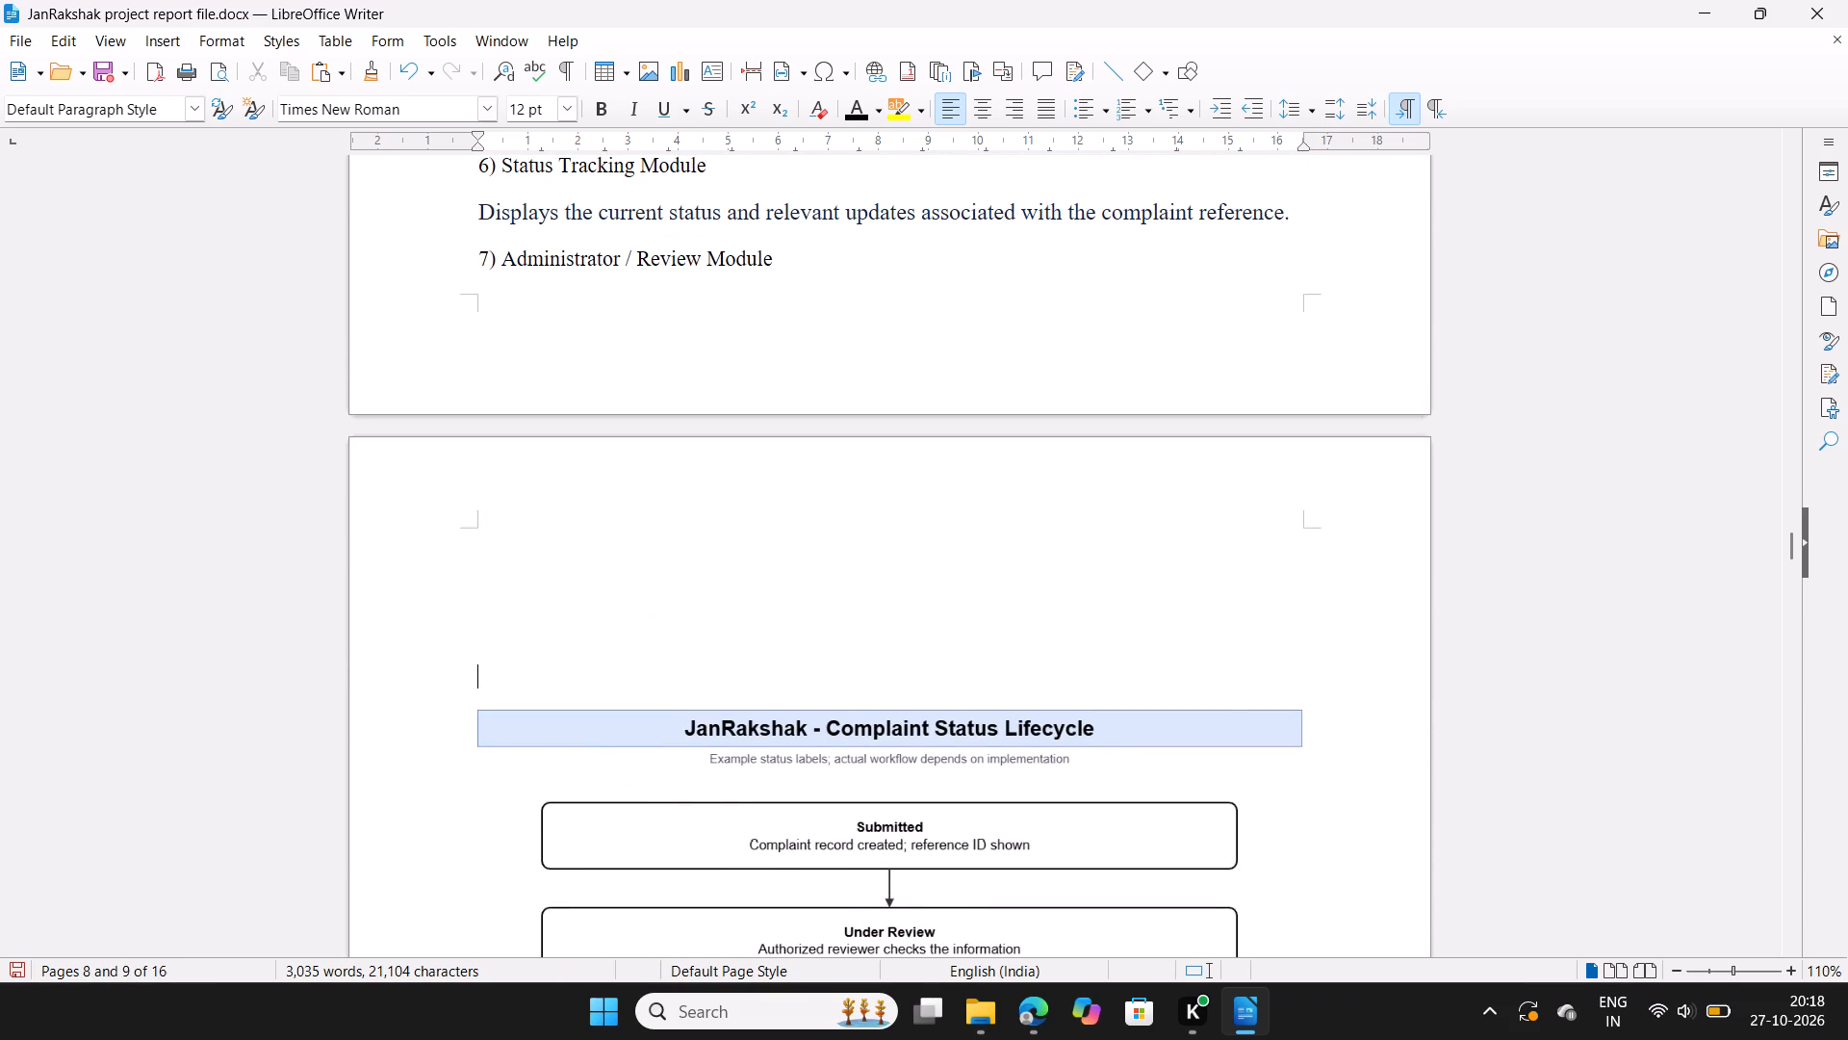
scroll(554, 755, "down", 1)
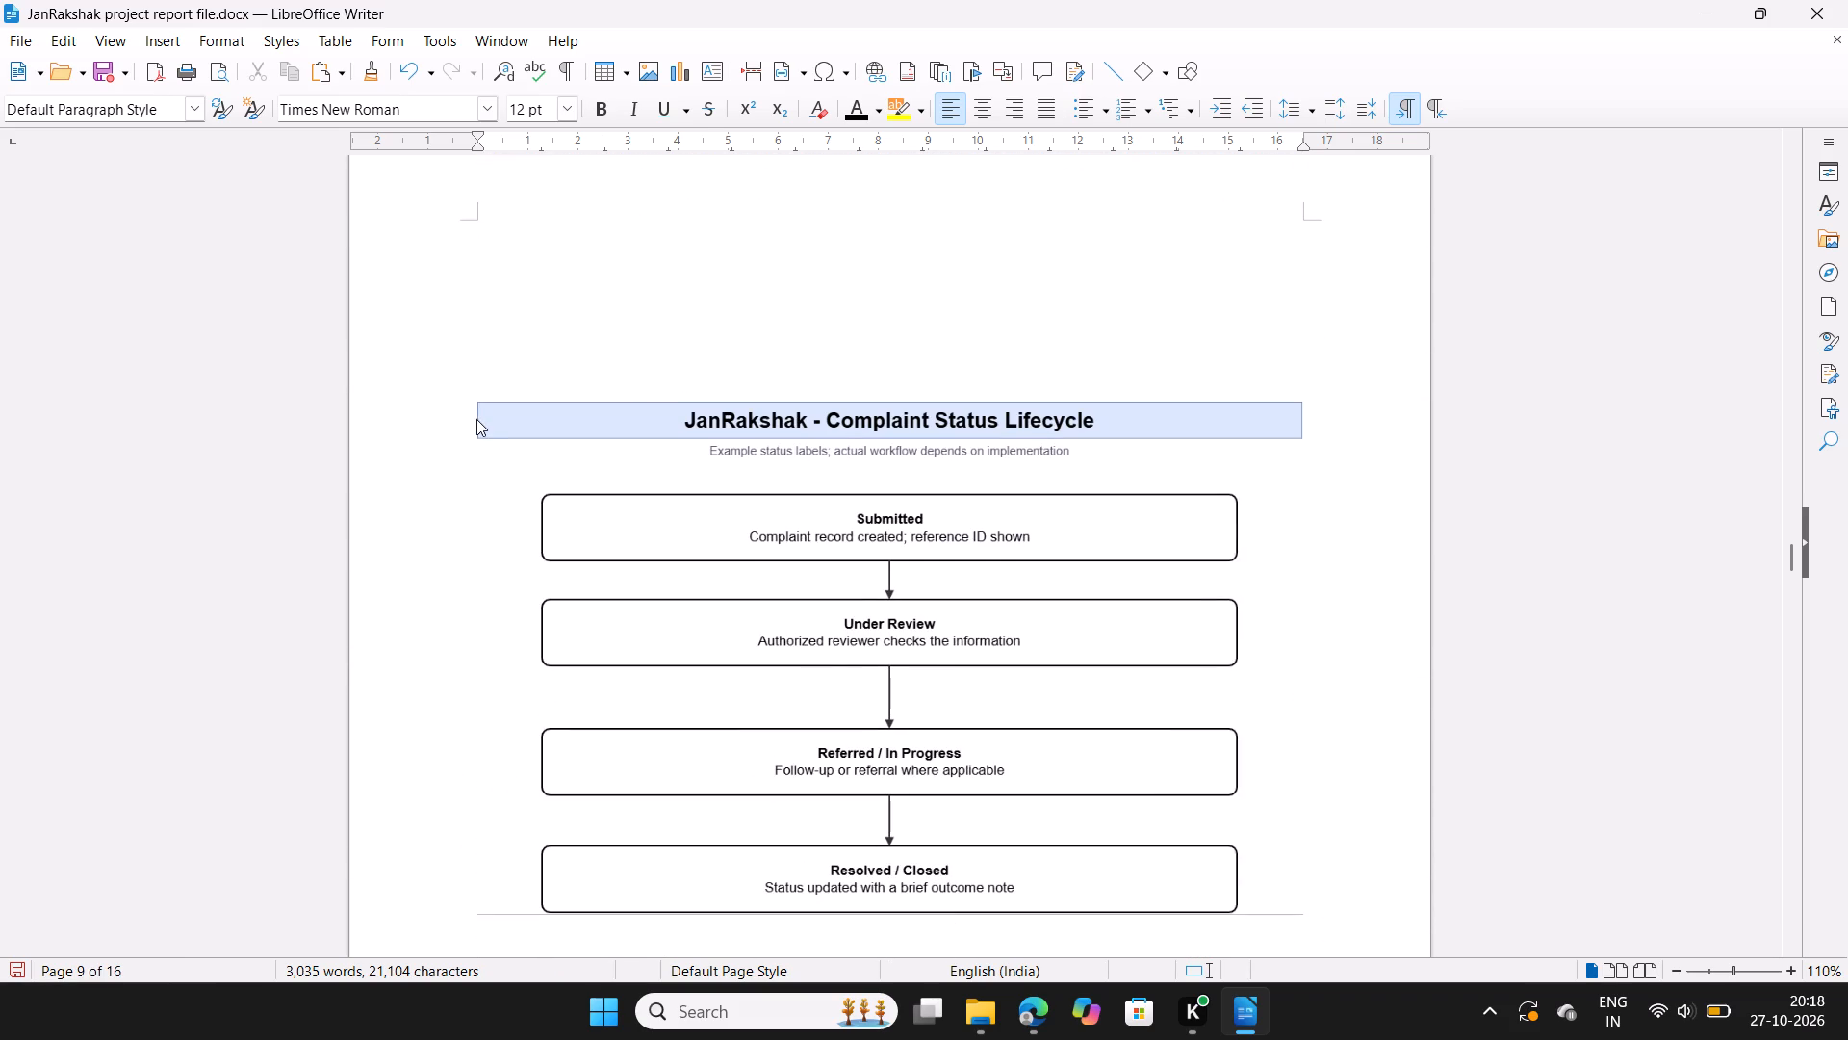
left_click_drag(476, 419, 472, 430)
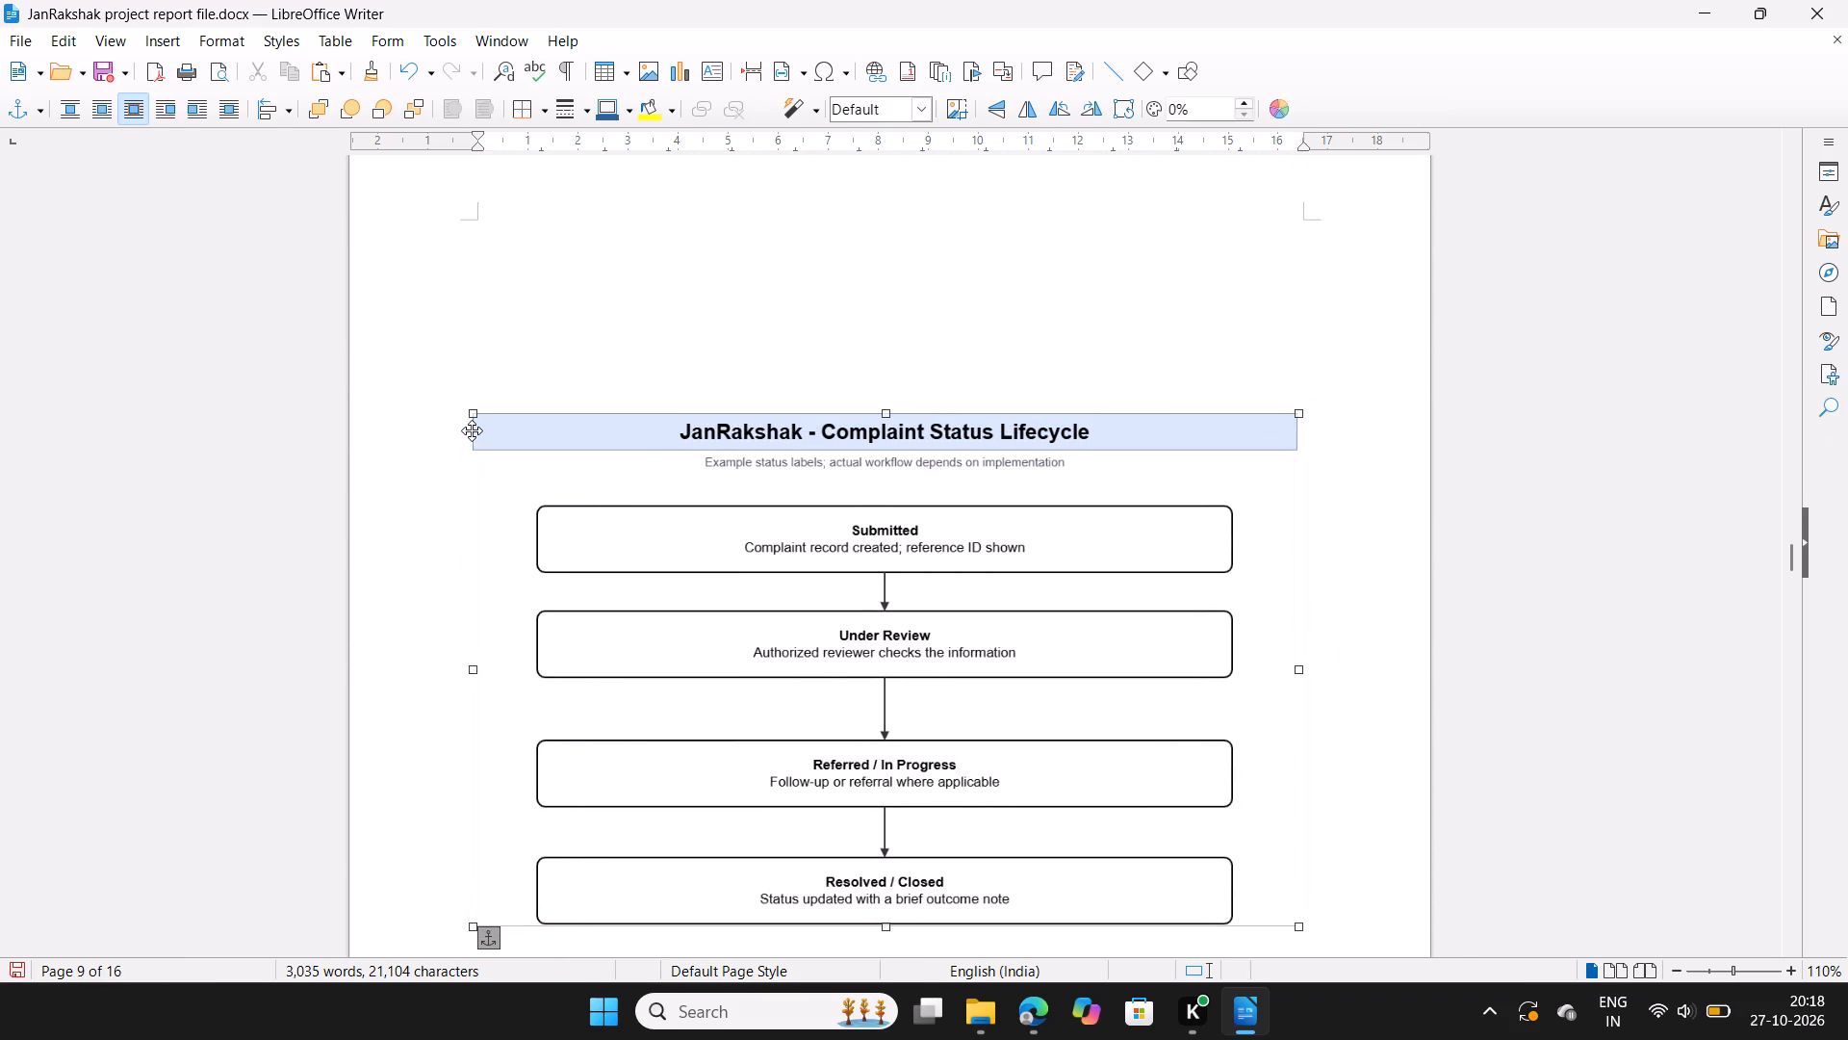
key("BackSpace")
Switch to File Explorer and copy the JanRakshak_Complaint_Status_Lifecycle PNG image from the Downloads folder.
scroll(371, 381, "up", 1)
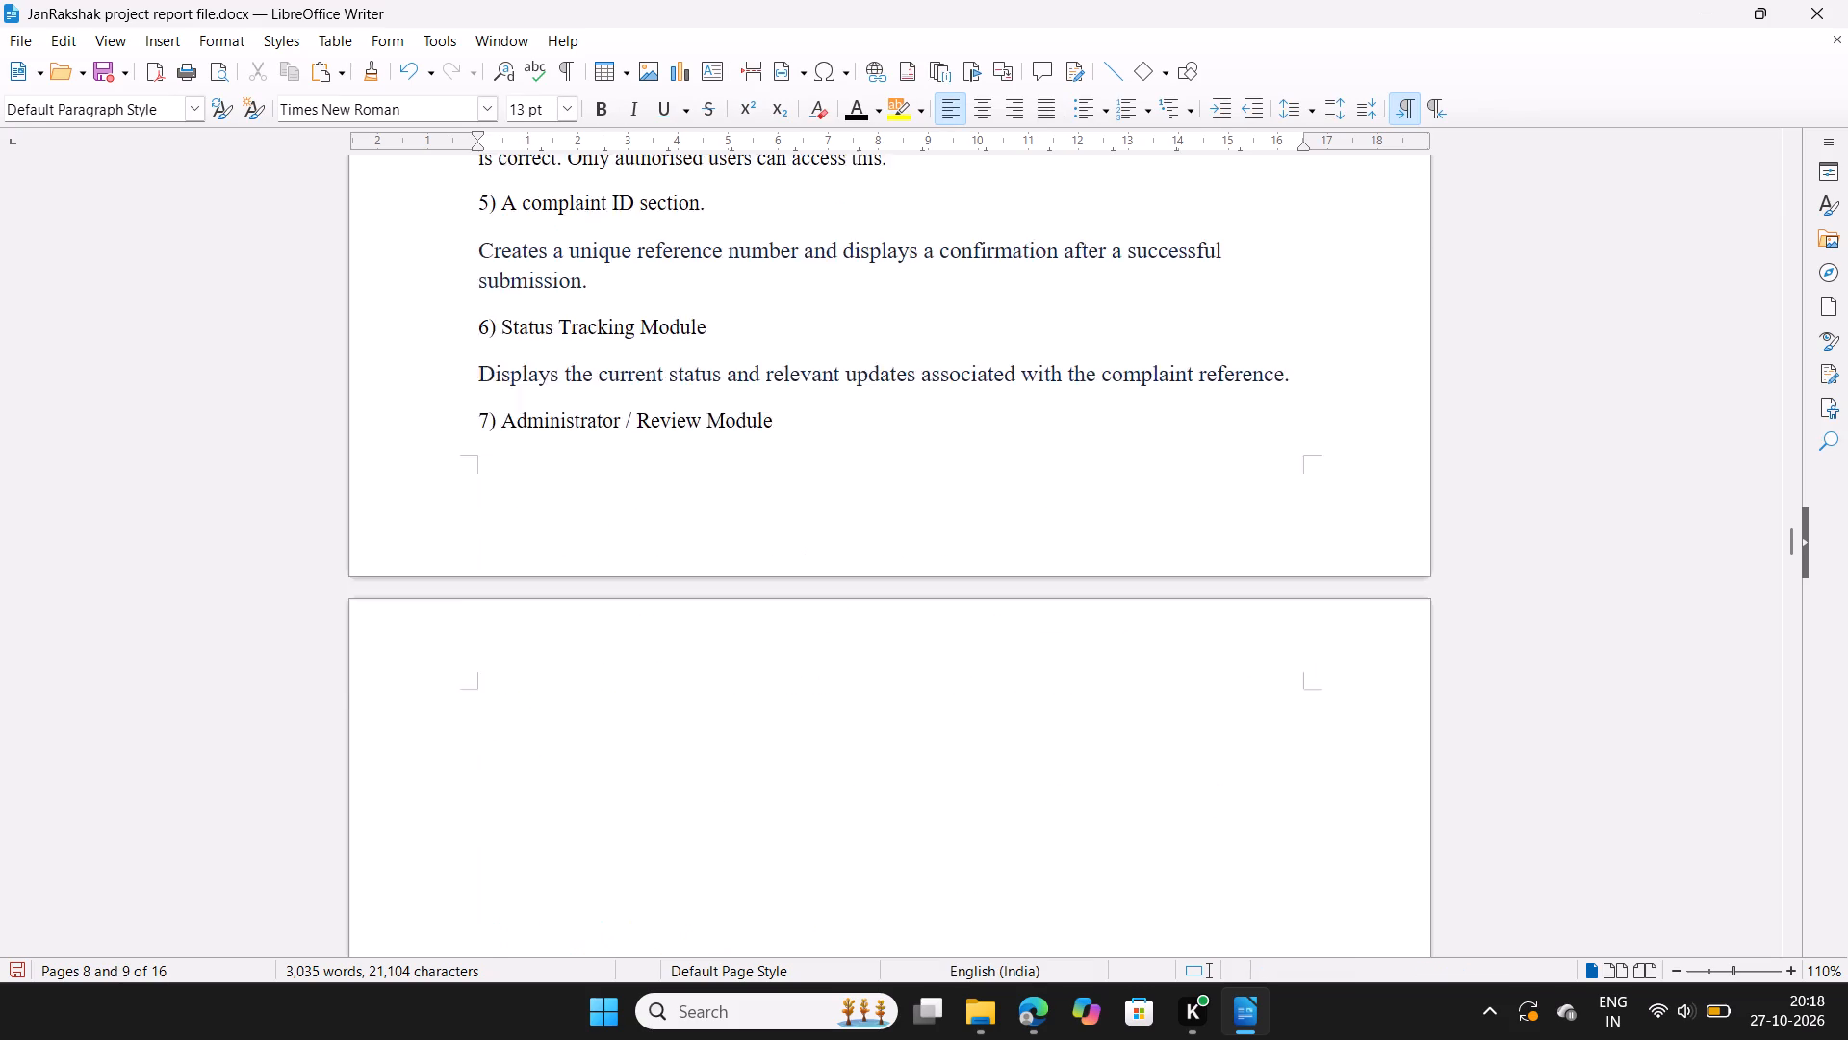
scroll(371, 381, "up", 1)
scroll(627, 756, "down", 1)
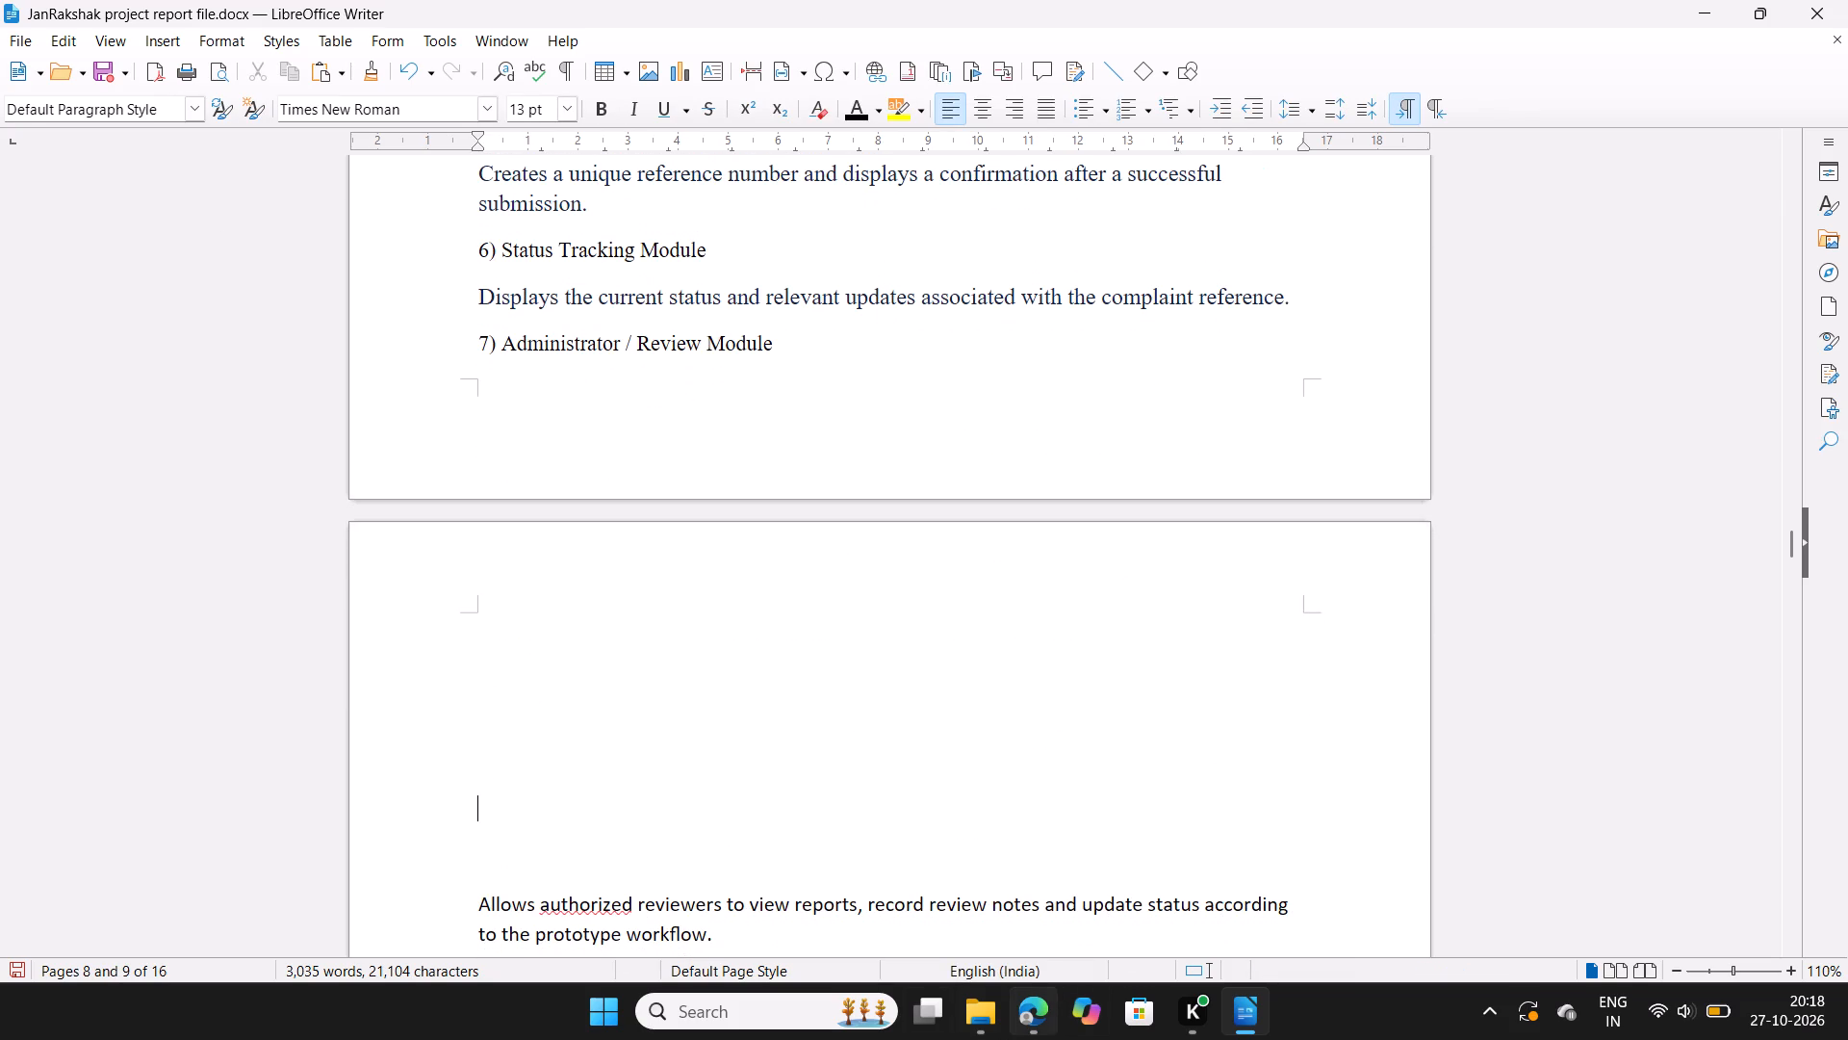
left_click(965, 1012)
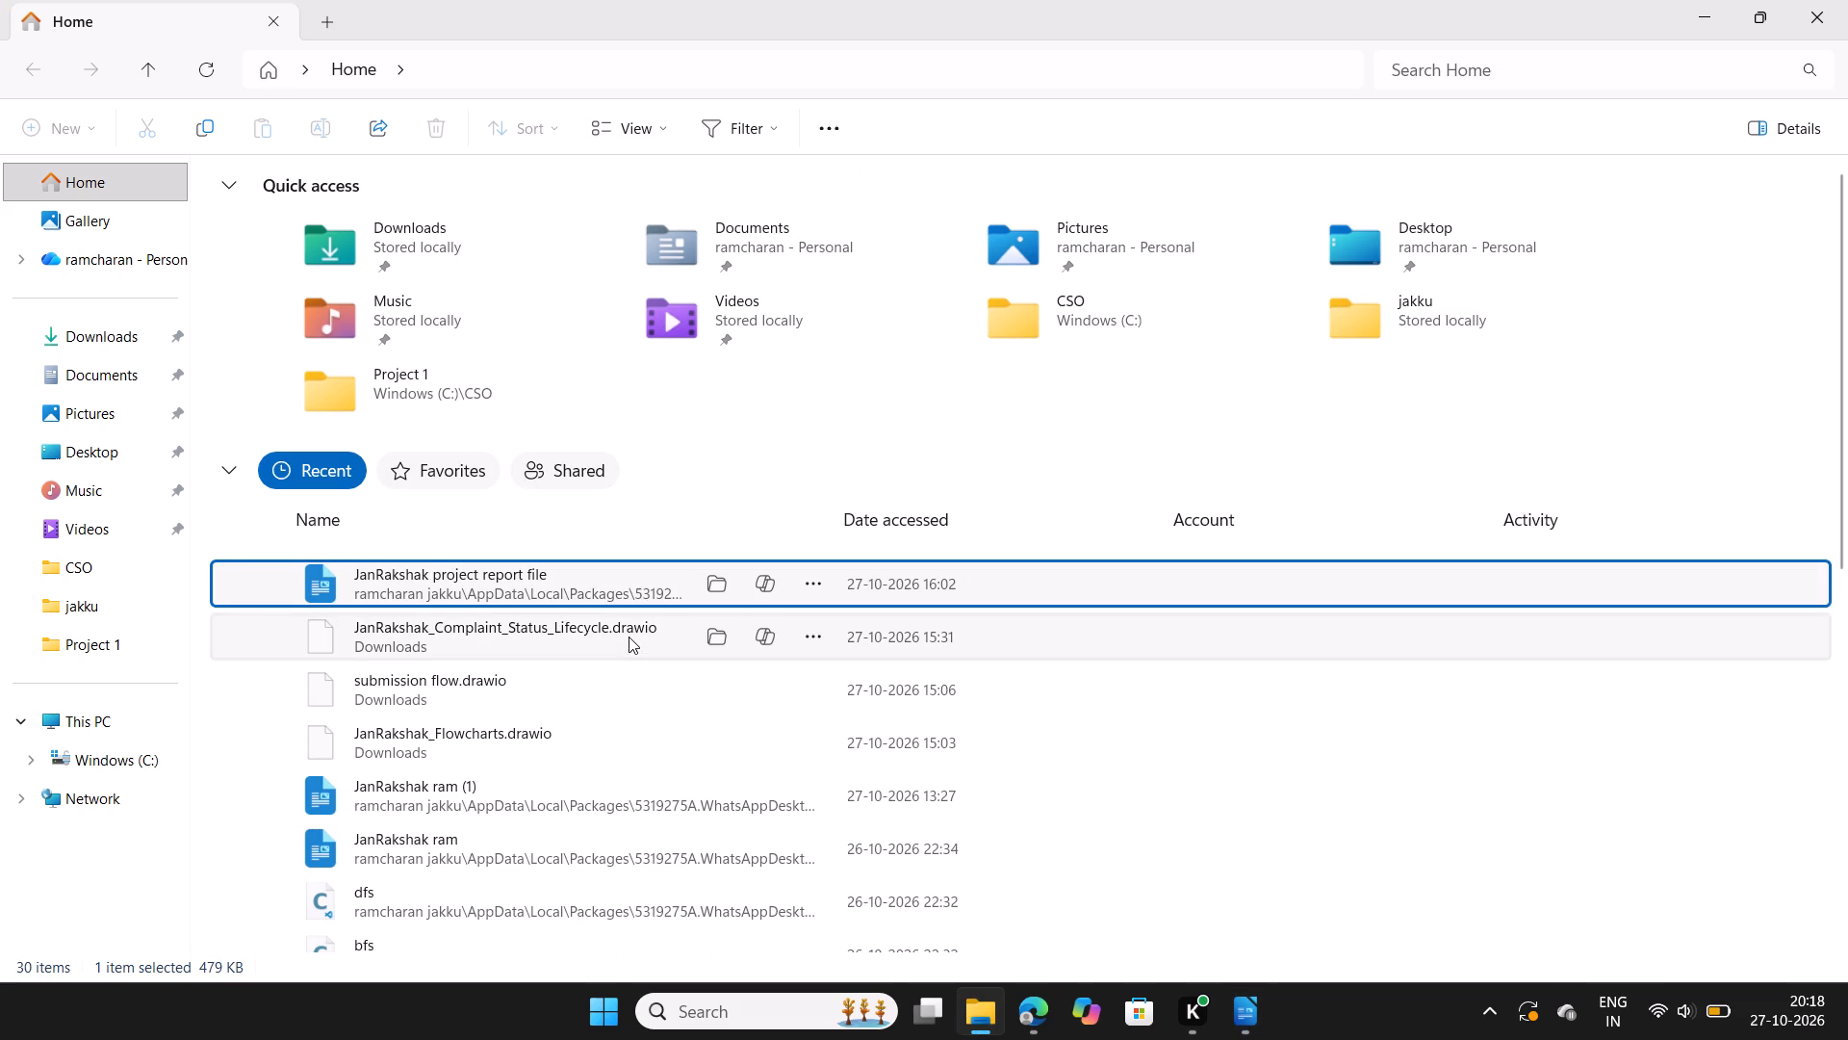
left_click(552, 617)
left_click(156, 339)
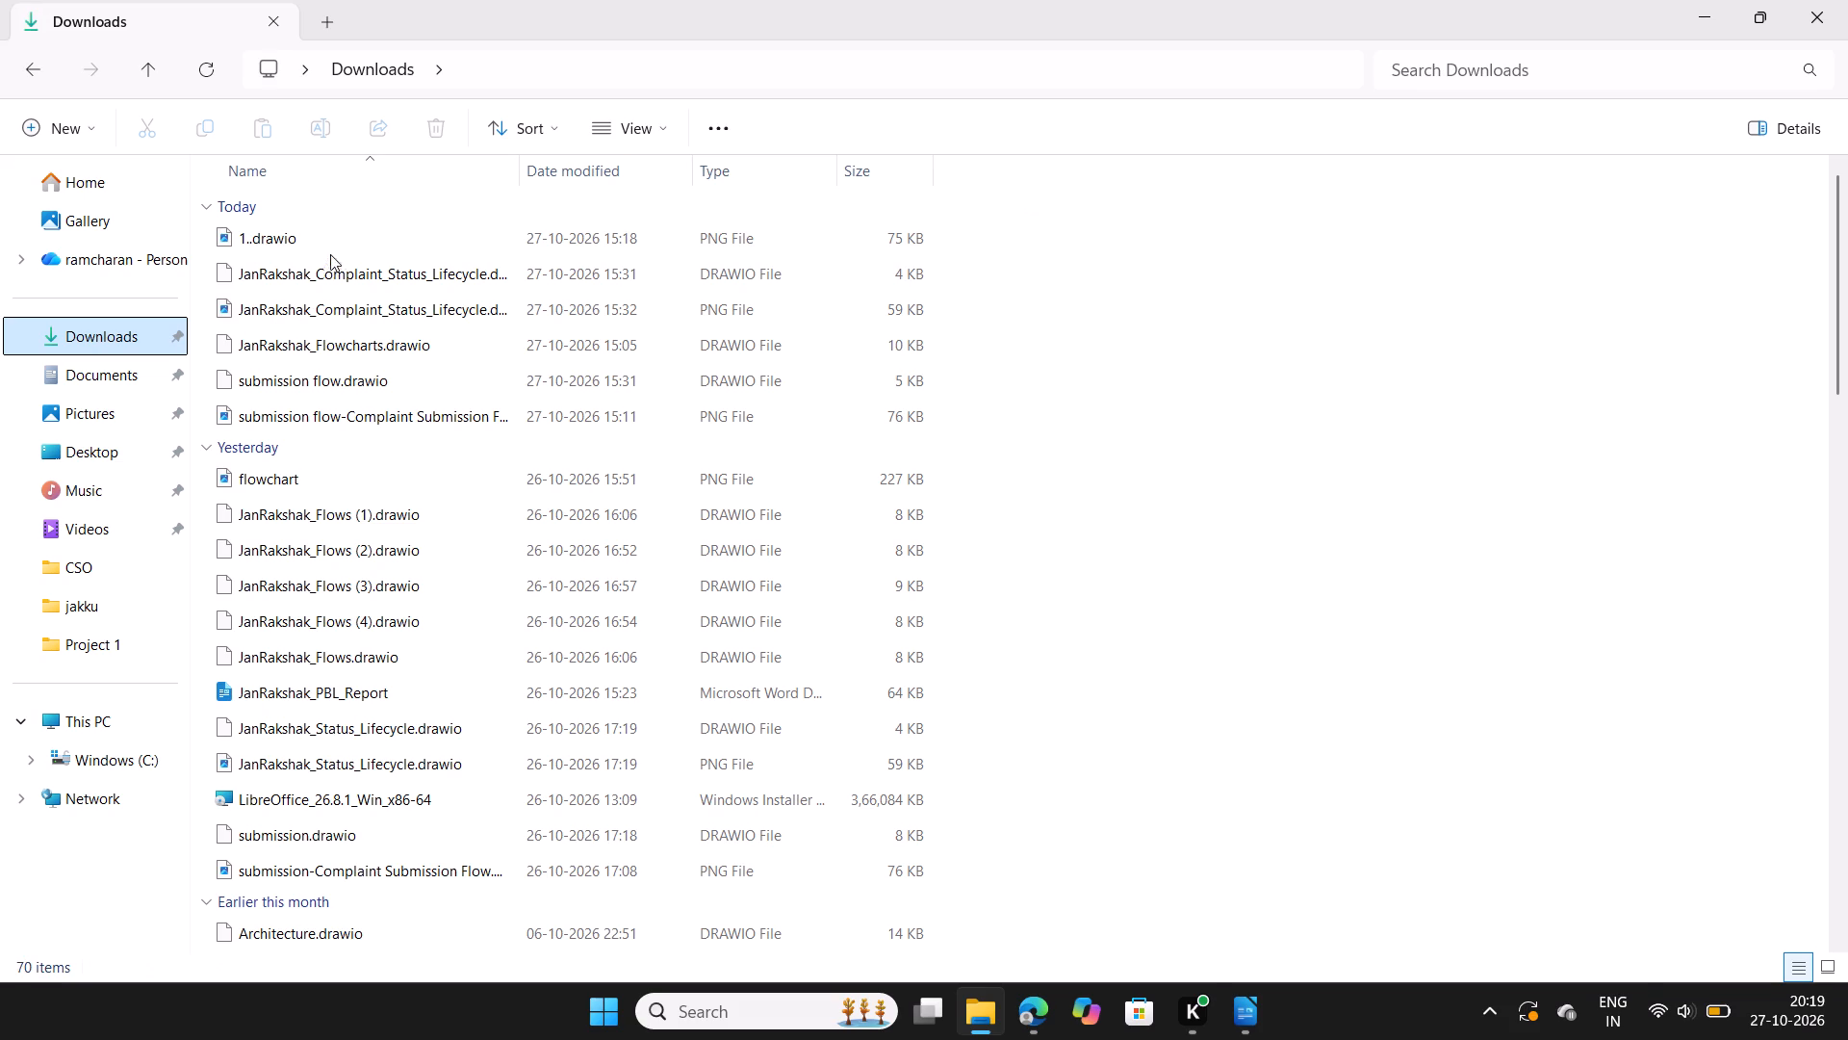
left_click(350, 302)
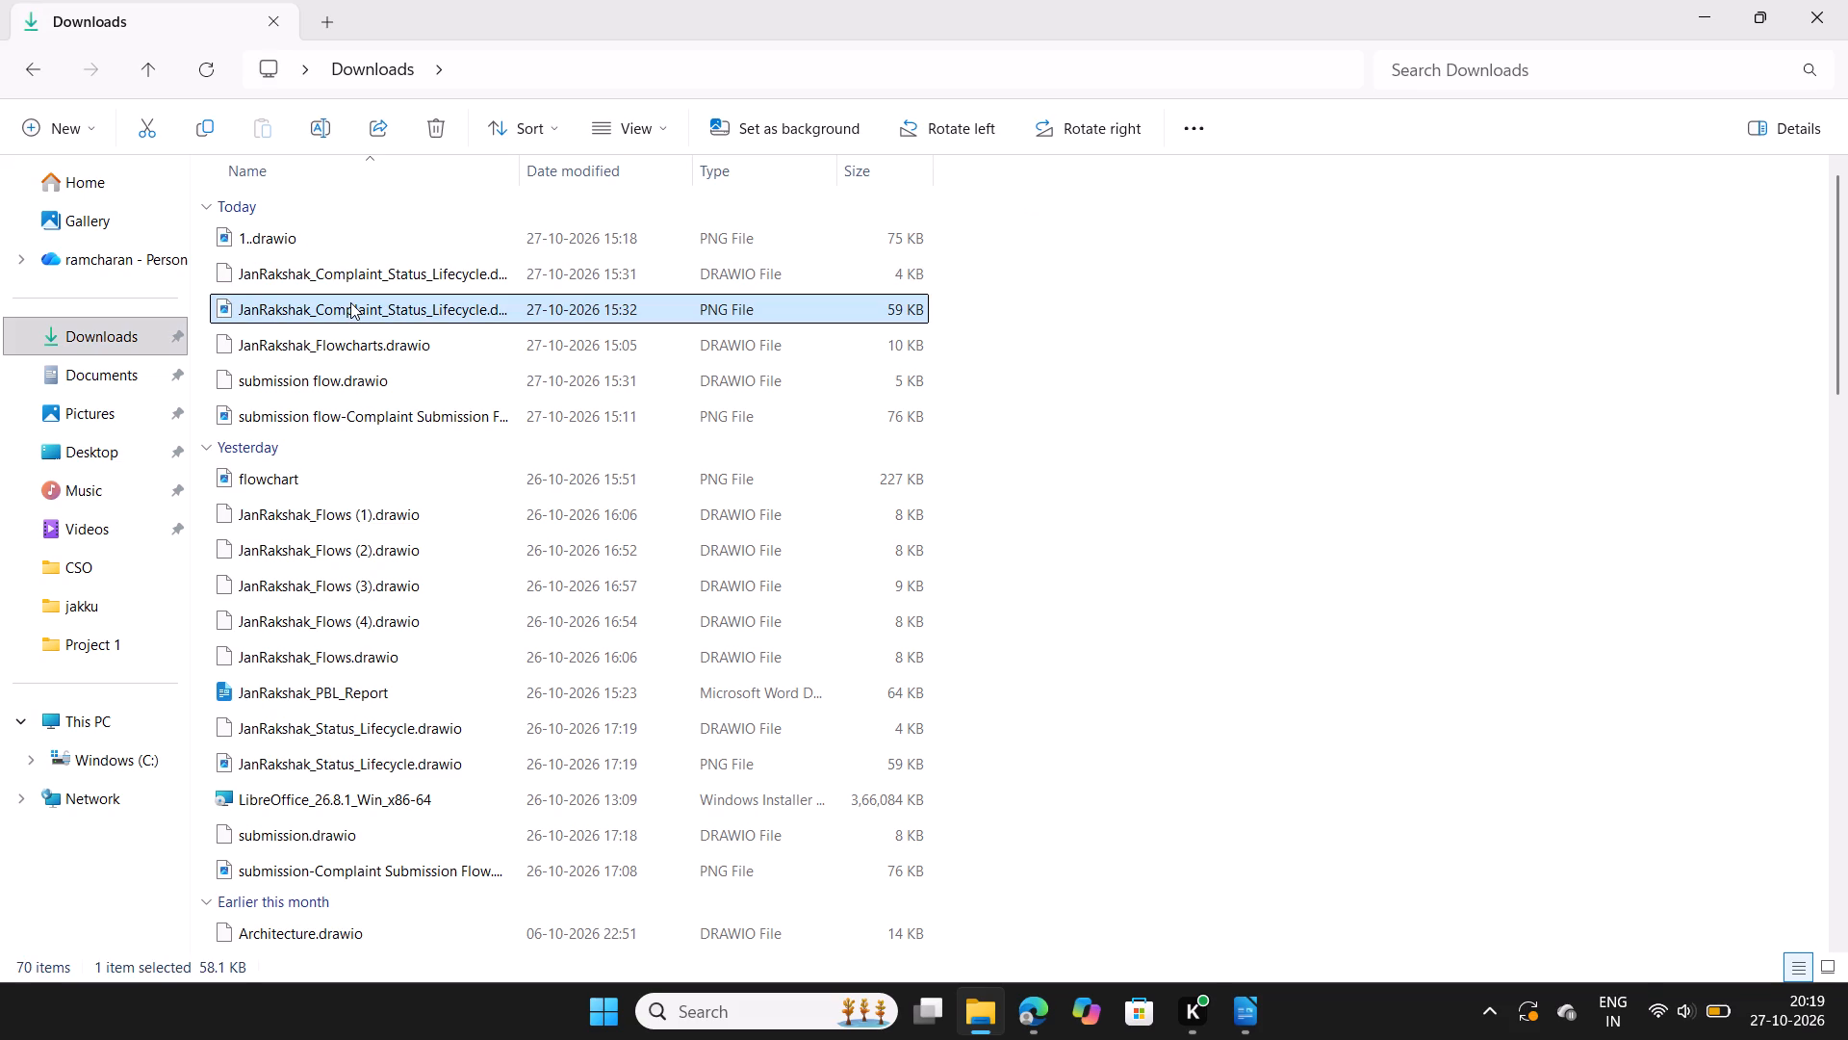
key("ctrl+c")
Switch to the report in LibreOffice Writer and paste the copied Complaint Status Lifecycle image onto the page following "7) Administrator / Review Module".
left_click(1247, 1026)
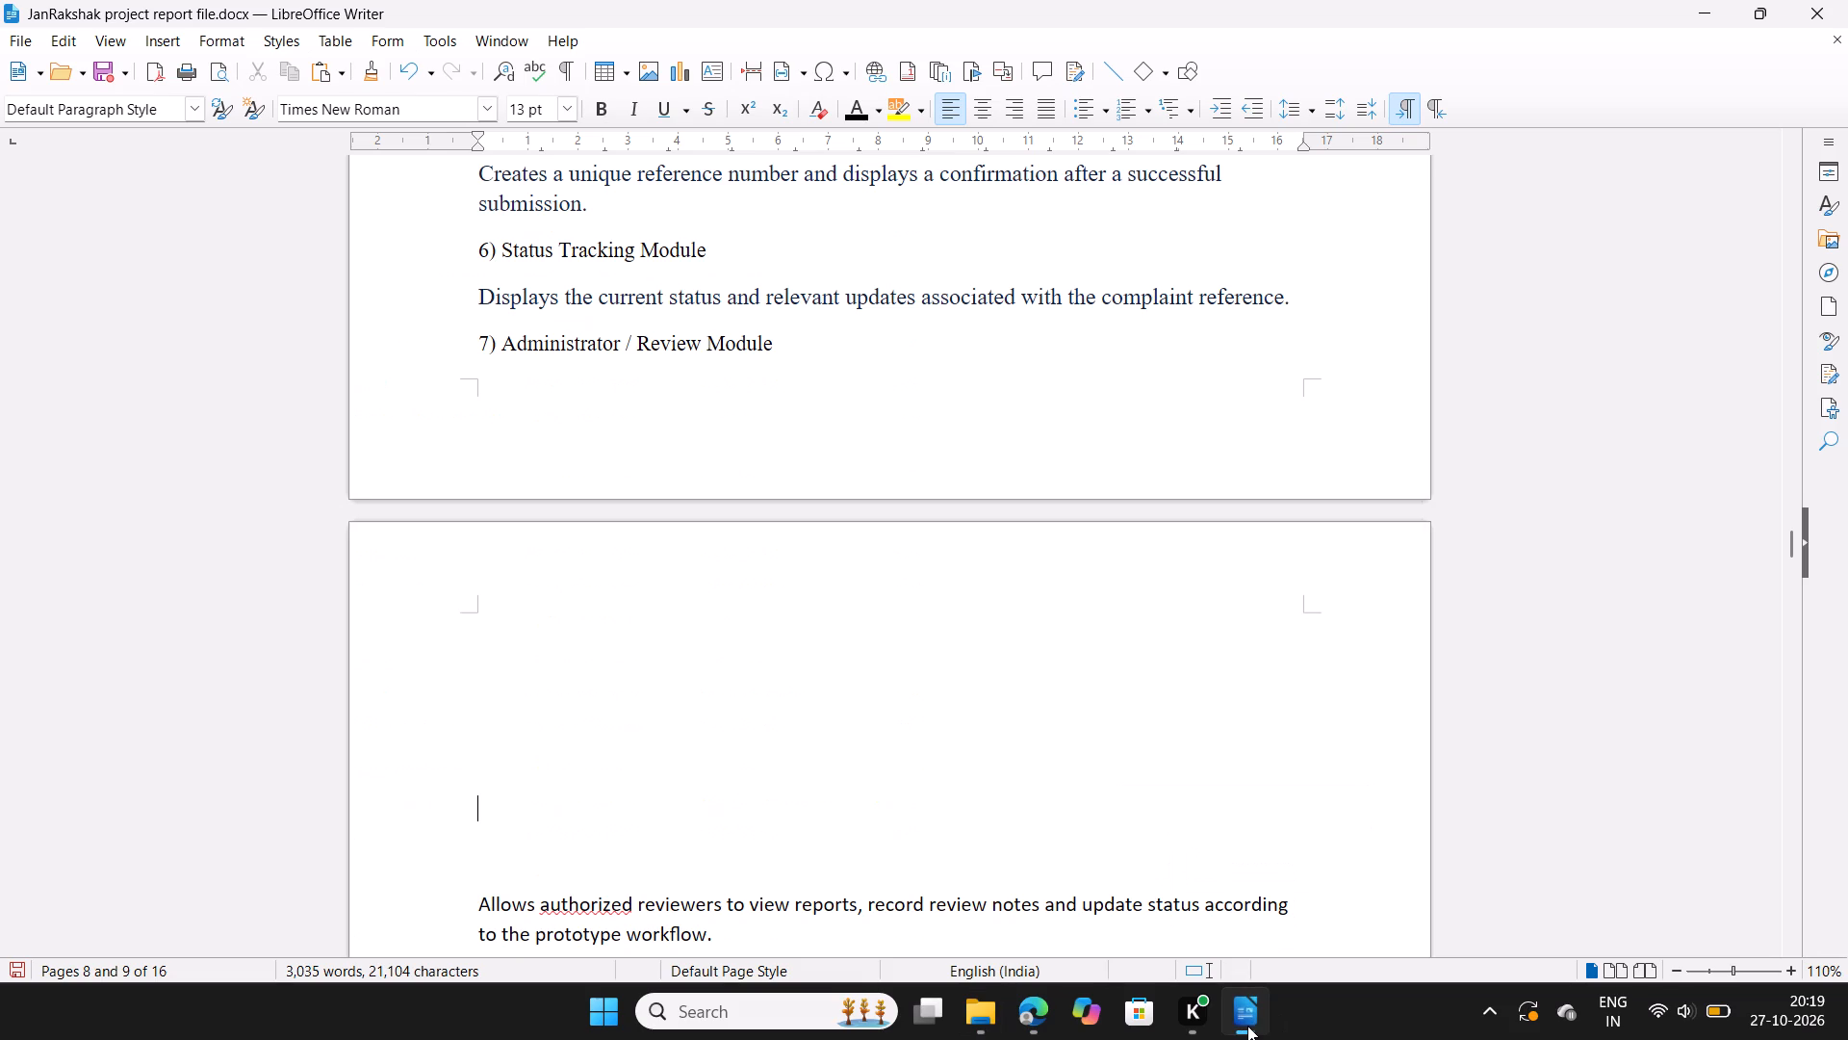
left_click(614, 634)
scroll(614, 634, "up", 1)
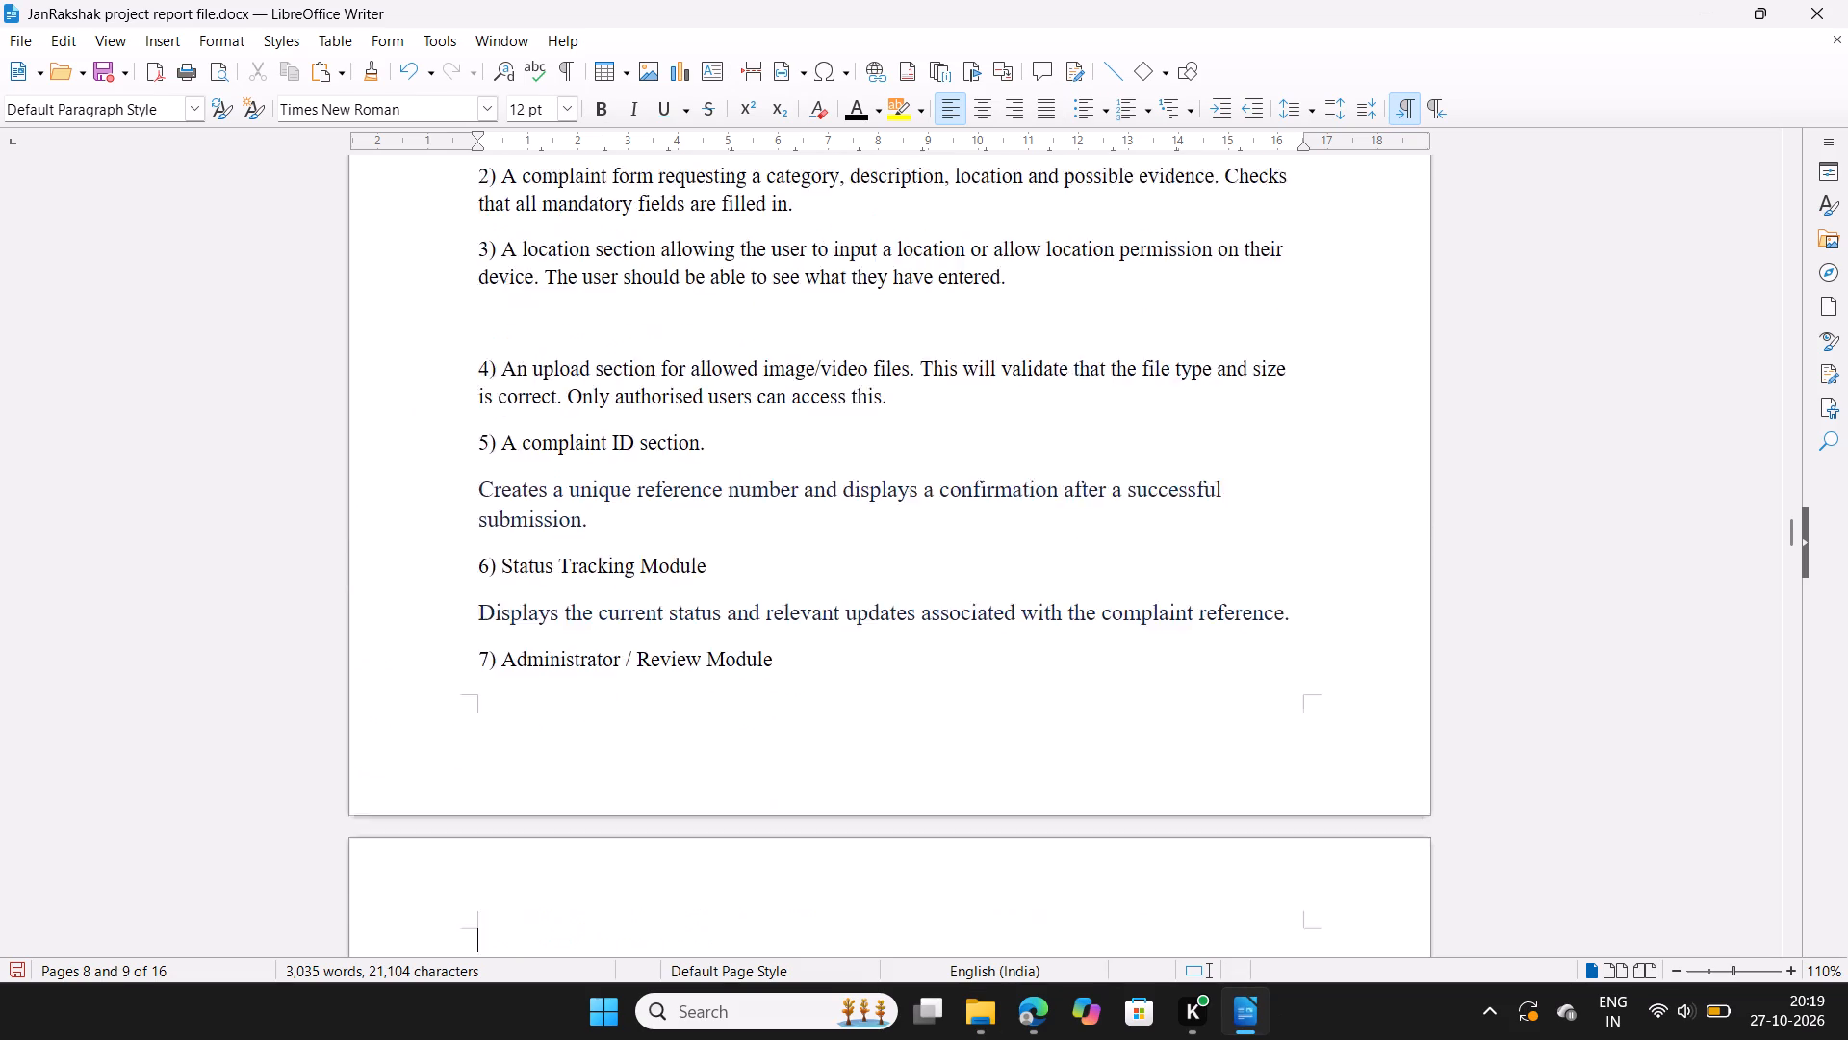
scroll(614, 634, "up", 4)
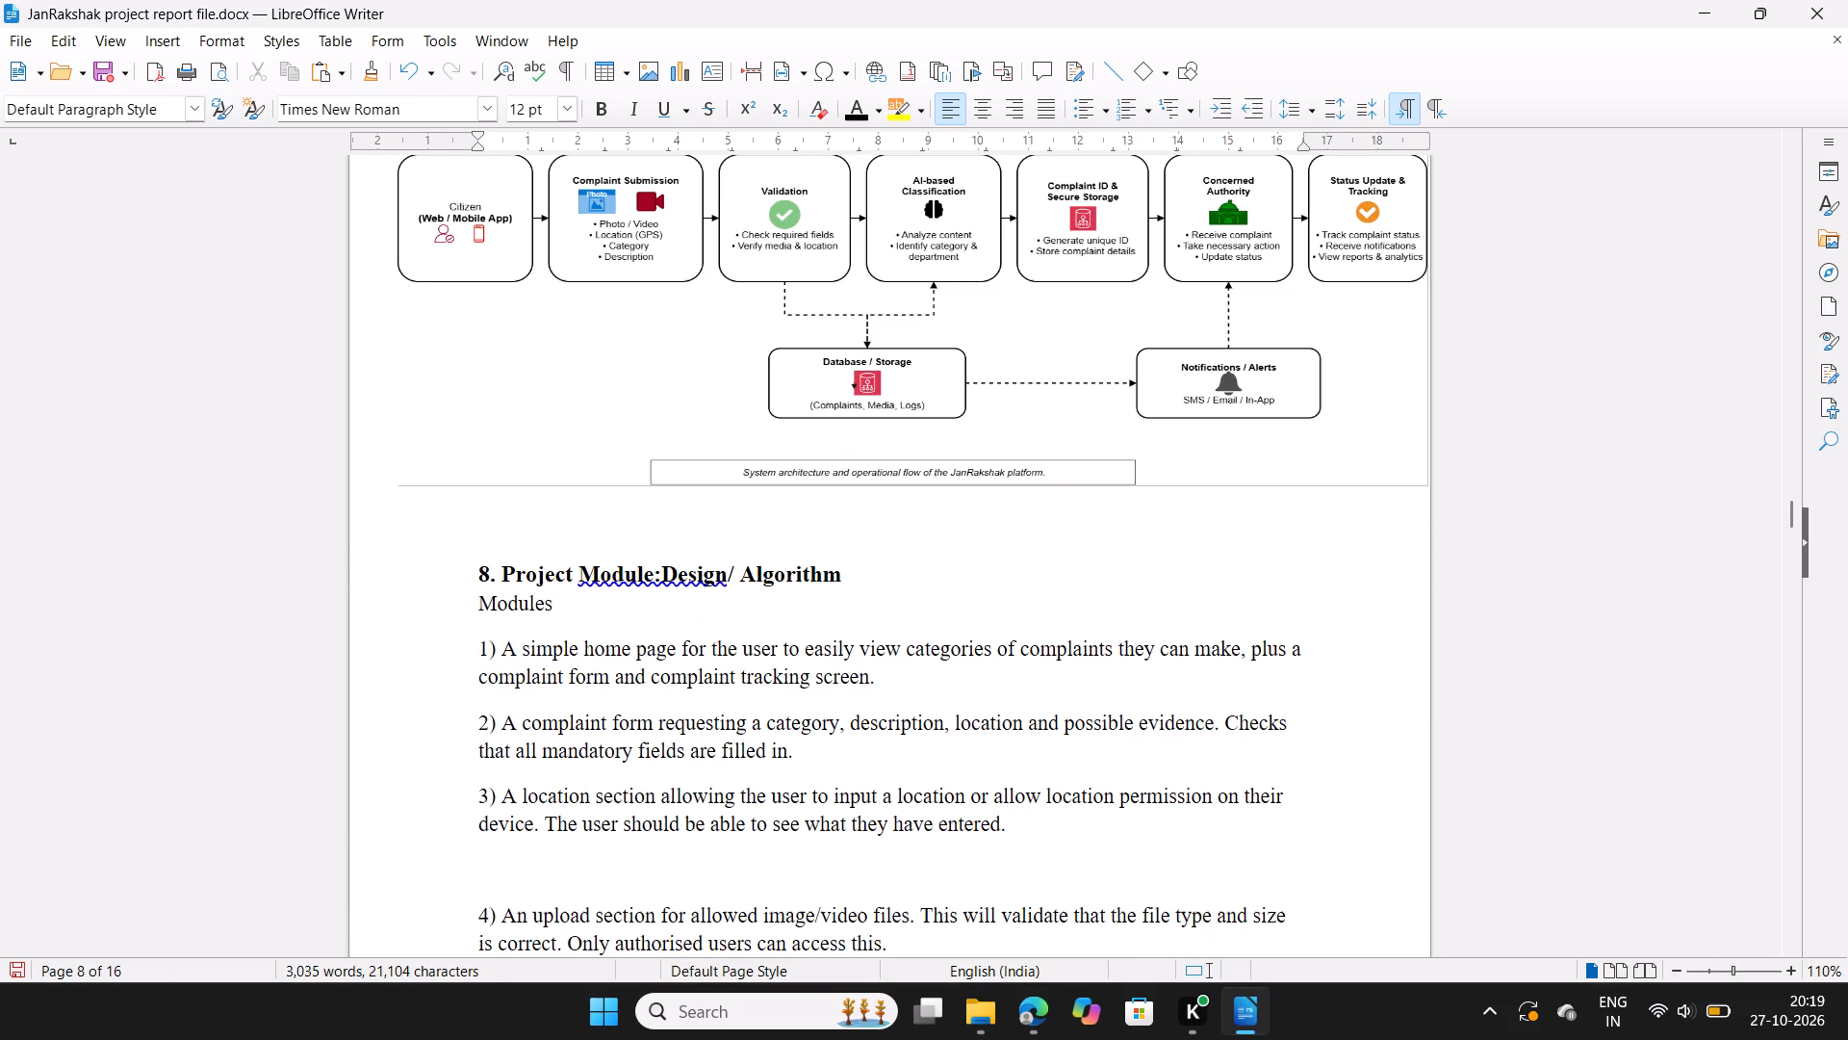
scroll(614, 634, "down", 3)
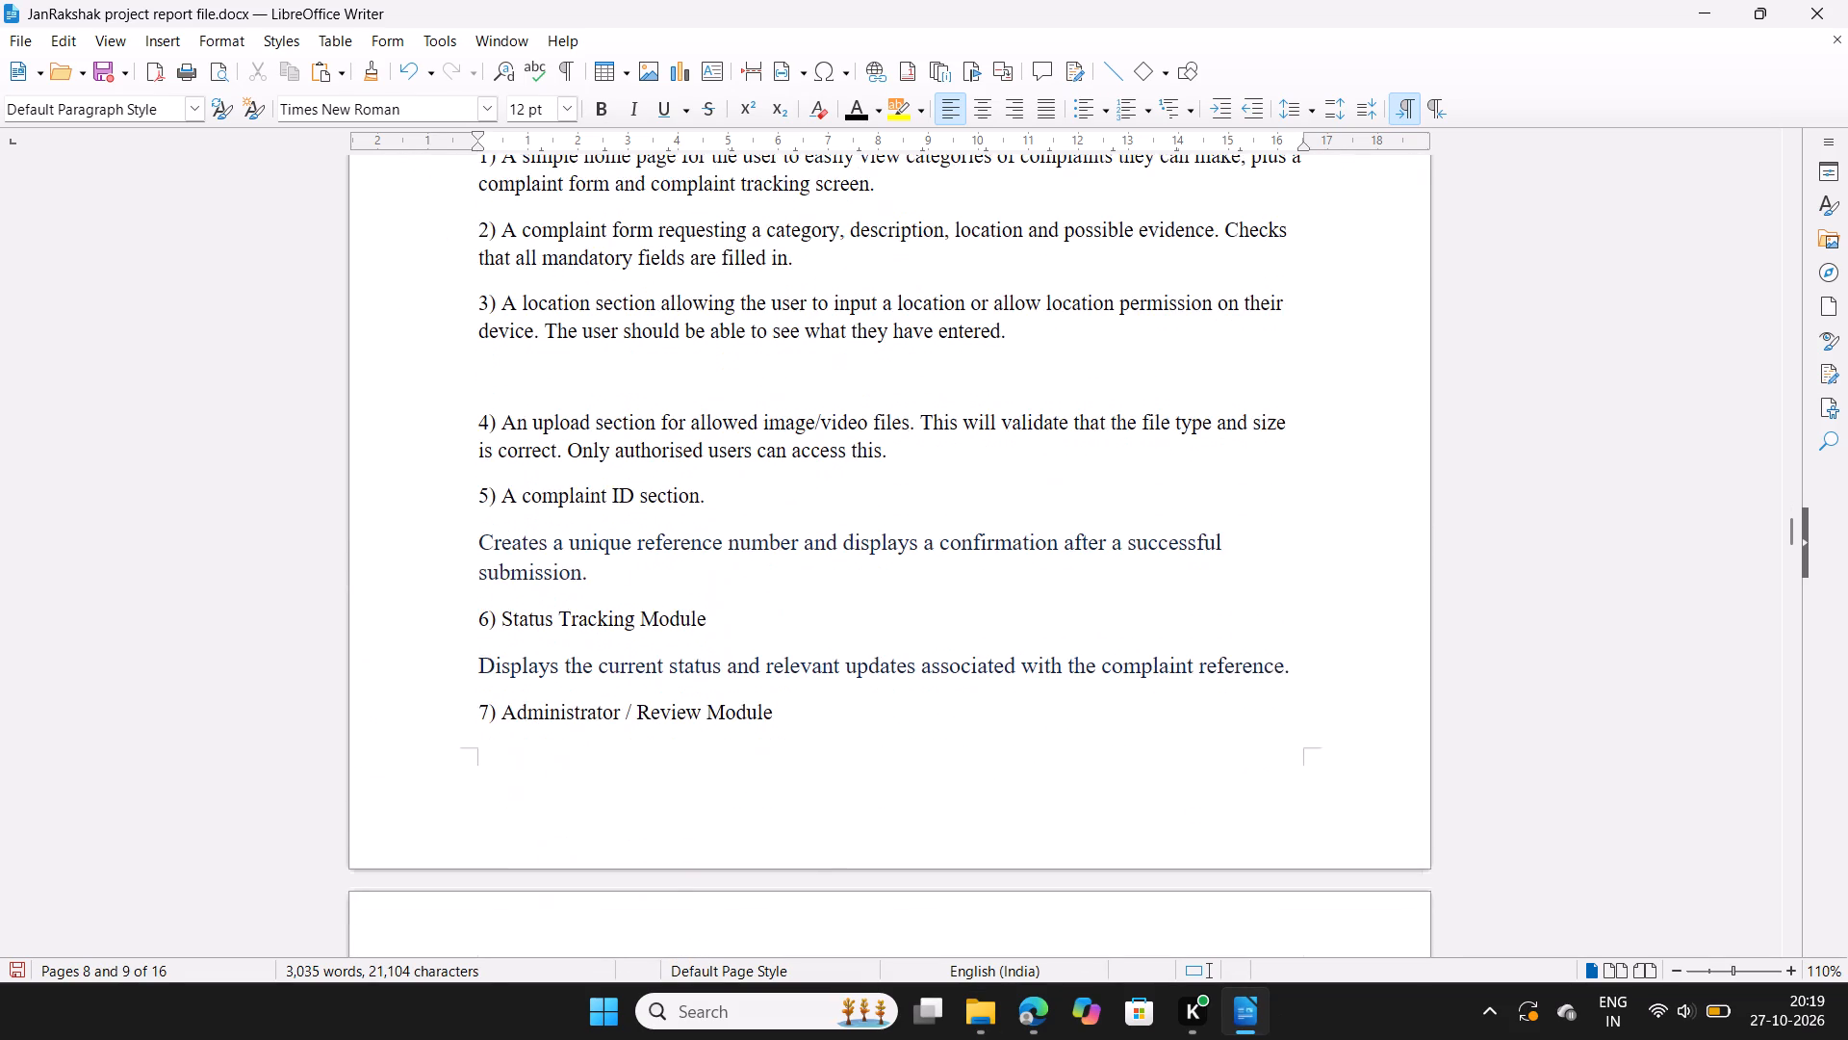
scroll(614, 634, "down", 3)
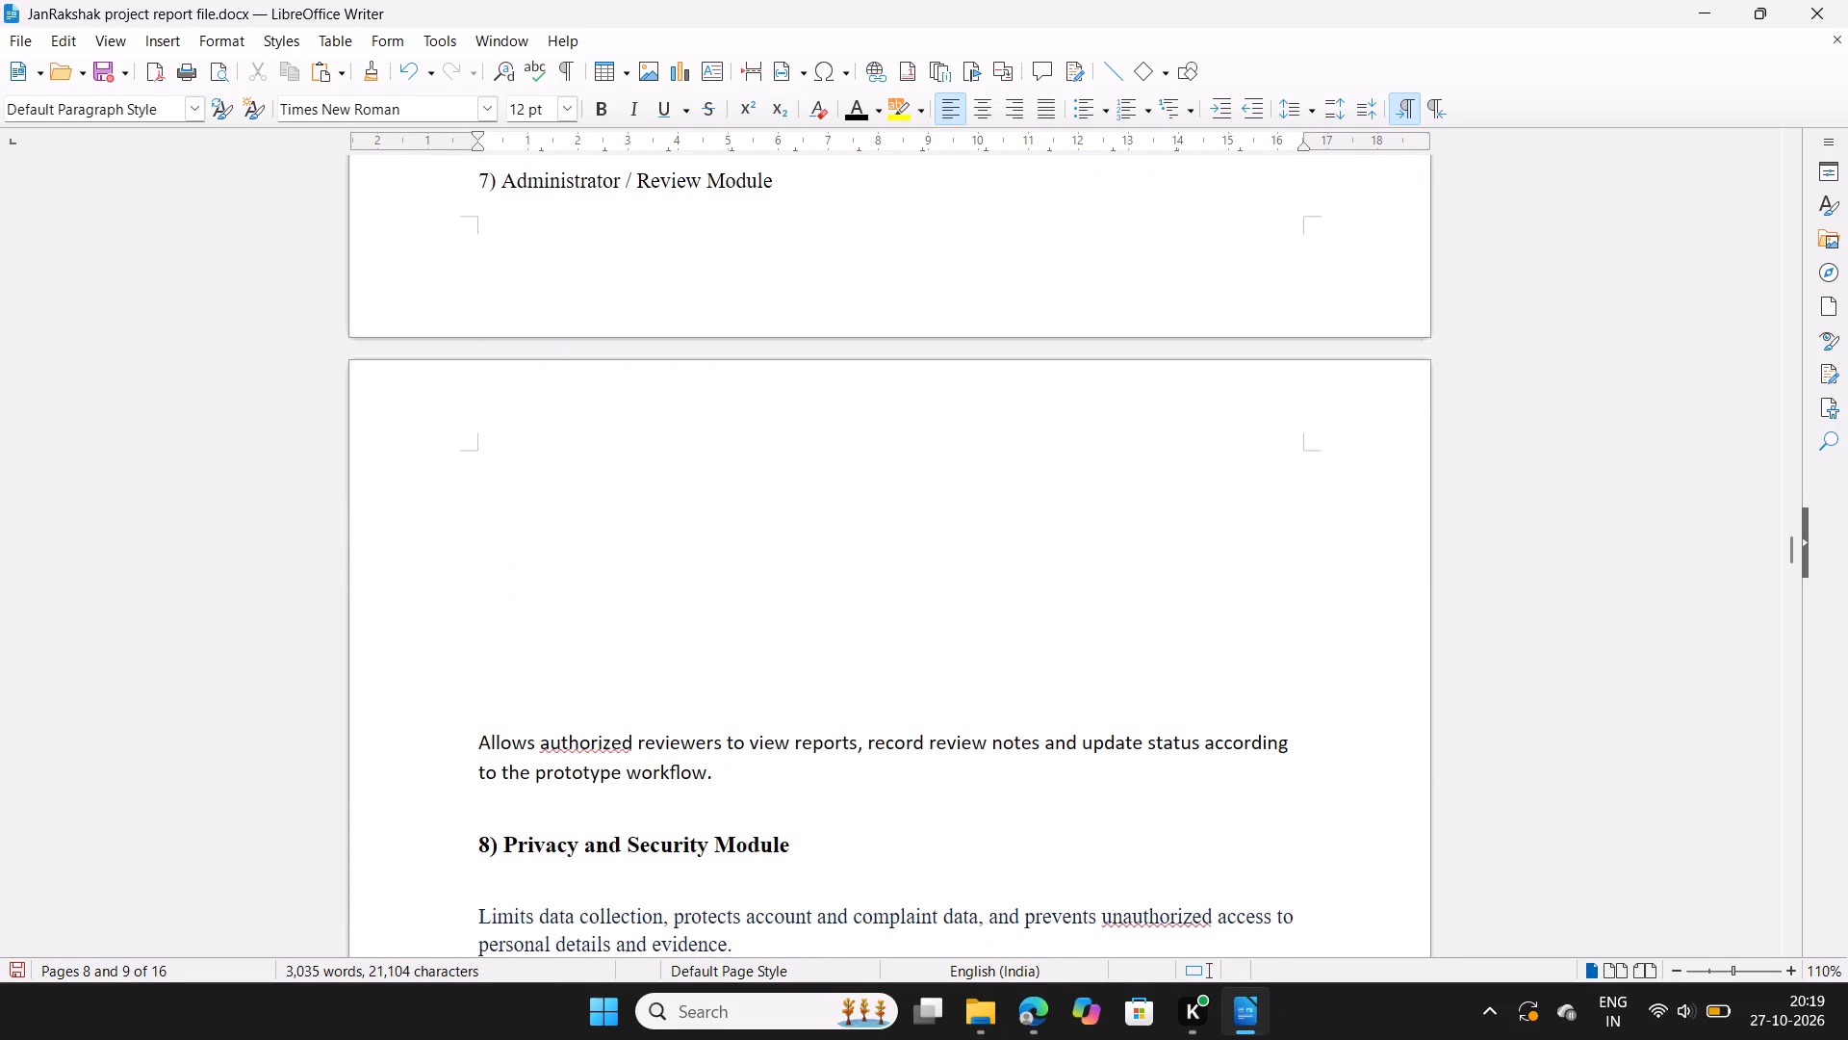
key("ctrl+v")
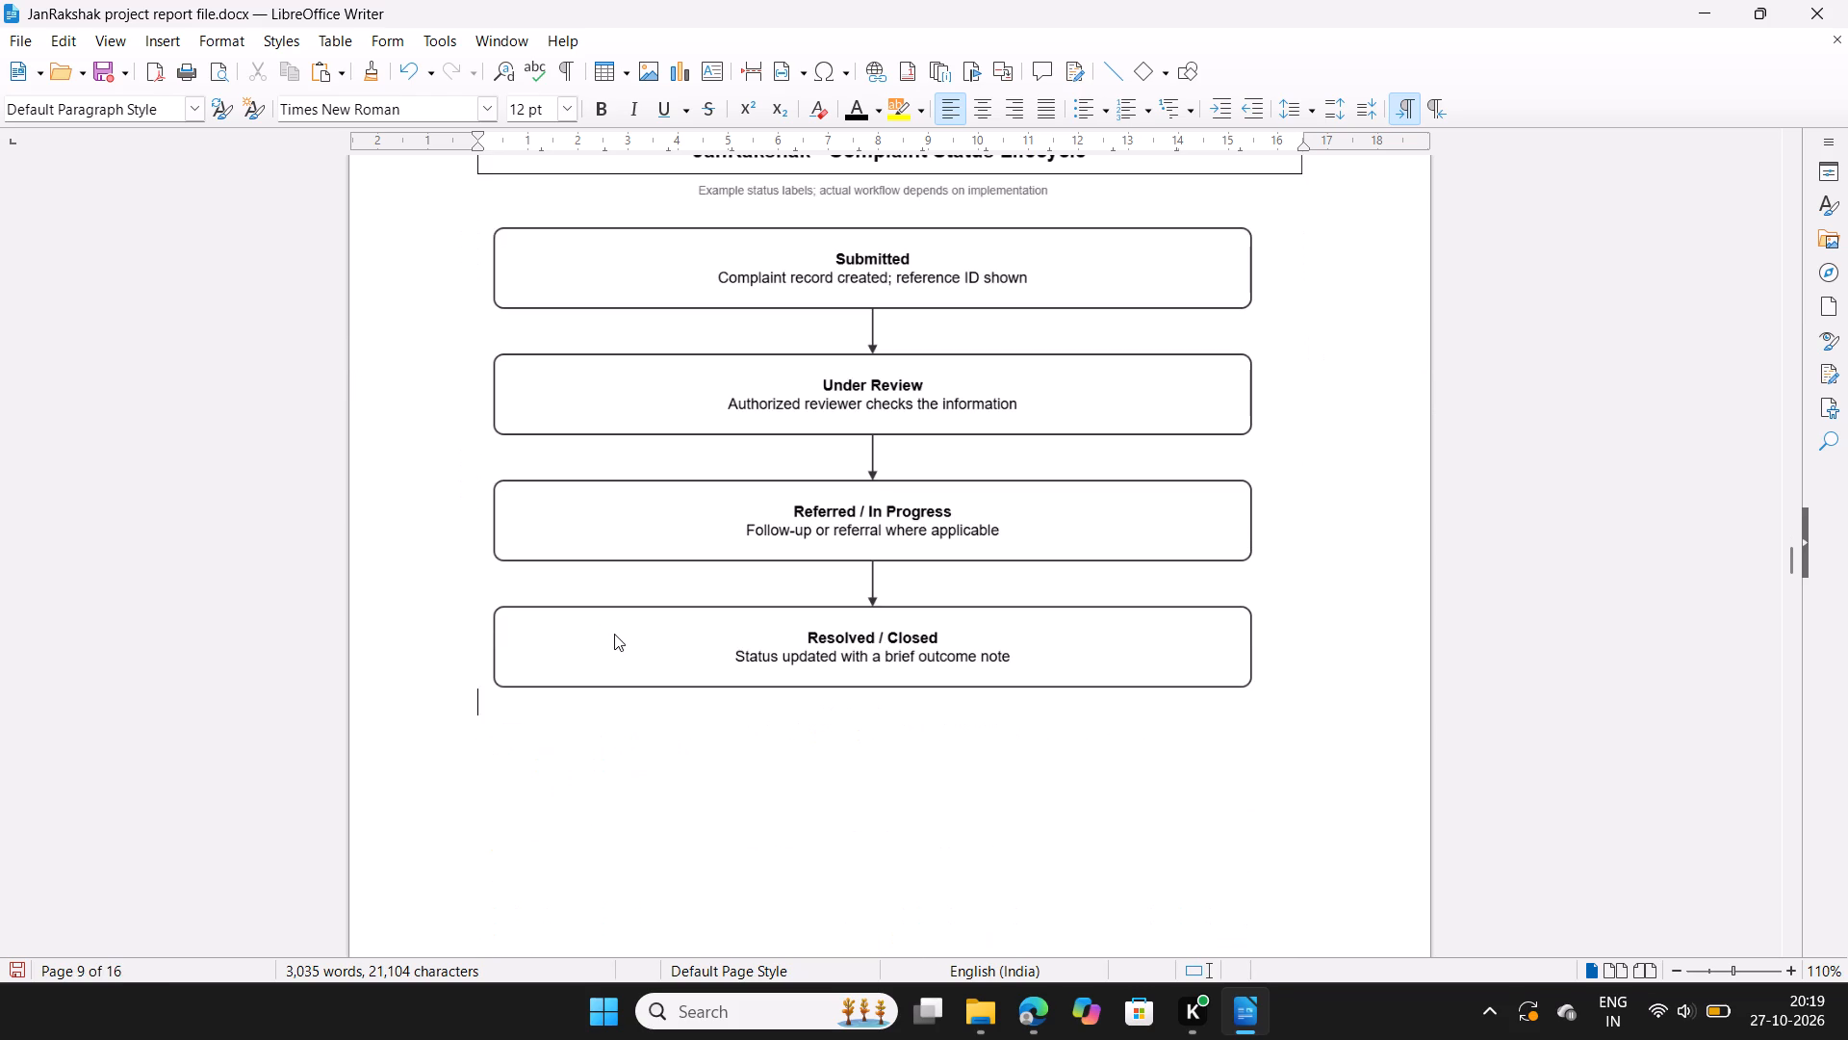
Remove the surplus blank lines between the Complaint Status Lifecycle diagram and the "Allows authorized reviewers" paragraph, keeping the module 7 heading above the diagram.
scroll(614, 634, "down", 1)
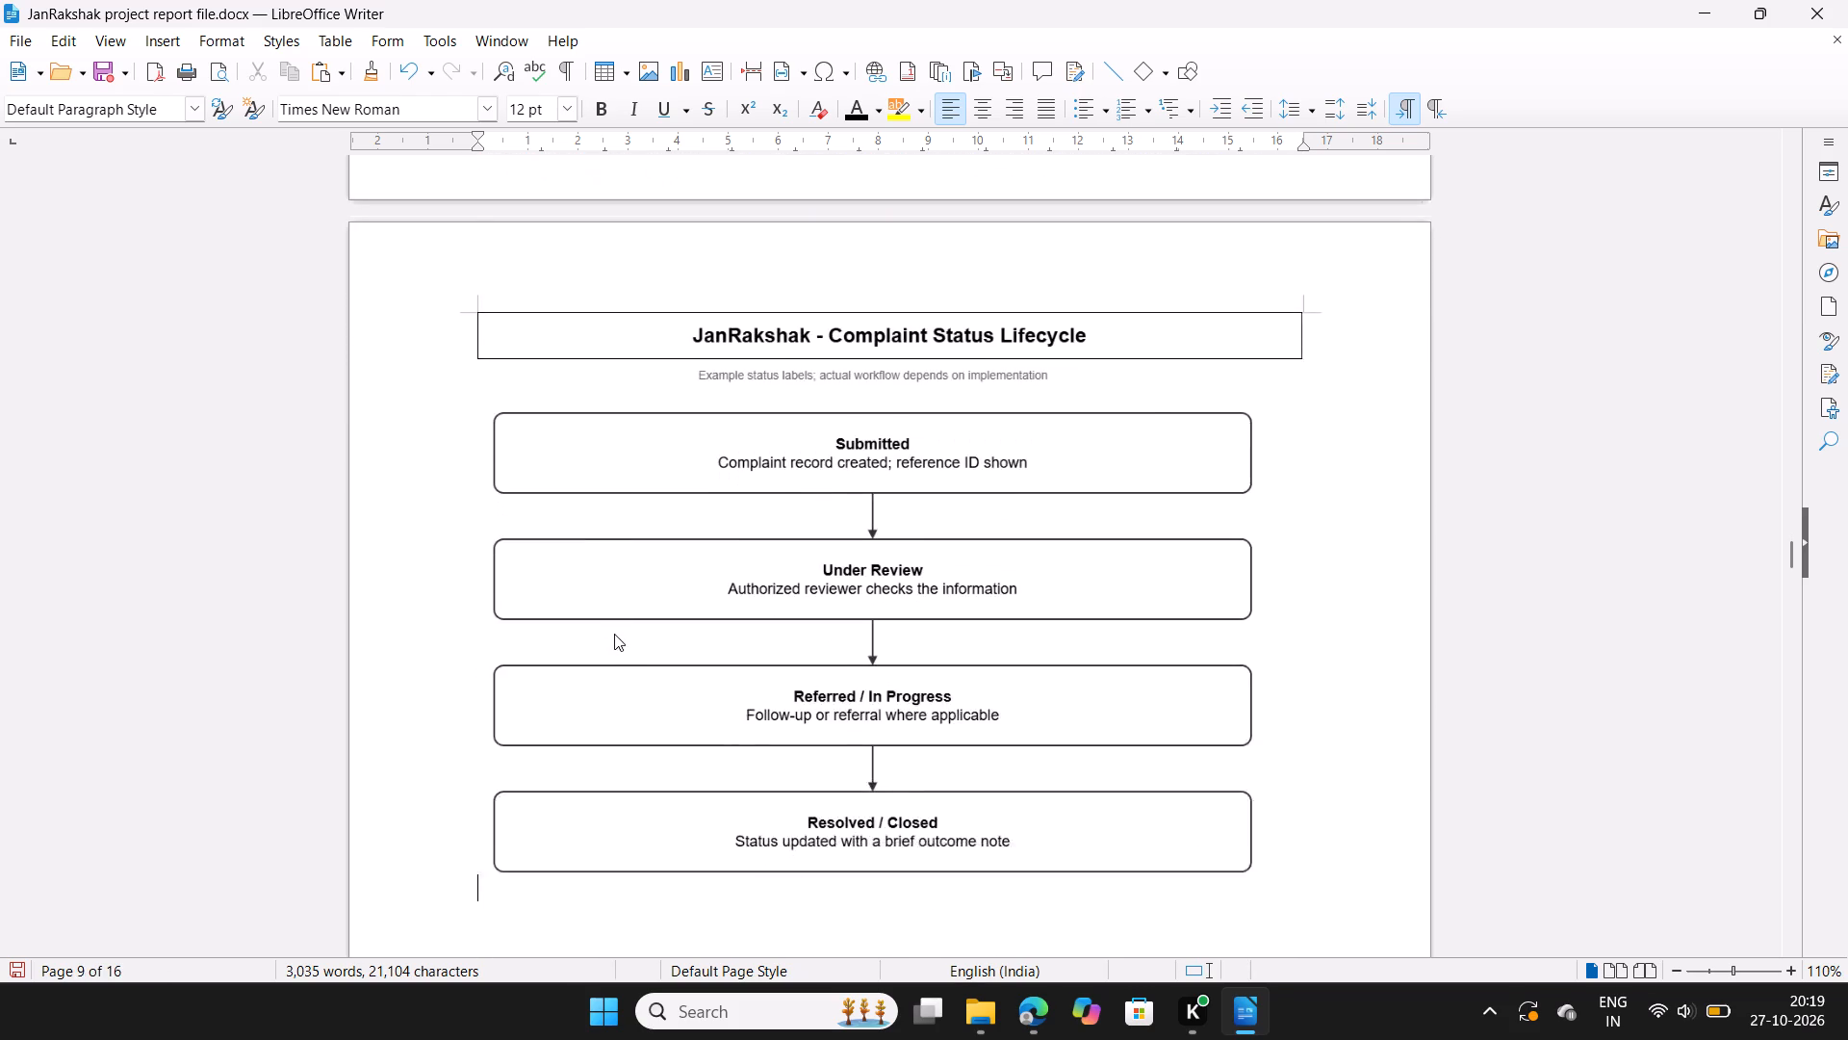
scroll(614, 634, "down", 1)
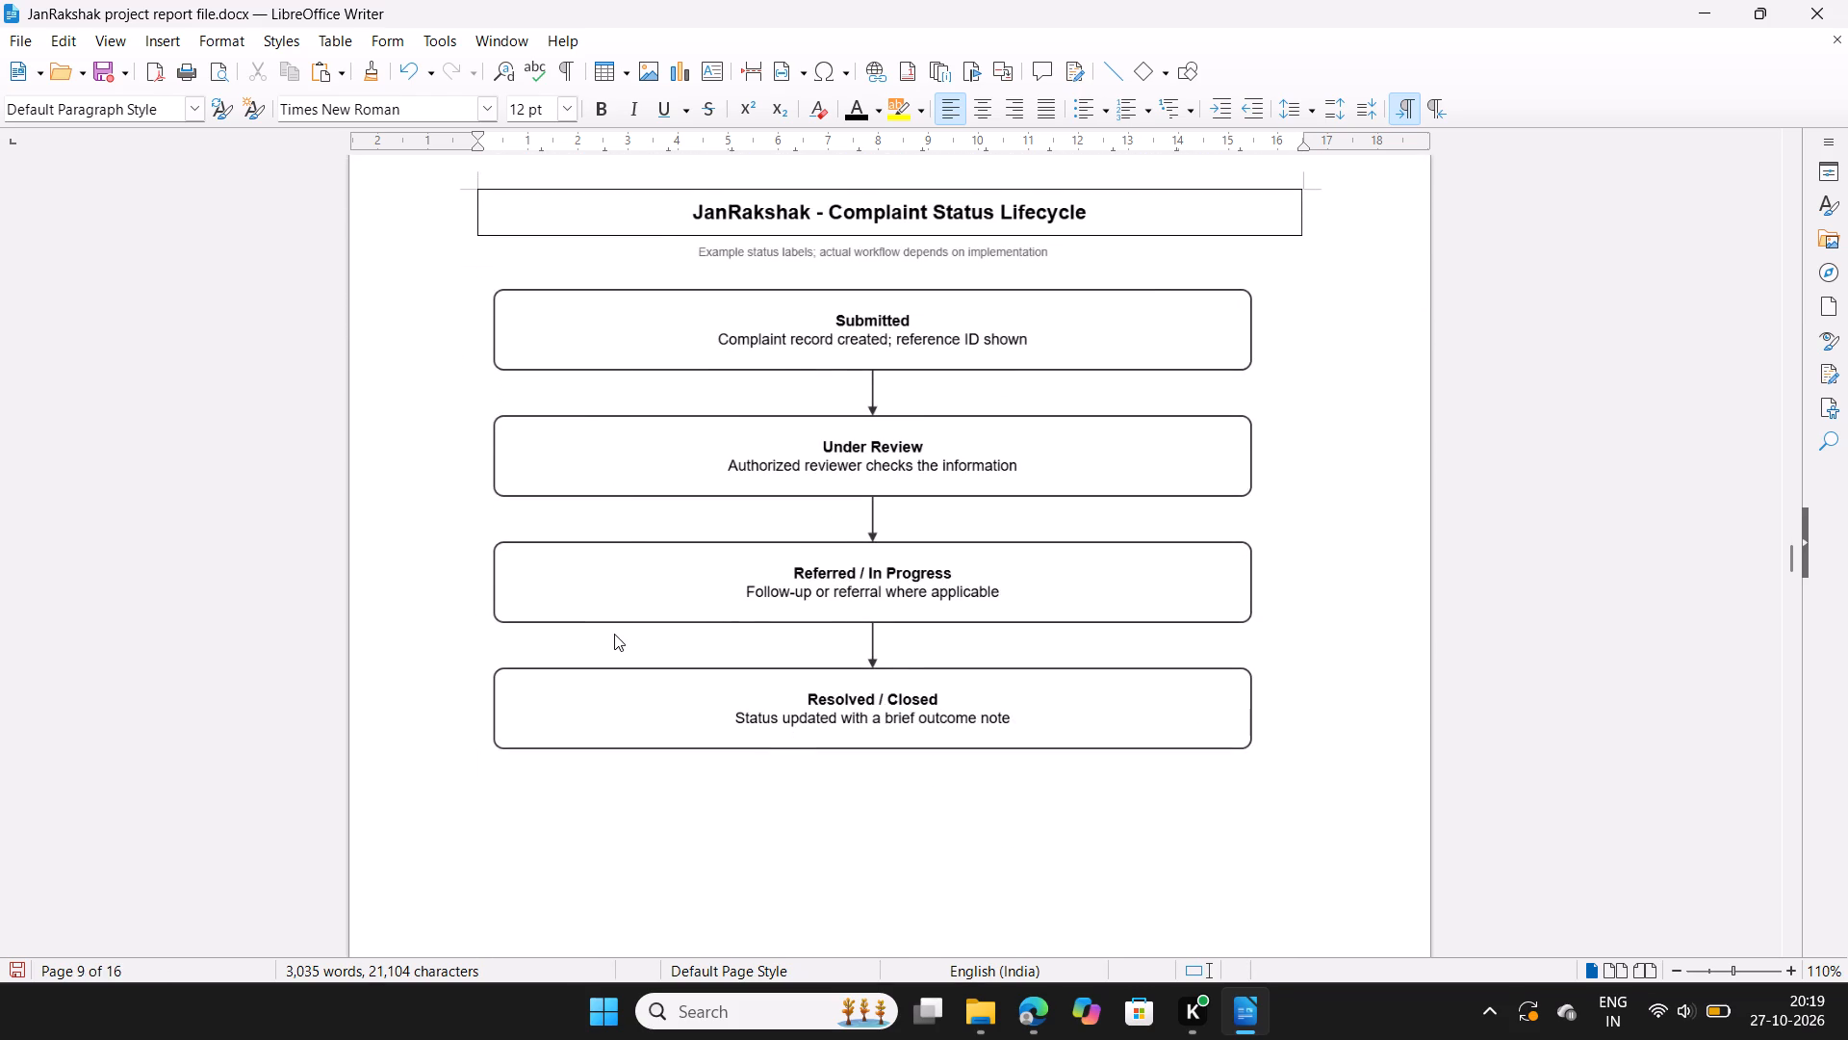
scroll(614, 634, "down", 2)
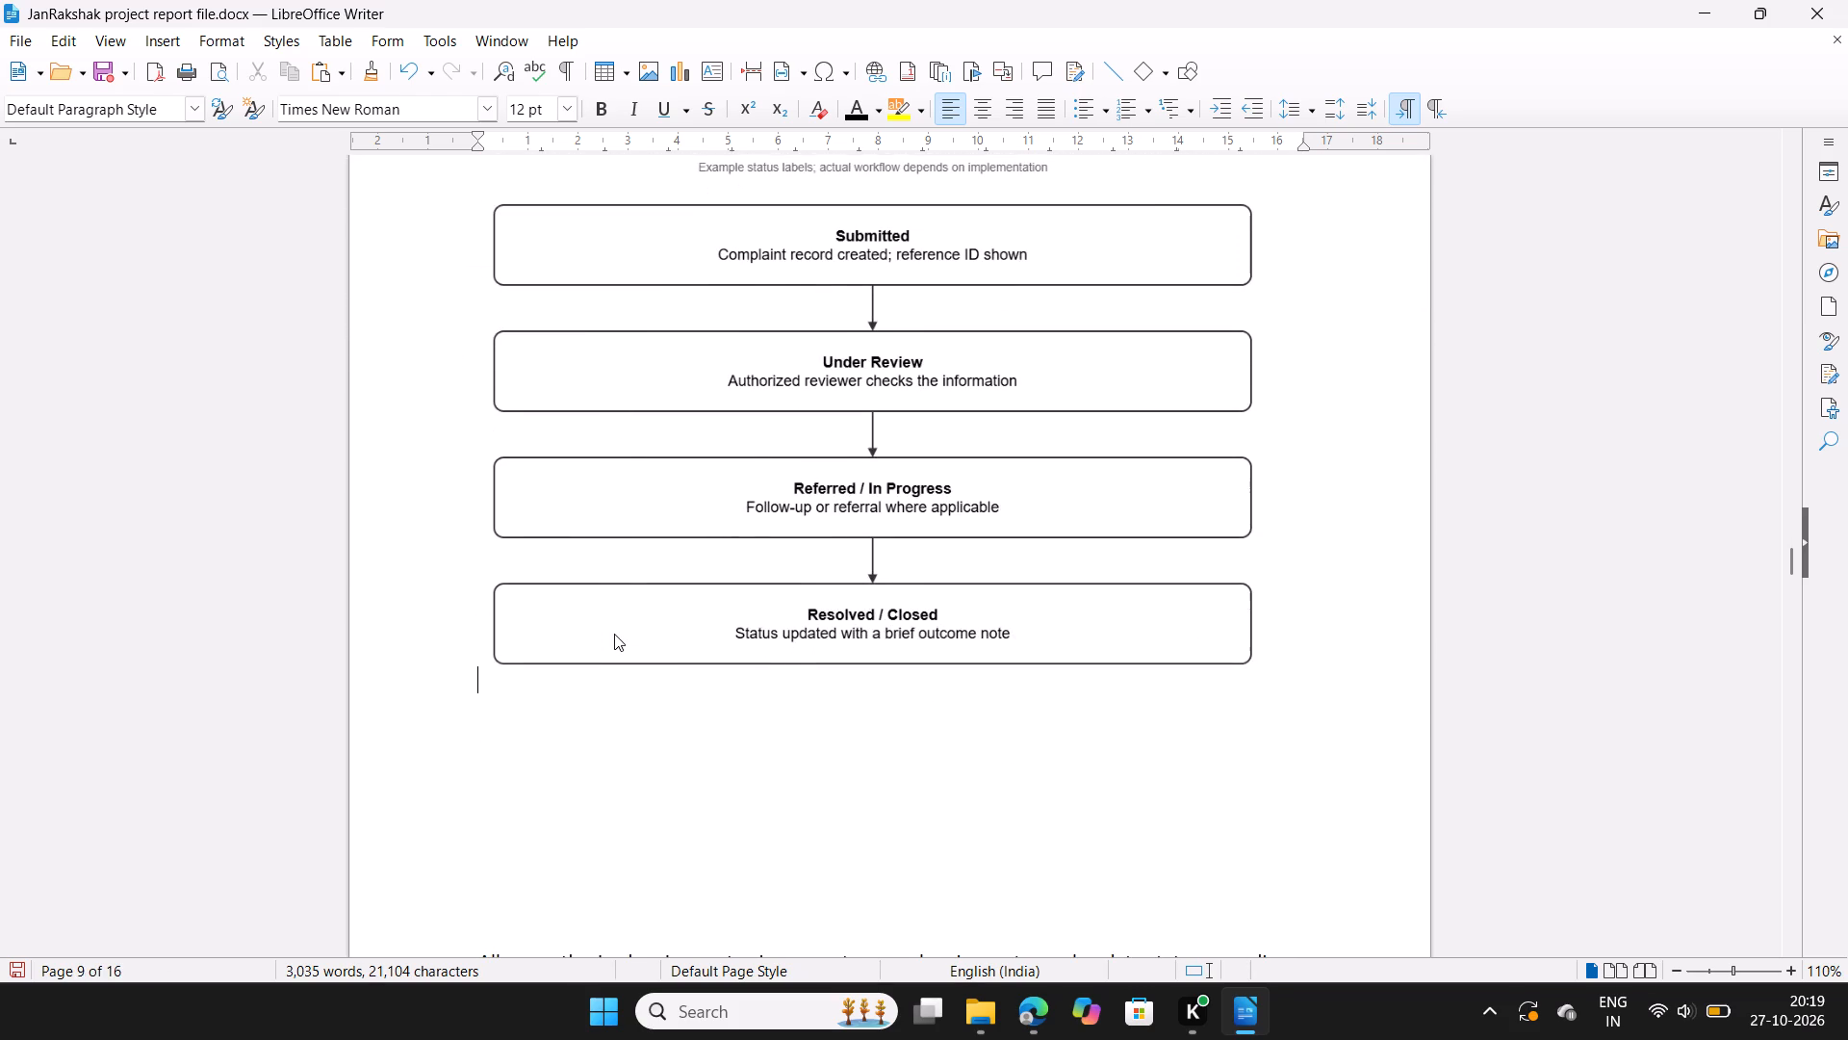
scroll(614, 634, "down", 2)
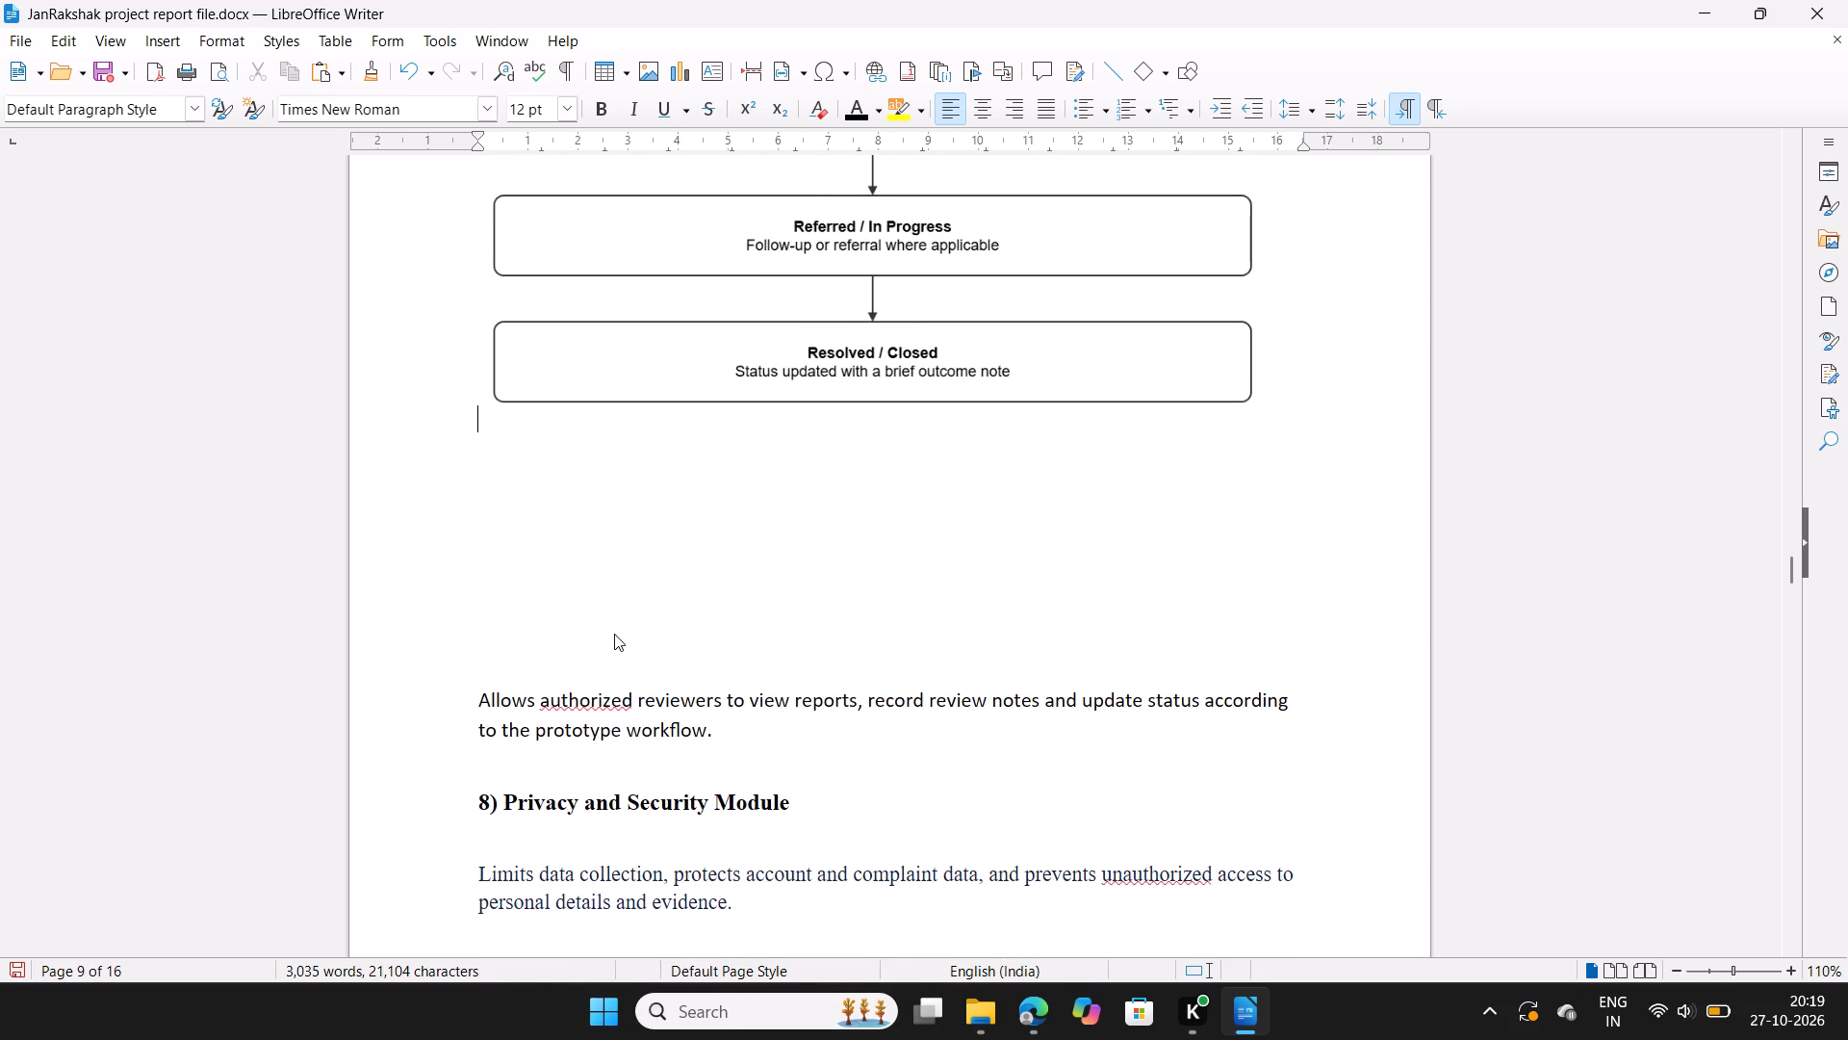
left_click(576, 630)
left_click(576, 630)
key("BackSpace")
key("BackSpace")
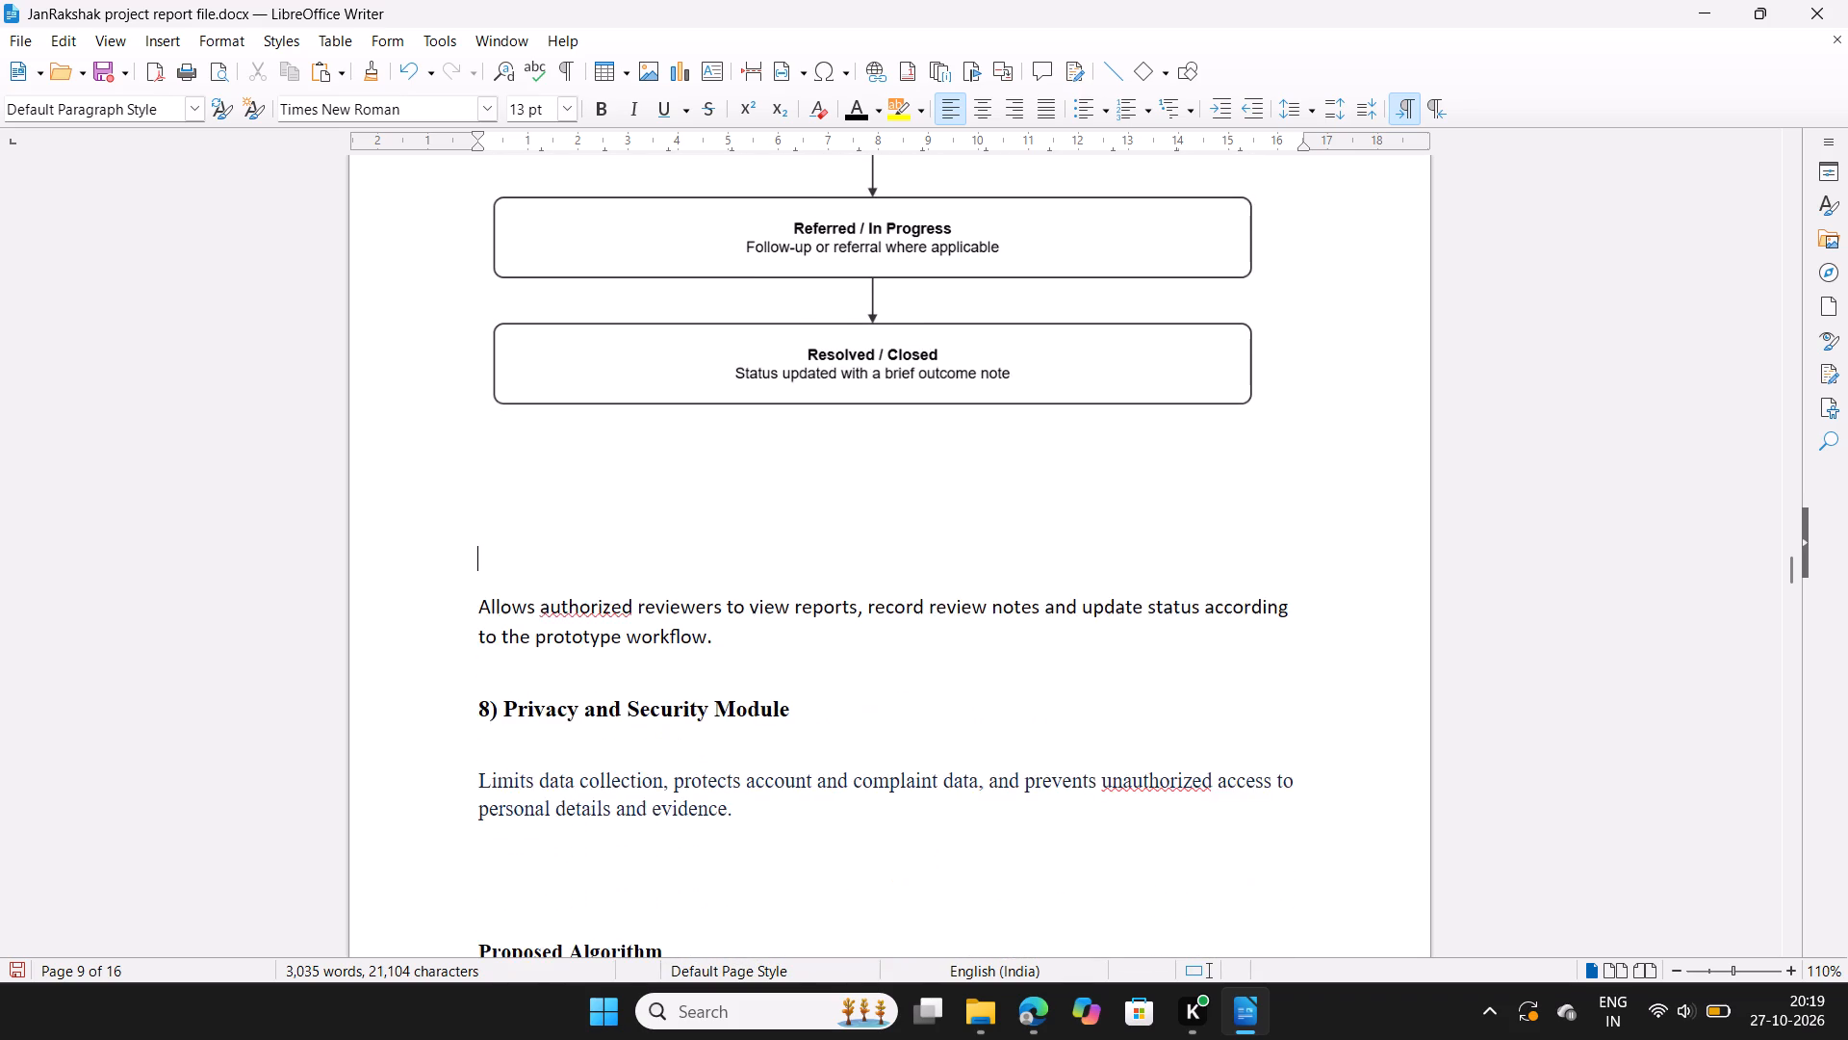
key("BackSpace")
key("BackSpace")
key("BackSpace")
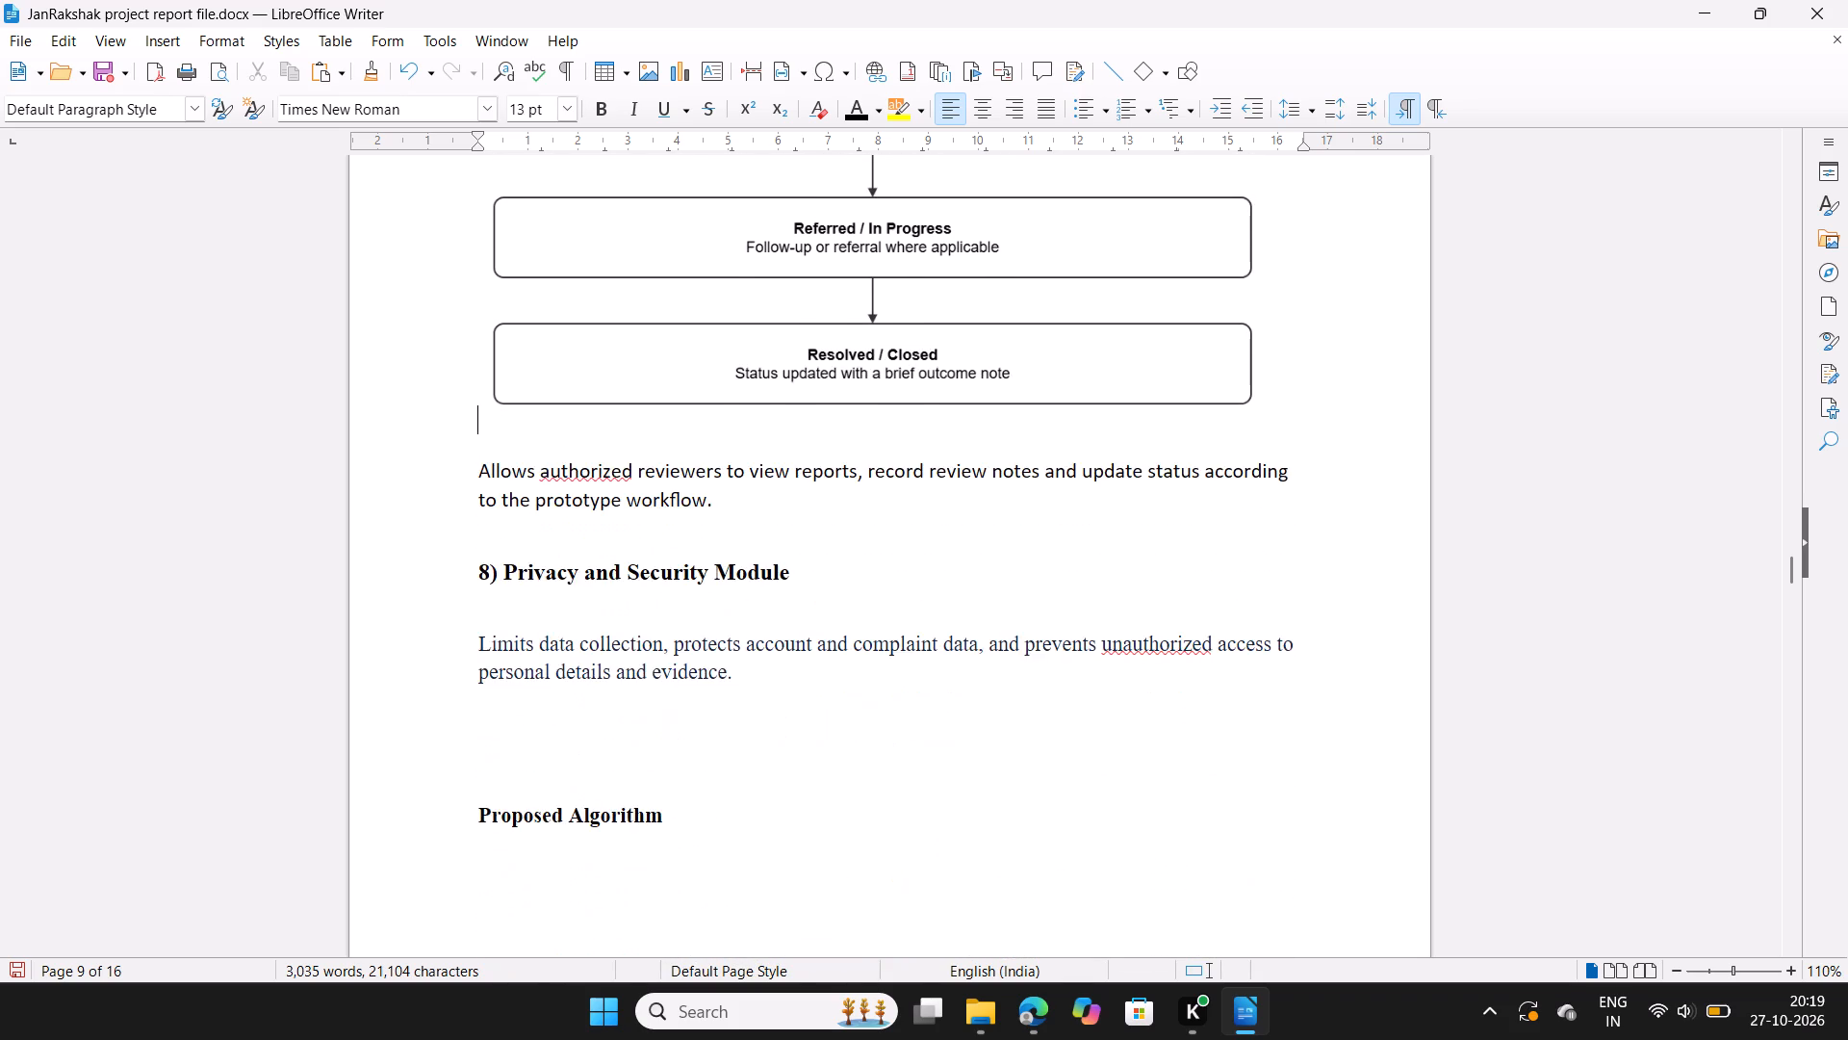
key("BackSpace")
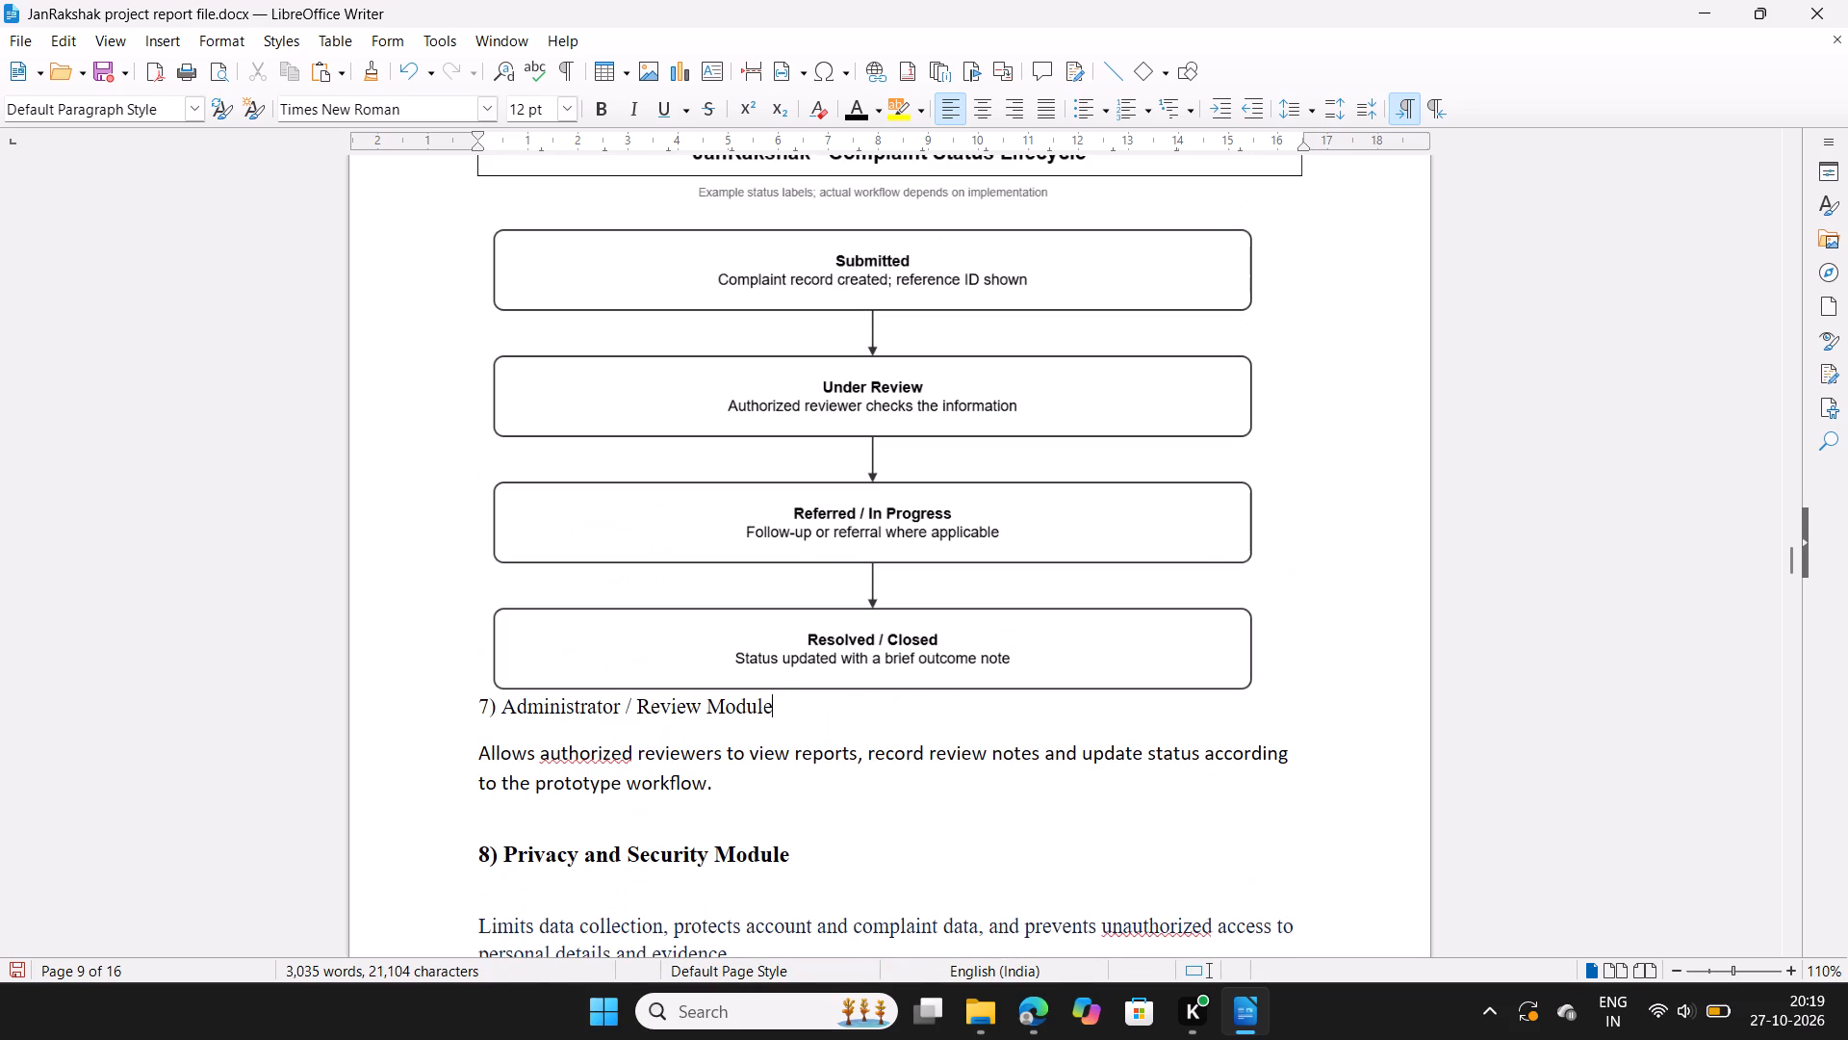
key("Return")
key("Return")
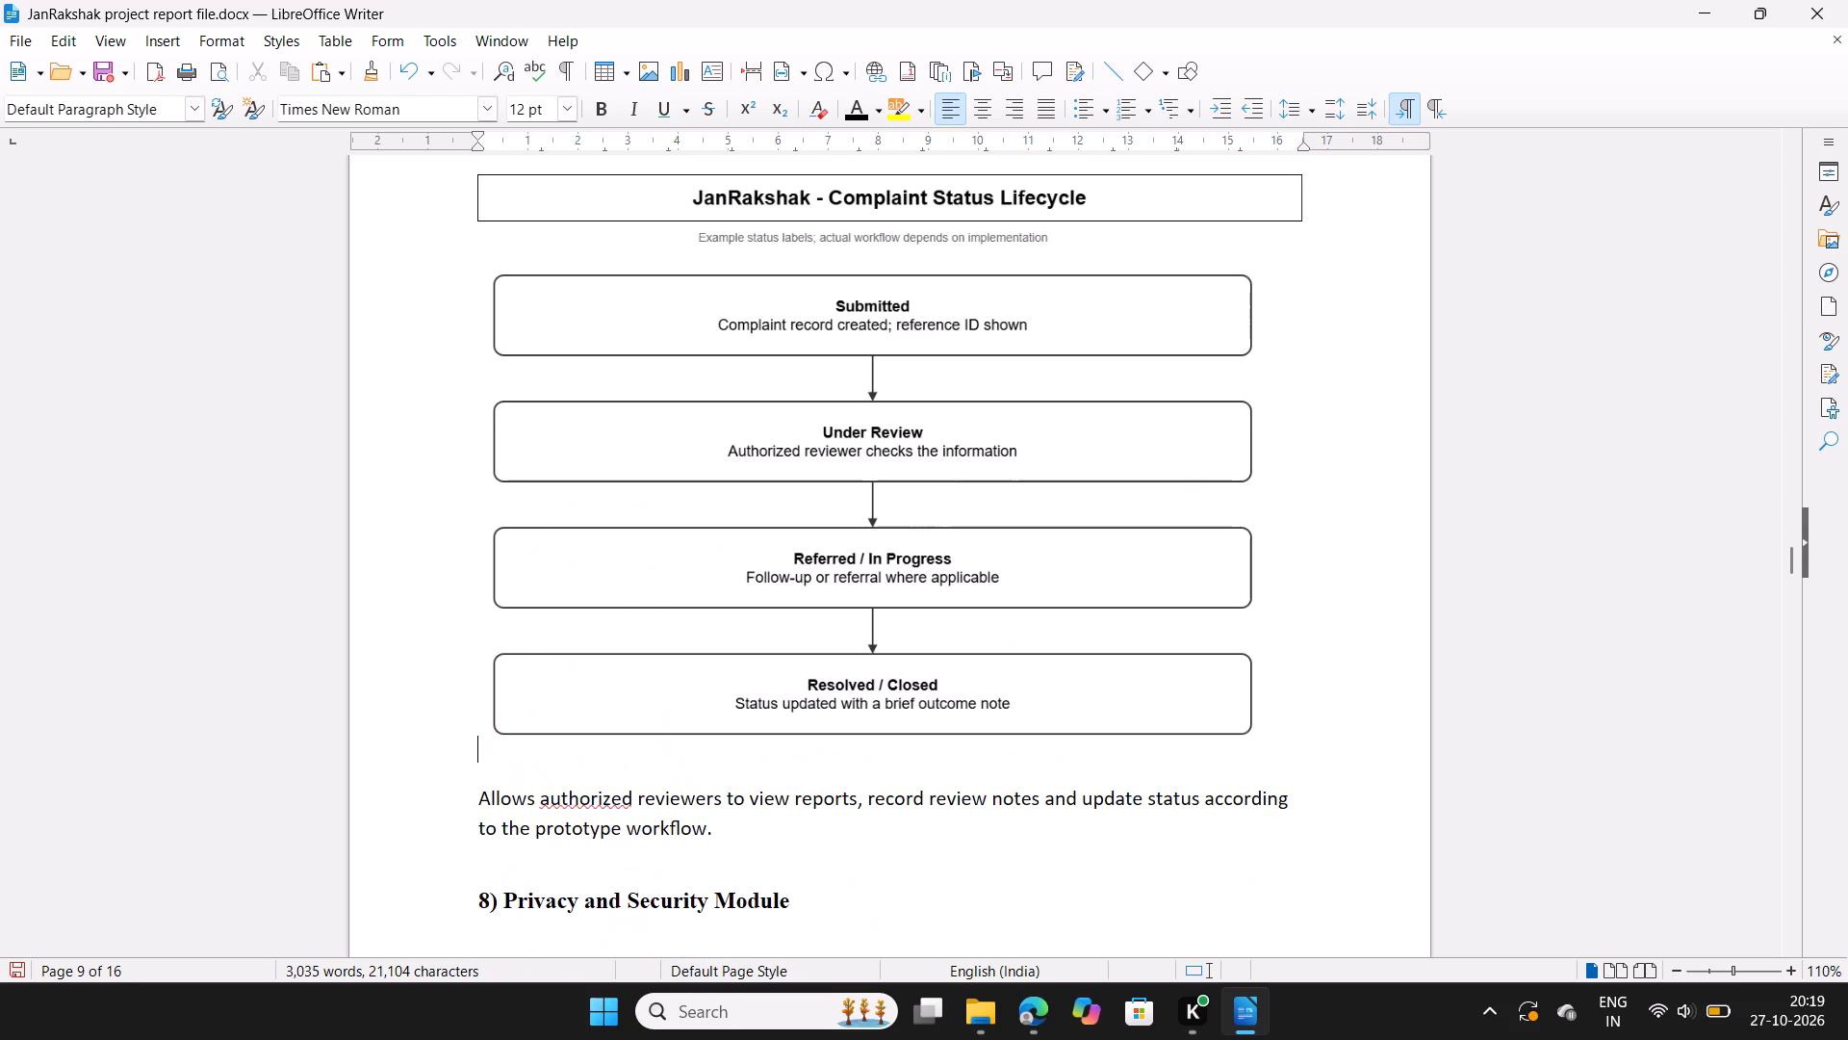
Switch to File Explorer and copy the "submission flow-Complaint Submission Flow" PNG image from the Downloads folder.
scroll(576, 630, "right", 1)
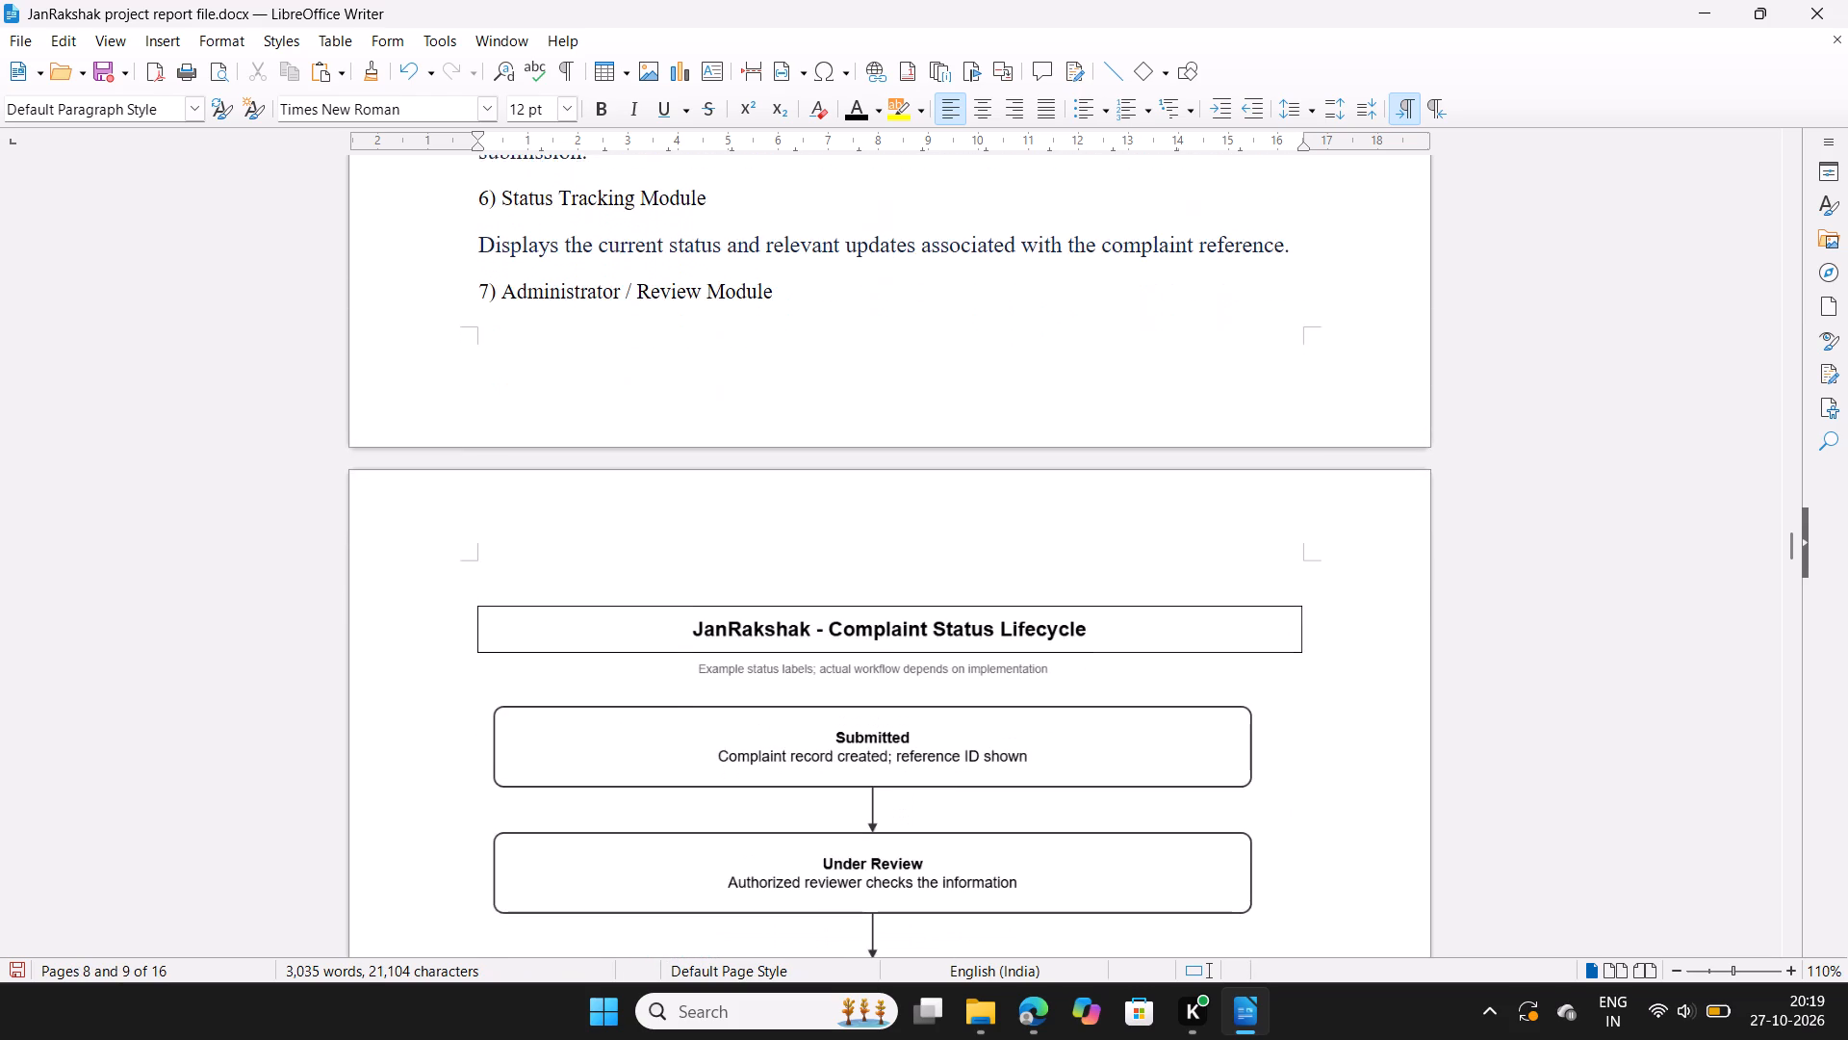
scroll(576, 630, "right", 1)
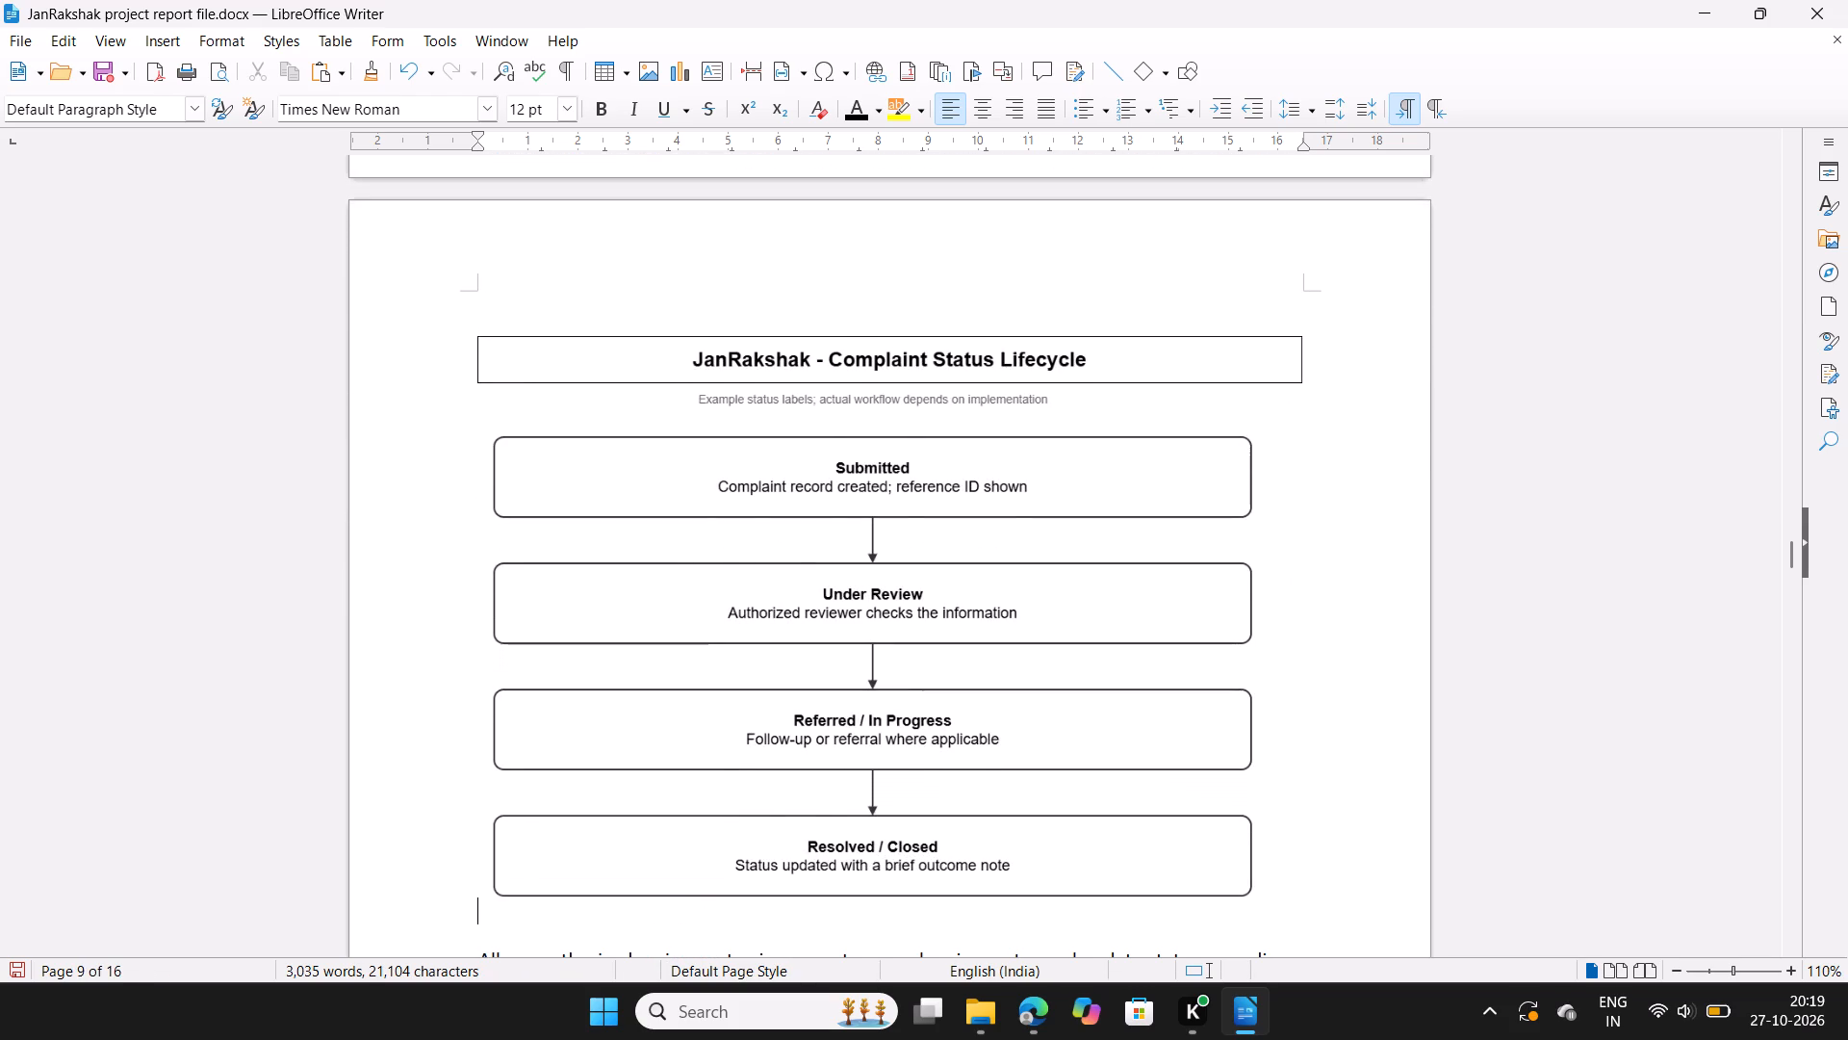
scroll(576, 630, "up", 1)
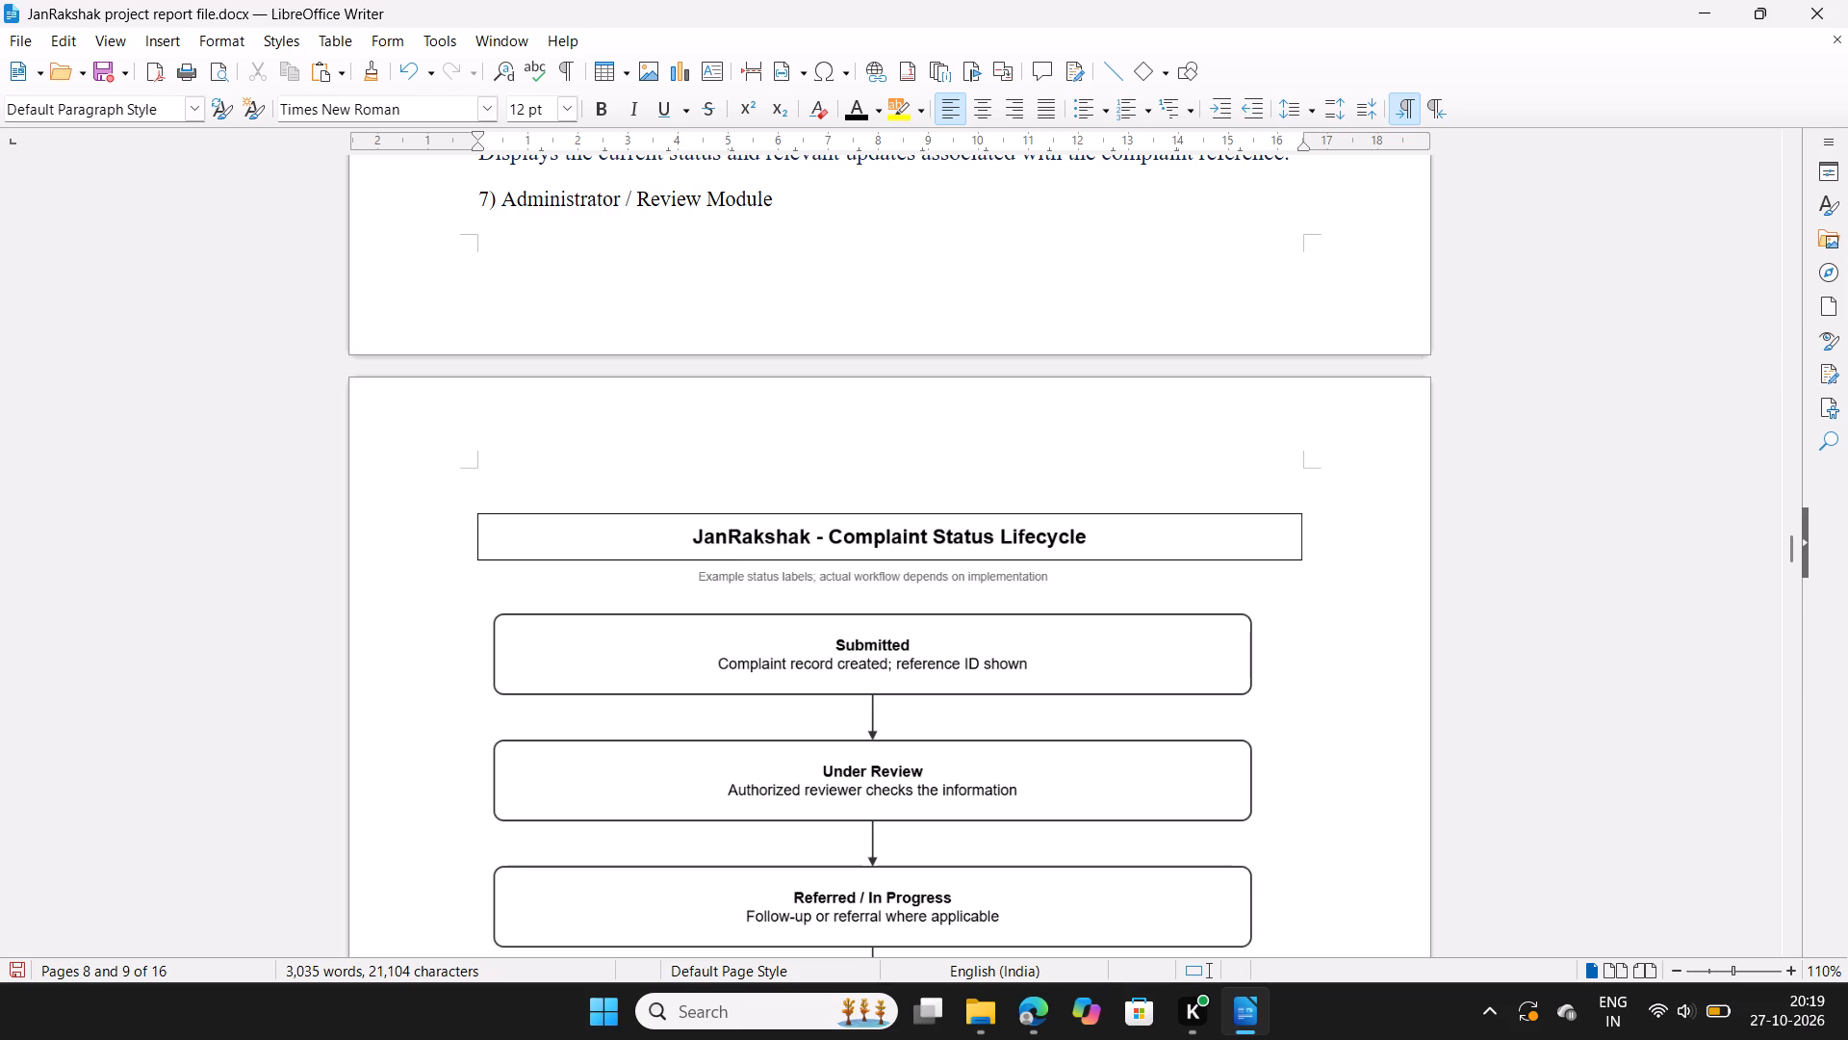
scroll(728, 504, "down", 1)
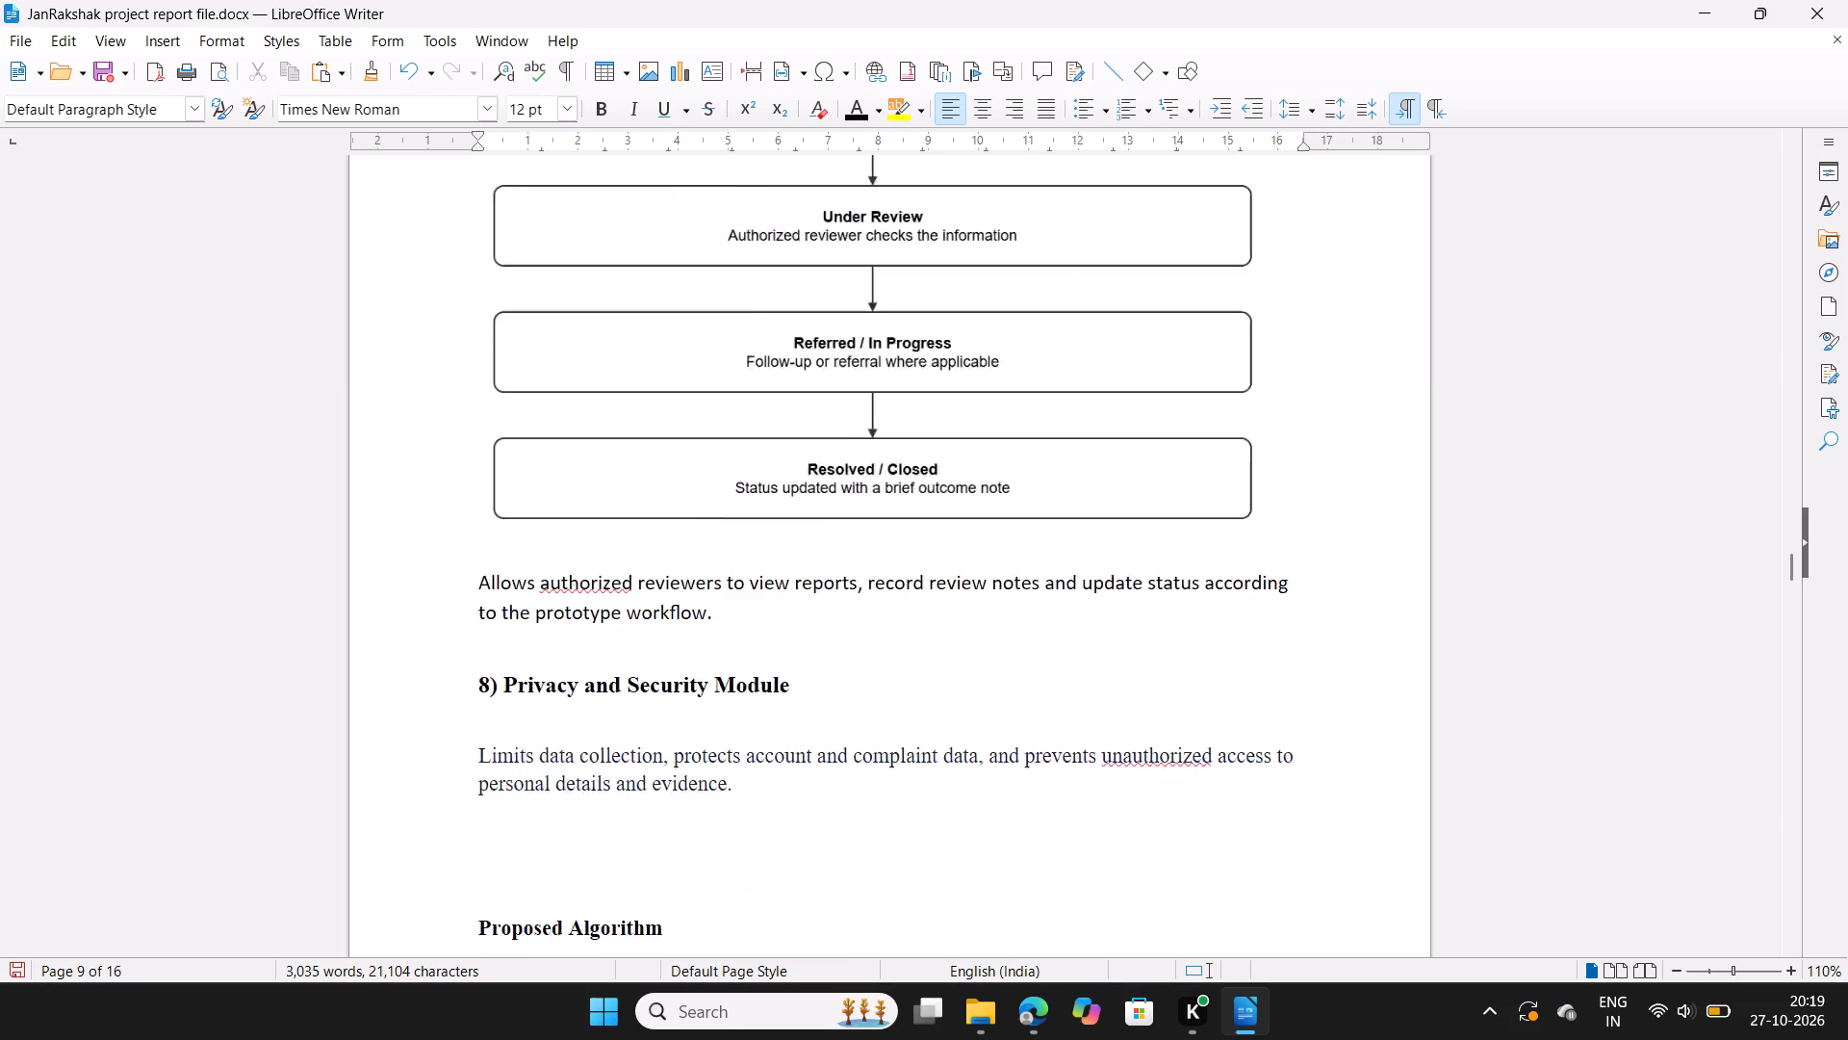
scroll(728, 504, "down", 5)
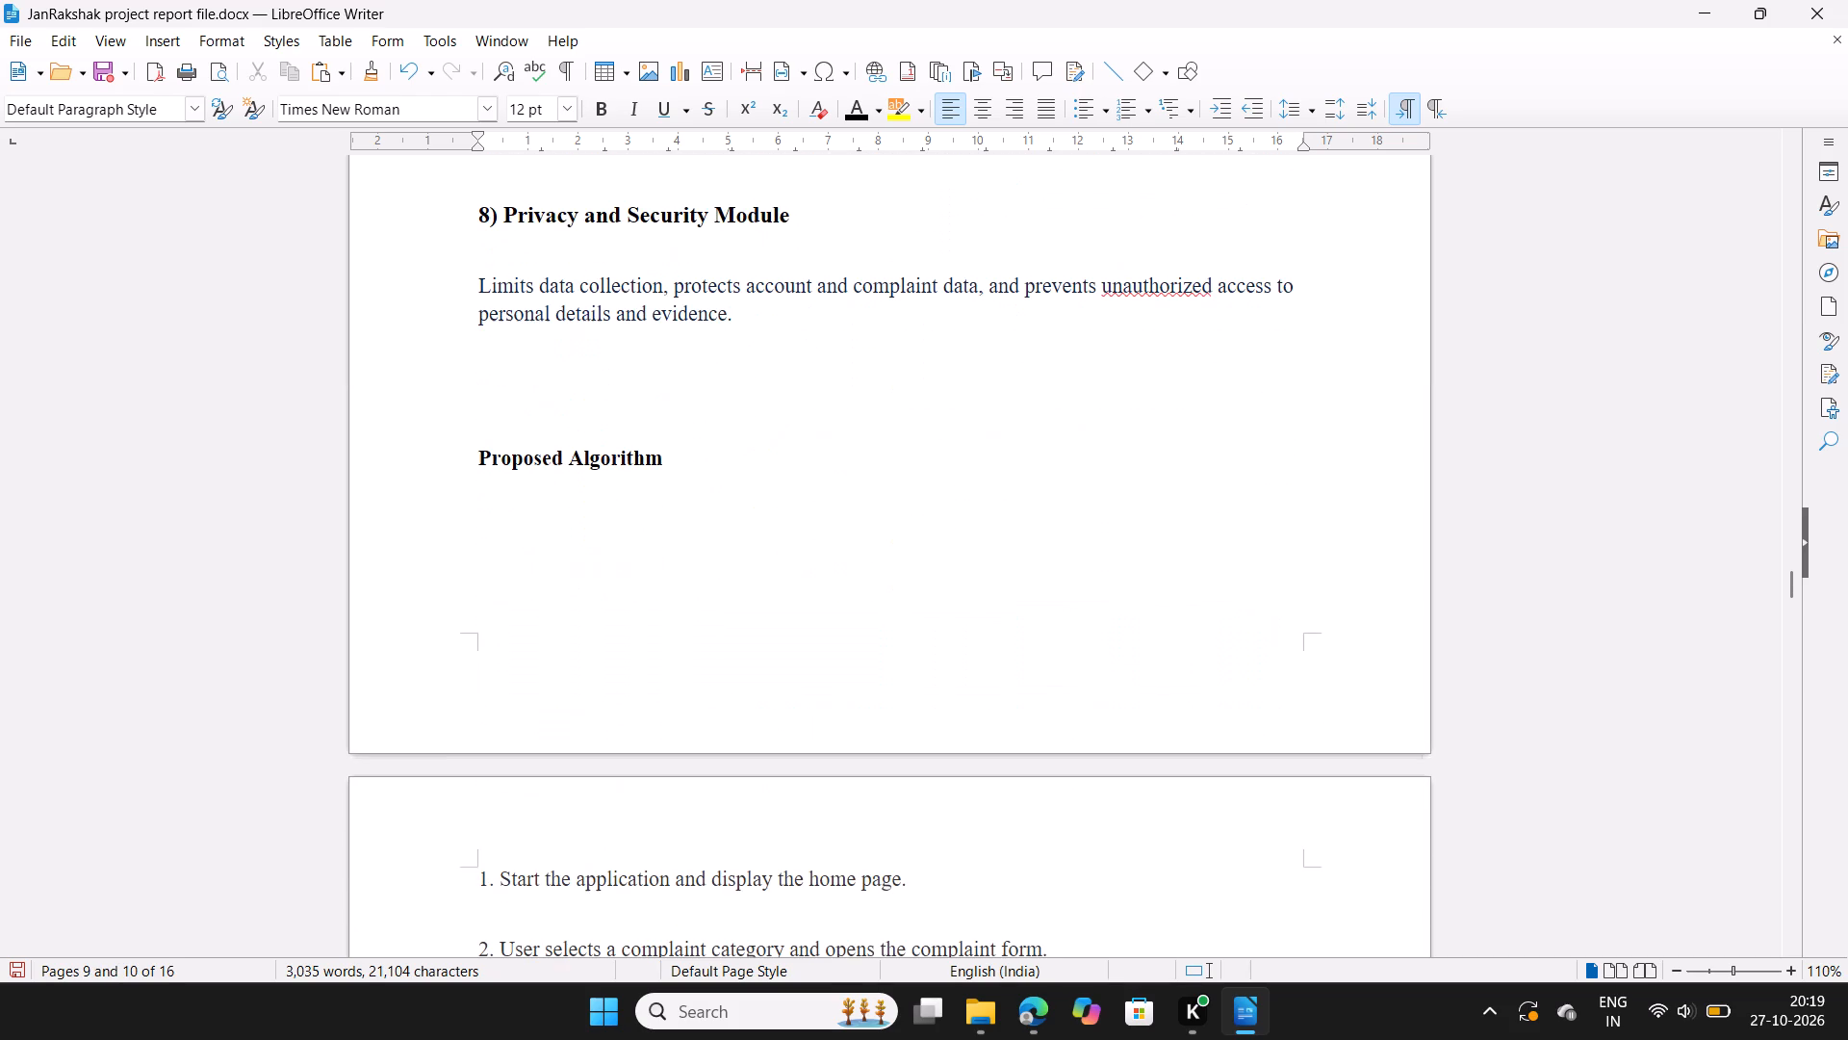
left_click(984, 1009)
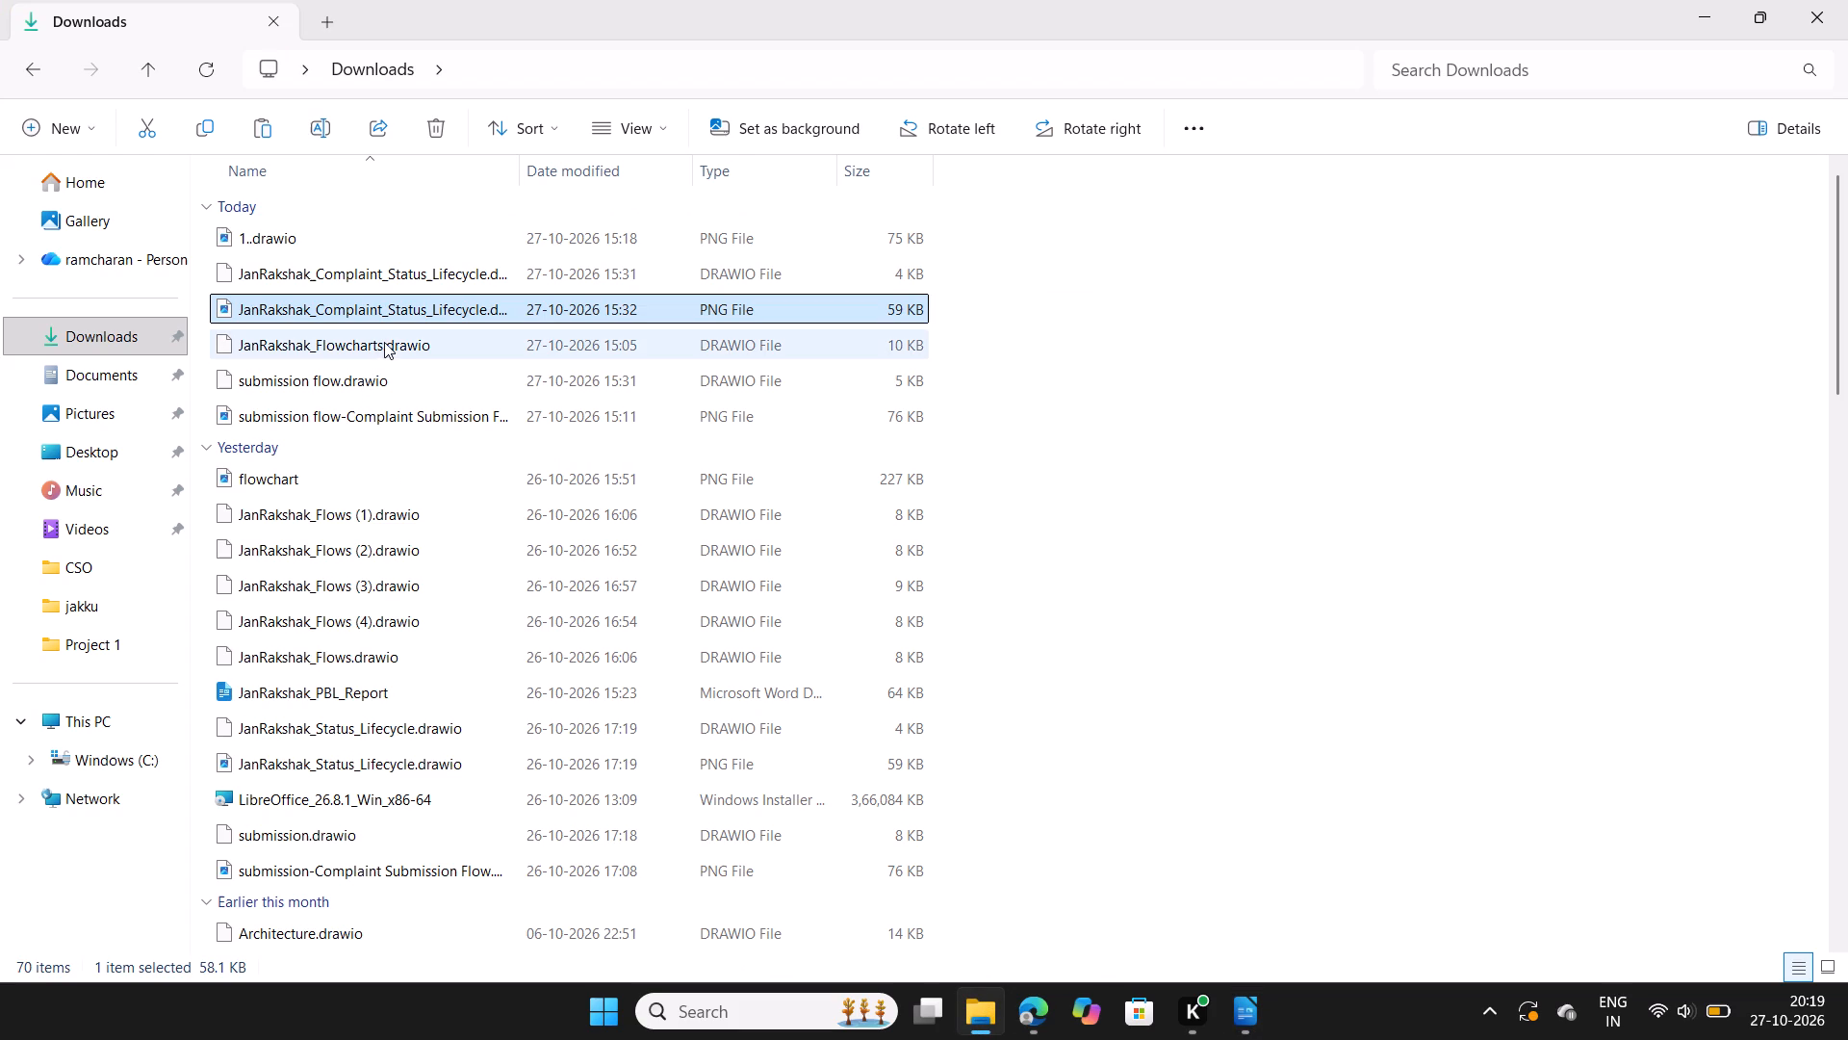
left_click(397, 420)
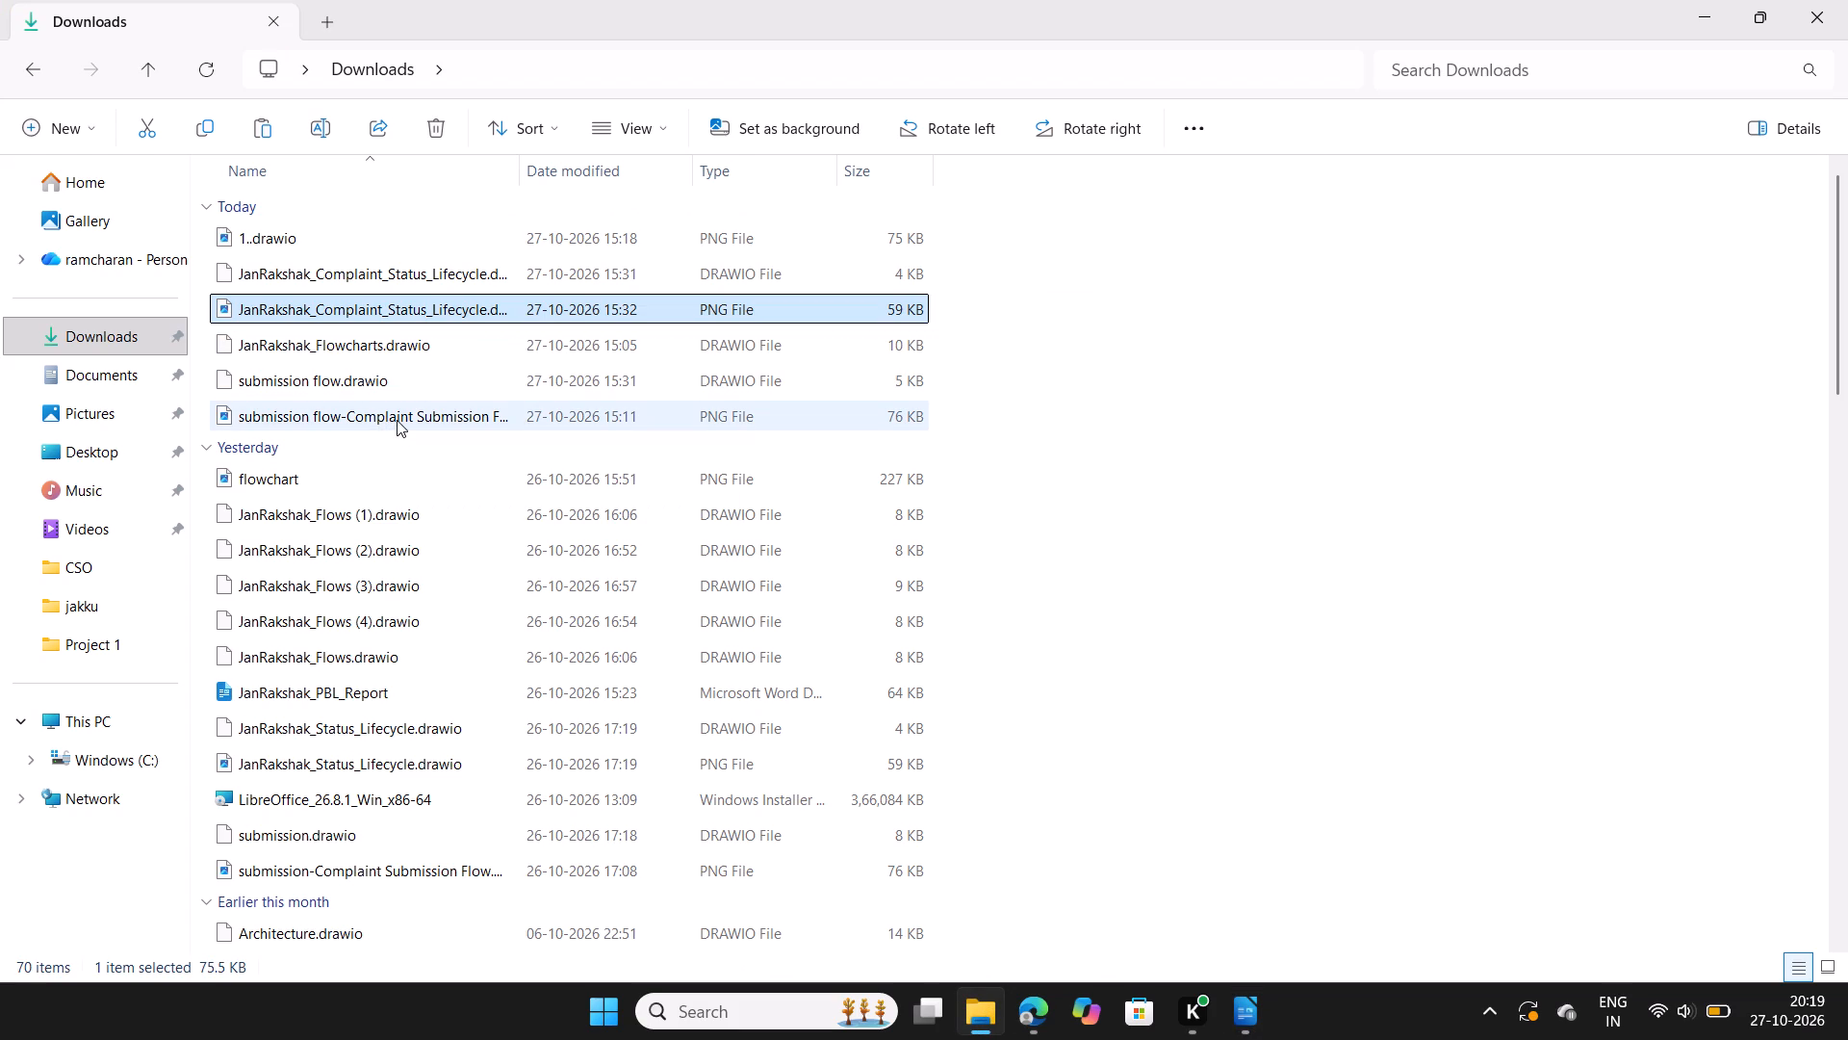
key("ctrl+c")
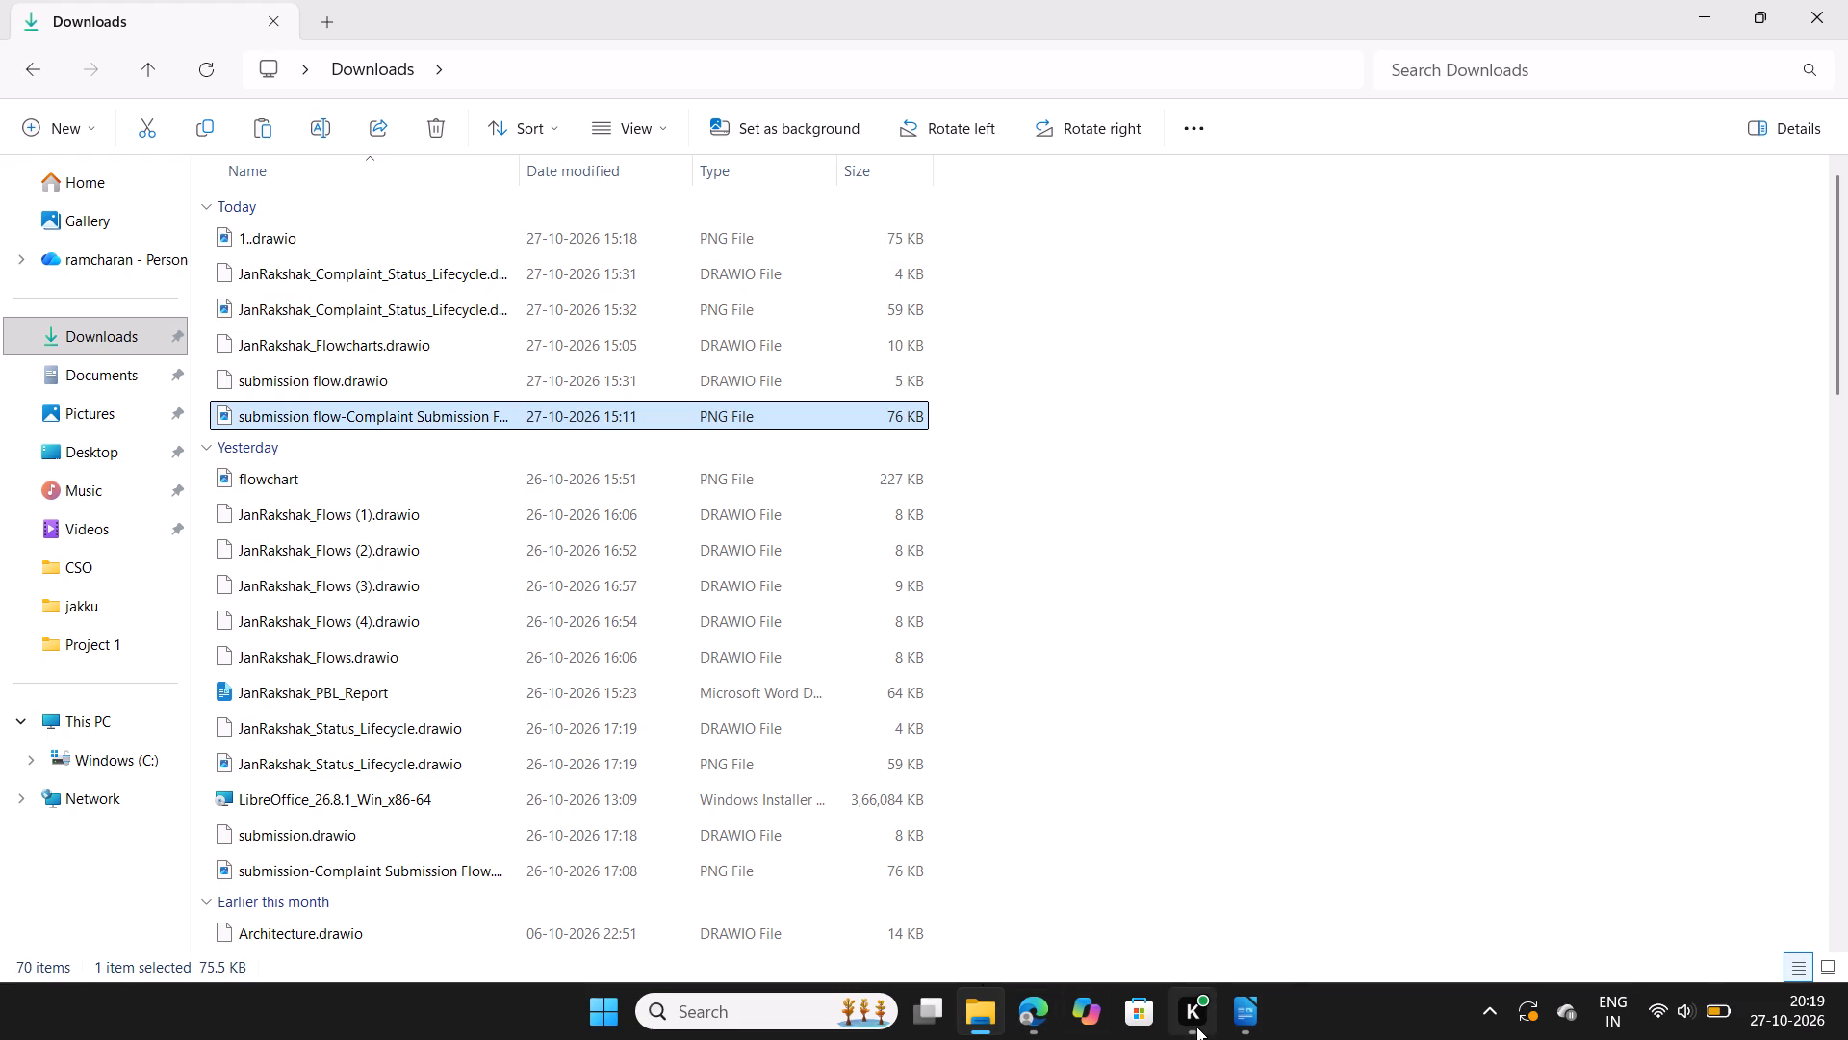
Switch back to the report in LibreOffice Writer and paste the Complaint Submission Flow image below the "Proposed Algorithm" heading.
left_click(1262, 1035)
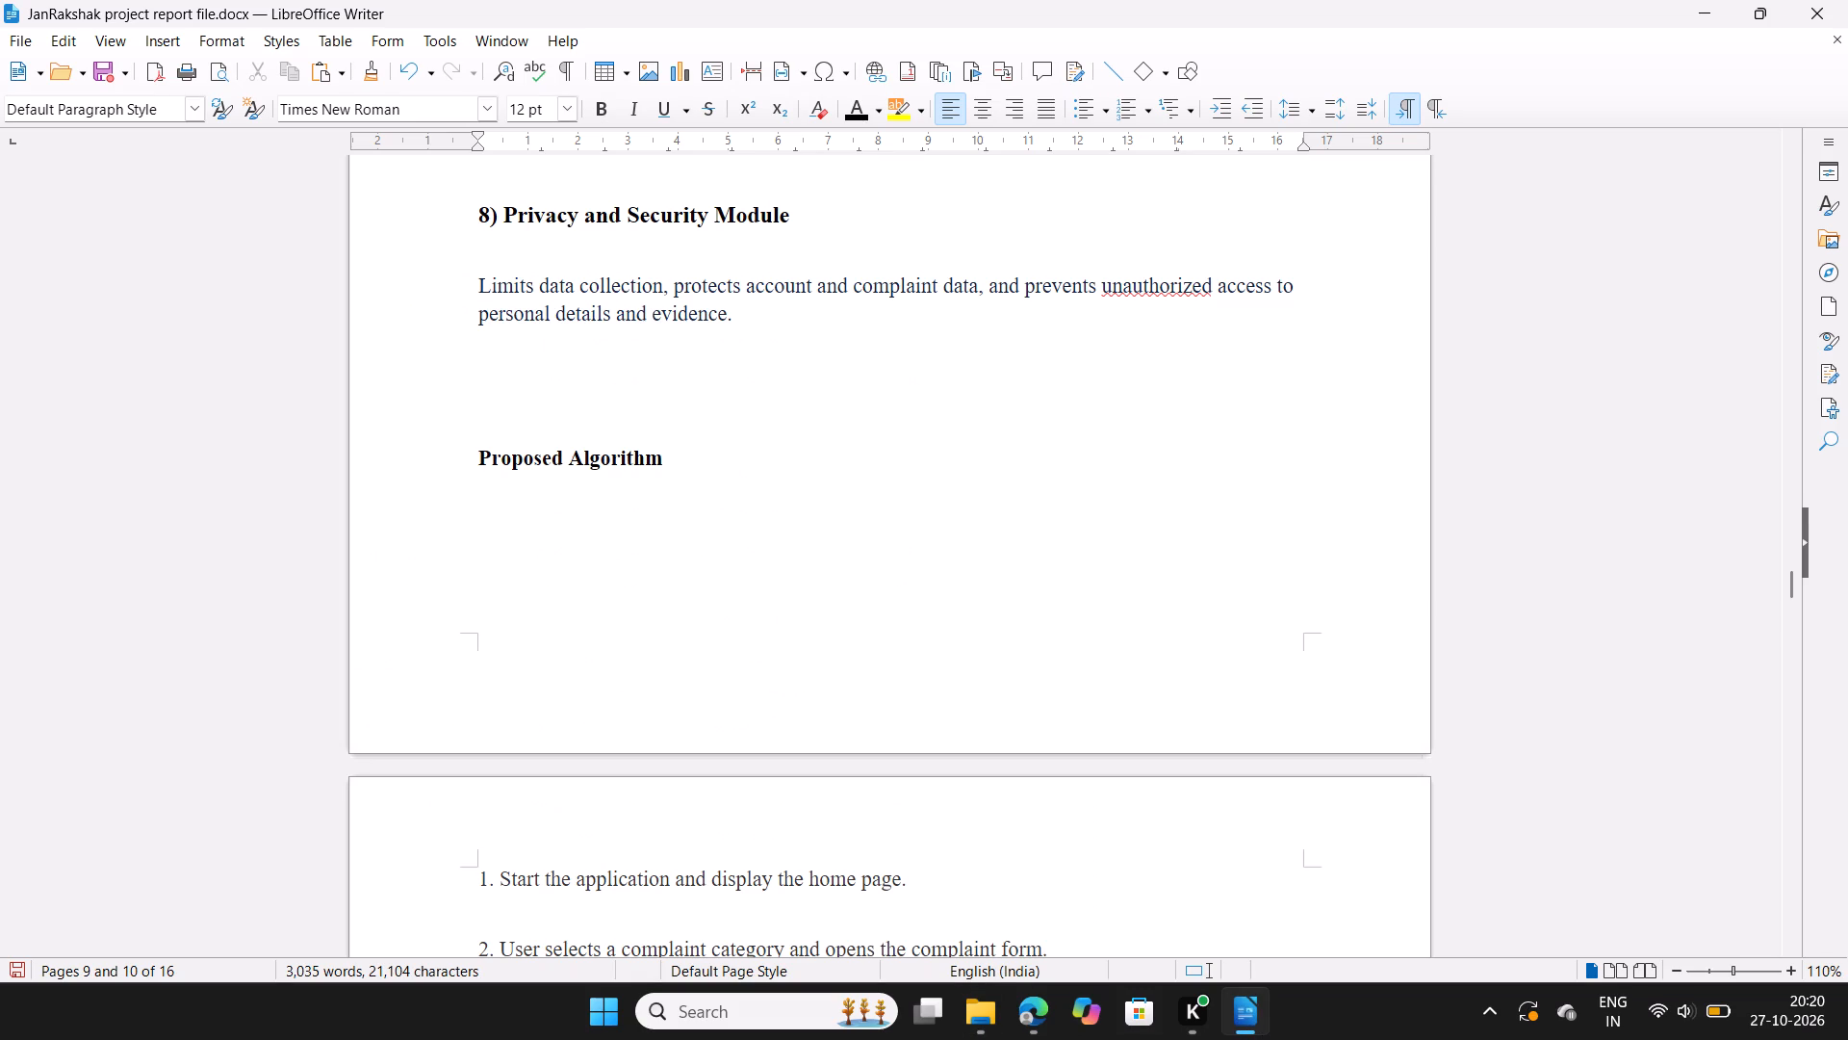
left_click(508, 574)
key("ctrl+v")
Pull the numbered algorithm steps up from the following page so they start directly below the Complaint Submission Flow diagram.
scroll(874, 367, "up", 3)
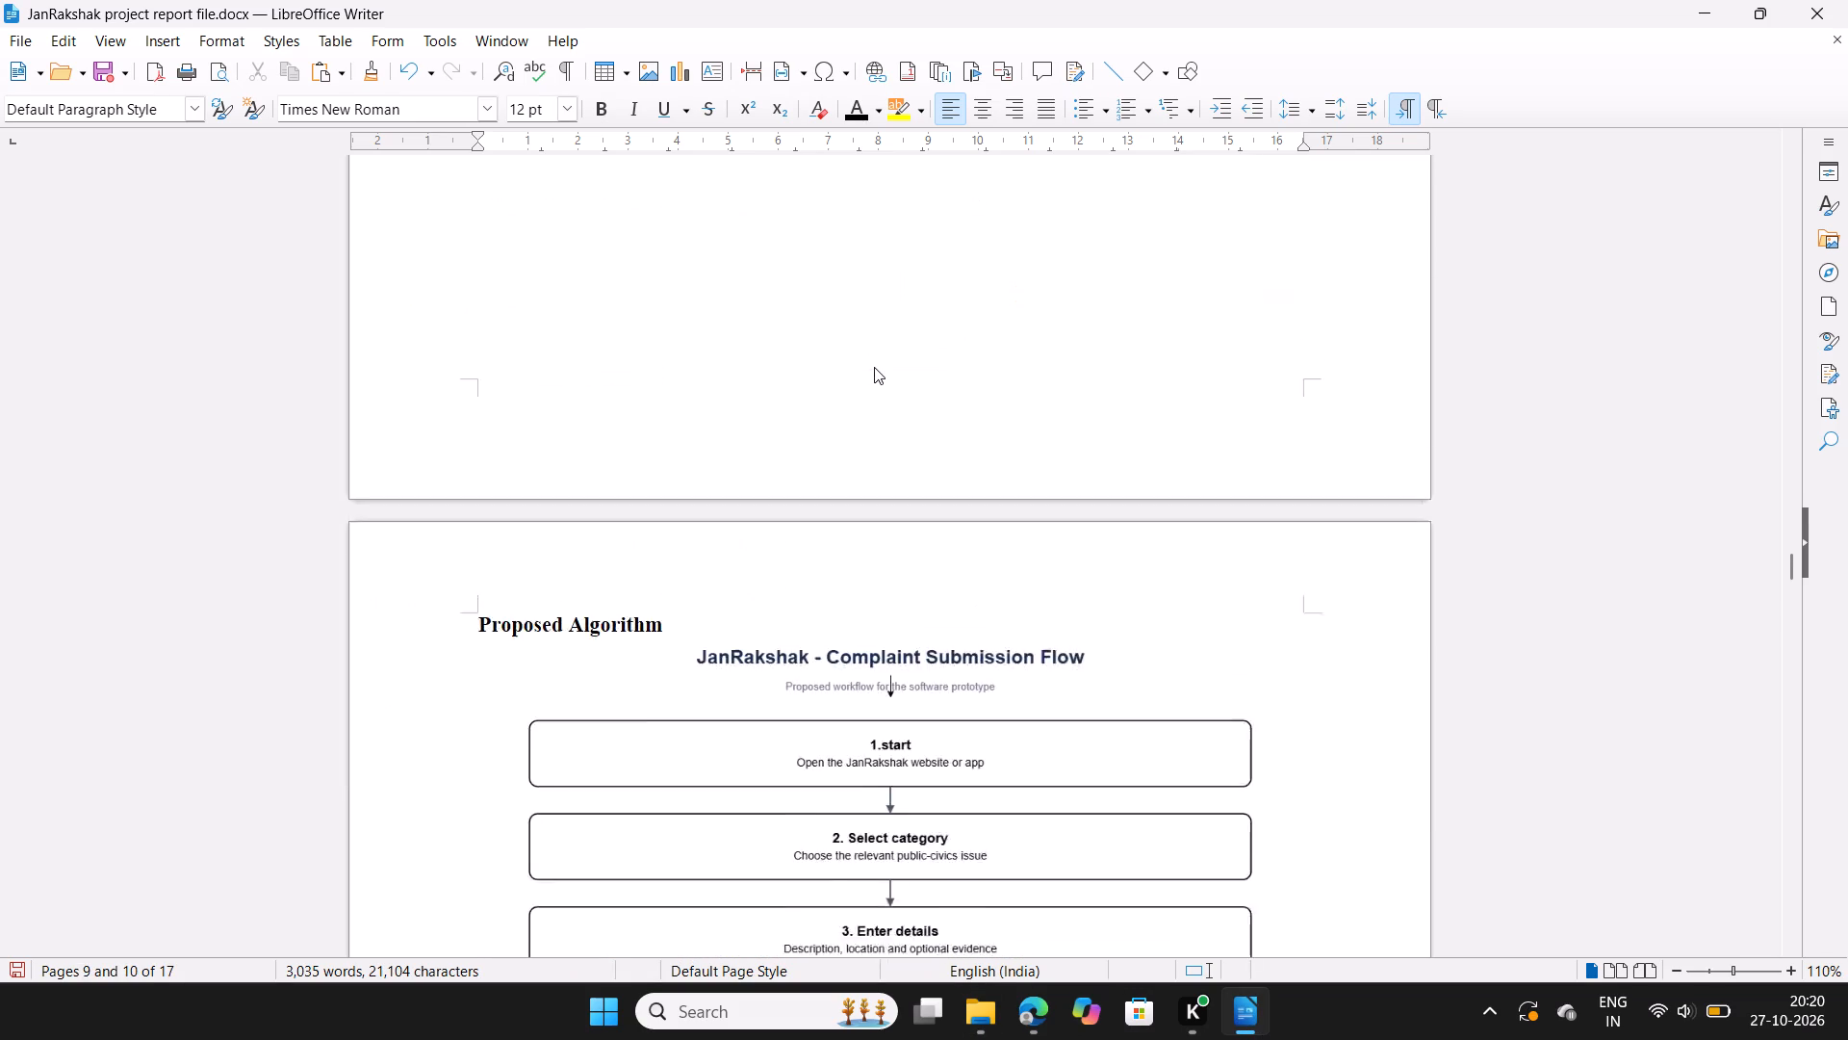
scroll(874, 367, "up", 5)
scroll(874, 367, "down", 2)
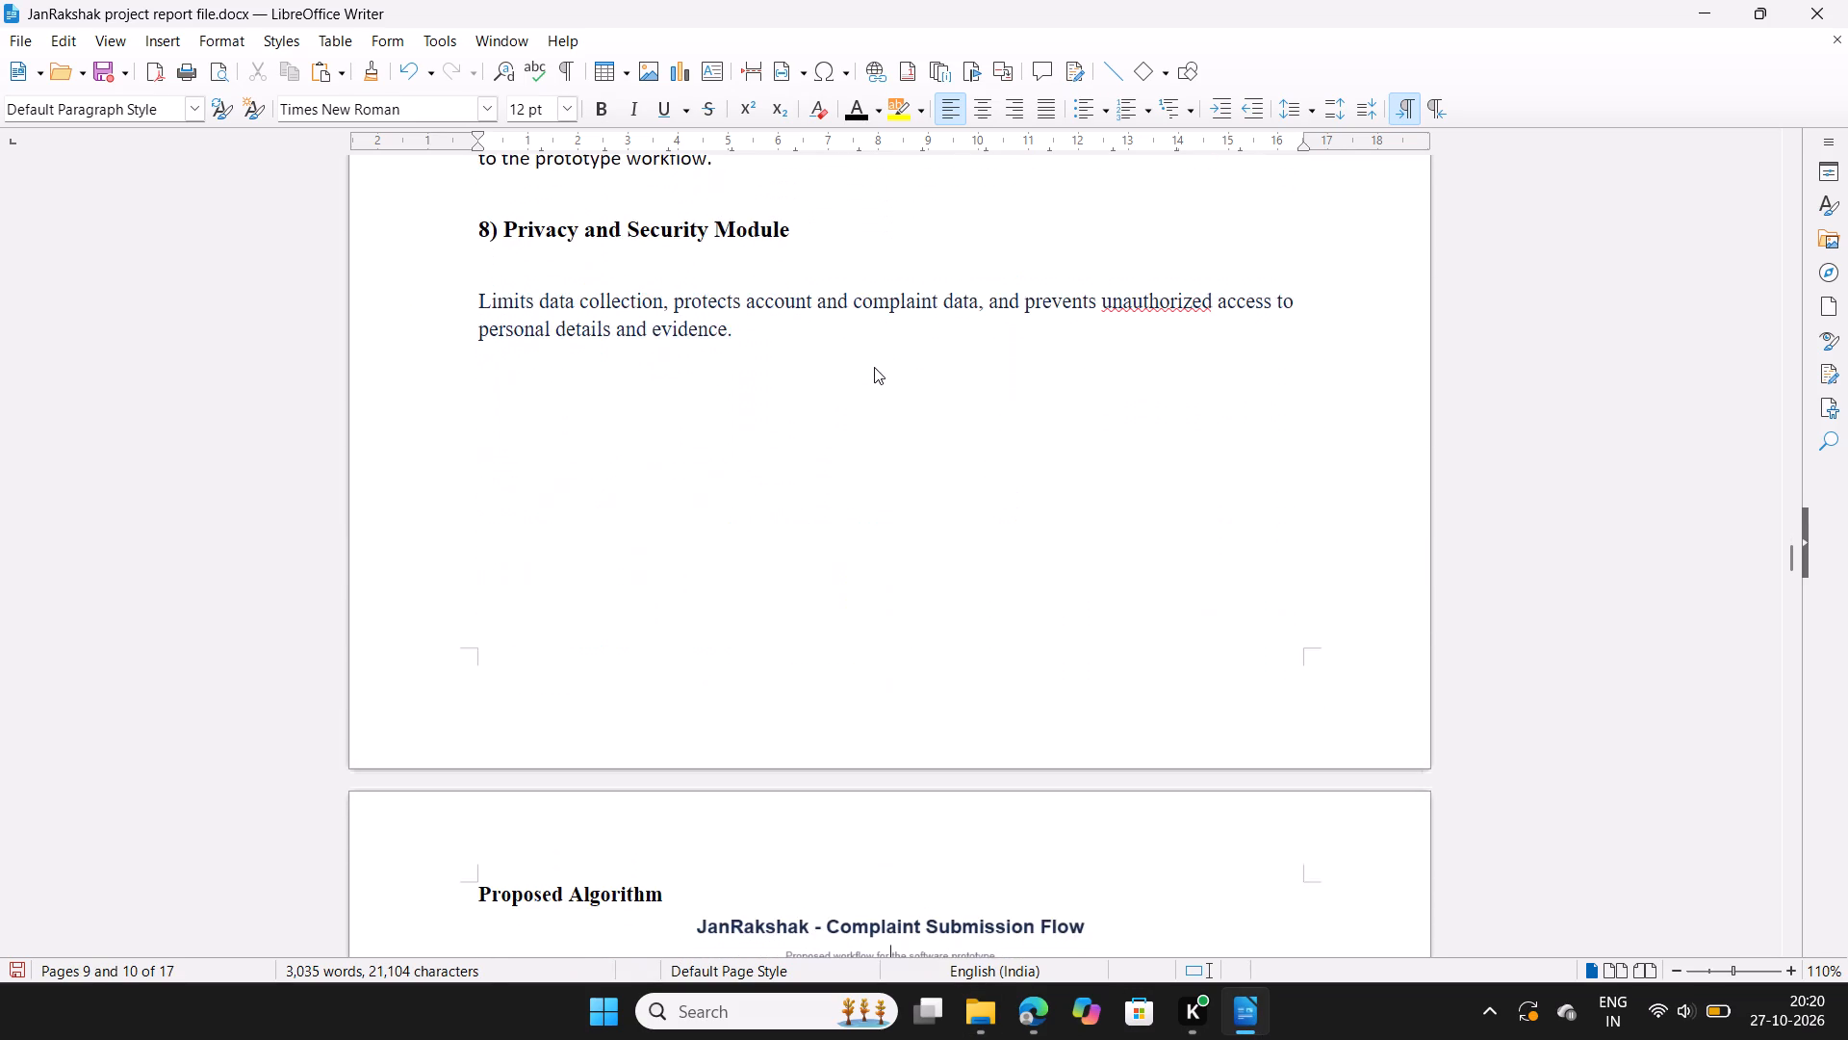
scroll(874, 367, "down", 2)
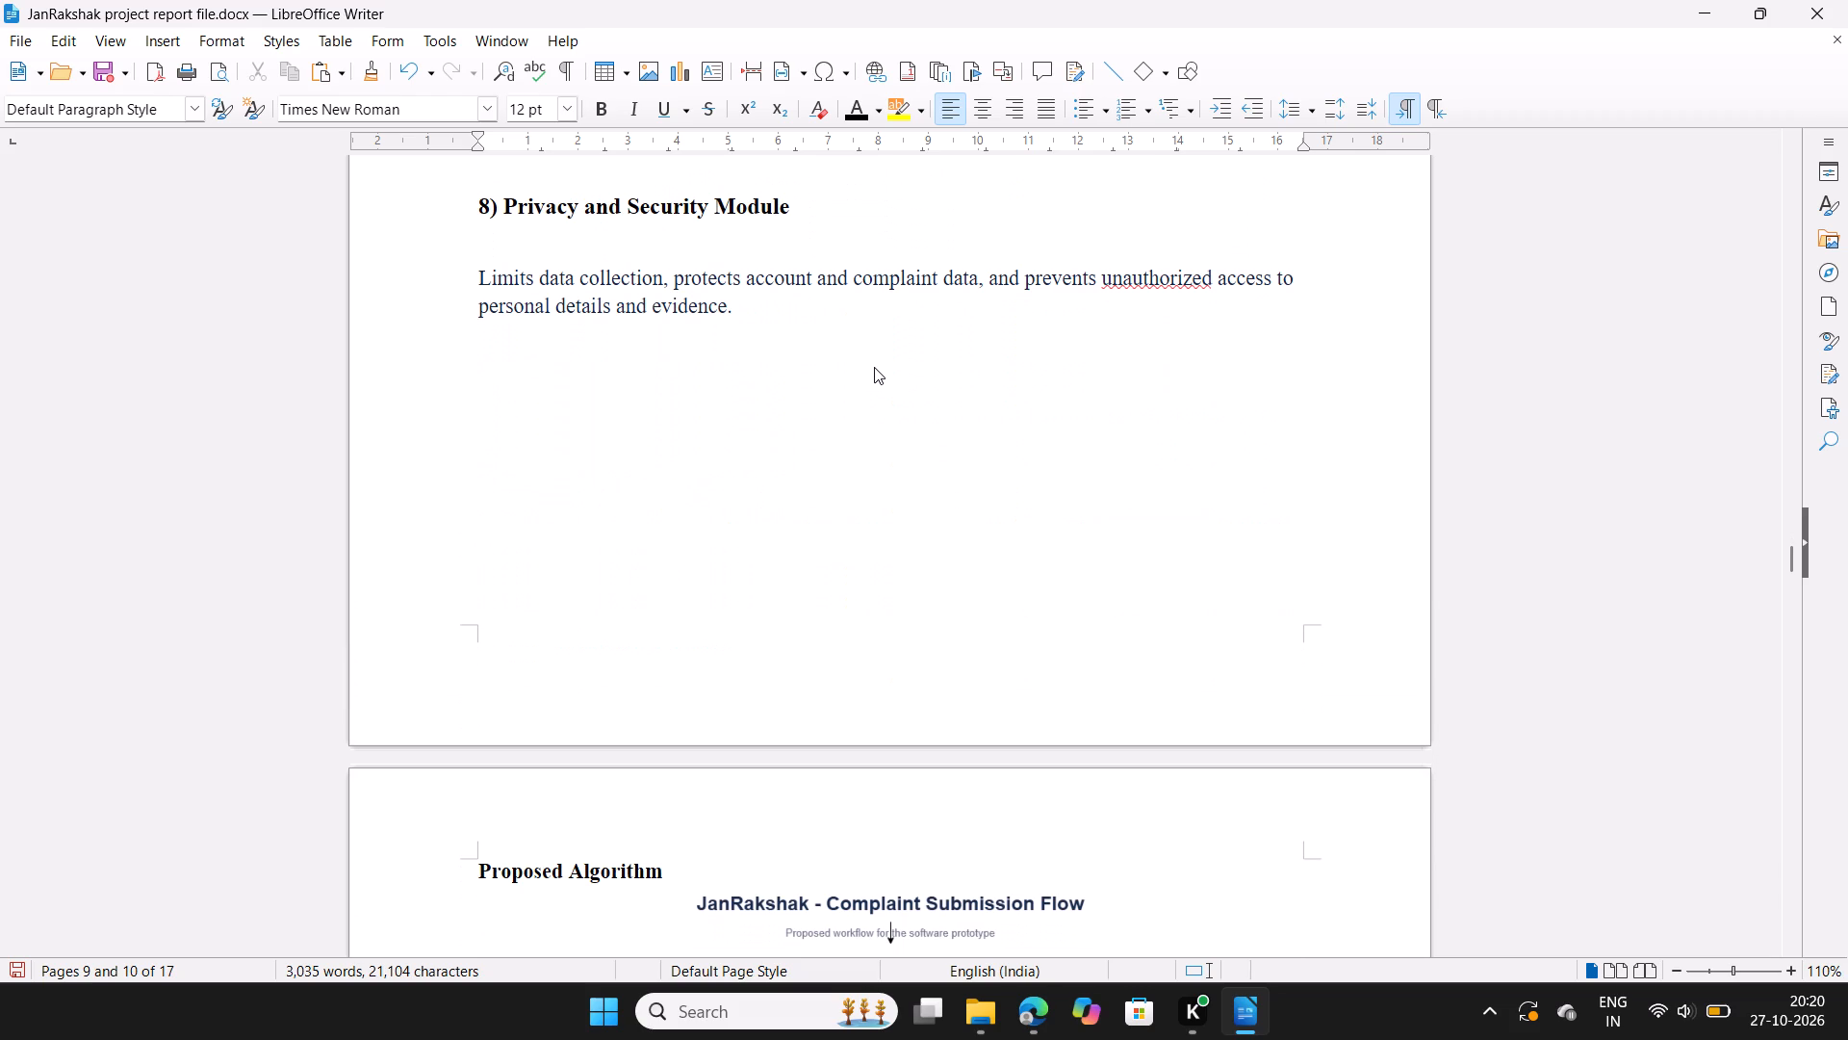
scroll(874, 367, "down", 4)
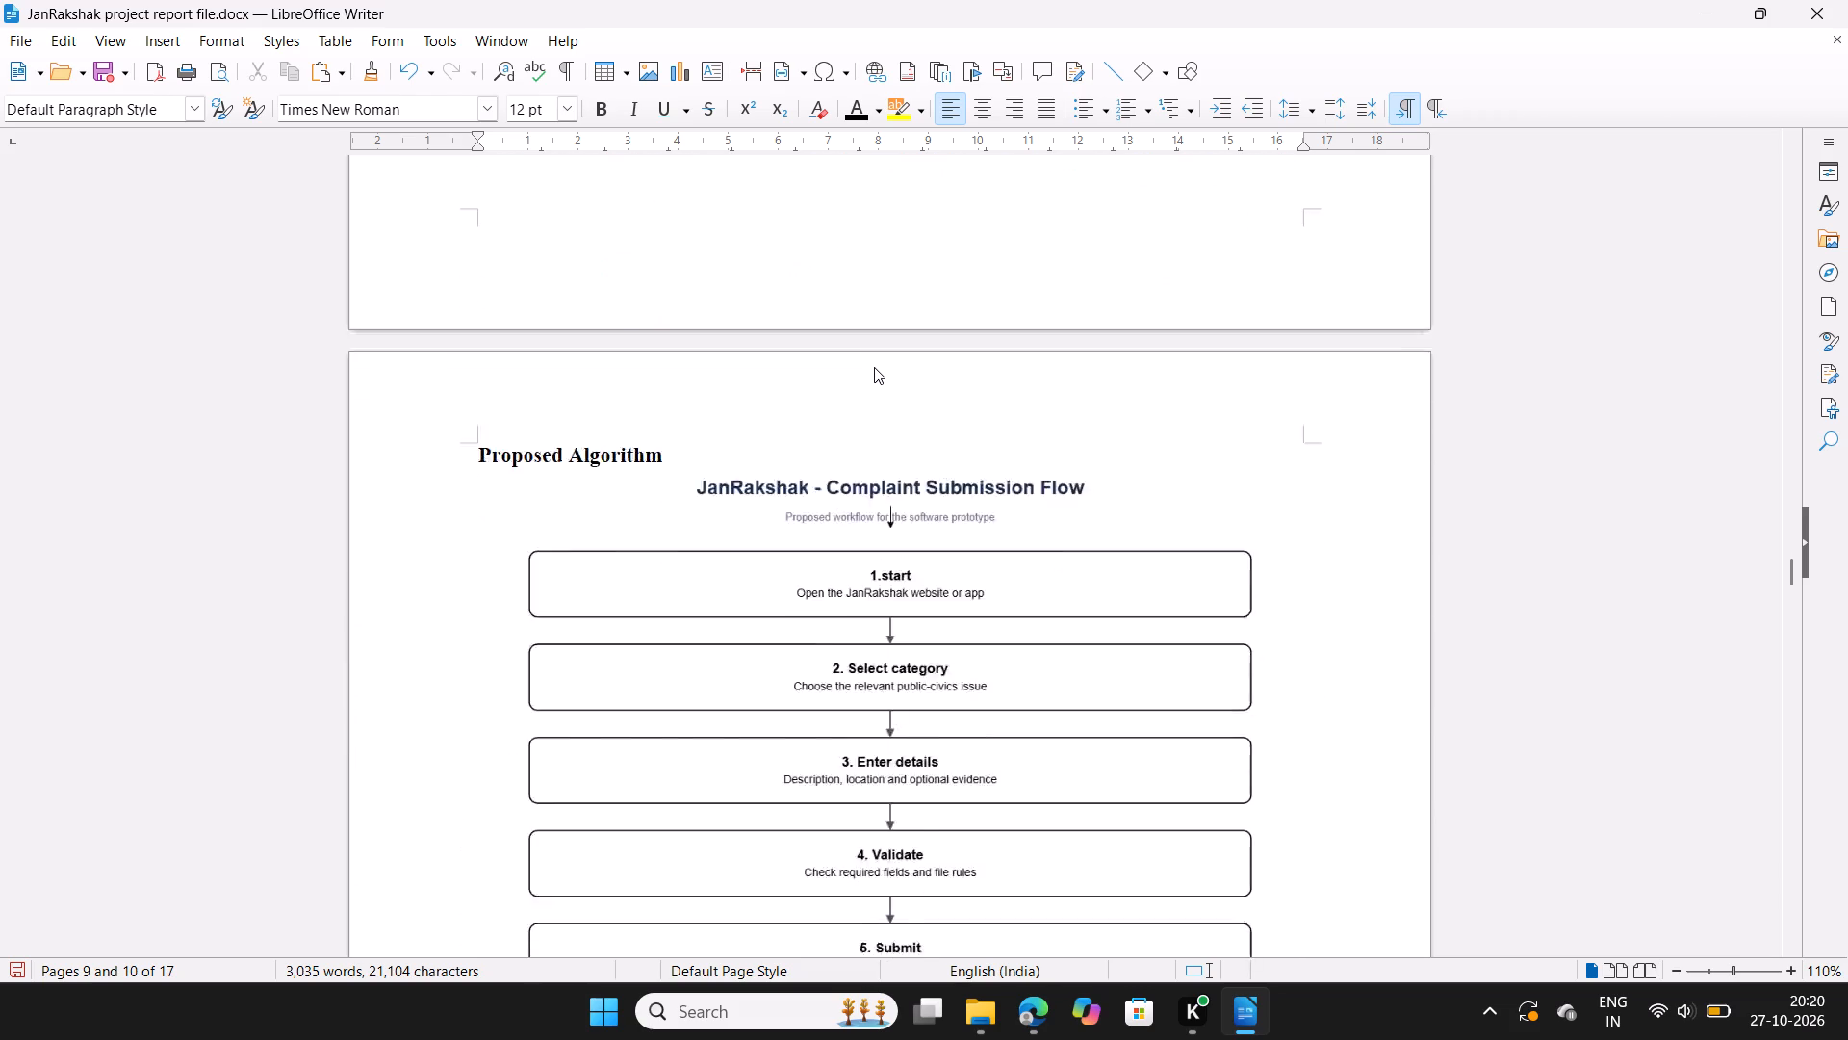
scroll(874, 367, "down", 4)
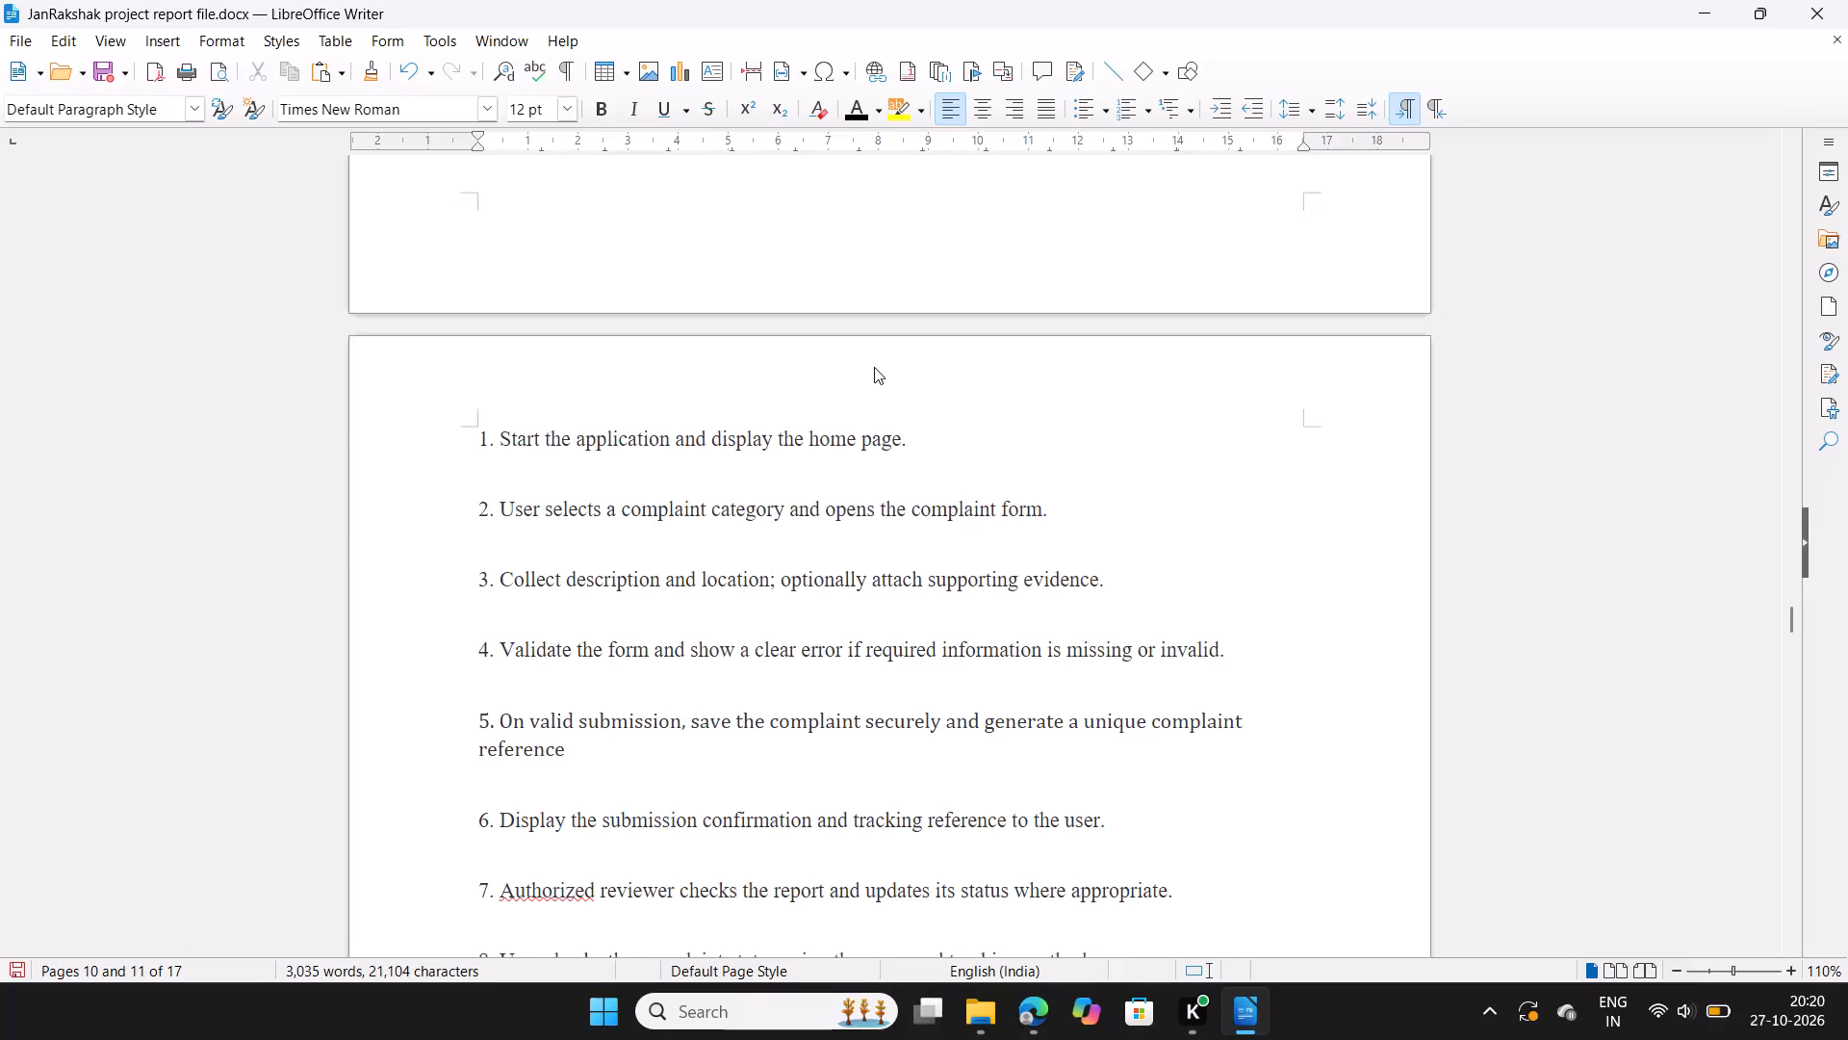
scroll(874, 367, "up", 2)
left_click(574, 597)
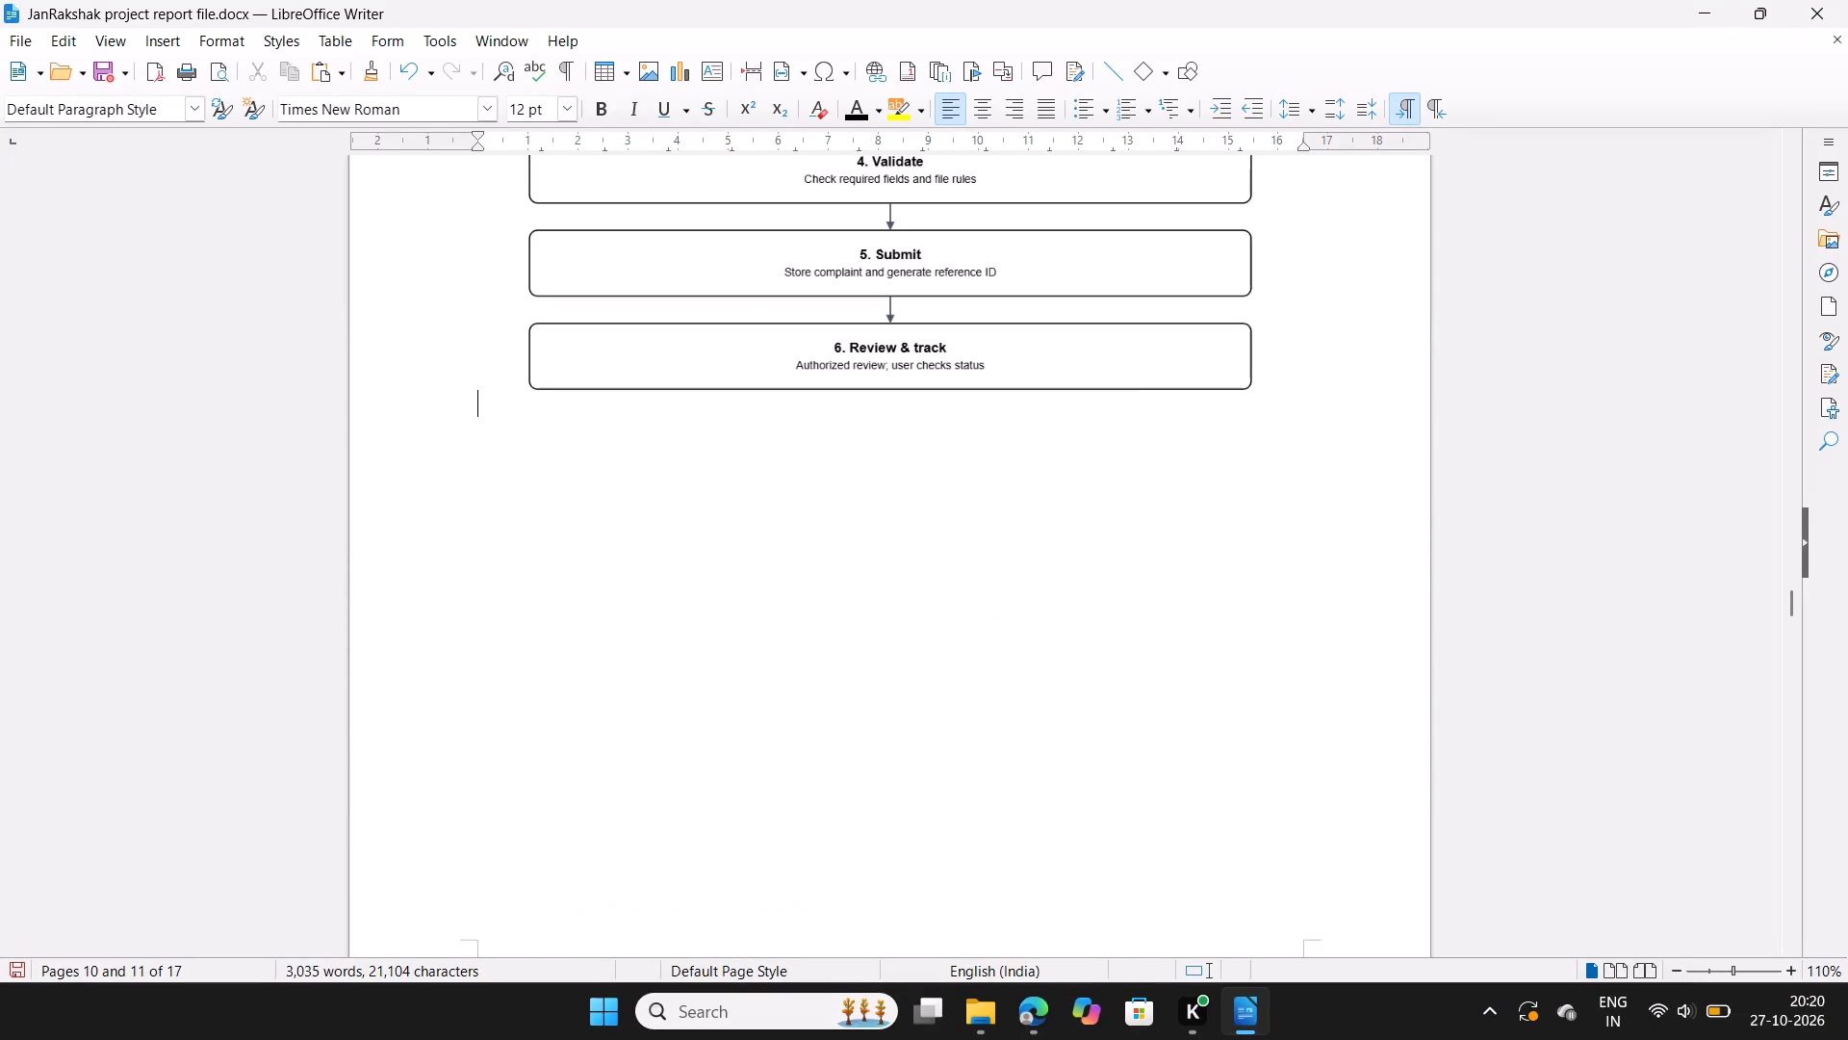
scroll(574, 597, "down", 2)
left_click(500, 458)
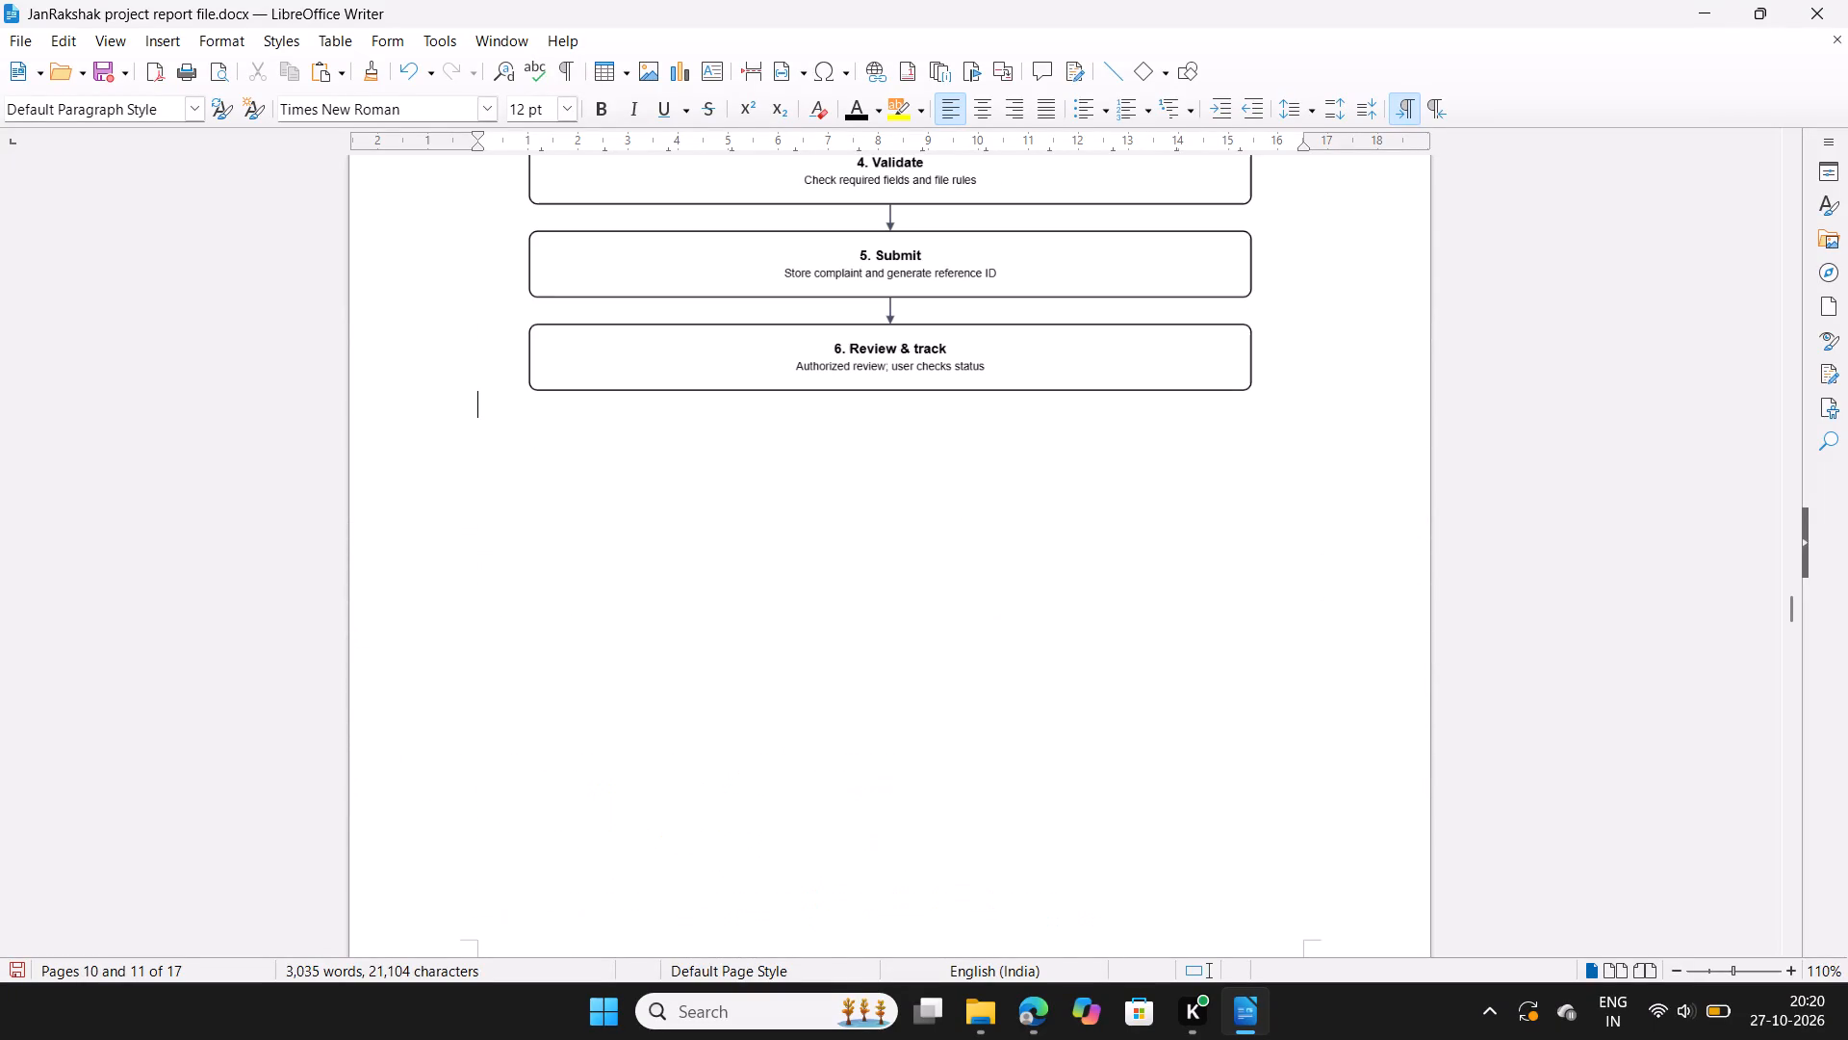
scroll(500, 458, "down", 3)
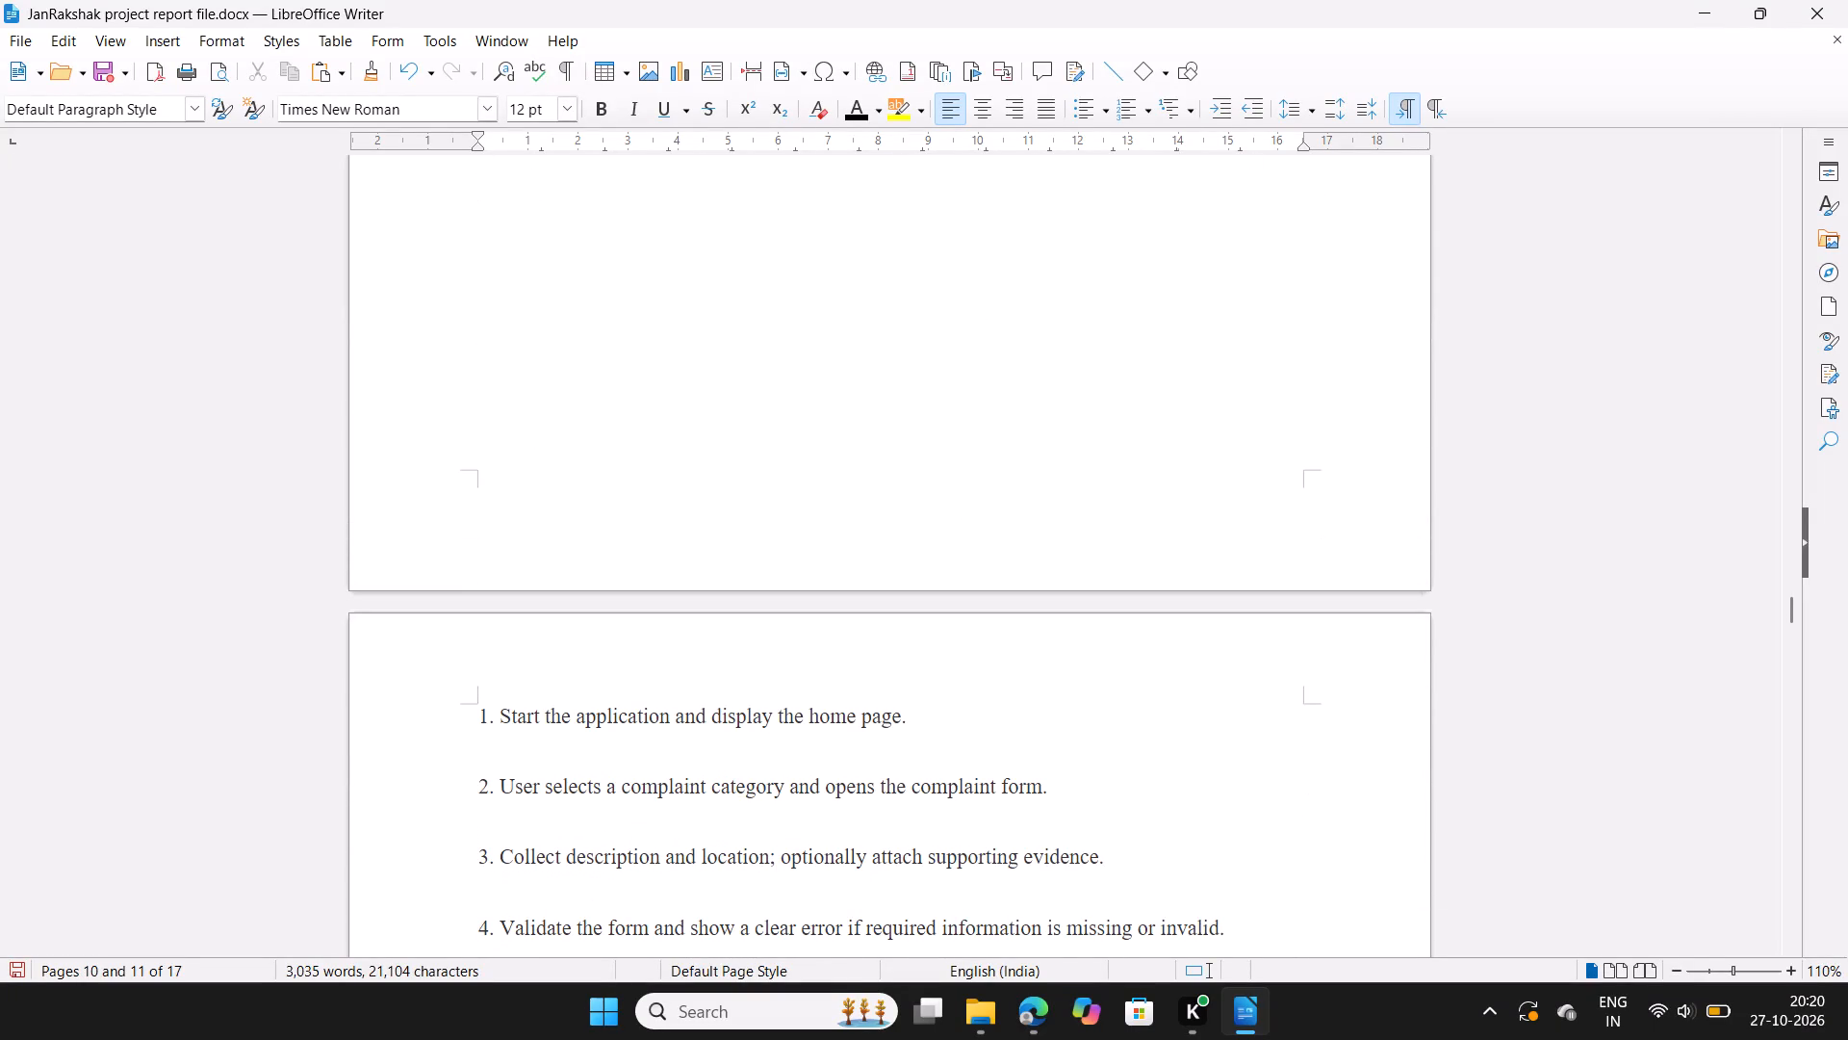
left_click(464, 719)
key("BackSpace")
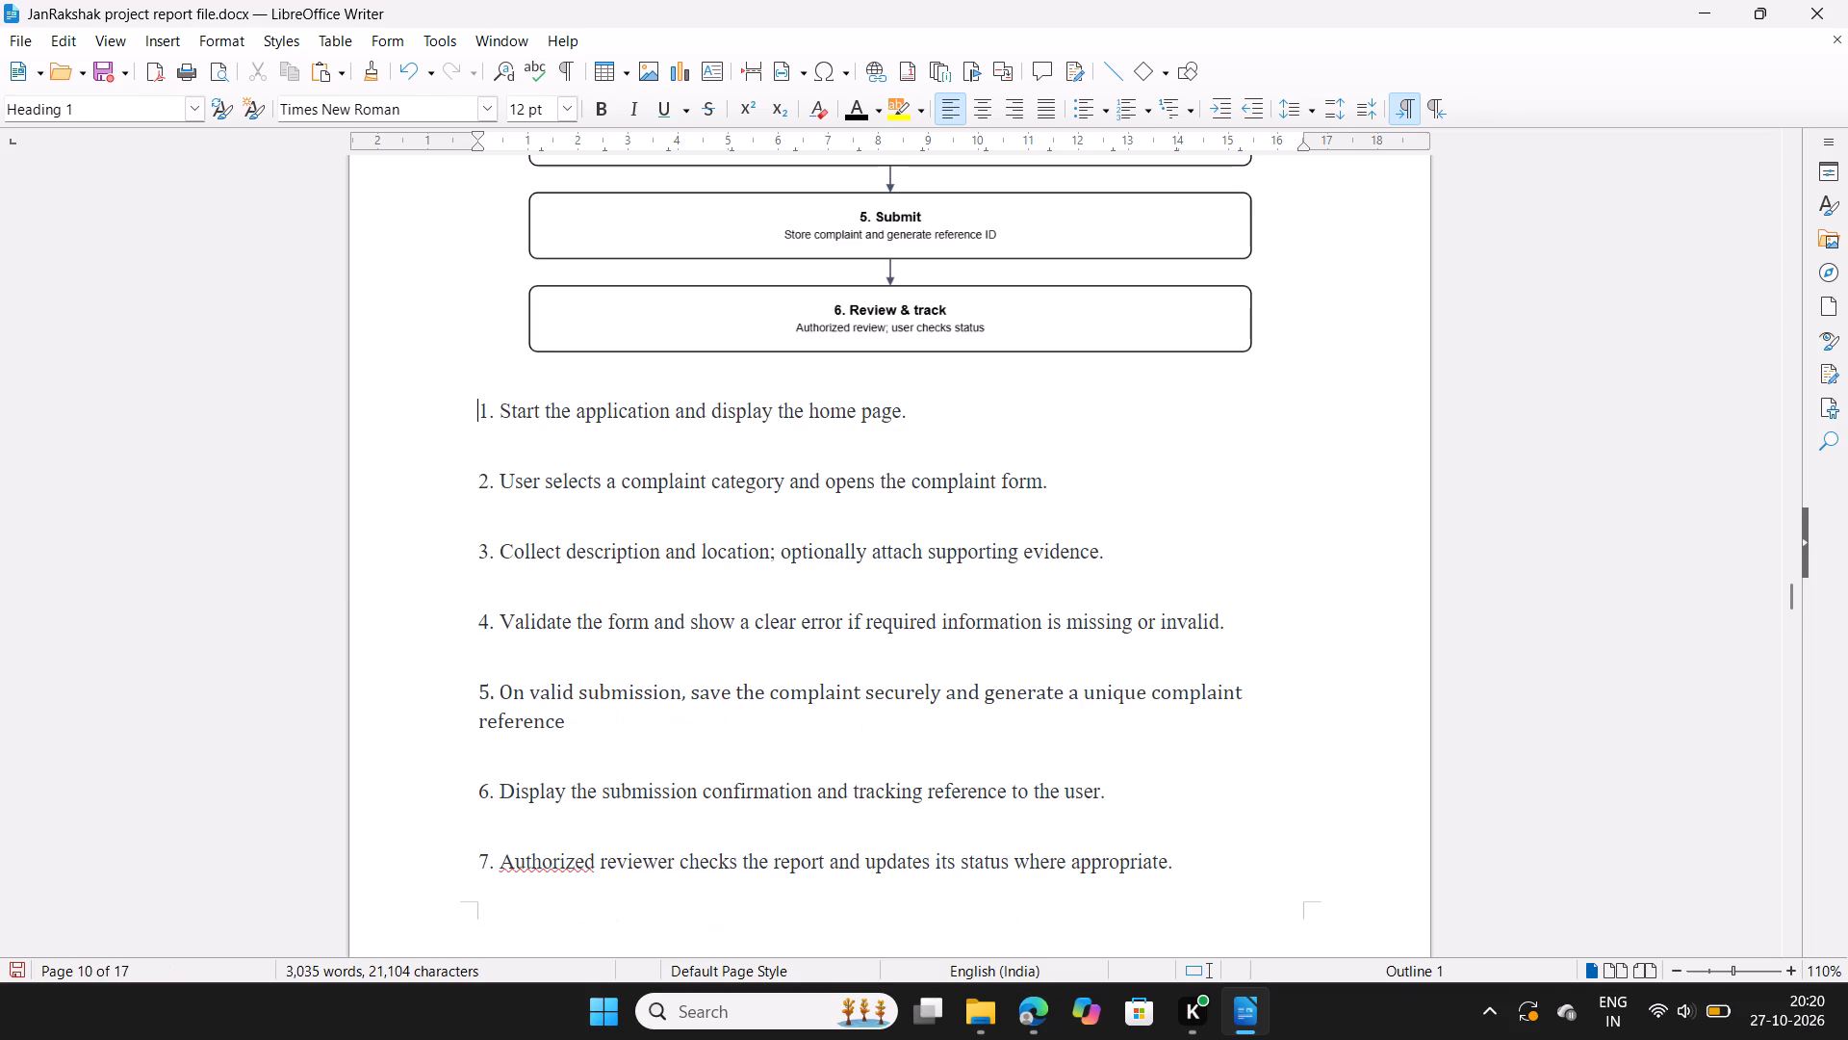
scroll(464, 719, "up", 2)
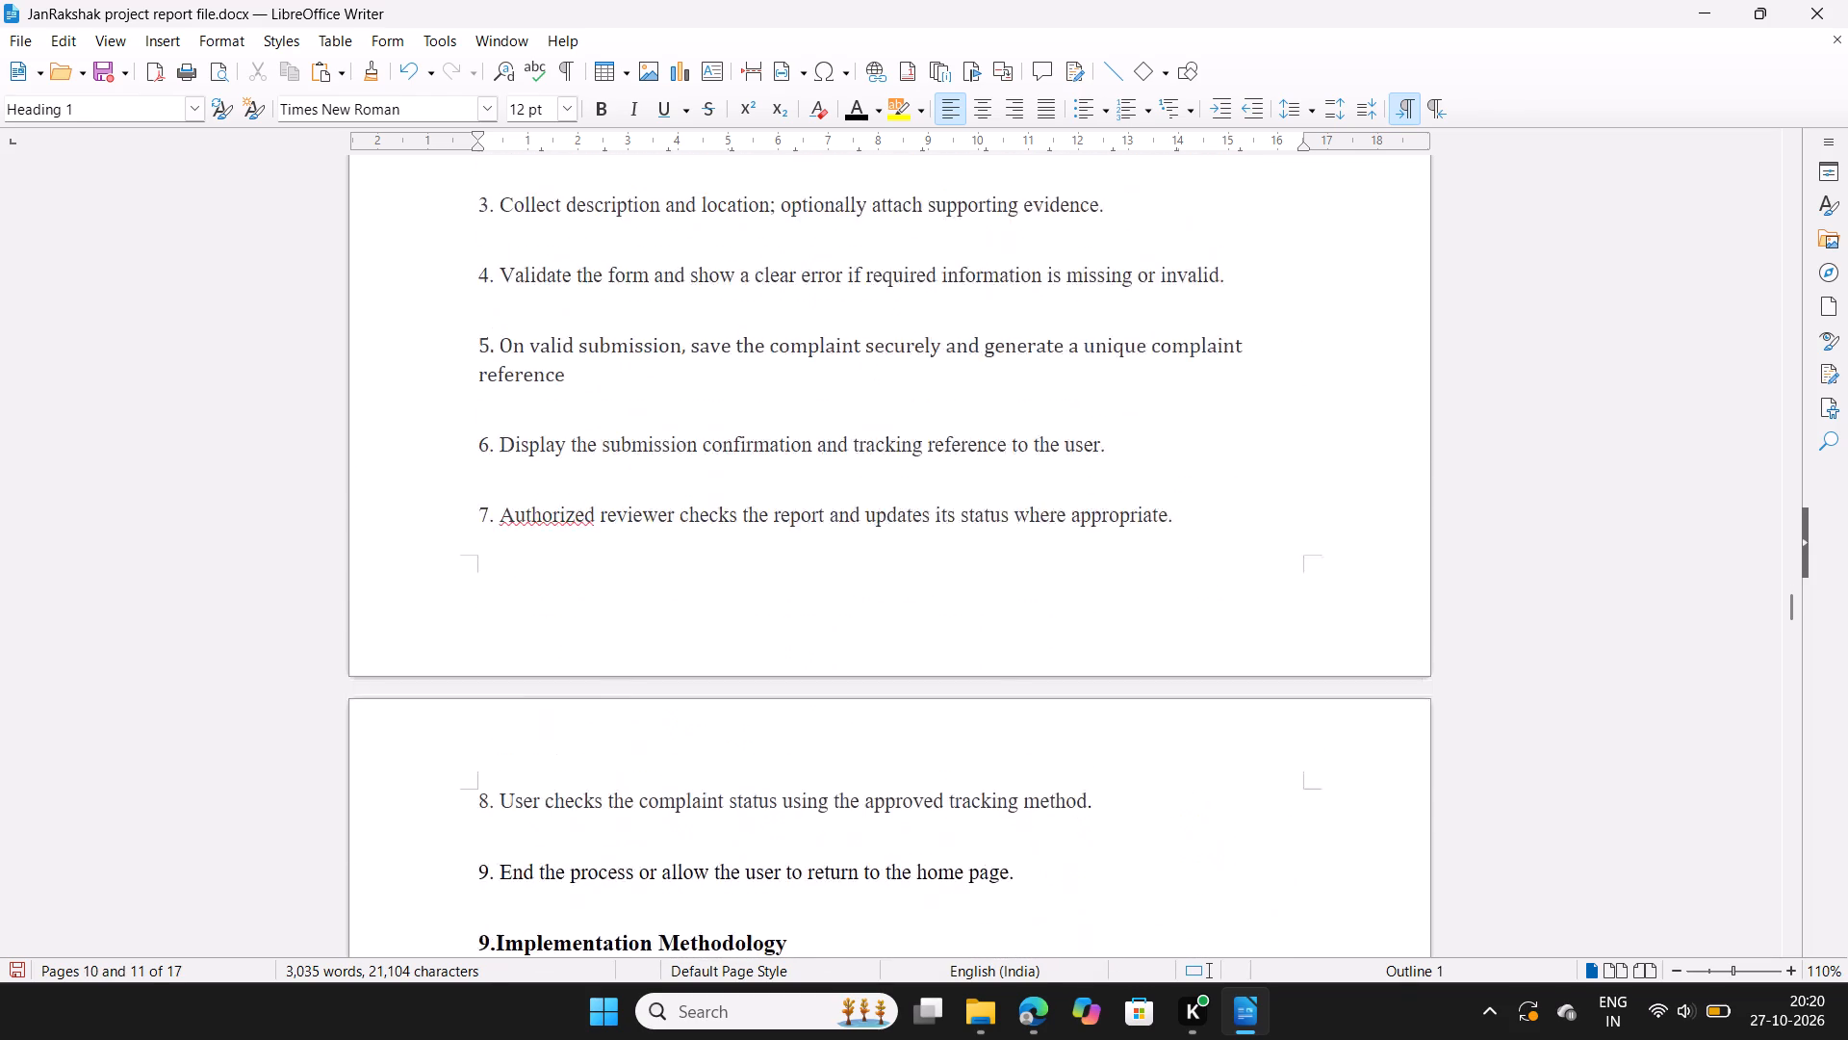
scroll(464, 719, "up", 2)
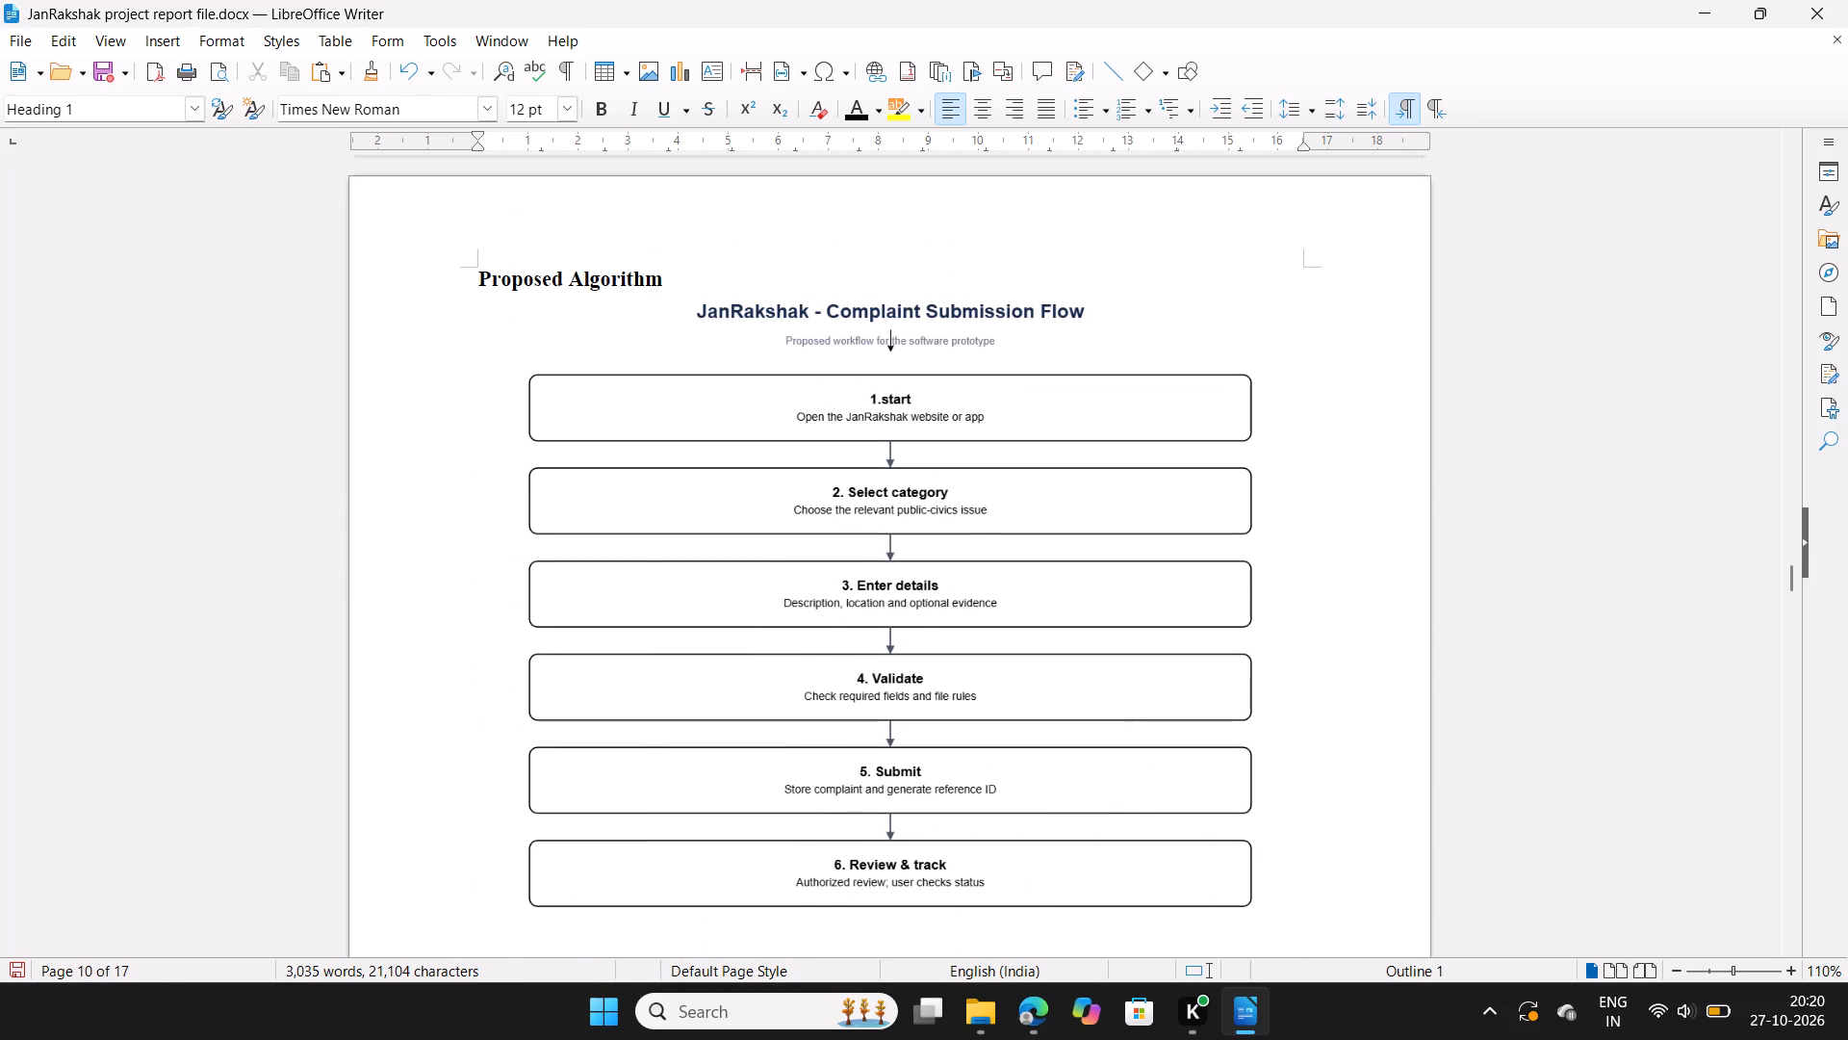
Switch to File Explorer and copy the "1..drawio" PNG image from the Downloads folder.
left_click(893, 350)
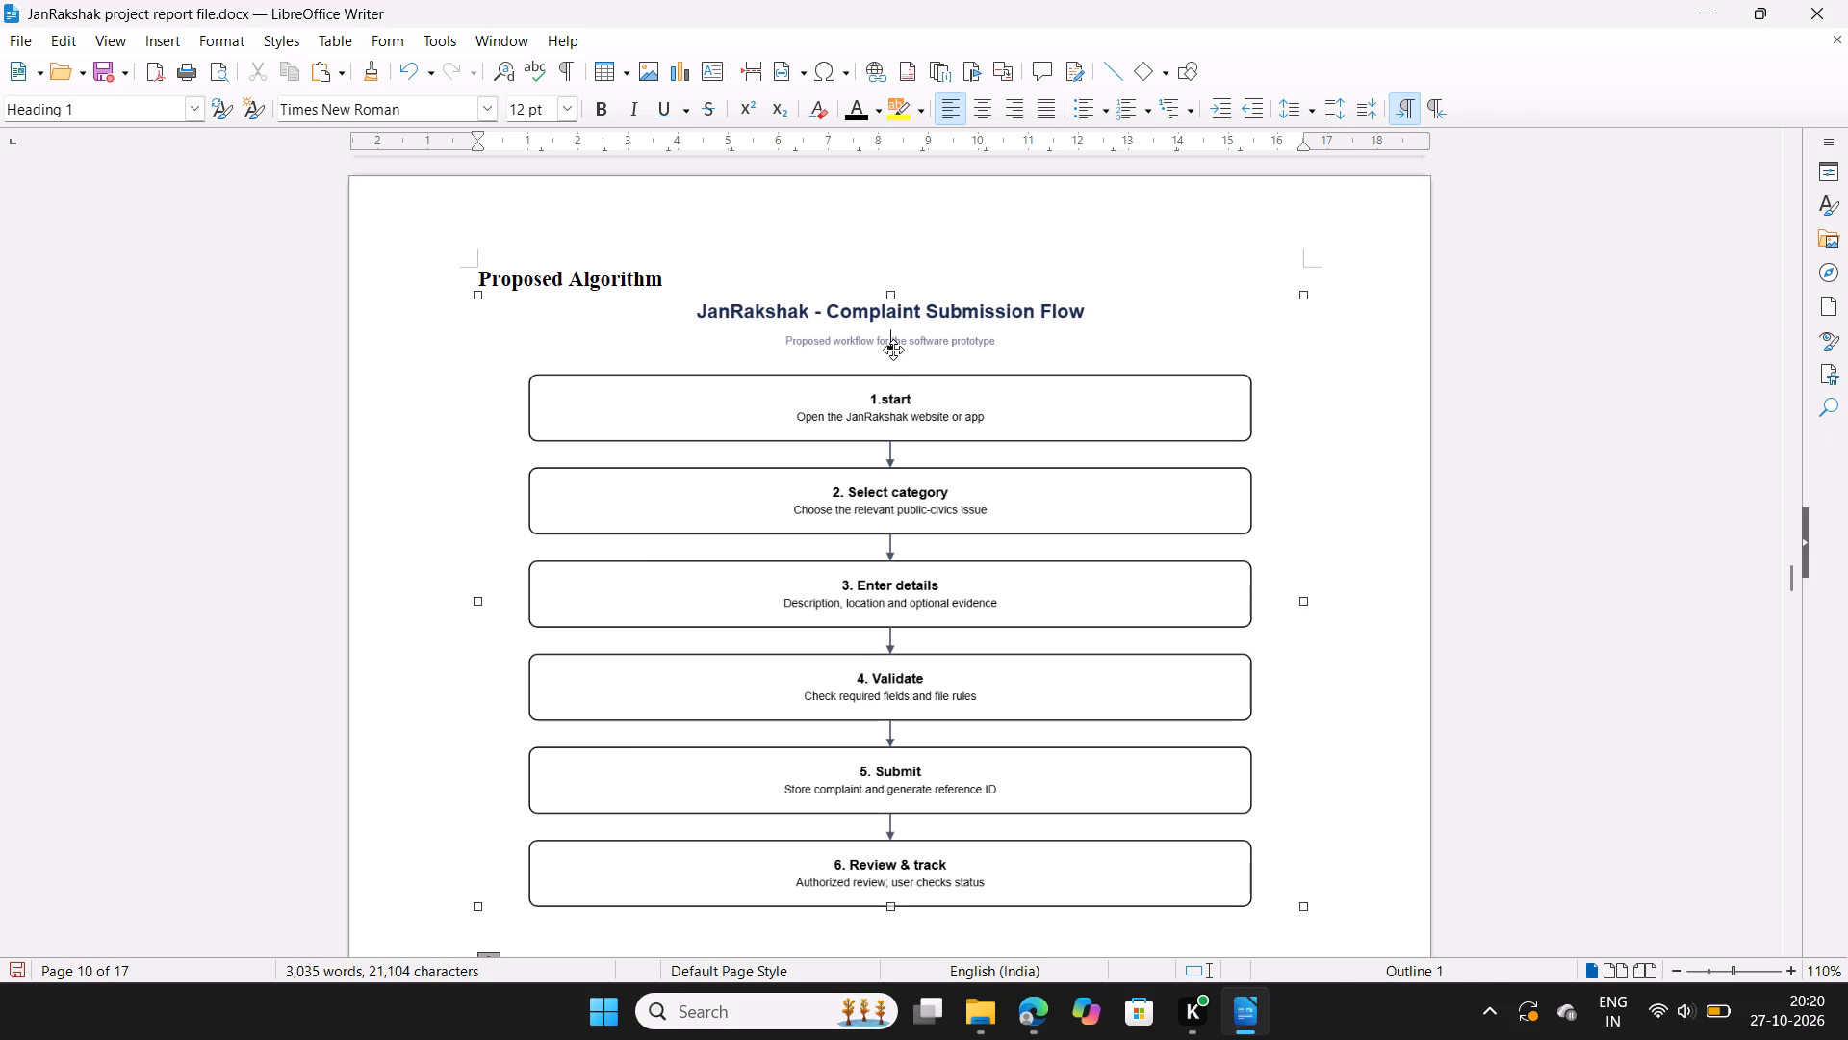
left_click(984, 1023)
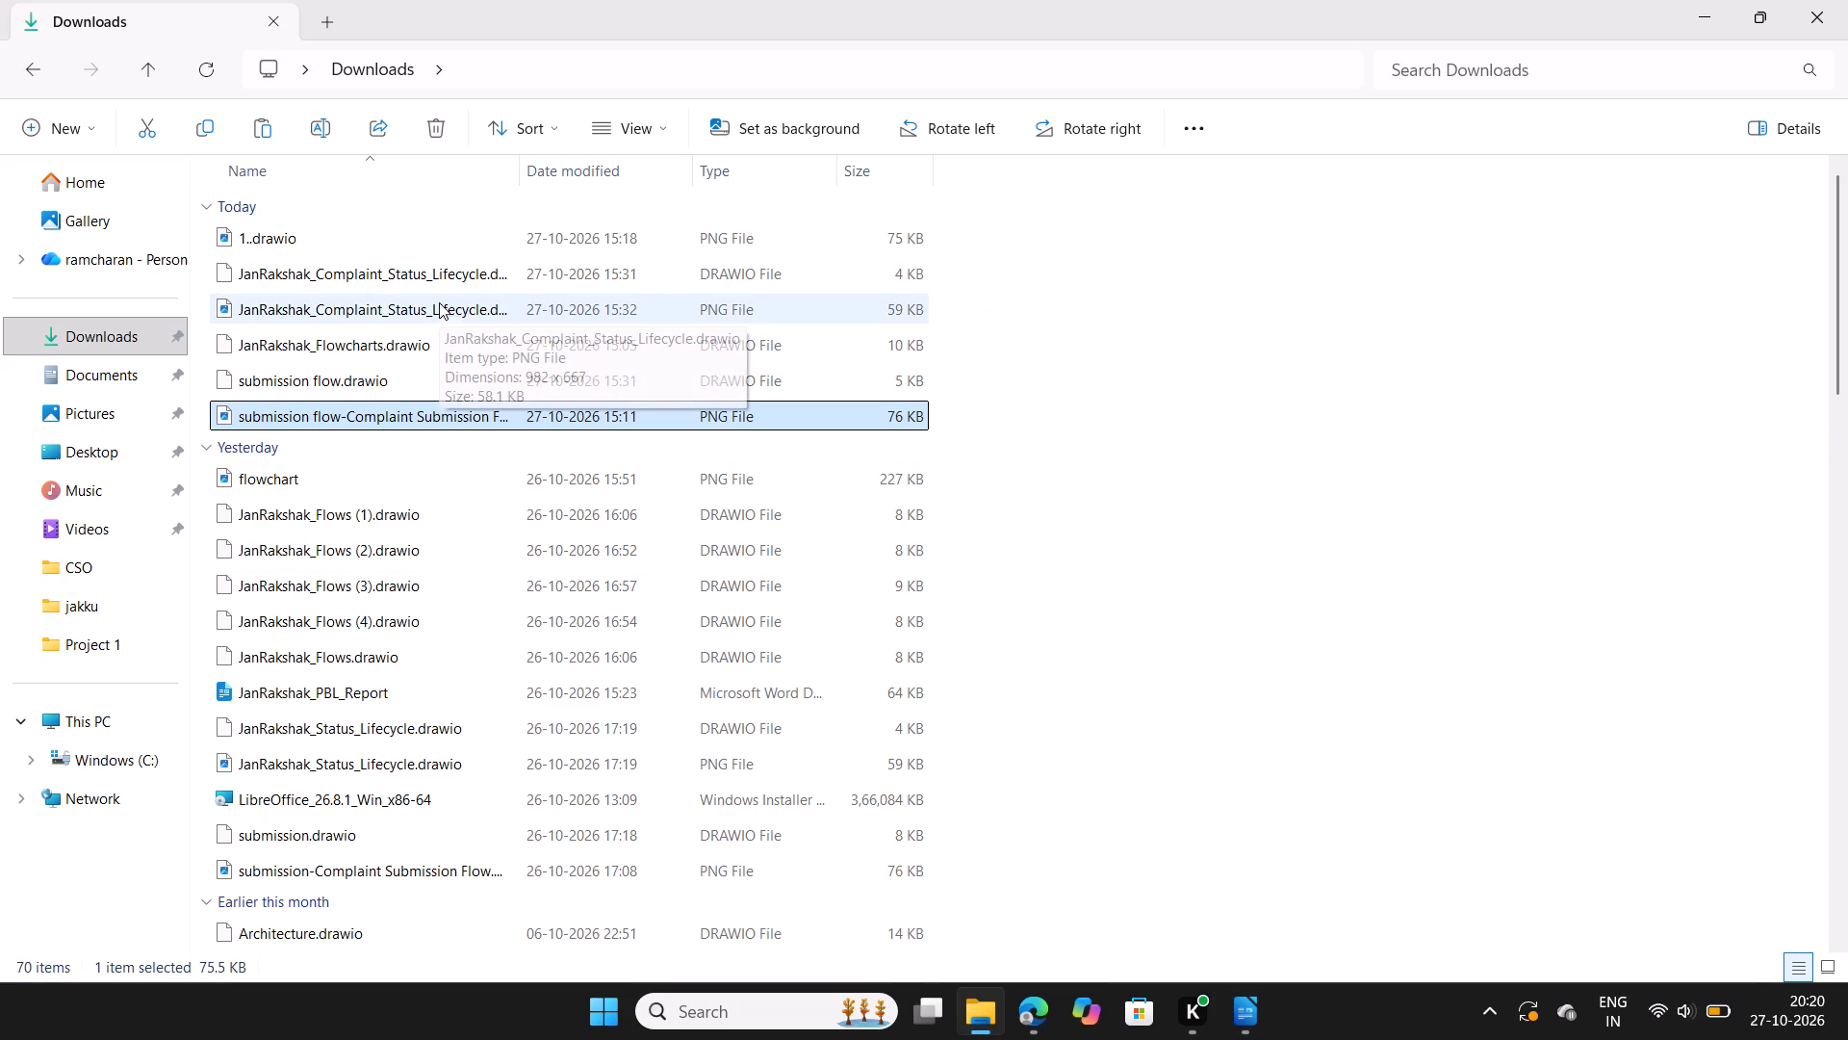
left_click(449, 249)
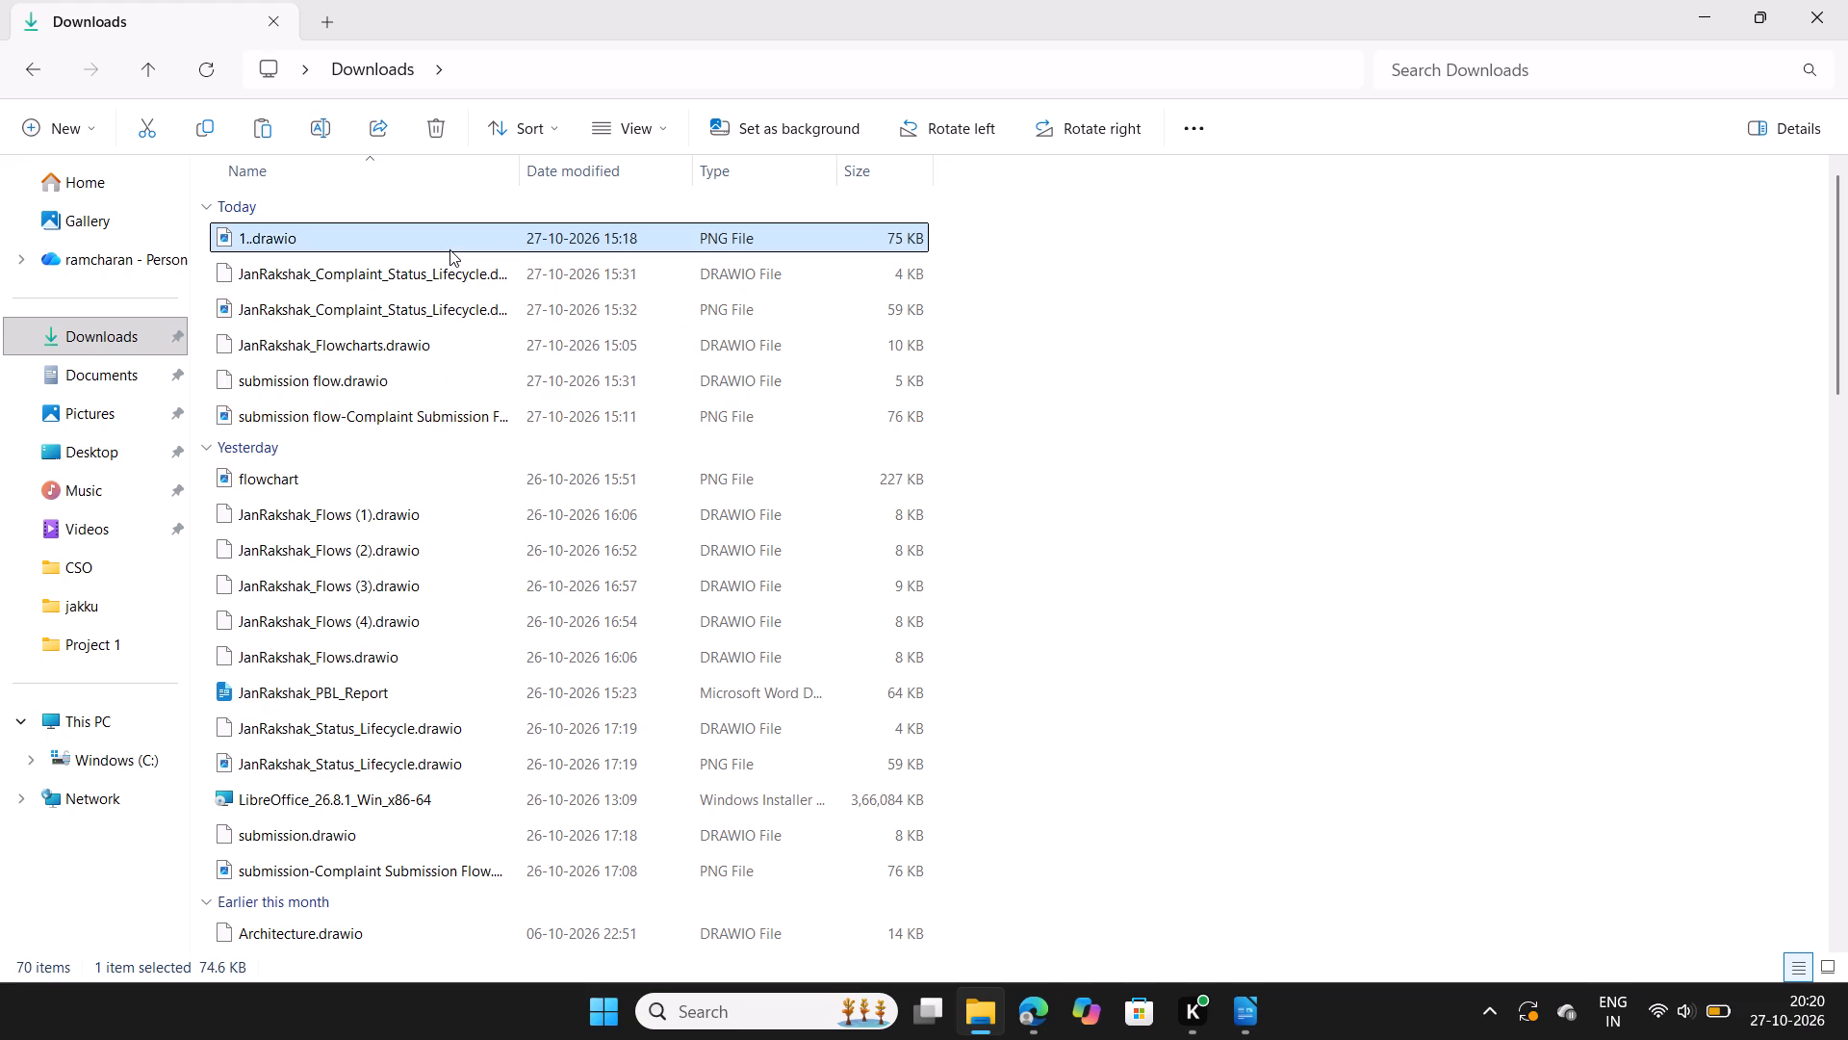
key("ctrl+c")
Switch back to the report in LibreOffice Writer and replace the Complaint Submission Flow diagram under "Proposed Algorithm" with the copied image.
left_click(1253, 1017)
left_click(1023, 682)
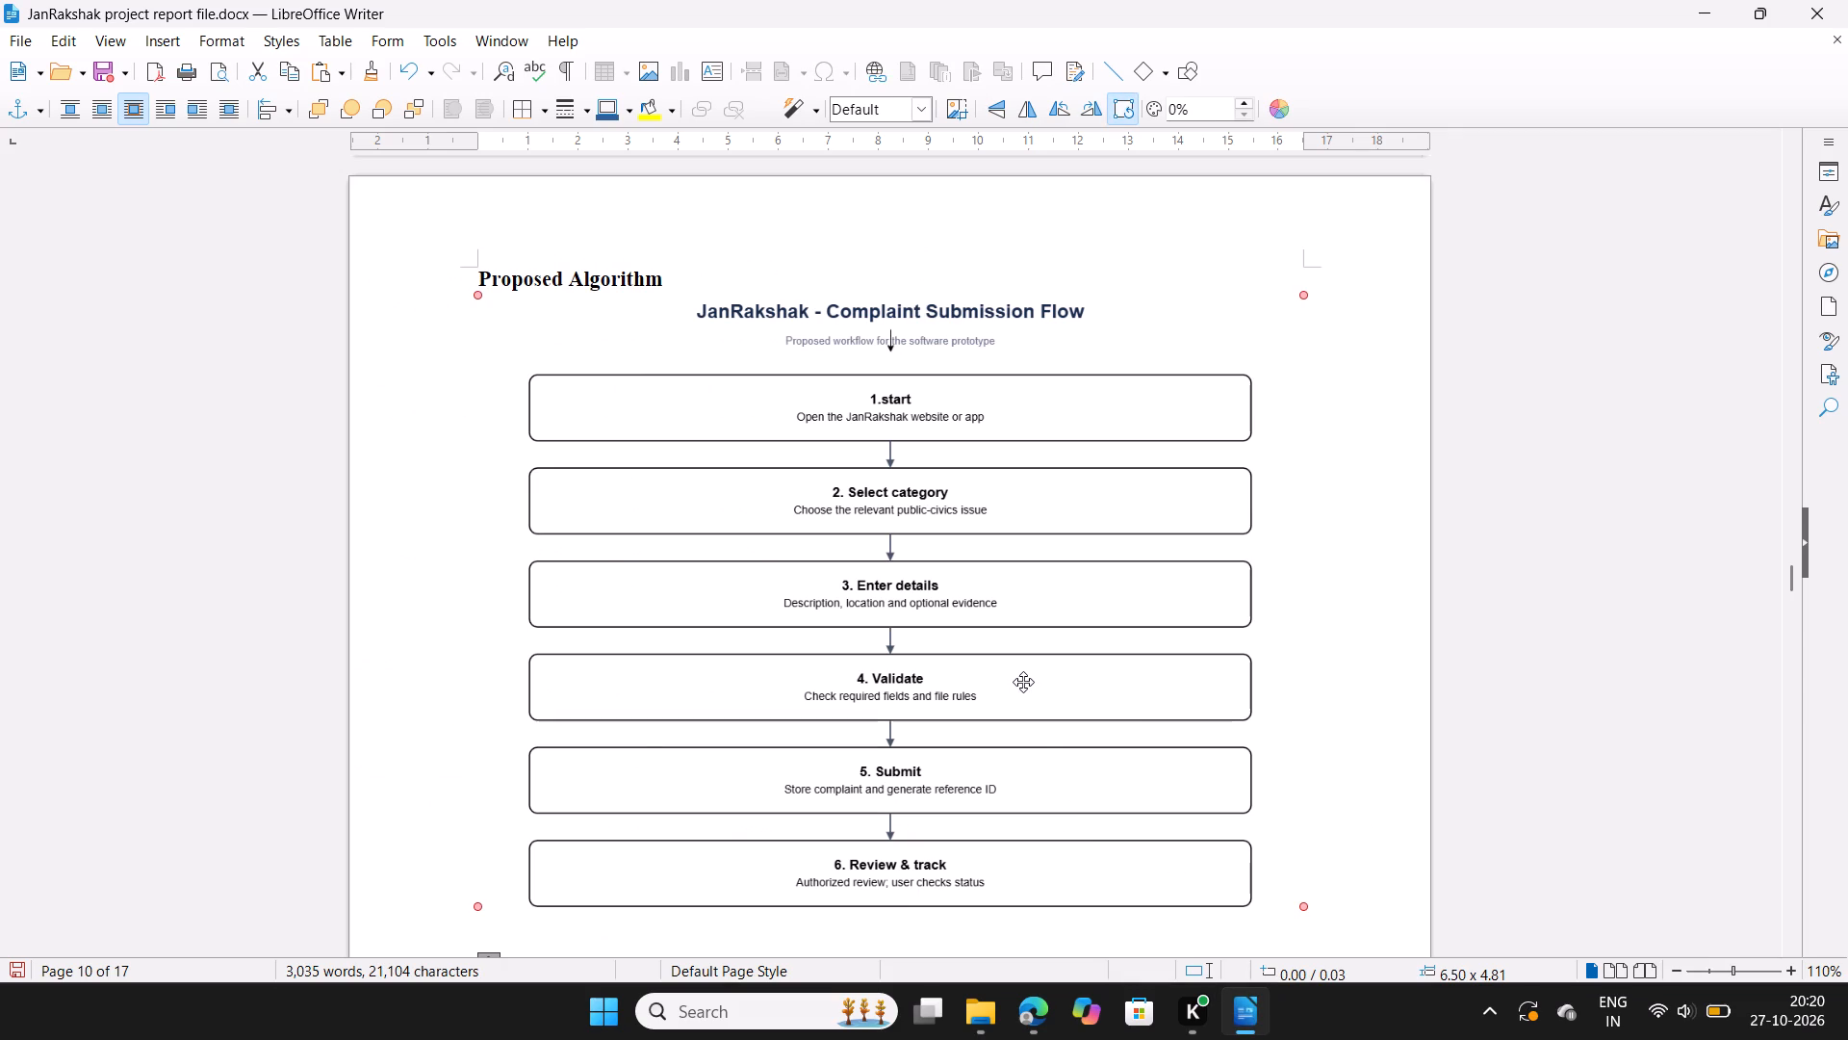
left_click(847, 708)
key("BackSpace")
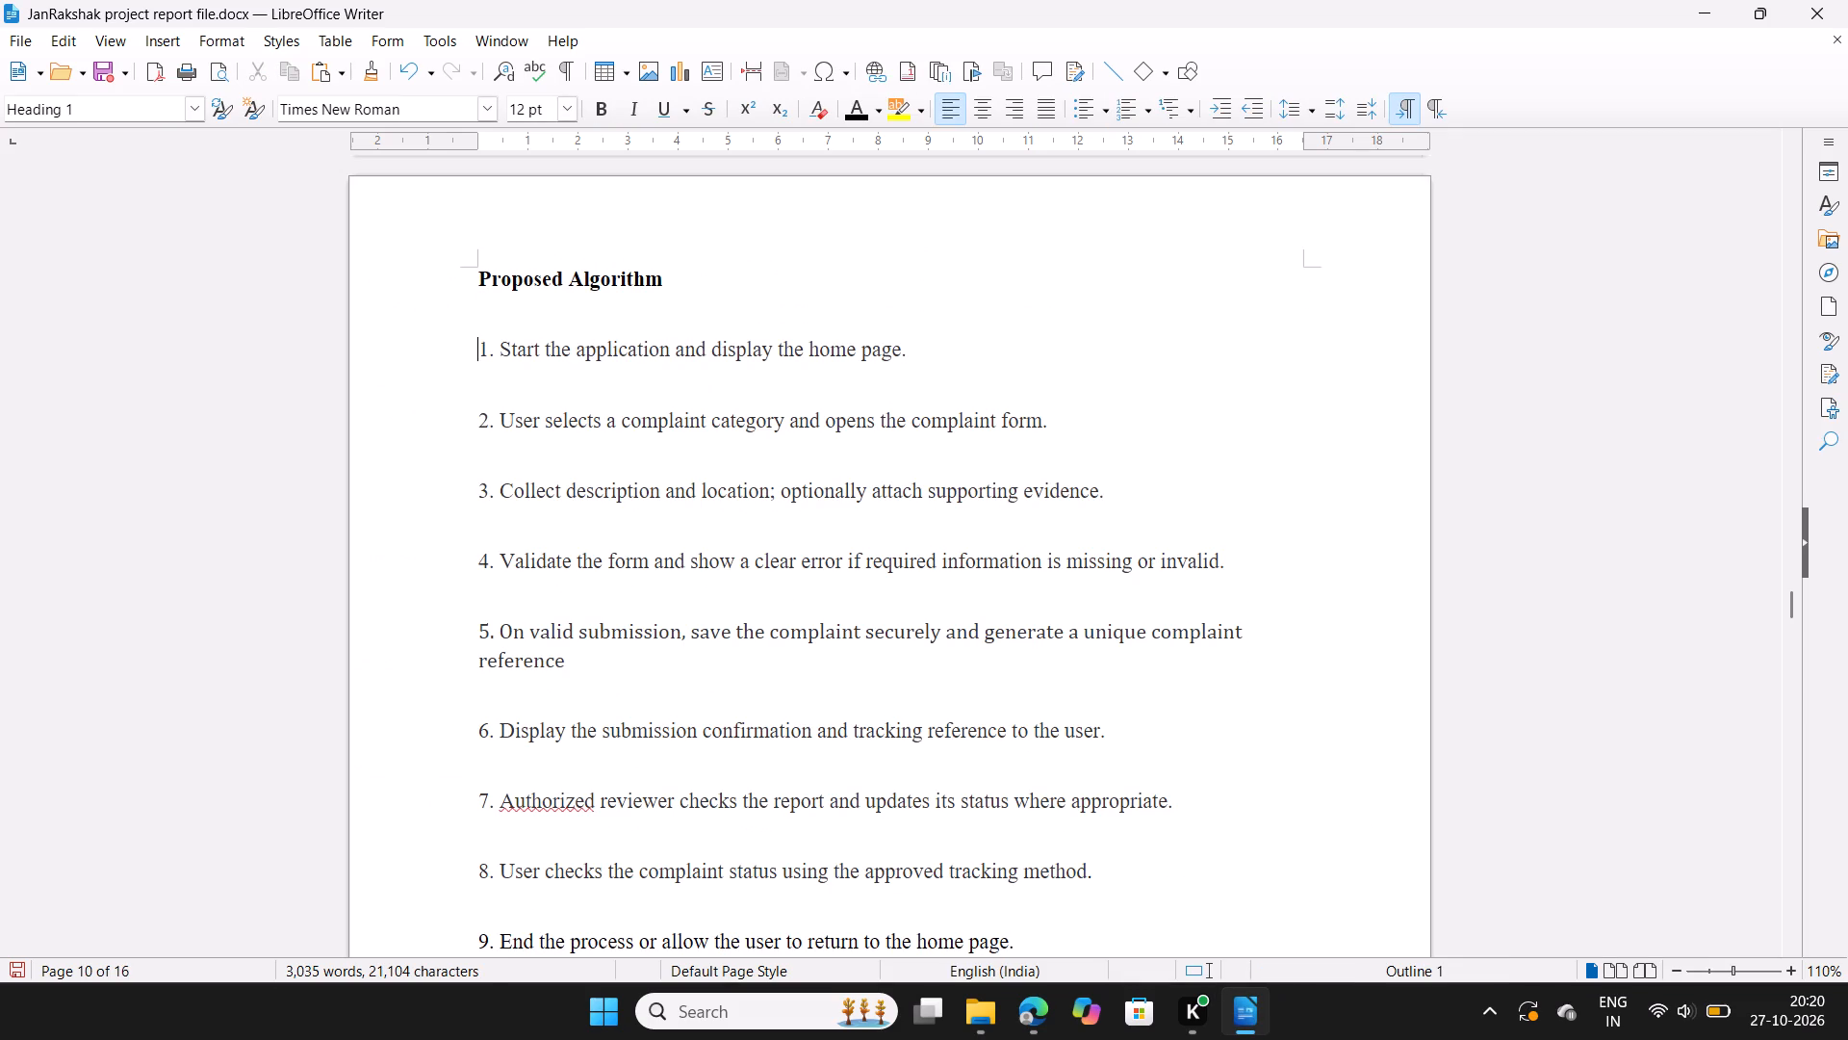
key("ctrl+v")
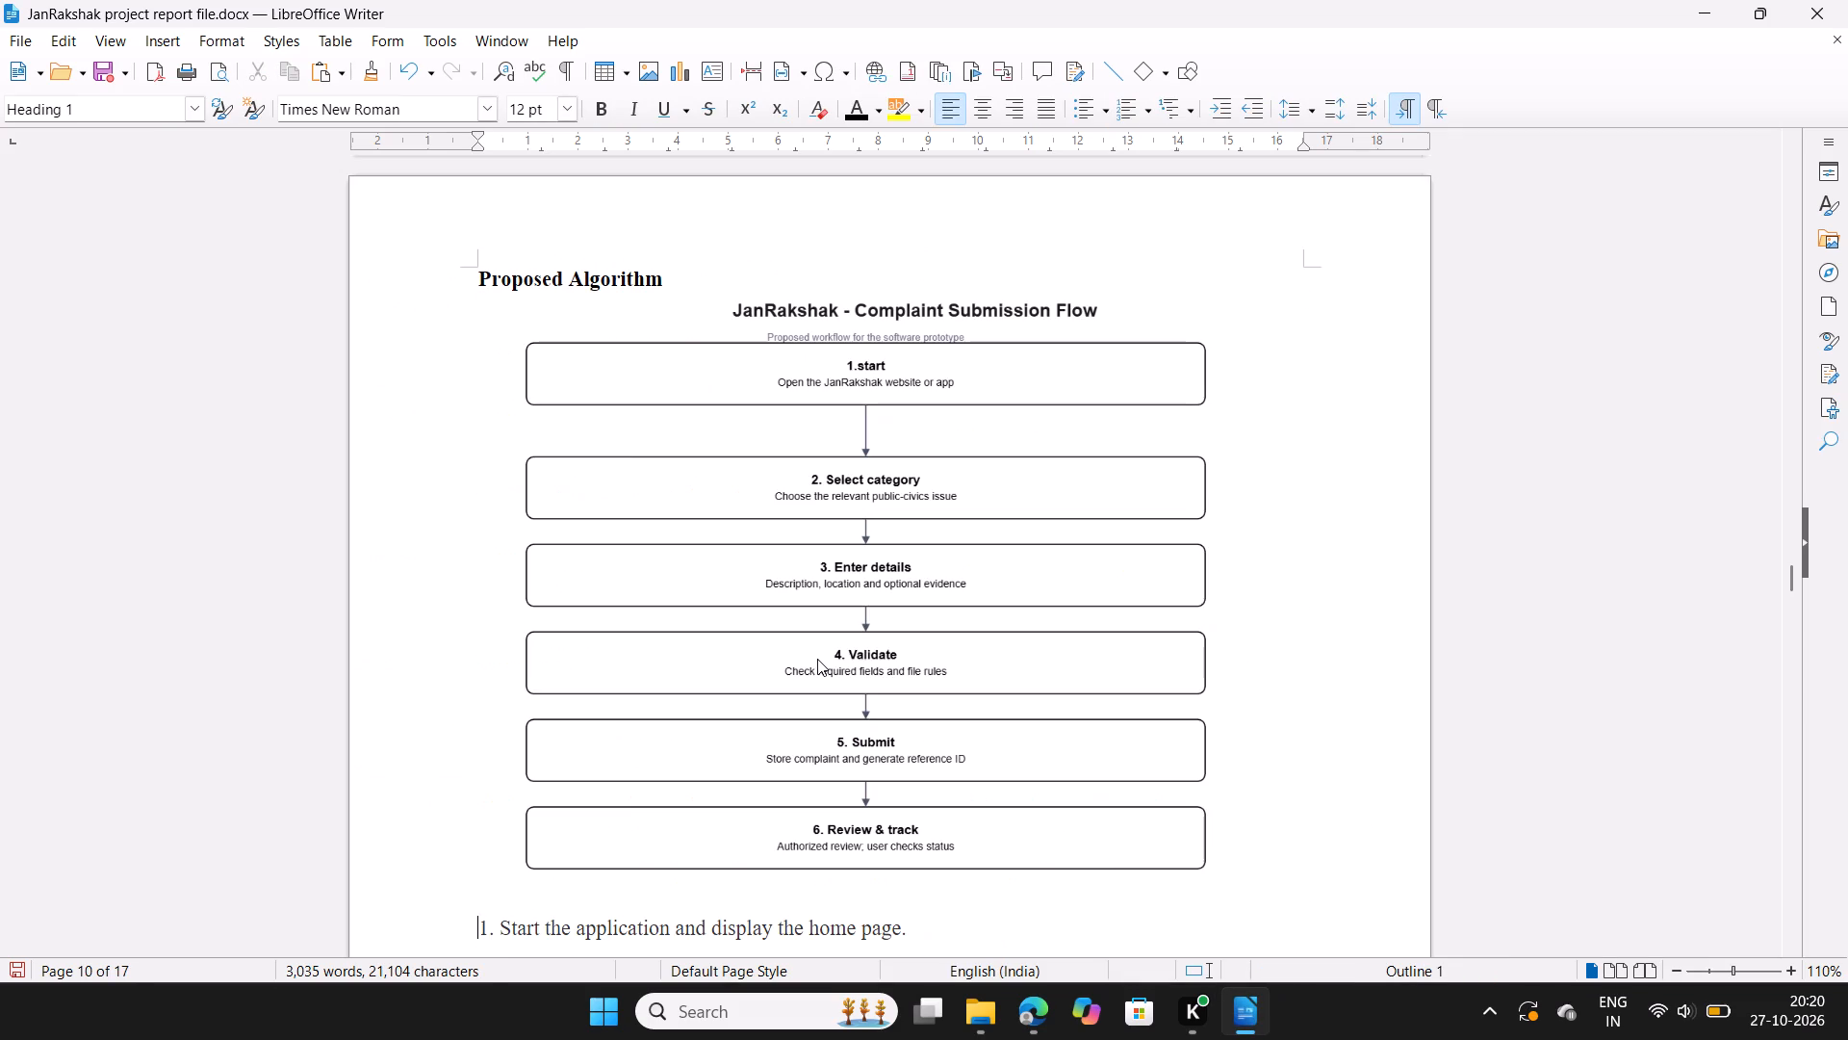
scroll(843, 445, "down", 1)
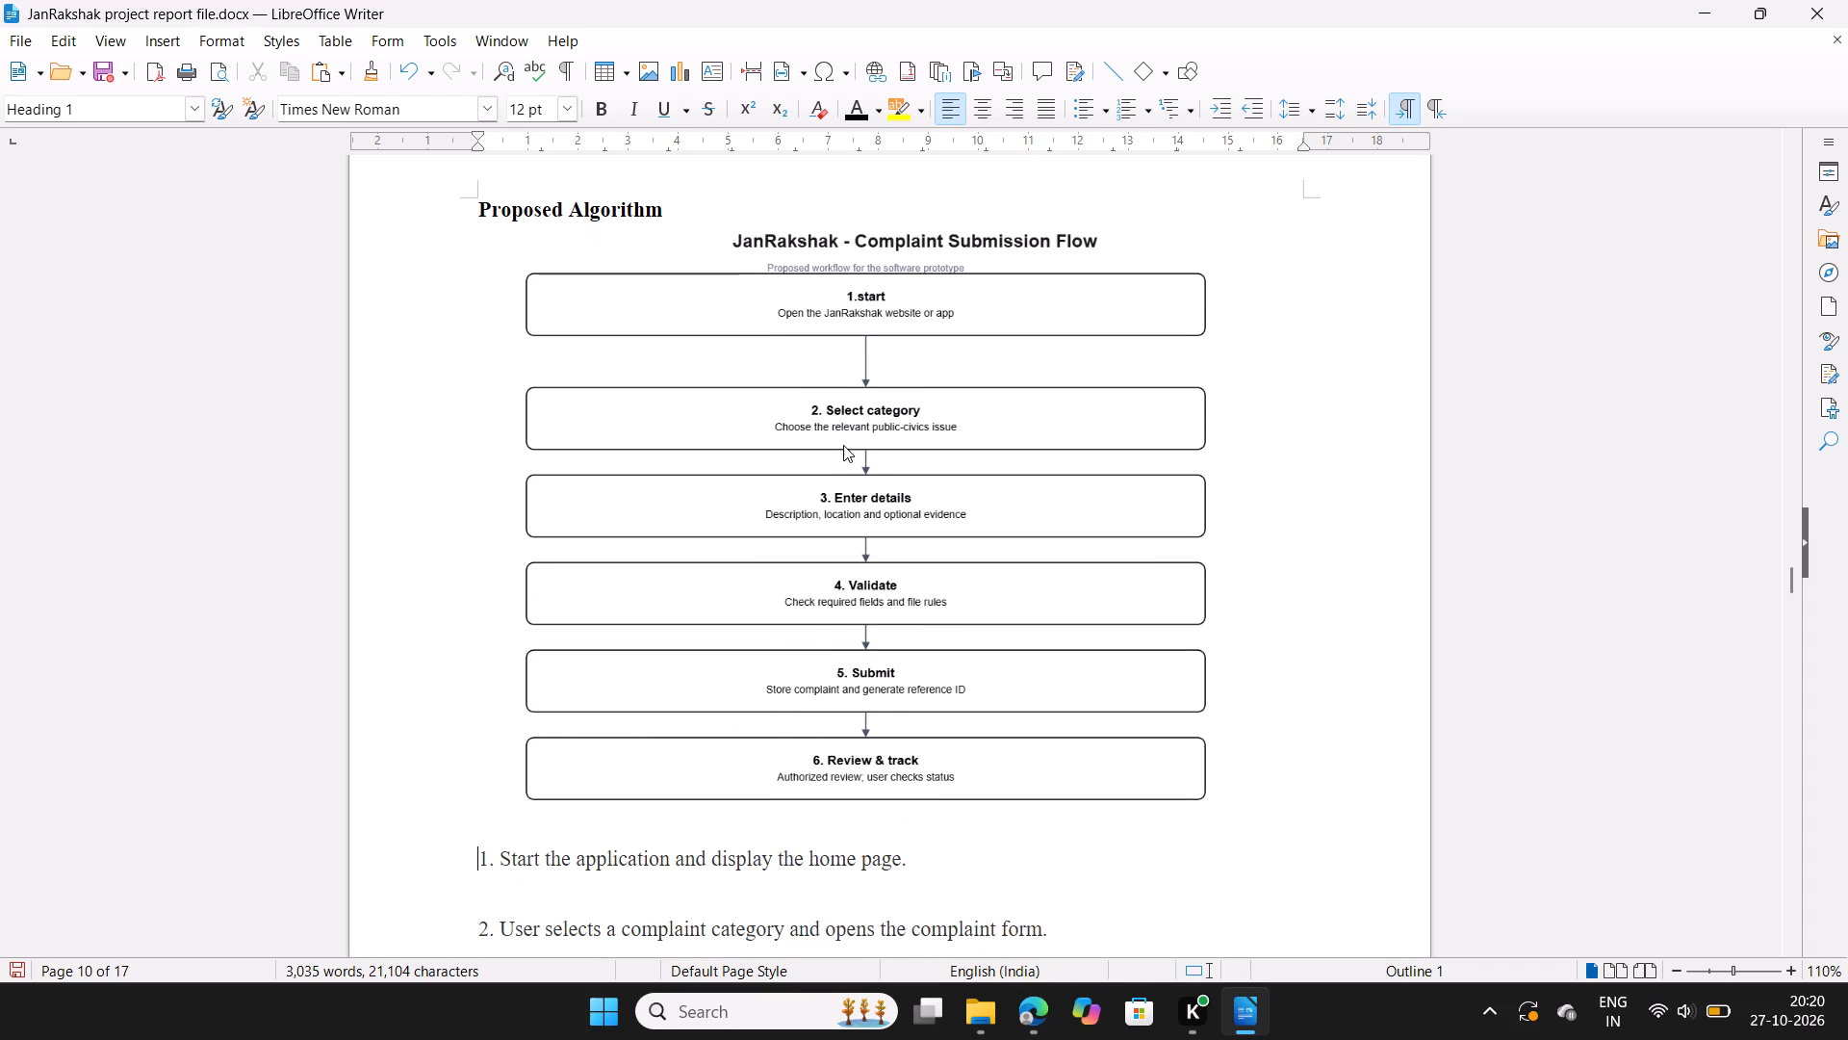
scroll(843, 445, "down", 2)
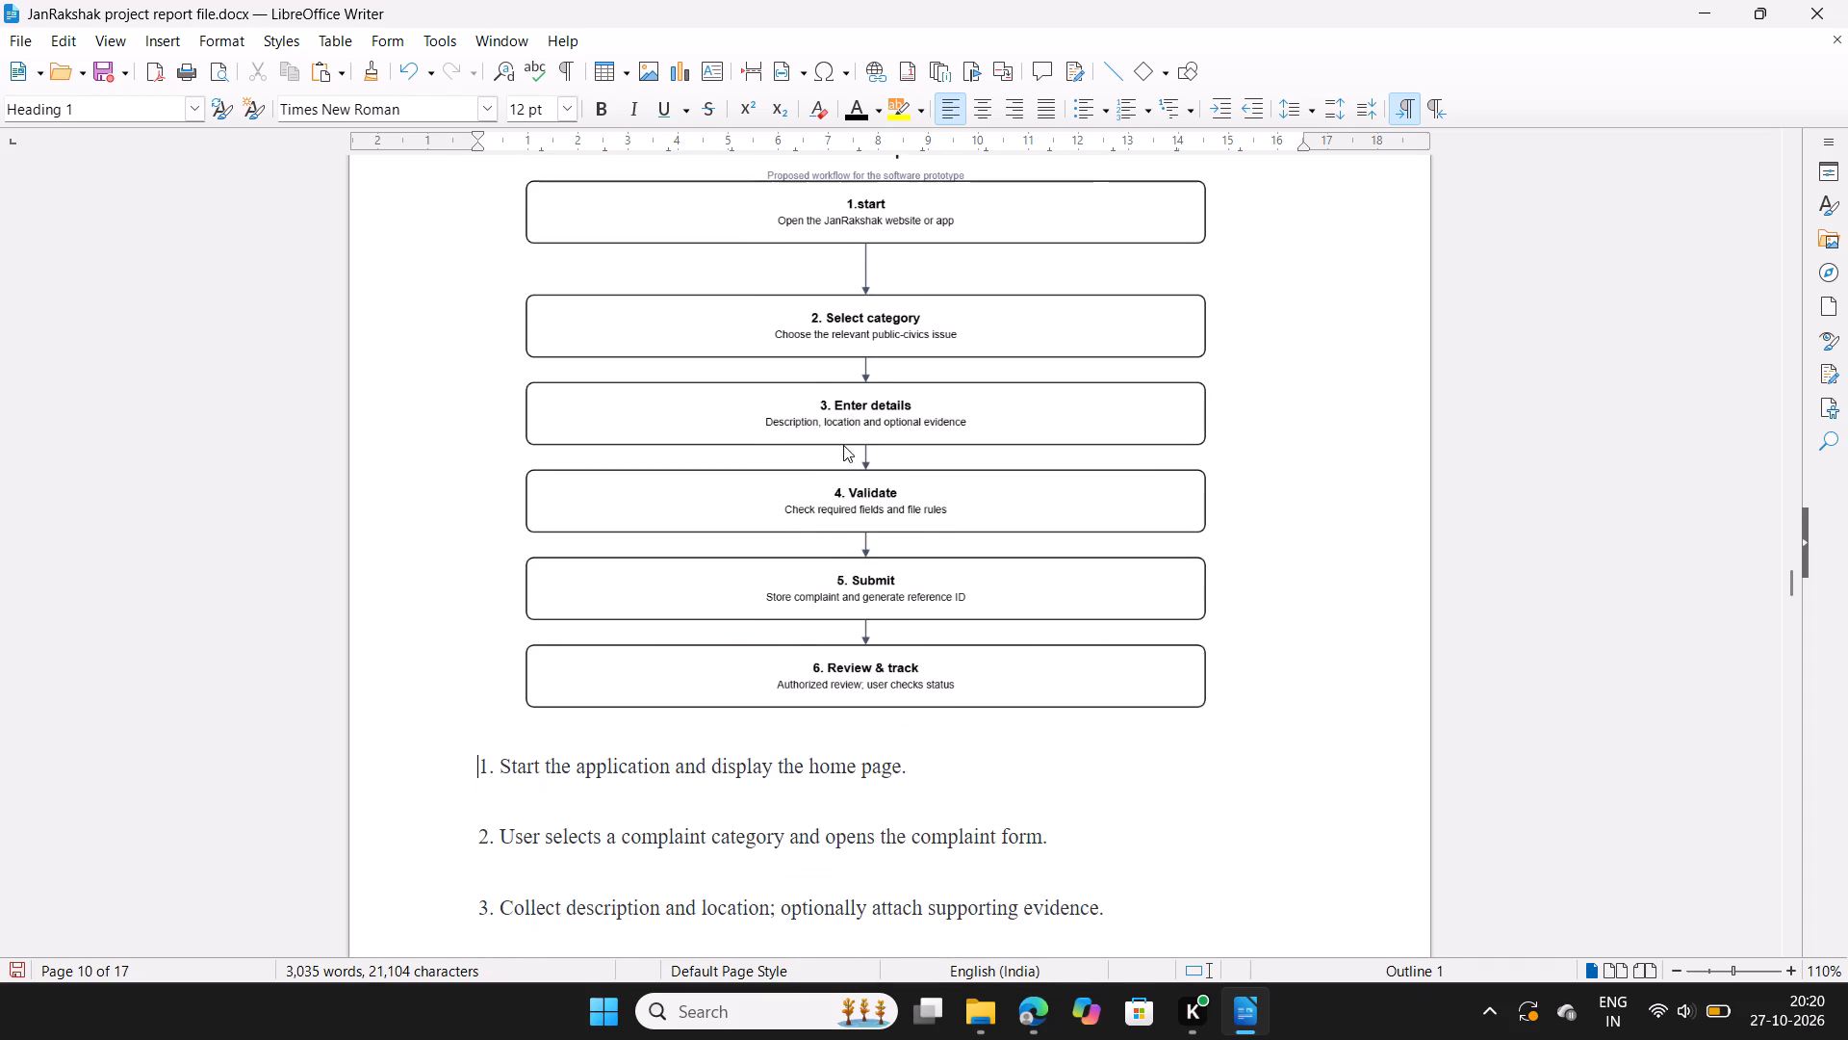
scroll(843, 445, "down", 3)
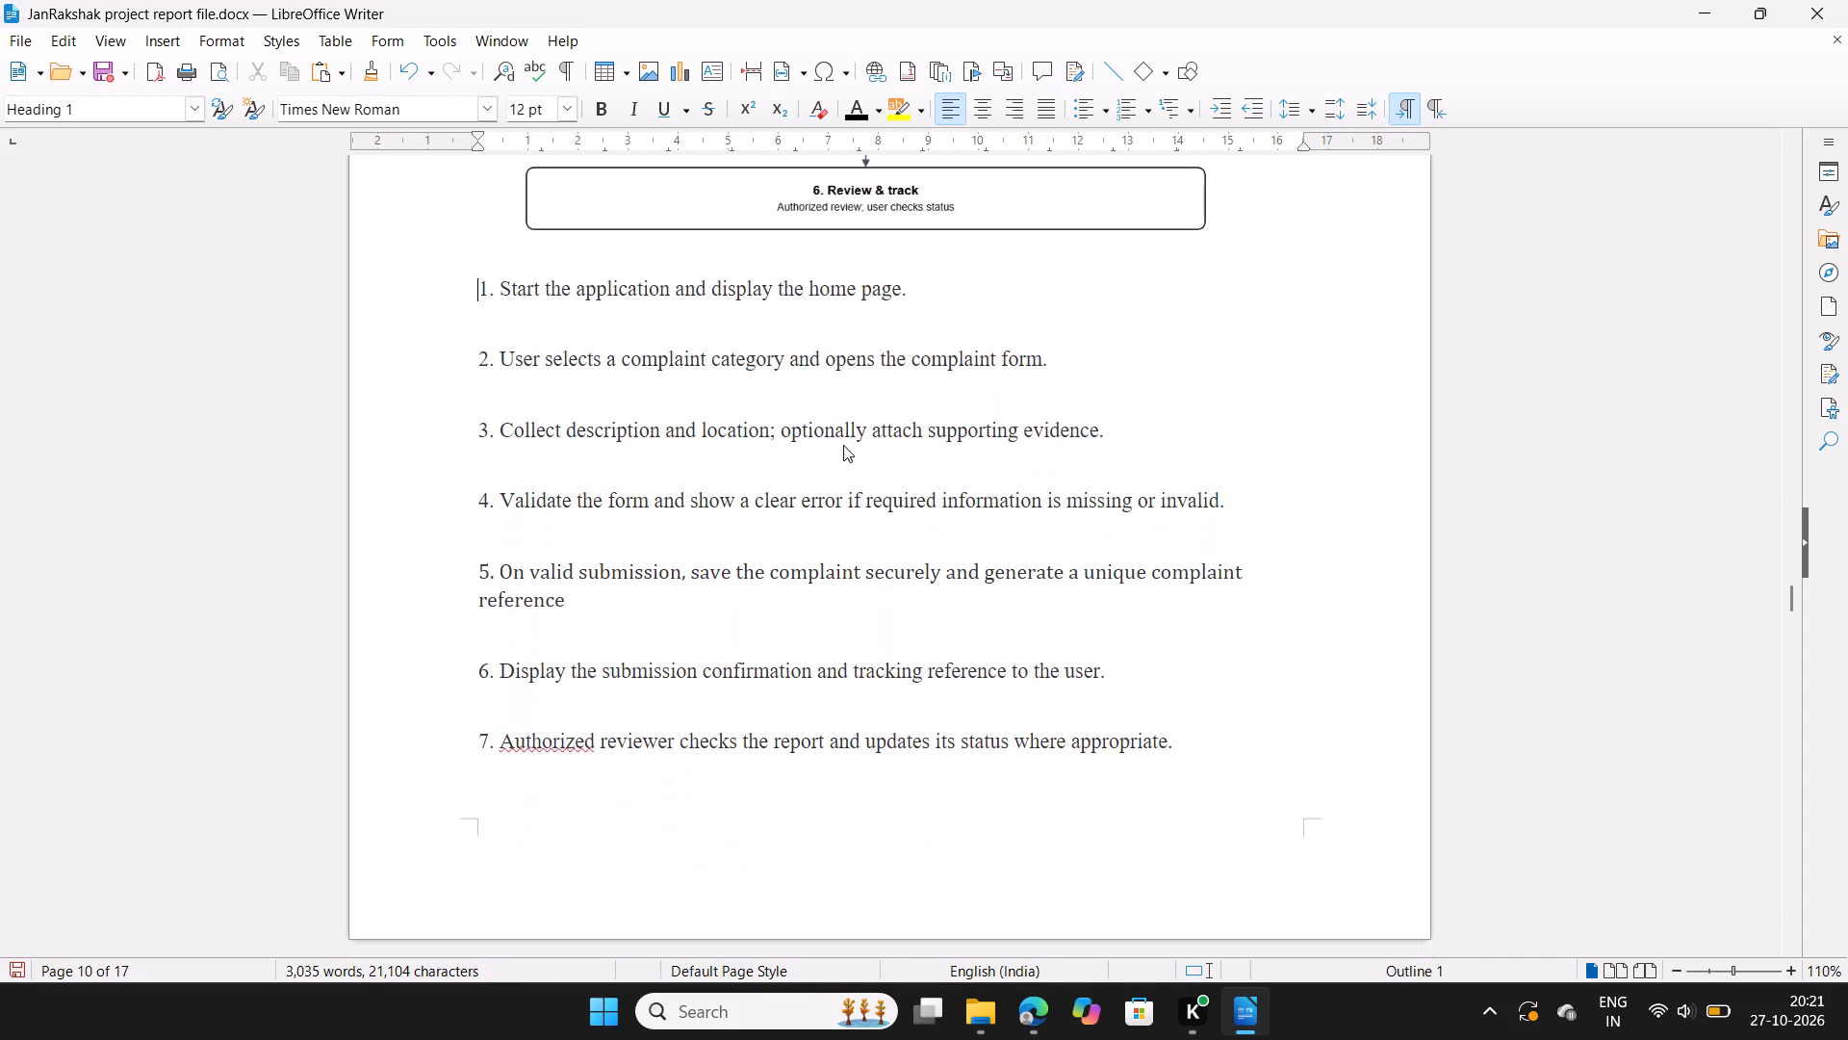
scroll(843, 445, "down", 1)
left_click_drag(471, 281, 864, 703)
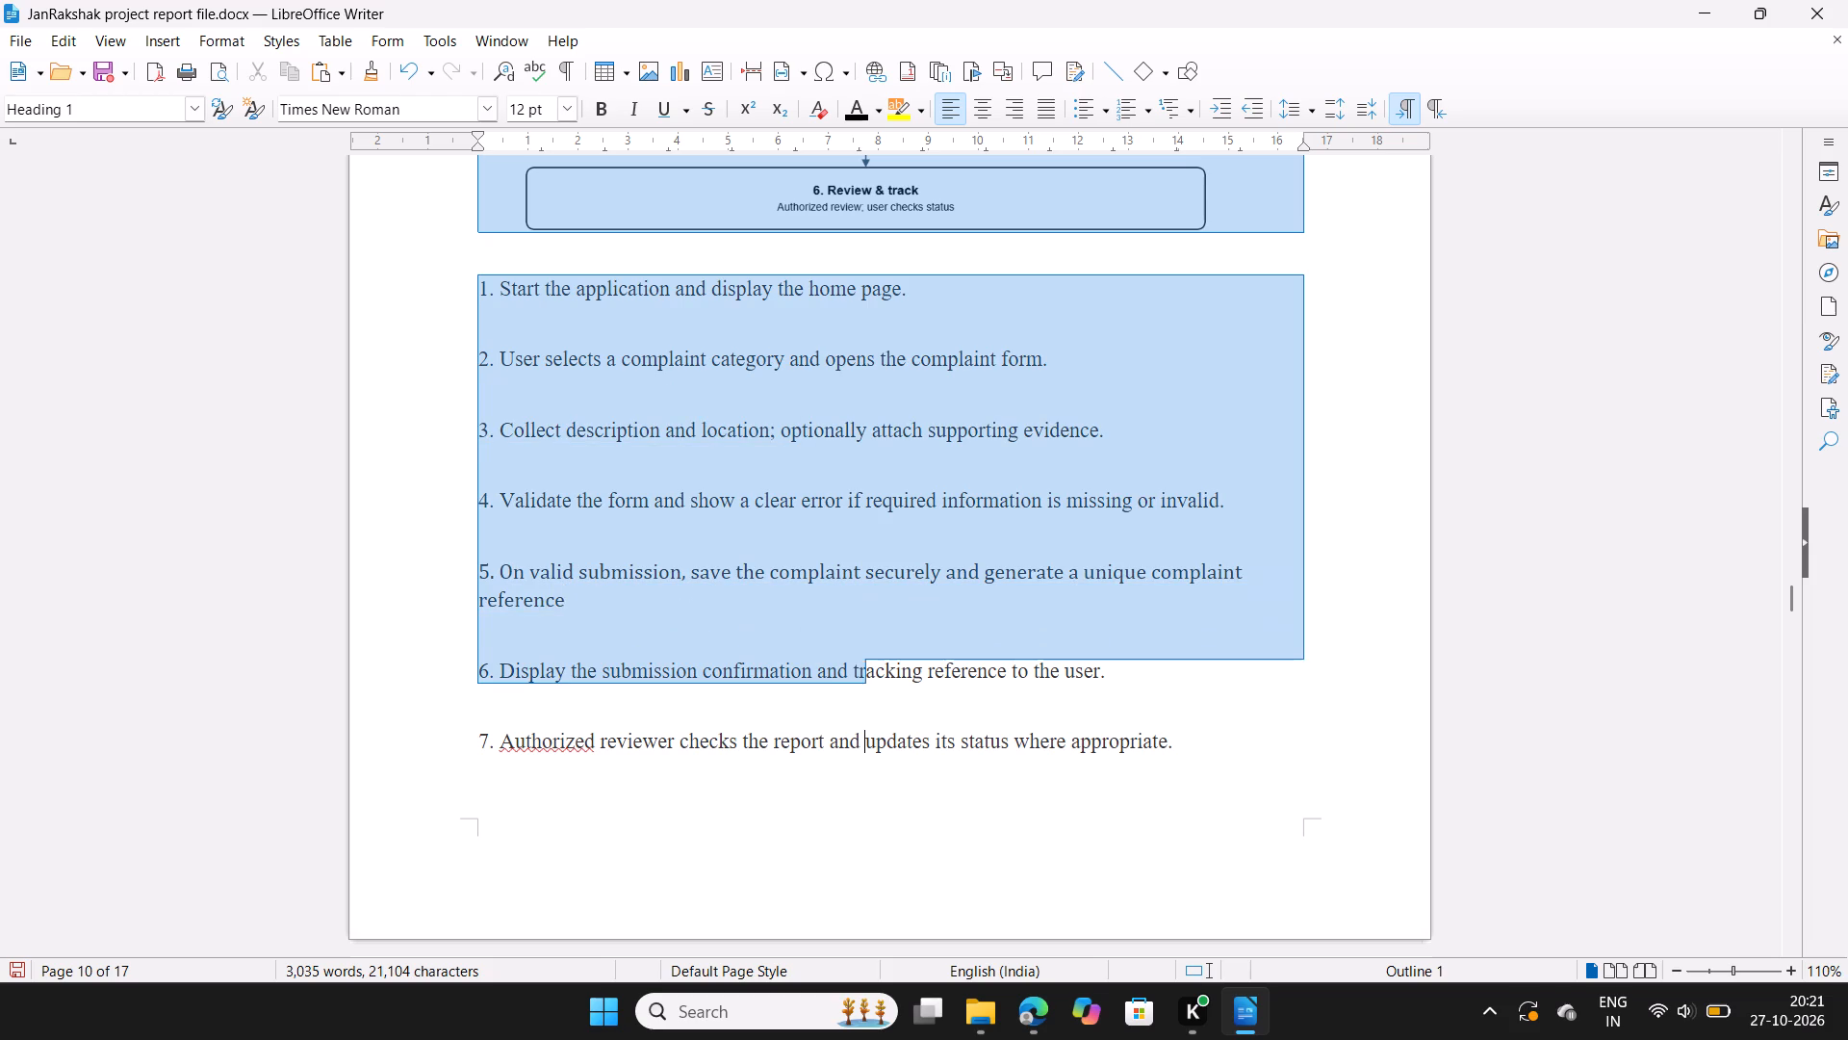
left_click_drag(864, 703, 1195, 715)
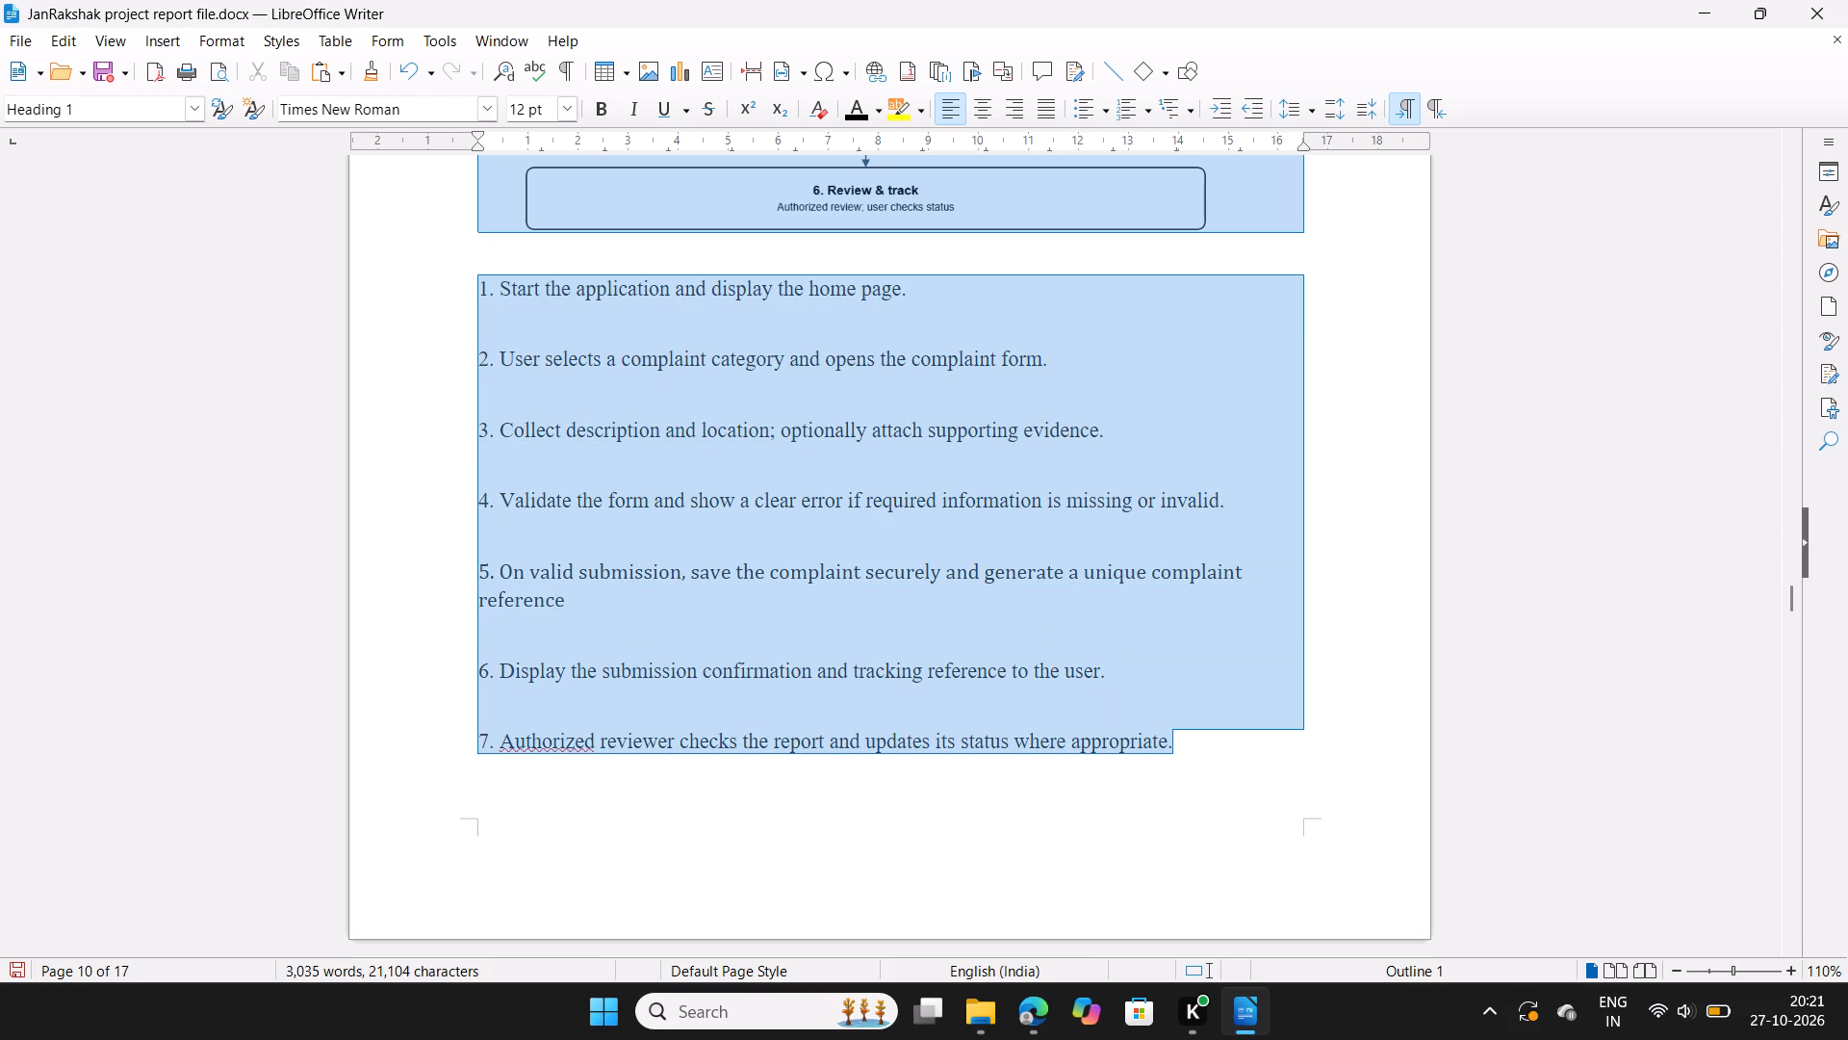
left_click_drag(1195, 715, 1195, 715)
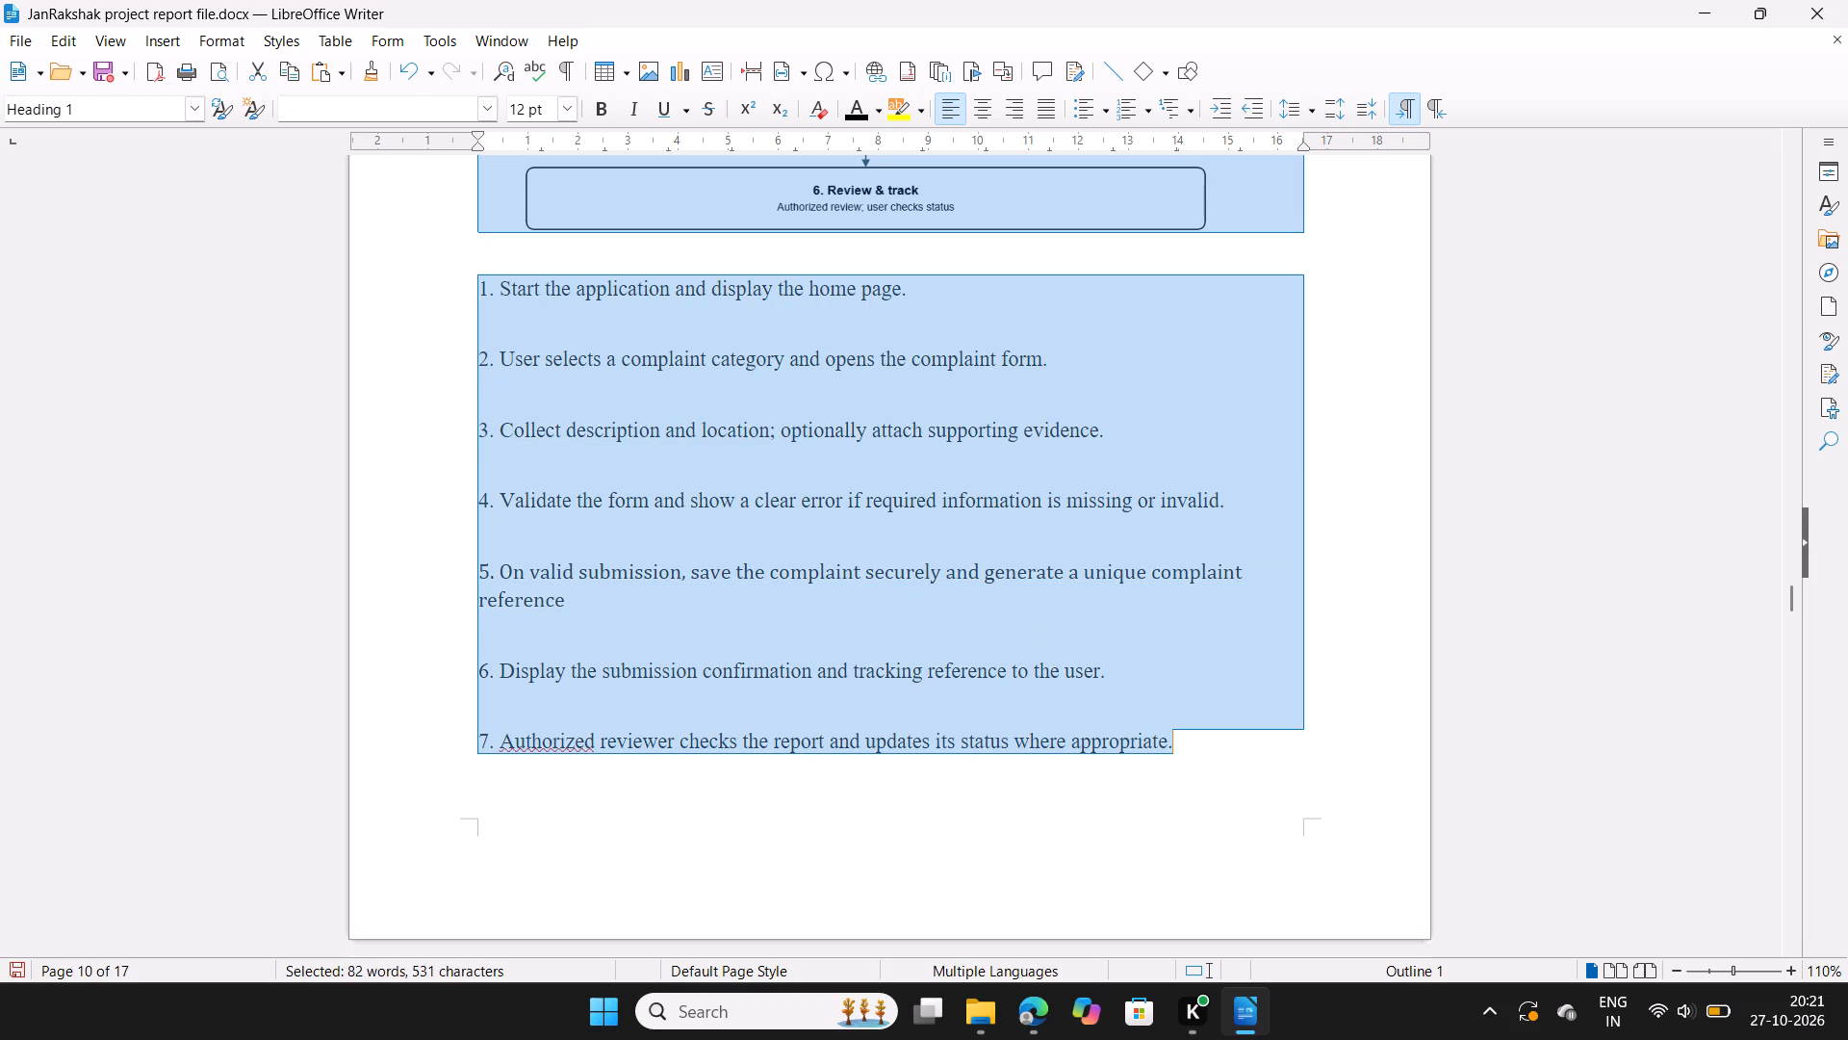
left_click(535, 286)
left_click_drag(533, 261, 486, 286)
Insert eight blank lines before algorithm step 1 to push the diagram and the numbered steps down, away from the "Proposed Algorithm" heading.
left_click(472, 289)
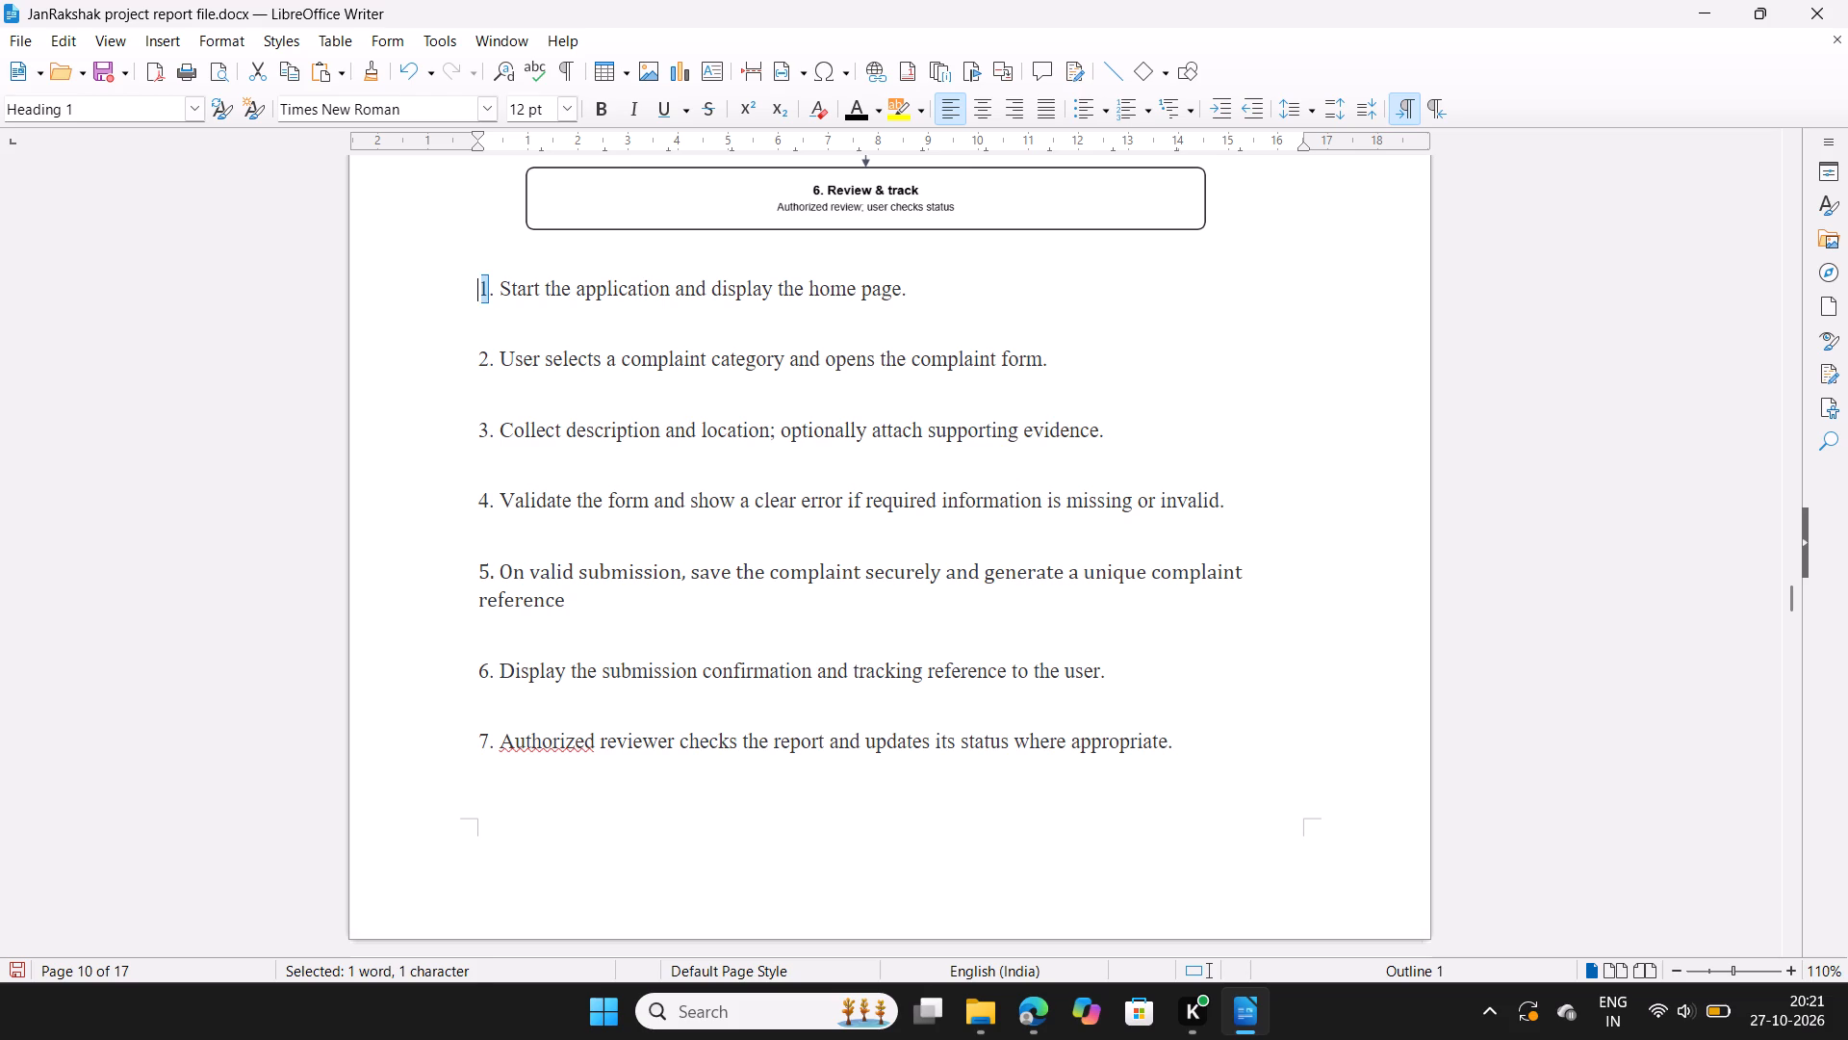
key("Return")
key("Return")
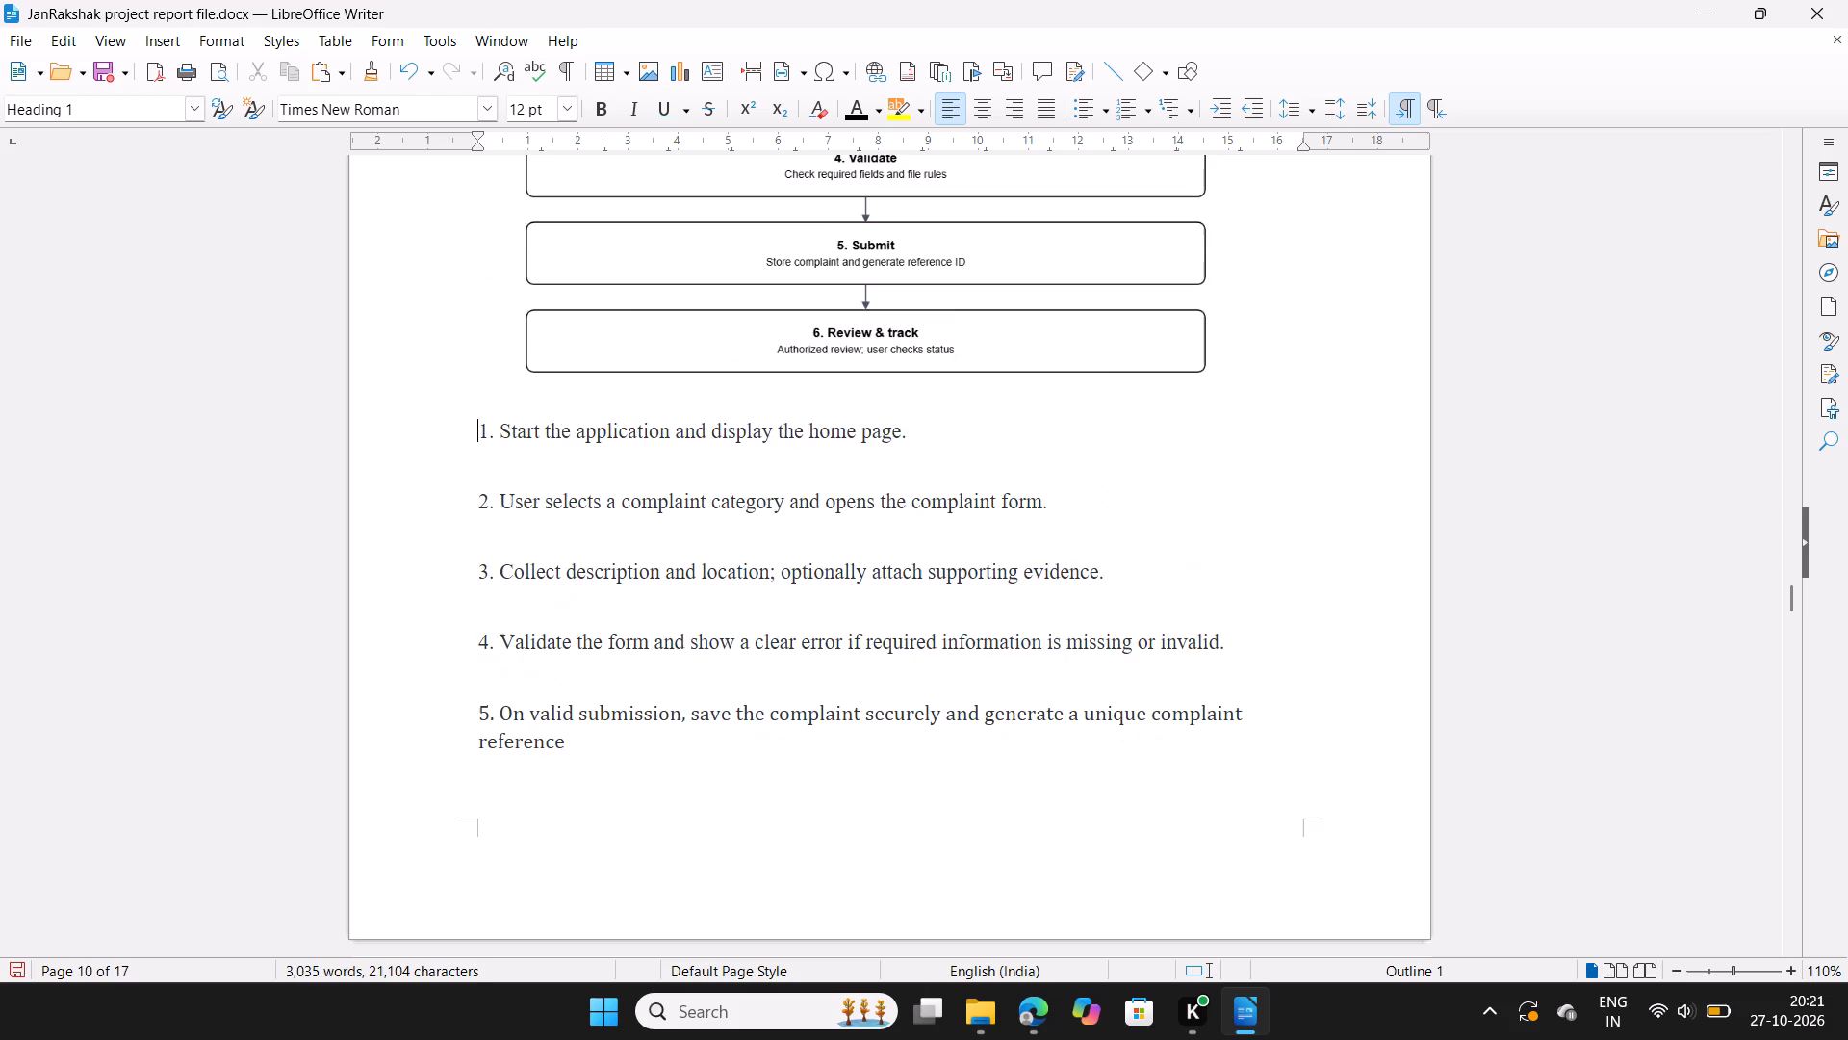
key("Return")
key("Return")
key("Return")
key("Return")
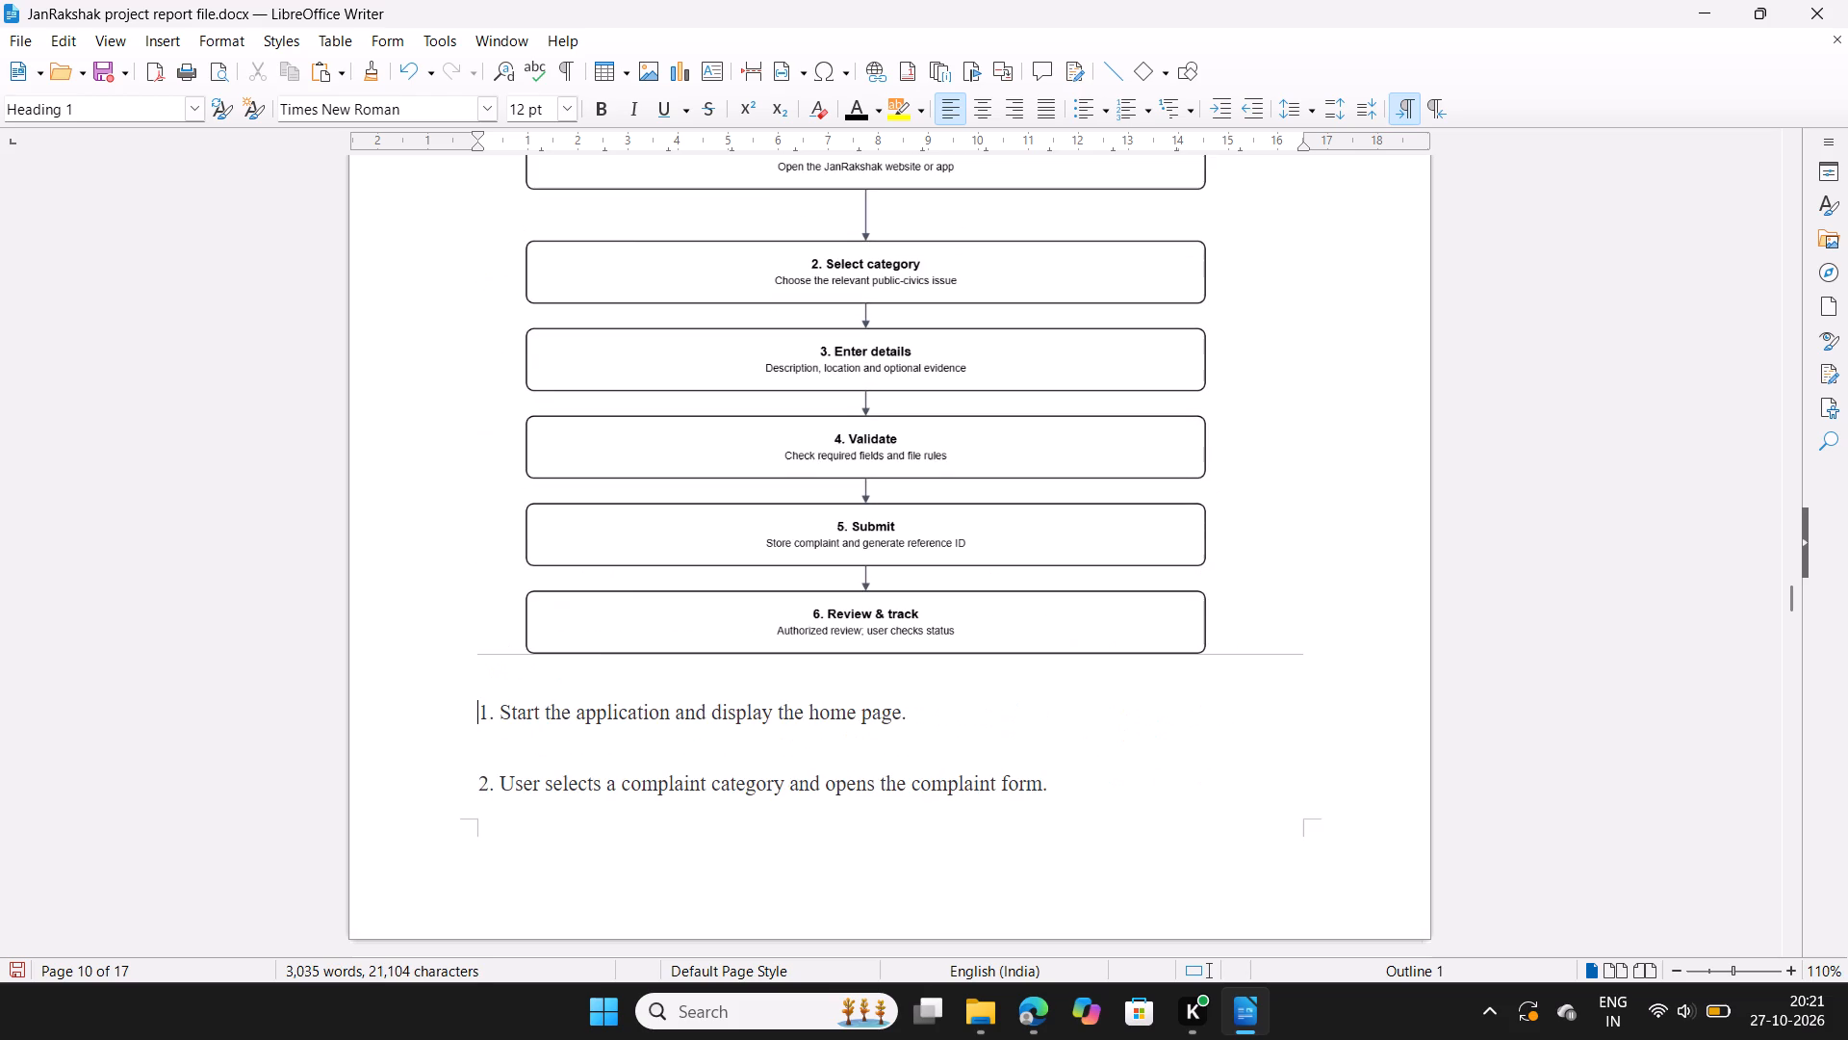
key("Return")
key("Return")
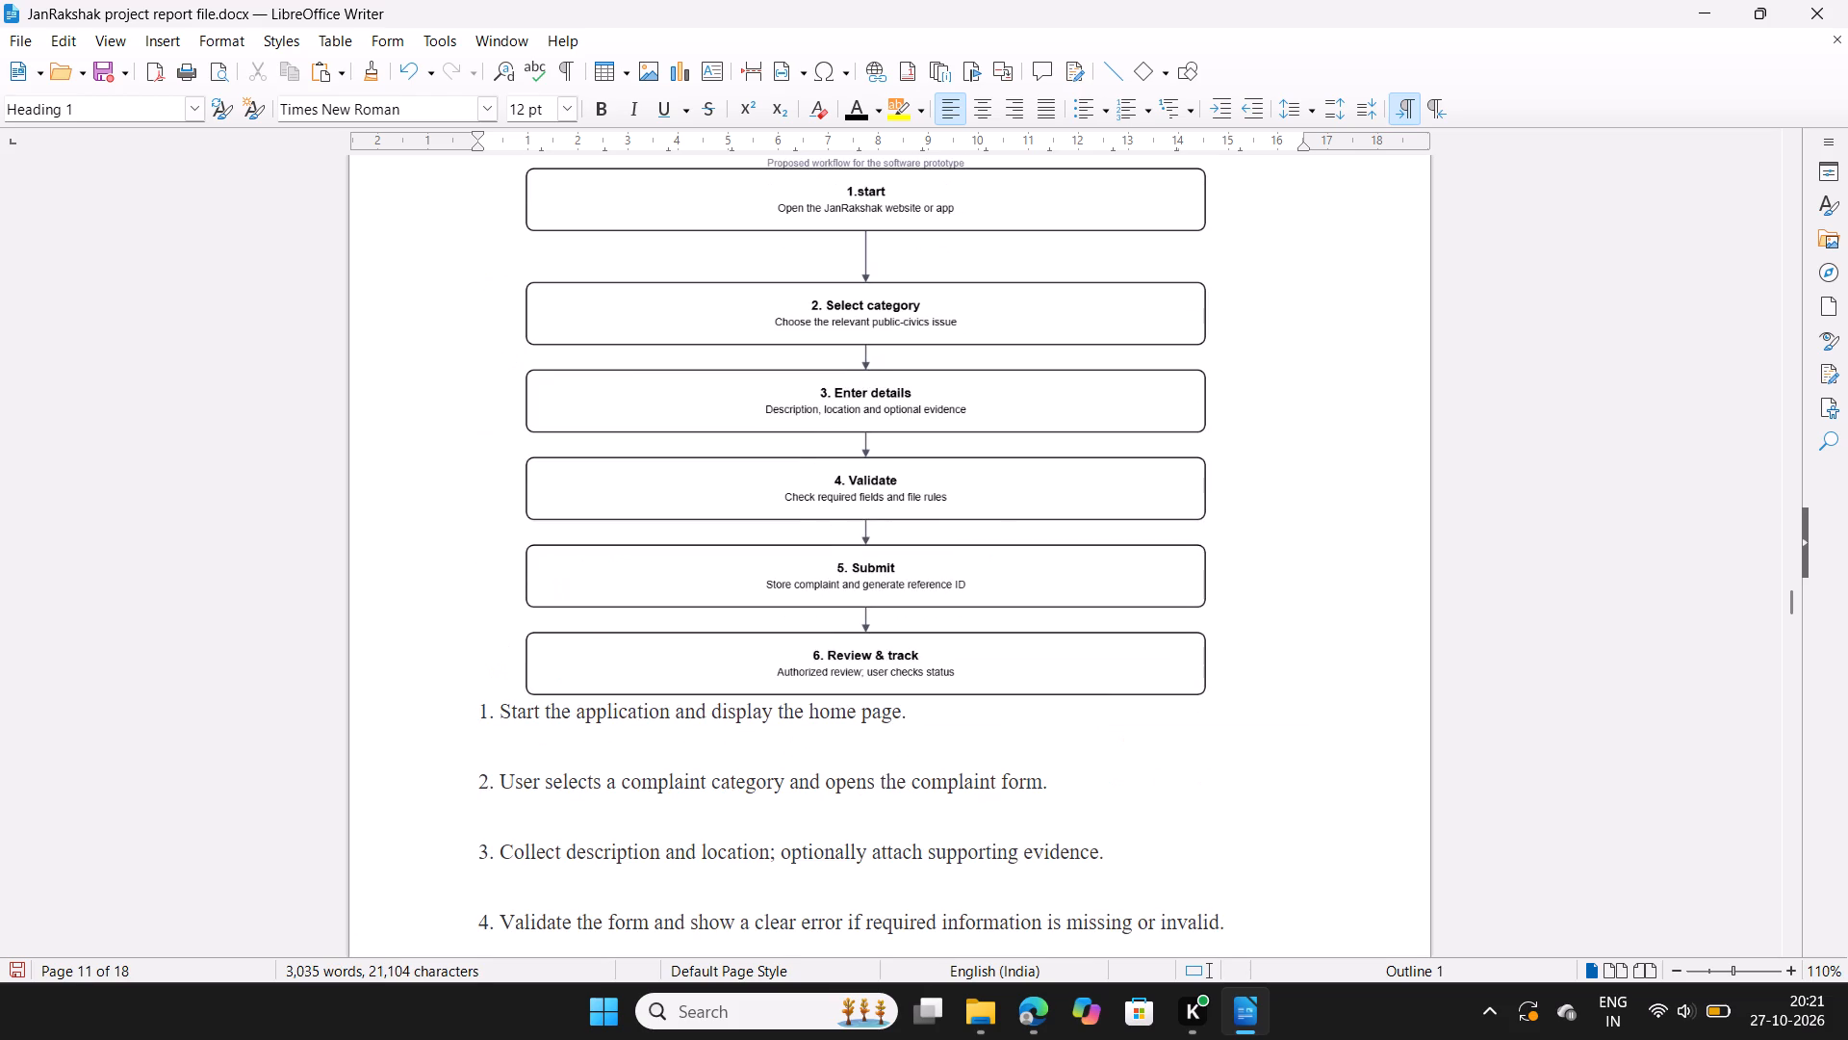
key("BackSpace")
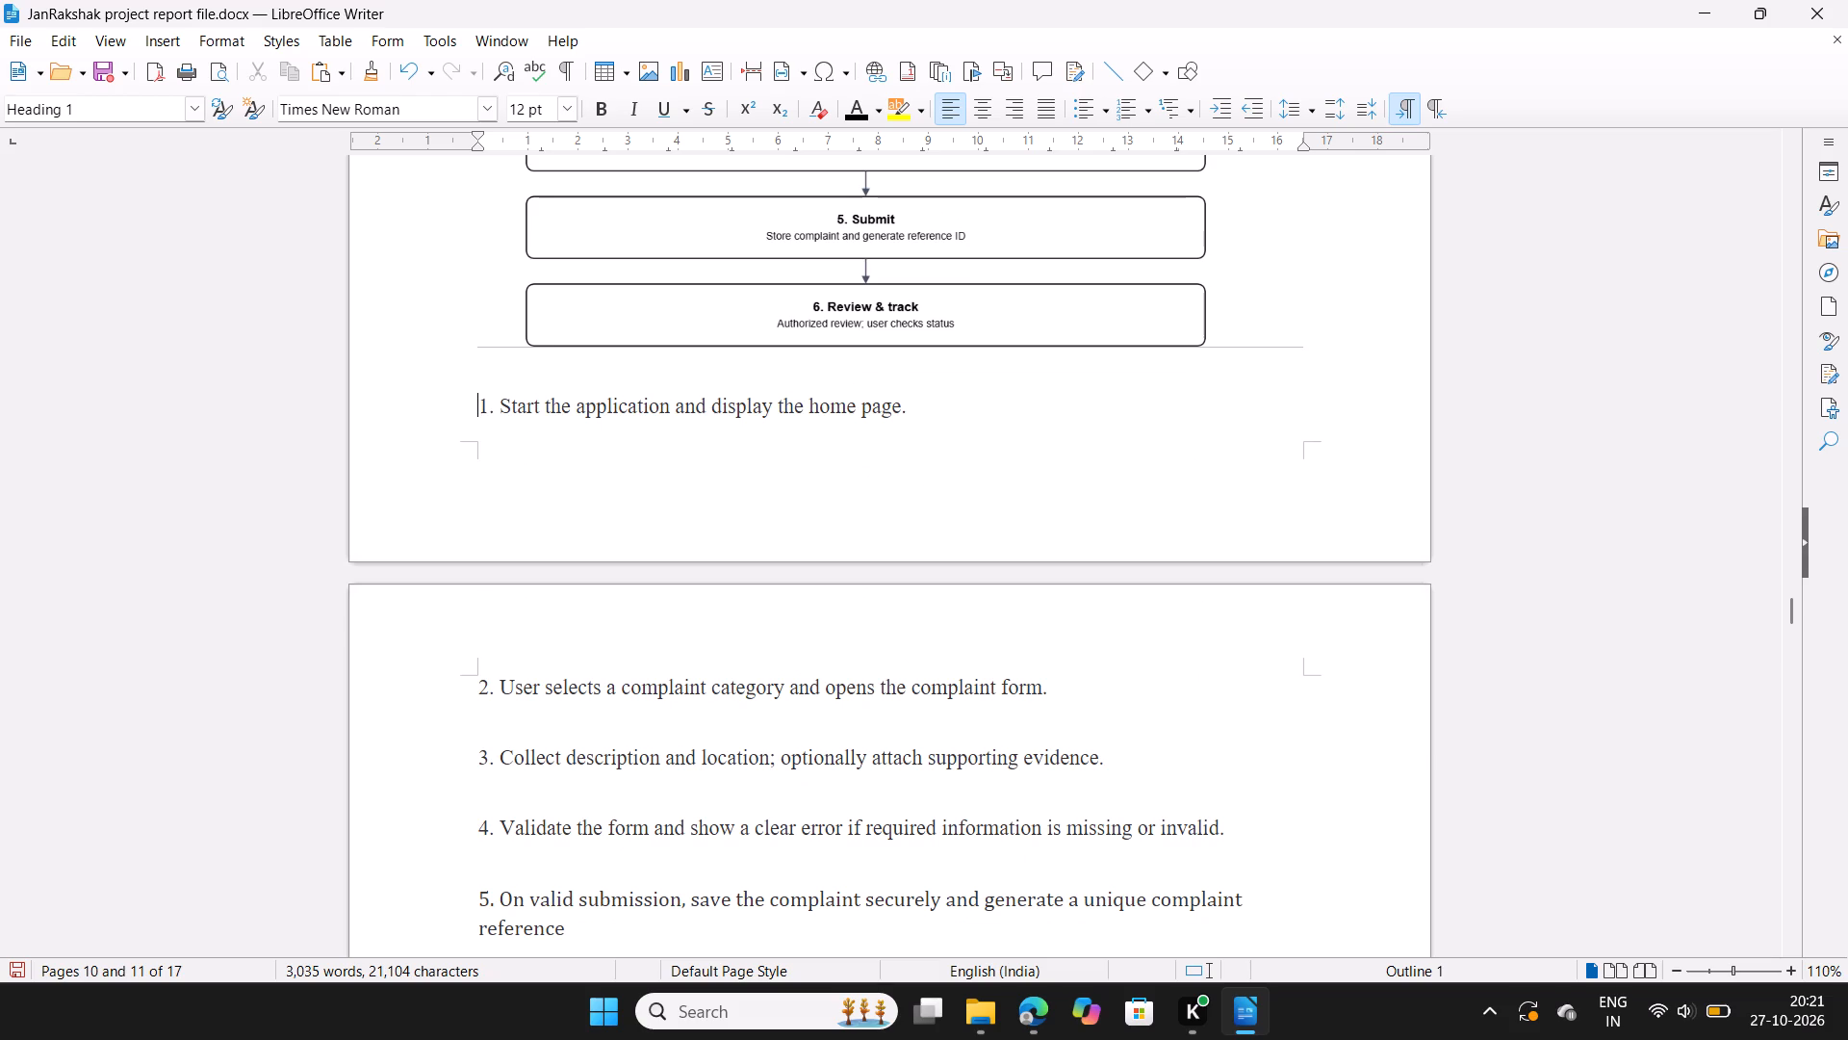
key("Return")
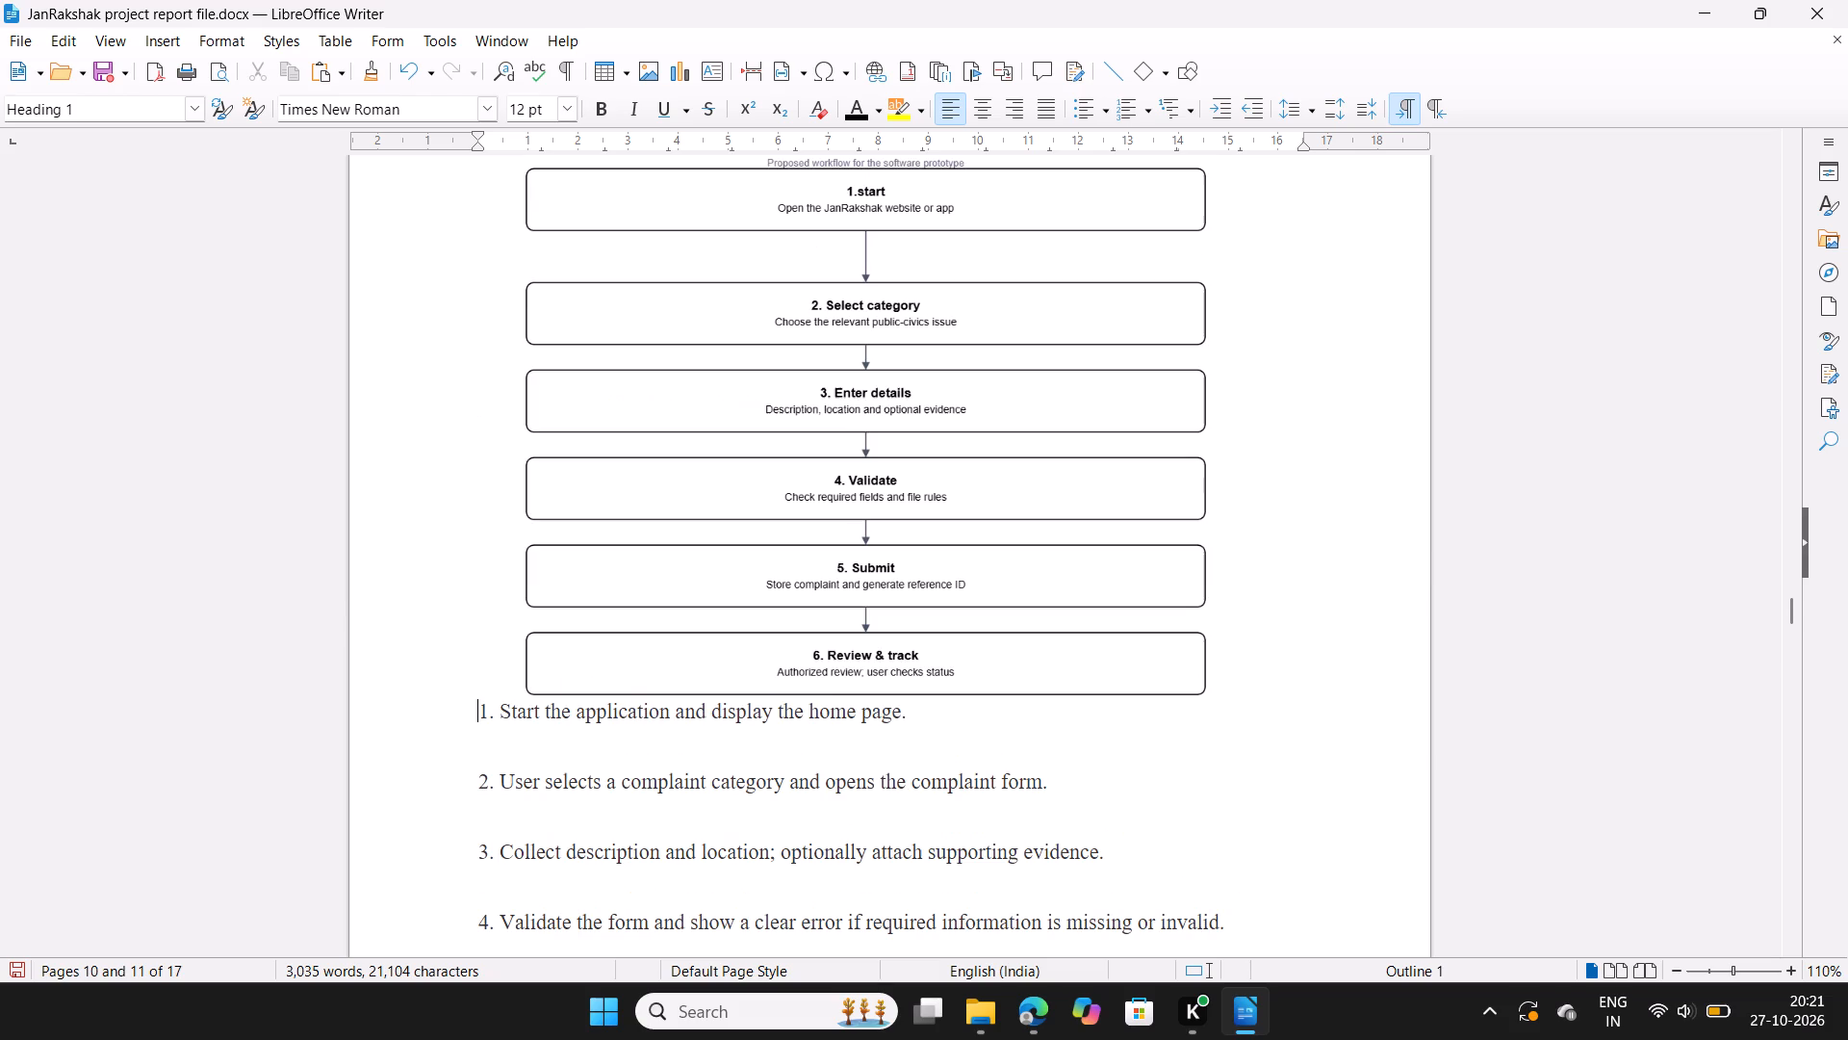
Remove the last blank line inserted before step 1, "Start the application and display the home page.".
scroll(485, 528, "up", 8)
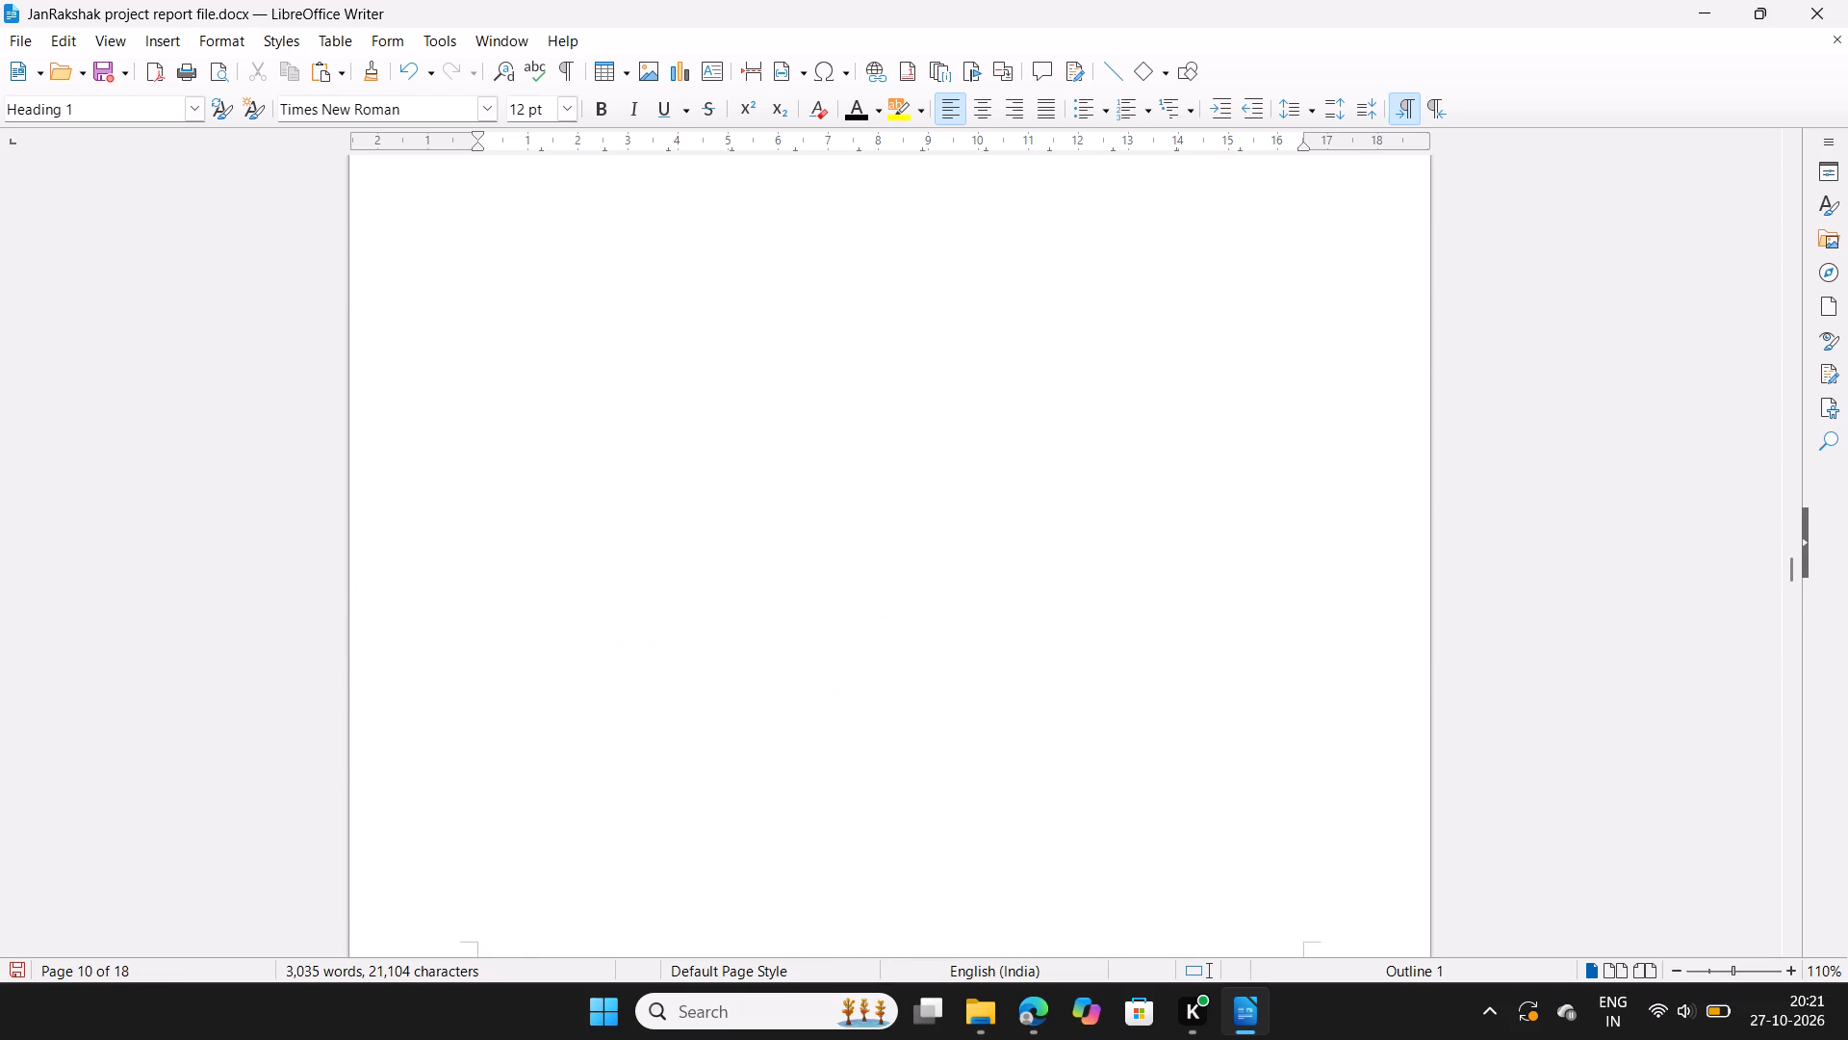
scroll(485, 528, "down", 2)
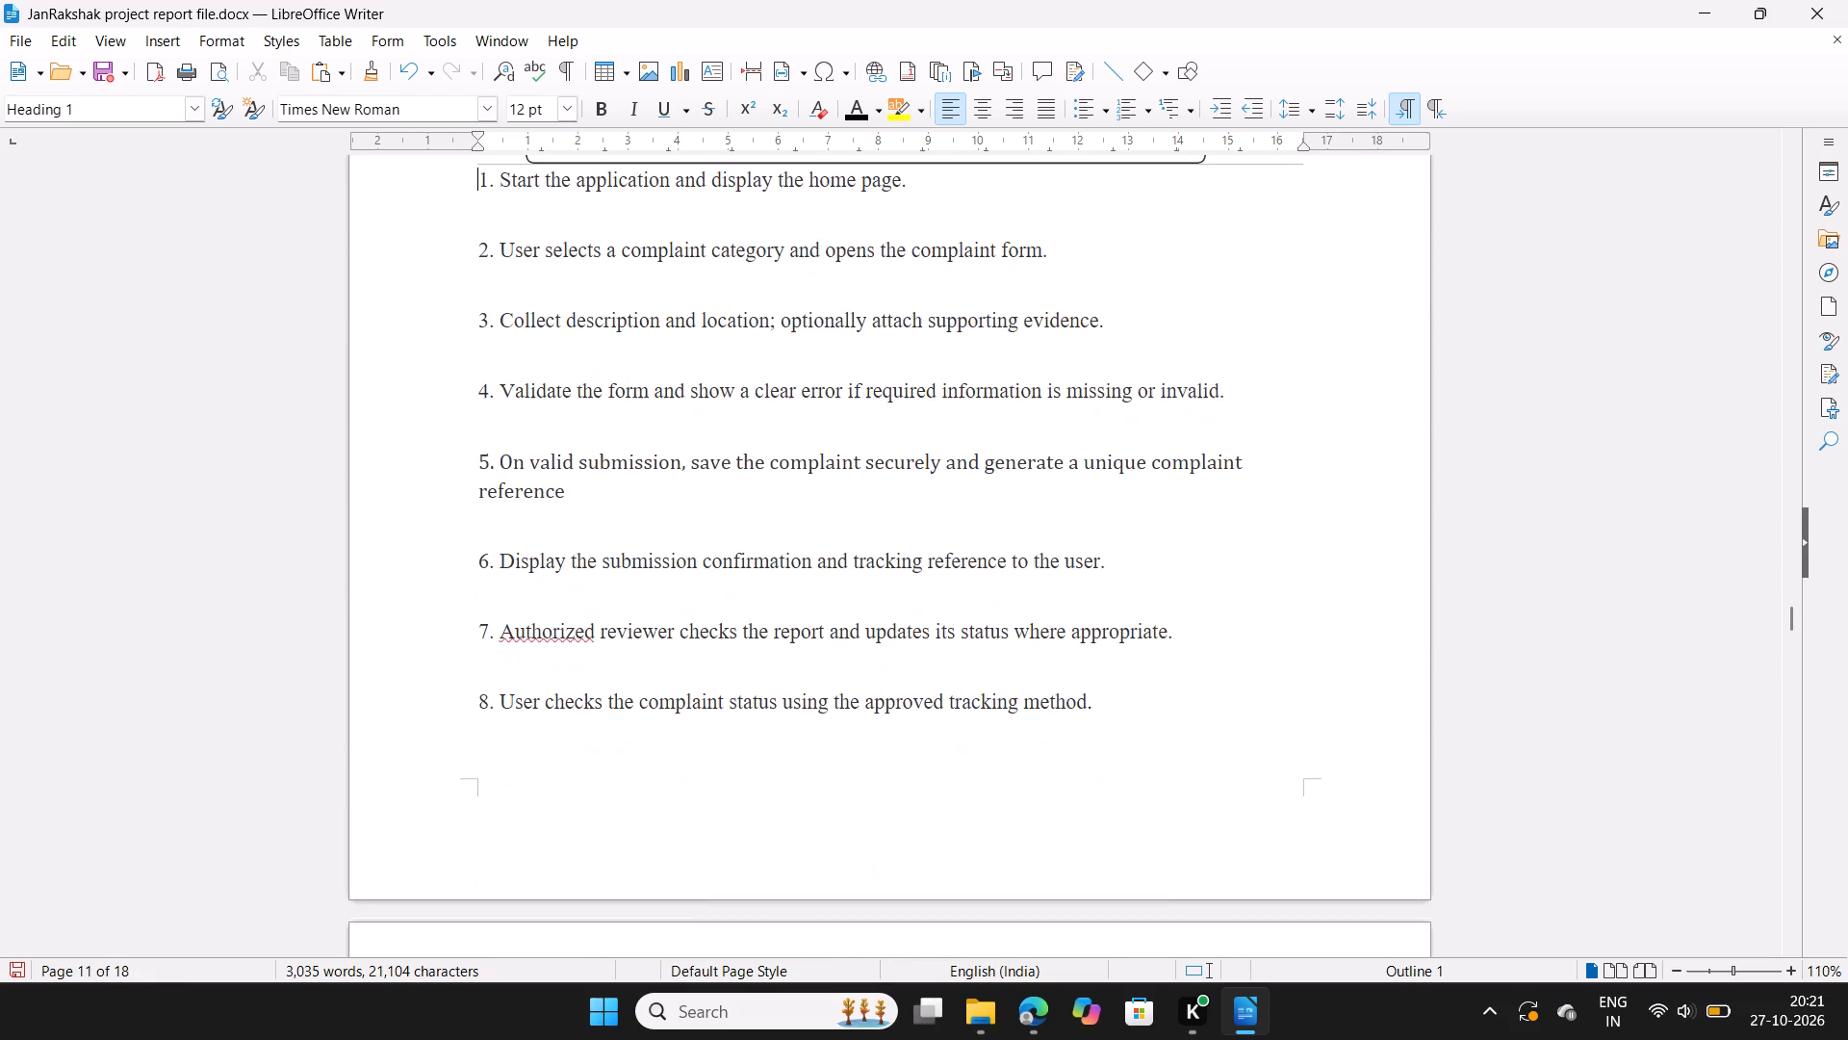
scroll(485, 528, "up", 1)
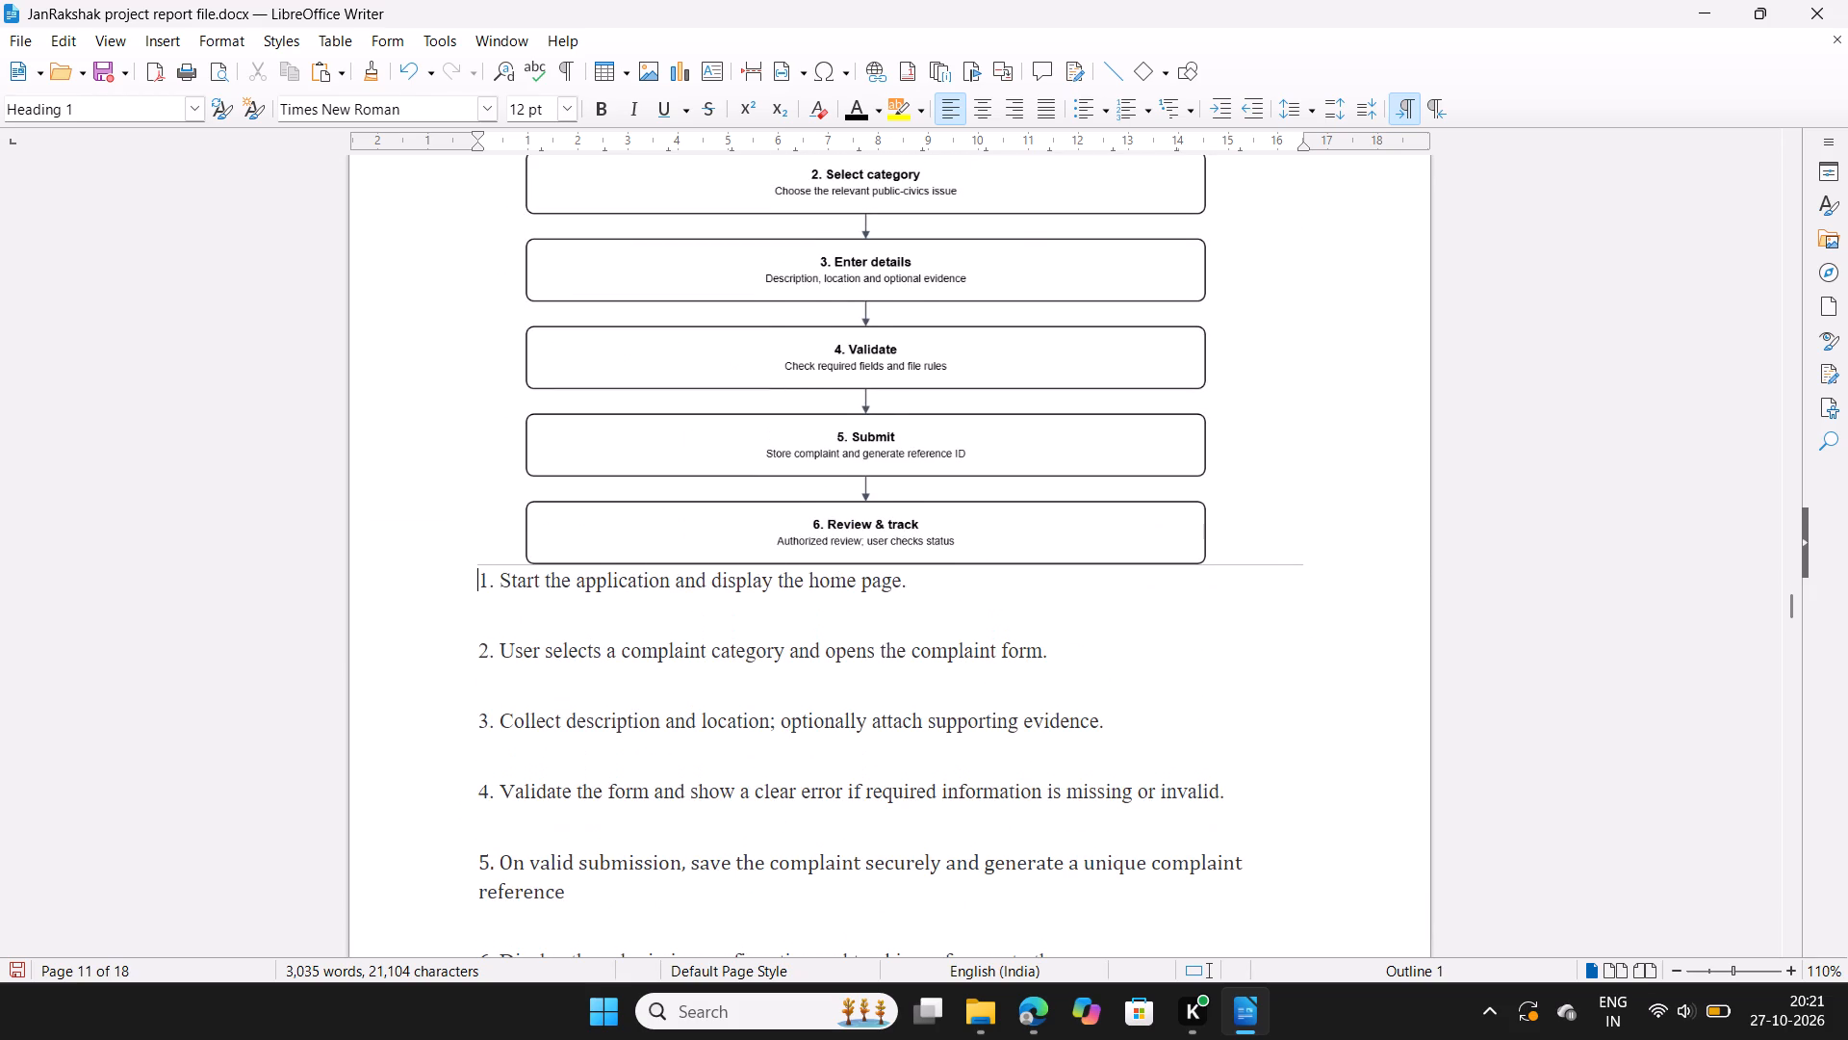
left_click_drag(475, 580, 466, 571)
left_click_drag(466, 571, 466, 570)
key("BackSpace")
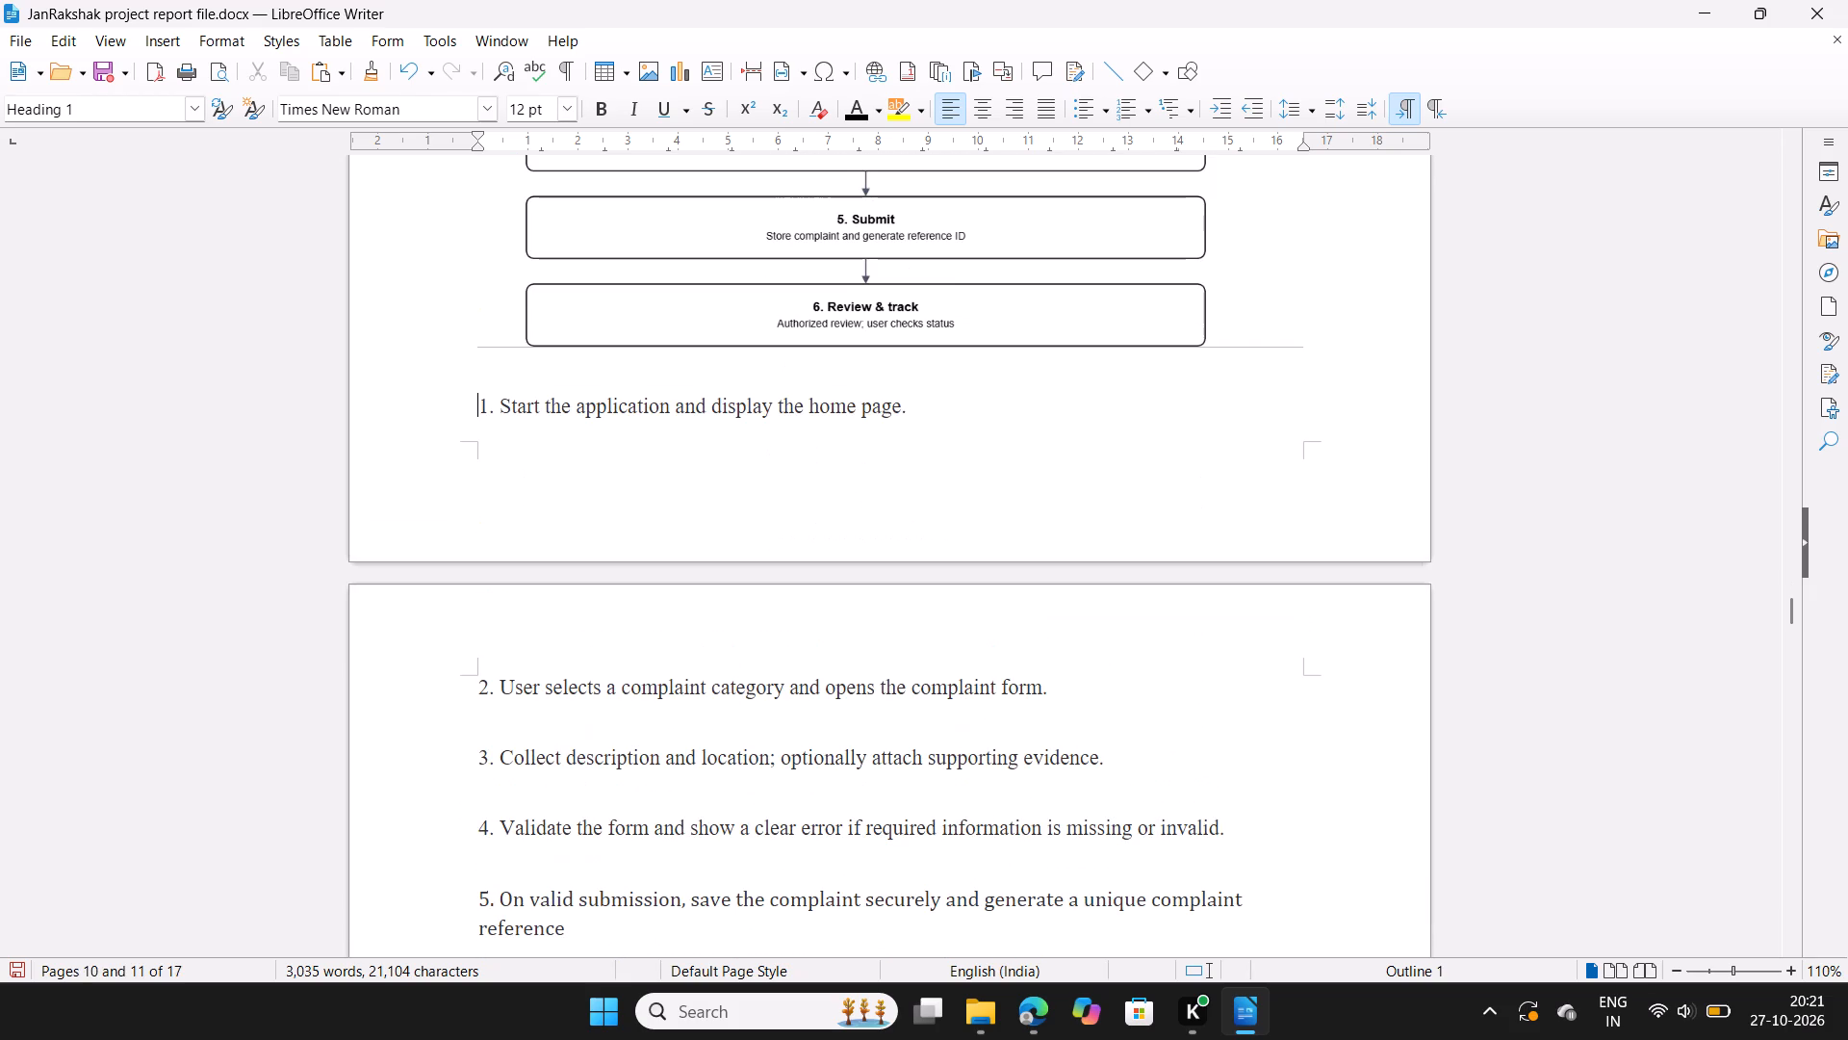
Reduce the height of the Complaint Submission Flow diagram to about 3.75, keeping its width of 6.50.
scroll(466, 570, "up", 1)
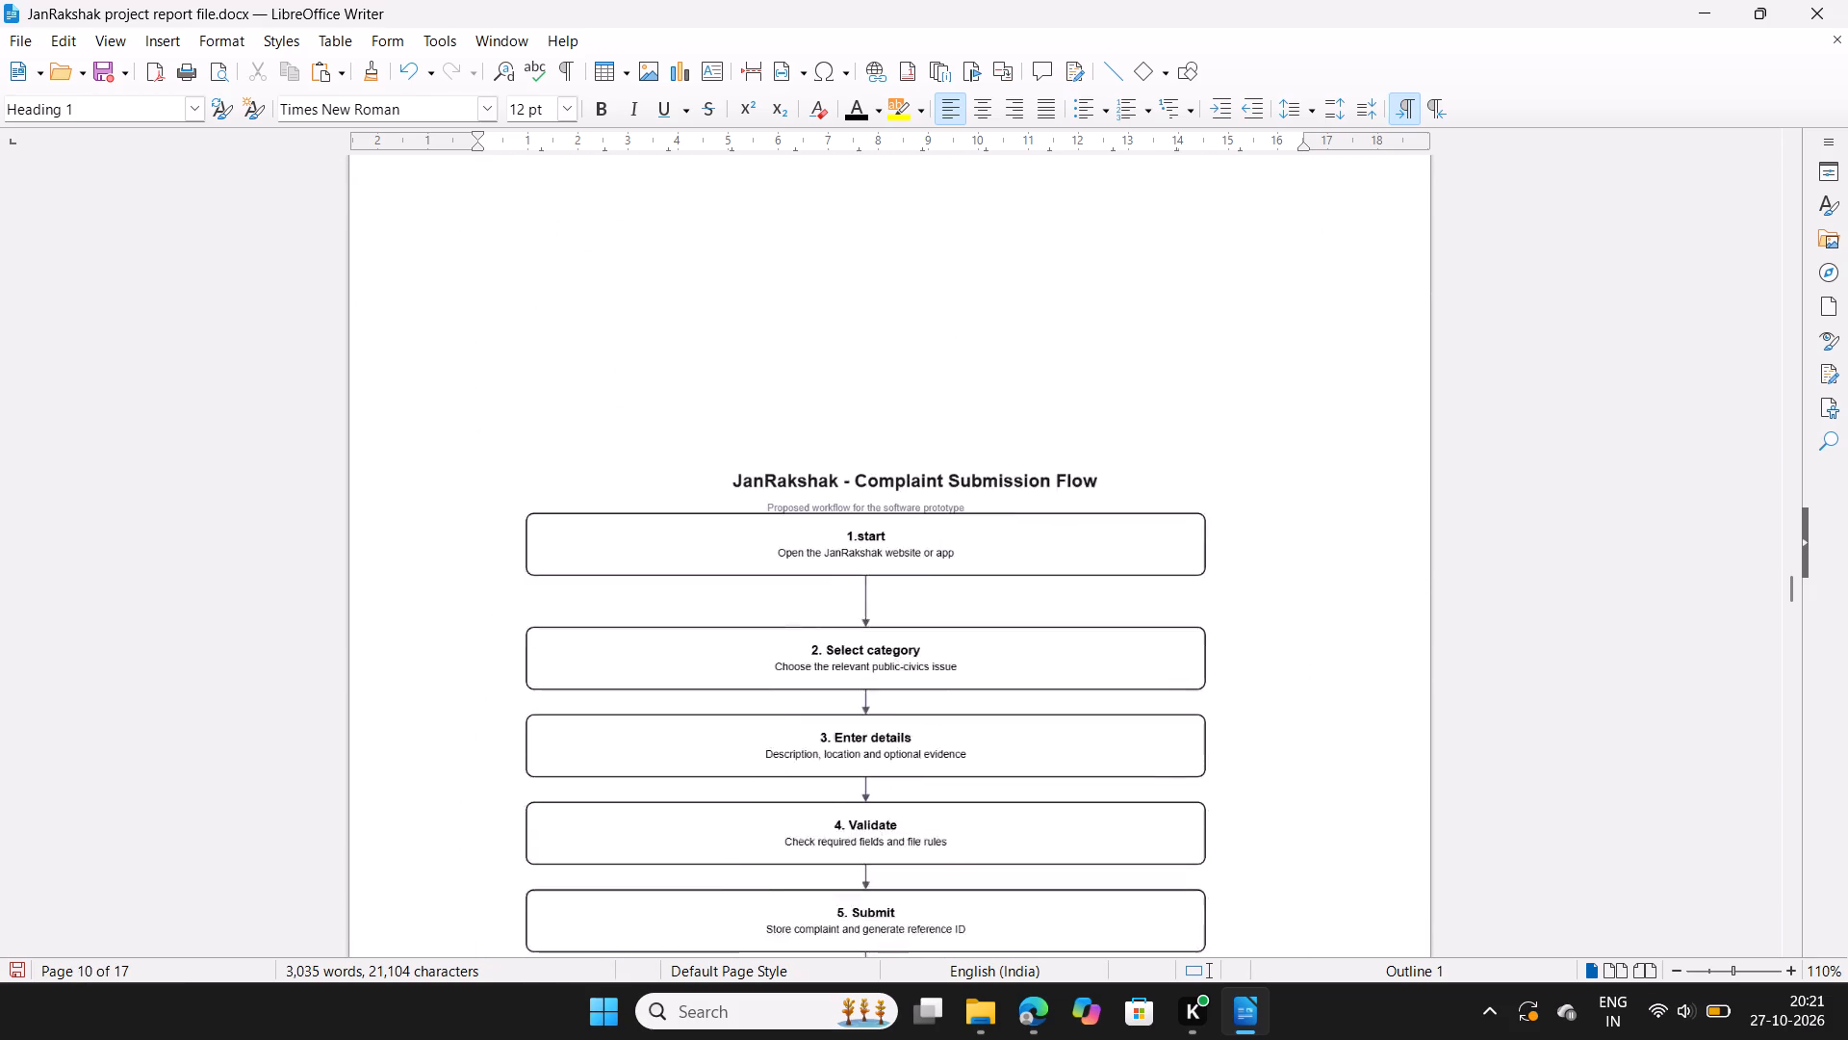
scroll(466, 570, "up", 2)
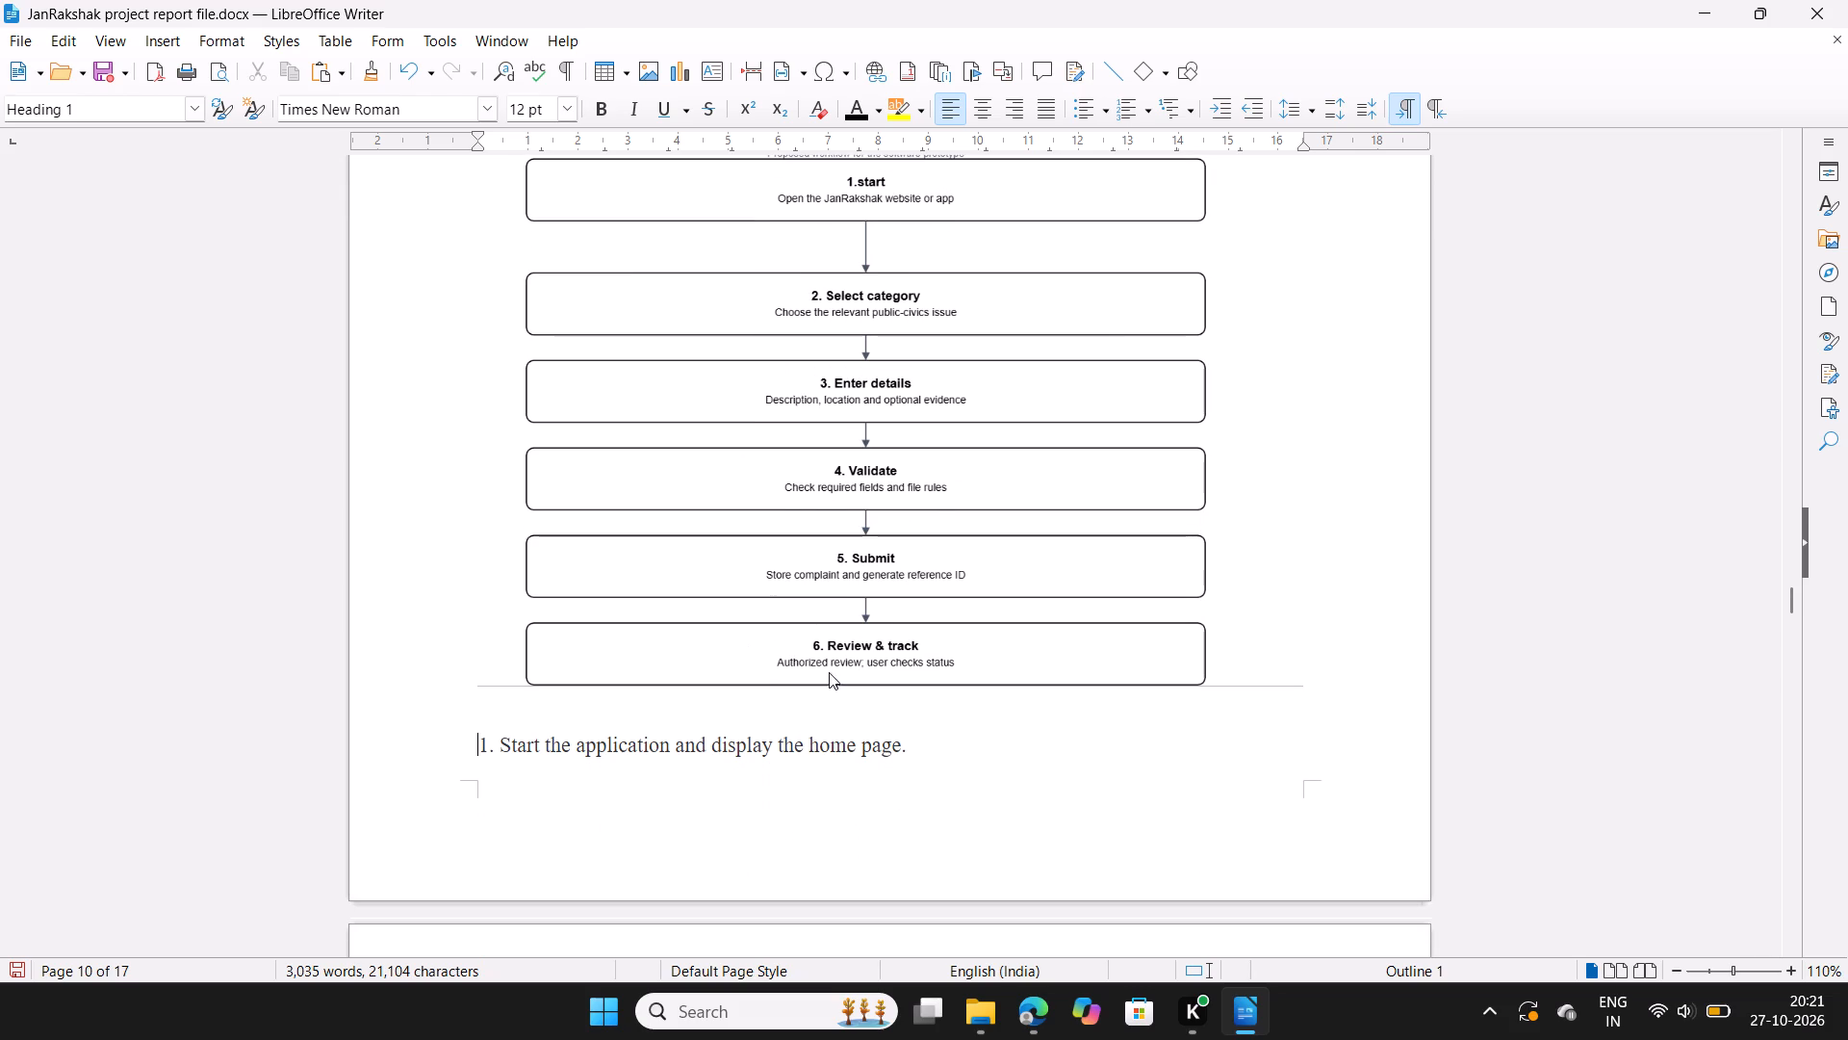
left_click(831, 673)
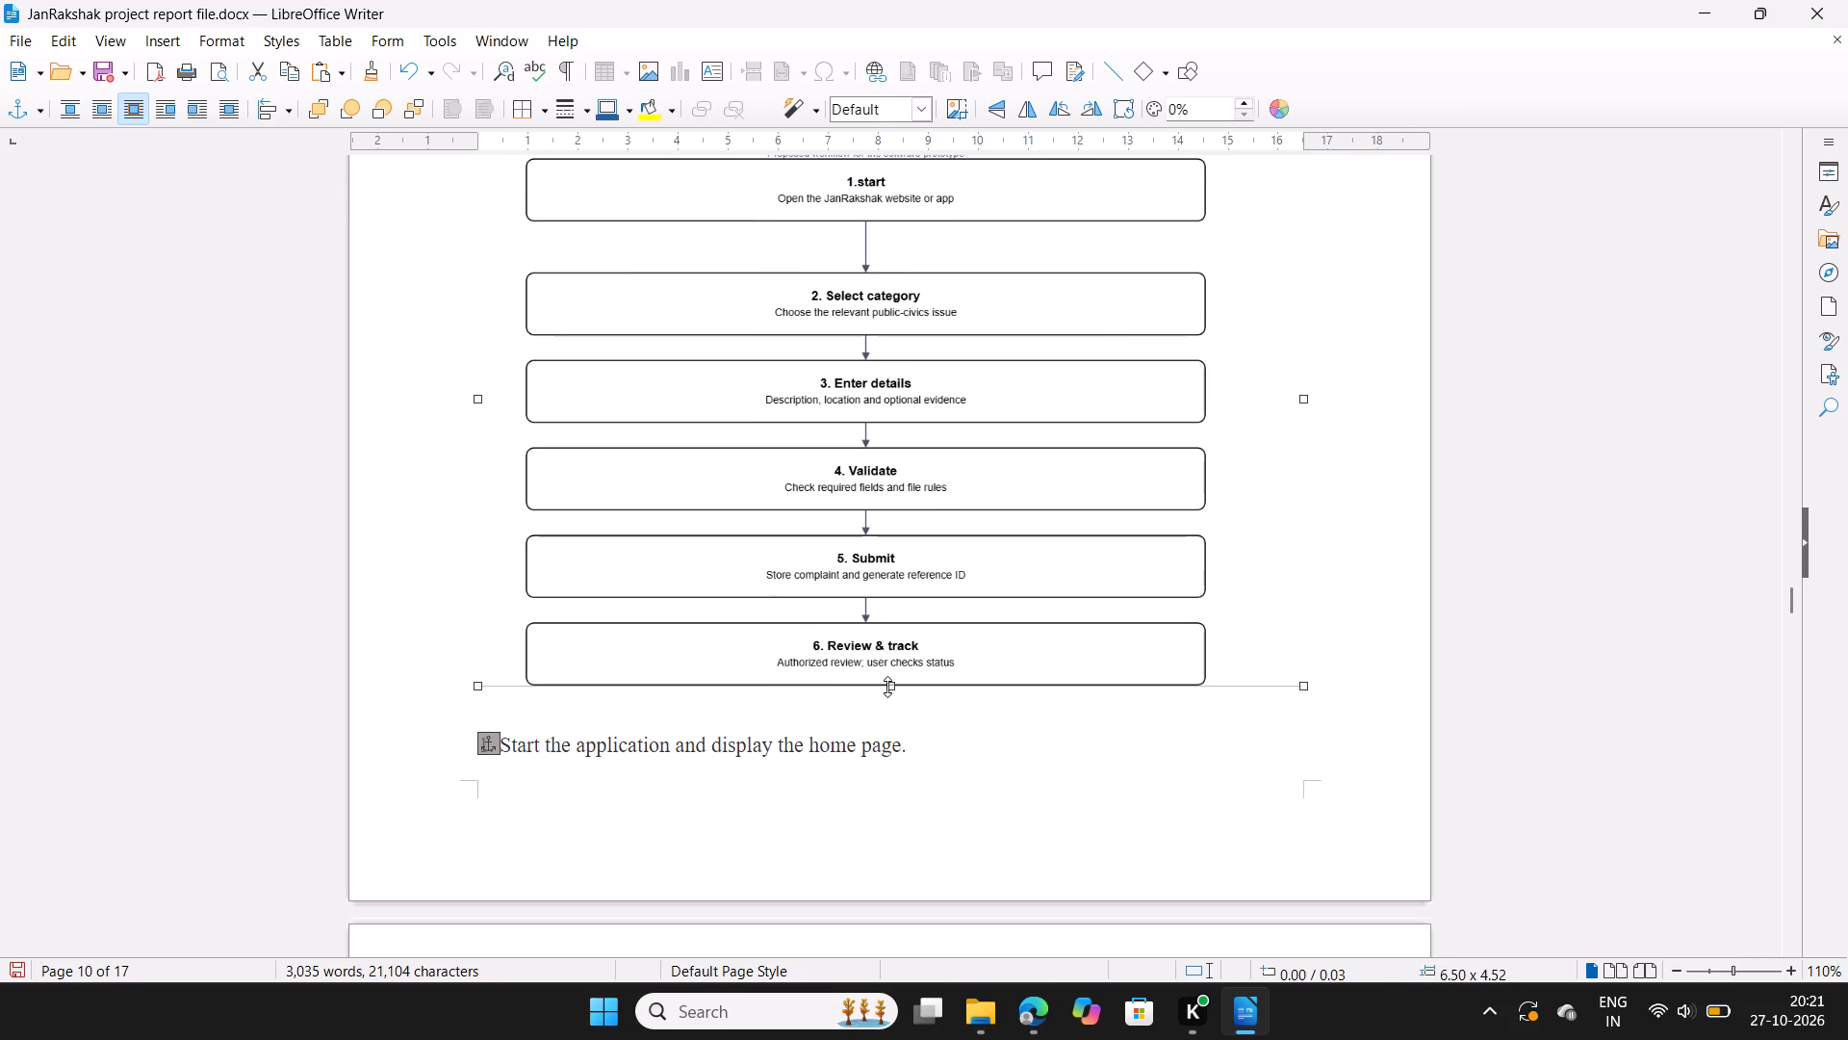
left_click_drag(889, 684, 898, 588)
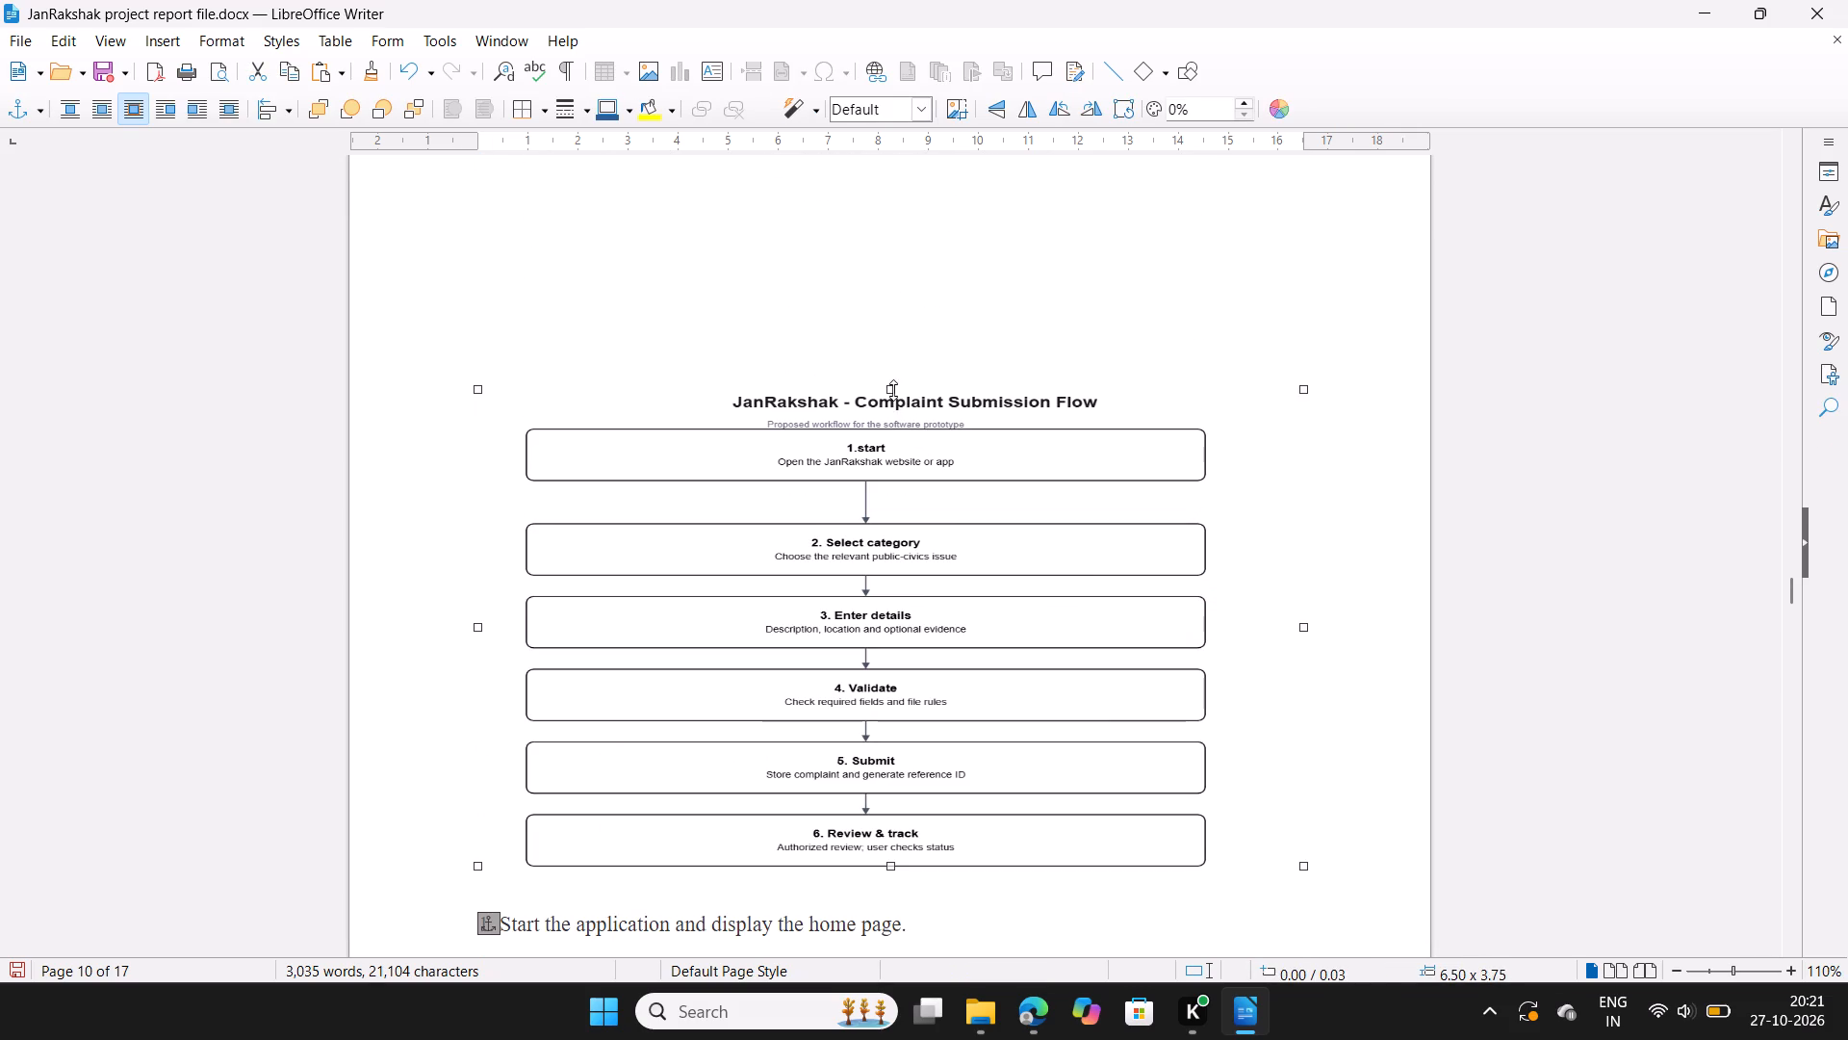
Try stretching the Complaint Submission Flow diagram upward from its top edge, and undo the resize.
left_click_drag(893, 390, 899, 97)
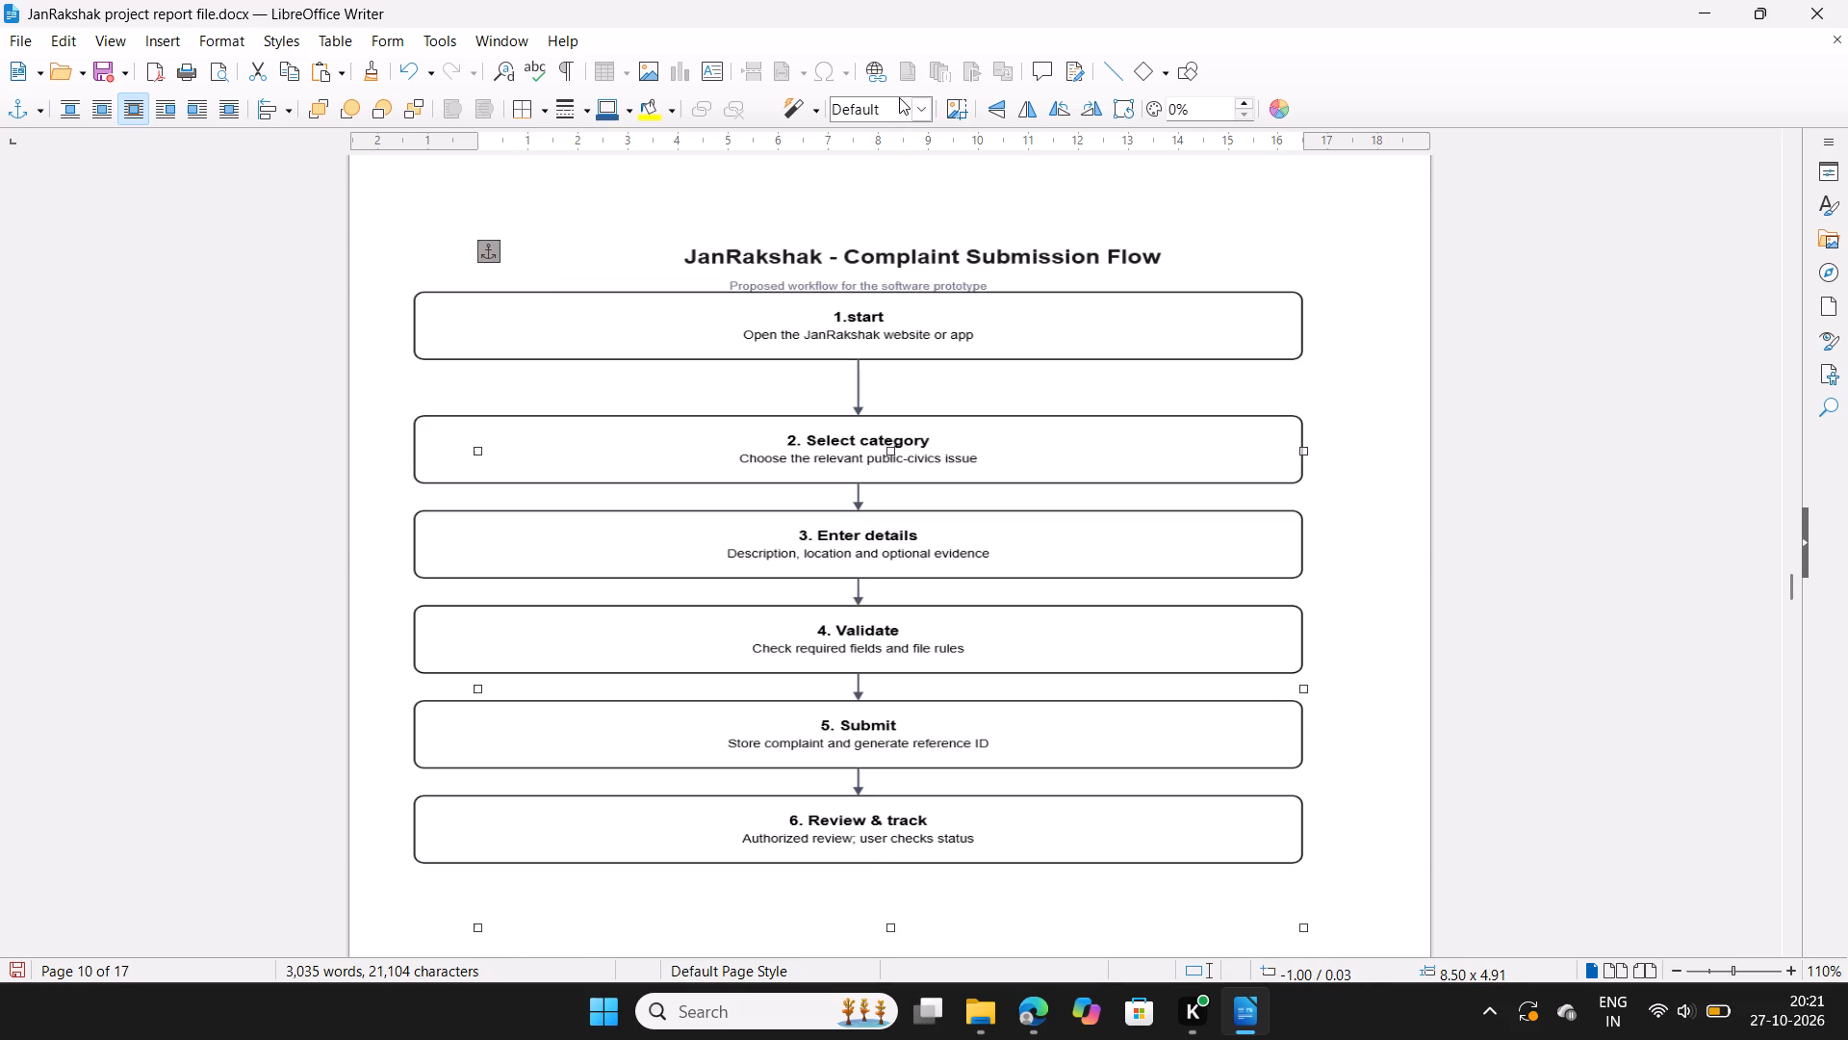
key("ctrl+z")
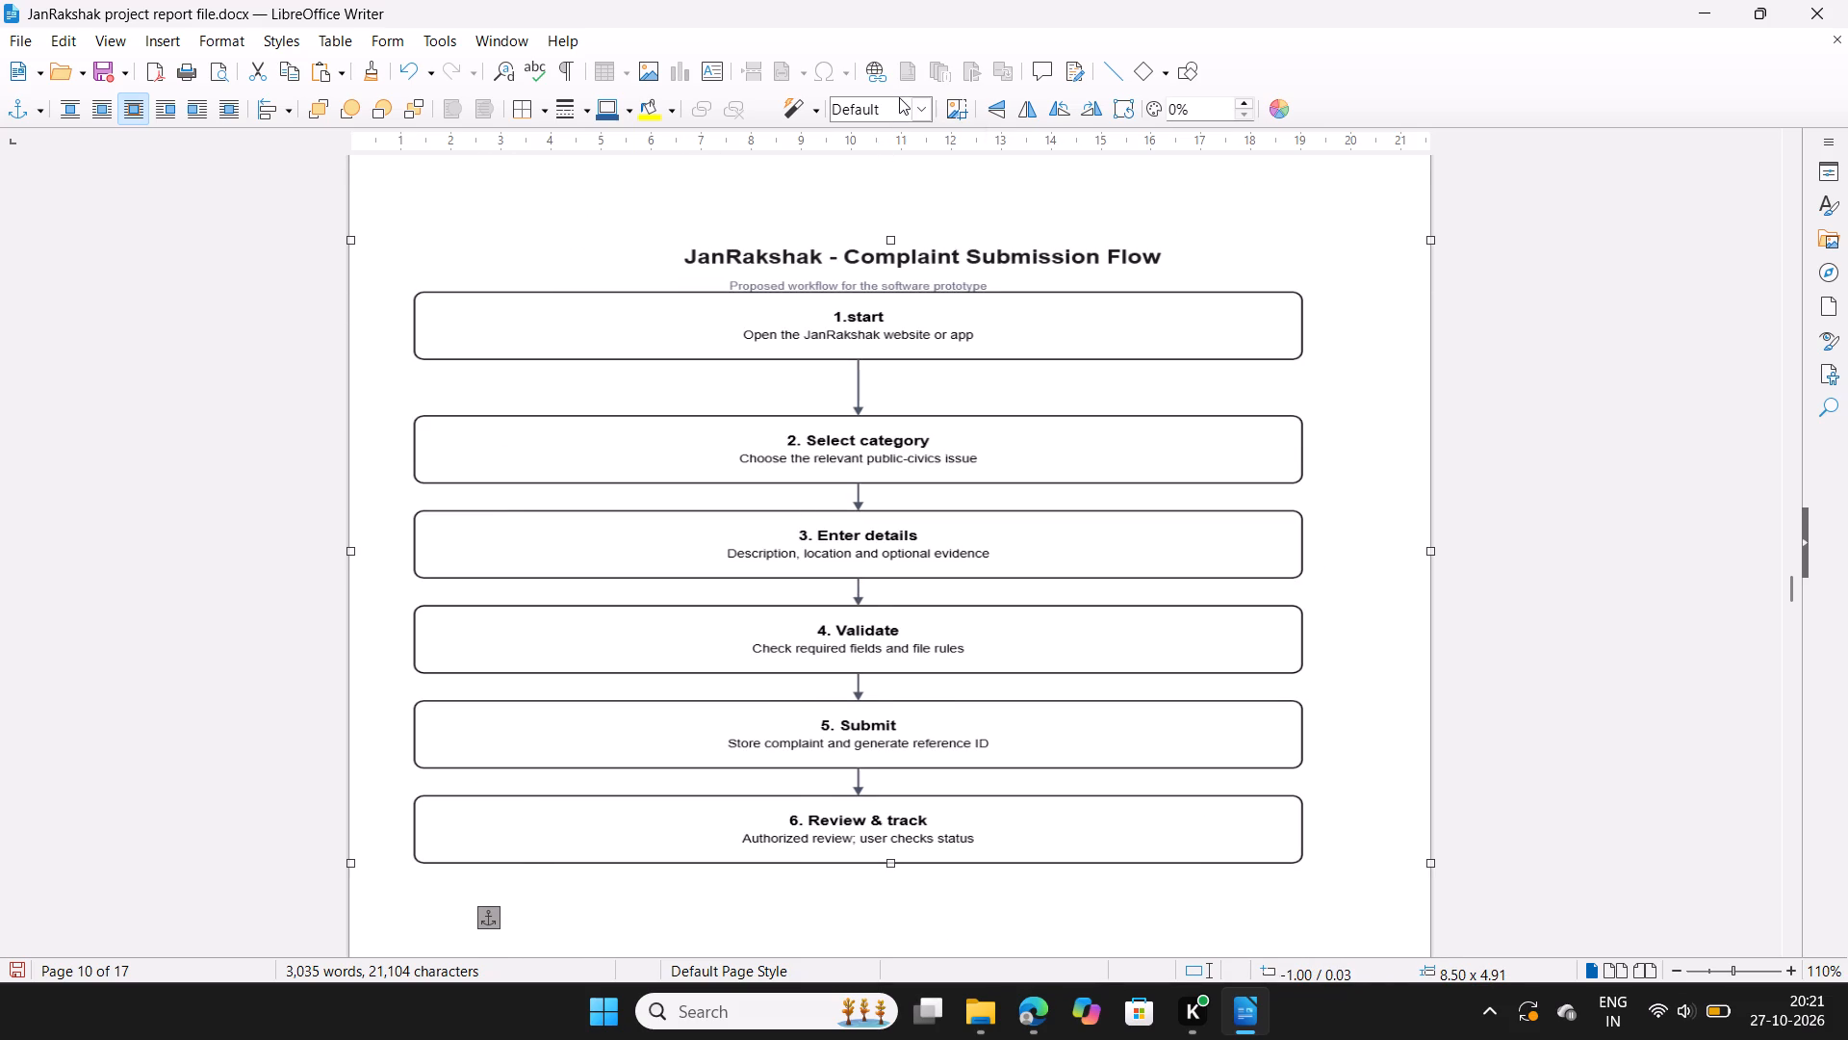
Stretch the Complaint Submission Flow diagram upward from its top edge to a height of about 4.67, keeping its width of 6.50.
scroll(899, 97, "up", 1)
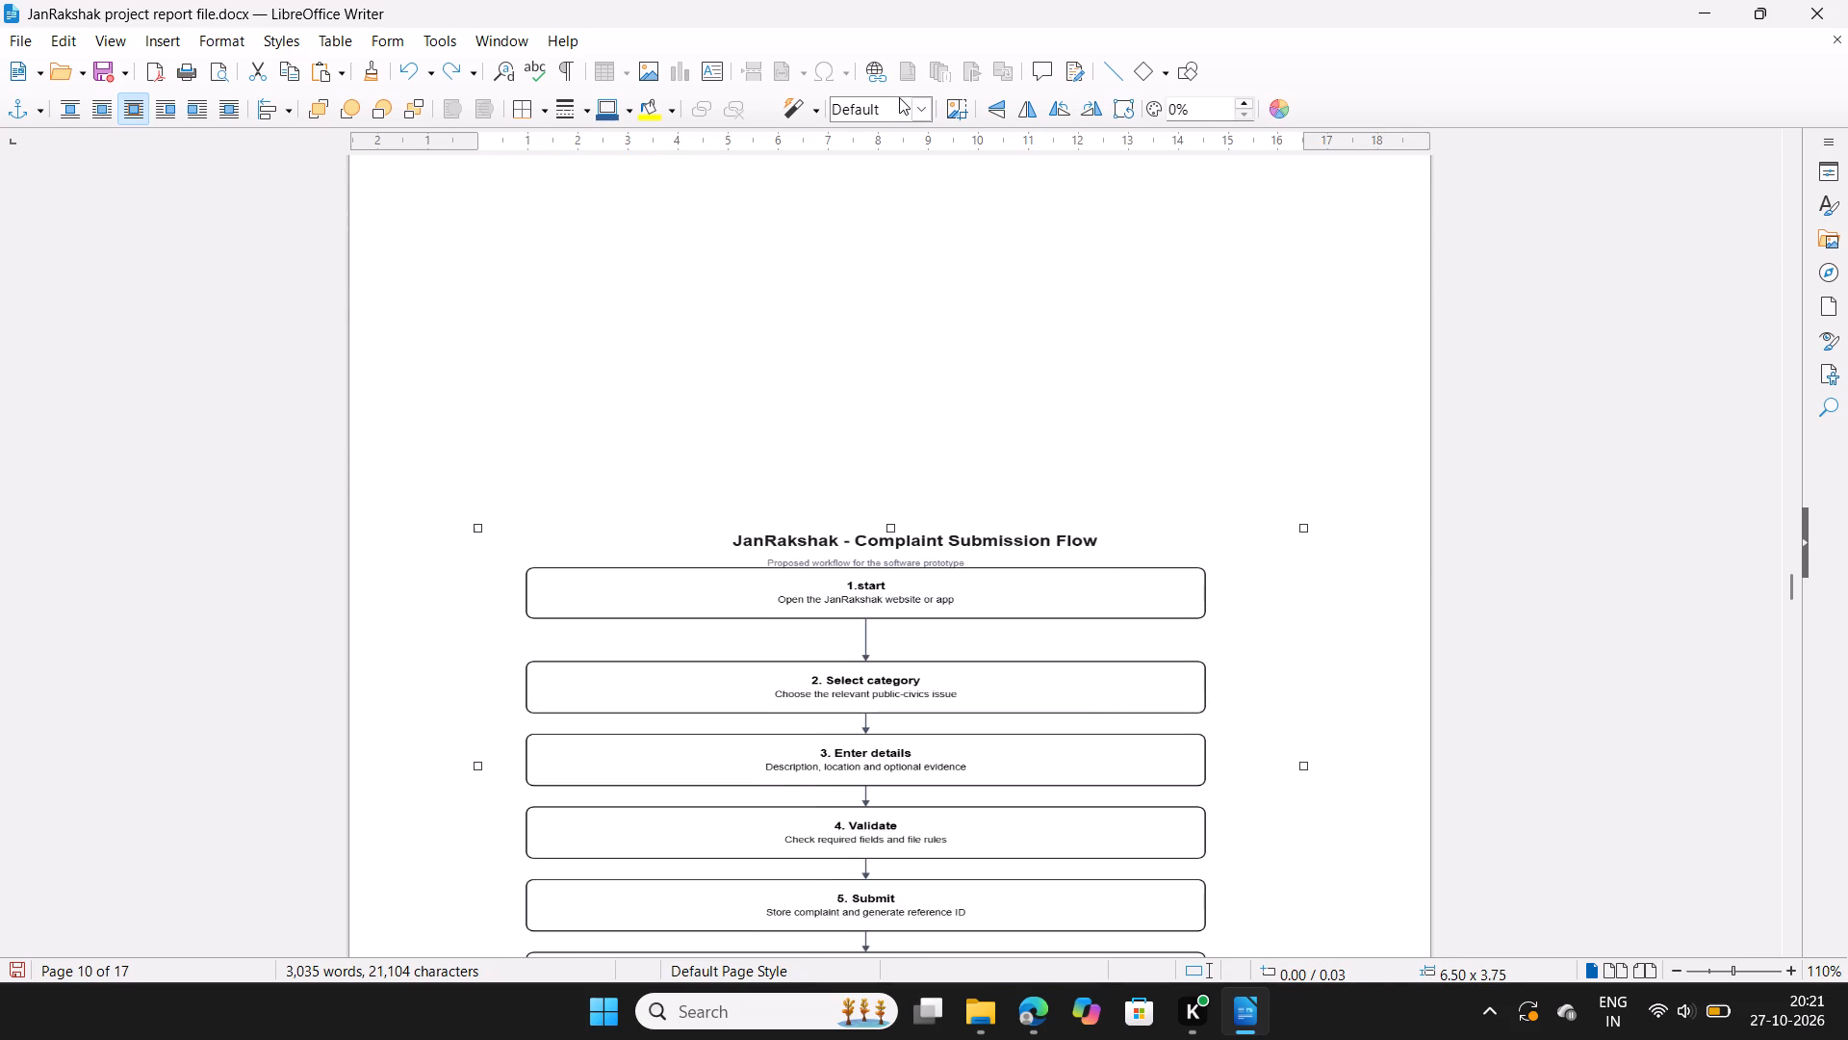
scroll(899, 97, "up", 1)
left_click_drag(889, 522, 885, 443)
left_click(842, 380)
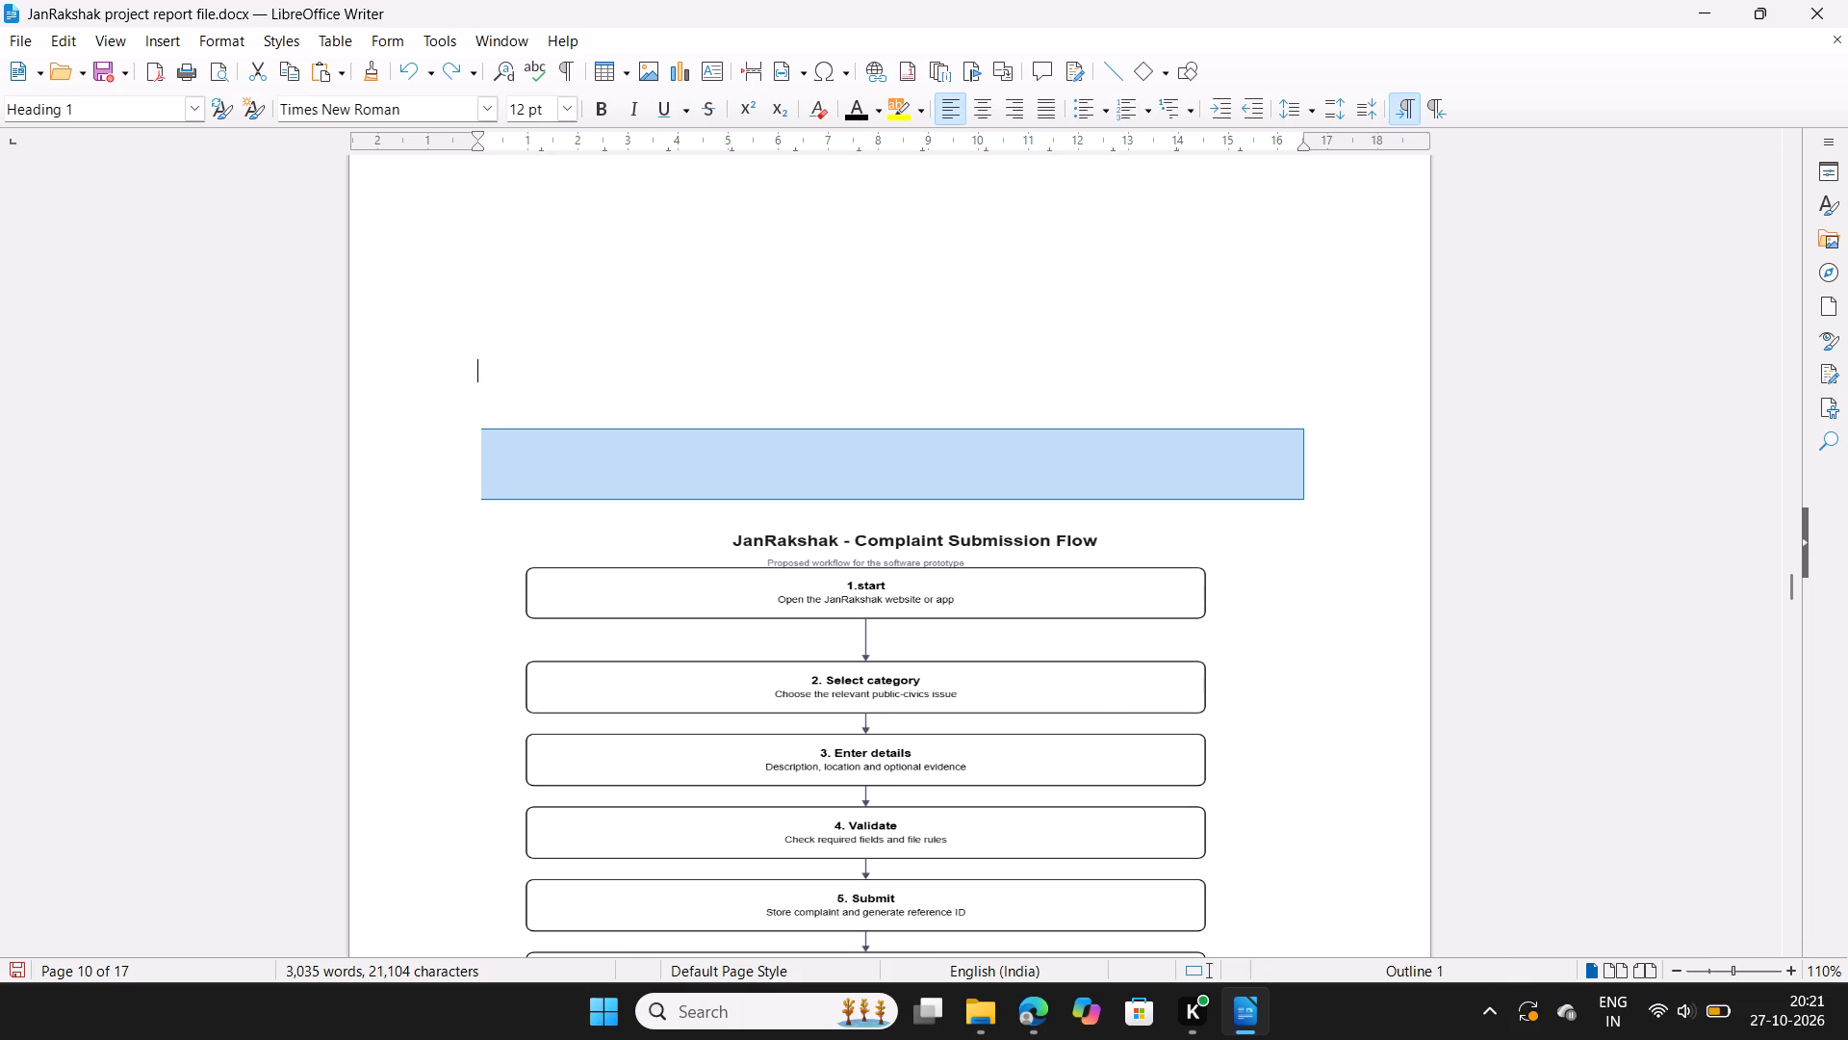
left_click(856, 592)
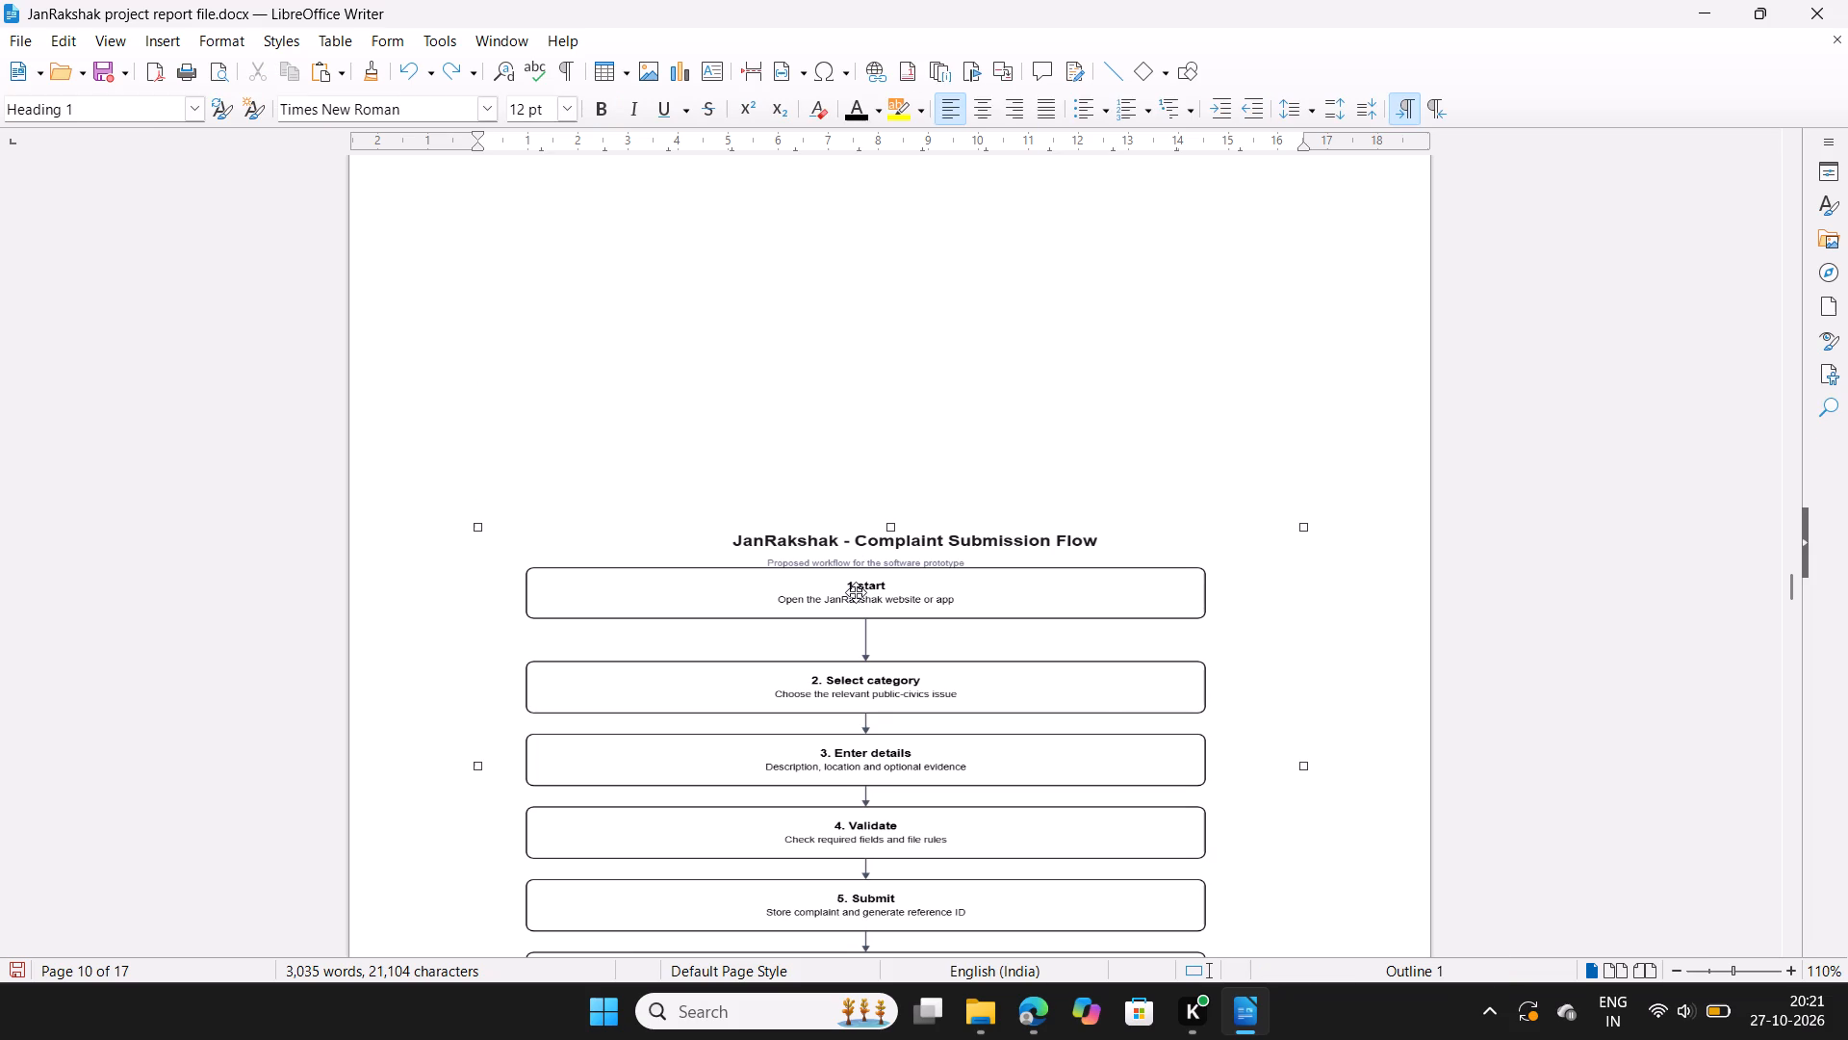
left_click_drag(891, 530, 891, 513)
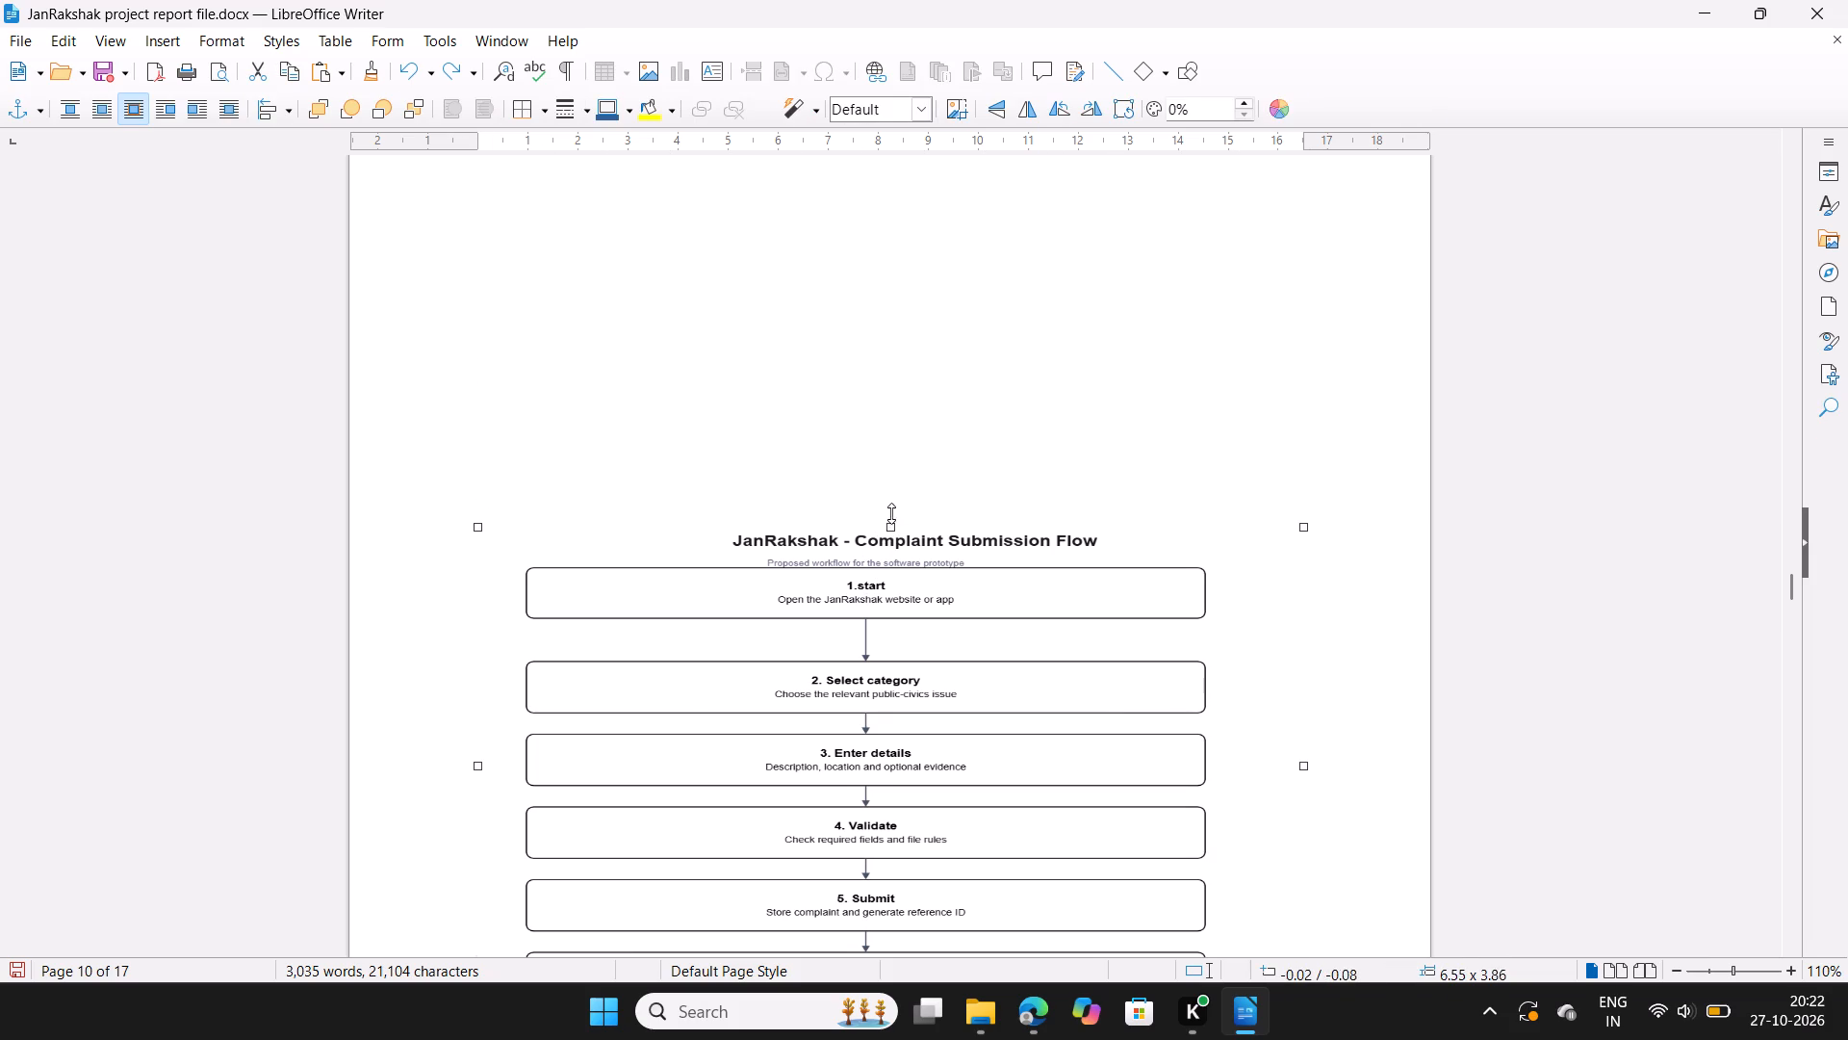
left_click_drag(891, 513, 884, 411)
Move the Complaint Submission Flow diagram up so it sits directly beneath the "Proposed Algorithm" heading.
scroll(884, 411, "down", 1)
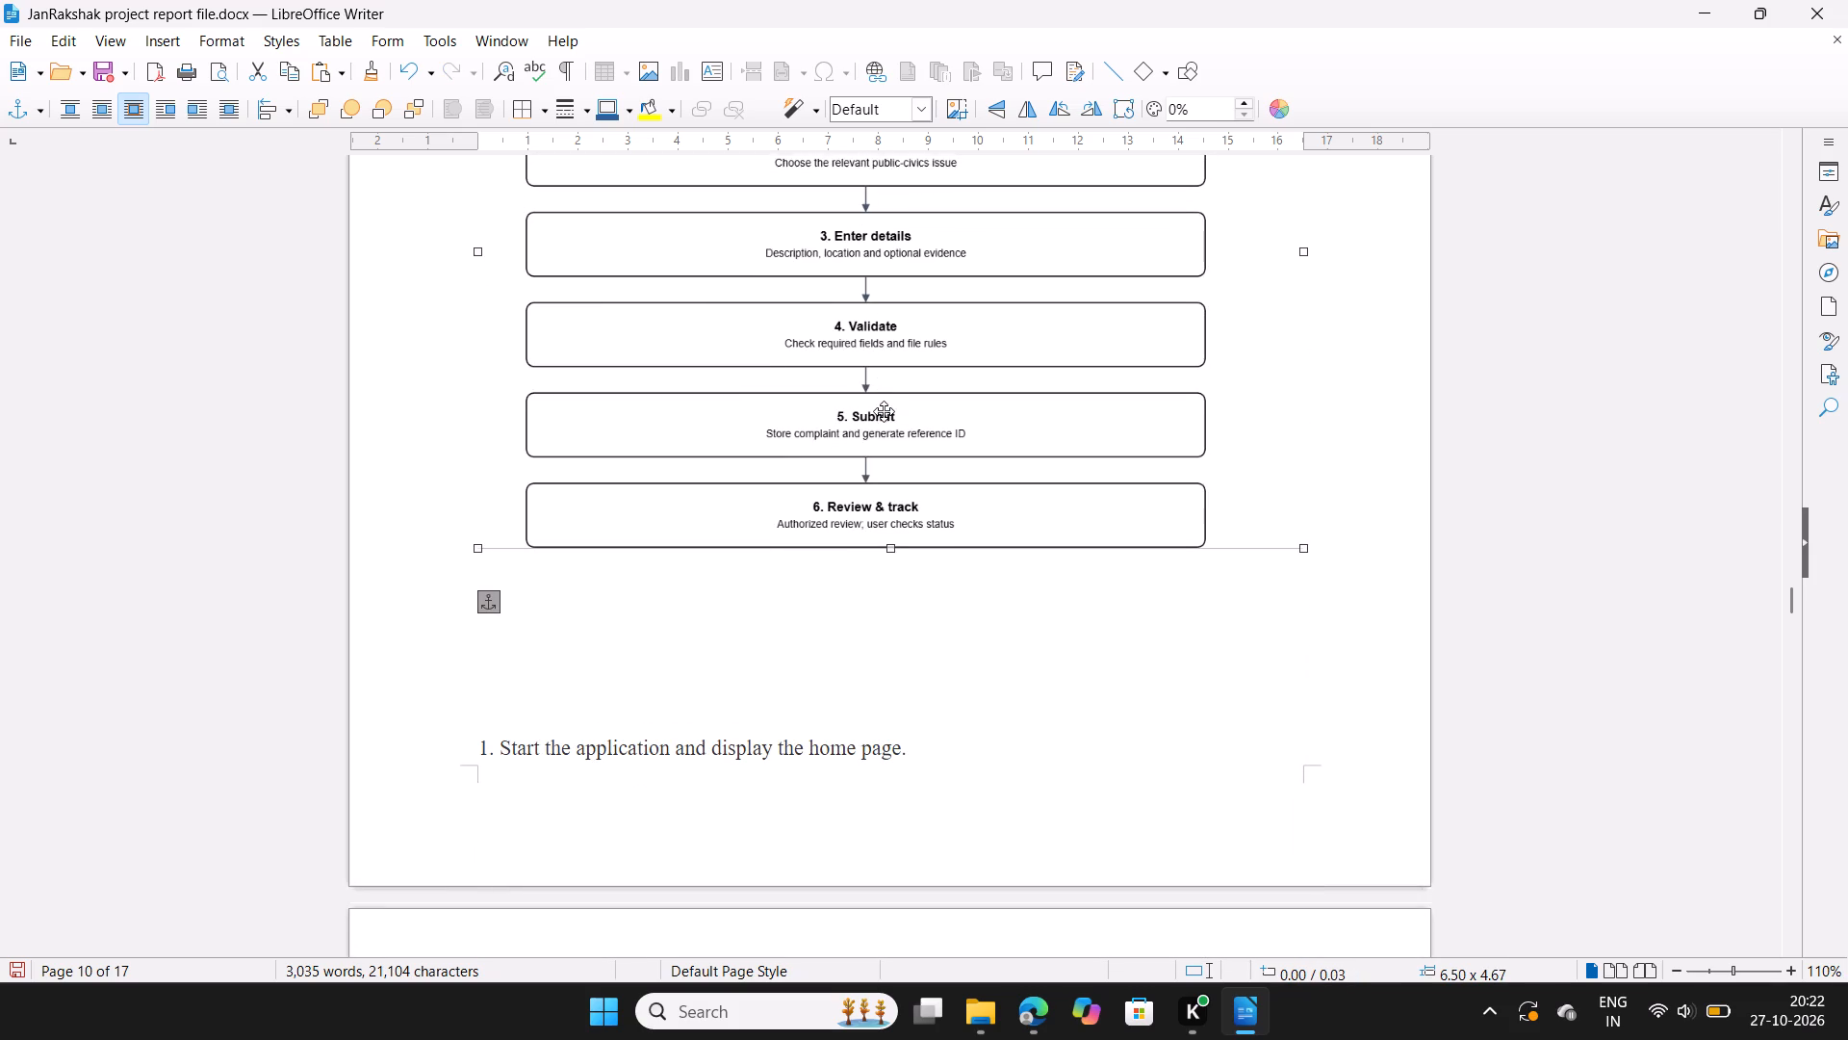
scroll(884, 411, "down", 1)
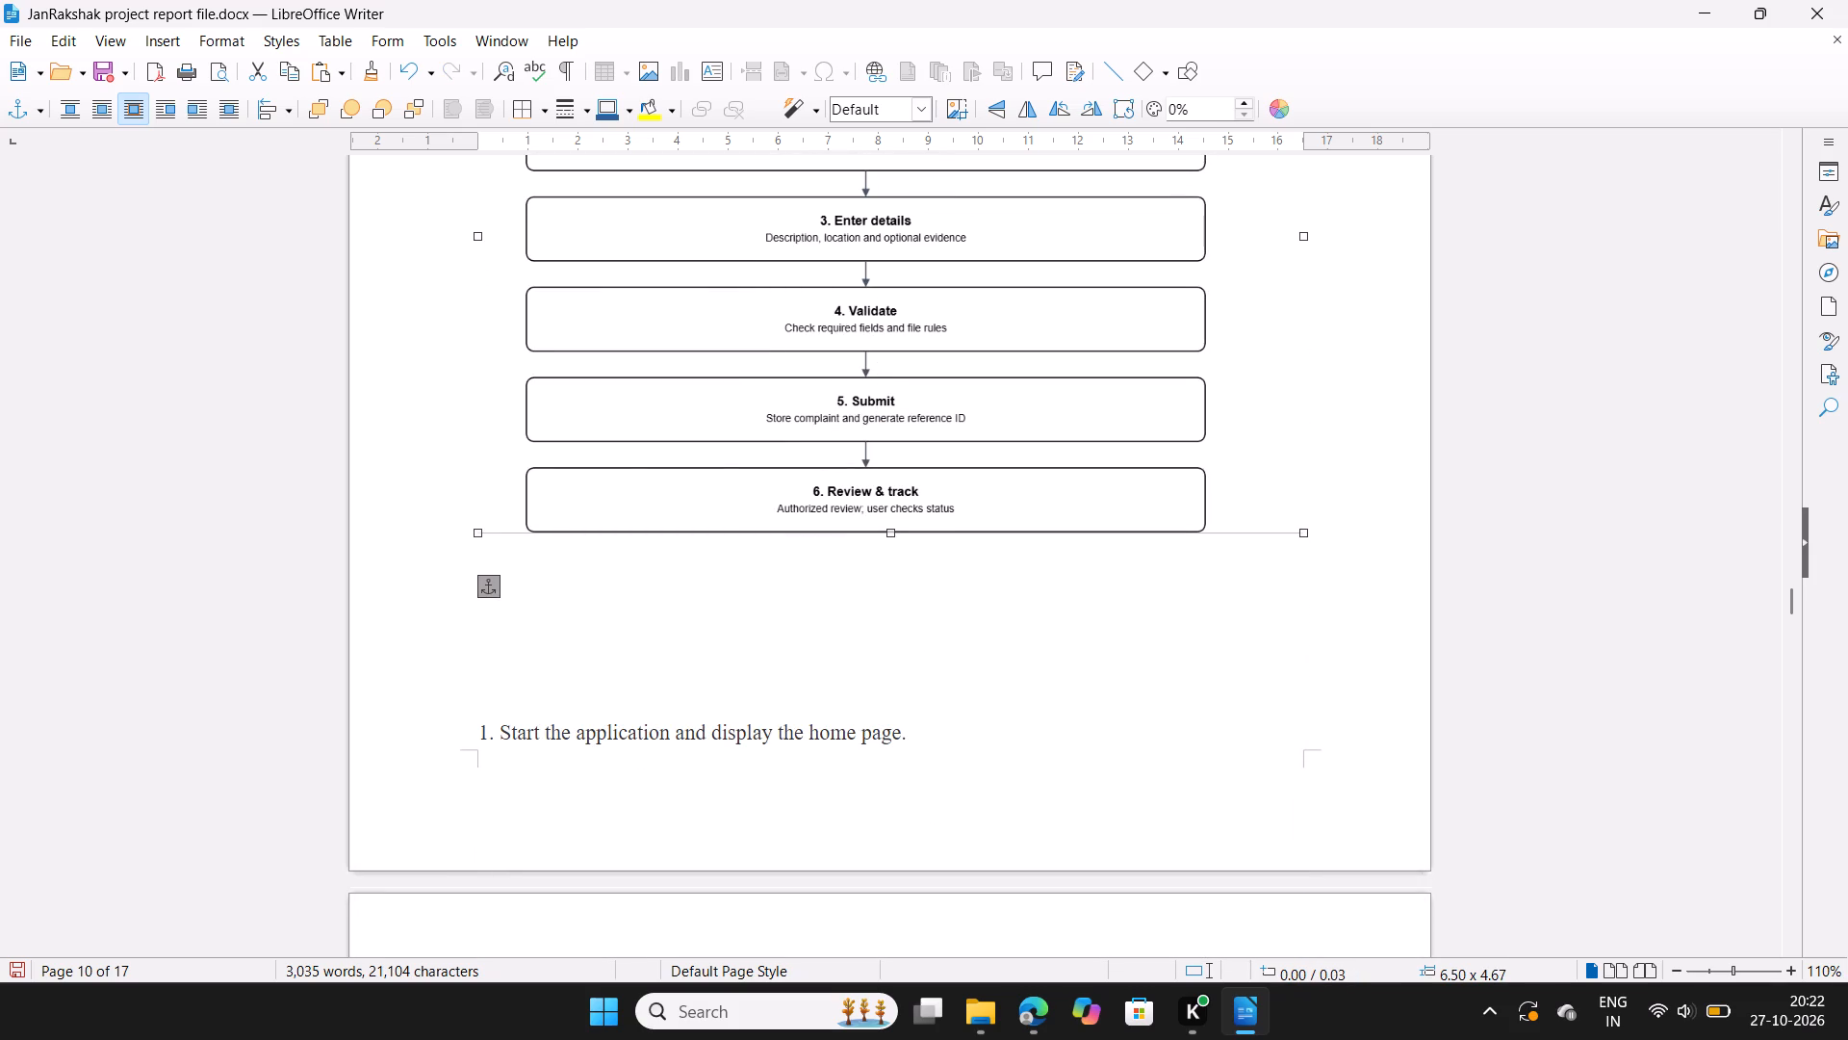
left_click_drag(476, 731, 905, 738)
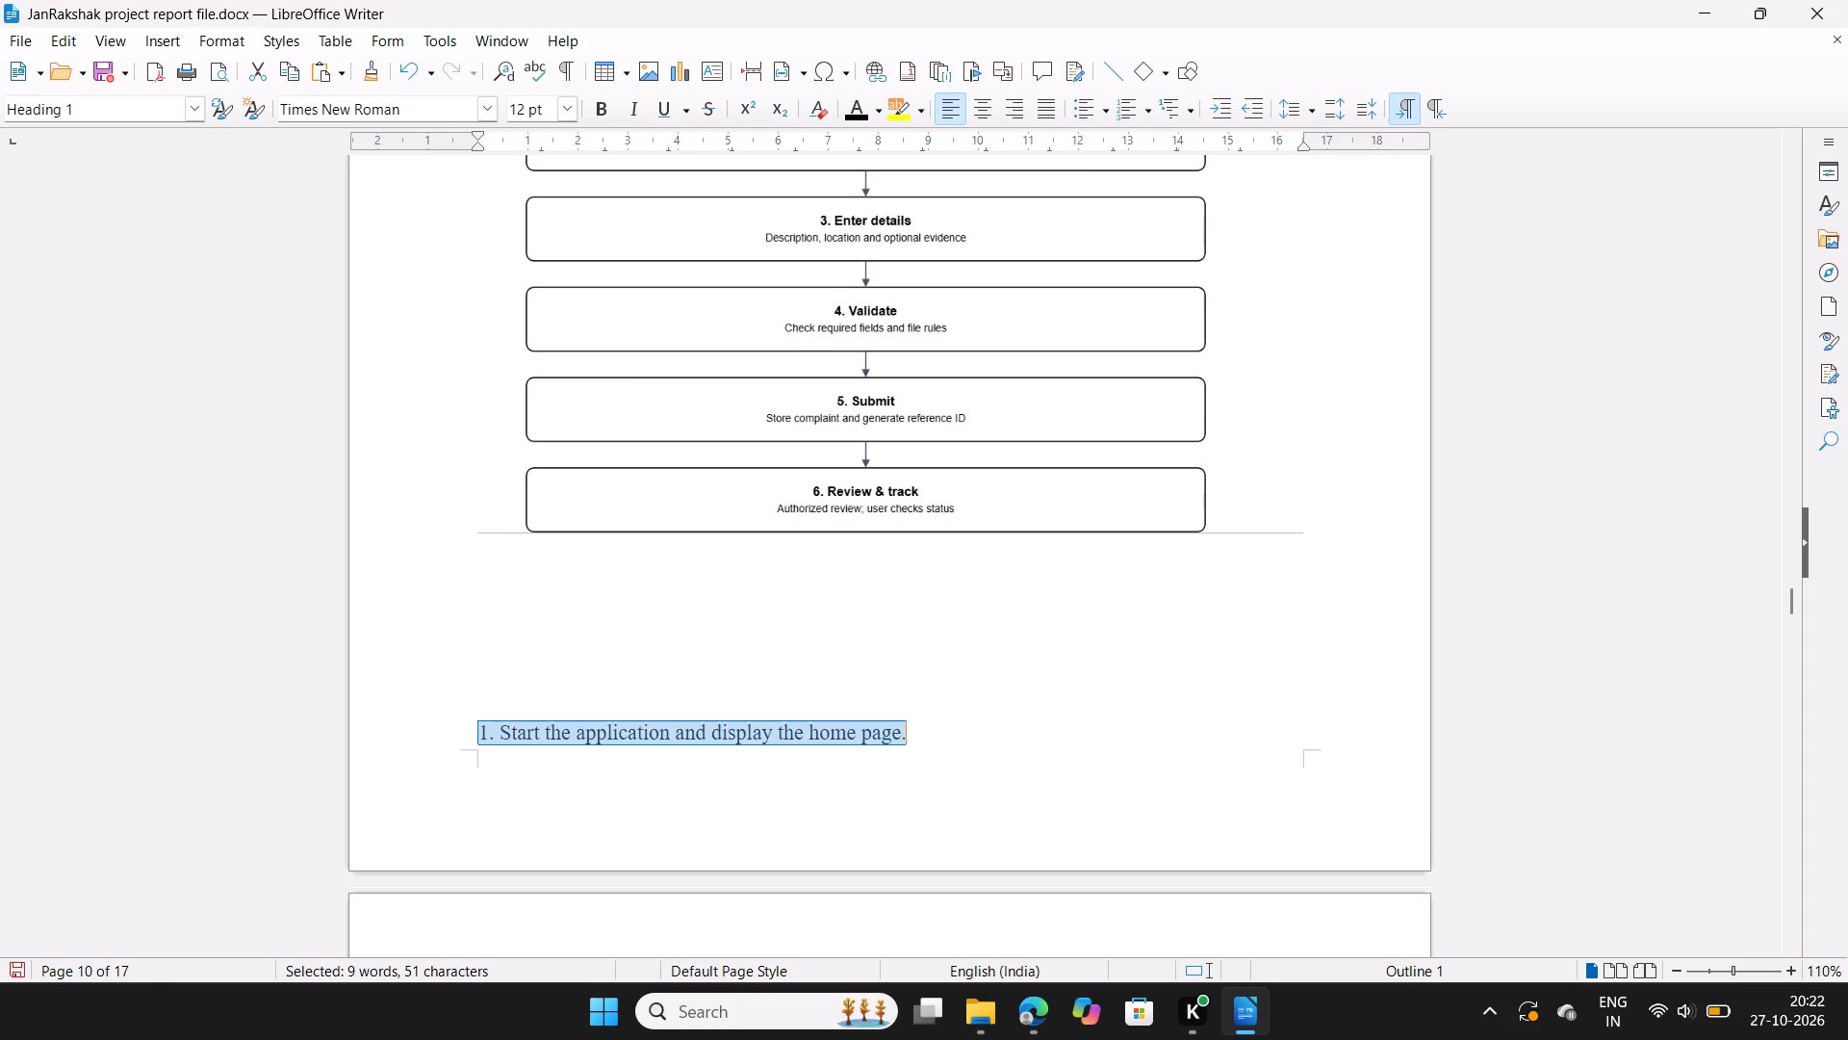
scroll(541, 668, "up", 3)
scroll(541, 668, "right", 1)
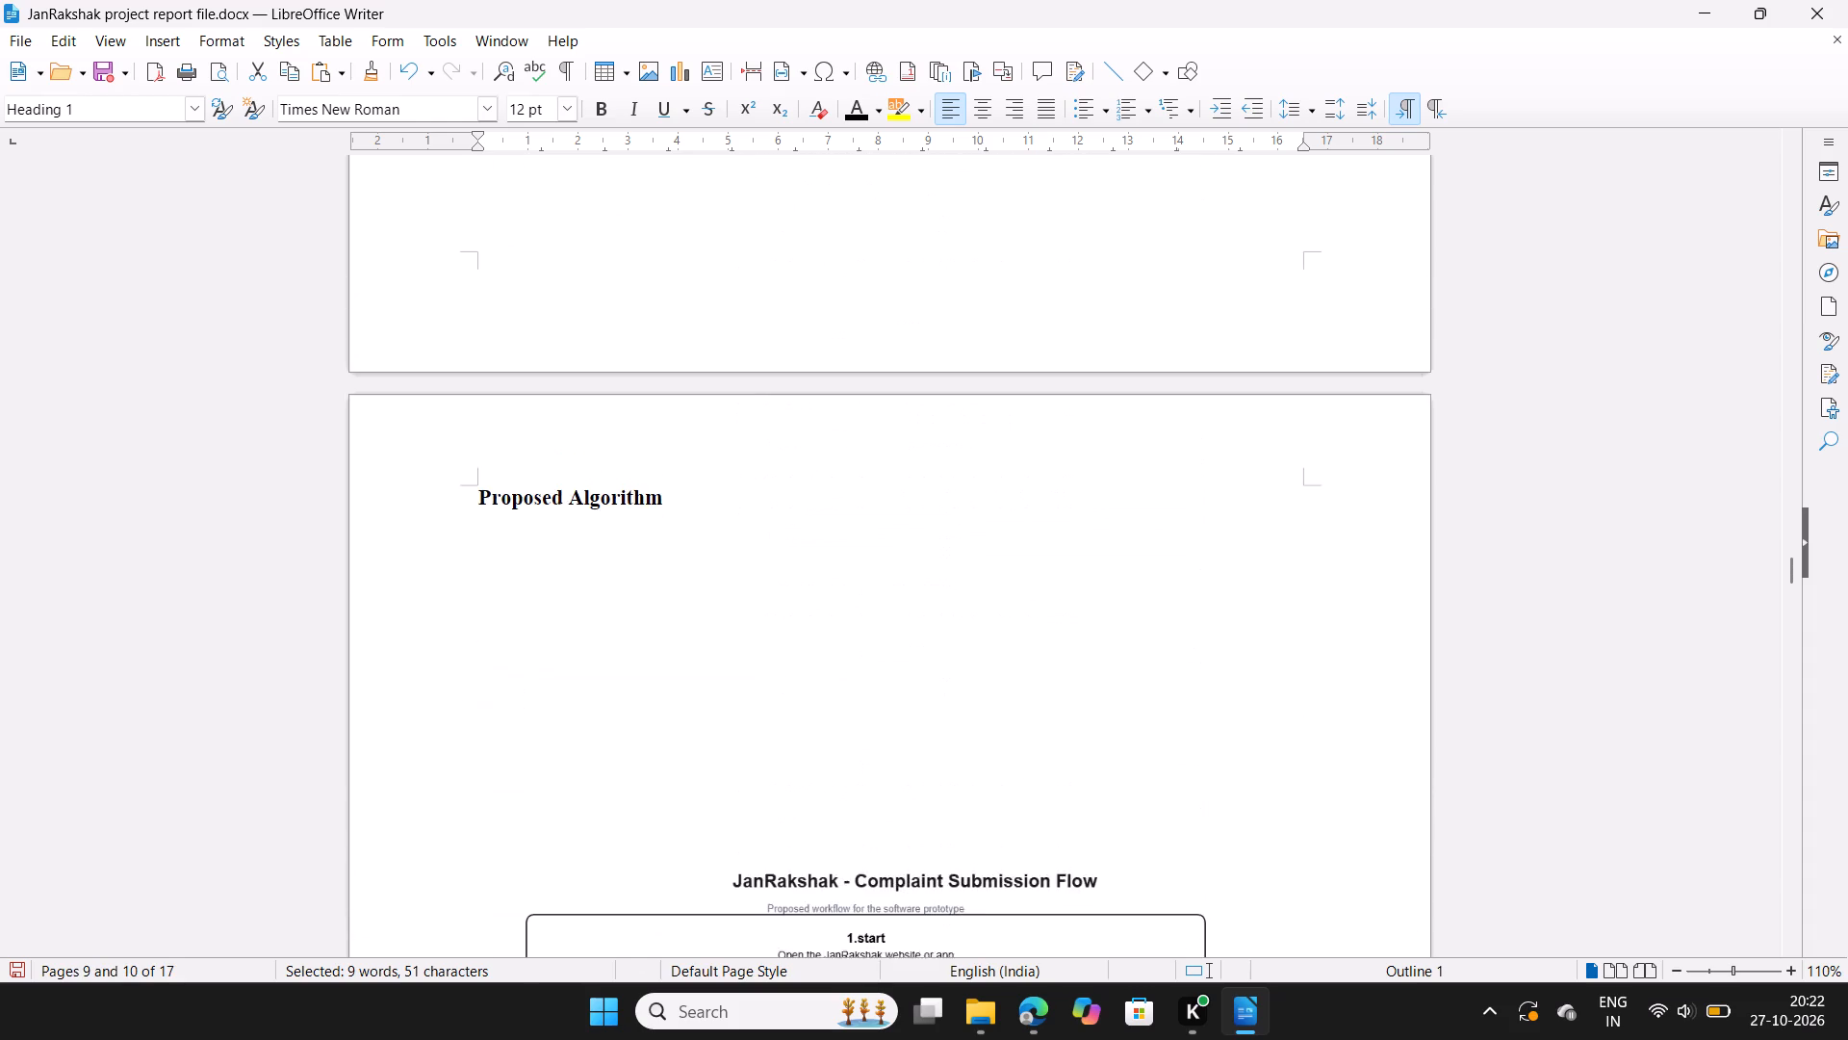
scroll(541, 668, "right", 1)
left_click(891, 895)
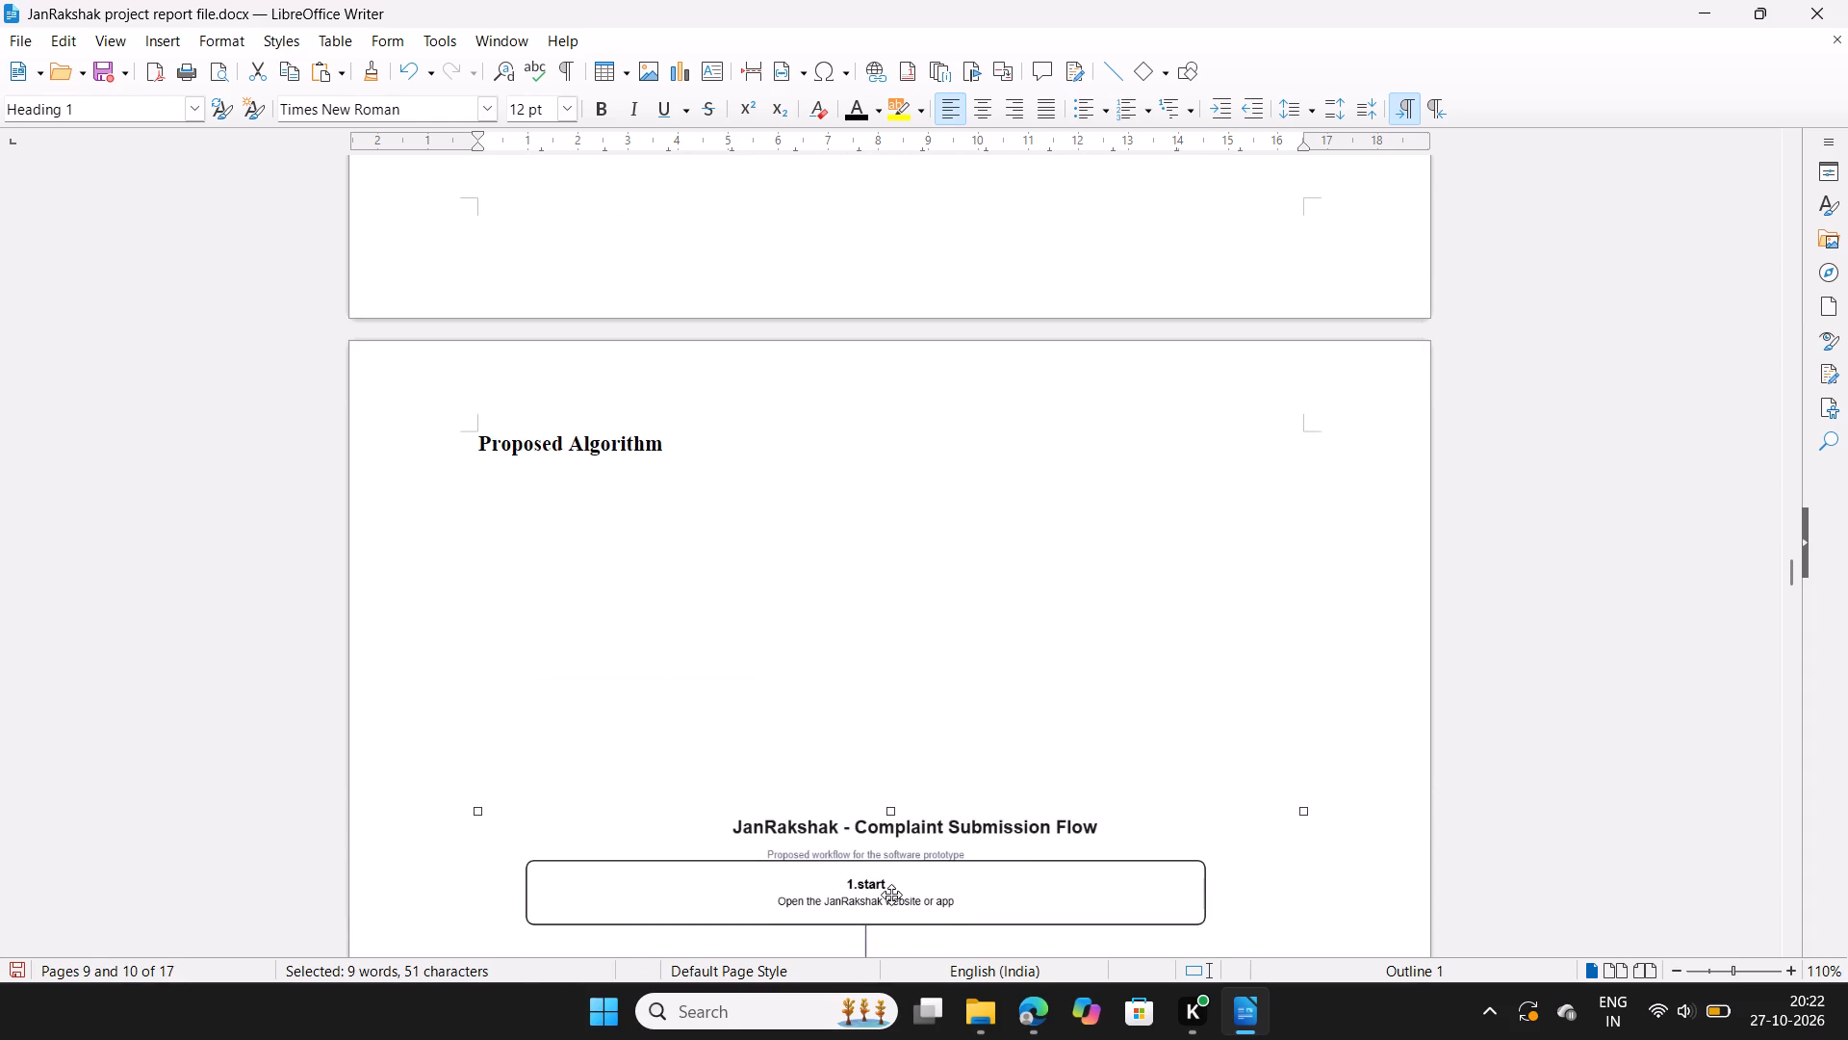
left_click_drag(896, 811, 886, 691)
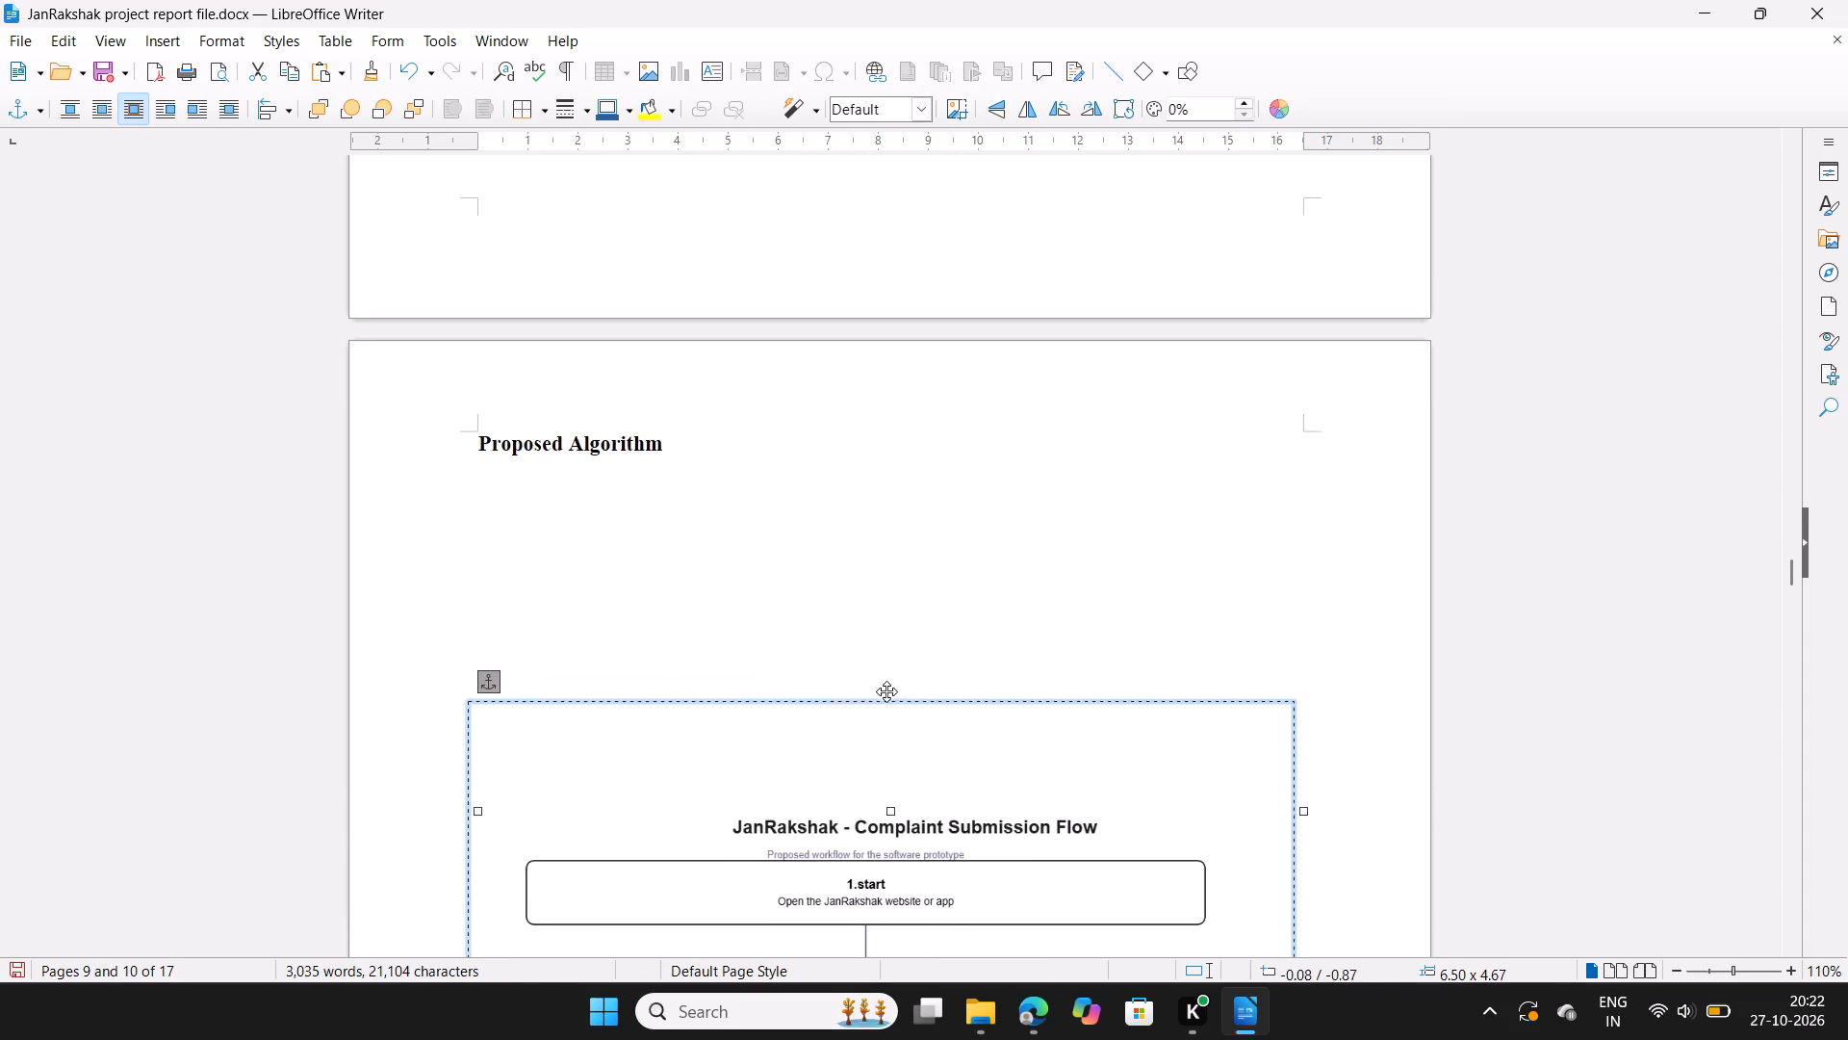
left_click_drag(886, 691, 898, 453)
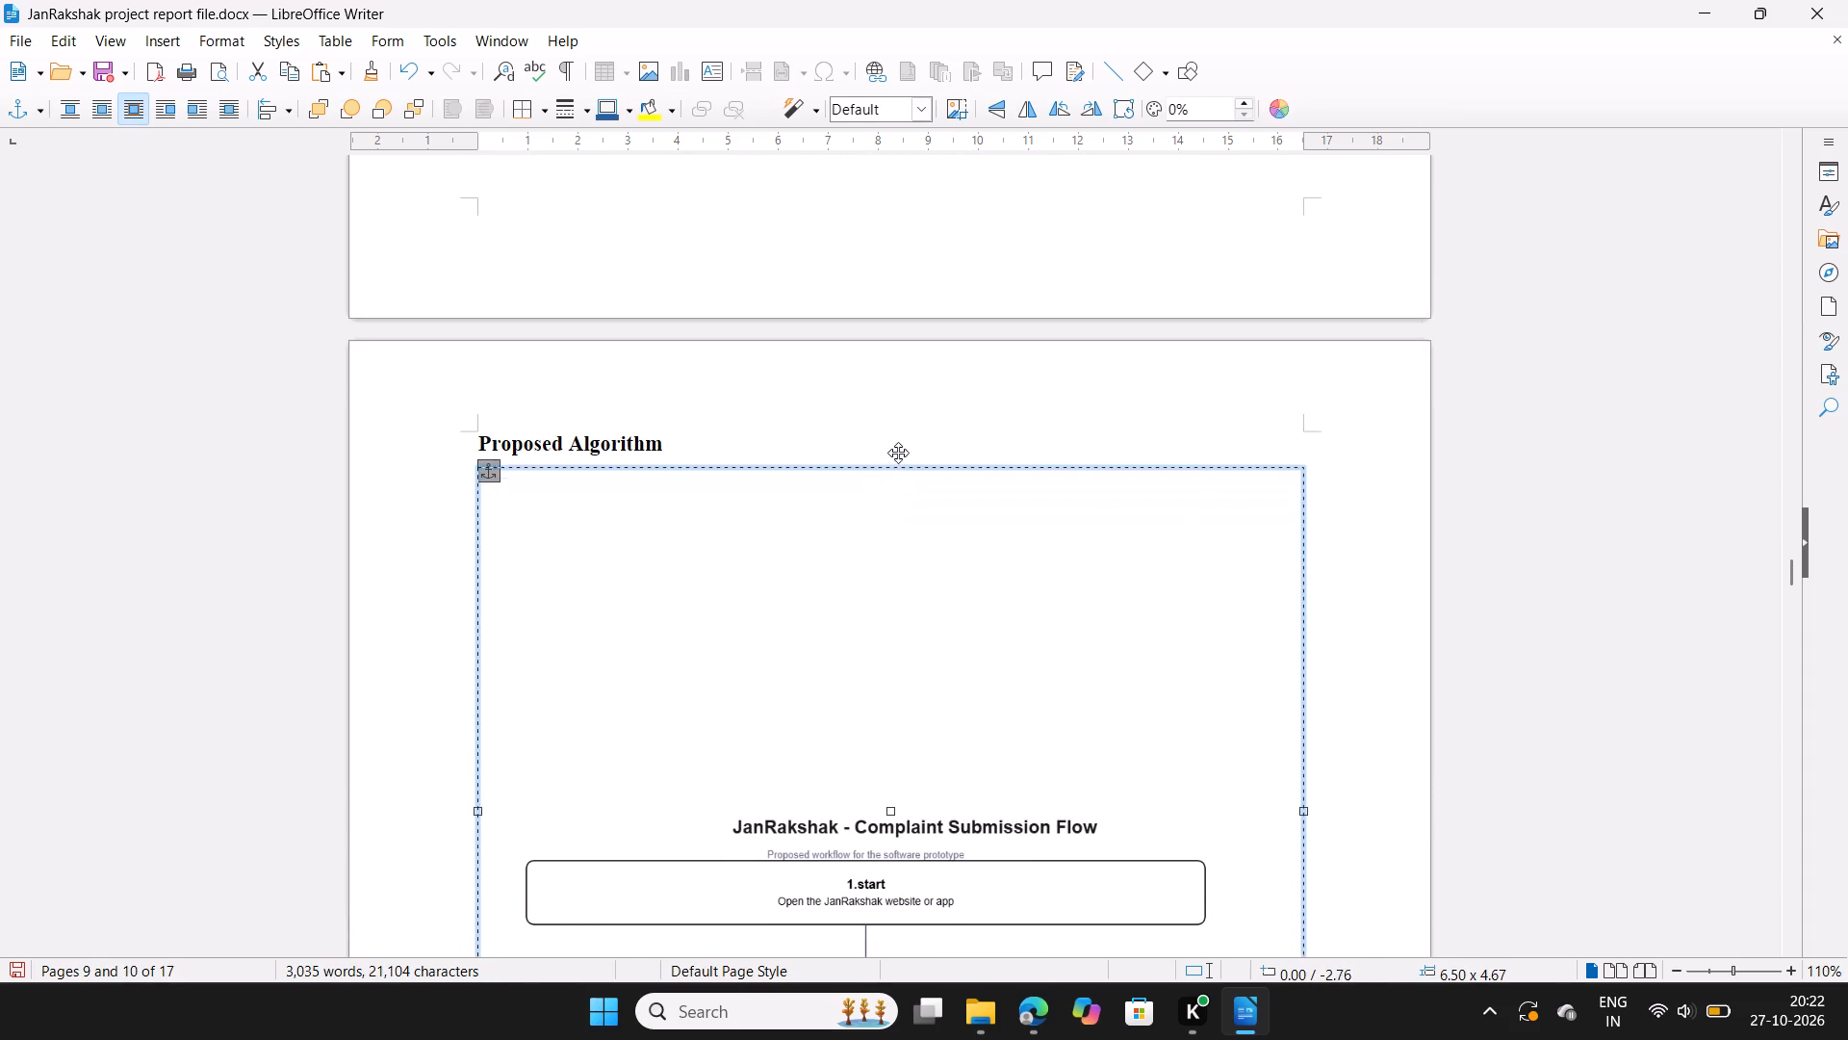
left_click_drag(898, 453, 903, 483)
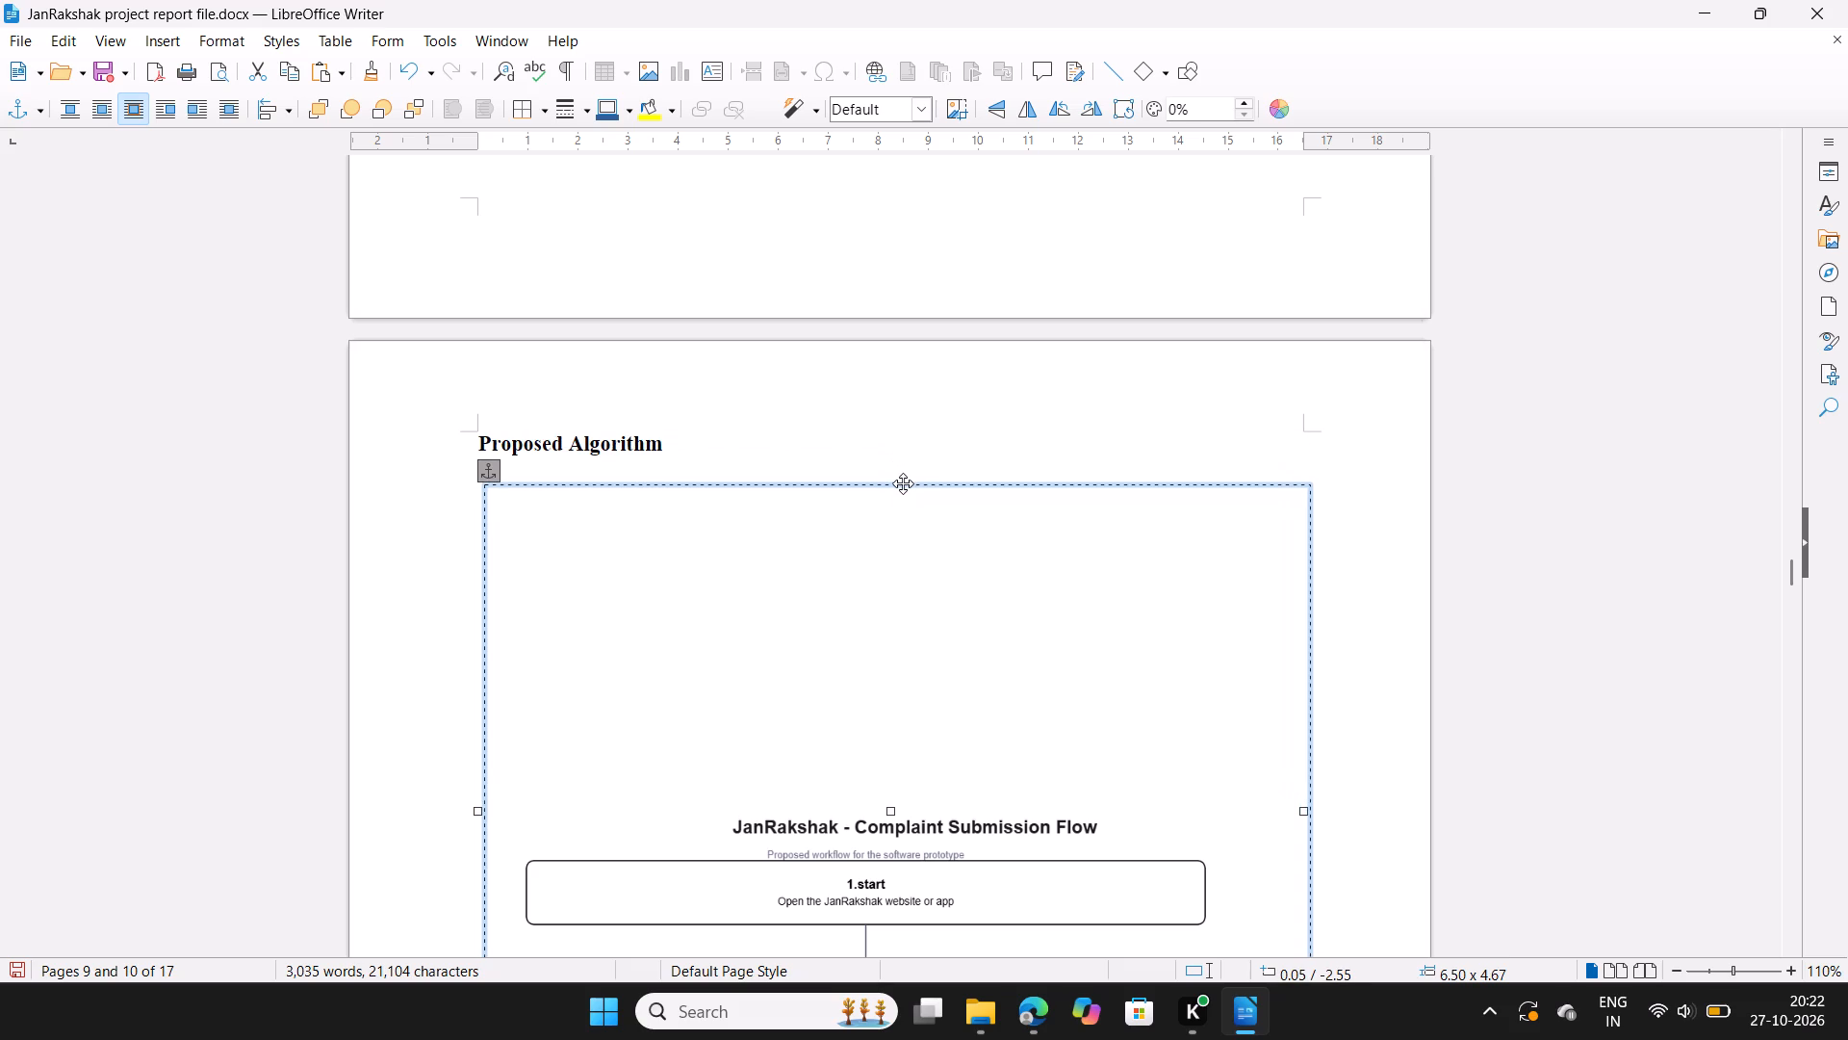
left_click_drag(903, 483, 902, 477)
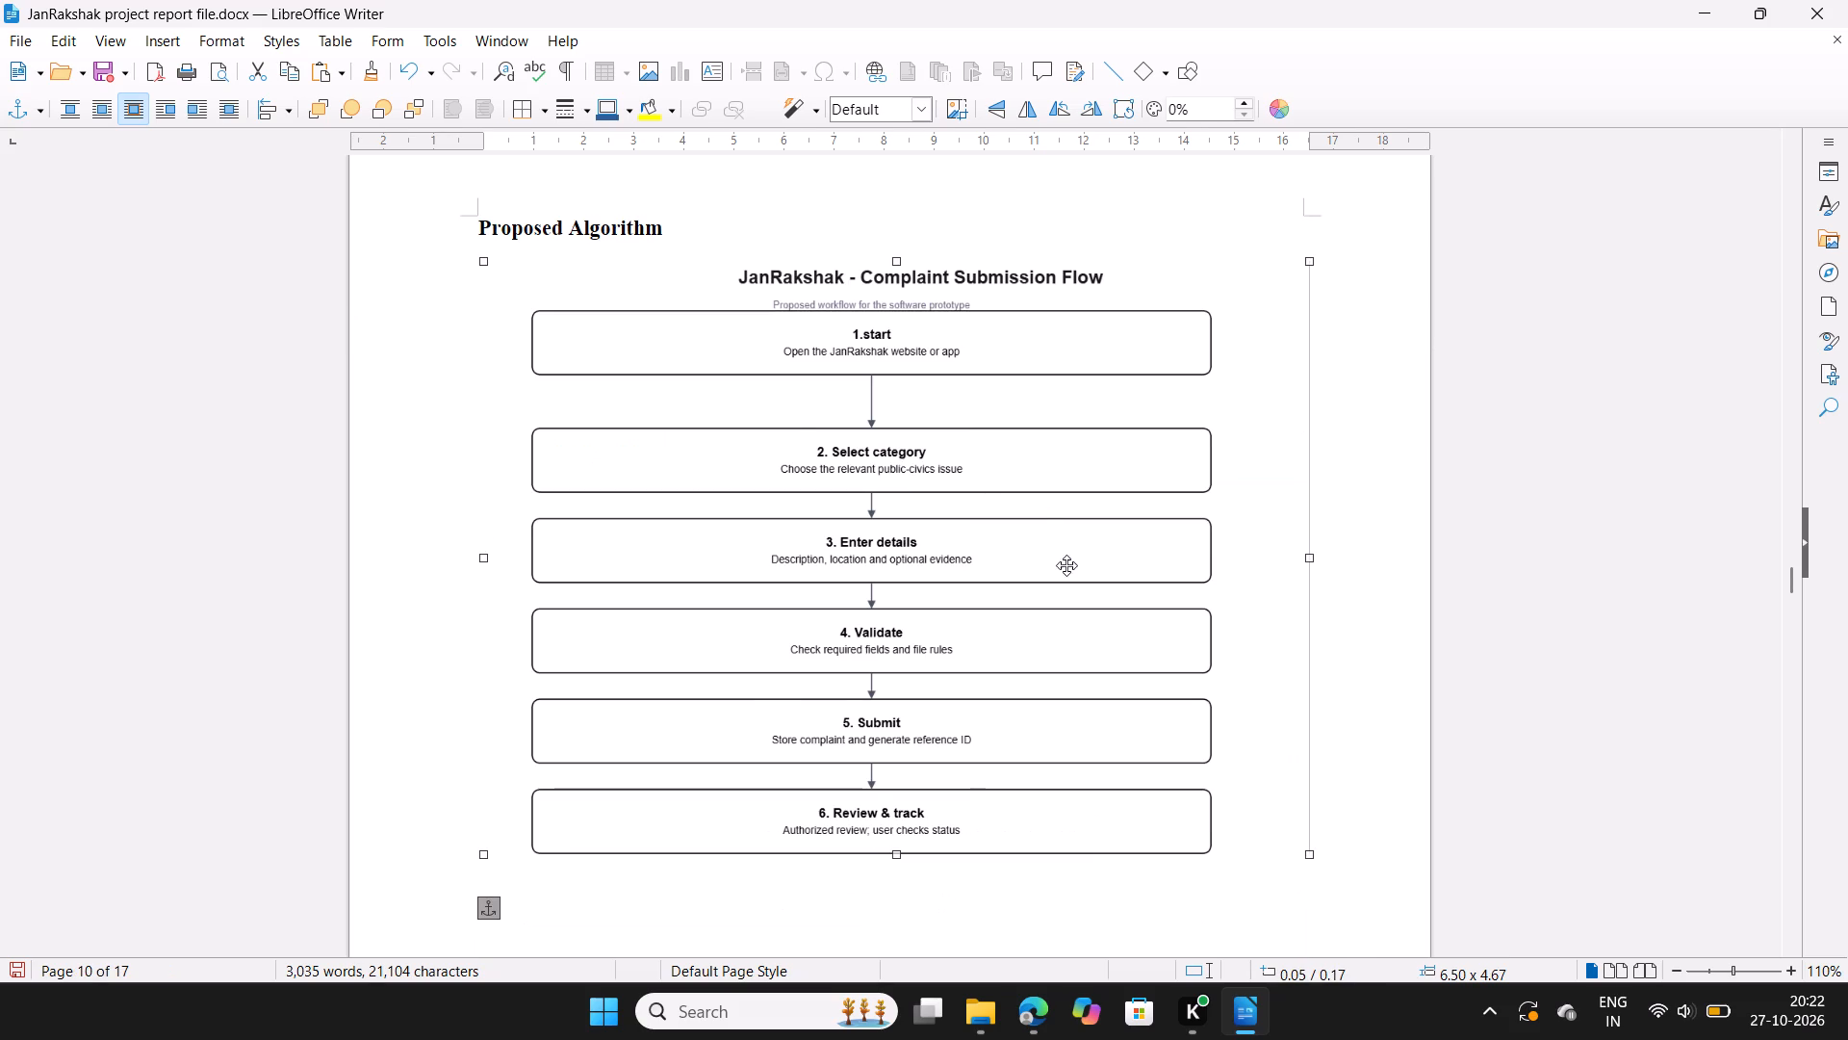
Copy algorithm steps 1 to 9, from "Start the application" through "End the process or allow the user to return to the home page.".
scroll(1049, 595, "down", 5)
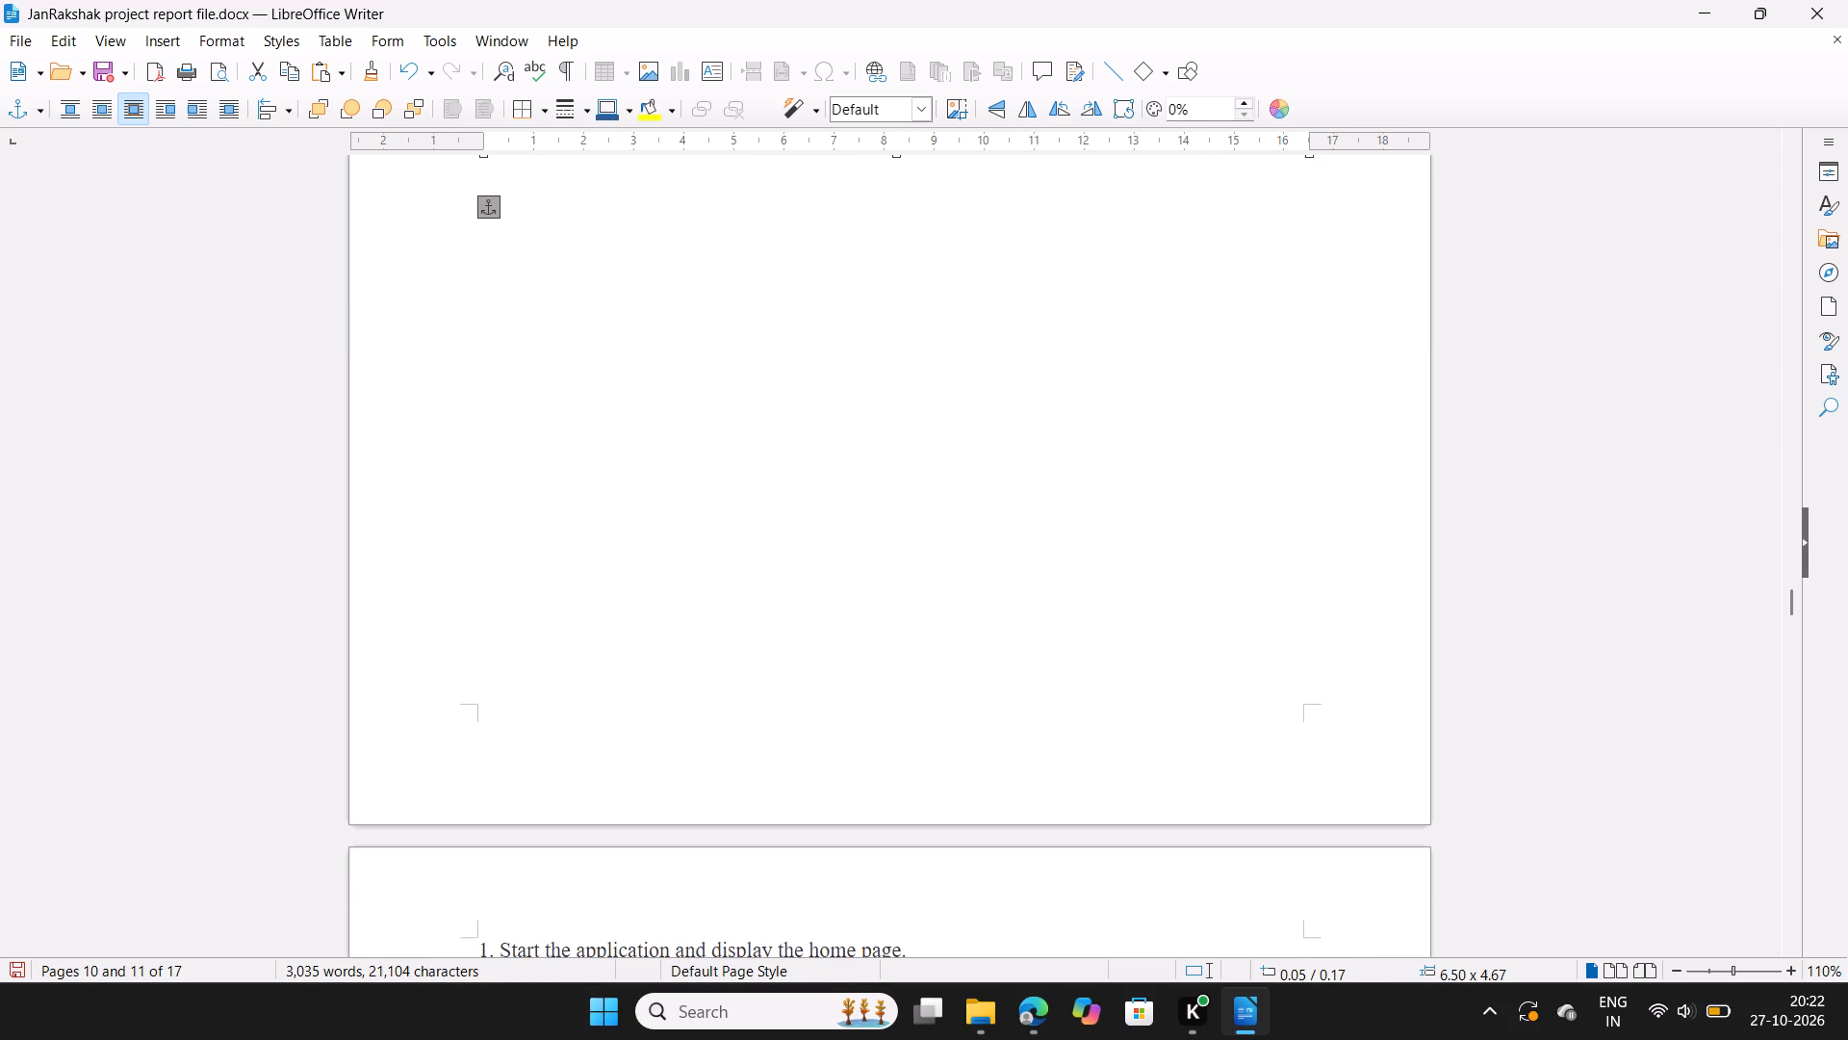
scroll(771, 707, "down", 2)
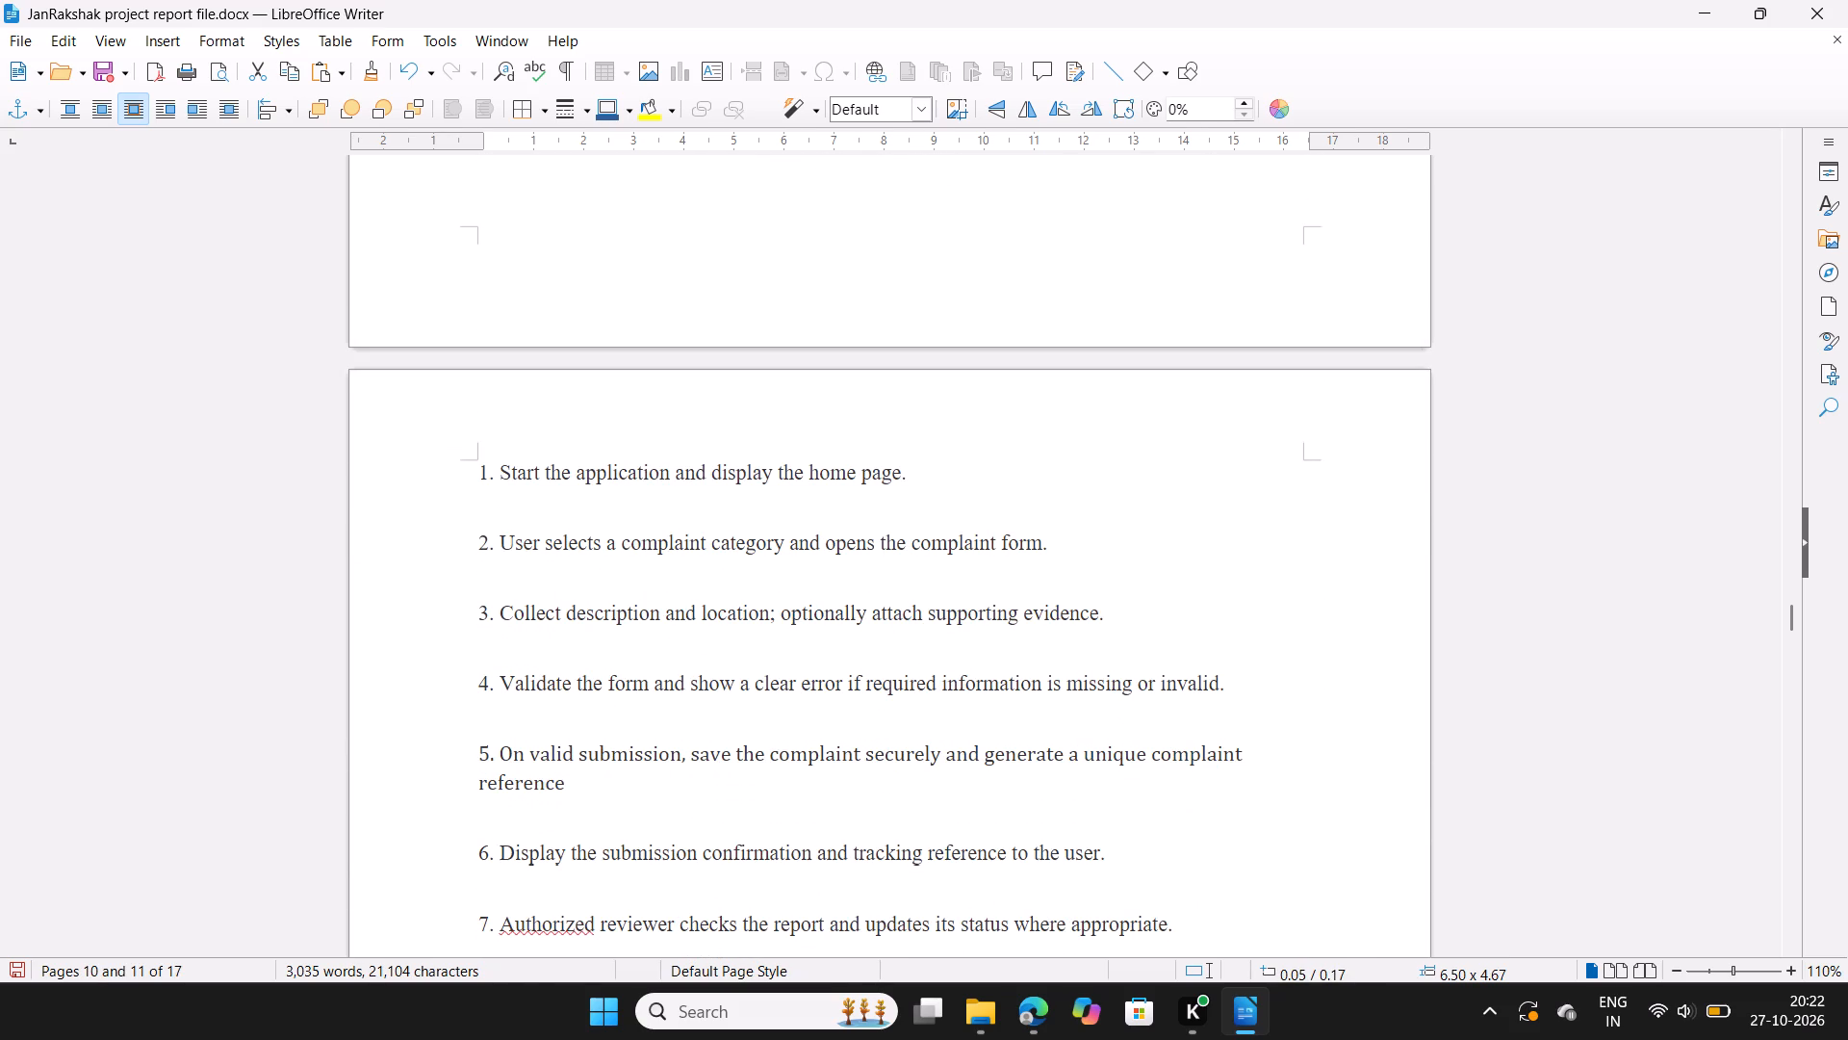
left_click_drag(473, 471, 1076, 901)
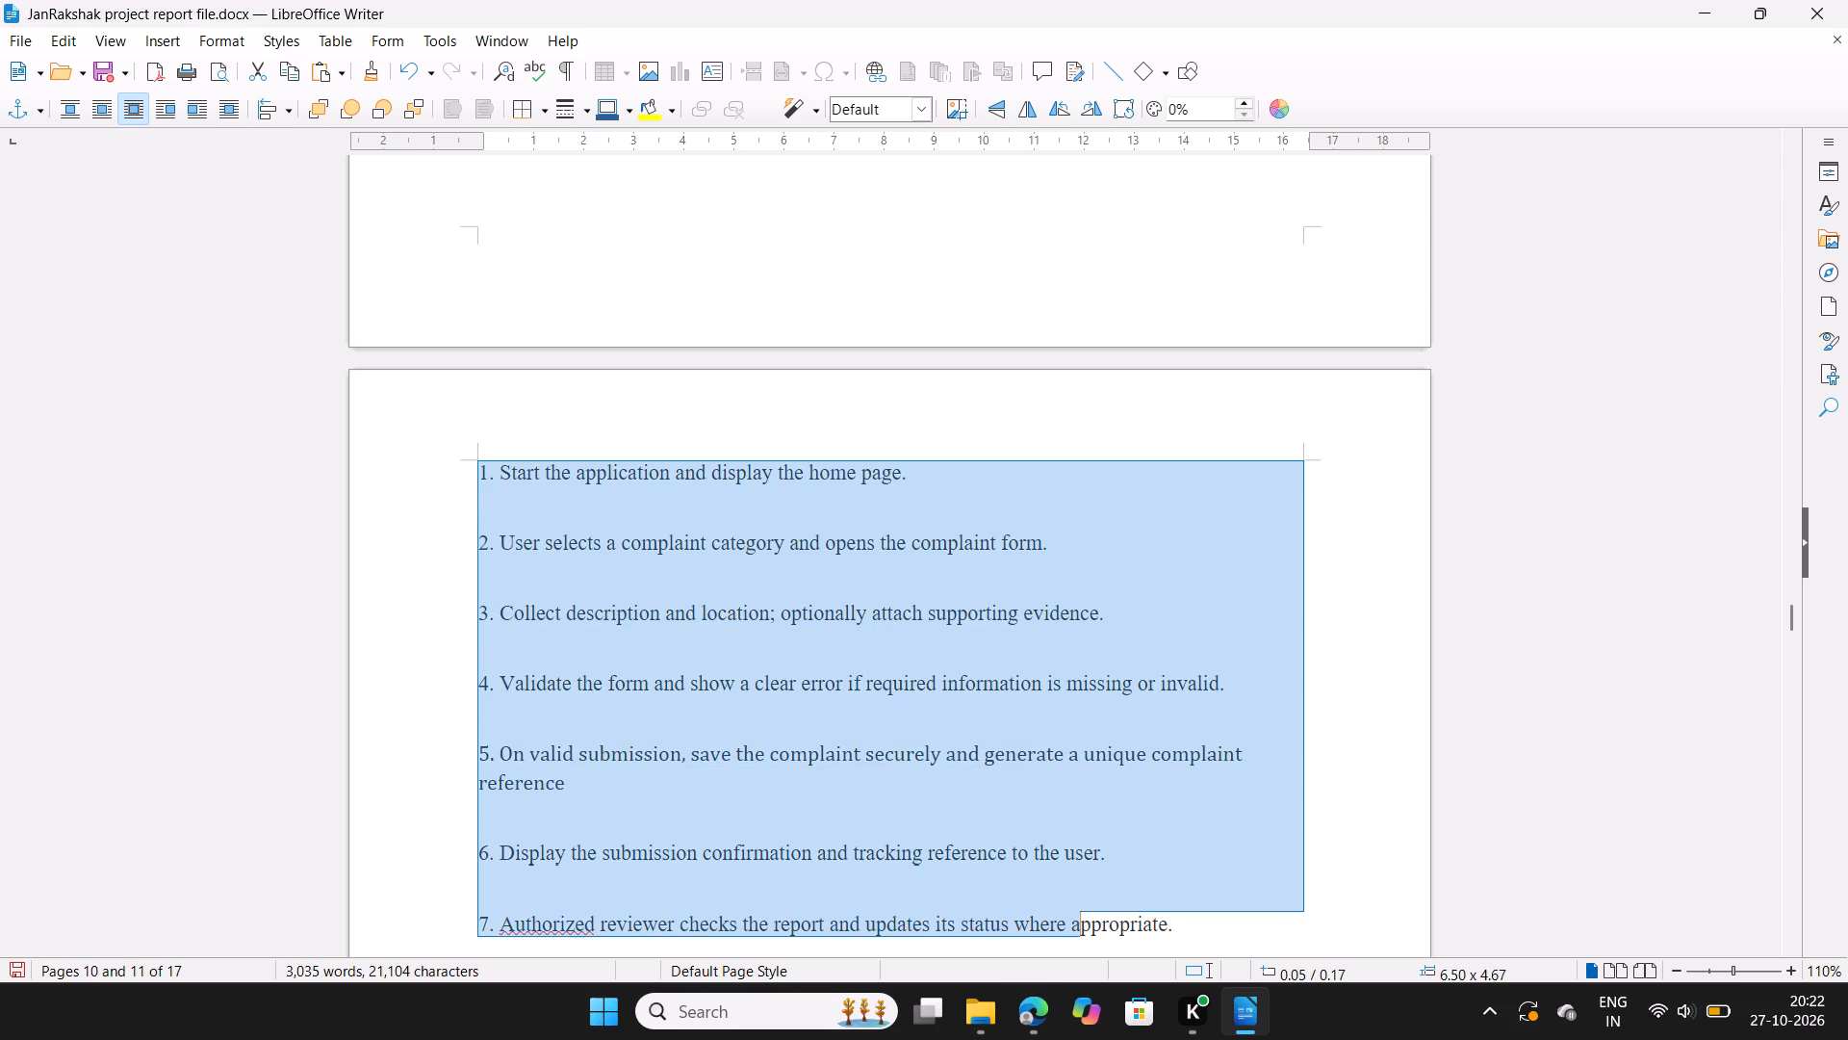
left_click_drag(1076, 901, 1245, 913)
scroll(1245, 913, "down", 3)
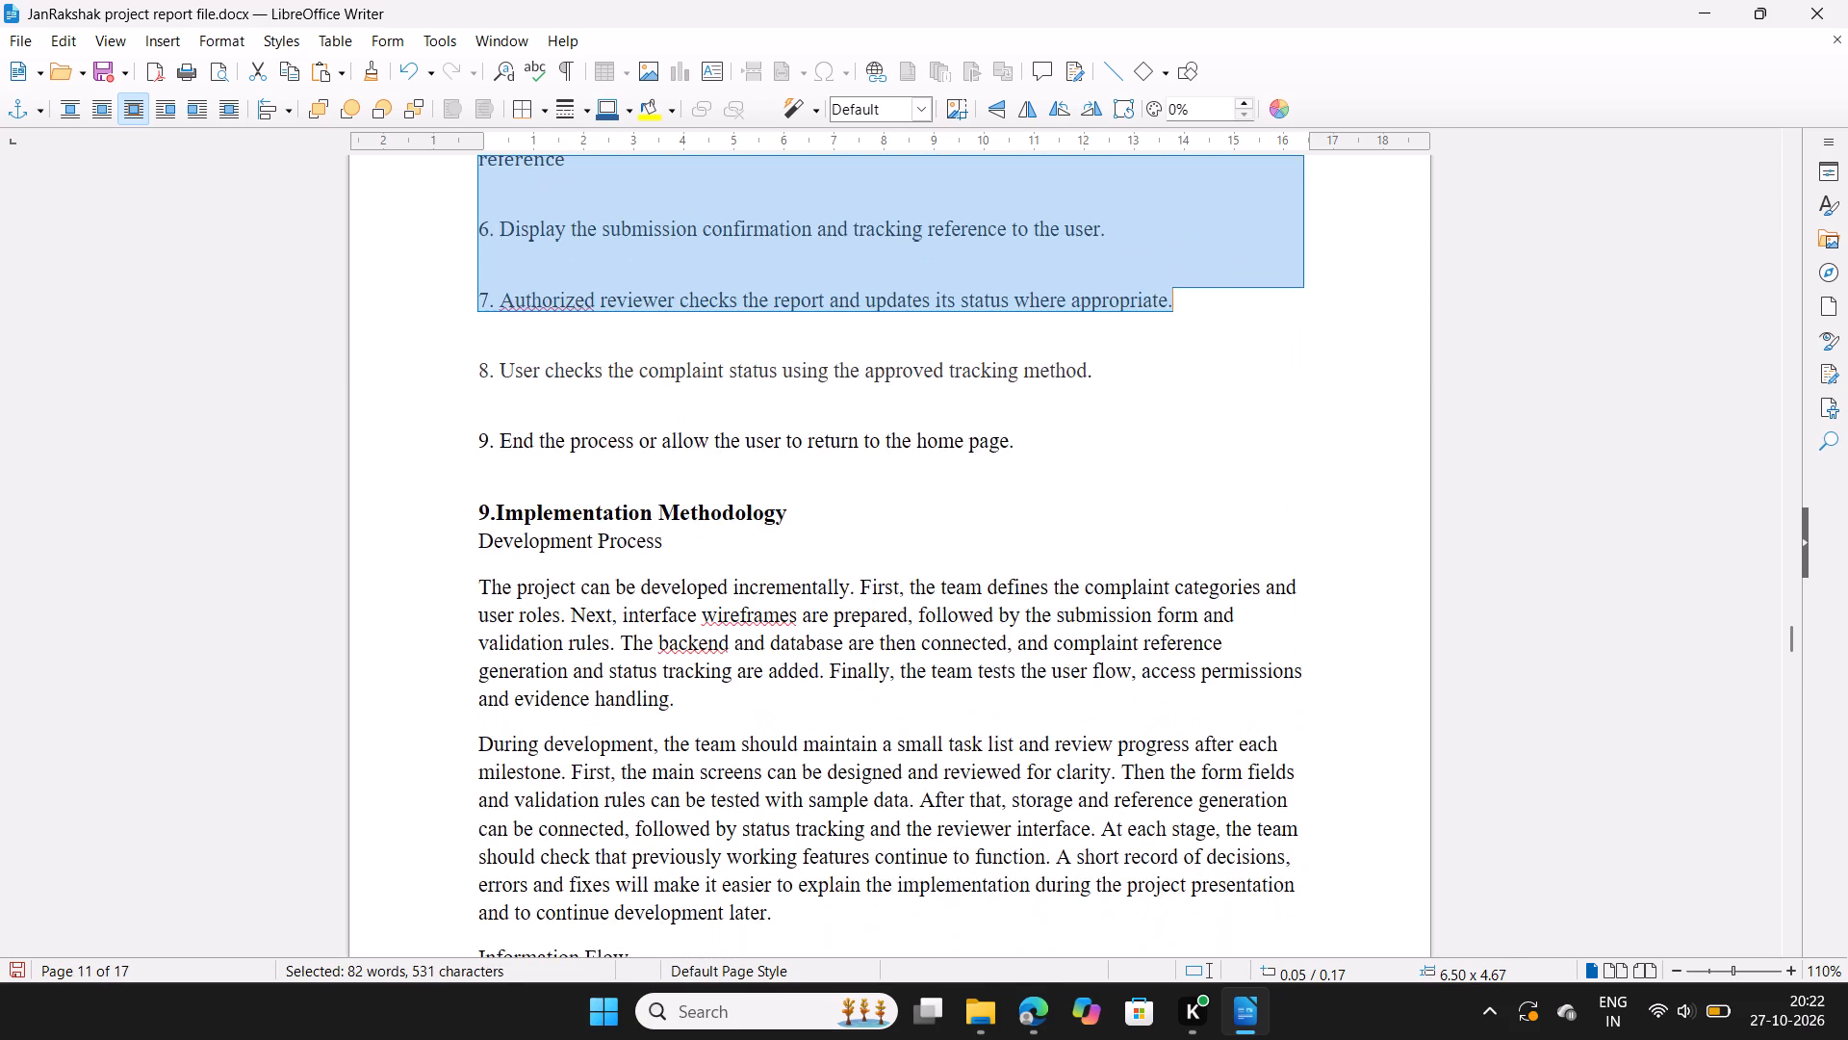
scroll(1245, 913, "up", 1)
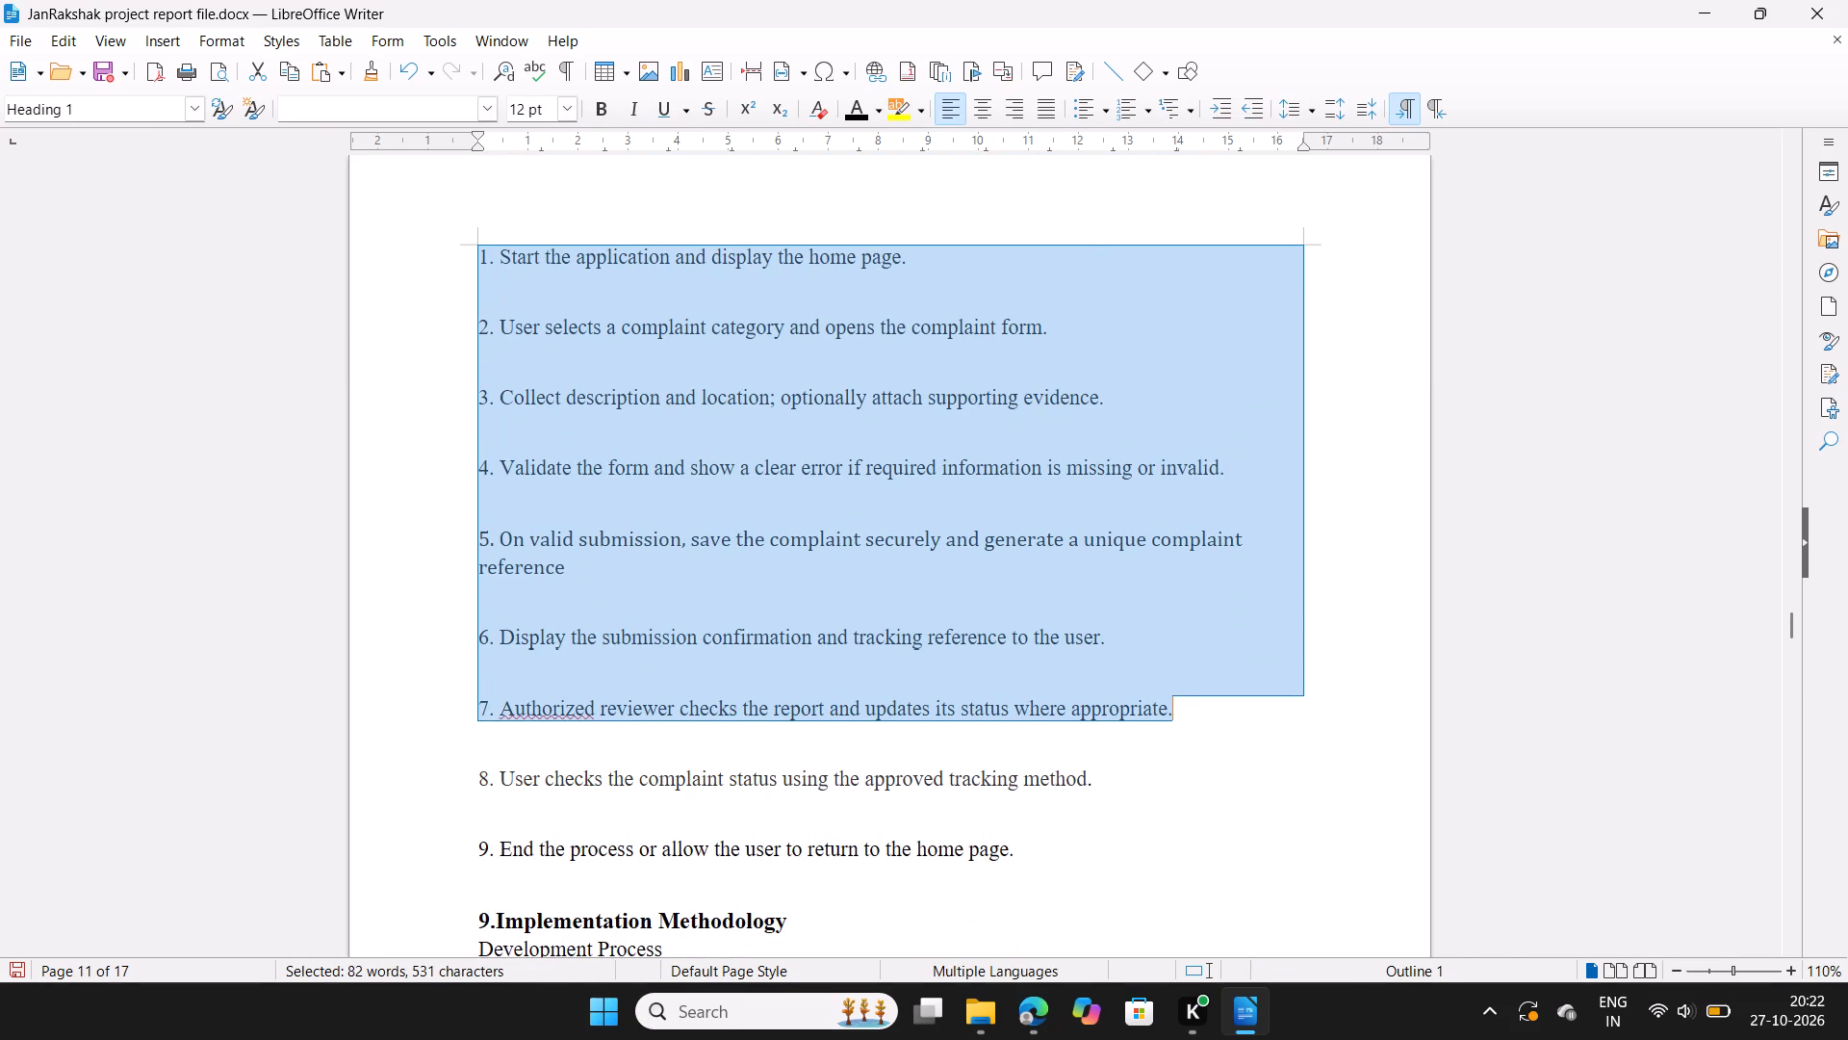
left_click(1181, 730)
left_click_drag(471, 264, 1014, 806)
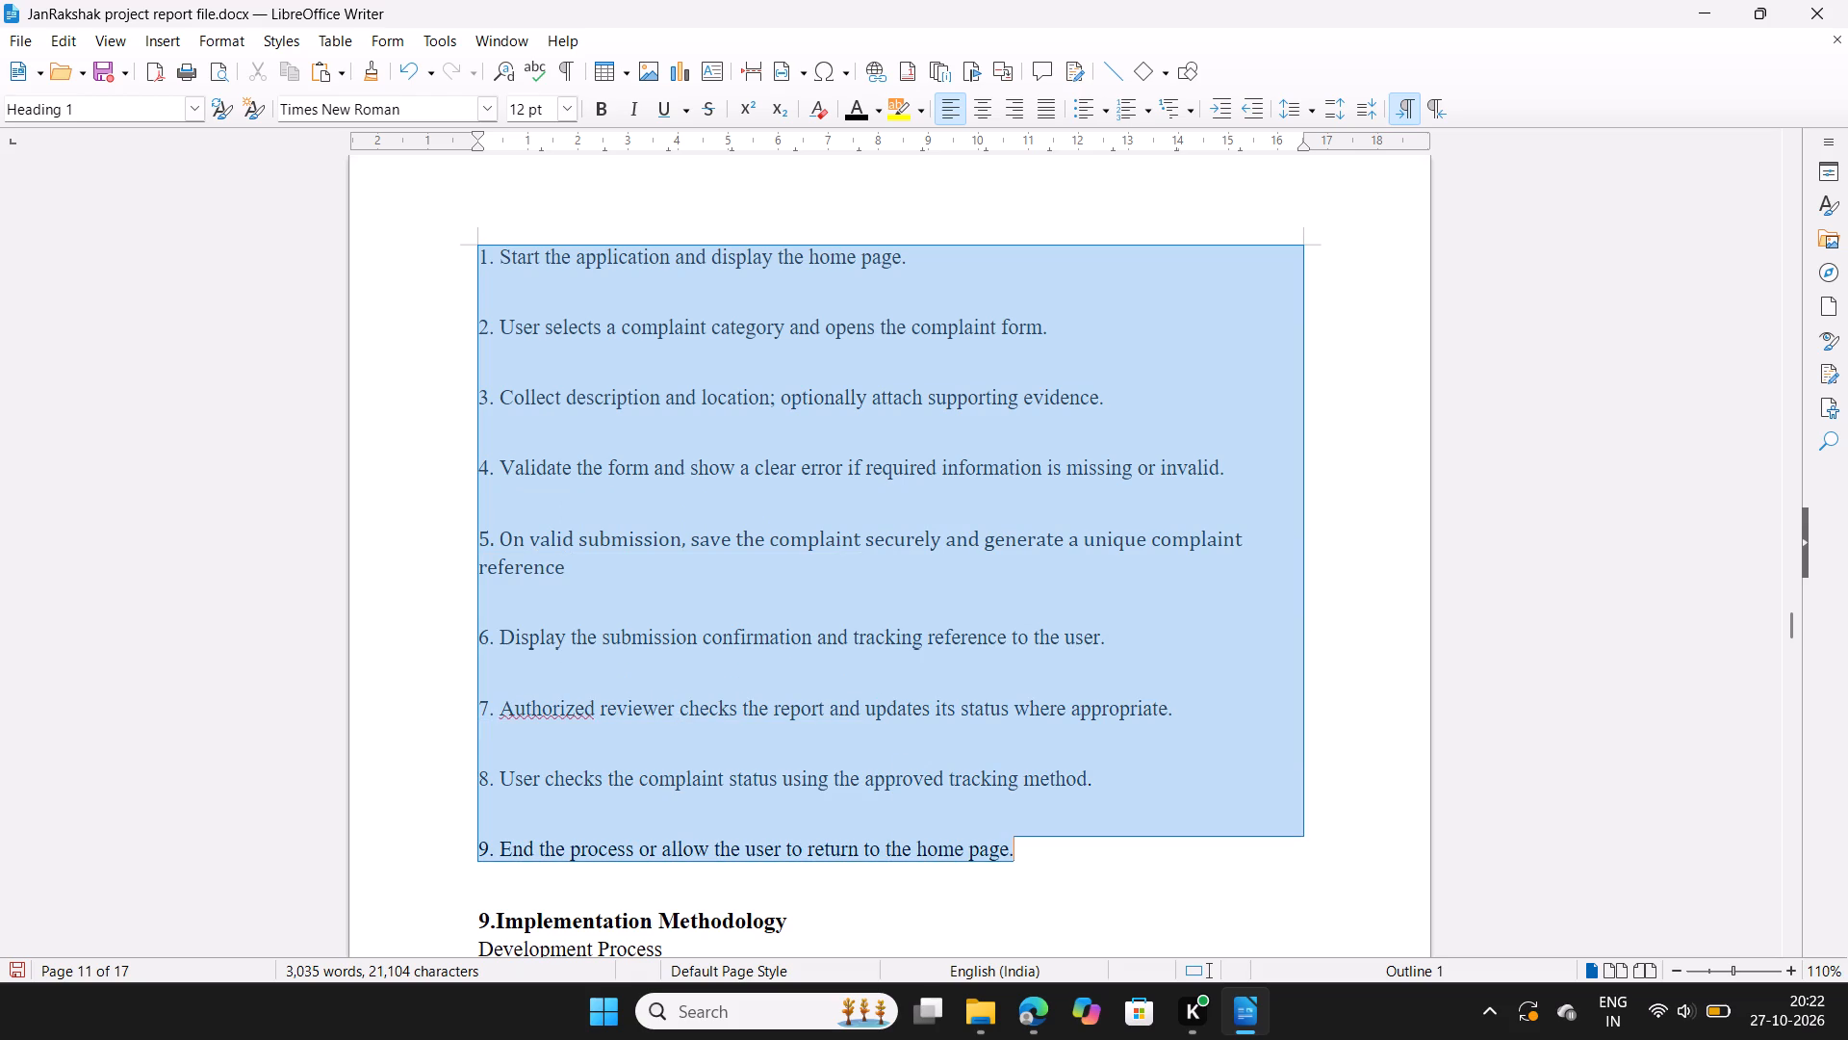
left_click_drag(1014, 806, 1019, 827)
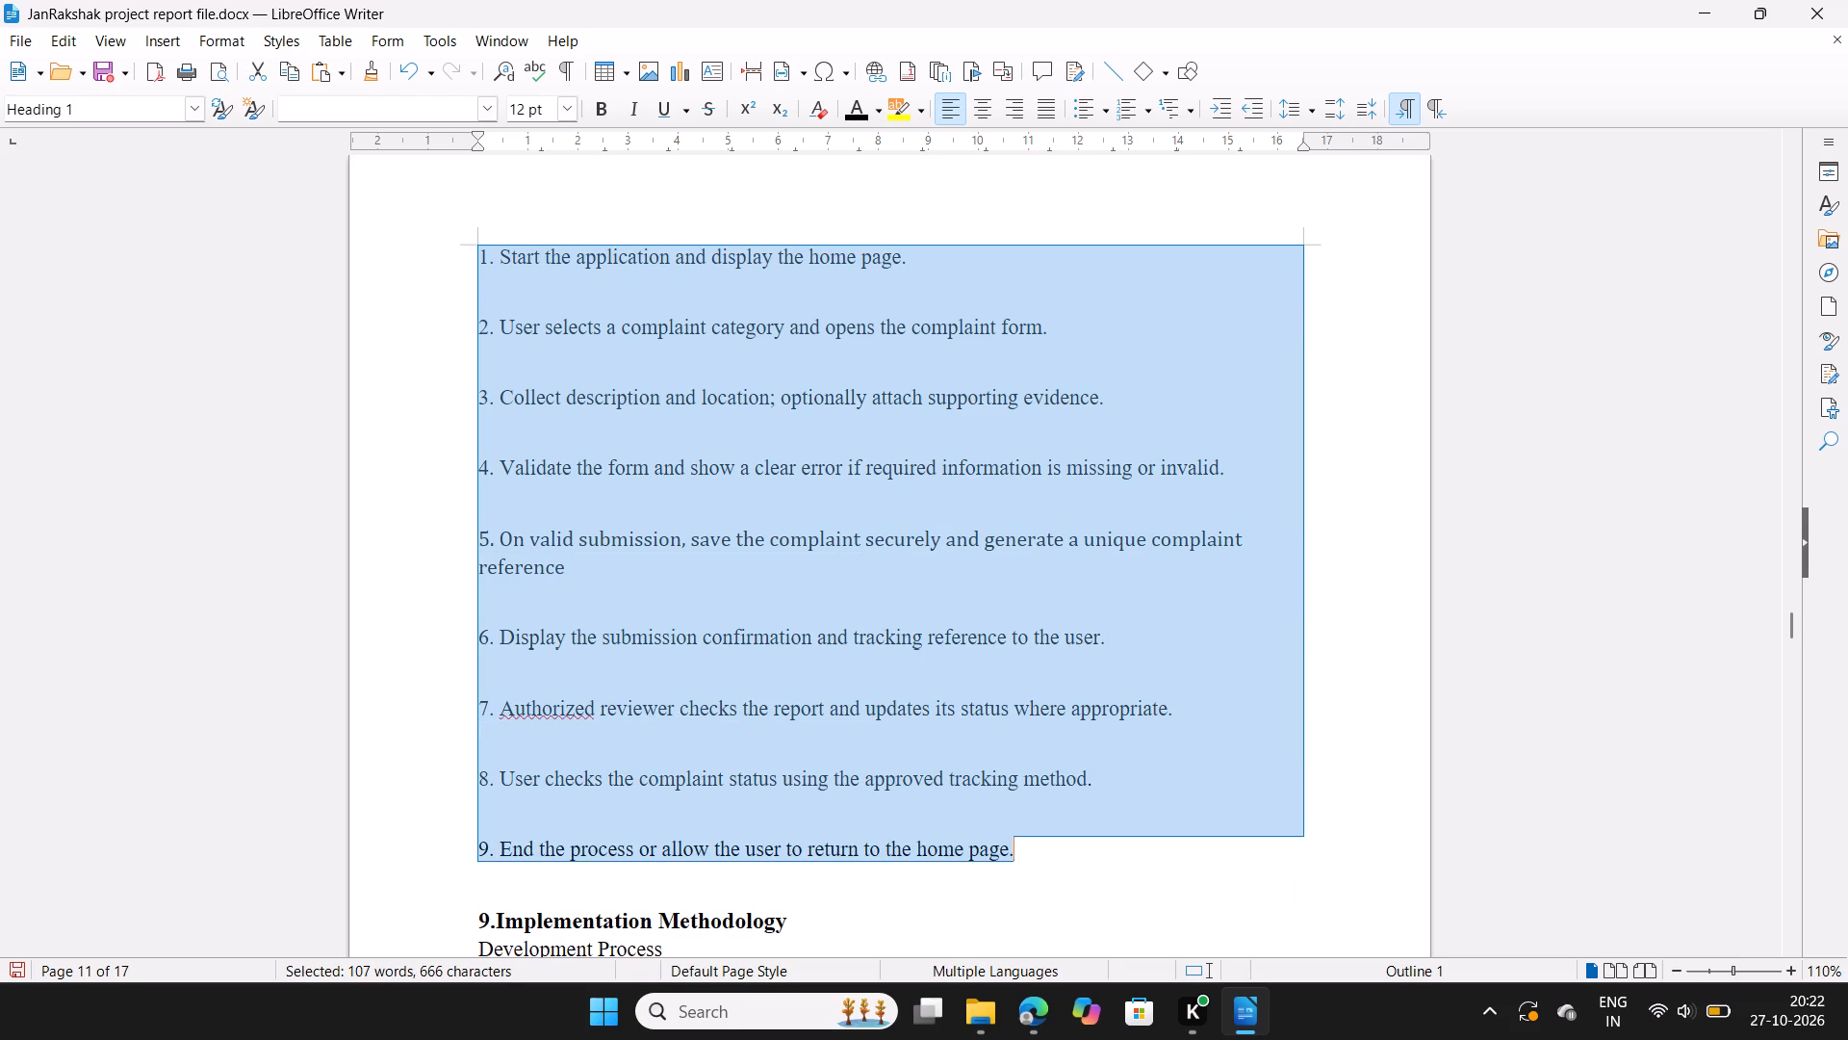
key("ctrl+c")
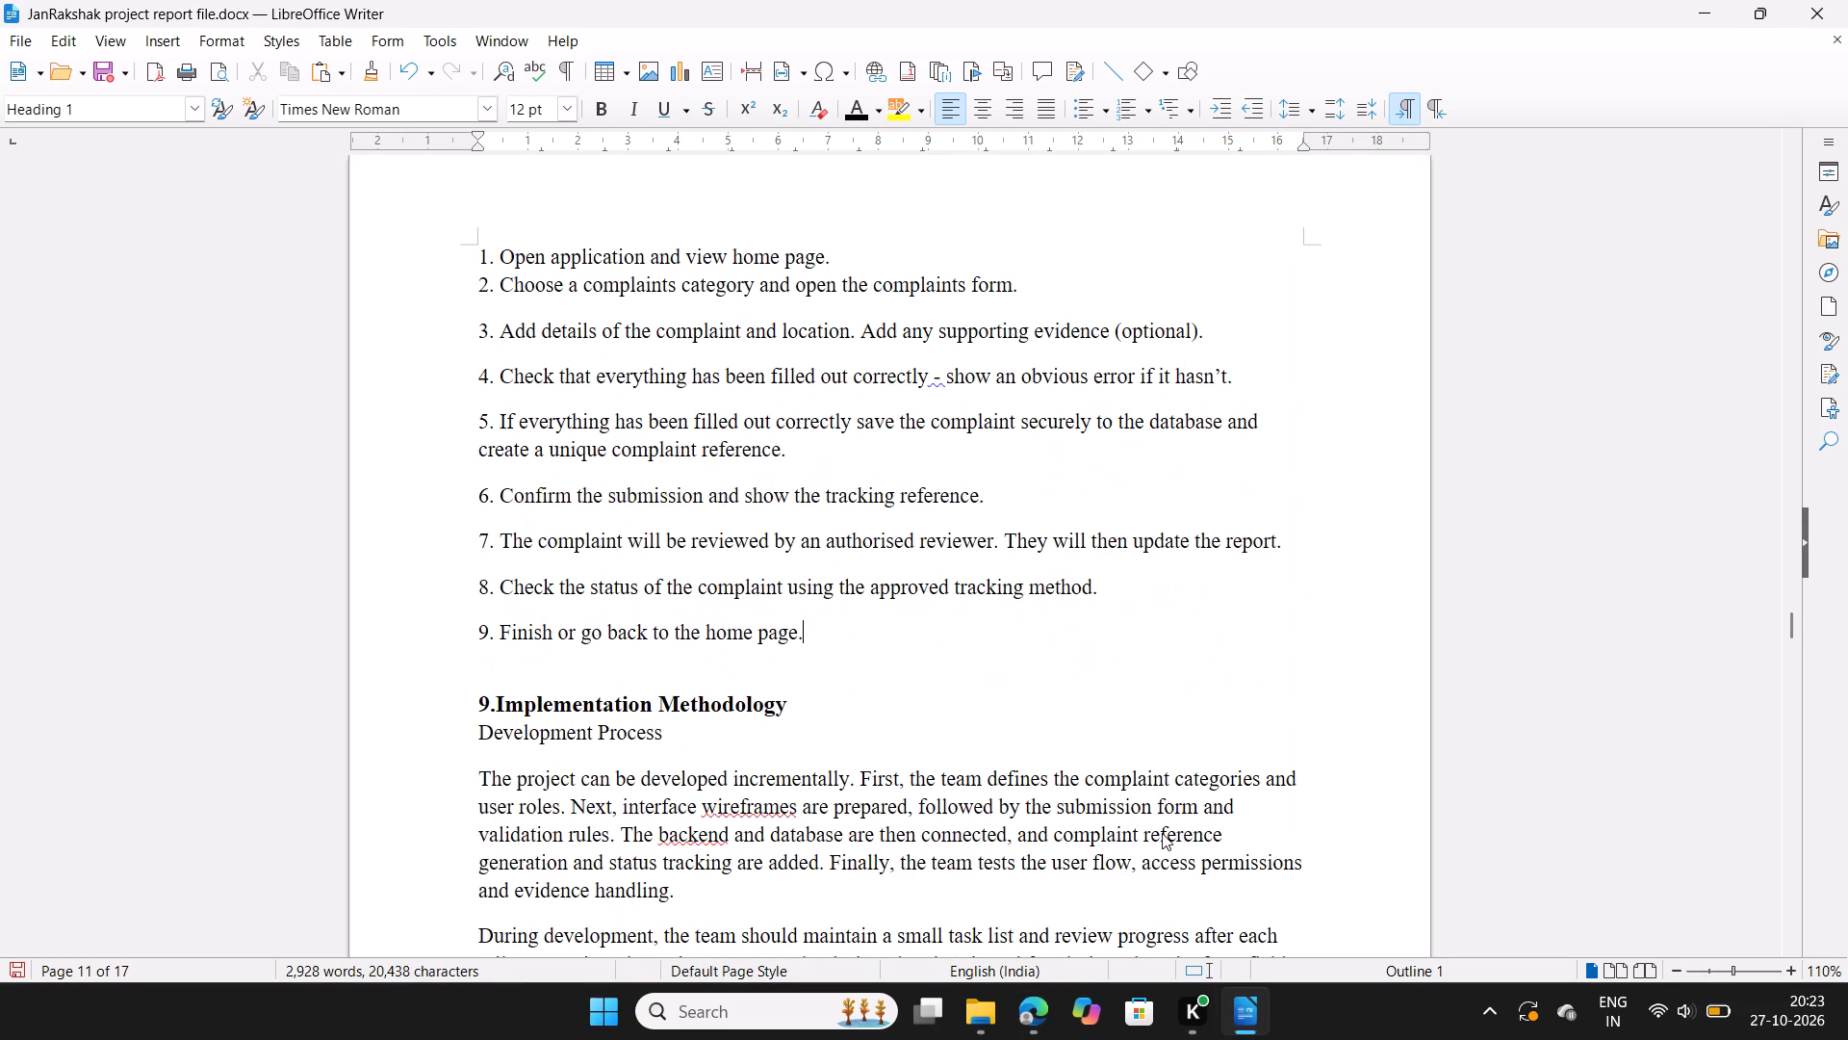
scroll(1162, 833, "up", 2)
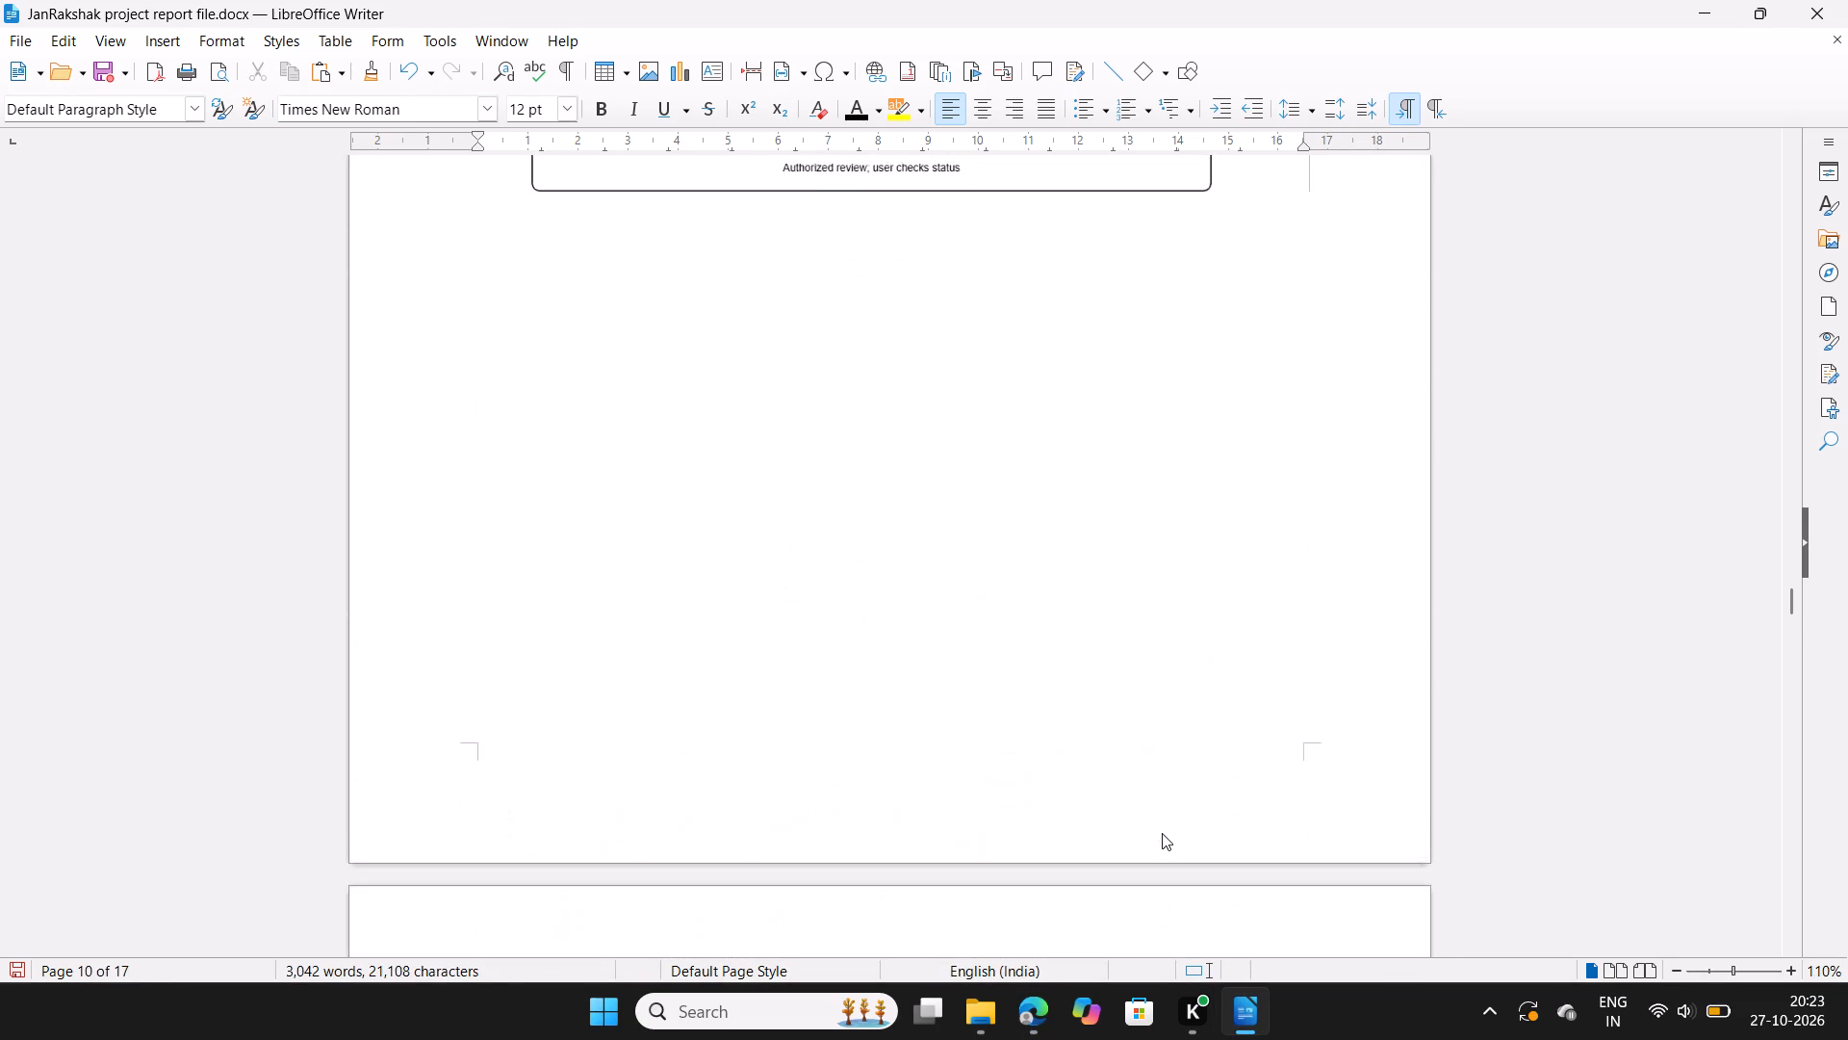
Remove the blank space before algorithm step 1 so the nine steps follow the flow diagram on the same page.
scroll(1162, 833, "up", 1)
left_click(464, 931)
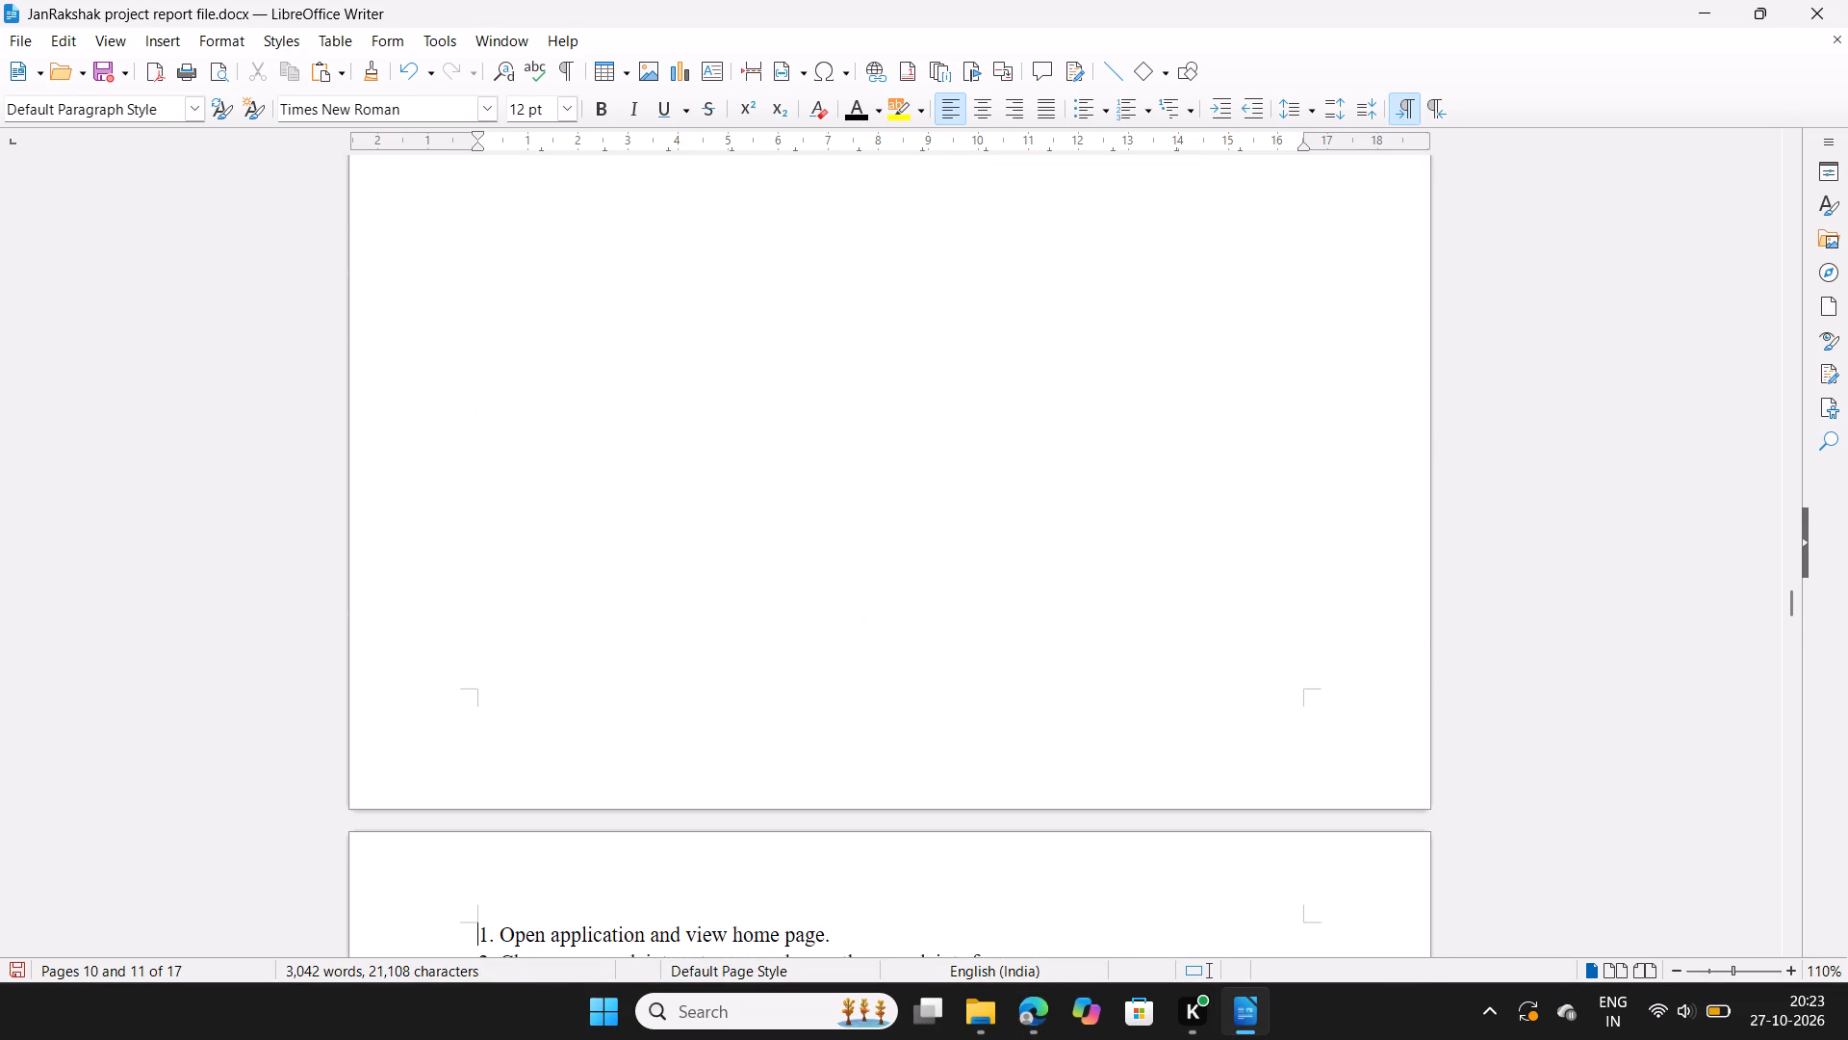
key("BackSpace")
key("BackSpace")
key("BackSpace")
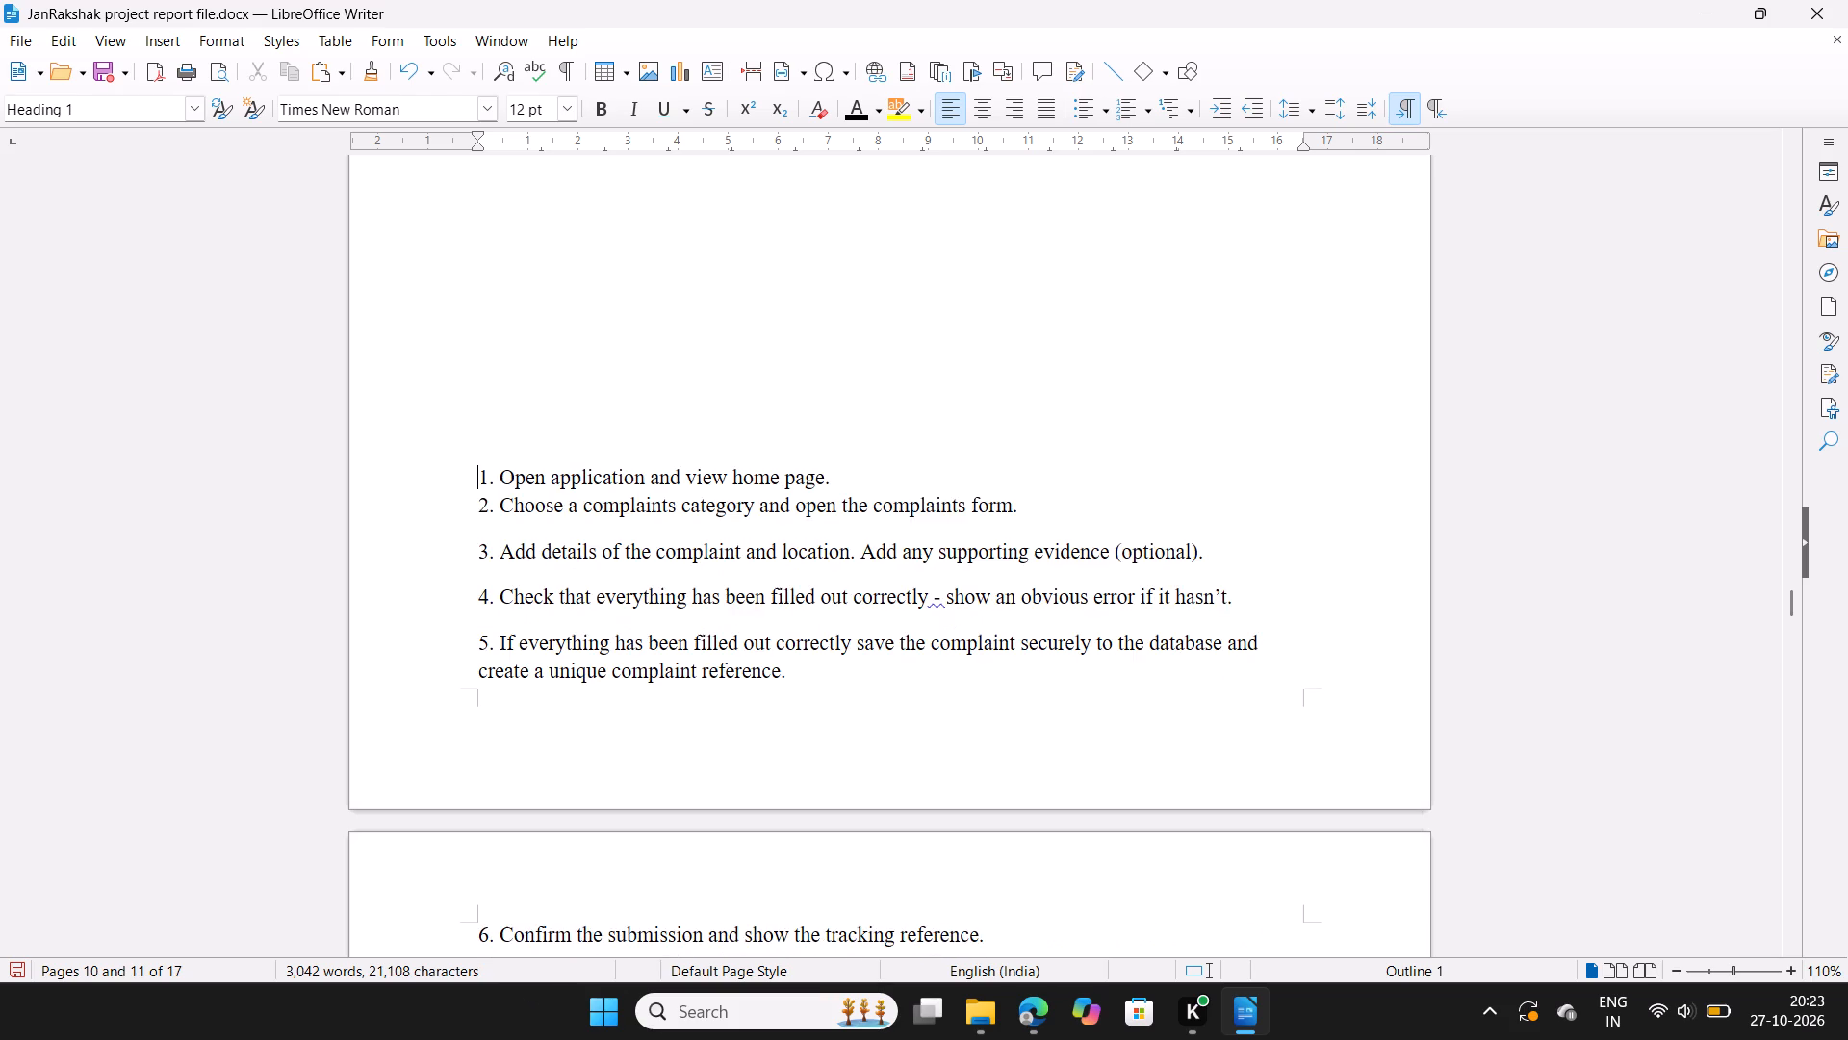
key("BackSpace")
key("BackSpace")
key("BackSpace")
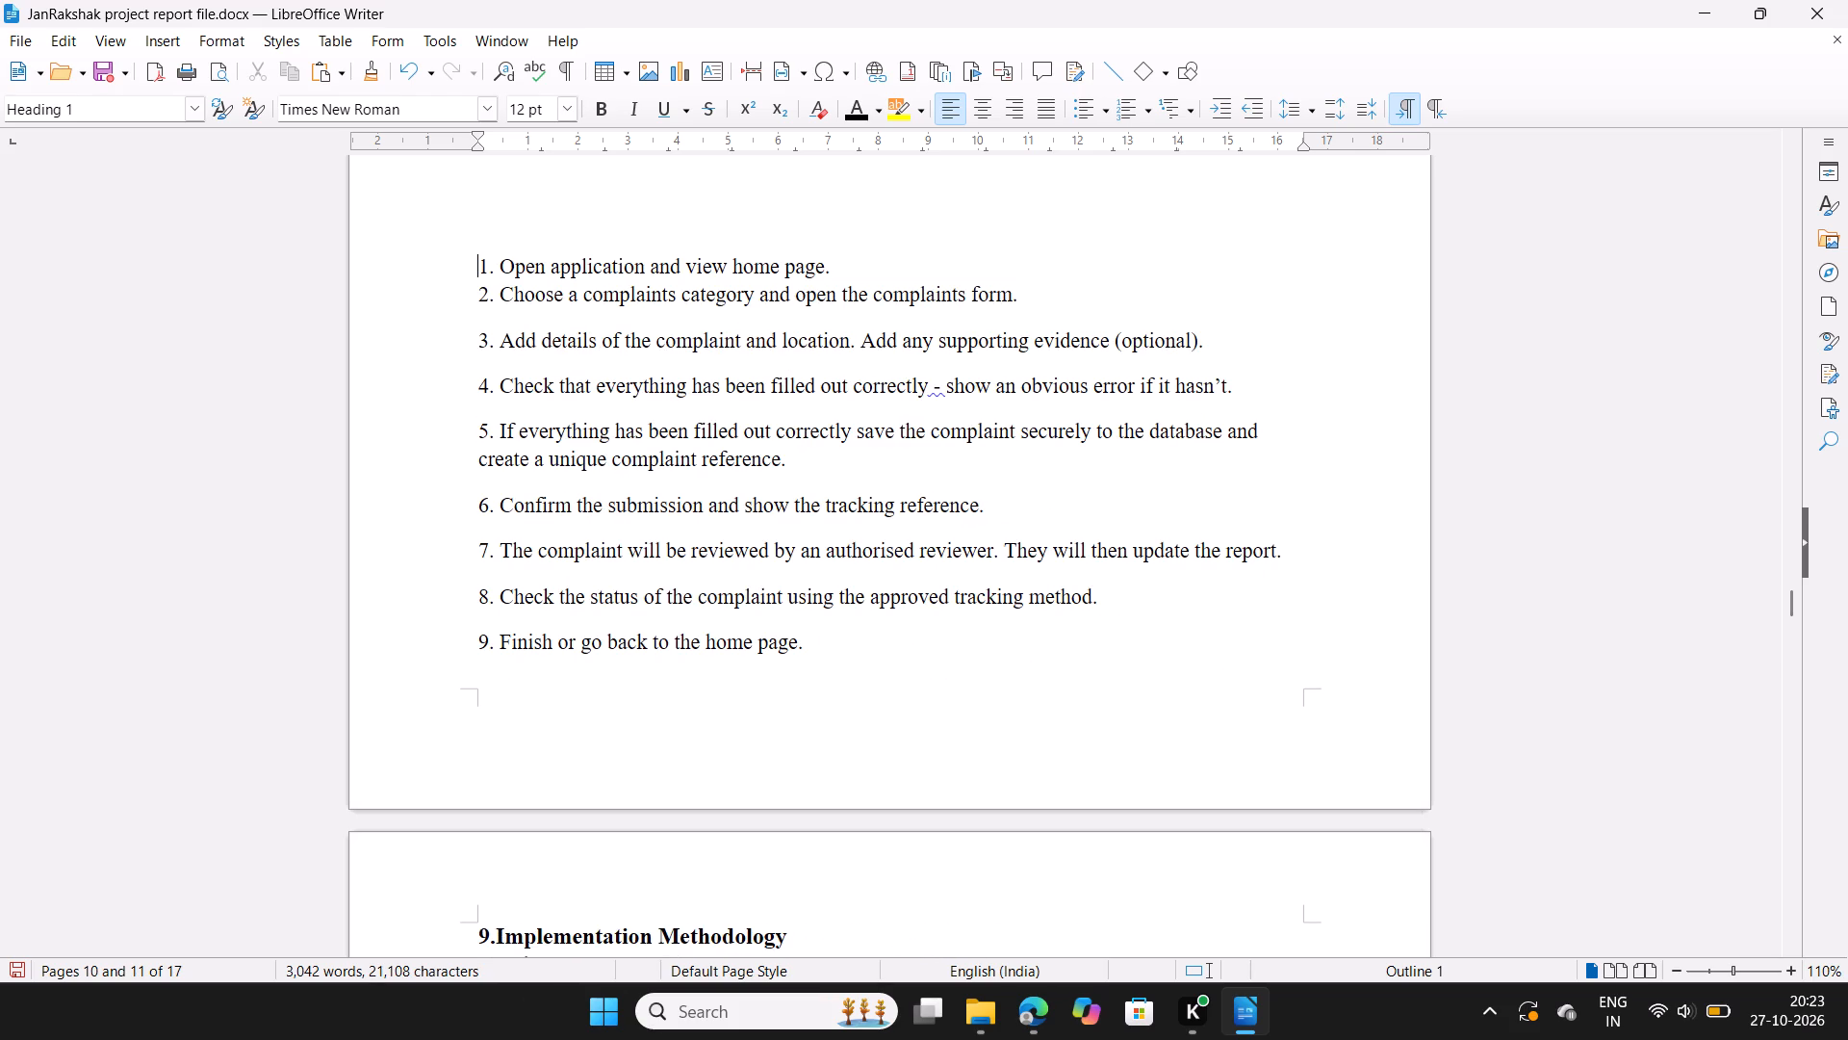
scroll(464, 931, "up", 2)
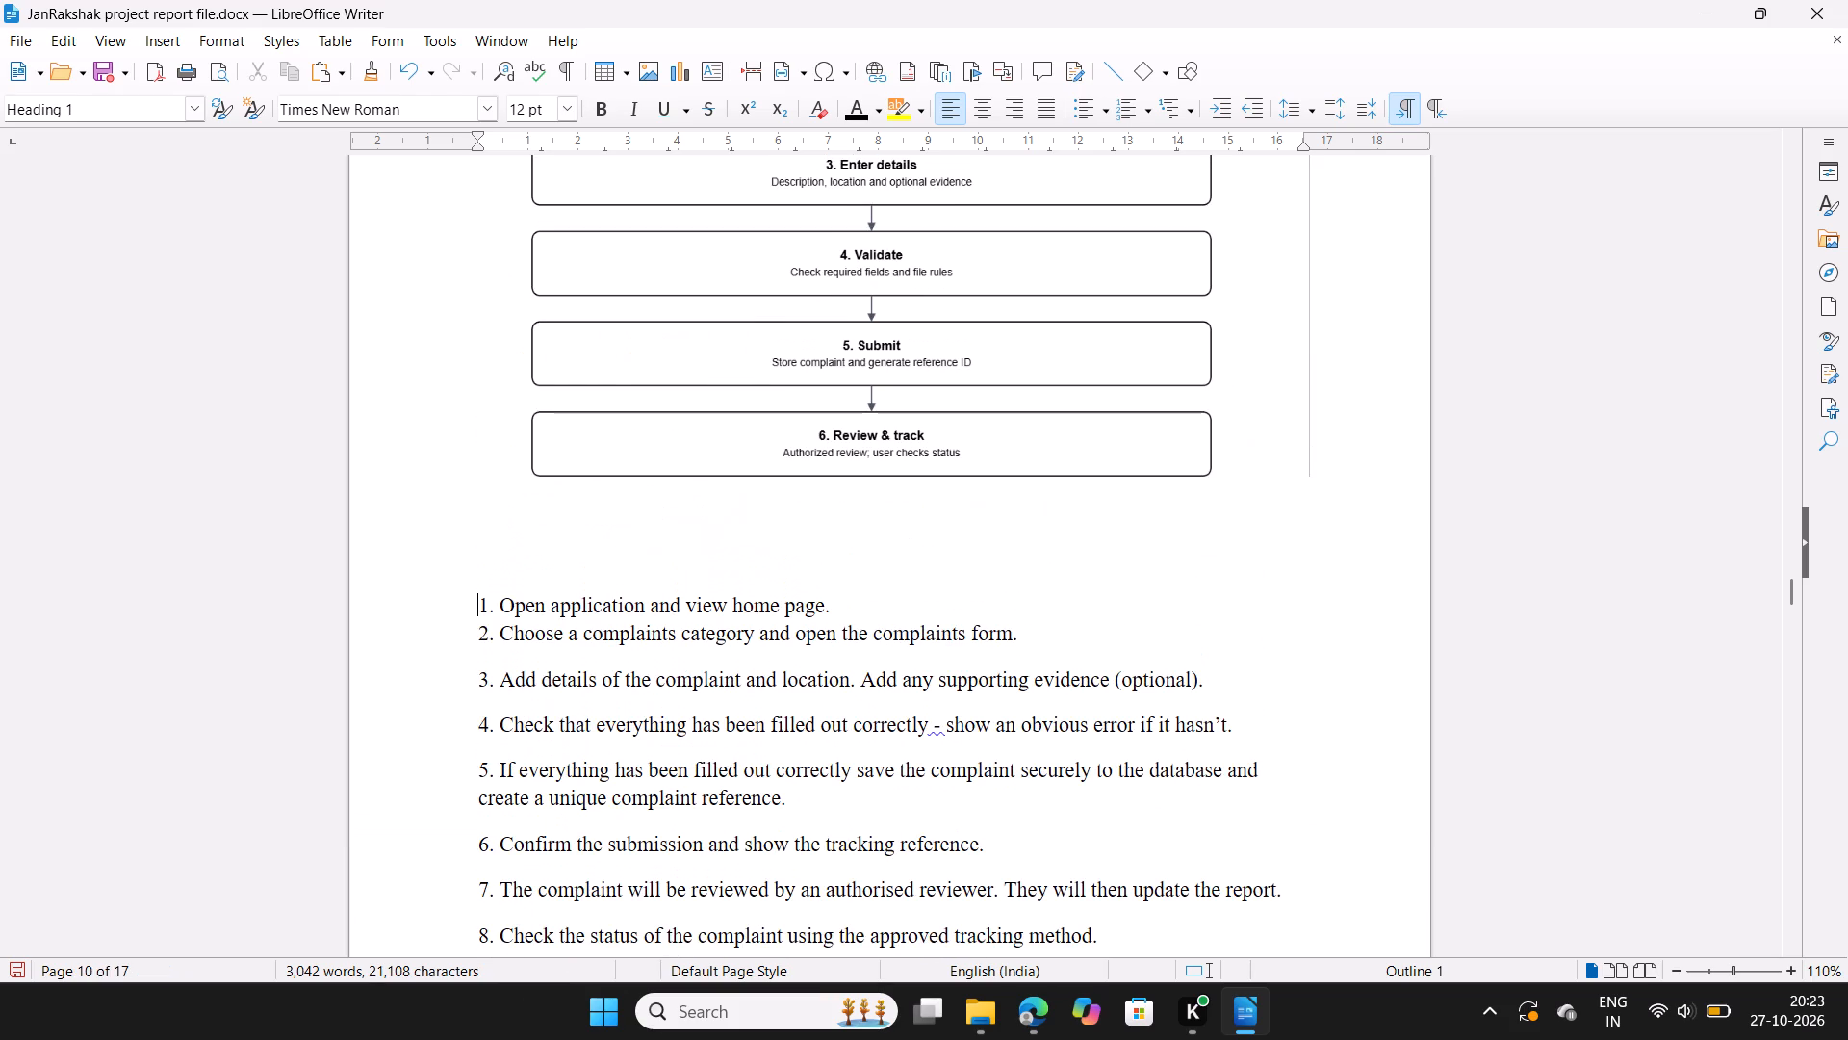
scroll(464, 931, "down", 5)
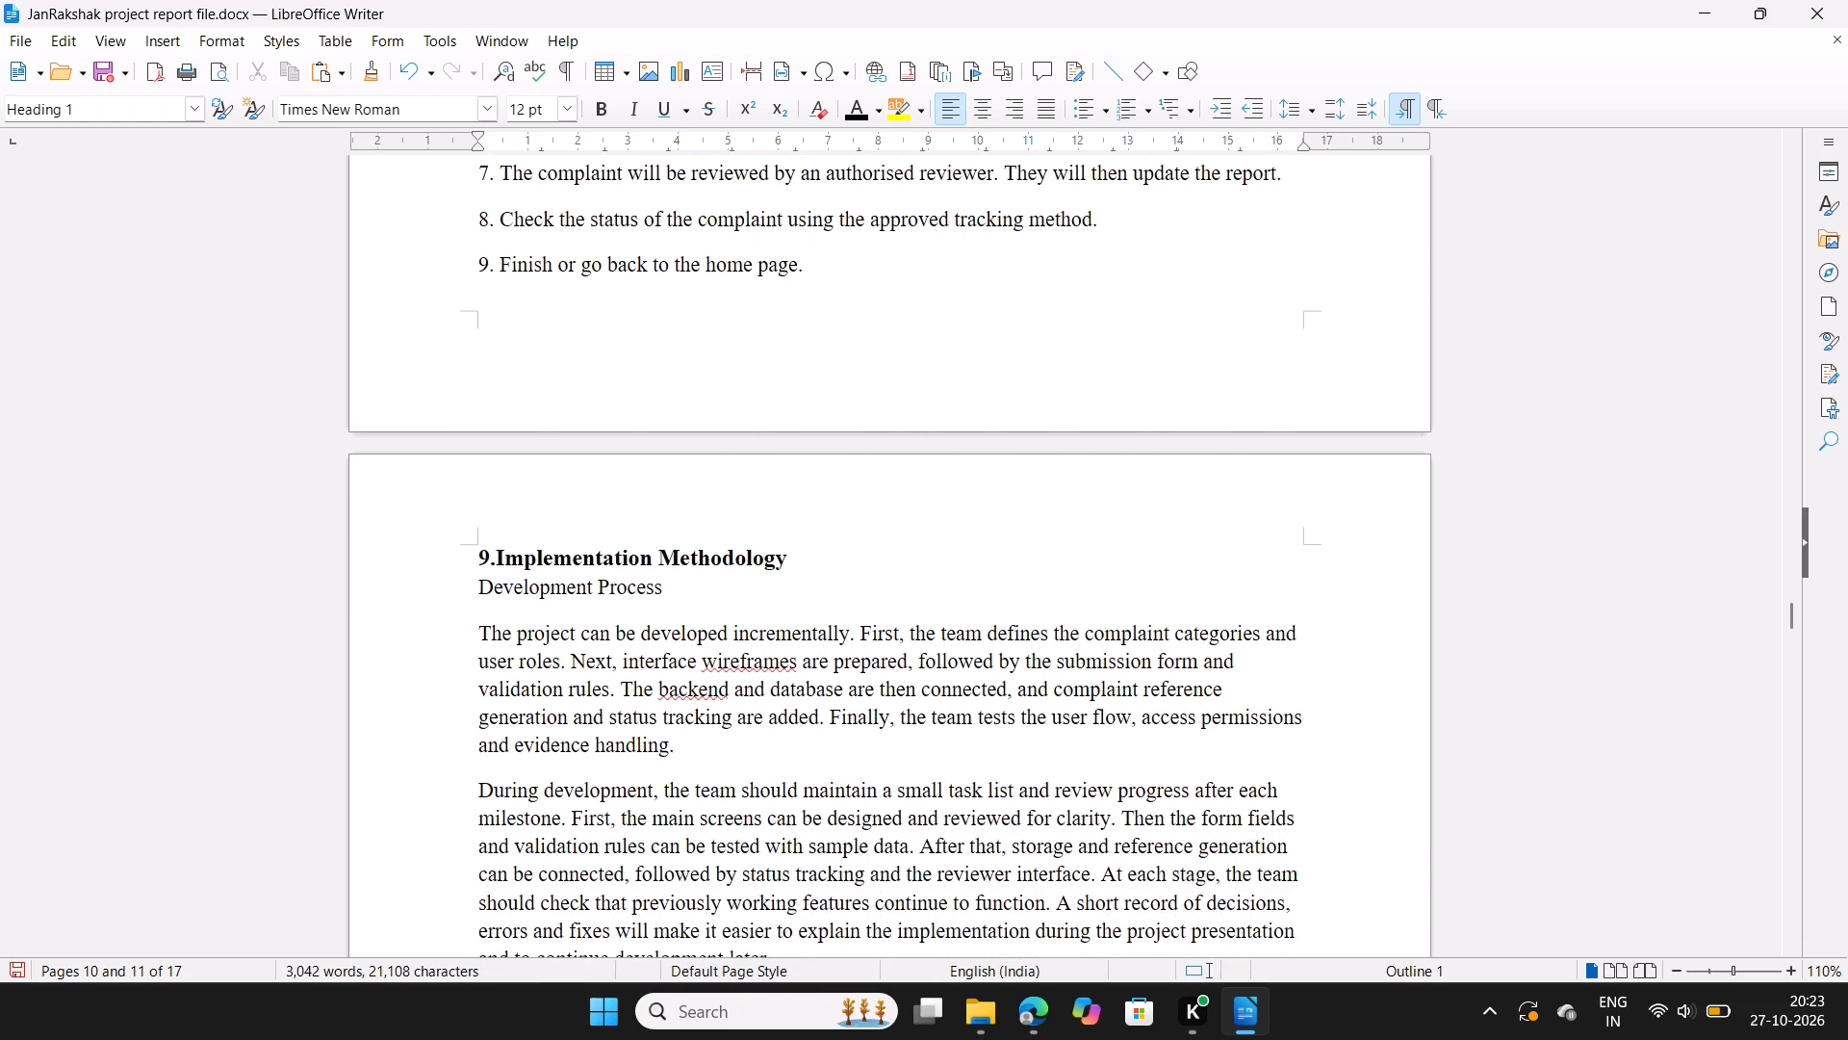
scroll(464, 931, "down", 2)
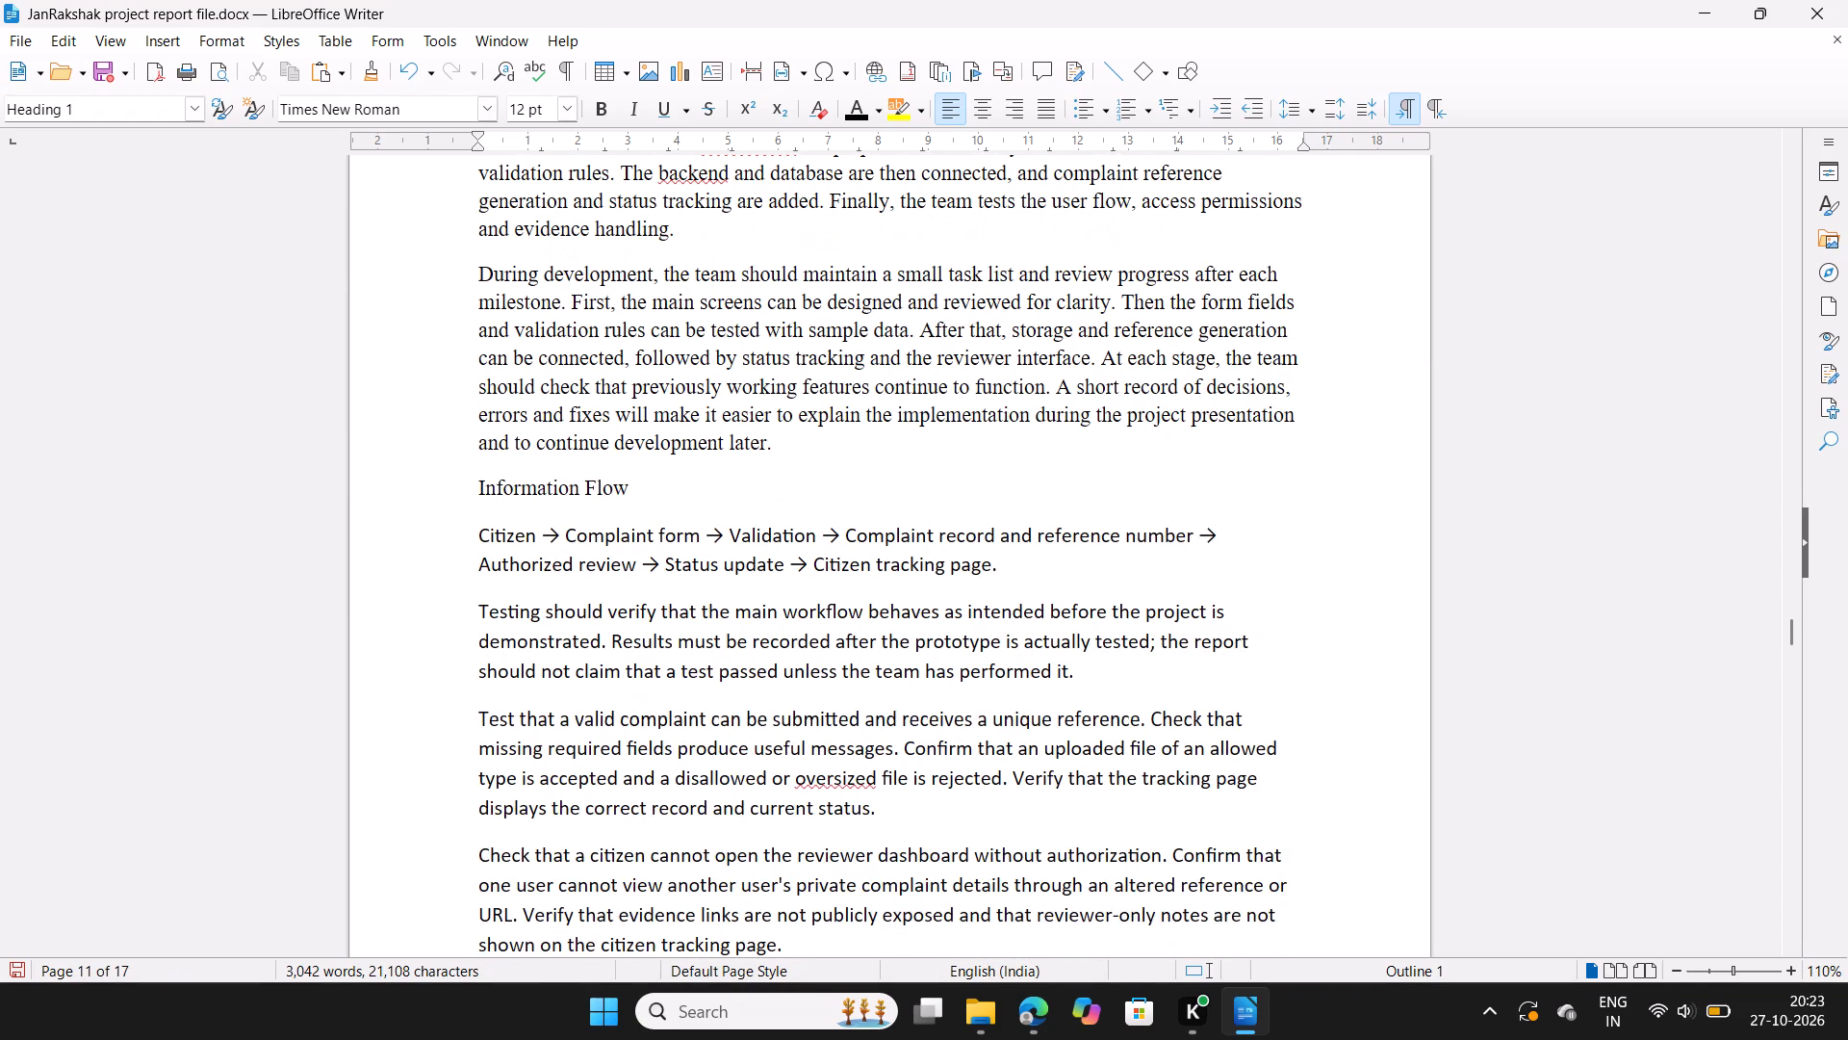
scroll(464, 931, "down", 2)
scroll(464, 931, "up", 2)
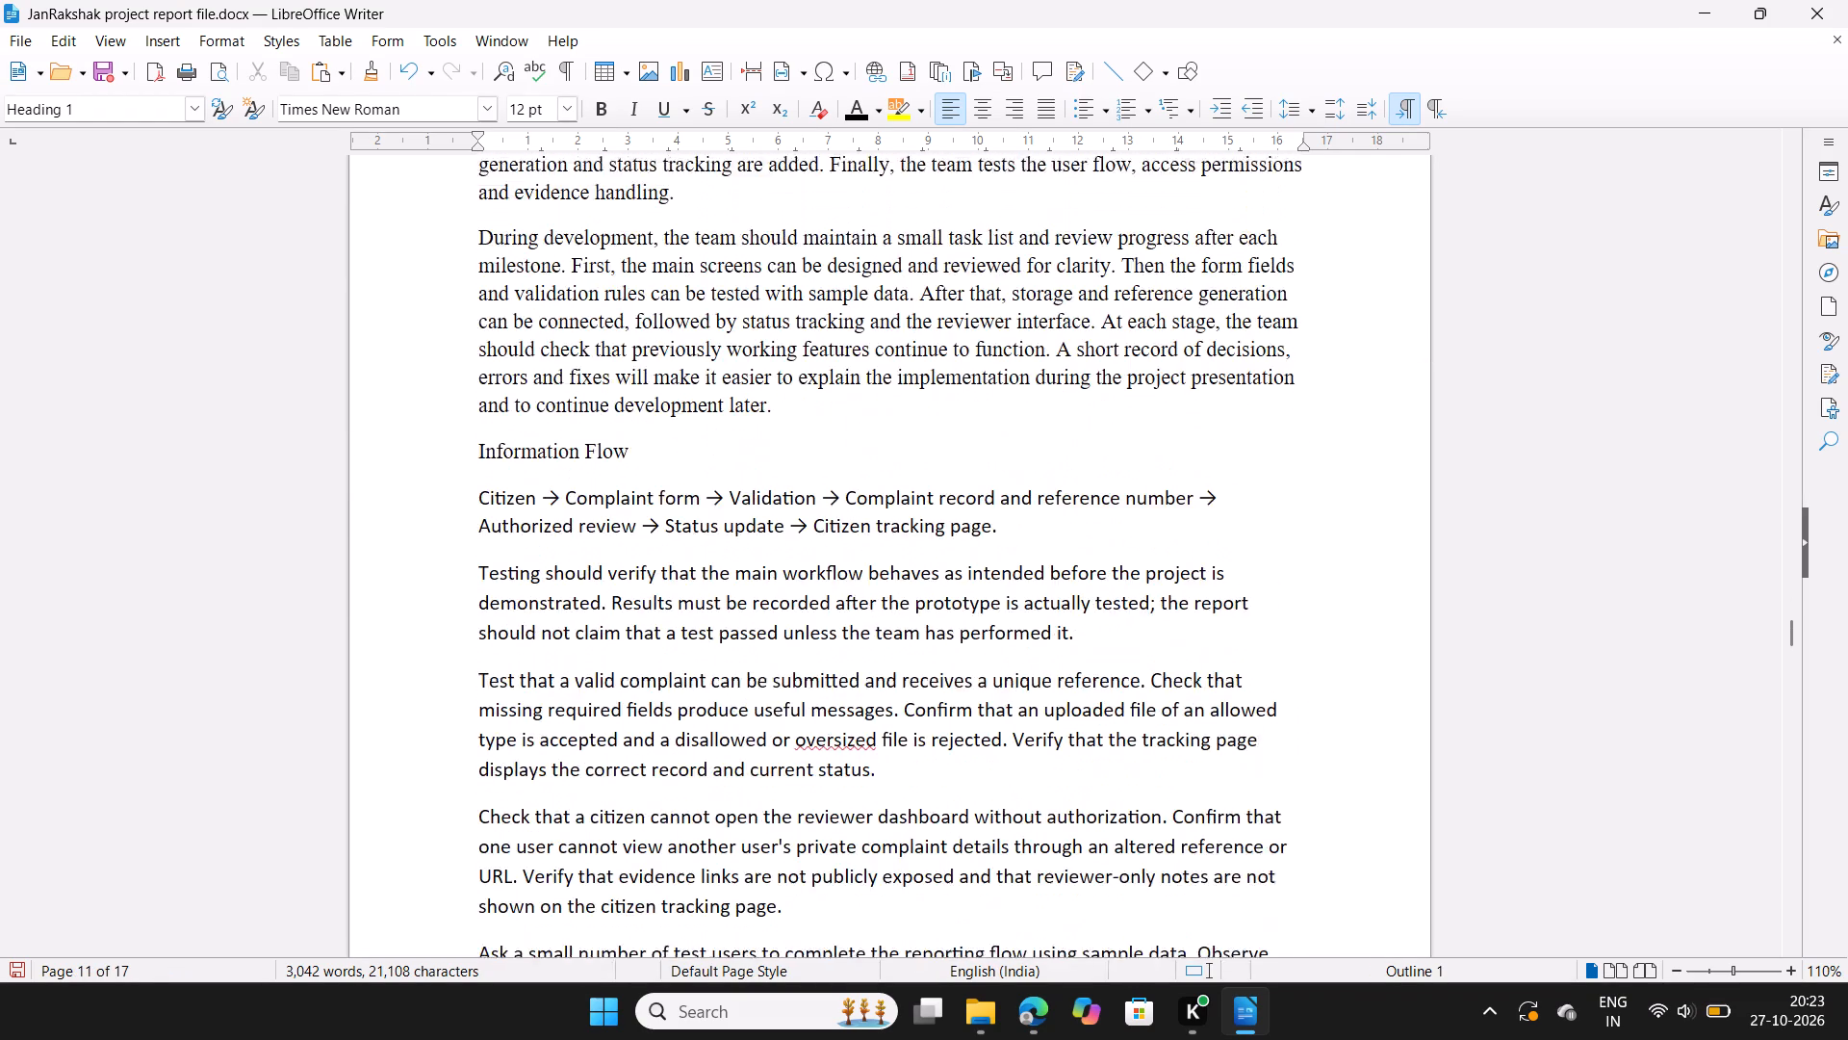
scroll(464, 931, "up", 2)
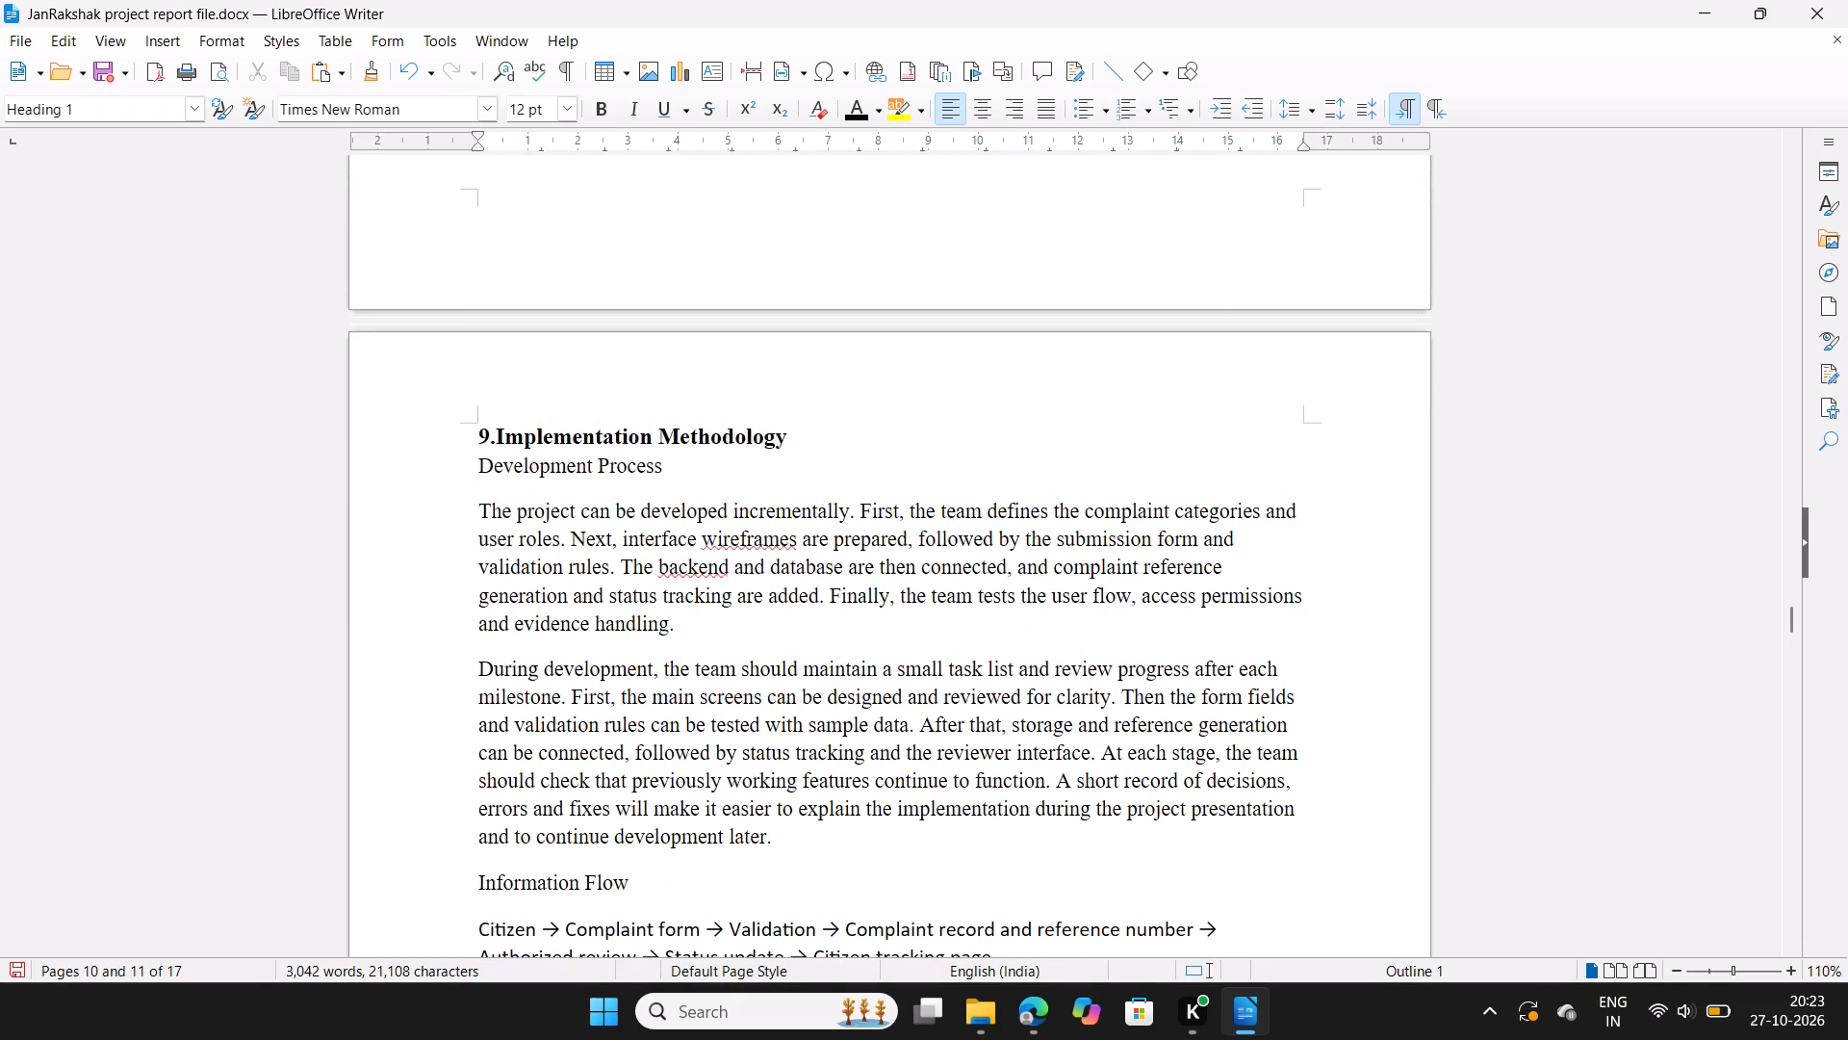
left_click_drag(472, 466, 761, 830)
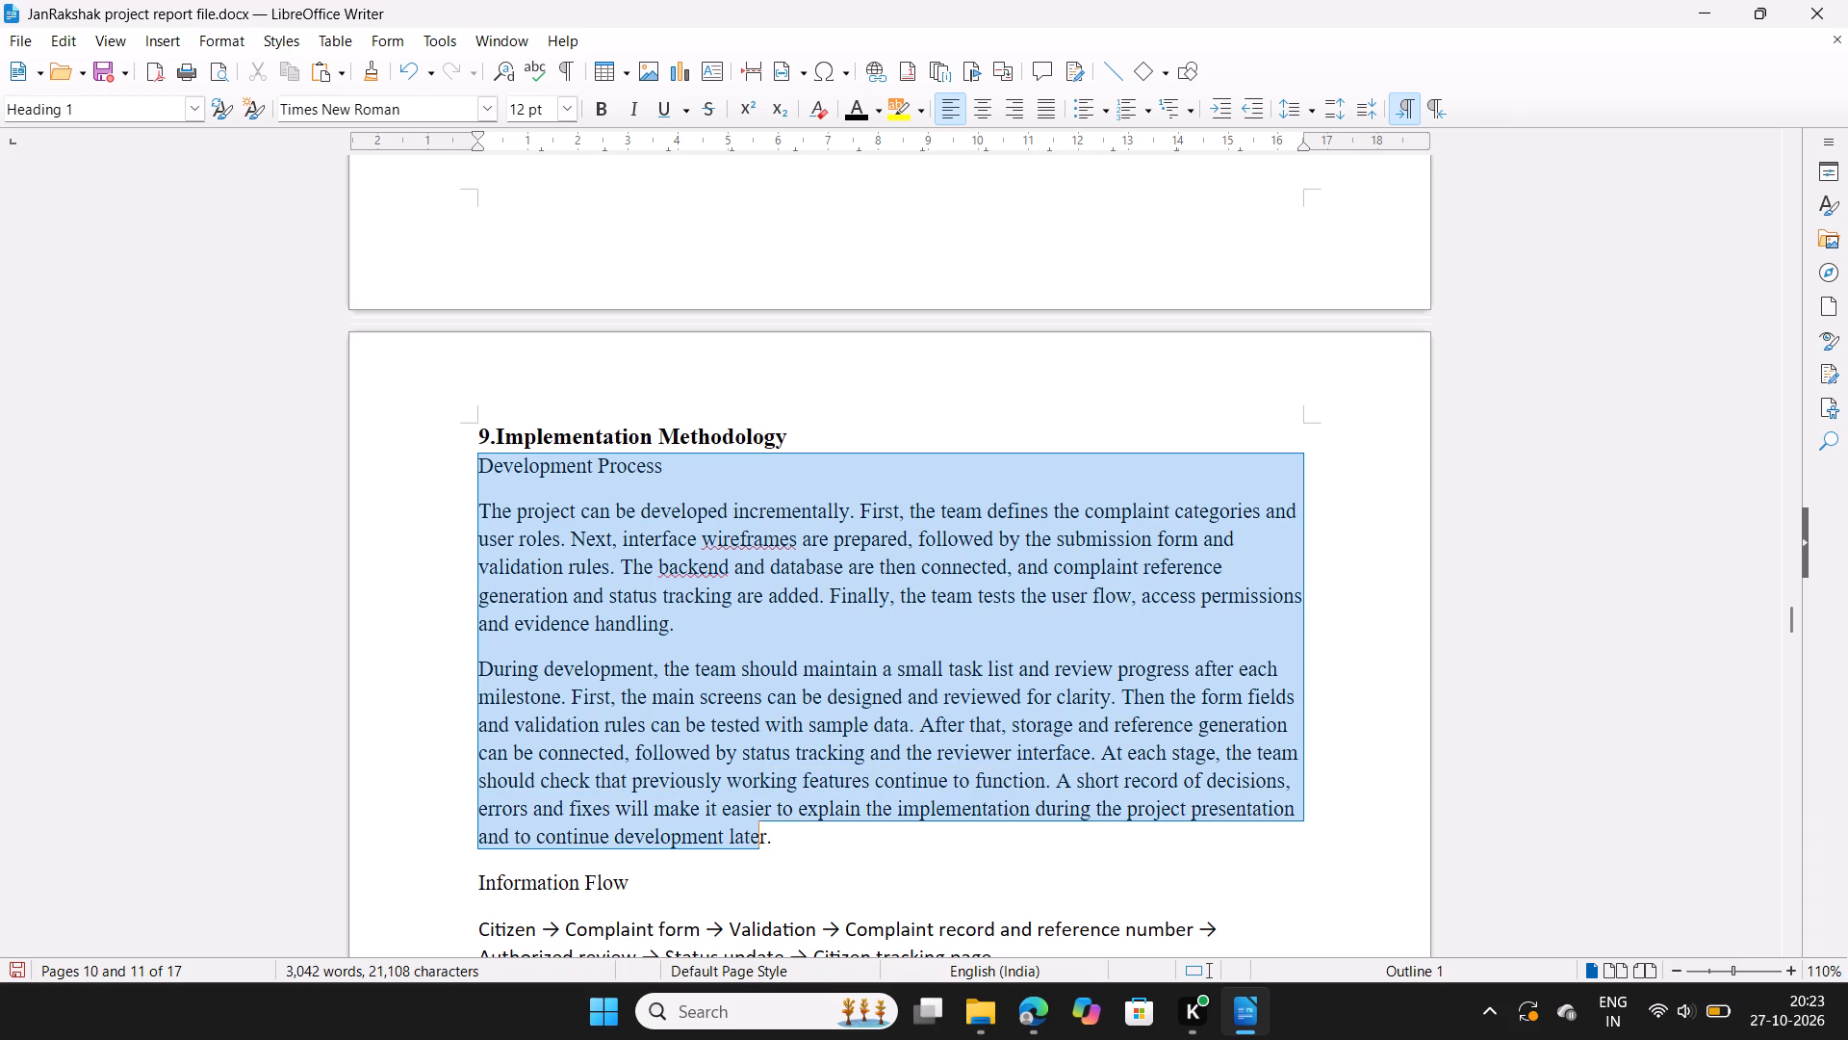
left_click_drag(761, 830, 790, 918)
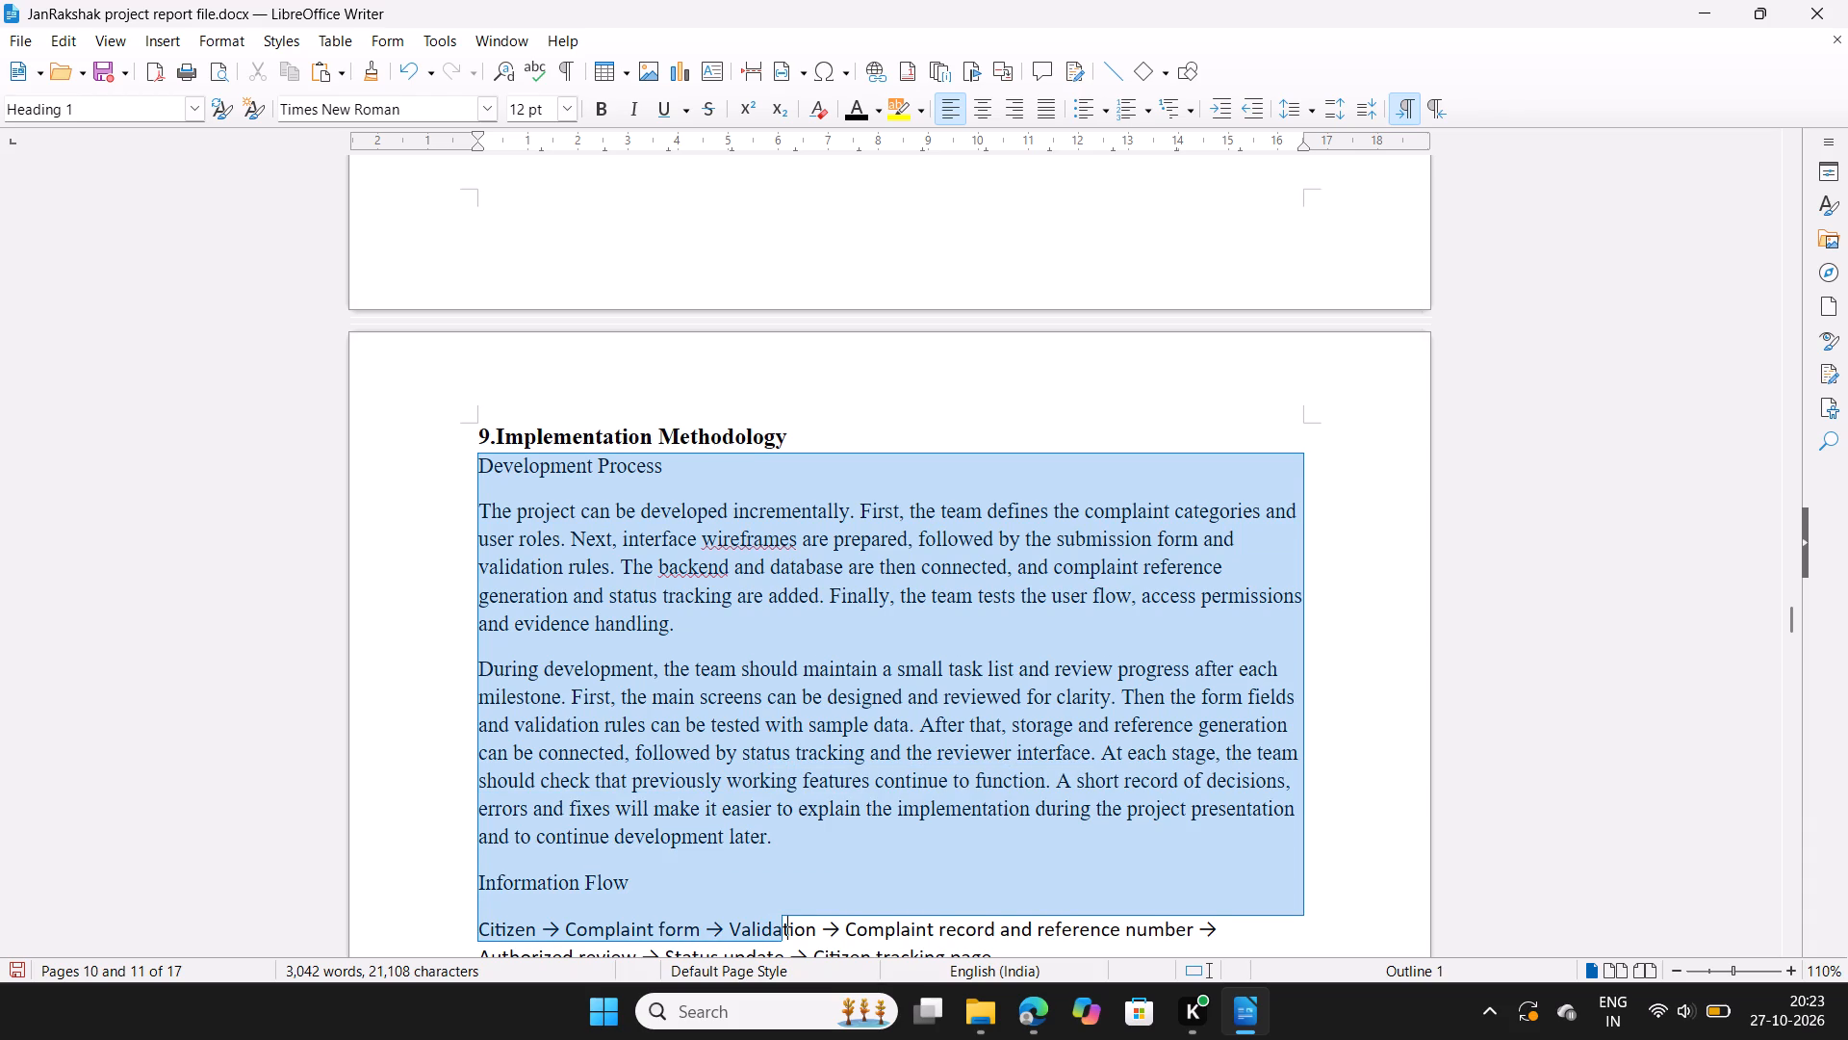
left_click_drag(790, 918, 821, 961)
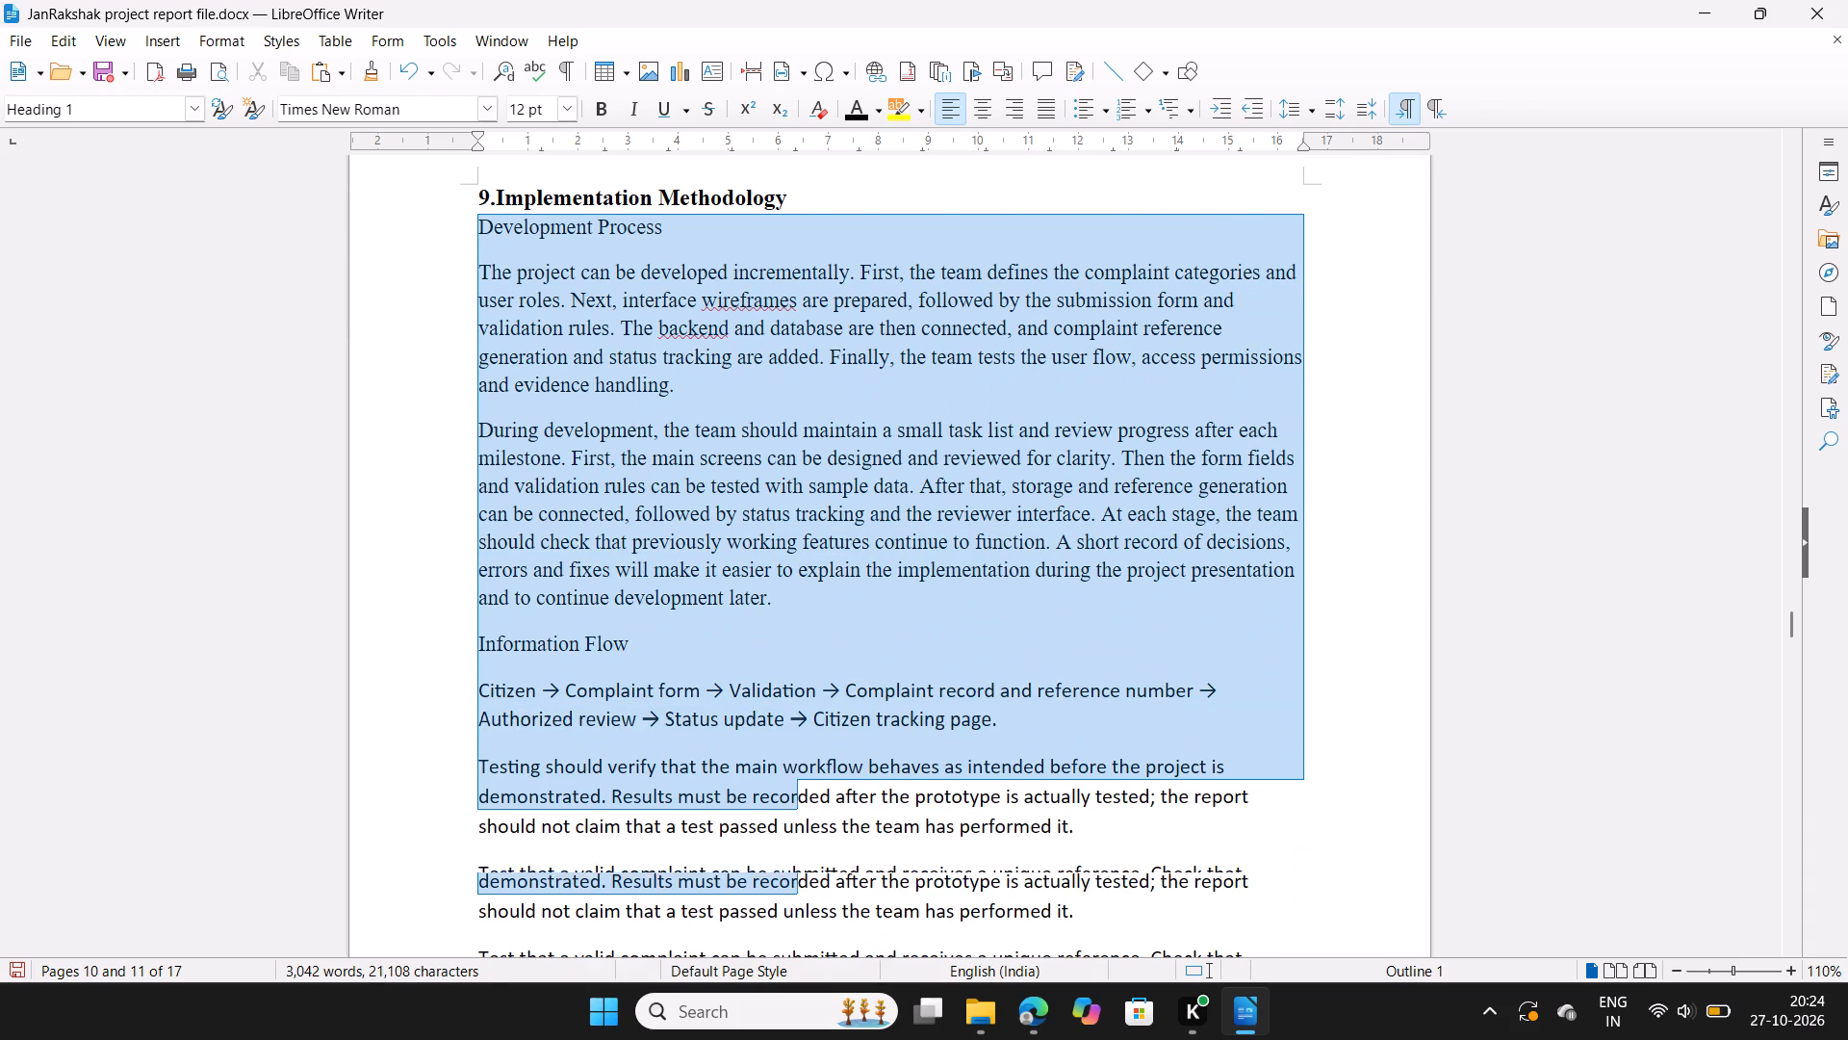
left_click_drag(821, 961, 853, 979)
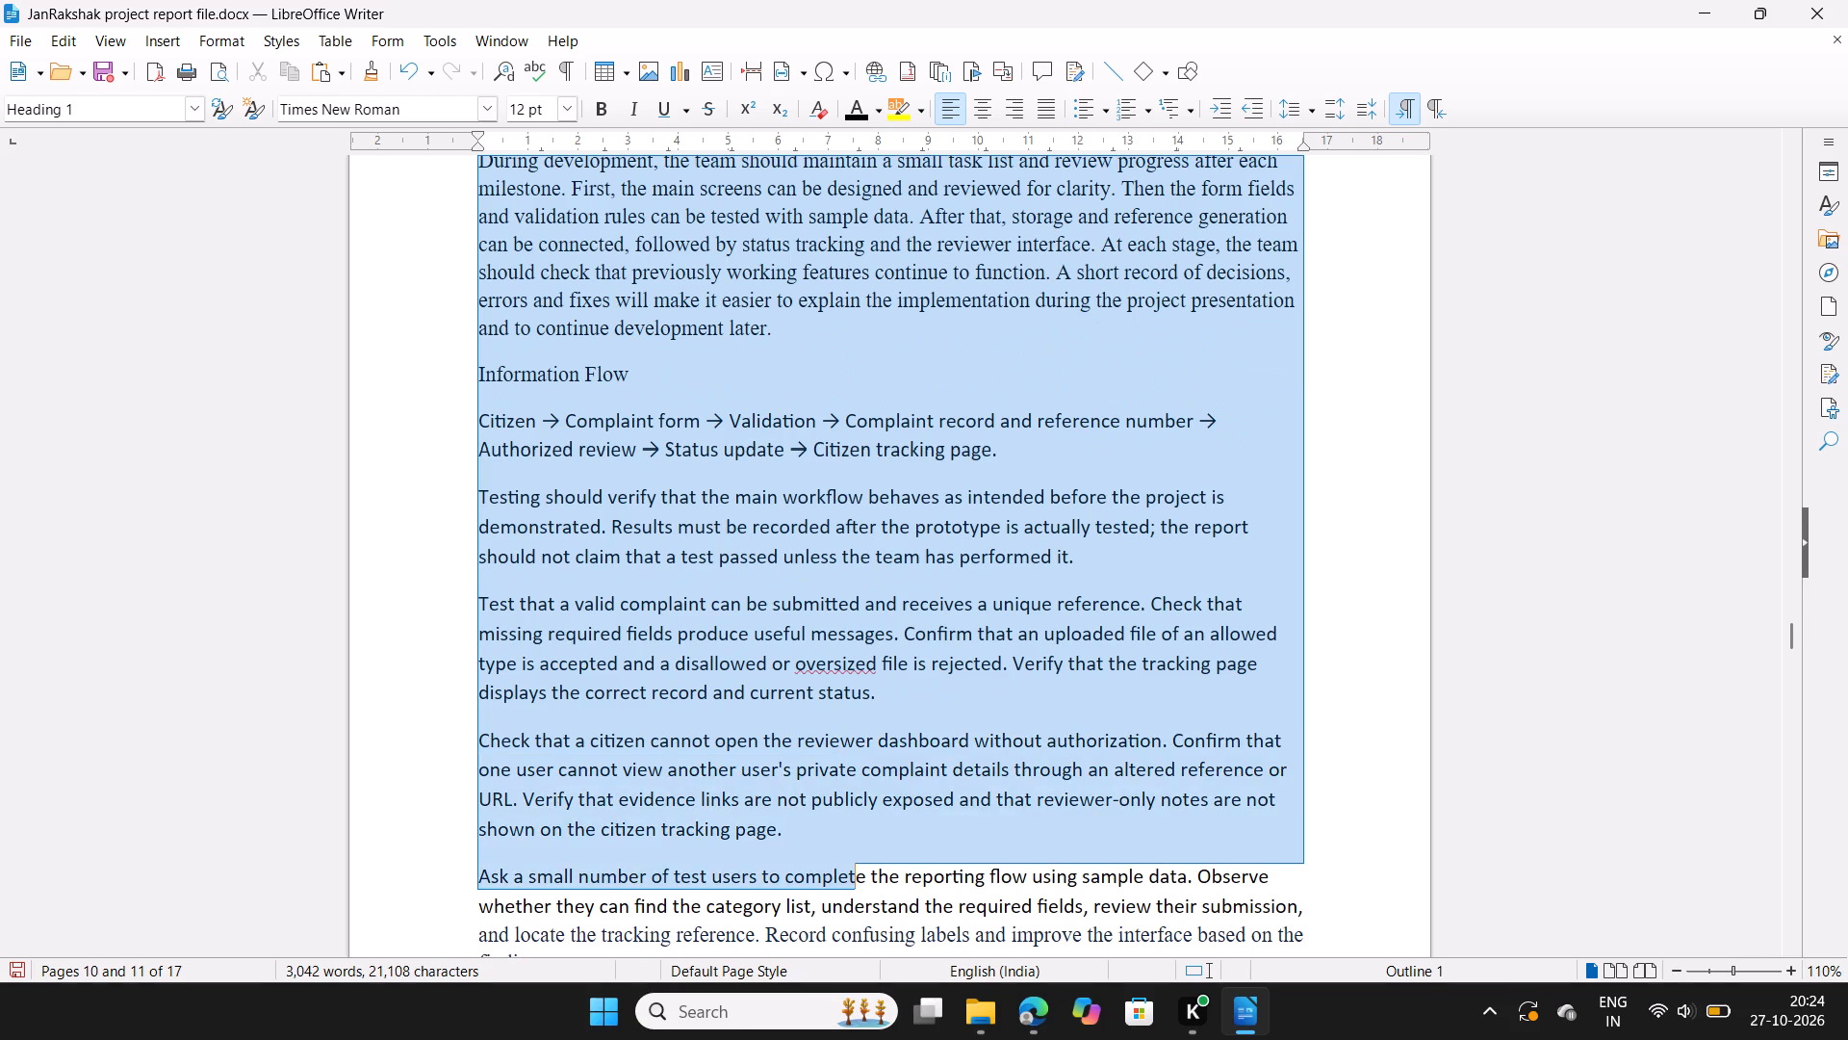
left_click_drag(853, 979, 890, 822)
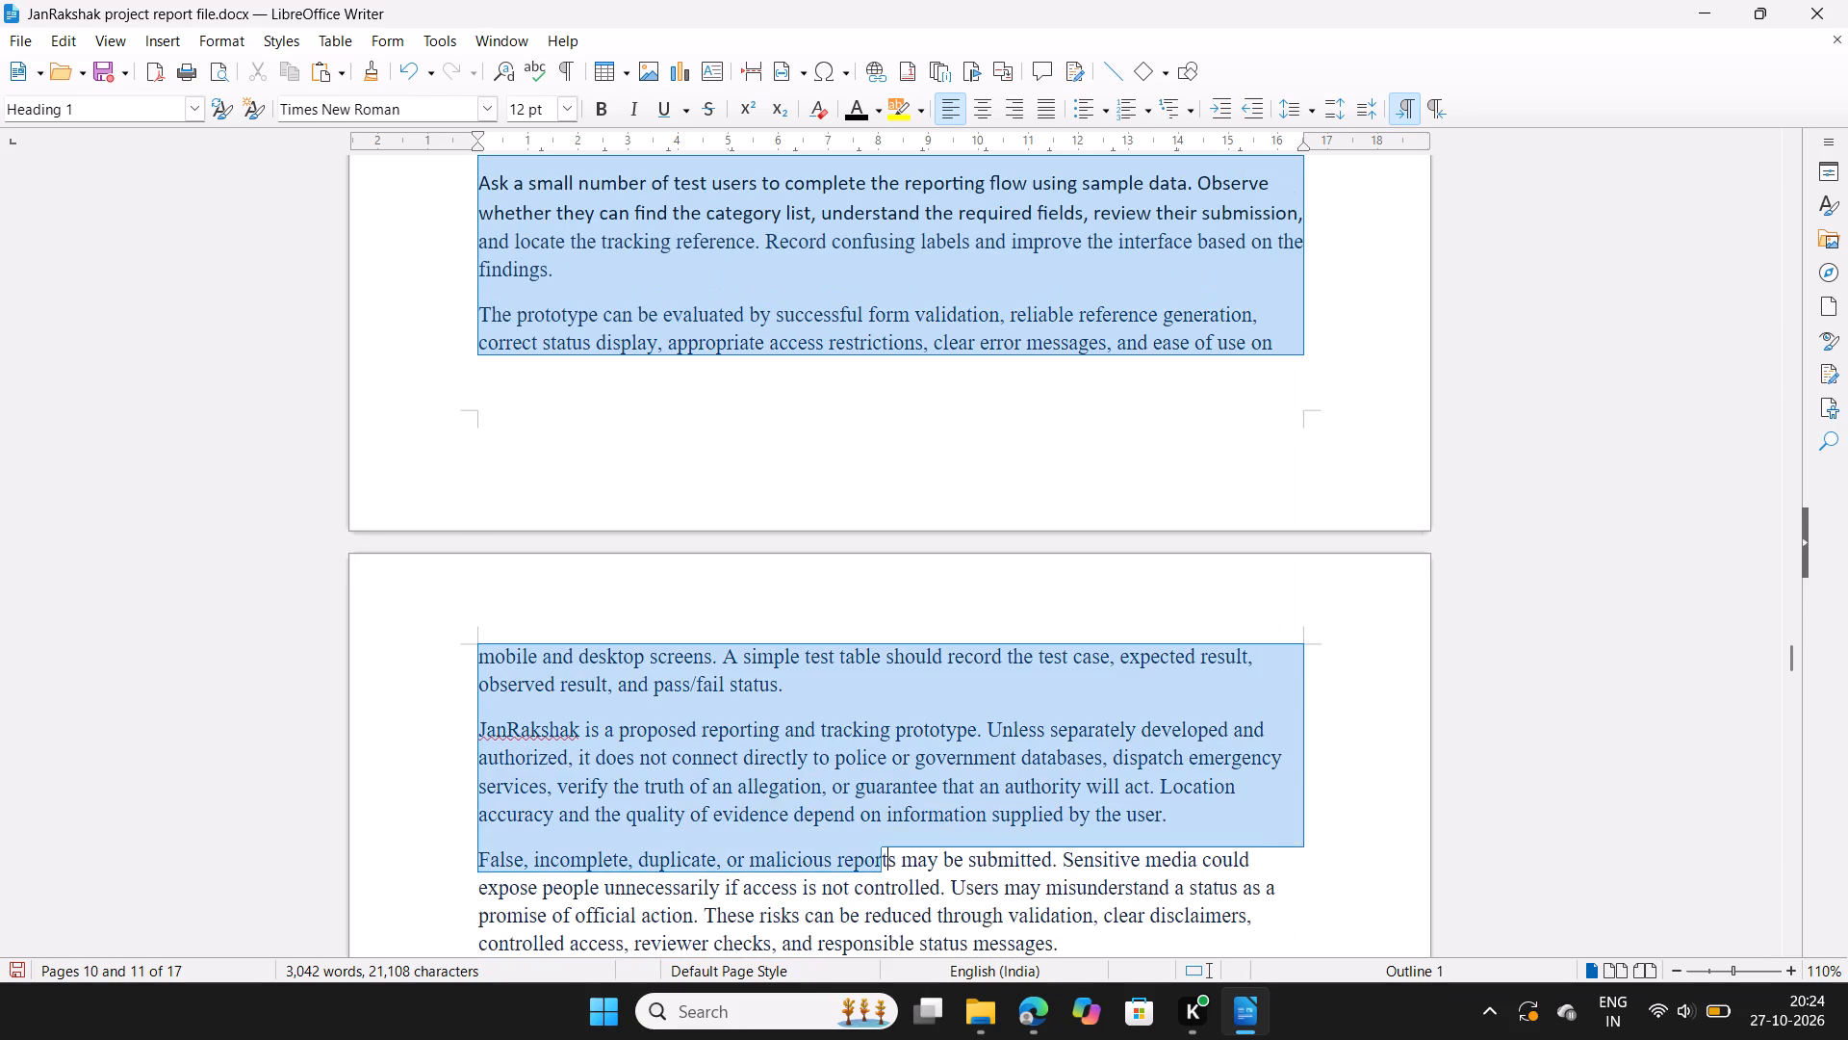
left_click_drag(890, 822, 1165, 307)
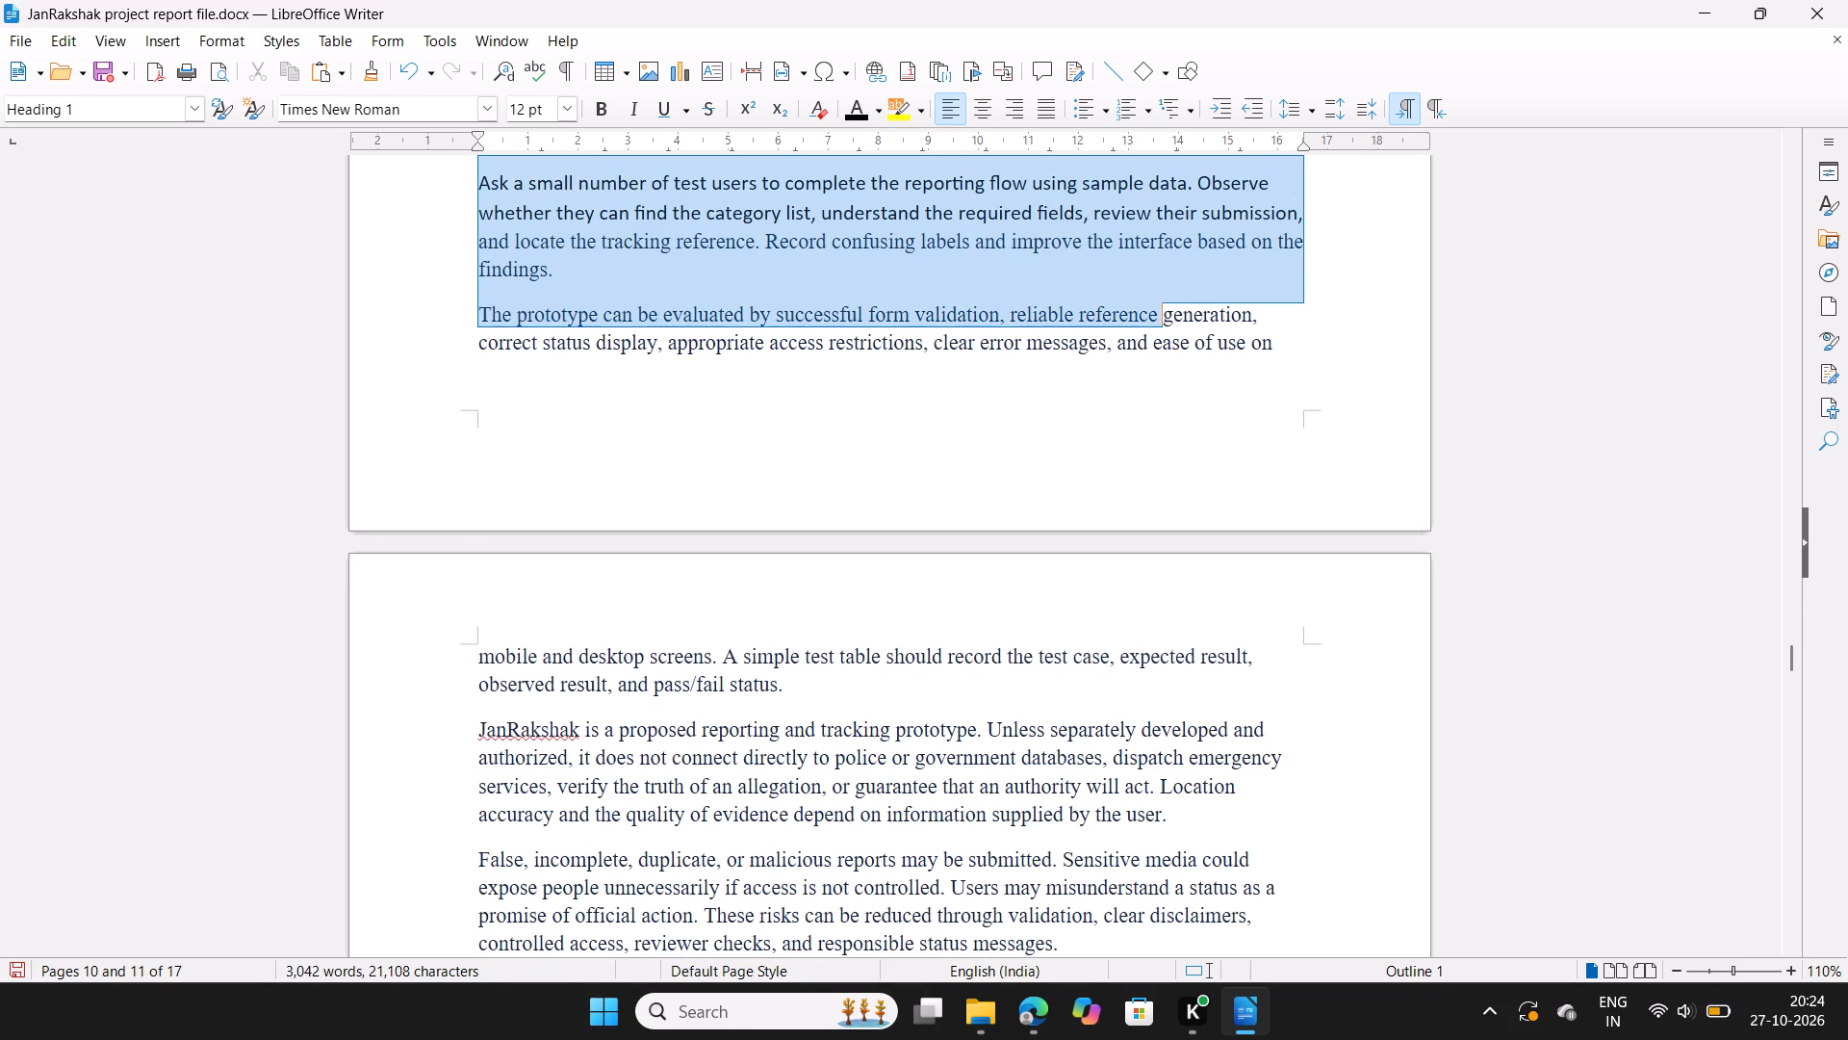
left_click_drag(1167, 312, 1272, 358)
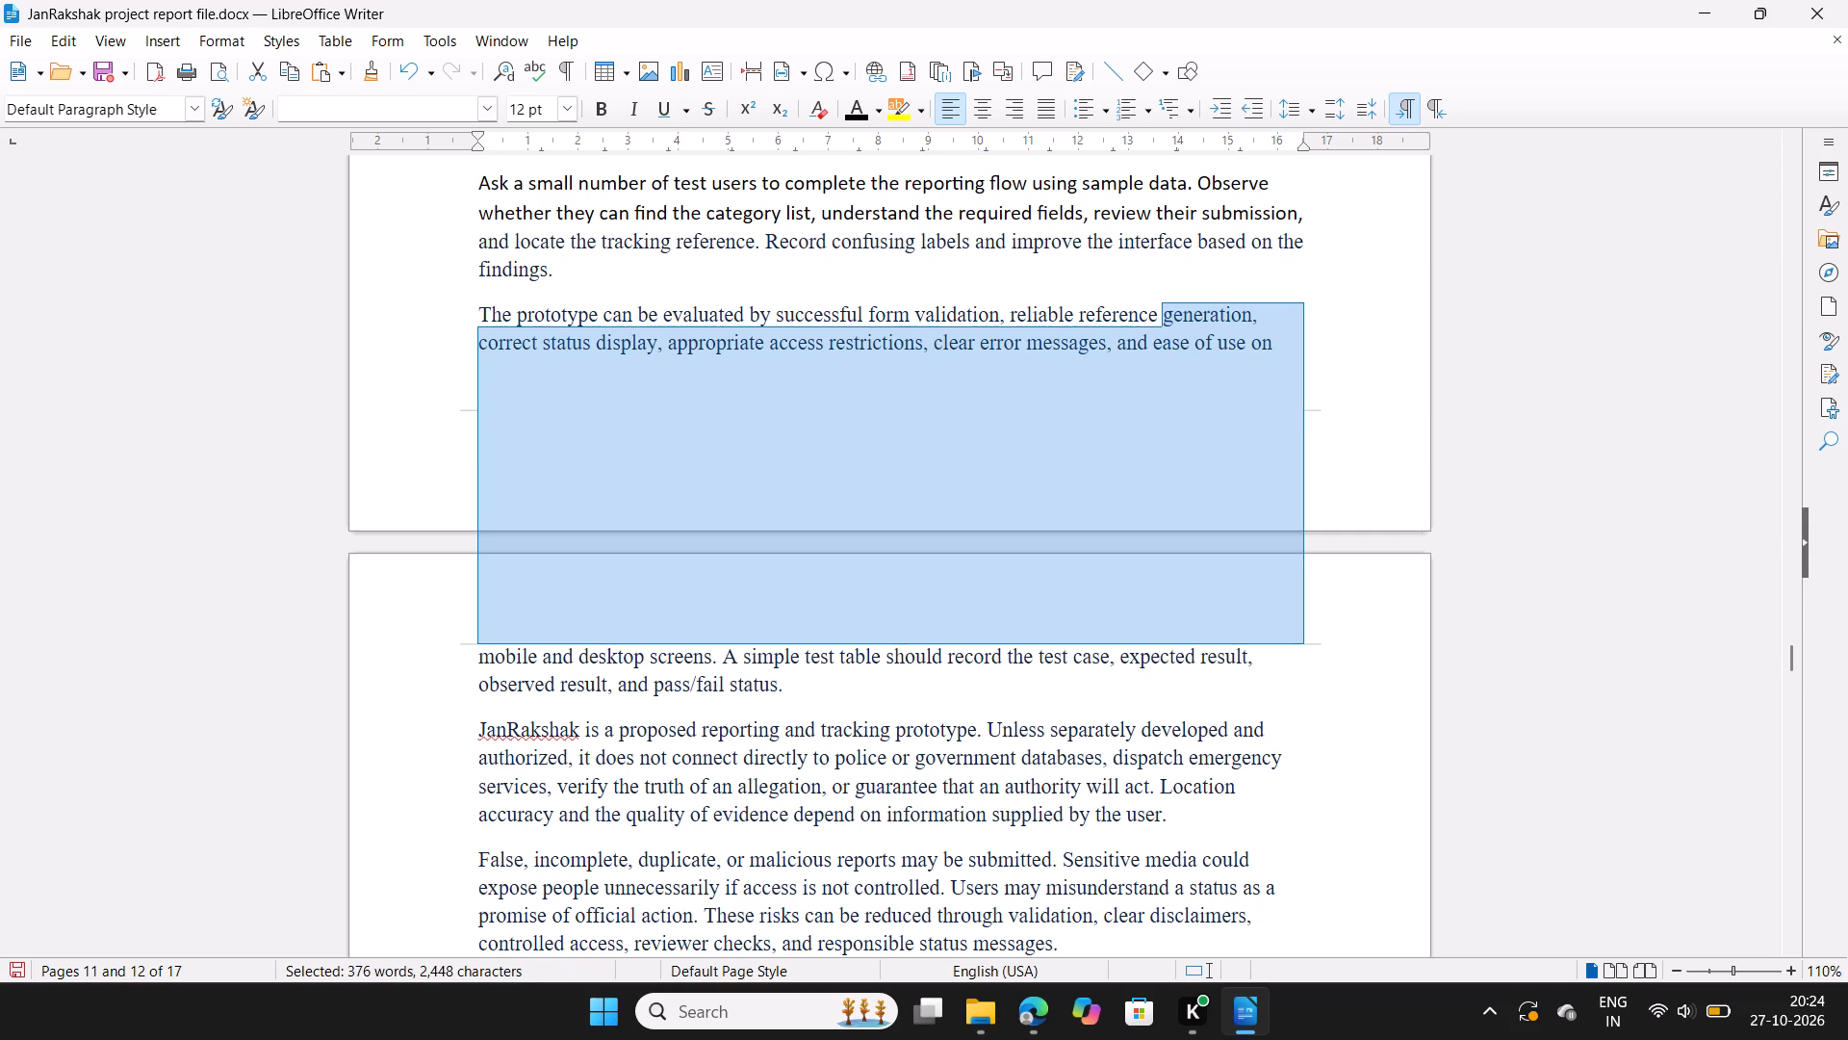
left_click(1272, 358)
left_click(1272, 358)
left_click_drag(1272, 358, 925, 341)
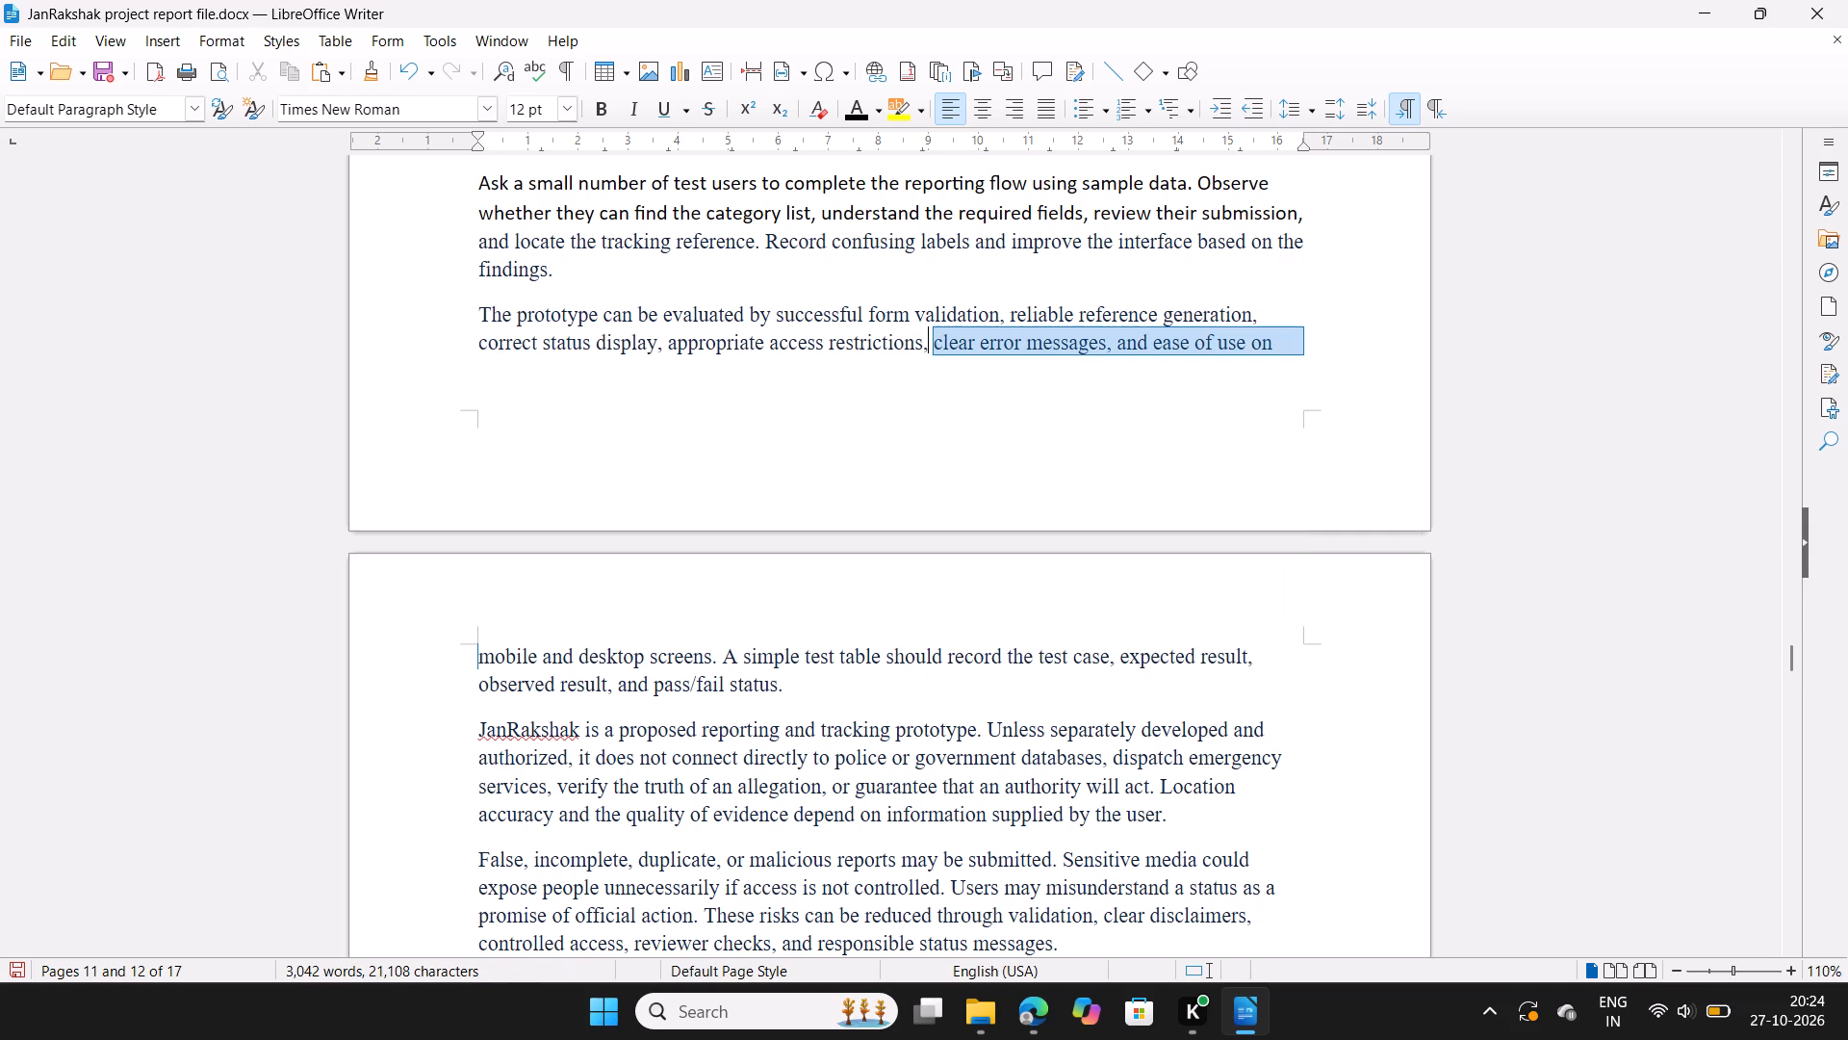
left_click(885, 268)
Copy the Implementation Methodology text from "Development Process" through "ease of use on" at the end of that page.
scroll(885, 268, "up", 2)
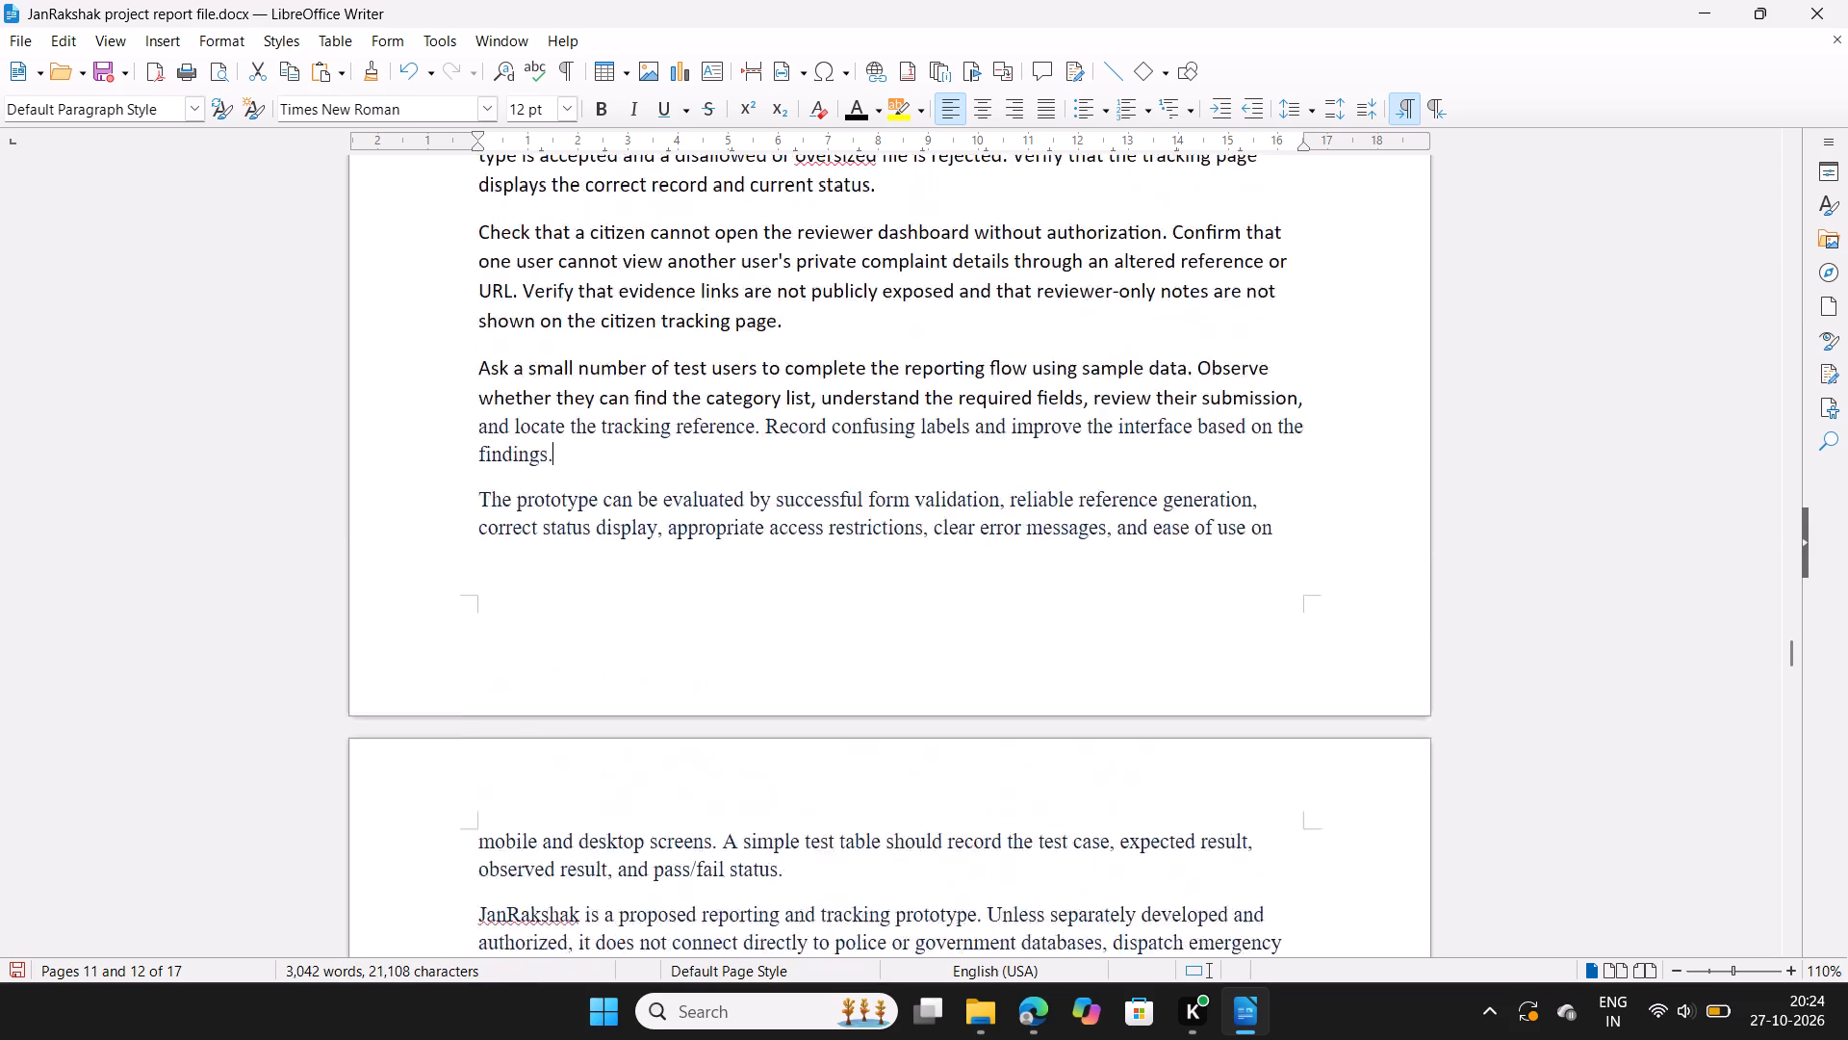
scroll(885, 268, "up", 3)
scroll(885, 268, "down", 4, "ctrl")
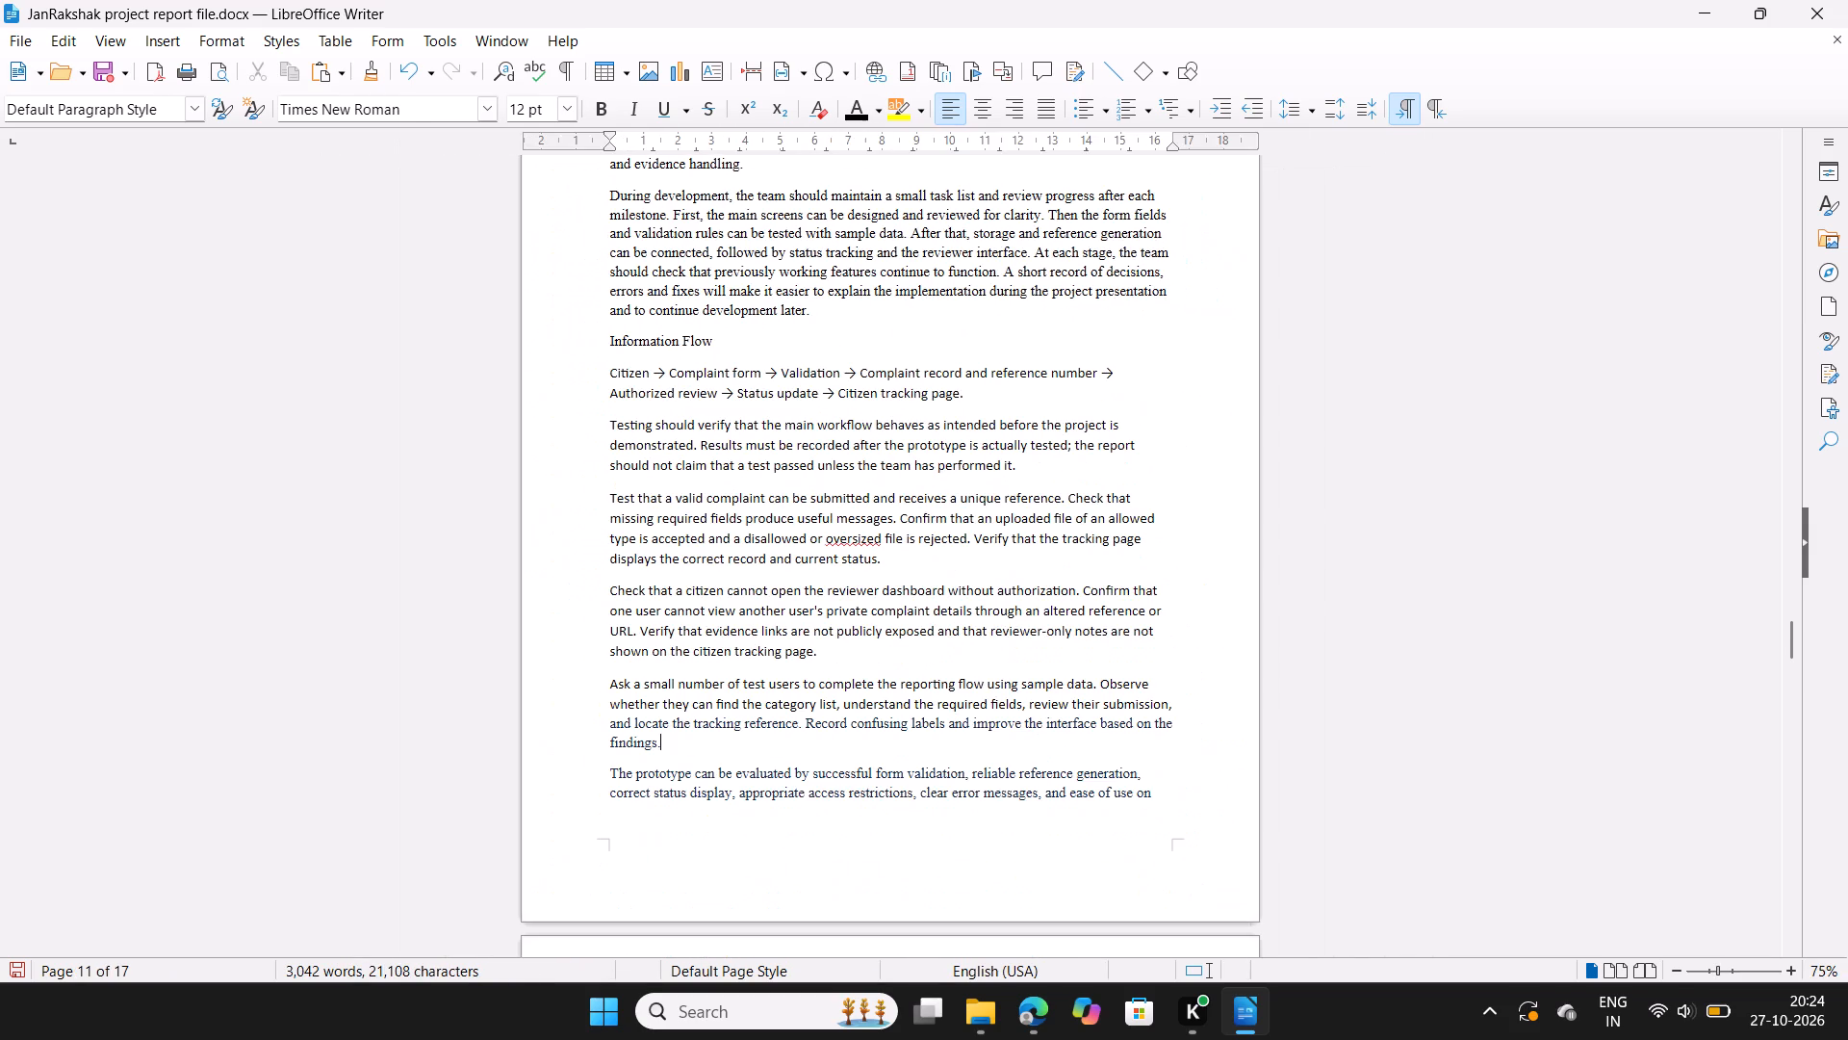
scroll(754, 240, "up", 1)
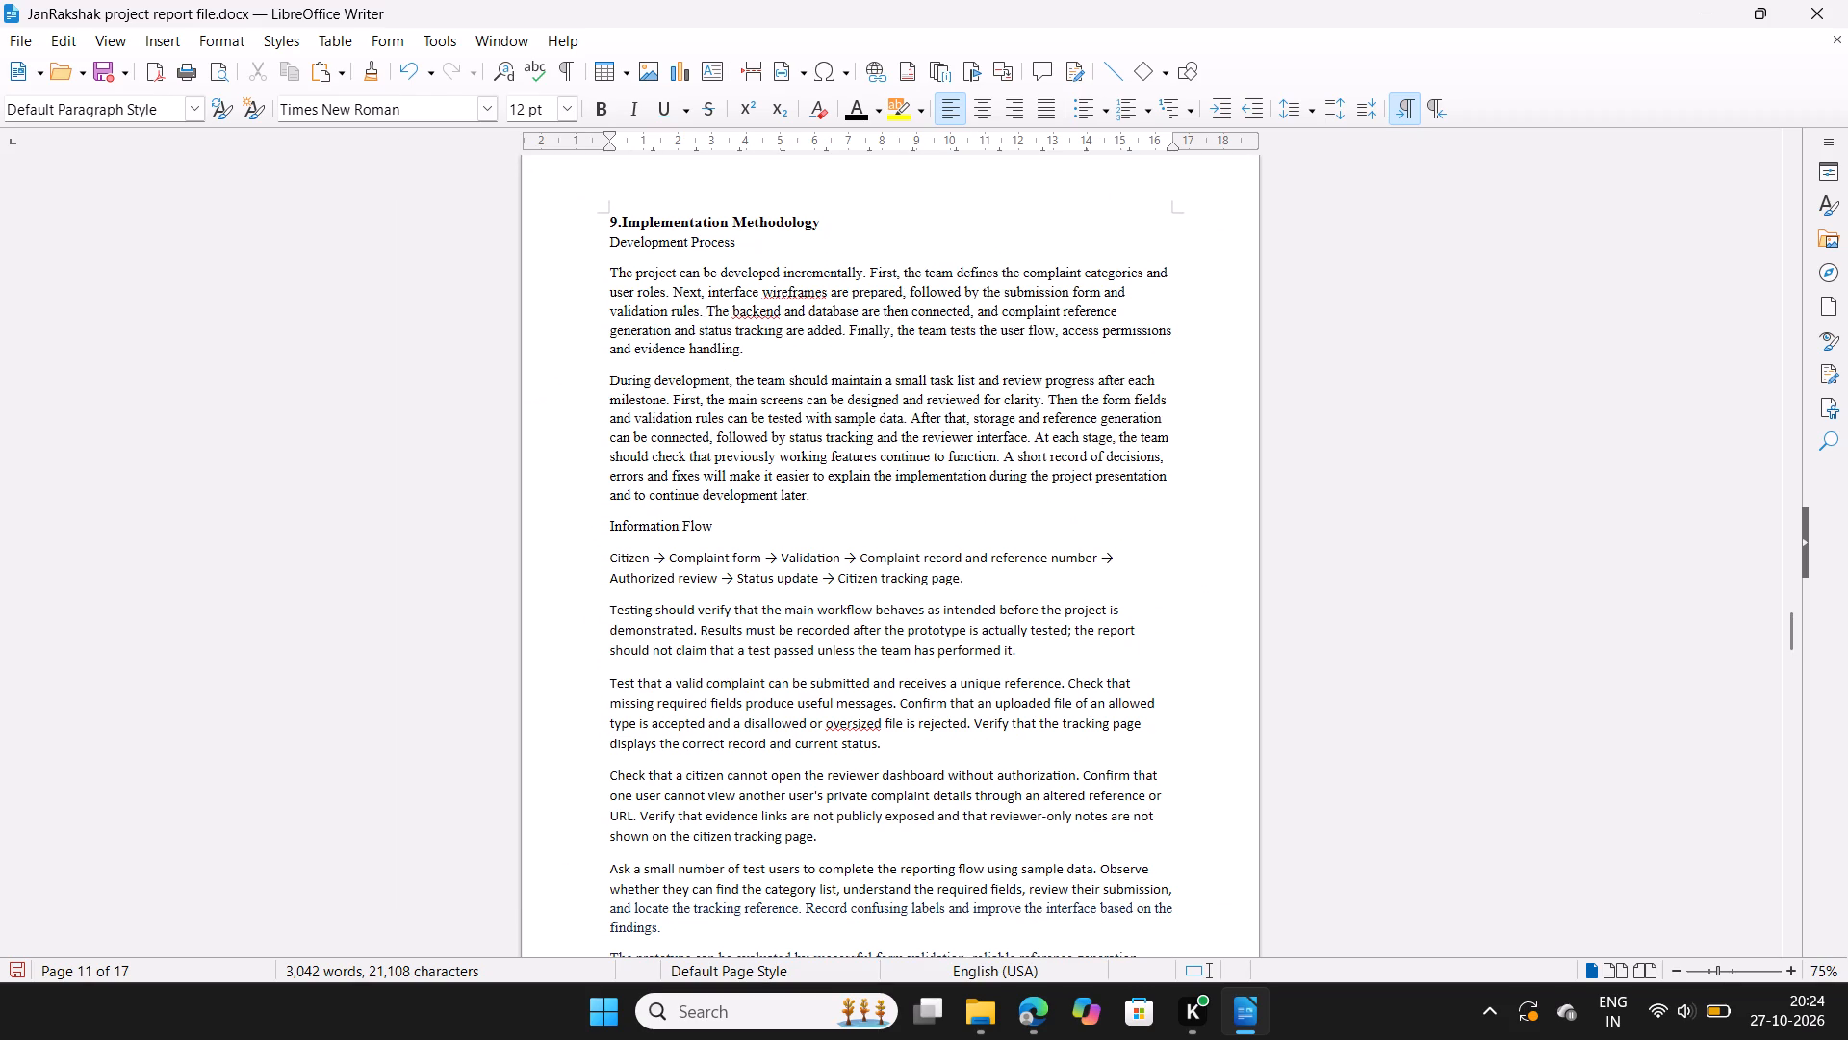
left_click_drag(607, 245, 748, 278)
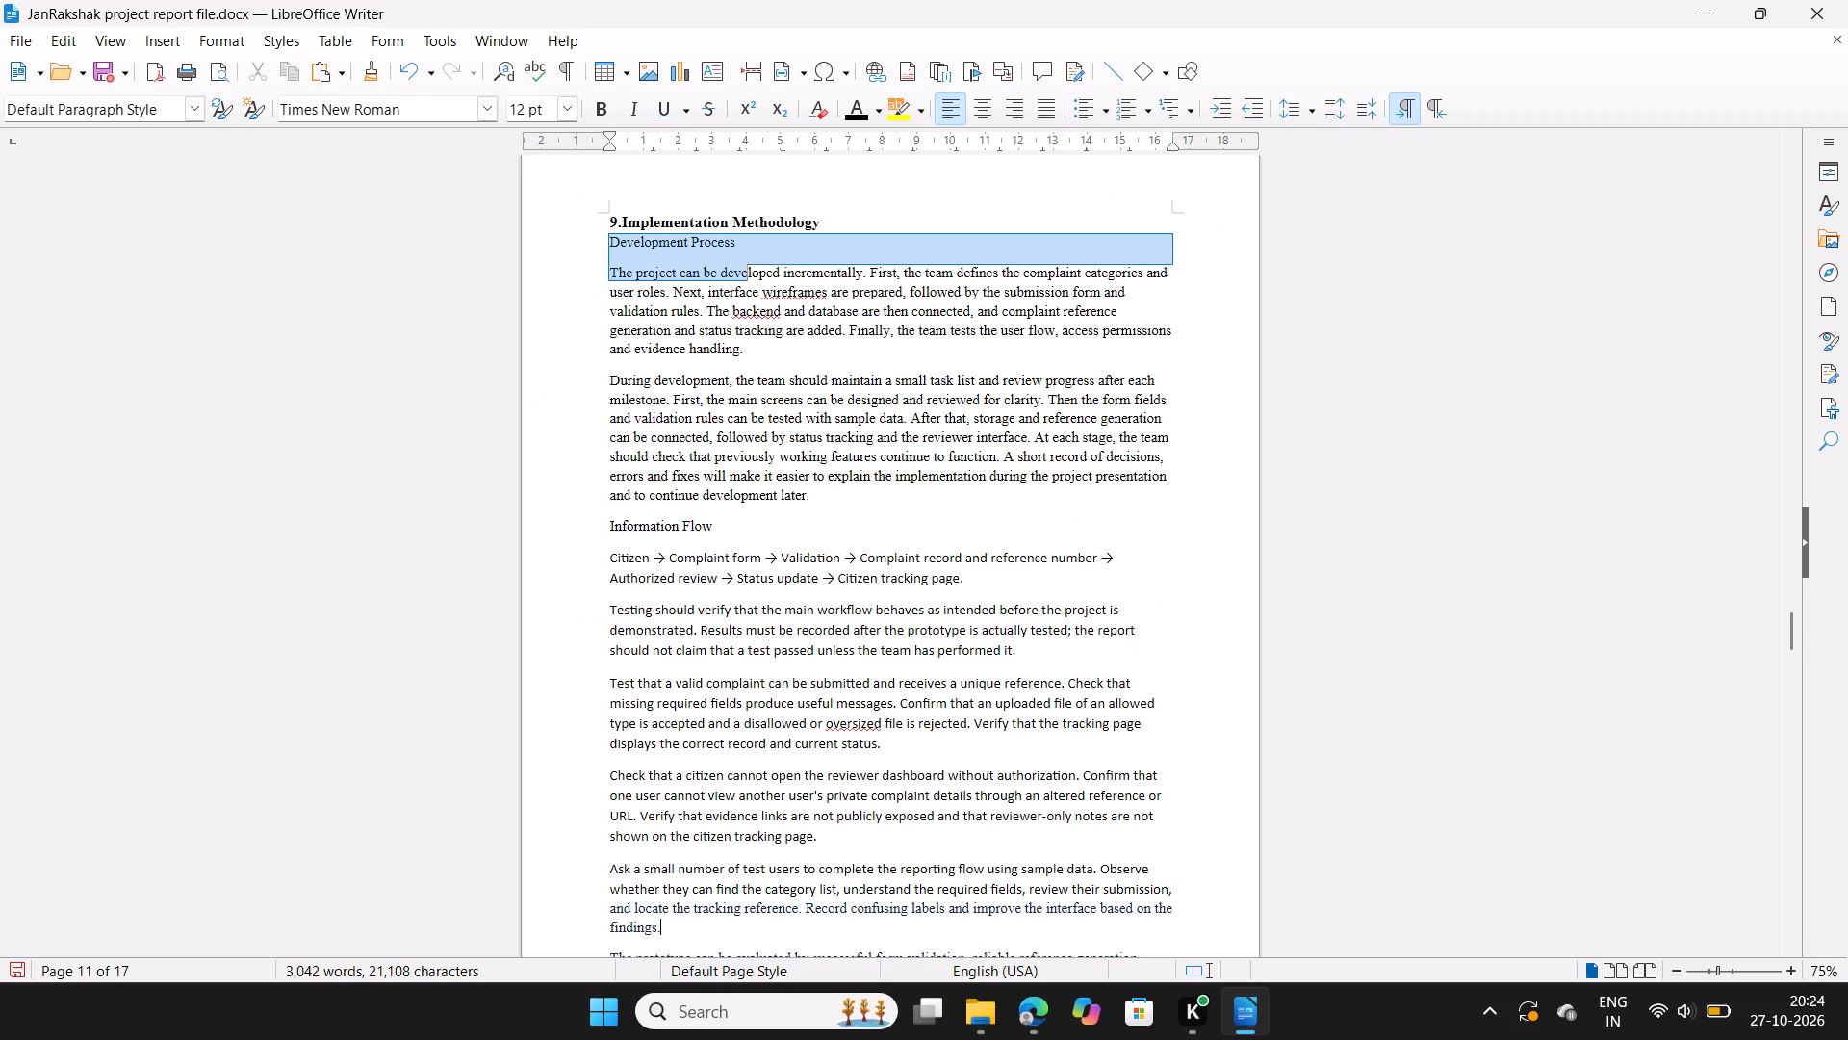
left_click_drag(748, 278, 870, 643)
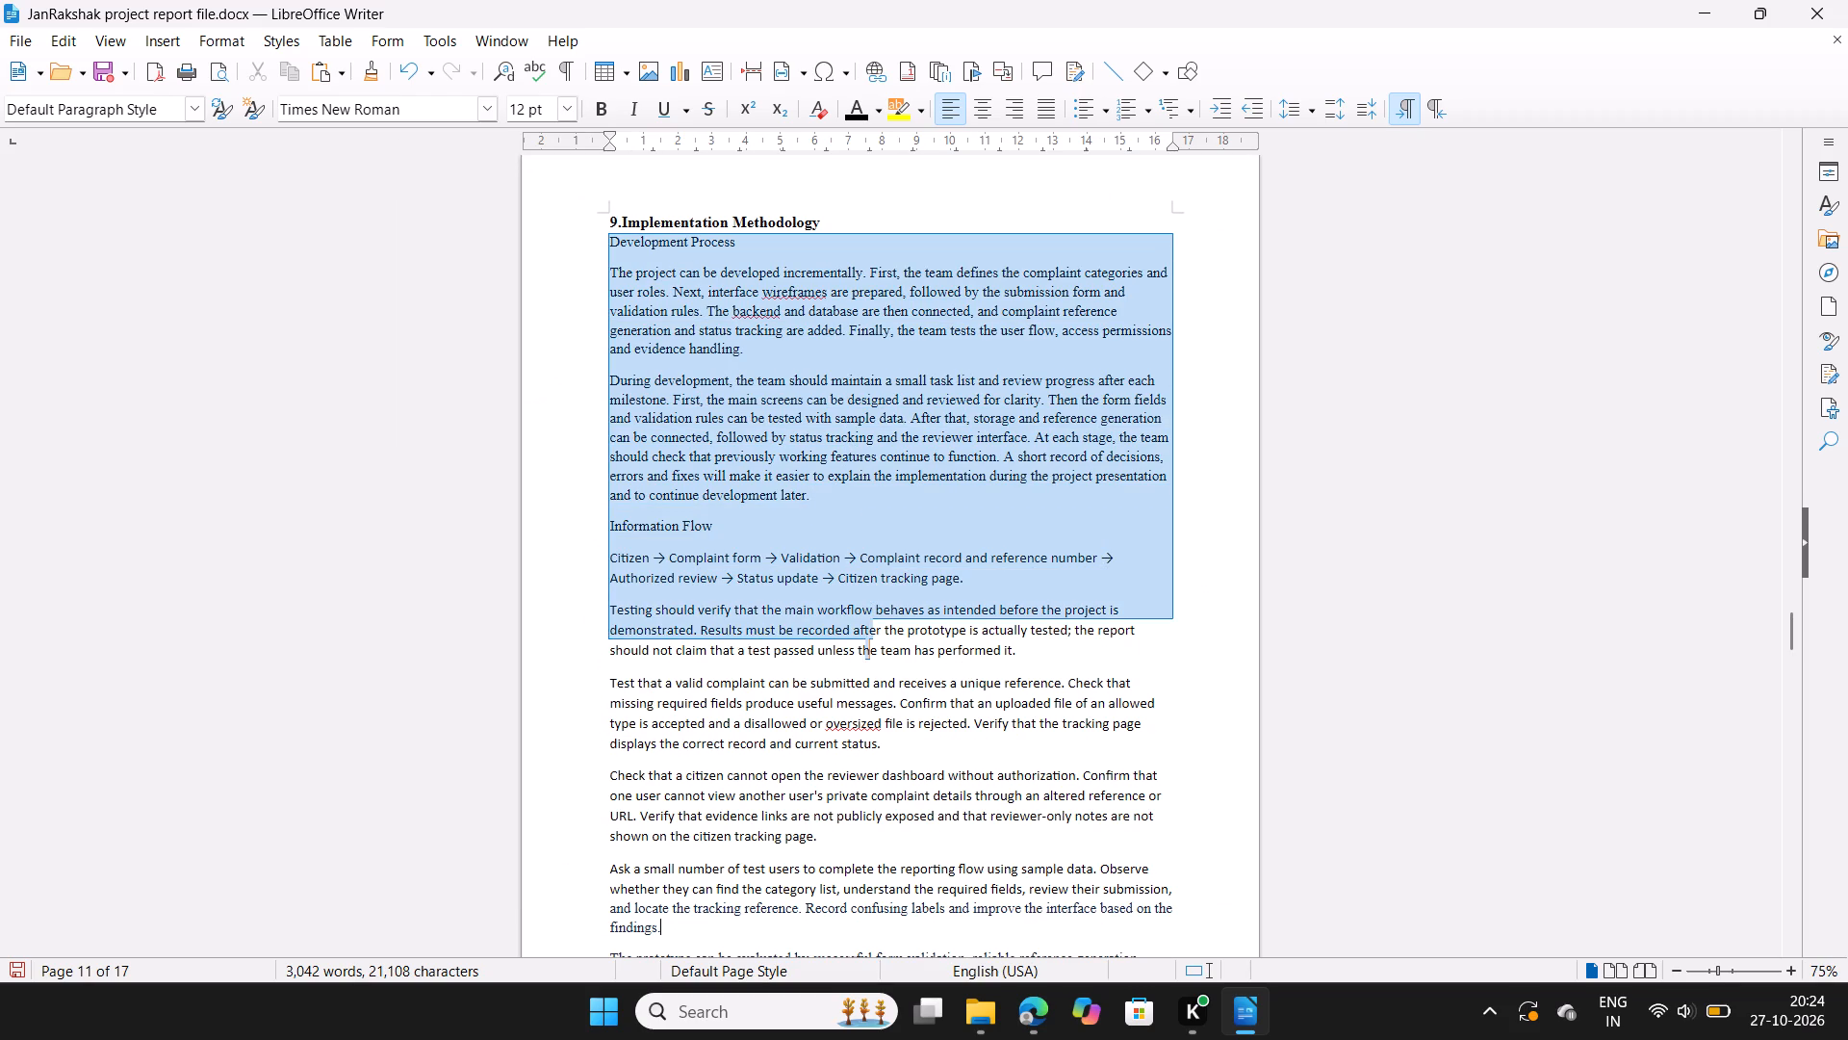
left_click_drag(870, 643, 875, 955)
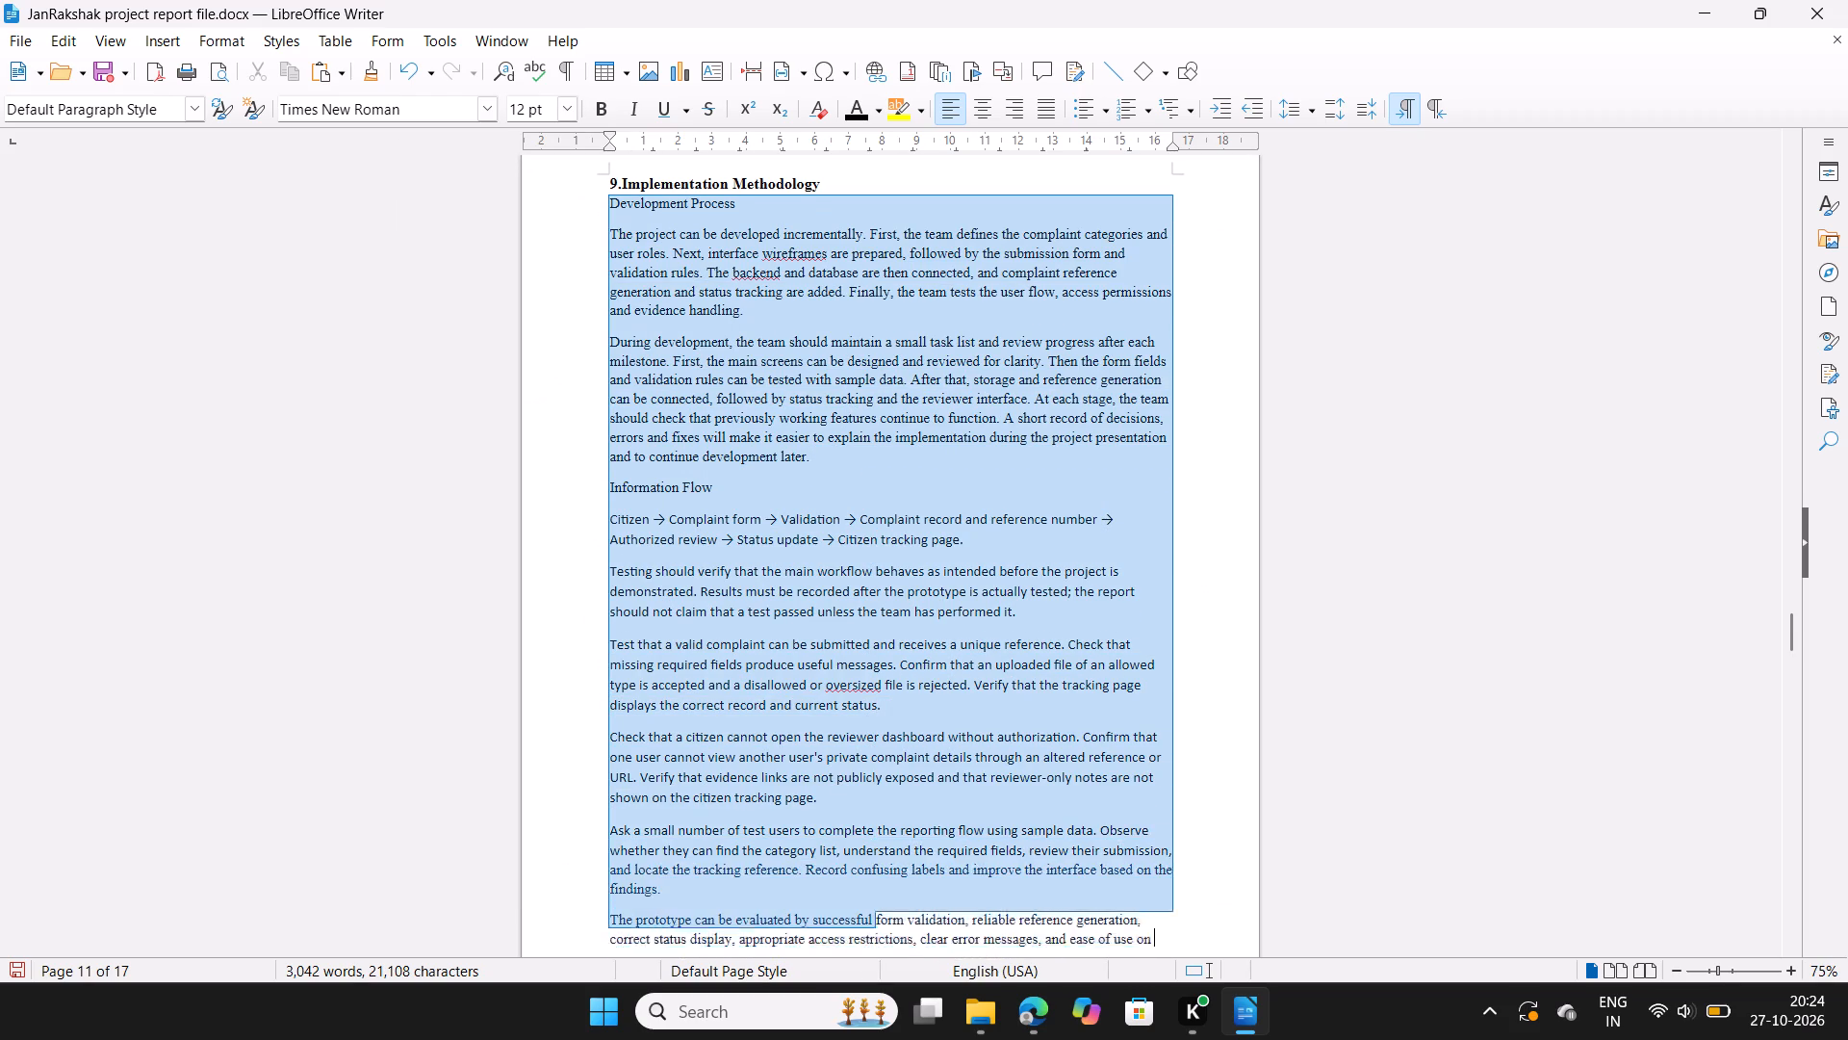
left_click_drag(875, 955, 920, 831)
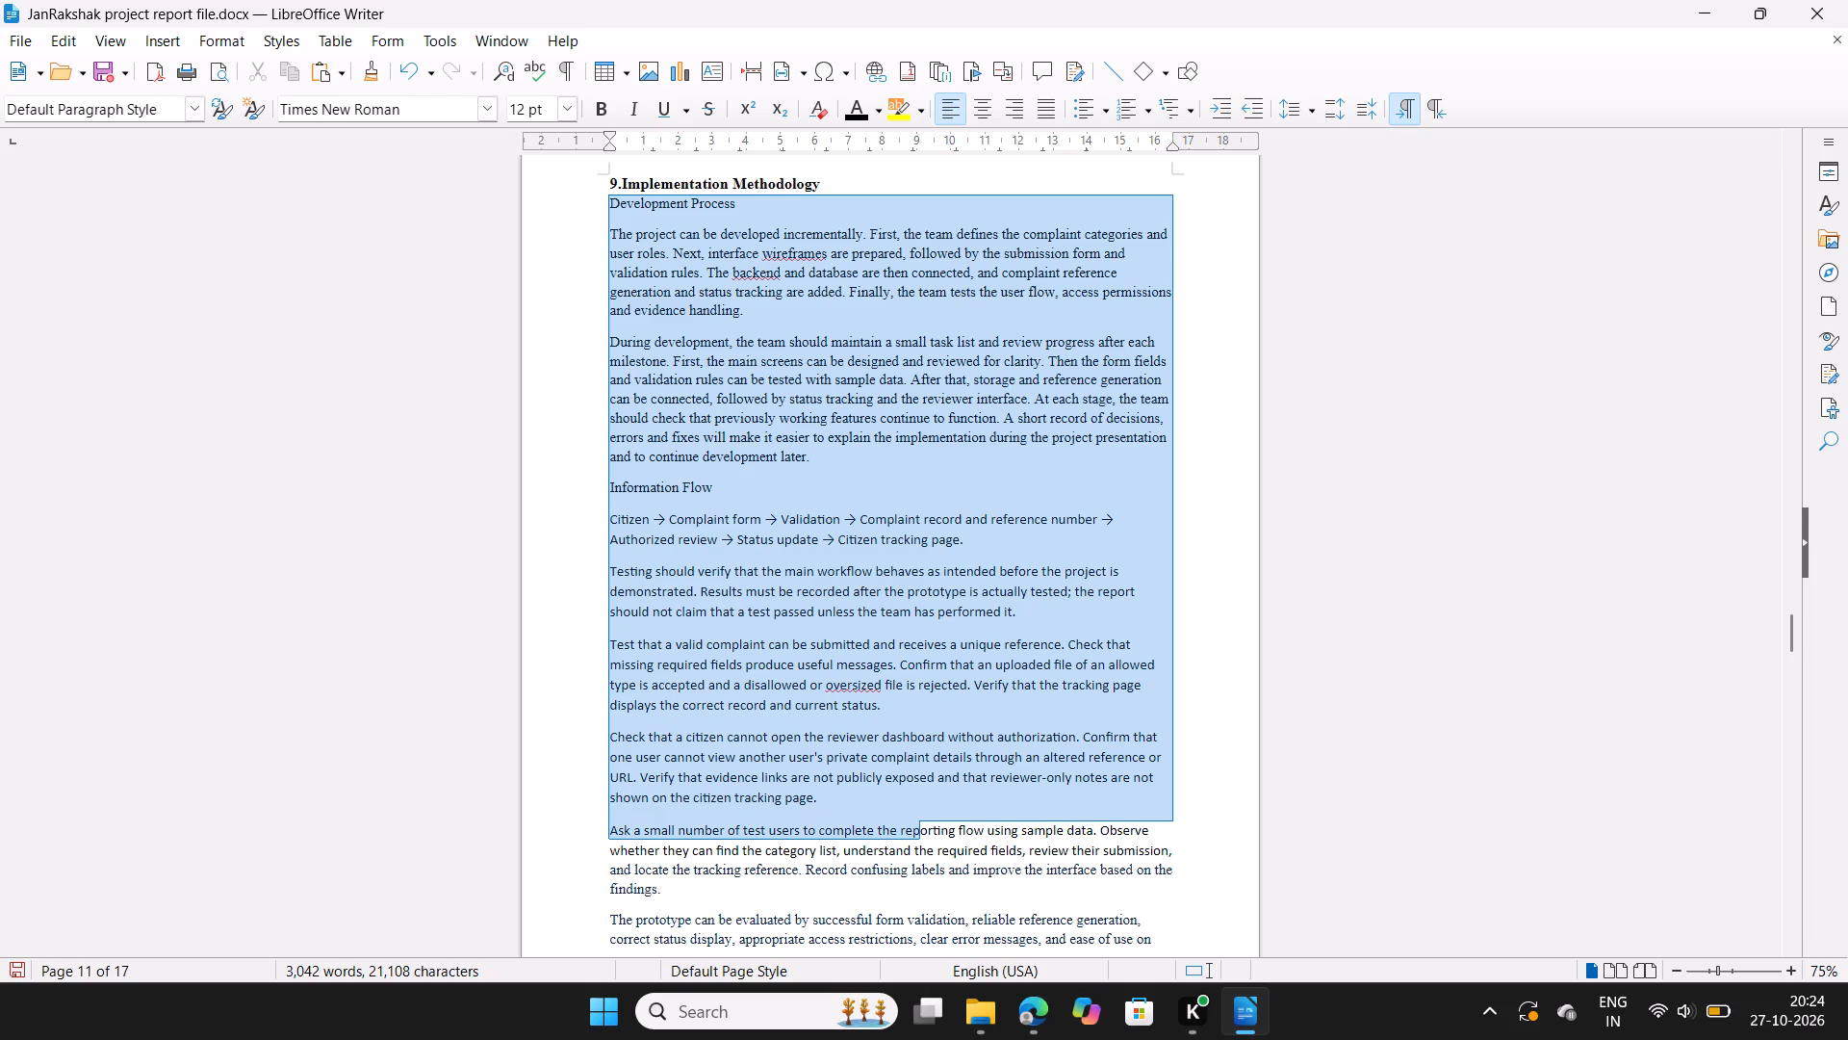
left_click_drag(920, 831, 915, 966)
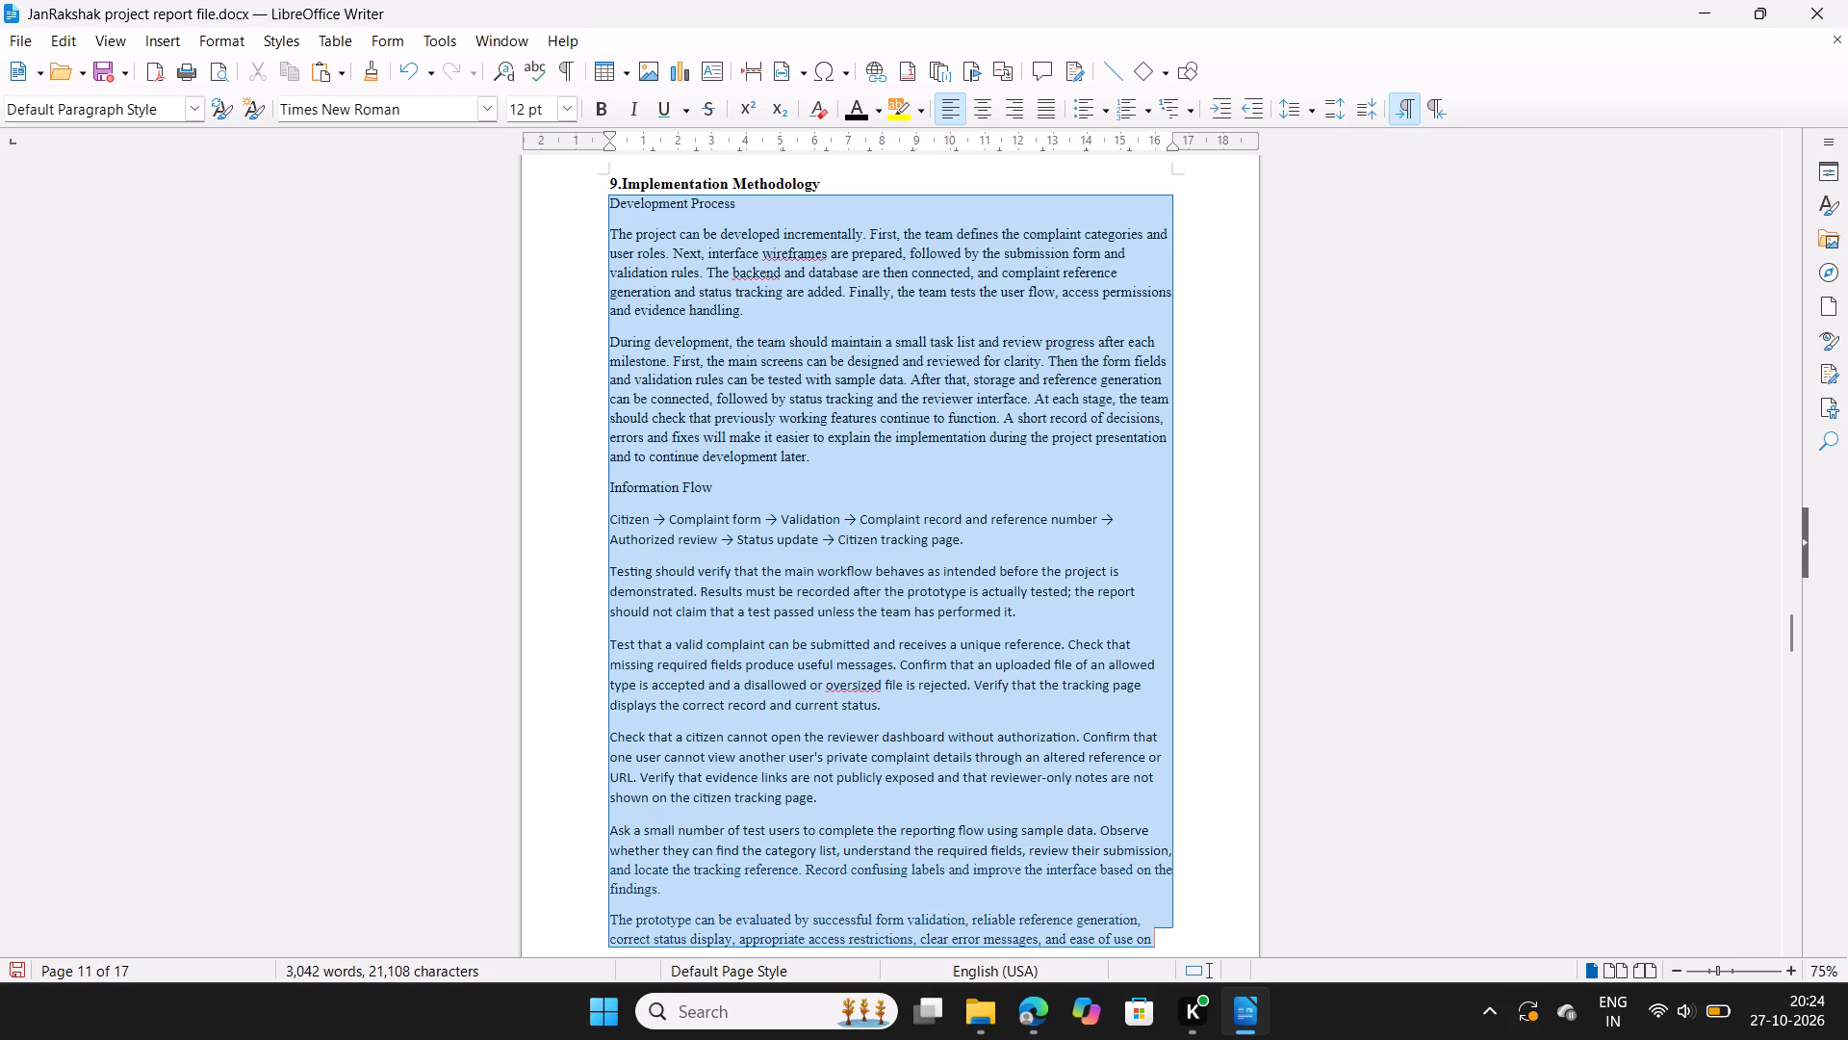
left_click_drag(915, 966, 1001, 932)
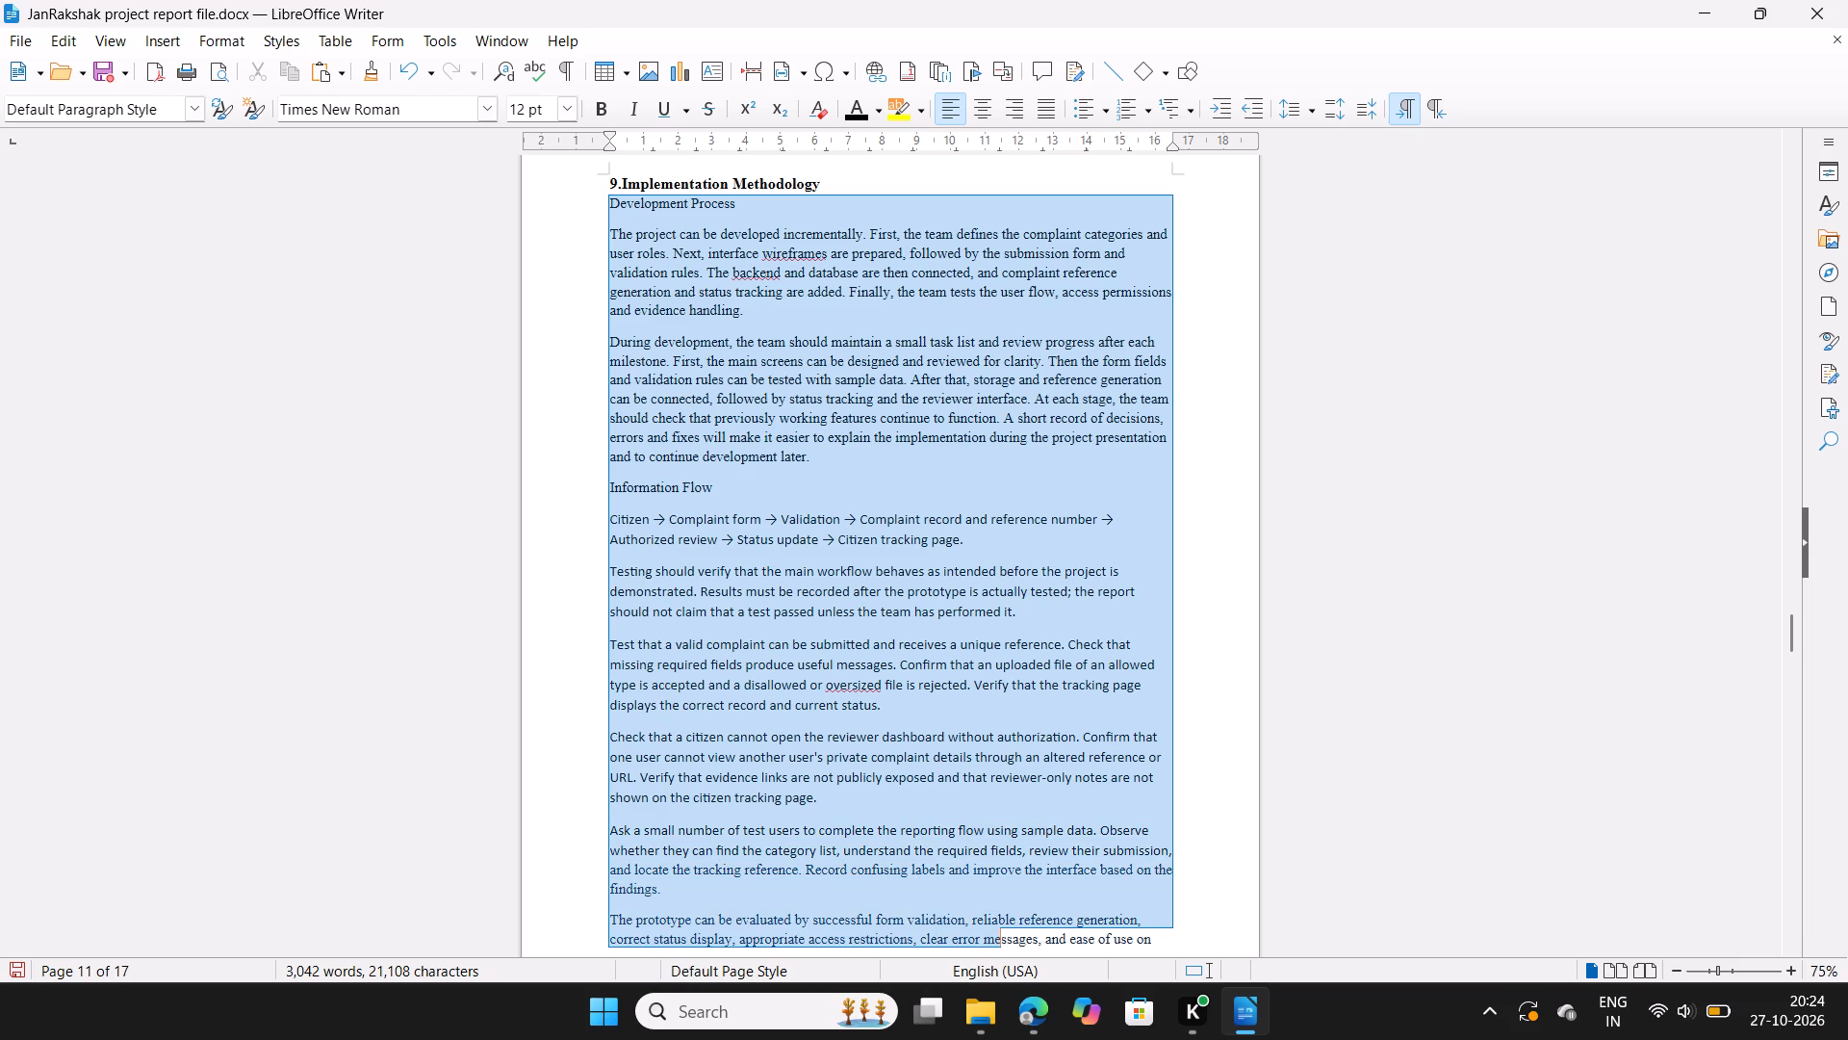
left_click_drag(1001, 932, 999, 962)
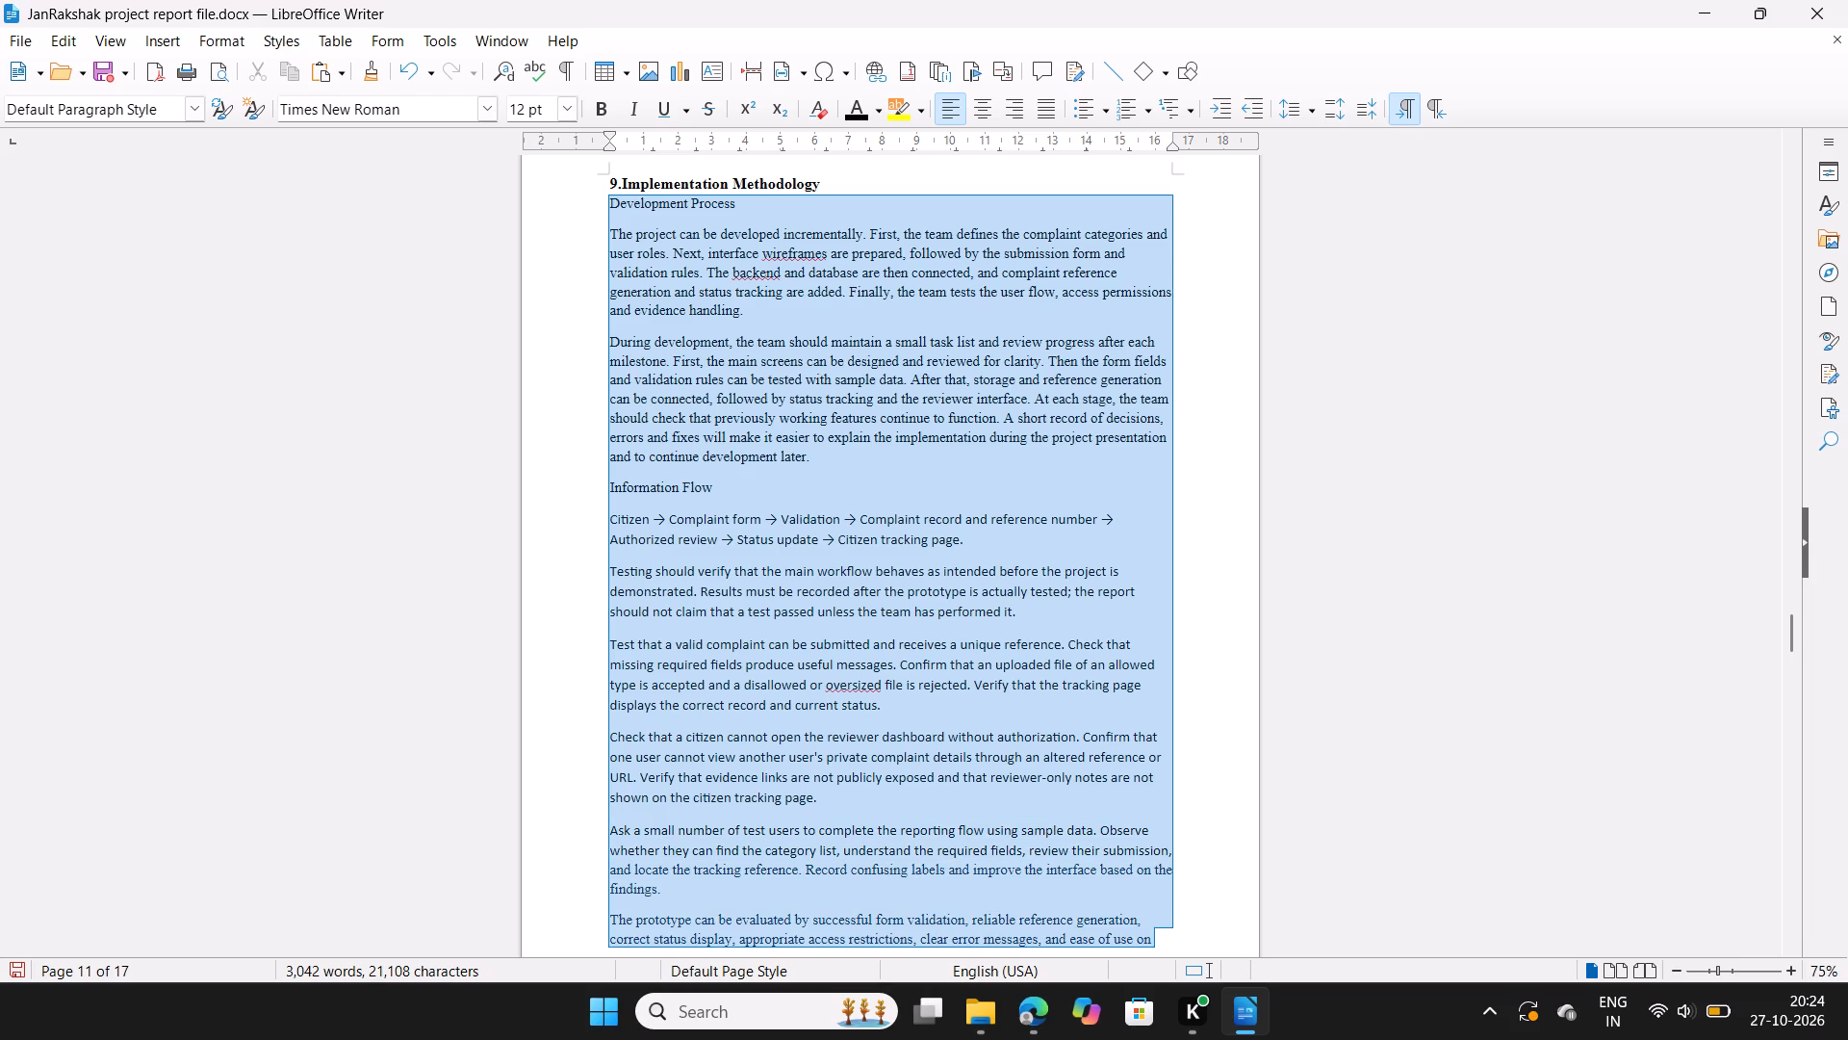
left_click_drag(999, 962, 1026, 622)
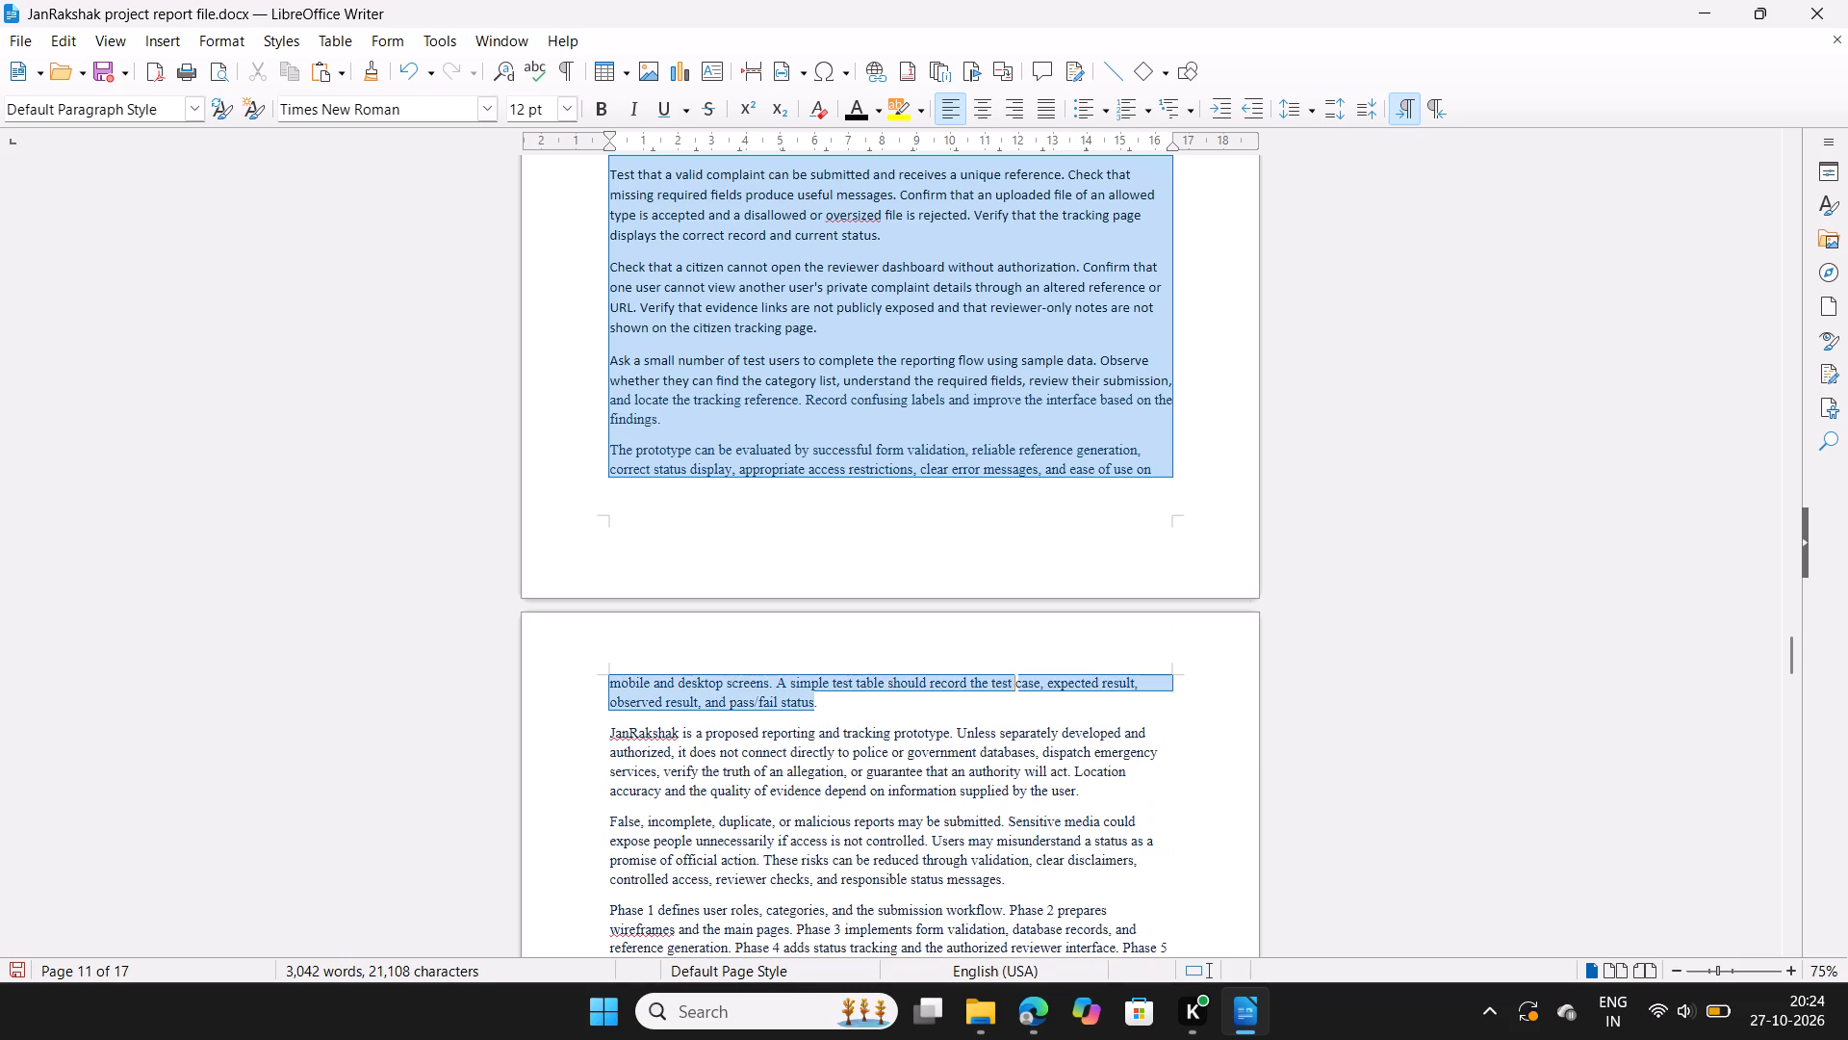
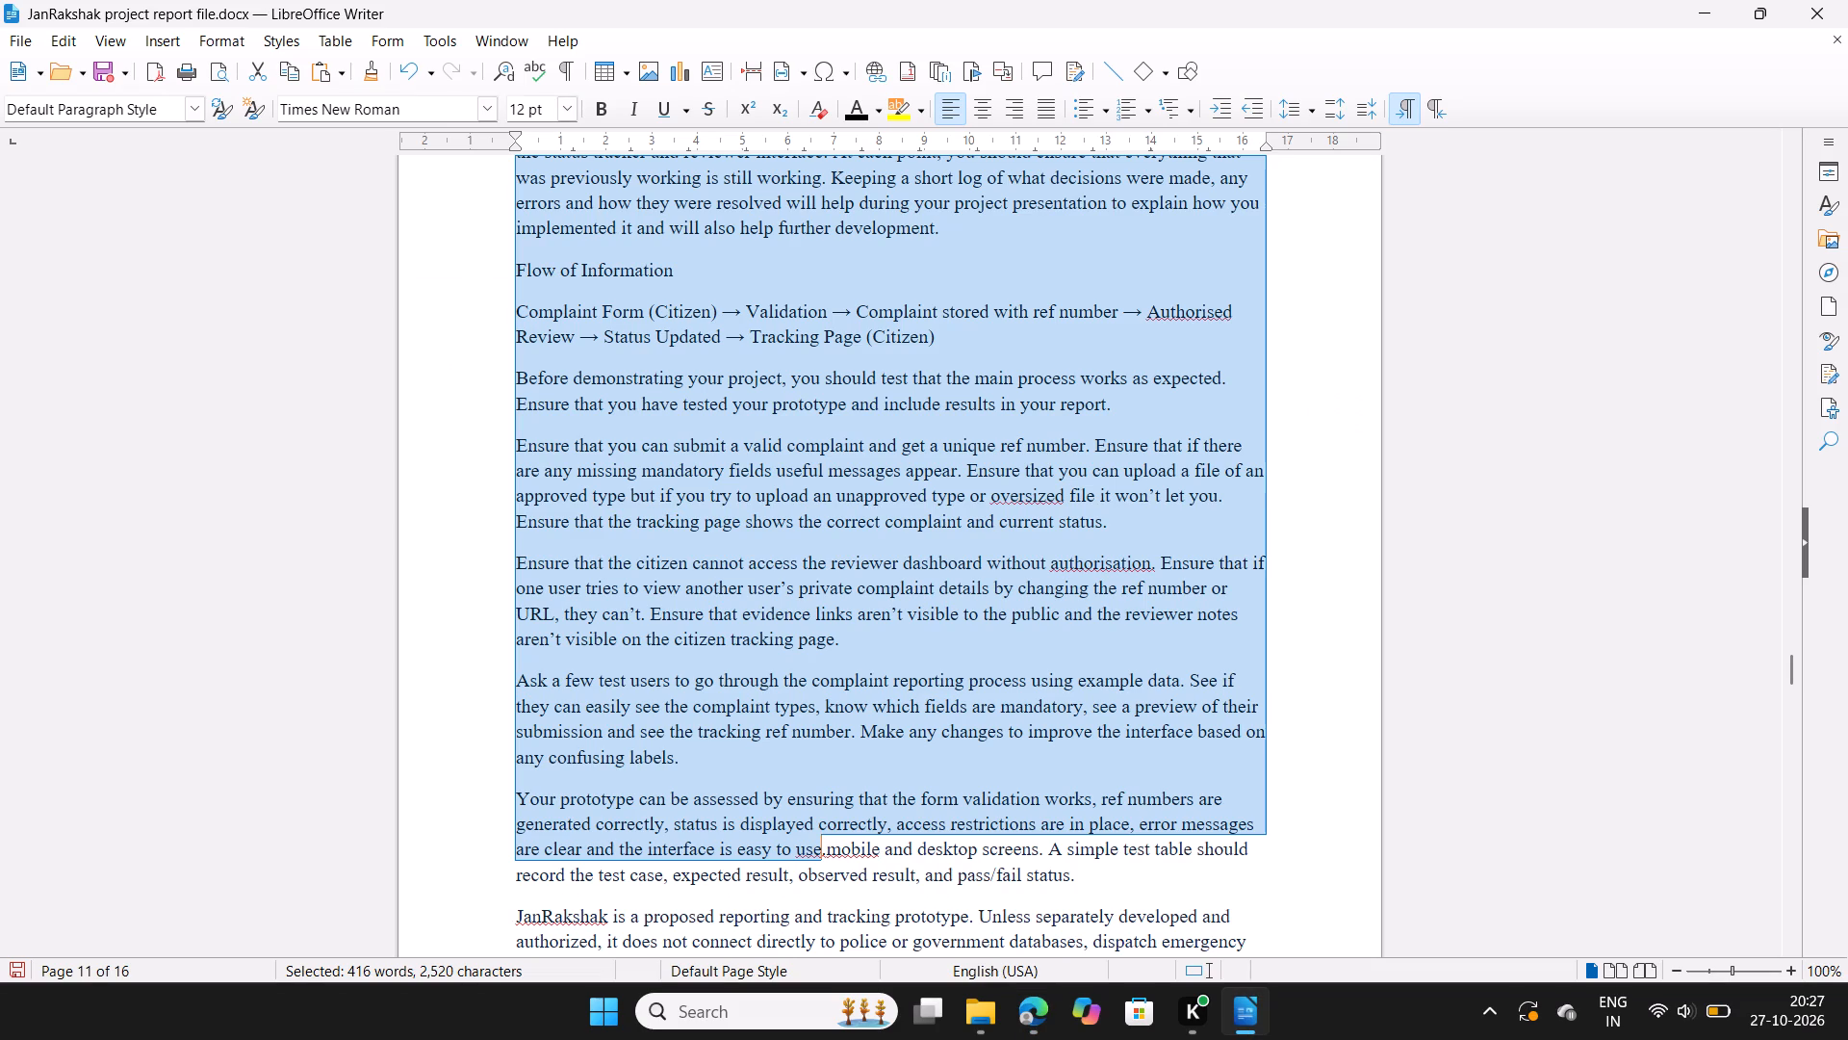
Undo the replacement of the Implementation Methodology text back to the original paragraphs starting with Development Process.
key("ctrl+z")
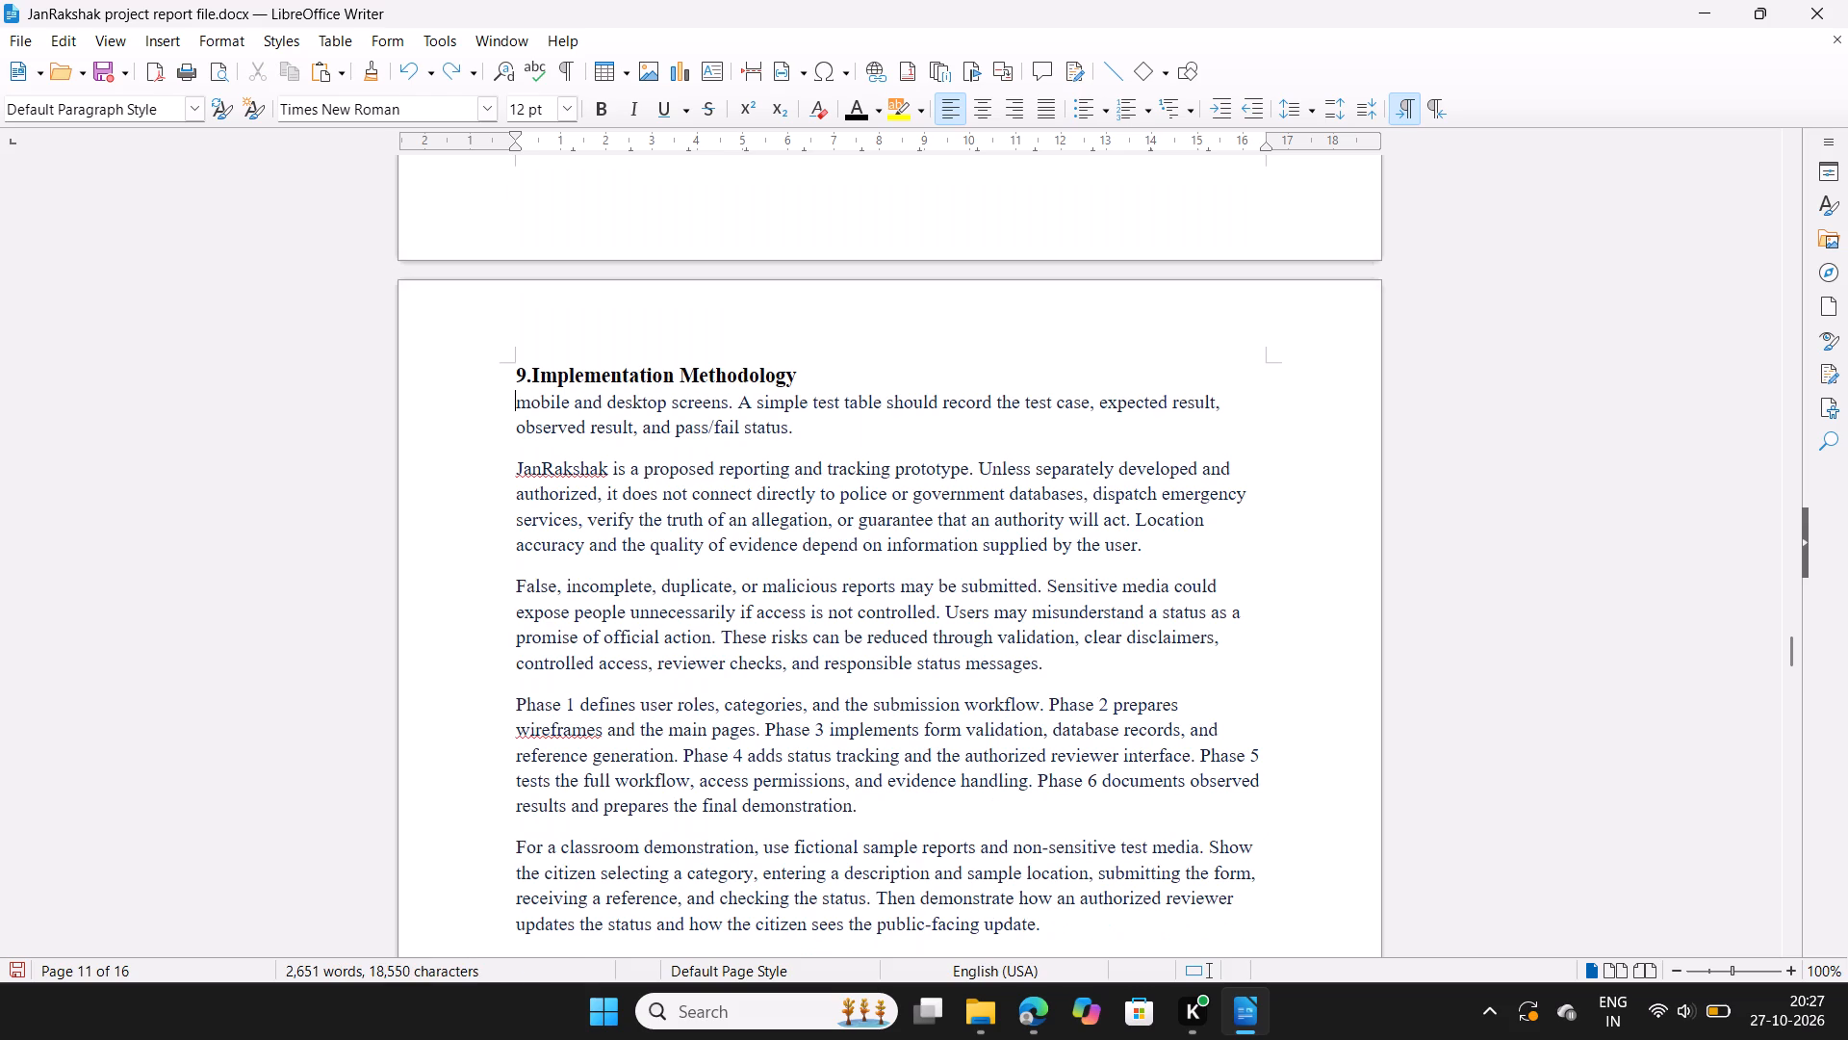
key("ctrl+z")
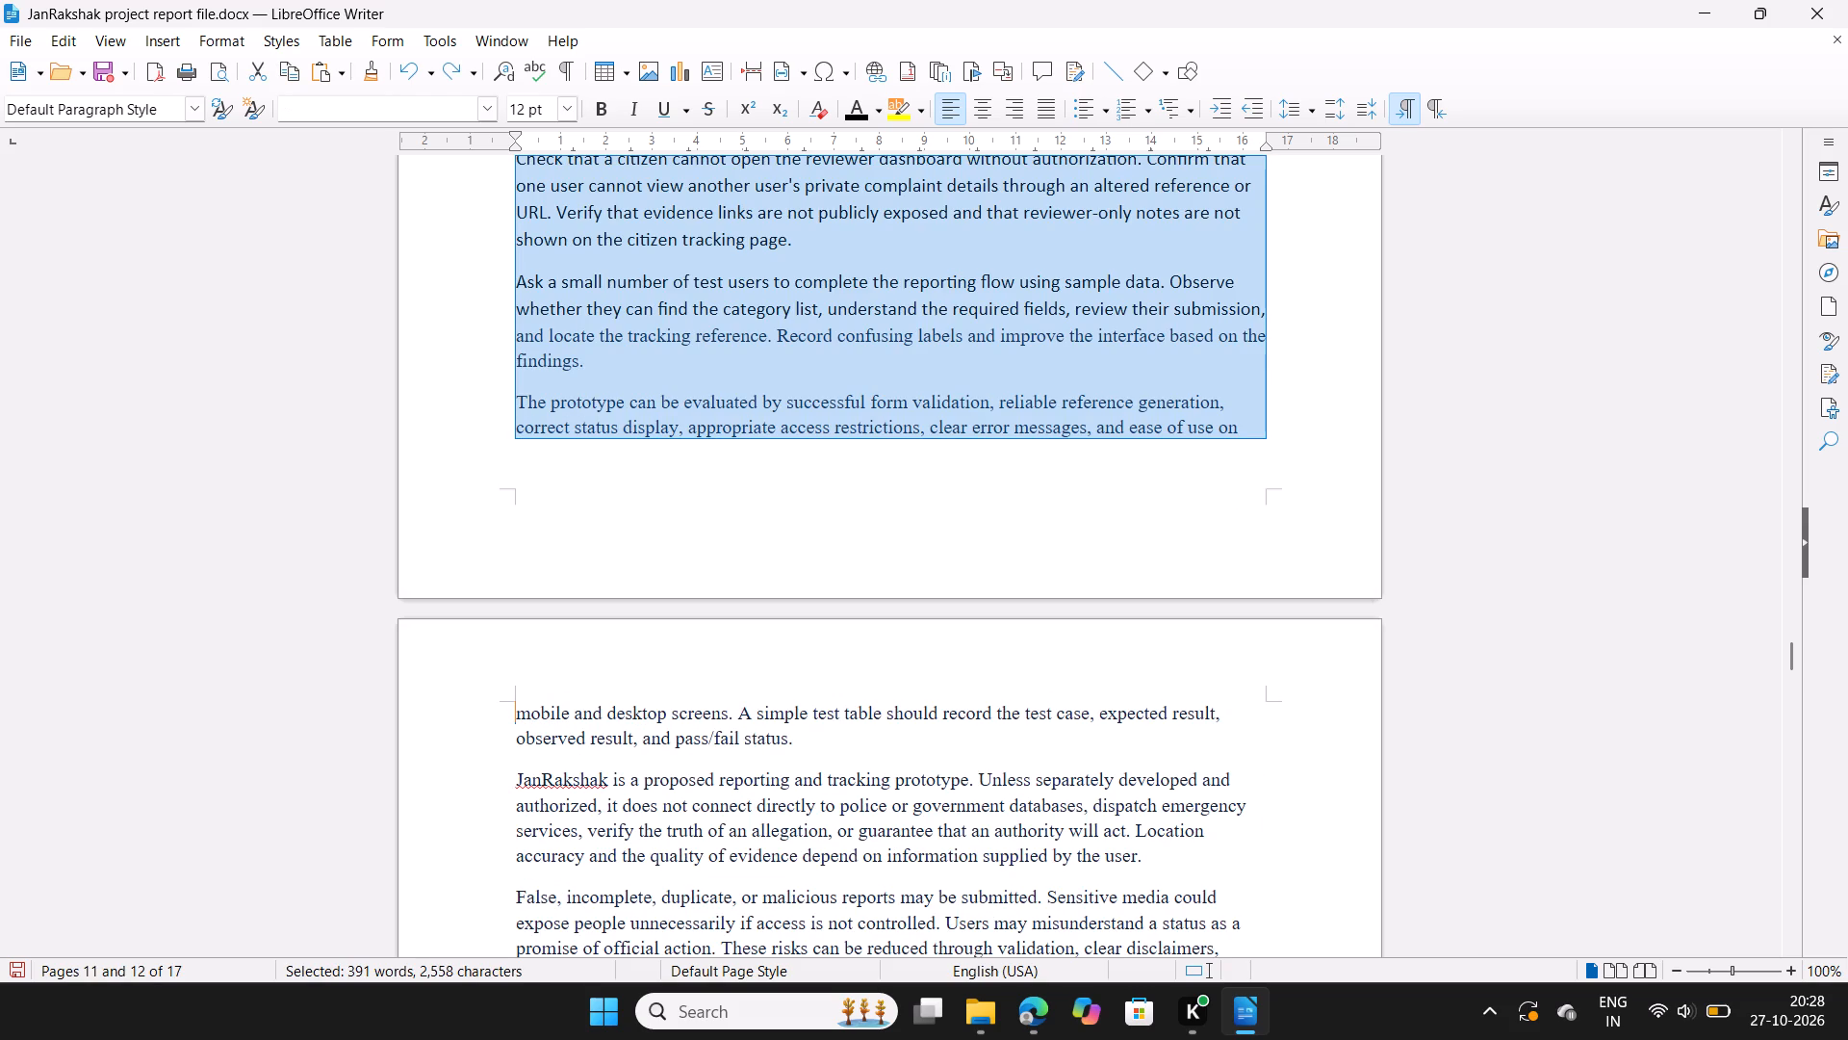
scroll(721, 869, "up", 2)
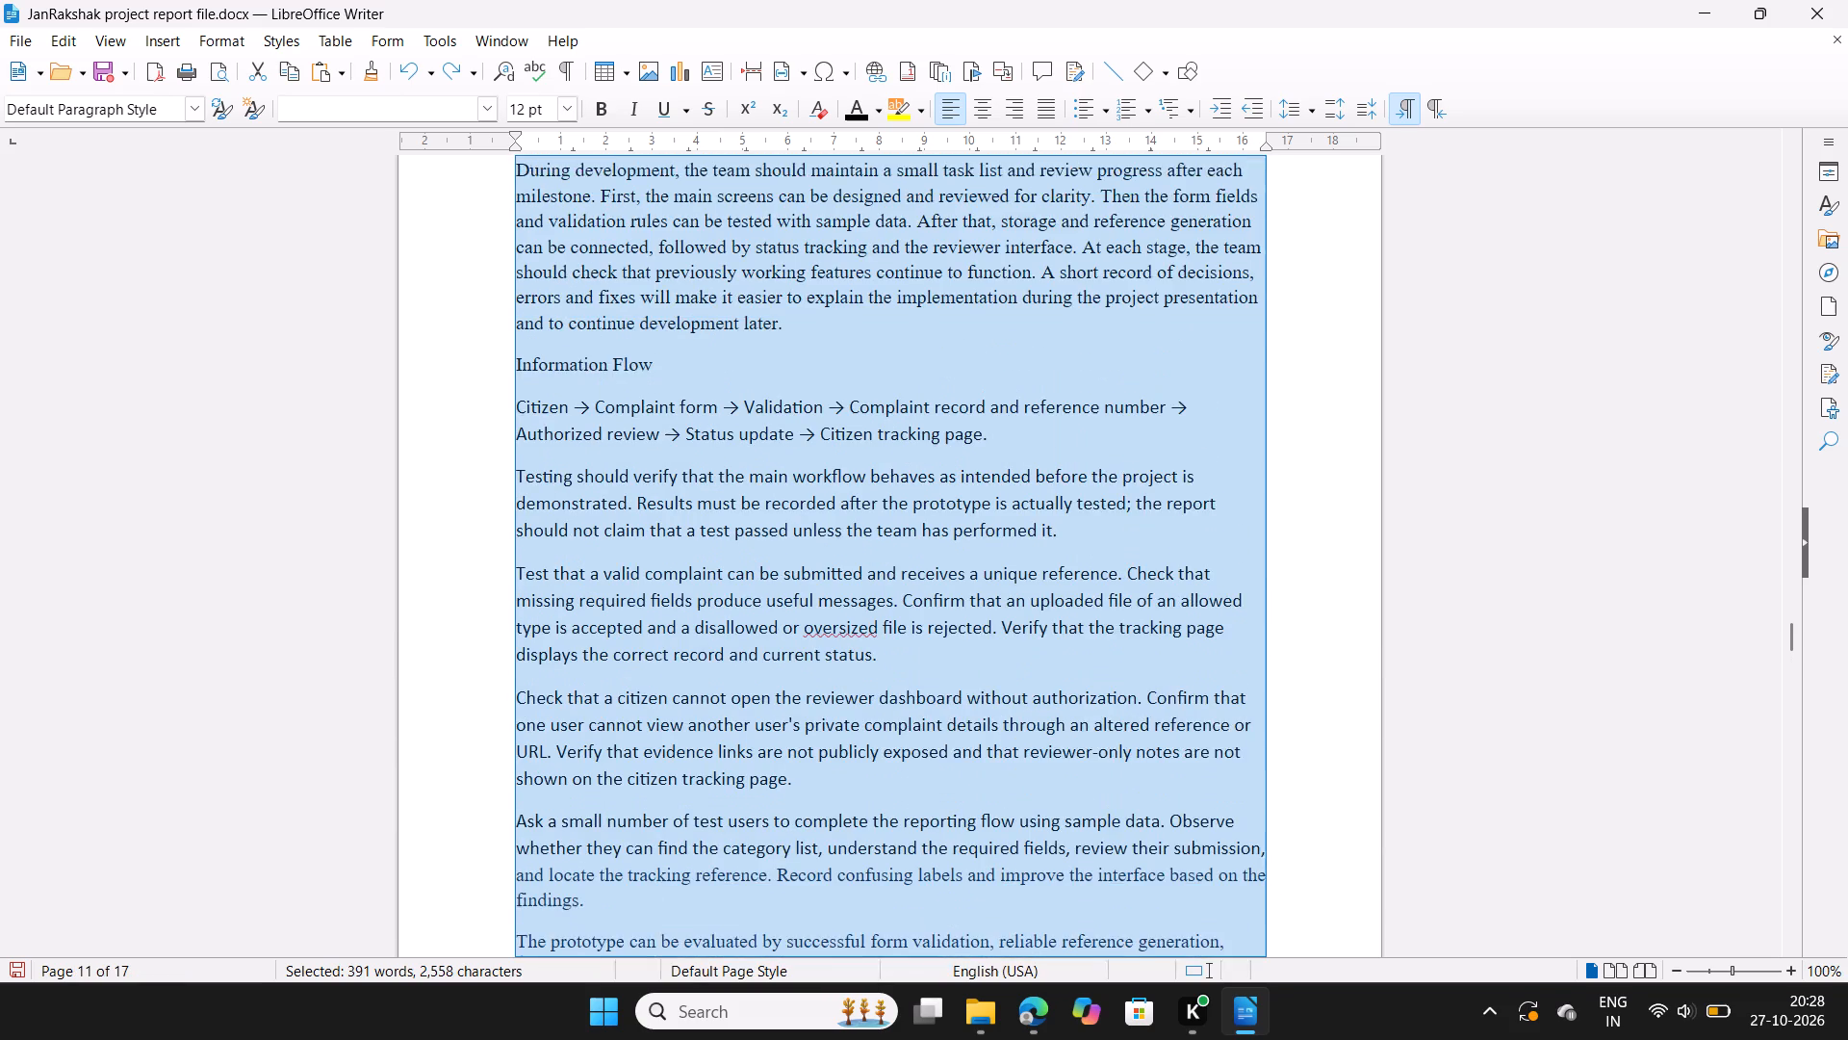
scroll(721, 869, "up", 3)
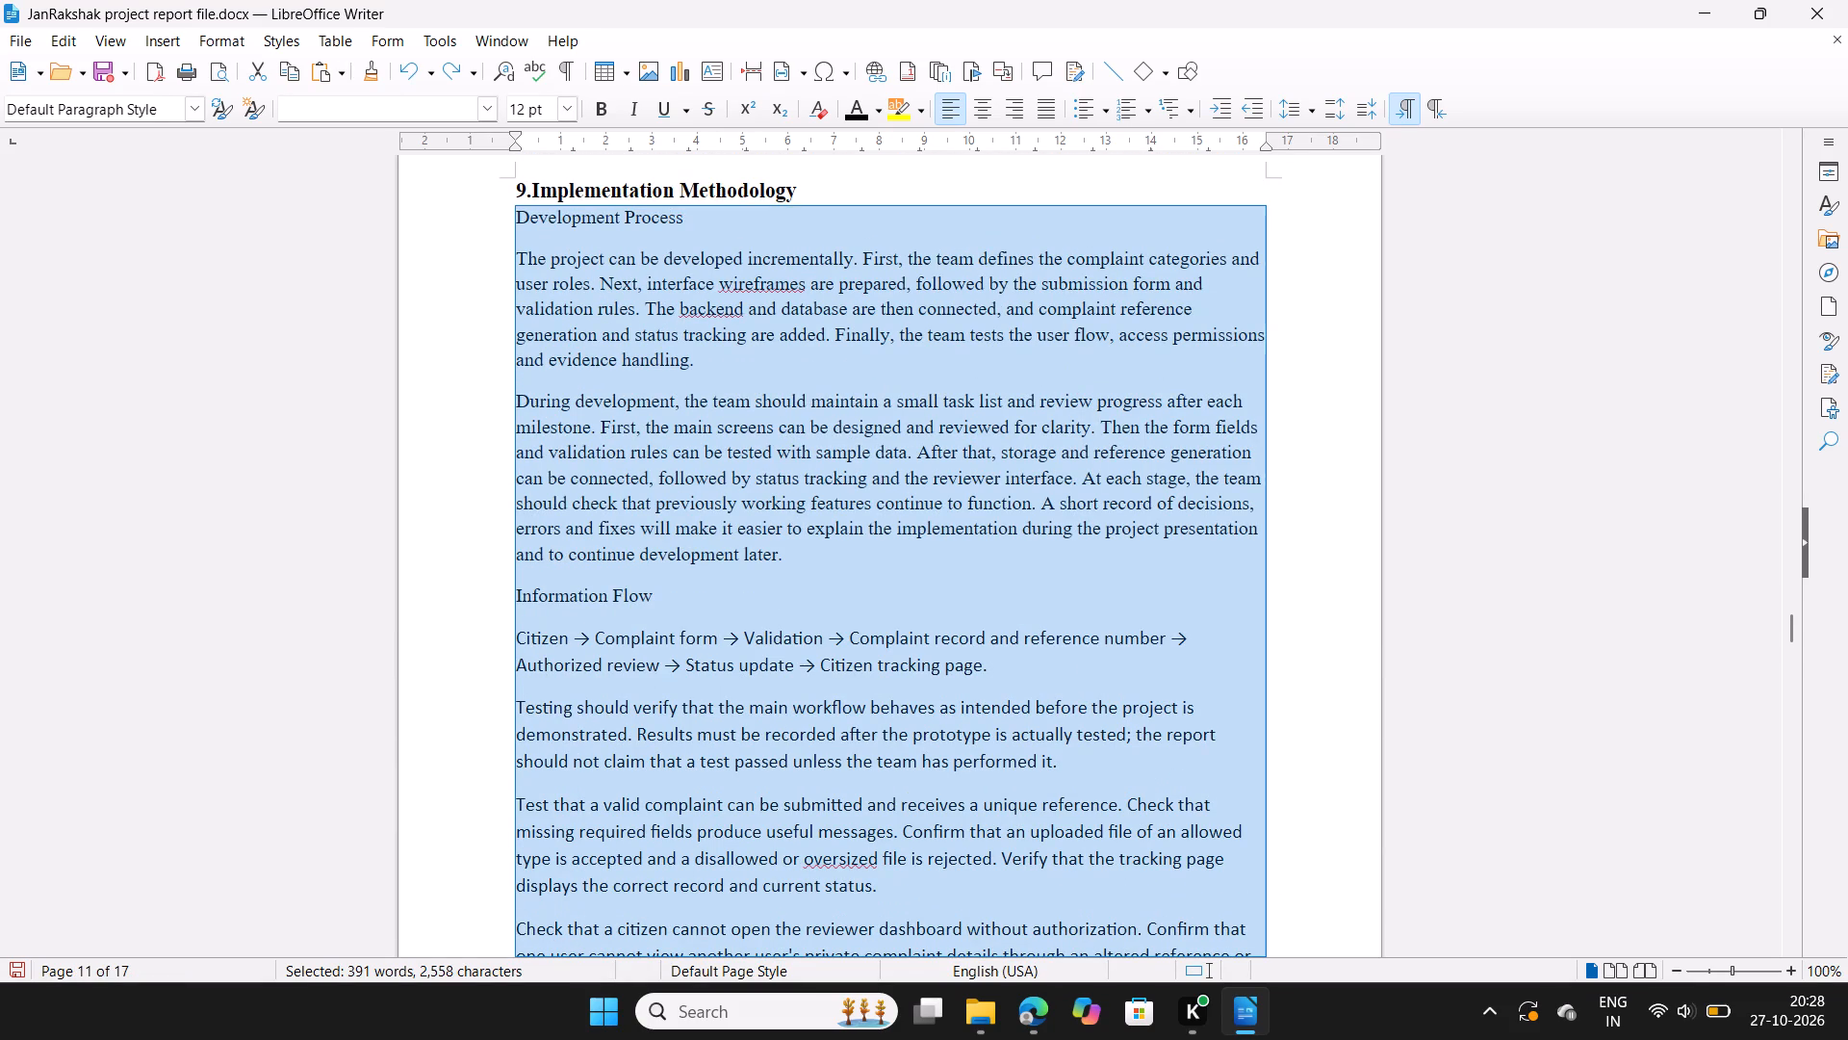
left_click(470, 618)
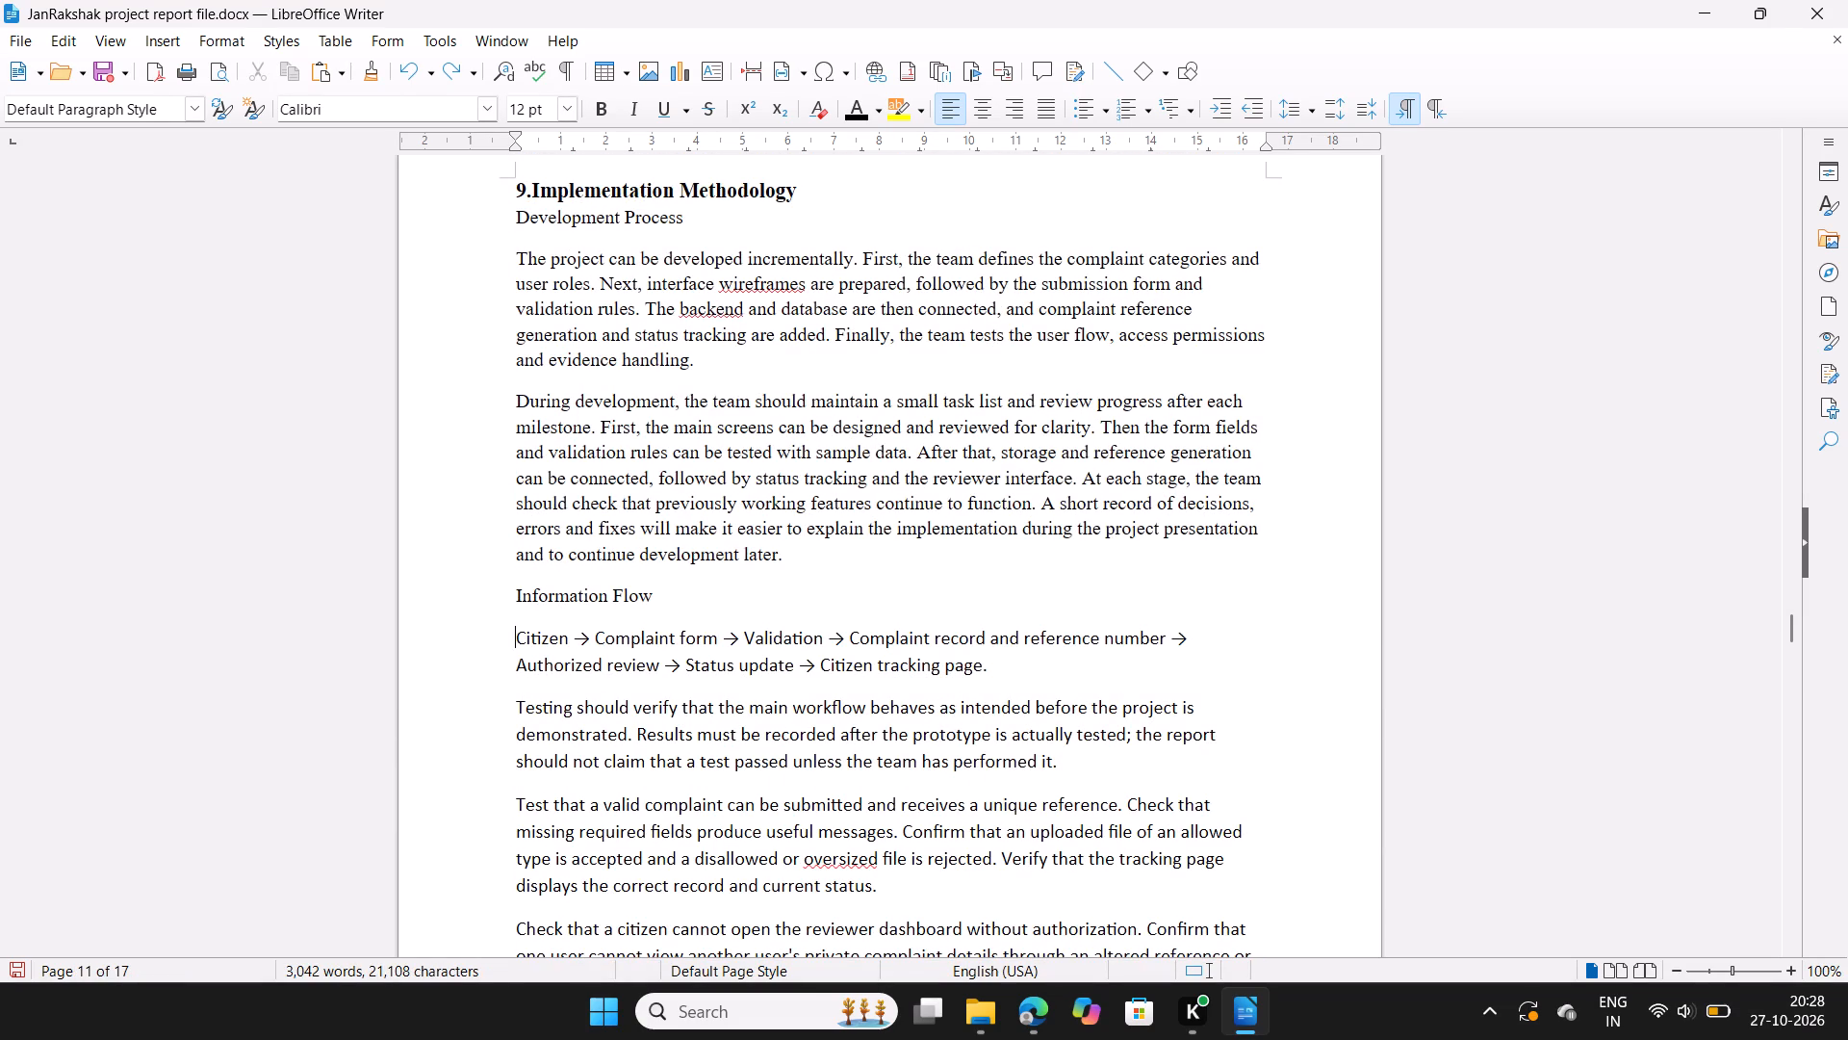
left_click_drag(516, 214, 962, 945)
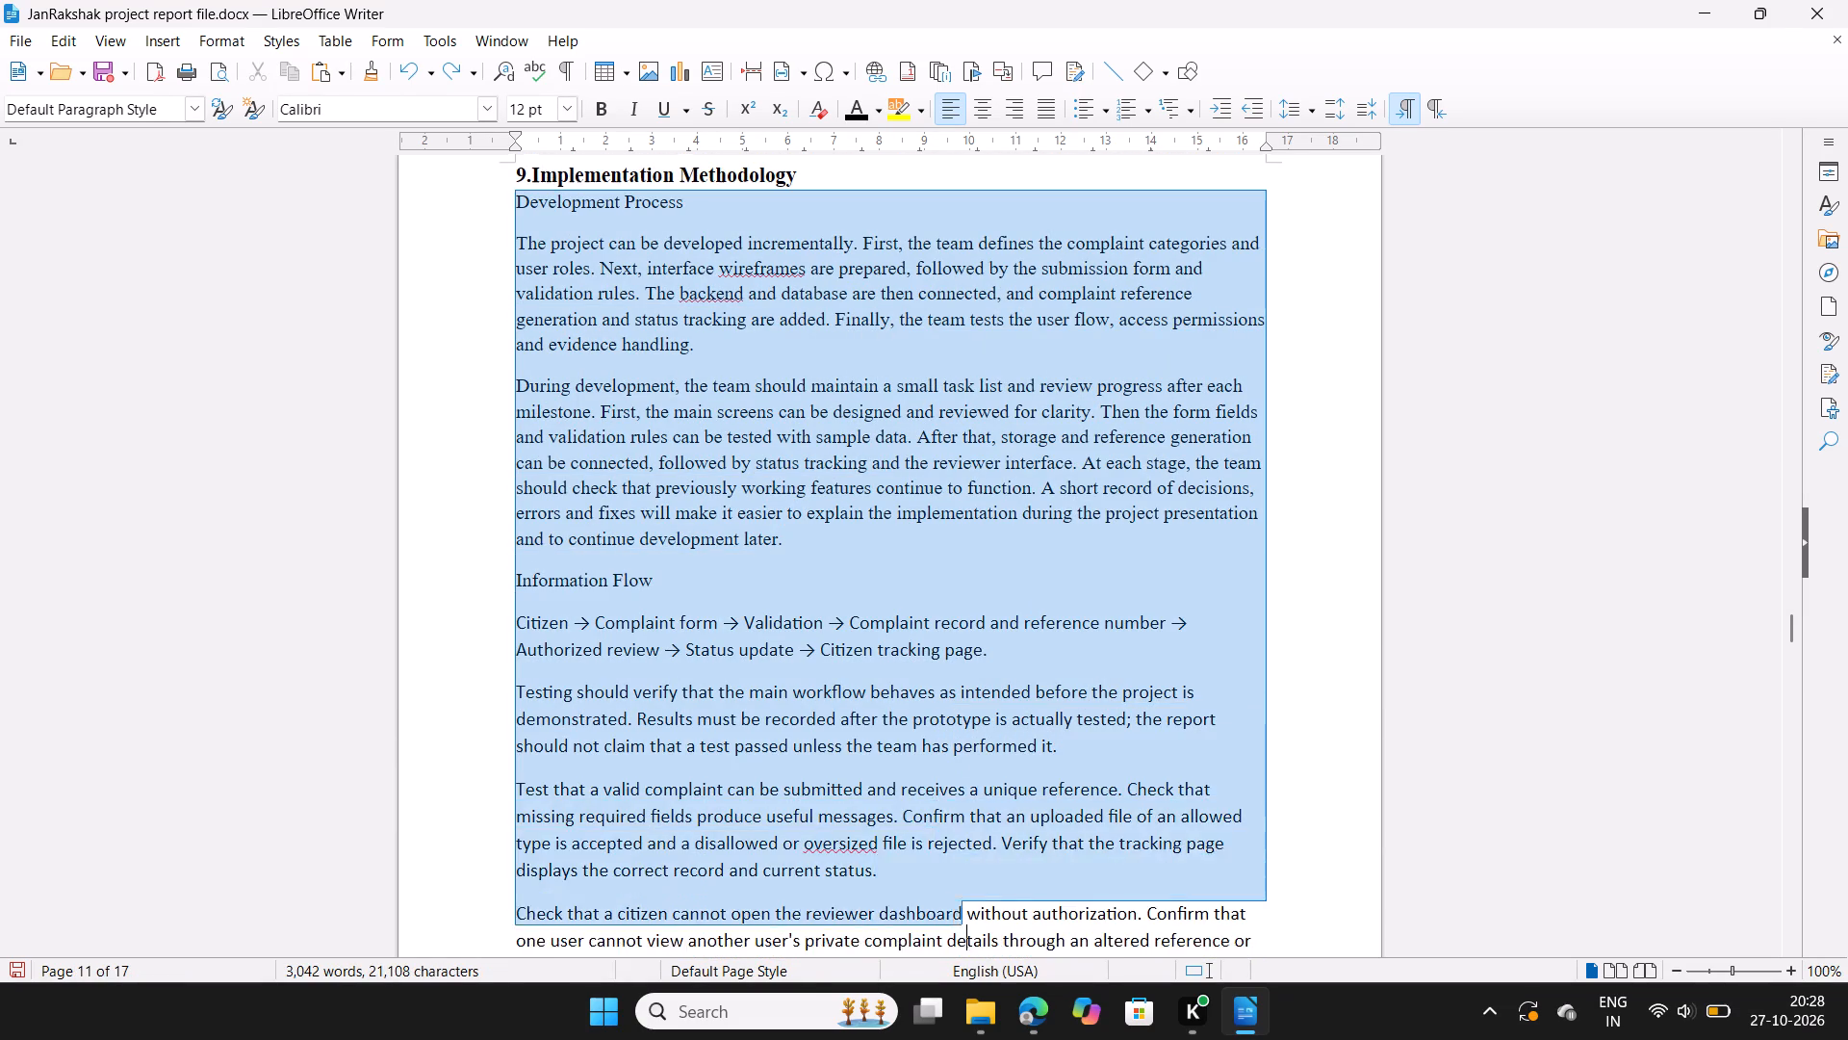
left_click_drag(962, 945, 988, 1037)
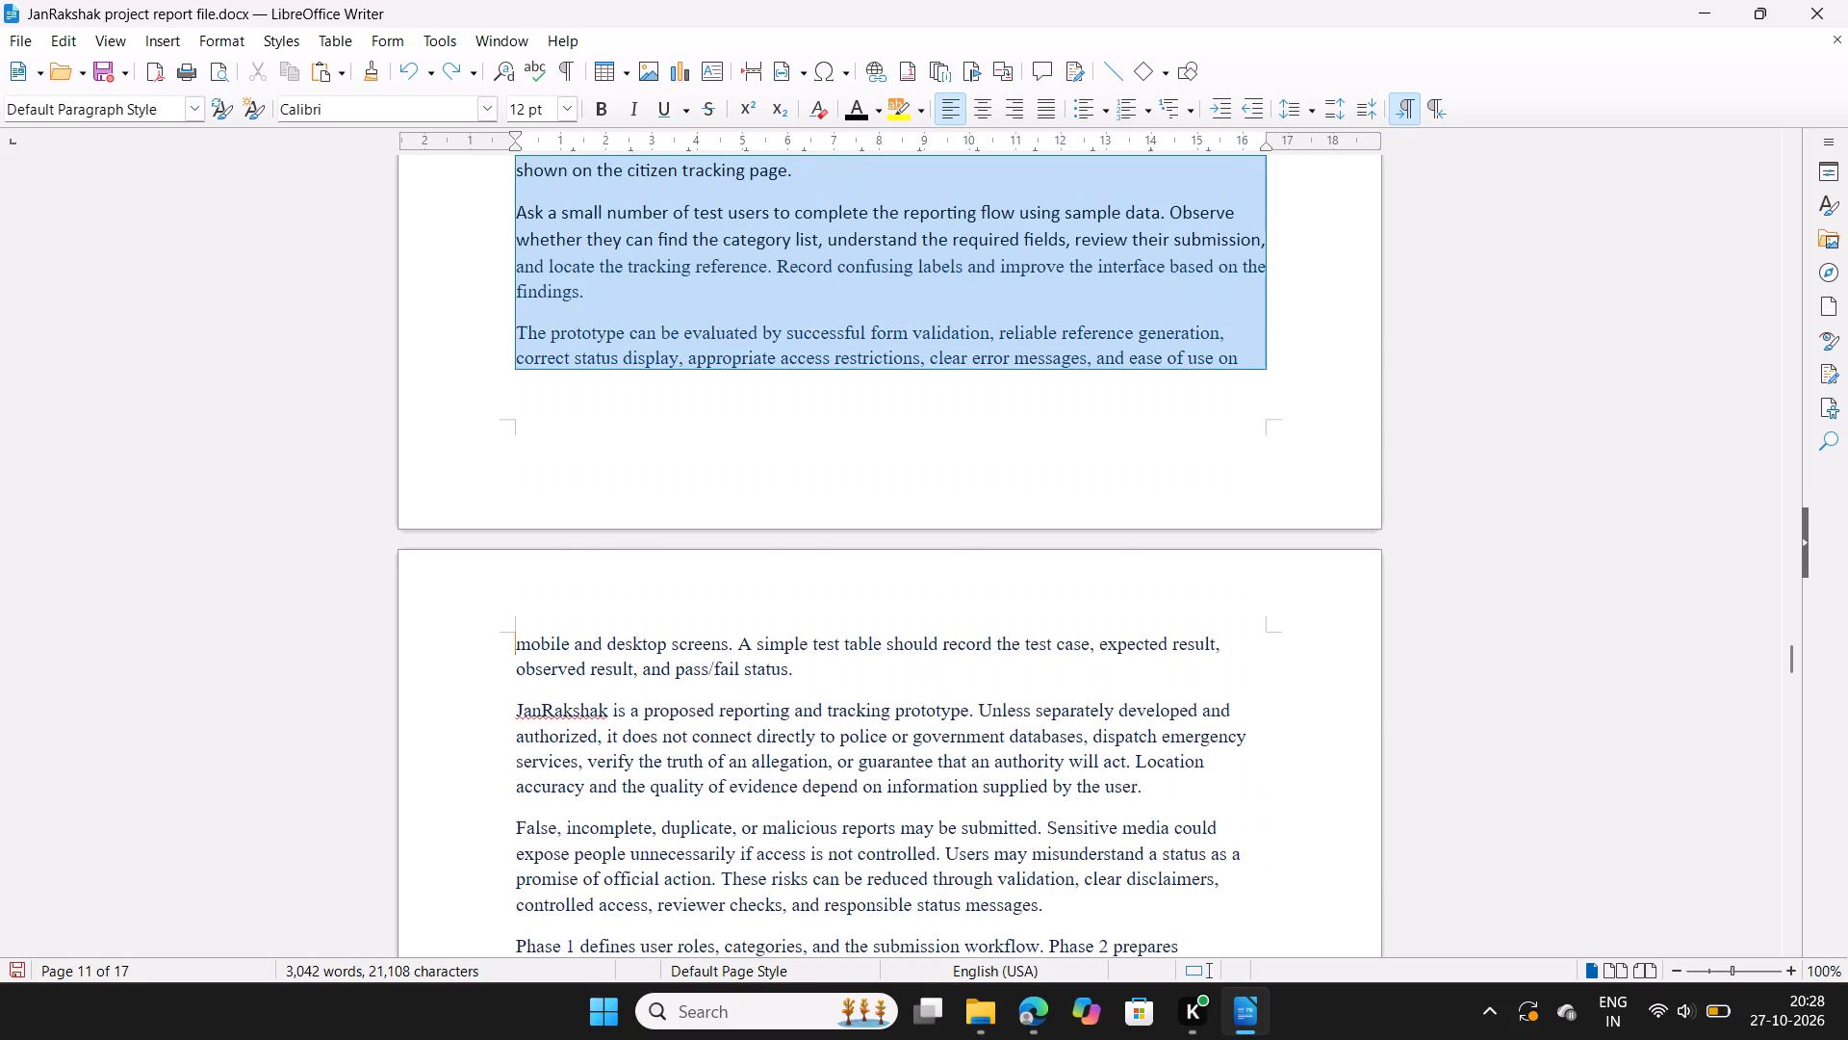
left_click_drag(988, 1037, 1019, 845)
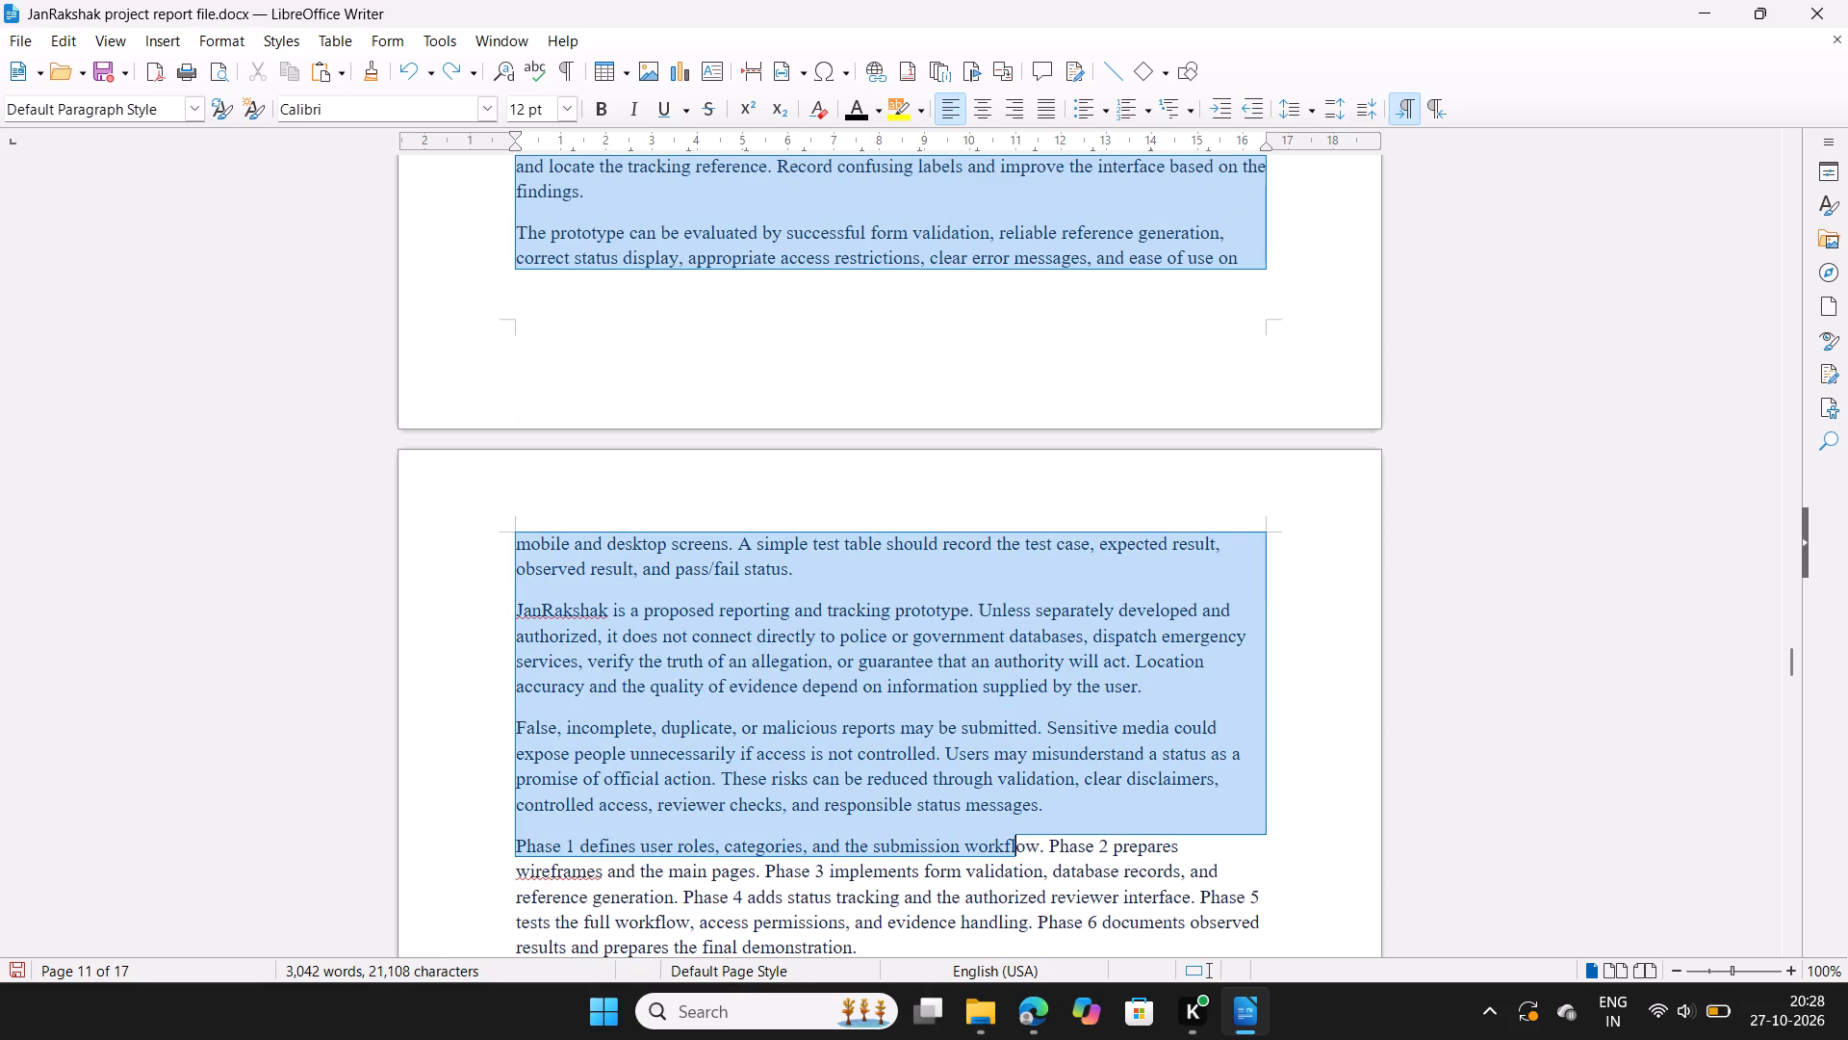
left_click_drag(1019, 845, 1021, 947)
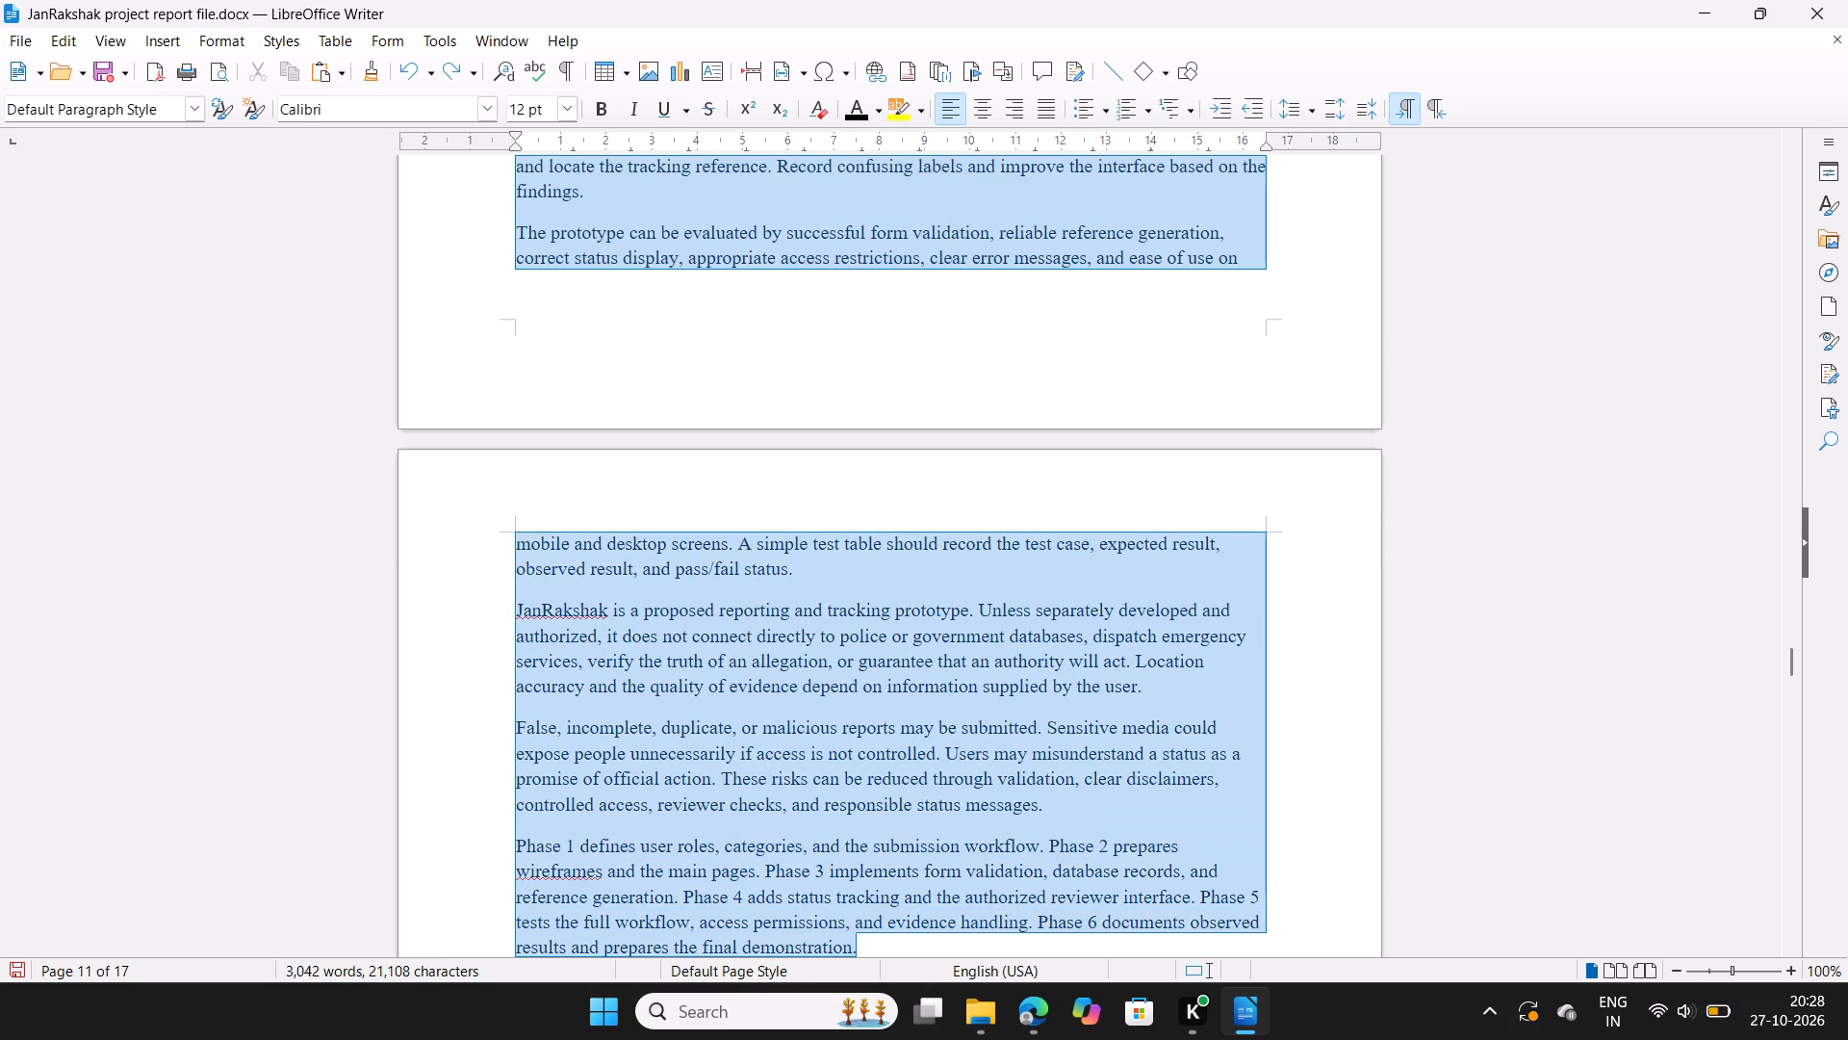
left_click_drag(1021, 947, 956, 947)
Examine the pages around Implementation Methodology, through sections 10 and 11, to locate where its original text ends.
scroll(956, 947, "down", 4)
scroll(956, 947, "up", 1)
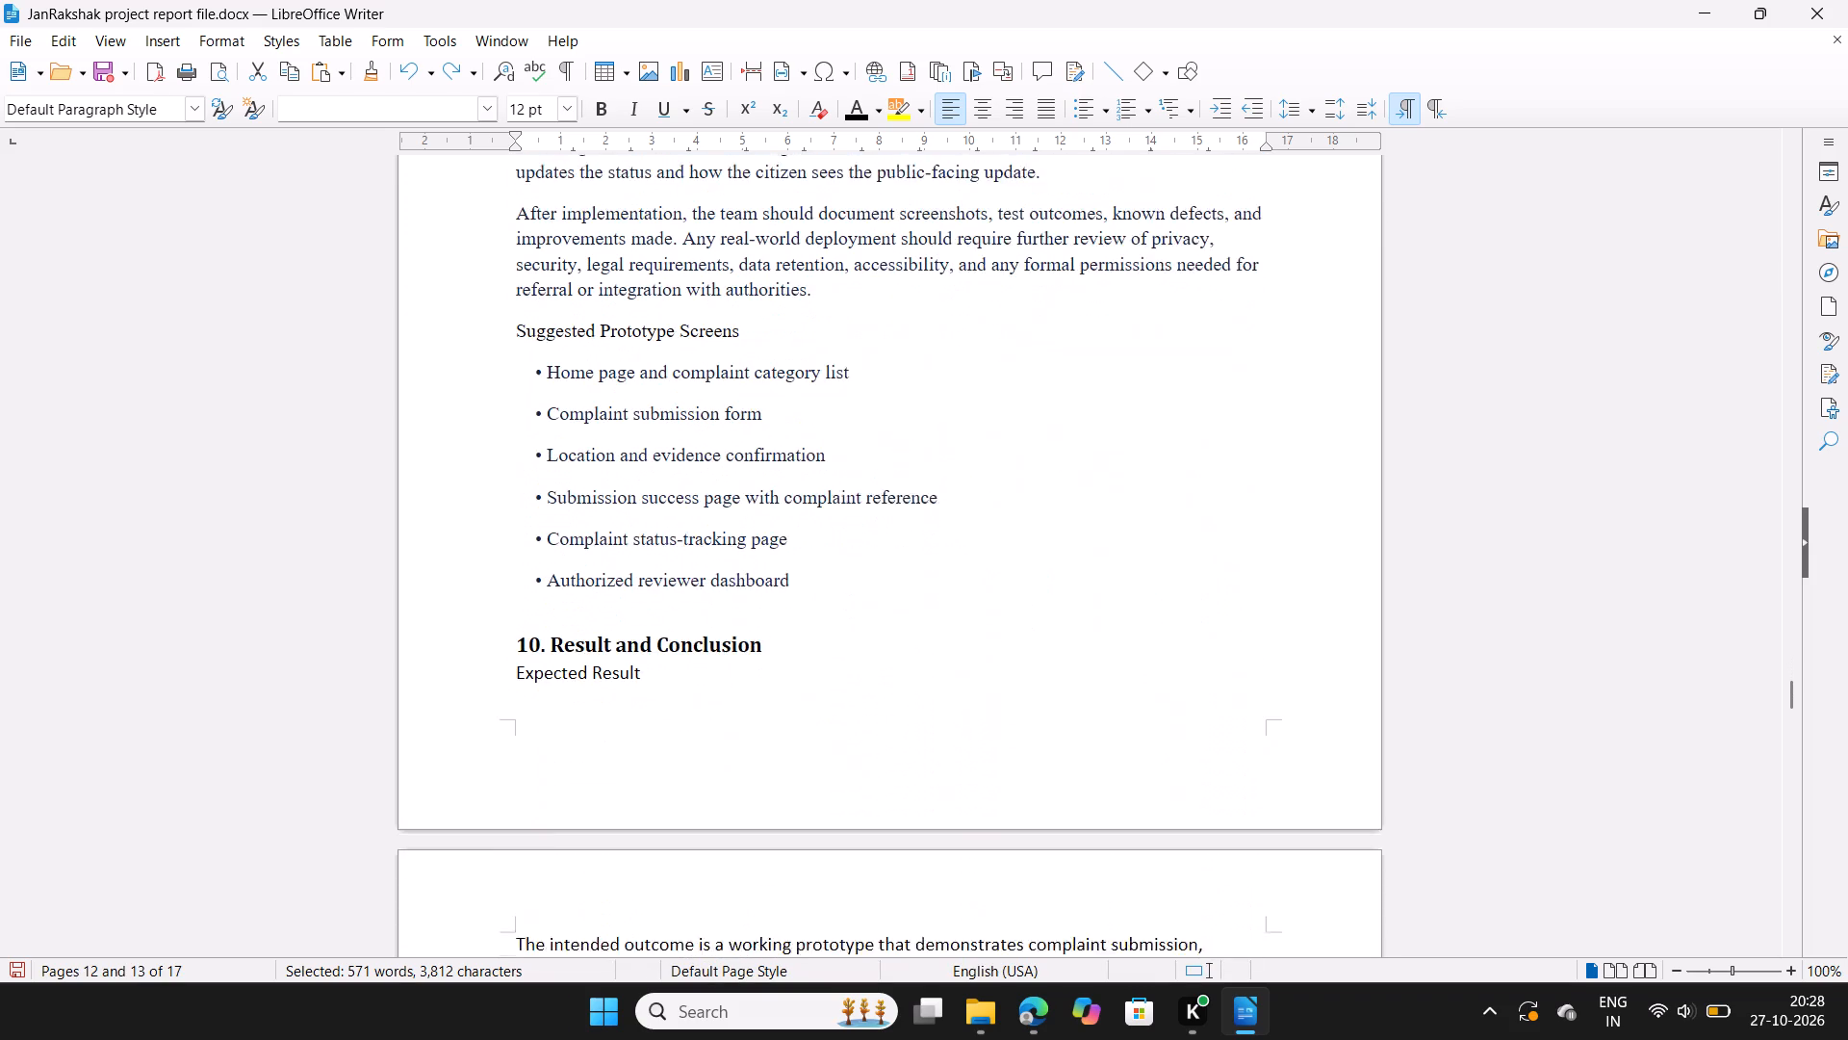
scroll(956, 947, "up", 3)
scroll(956, 947, "down", 1)
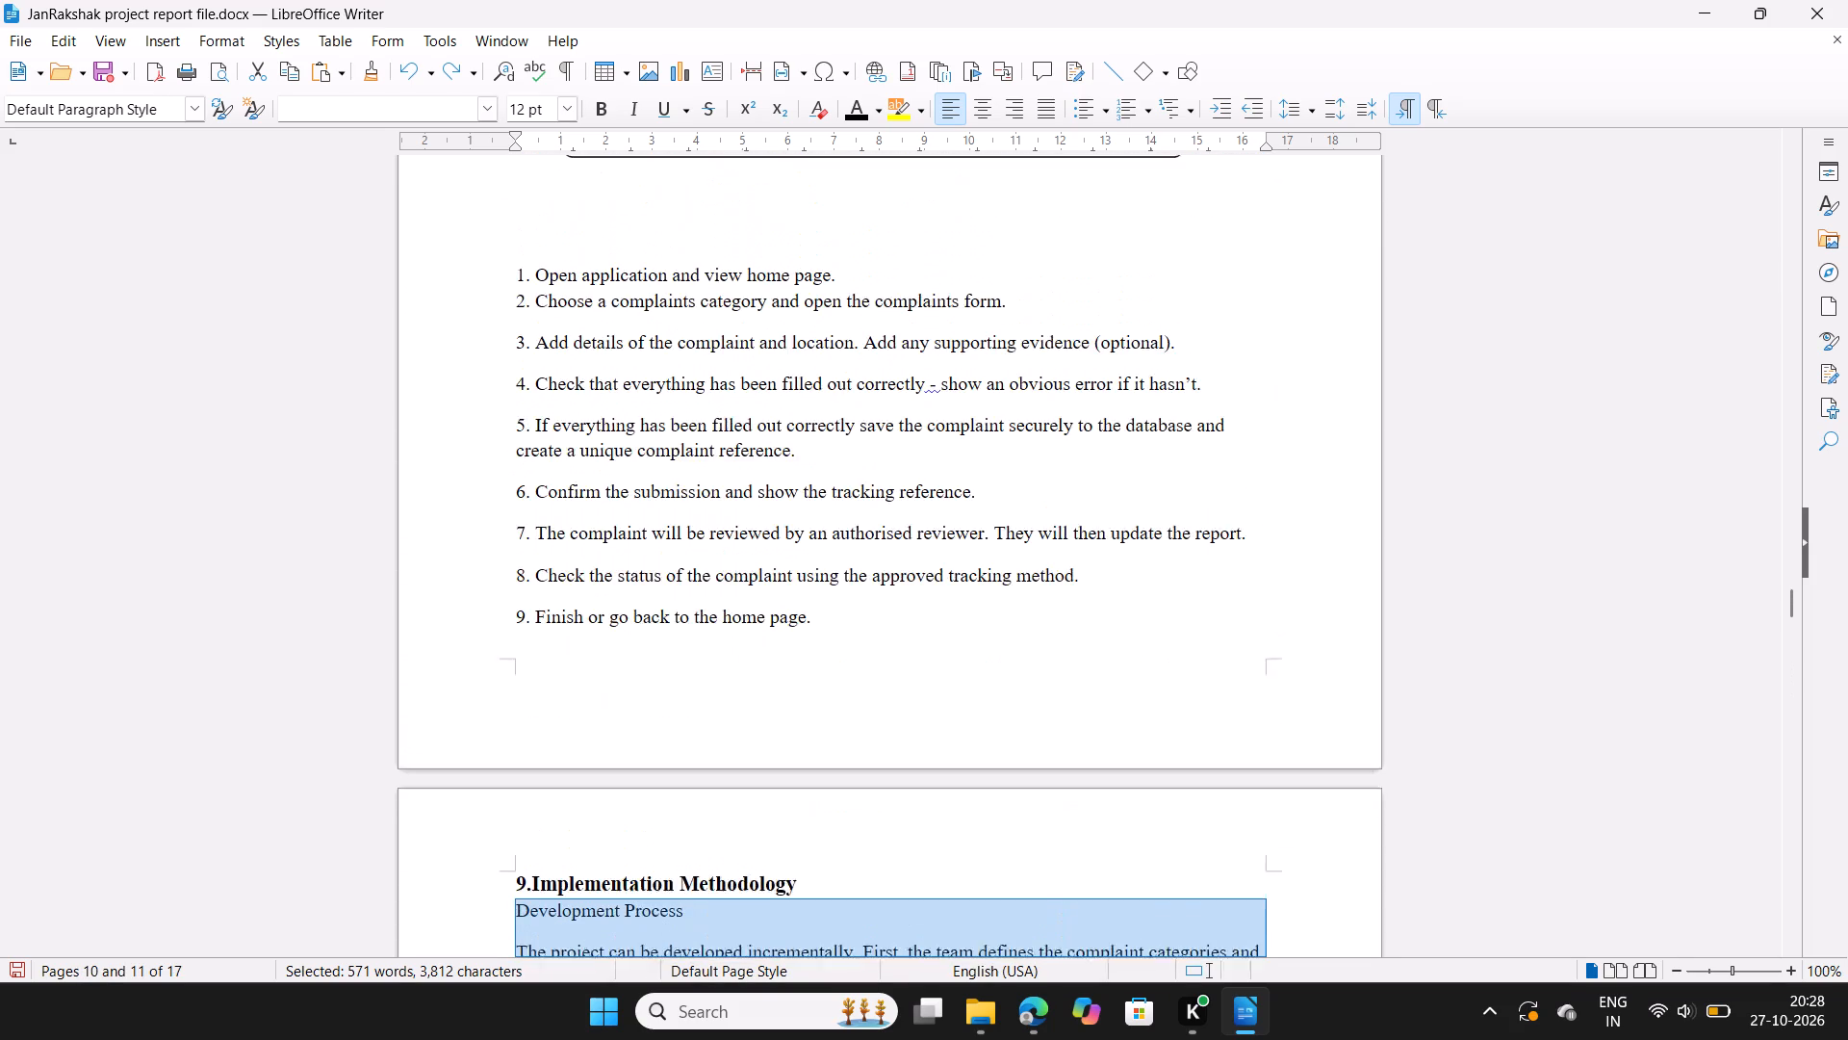
scroll(956, 947, "down", 1)
scroll(956, 947, "up", 1)
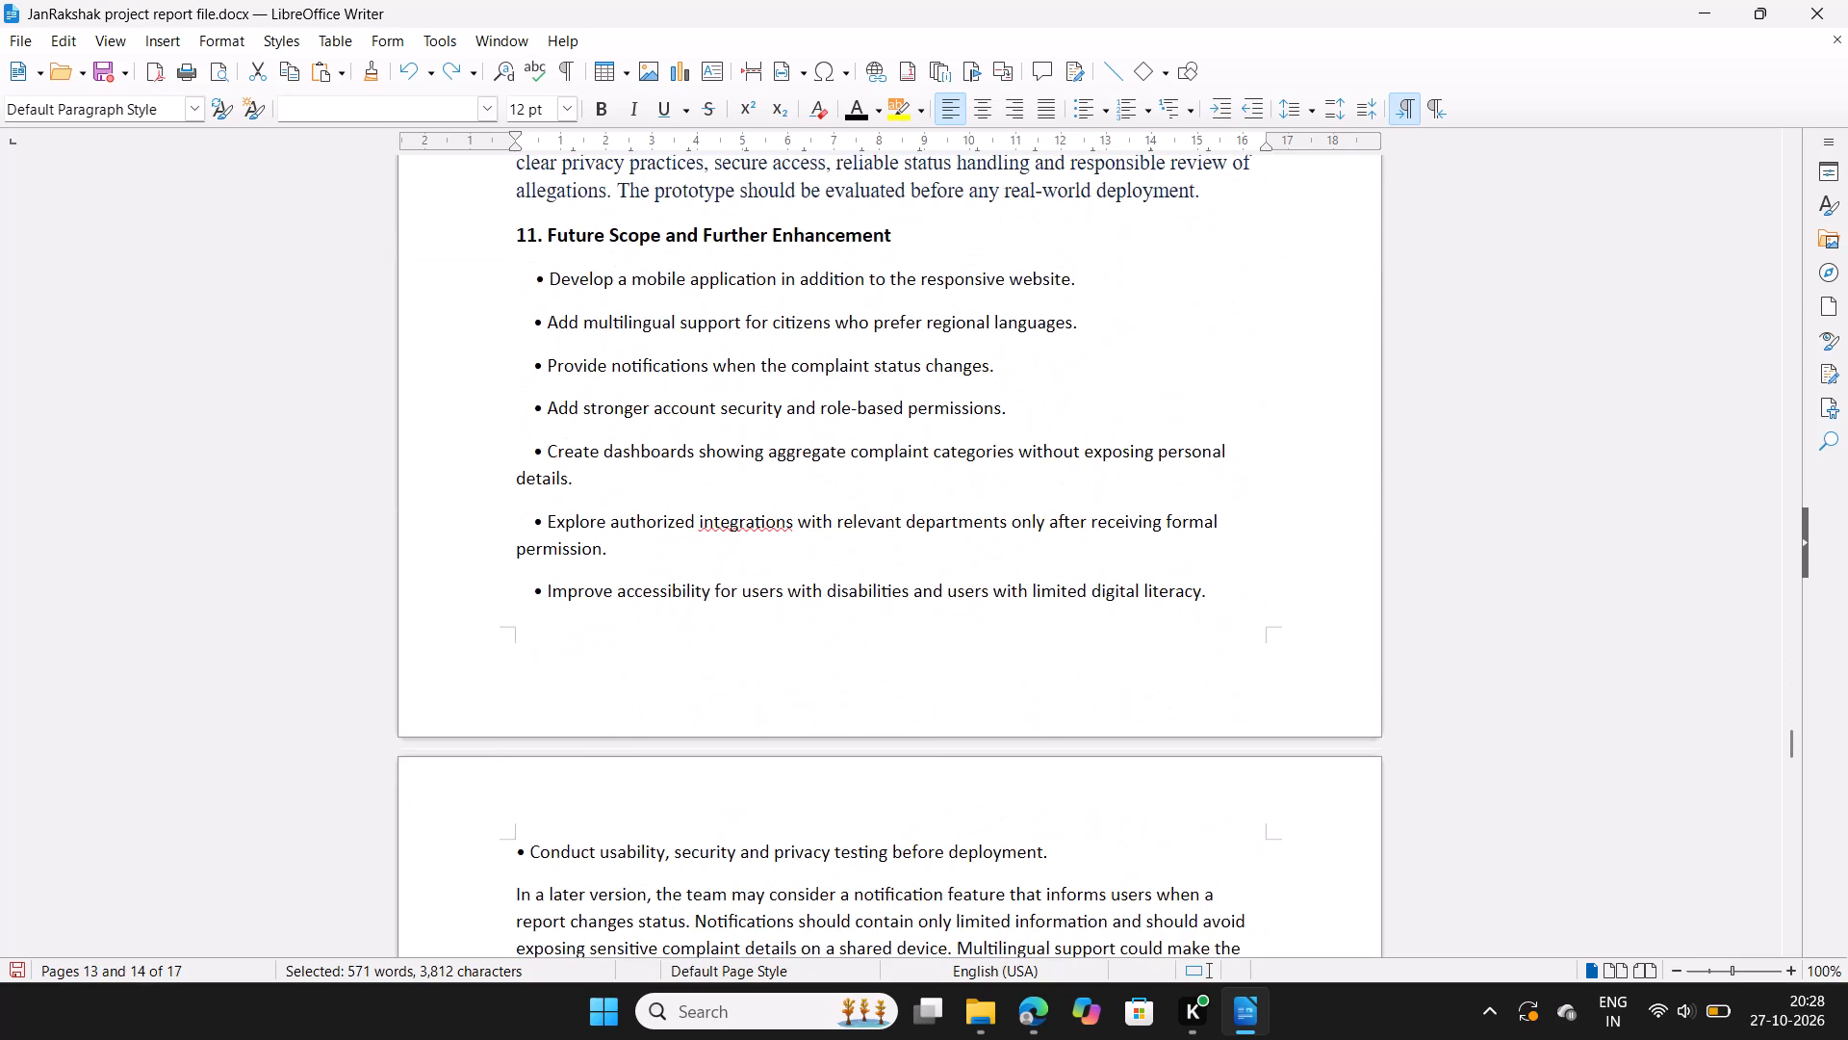
scroll(956, 947, "up", 1)
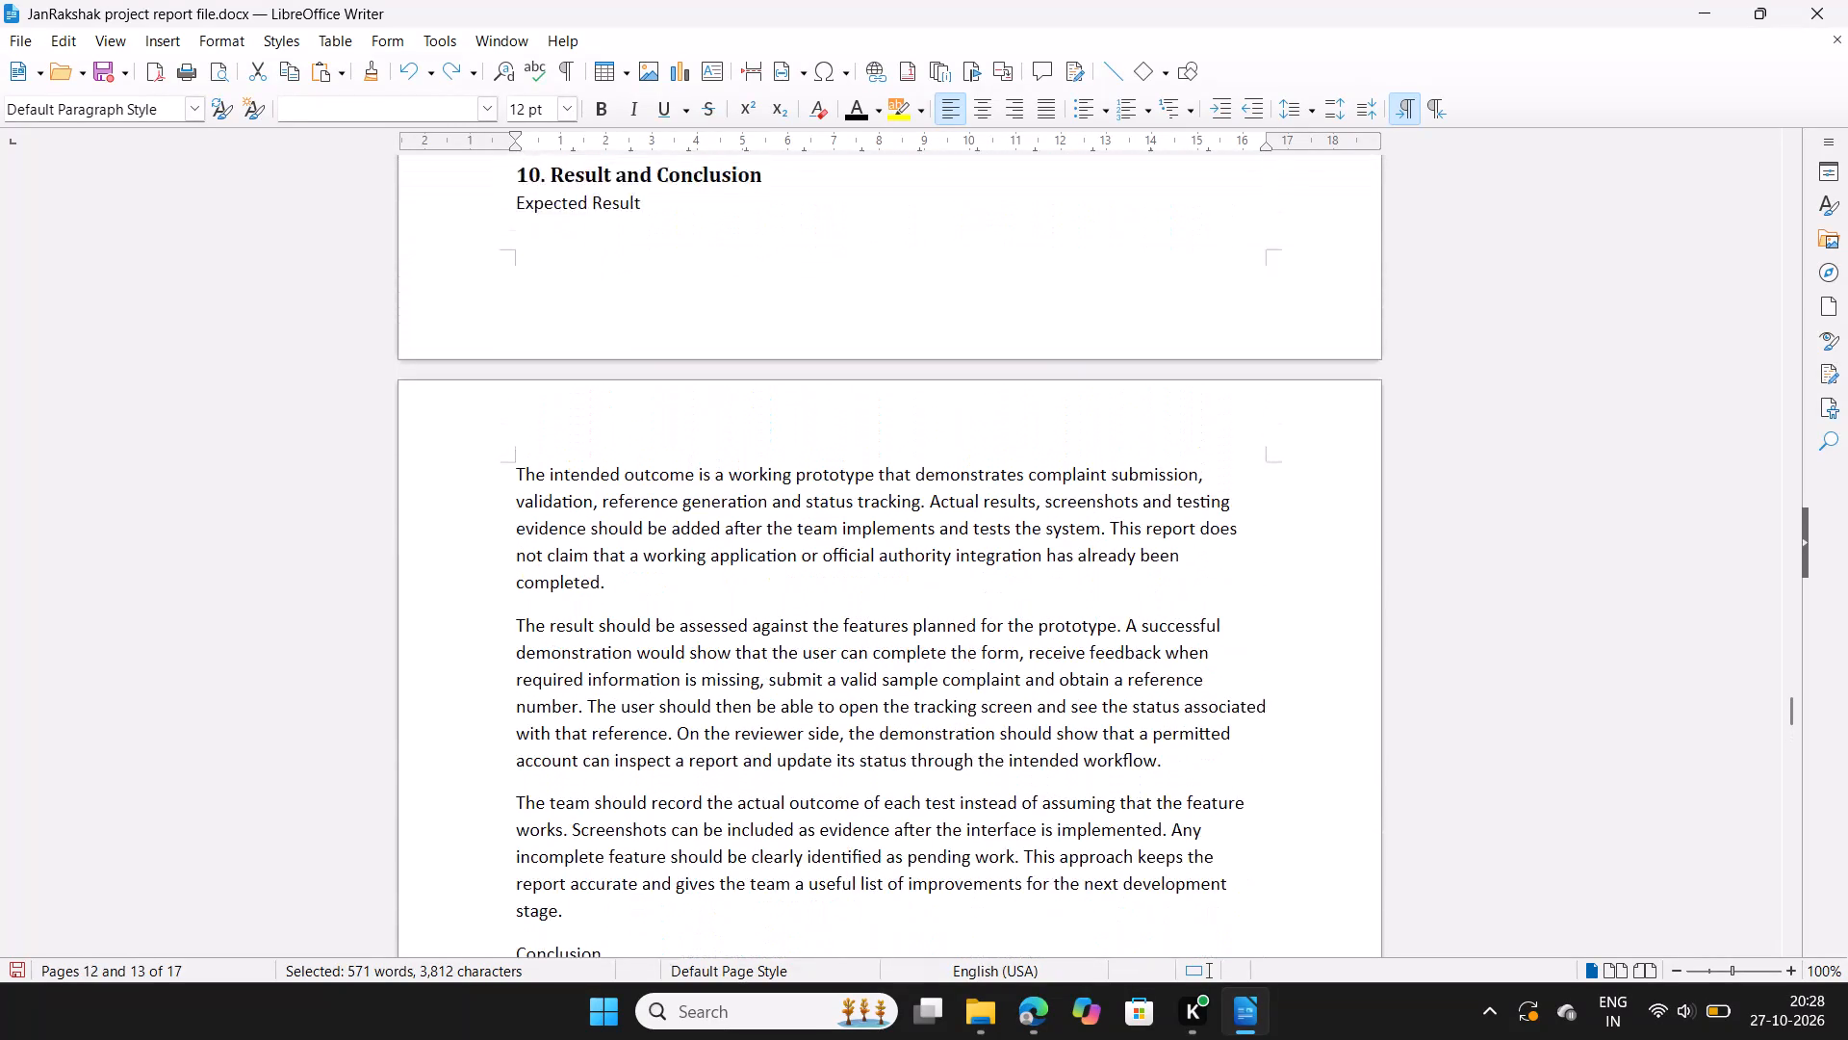
scroll(956, 947, "up", 1)
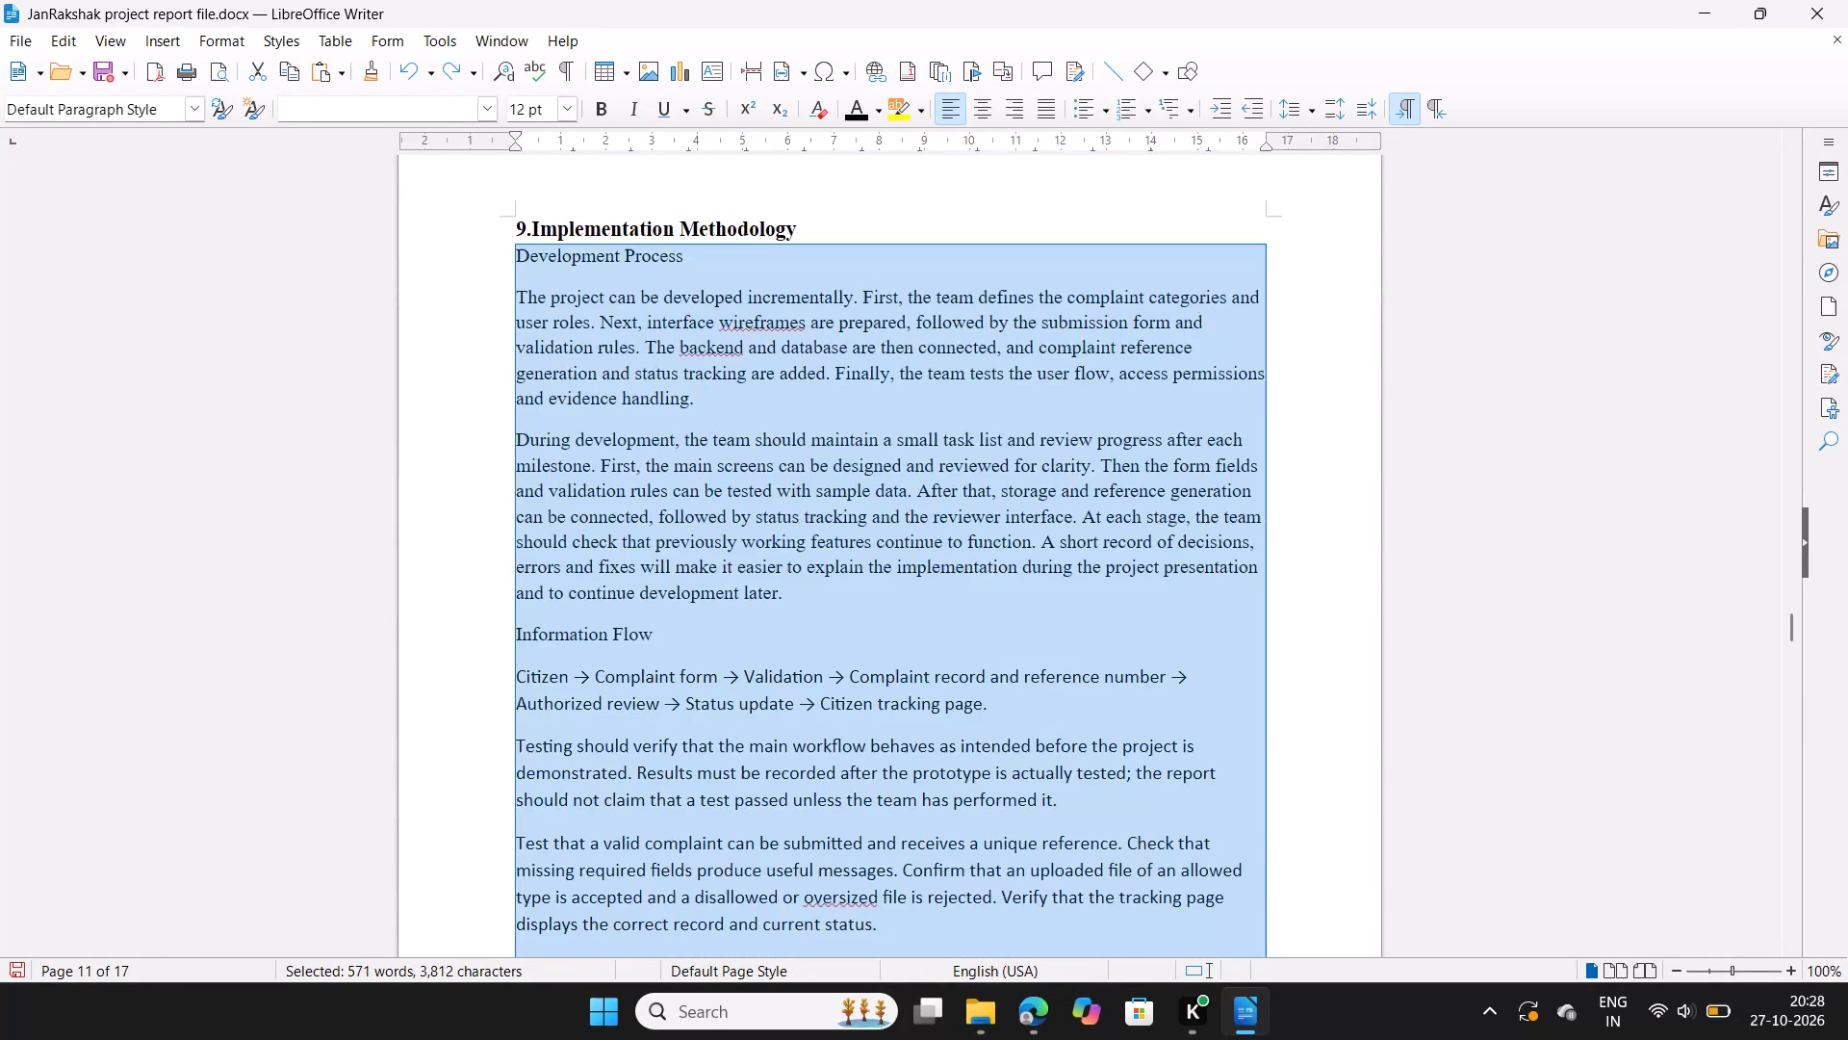
scroll(956, 947, "up", 1)
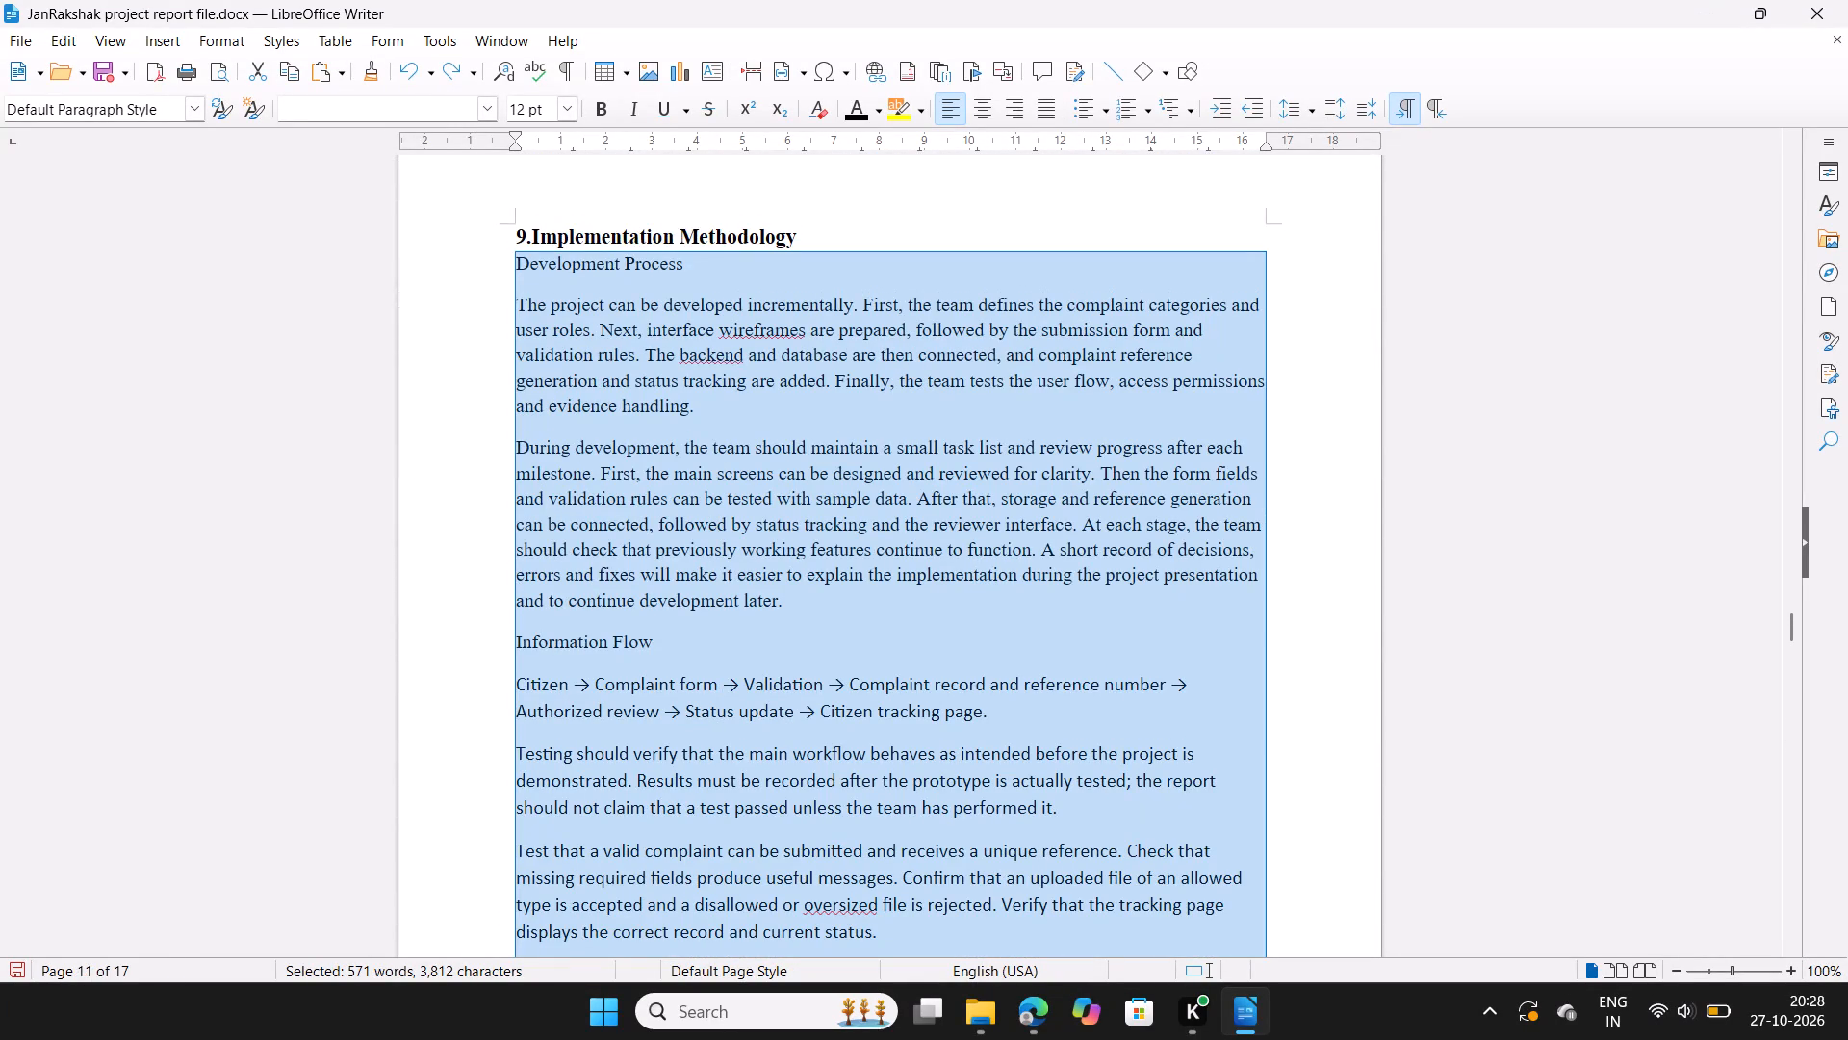
left_click(487, 480)
Copy the full original Implementation Methodology text, from the Development Process heading through the "Authorized reviewer dashboard" bullet.
left_click_drag(508, 271, 632, 308)
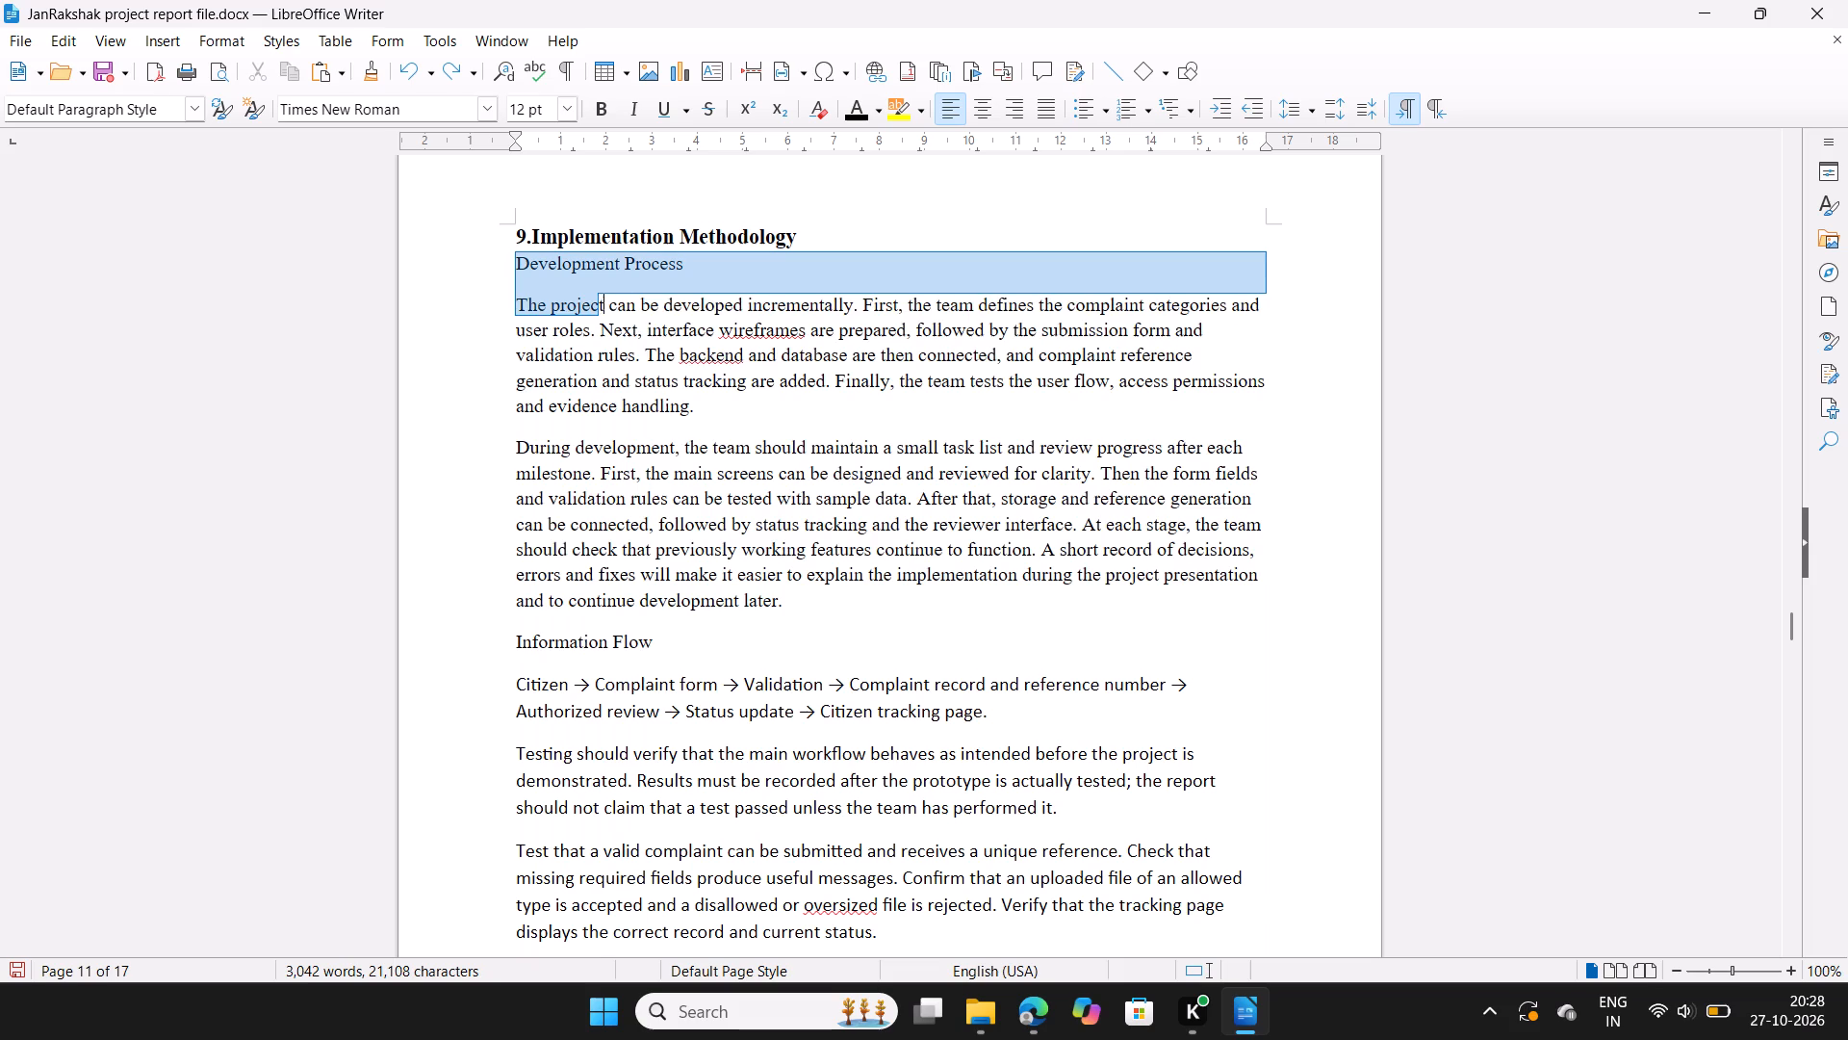
left_click_drag(632, 308, 796, 975)
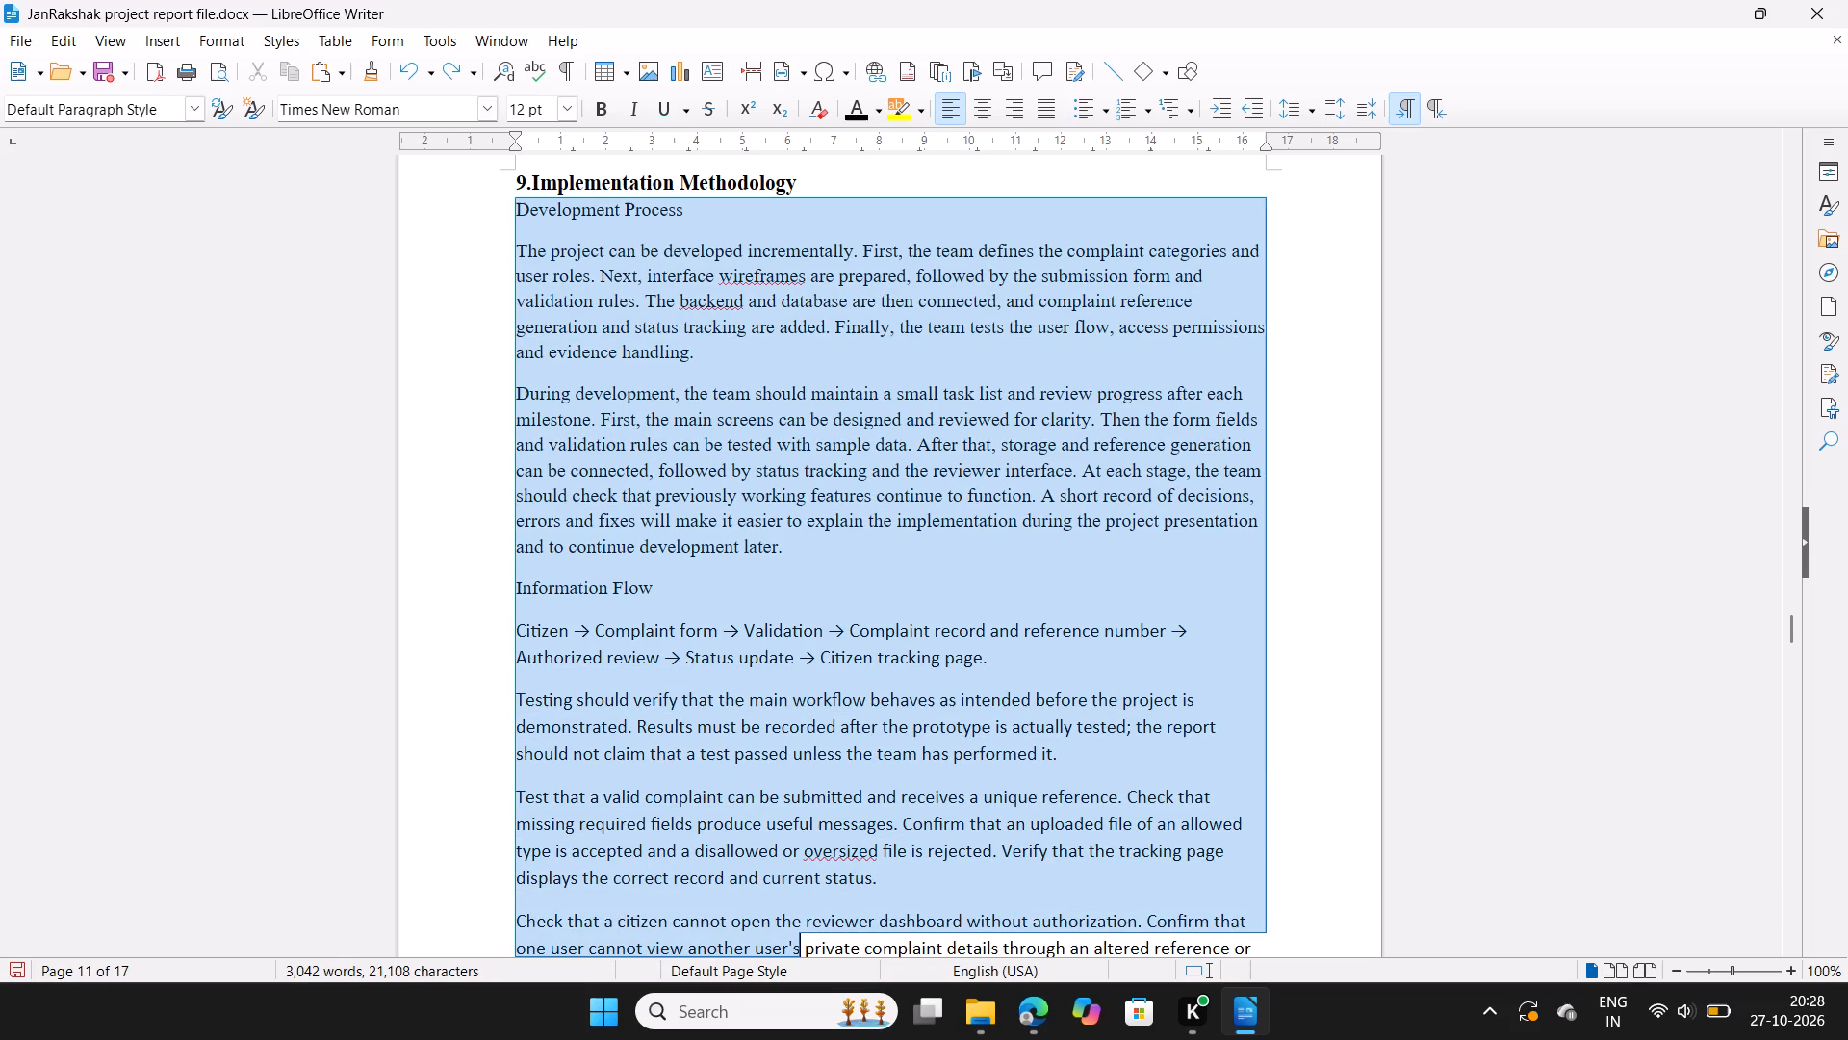
left_click_drag(796, 975, 831, 951)
left_click_drag(831, 951, 851, 971)
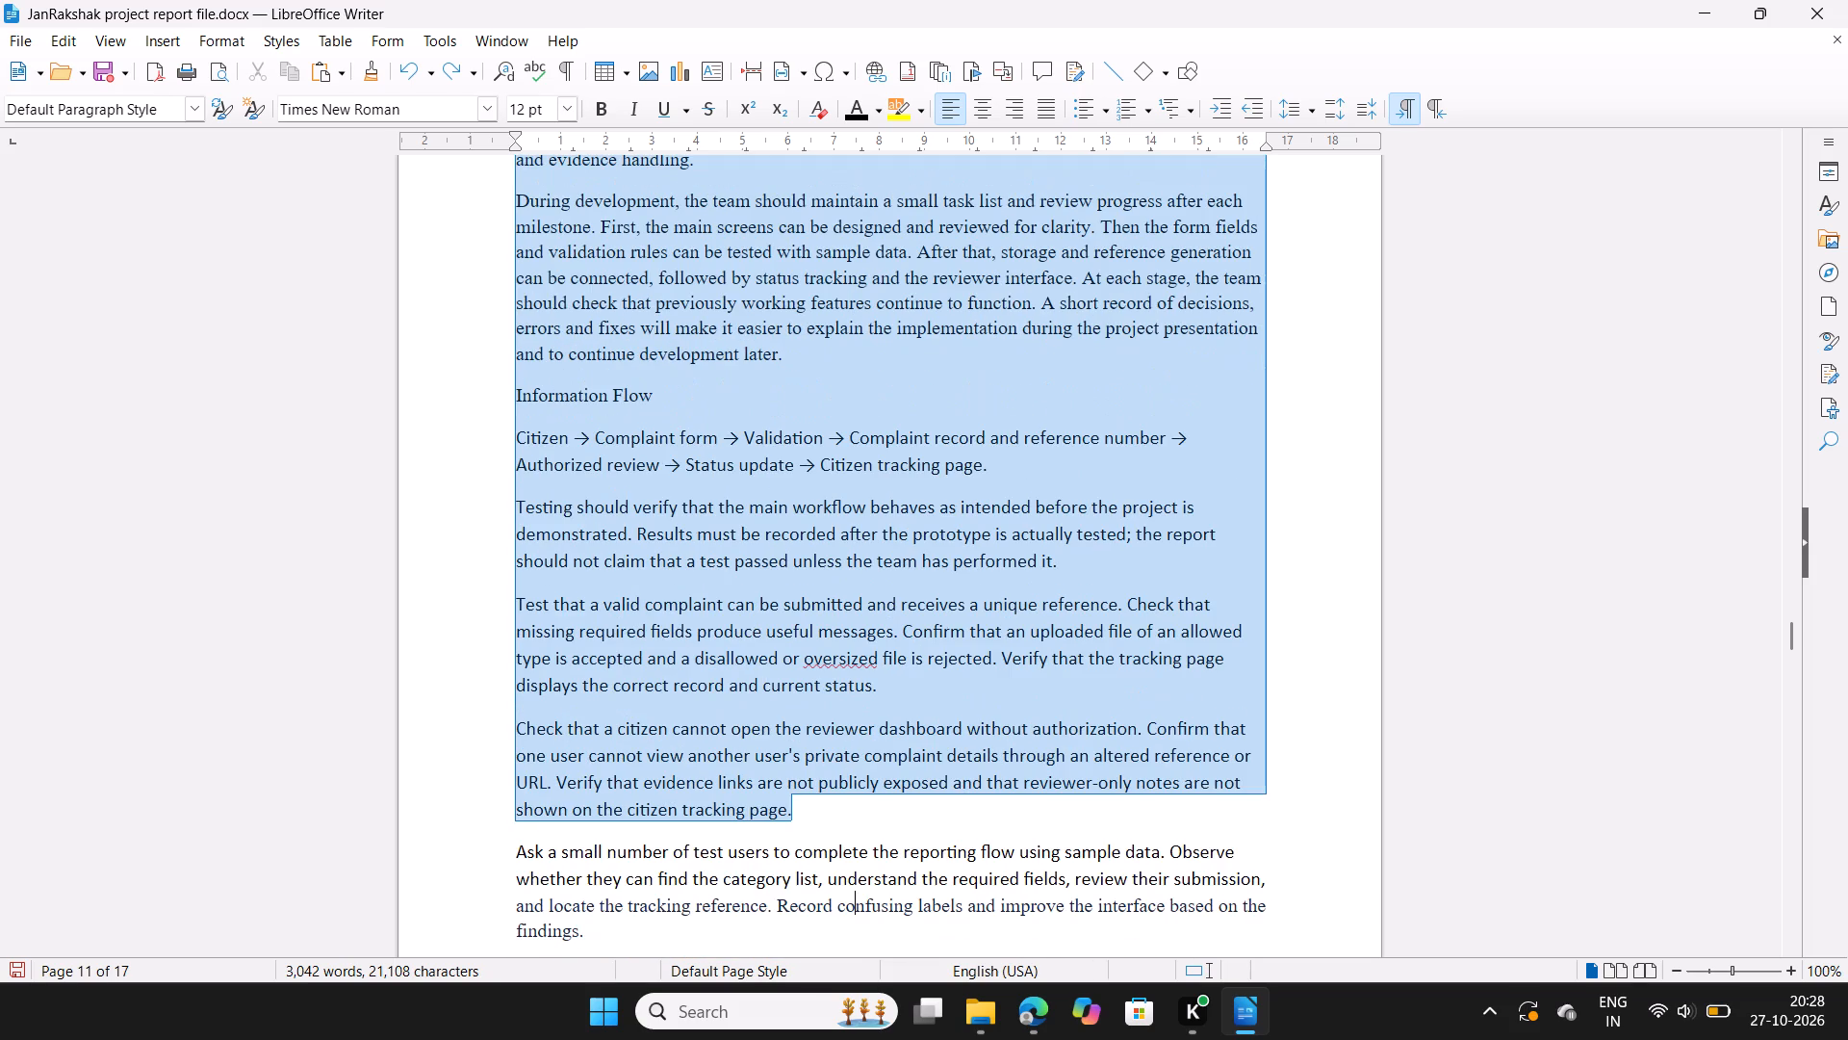
left_click_drag(851, 971, 851, 954)
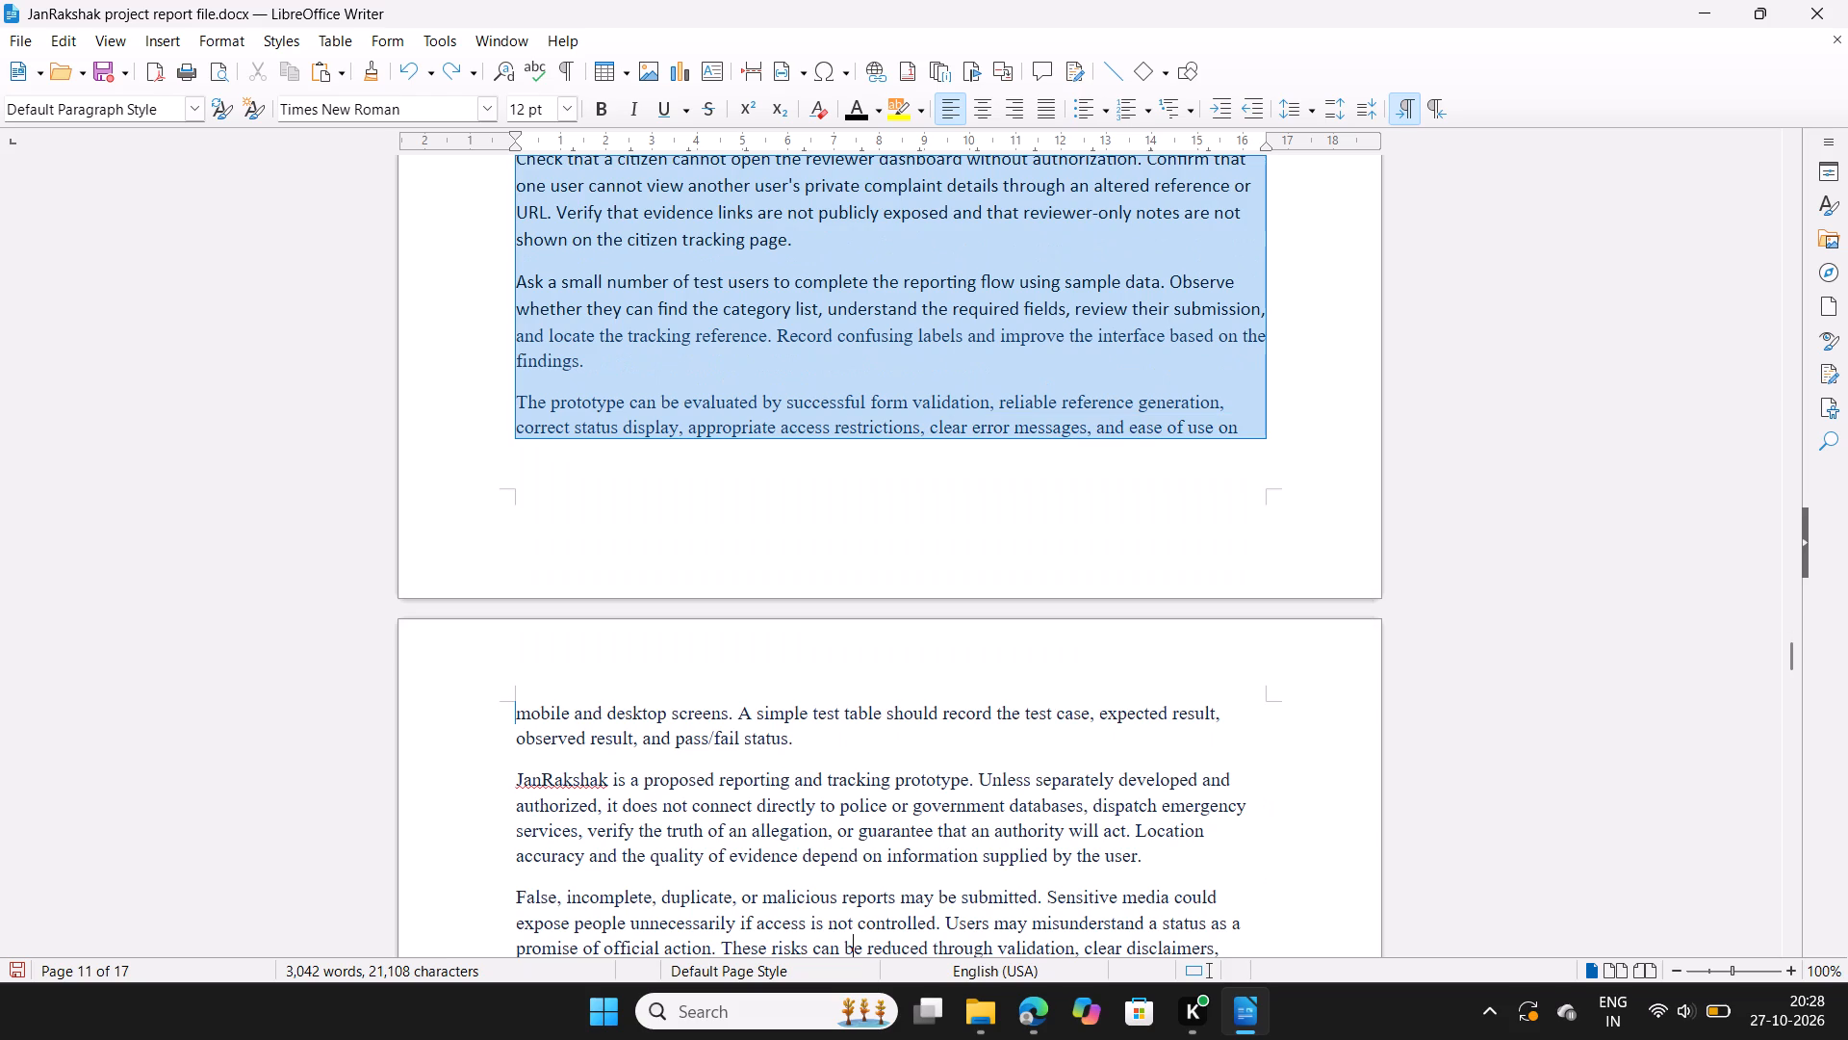
left_click_drag(851, 954, 871, 964)
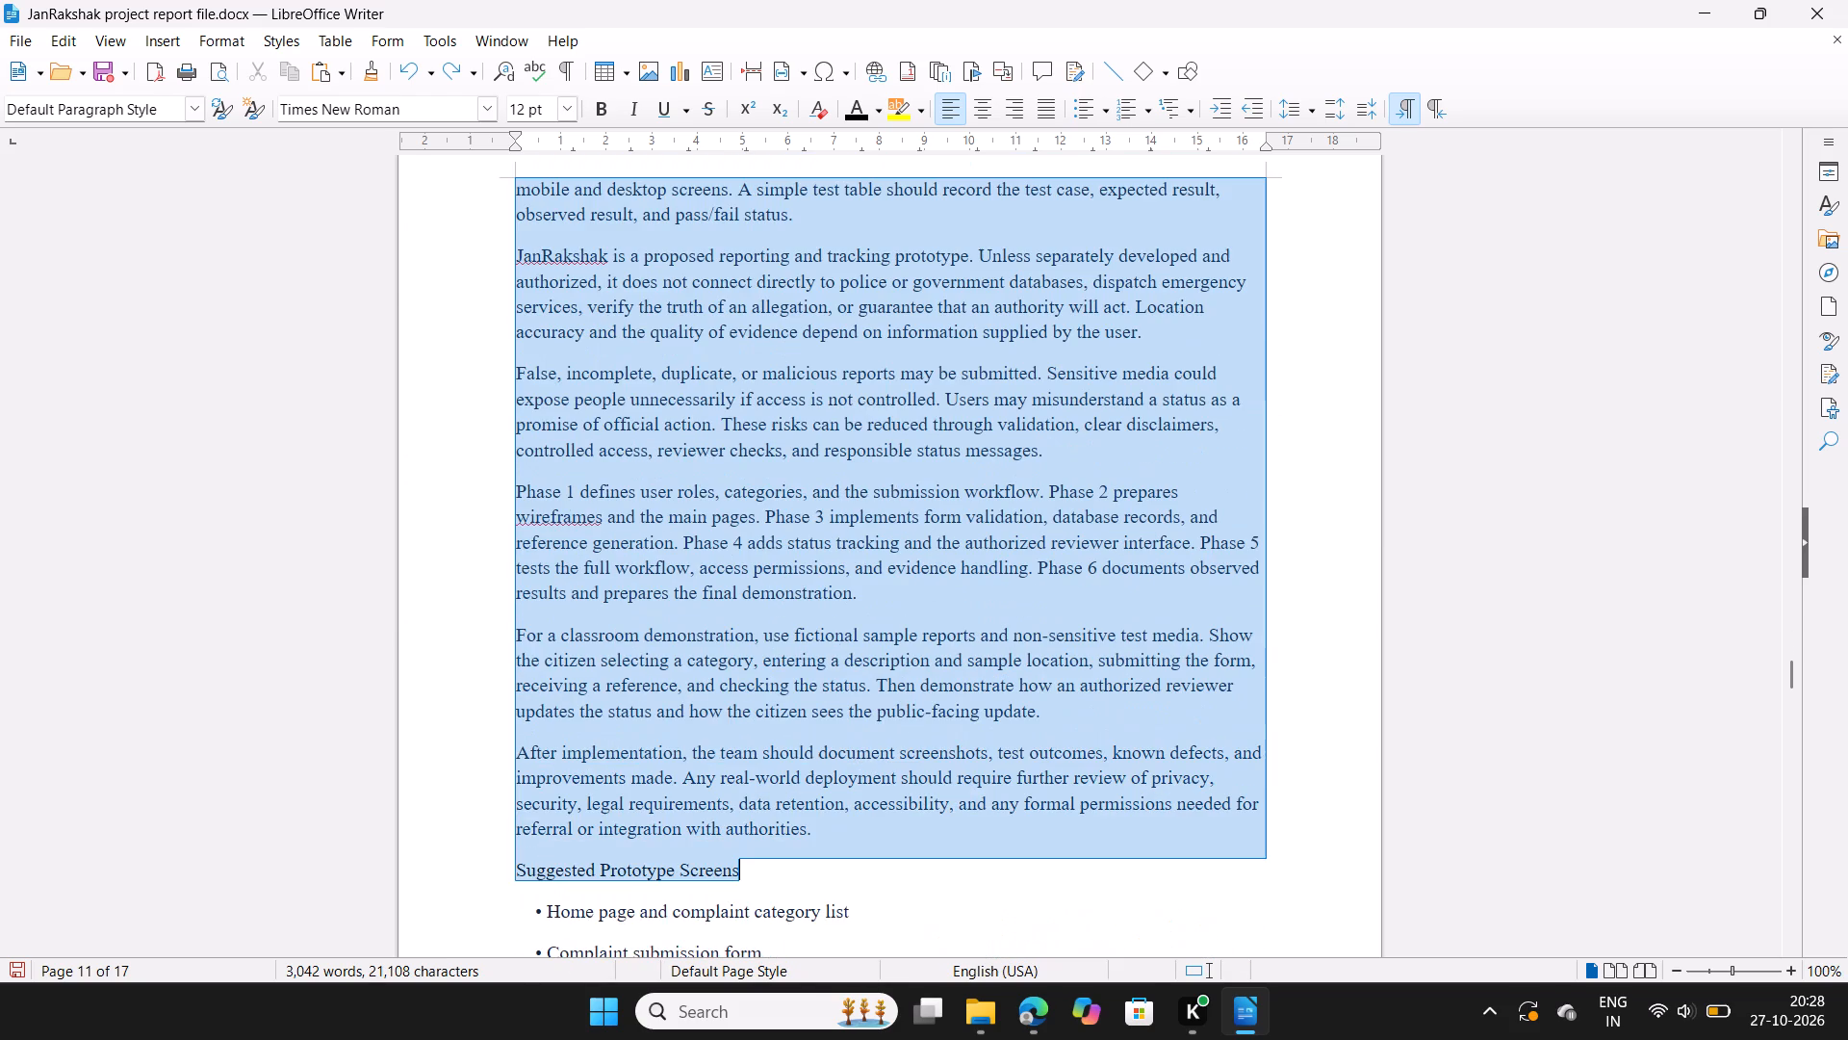
left_click_drag(871, 964, 868, 926)
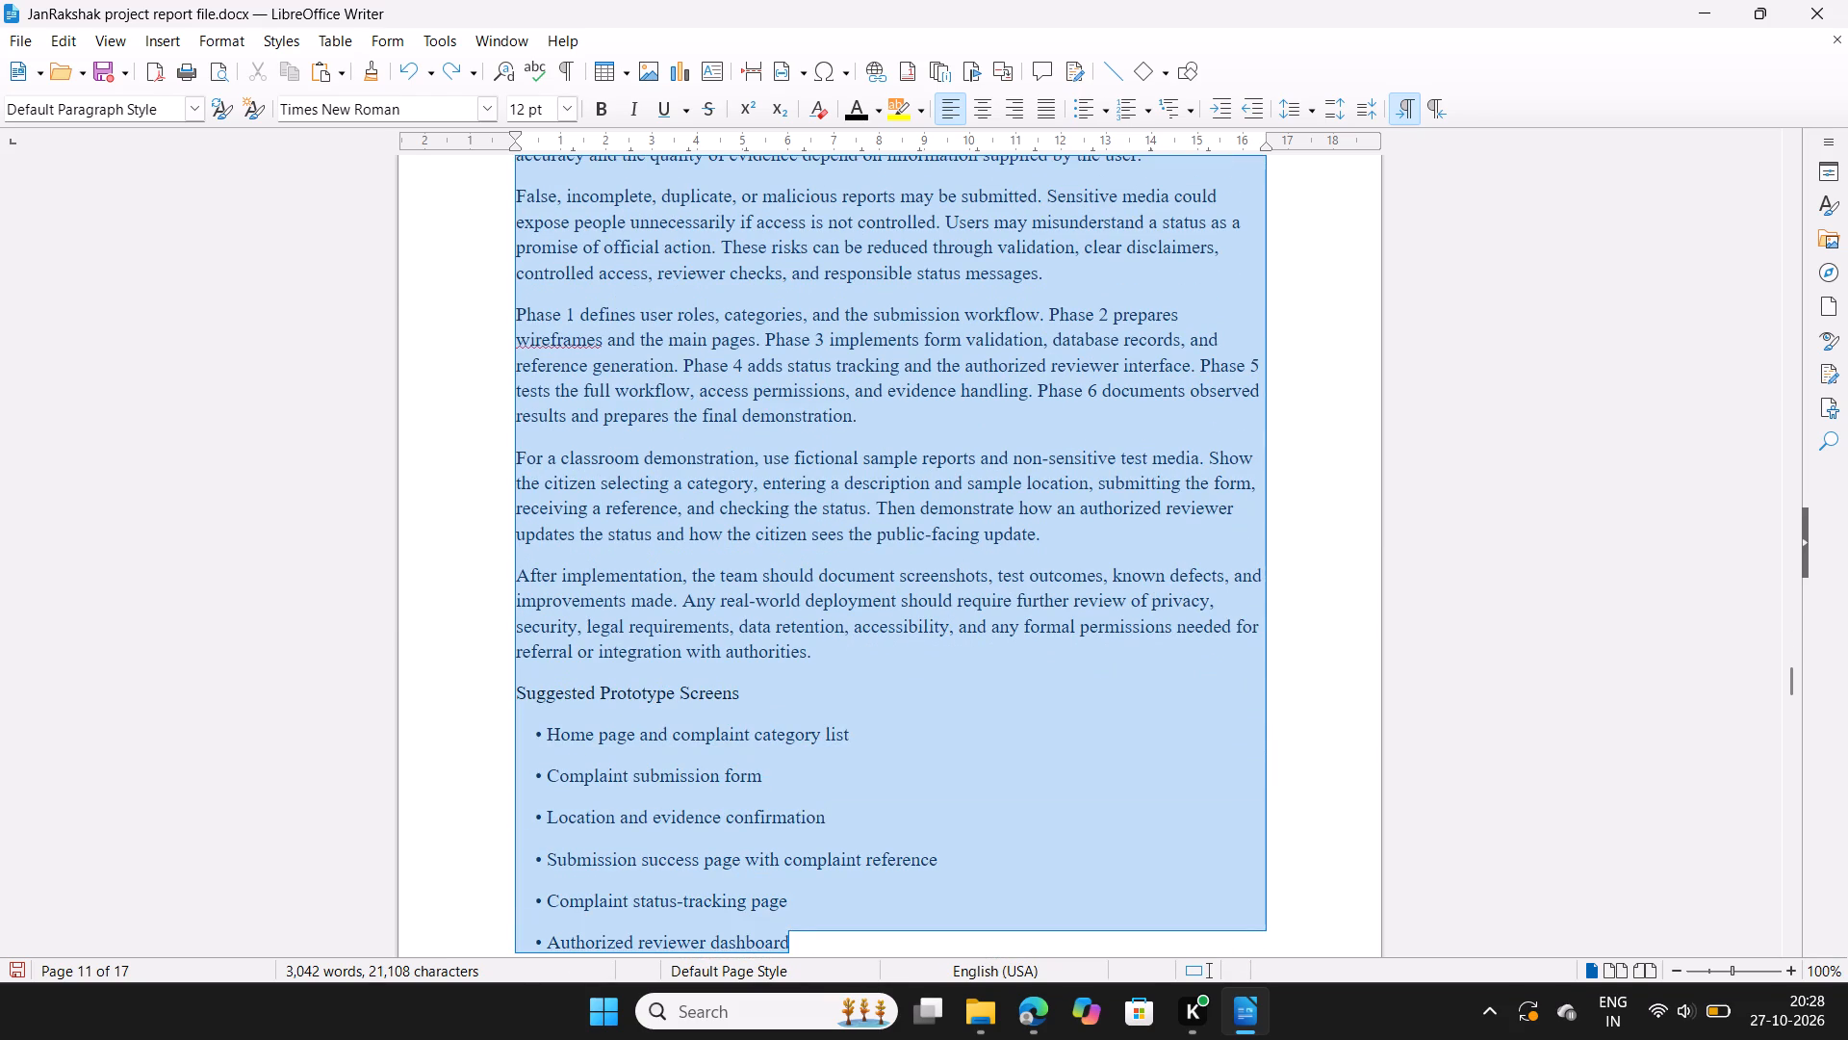
left_click_drag(868, 926, 858, 976)
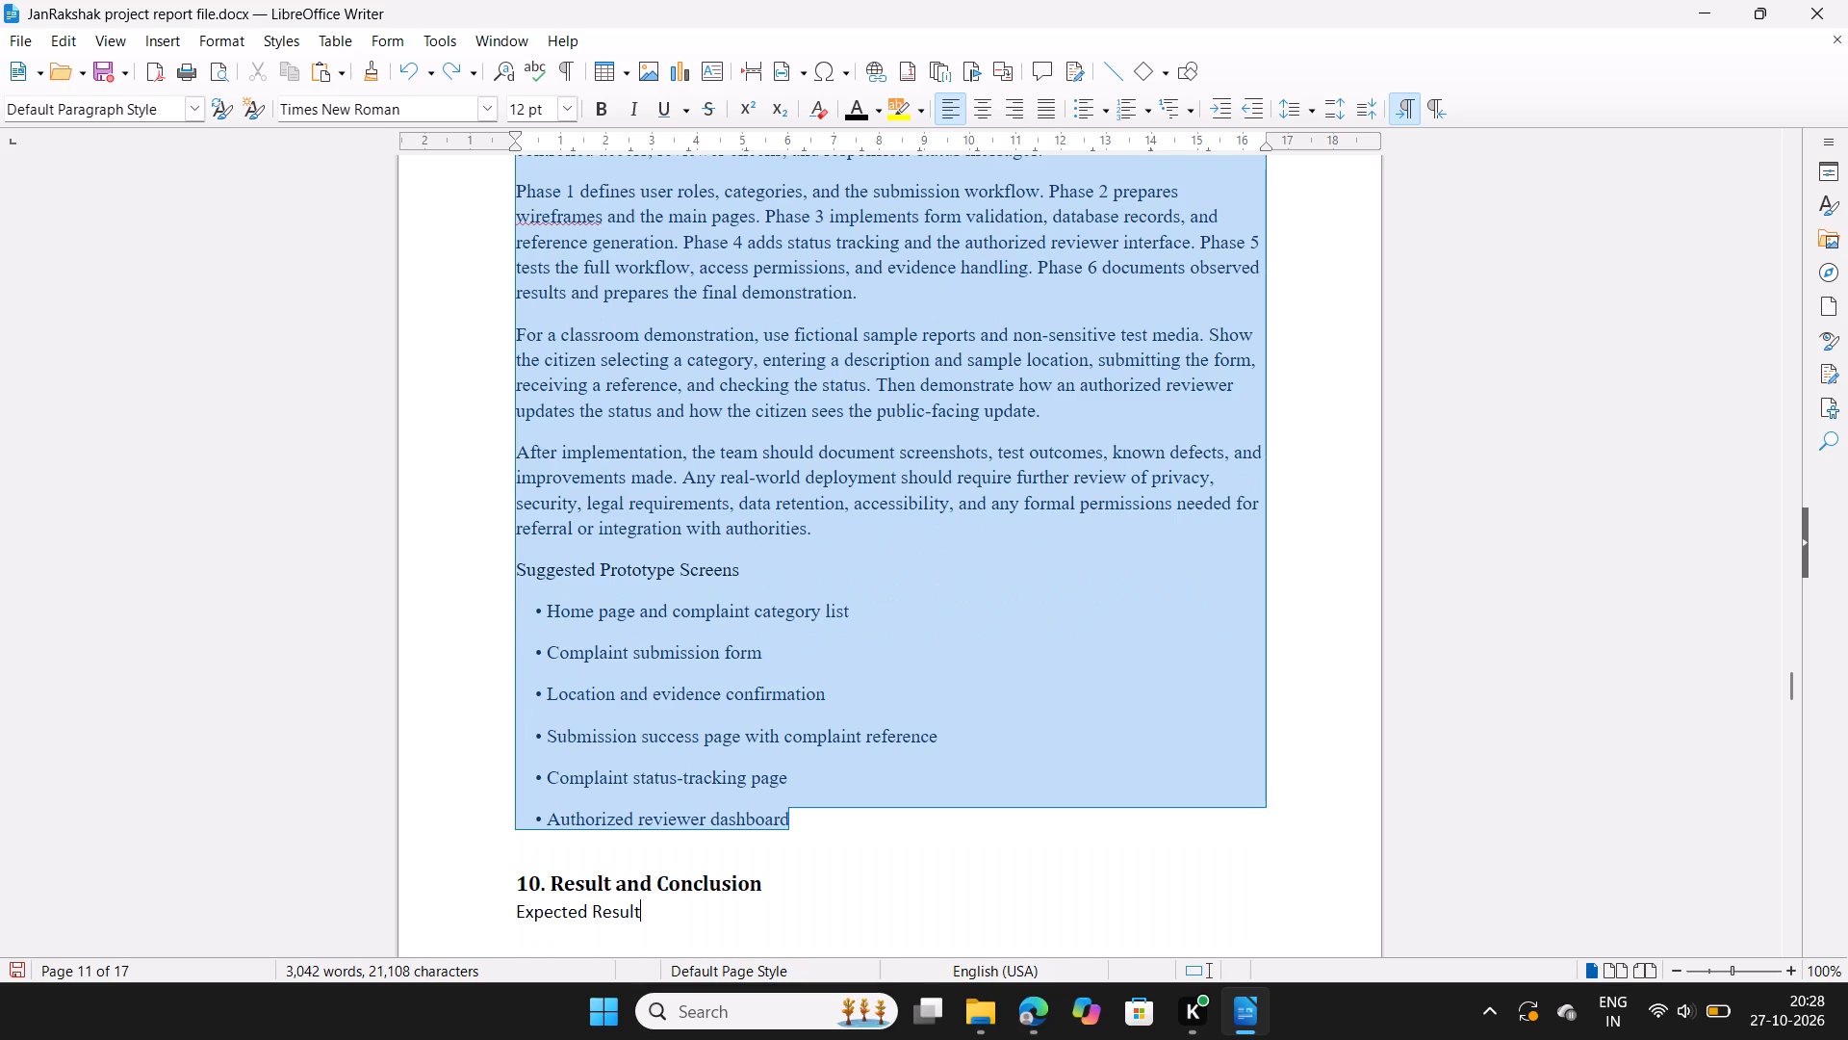
left_click_drag(858, 976, 858, 827)
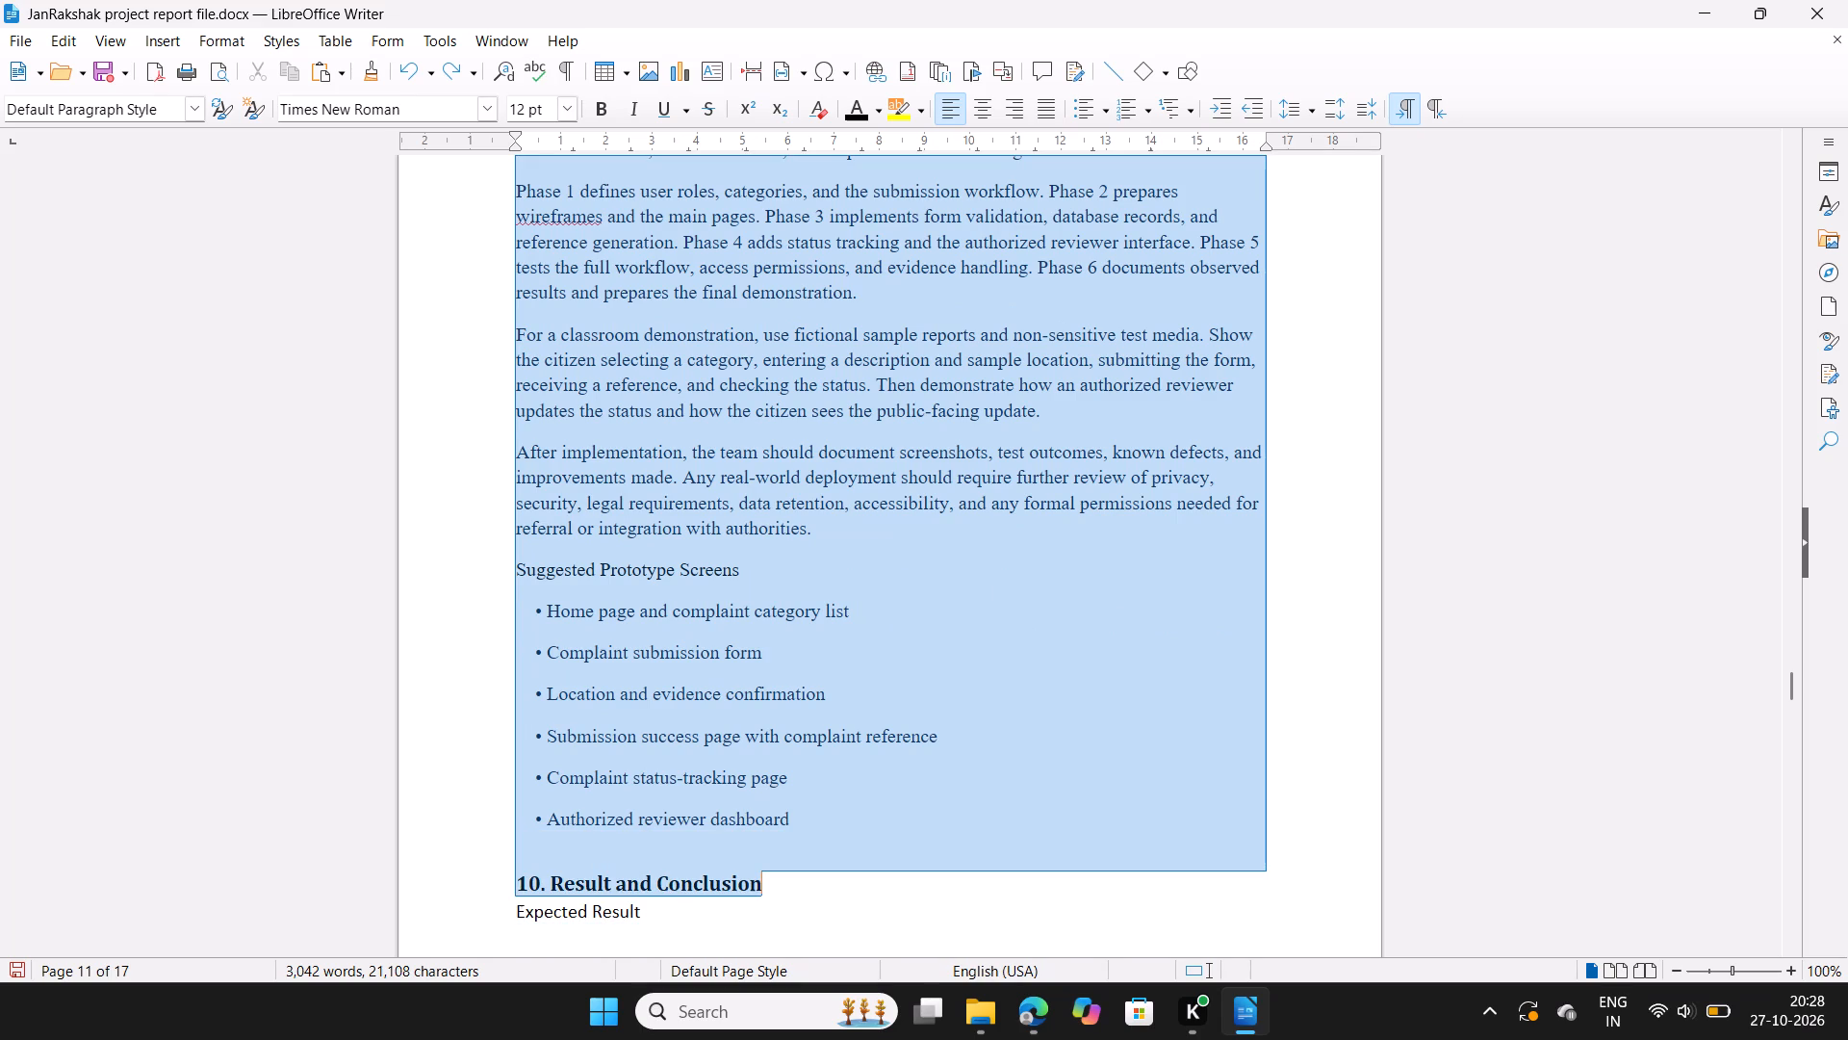
left_click_drag(858, 827, 838, 814)
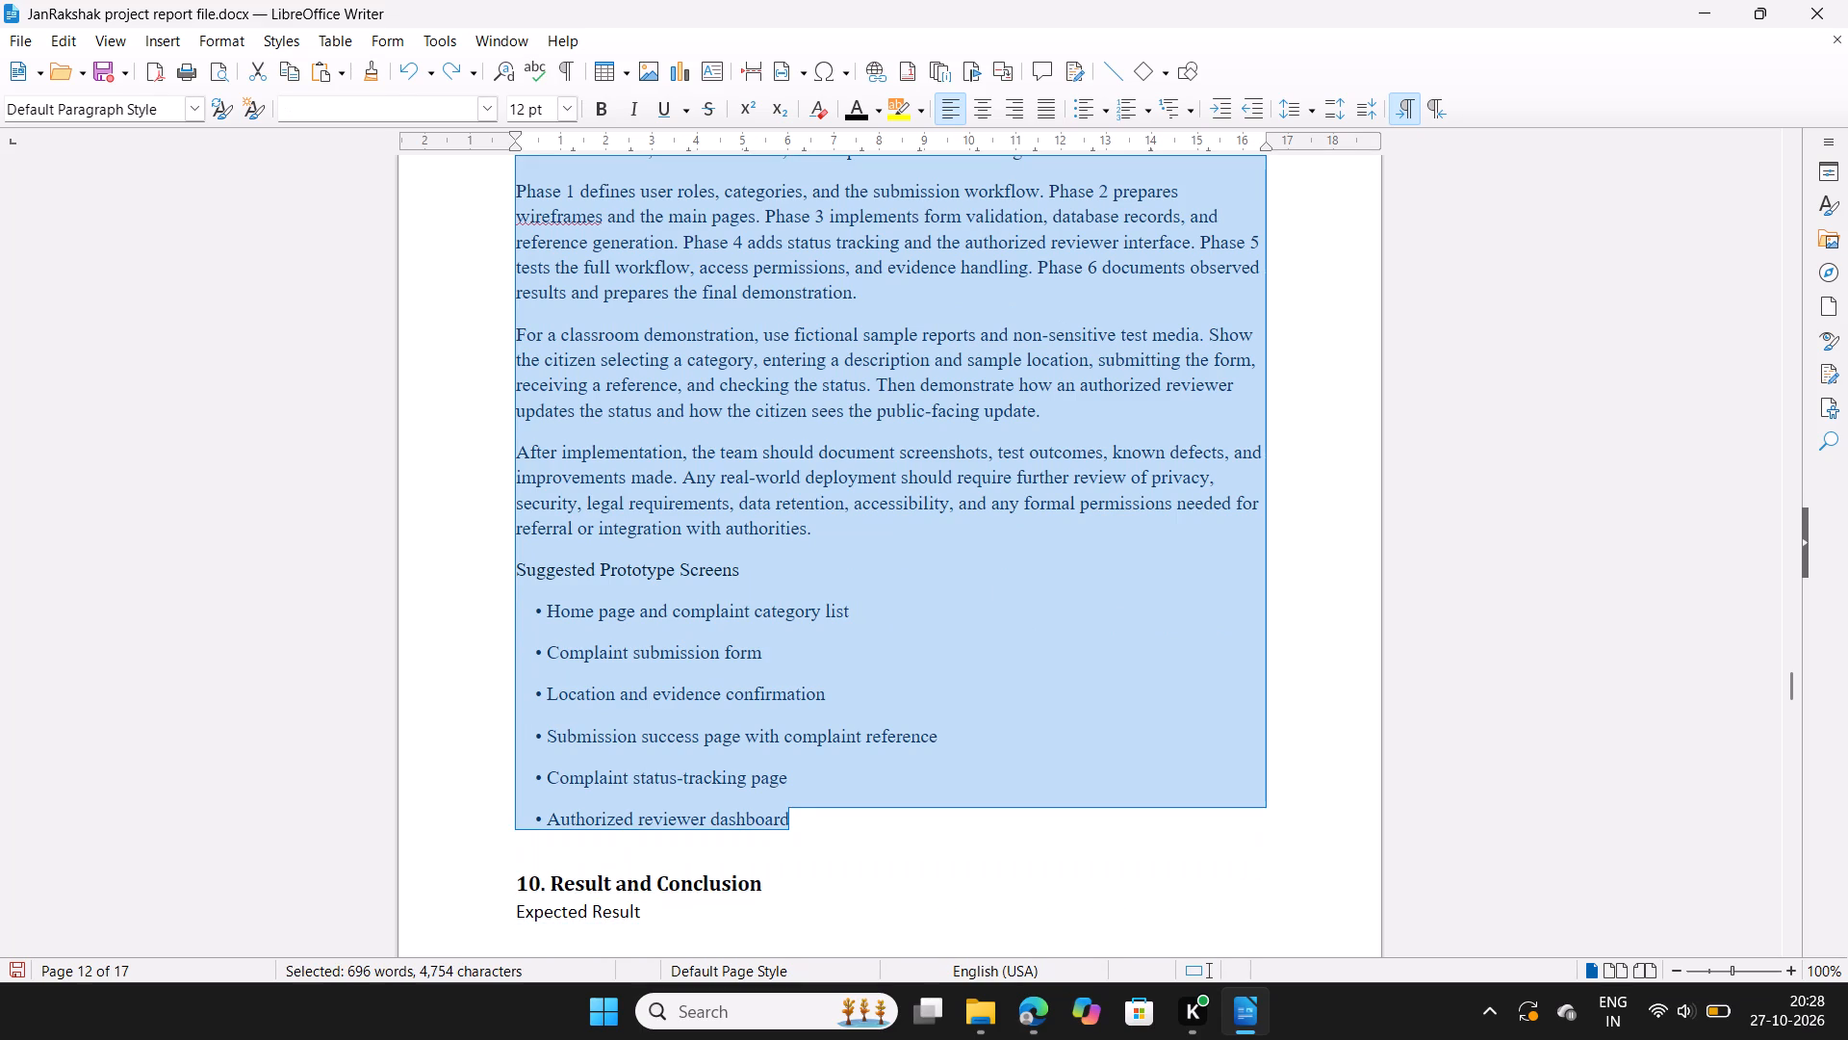
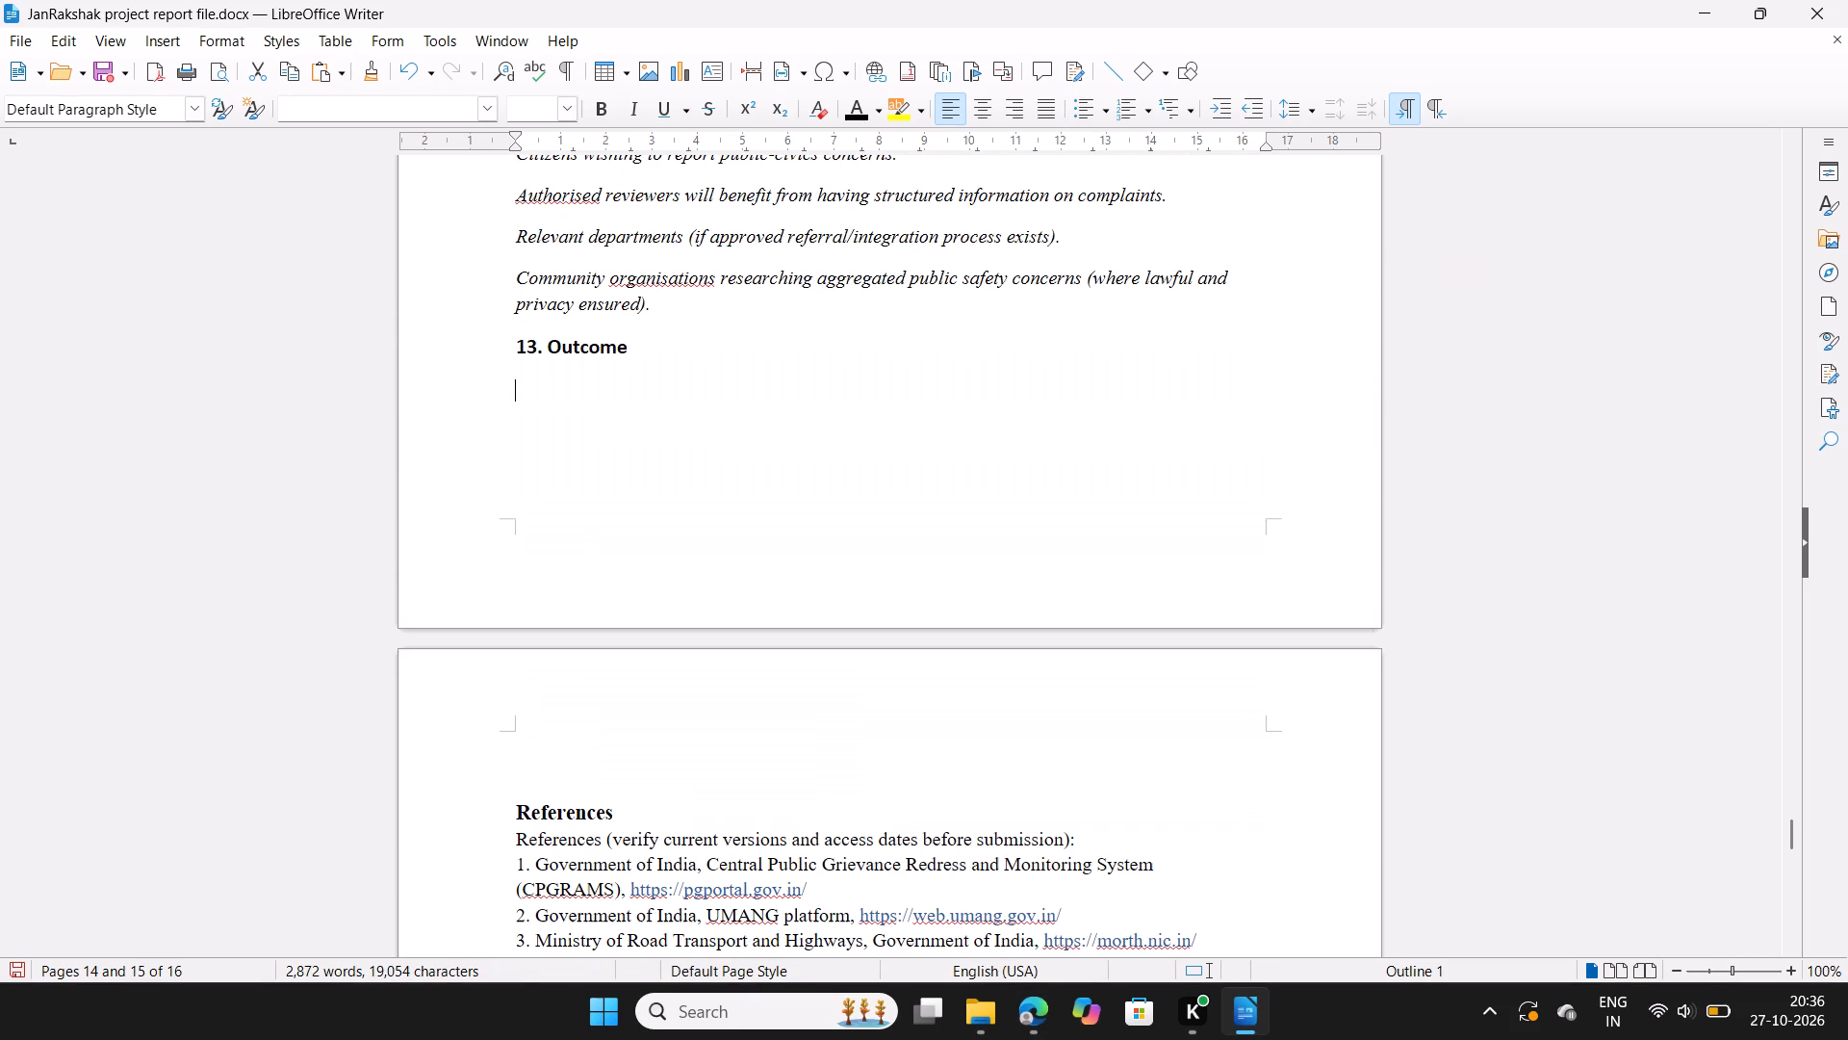
key("ctrl+v")
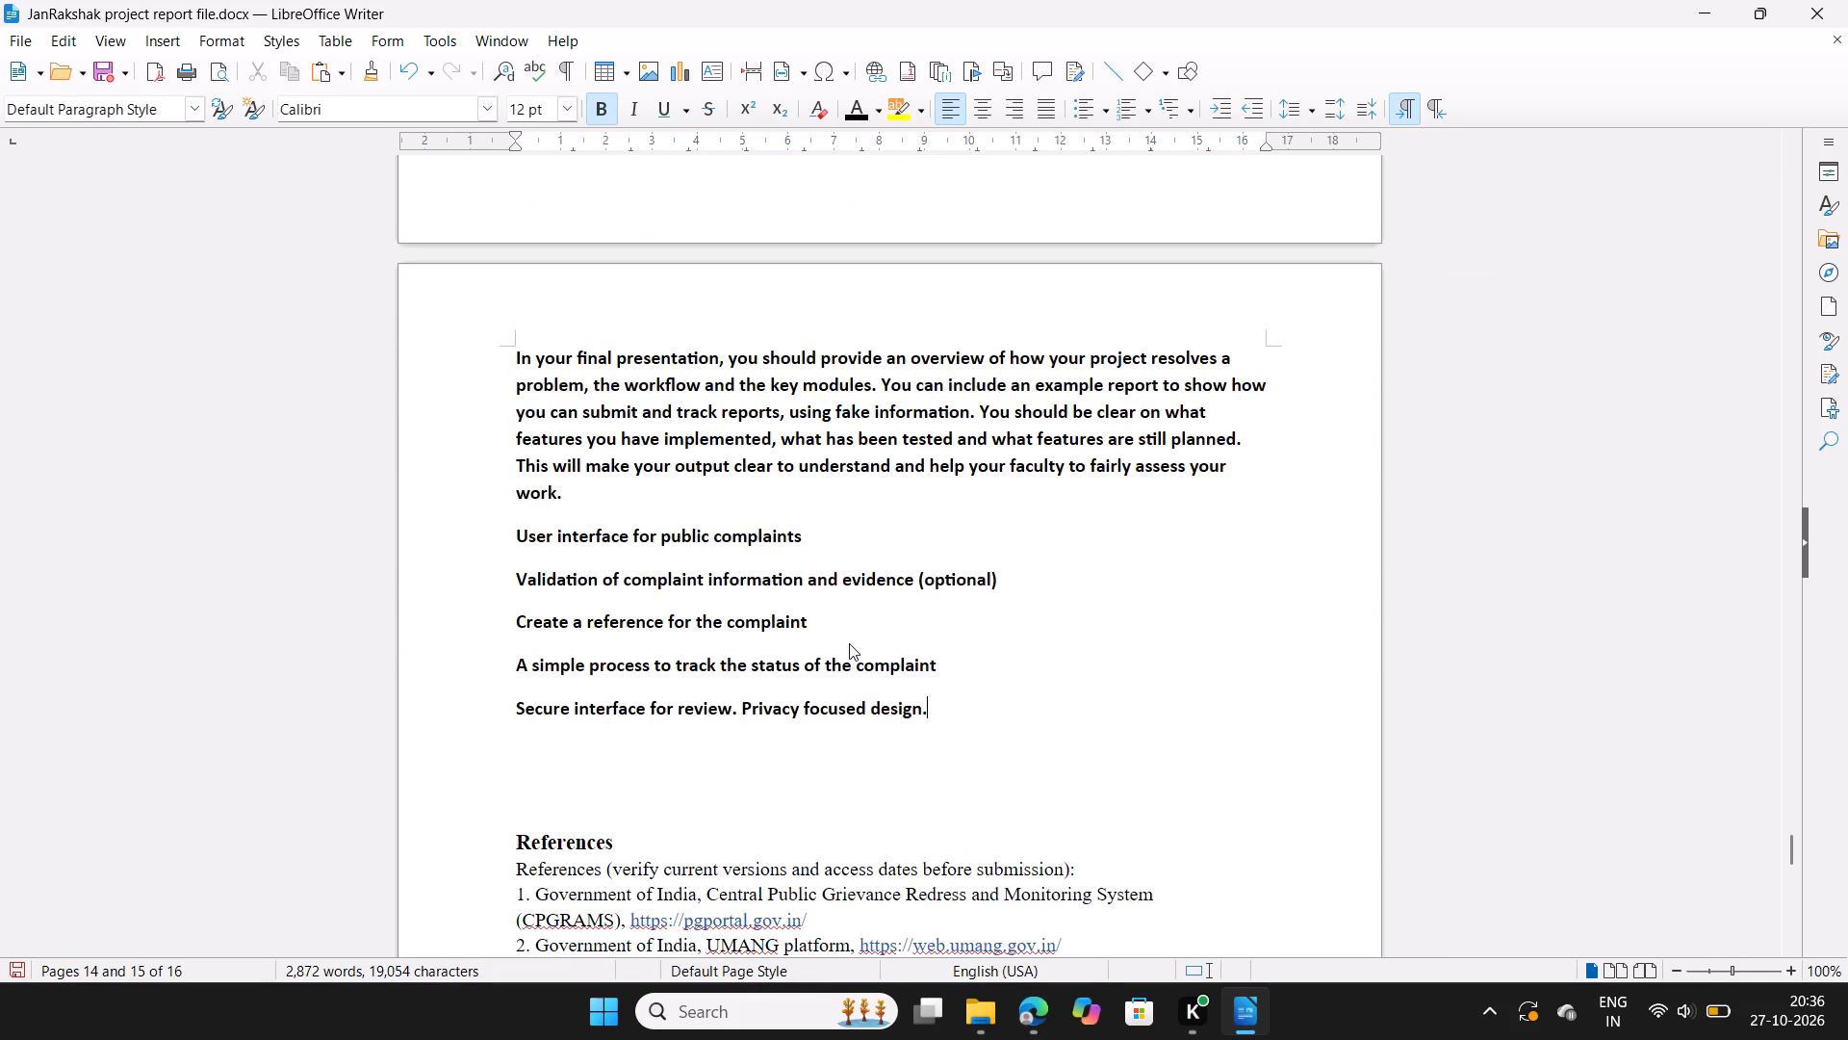
Review the pasted Outcome text and the References through the report's end, and look back over the earlier replaced sections.
scroll(849, 643, "down", 1)
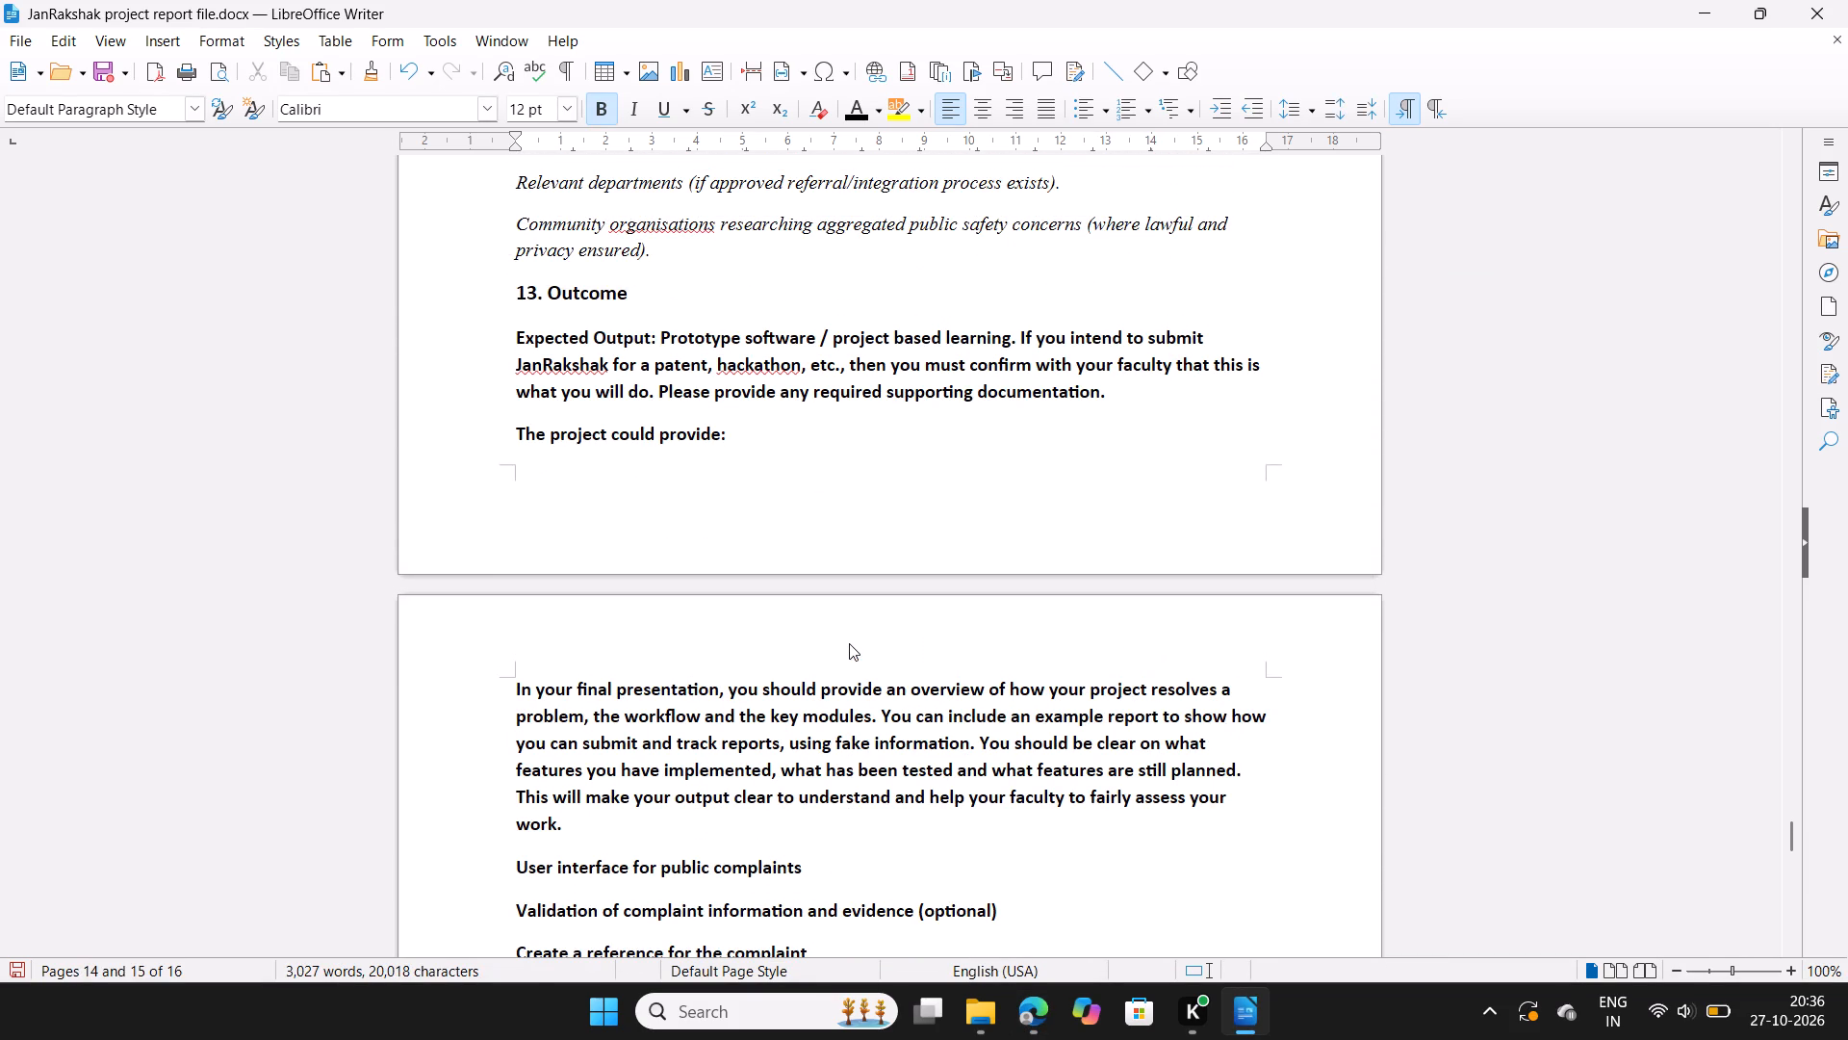
scroll(849, 643, "down", 1)
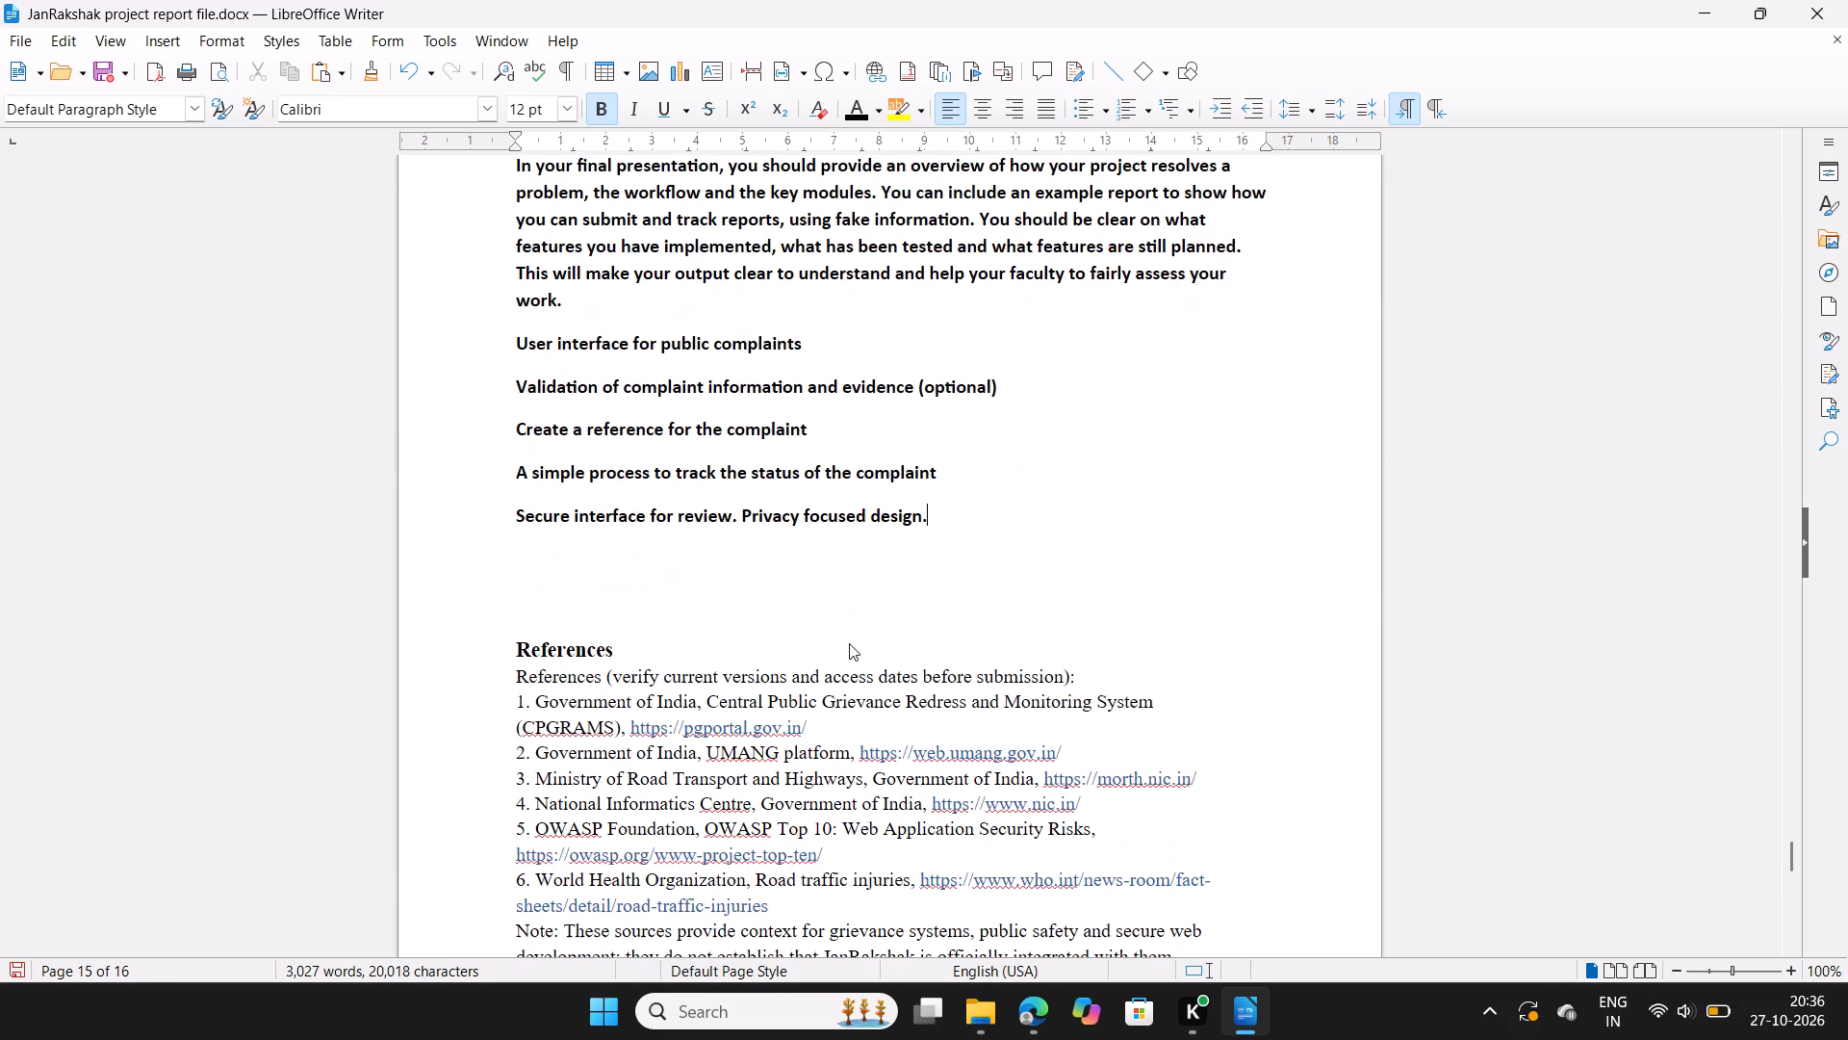
scroll(849, 643, "down", 1)
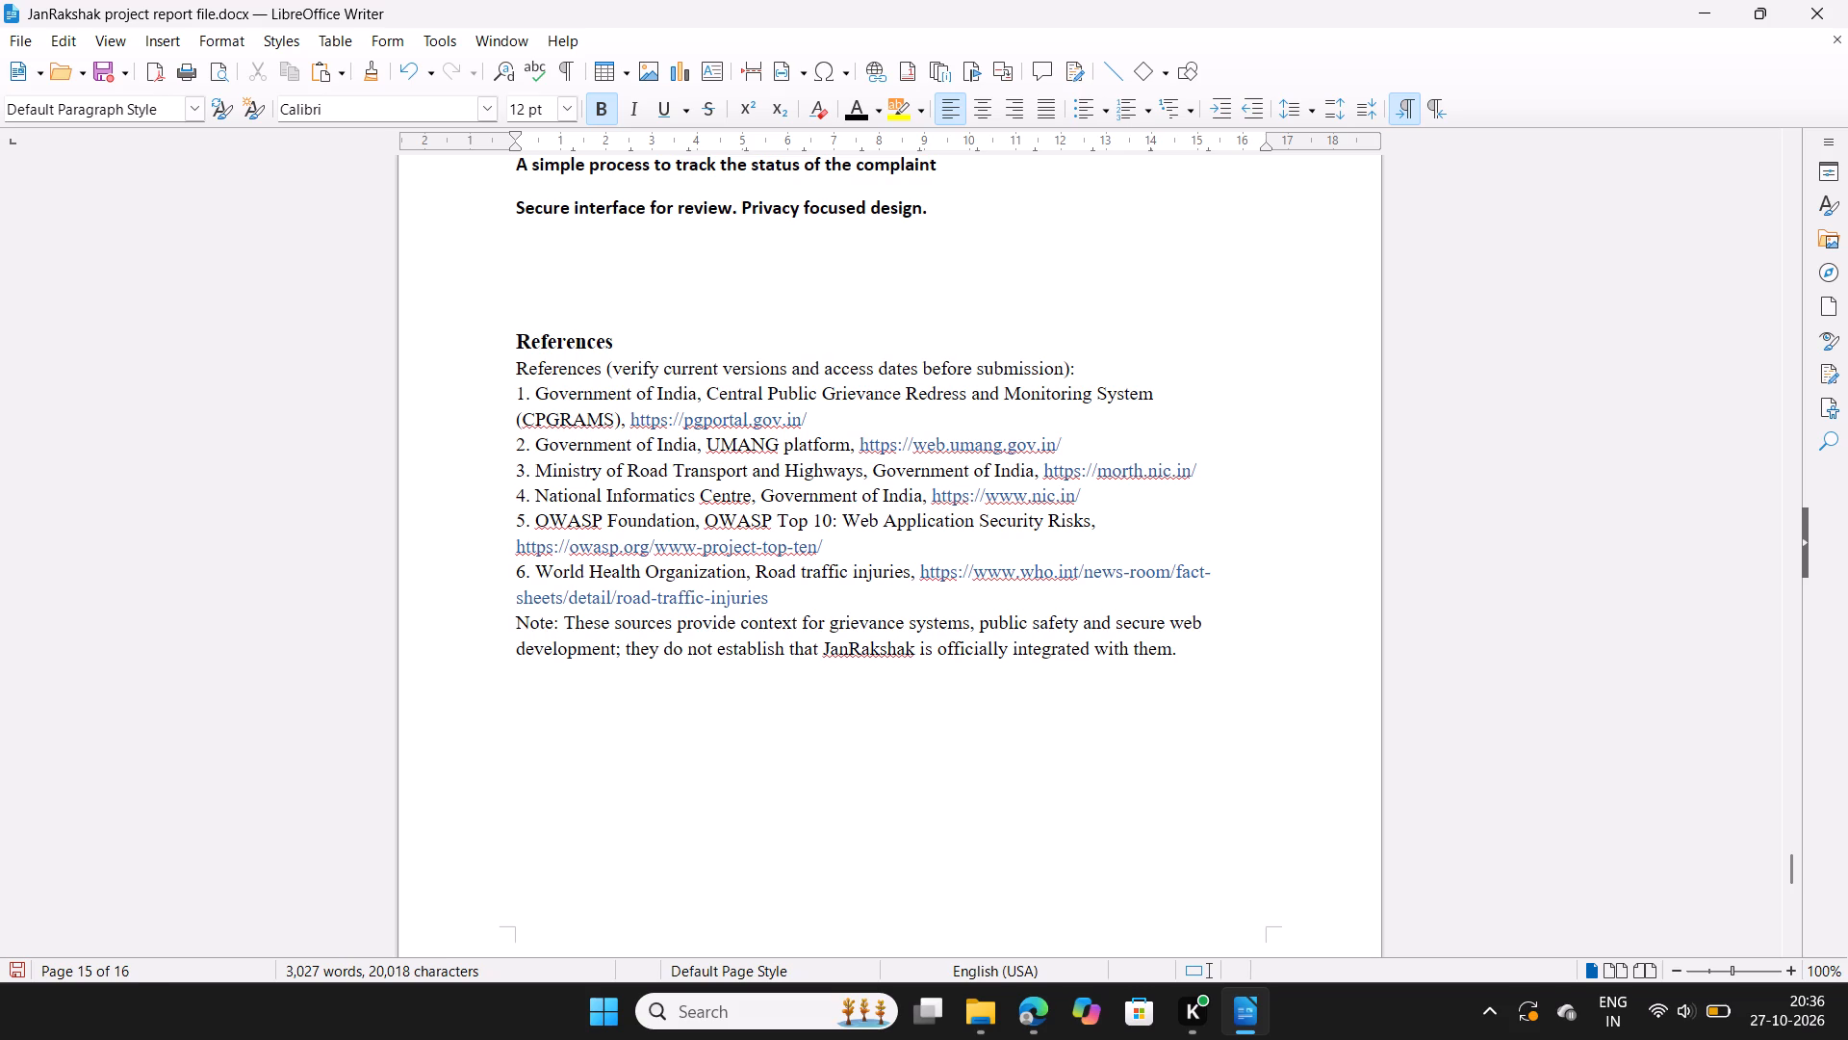
scroll(899, 877, "down", 5)
scroll(899, 877, "up", 3)
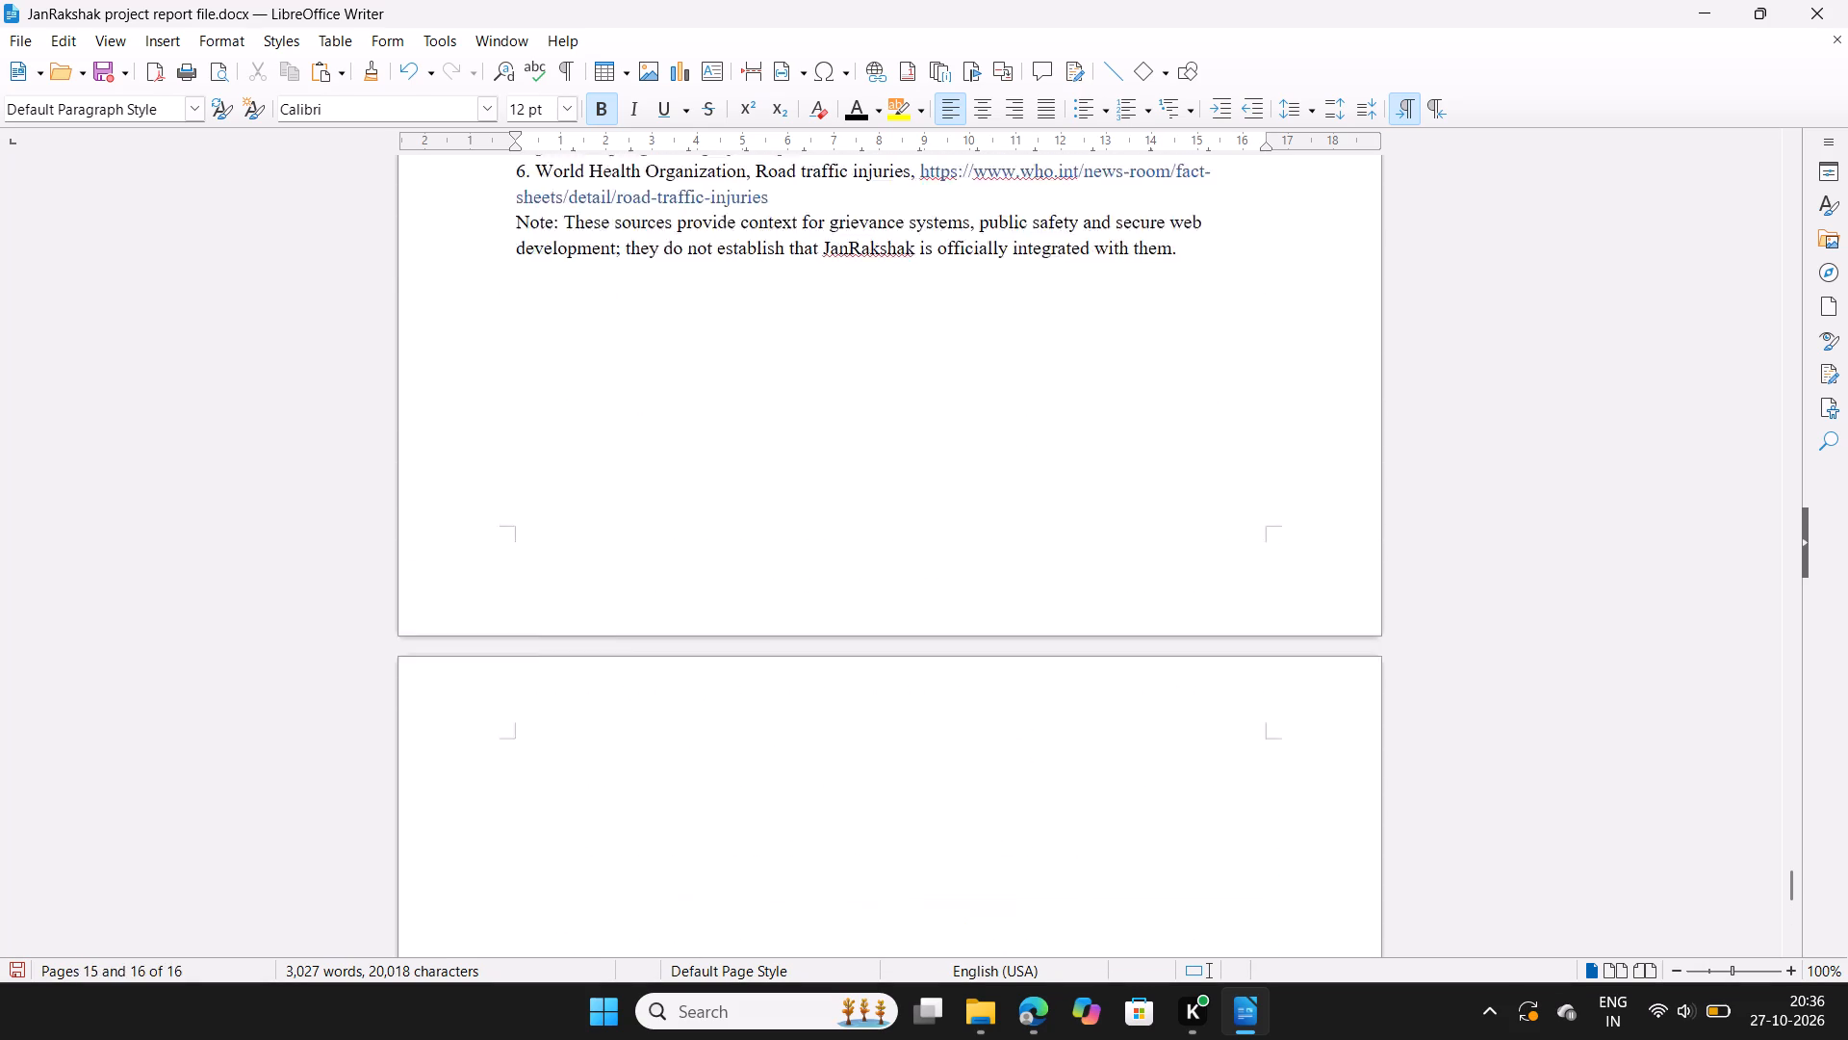
scroll(899, 877, "up", 6)
scroll(899, 877, "down", 2, "ctrl")
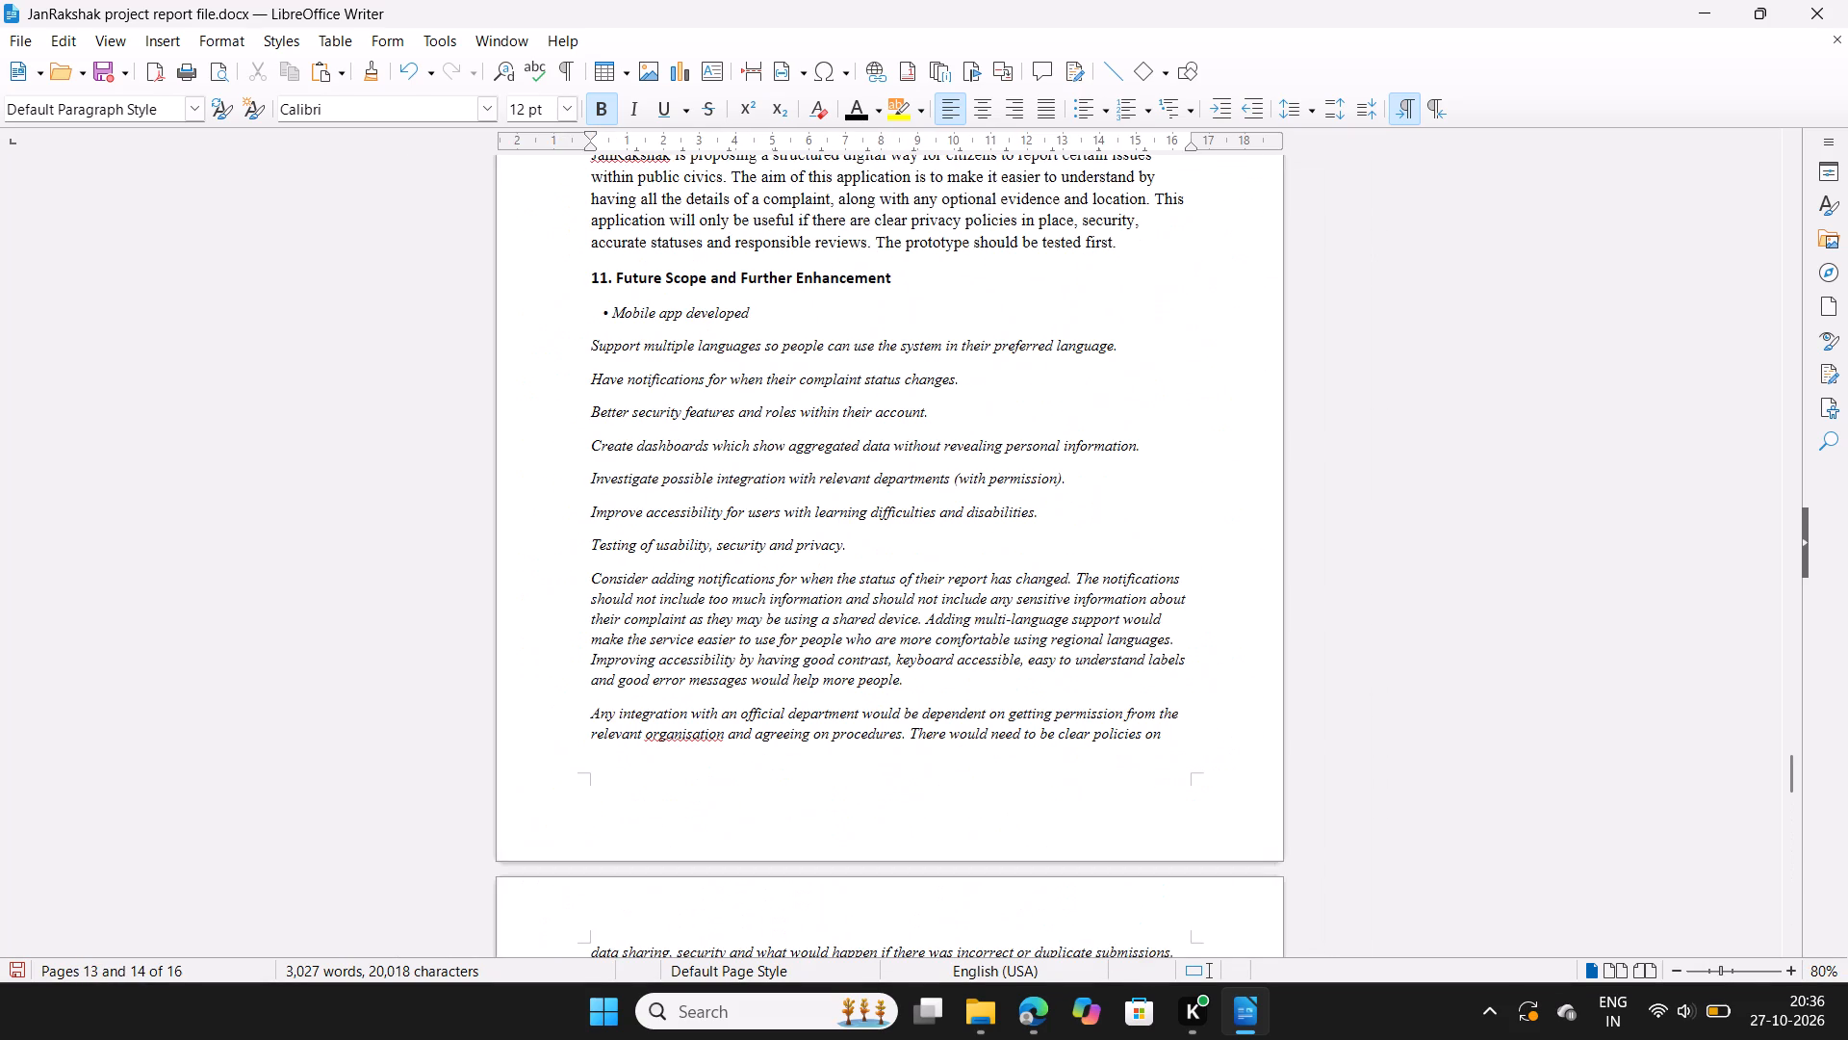
Look back through the report to the cover page and select the project title line beneath the course heading.
scroll(869, 515, "up", 18)
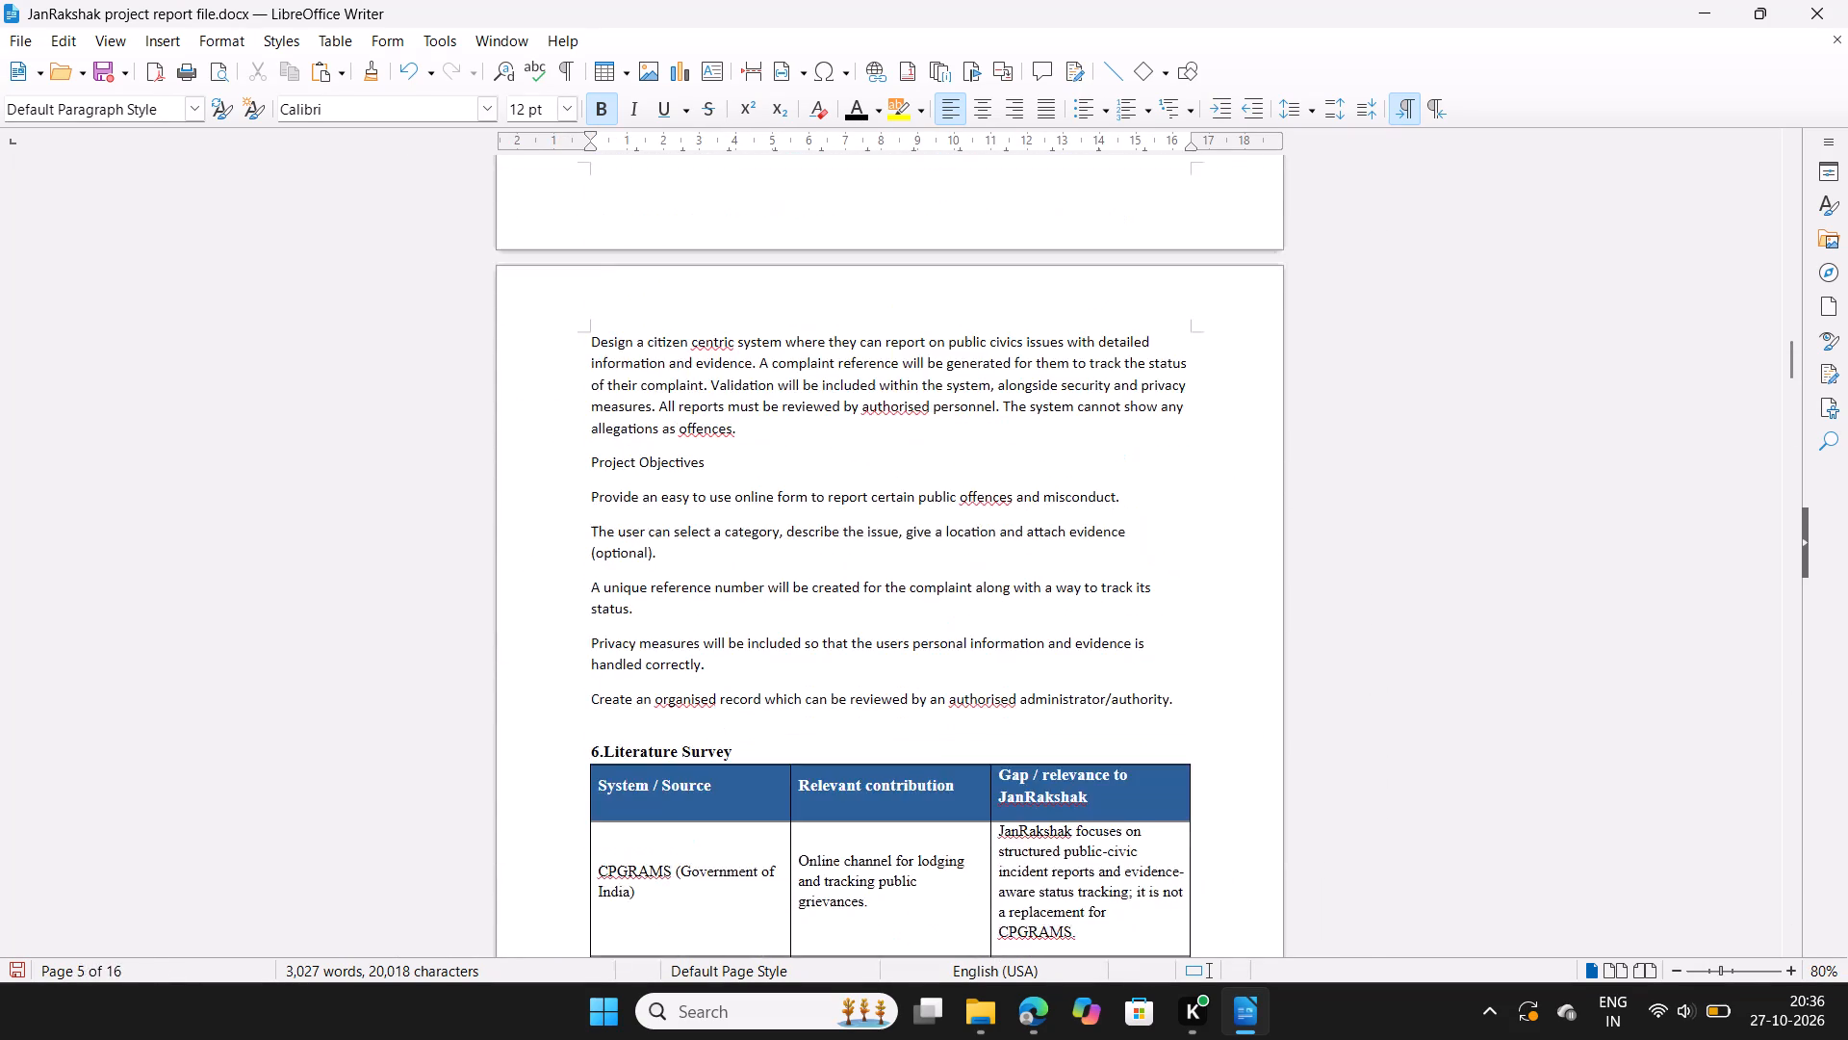
scroll(869, 515, "up", 9)
left_click_drag(869, 515, 937, 428)
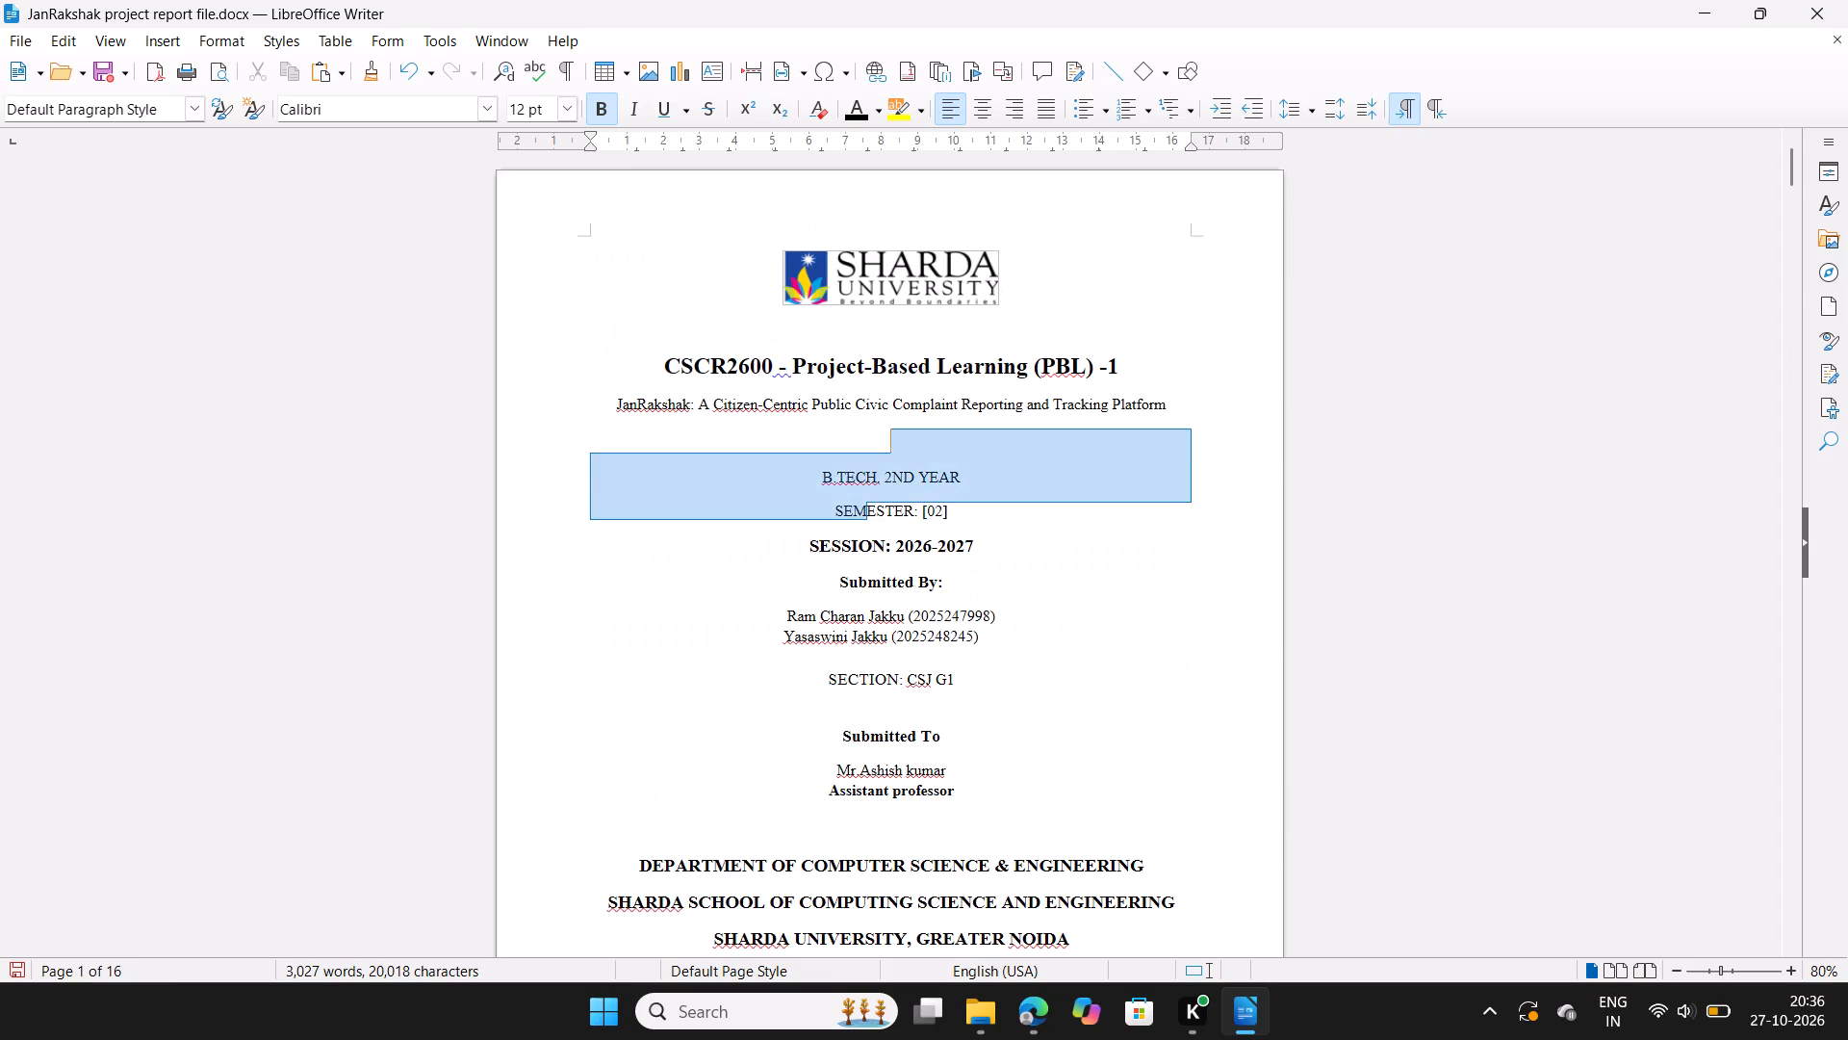
left_click_drag(937, 428, 735, 477)
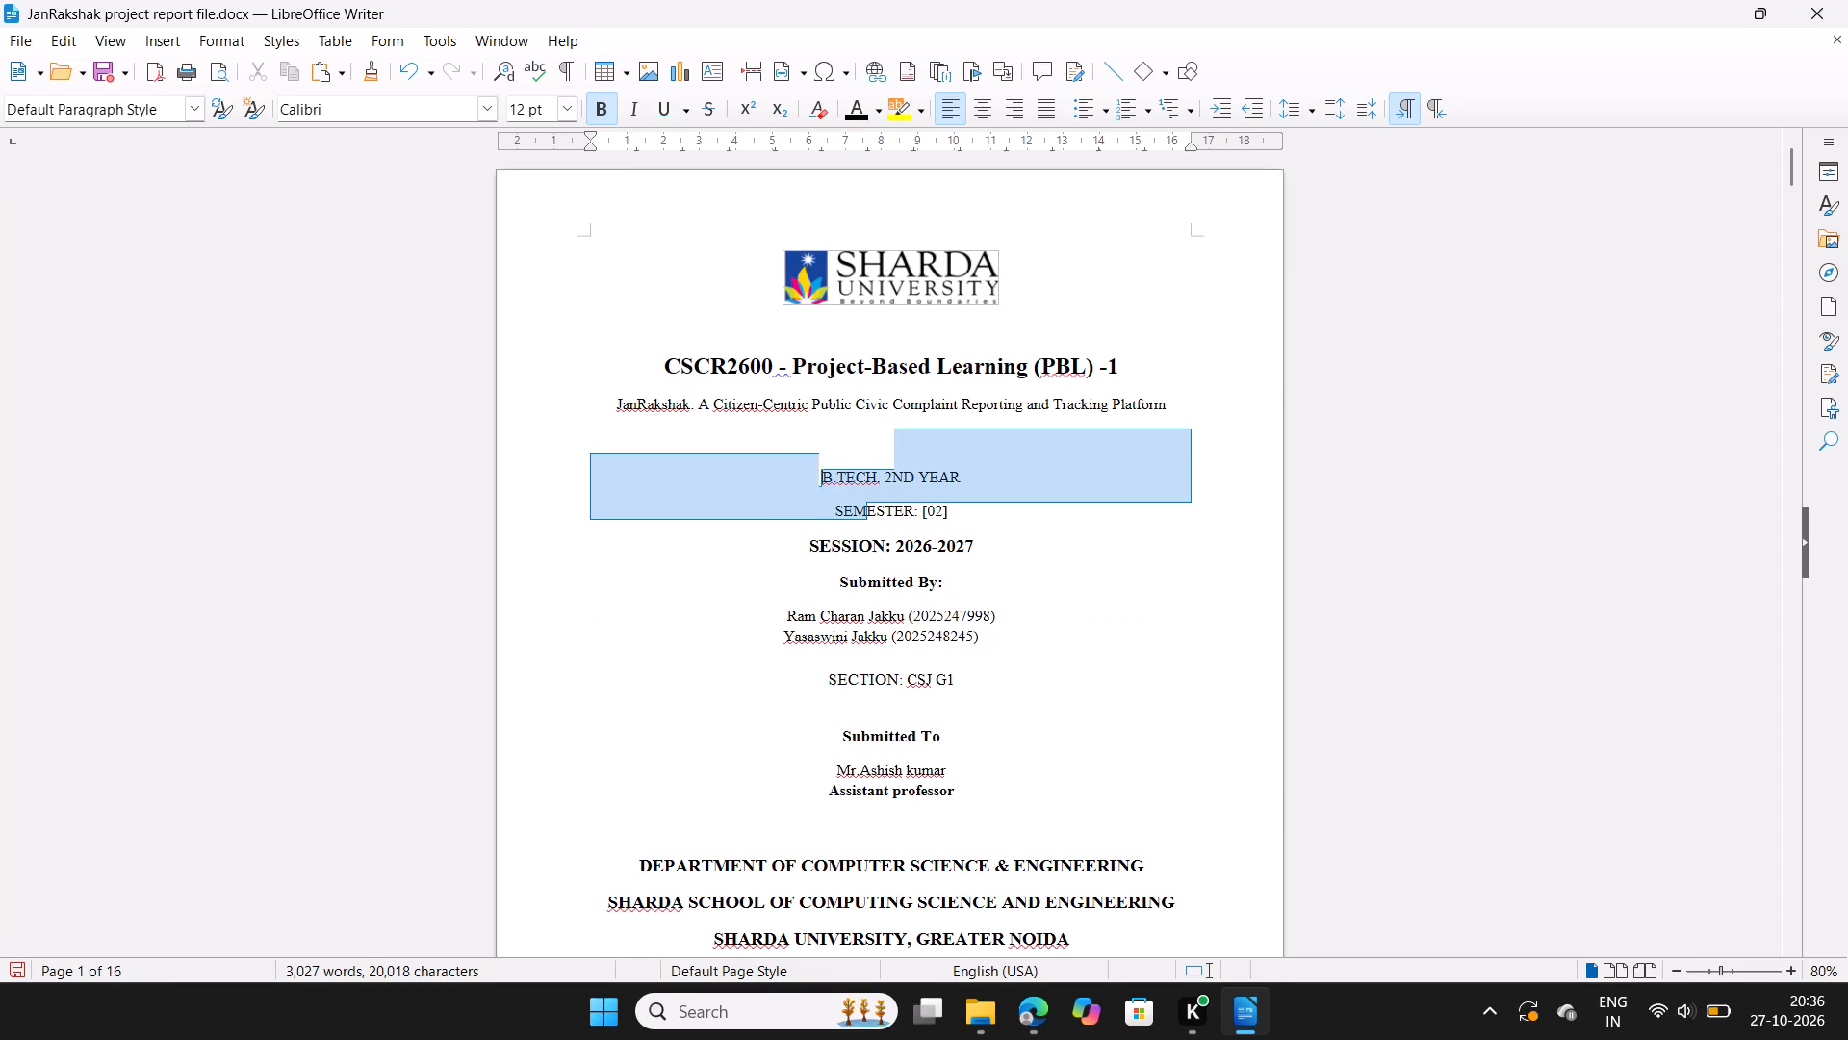
left_click_drag(735, 477, 734, 497)
left_click_drag(615, 402, 618, 402)
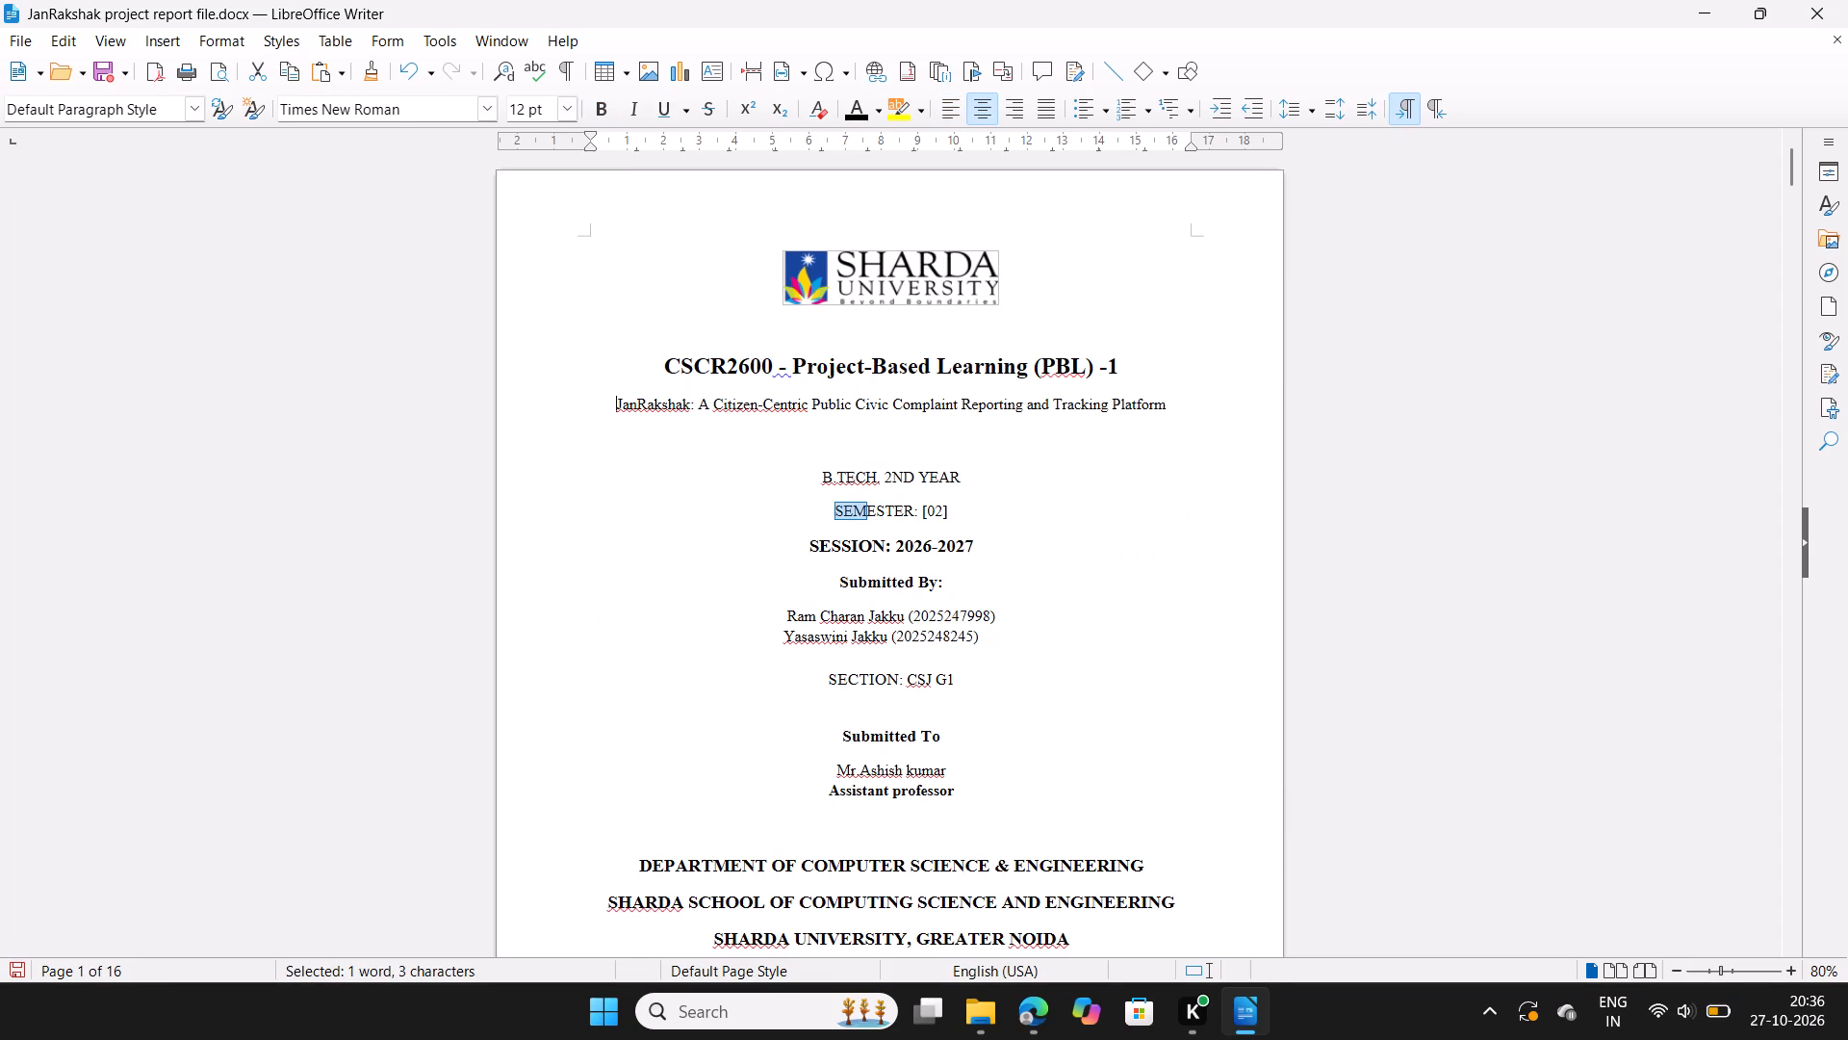
left_click_drag(618, 402, 1168, 401)
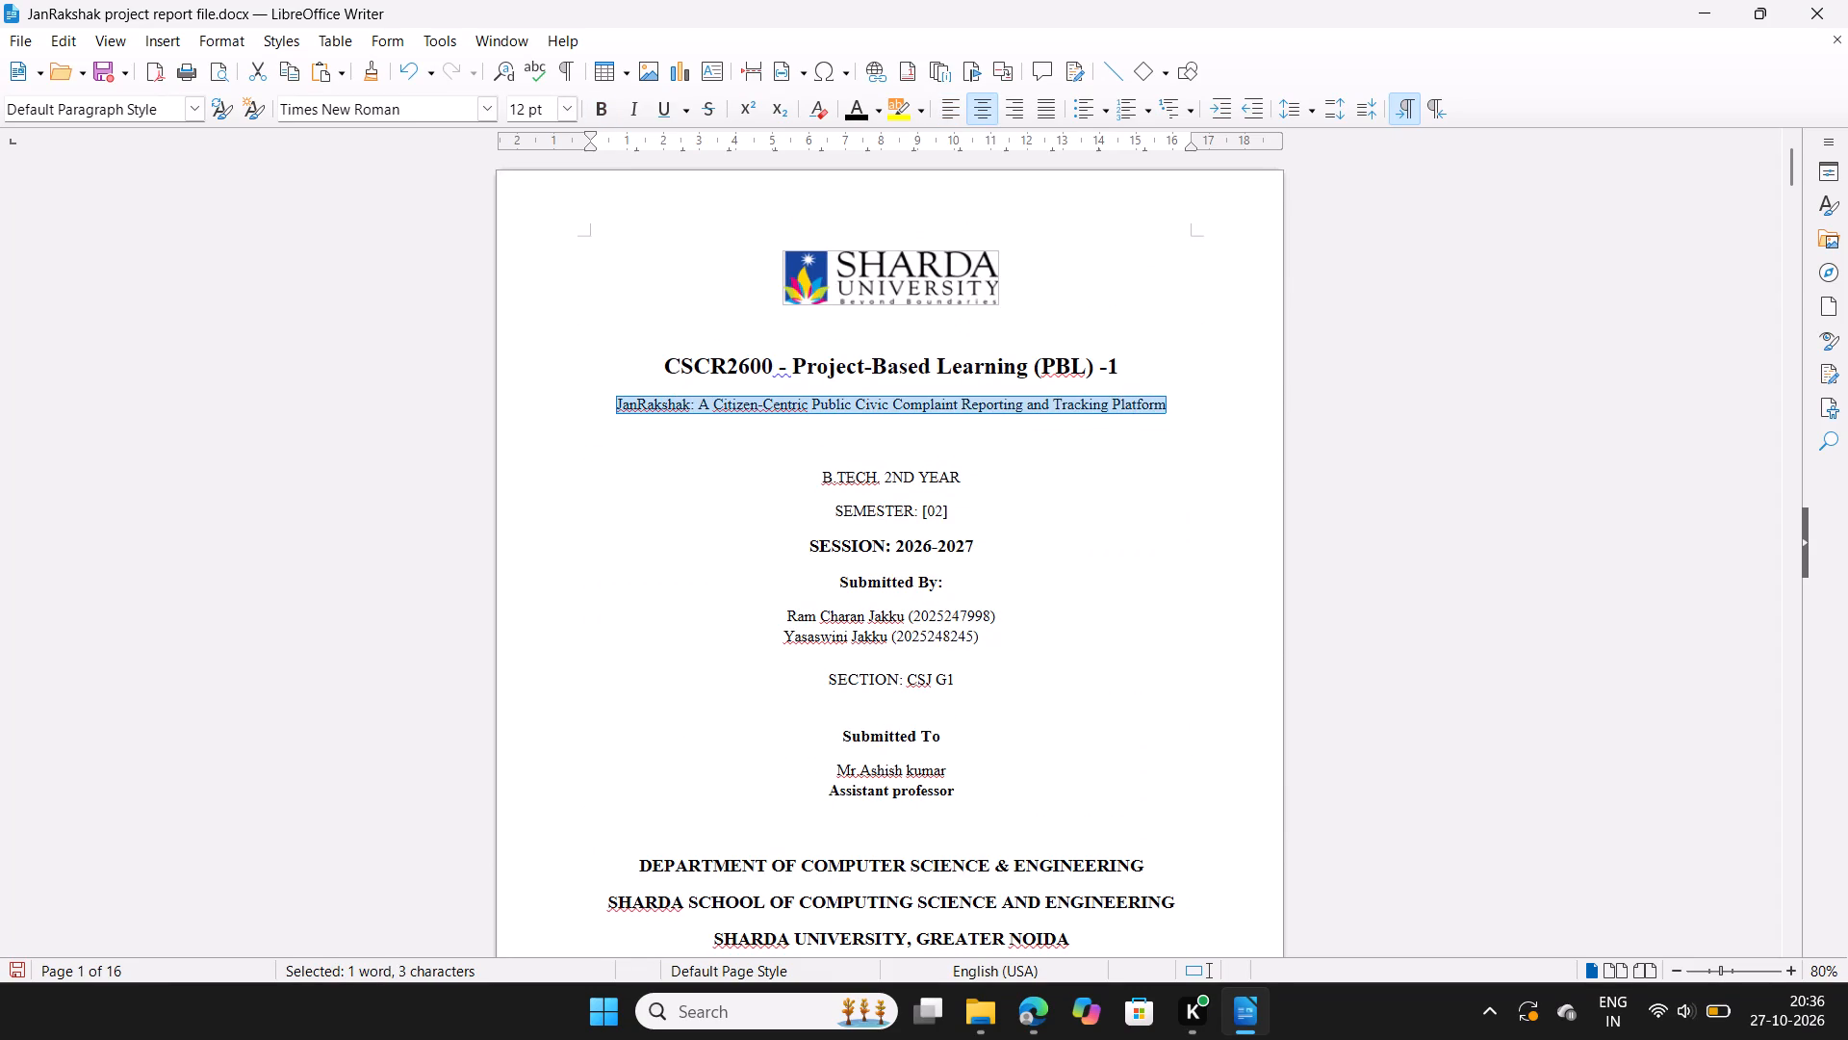
Clear the direct formatting from all the text under the 1. Project Title heading, including its JanRakshak title line.
scroll(735, 641, "down", 7)
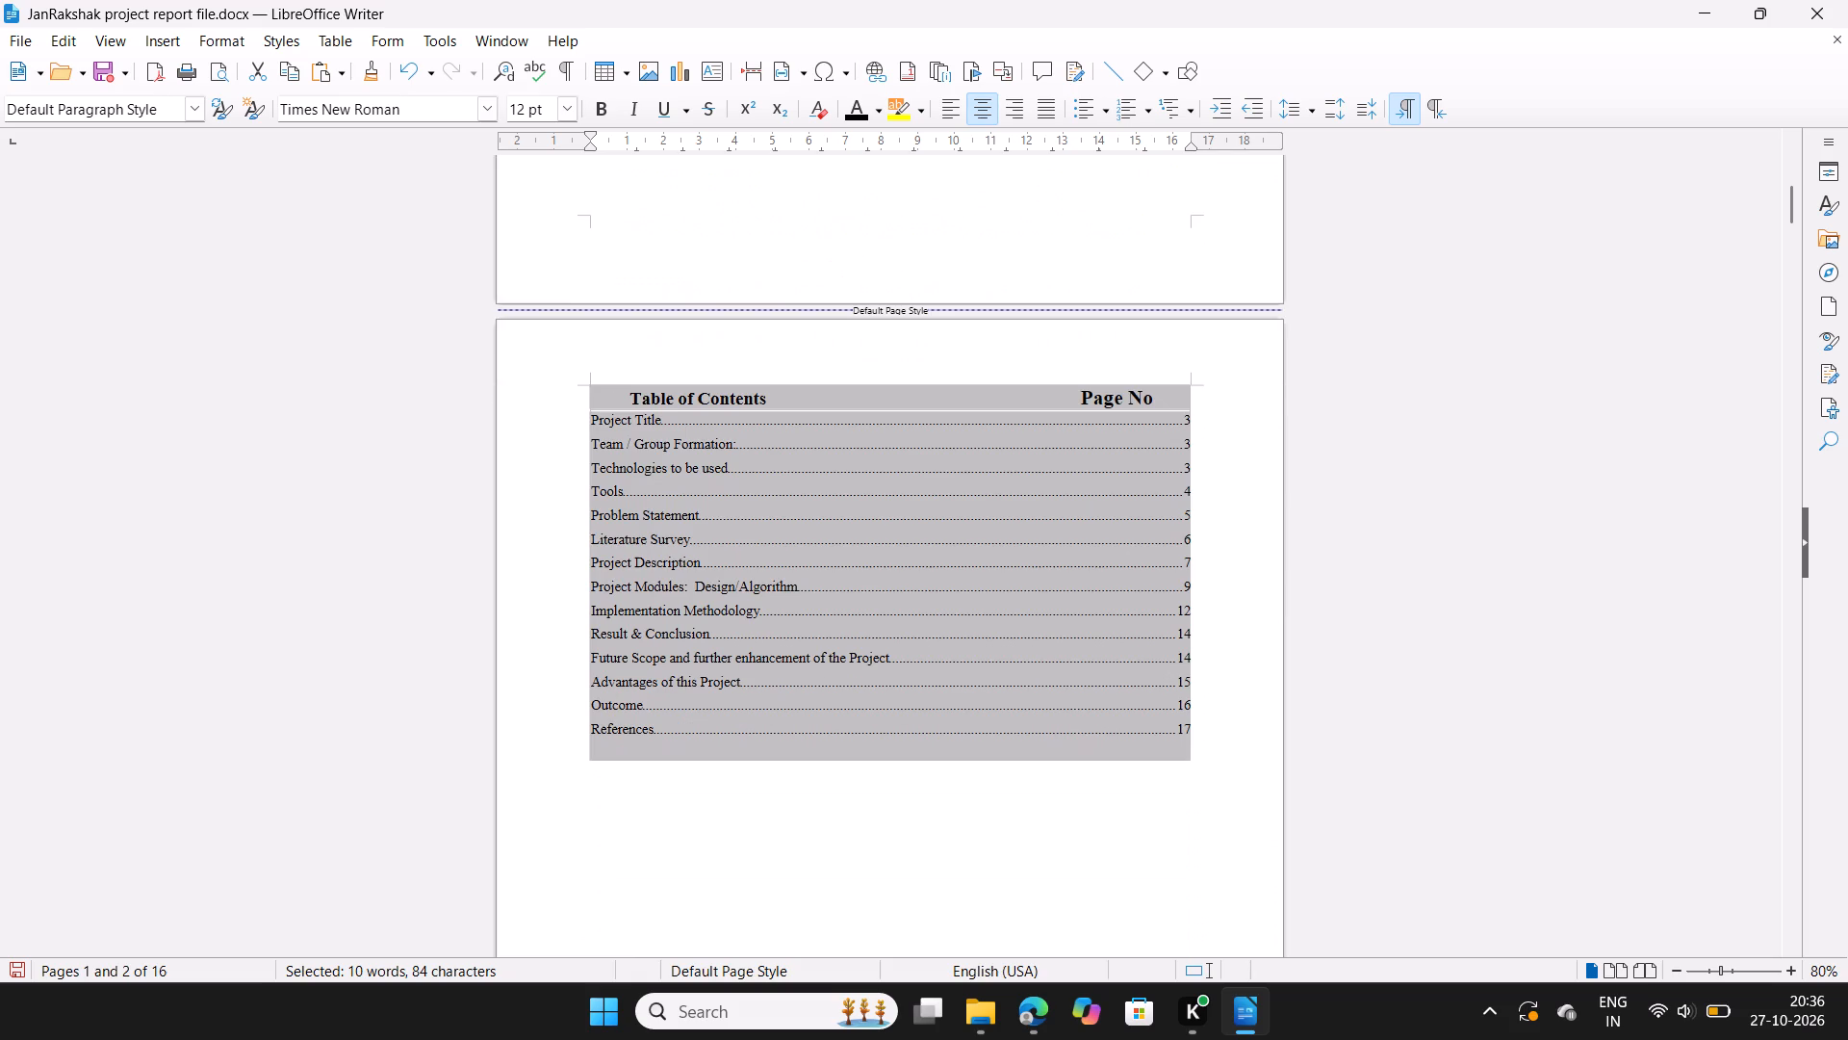
scroll(735, 641, "down", 3)
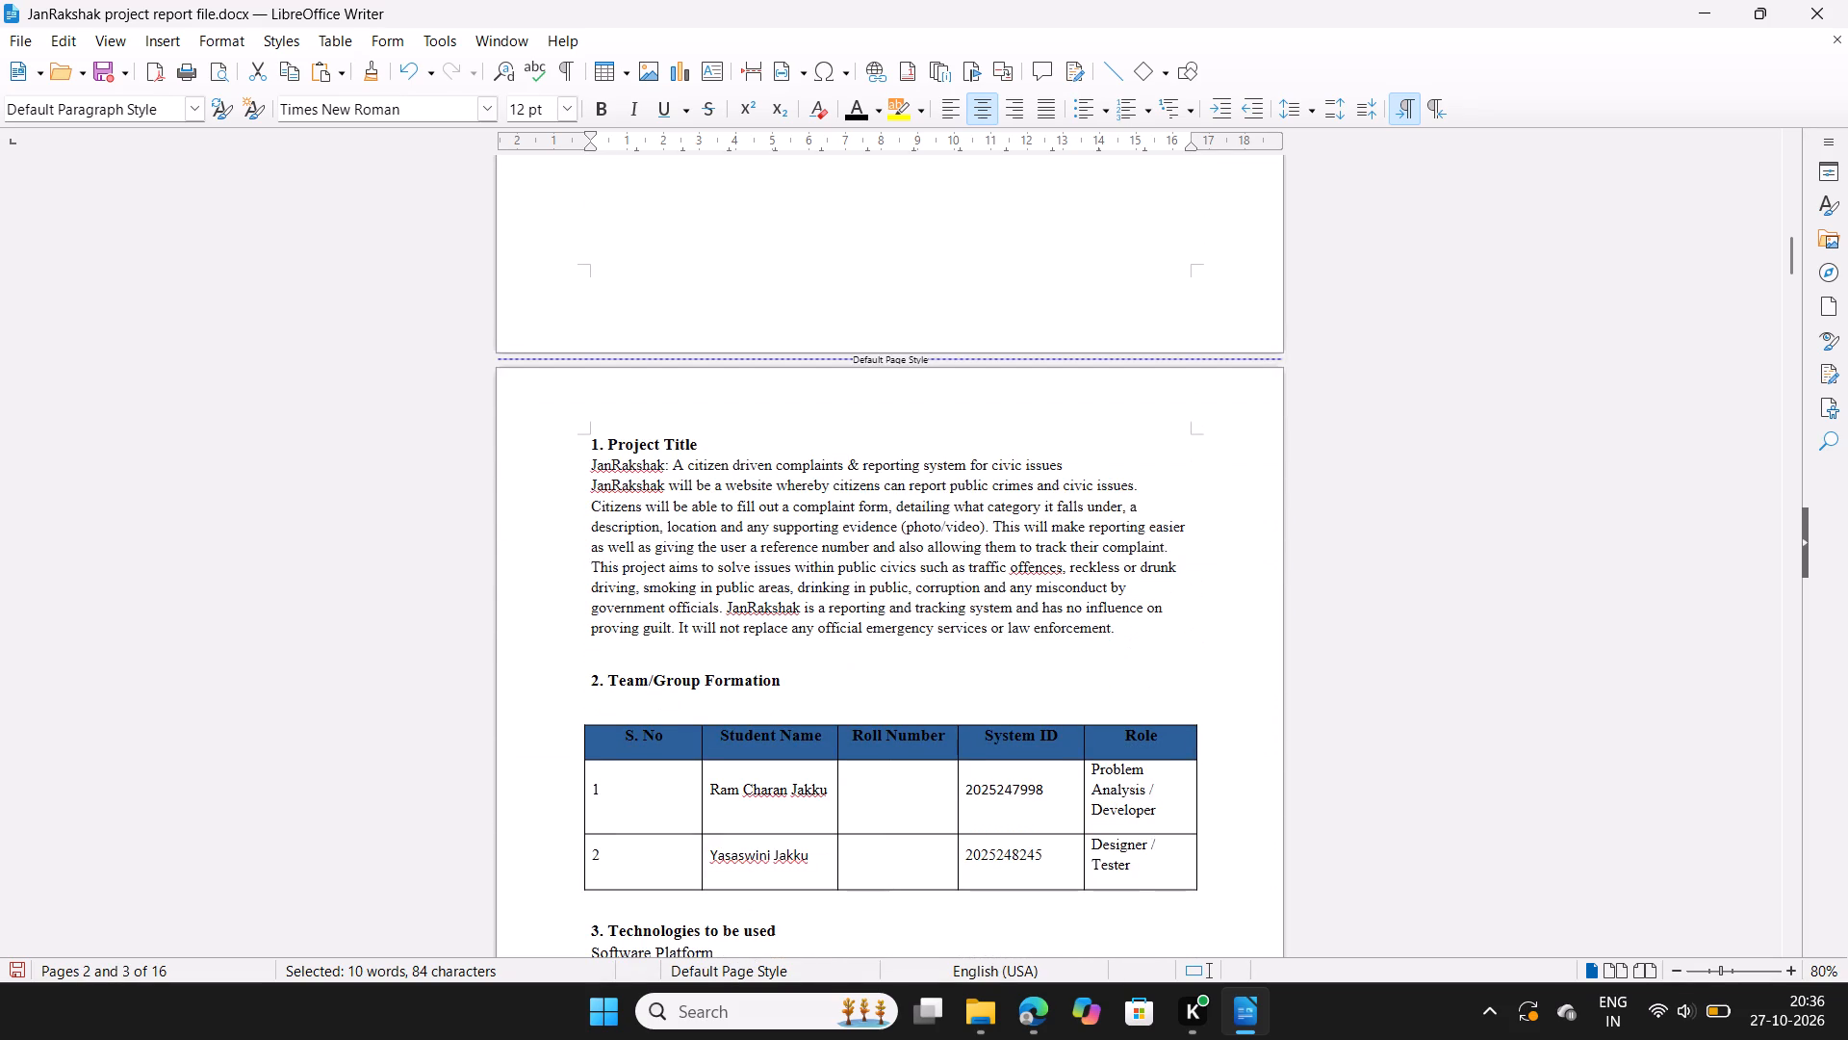
left_click_drag(585, 460, 961, 637)
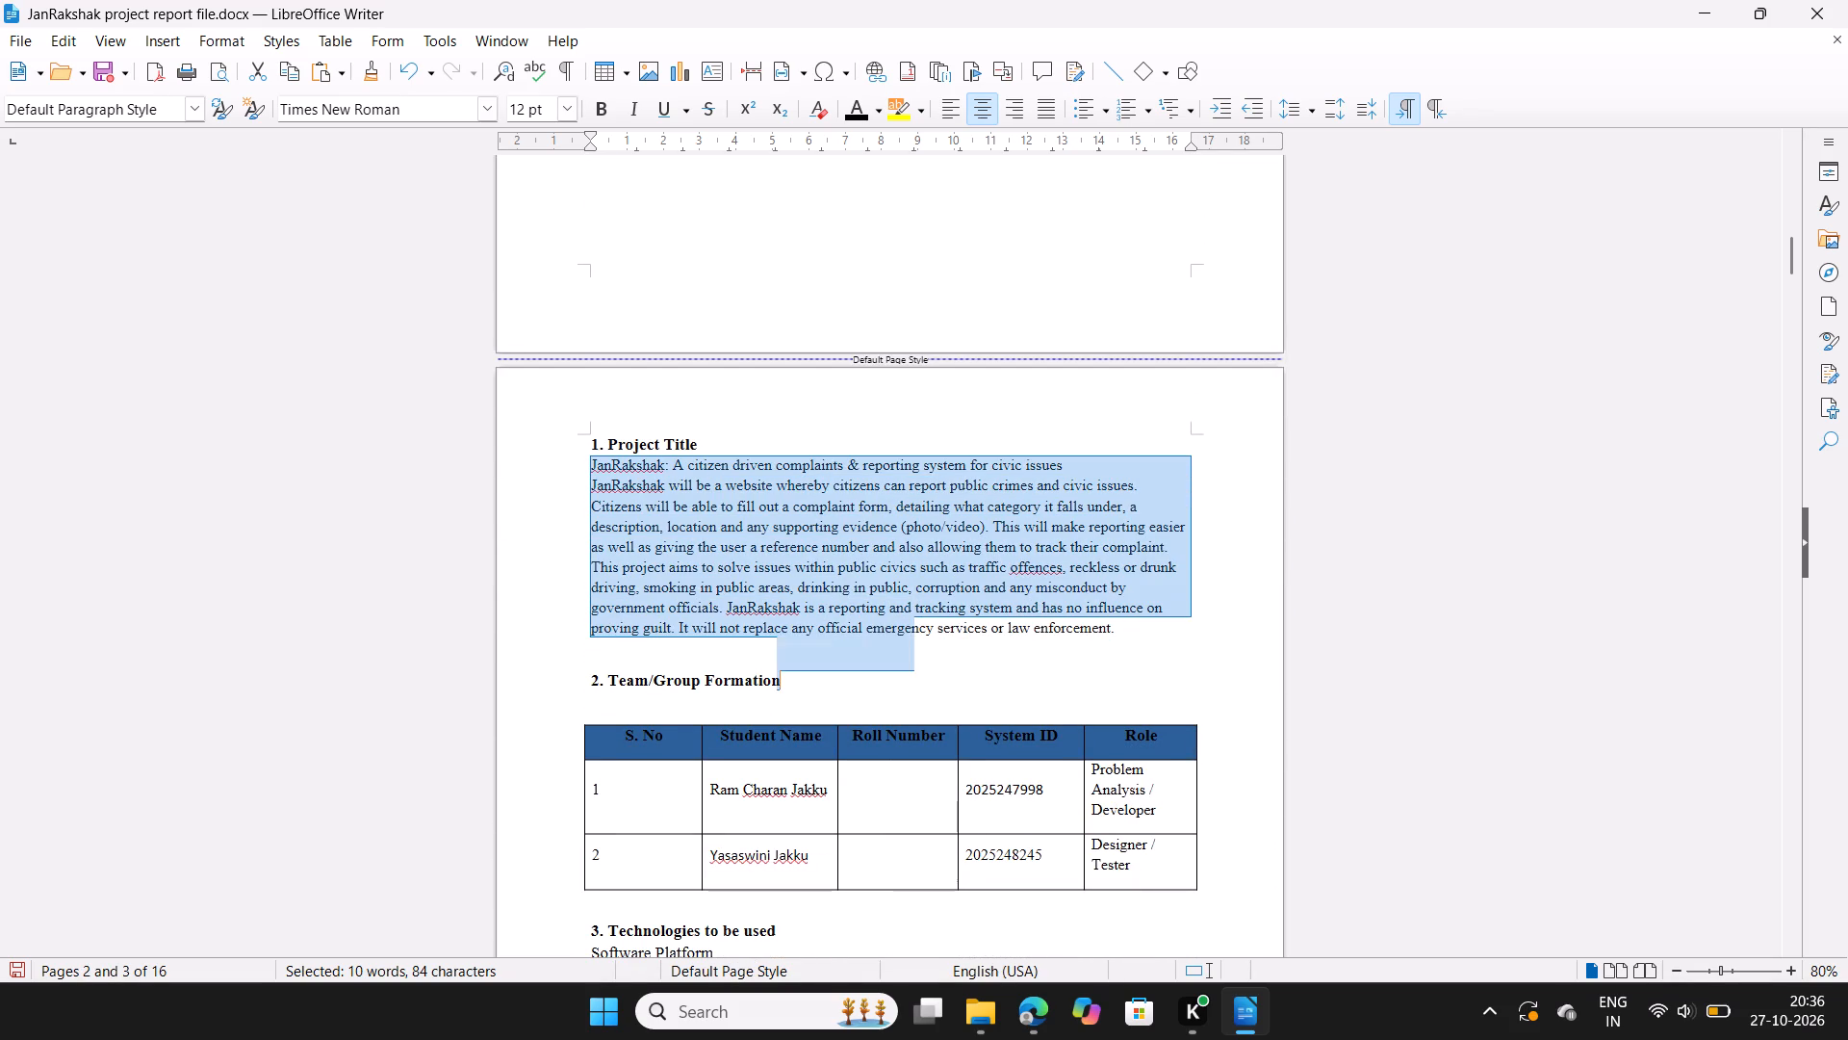
left_click_drag(961, 637, 1123, 622)
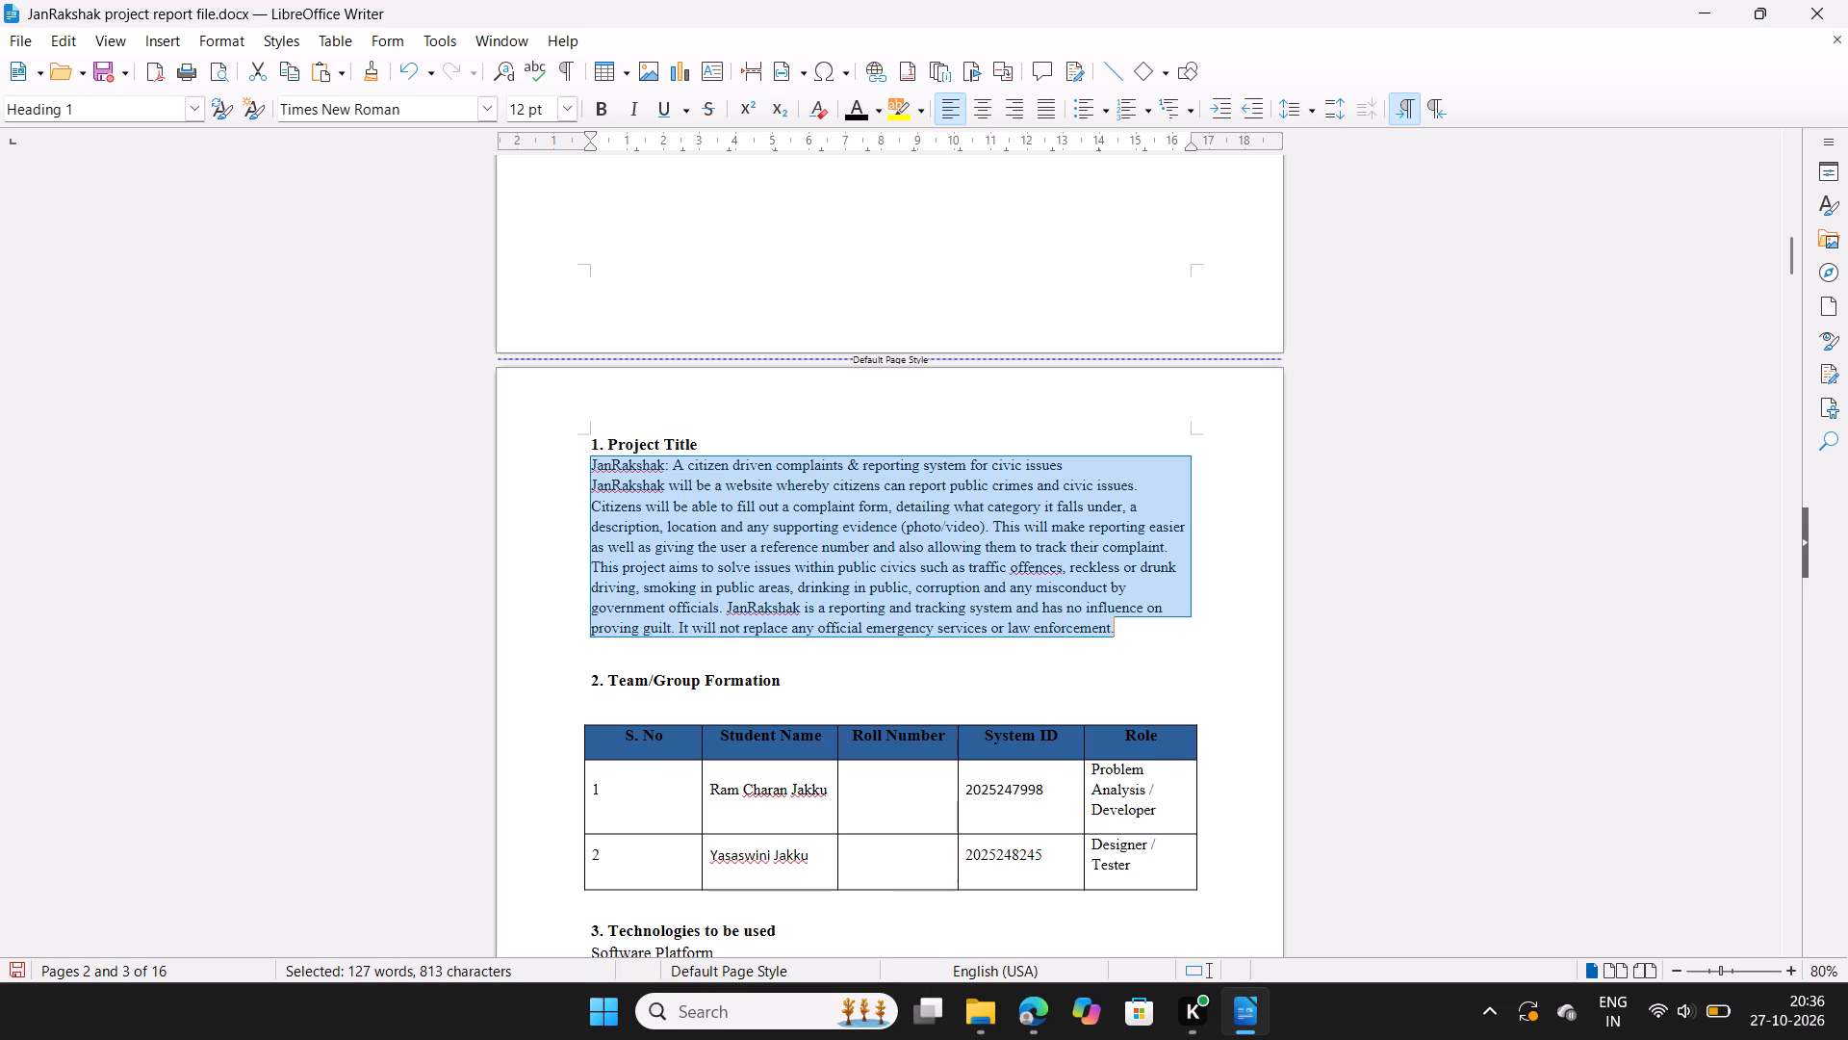
right_click(809, 114)
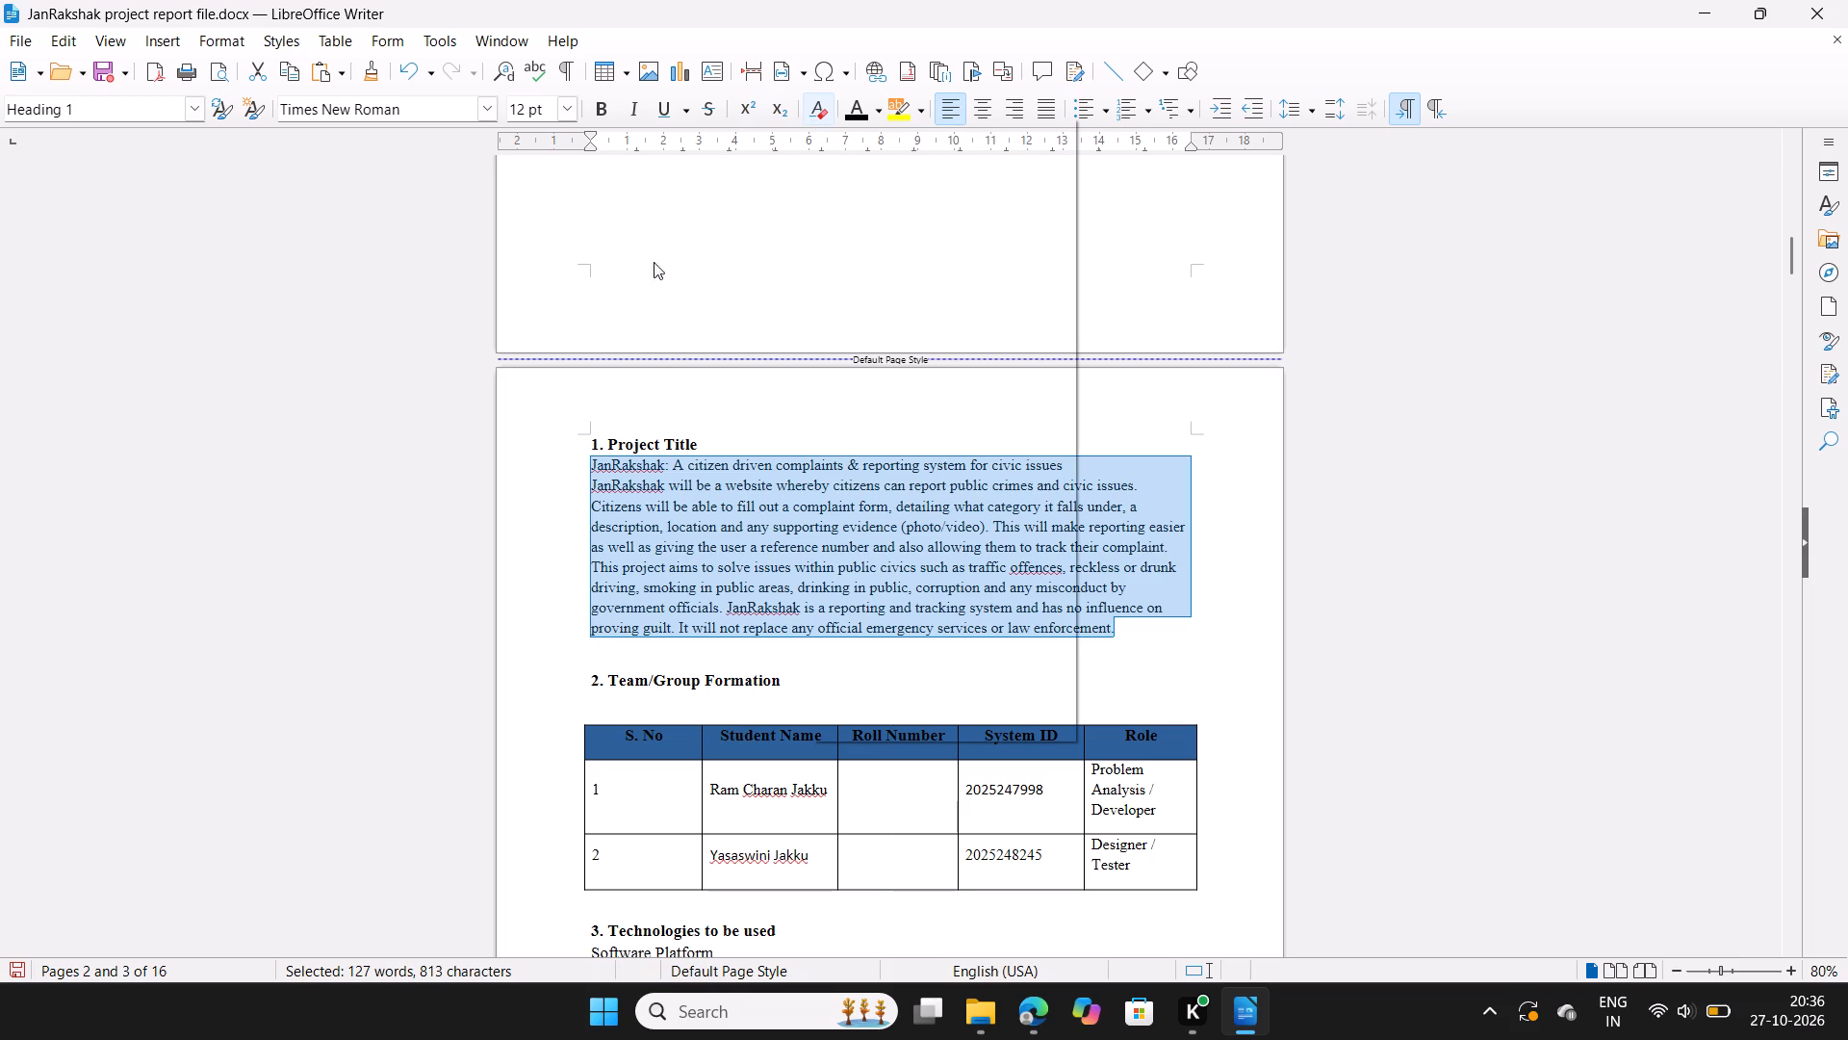
left_click(576, 556)
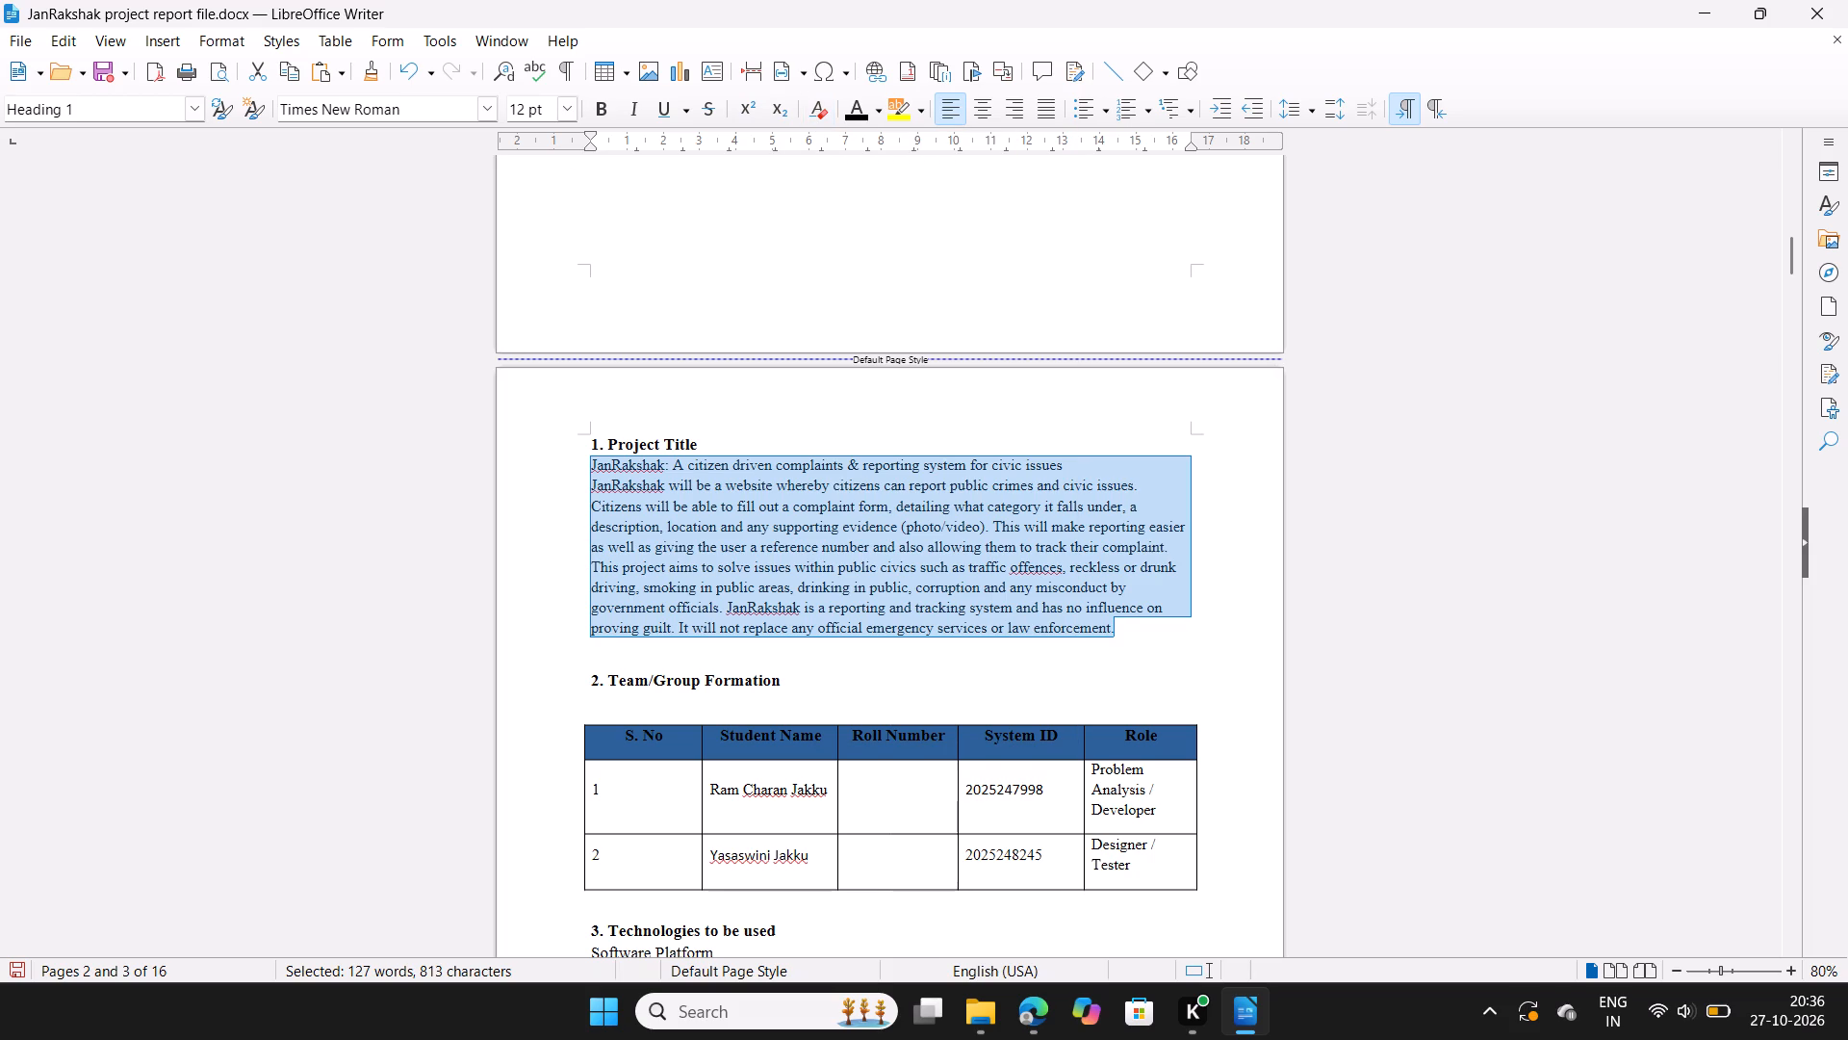
right_click(613, 568)
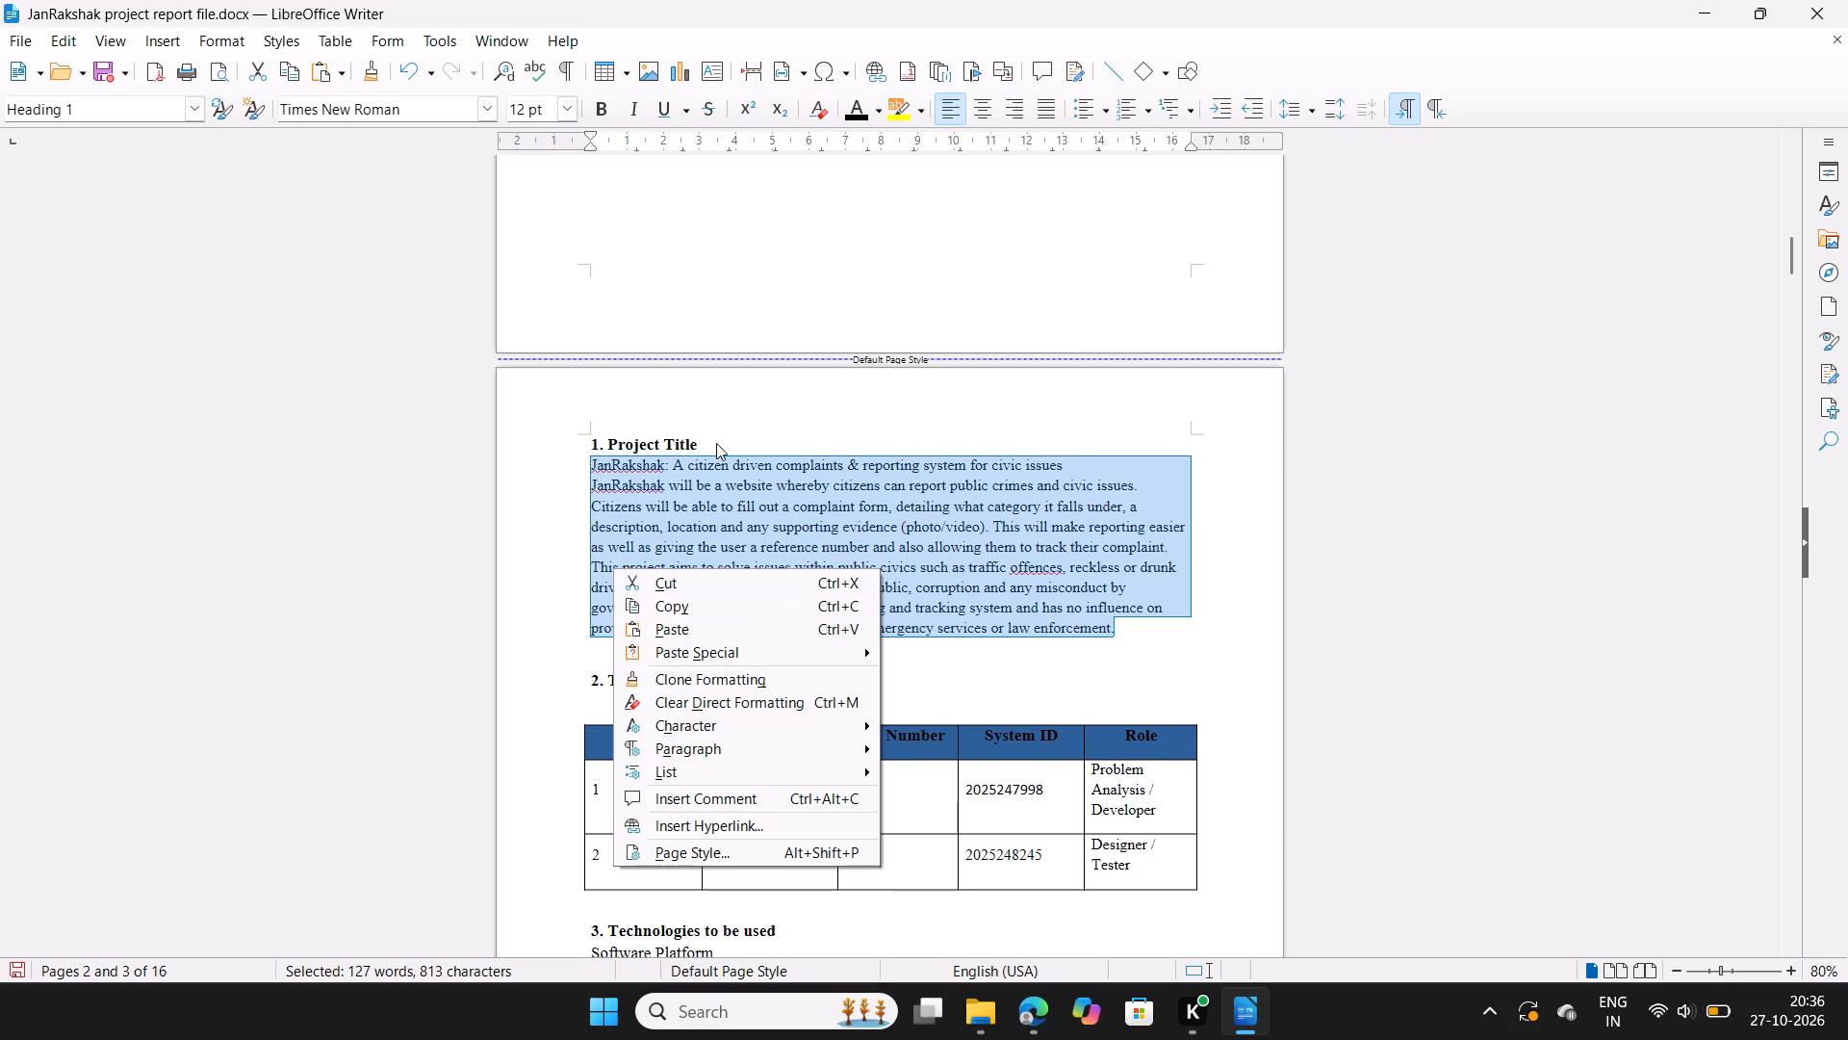
left_click(716, 443)
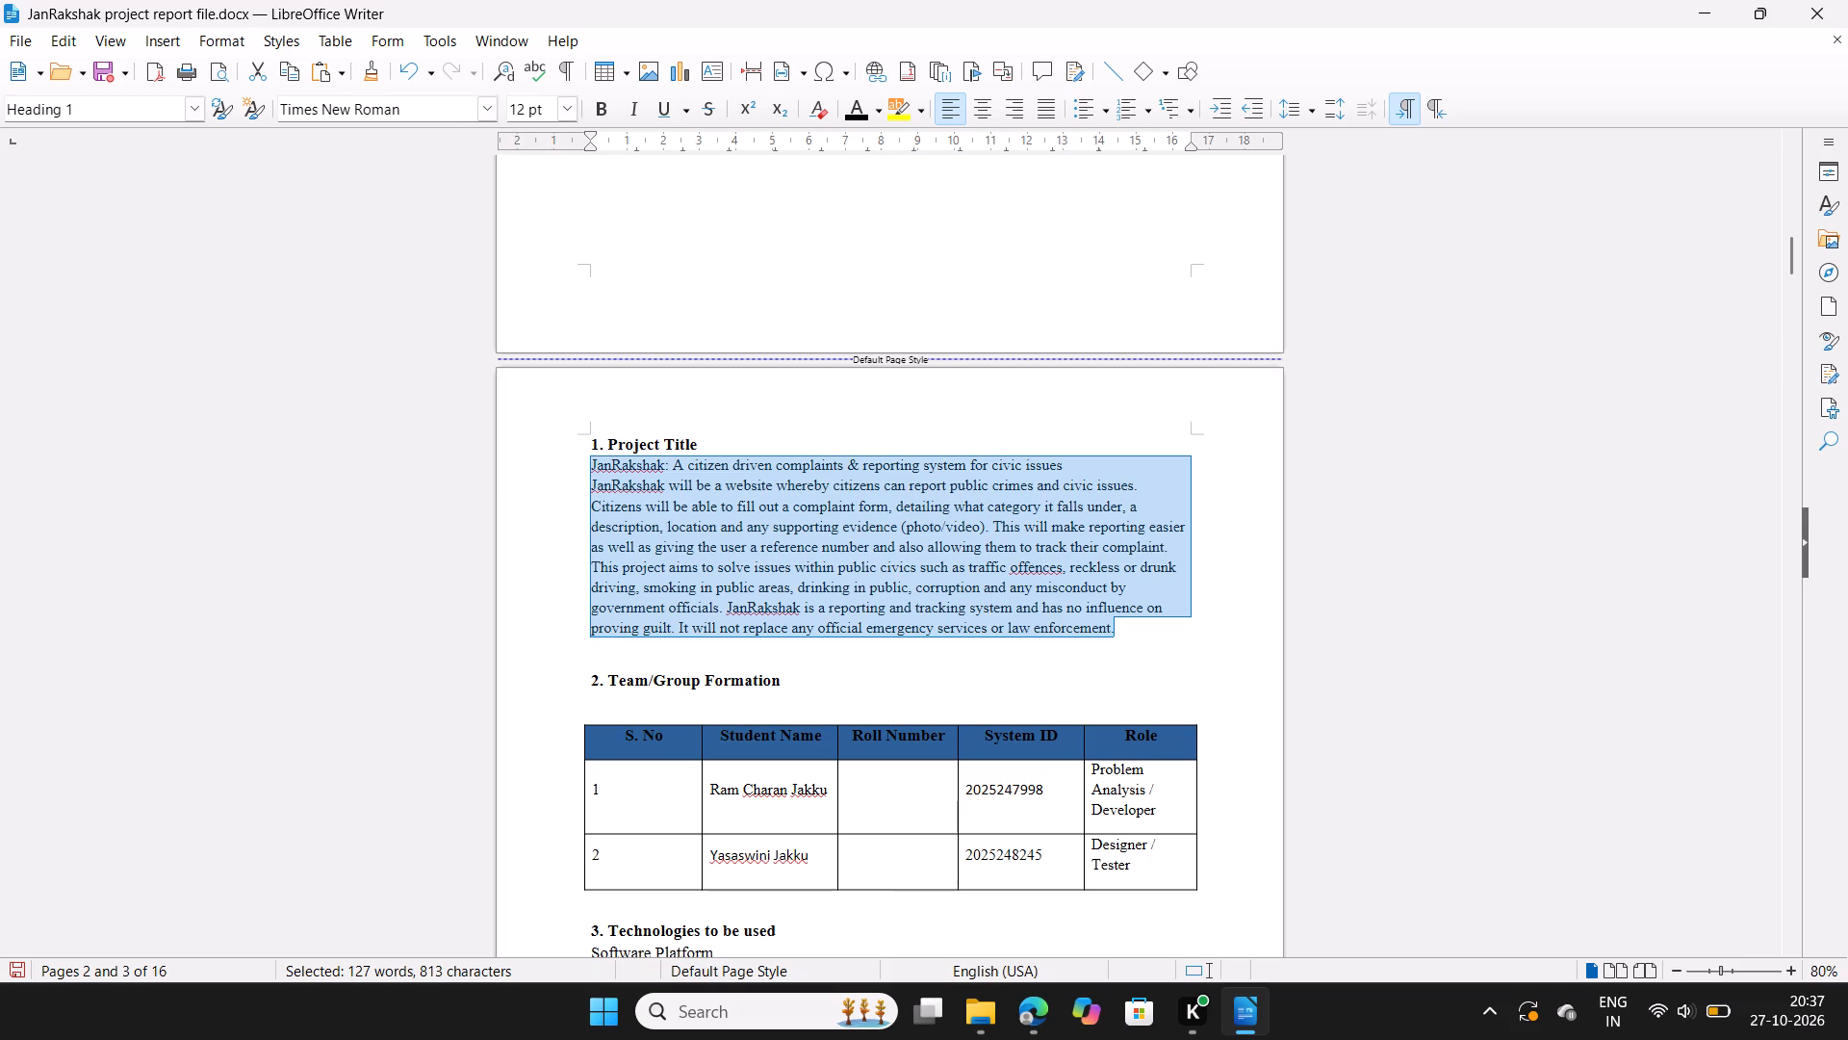
left_click(818, 102)
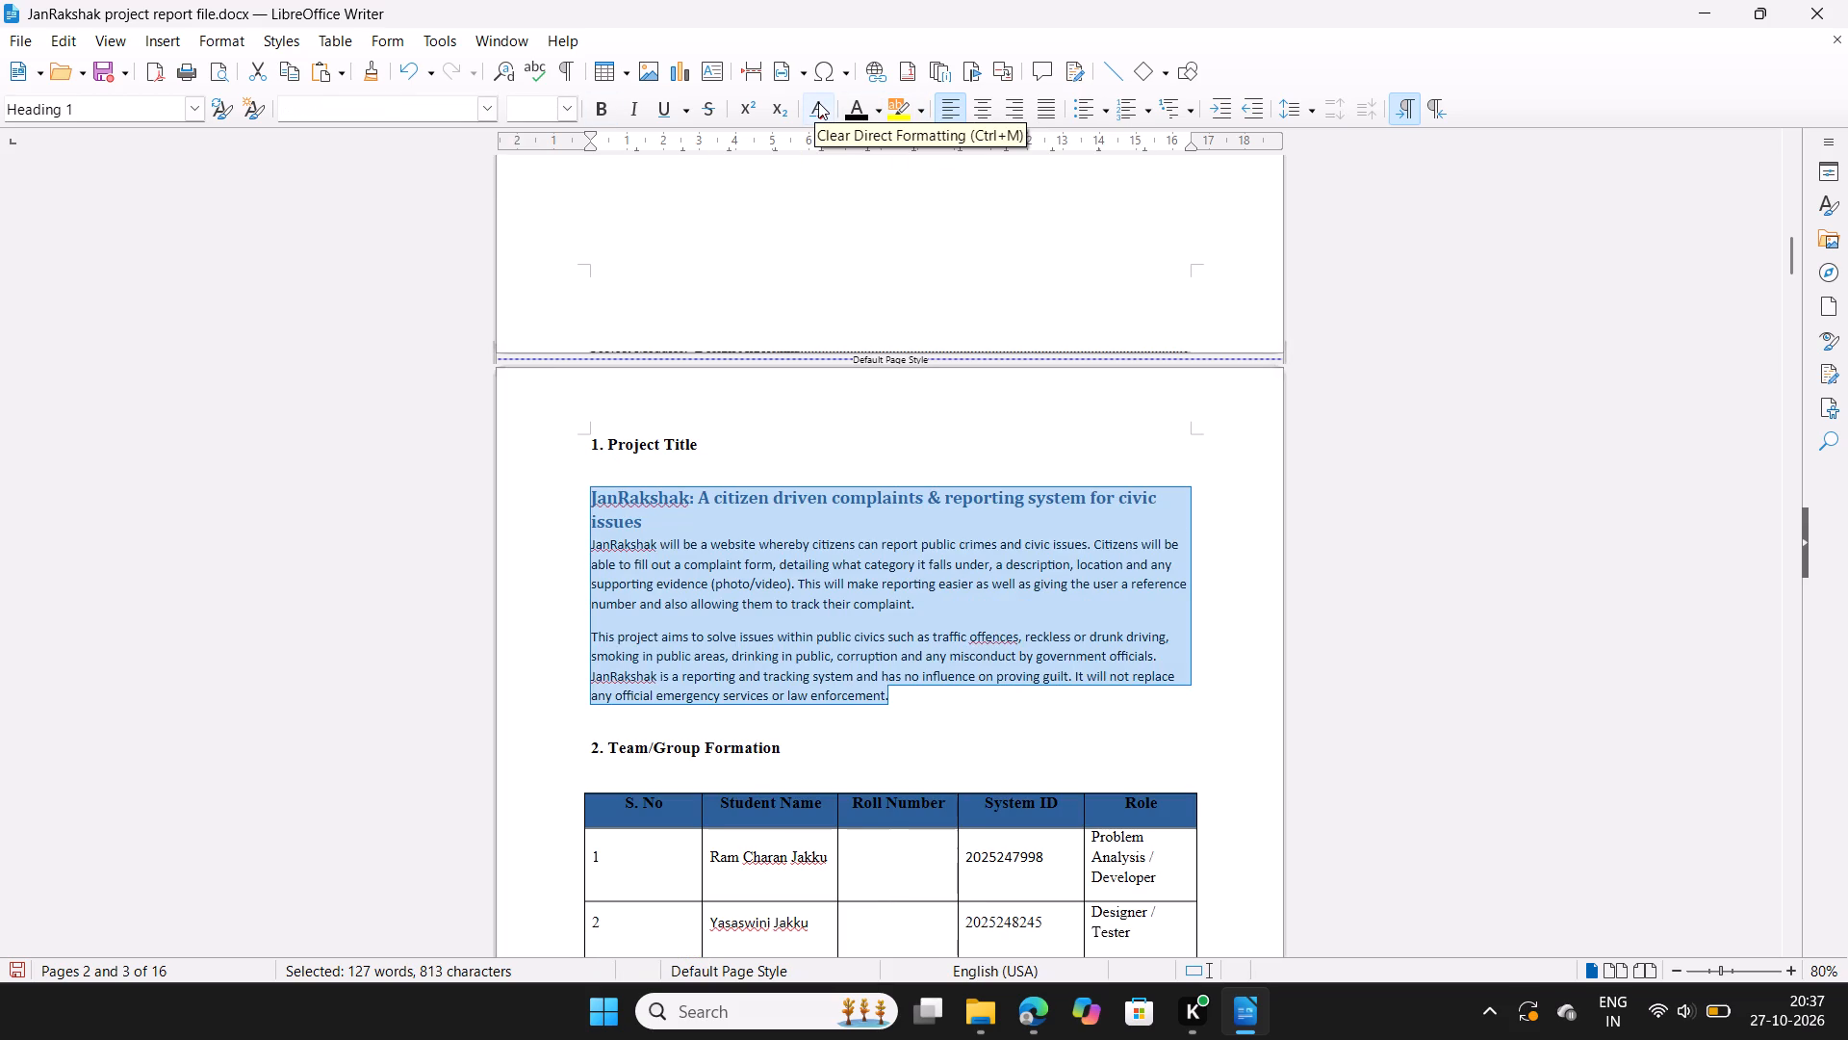
left_click(875, 229)
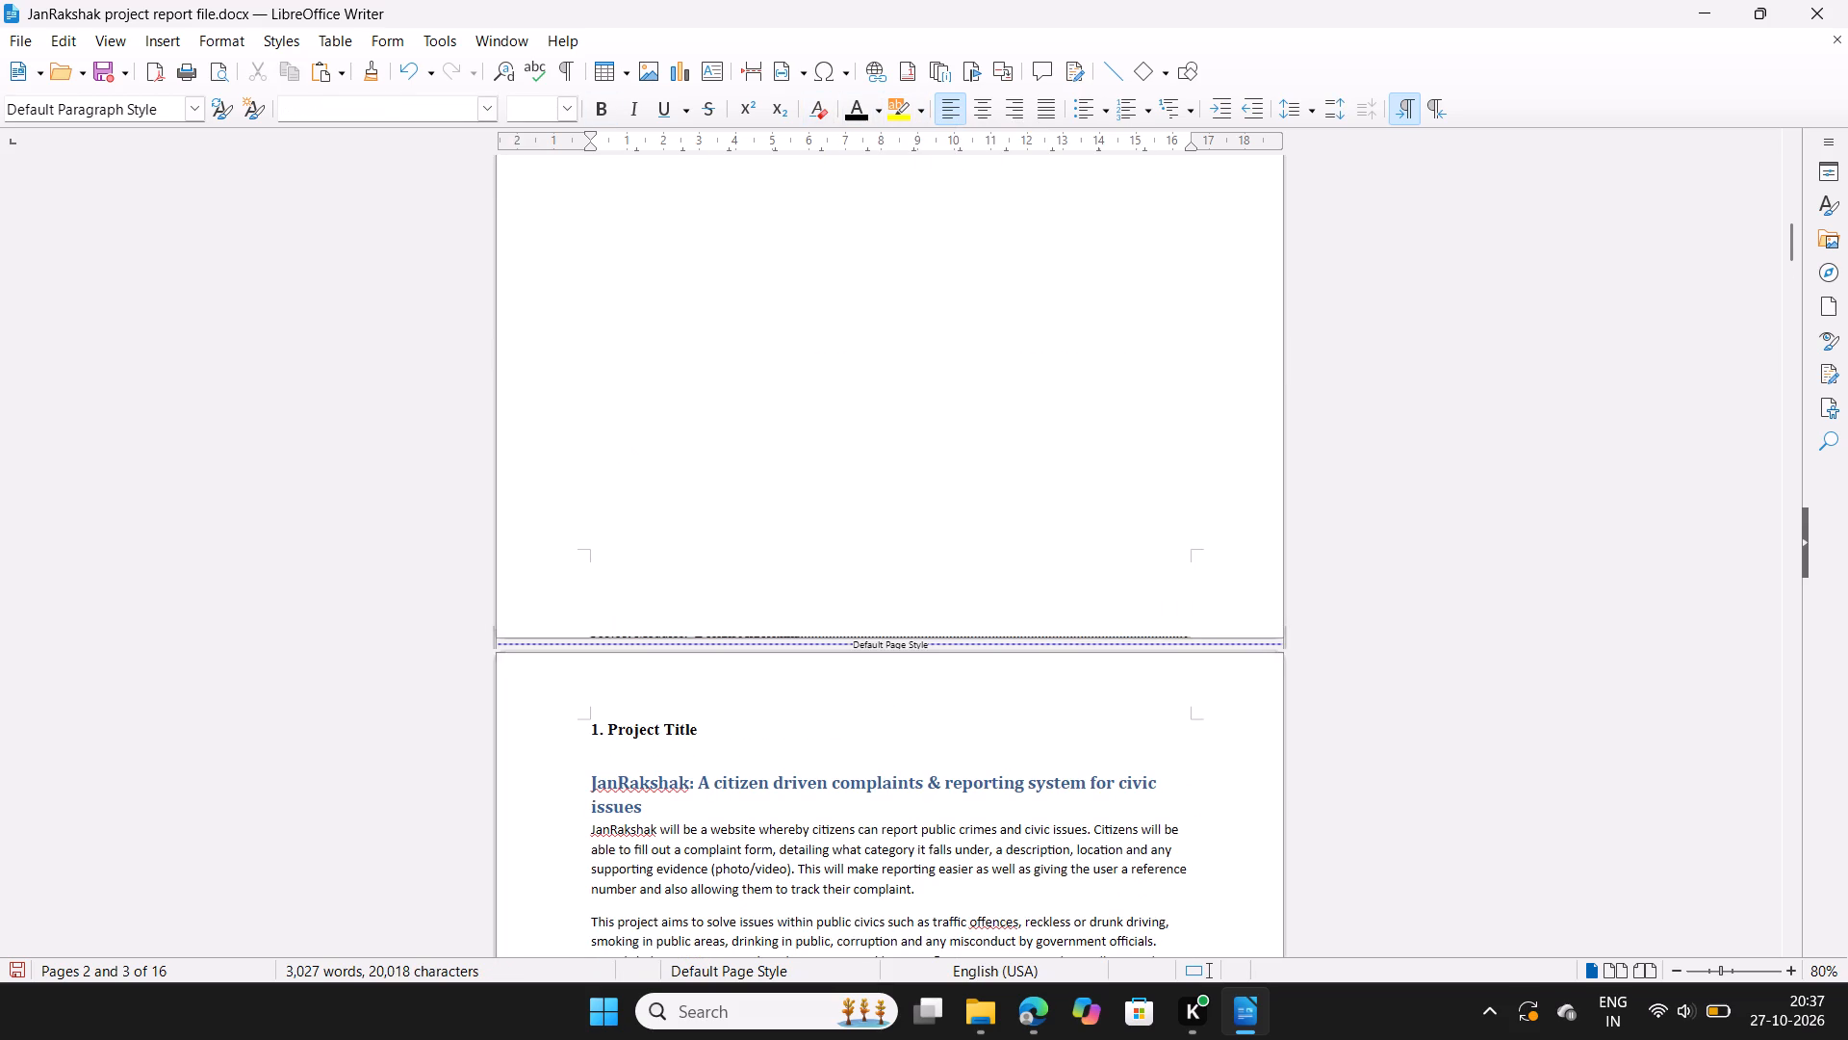
Format the JanRakshak title line under 1. Project Title with black font color and 13 pt size.
scroll(773, 597, "down", 1)
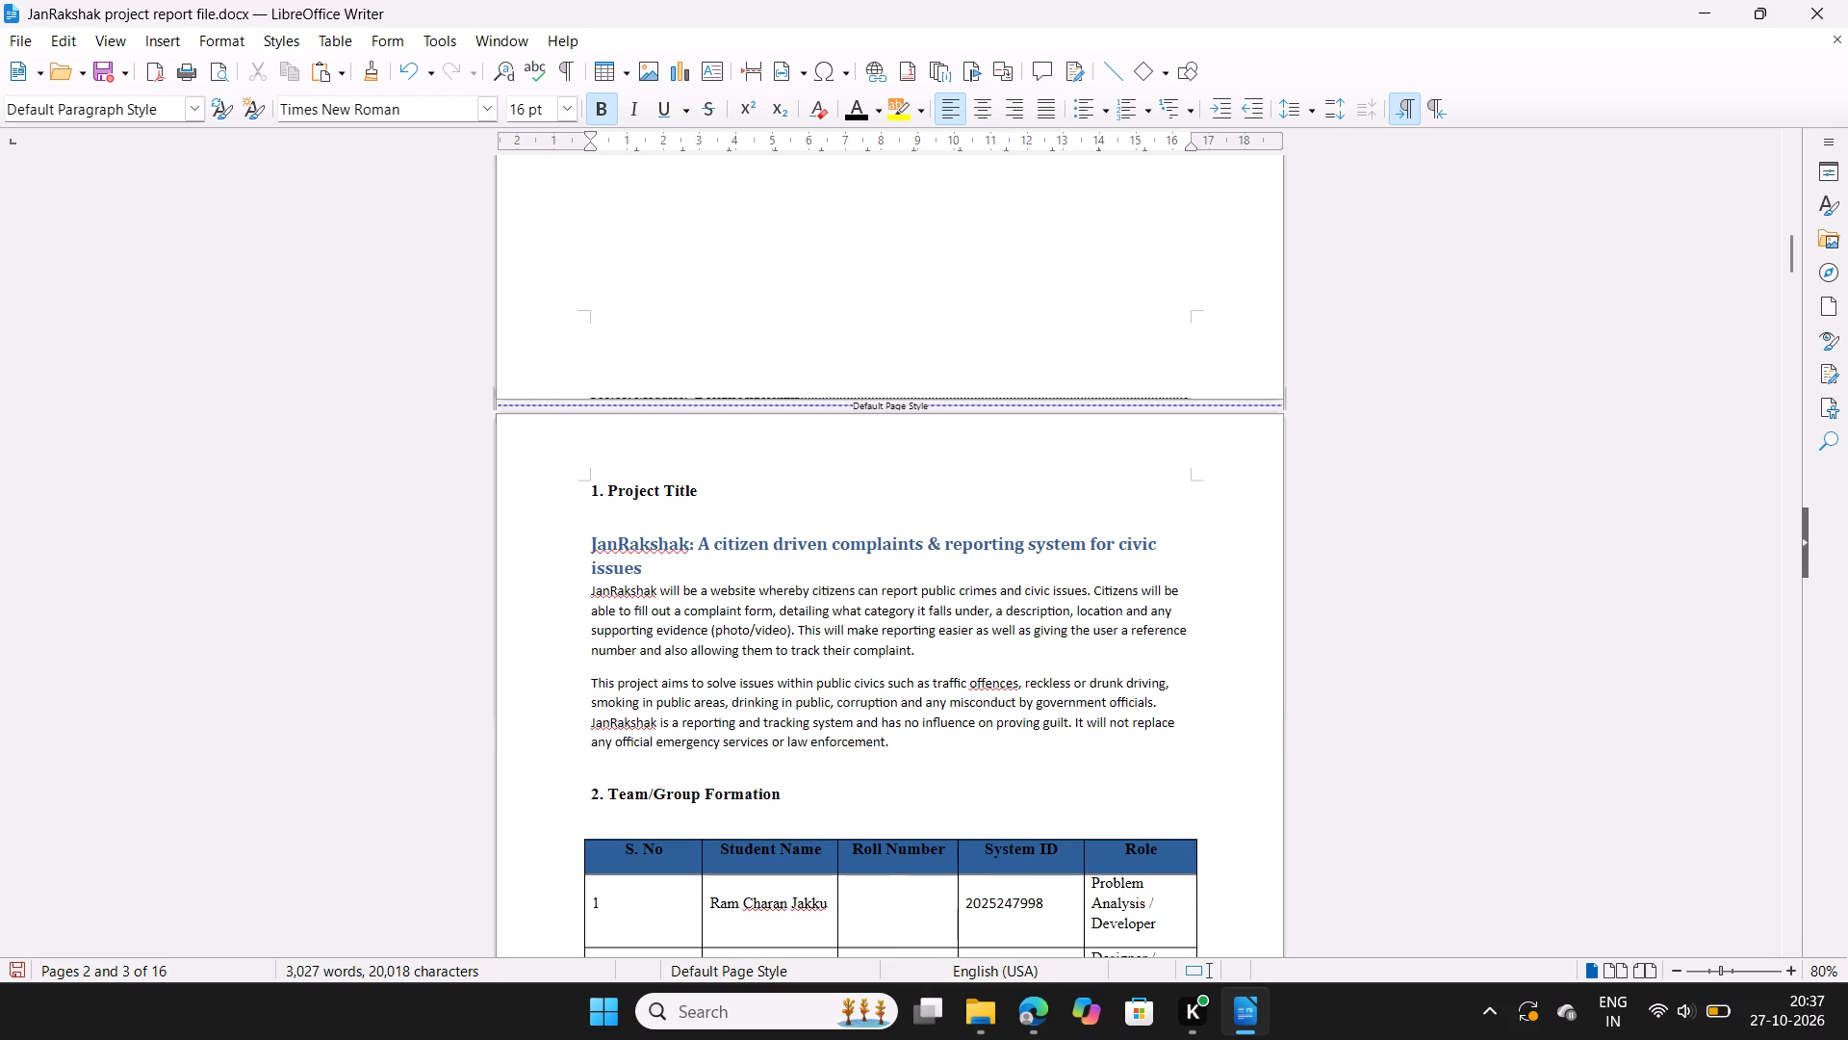
scroll(703, 559, "up", 4, "ctrl")
scroll(703, 559, "down", 2, "ctrl")
scroll(703, 559, "up", 6)
scroll(703, 559, "down", 5)
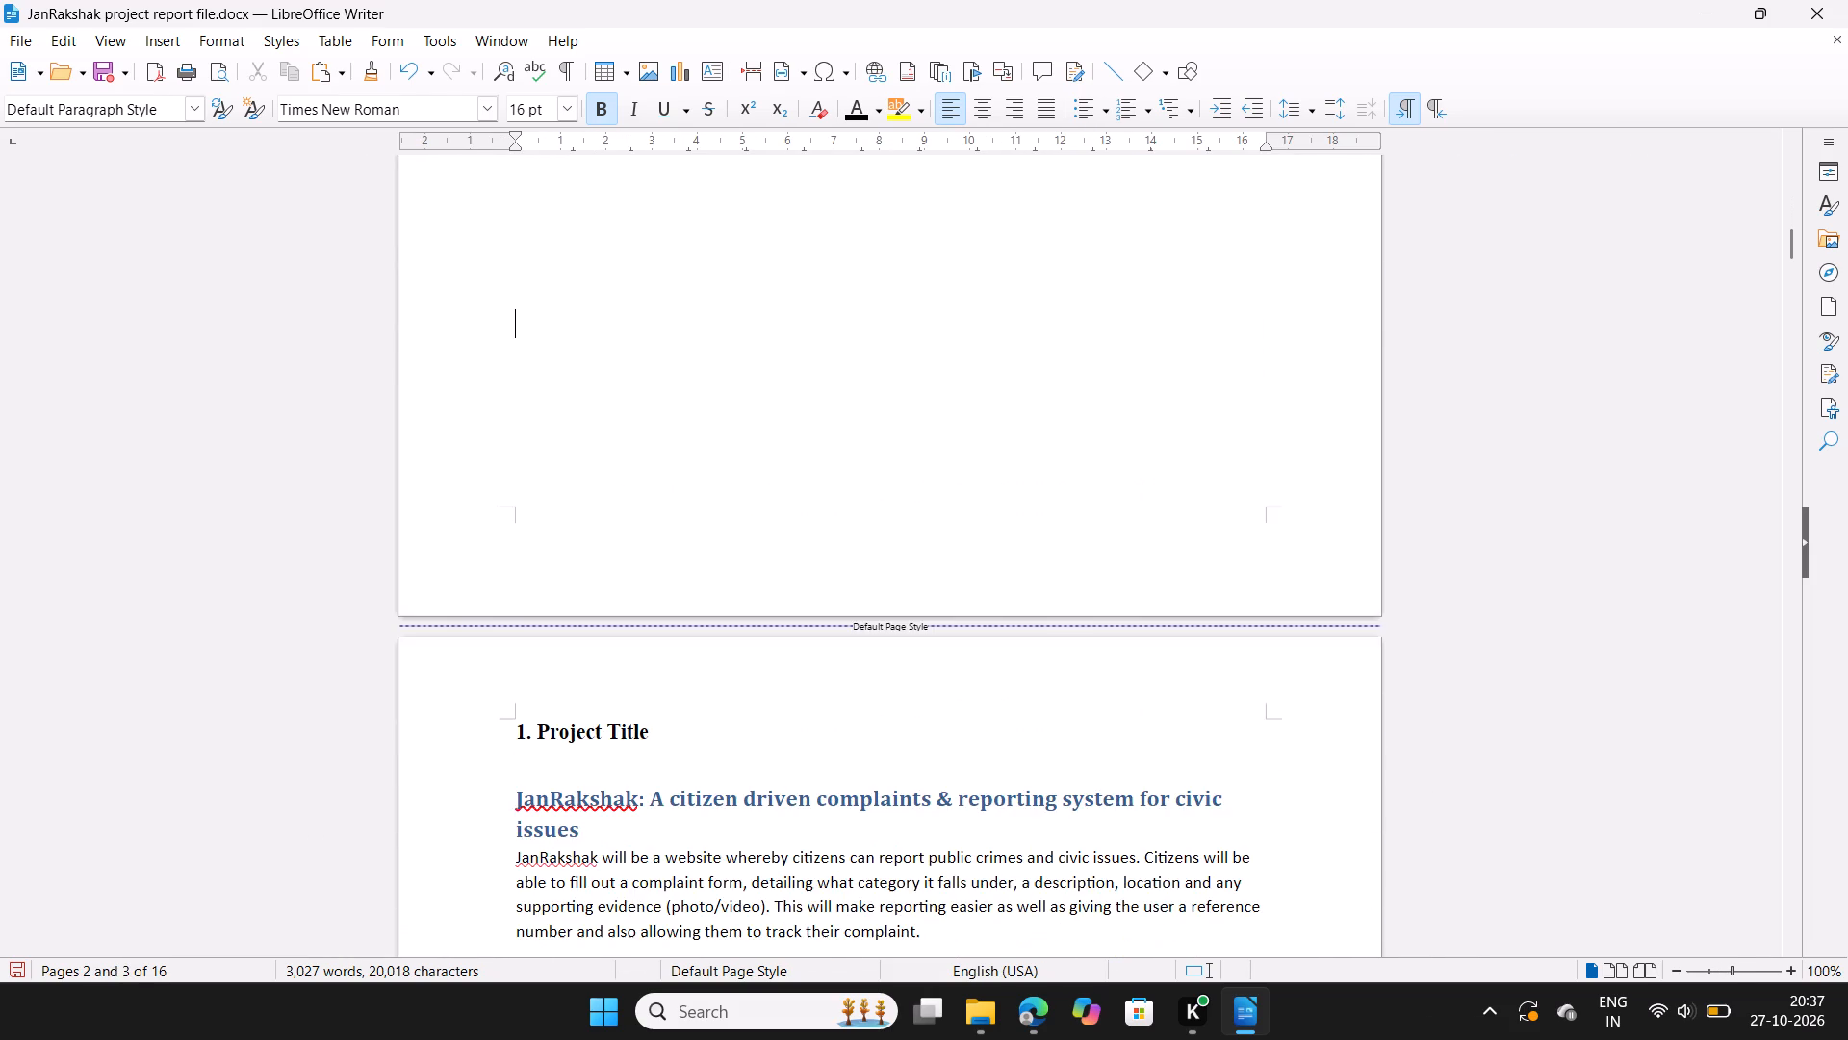
scroll(703, 559, "down", 1)
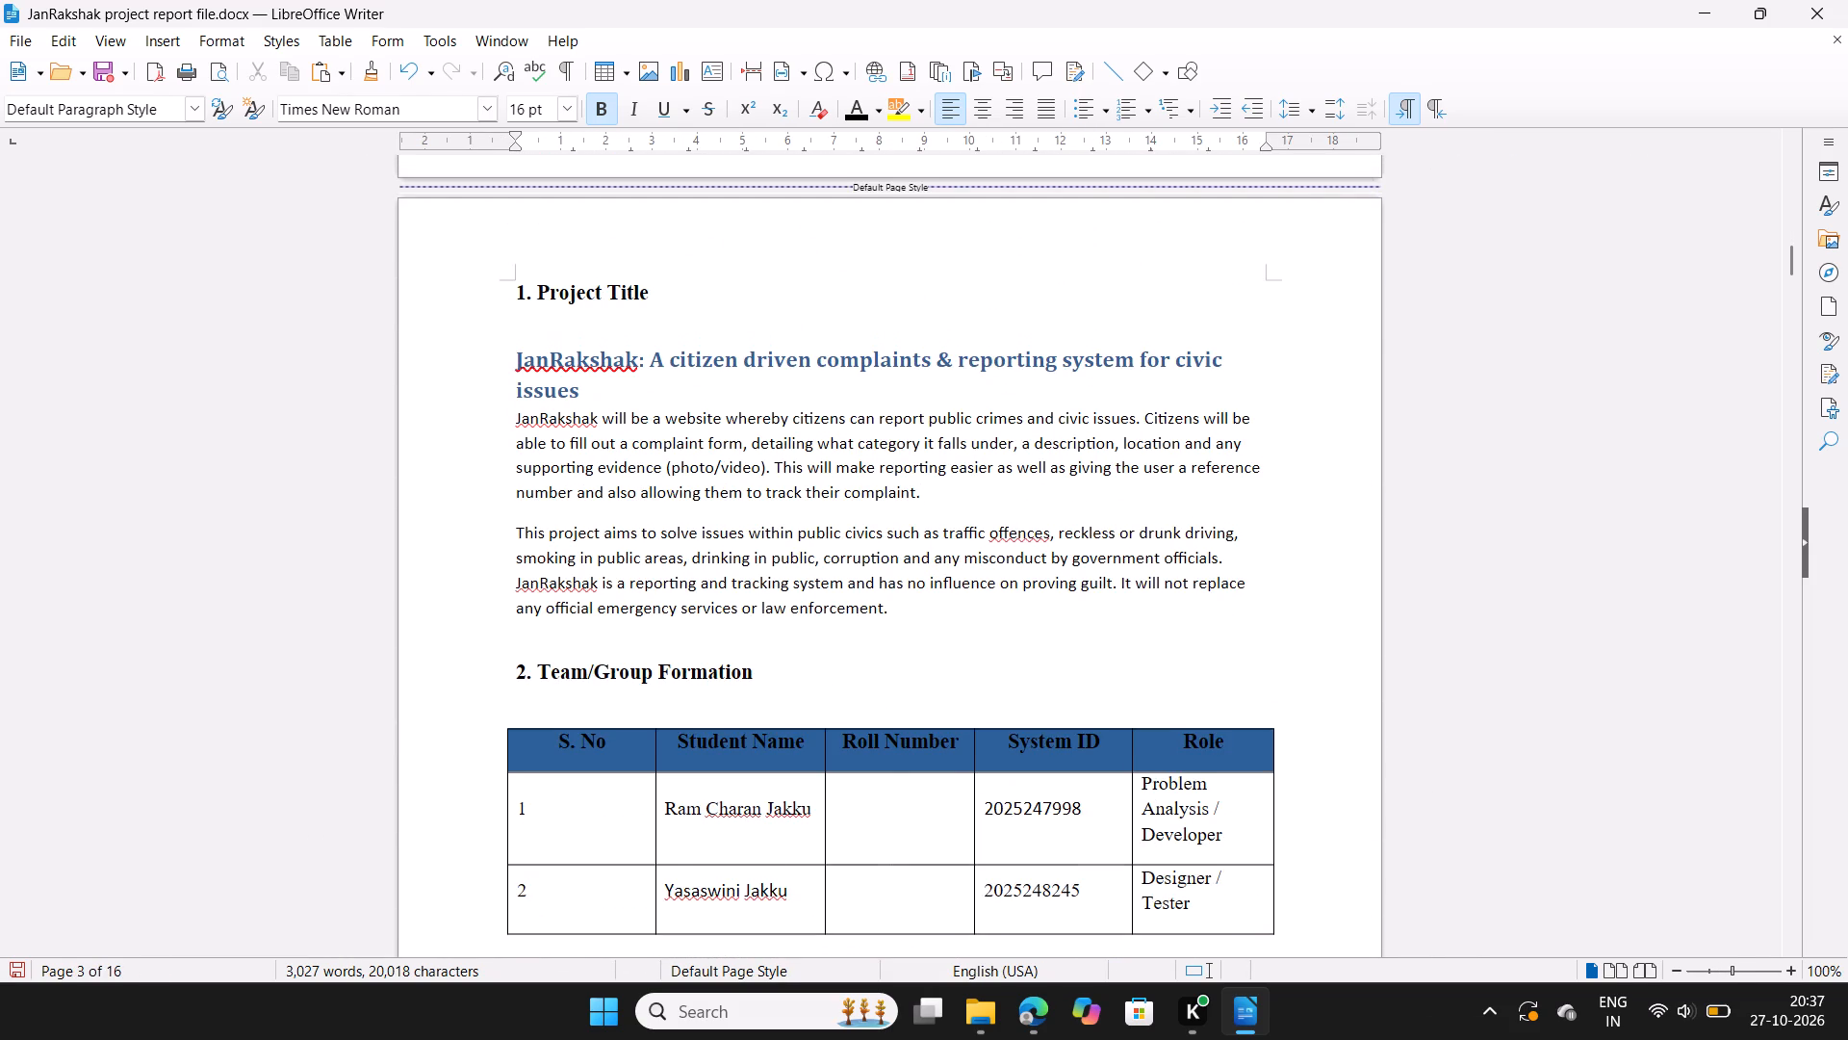
left_click_drag(519, 357, 612, 392)
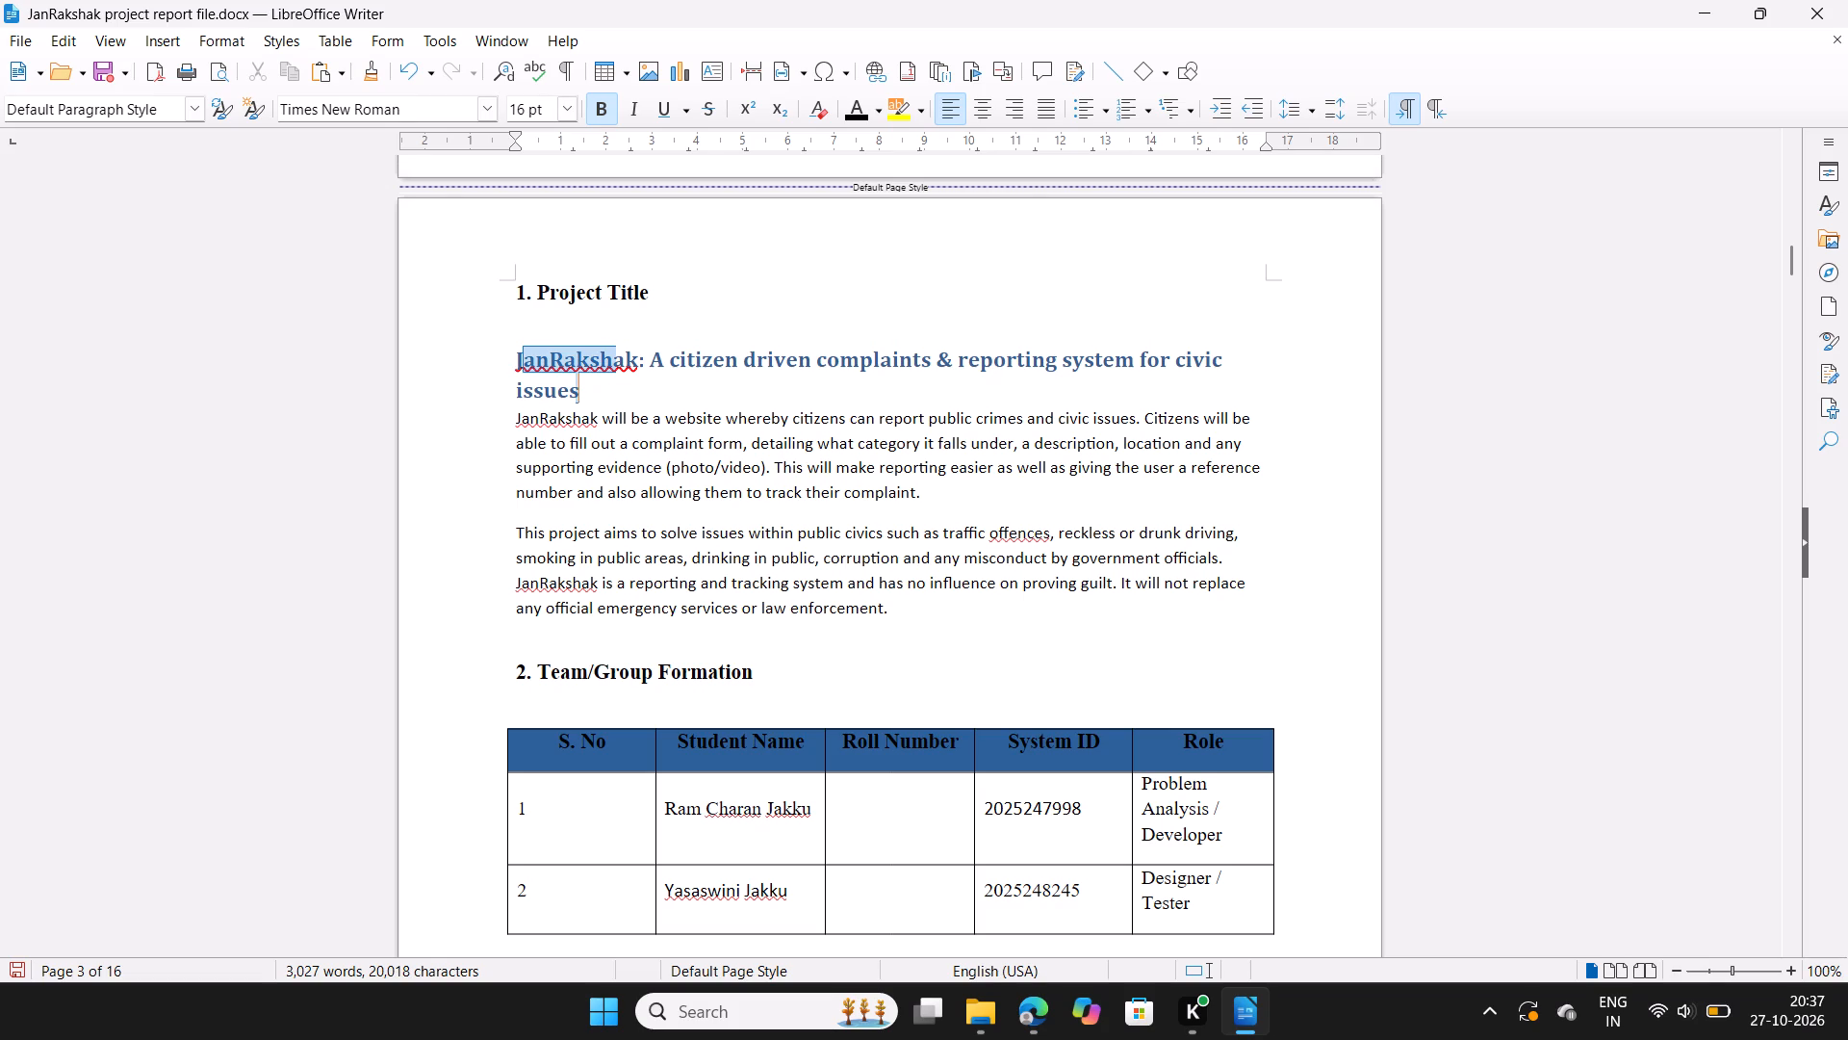
left_click_drag(612, 392, 610, 396)
left_click_drag(509, 369, 600, 373)
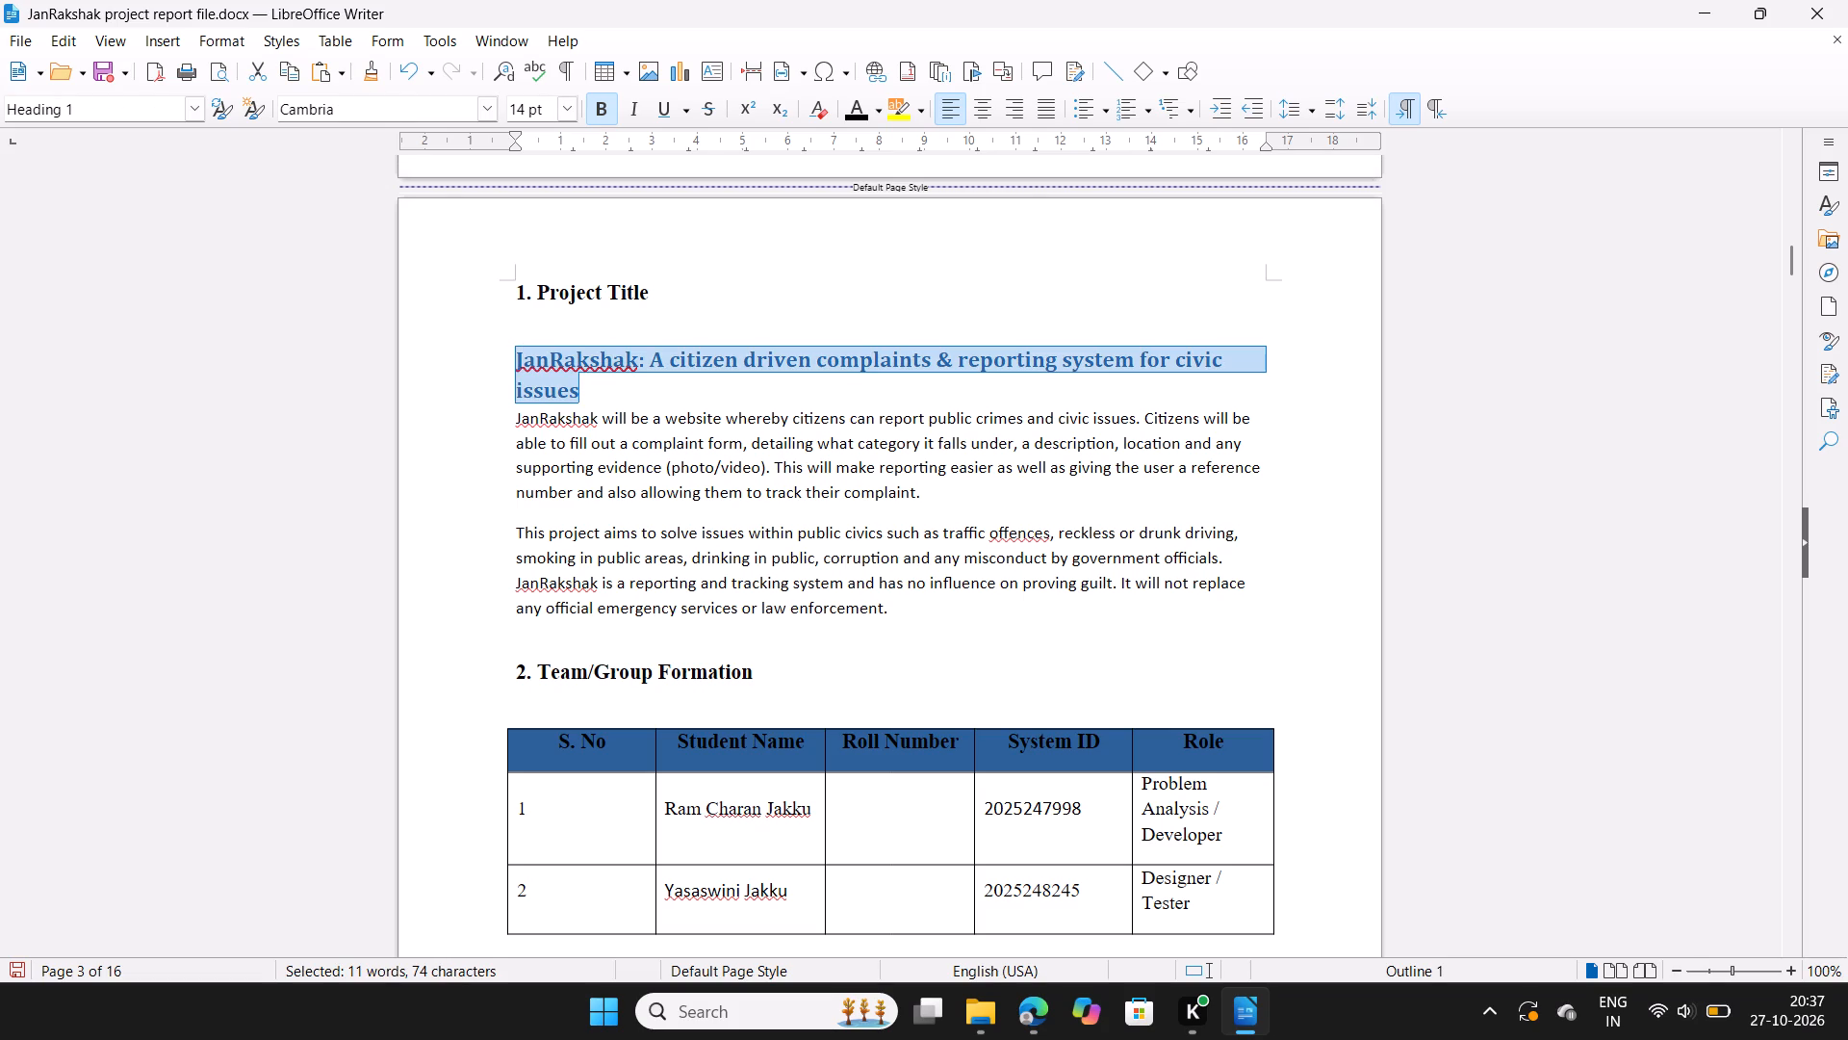
left_click(861, 111)
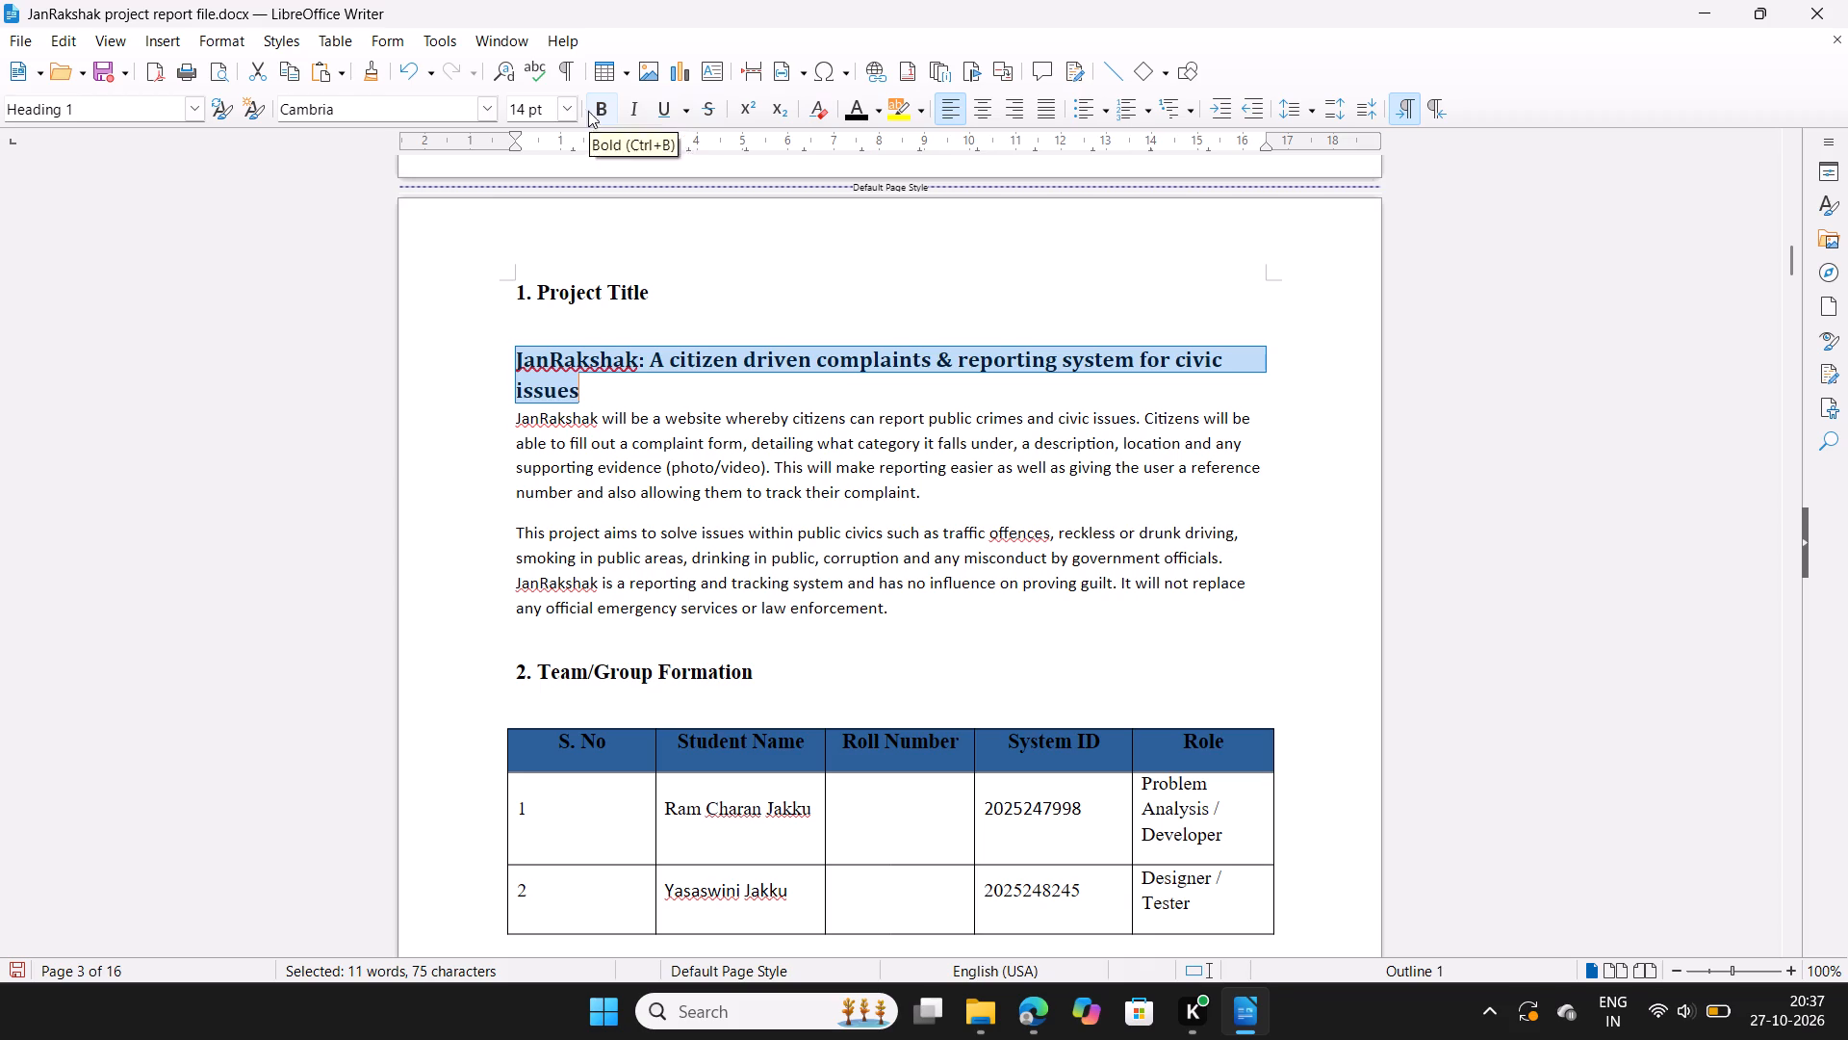
left_click(563, 104)
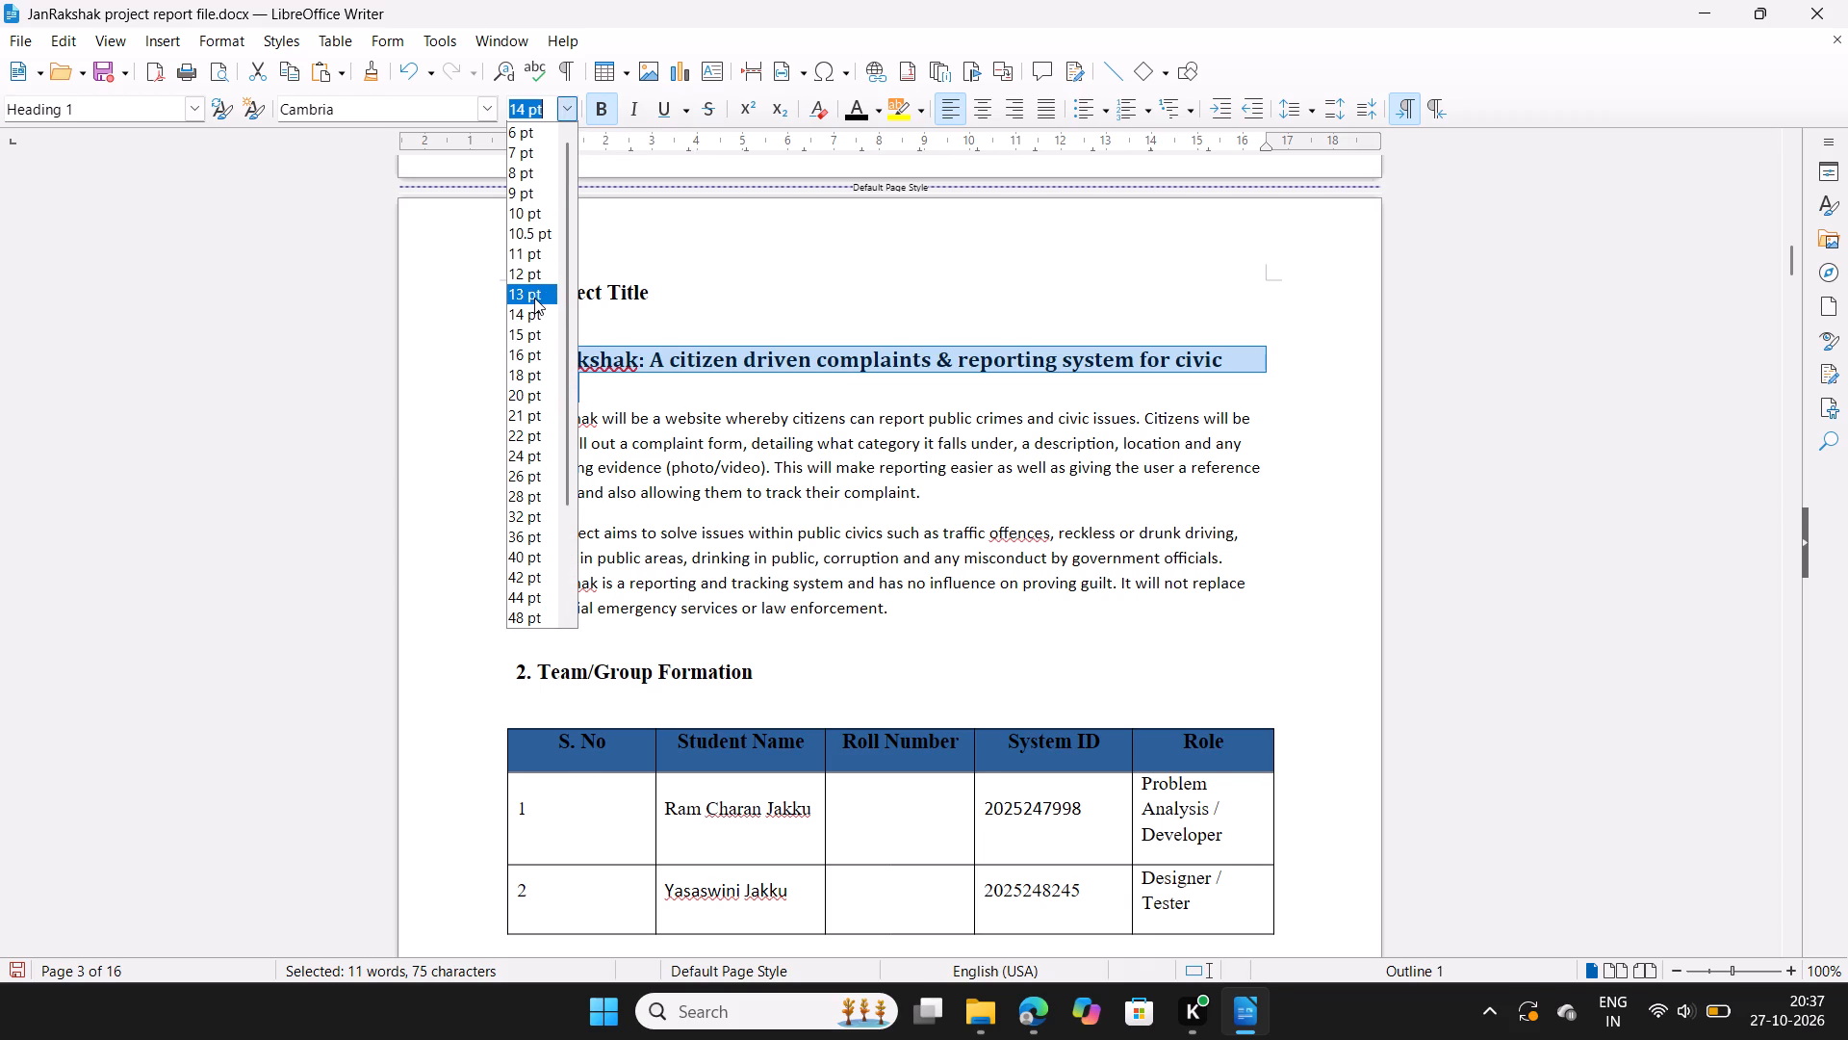
left_click(534, 298)
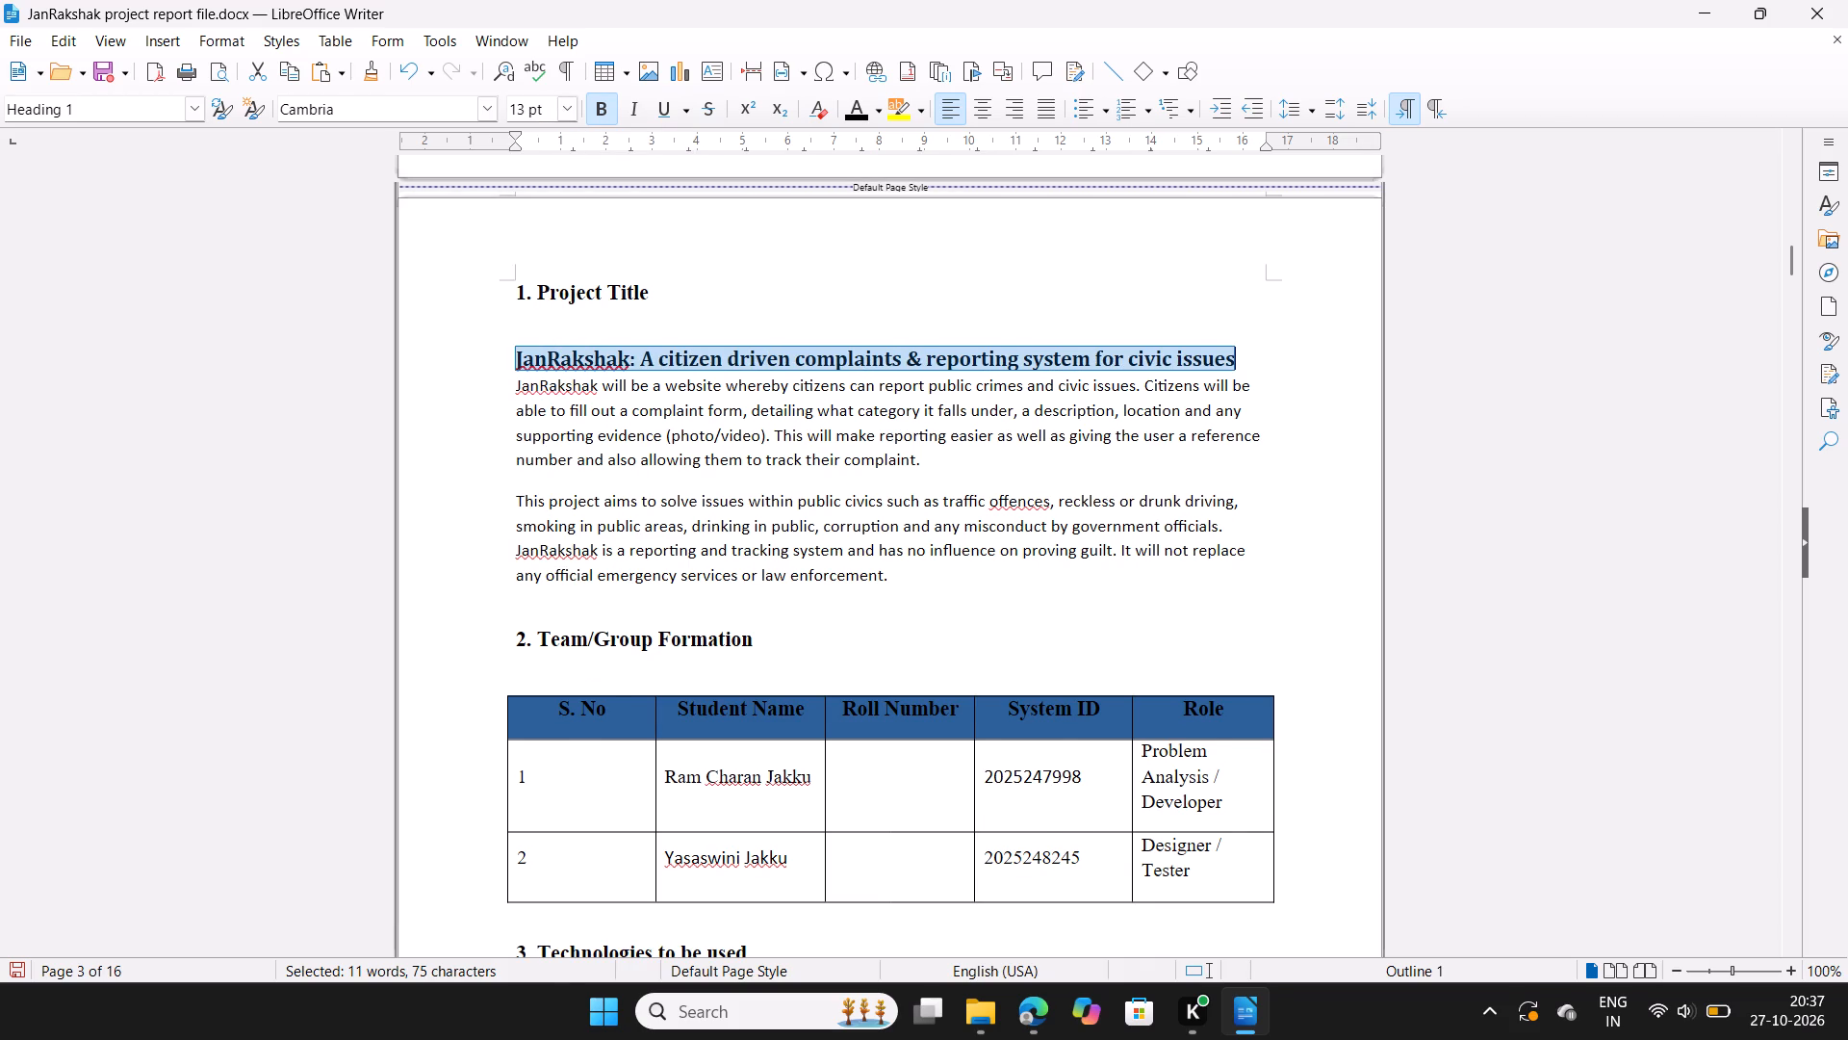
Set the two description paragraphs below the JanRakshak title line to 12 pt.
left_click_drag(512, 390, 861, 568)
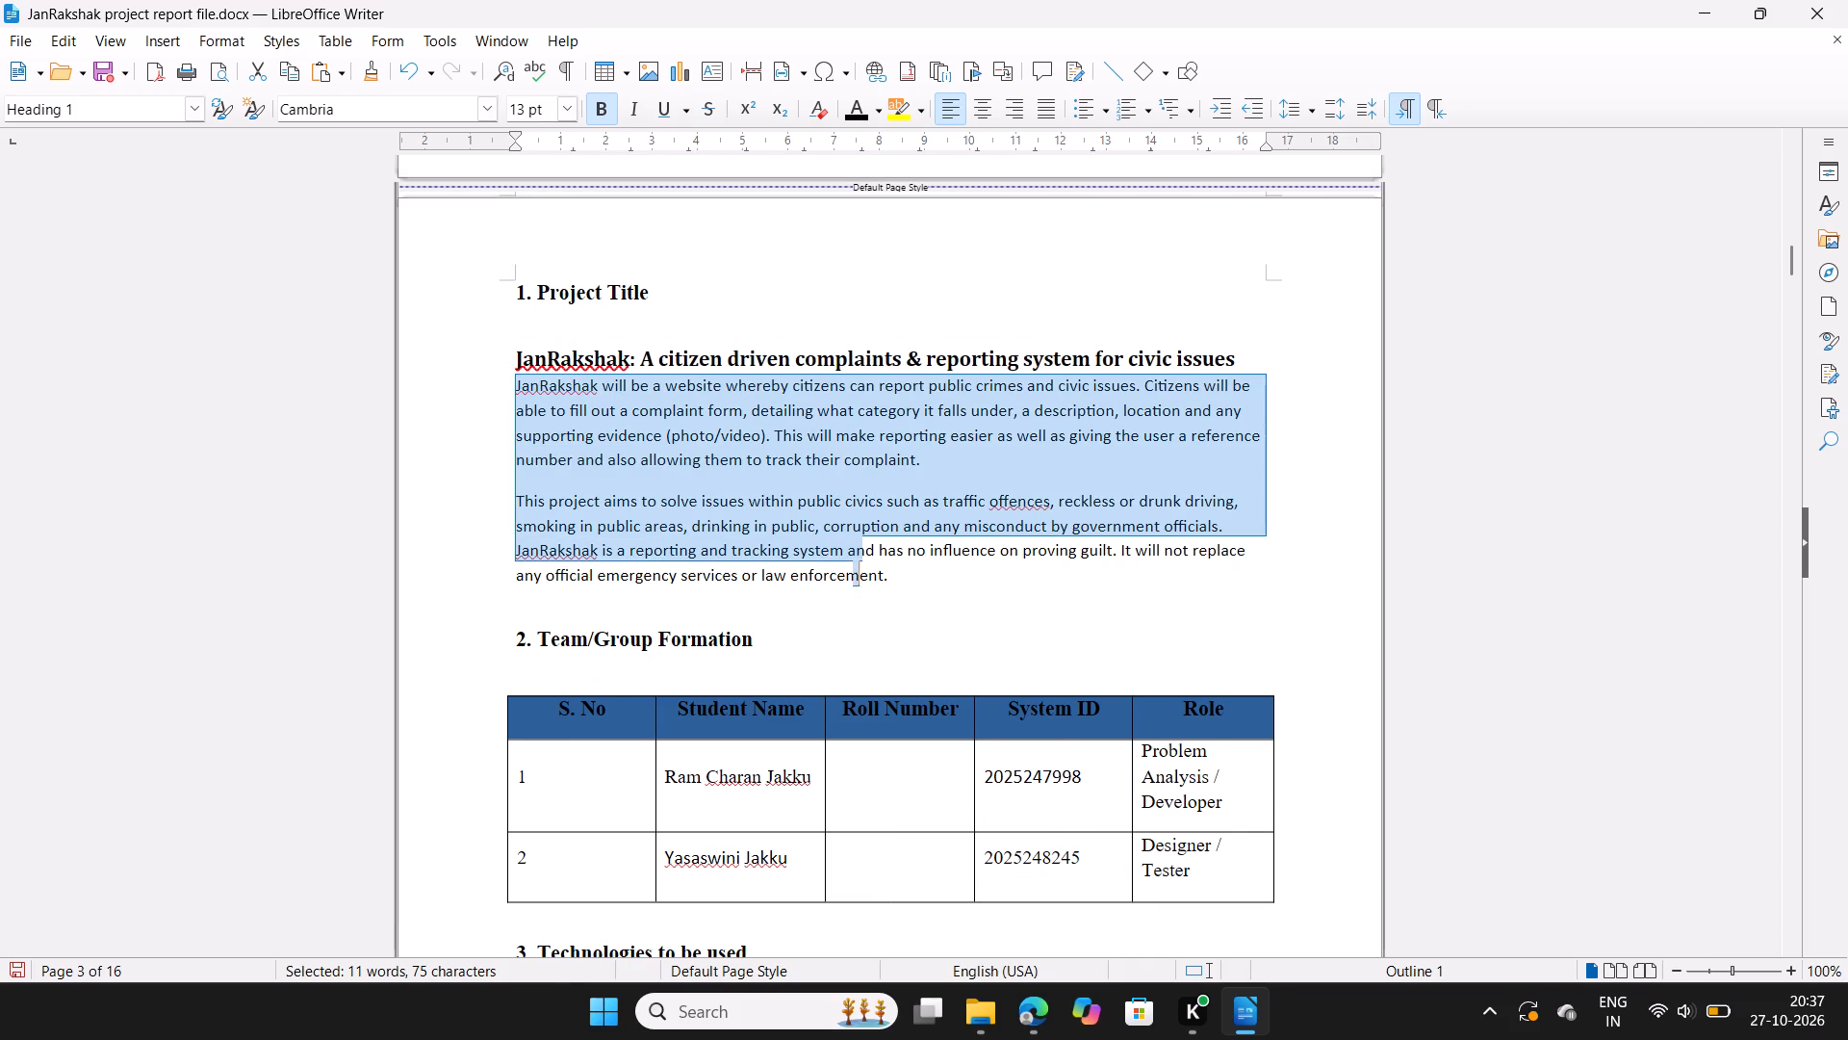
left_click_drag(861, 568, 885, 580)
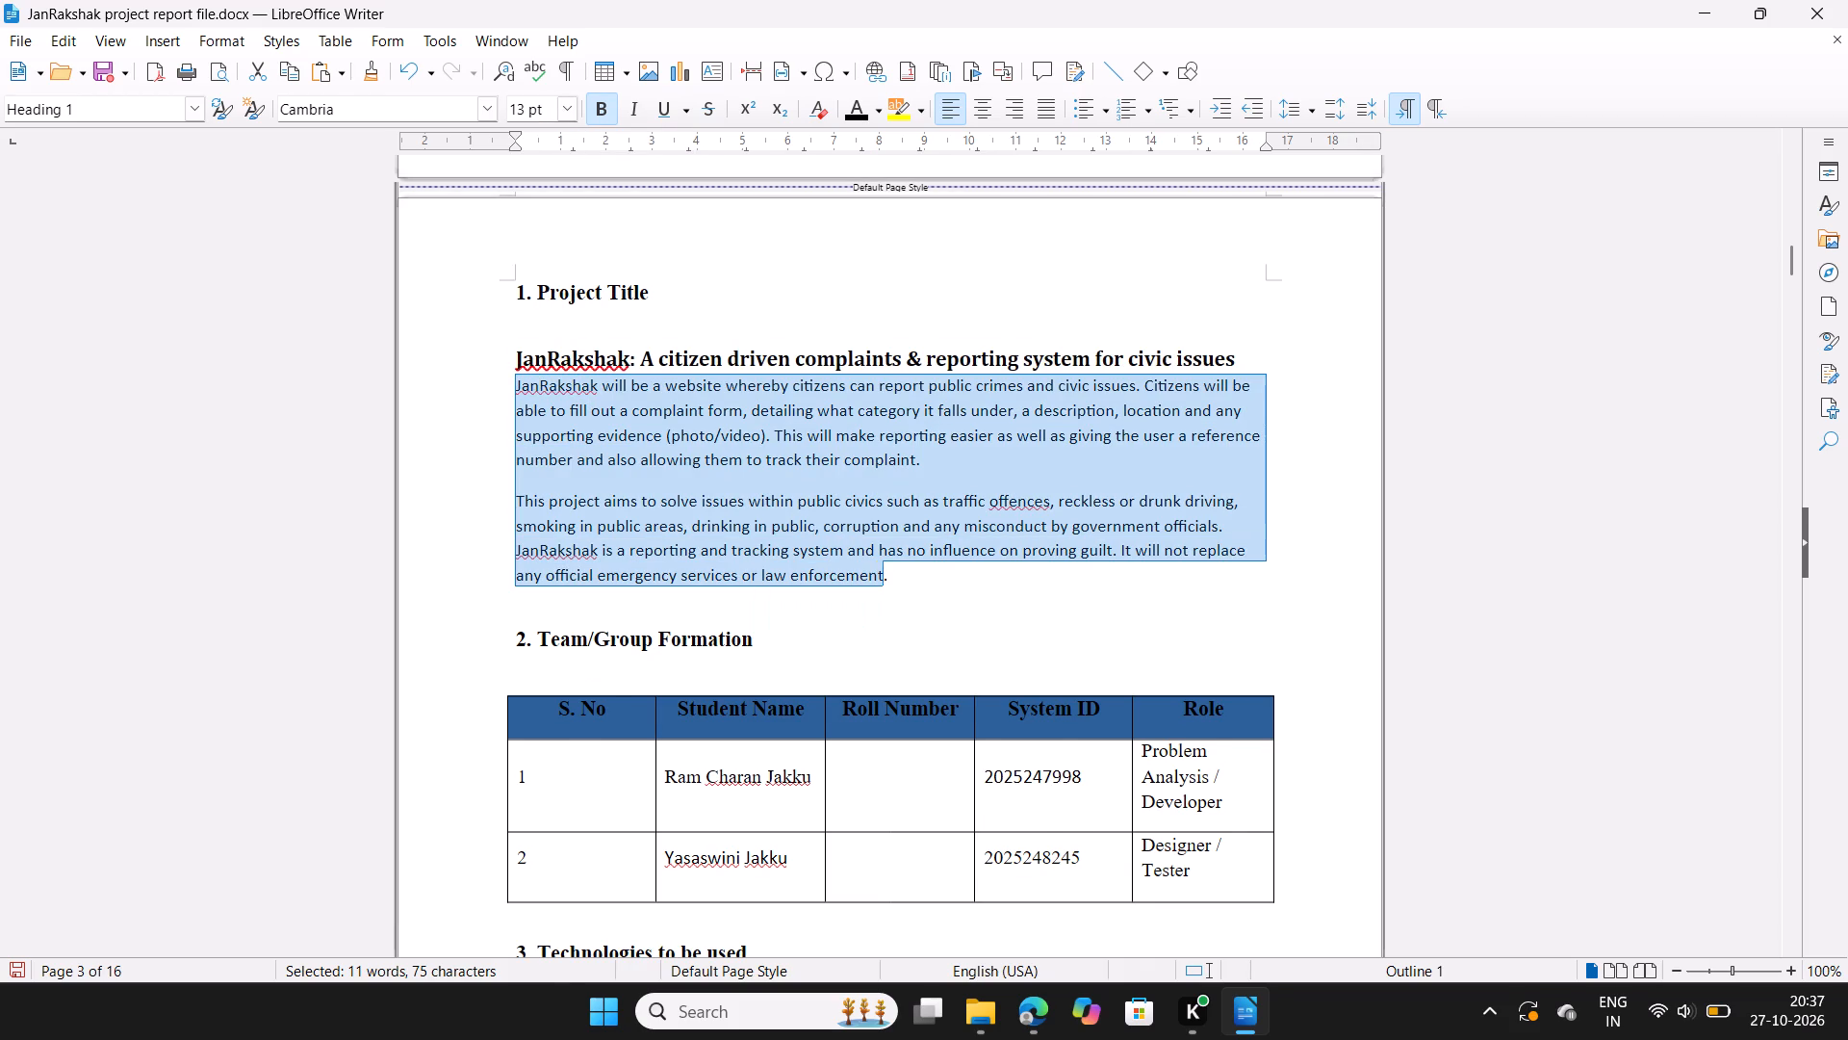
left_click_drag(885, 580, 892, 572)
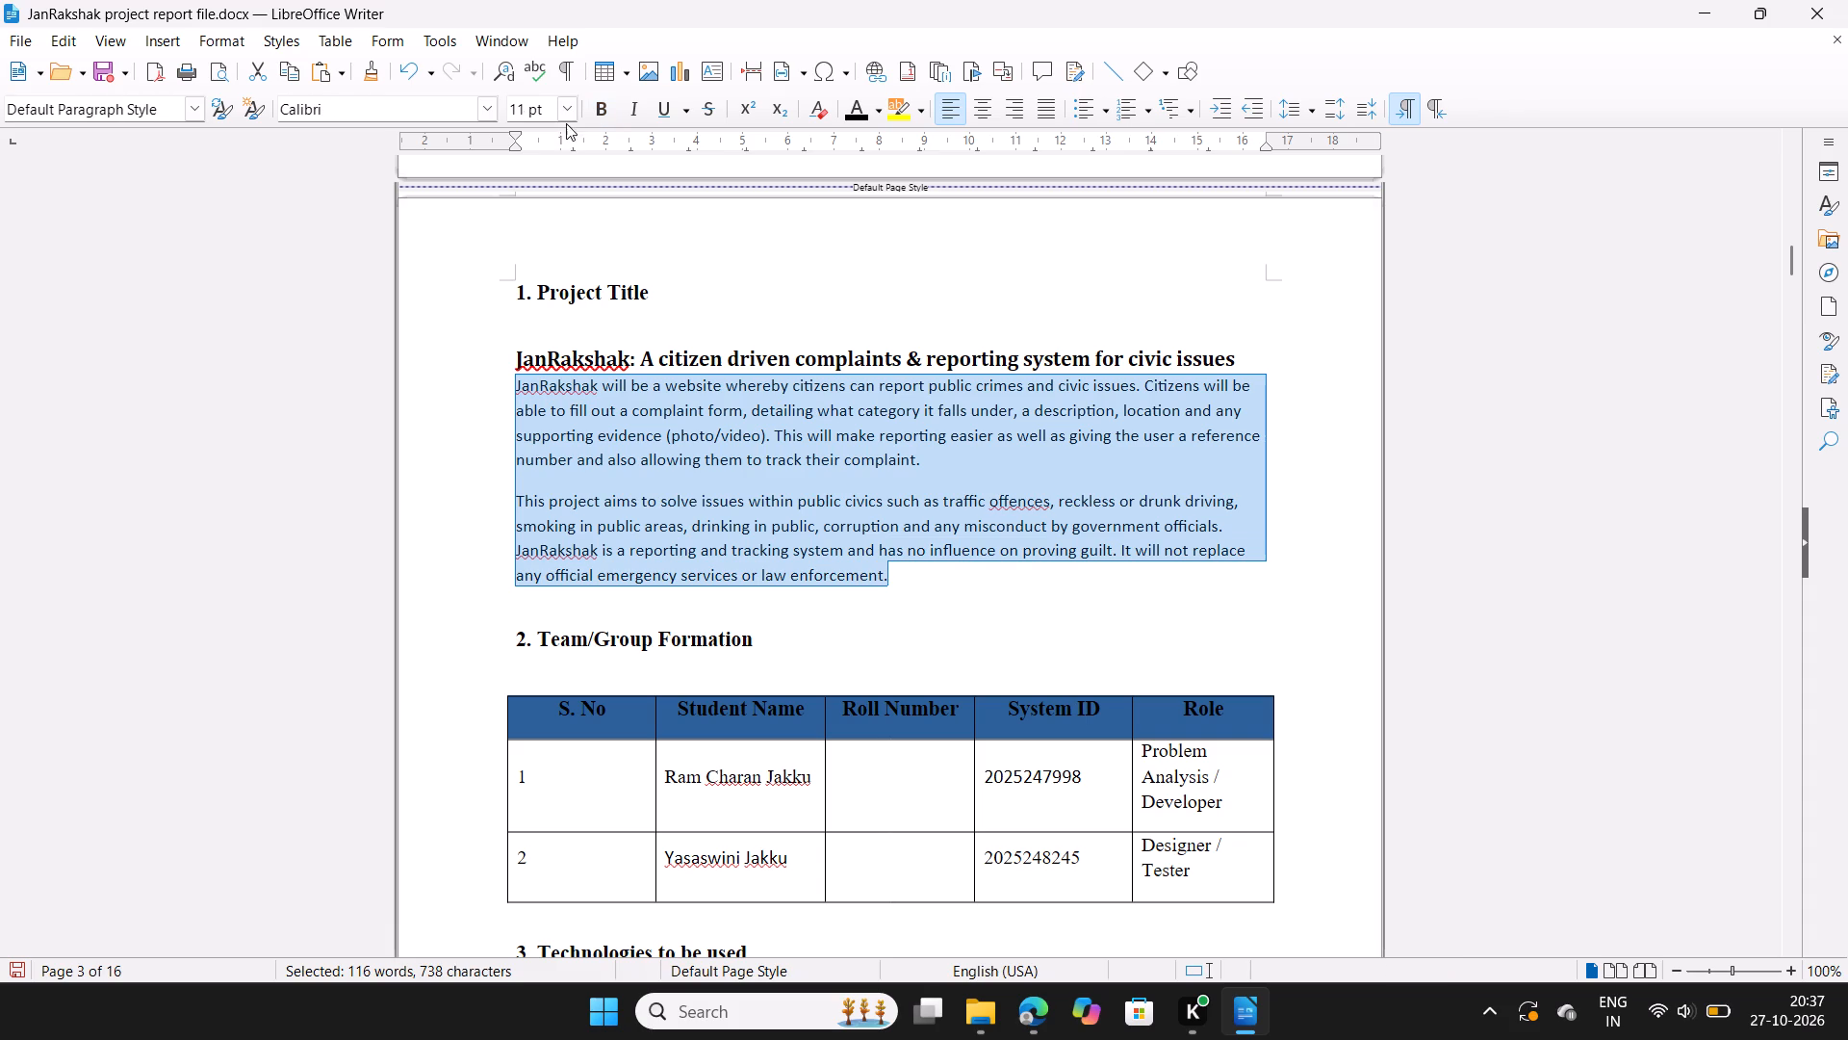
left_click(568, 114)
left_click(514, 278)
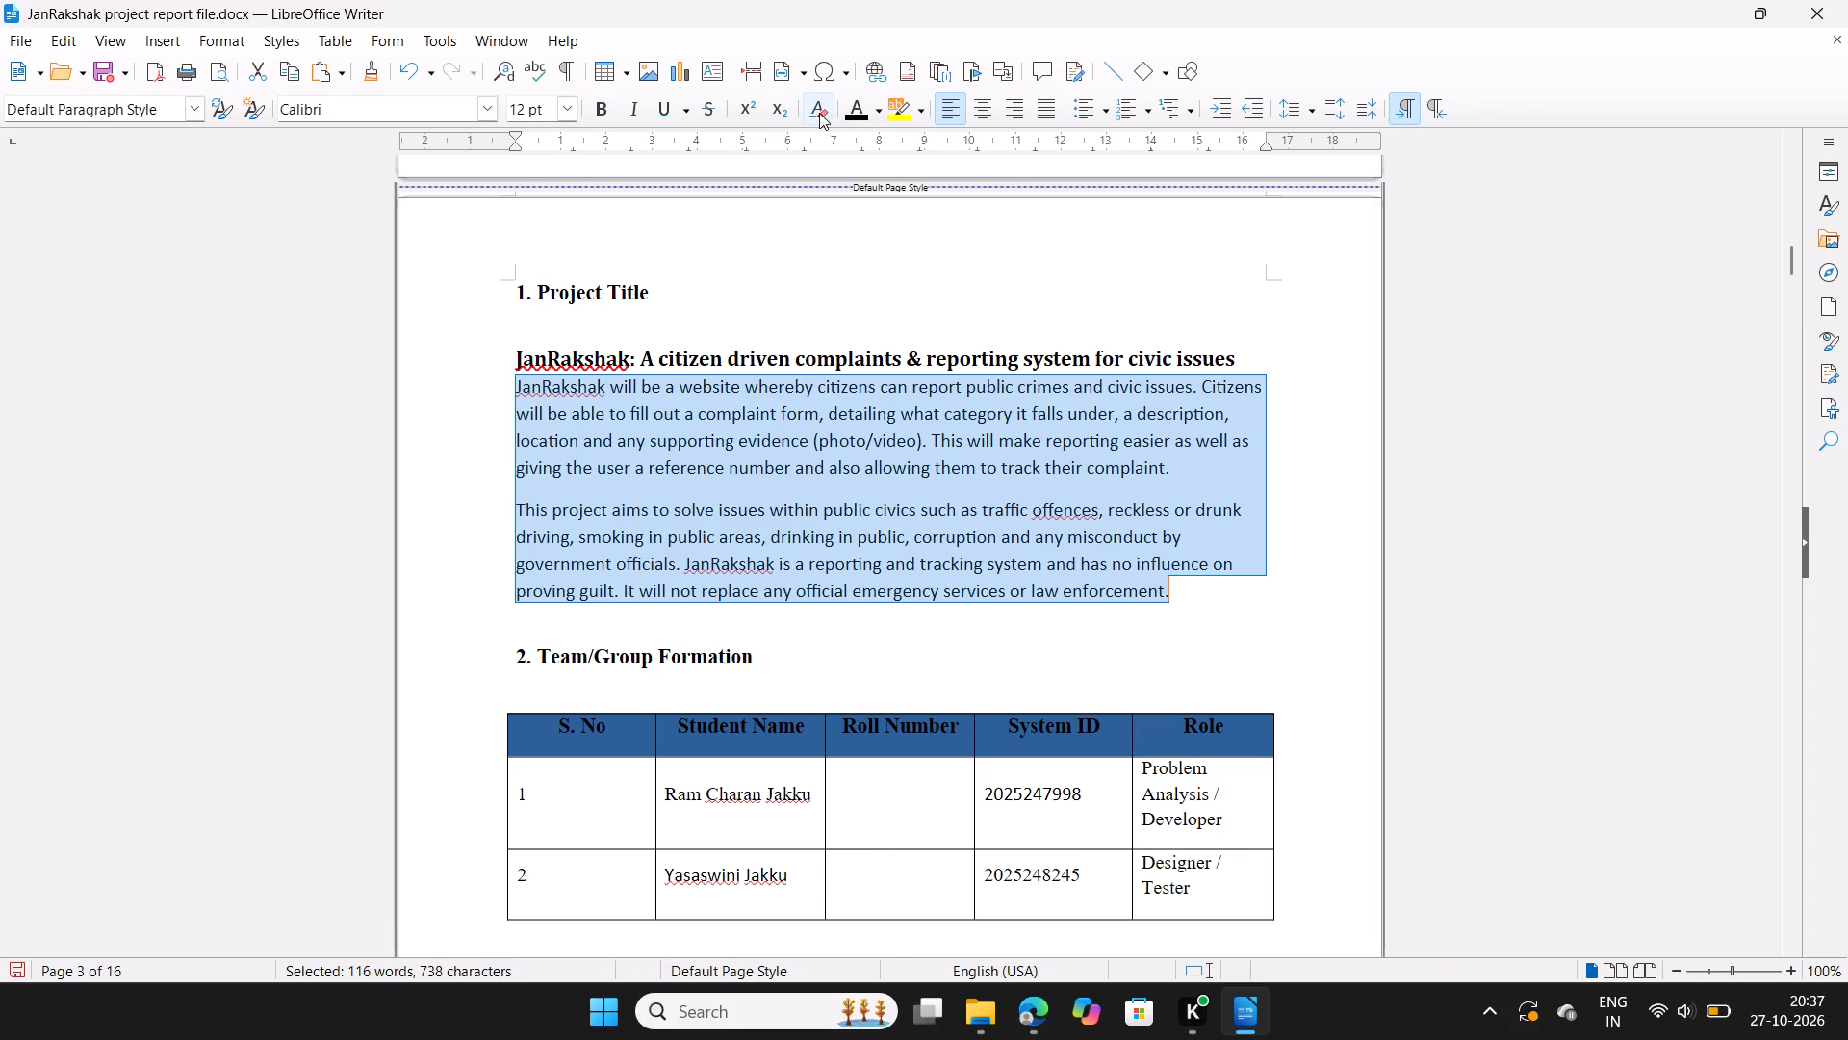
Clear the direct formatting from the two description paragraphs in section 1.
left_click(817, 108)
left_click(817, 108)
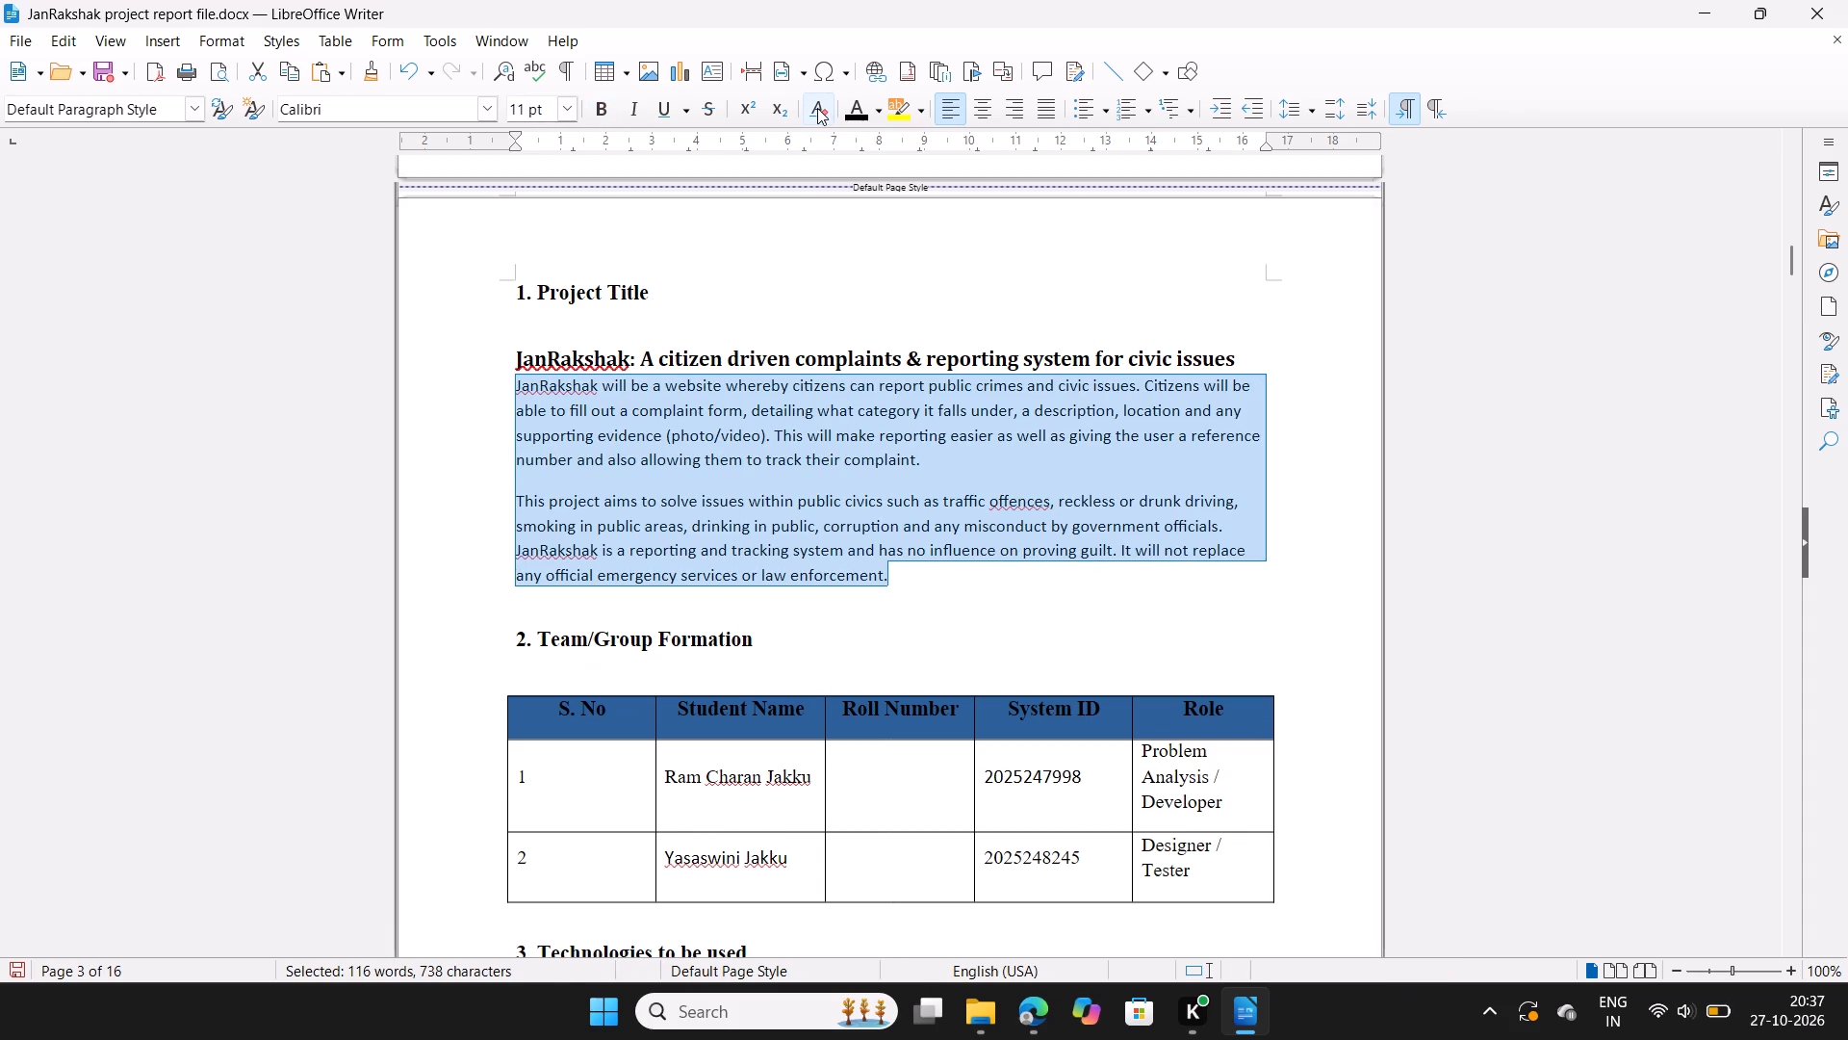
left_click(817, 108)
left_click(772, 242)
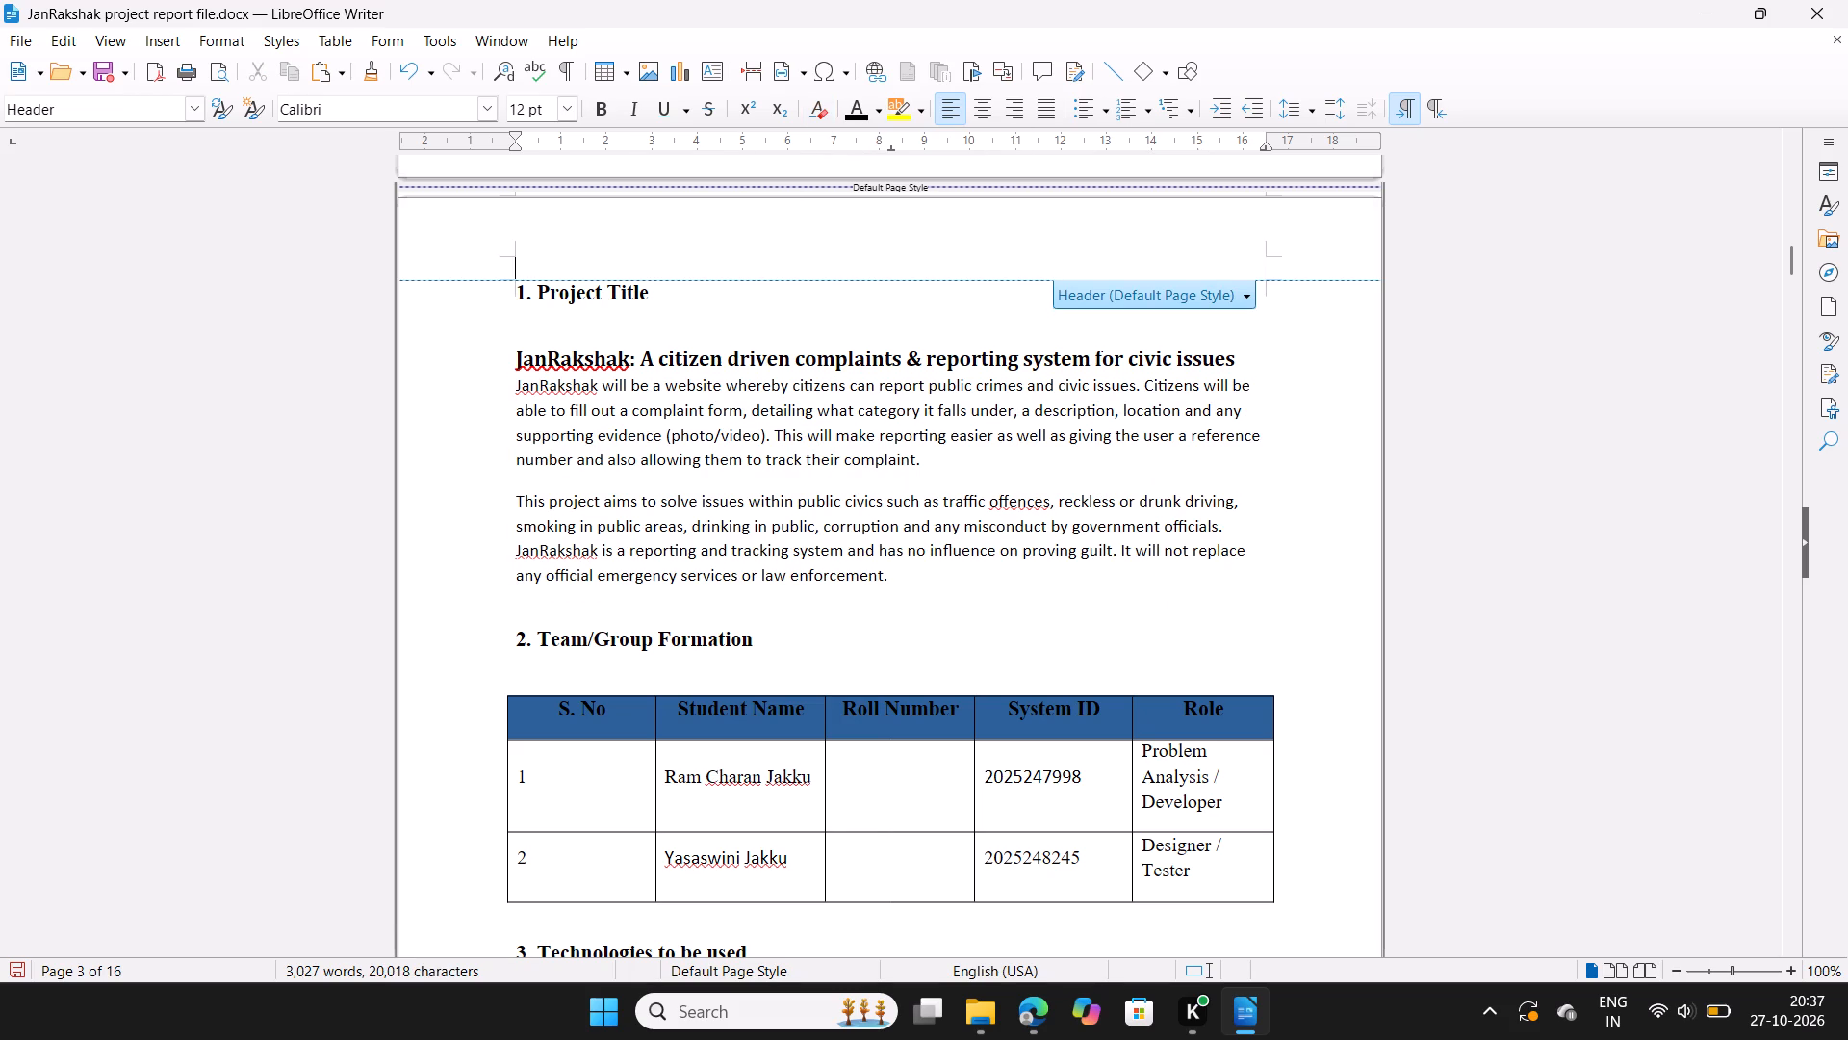
Clear the direct formatting from the two description paragraphs in section 1 and set them to 12 pt.
left_click_drag(509, 390, 795, 550)
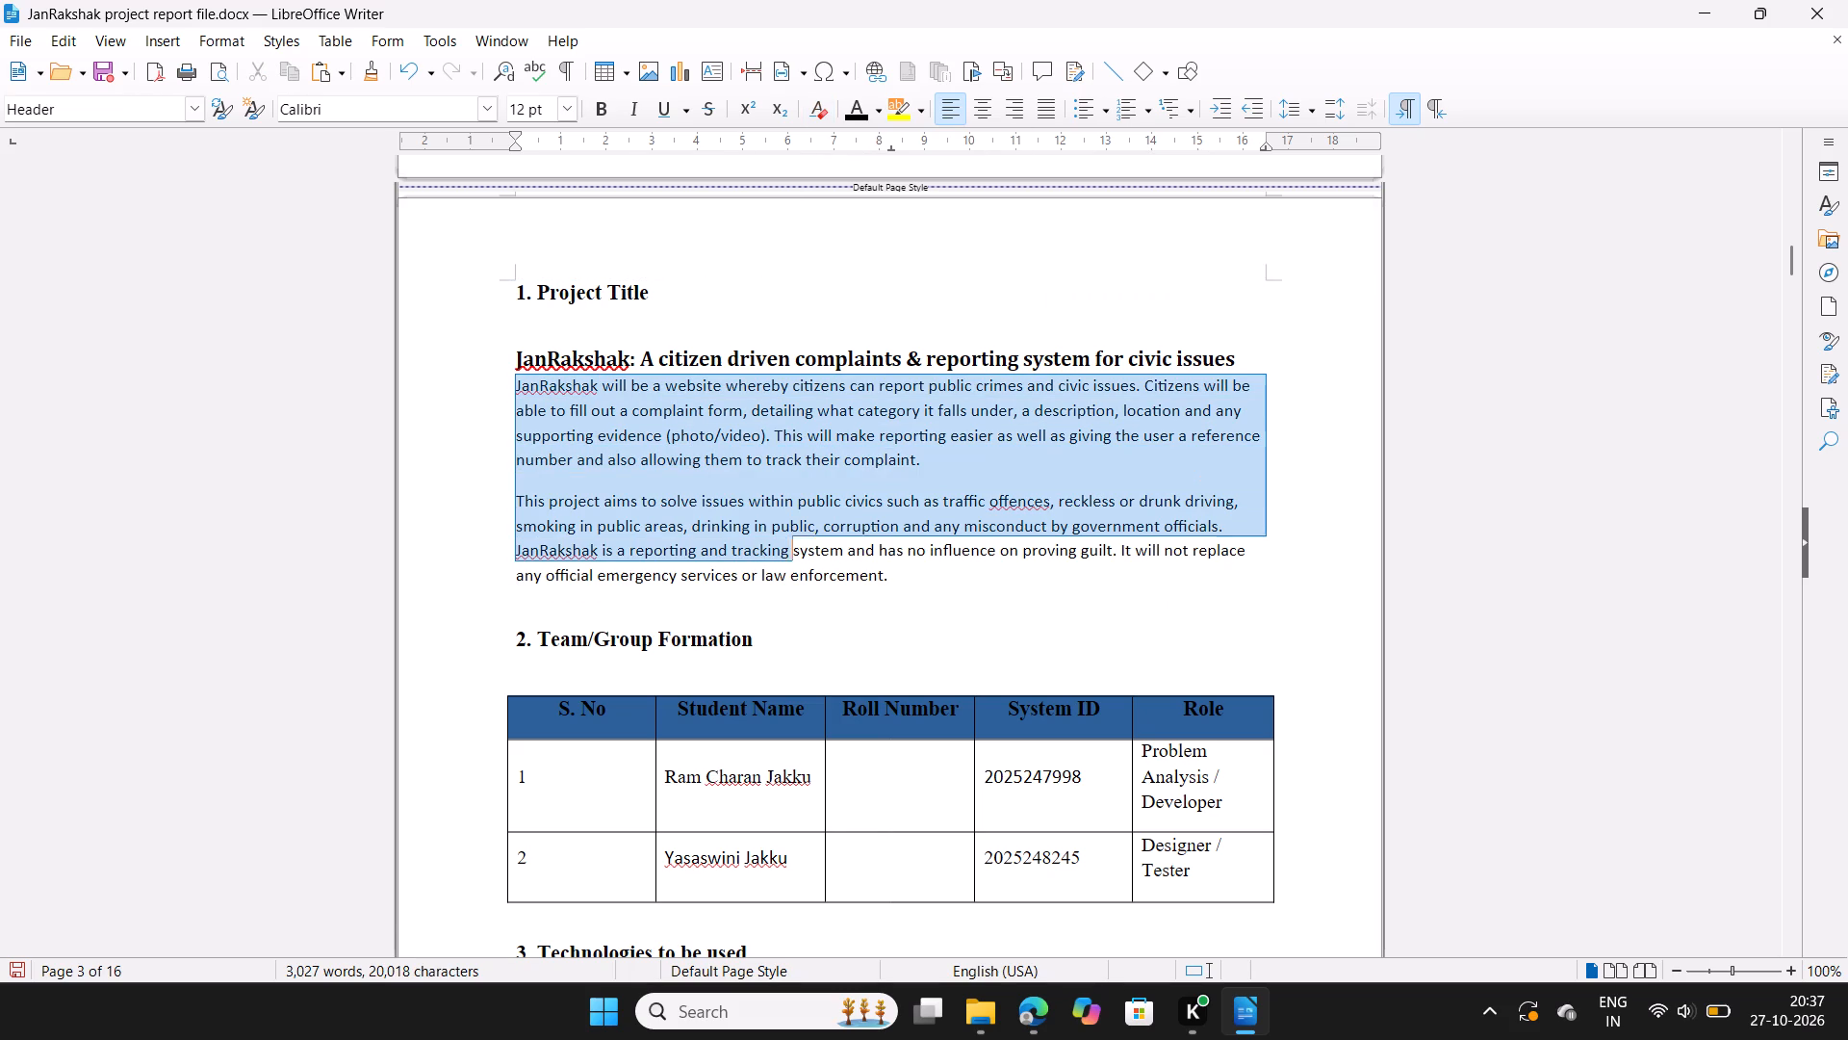
left_click_drag(795, 550, 888, 565)
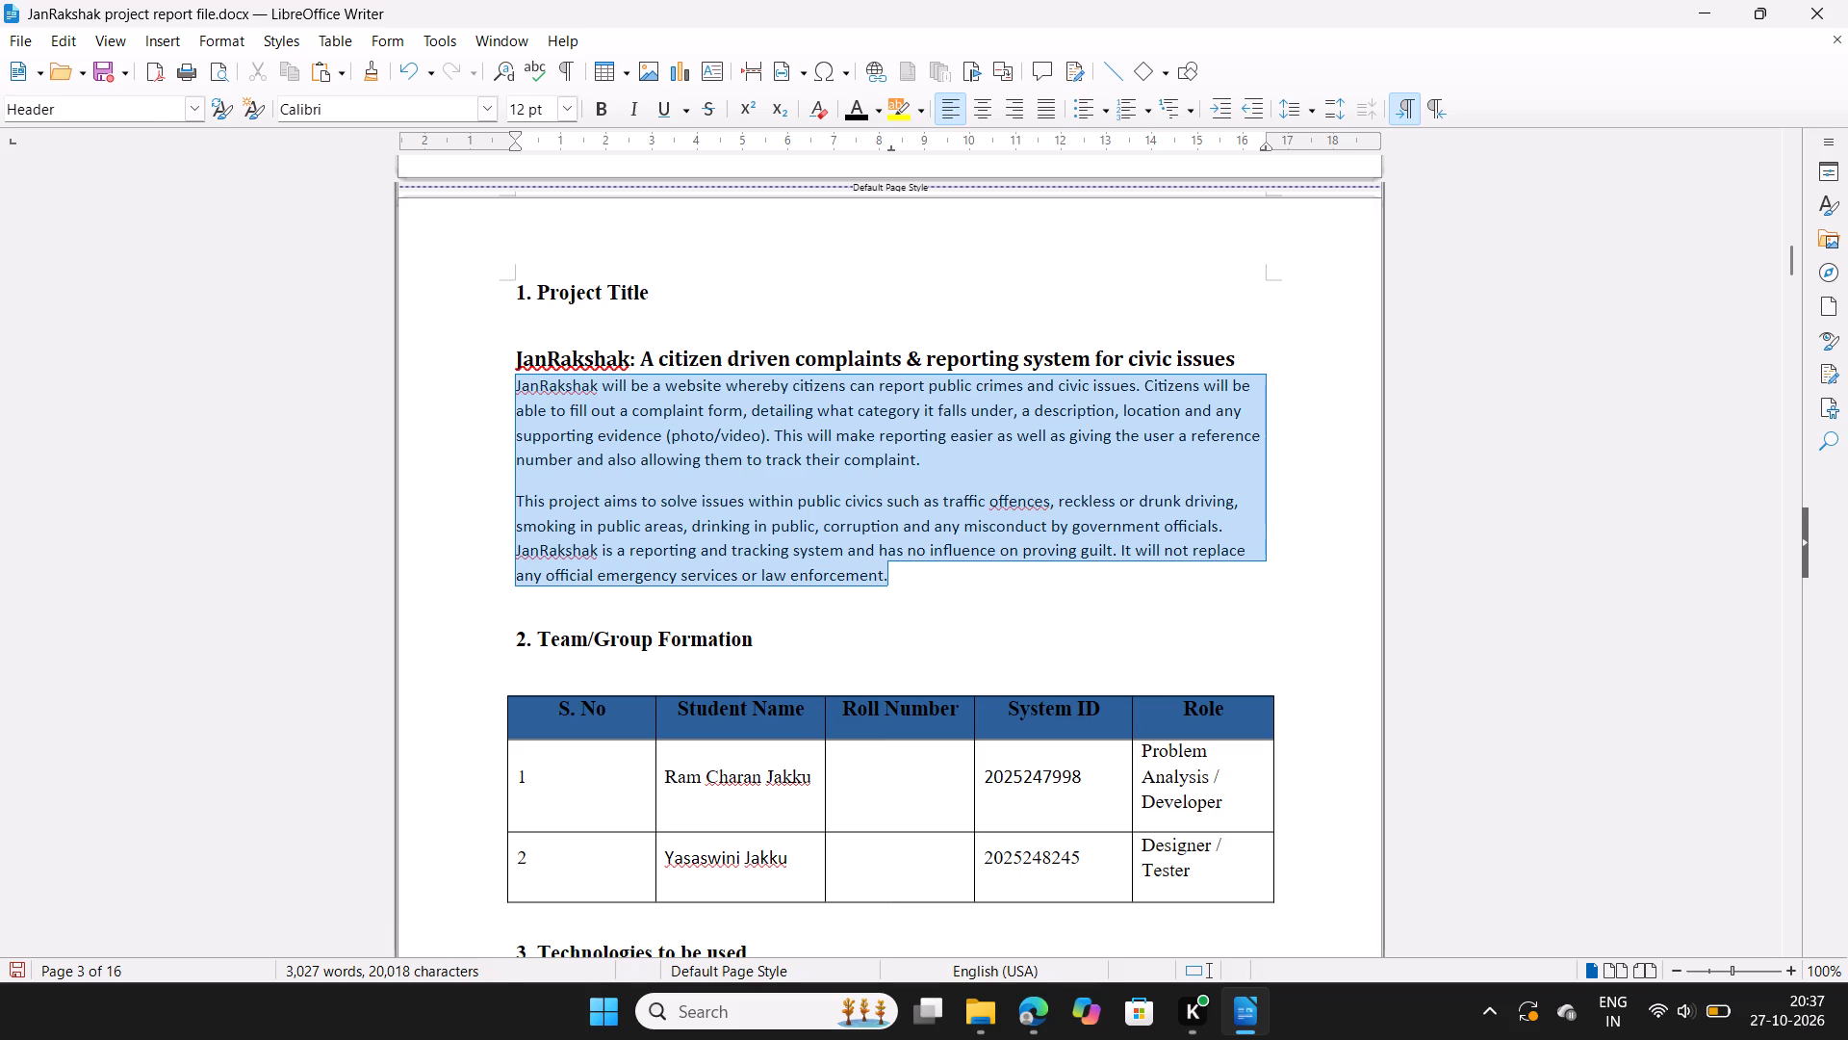
left_click(822, 111)
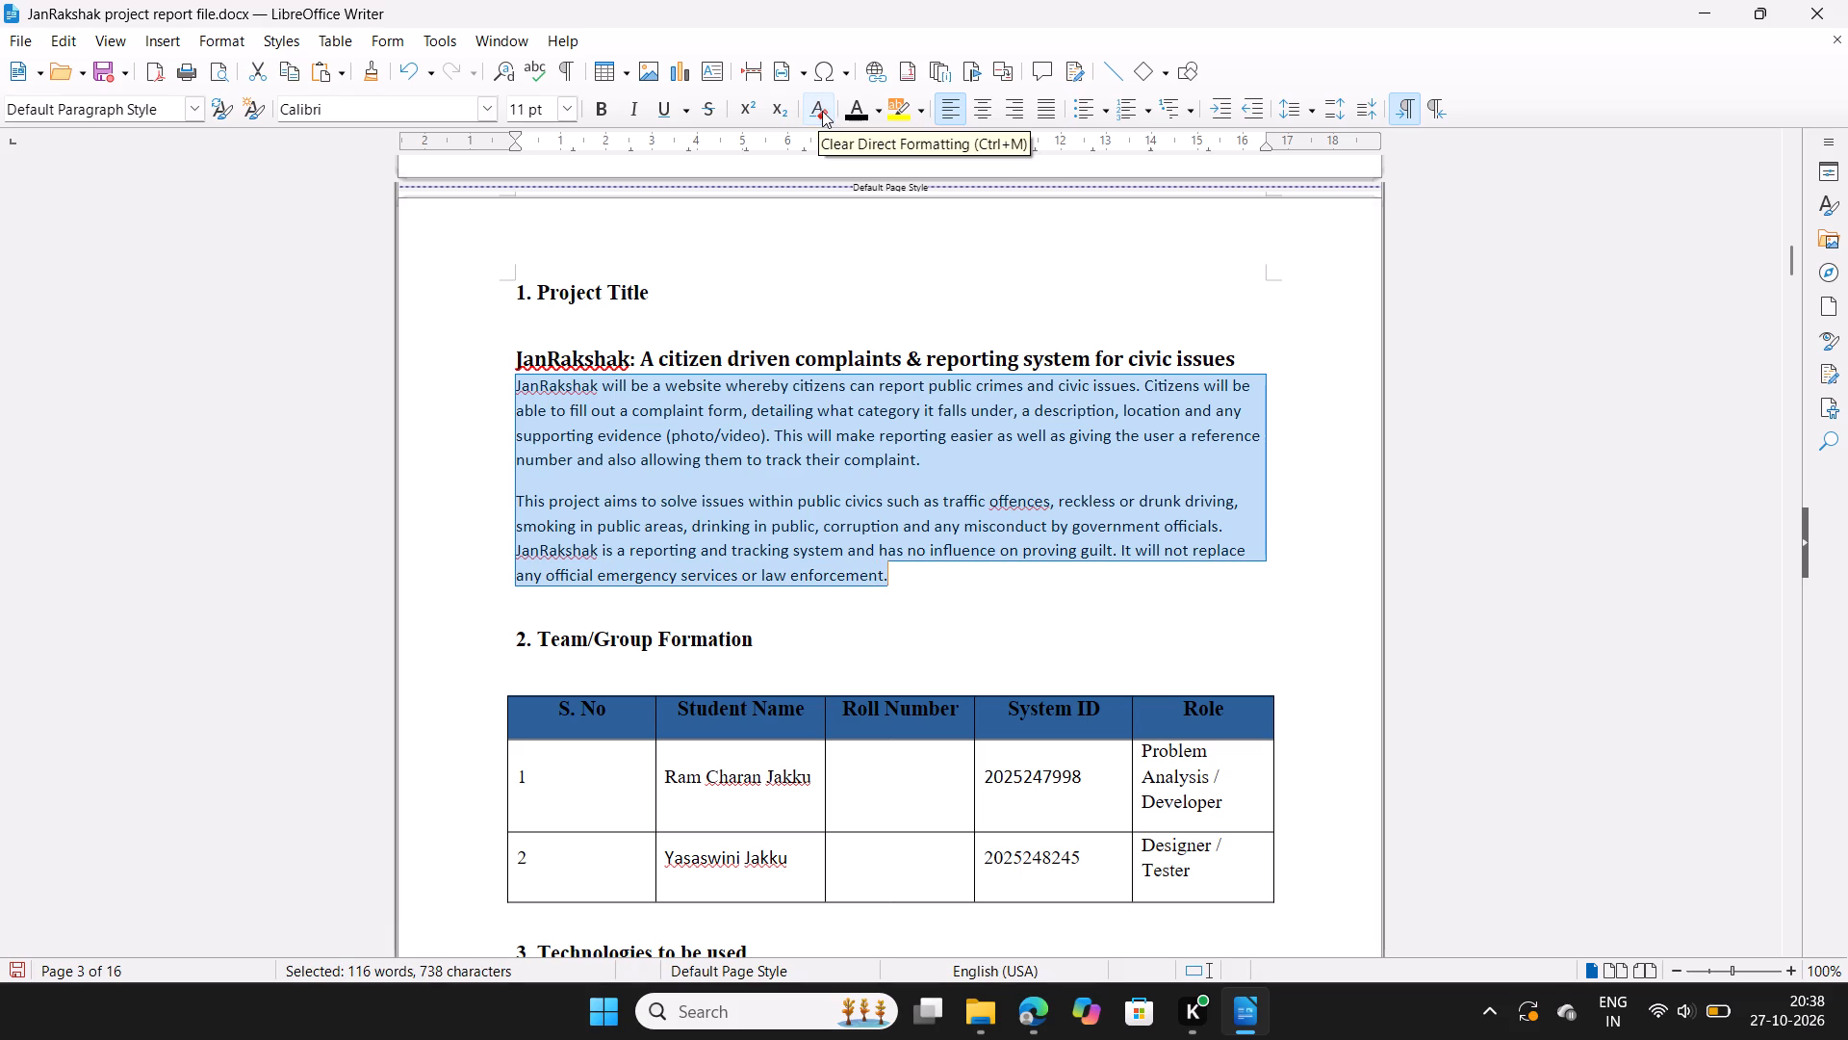
left_click(819, 99)
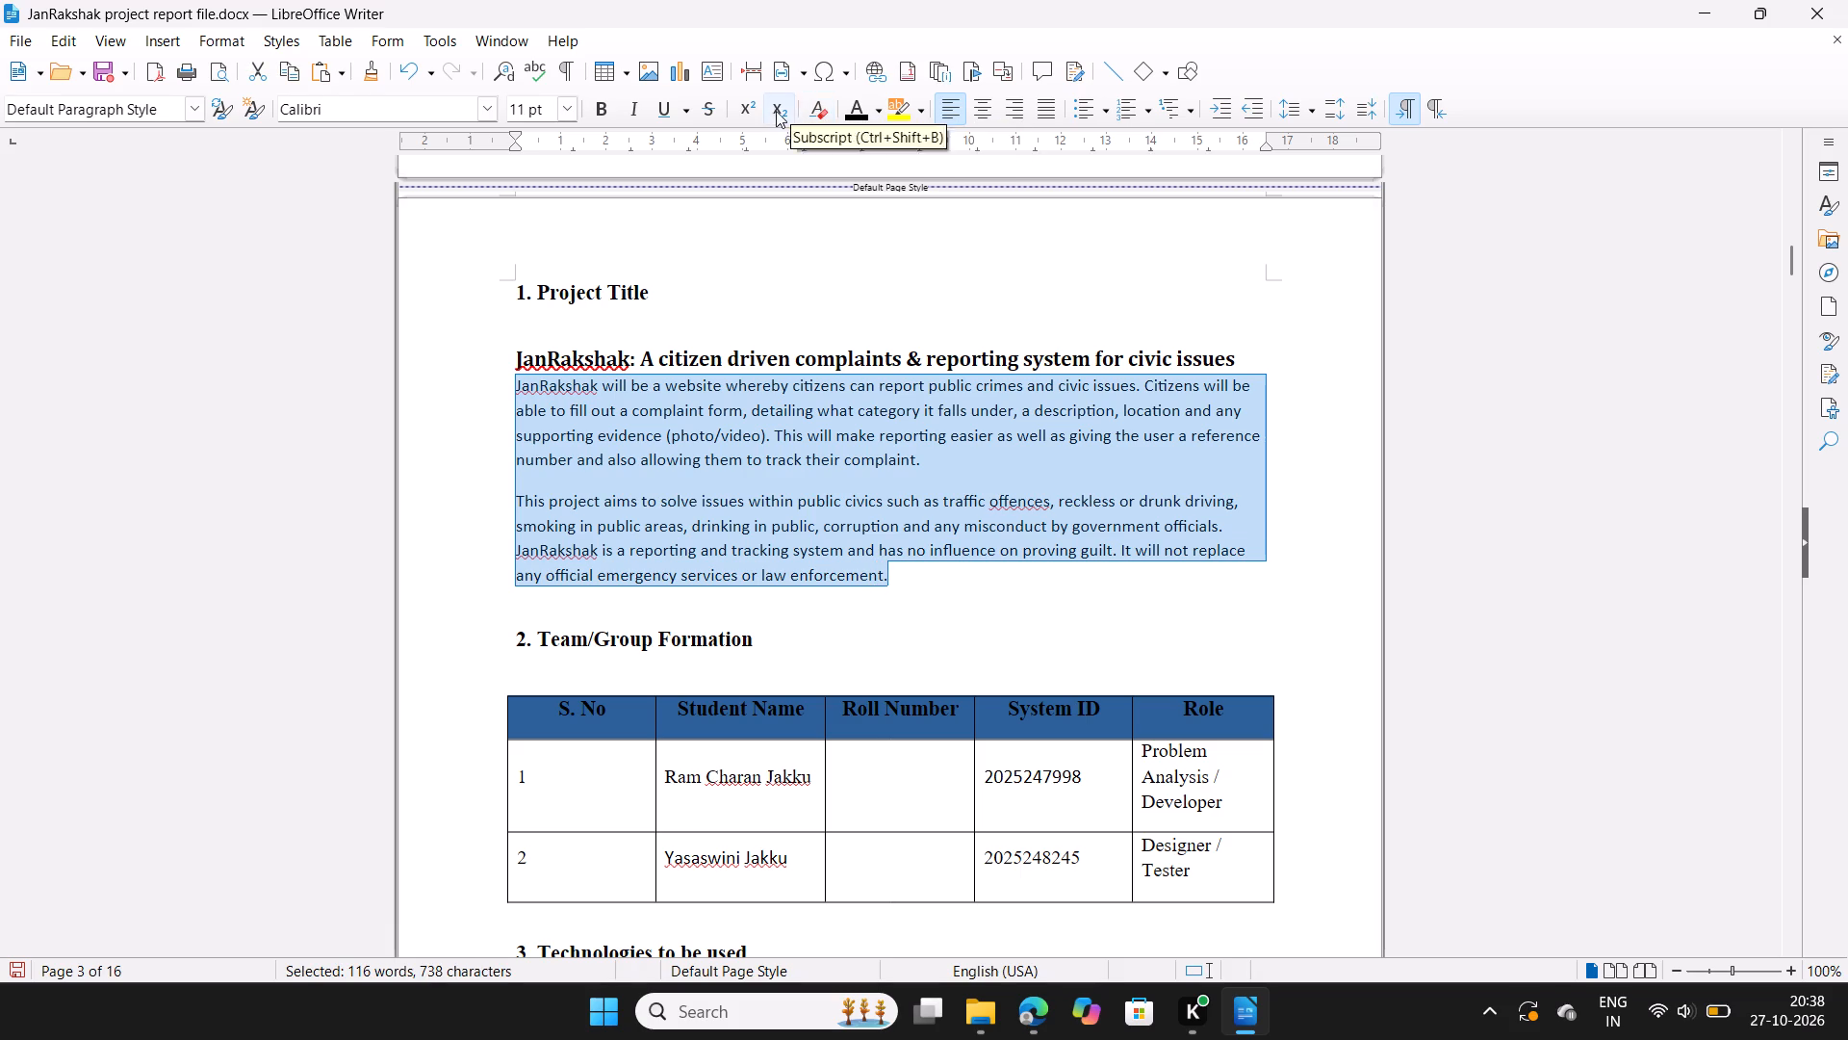
left_click(565, 102)
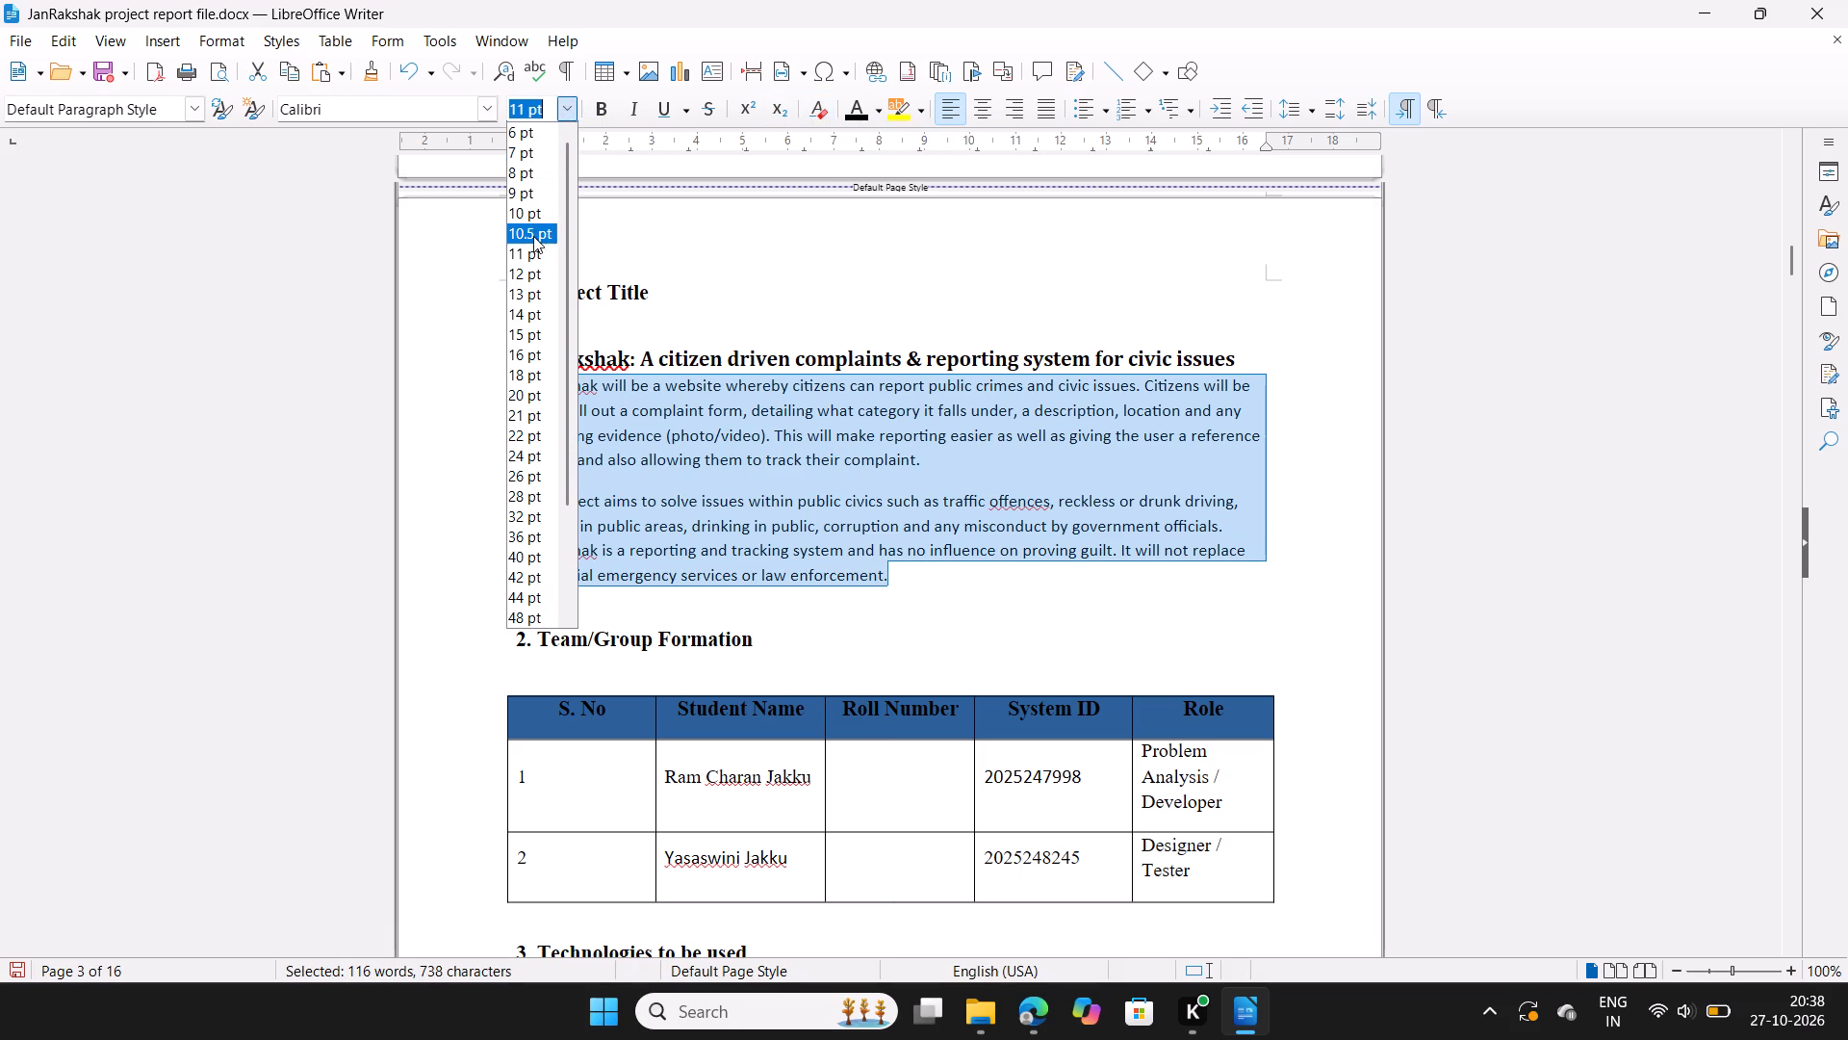
left_click(536, 278)
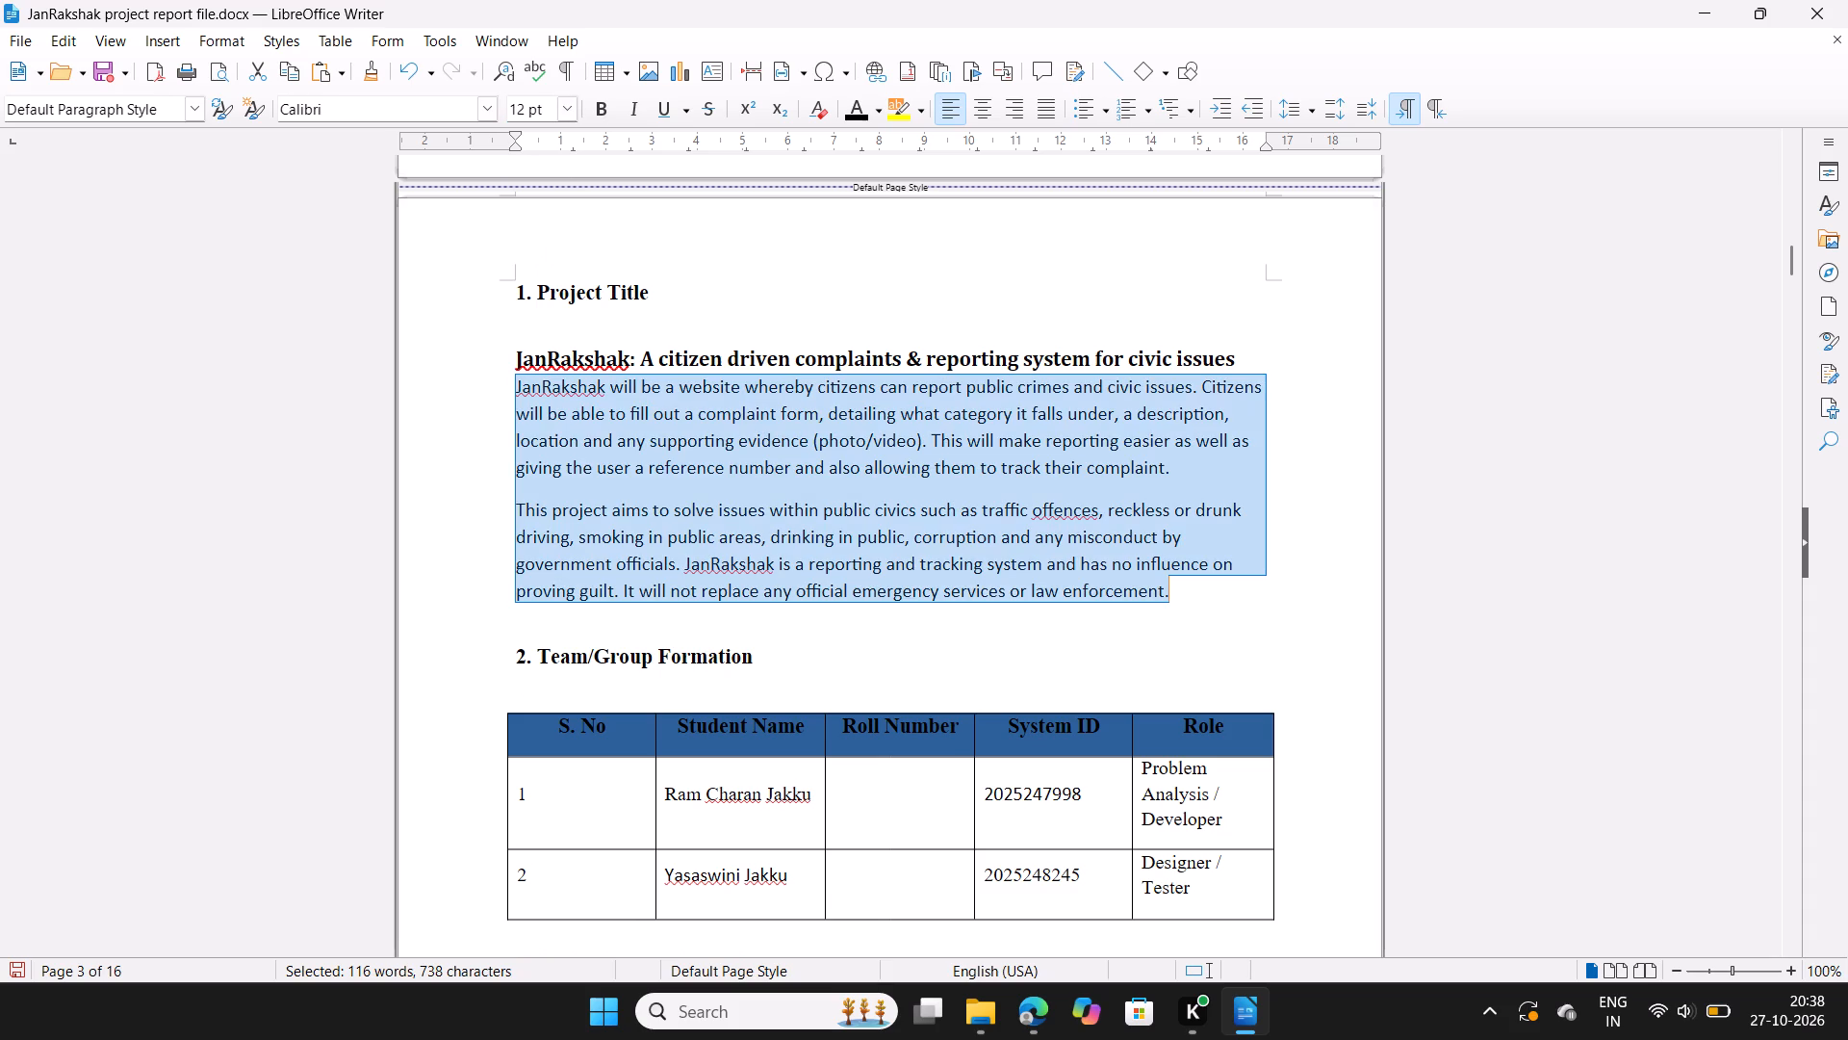
left_click(736, 272)
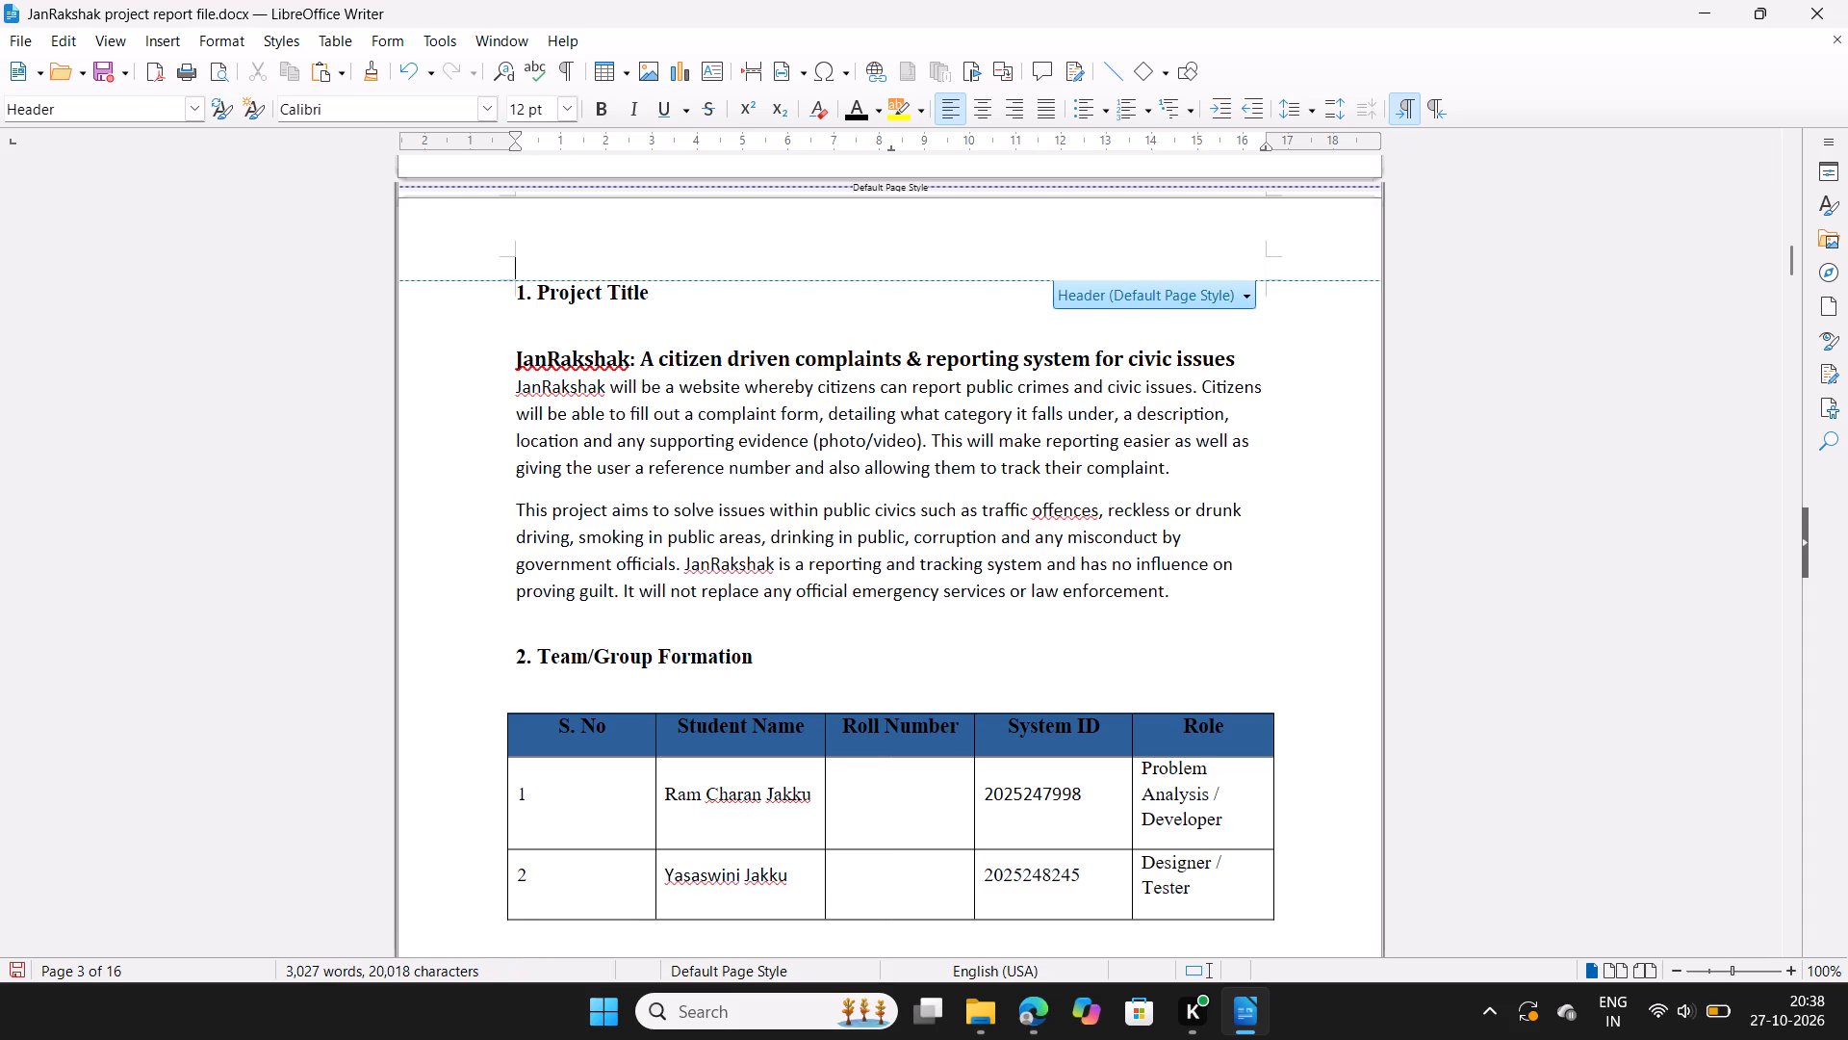
Rejoin and re-split the JanRakshak title line with the 1. Project Title heading so it sits directly beneath without a gap.
left_click(600, 331)
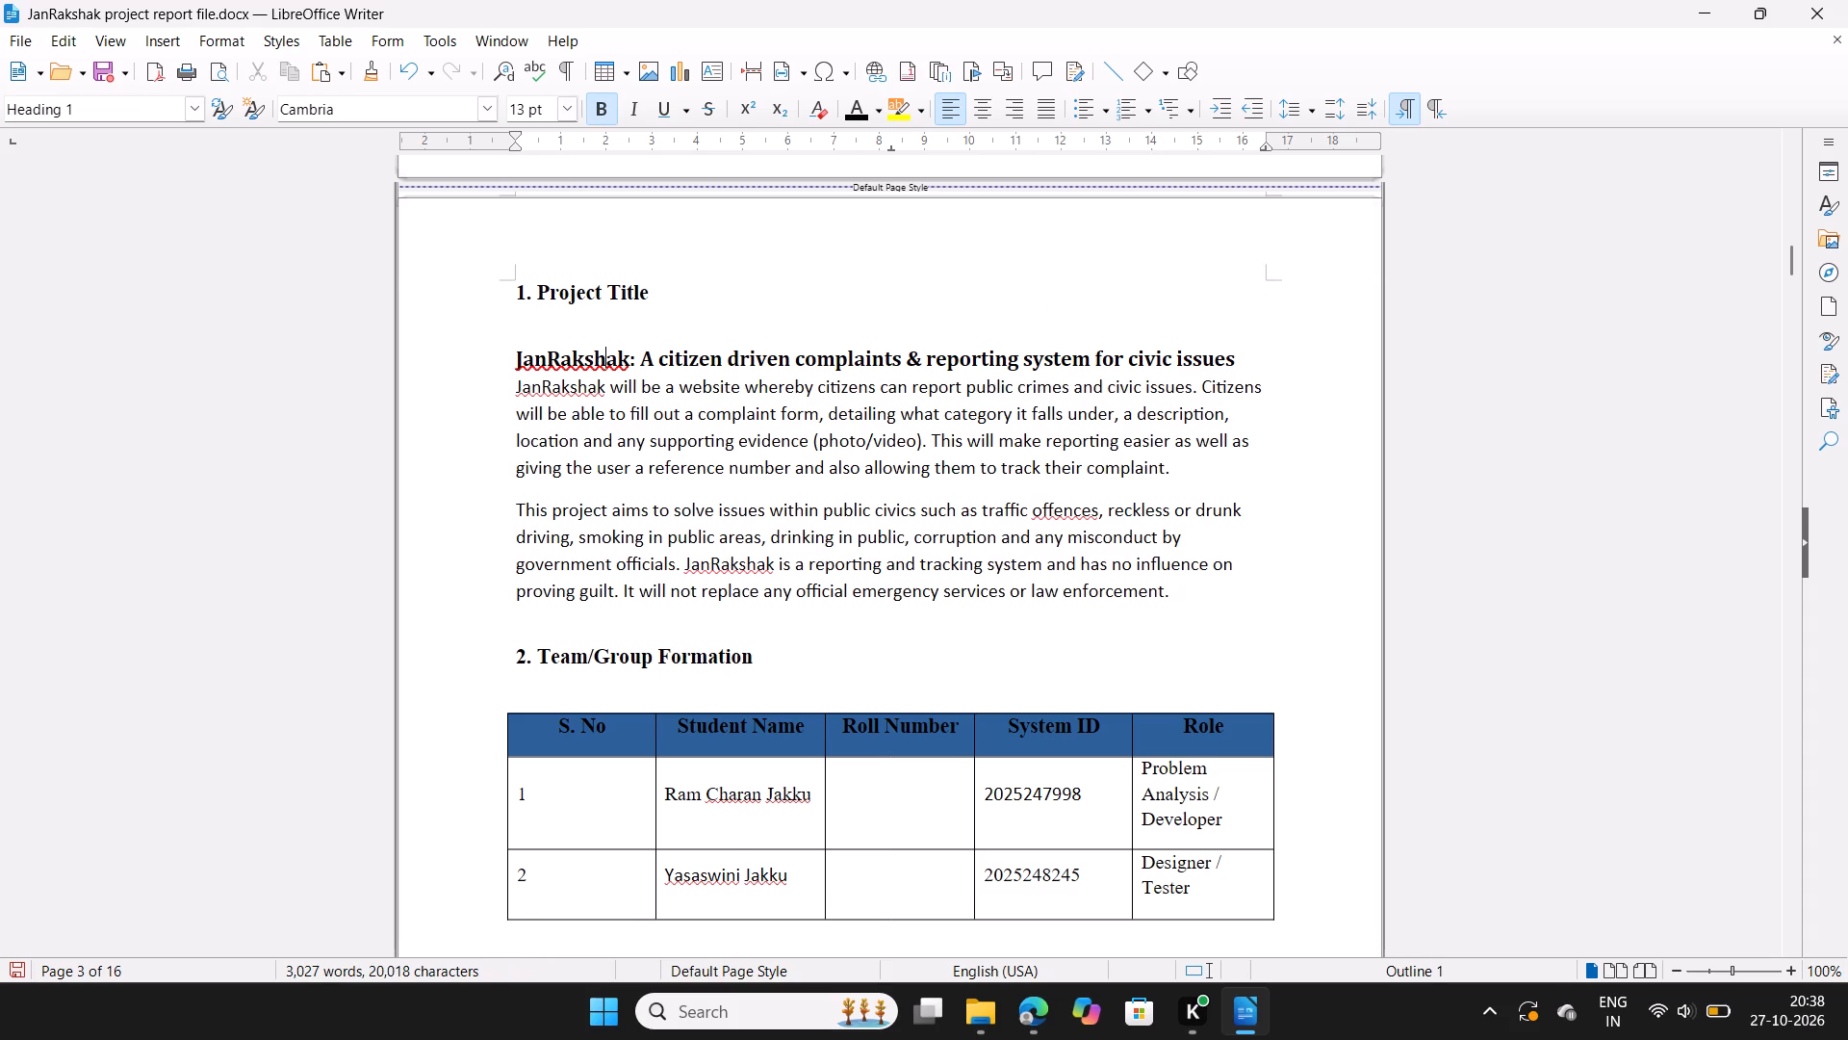
left_click(506, 359)
key("BackSpace")
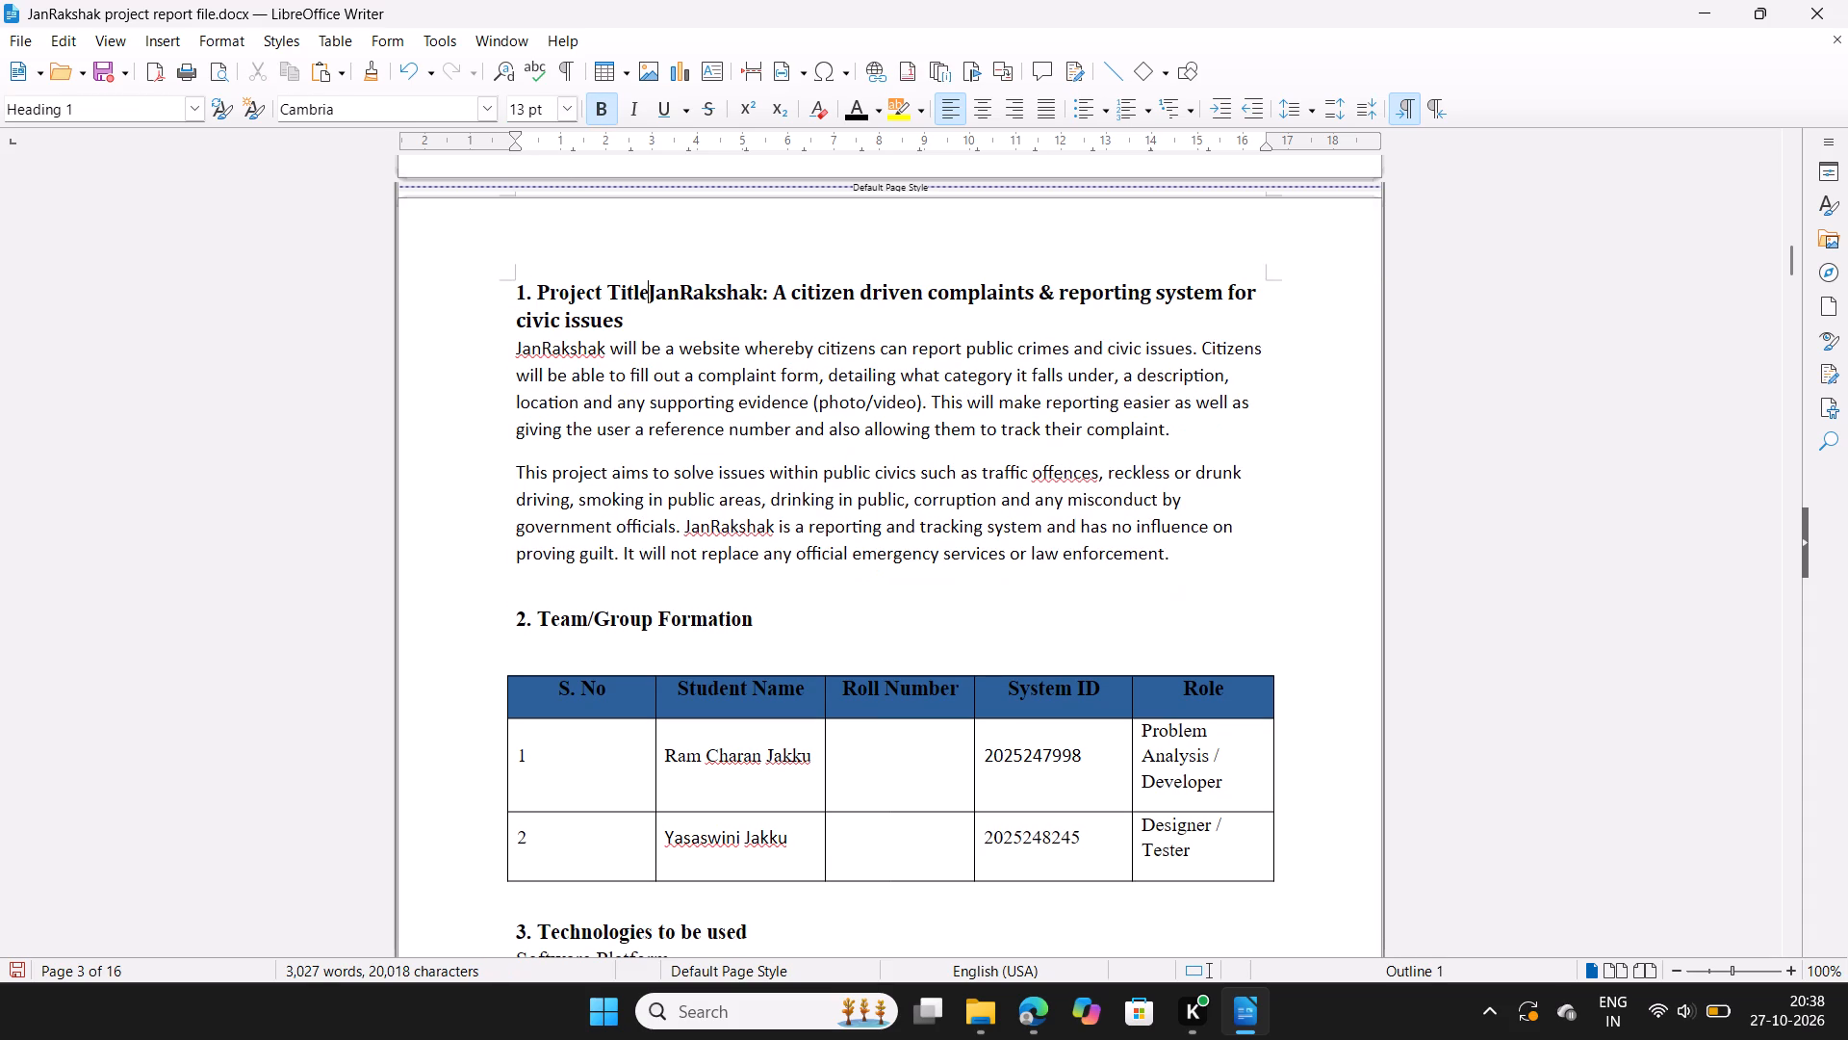
key("Return")
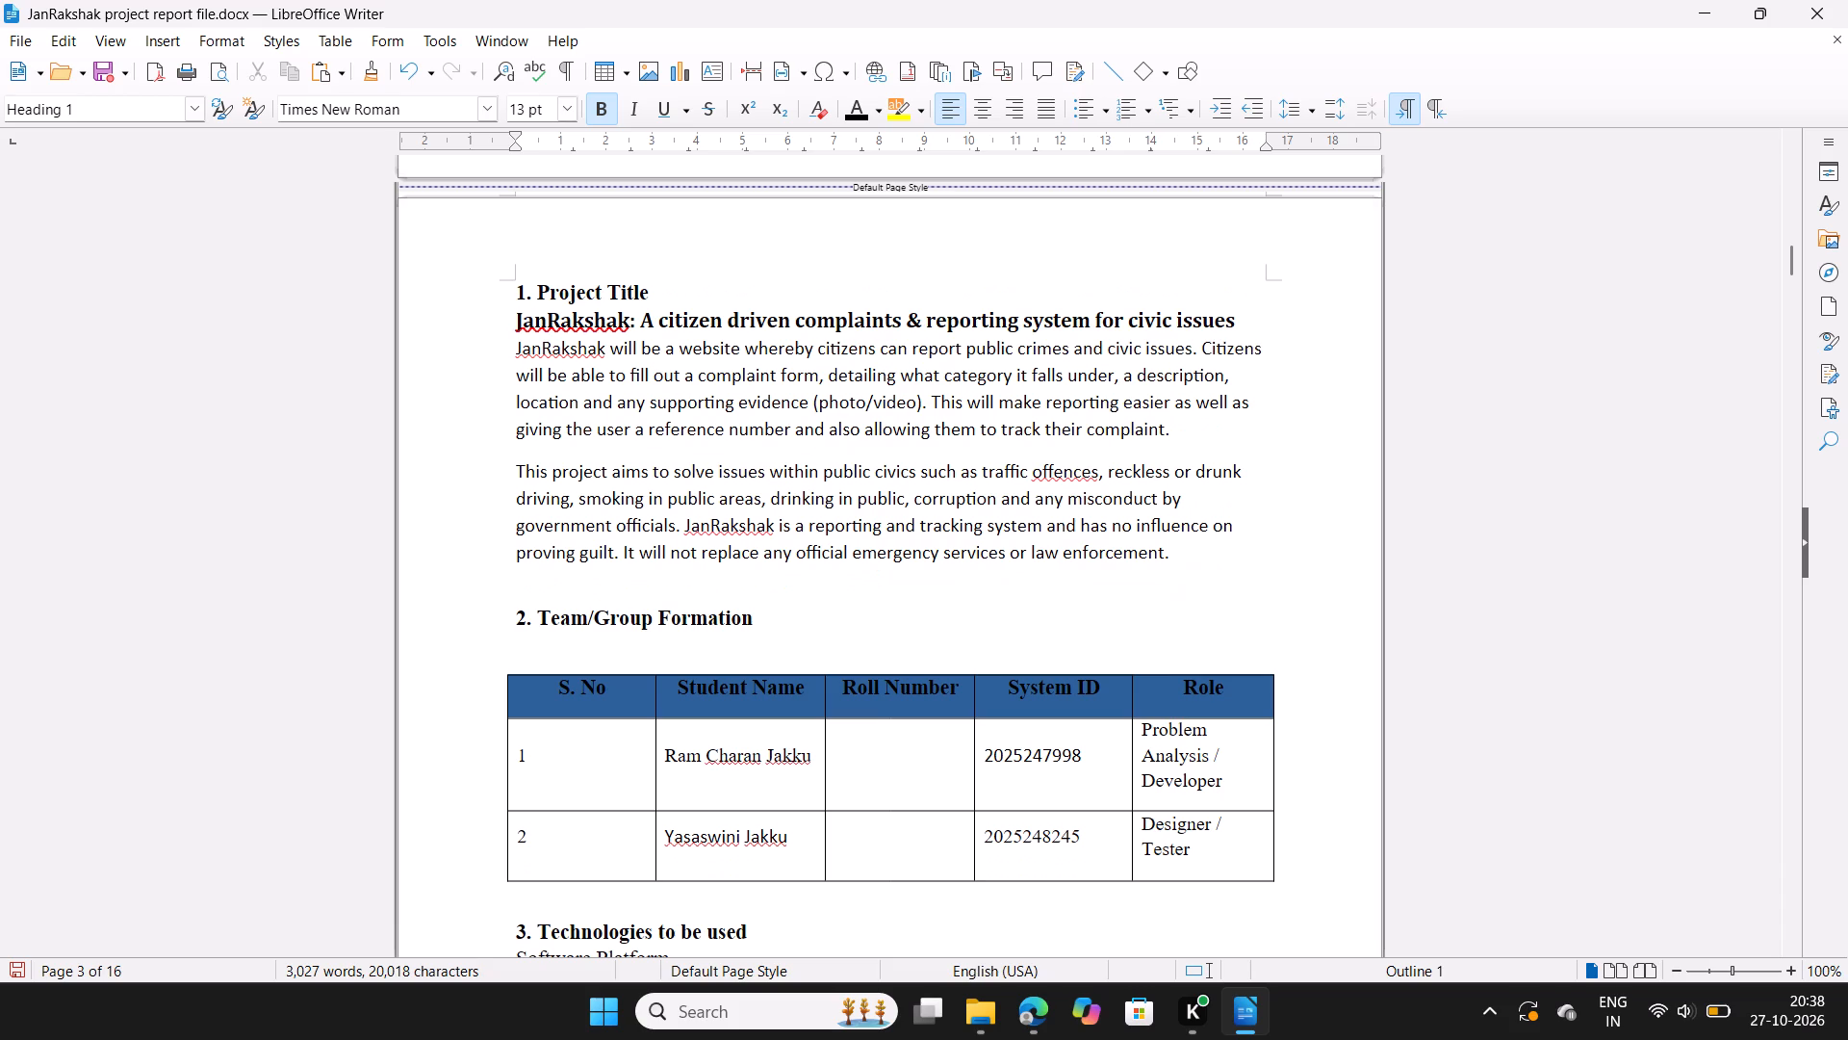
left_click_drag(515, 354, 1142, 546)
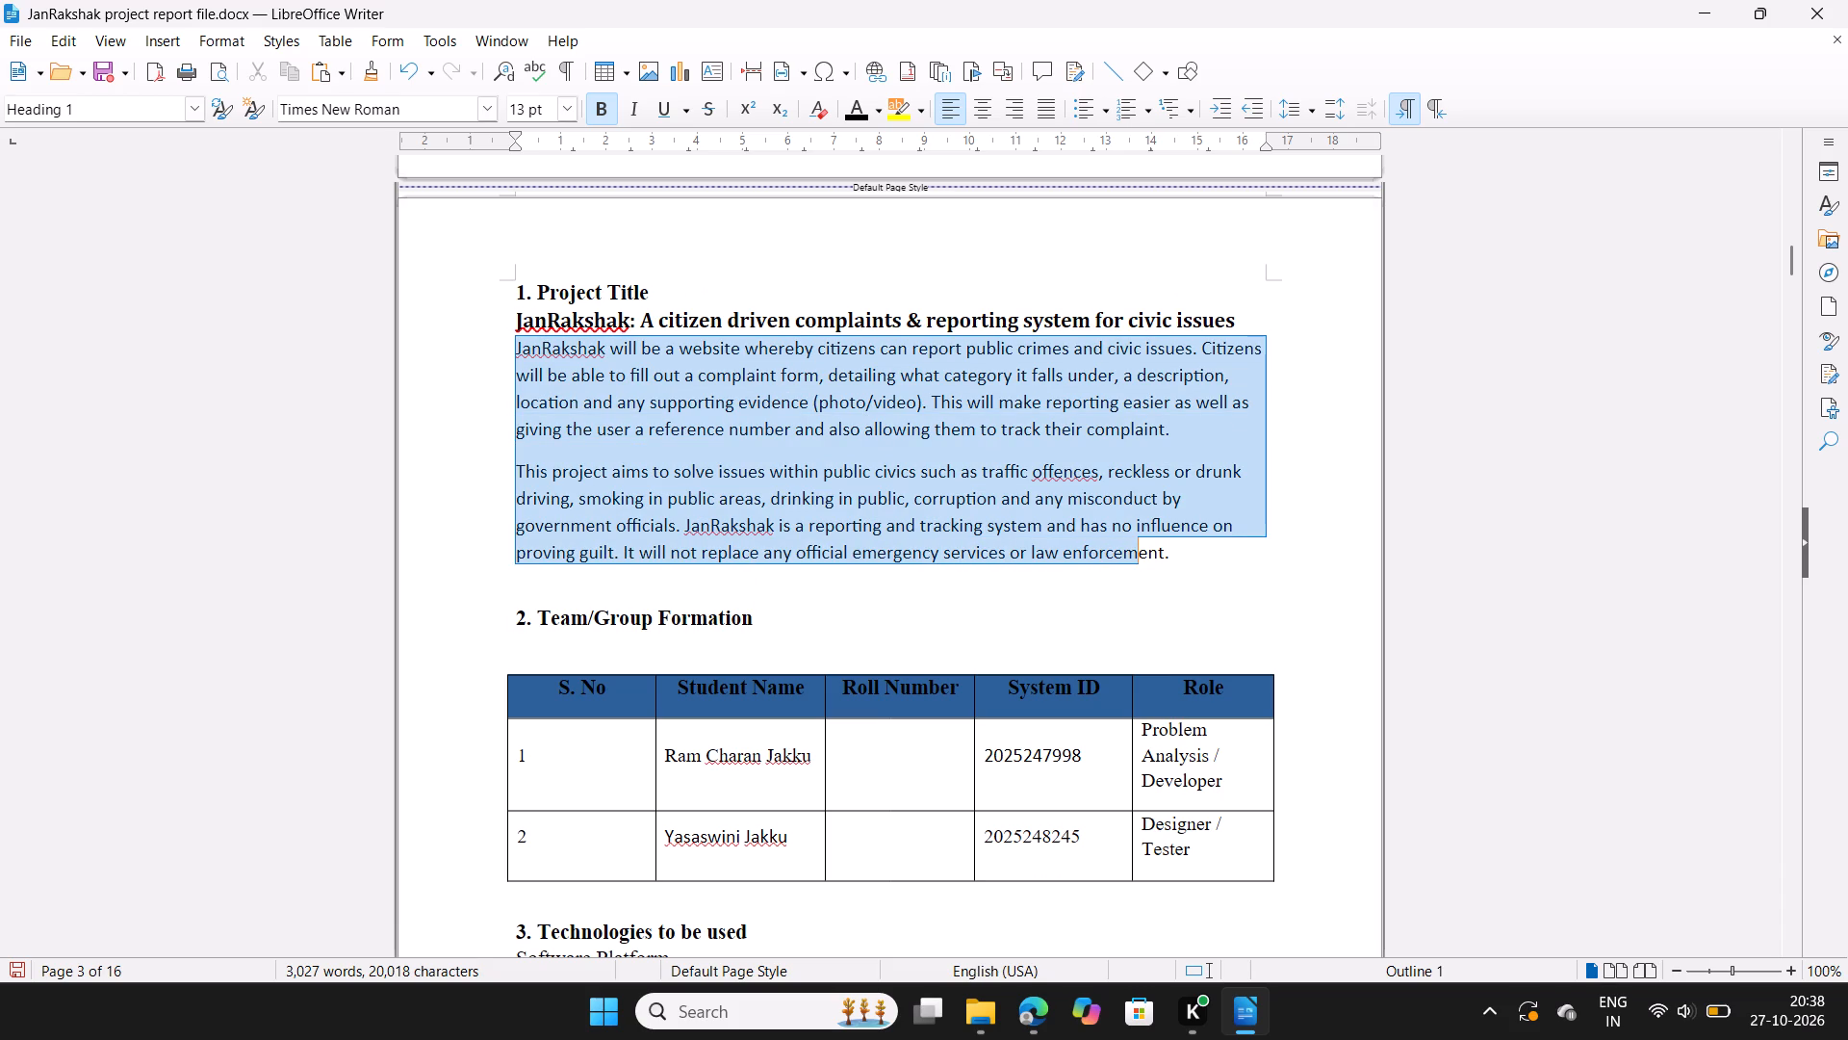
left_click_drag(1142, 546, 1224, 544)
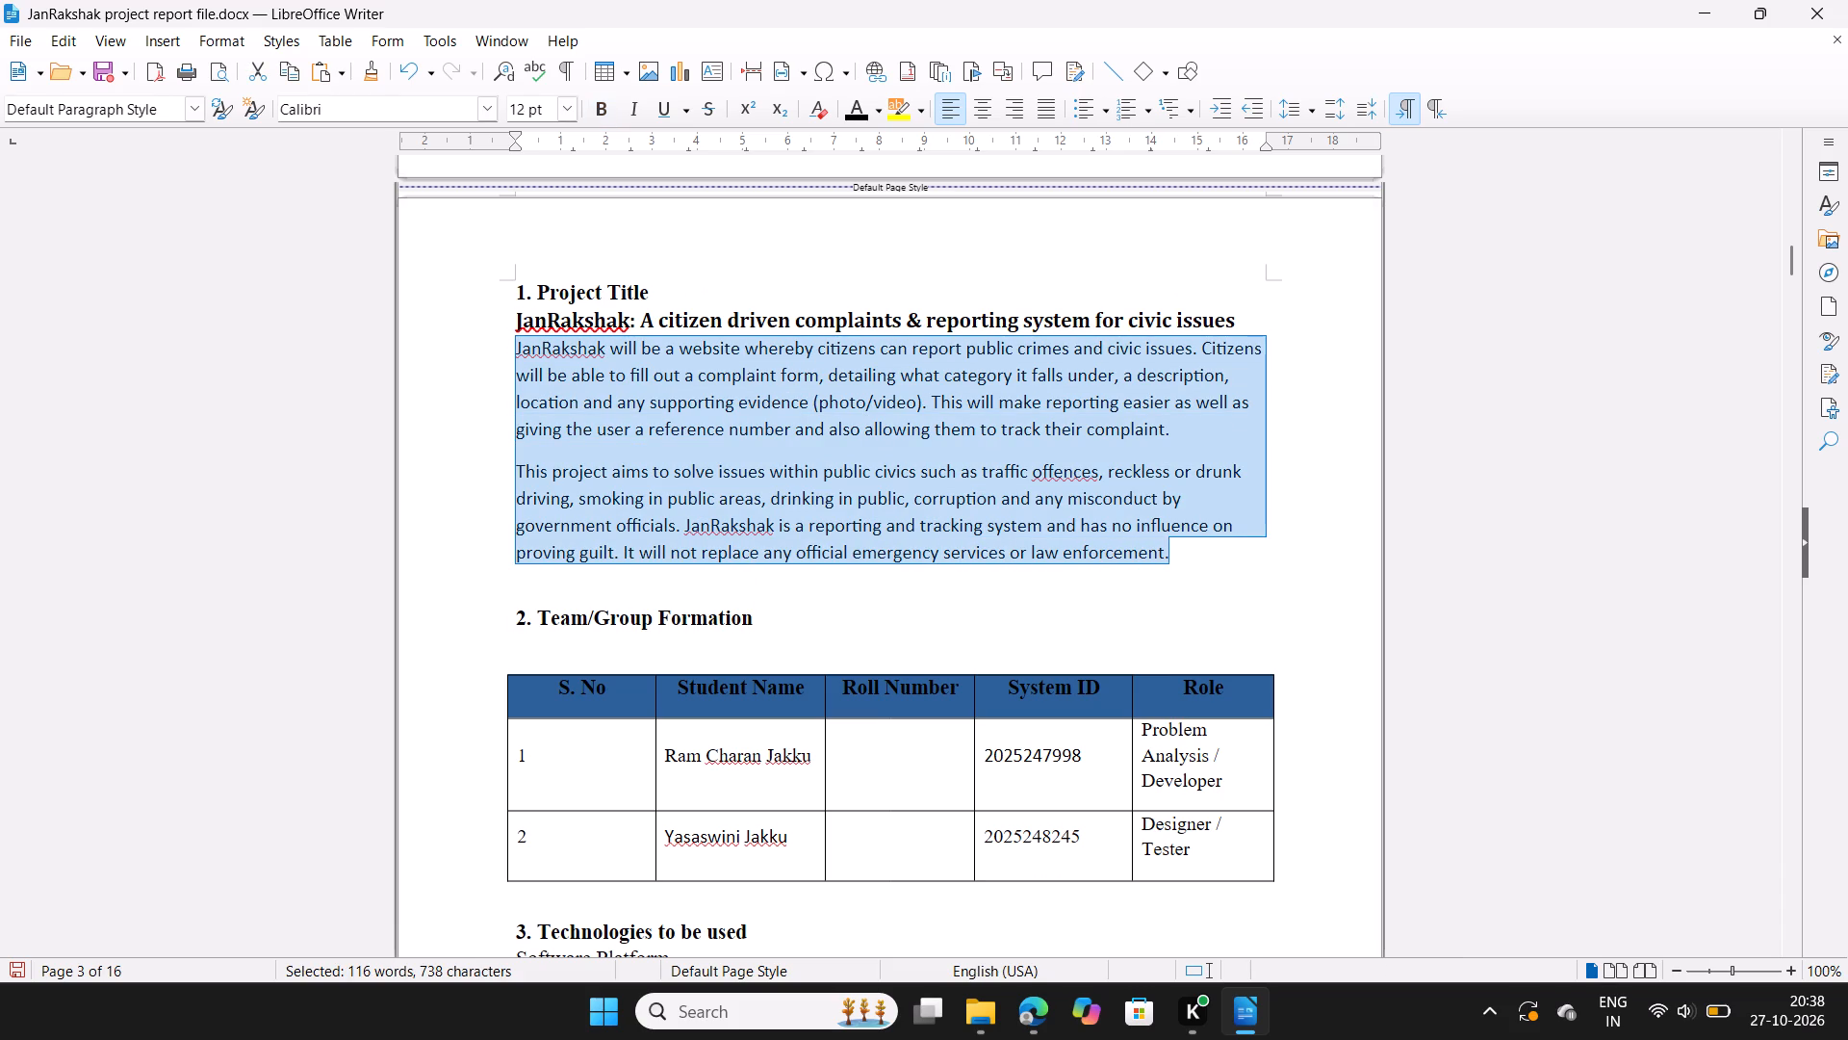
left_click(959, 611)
Apply black font color and bold to the Software Platform subheading under 3. Technologies to be used.
scroll(959, 611, "down", 2)
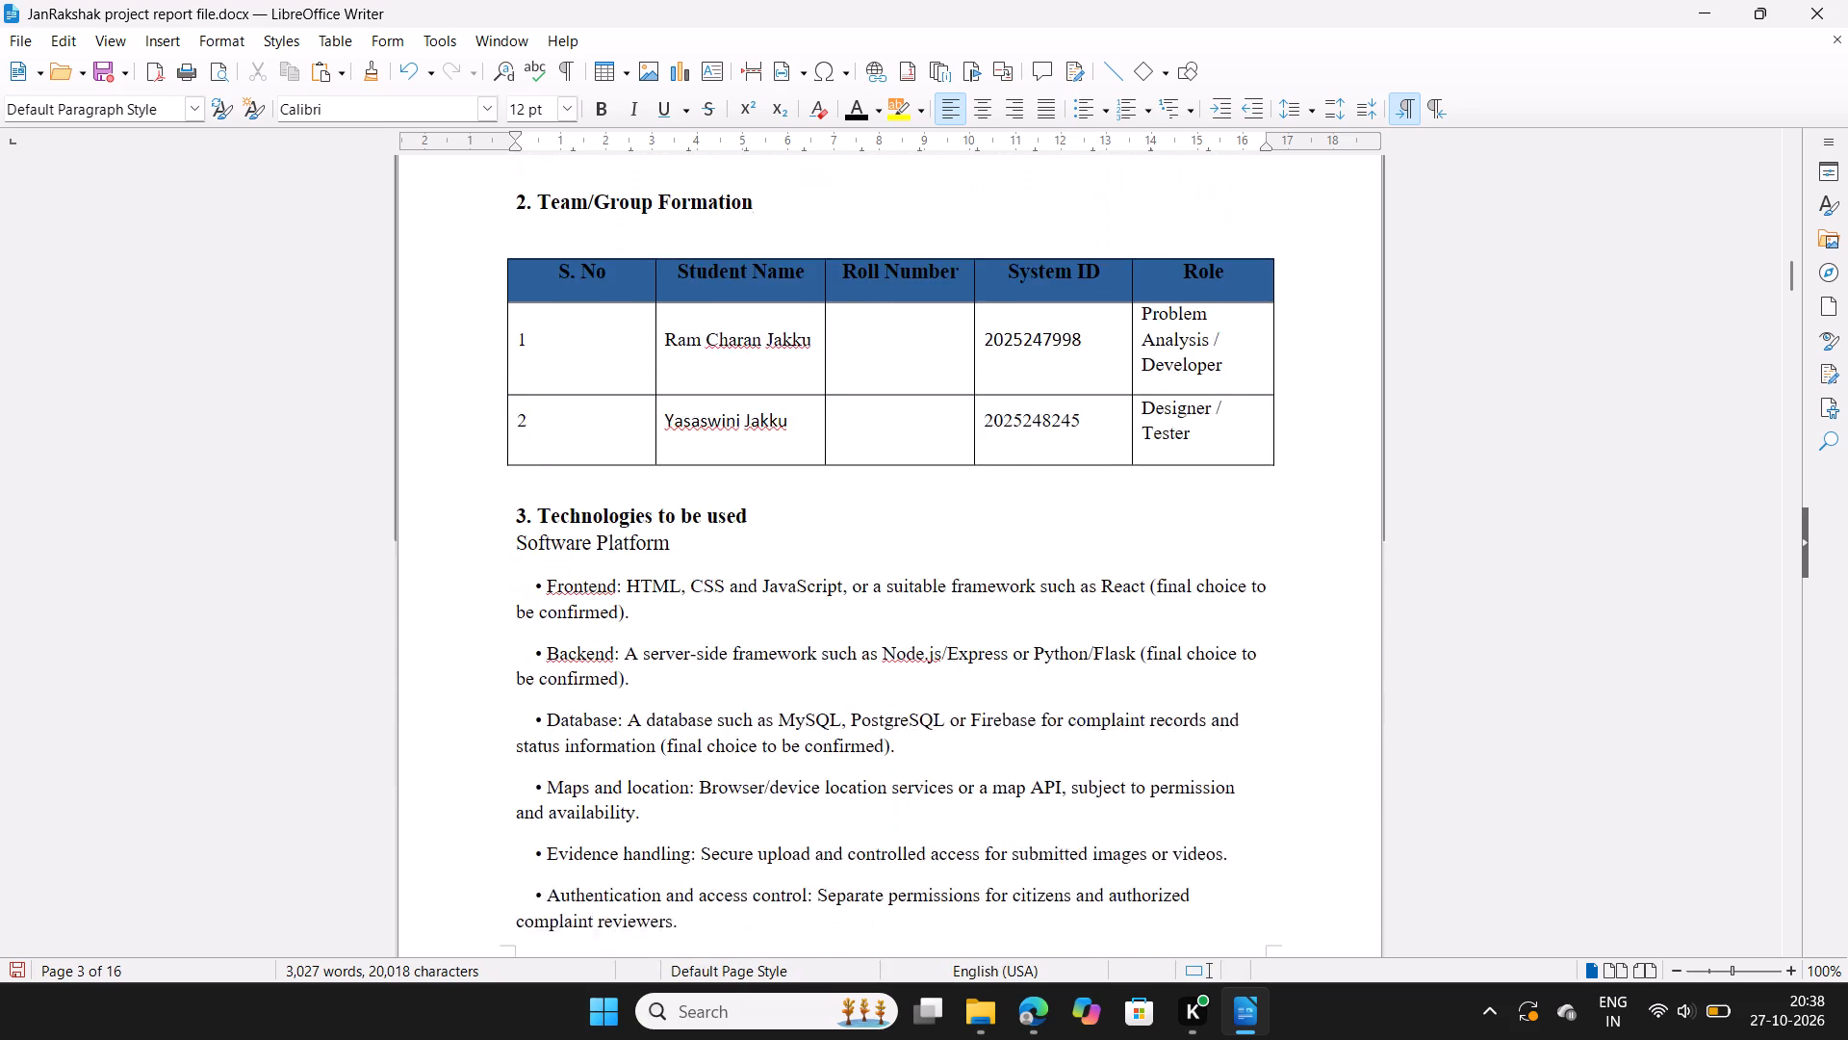
scroll(959, 611, "down", 2)
left_click_drag(513, 405, 673, 411)
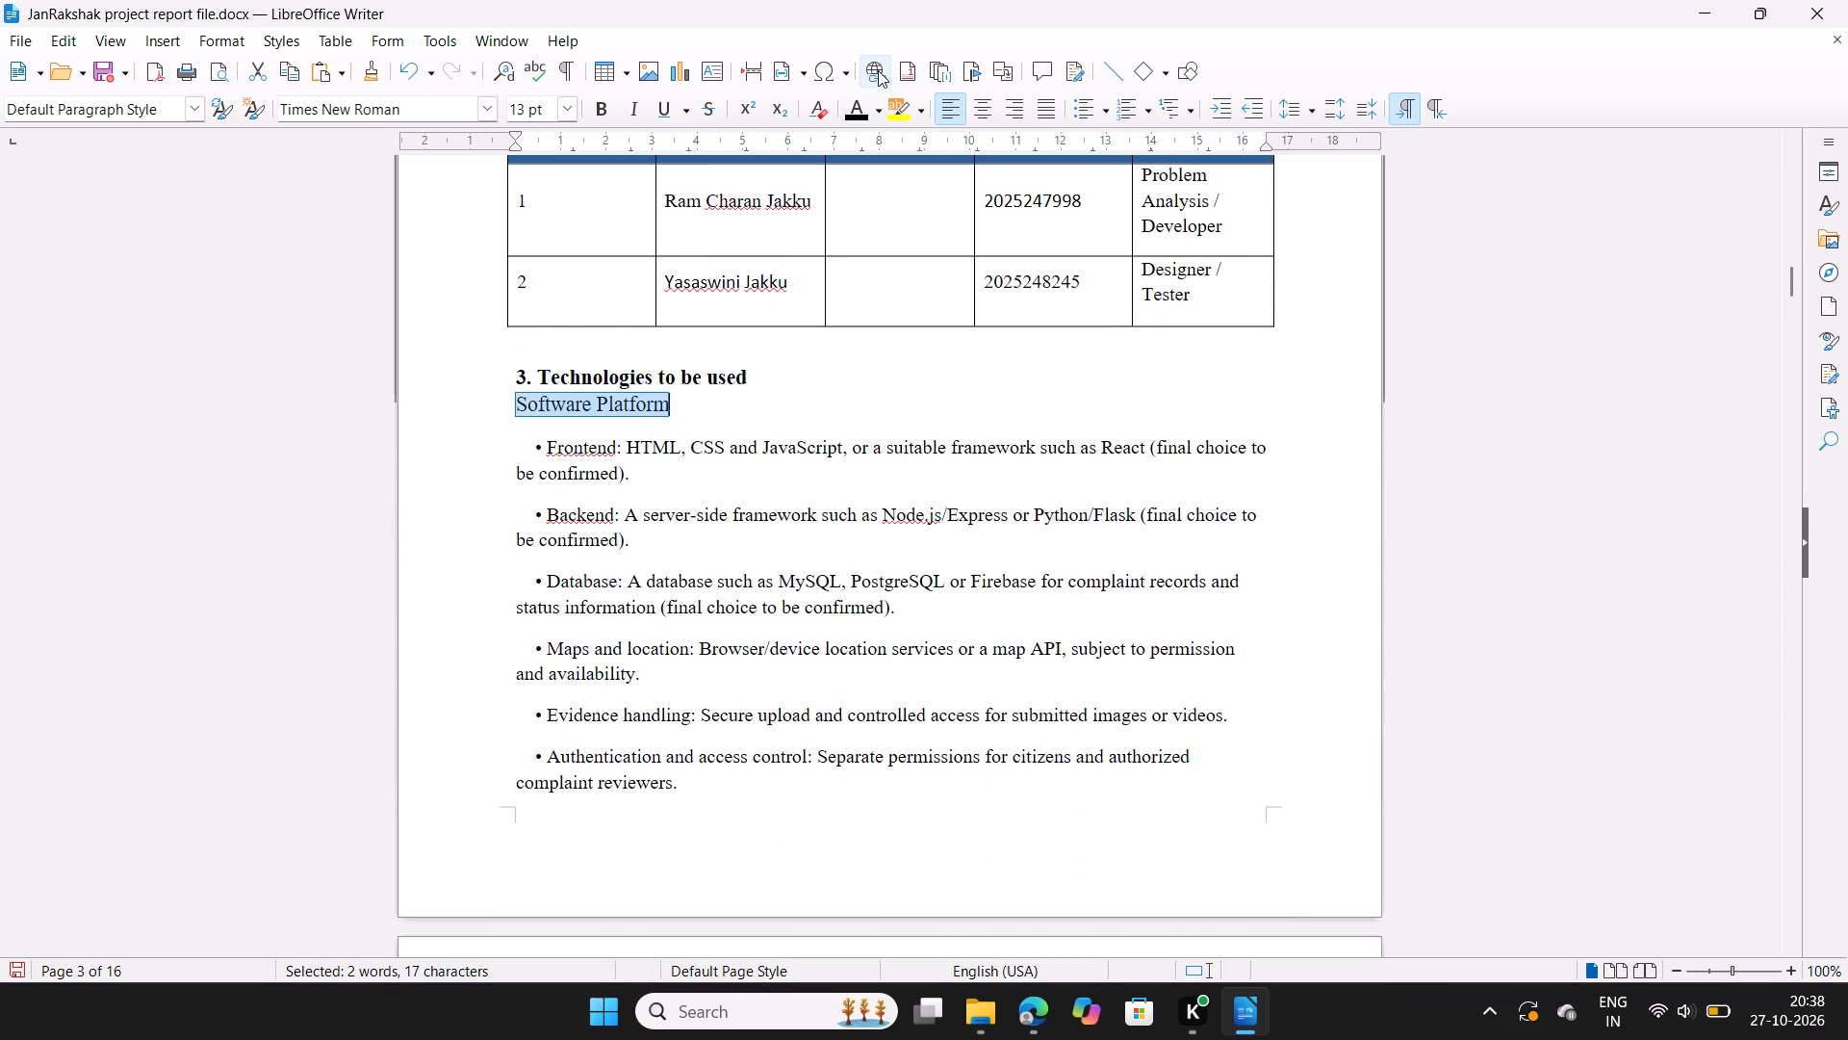
left_click(860, 106)
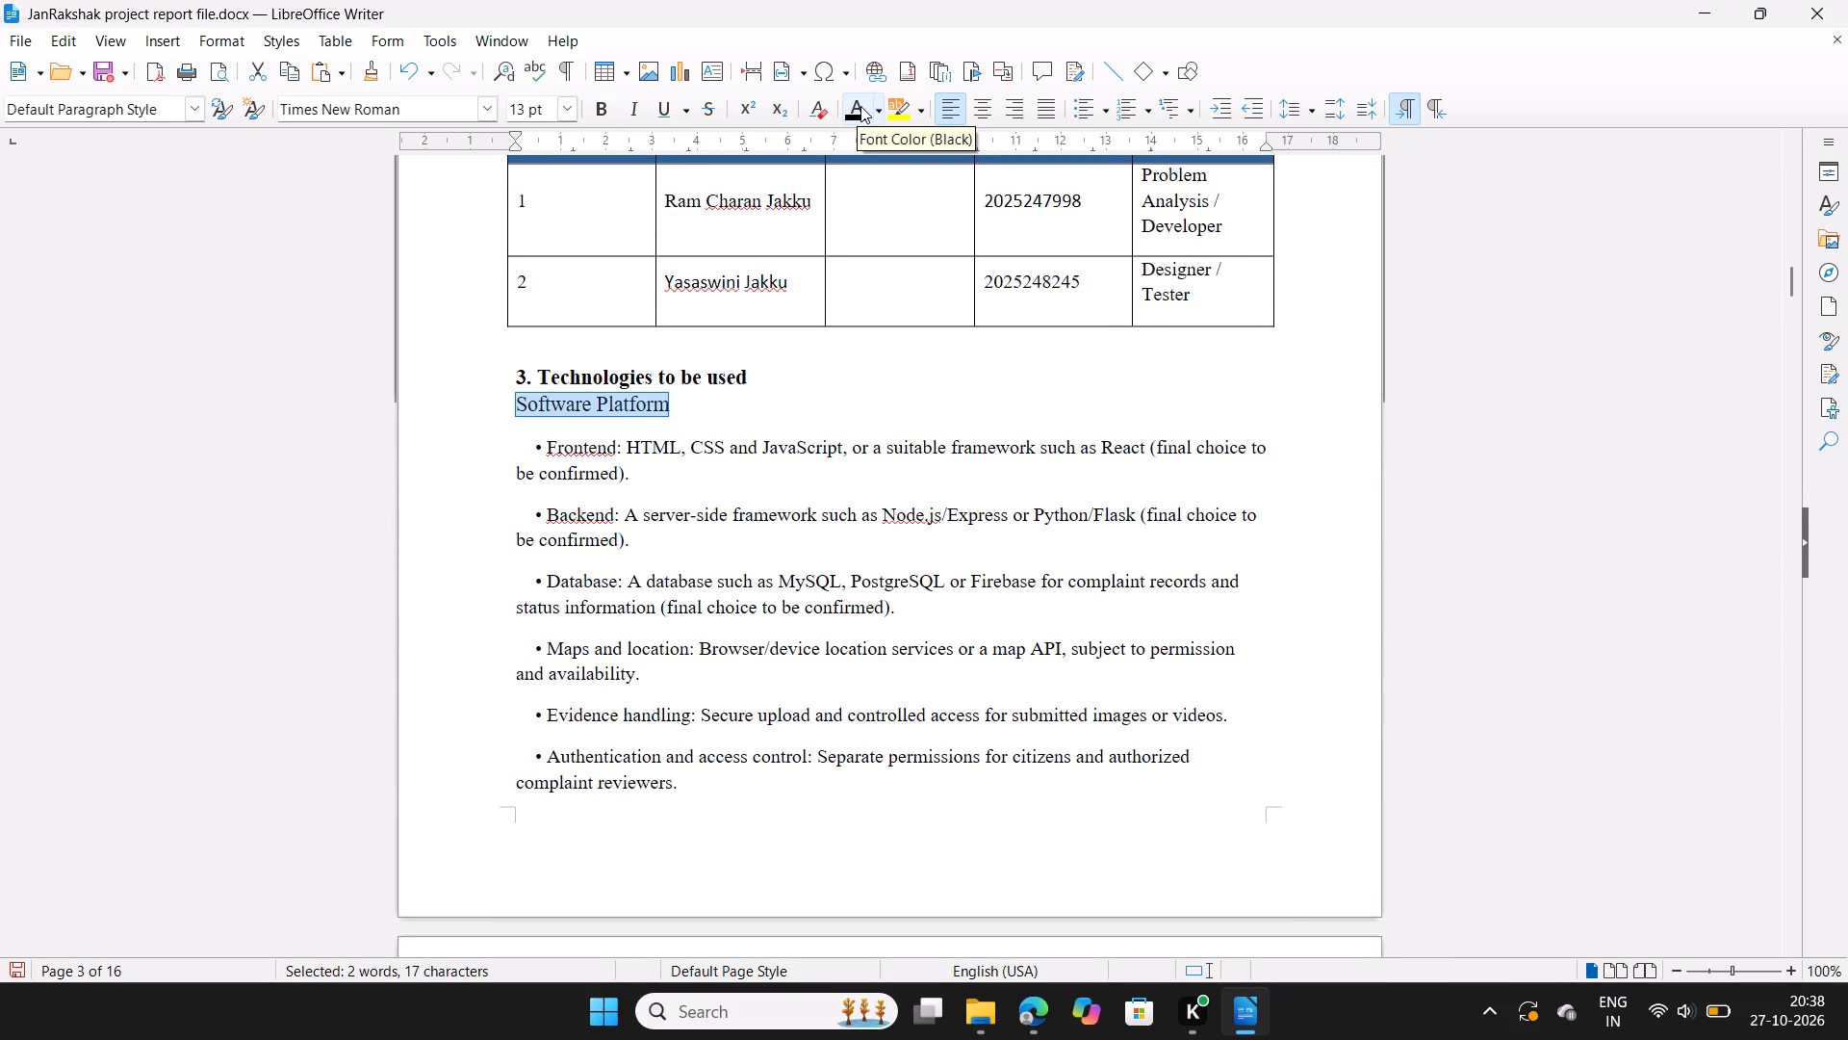
left_click(856, 107)
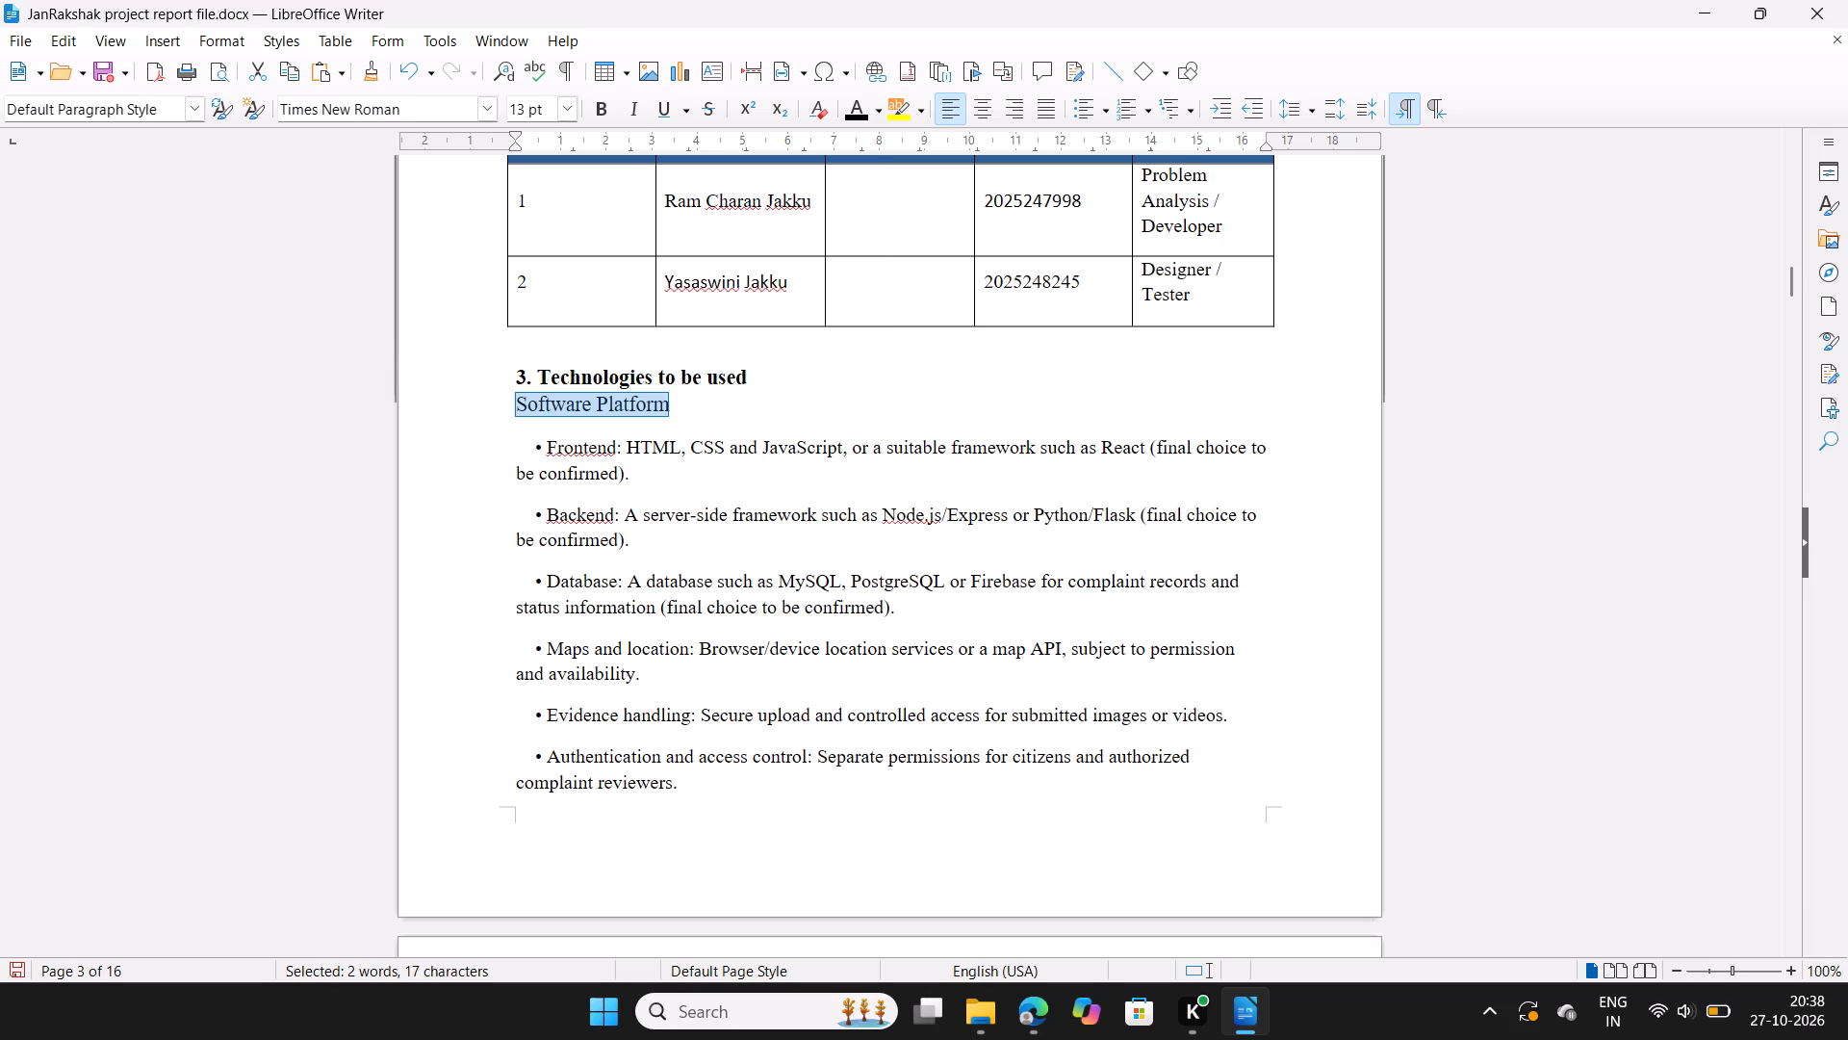
left_click(763, 400)
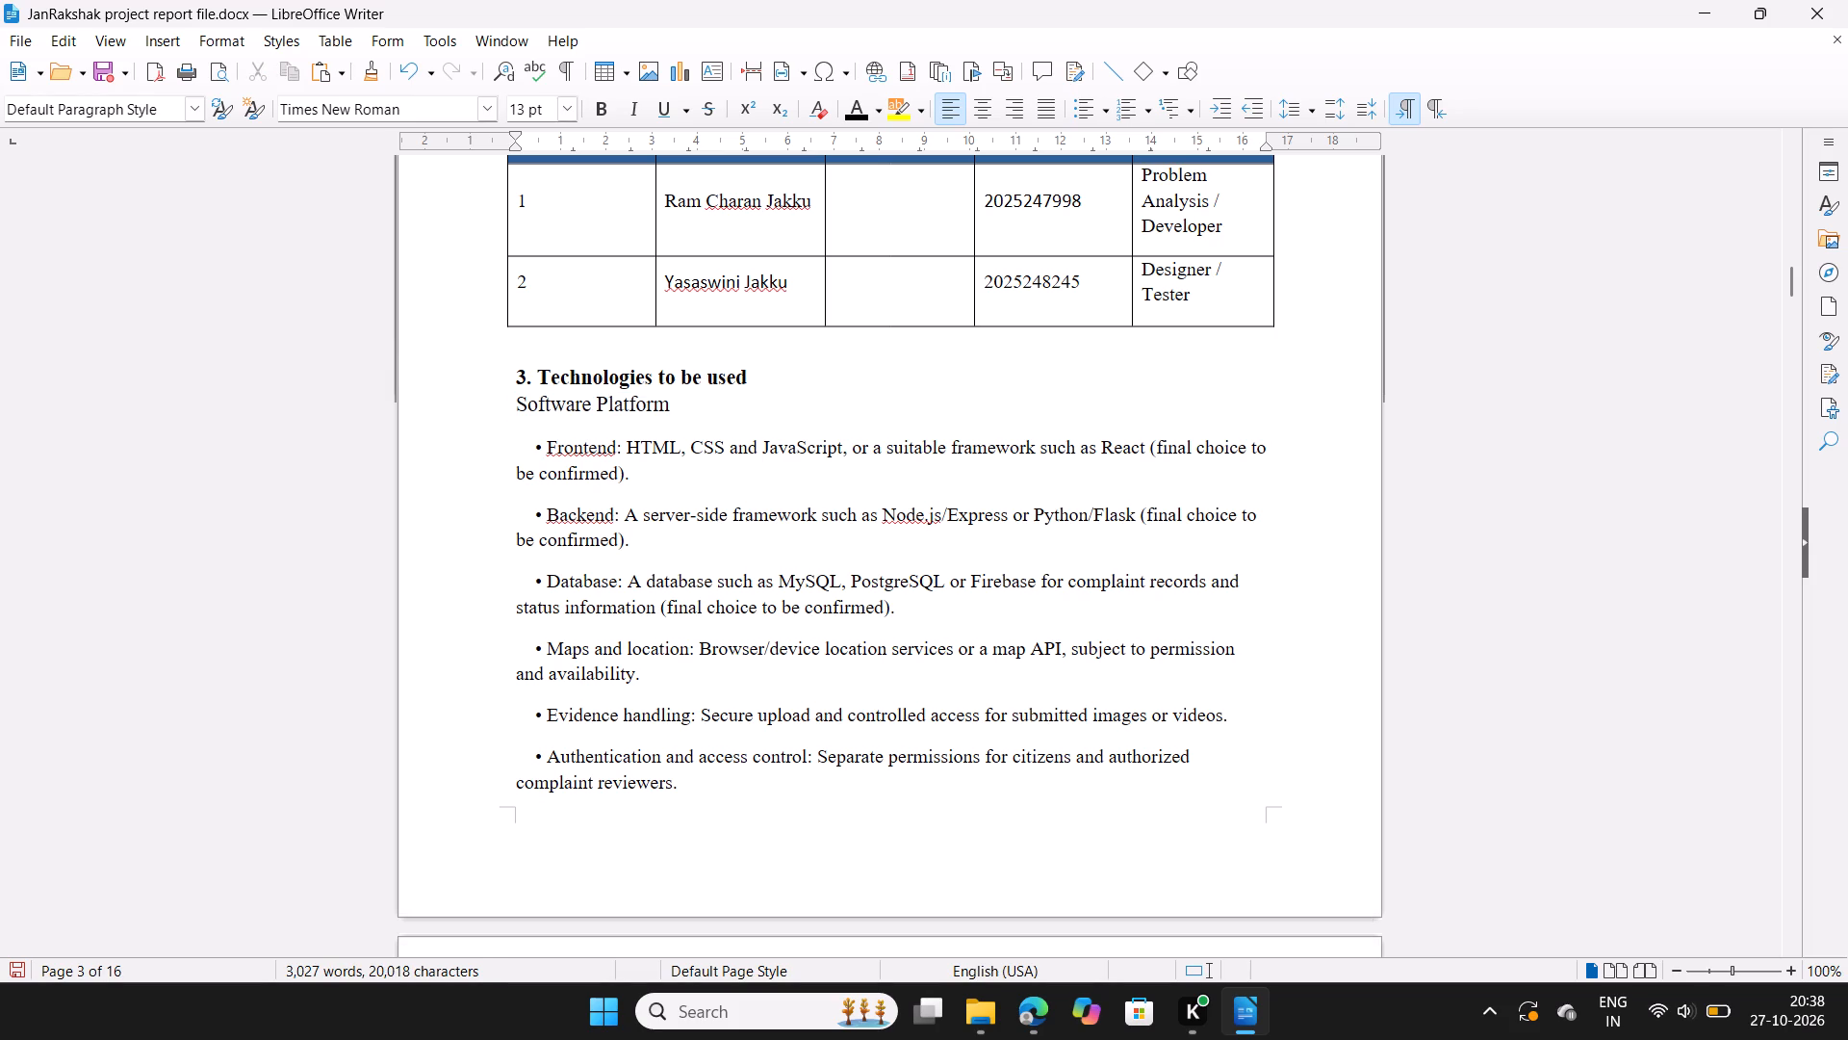
left_click_drag(509, 407, 704, 399)
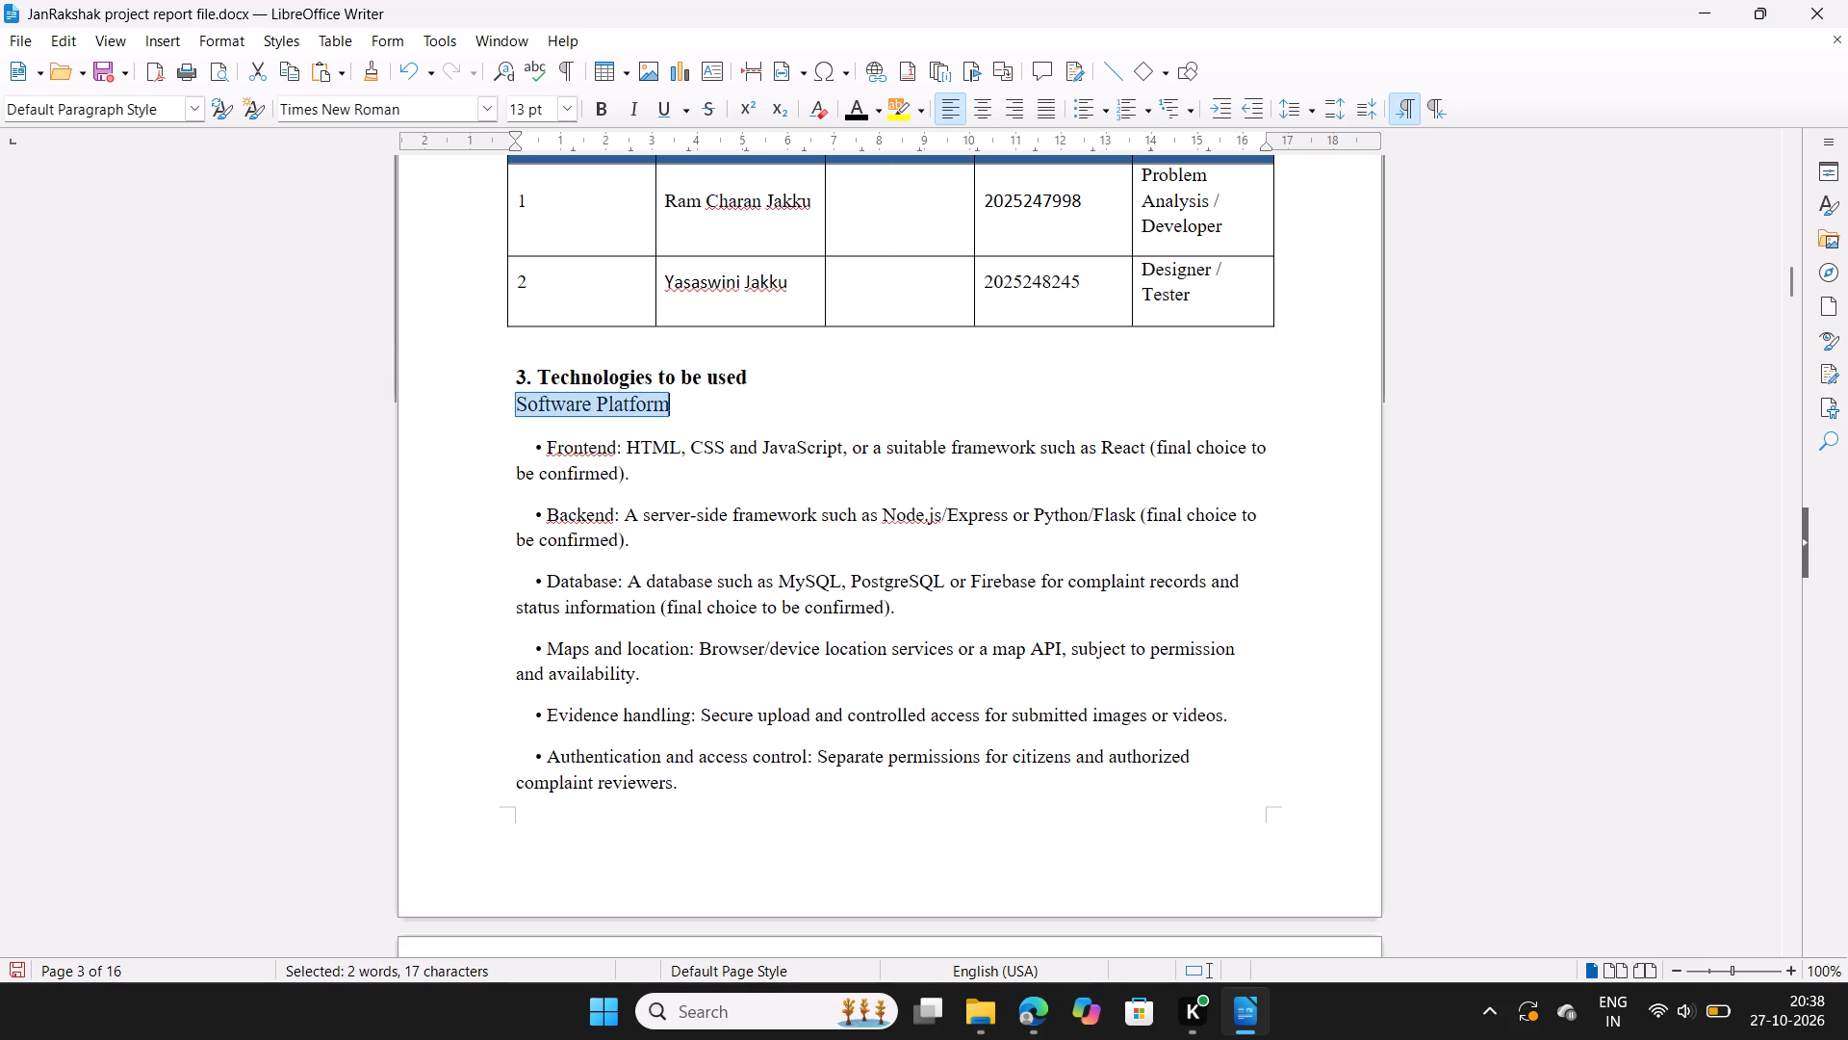
key("ctrl+b")
left_click(783, 380)
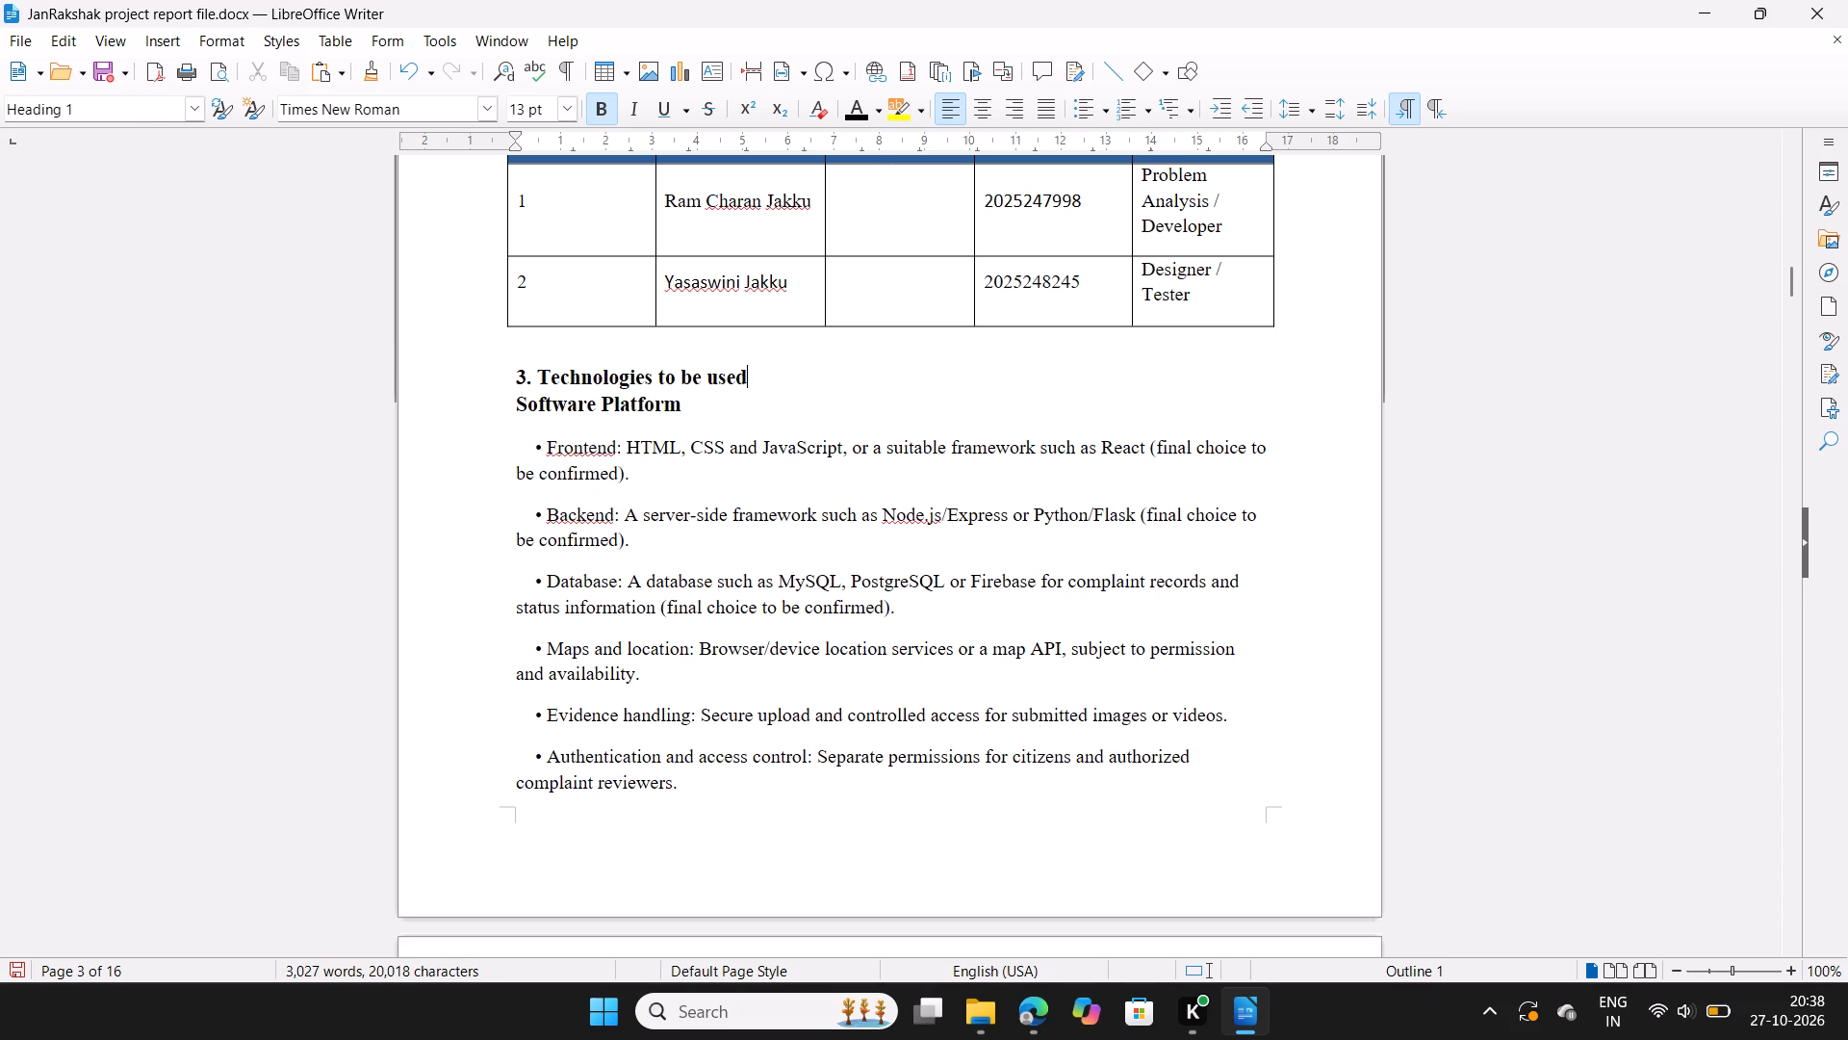
Make the Hardware Platform subheading in section 3 bold.
scroll(690, 645, "down", 1)
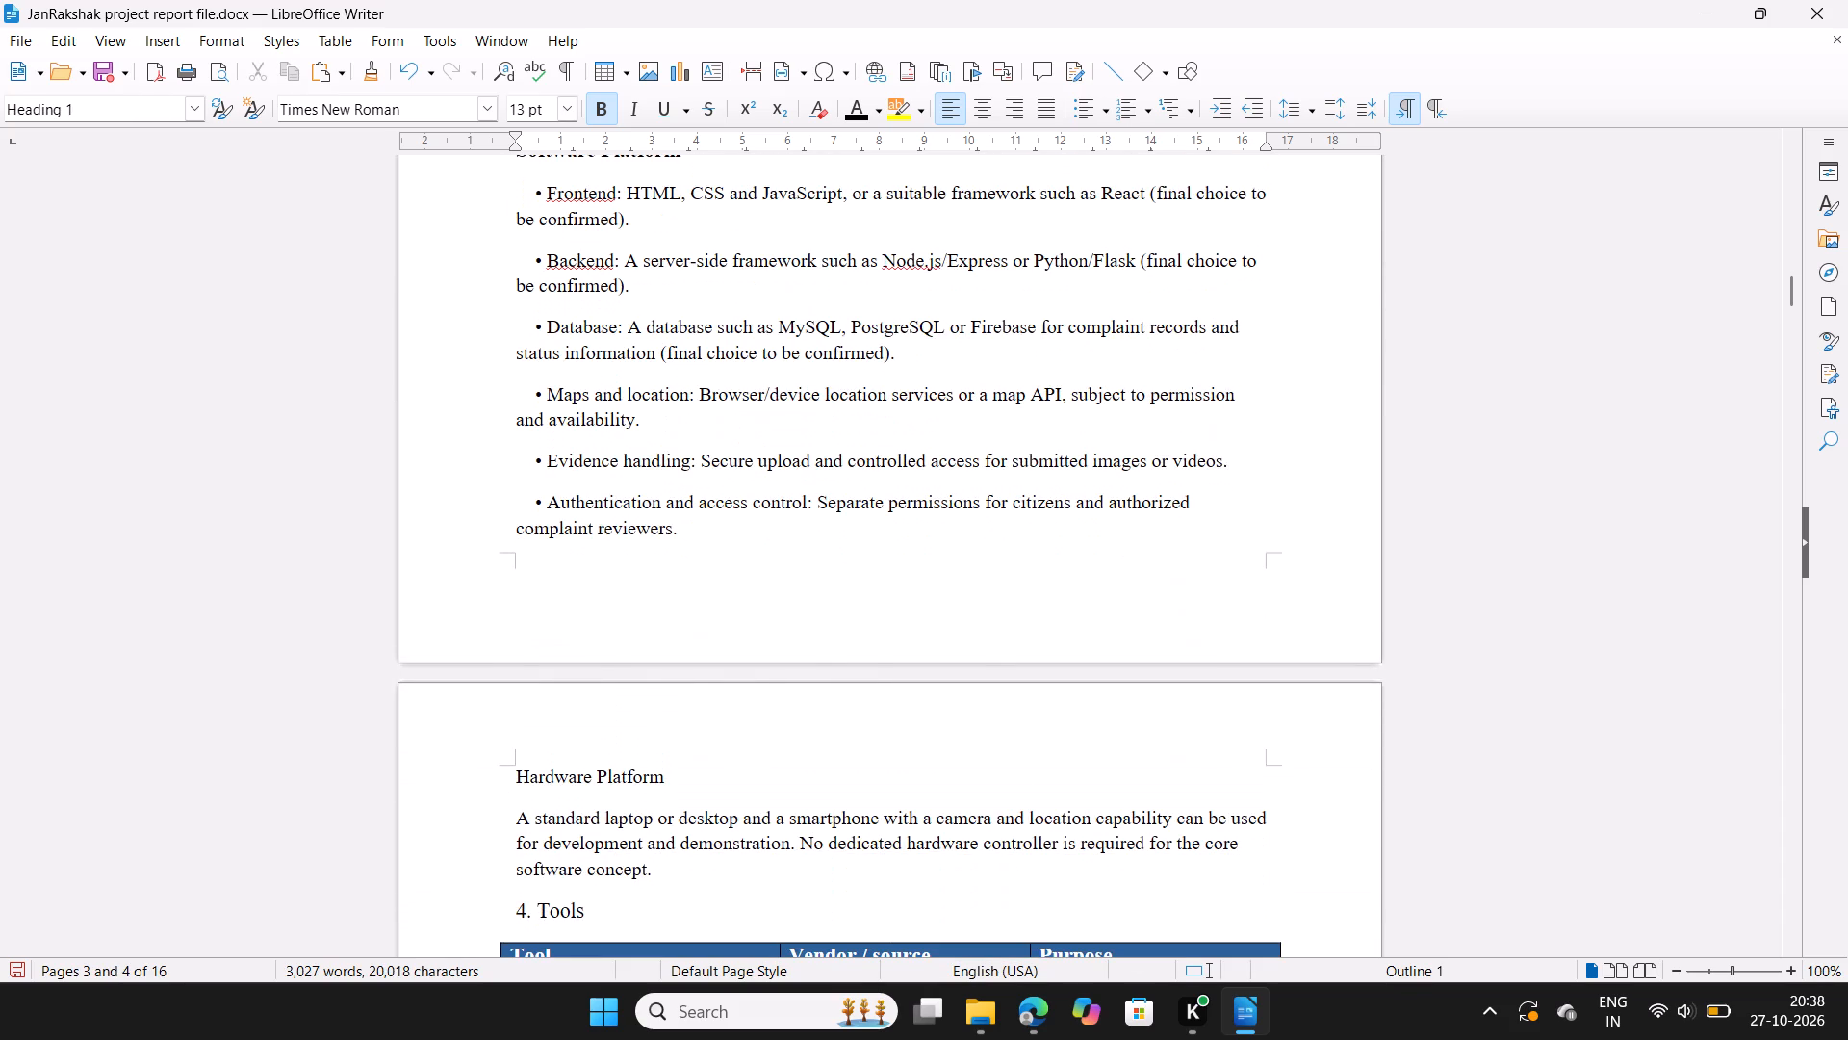
left_click_drag(511, 773, 634, 768)
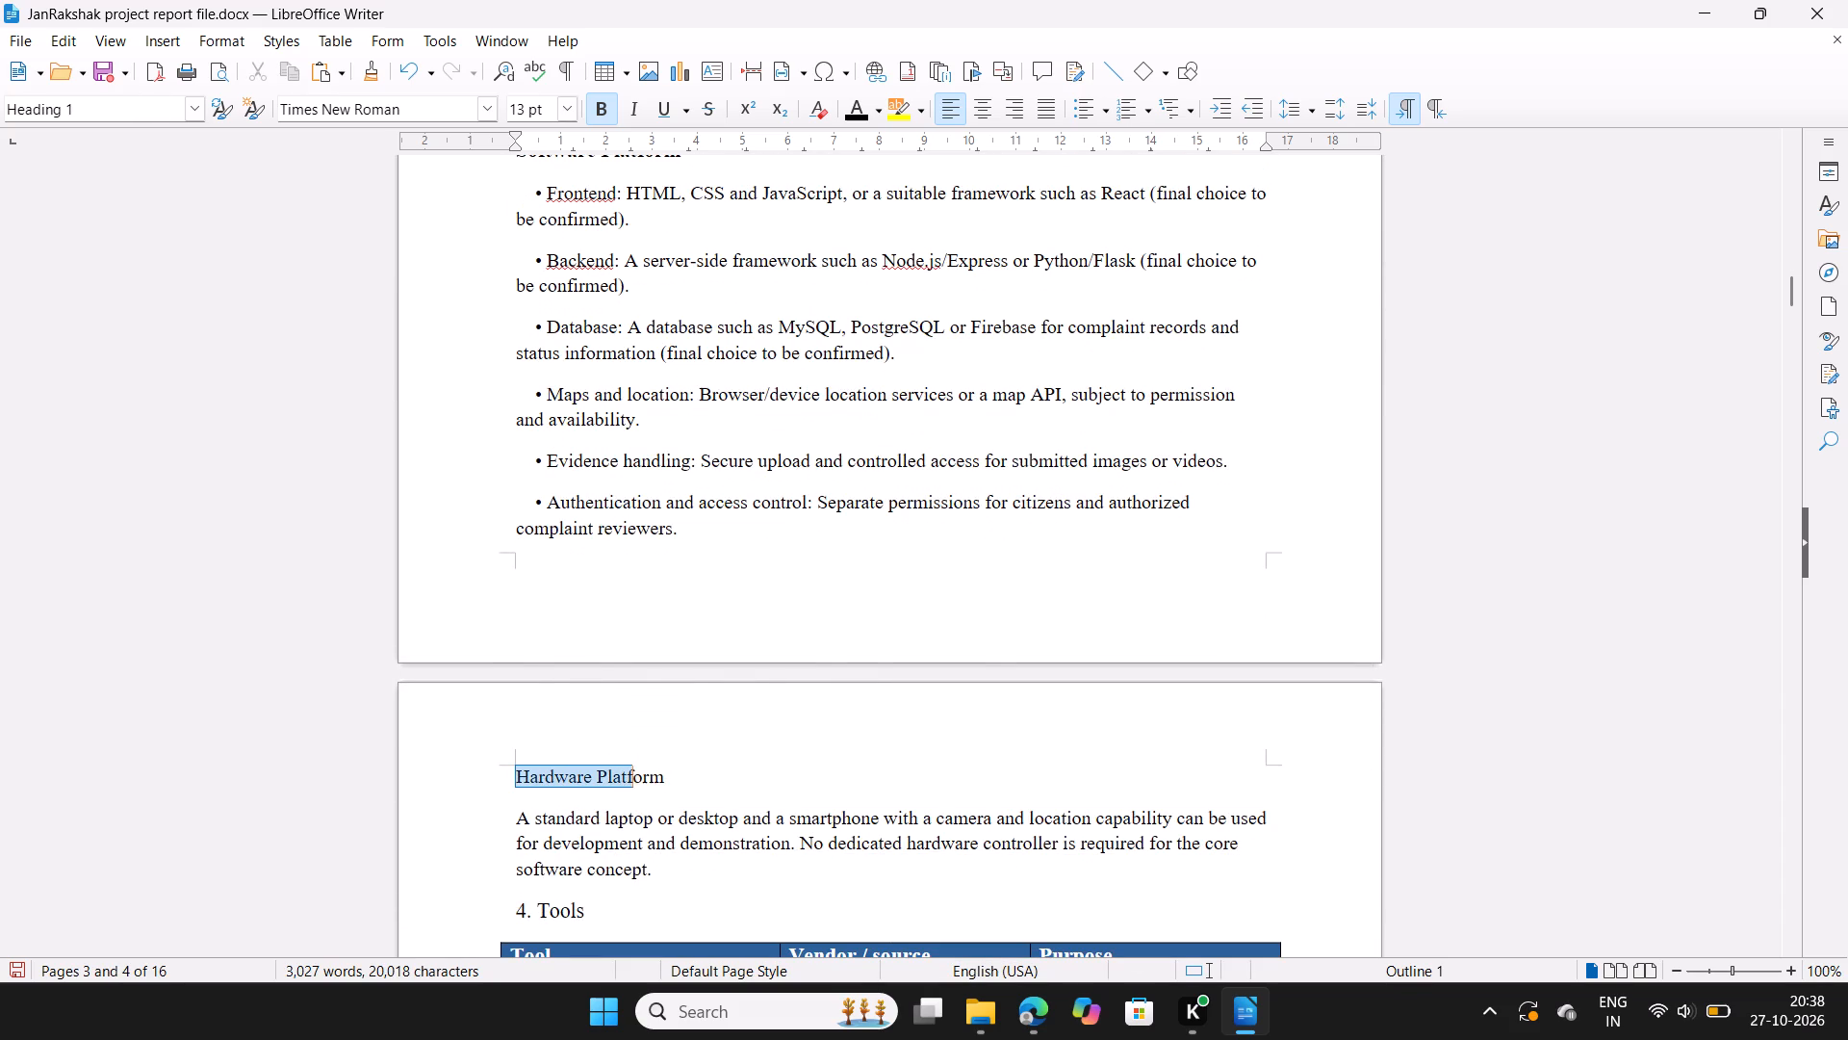
left_click_drag(634, 768, 675, 770)
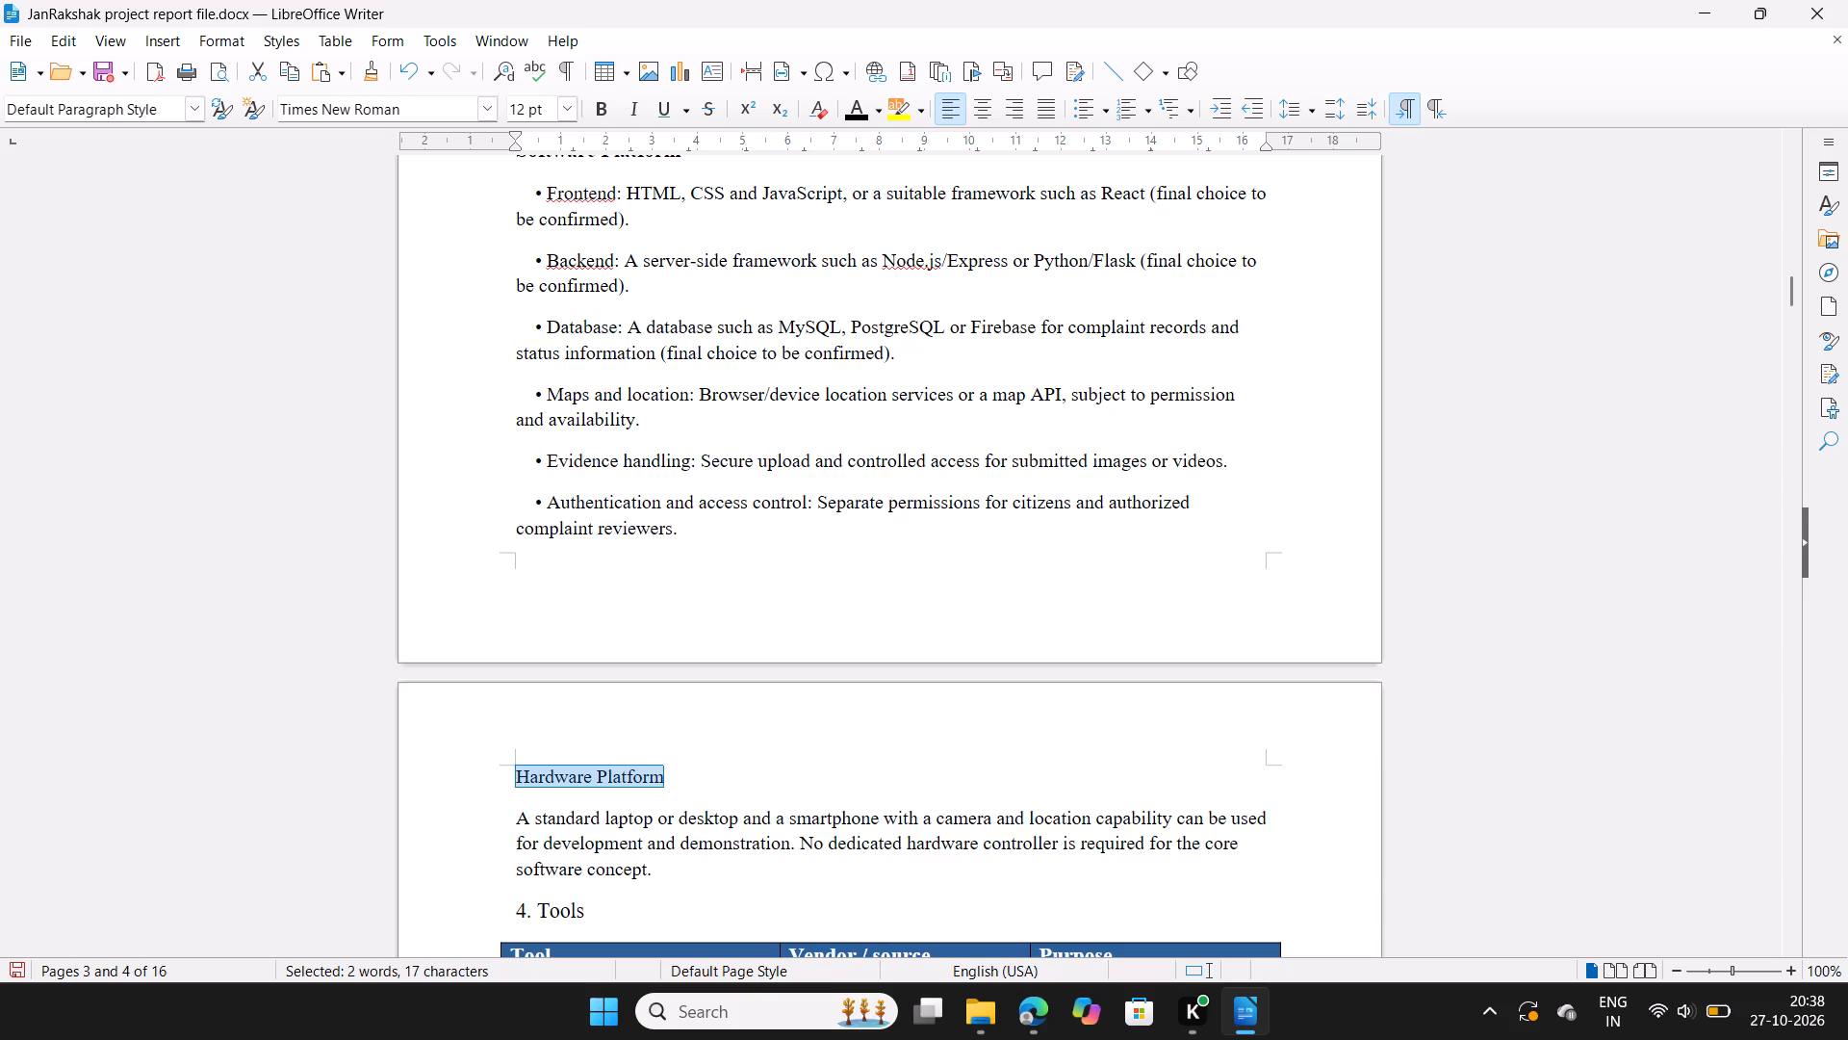
key("ctrl+b")
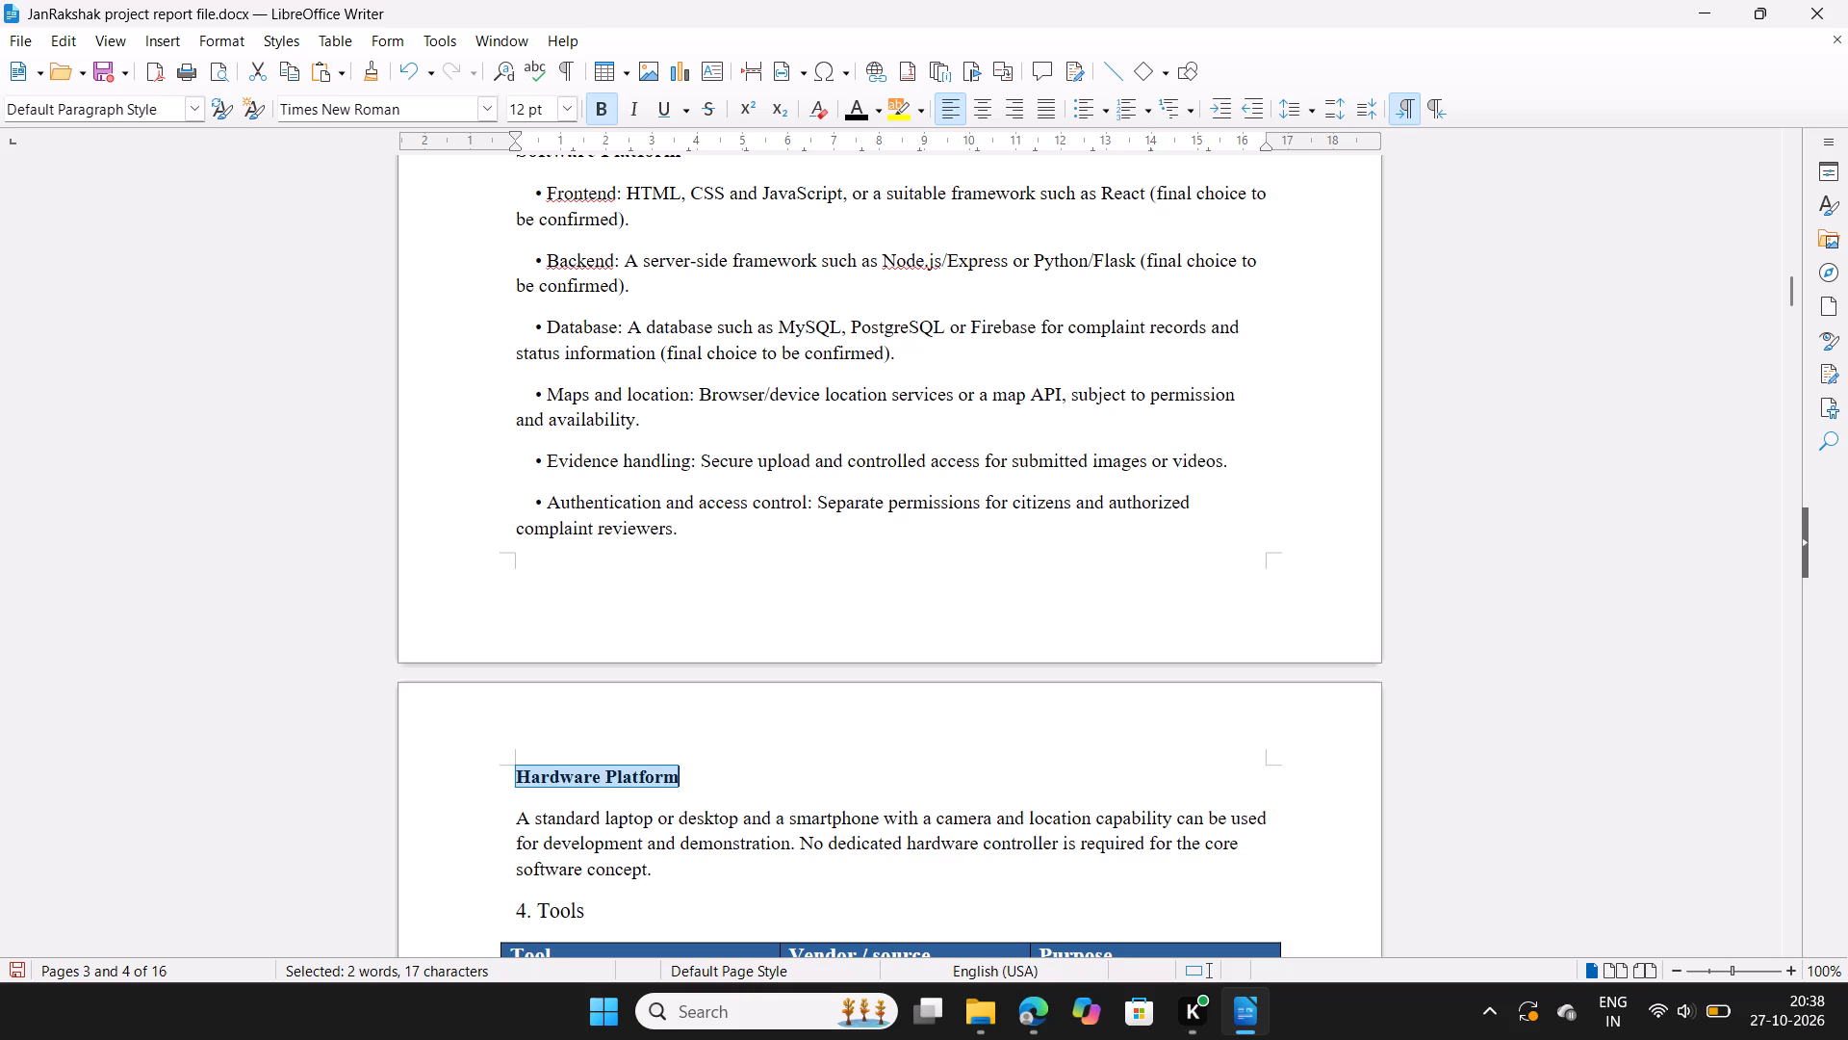
Clear the direct formatting from the Software Platform bullet text, Frontend through Authentication and access control, and set it to 12 pt.
scroll(756, 538, "up", 2)
left_click_drag(538, 551, 857, 993)
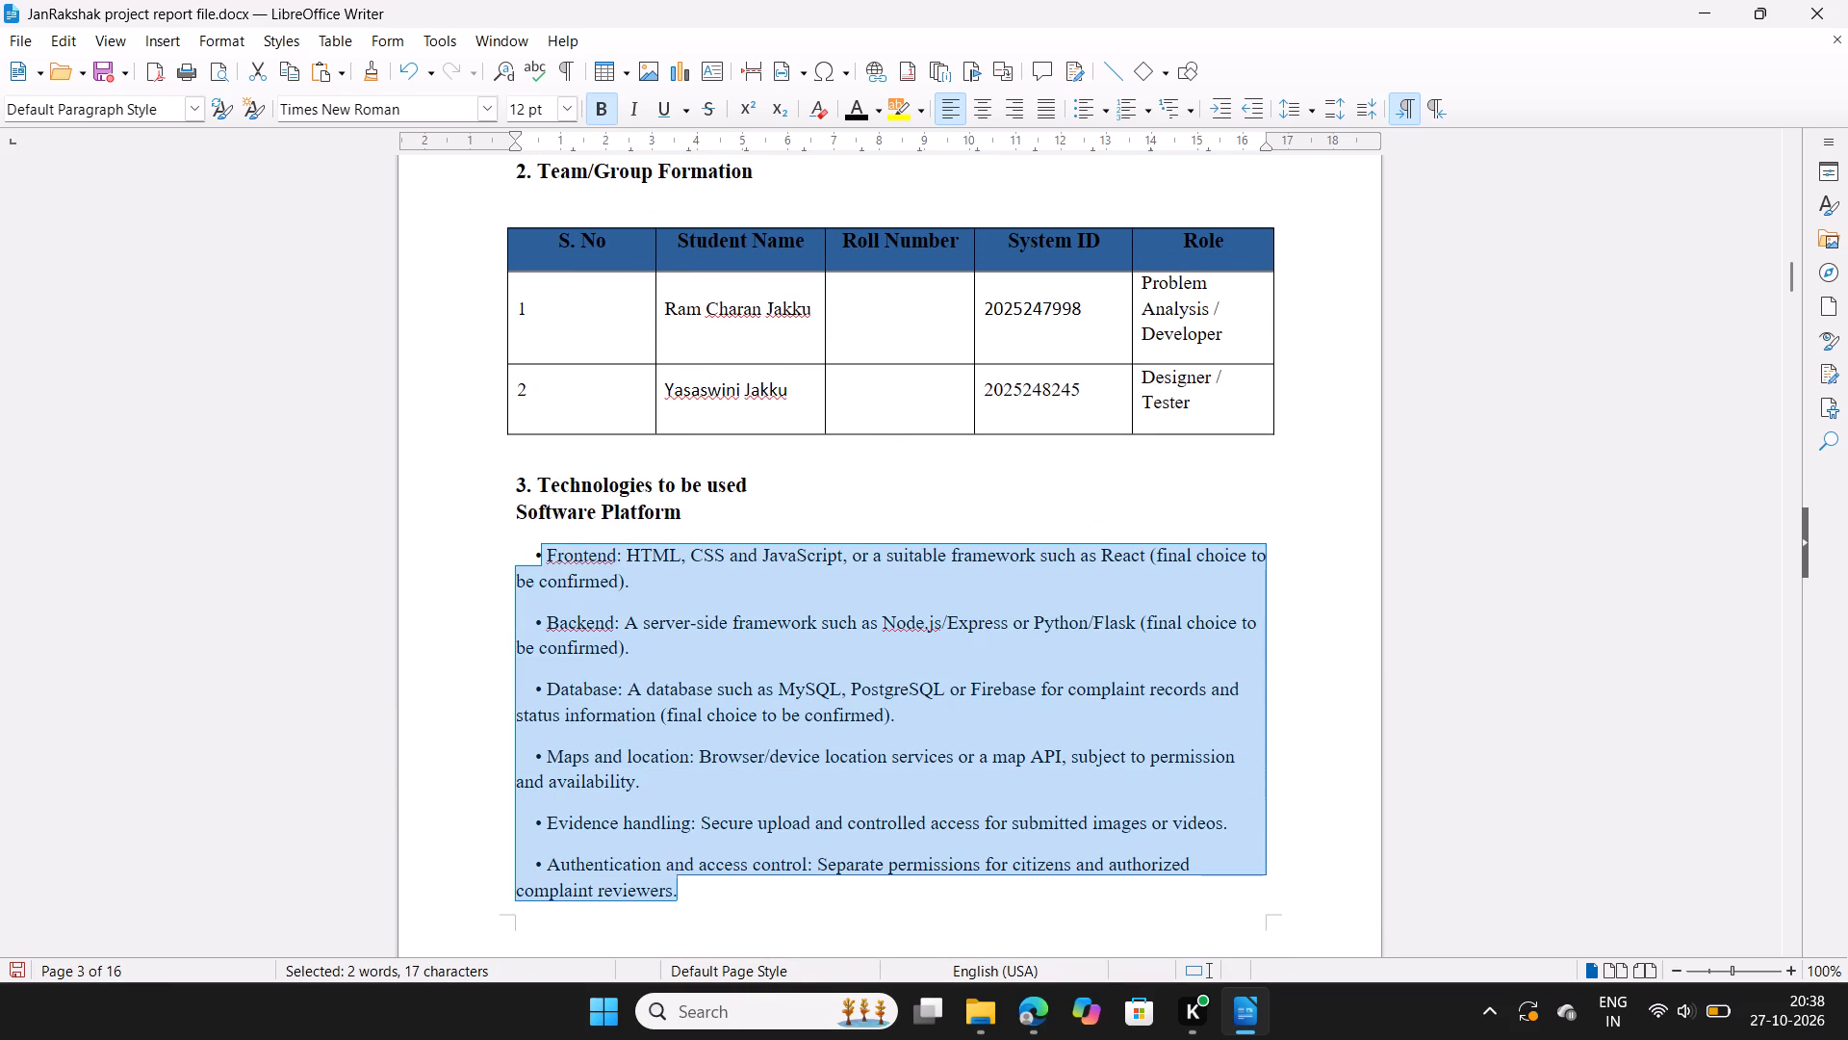
left_click_drag(857, 993, 885, 923)
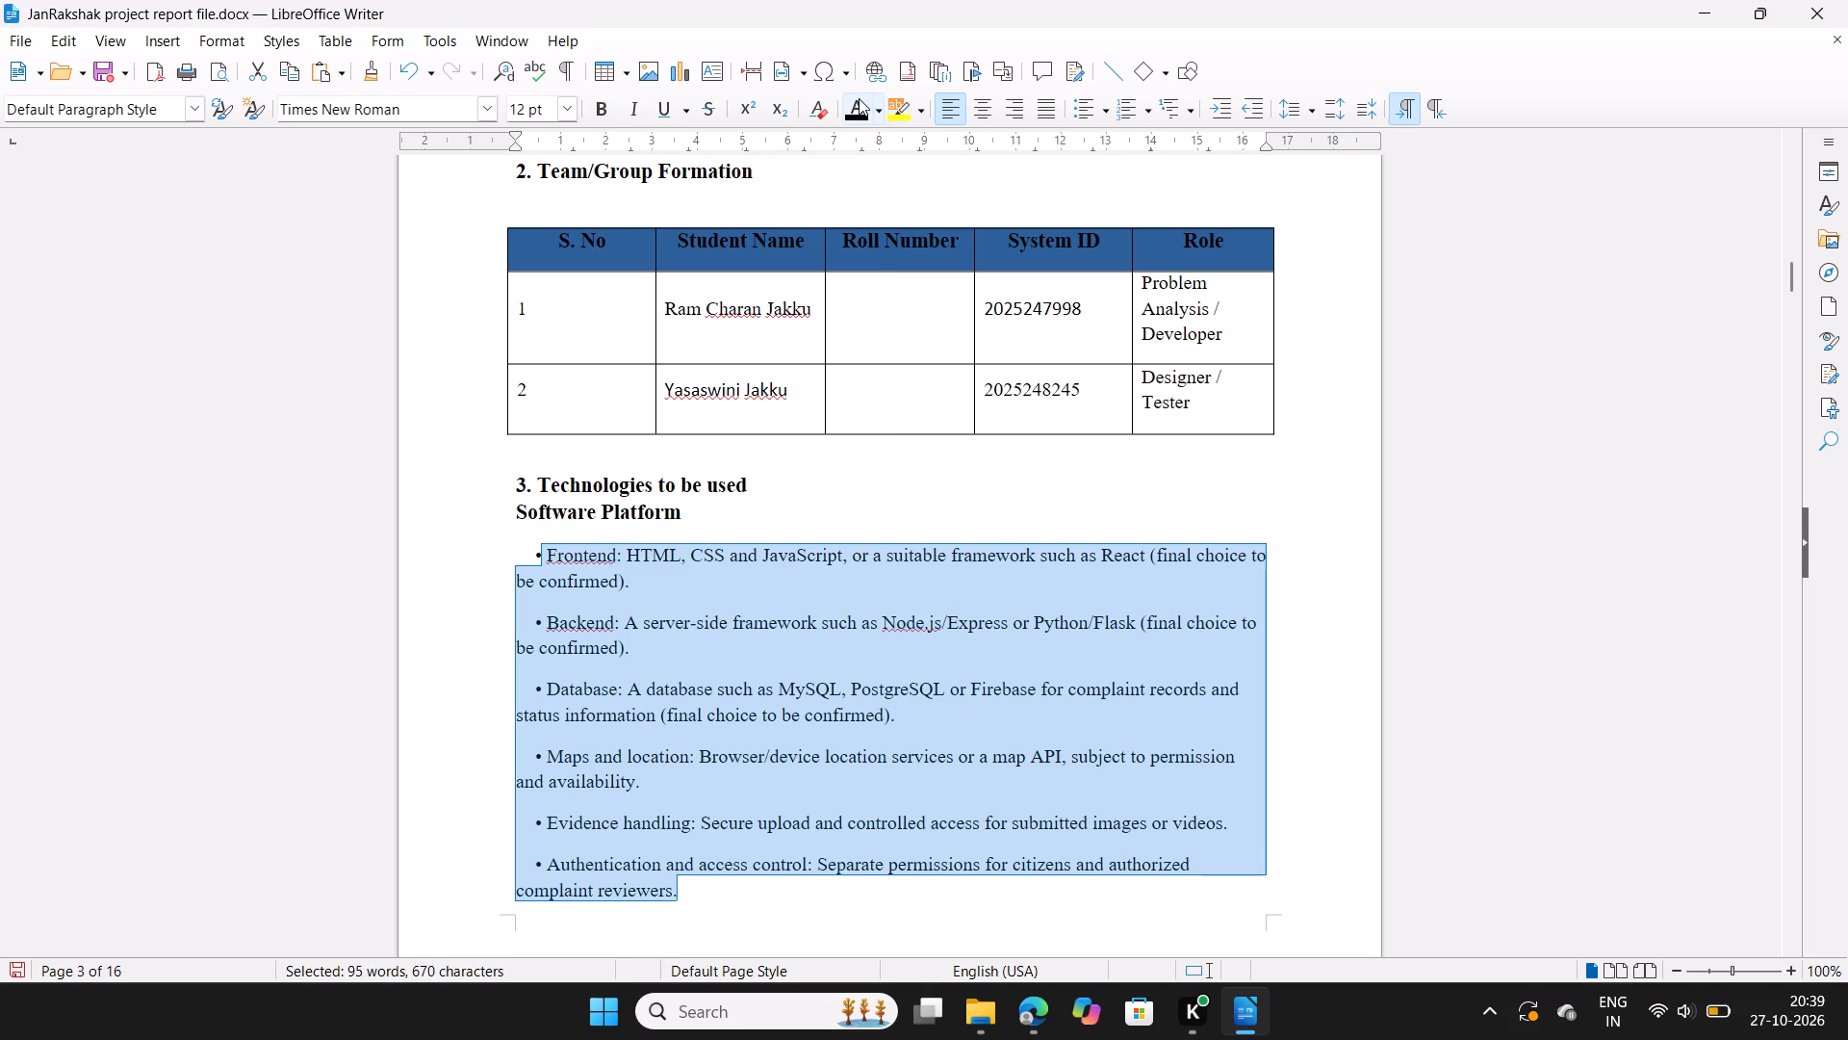
left_click(819, 103)
left_click(567, 108)
left_click(529, 274)
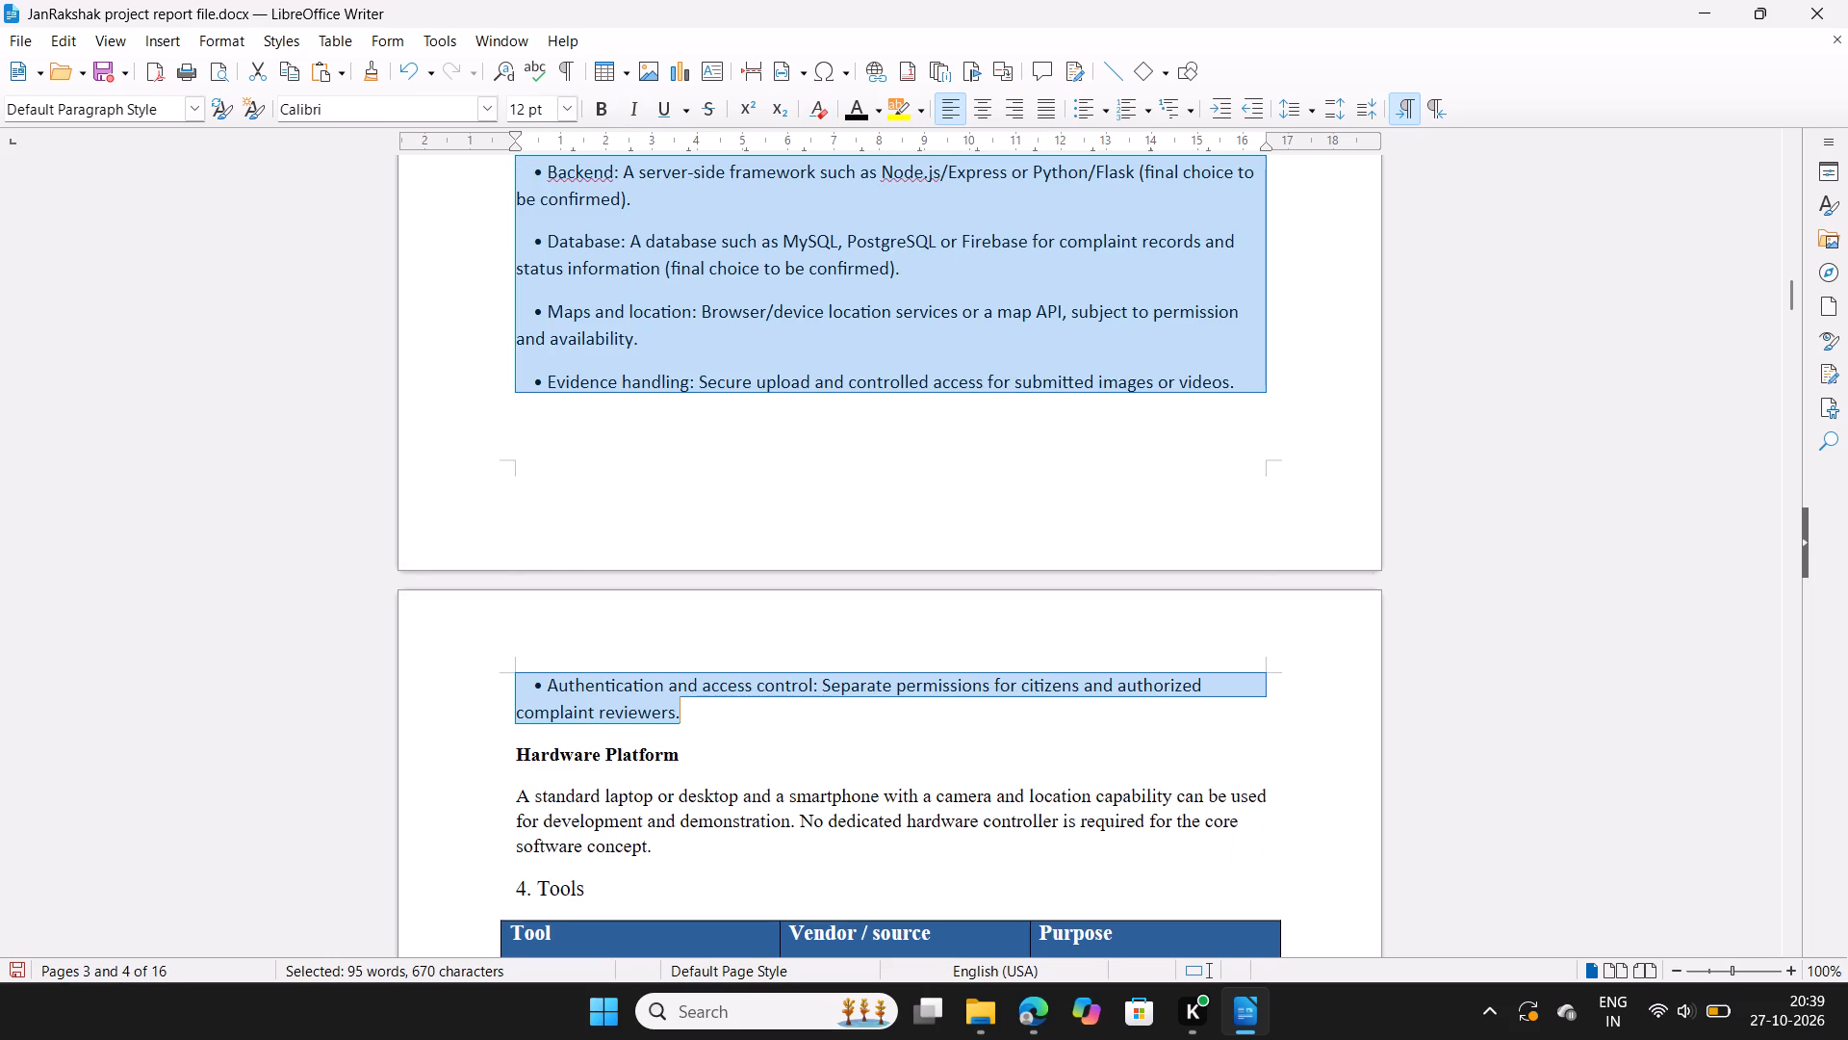
scroll(634, 226, "up", 3)
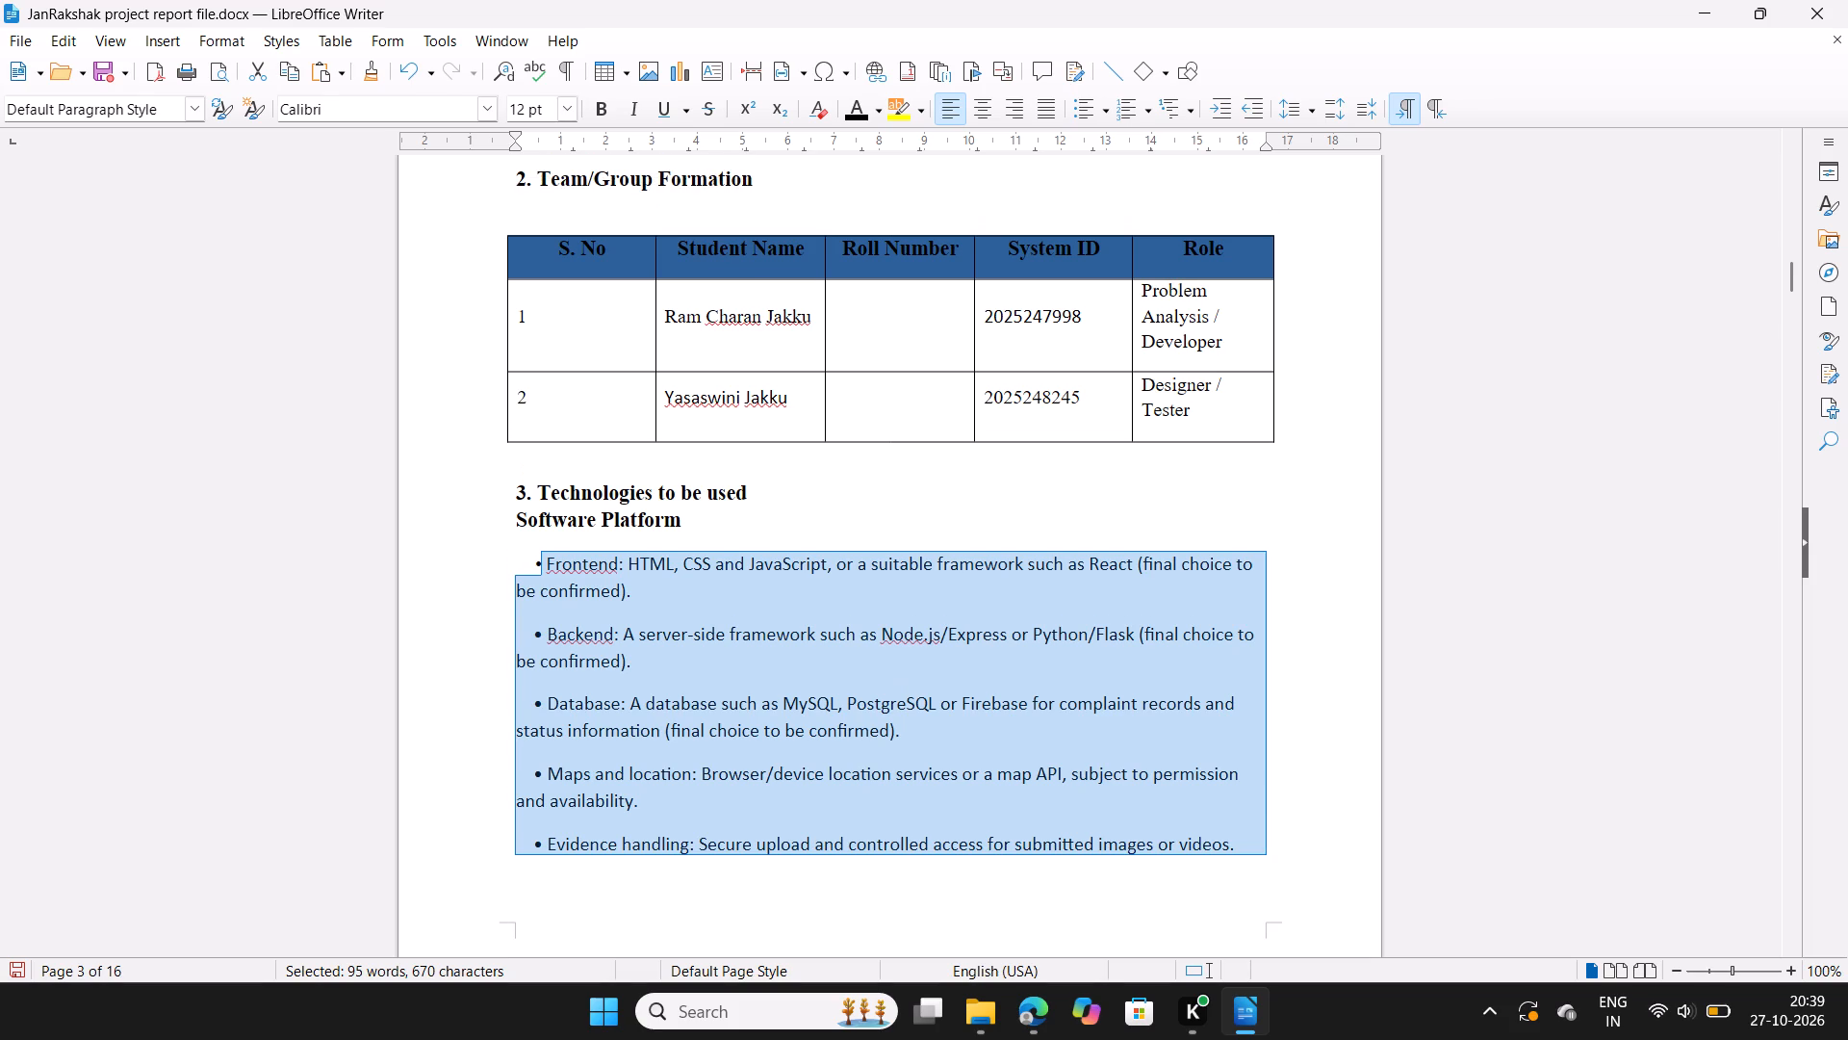
left_click(474, 555)
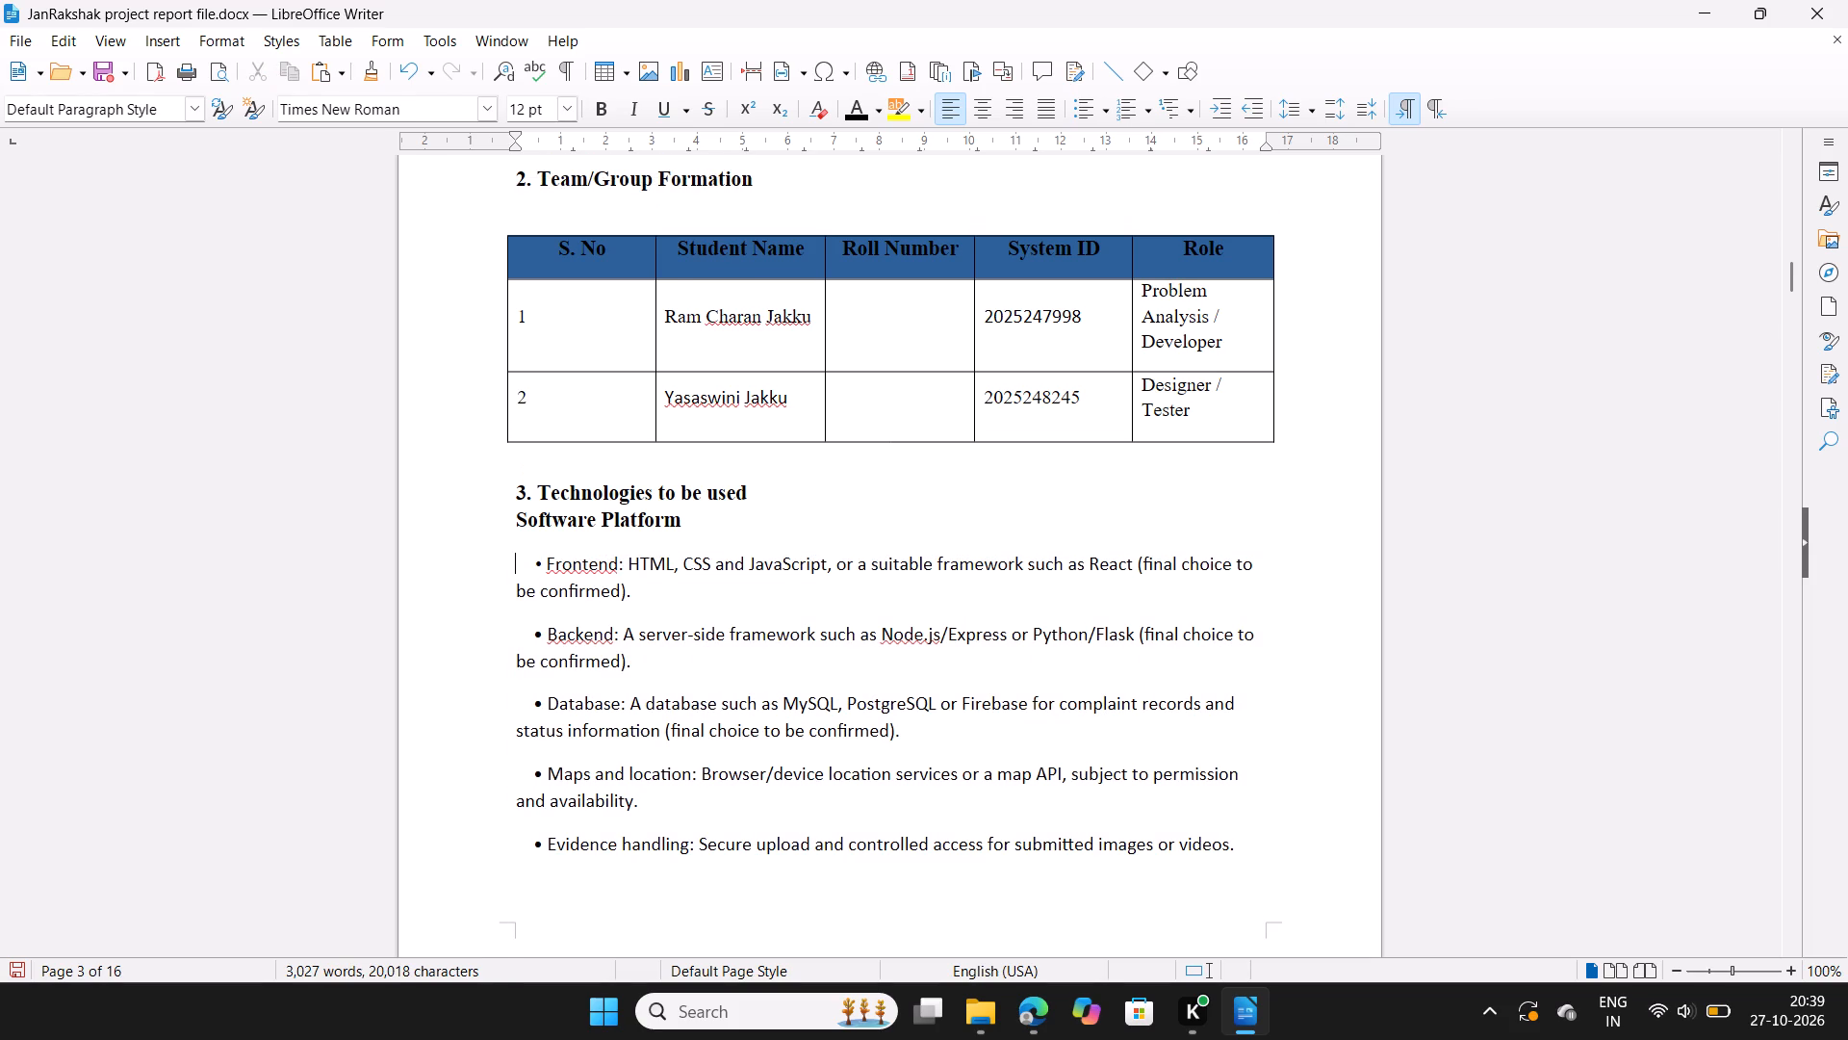
Check the font and size of the Software Platform bullets and the Hardware Platform paragraph in section 3.
scroll(474, 555, "down", 2)
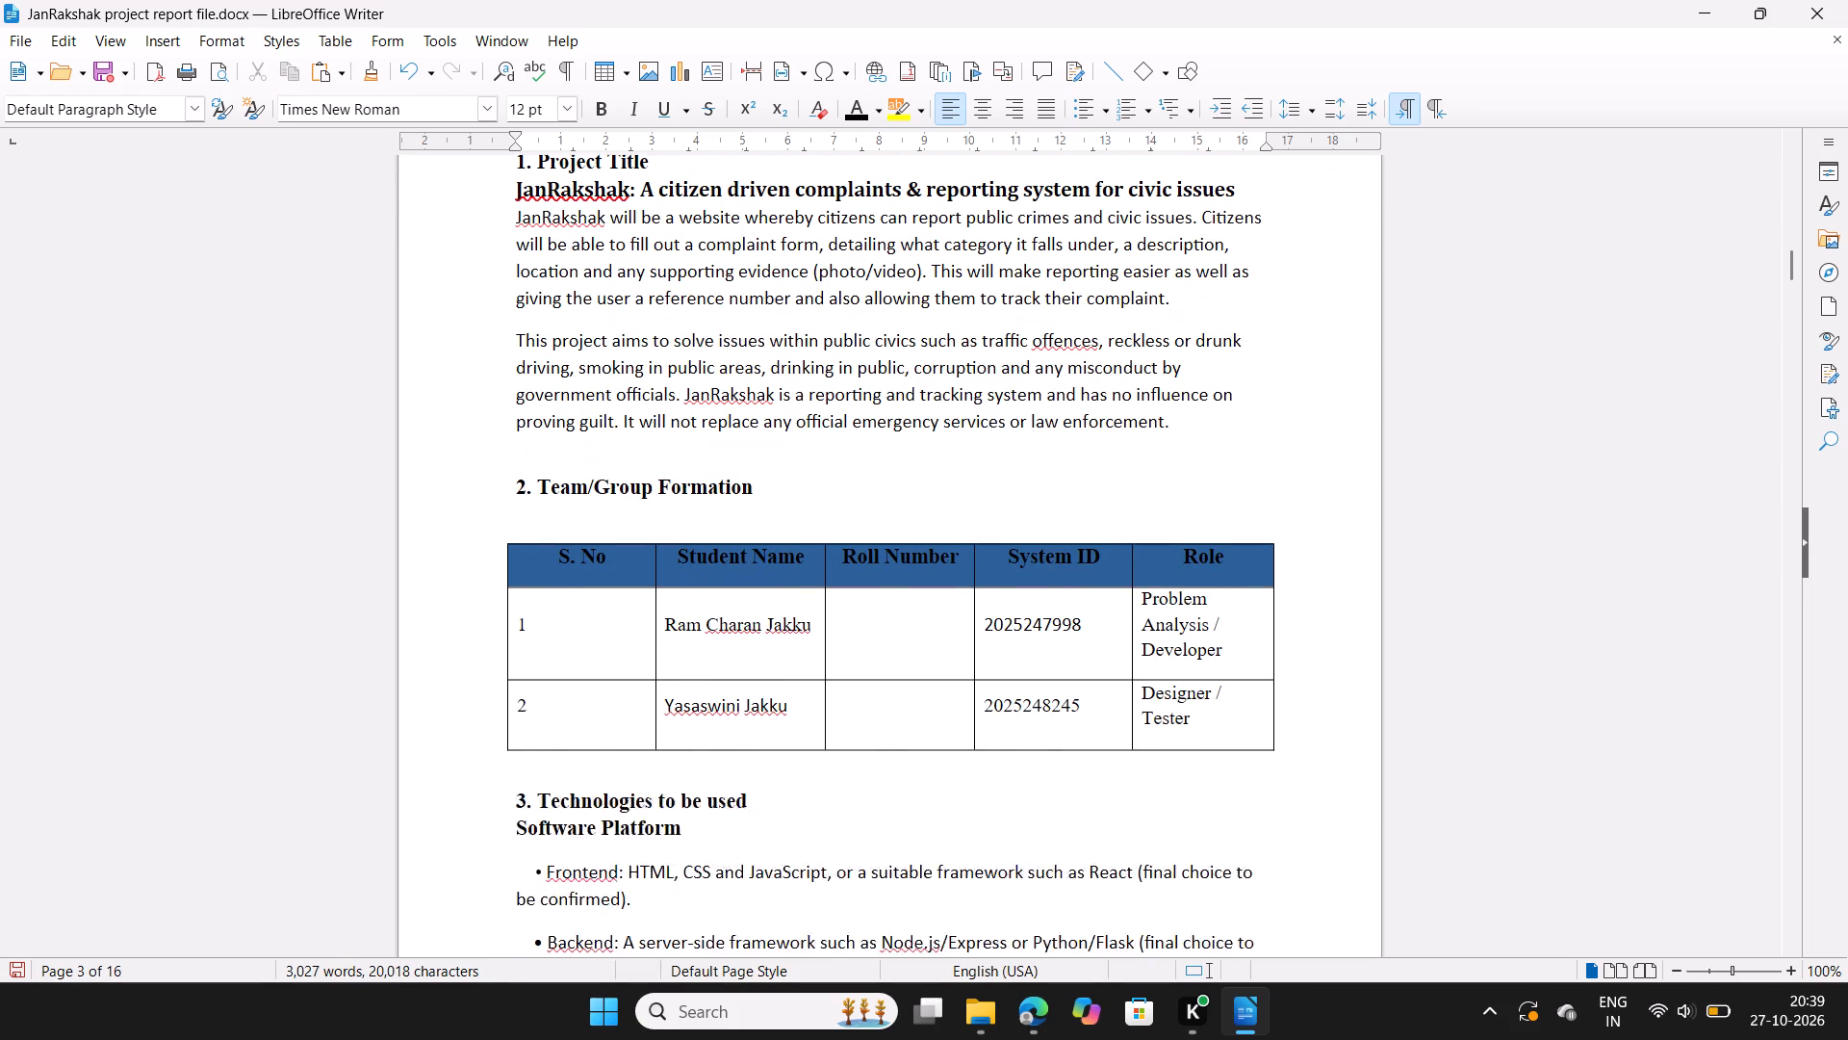
scroll(474, 555, "down", 2)
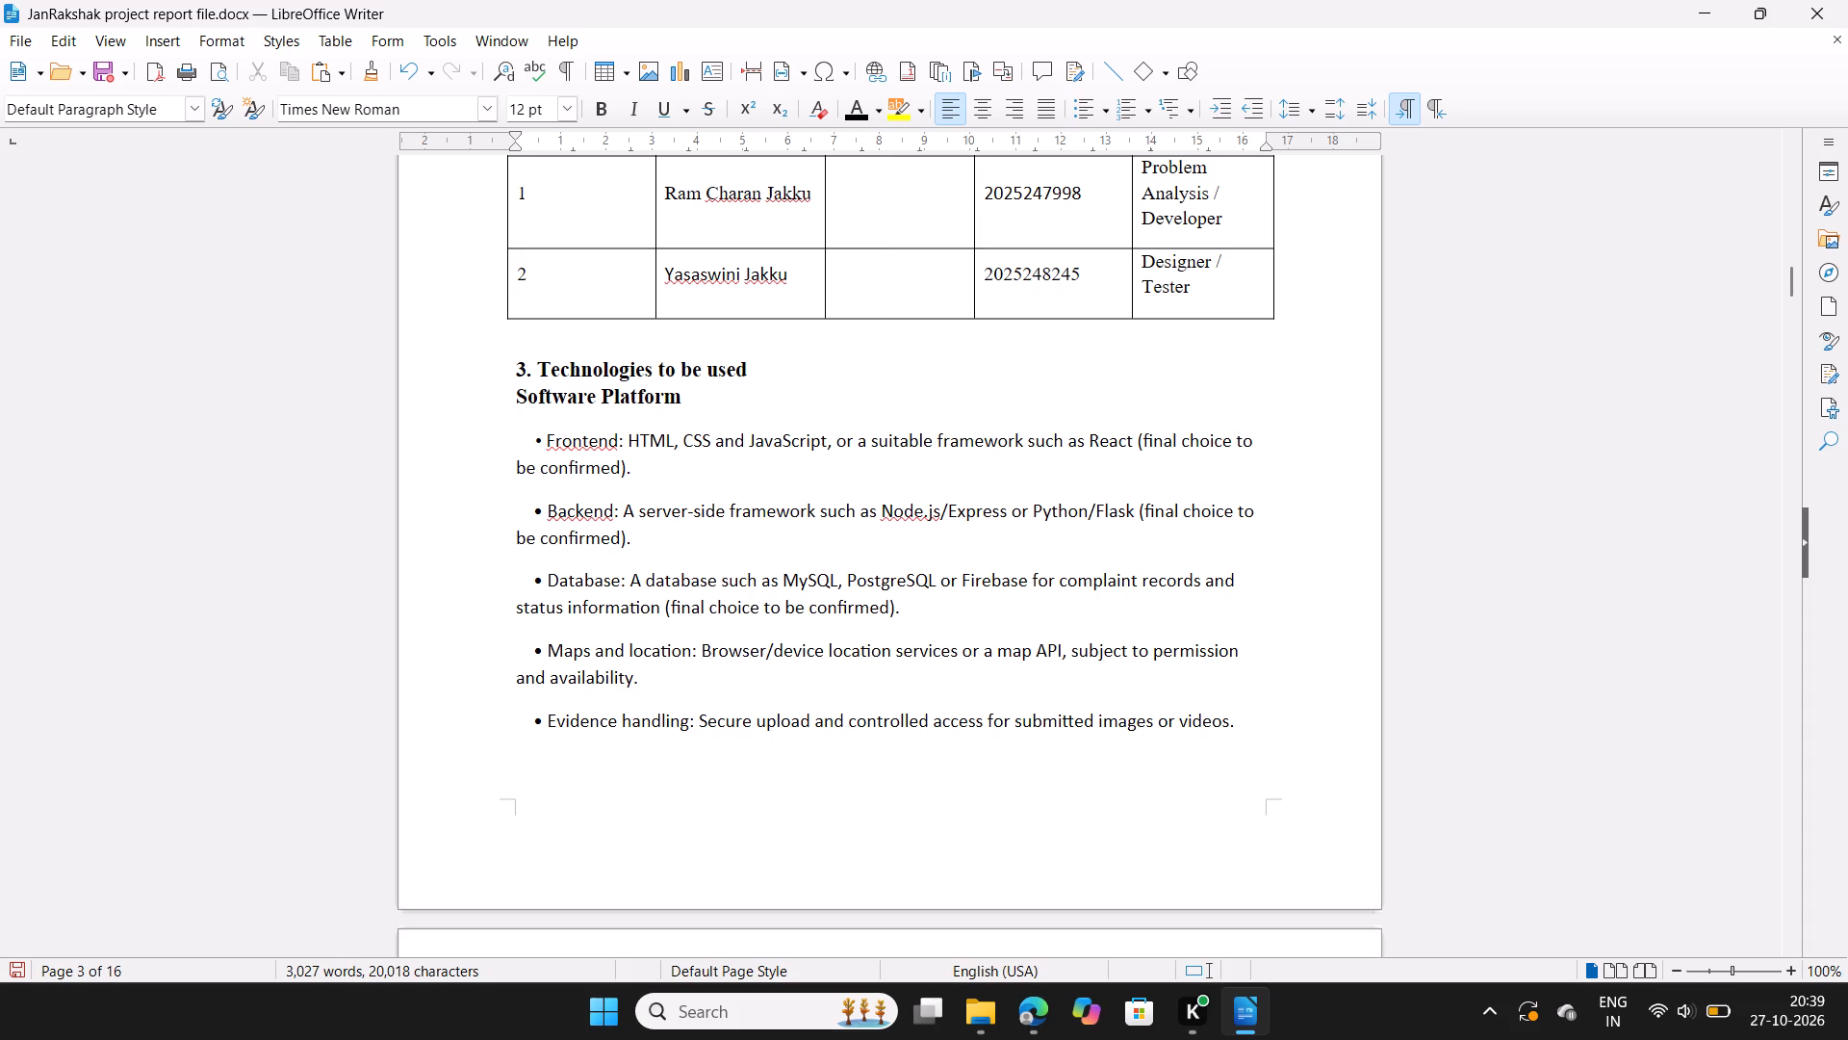
scroll(474, 555, "down", 3)
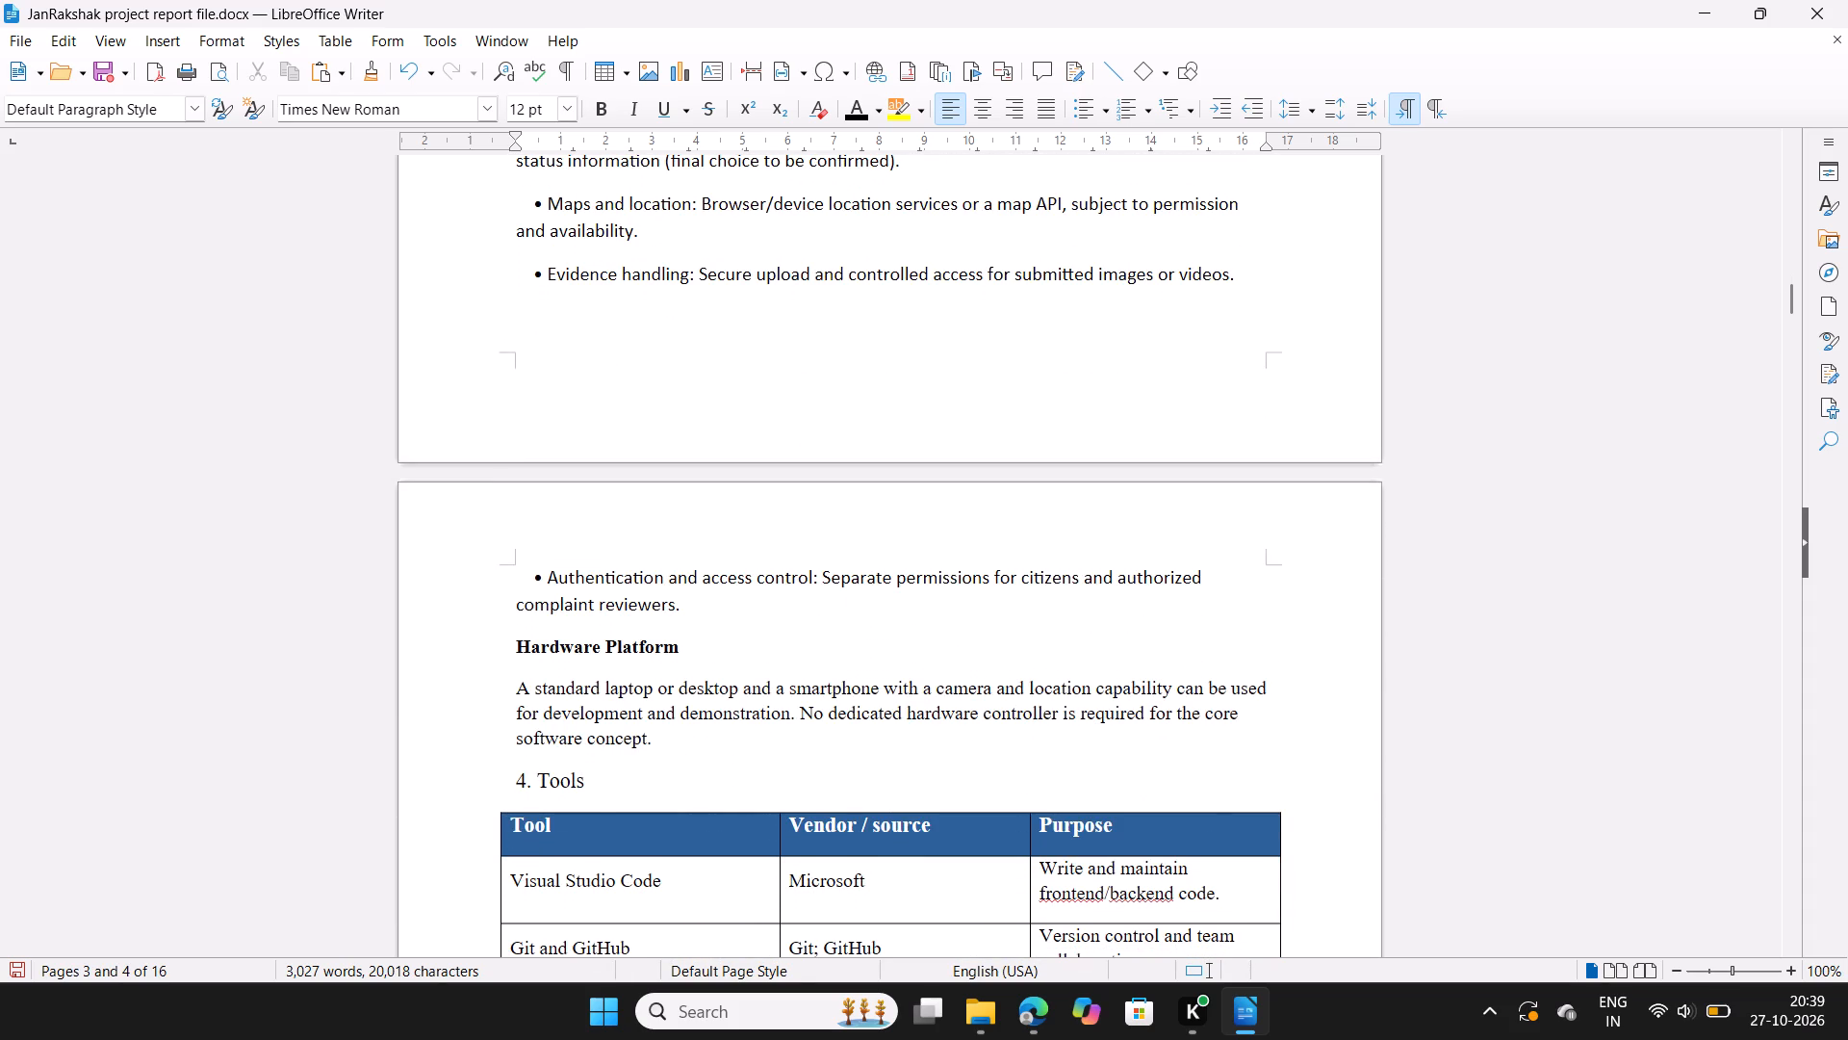
left_click_drag(518, 277, 997, 223)
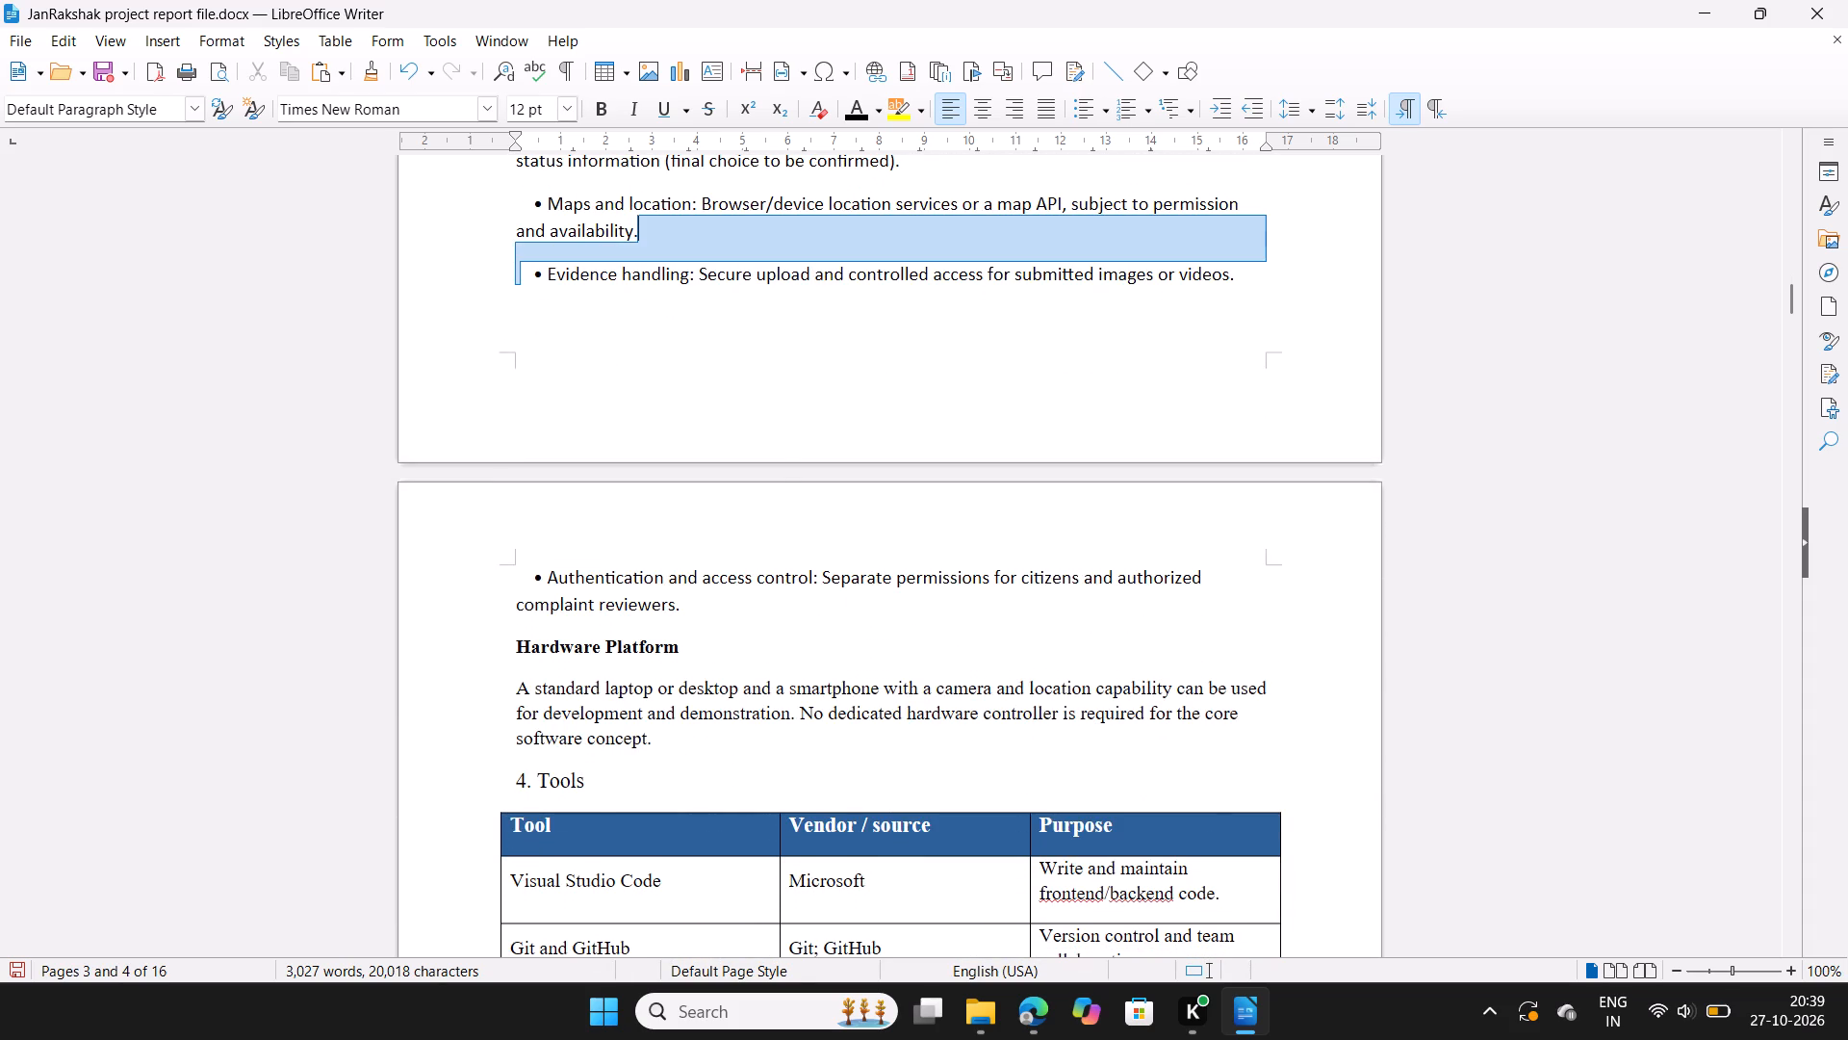
left_click_drag(997, 223, 1232, 263)
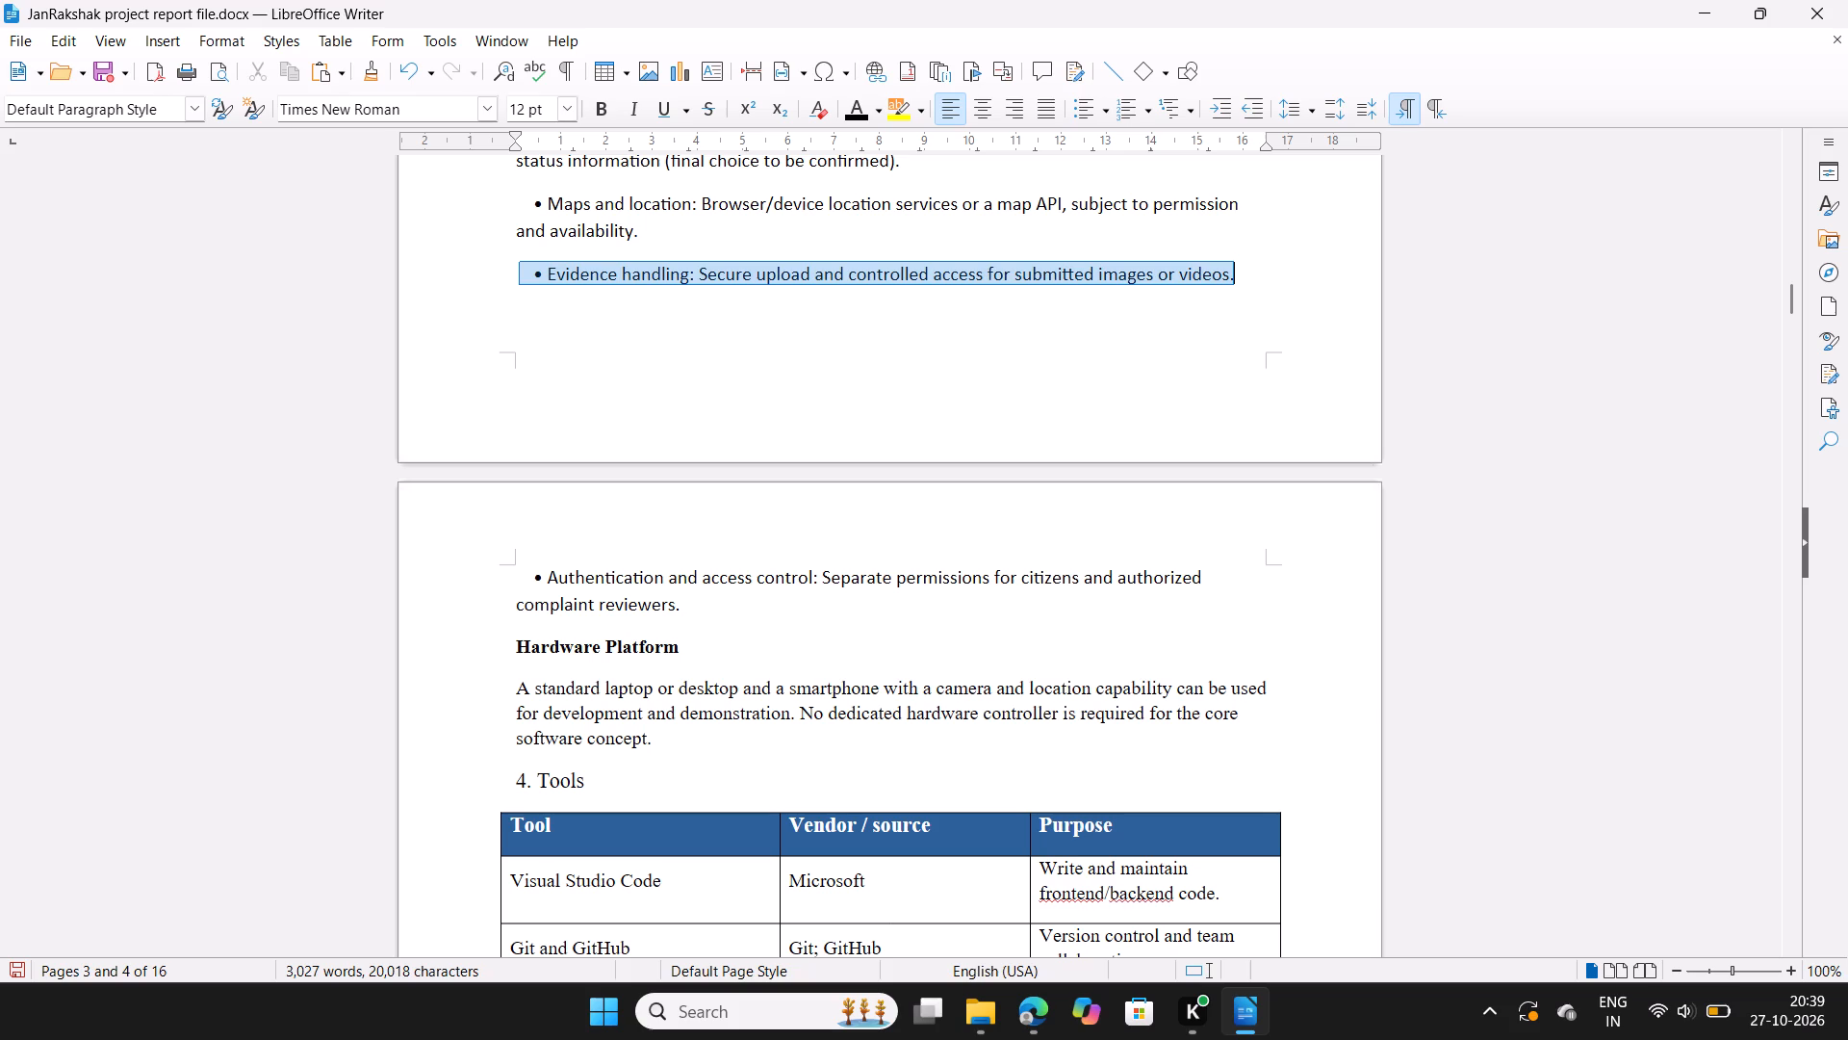
left_click_drag(1232, 263, 1233, 263)
left_click_drag(531, 204, 589, 202)
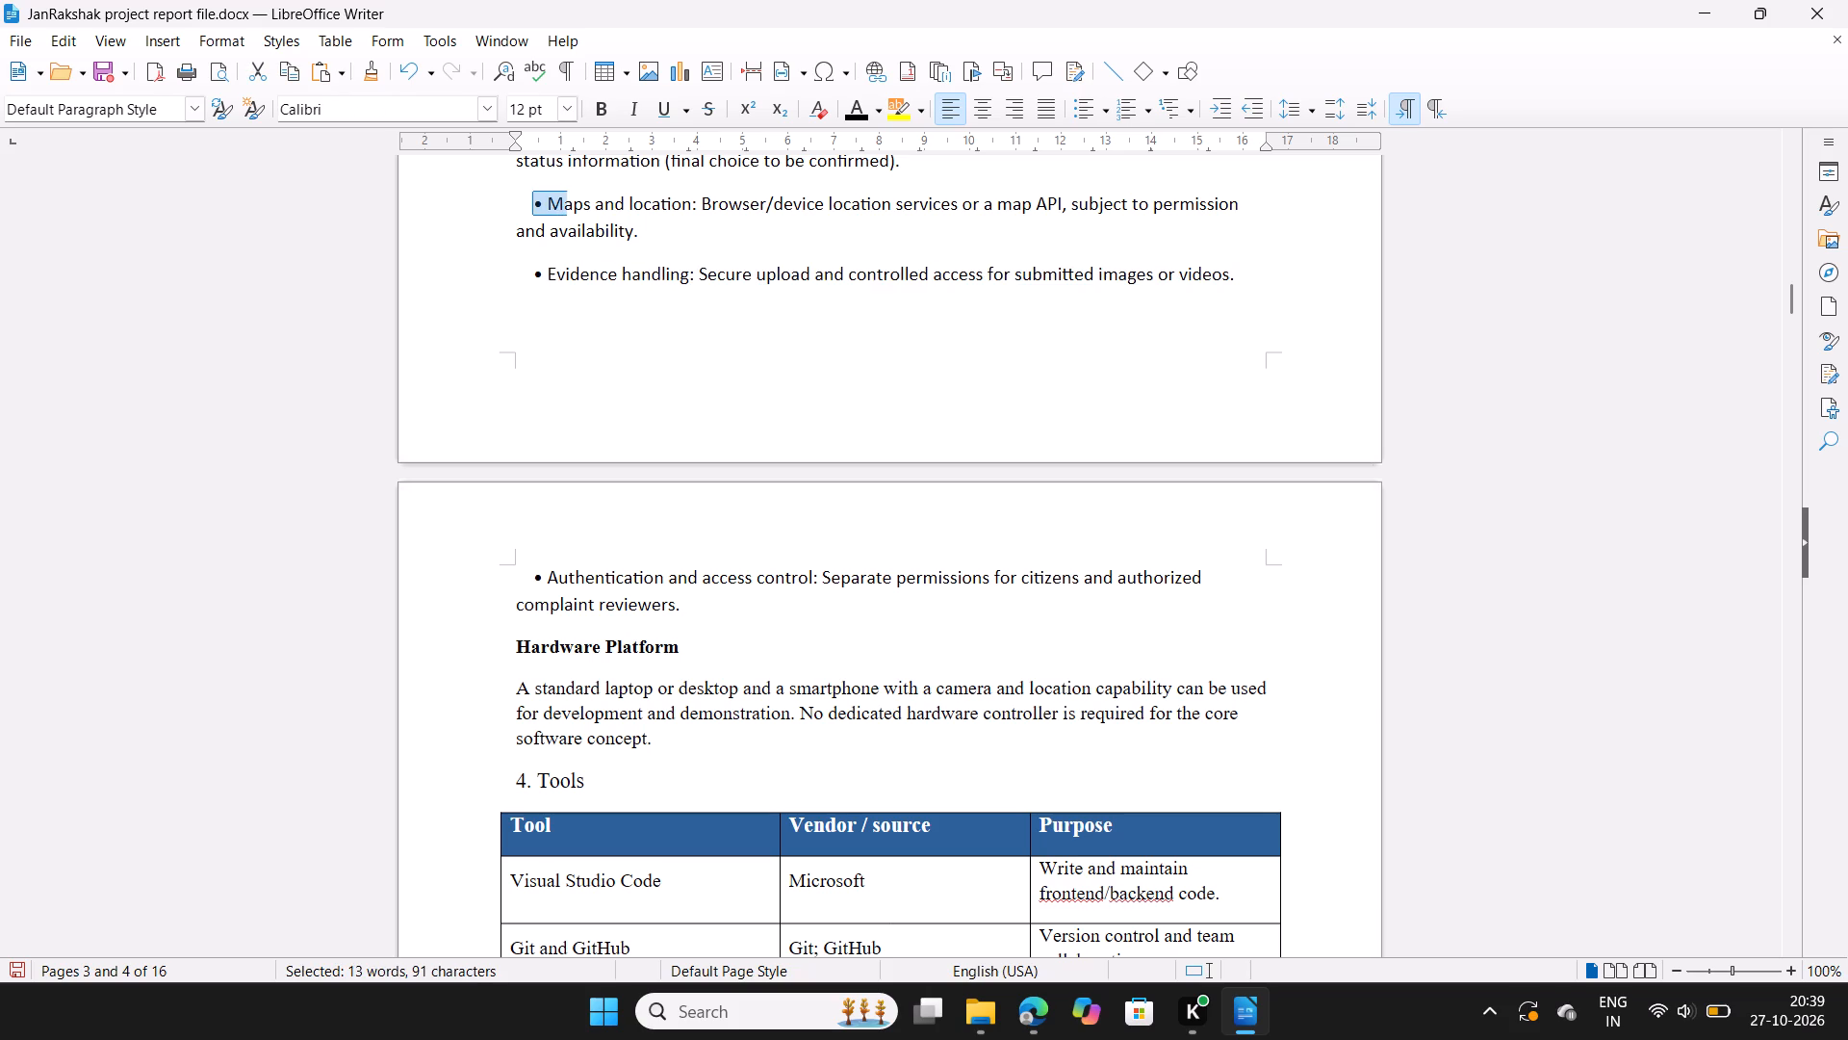
left_click_drag(589, 202, 742, 321)
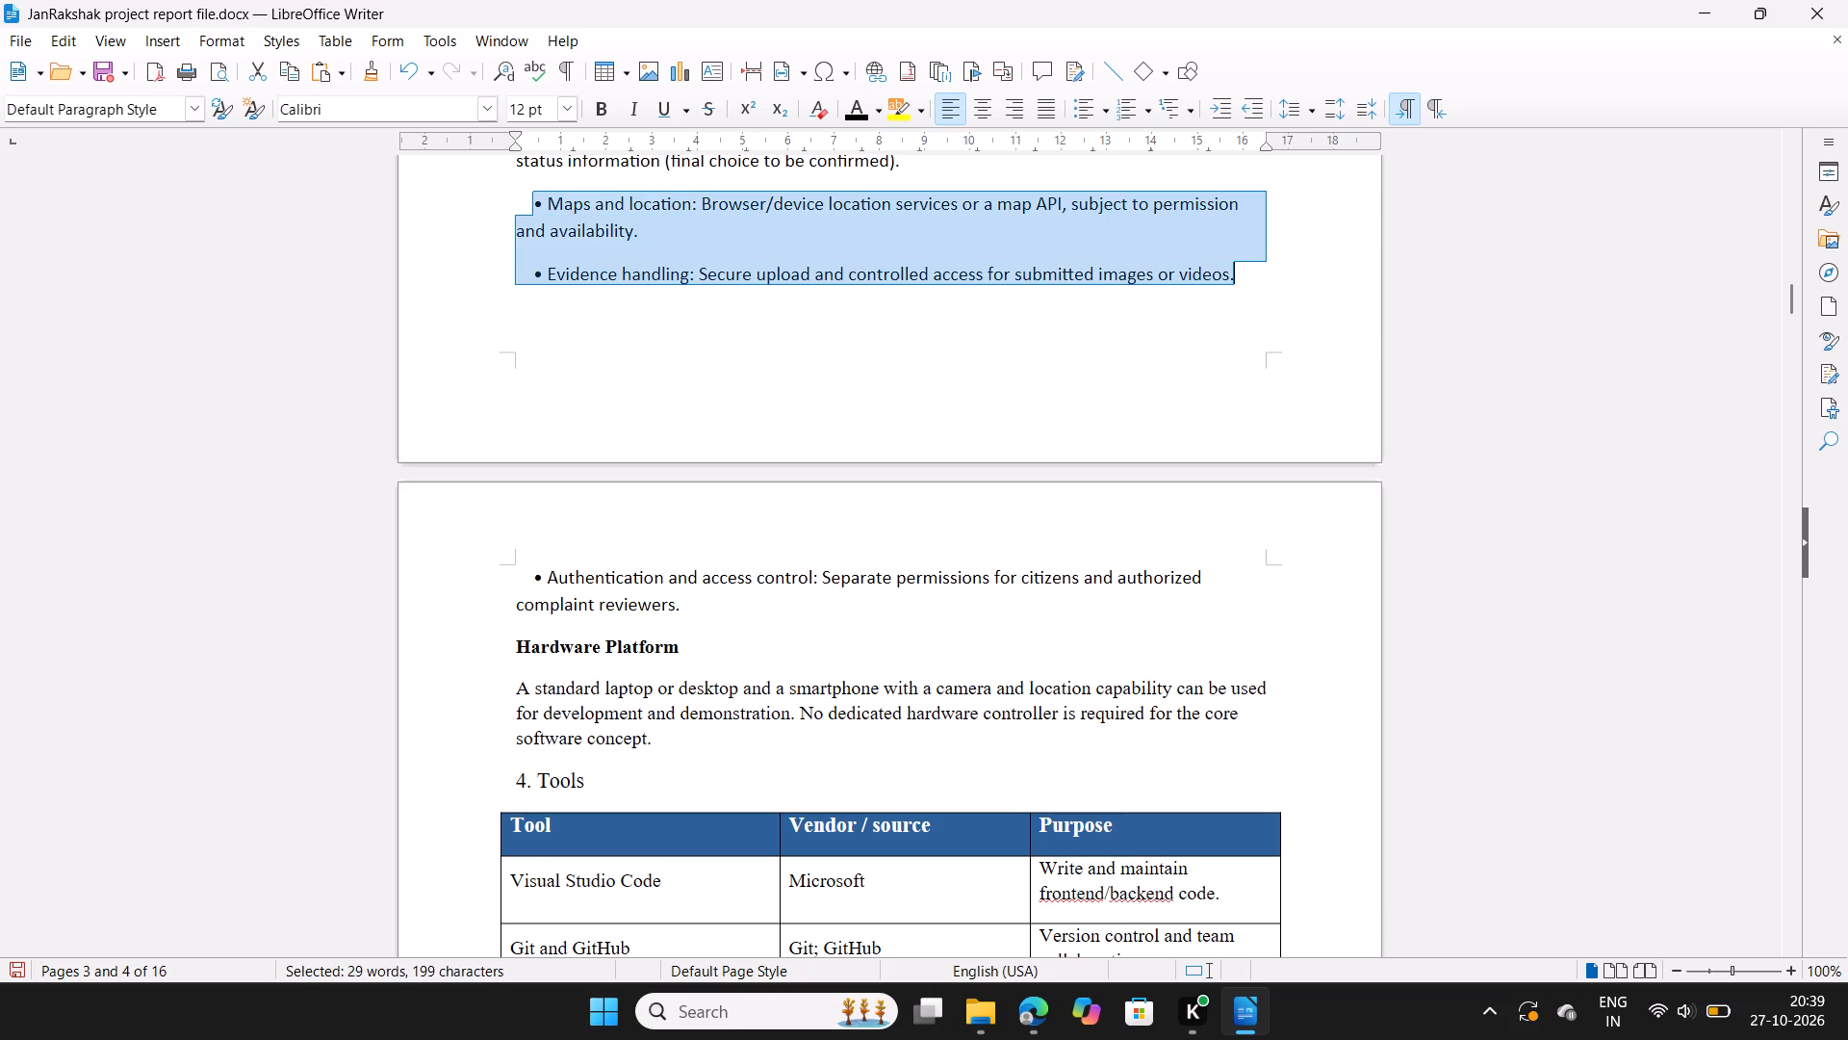
scroll(994, 567, "down", 1)
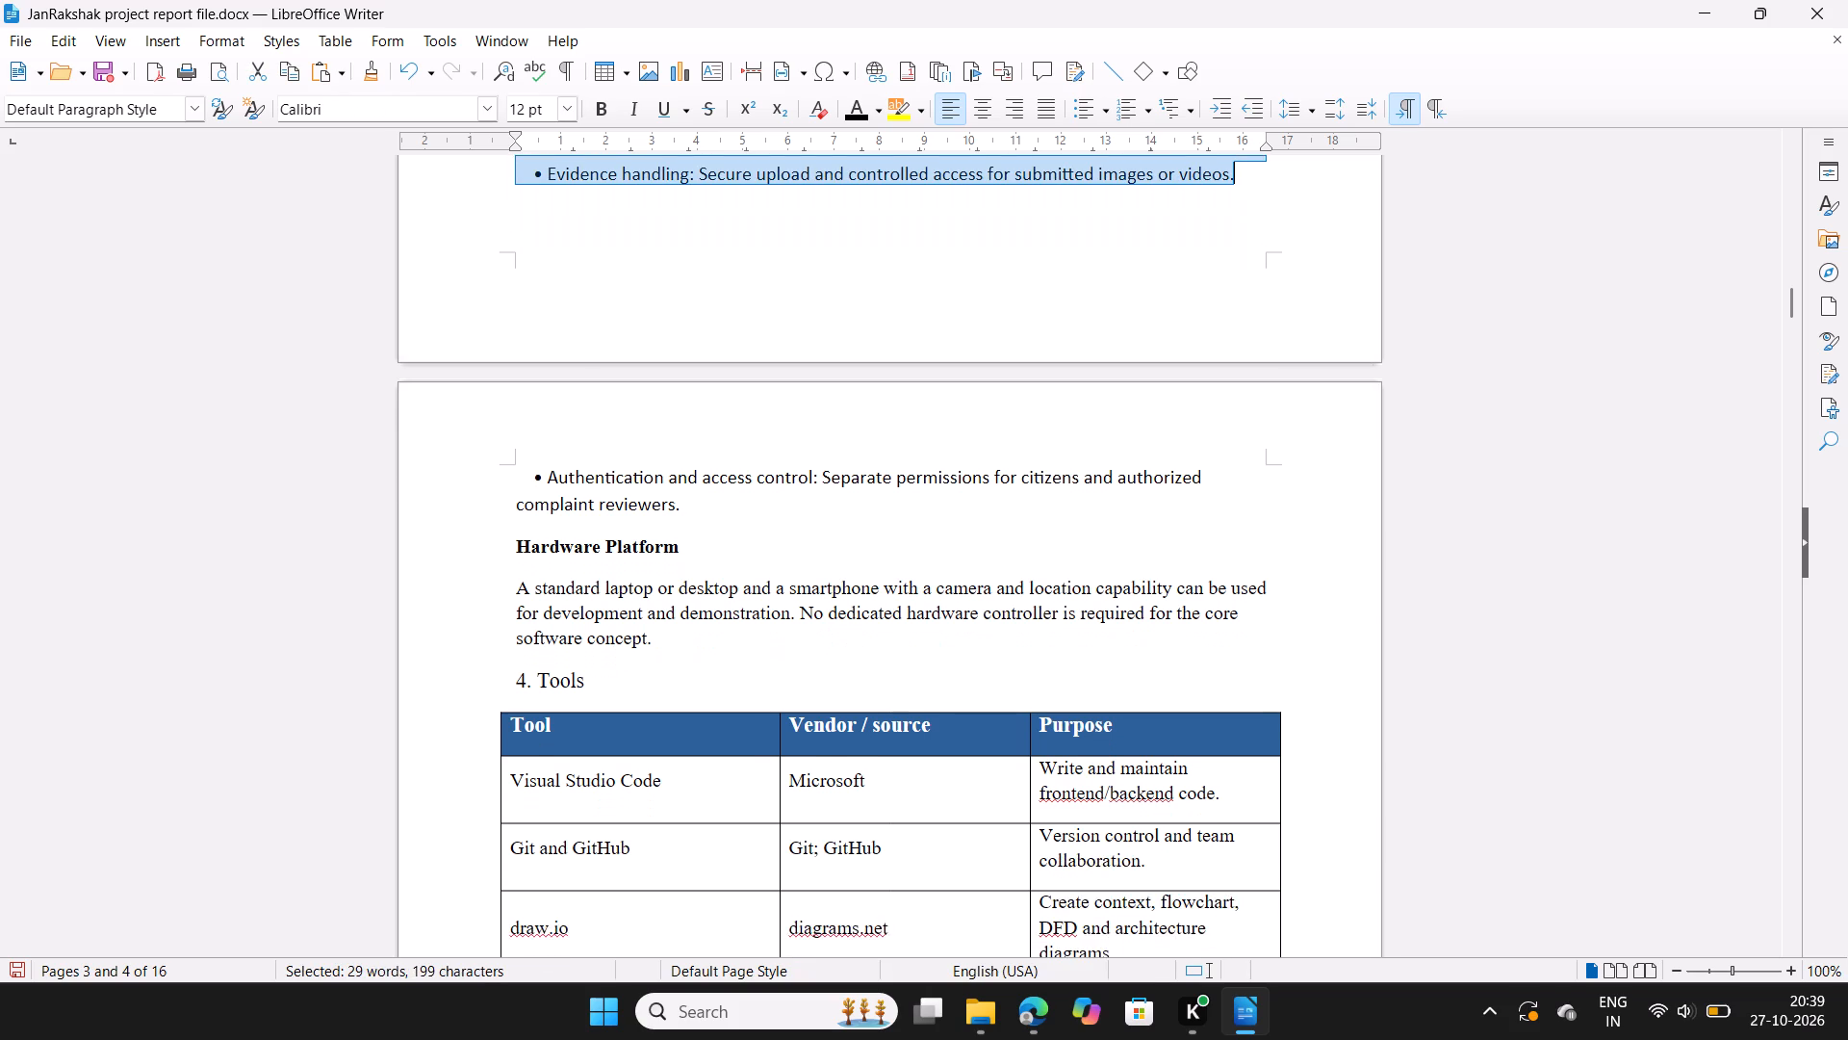
scroll(994, 567, "down", 2)
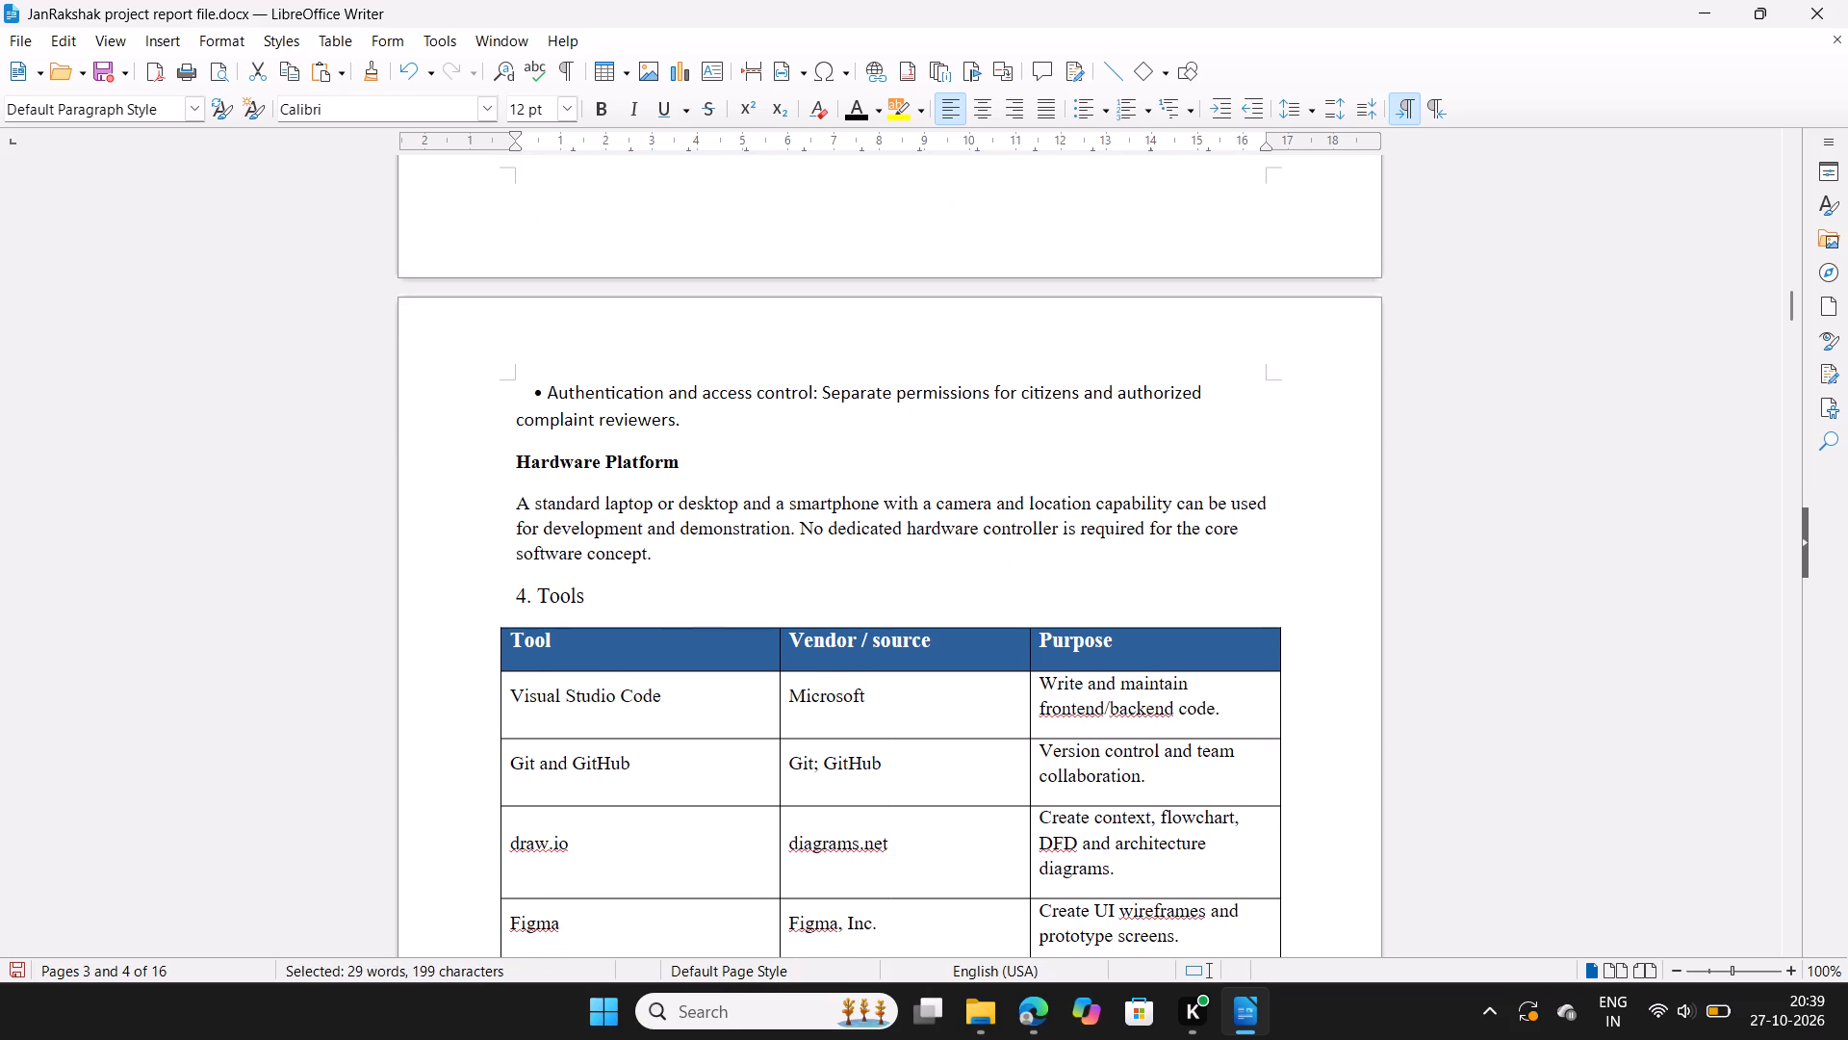
left_click(500, 494)
left_click_drag(500, 494, 692, 560)
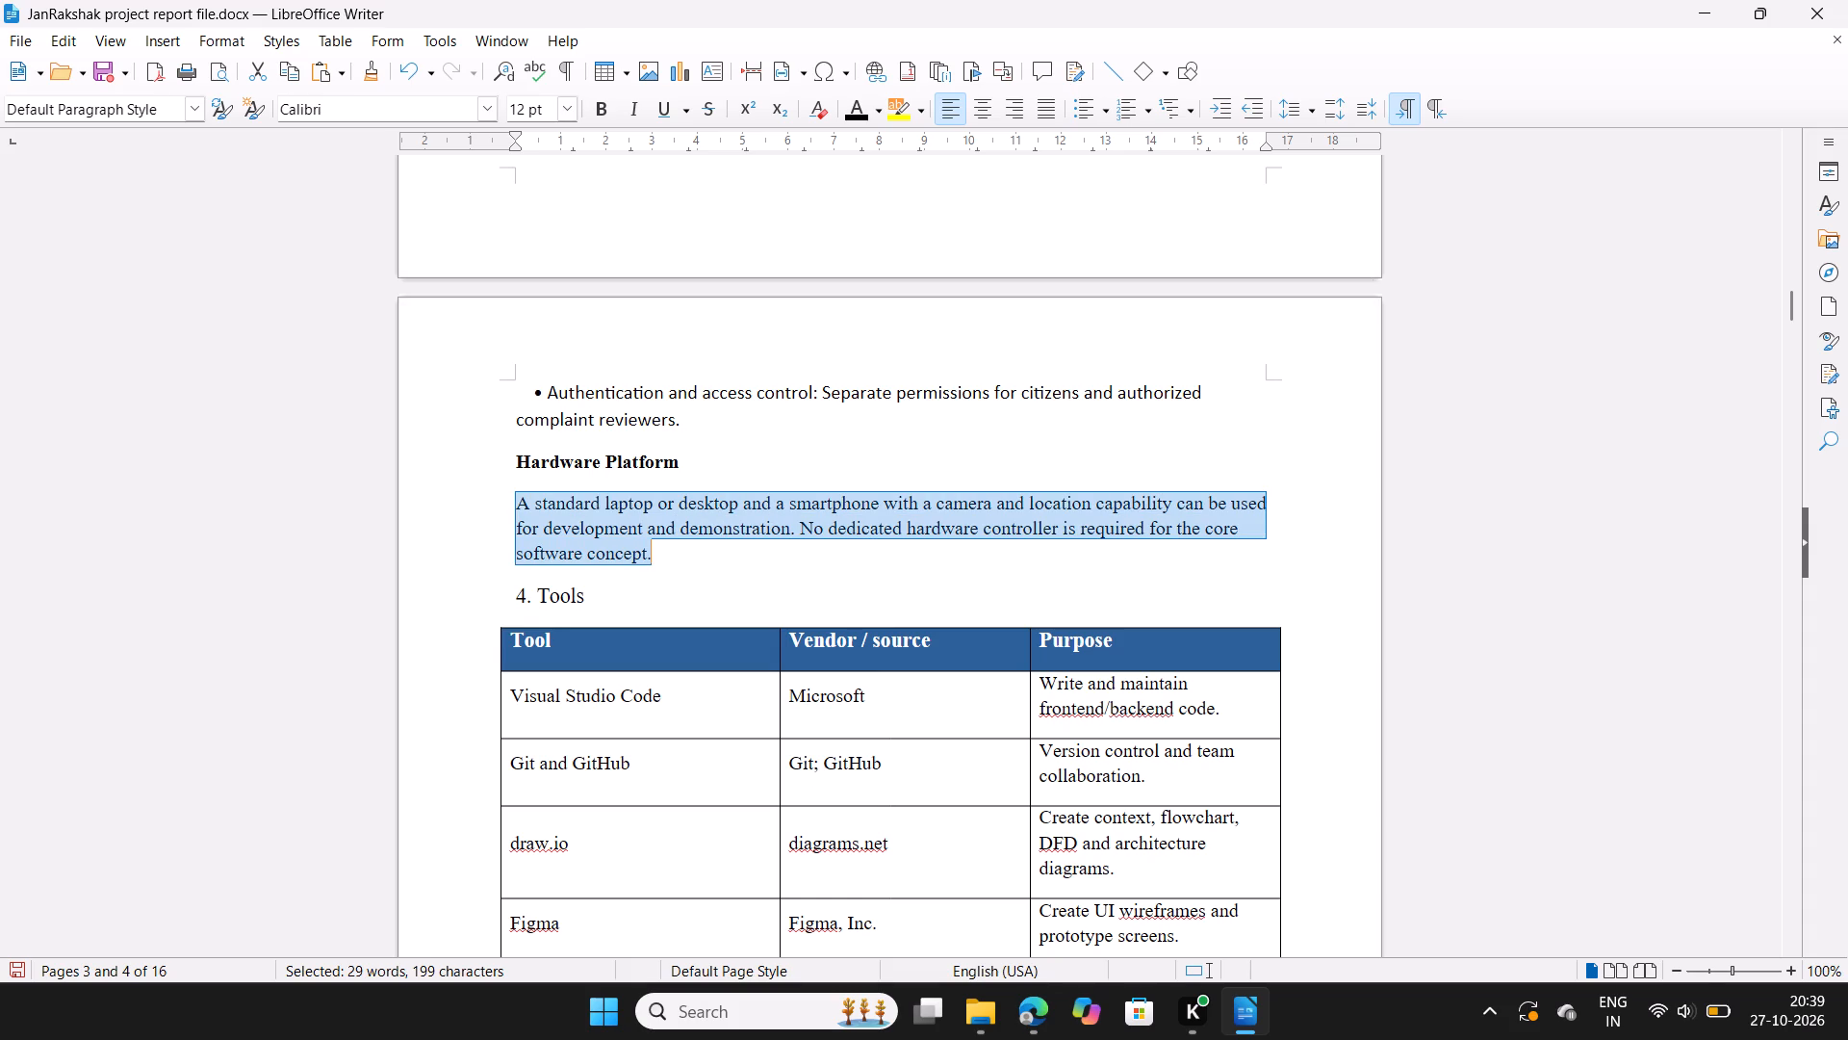
left_click(839, 557)
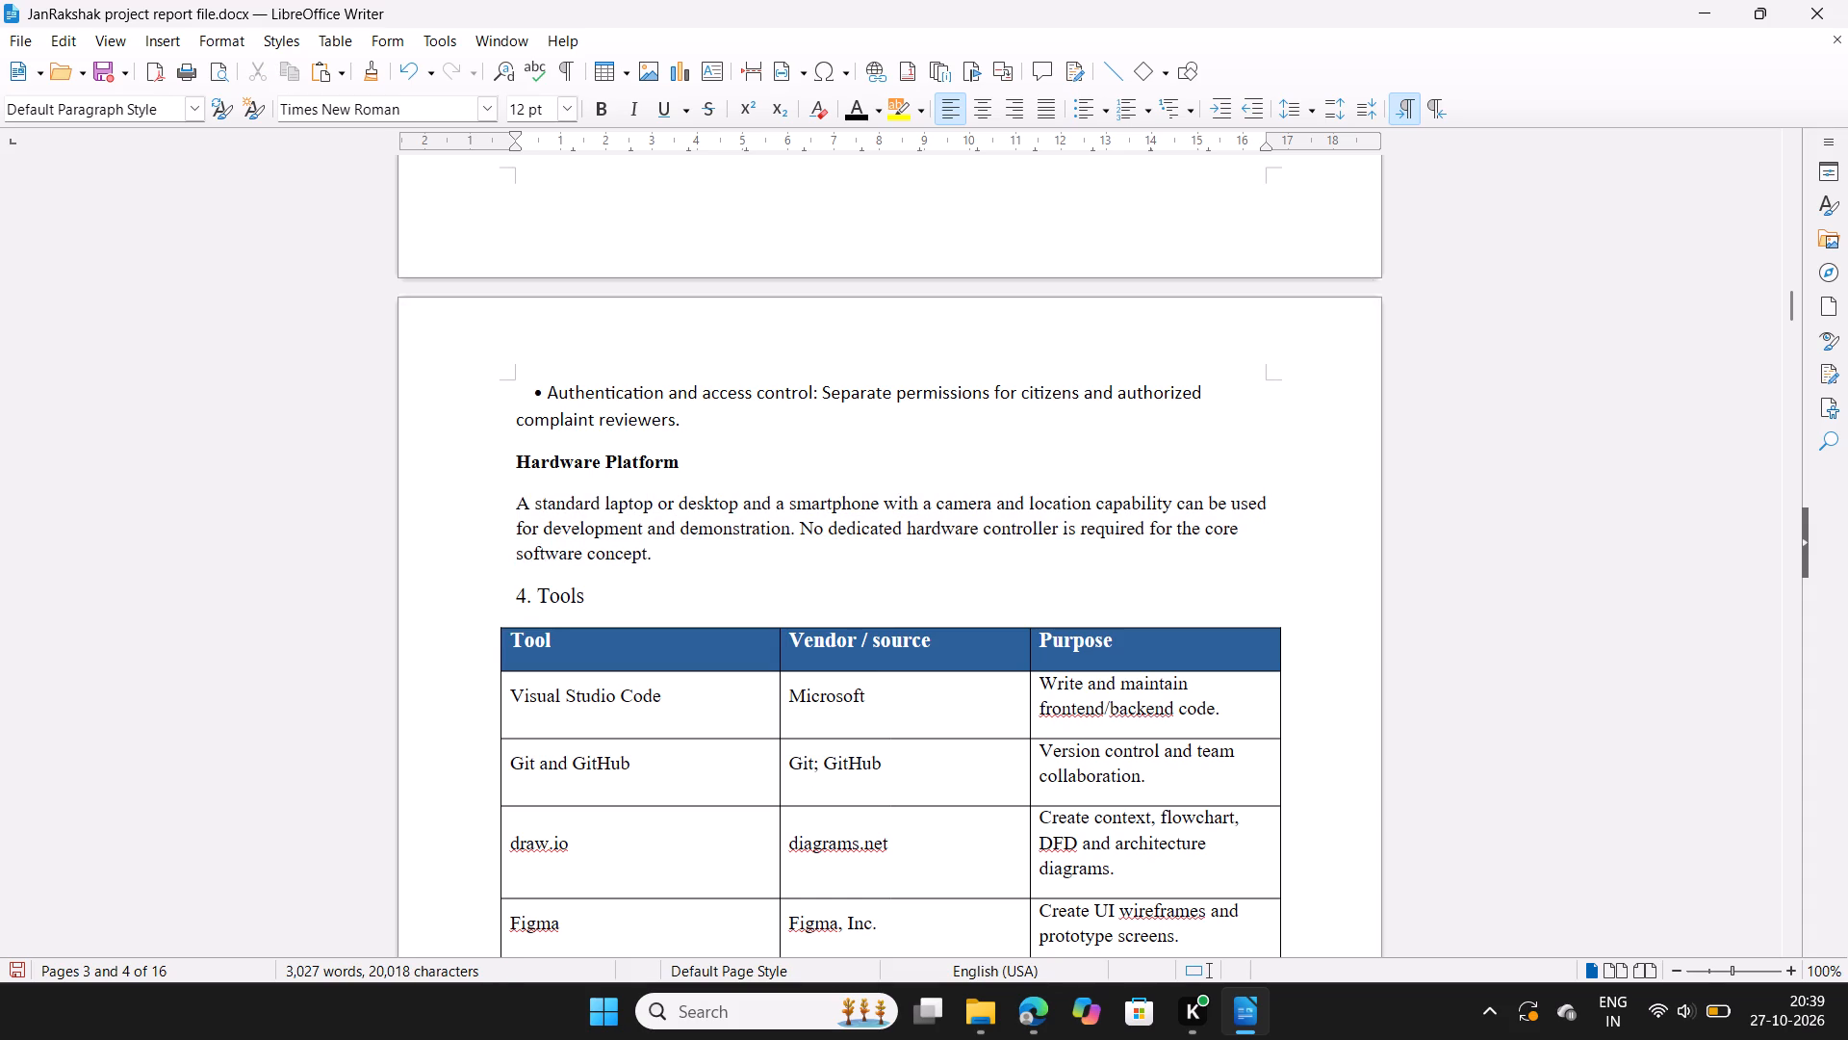
Apply black font color and bold to the 5. Problem Statement heading.
scroll(721, 529, "down", 4)
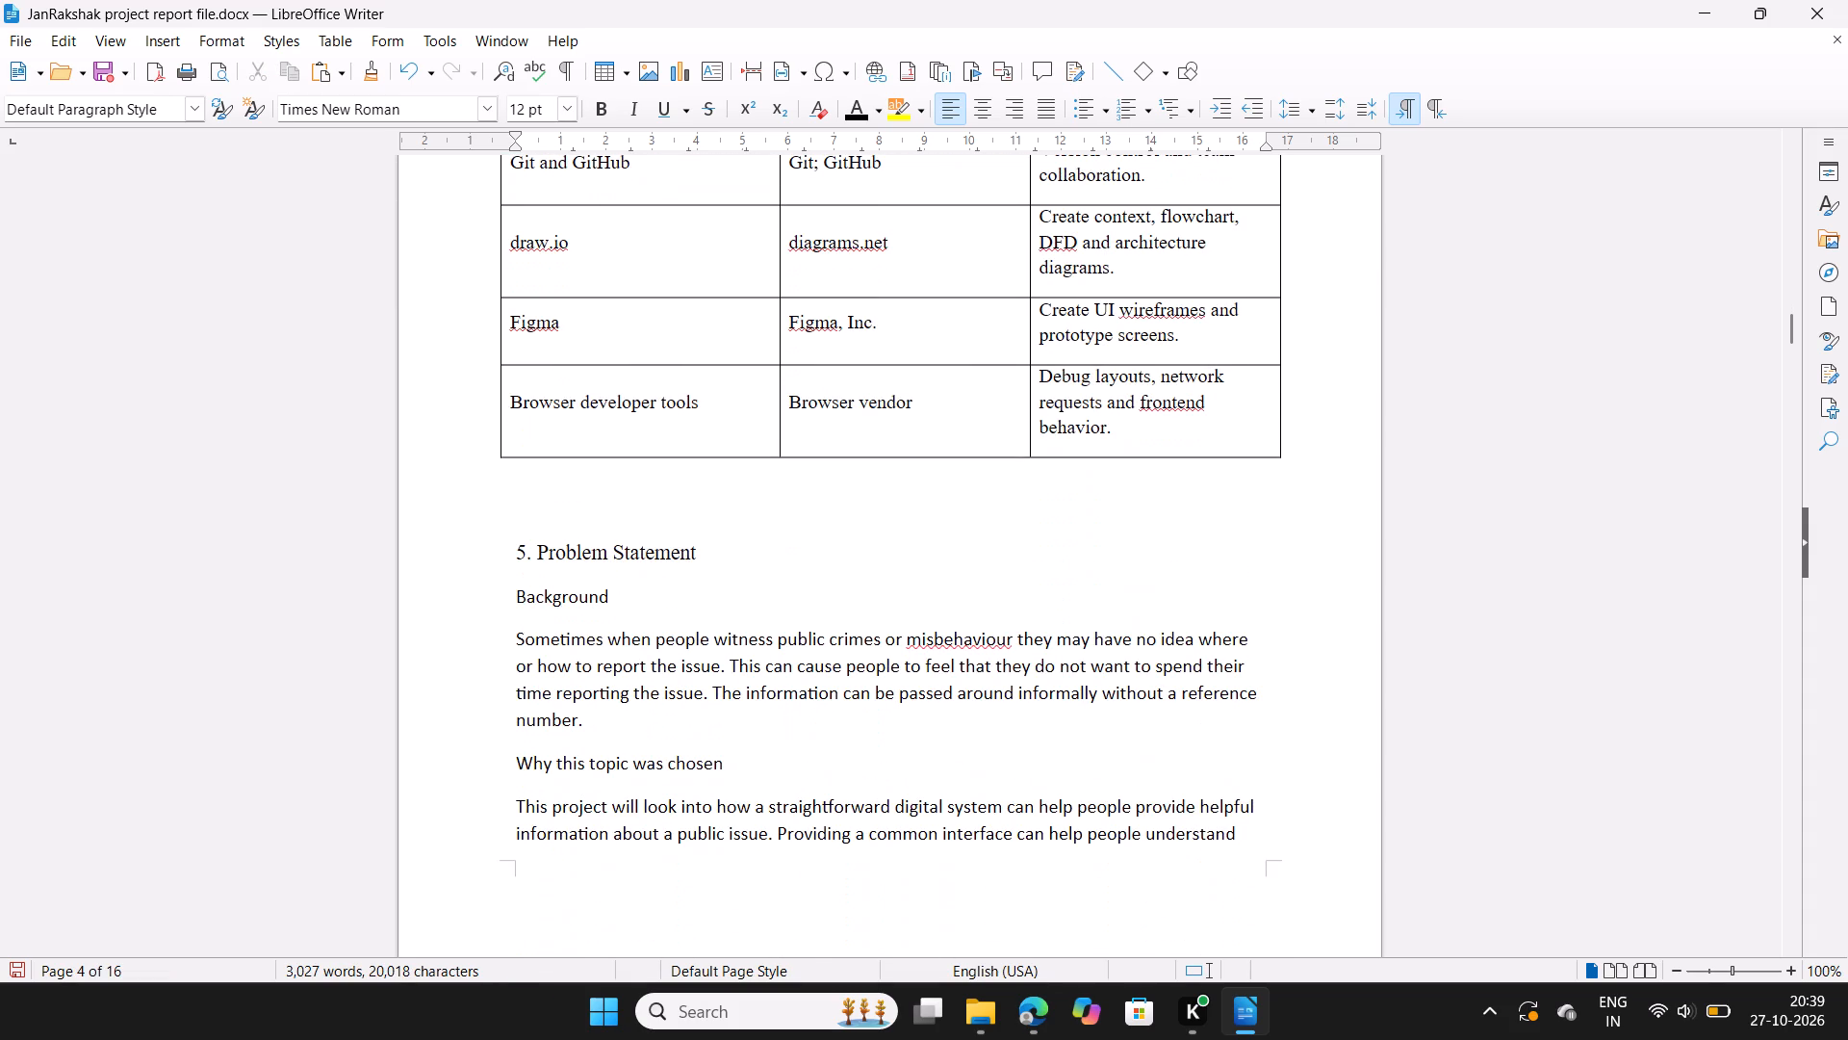
left_click_drag(511, 551, 717, 544)
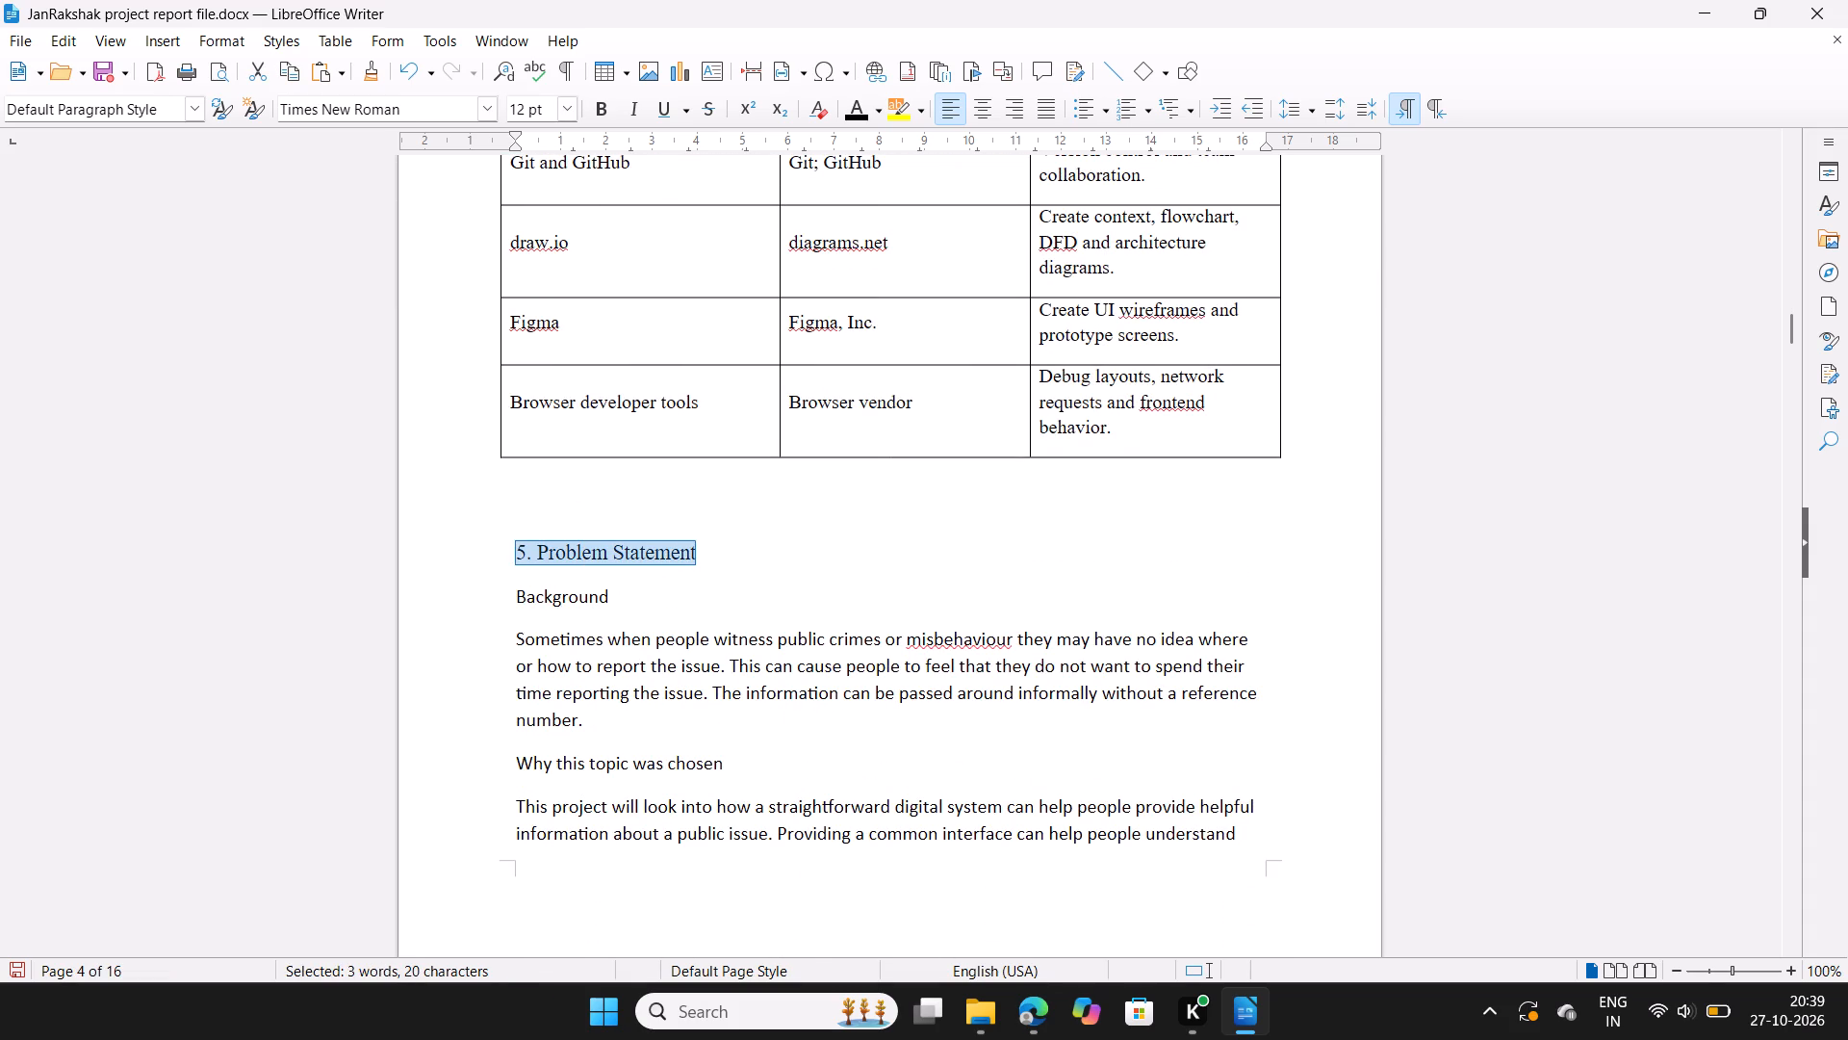
left_click(857, 104)
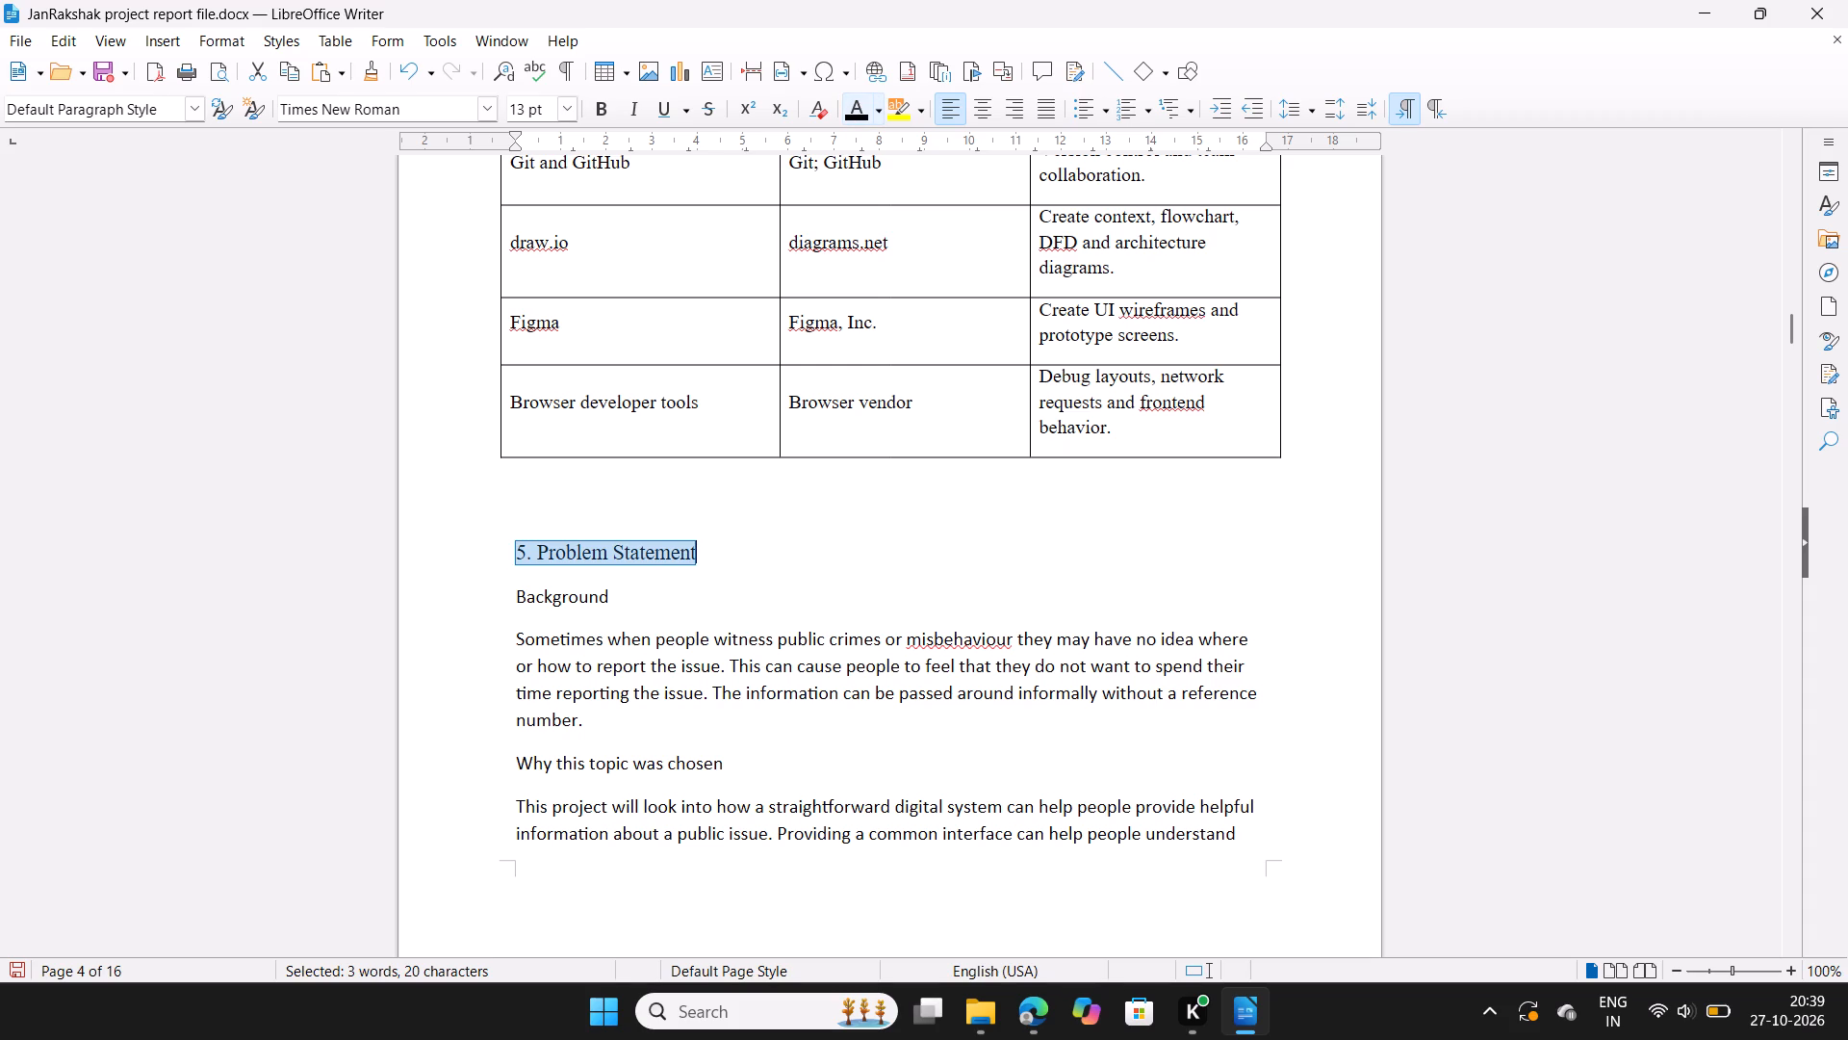
left_click(751, 542)
left_click_drag(500, 553, 676, 552)
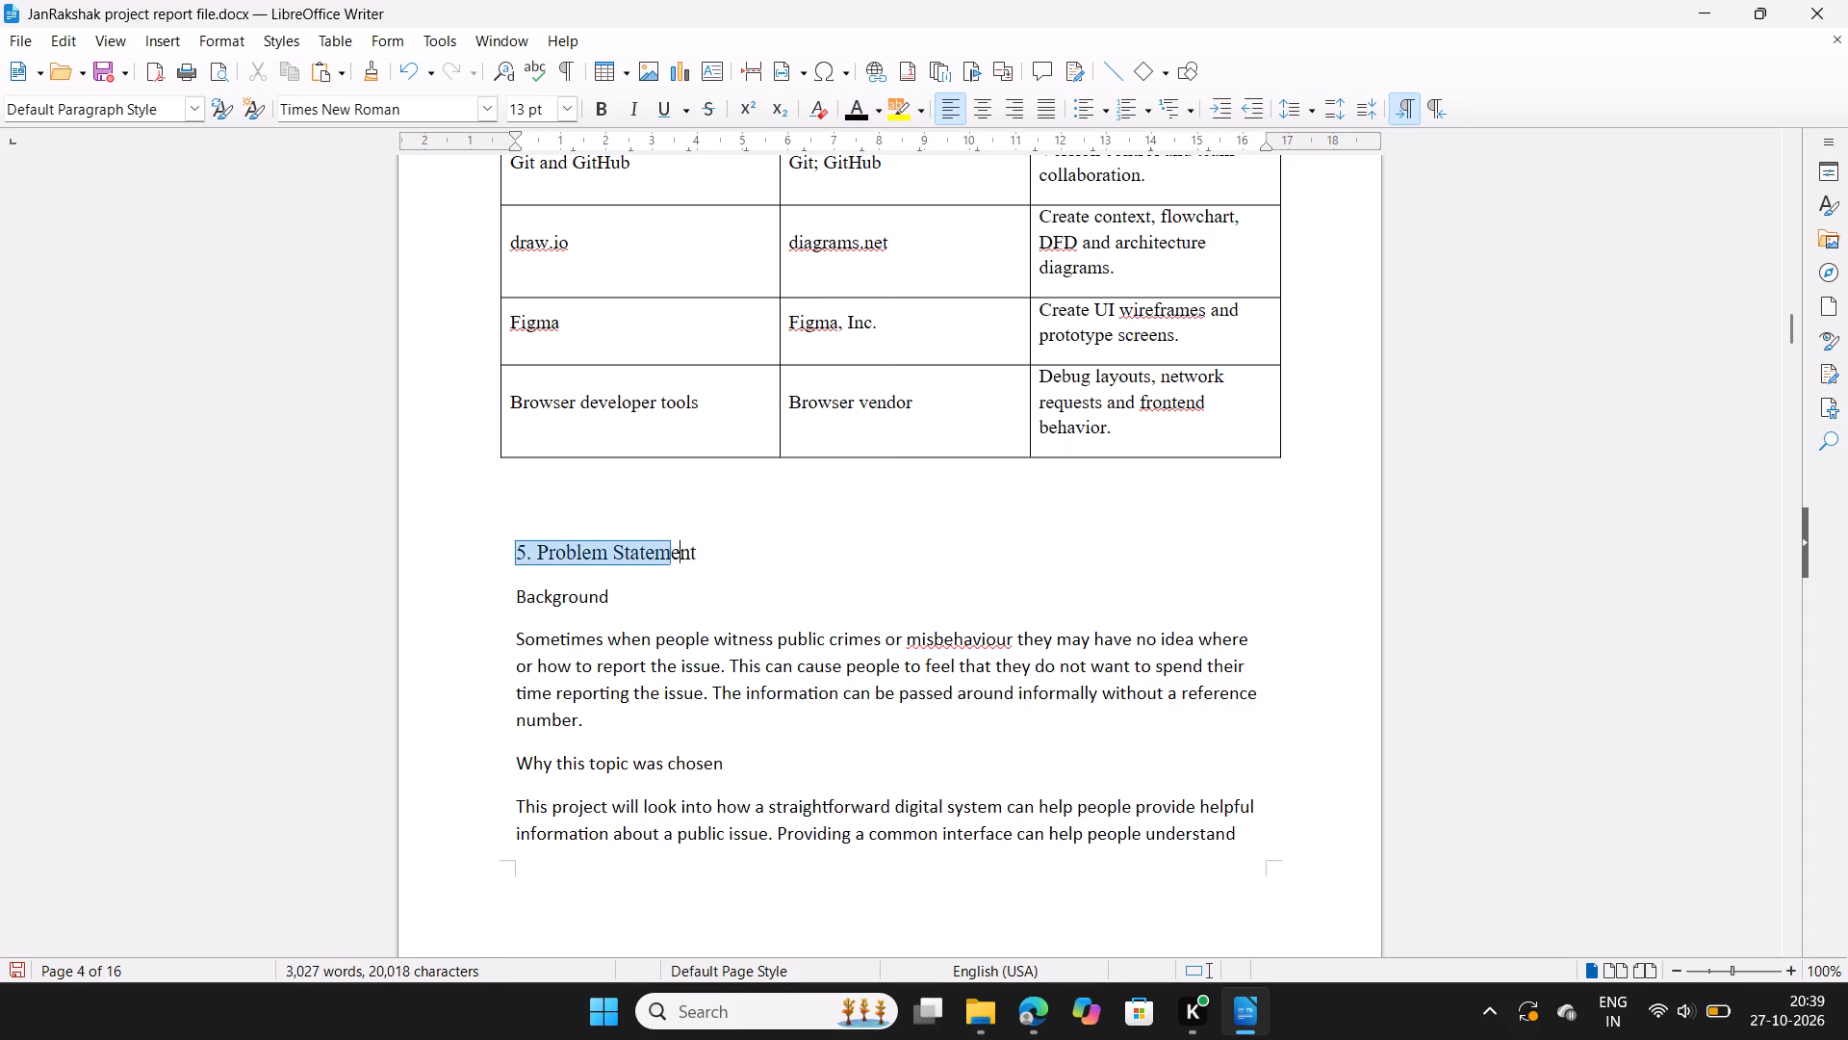
left_click_drag(676, 552, 706, 556)
key("ctrl+b")
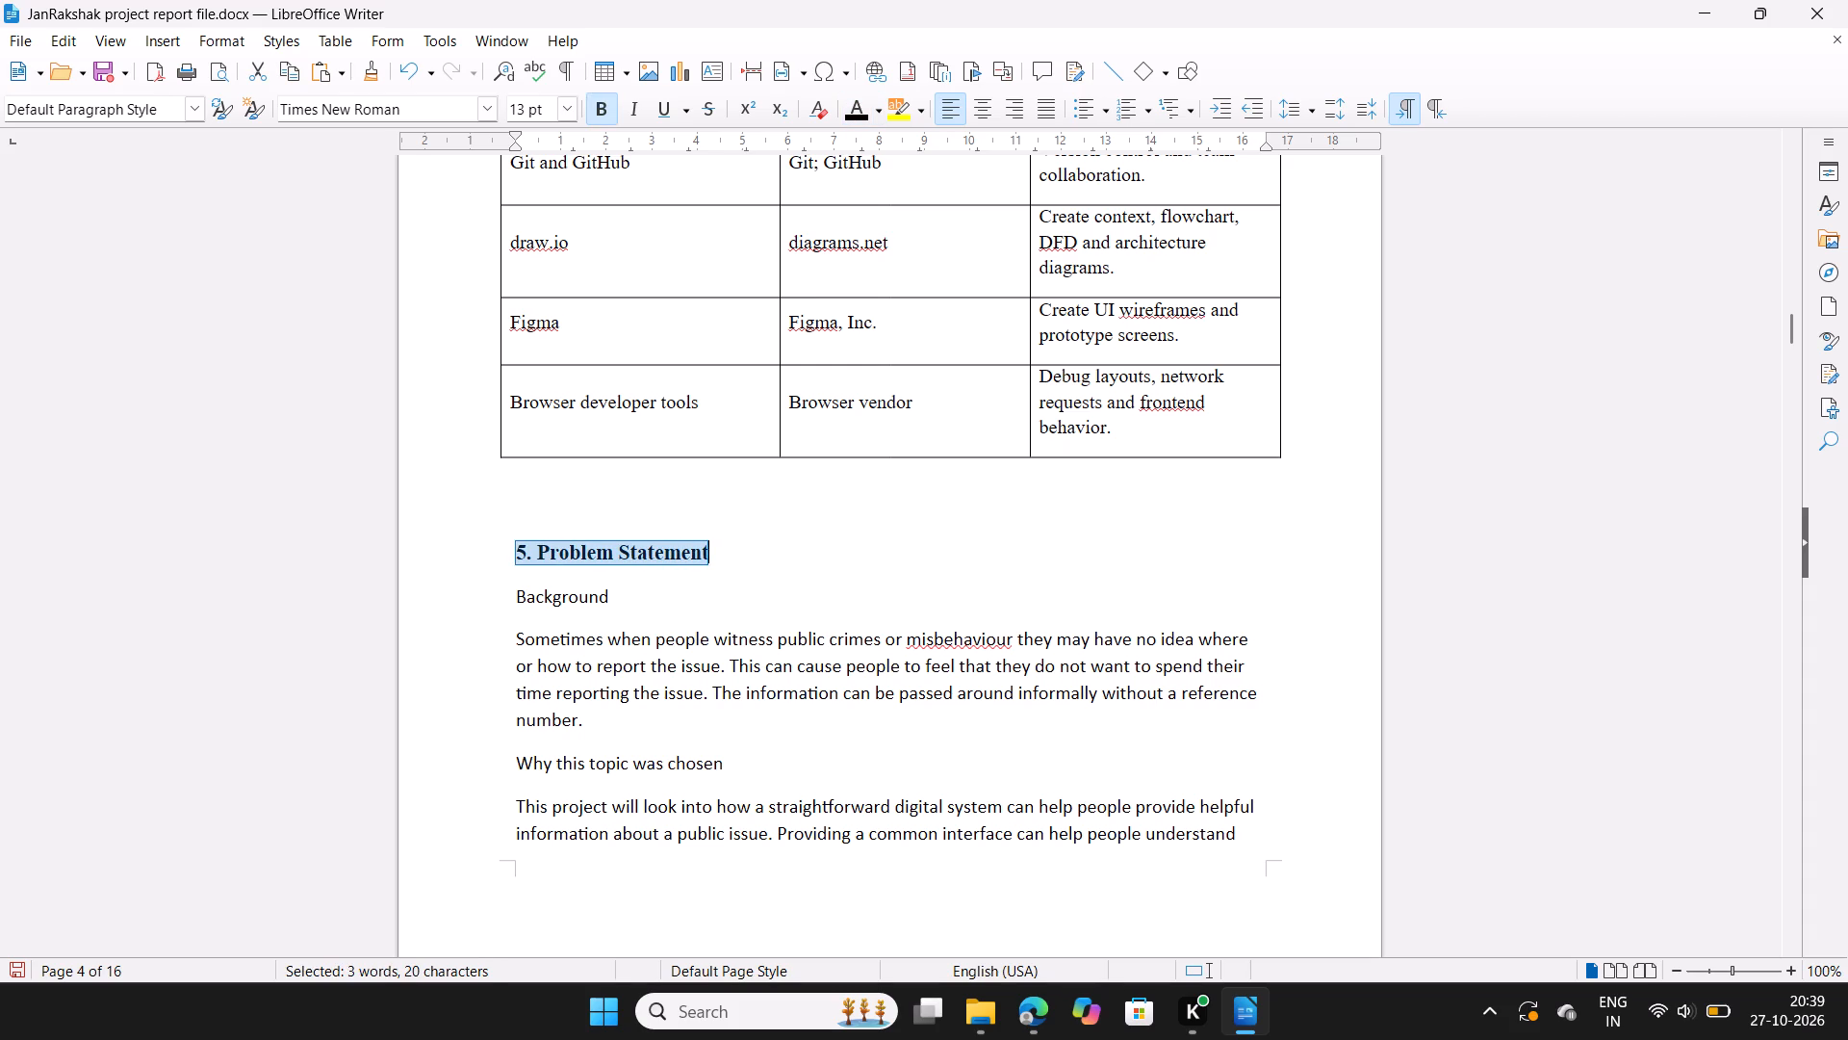
Make the Background and Why this topic was chosen subheadings in section 5 bold.
left_click_drag(511, 602, 556, 595)
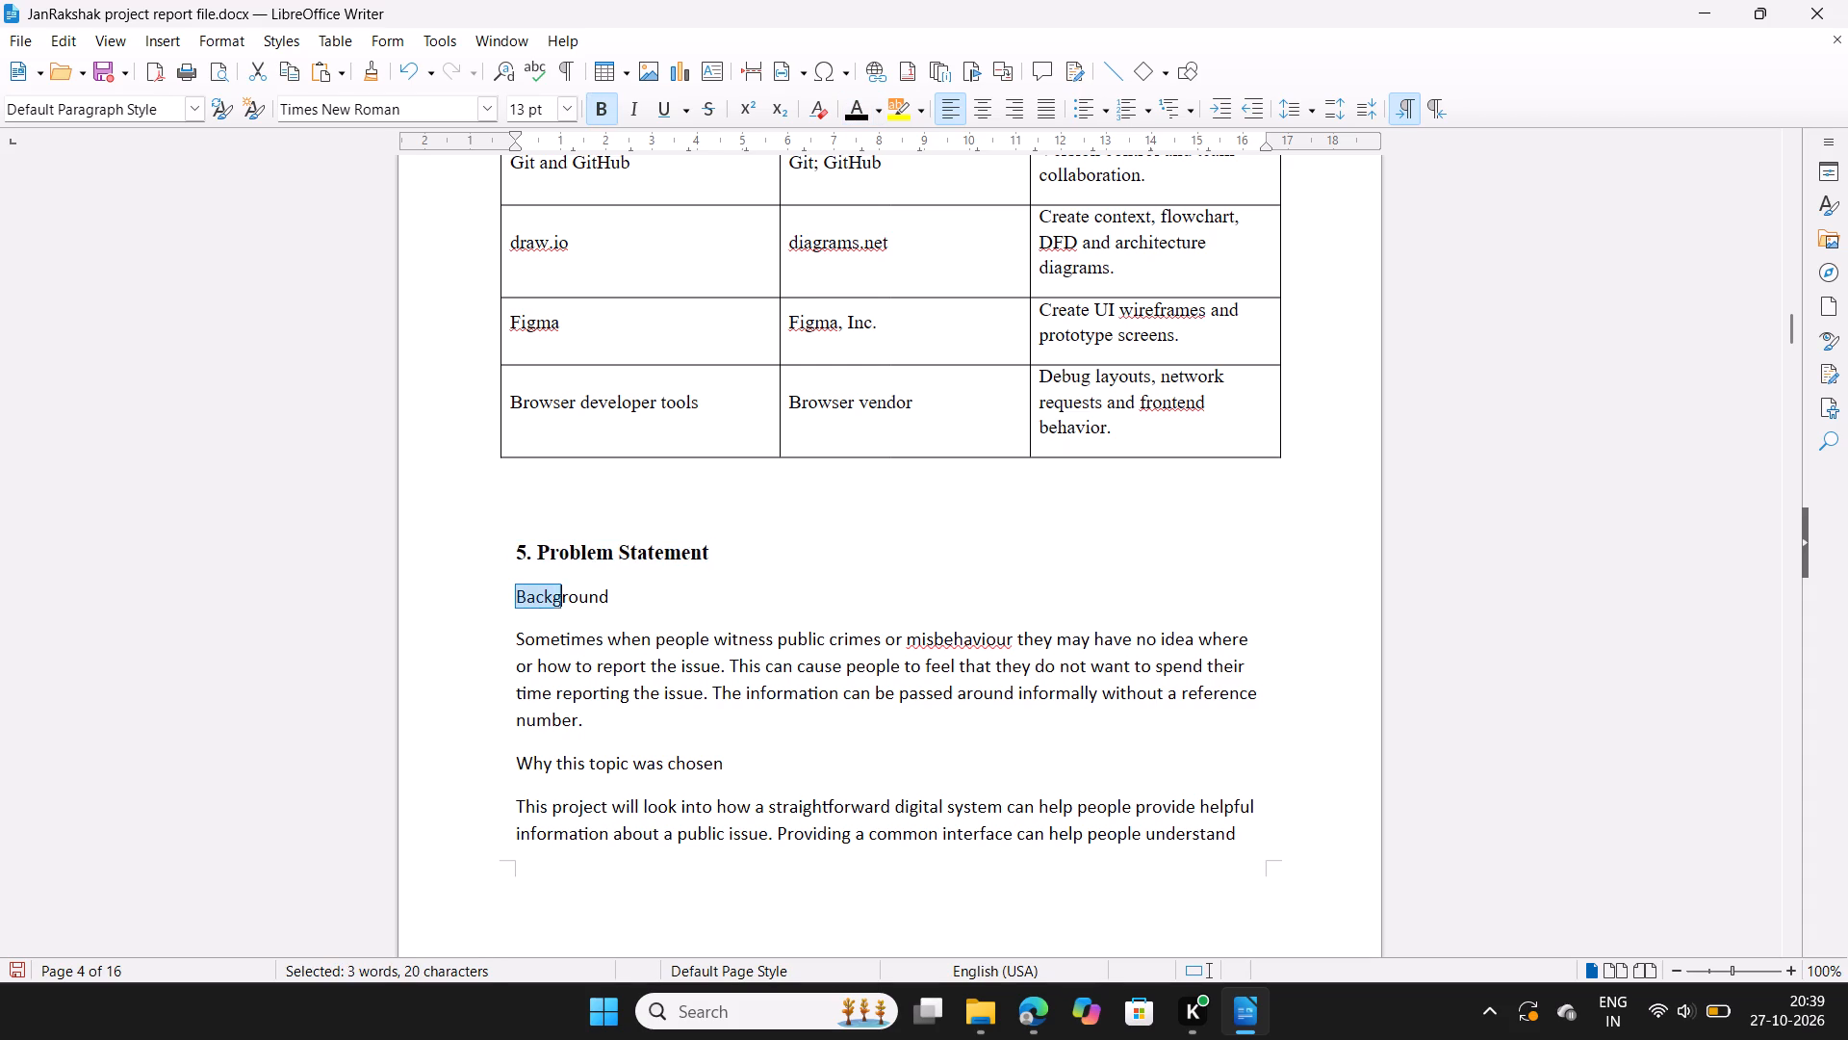
left_click_drag(556, 595, 625, 602)
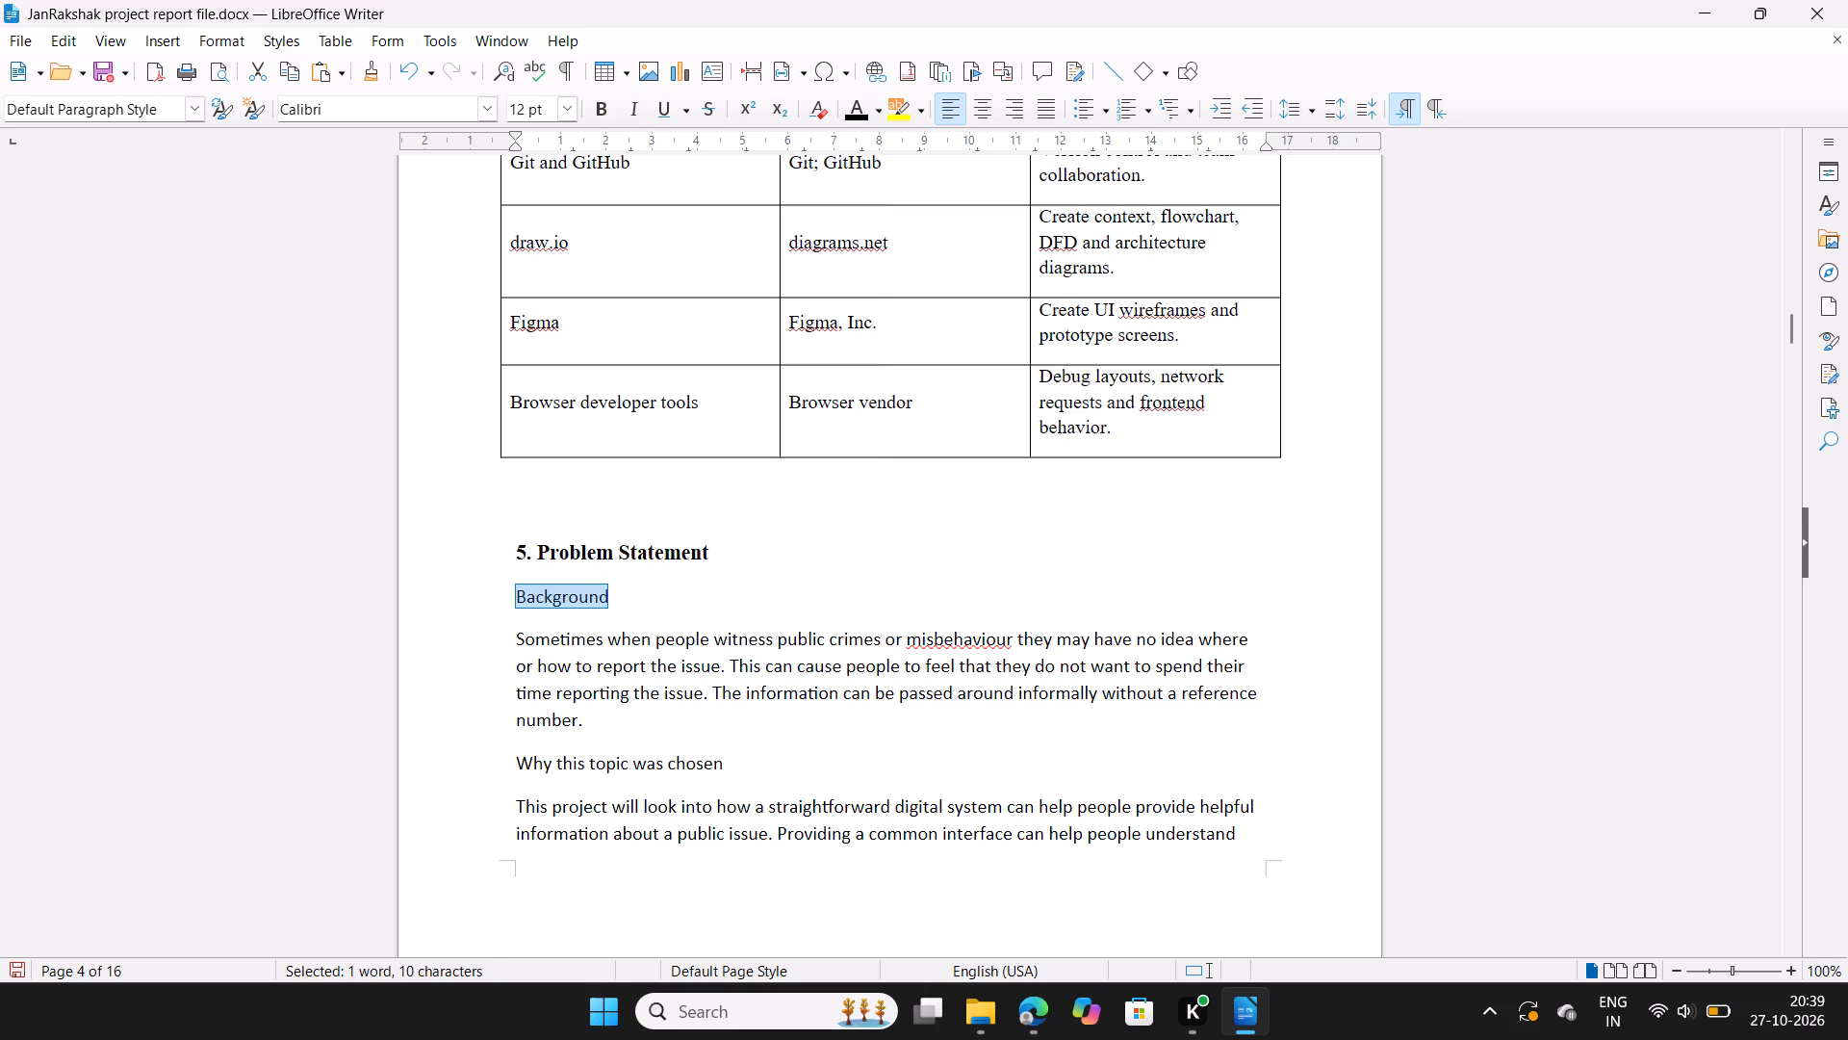
key("ctrl+b")
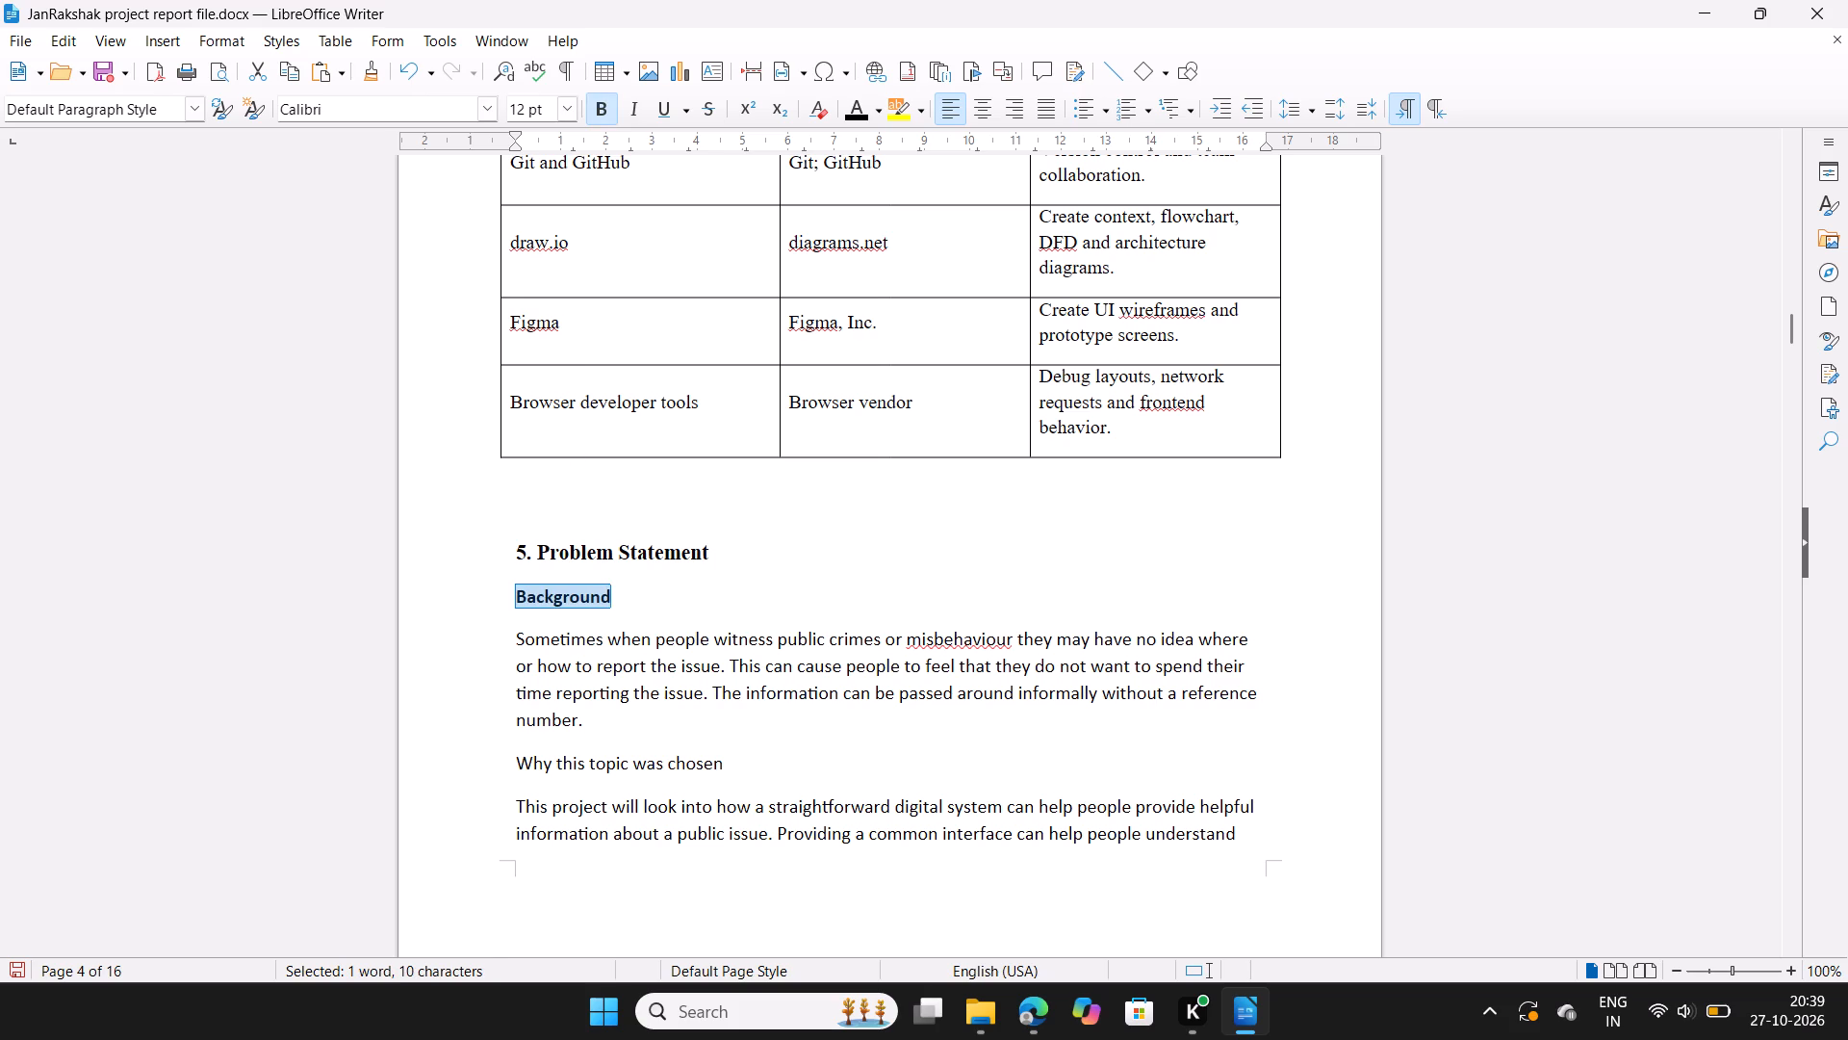
left_click_drag(513, 631, 650, 723)
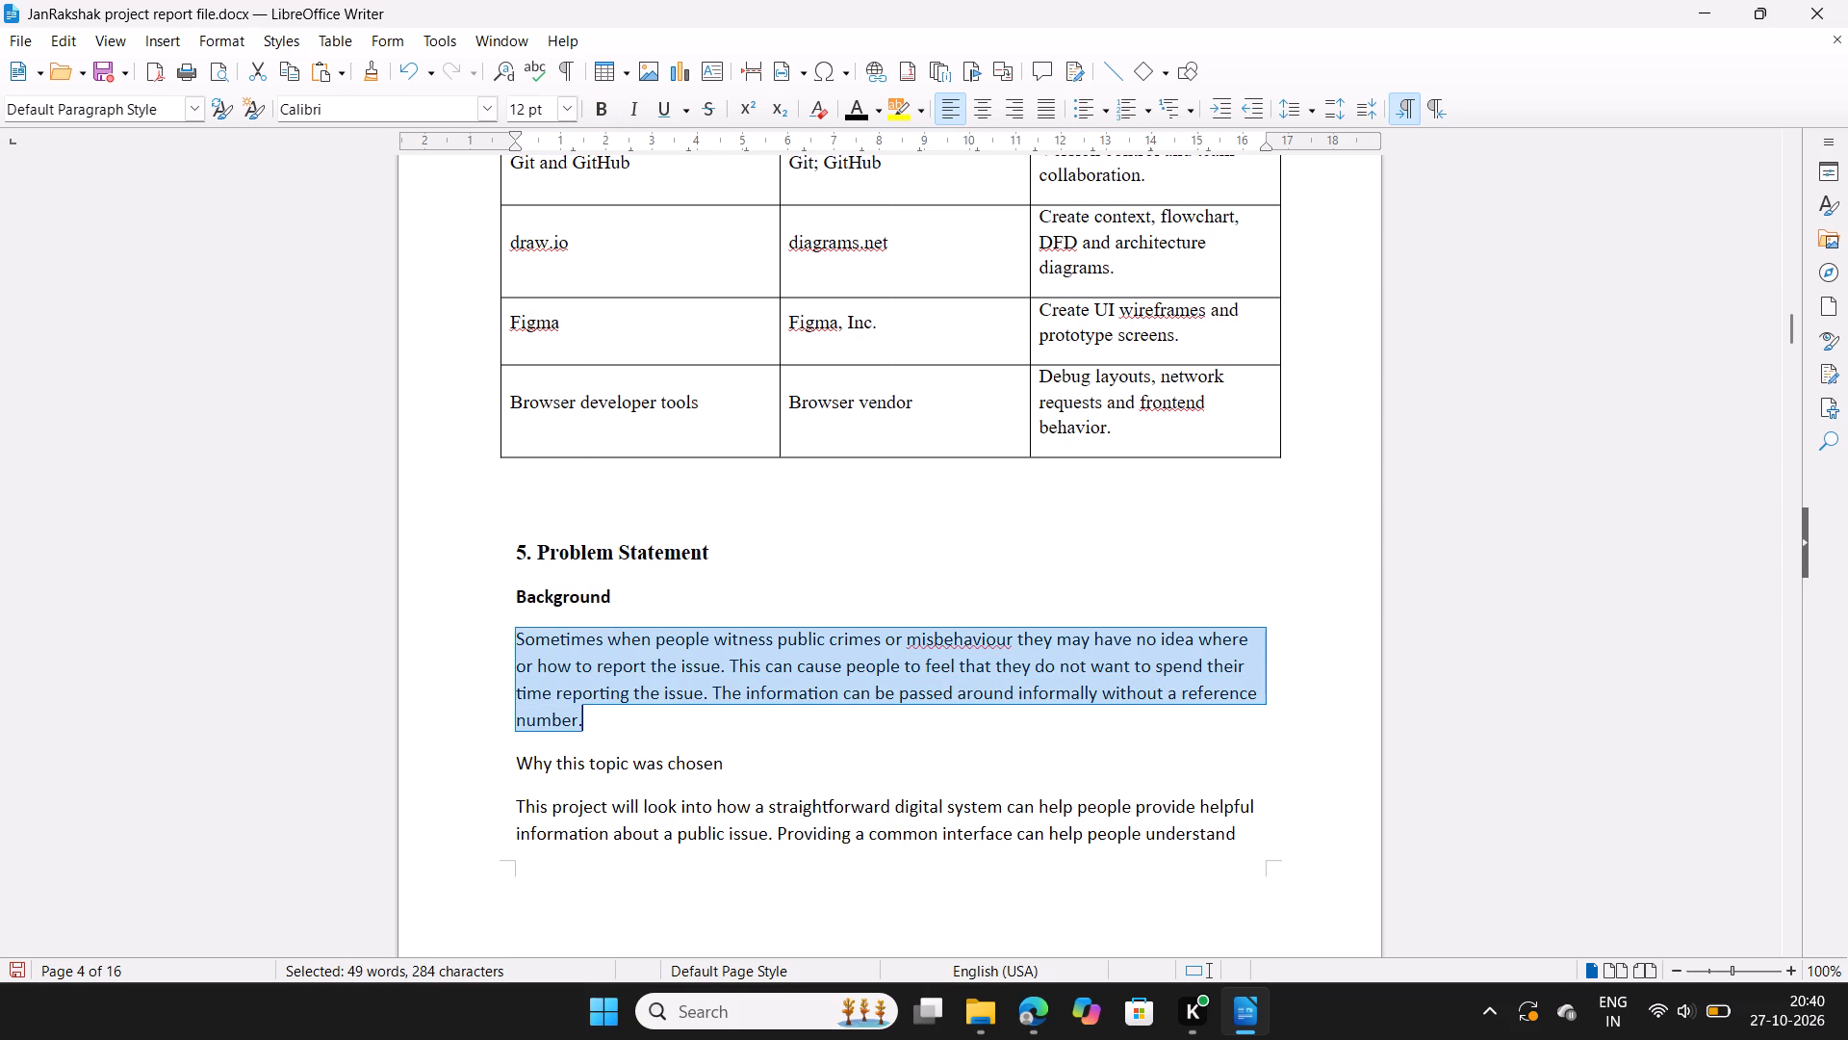
left_click(700, 745)
left_click_drag(519, 764, 524, 764)
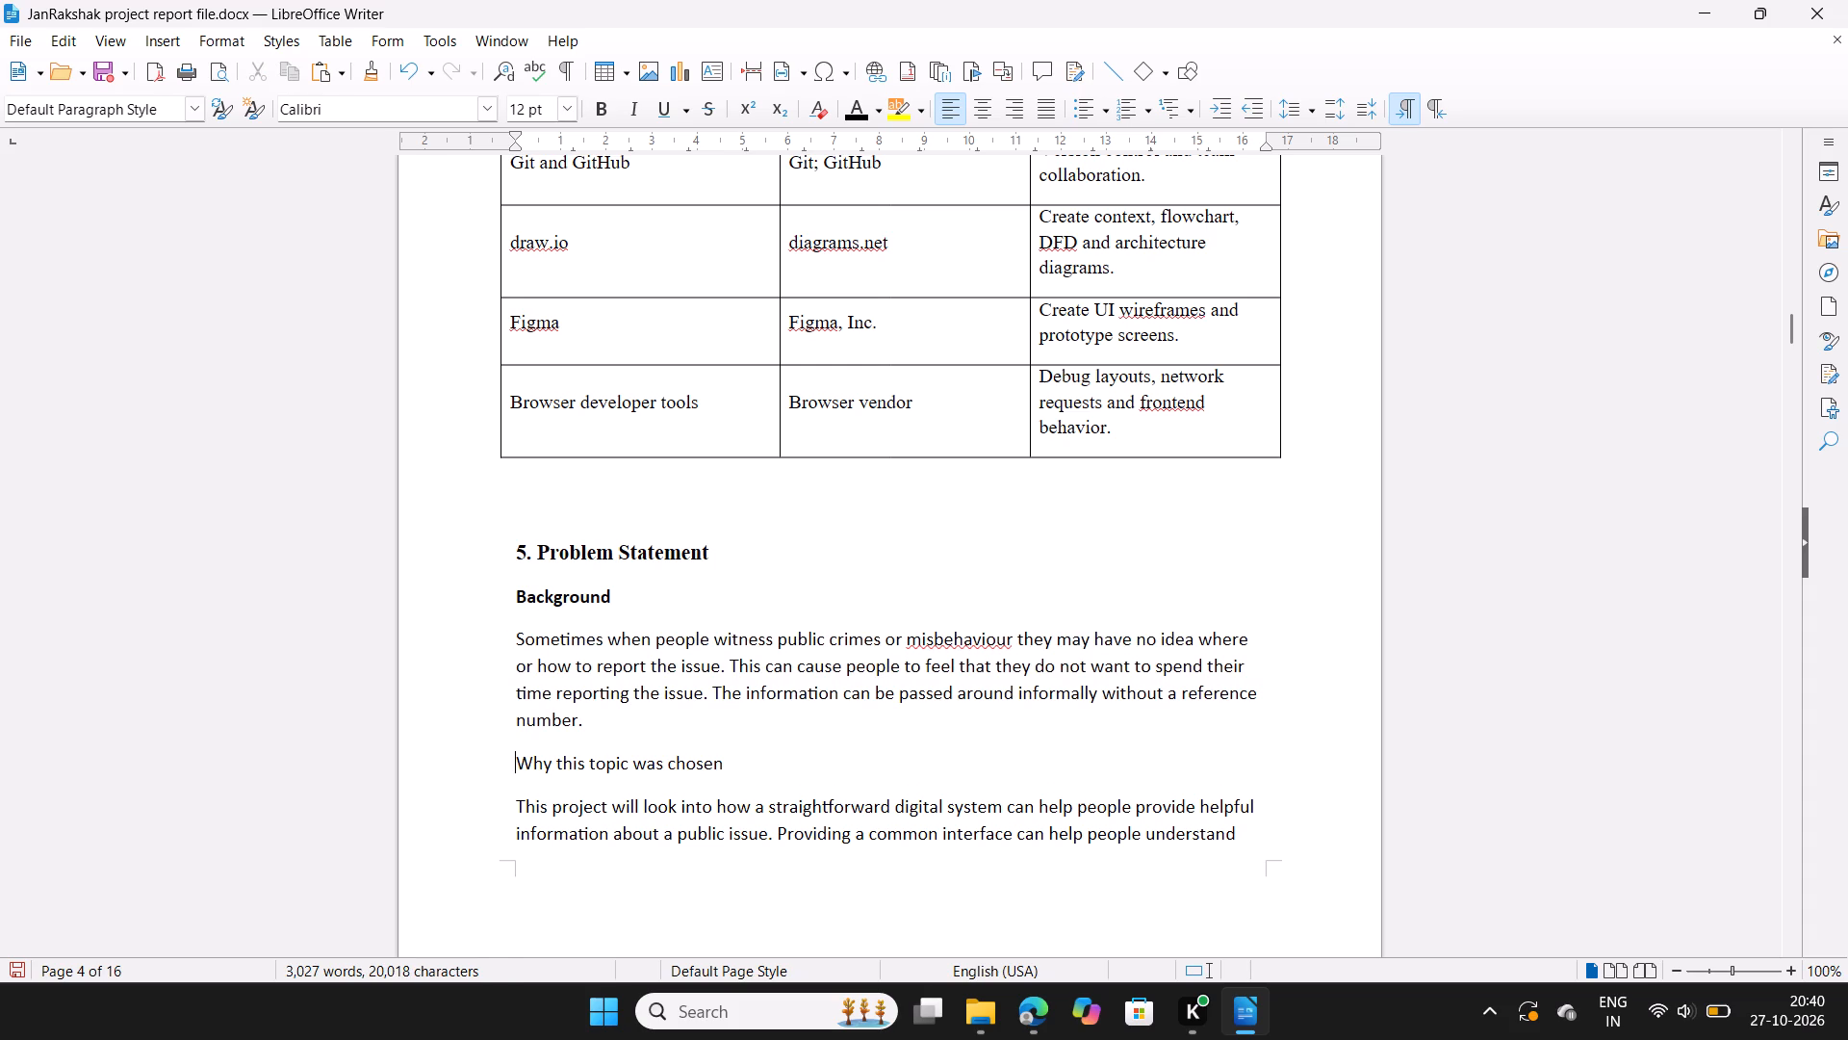
left_click_drag(524, 764, 733, 762)
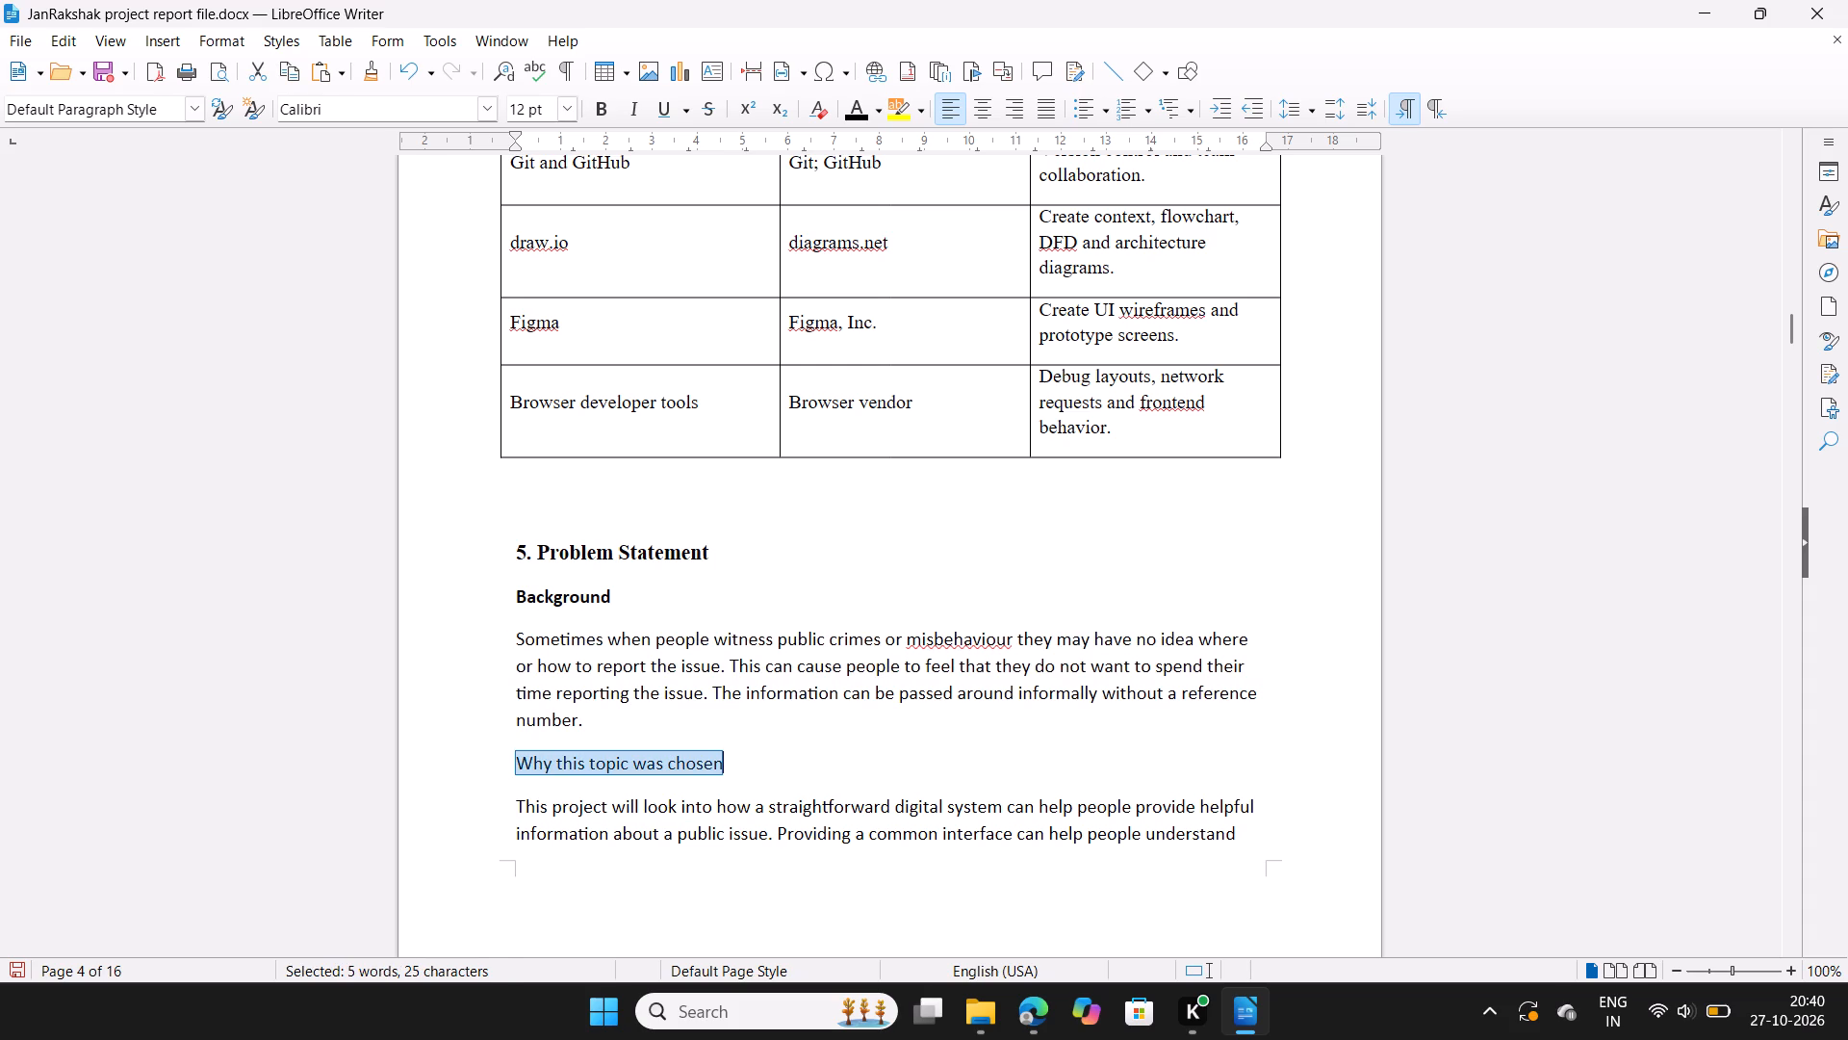
key("ctrl+b")
Check the size of the paragraph under Why this topic was chosen and make the Problem to Be Solved subheading bold.
scroll(733, 762, "down", 1)
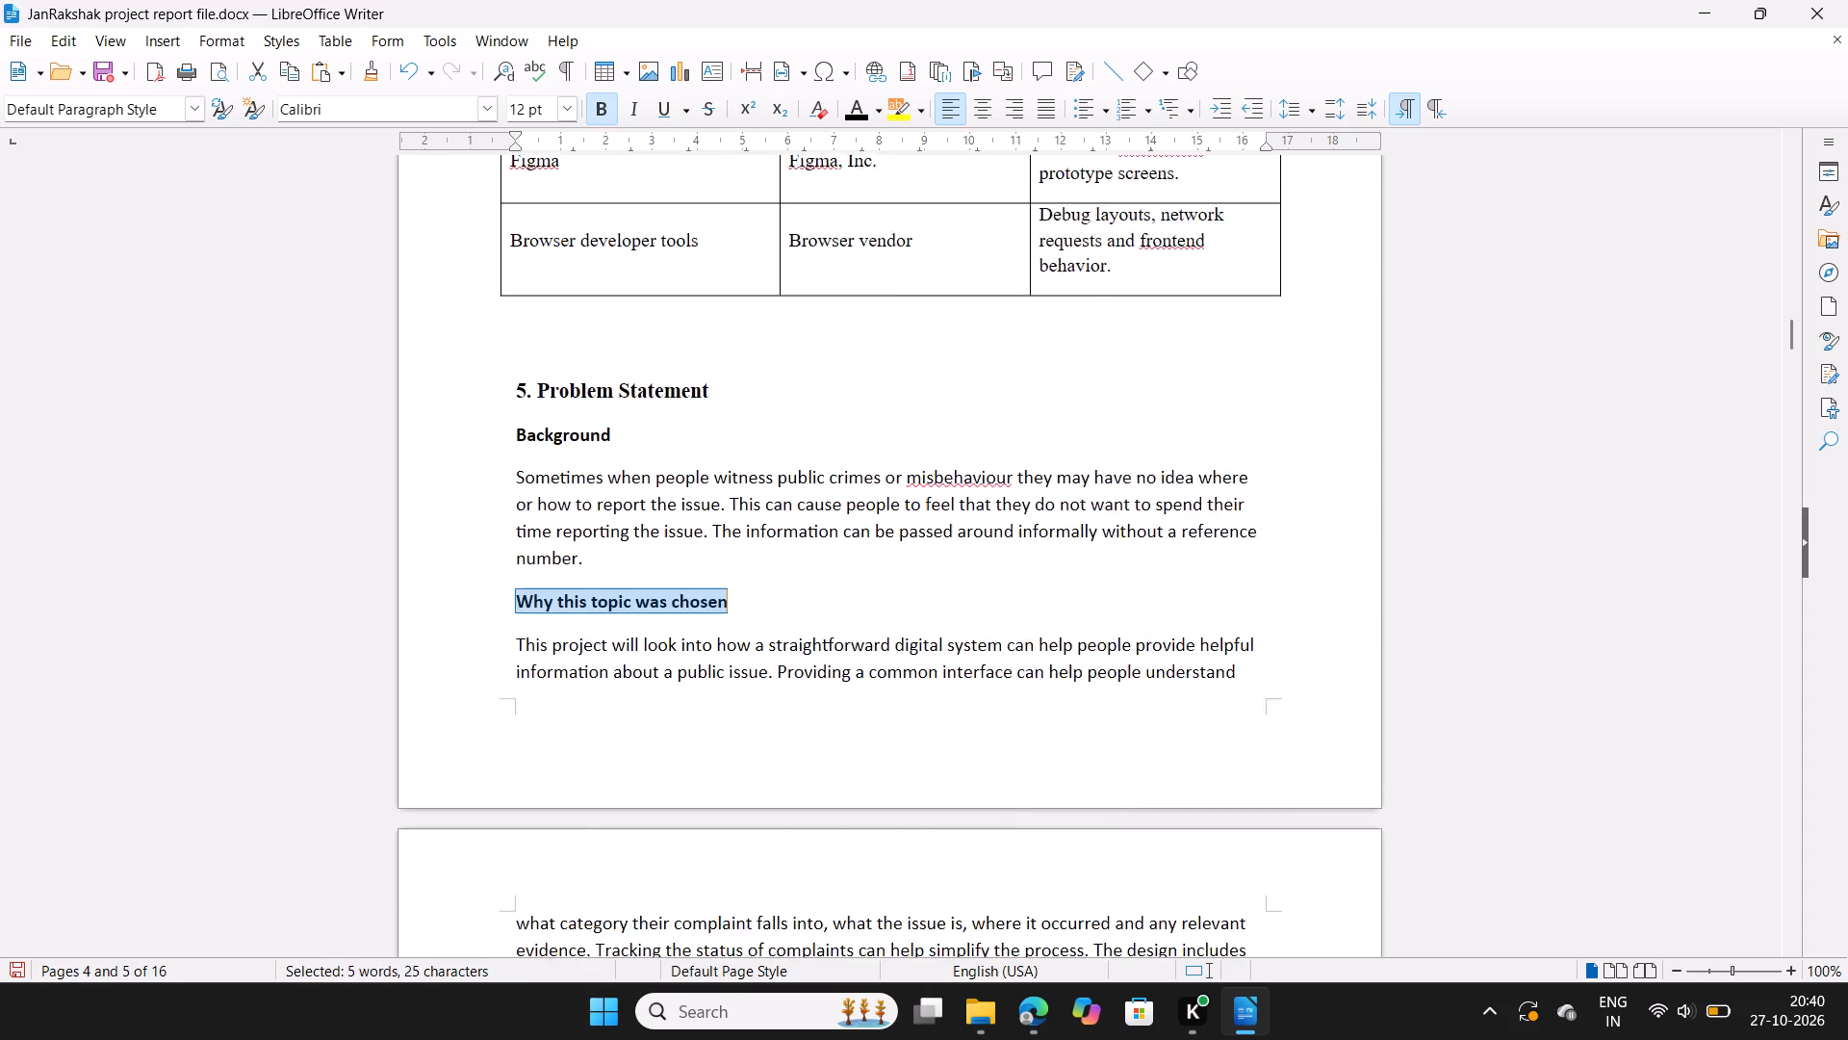
scroll(733, 762, "down", 2)
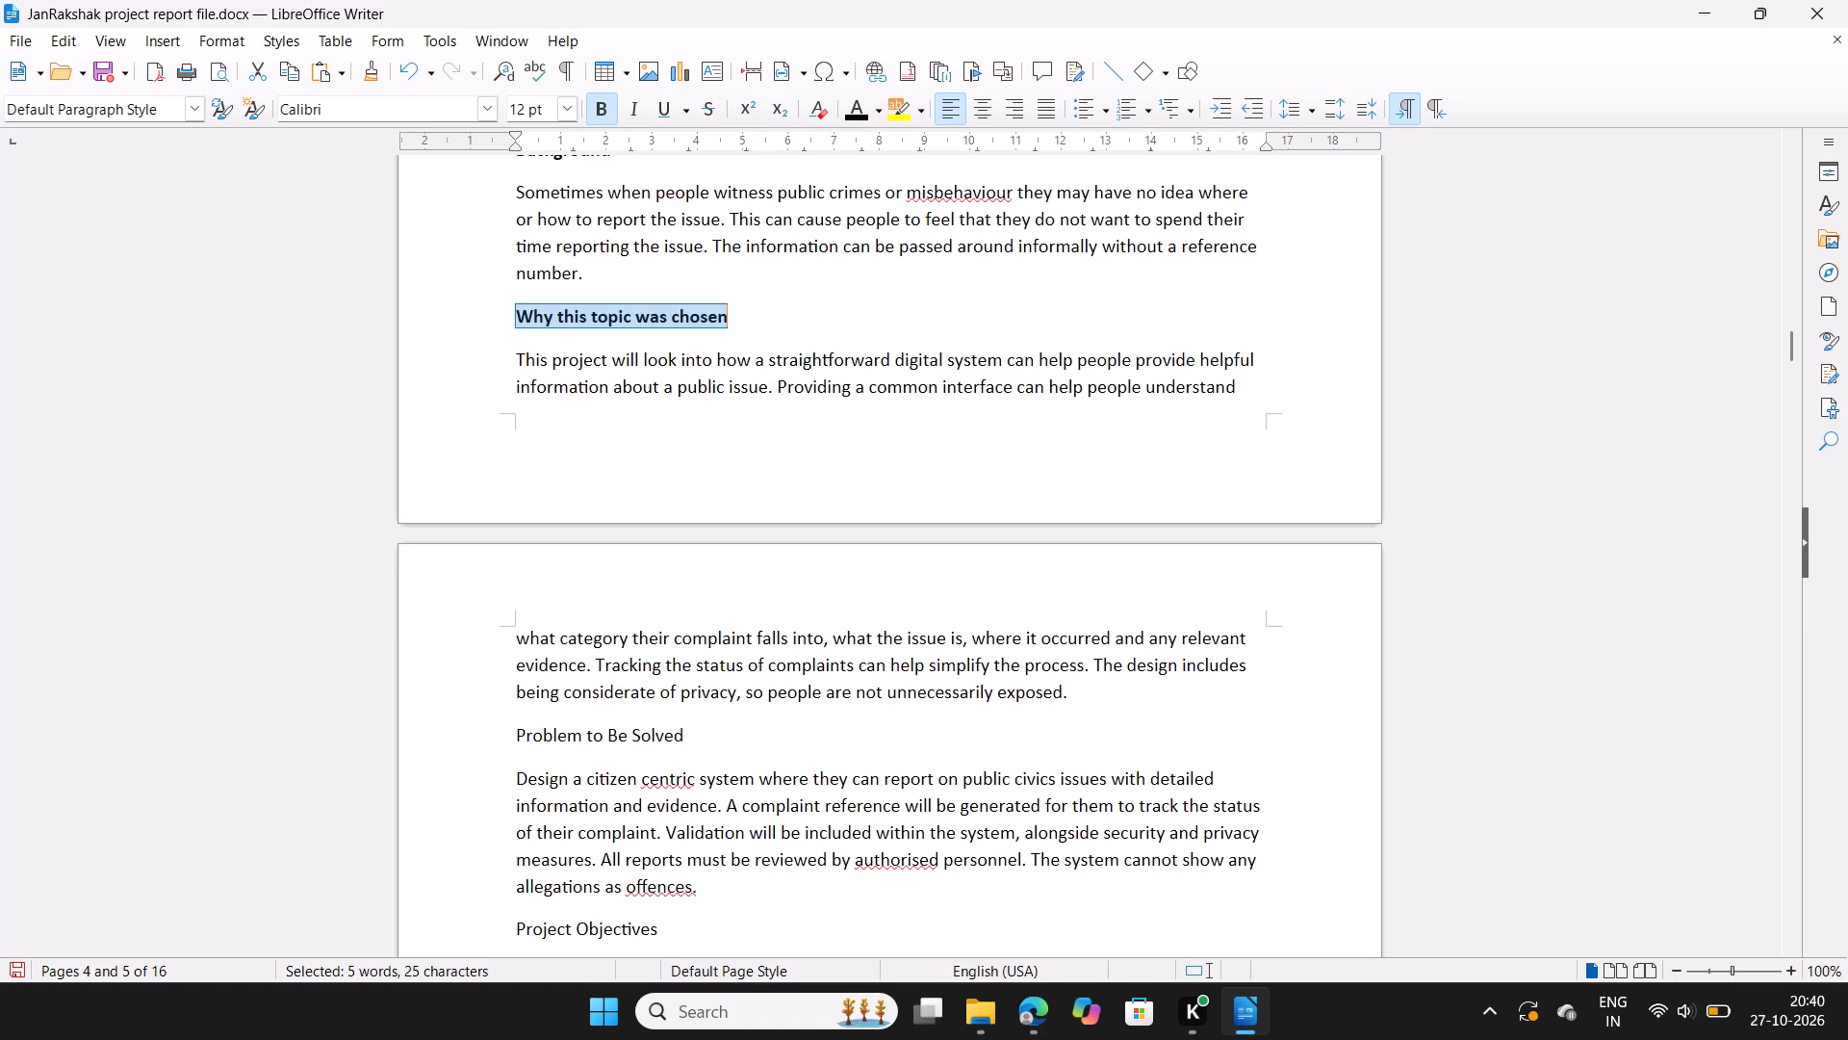
left_click_drag(515, 356, 955, 412)
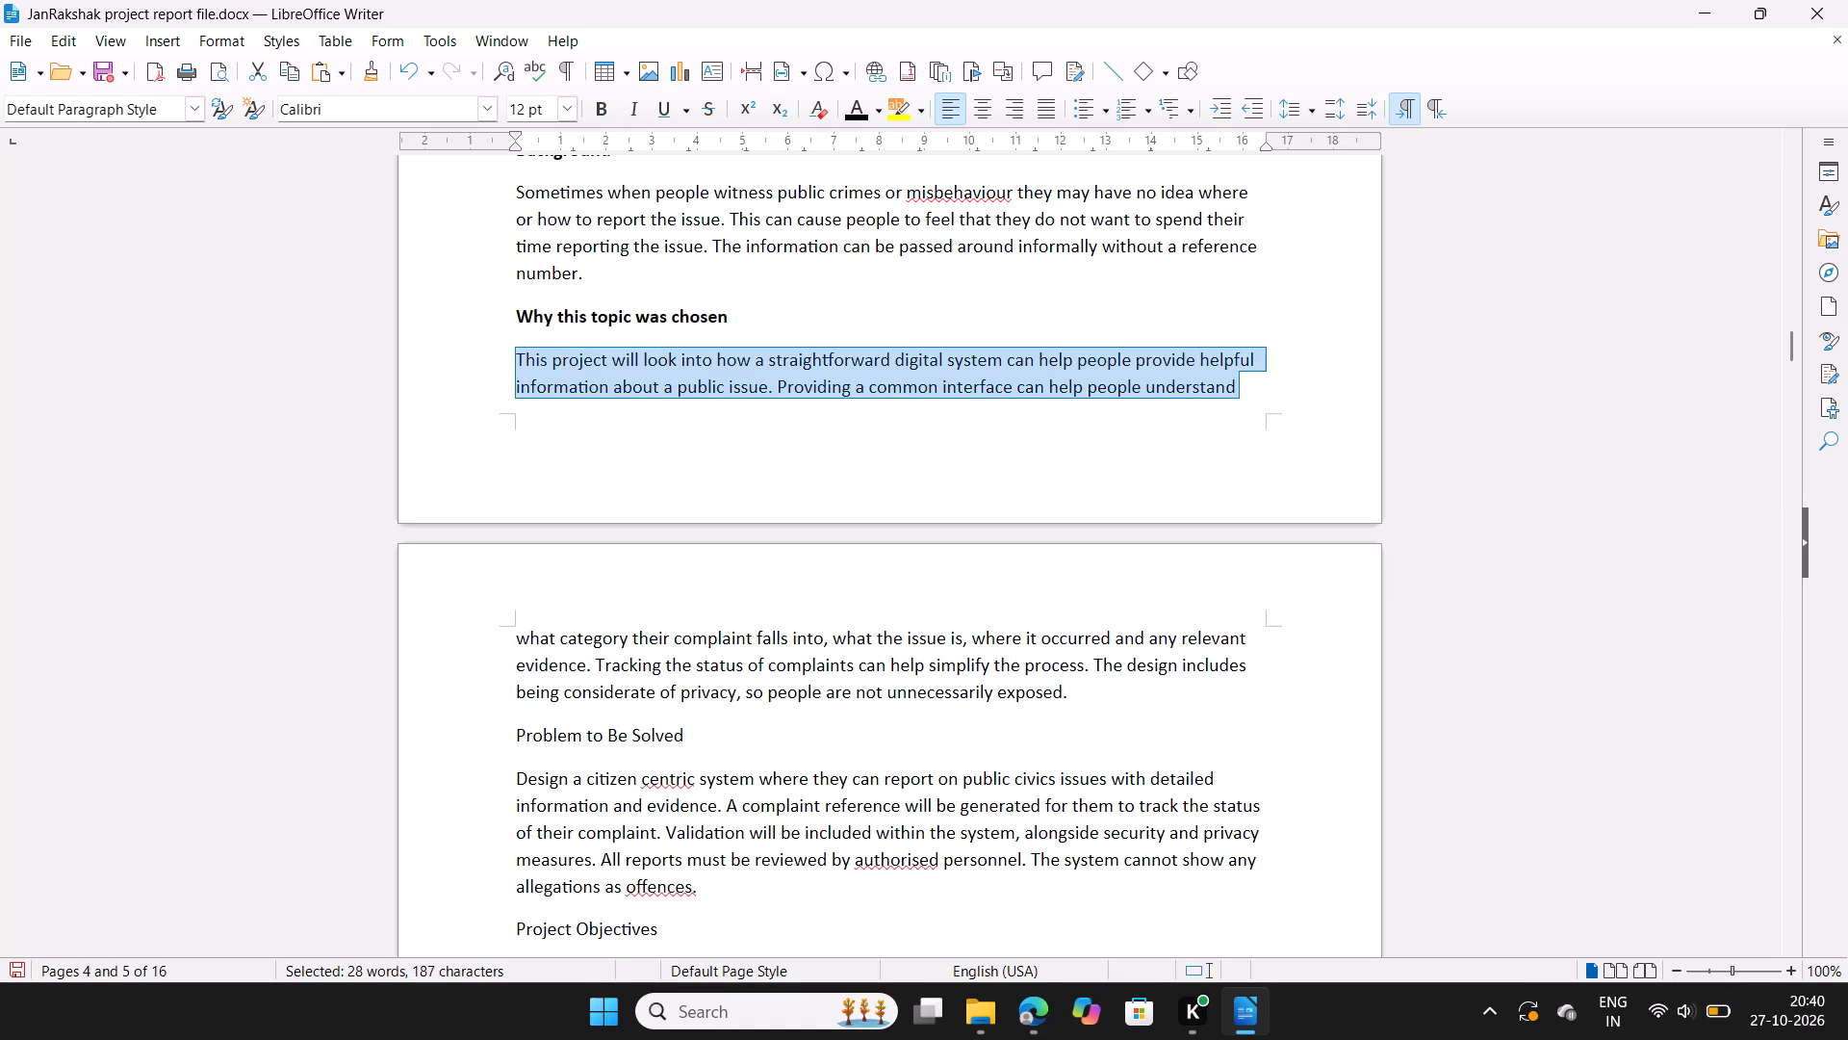
left_click_drag(505, 637, 969, 685)
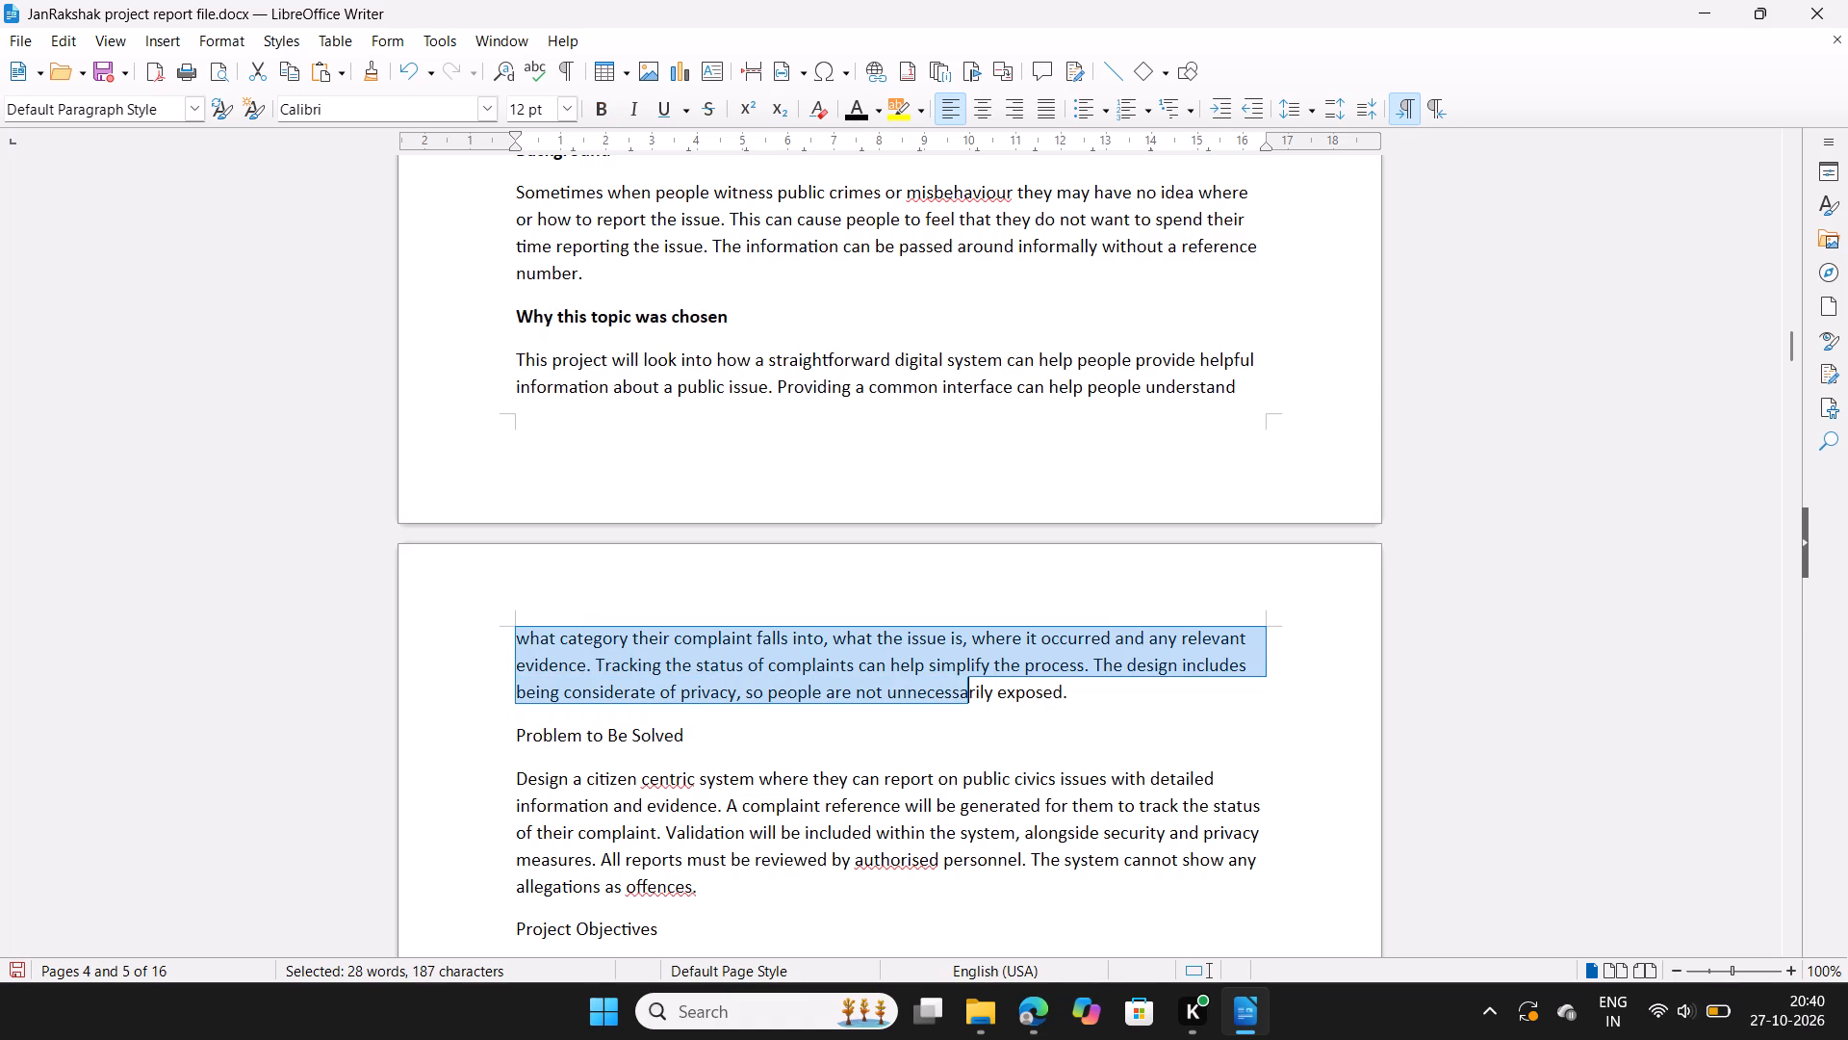
left_click_drag(969, 685, 1060, 684)
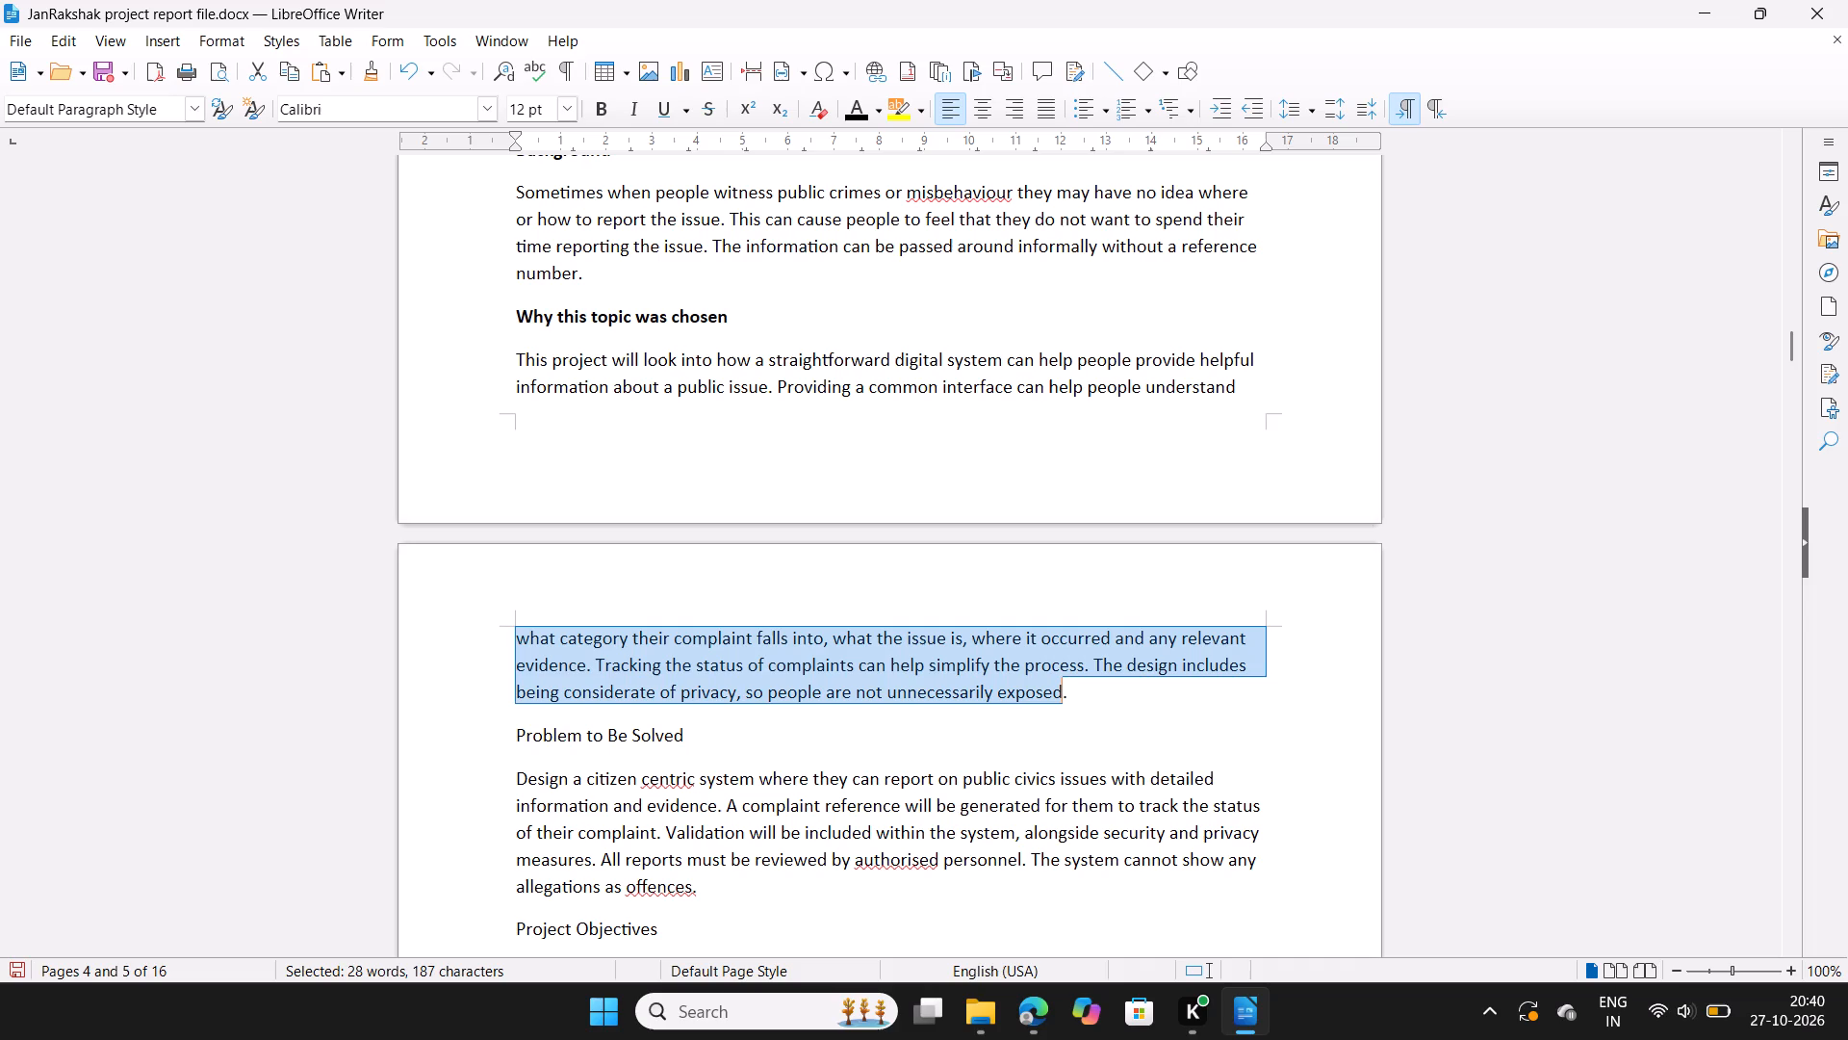
left_click_drag(1060, 684, 1059, 682)
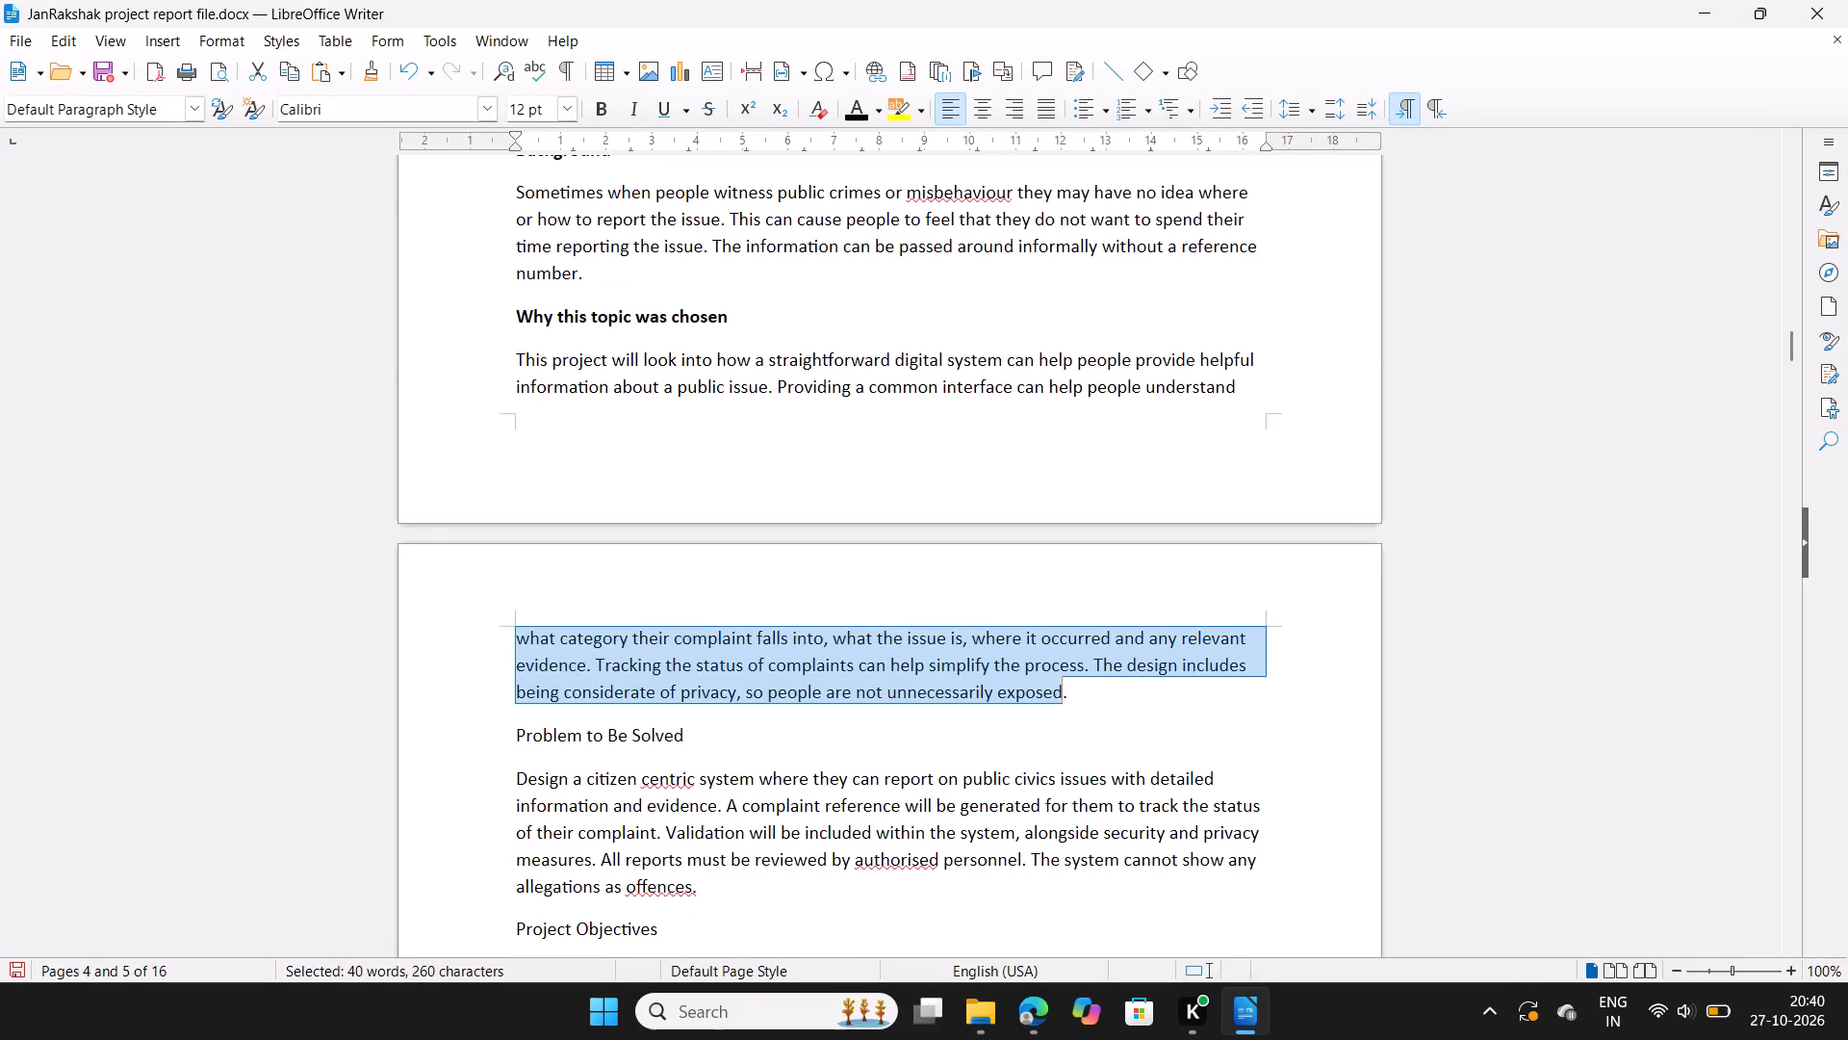
left_click_drag(512, 737, 703, 741)
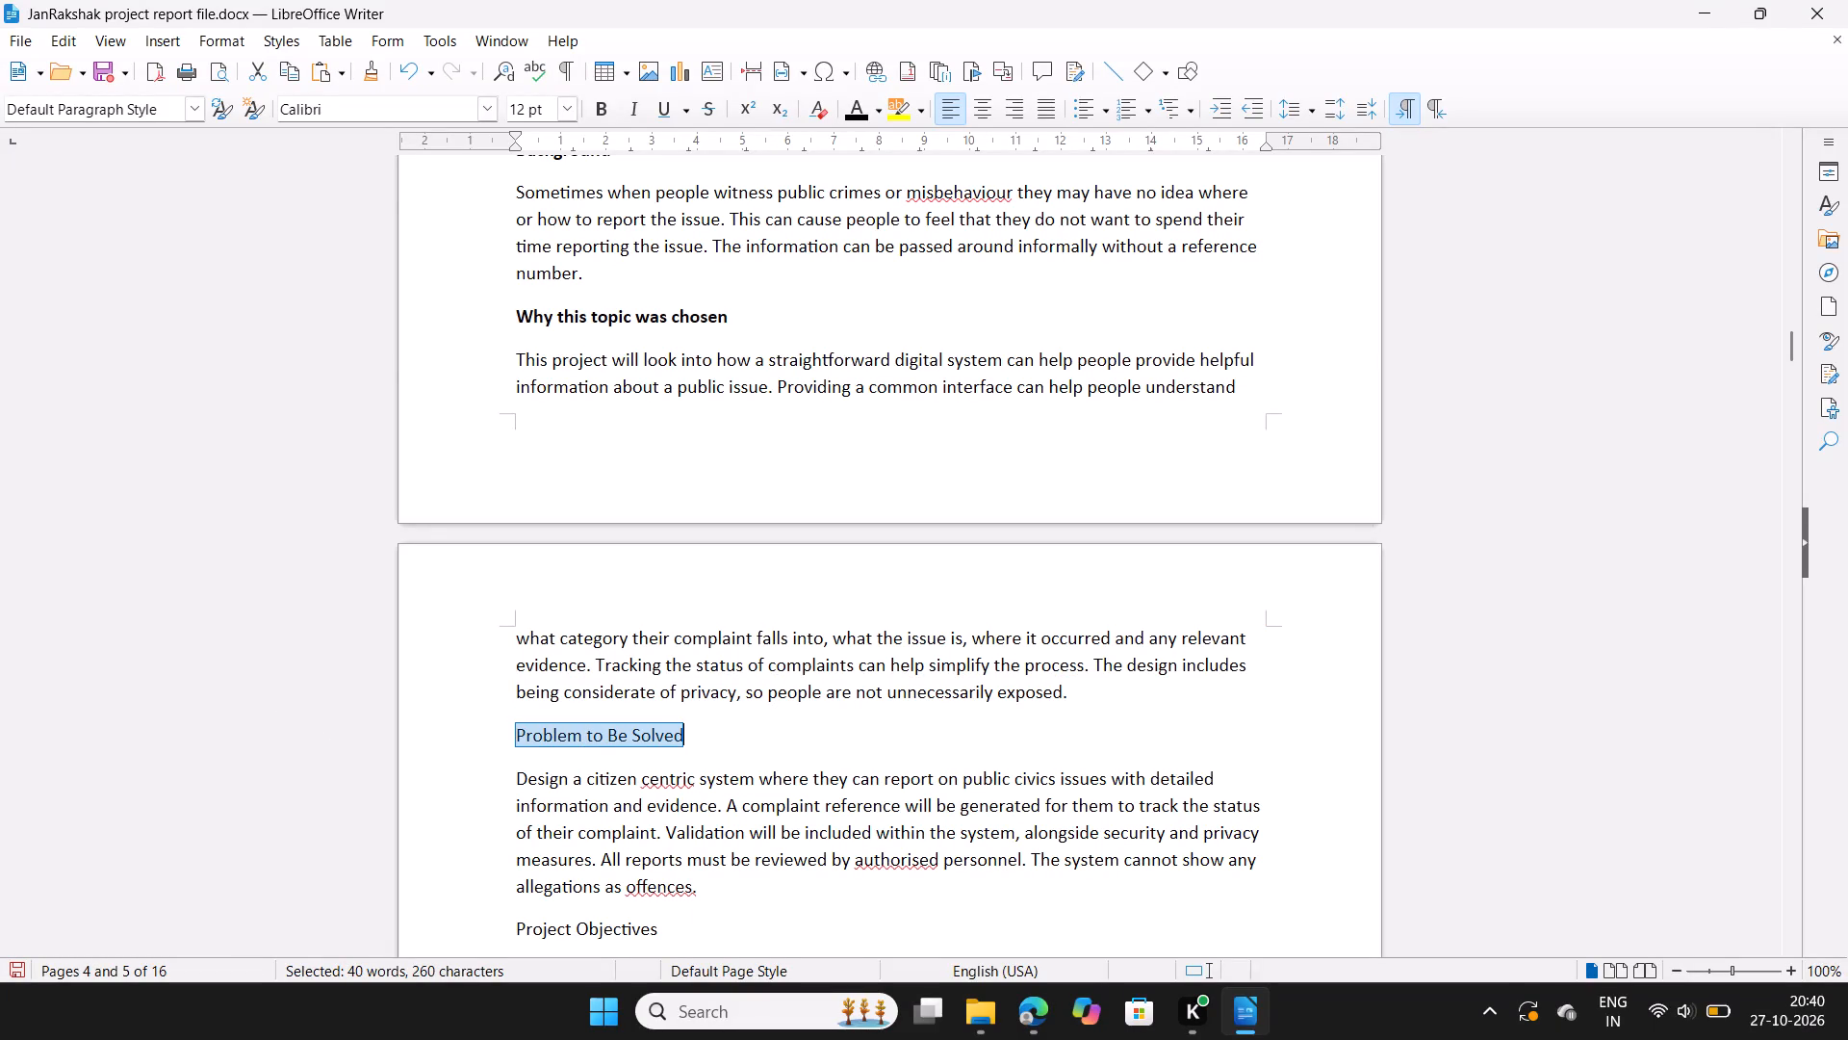
left_click_drag(703, 741, 710, 741)
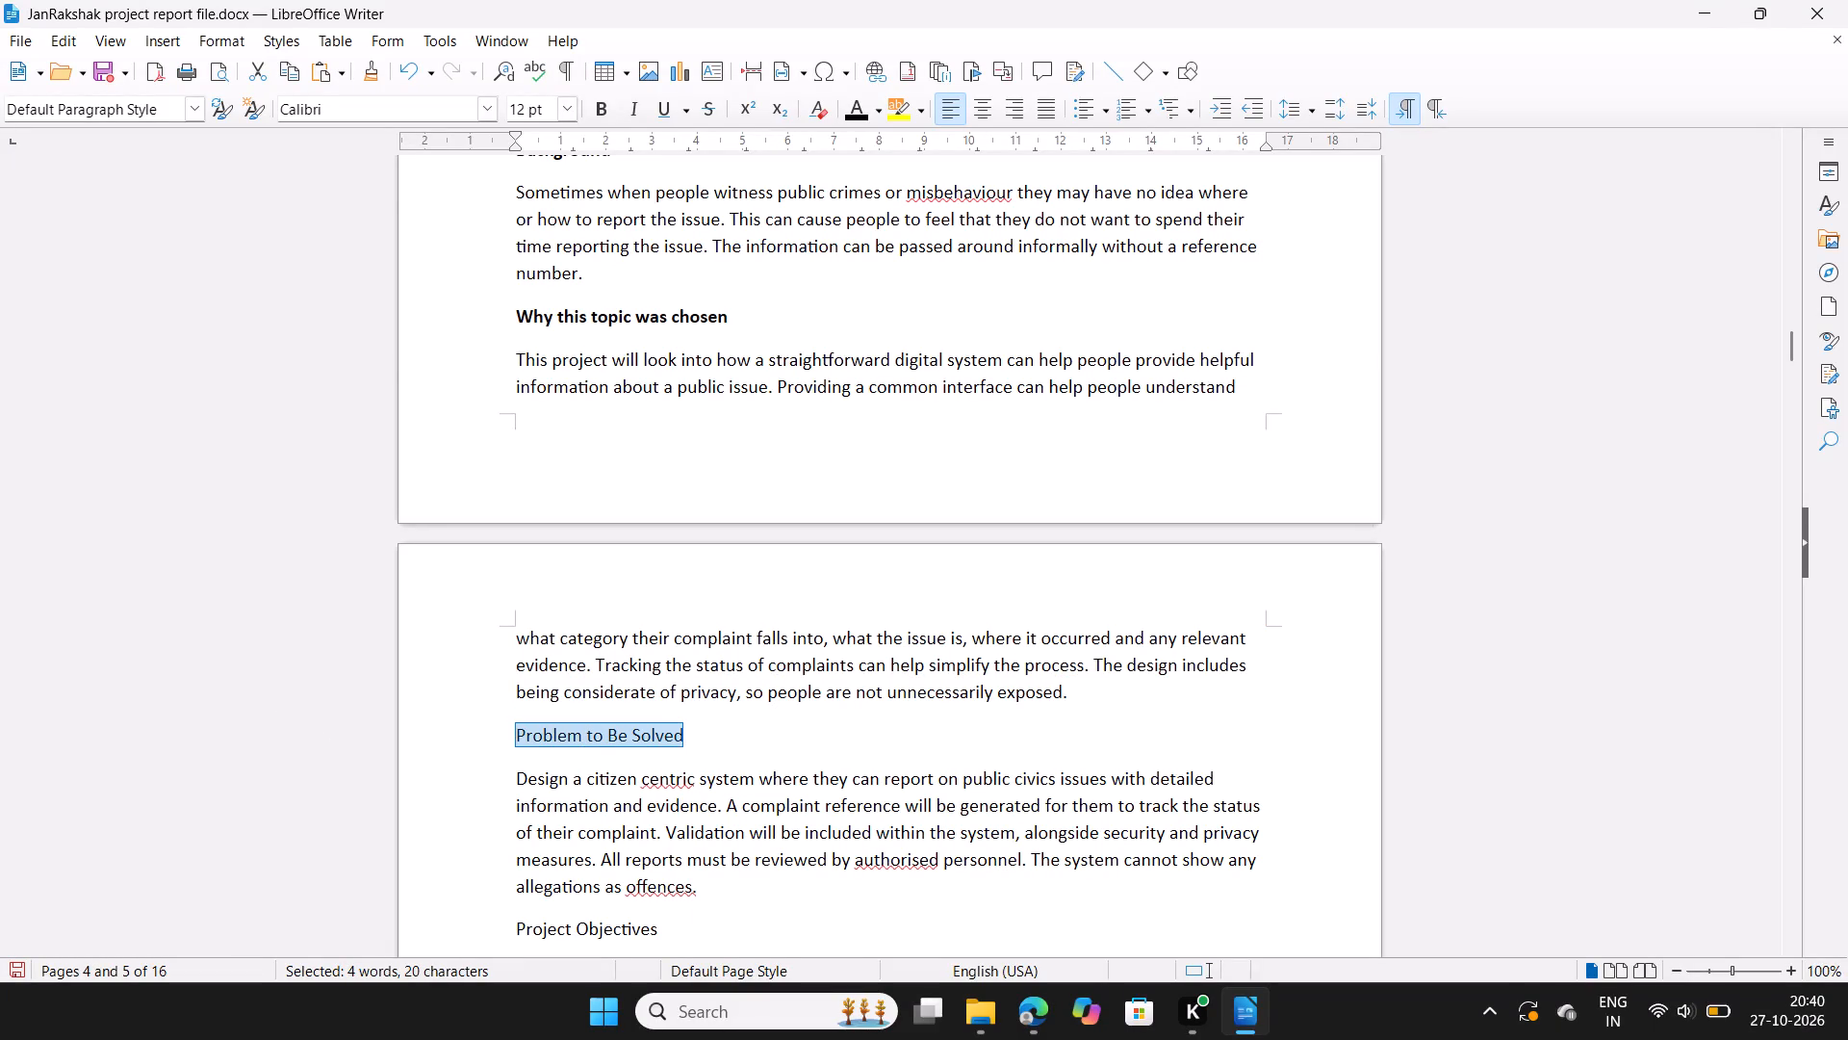
key("ctrl+b")
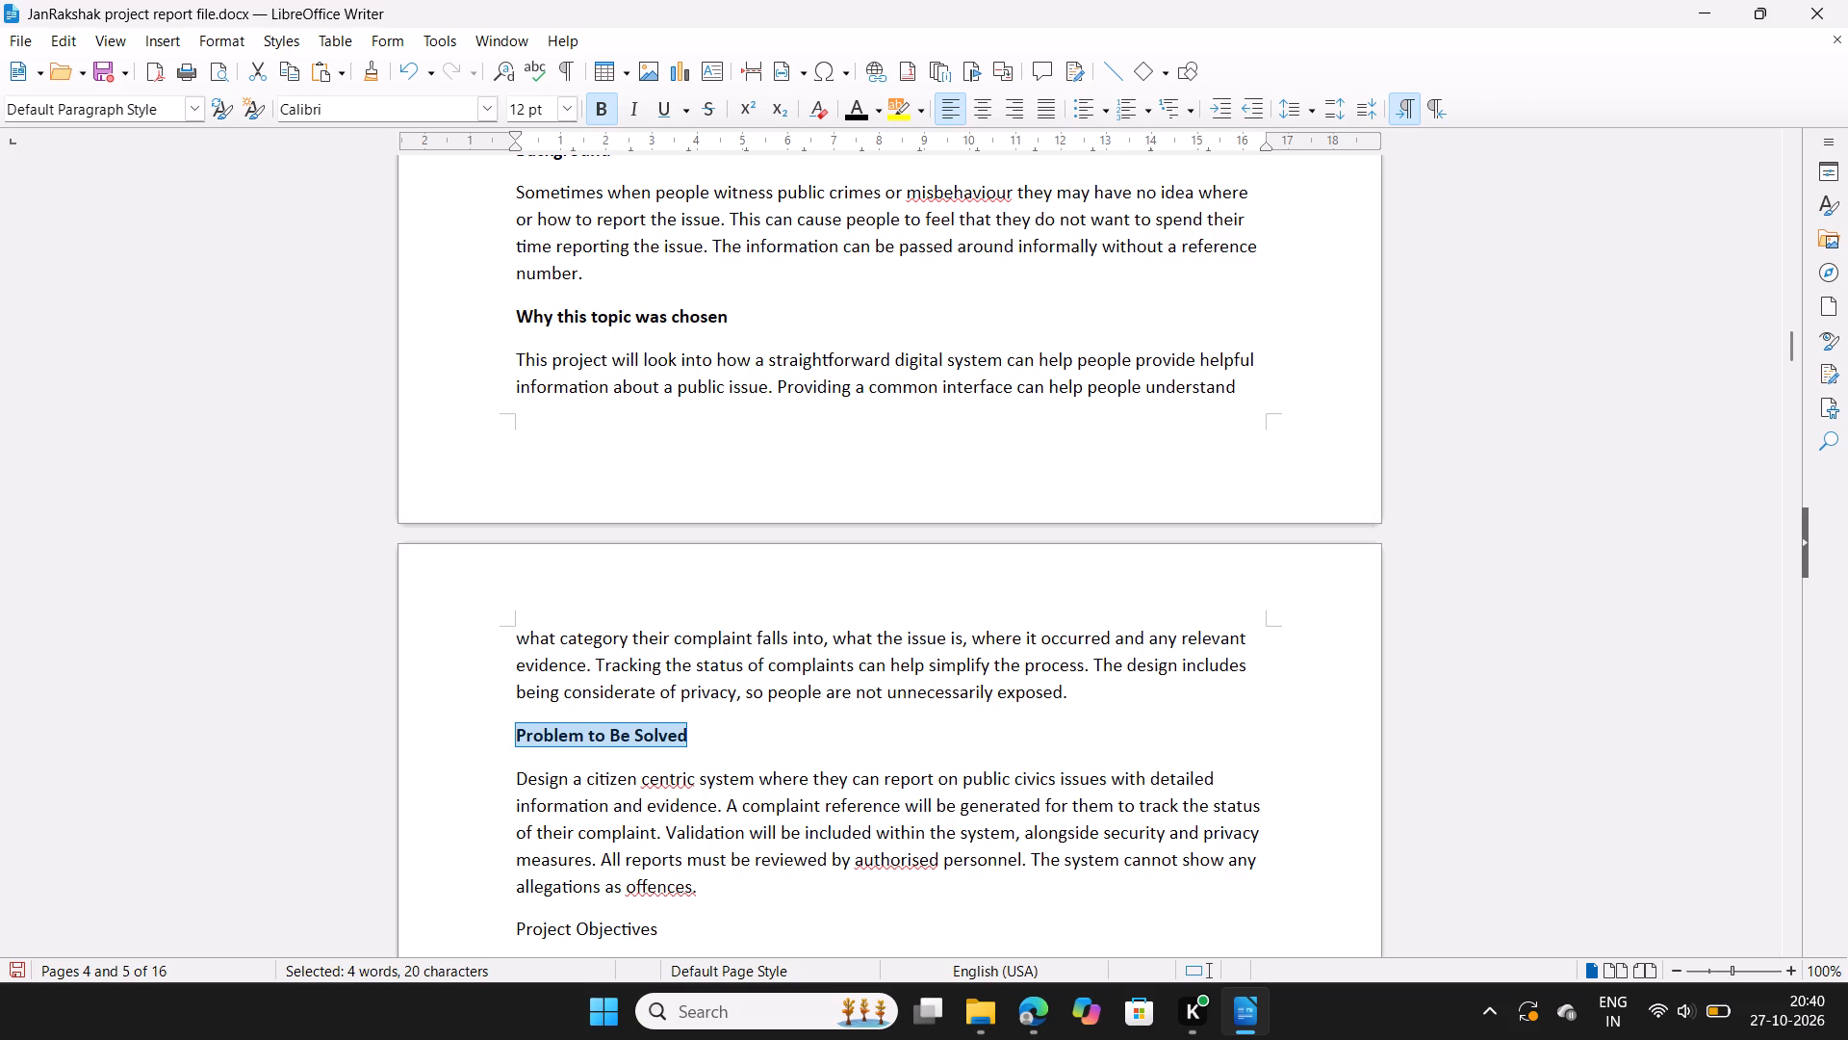
Check the font and size of the text from the Problem to Be Solved paragraph through the last project objective.
scroll(710, 741, "down", 3)
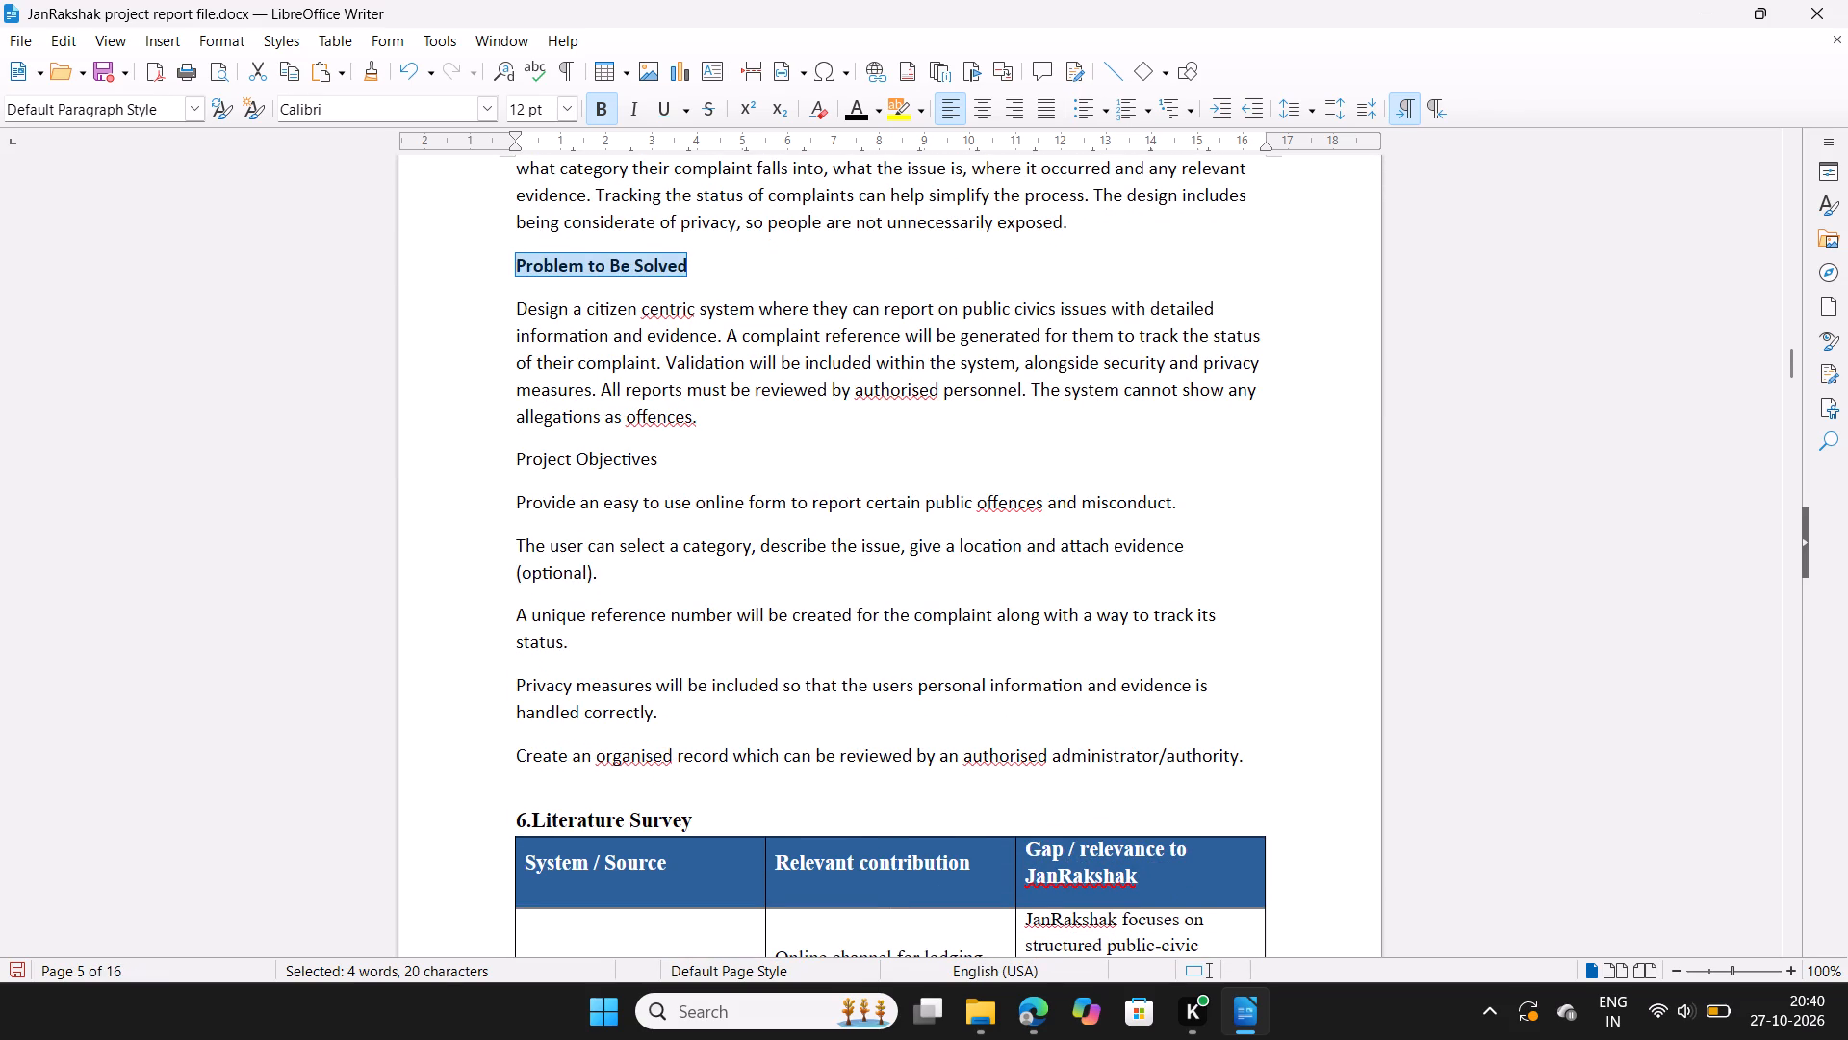
left_click_drag(504, 309, 849, 752)
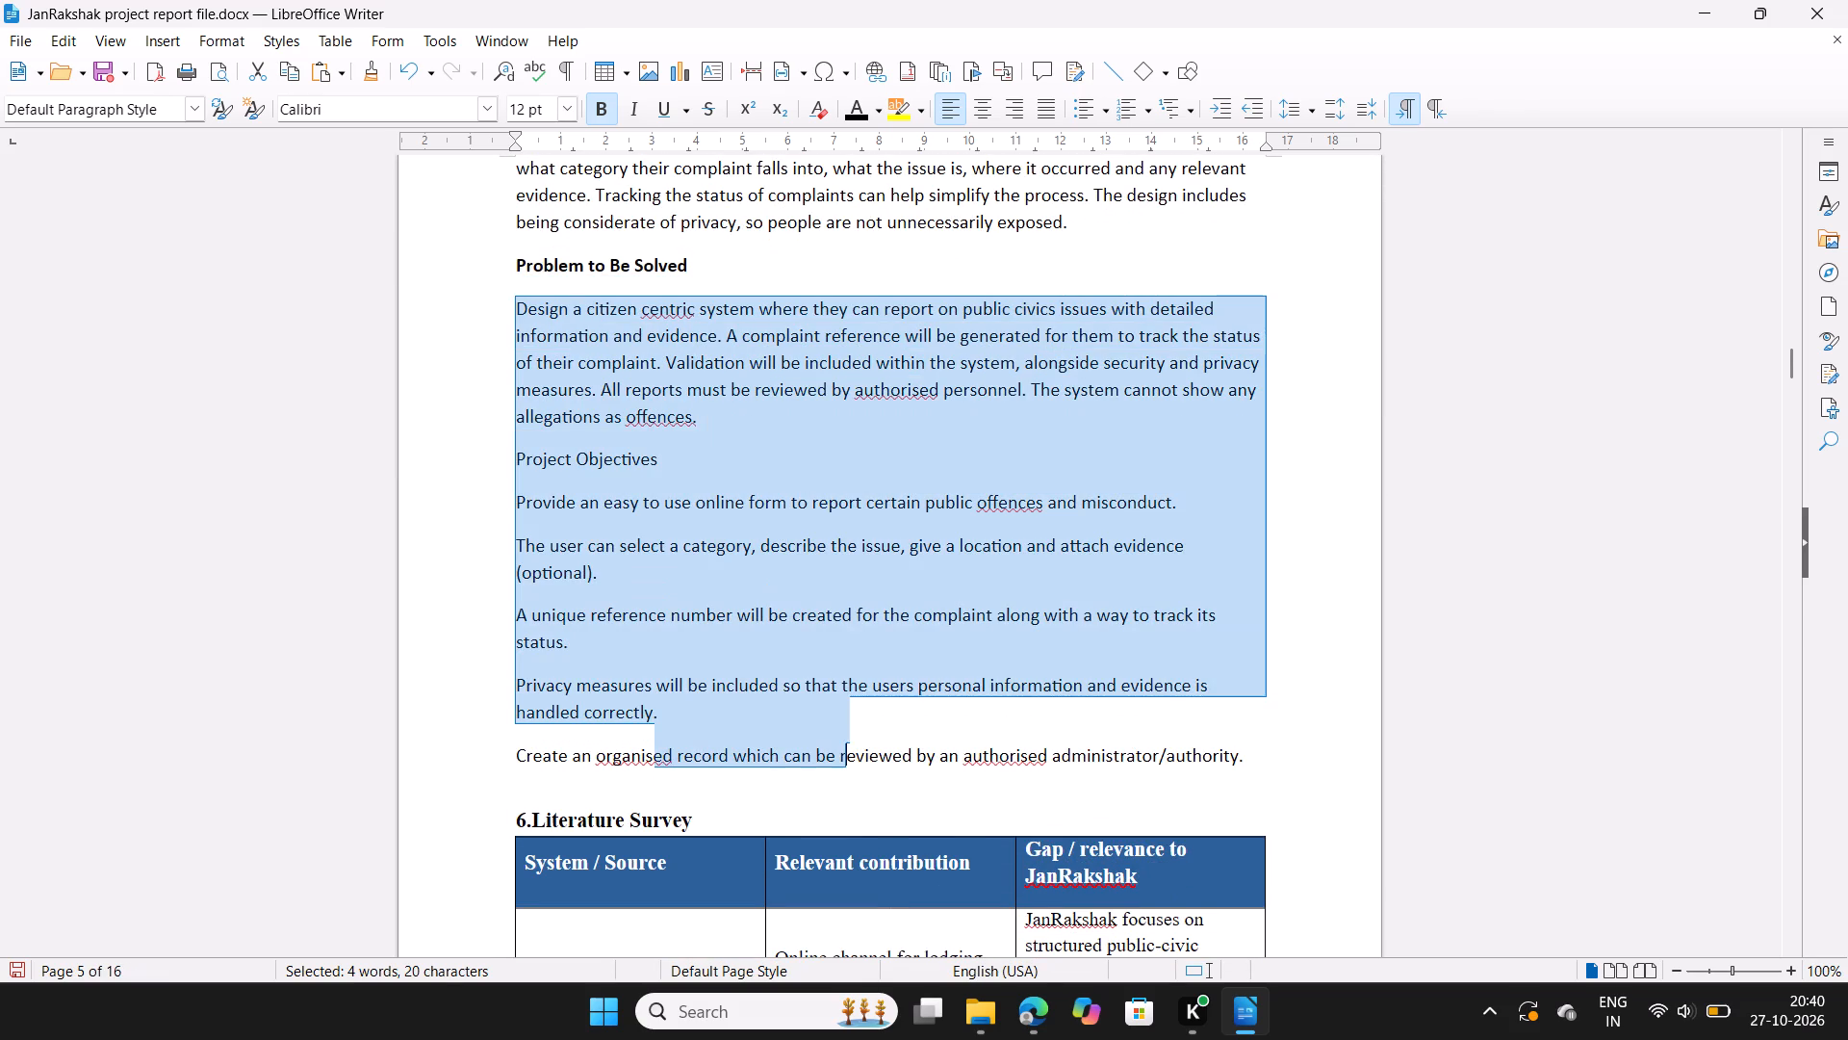
left_click_drag(849, 752, 1238, 735)
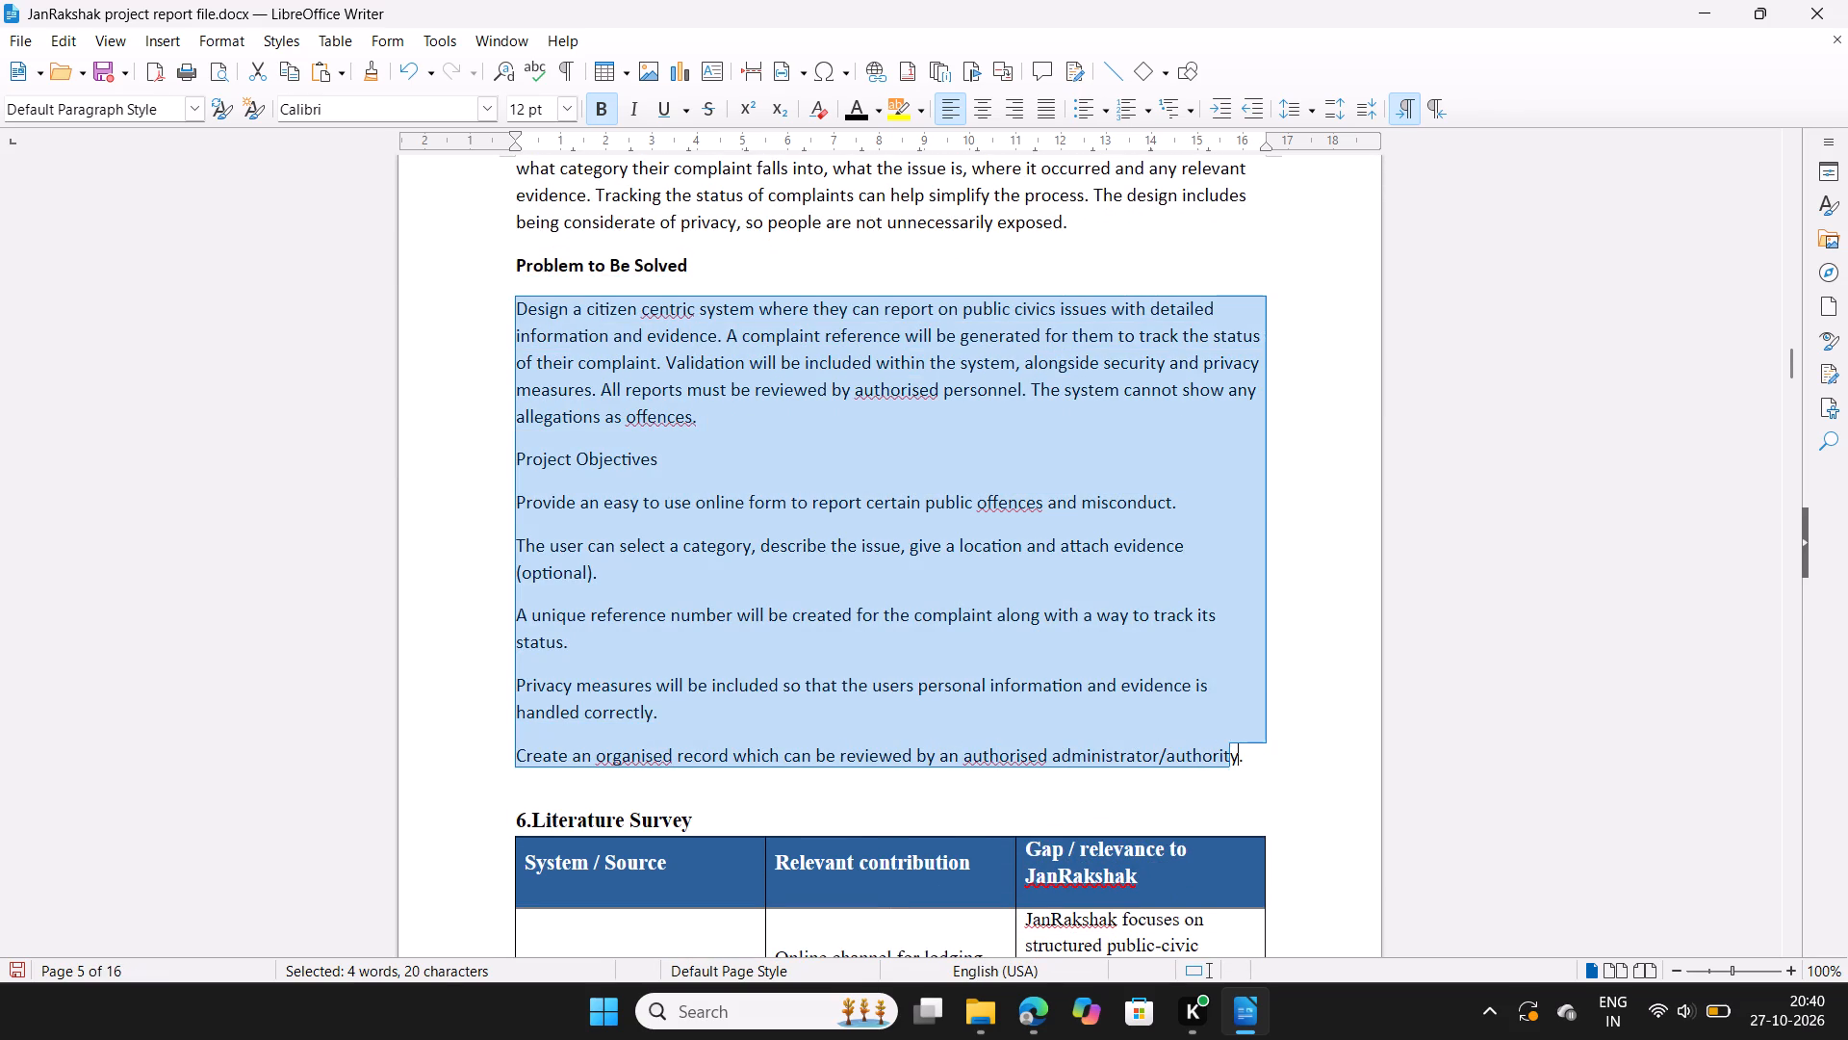
left_click_drag(1238, 735, 1267, 746)
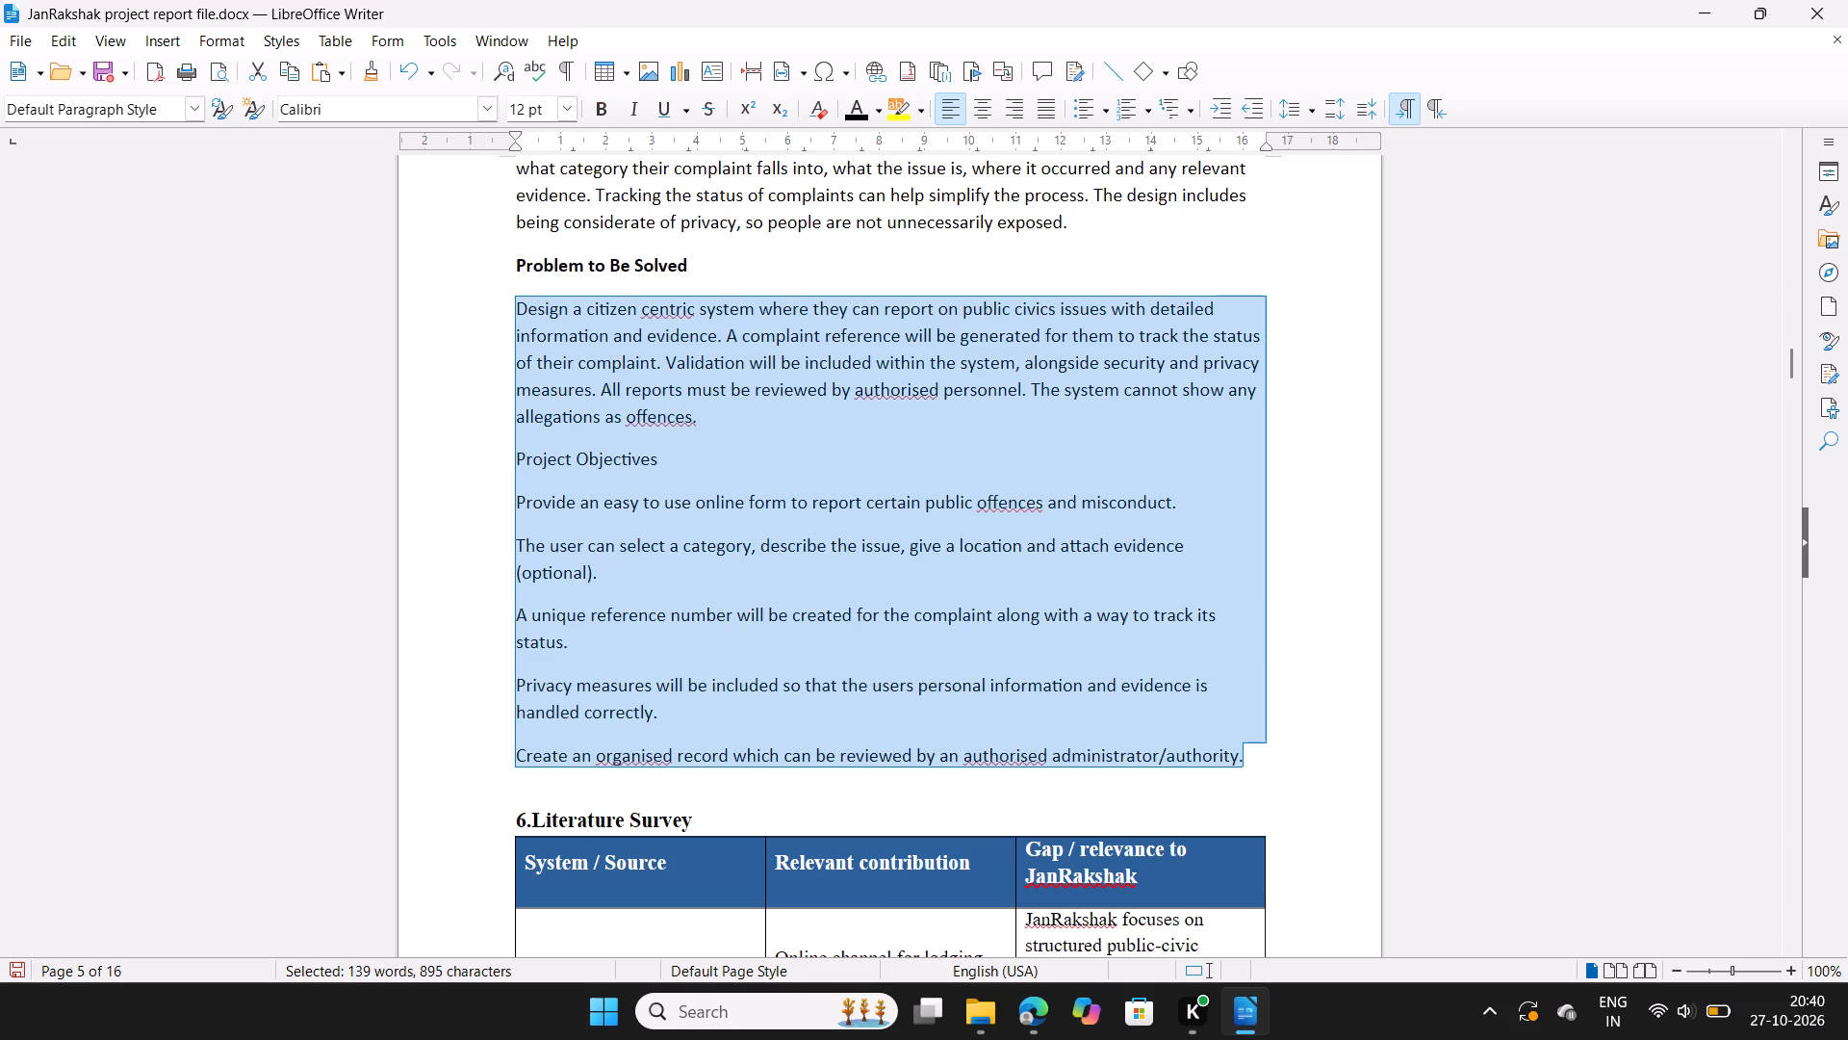
Apply black font color and bold to the Project Objectives subheading in section 5.
left_click(477, 531)
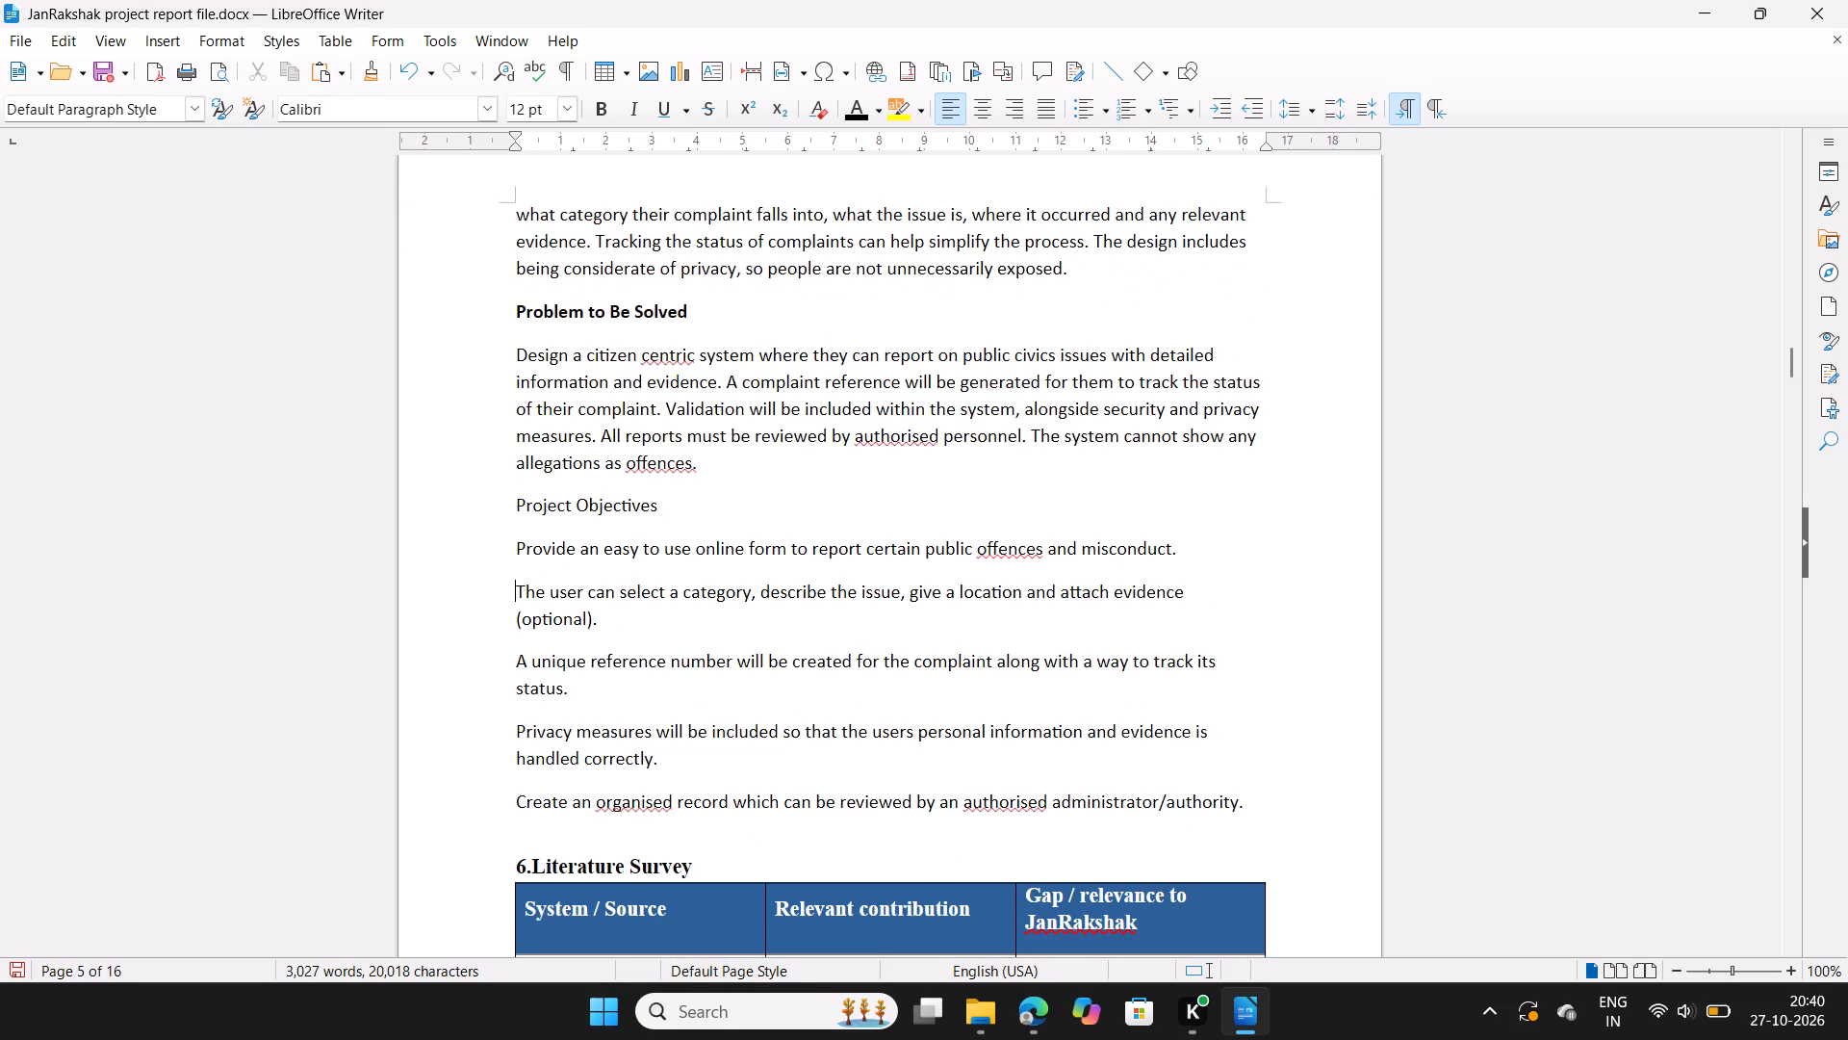
left_click_drag(518, 501, 693, 501)
left_click(854, 101)
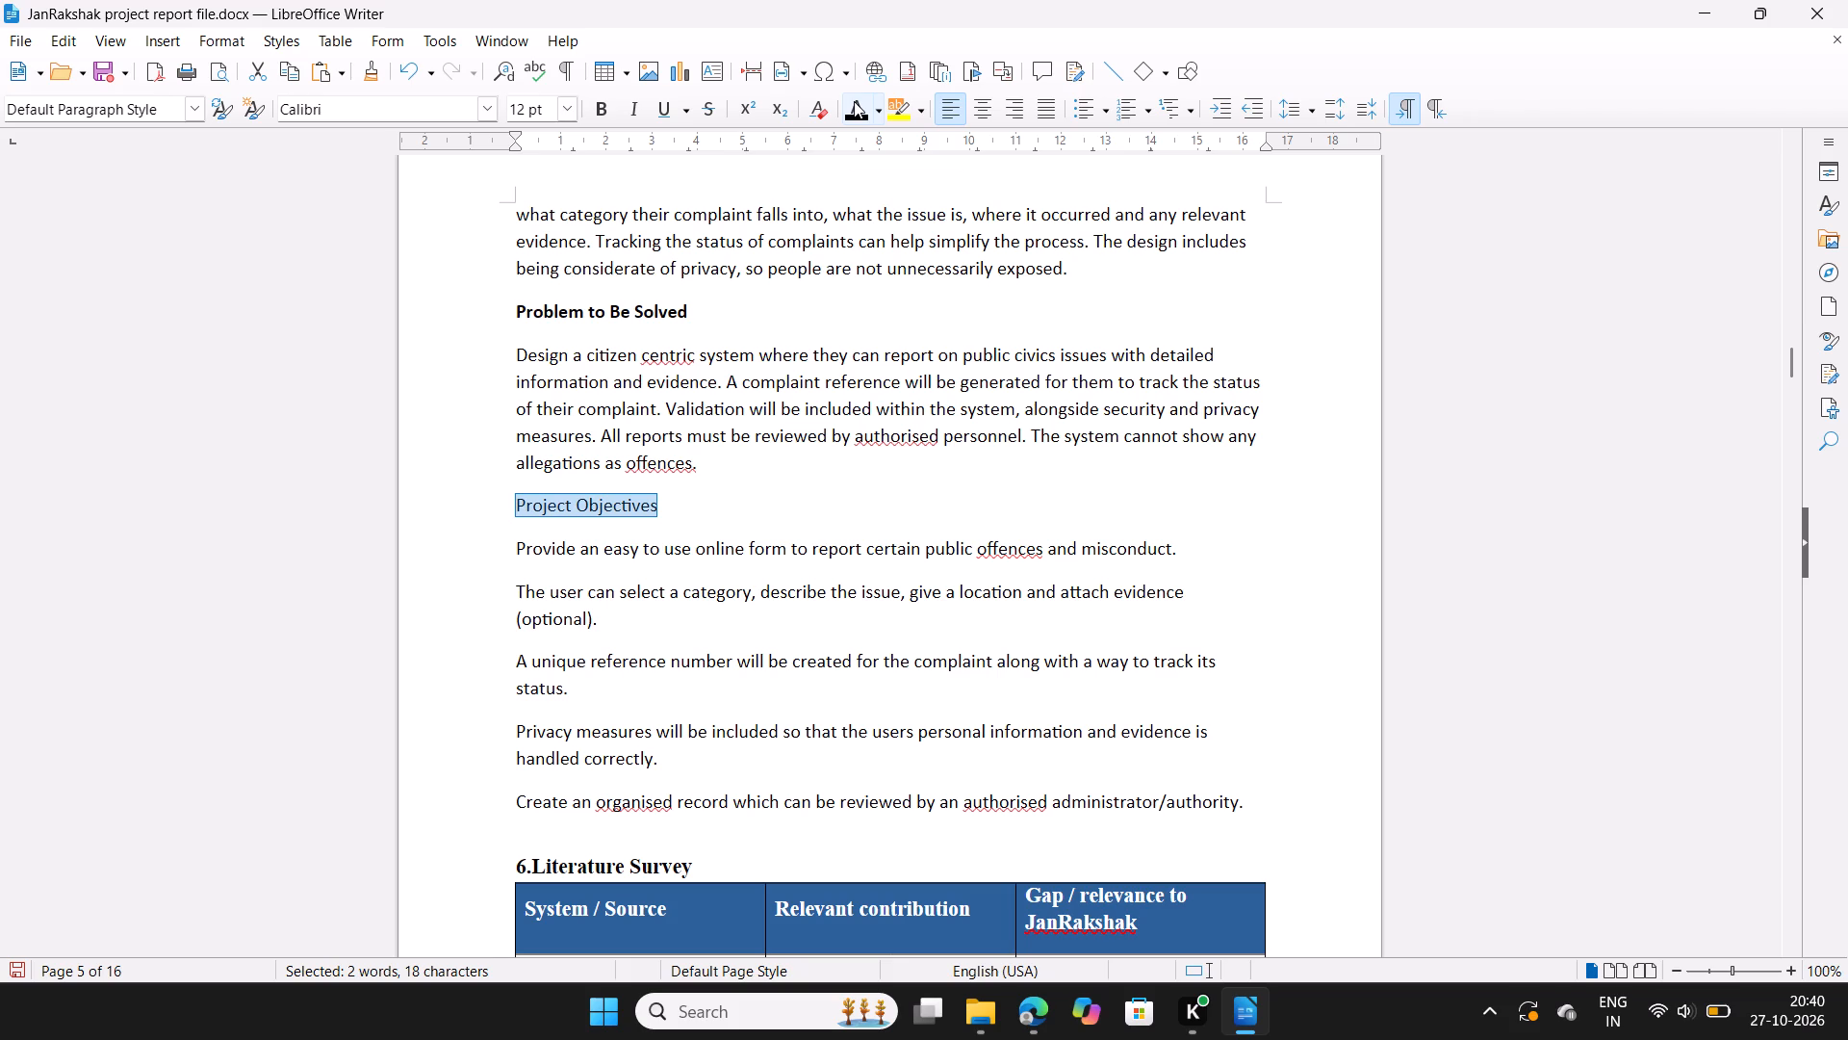
key("ctrl+b")
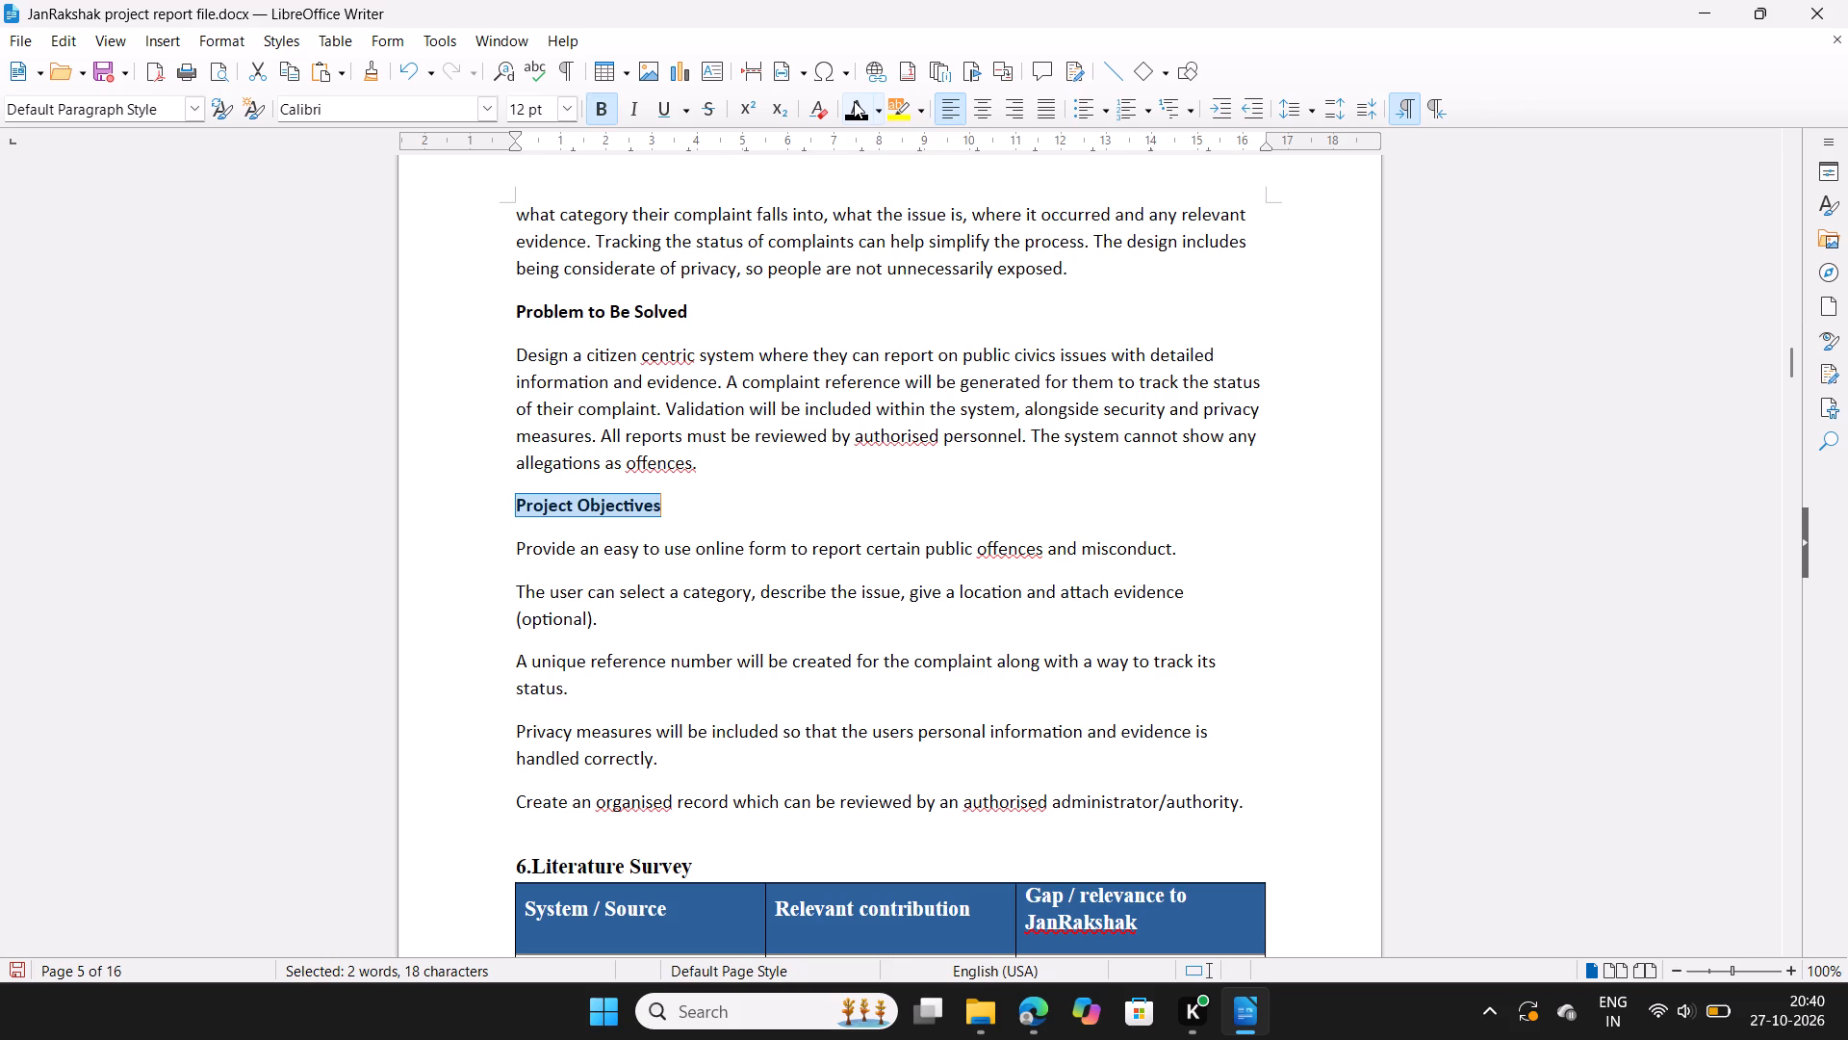
Set the project objectives listed under the Project Objectives subheading to 12 pt.
scroll(854, 101, "down", 1)
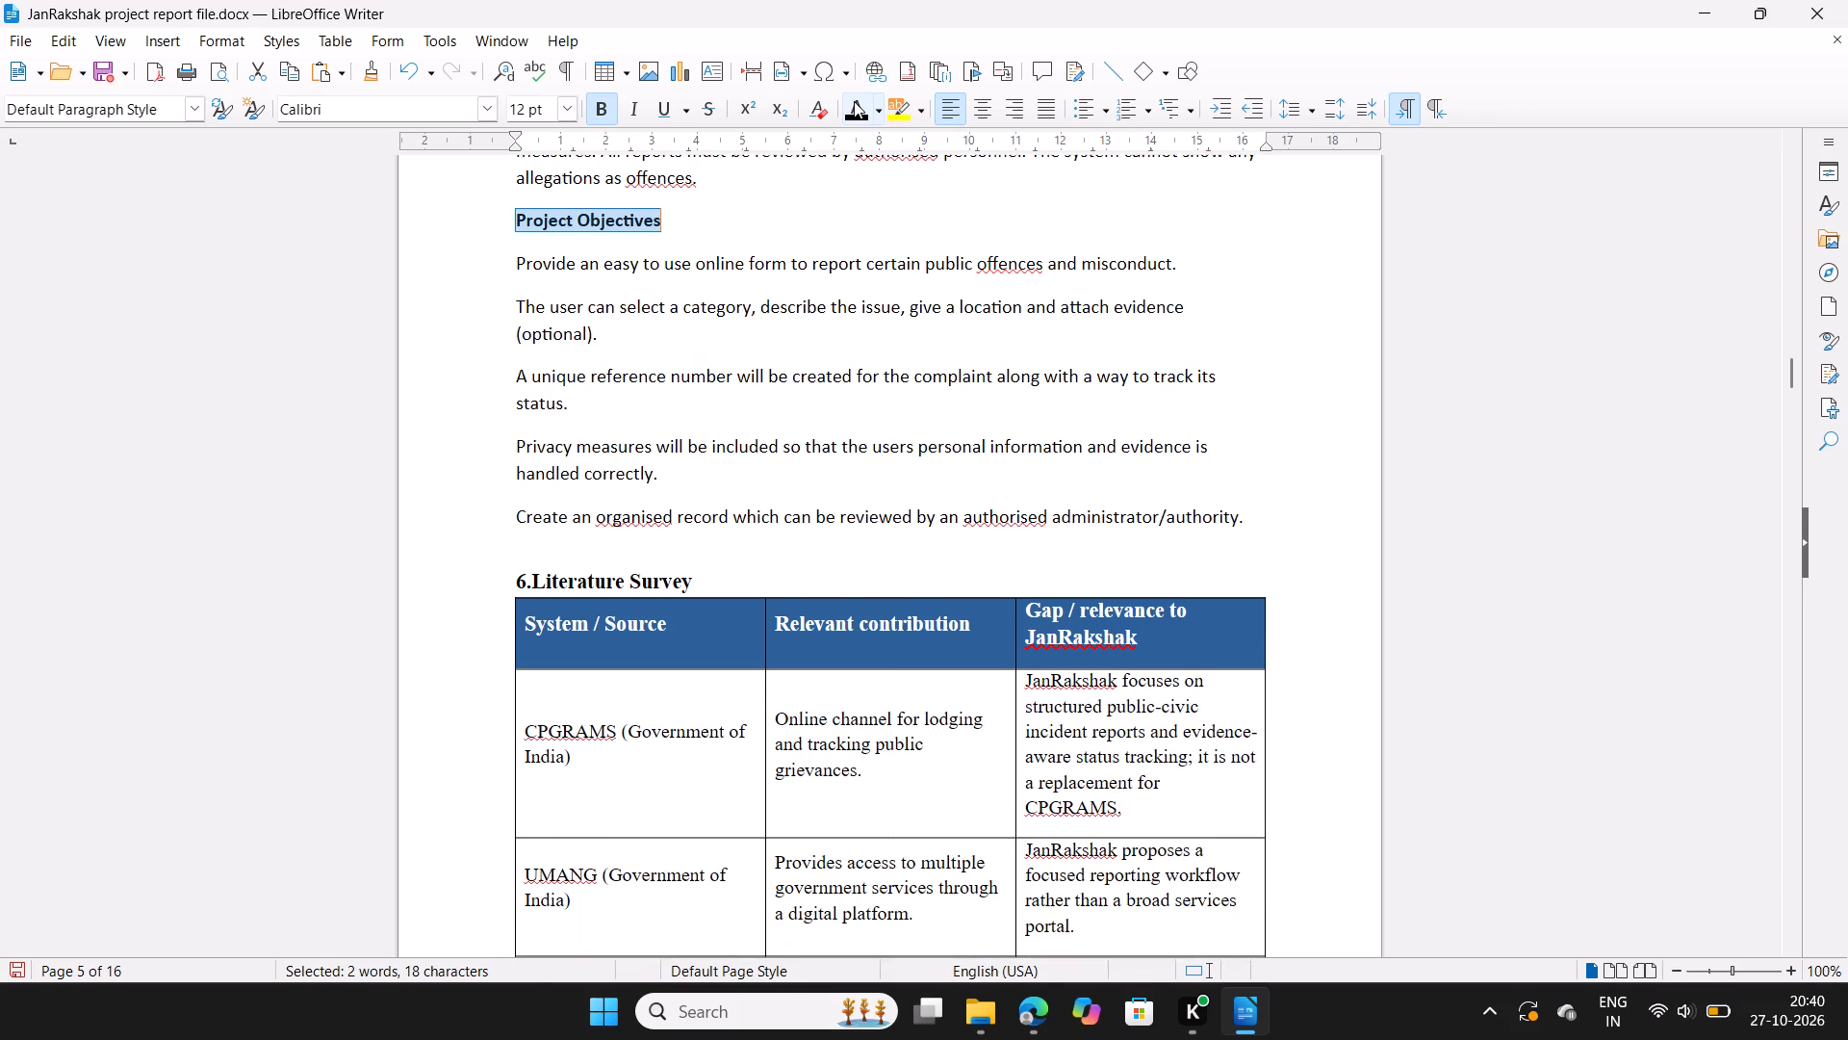
scroll(854, 101, "down", 1)
scroll(854, 101, "up", 2)
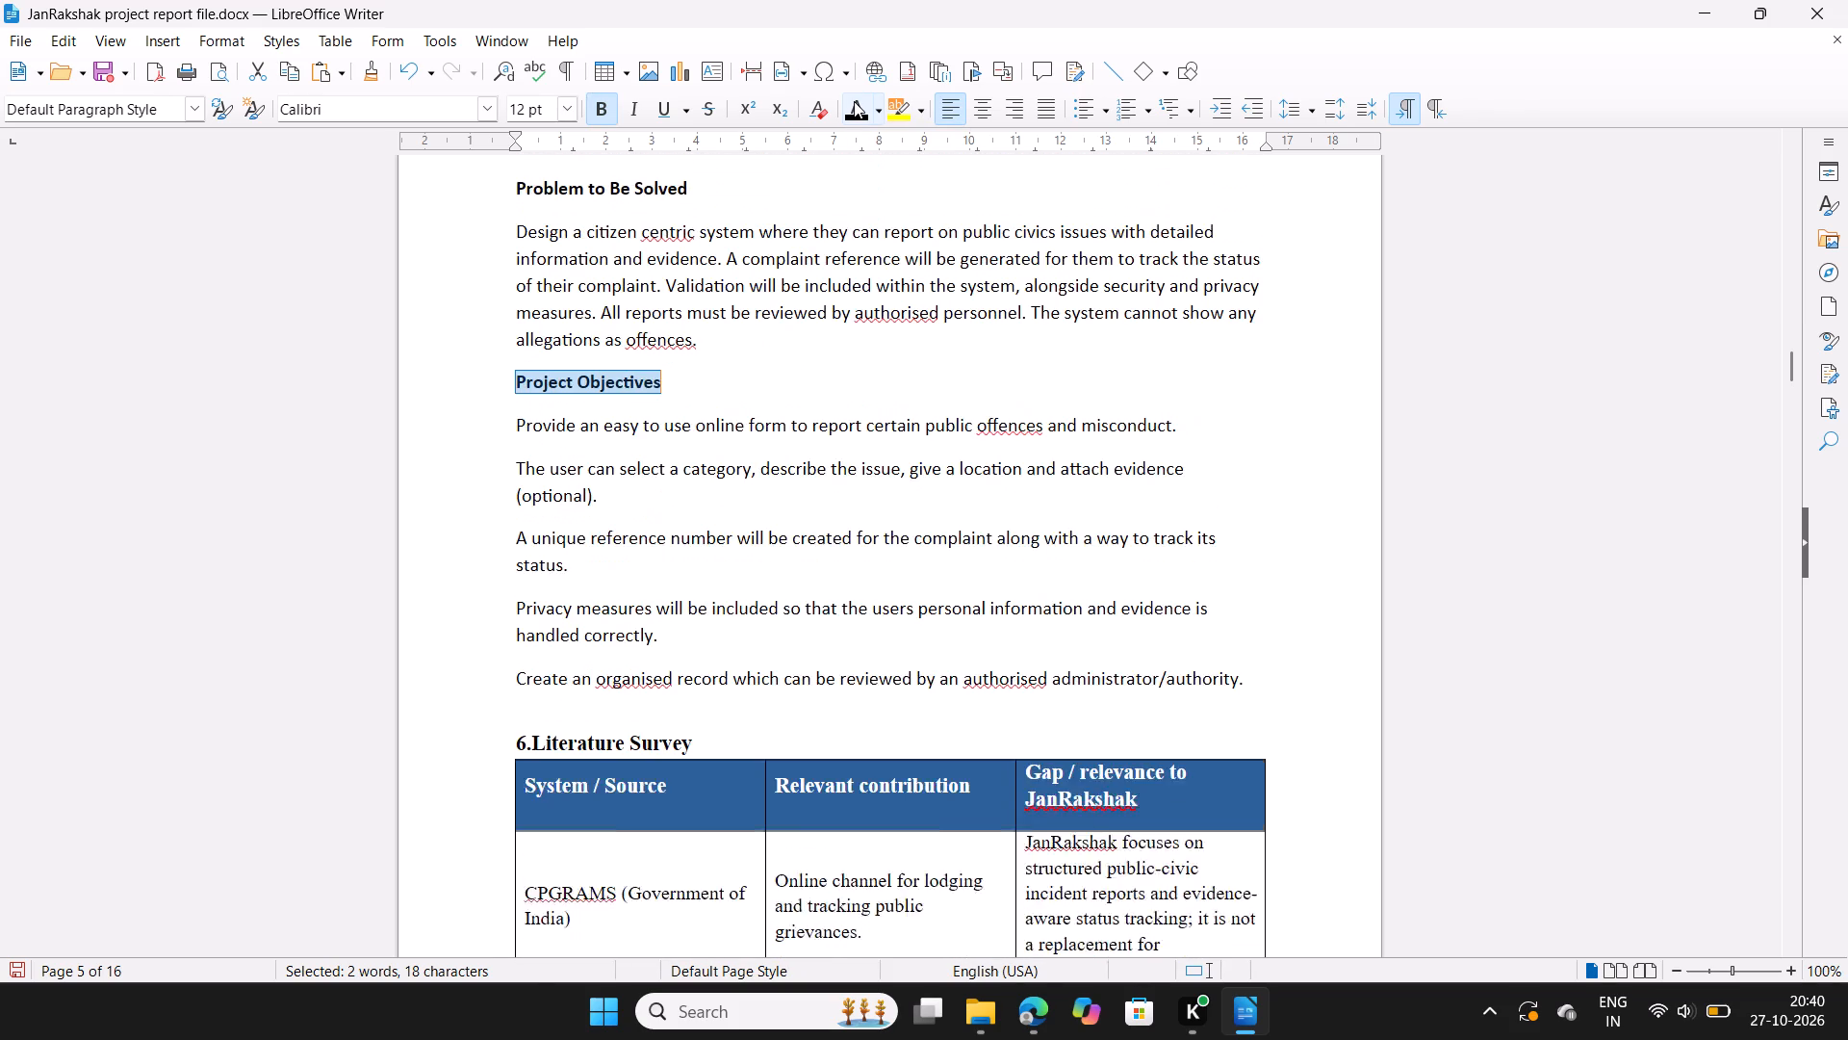
scroll(854, 101, "up", 3)
scroll(854, 101, "down", 1)
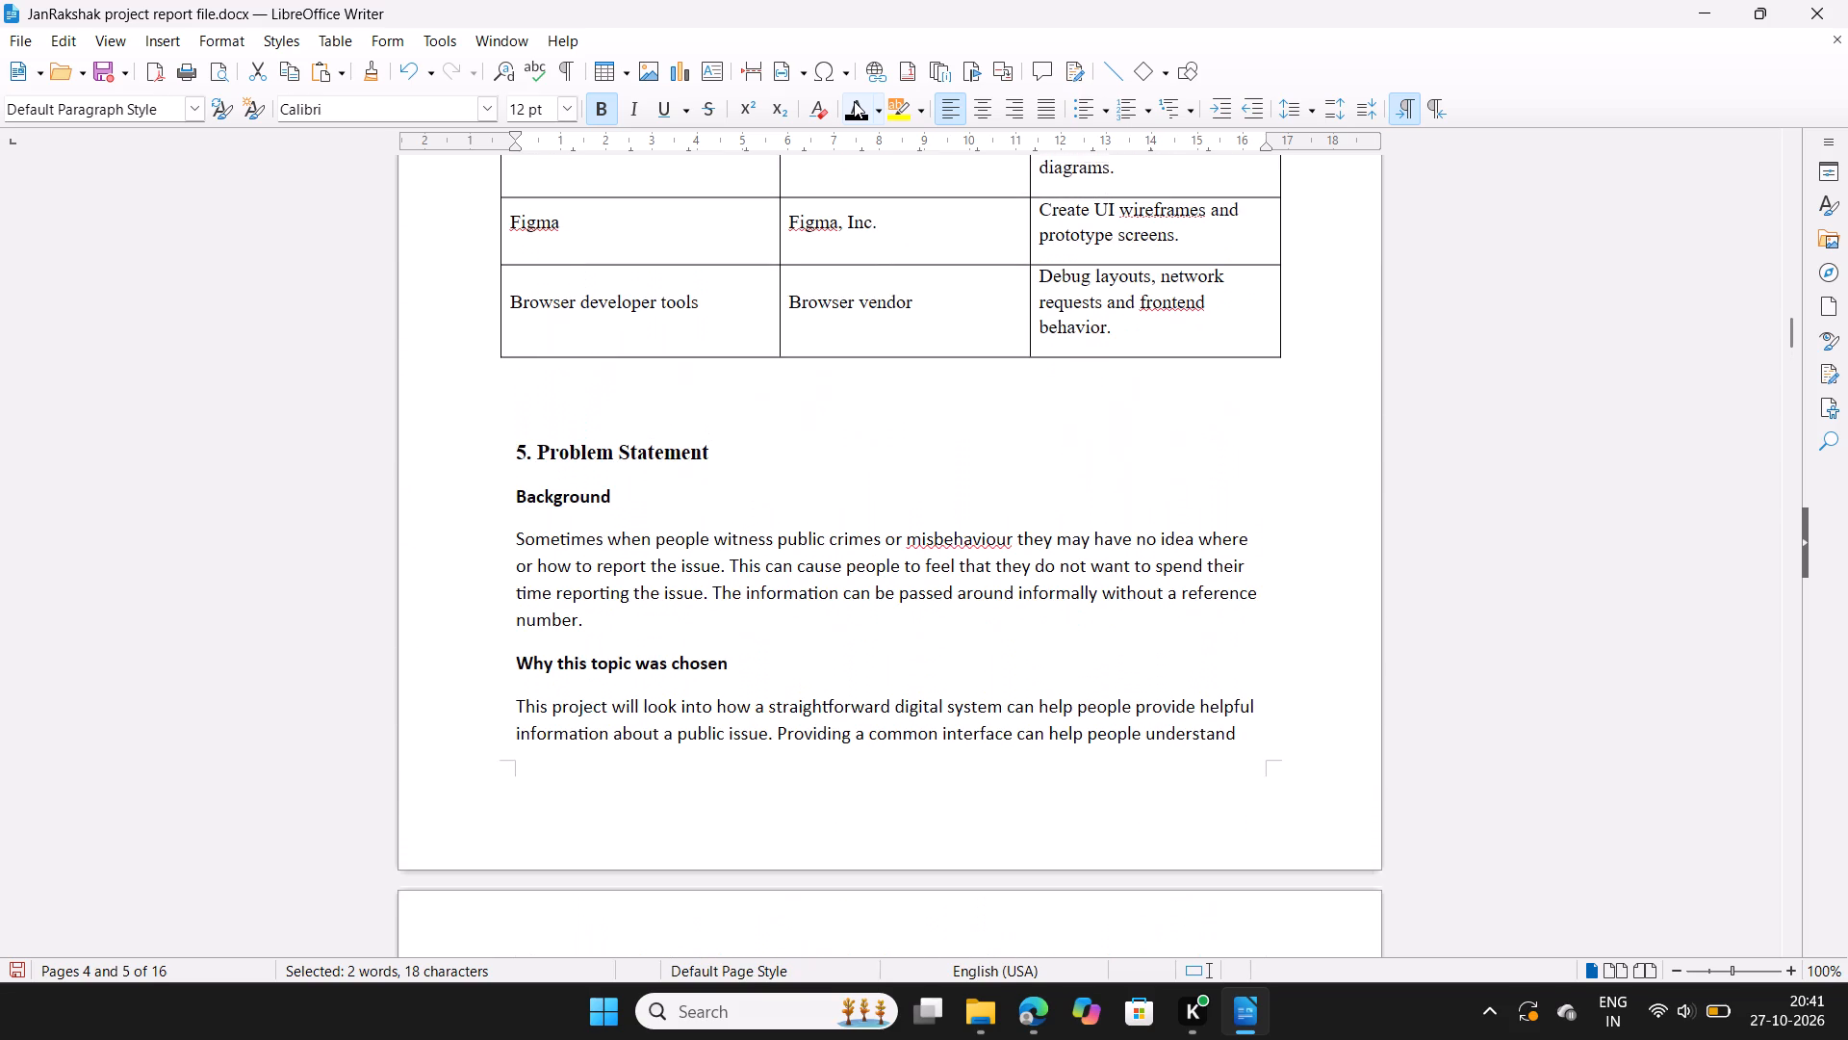
scroll(854, 101, "down", 2)
scroll(854, 101, "up", 1)
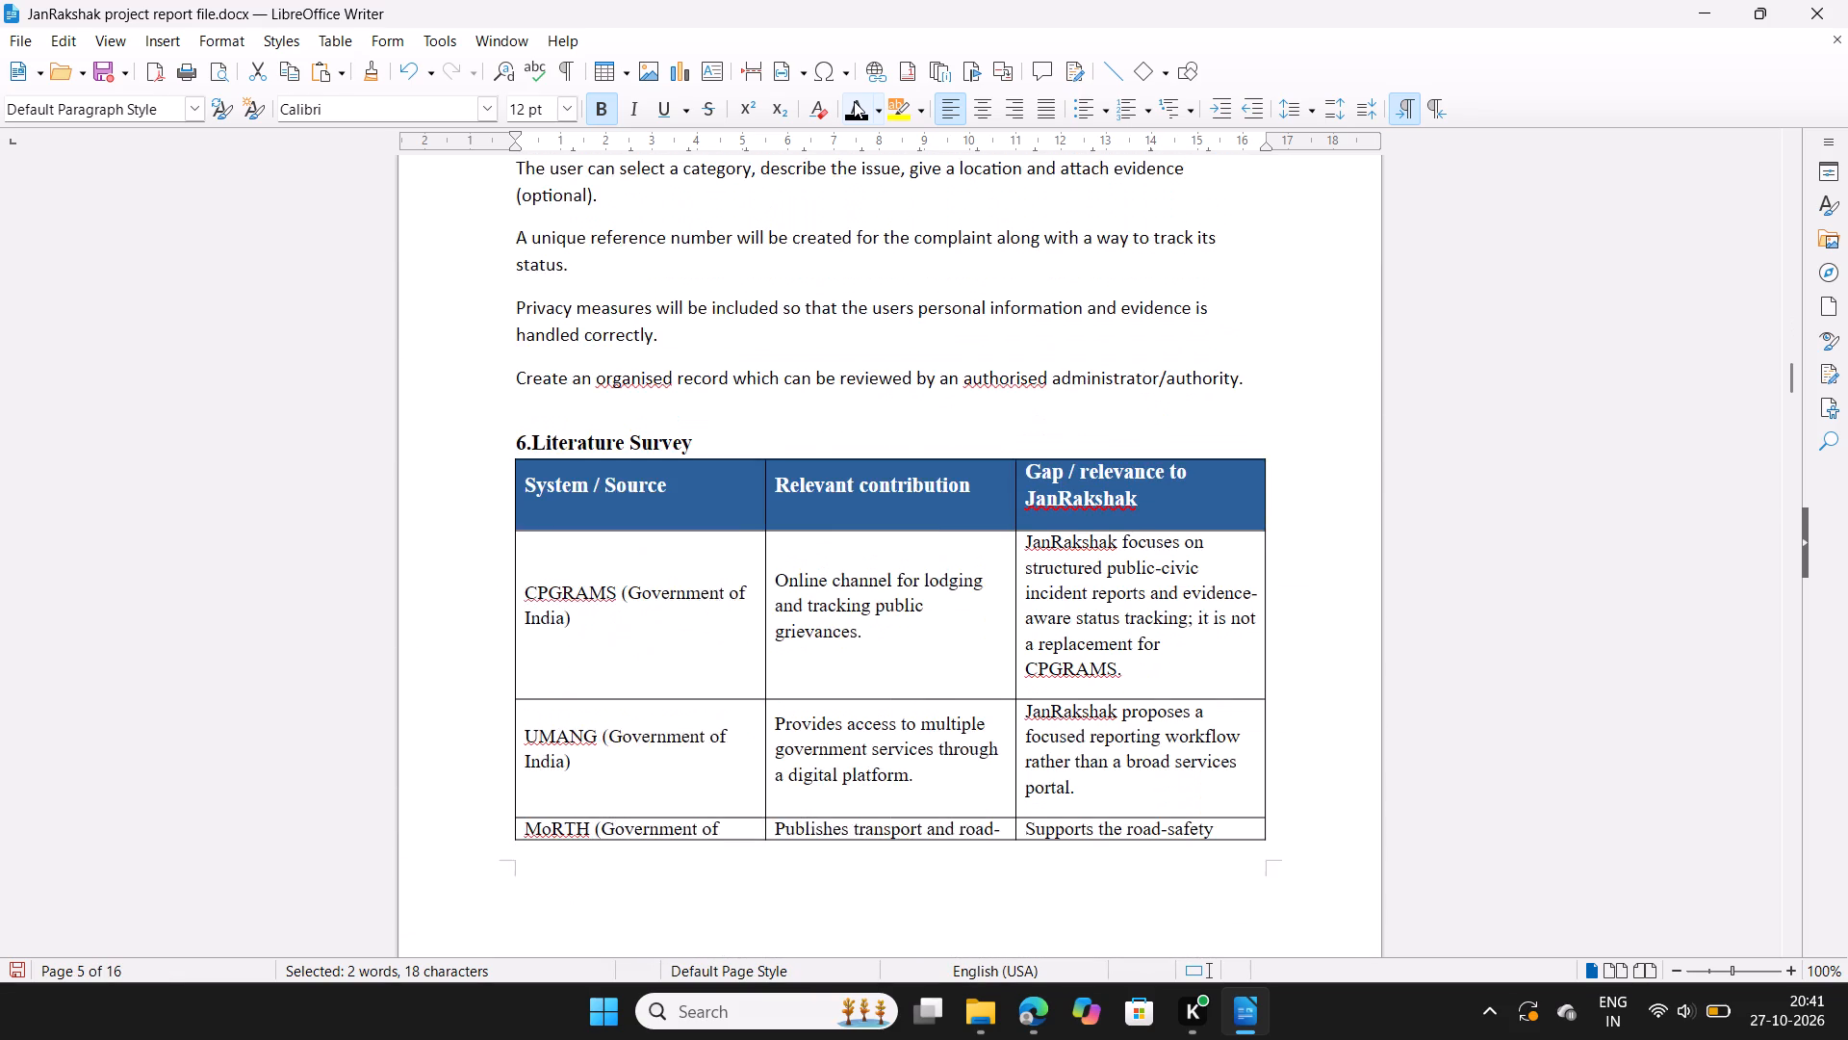
scroll(854, 101, "up", 2)
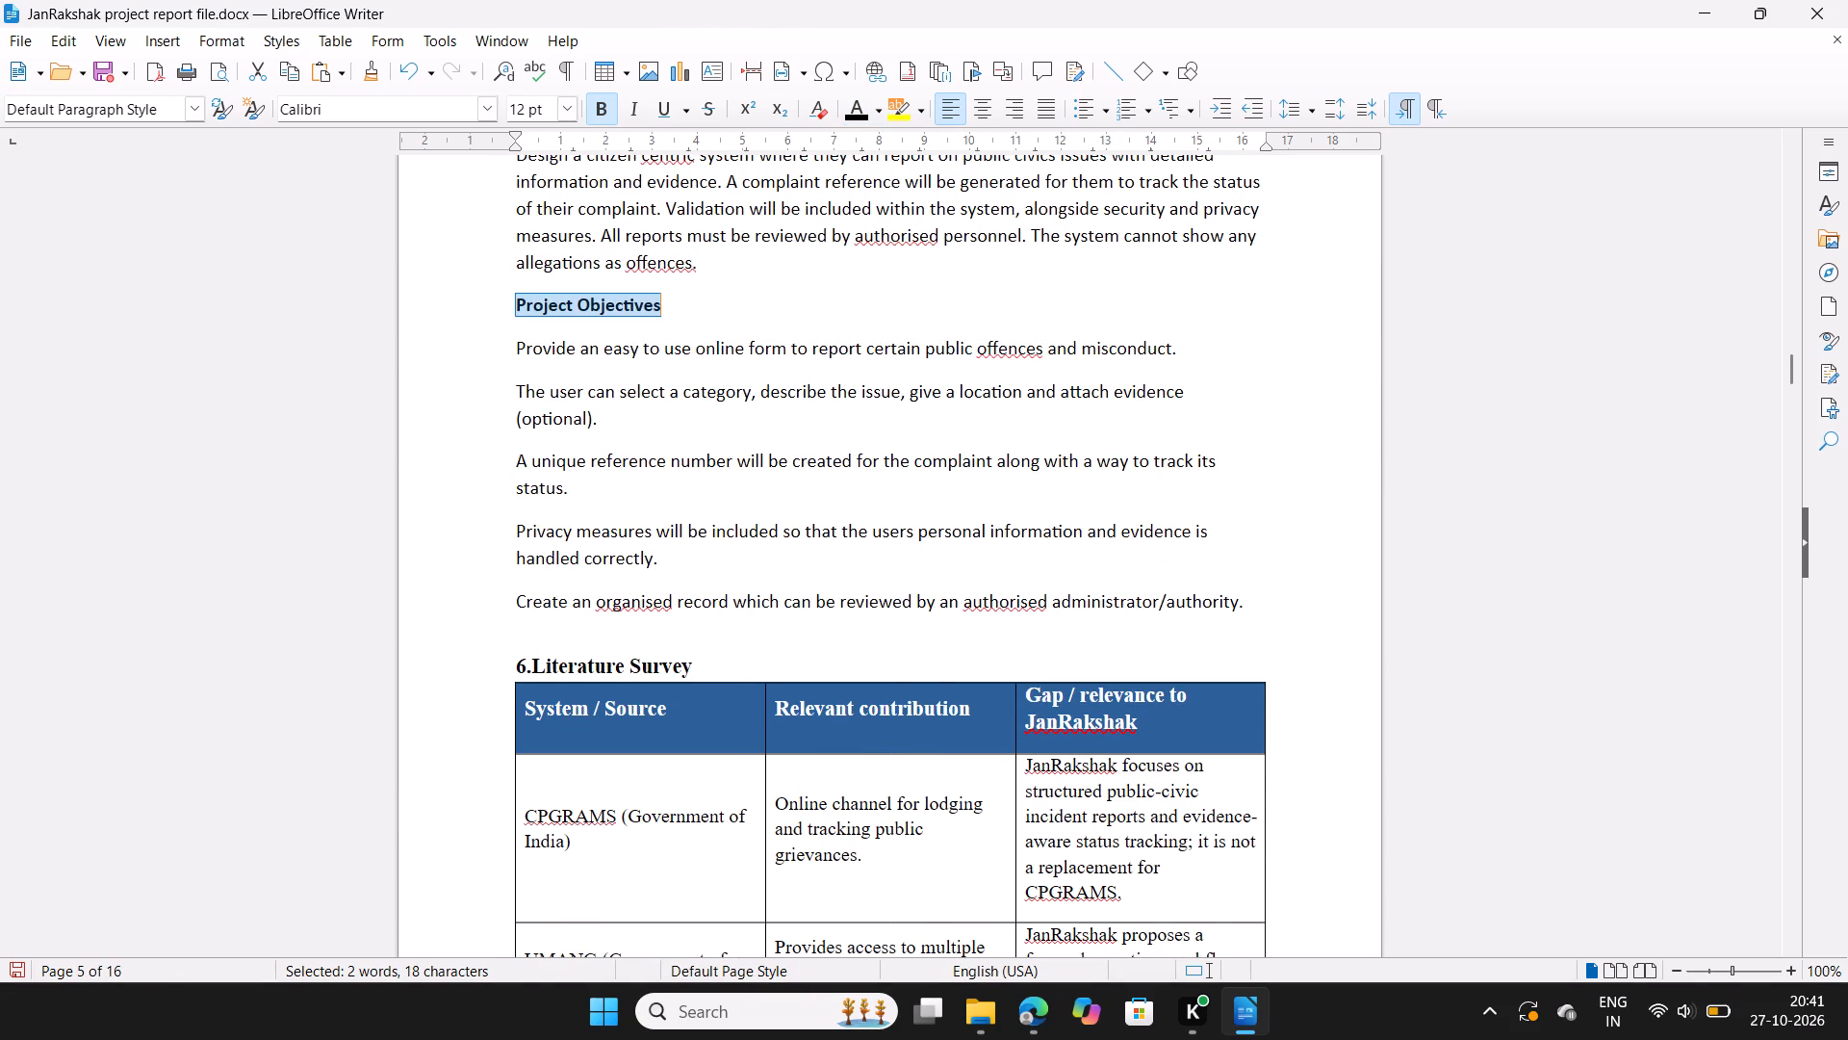
left_click_drag(510, 349, 757, 455)
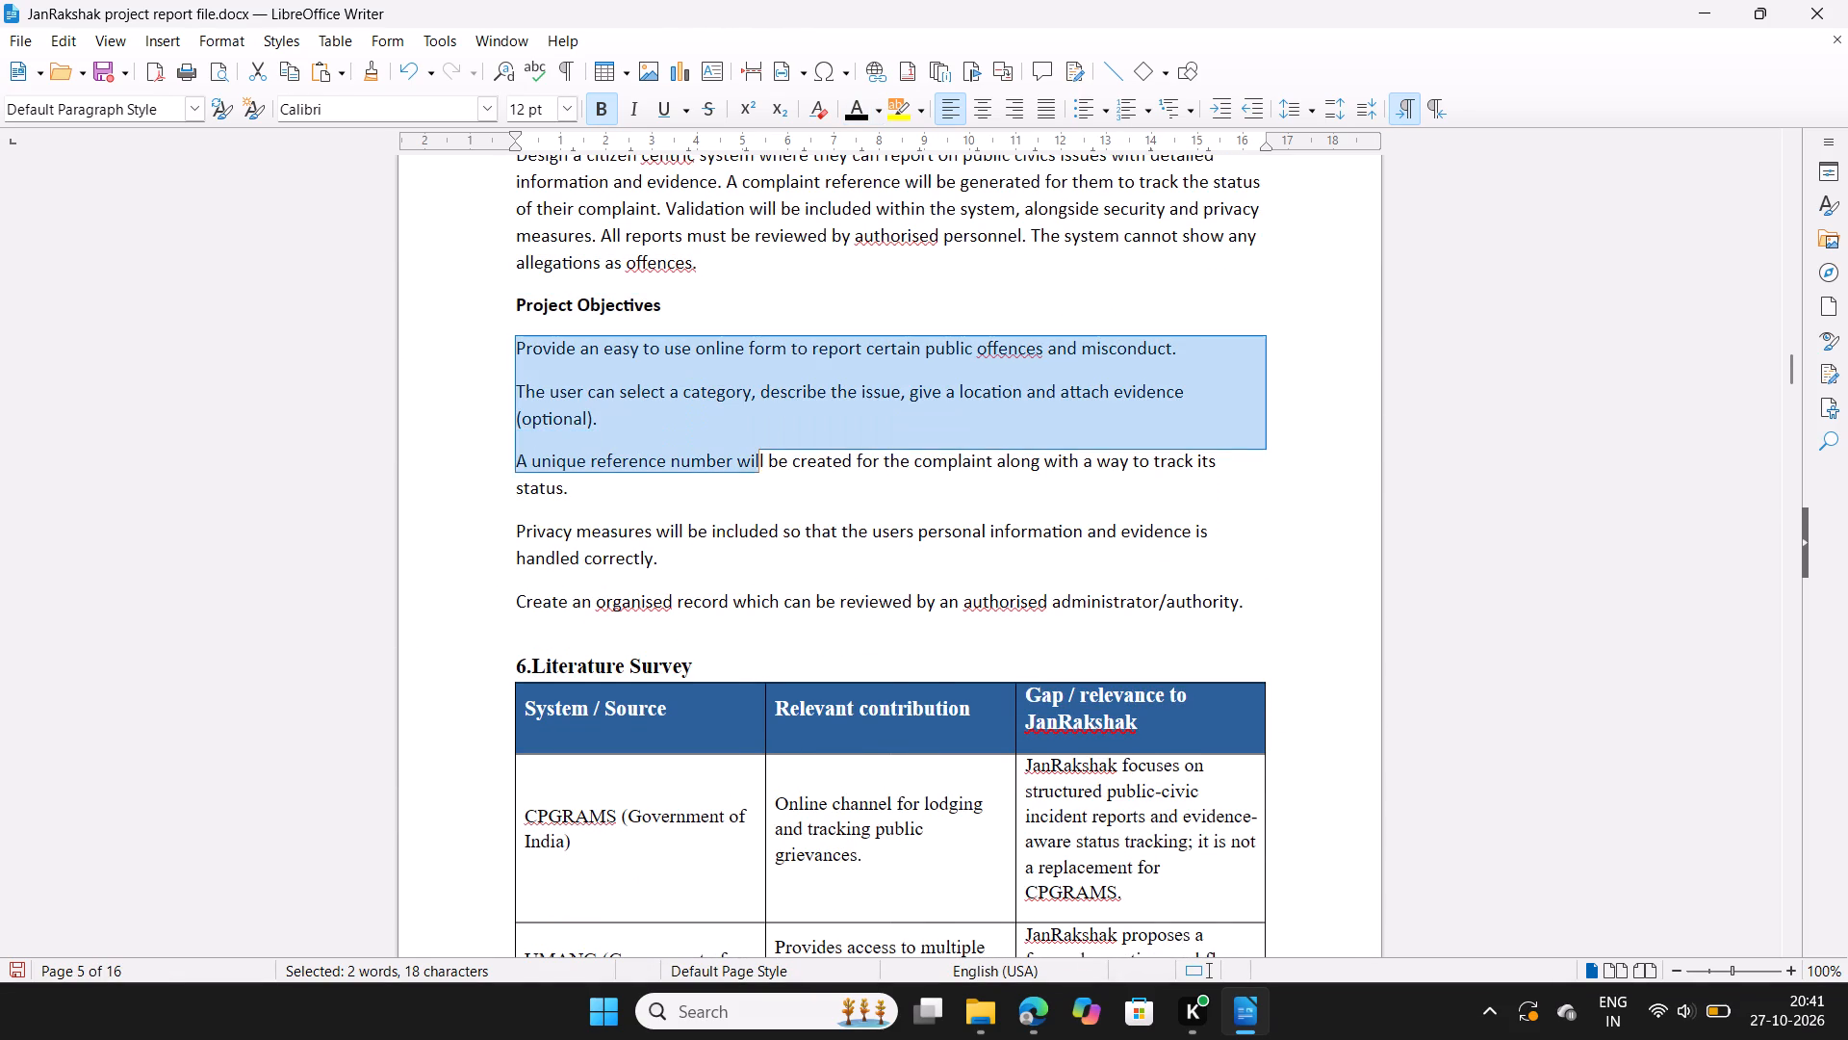
left_click_drag(757, 455, 757, 594)
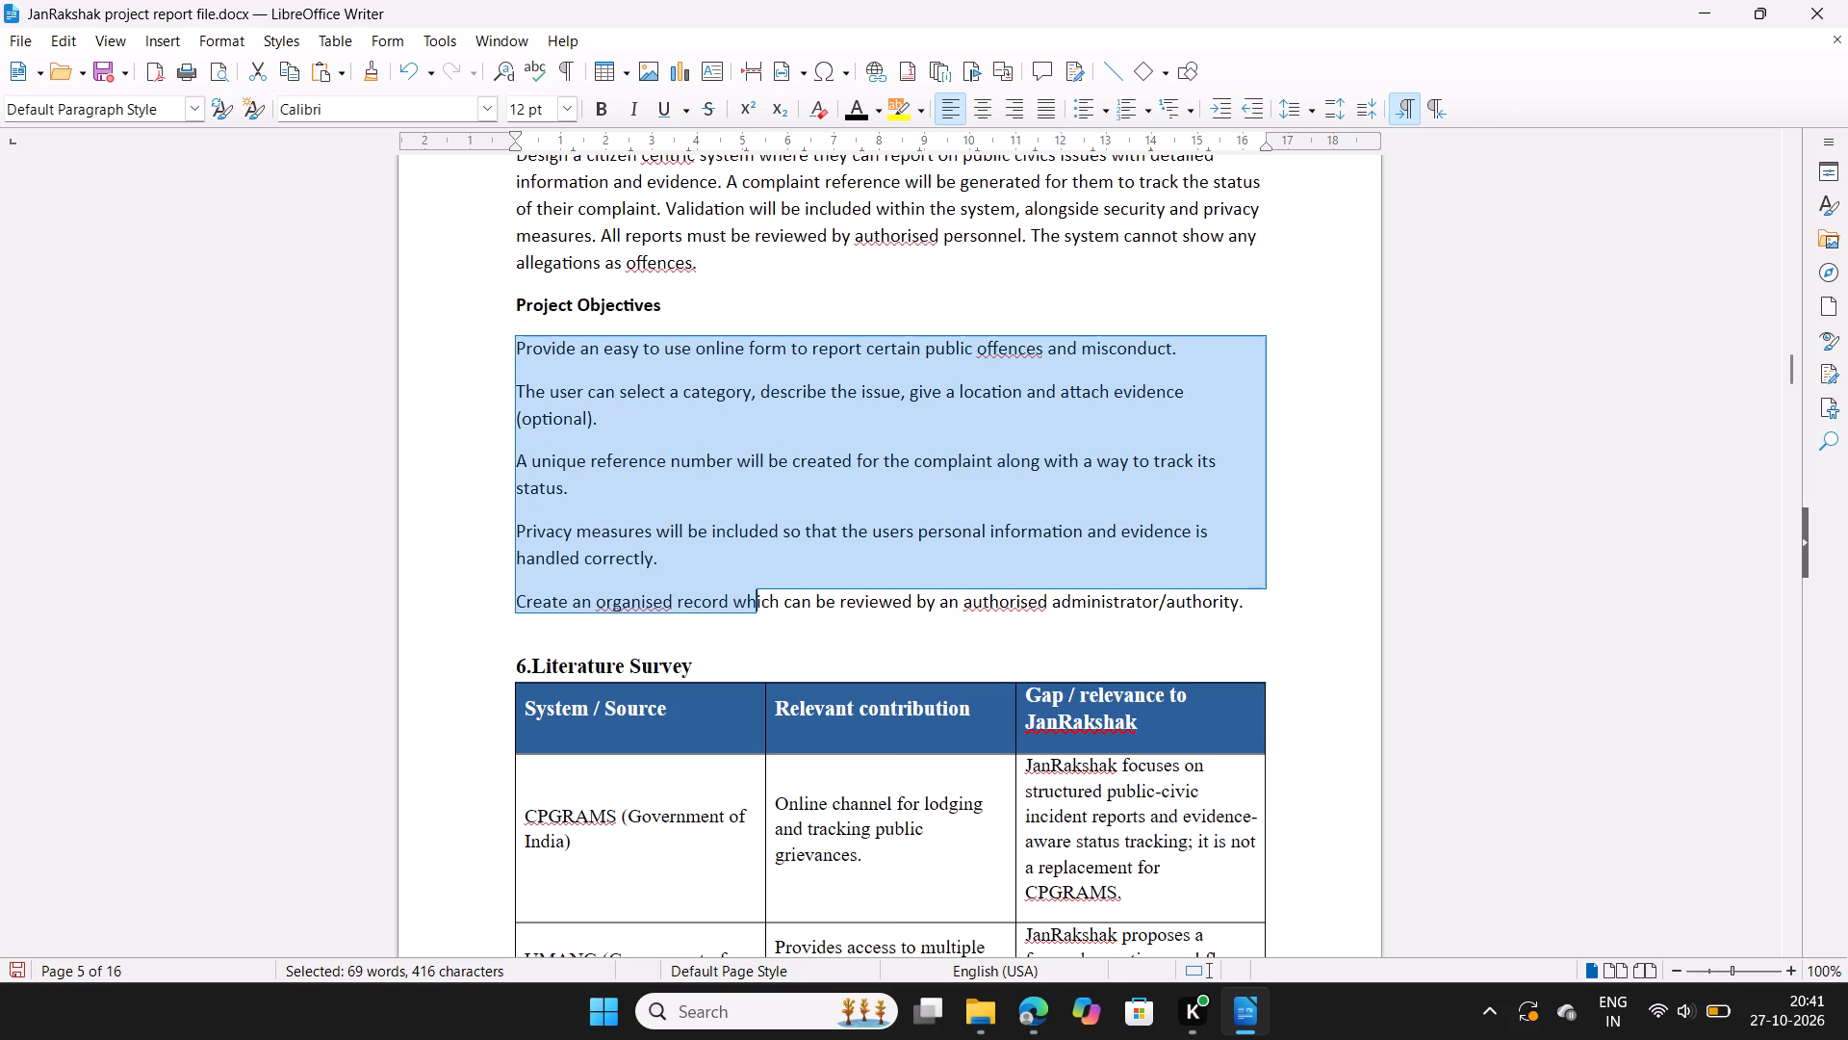
left_click(558, 108)
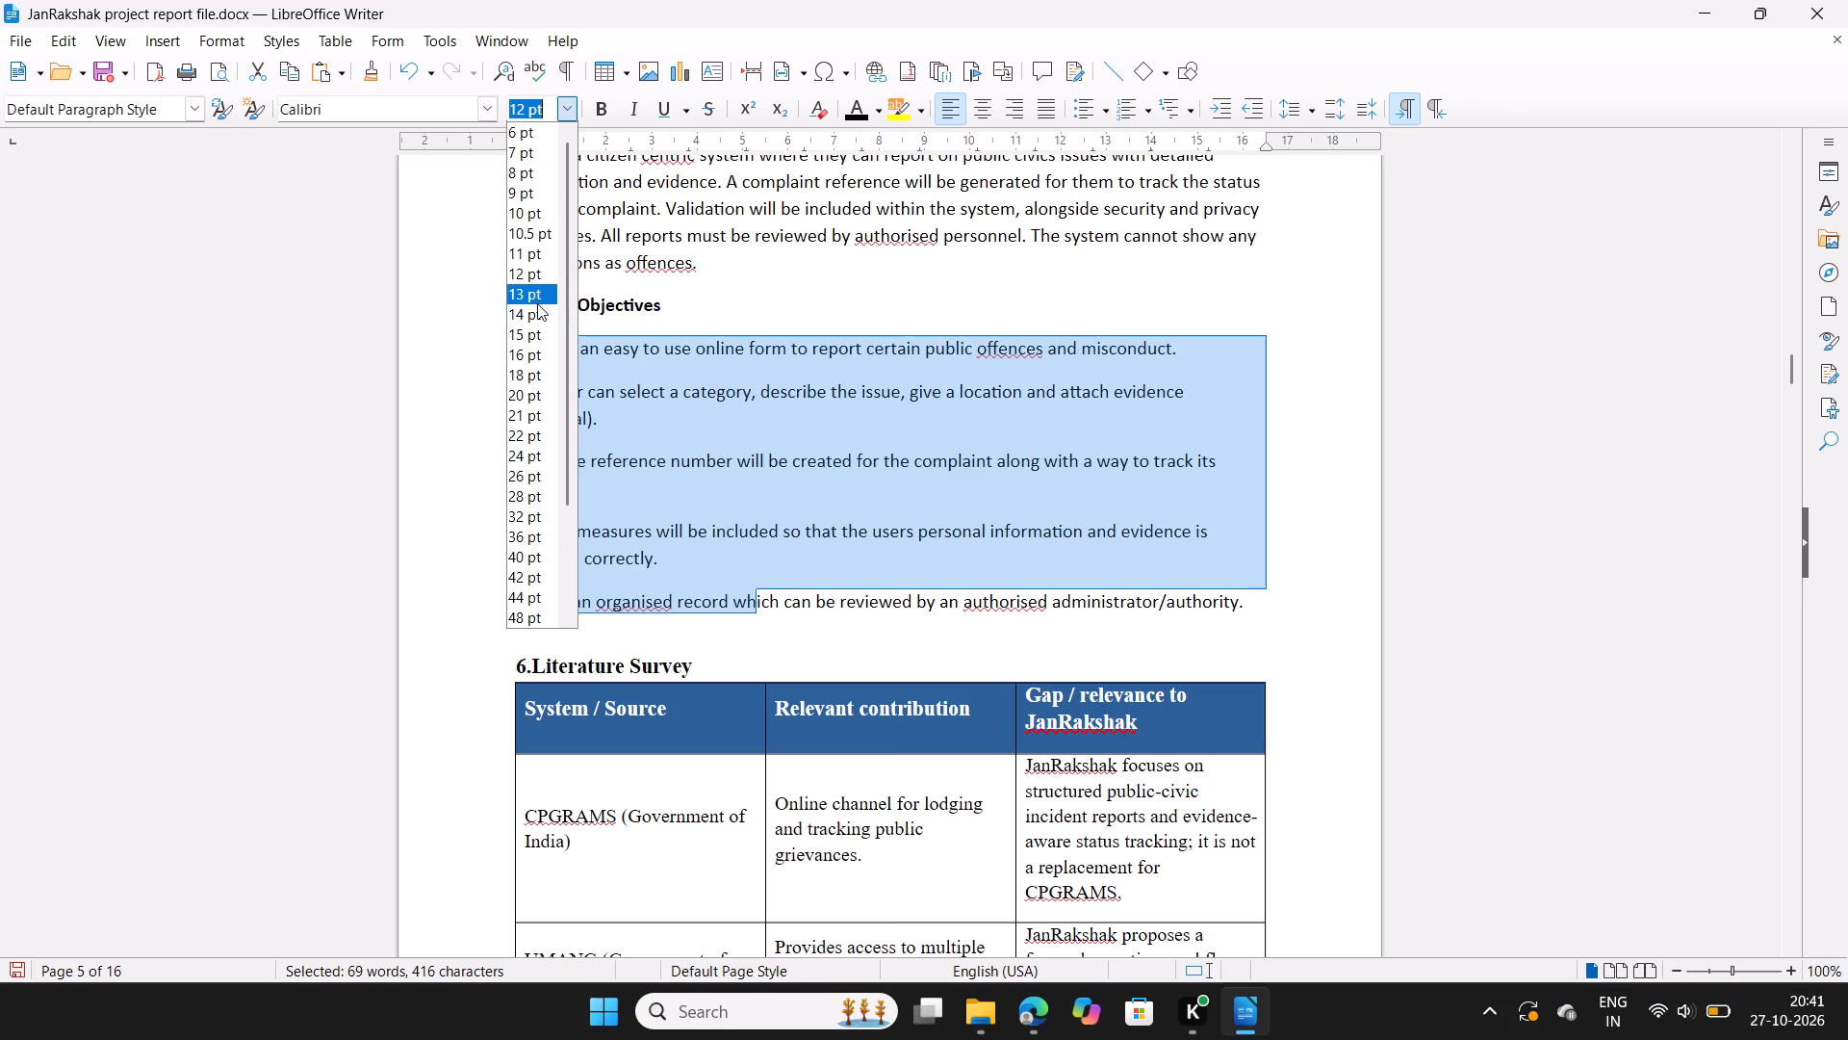
left_click(536, 276)
Check the font and size of the paragraph below the Literature Survey table and of the 7. Project Description heading.
scroll(664, 546, "down", 1)
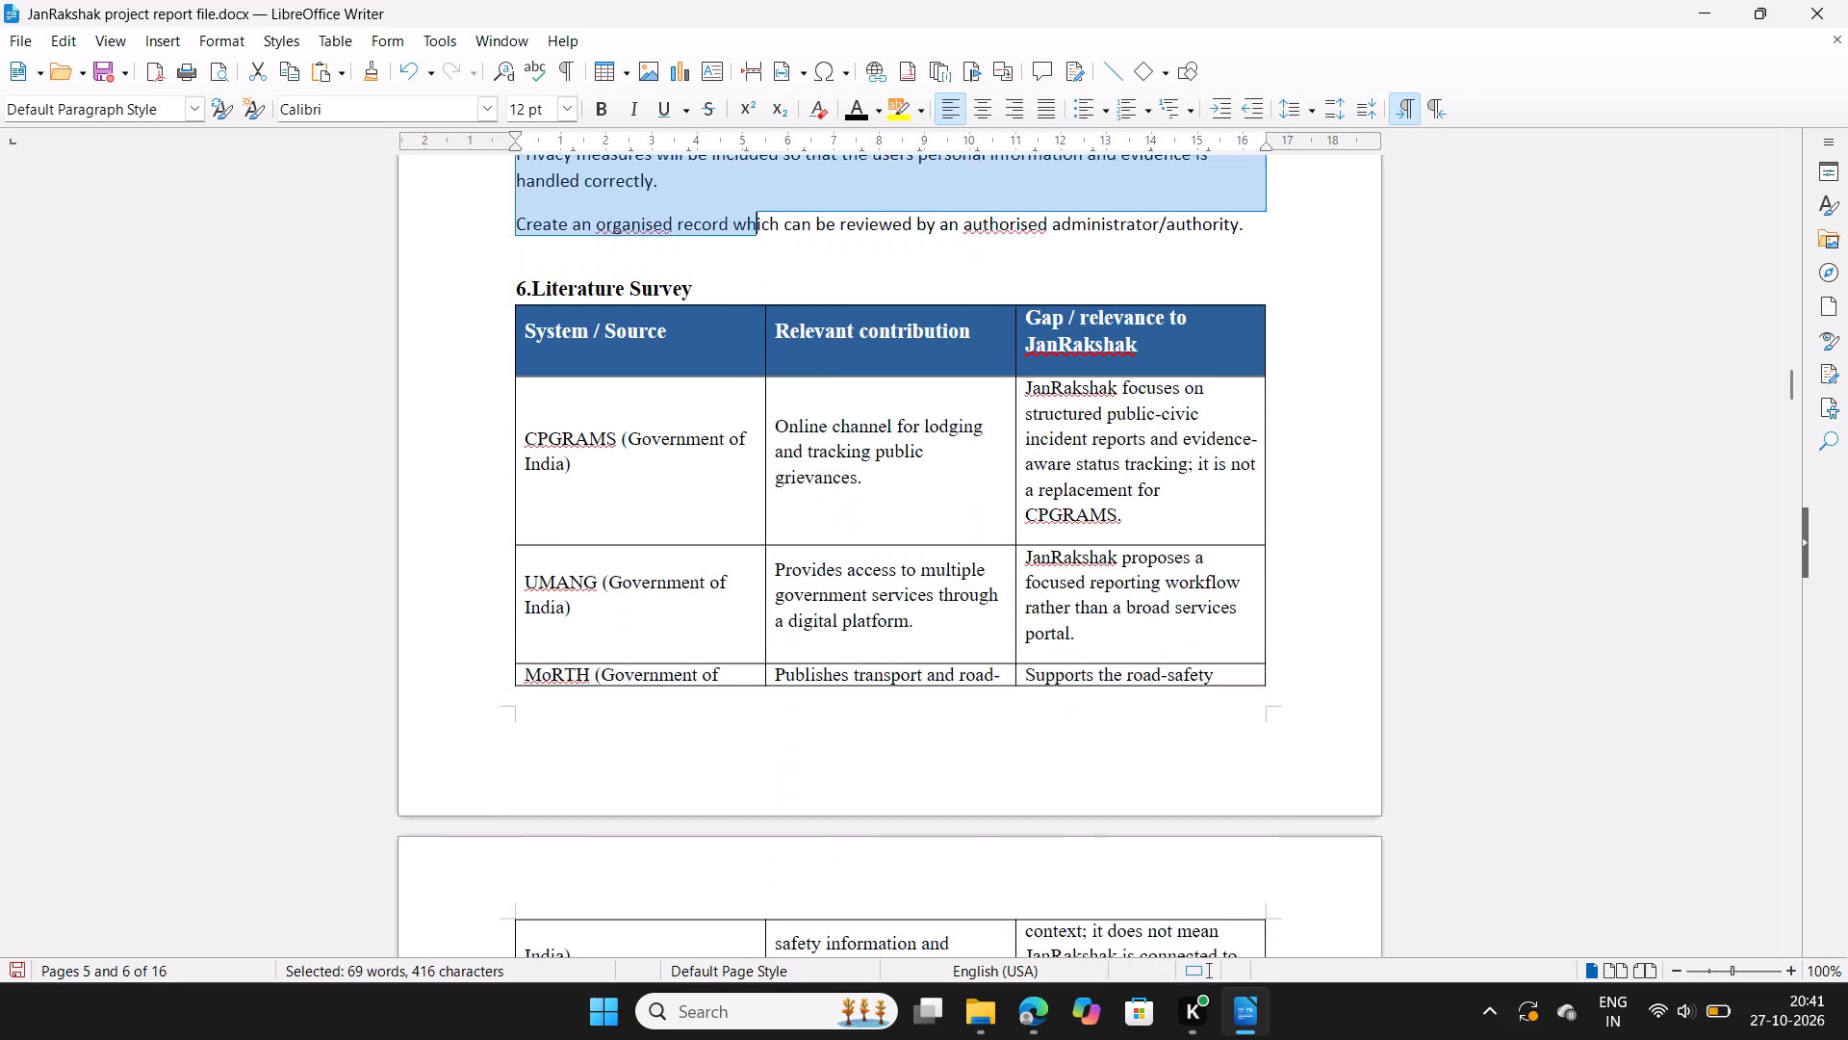
scroll(664, 546, "down", 5)
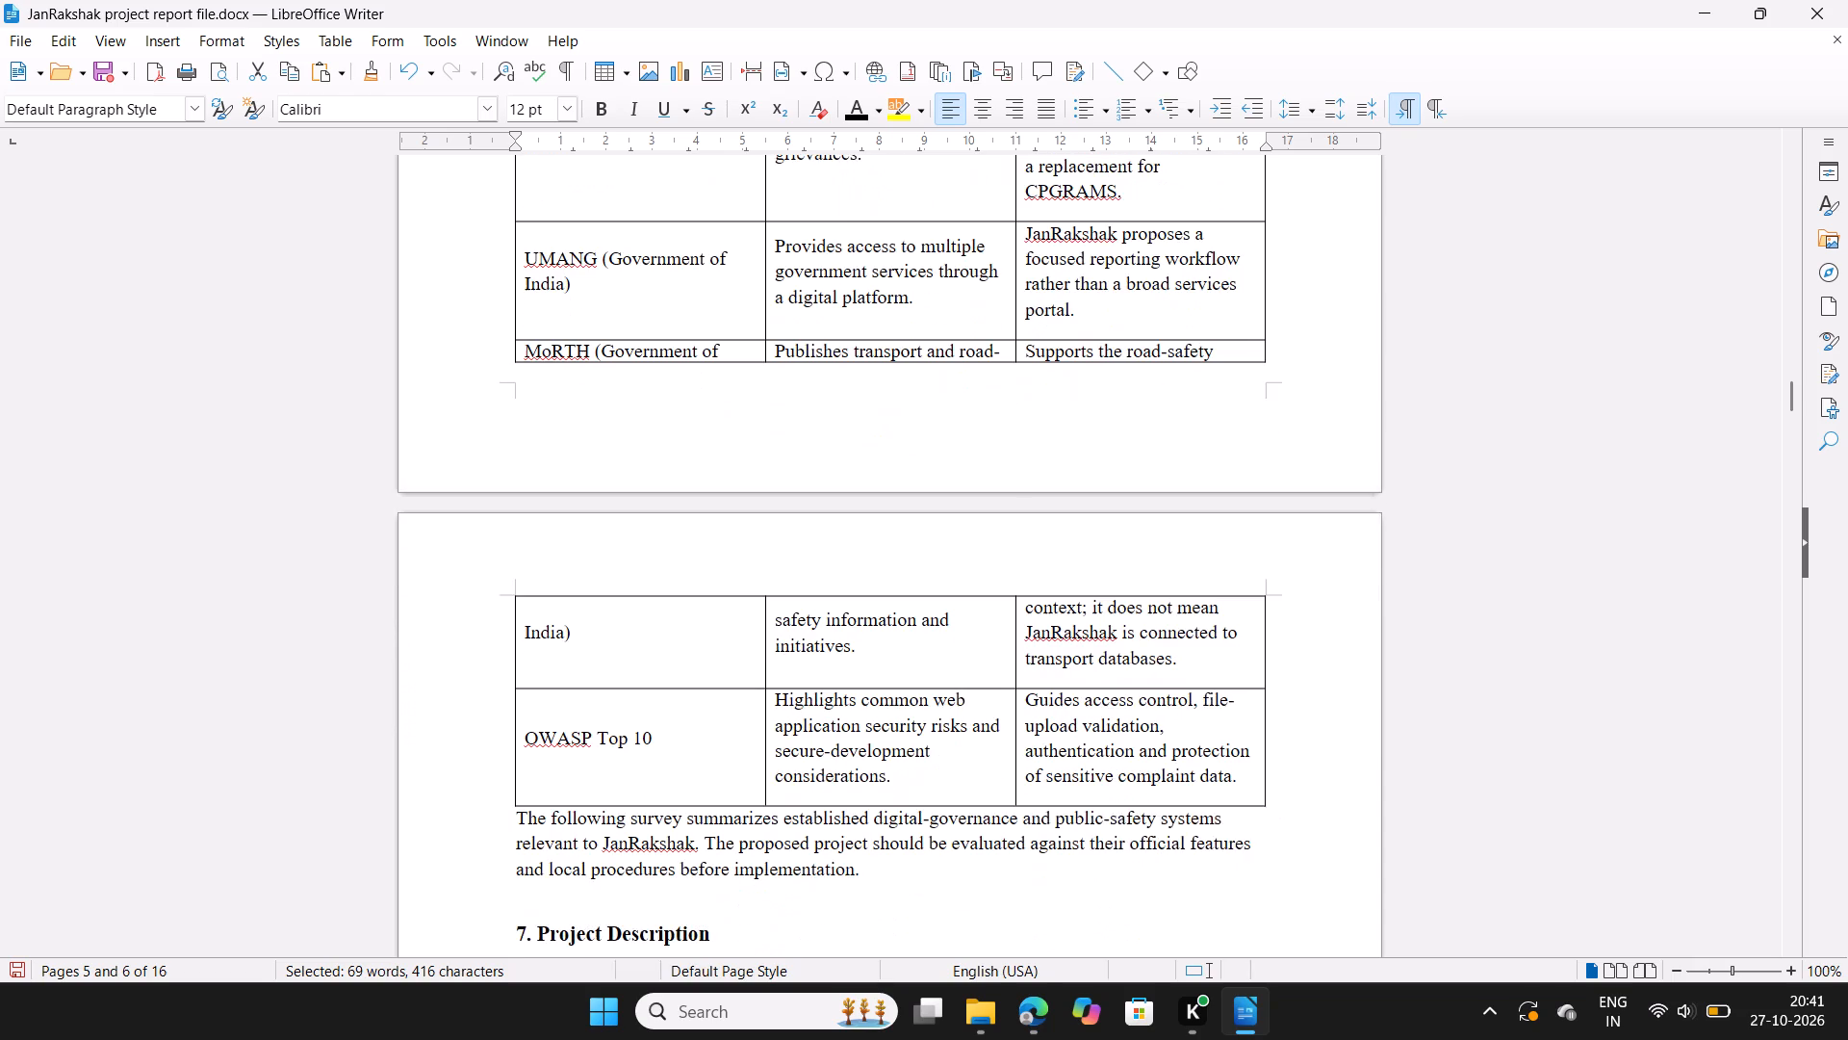
scroll(664, 546, "down", 1)
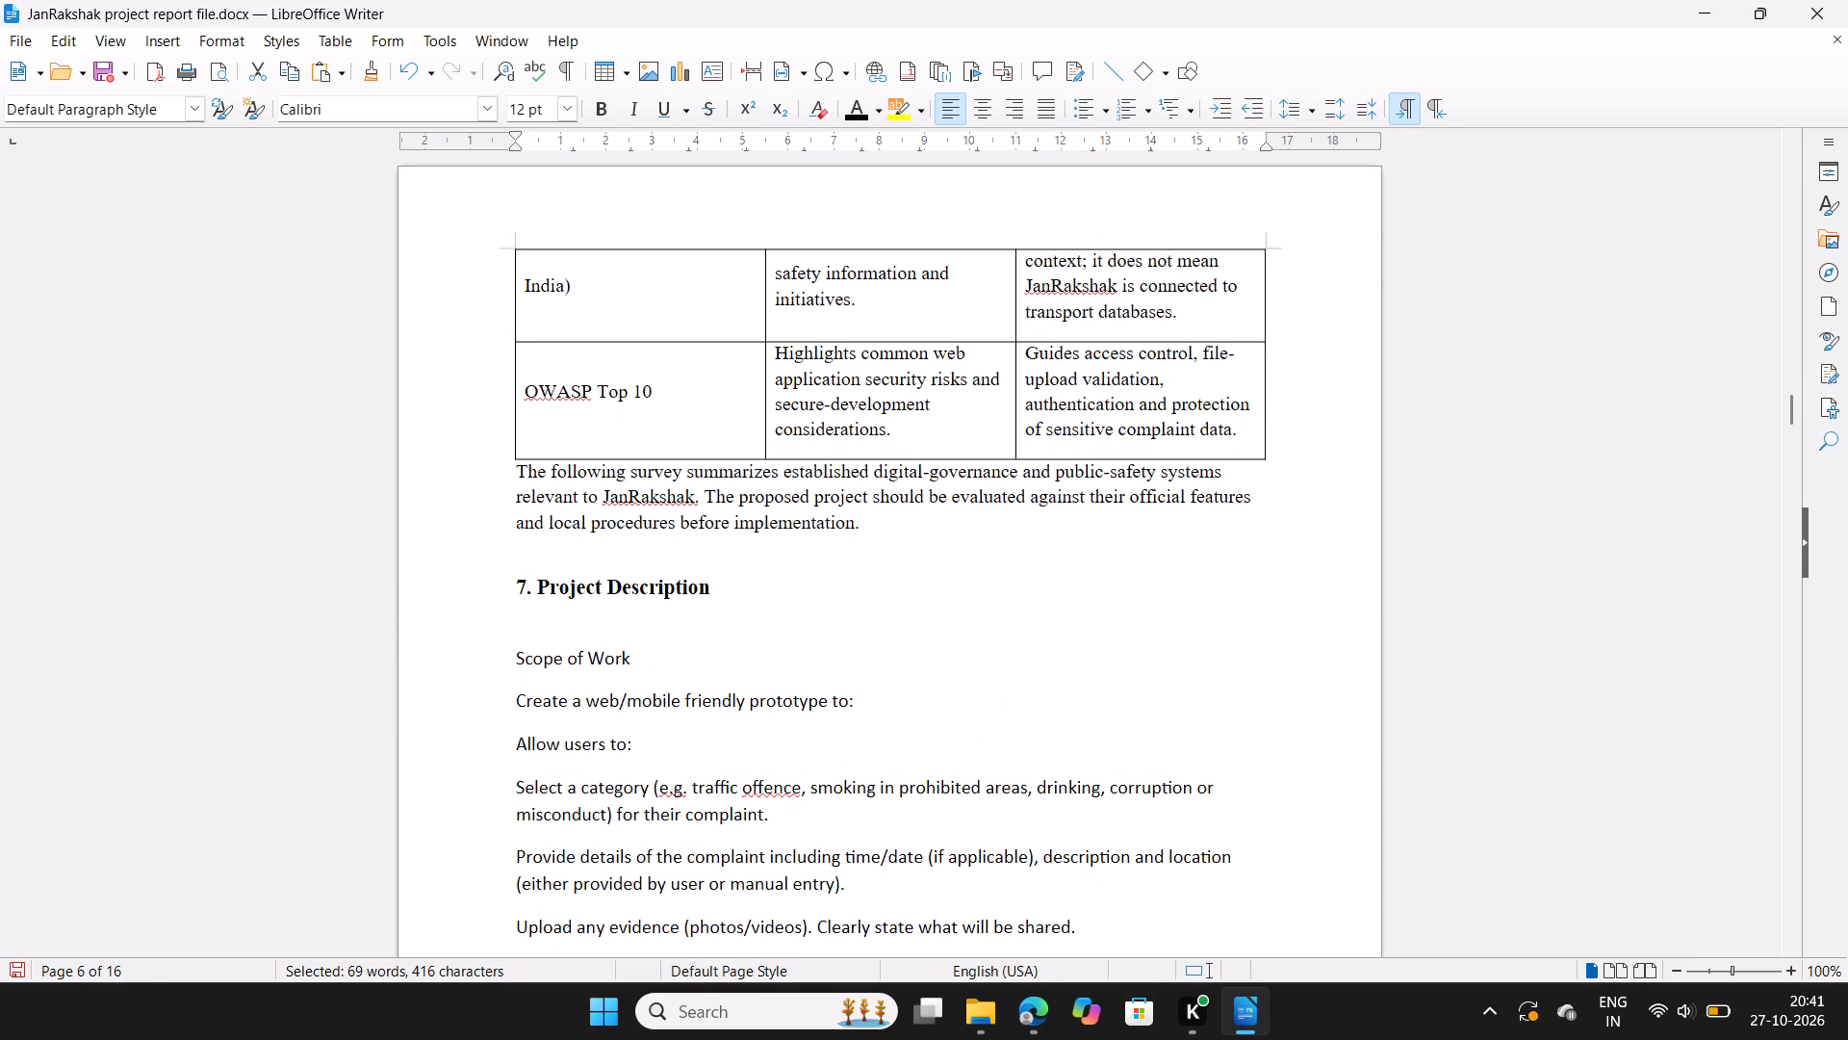
left_click_drag(514, 468, 800, 519)
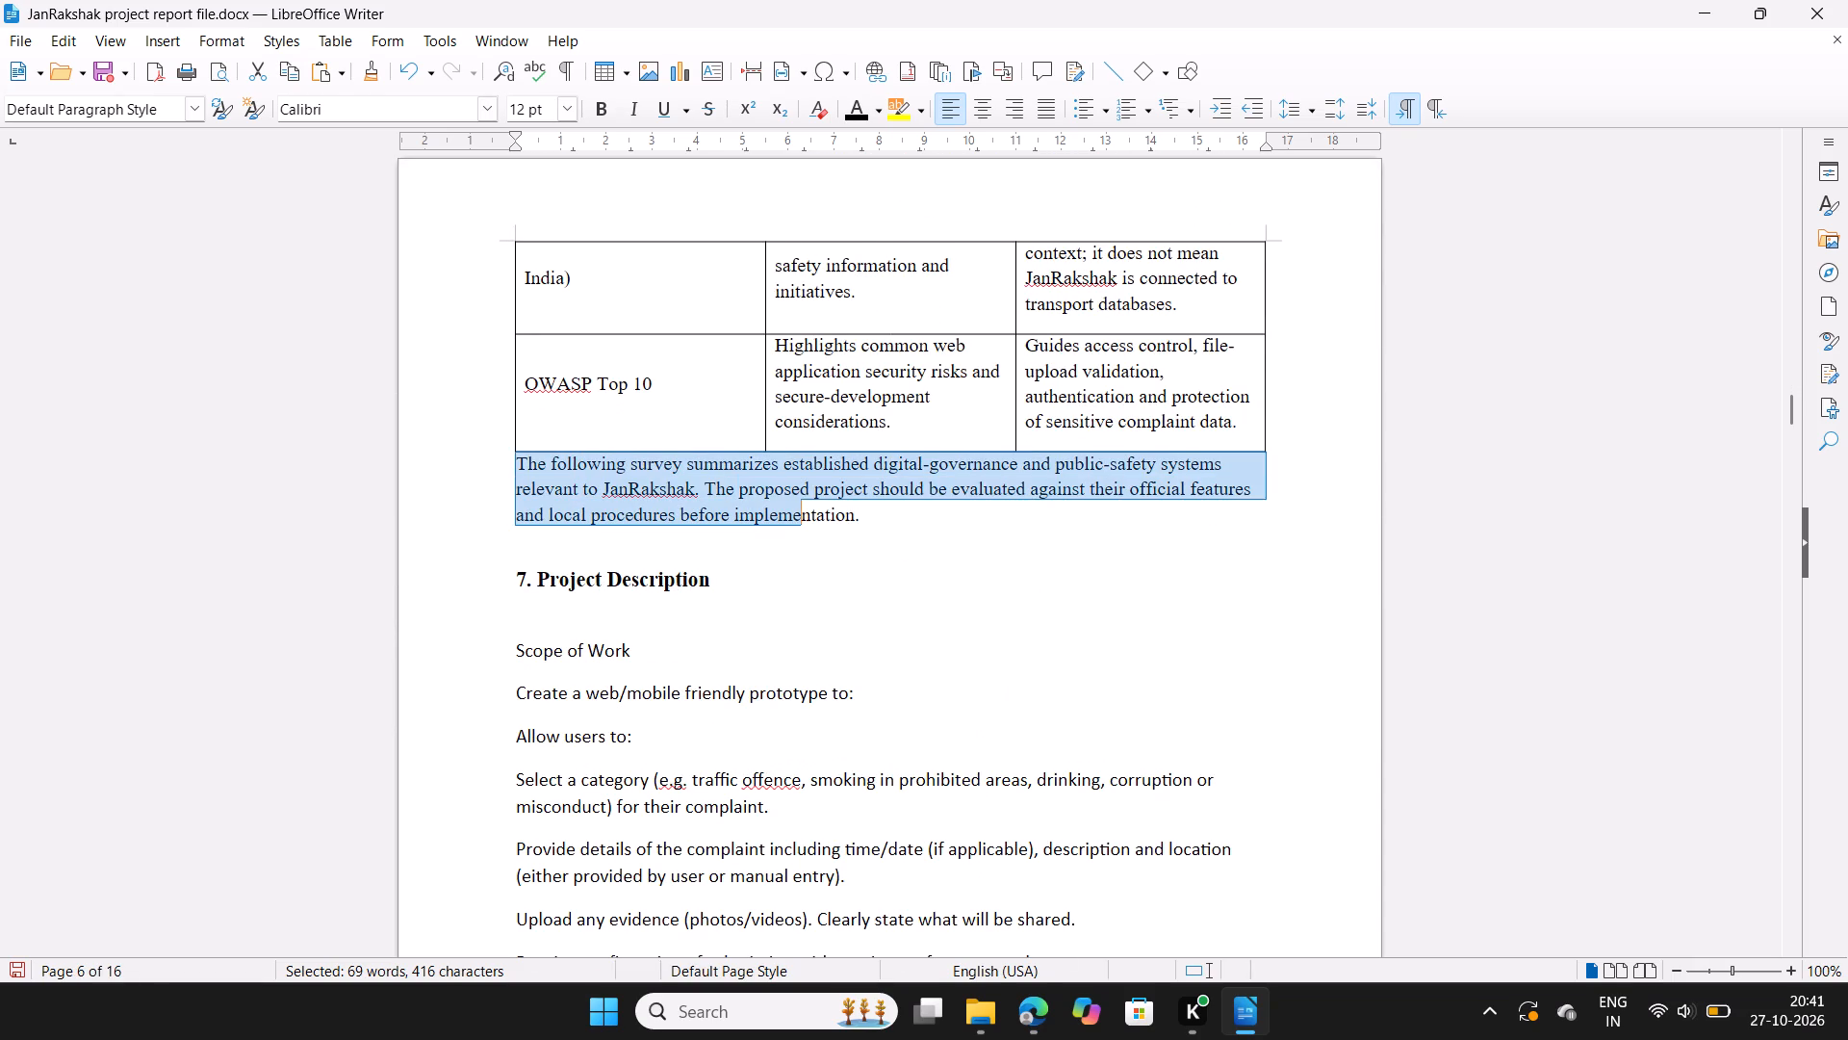
left_click_drag(800, 519, 868, 517)
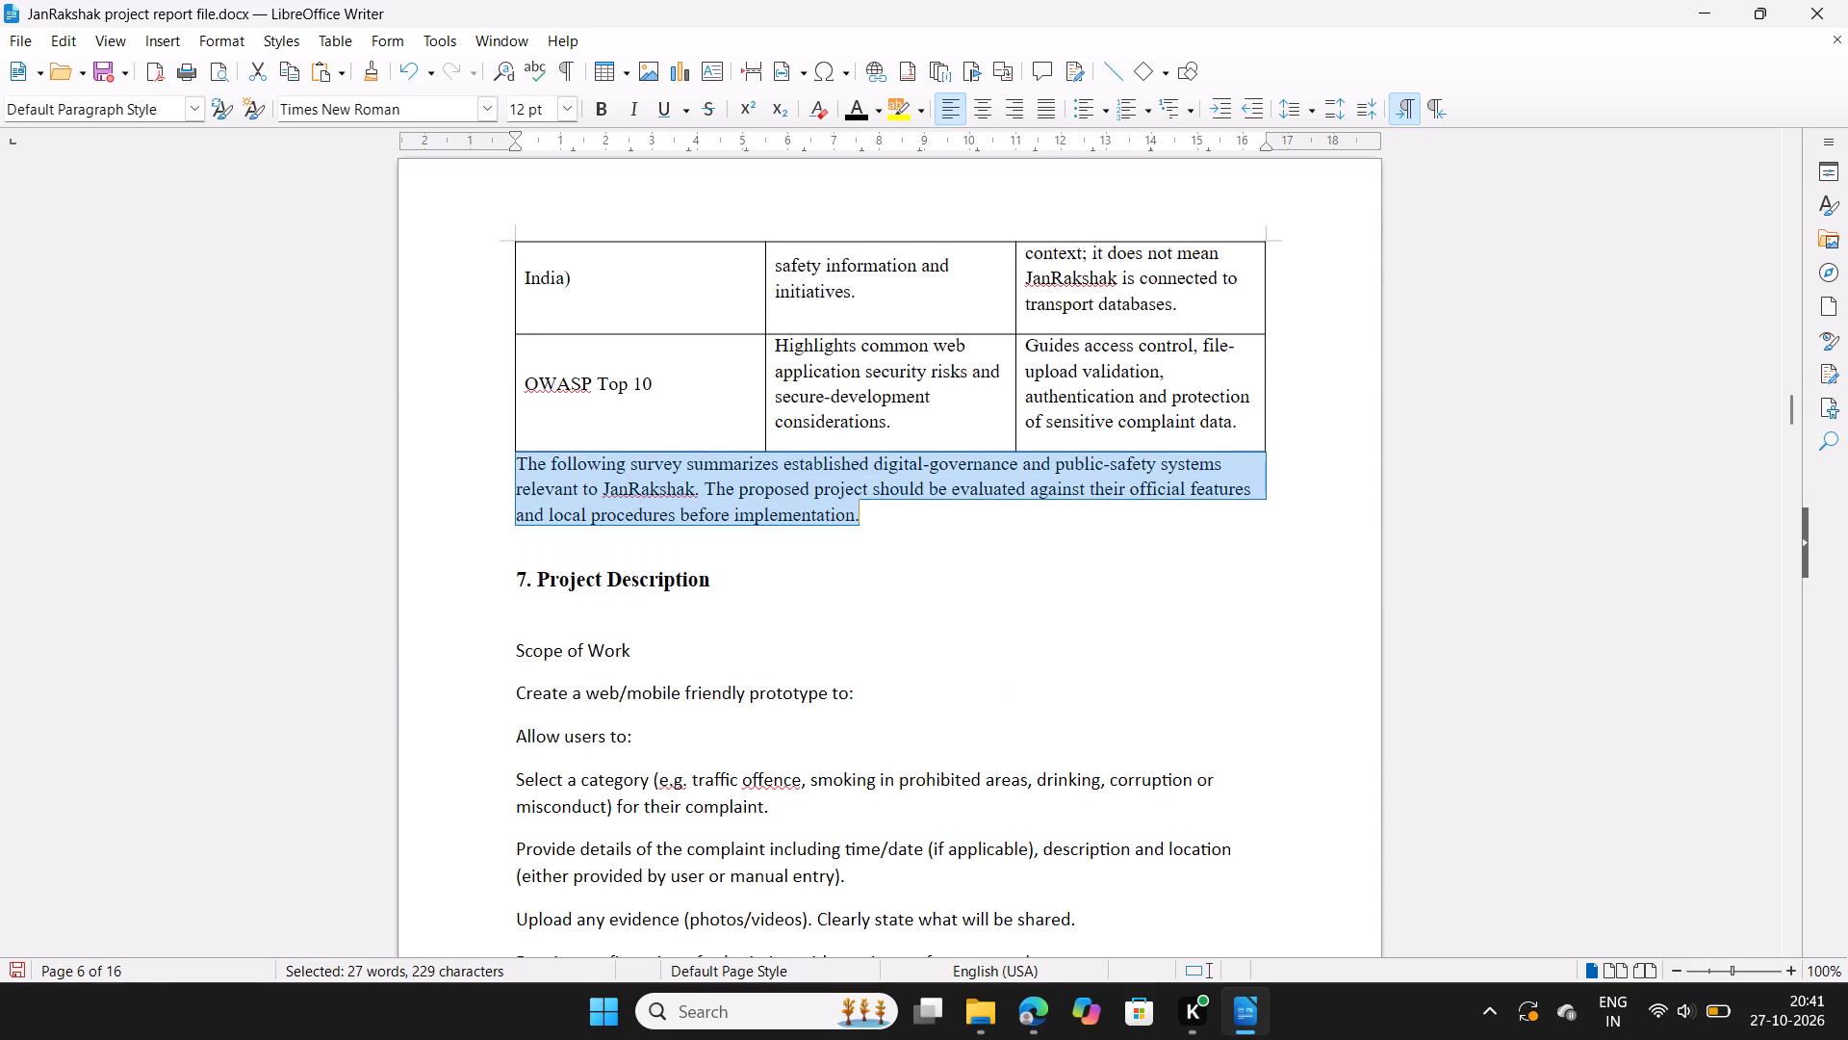
left_click_drag(513, 577, 747, 572)
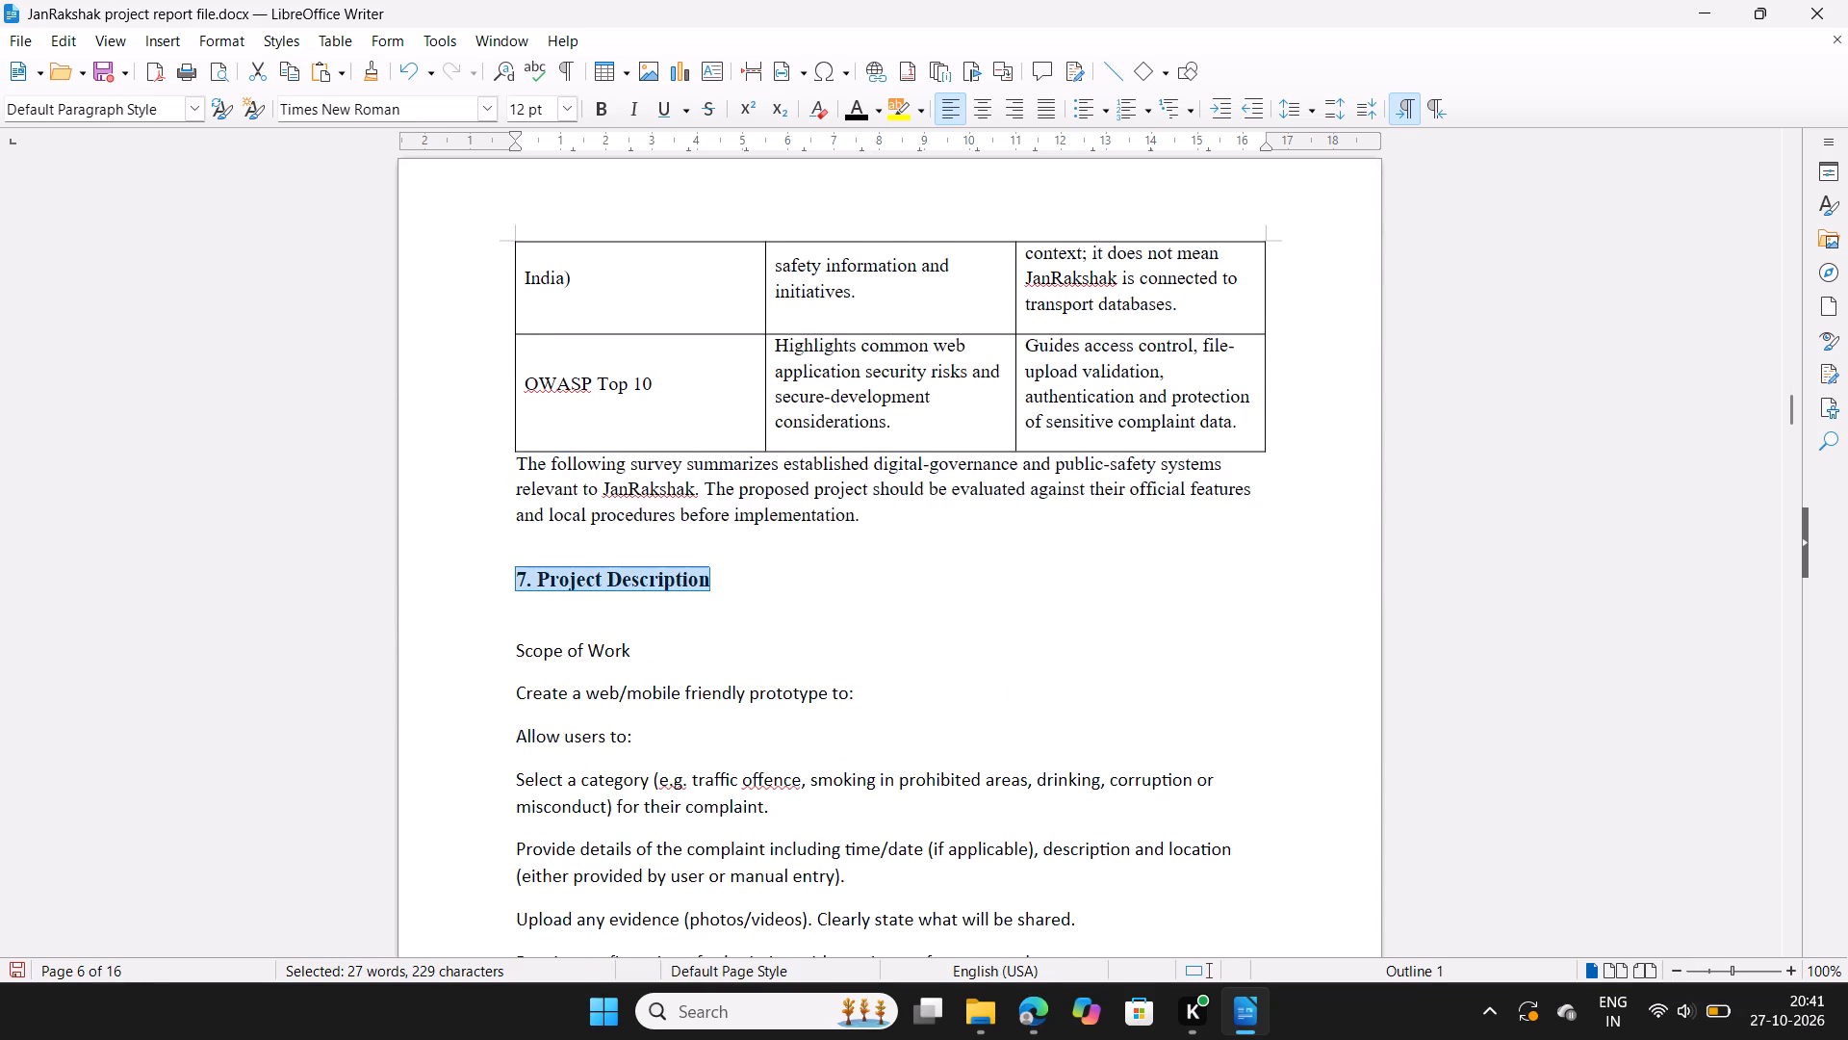
Make the Scope of Work subheading in section 7 bold.
left_click_drag(511, 647, 605, 640)
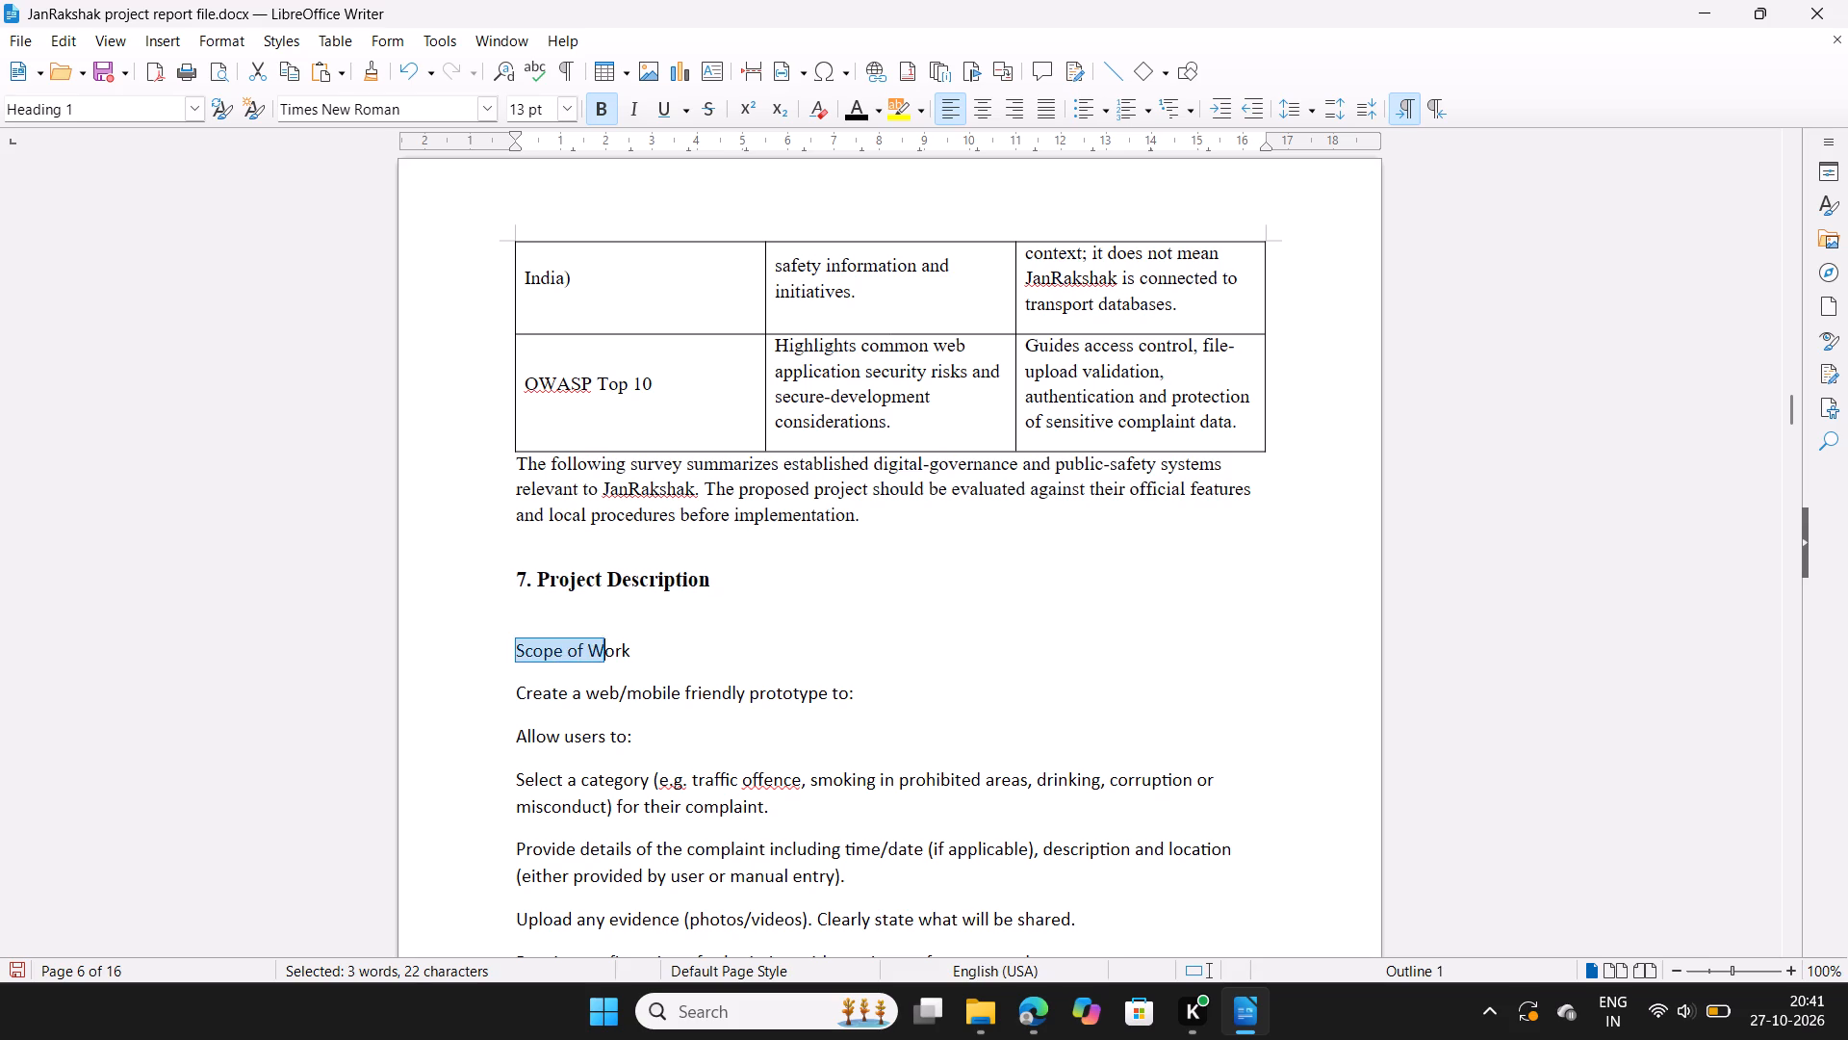
left_click_drag(605, 640, 640, 643)
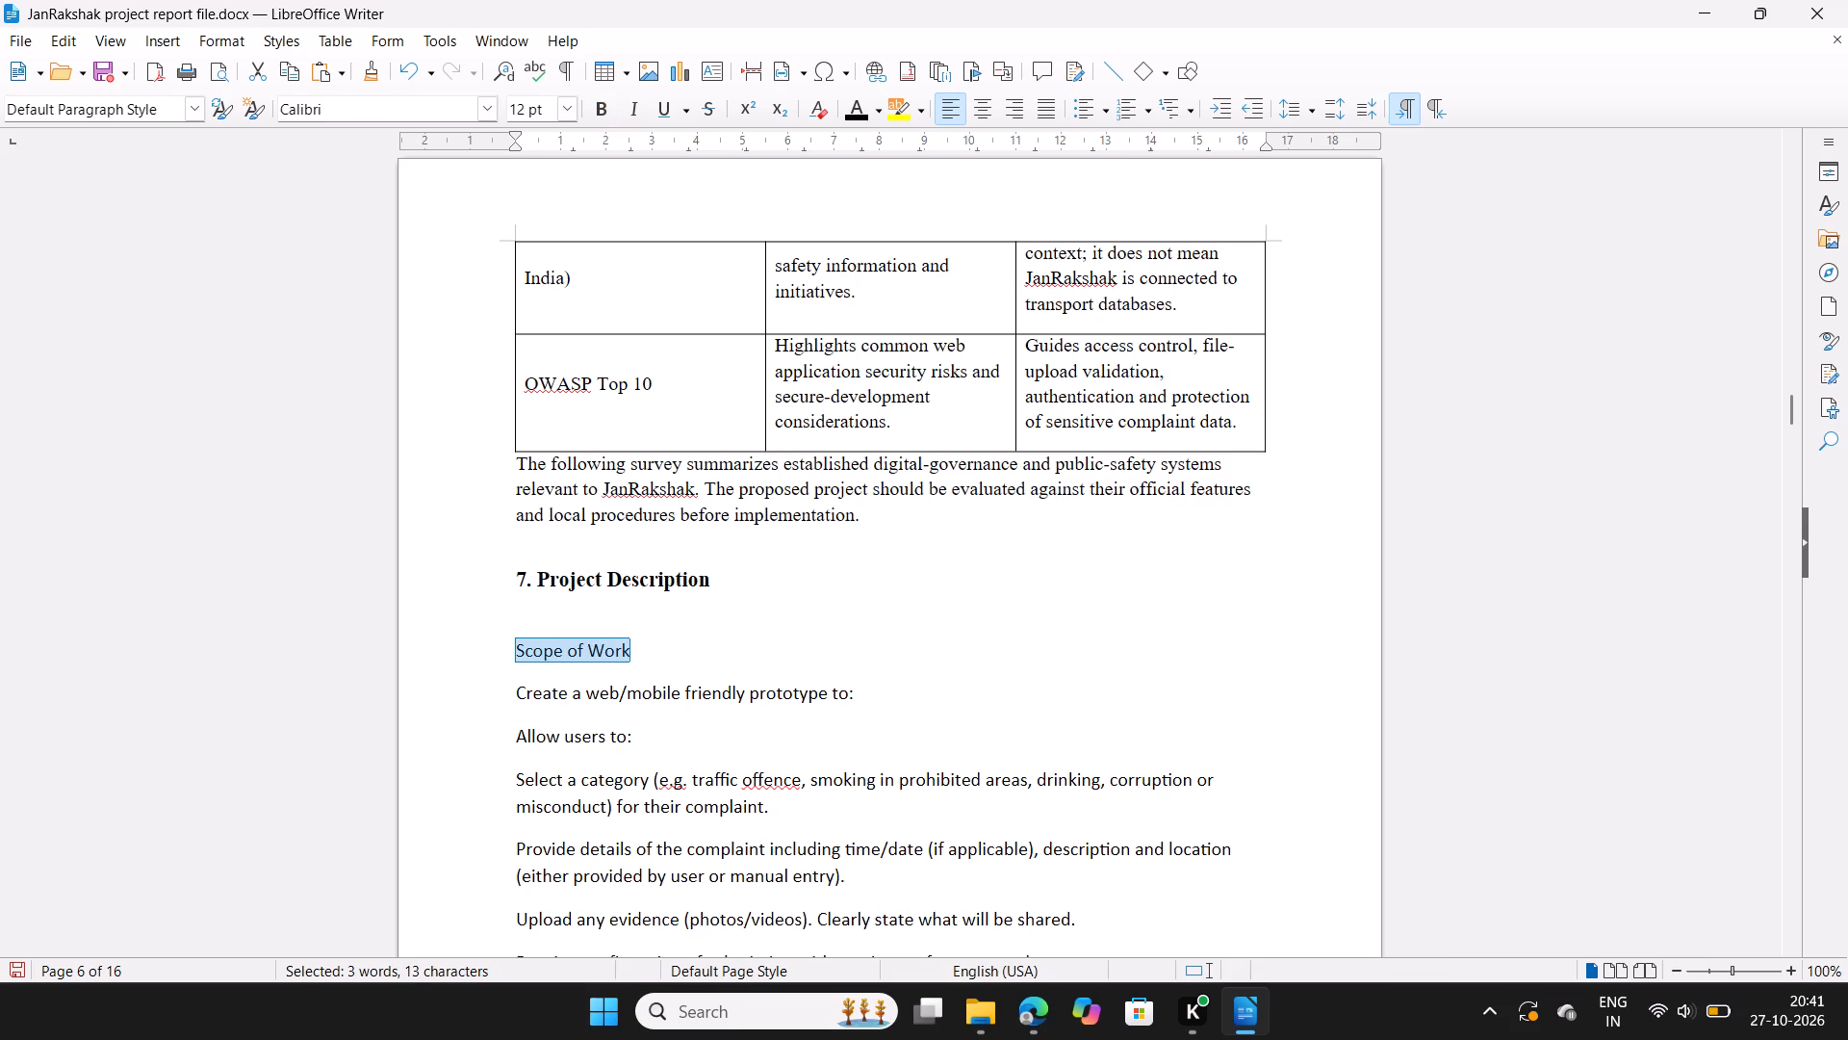
key("ctrl+b")
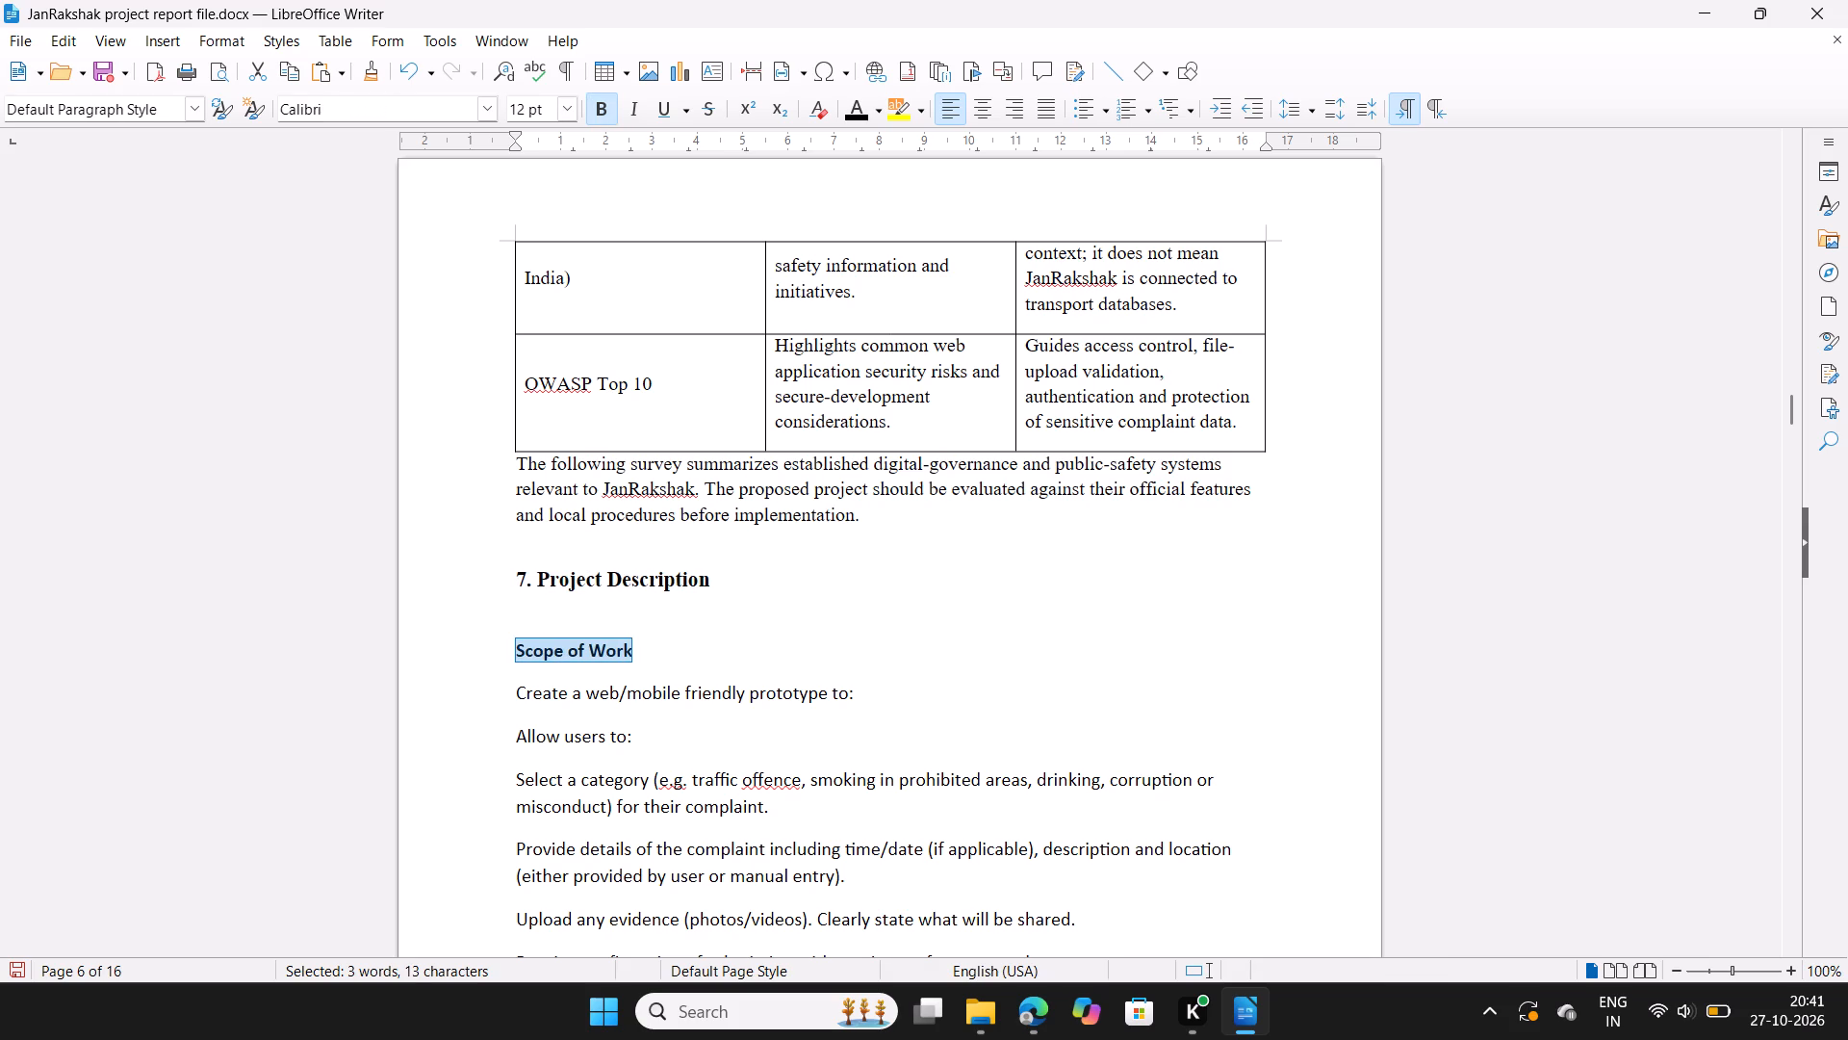
Check the font and size of the body text under Scope of Work, through its last paragraph.
scroll(555, 741, "down", 1)
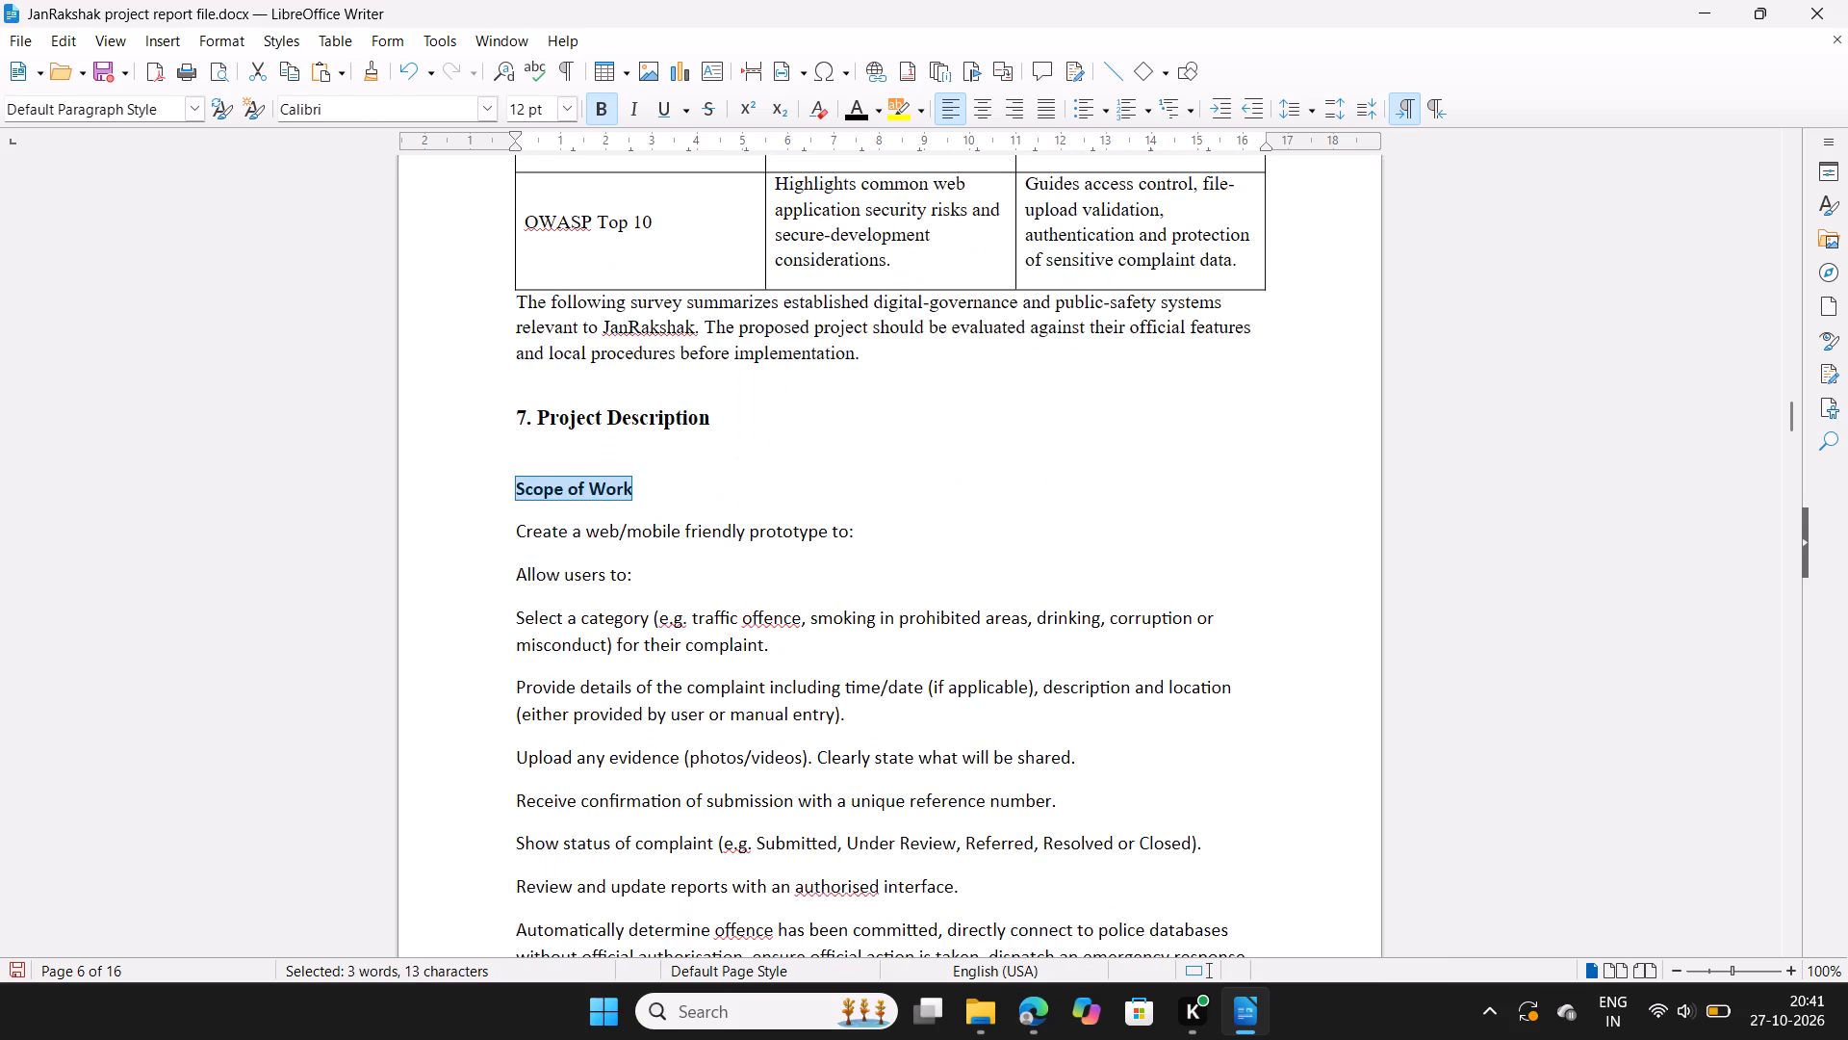
left_click(518, 579)
scroll(518, 579, "down", 1)
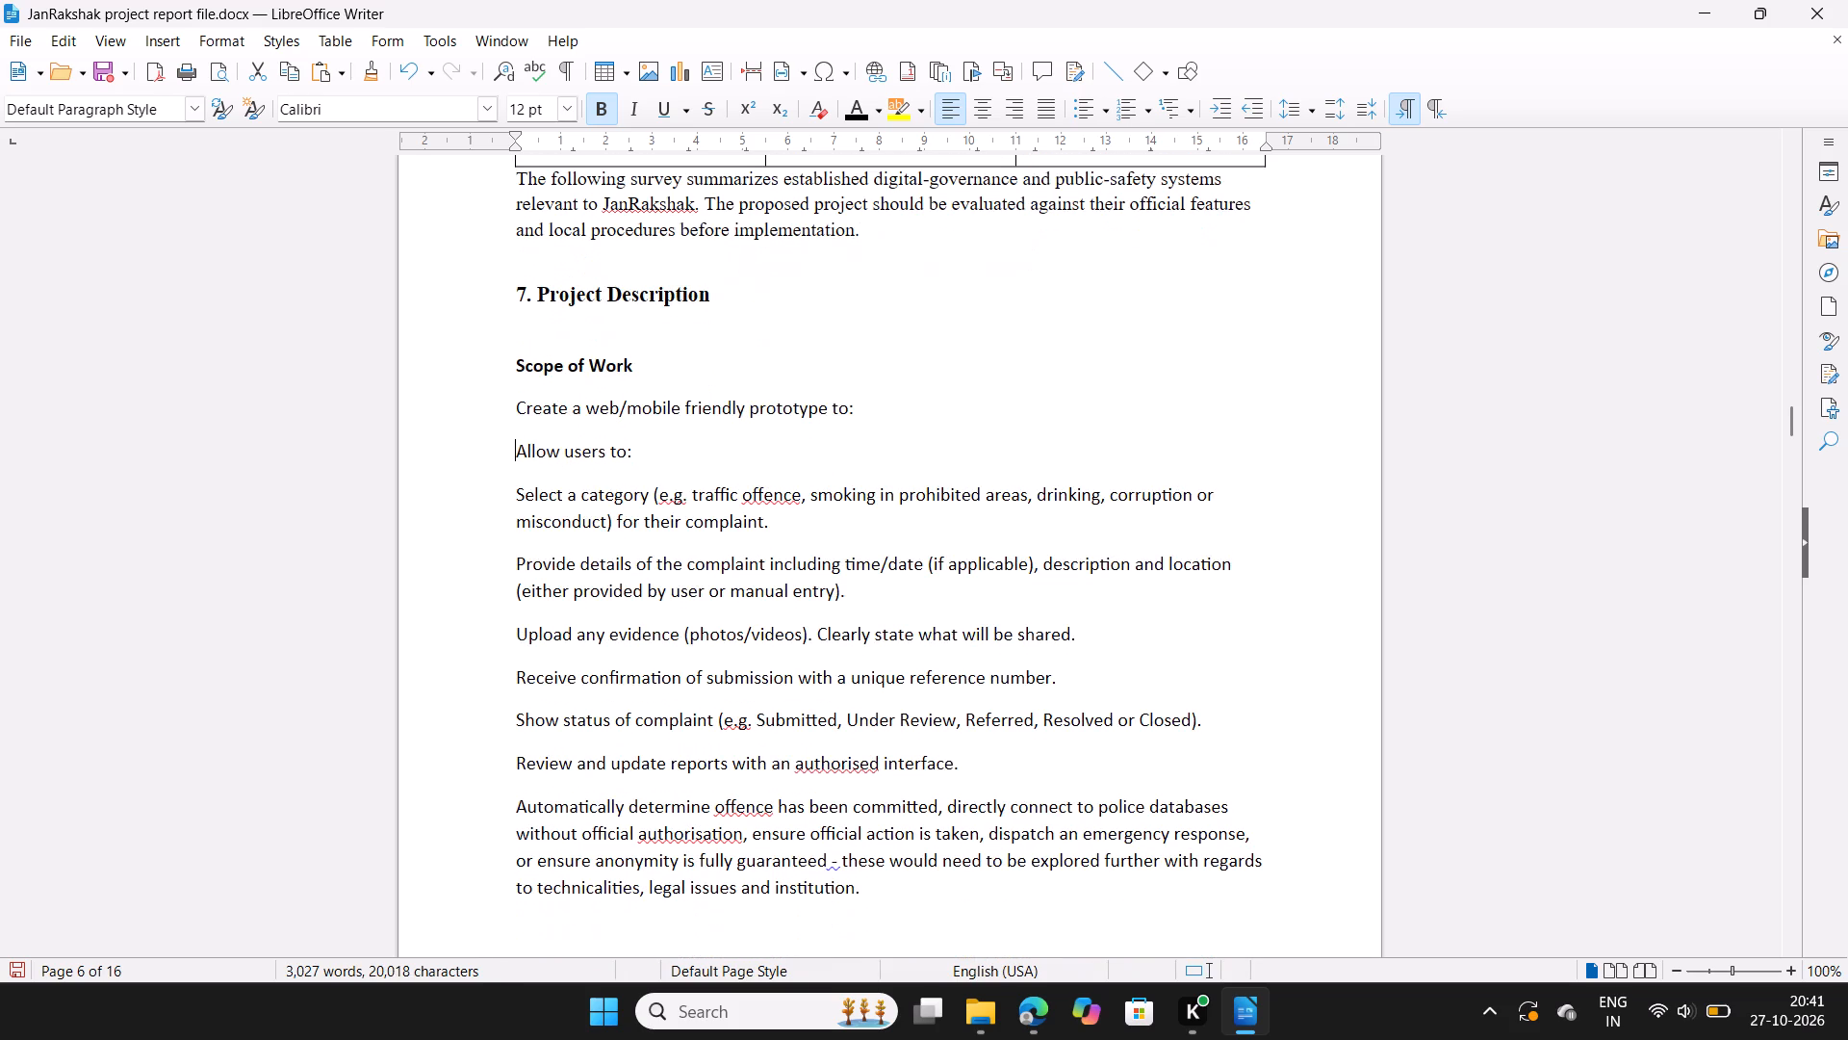
scroll(518, 579, "down", 1)
left_click_drag(512, 388, 849, 598)
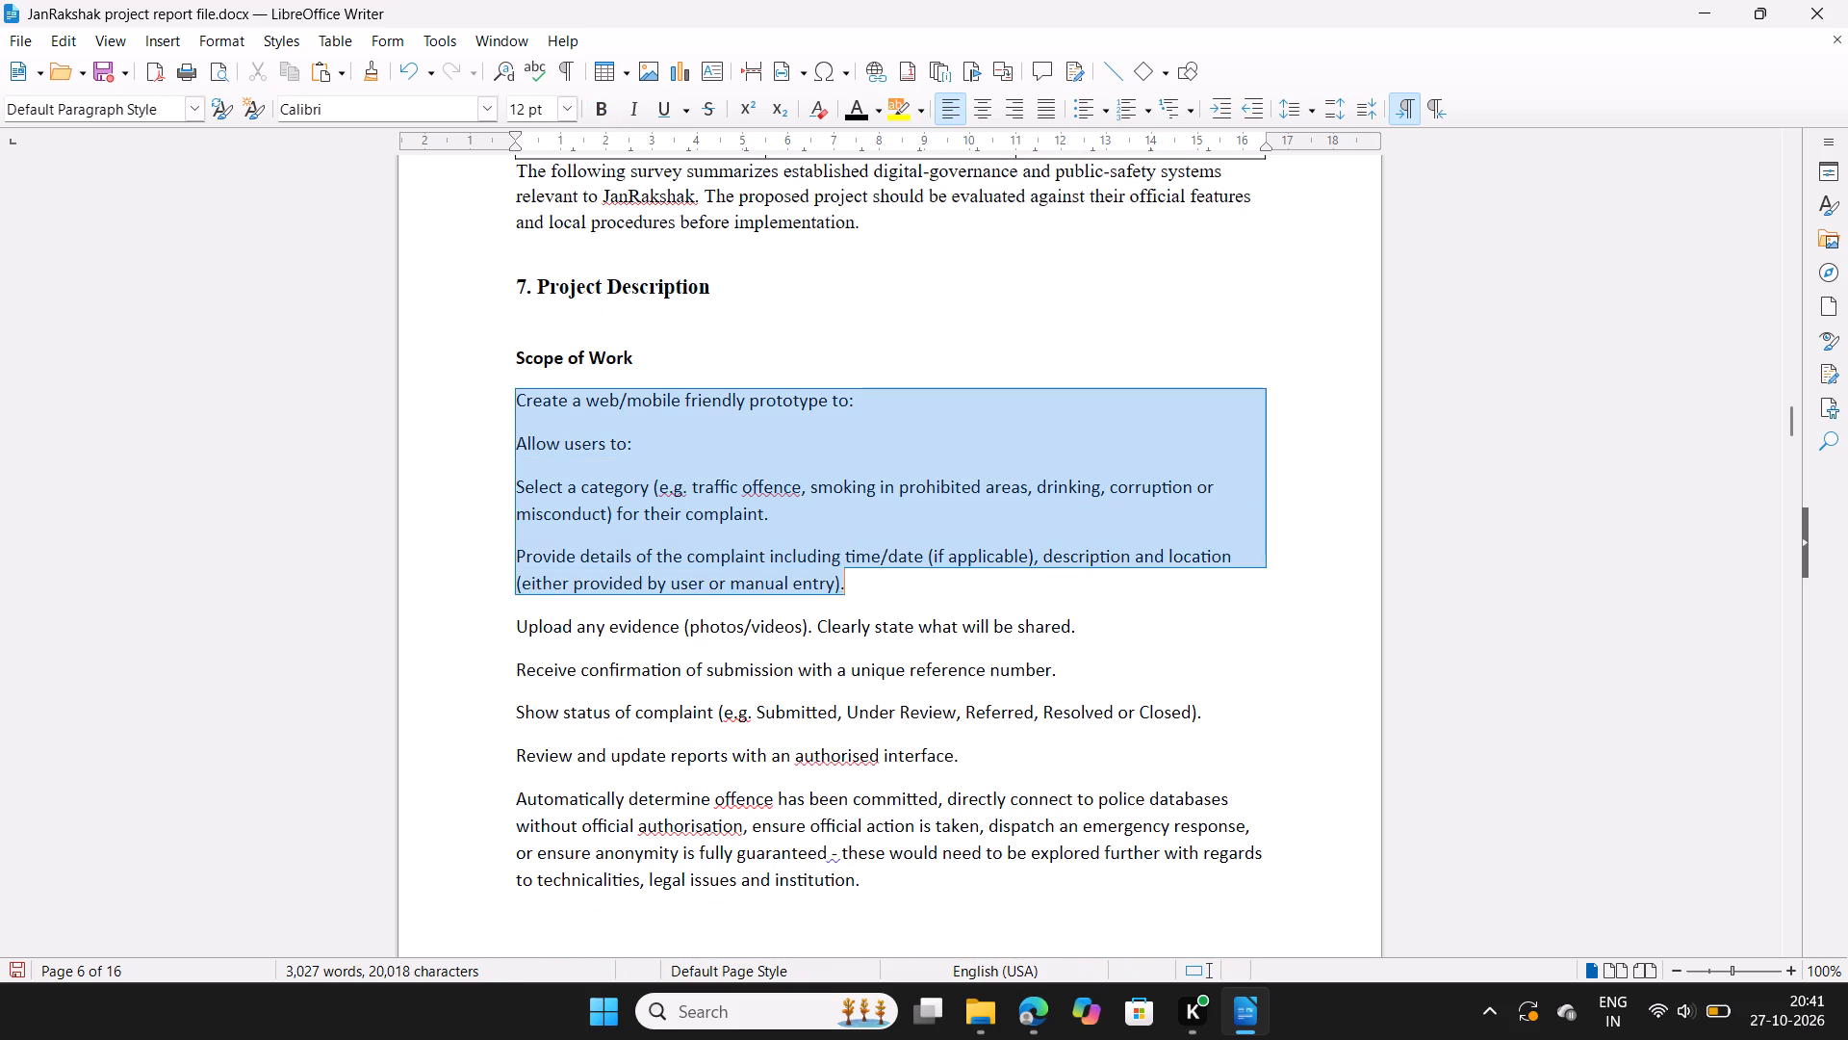
left_click_drag(849, 598, 899, 899)
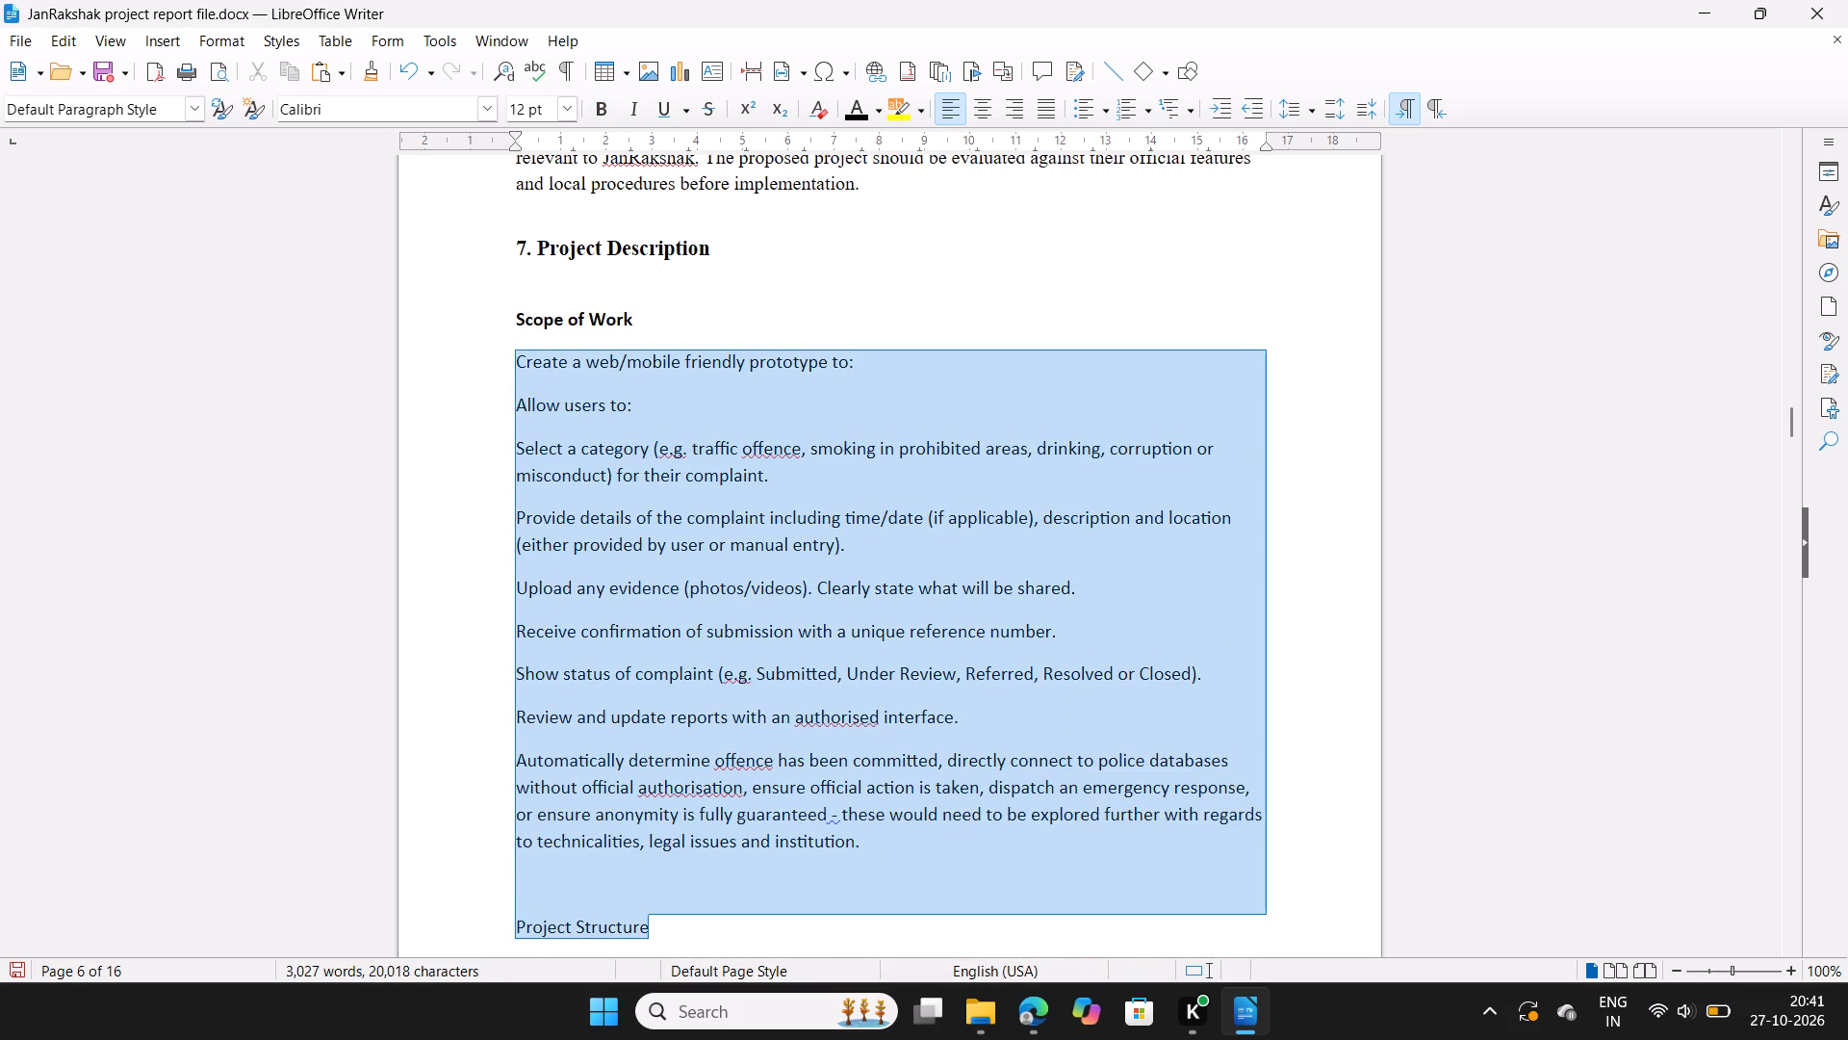
left_click_drag(899, 899, 895, 866)
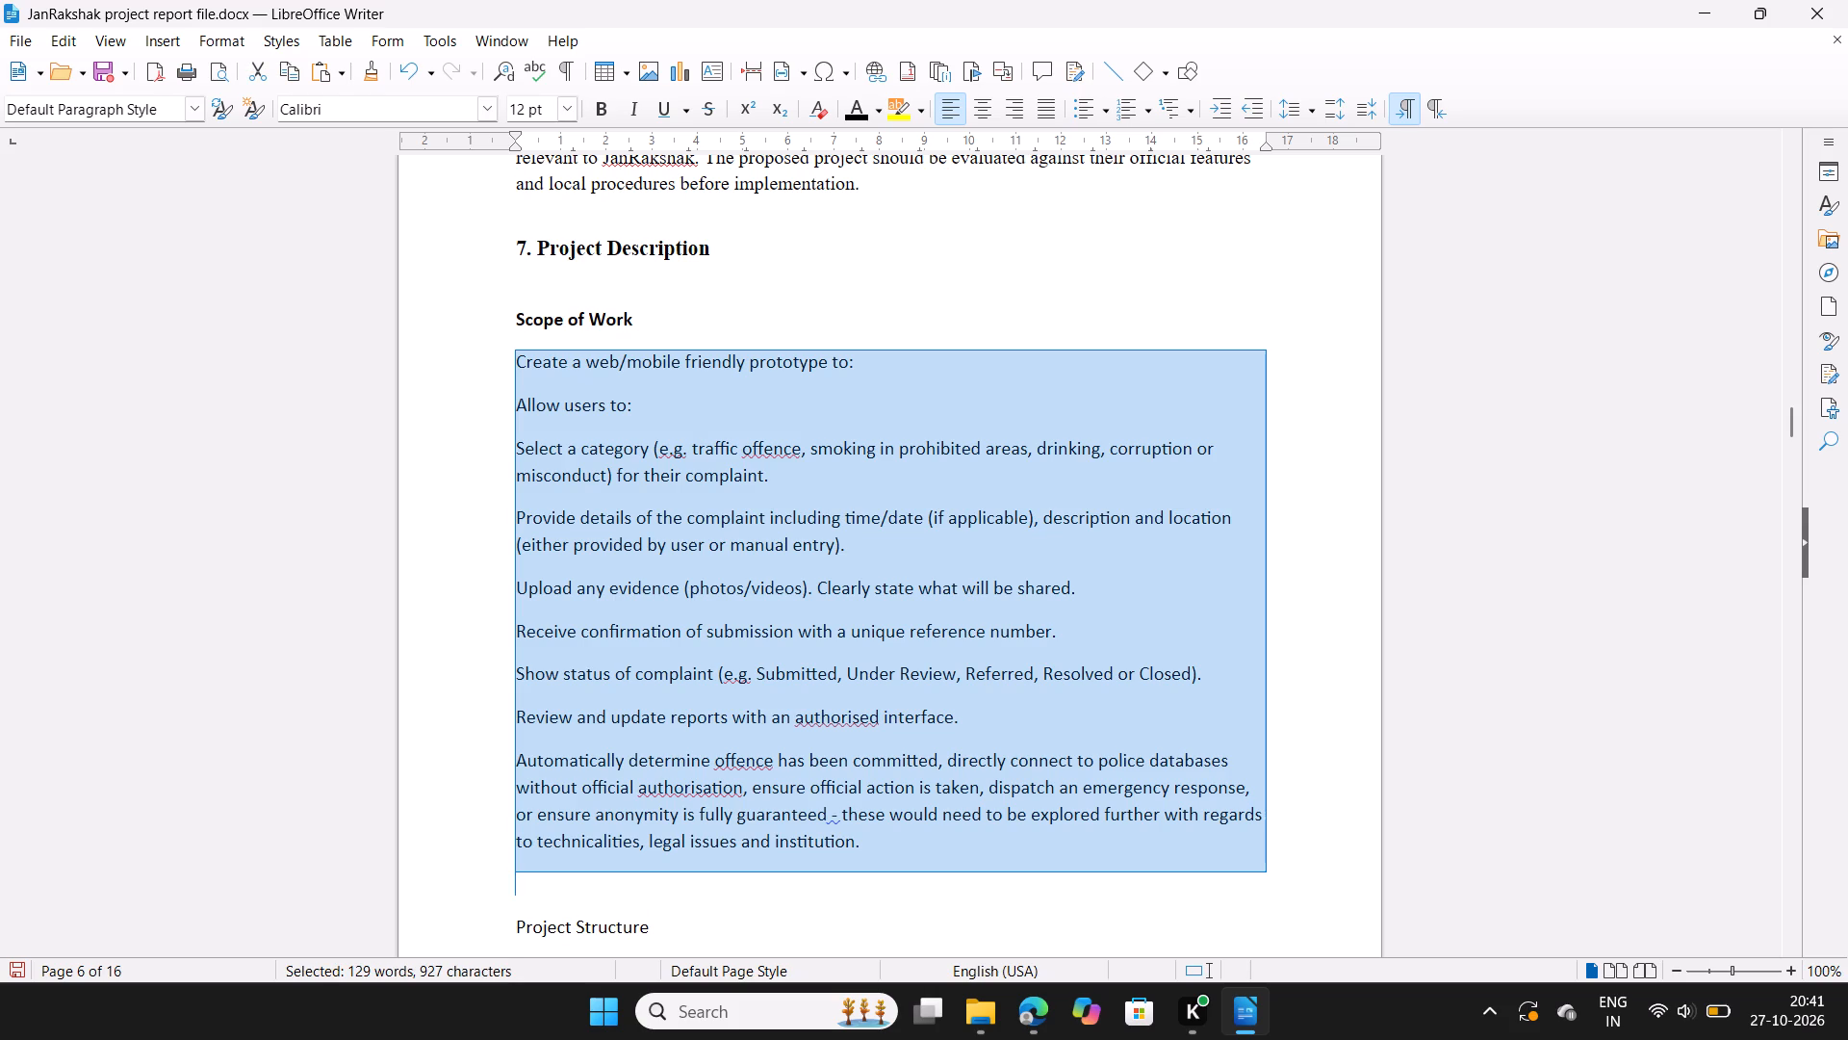
left_click(820, 601)
Insert two blank paragraphs above the Project Structure subheading to move it onto the same page as its paragraph.
scroll(820, 601, "down", 1)
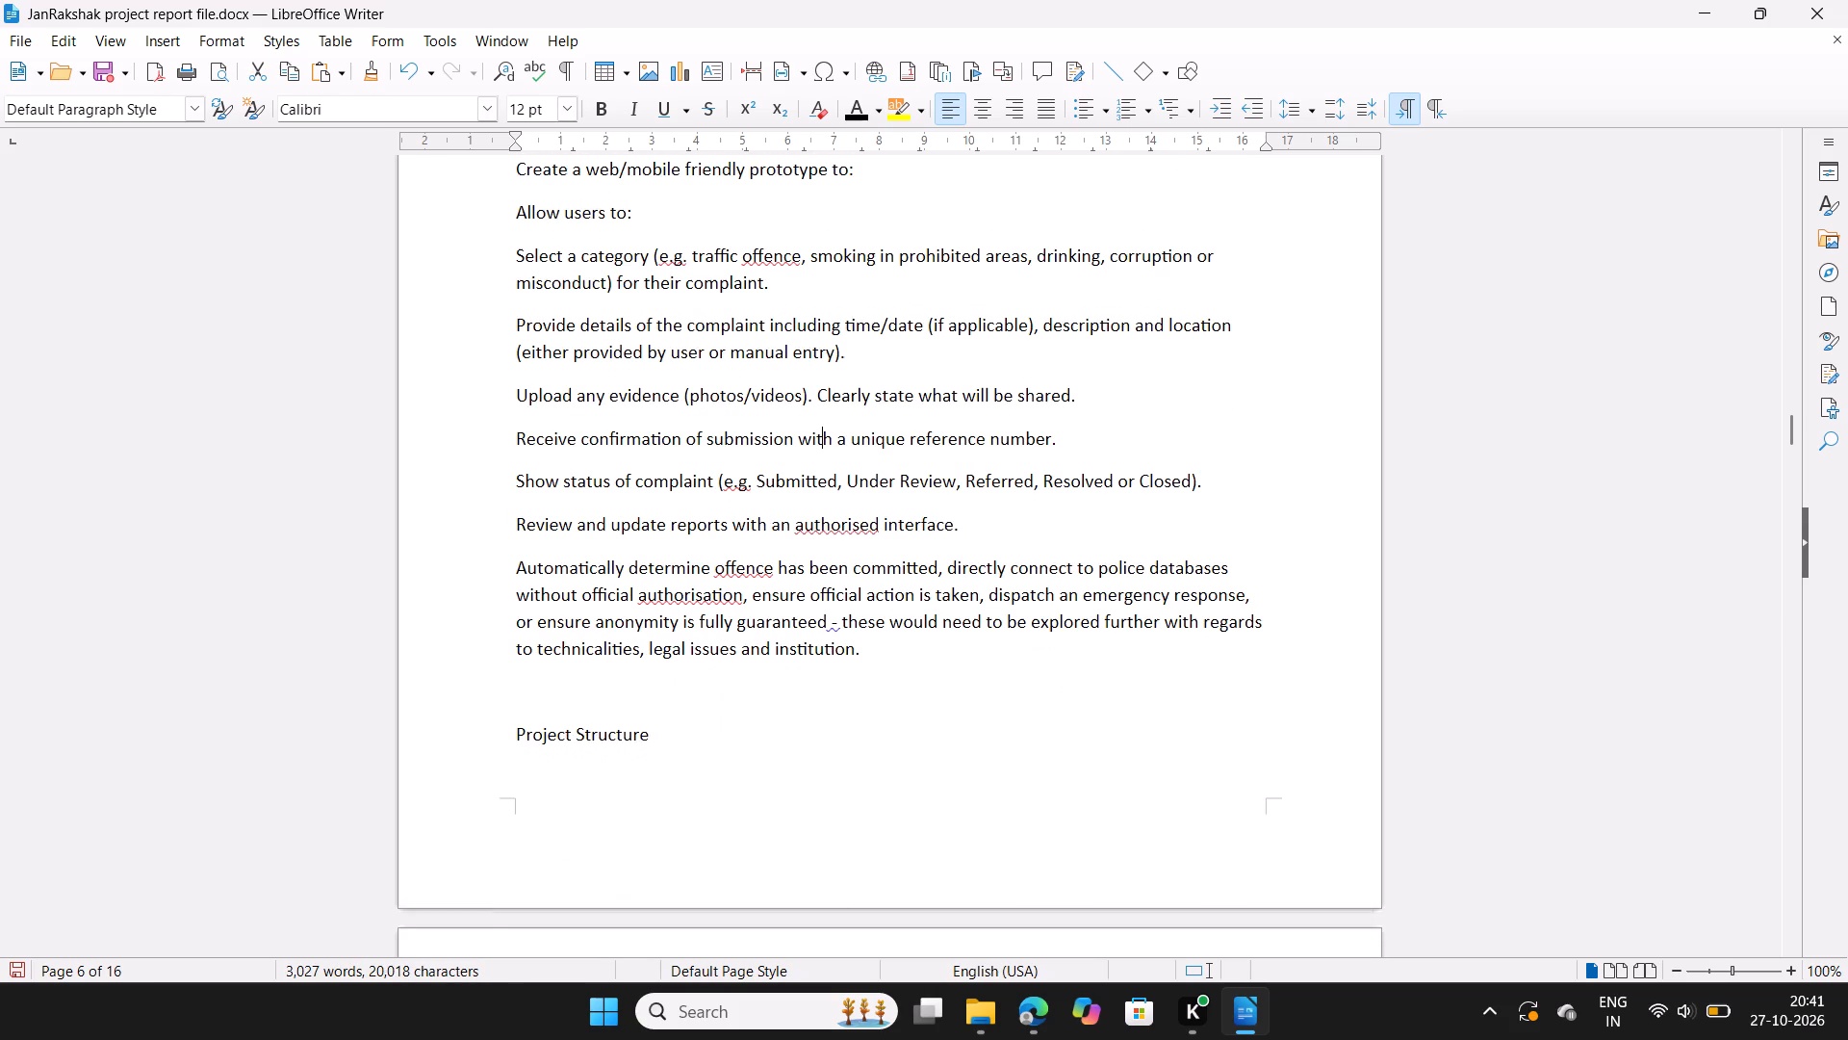
scroll(820, 601, "down", 1)
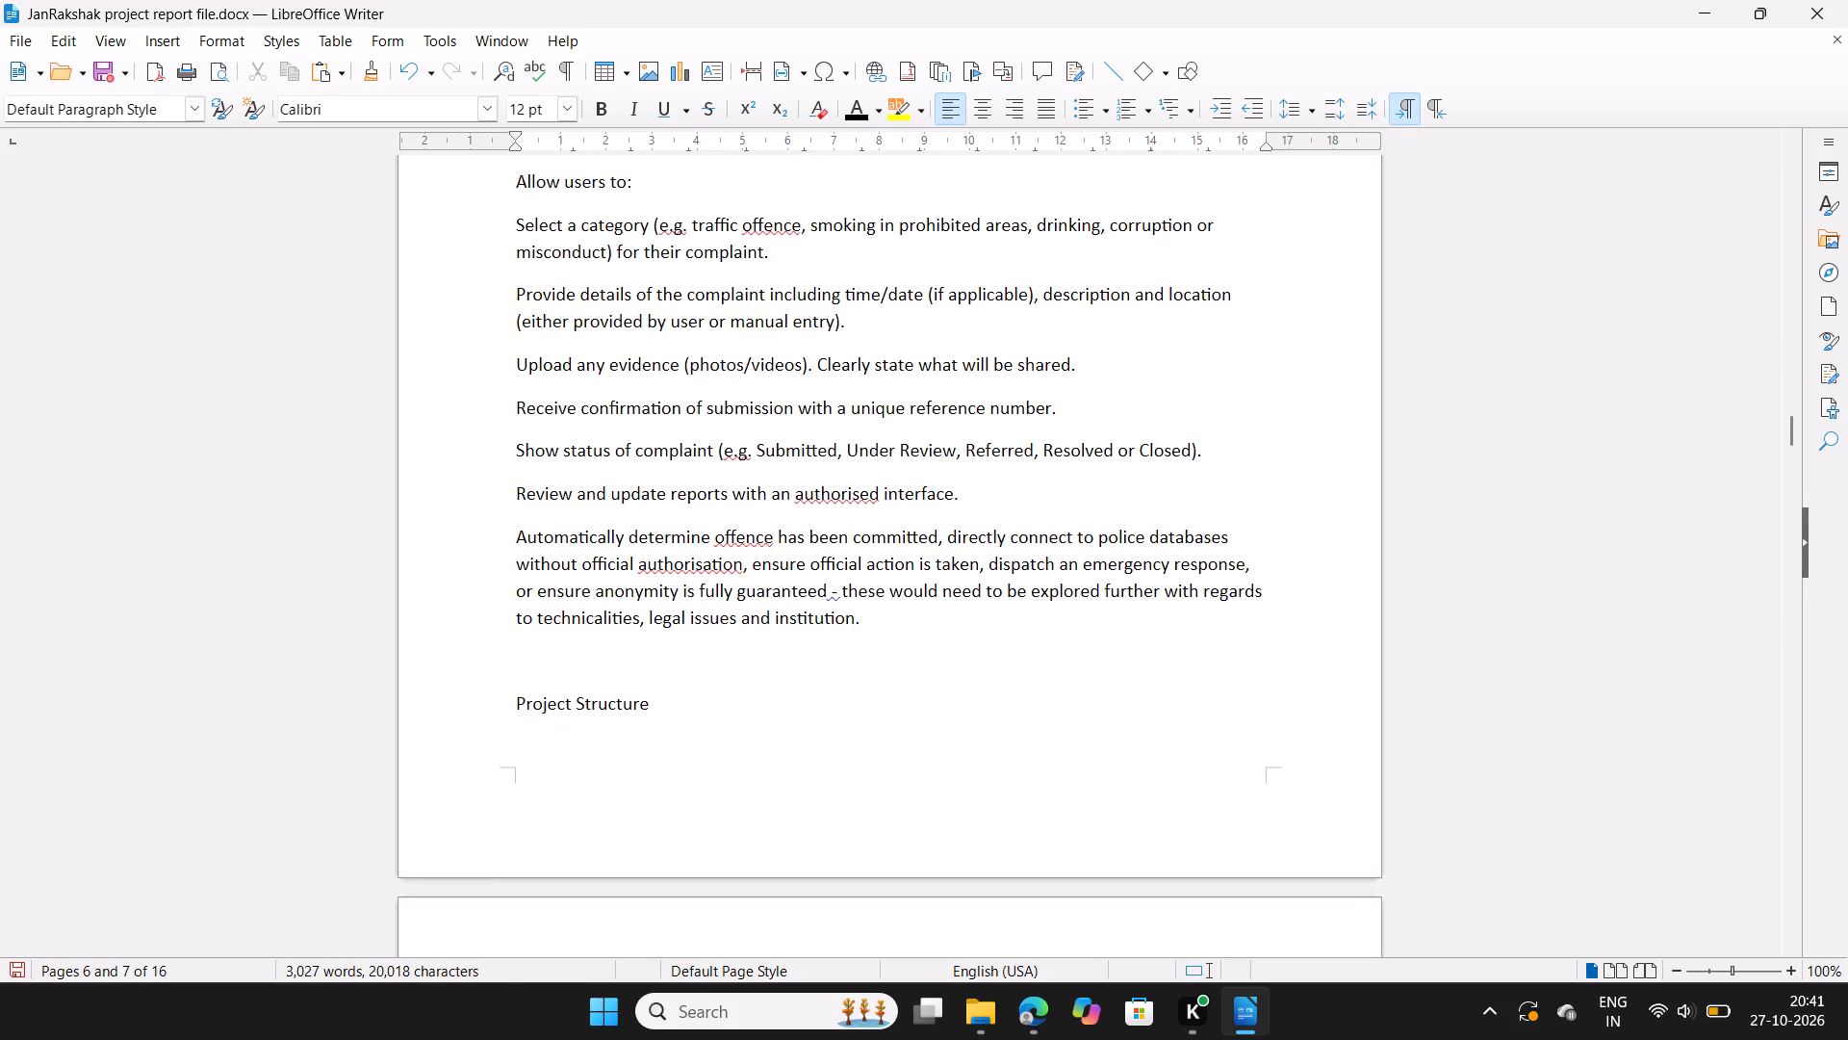
scroll(510, 703, "down", 1)
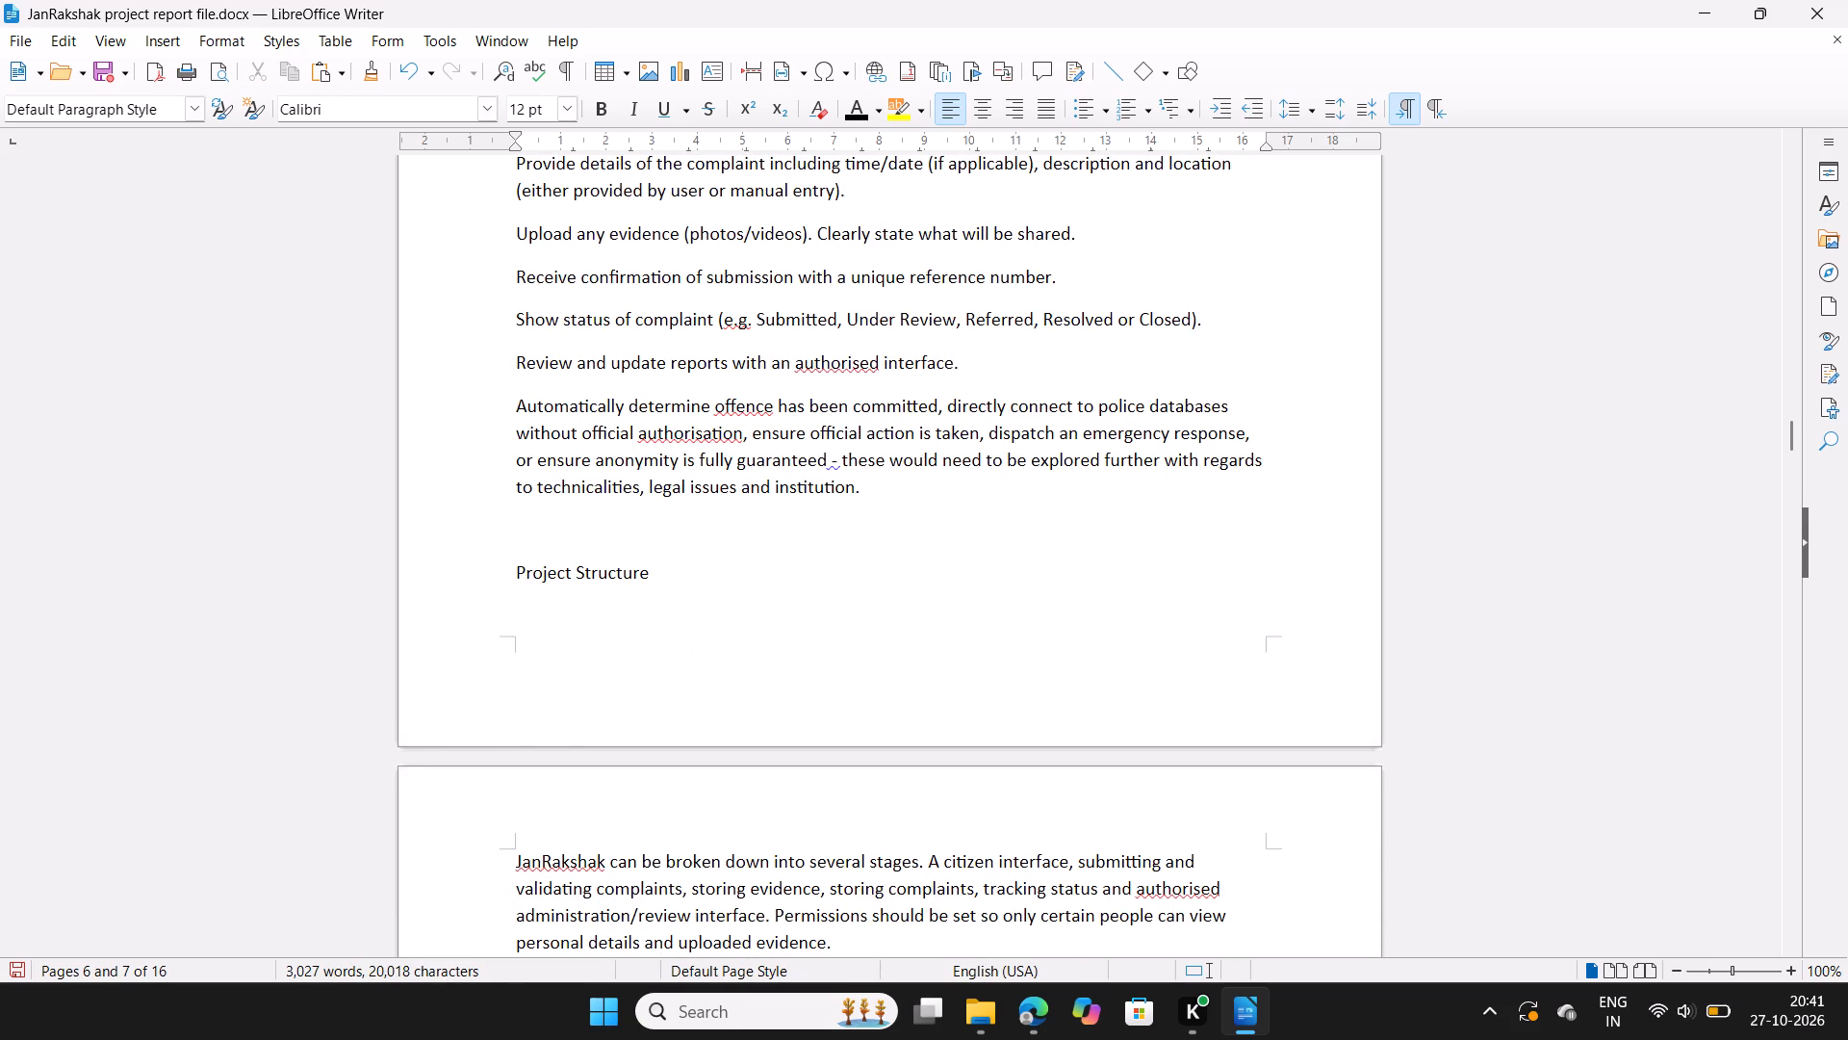
left_click(638, 525)
key("Return")
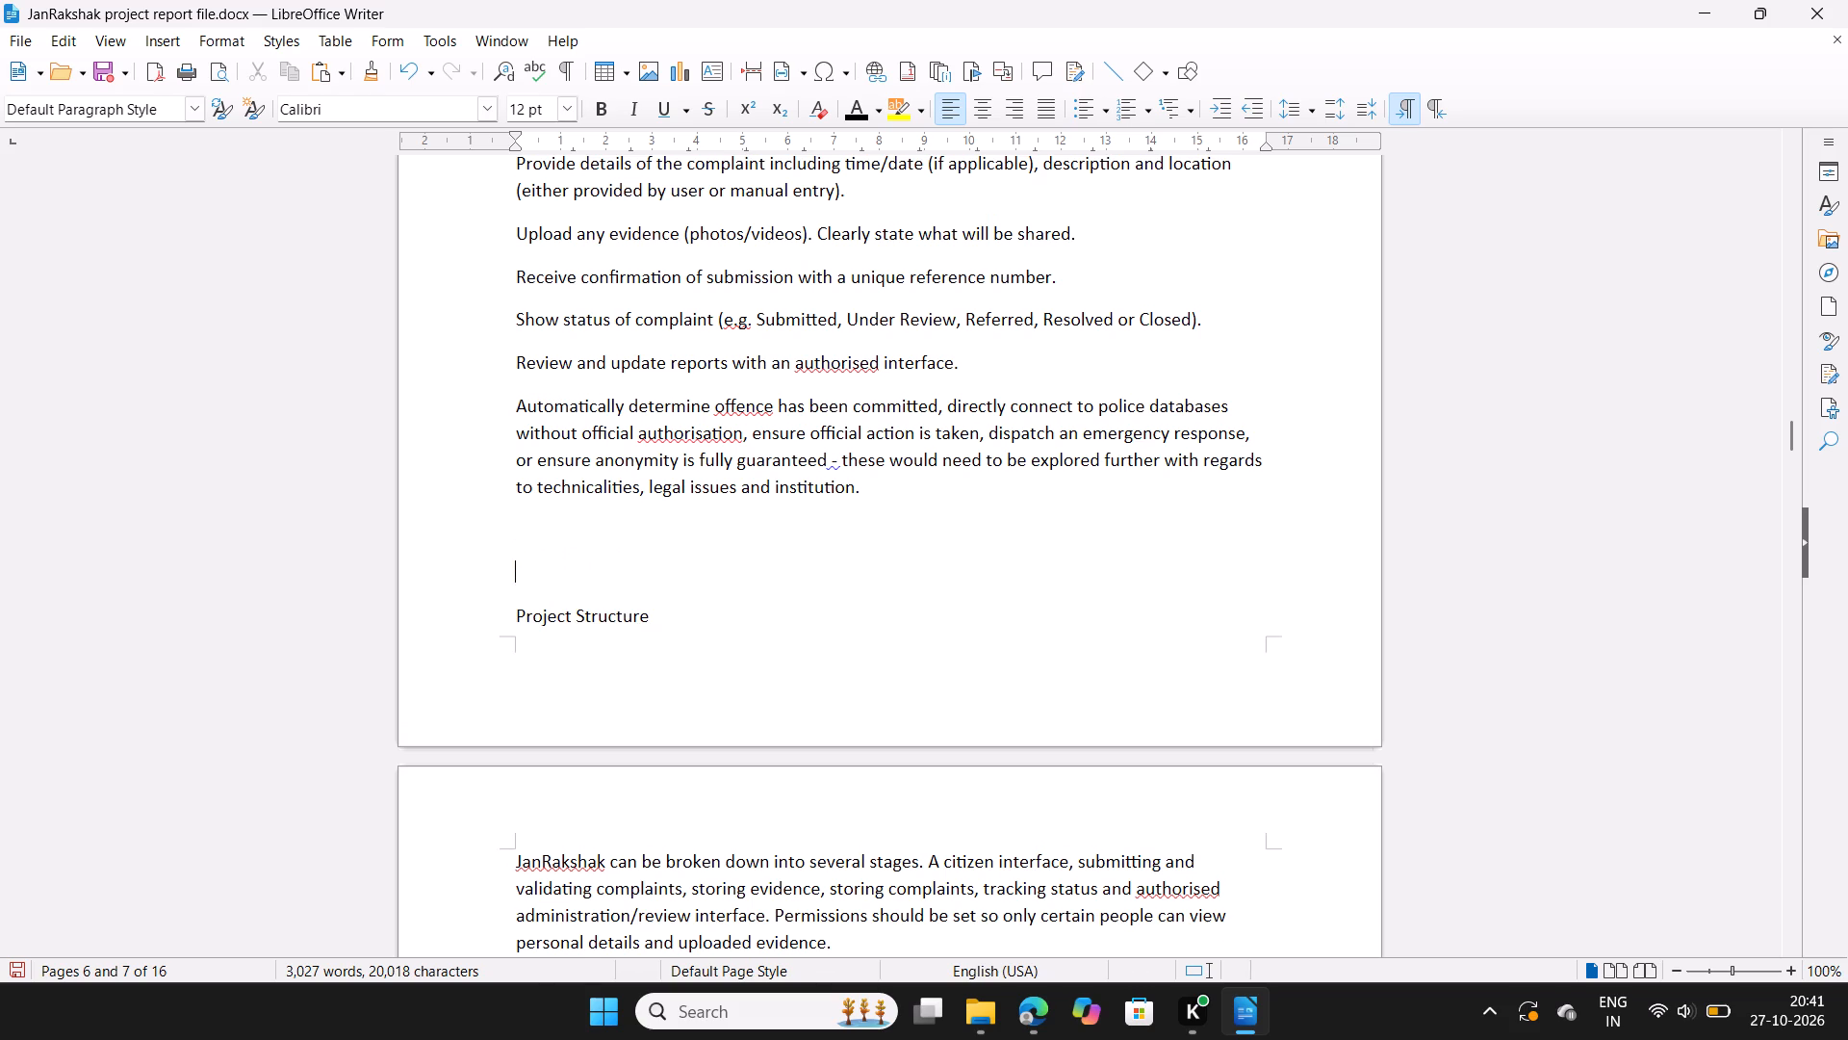
key("Return")
Make the Project Structure subheading bold and check the font and size of the paragraph below it.
scroll(638, 525, "down", 1)
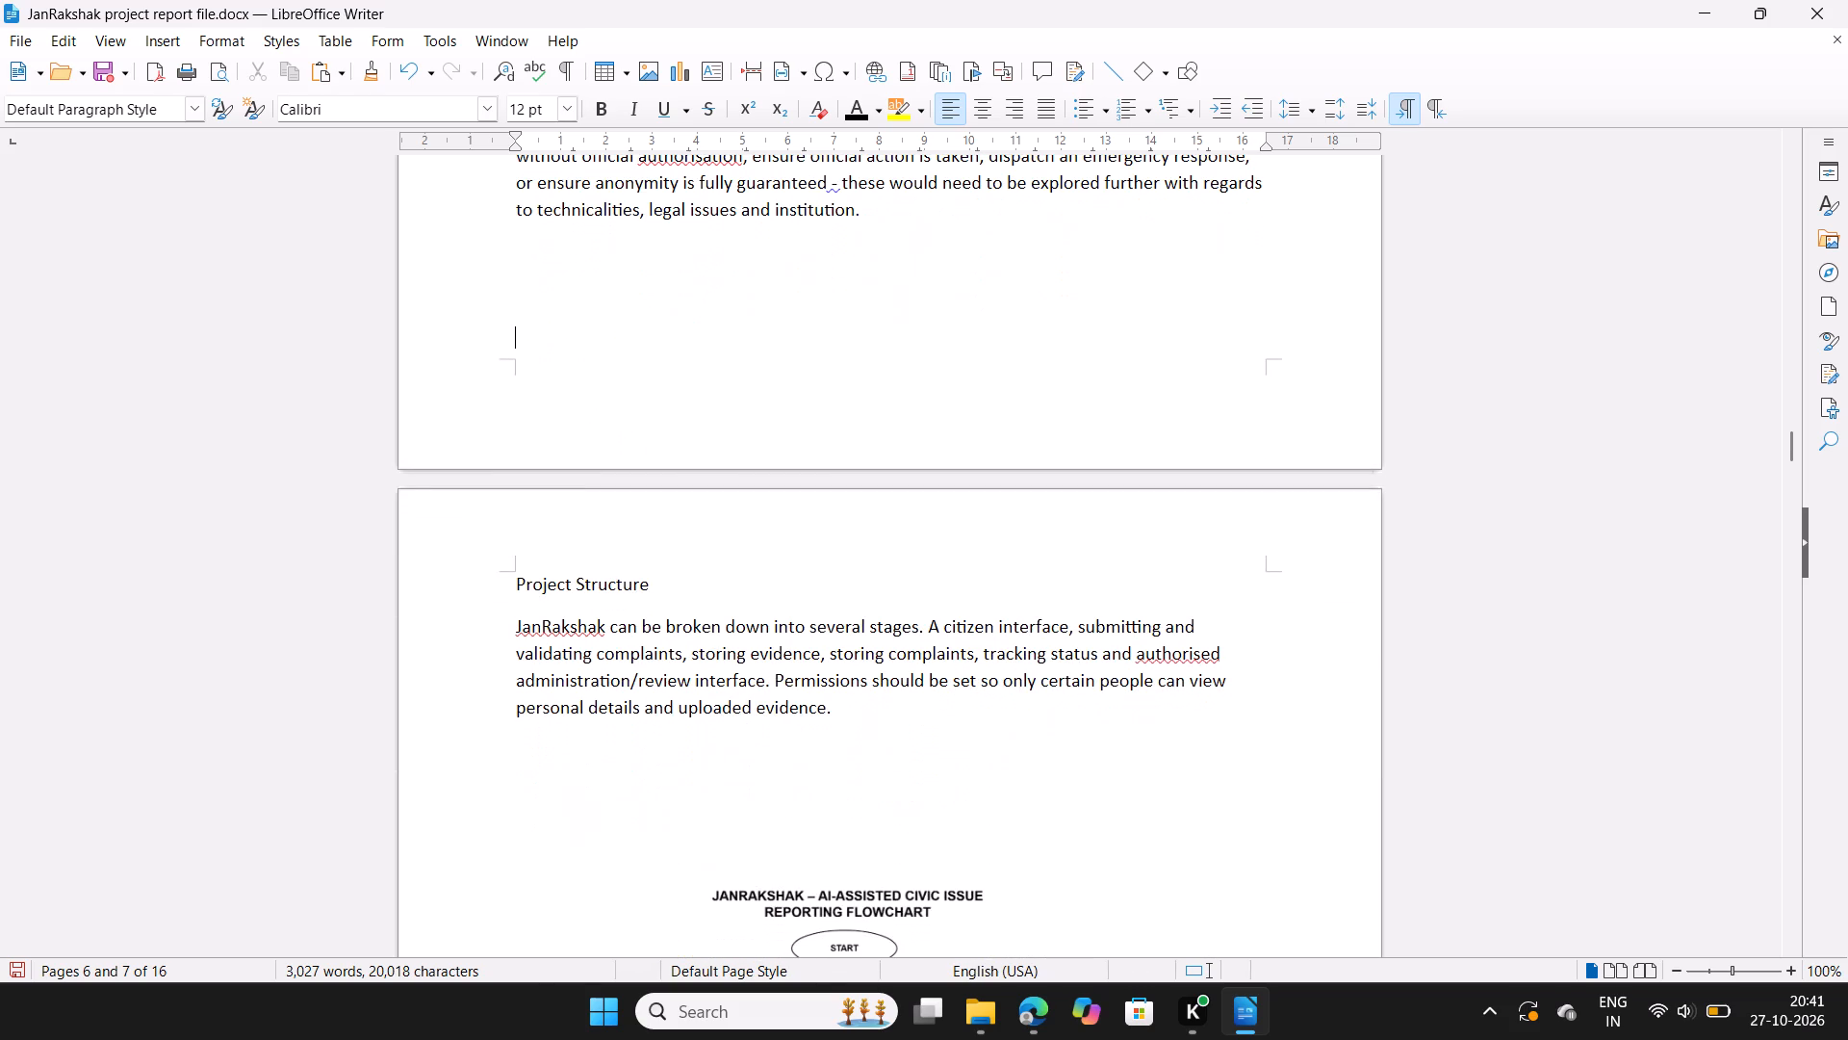
left_click_drag(509, 582, 649, 579)
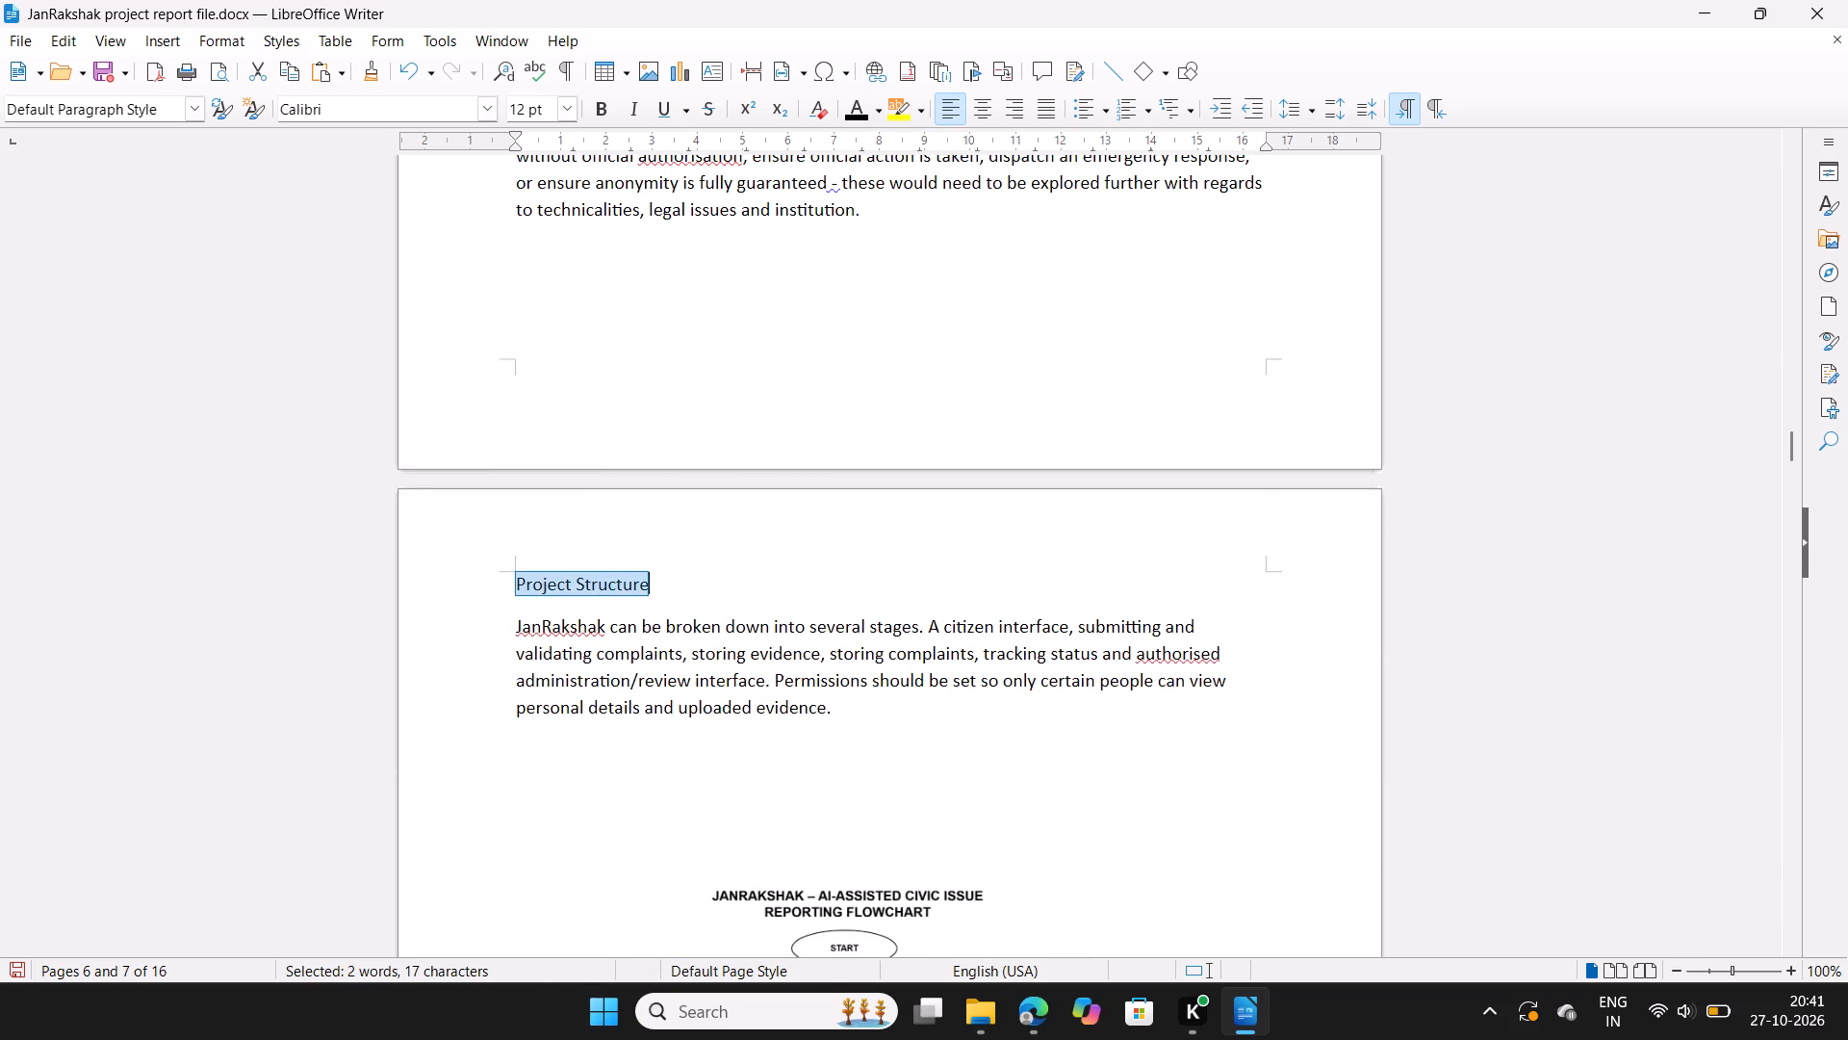
key("ctrl+b")
scroll(649, 579, "down", 1)
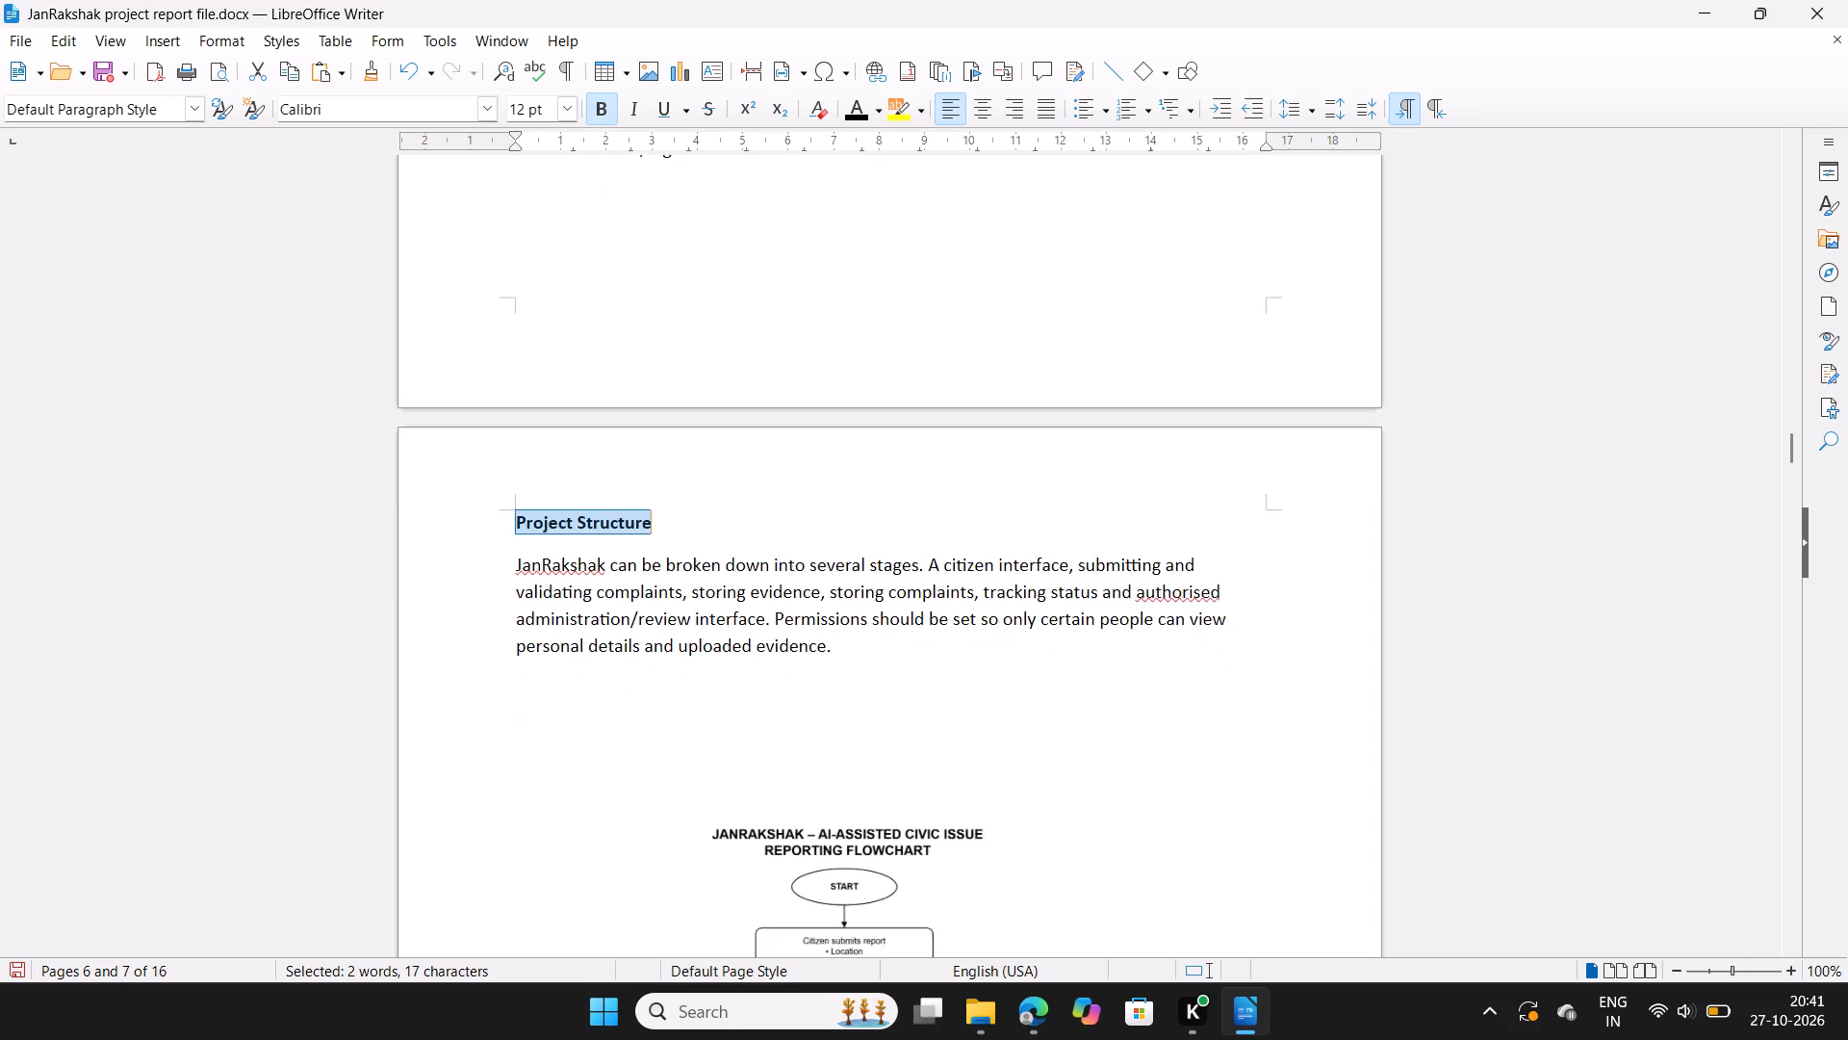
scroll(649, 579, "down", 1)
left_click_drag(507, 476, 885, 552)
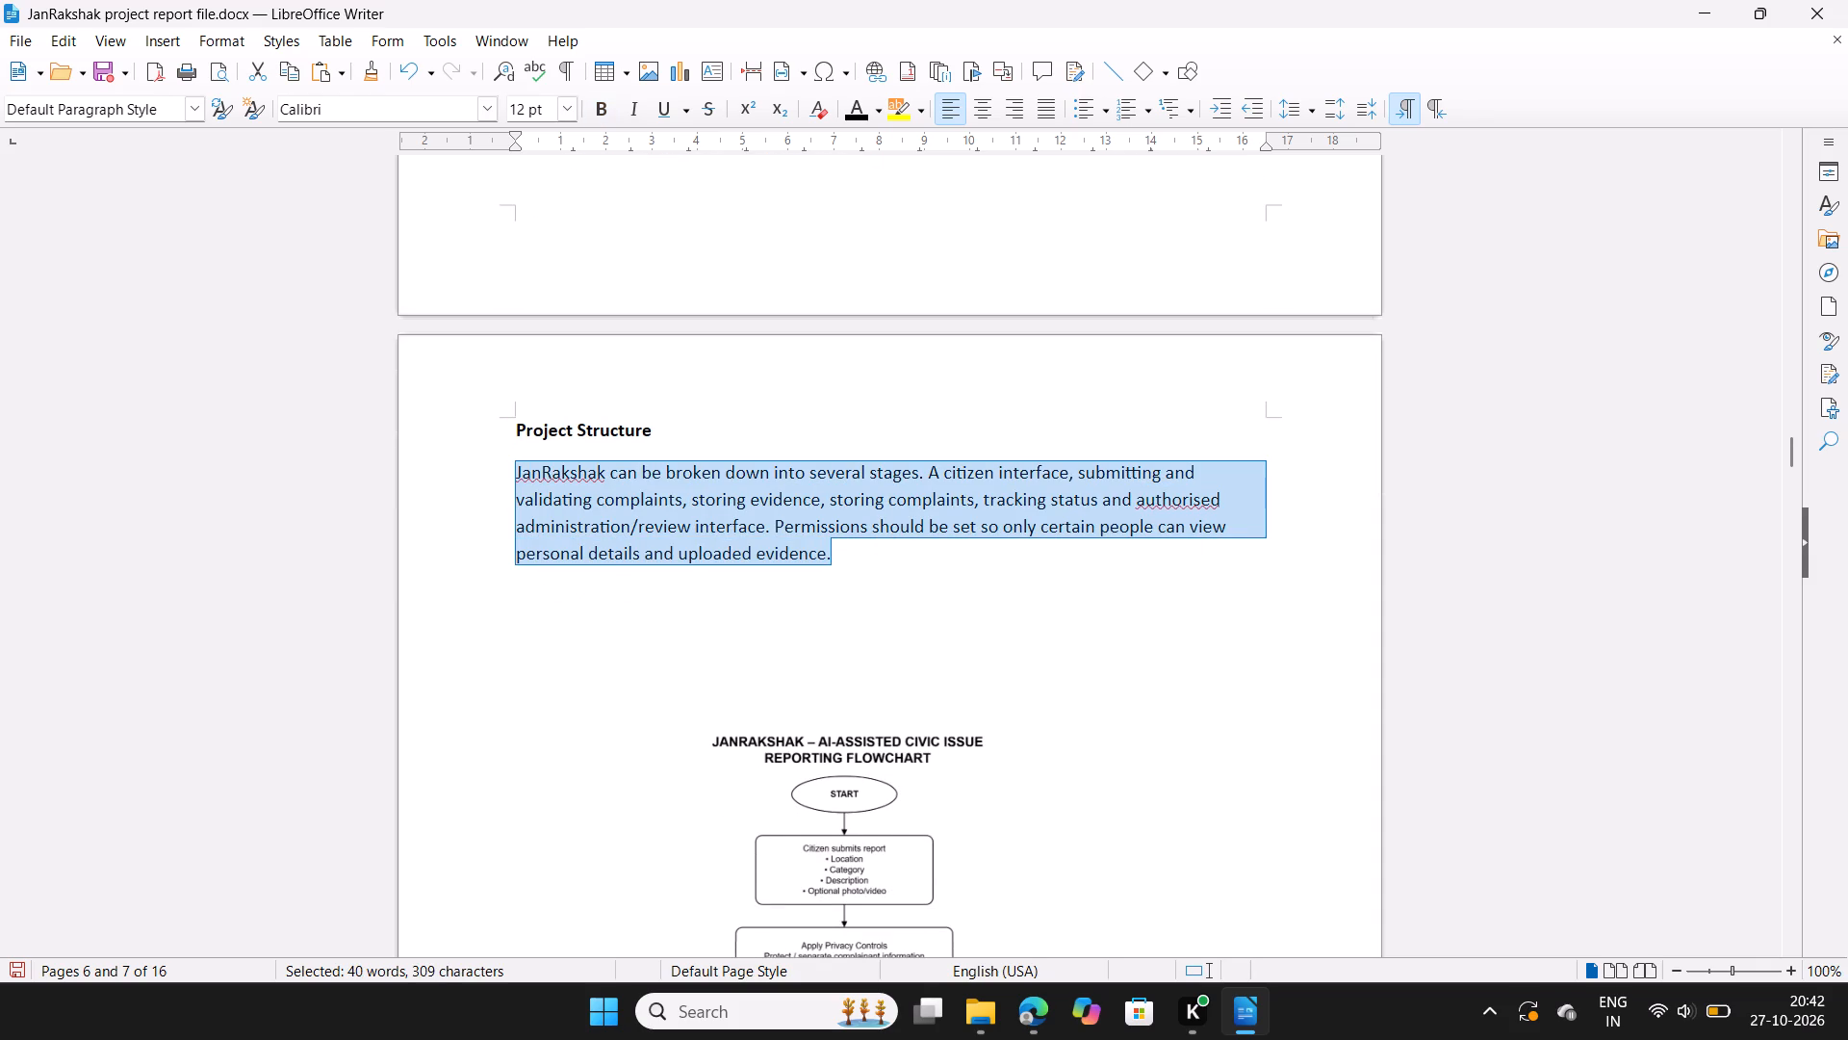
Start a line of capitals reading "JANARAK" in the empty paragraph between the Project Structure text and the civic issue reporting flowchart.
left_click(777, 671)
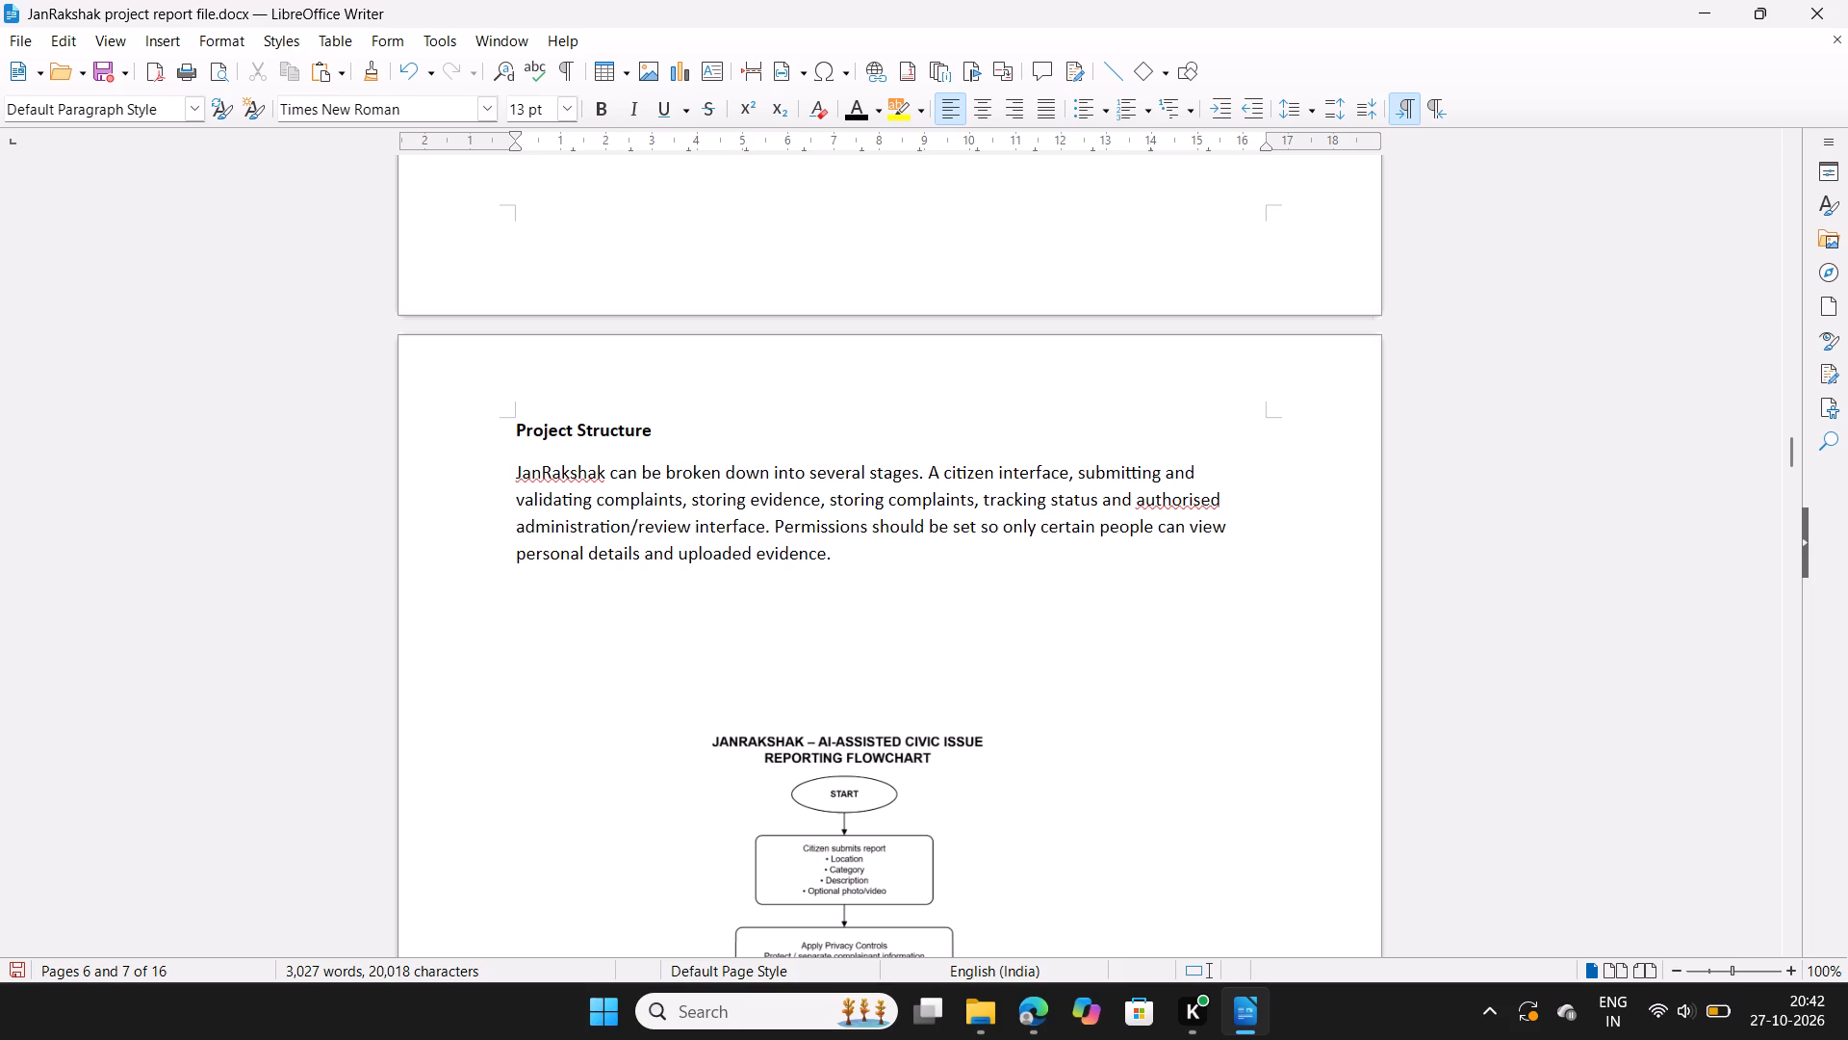
key("j")
key("BackSpace")
key("j")
key("a")
type("NARA")
key("k")
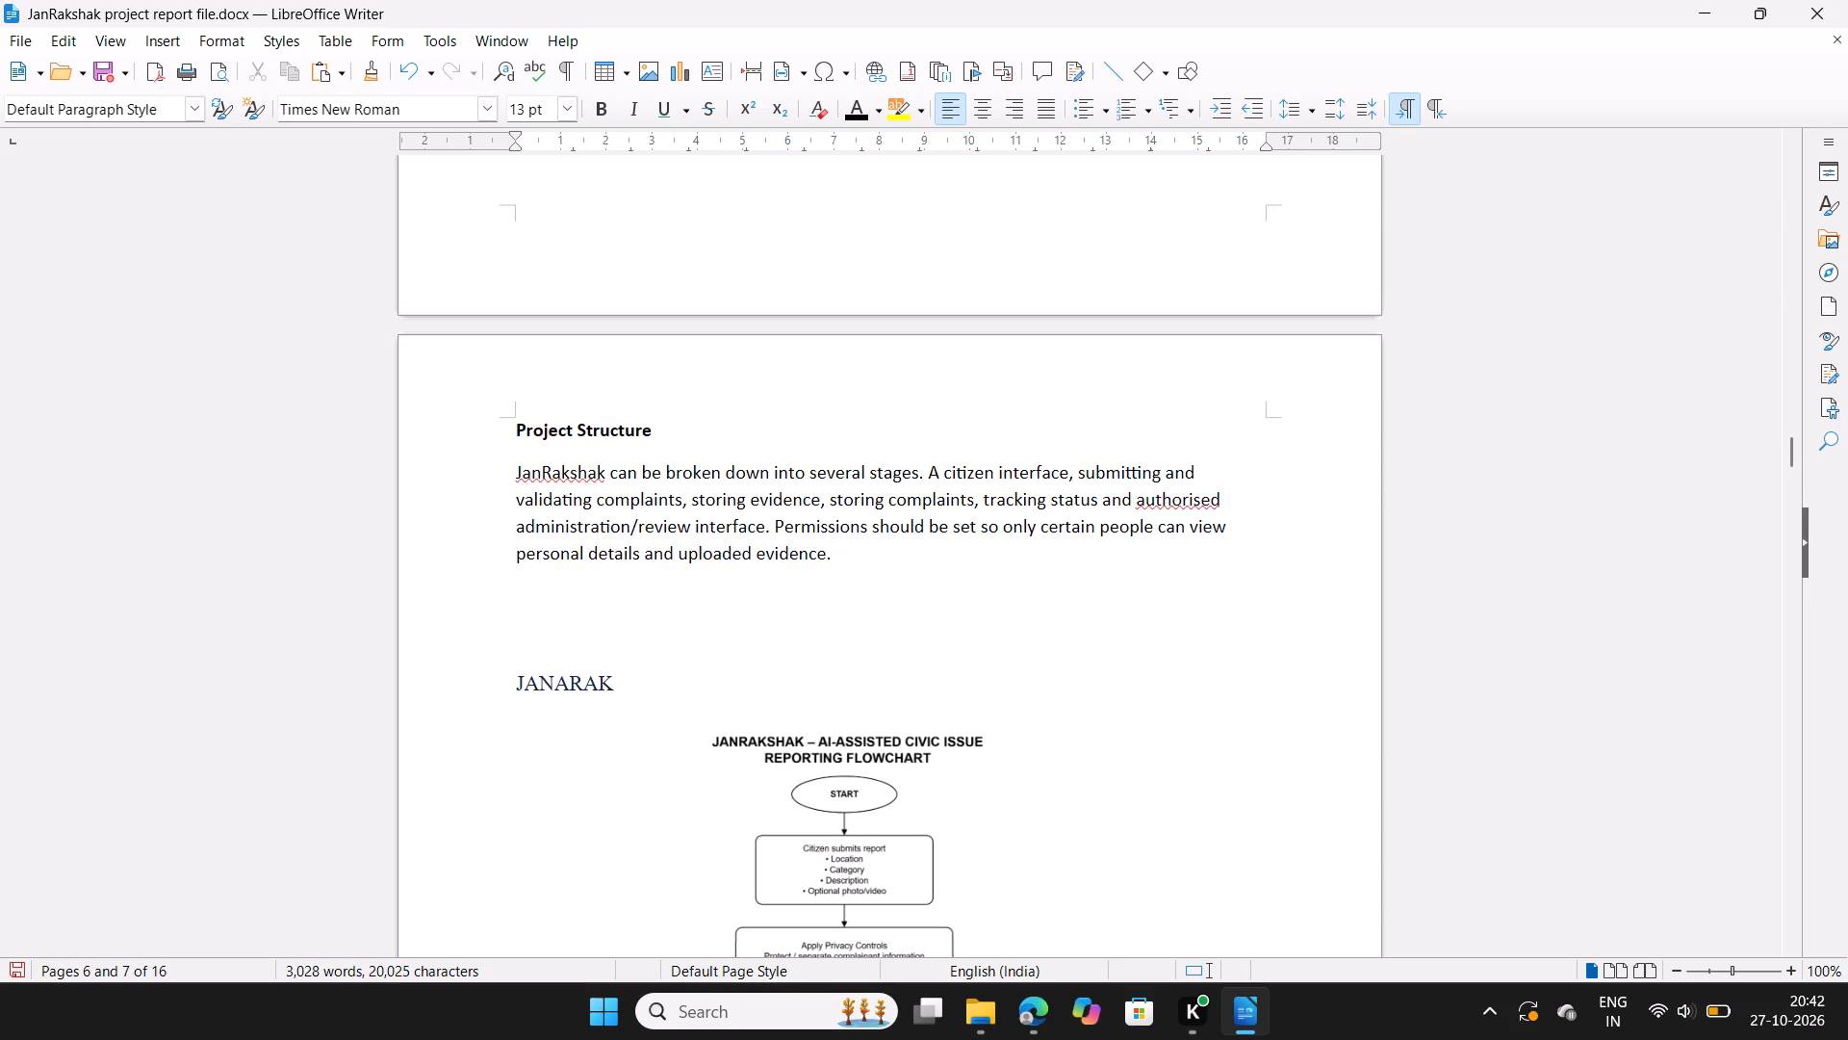
scroll(777, 671, "down", 4)
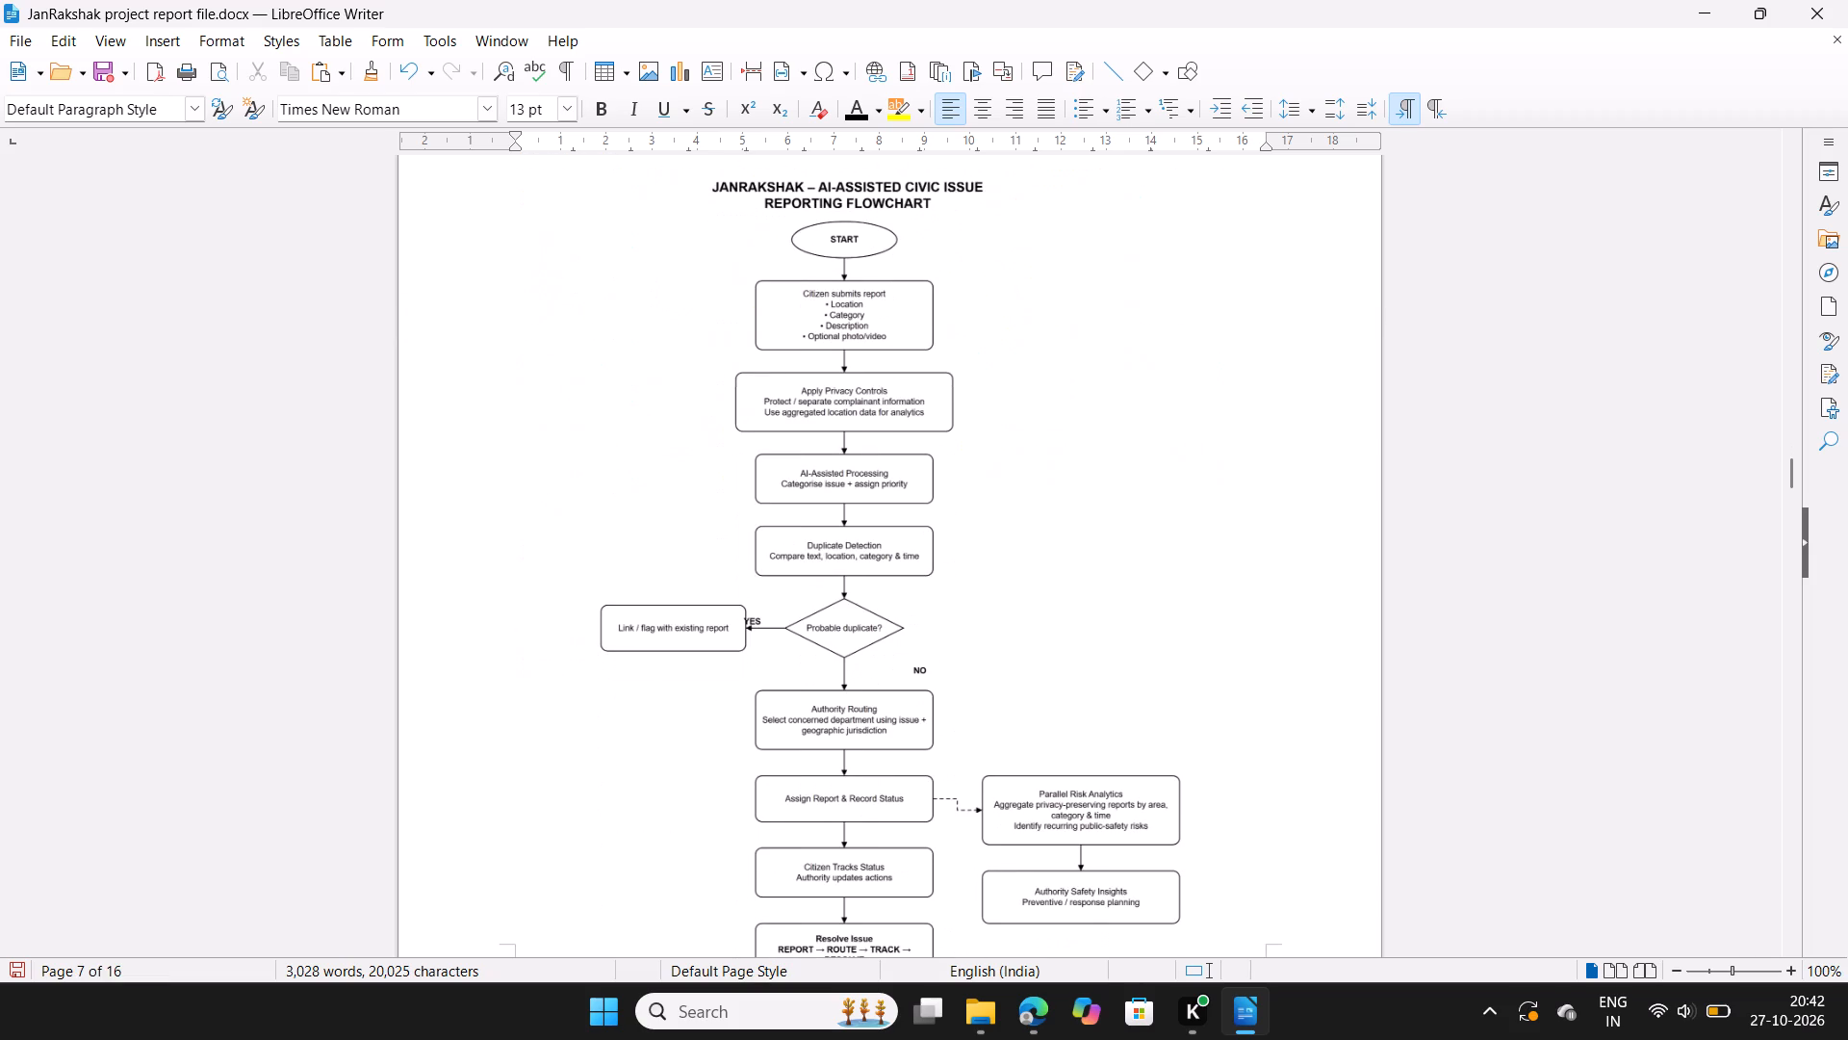
scroll(777, 671, "down", 1)
scroll(777, 671, "down", 1, "ctrl")
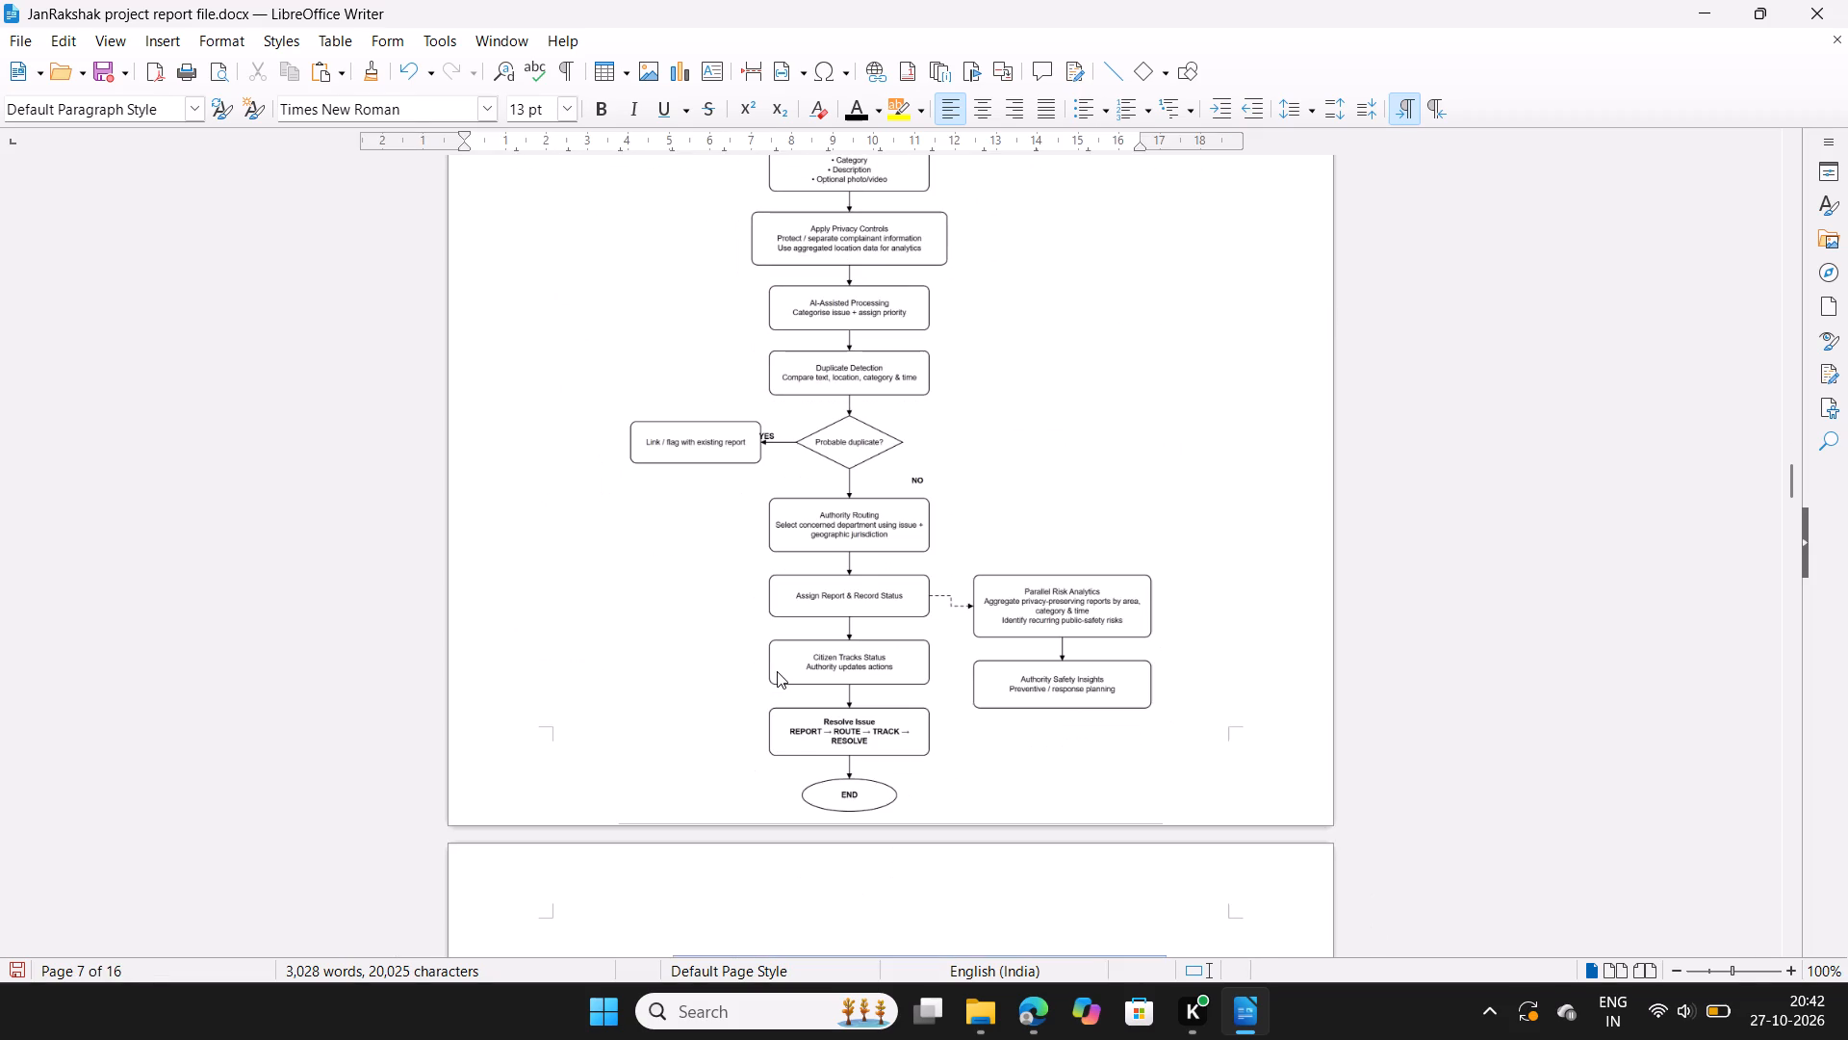
scroll(777, 671, "up", 1)
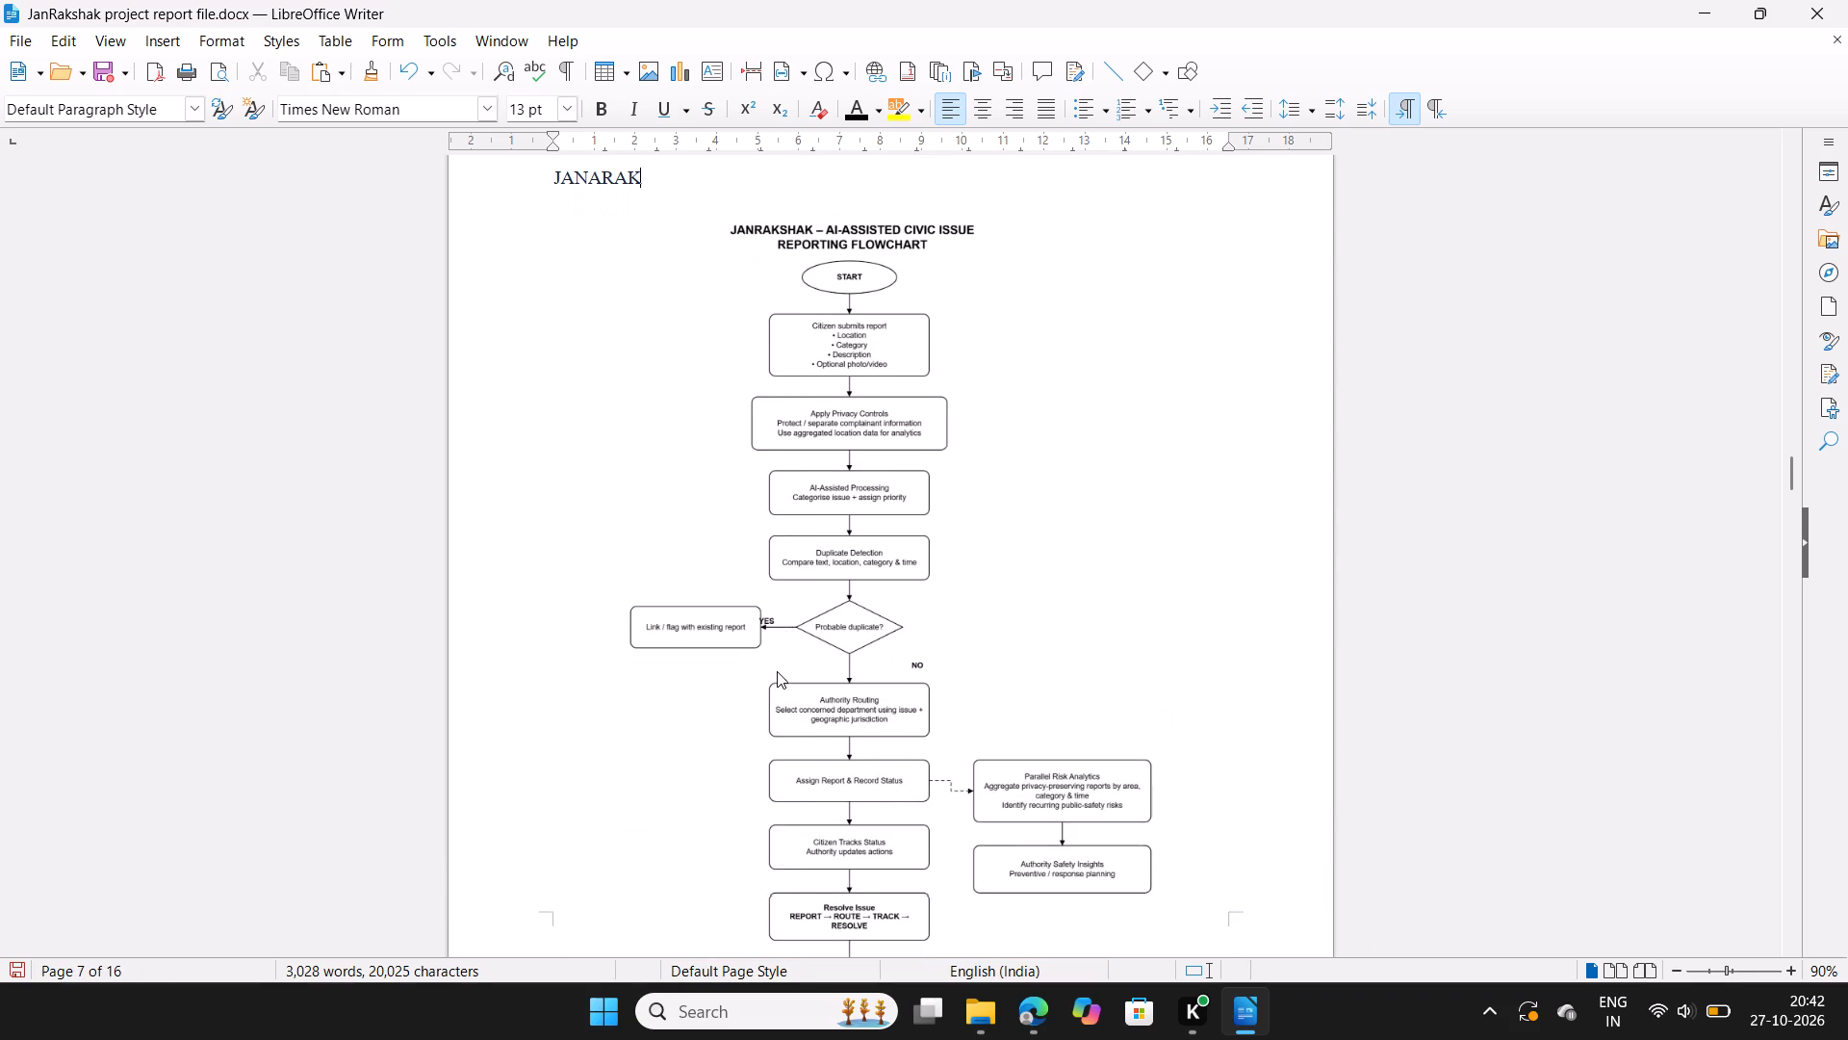
scroll(777, 671, "up", 1)
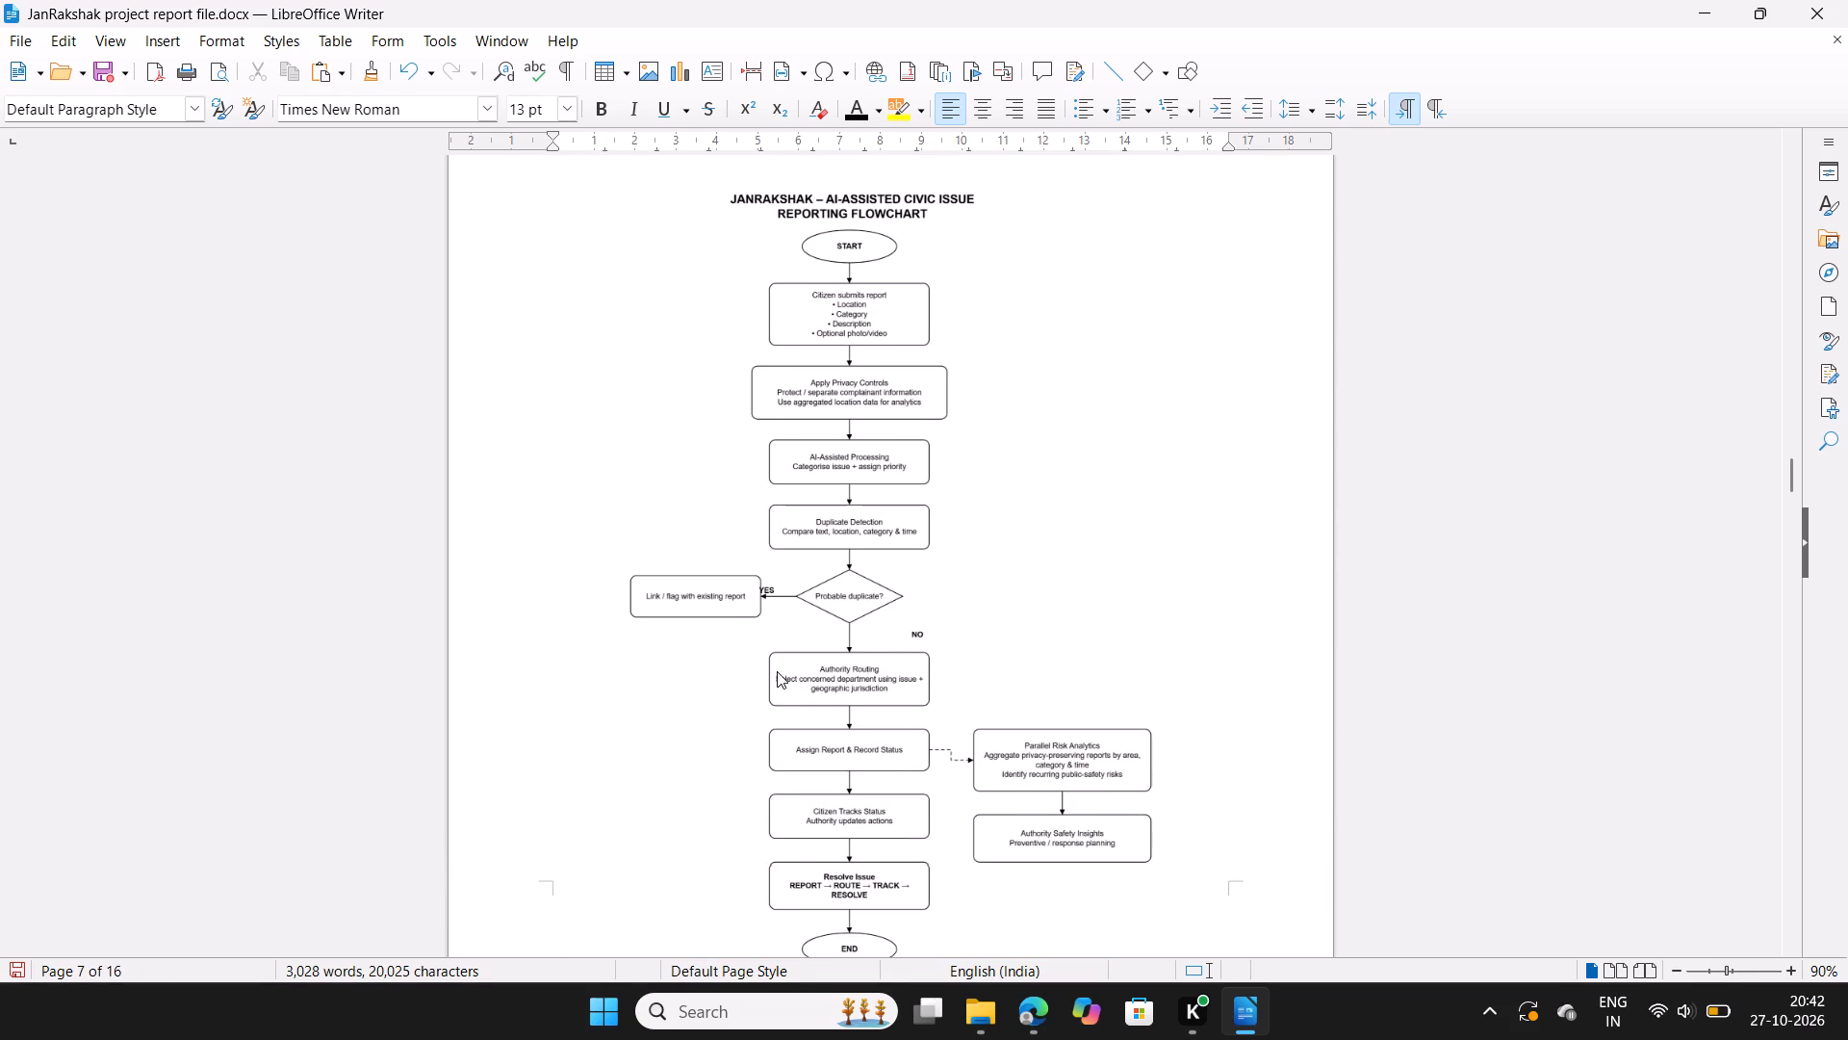
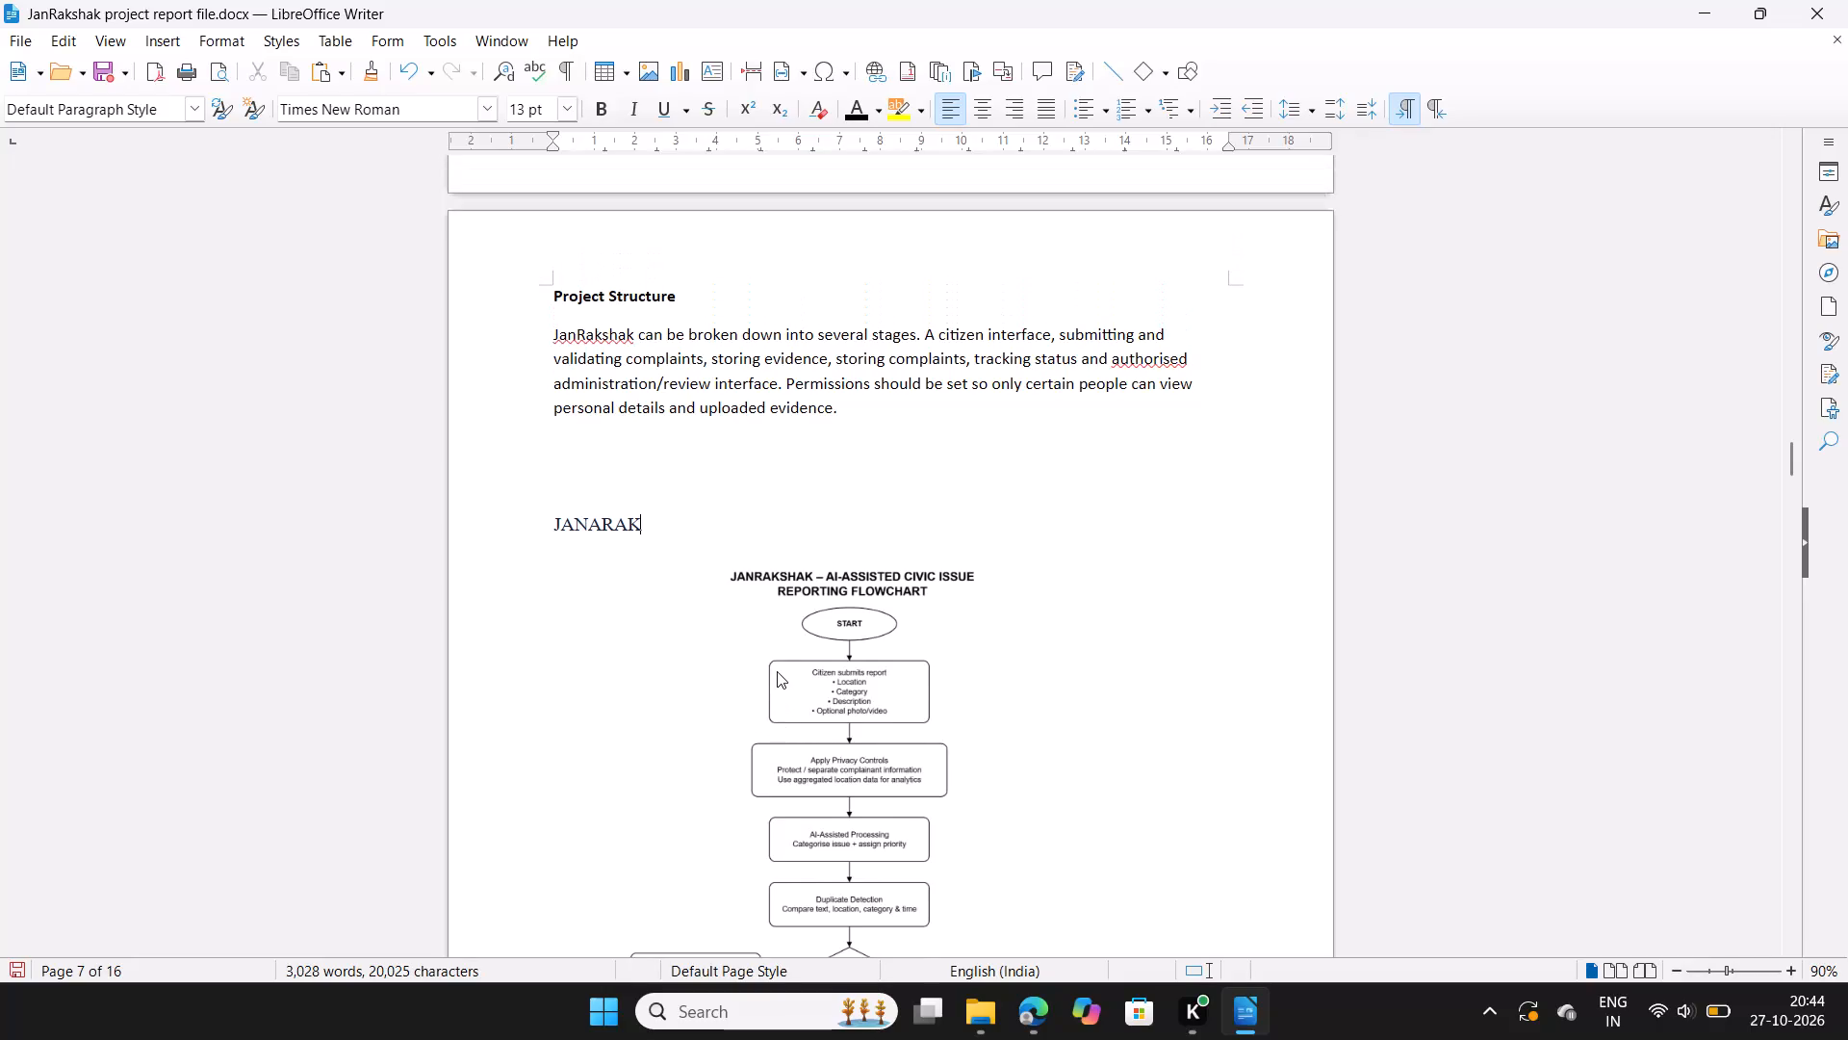
Correct the word "JANARAK" above the flowchart so that it reads "JANRAKSHAK".
left_click(657, 530)
left_click(601, 526)
key("BackSpace")
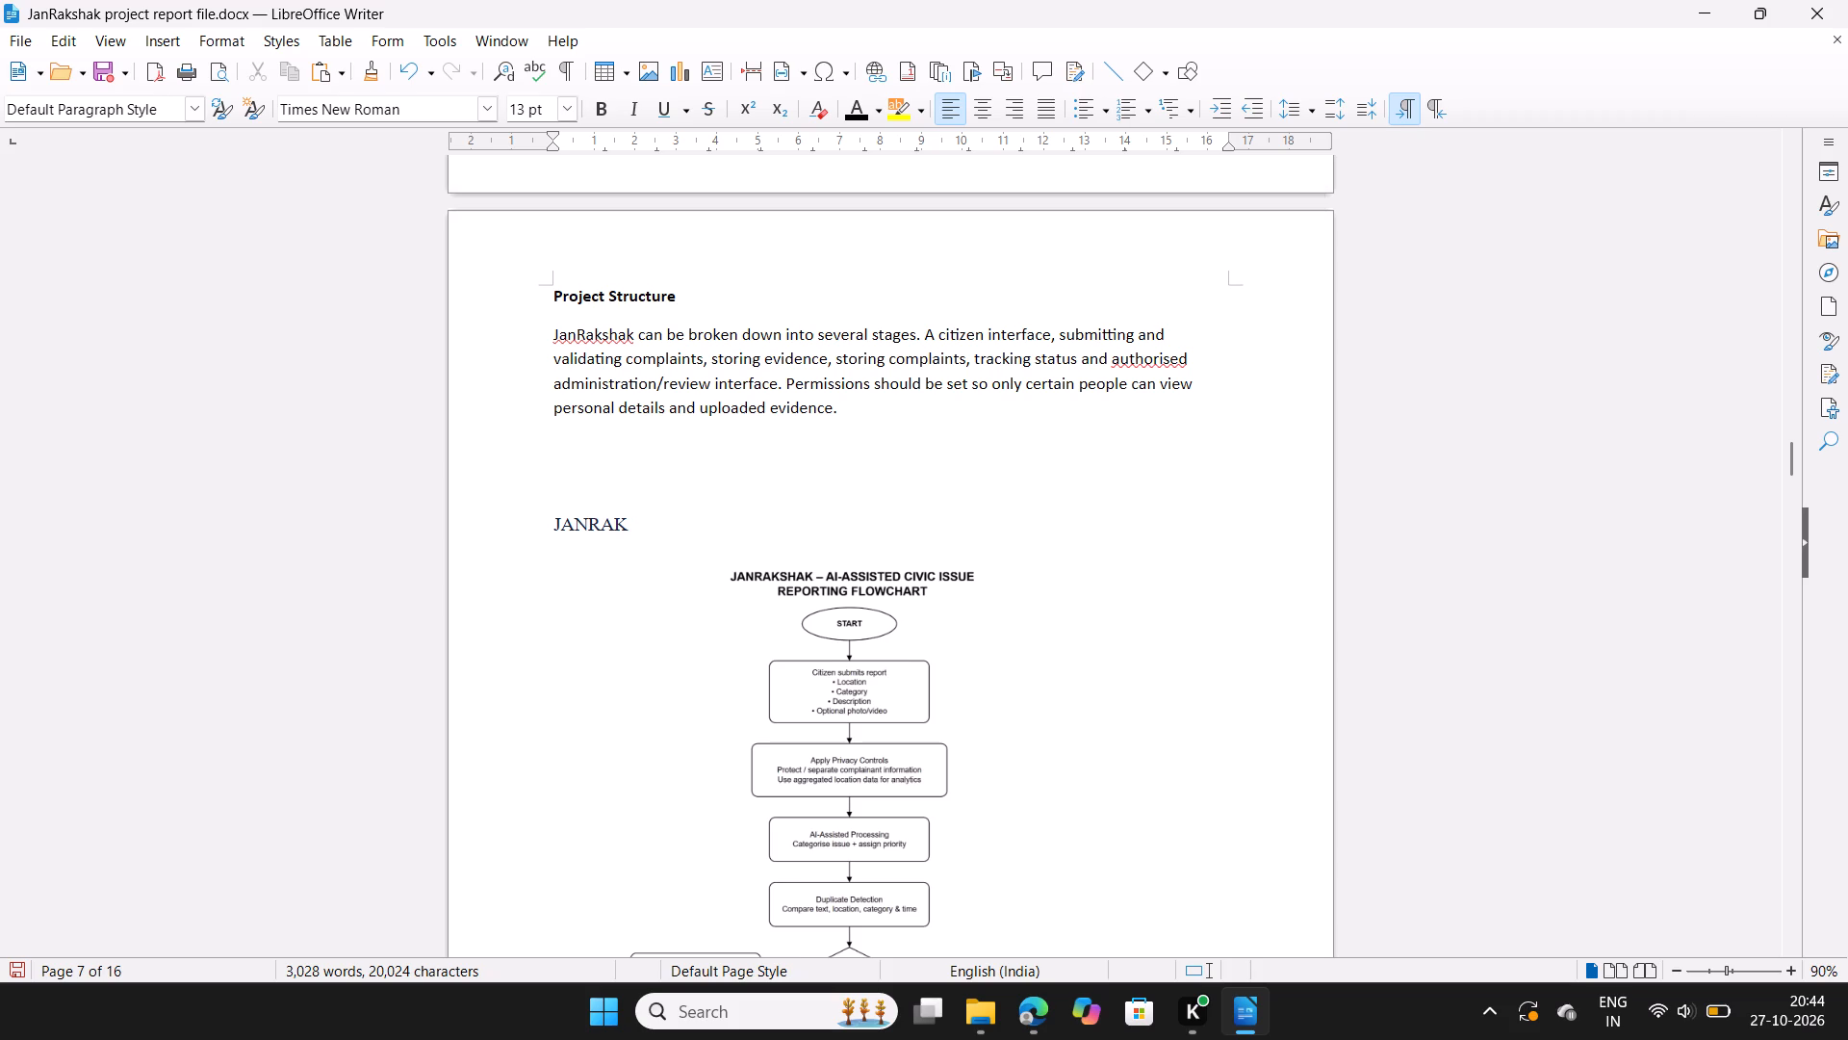
left_click(643, 526)
type("SHAK")
Complete the line above the flowchart by adding "-AI-ASSISTED CIVIC ISSUE REPORTING FLOWCHART" after JANRAKSHAK.
key("space")
key("minus")
type("AI")
key("minus")
type("ASS")
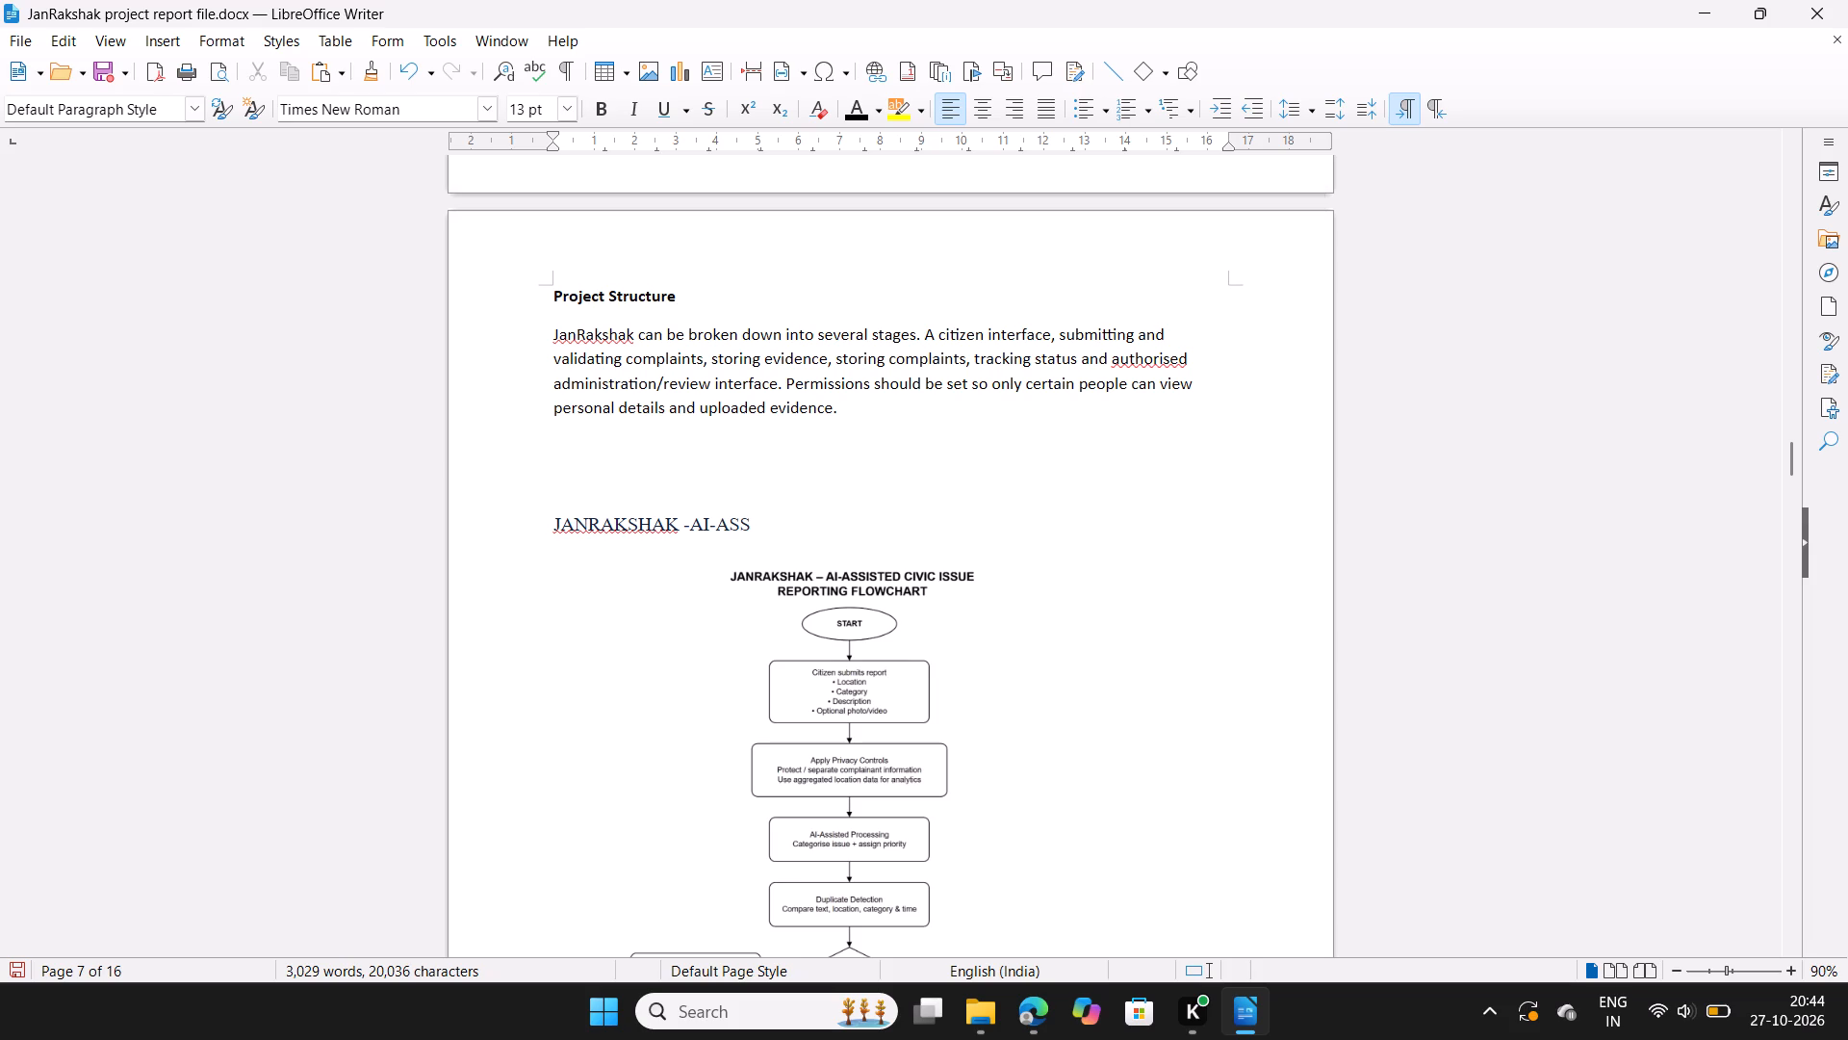
key("i")
type("STED")
key("space")
type("CI")
type("VIC")
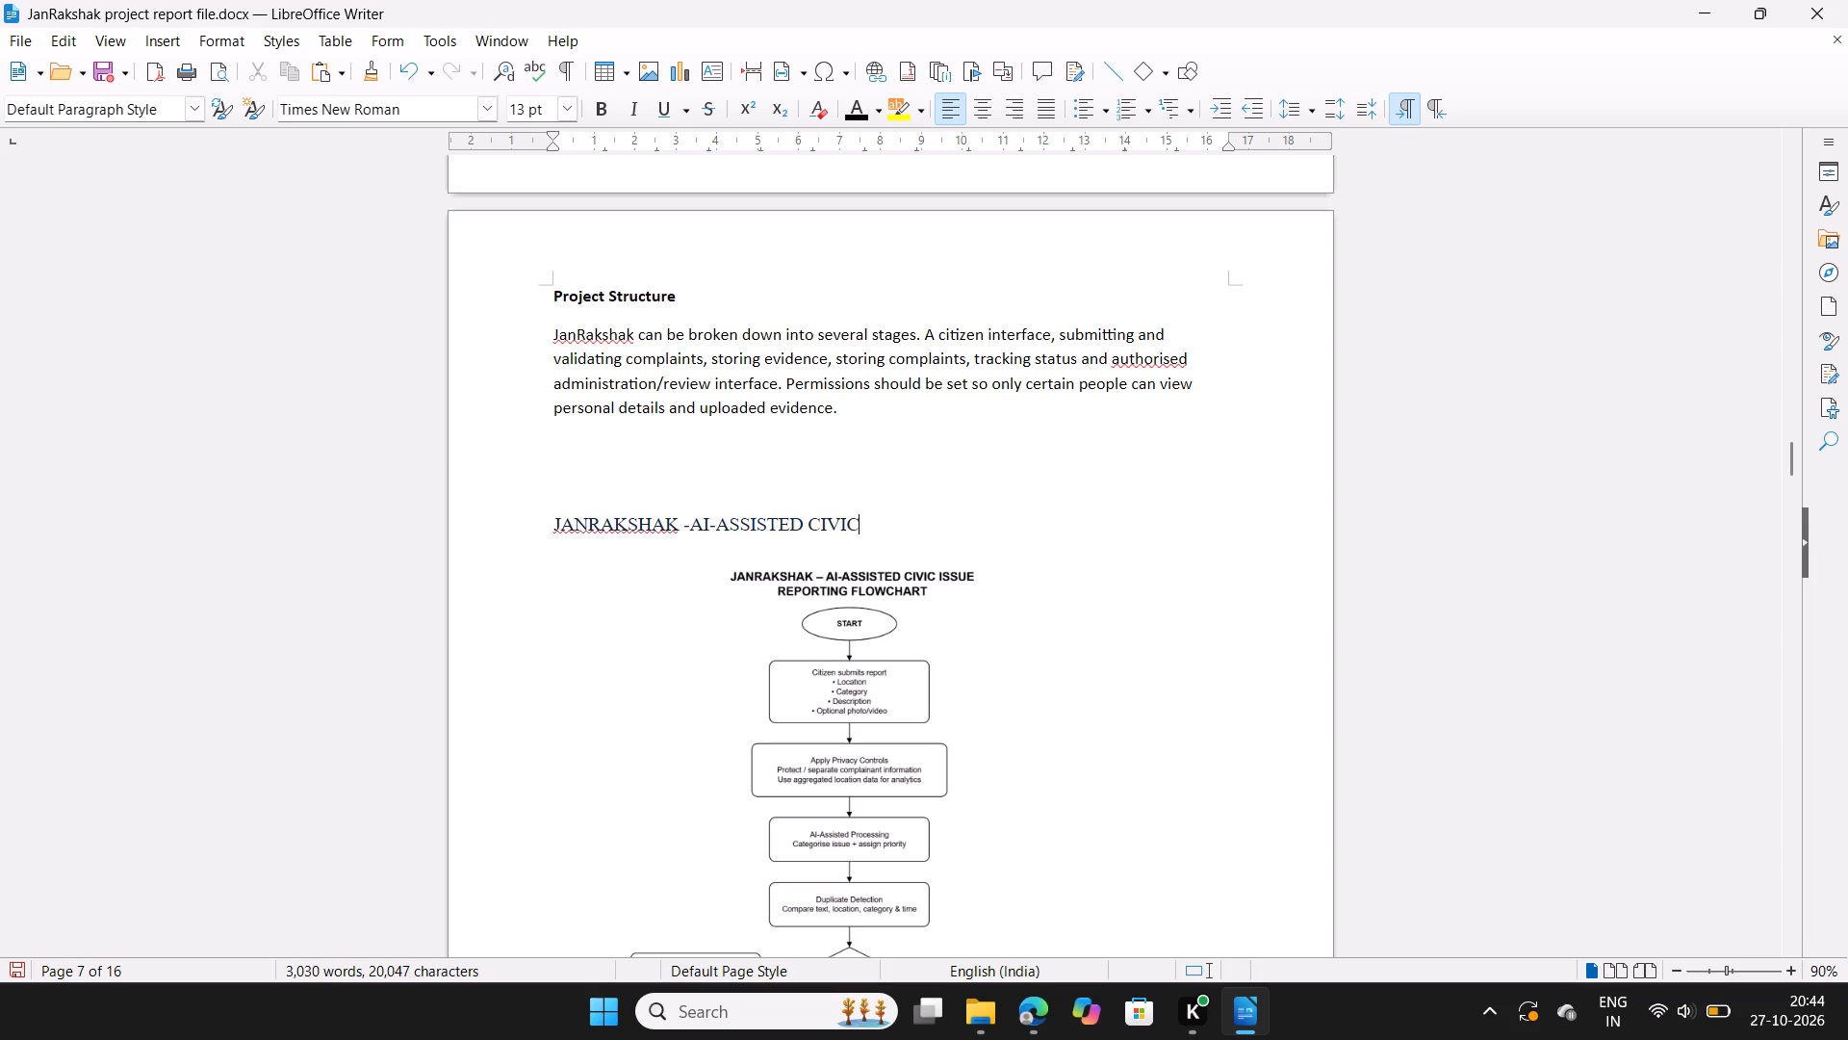
key("space")
type("ISSUE")
key("space")
type("REPORTING")
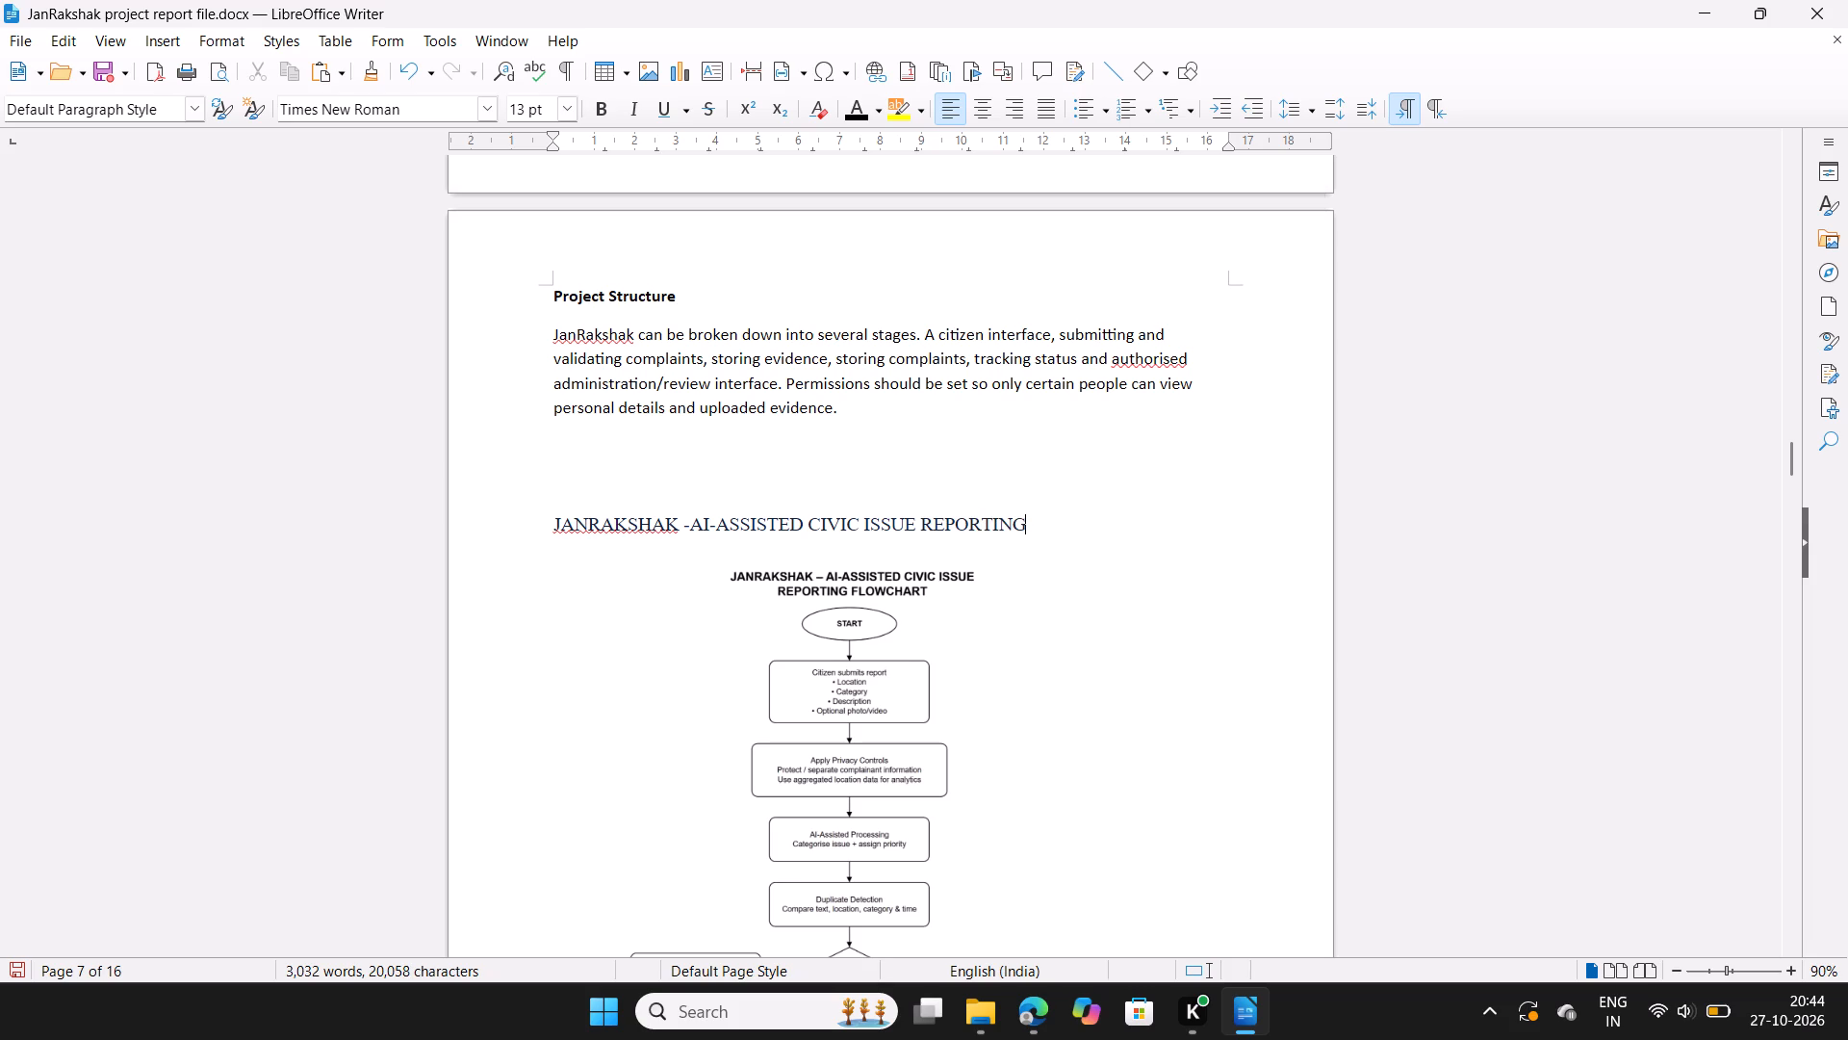
key("space")
type("FK")
key("BackSpace")
type("LO")
key("w")
type("CHART")
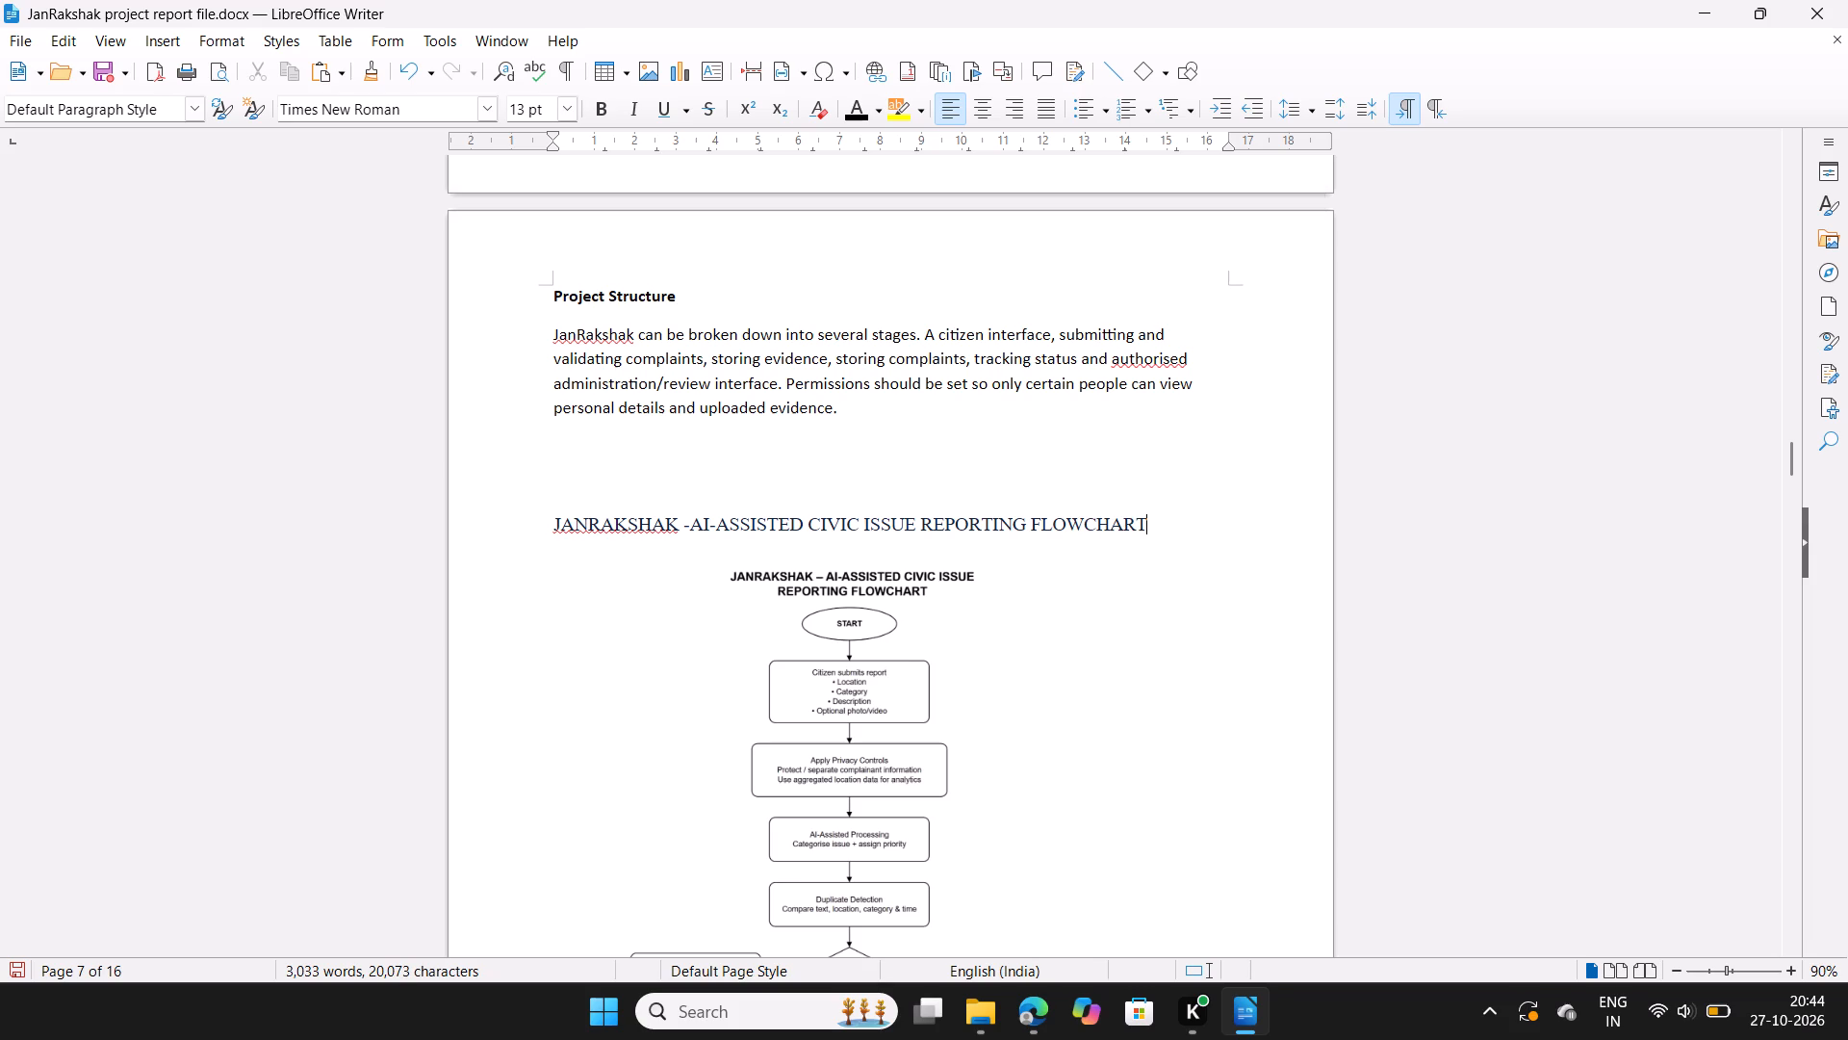
Make the whole JANRAKSHAK flowchart title line bold.
left_click_drag(549, 519, 1130, 514)
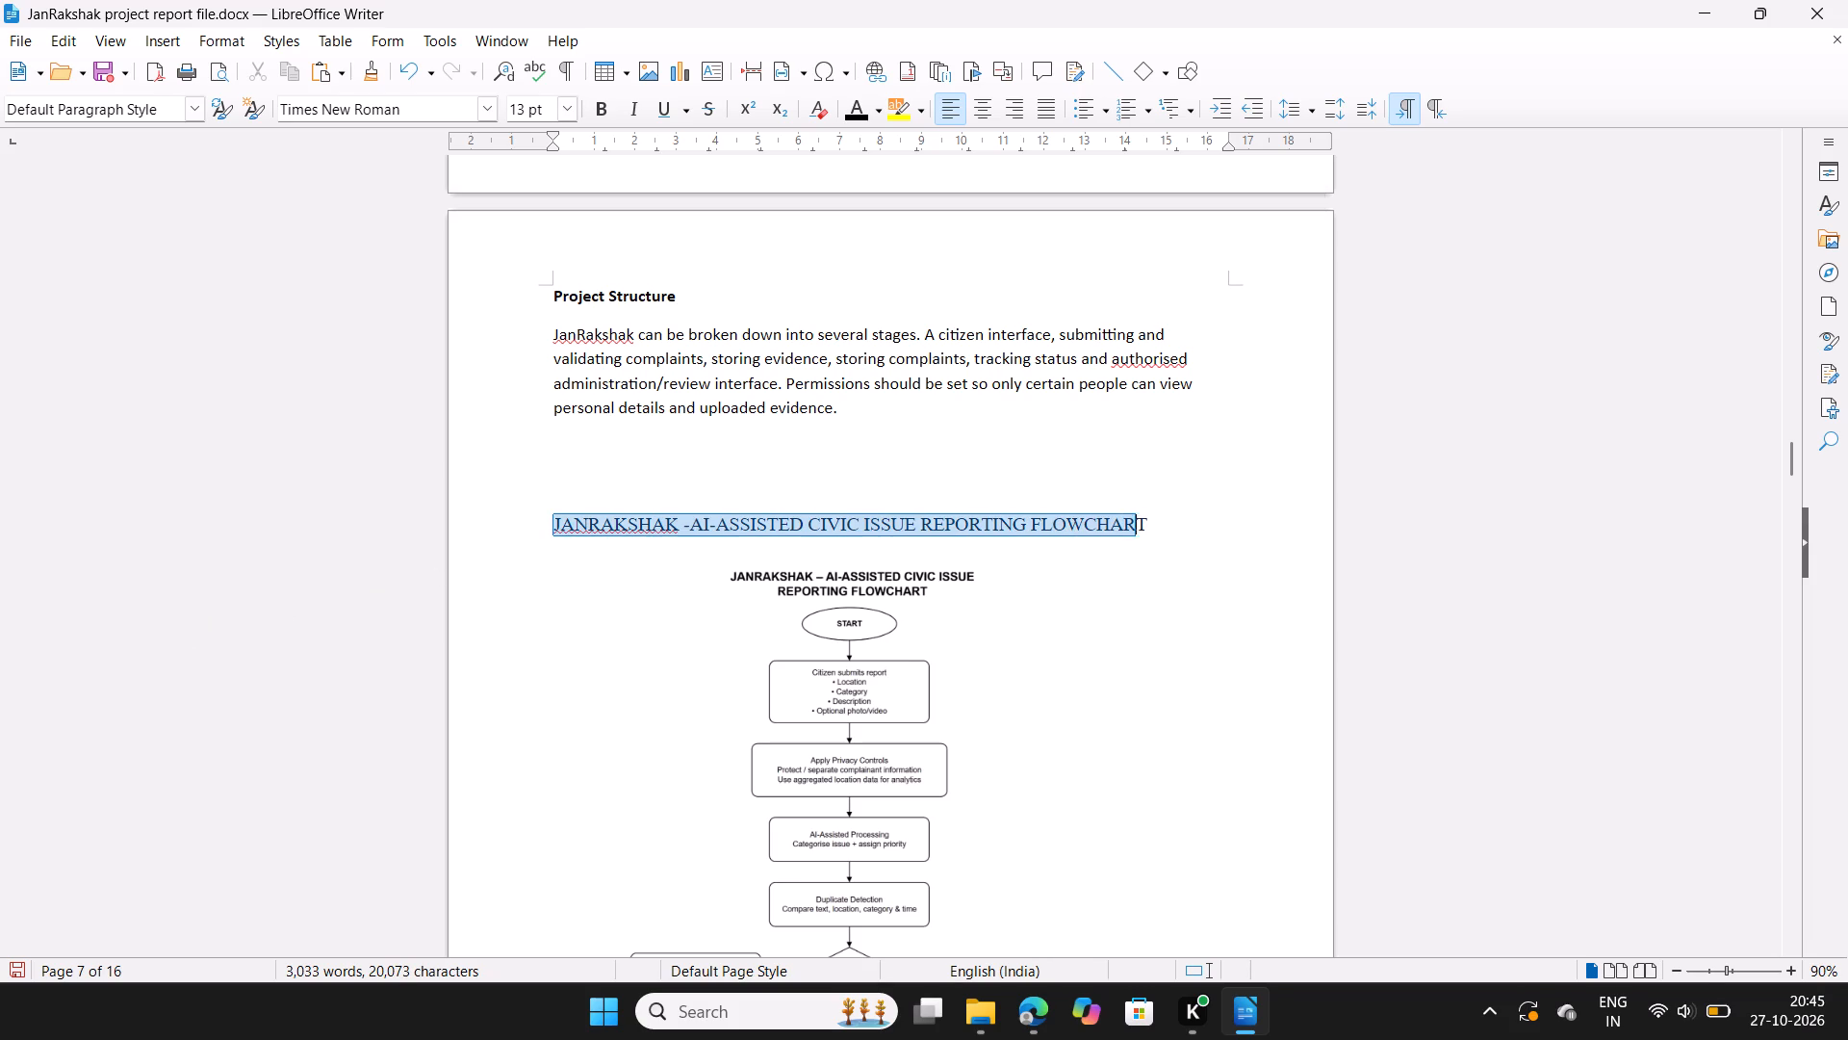
left_click_drag(1130, 514, 1150, 529)
key("ctrl+b")
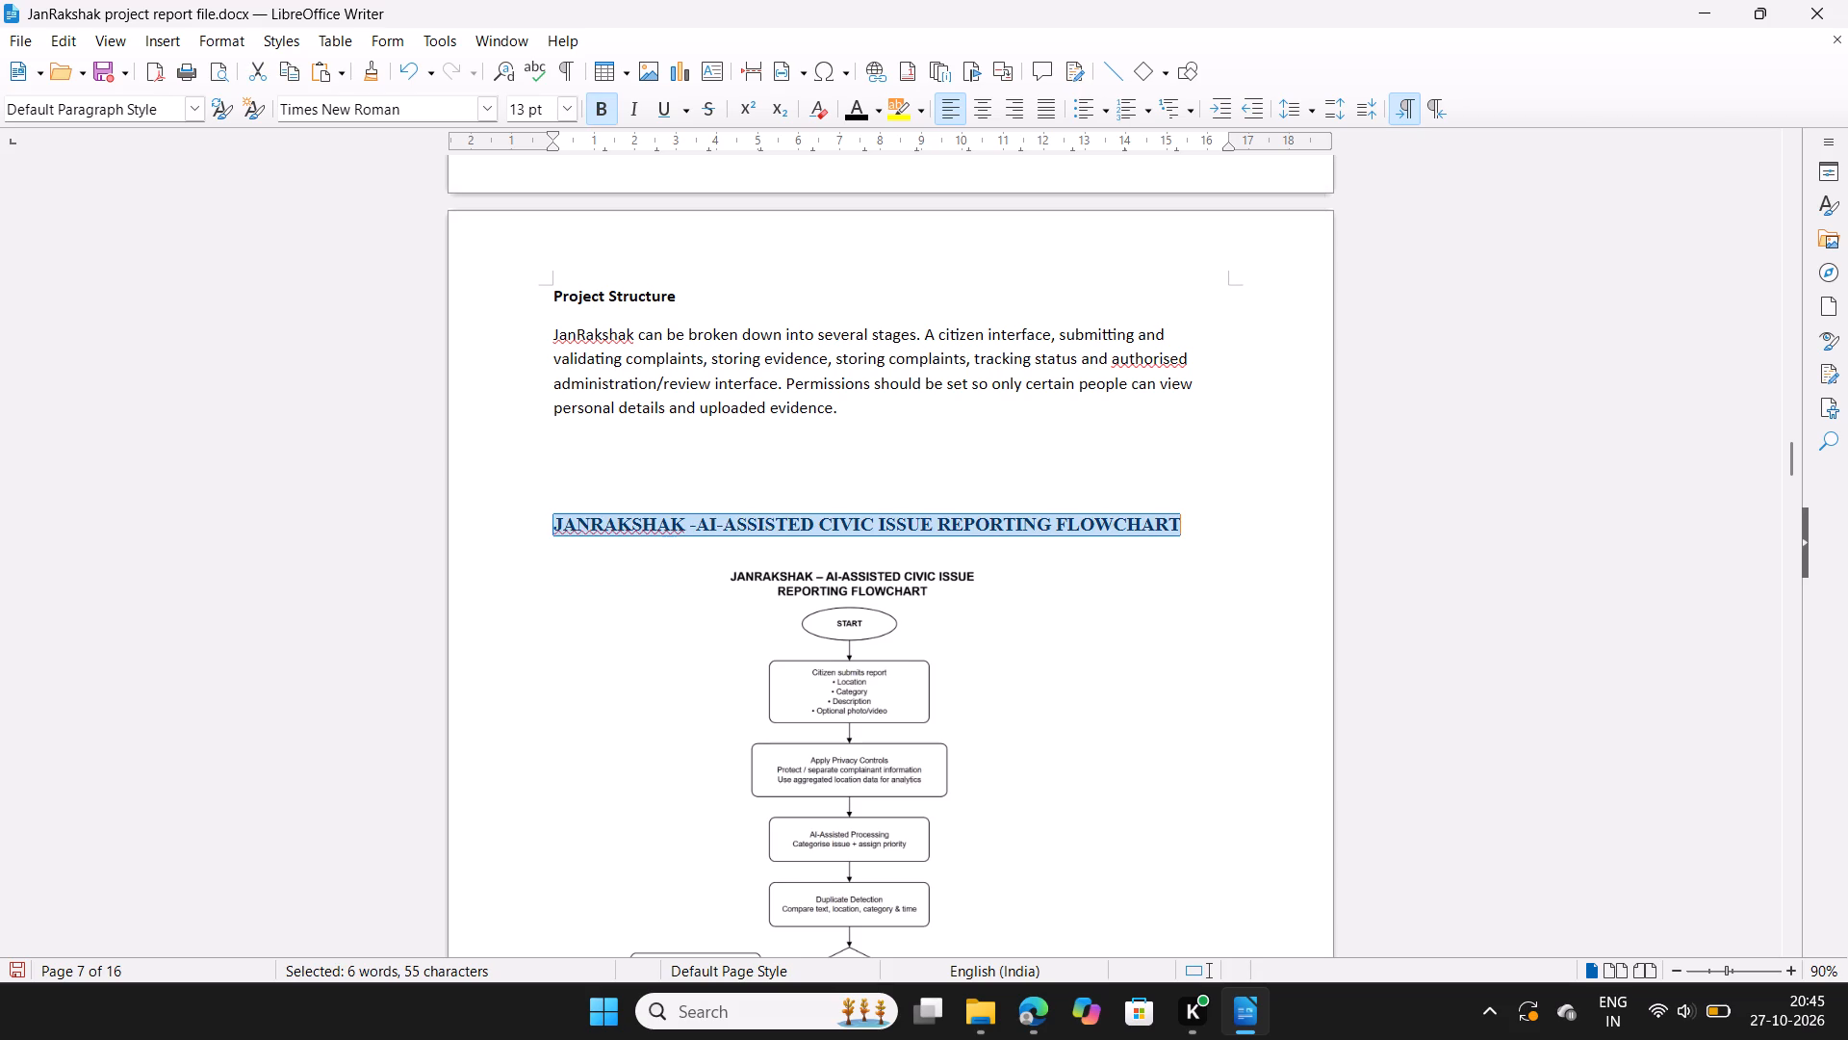
left_click(673, 489)
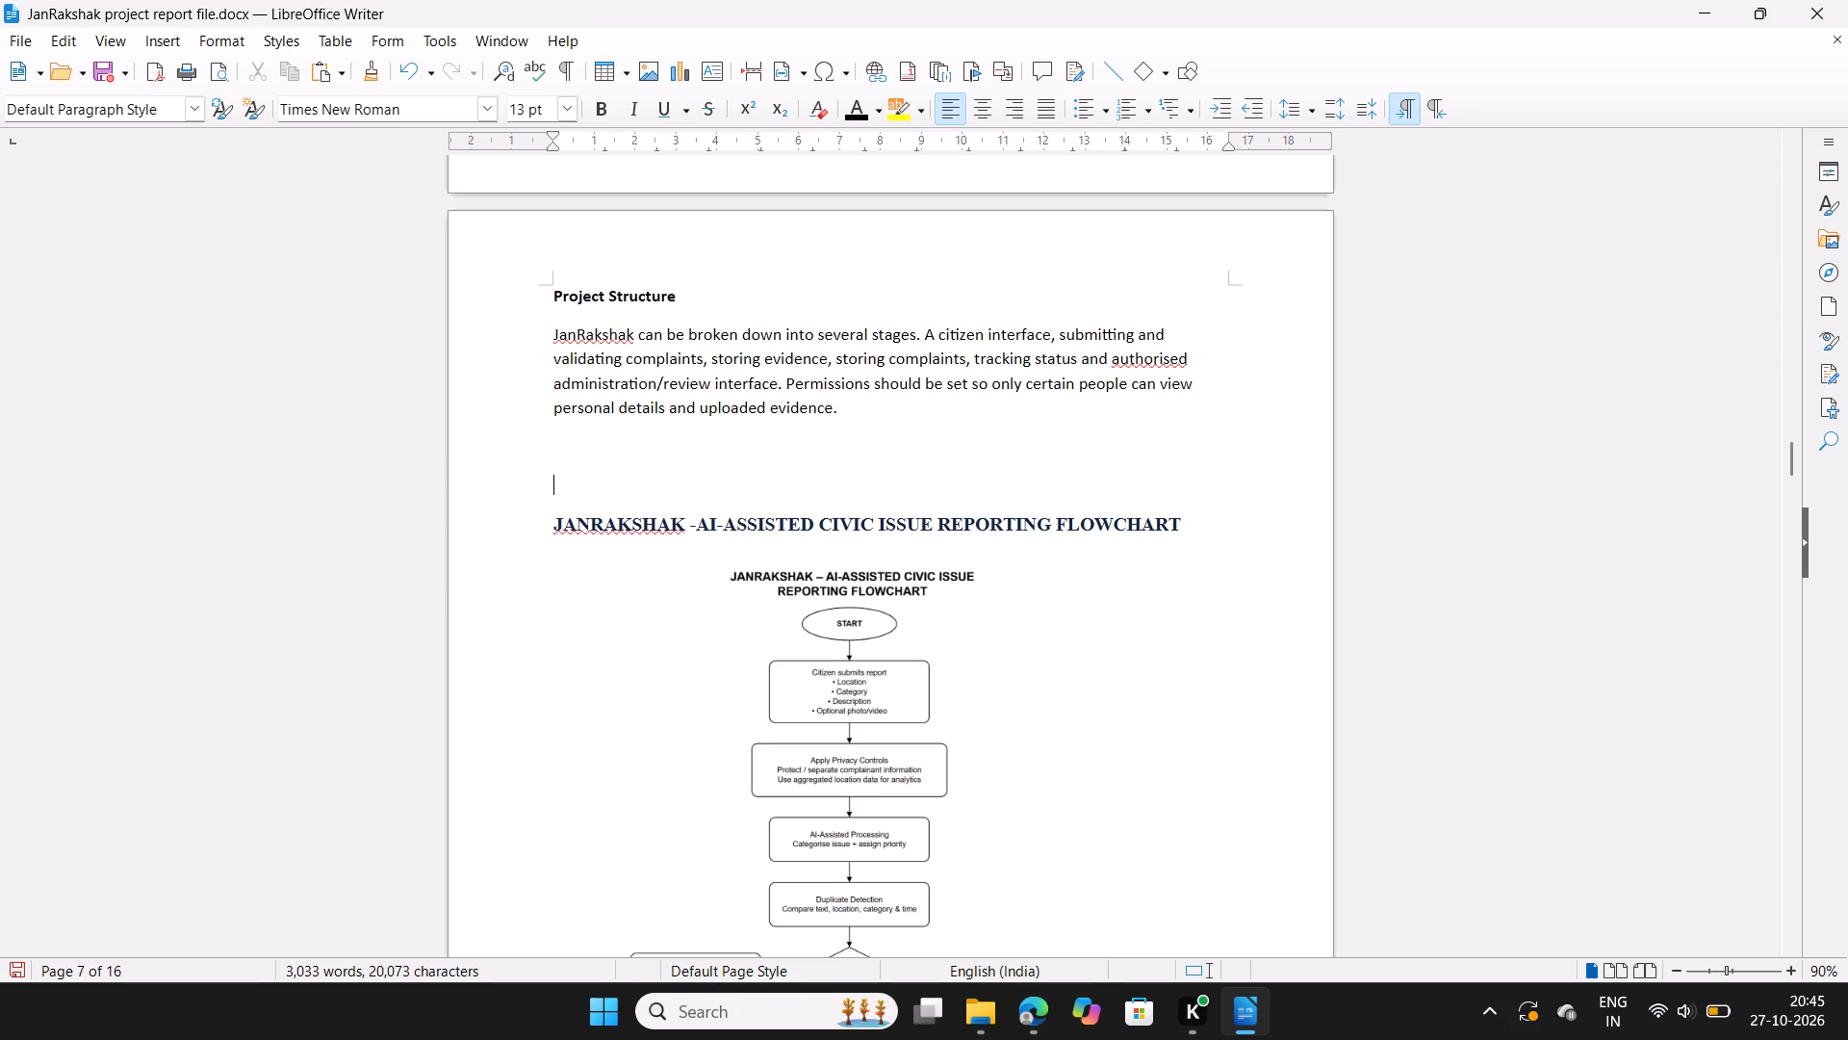
Check the Project Structure subheading's font and size, and set the paragraph below it to 12 pt.
left_click_drag(552, 298, 685, 298)
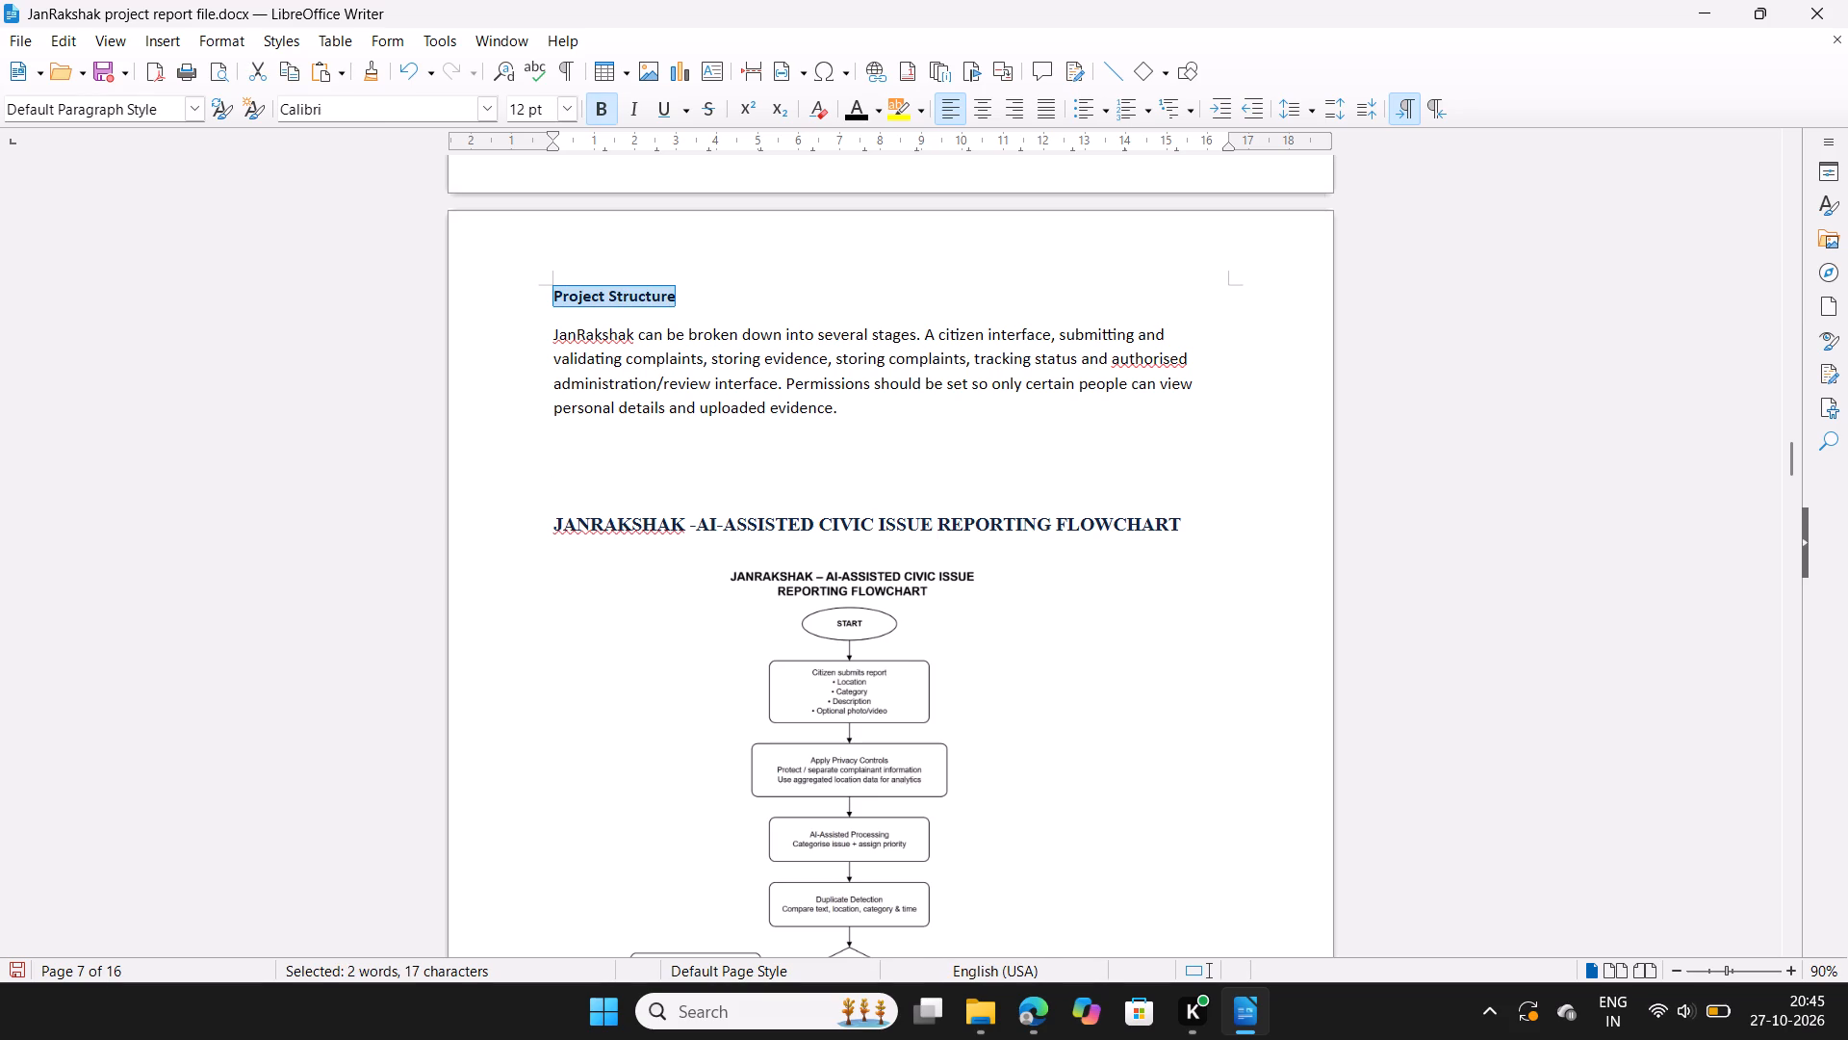
left_click_drag(544, 337, 843, 427)
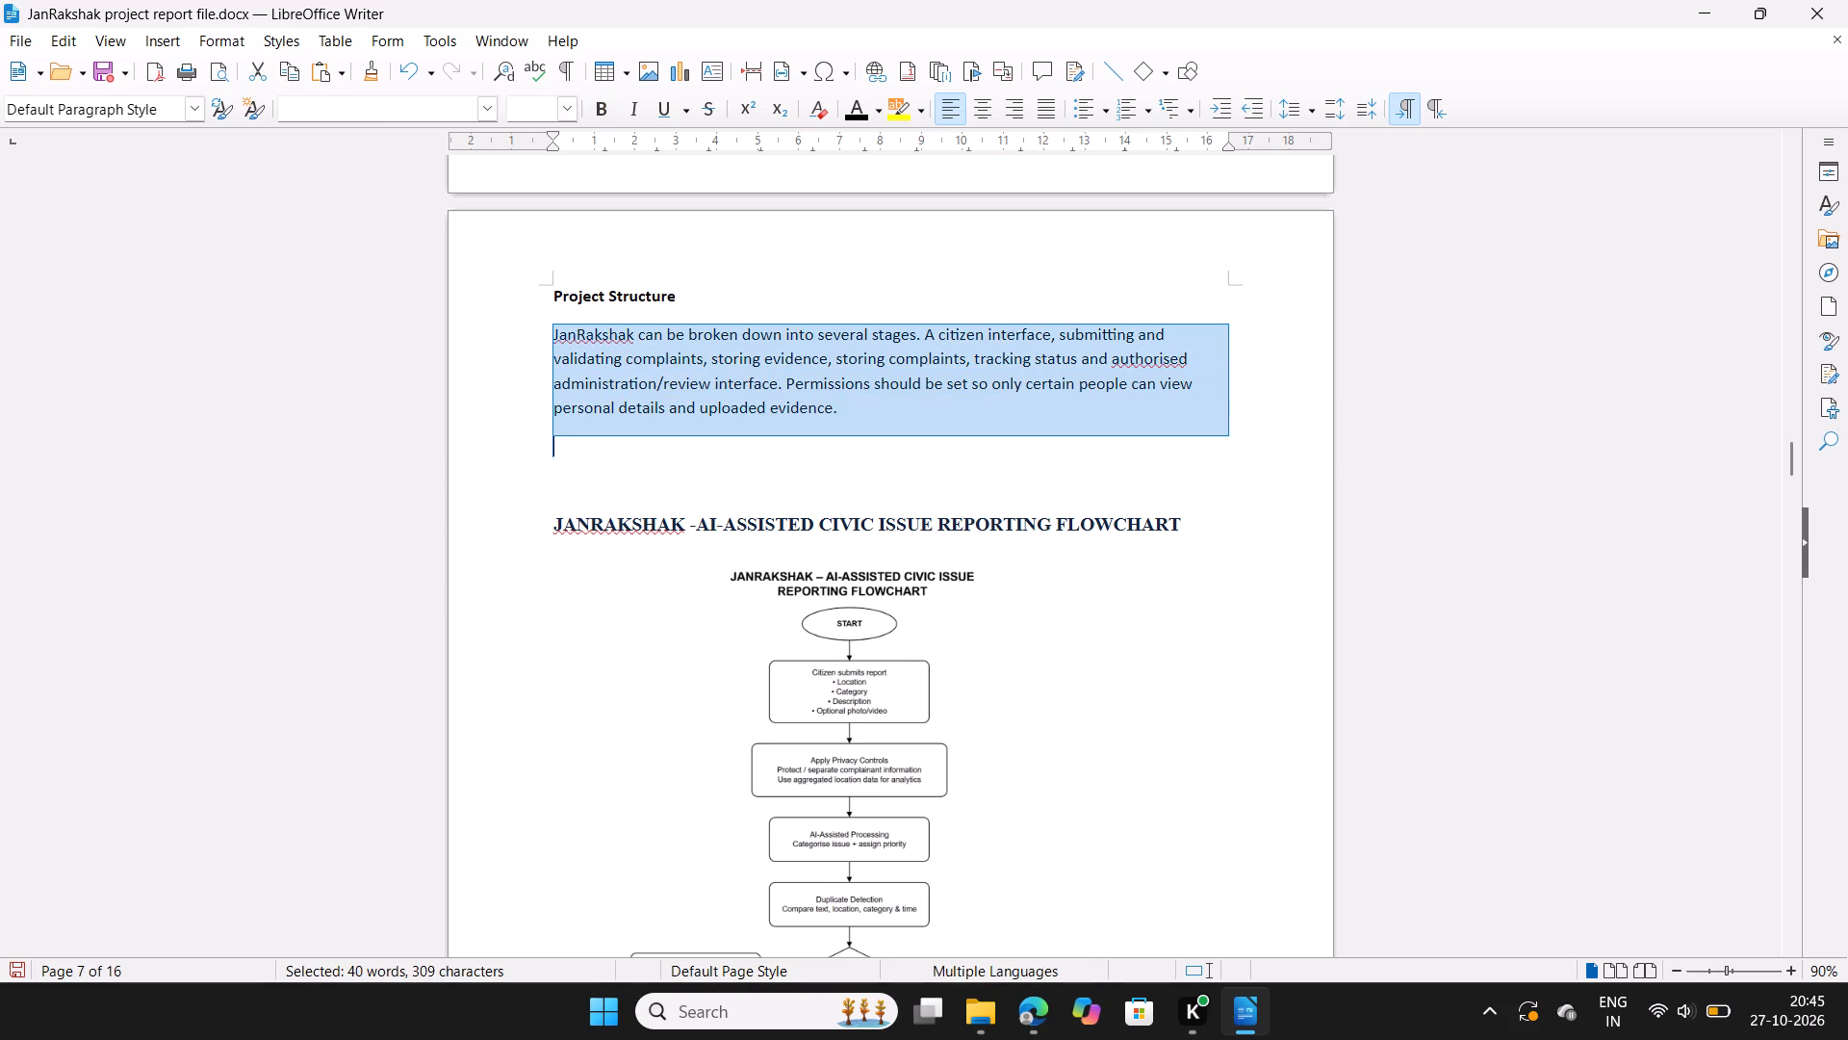
left_click(570, 110)
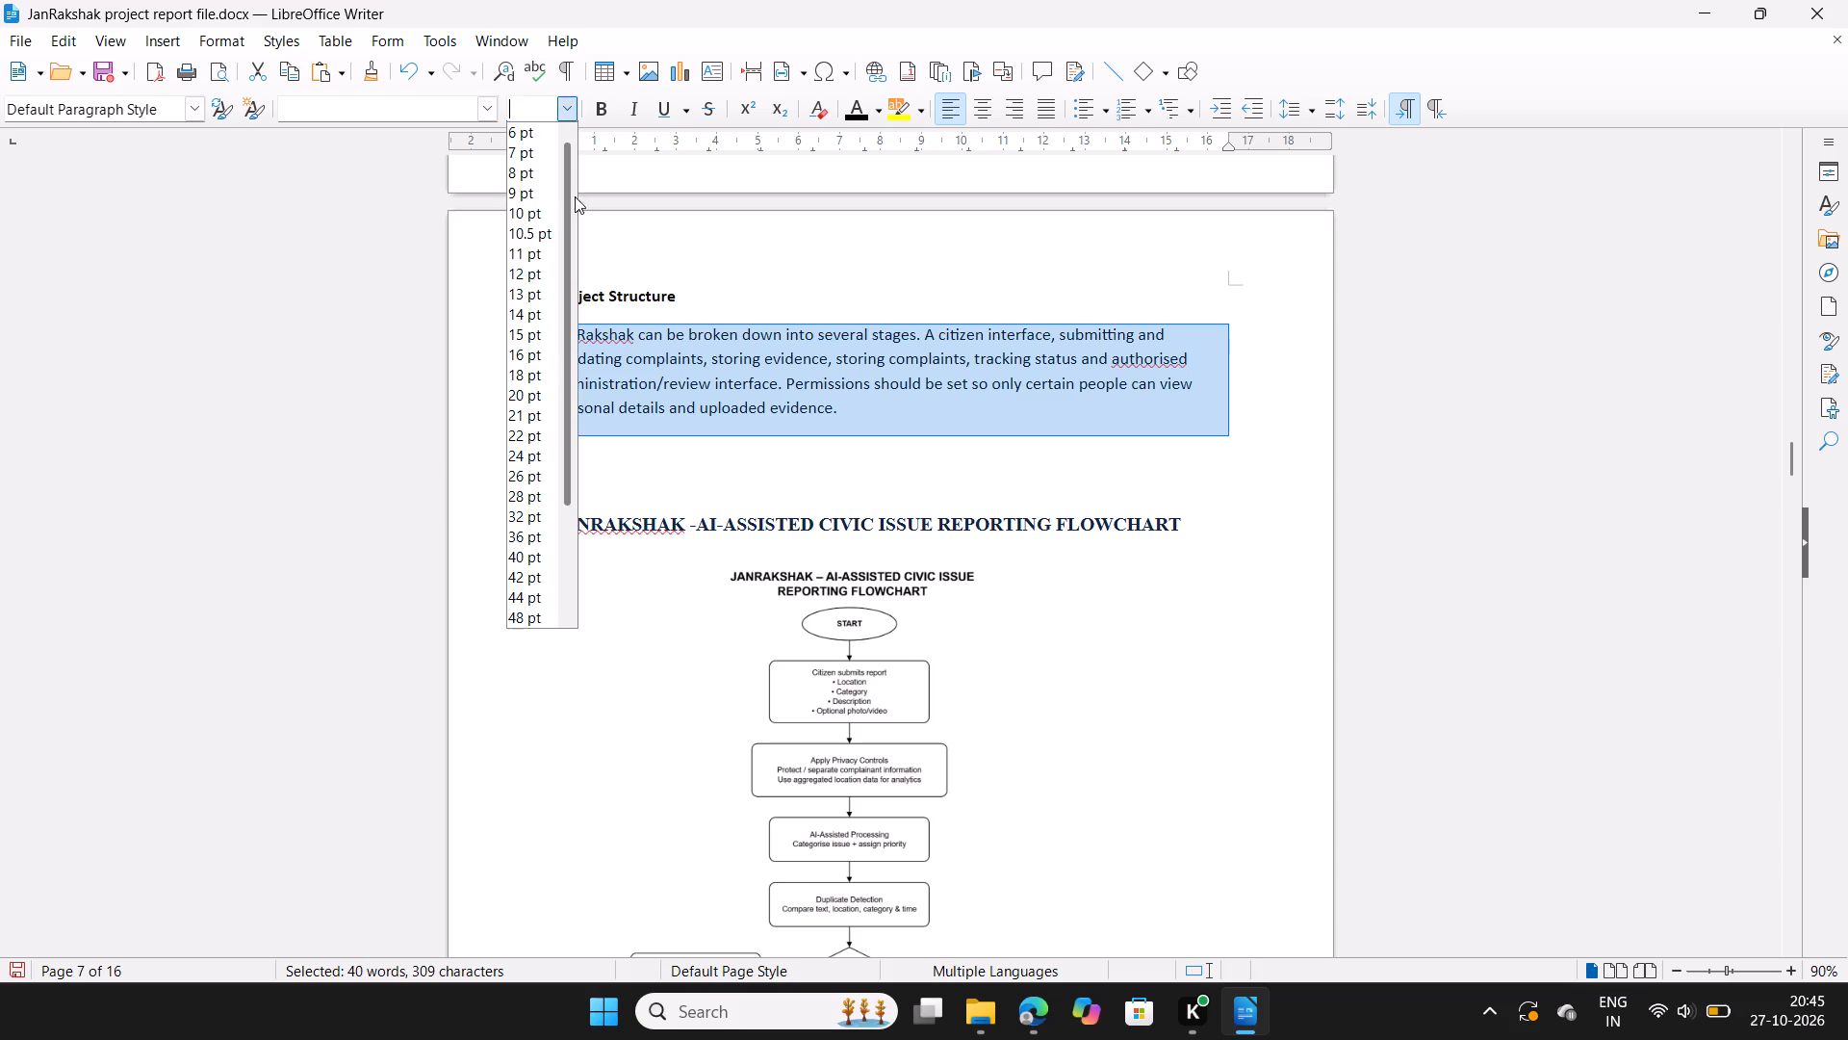
left_click(525, 284)
left_click(818, 296)
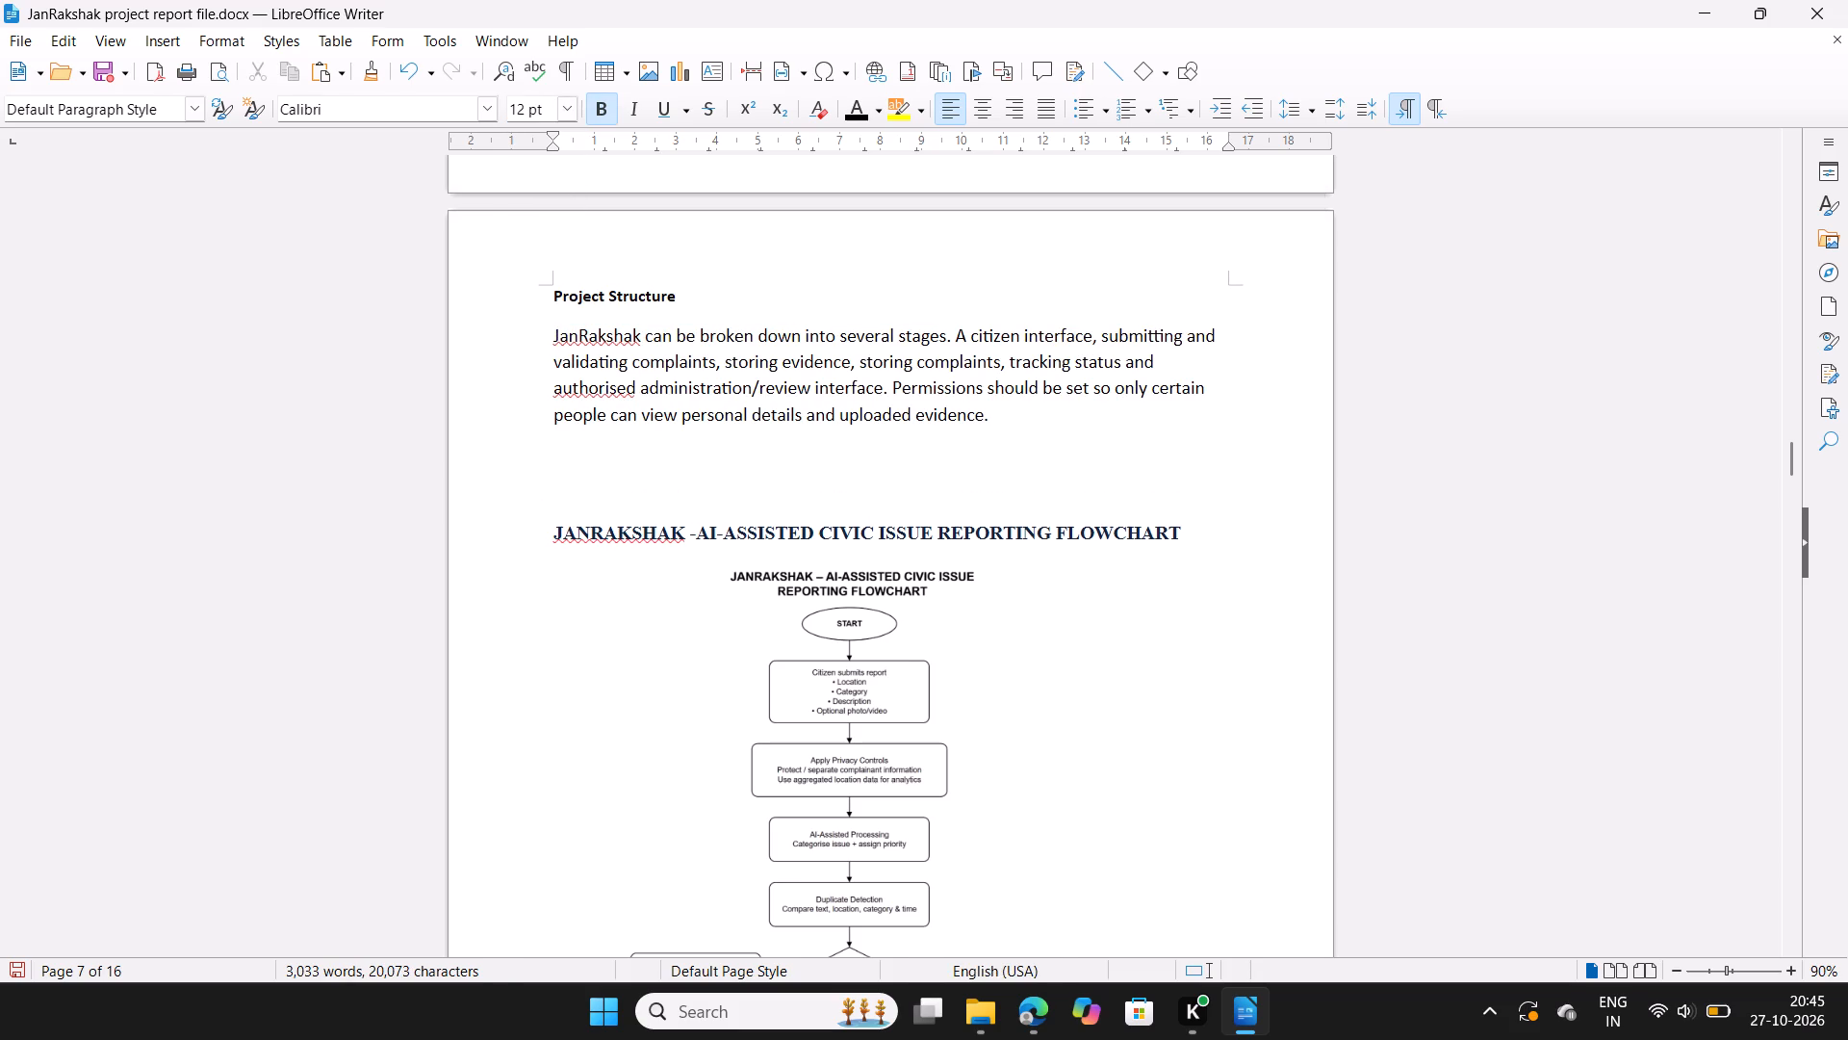
left_click_drag(550, 340, 935, 408)
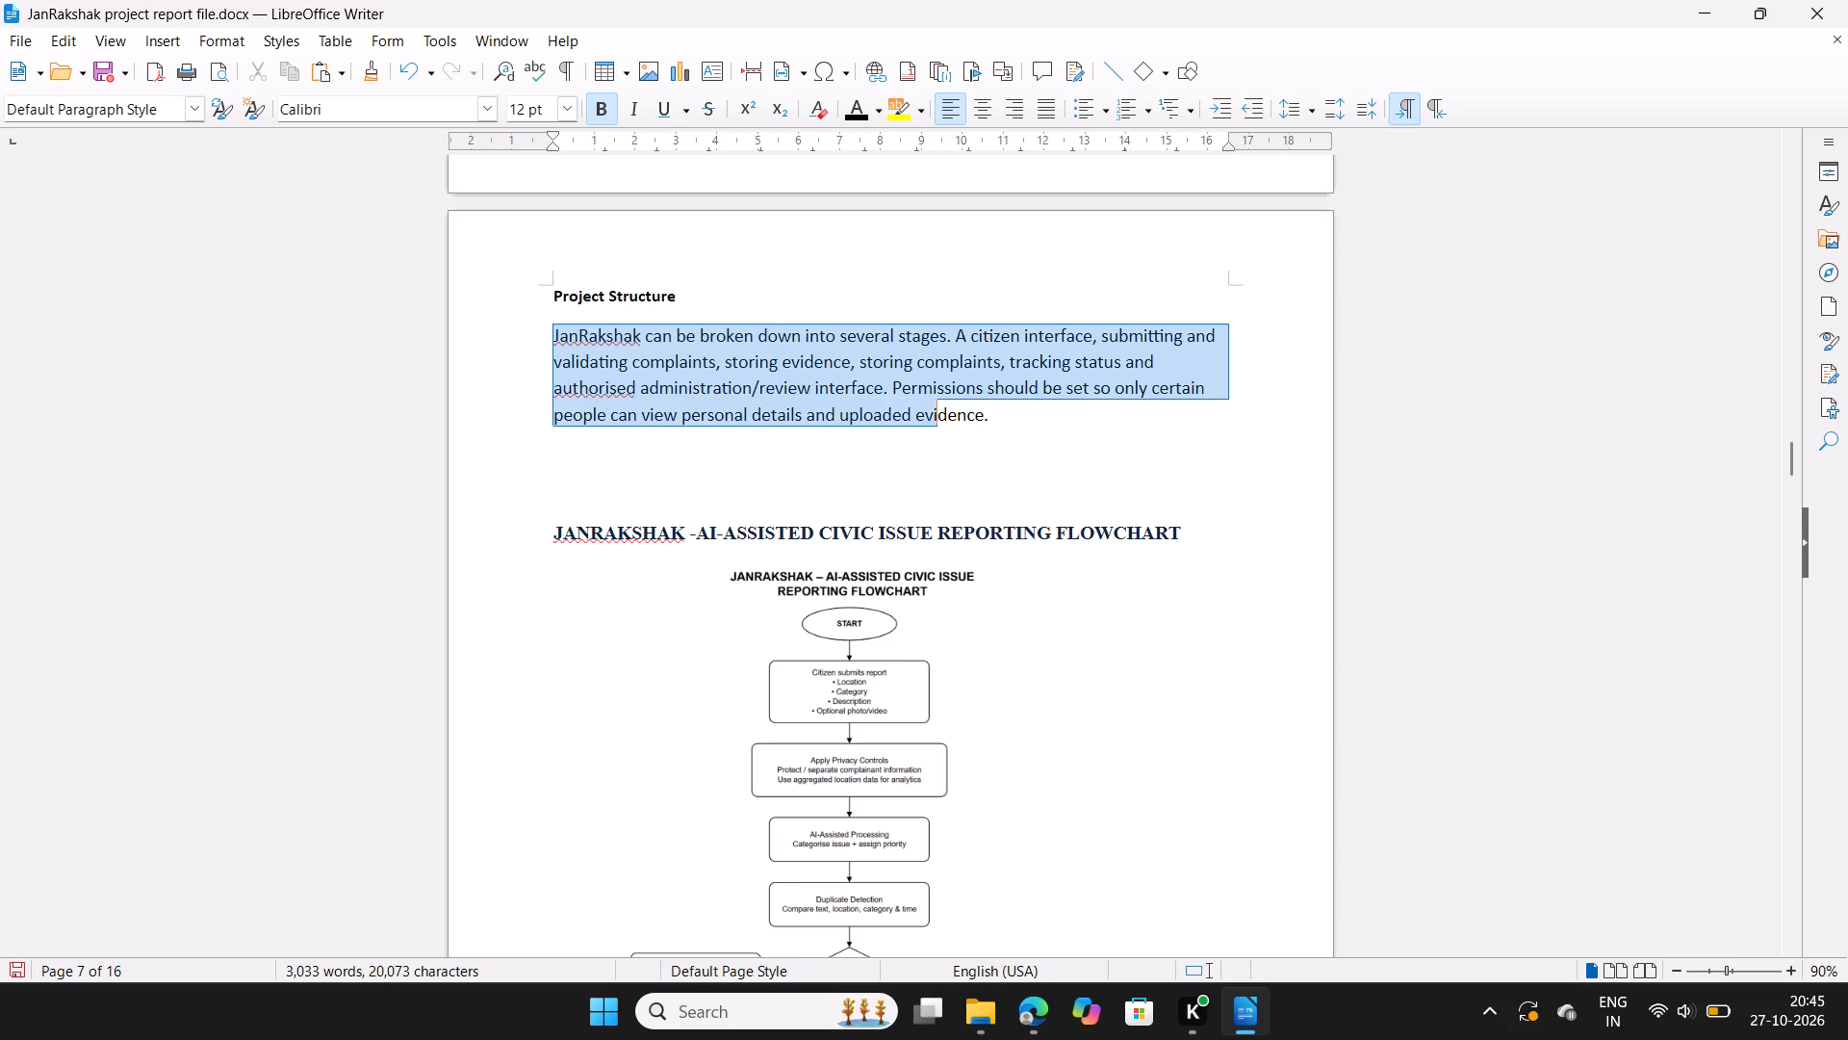
left_click_drag(935, 408, 985, 412)
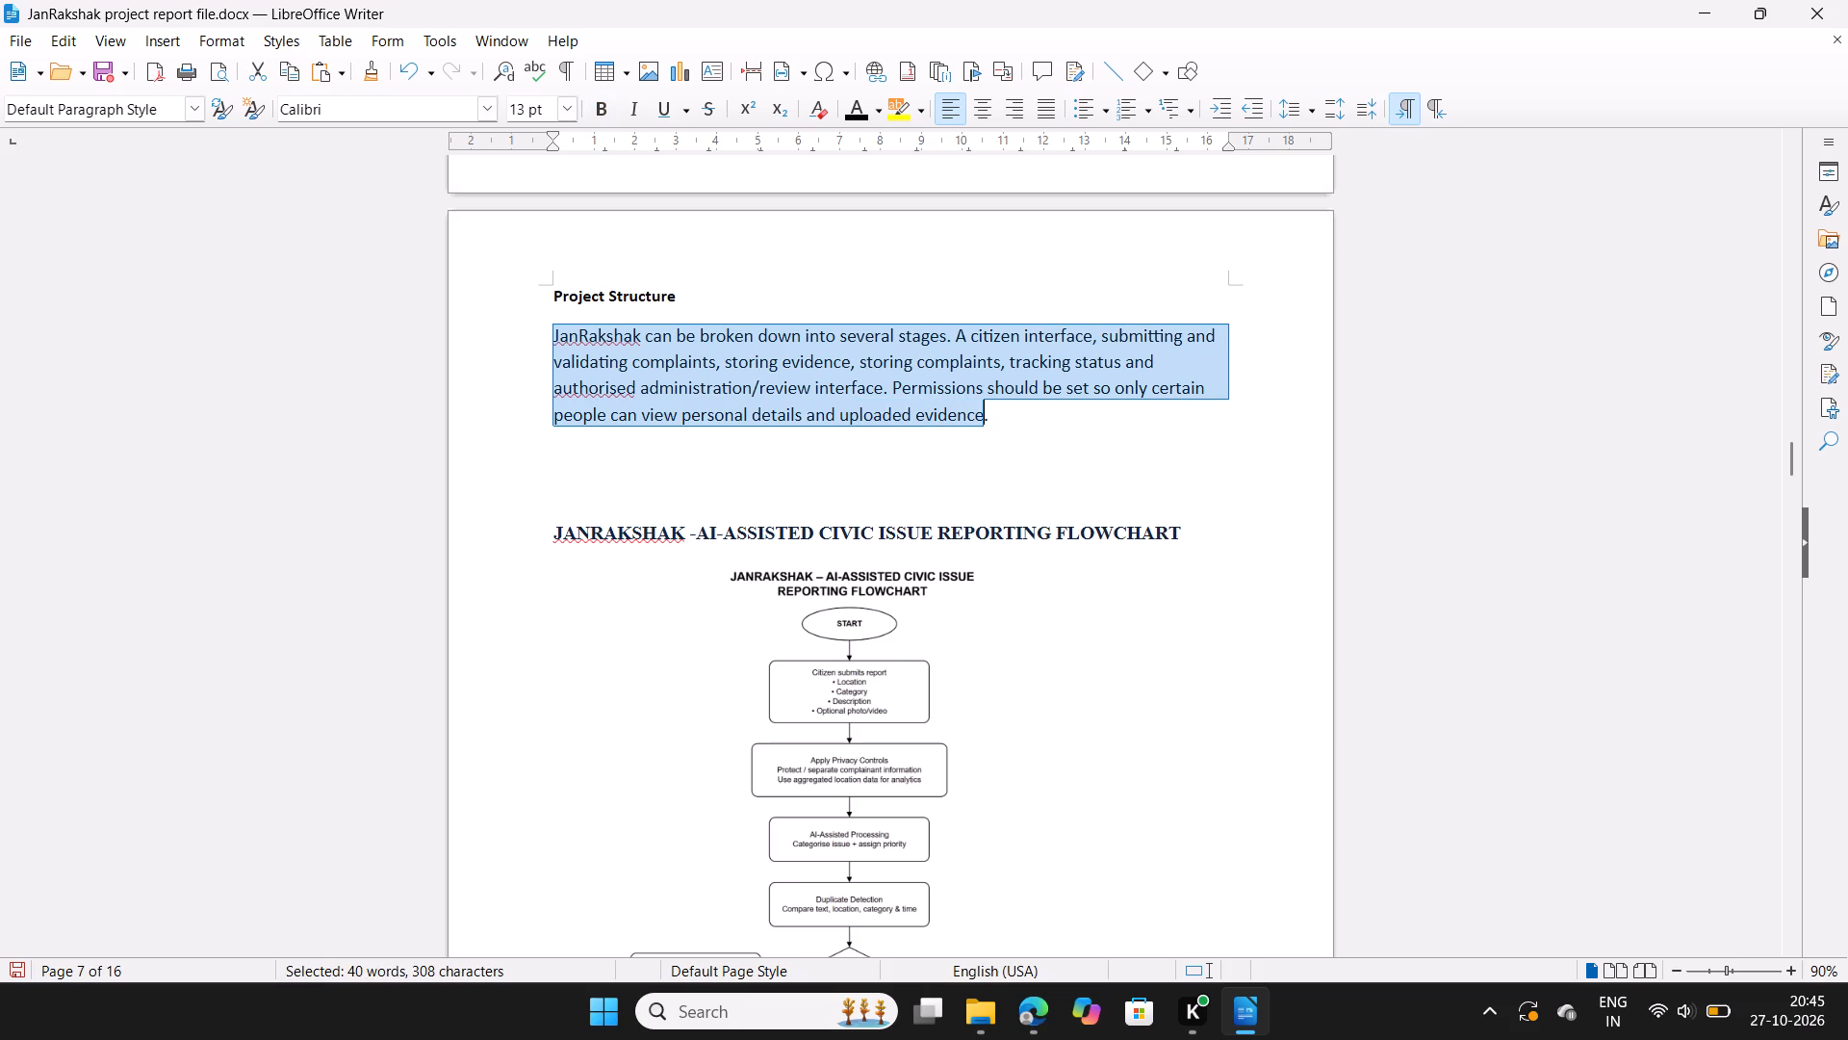
left_click(561, 115)
left_click(540, 273)
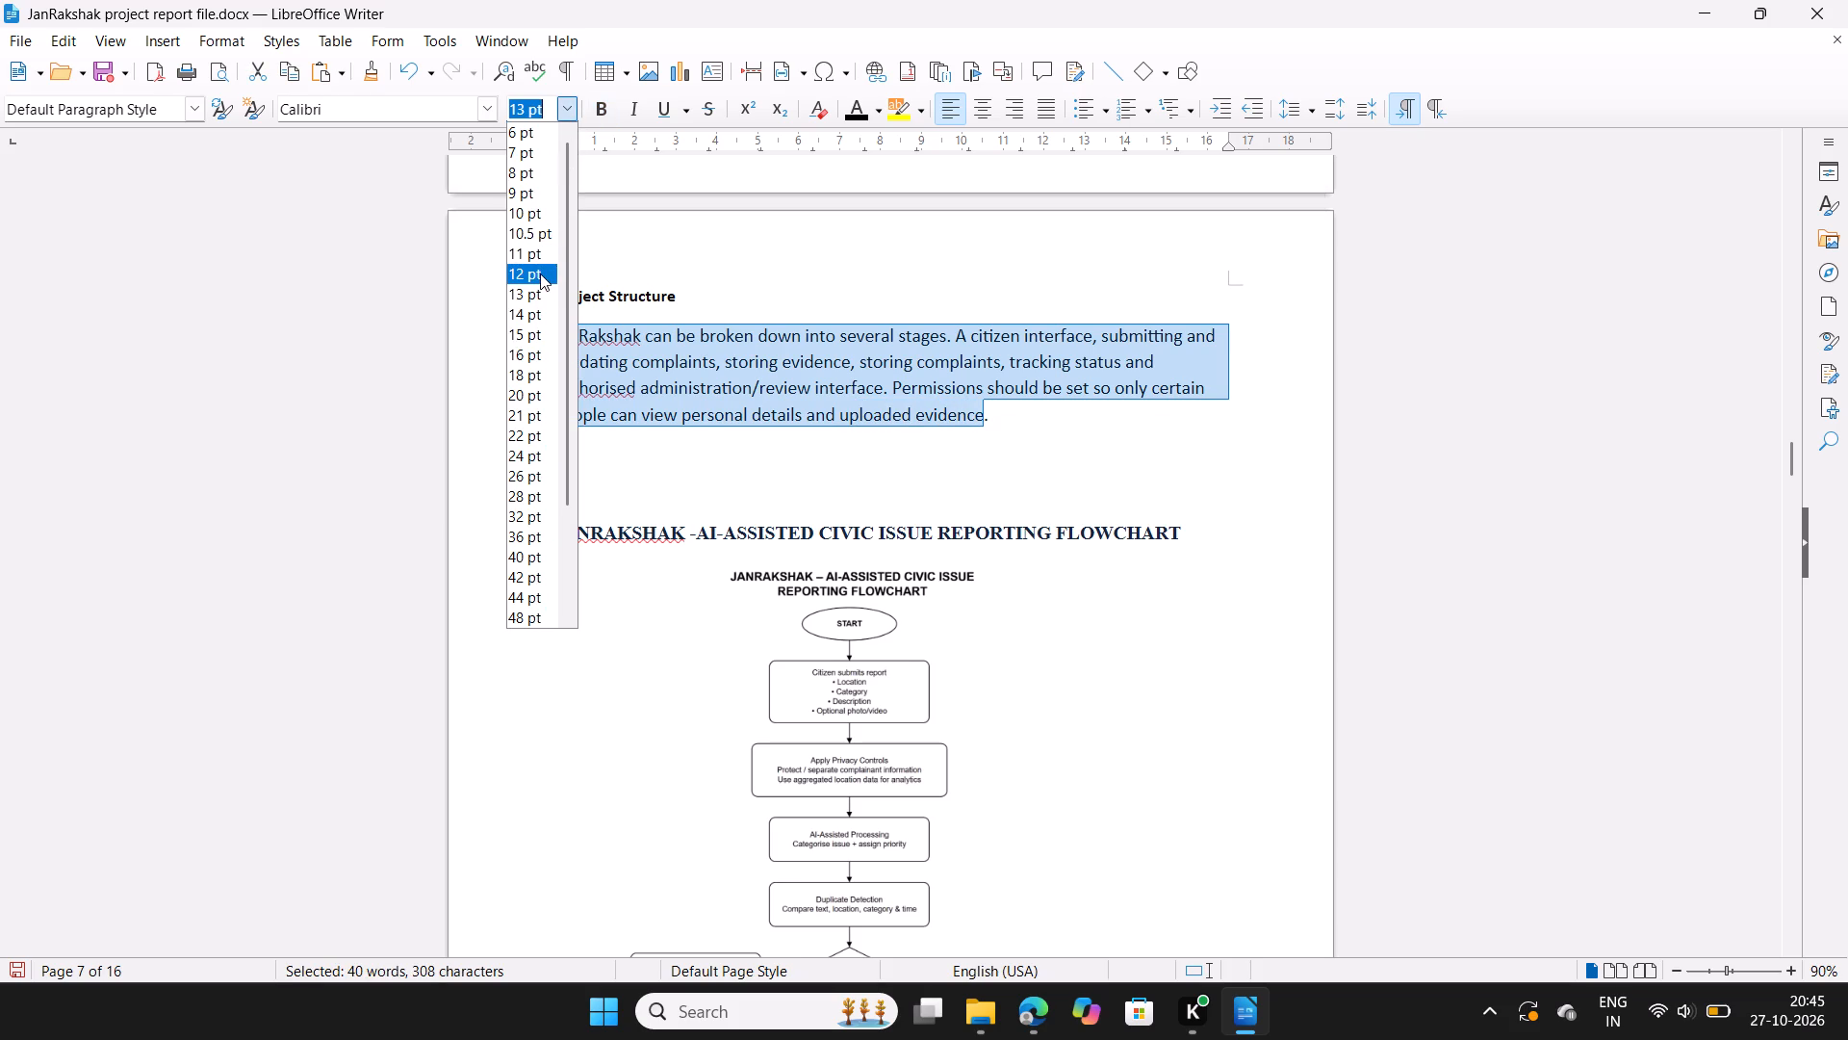
Start a title line above the system diagram on page 8 with the text "SYSTEM ARCHITECTURE".
scroll(942, 431, "down", 1)
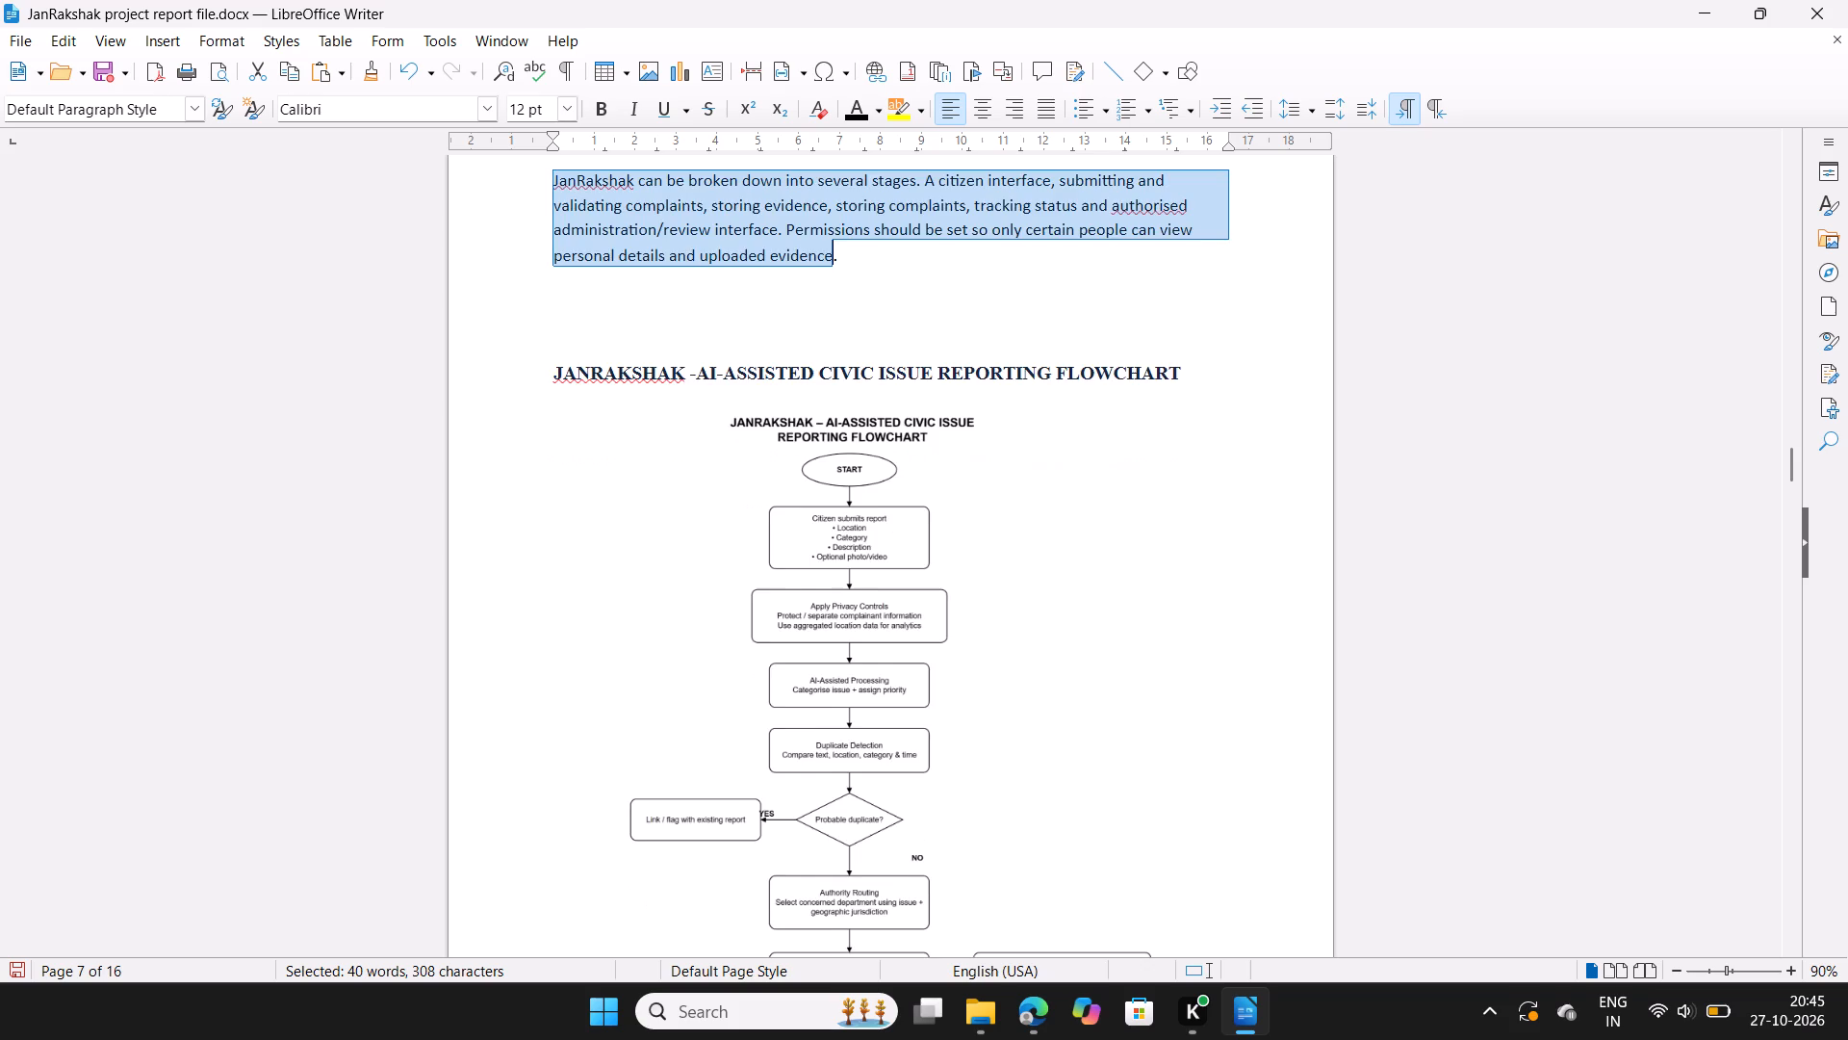
scroll(942, 431, "down", 5)
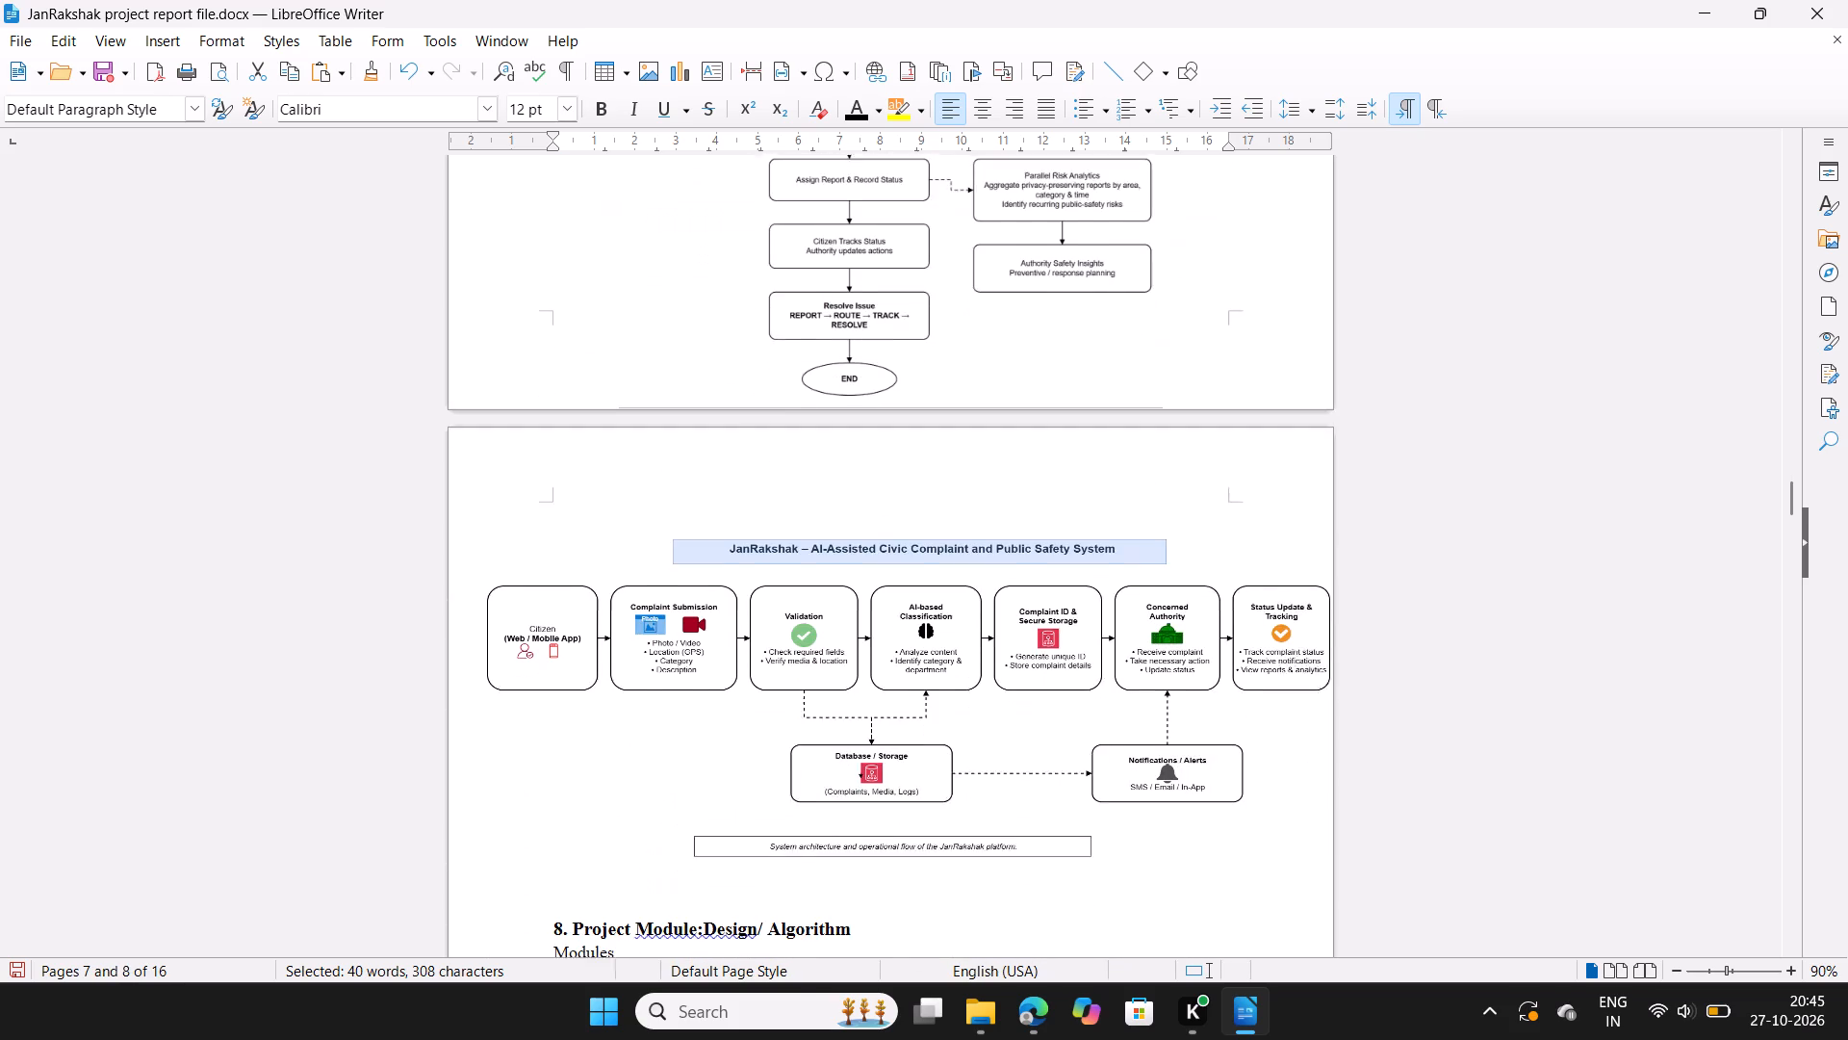
scroll(942, 431, "down", 1)
left_click(759, 460)
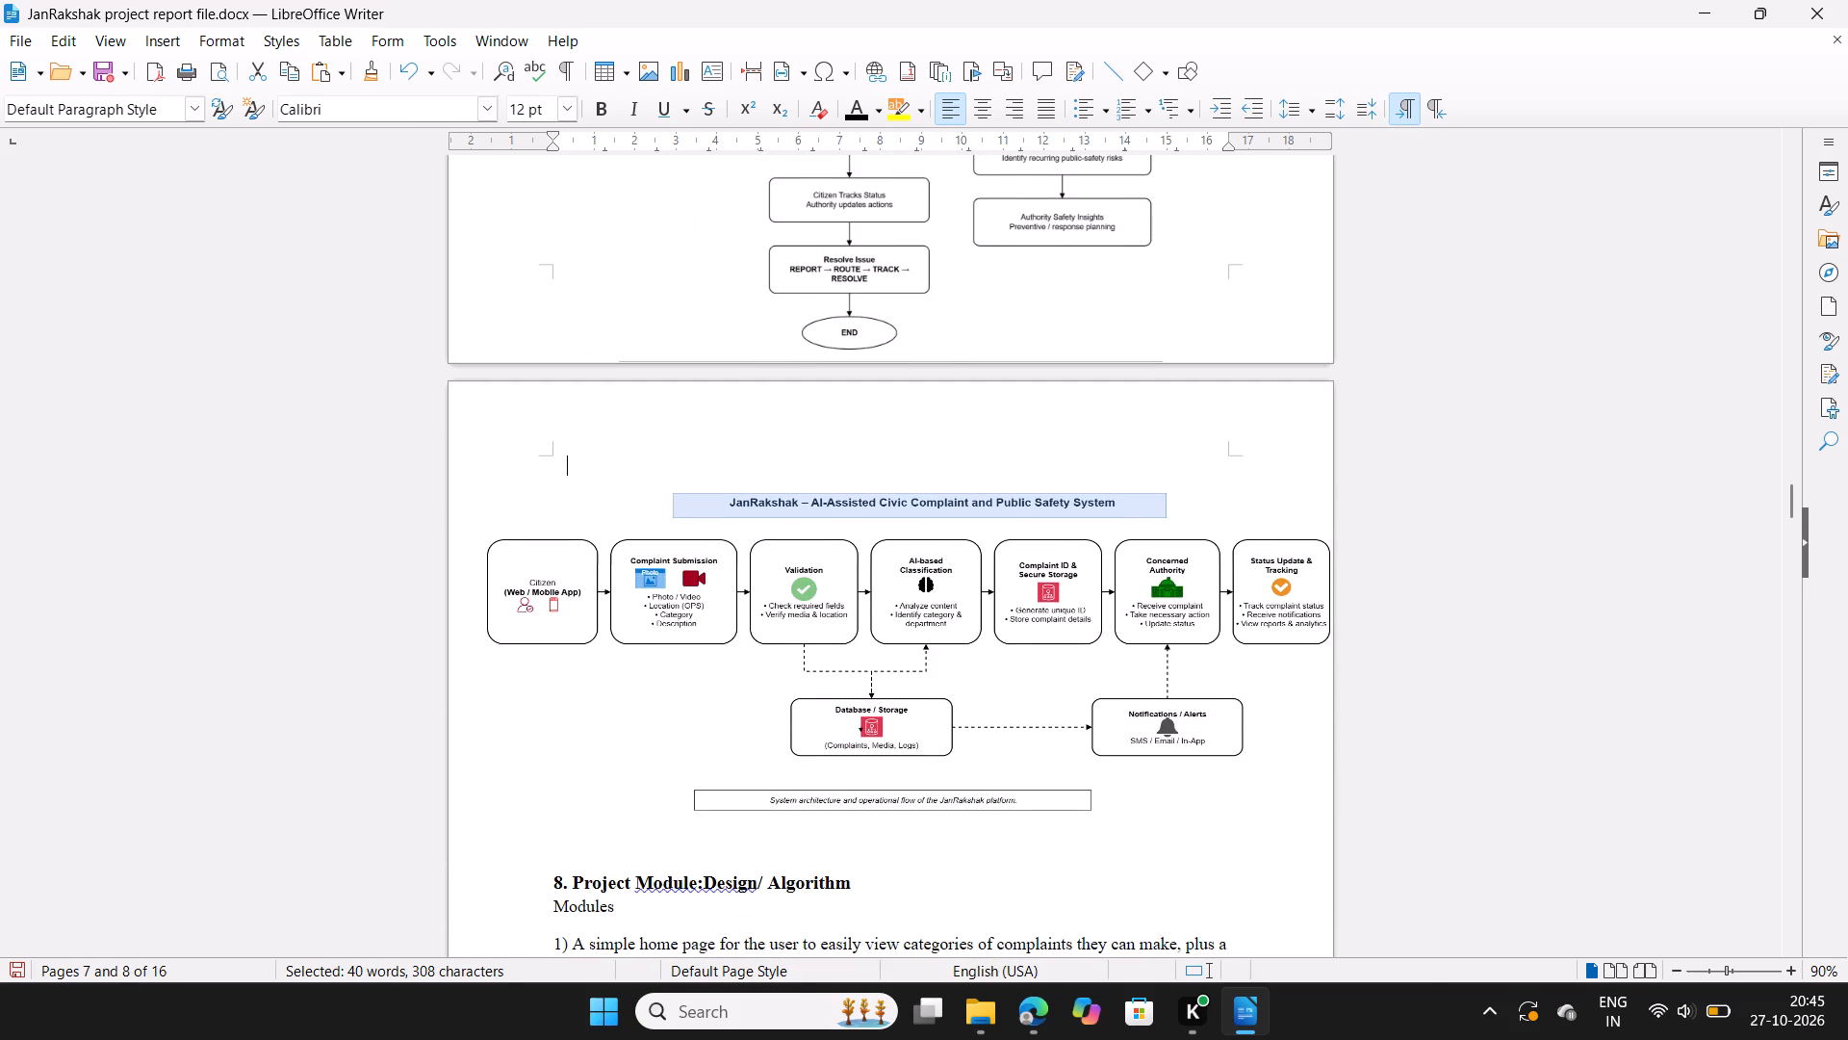
key("Return")
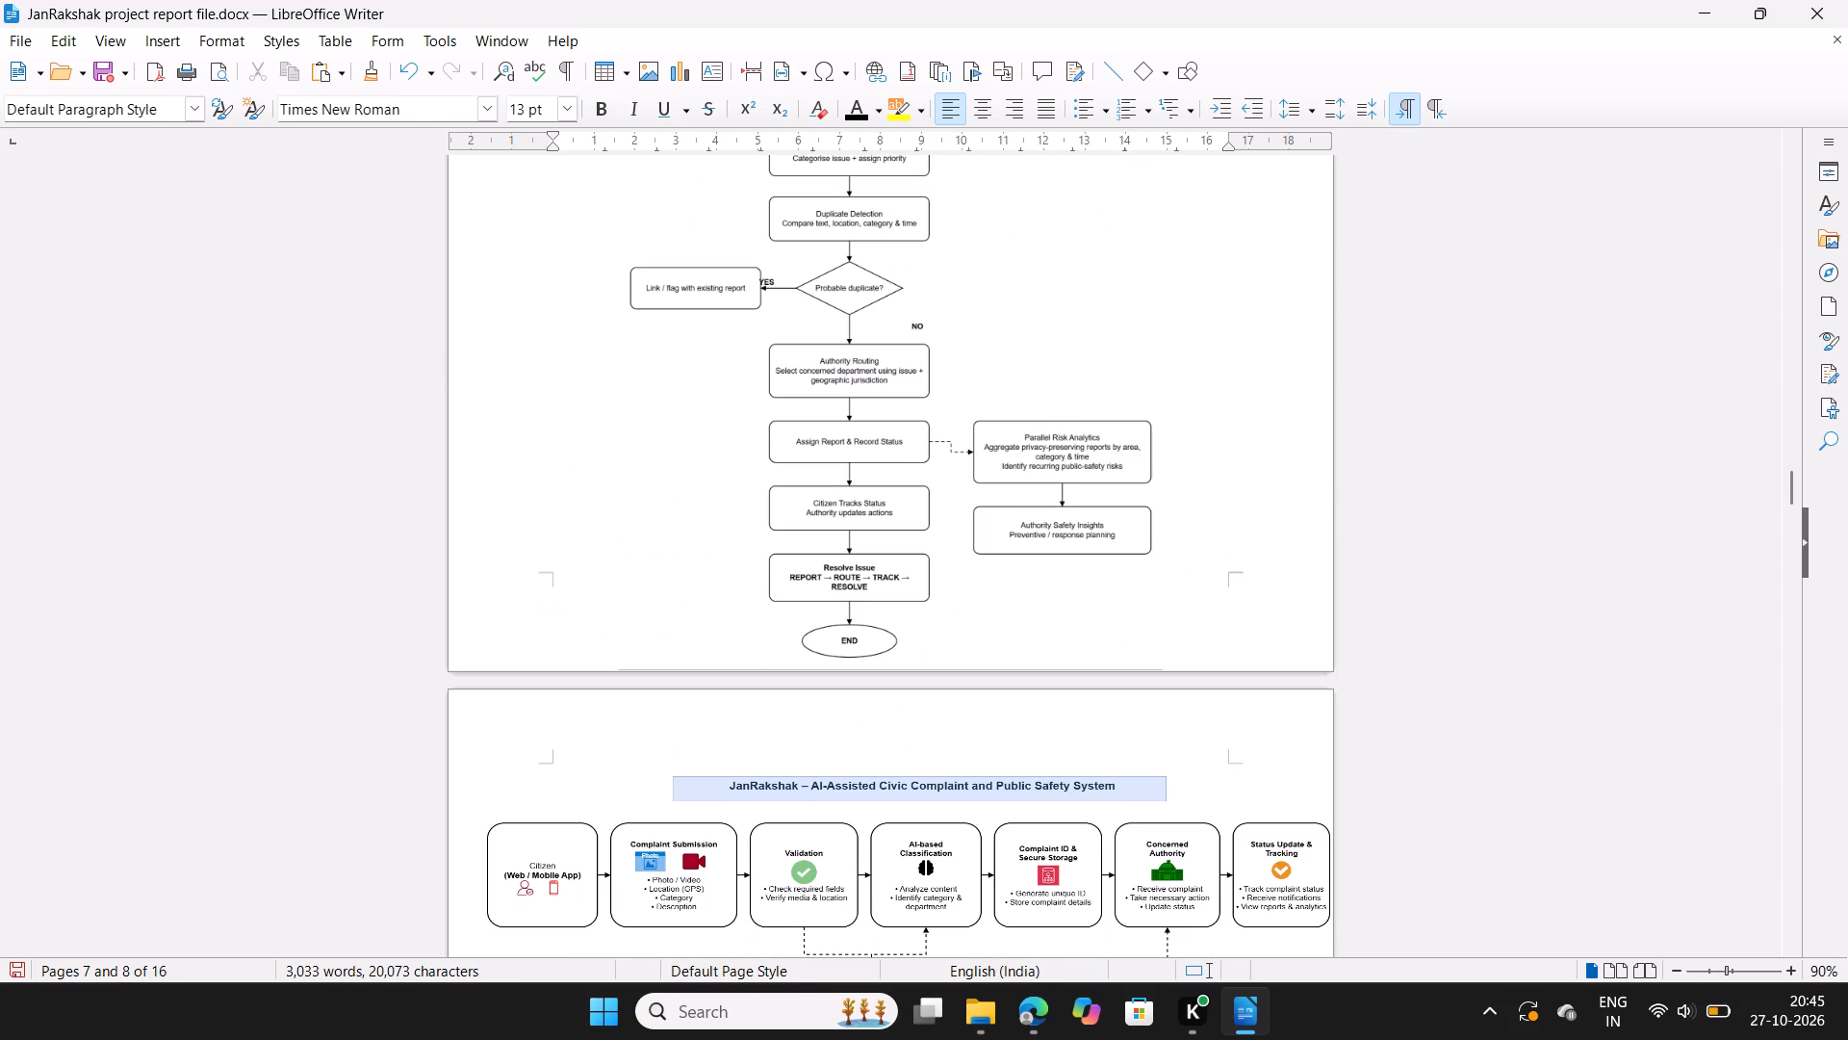
key("BackSpace")
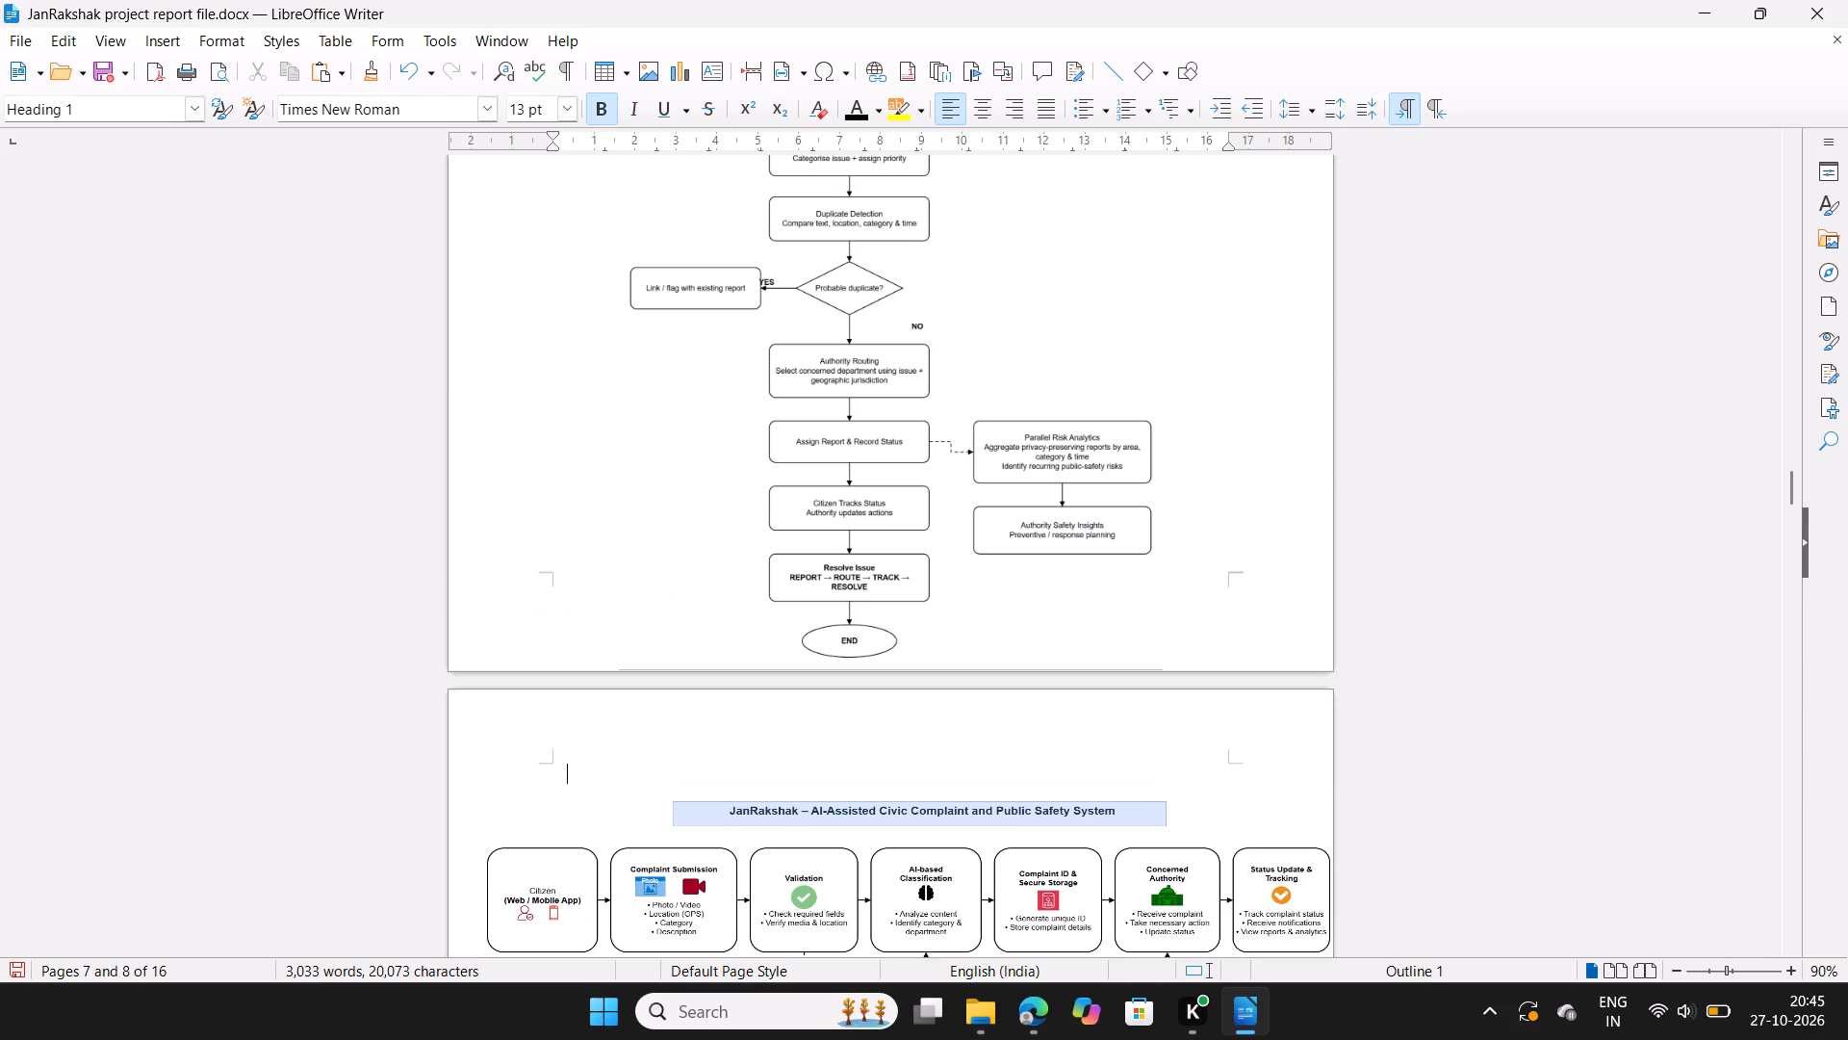
type("SY")
type("STEM")
scroll(759, 460, "down", 3)
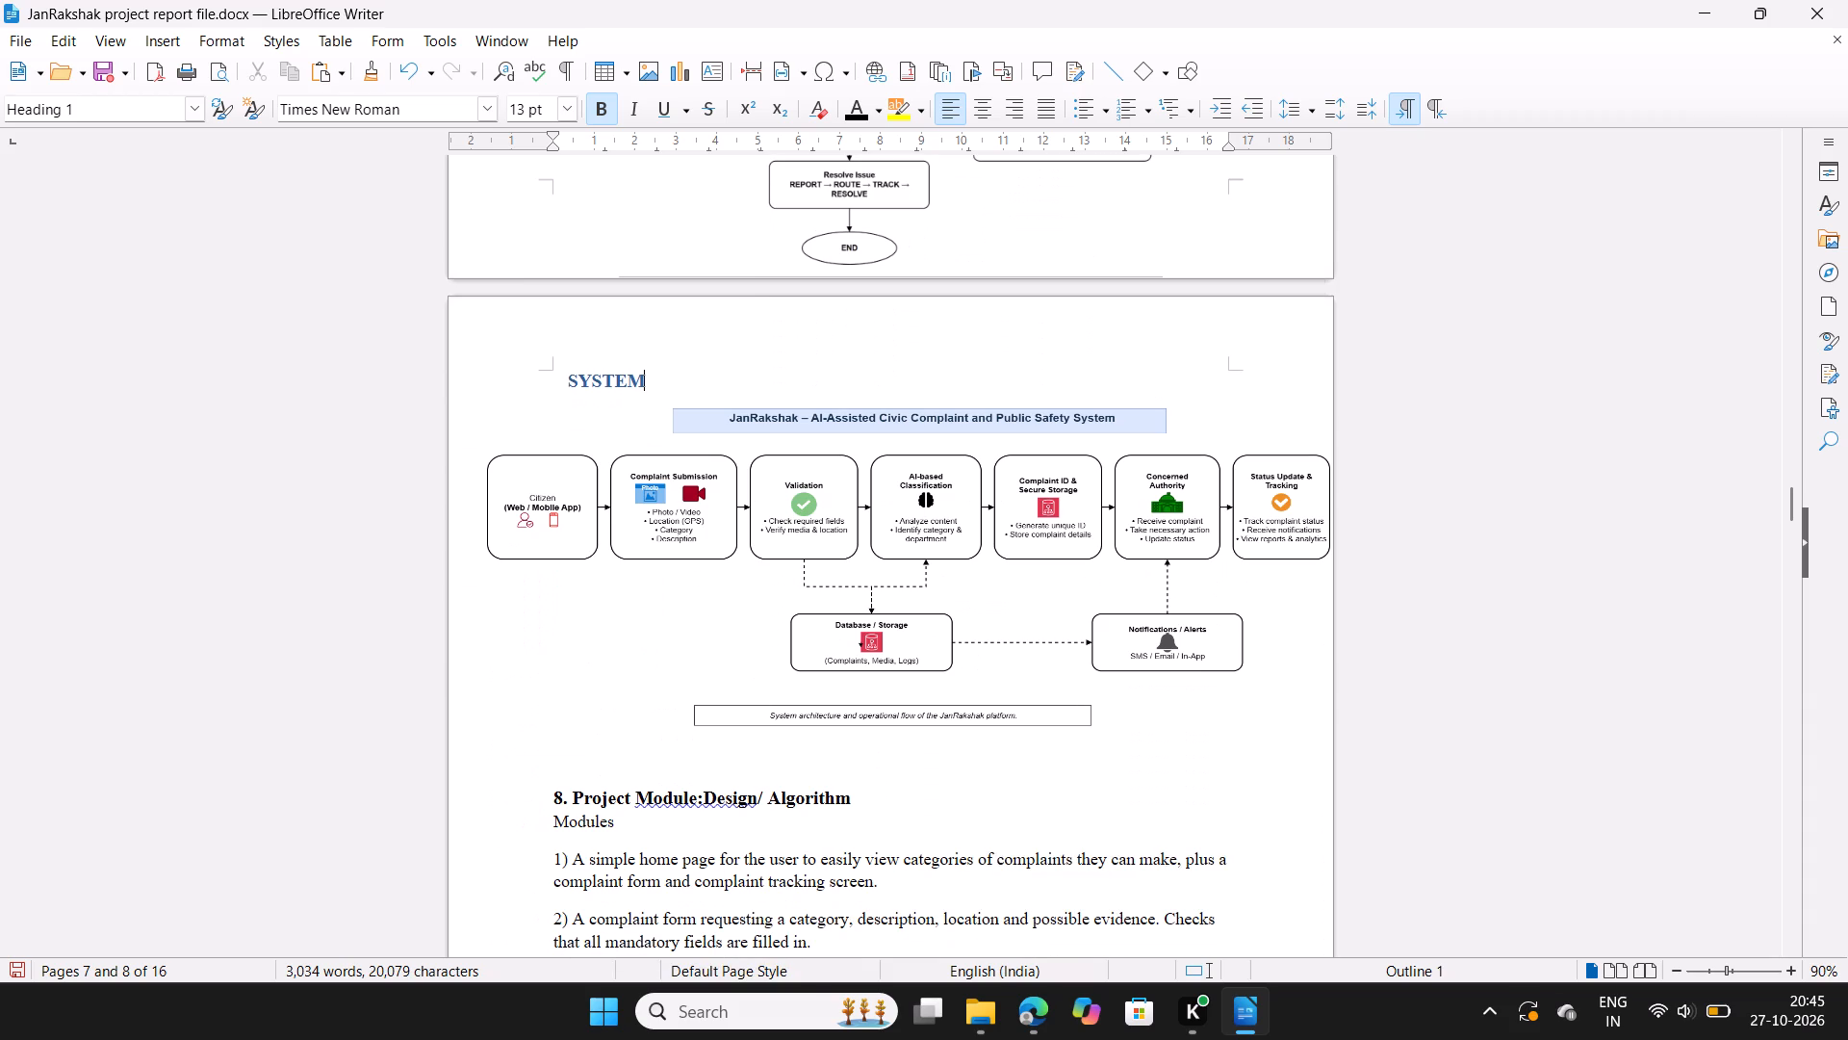
scroll(984, 629, "up", 2, "ctrl")
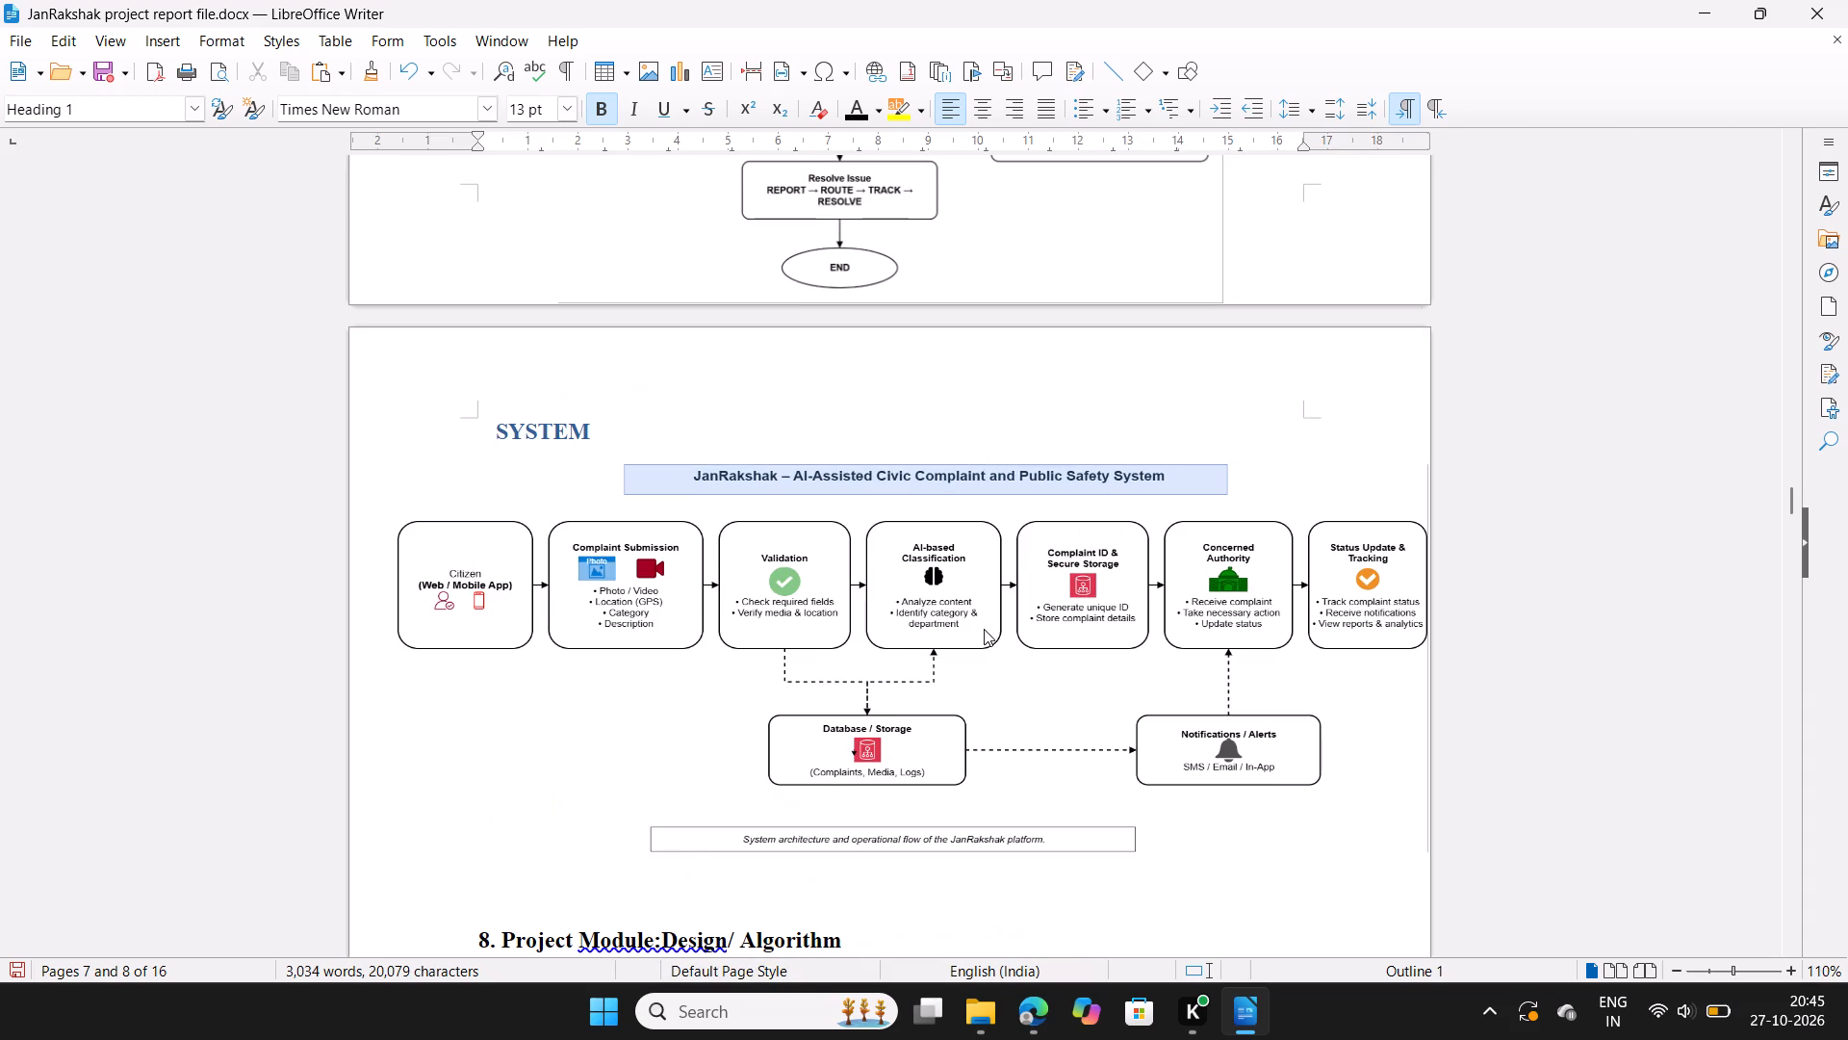
key("space")
type("AR")
type("CHI")
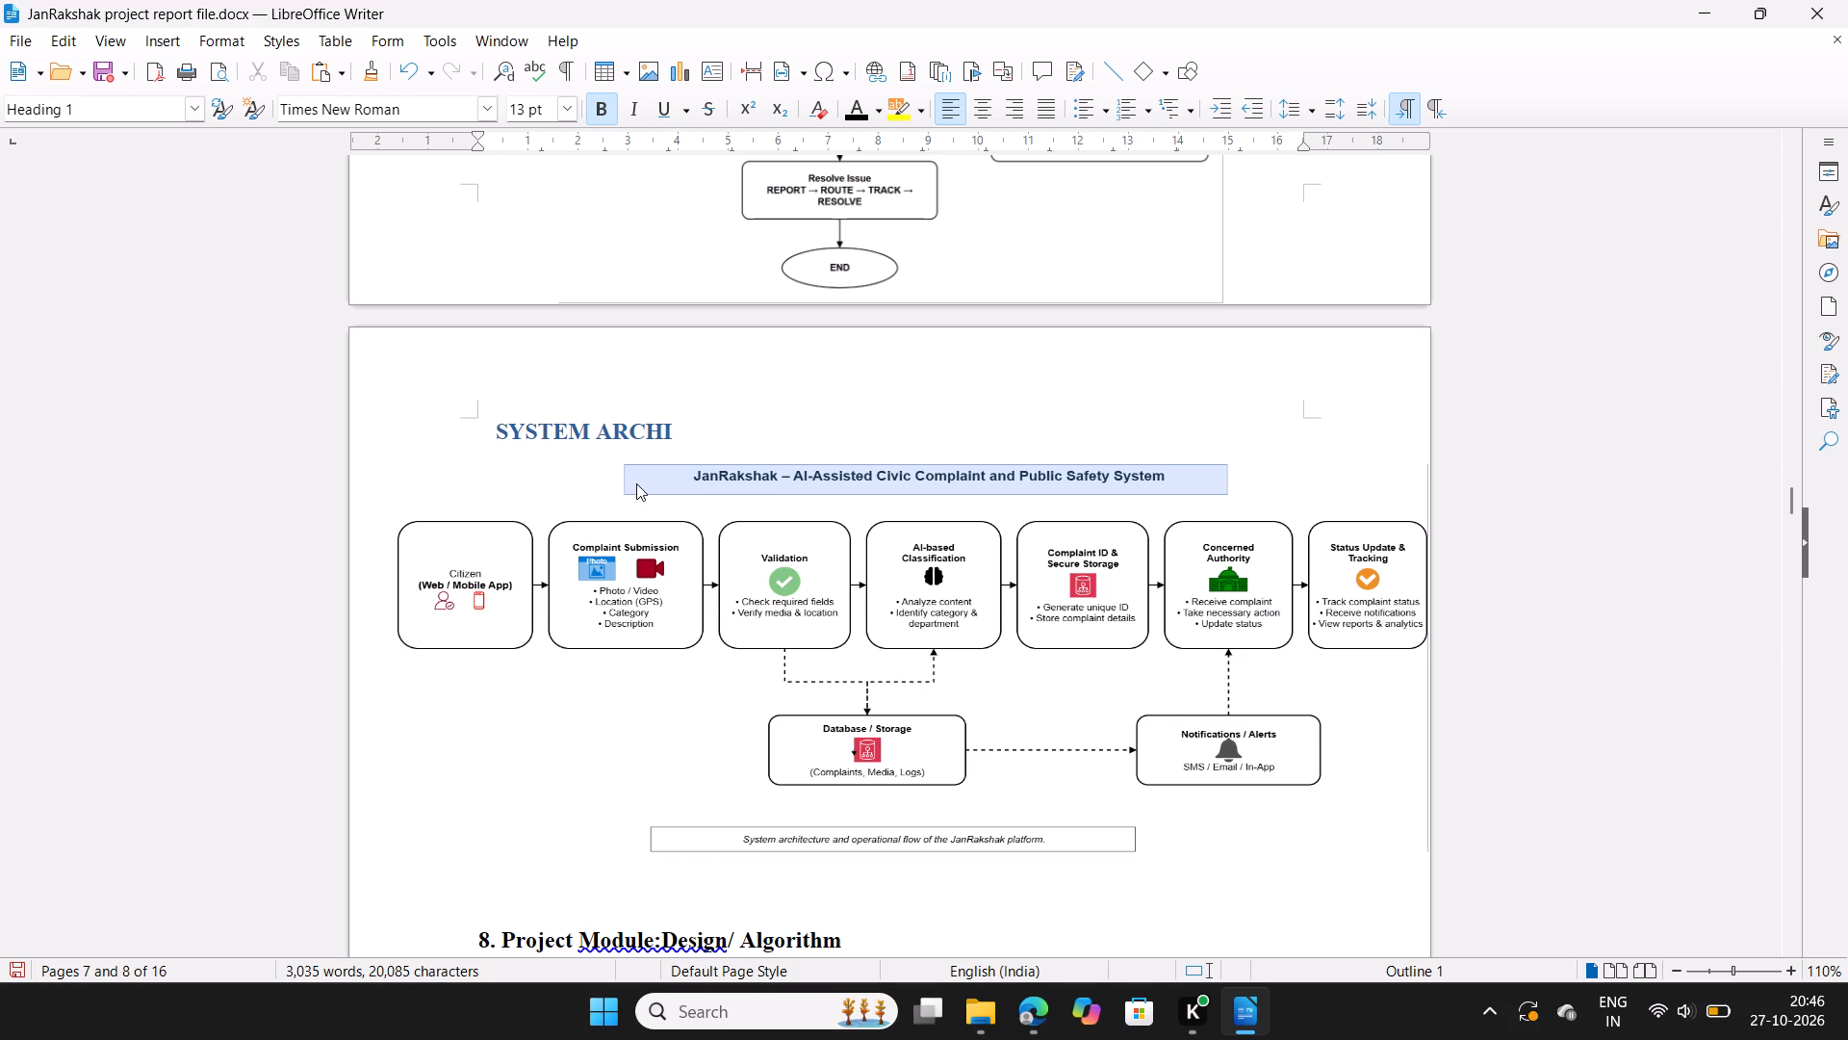
type("TEC")
type("TURE")
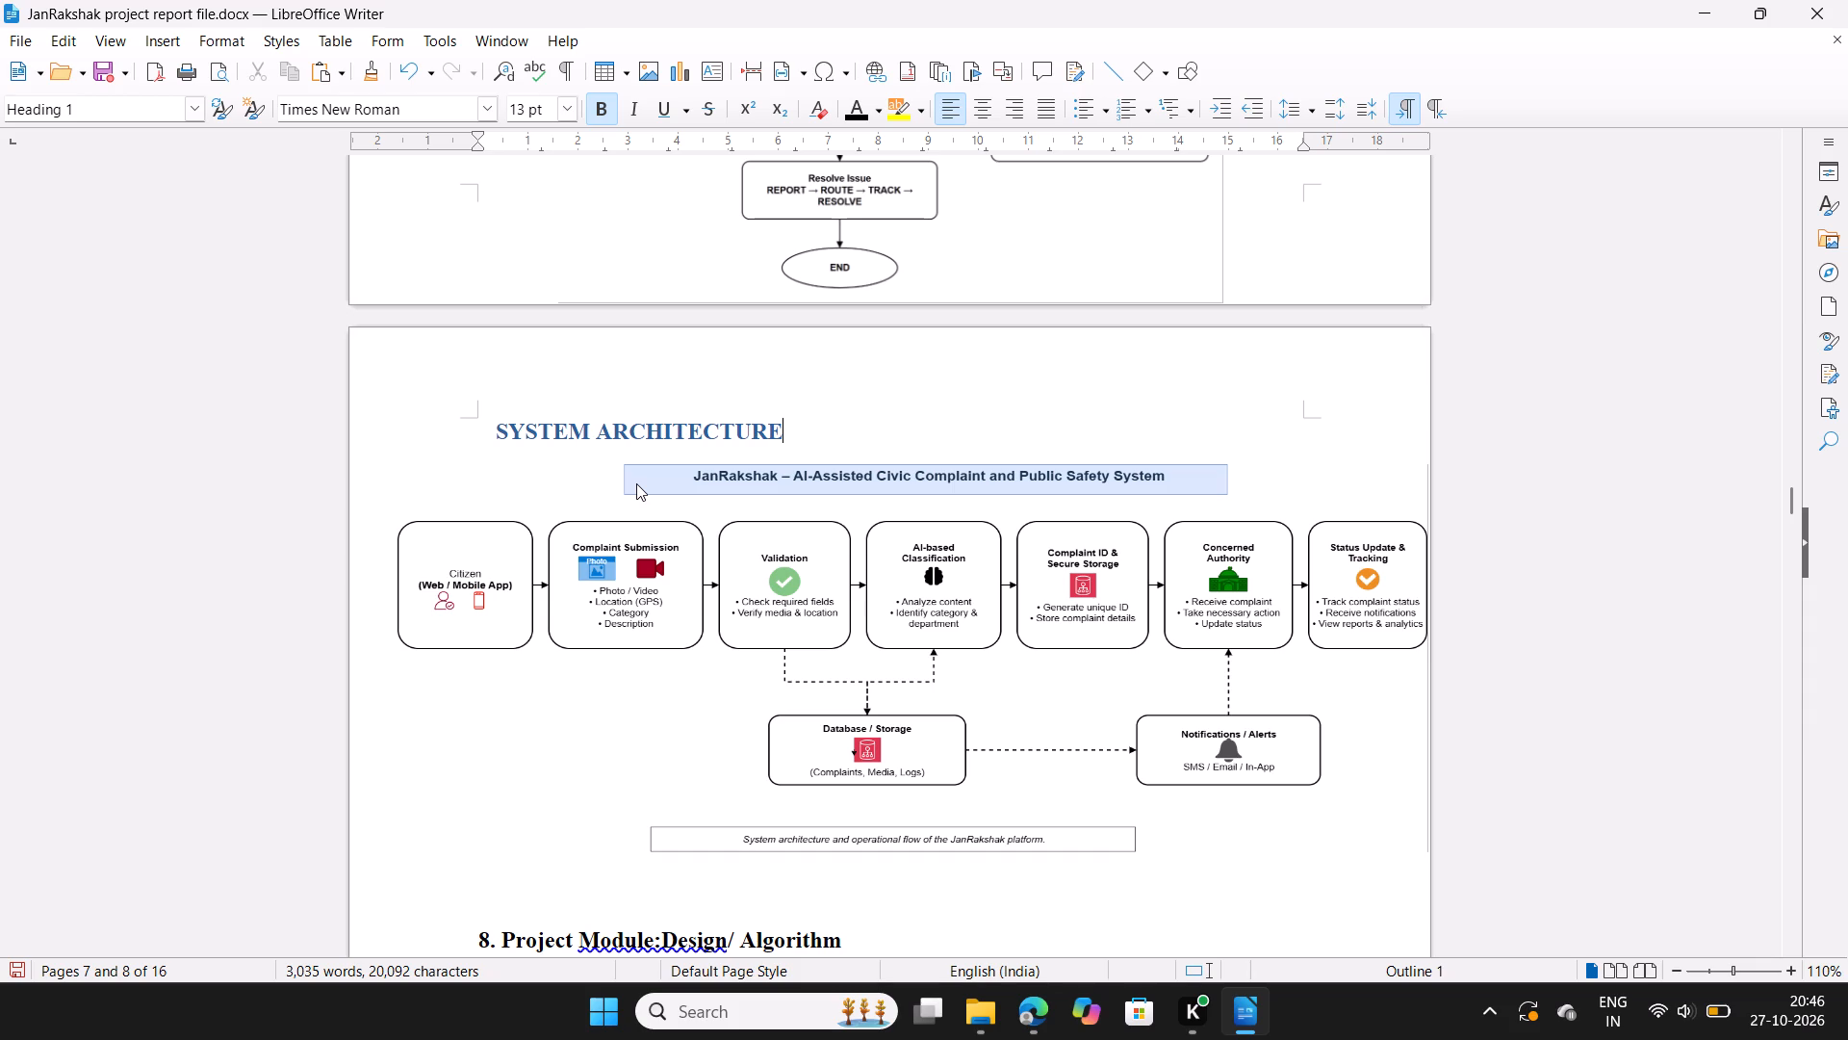
Complete the title above the system diagram by adding "AND OPERATIONAL OF THE JANRAKSHAK PLATFORM" after SYSTEM ARCHITECTURE.
key("space")
type("A")
type("ND")
key("space")
type("OPR")
key("BackSpace")
type("ERA")
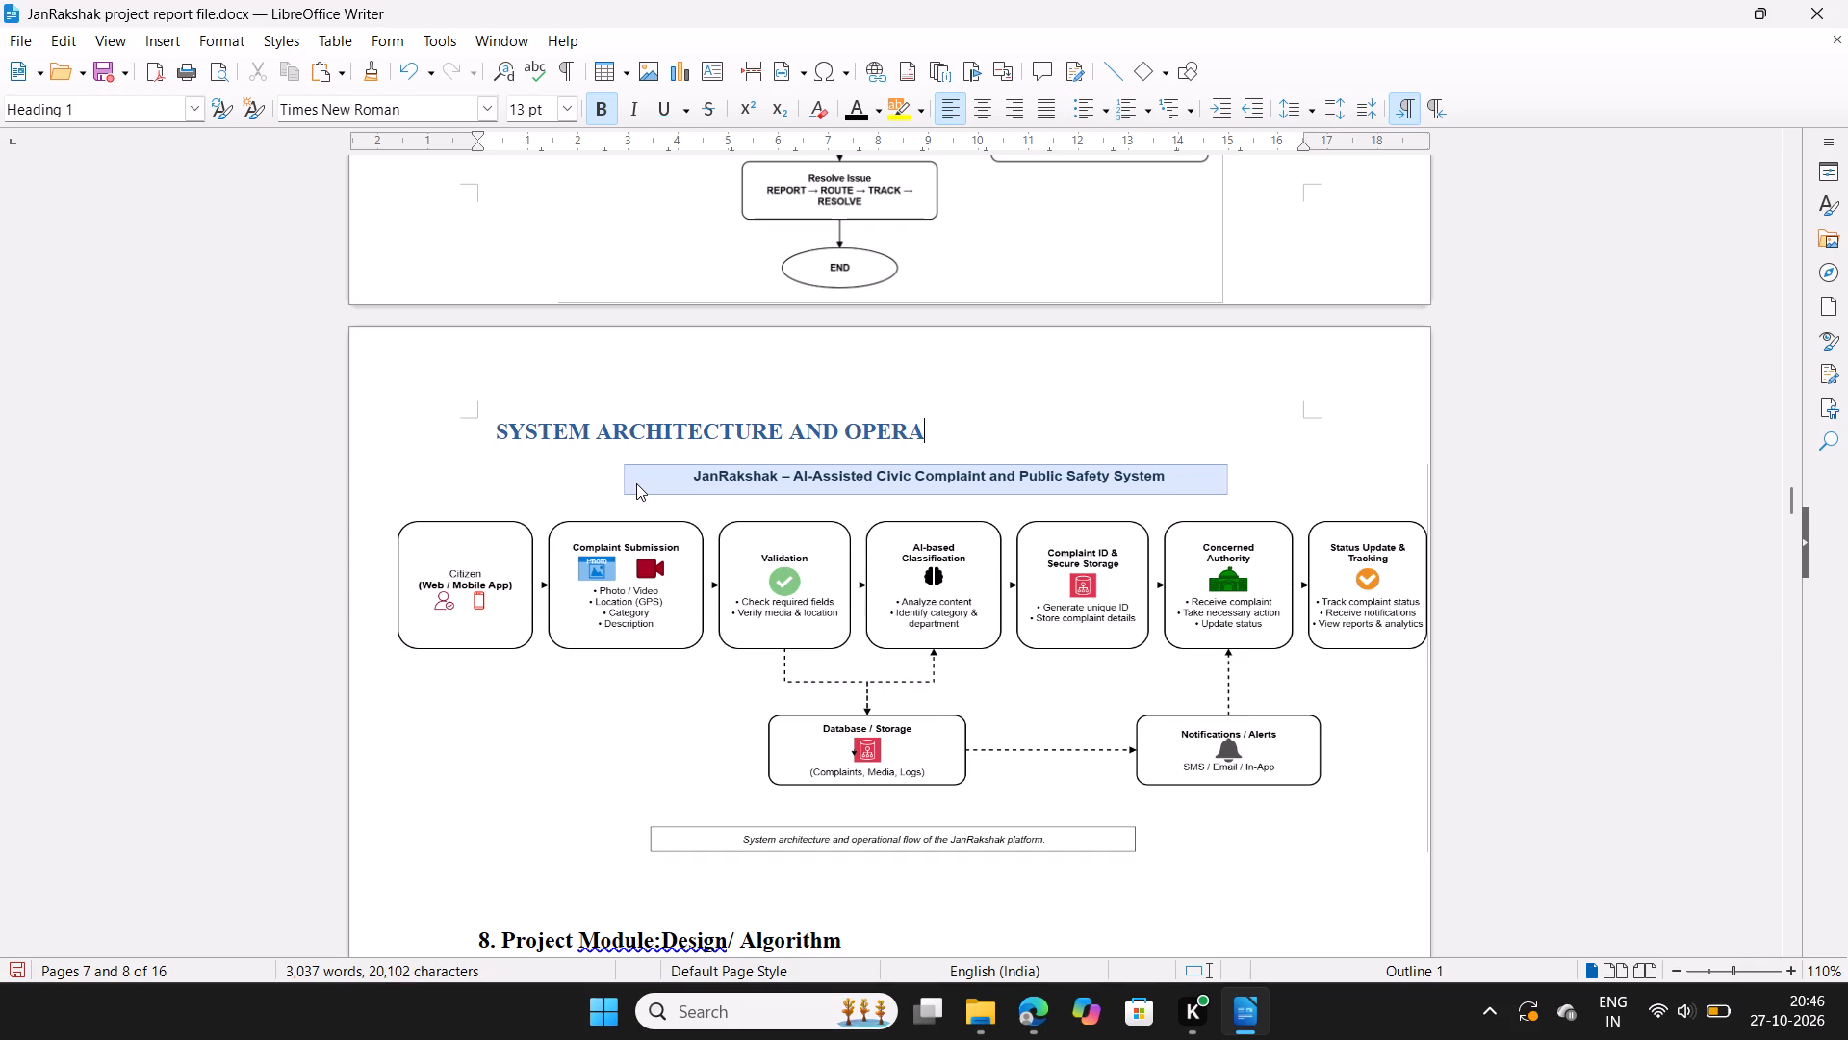
type("TI")
type("ONAL")
key("space")
type("OF THE")
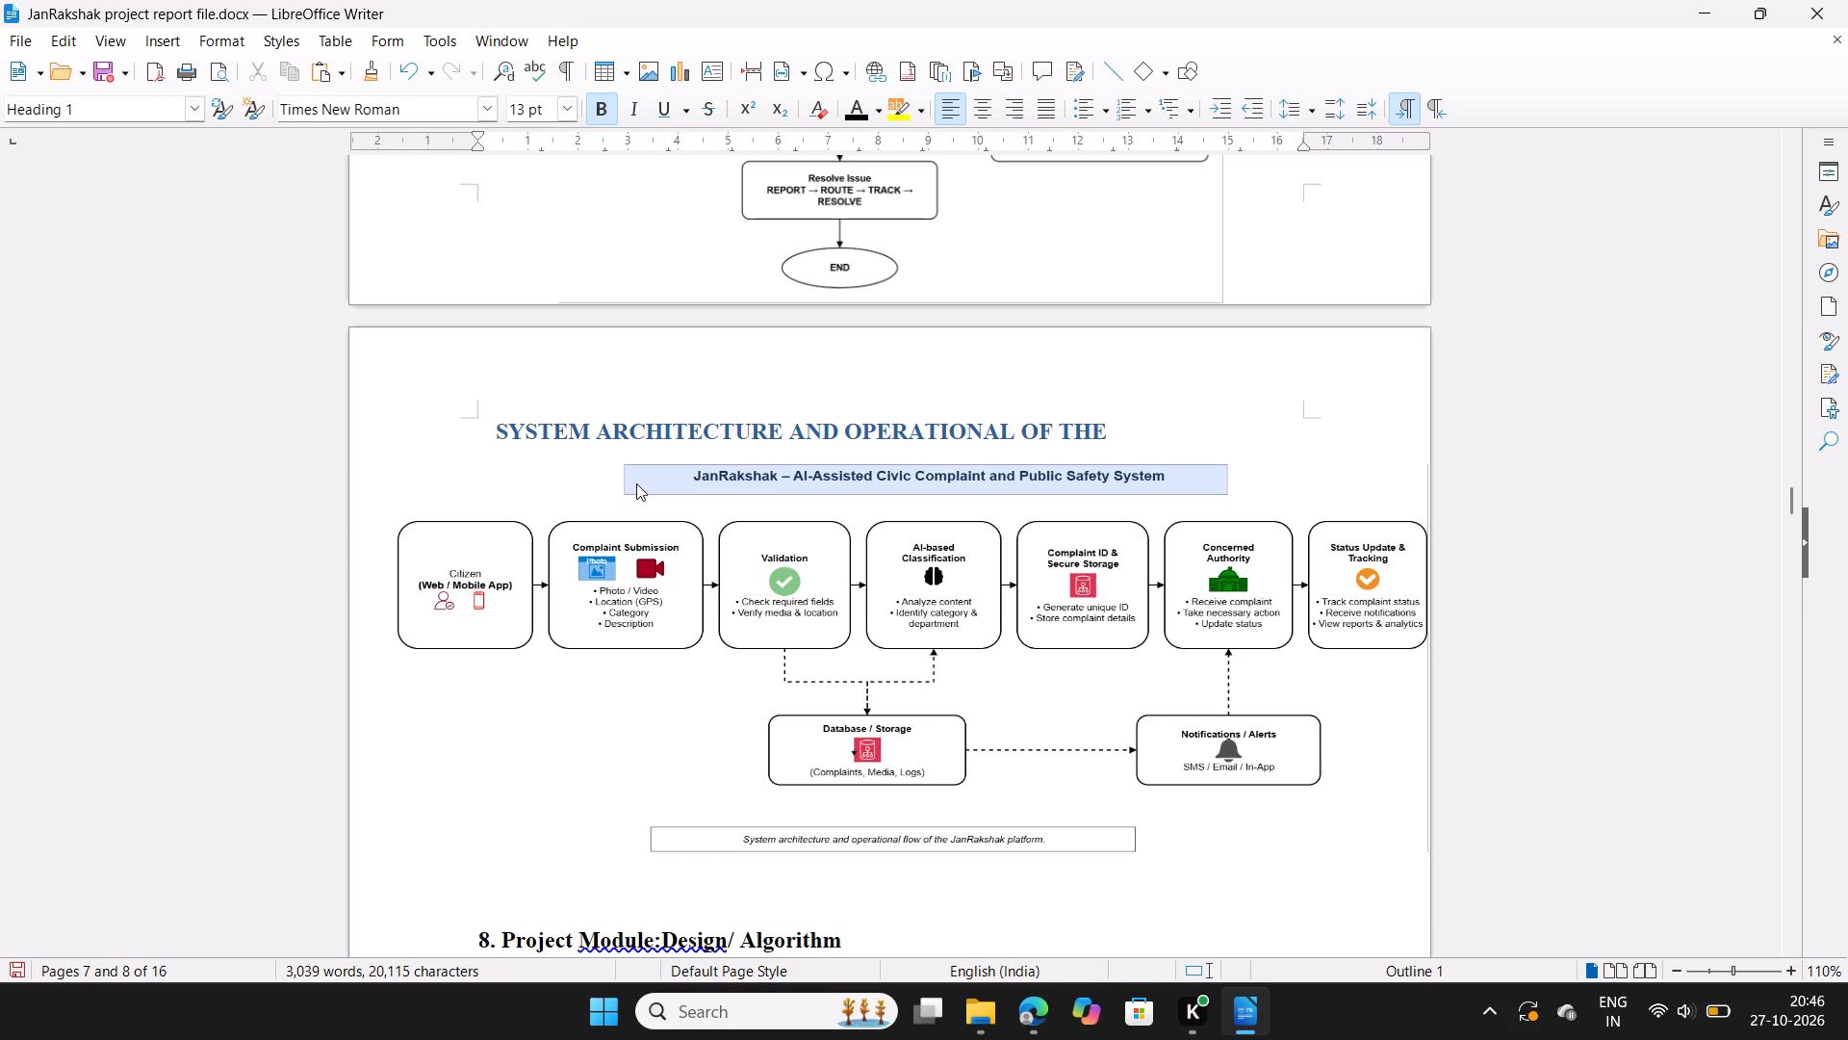
key("space")
type("JANA")
key("BackSpace")
type("RA")
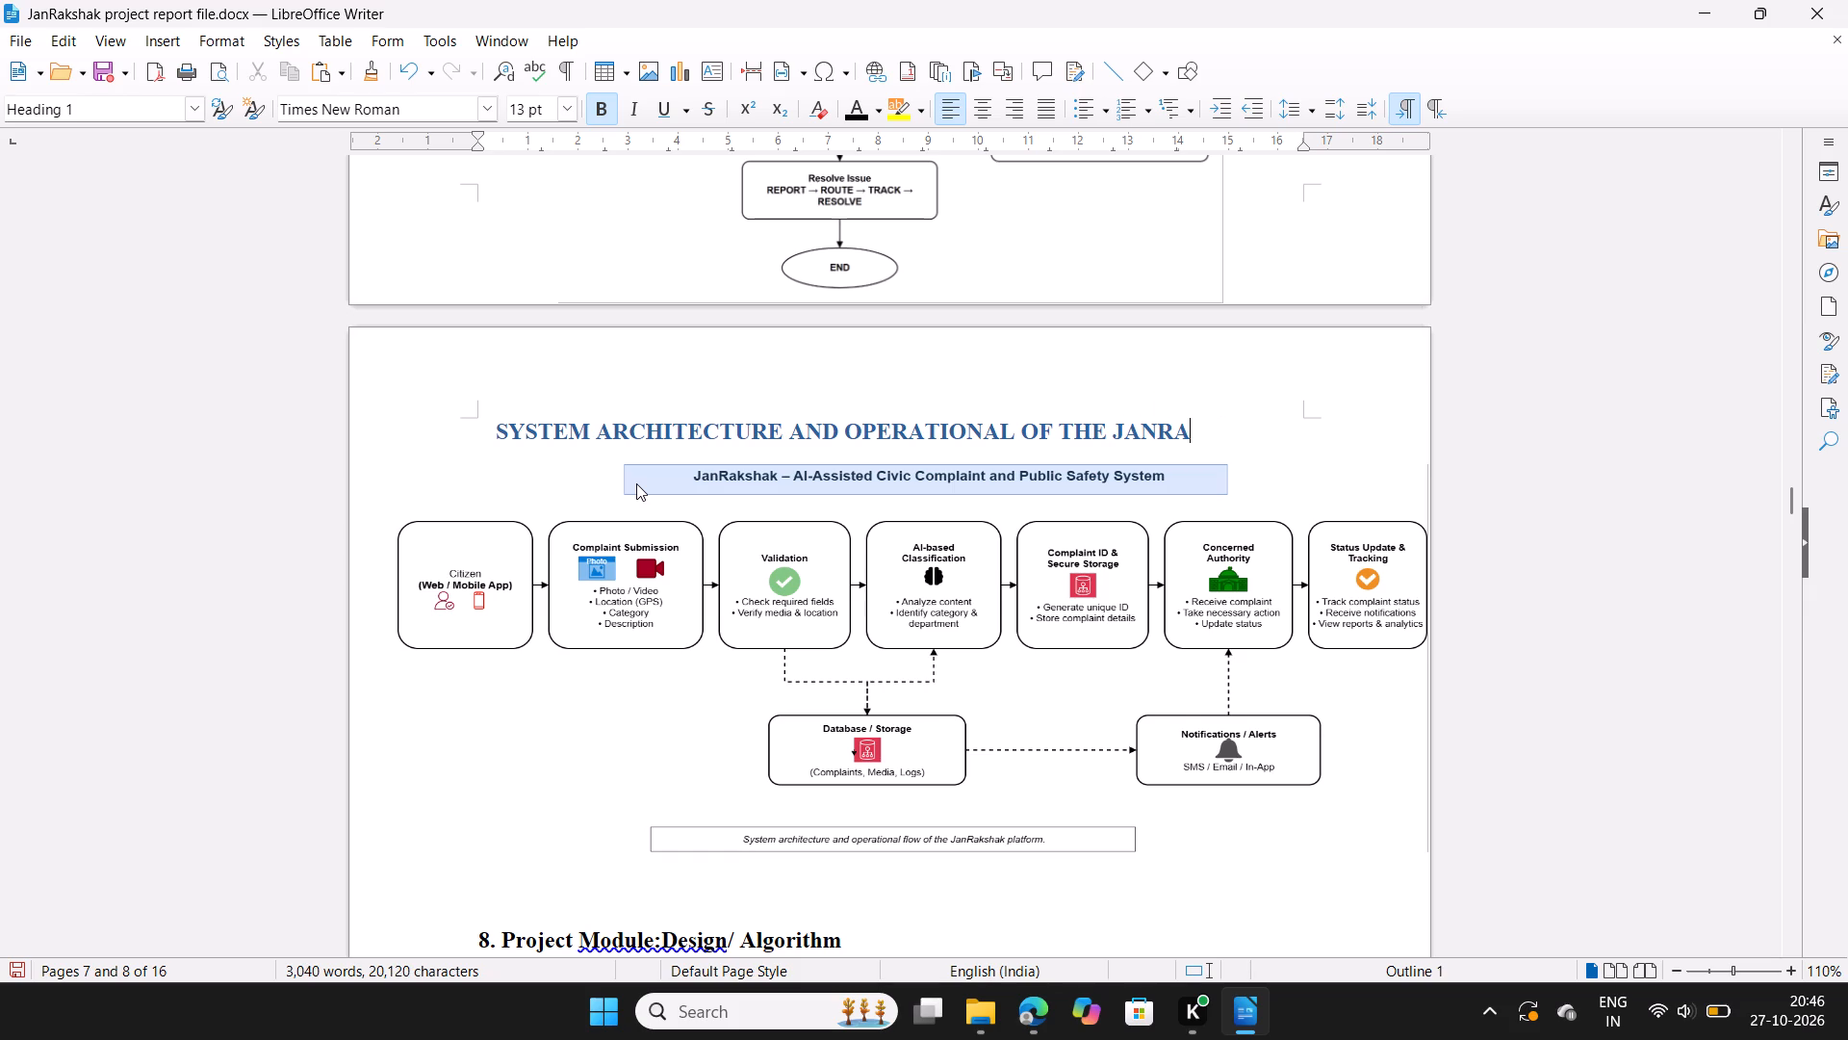
key("k")
type("SHAK")
key("space")
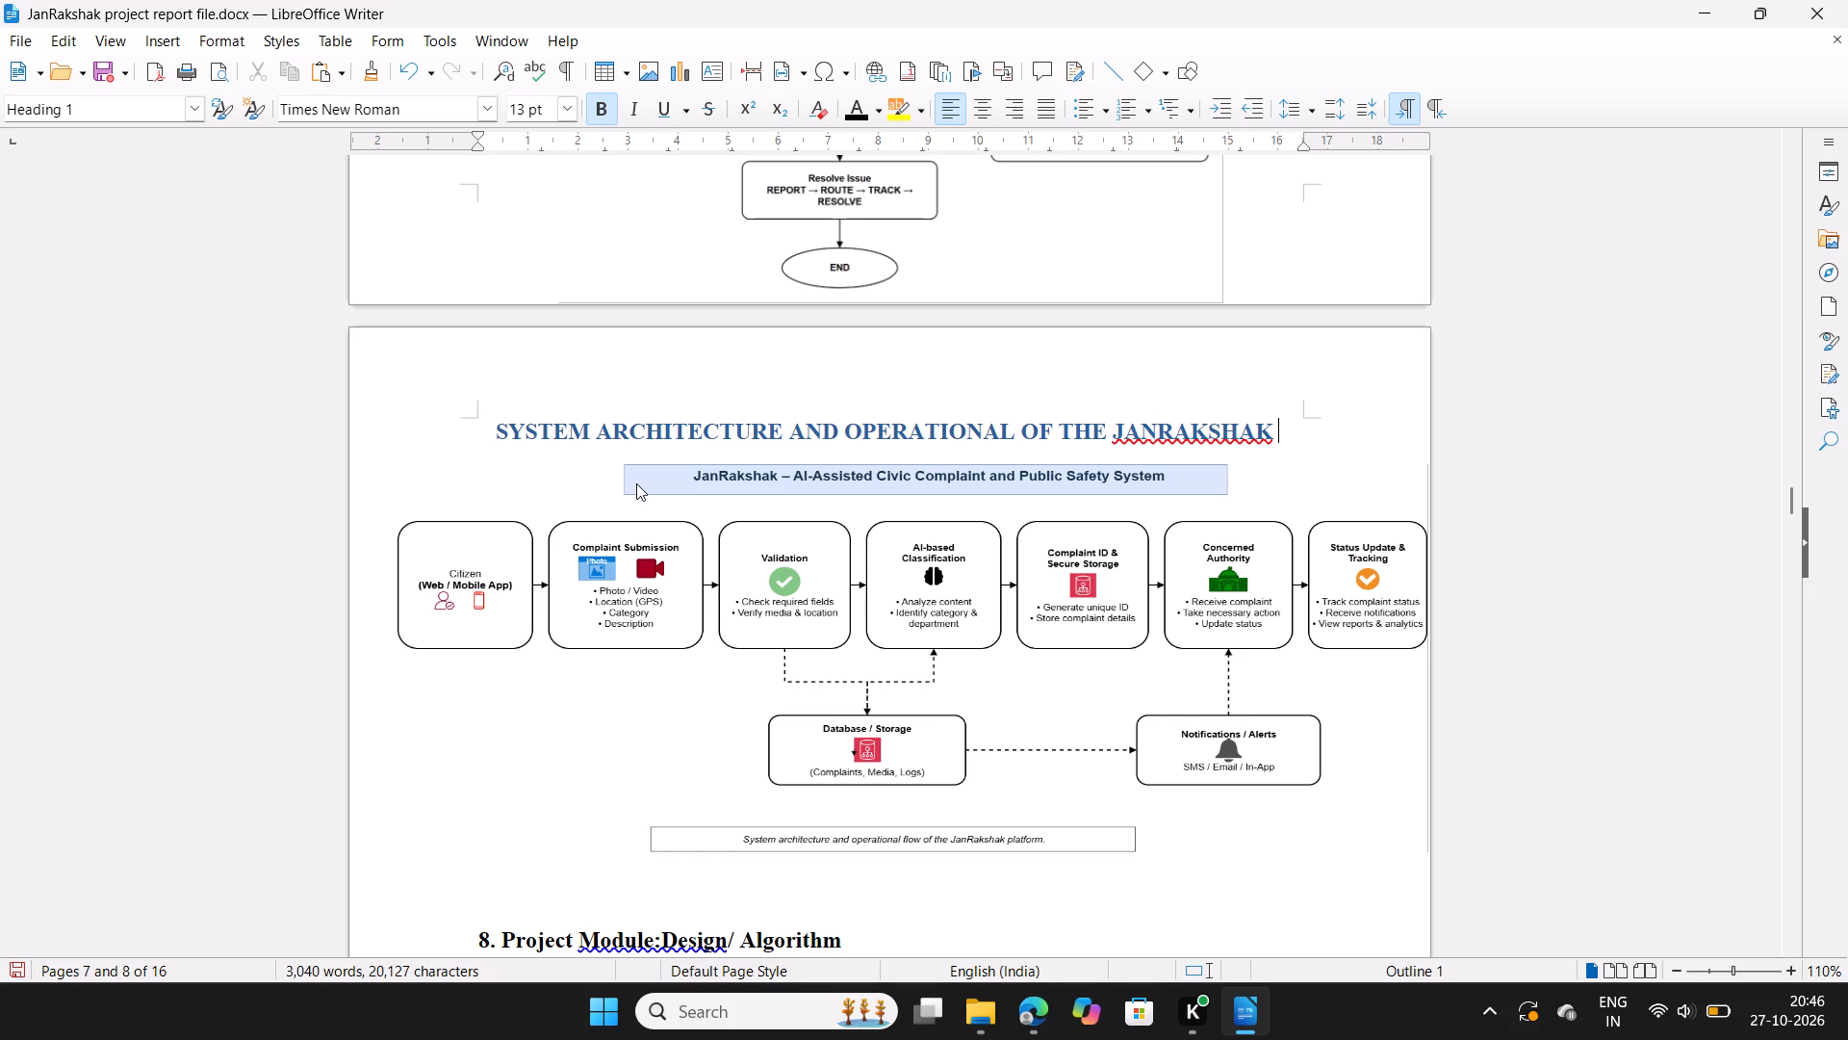
type("PLA")
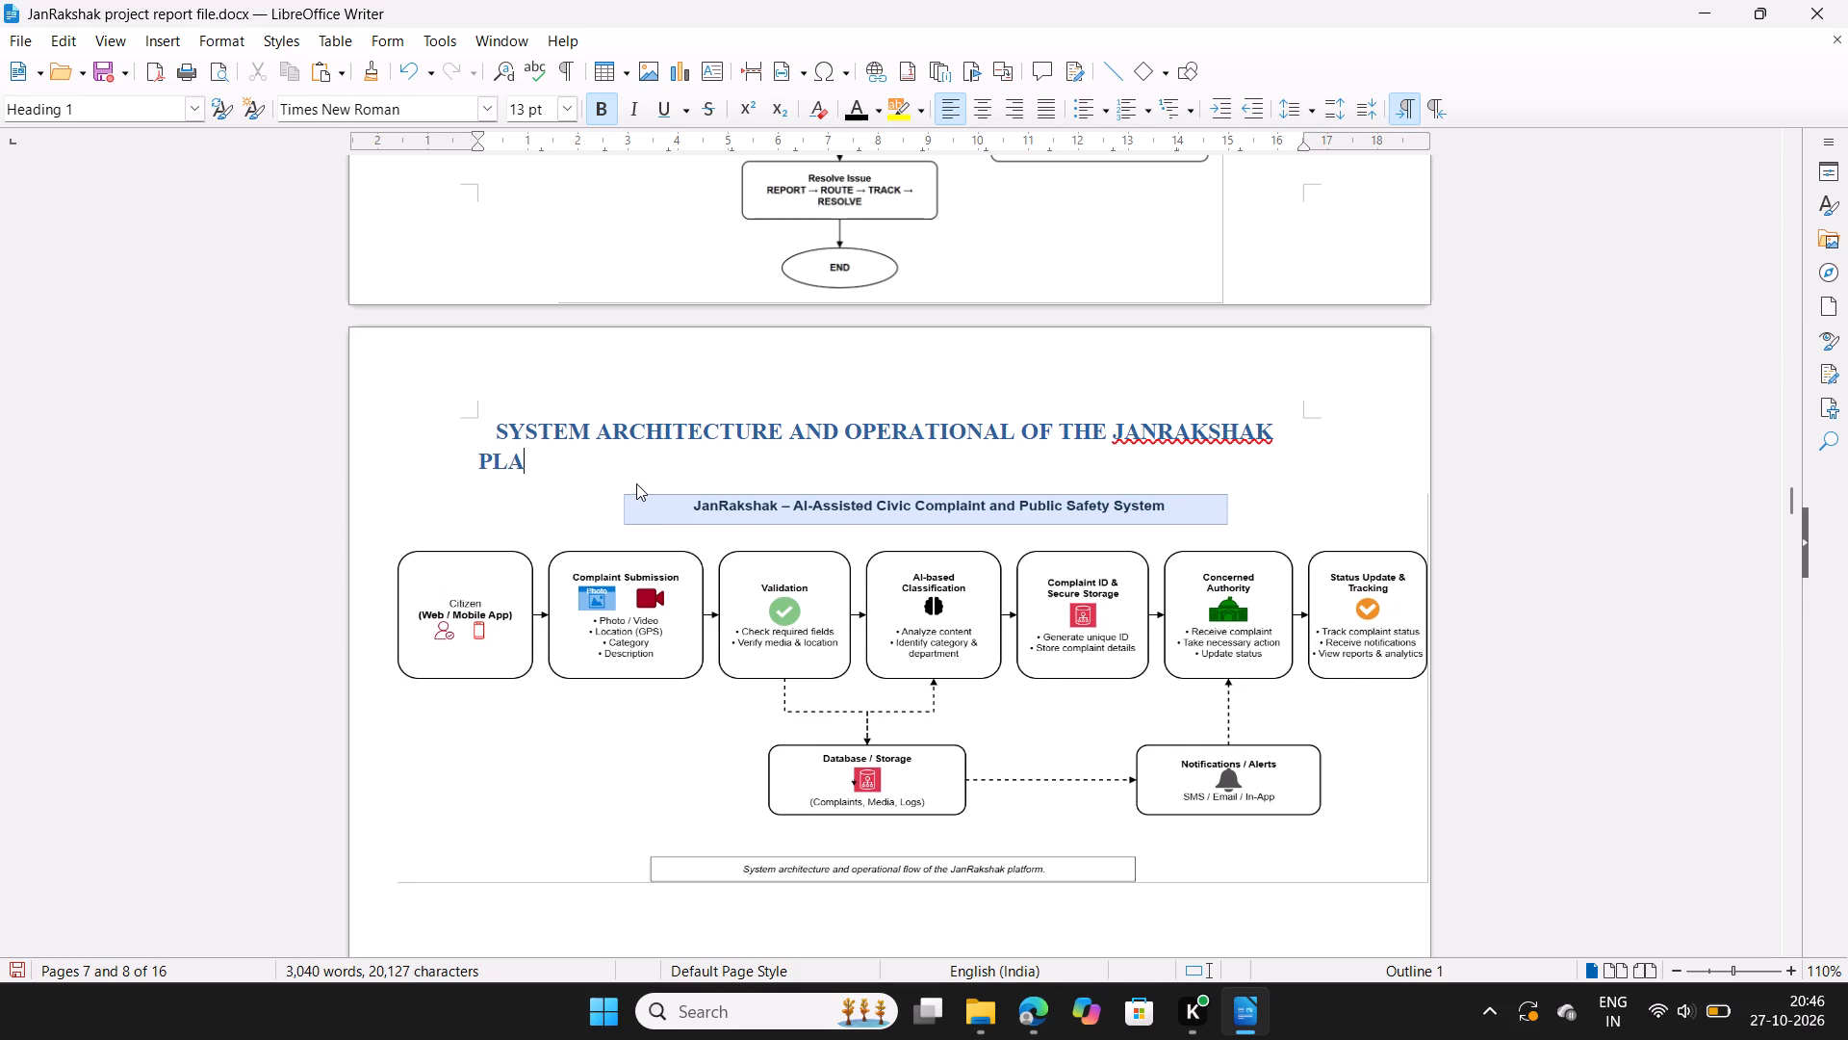
key("t")
type("FORM")
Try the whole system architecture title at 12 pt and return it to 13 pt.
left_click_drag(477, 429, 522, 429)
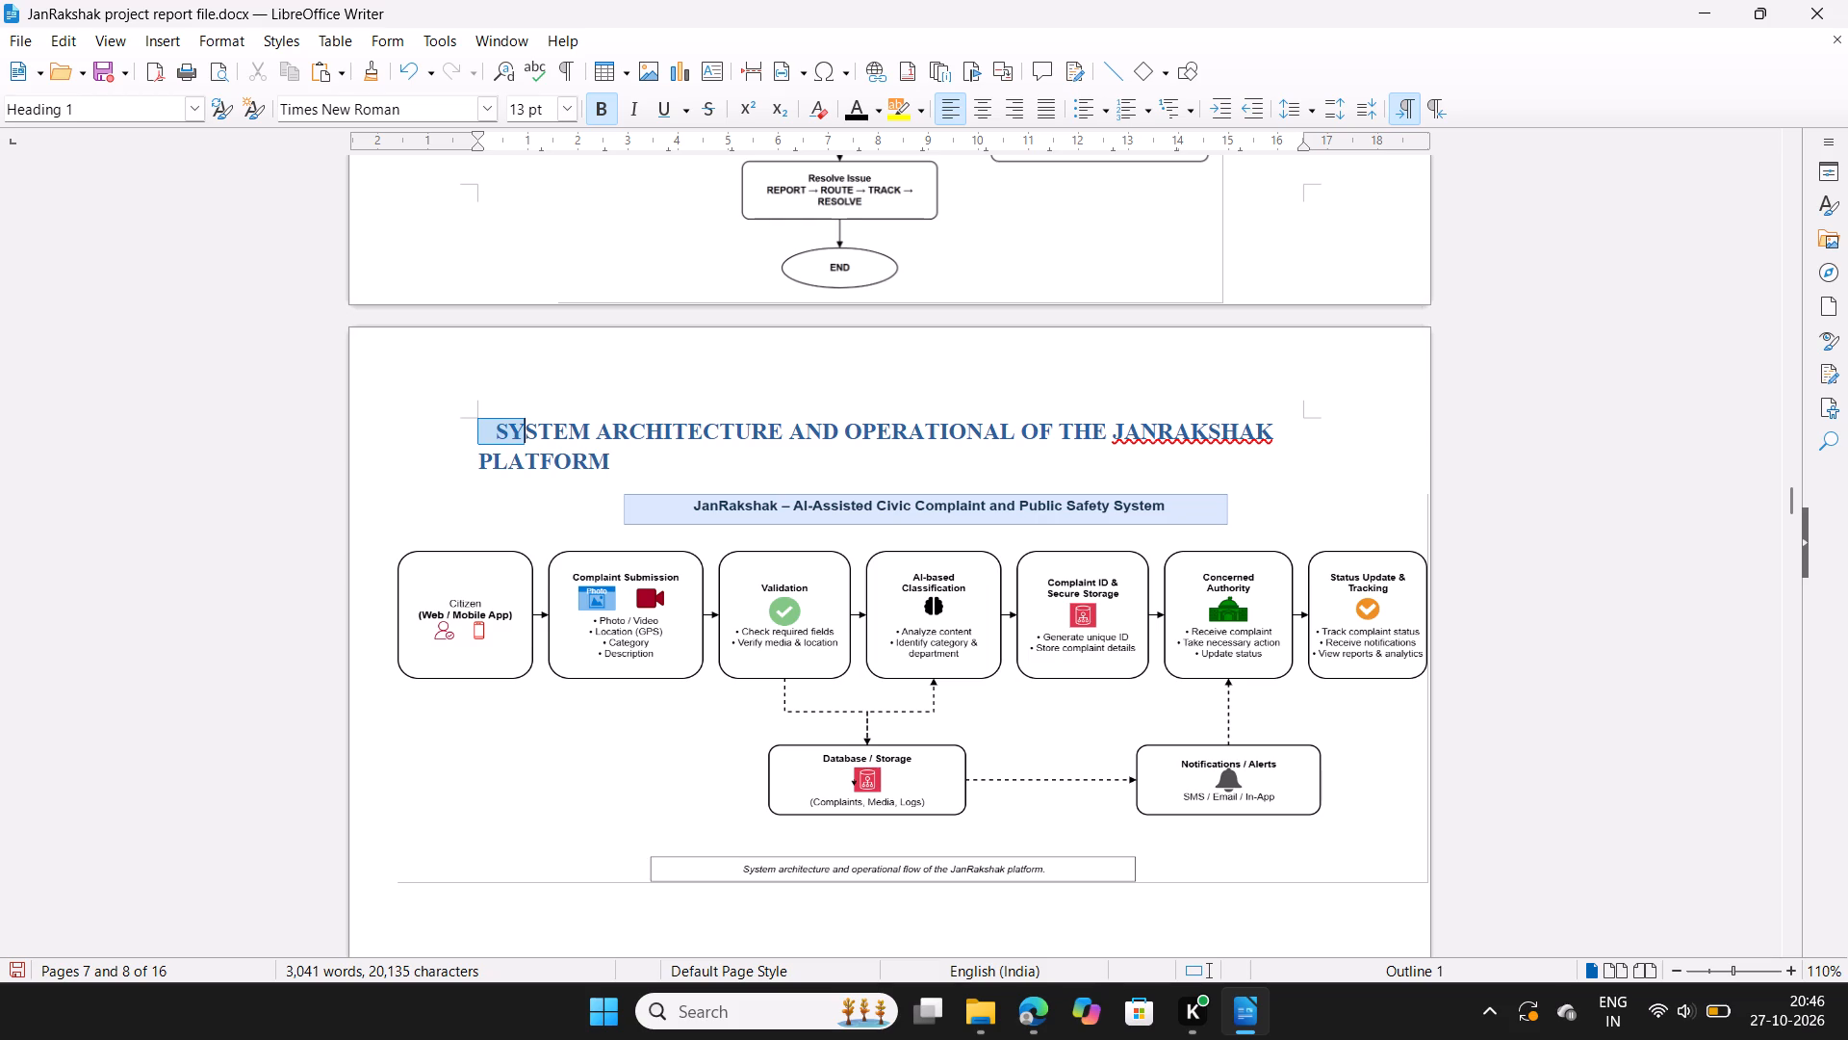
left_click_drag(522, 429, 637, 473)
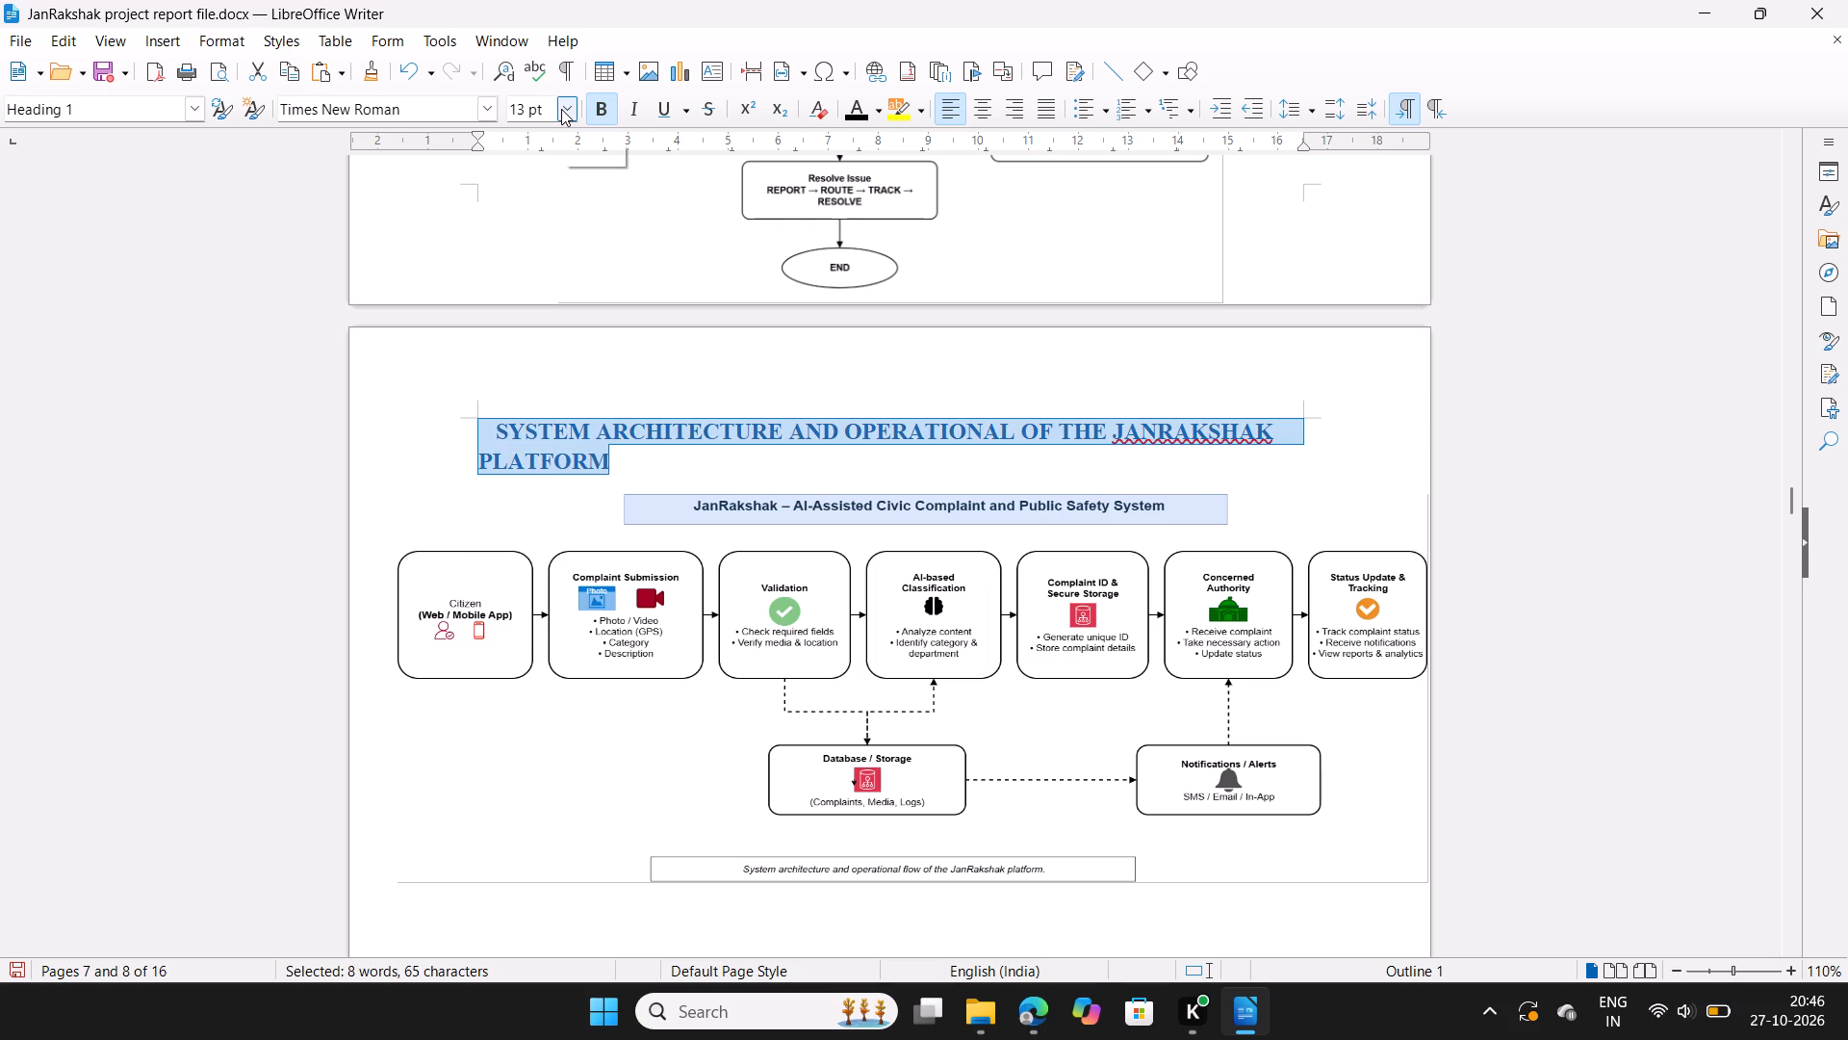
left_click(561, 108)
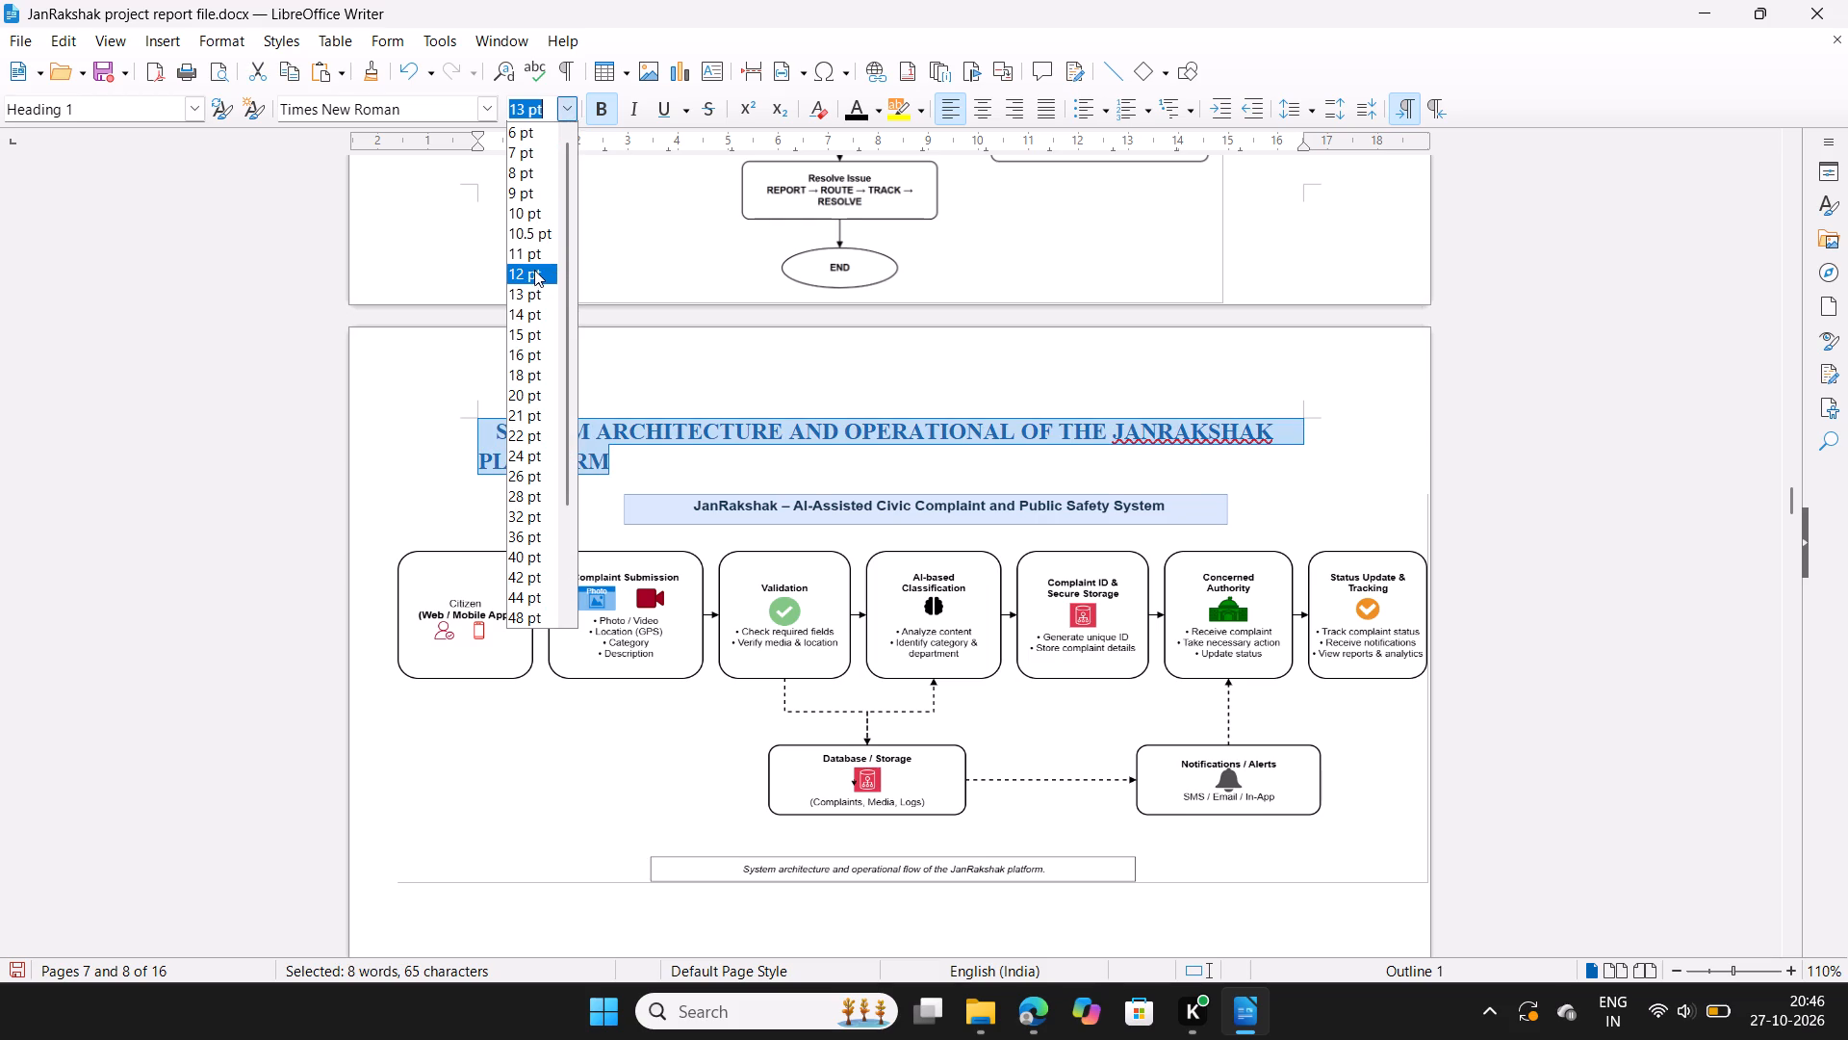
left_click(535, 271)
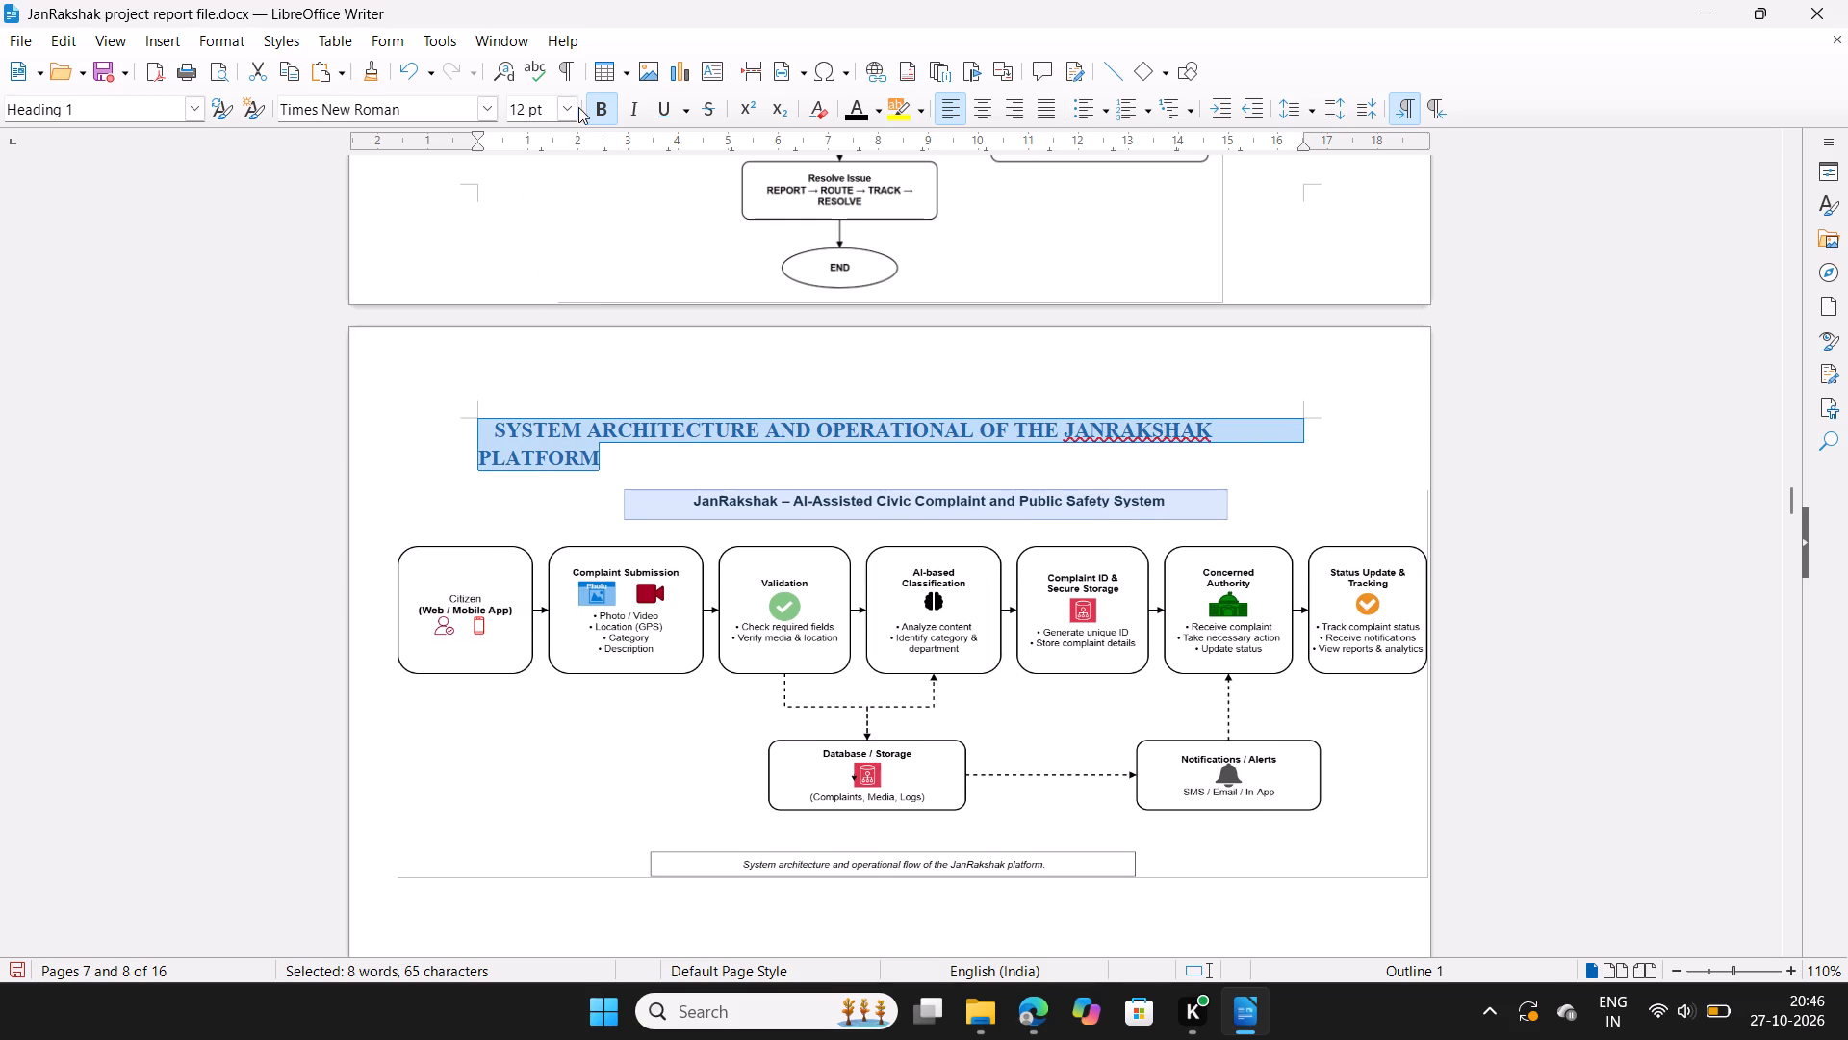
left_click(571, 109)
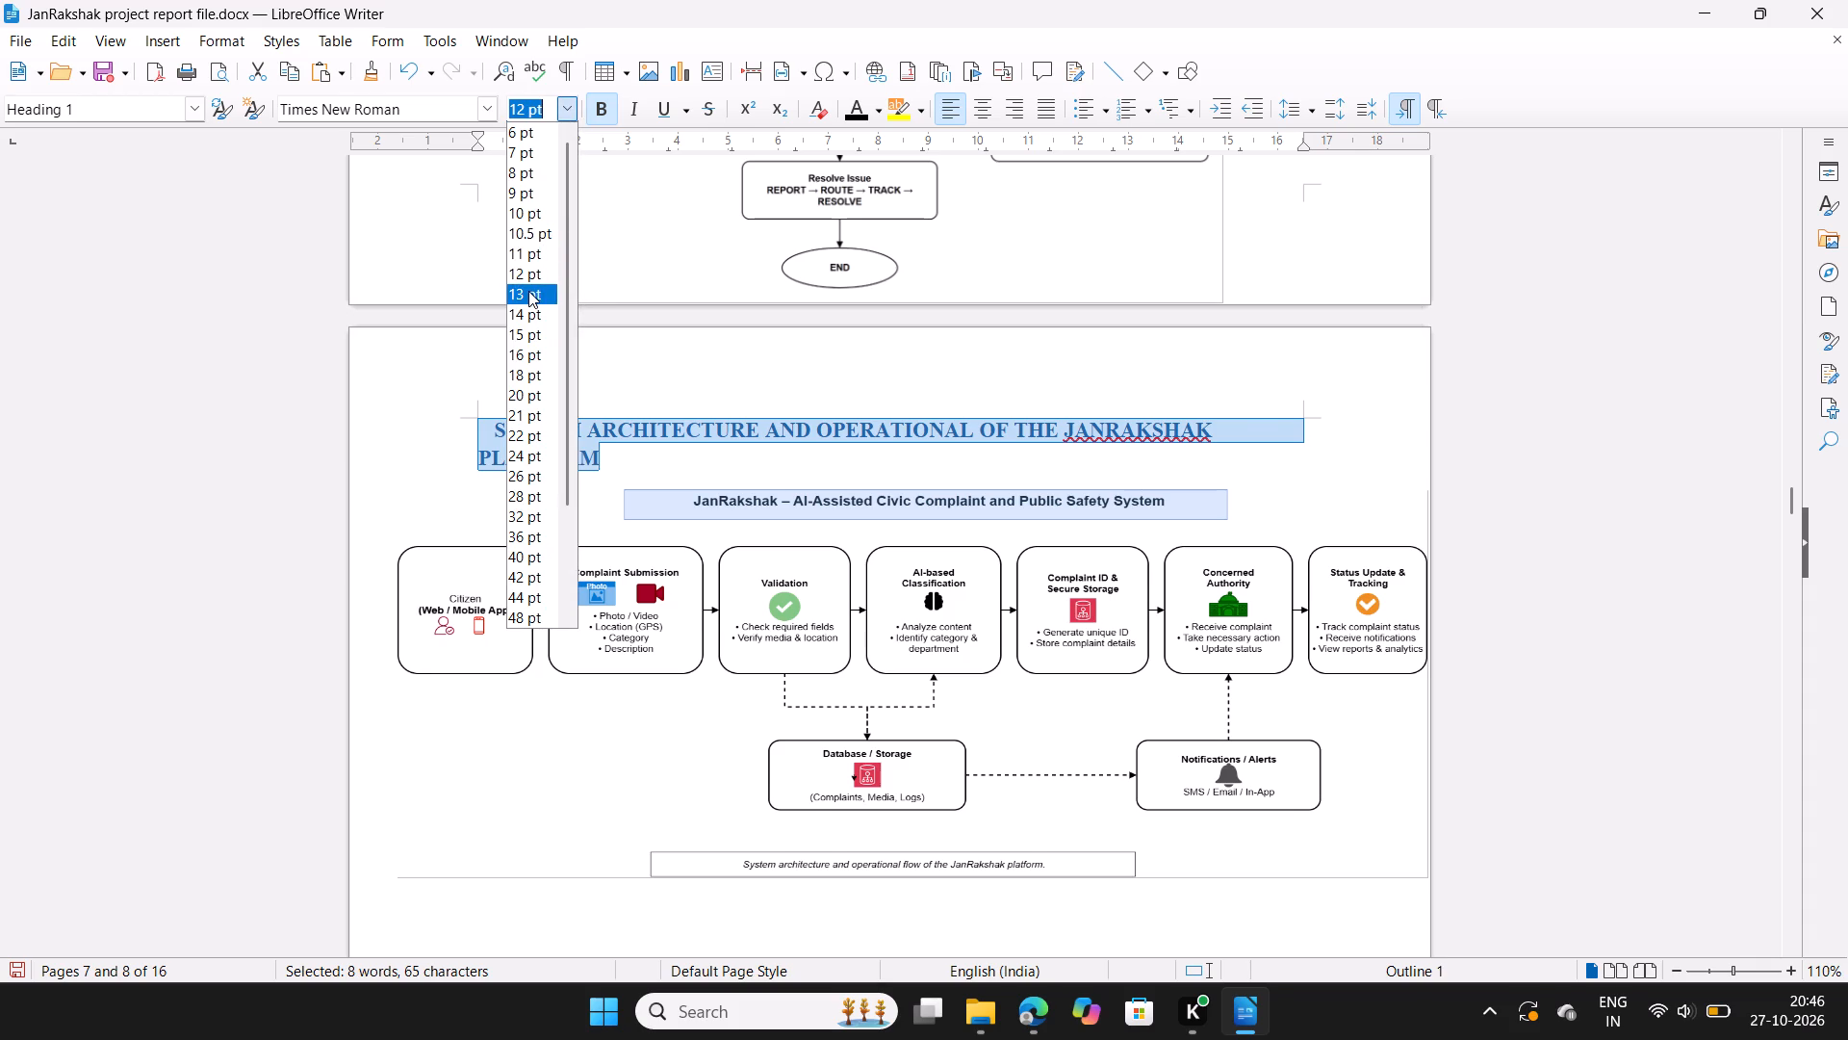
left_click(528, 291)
Remove the extra leading spaces before SYSTEM in the system architecture title.
left_click(484, 439)
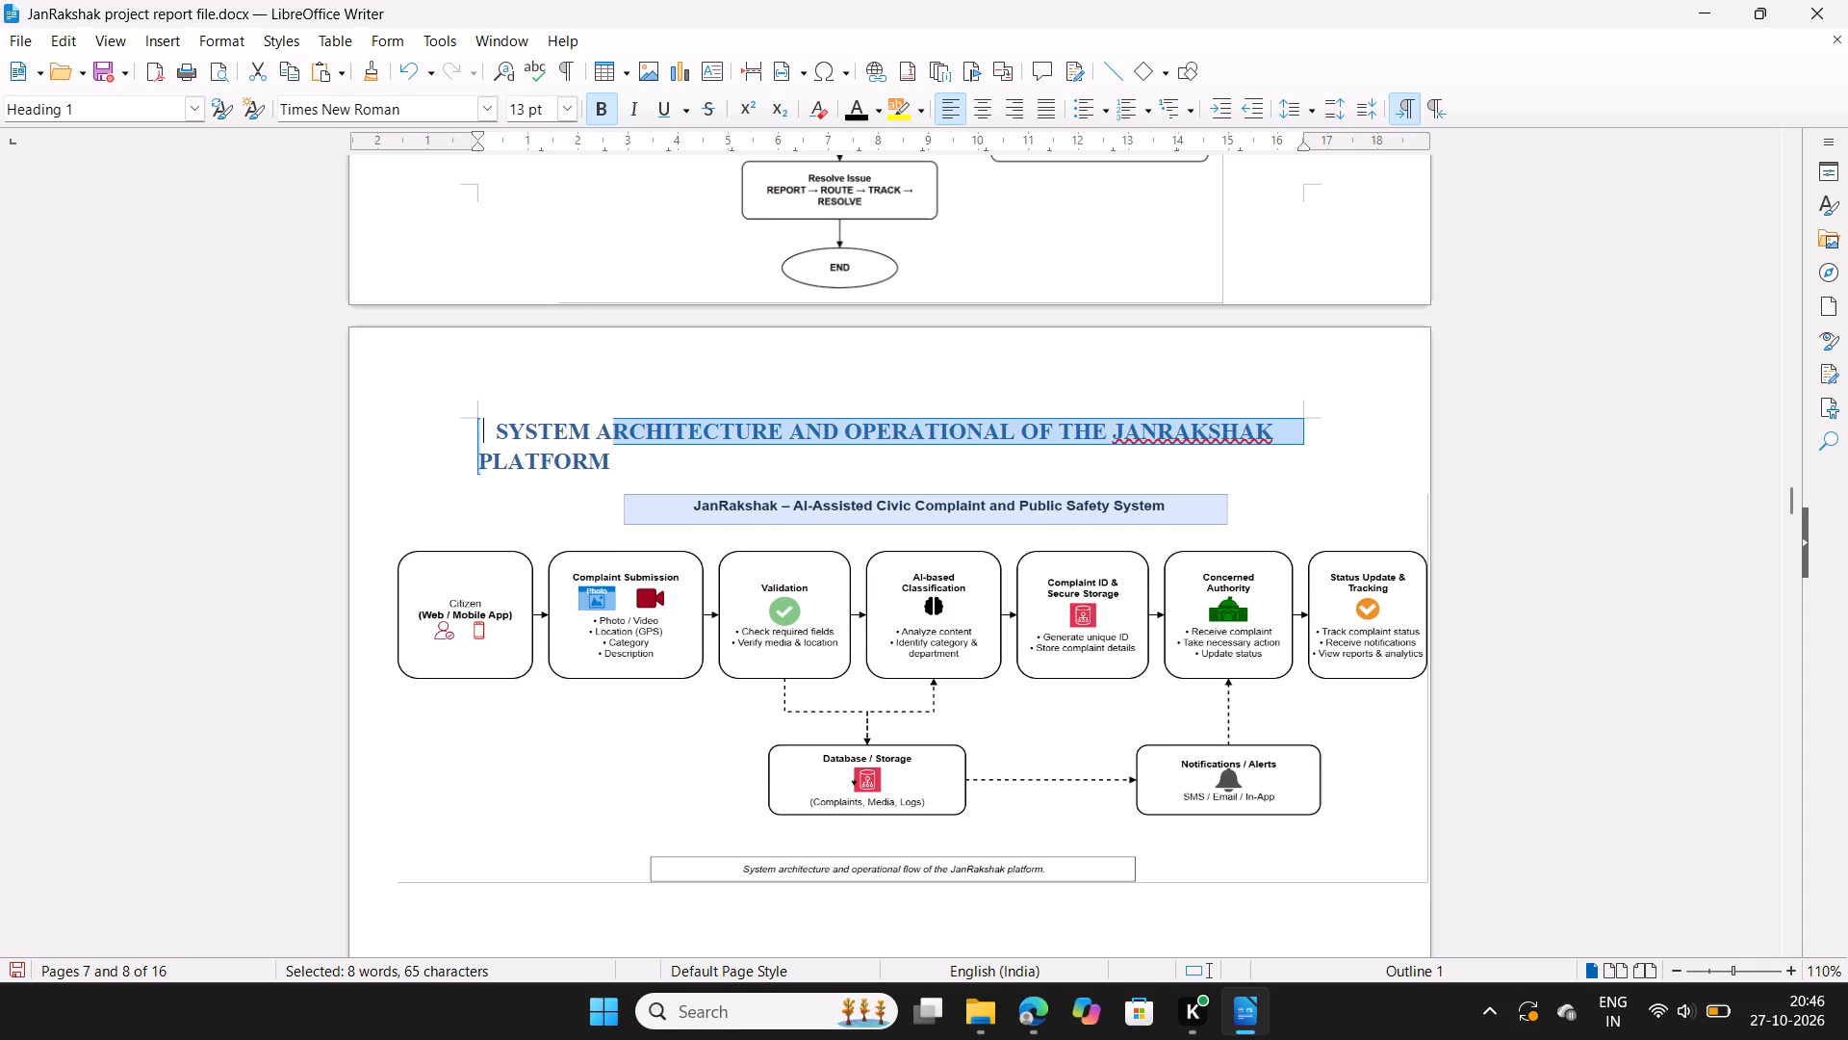
left_click(489, 426)
key("BackSpace")
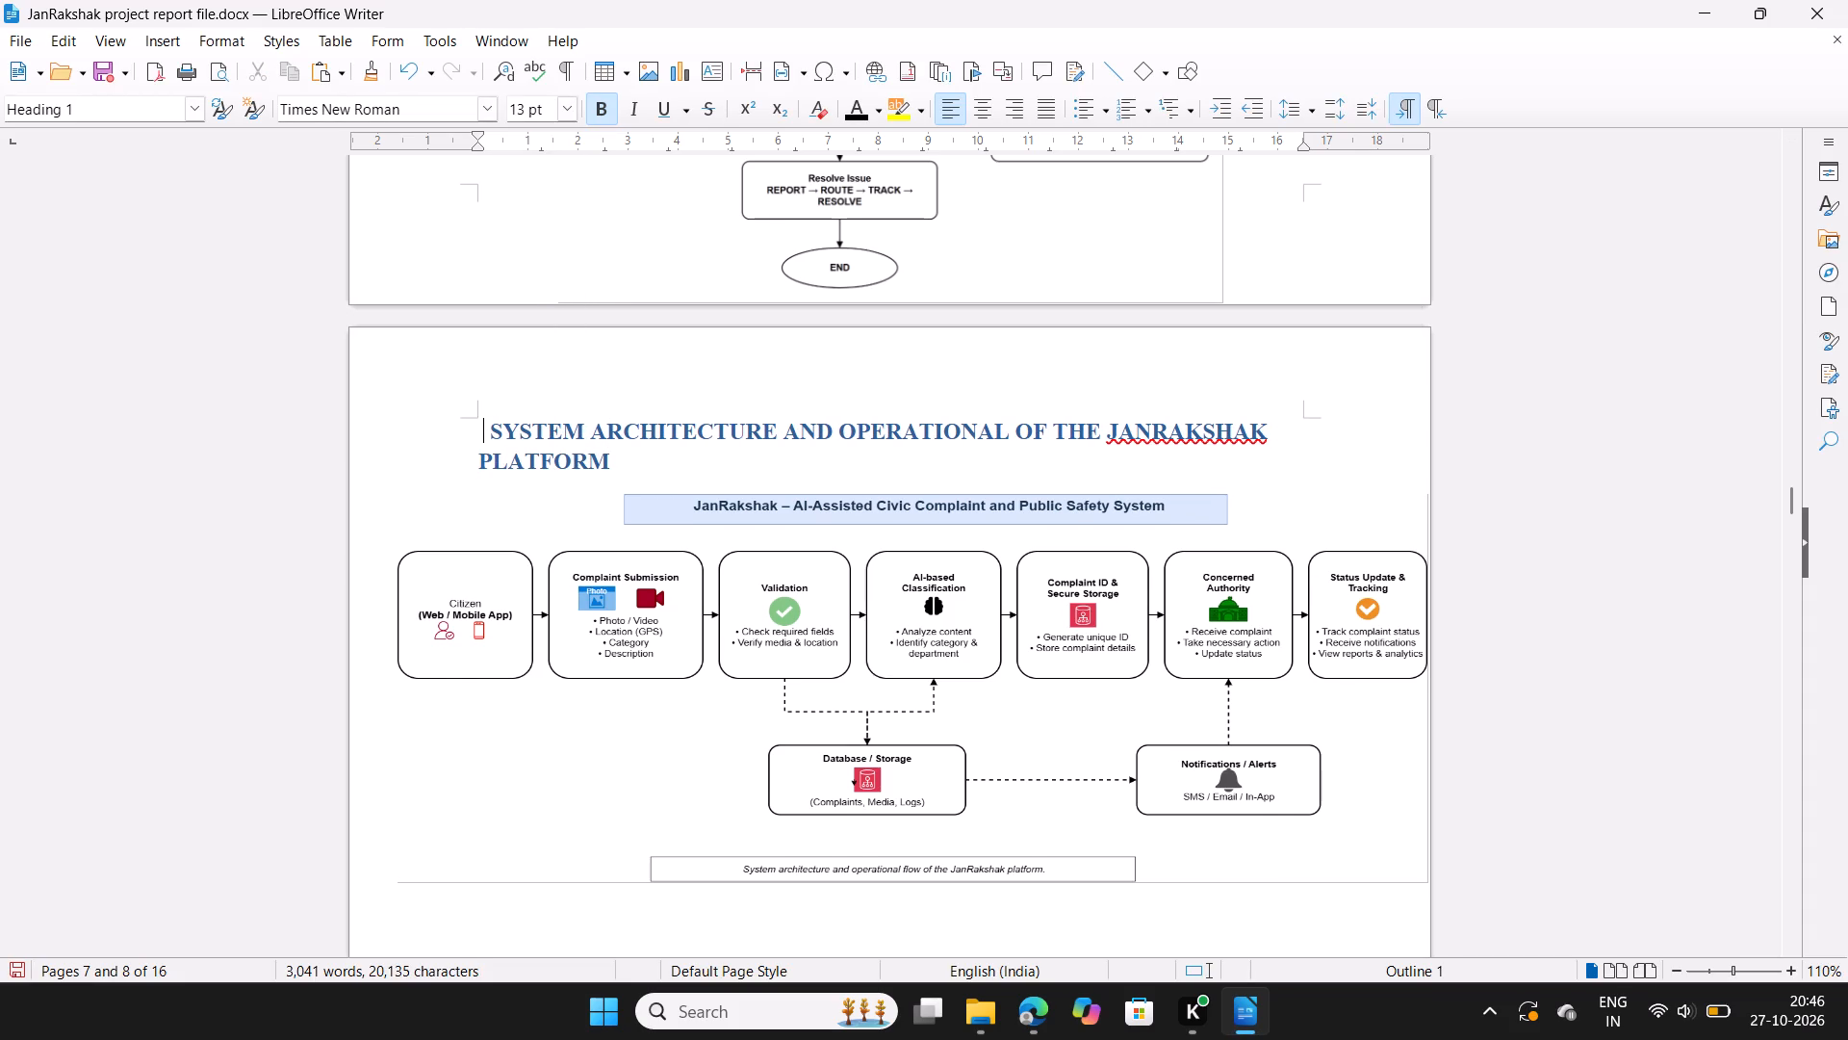
key("BackSpace")
key("BackSpace")
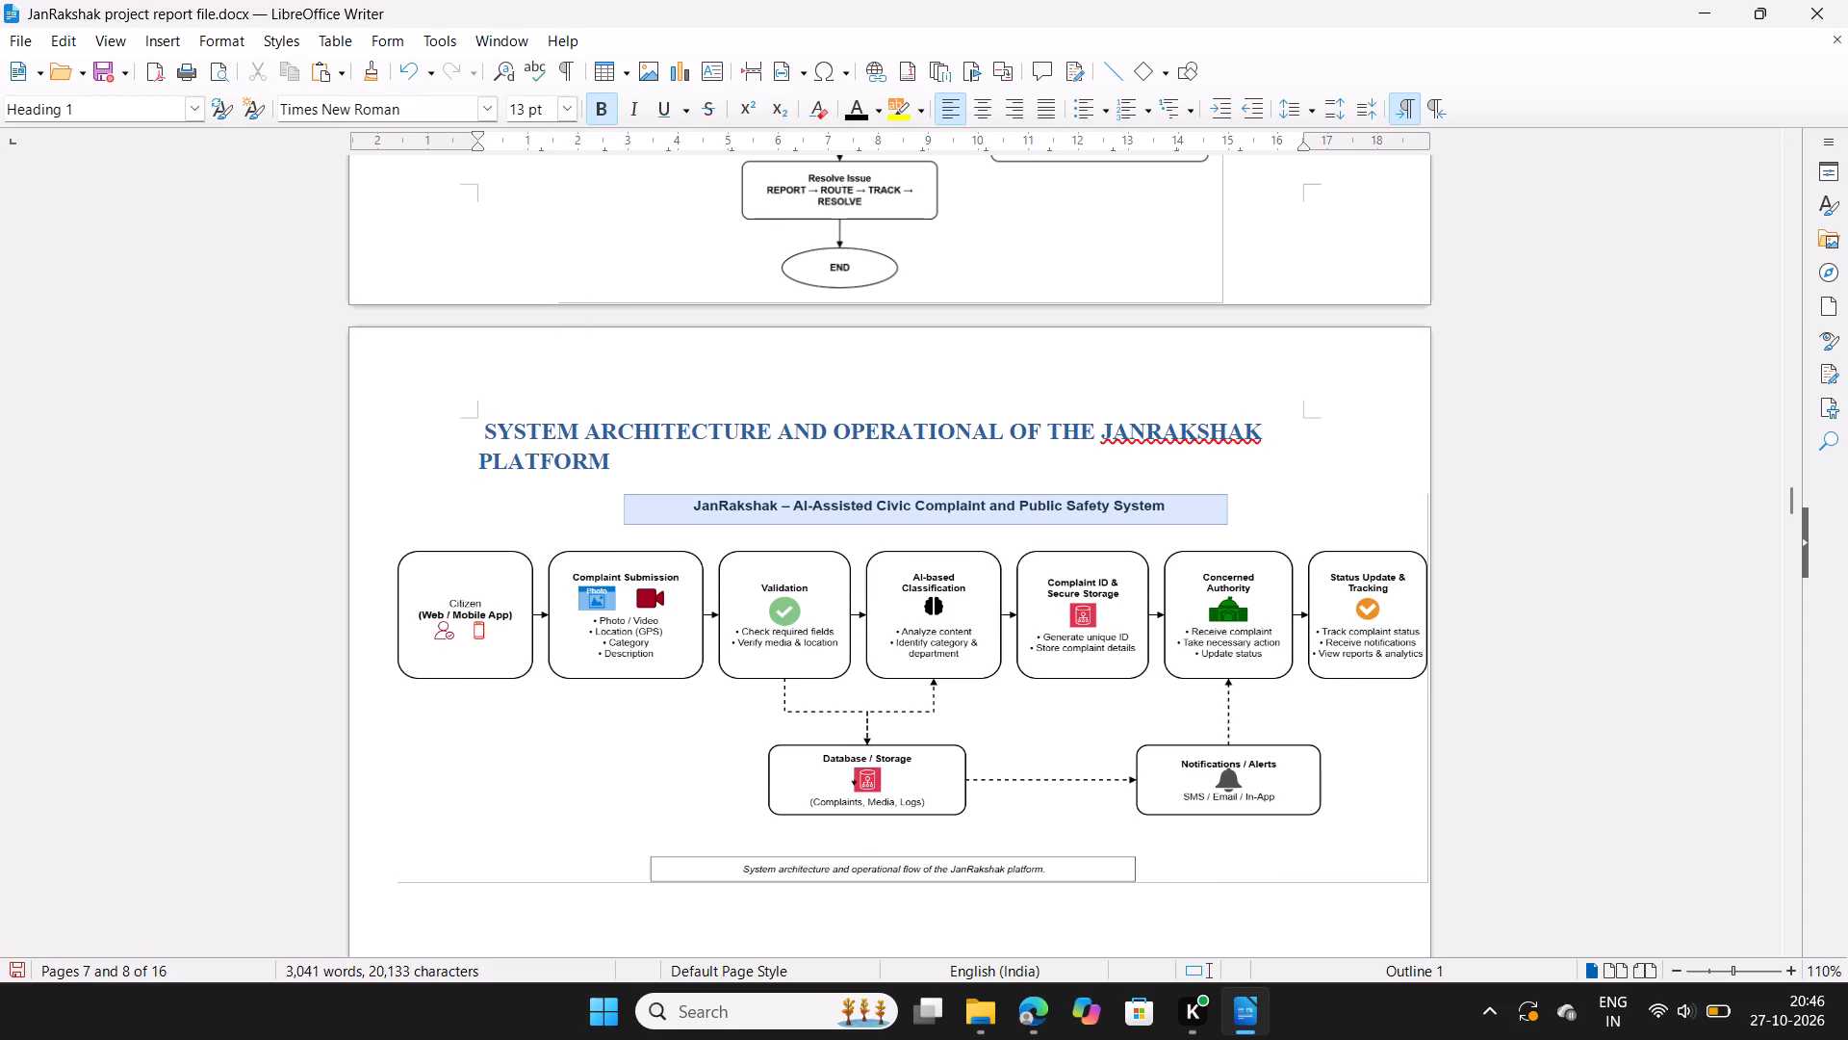
Try to shift the word PLATFORM on the title's second line by inserting five spaces before it.
left_click(471, 469)
key("space")
key("space")
key("space")
key("space")
key("space")
Change the font colour of the whole two-line SYSTEM ARCHITECTURE title above the system diagram to black.
left_click_drag(476, 429, 650, 480)
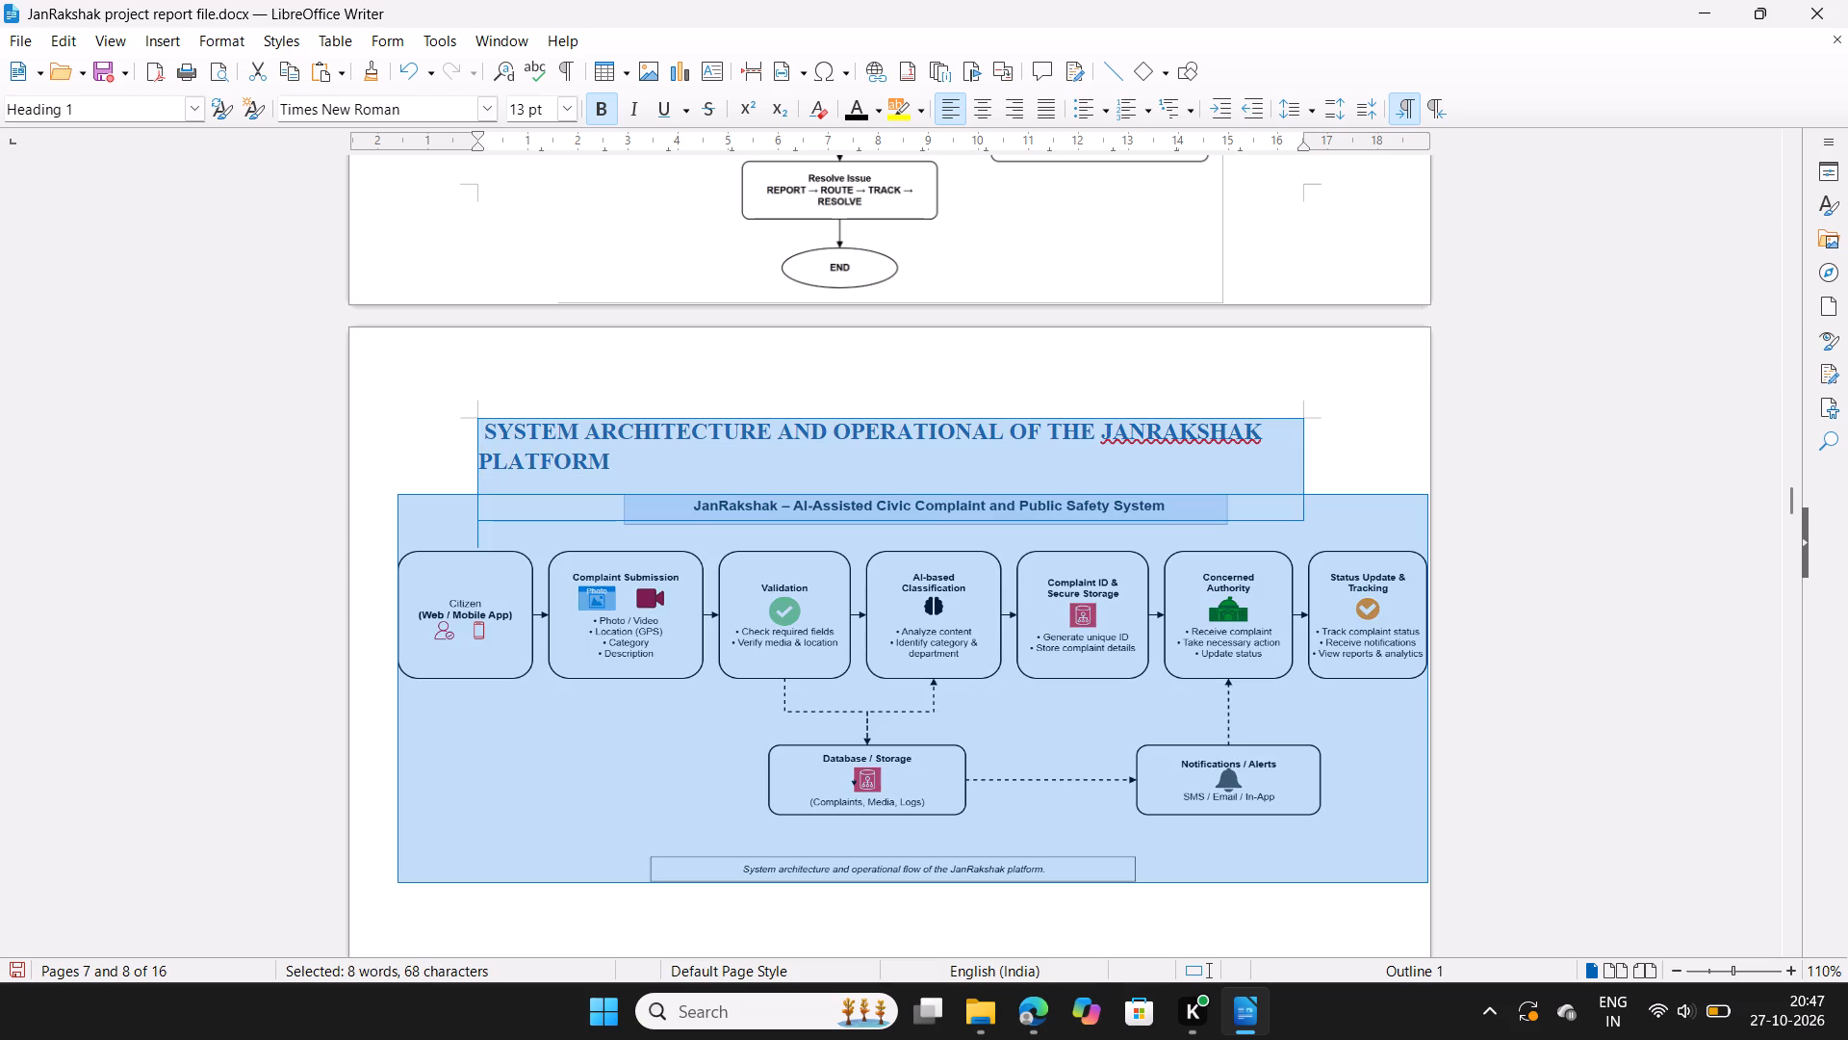
left_click(641, 445)
left_click_drag(480, 436, 612, 460)
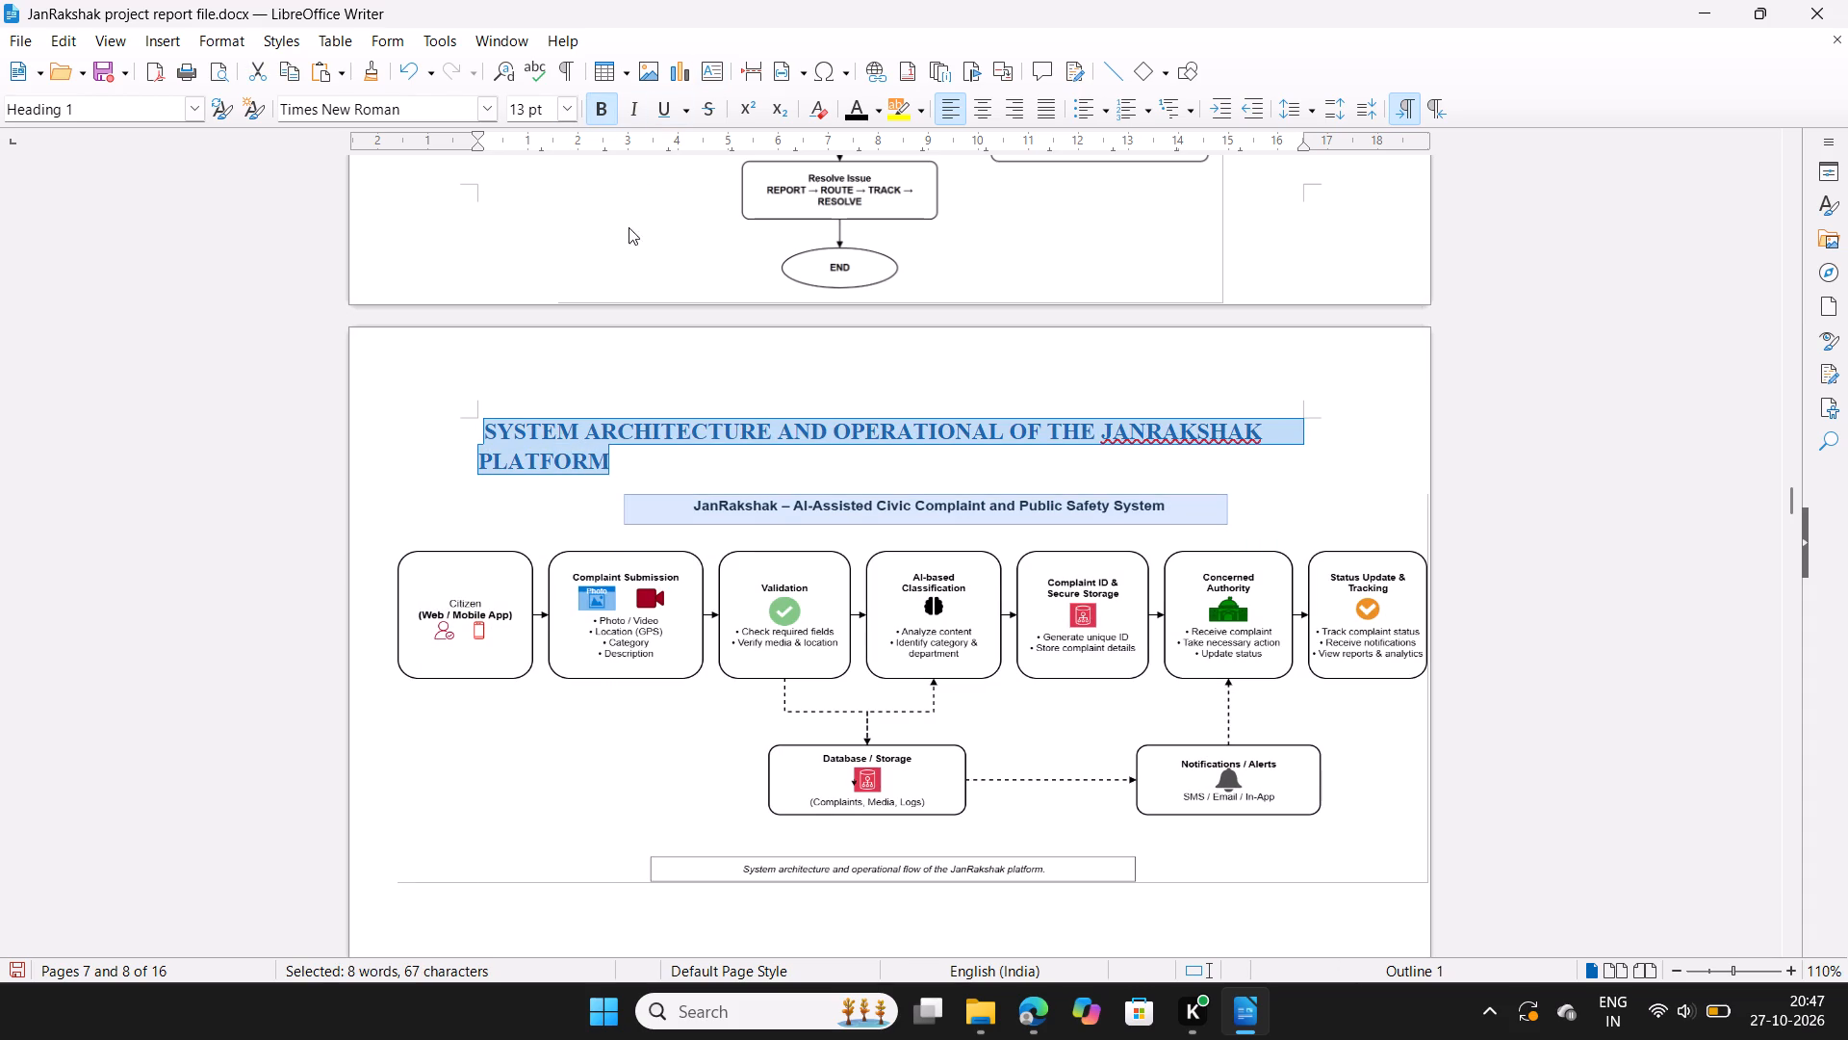
left_click(855, 100)
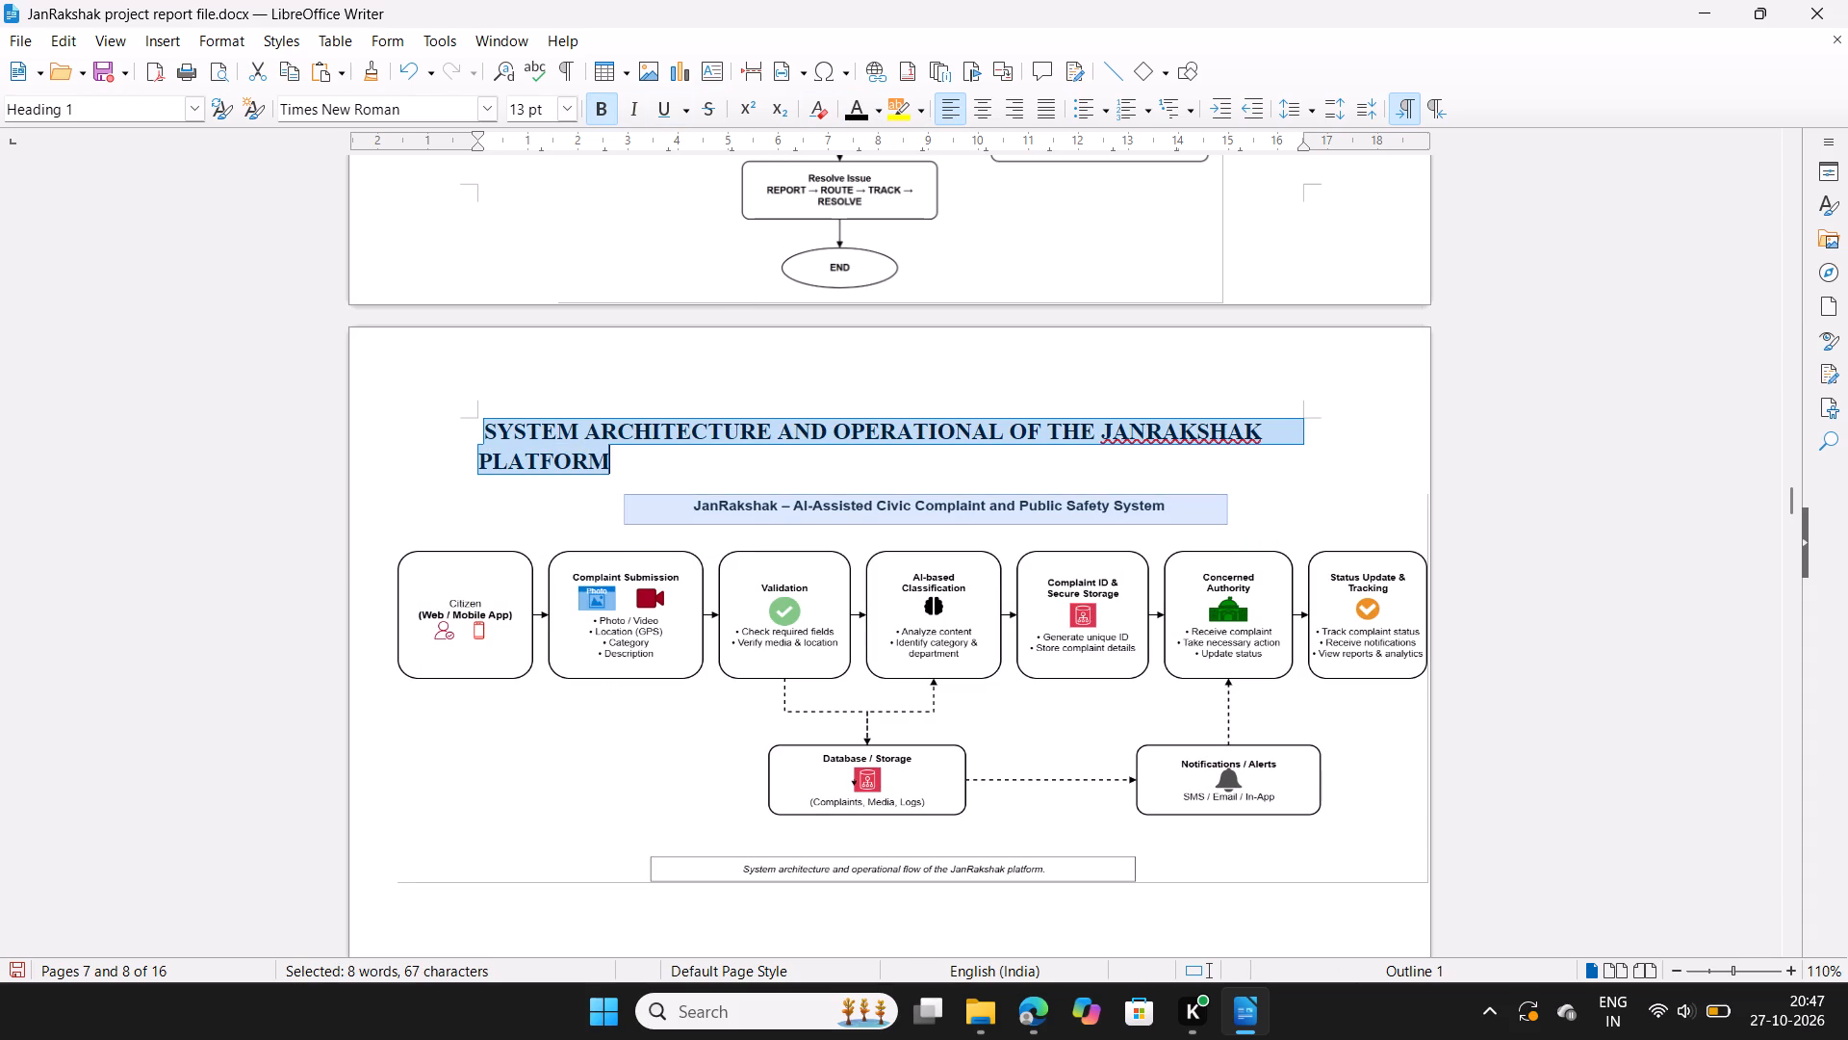
left_click(723, 464)
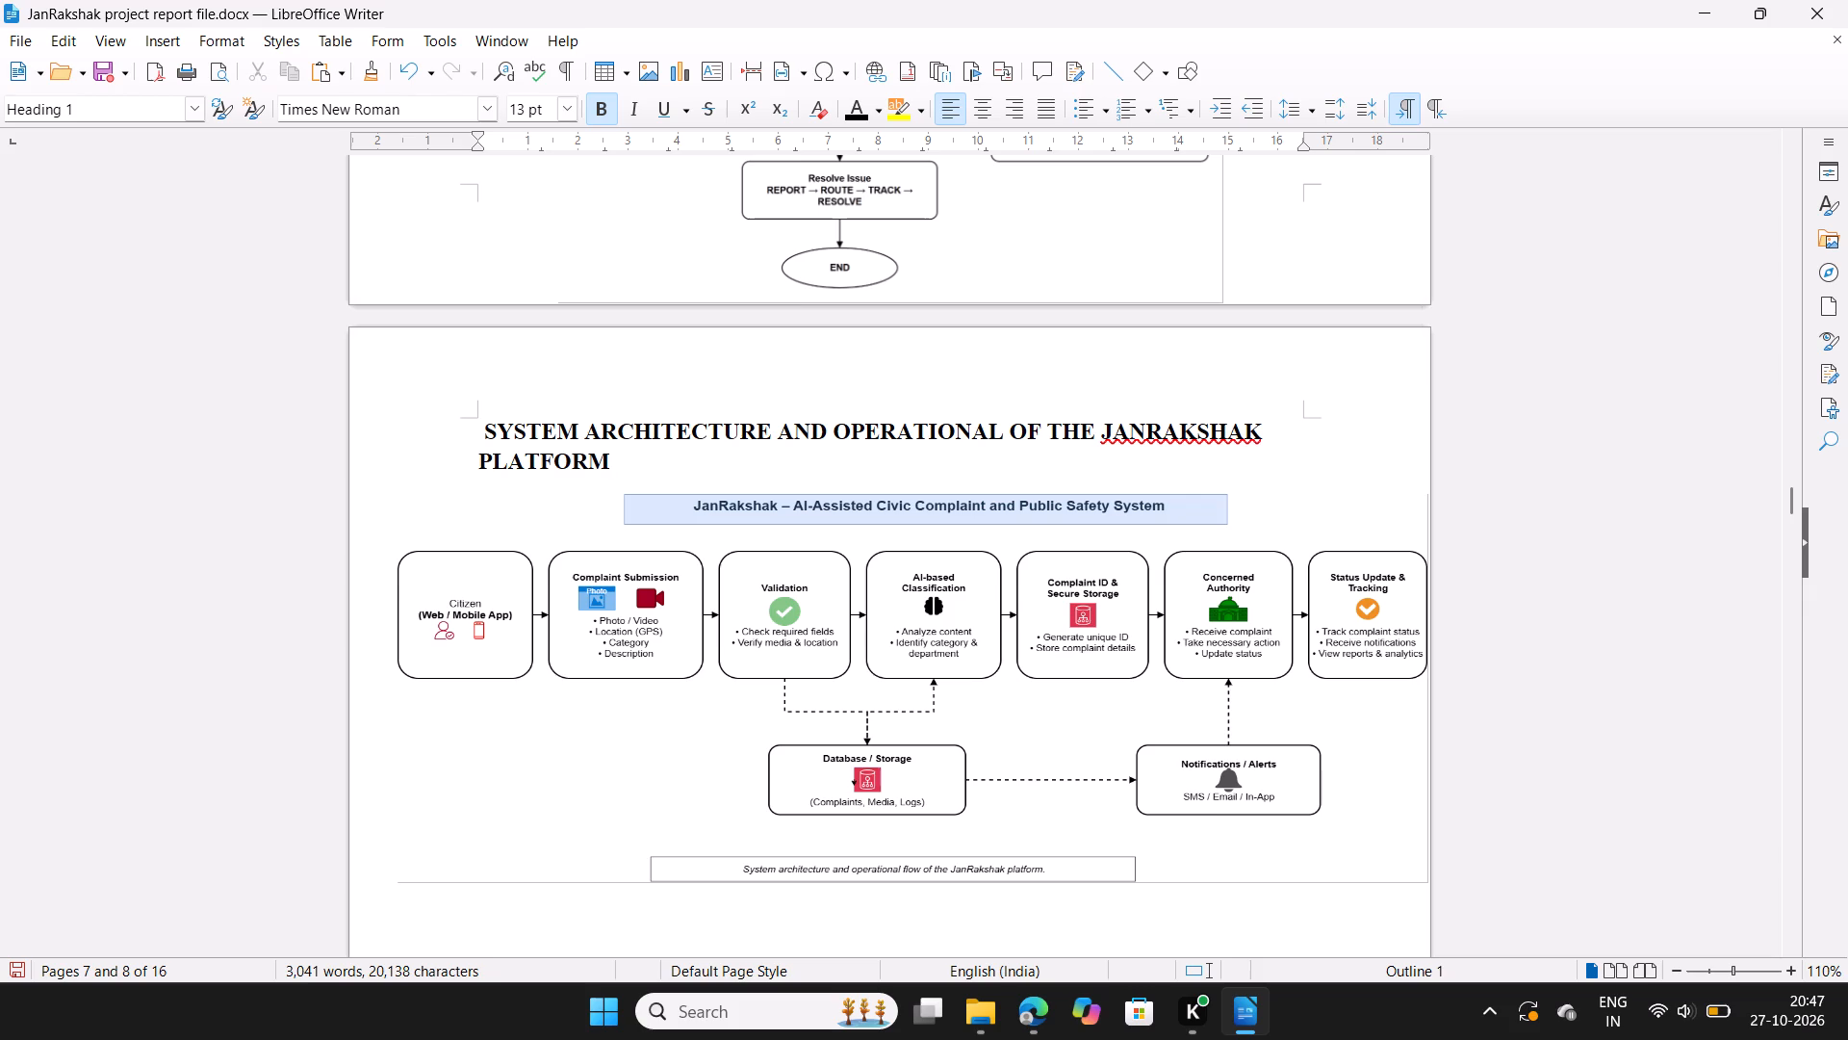
Make the Modules subheading under "8. Project Module:Design/ Algorithm" bold.
scroll(723, 464, "up", 8)
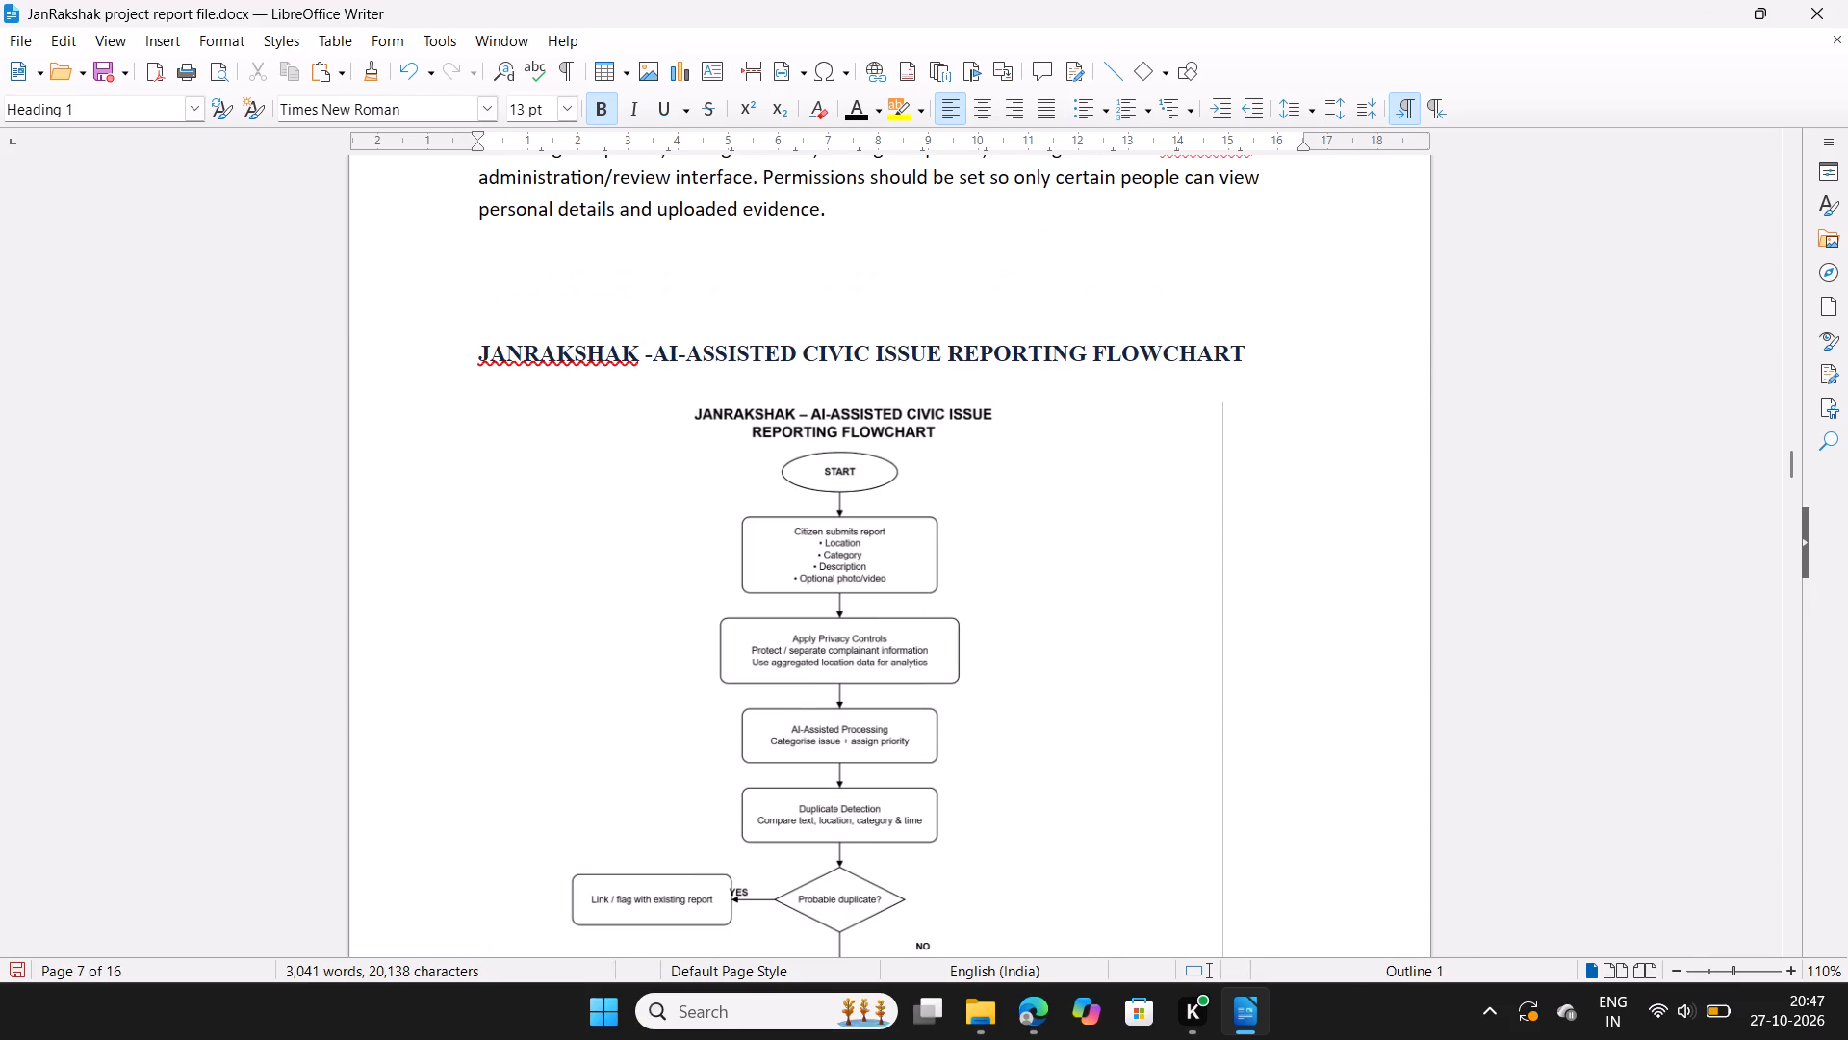
scroll(723, 464, "down", 4)
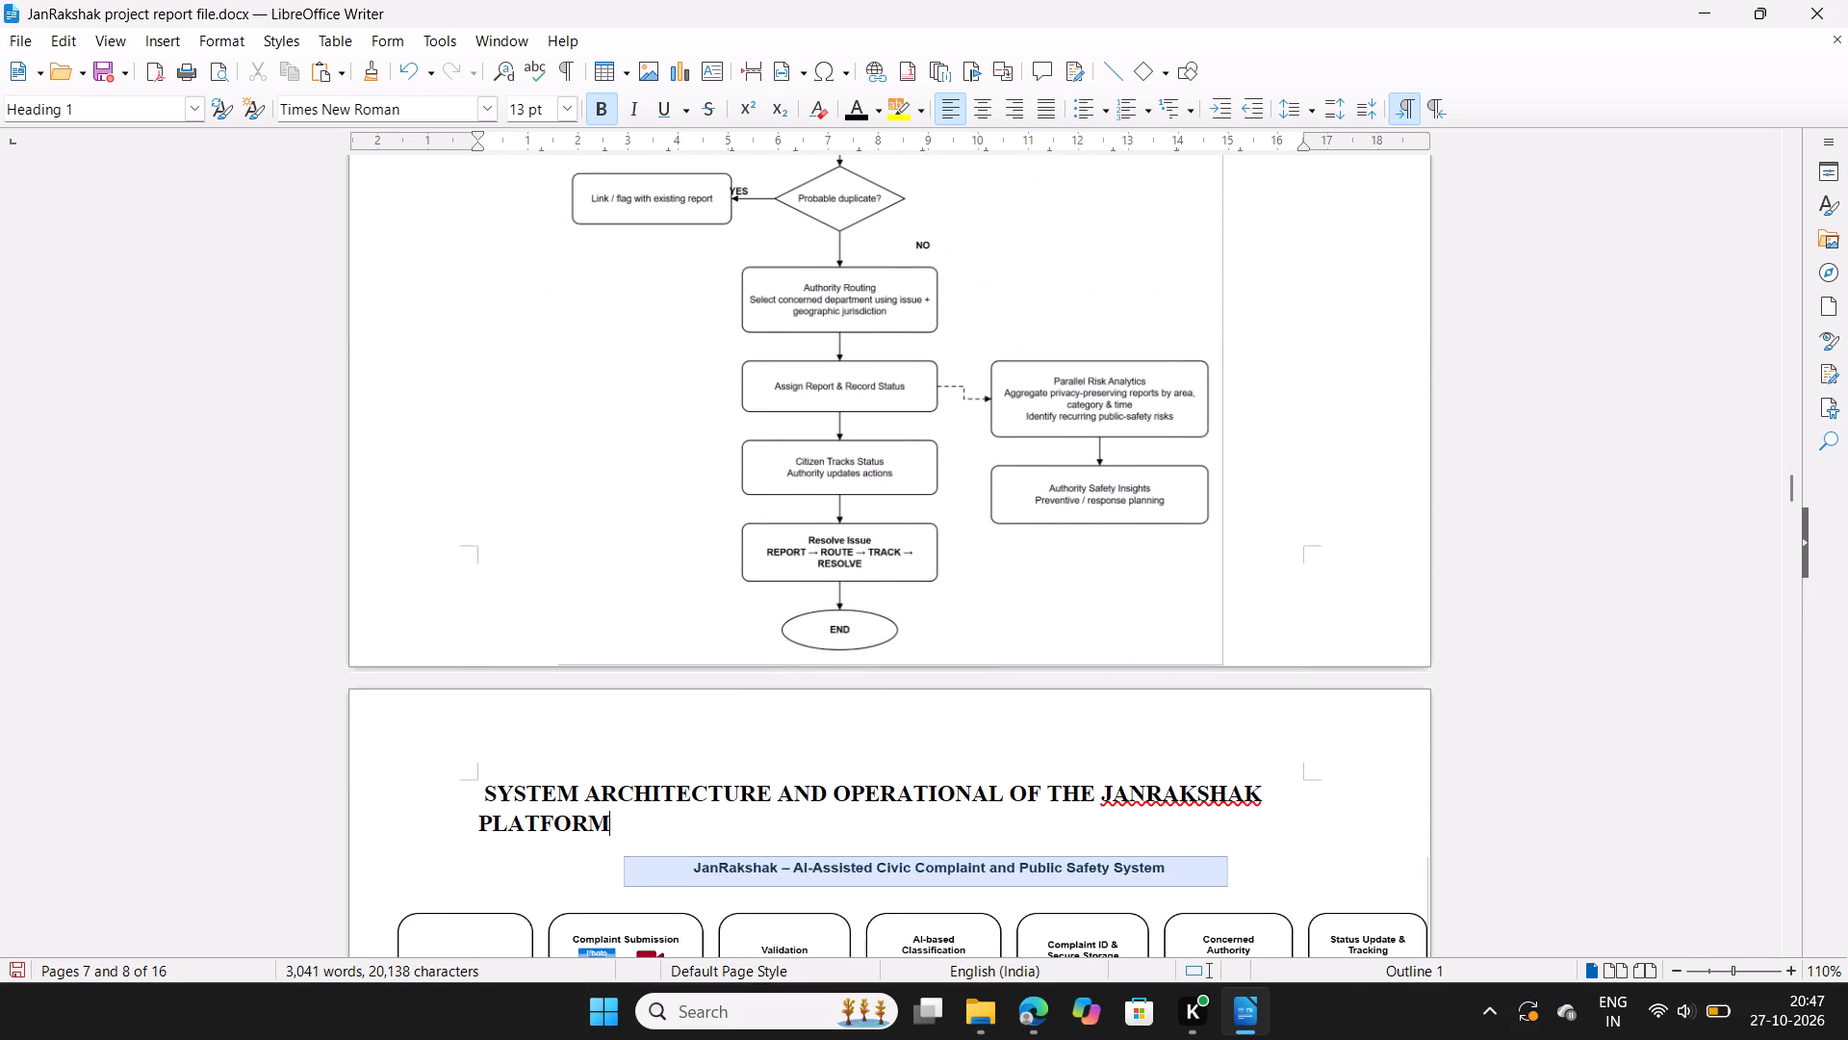
scroll(723, 464, "down", 1)
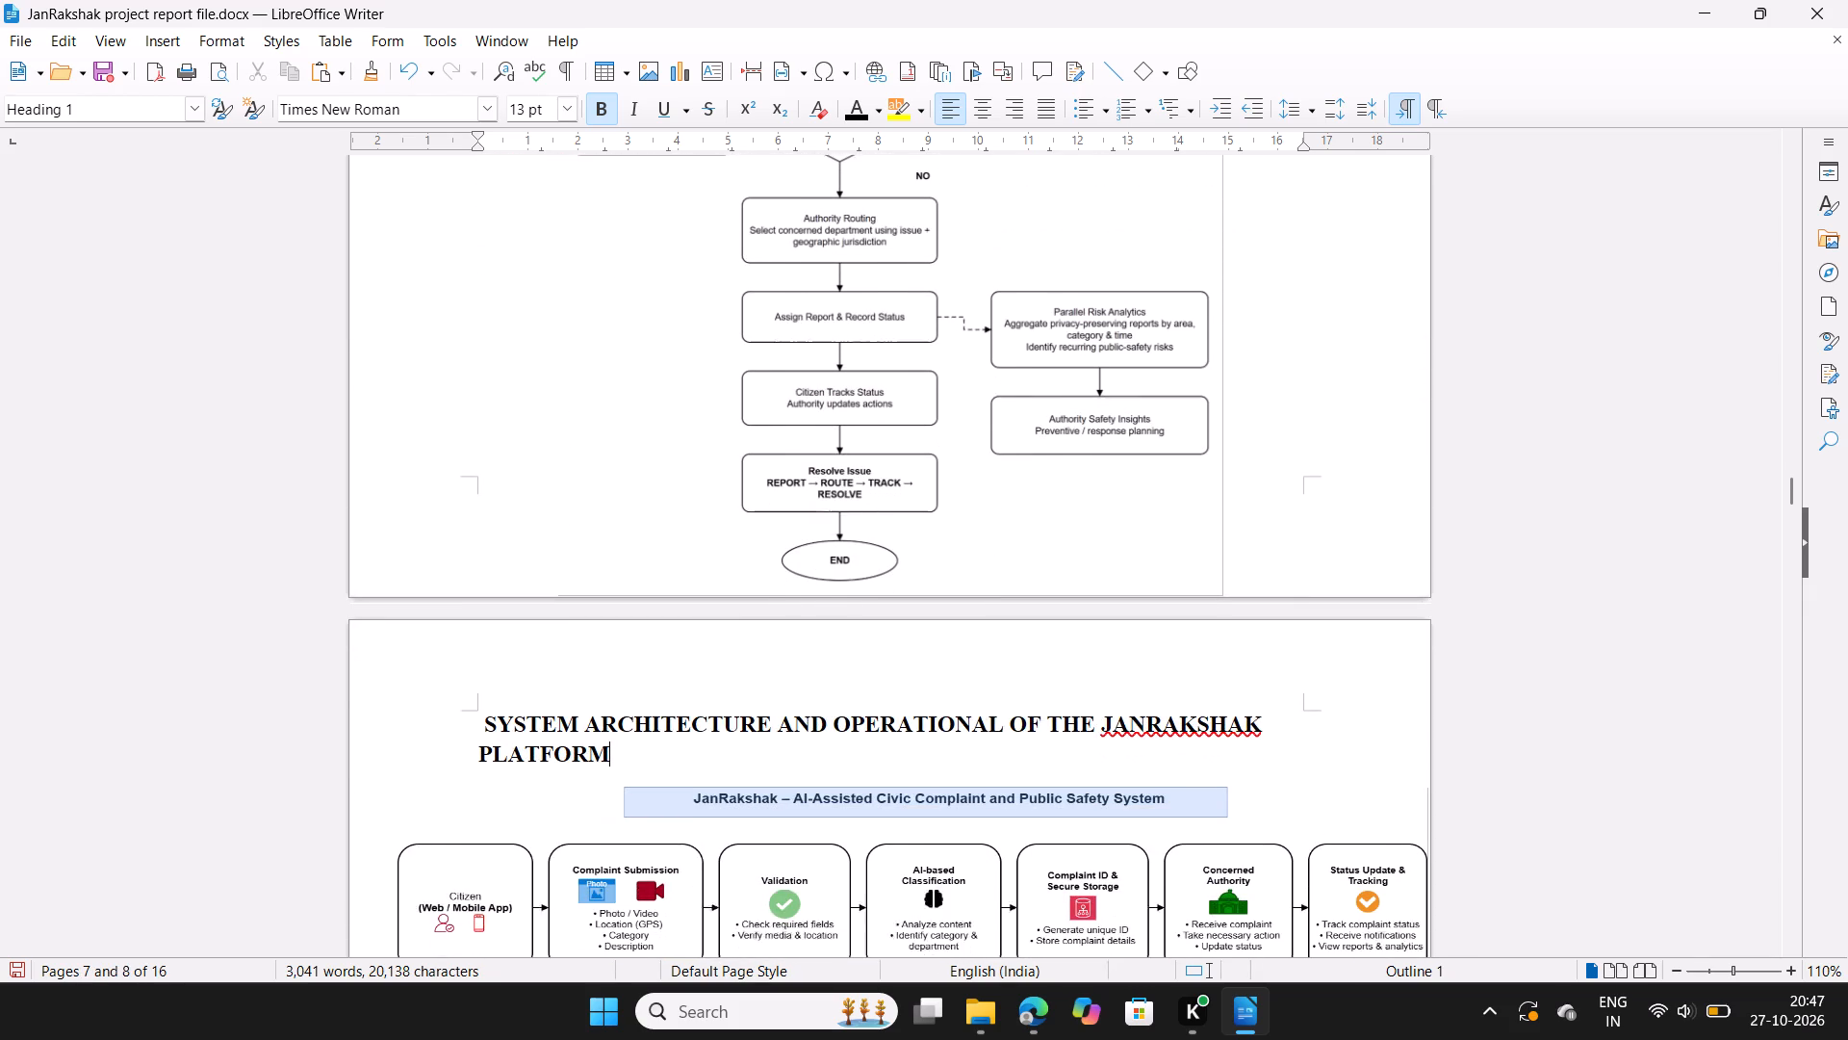
scroll(723, 464, "down", 2)
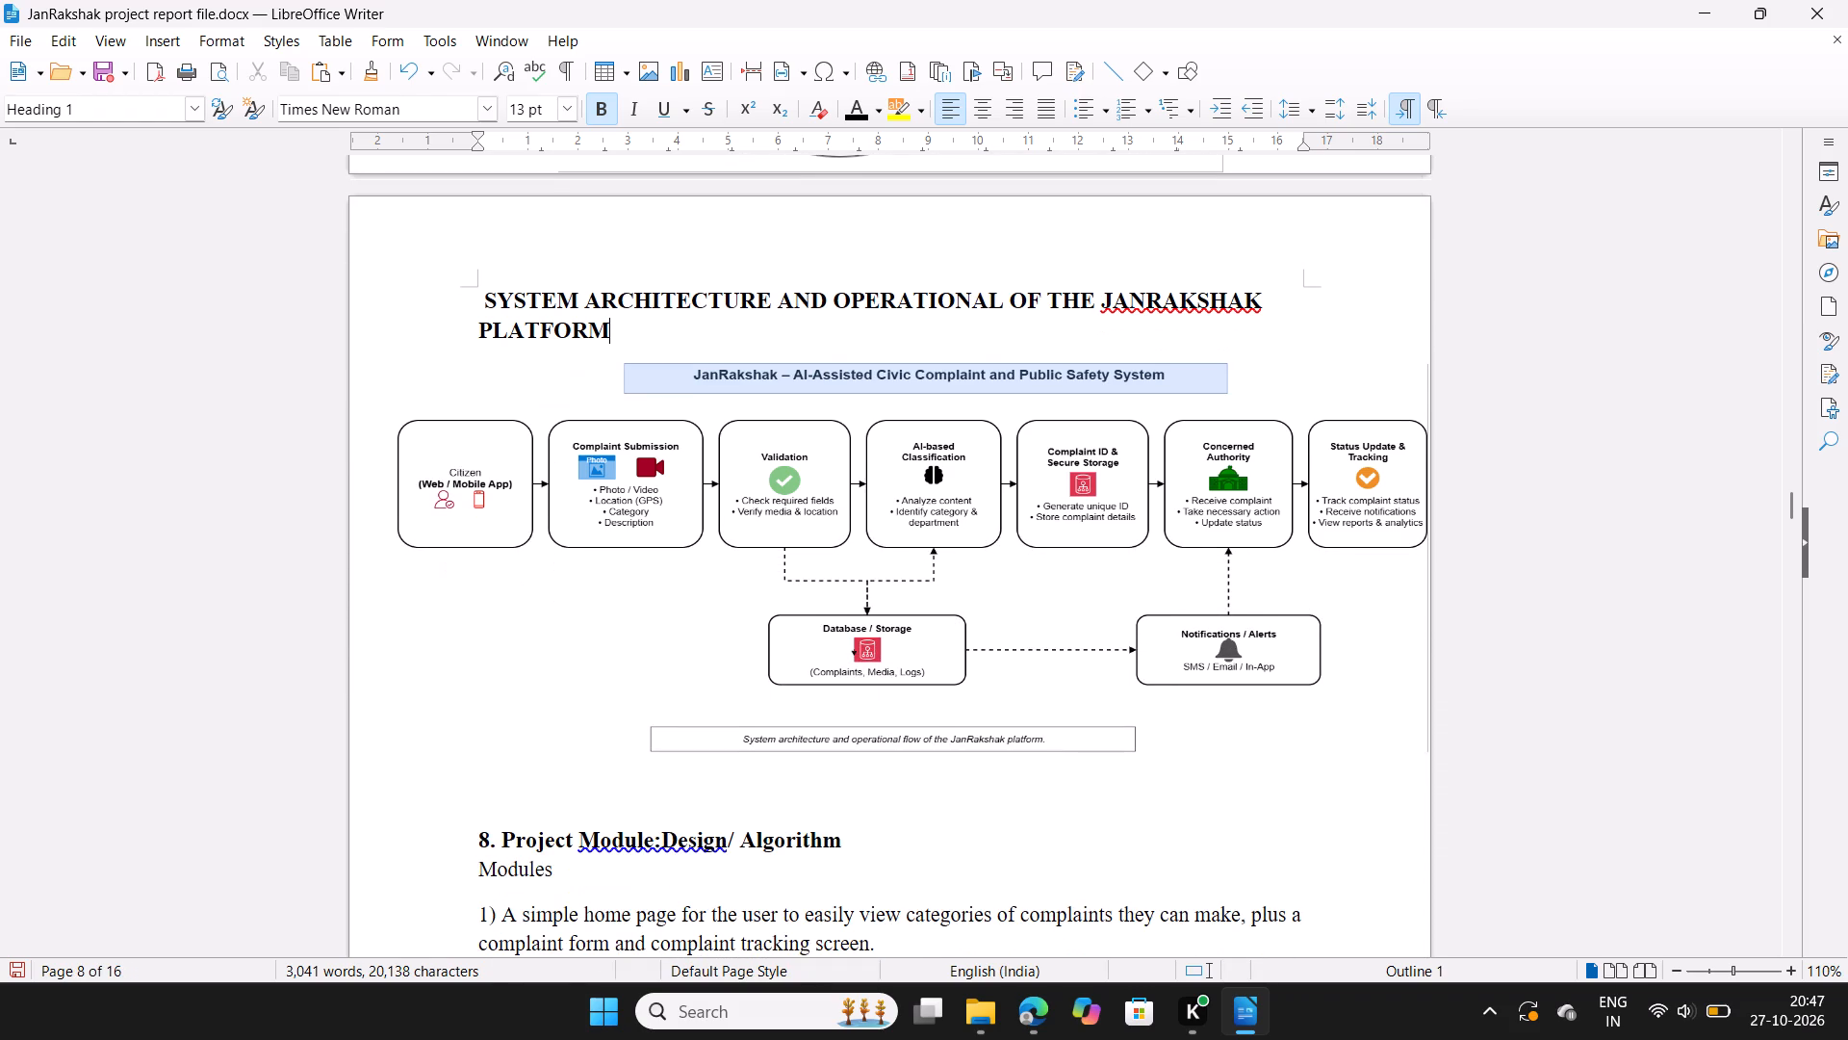
scroll(723, 464, "down", 3)
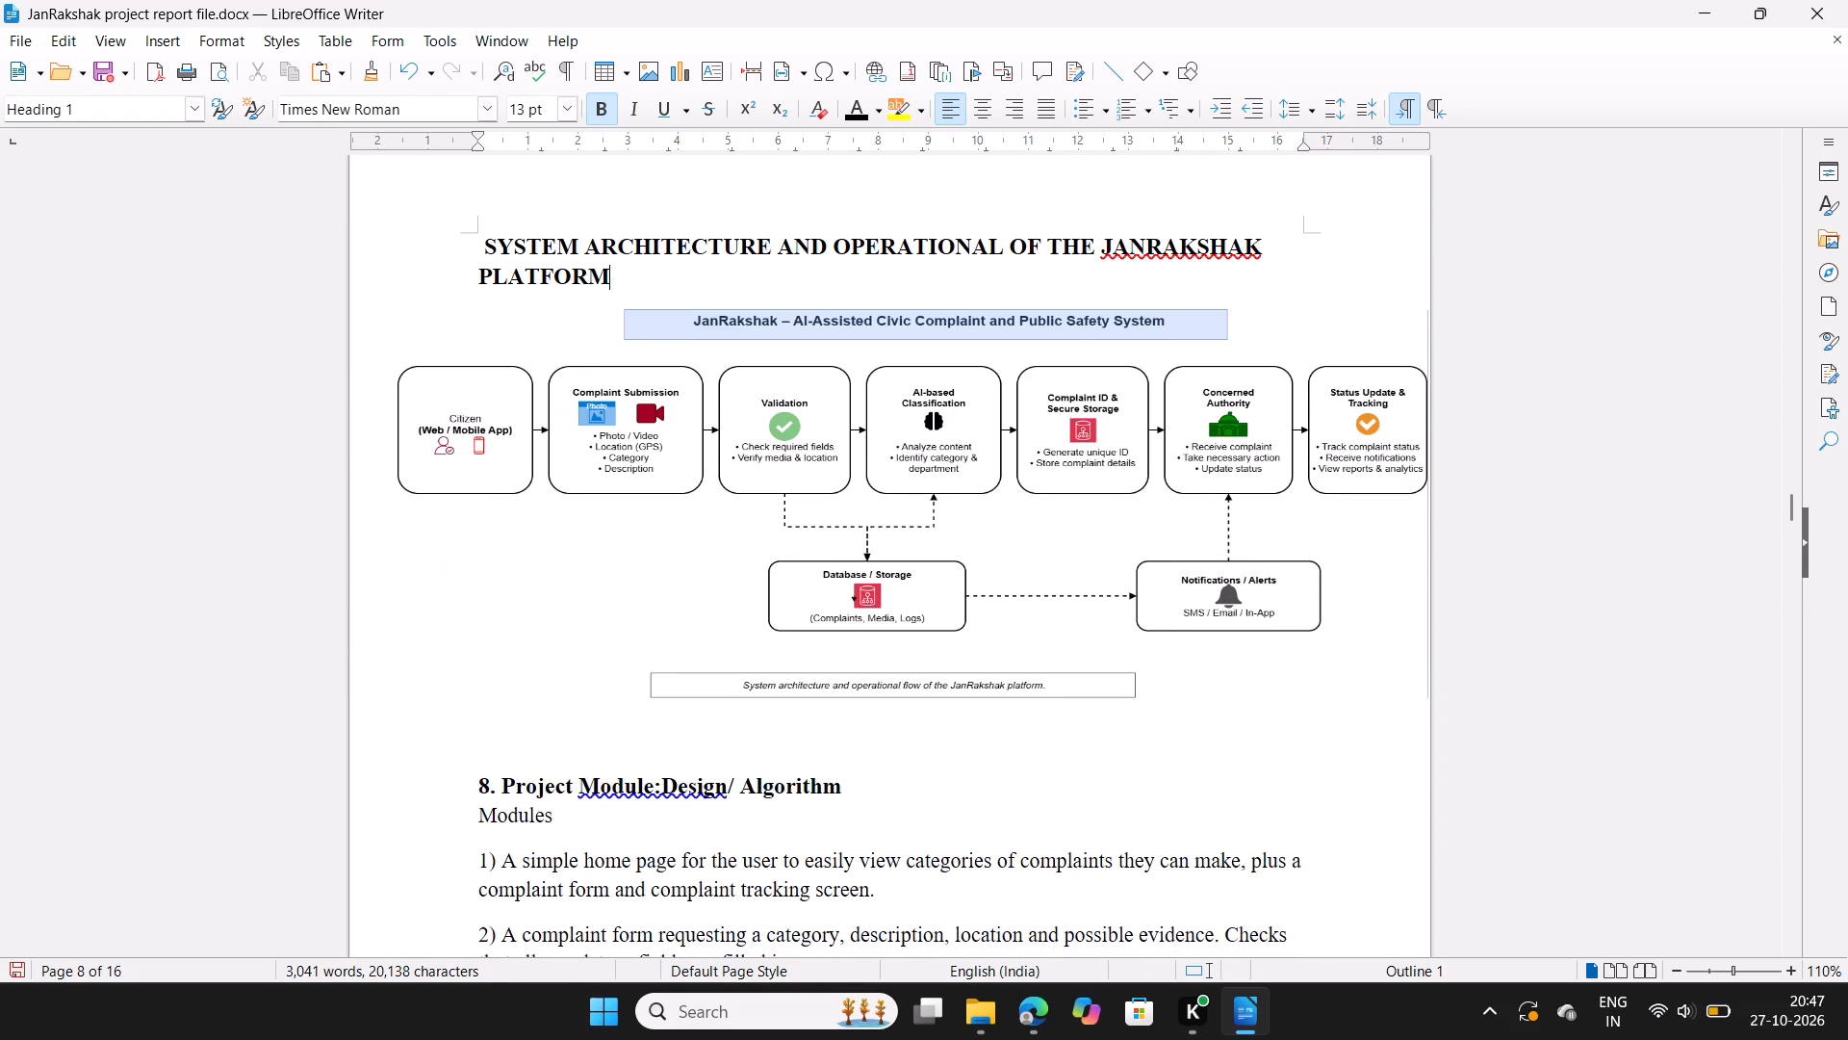
scroll(723, 464, "down", 1)
scroll(723, 464, "up", 1)
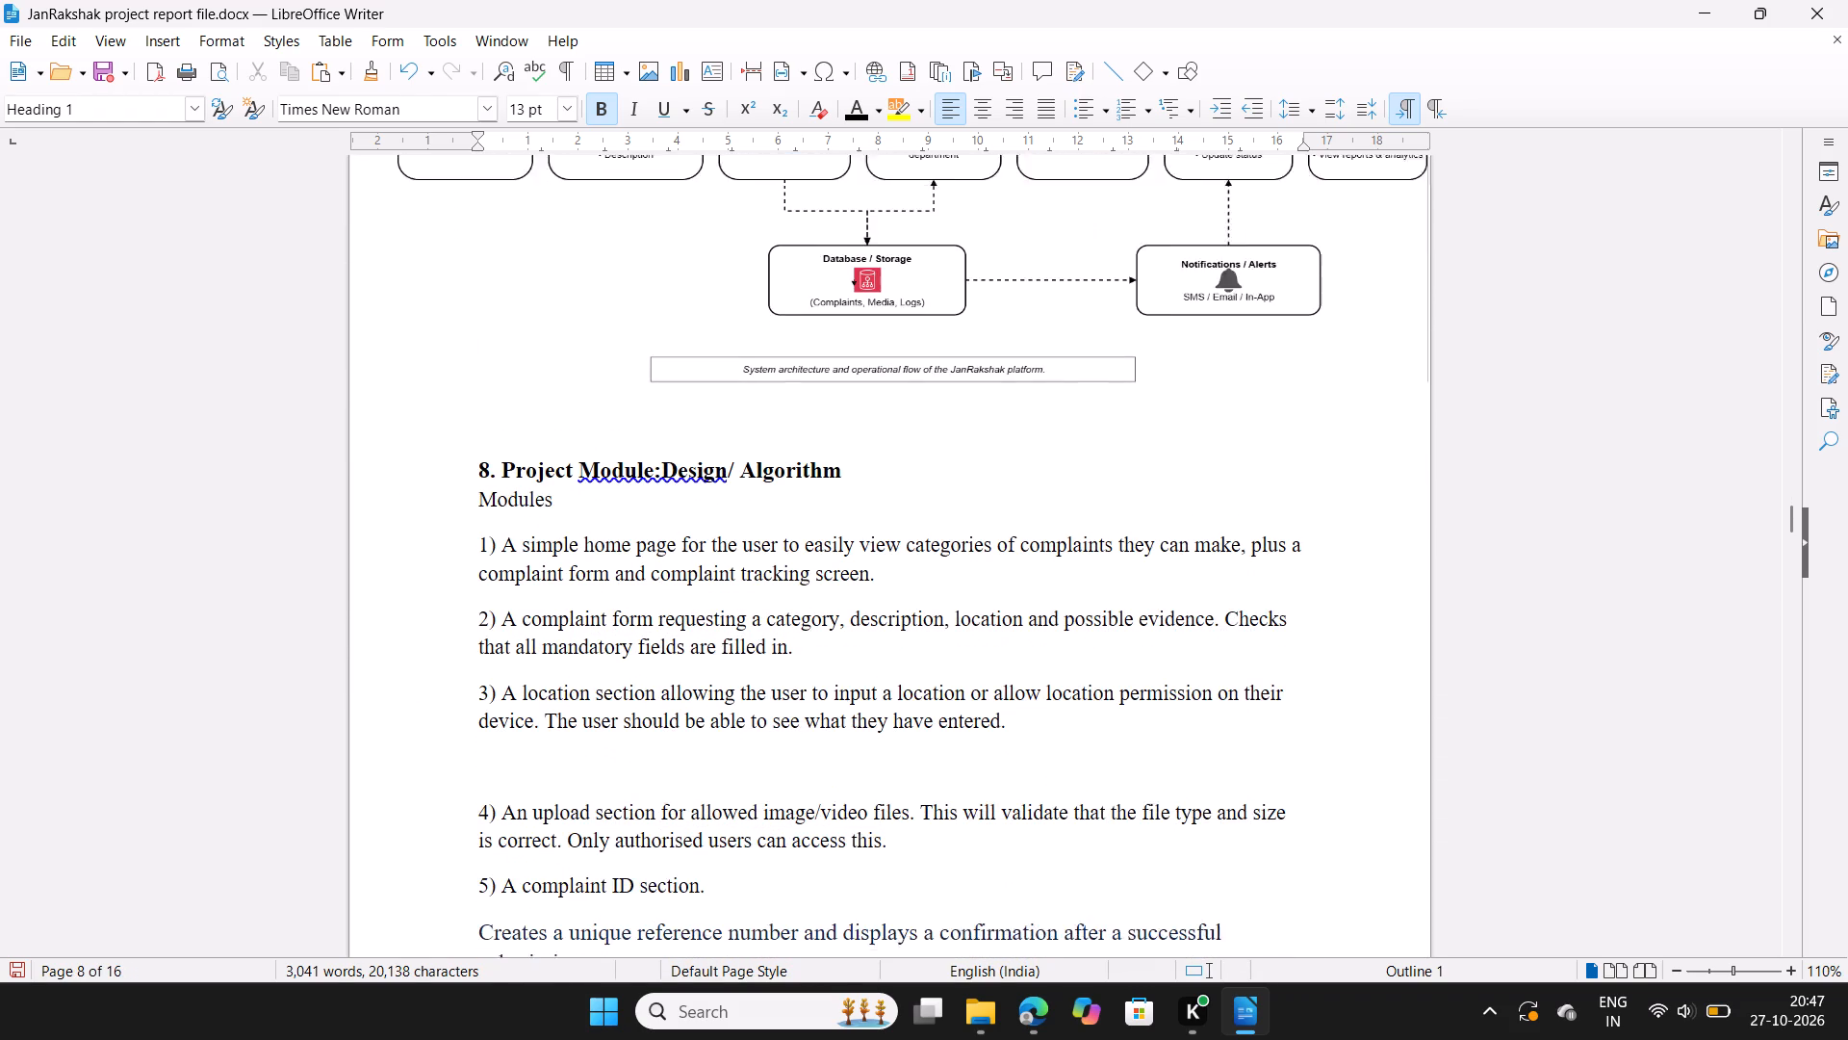
scroll(723, 464, "up", 1)
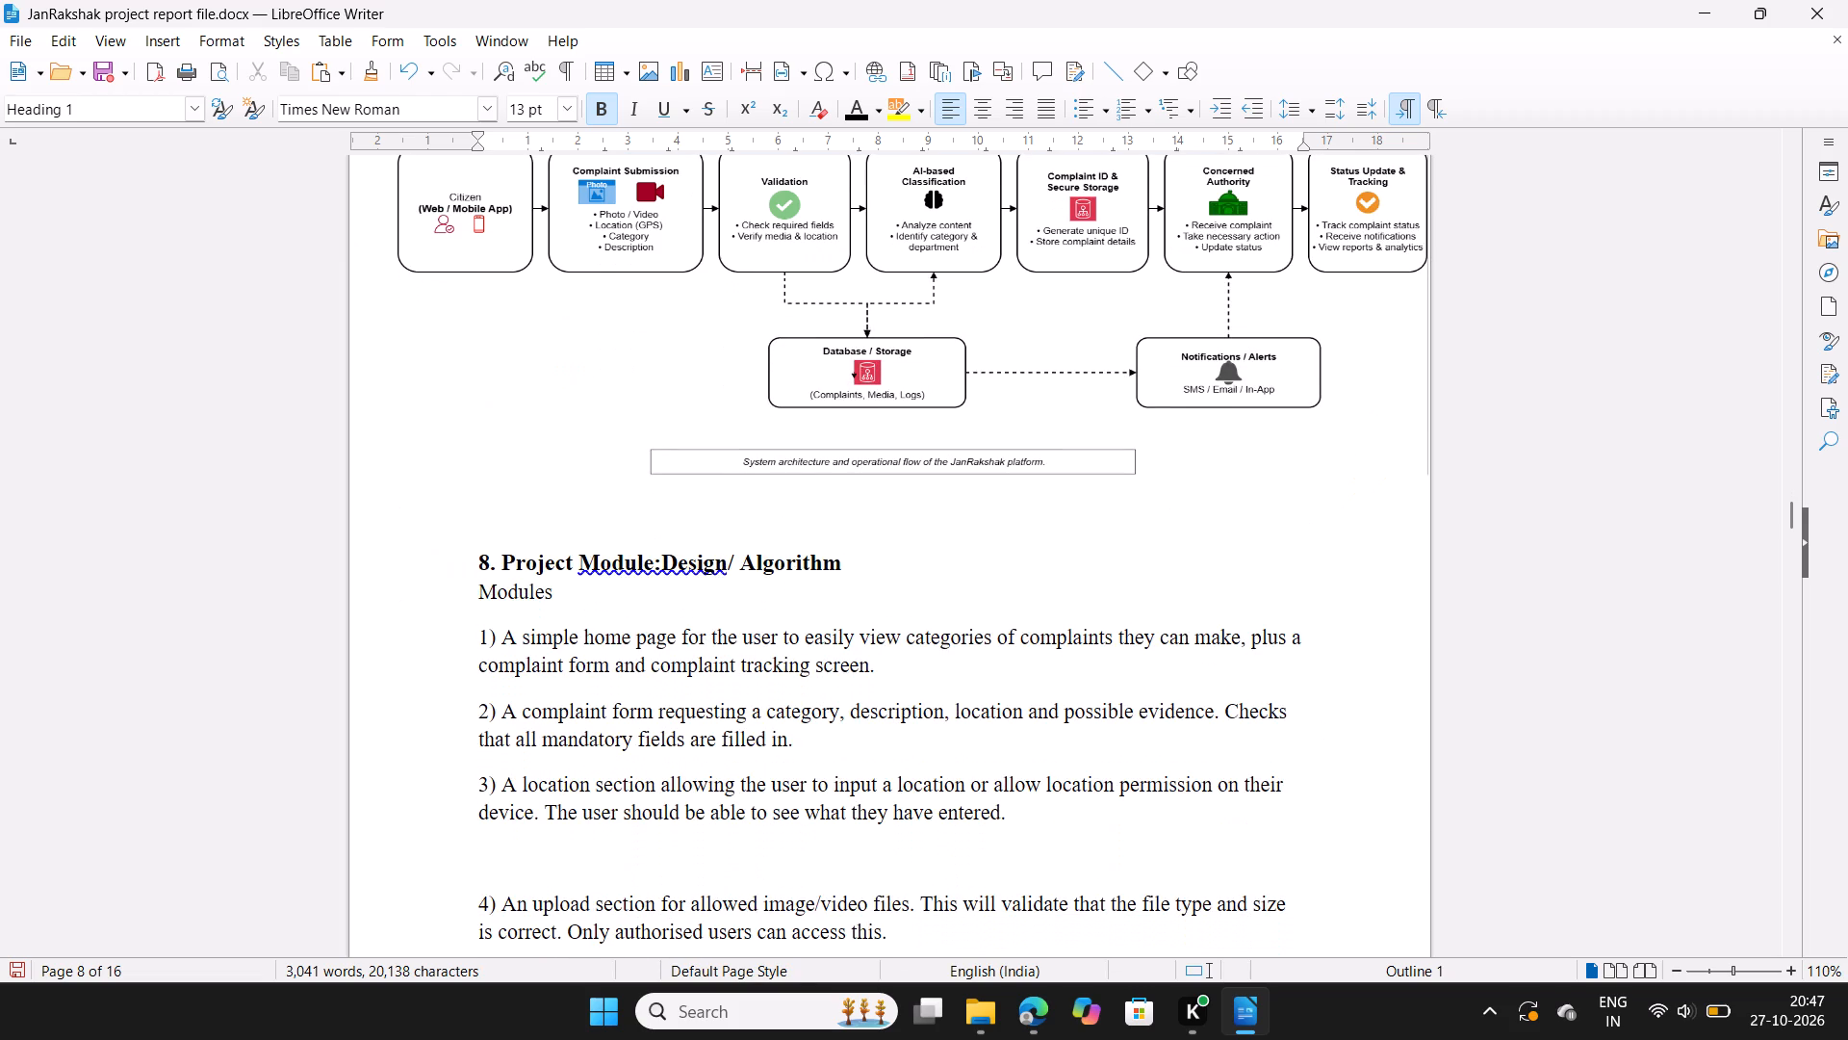
left_click_drag(469, 569, 850, 550)
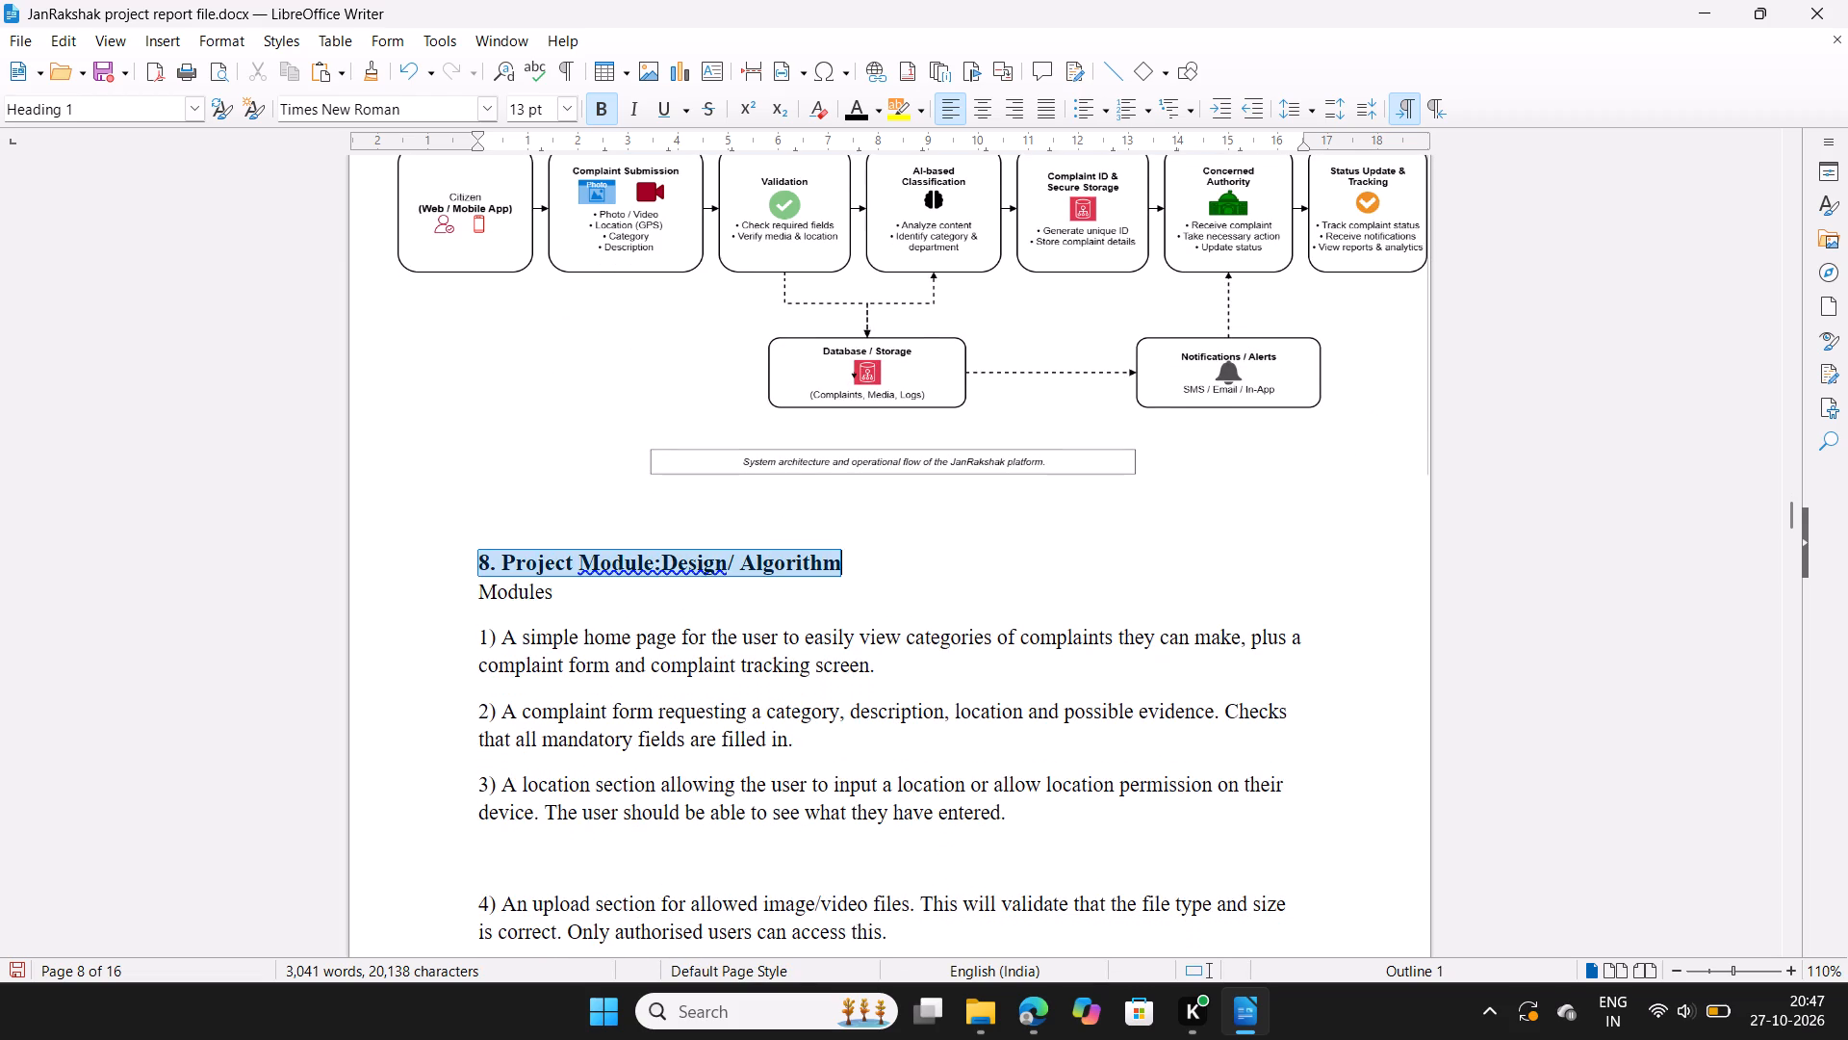
left_click_drag(850, 550, 851, 550)
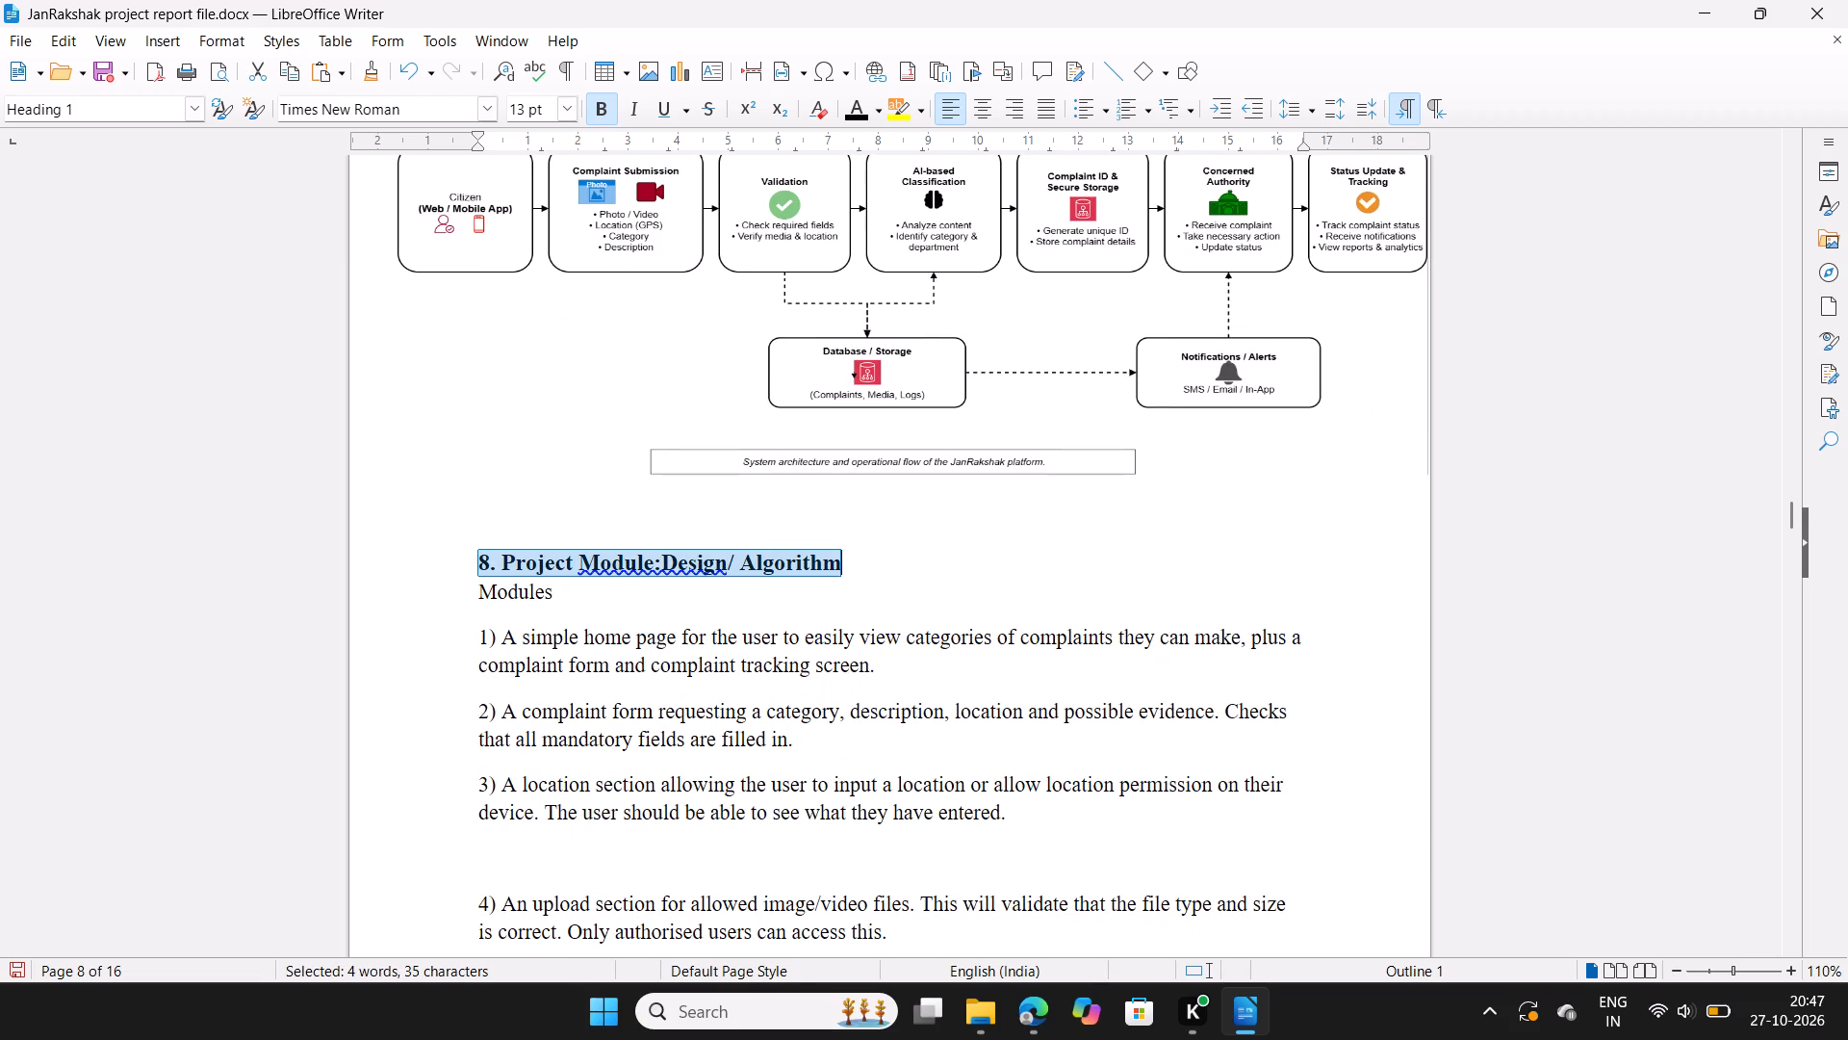
left_click_drag(476, 588, 551, 587)
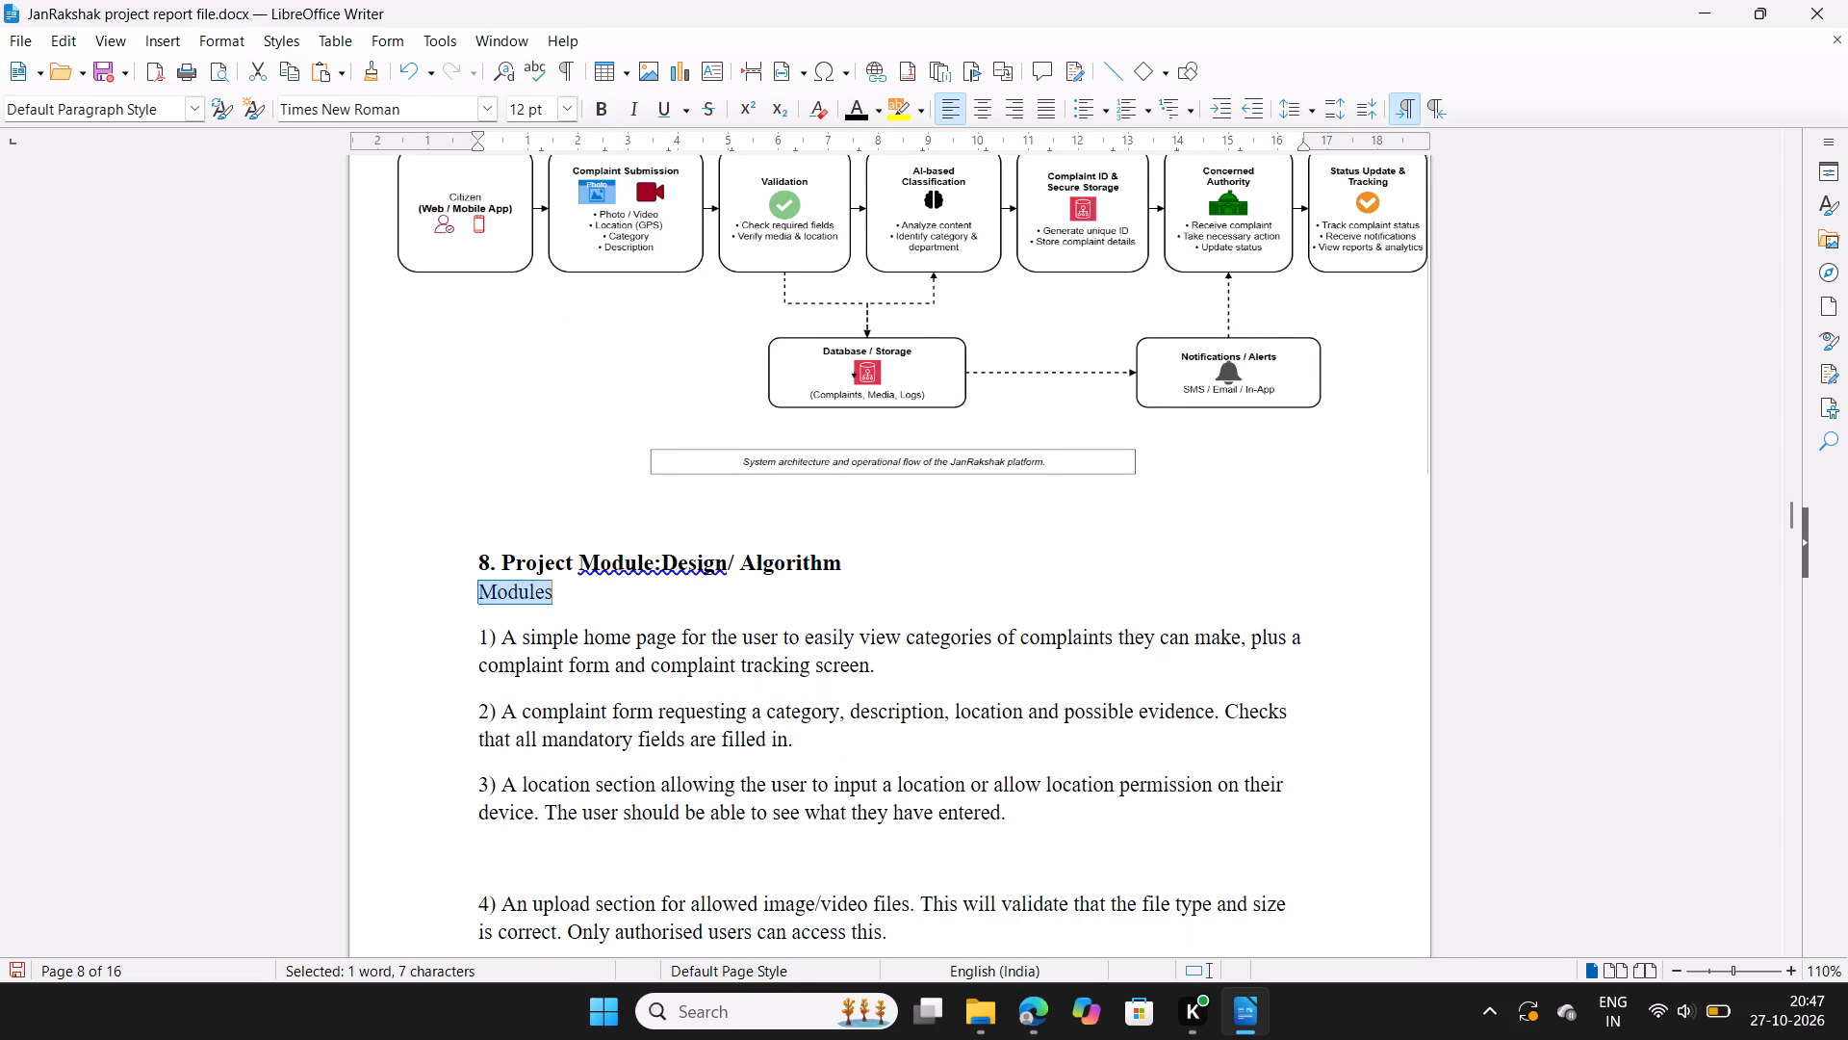
key("ctrl+b")
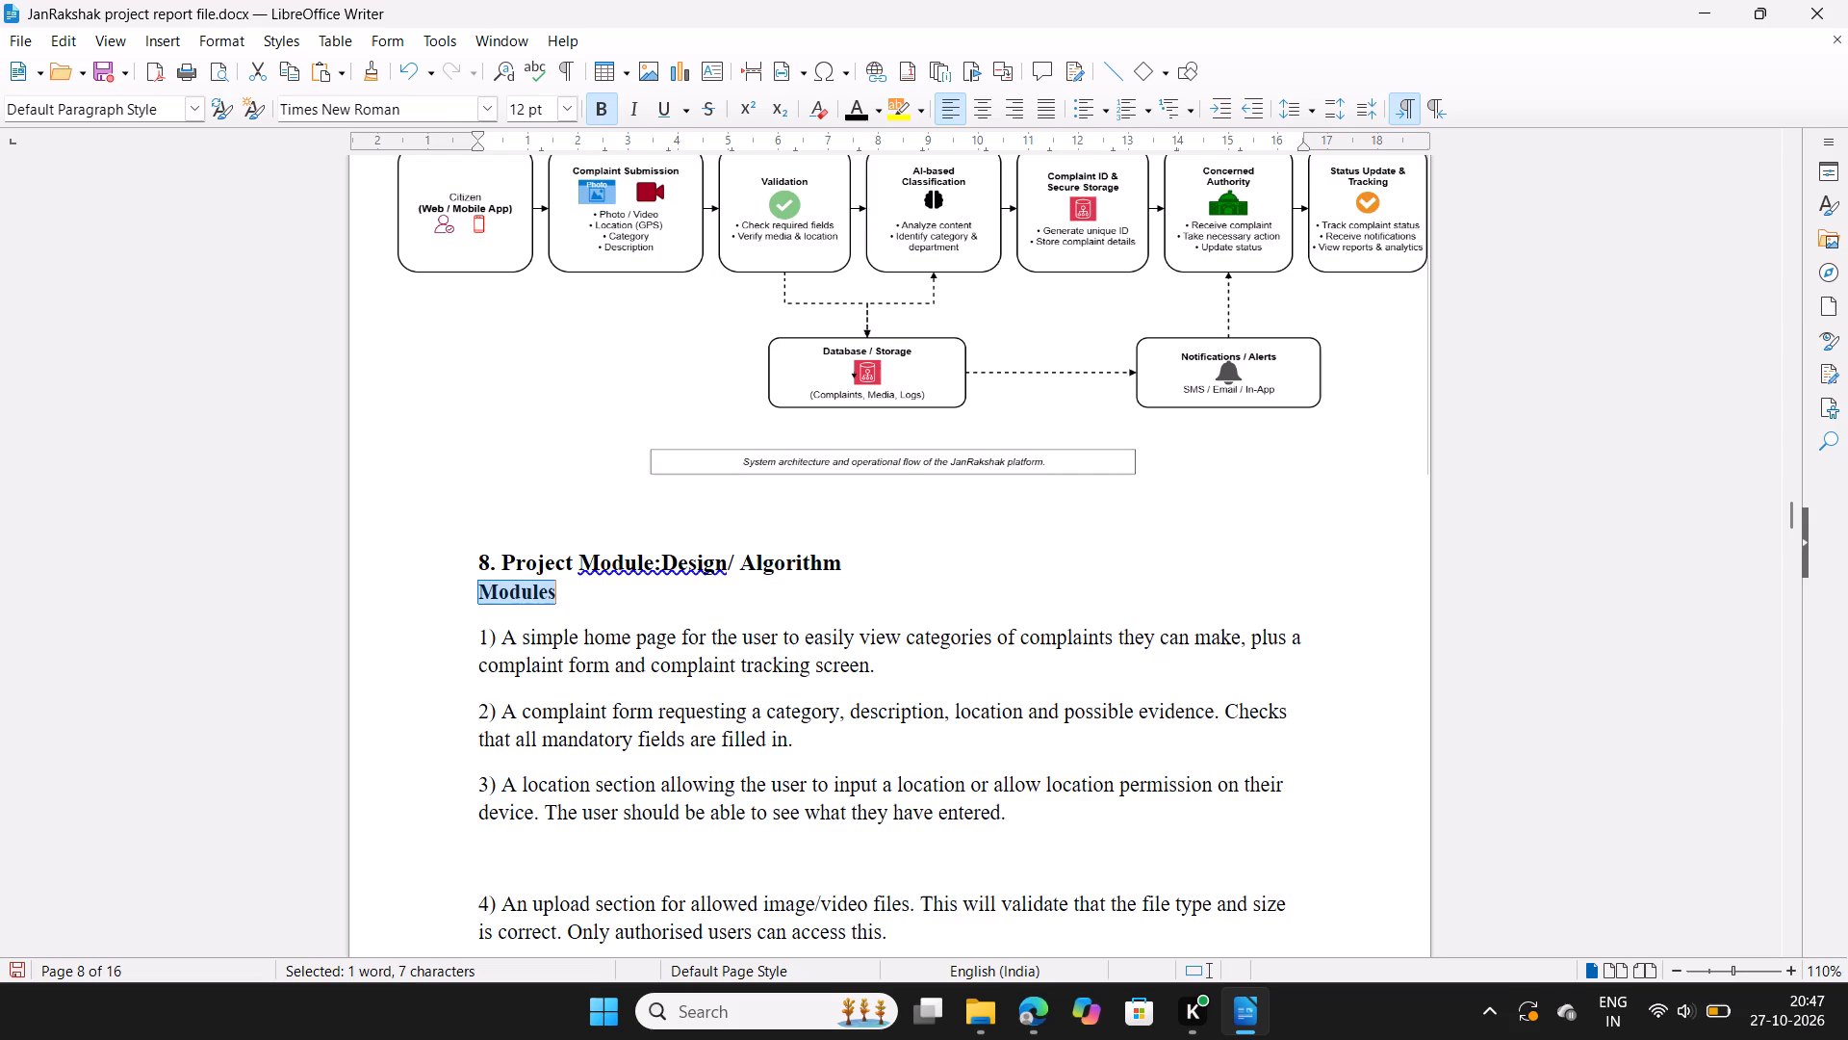
Add an empty paragraph after the "7) Administrator / Review Module" line, above the Complaint Status Lifecycle diagram.
scroll(550, 596, "down", 3)
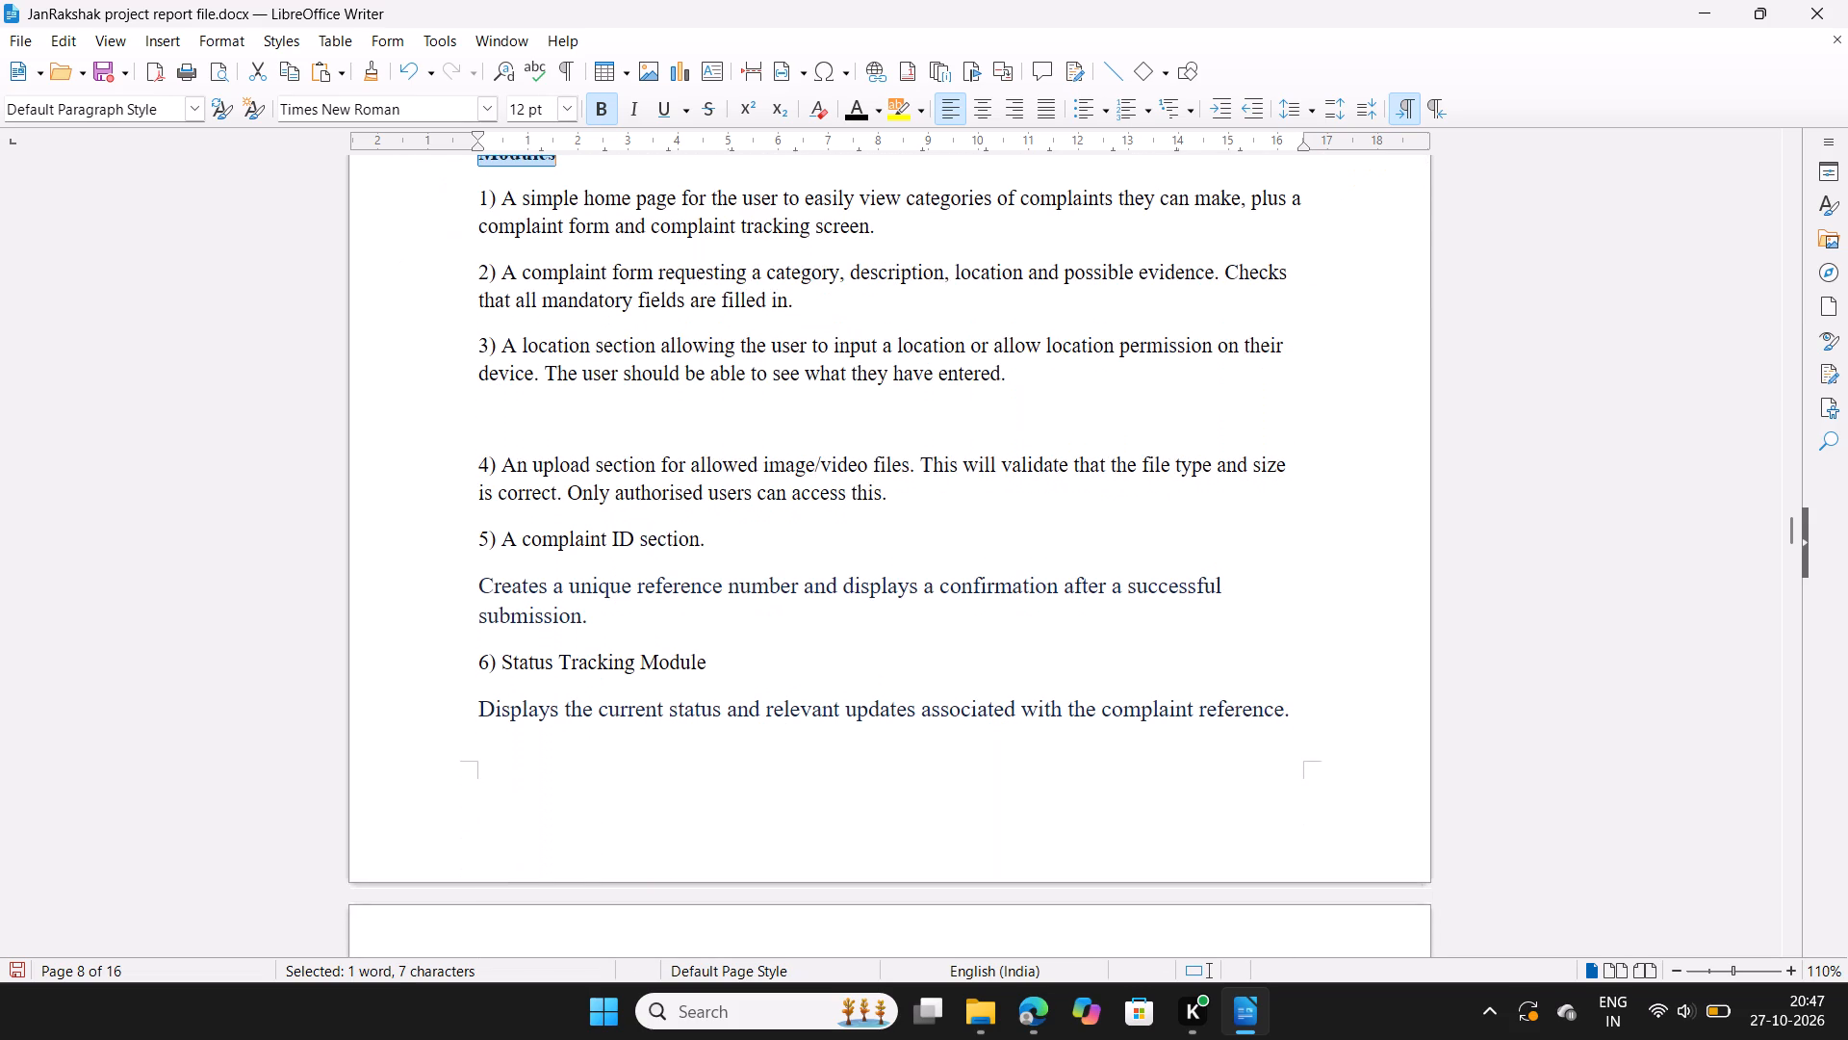
scroll(550, 596, "down", 2)
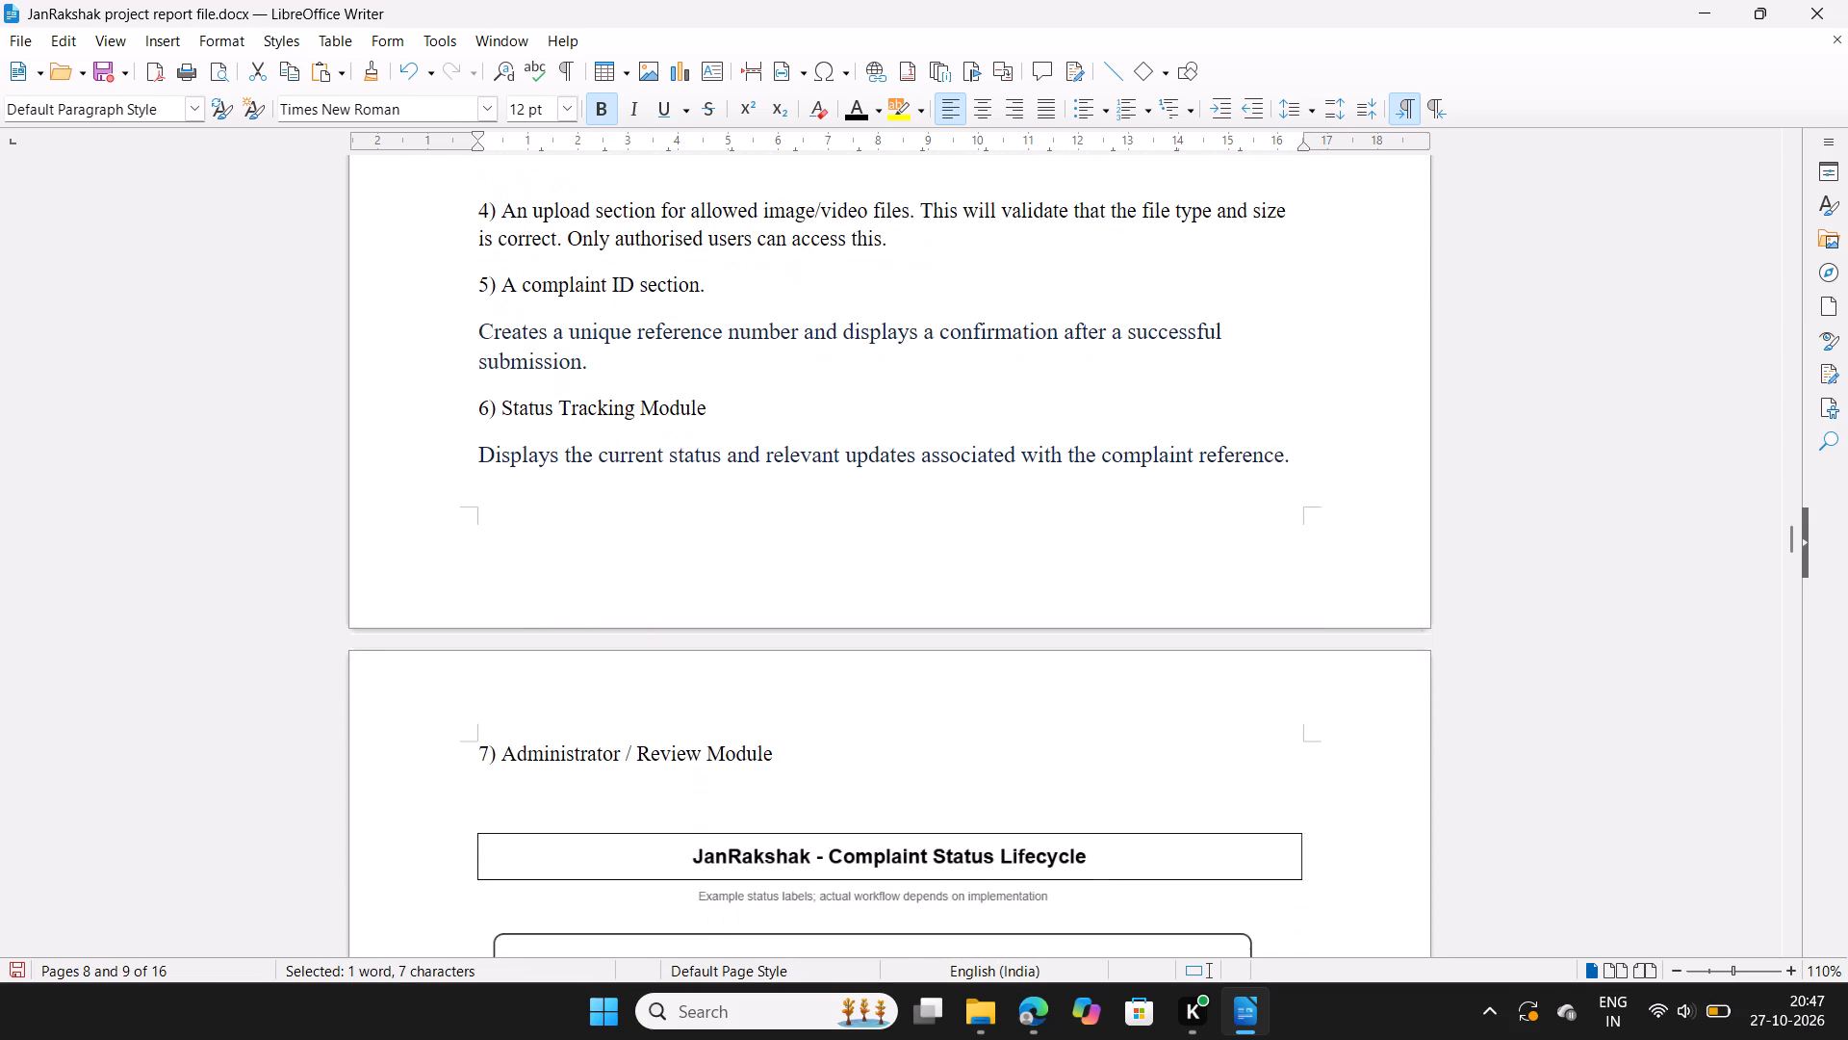
scroll(550, 596, "down", 3)
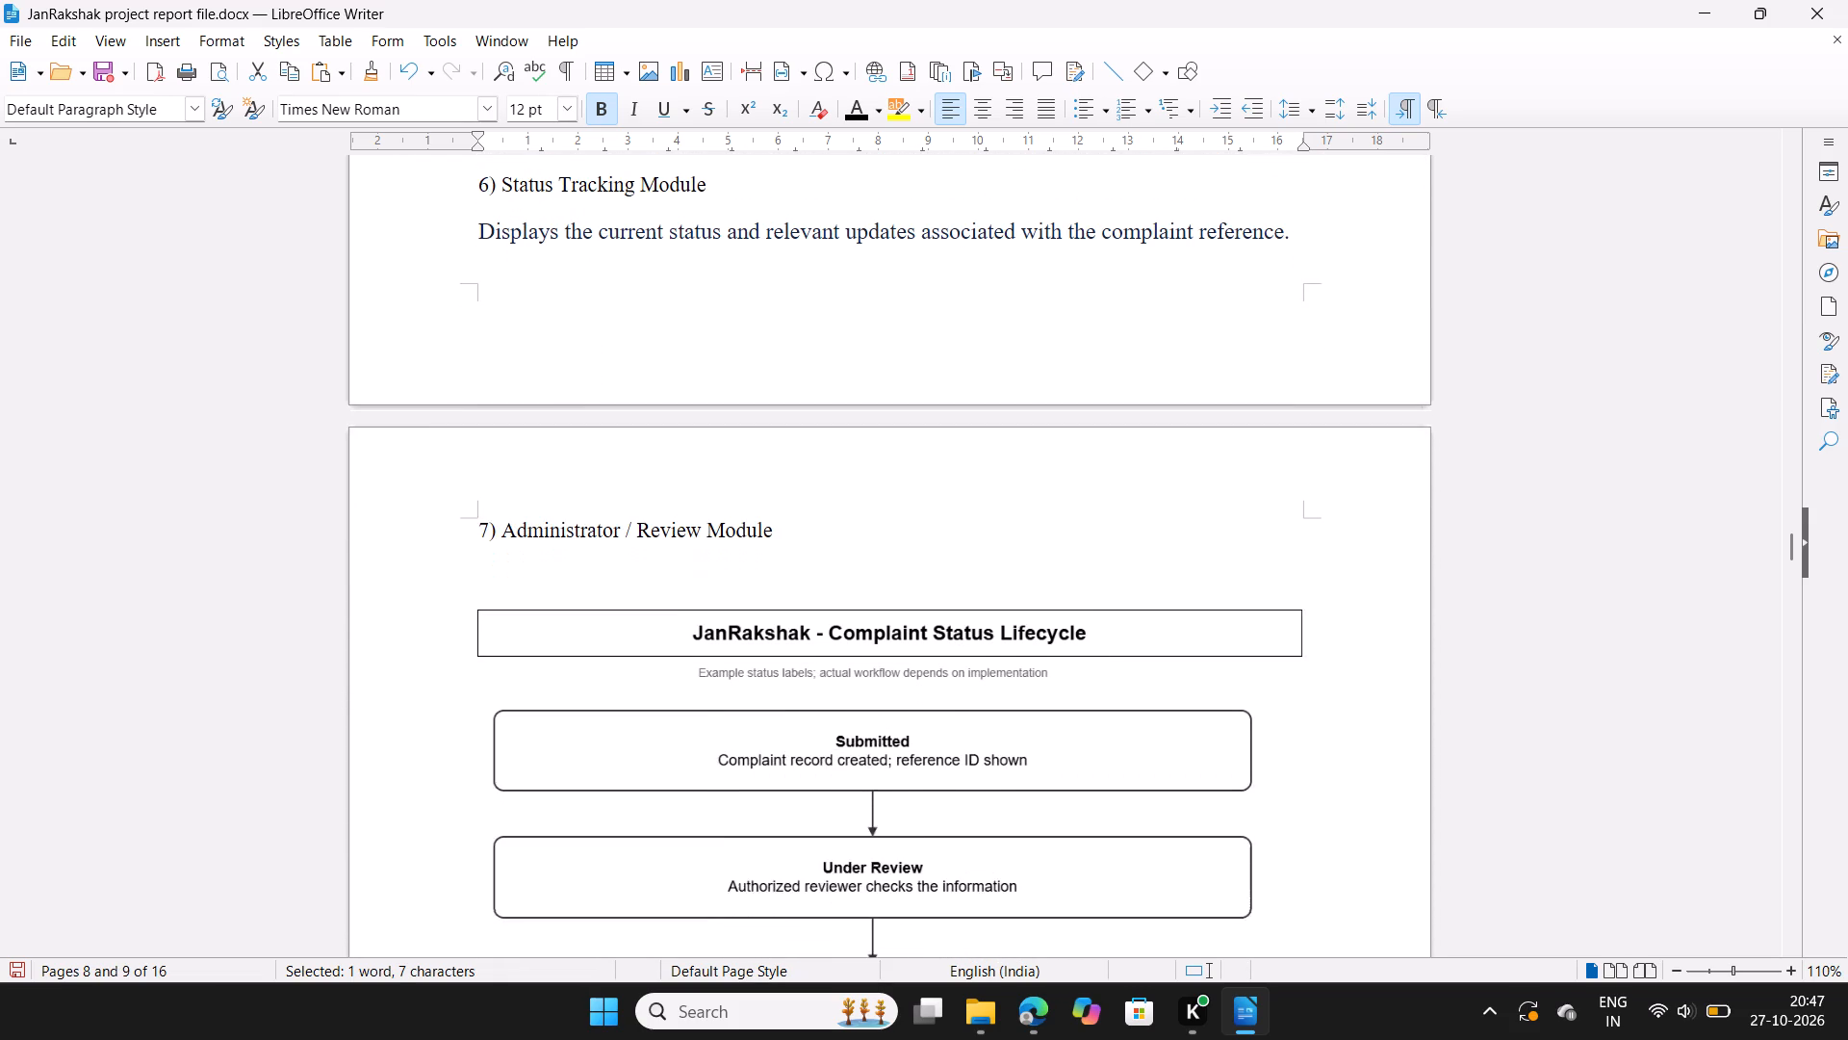
scroll(550, 596, "down", 3)
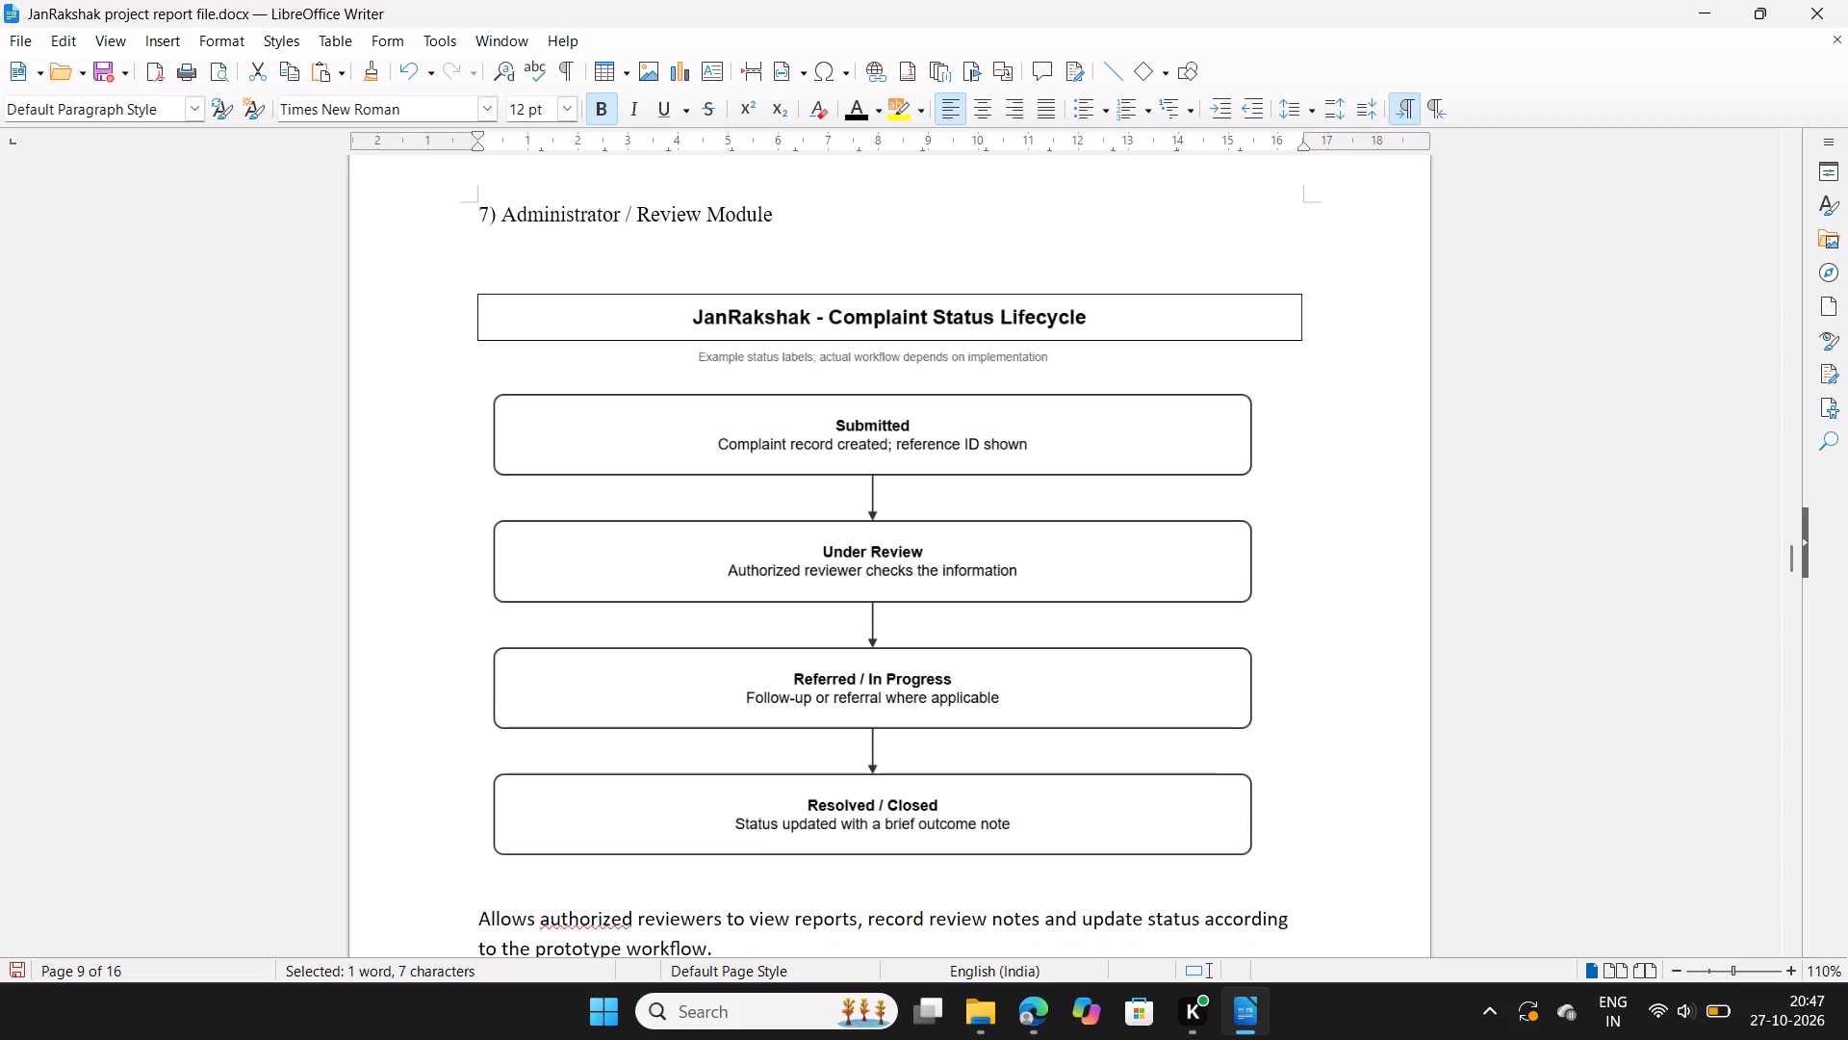
scroll(550, 596, "down", 1)
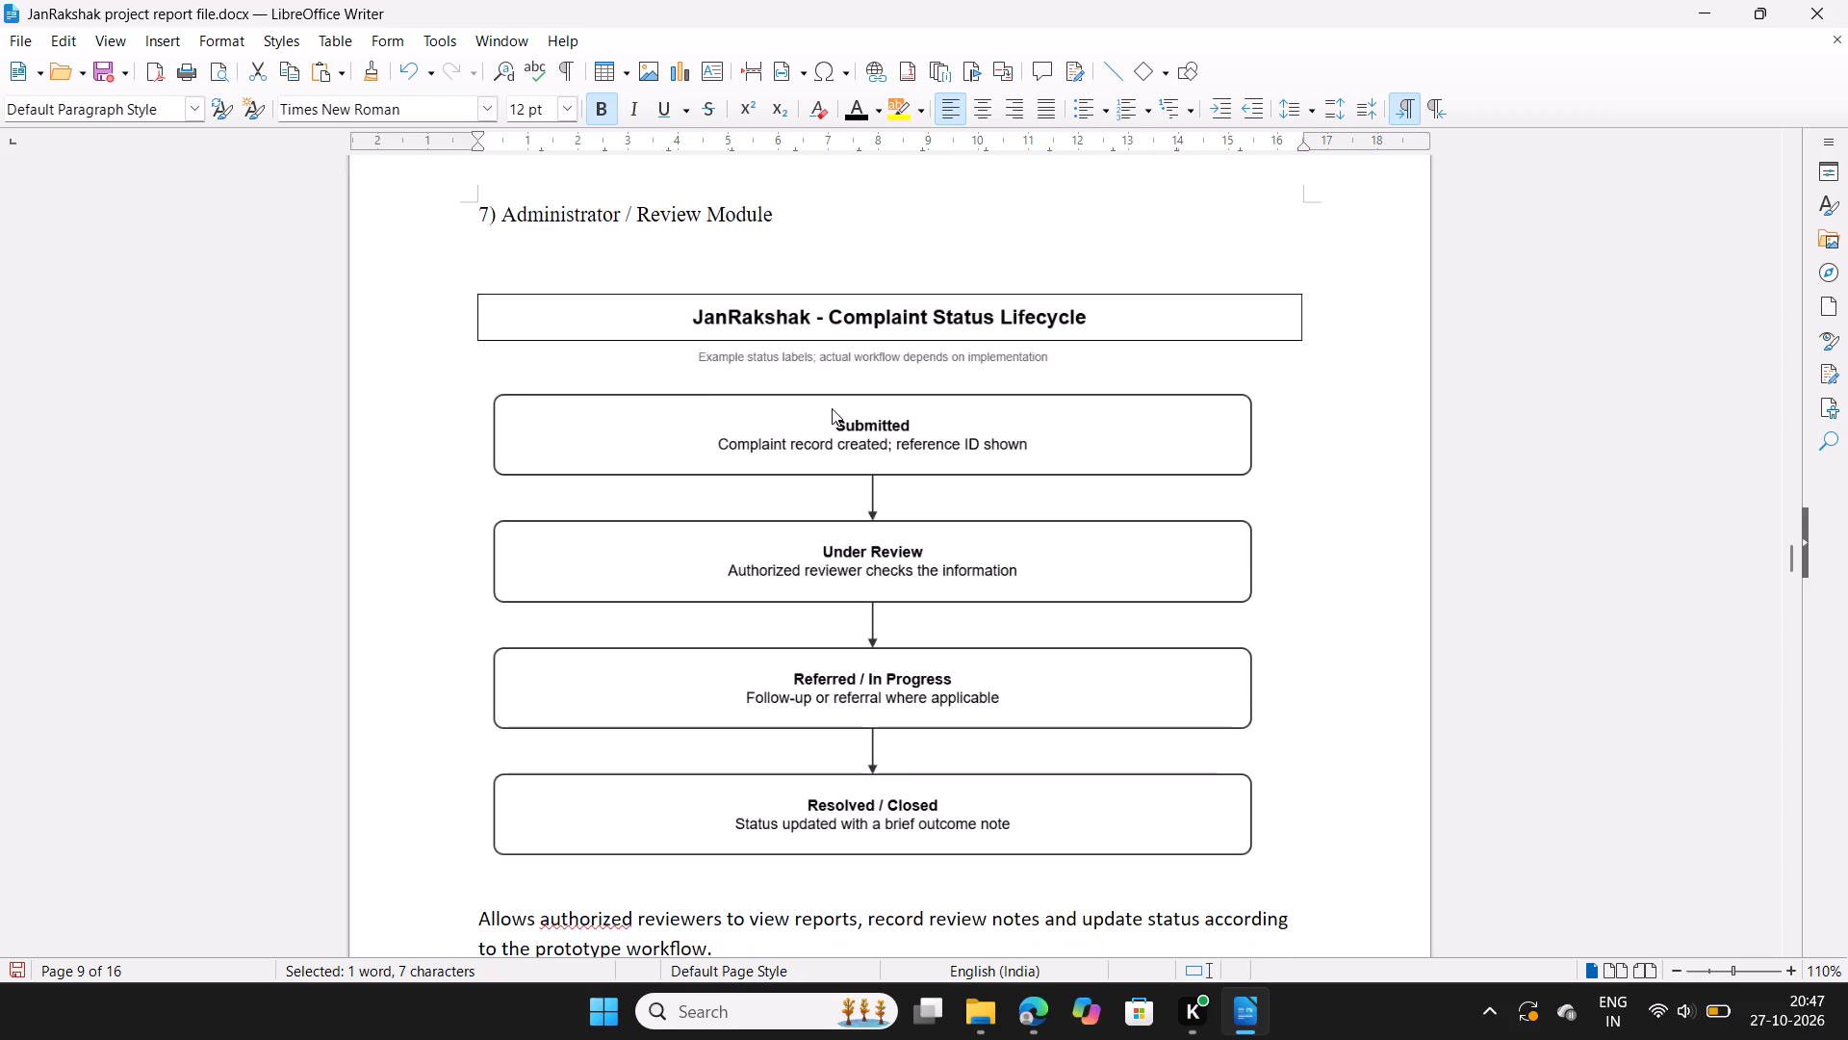
left_click(832, 406)
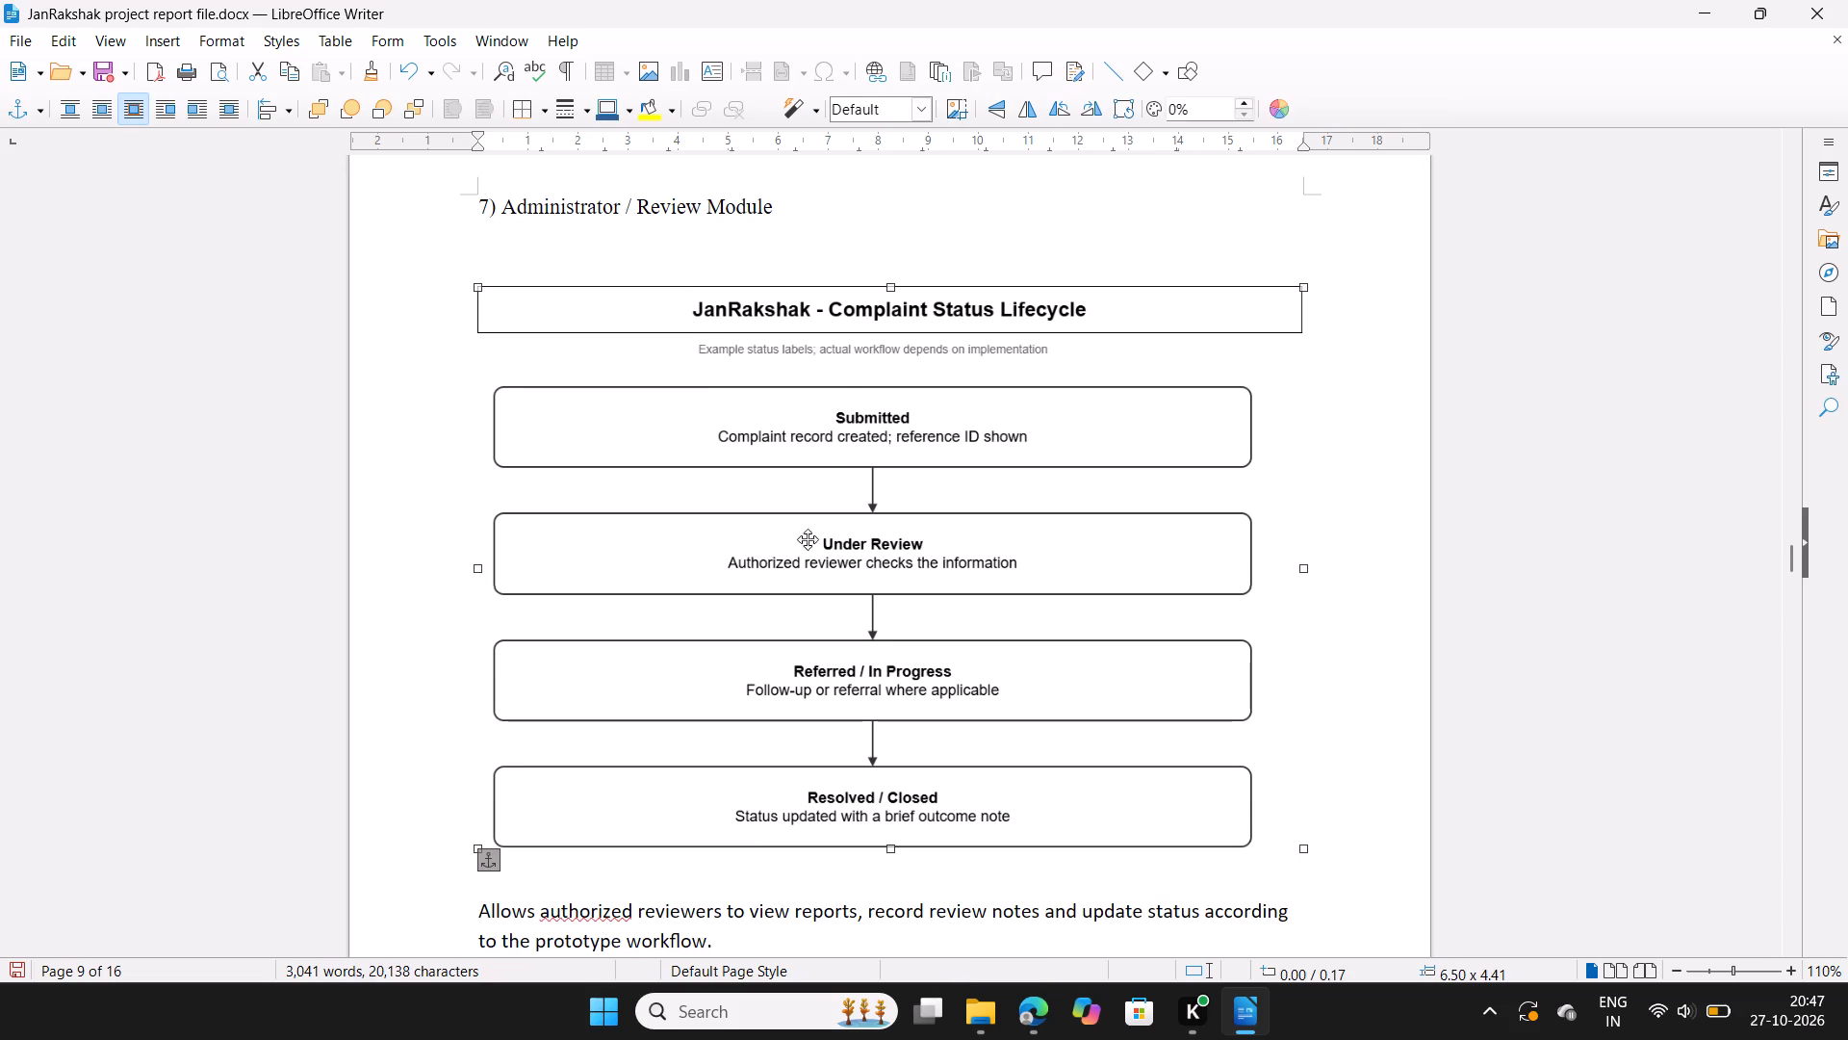
scroll(799, 705, "up", 1)
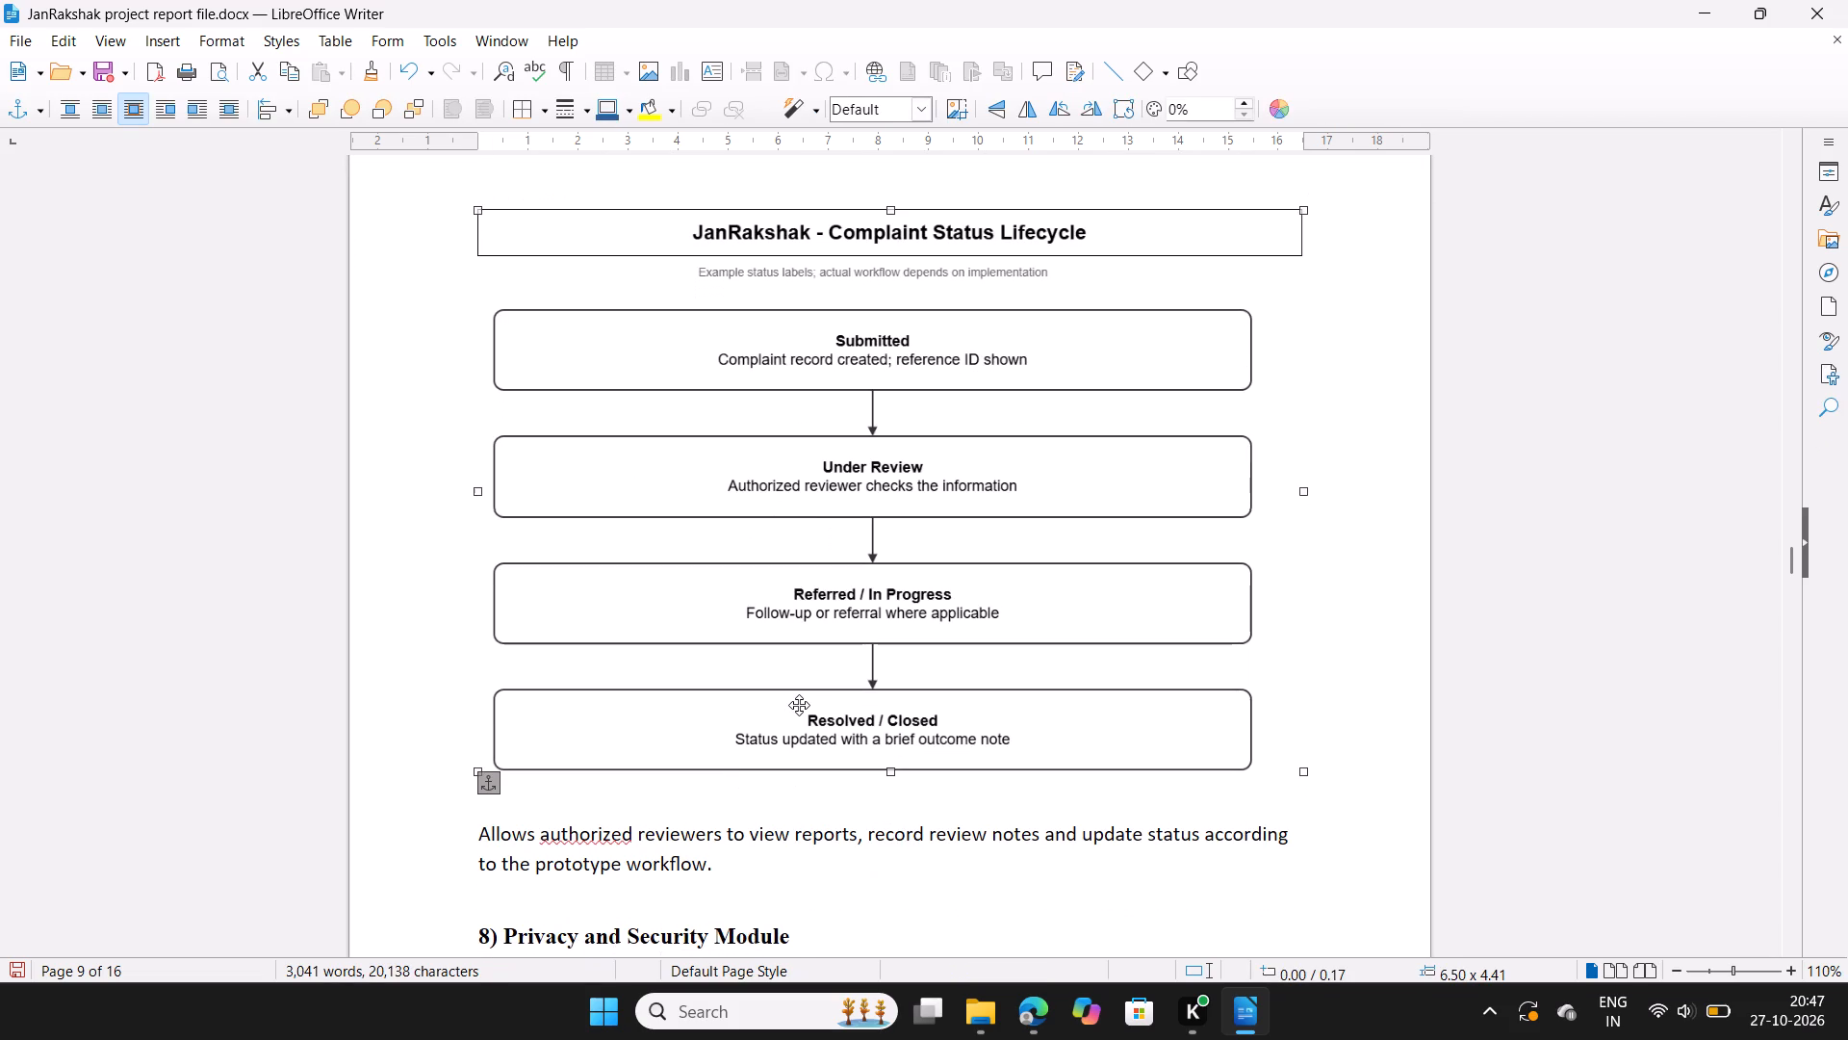
scroll(799, 705, "up", 1)
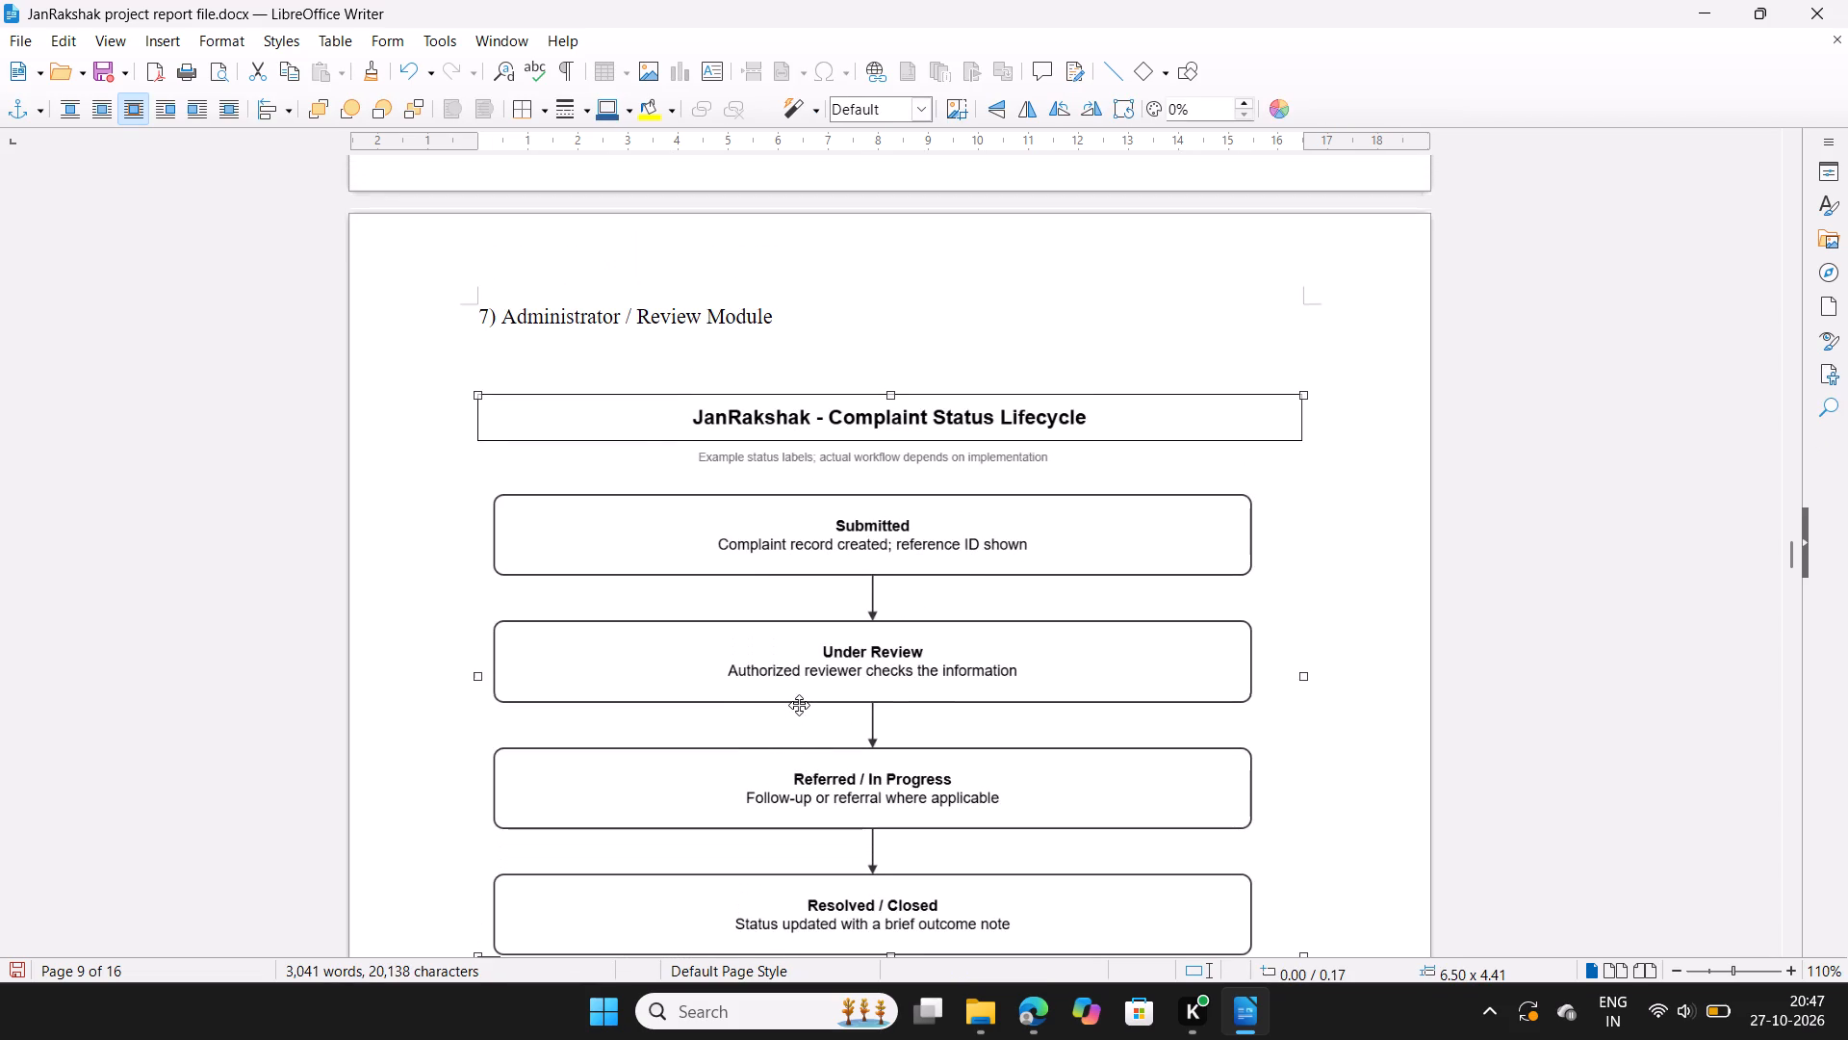
scroll(799, 705, "up", 1)
scroll(799, 572, "up", 1)
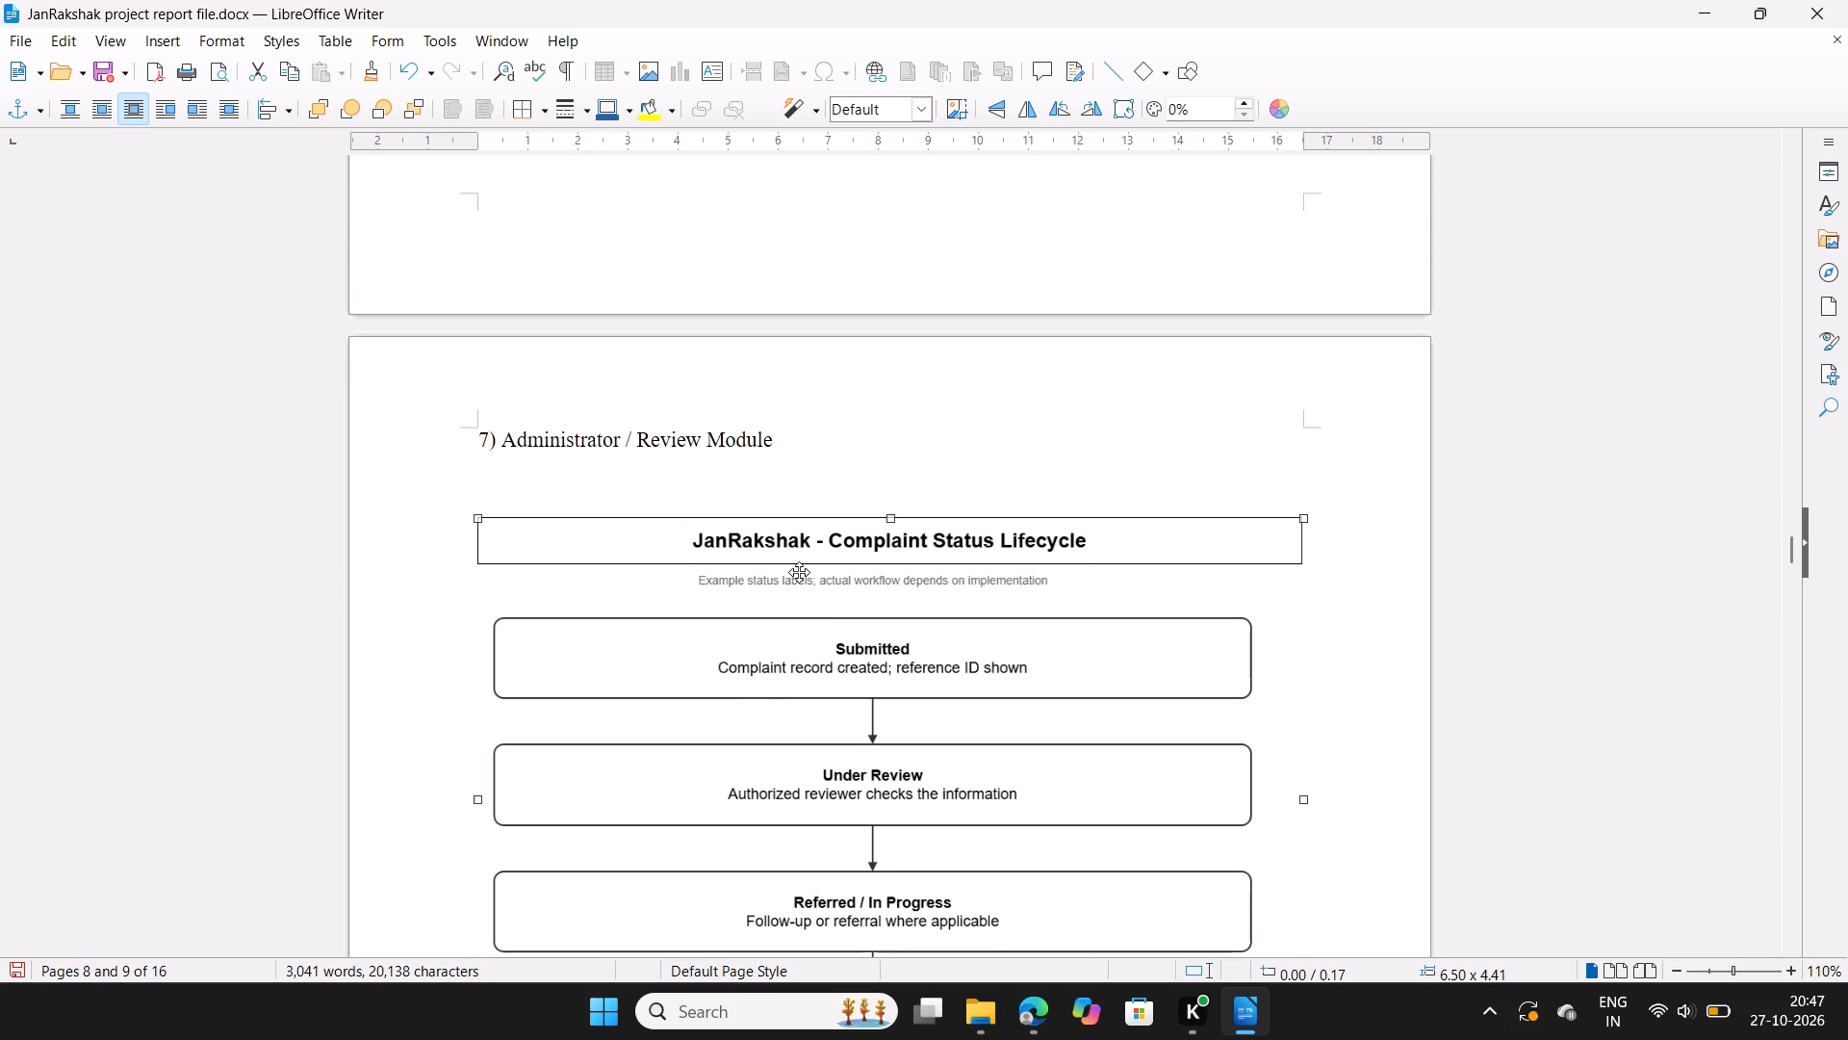
left_click(833, 509)
scroll(833, 509, "up", 1)
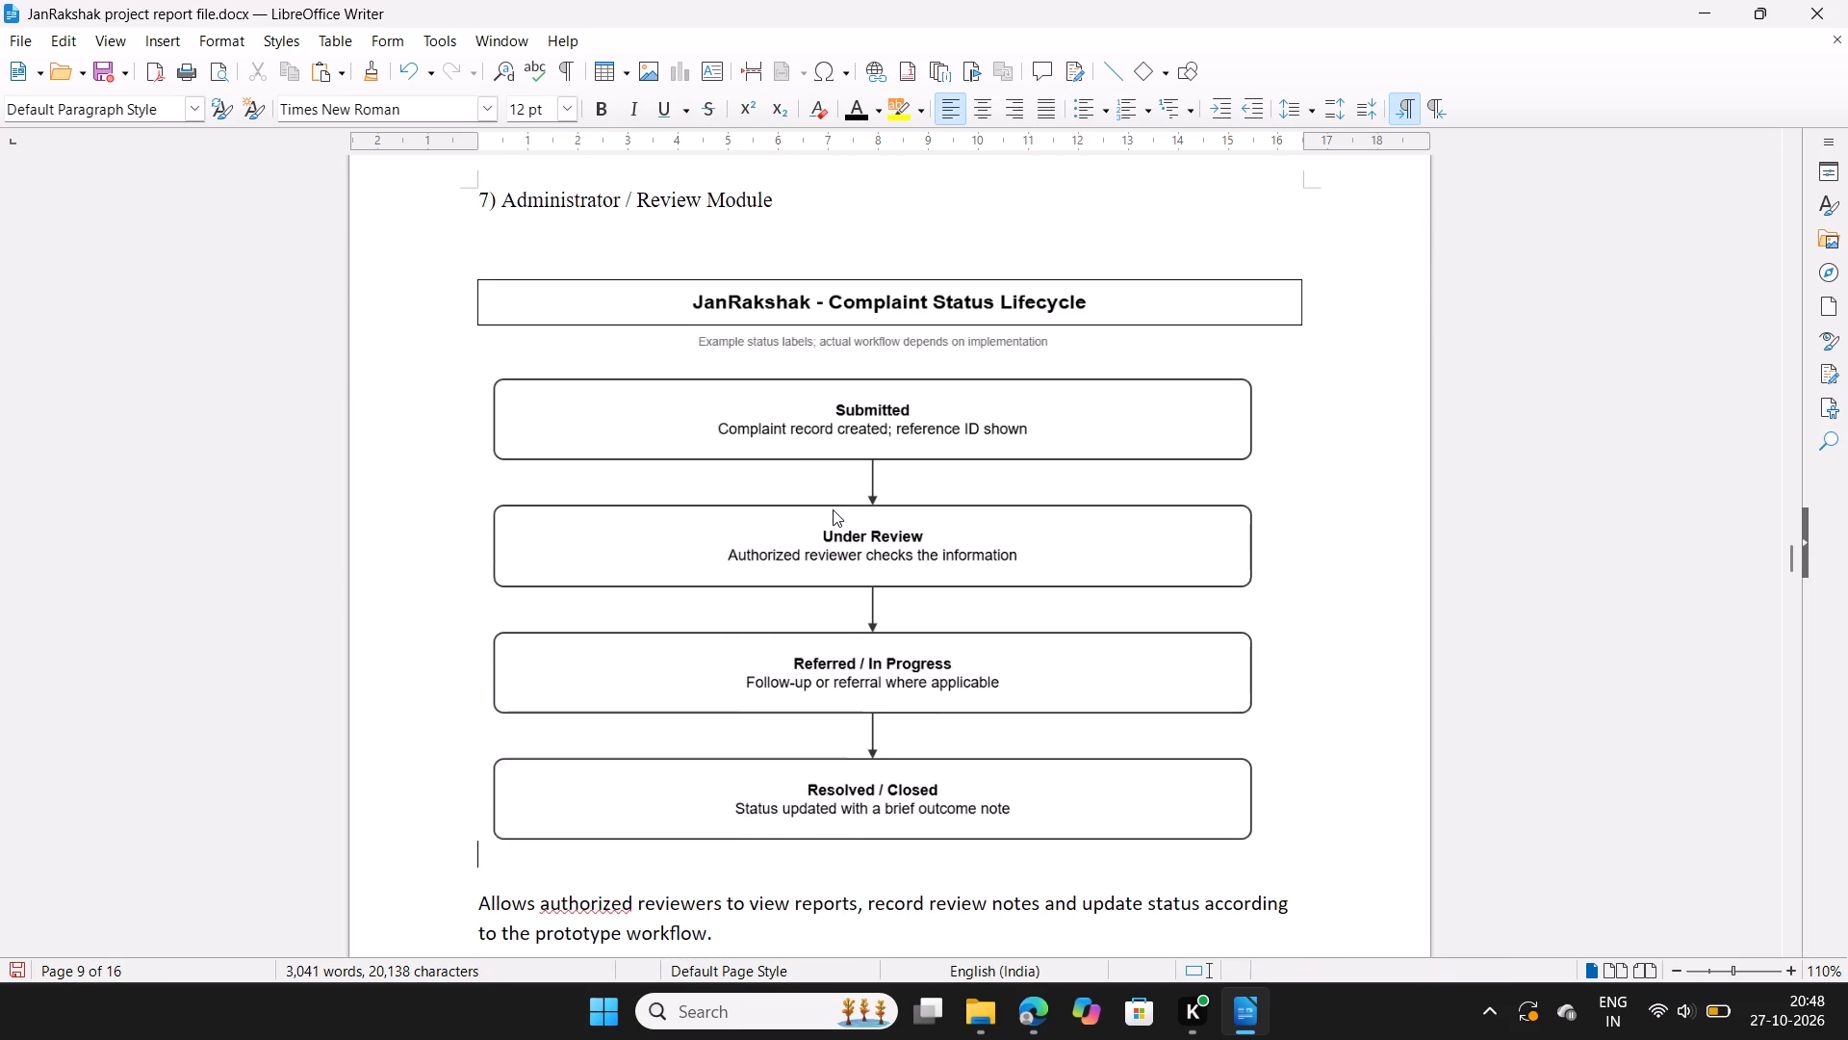
scroll(833, 509, "up", 1)
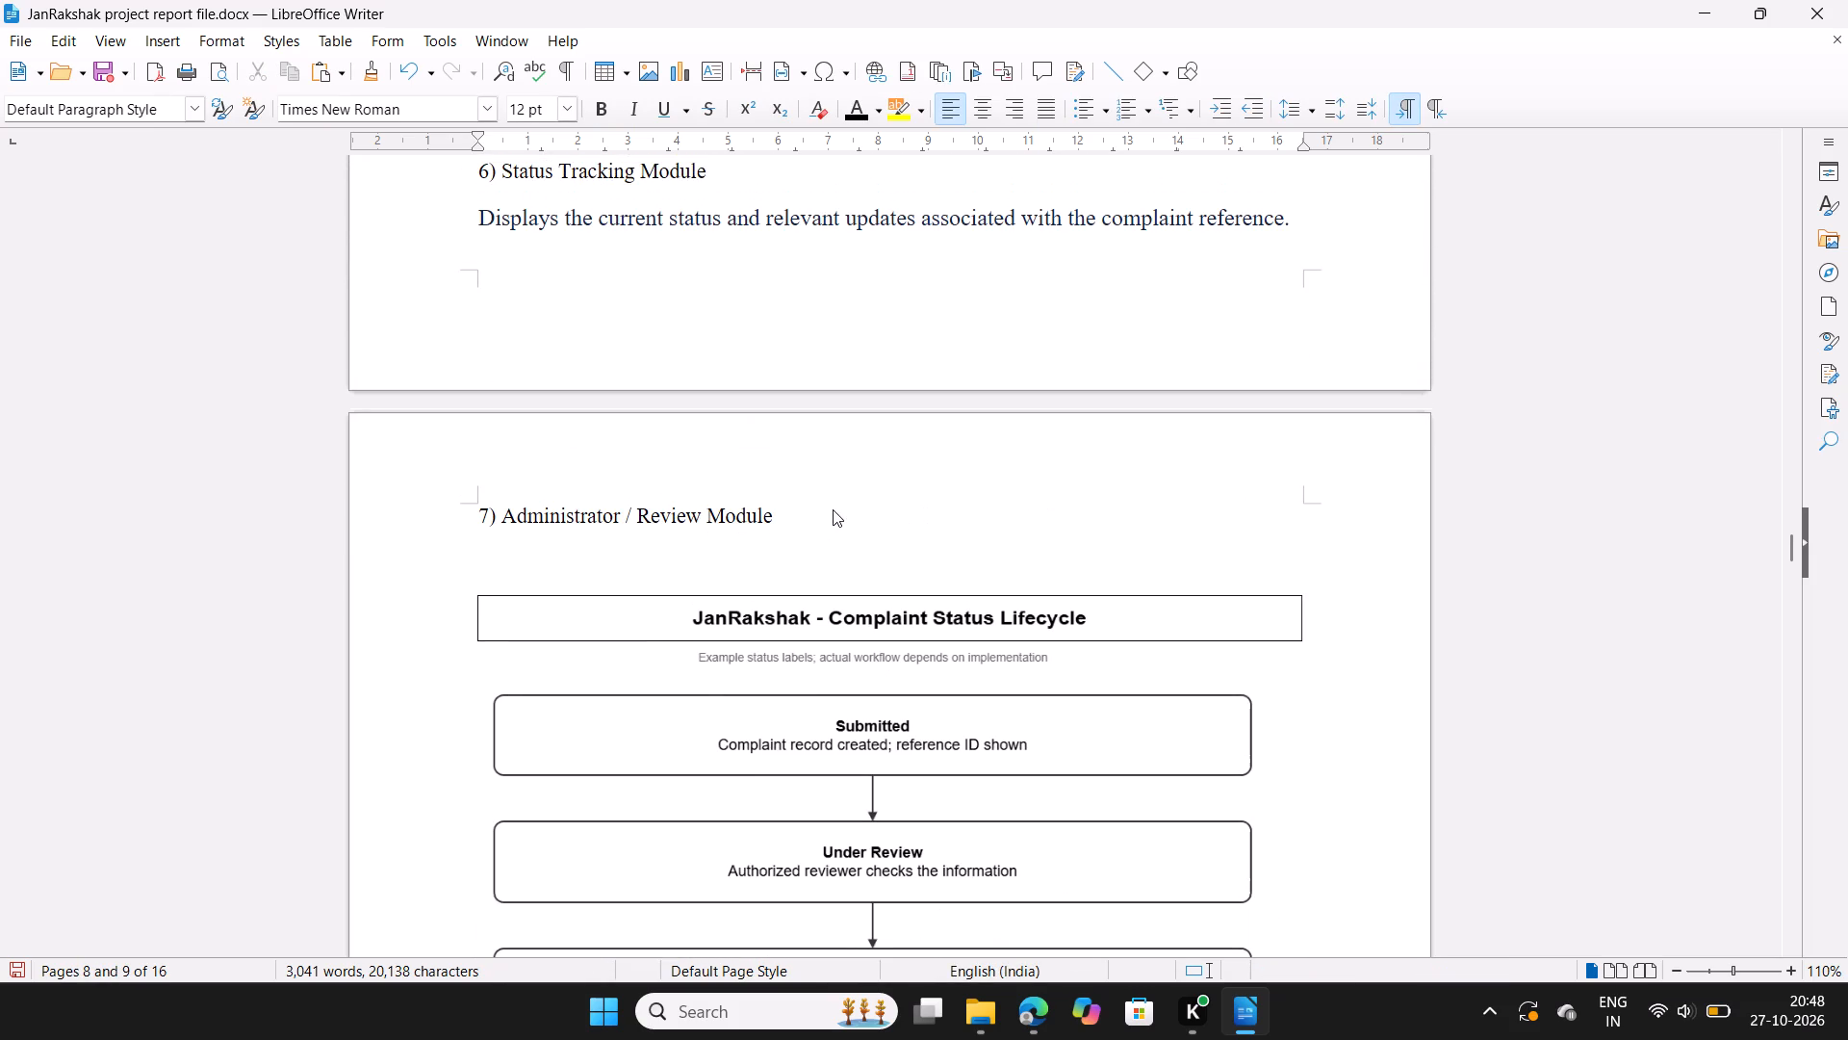
left_click(821, 527)
key("Return")
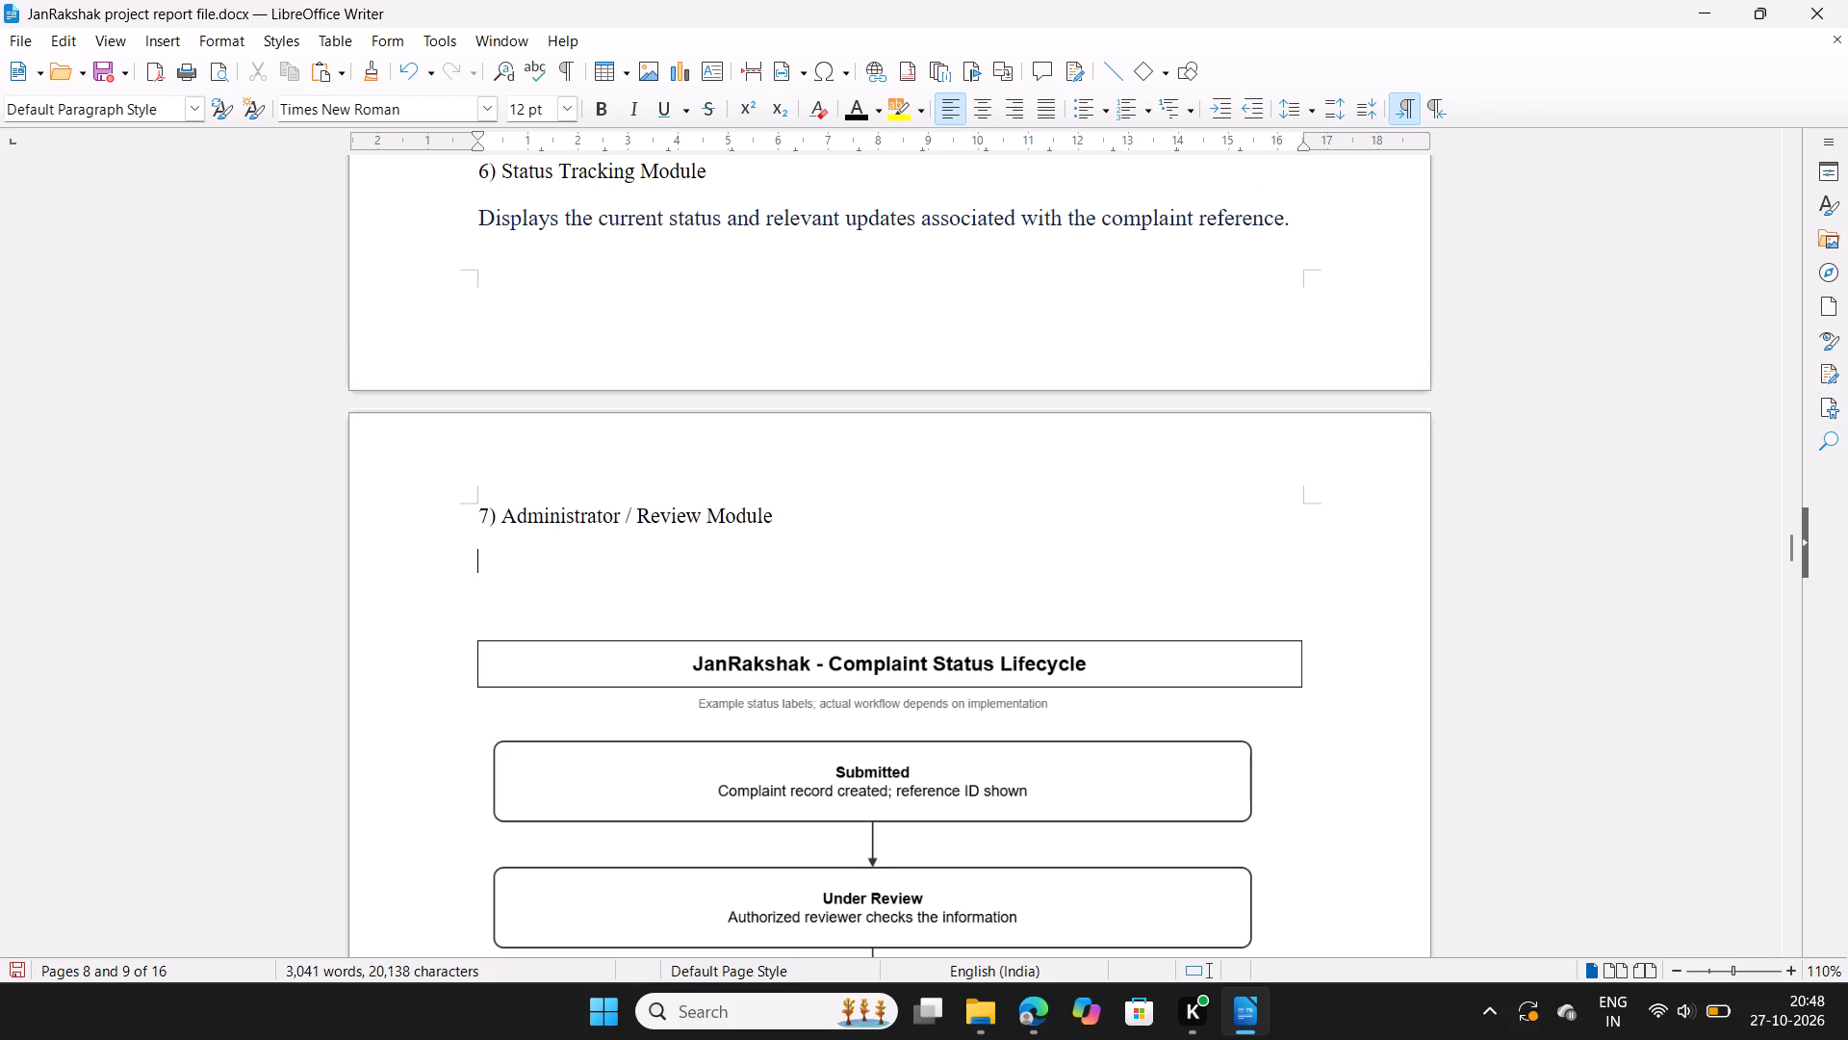
Look over the module descriptions, the Complaint Status Lifecycle diagram and the Proposed Algorithm page for layout and heading consistency.
scroll(758, 584, "up", 6)
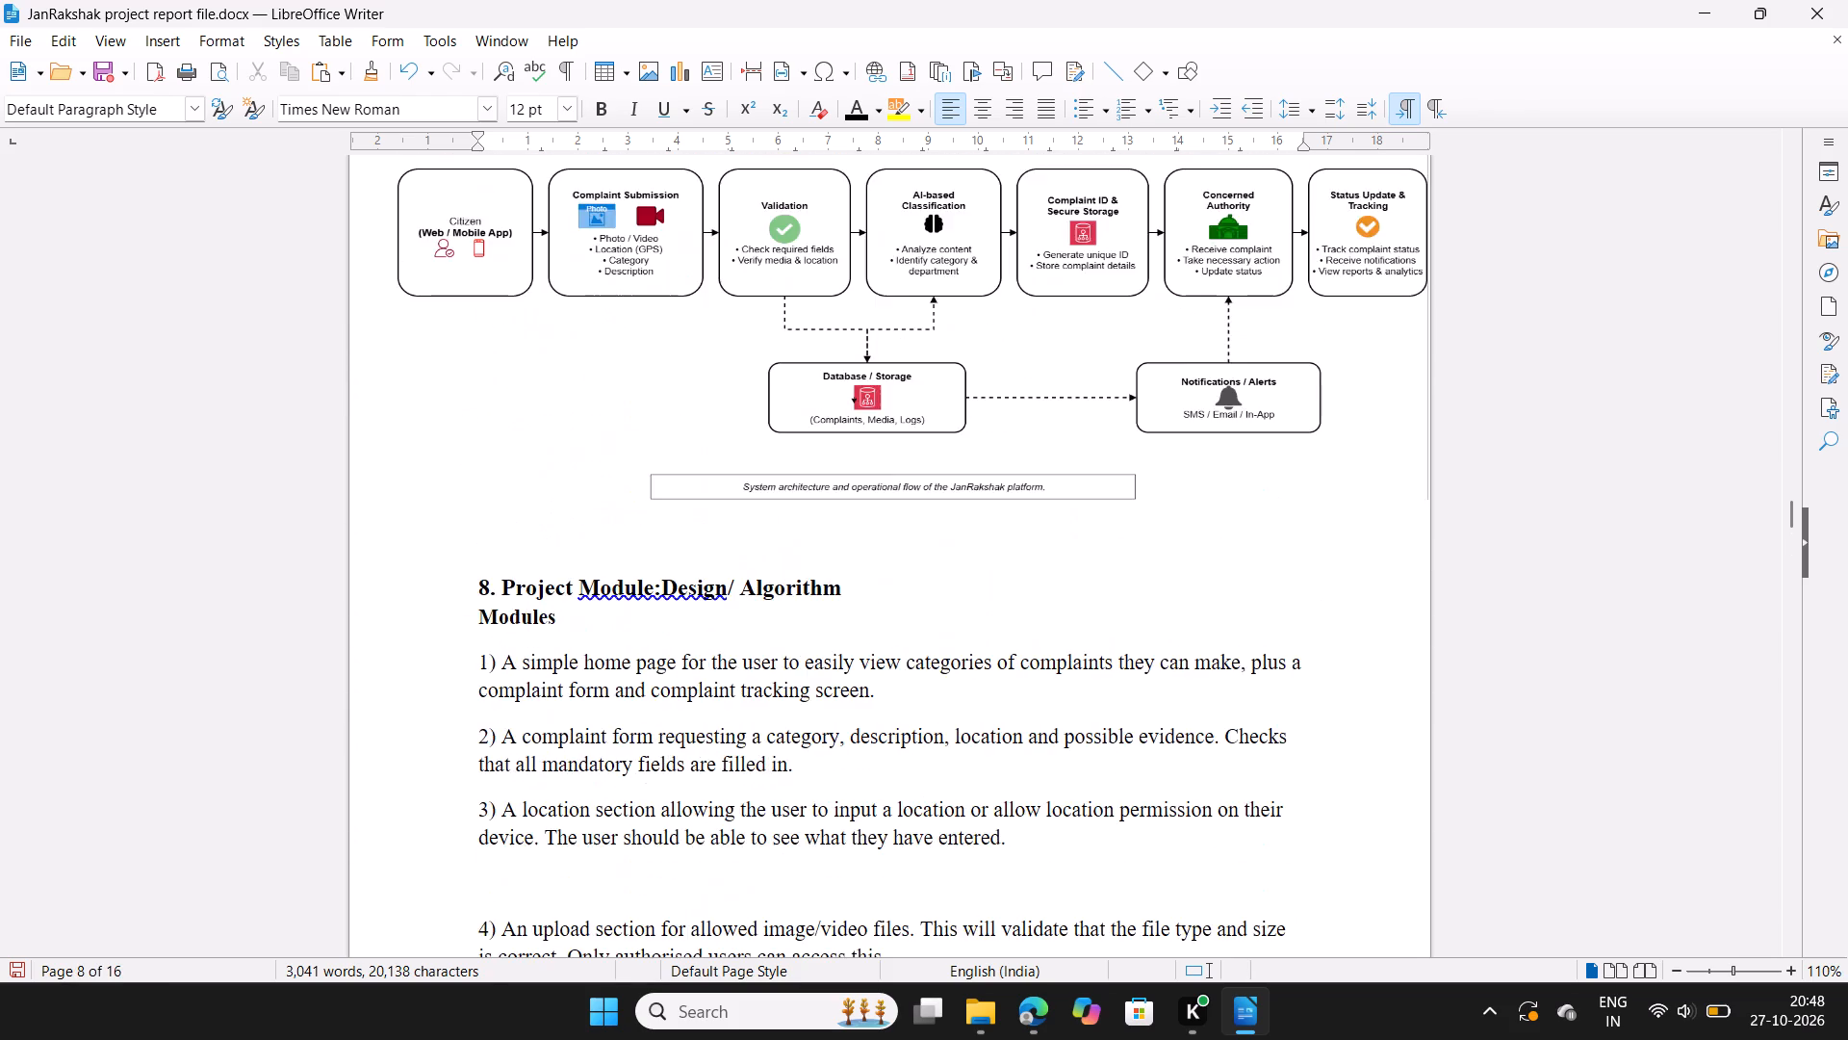
scroll(758, 584, "down", 2)
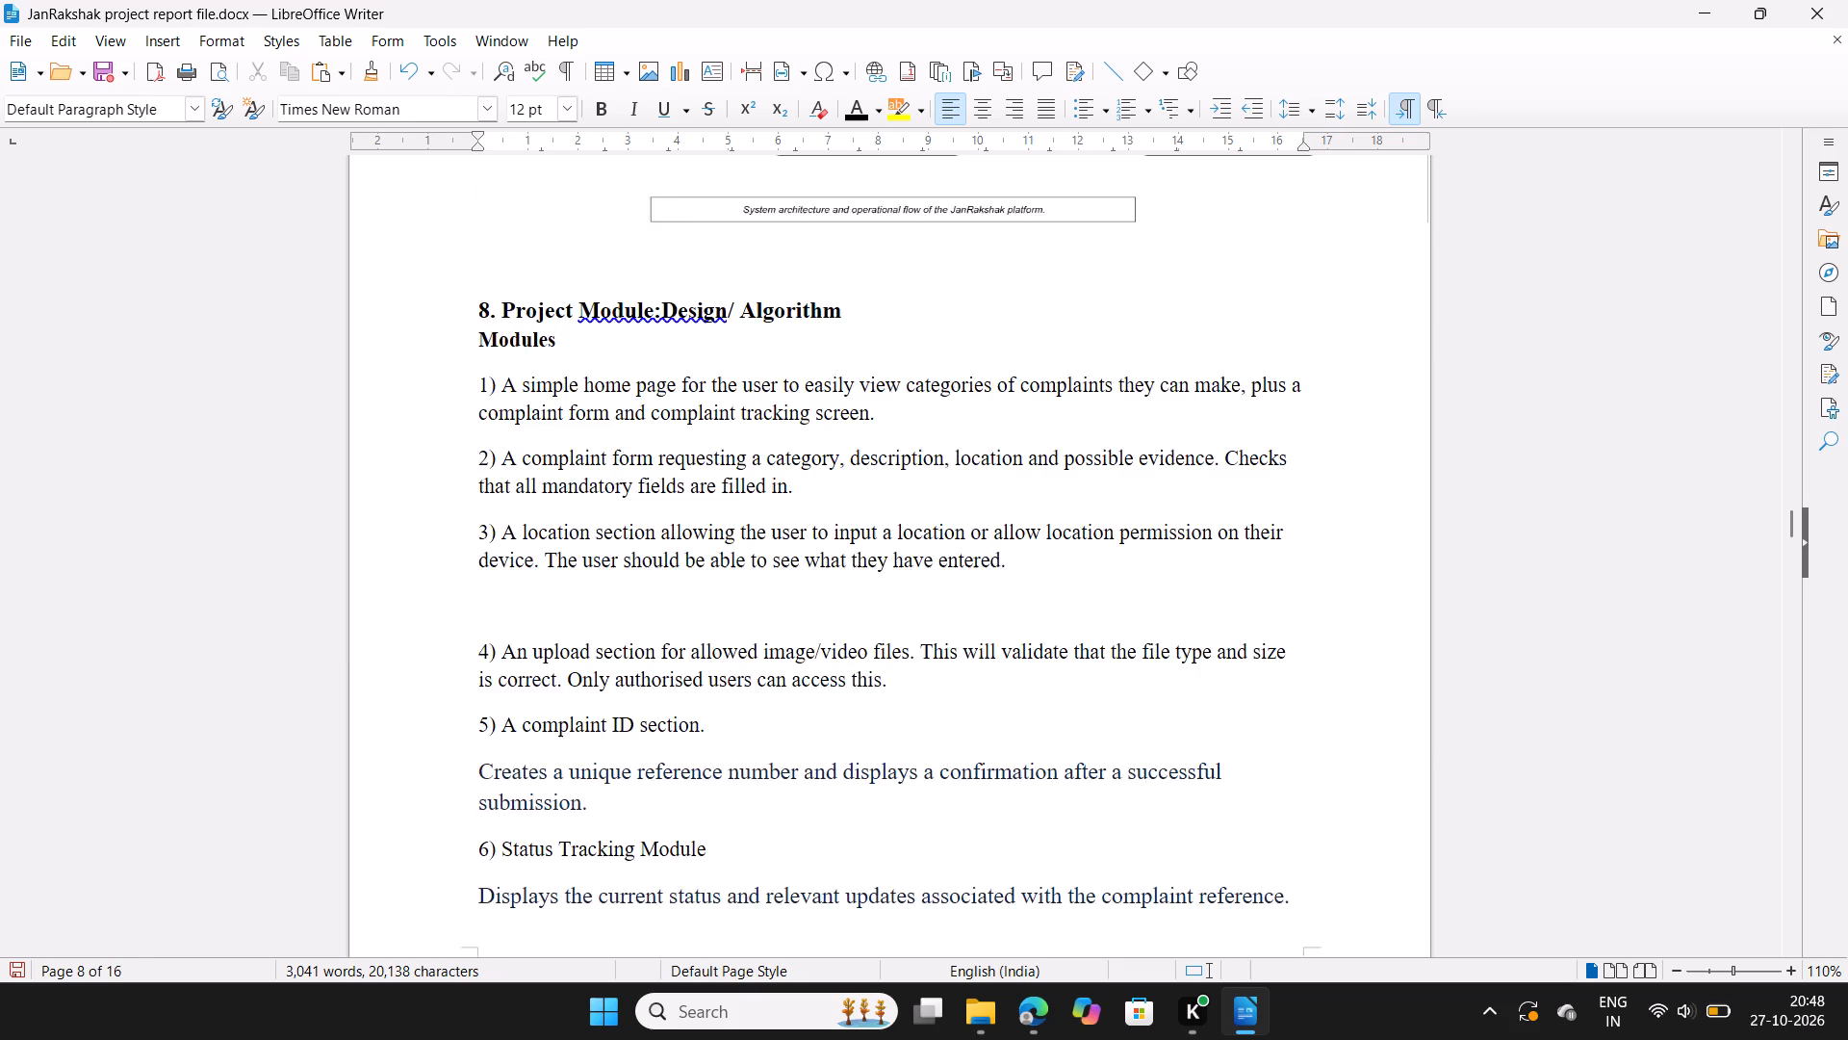
scroll(758, 584, "down", 5)
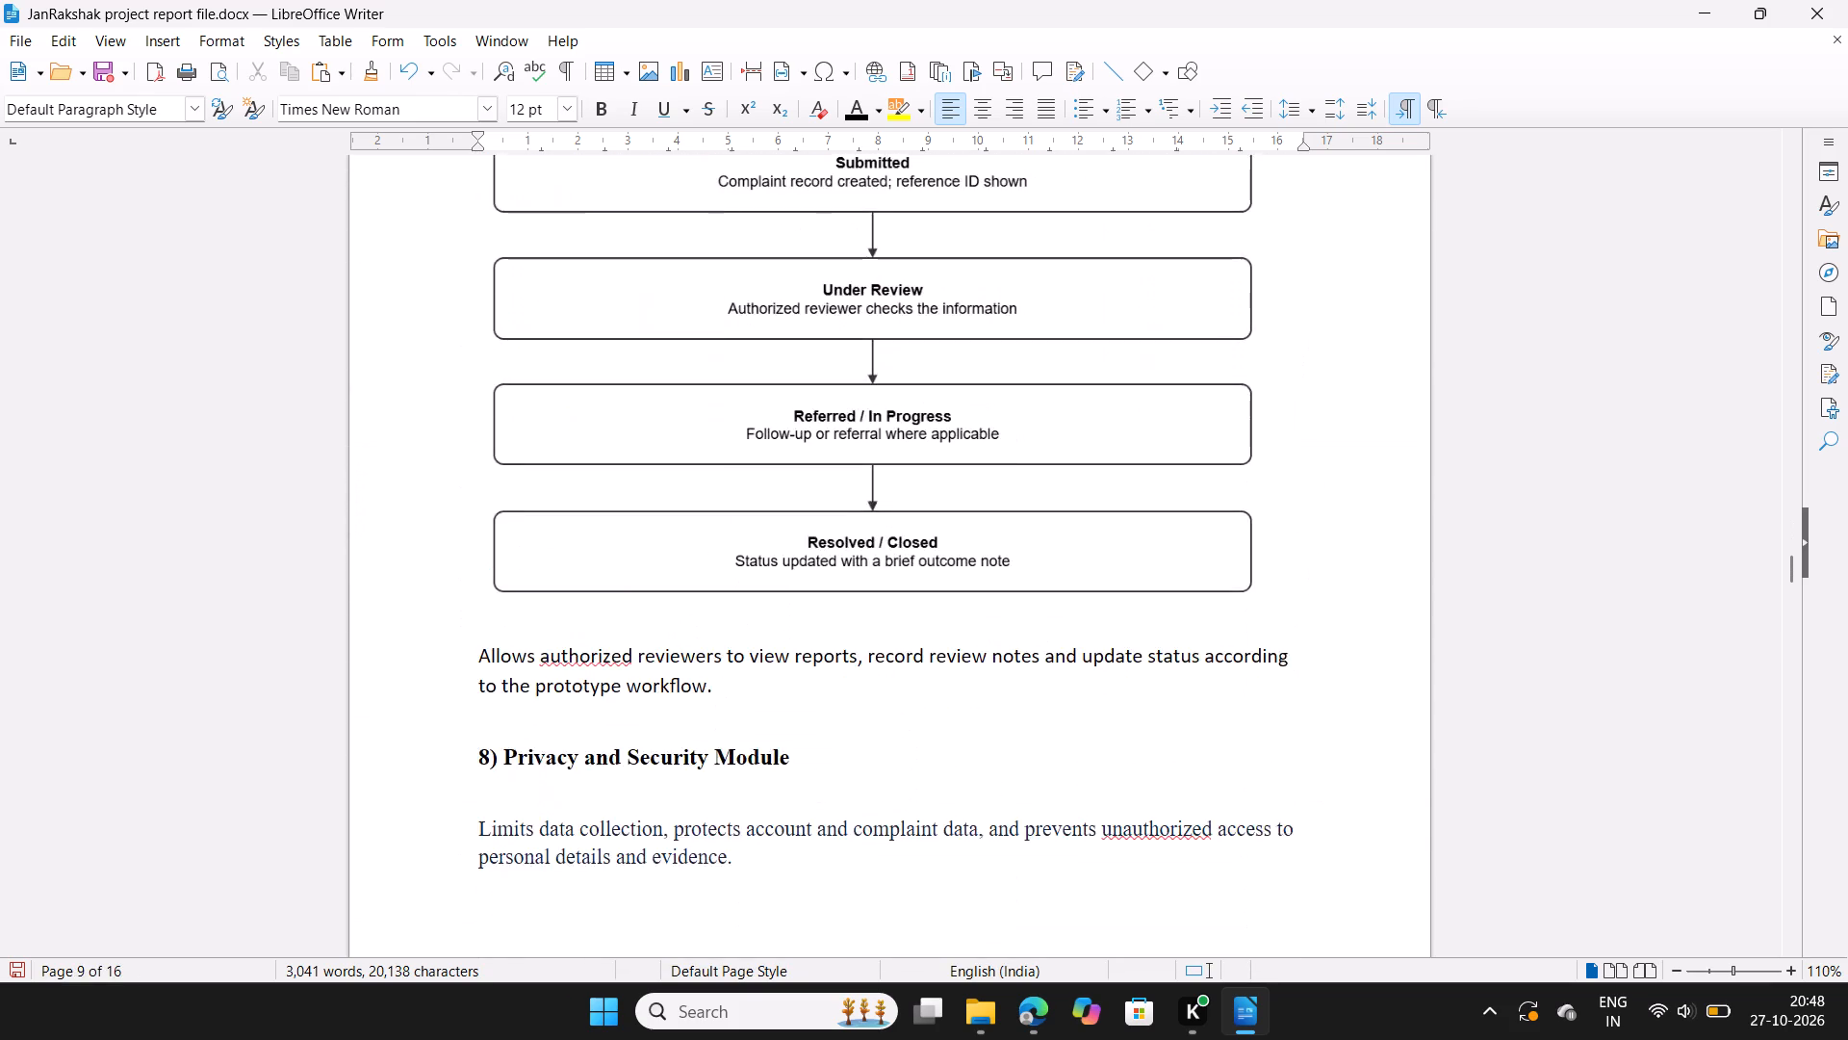
scroll(758, 584, "down", 1)
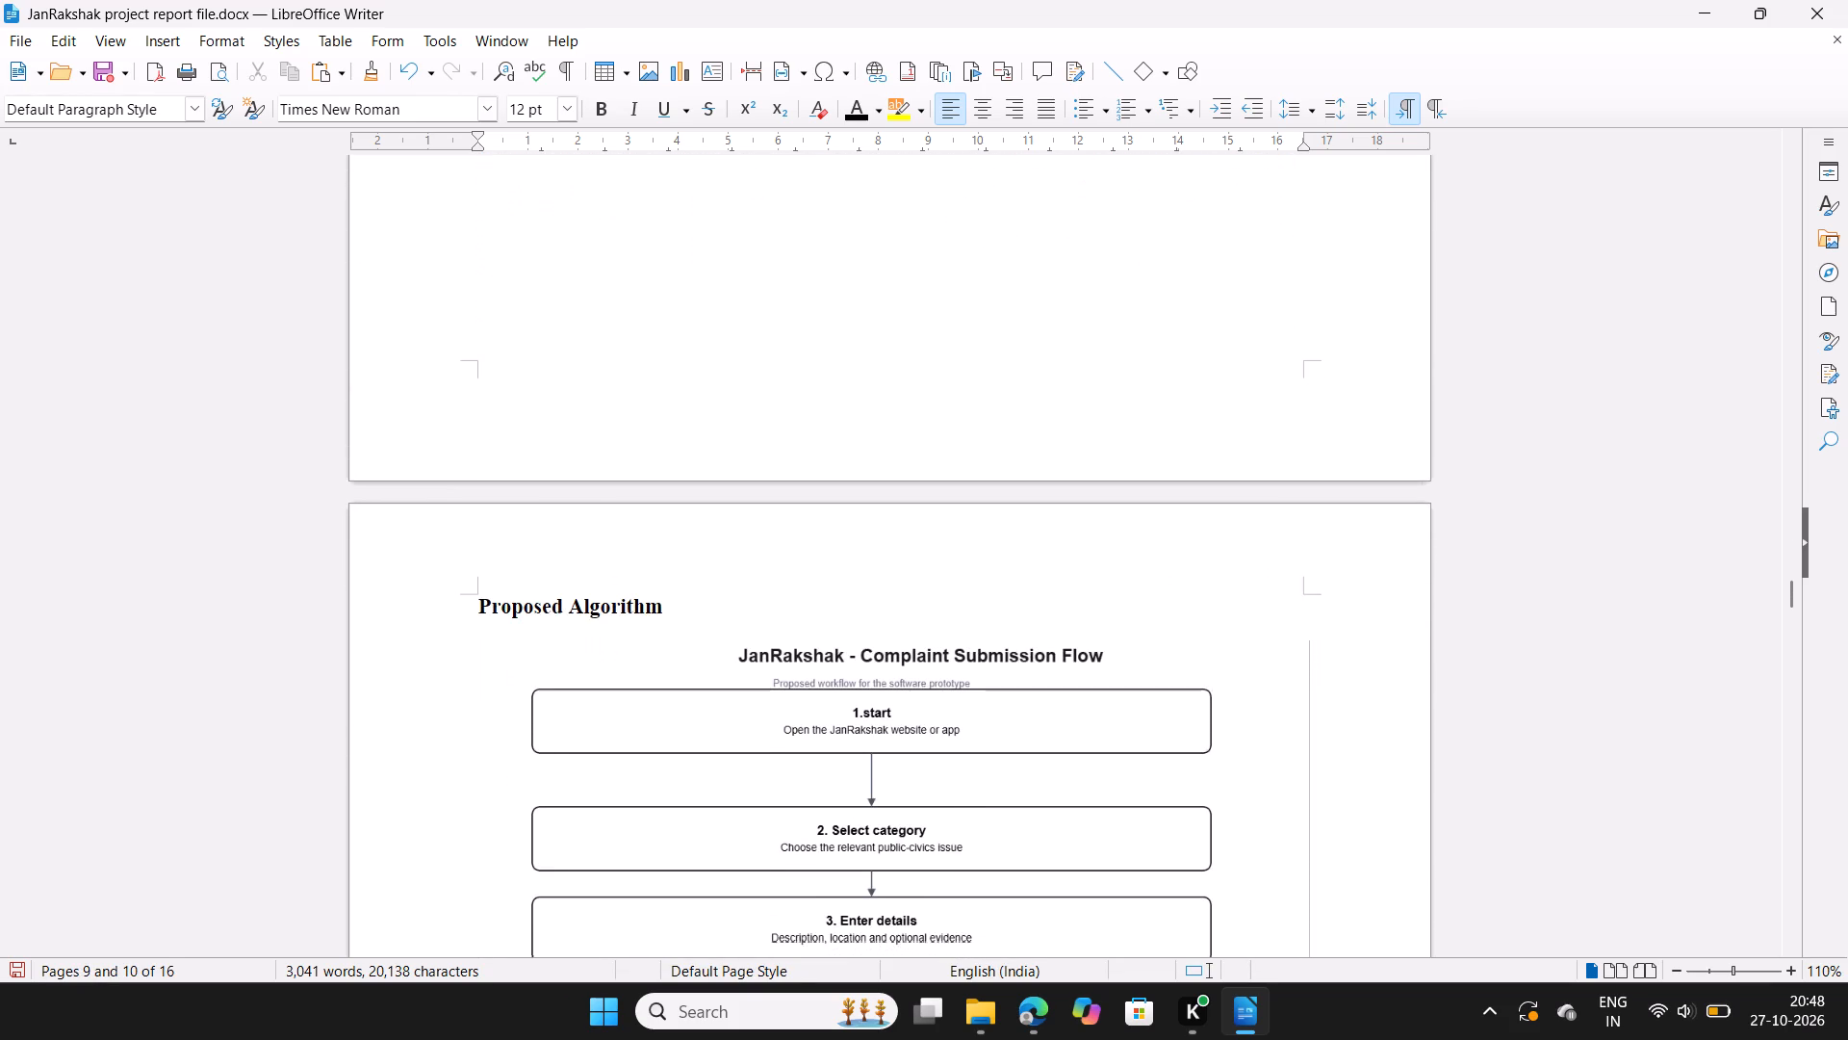
scroll(758, 584, "down", 2)
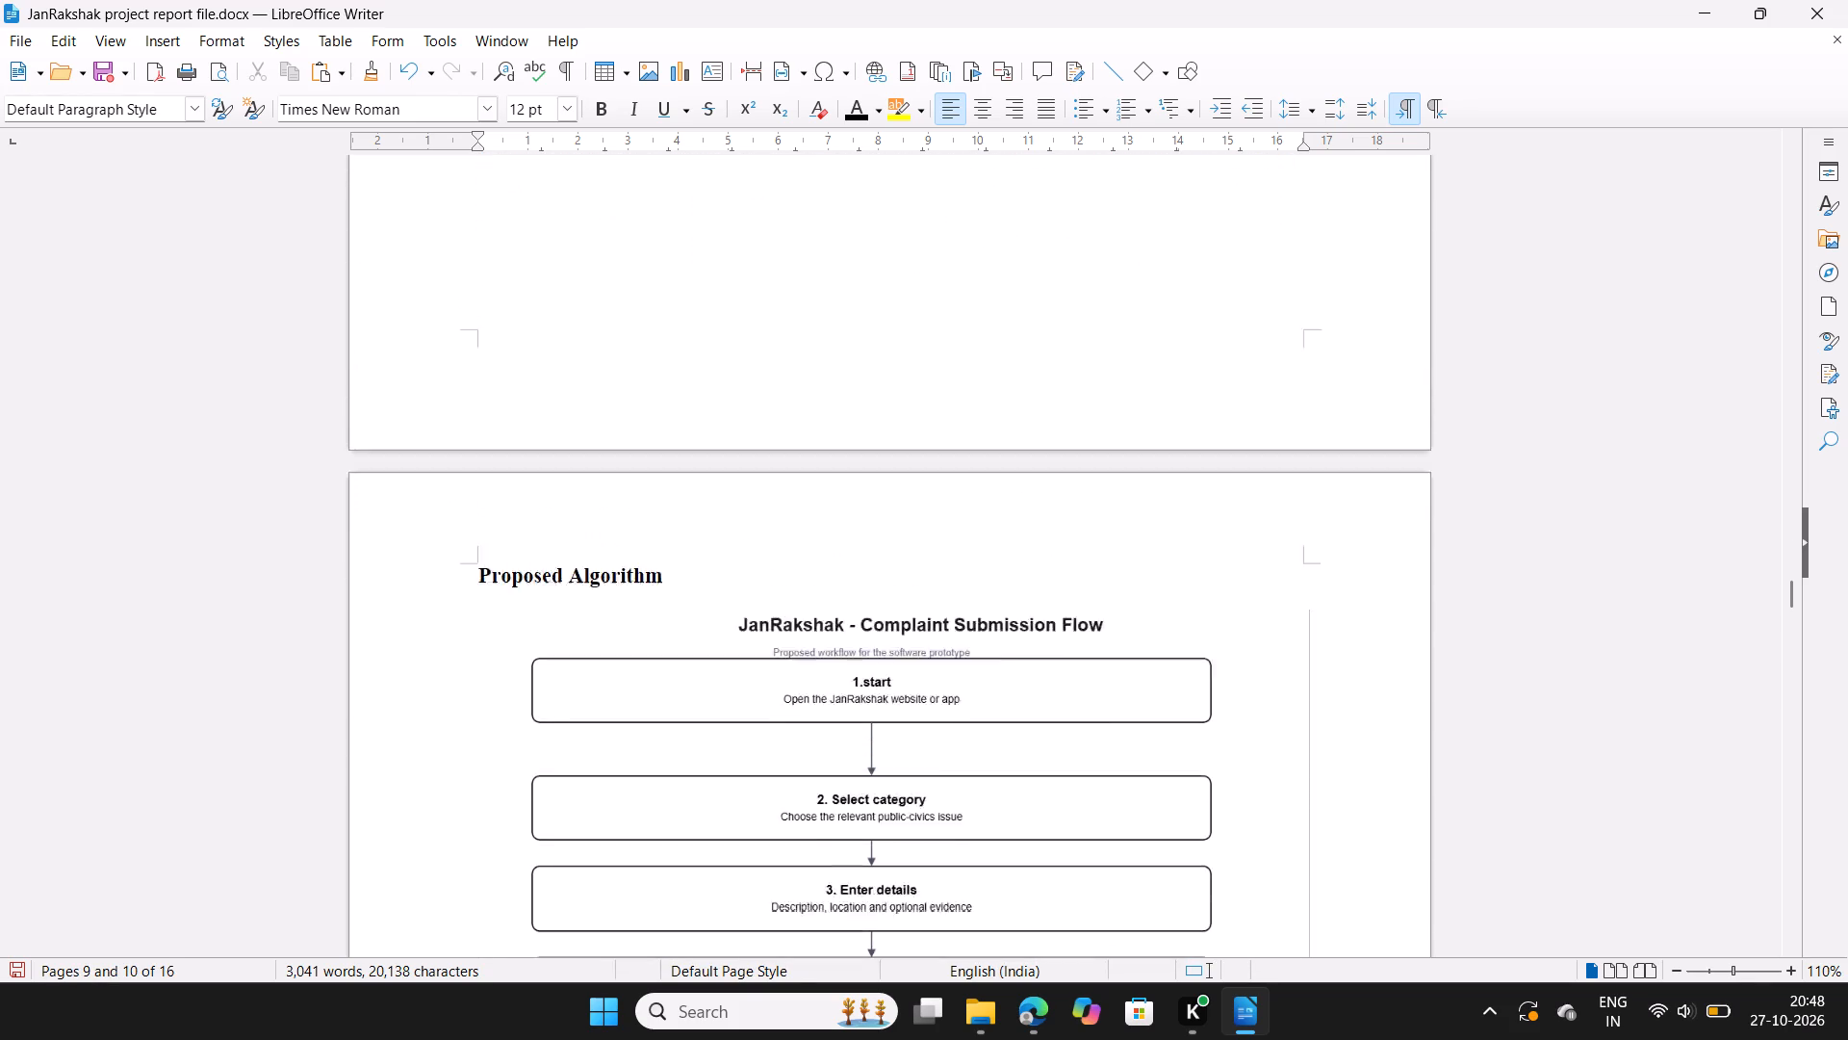
scroll(758, 584, "down", 2)
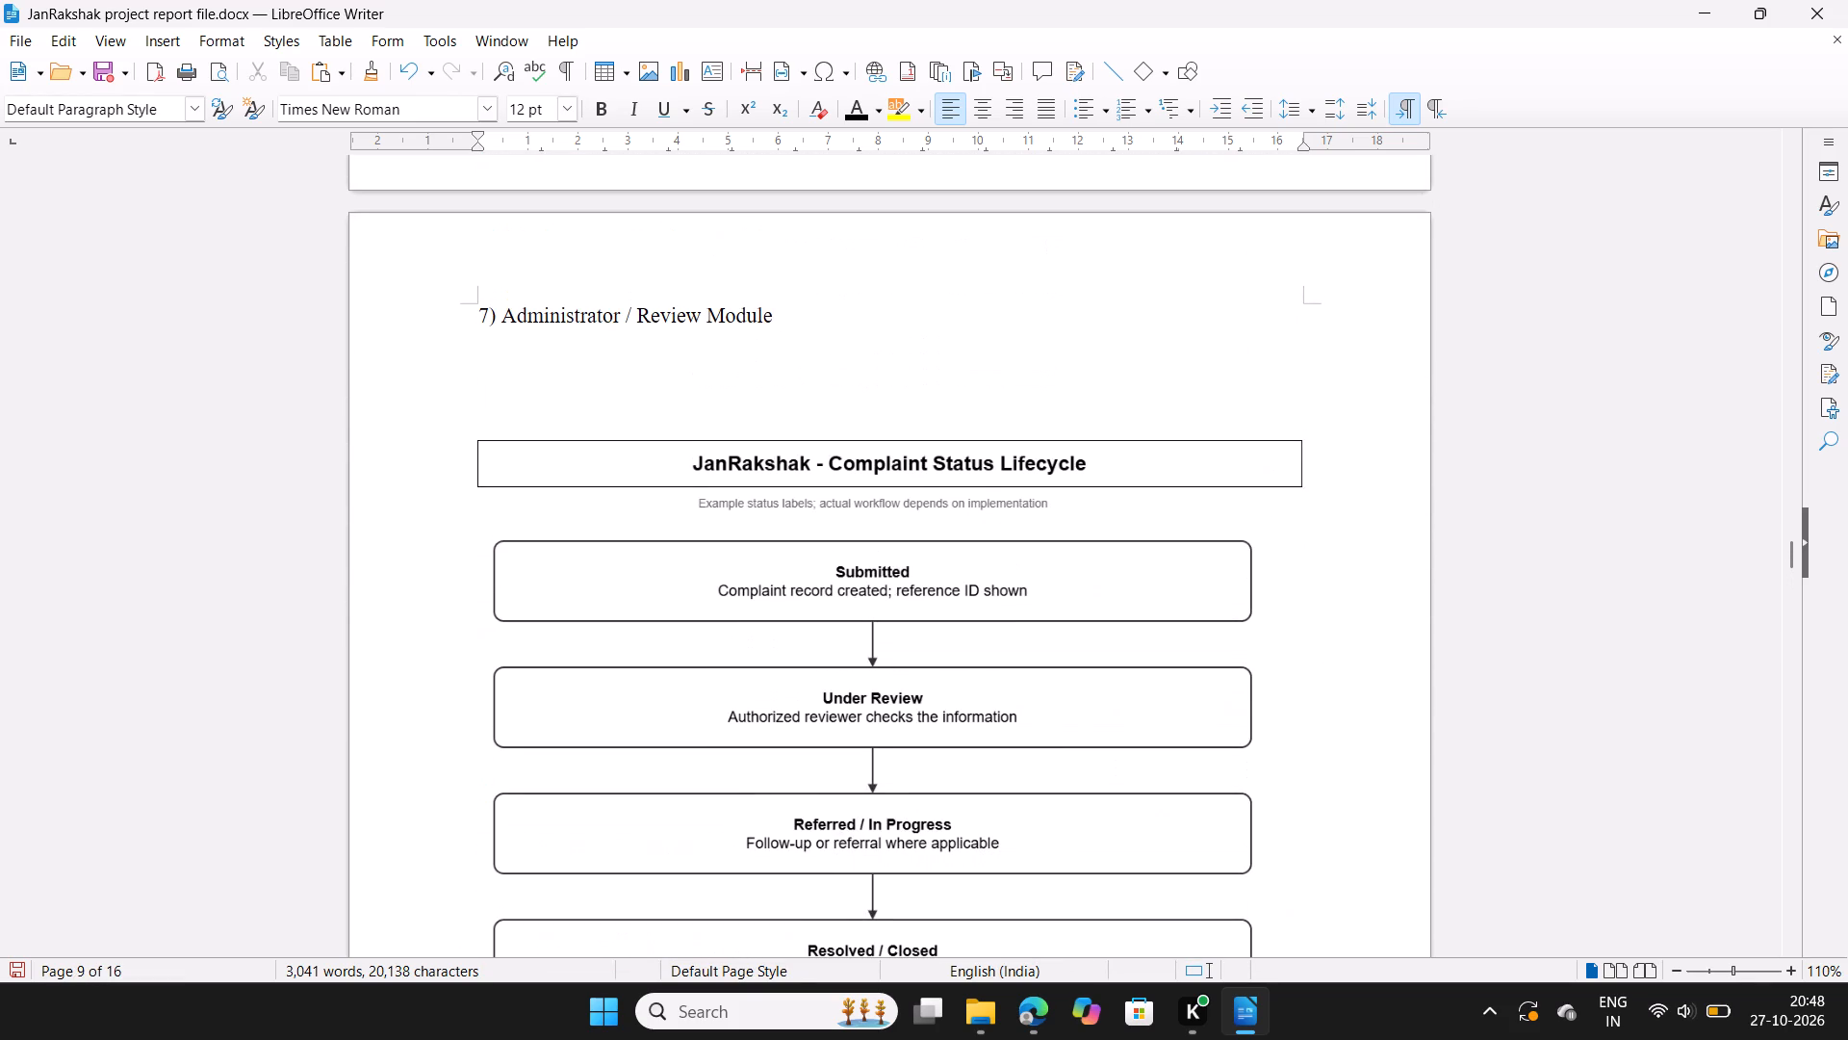
scroll(758, 584, "down", 1)
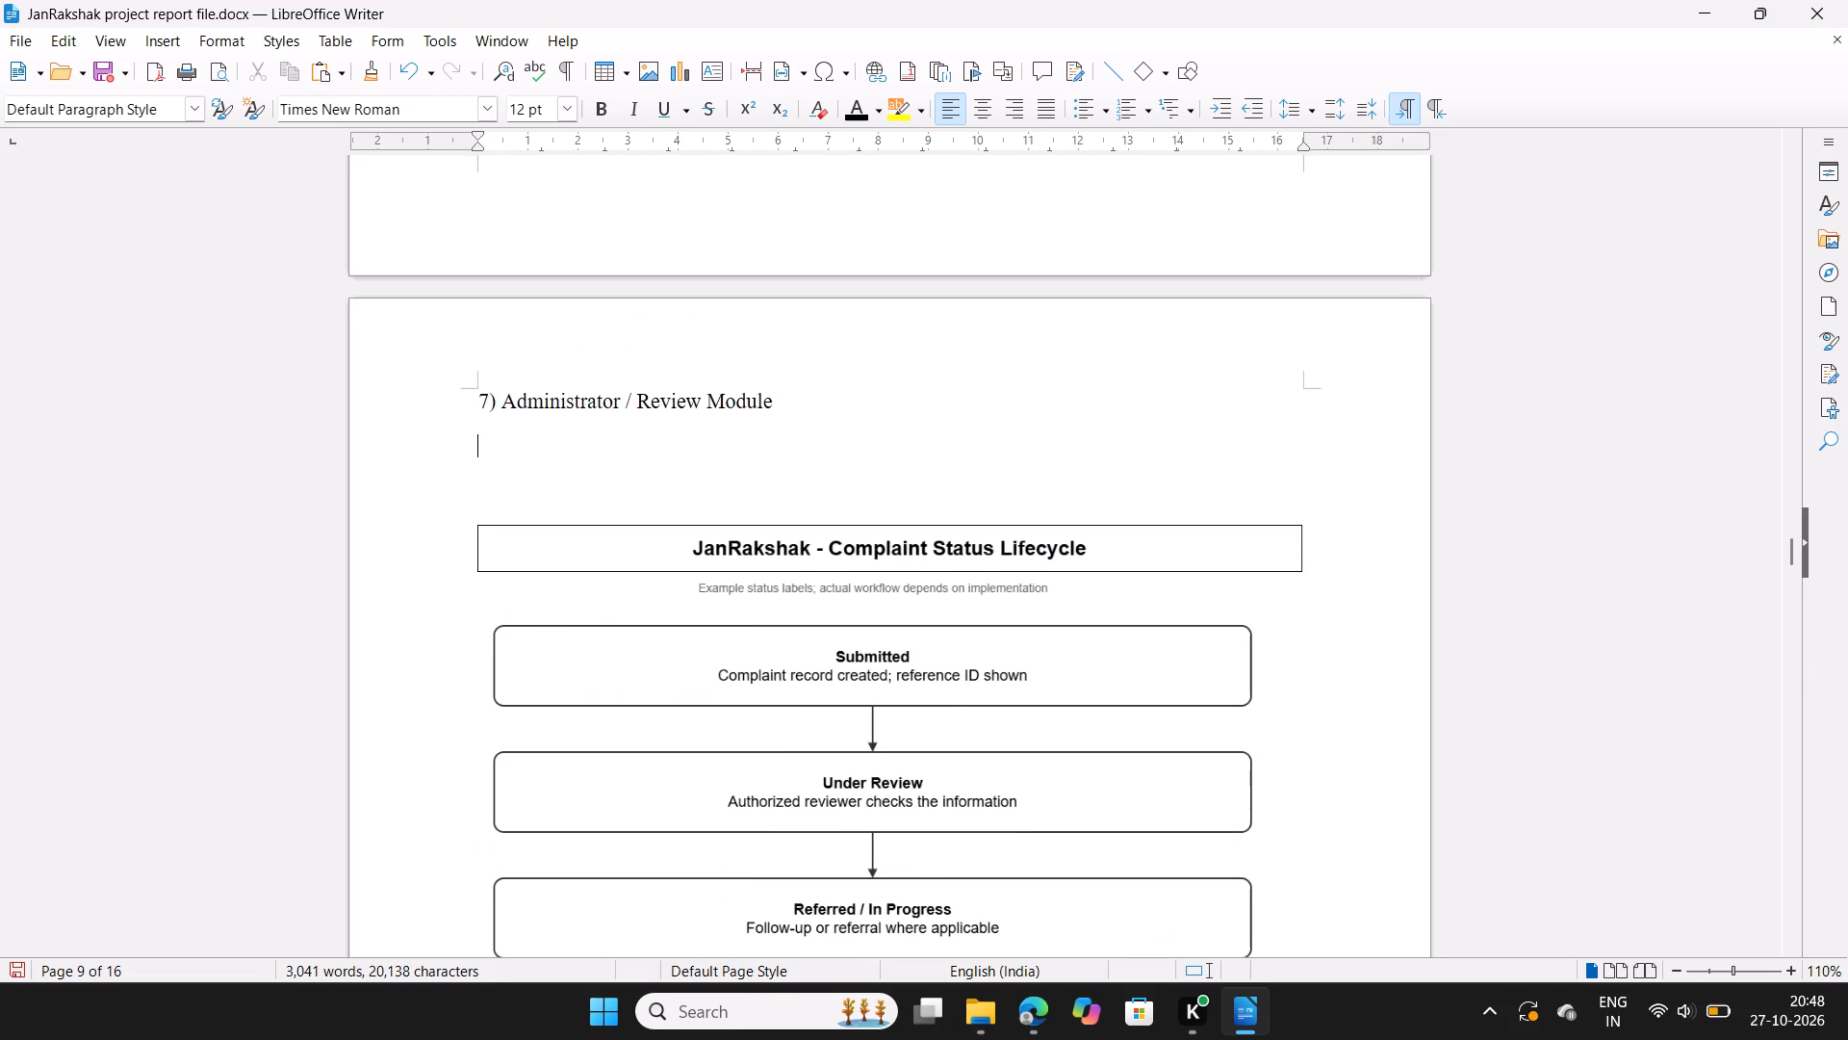
Check the font and size of the reviewer module description and the nine numbered Proposed Algorithm steps.
scroll(758, 584, "down", 1)
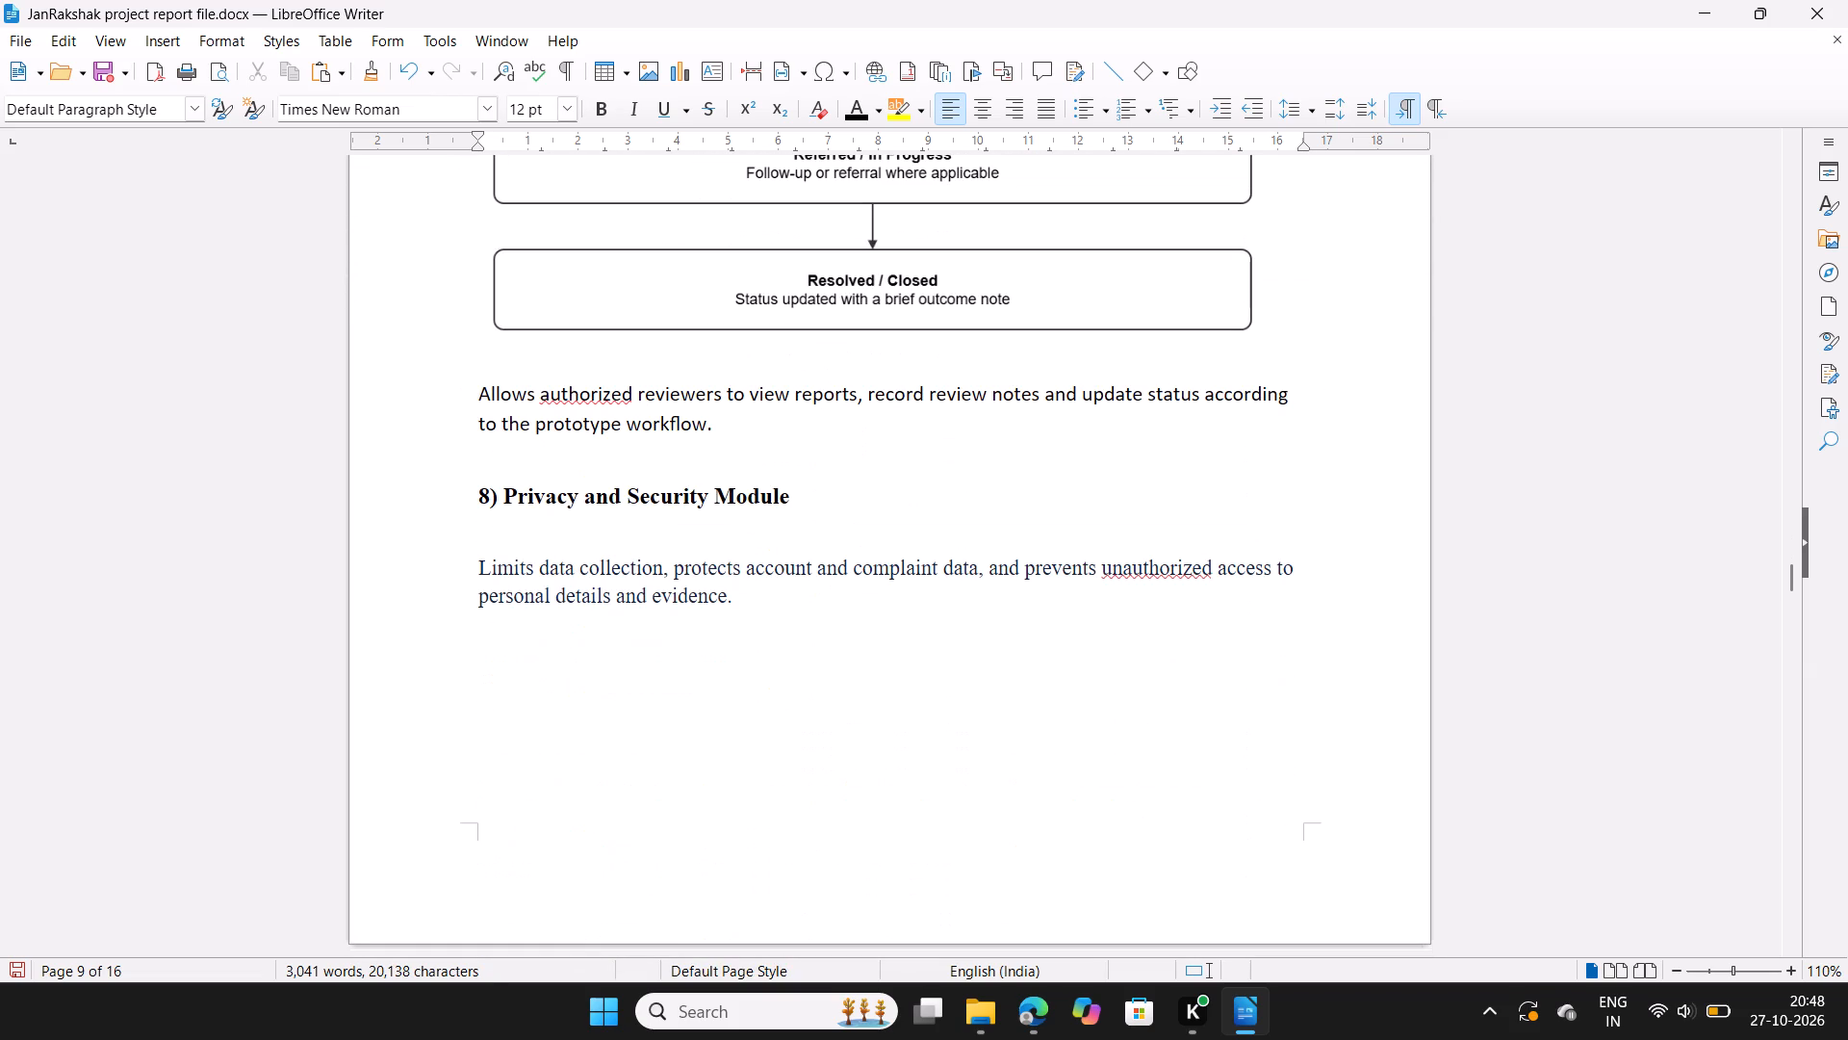
left_click_drag(470, 398, 736, 433)
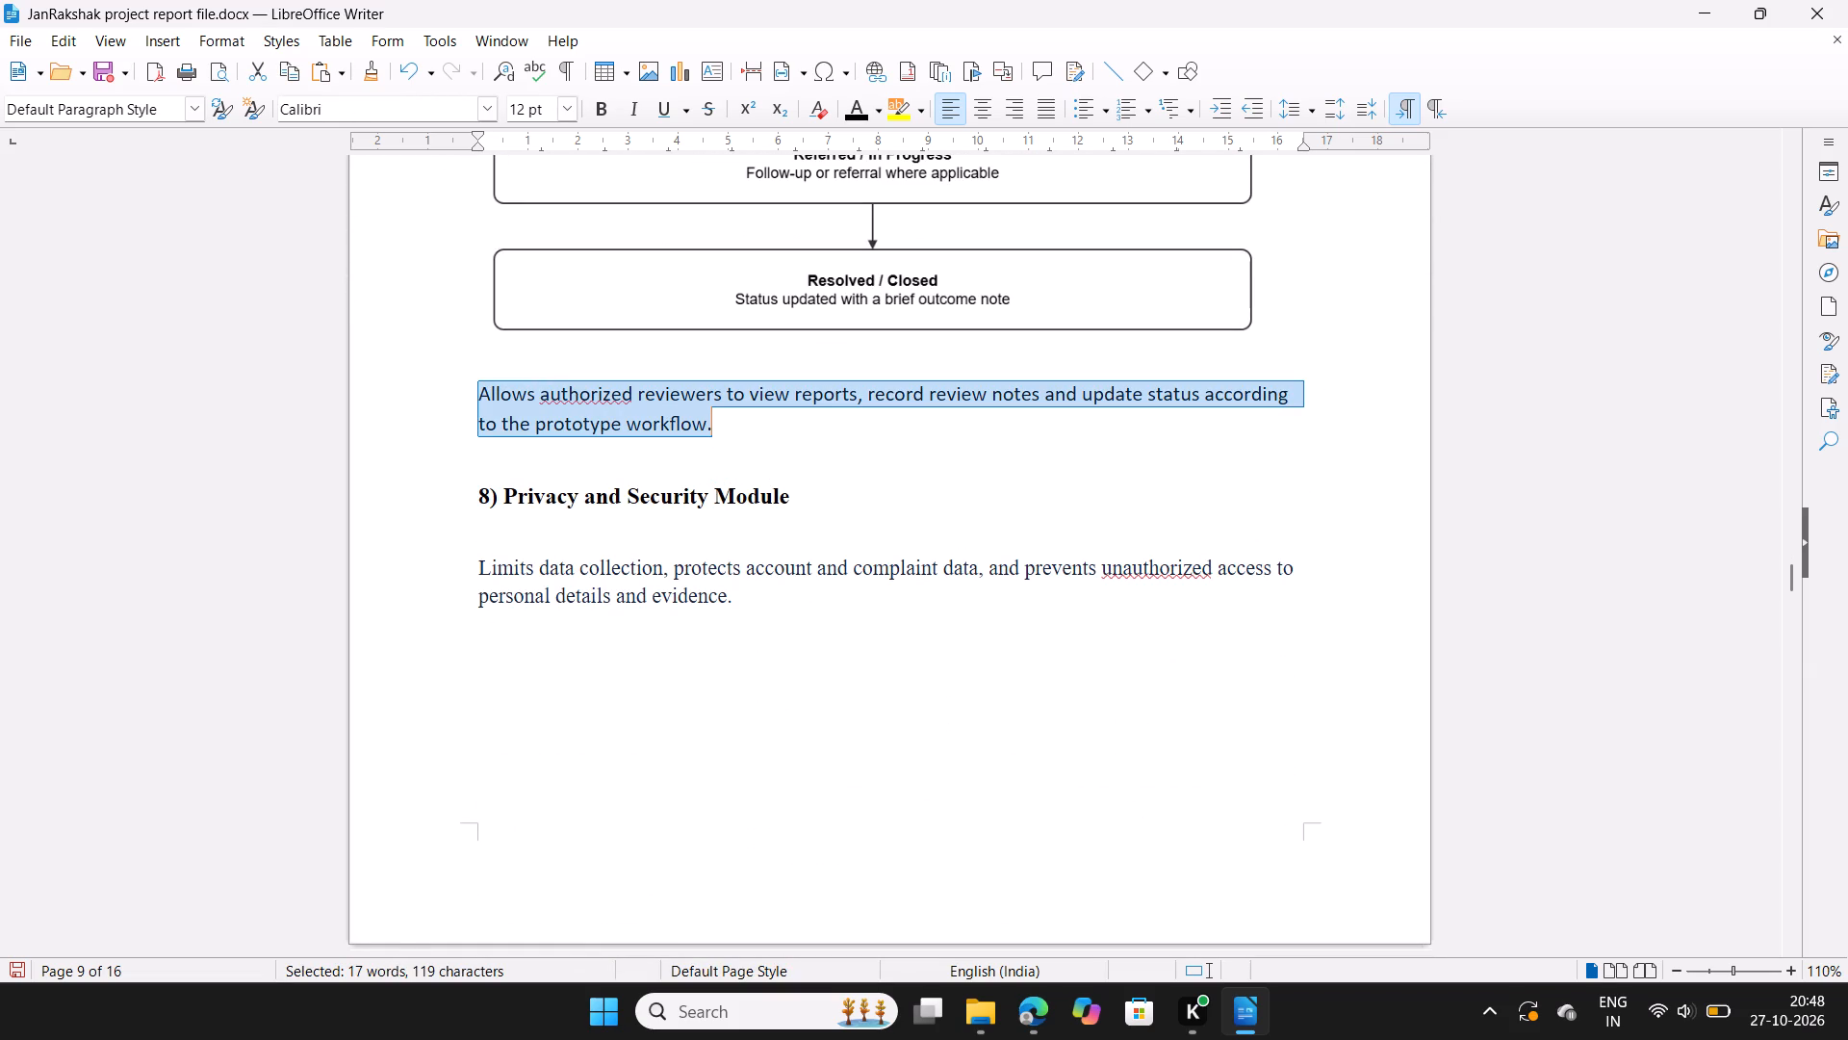
scroll(641, 551, "down", 1)
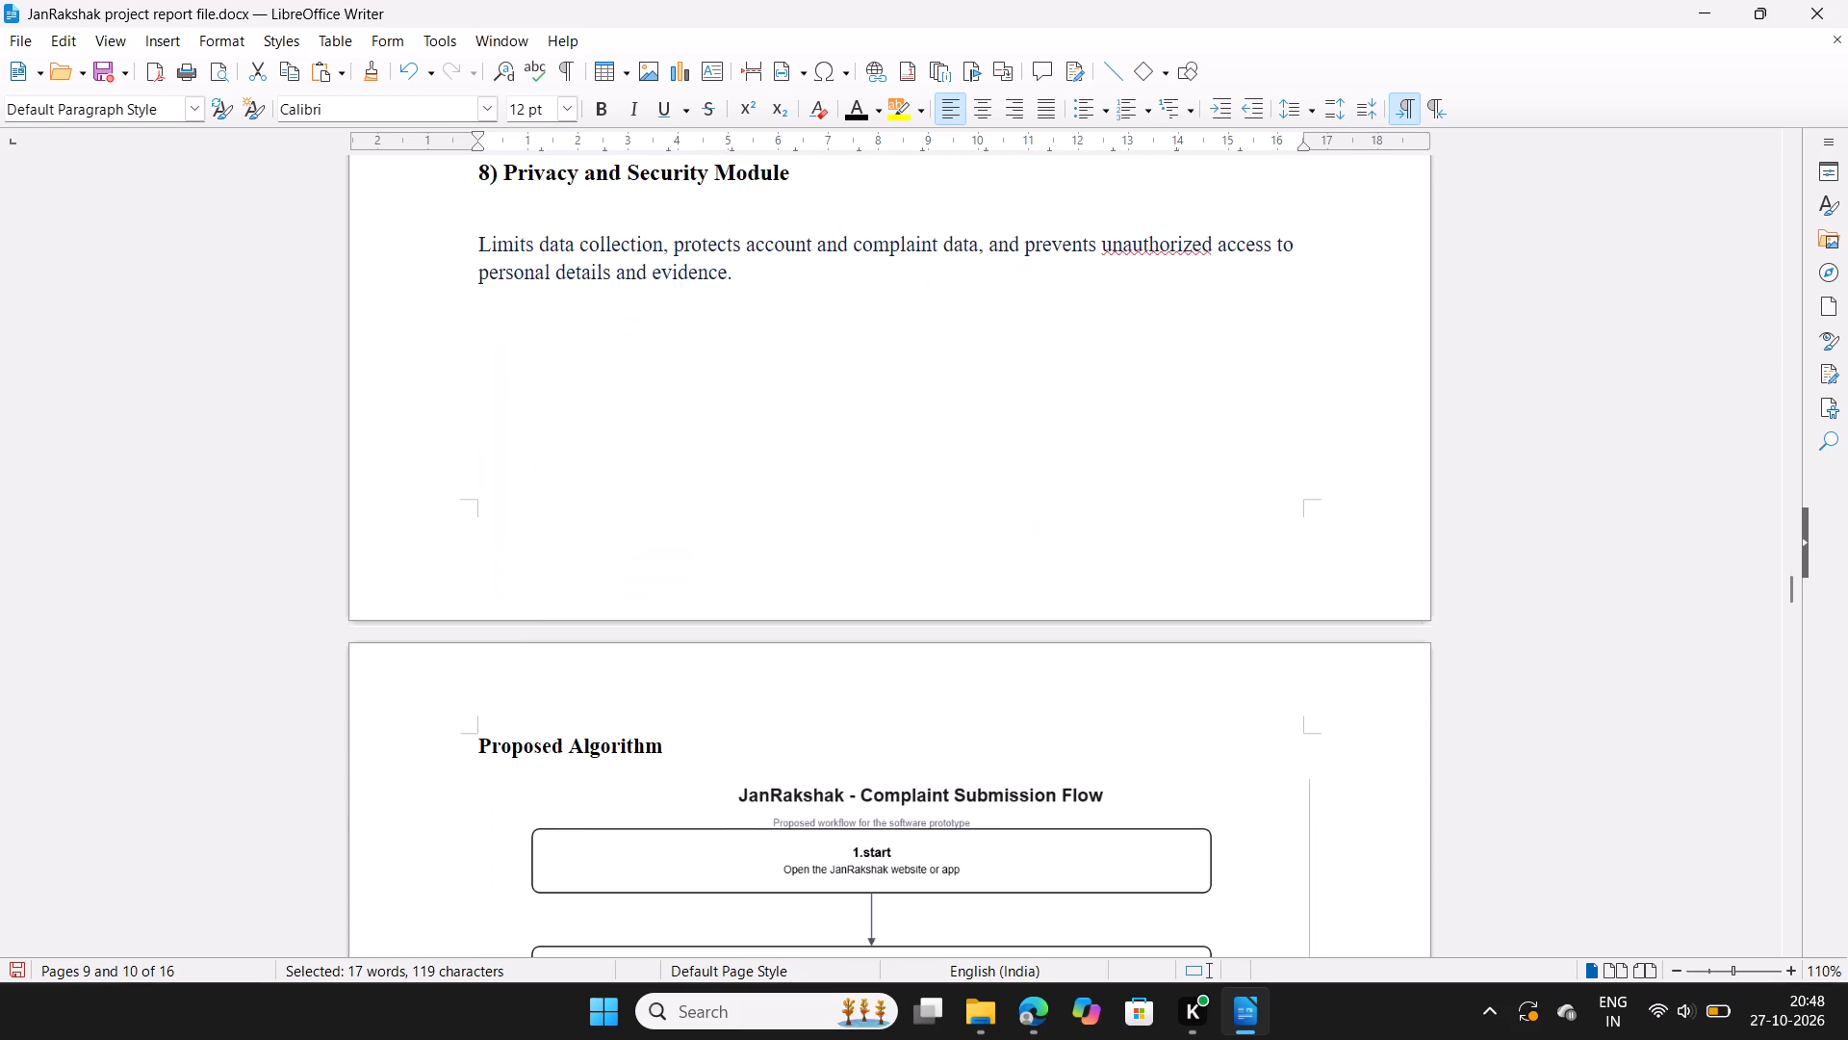
scroll(641, 551, "down", 2)
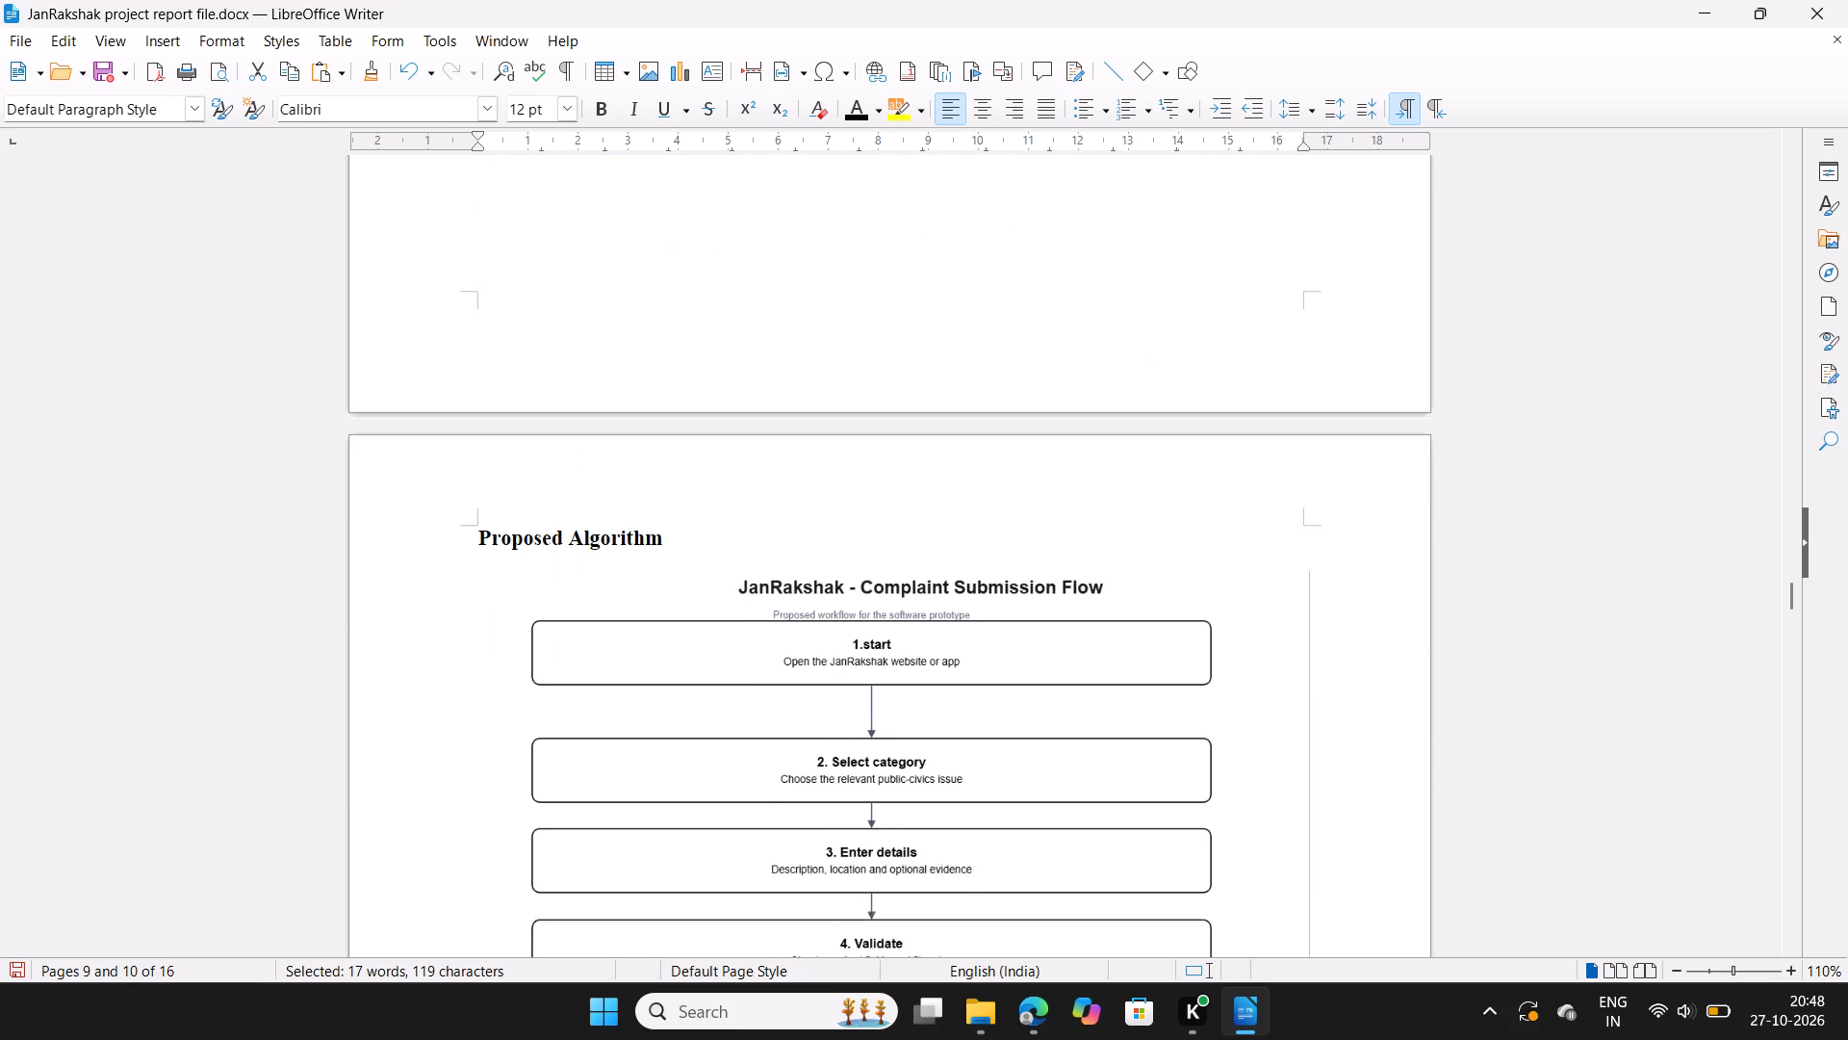
scroll(641, 551, "down", 3)
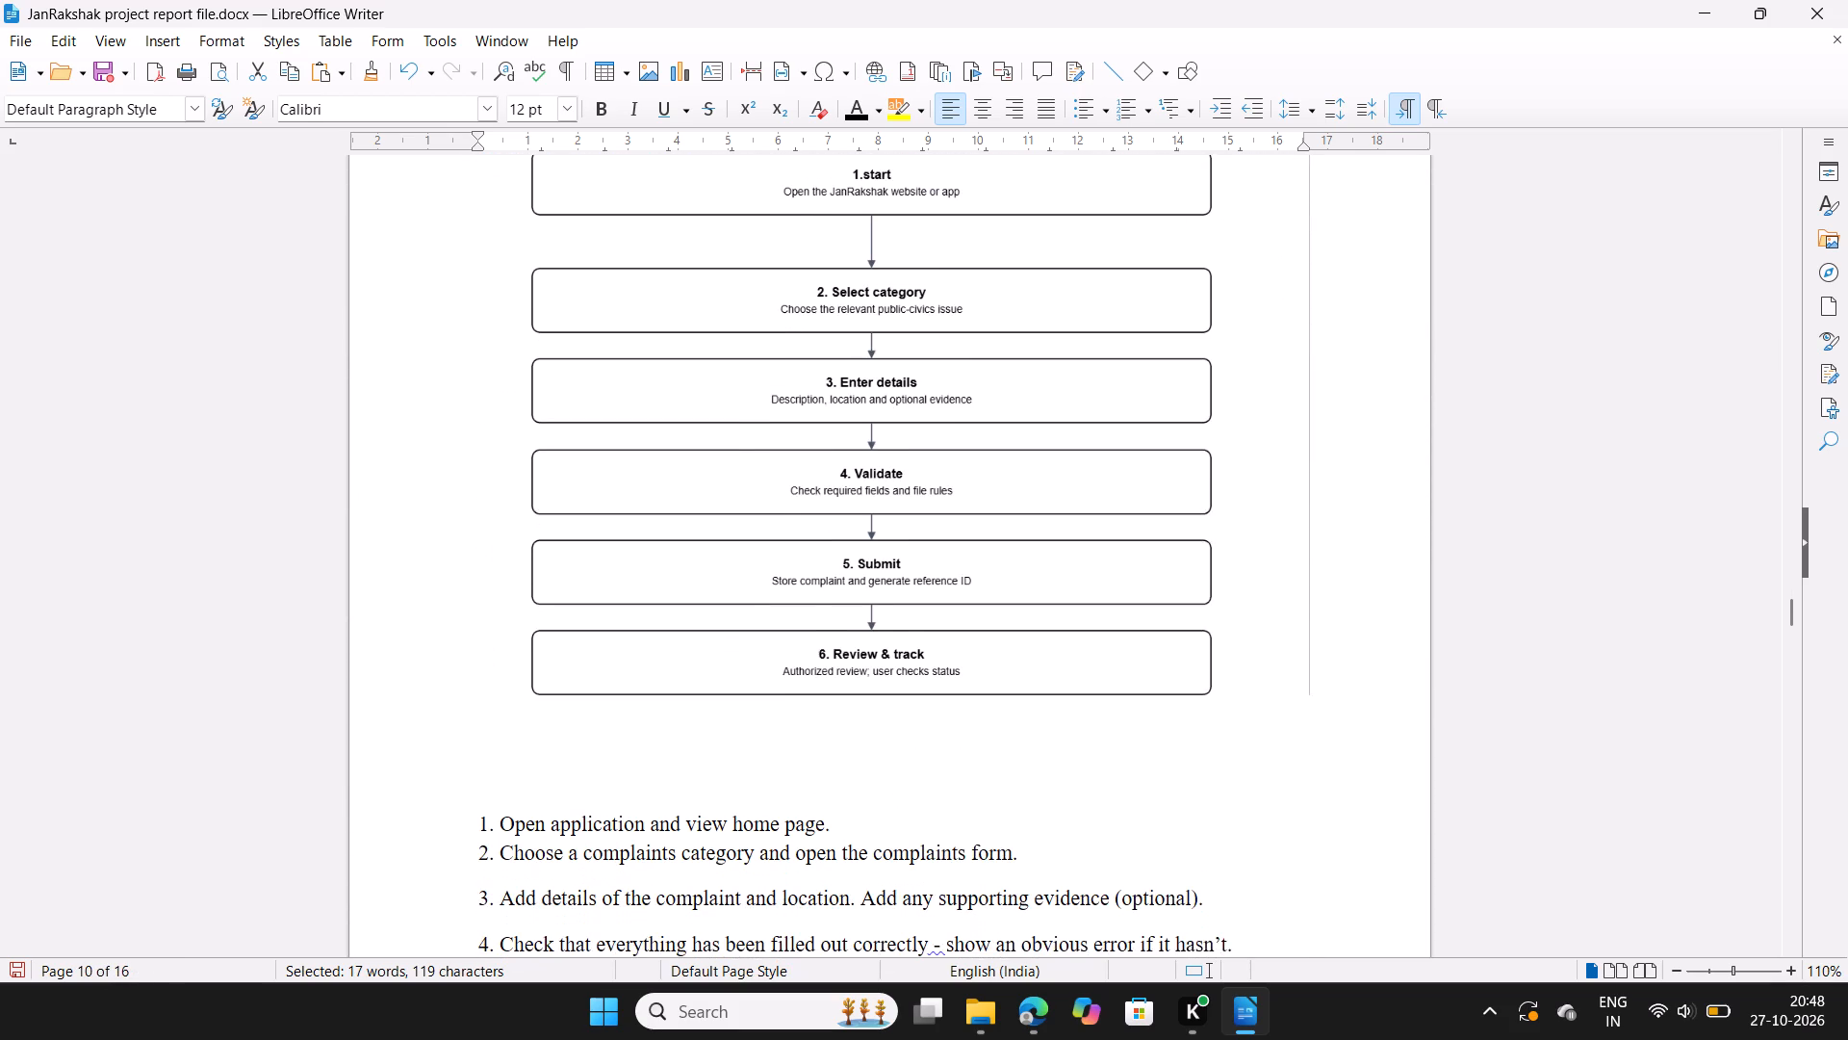
scroll(641, 551, "down", 2)
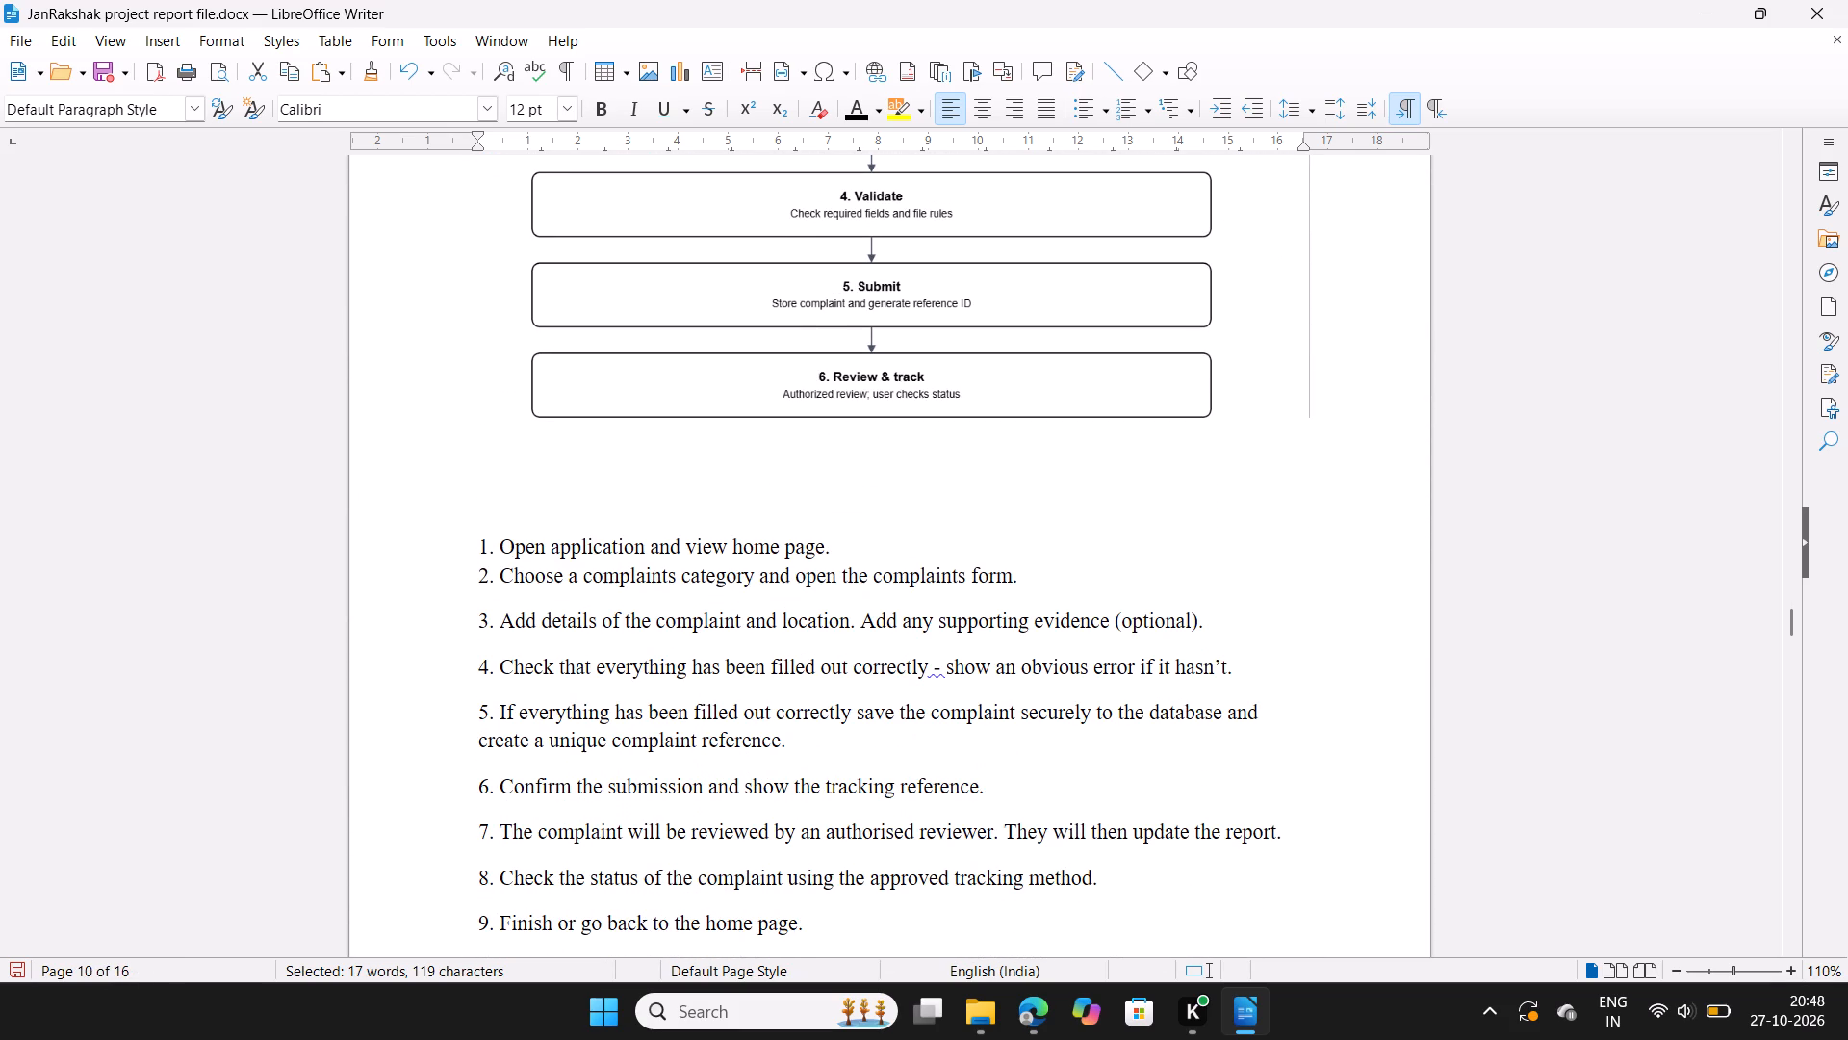
left_click_drag(473, 544, 875, 929)
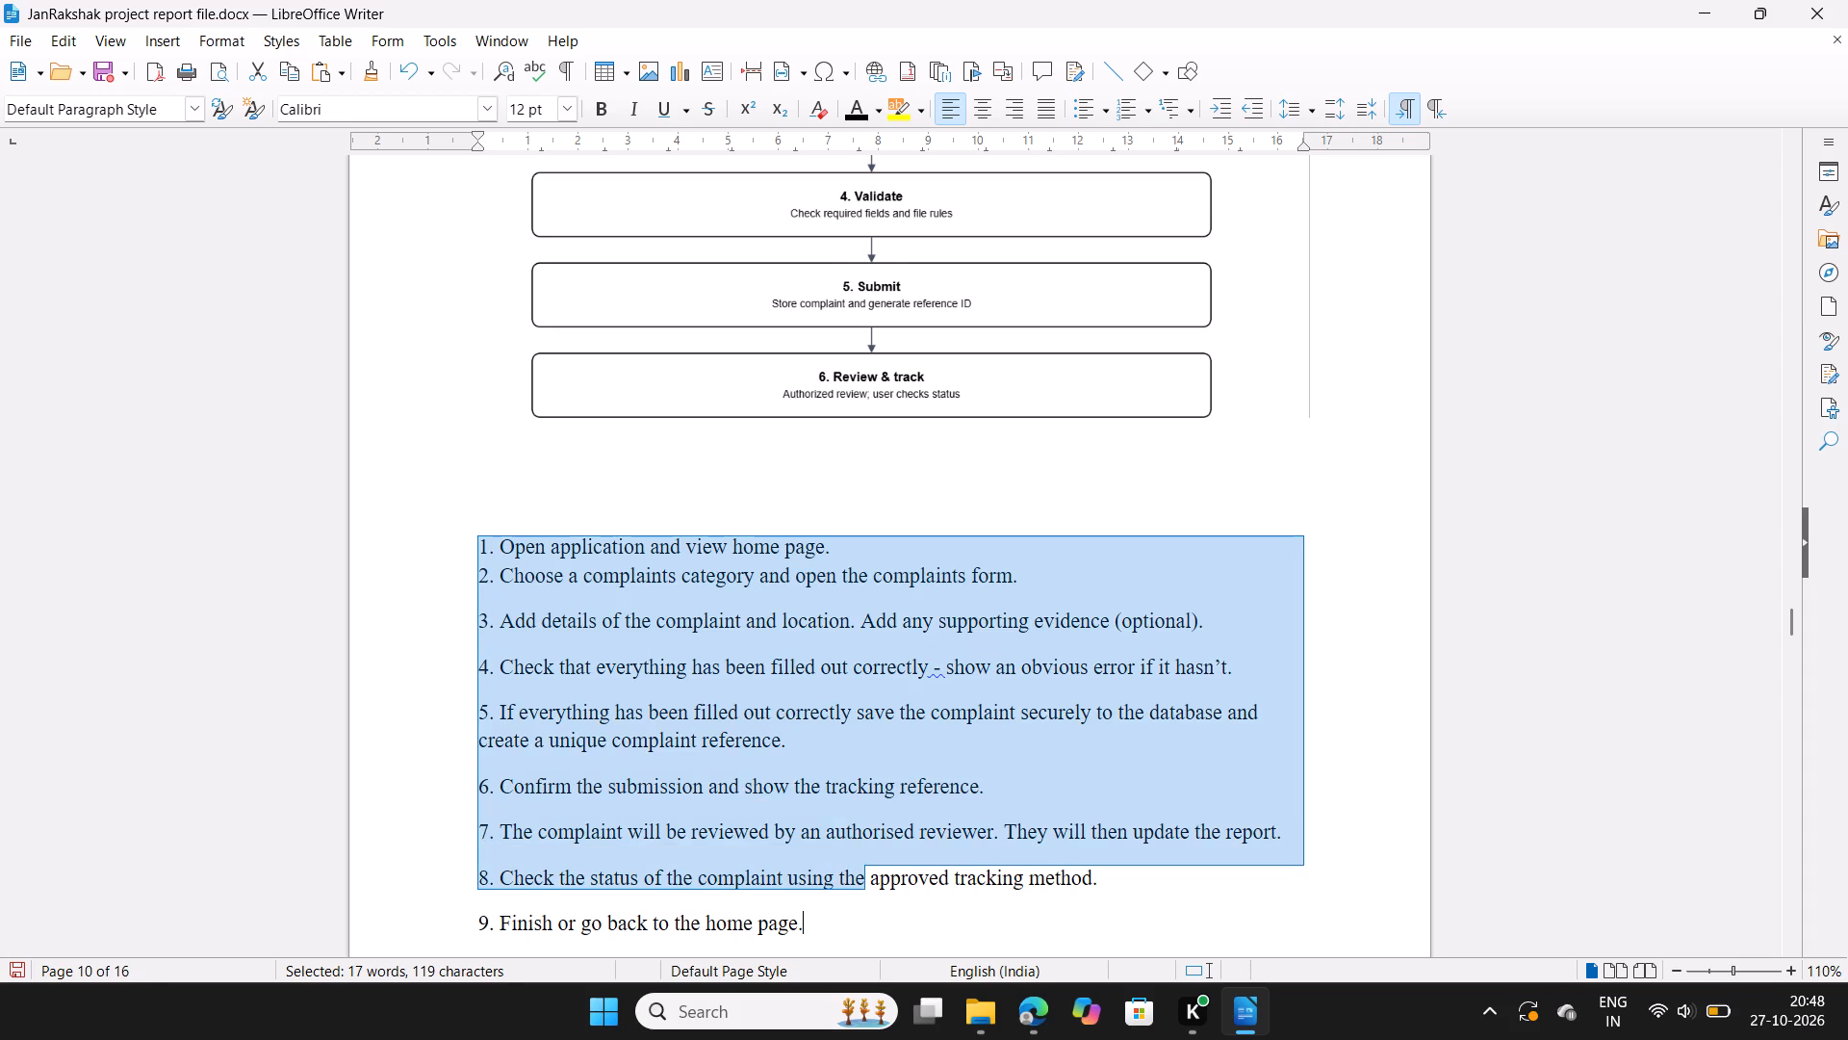
scroll(875, 929, "down", 1)
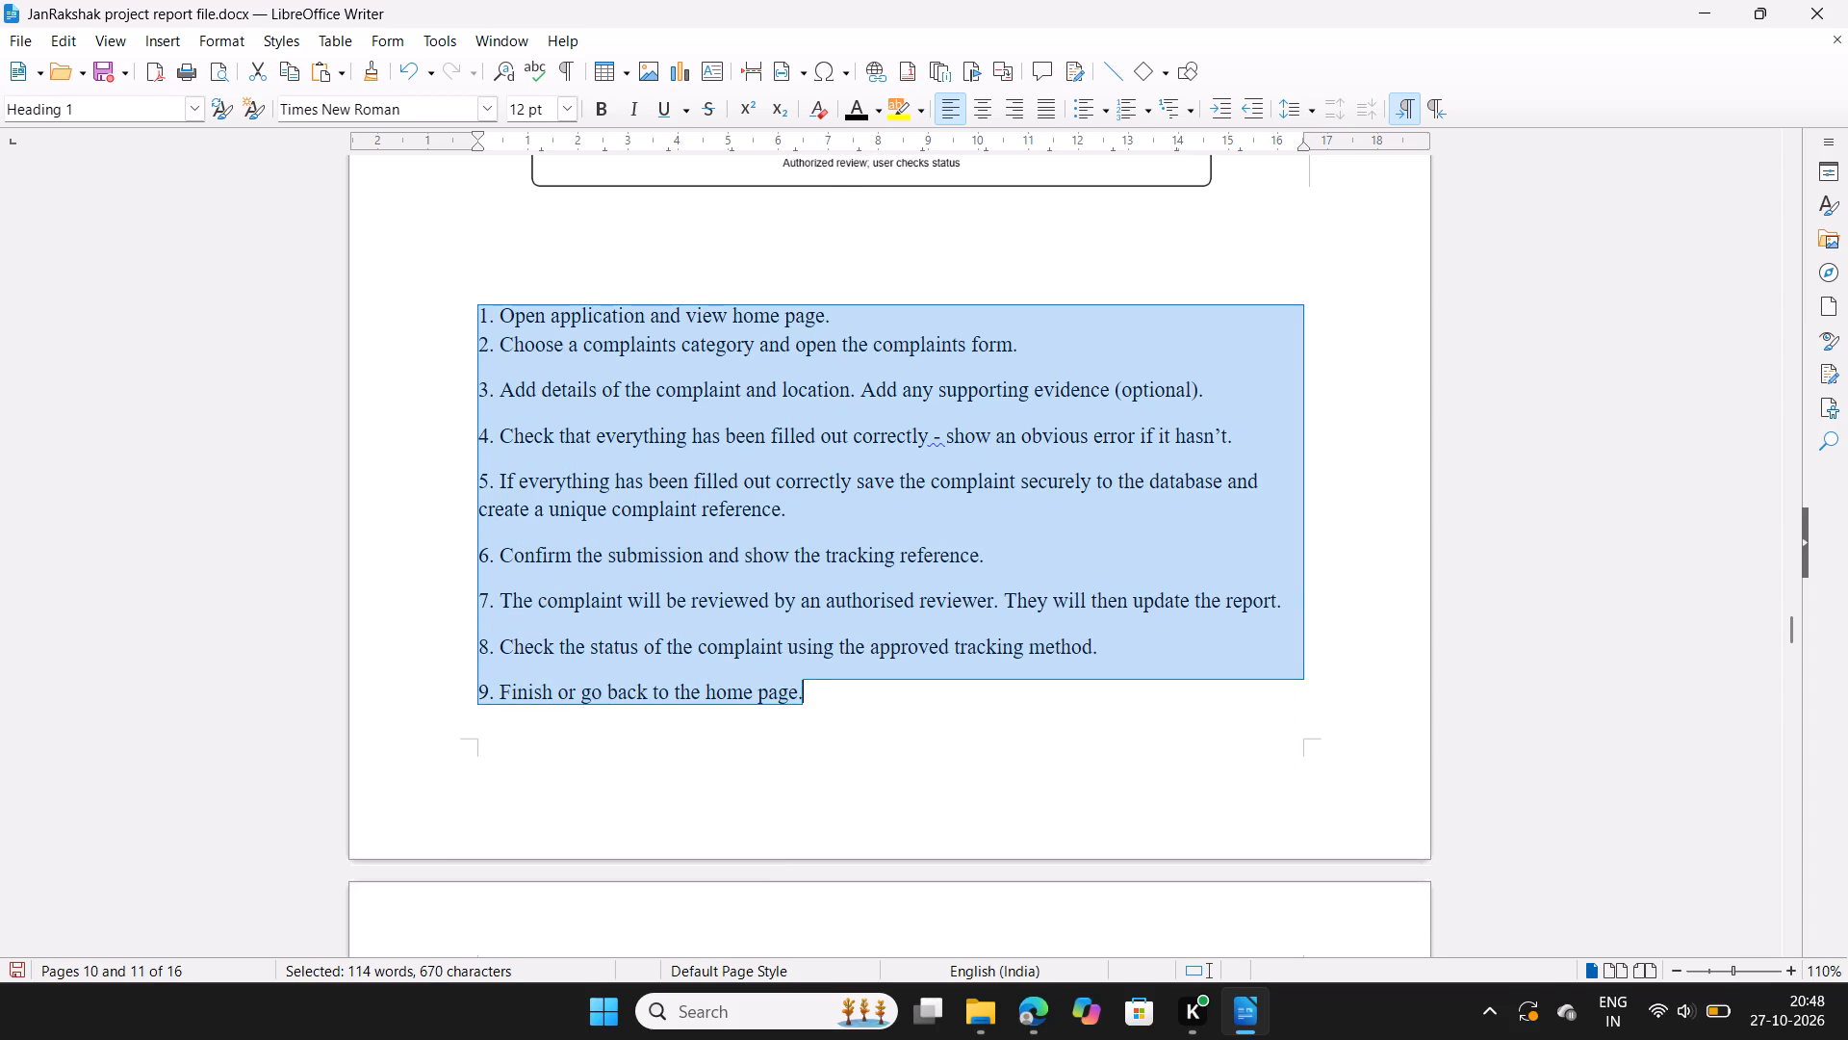
left_click(846, 730)
Make the Development Process subheading under "9.Implementation Methodology" bold.
scroll(846, 730, "down", 2)
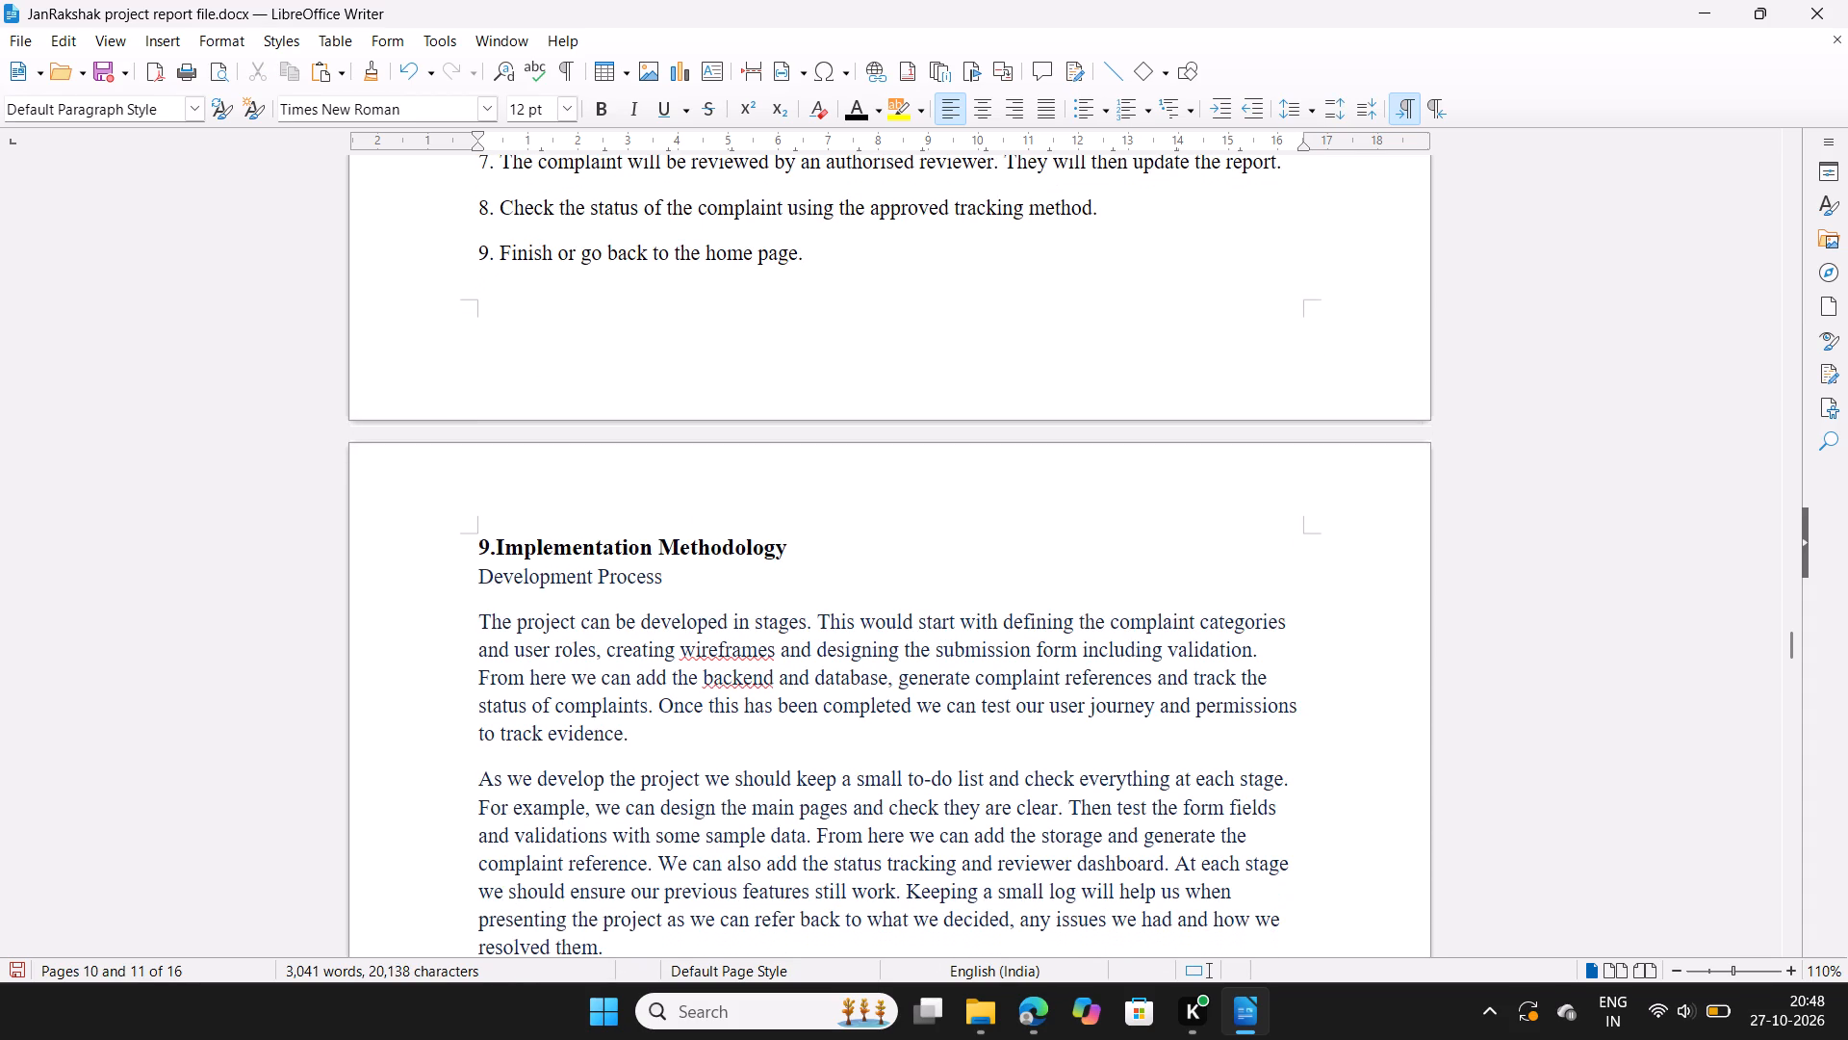
left_click_drag(471, 572, 673, 580)
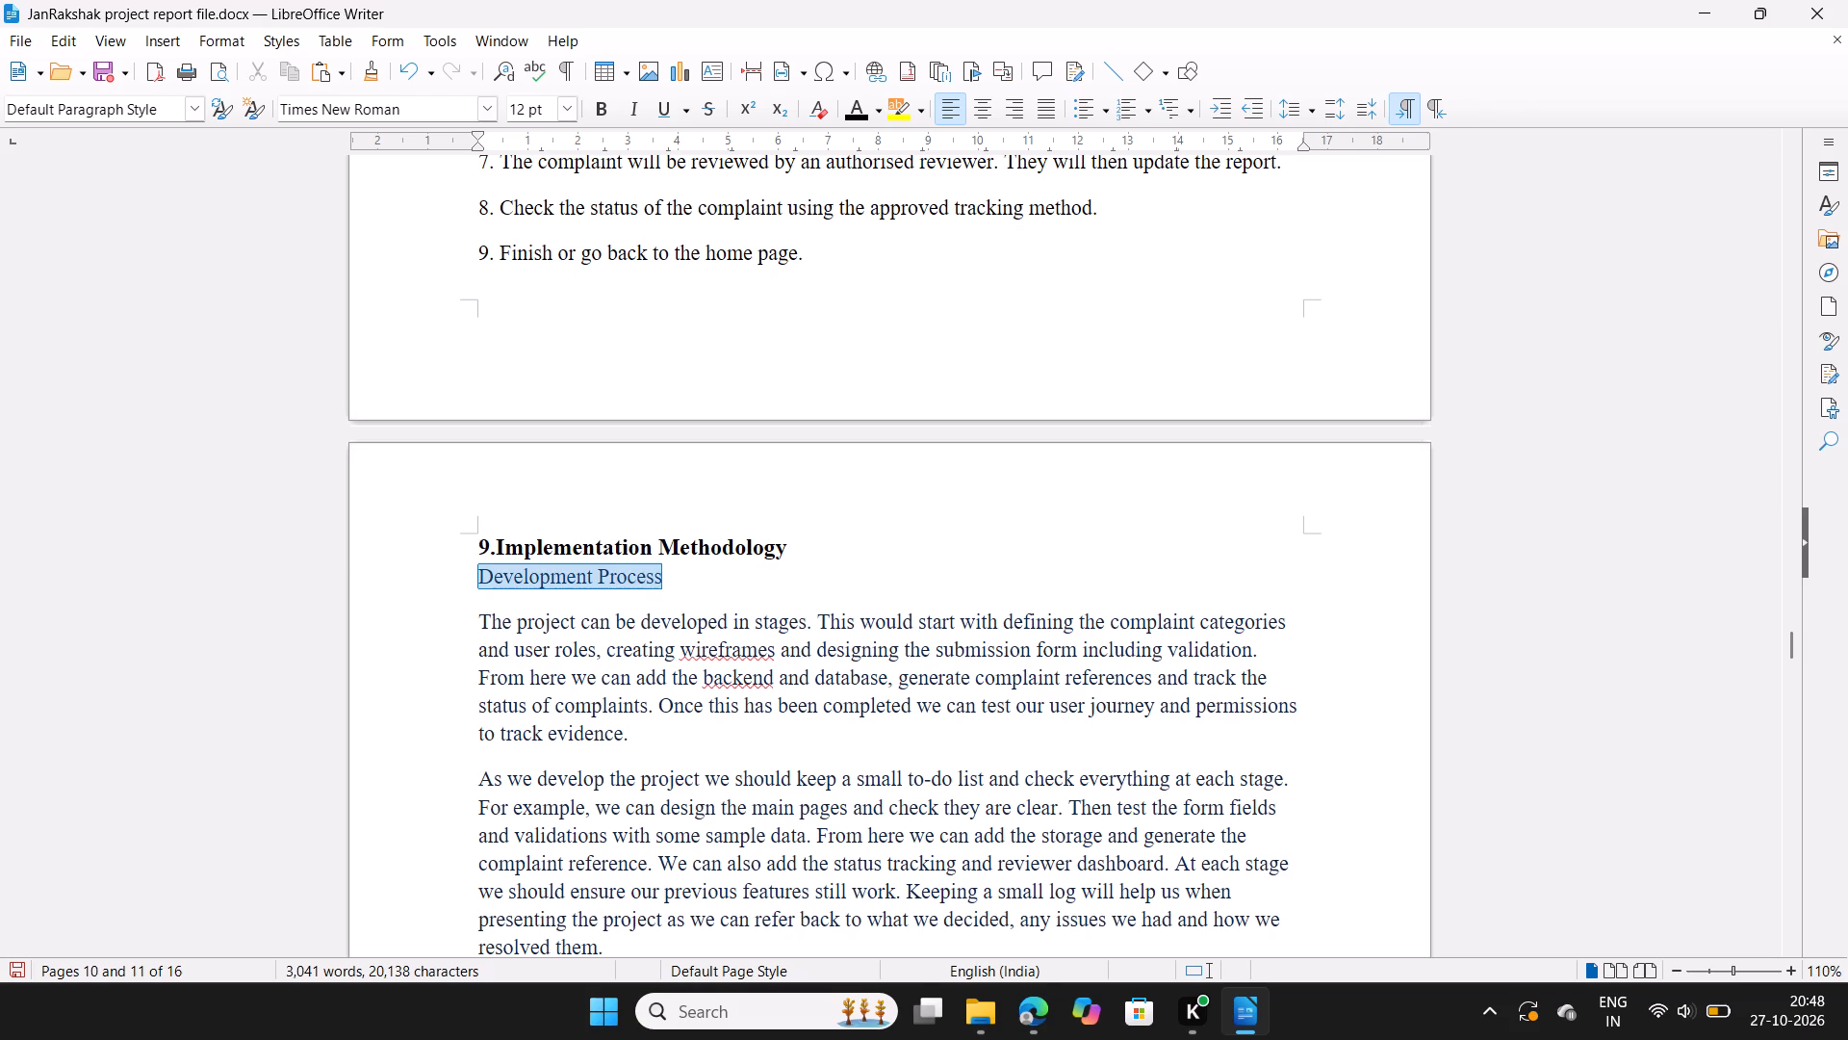
key("ctrl+b")
Make the Information Flow subheading in the Implementation Methodology section bold.
scroll(673, 580, "down", 1)
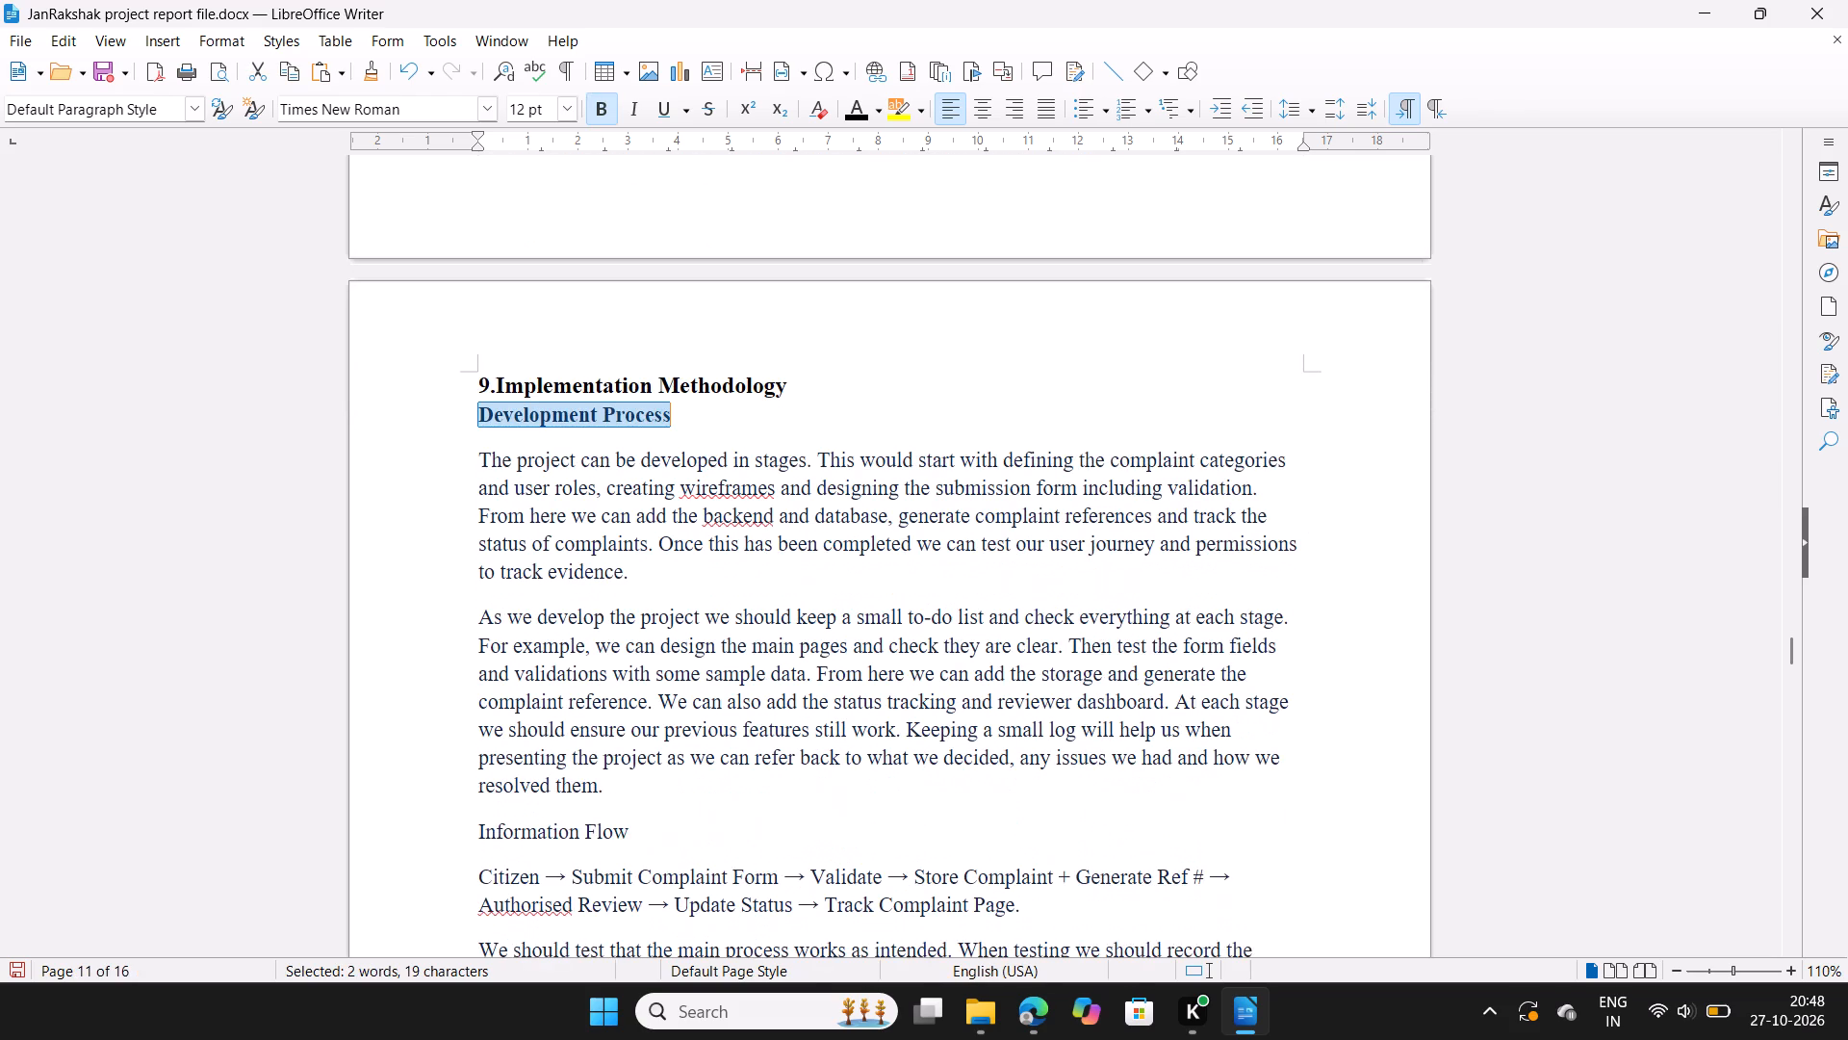
scroll(673, 580, "down", 1)
left_click_drag(477, 454, 758, 564)
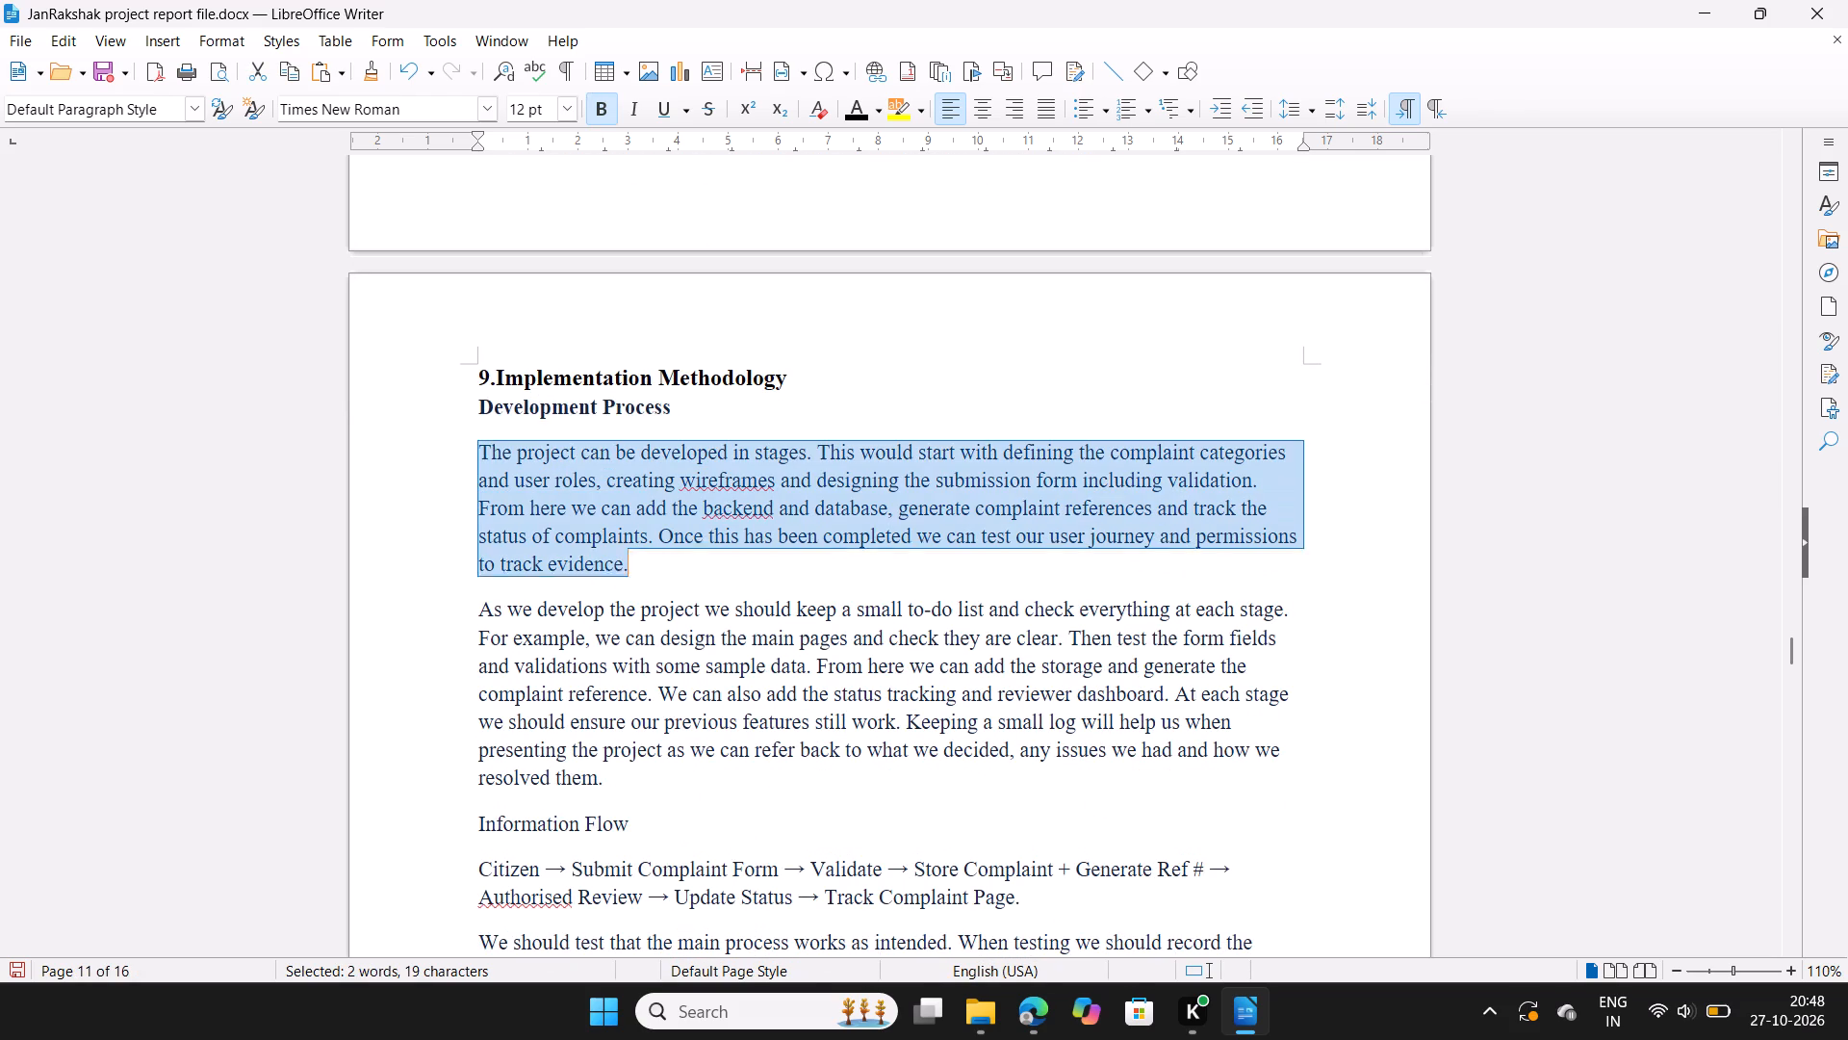
left_click_drag(758, 564, 859, 989)
scroll(859, 989, "down", 1)
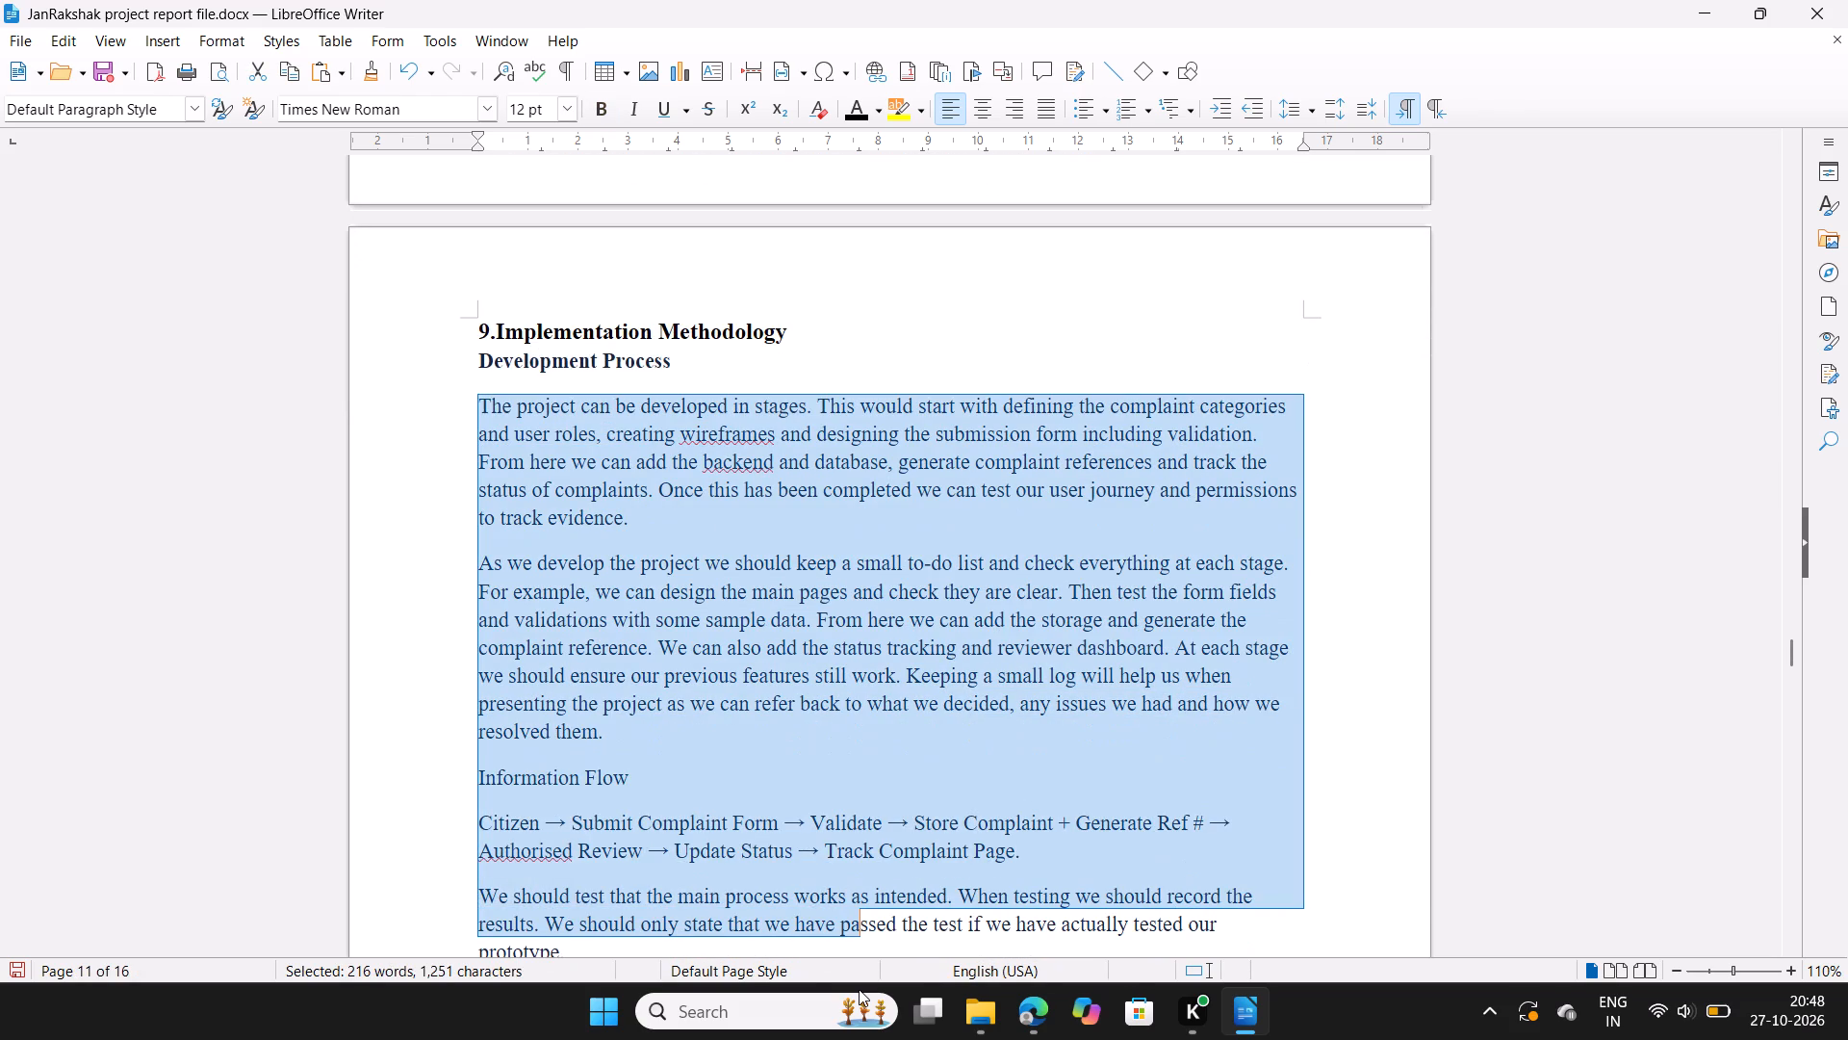
scroll(859, 989, "down", 1)
left_click(756, 767)
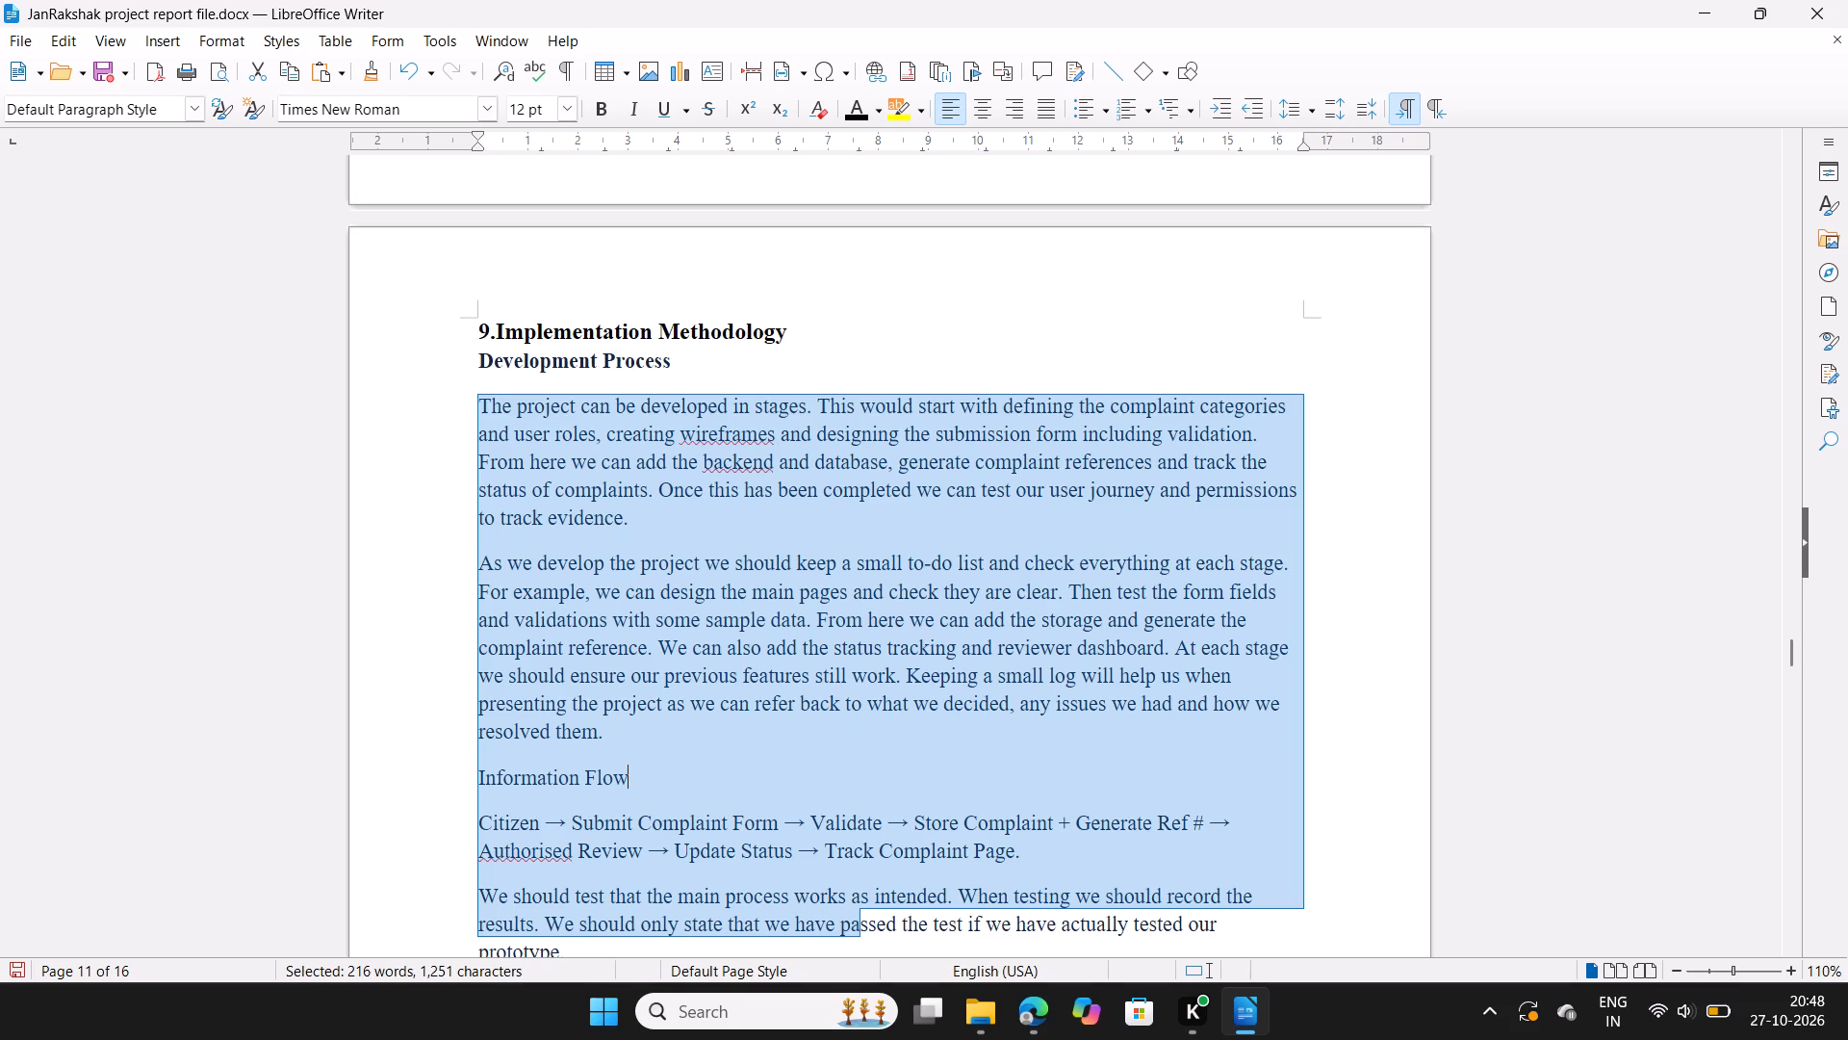
left_click_drag(473, 781, 650, 766)
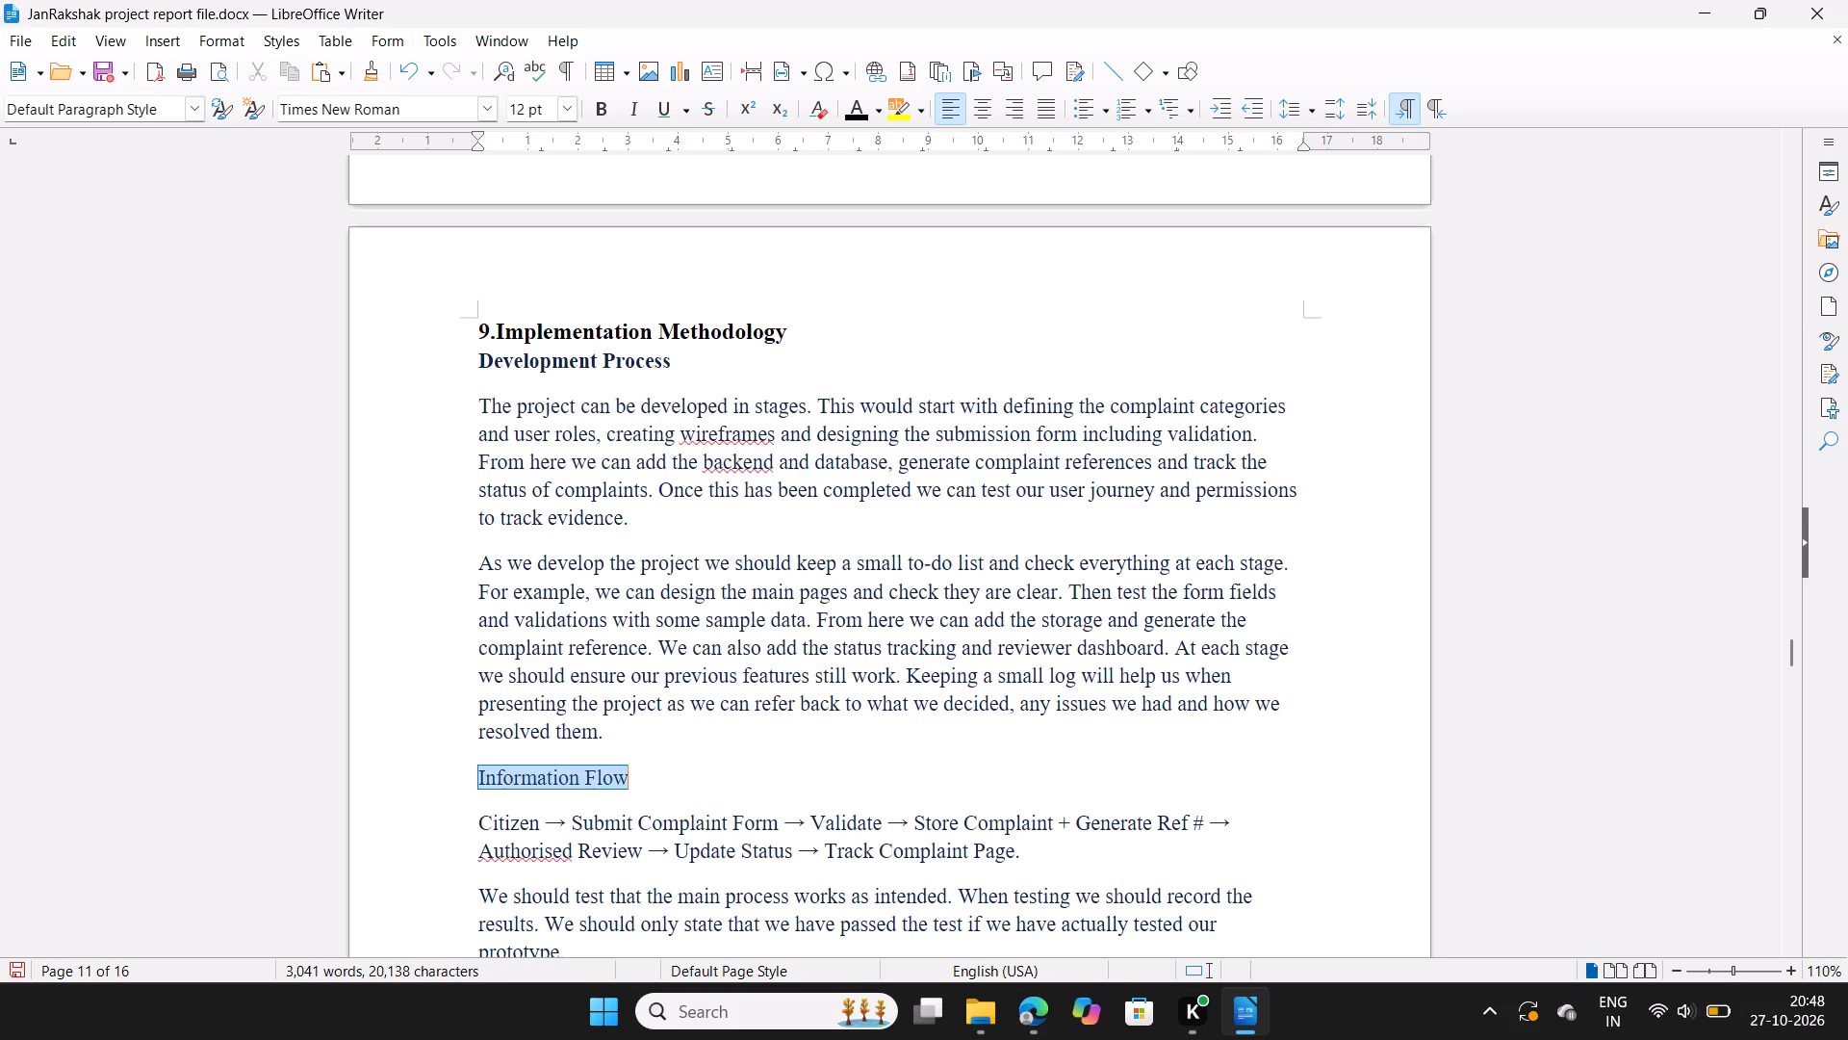
key("ctrl+b")
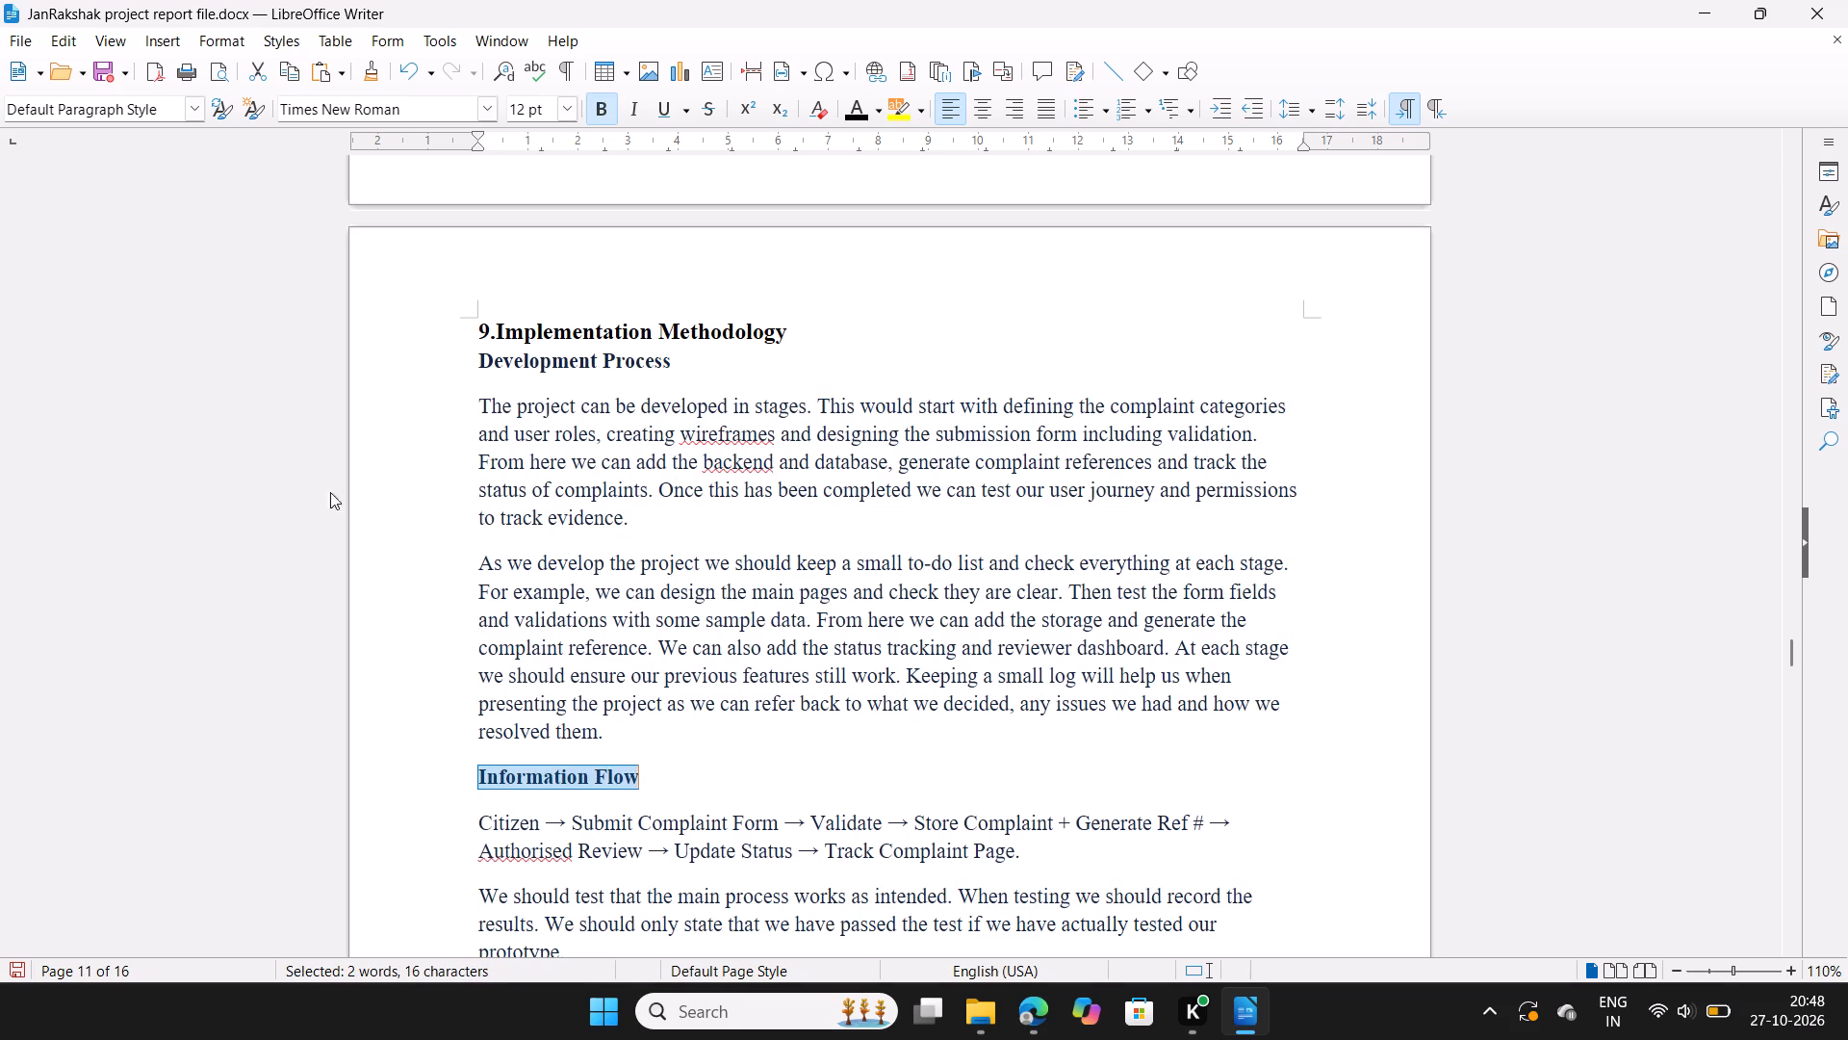
Check the font and size of the Development Process paragraphs and the body text under Information Flow.
left_click_drag(475, 402, 688, 734)
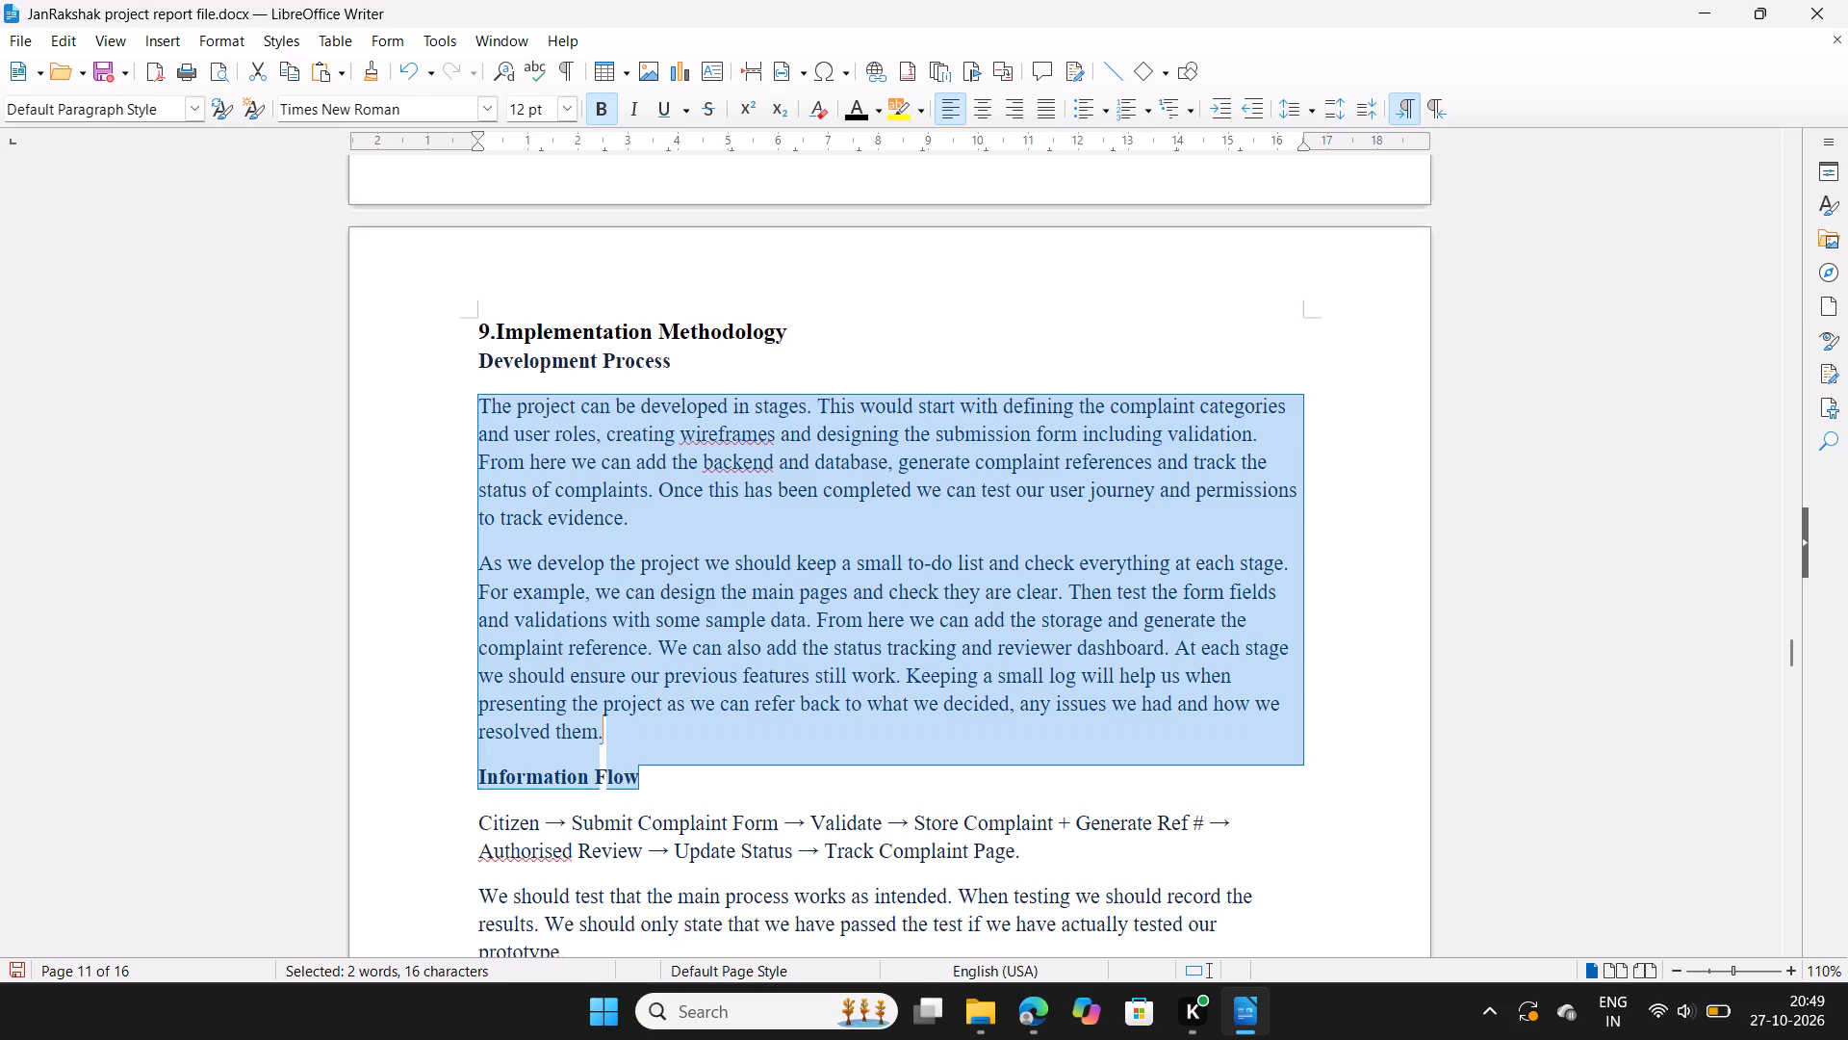
left_click_drag(688, 734, 688, 733)
left_click(883, 754)
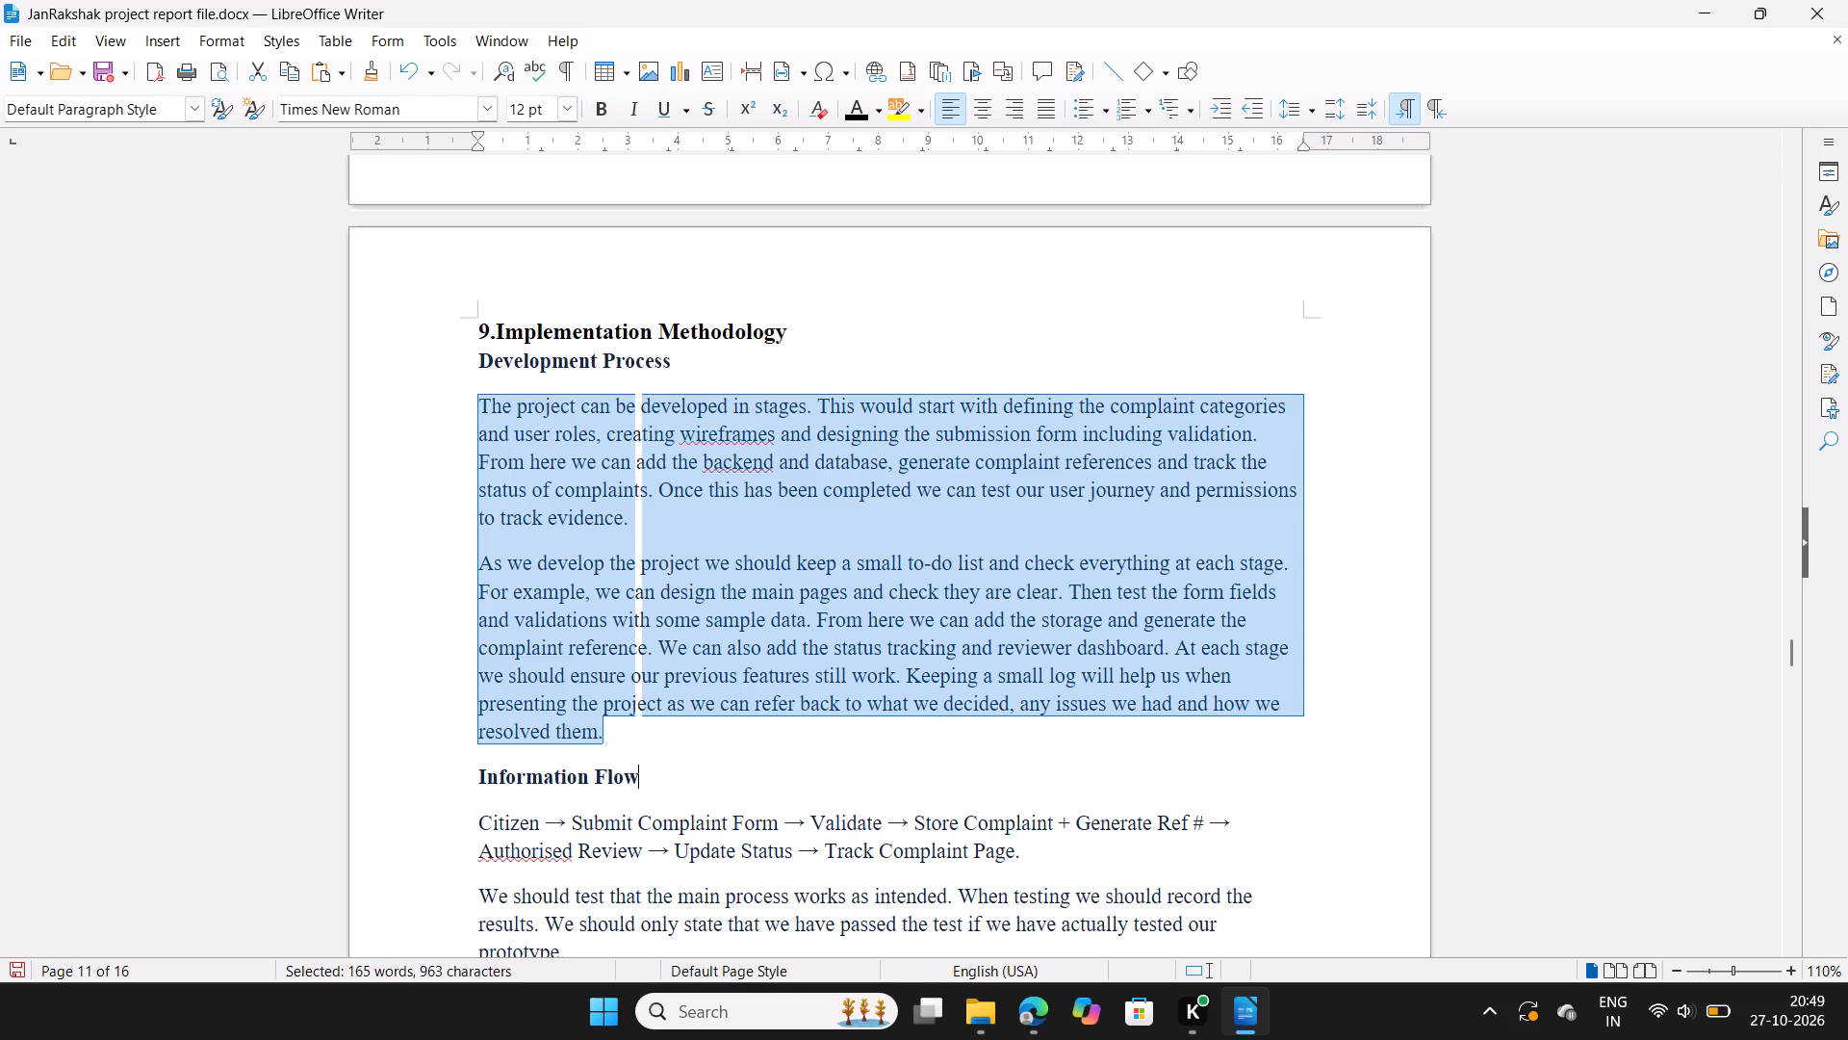
scroll(883, 754, "down", 3)
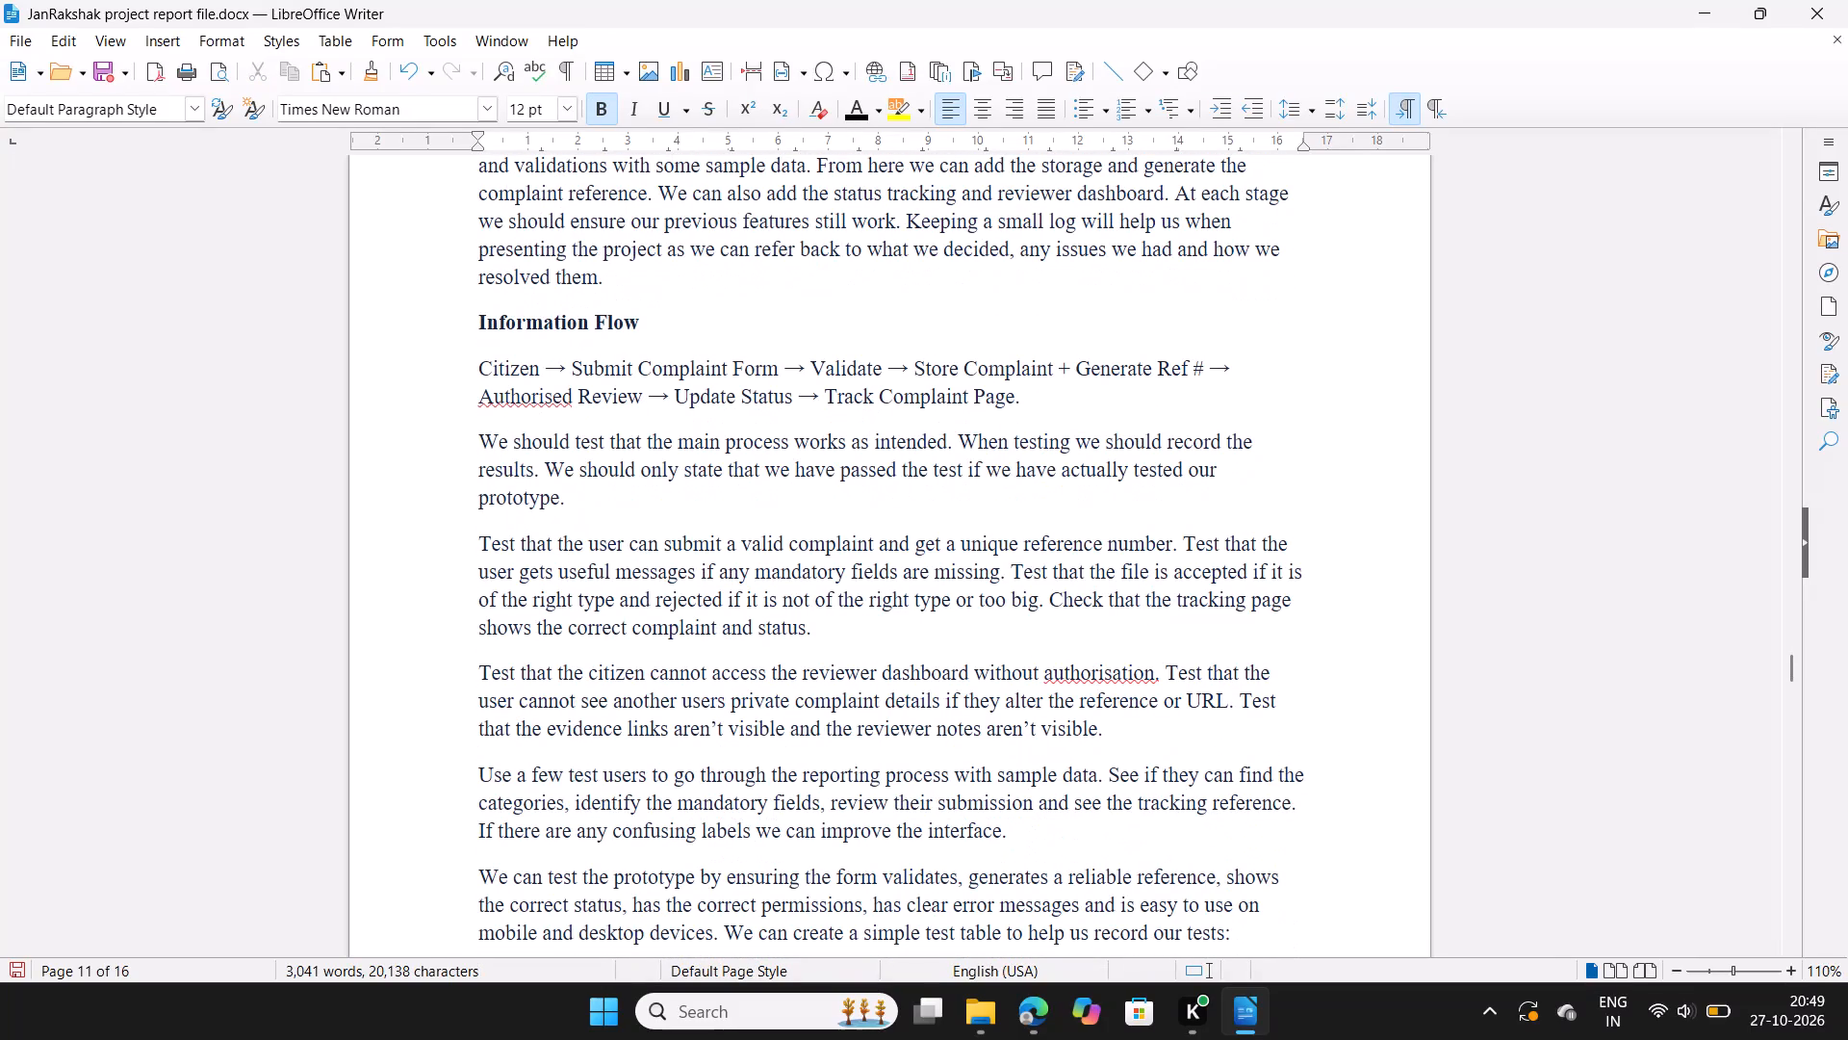
left_click_drag(452, 368, 860, 898)
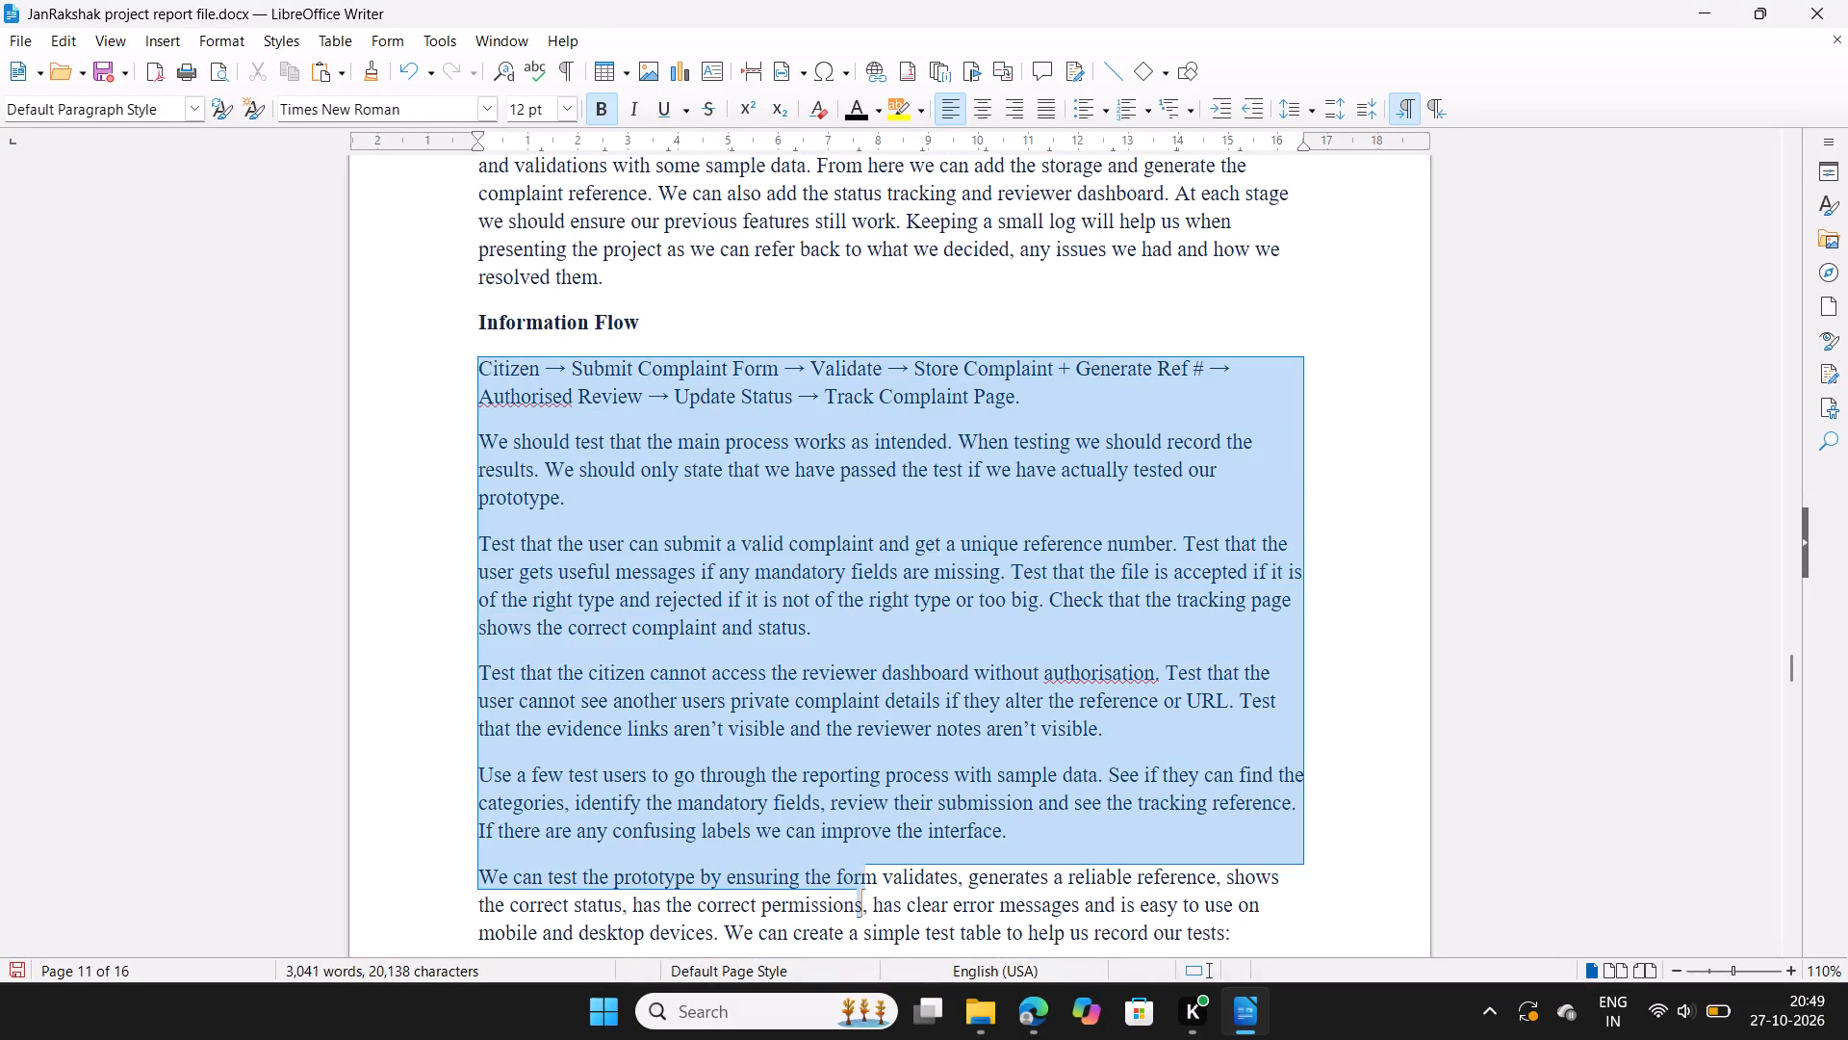
left_click_drag(860, 898, 1140, 908)
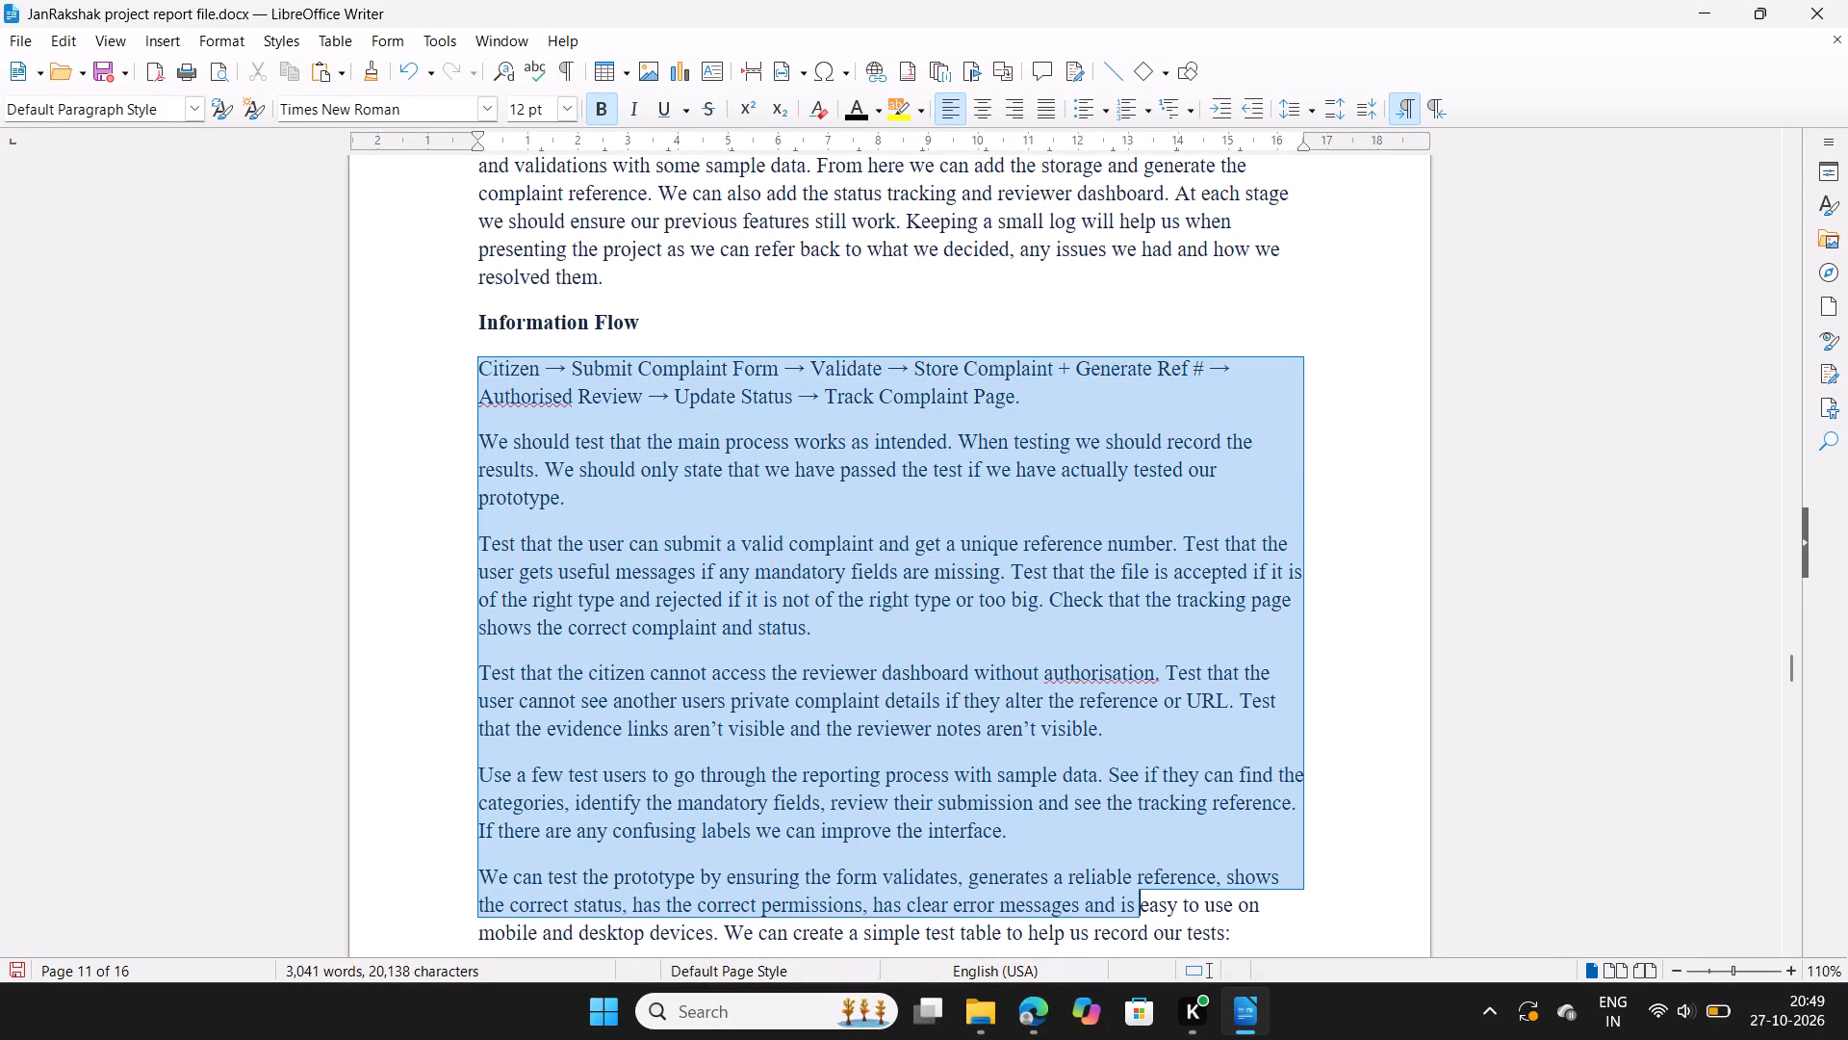
left_click_drag(1140, 908, 1278, 946)
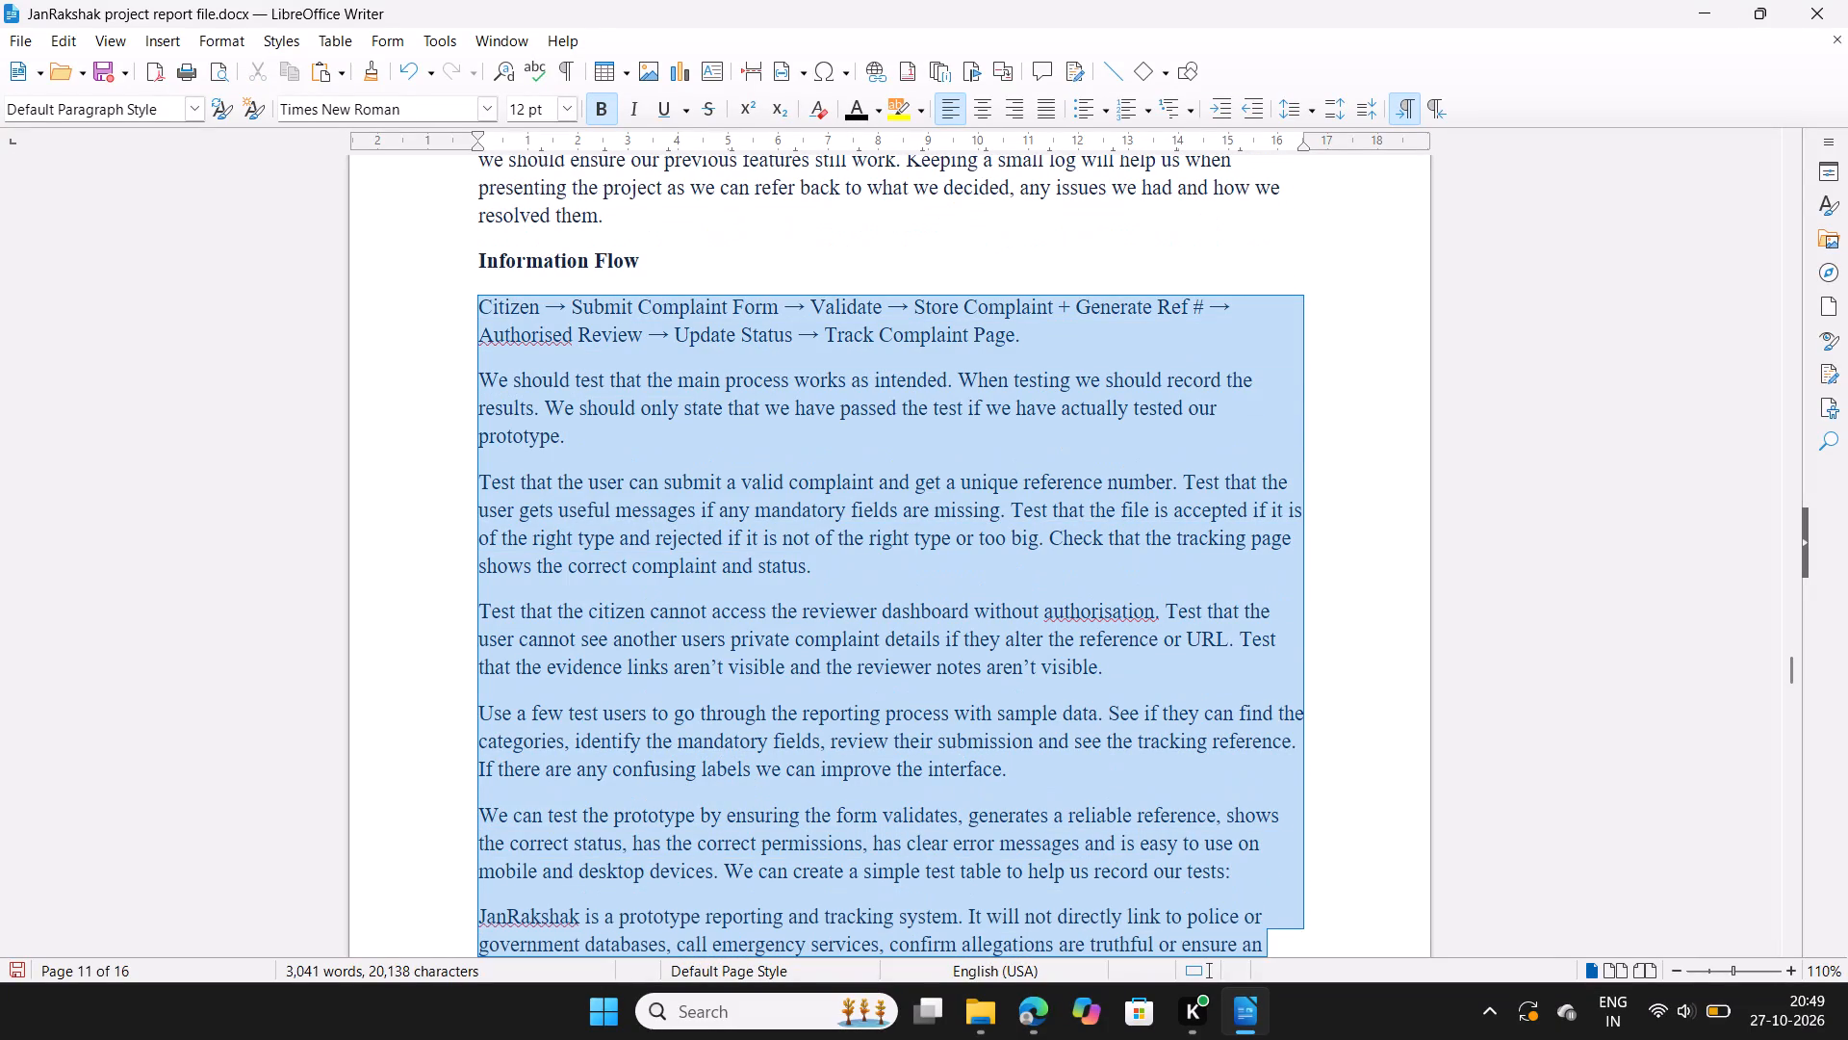
left_click_drag(1278, 946, 1265, 959)
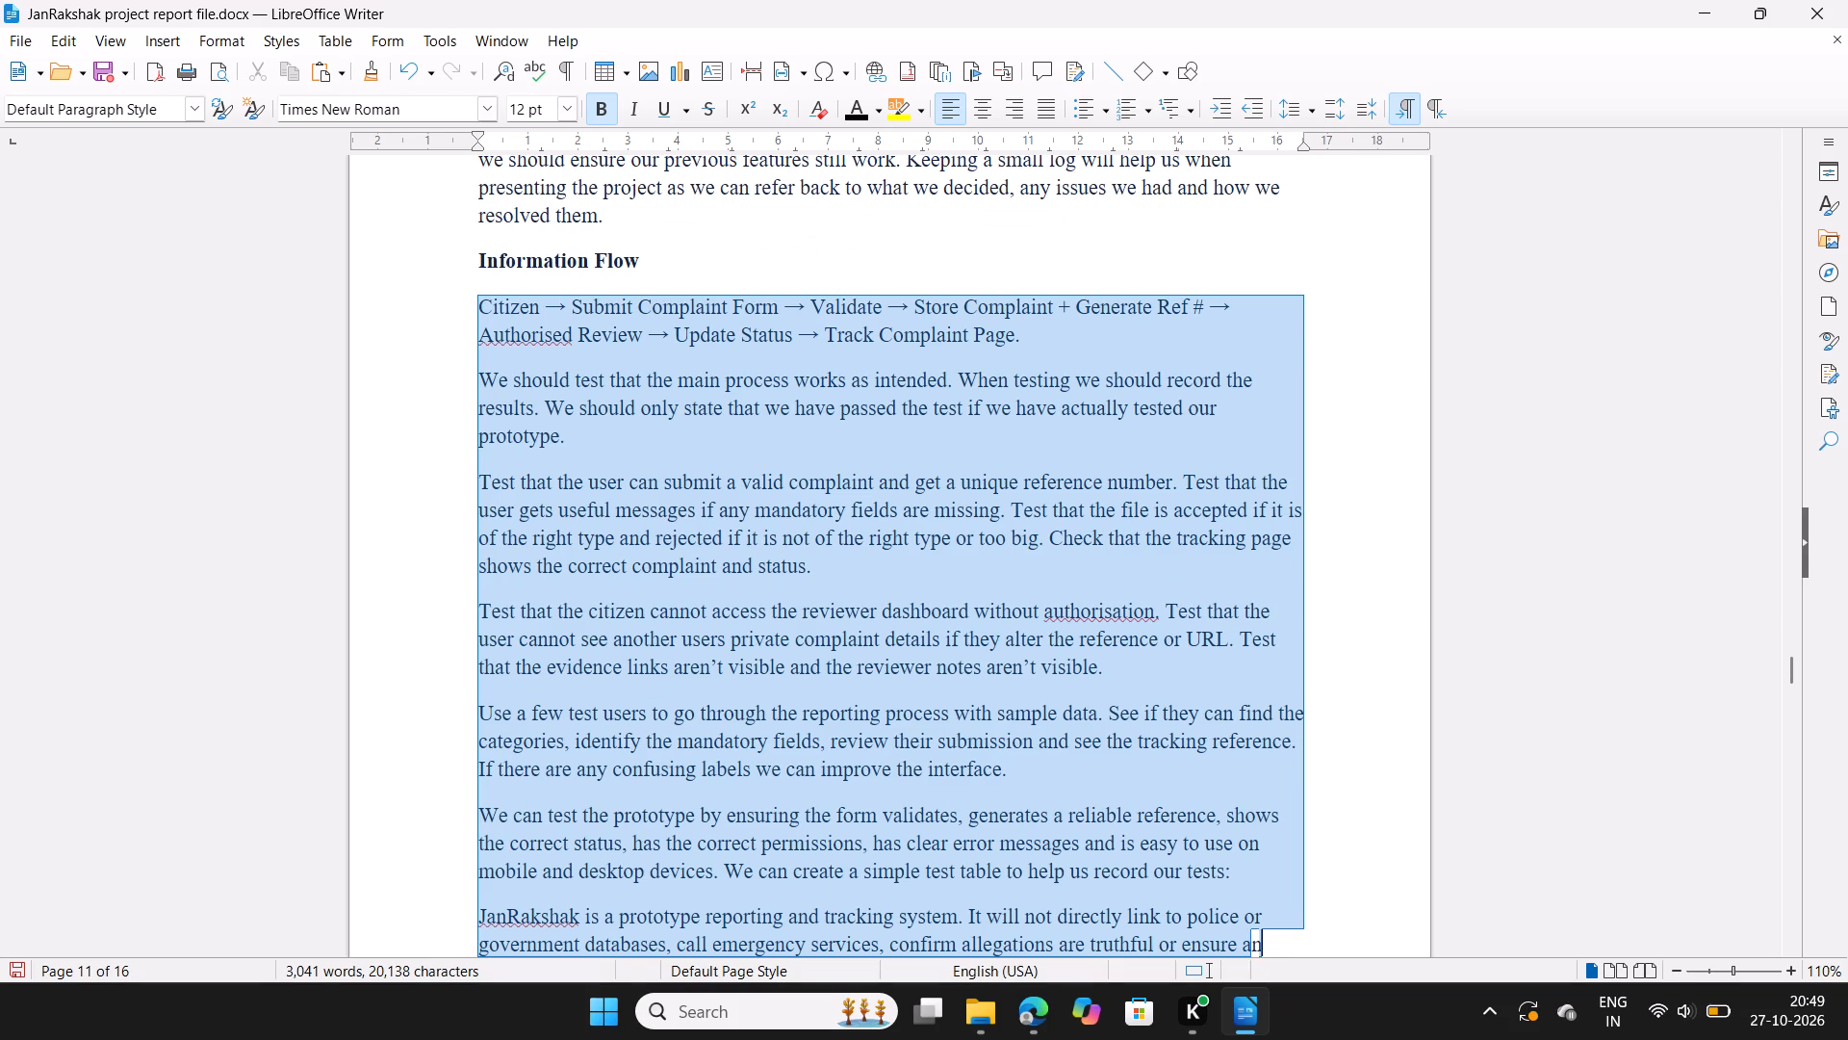
left_click_drag(1265, 959, 1160, 373)
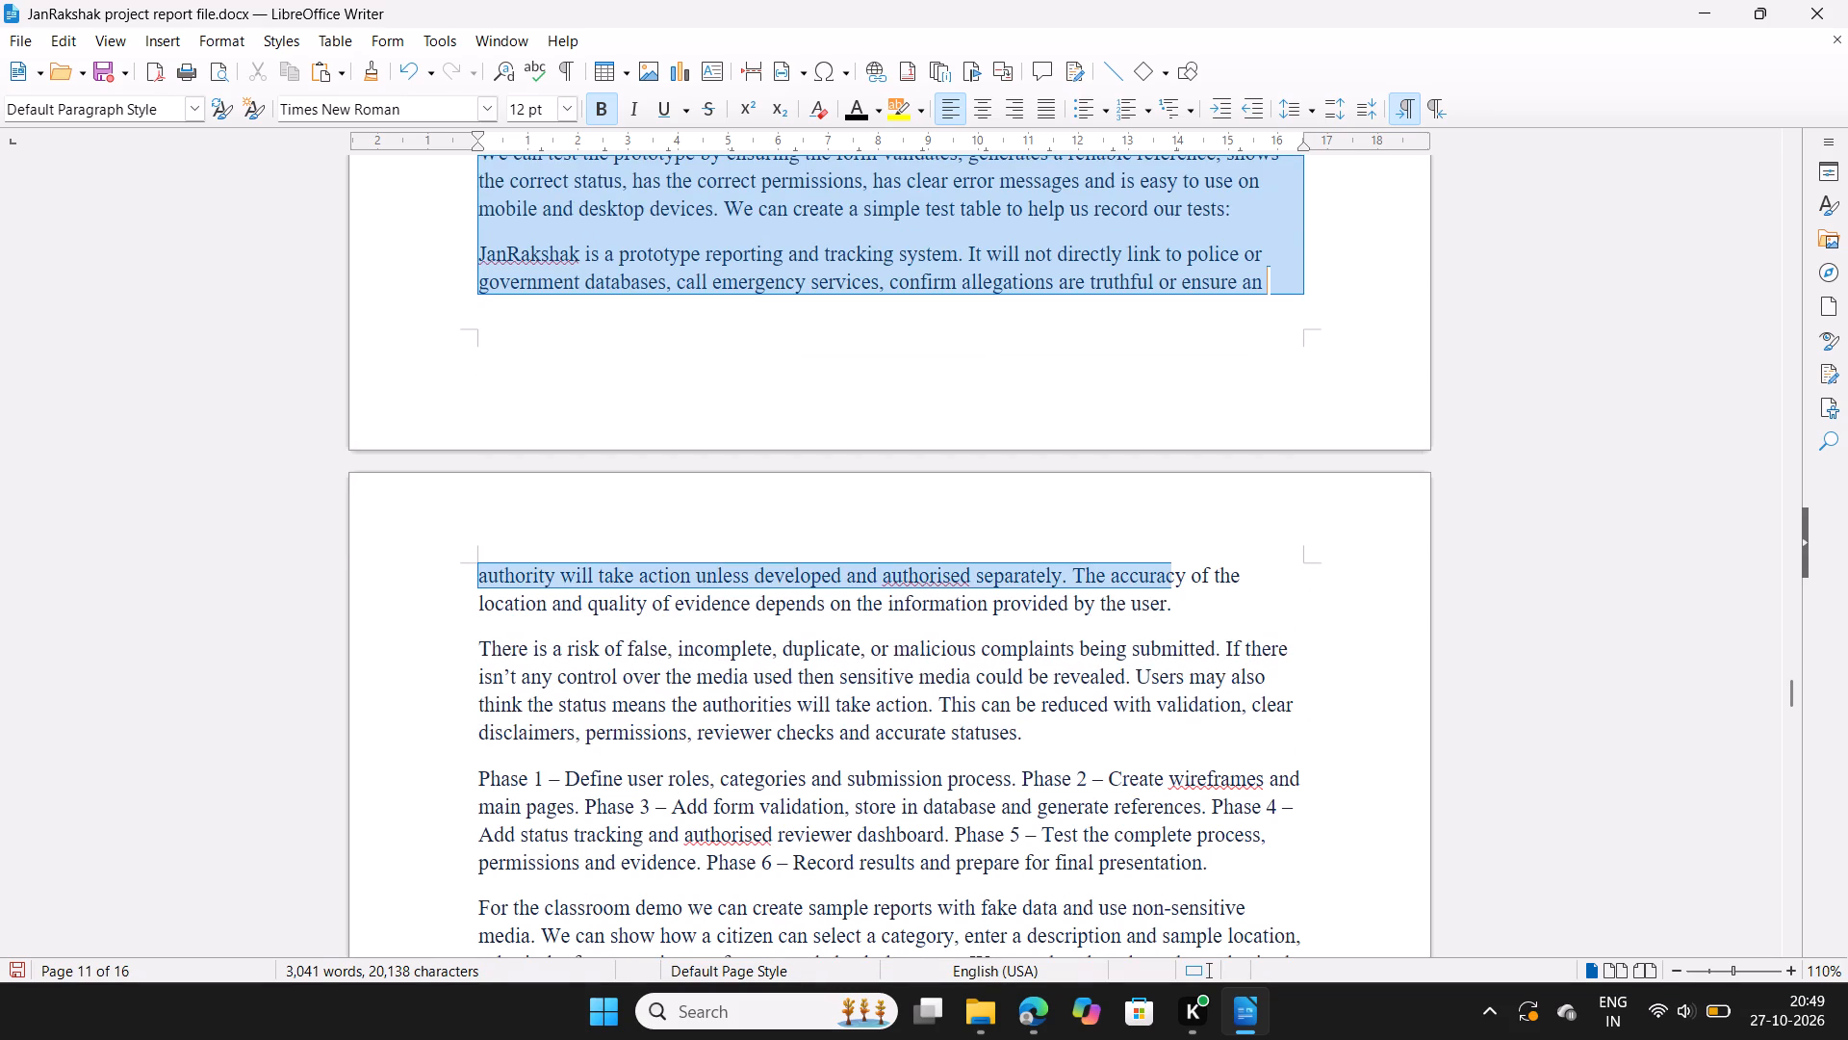
left_click_drag(1160, 373, 1178, 369)
scroll(1178, 369, "right", 1)
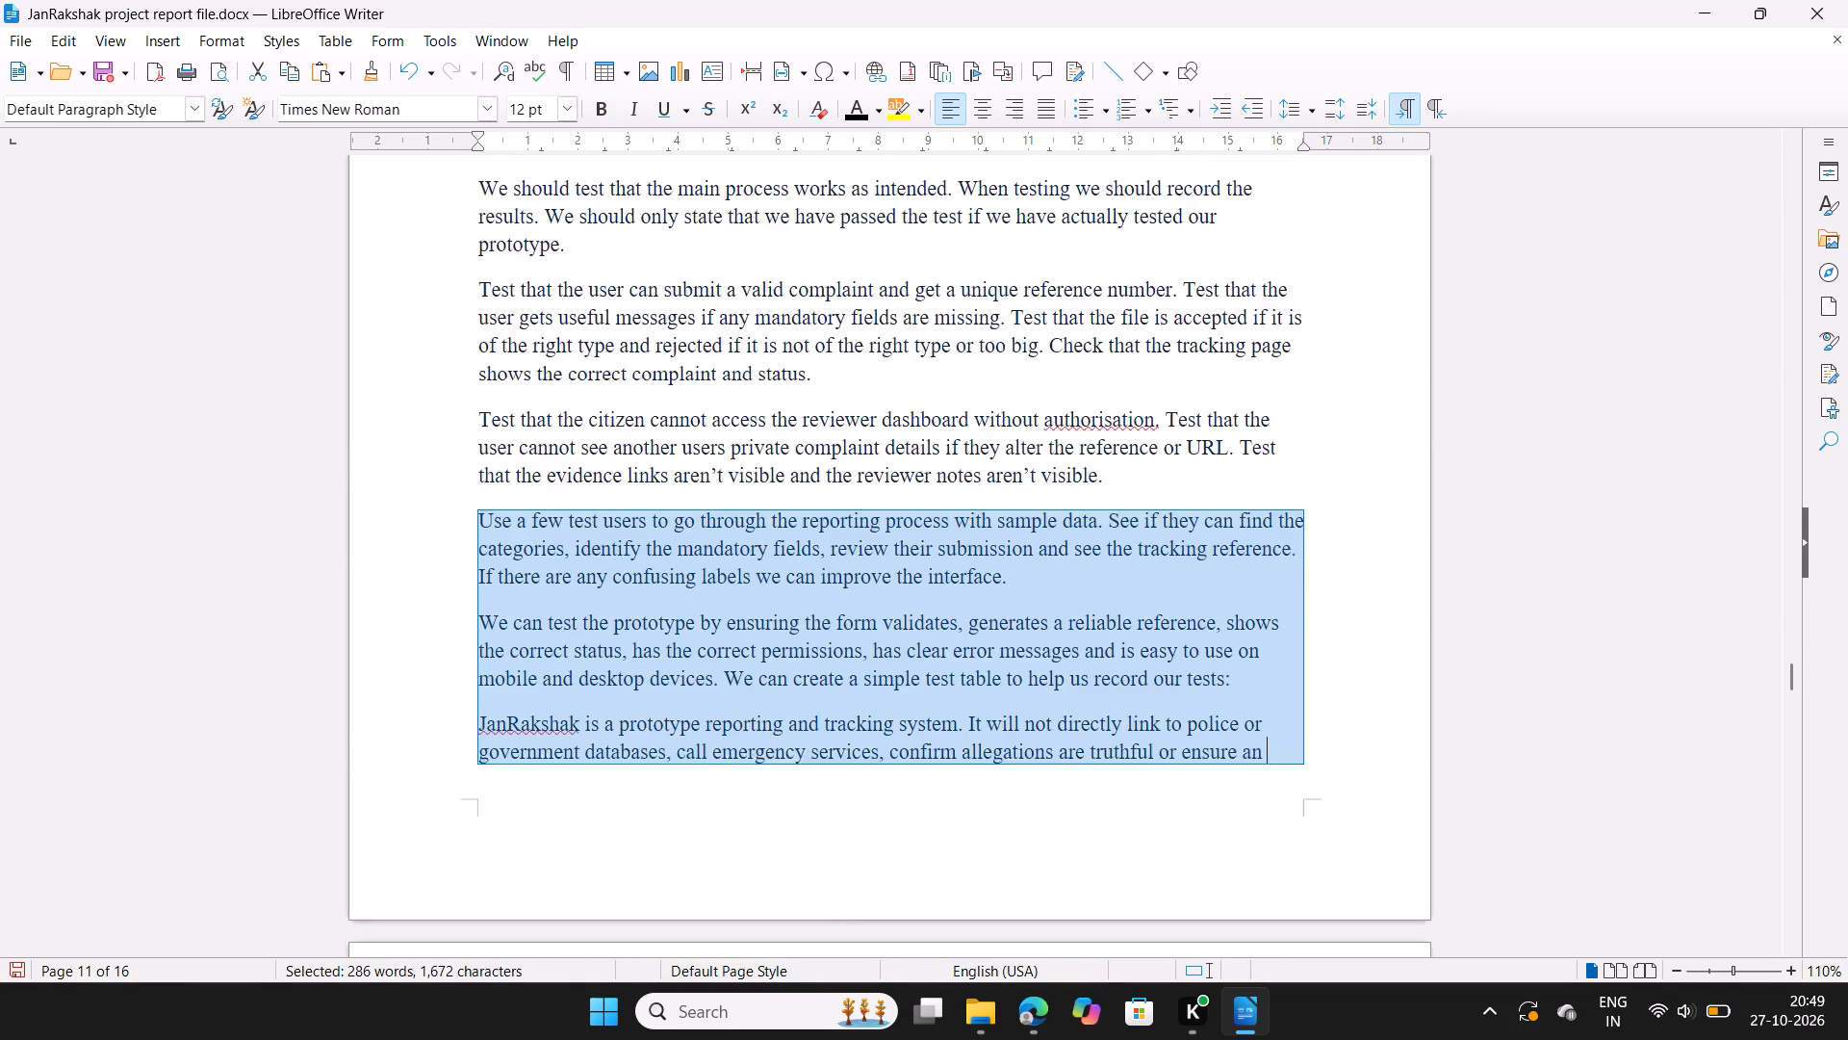
scroll(1178, 369, "right", 2)
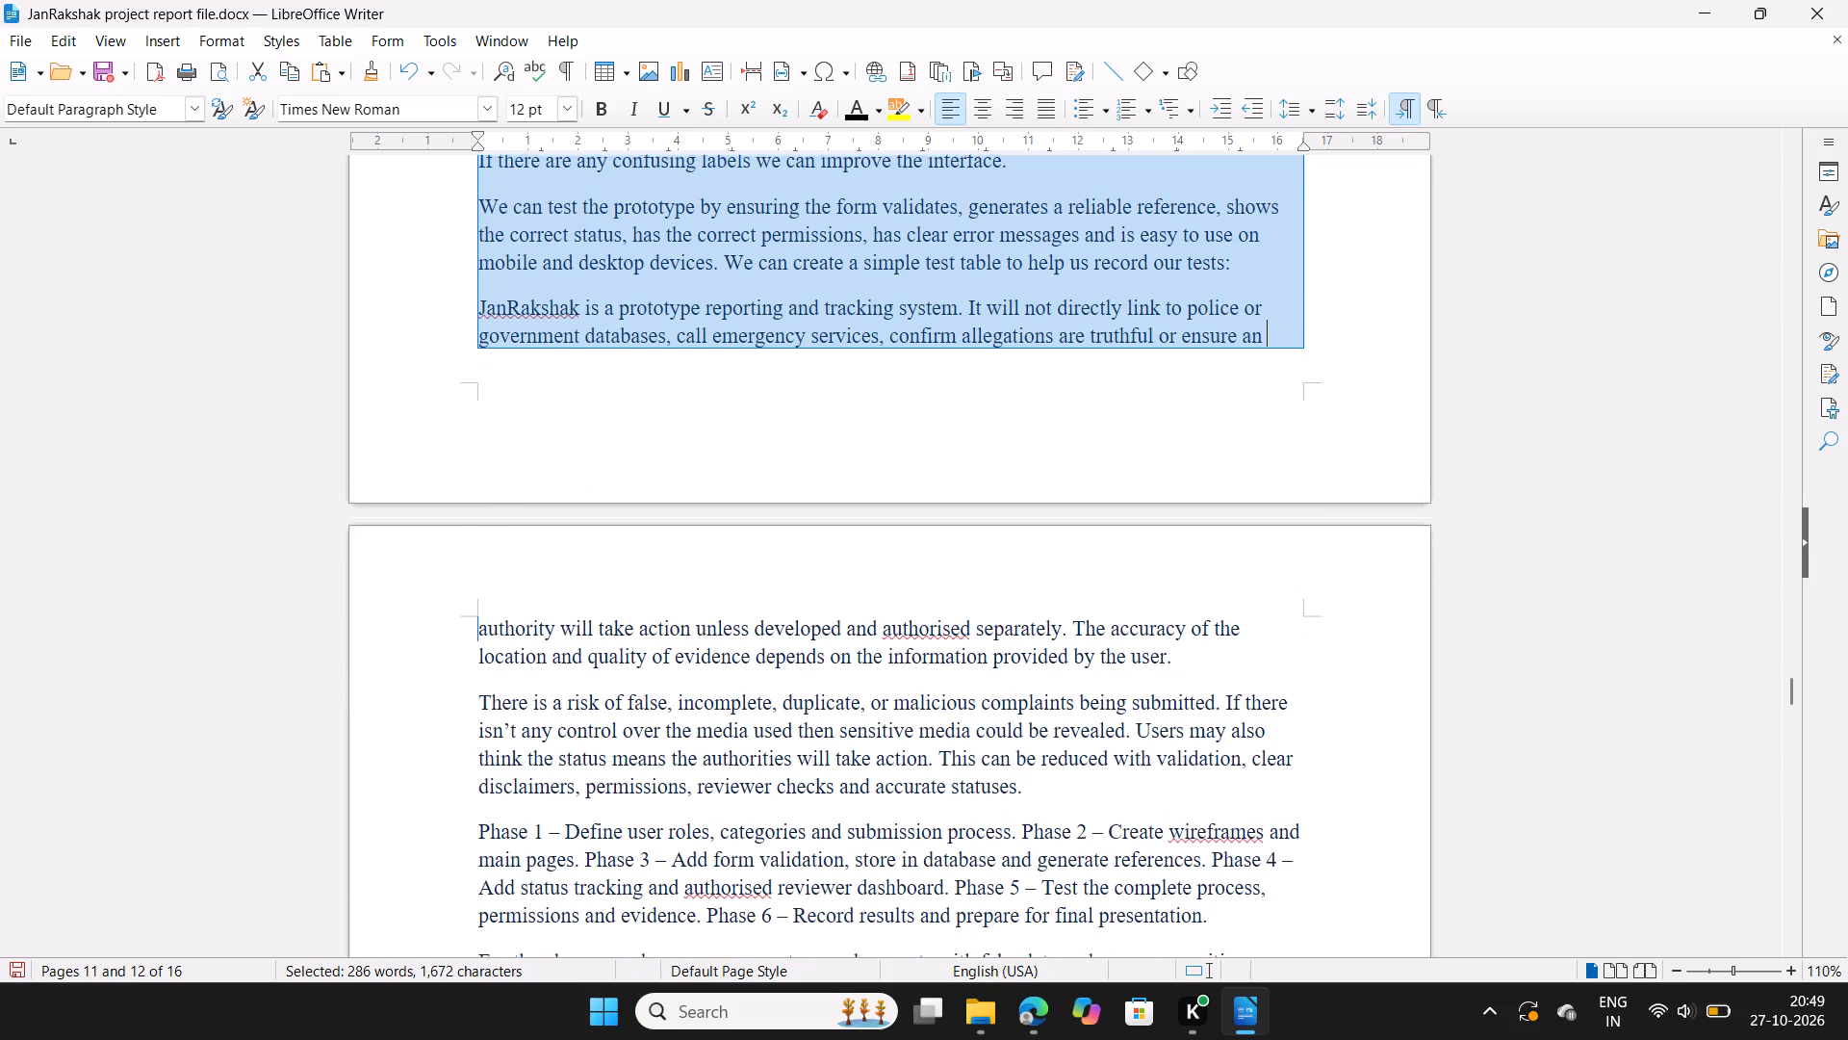
scroll(1178, 369, "right", 1)
Set the Implementation Methodology text from "authority will take action" through "Authorised Reviewer Dashboard" to 12 pt.
left_click(475, 627)
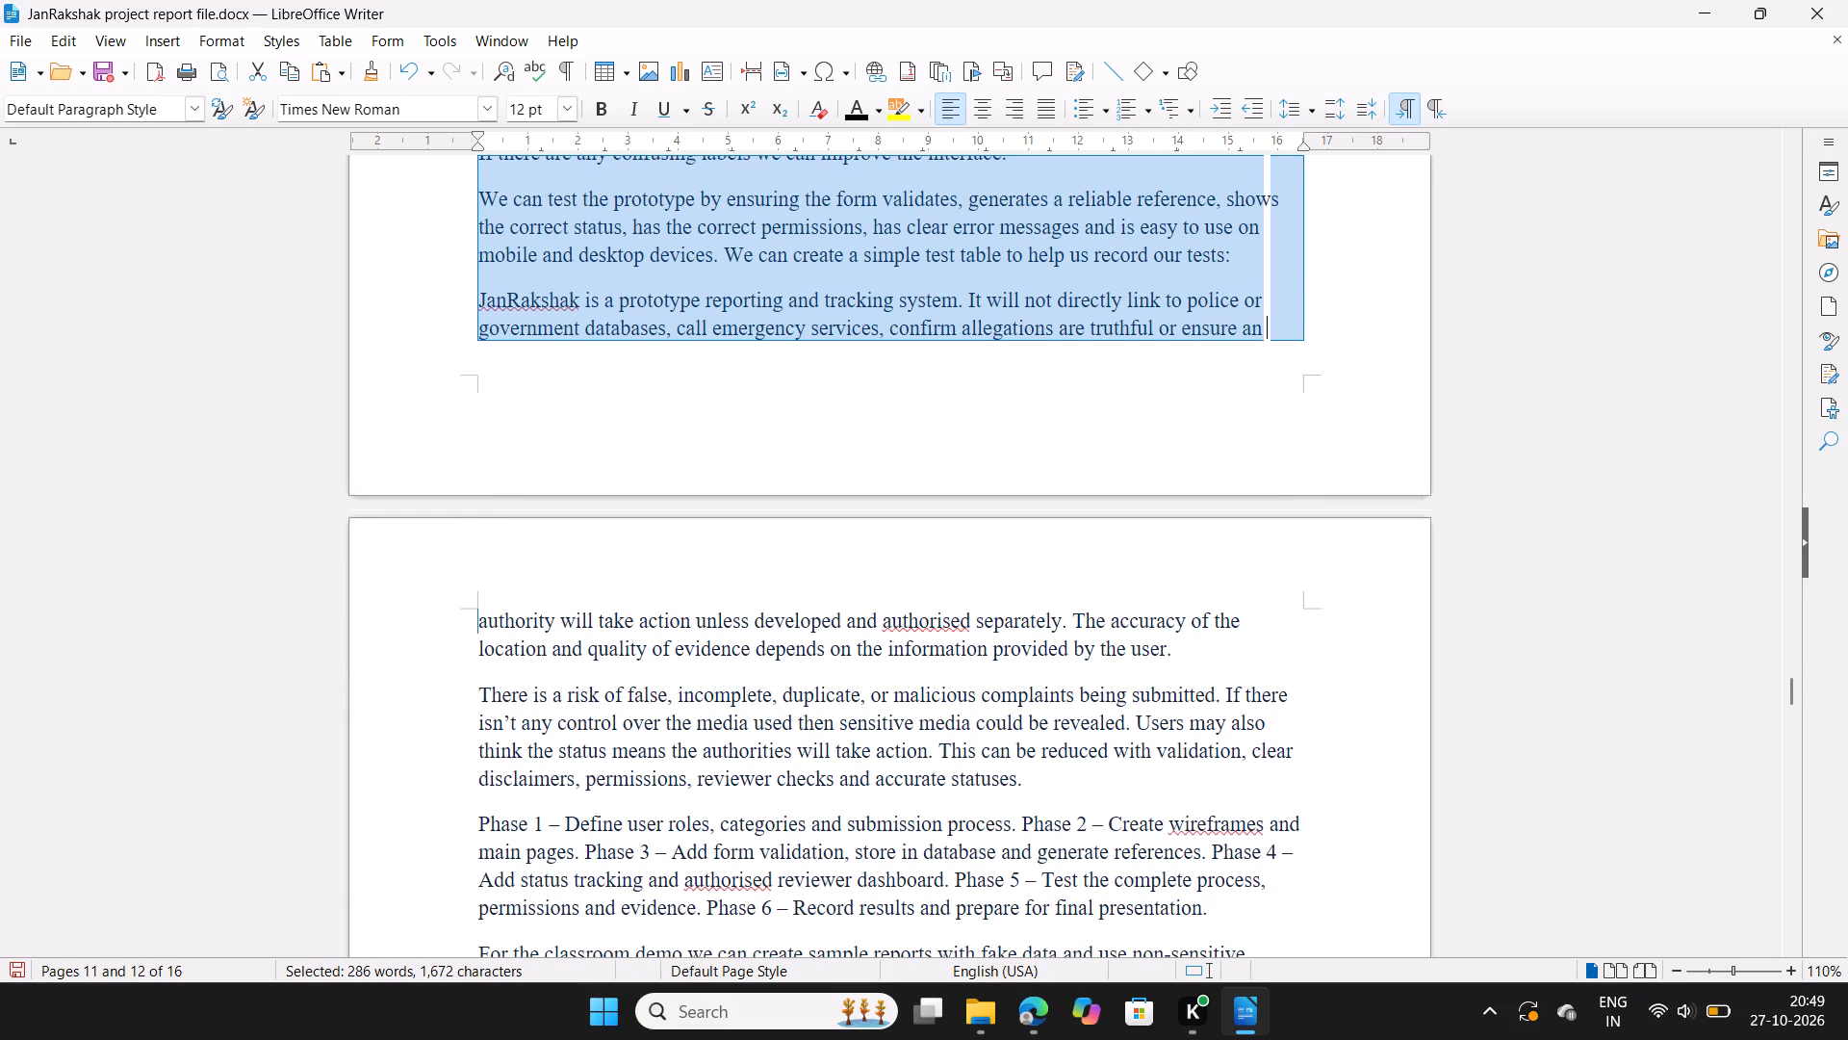
left_click_drag(475, 627, 1014, 928)
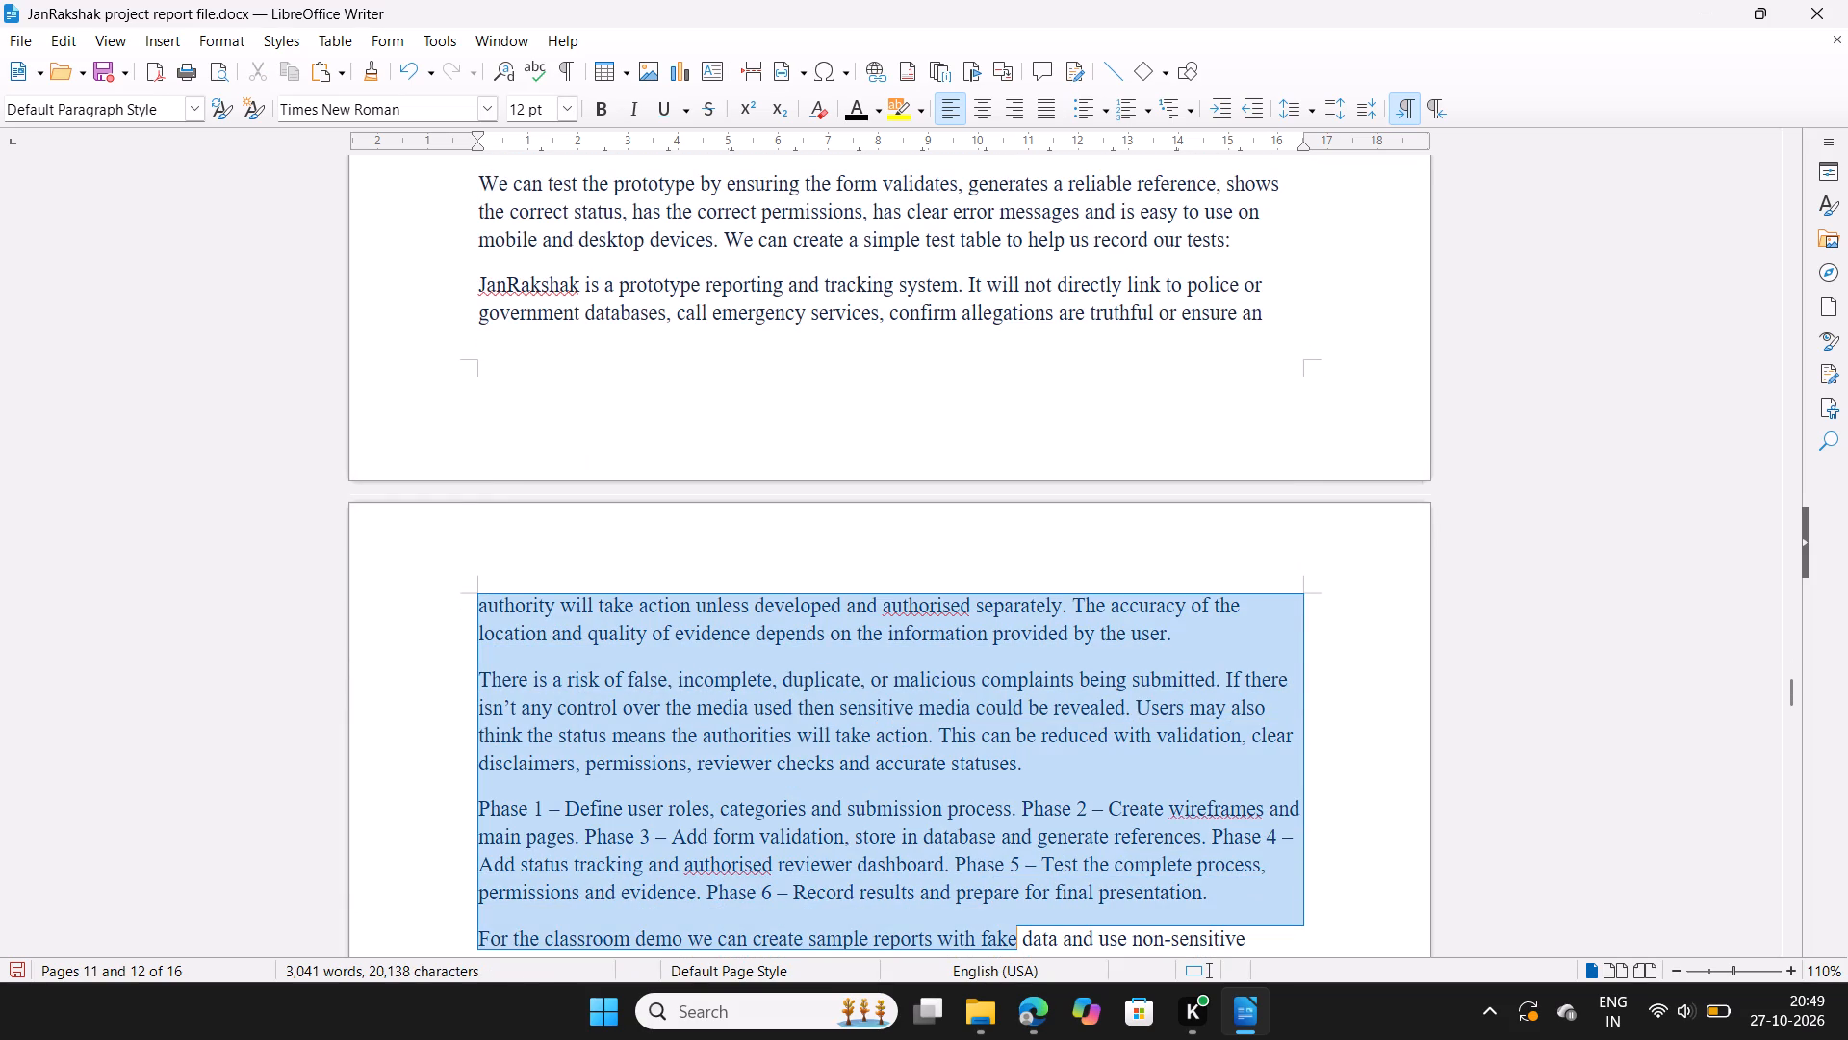
left_click_drag(1014, 928, 1177, 924)
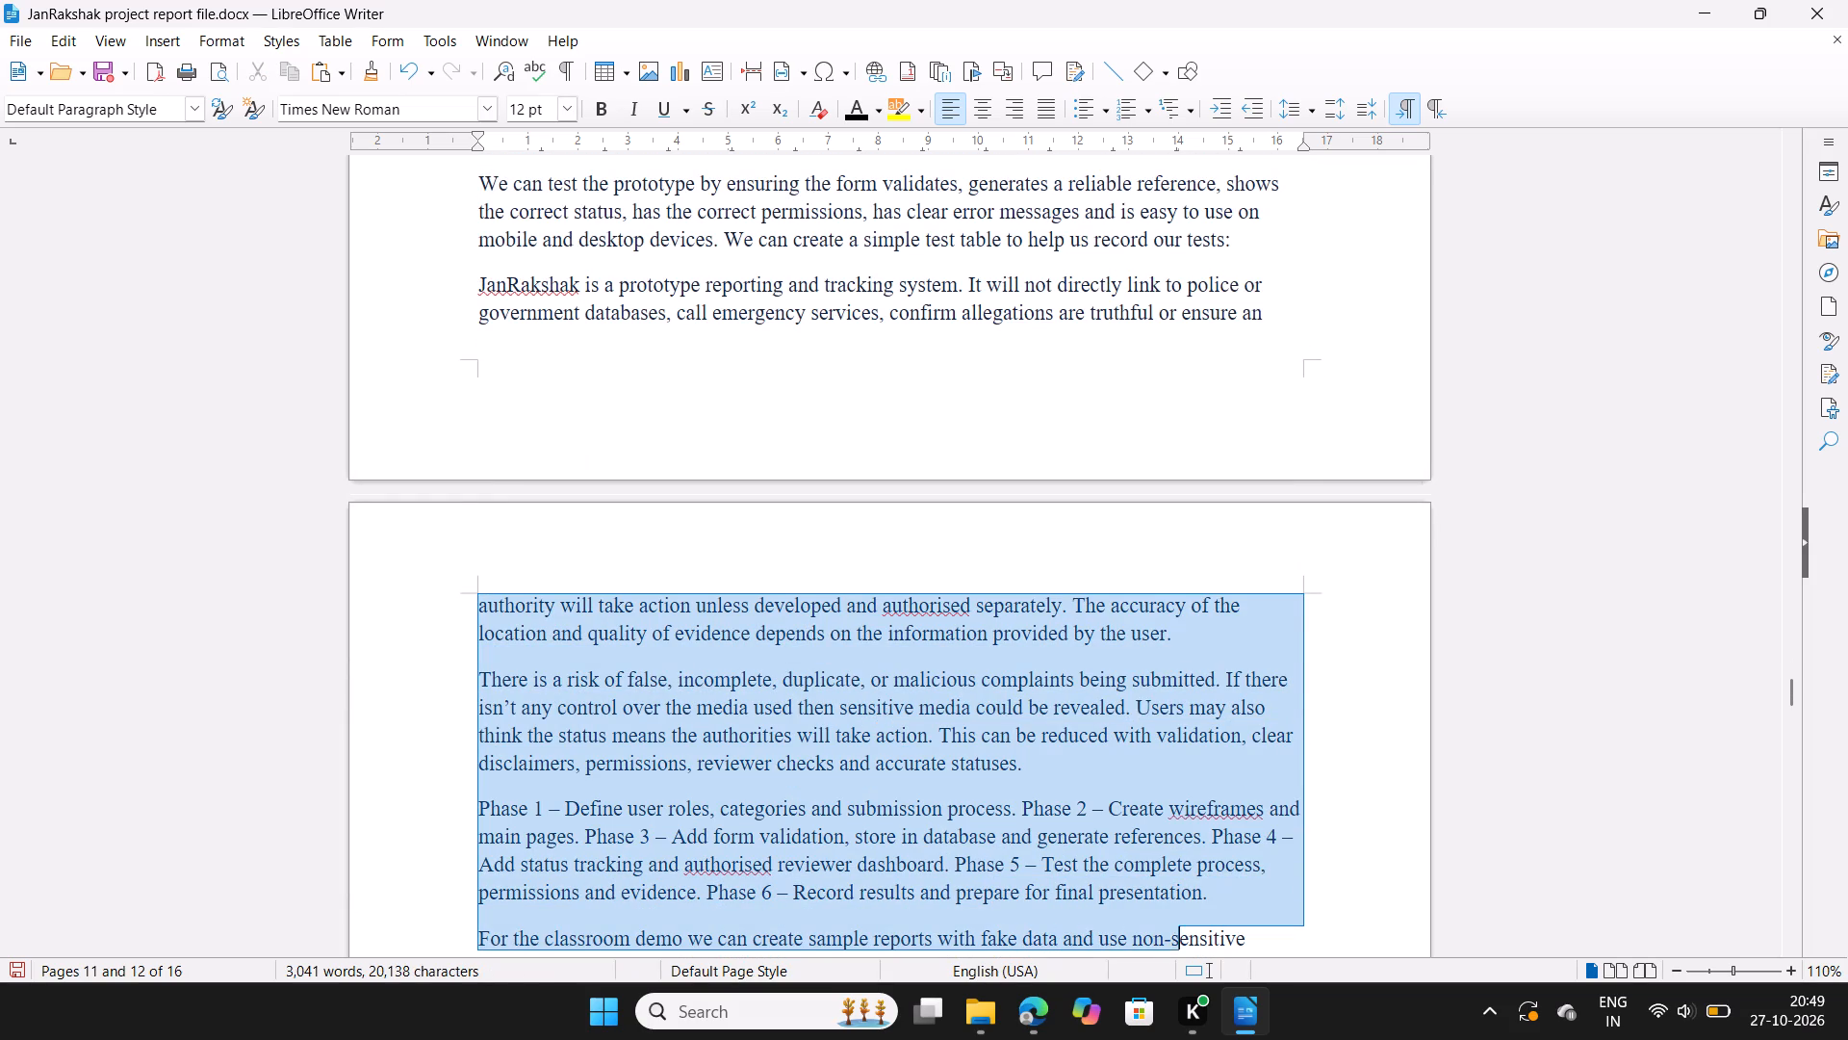
left_click_drag(1177, 924, 1301, 1039)
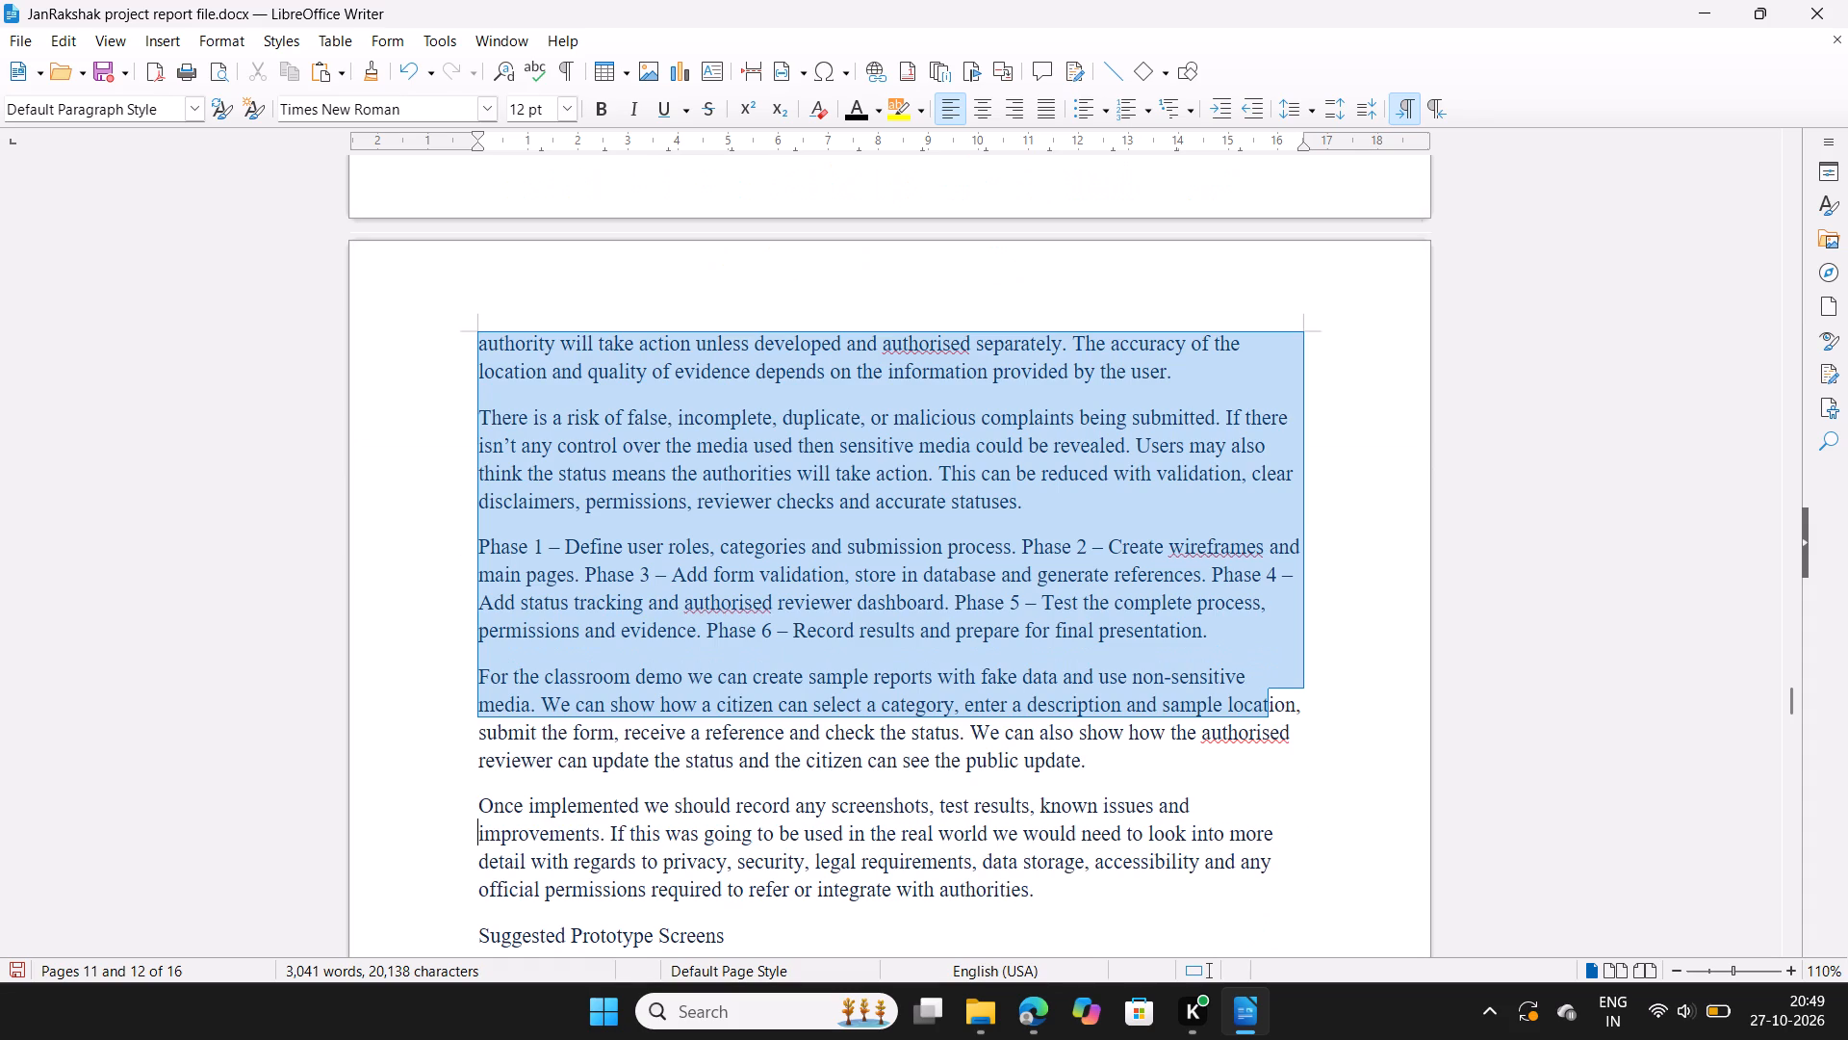
left_click_drag(1301, 1039, 1254, 673)
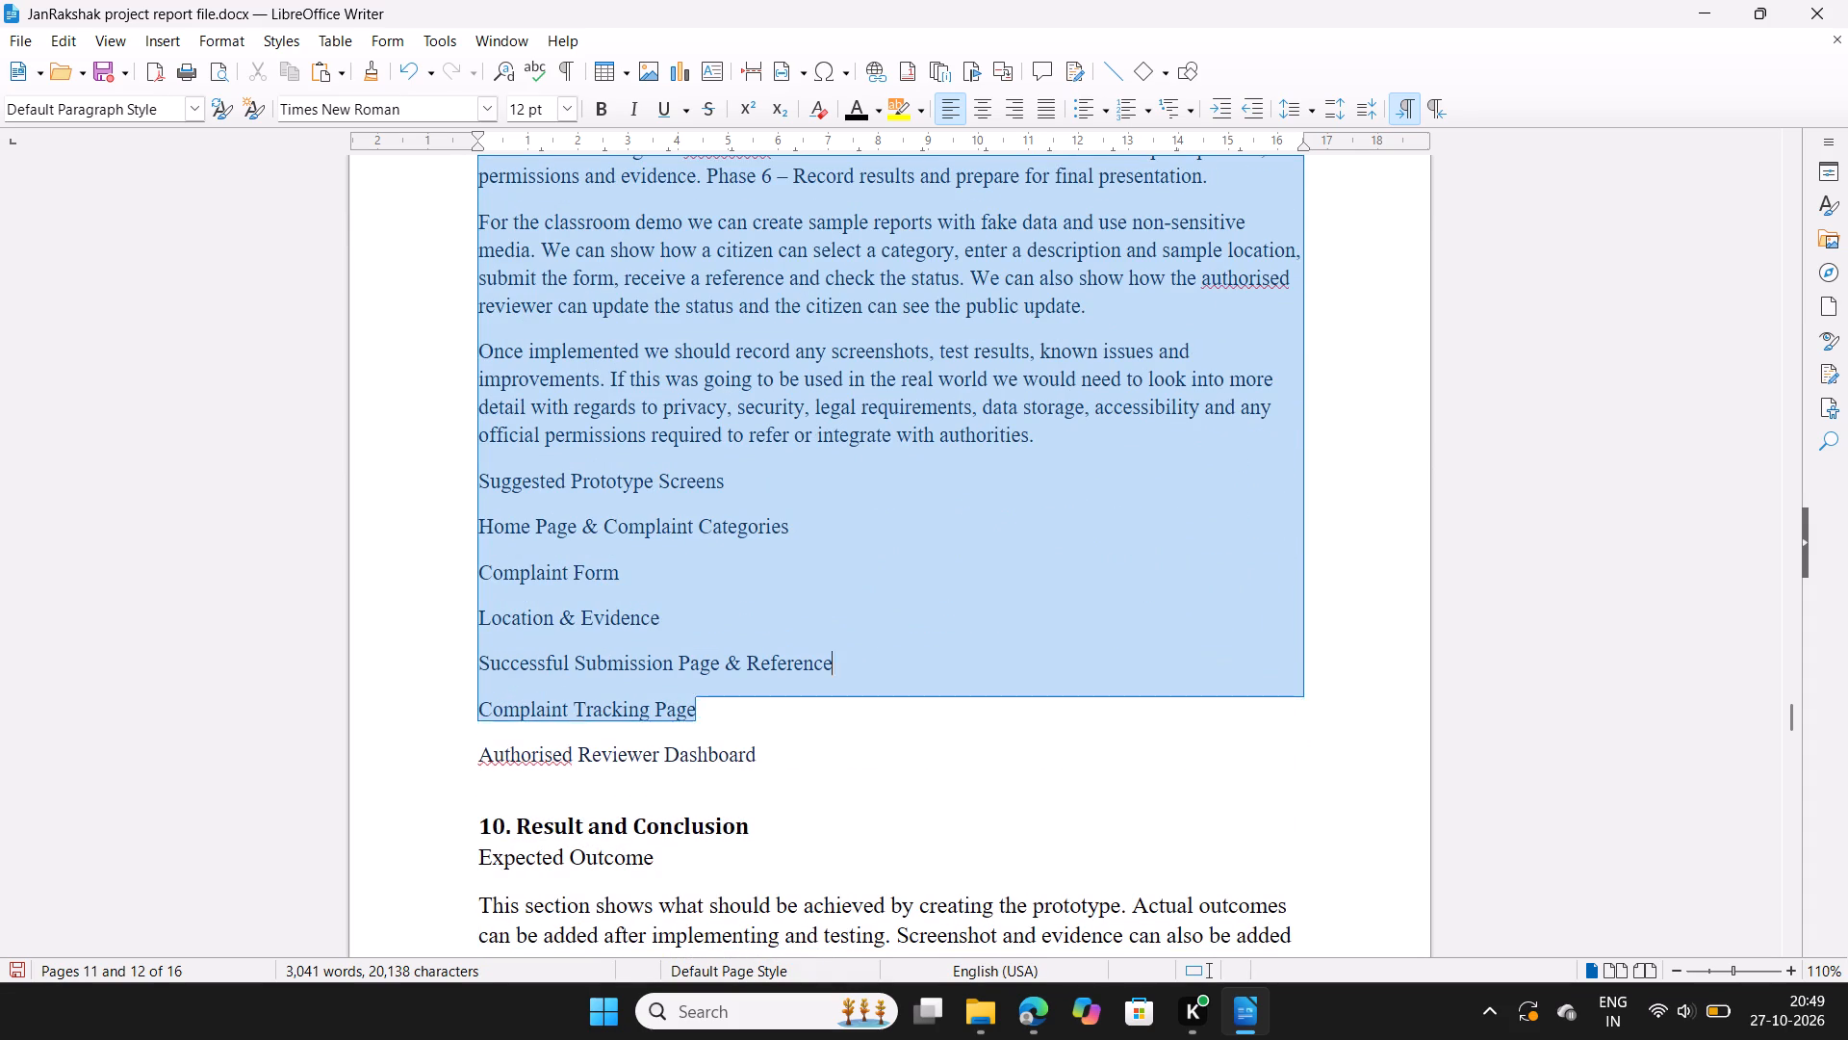
left_click_drag(1254, 673, 1244, 730)
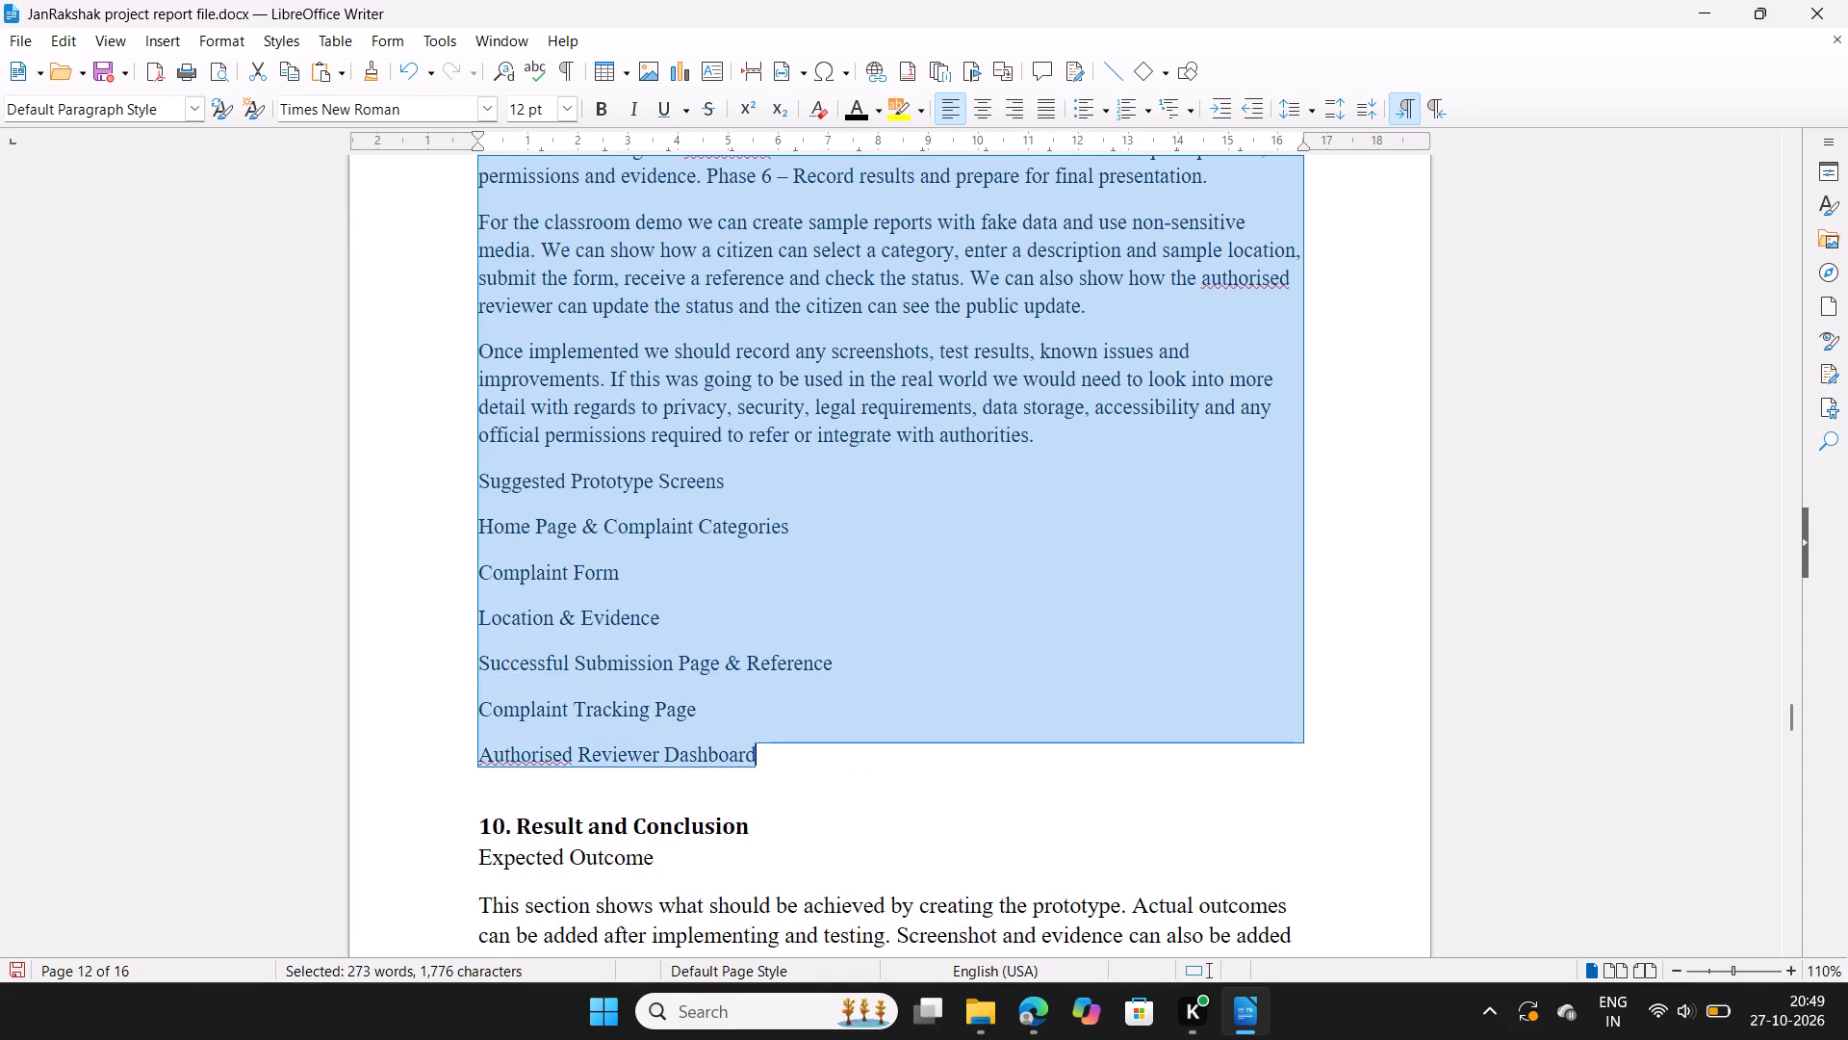
left_click(560, 110)
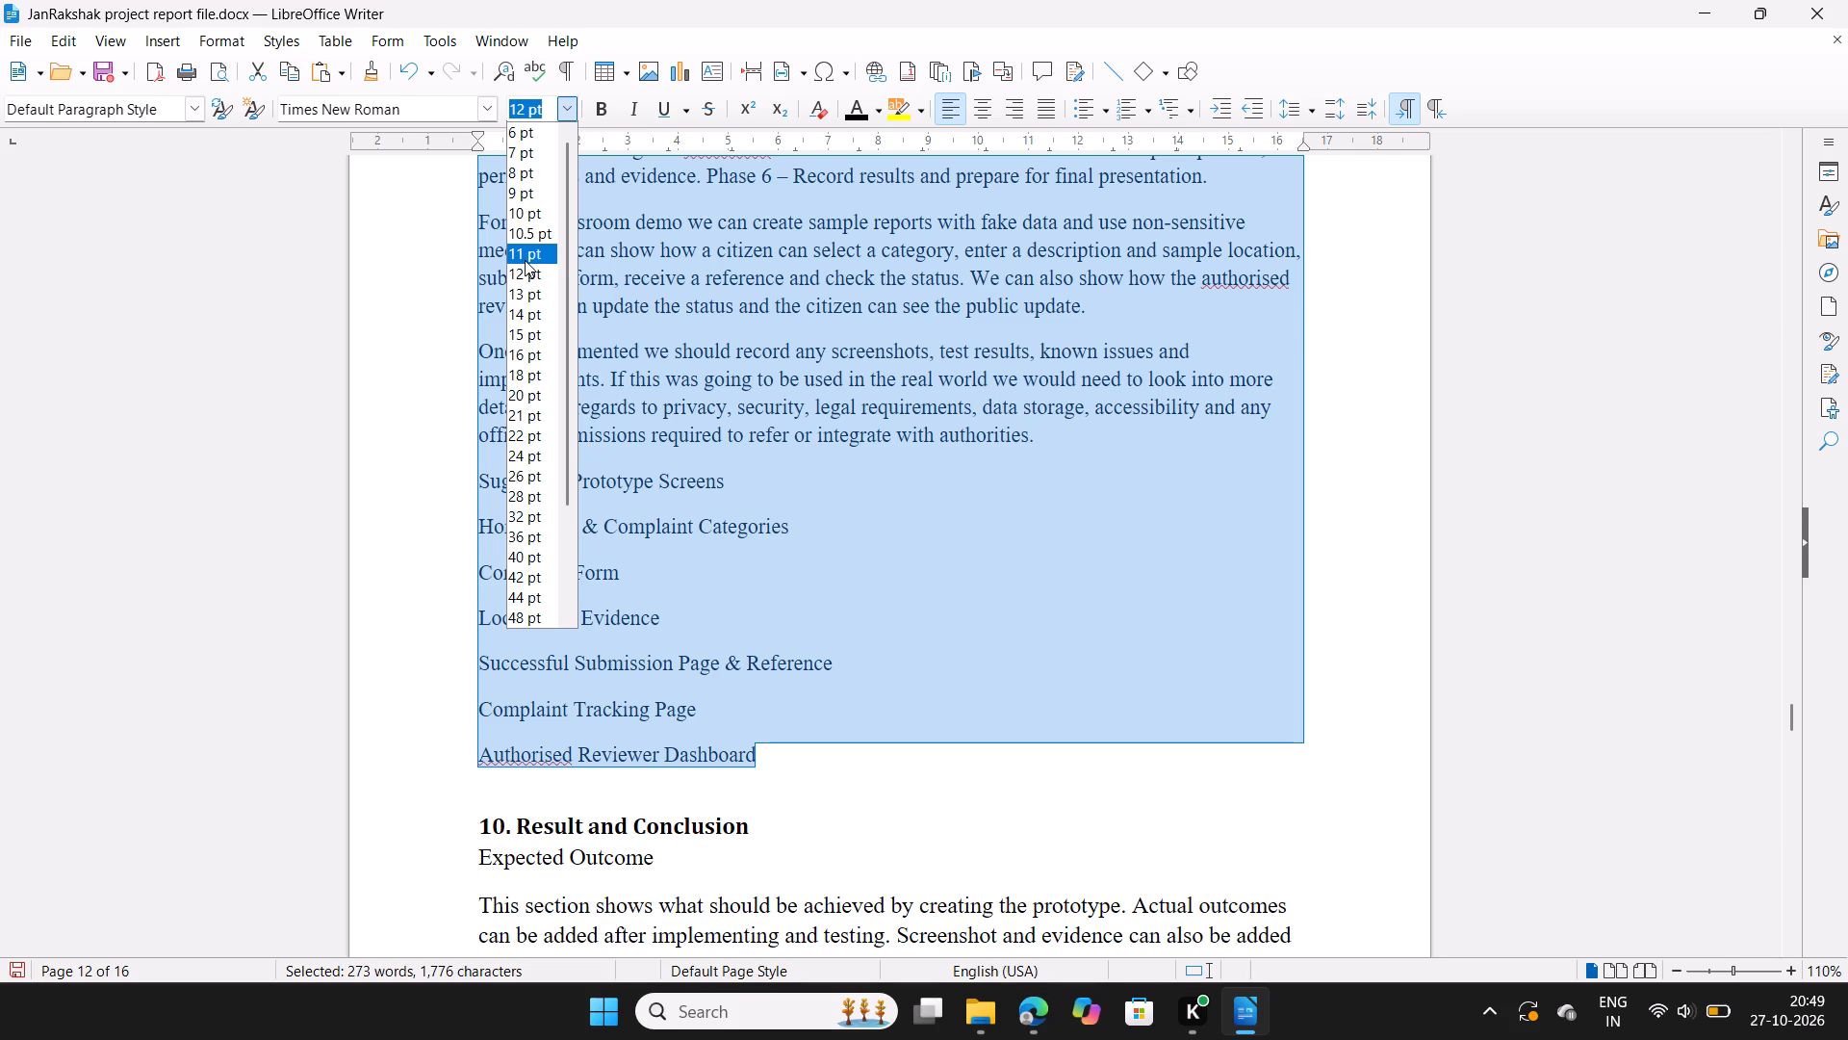
left_click(523, 272)
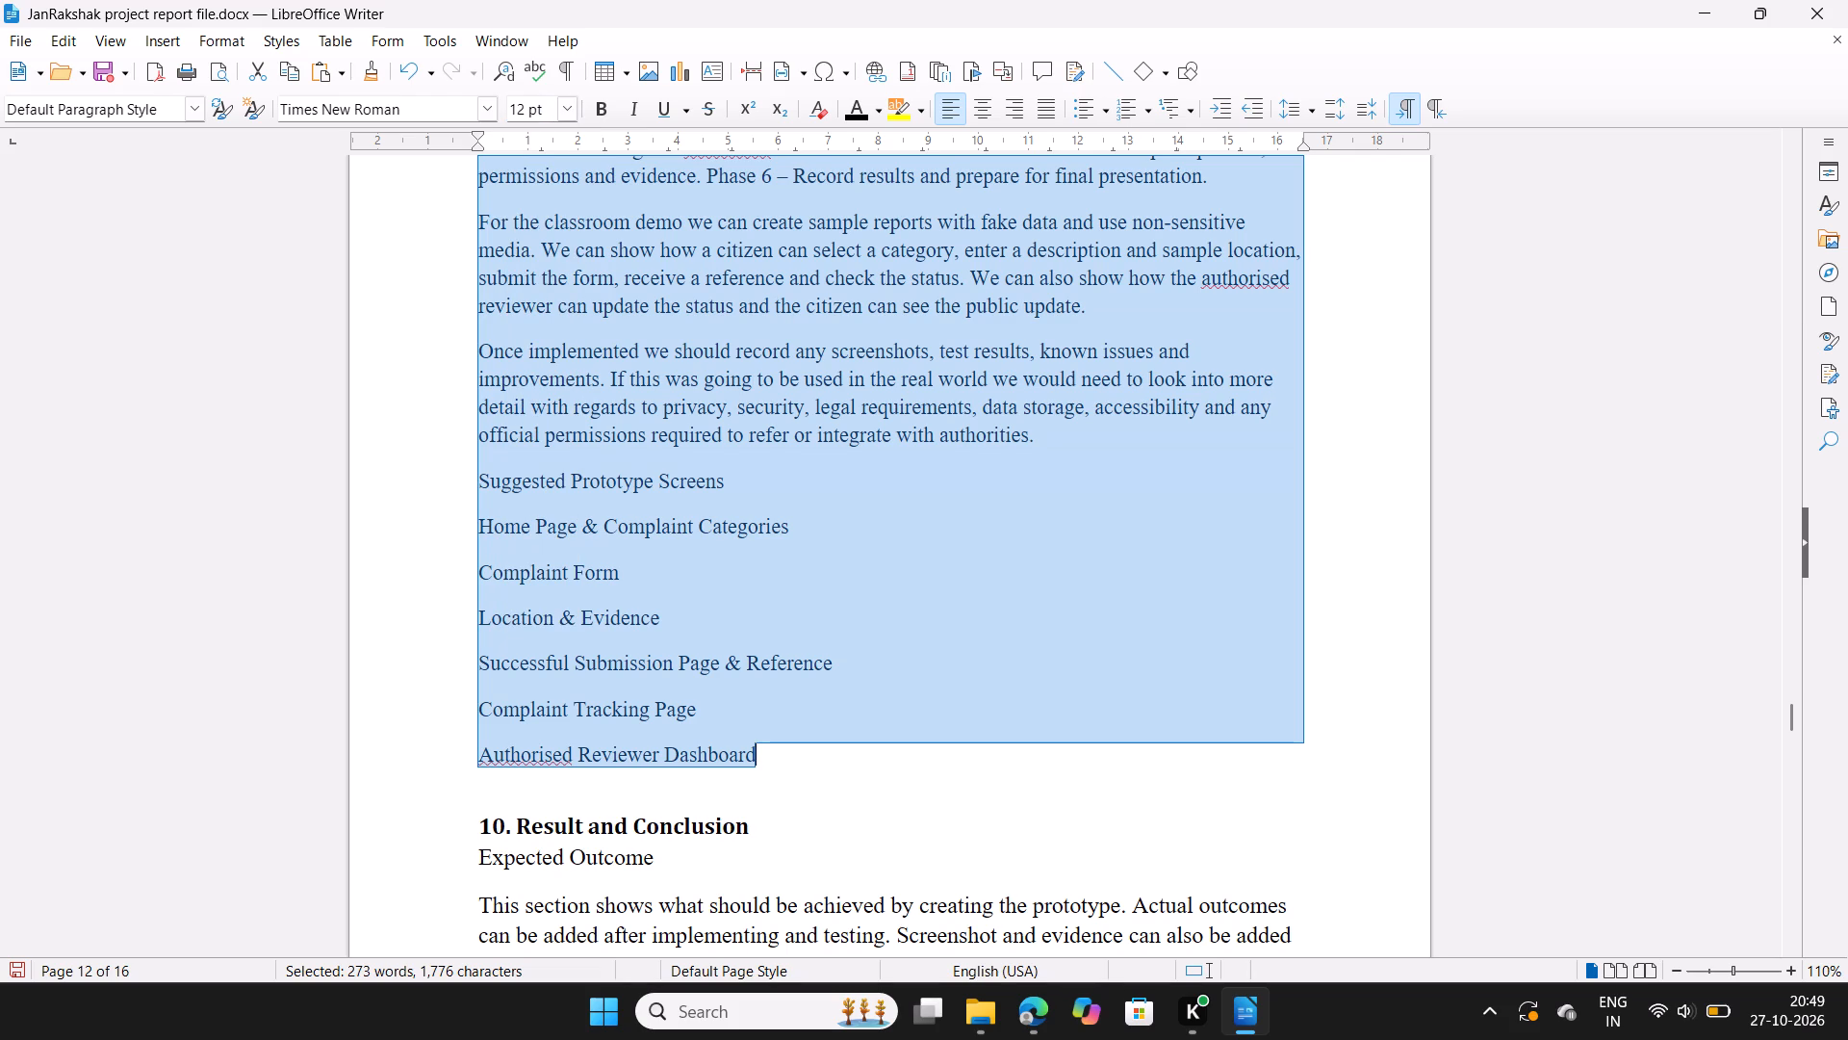
left_click(397, 347)
scroll(646, 318, "up", 3)
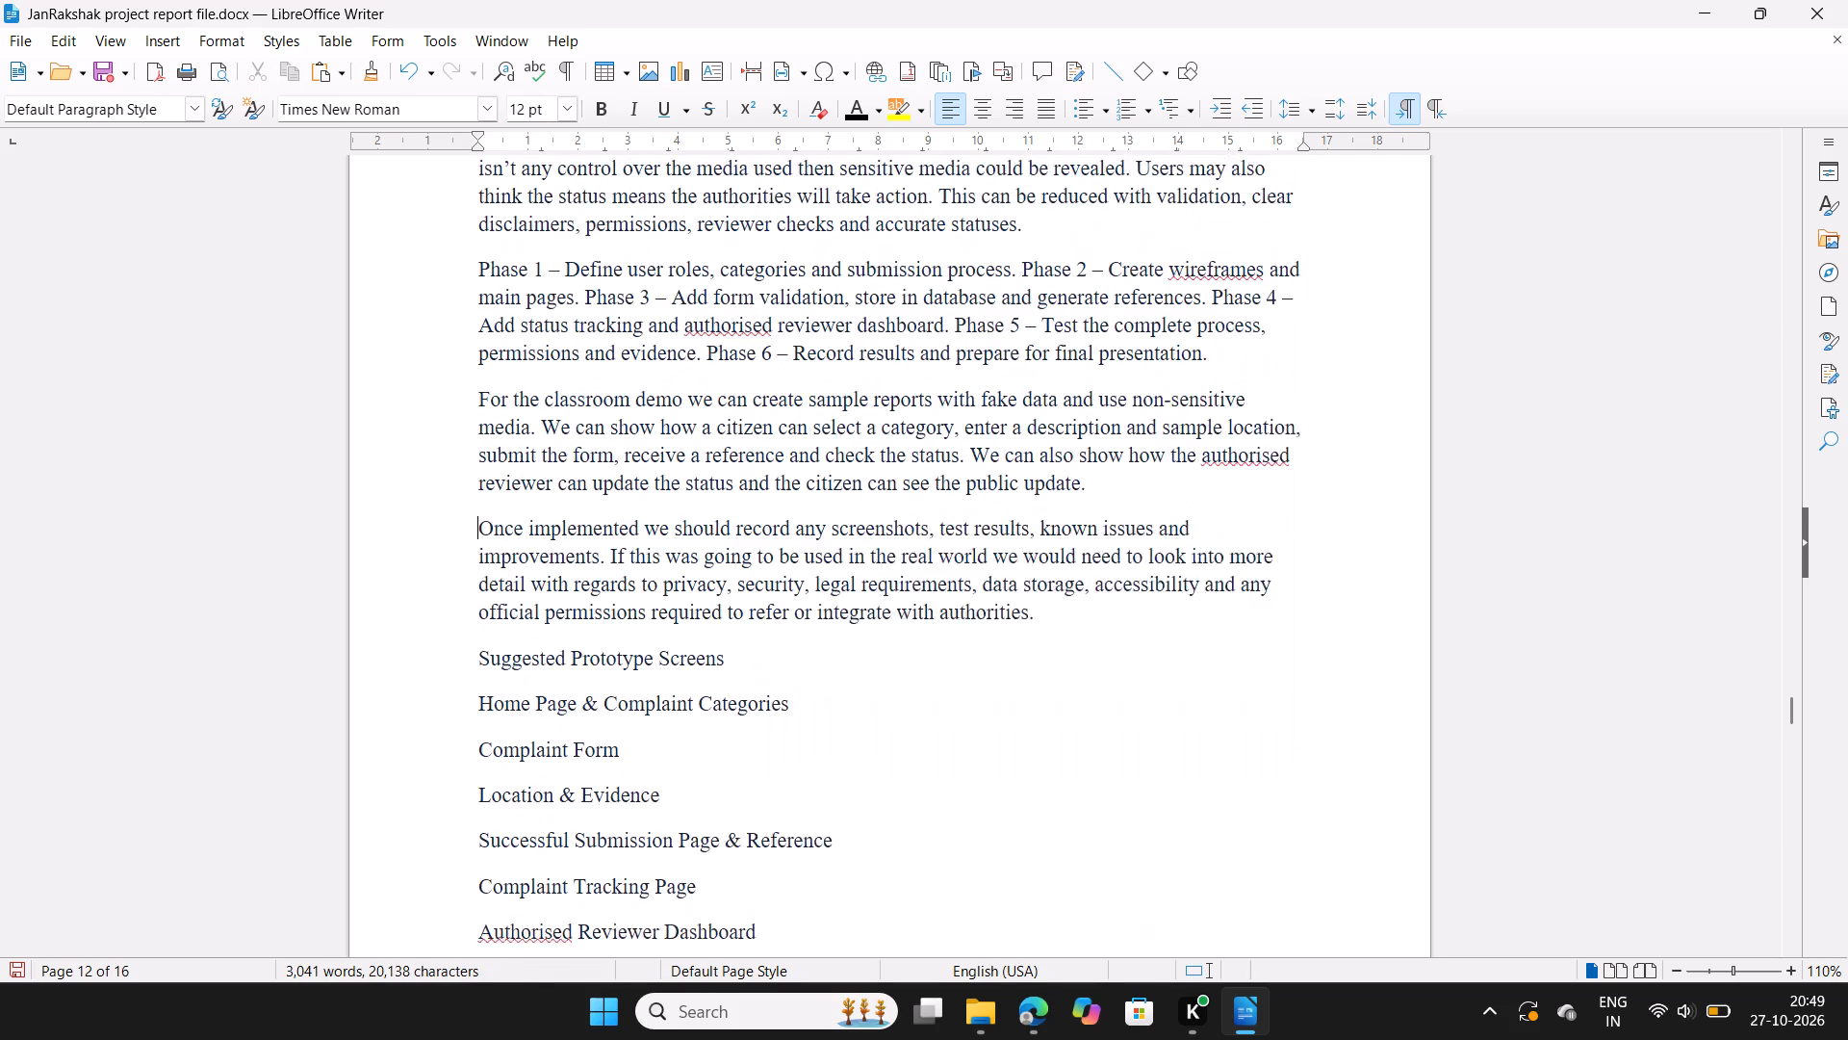
Make the Suggested Prototype Screens subheading at the end of the Implementation Methodology section bold.
scroll(646, 318, "up", 6)
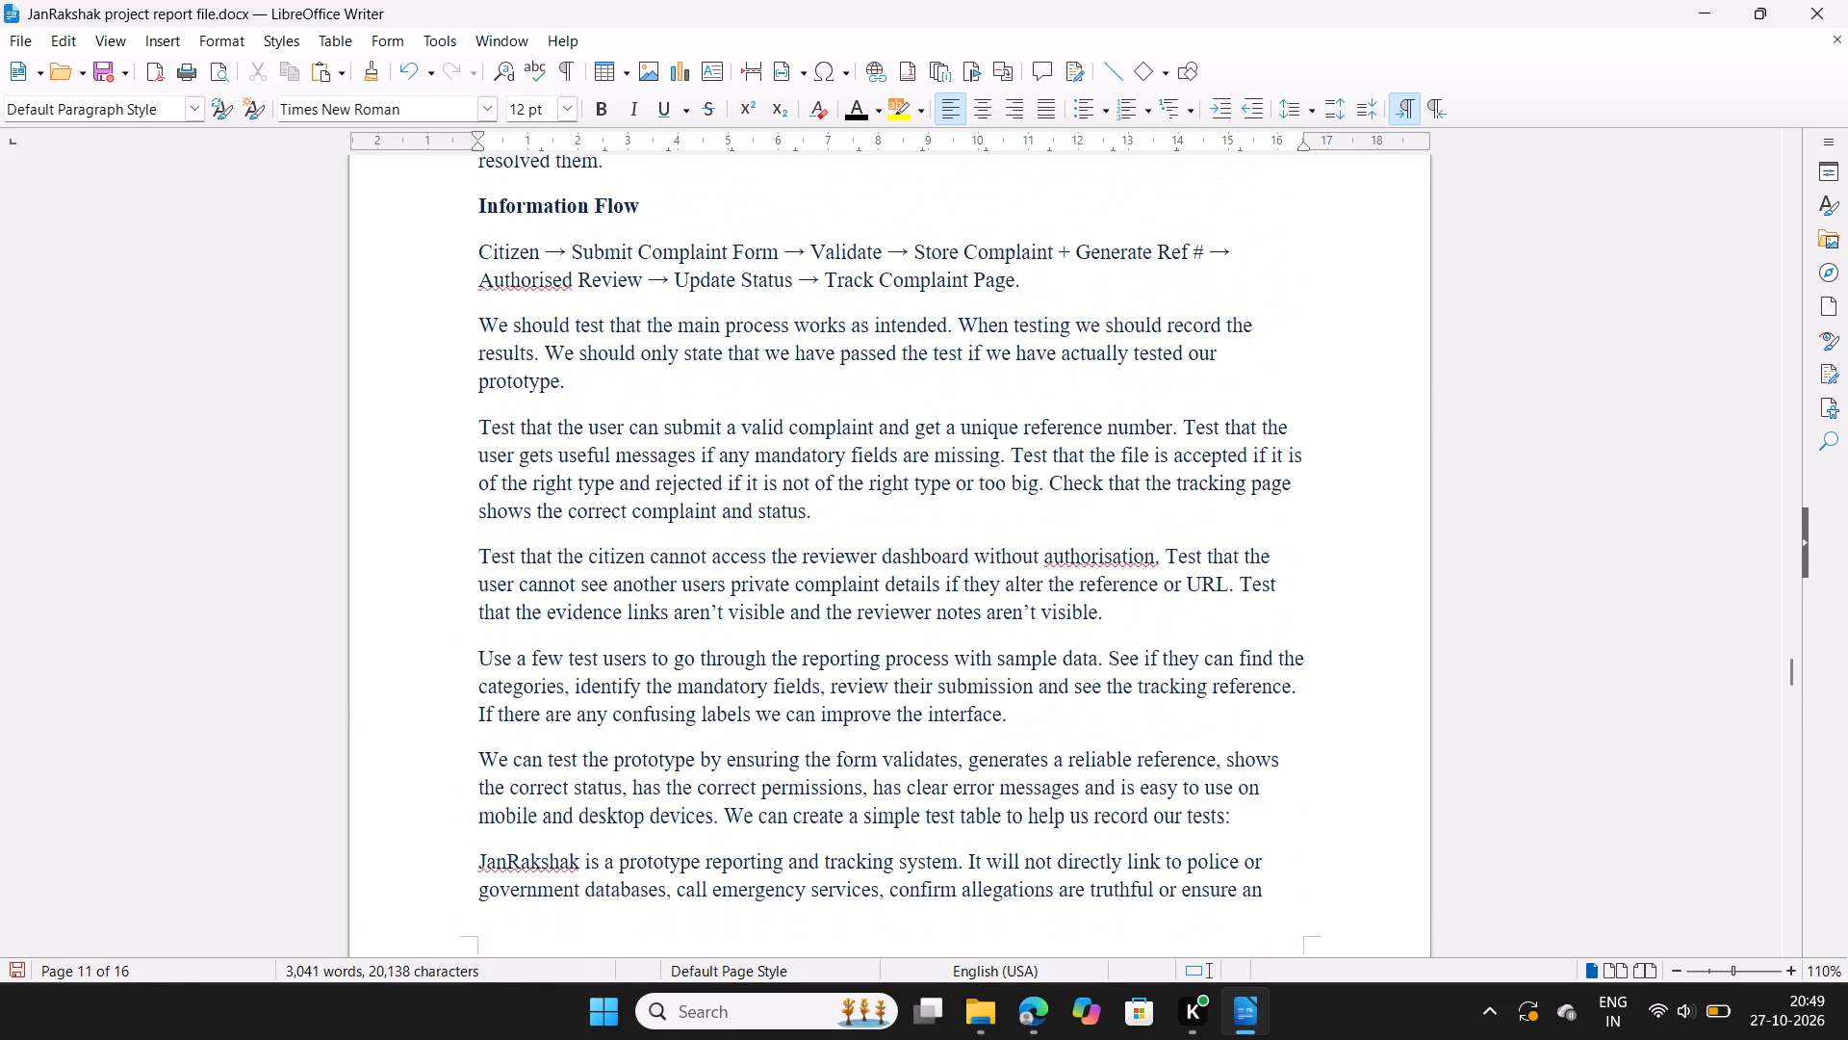
scroll(646, 318, "down", 5)
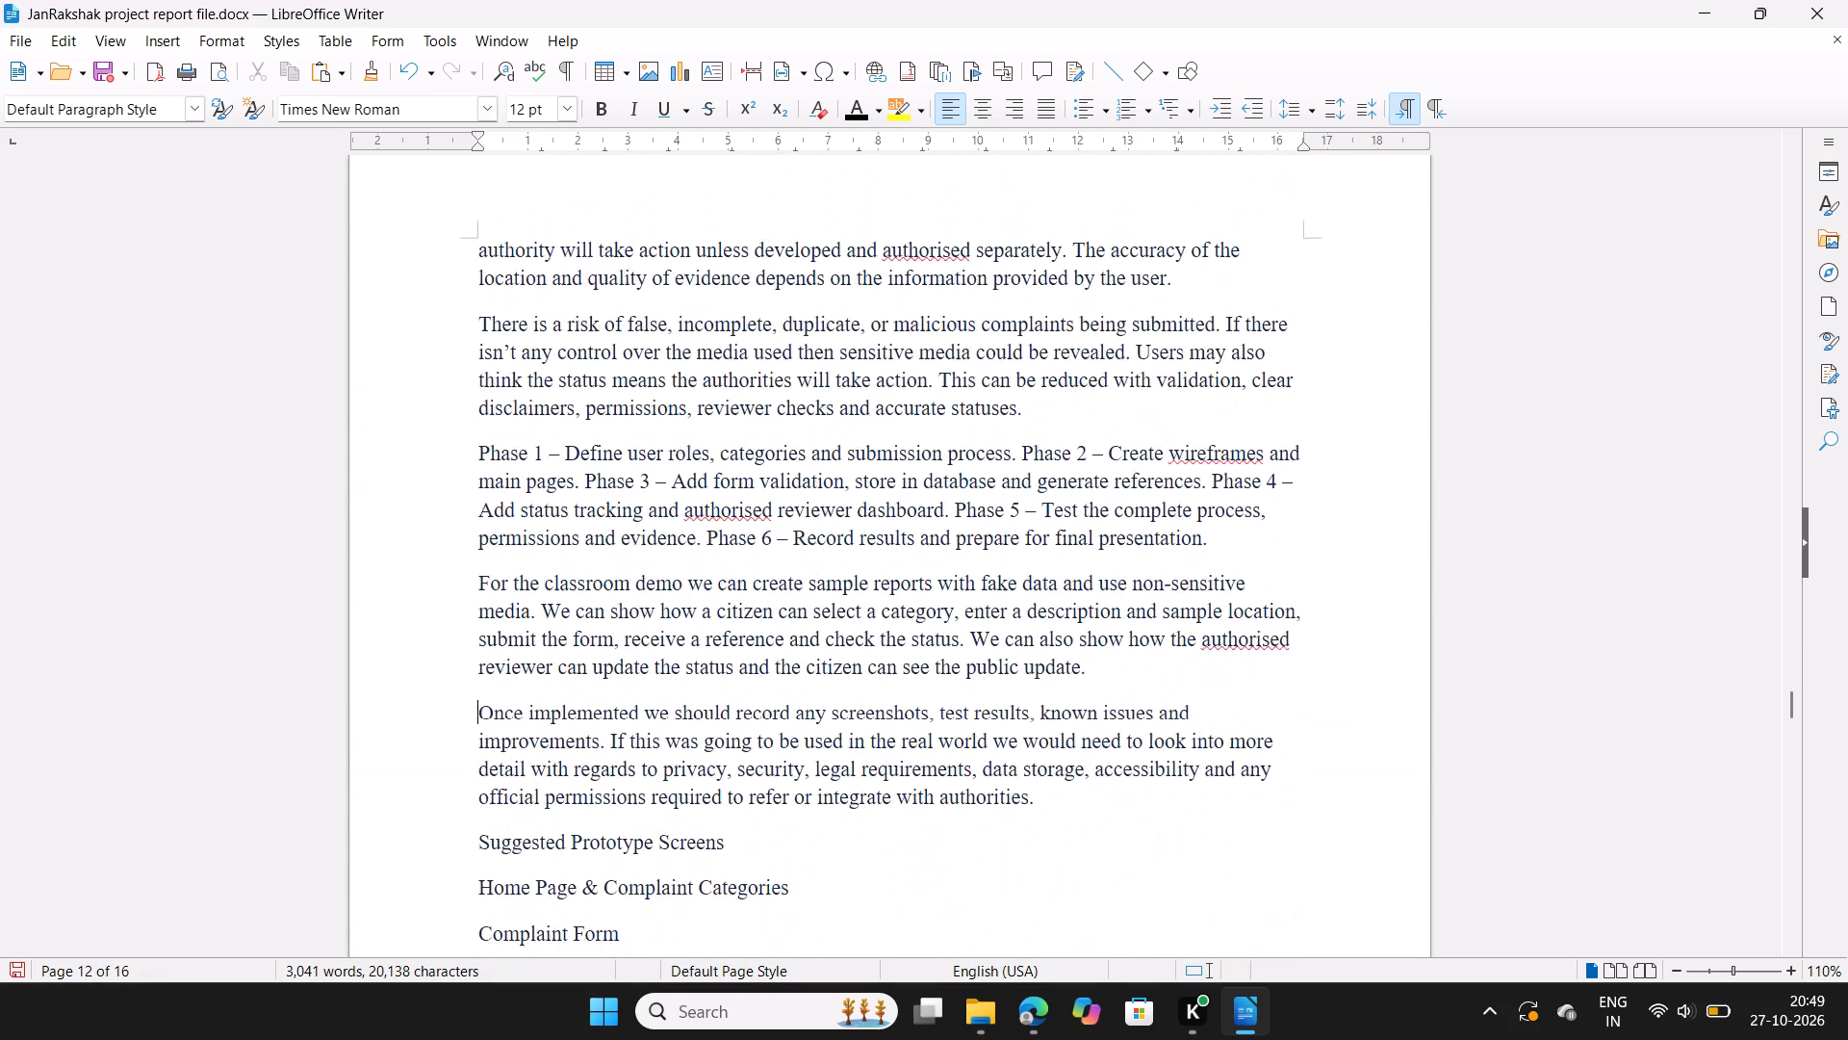
scroll(646, 318, "down", 2)
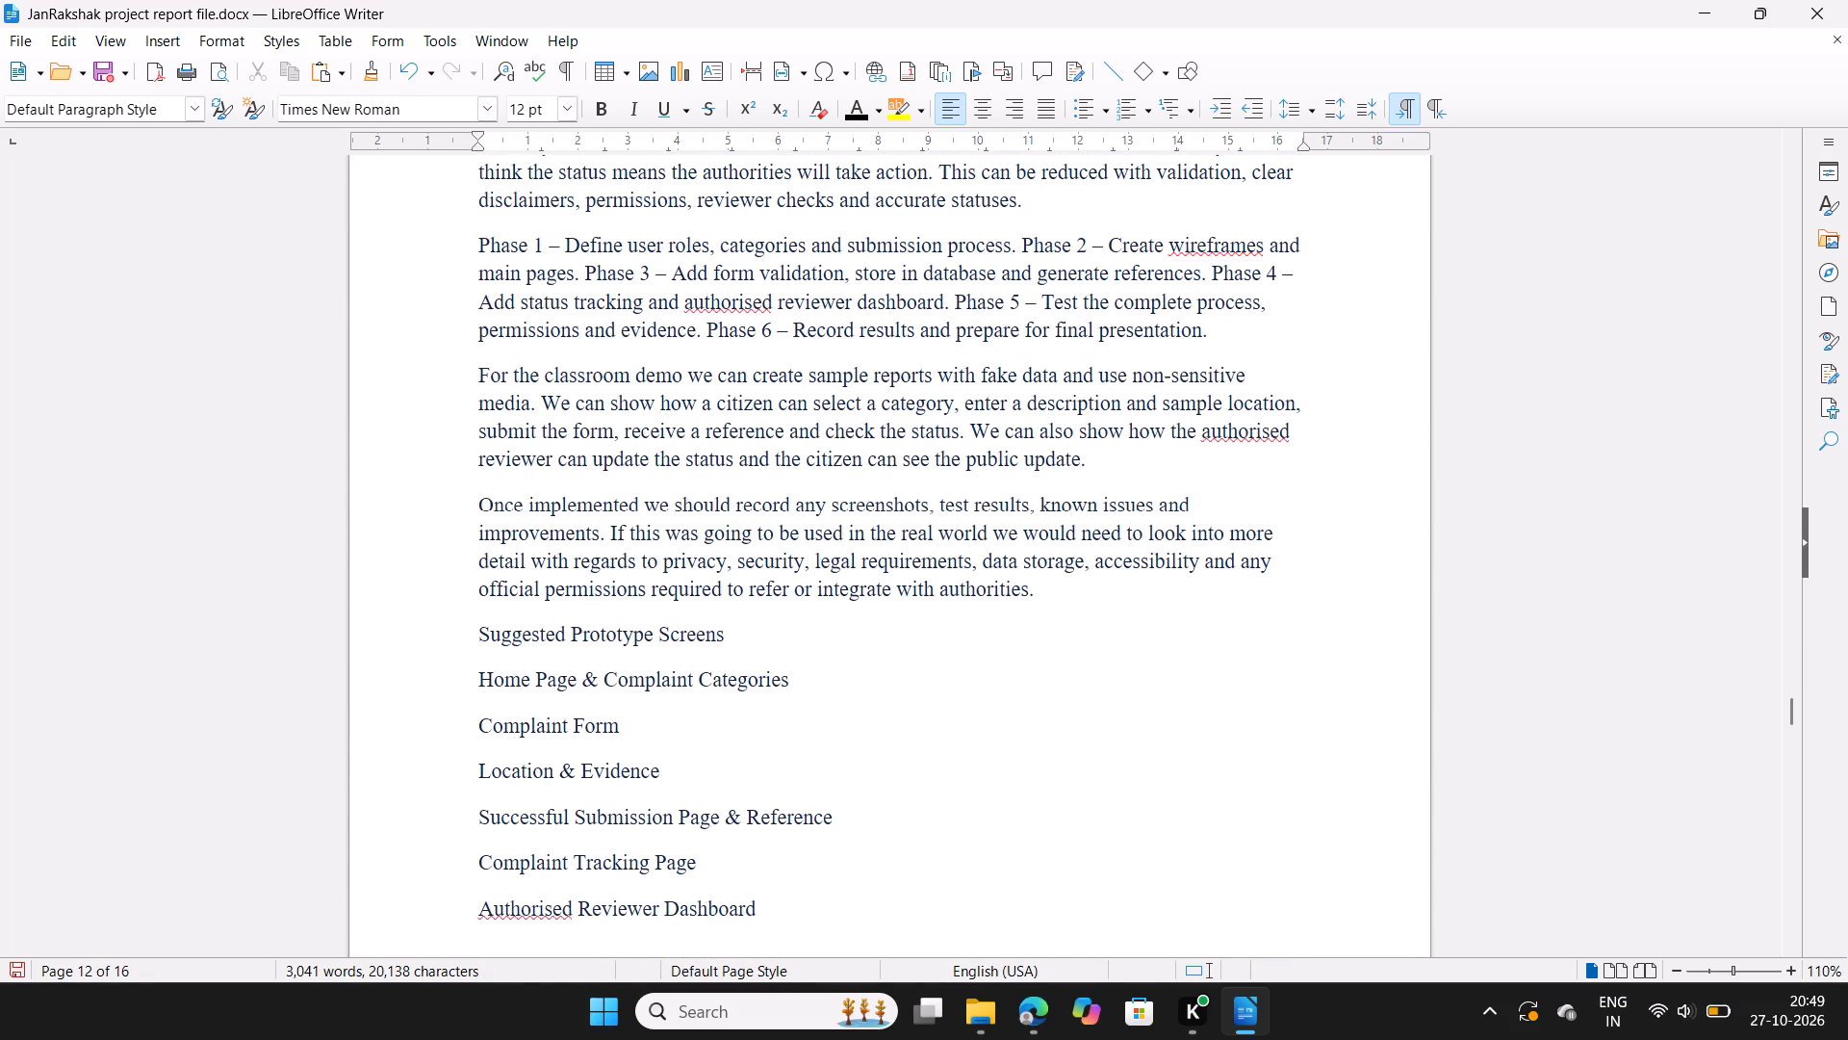
scroll(489, 662, "down", 2)
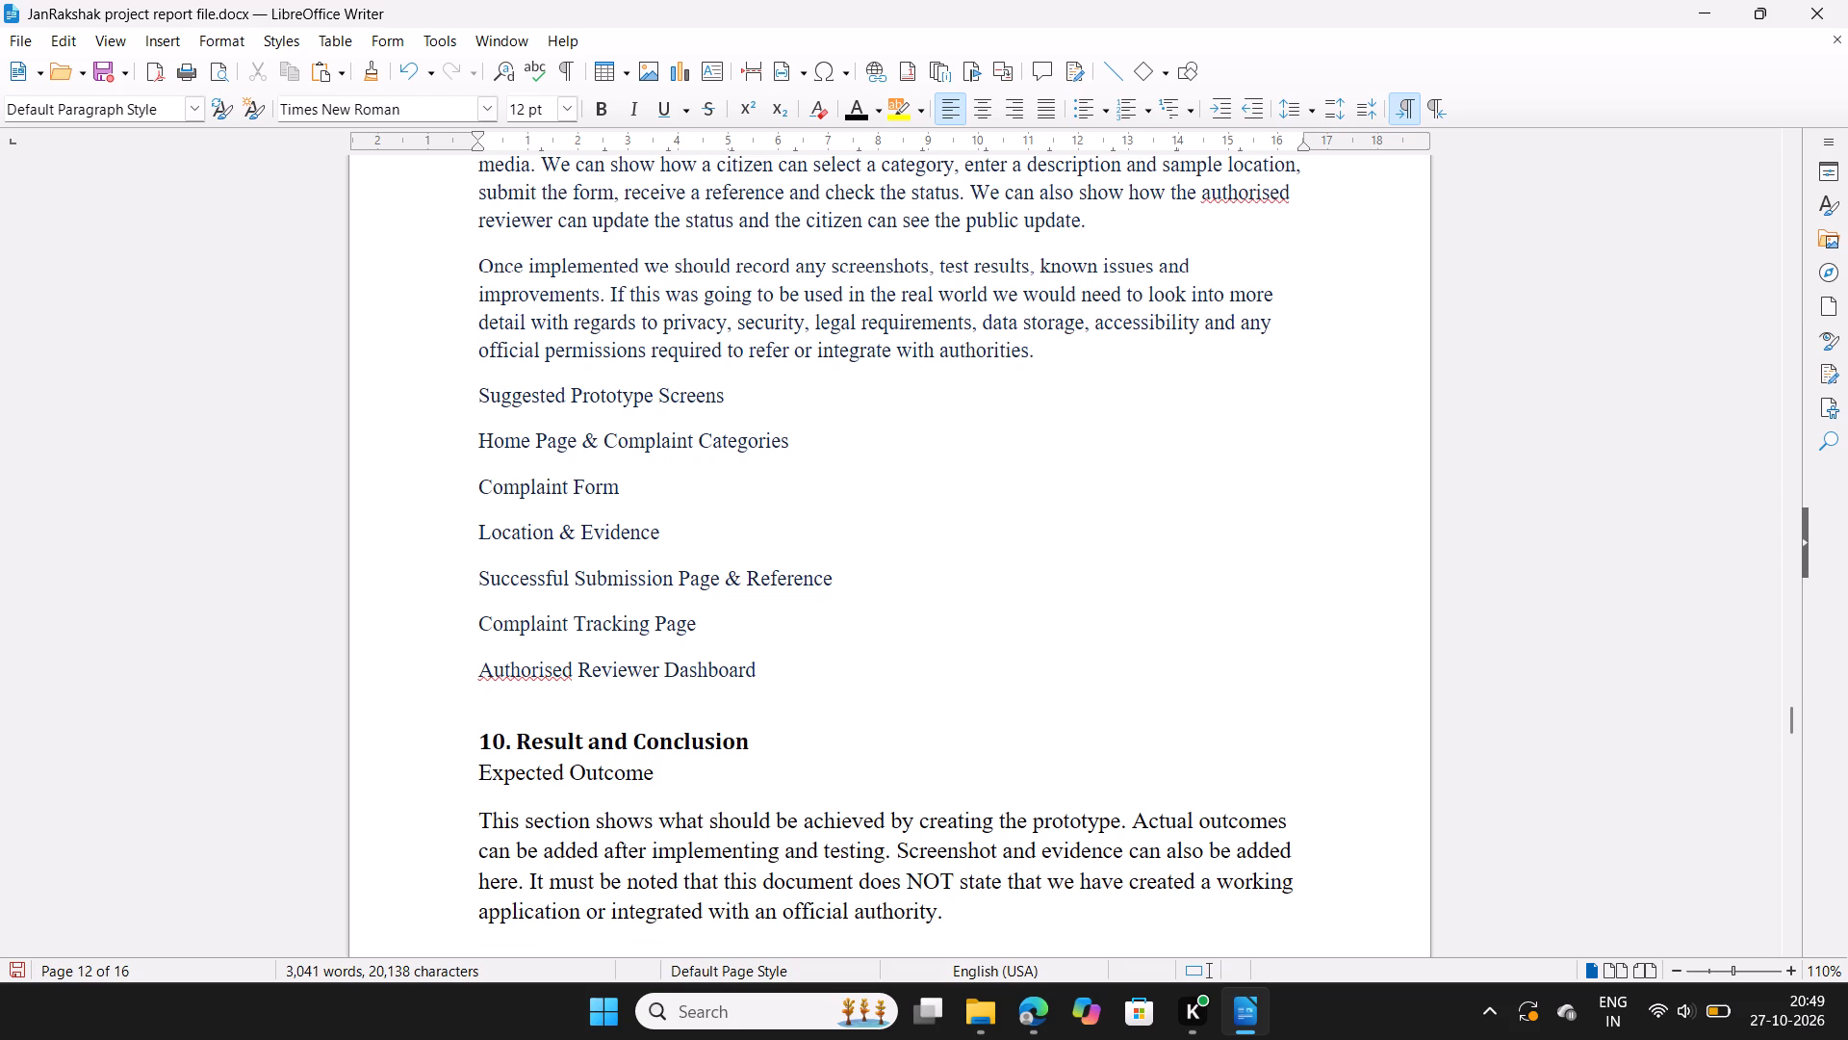
left_click_drag(477, 399, 741, 392)
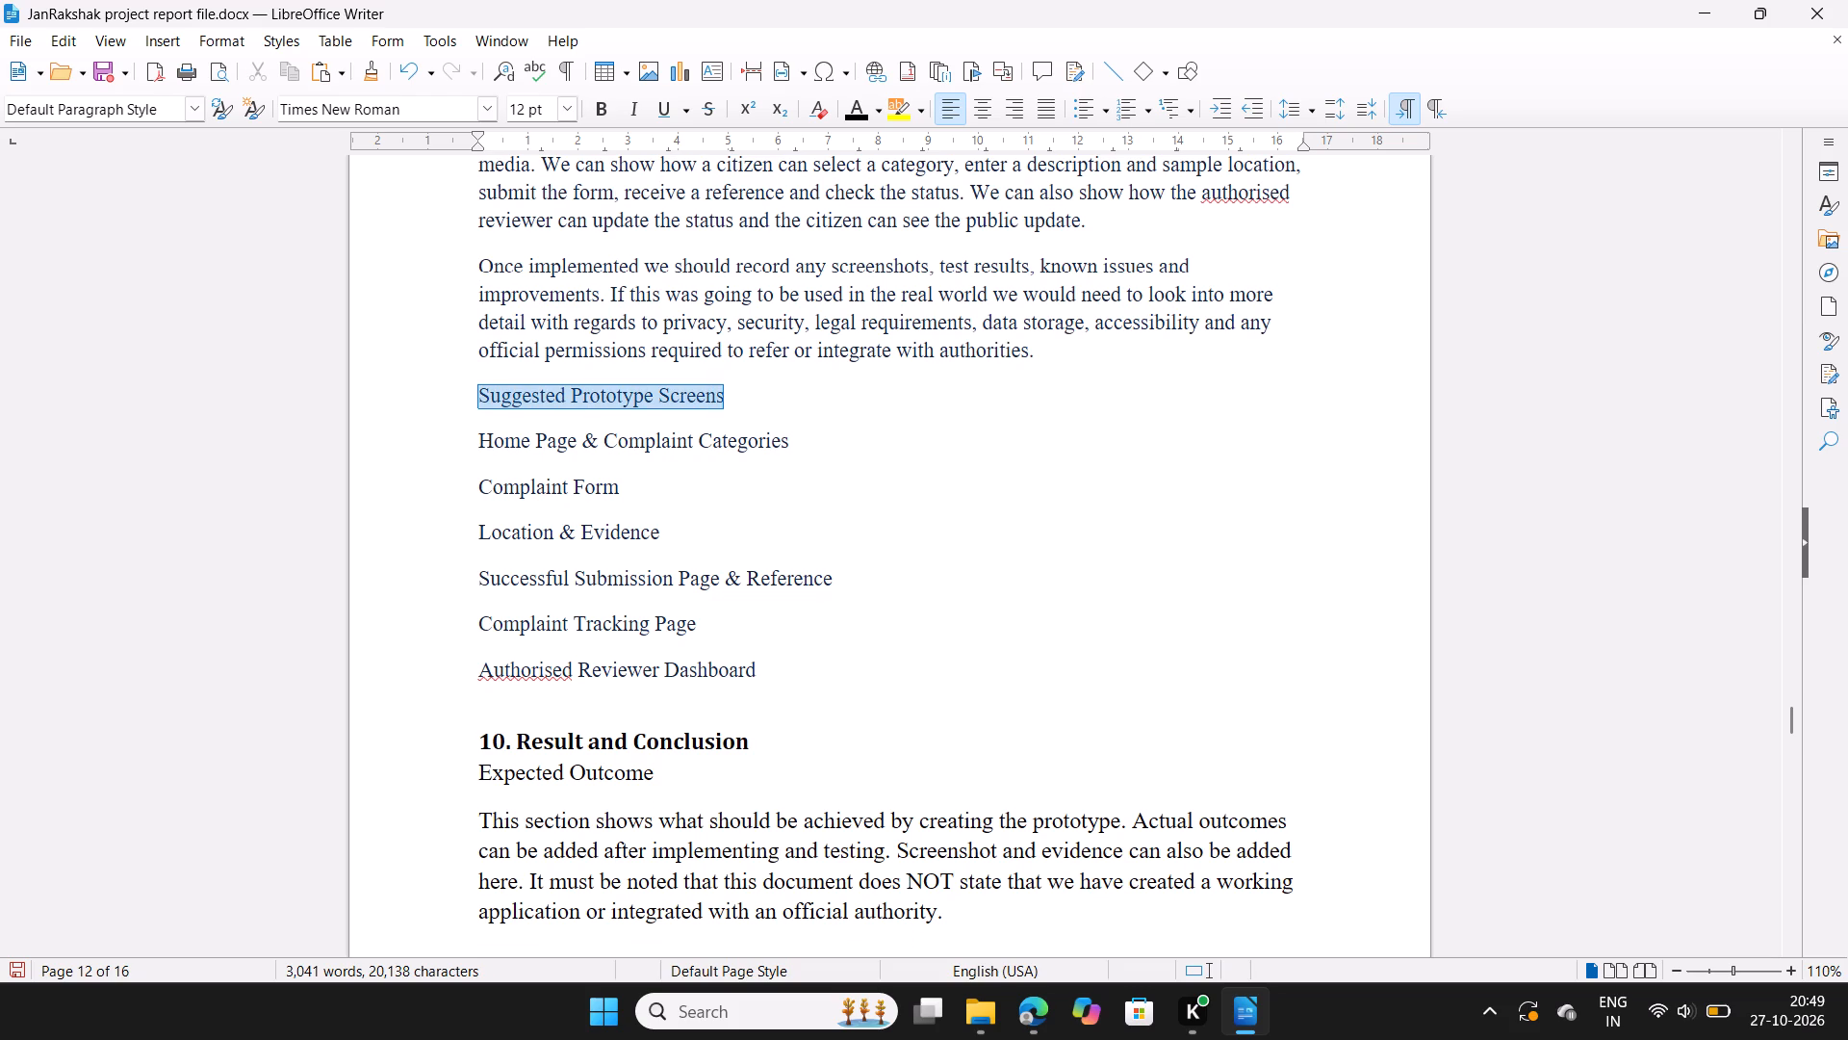
key("ctrl+b")
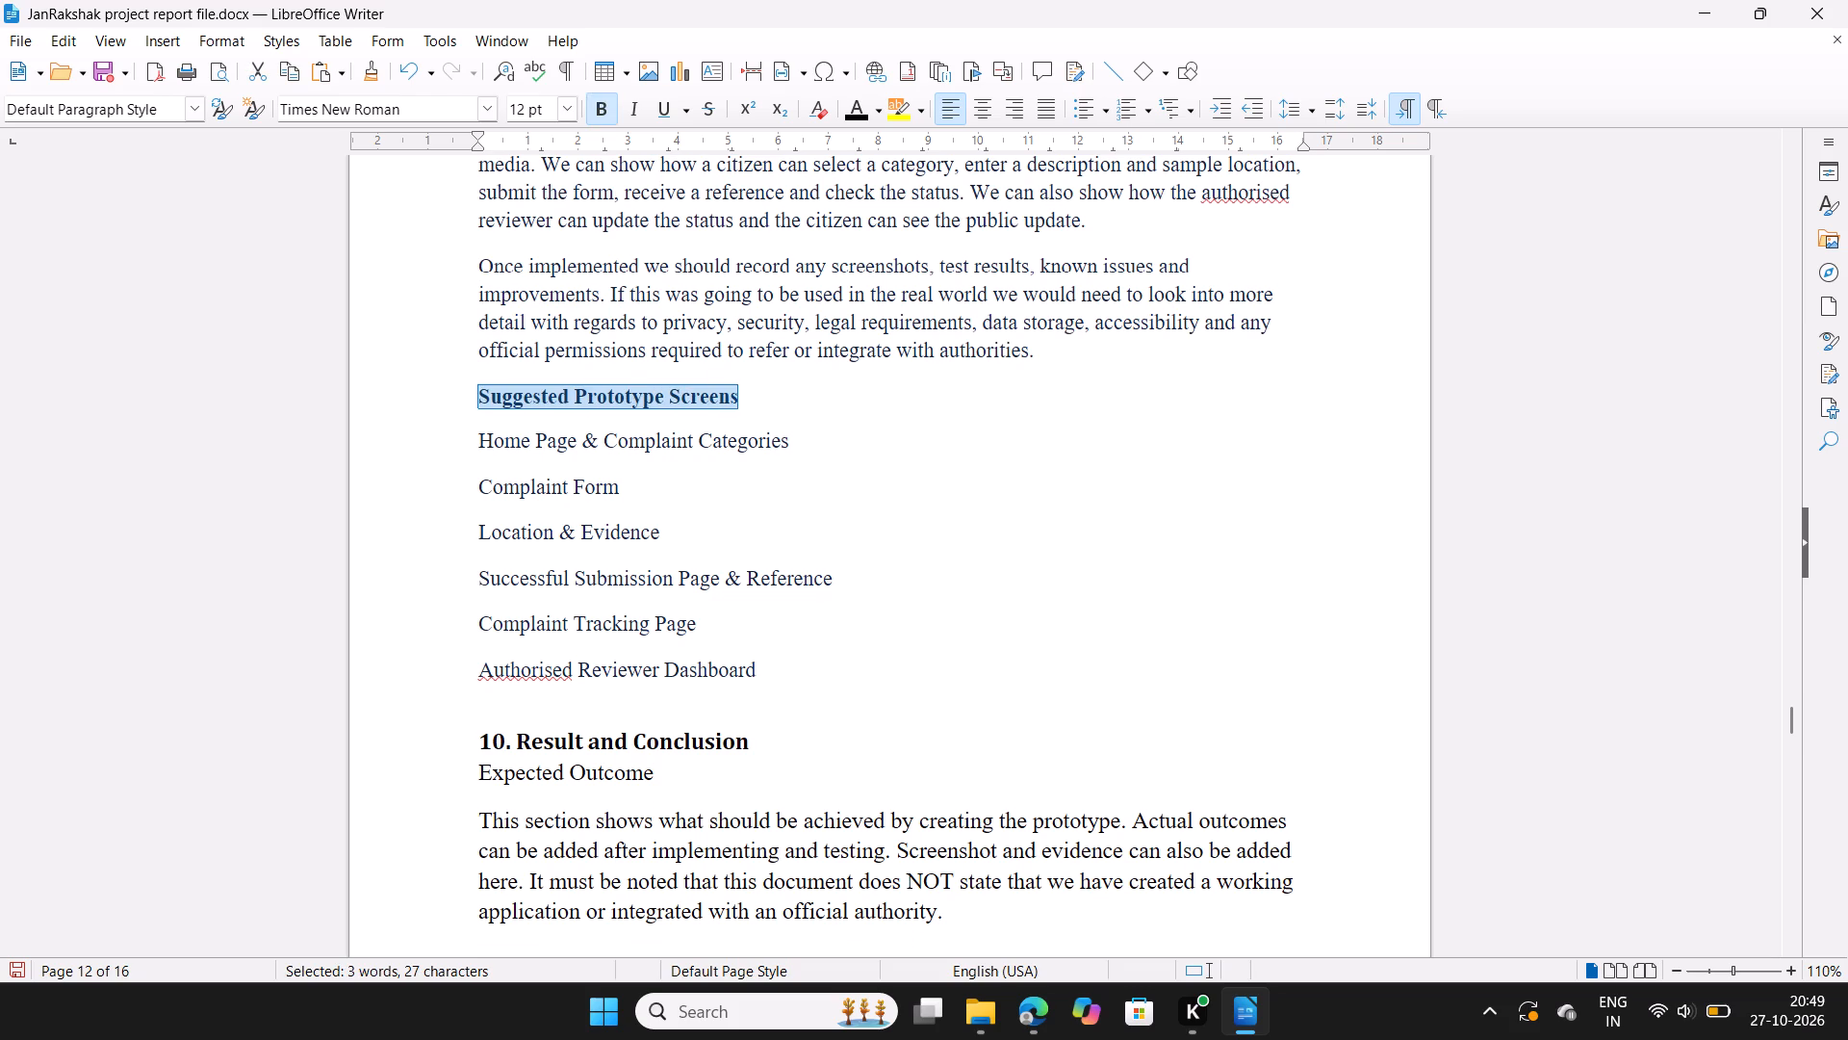
scroll(741, 392, "right", 1)
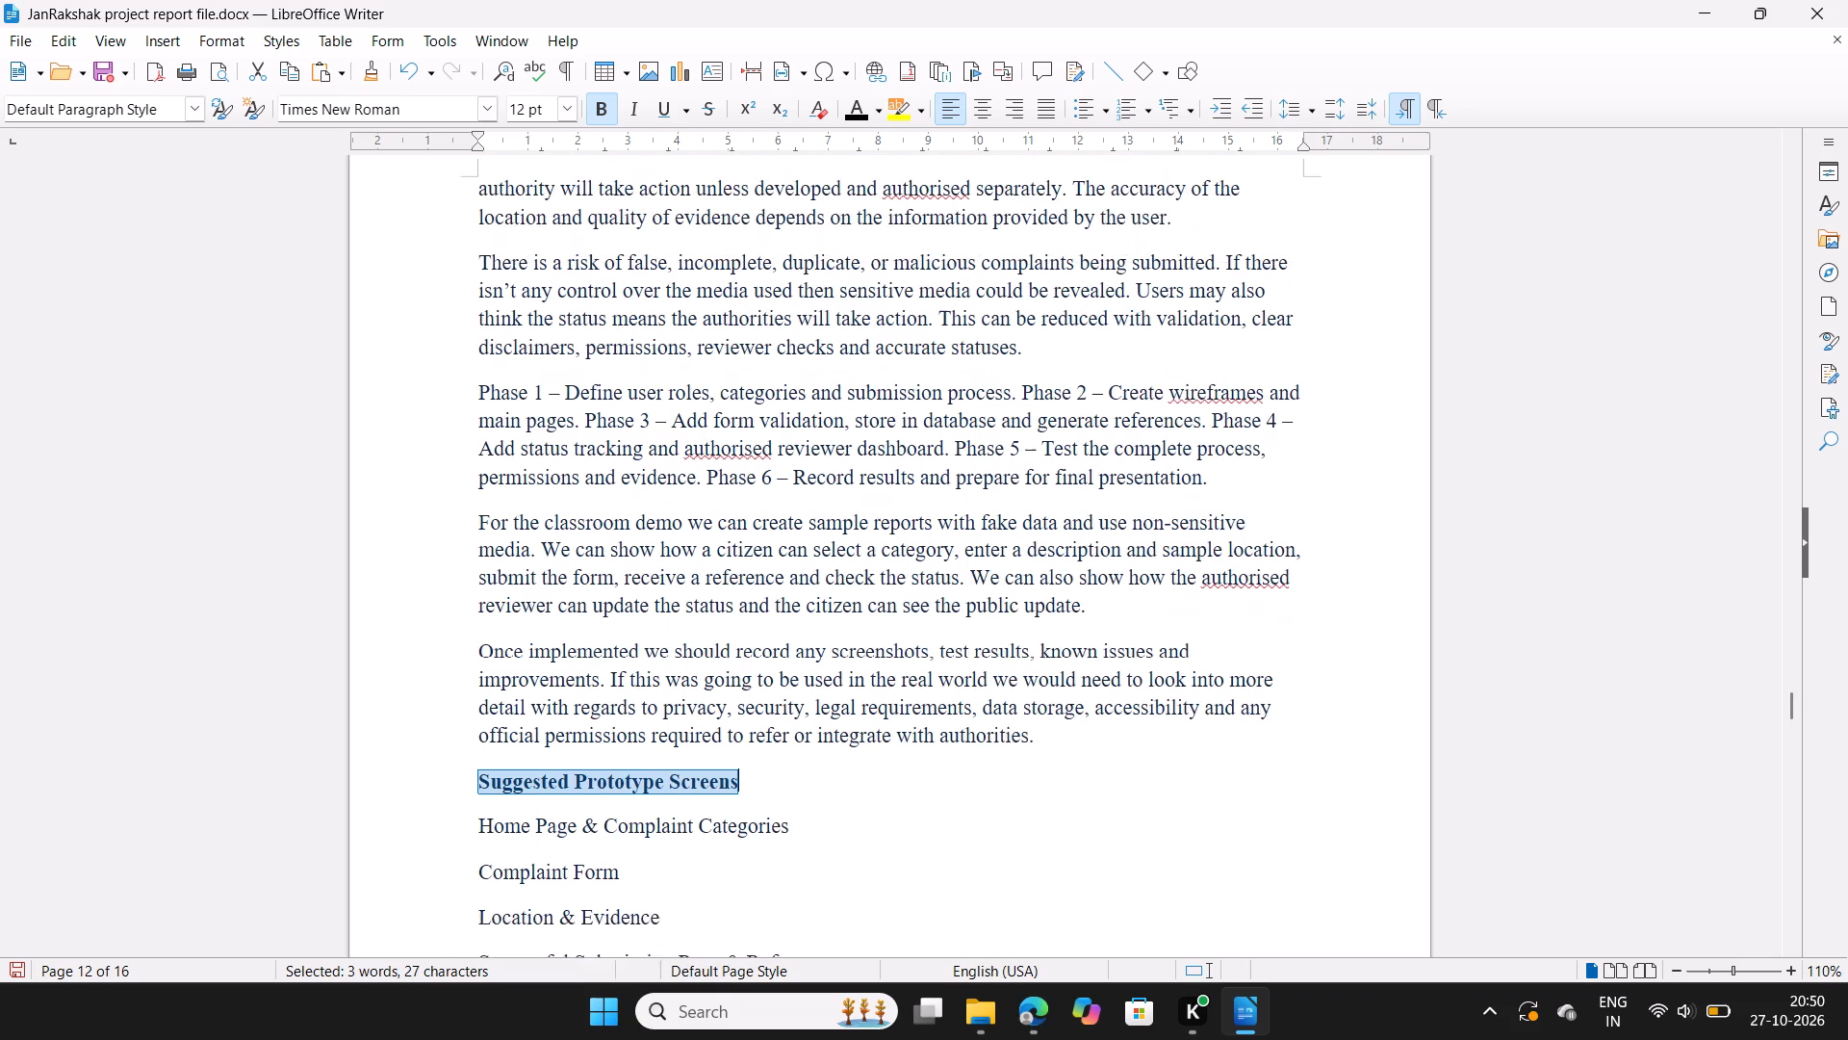
scroll(741, 392, "right", 1)
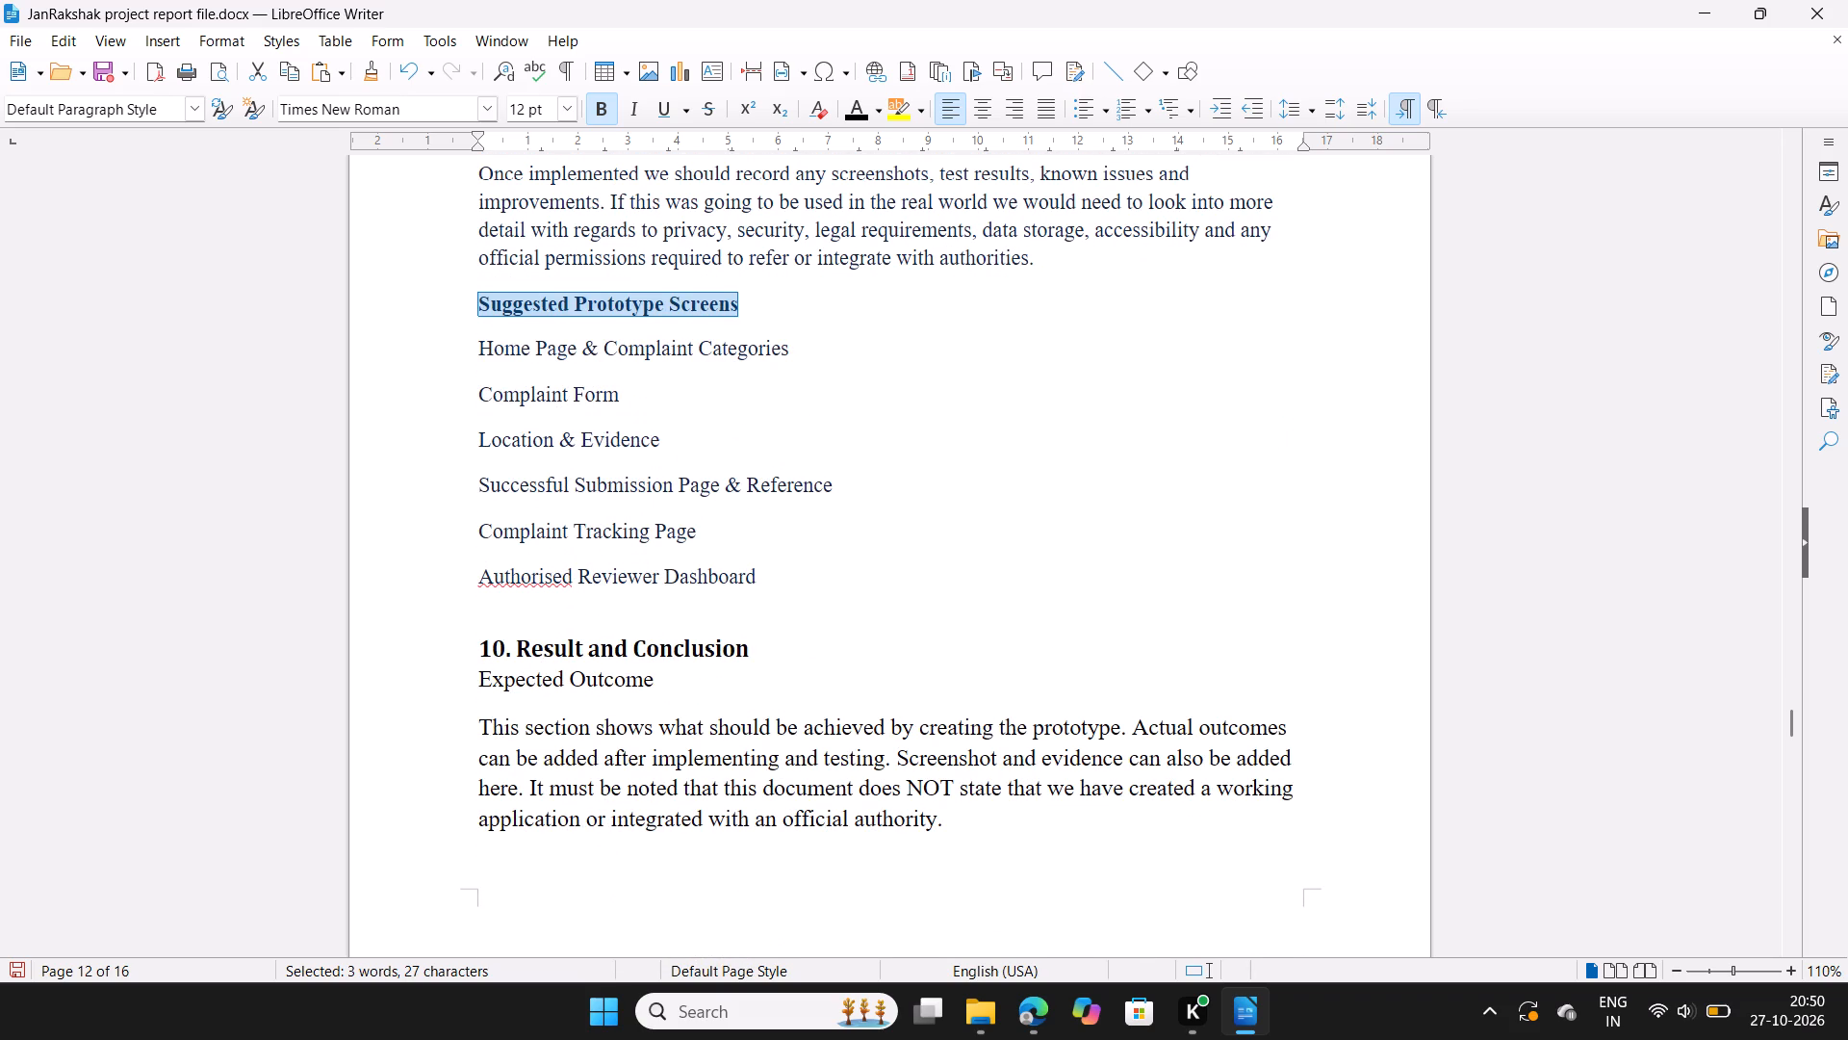
left_click(435, 522)
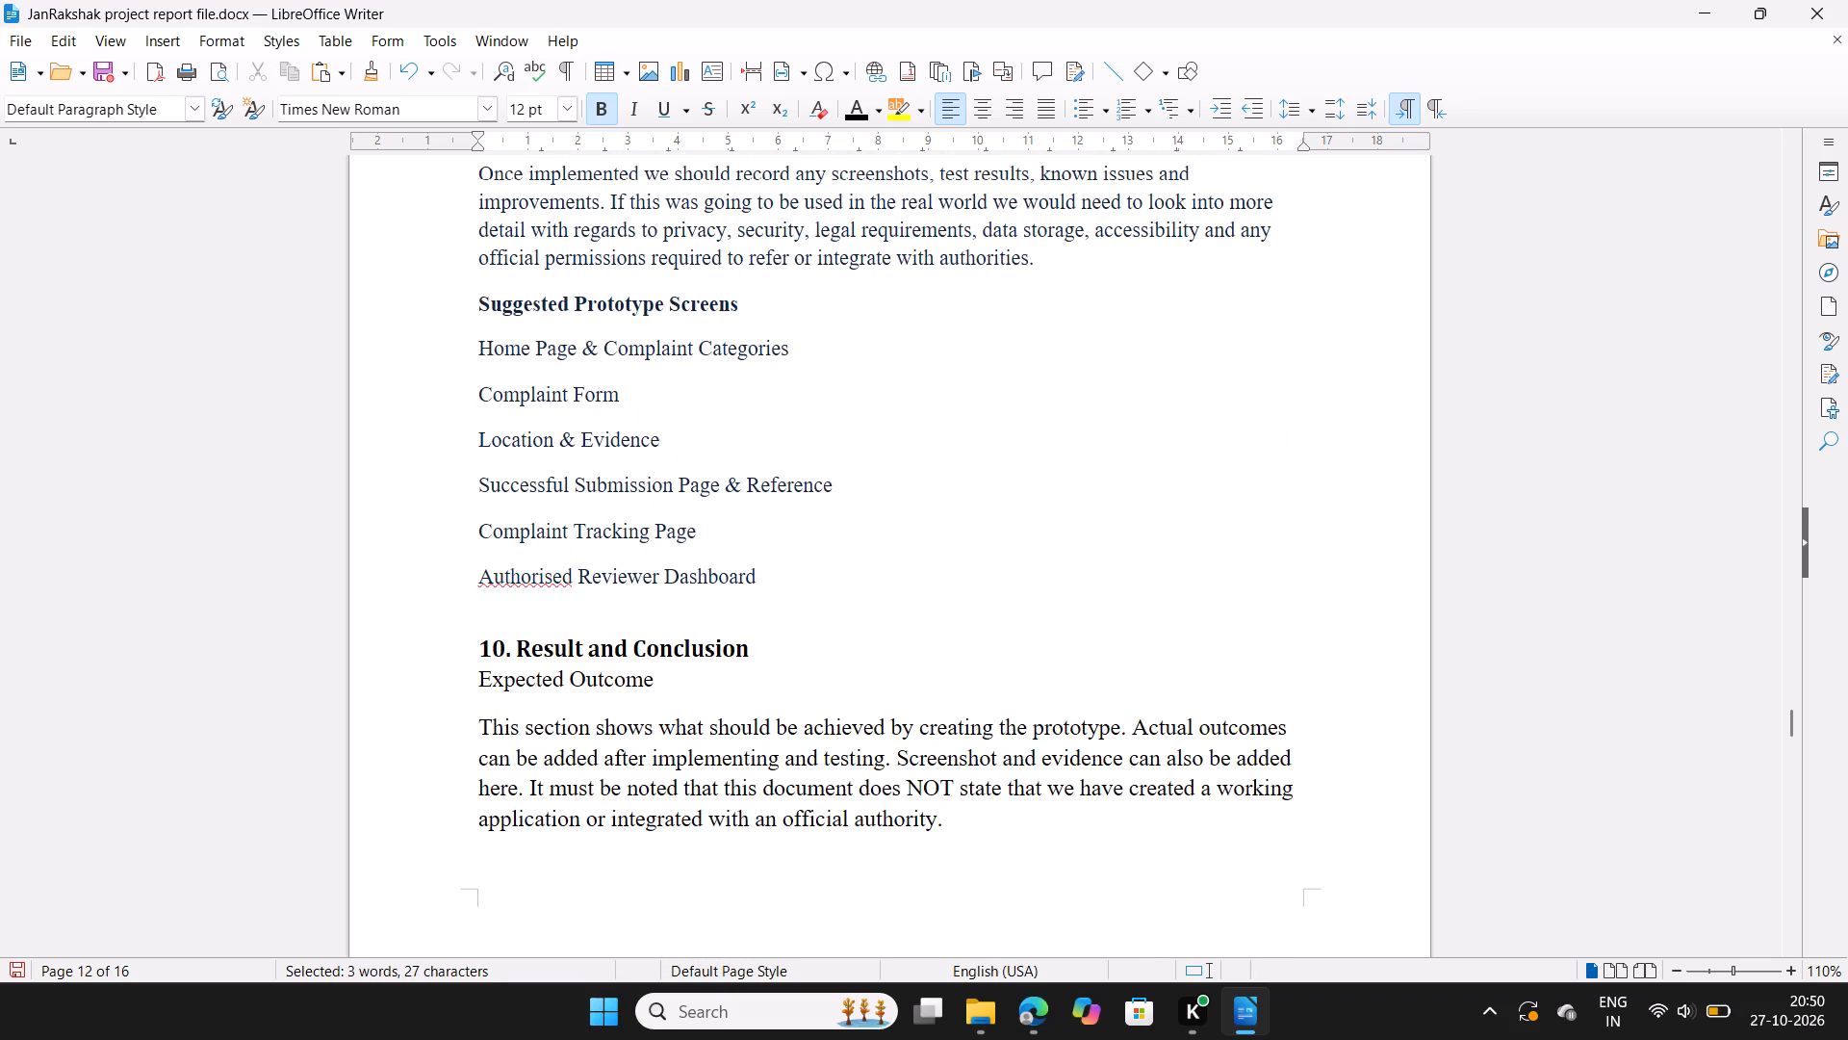
Make the Expected Outcome subheading under "10. Result and Conclusion" bold.
scroll(542, 682, "down", 2)
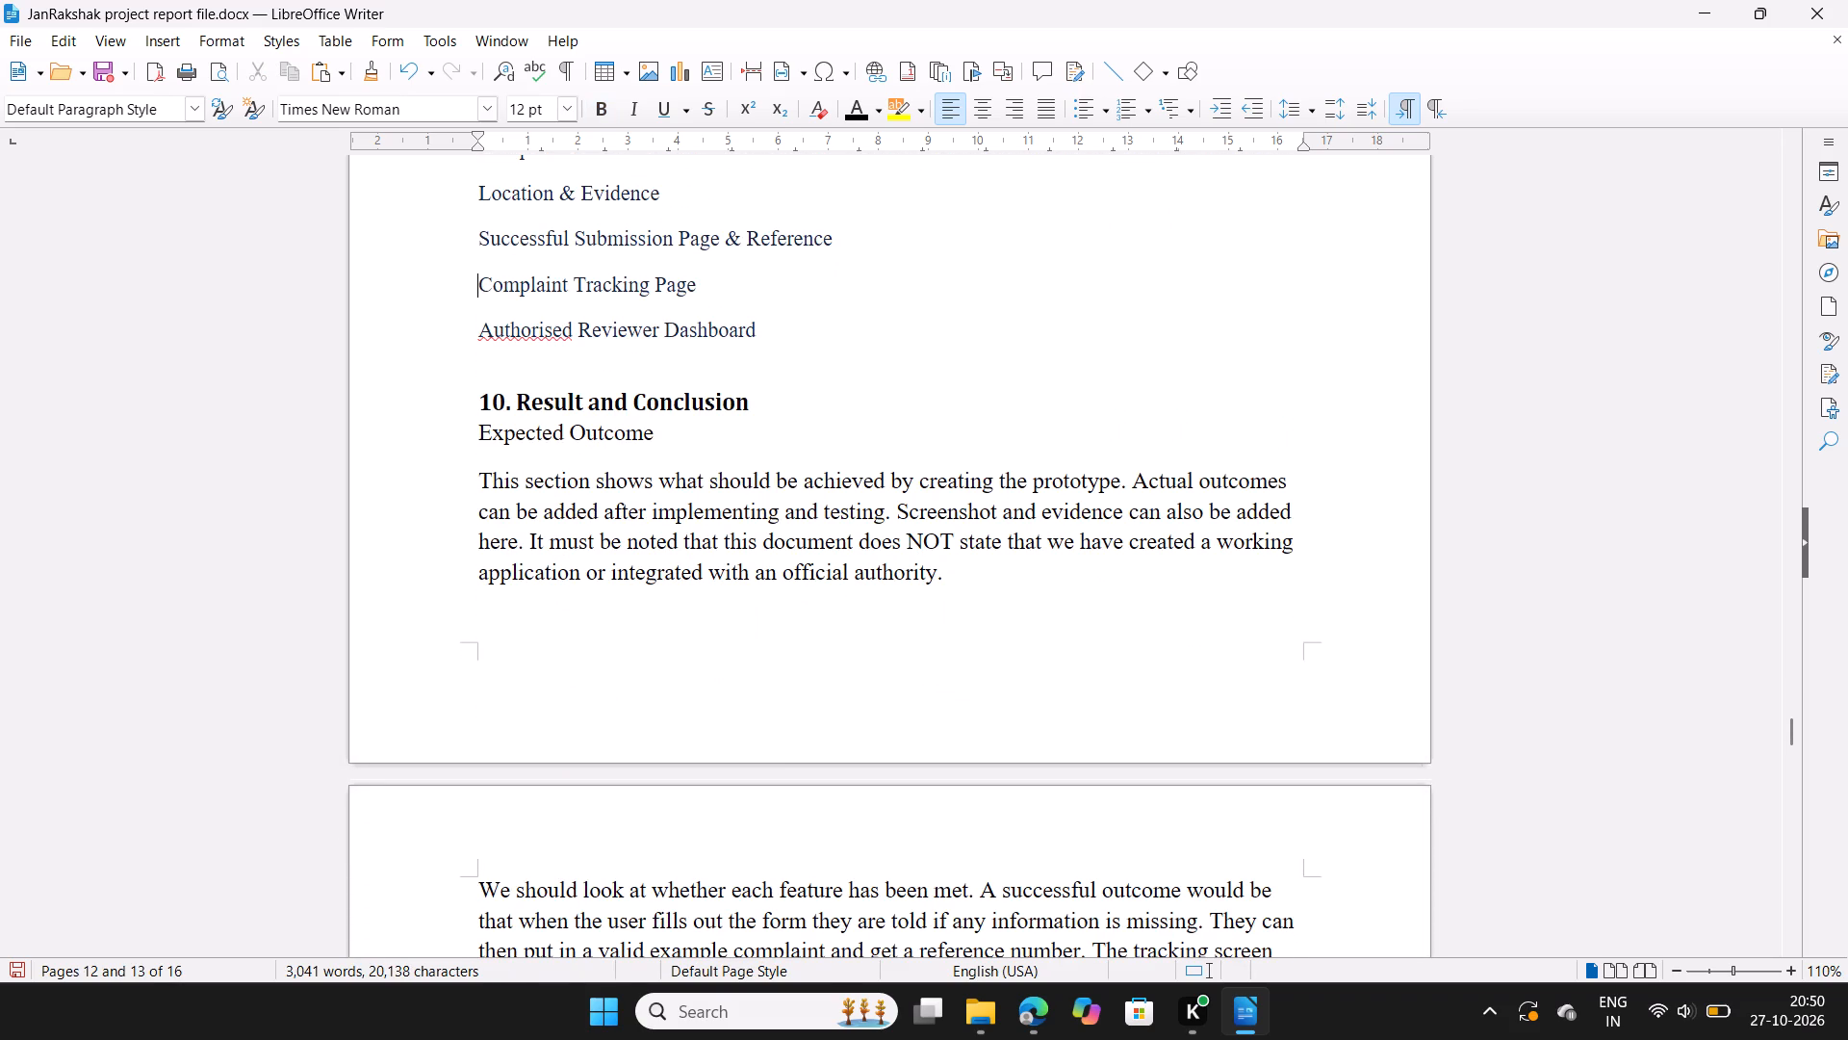
left_click_drag(468, 432, 579, 440)
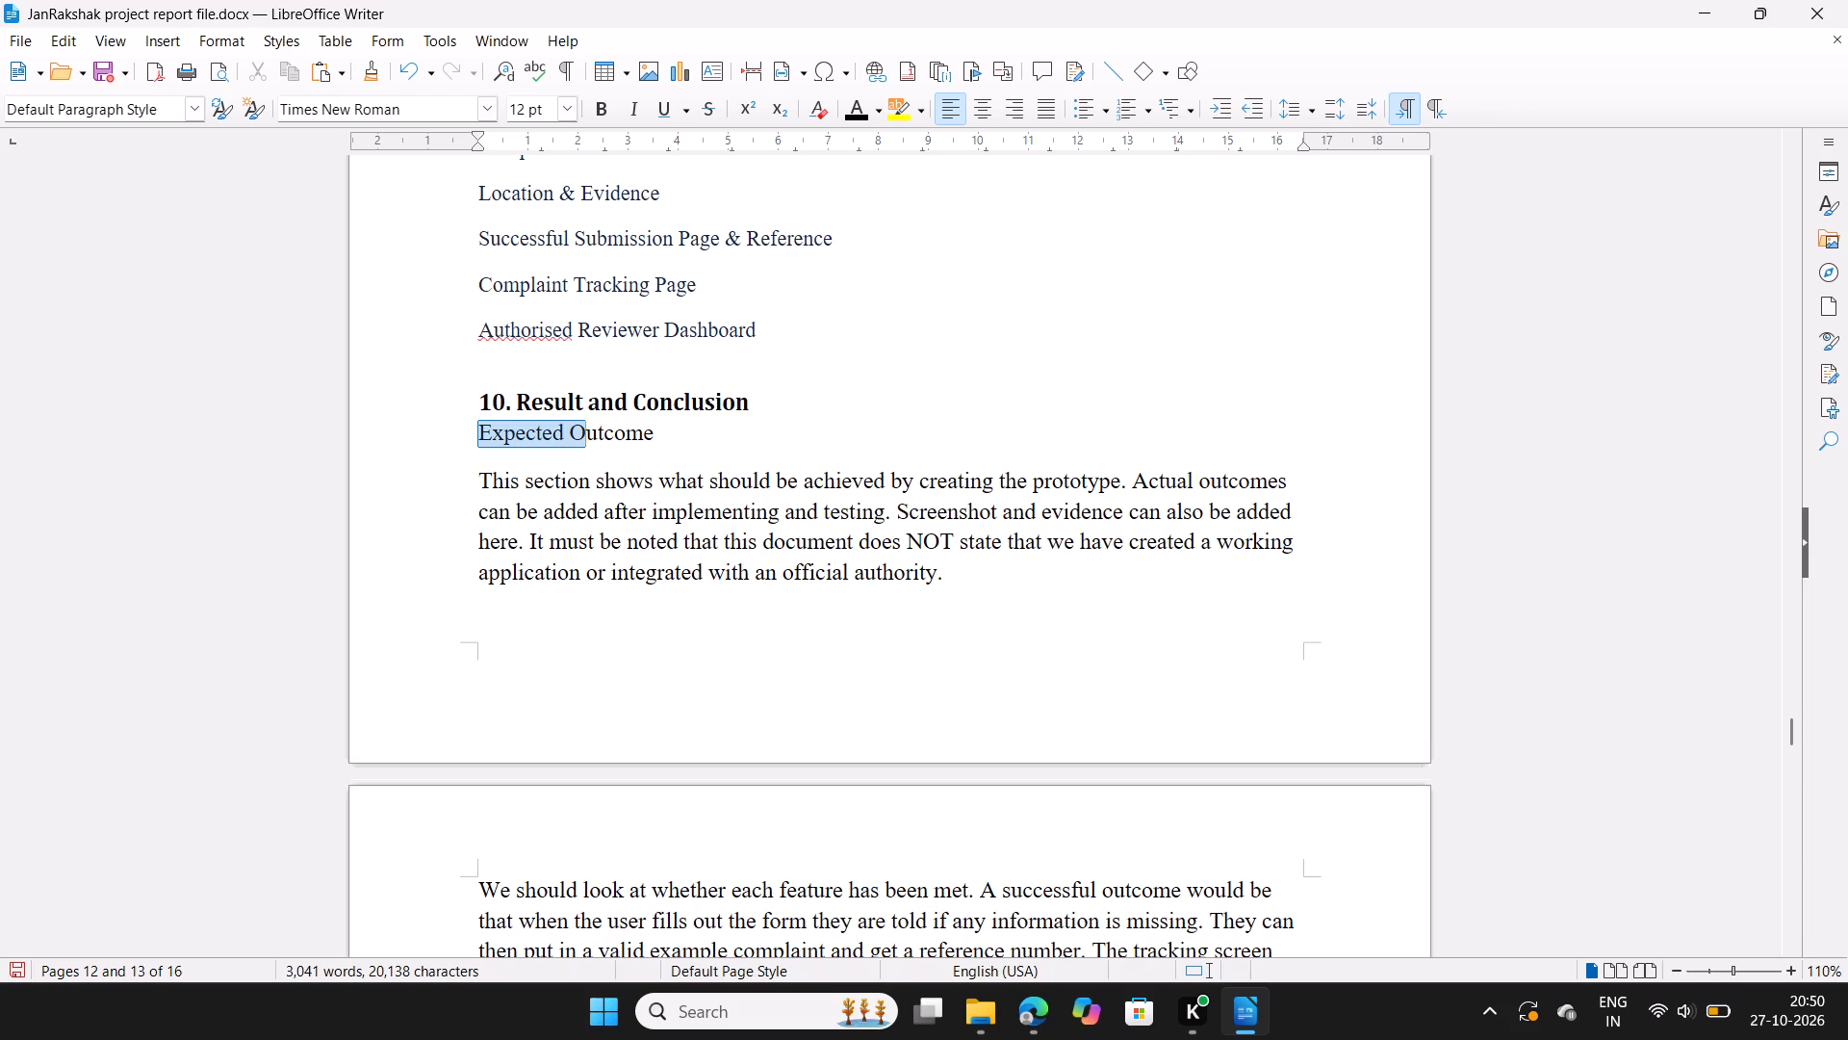
left_click_drag(579, 440, 656, 437)
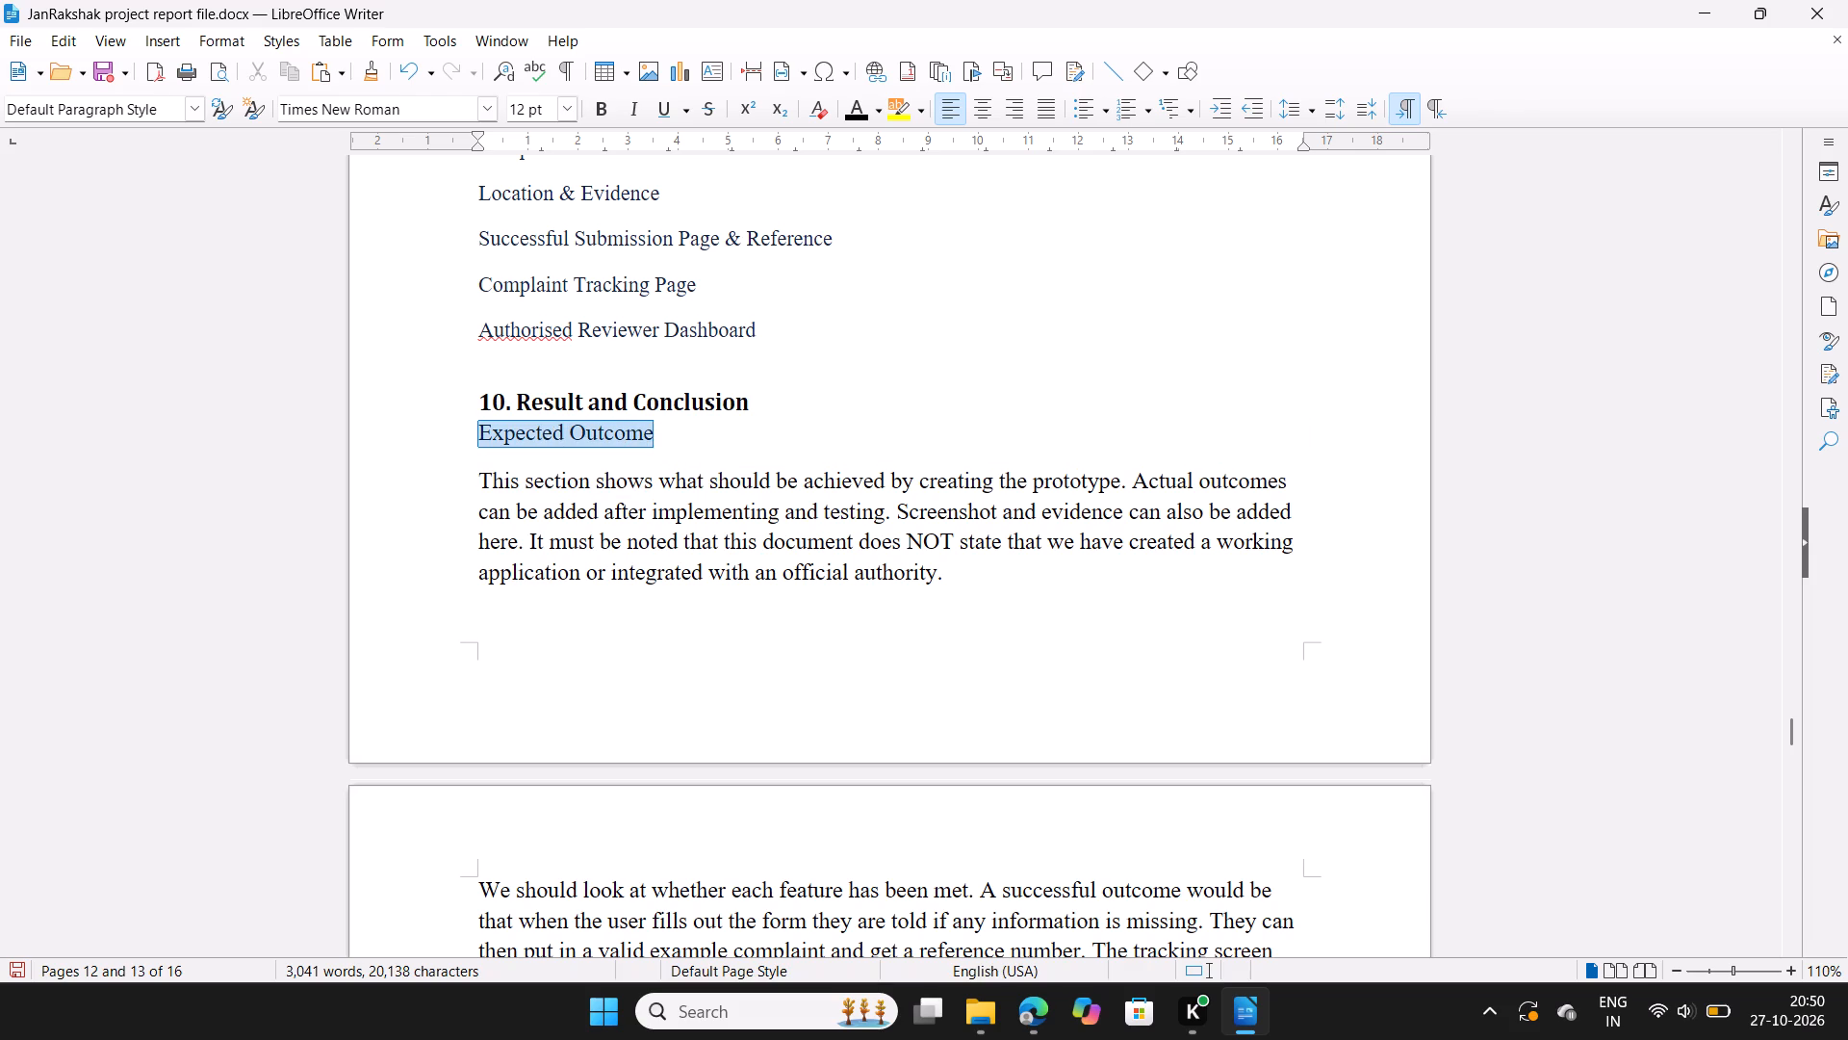
left_click_drag(656, 437, 658, 437)
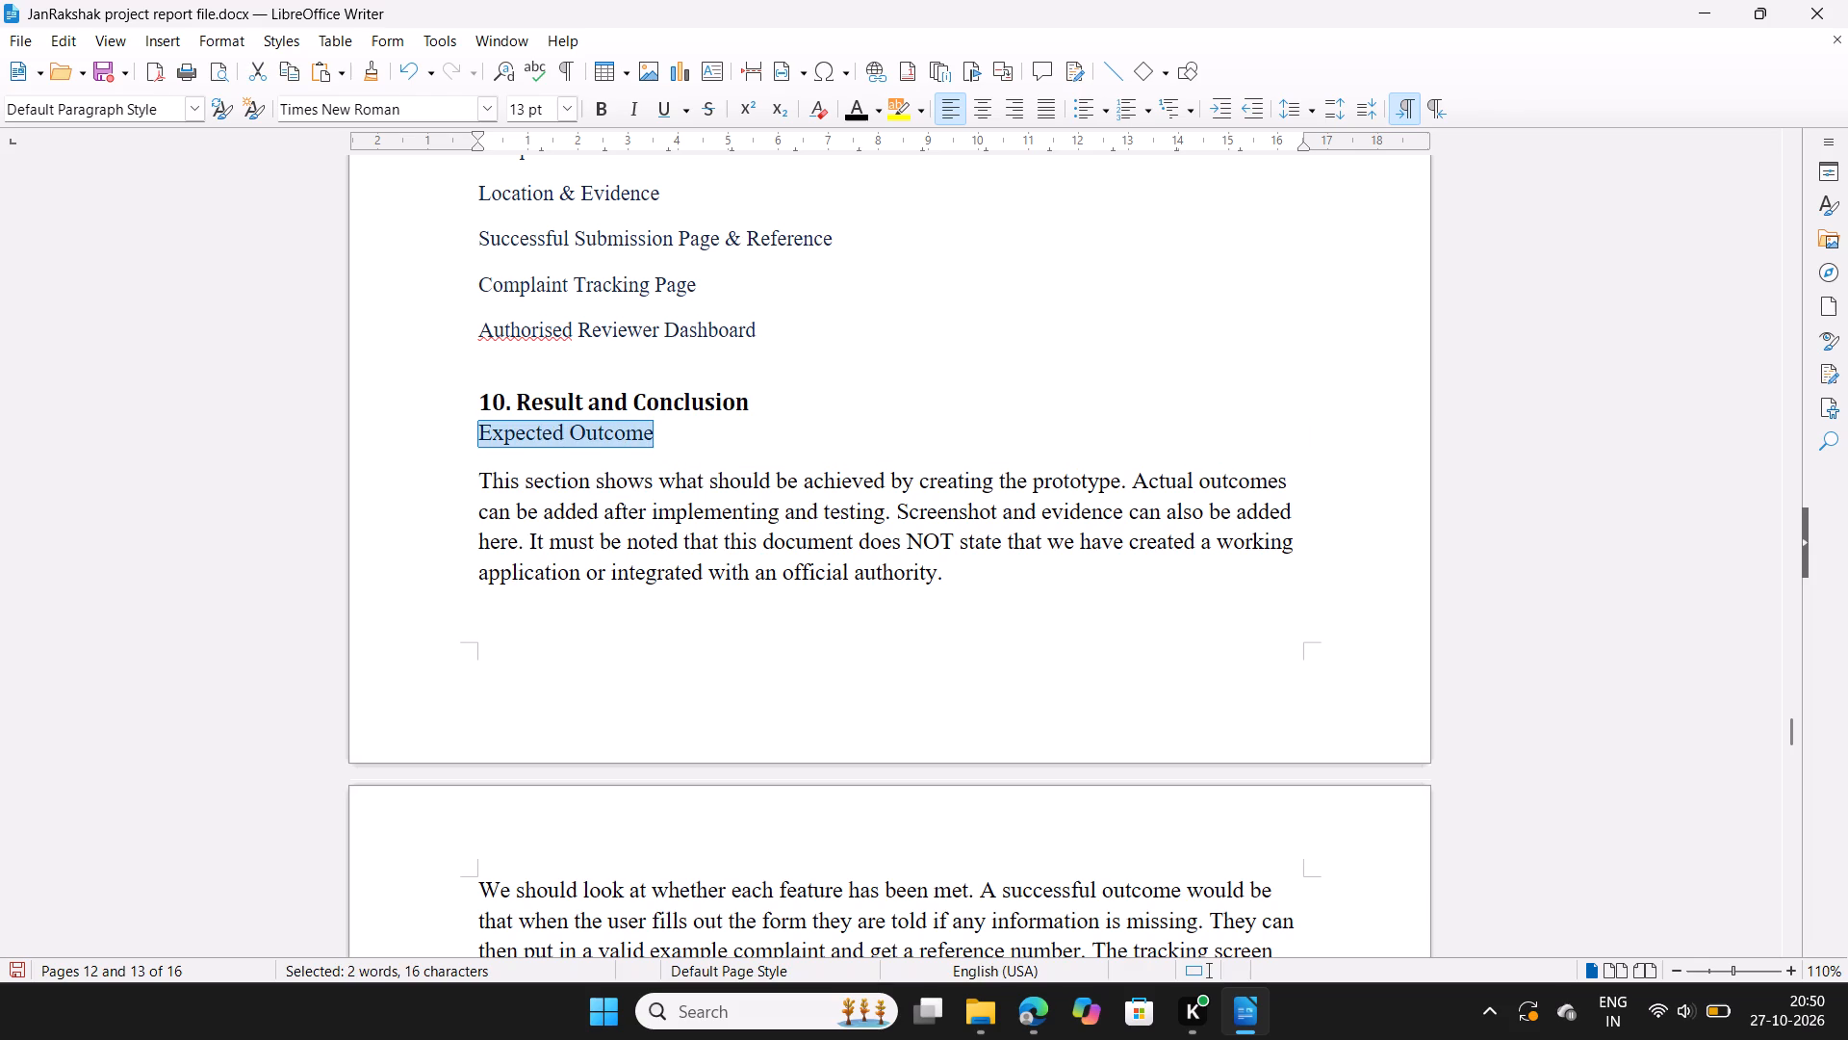
key("ctrl+b")
Look over the formatting of the remaining text from Result and Conclusion through the "13. Outcome" section.
scroll(658, 437, "down", 3)
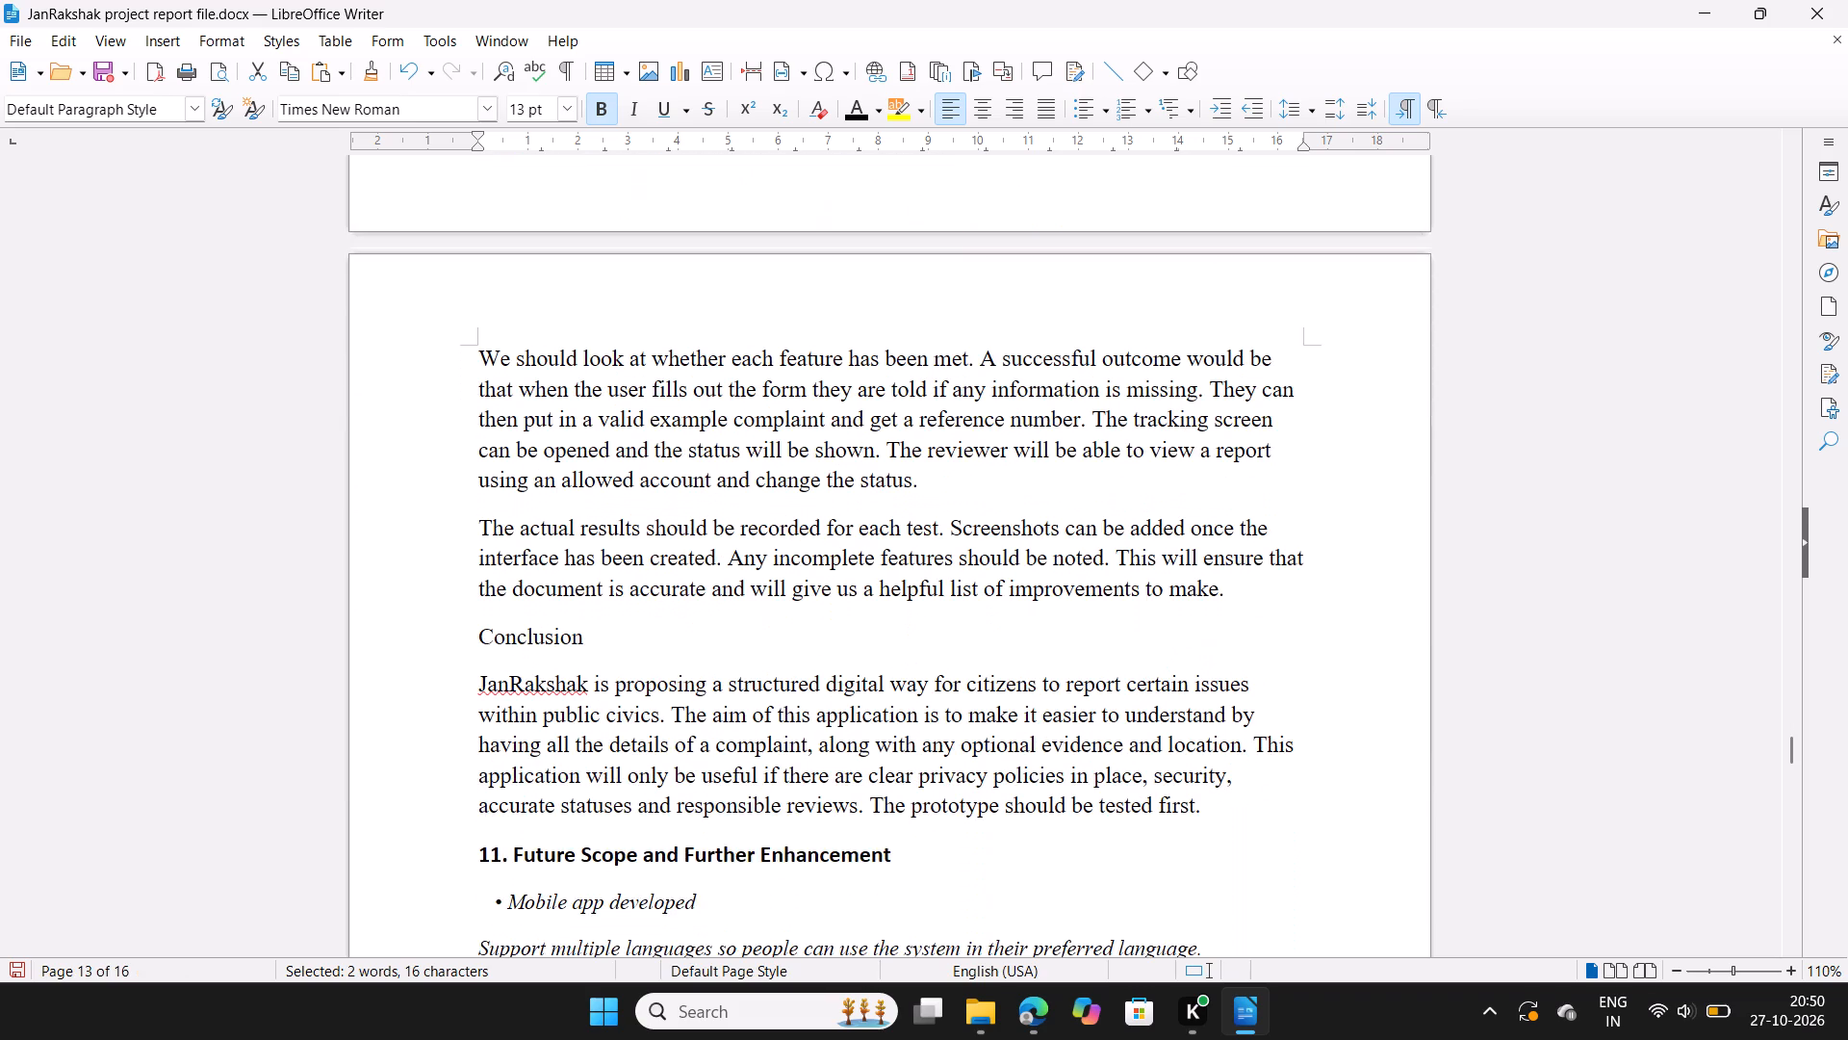
scroll(658, 437, "down", 6)
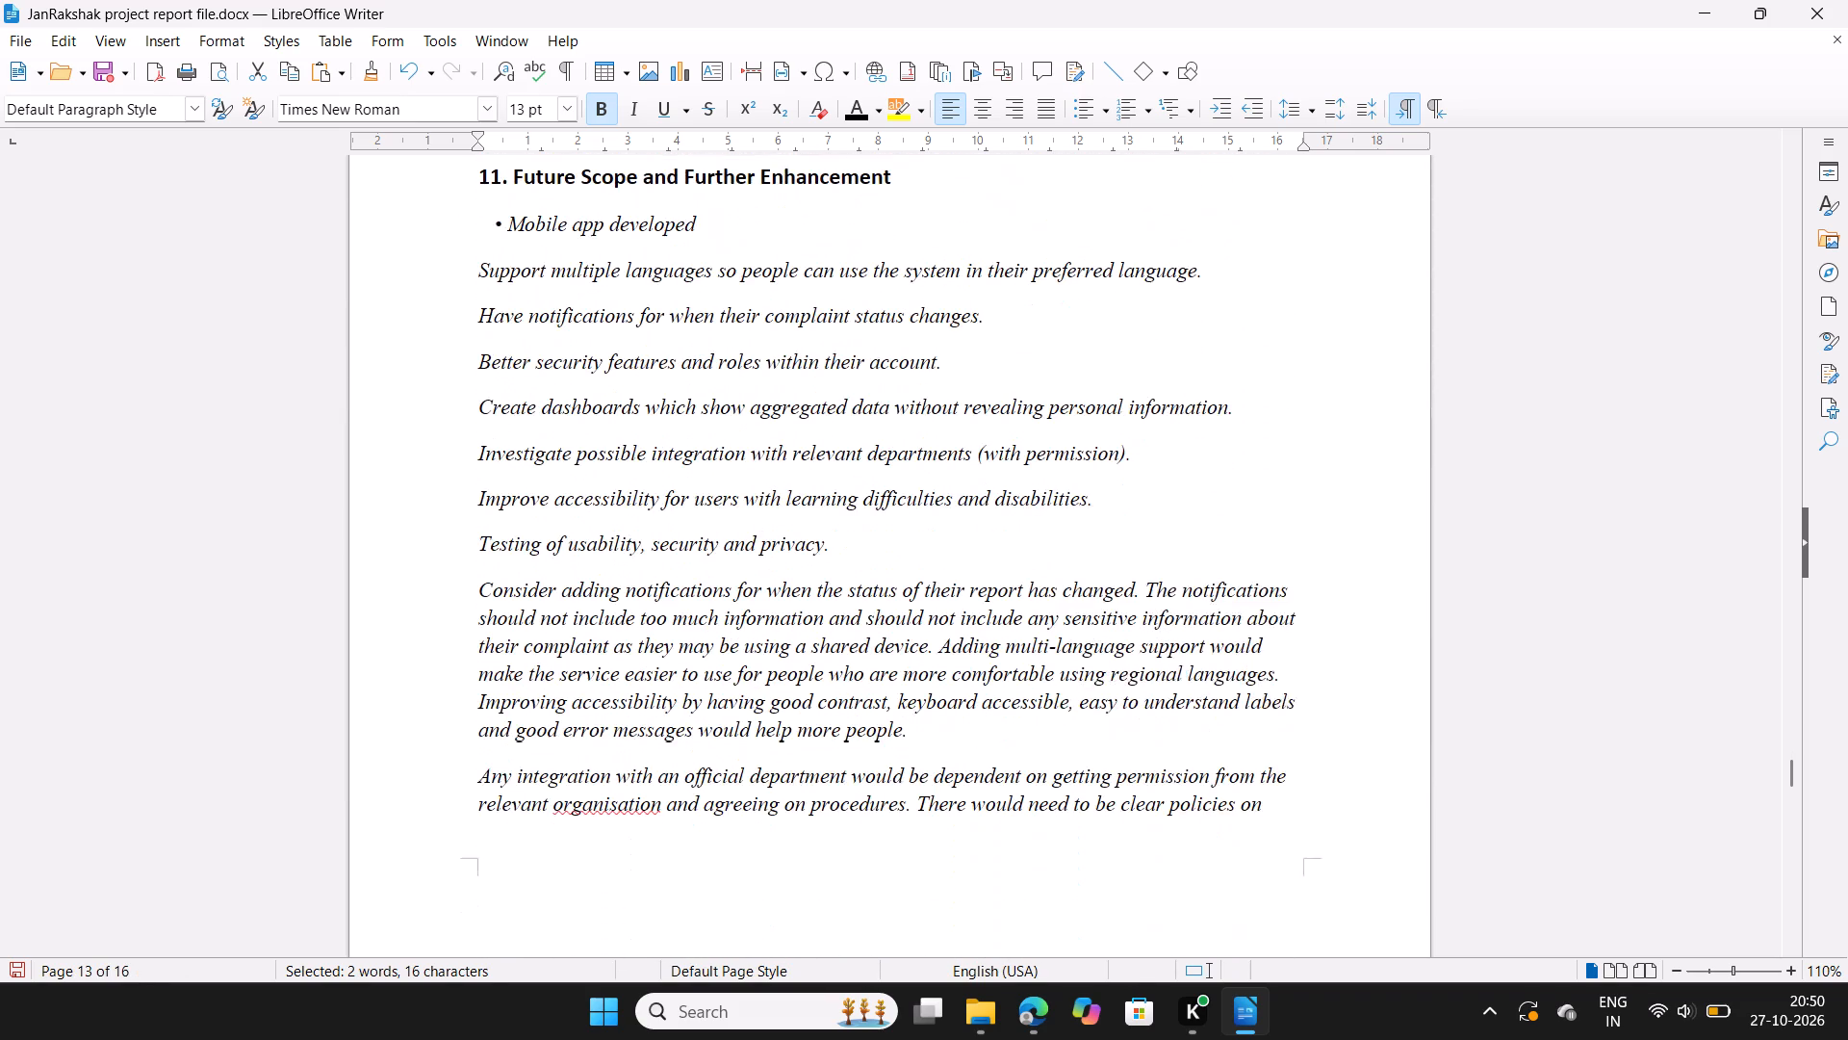
scroll(658, 437, "down", 5)
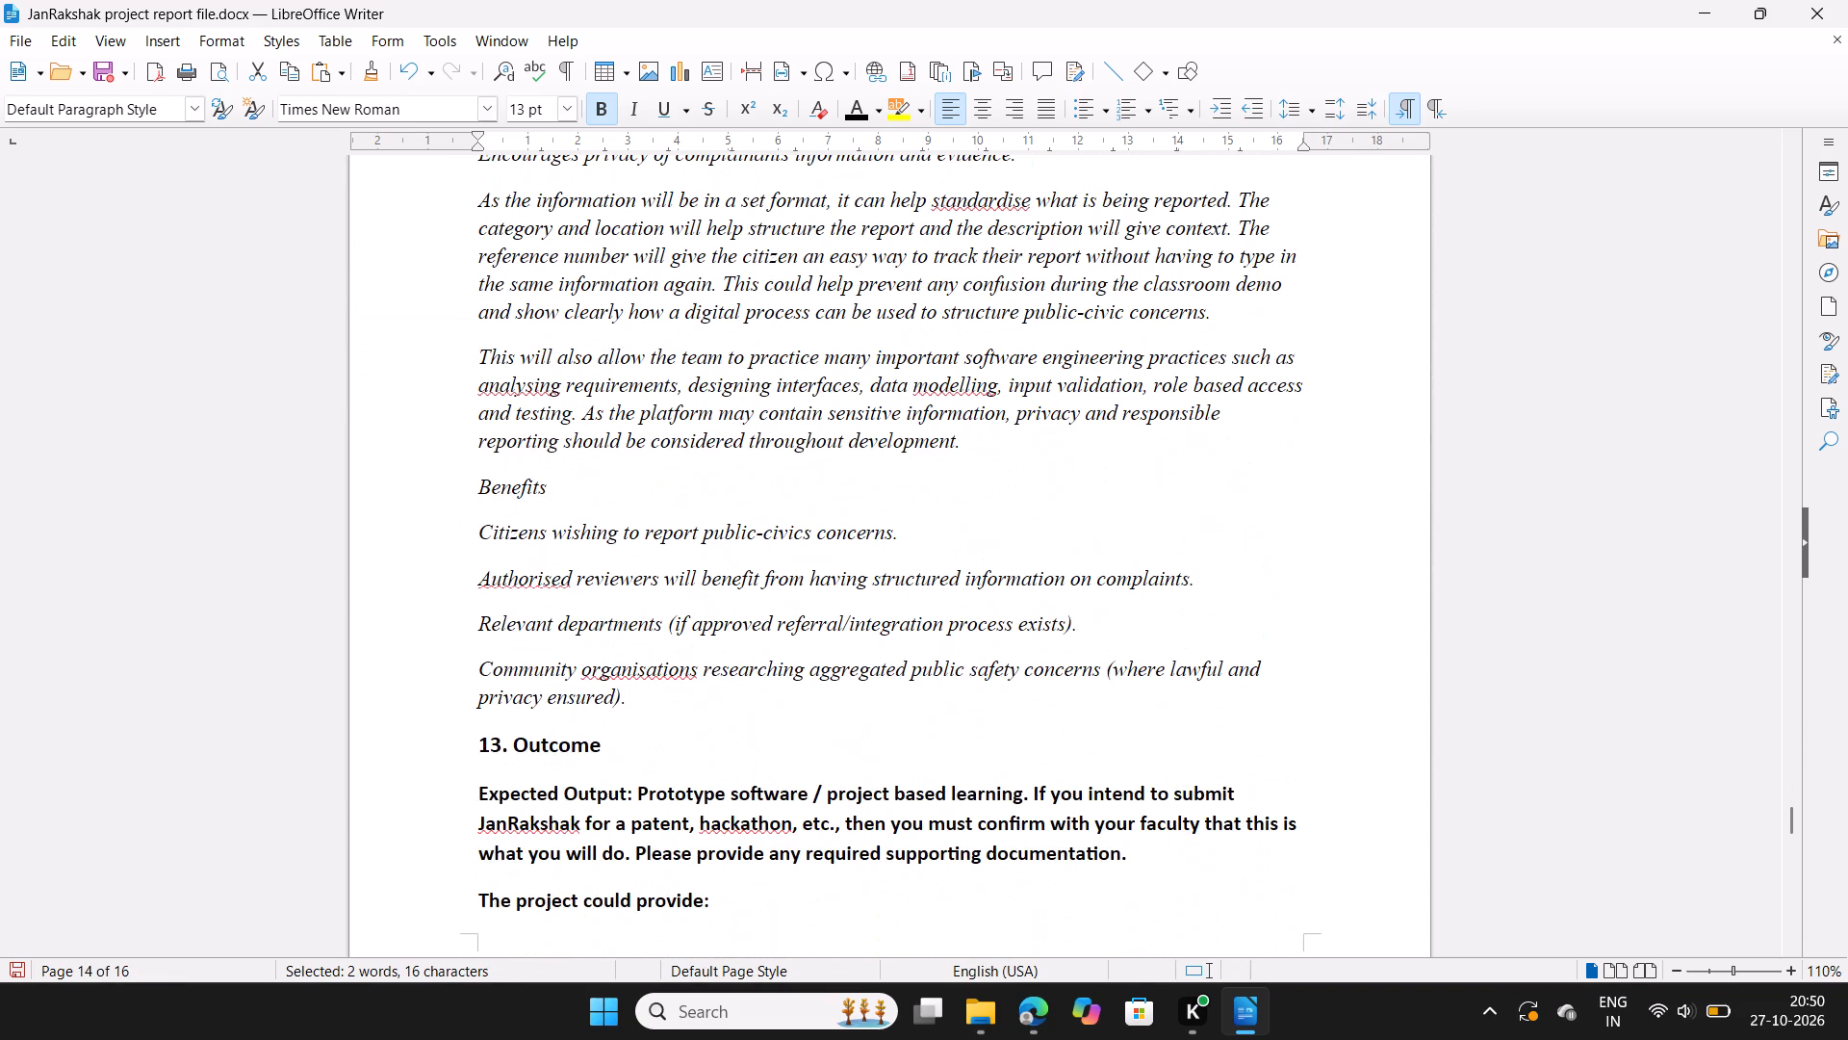
scroll(658, 437, "up", 8)
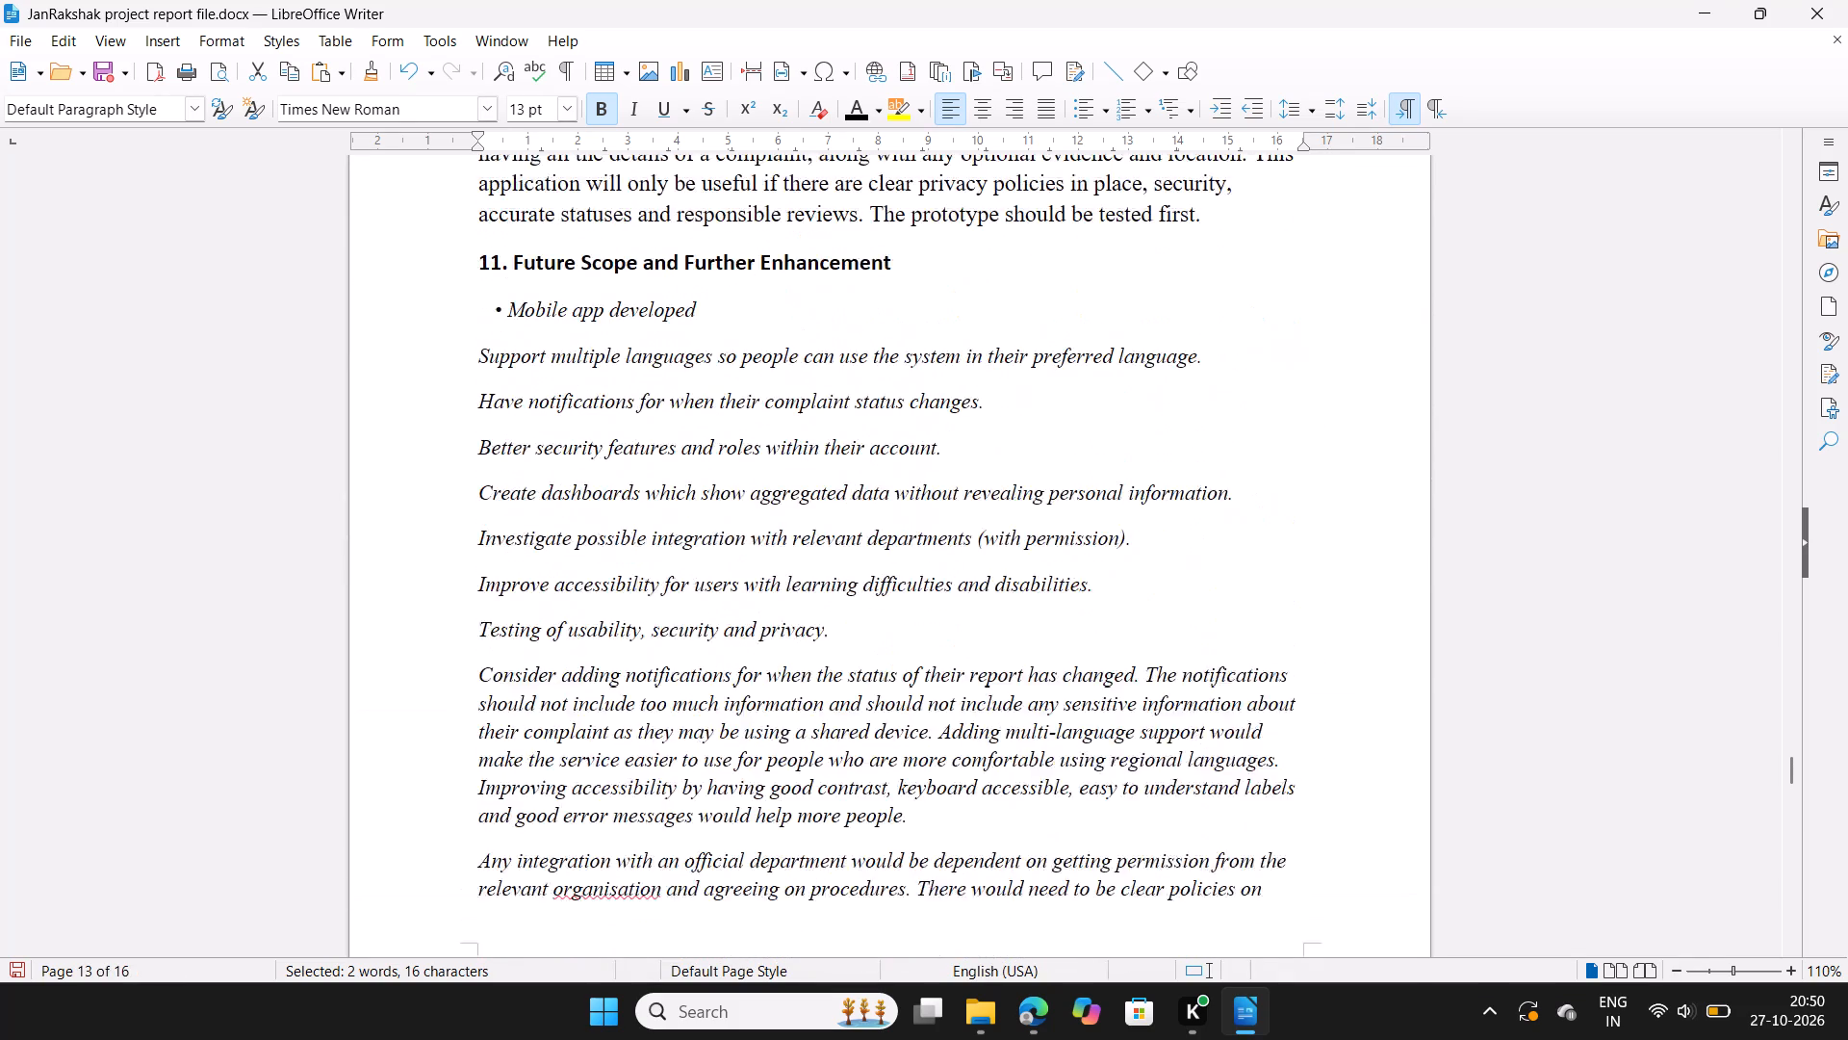
scroll(658, 437, "up", 4)
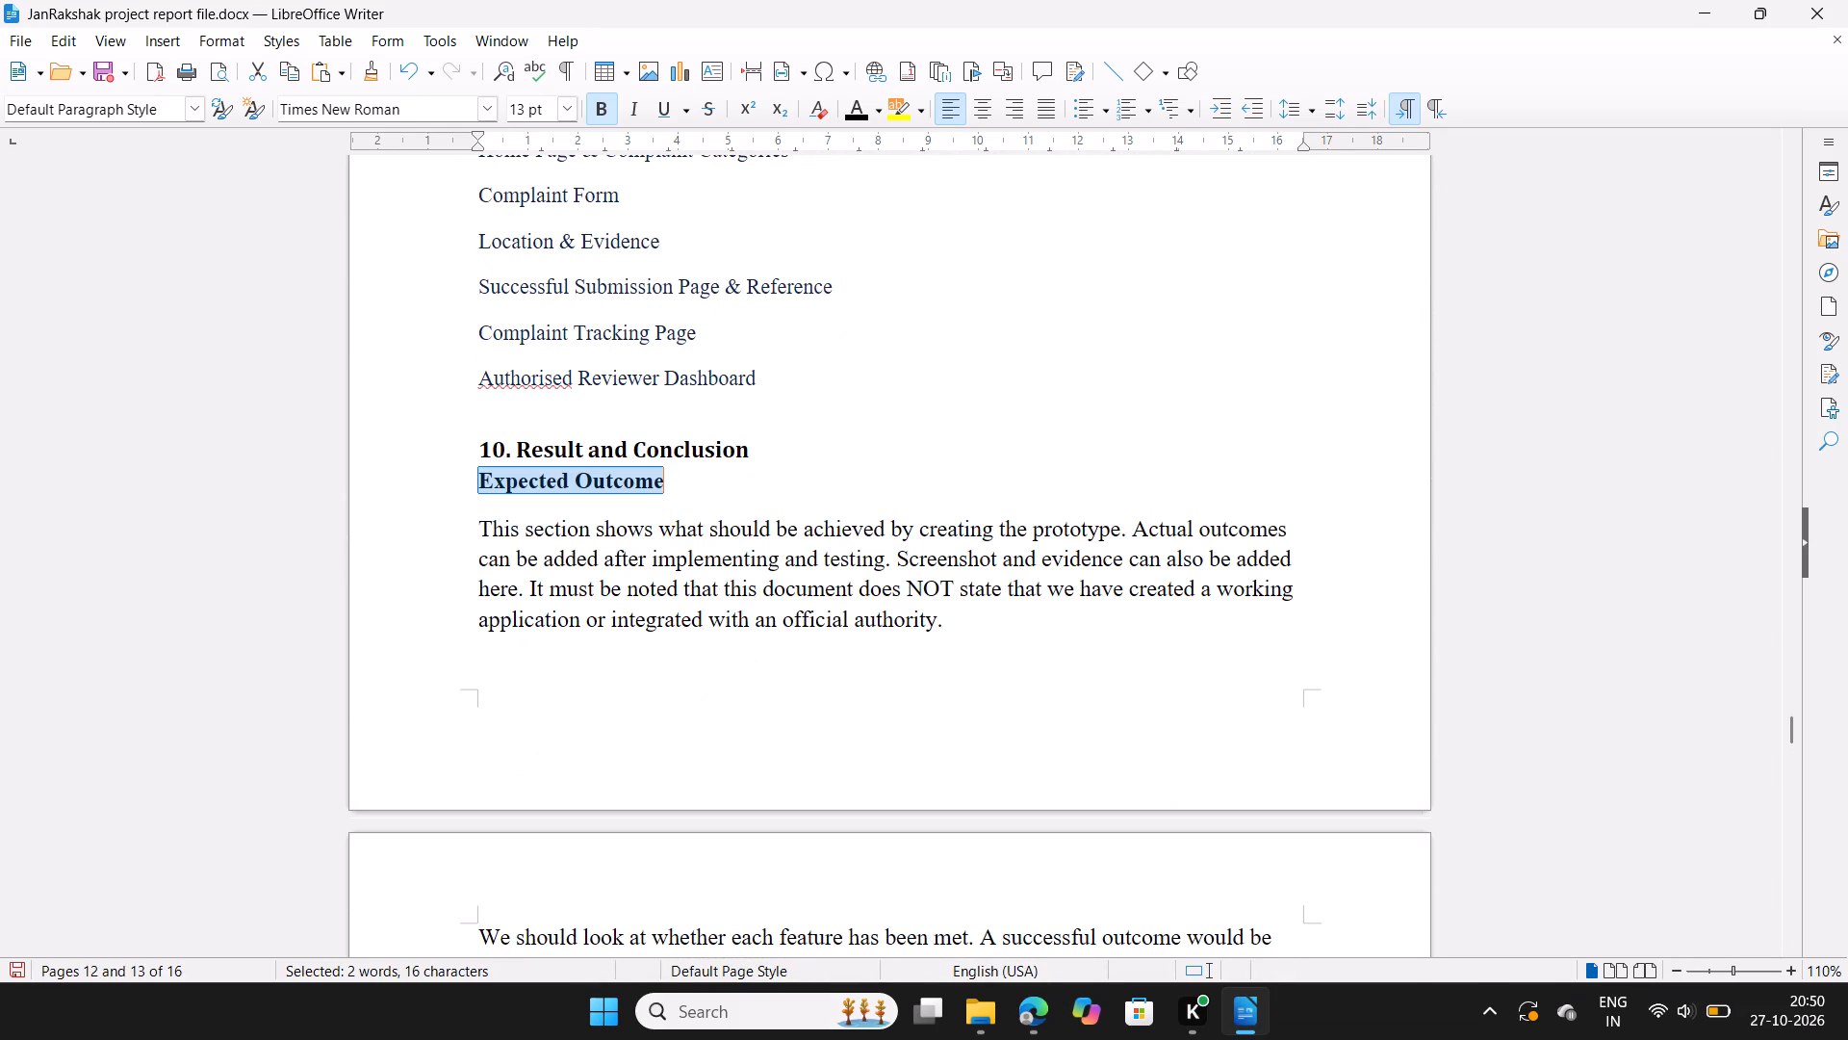
Set the paragraph under Expected Outcome, beginning "This section shows what should be achieved", to 12 pt.
left_click_drag(484, 521, 974, 653)
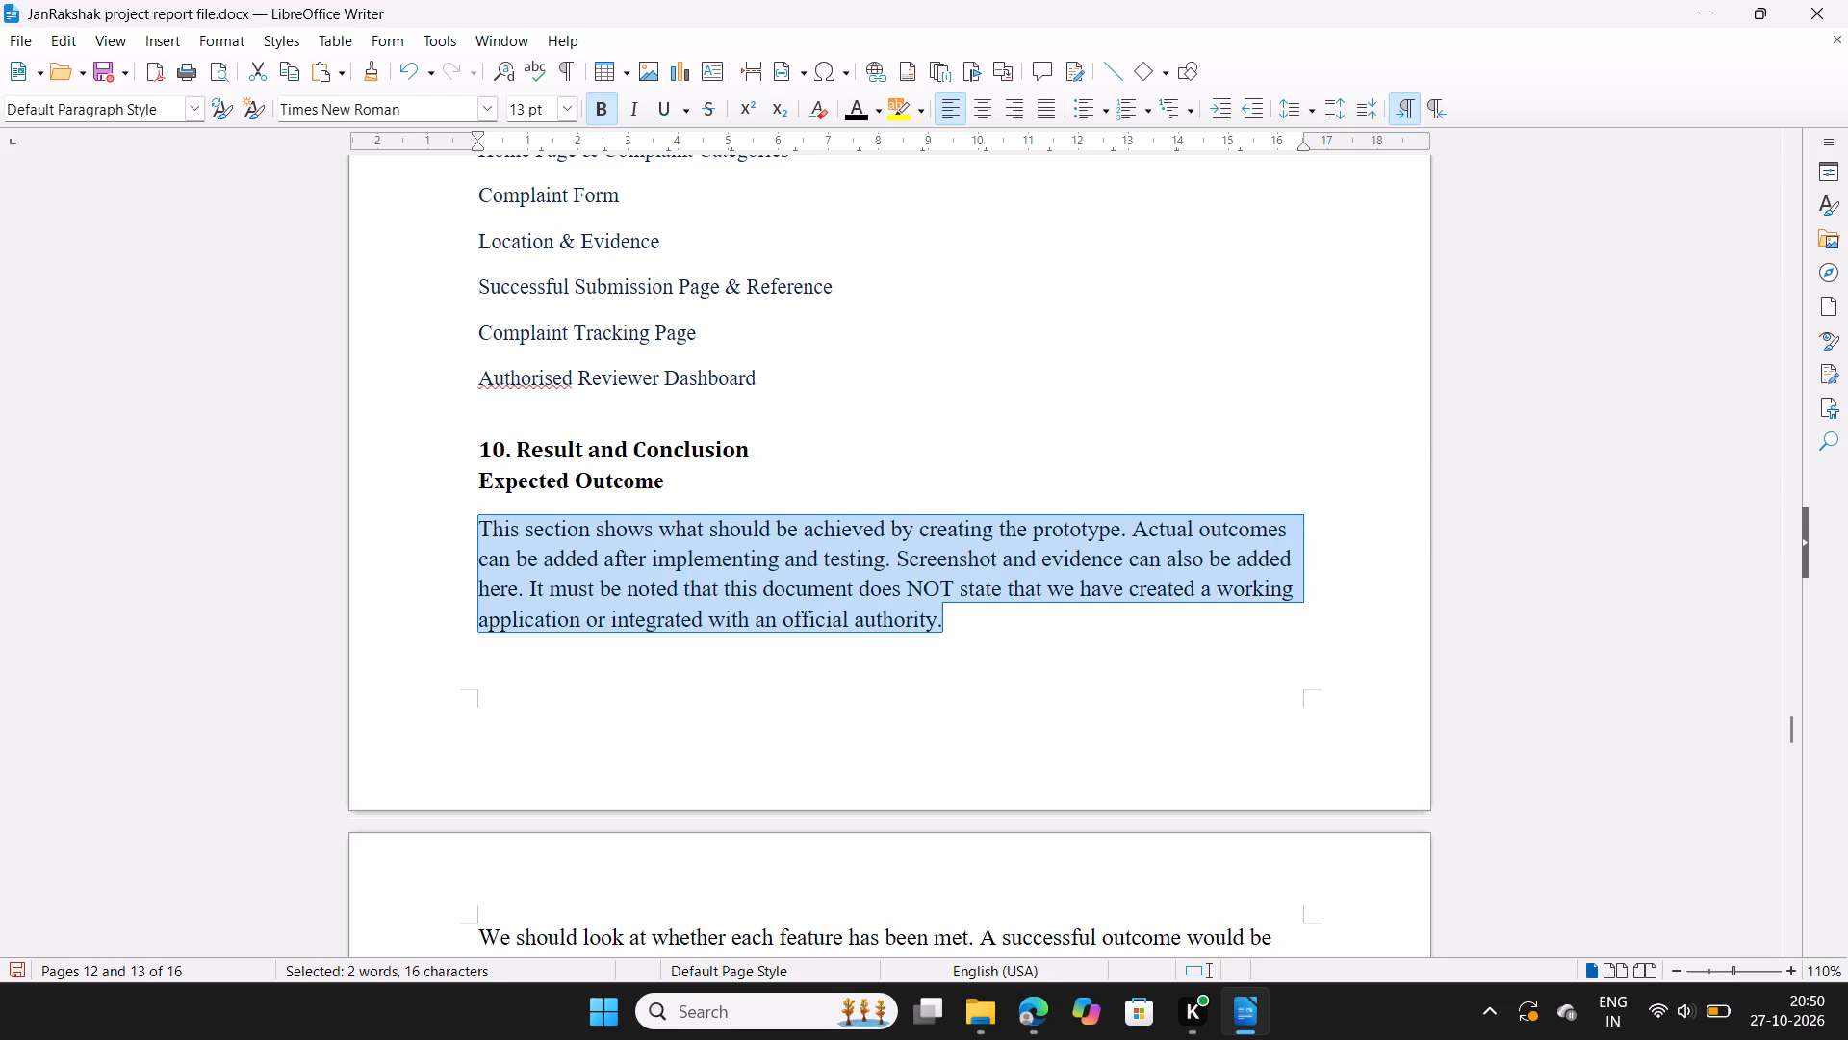
left_click_drag(974, 653, 973, 653)
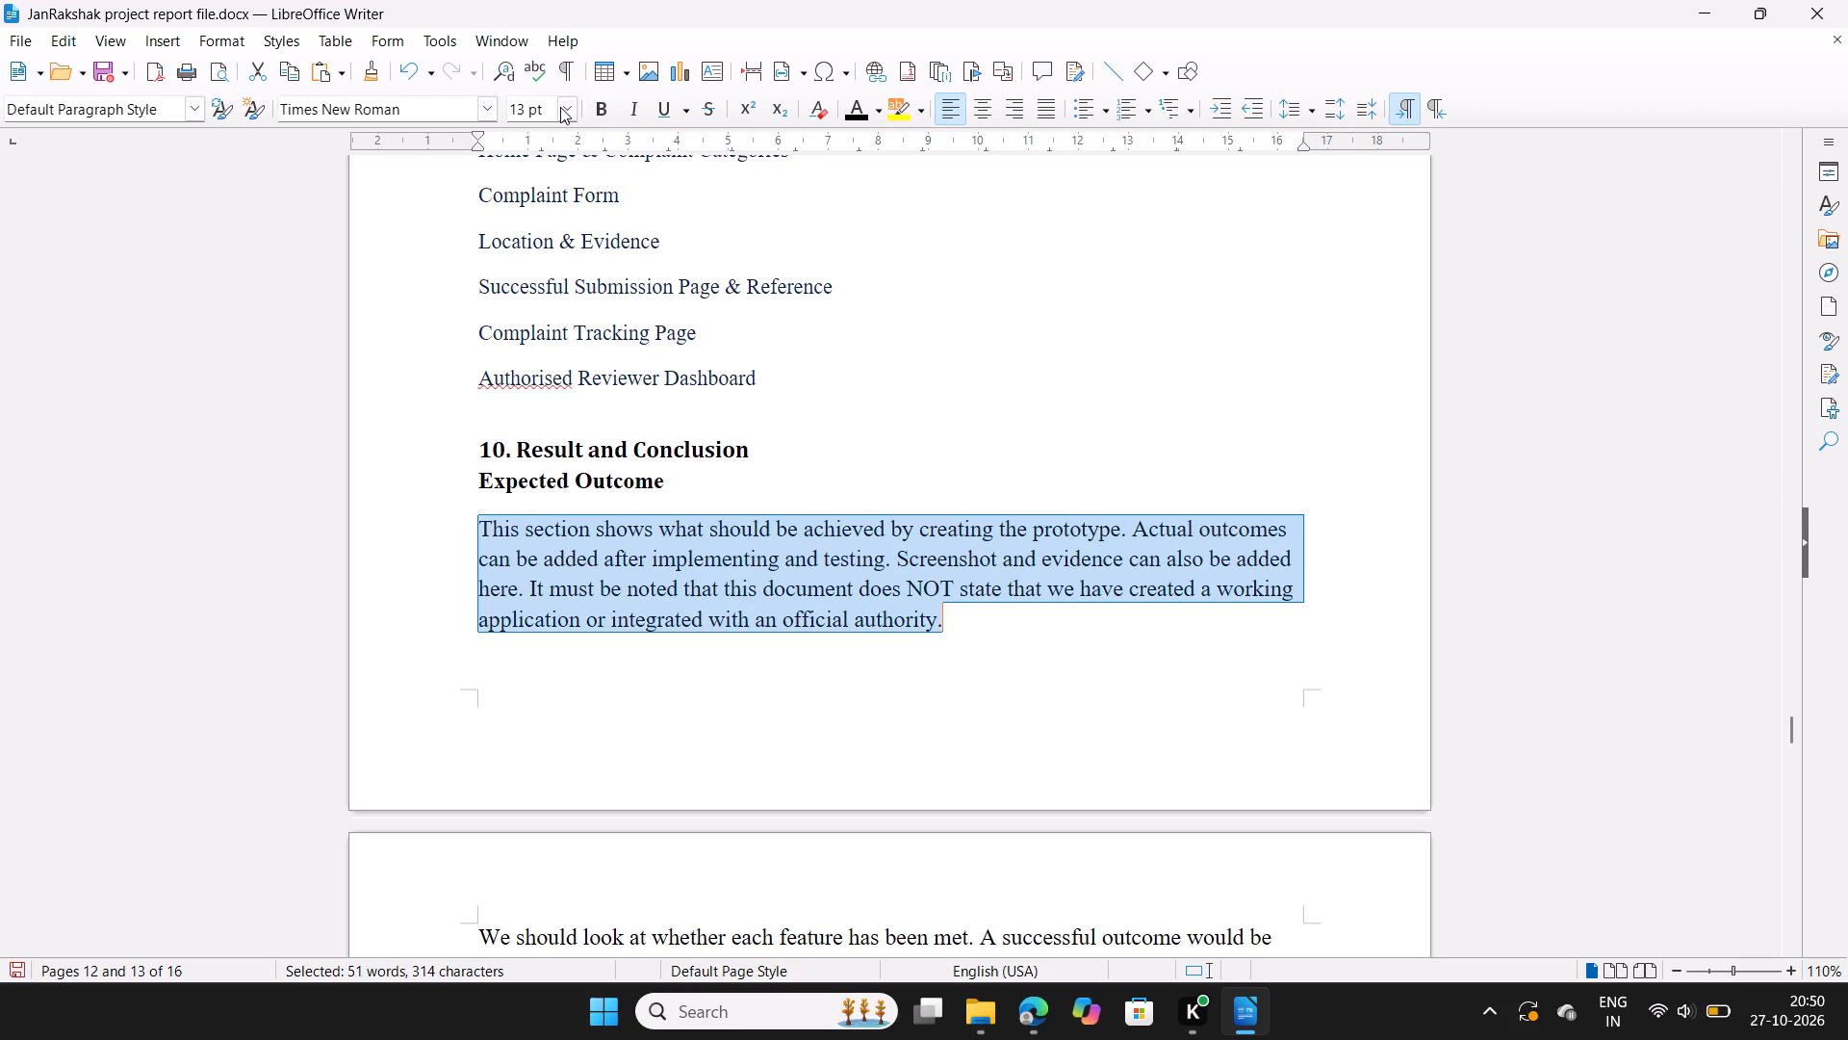
left_click(560, 107)
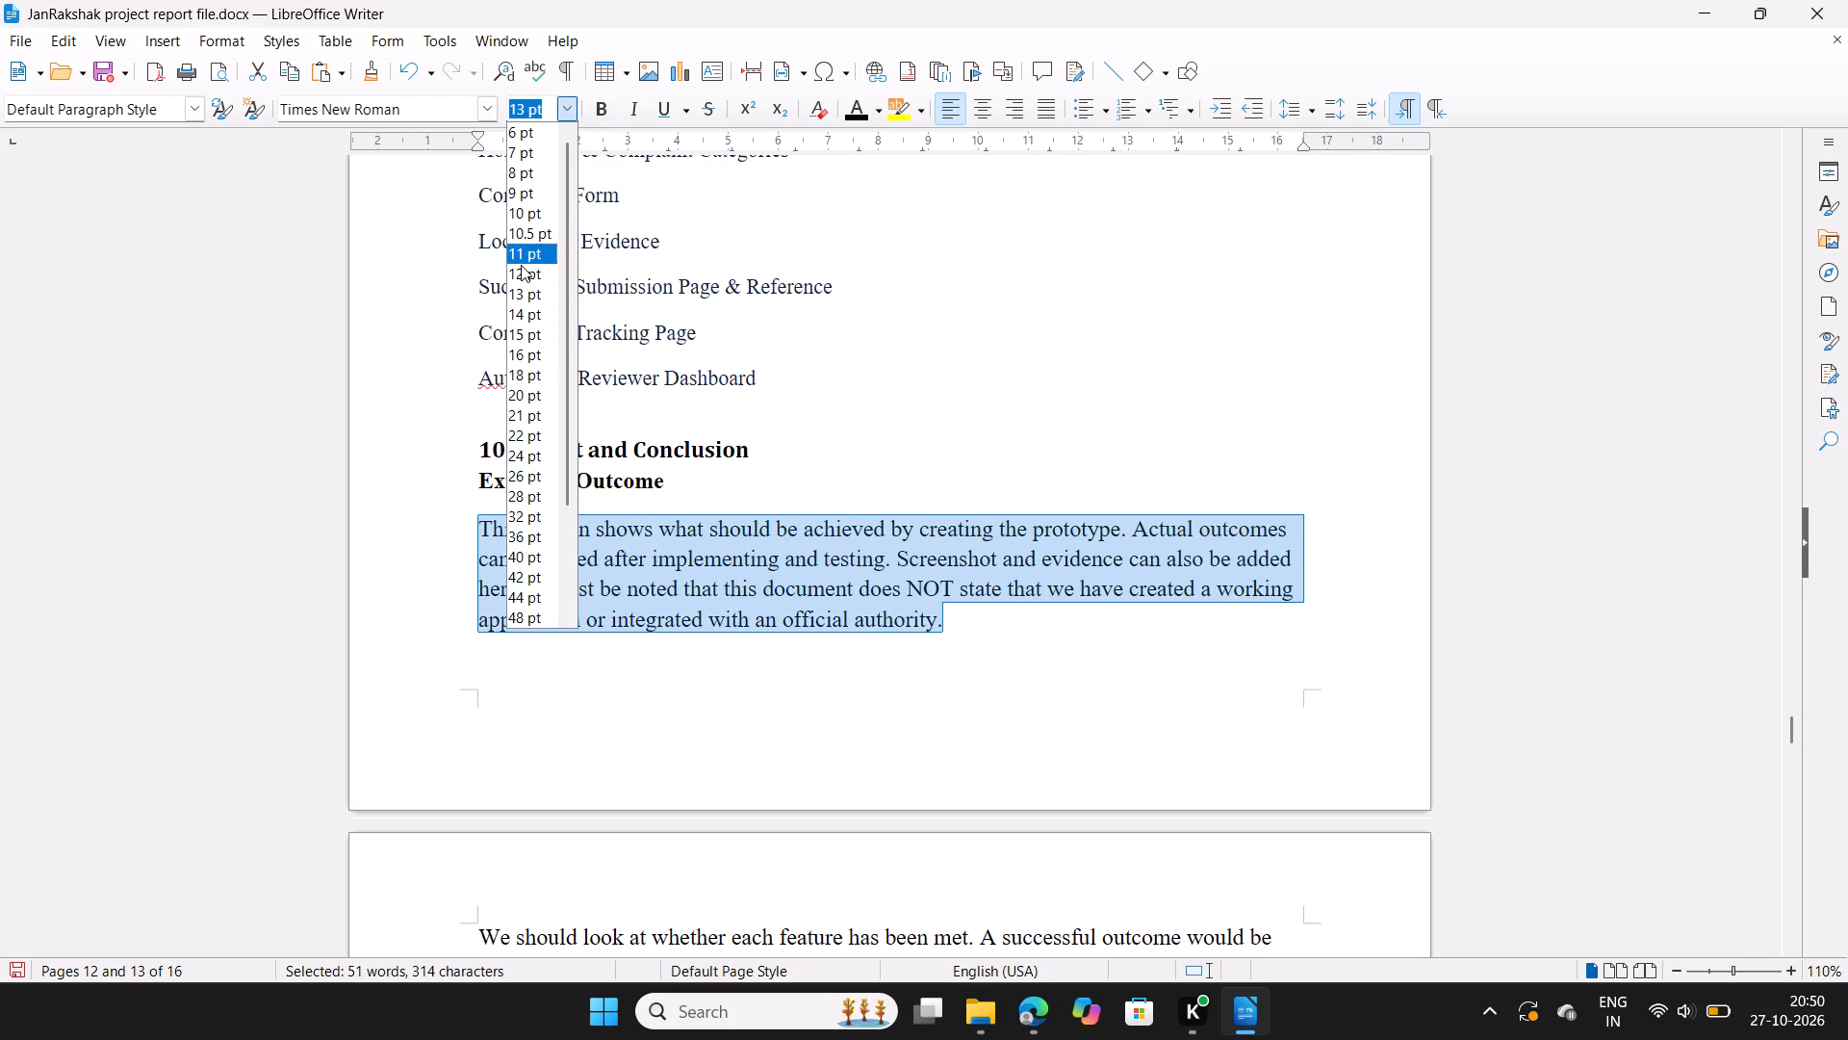
left_click(521, 273)
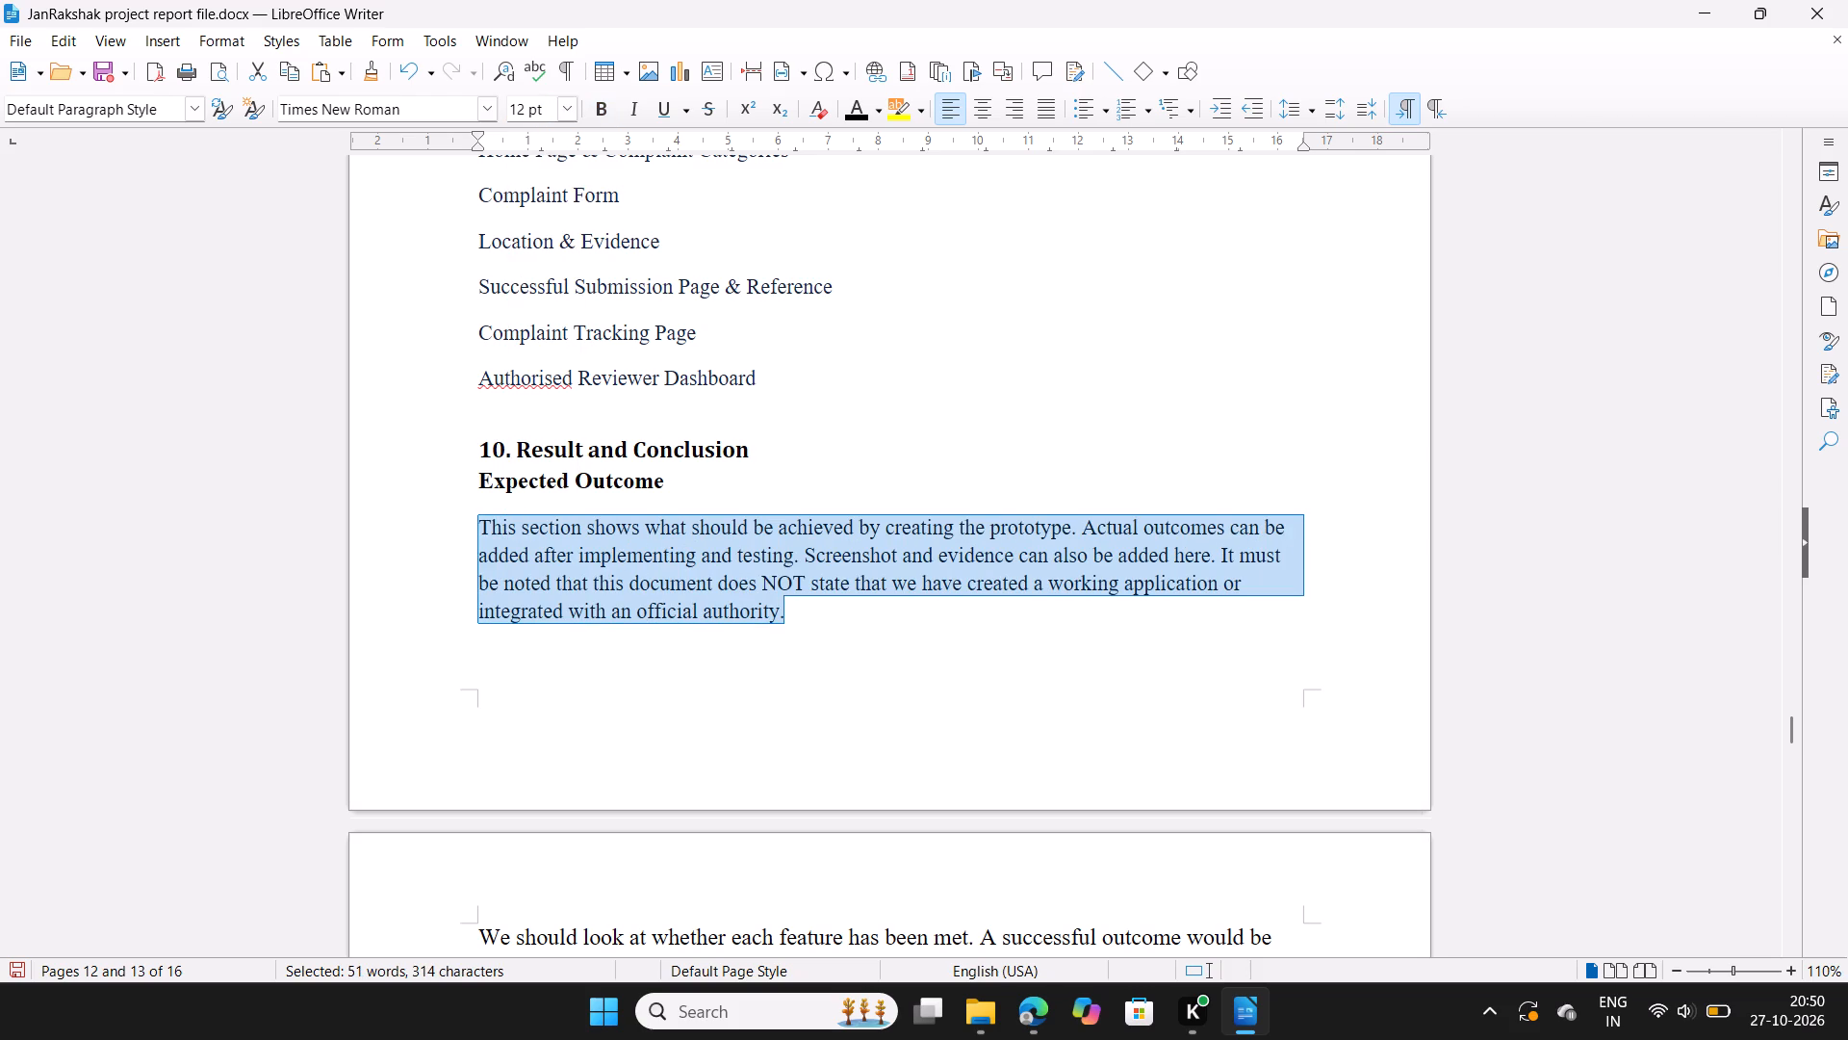
Set the Expected Outcome subheading to 12 pt.
left_click_drag(470, 478, 658, 485)
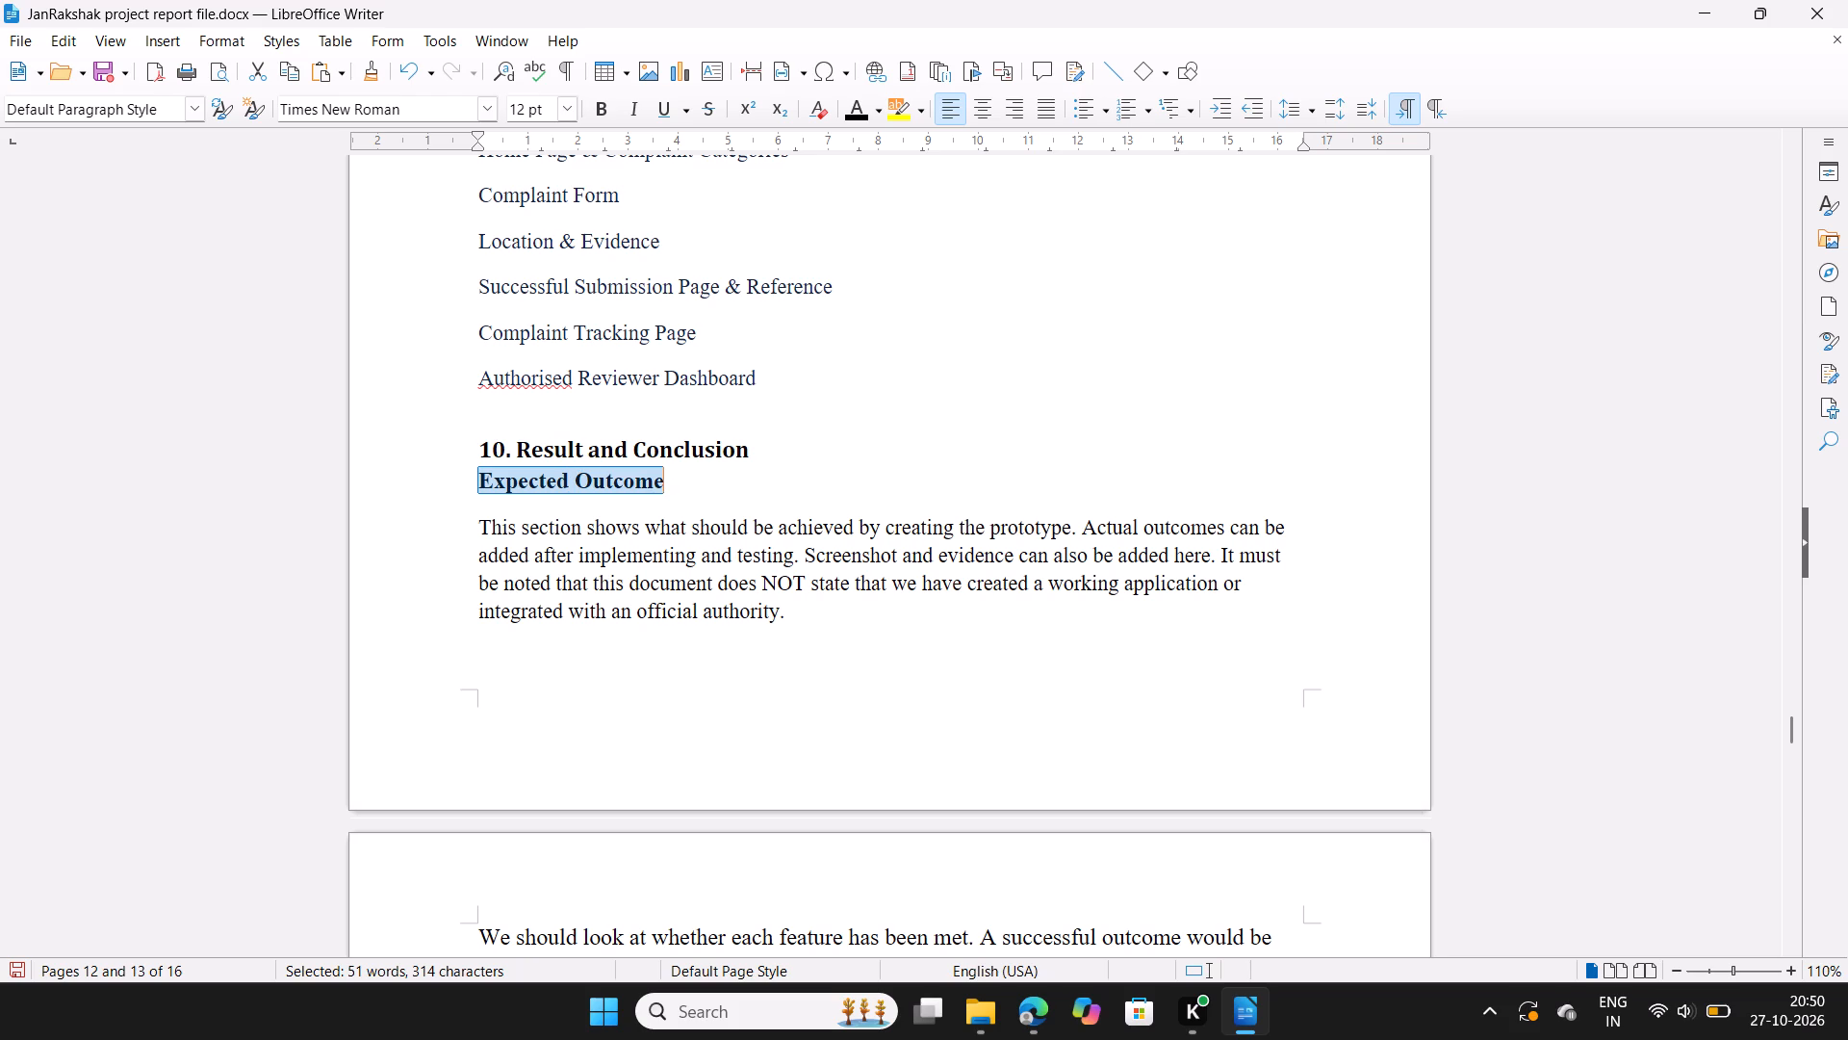
left_click_drag(658, 485, 662, 485)
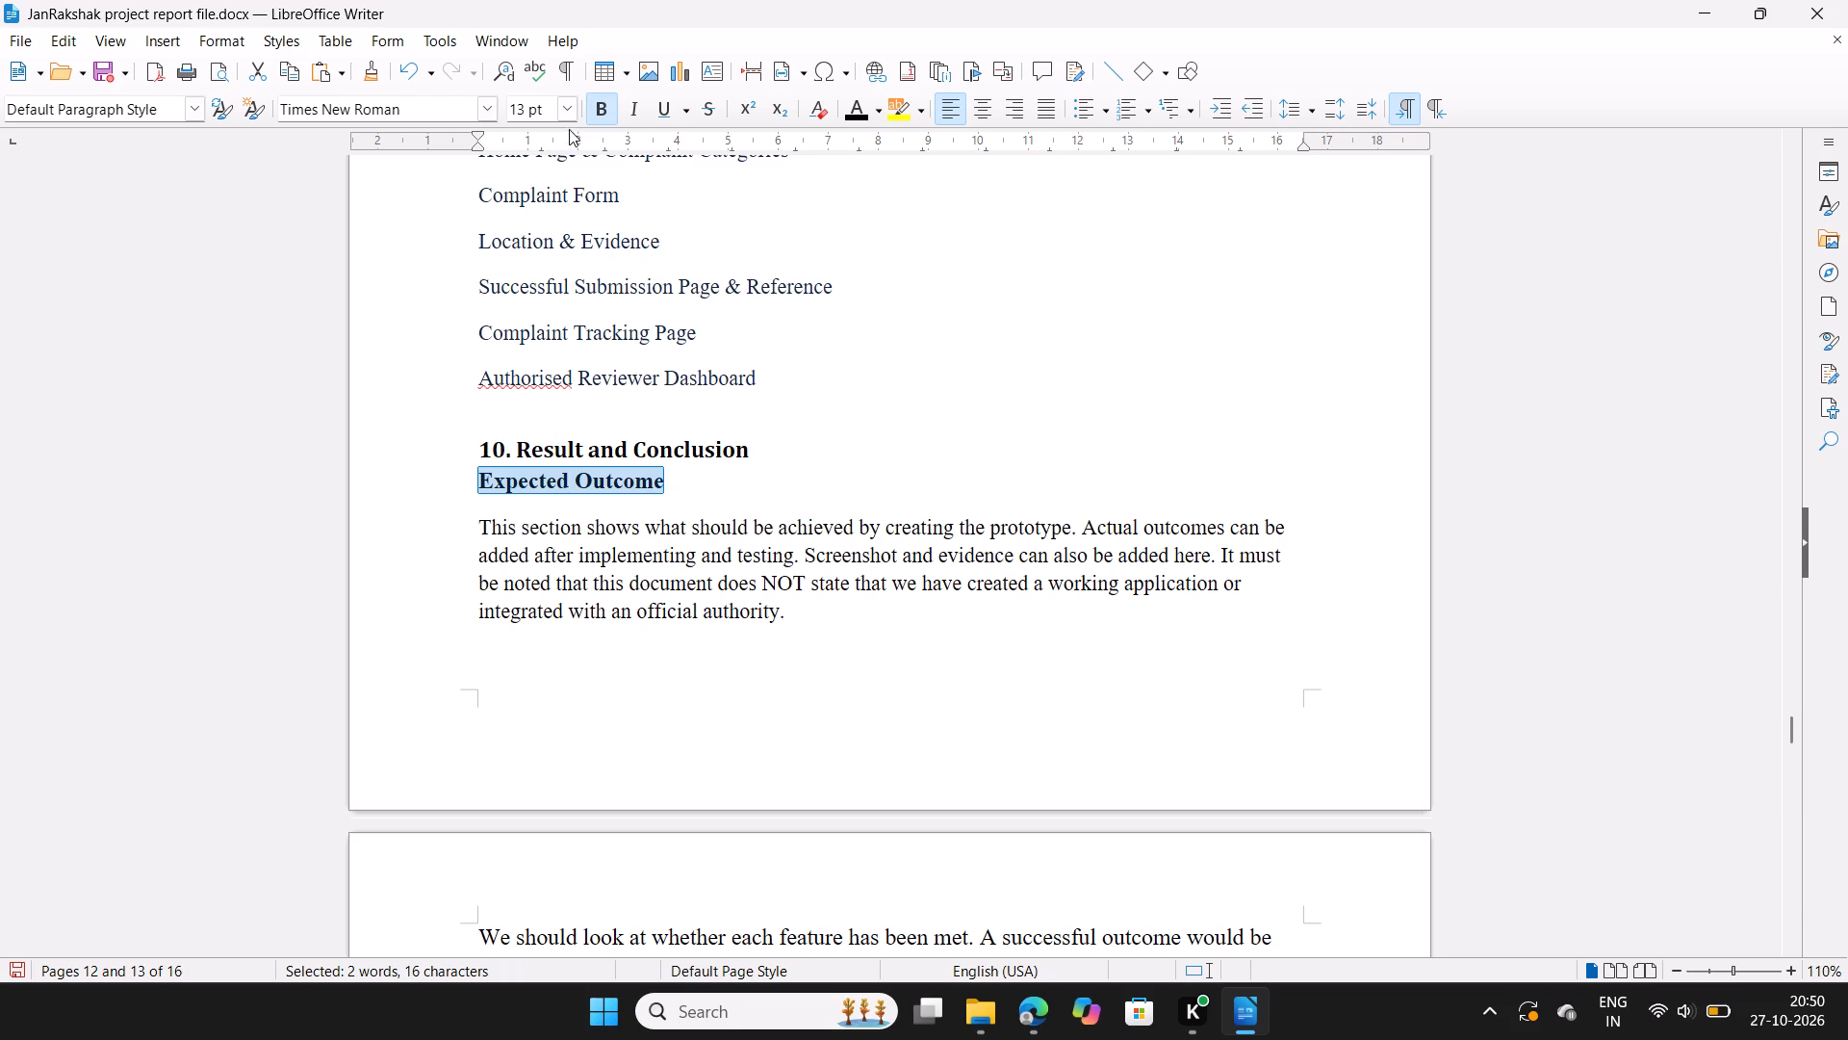
left_click(565, 110)
left_click(528, 275)
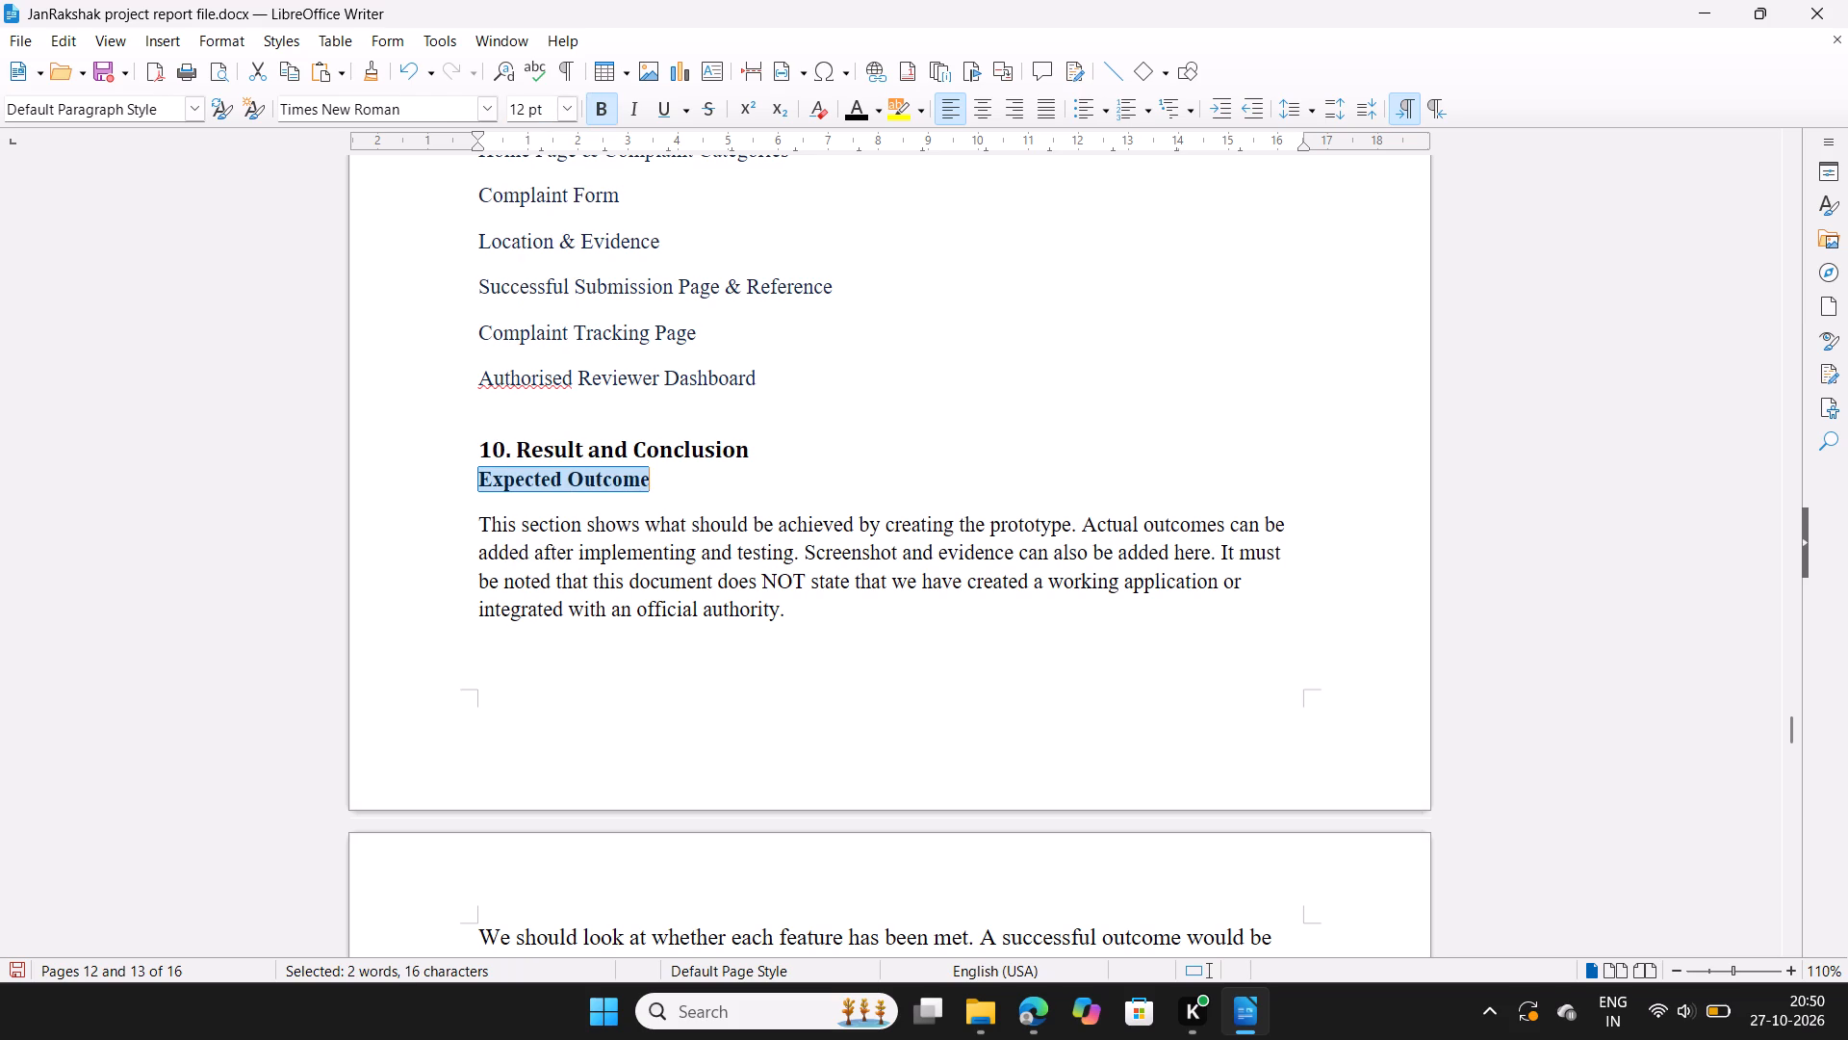
Set the two paragraphs before the Conclusion subheading, from "We should look at" through "improvements to make", to 12 pt.
scroll(813, 584, "down", 2)
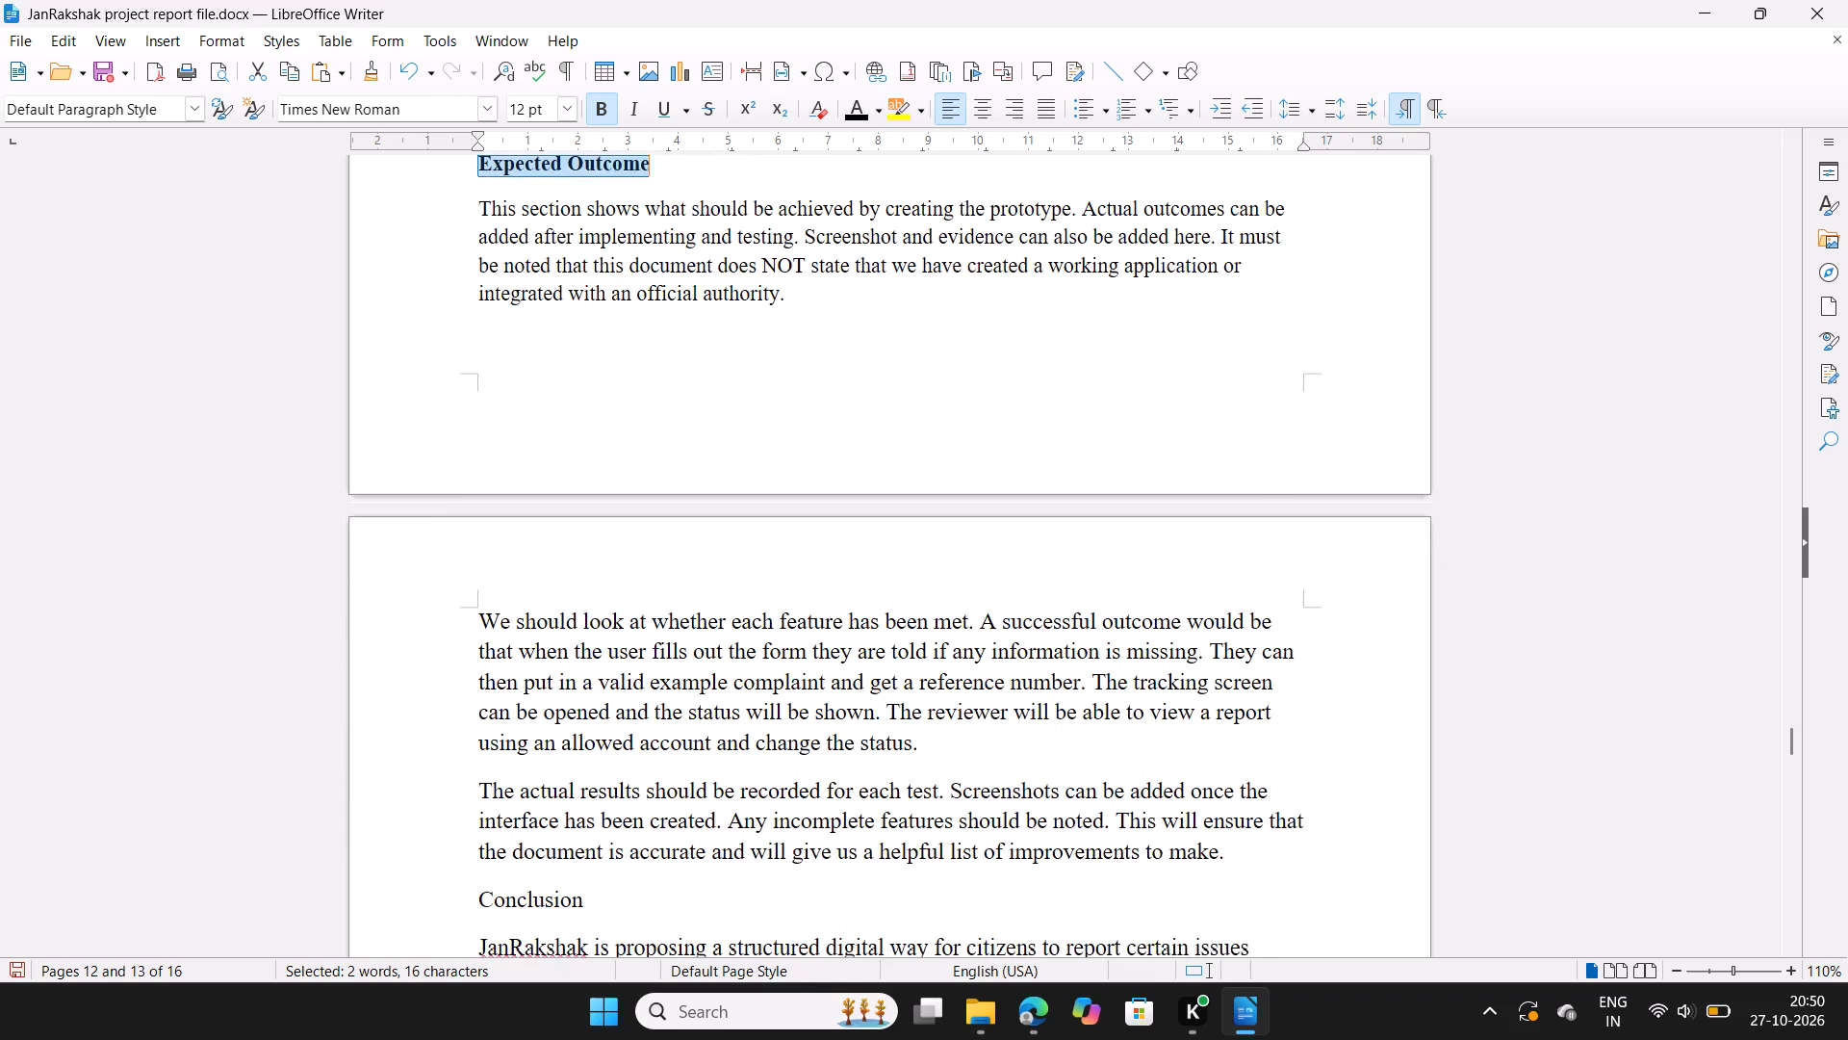
scroll(813, 584, "down", 1)
left_click_drag(480, 537, 486, 537)
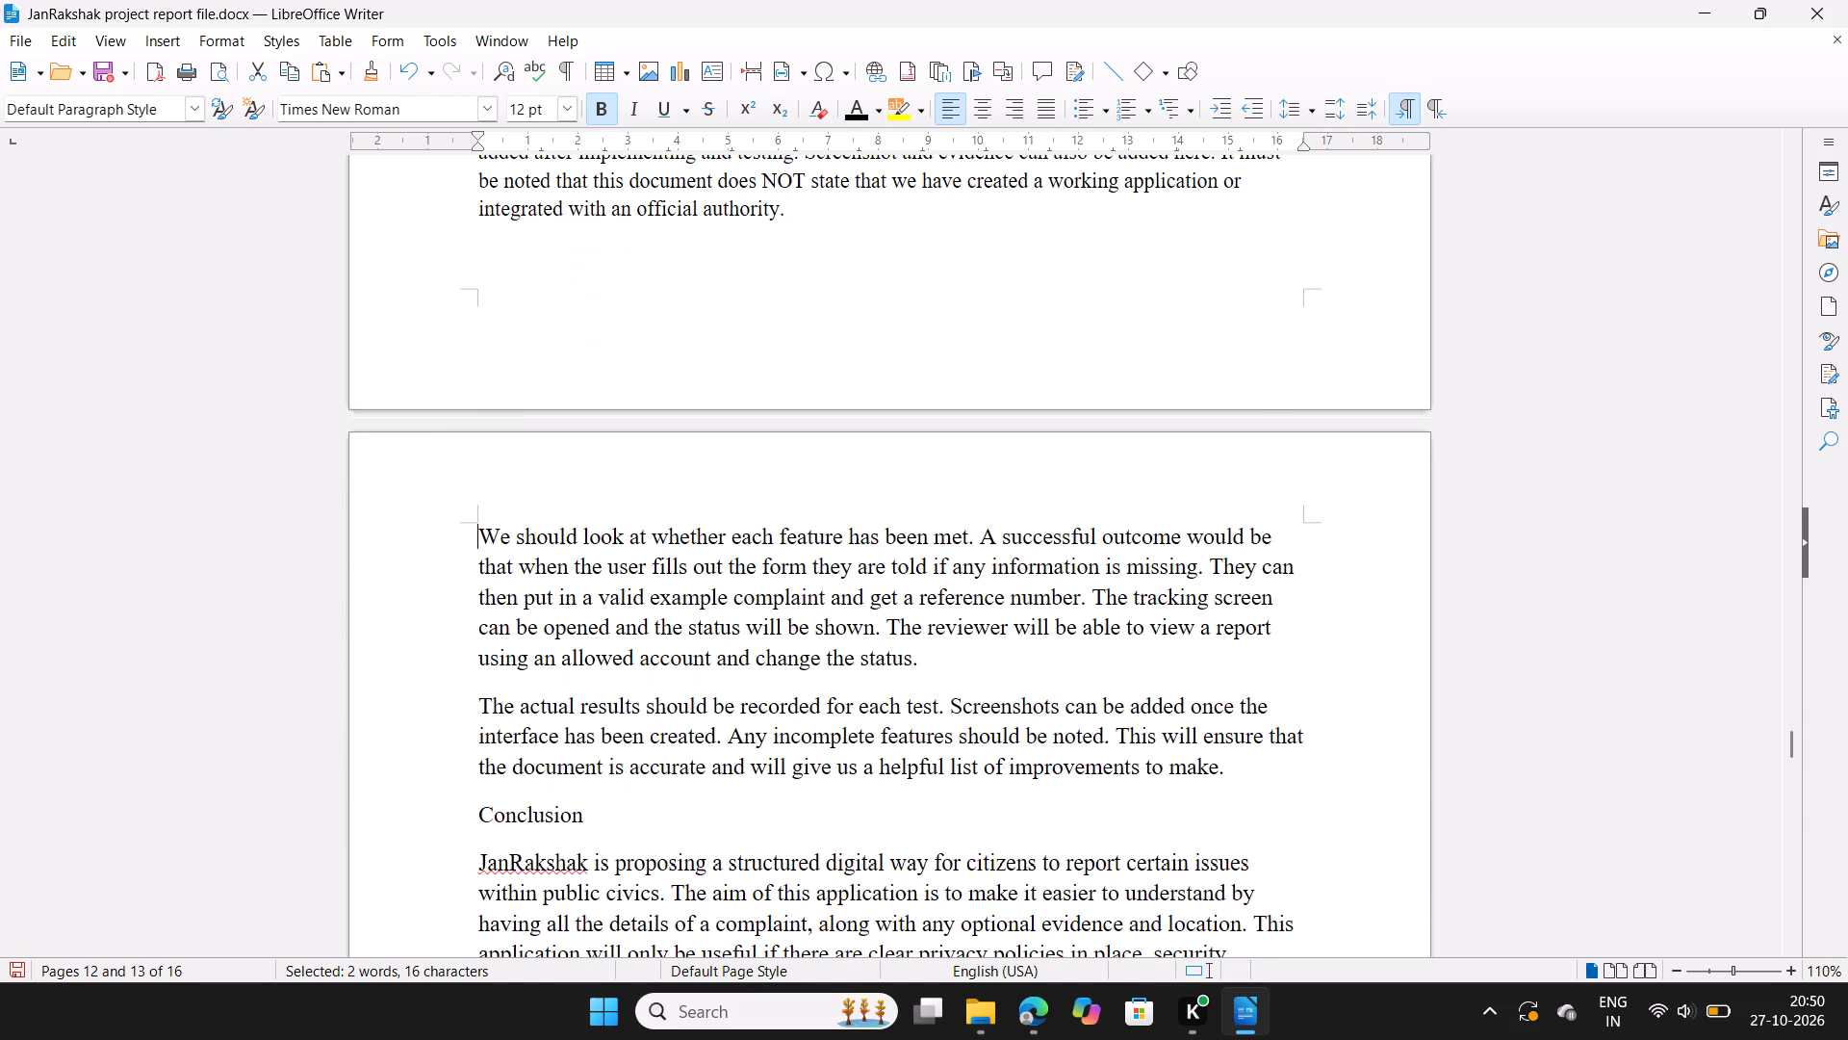
left_click_drag(486, 537, 958, 940)
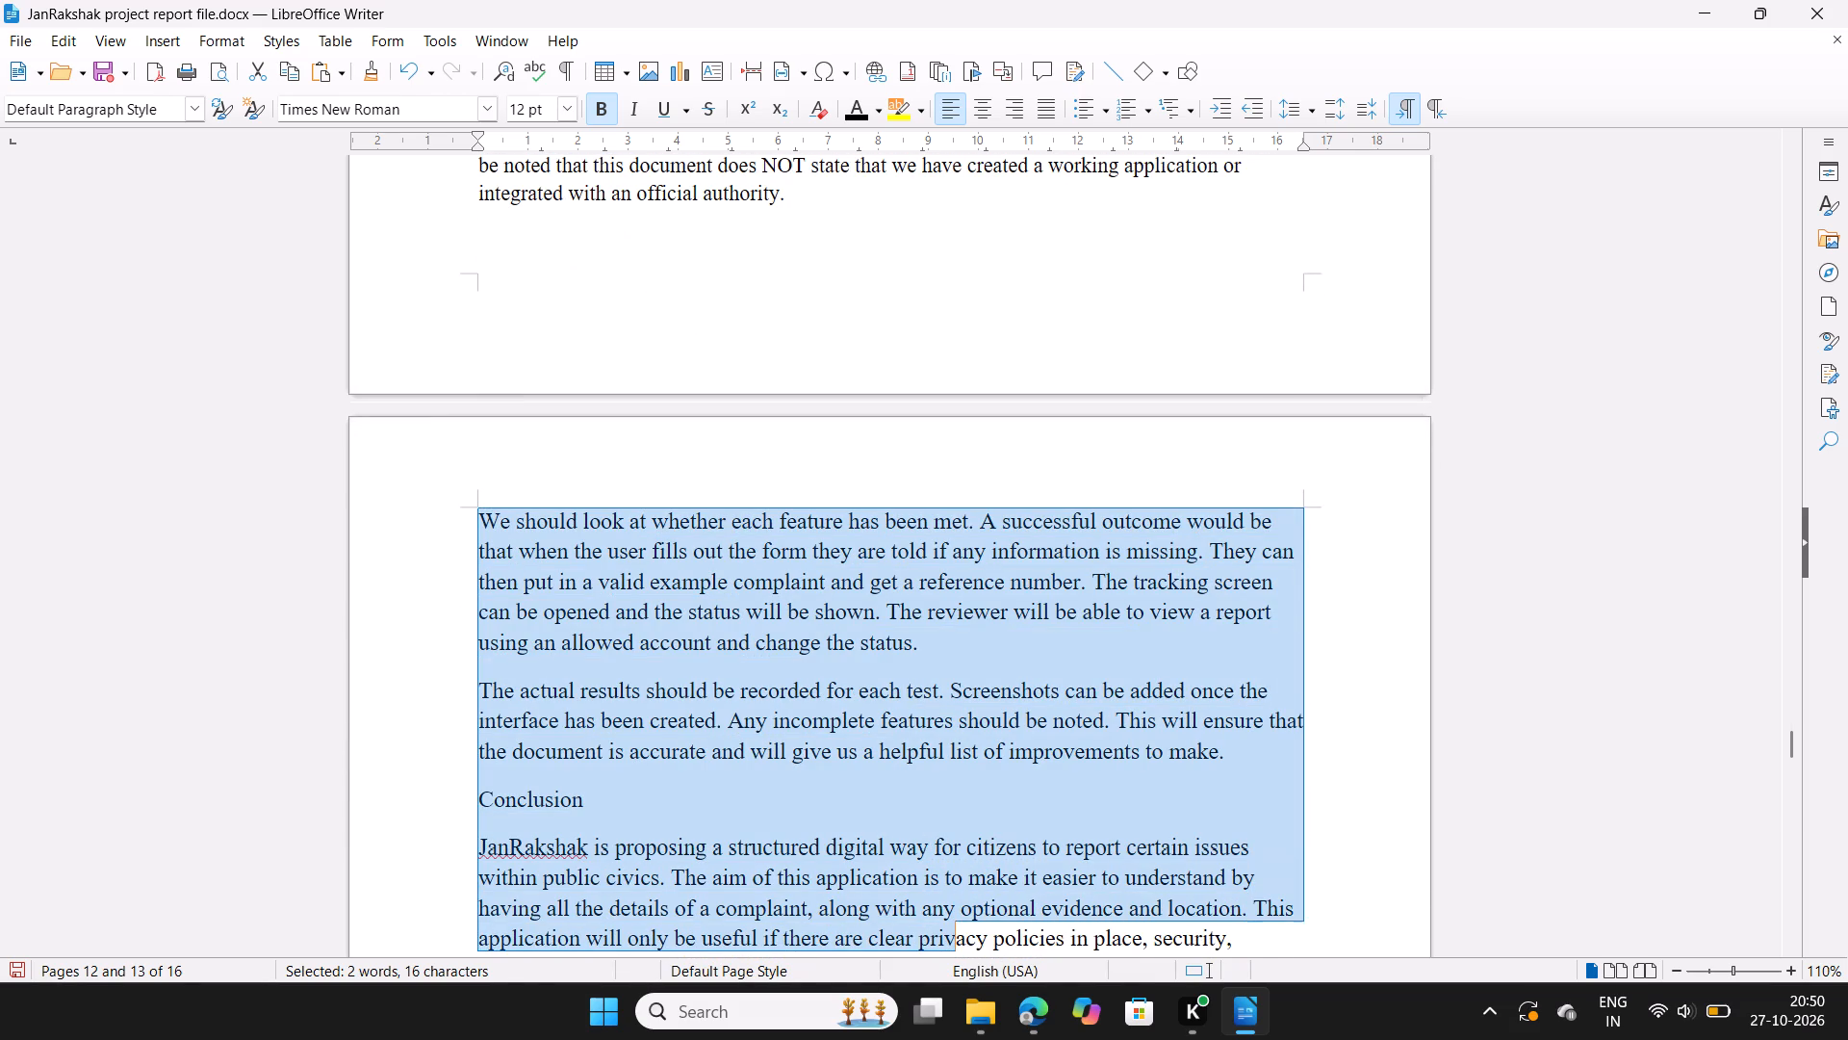
left_click_drag(958, 940, 1159, 743)
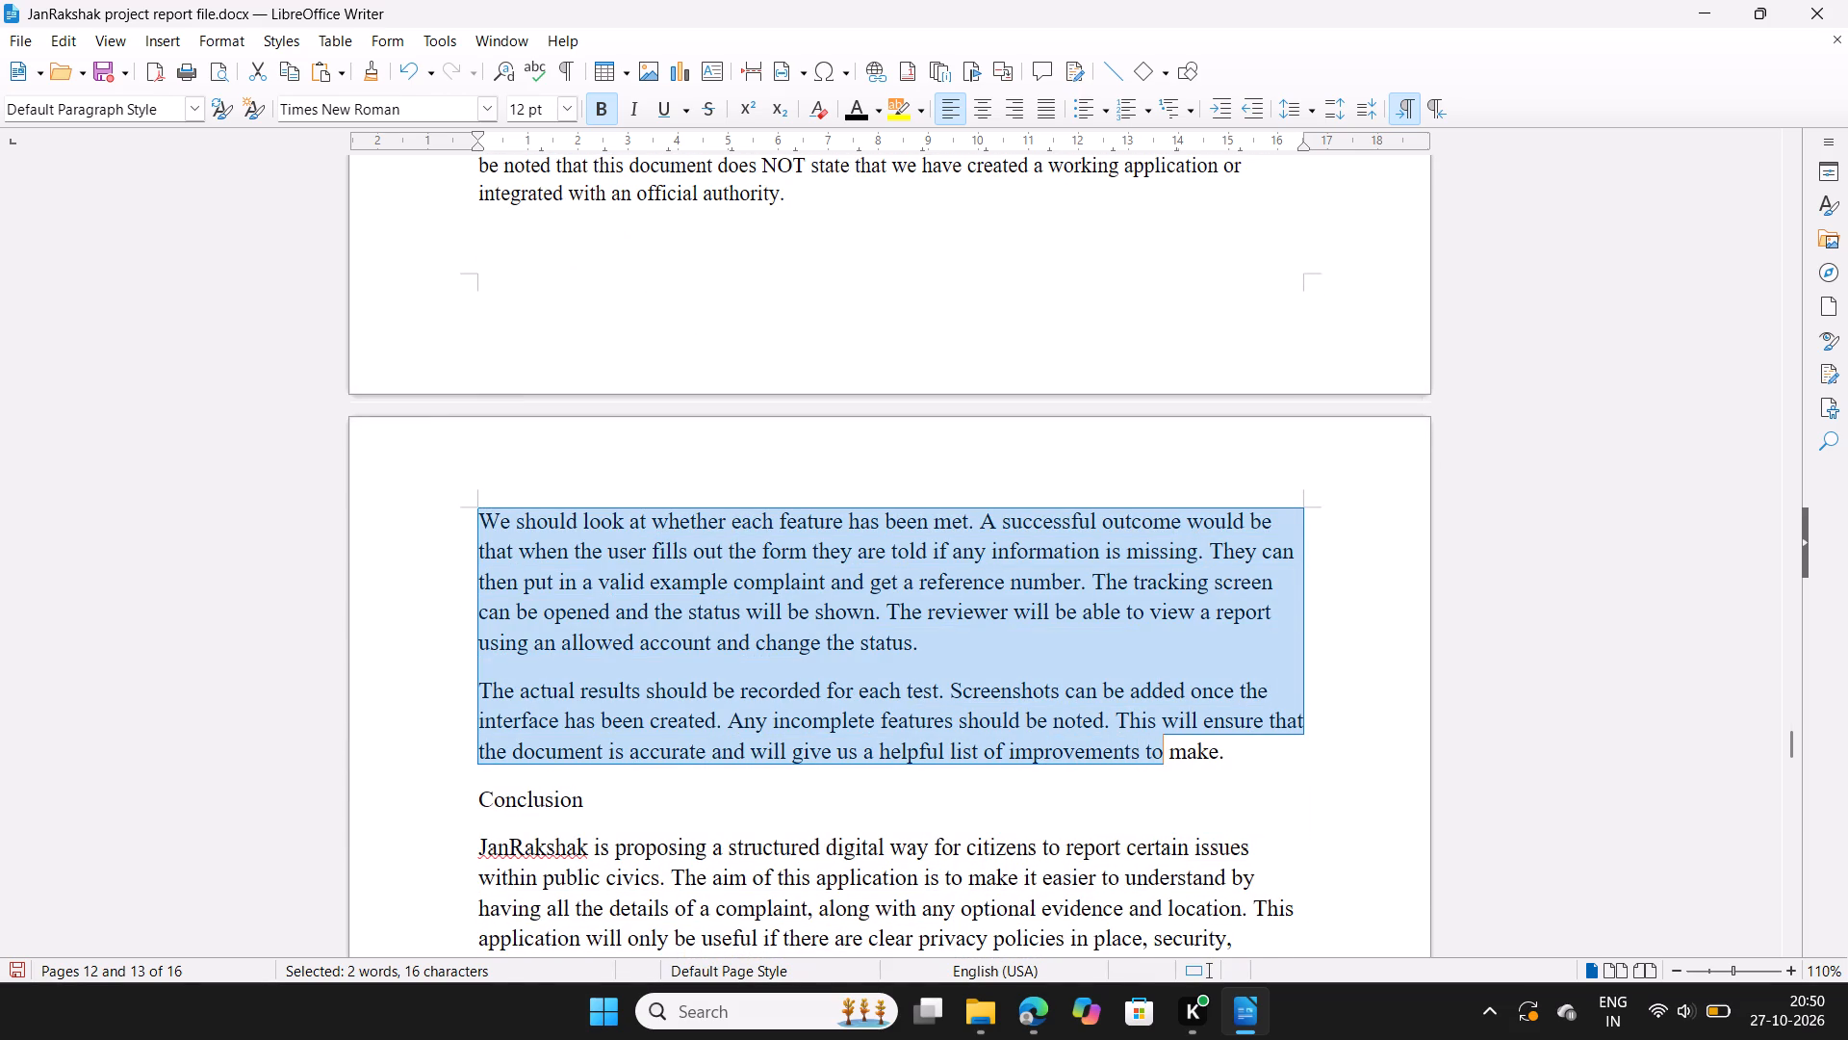
left_click_drag(1159, 743, 1217, 756)
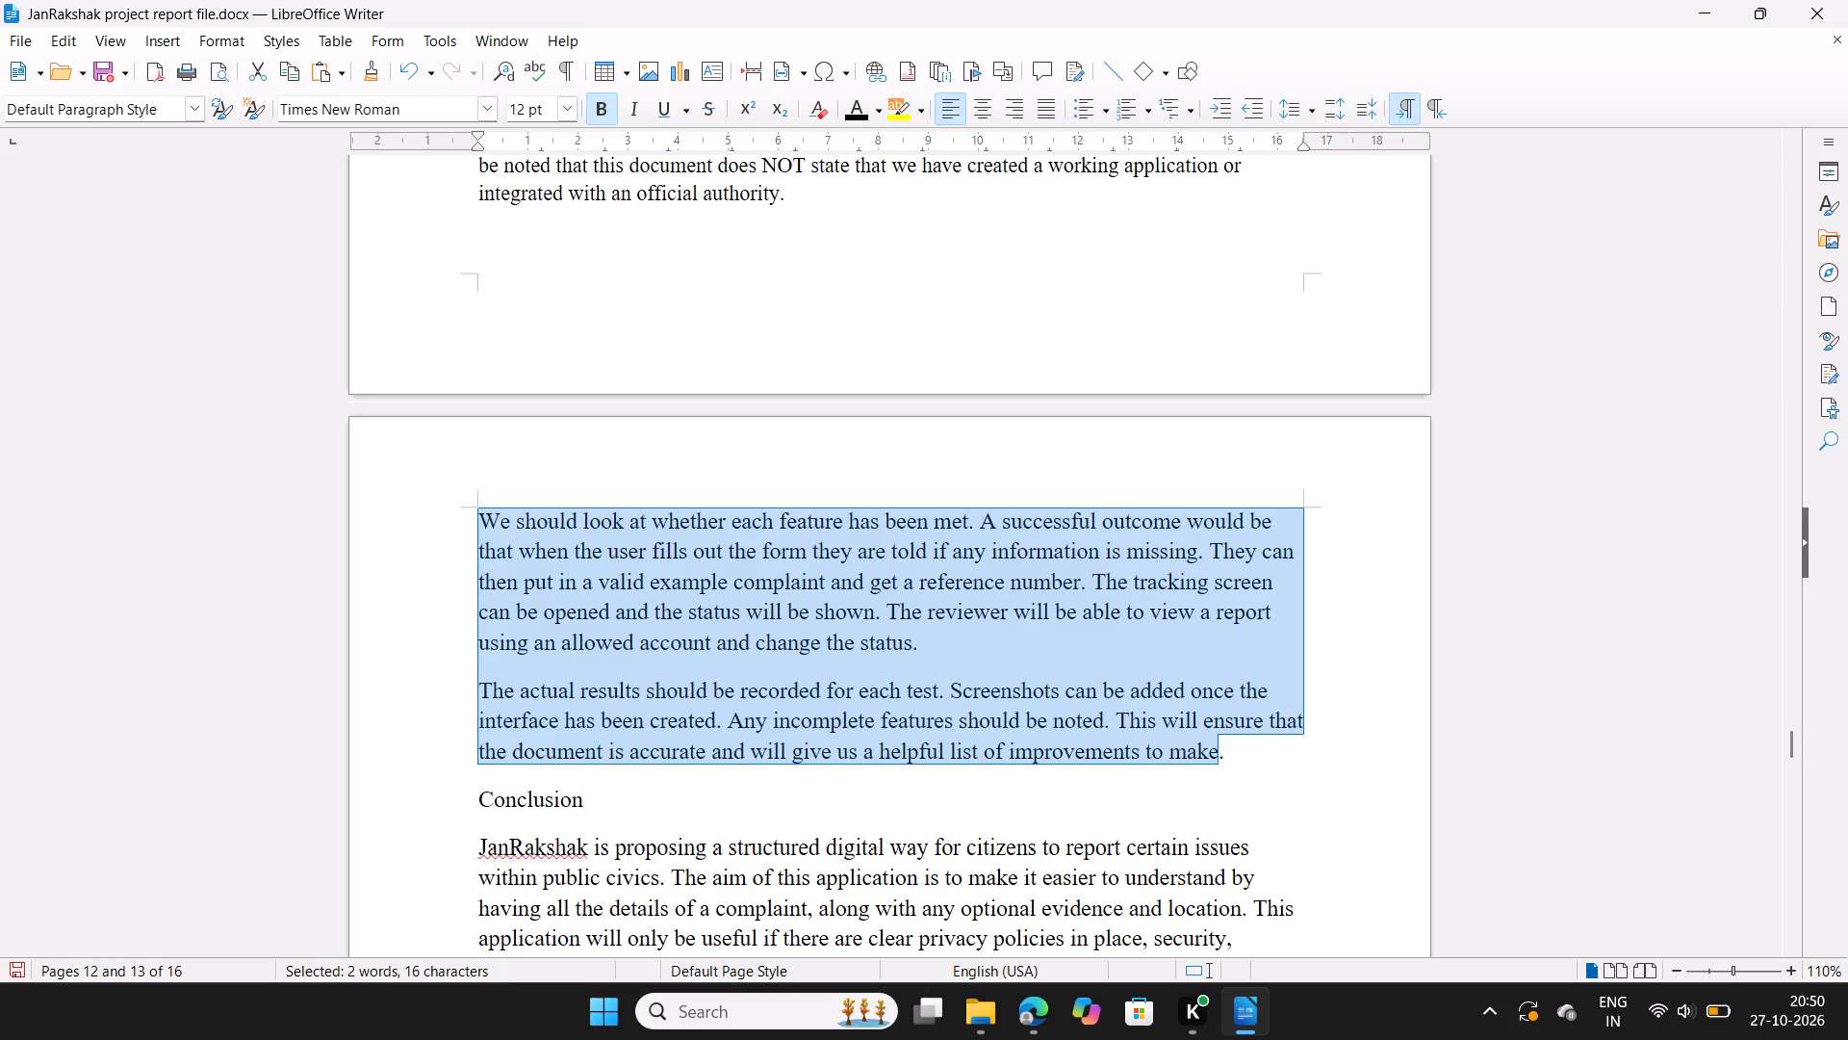
left_click(569, 113)
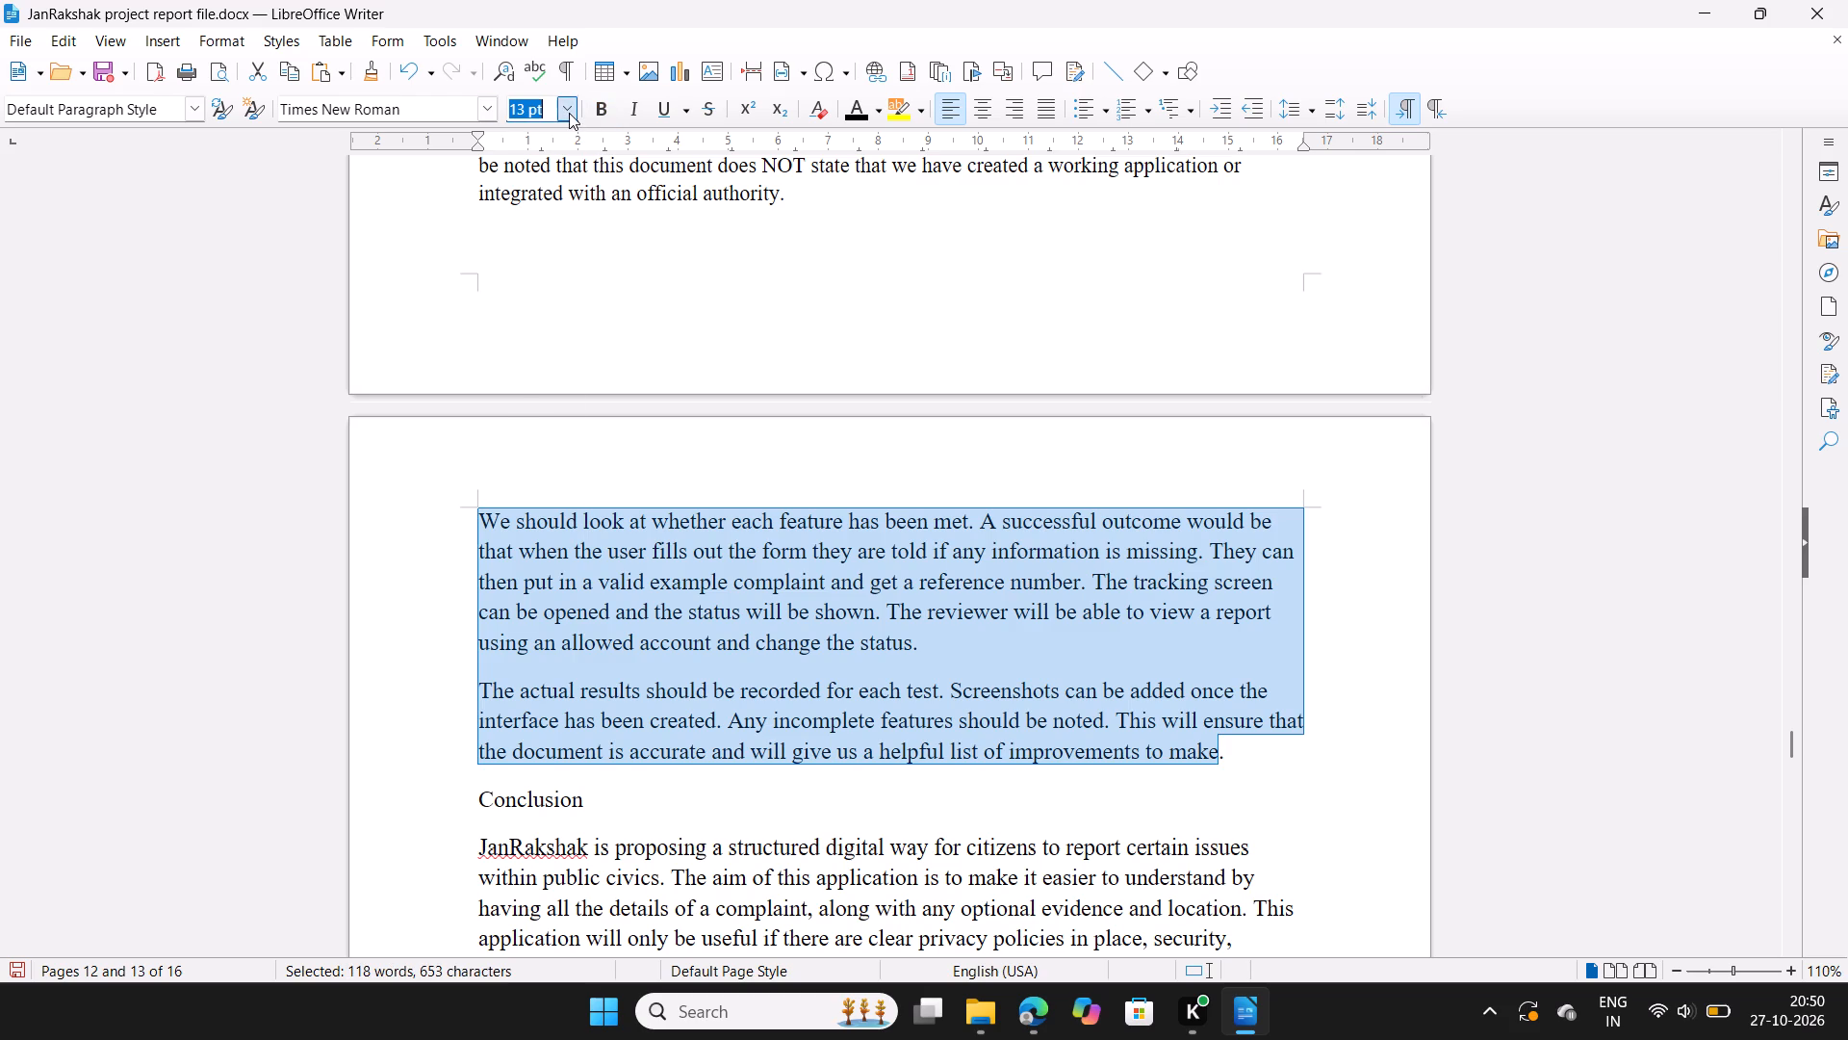
left_click(507, 275)
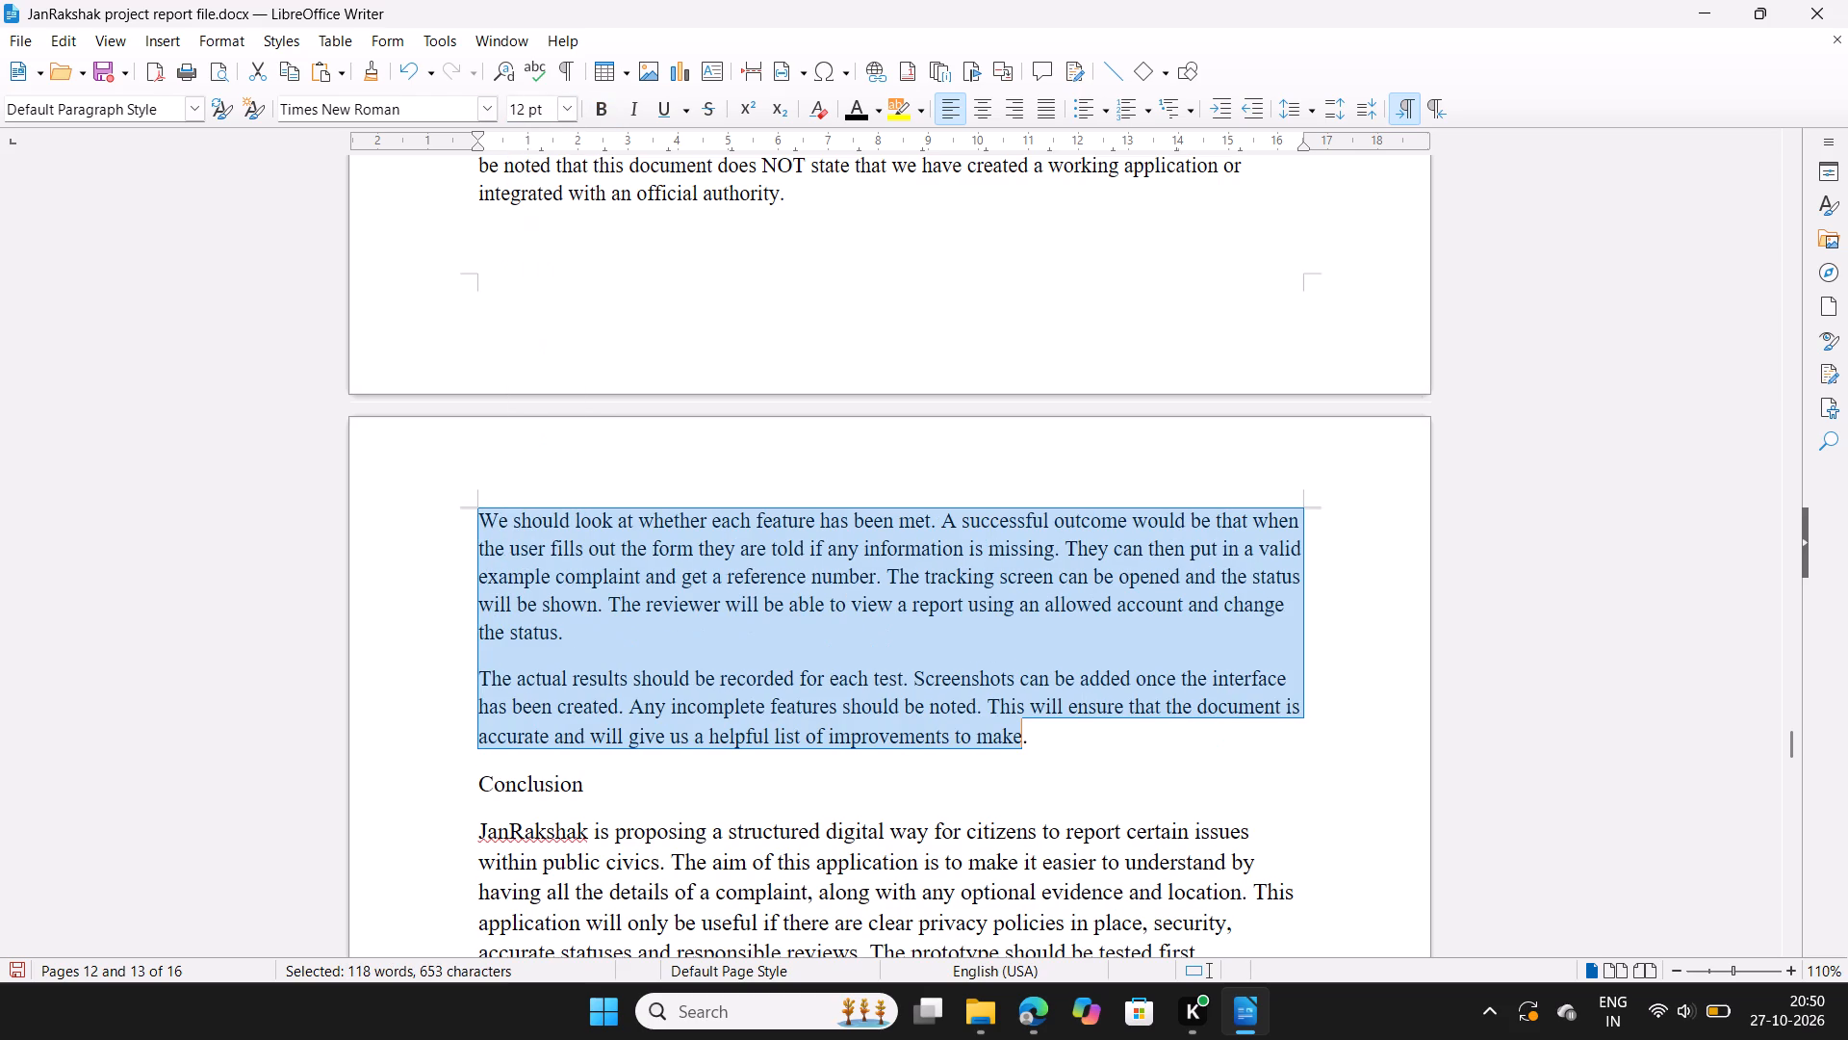
Make the Conclusion subheading in the Result and Conclusion section bold.
scroll(622, 445, "down", 2)
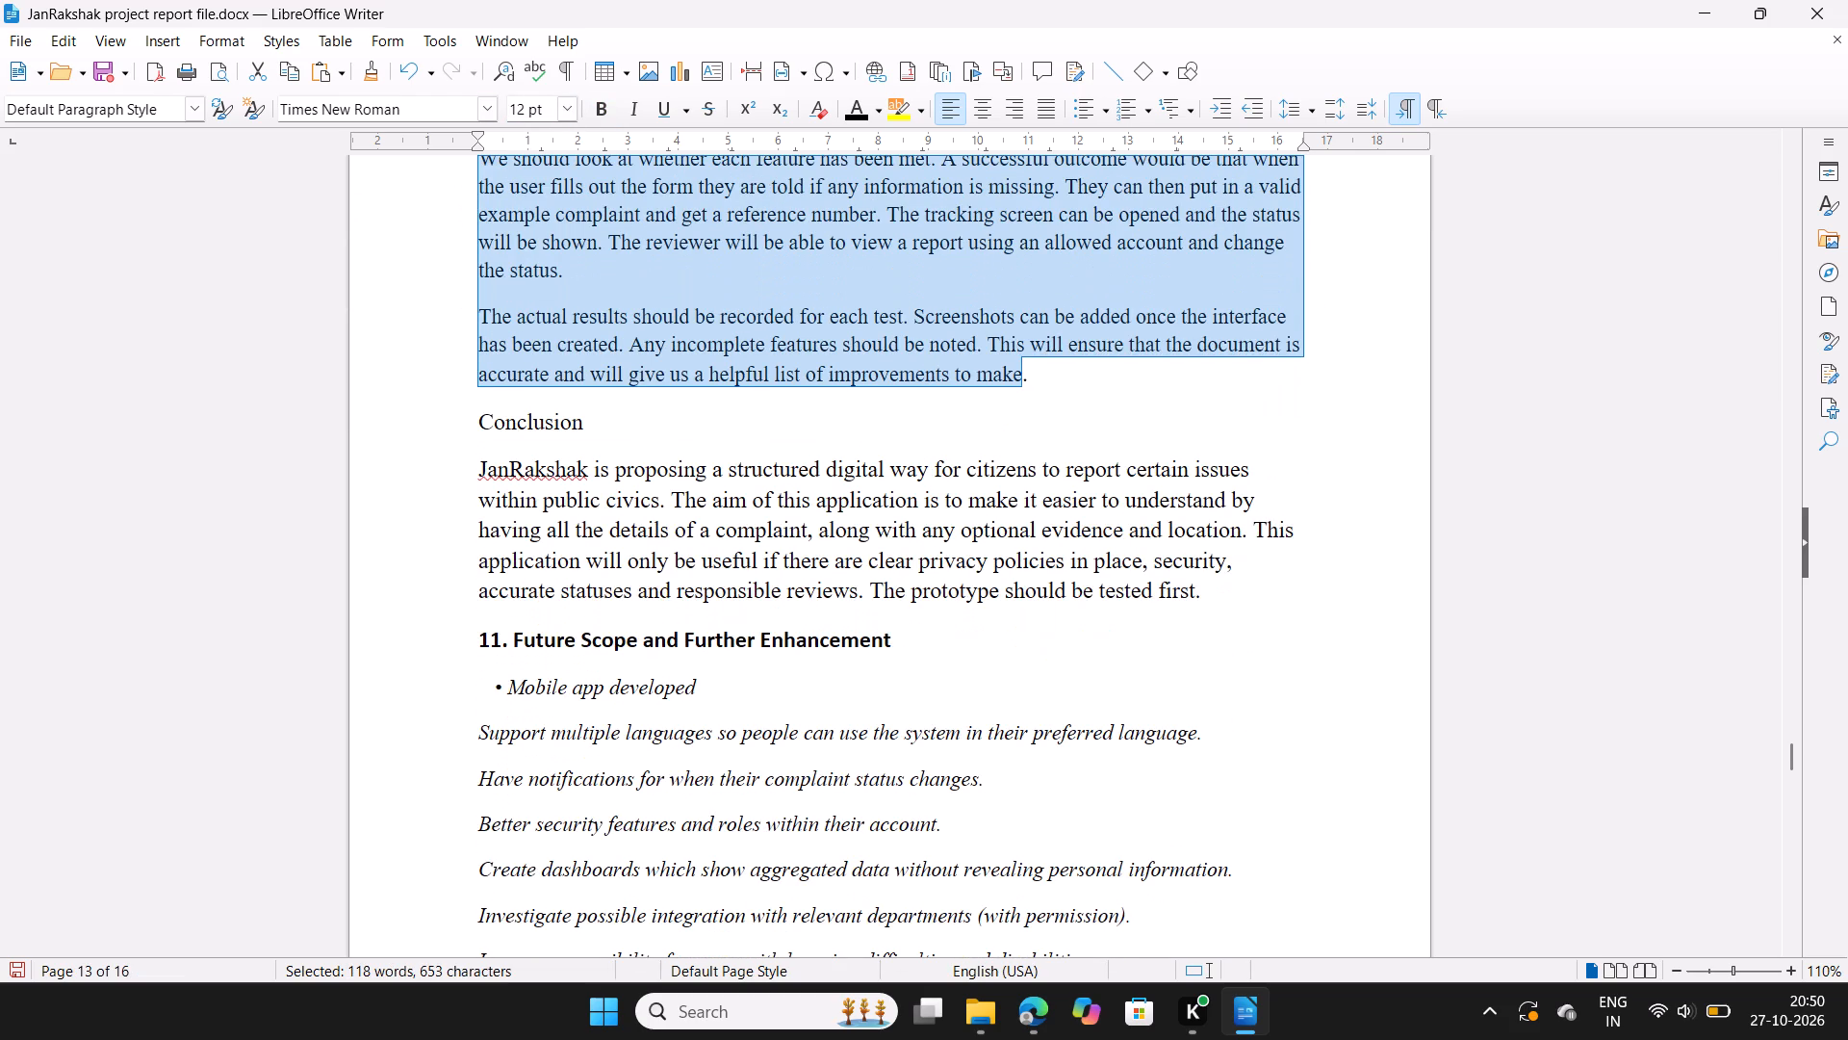
left_click_drag(473, 421, 594, 429)
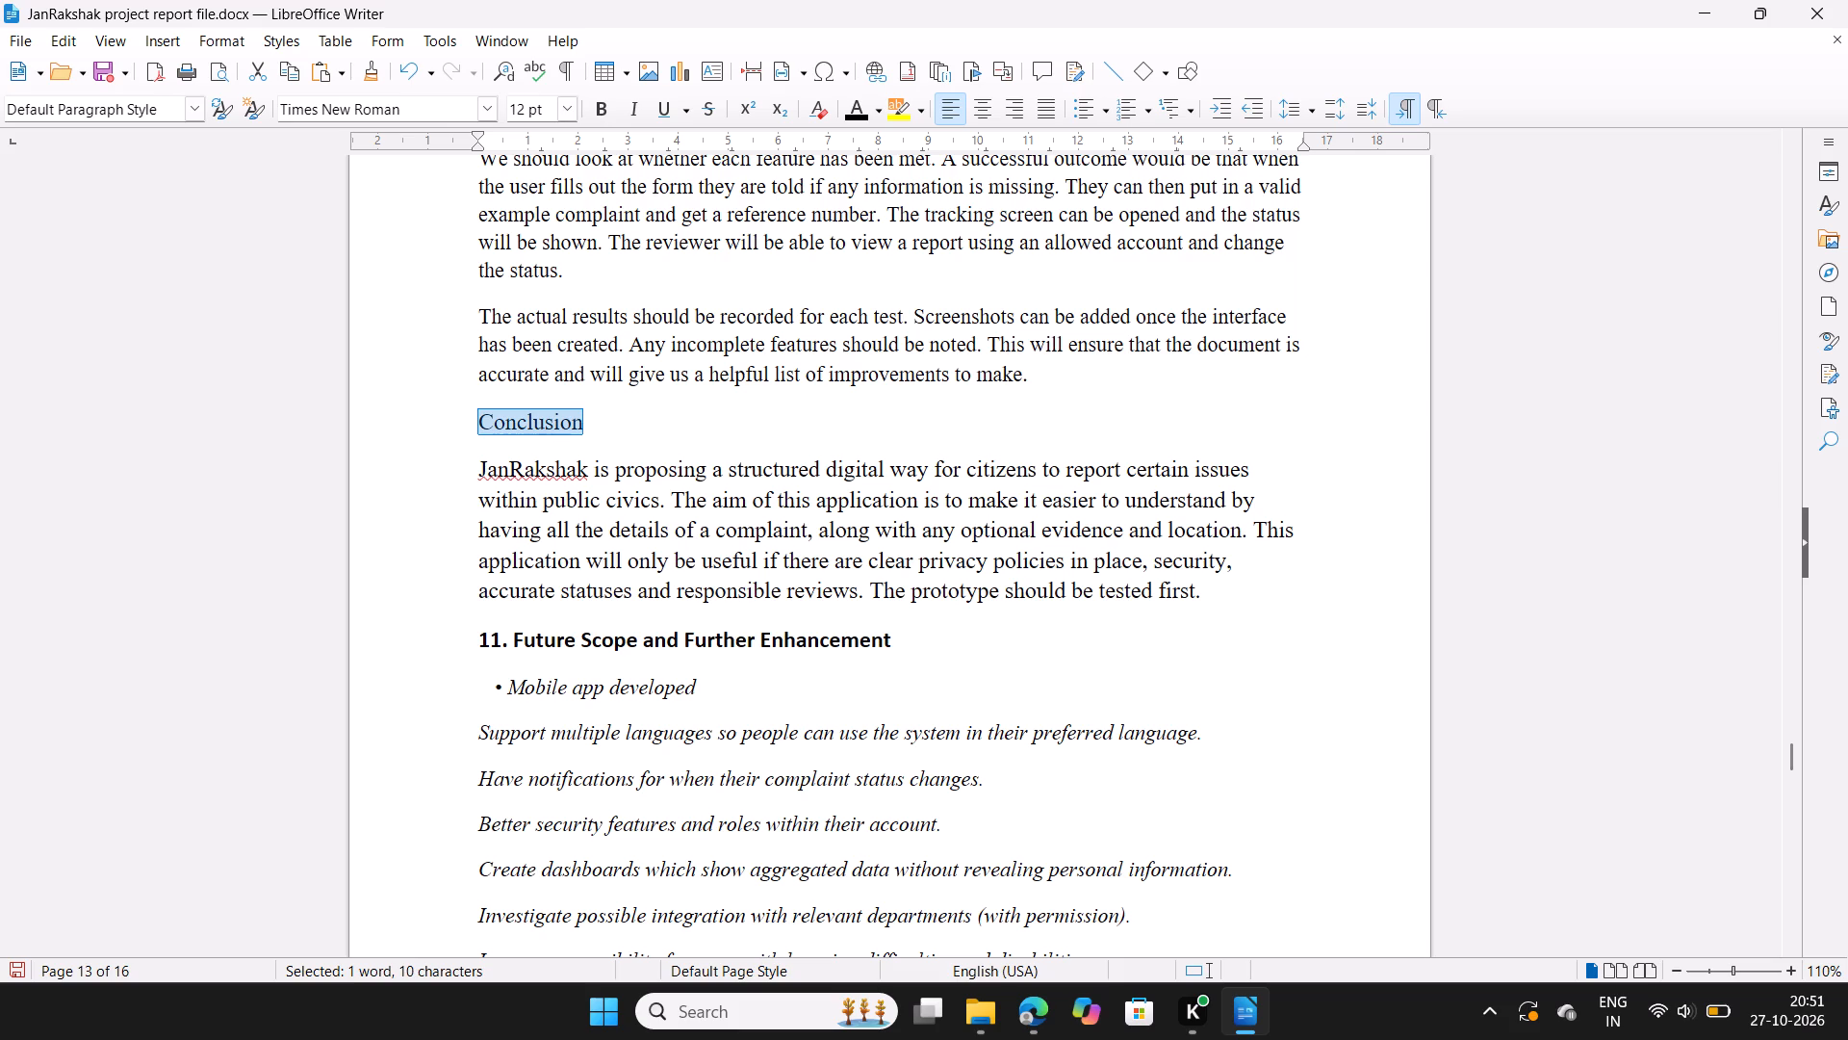
key("ctrl+b")
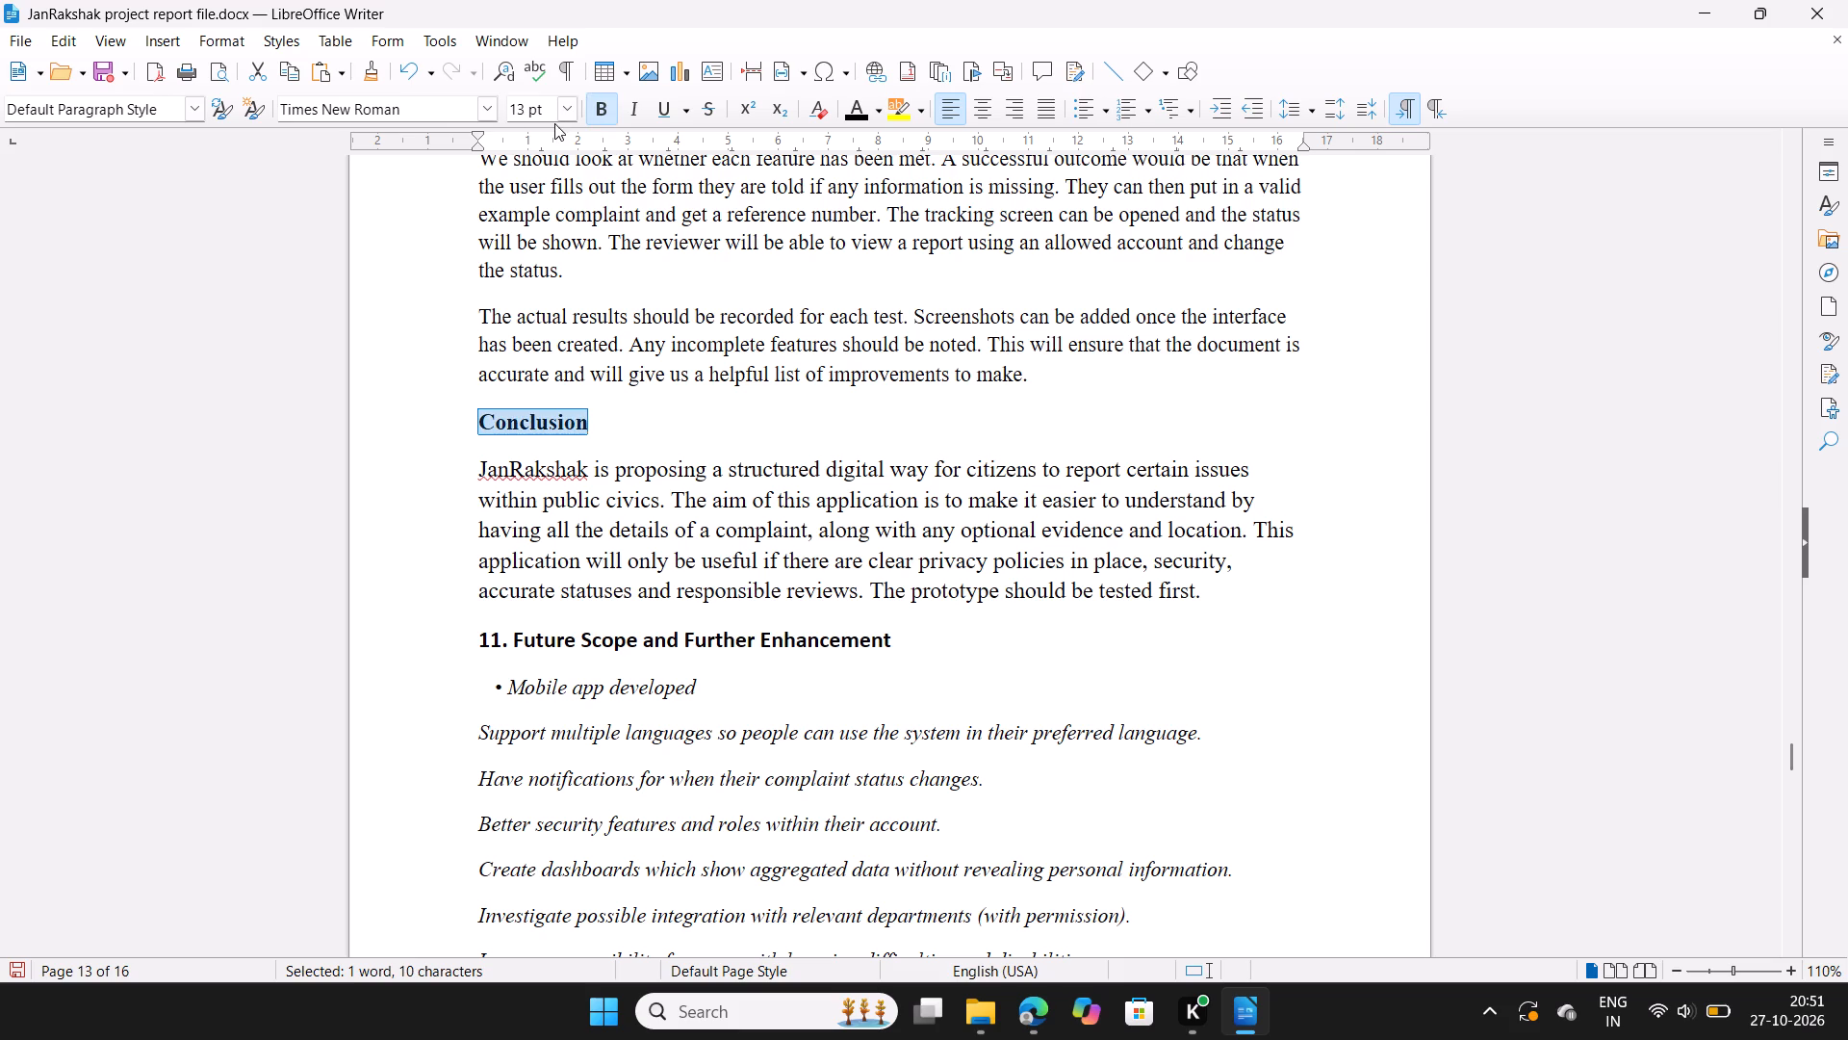
Set the Conclusion subheading to 12 pt.
left_click(558, 117)
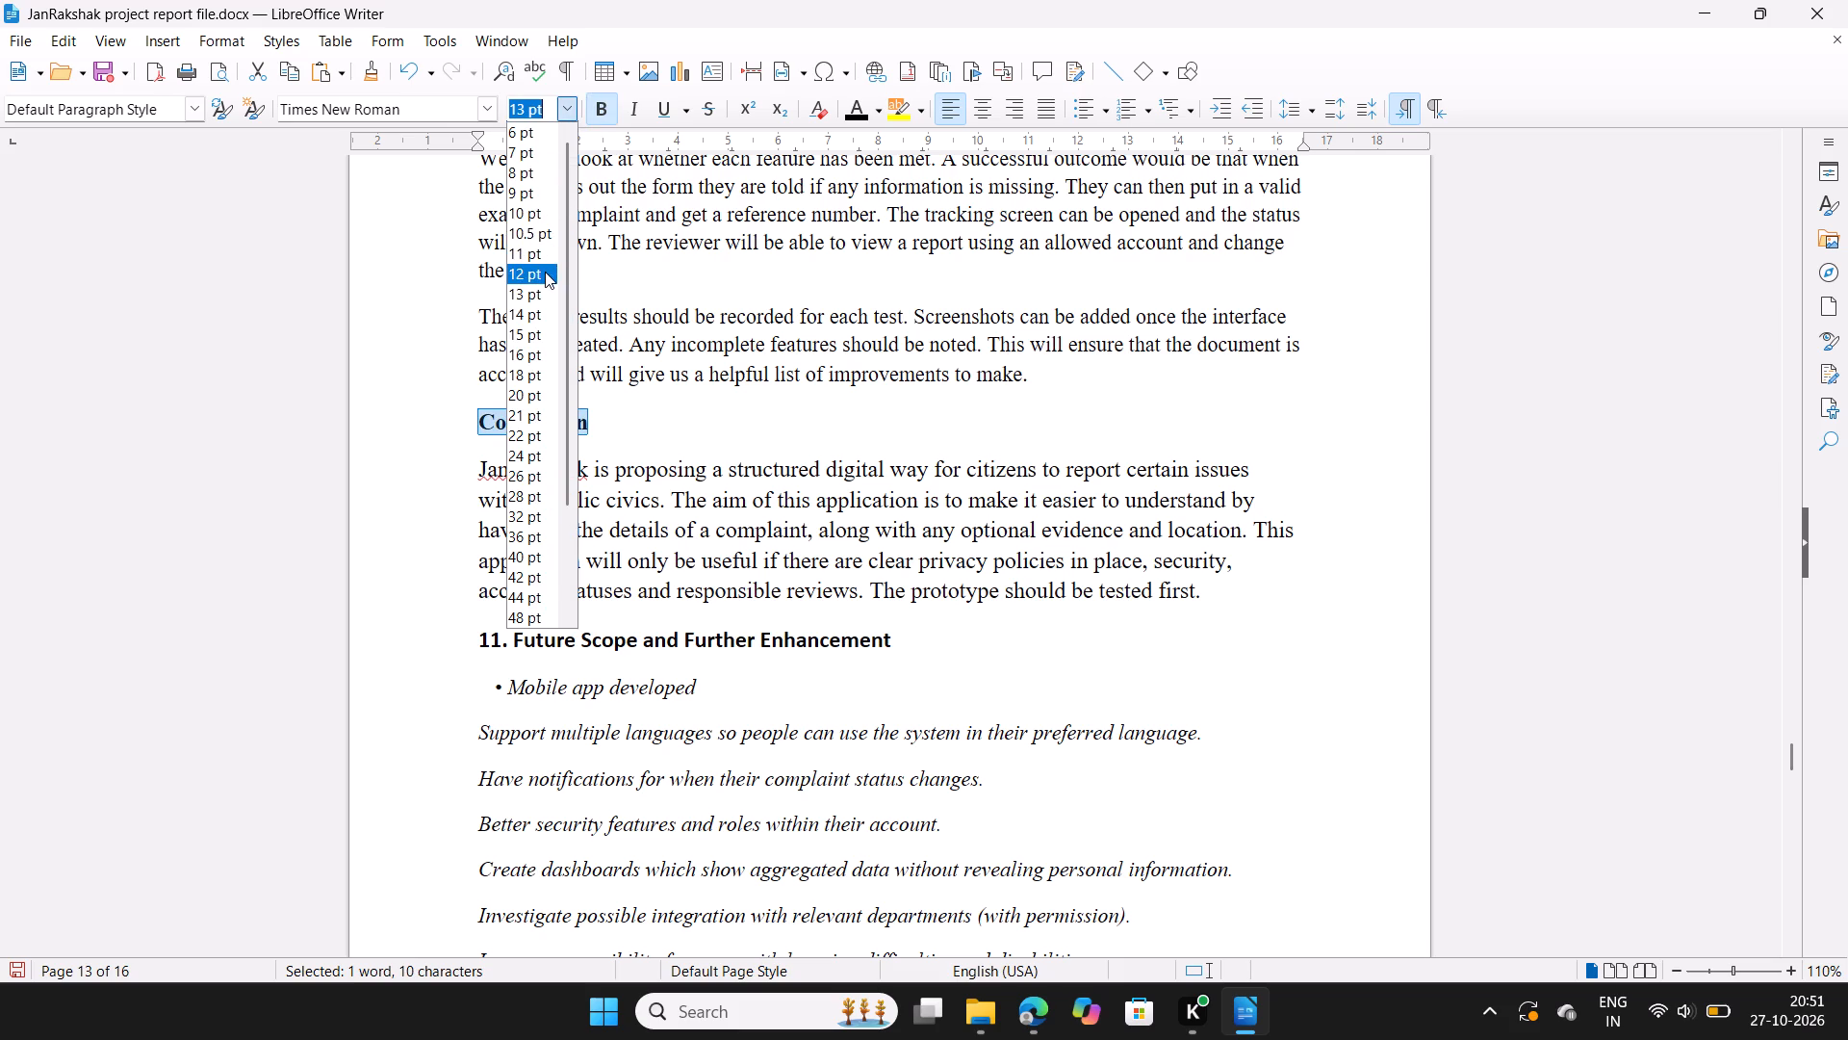
left_click(545, 272)
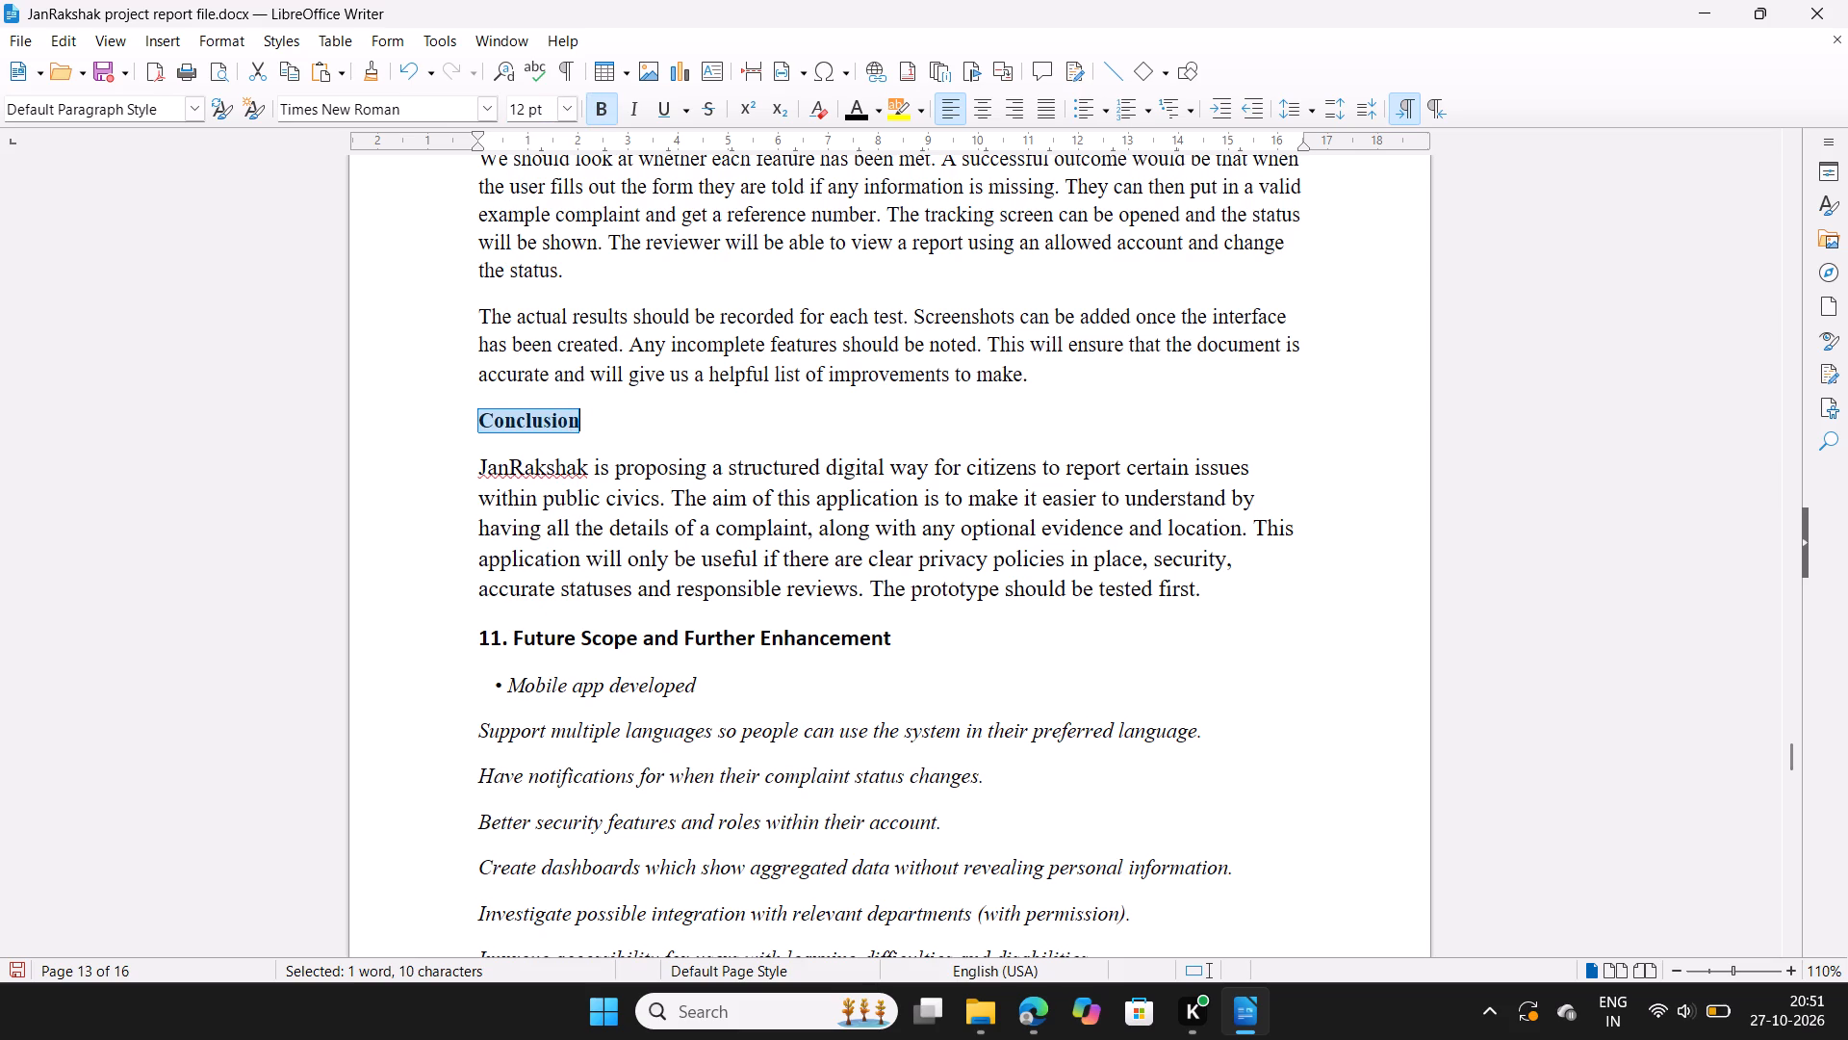
Set the paragraph under the Conclusion subheading, beginning "JanRakshak is proposing", to 12 pt.
left_click_drag(476, 461, 1035, 593)
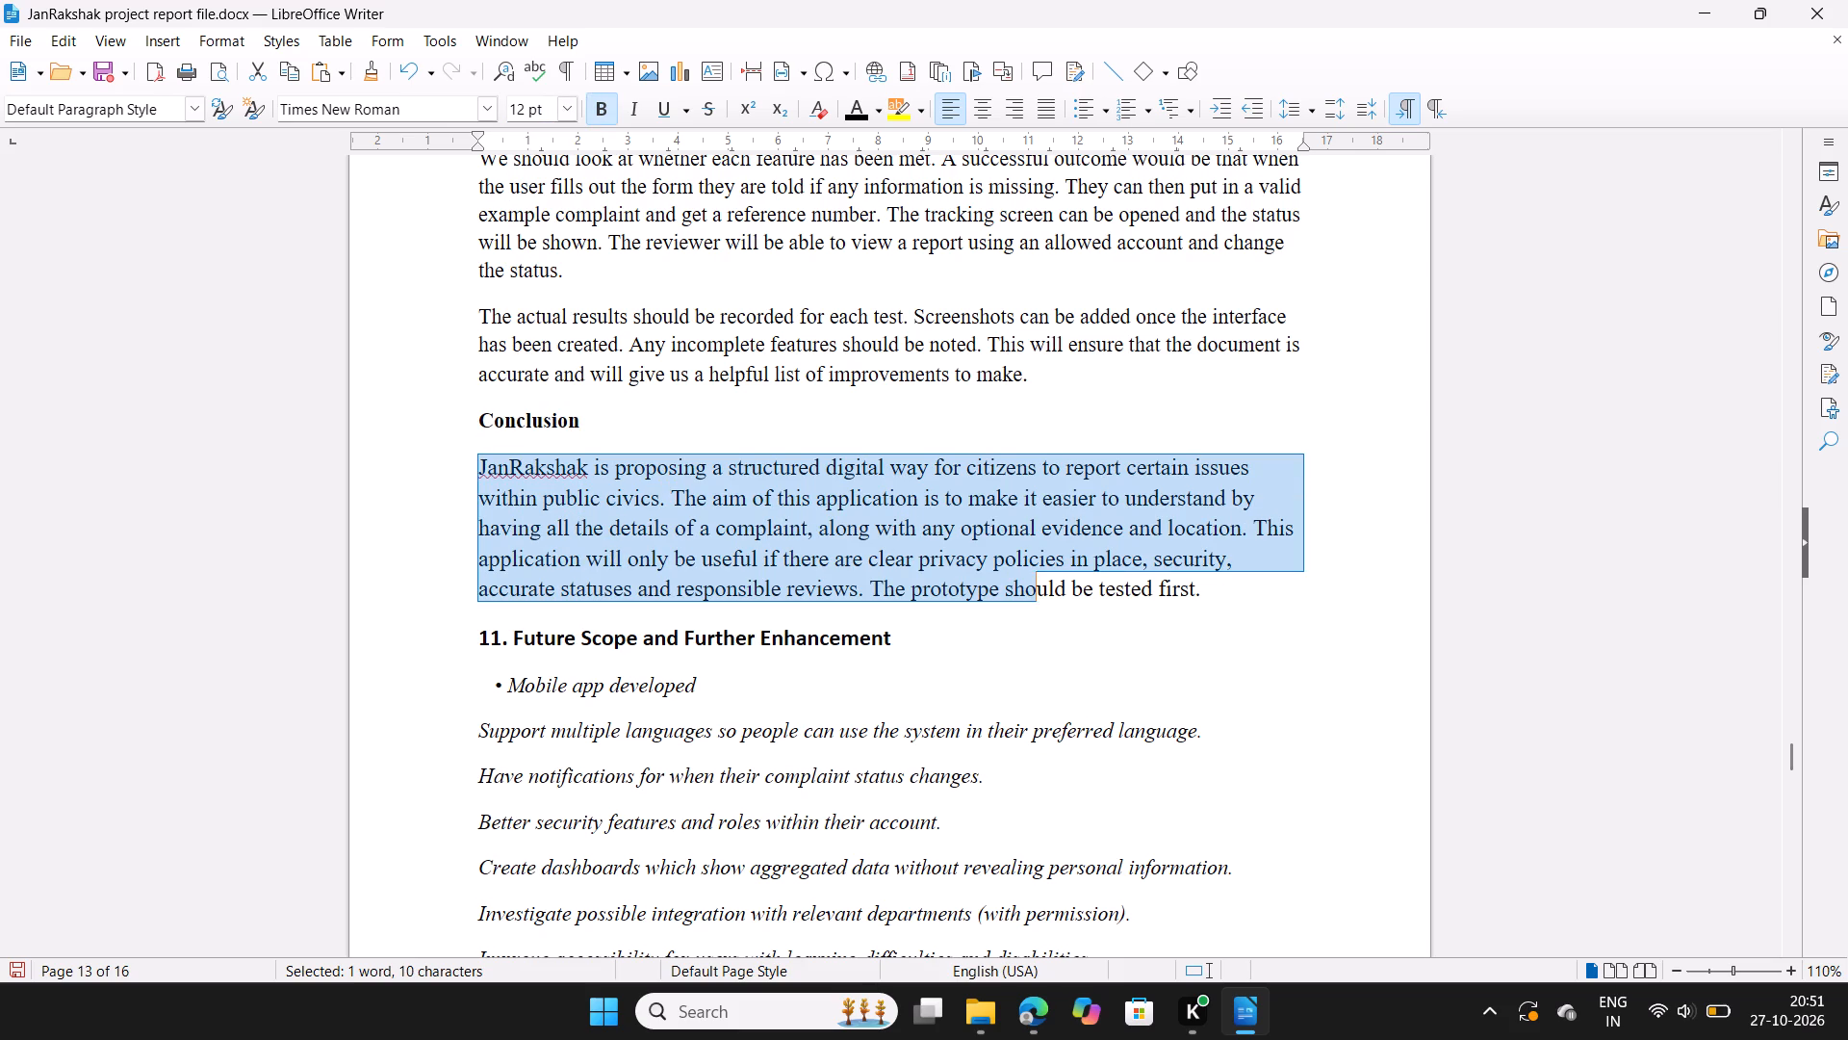
left_click_drag(1035, 593, 1255, 592)
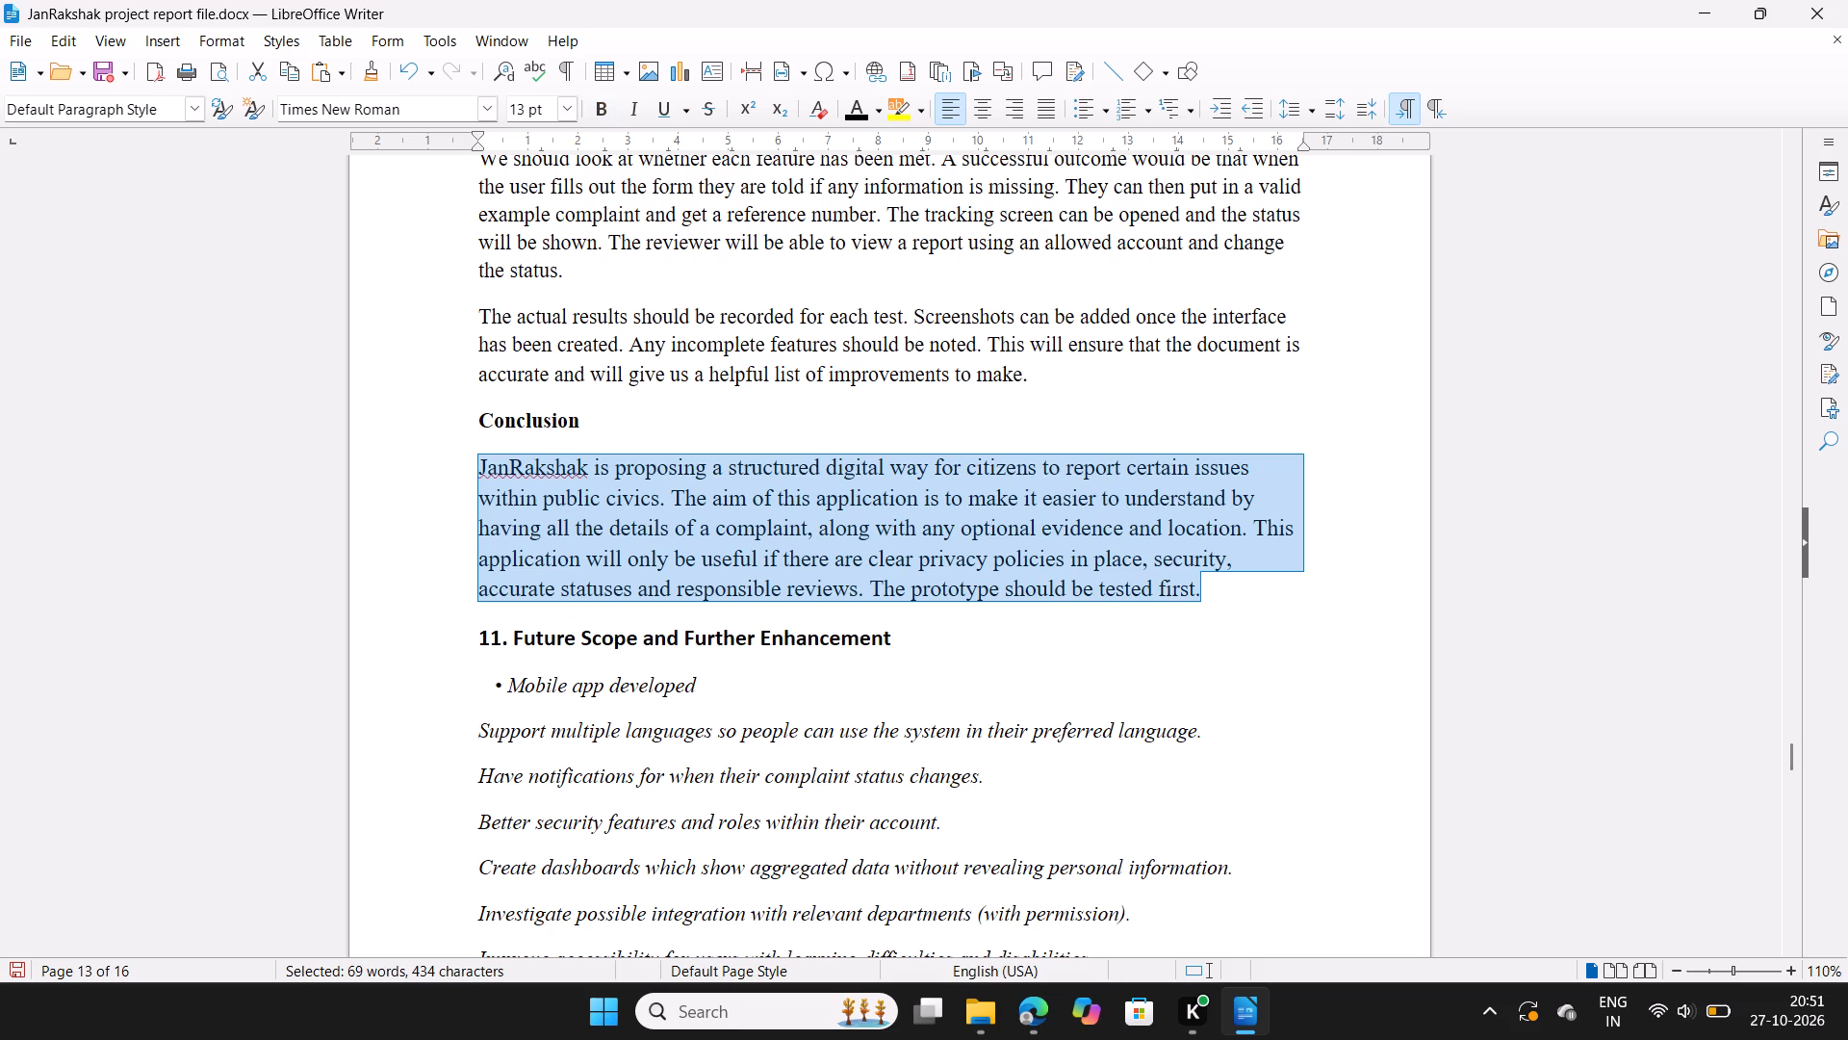
left_click(568, 108)
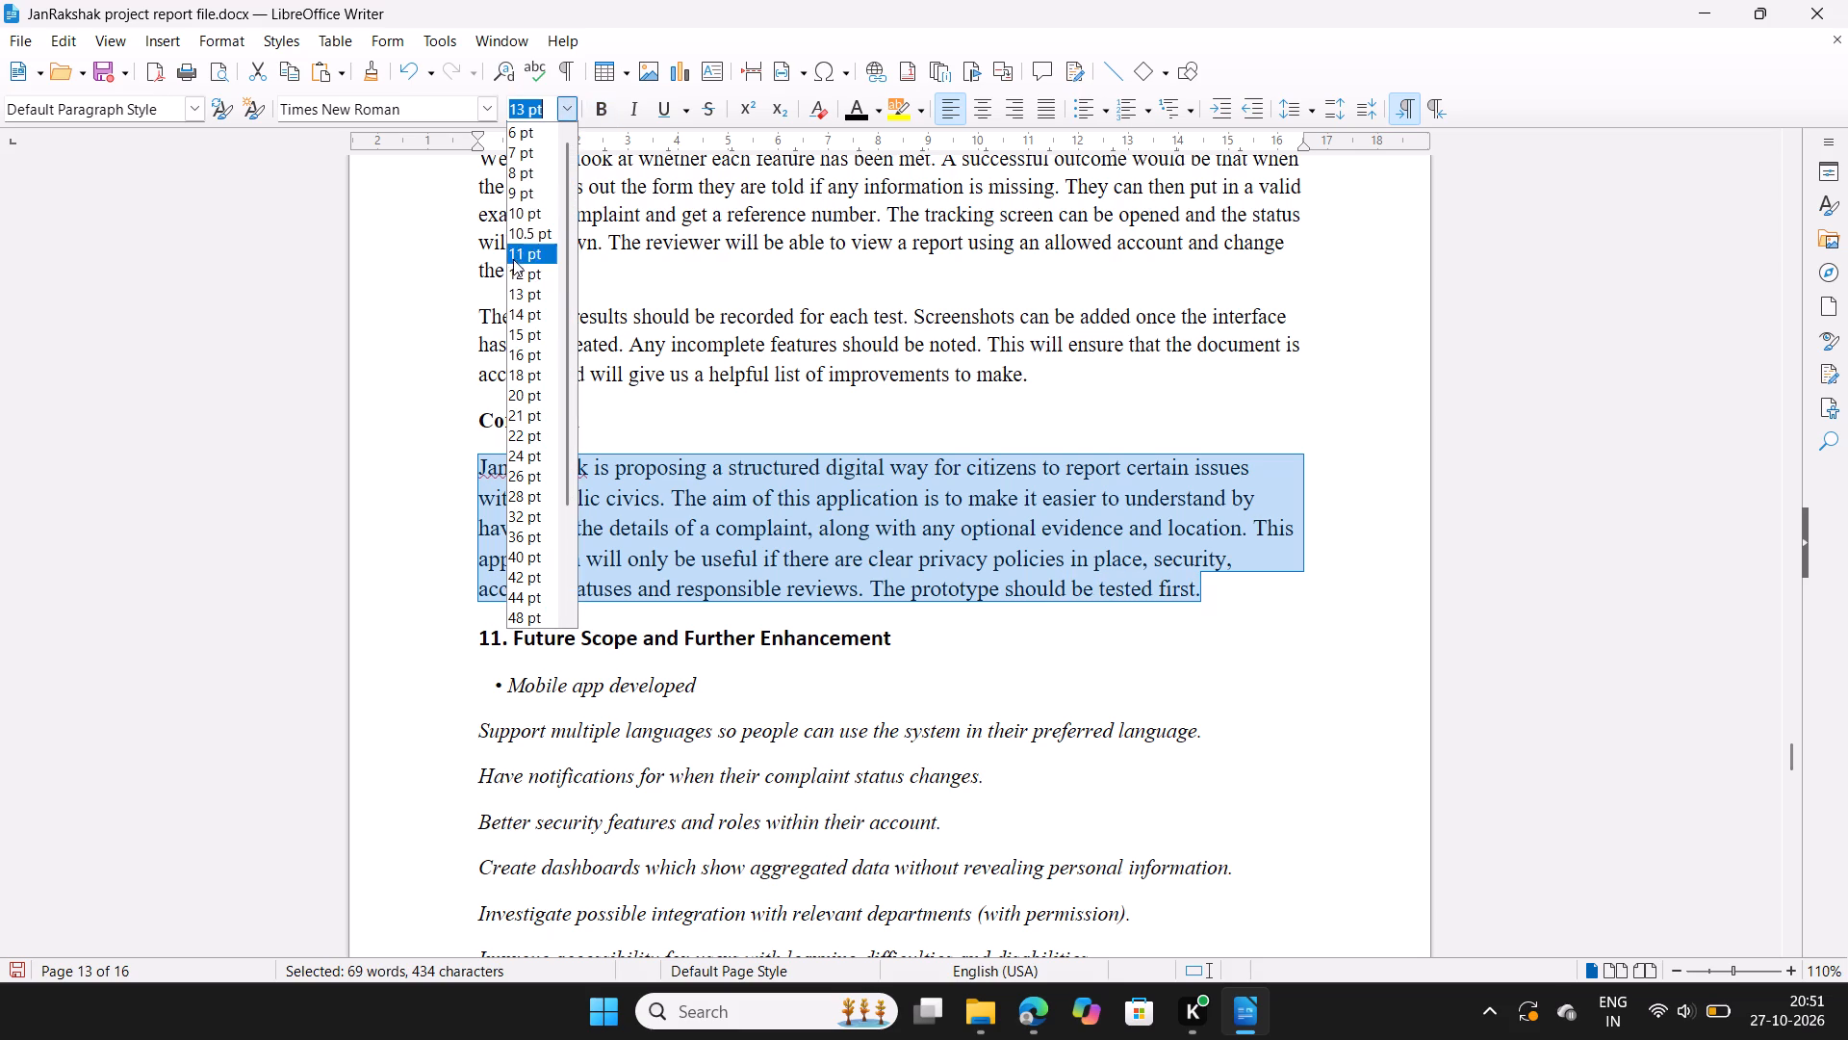
left_click(513, 273)
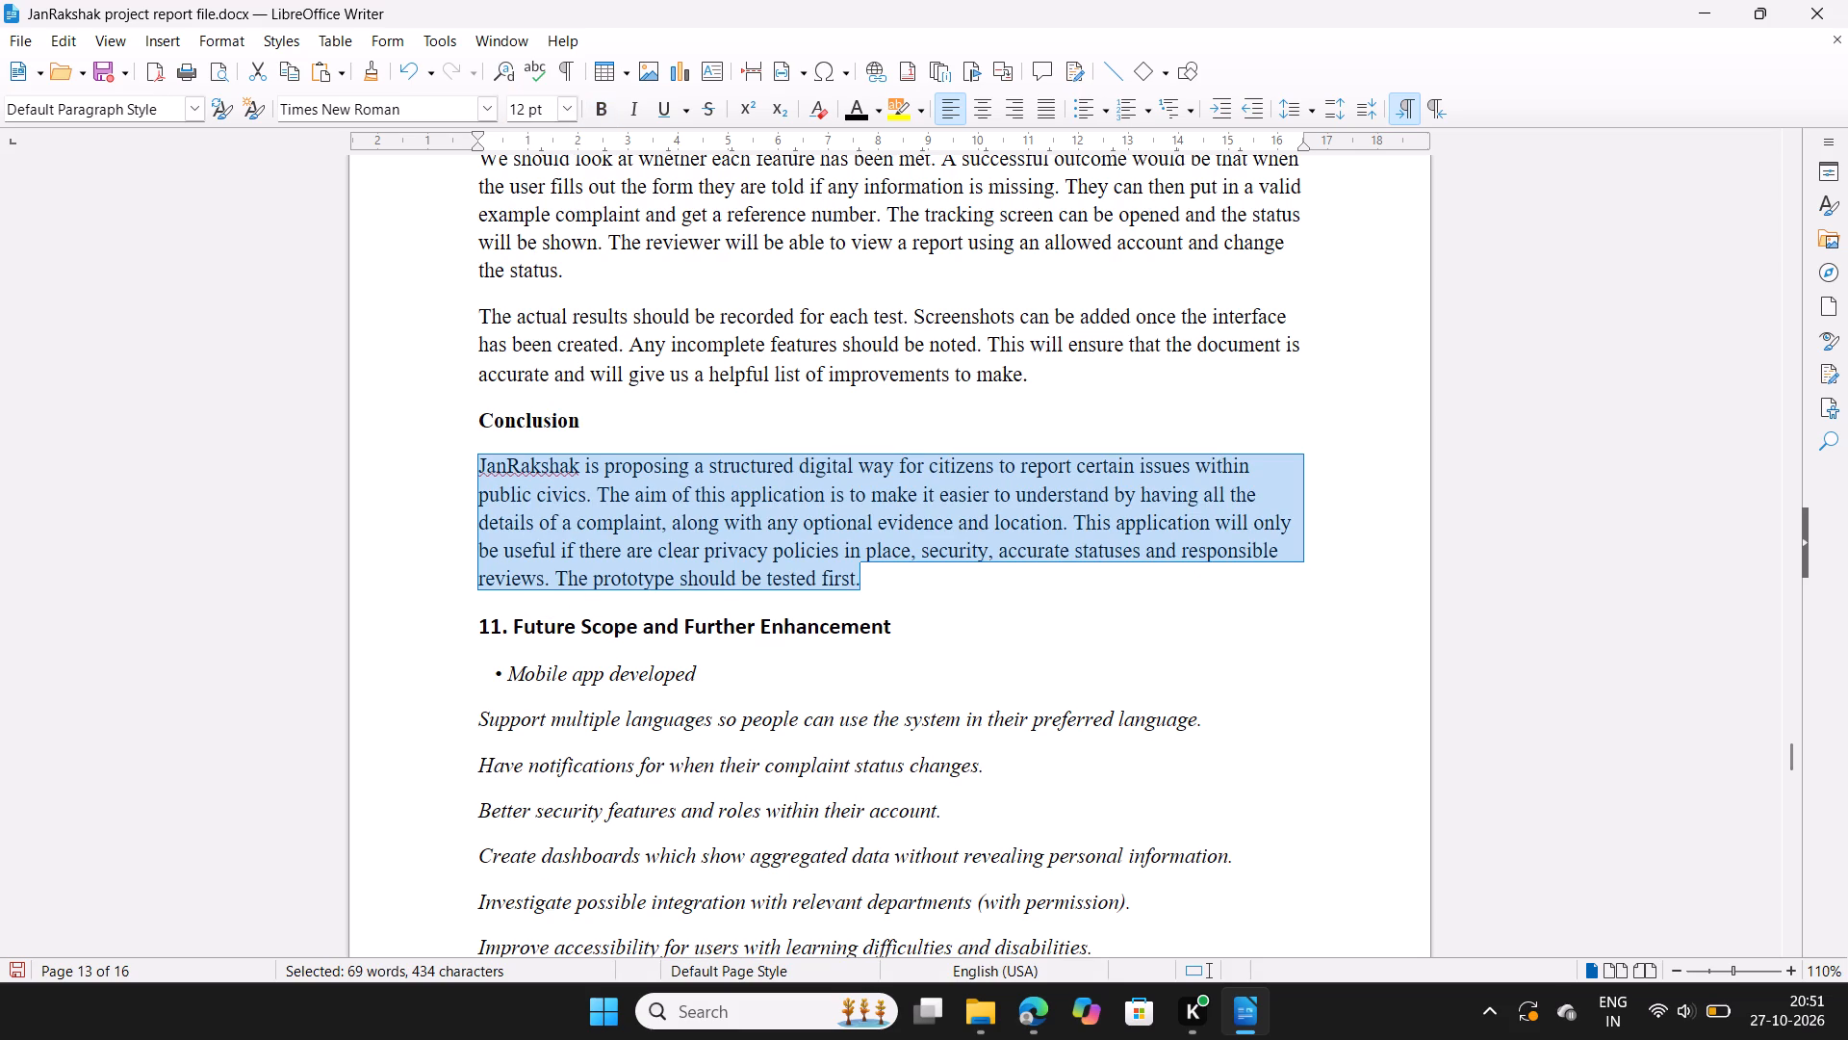
left_click(885, 592)
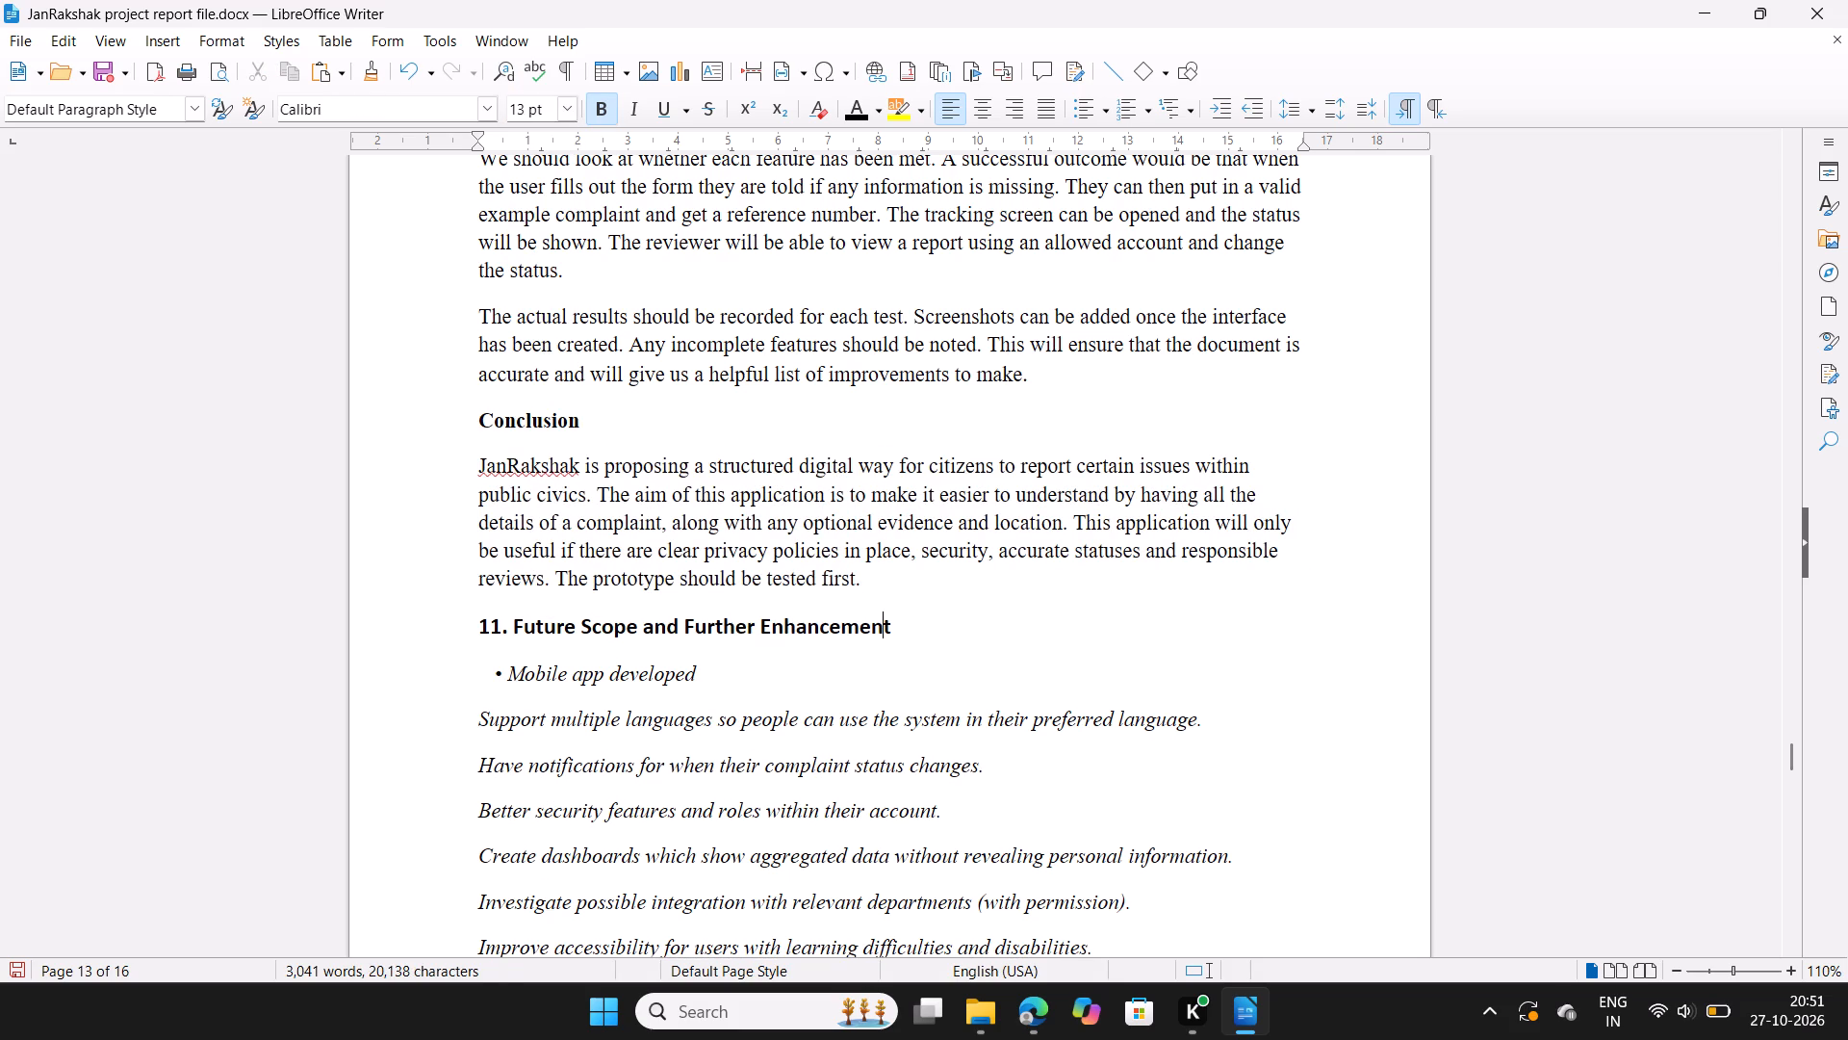
Make the "Mobile app developed" bullet line under Future Scope and Further Enhancement bold.
scroll(483, 622, "down", 1)
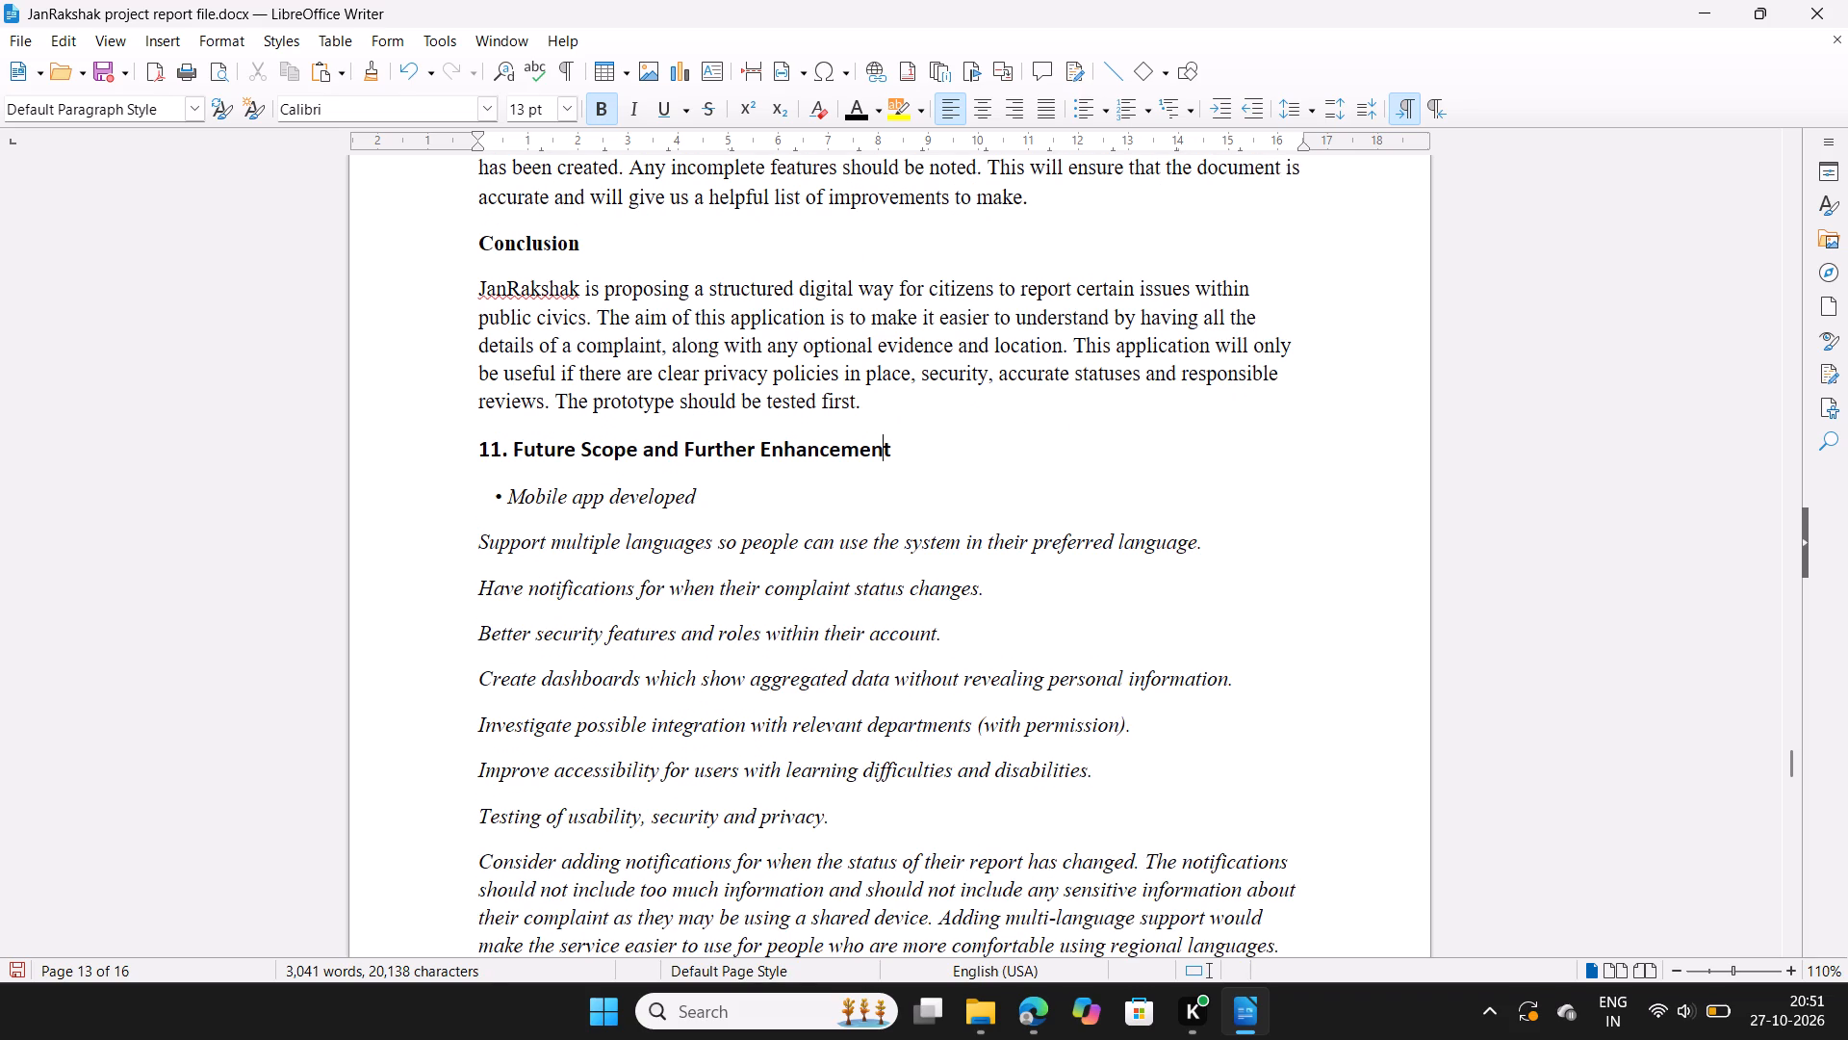
left_click_drag(475, 451, 808, 456)
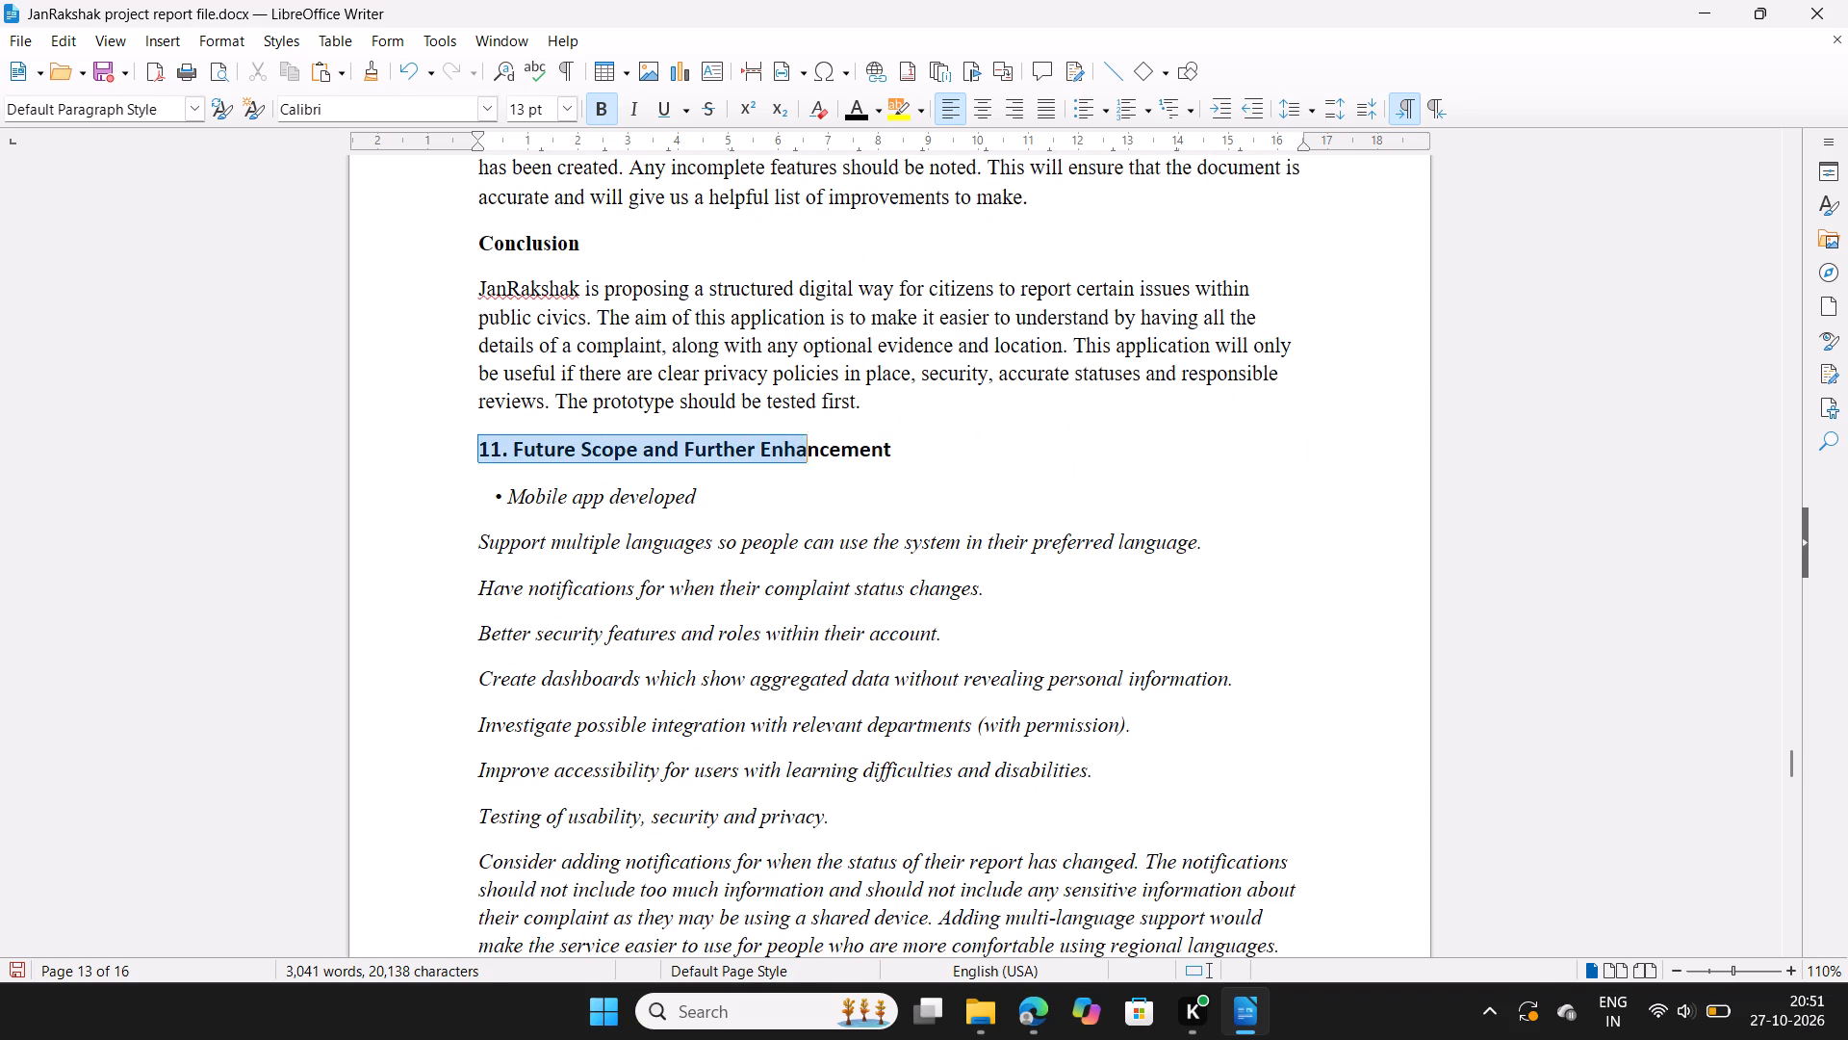
left_click_drag(808, 456, 886, 454)
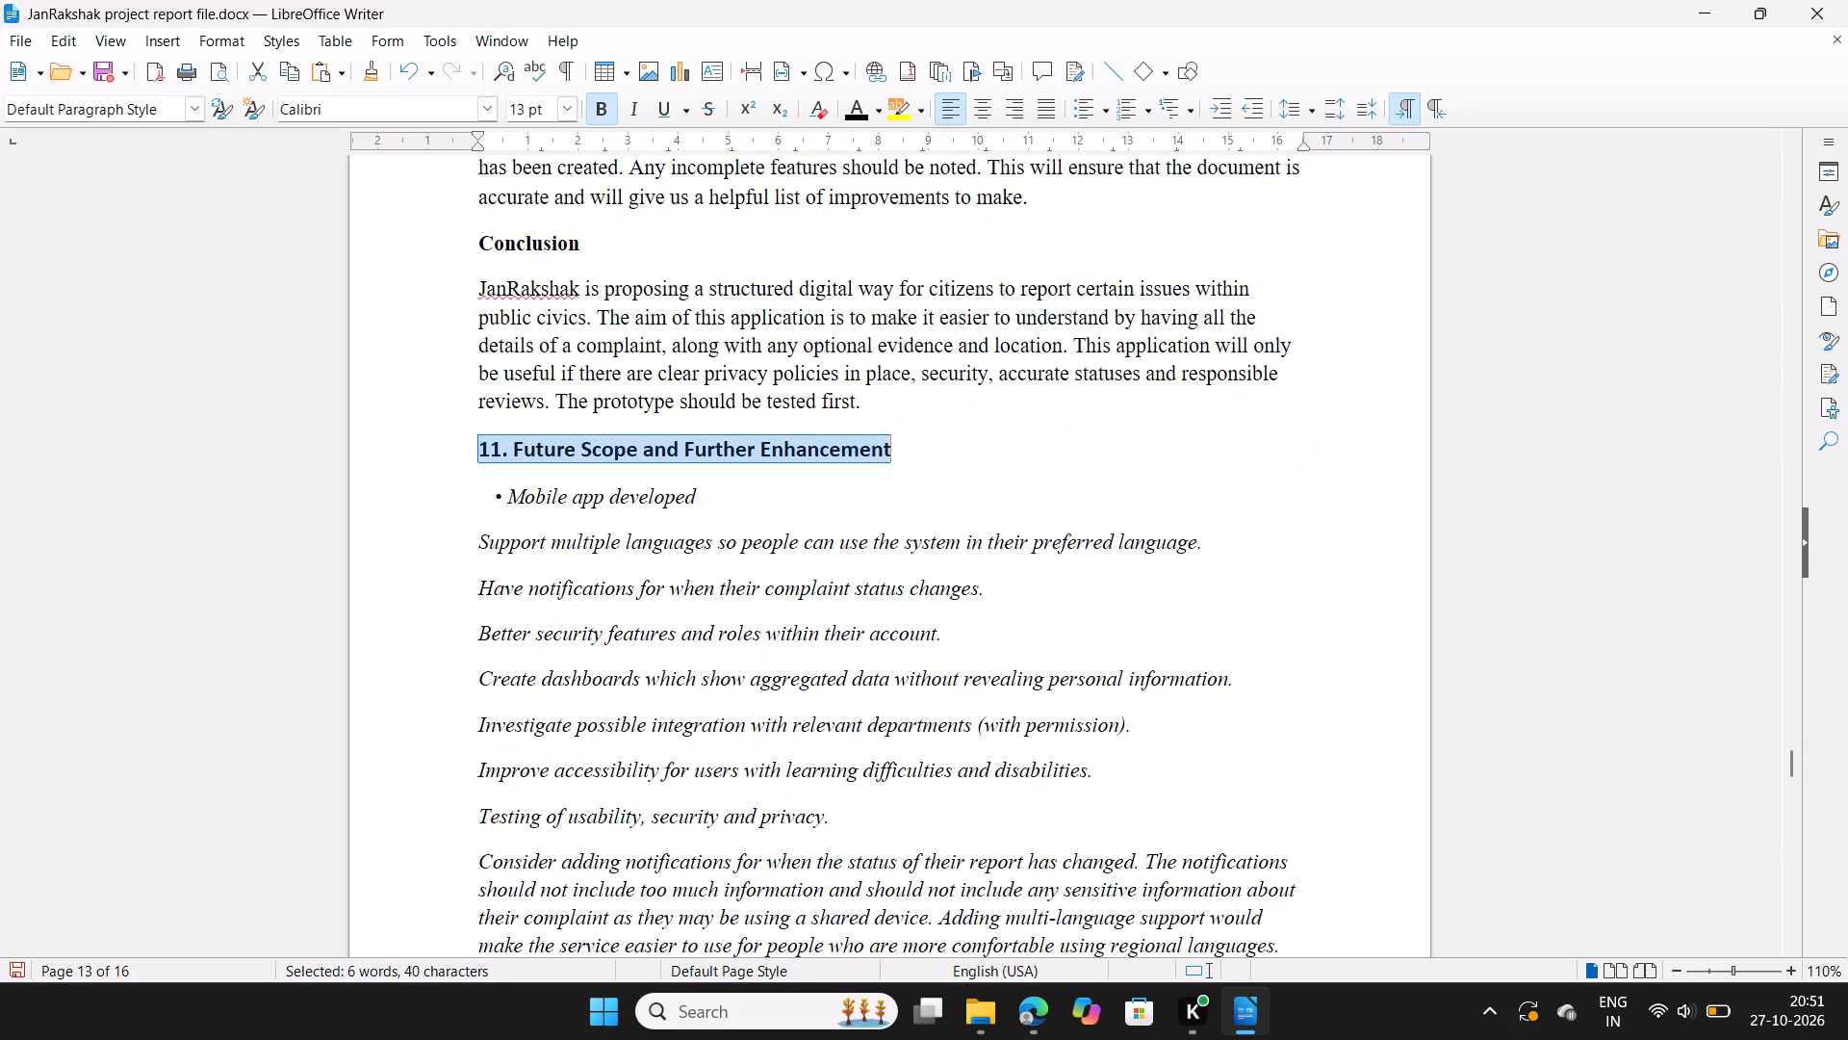
left_click_drag(492, 500, 496, 498)
left_click_drag(496, 498, 703, 499)
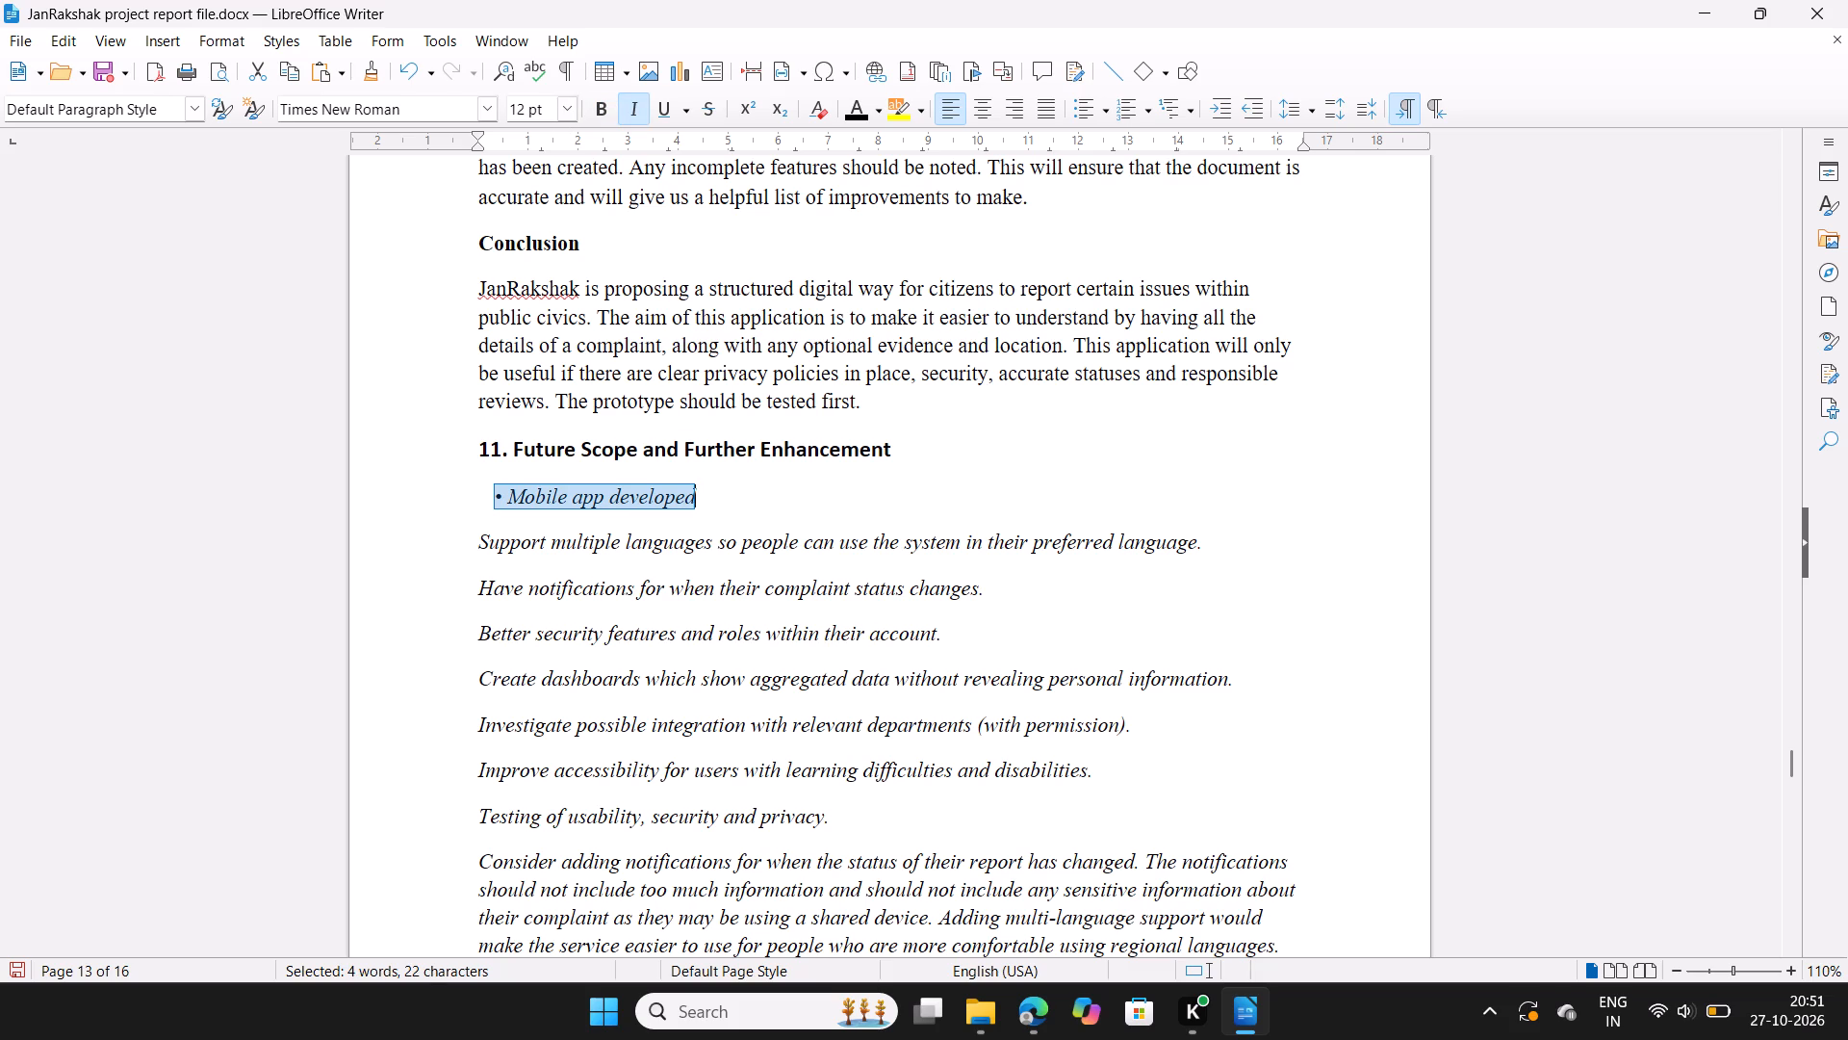
key("ctrl+b")
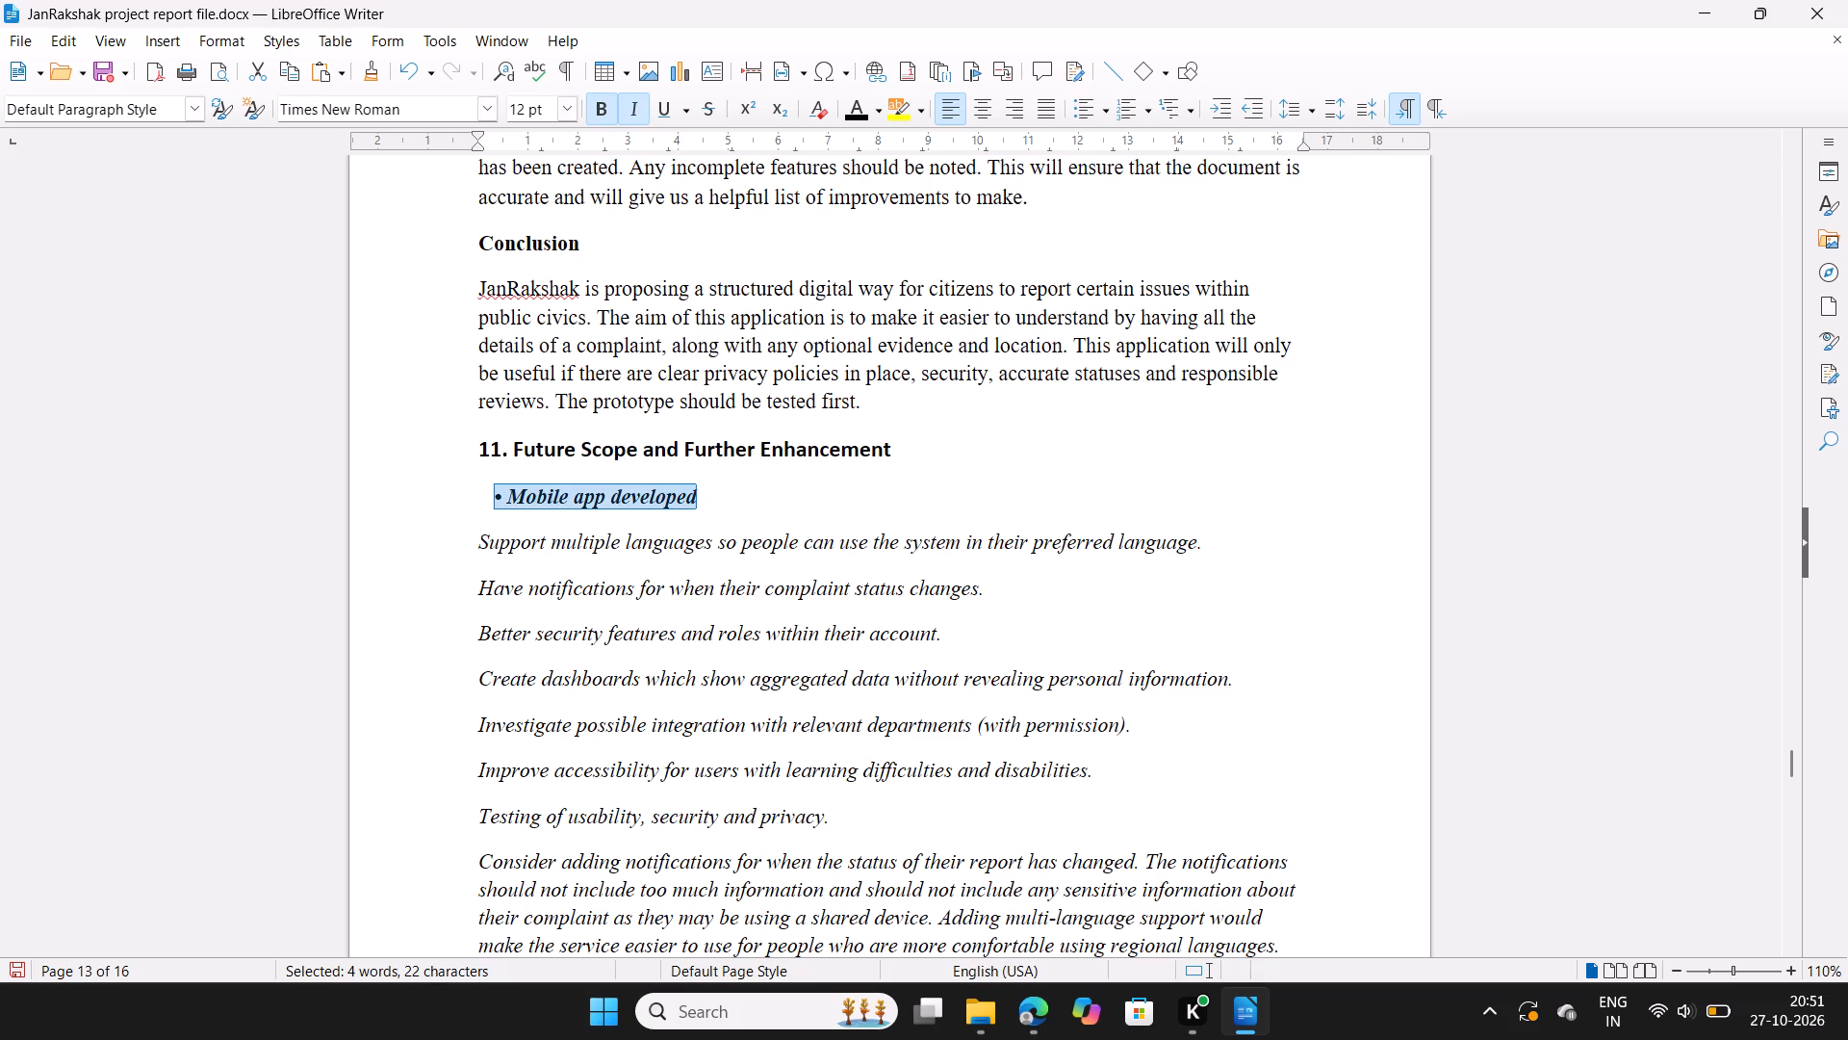
Clear the direct formatting from the Future Scope text, from "Support multiple languages" through "potential improvements for the future".
scroll(771, 555, "down", 1)
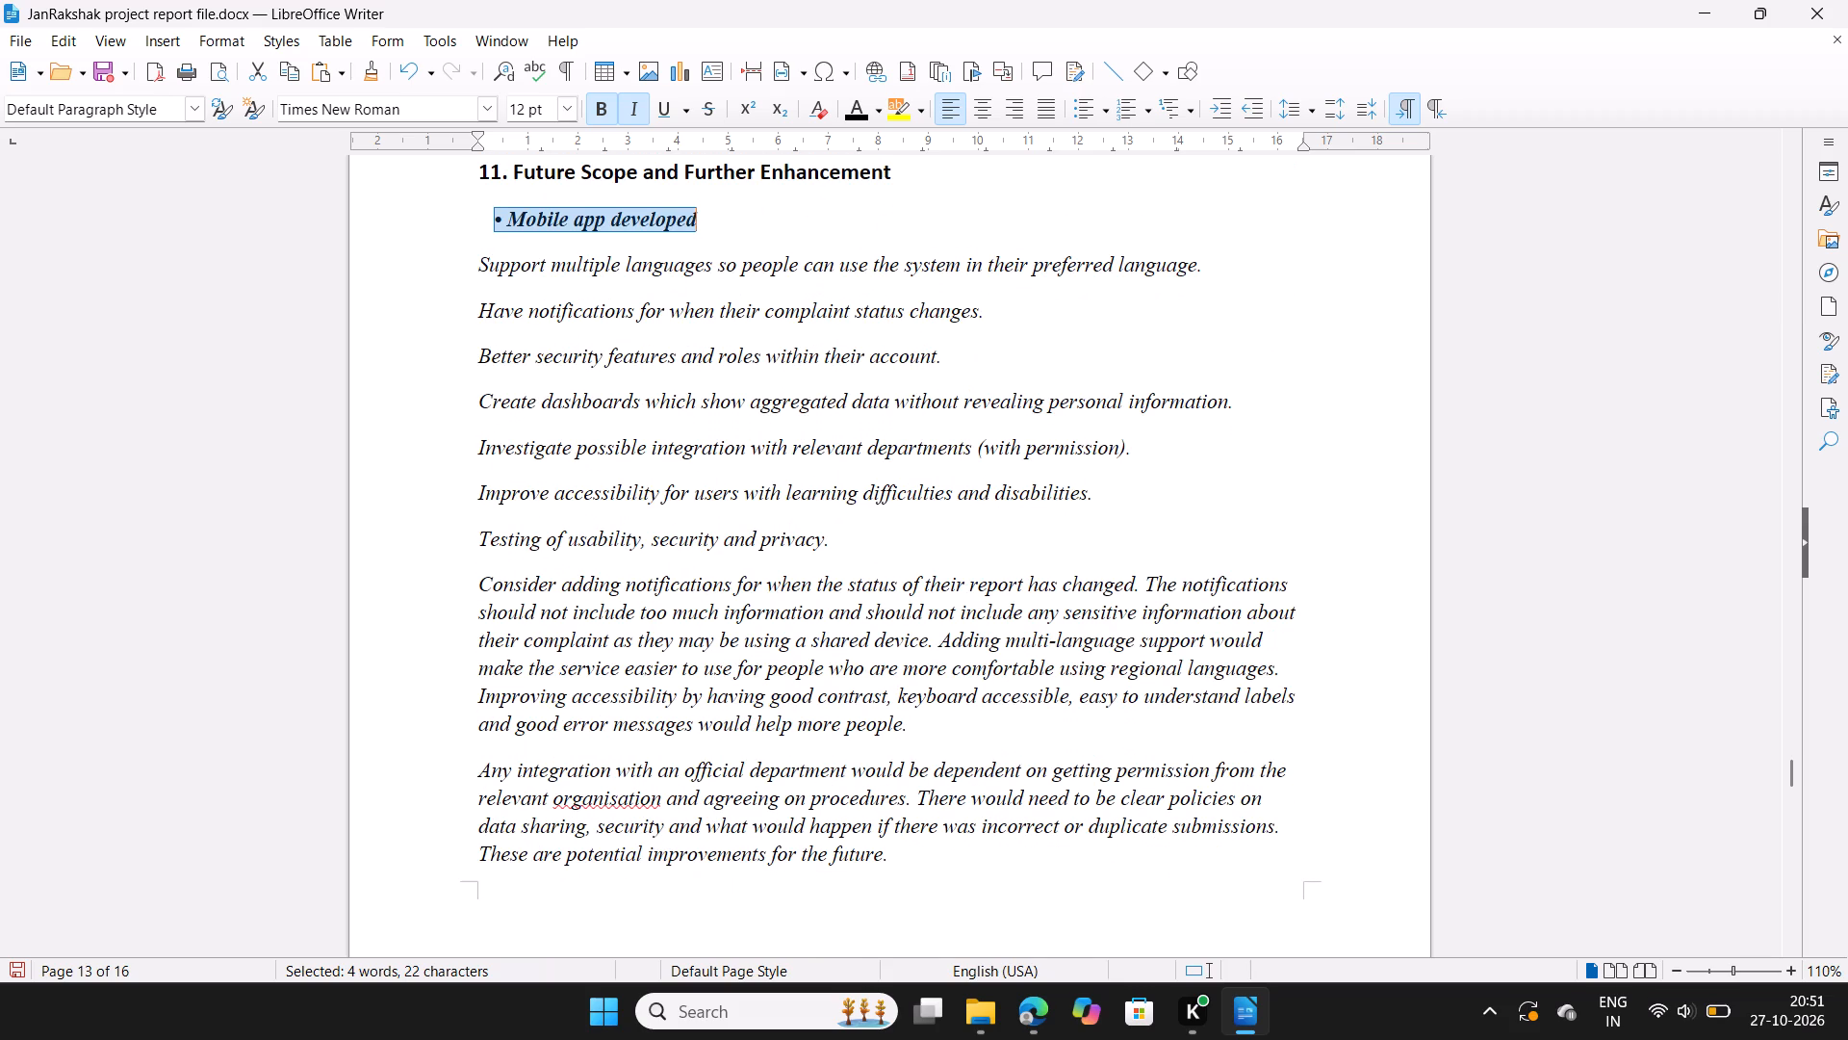
left_click_drag(477, 269, 975, 862)
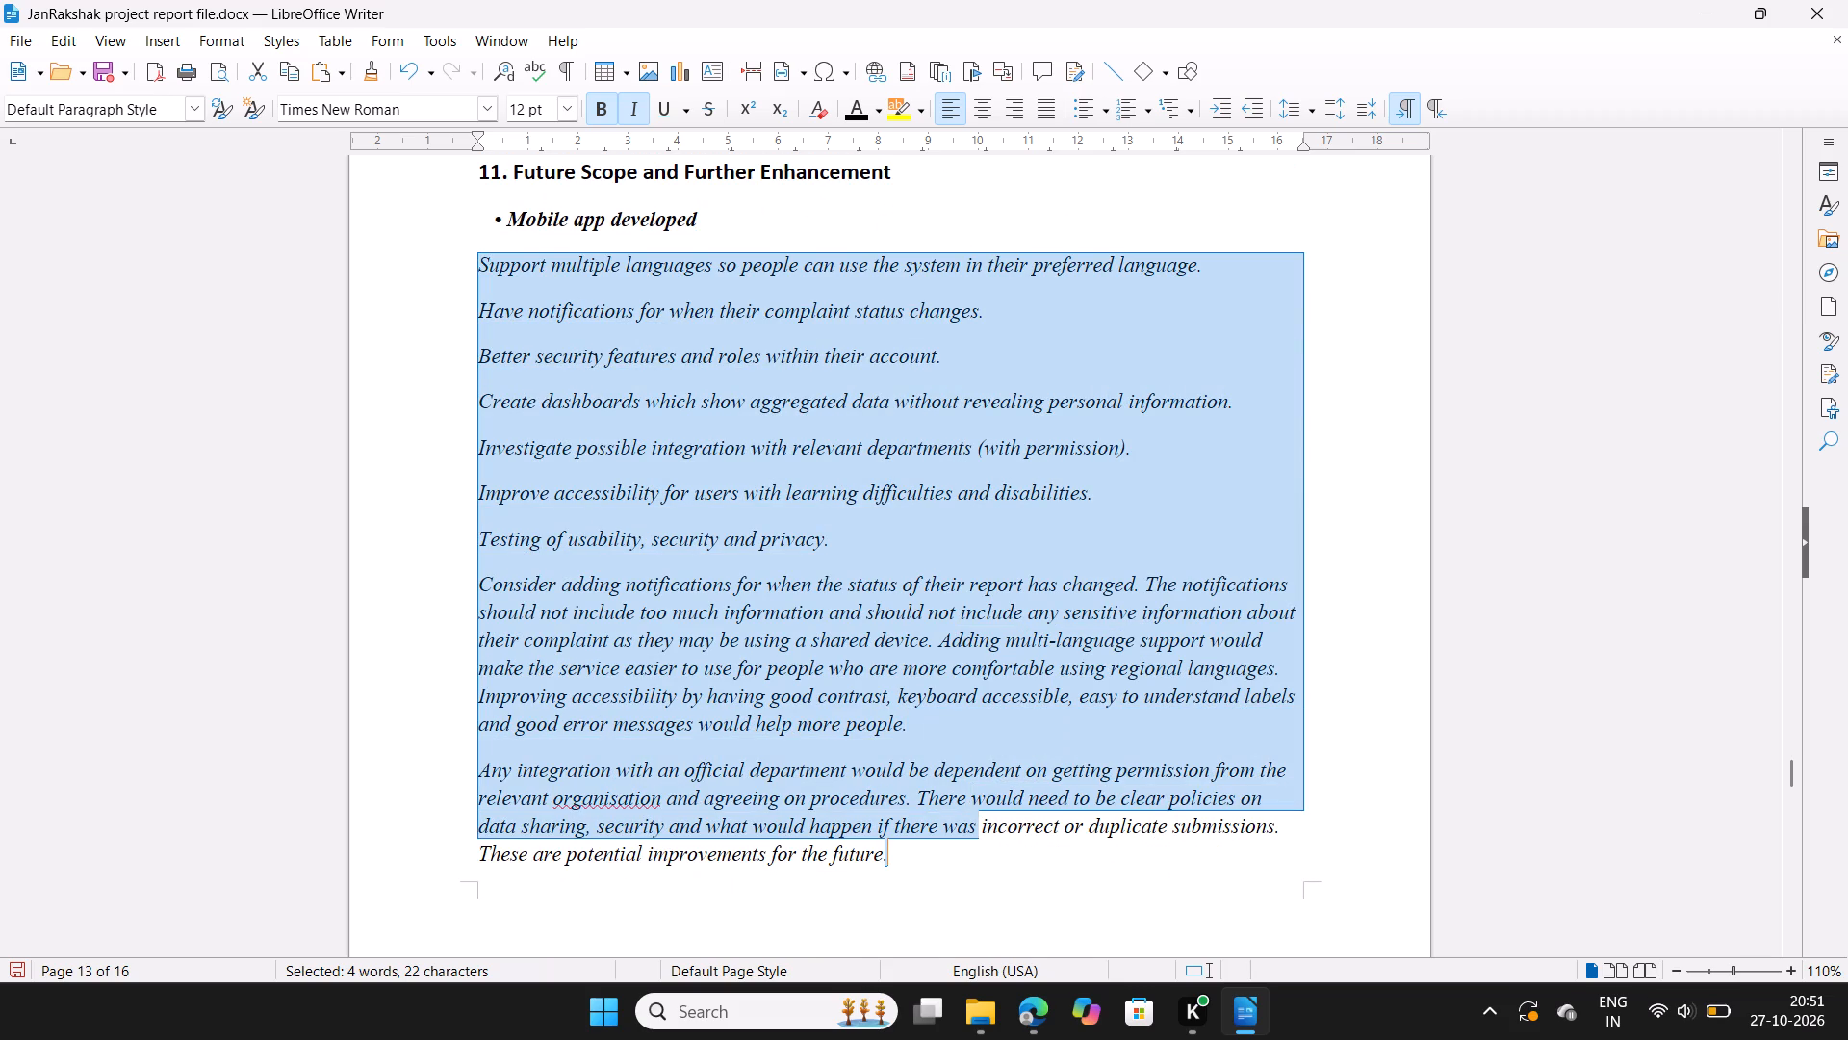
left_click_drag(975, 862, 991, 878)
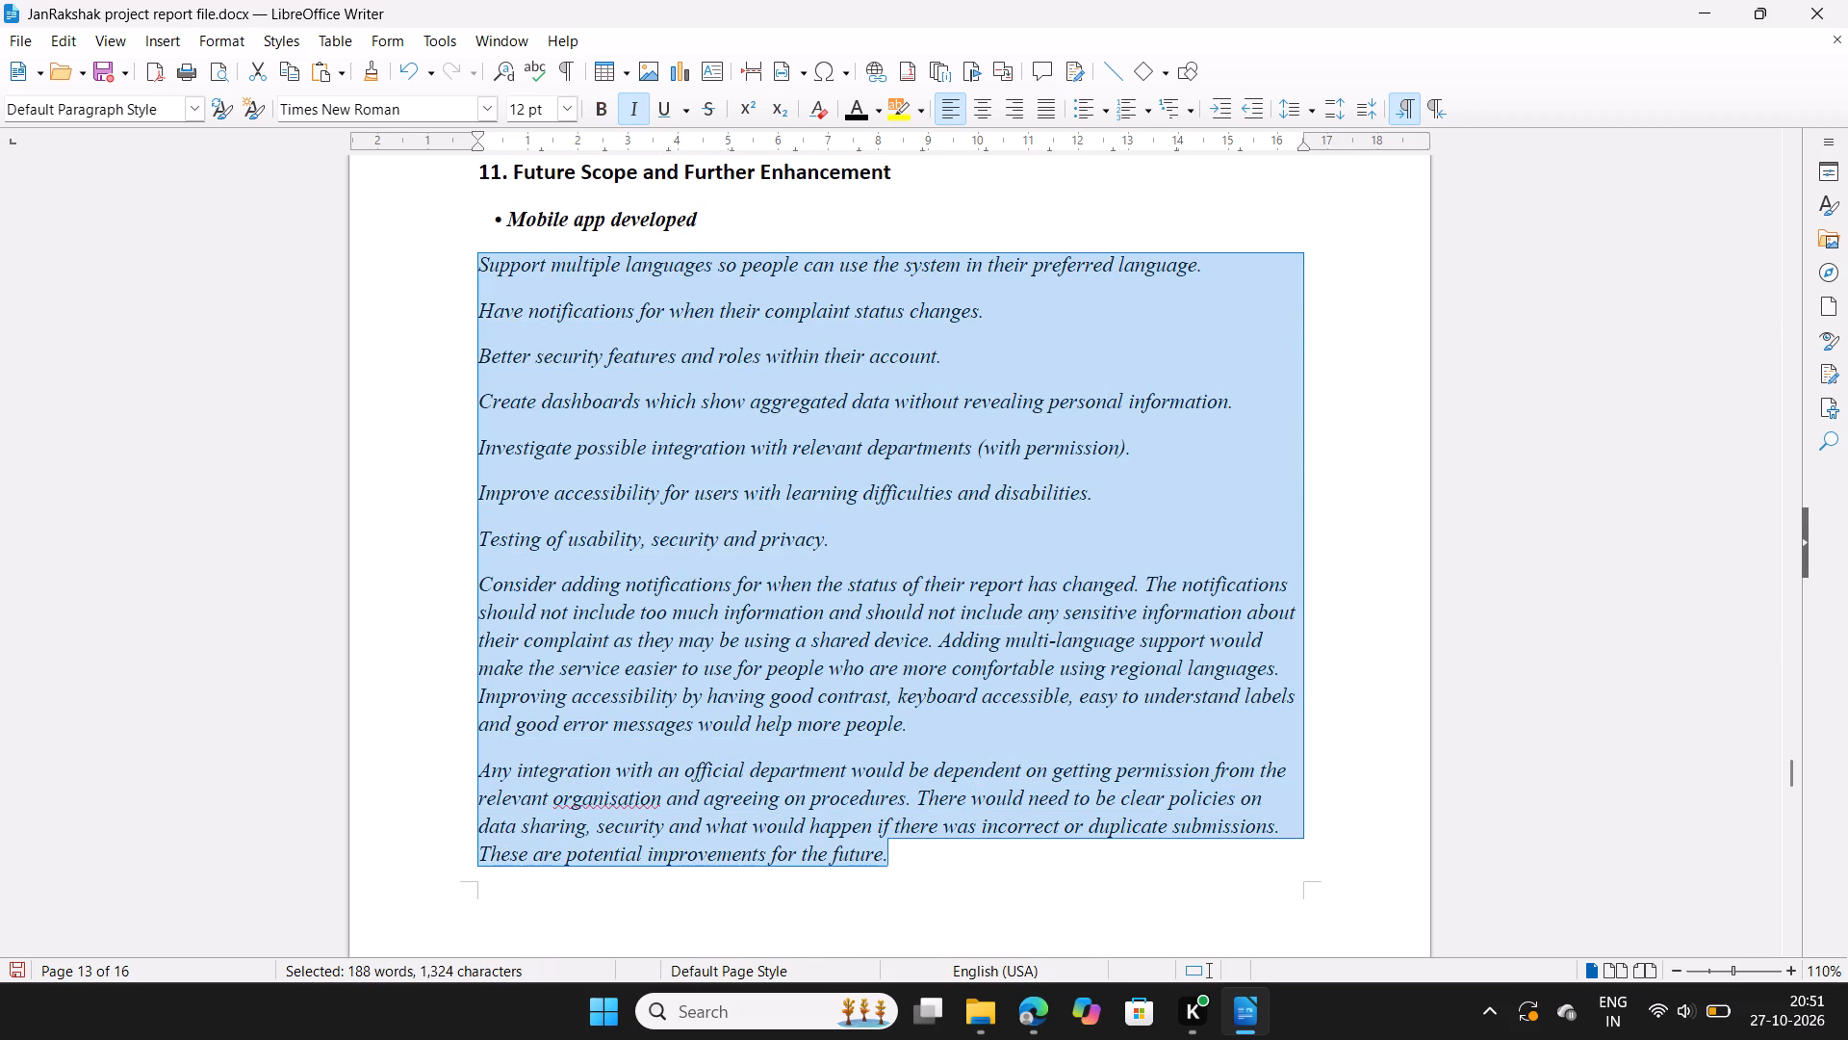
left_click(1107, 910)
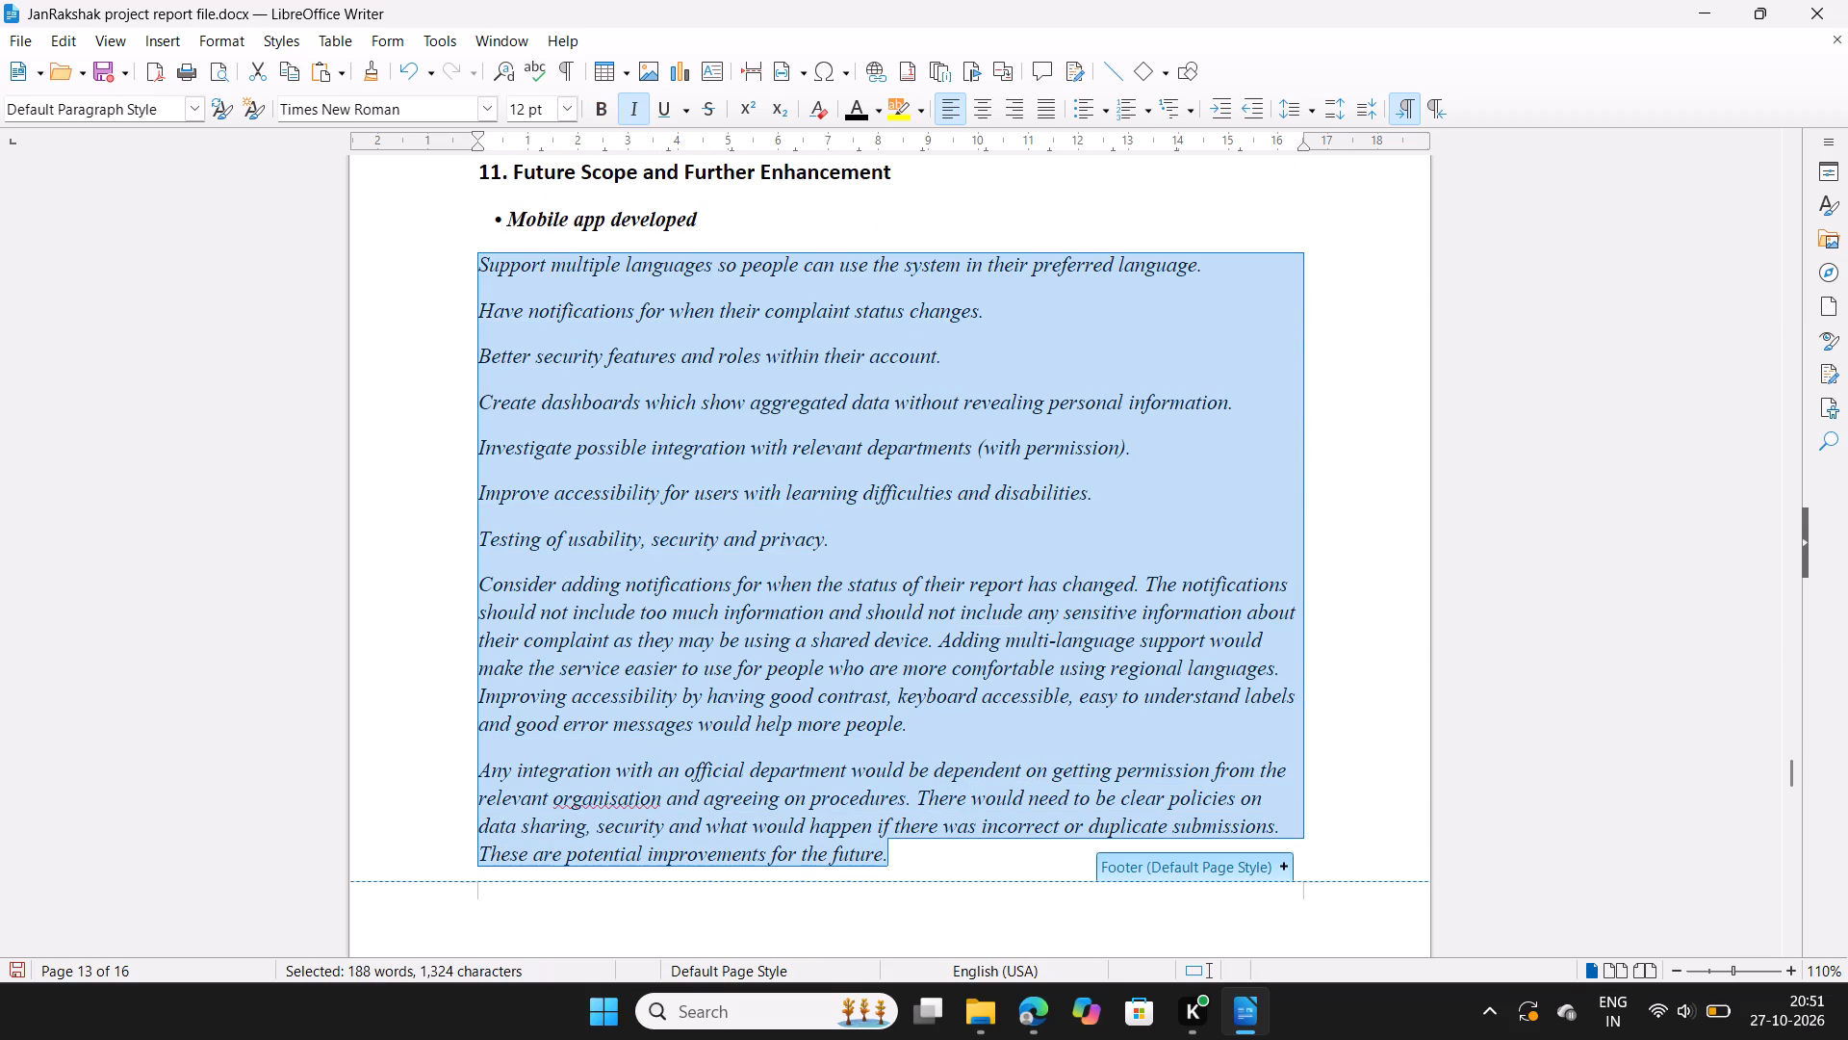
left_click(1018, 872)
scroll(1018, 872, "up", 1)
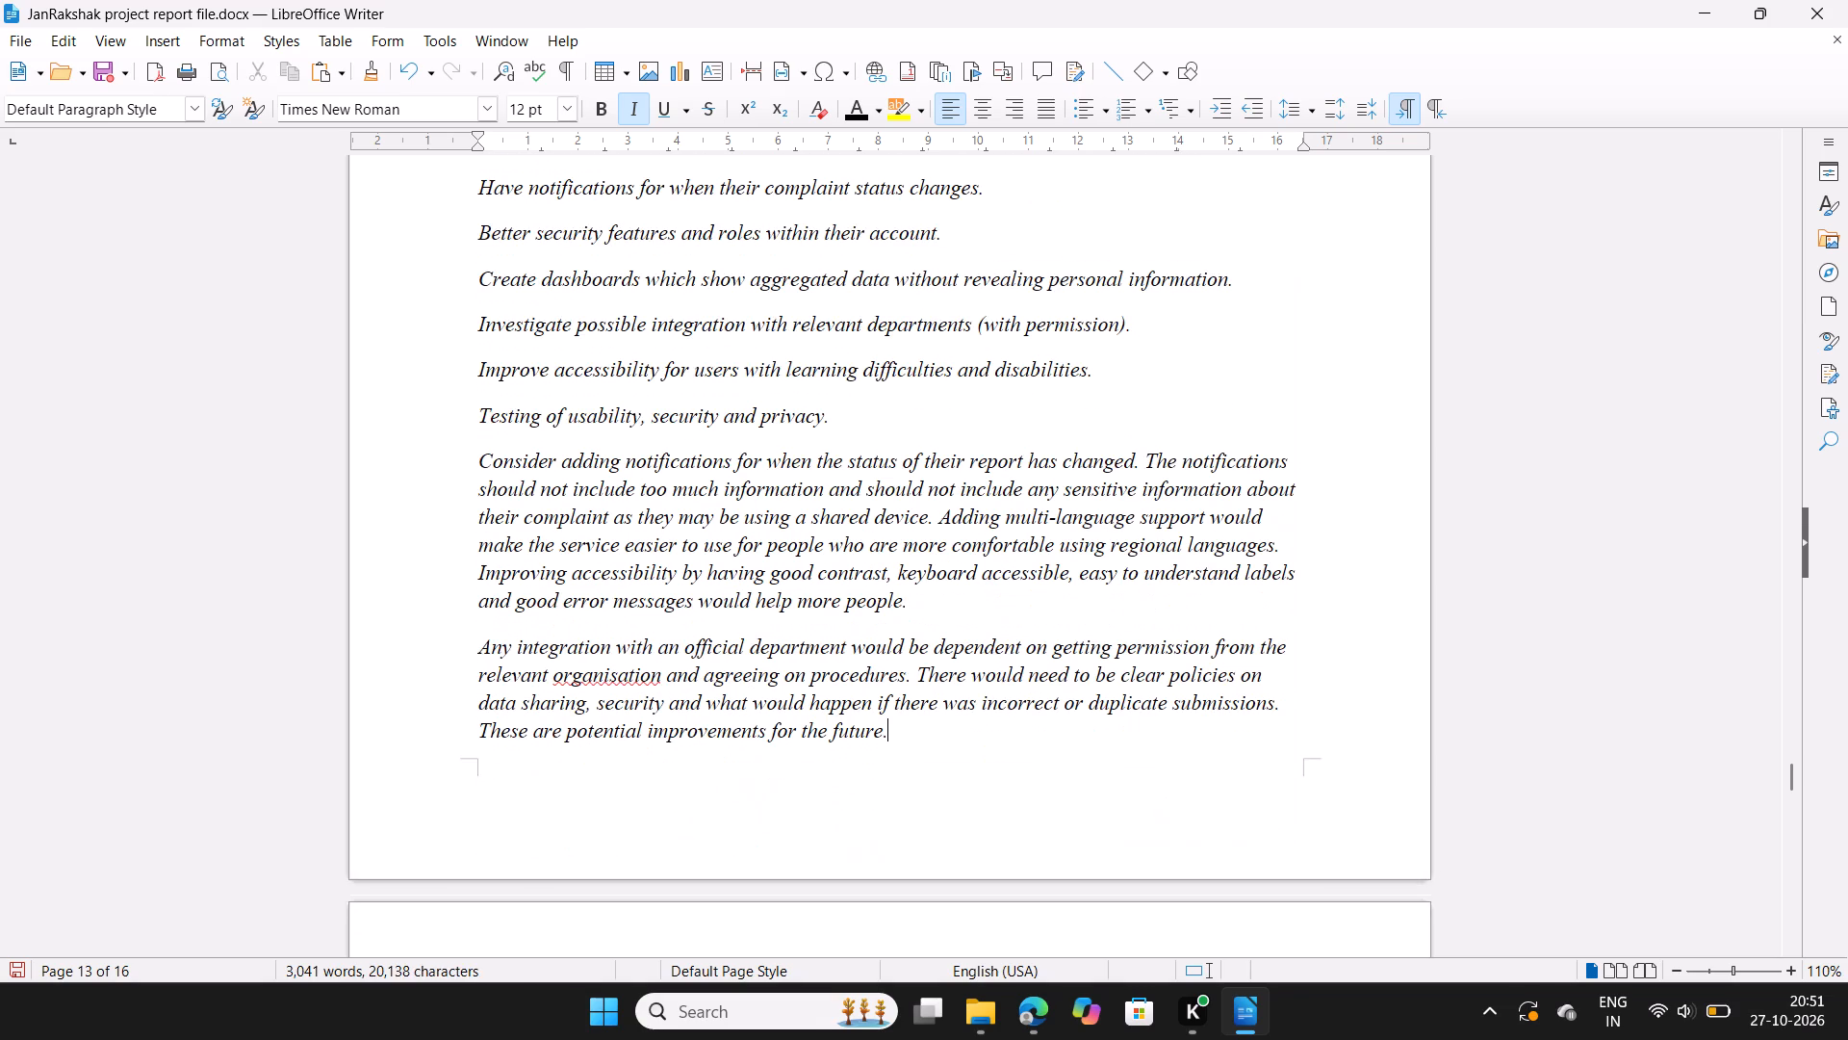
scroll(1018, 872, "up", 1)
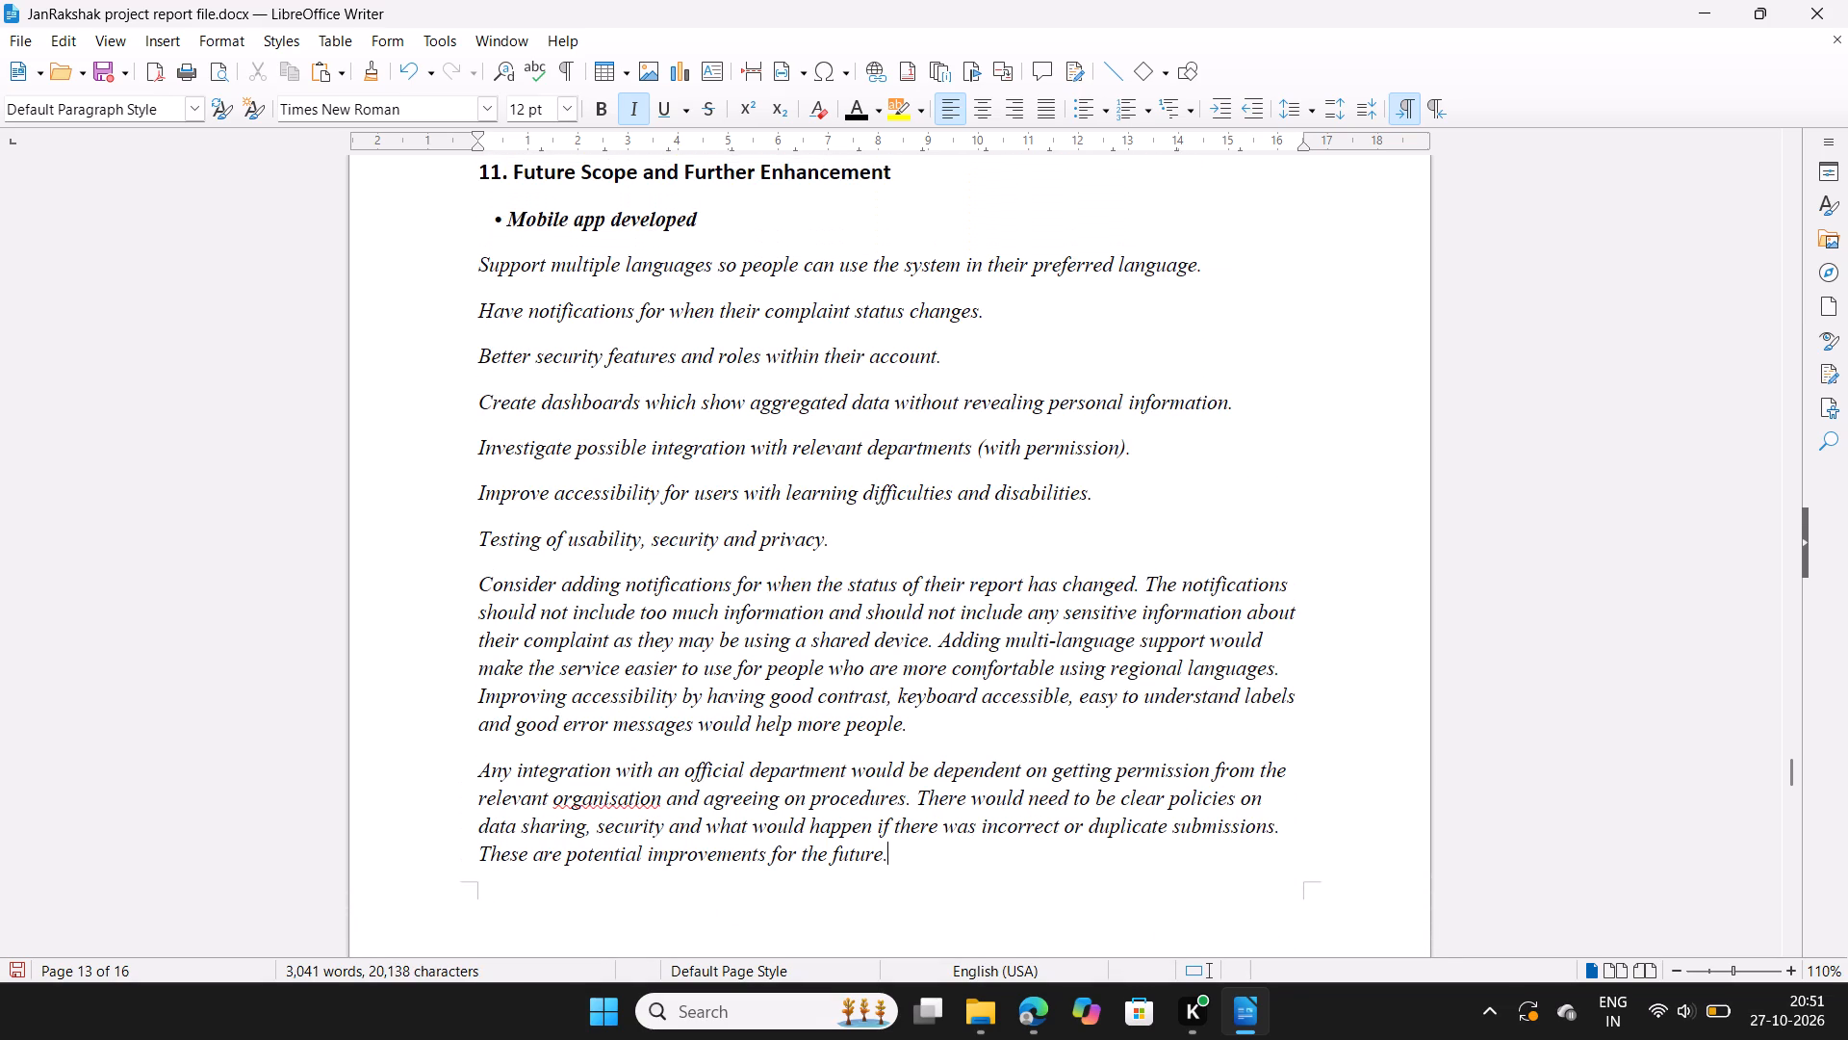
scroll(1018, 872, "up", 2)
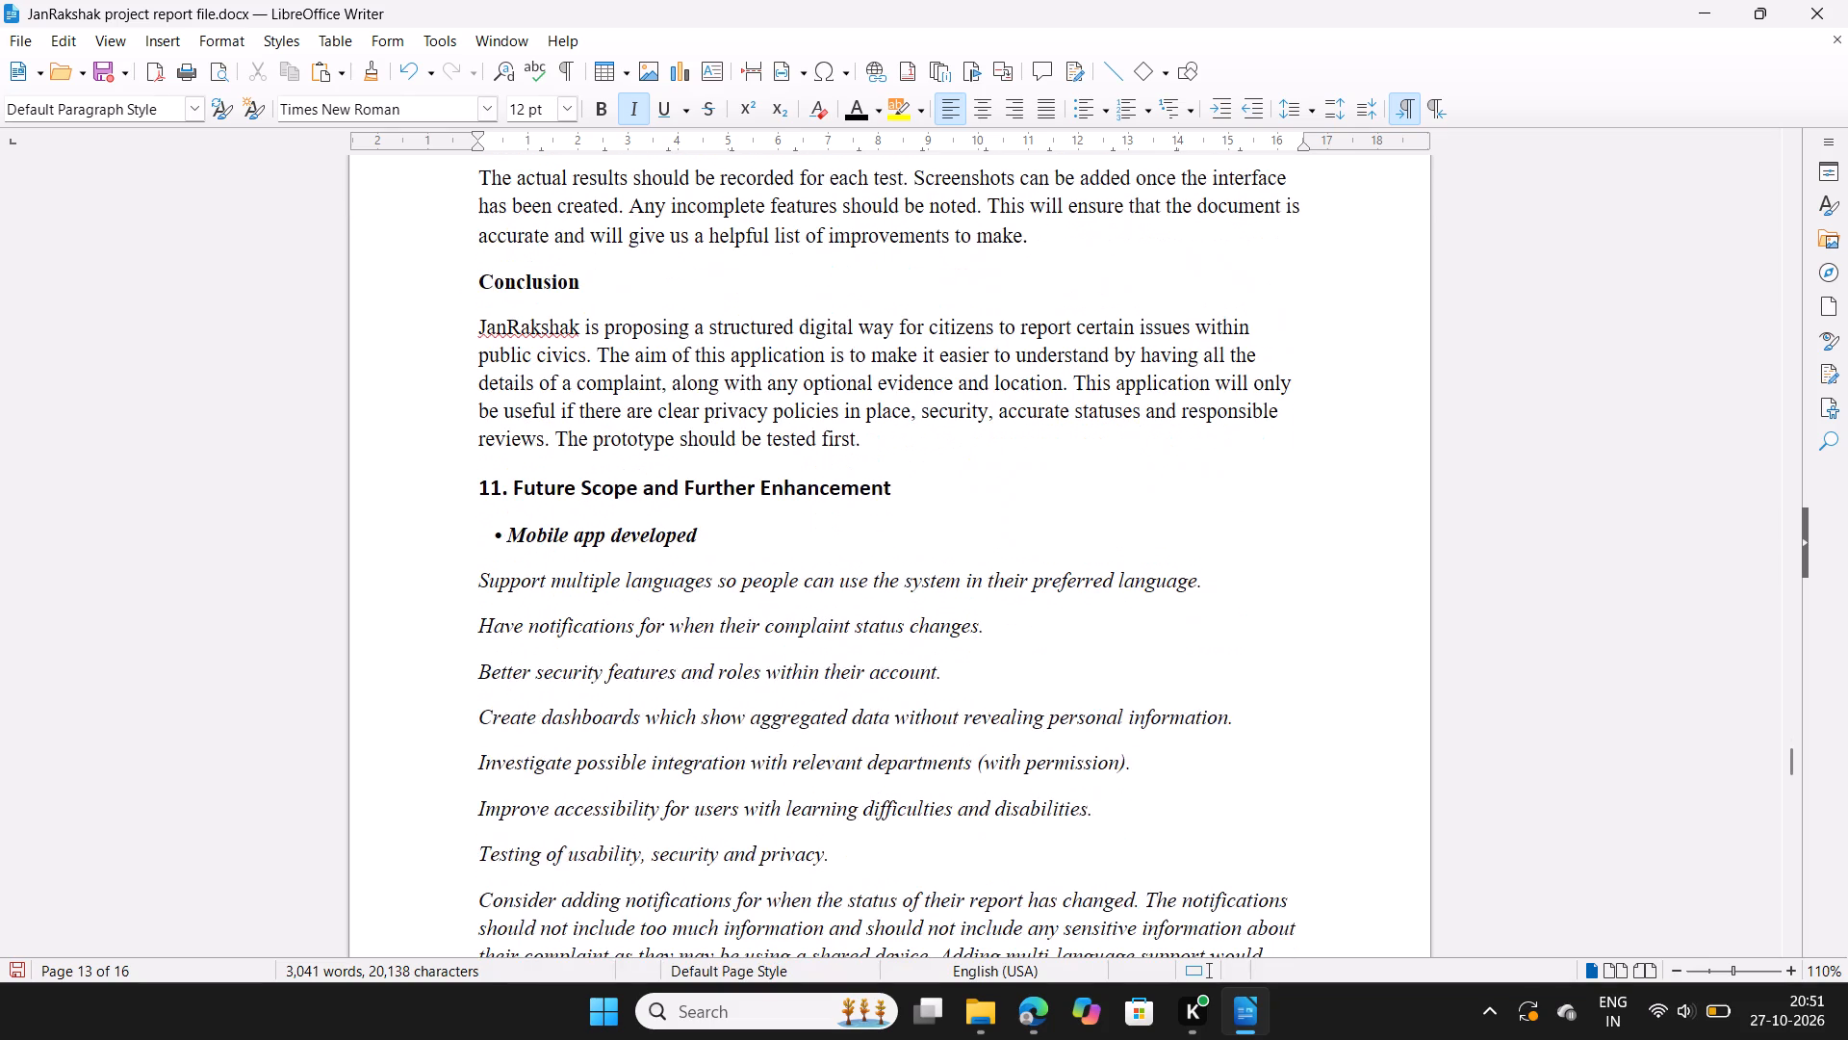
scroll(1018, 872, "up", 1)
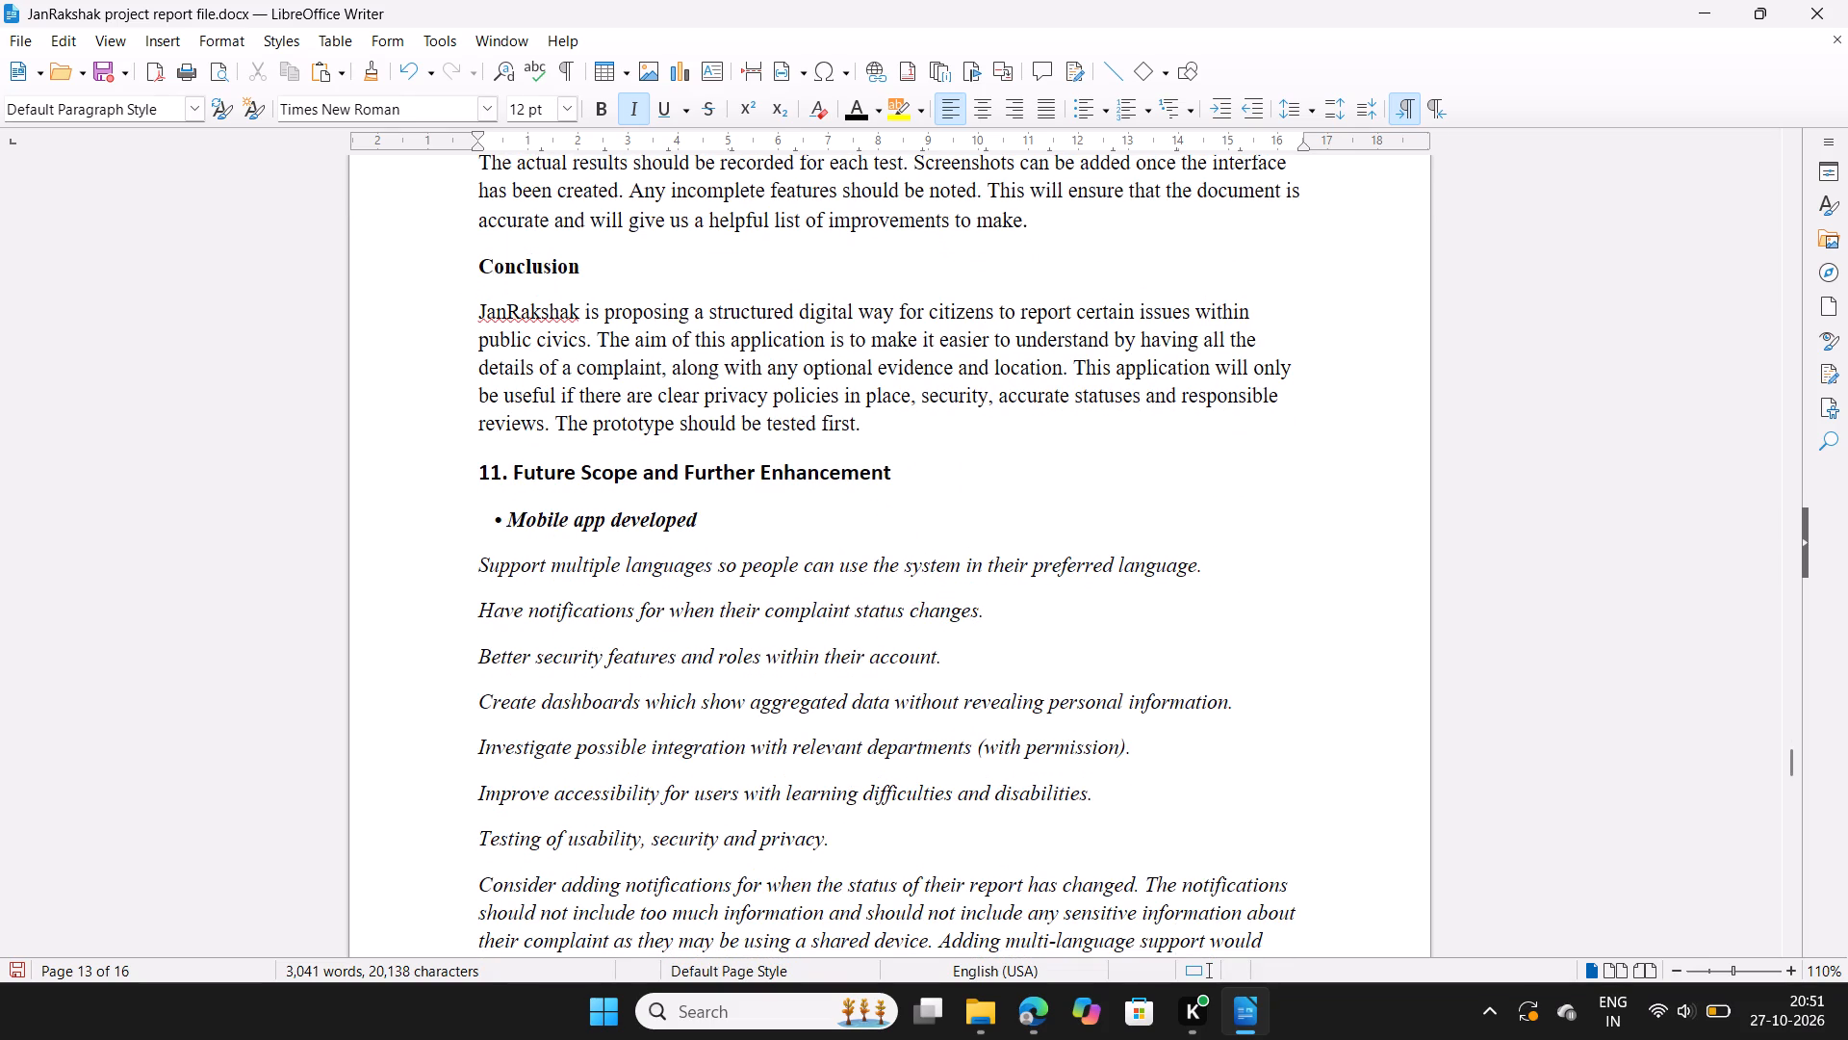
left_click_drag(475, 570, 1039, 953)
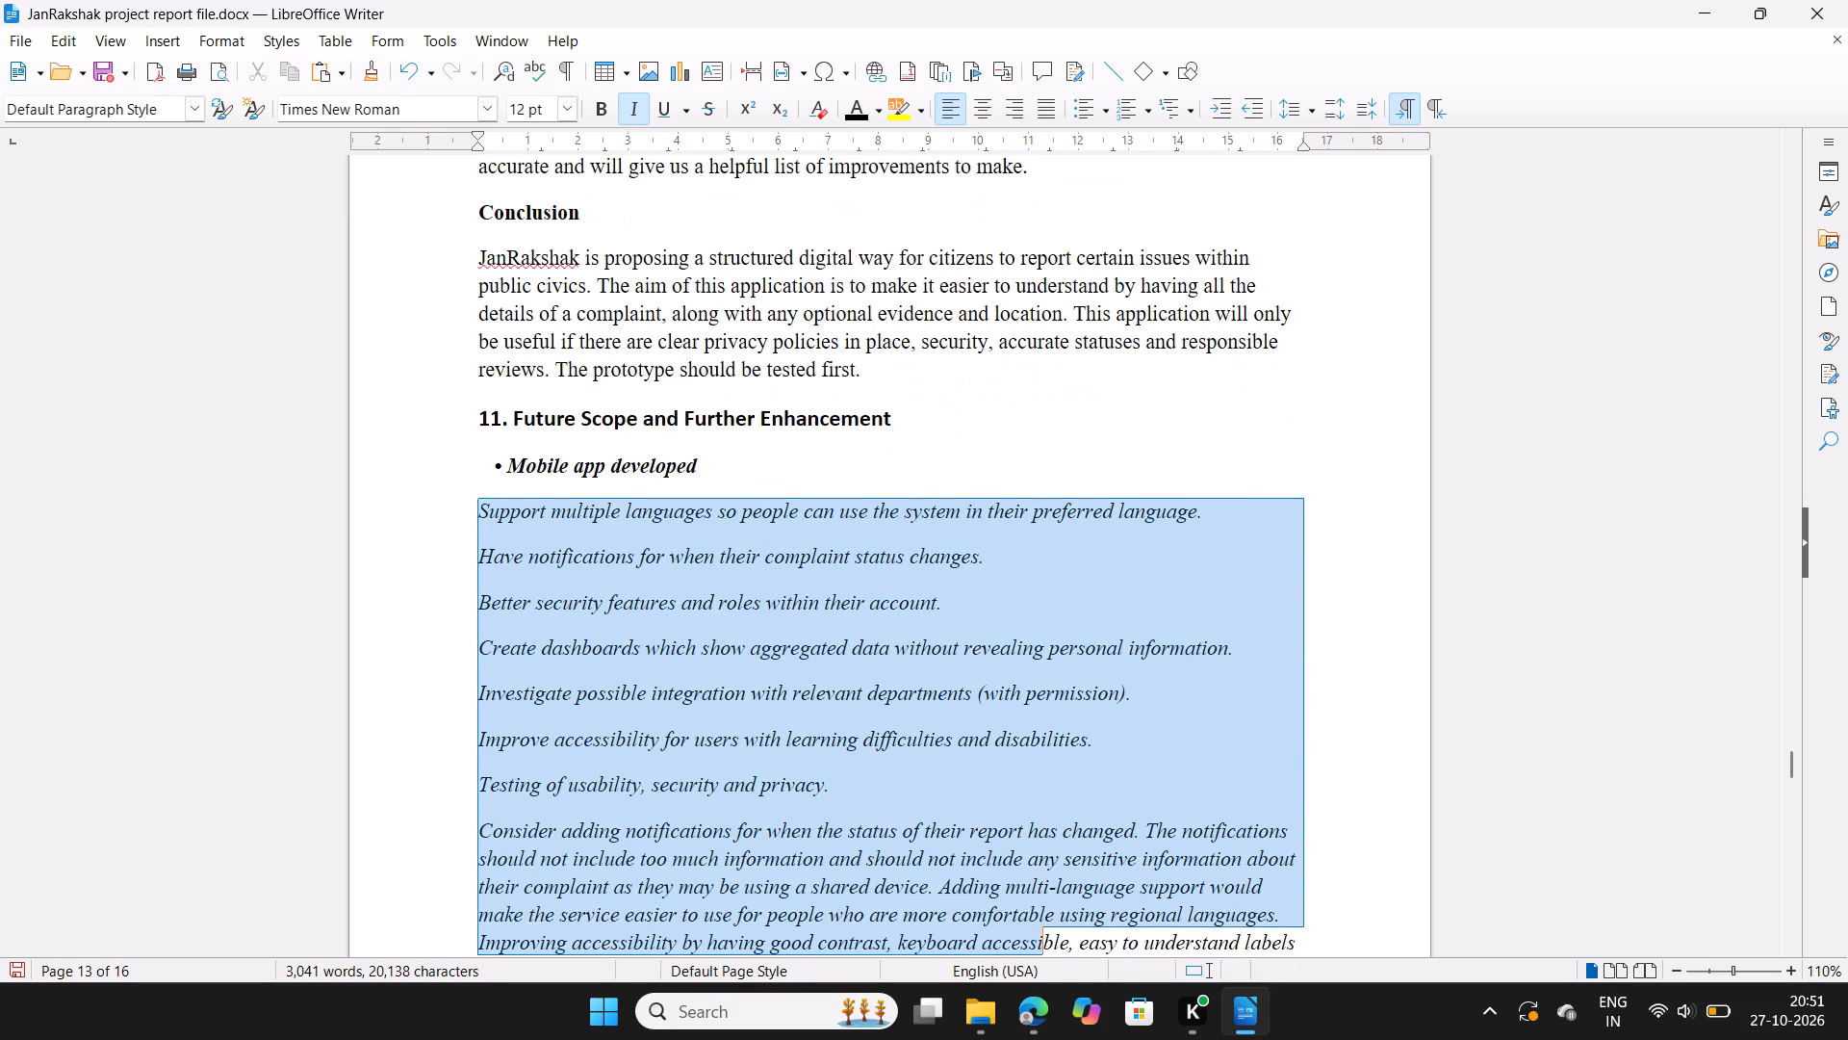
left_click_drag(1039, 953, 1292, 950)
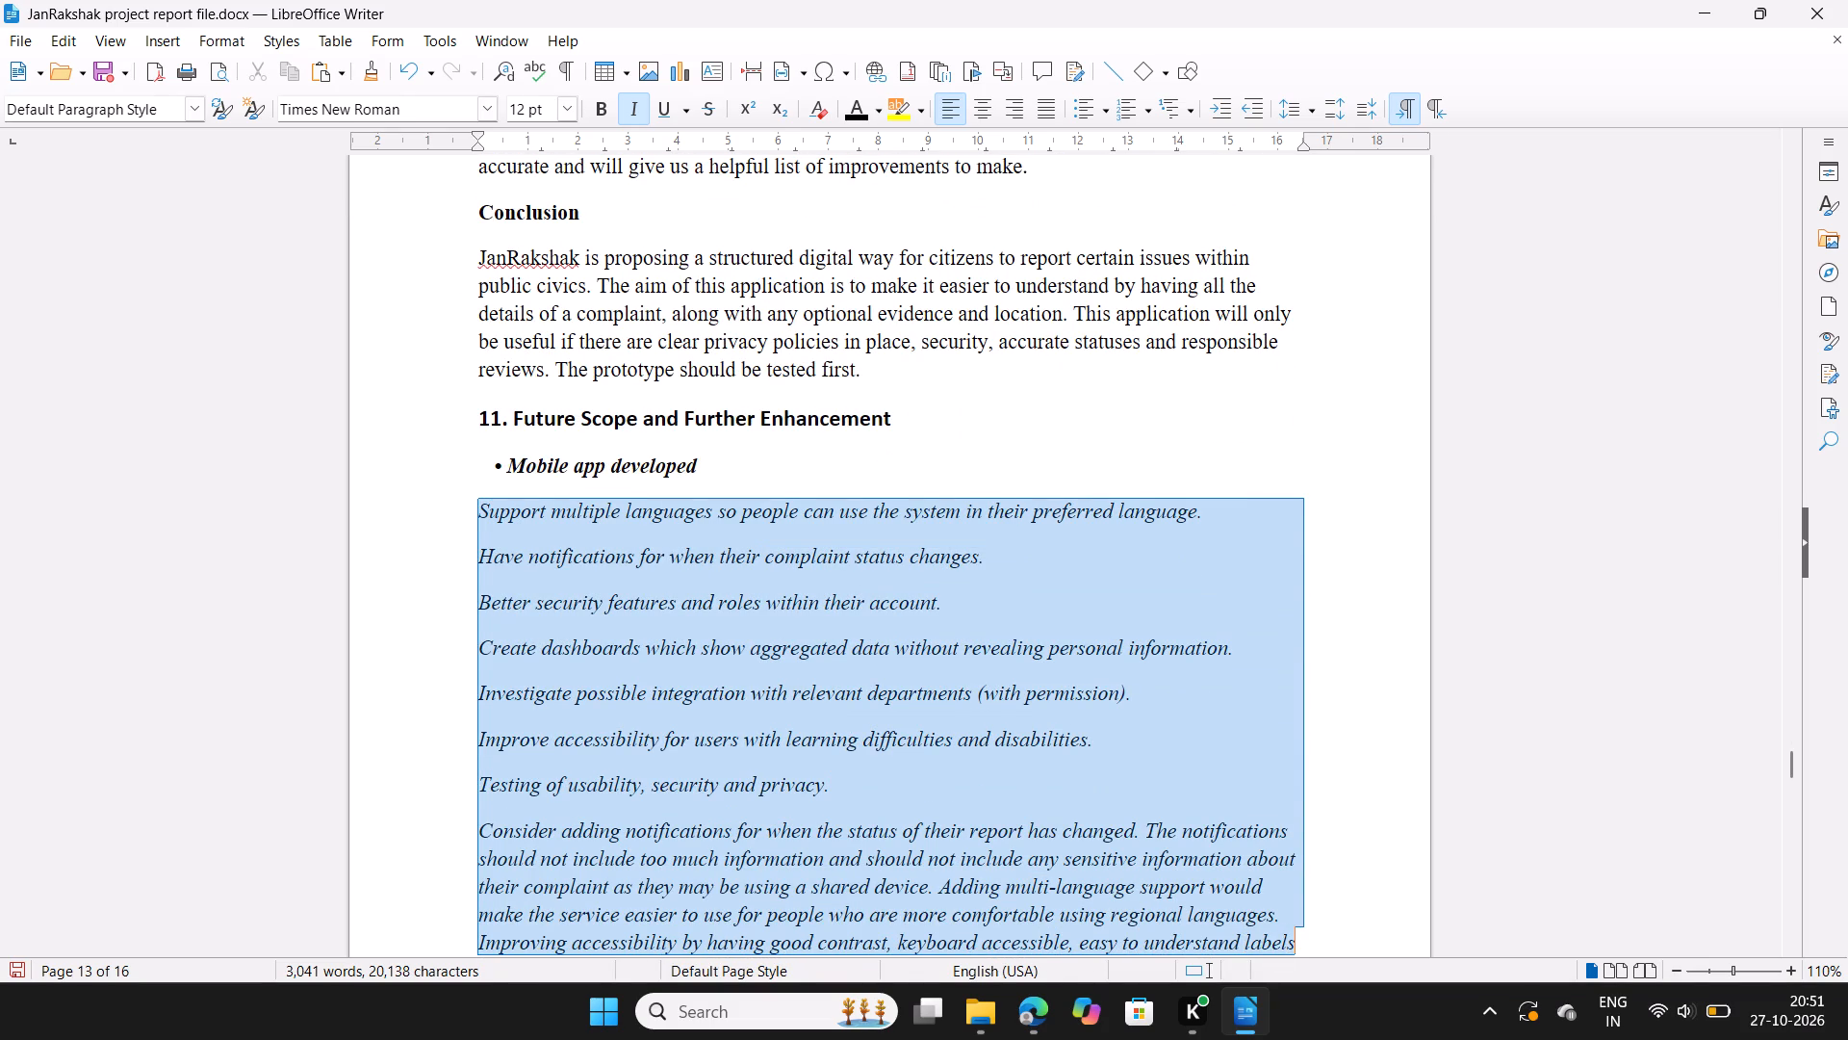
left_click_drag(1292, 950, 1243, 898)
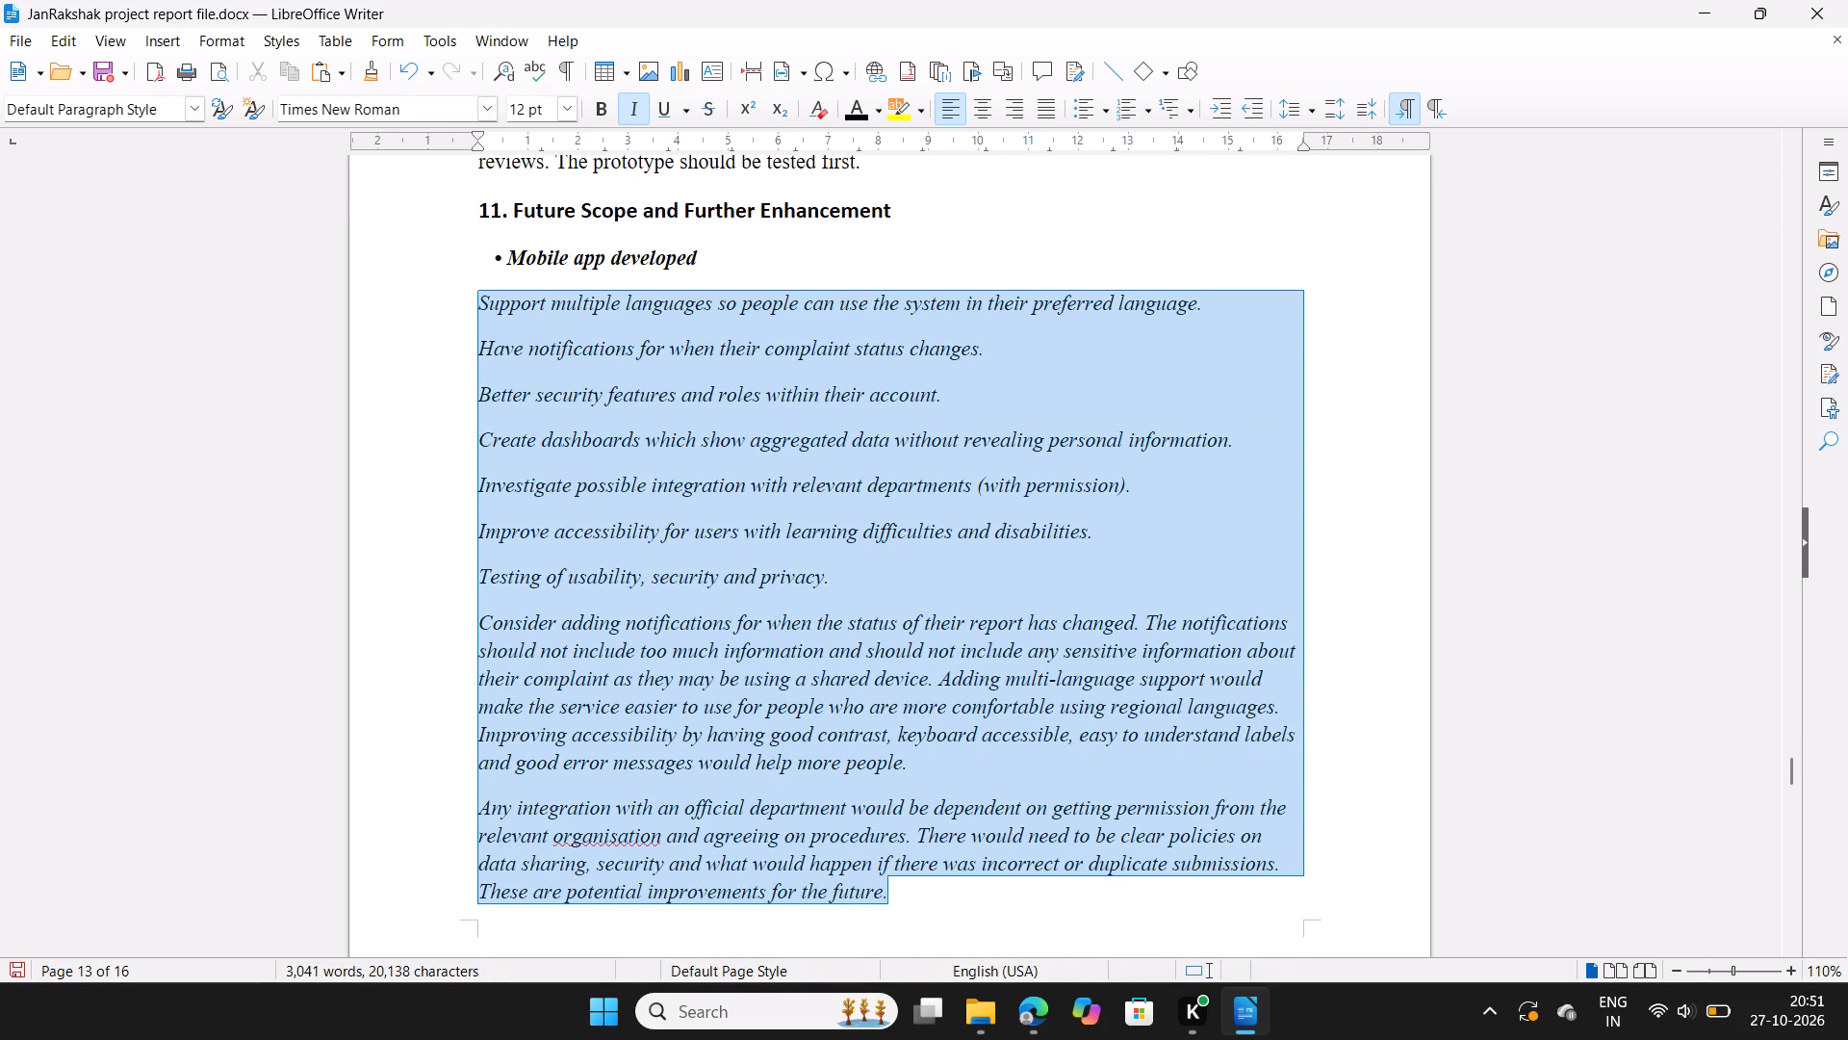
left_click_drag(1243, 898, 1241, 931)
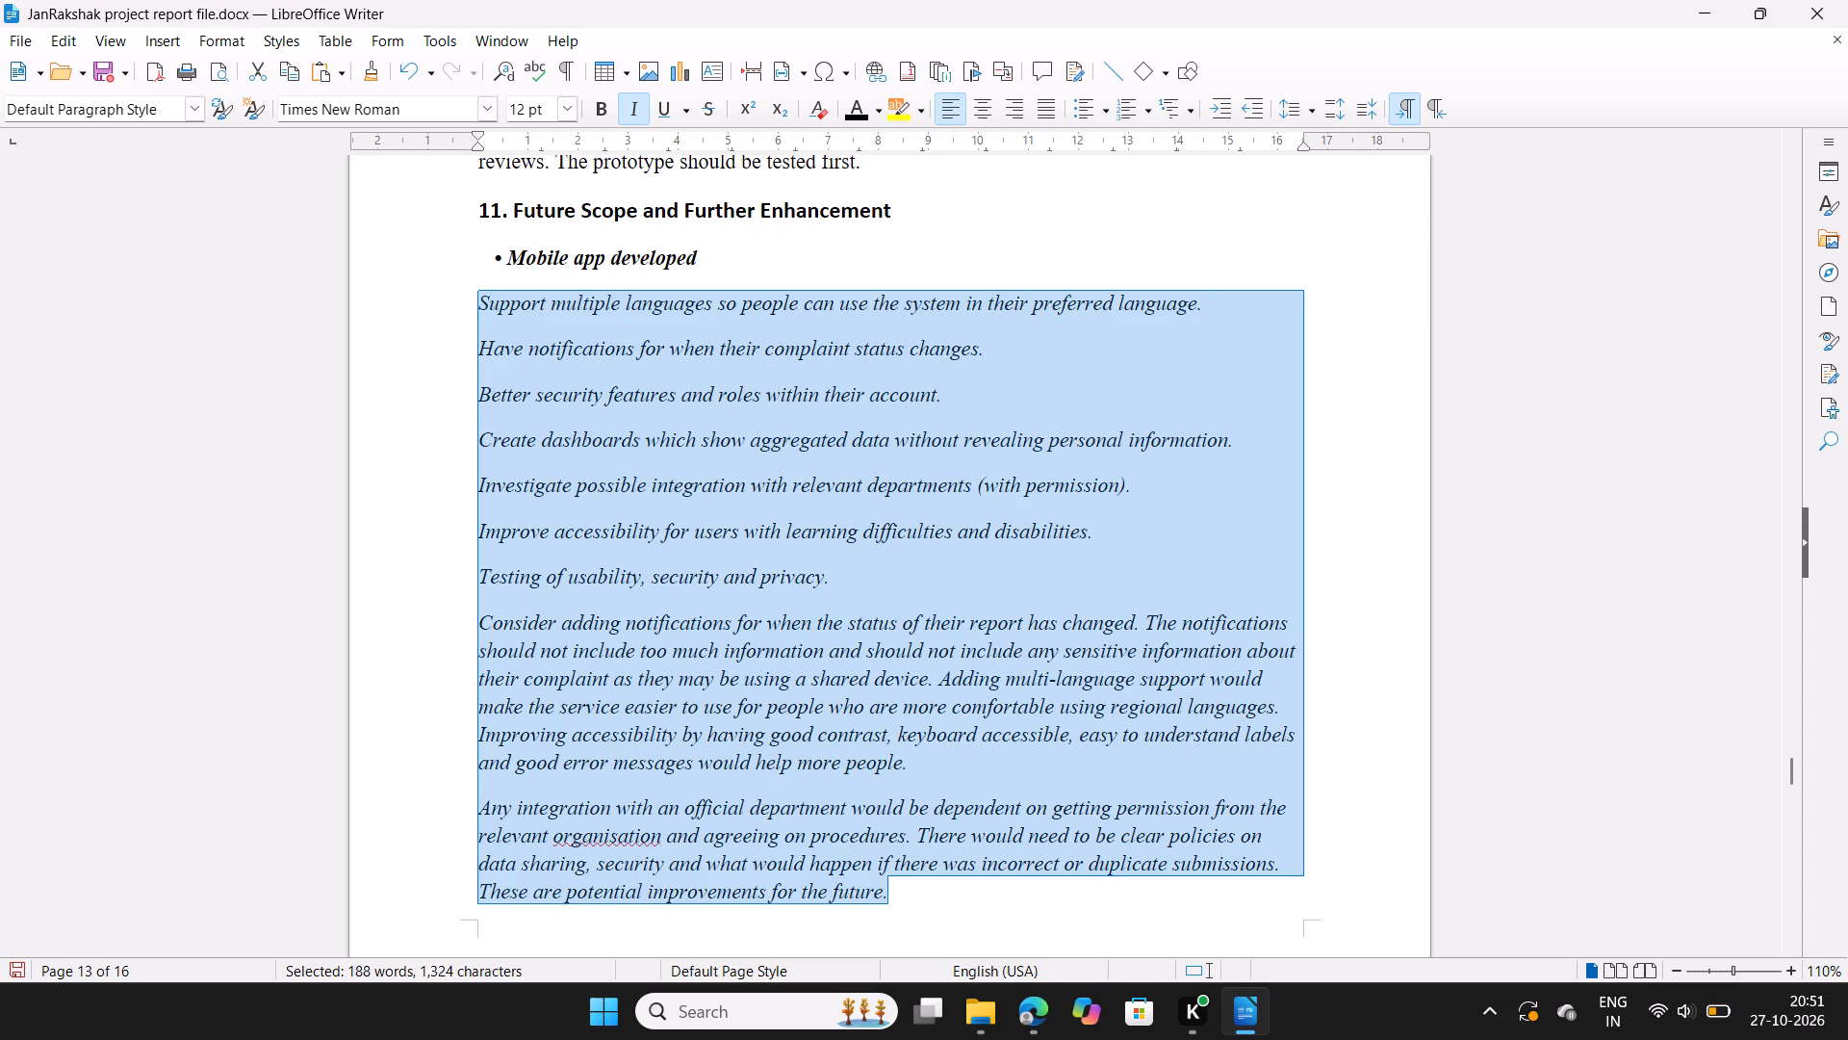
left_click(815, 103)
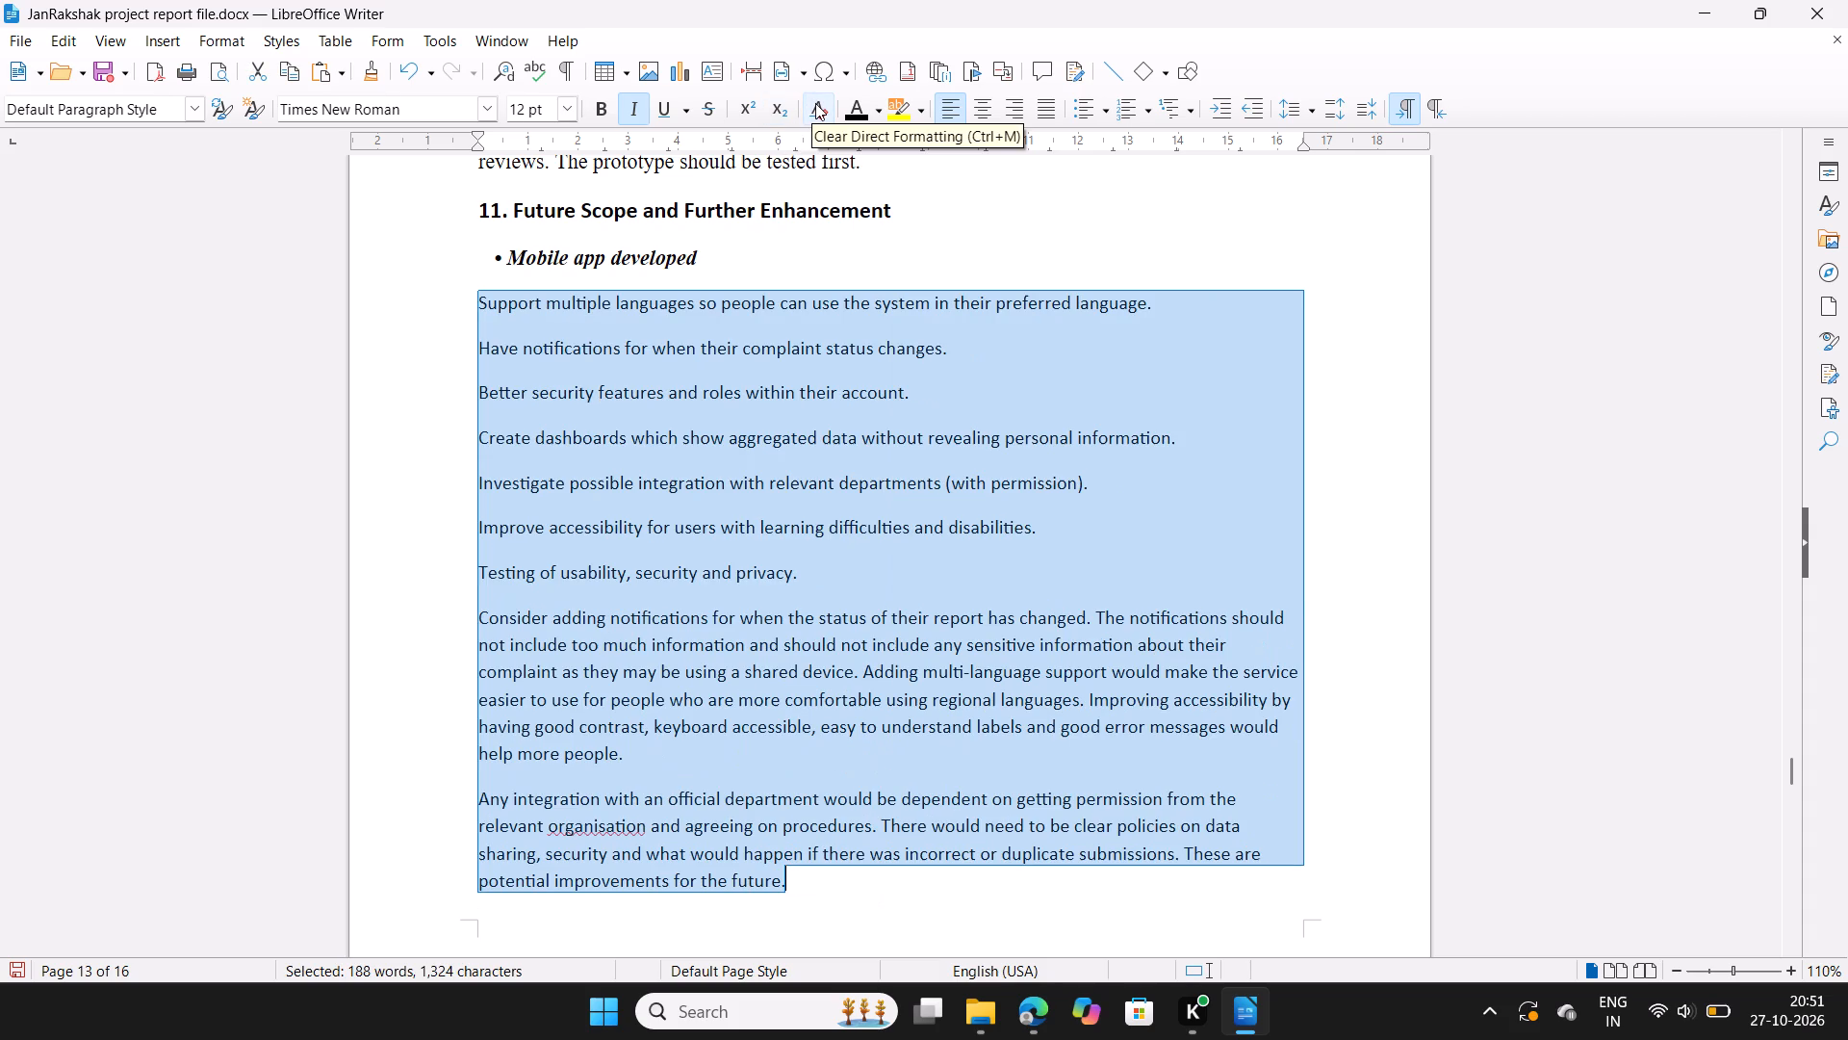
Set the Future Scope text below the "Mobile app developed" line to 12 pt.
left_click(562, 115)
left_click(533, 272)
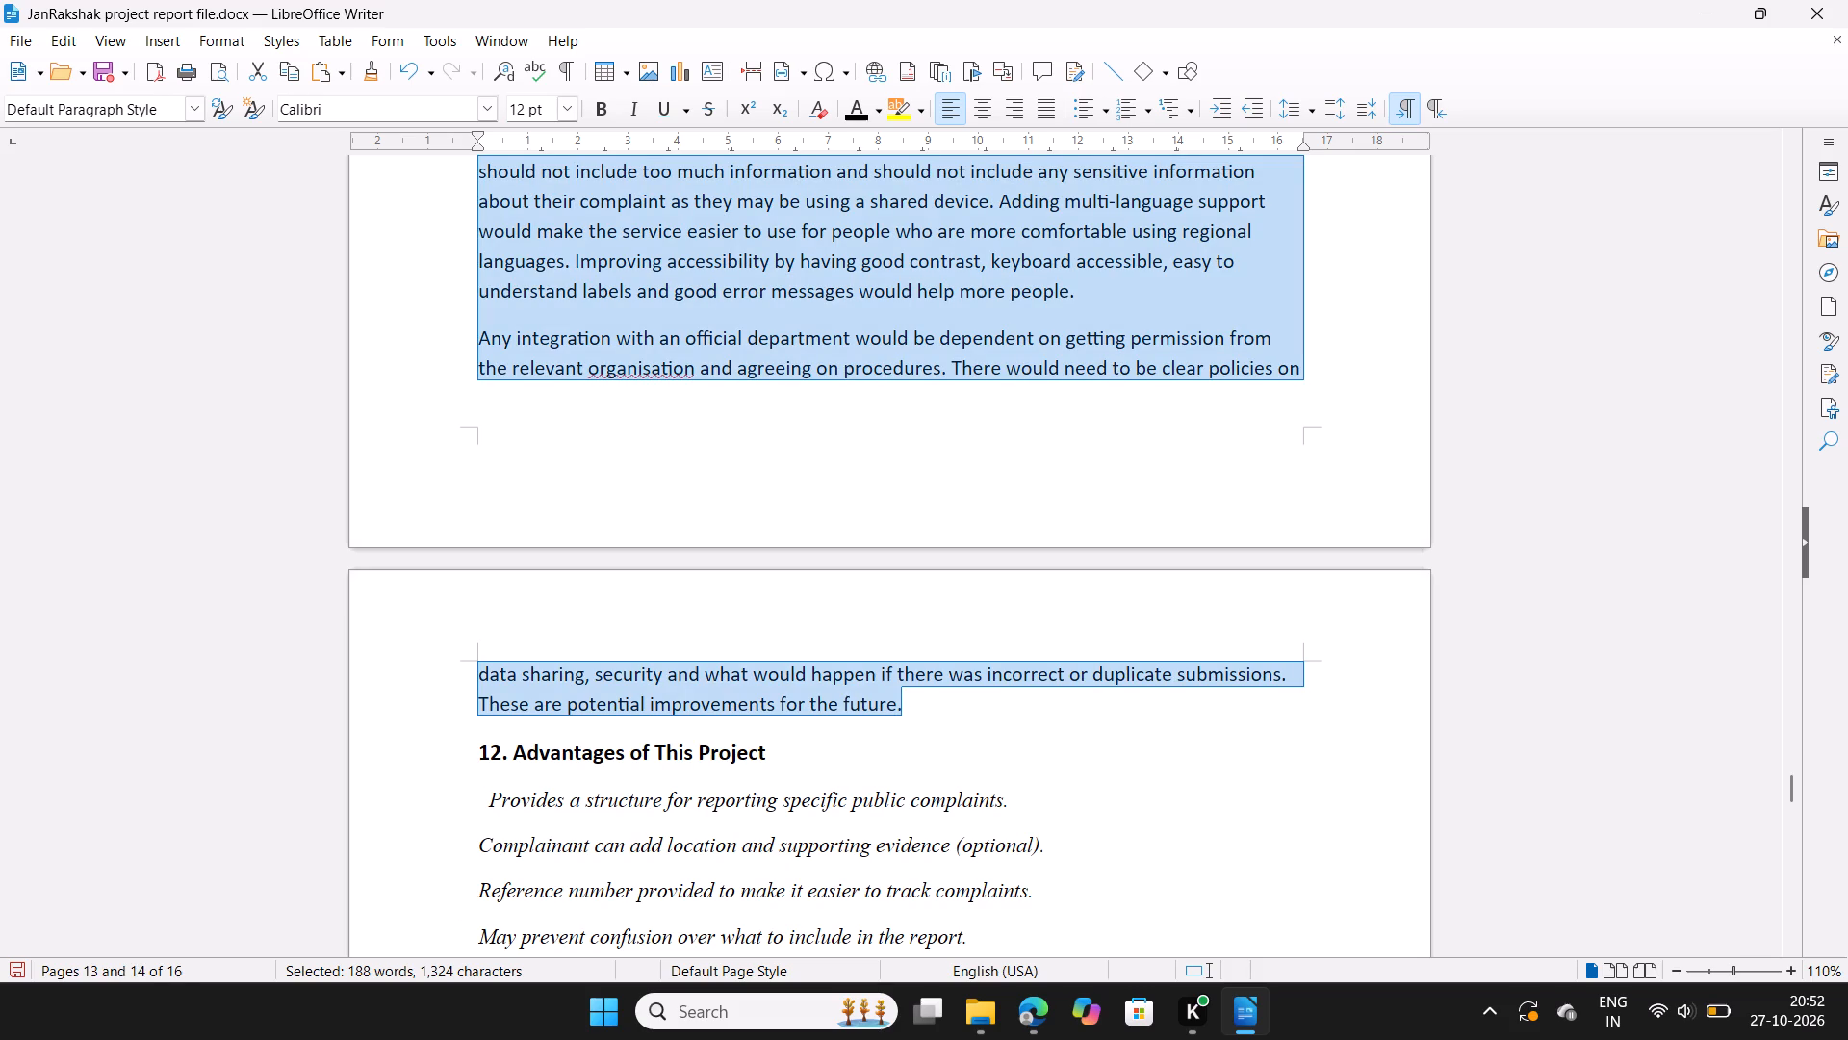
scroll(699, 465, "up", 2)
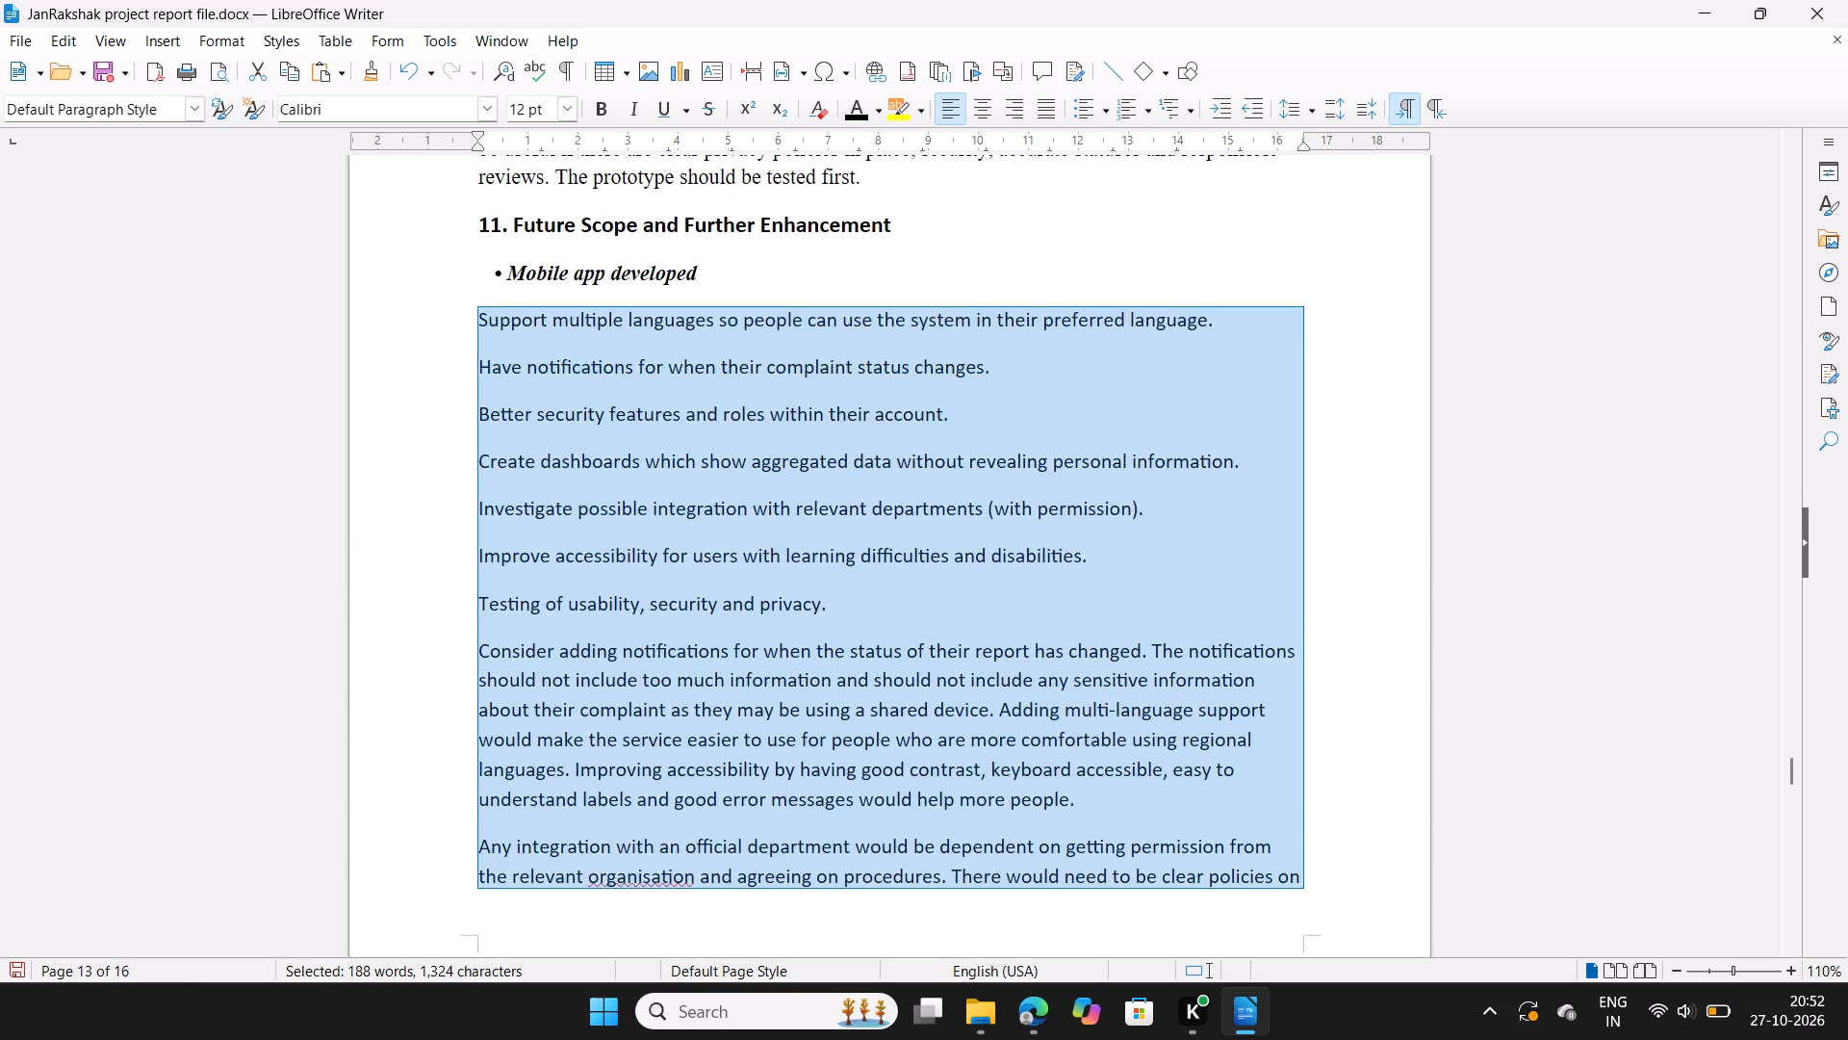
scroll(699, 465, "up", 1)
left_click(404, 421)
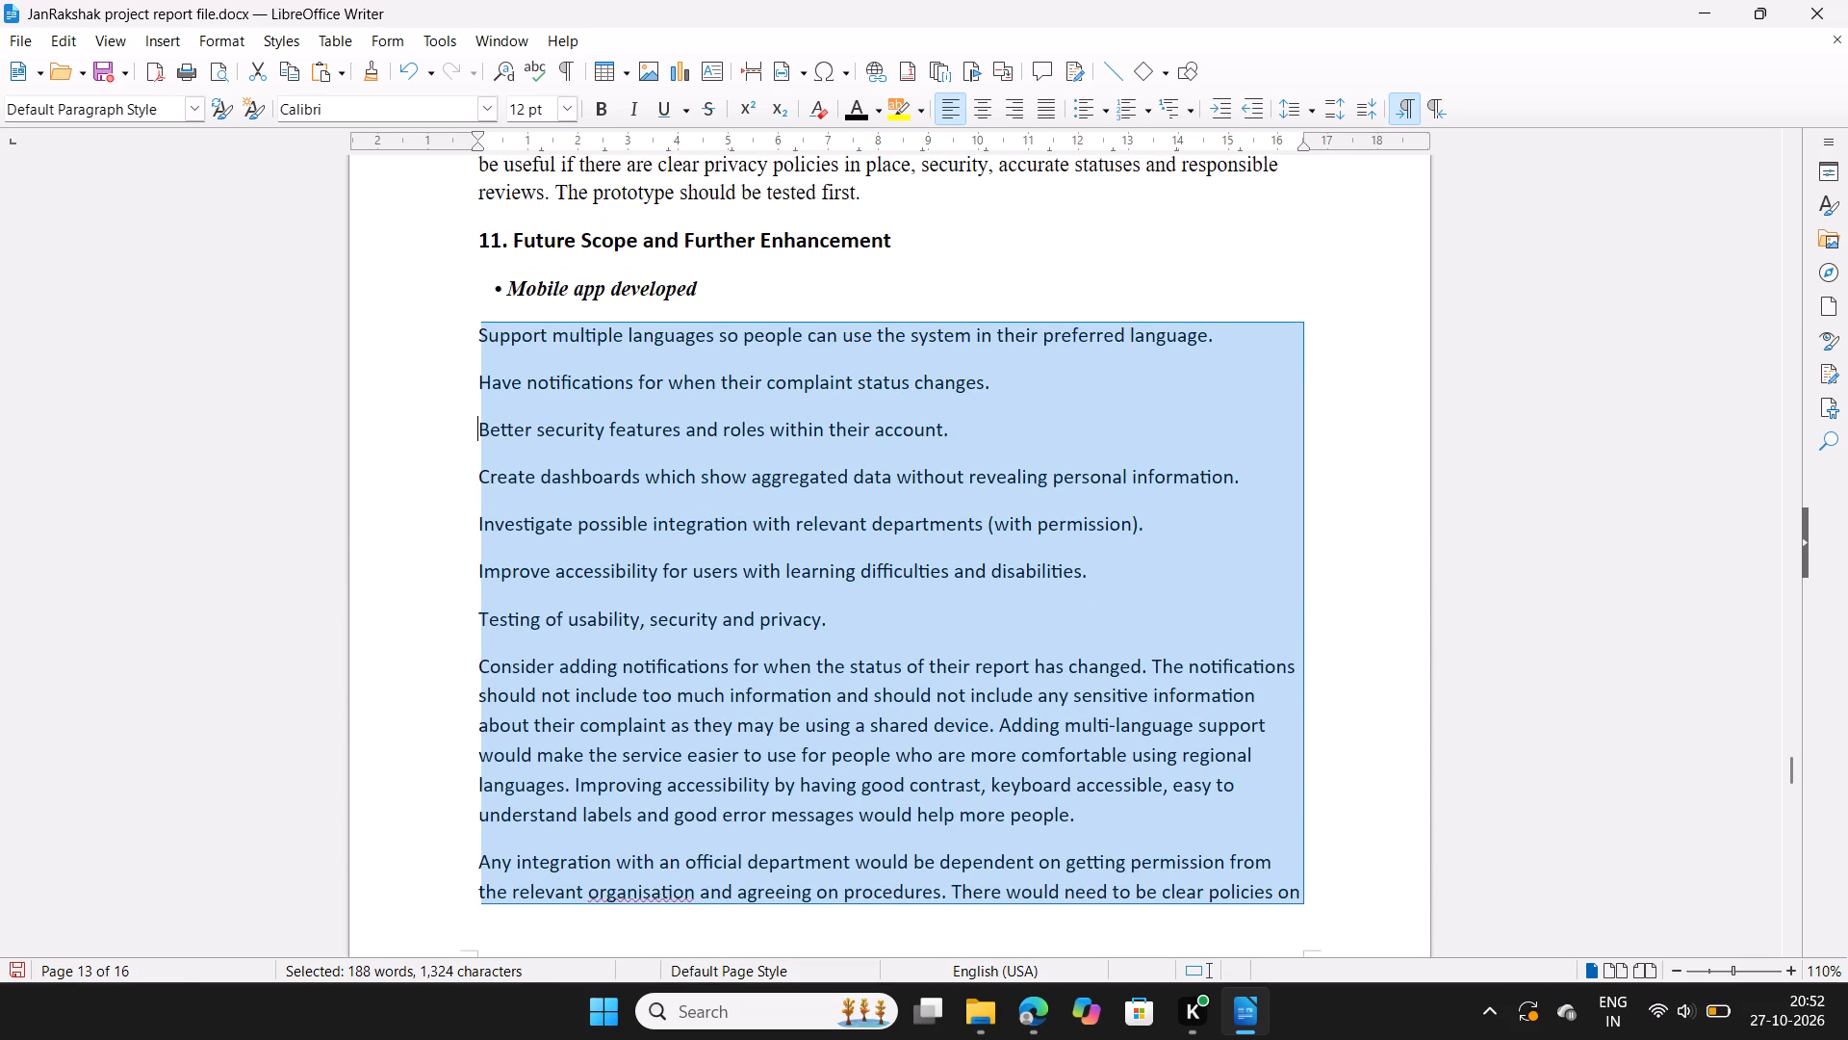
Review the formatting of the earlier prototype and Result and Conclusion sections against the Future Scope section.
scroll(606, 372, "up", 1)
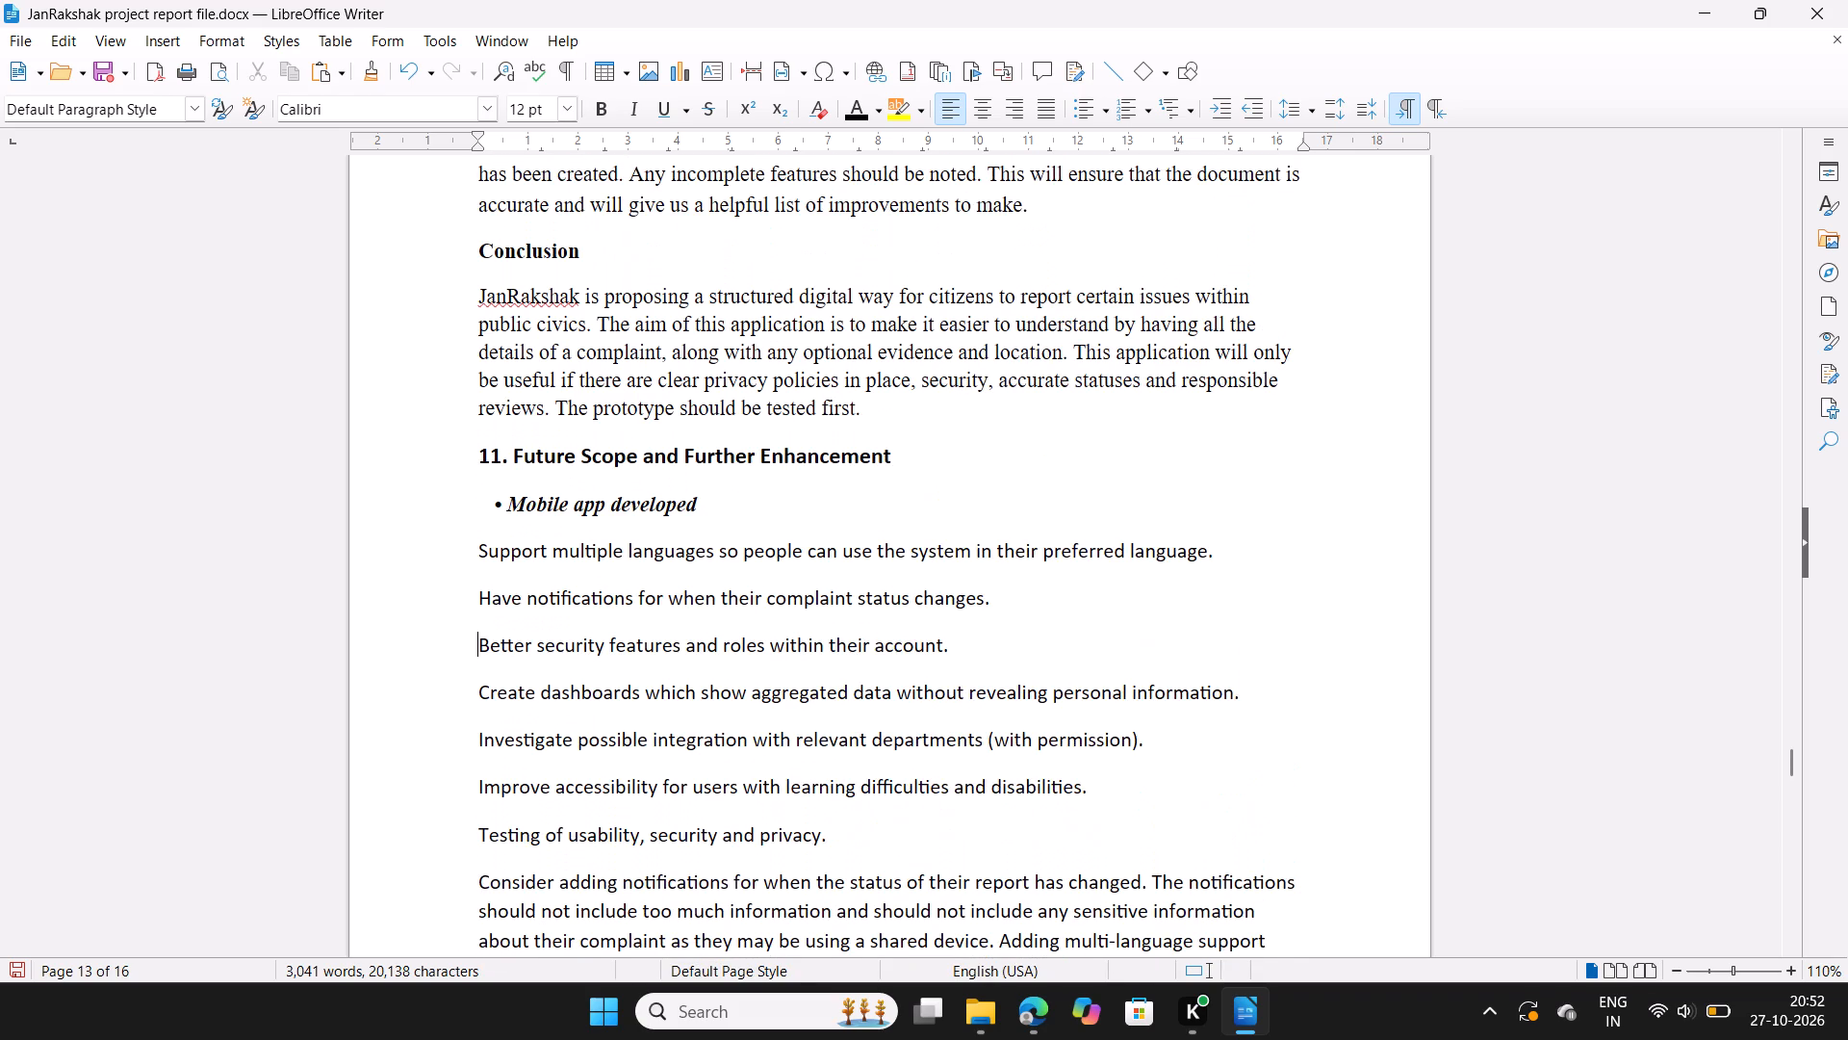
scroll(606, 372, "up", 5)
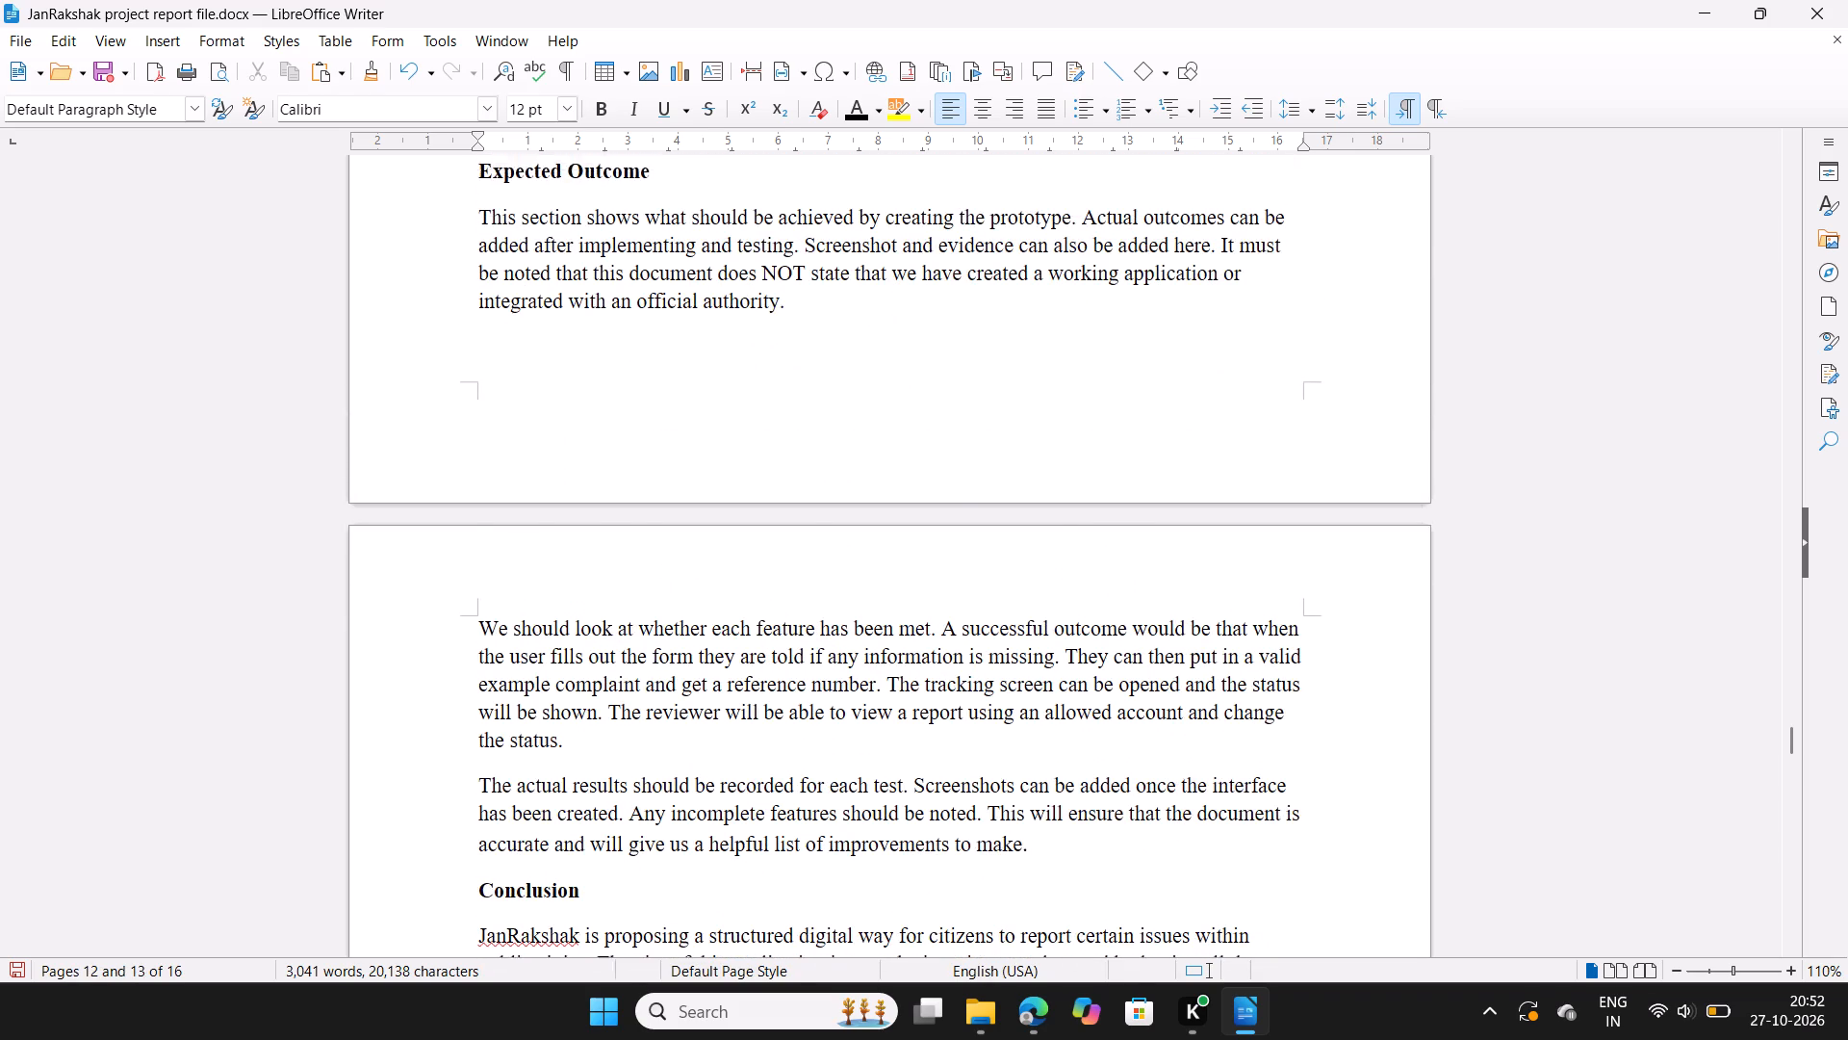
scroll(606, 372, "up", 2)
scroll(606, 372, "right", 1)
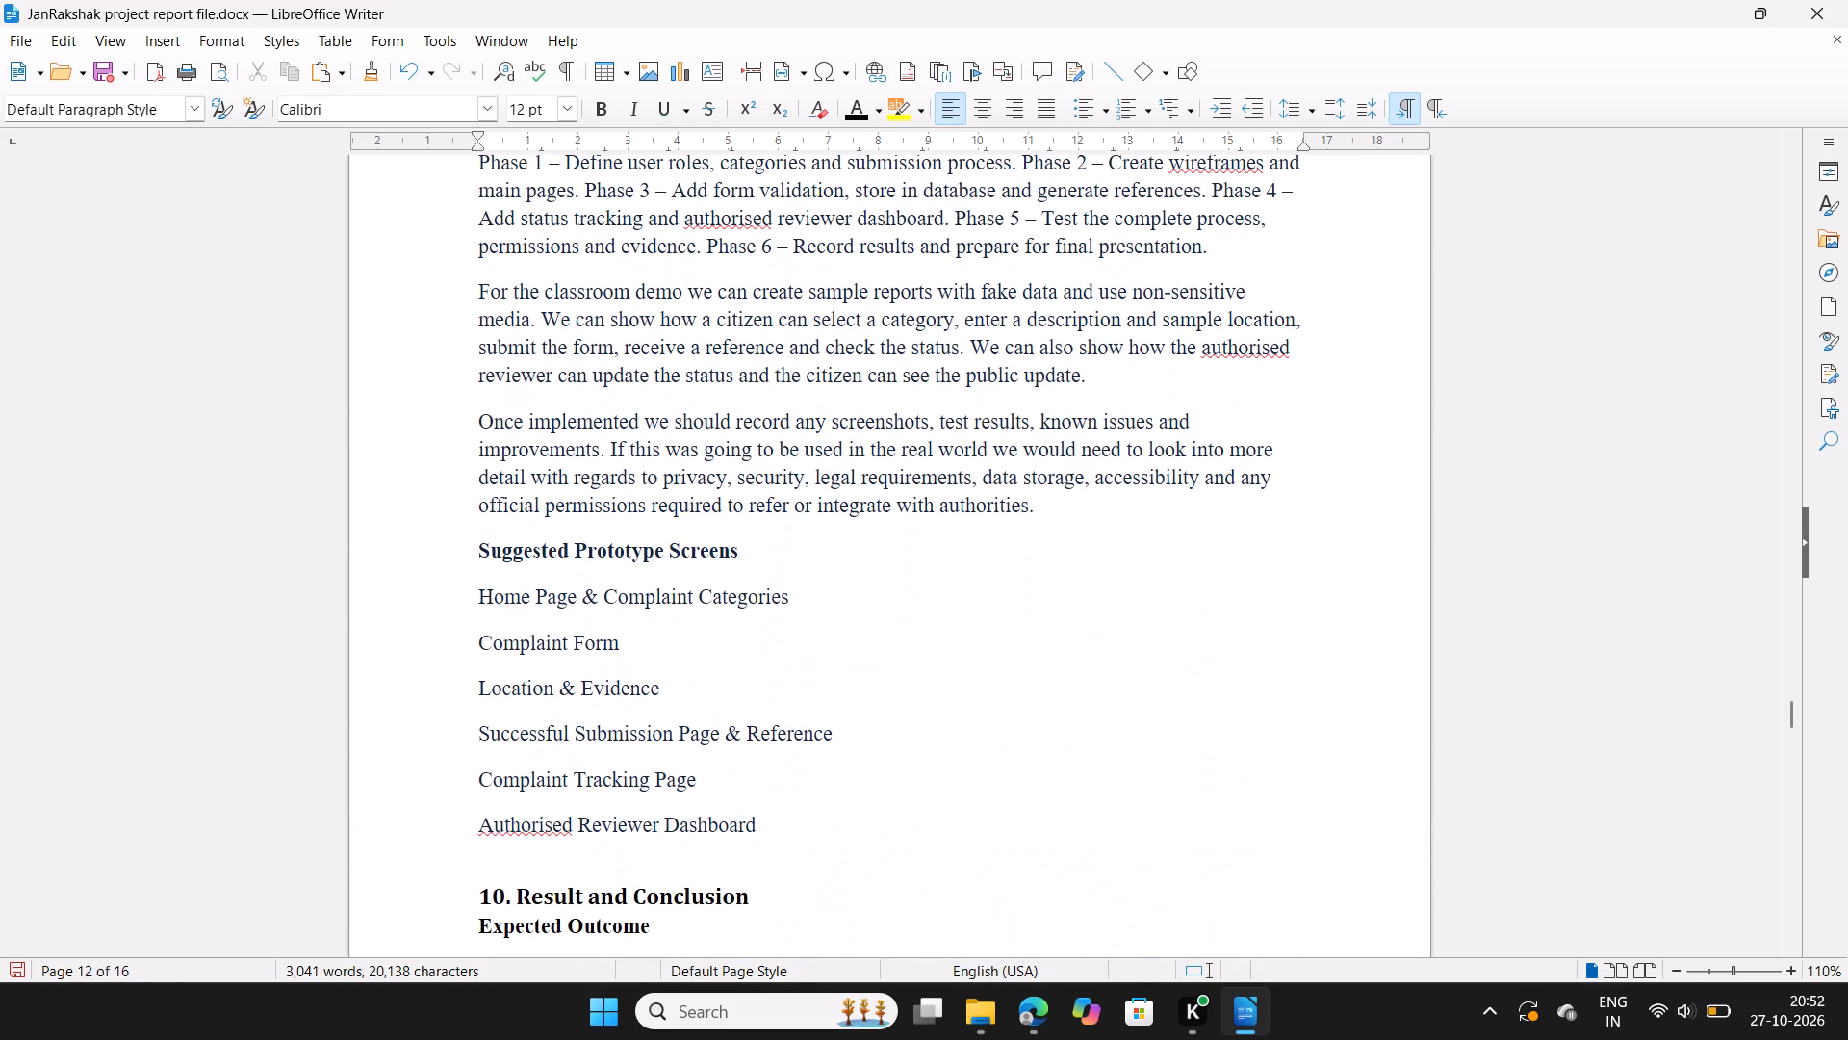
scroll(606, 372, "right", 1)
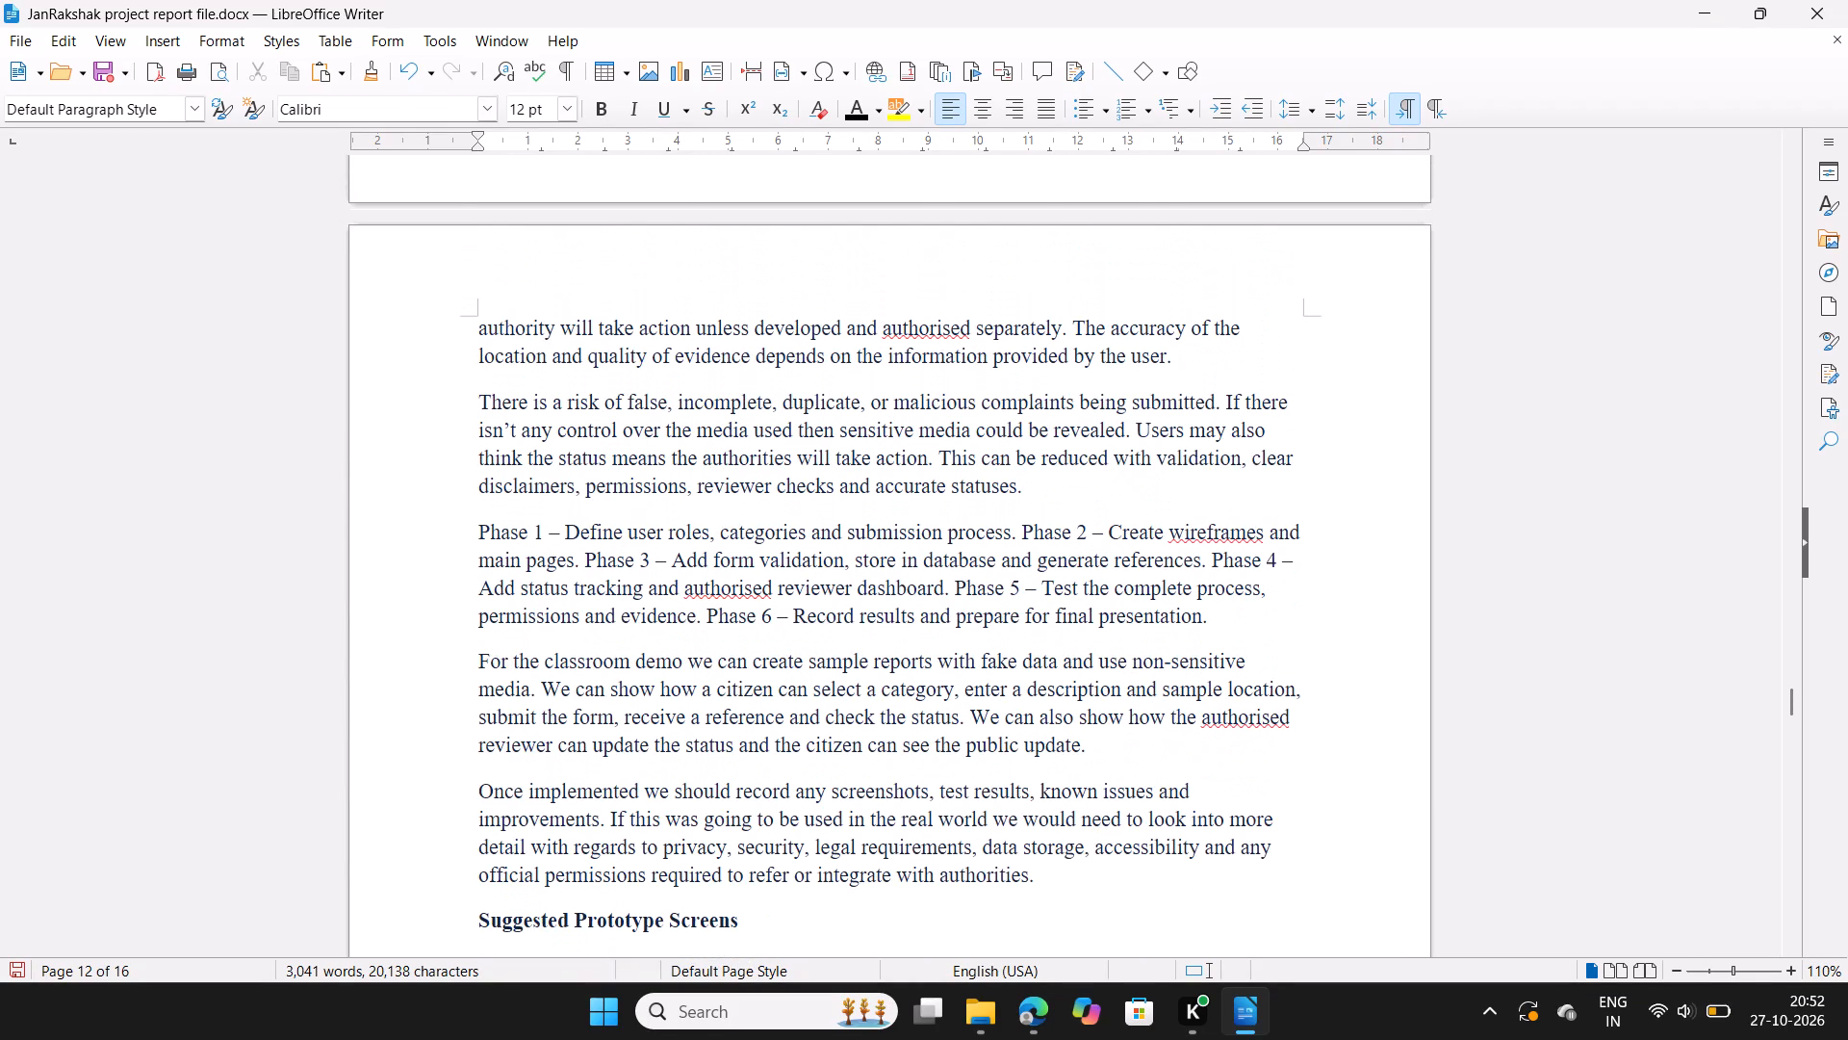
scroll(606, 372, "right", 1)
scroll(606, 372, "down", 4)
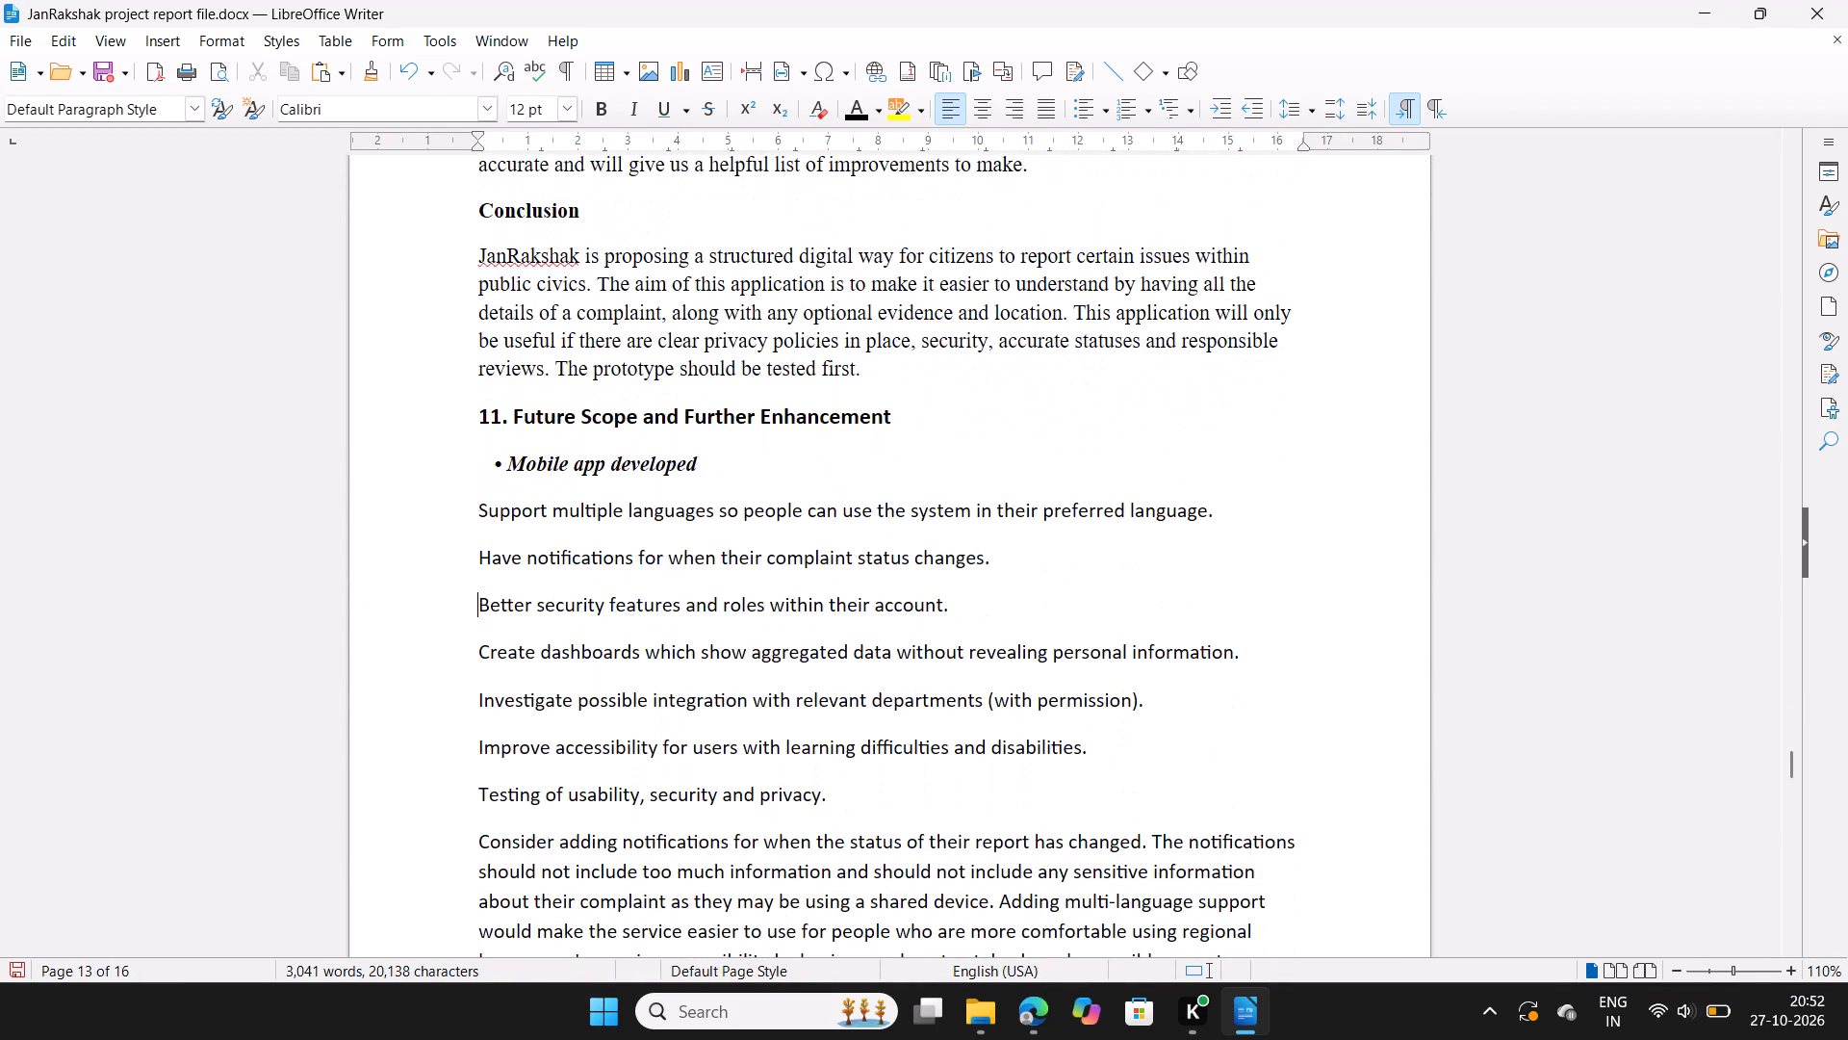
scroll(606, 372, "down", 1)
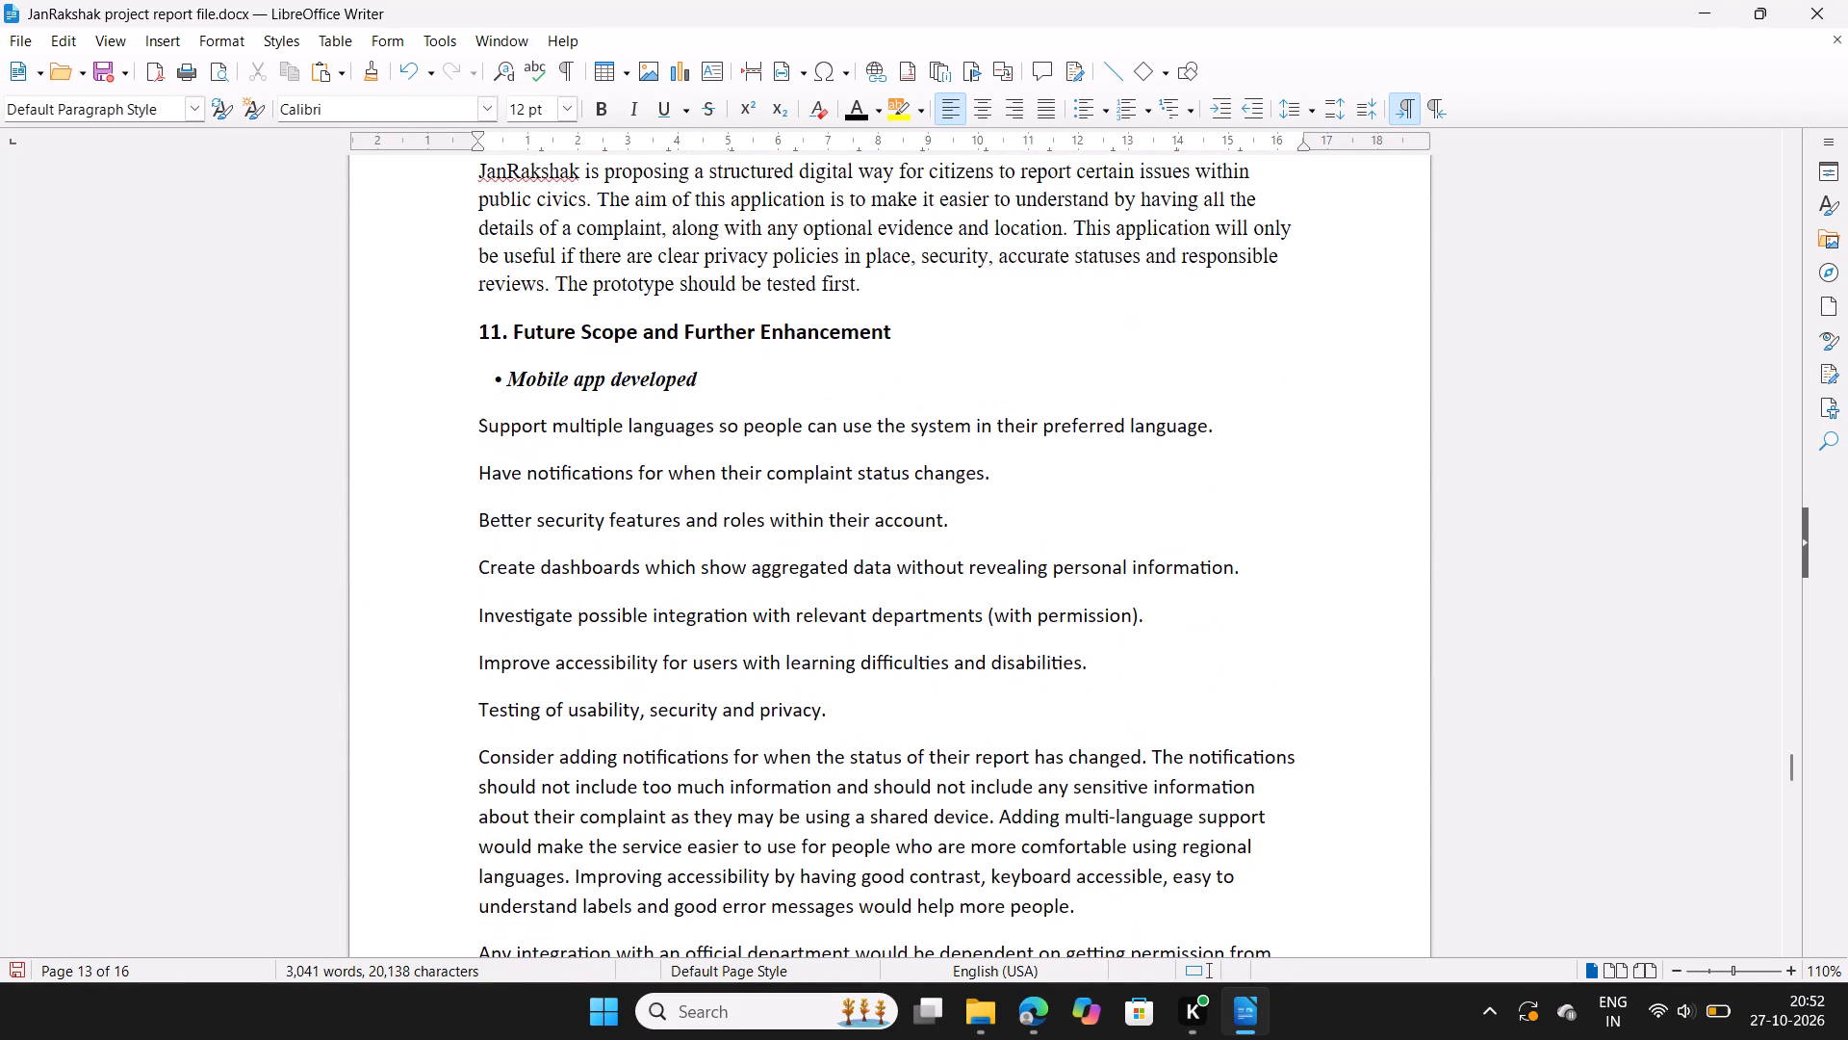
Clear the direct formatting from the "Mobile app developed" bullet line and set it to 12 pt.
left_click_drag(509, 379, 695, 386)
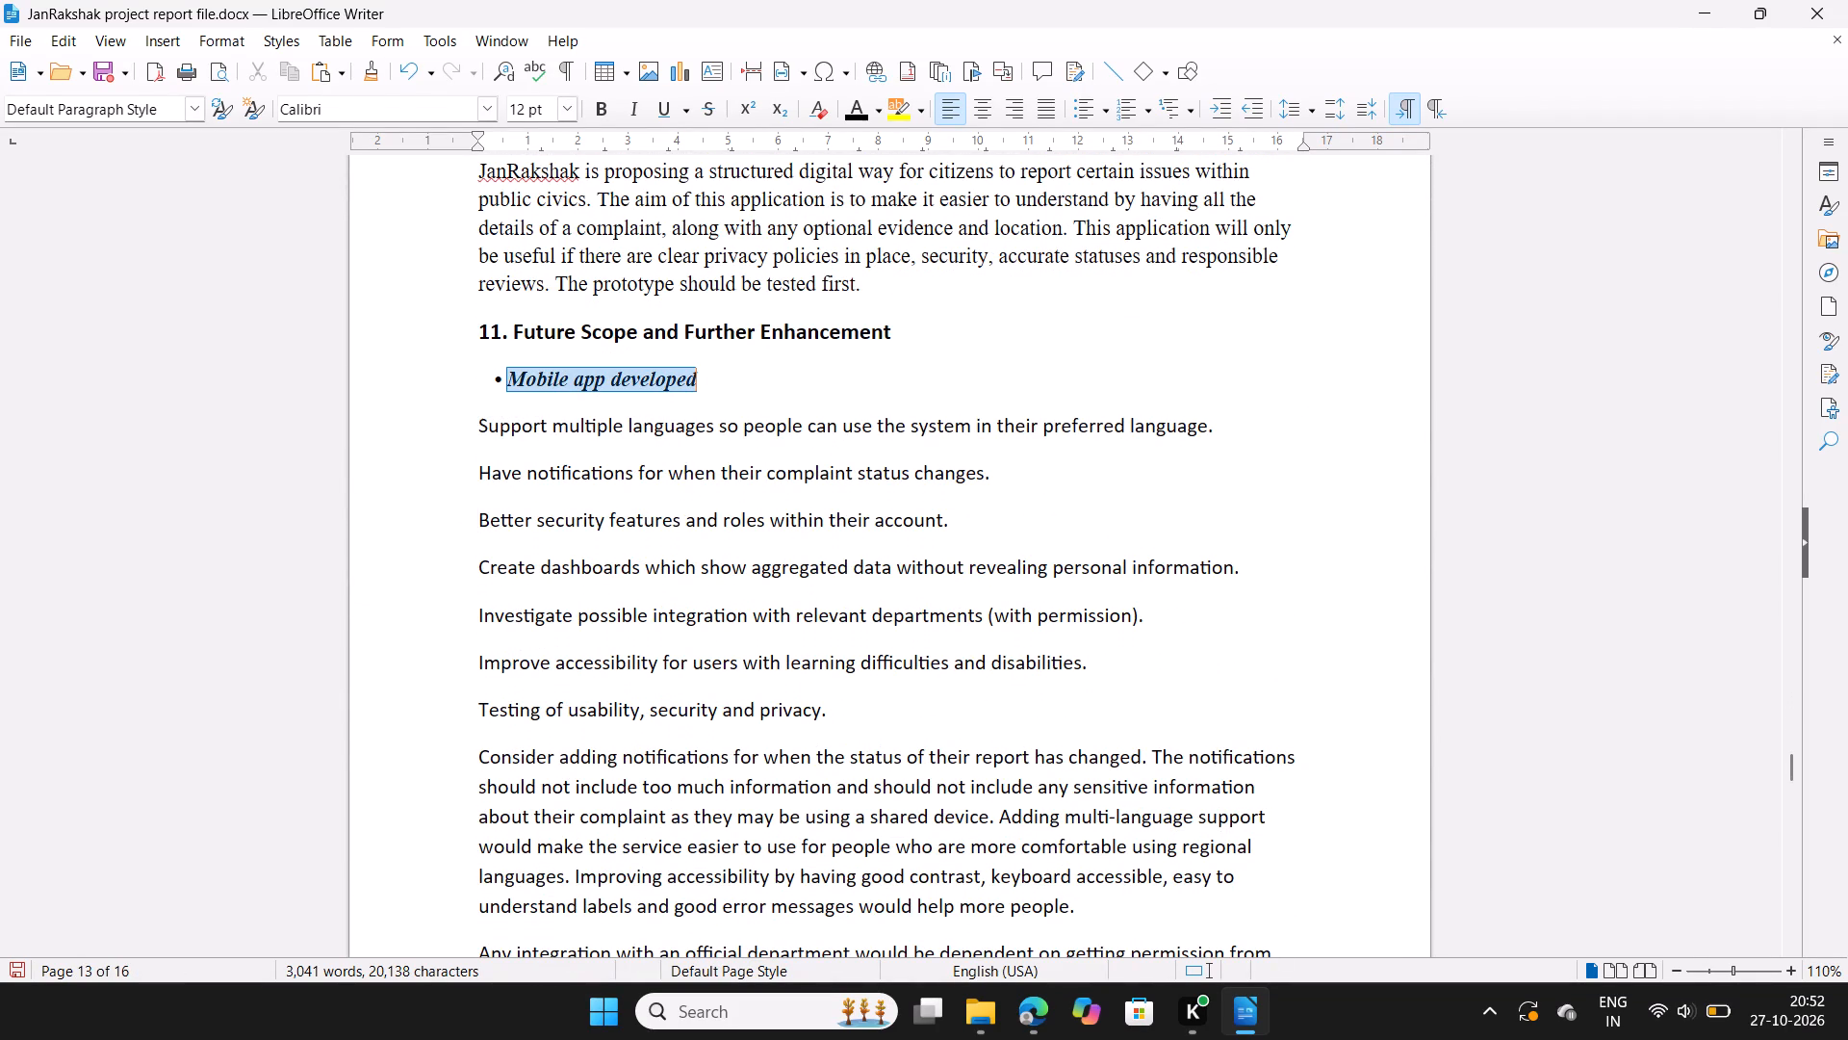
left_click_drag(695, 386, 706, 375)
left_click(820, 109)
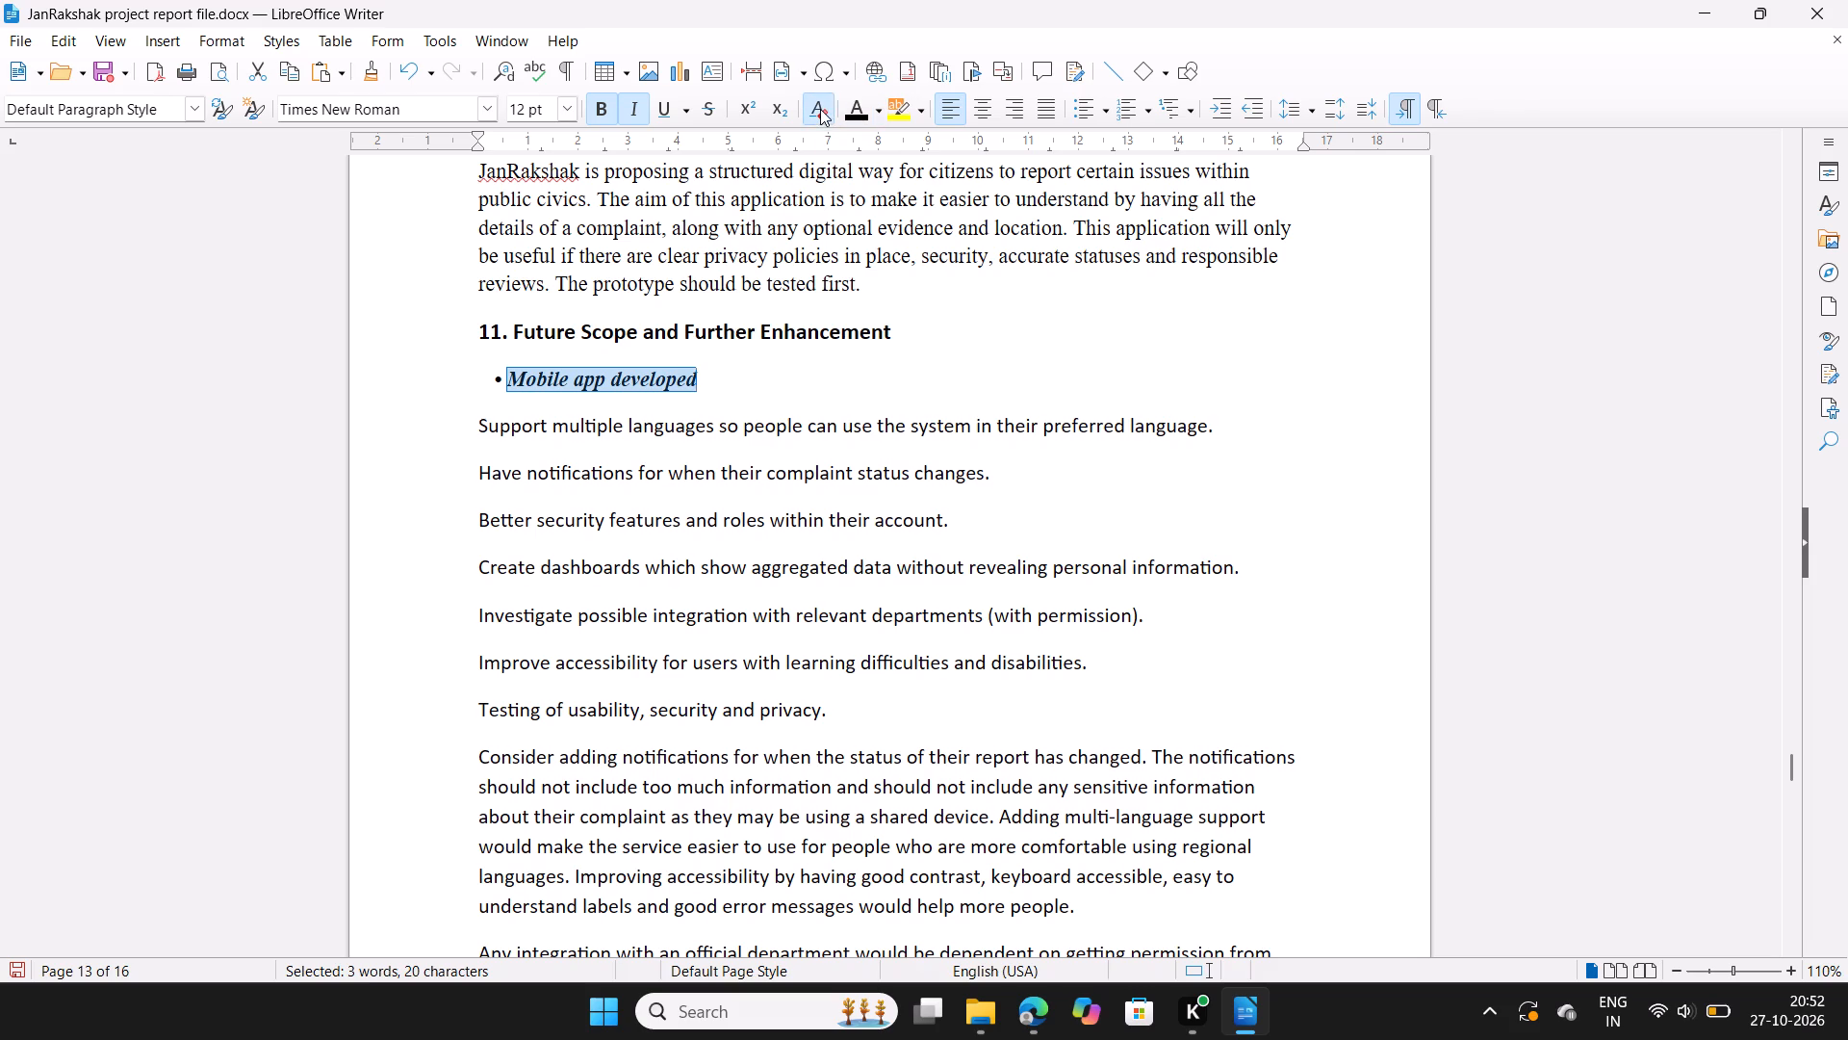
left_click(561, 109)
left_click(535, 277)
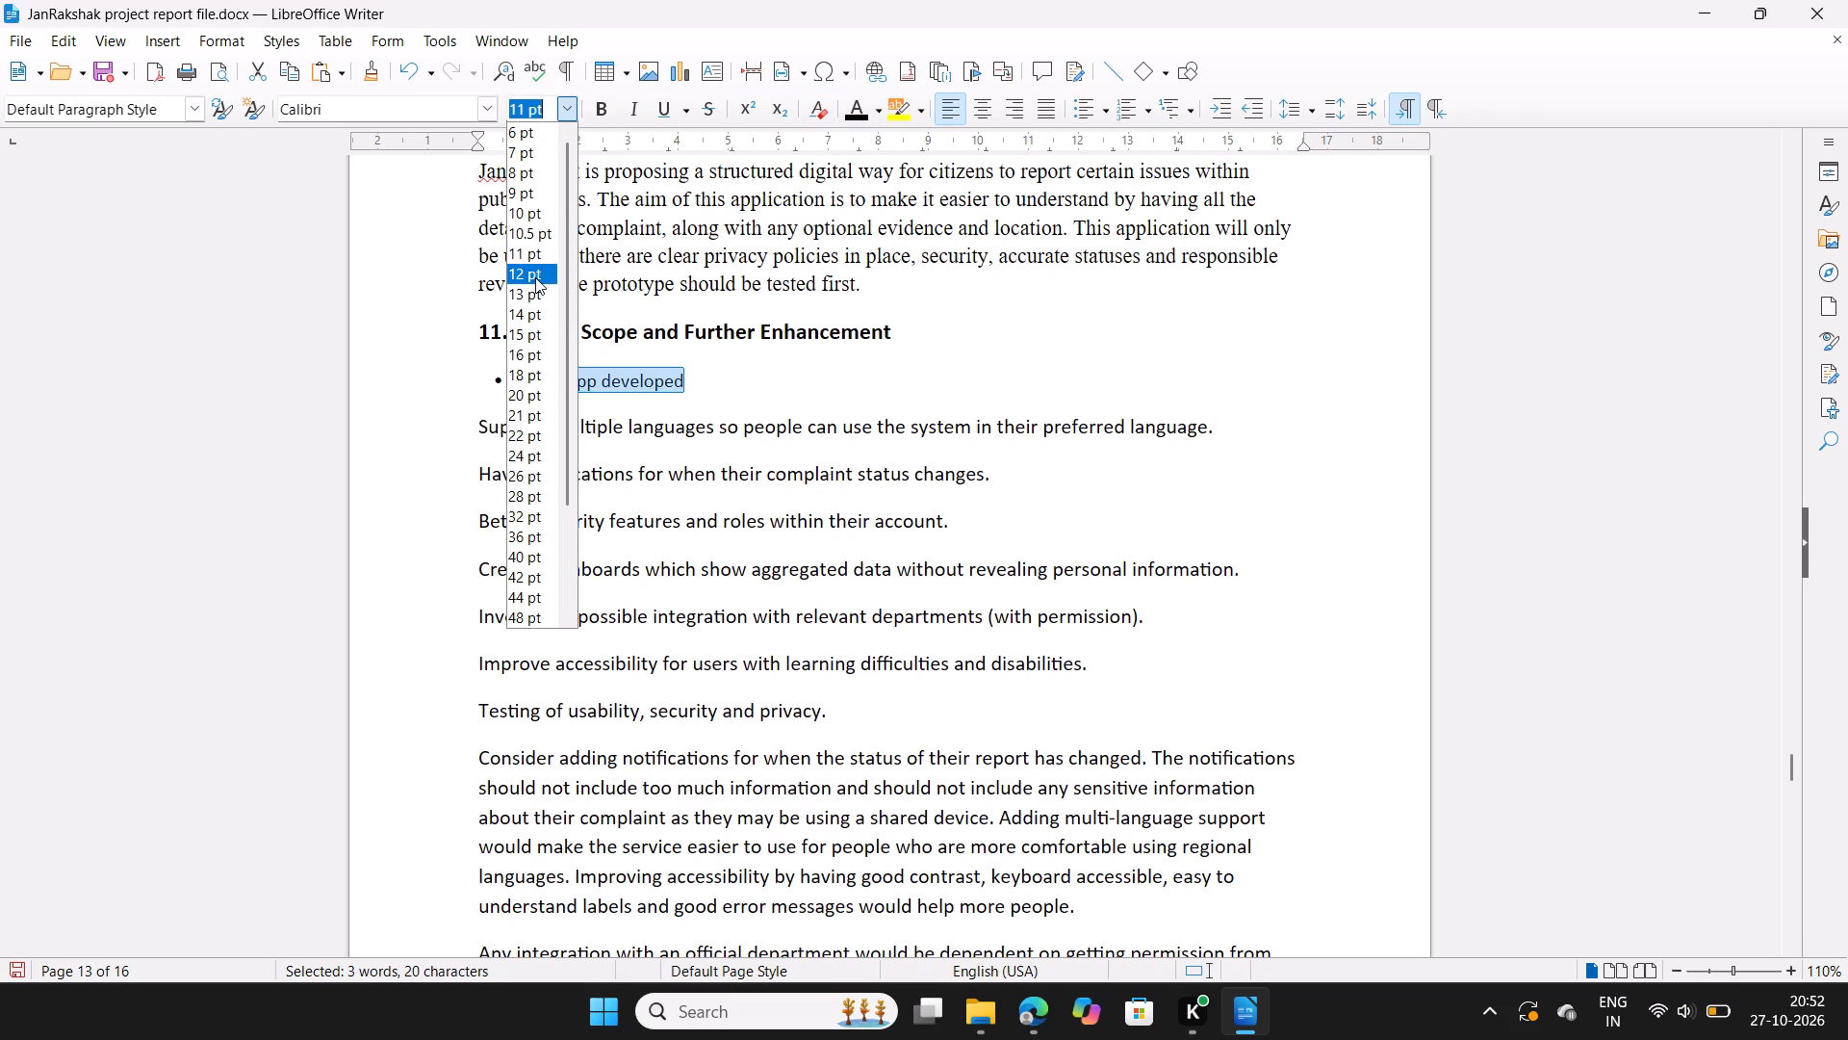
Clear the direct formatting from all text under Advantages of This Project, including the Benefits lines, and set it to 12 pt.
scroll(865, 391, "down", 3)
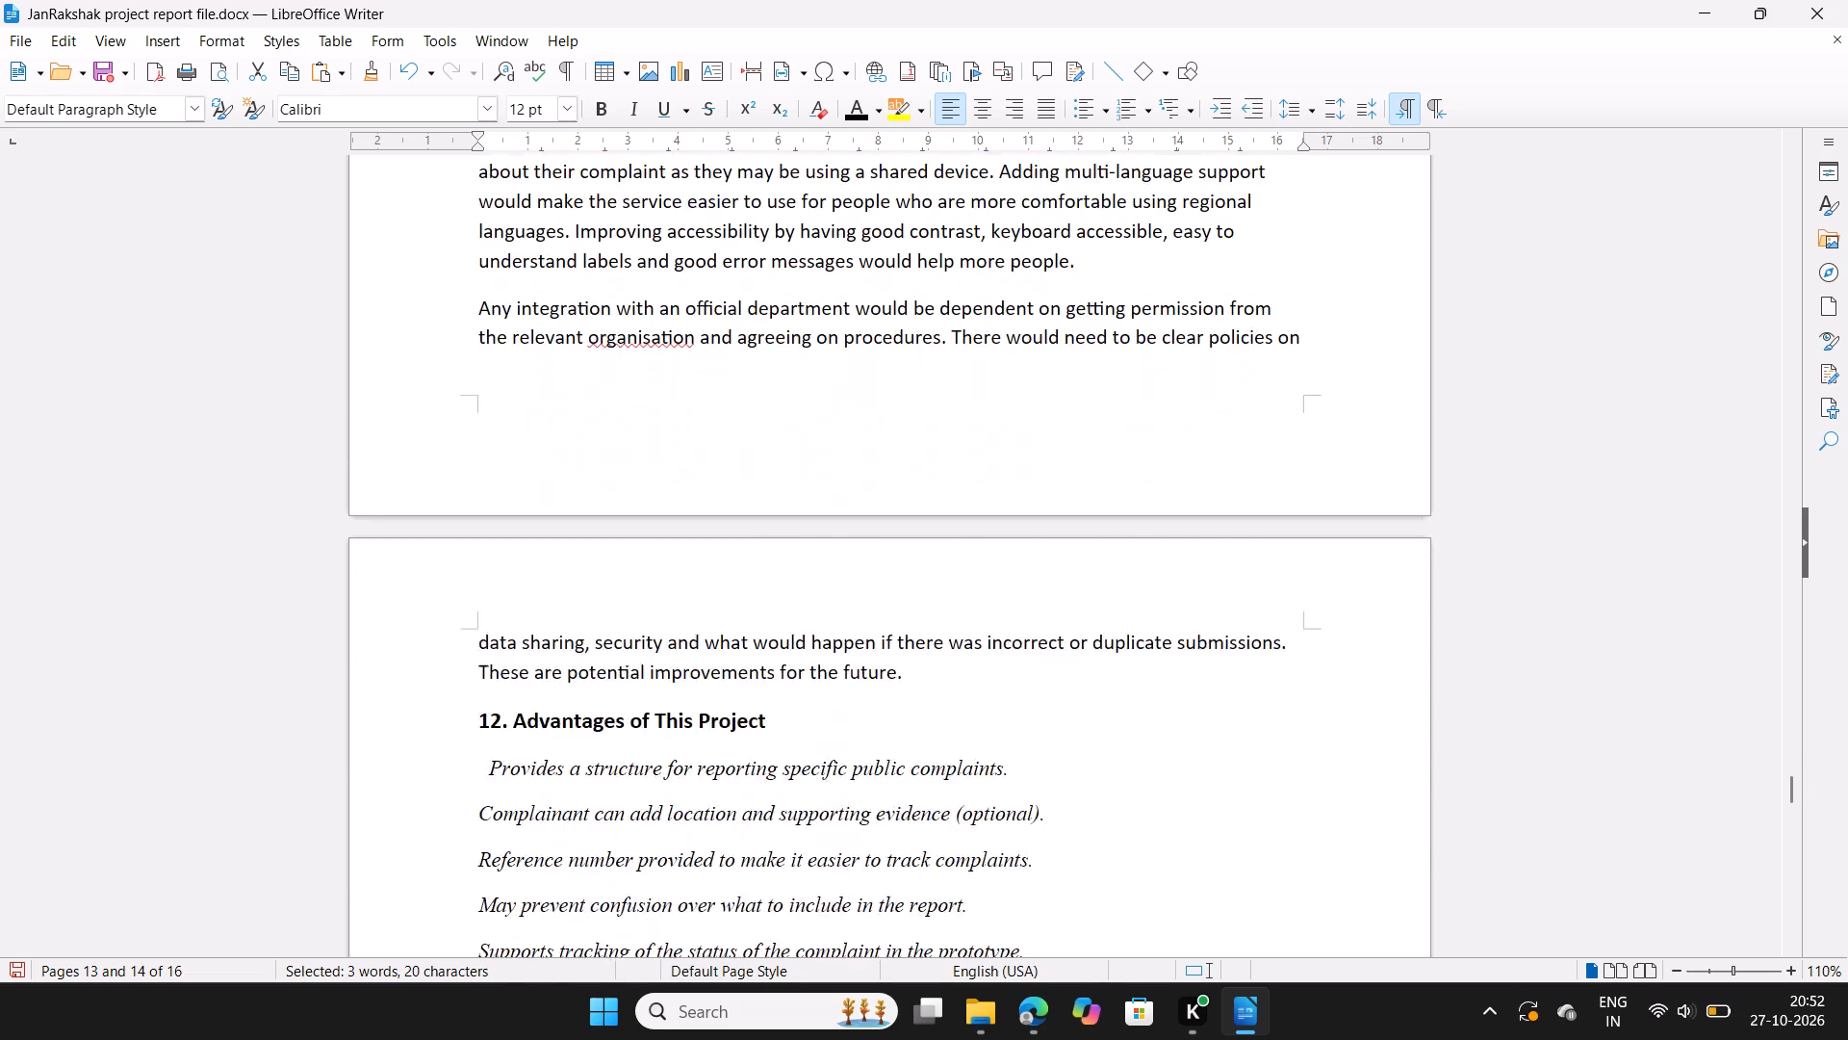
scroll(865, 391, "down", 2)
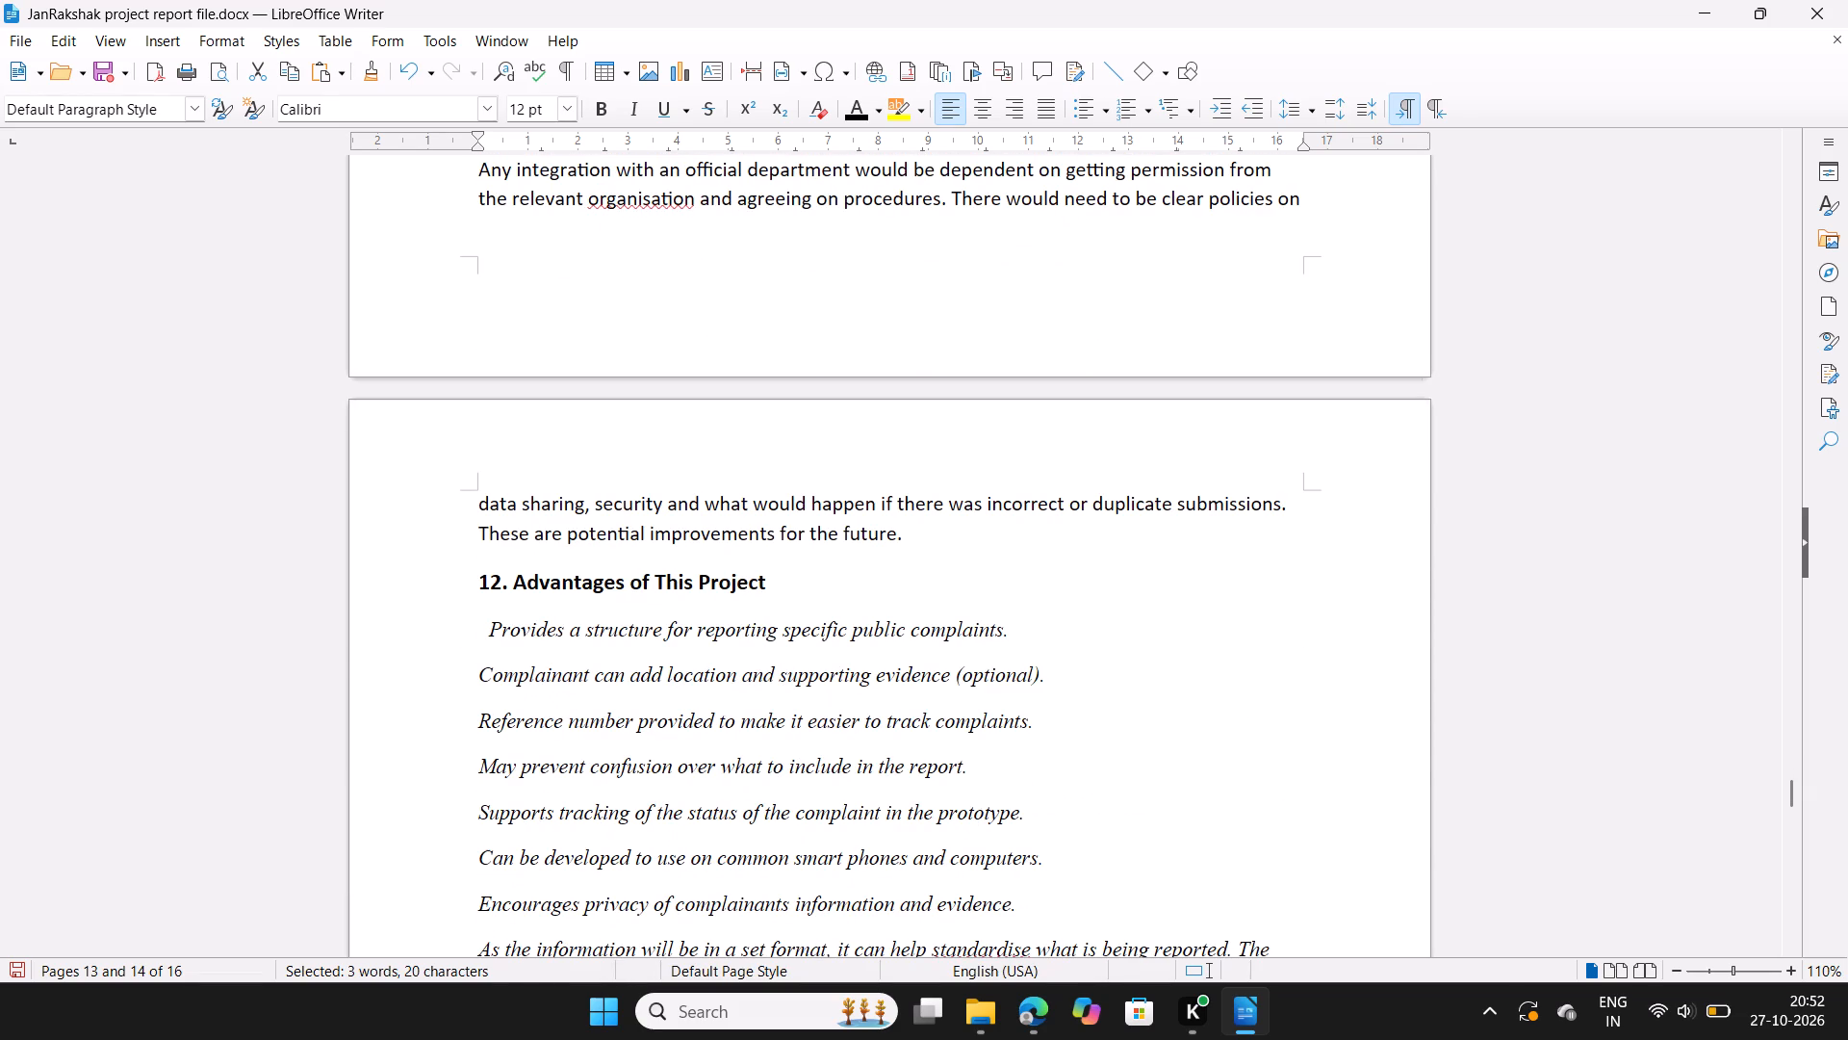
left_click_drag(480, 573, 799, 546)
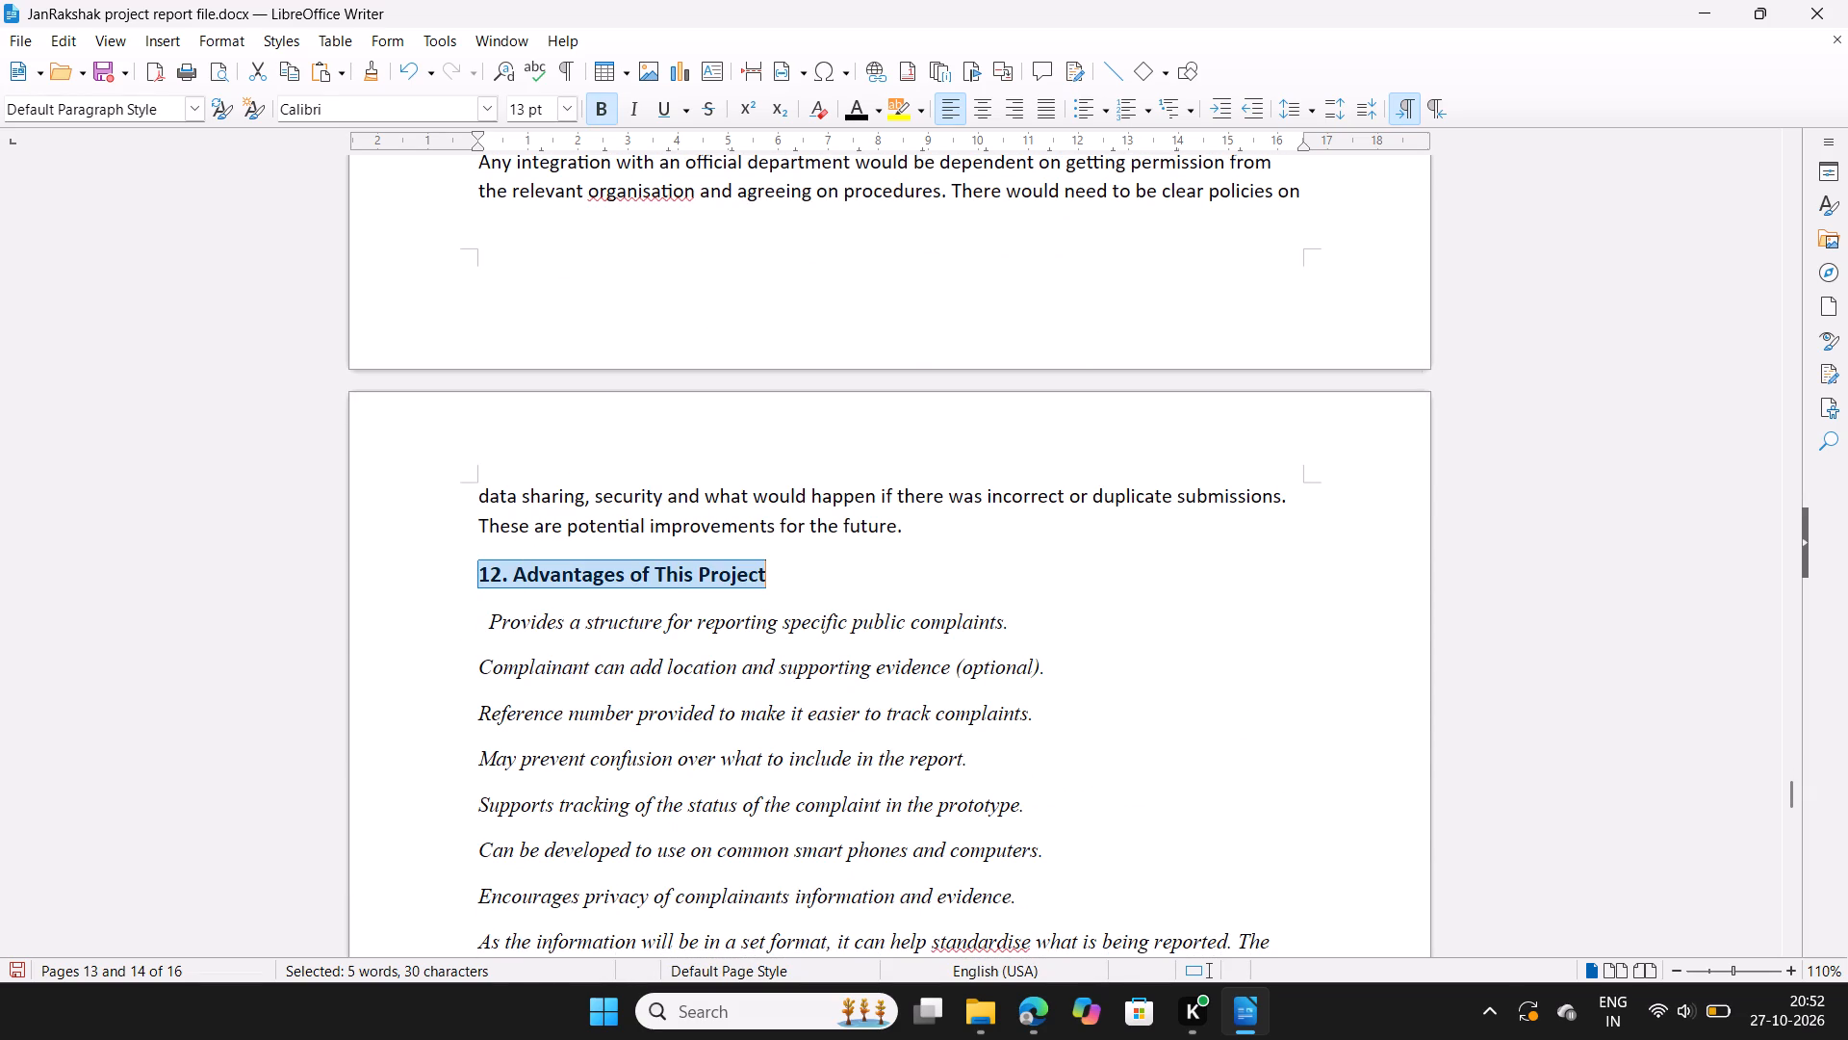
scroll(542, 614, "down", 1)
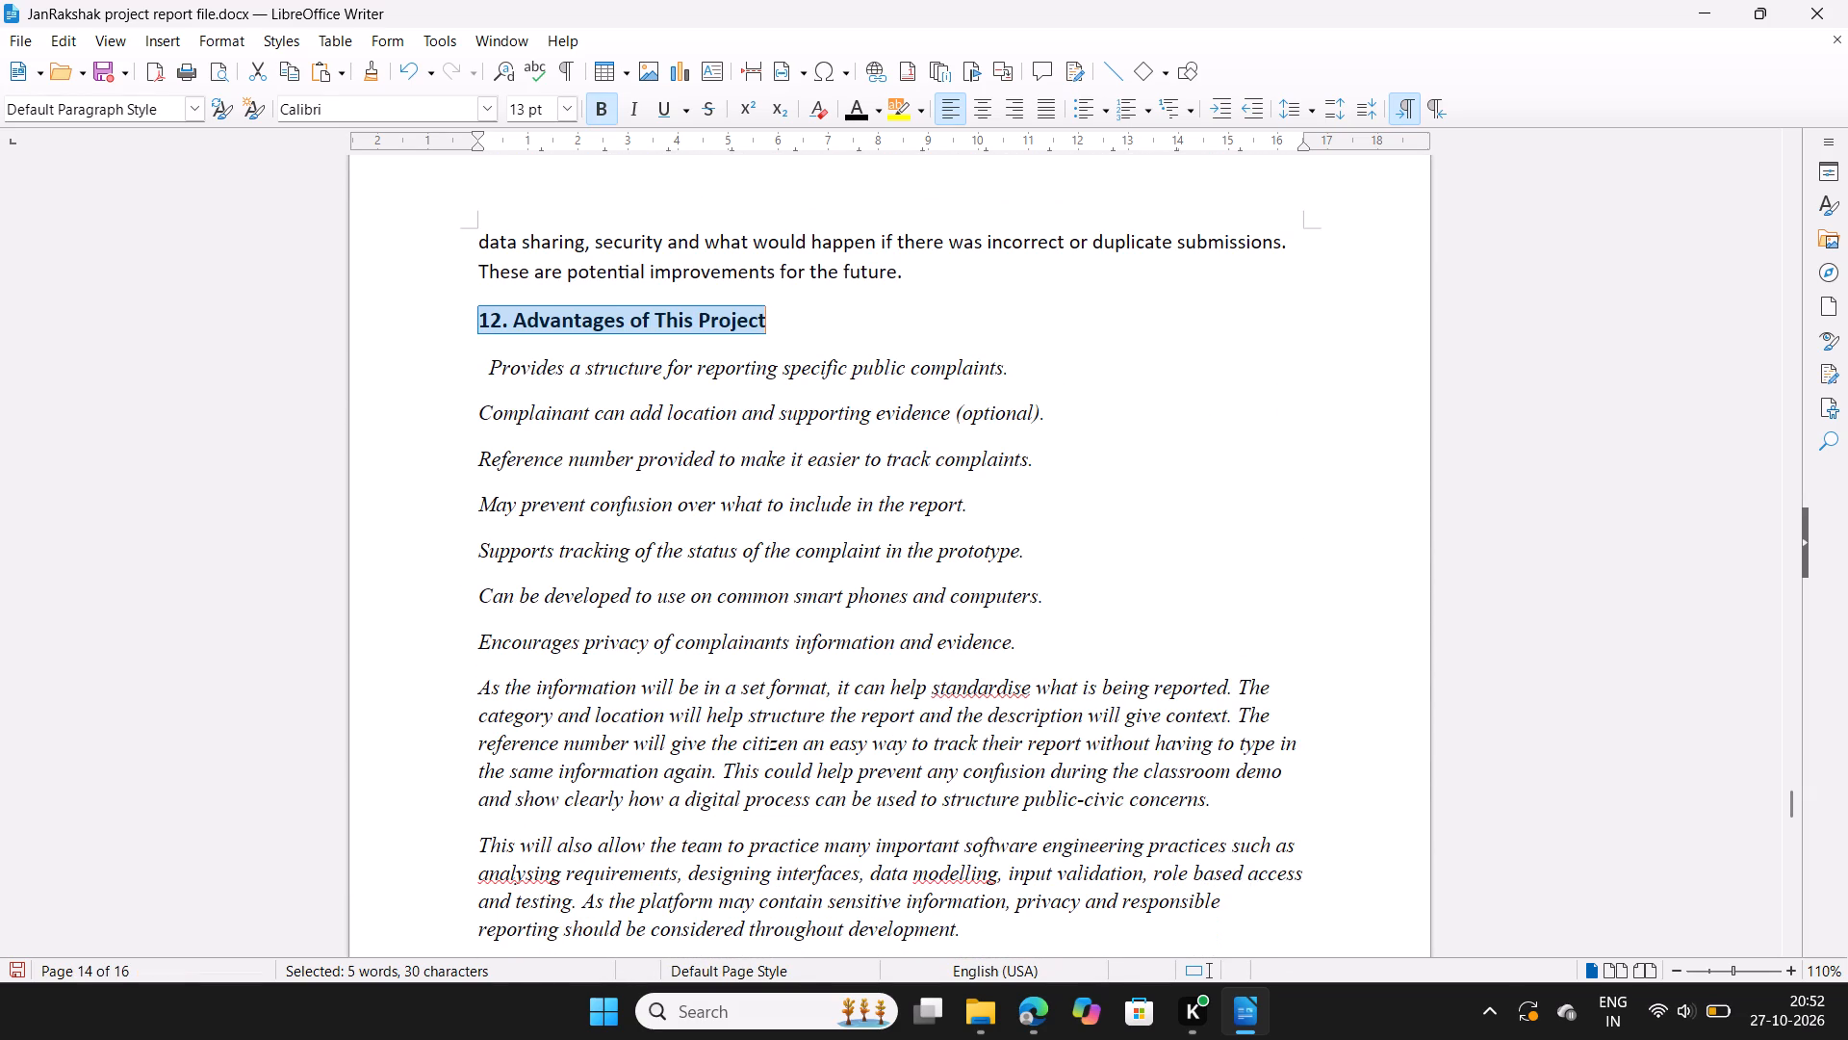
left_click_drag(483, 362, 879, 548)
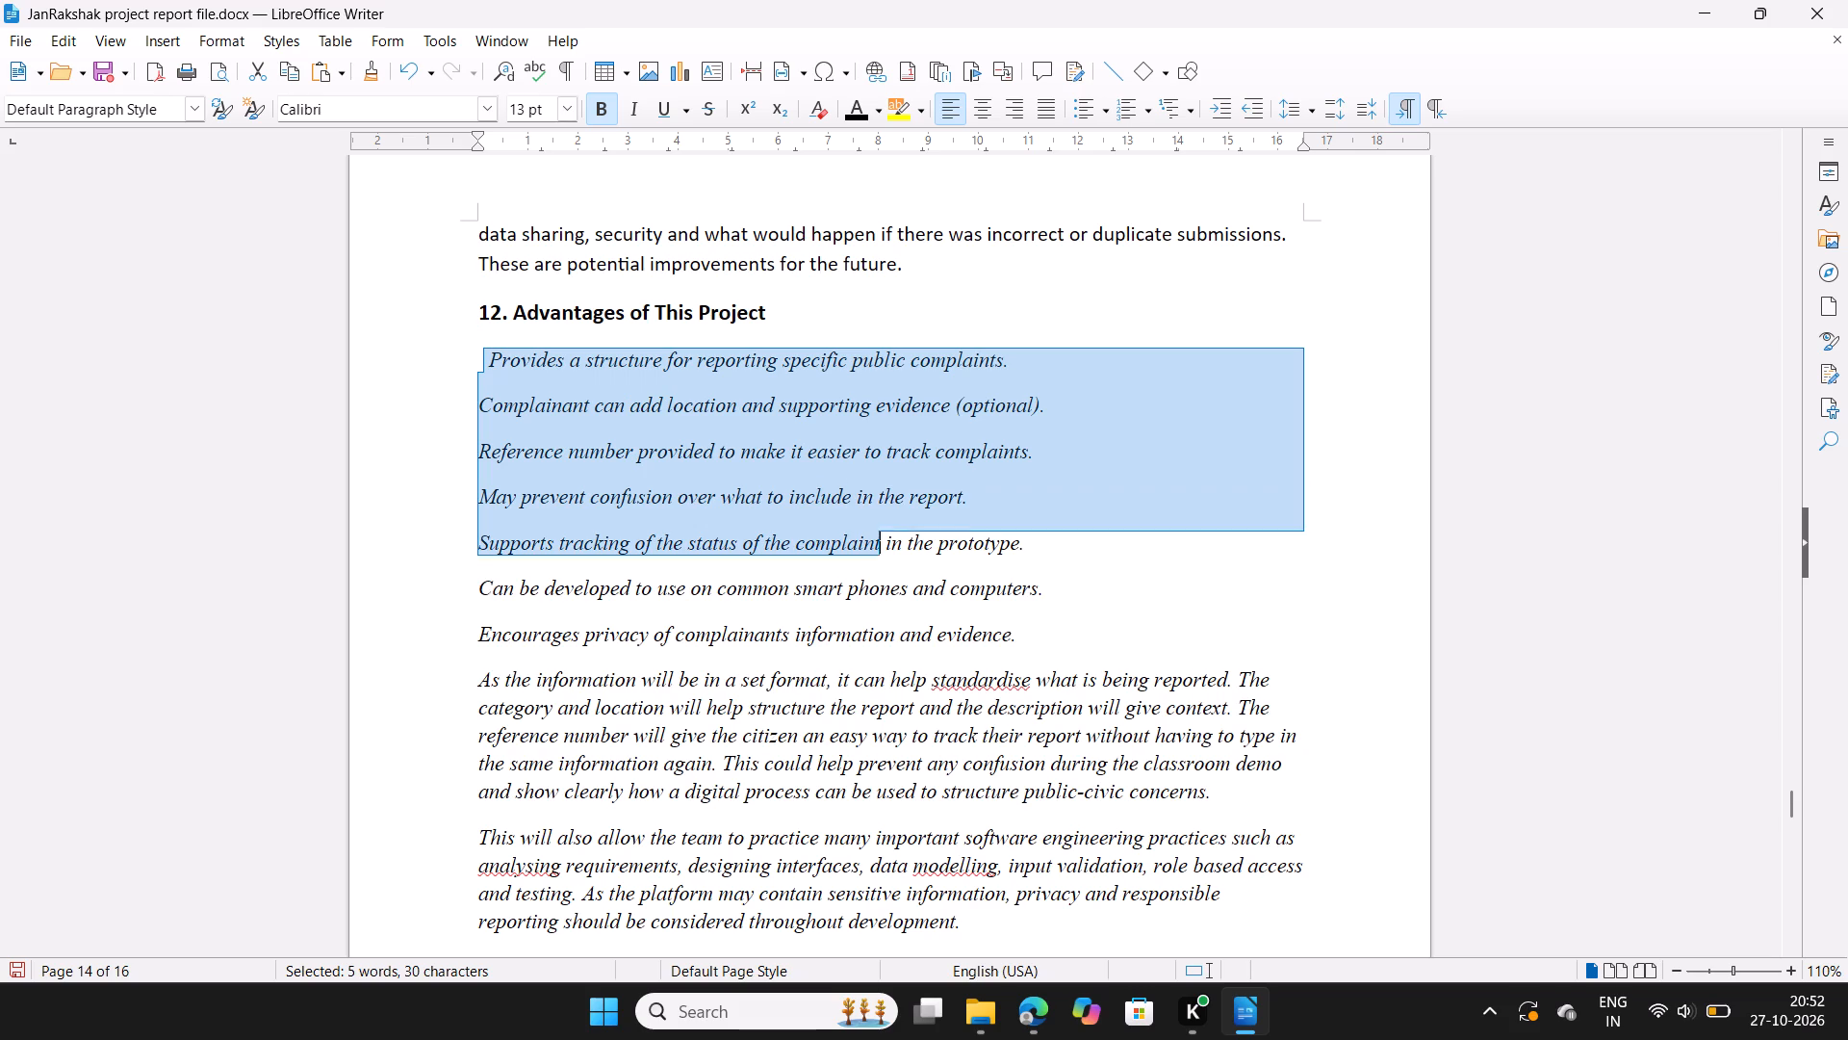
left_click_drag(879, 548, 955, 857)
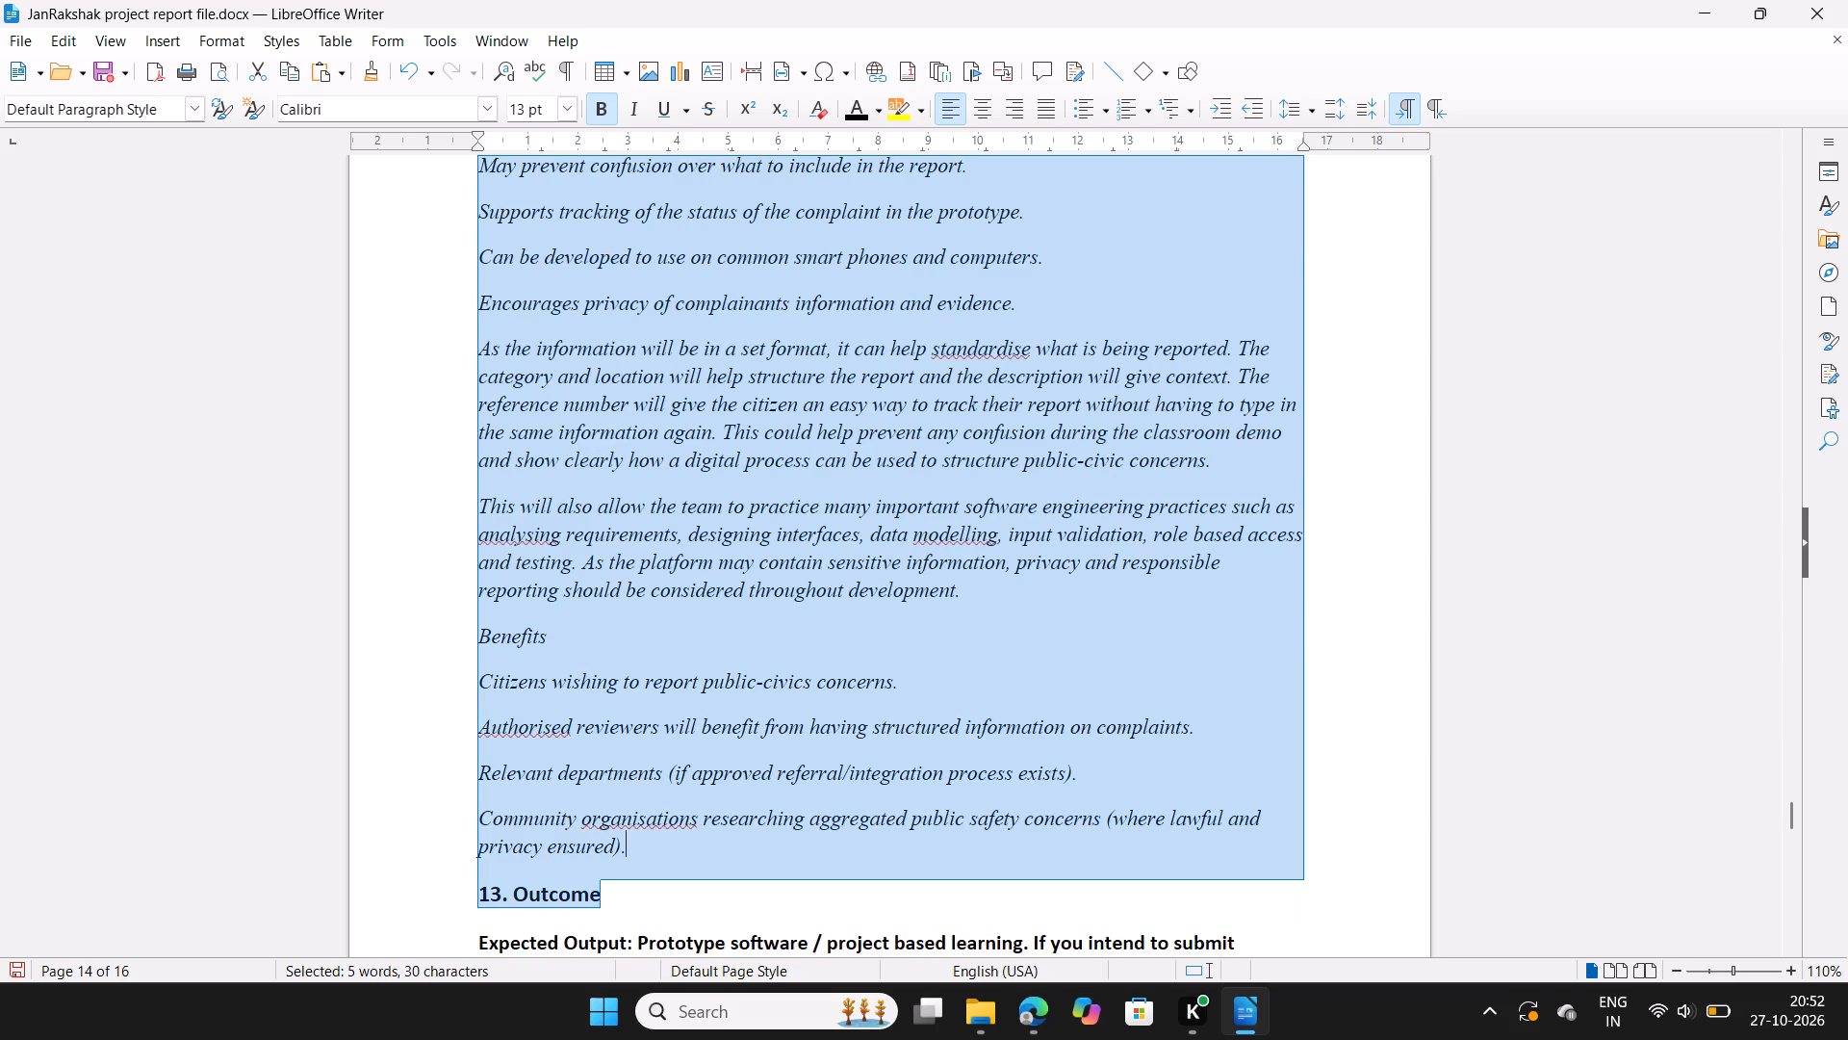
left_click_drag(955, 857, 955, 849)
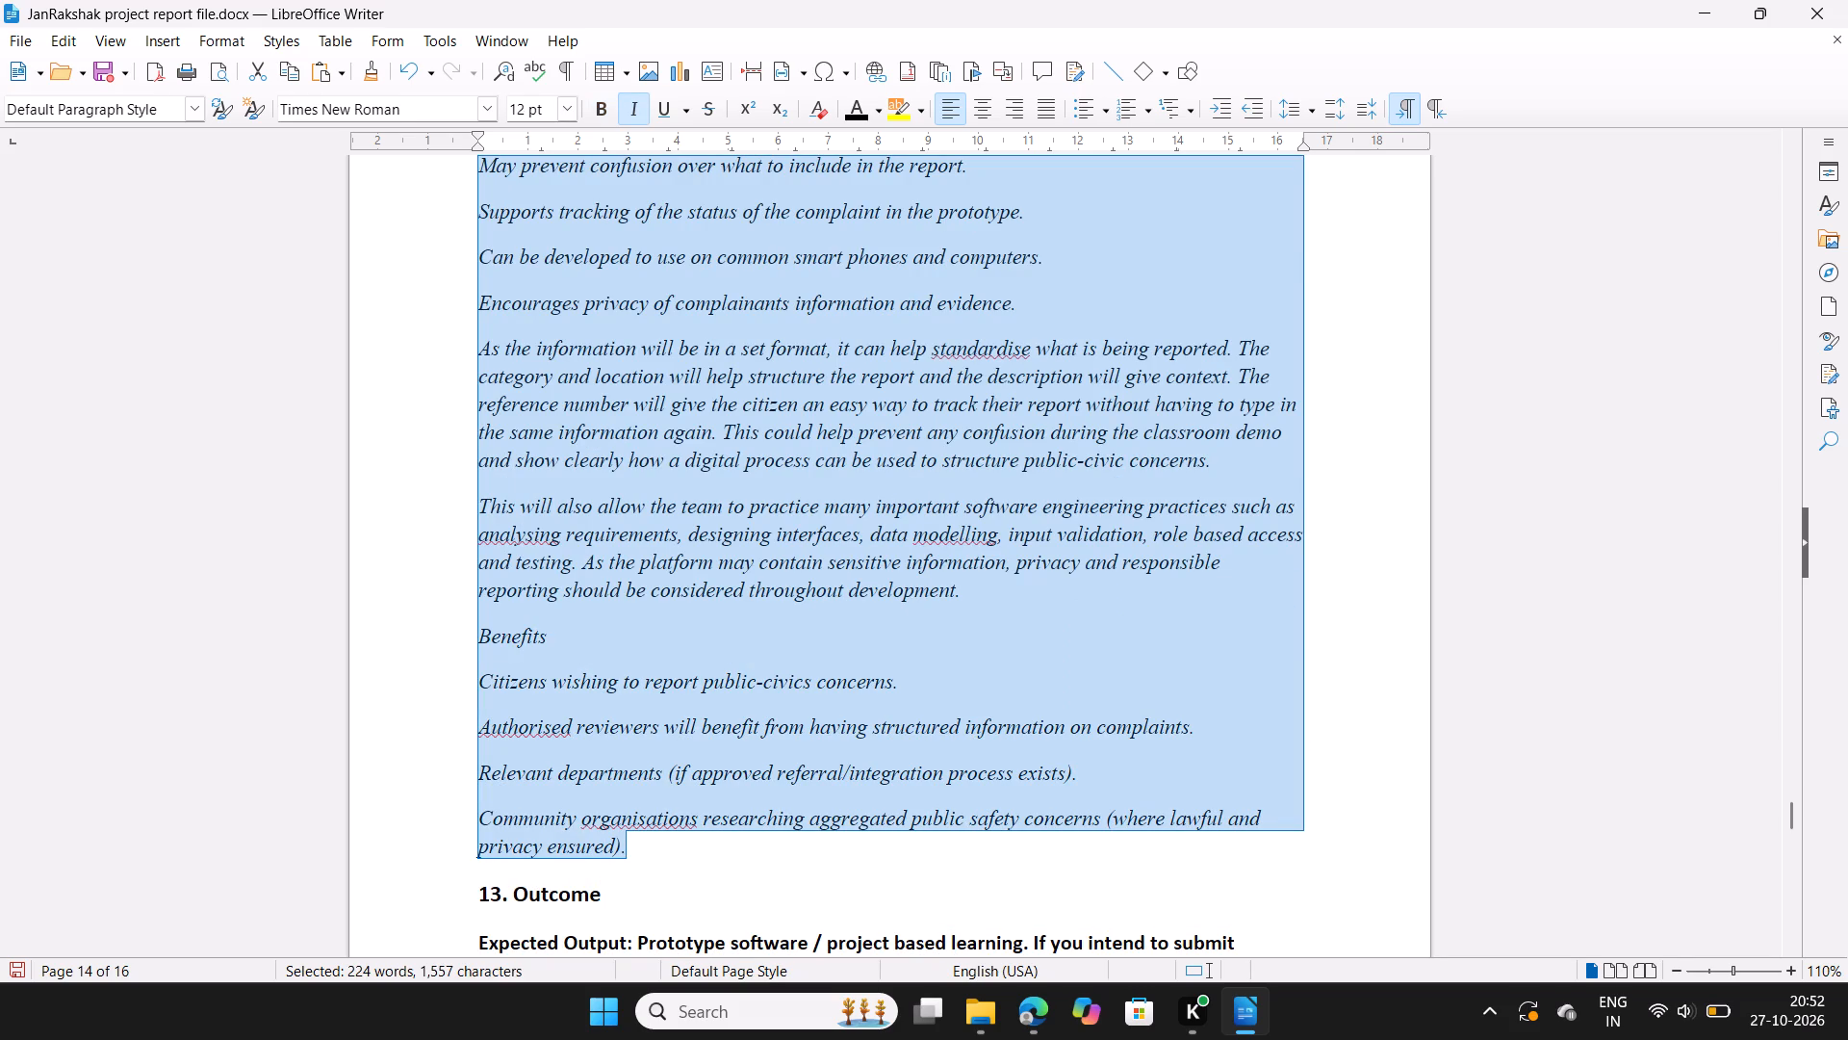
left_click(822, 114)
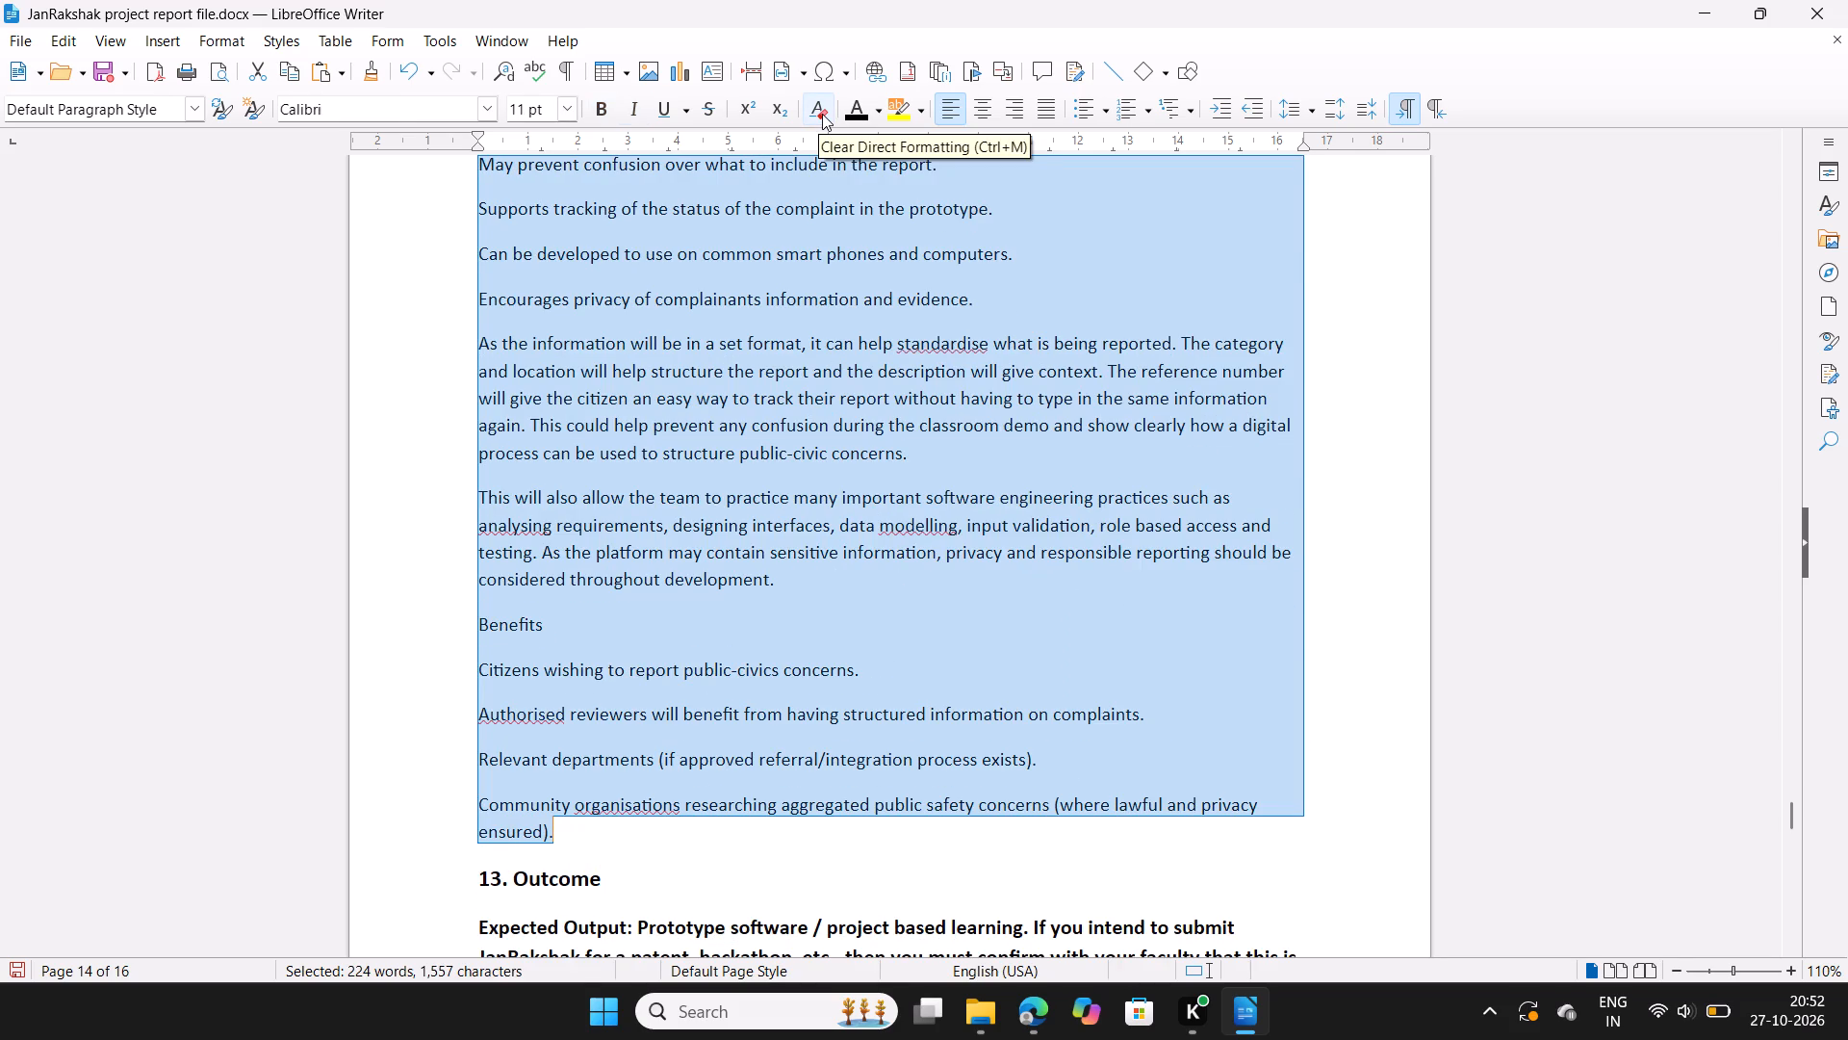
left_click(573, 105)
left_click(528, 273)
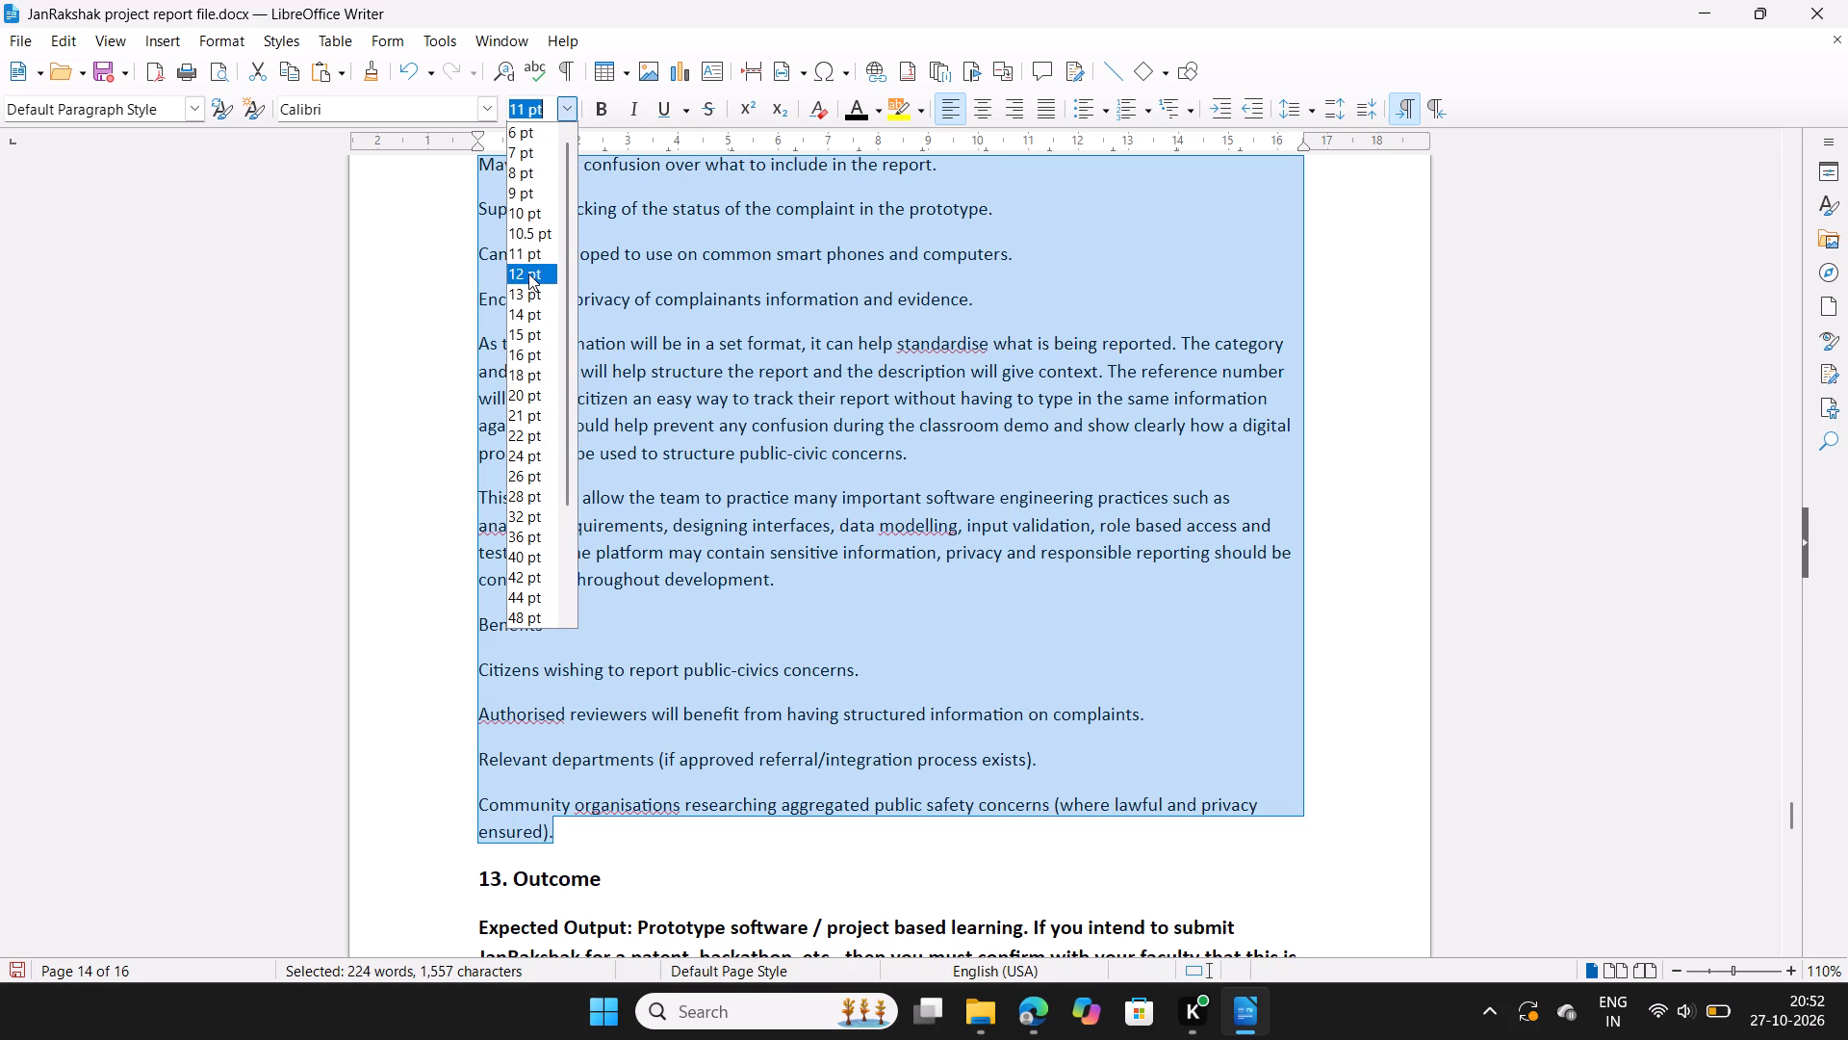
left_click(395, 415)
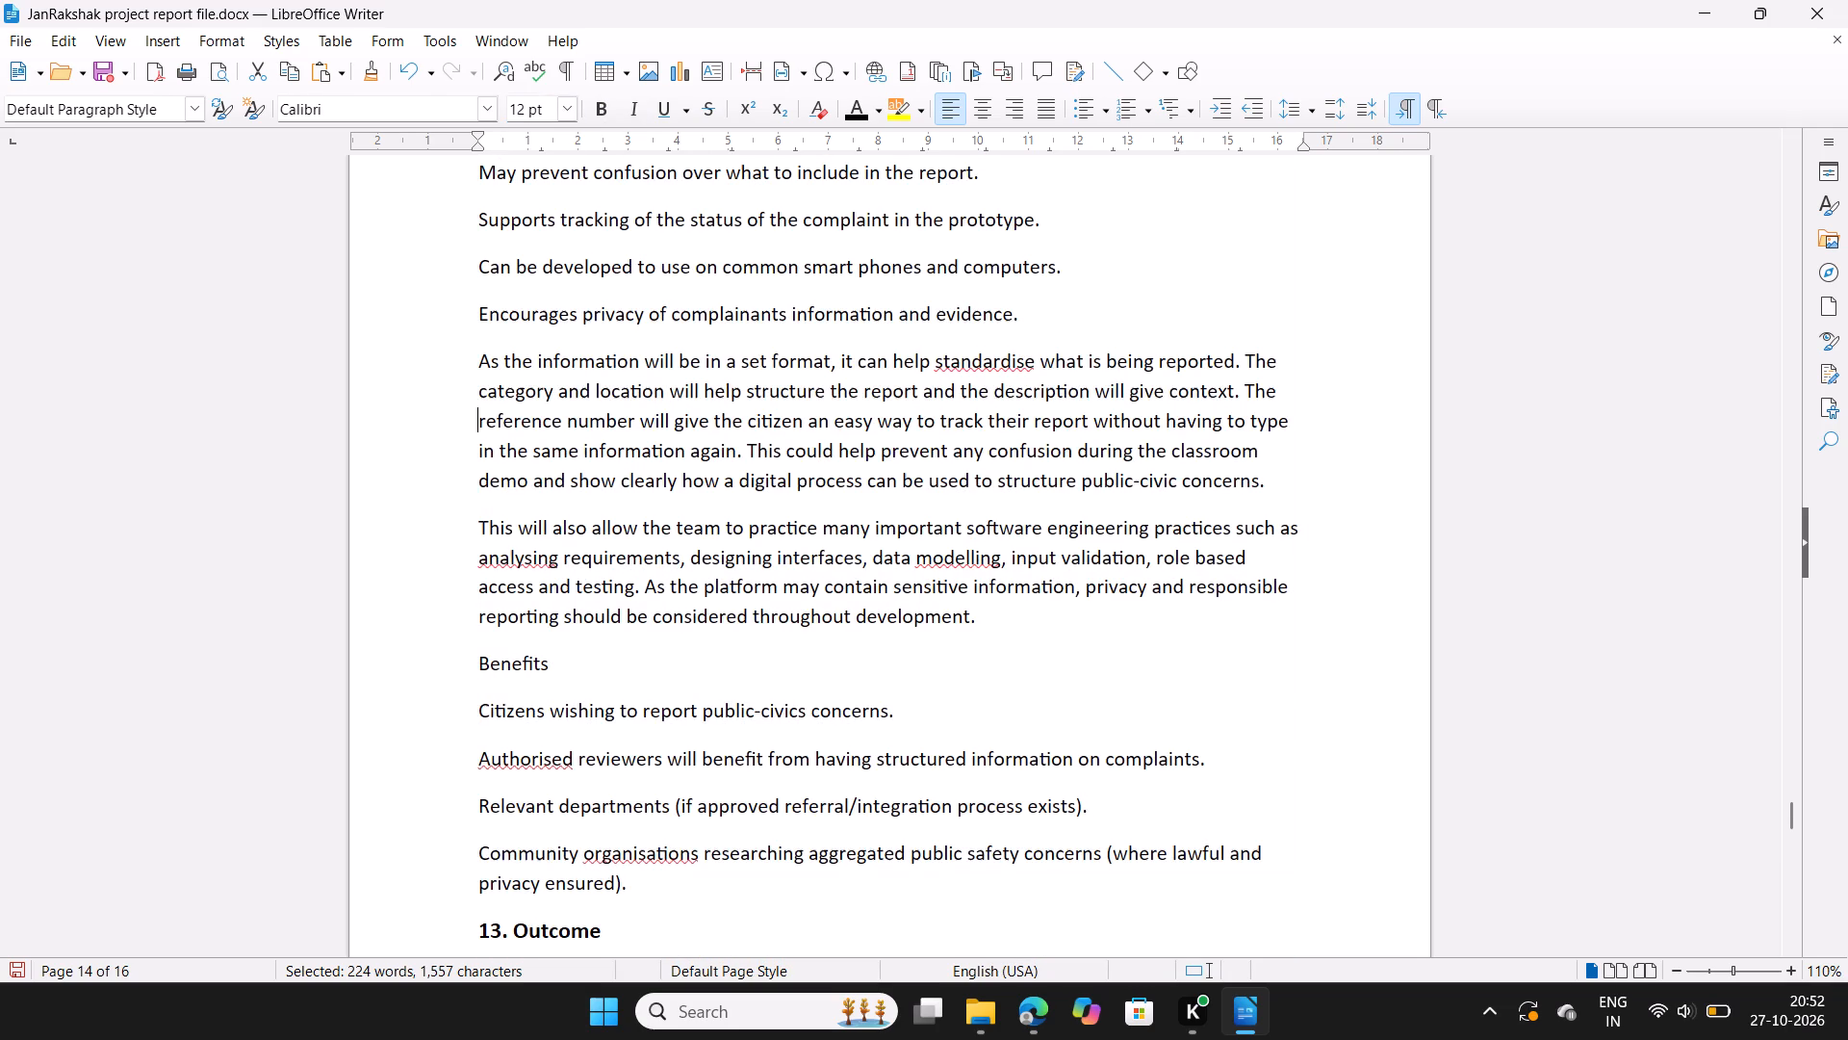
Make the "Benefits" subheading in the Advantages of This Project section bold.
scroll(571, 304, "right", 1)
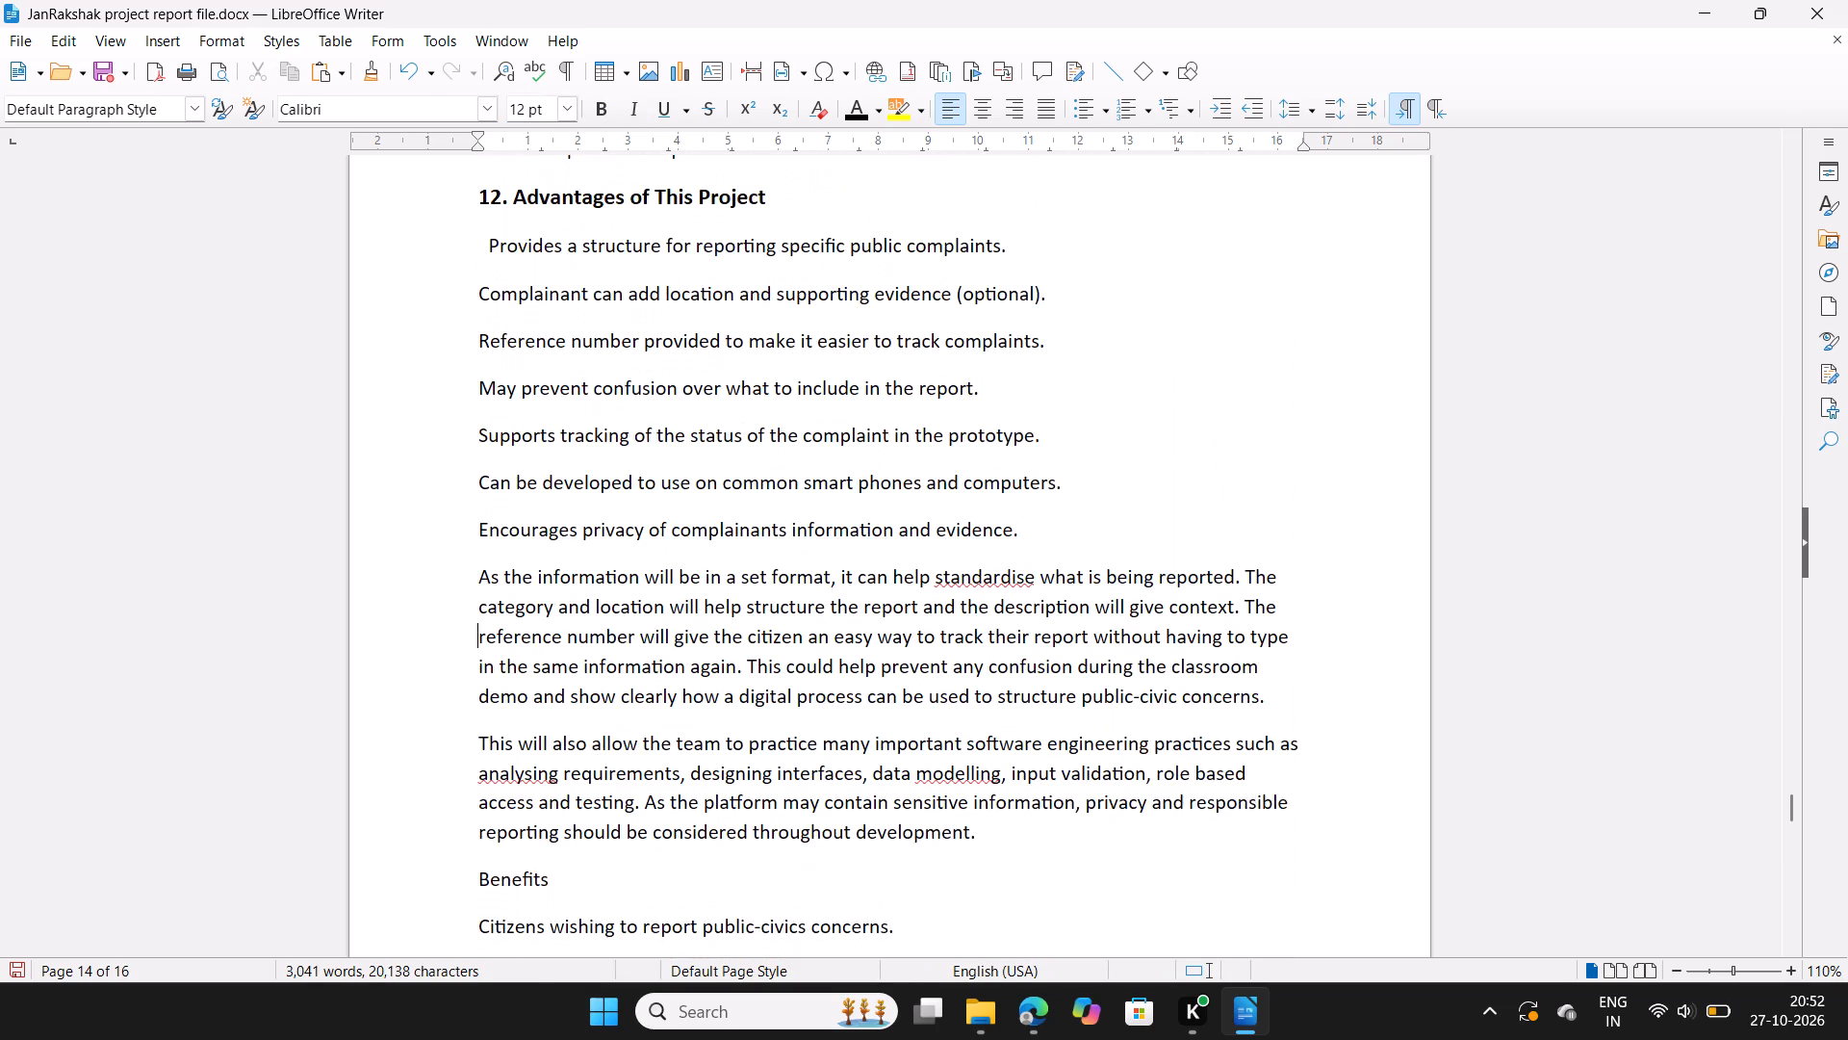
scroll(571, 304, "right", 1)
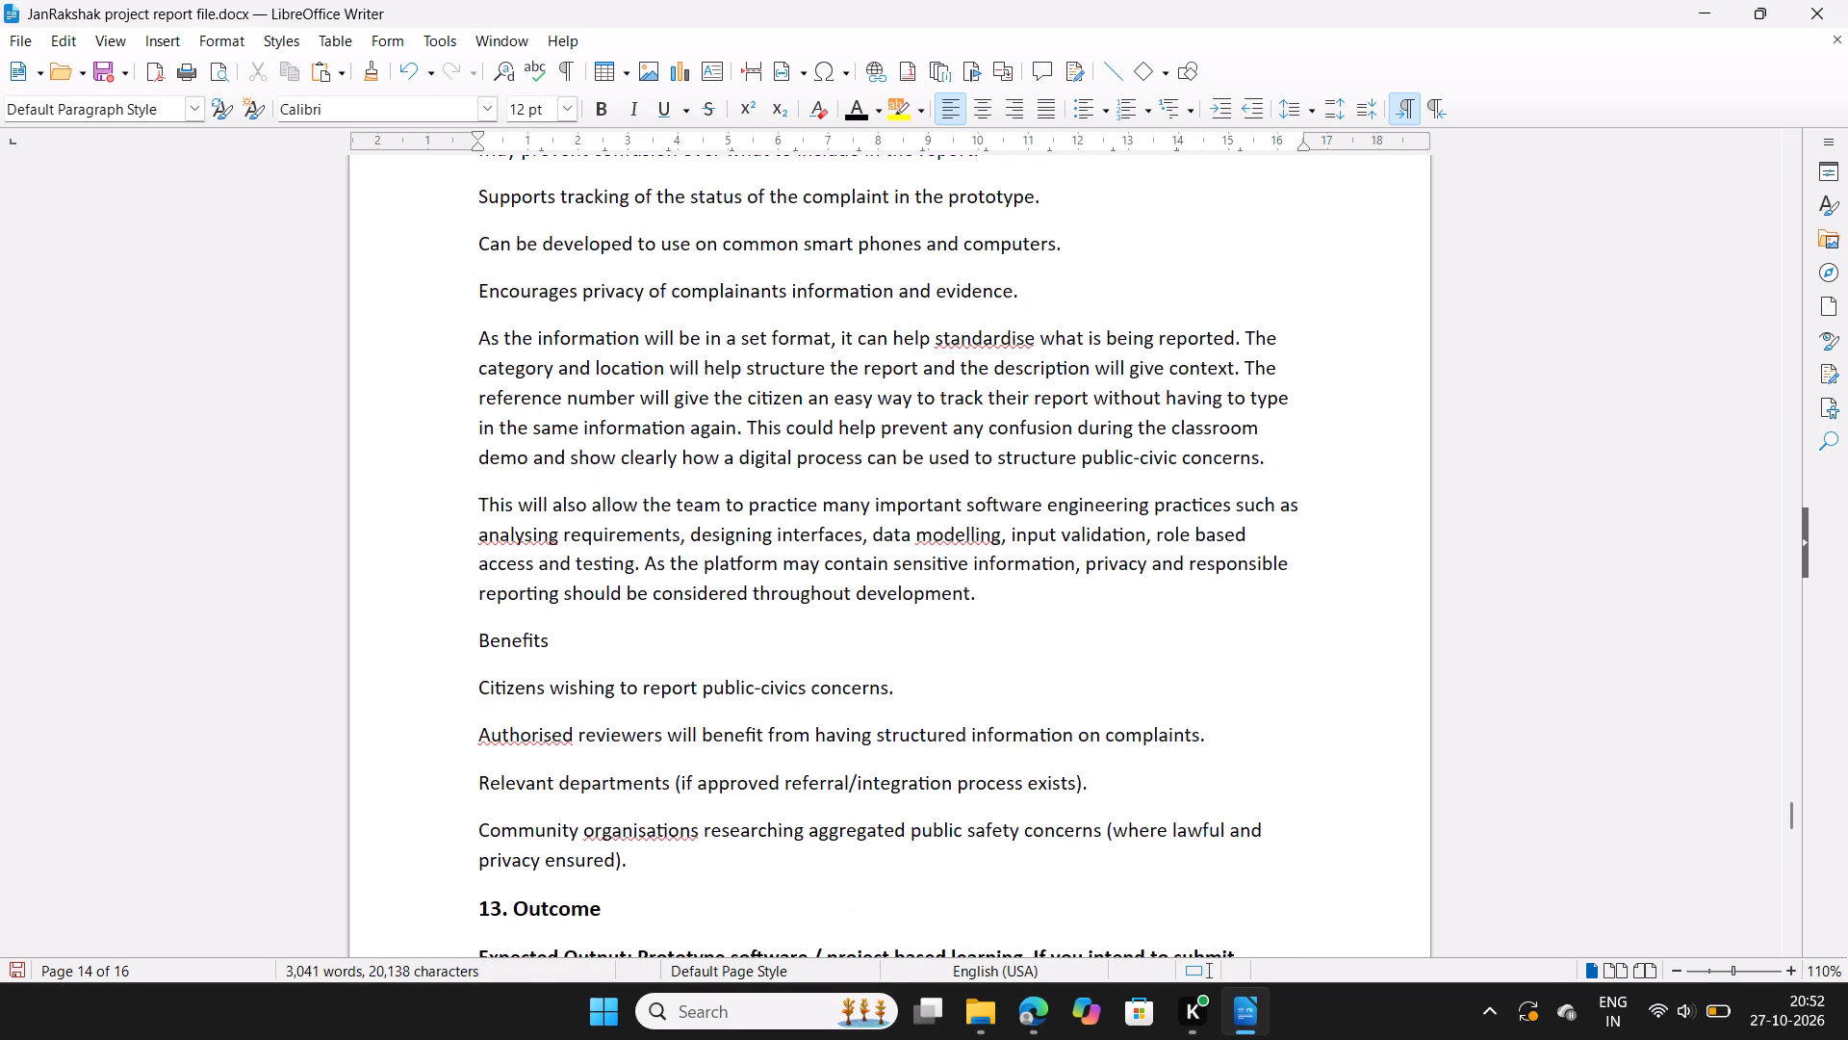
left_click_drag(470, 635, 558, 634)
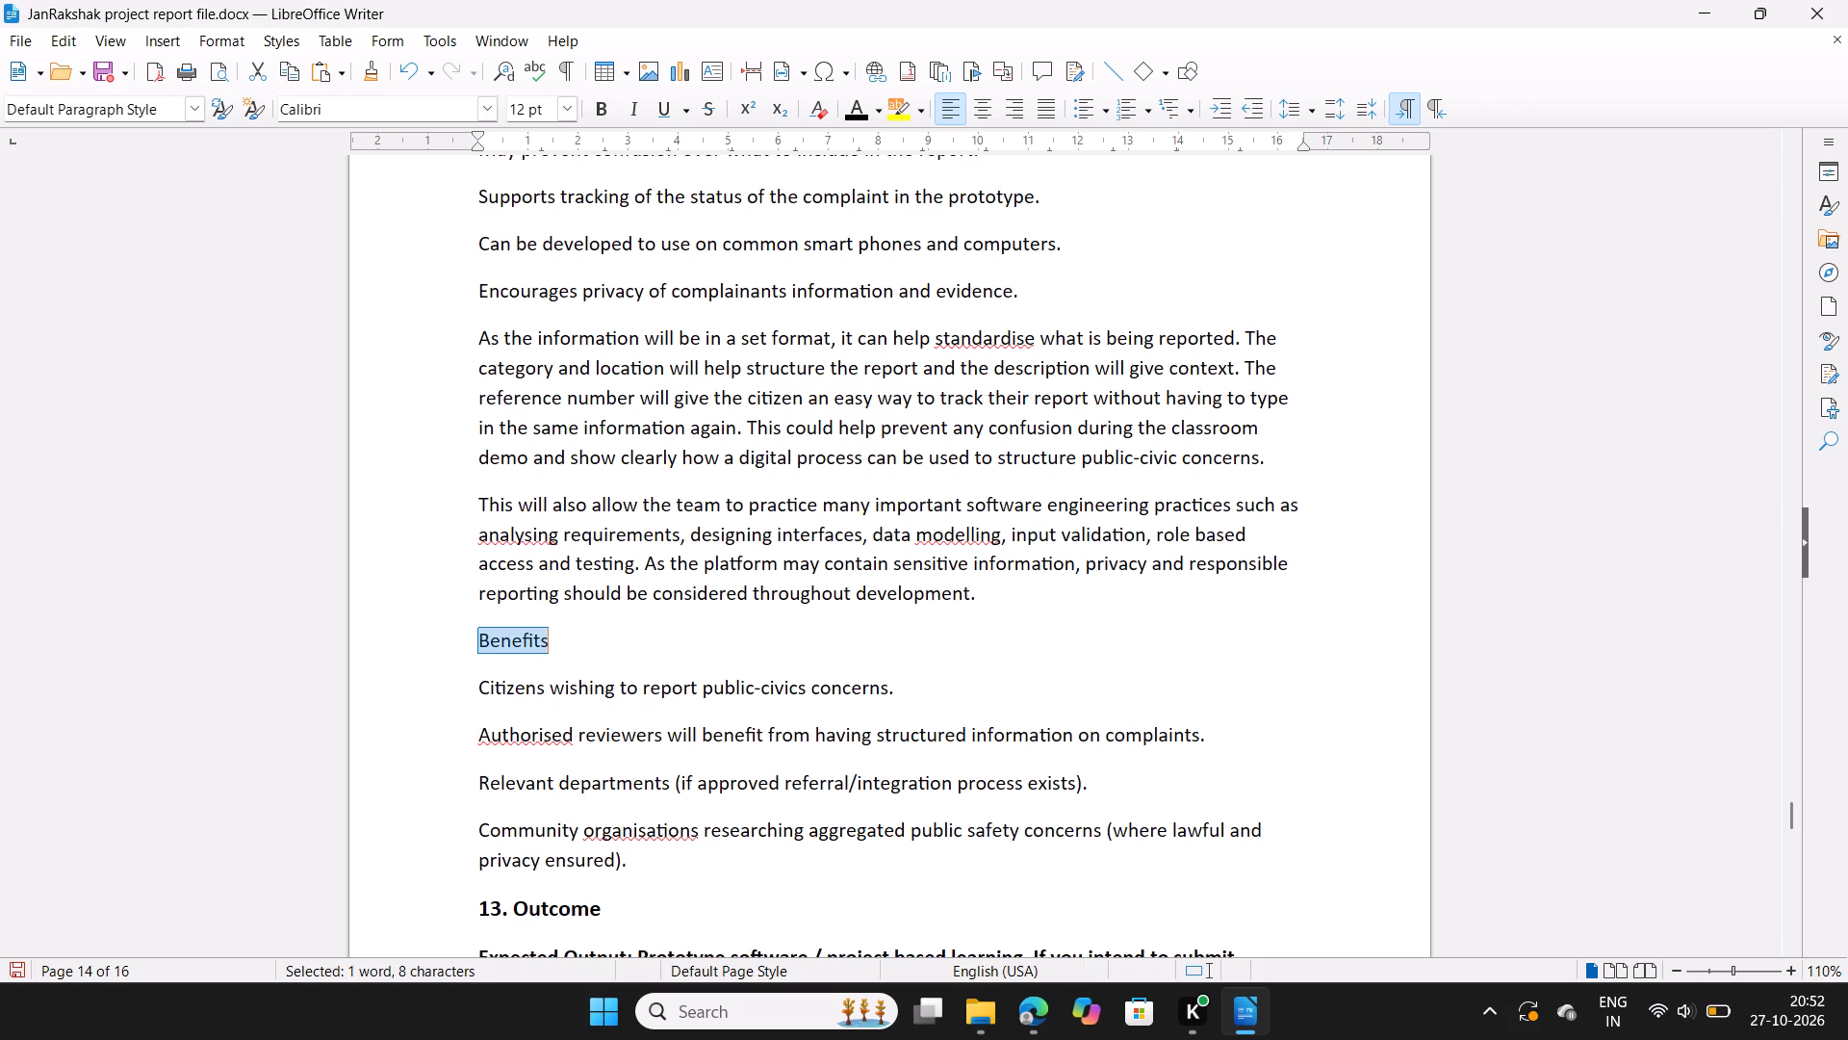
key("ctrl+b")
Remove the bold from the "Expected Output" paragraph under the Outcome heading.
scroll(558, 634, "down", 1)
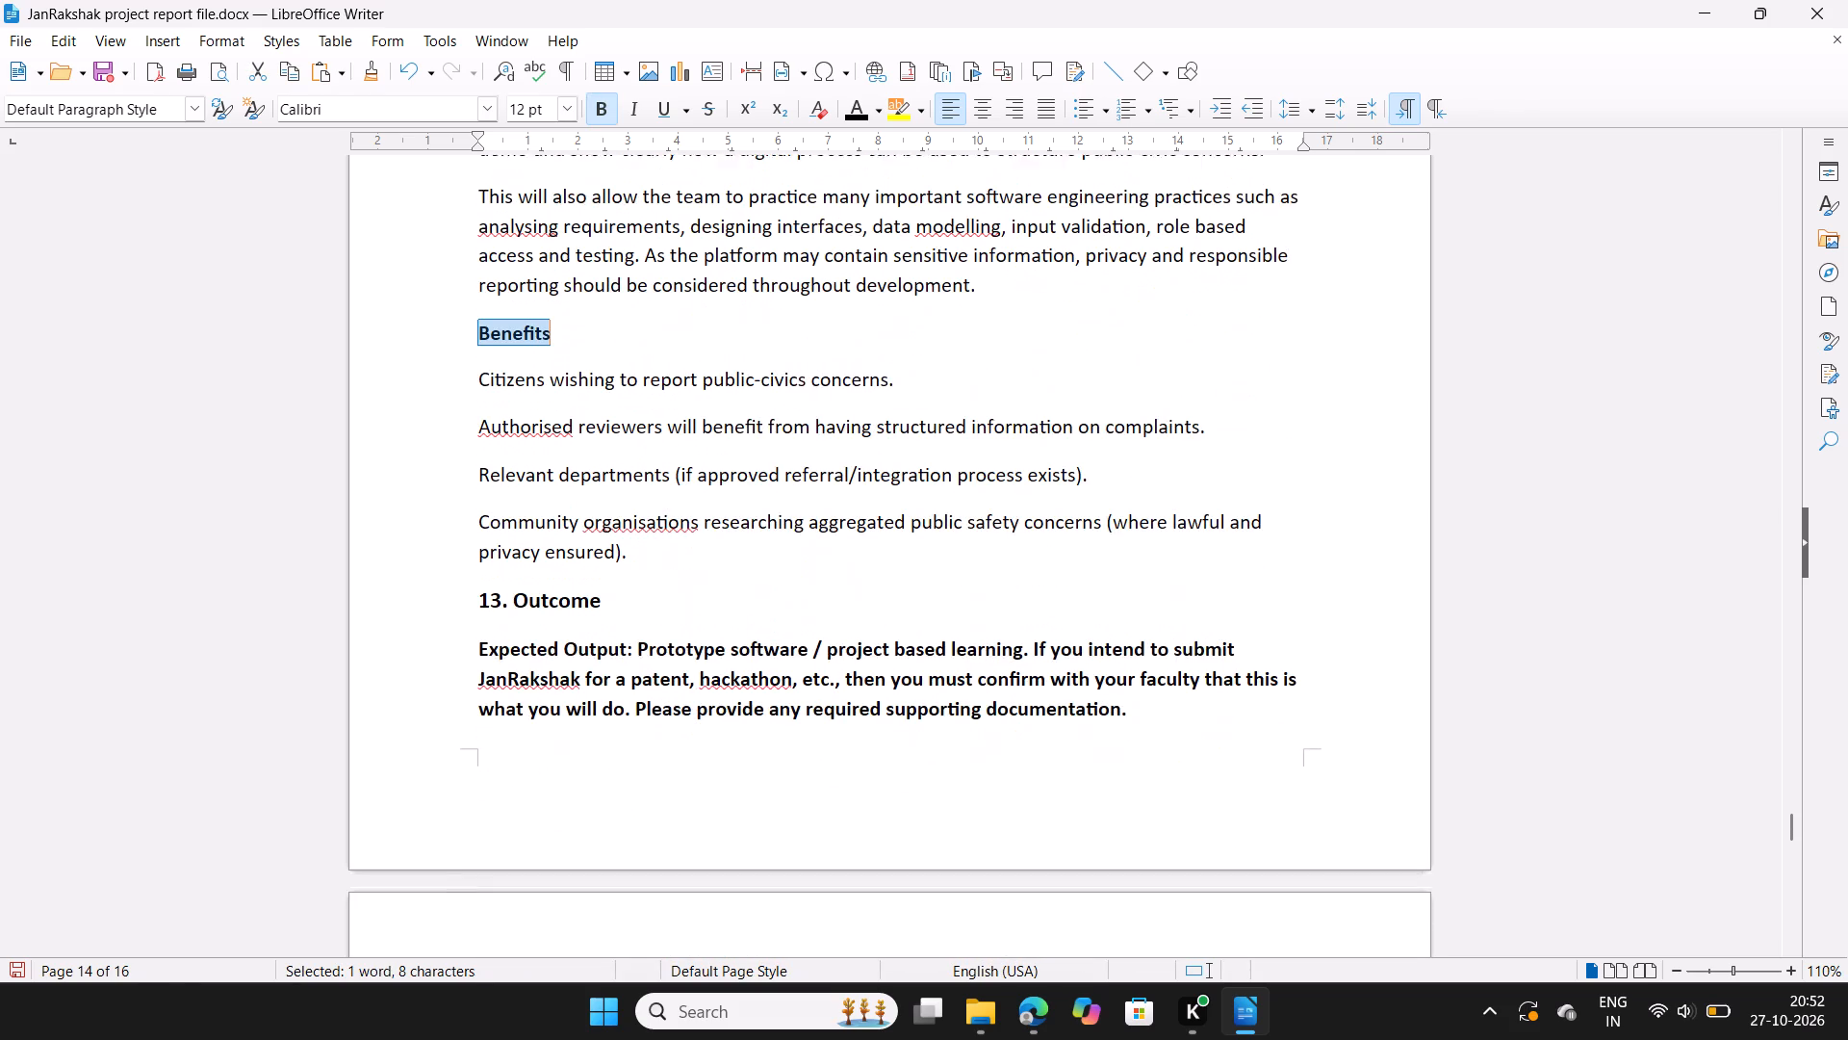
scroll(558, 634, "down", 2)
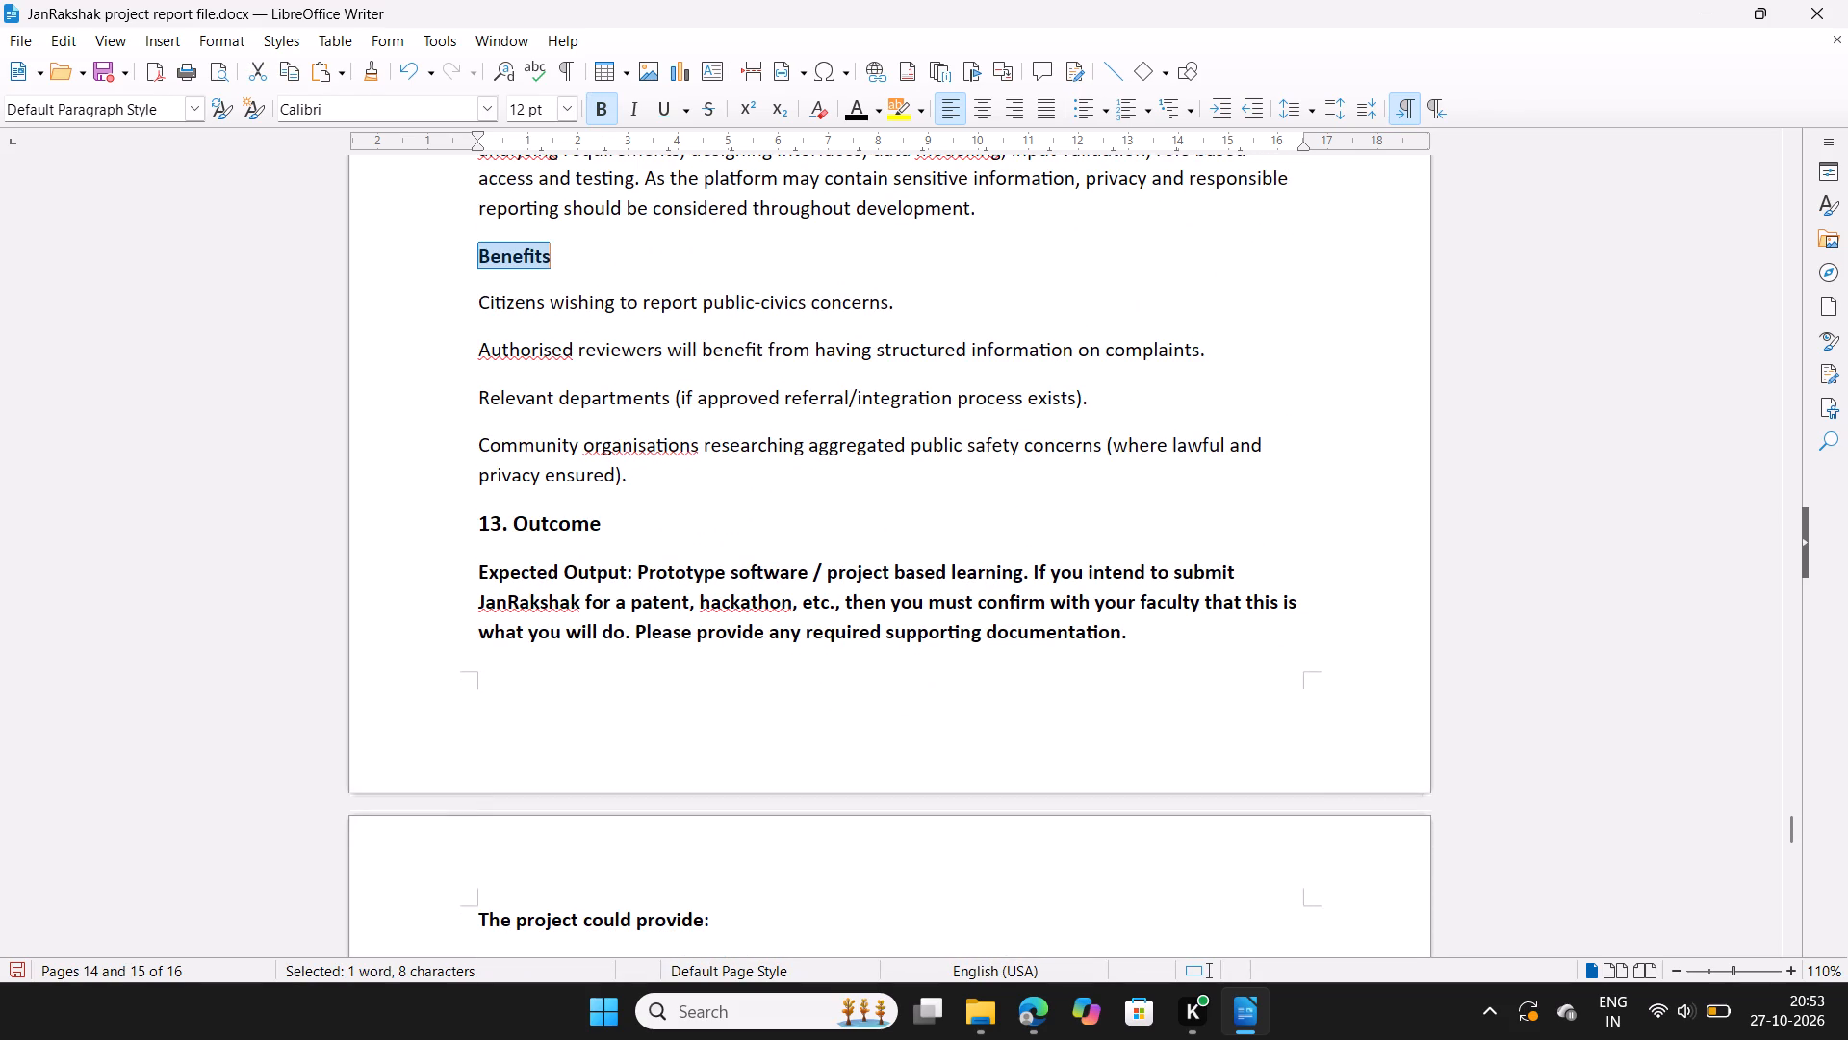
left_click_drag(481, 570, 1127, 623)
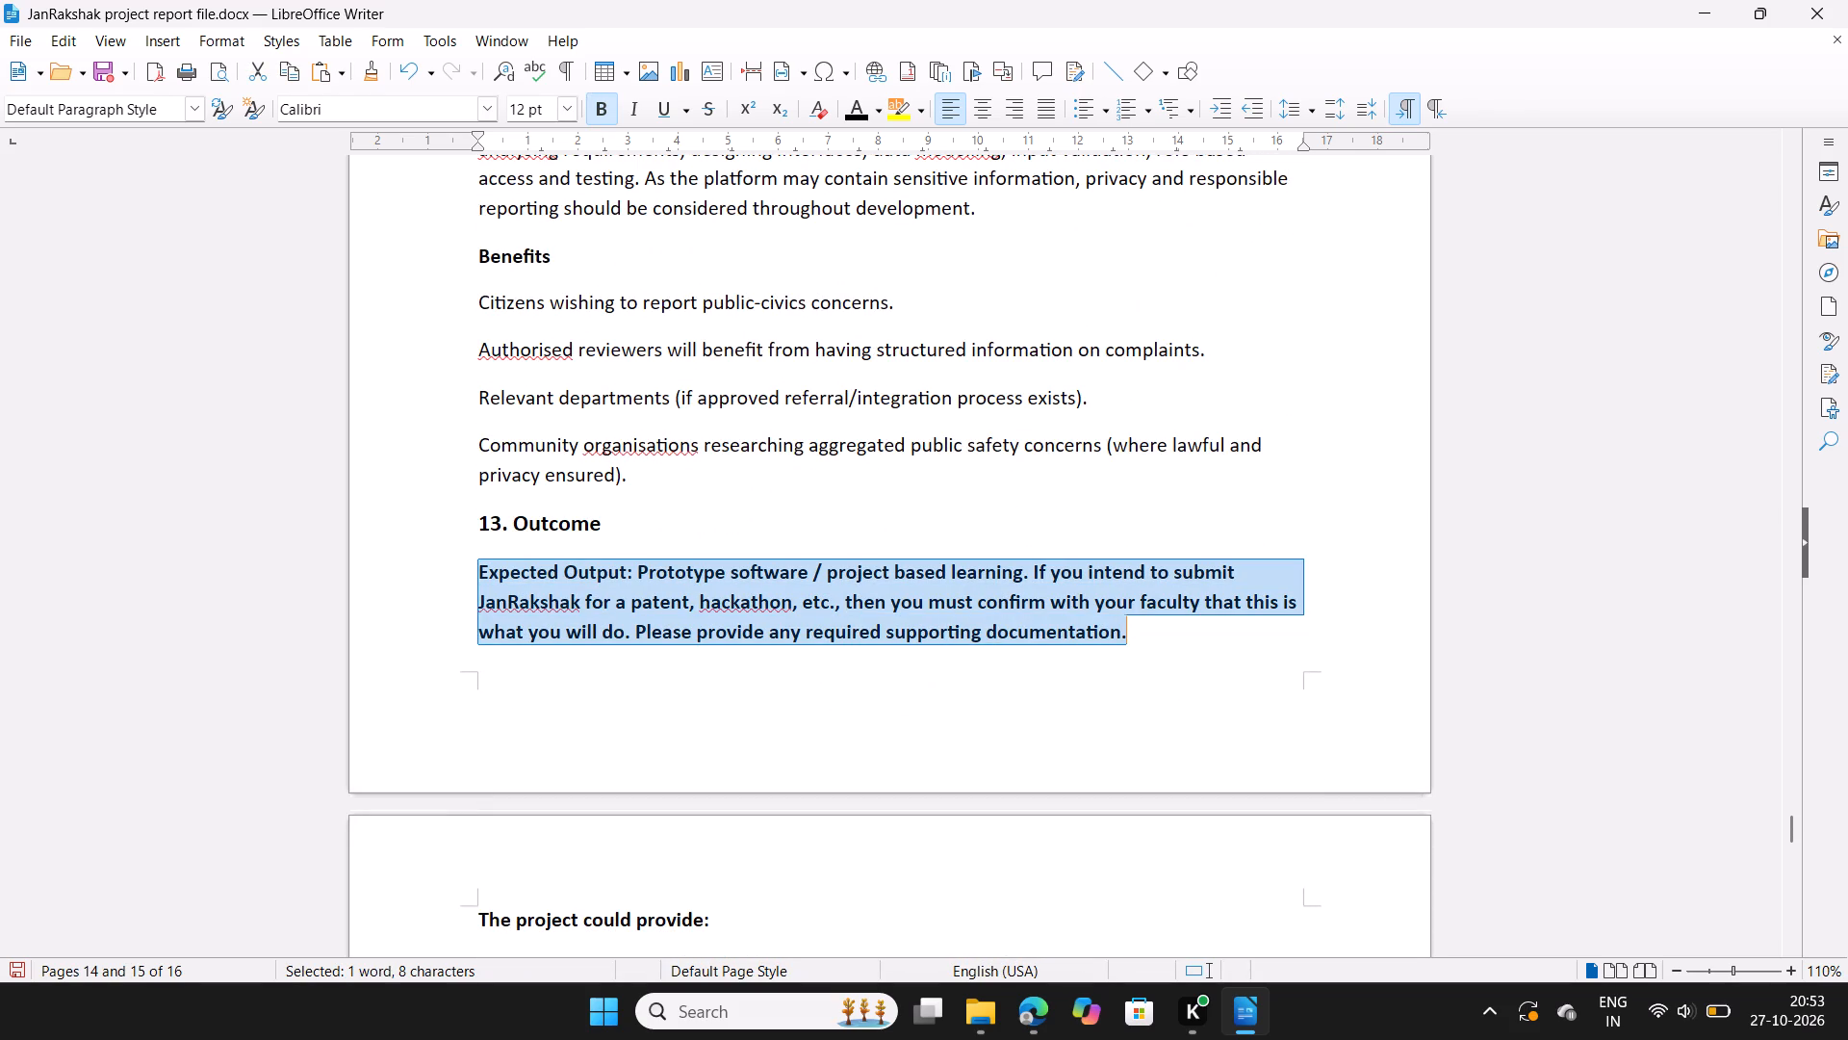
left_click_drag(1127, 623, 1145, 636)
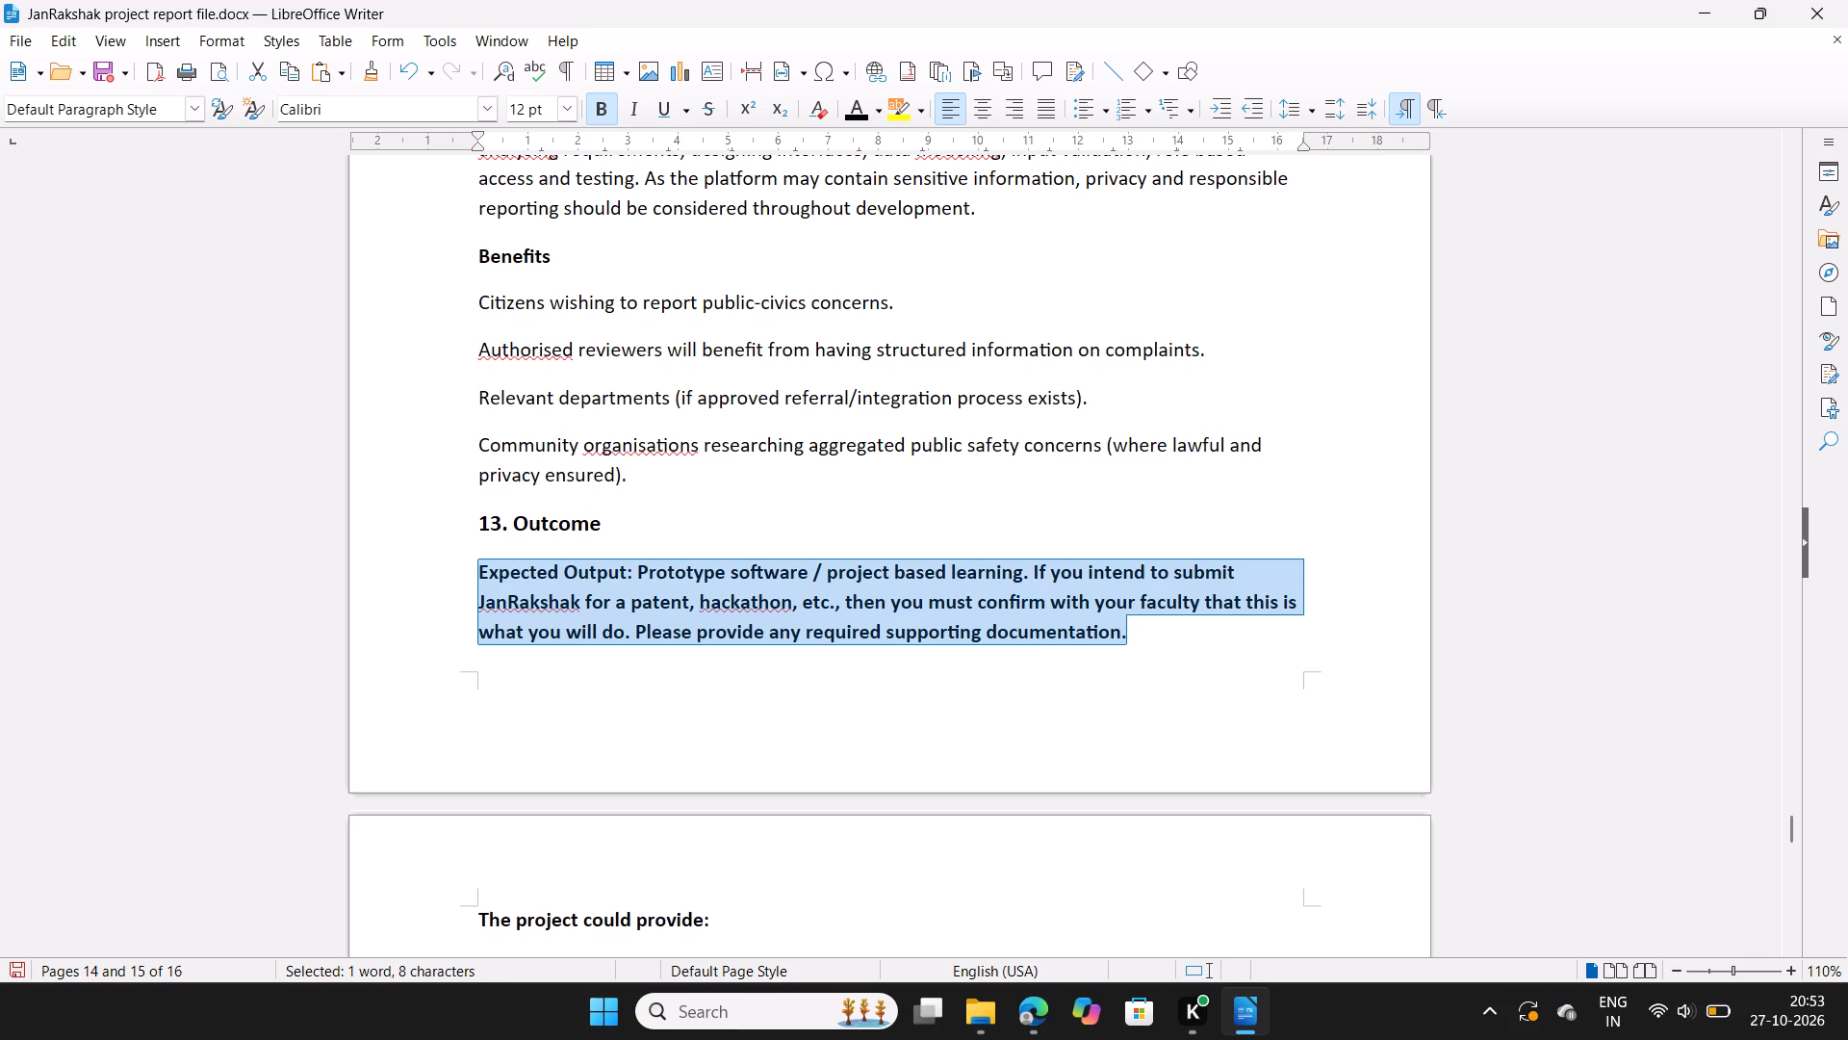
key("ctrl+b")
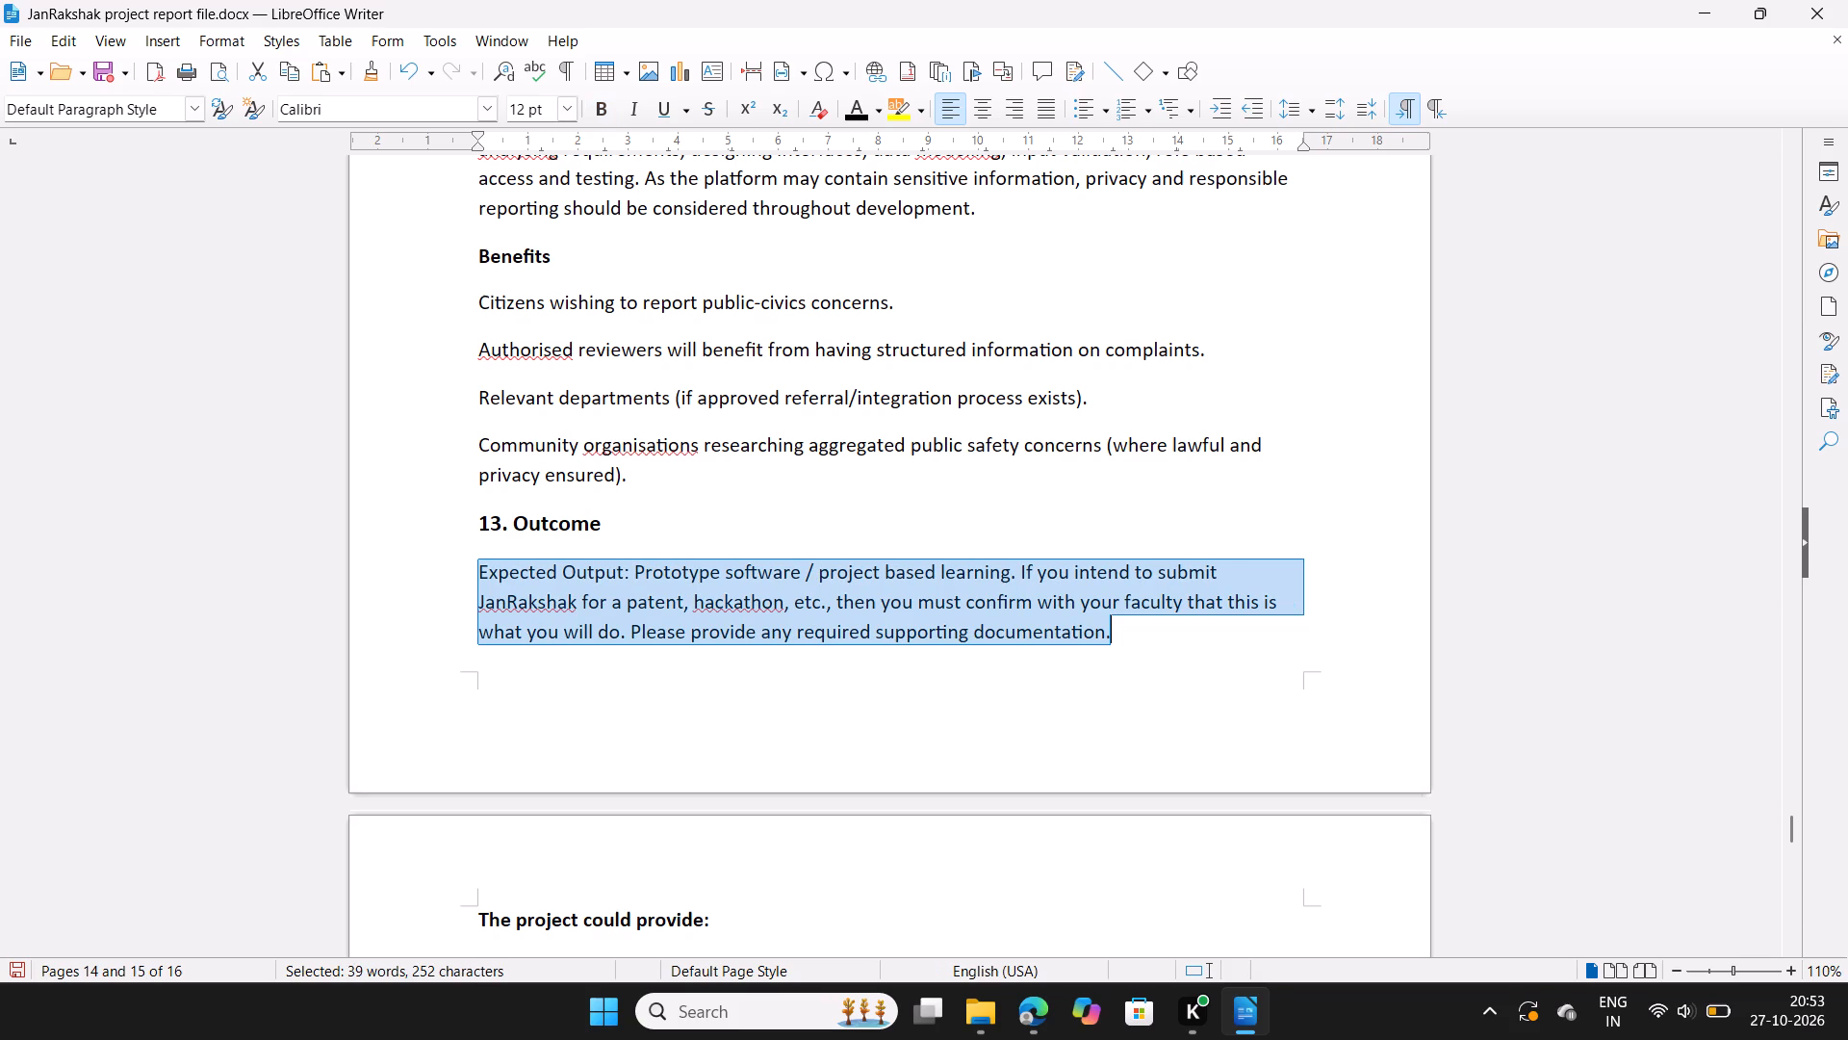
left_click(880, 539)
Set the text below "The project could provide:" to 12 pt and remove its bold, through "Privacy focused design".
scroll(880, 539, "down", 1)
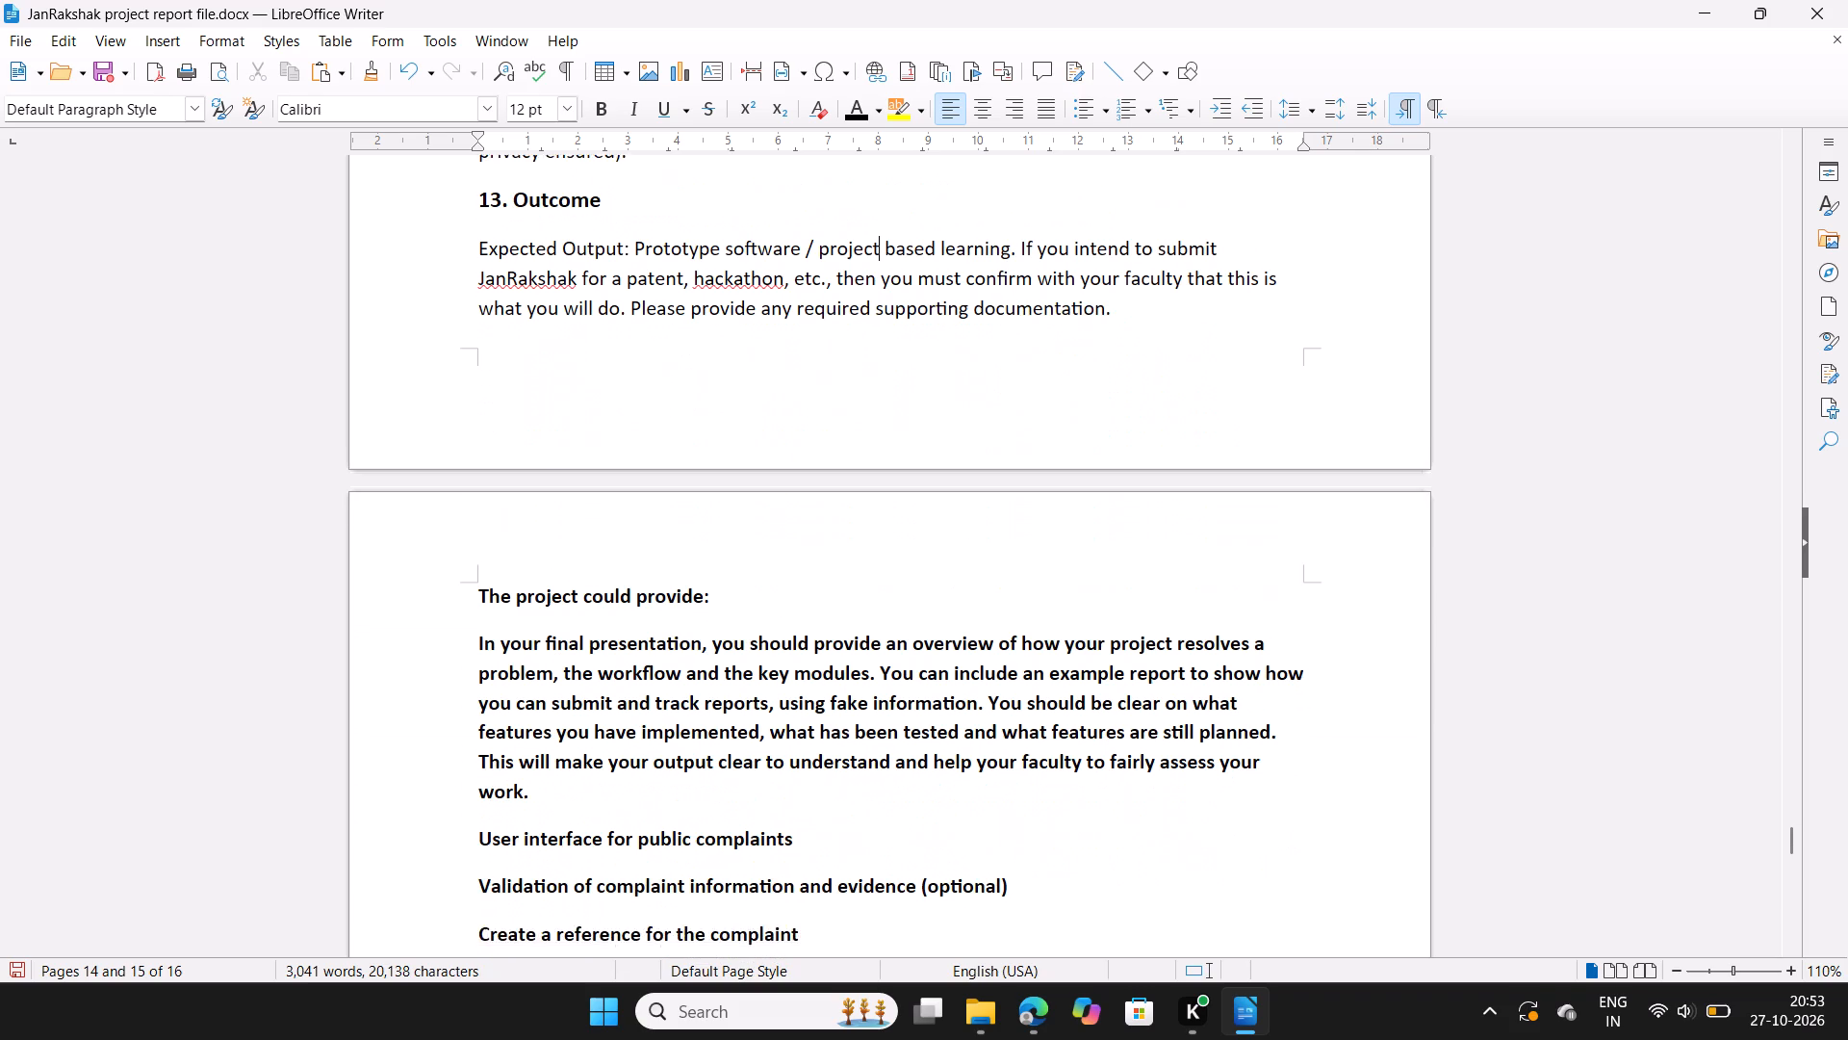
scroll(880, 539, "down", 1)
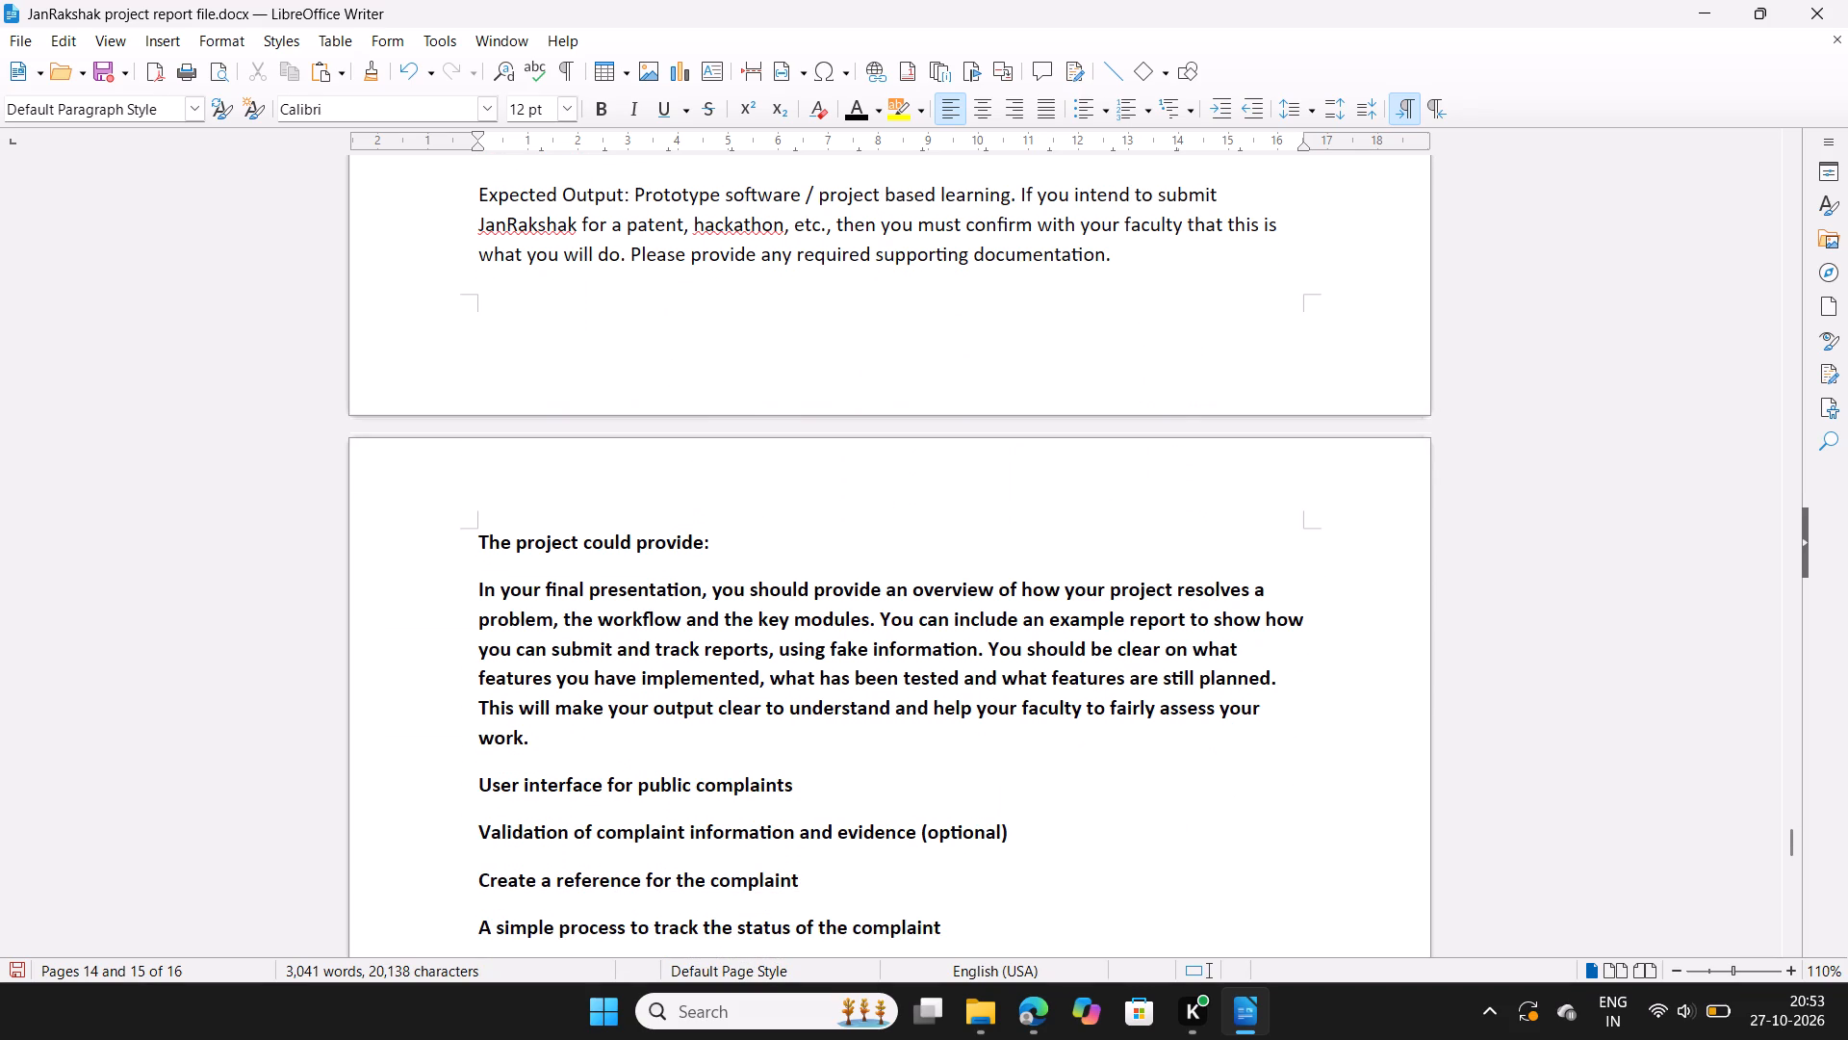
left_click_drag(476, 539, 718, 536)
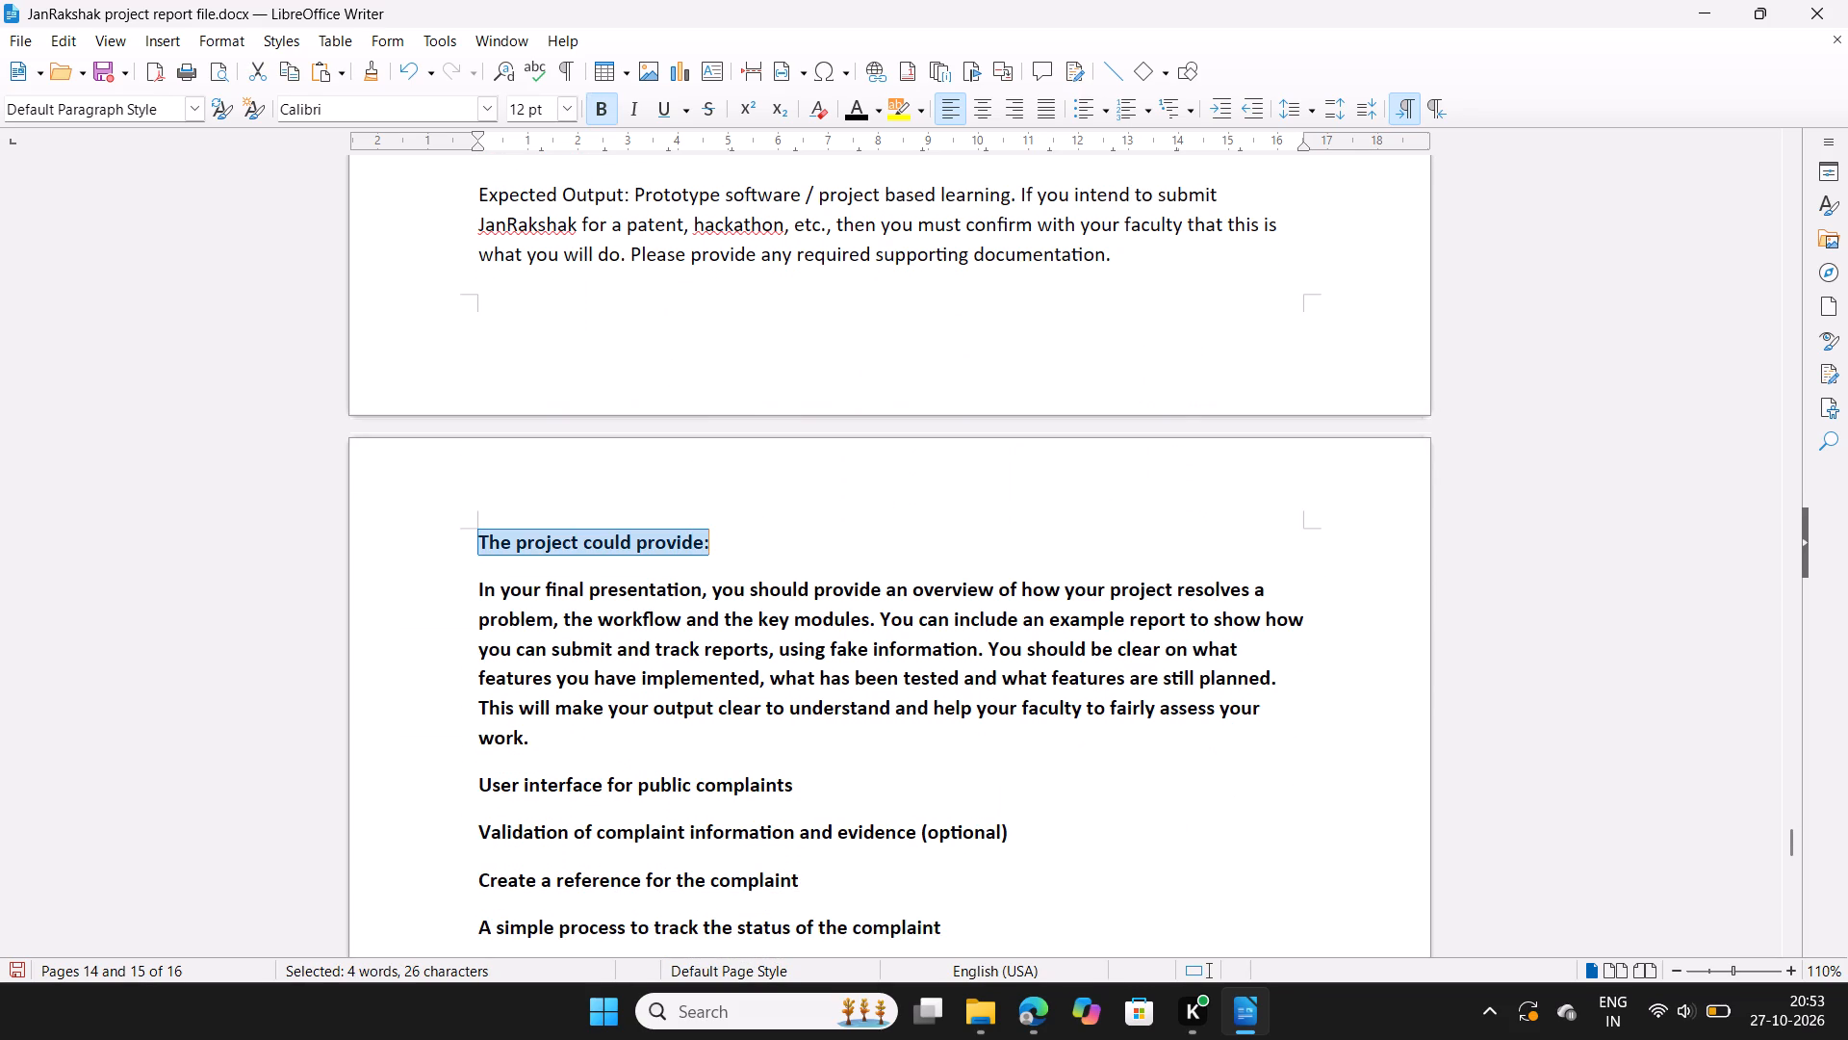
left_click_drag(472, 599, 807, 897)
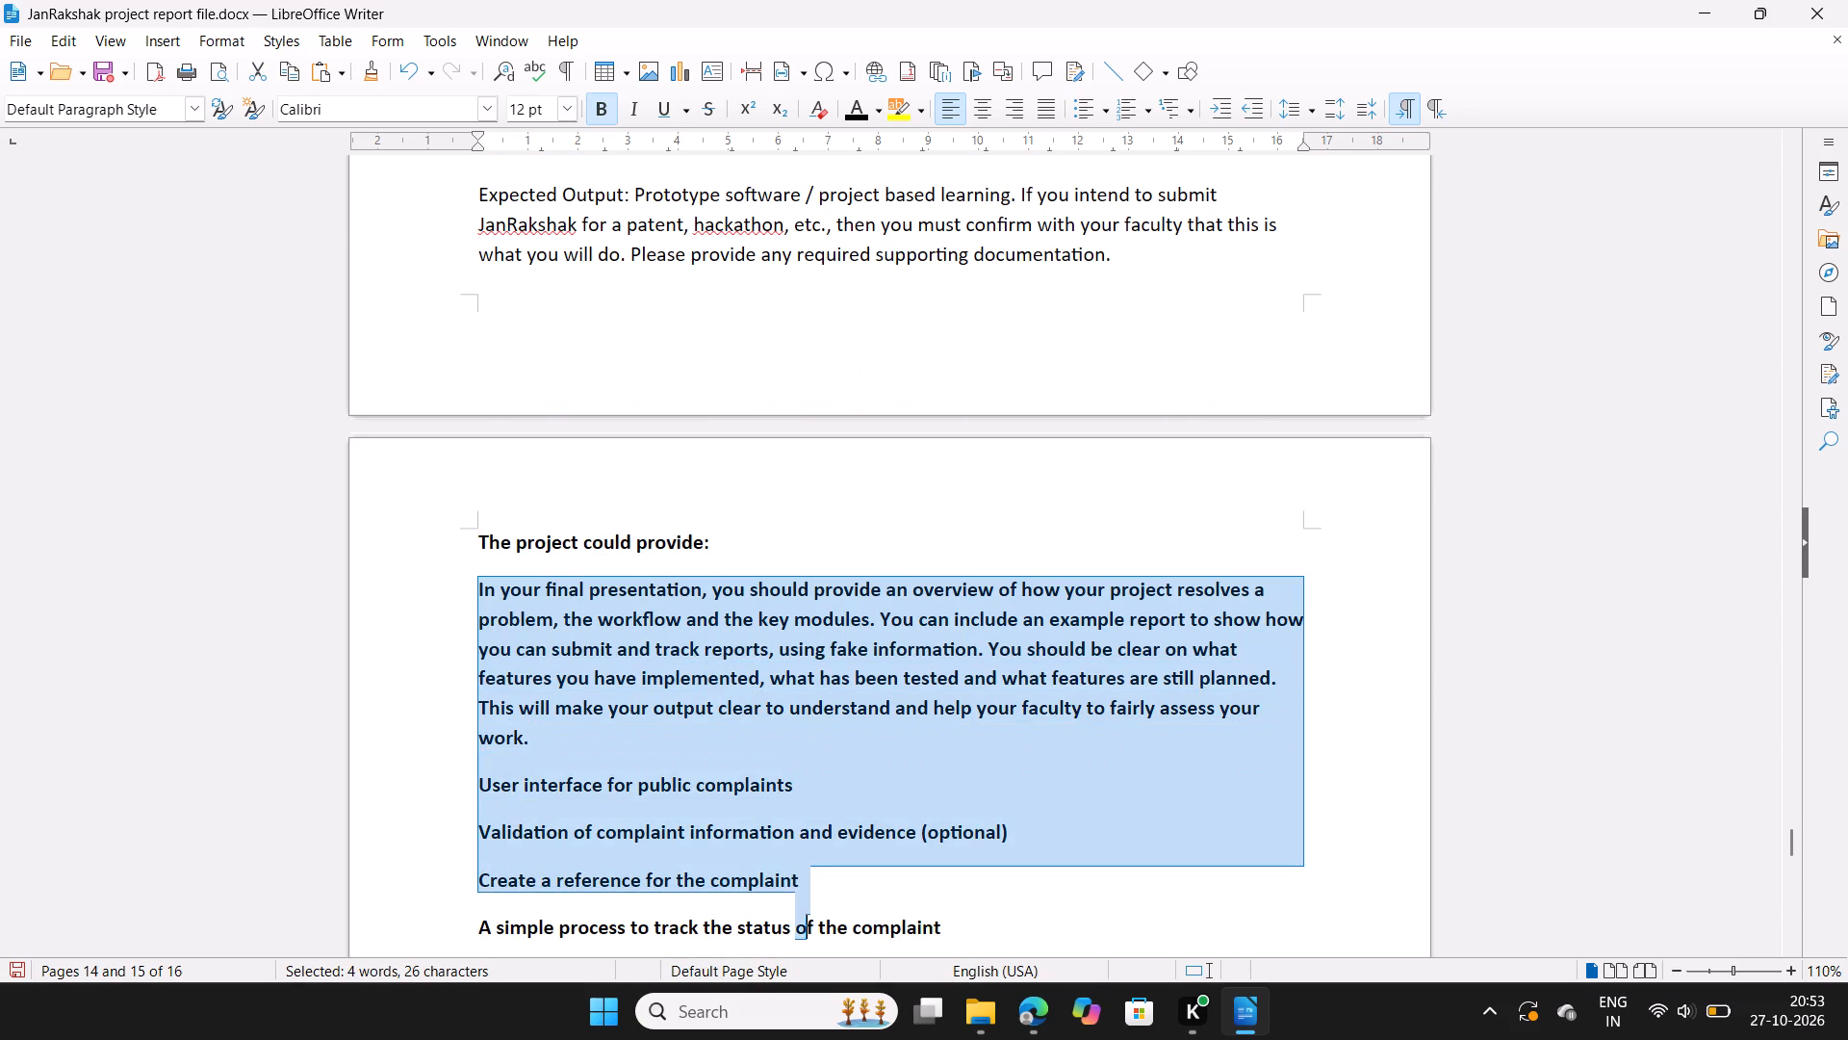
left_click_drag(807, 897, 905, 741)
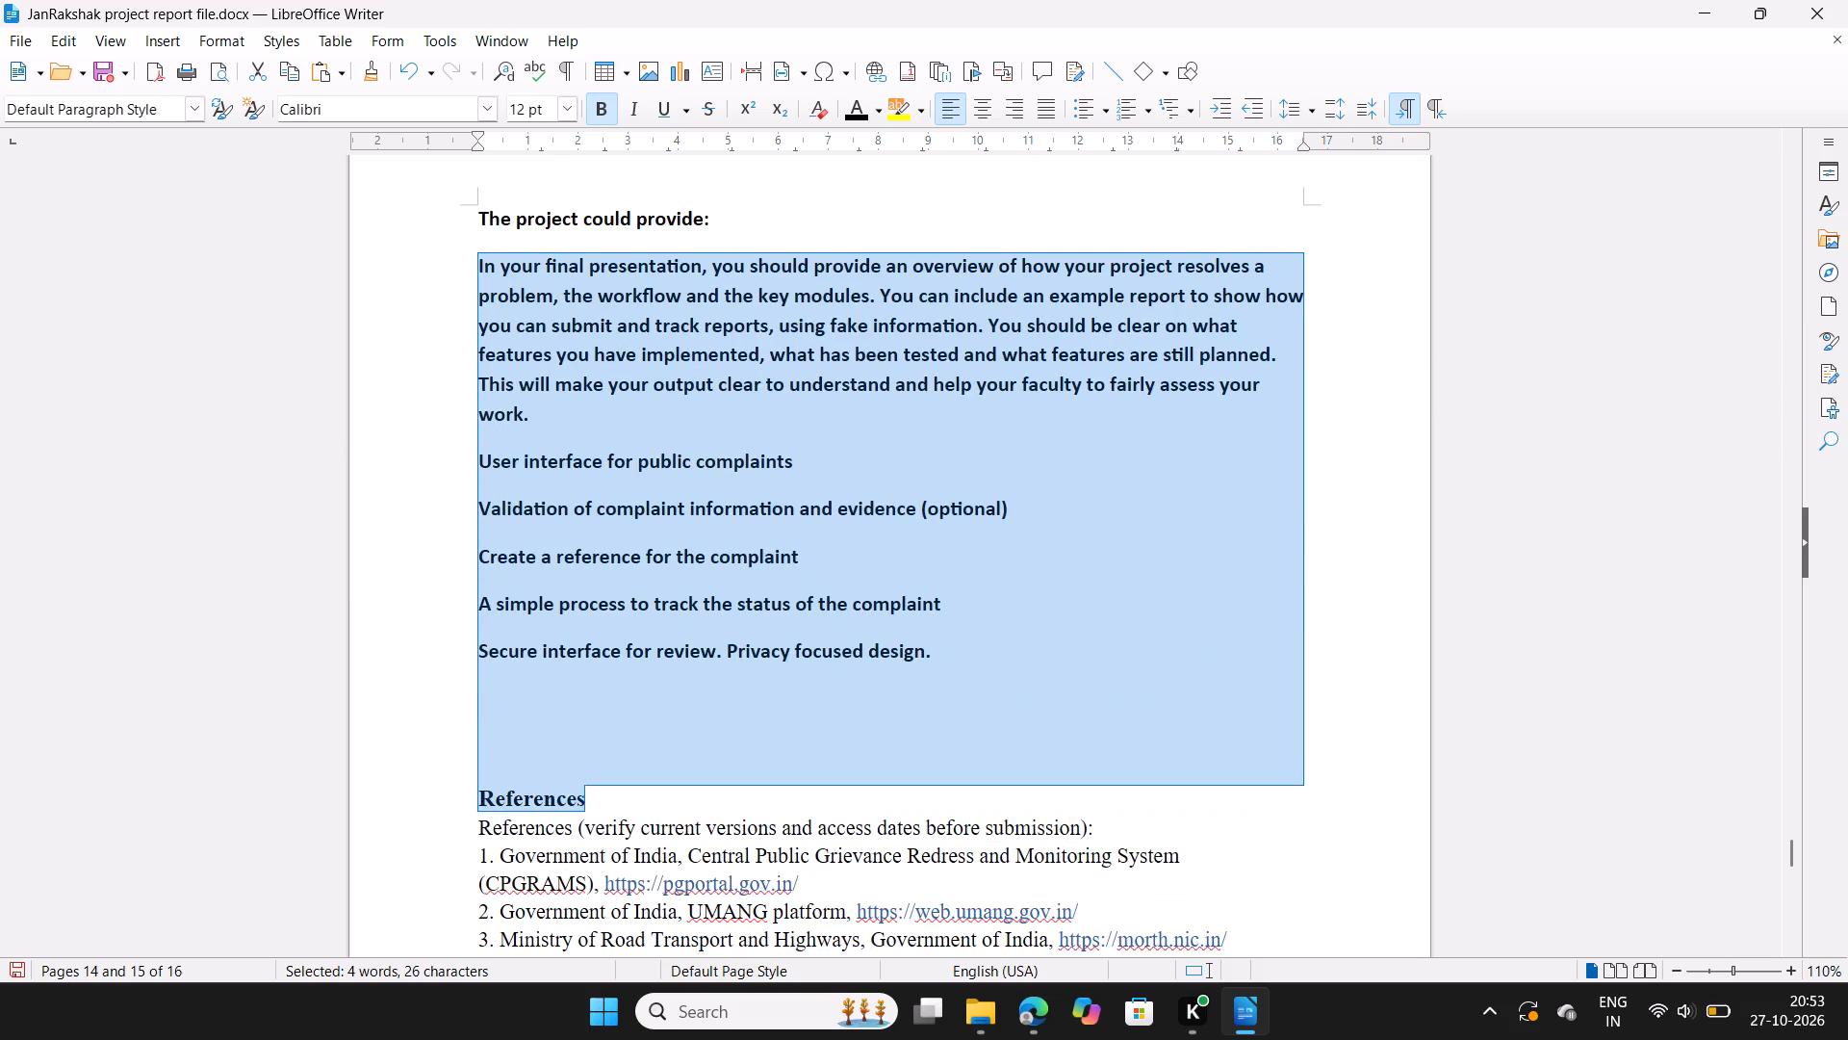
left_click_drag(905, 741, 914, 722)
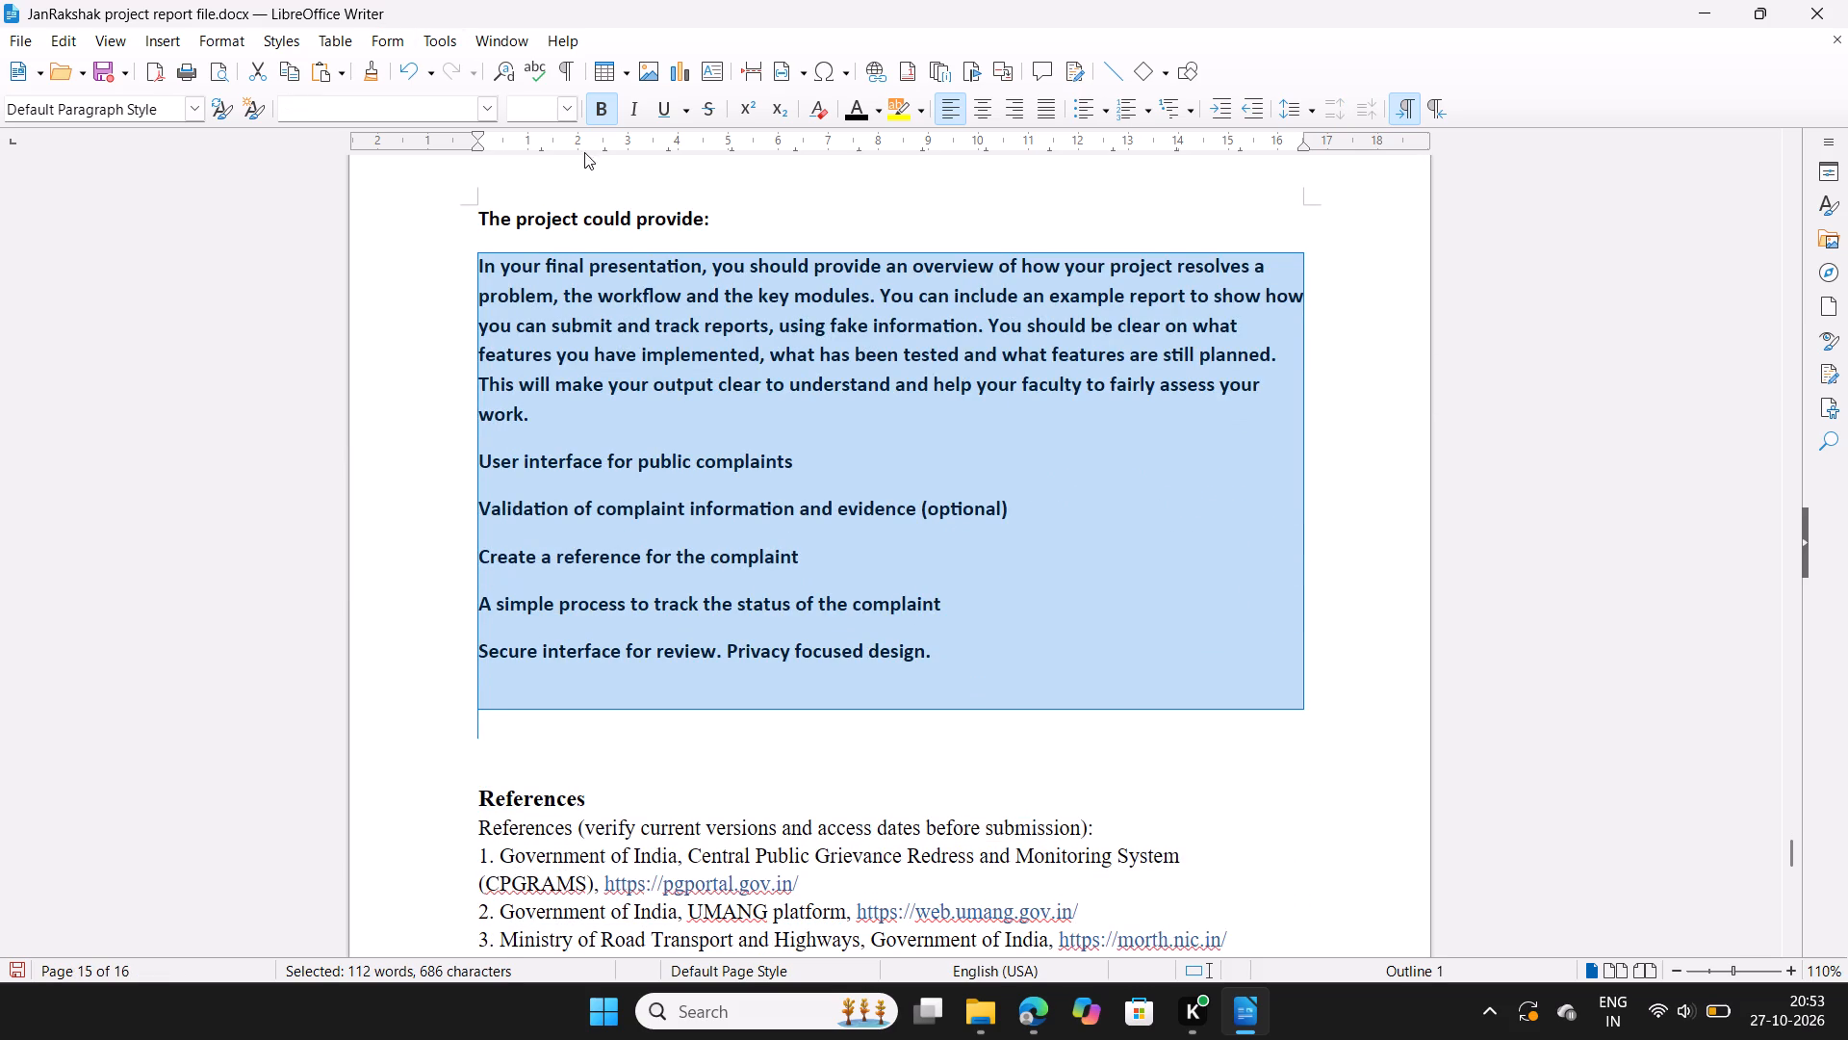
left_click(570, 99)
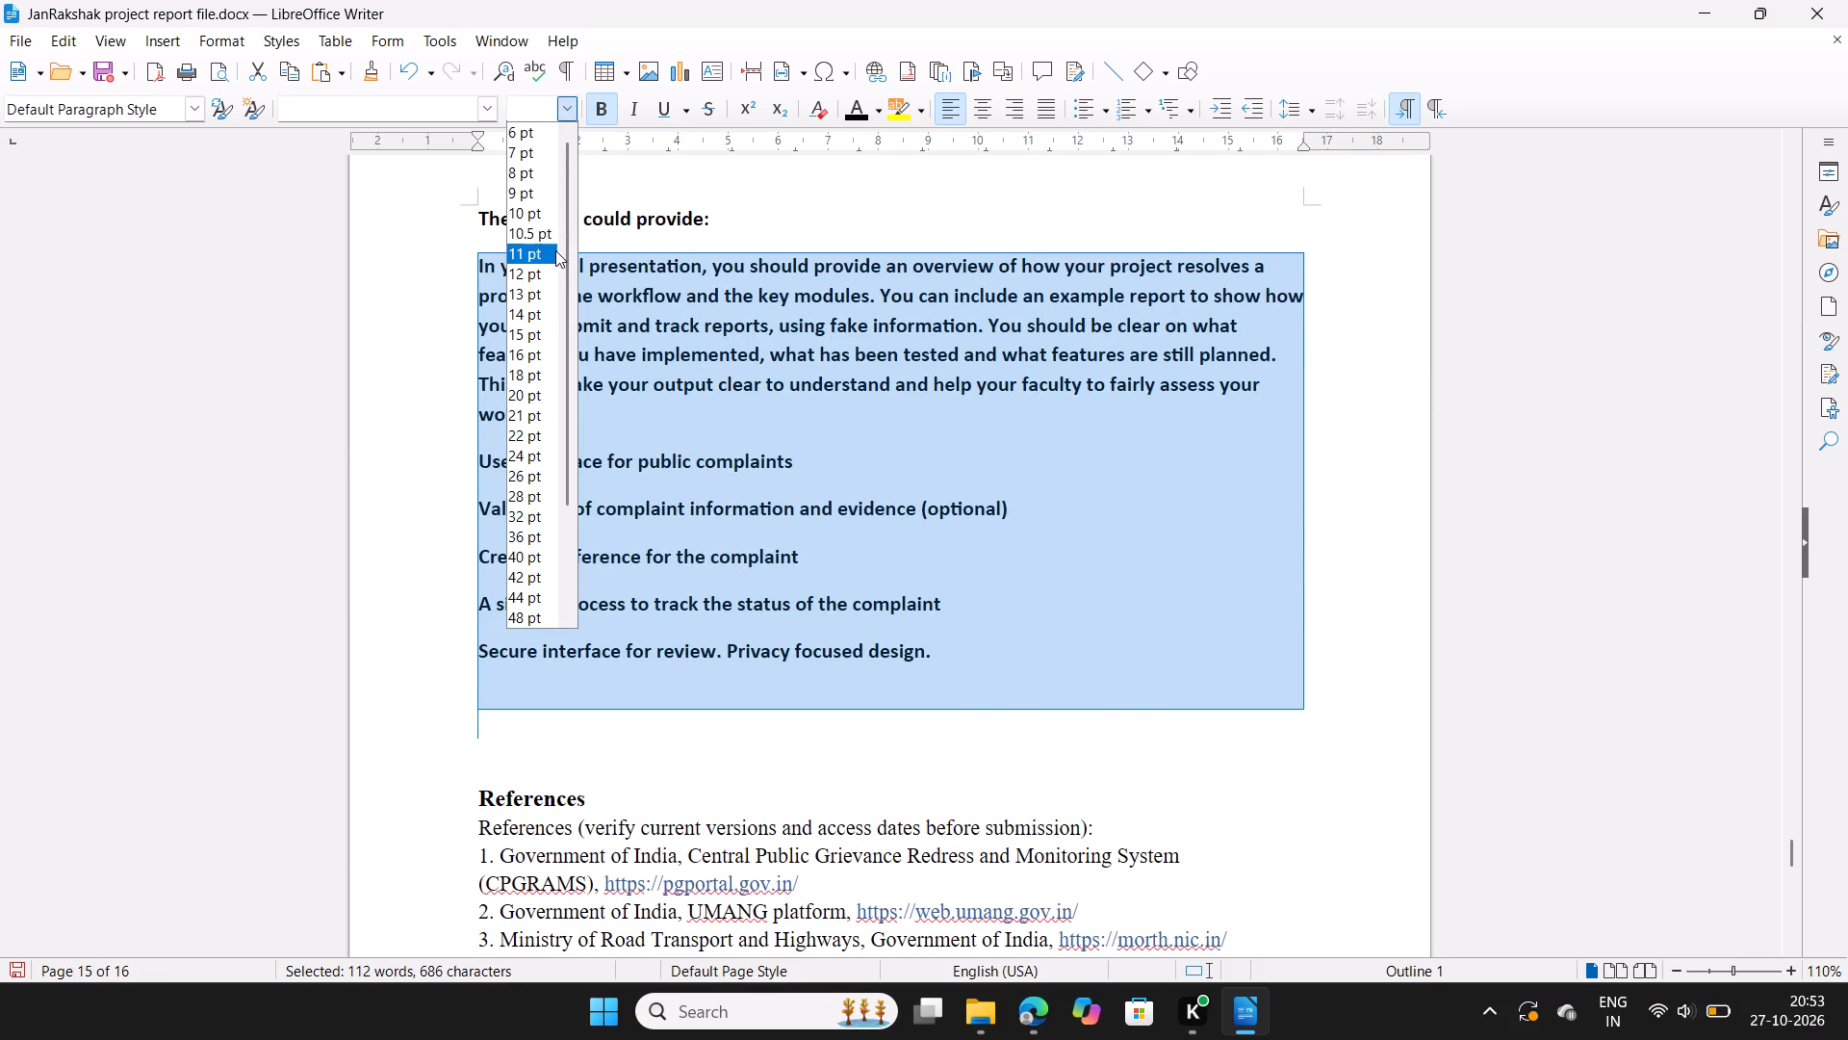
left_click(547, 273)
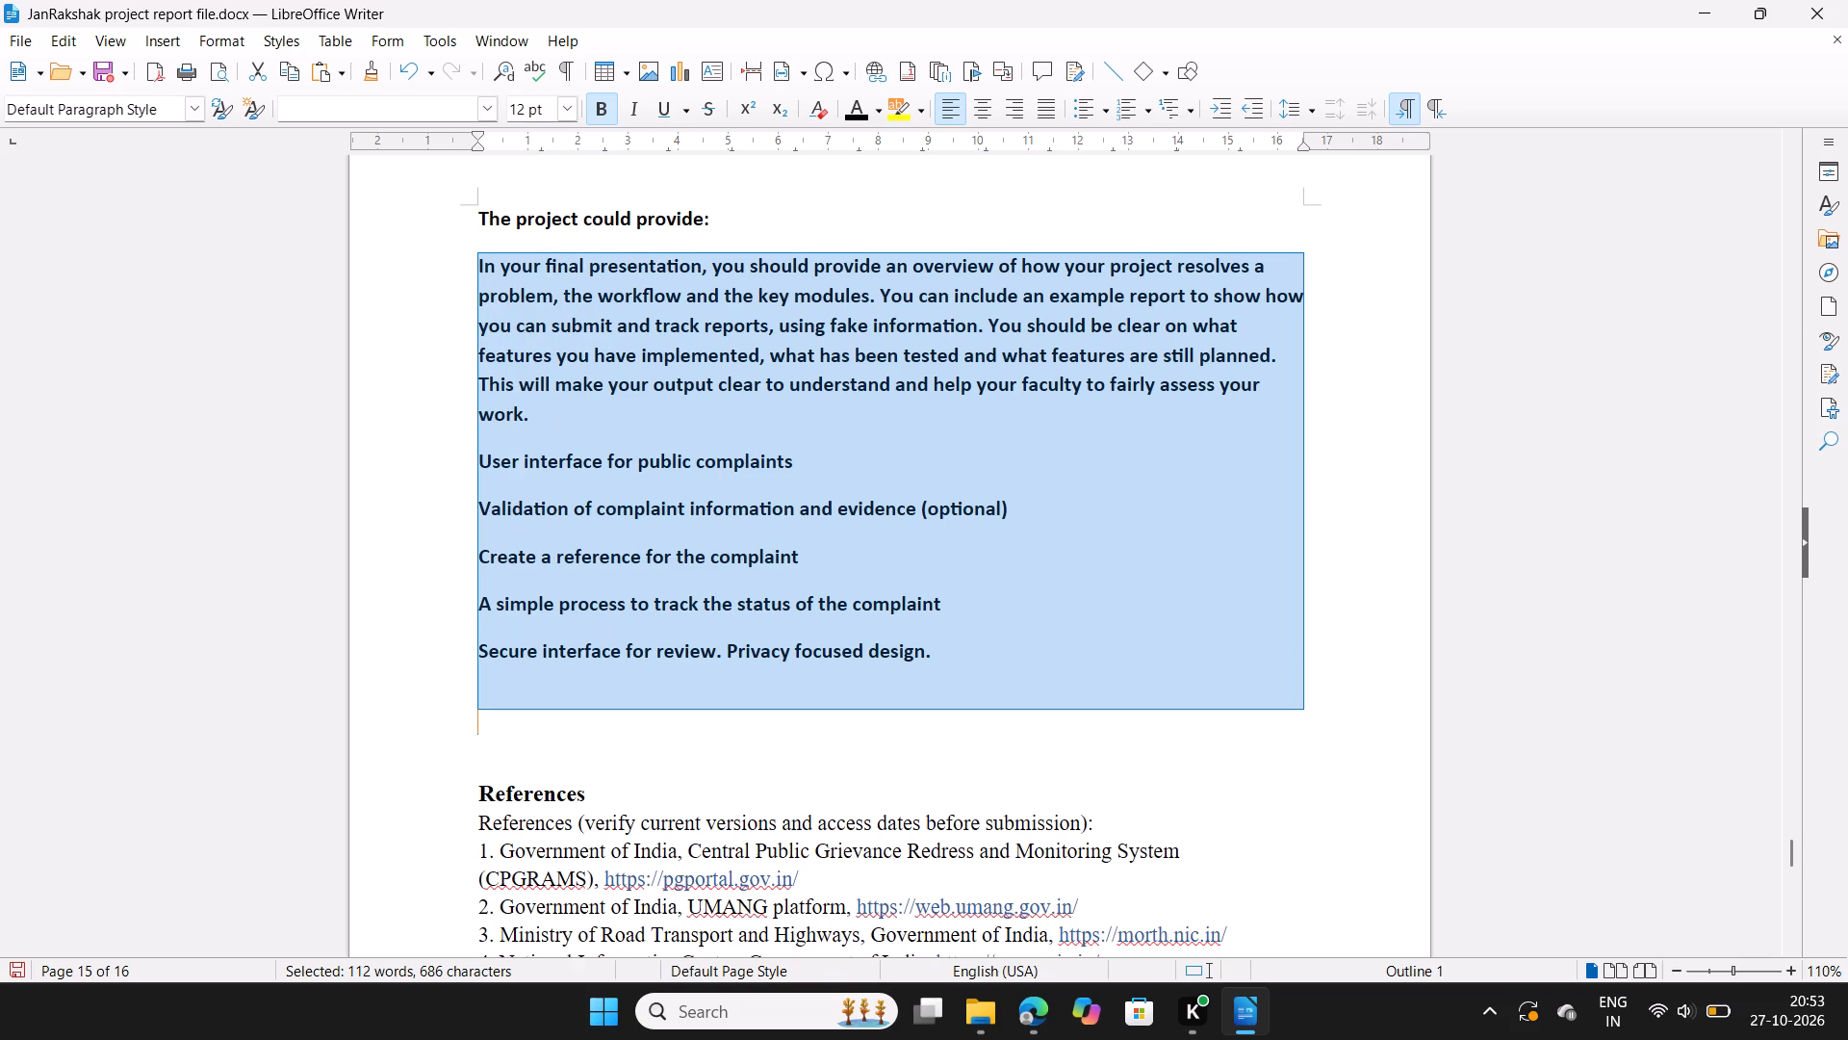
key("ctrl+b")
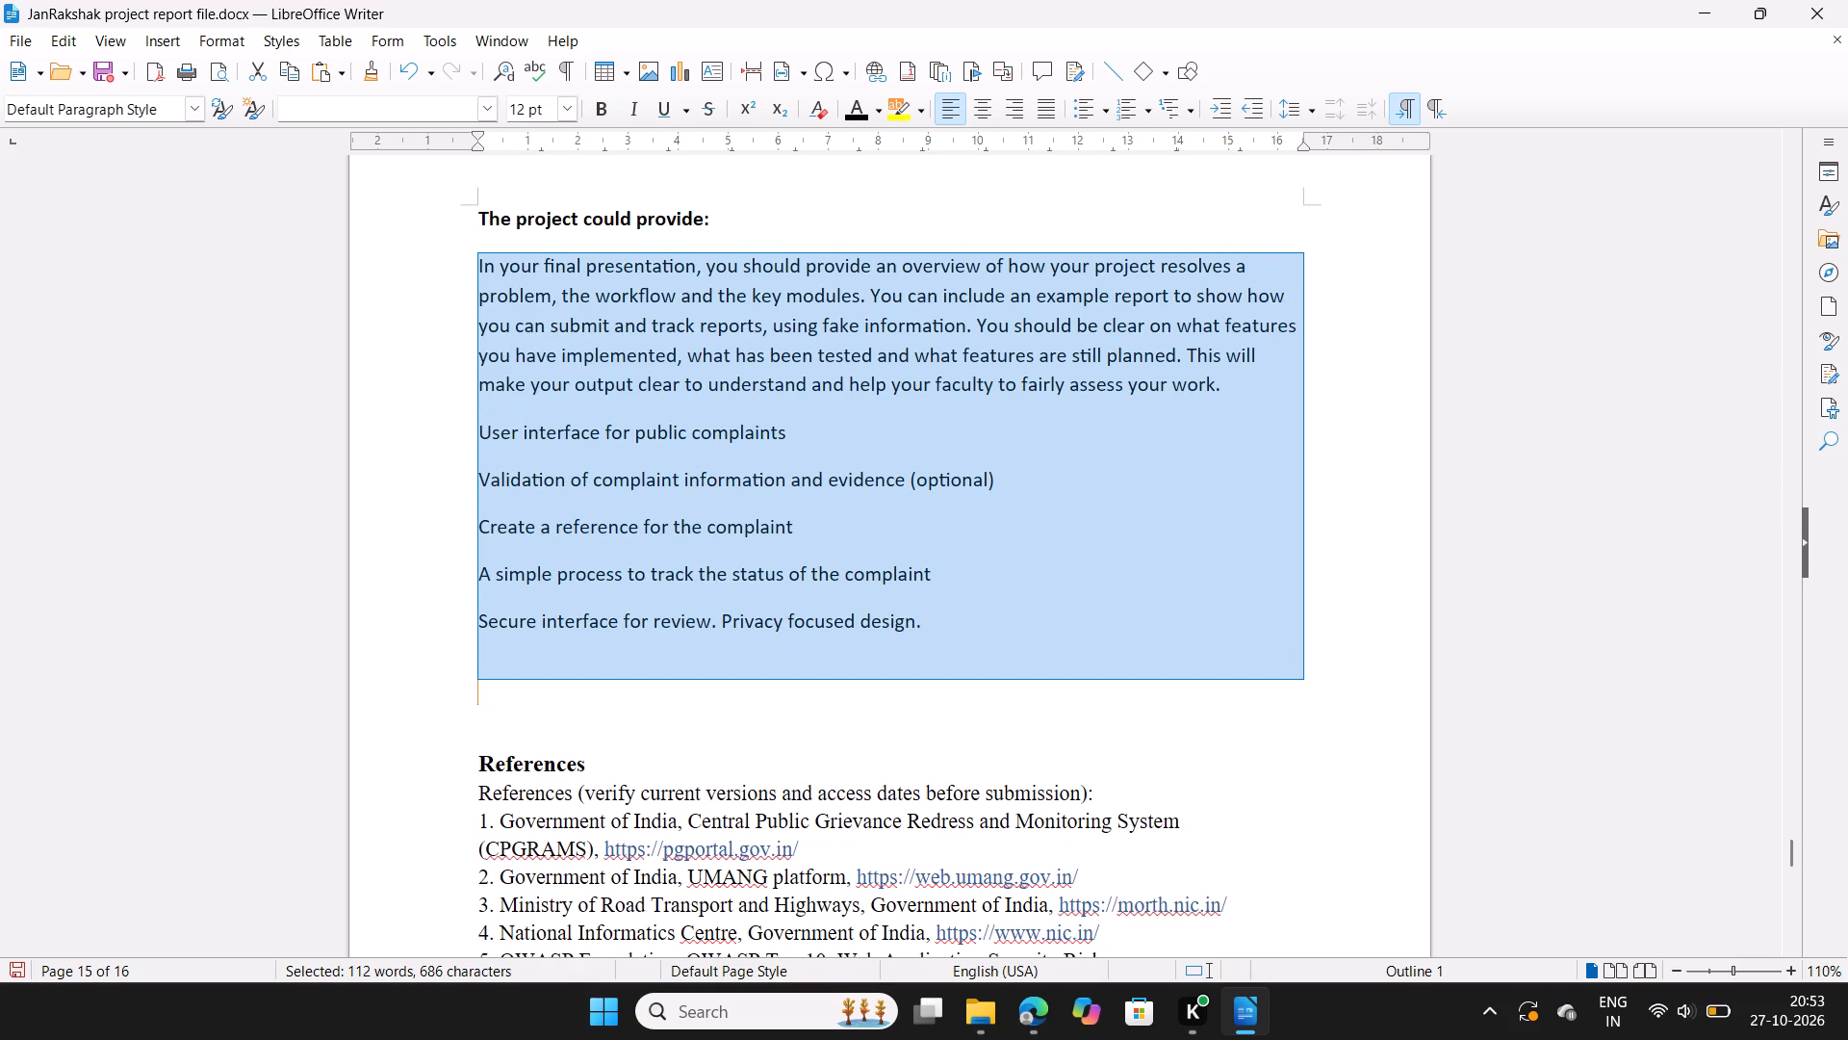
Check the font formatting of the References heading and of all the reference text below it.
scroll(547, 273, "down", 2)
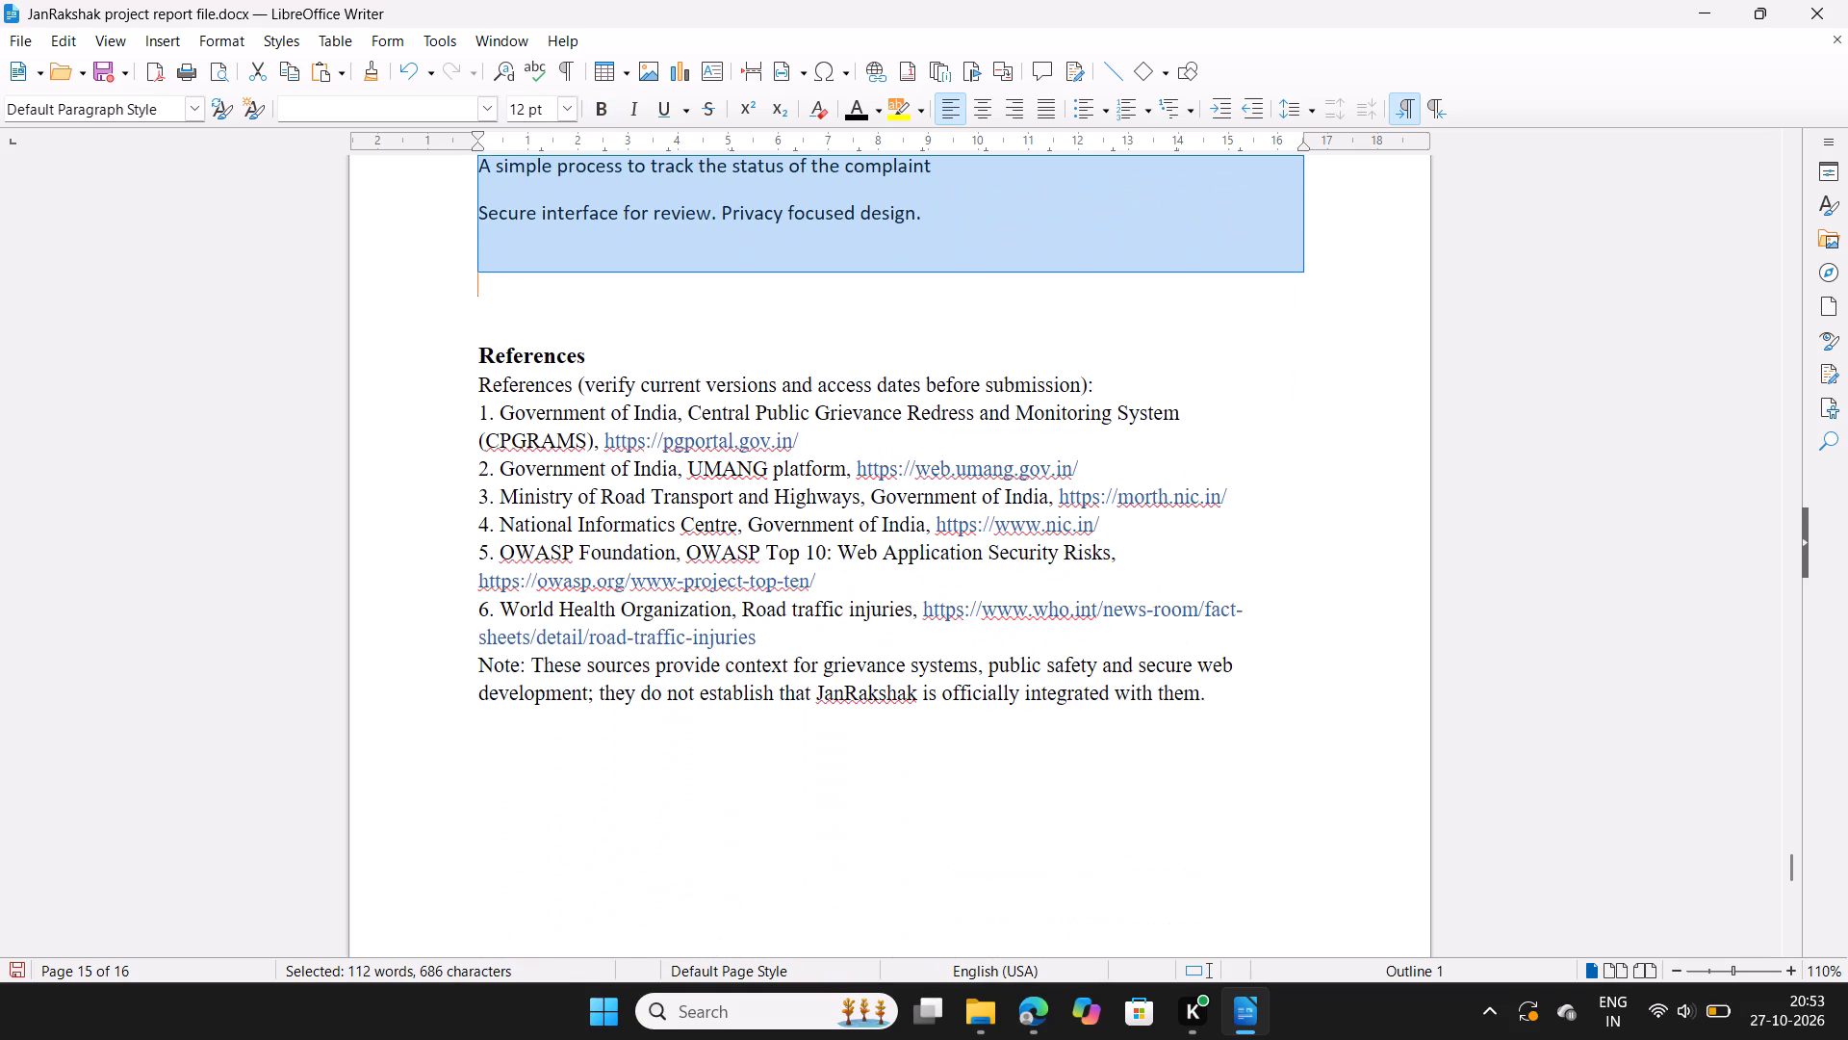
scroll(547, 273, "down", 1)
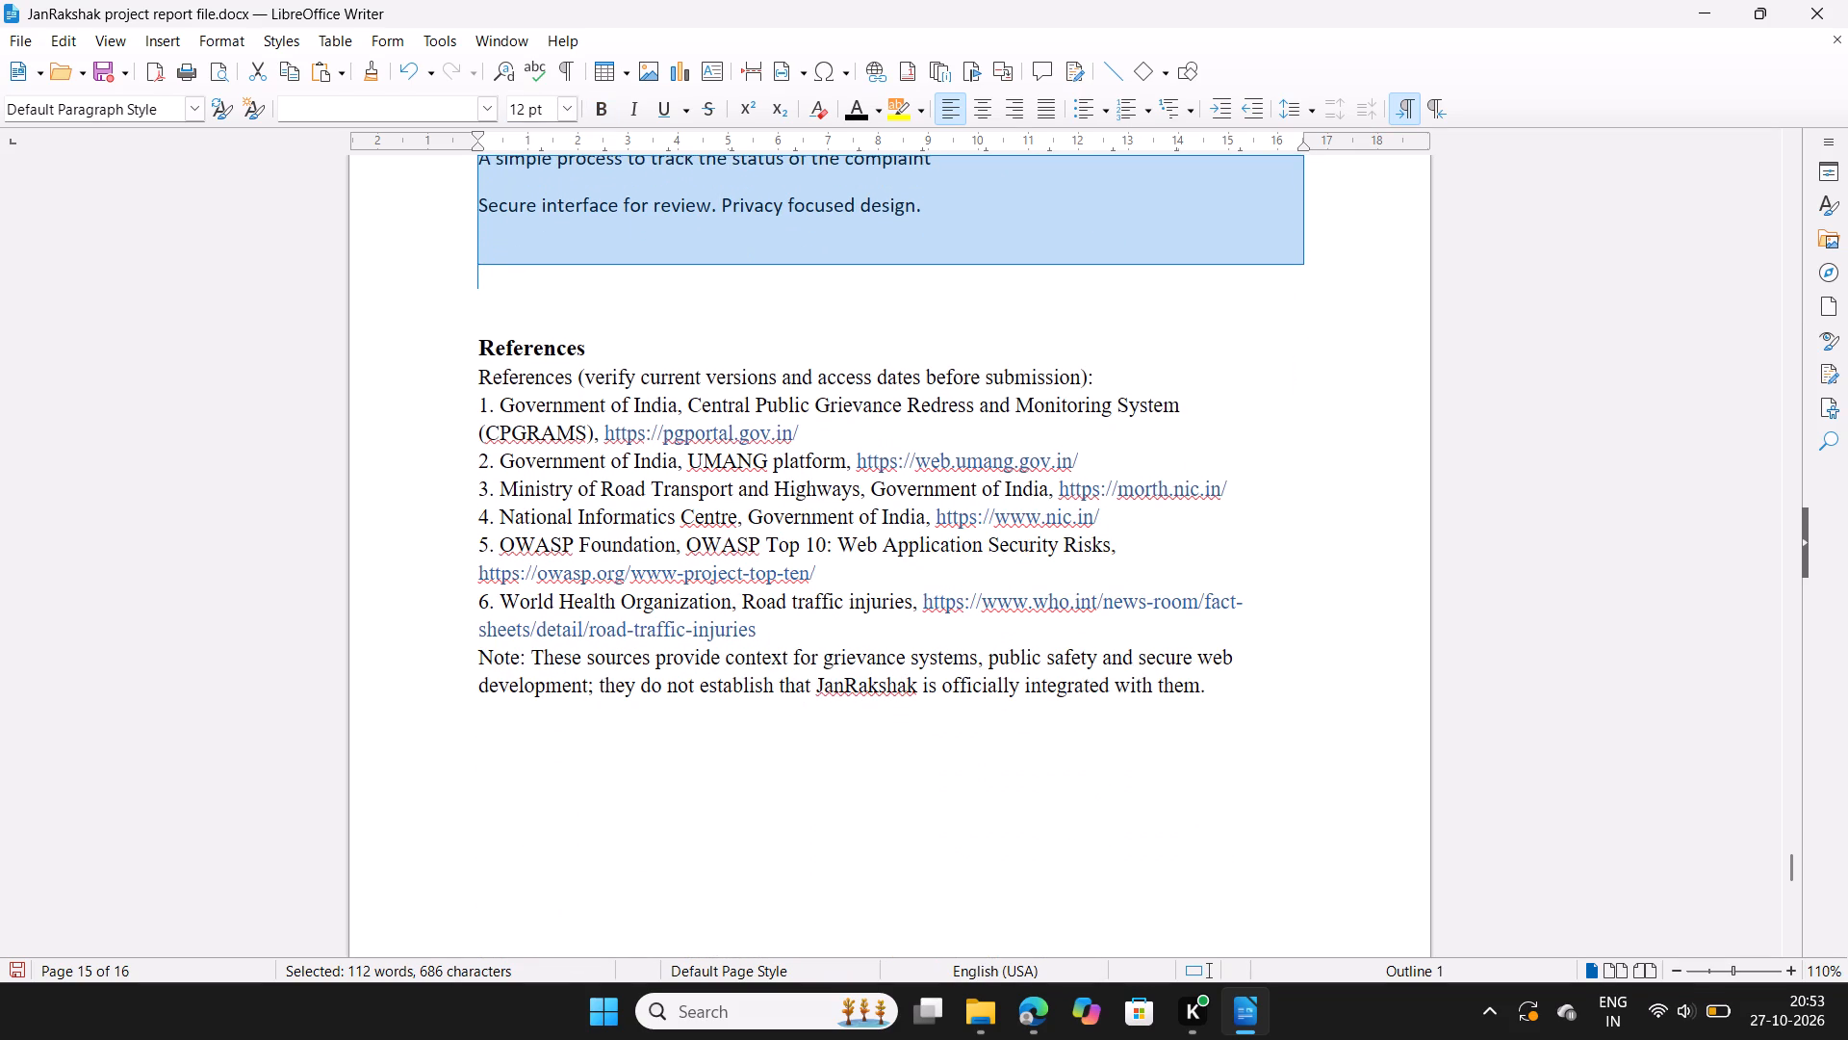
left_click_drag(472, 351, 595, 350)
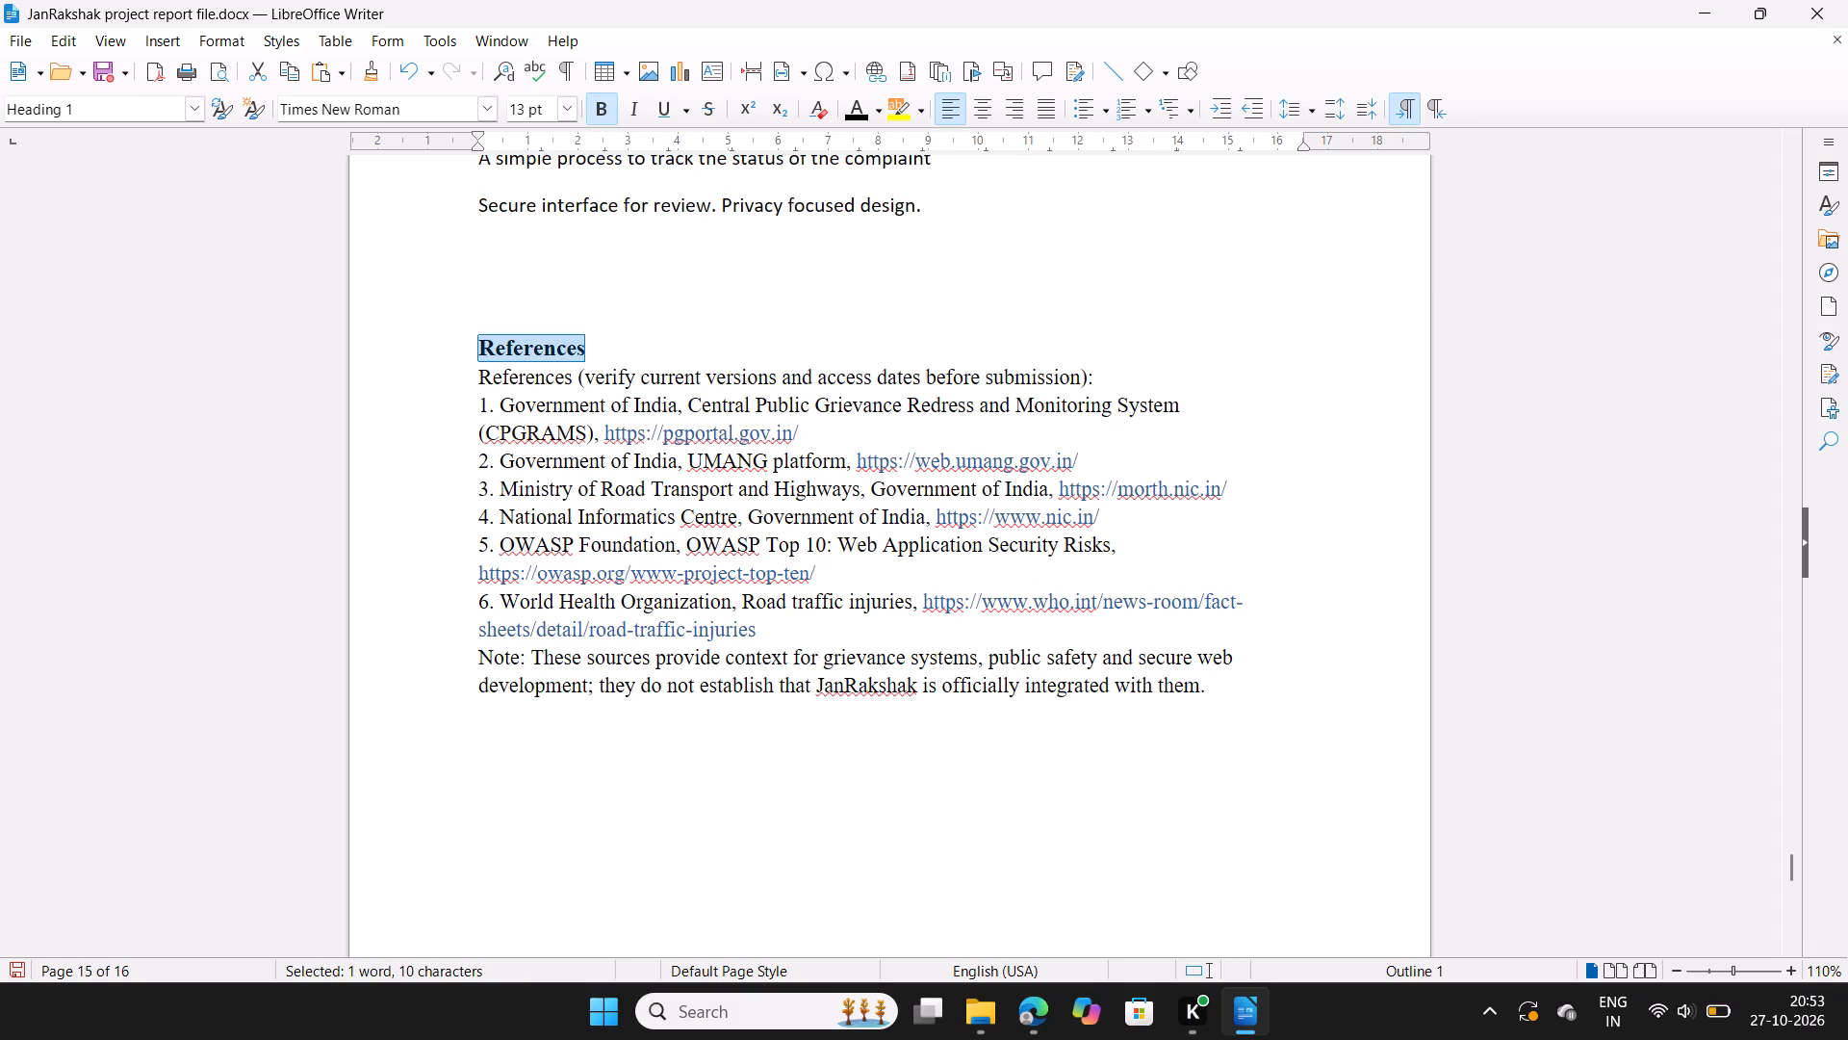
left_click_drag(476, 376, 740, 508)
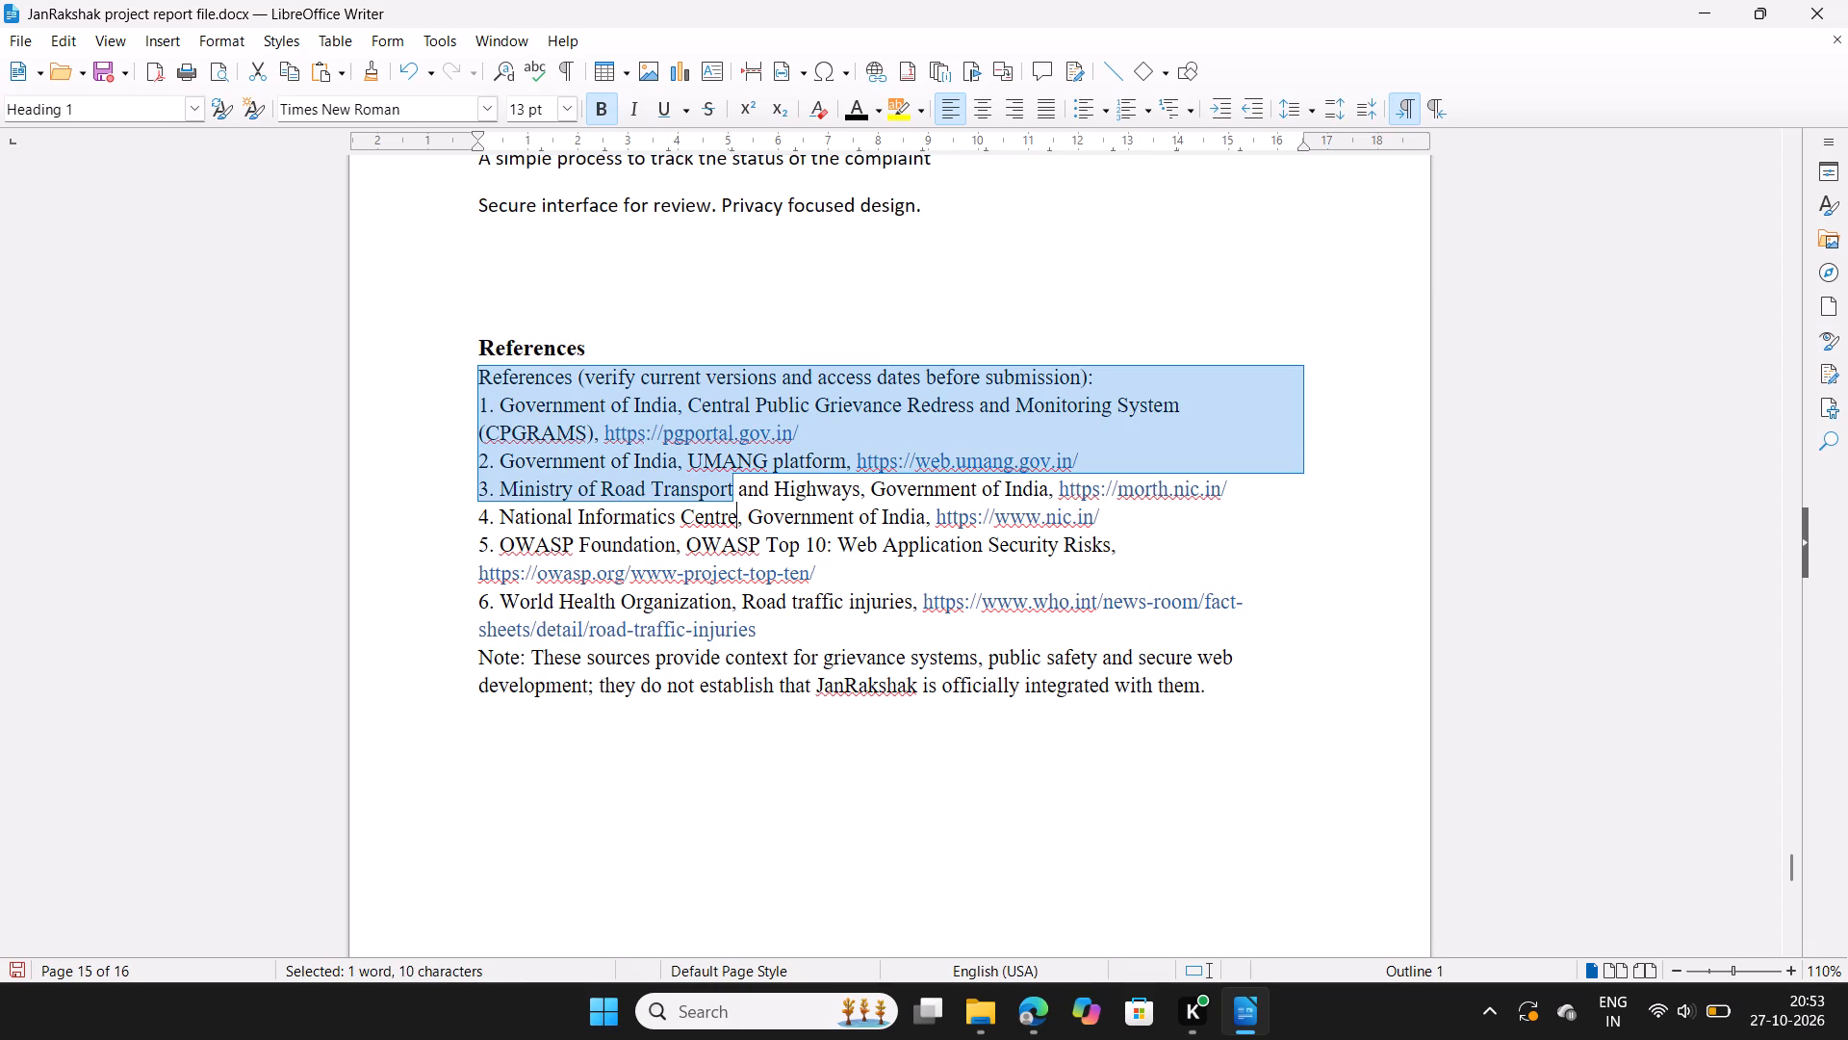
left_click_drag(740, 508, 949, 669)
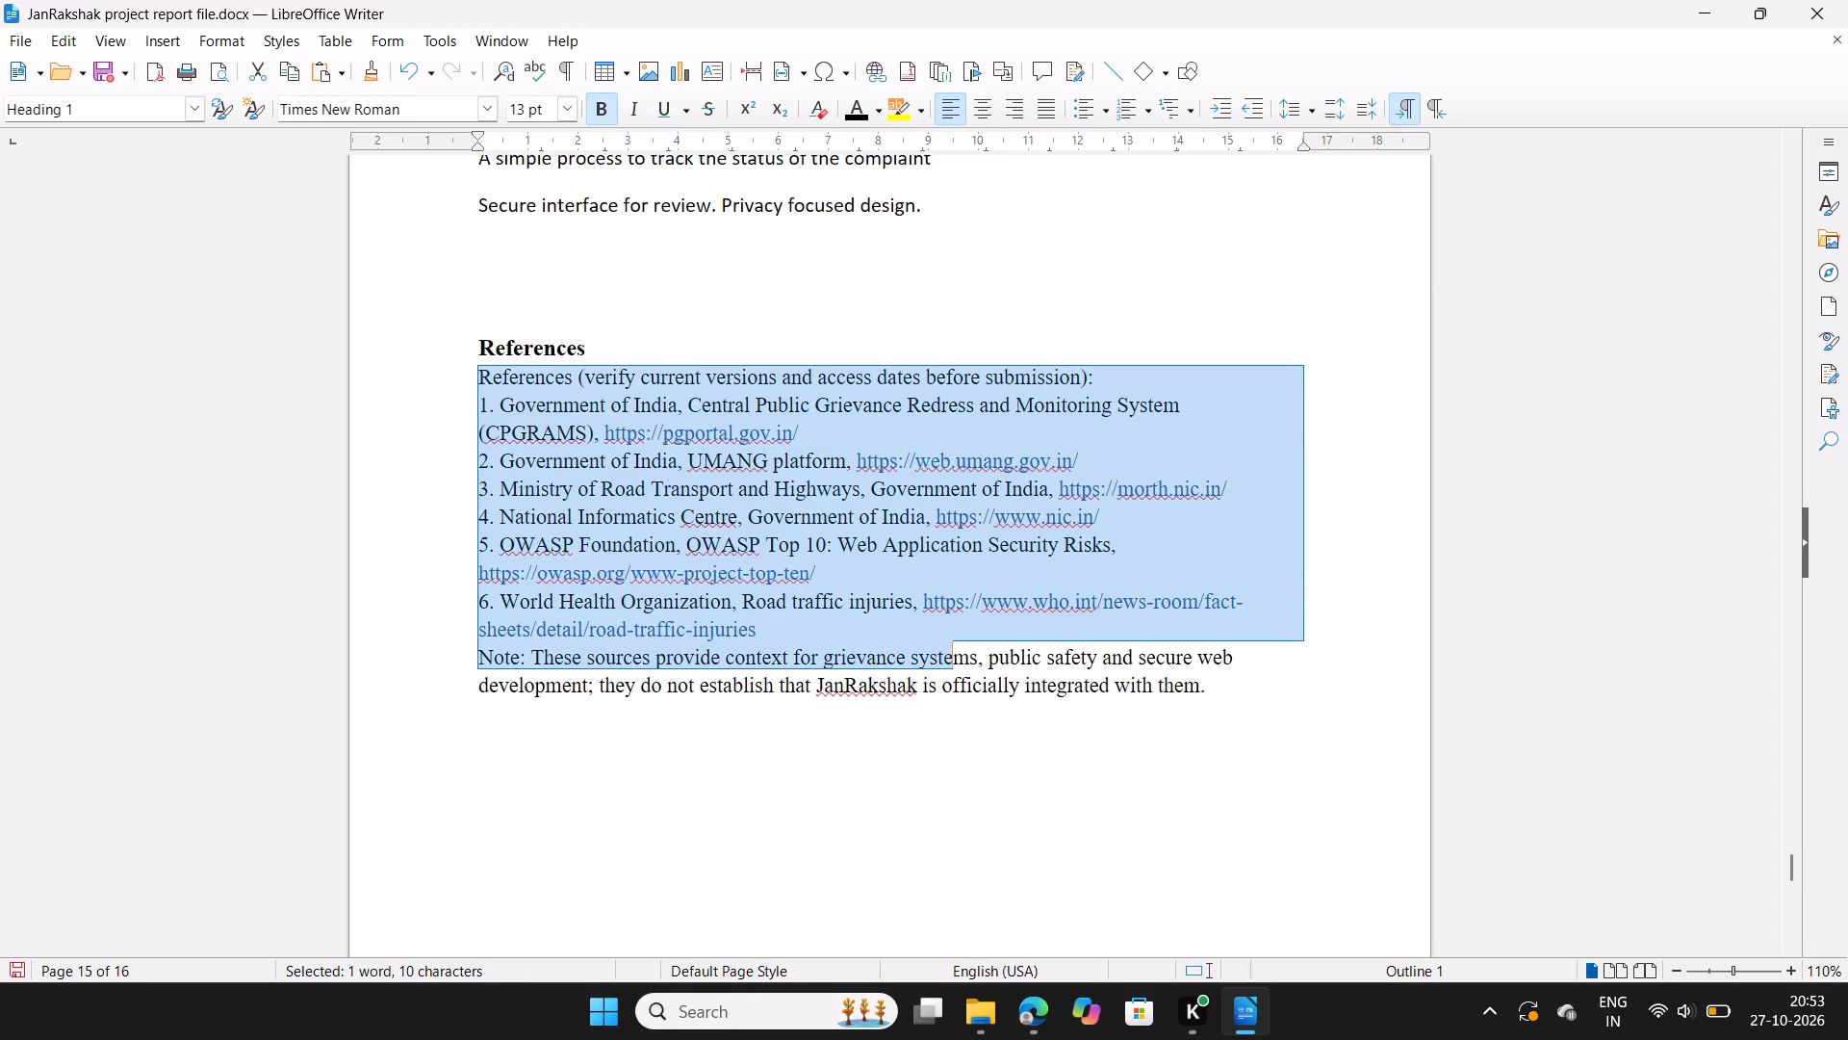
left_click_drag(949, 669, 1071, 736)
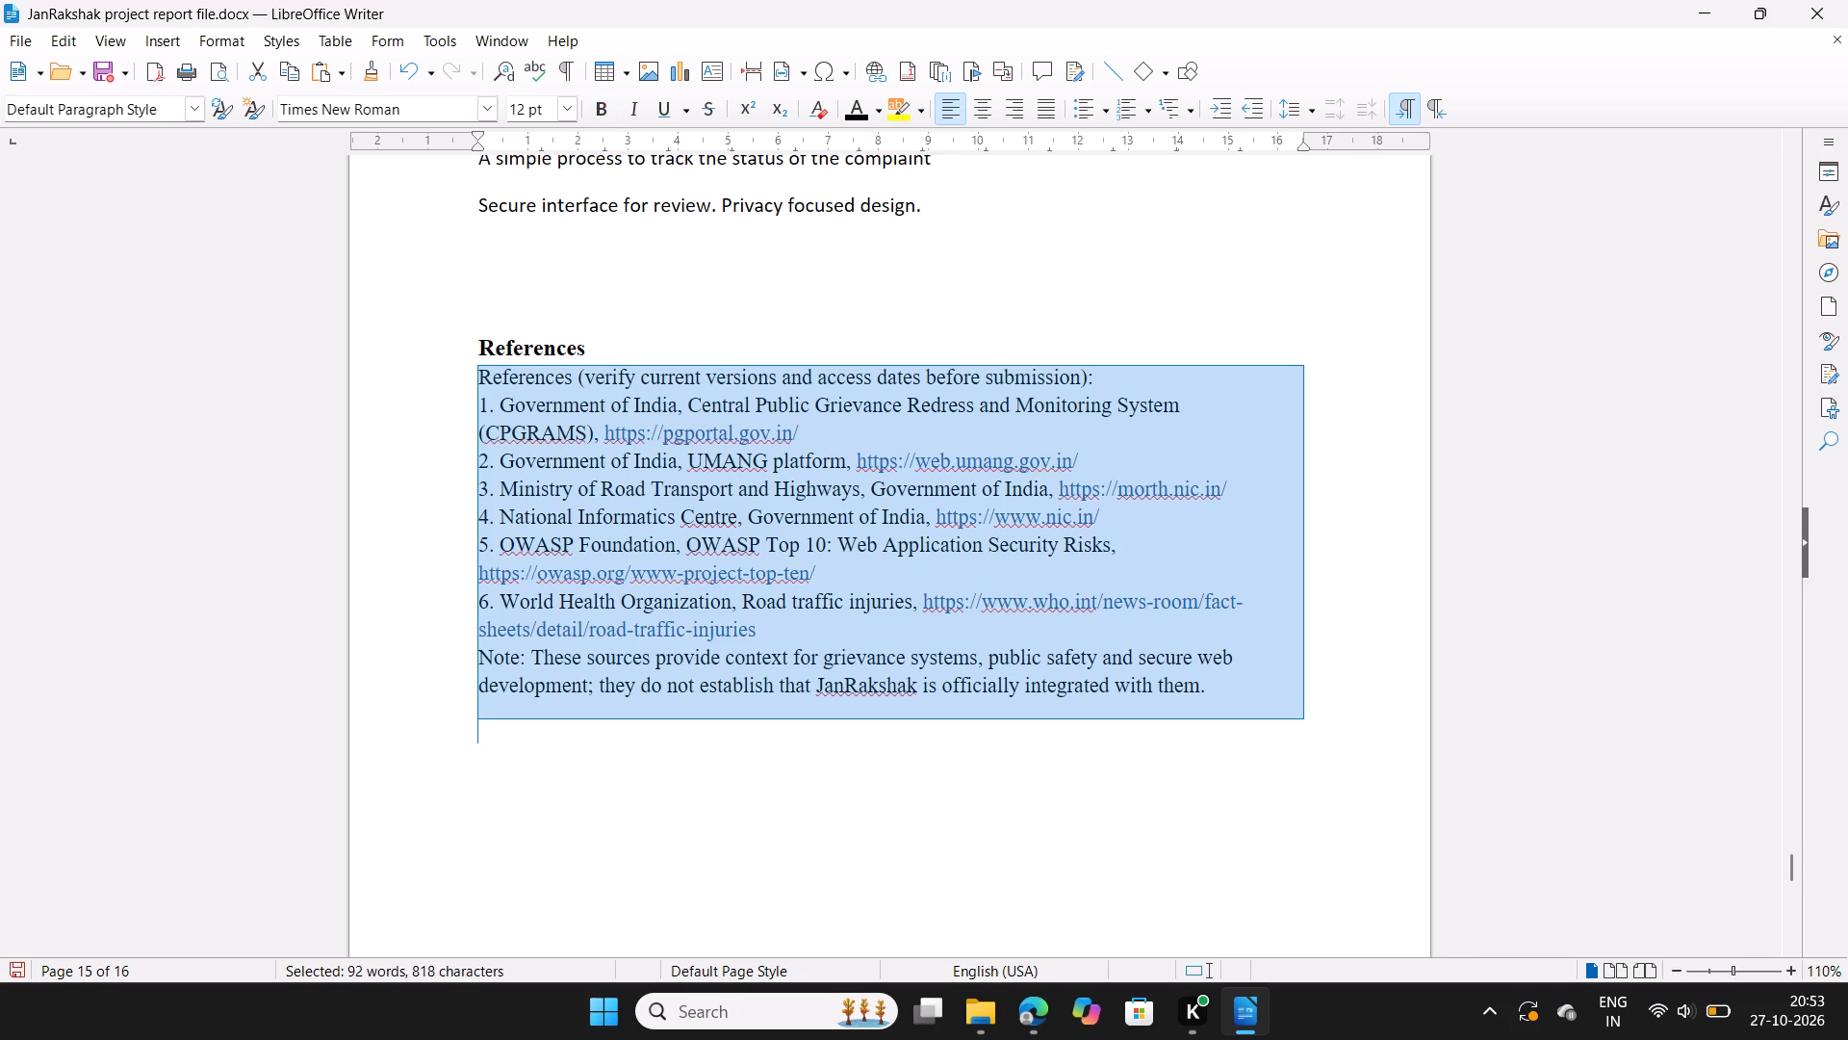
left_click(866, 792)
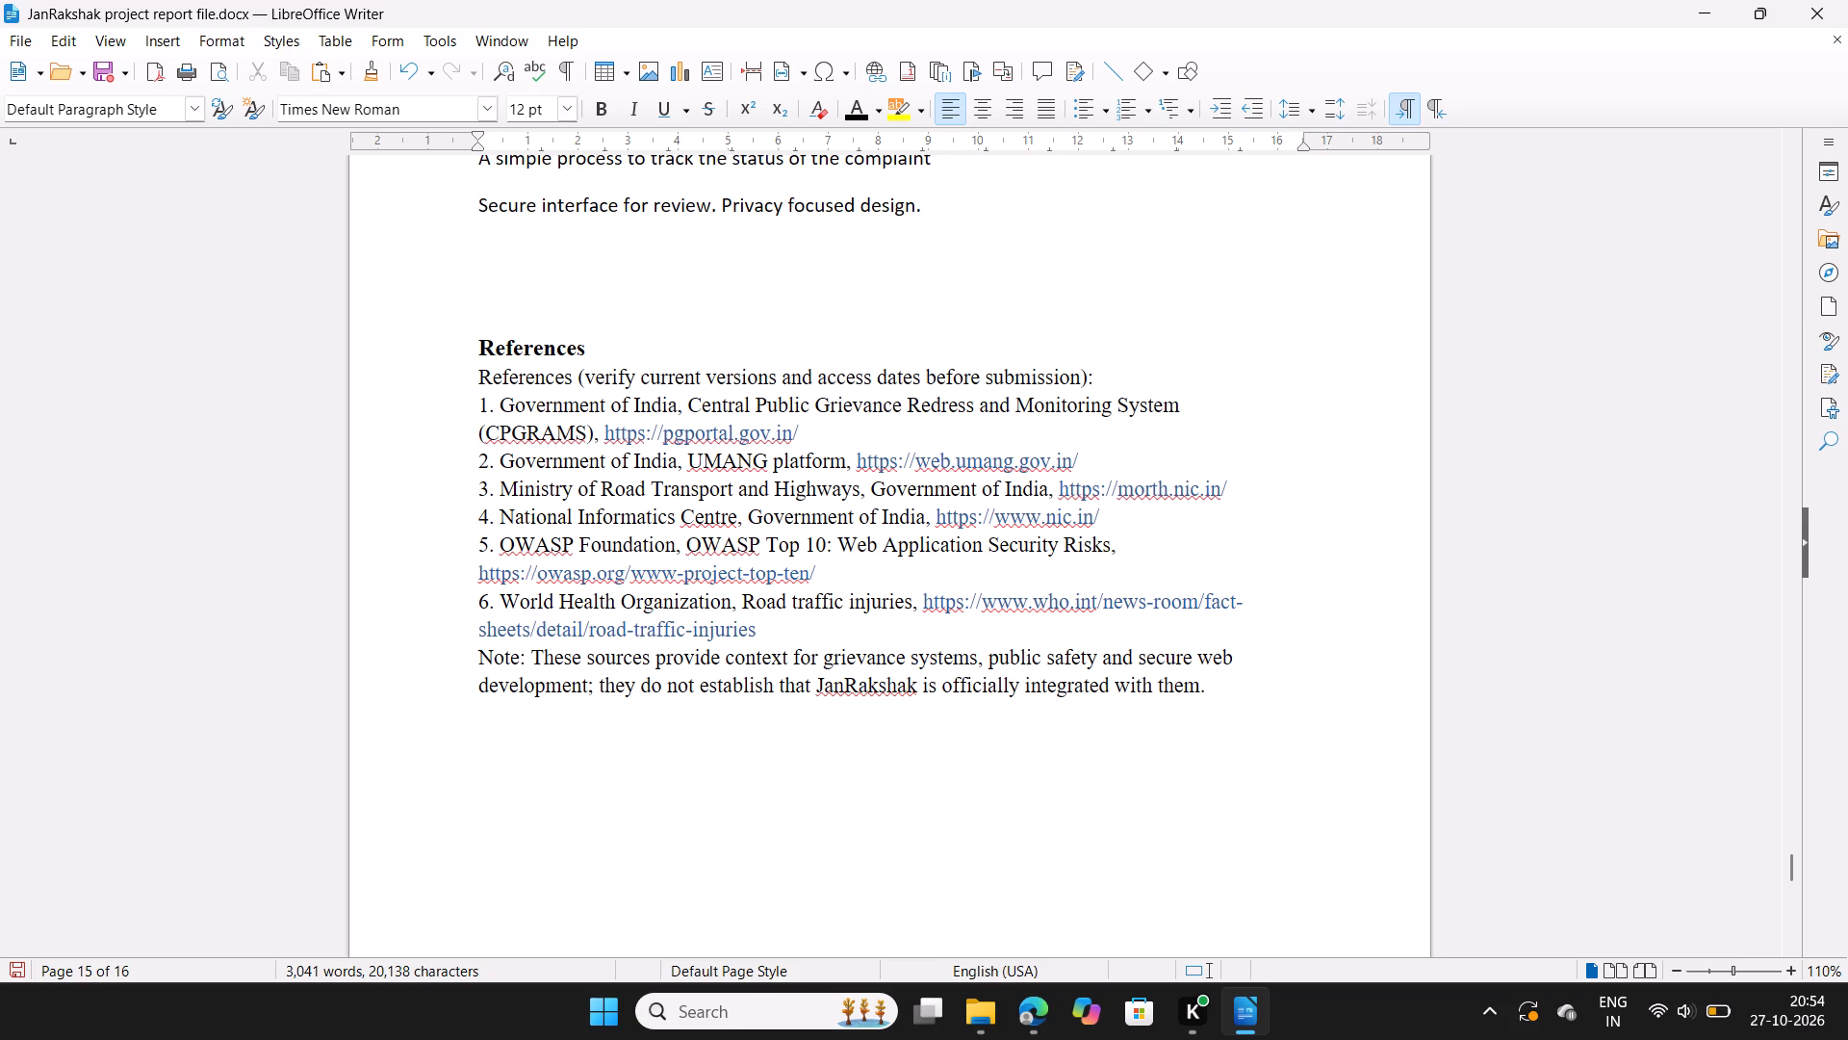
left_click_drag(603, 433, 805, 437)
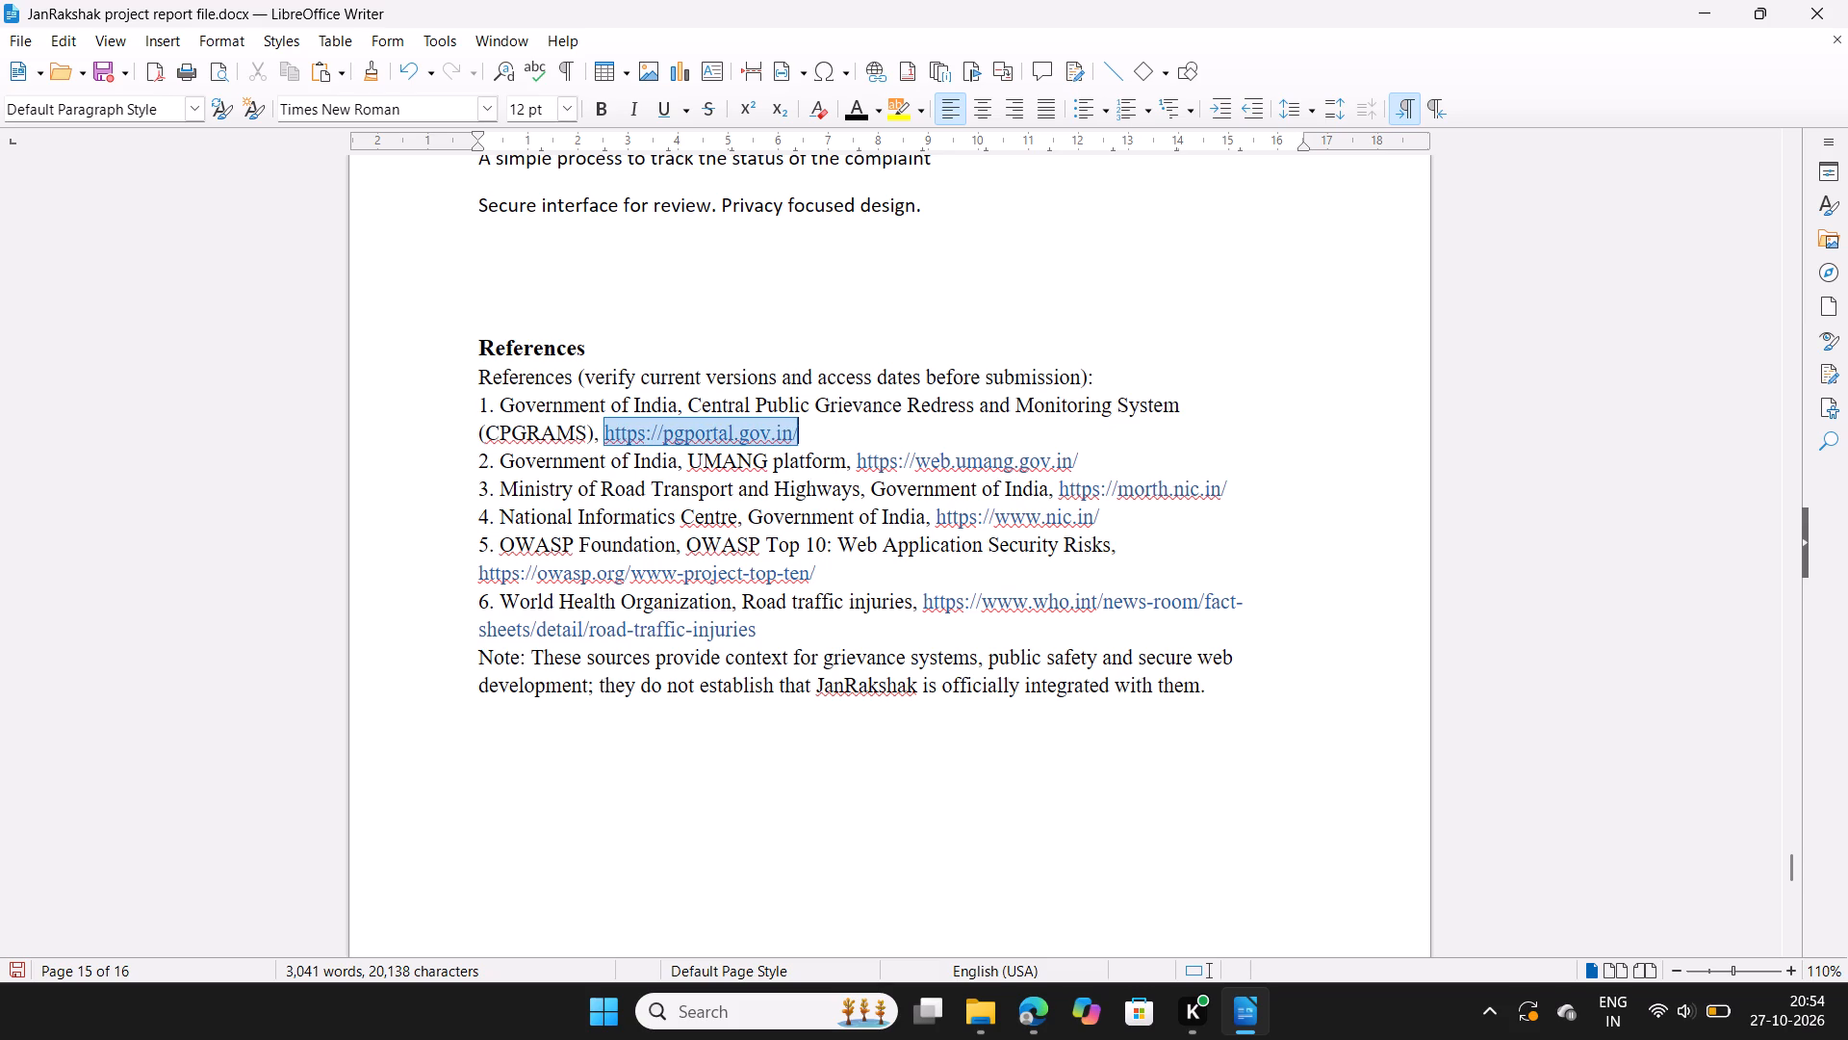
key("ctrl+c")
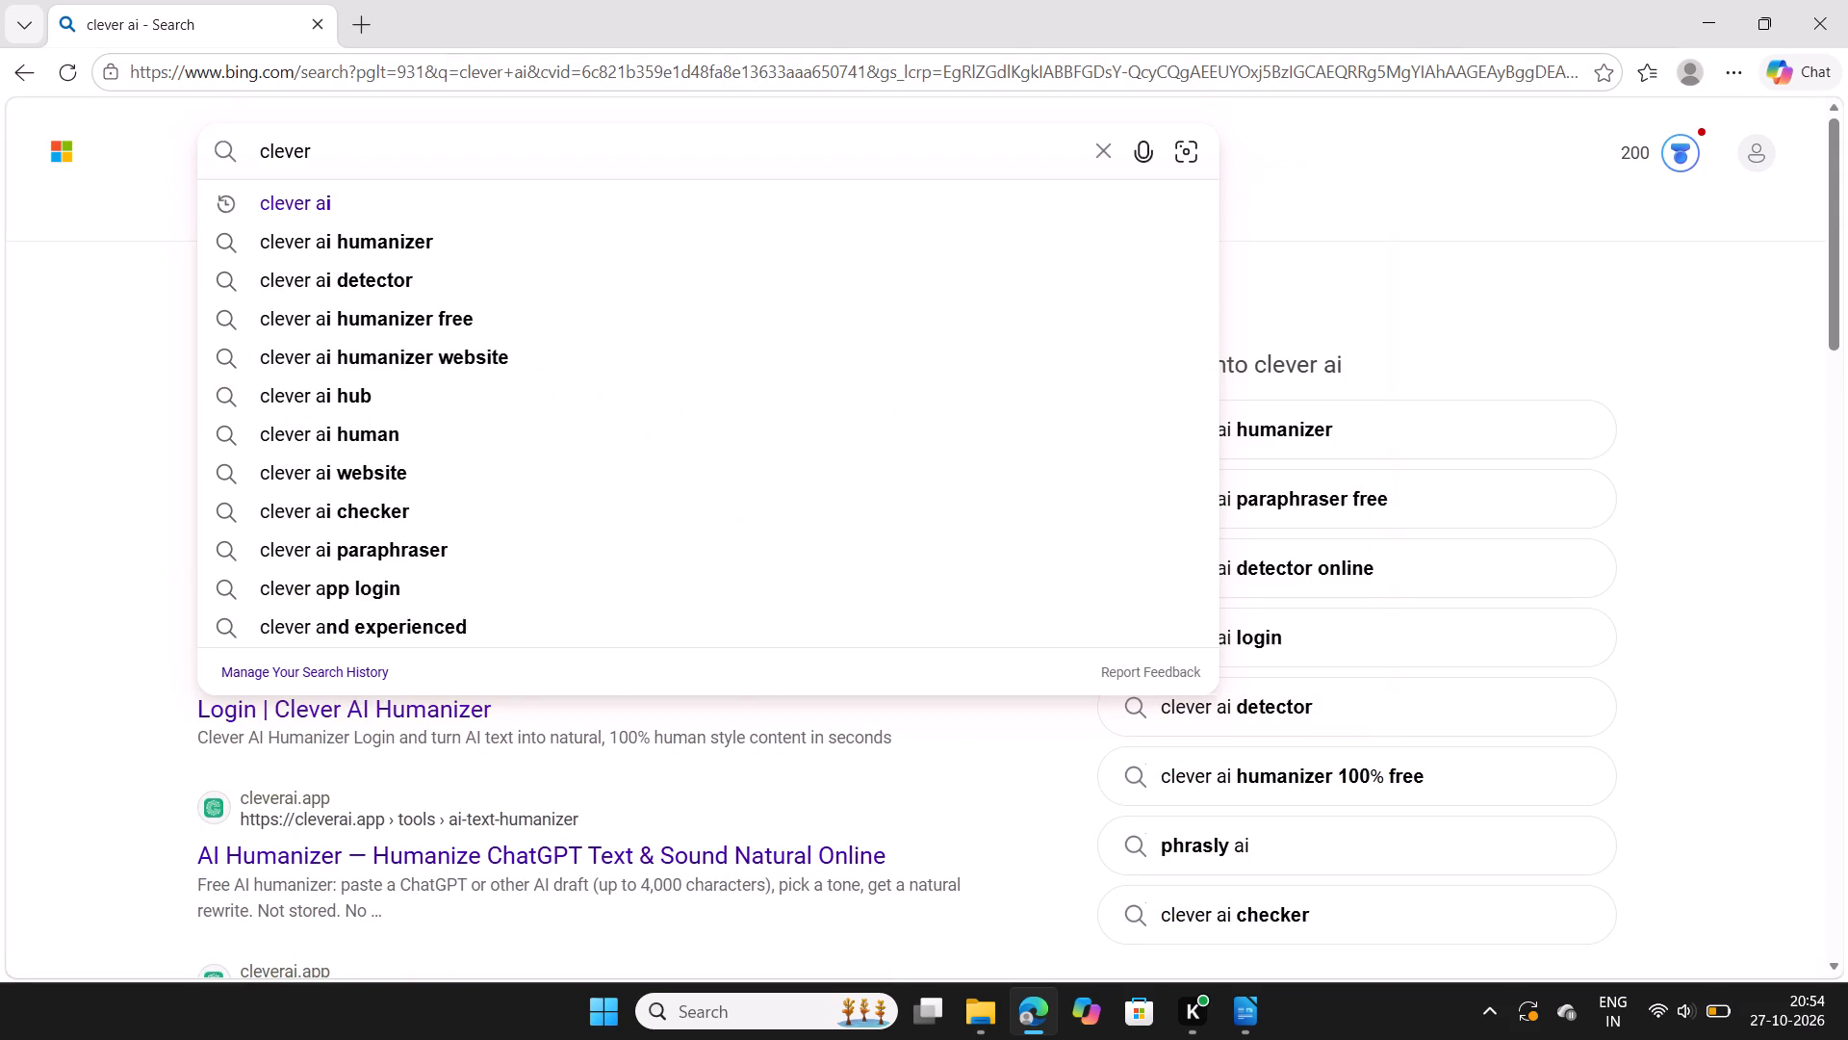
key("BackSpace")
key("BackSpace")
key("BackSpace")
key("BackSpace")
key("BackSpace")
key("BackSpace")
key("BackSpace")
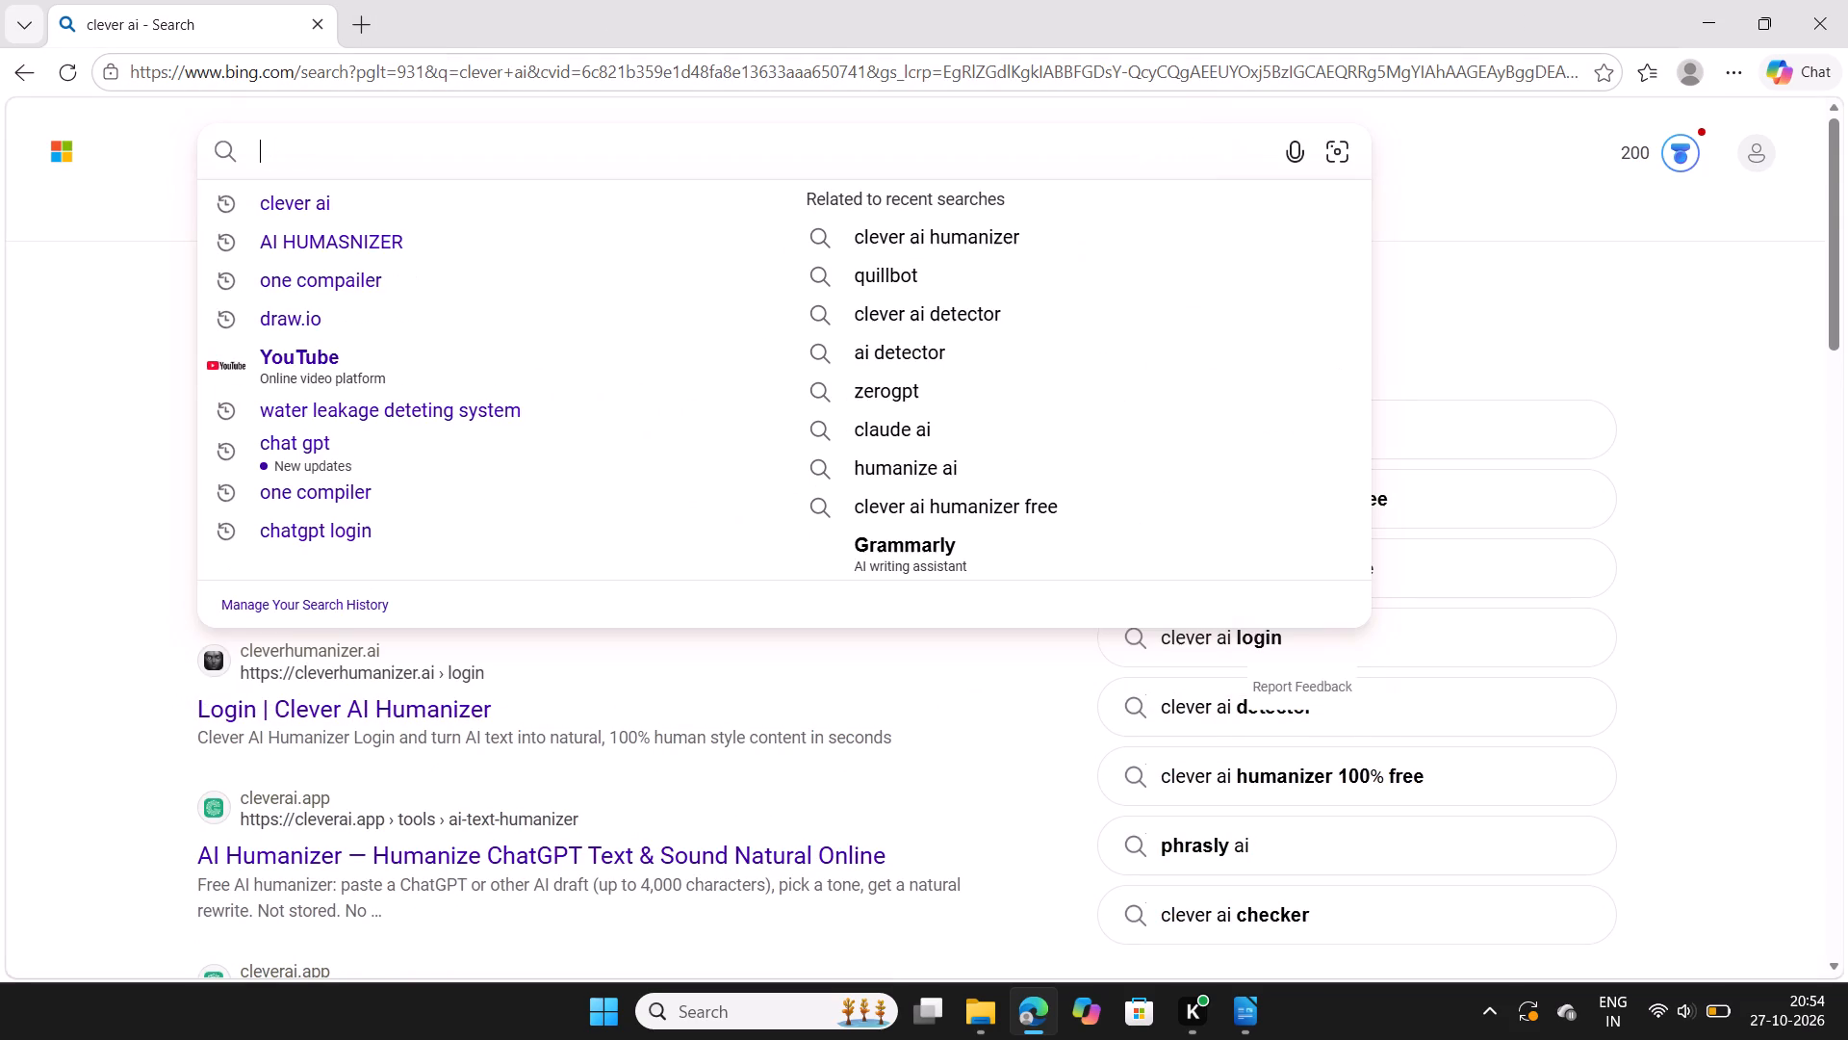
key("ctrl+c")
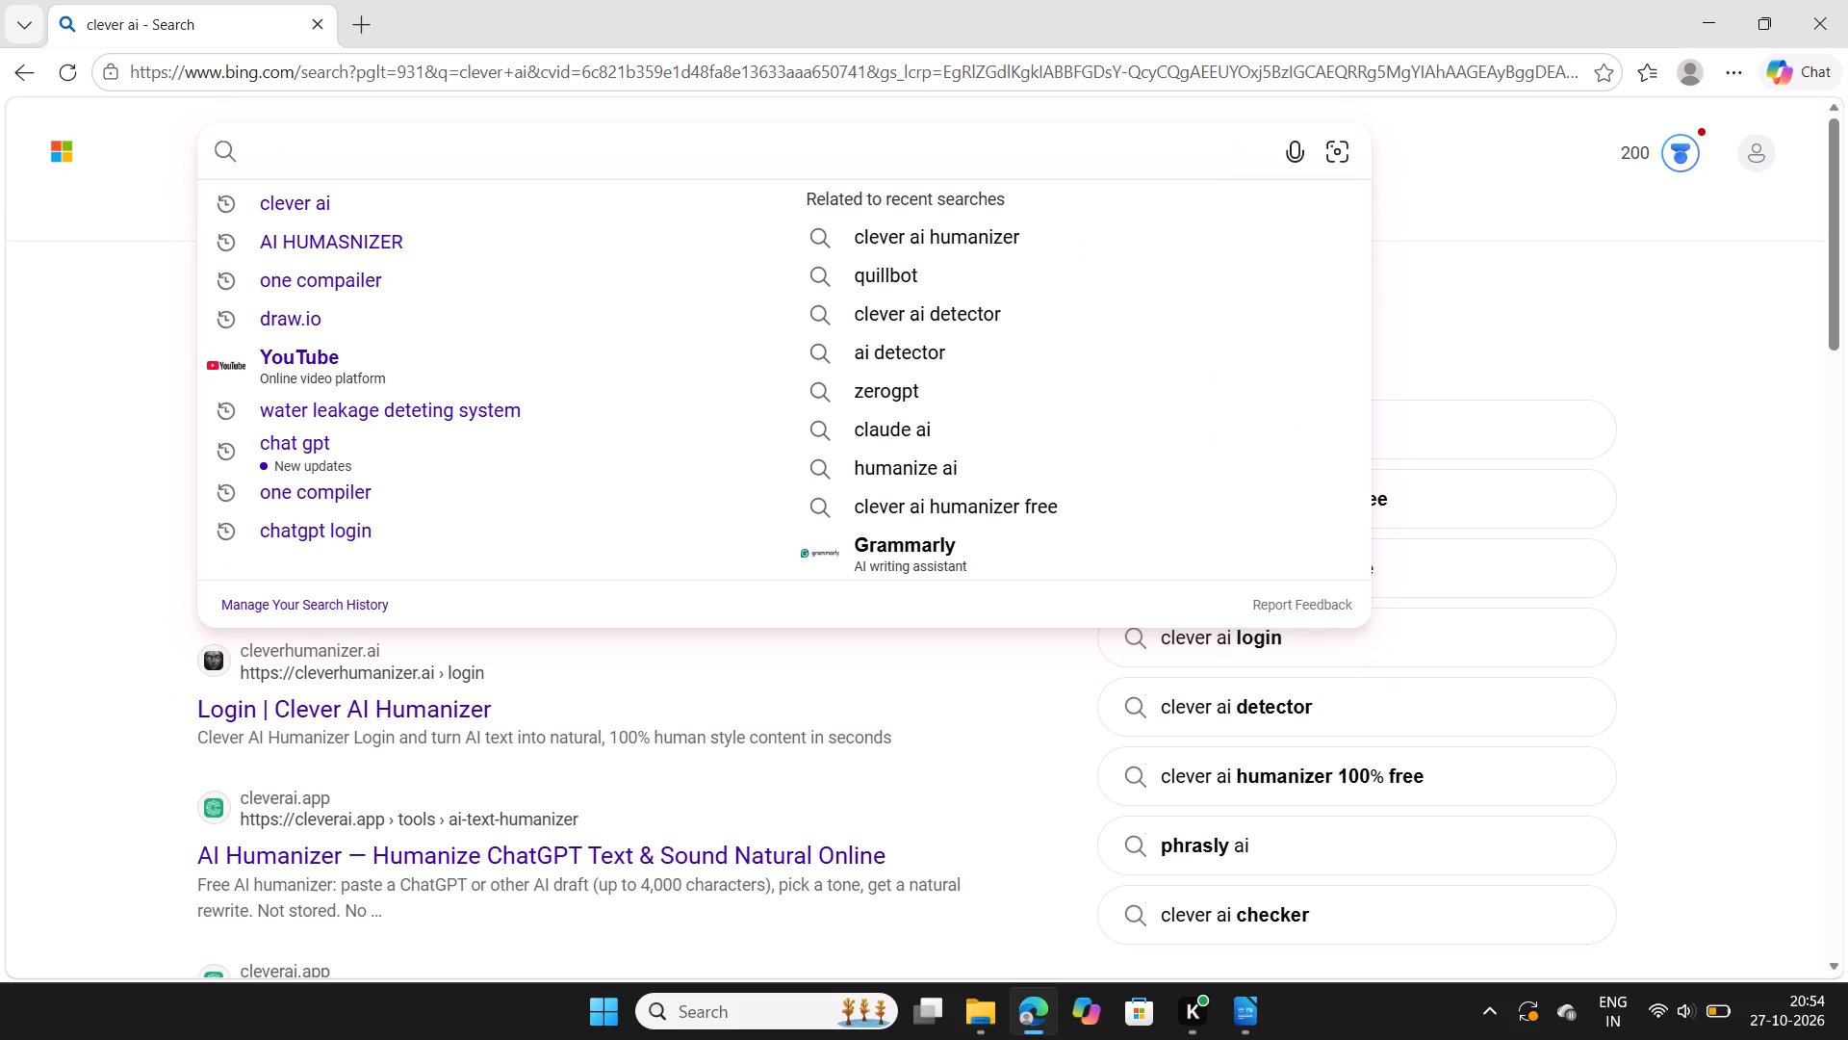
left_click(265, 148)
key("ctrl+v")
key("Return")
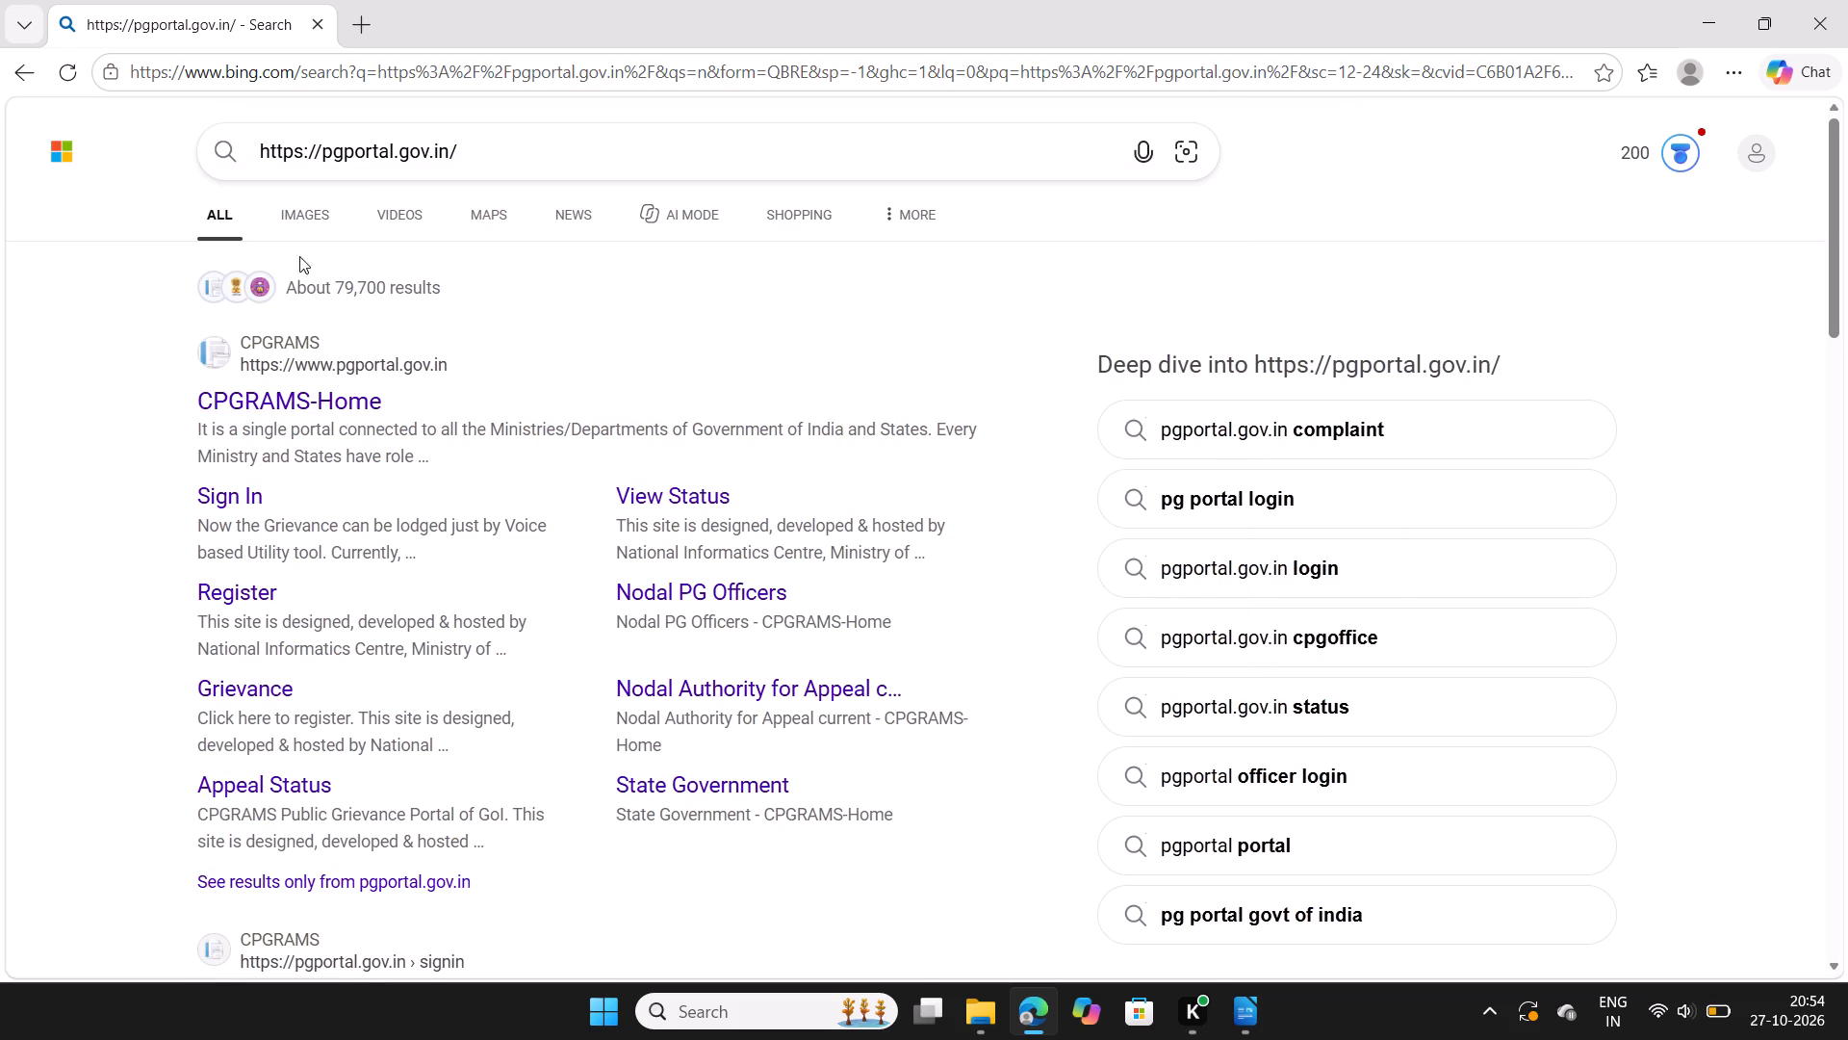
left_click(327, 396)
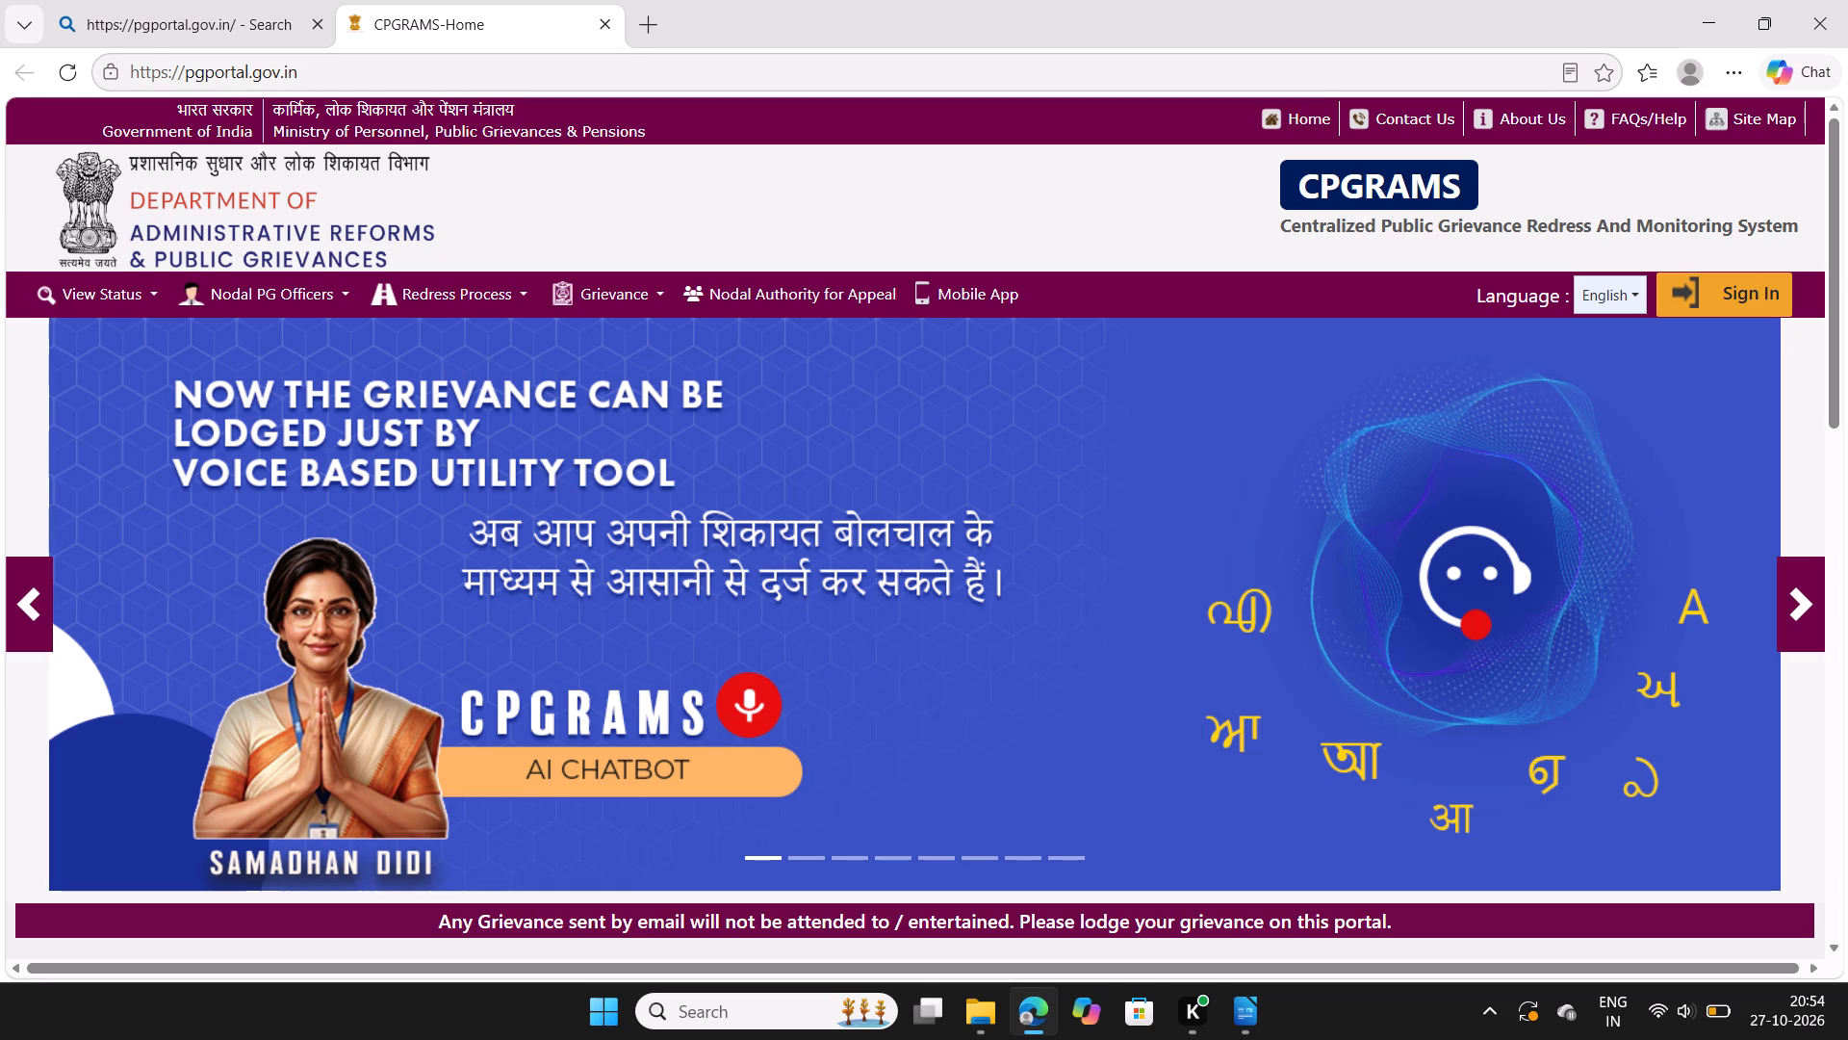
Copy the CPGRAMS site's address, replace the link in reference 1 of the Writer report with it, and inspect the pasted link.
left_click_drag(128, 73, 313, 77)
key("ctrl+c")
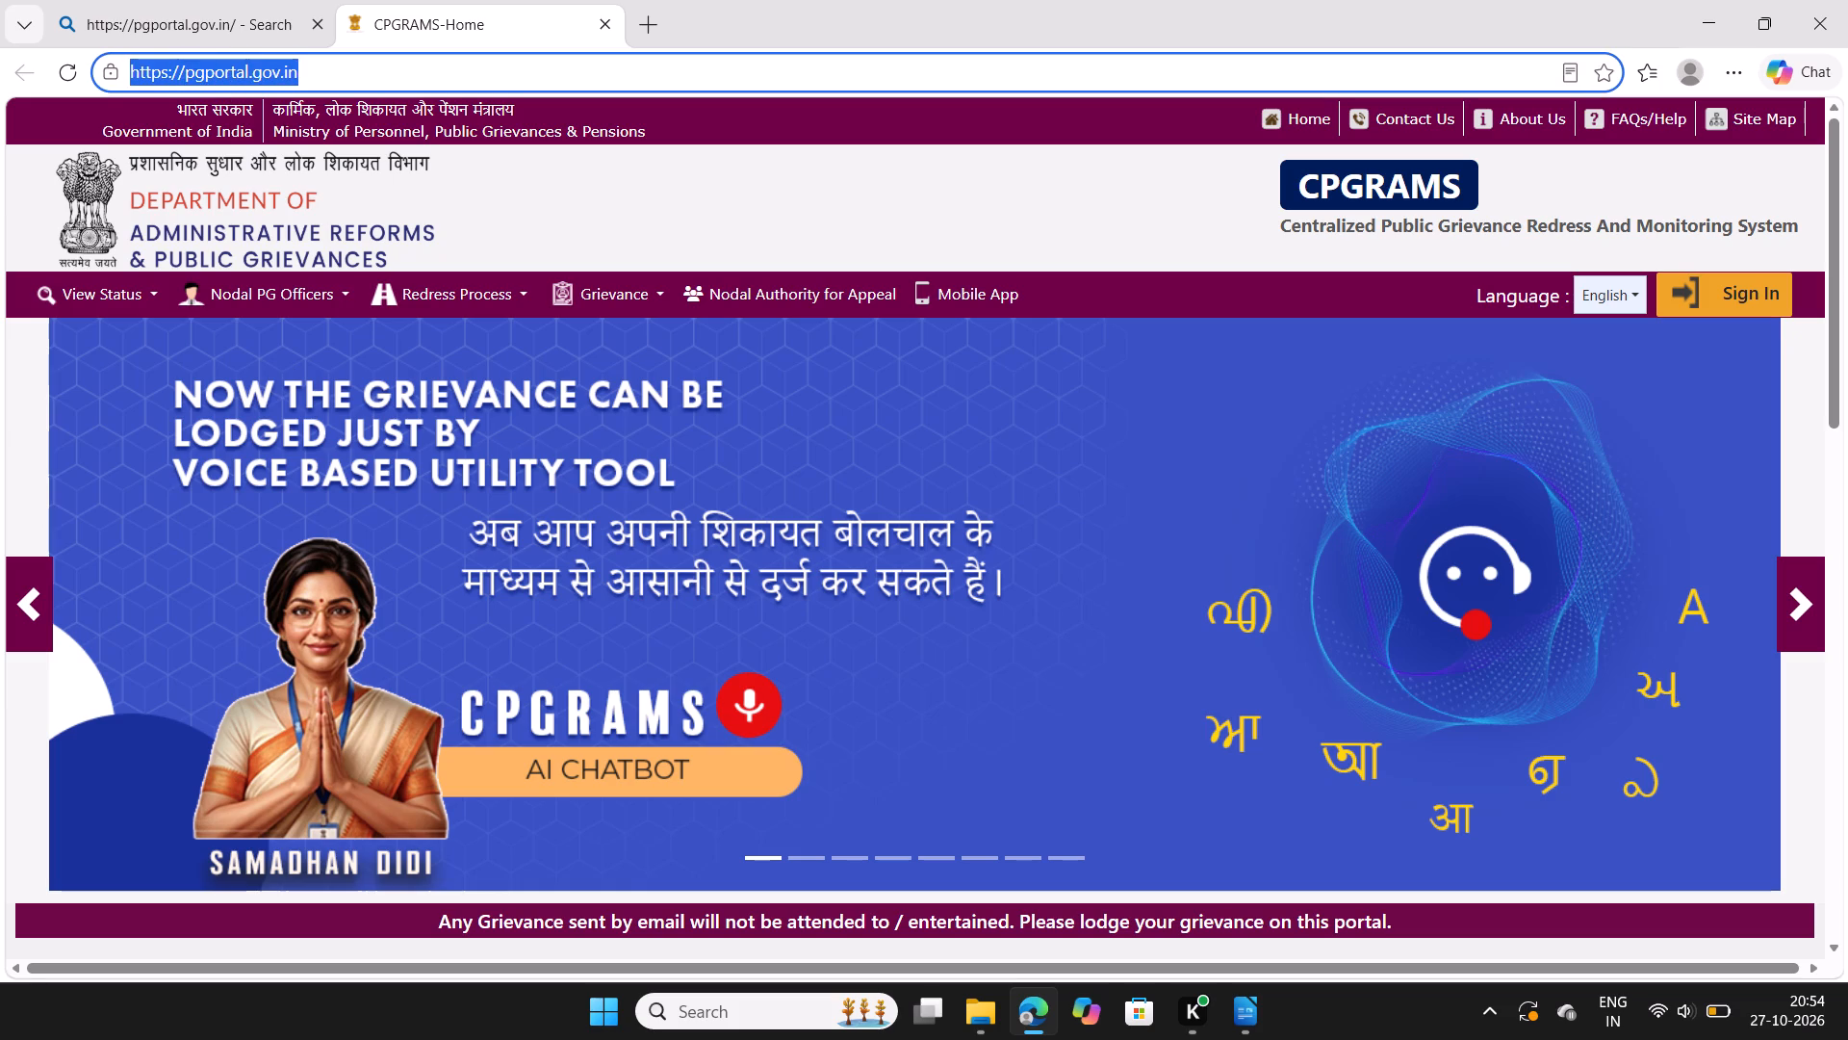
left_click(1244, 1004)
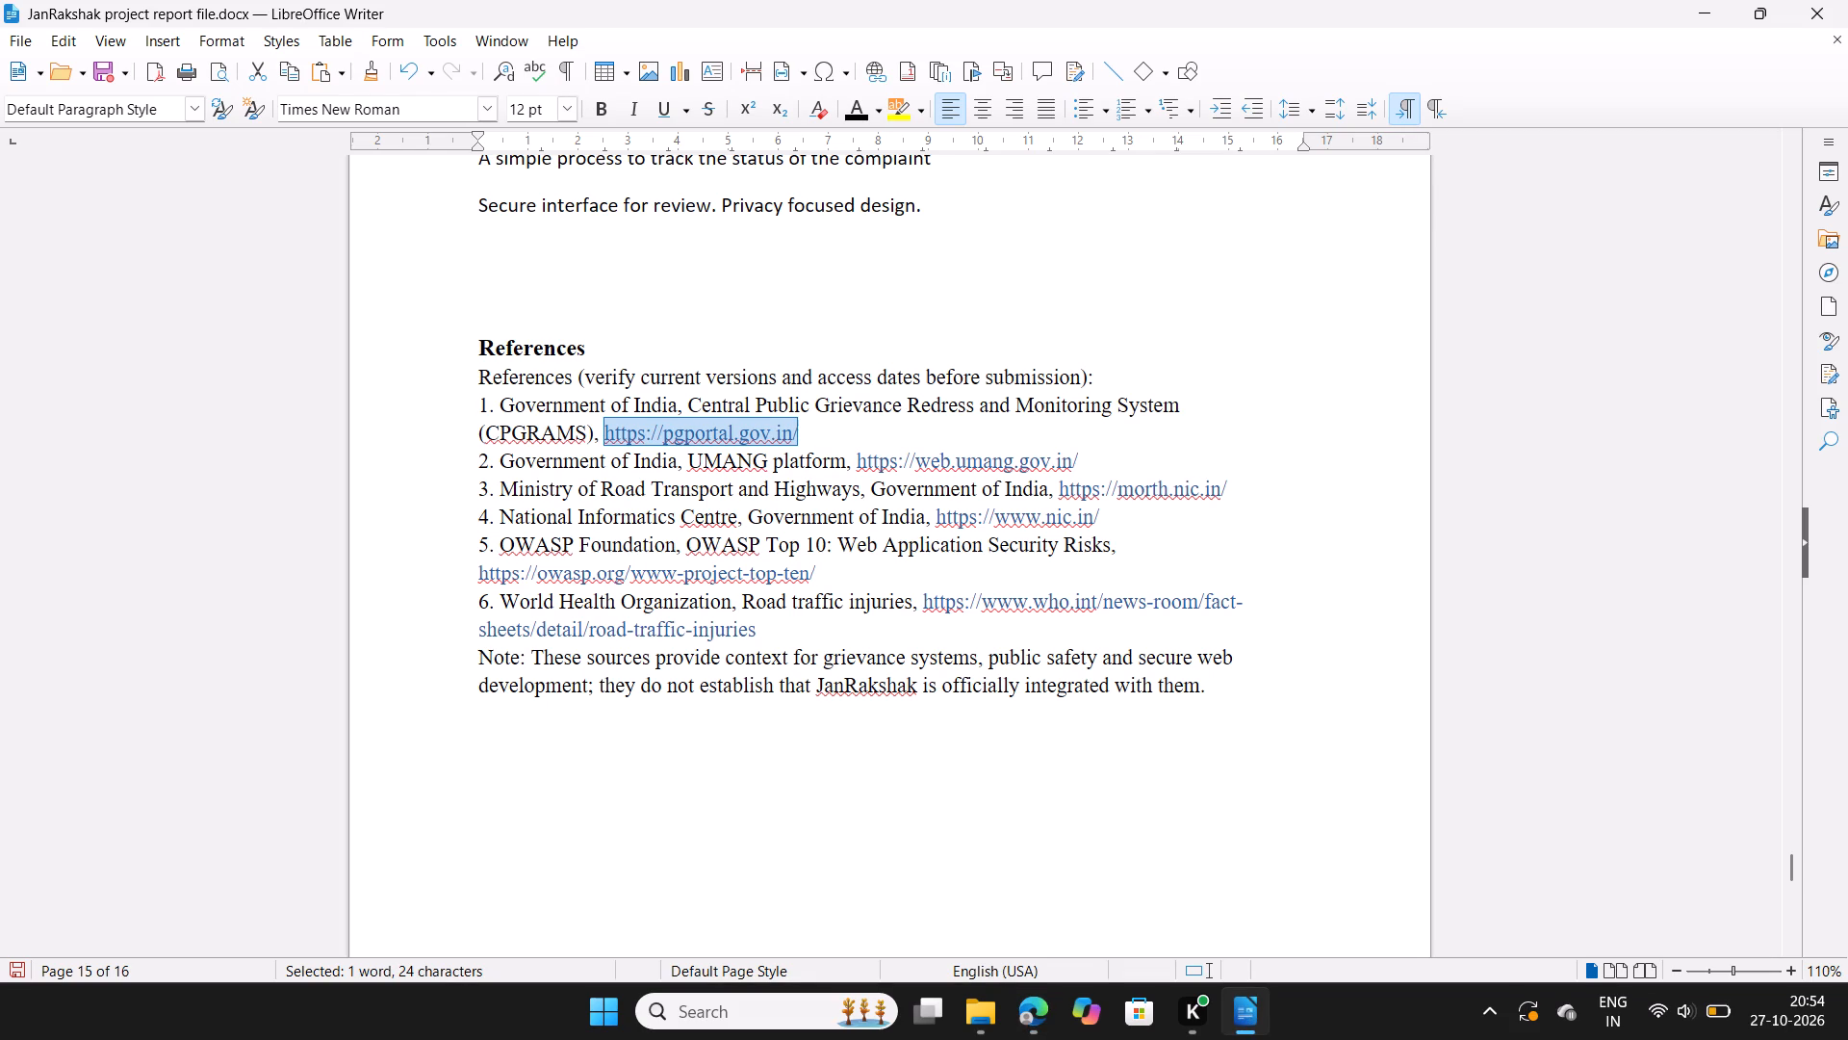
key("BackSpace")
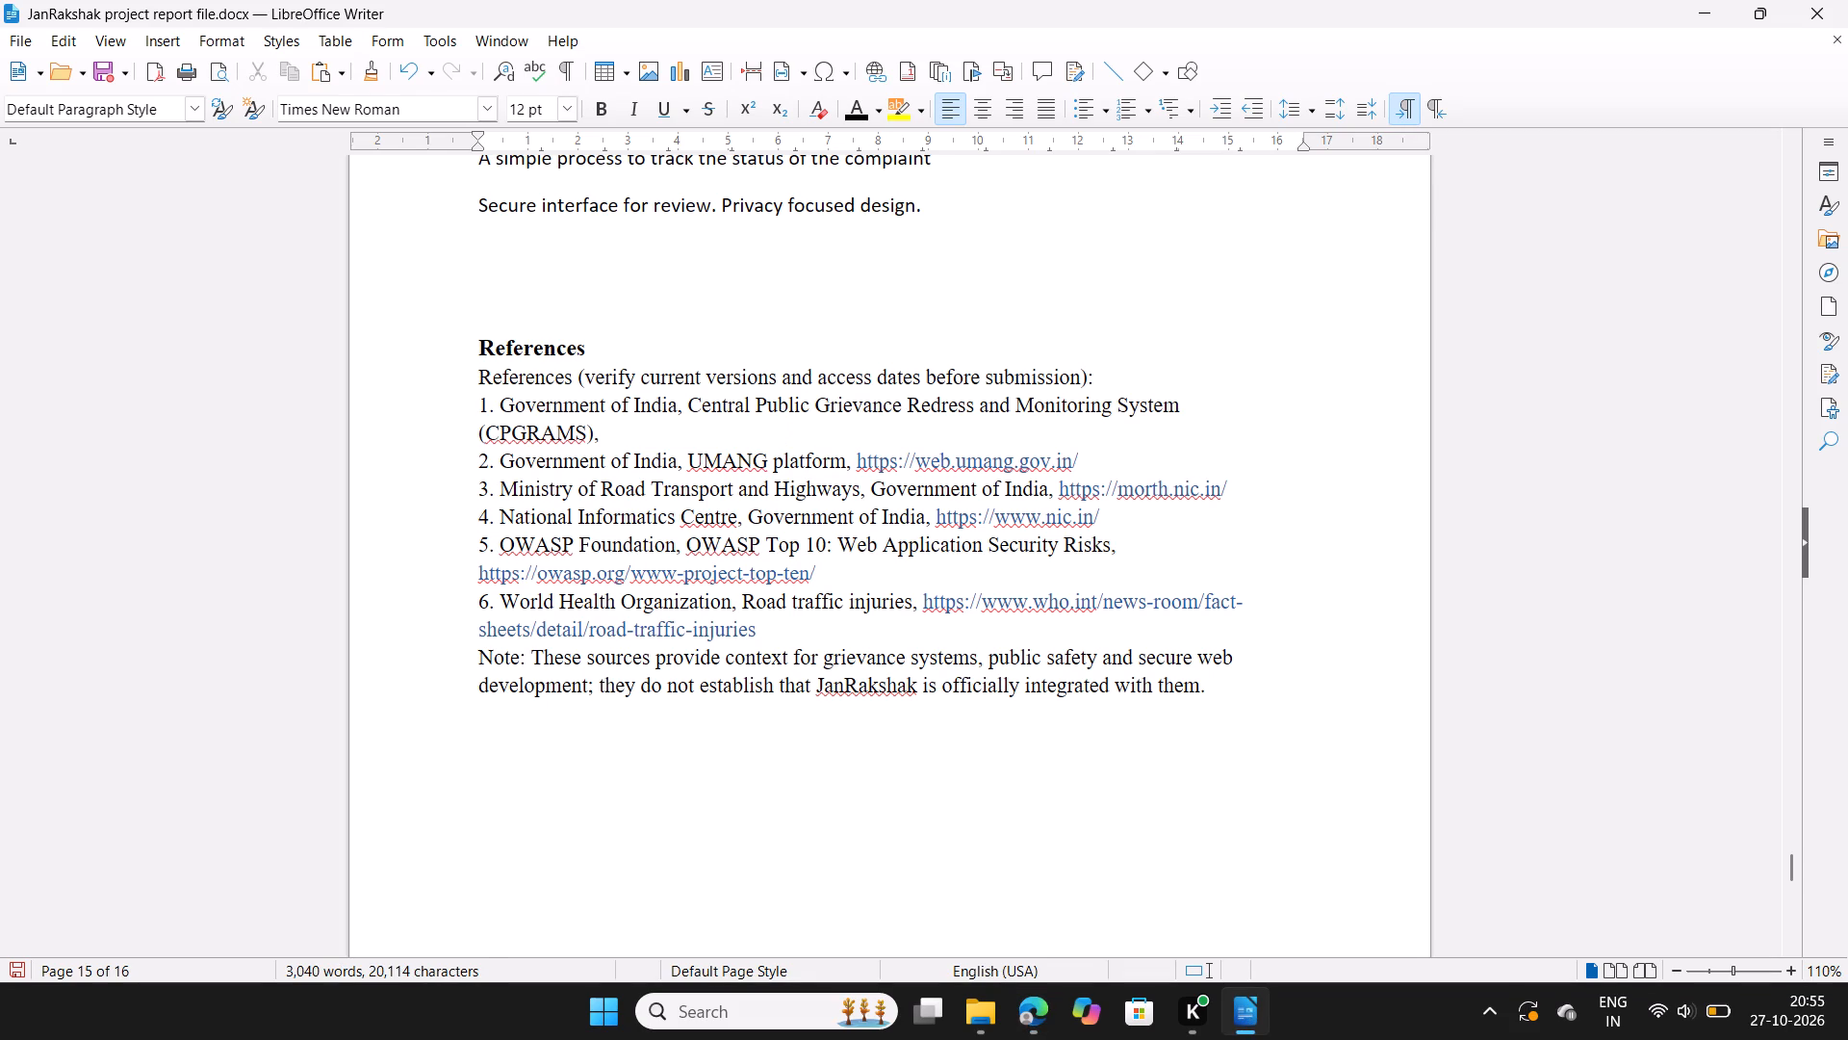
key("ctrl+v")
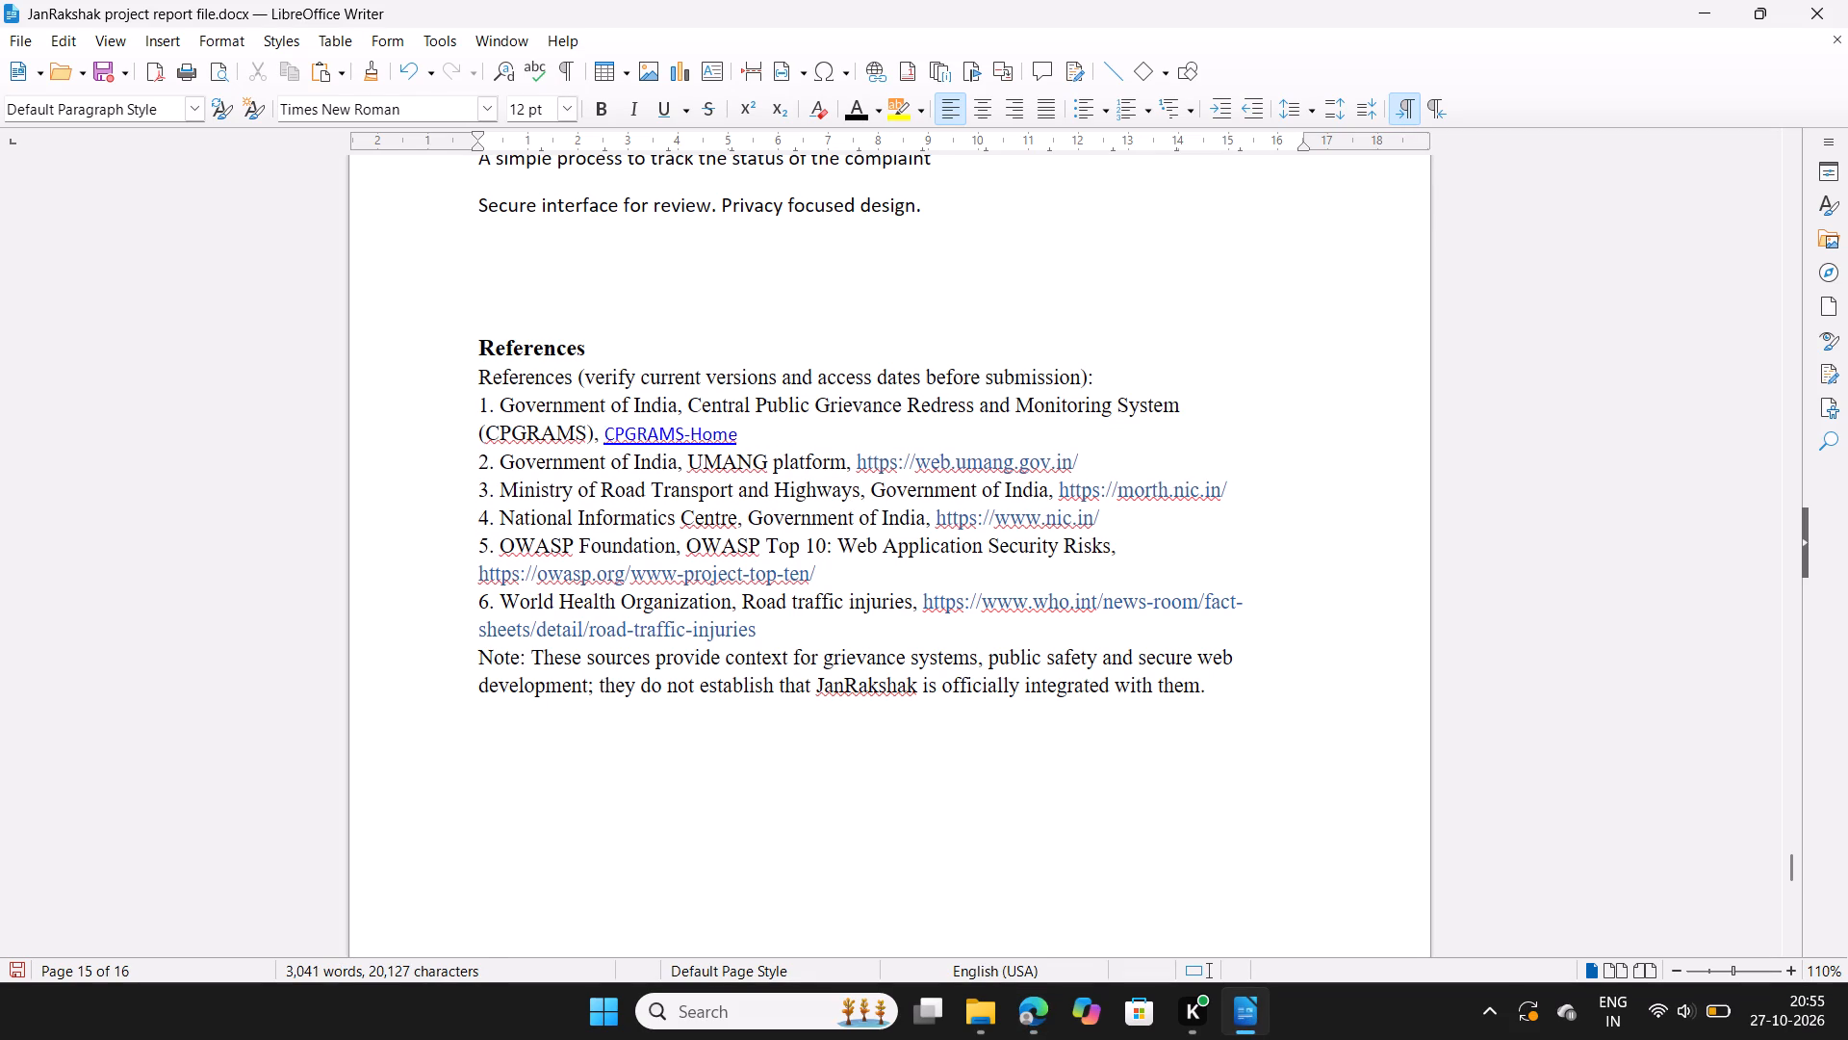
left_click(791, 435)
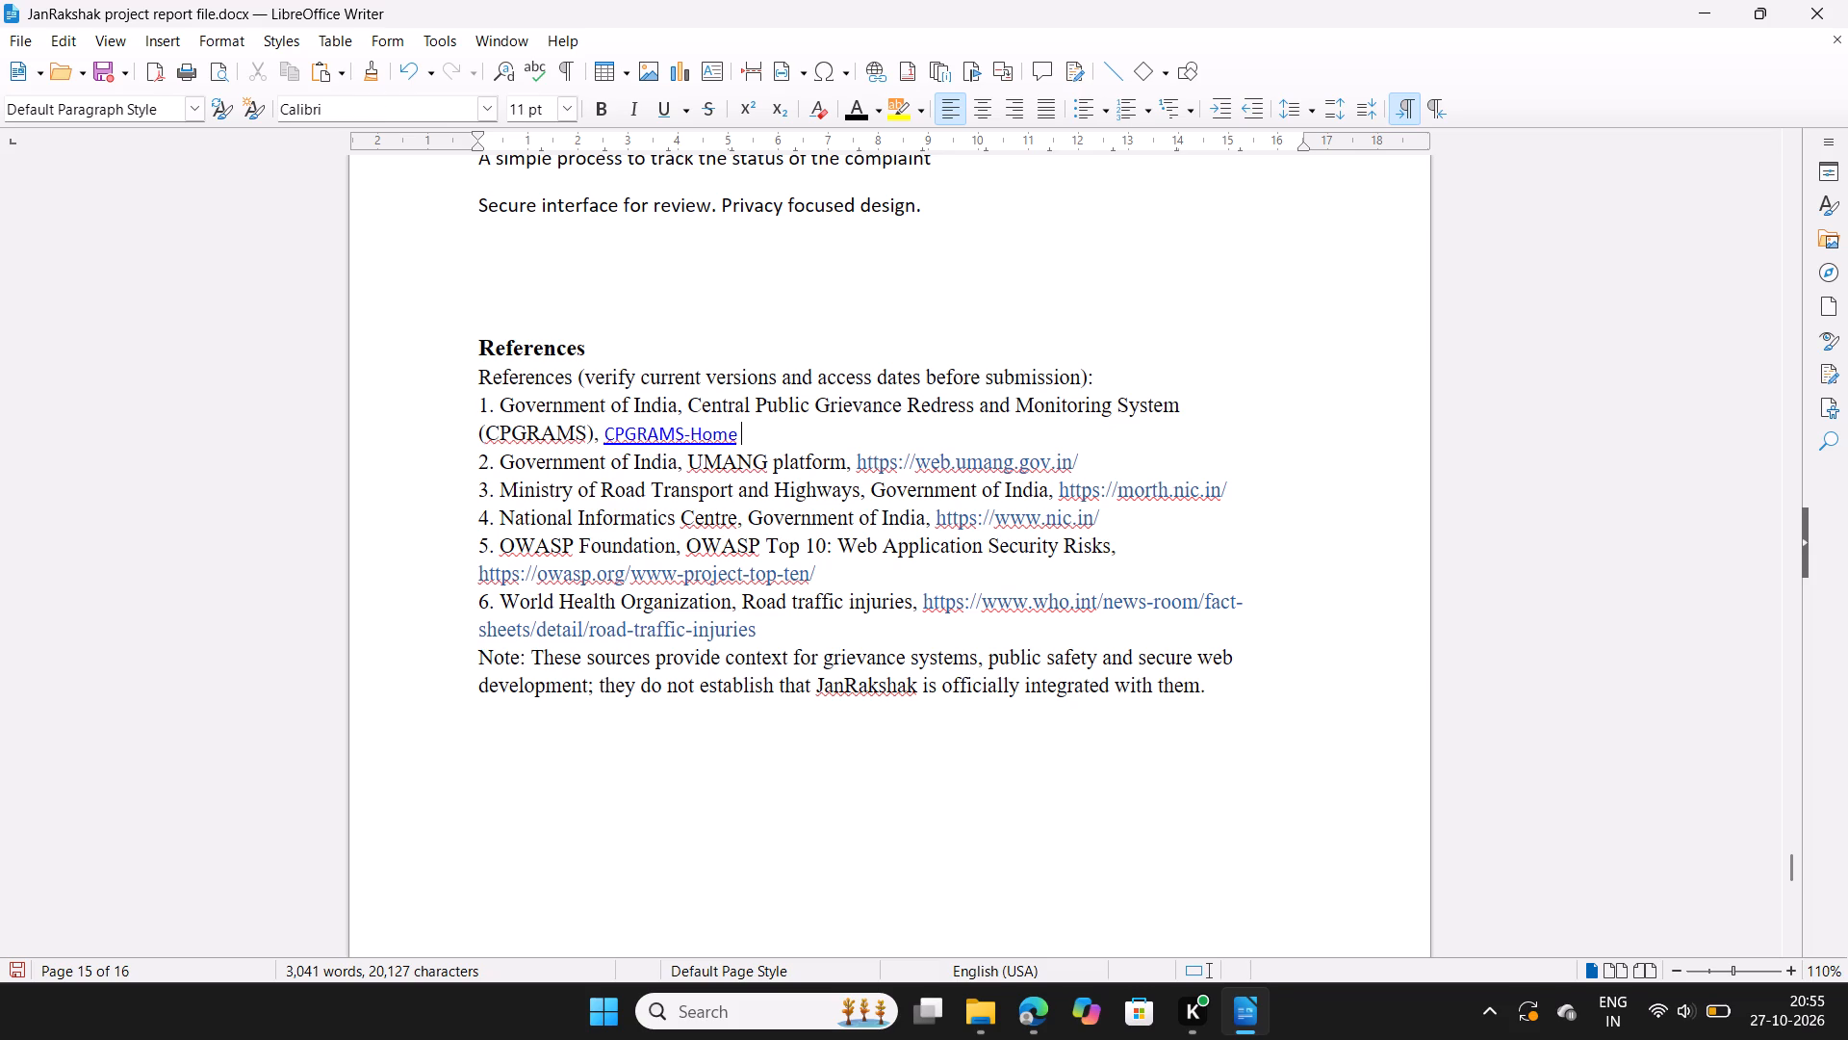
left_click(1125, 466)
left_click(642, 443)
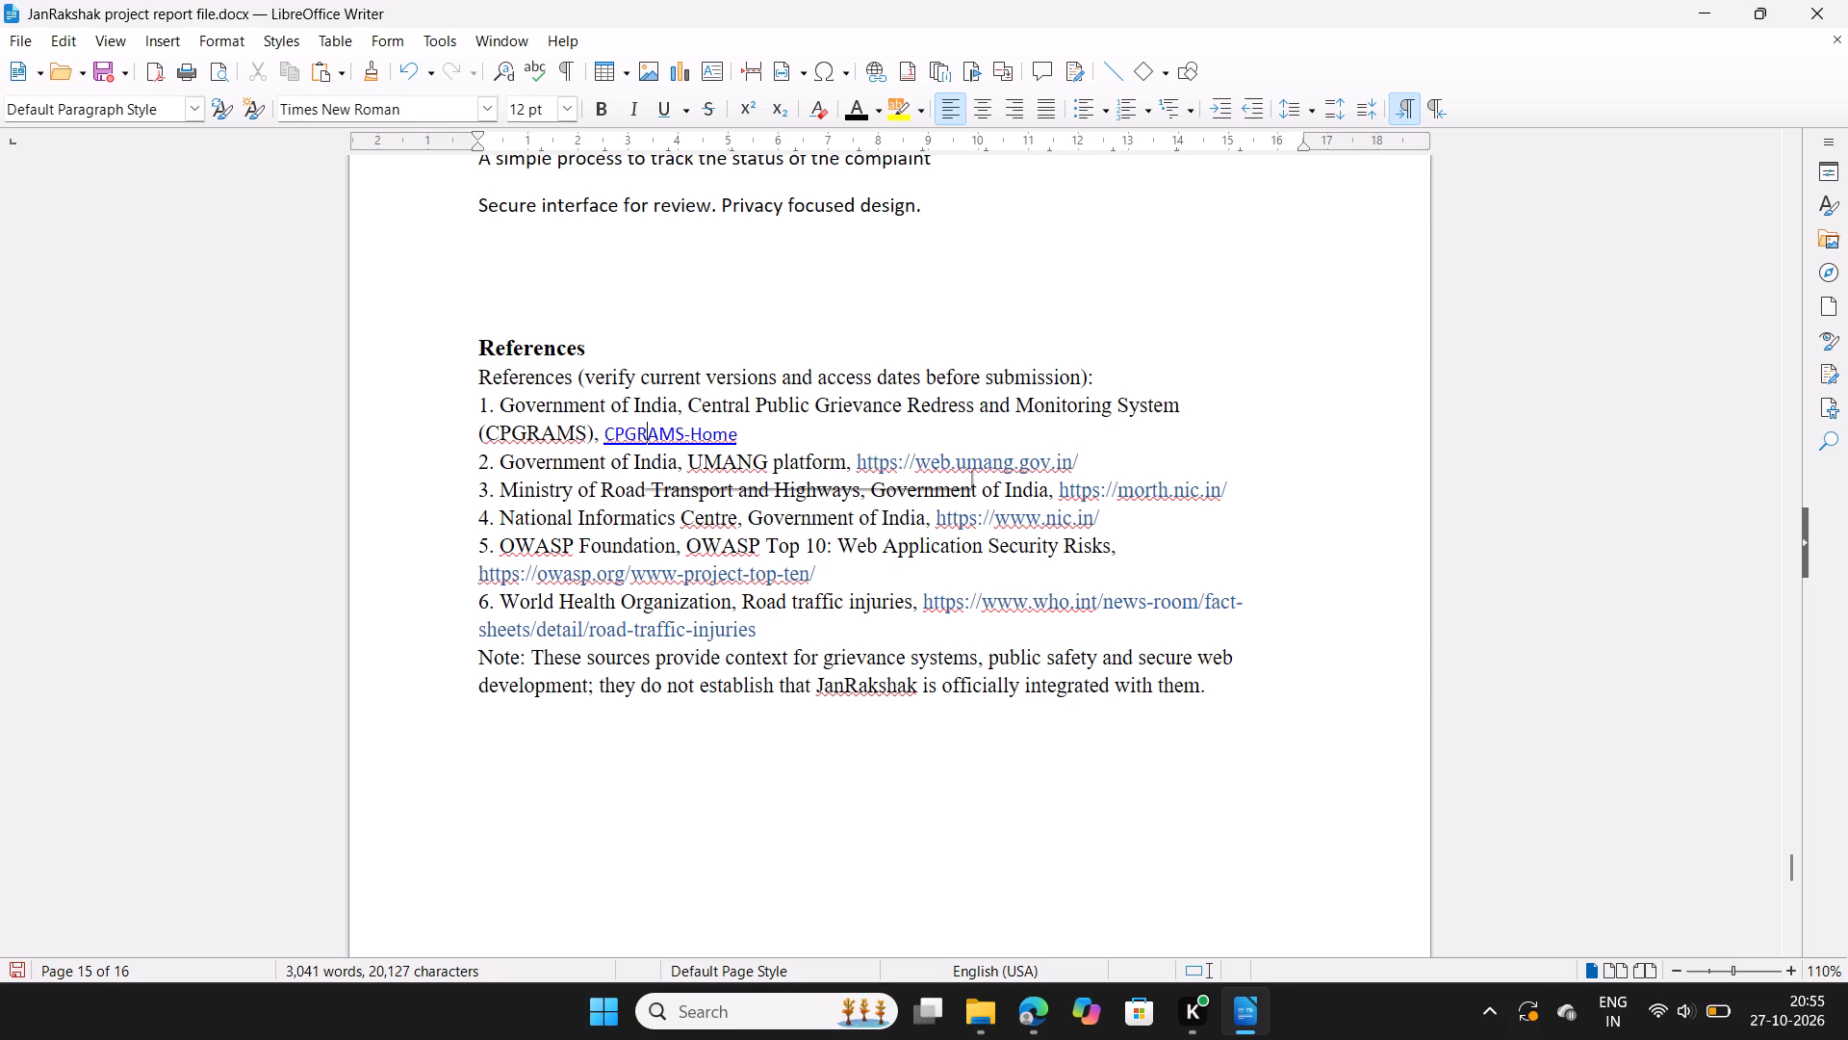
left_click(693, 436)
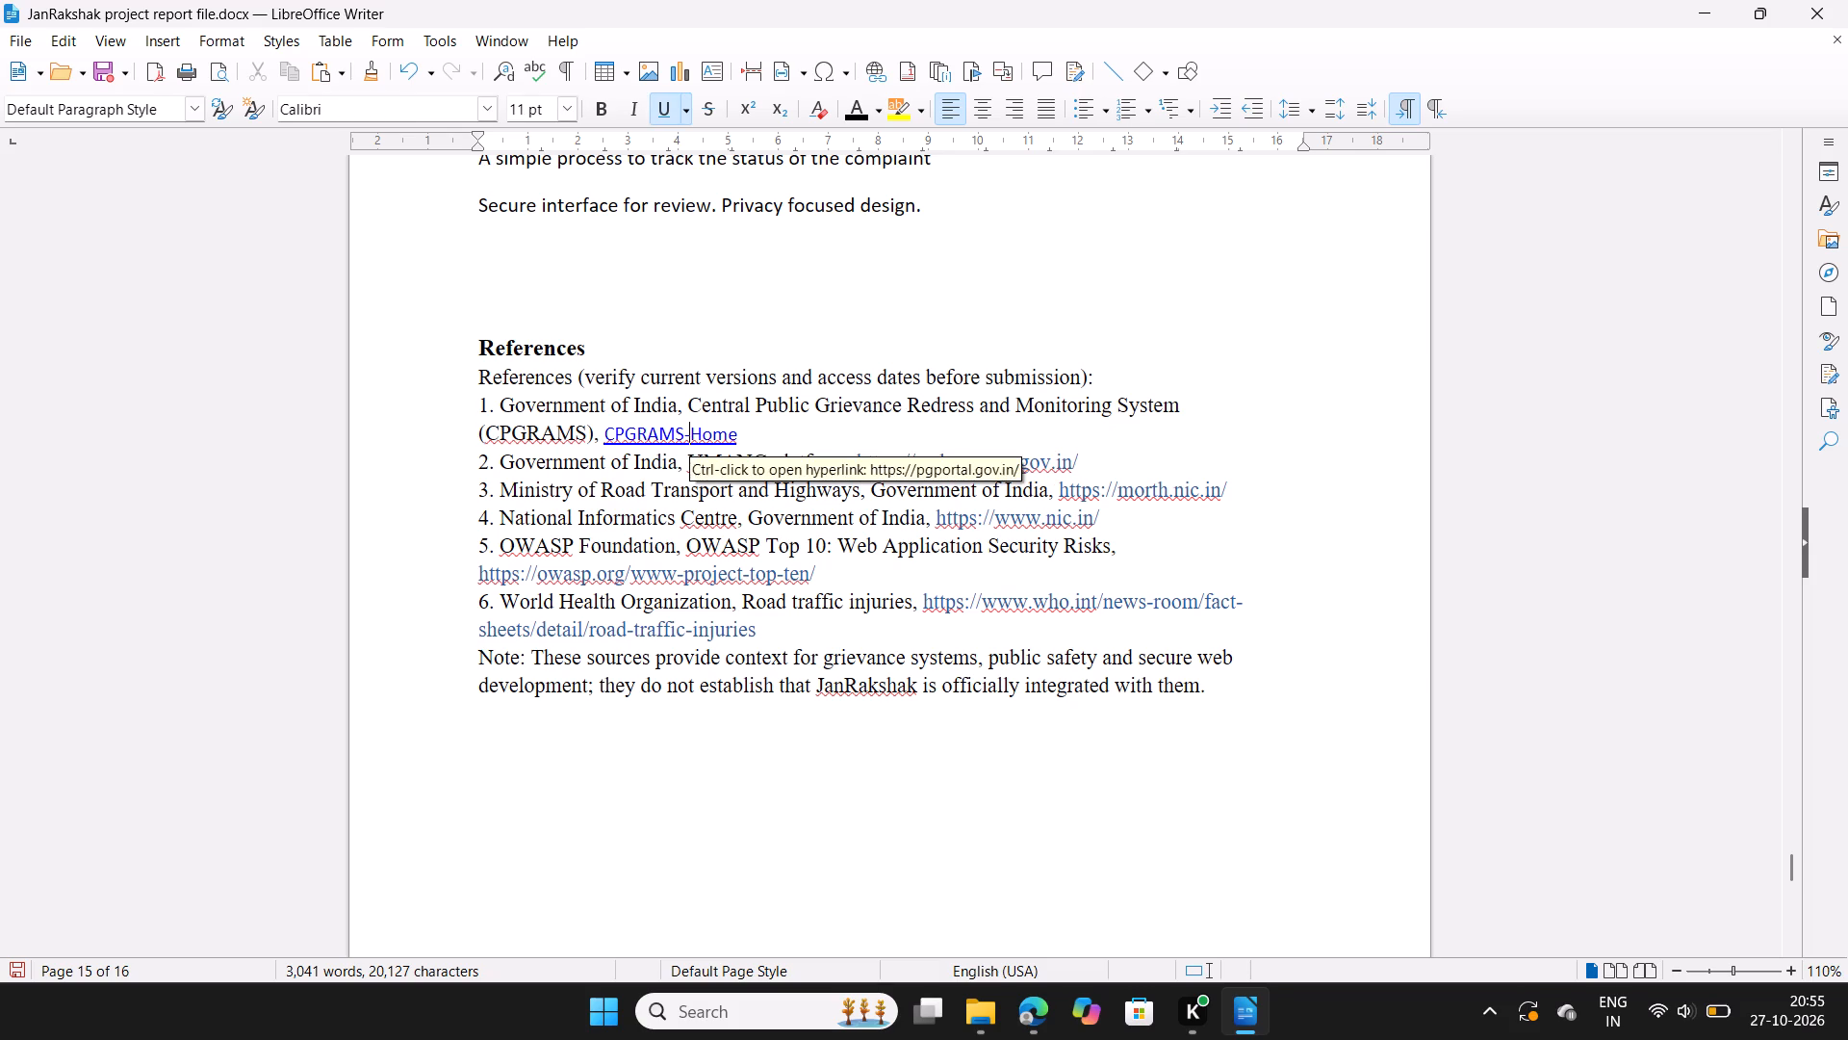
Copy the CPGRAMS address again from Edge and paste it in reference 1 in place of the CPGRAMS-Home link text.
left_click(1033, 1011)
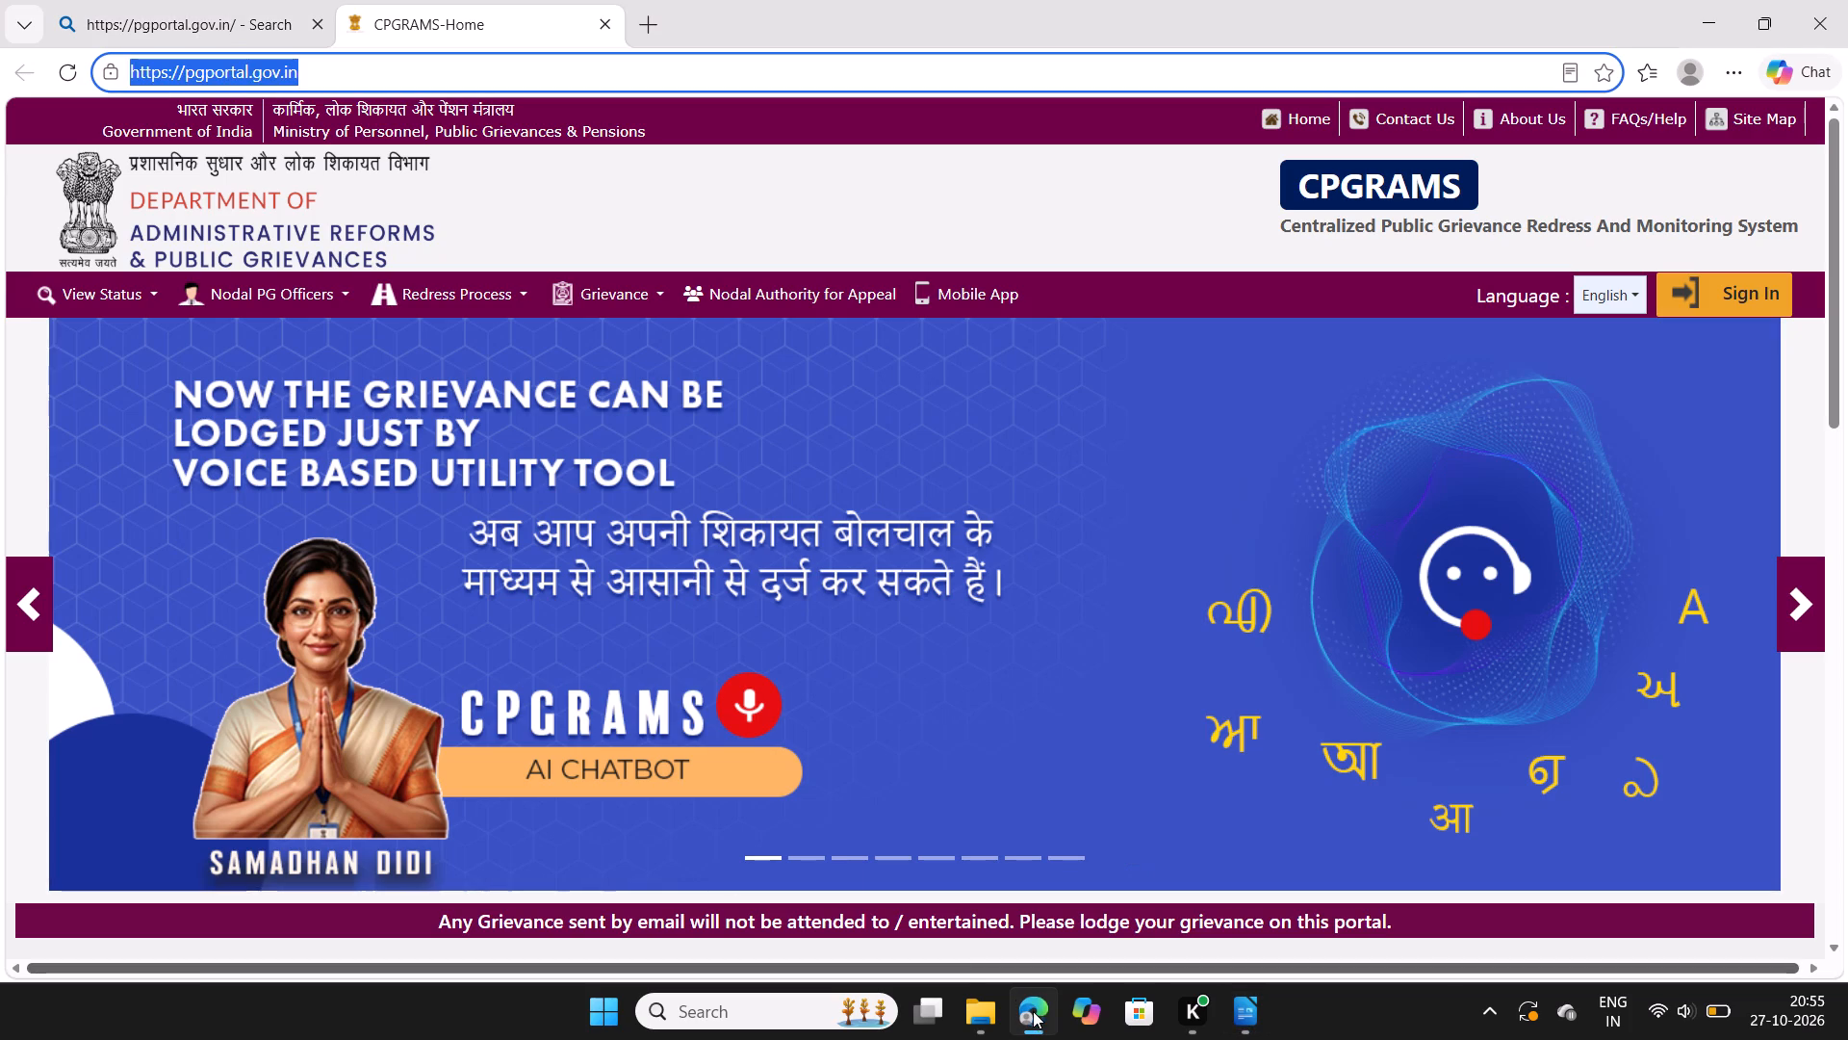
left_click(321, 80)
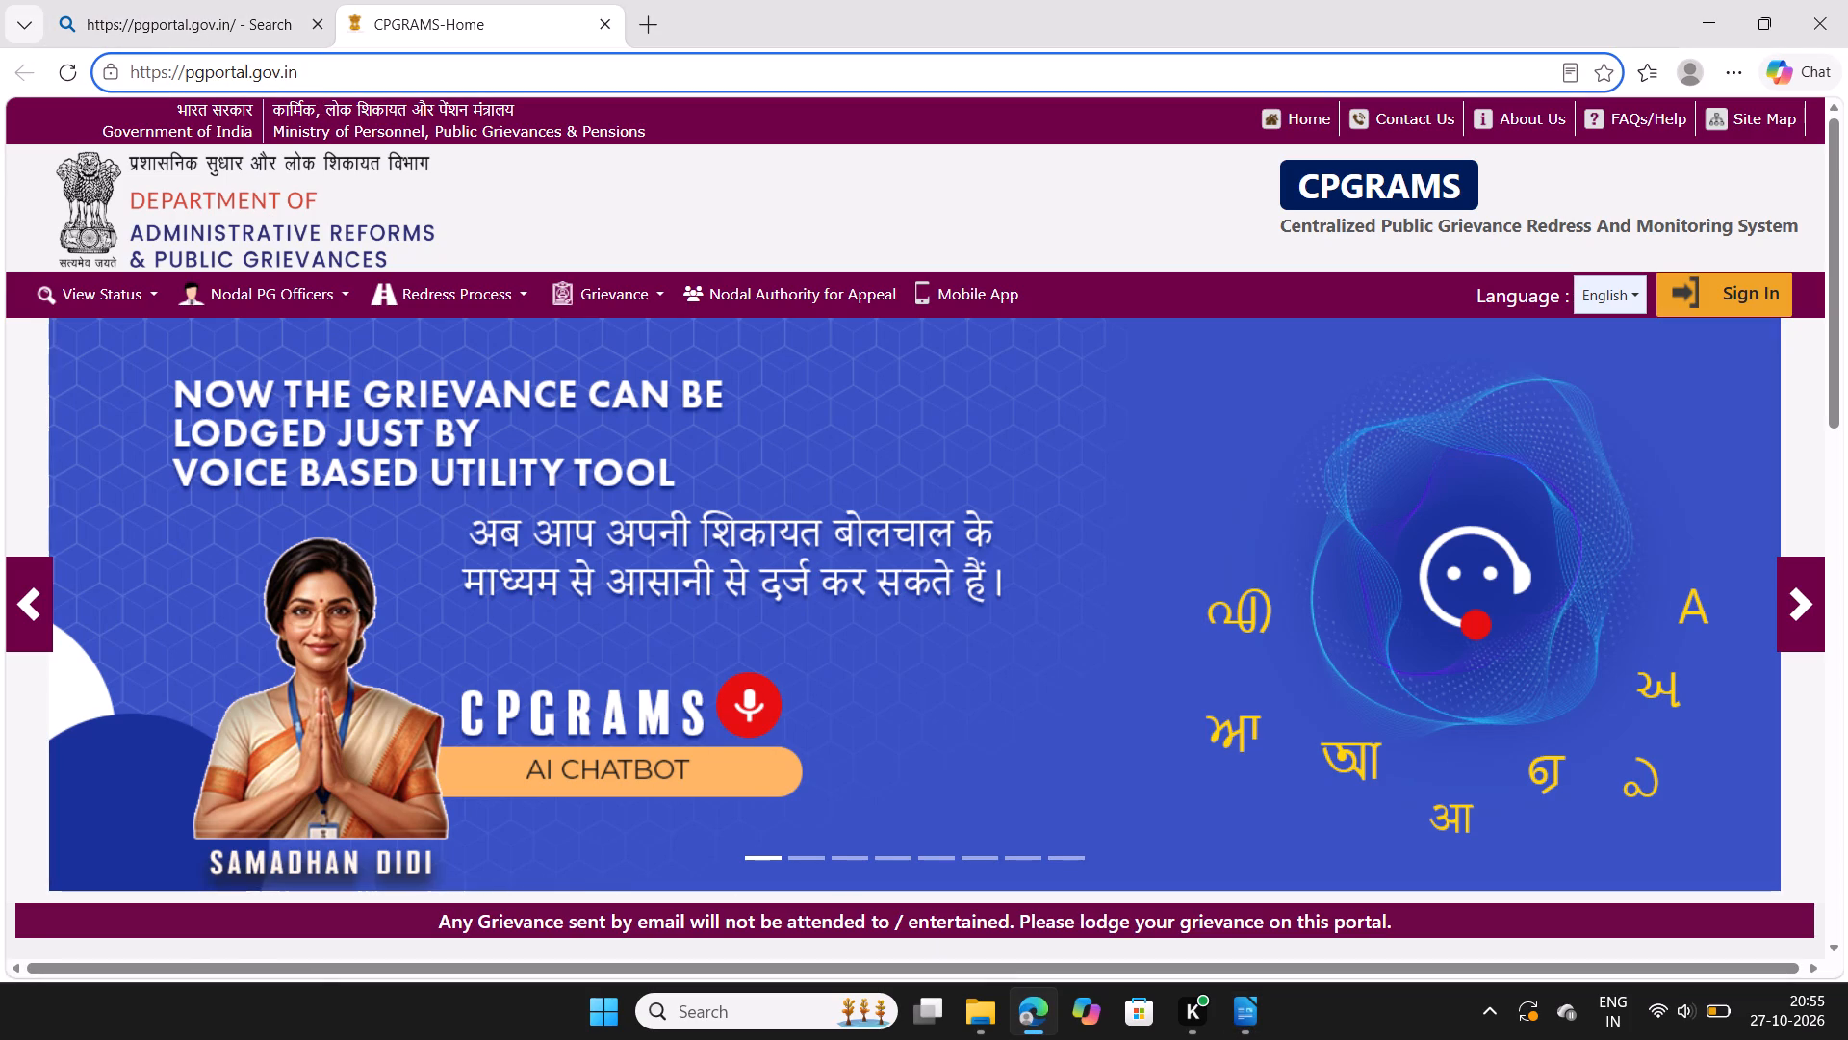
left_click_drag(128, 71, 301, 74)
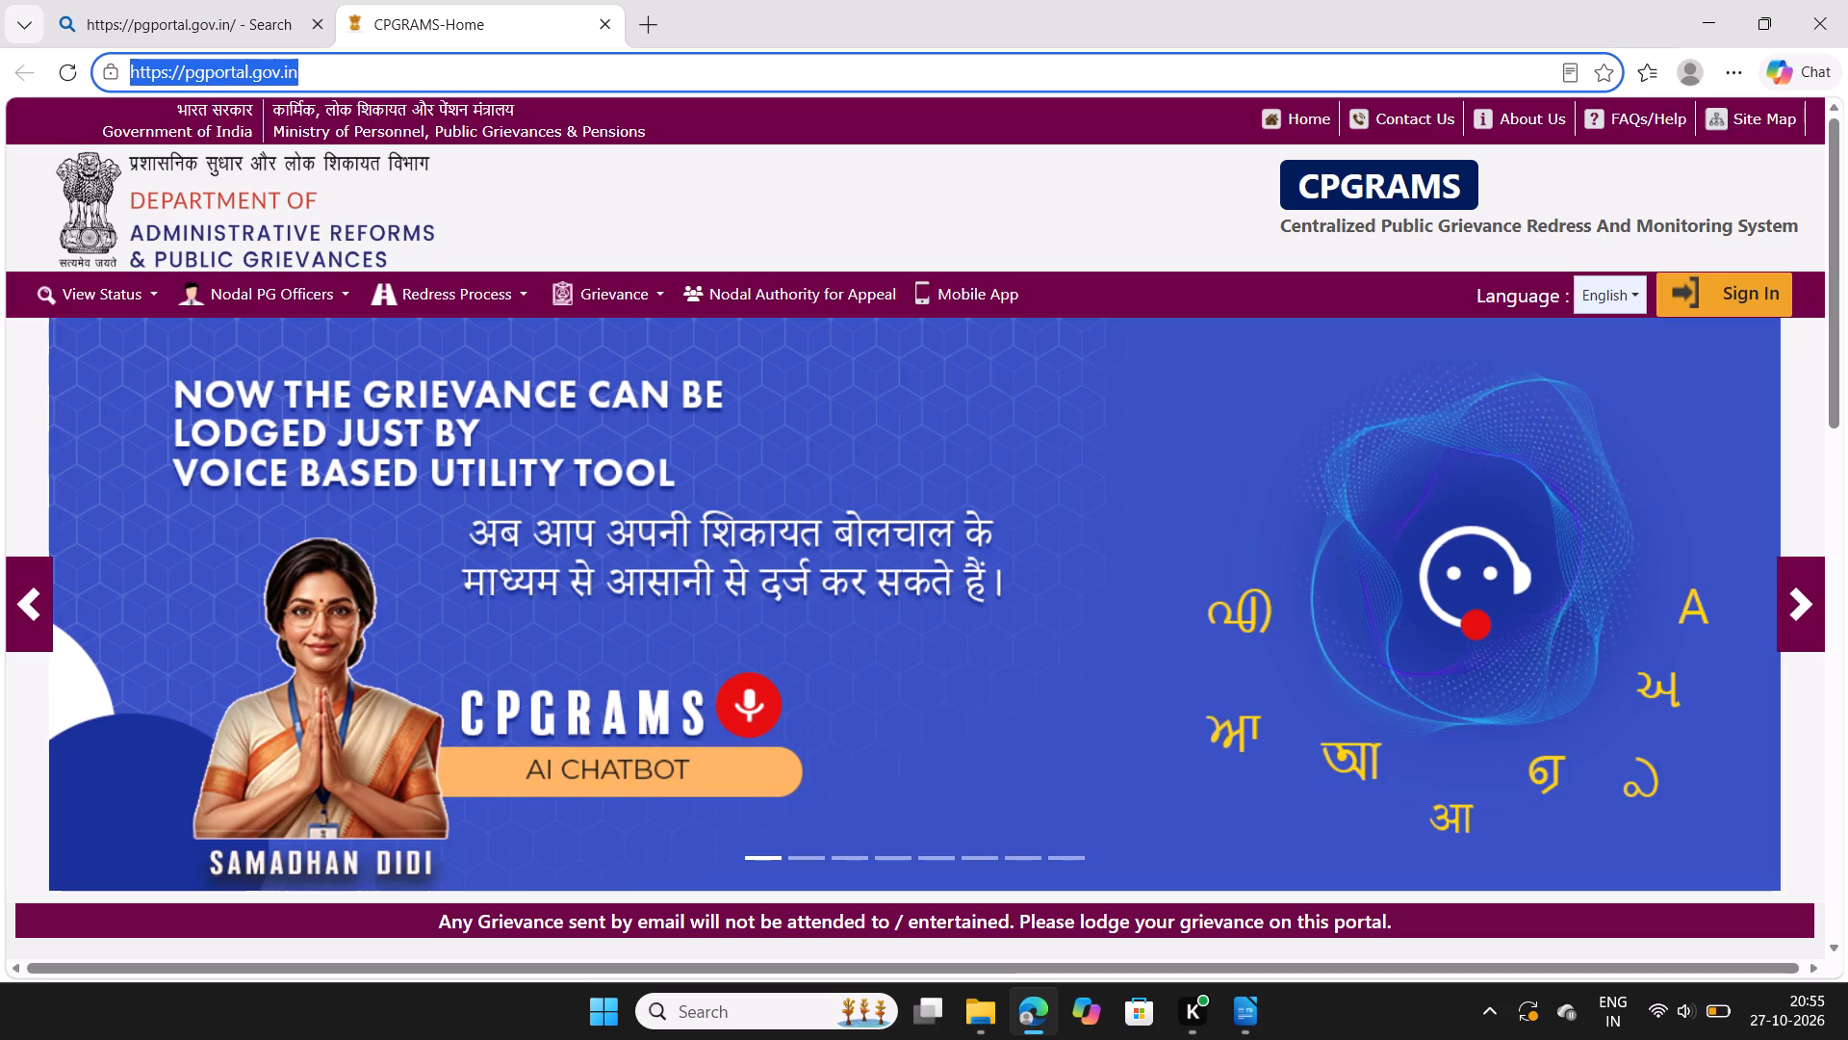
key("ctrl+c")
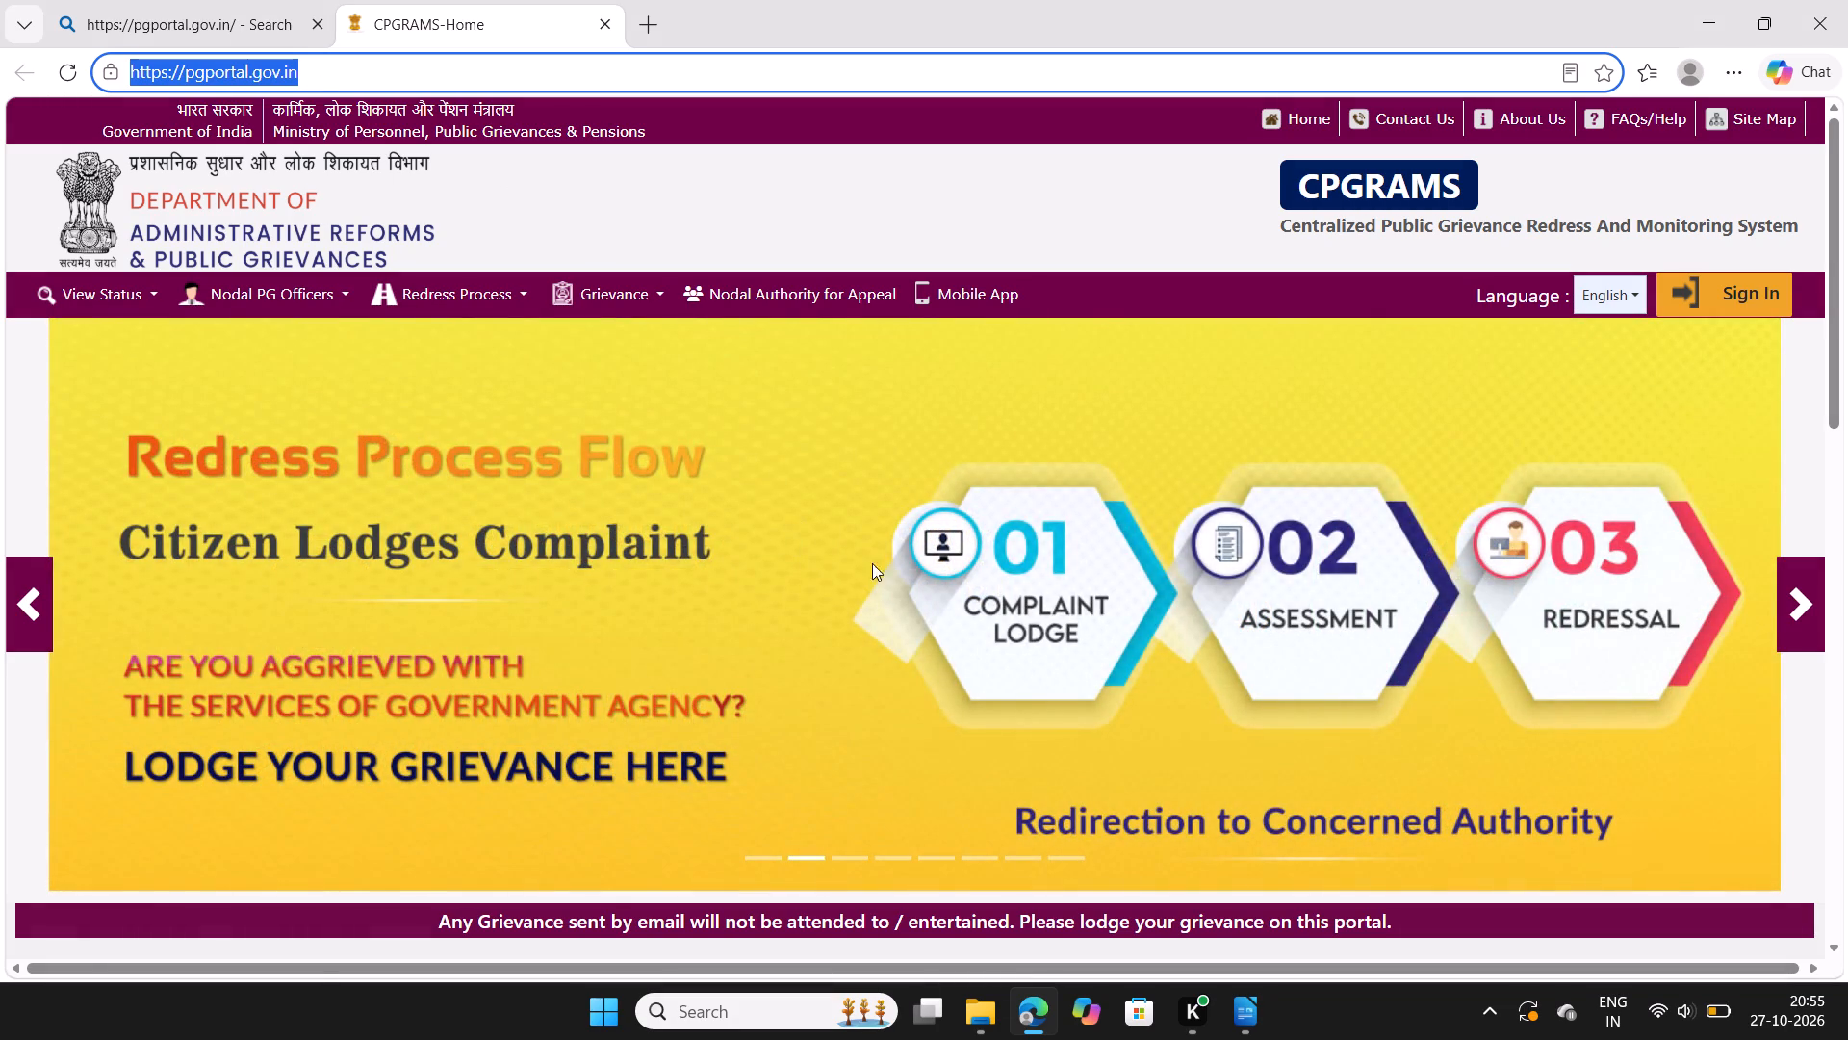
left_click(1242, 1015)
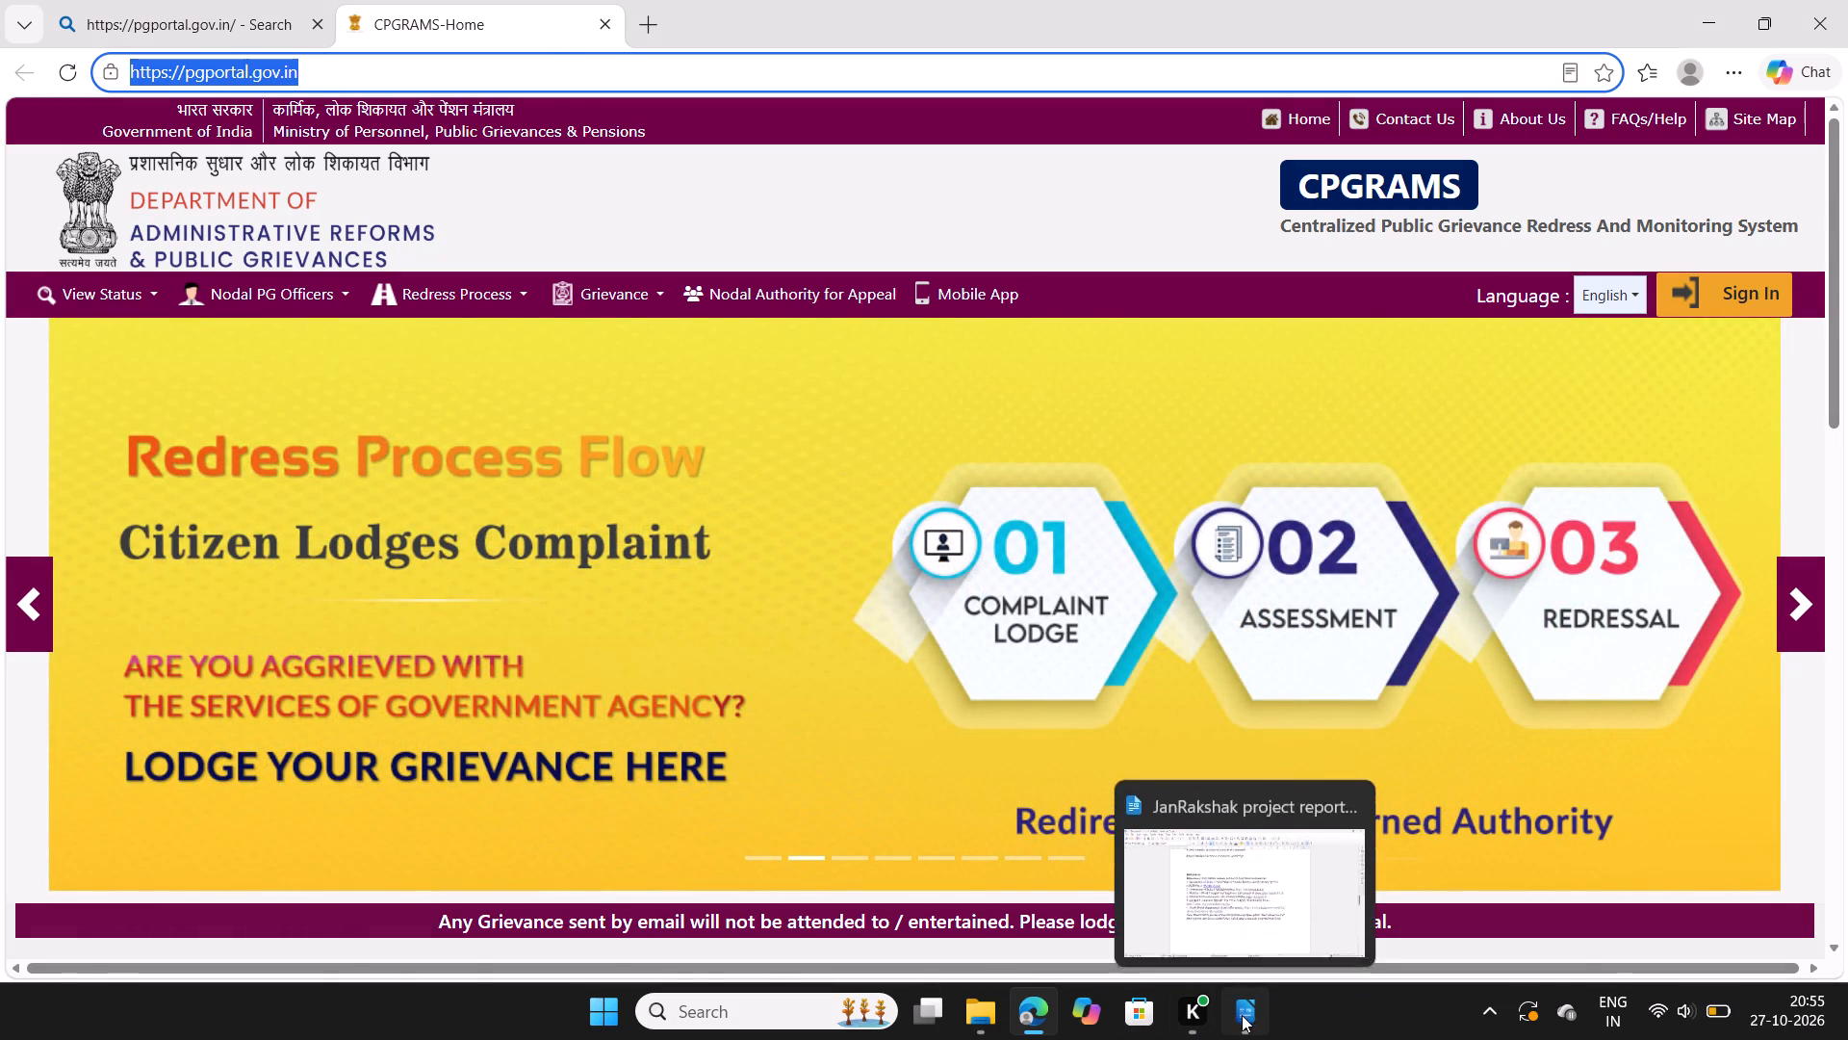
left_click(766, 442)
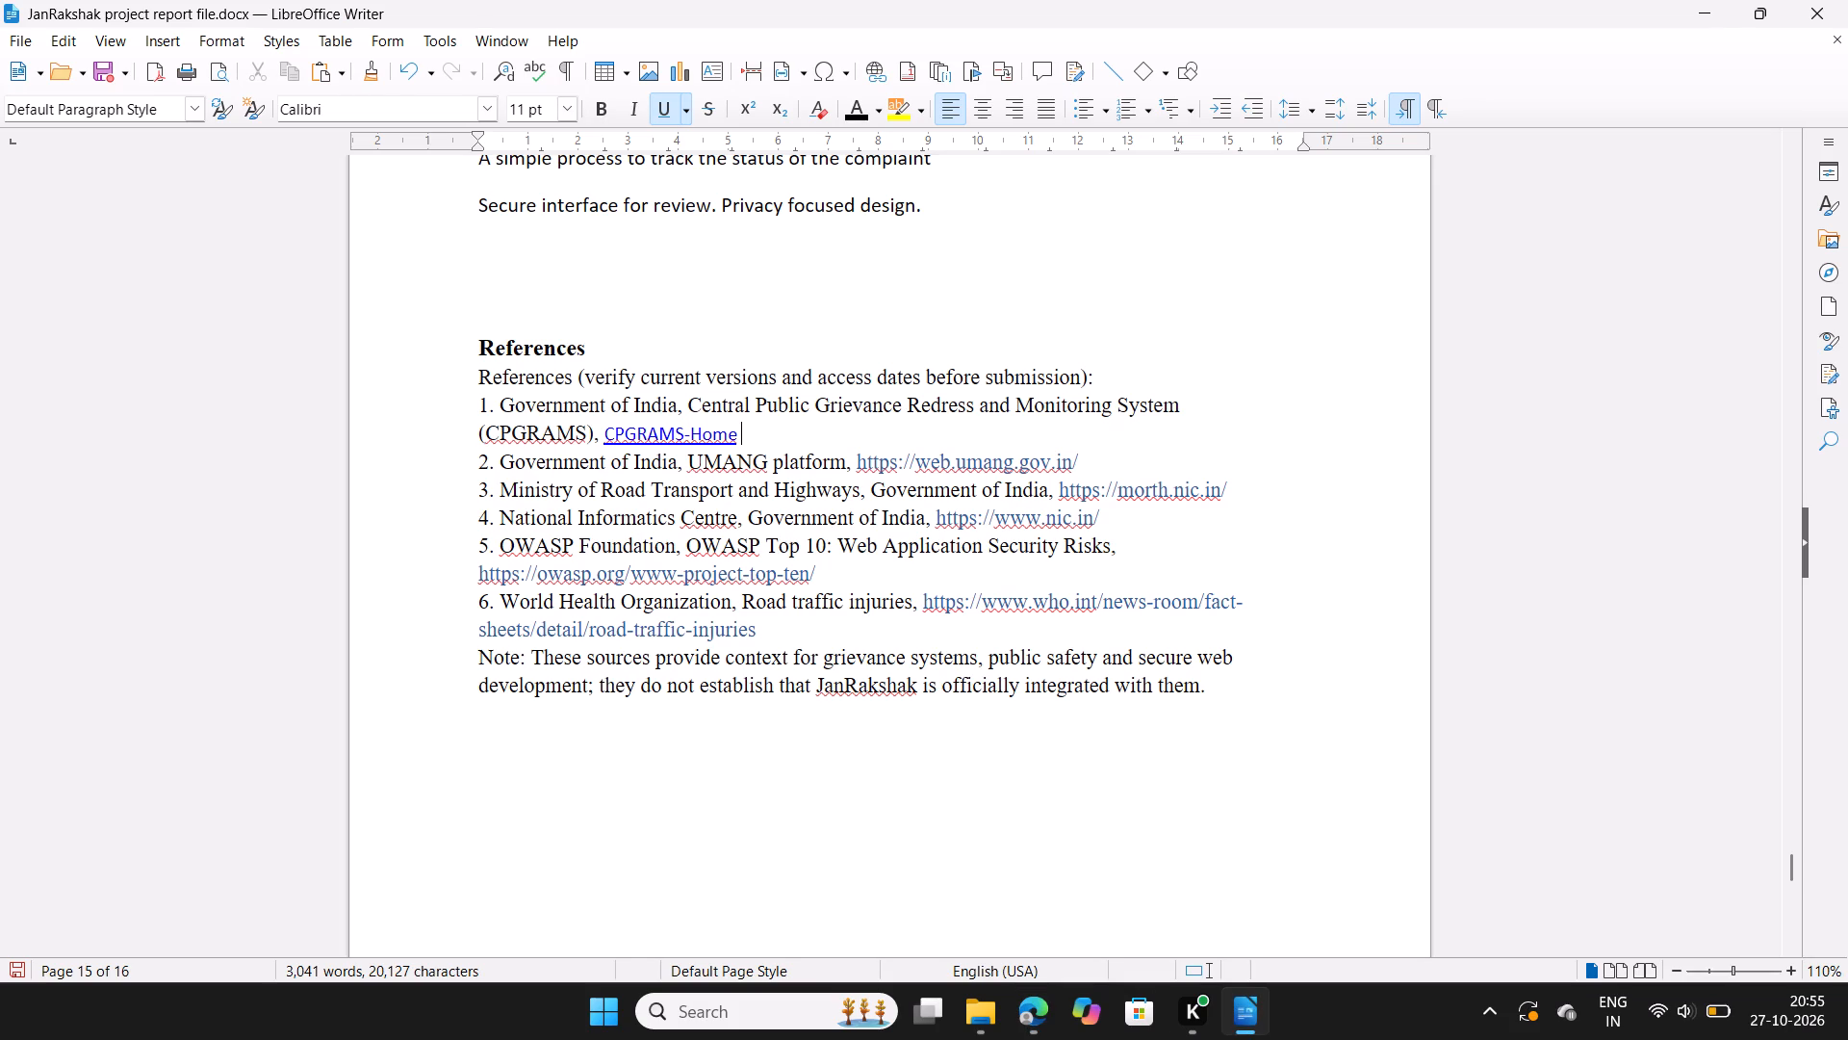
key("BackSpace")
key("BackSpace")
key("BackSpace")
key("BackSpace")
key("BackSpace")
key("BackSpace")
key("BackSpace")
key("BackSpace")
key("BackSpace")
key("BackSpace")
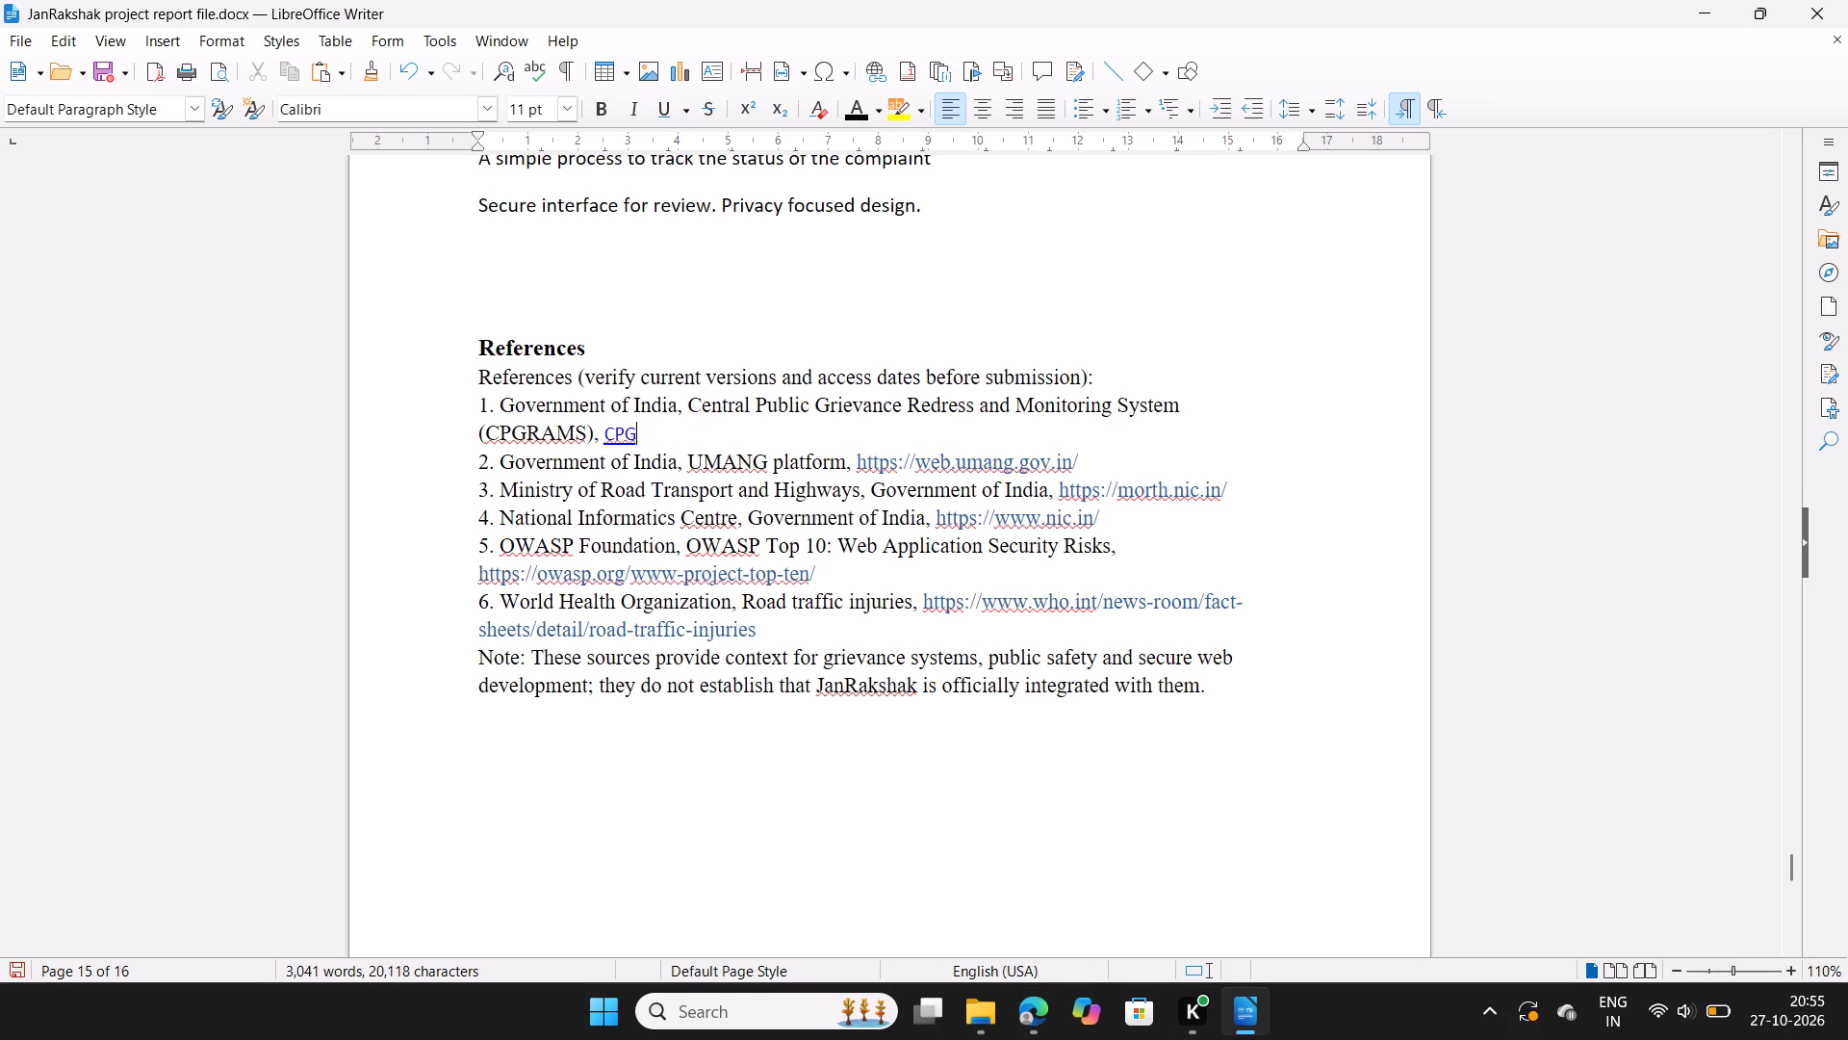
key("BackSpace")
key("BackSpace")
key("BackSpace")
key("ctrl+v")
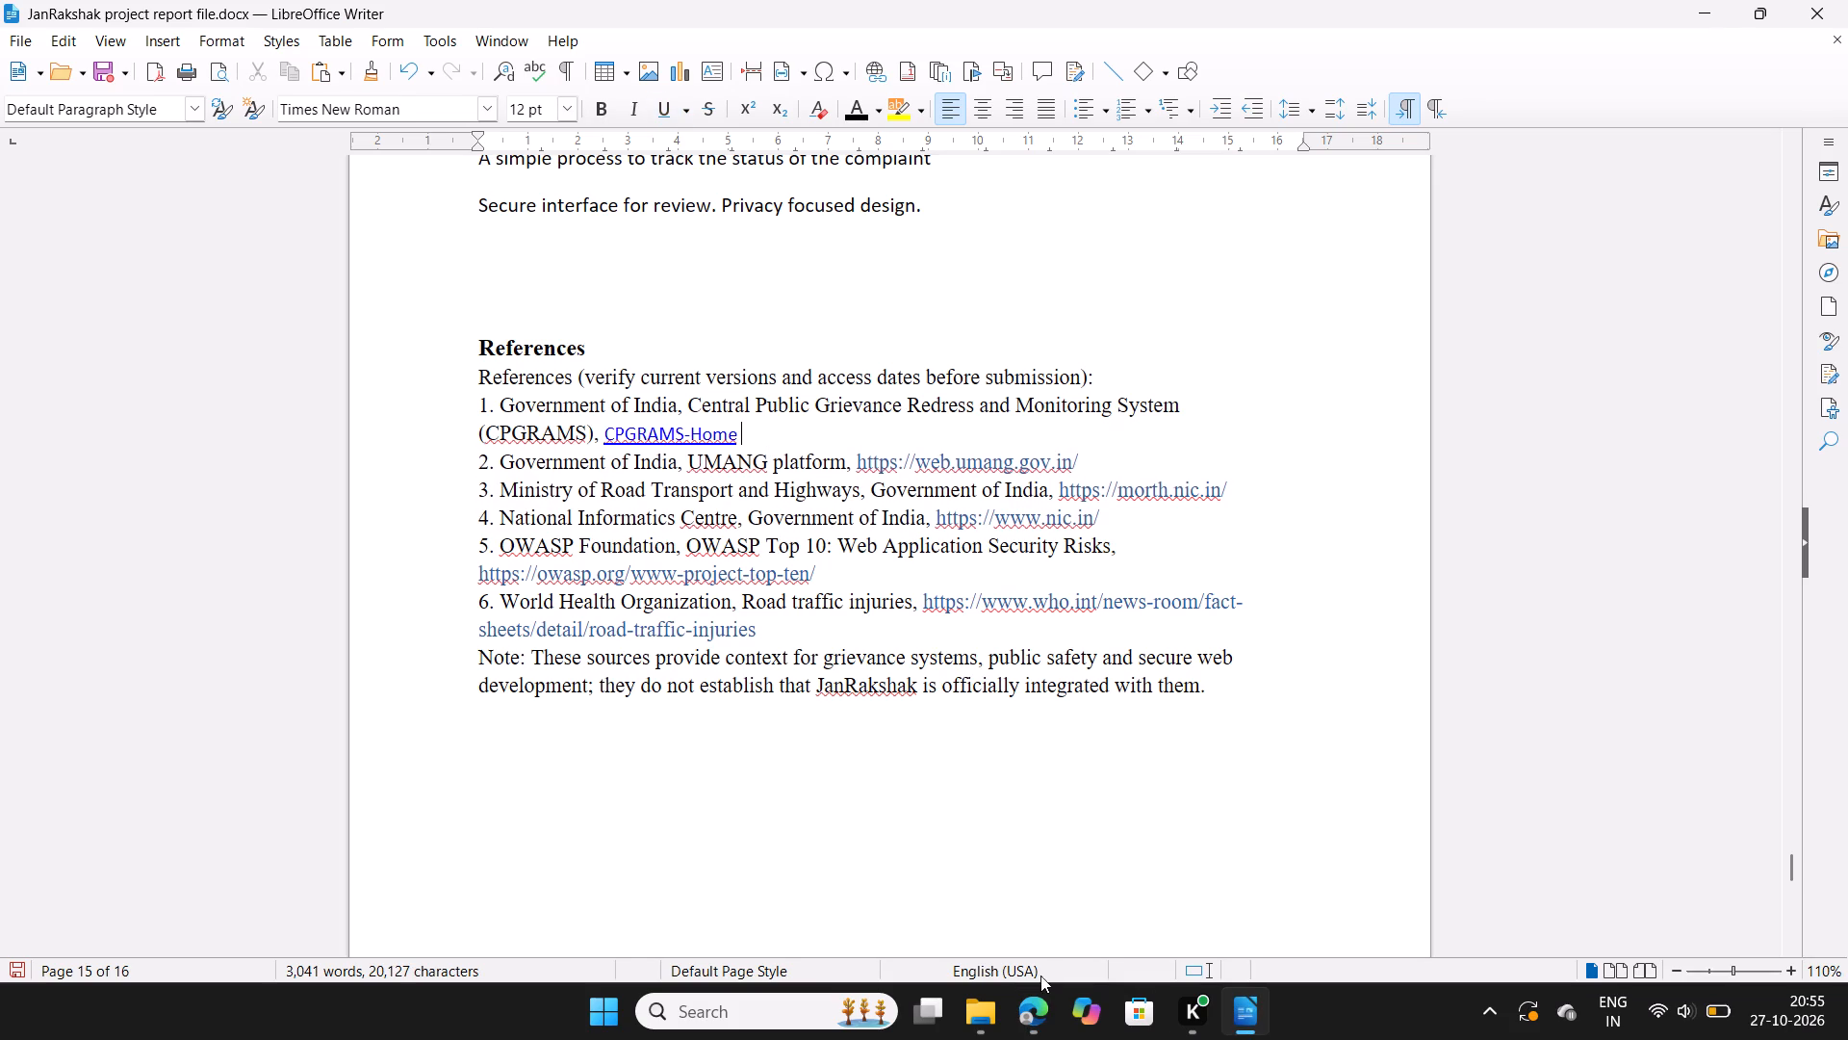
Switch back to the CPGRAMS page in Edge.
left_click(1040, 1002)
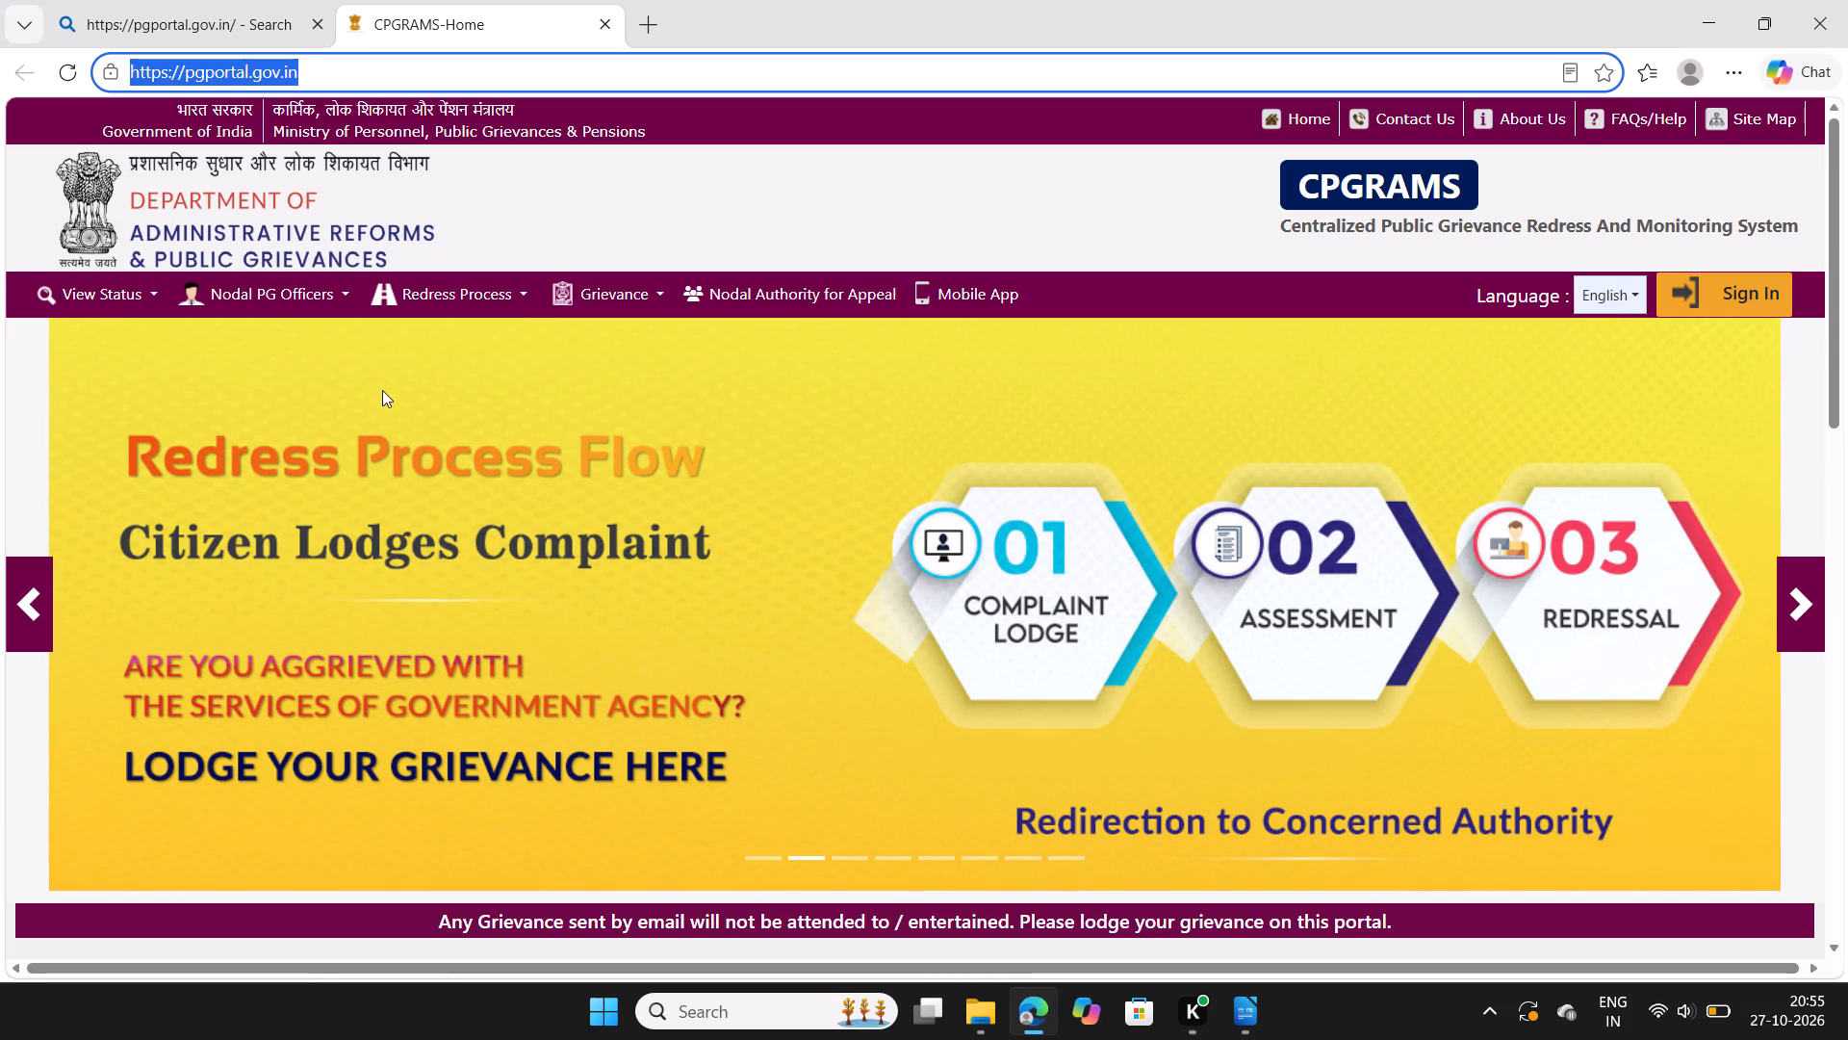
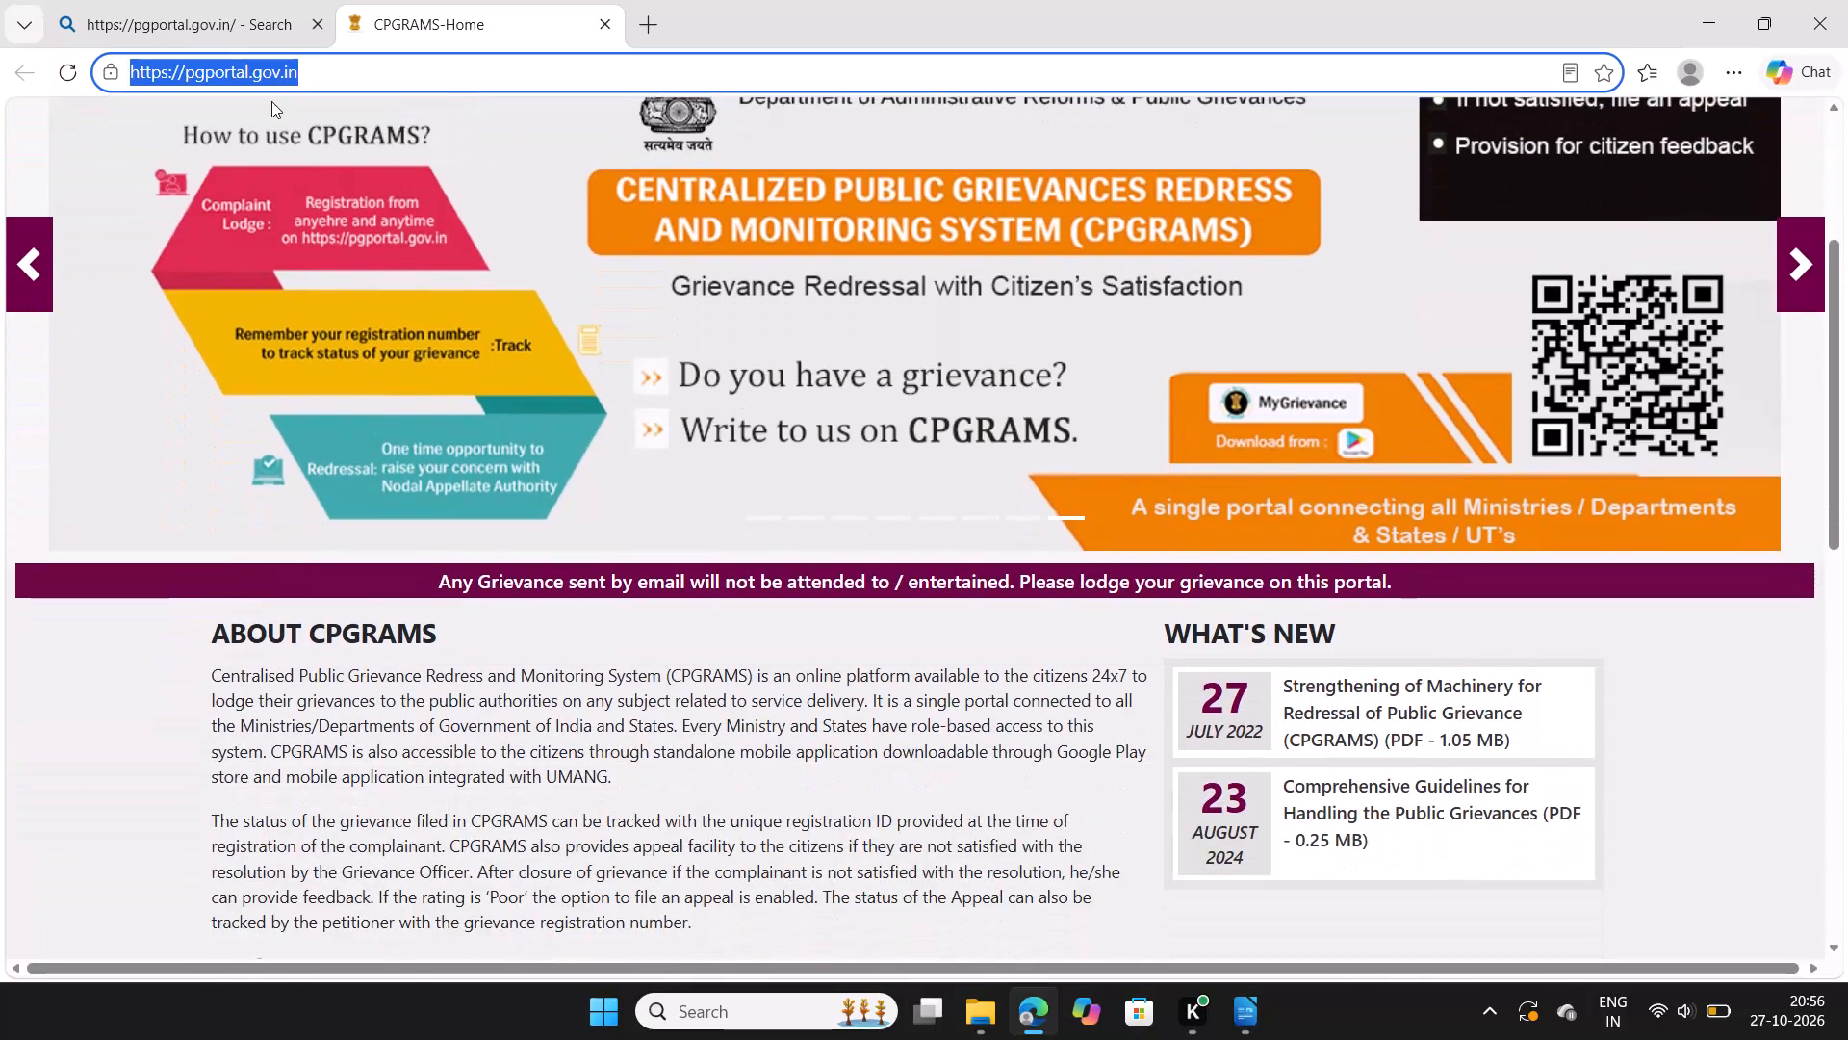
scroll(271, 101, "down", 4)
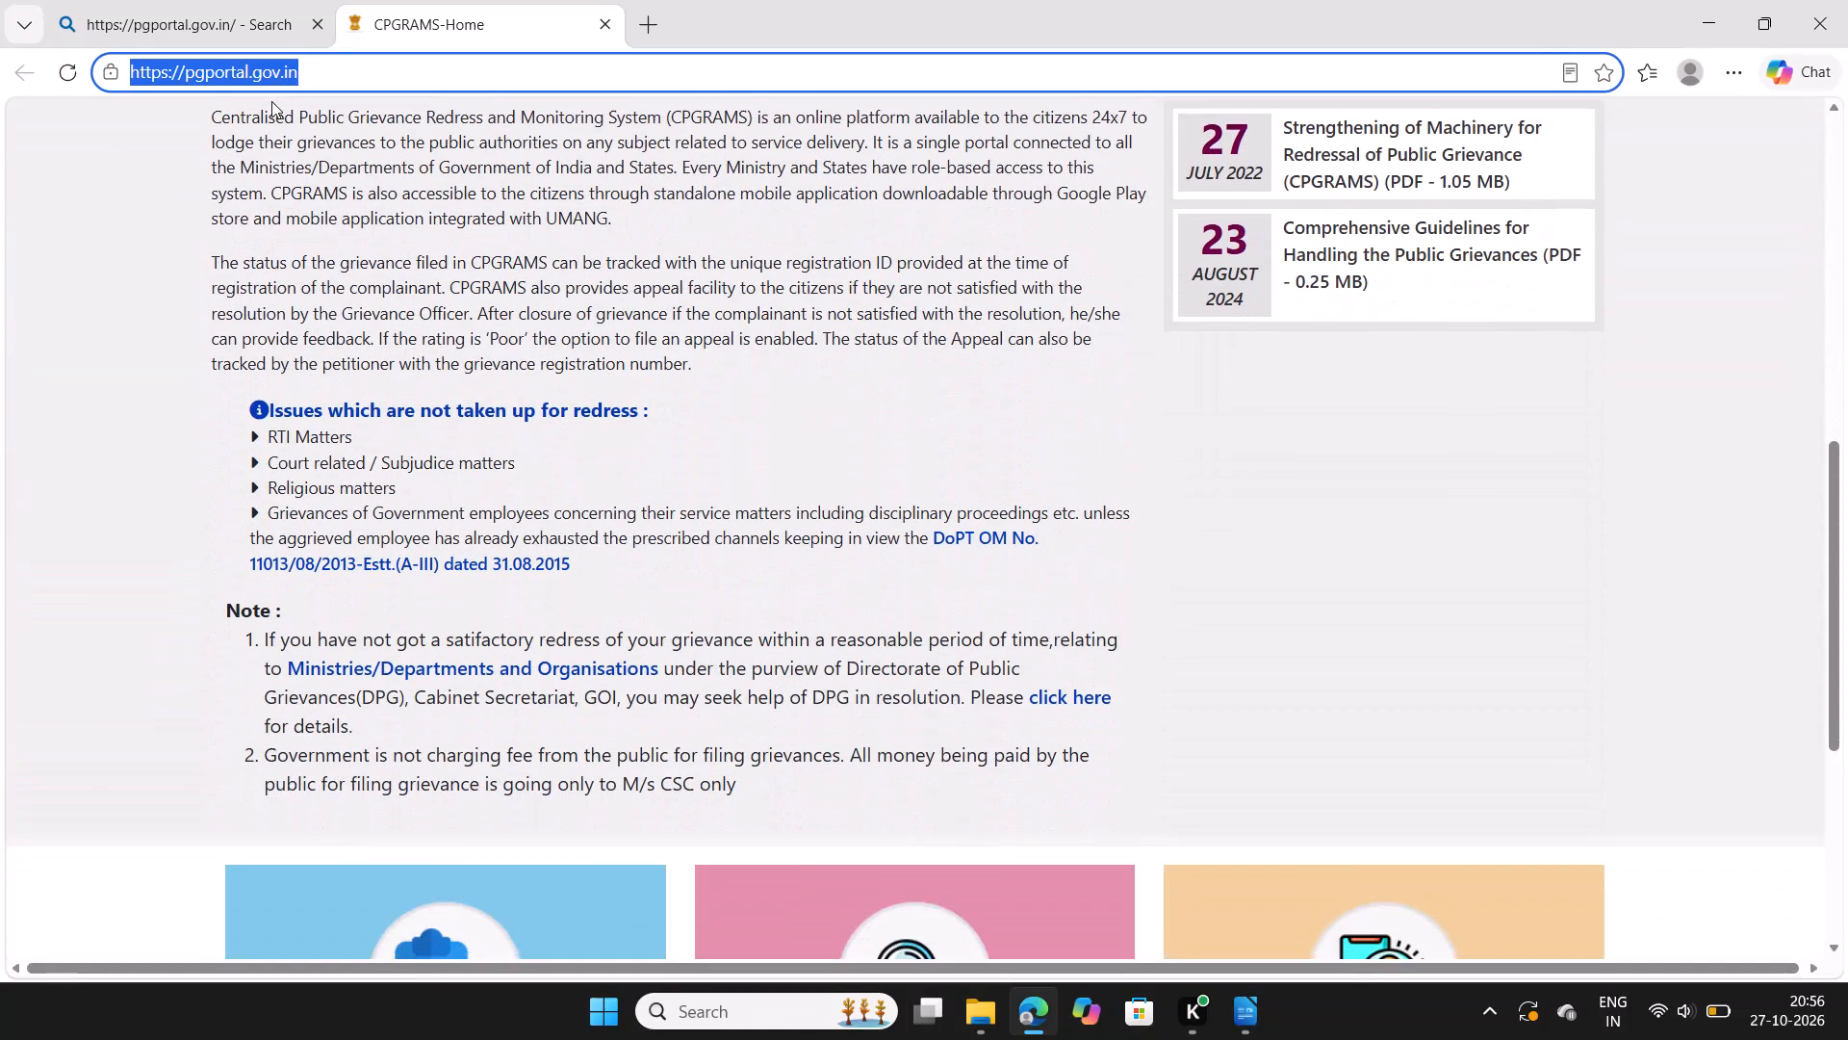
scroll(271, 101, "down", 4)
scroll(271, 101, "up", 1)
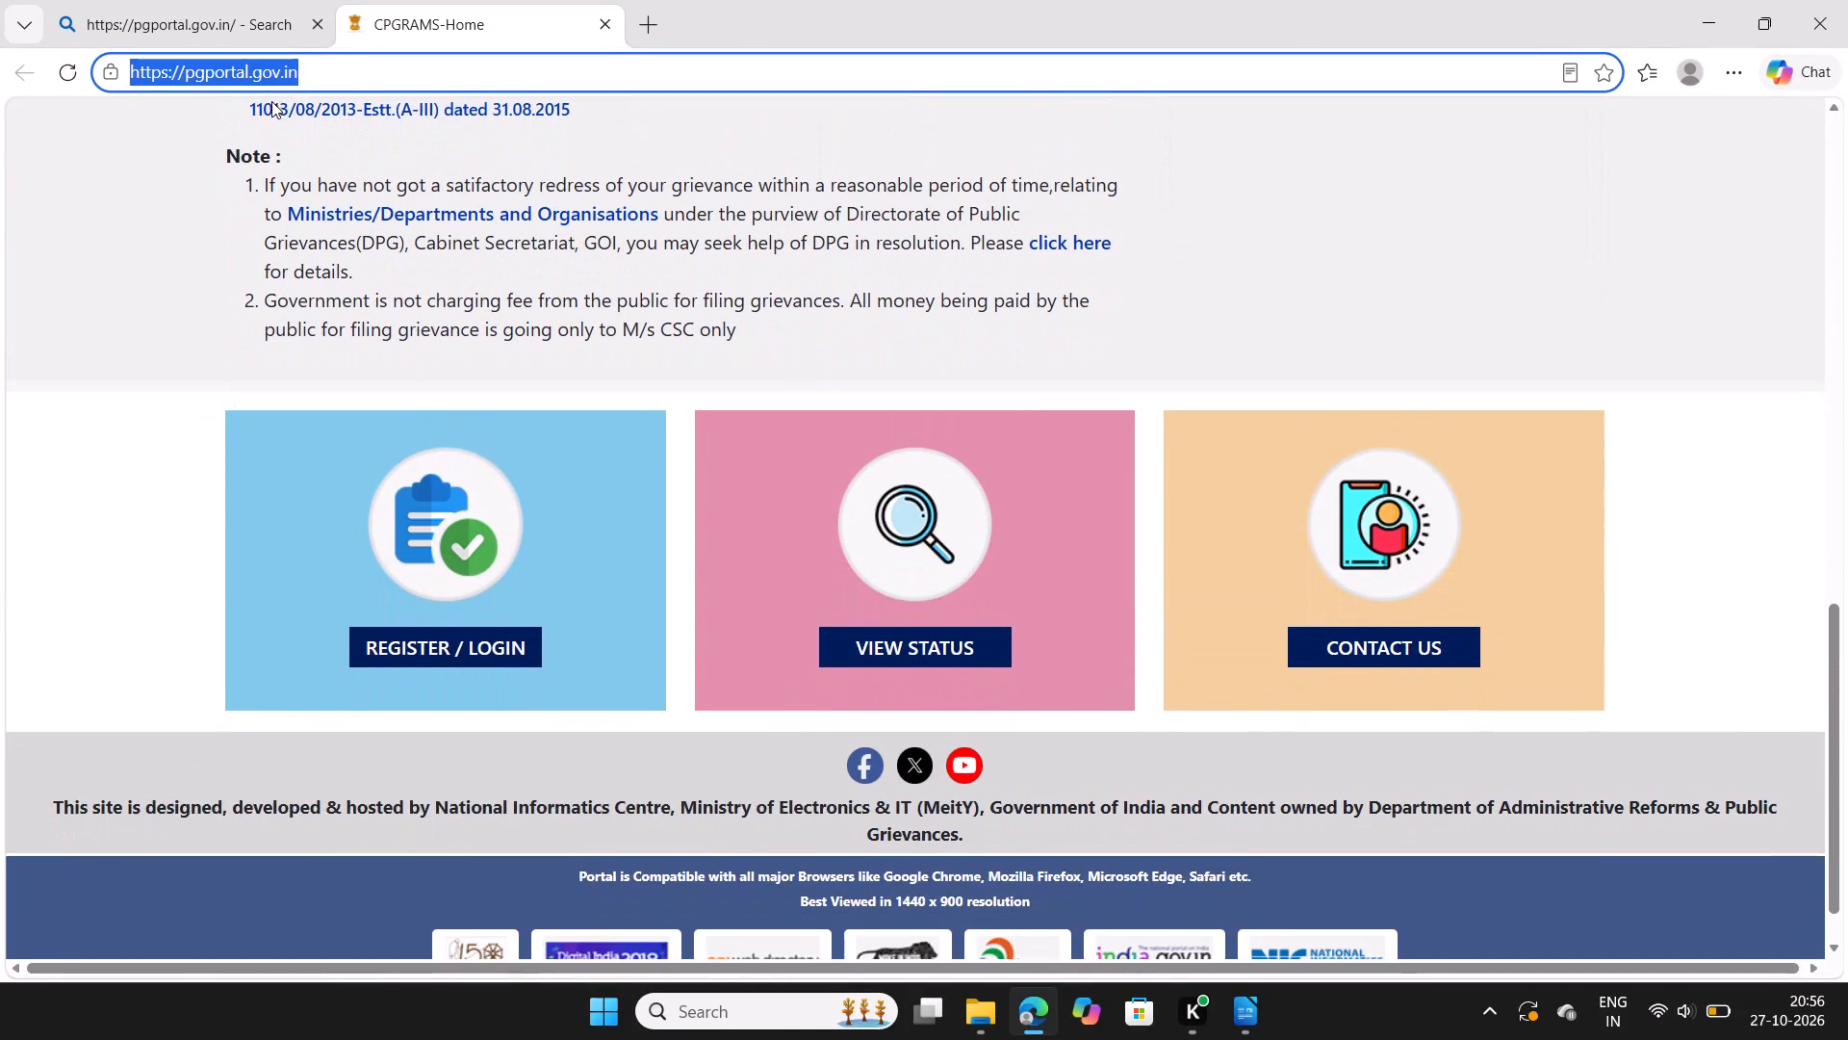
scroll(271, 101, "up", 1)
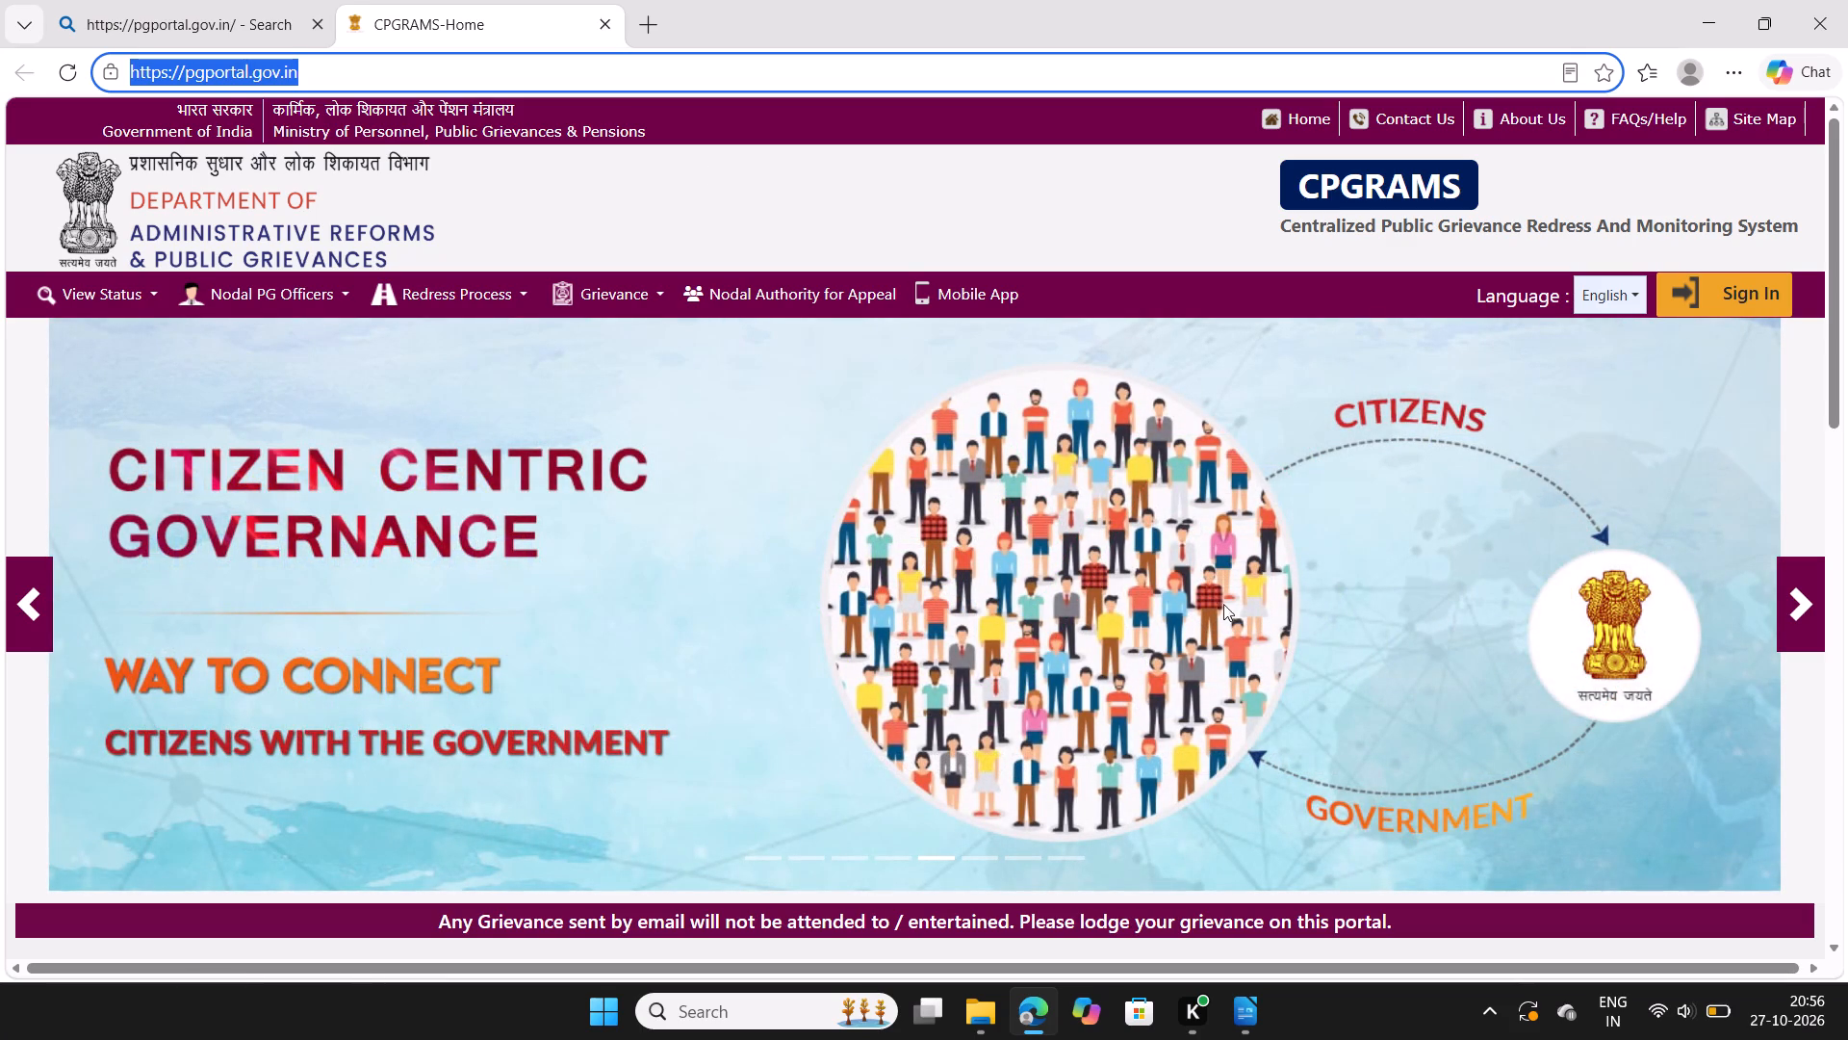
Switch to the JanRakshak report in LibreOffice Writer and select the CPGRAMS-Home link text in reference 1, checking back with the portal page in Edge.
left_click(1254, 1027)
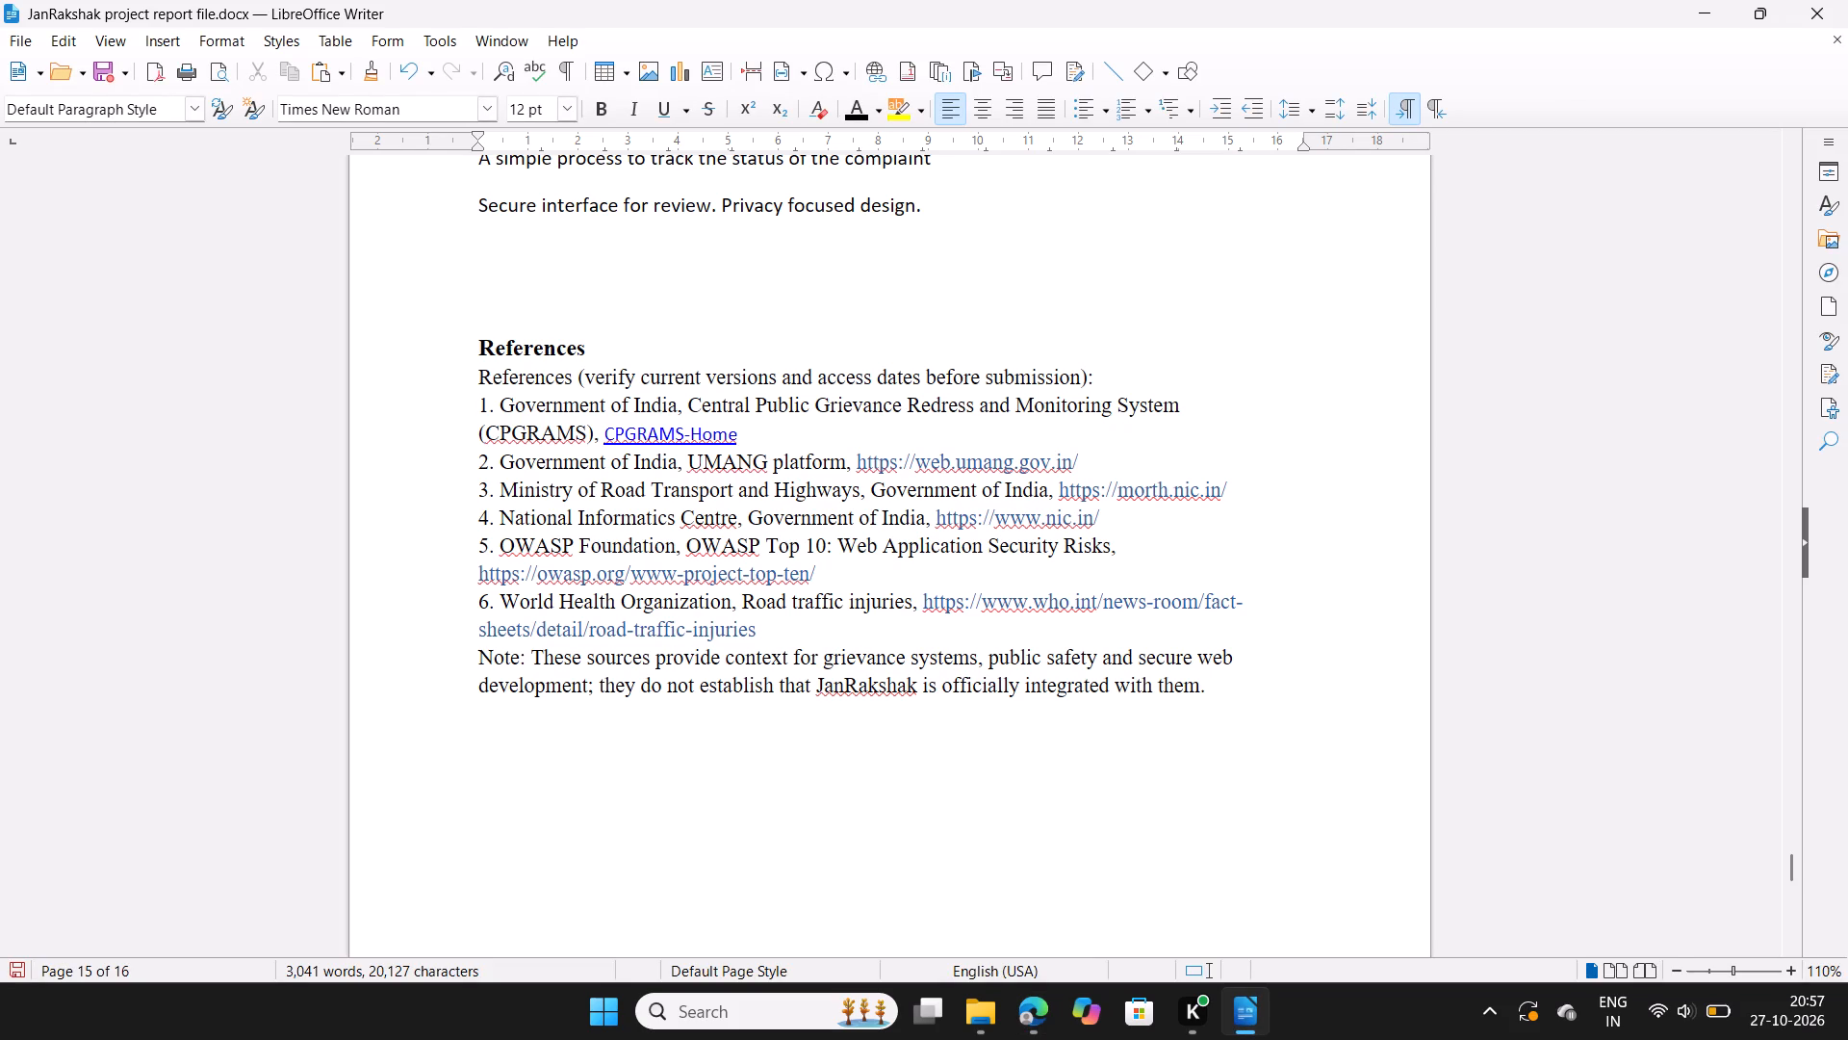
left_click_drag(603, 439, 742, 442)
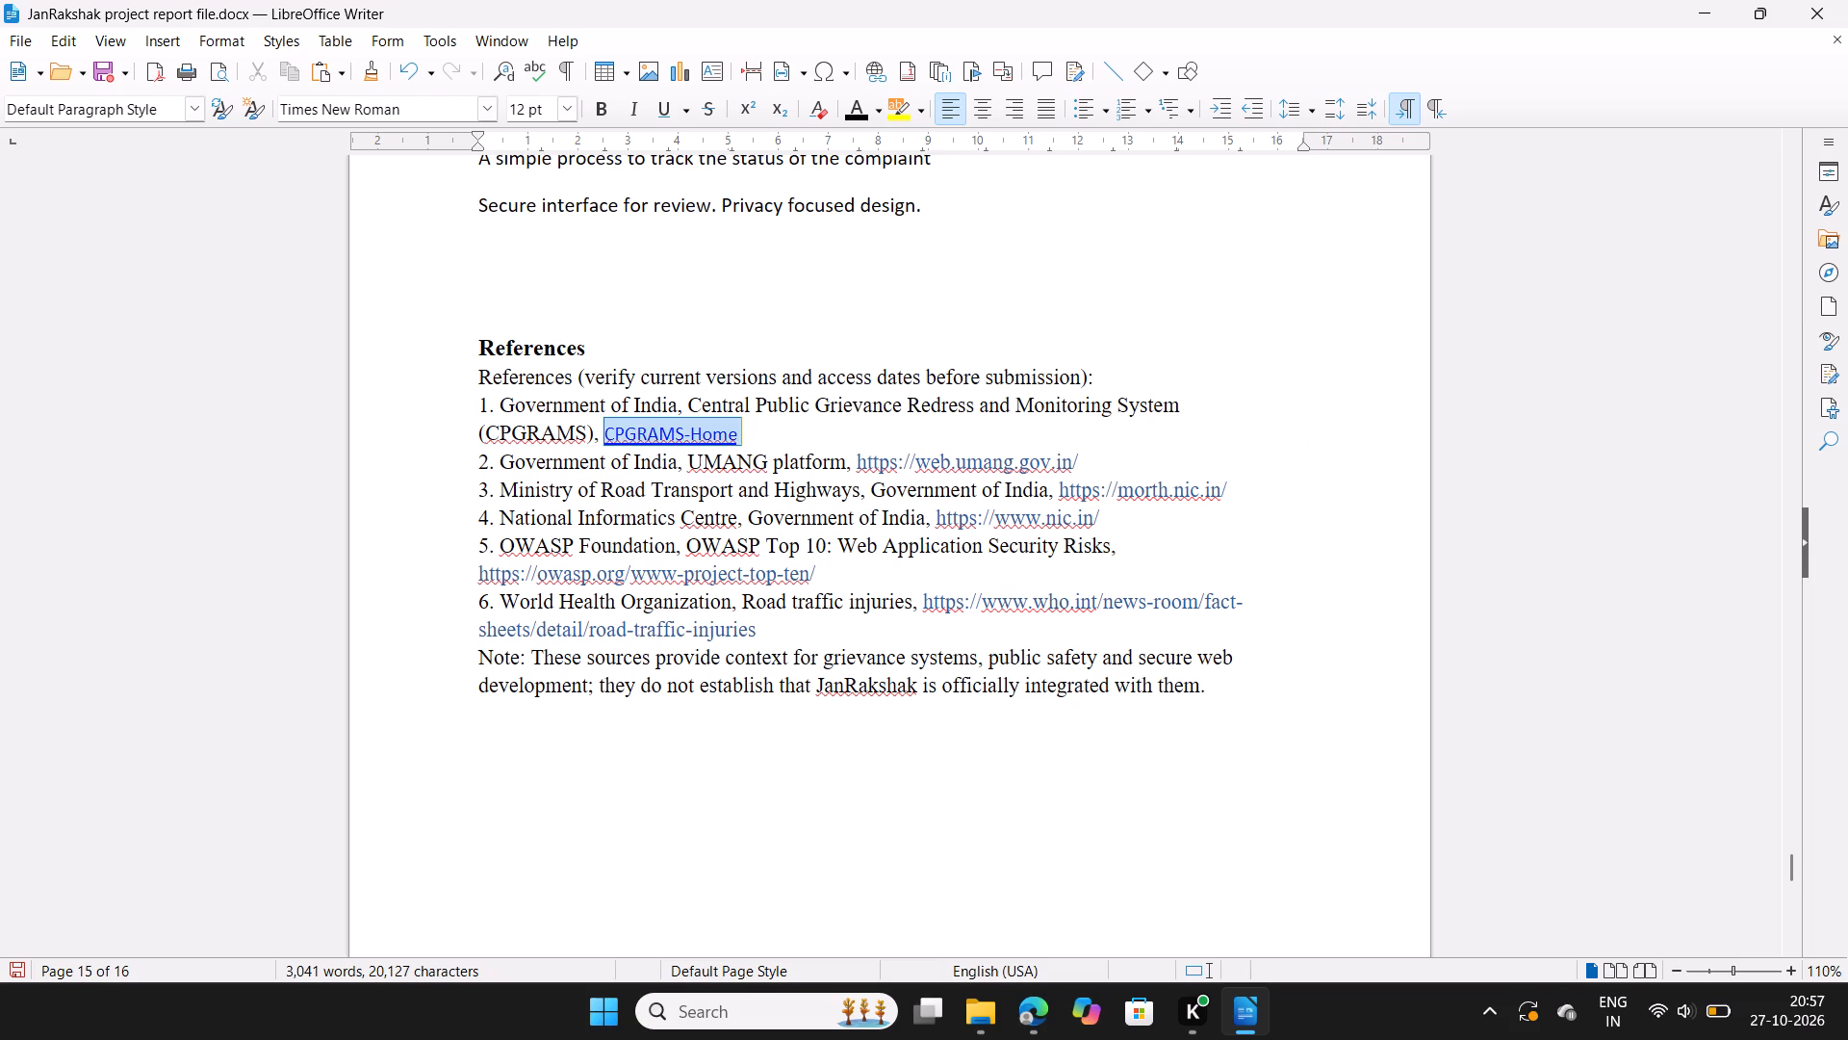
left_click_drag(742, 442, 744, 441)
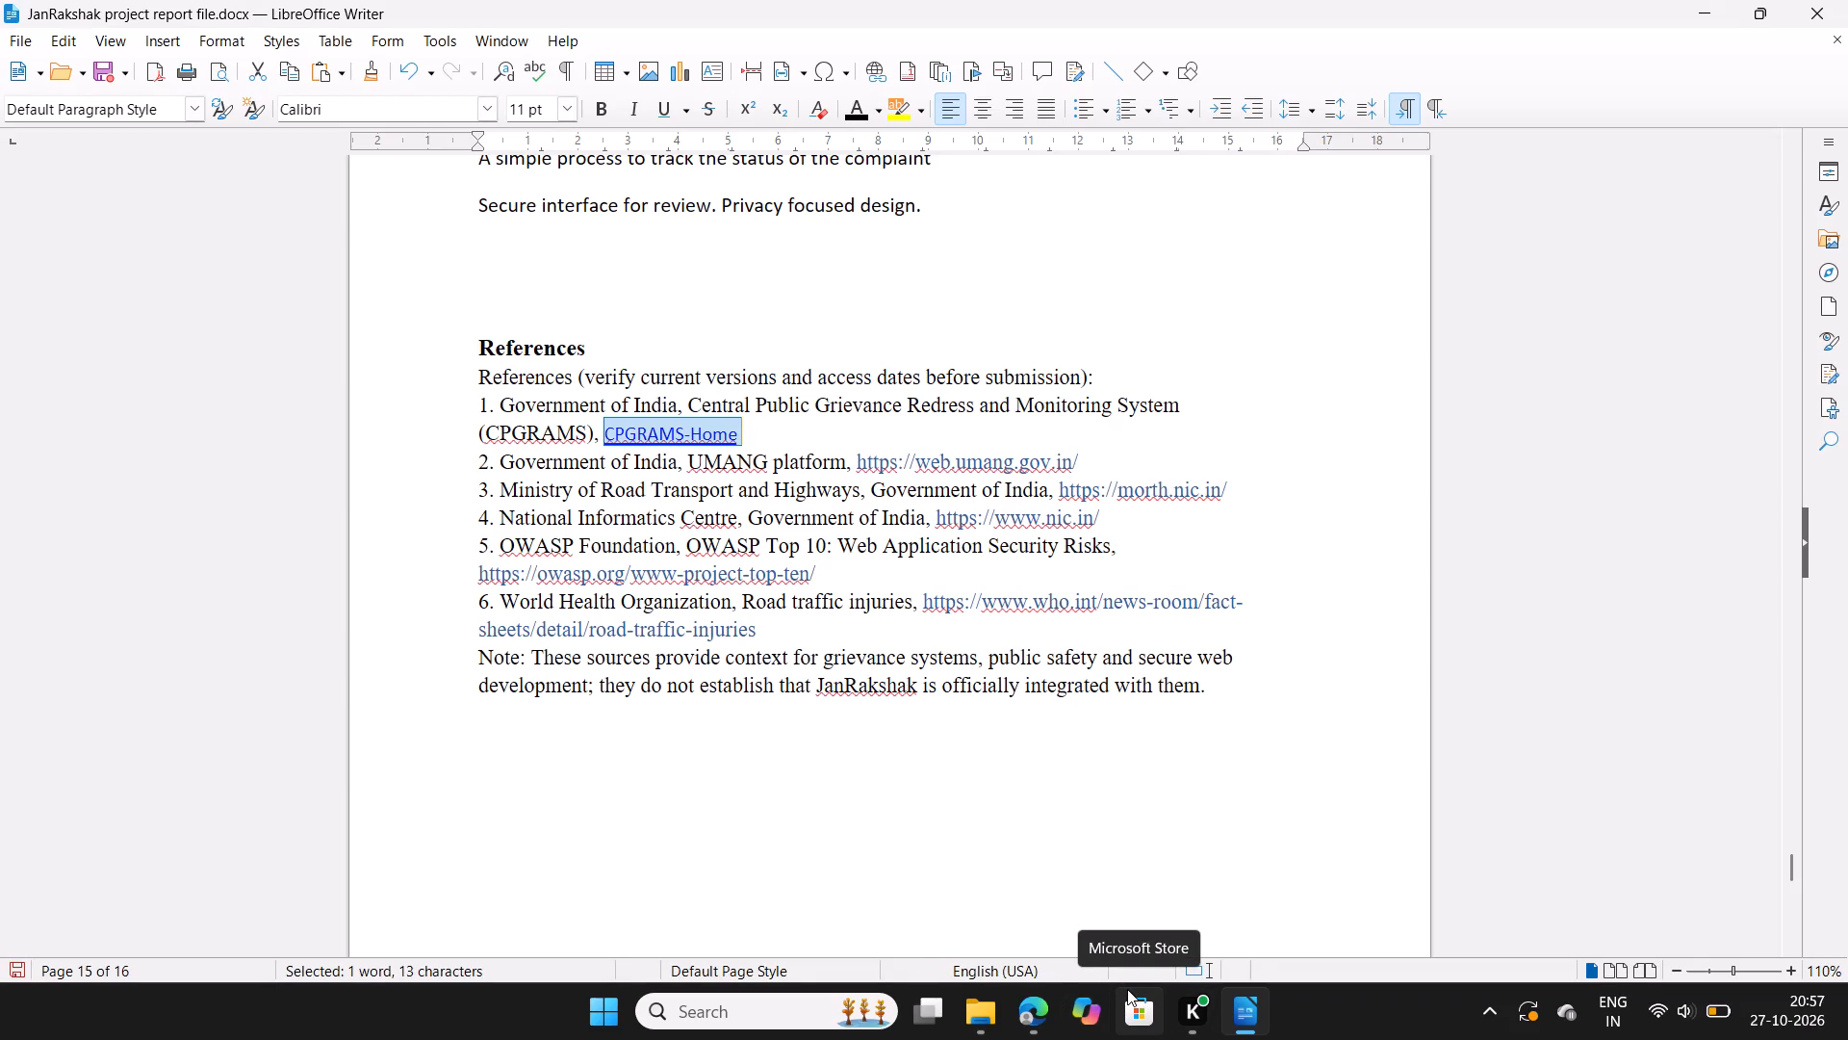
left_click(1019, 1003)
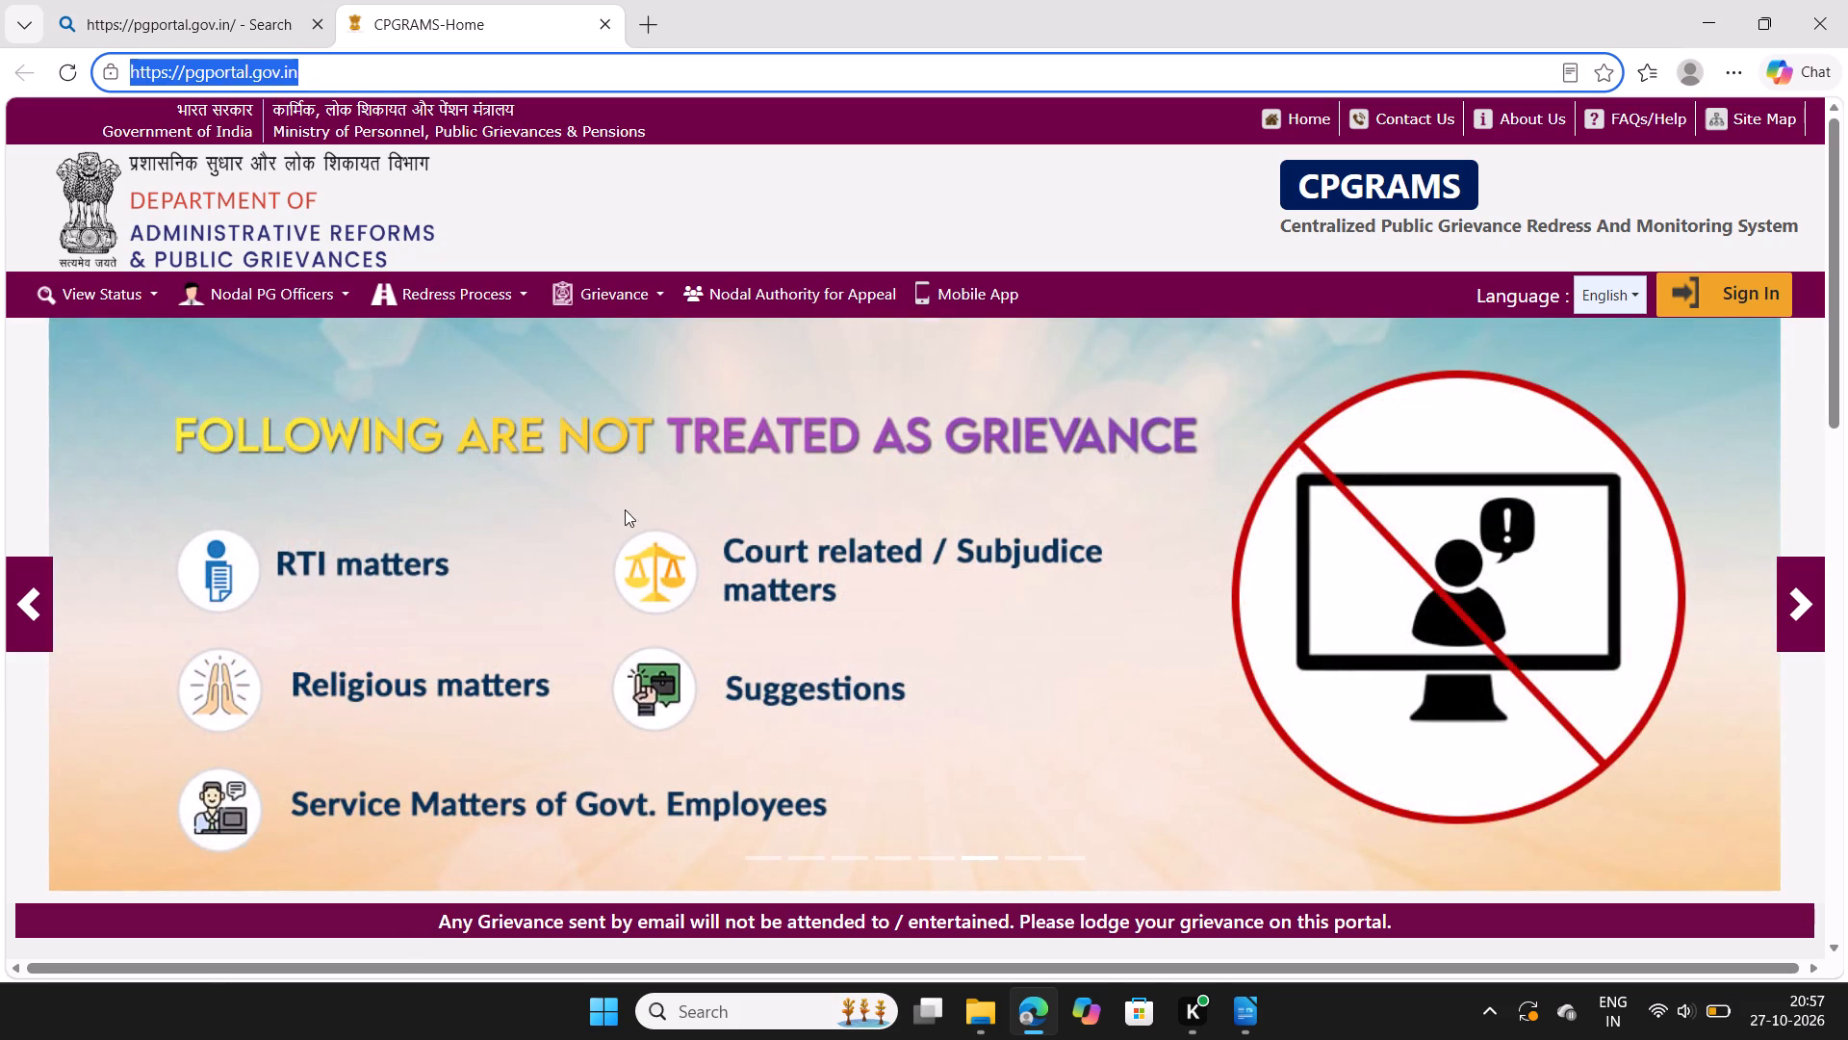
left_click(1245, 1008)
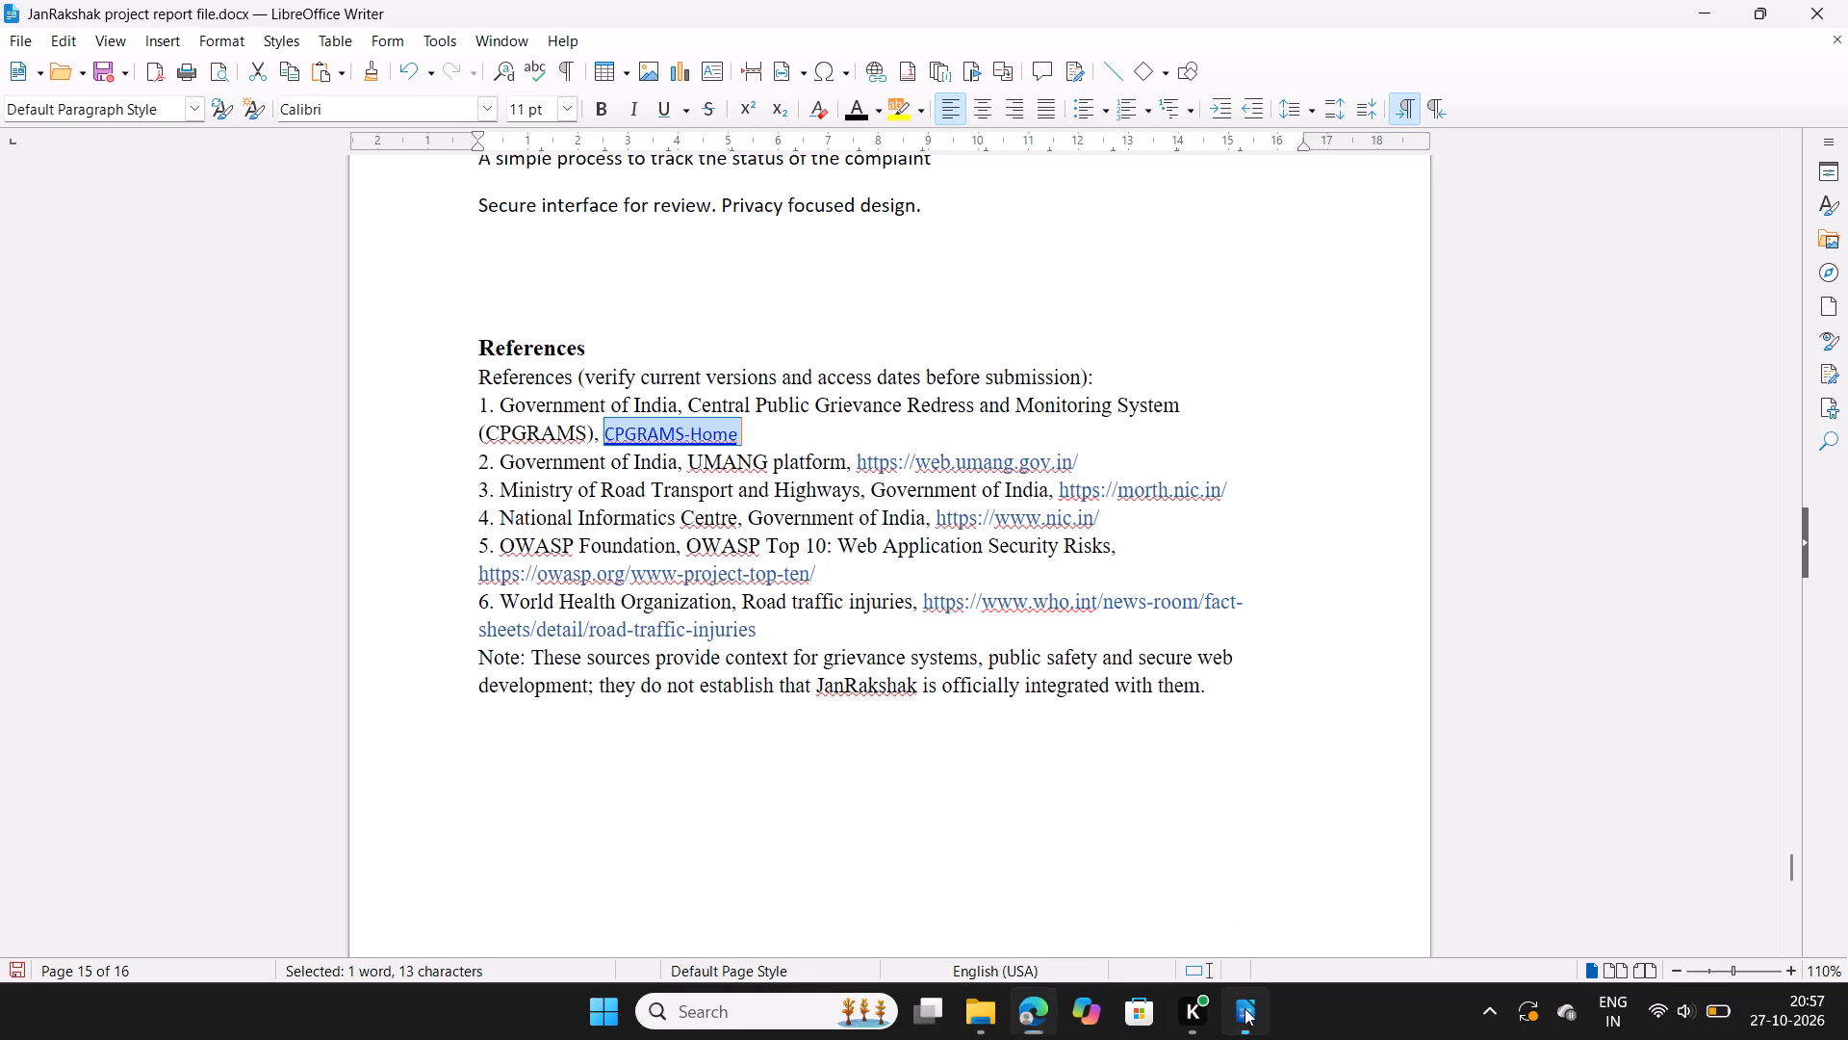
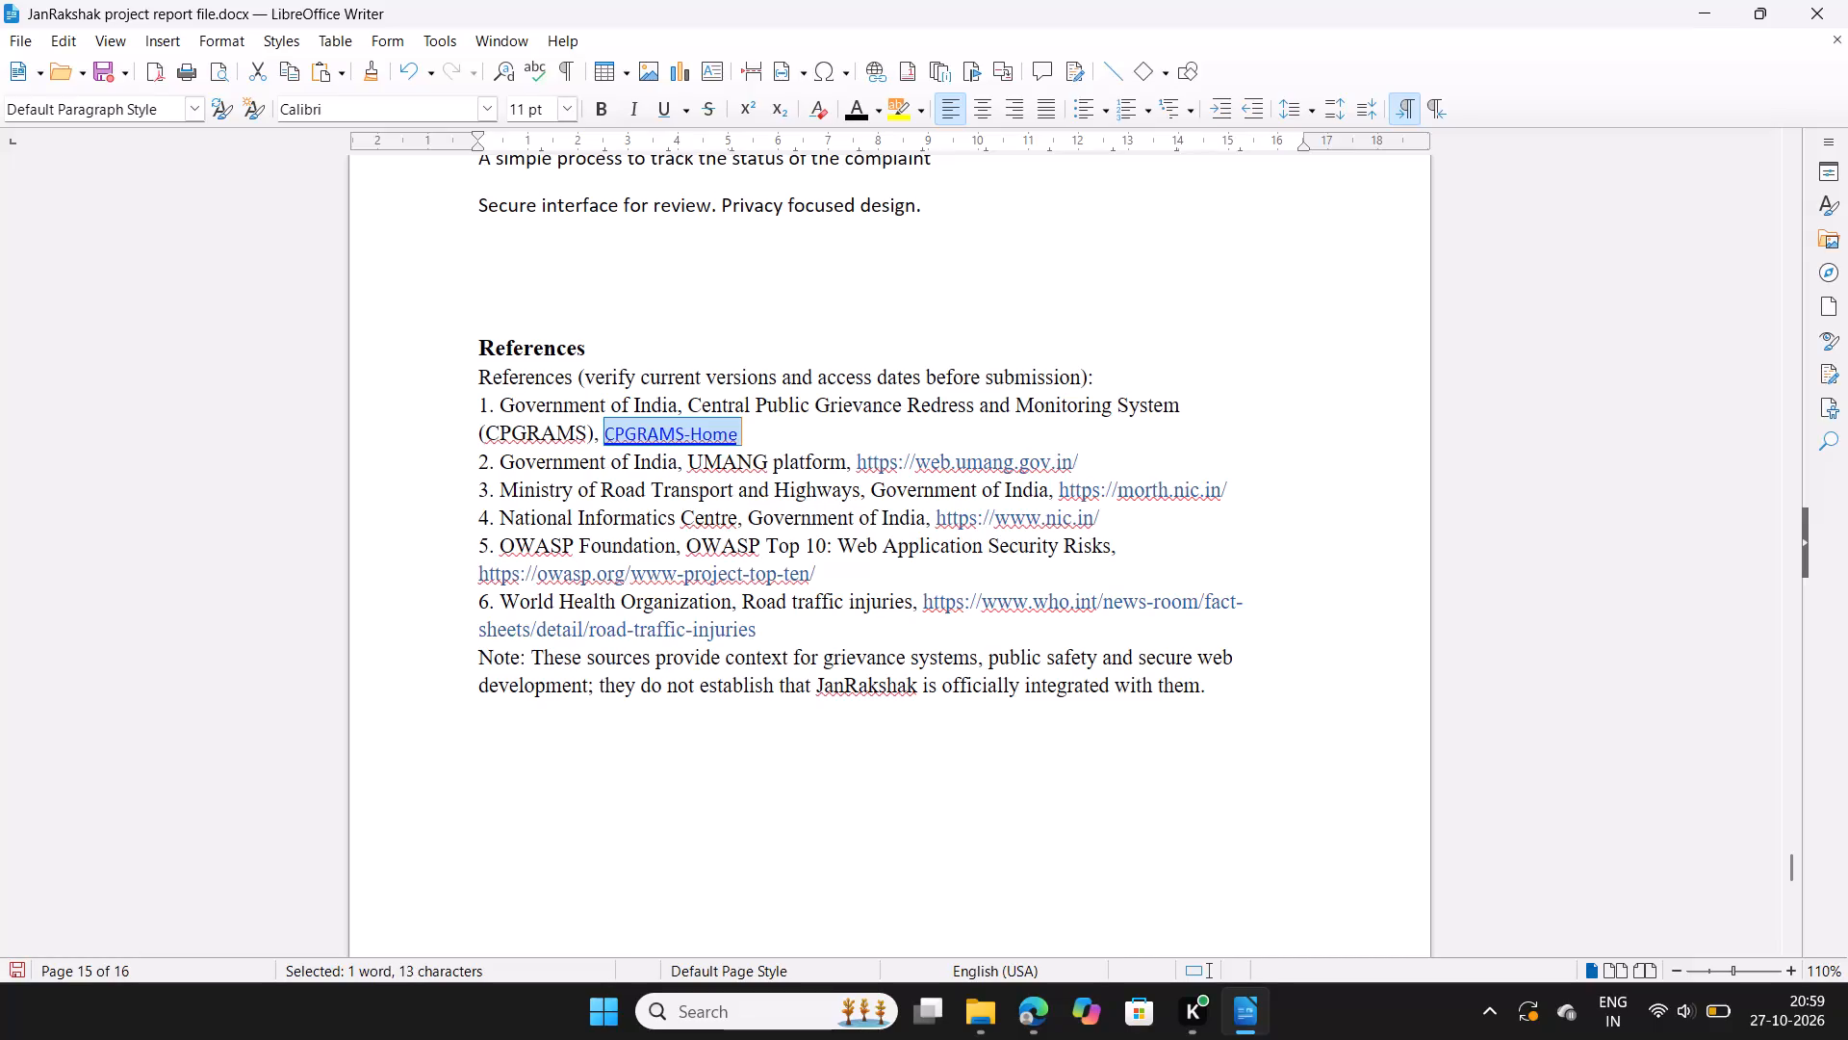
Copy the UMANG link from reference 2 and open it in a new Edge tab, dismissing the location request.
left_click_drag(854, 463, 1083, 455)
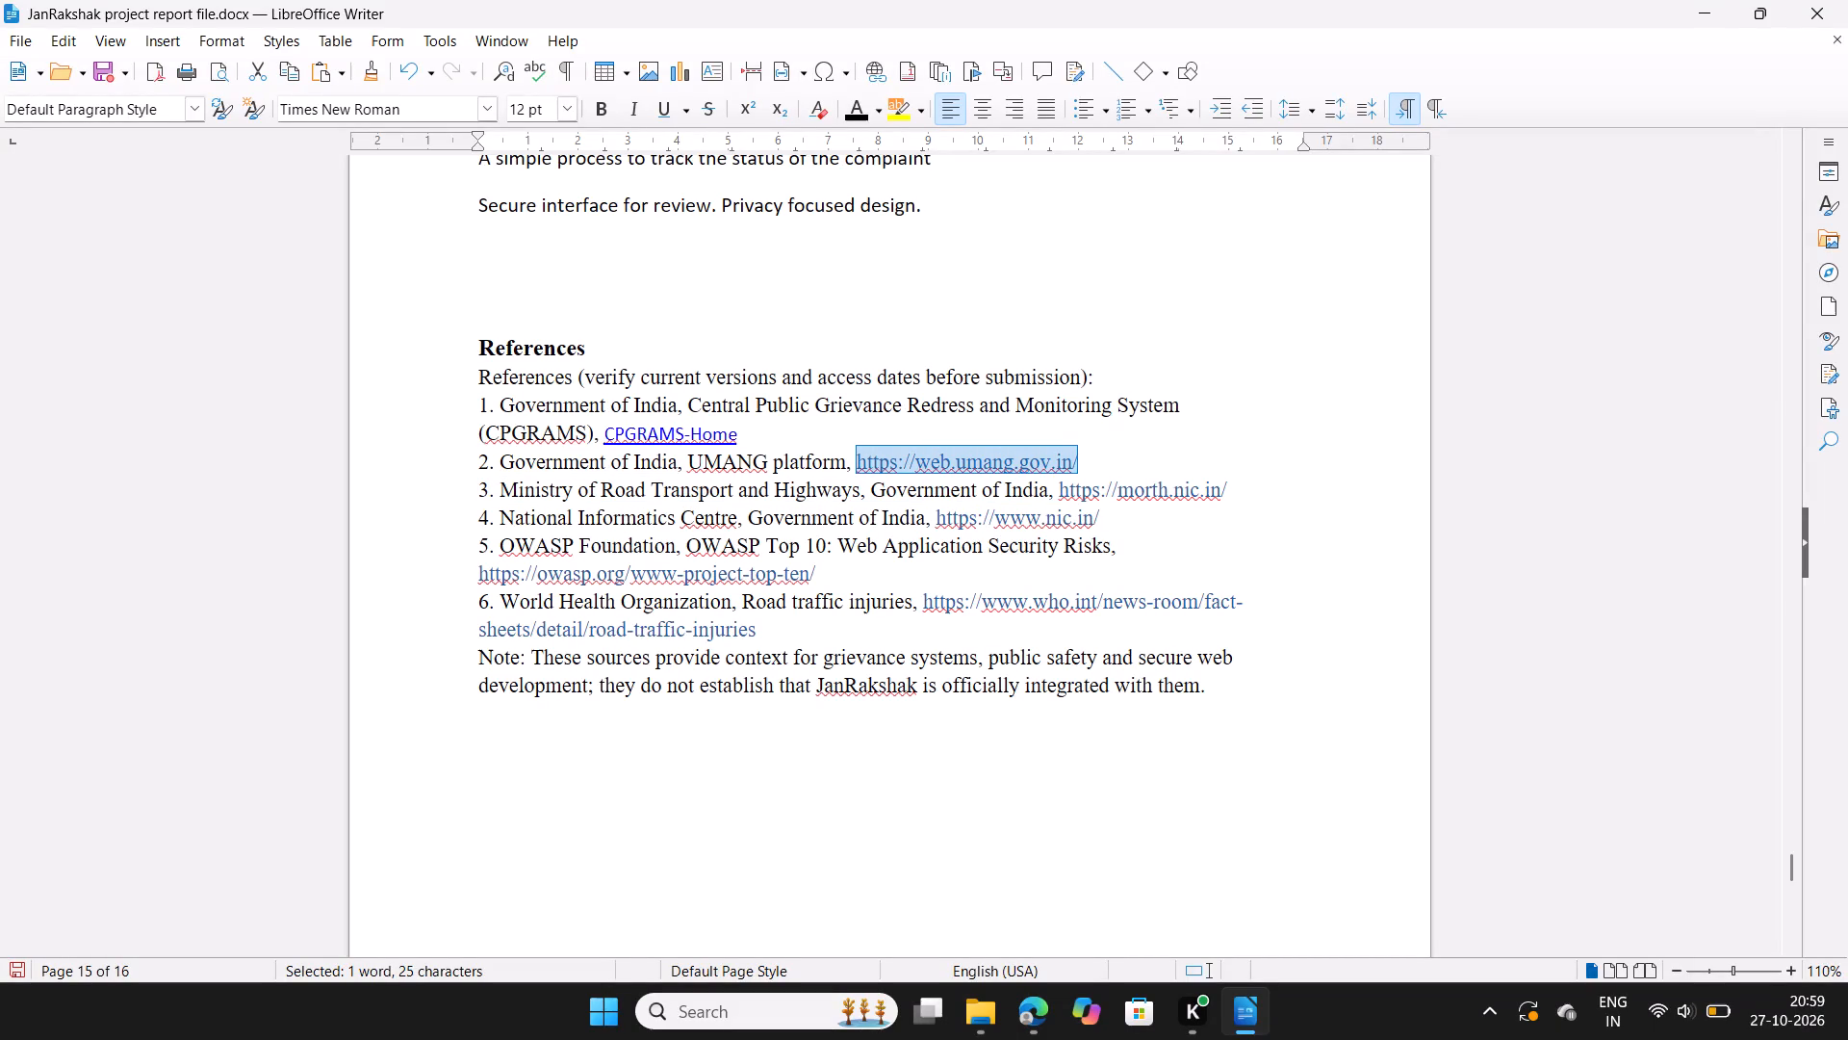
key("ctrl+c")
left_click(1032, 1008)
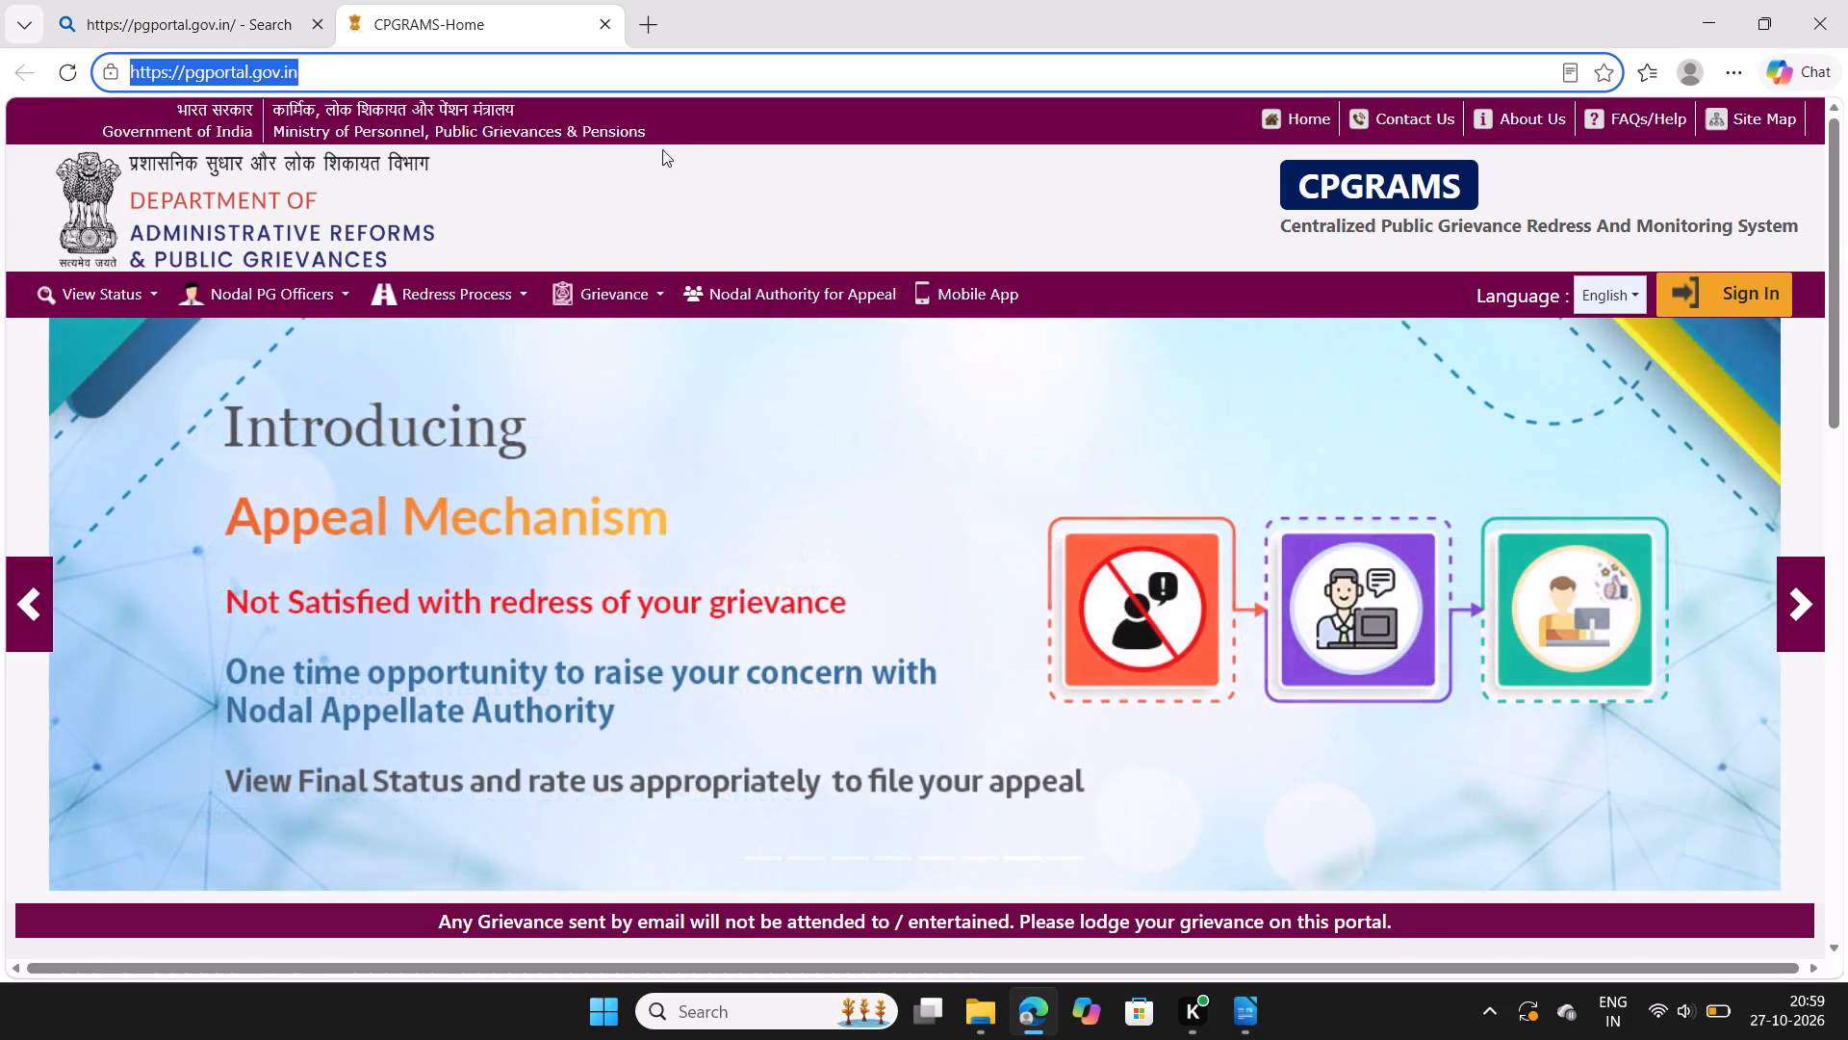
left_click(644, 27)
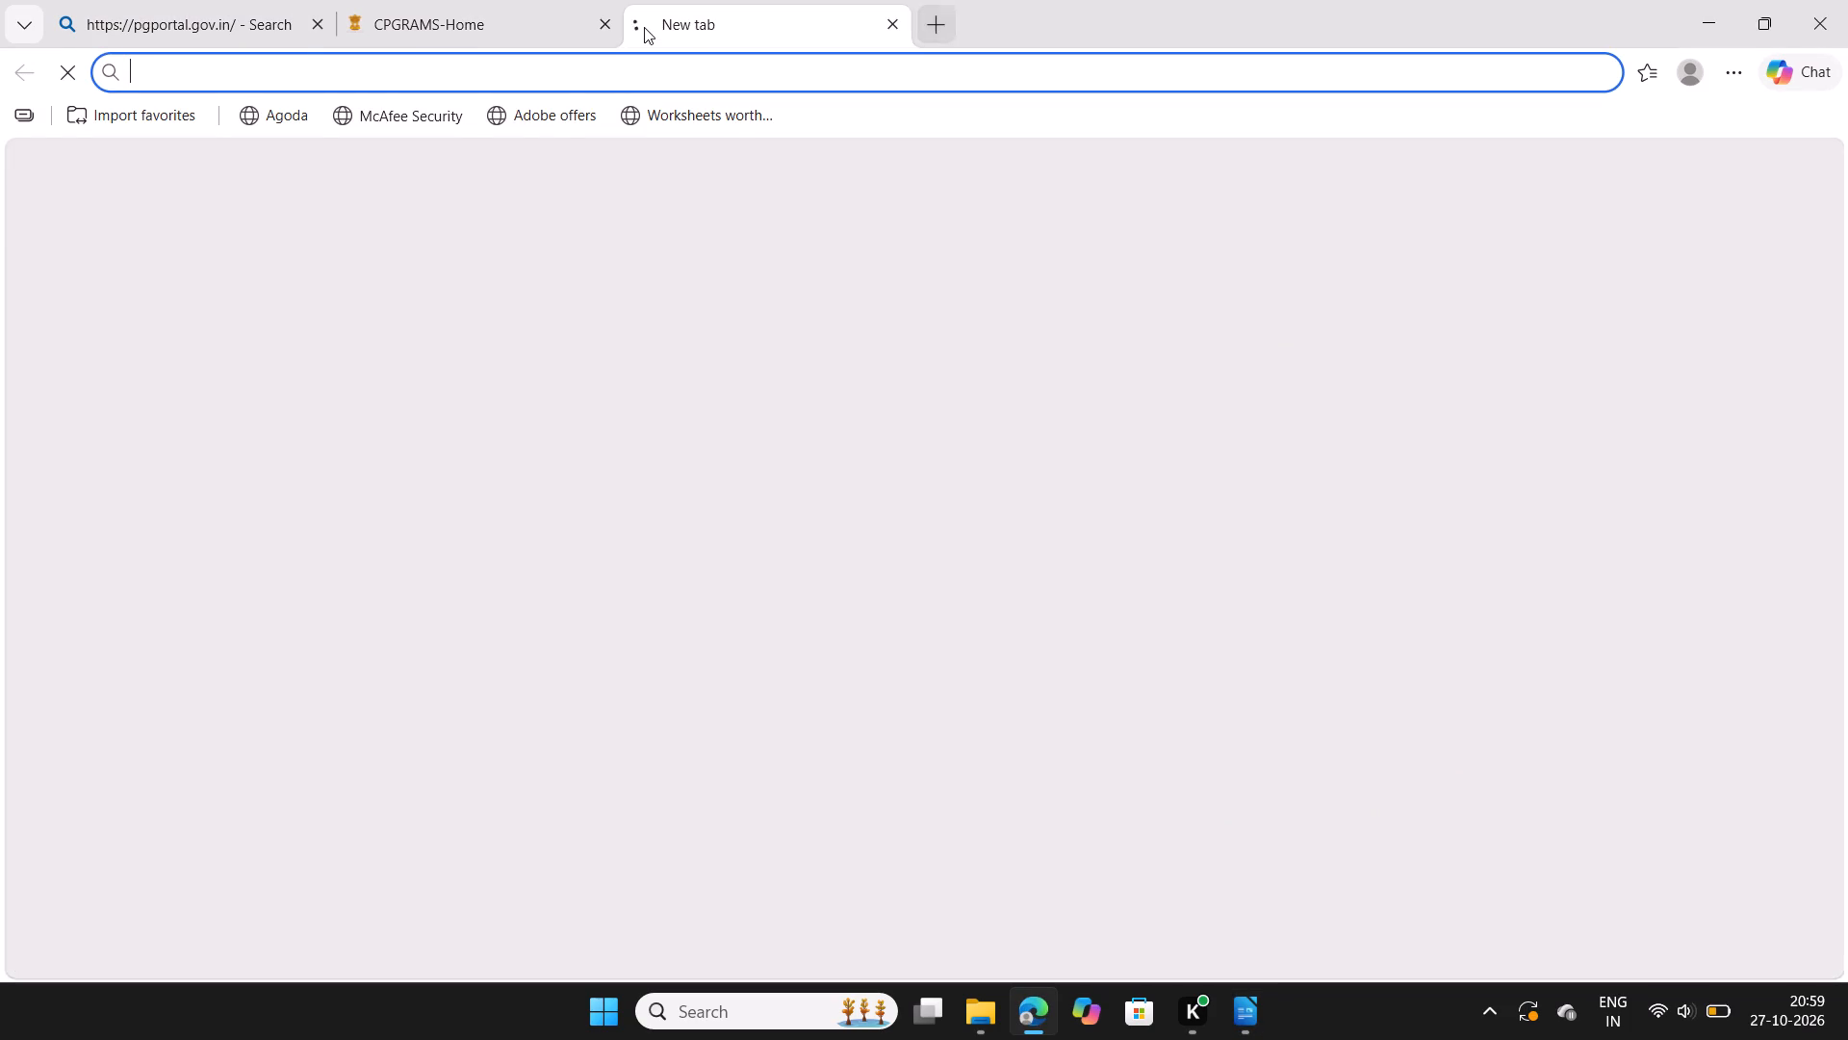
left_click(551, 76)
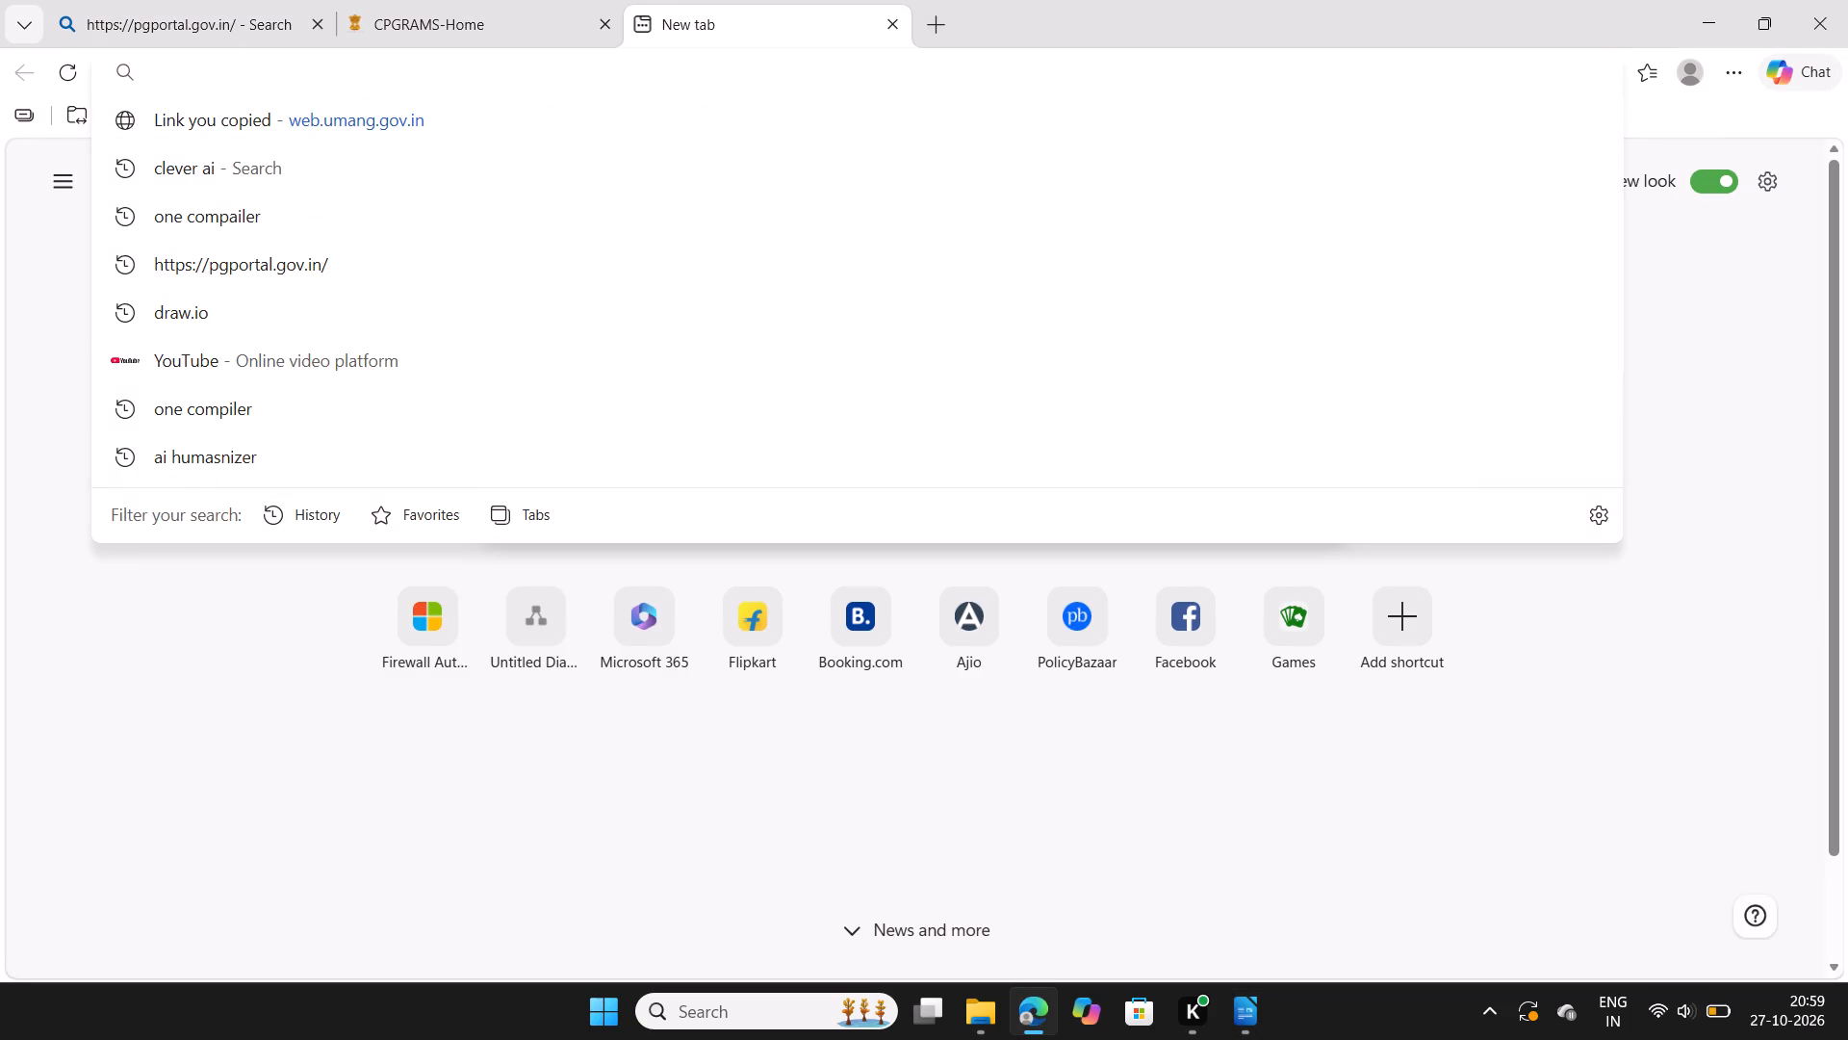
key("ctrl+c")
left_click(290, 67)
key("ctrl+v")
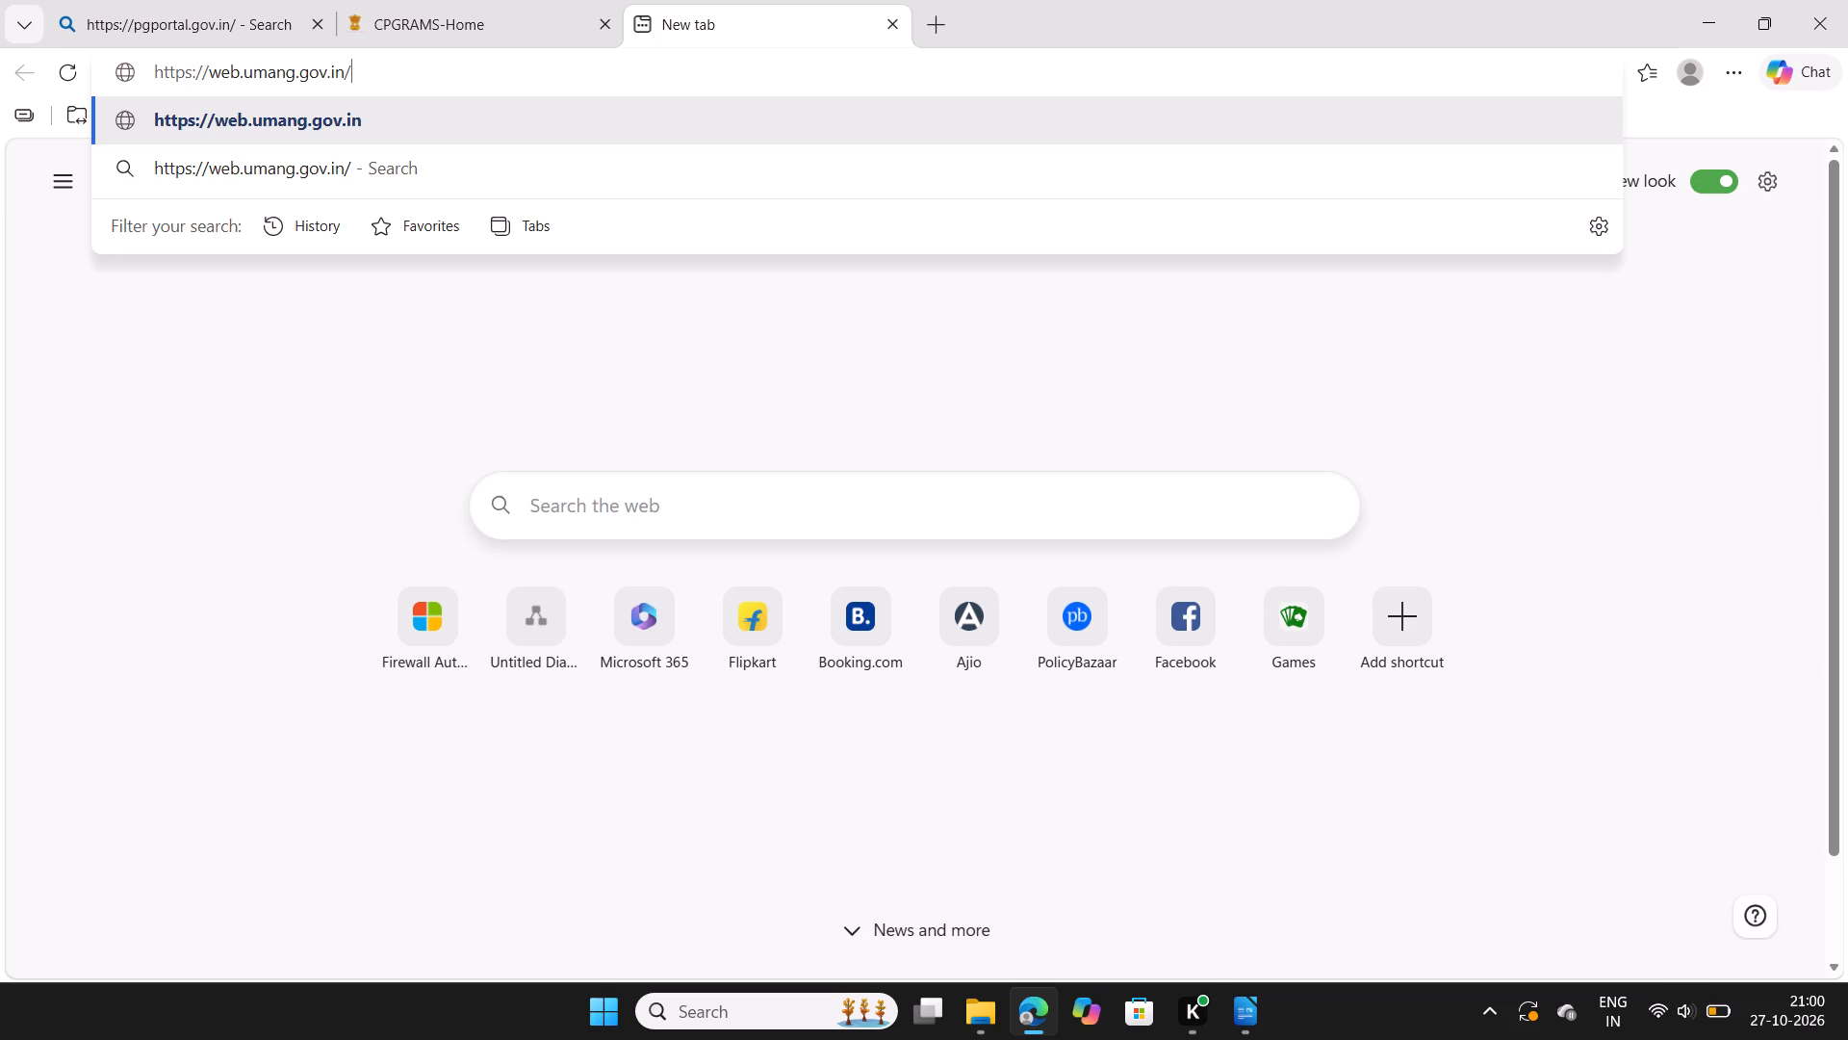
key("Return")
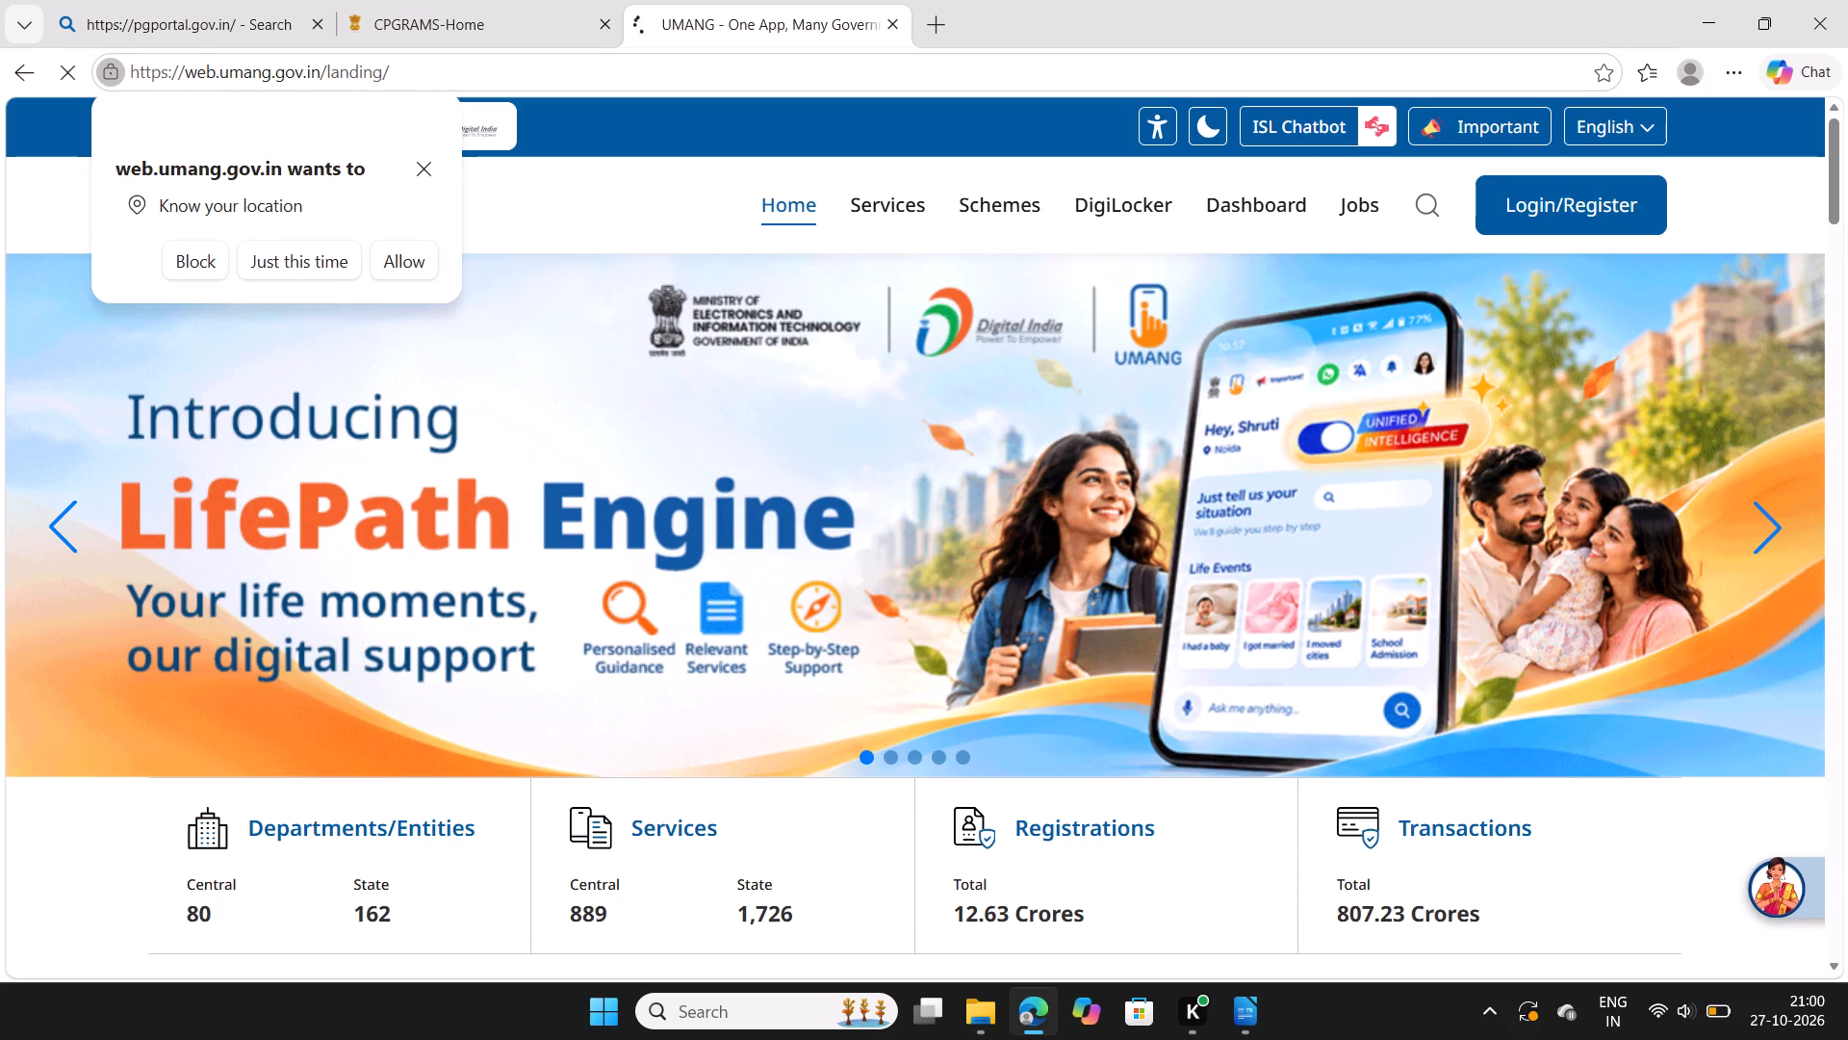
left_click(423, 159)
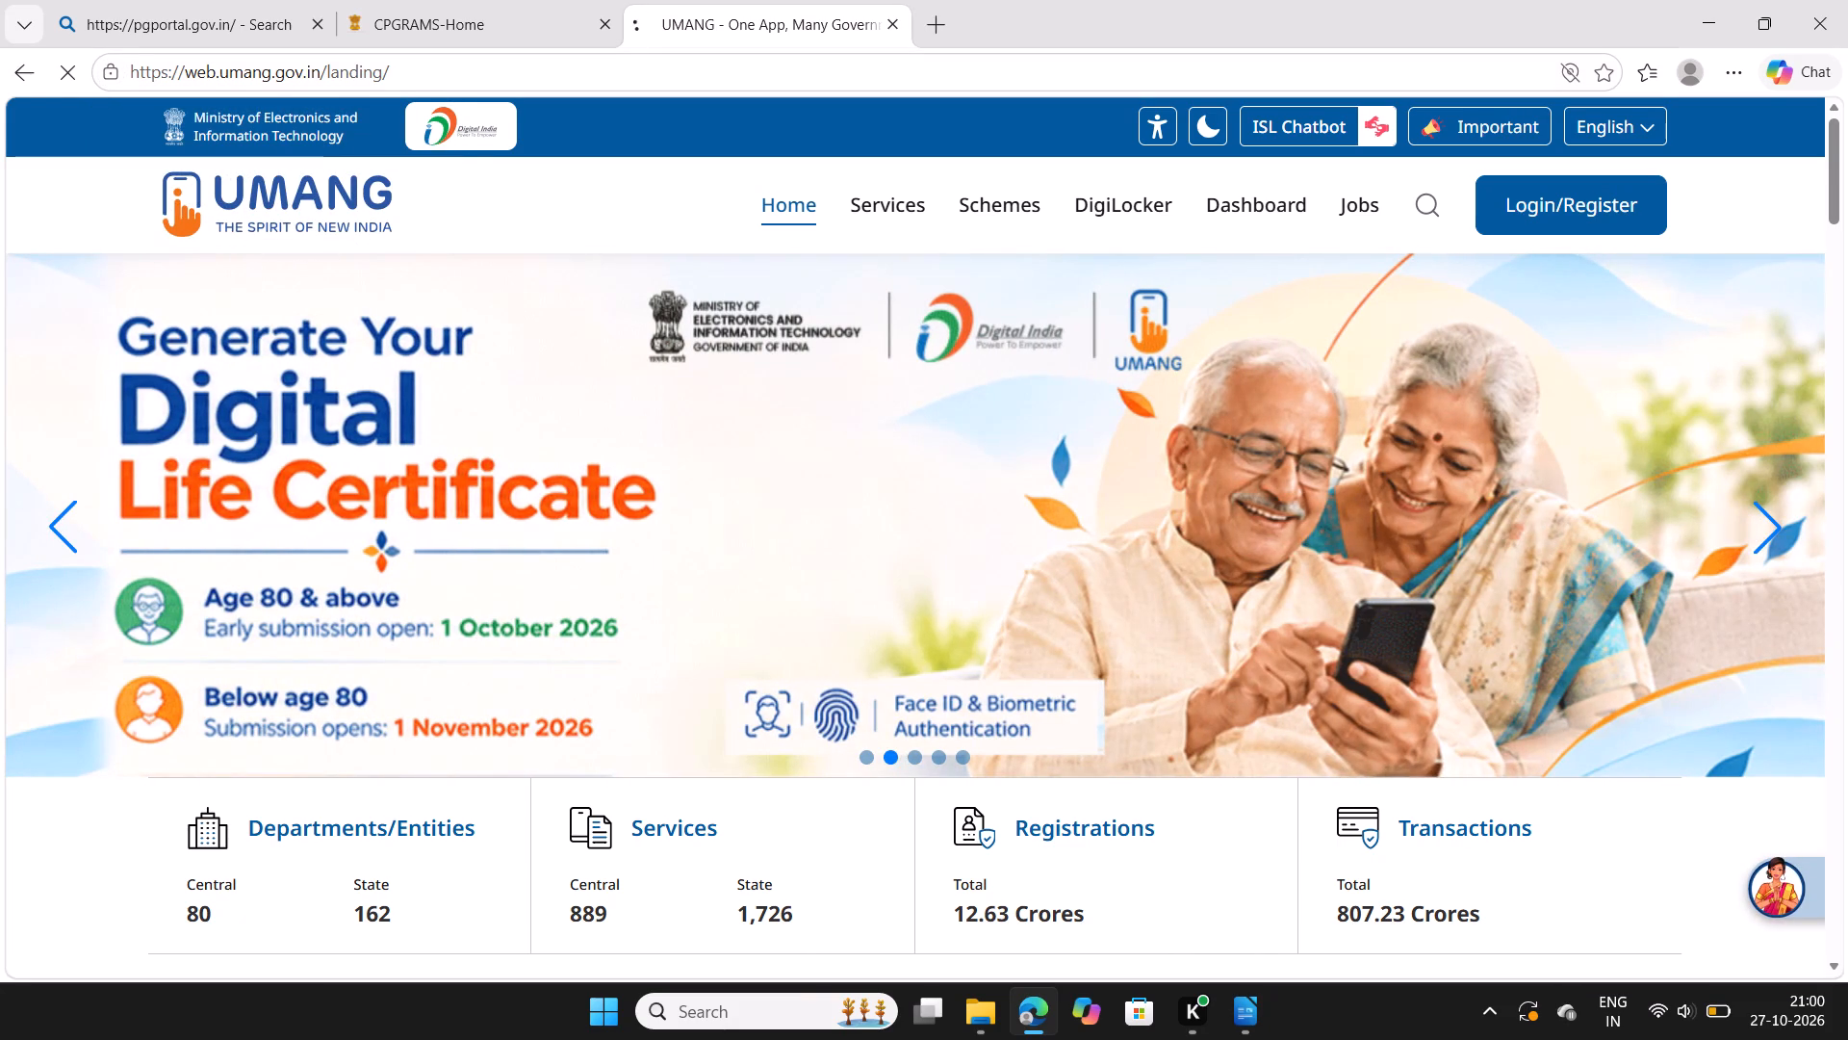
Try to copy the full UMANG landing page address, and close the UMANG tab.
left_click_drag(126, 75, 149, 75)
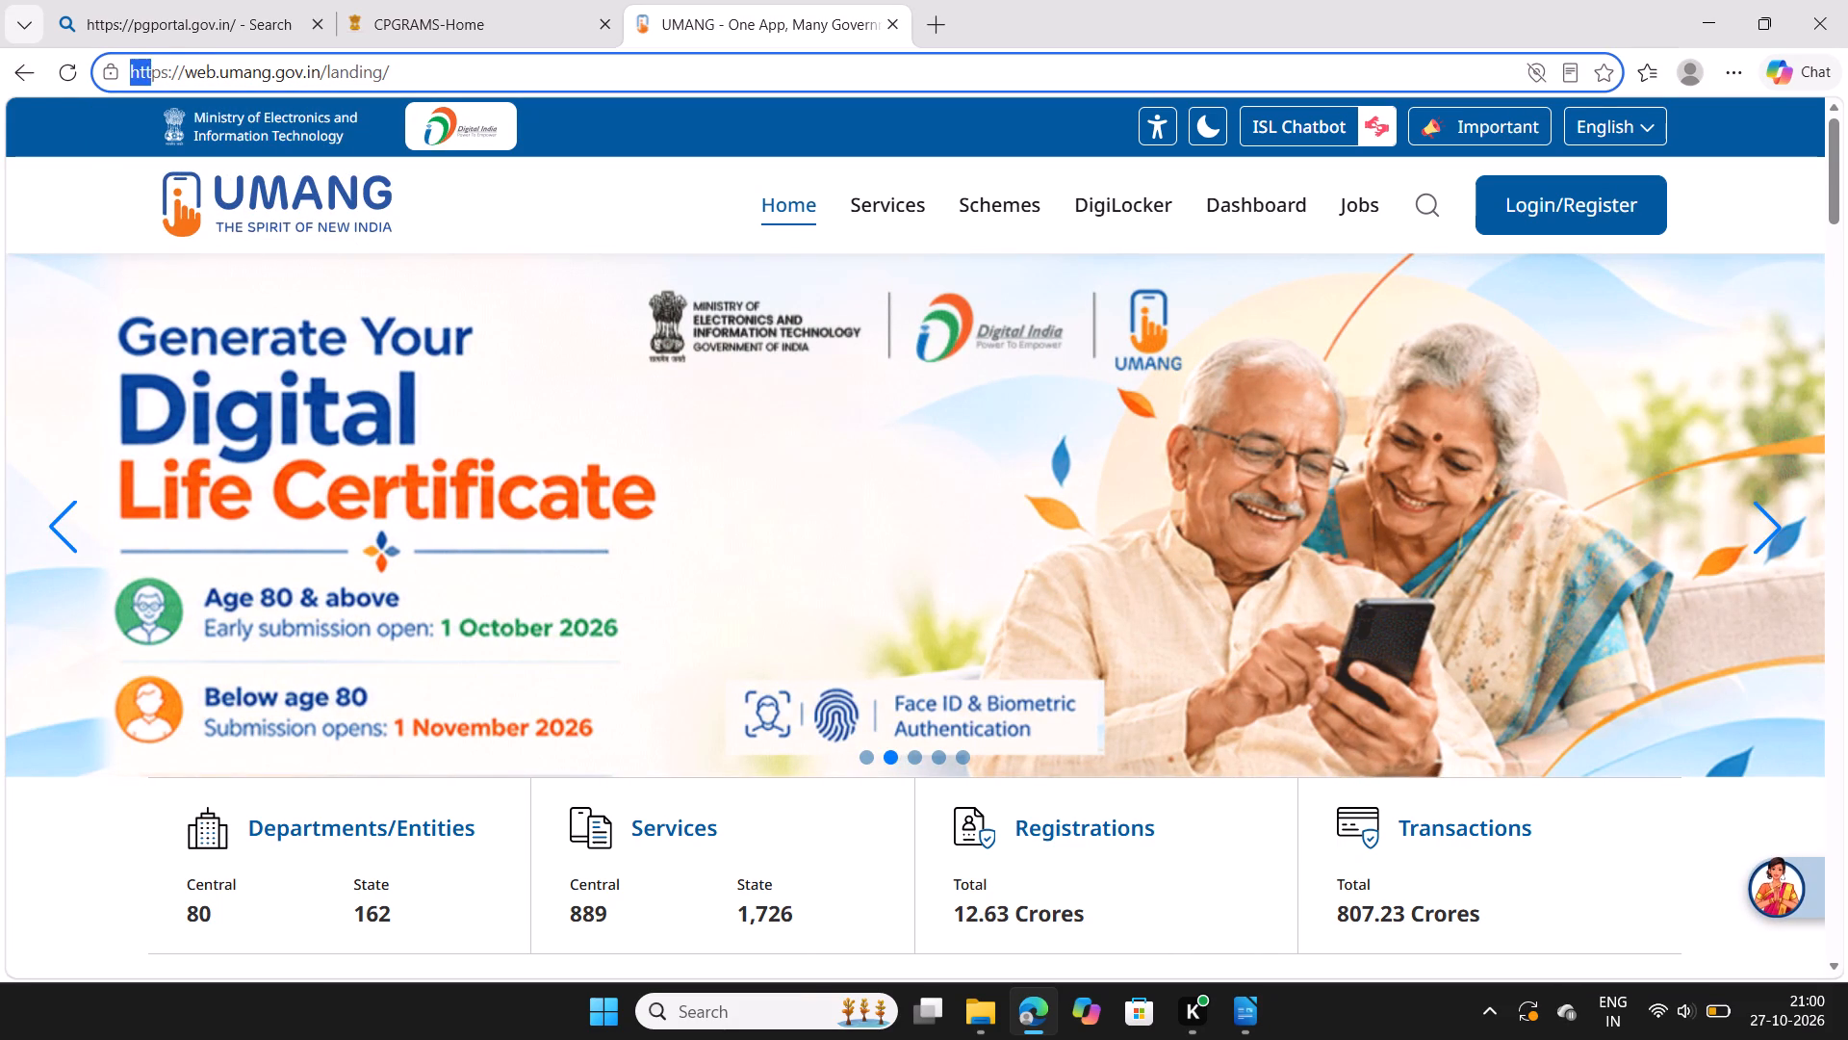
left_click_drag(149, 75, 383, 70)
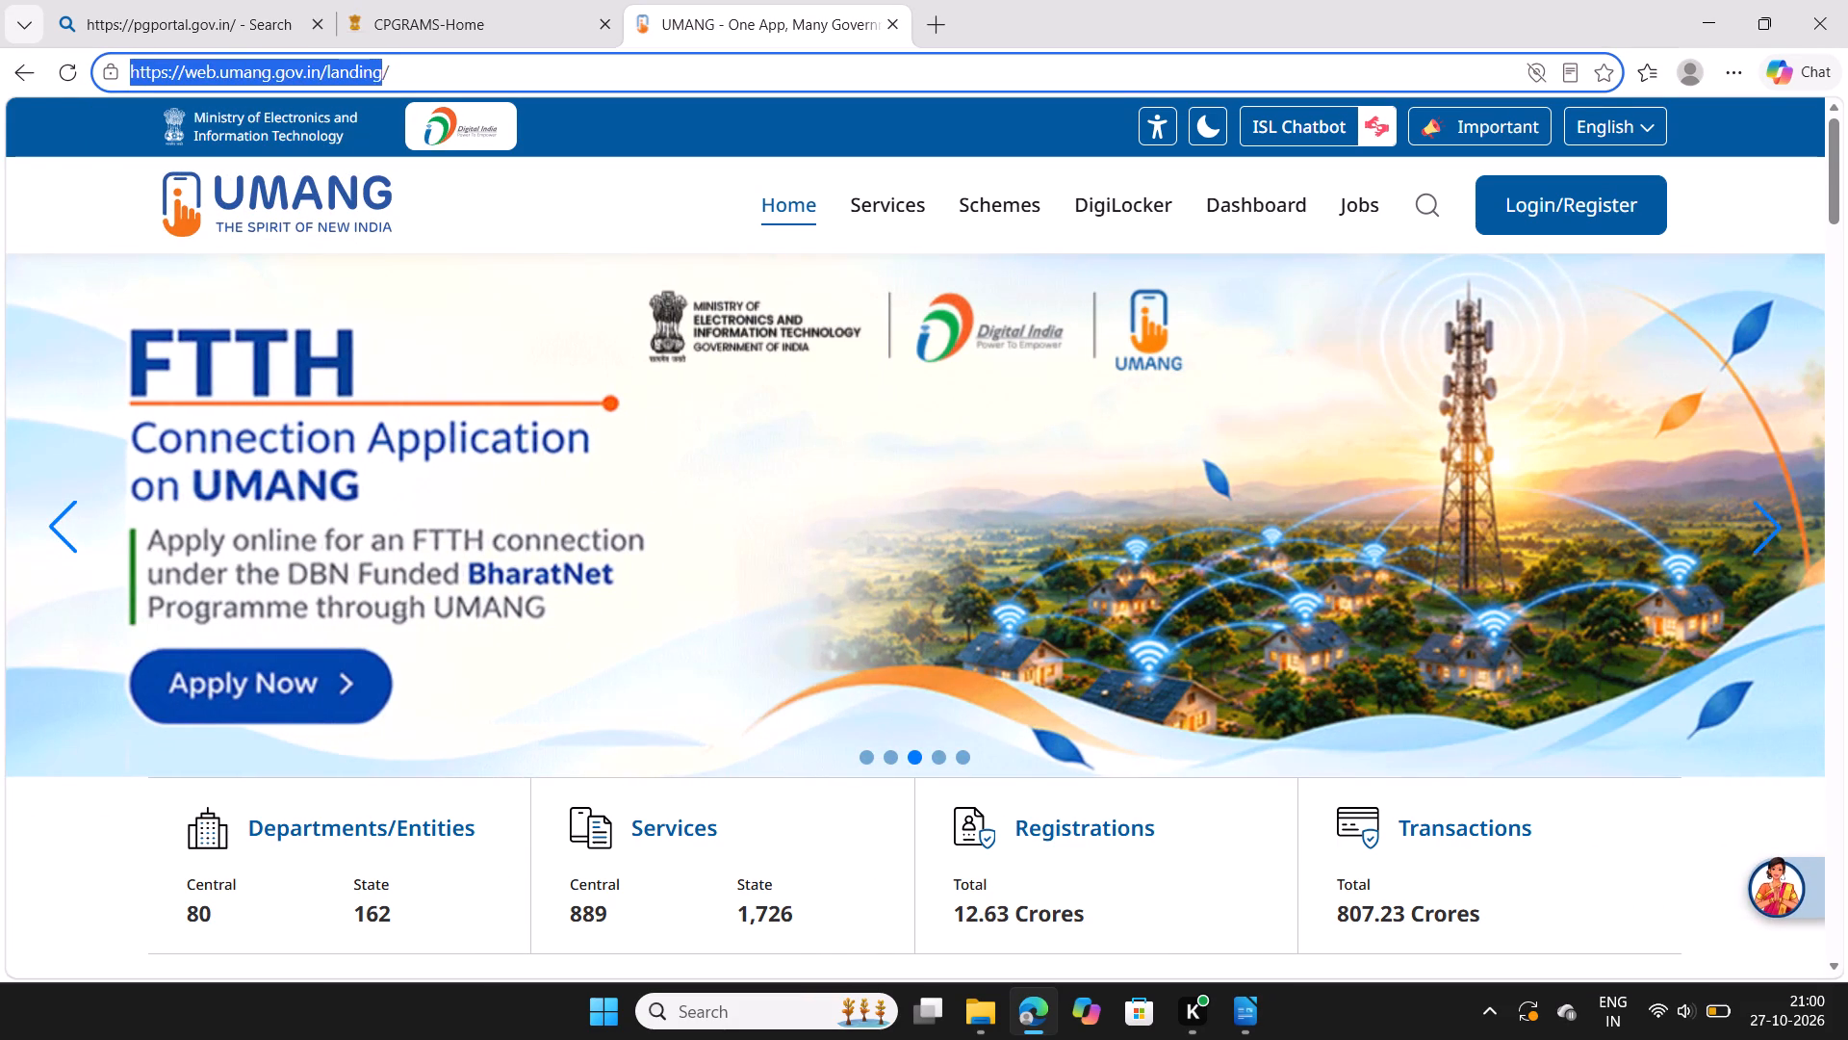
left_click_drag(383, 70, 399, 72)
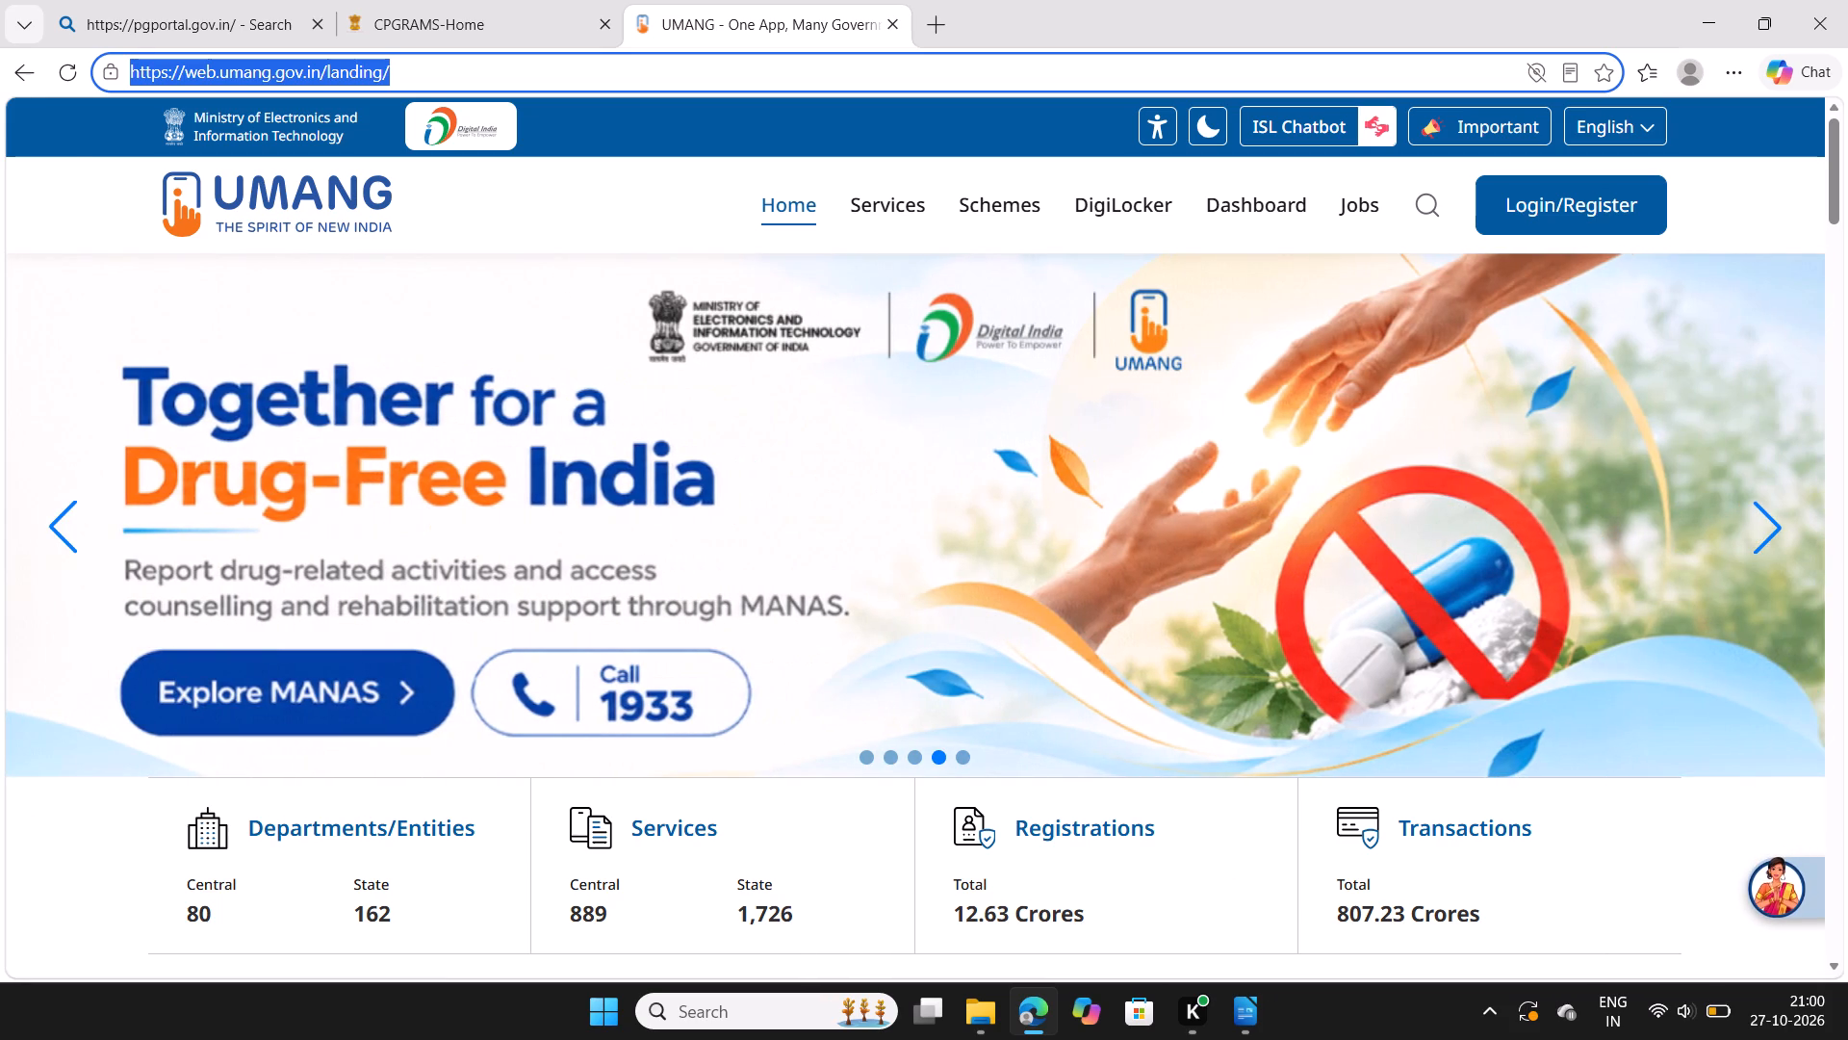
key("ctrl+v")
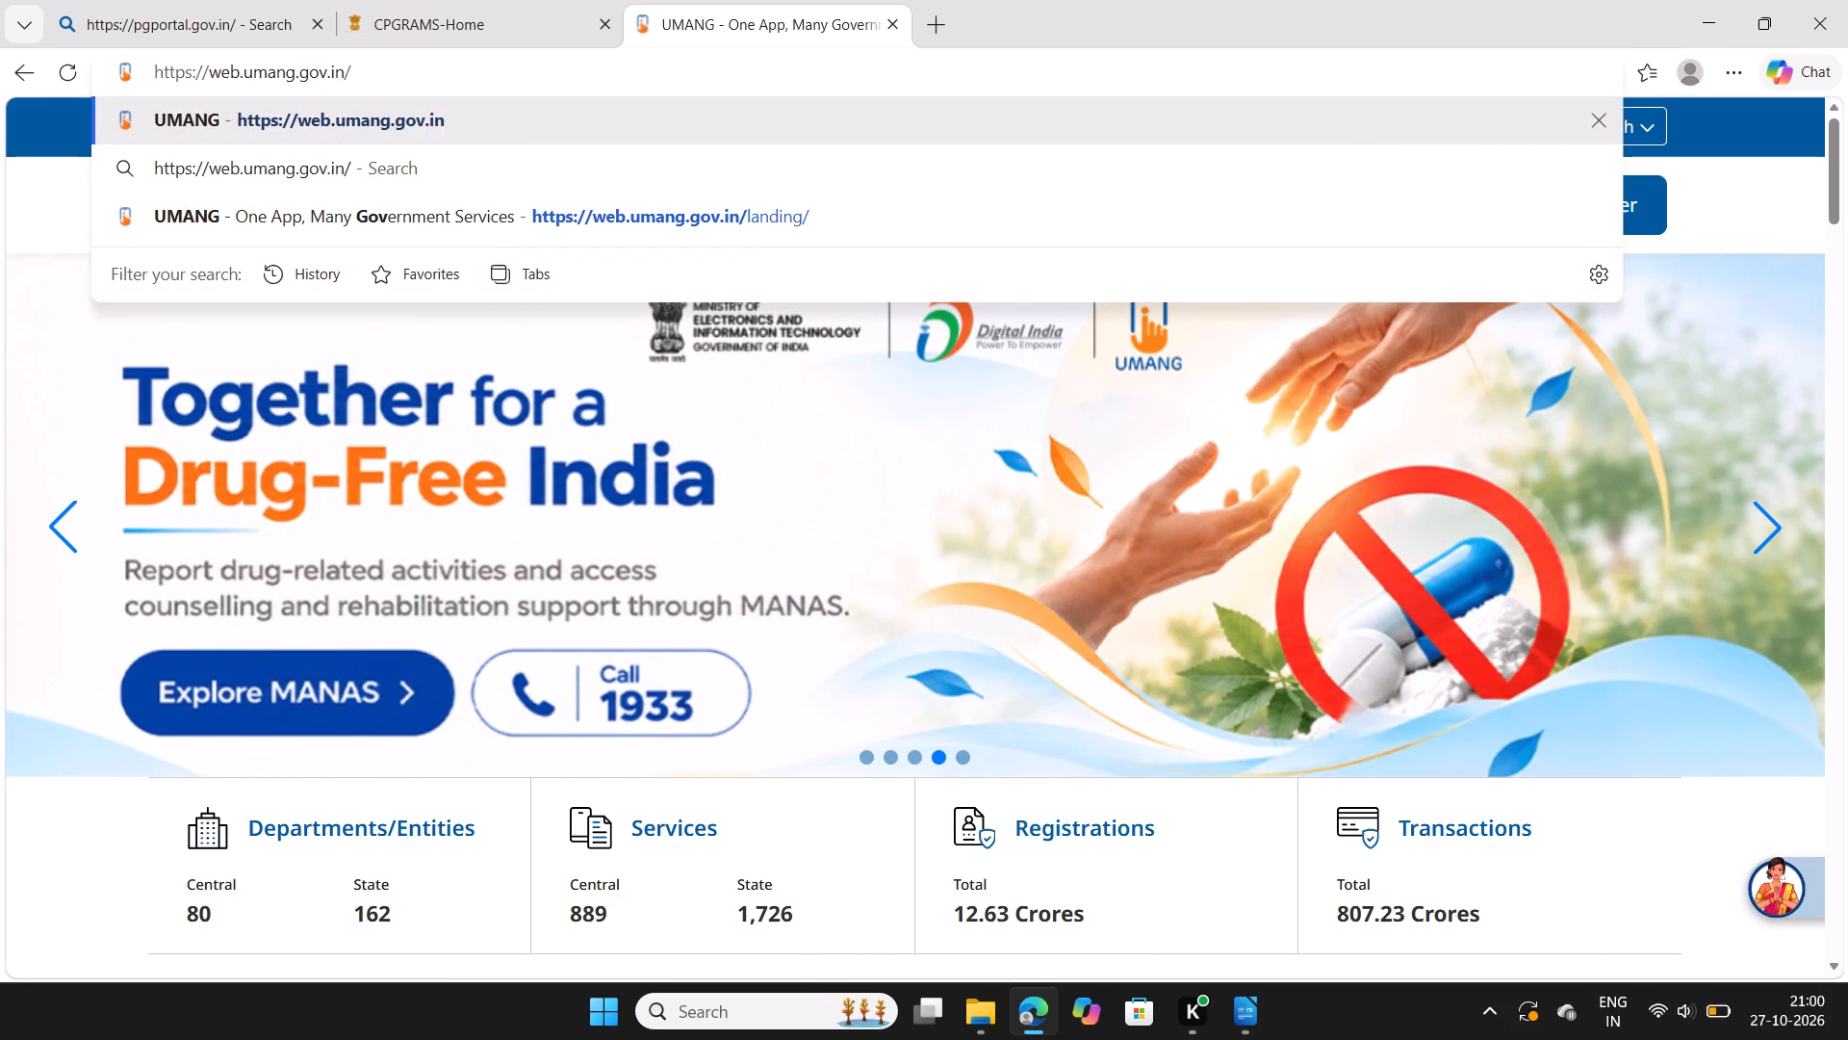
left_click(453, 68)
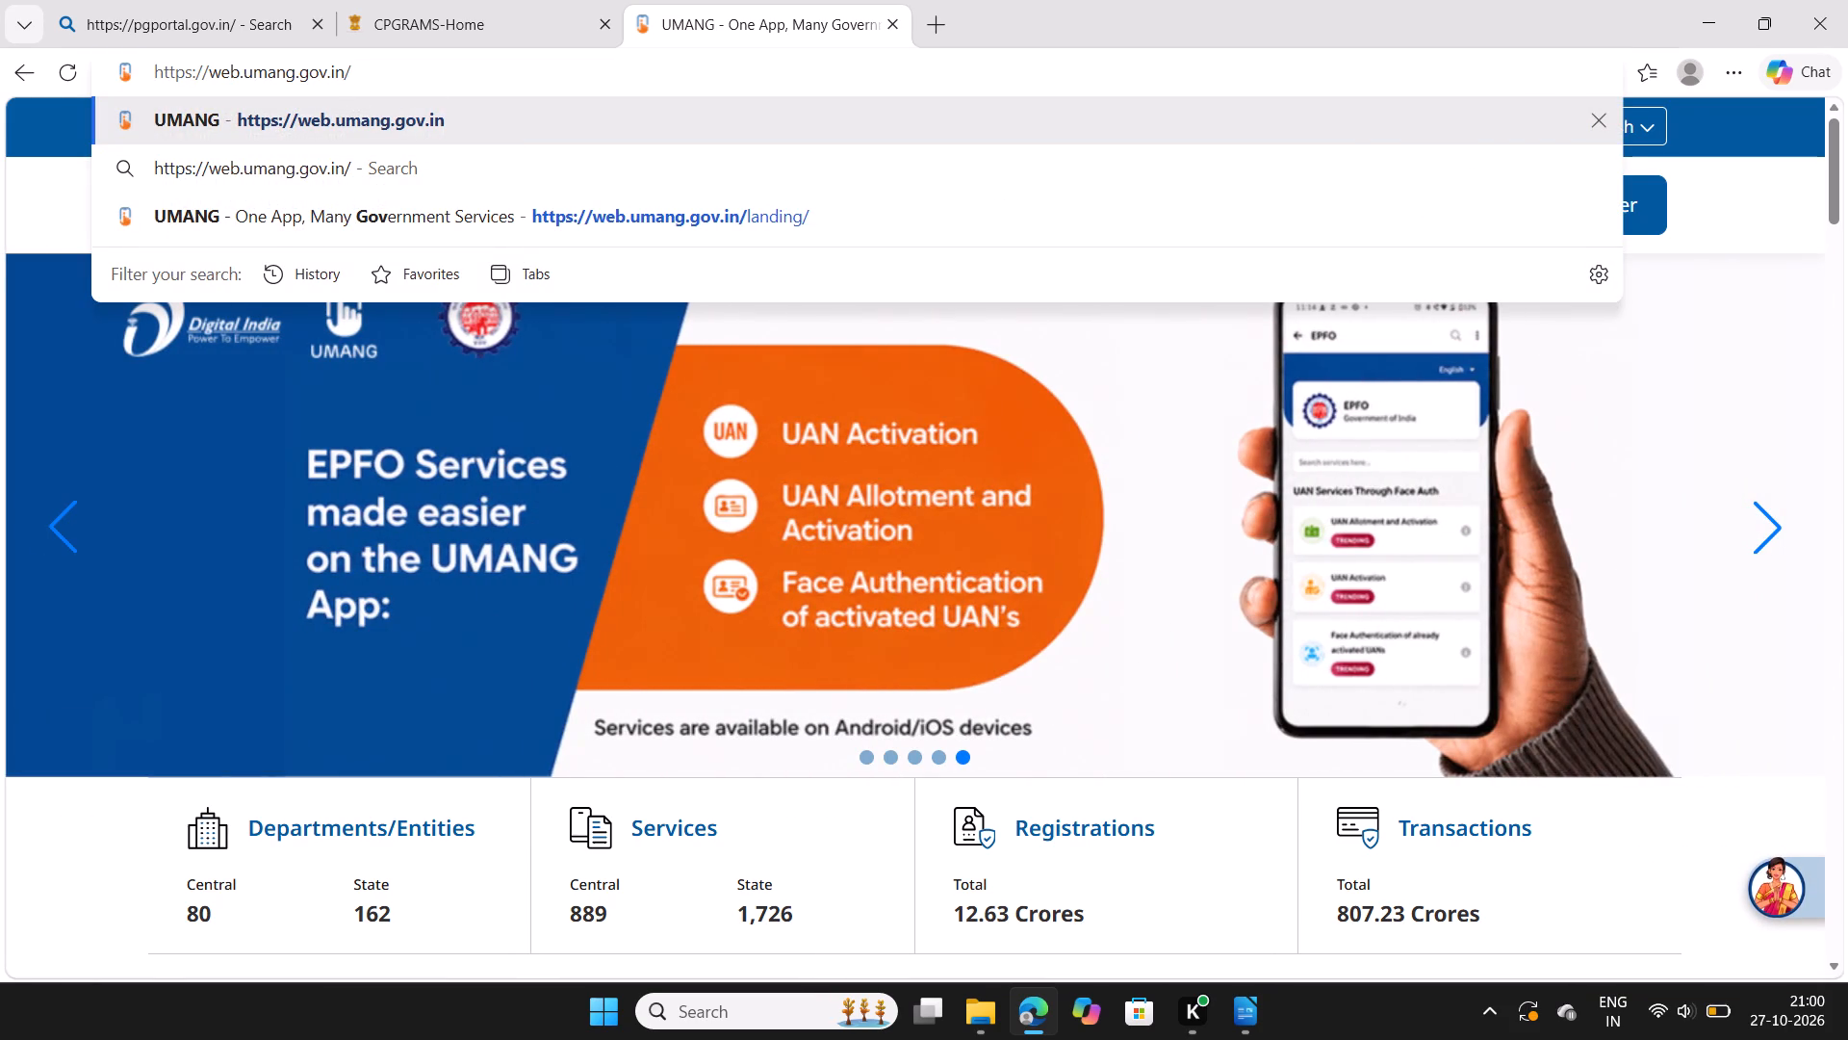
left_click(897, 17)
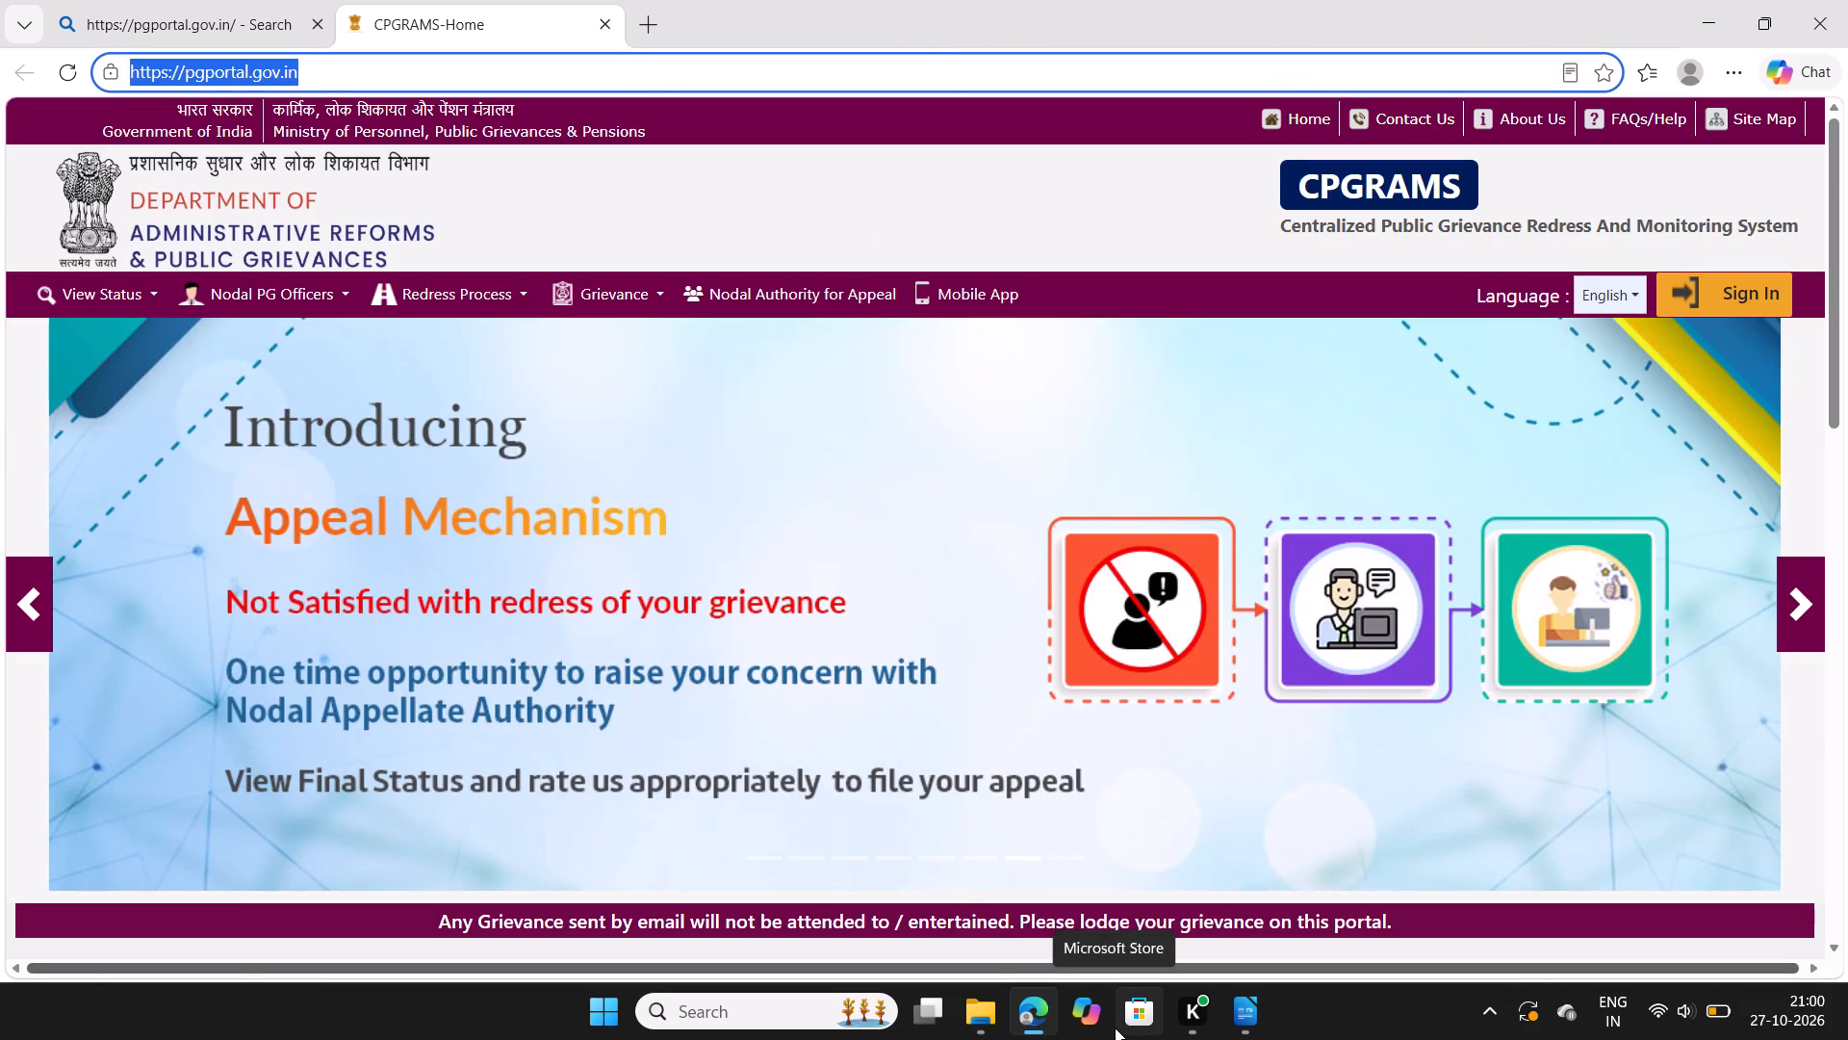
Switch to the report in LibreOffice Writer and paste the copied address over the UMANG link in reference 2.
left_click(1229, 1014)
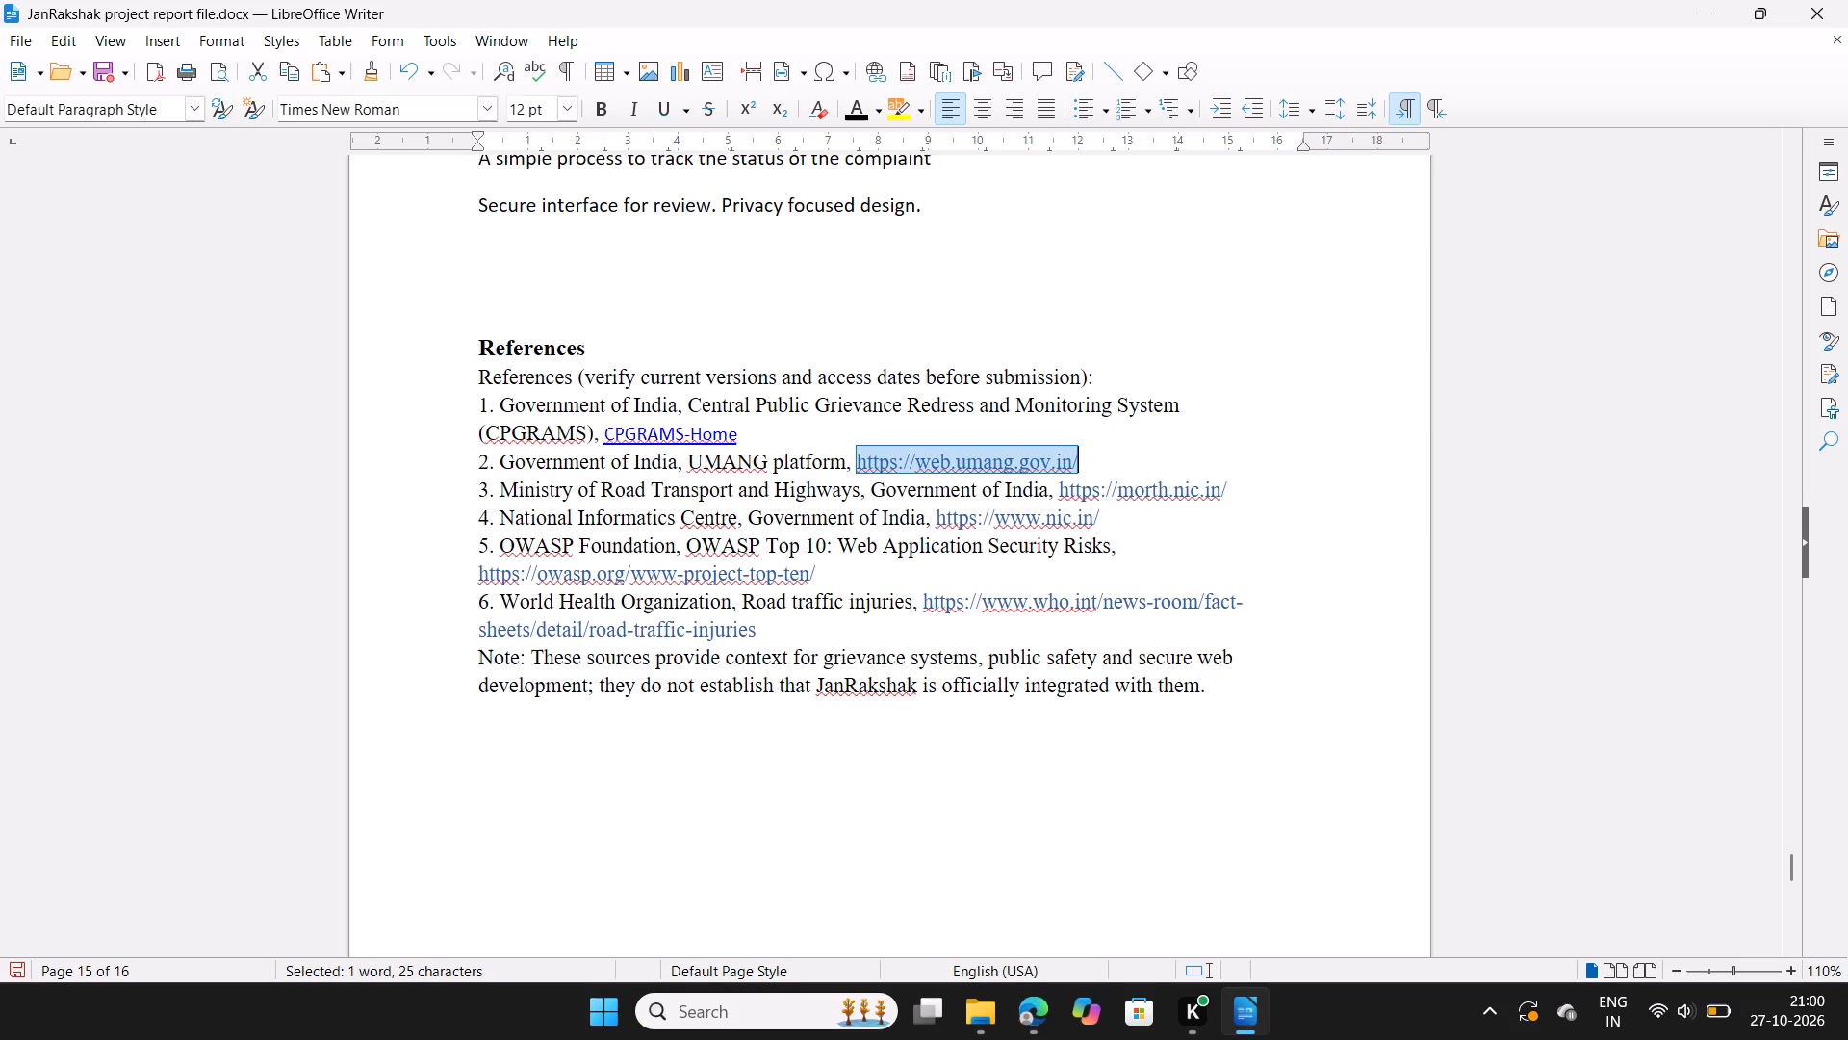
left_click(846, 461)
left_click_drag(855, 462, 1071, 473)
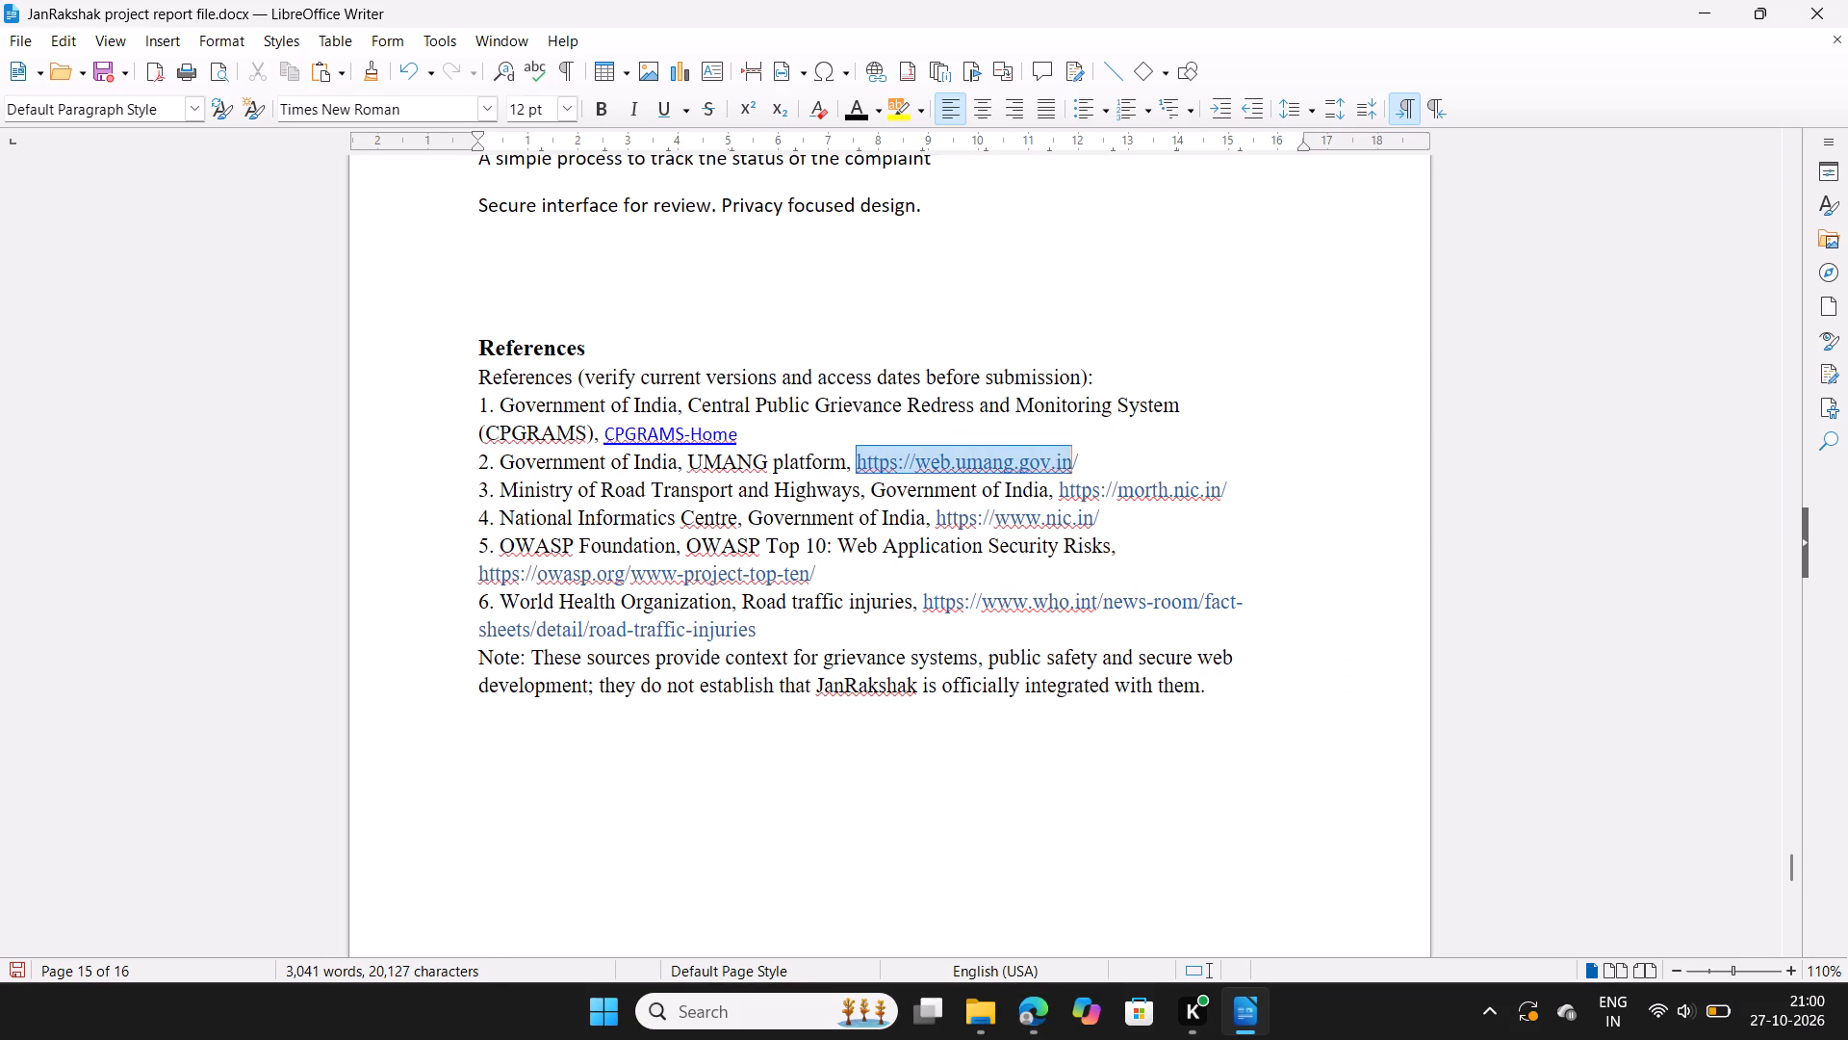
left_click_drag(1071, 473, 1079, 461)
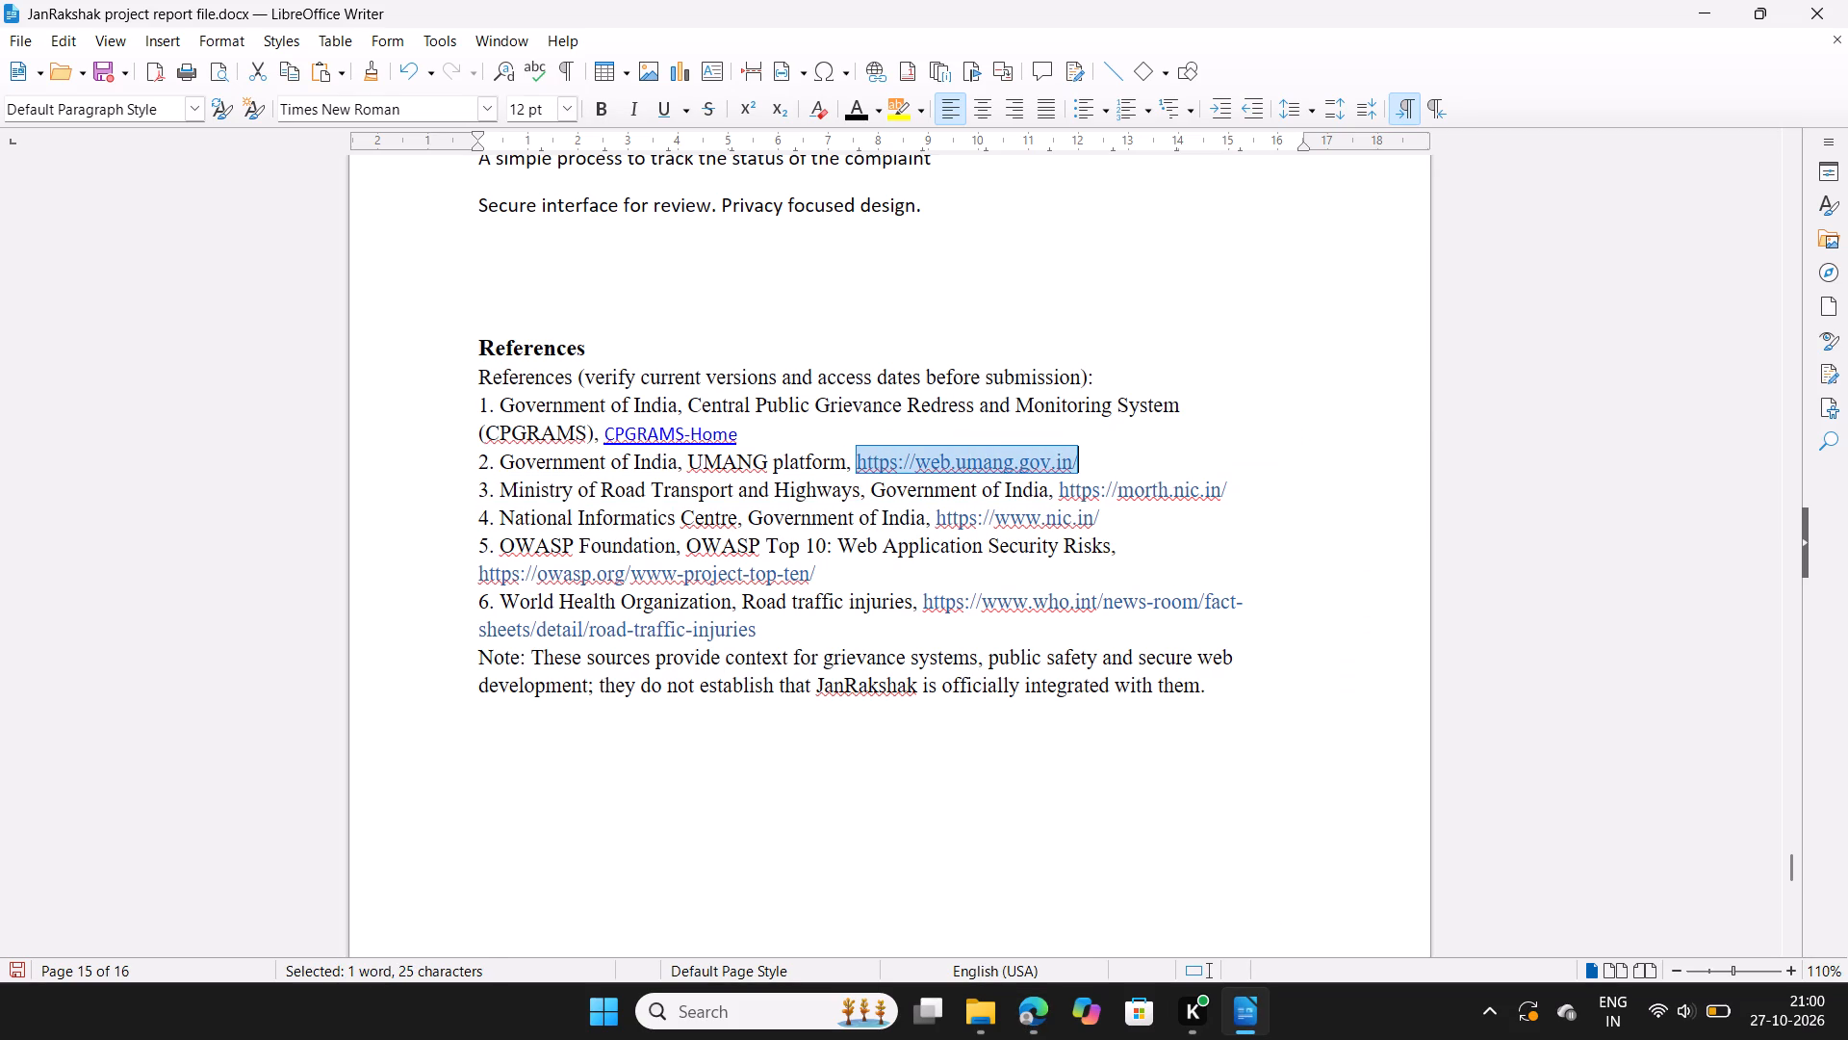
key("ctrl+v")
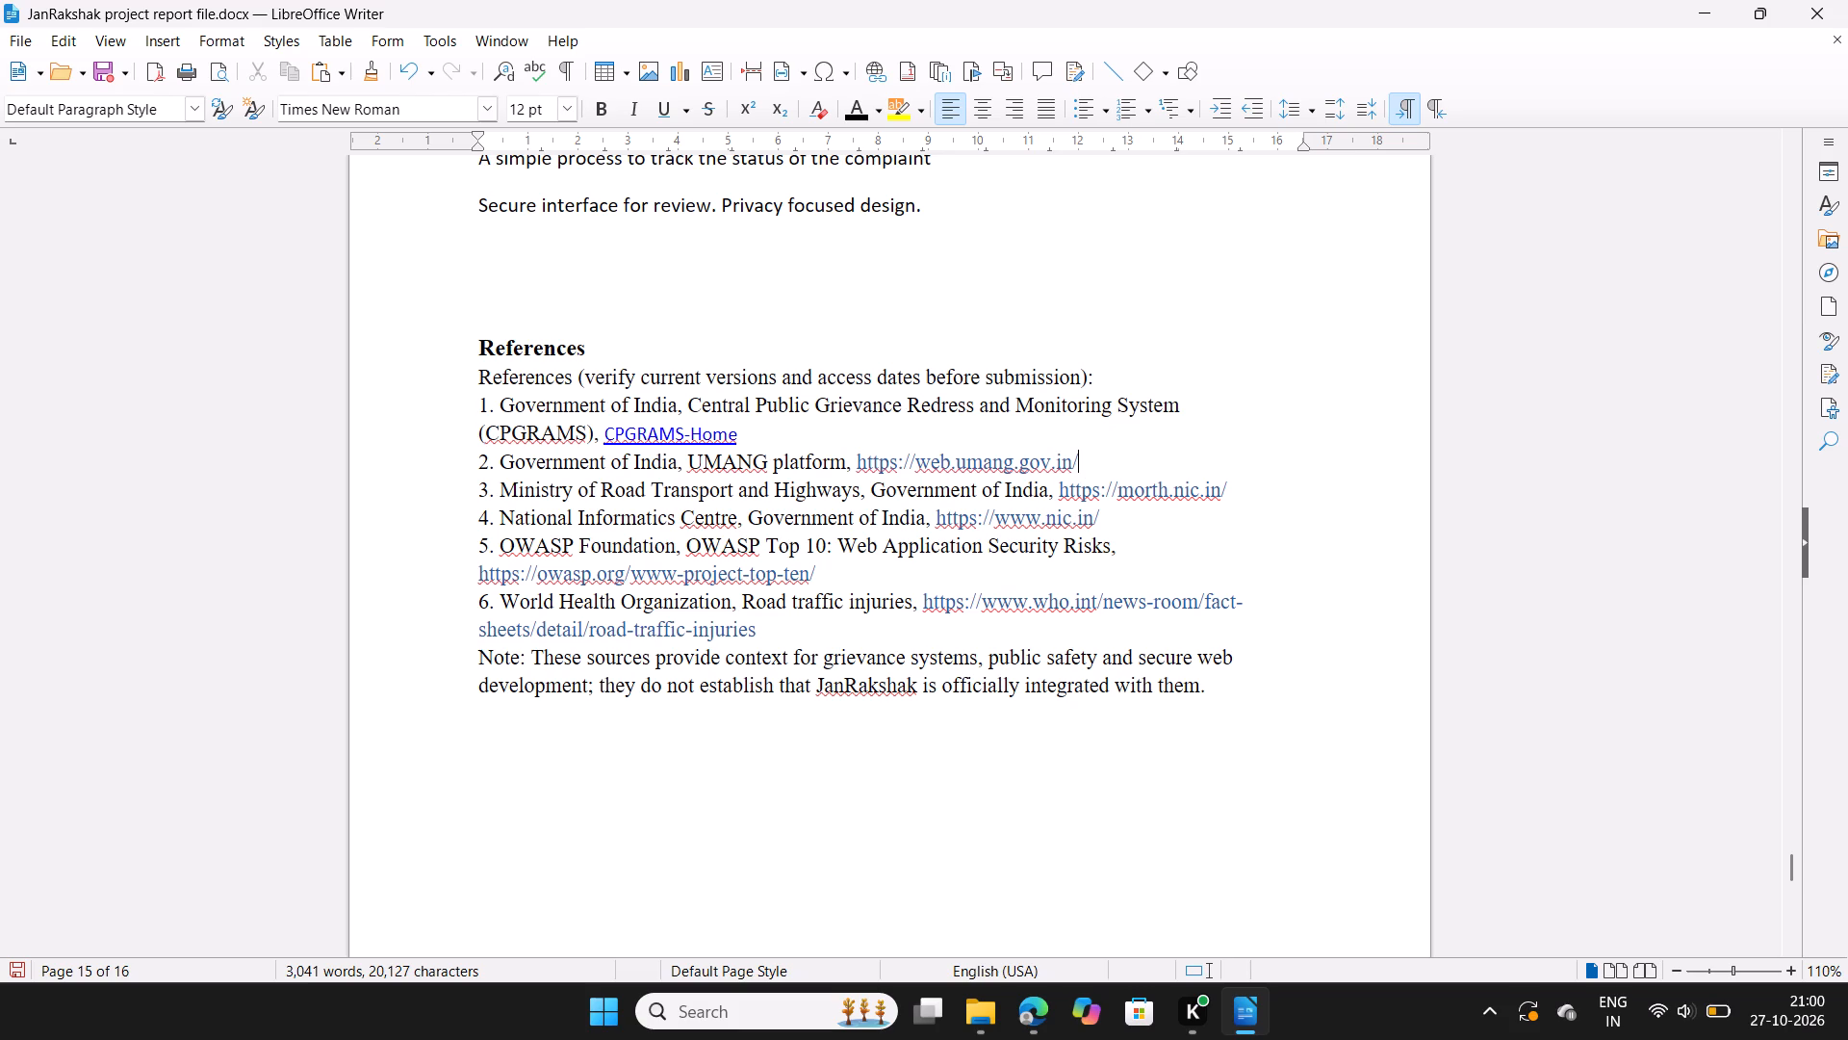
Copy the UMANG link from reference 2 and open it in Edge in place of the CPGRAMS page, dismissing the location request.
left_click_drag(860, 465, 1094, 458)
key("ctrl+c")
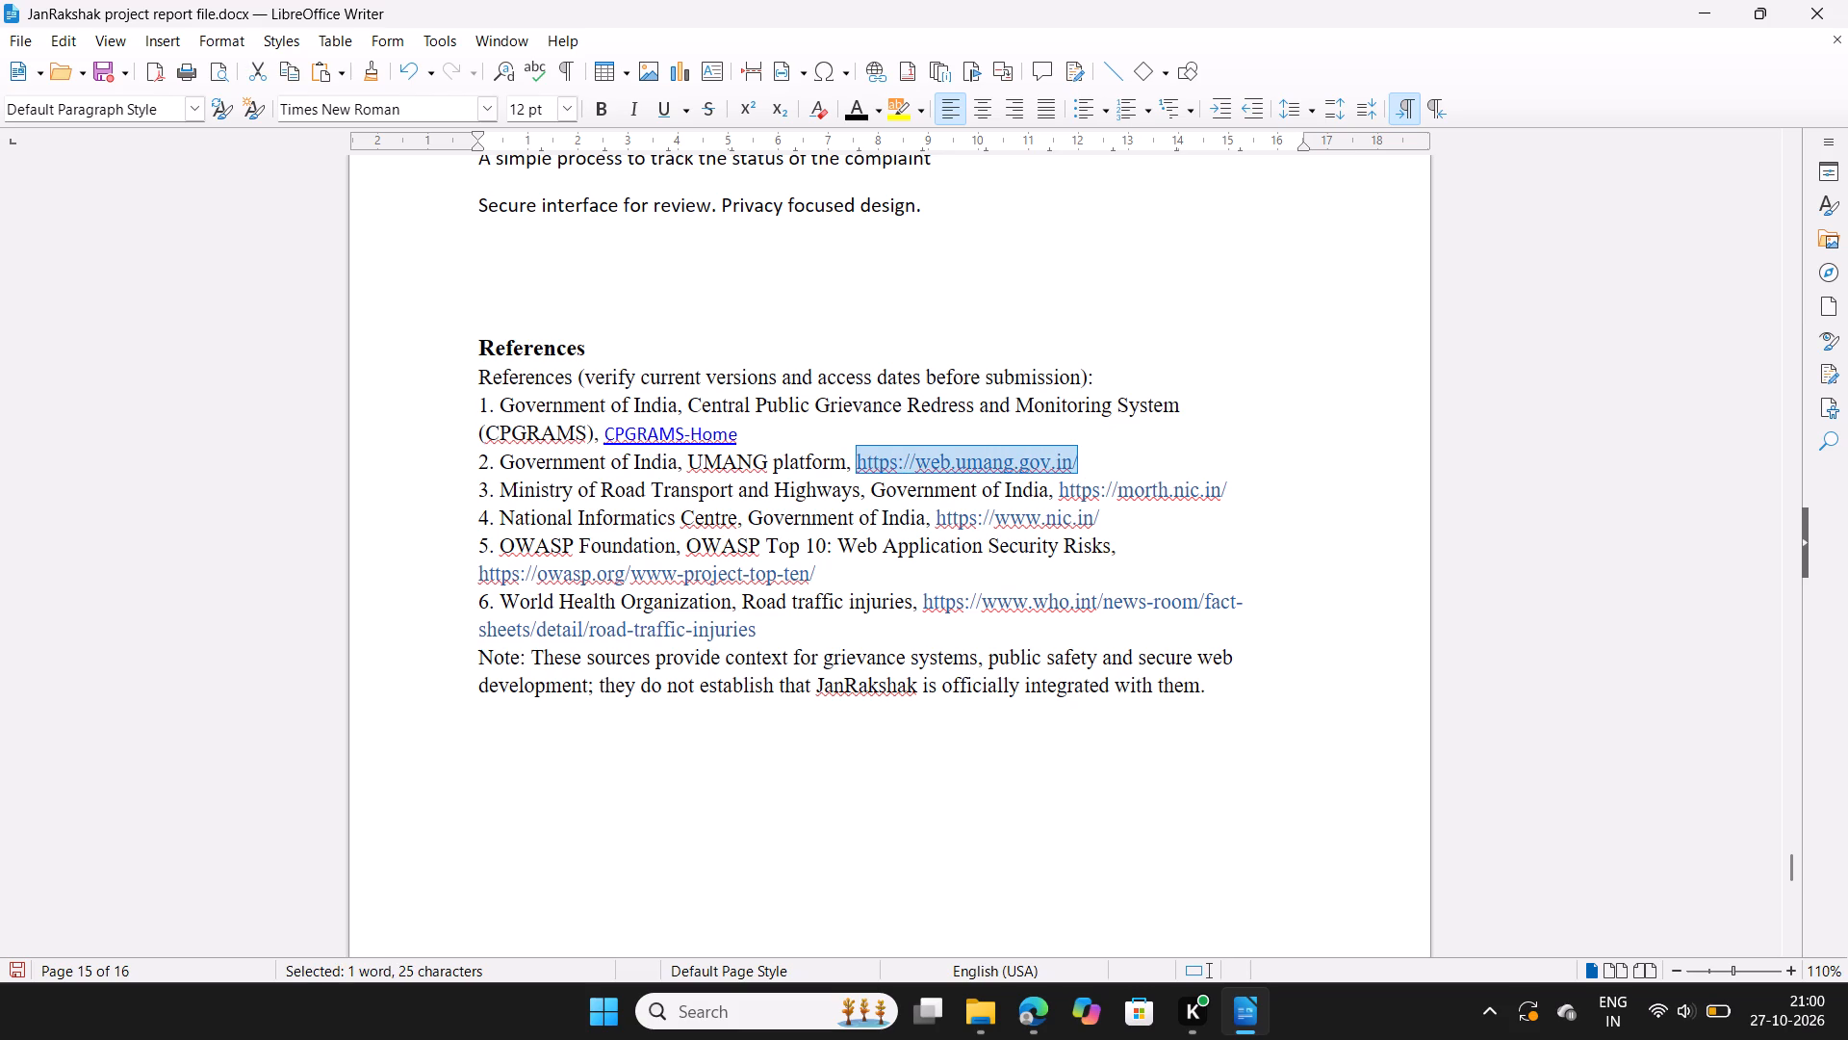
left_click(1044, 999)
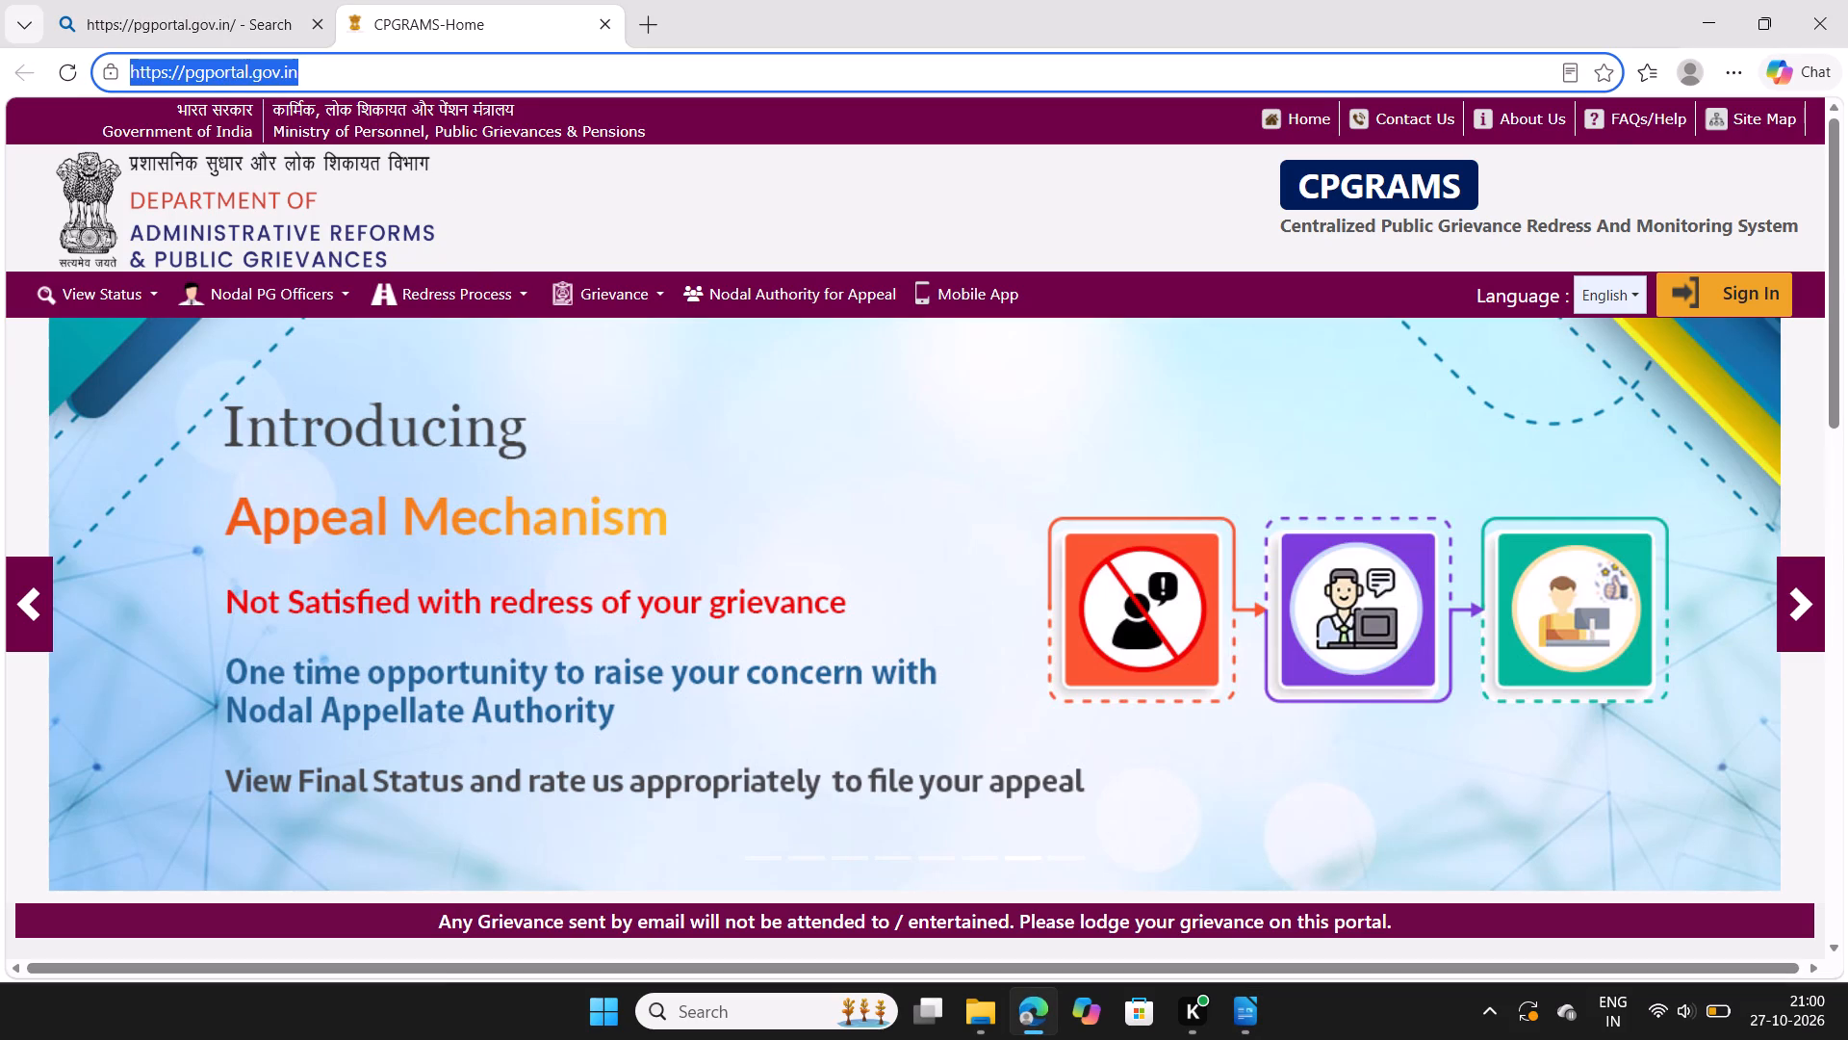
key("BackSpace")
key("BackSpace")
key("BackSpace")
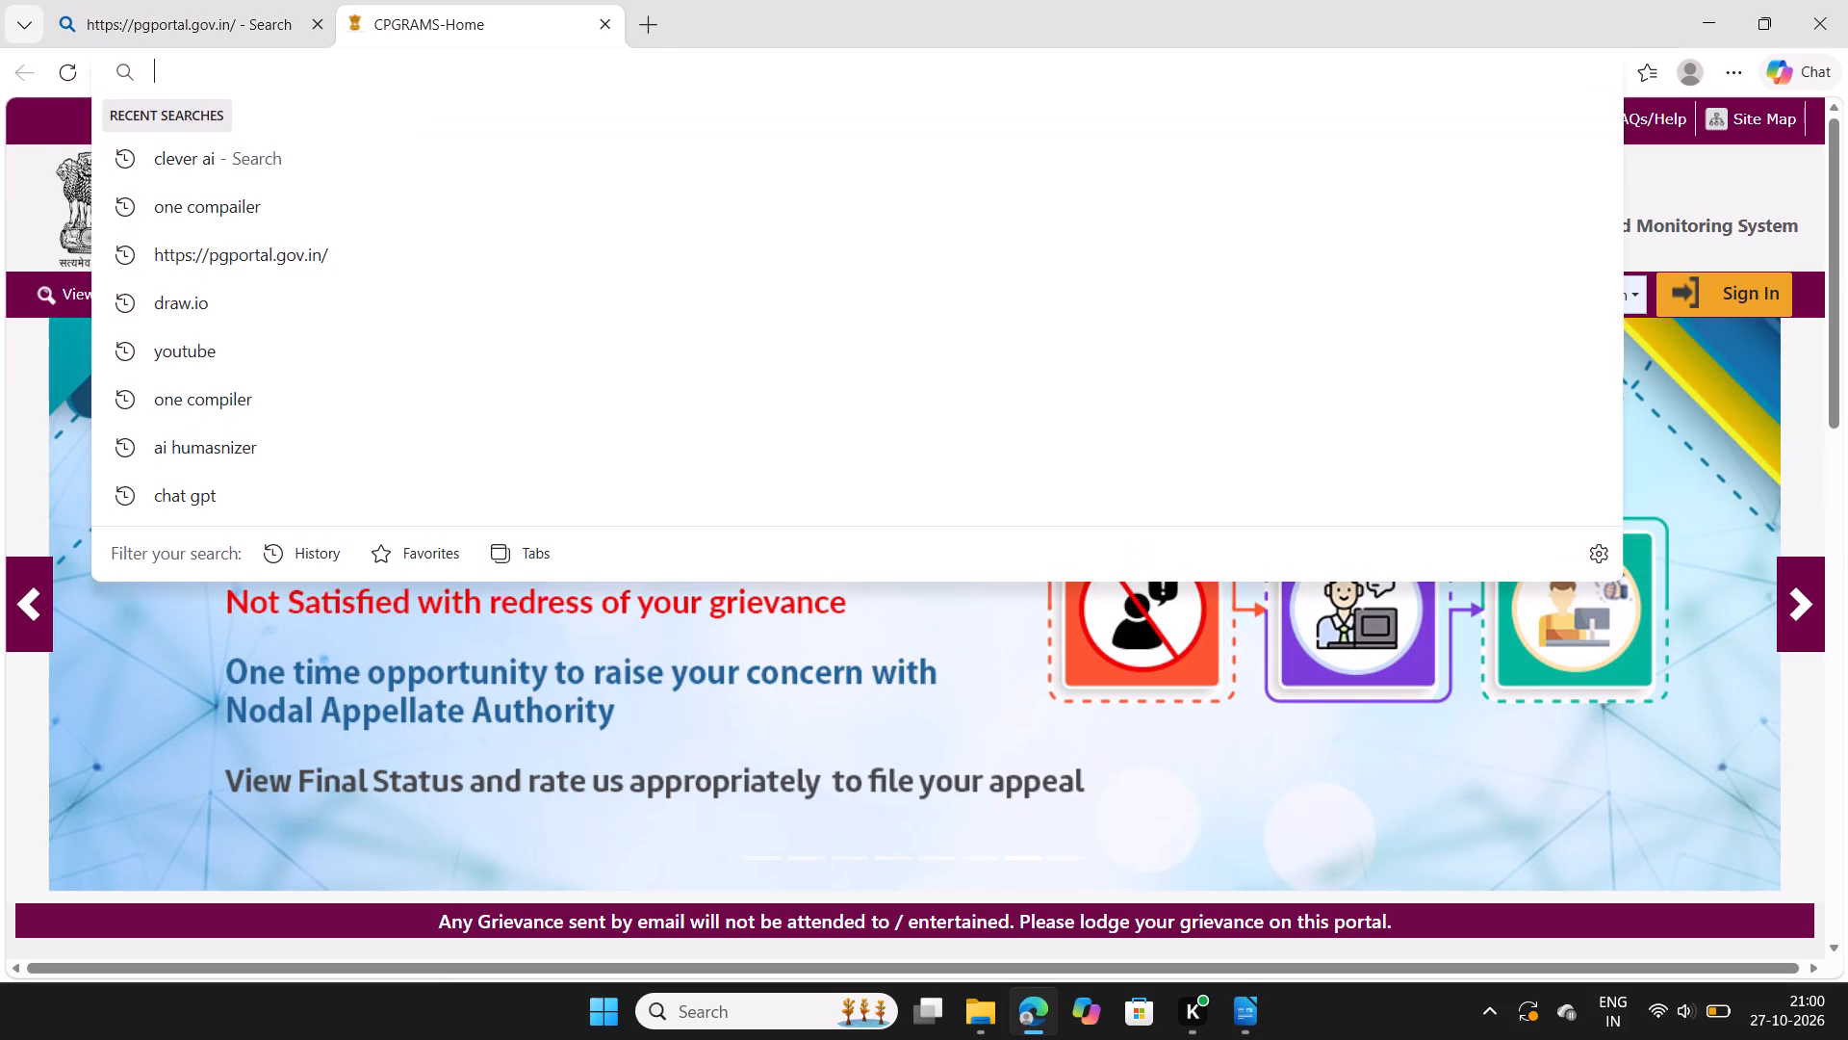
key("ctrl+v")
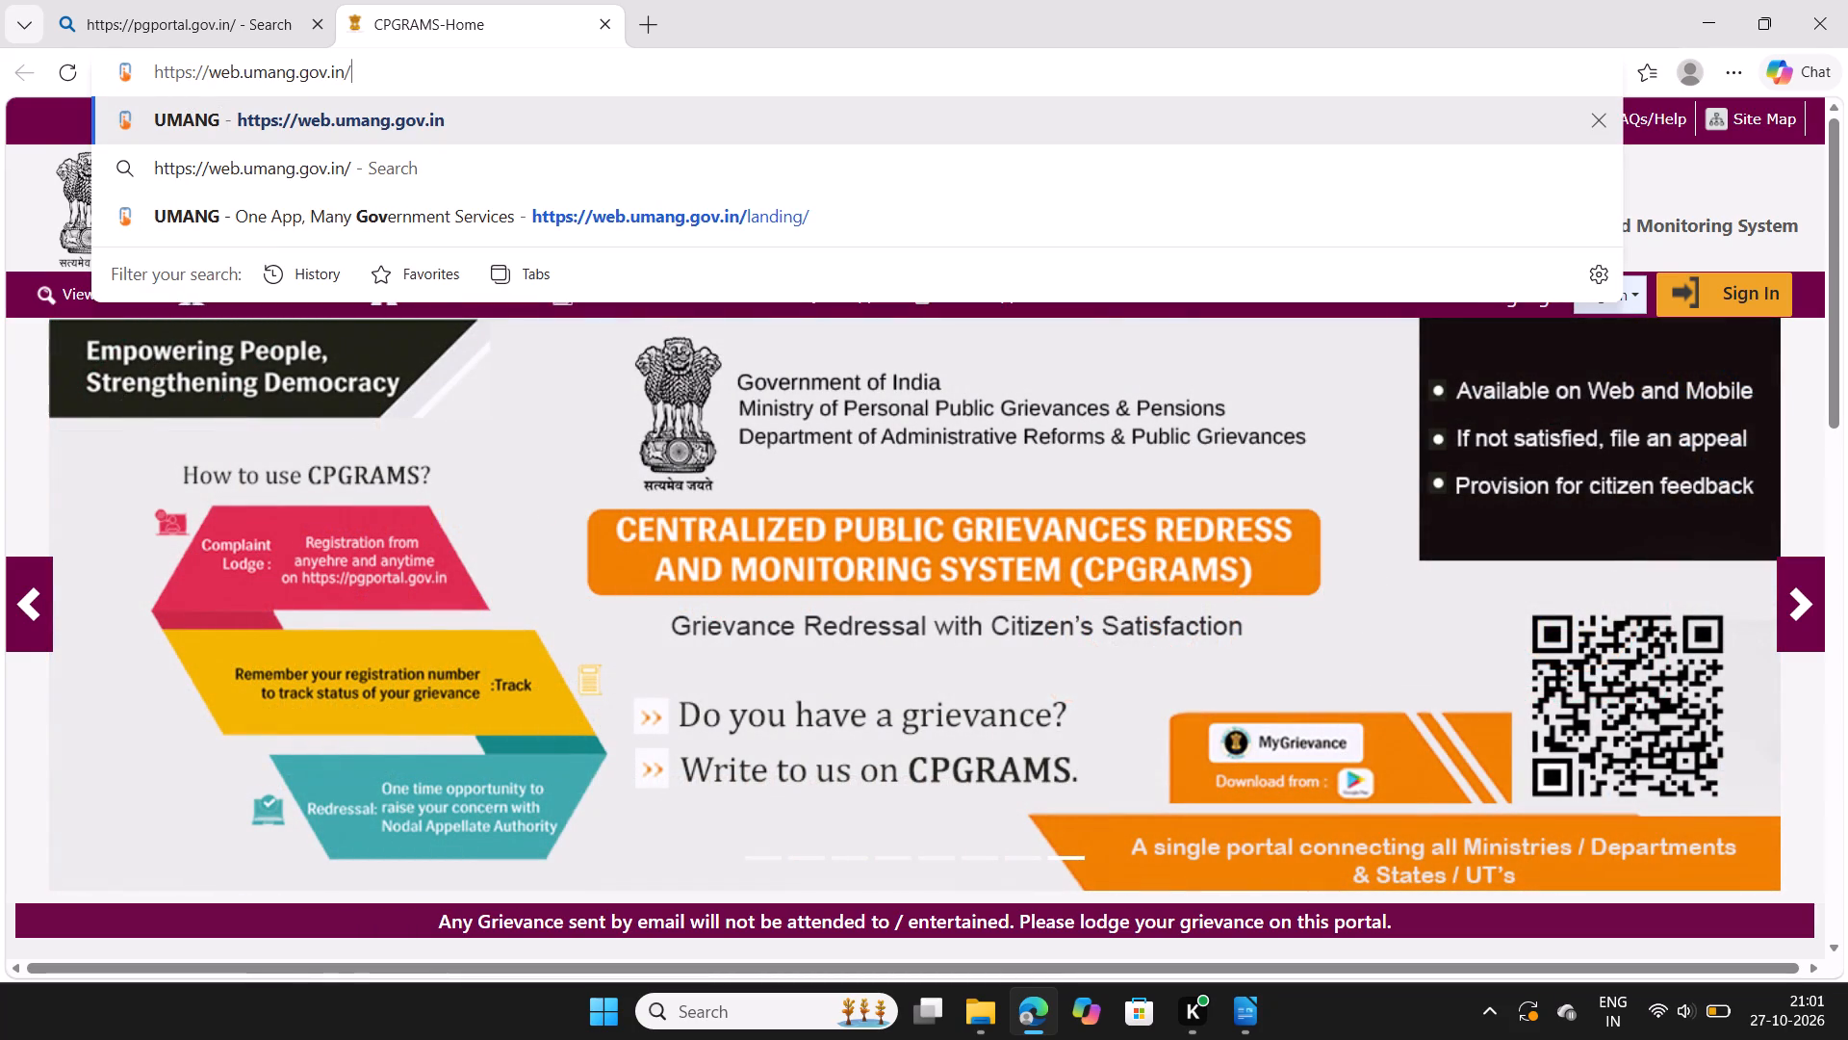
key("Return")
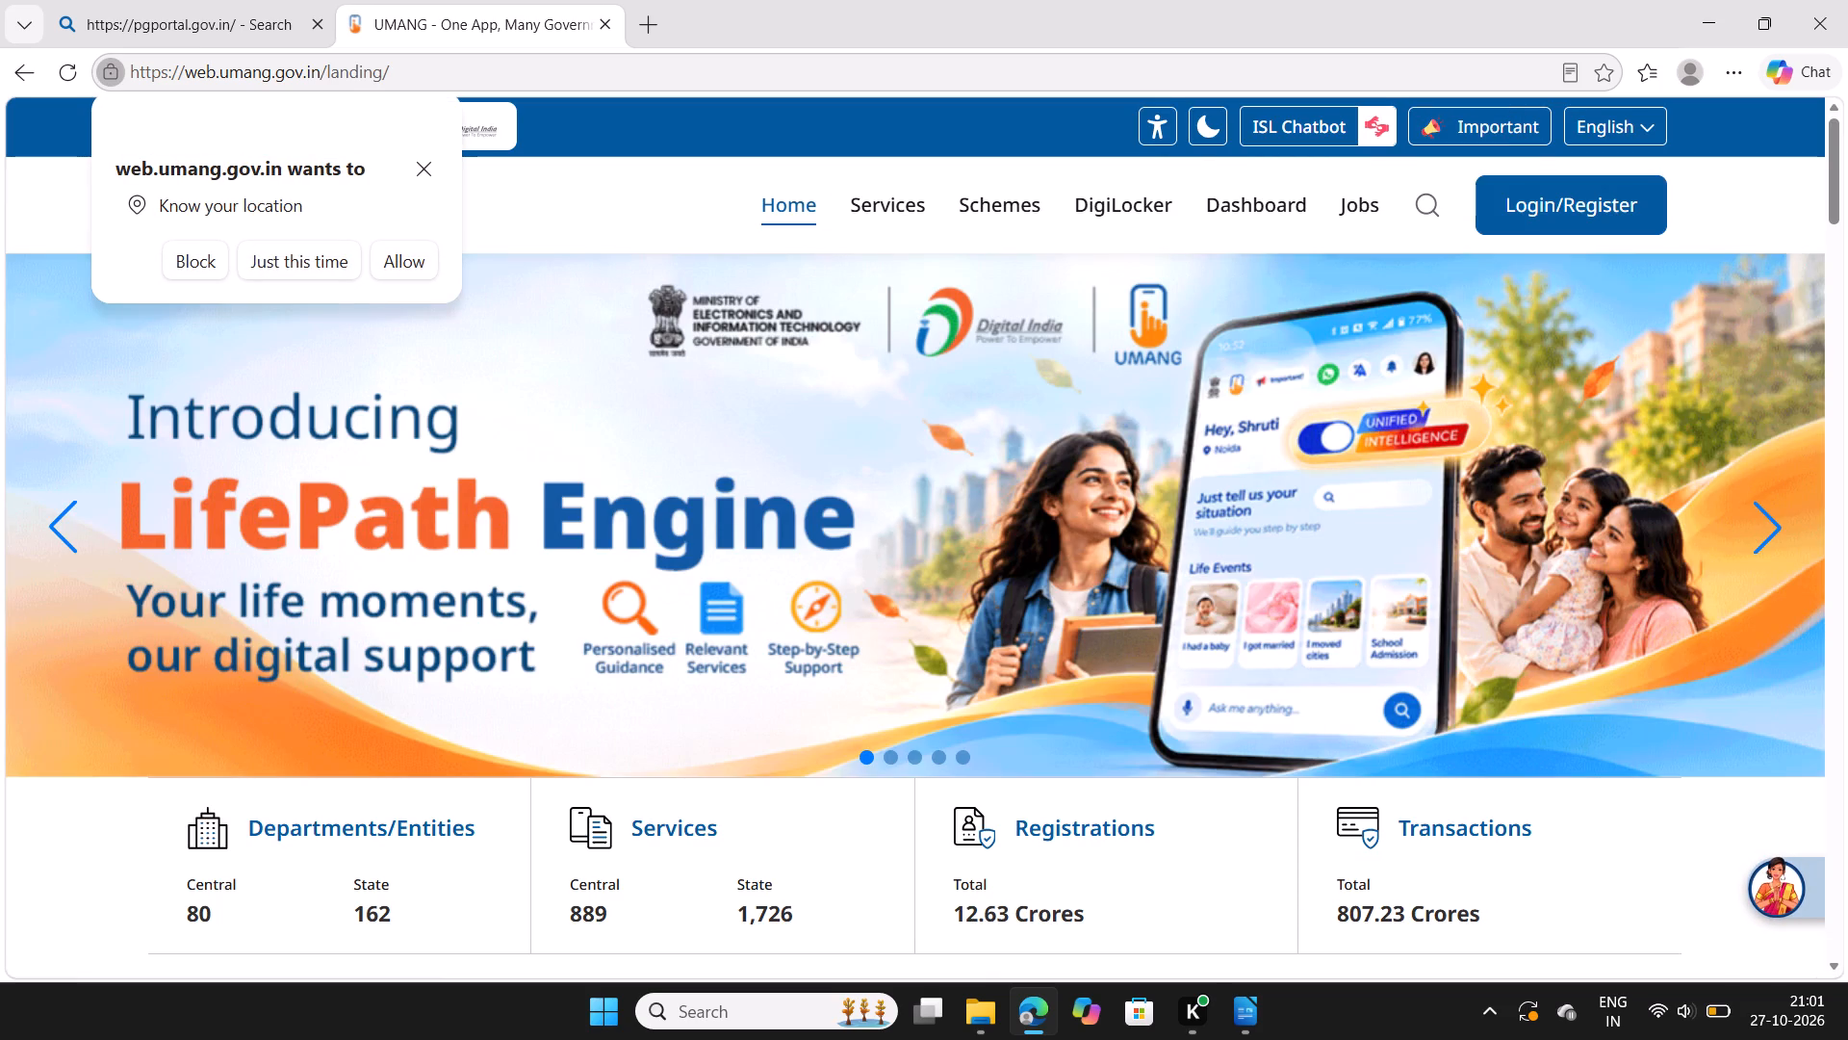
left_click(428, 170)
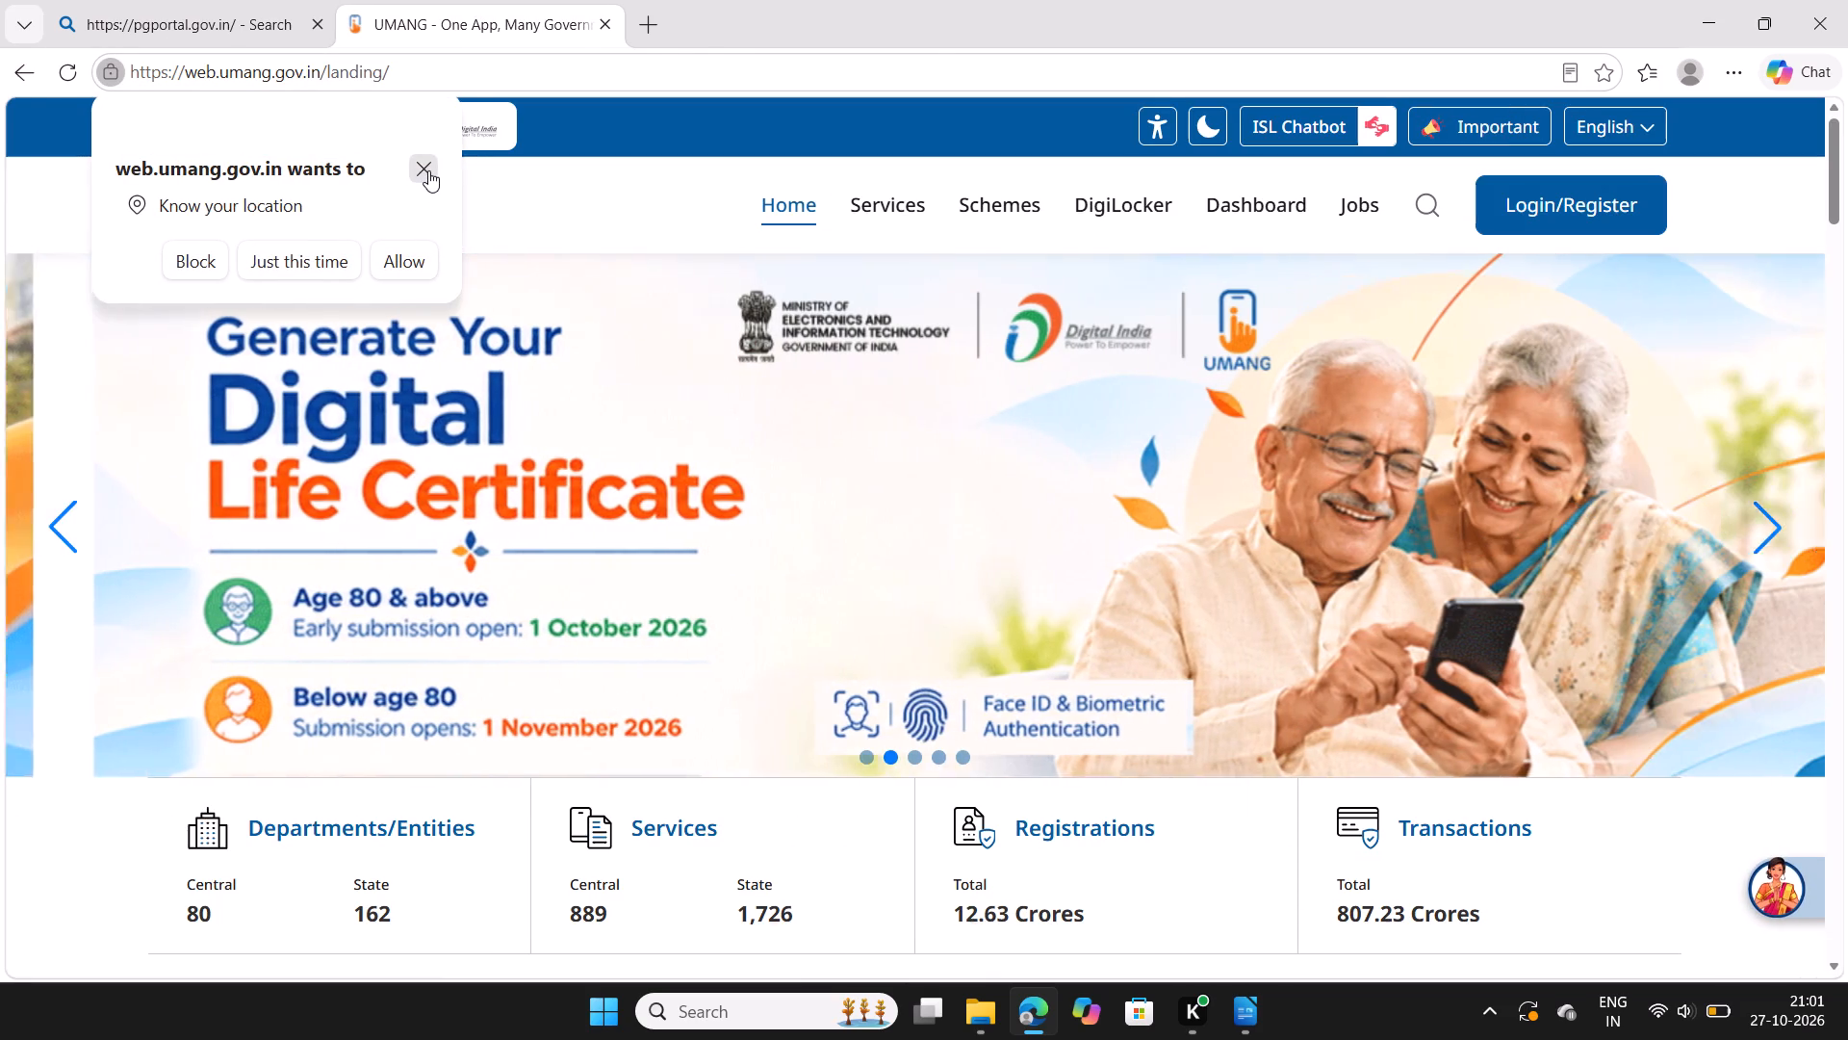
scroll(748, 643, "up", 1)
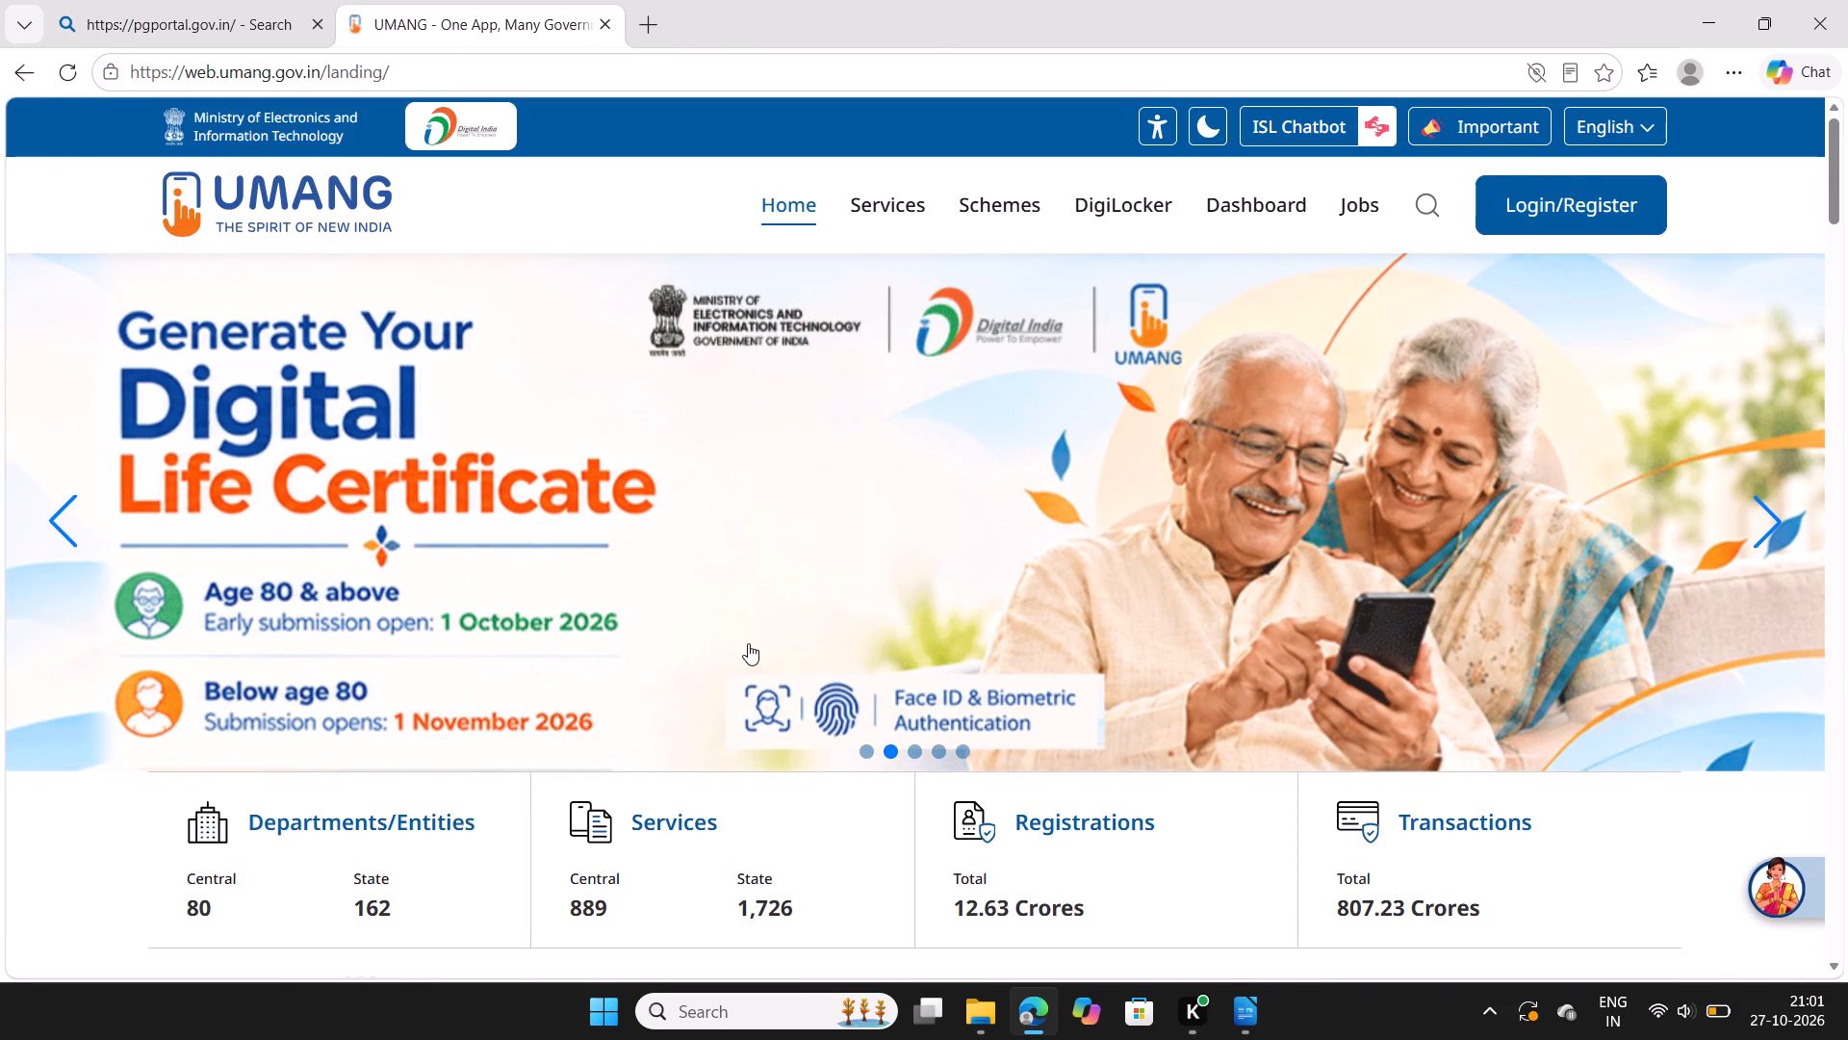
scroll(748, 643, "up", 1)
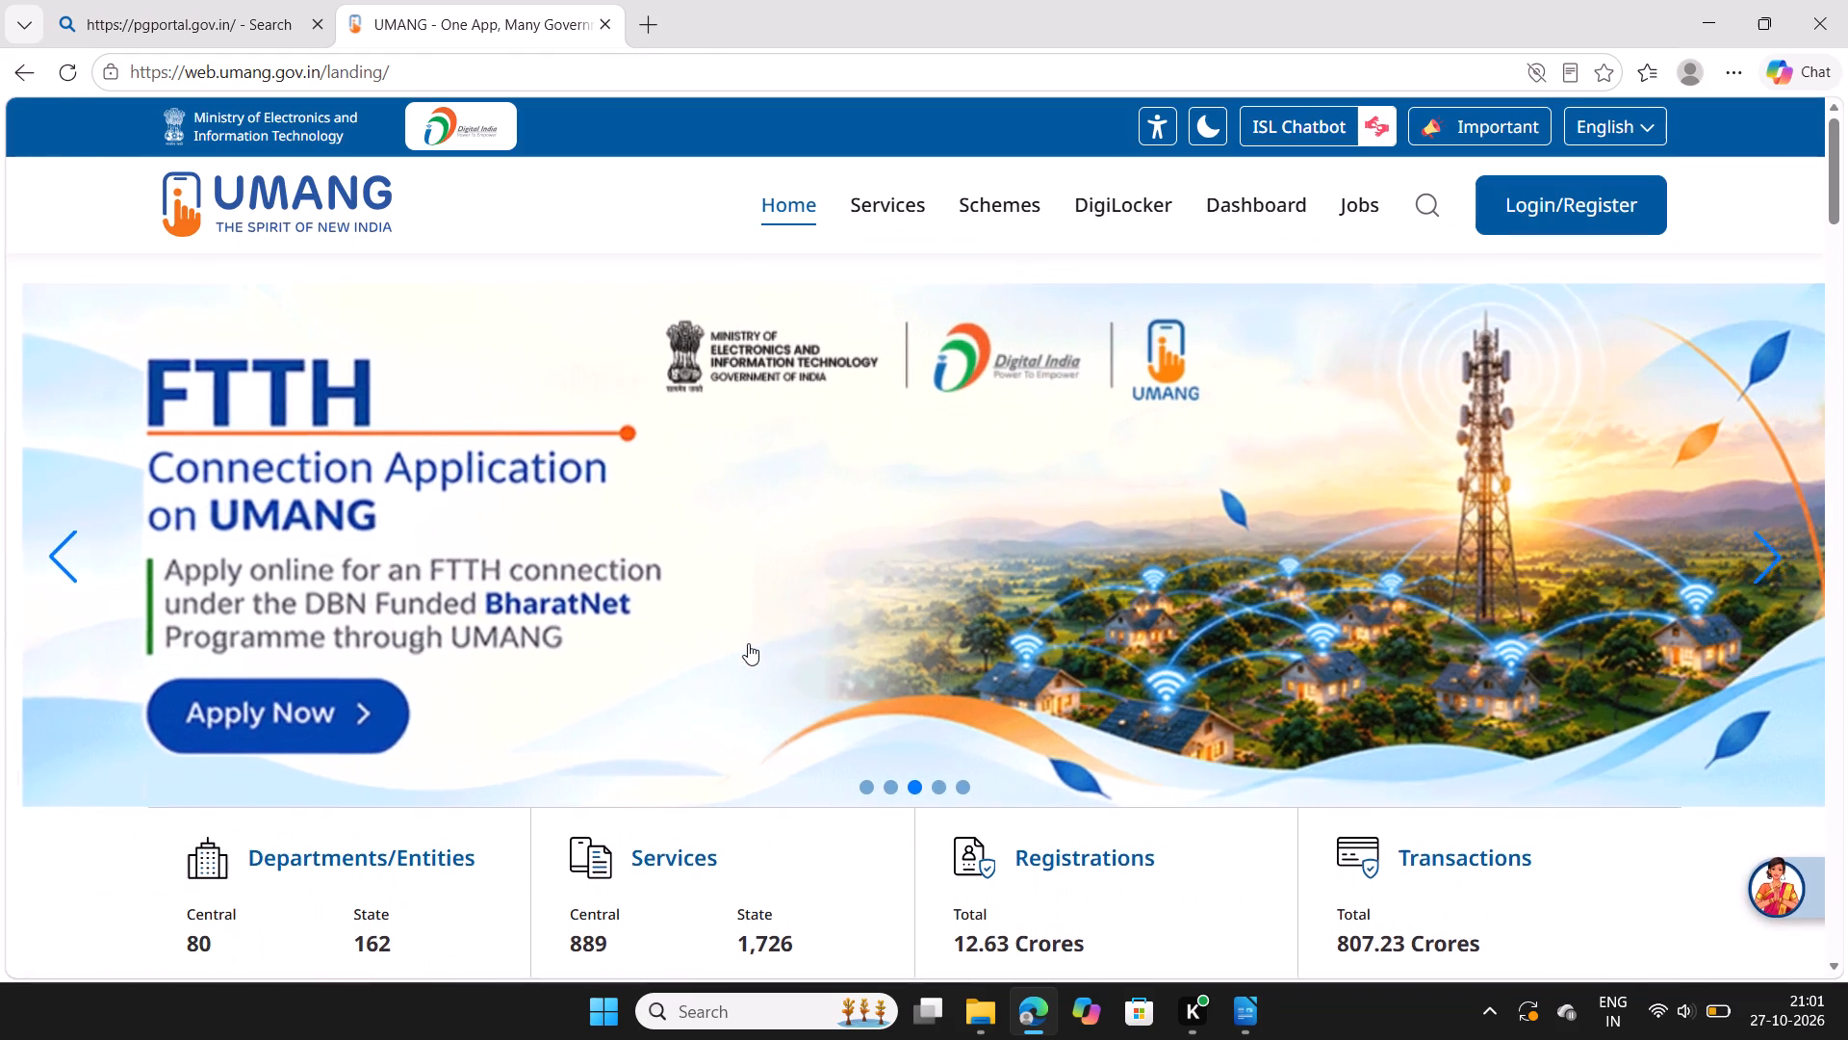
scroll(748, 643, "up", 1)
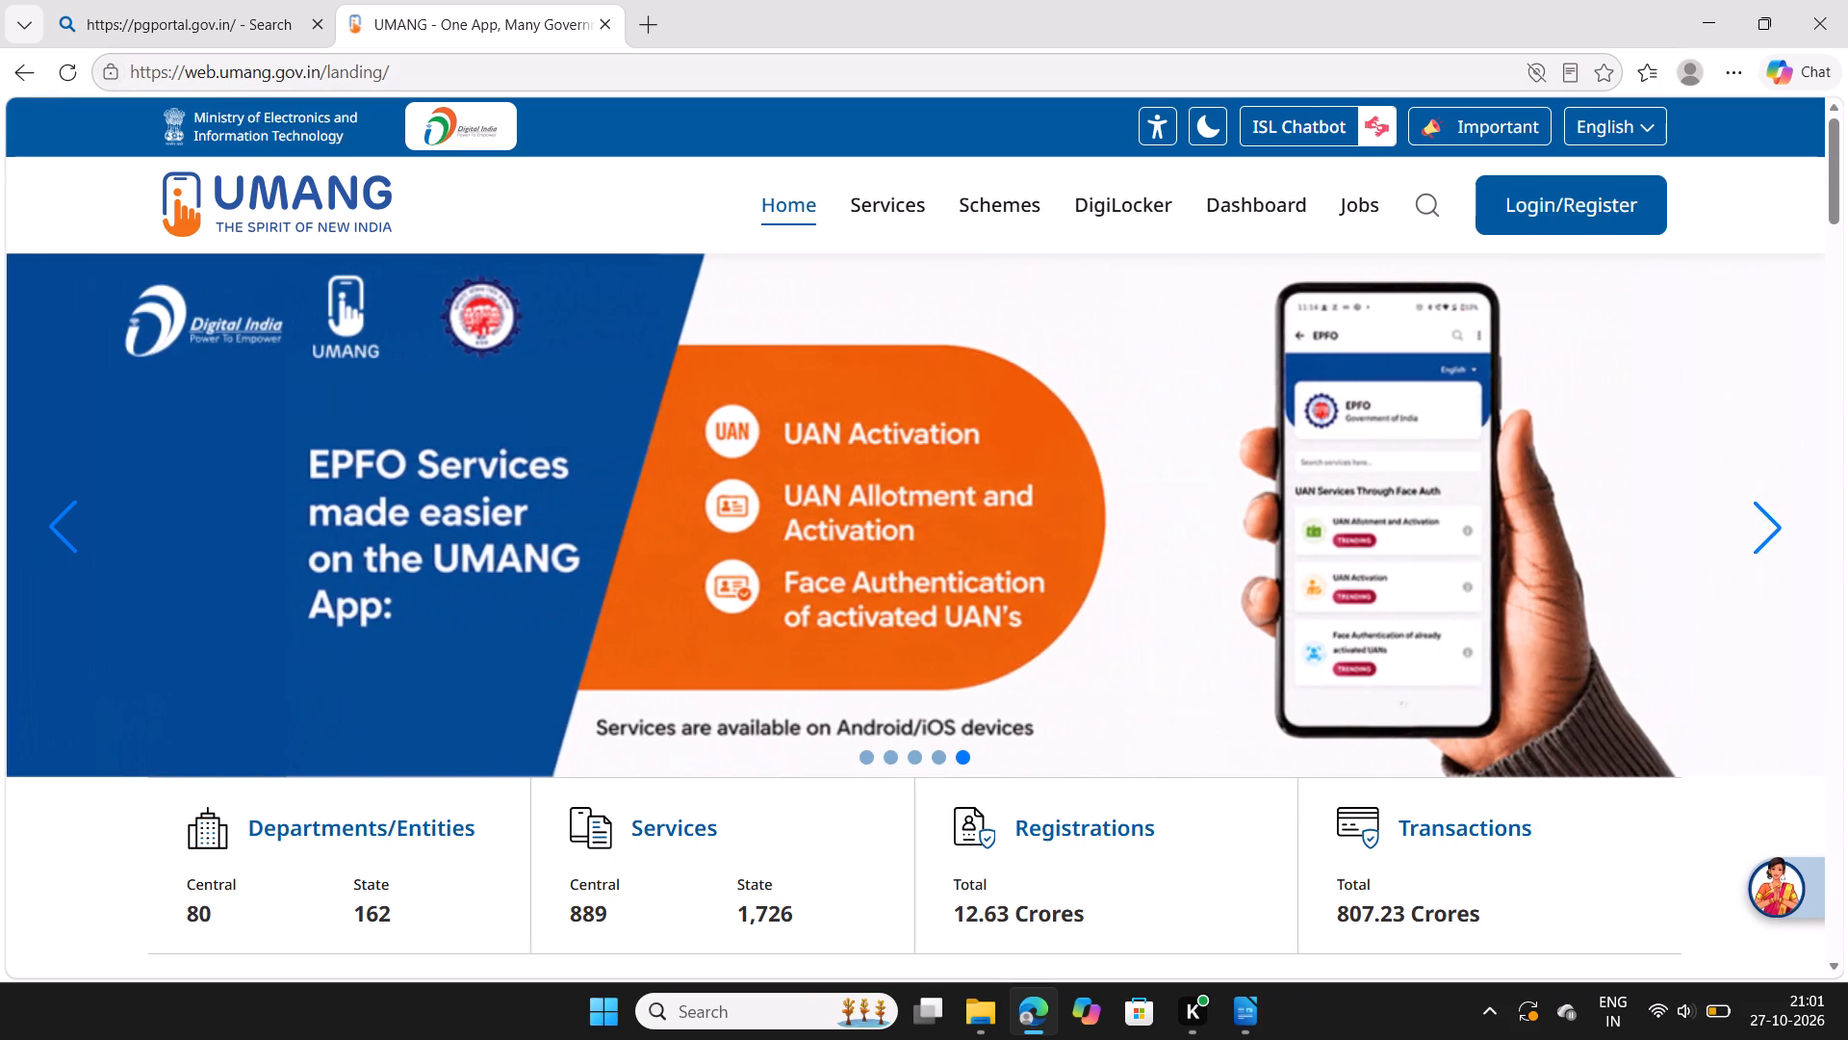
left_click_drag(130, 72, 345, 69)
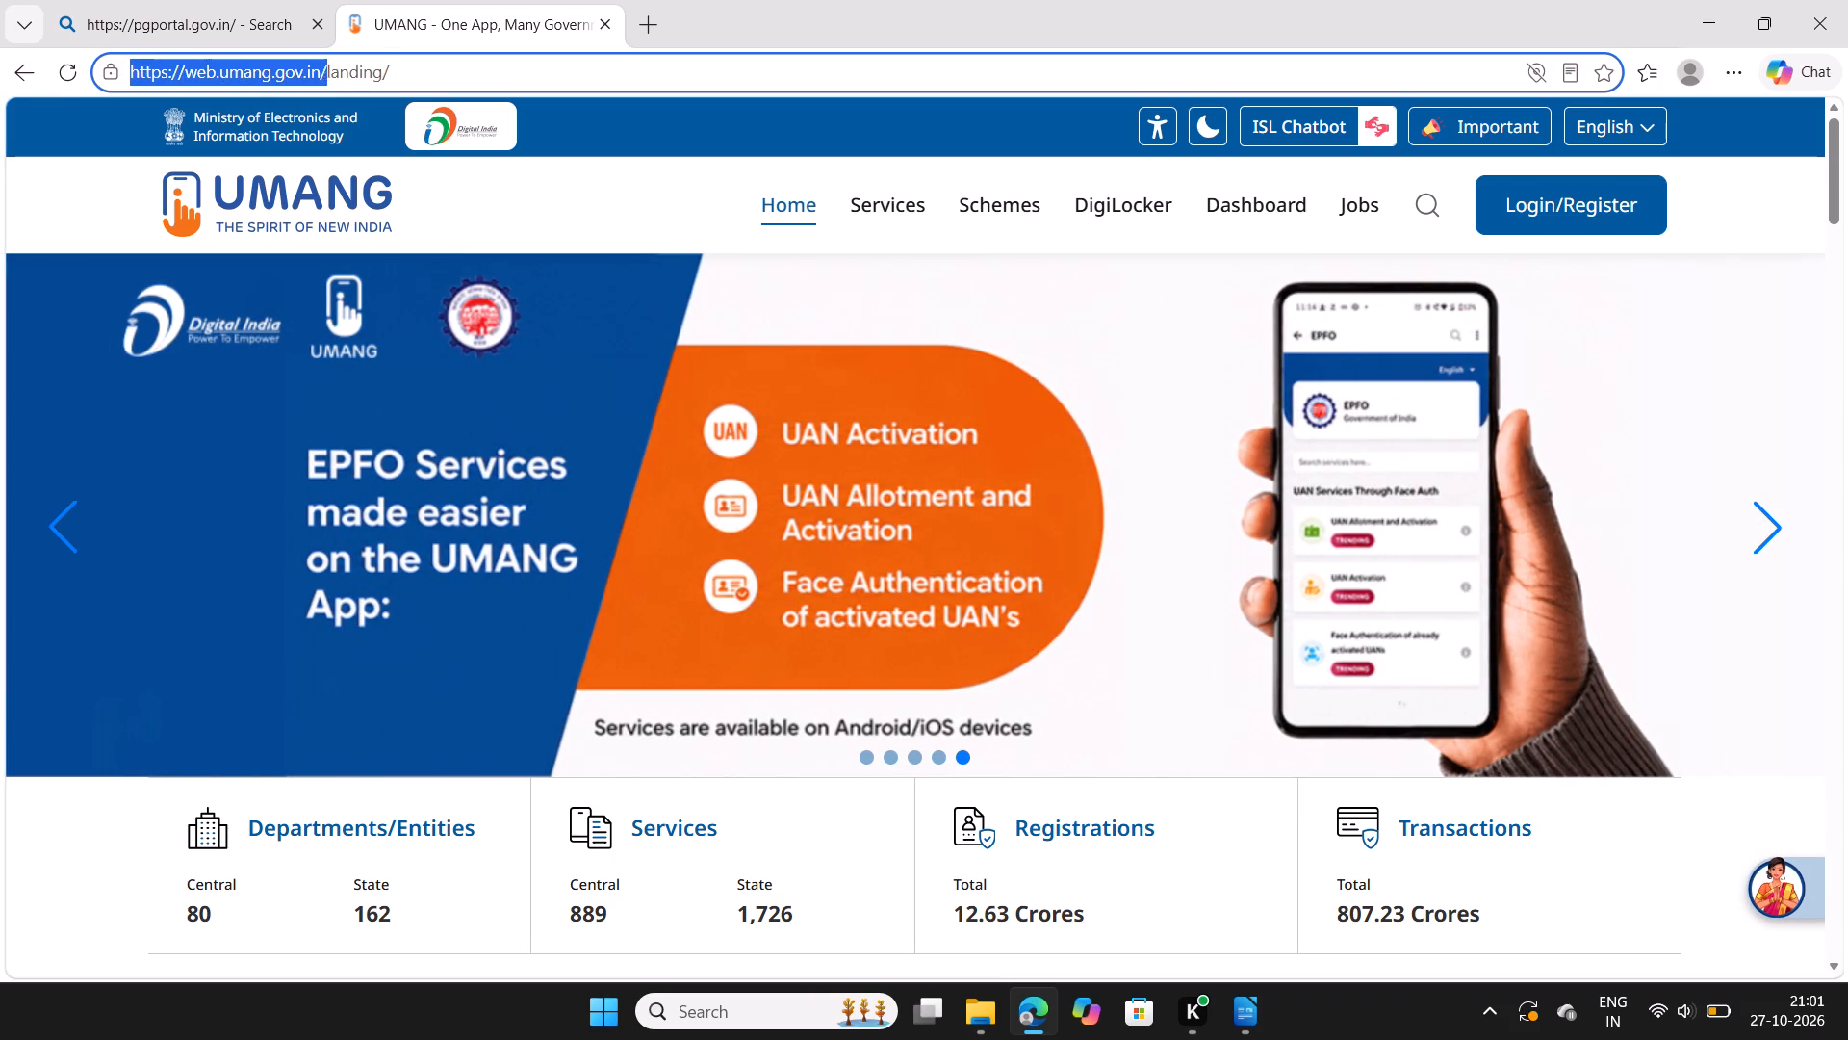
left_click_drag(345, 69, 414, 68)
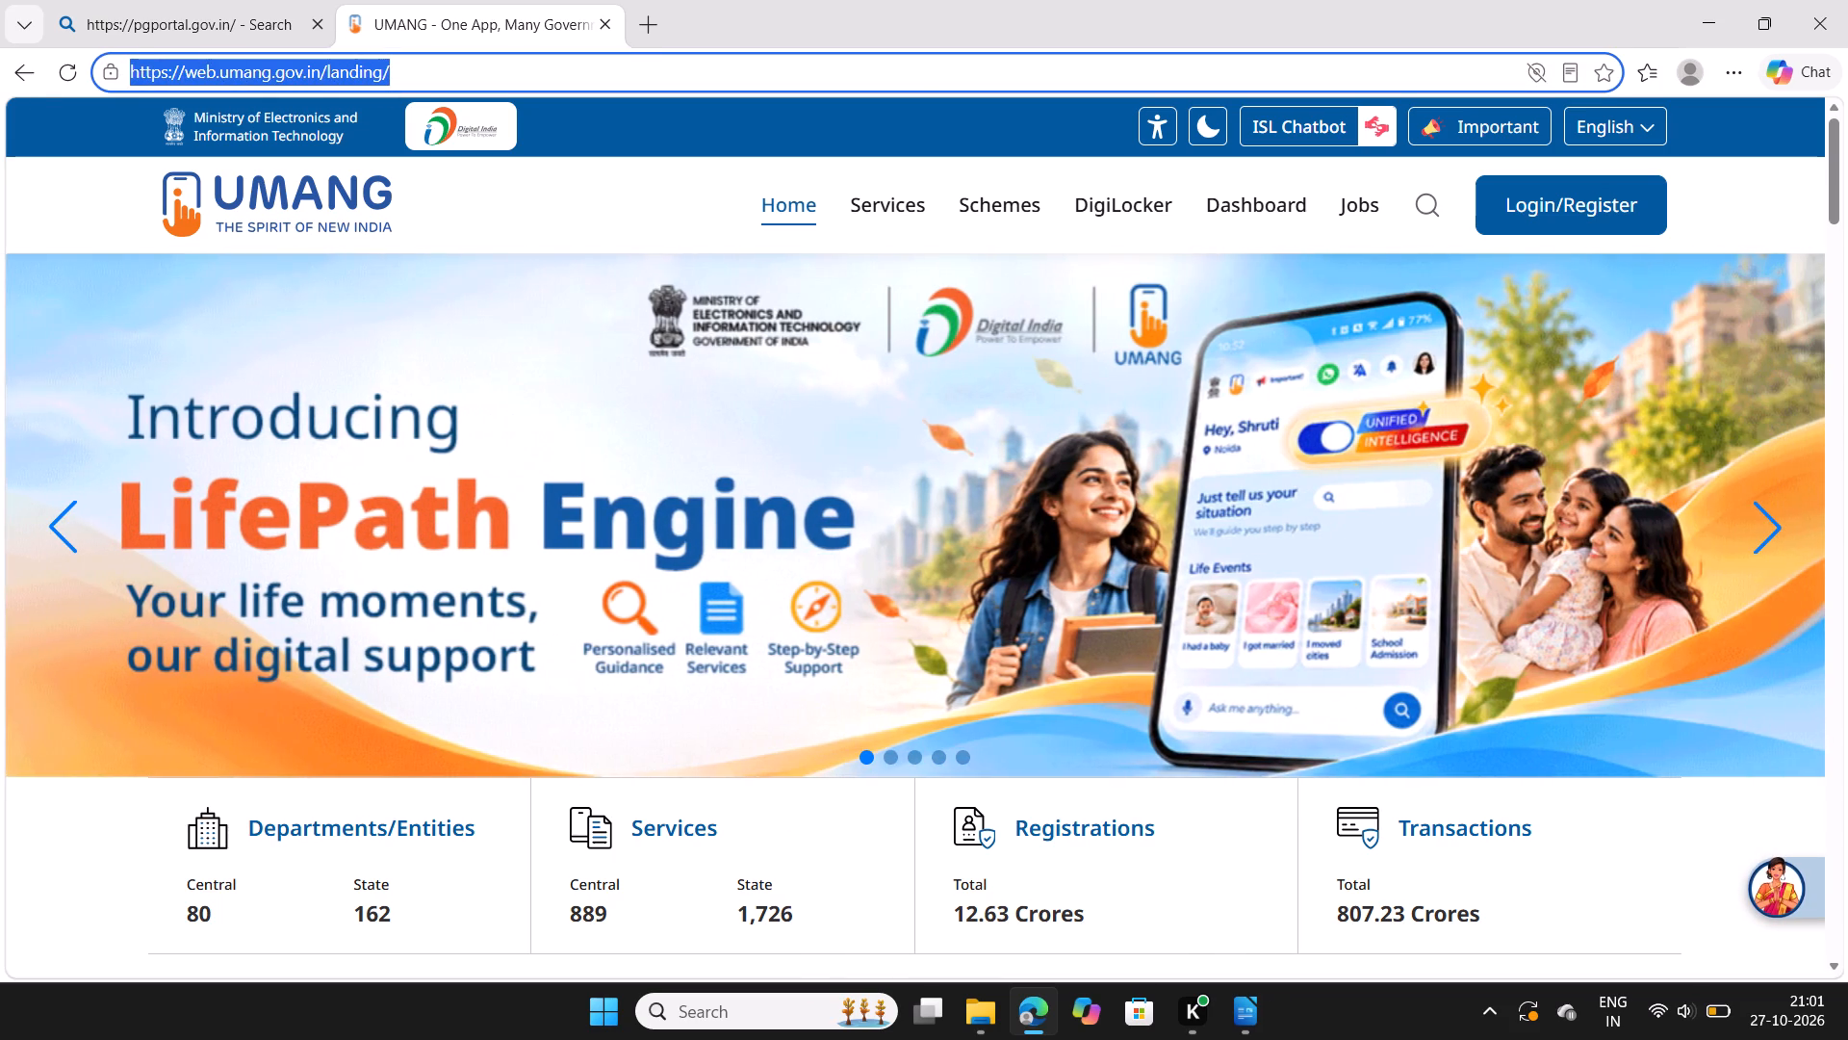
key("ctrl+c")
left_click(1239, 1008)
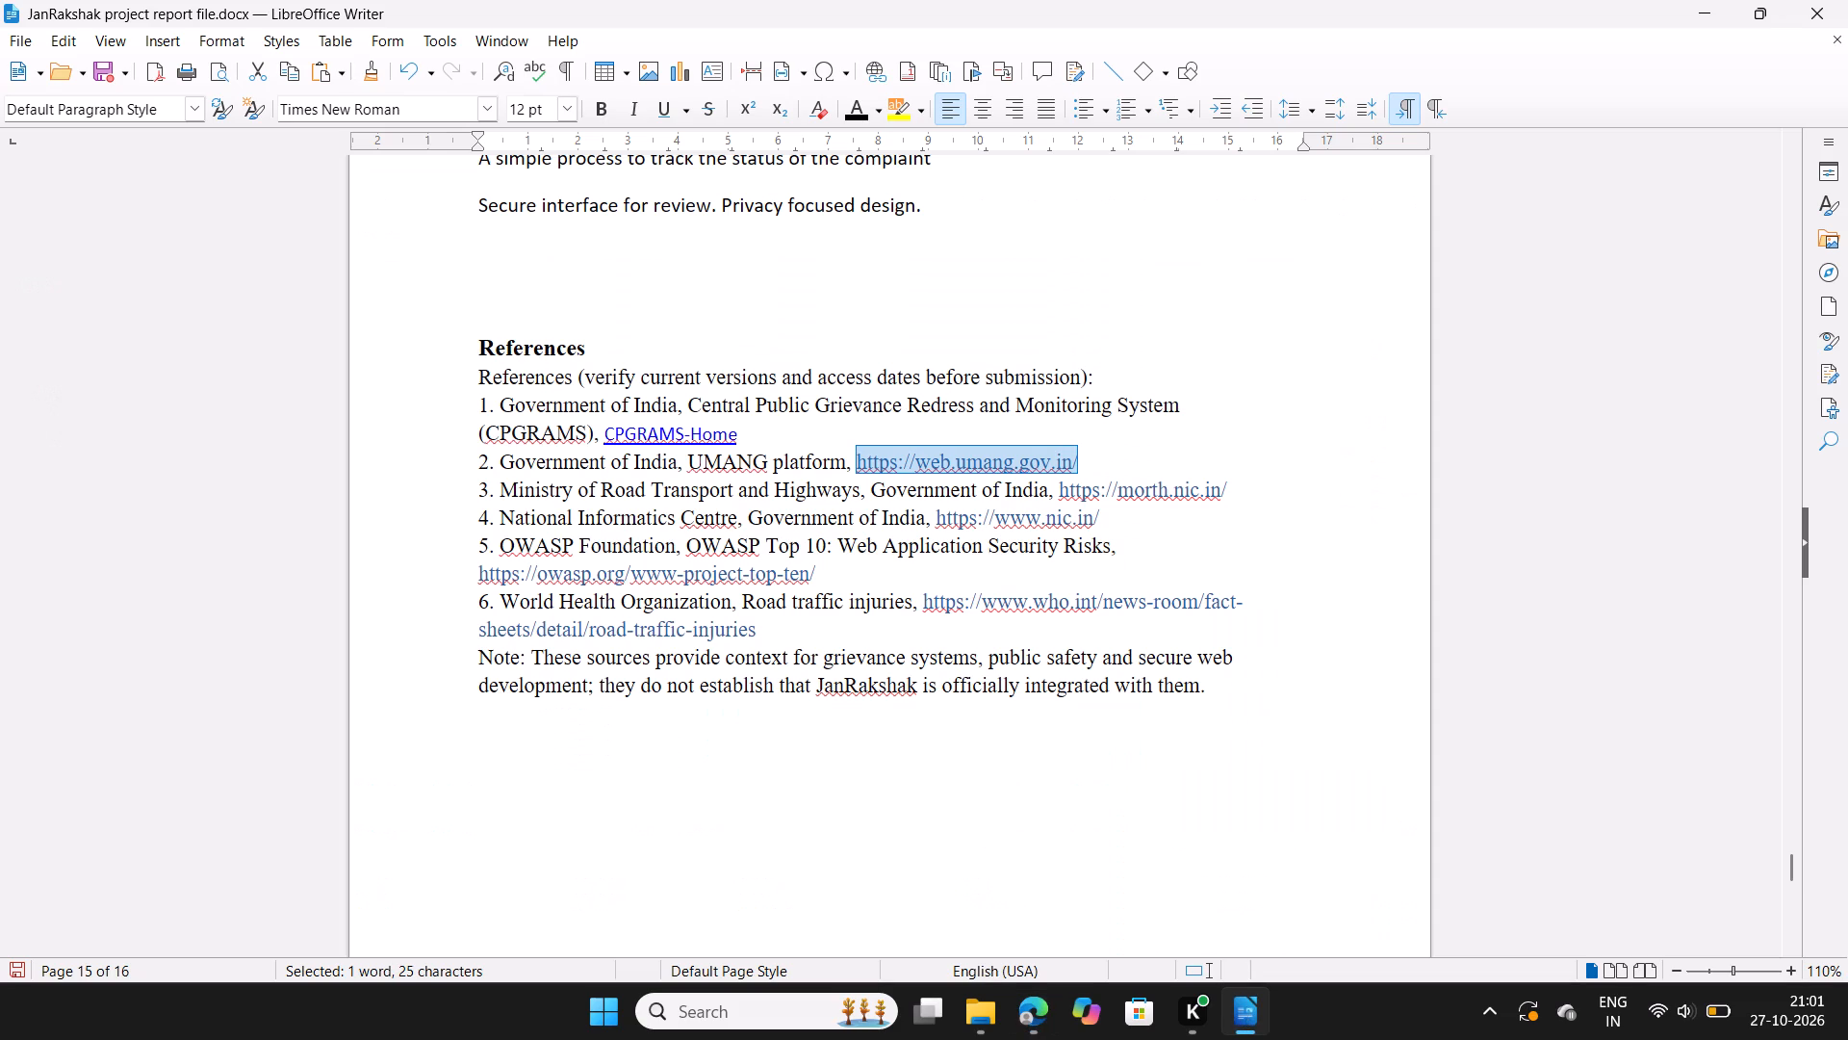
key("BackSpace")
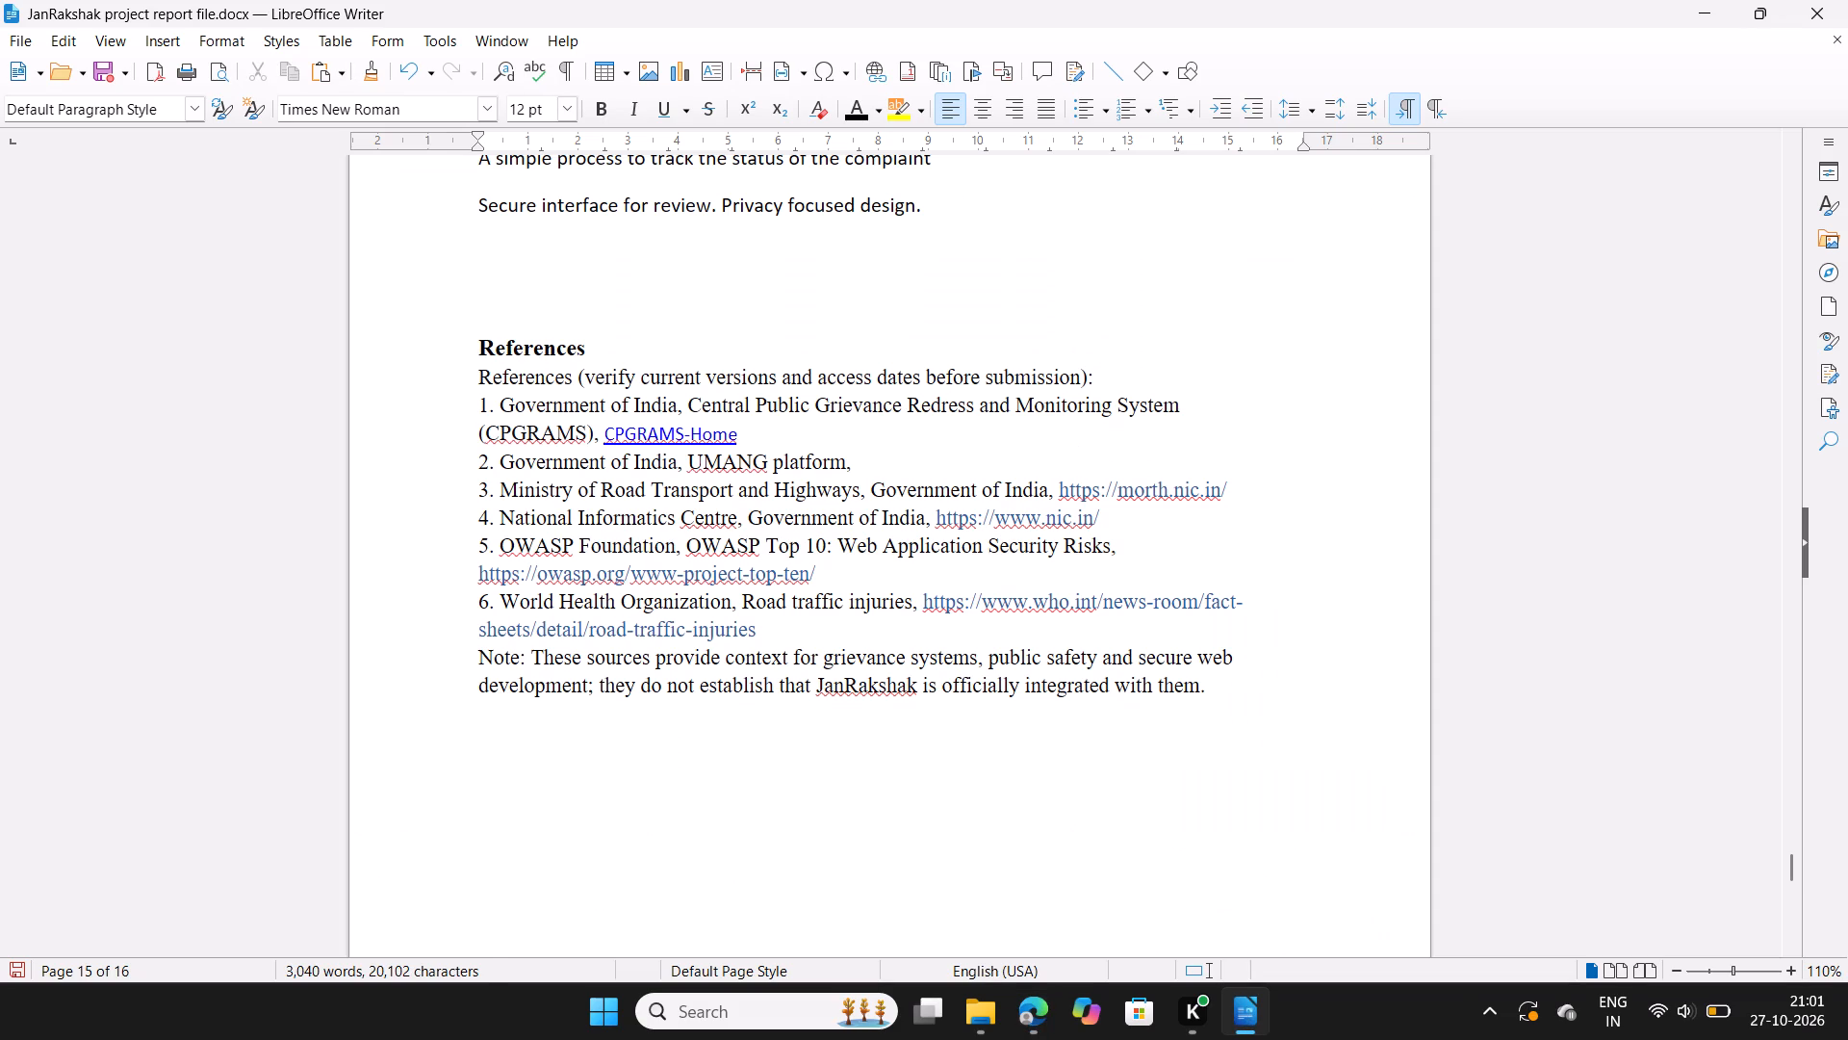
key("ctrl+v")
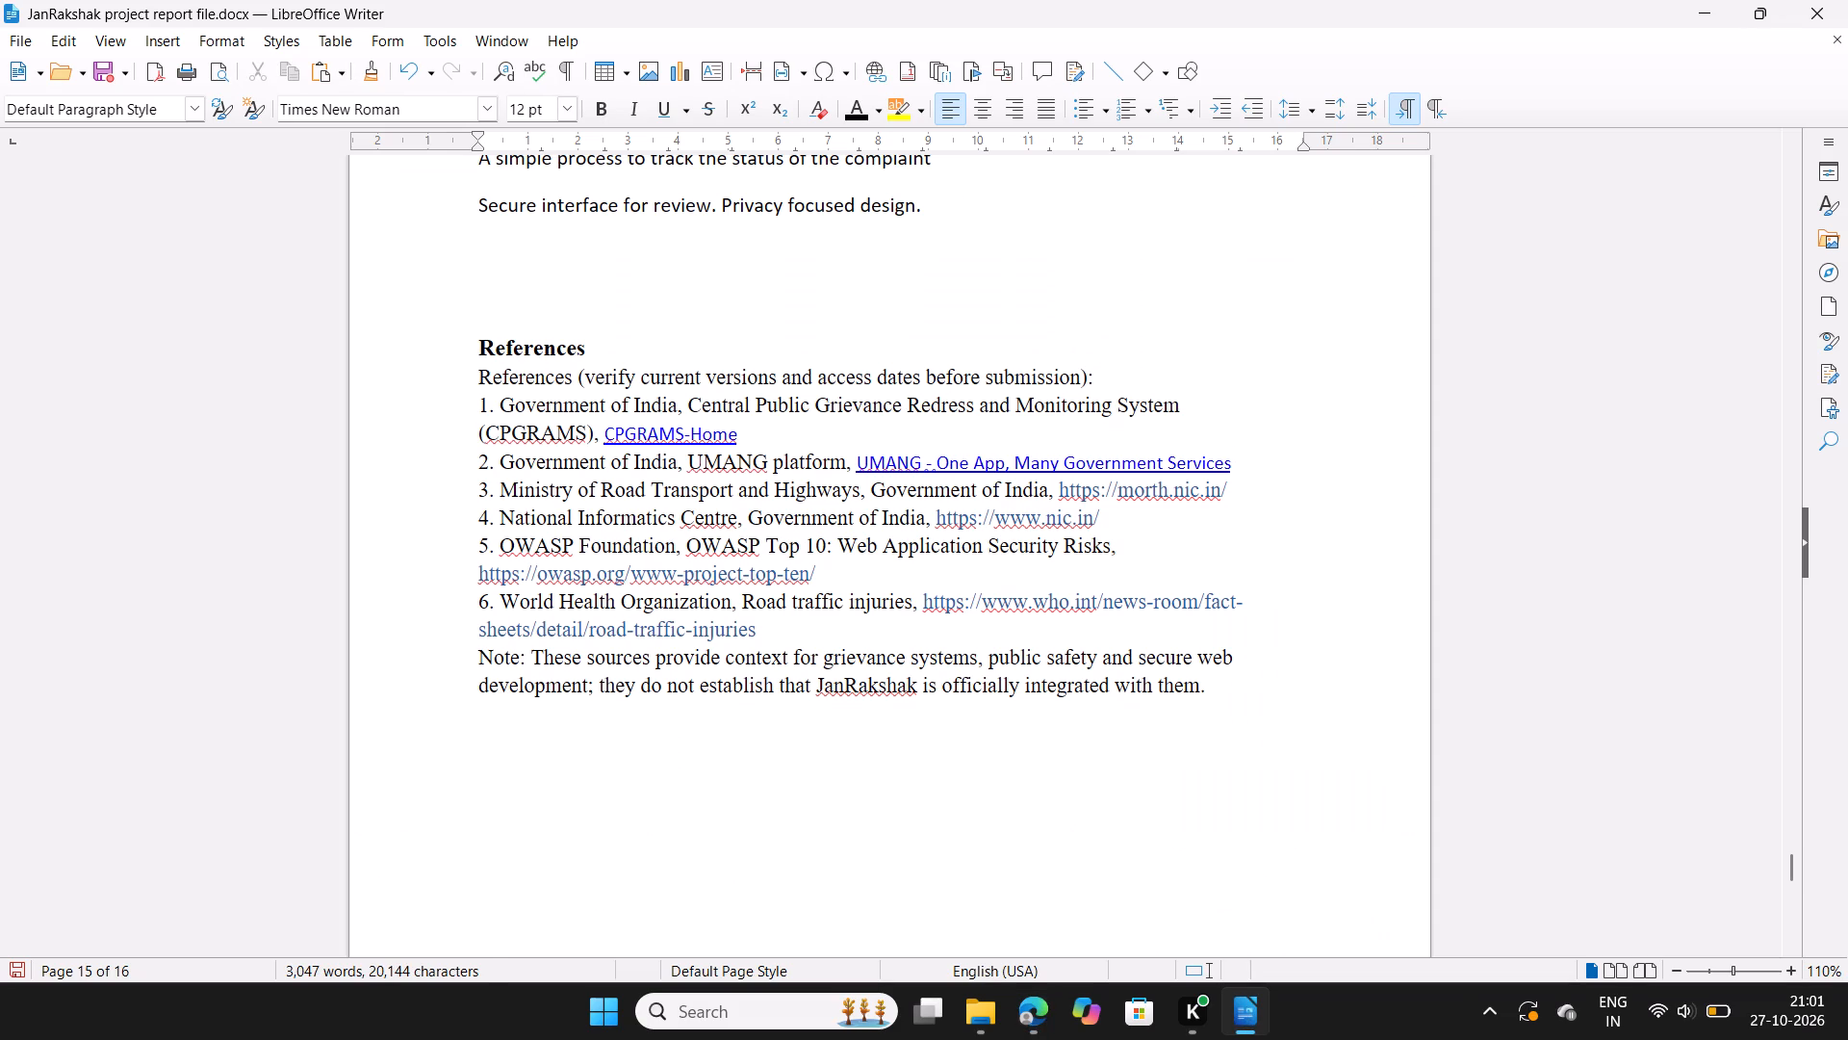
Copy reference 3's link, search for it in Edge in place of the UMANG page, and open the Ministry of Road Transport & Highways result.
left_click_drag(1059, 495, 1236, 497)
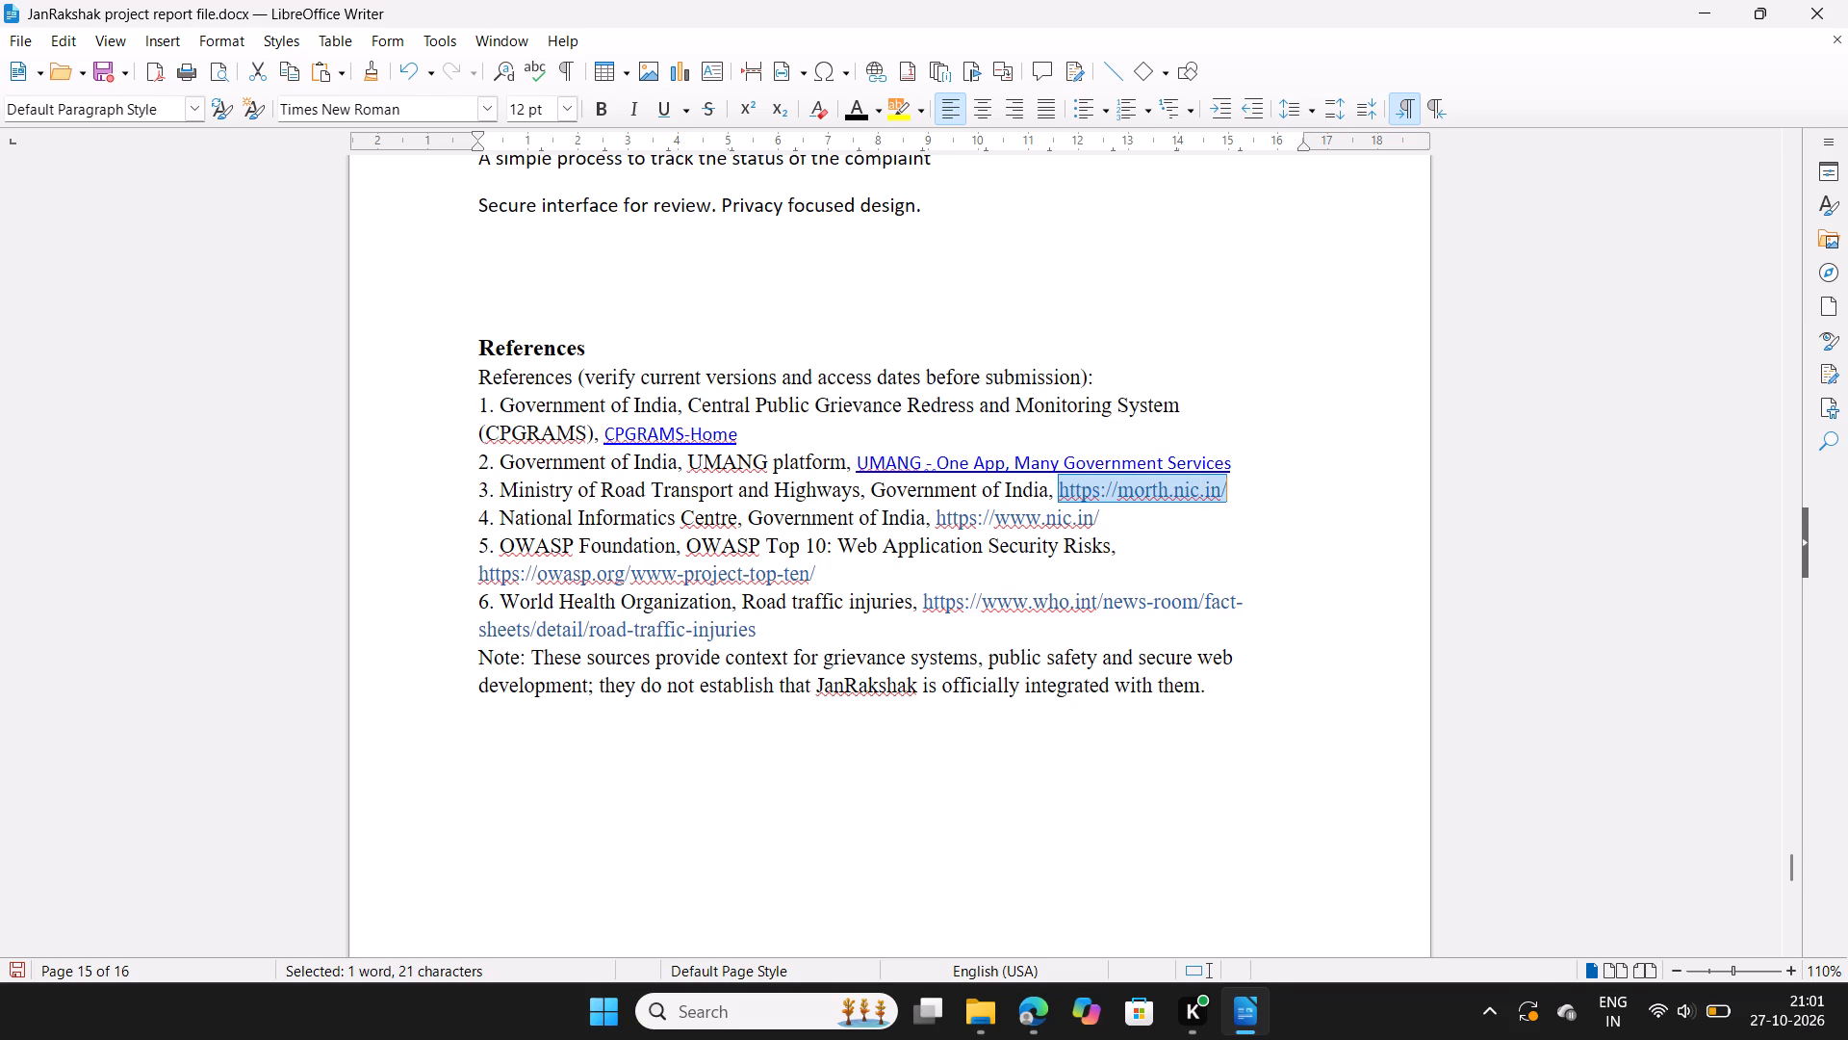
key("ctrl+c")
left_click(1033, 1014)
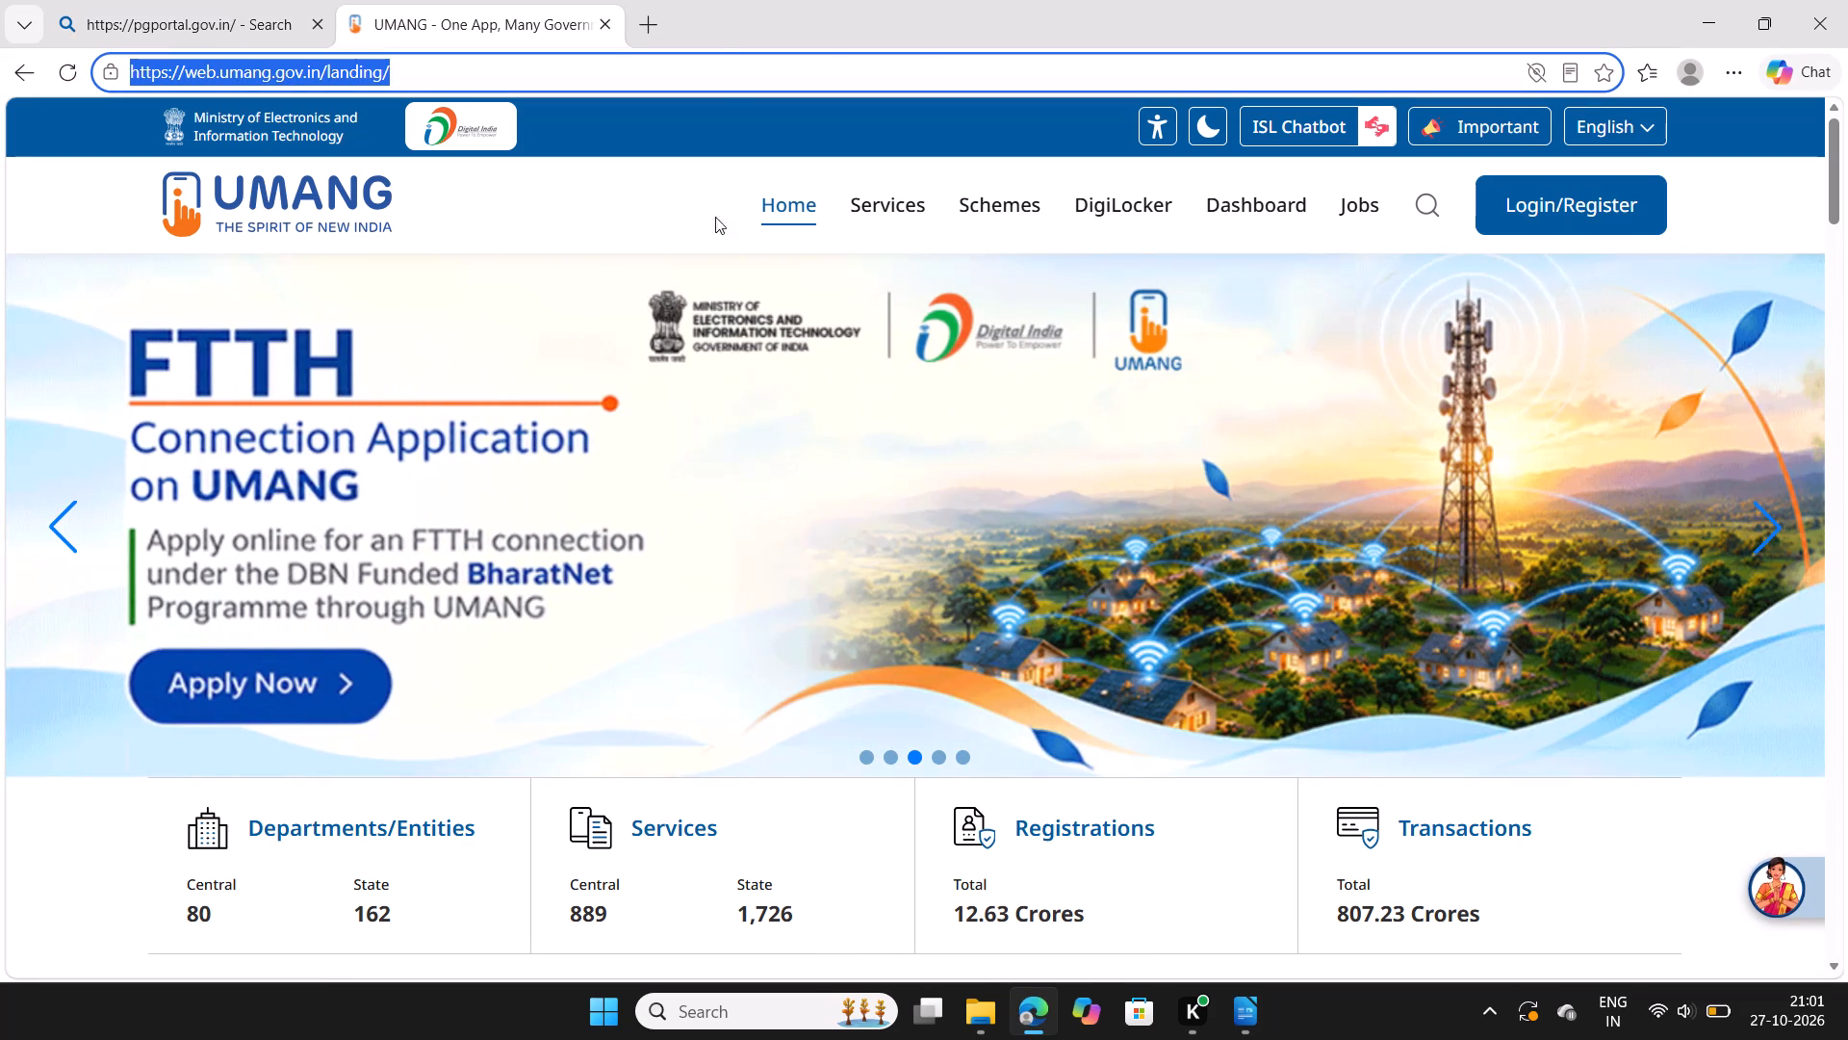
left_click(598, 21)
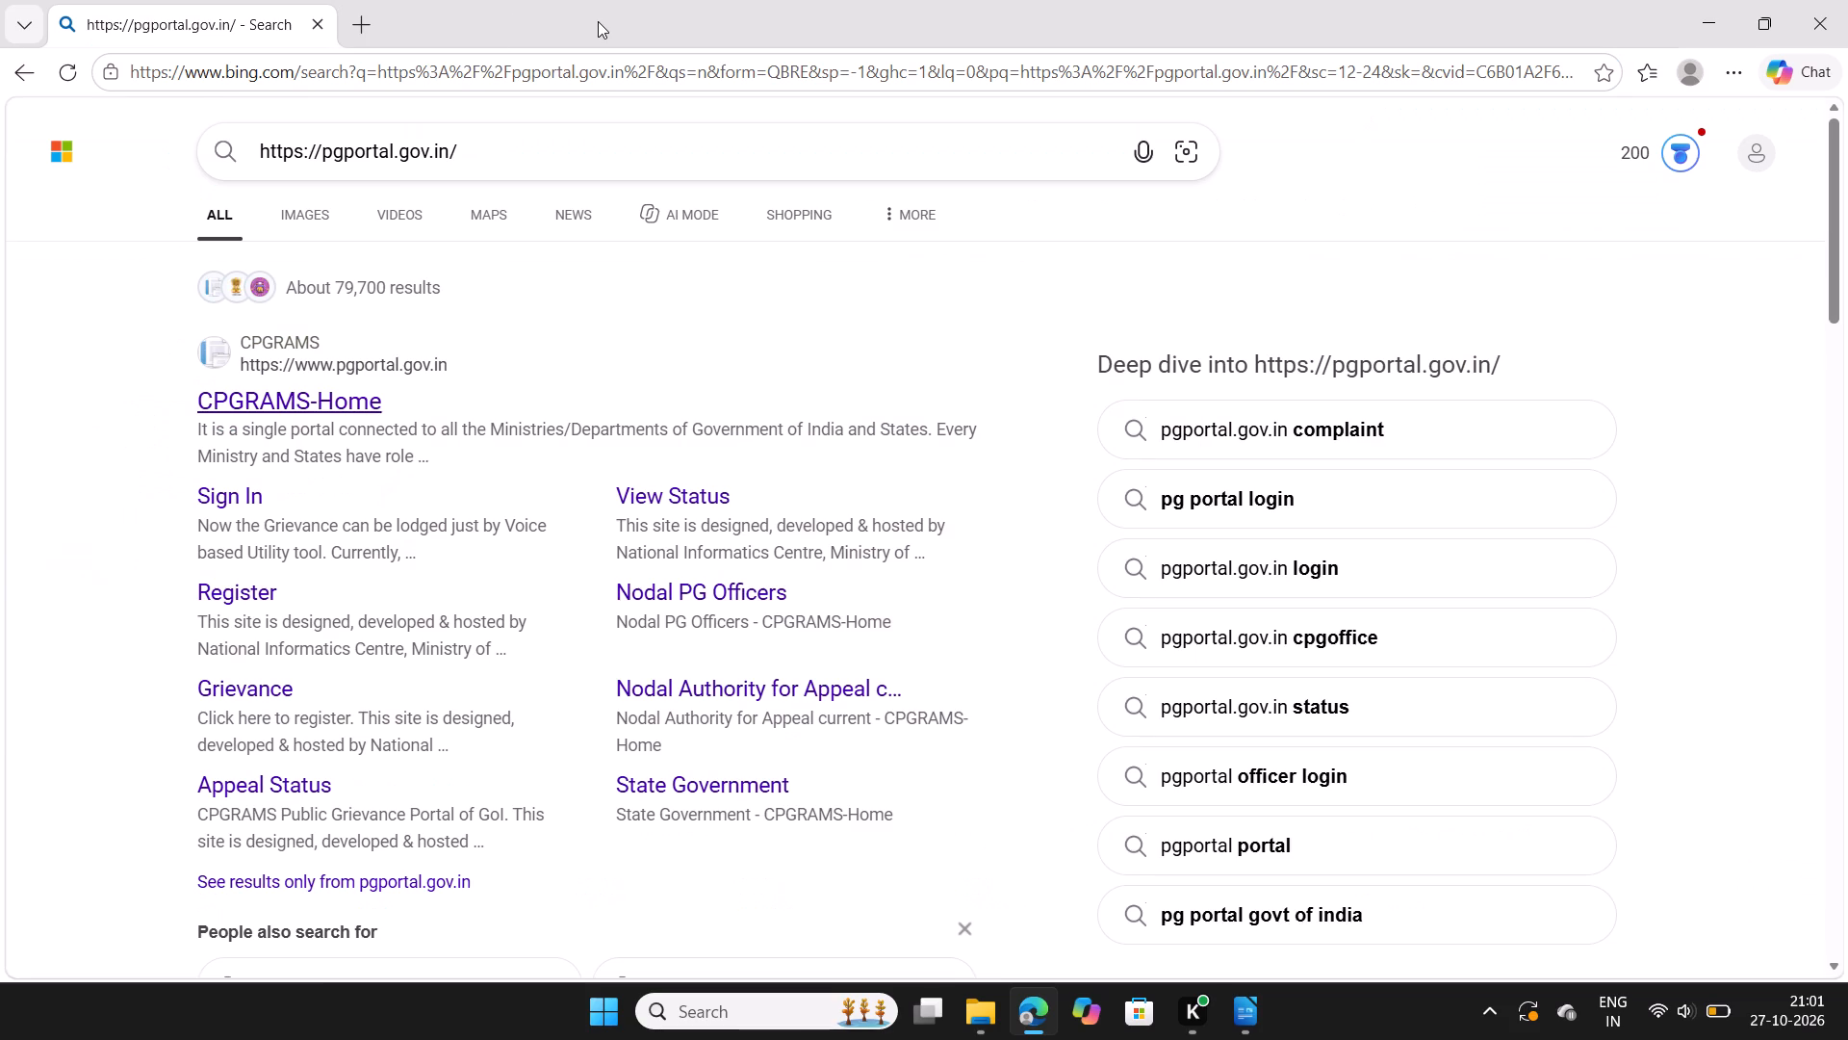
left_click(489, 154)
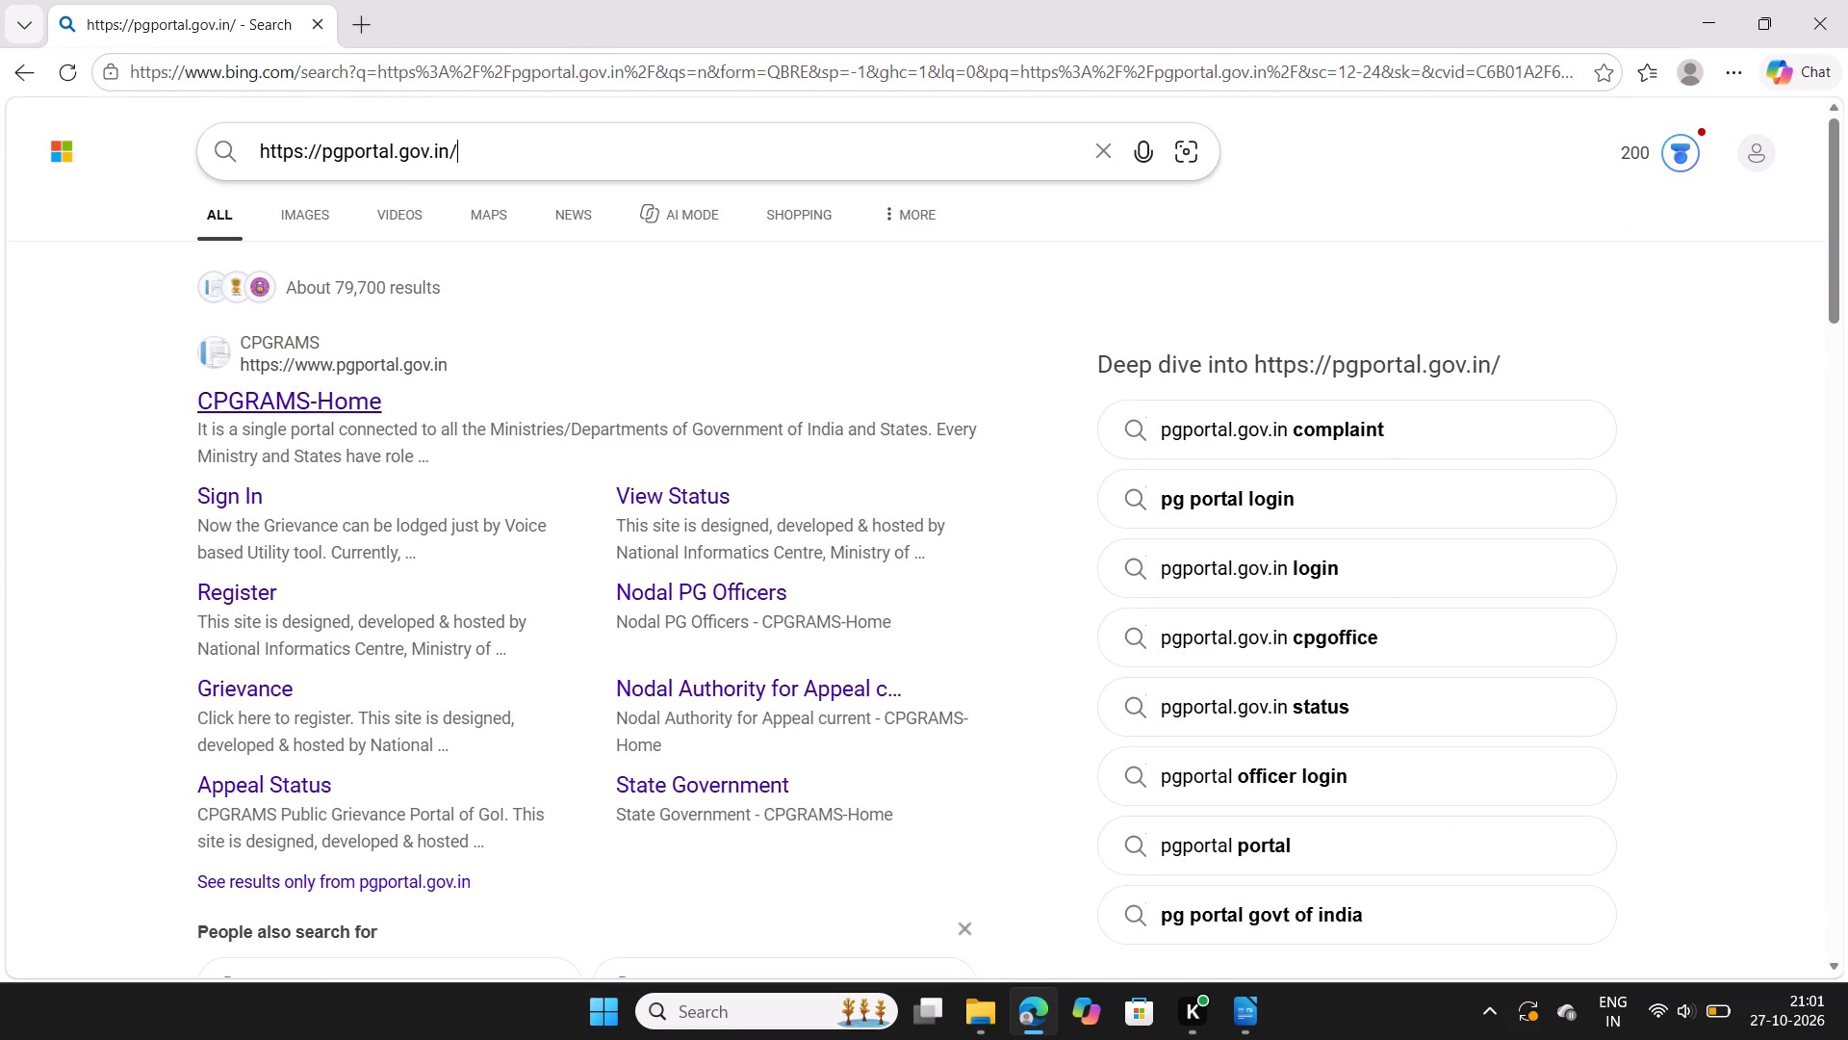
key("BackSpace")
key("BackSpace")
key("BackSpace")
key("BackSpace")
key("BackSpace")
key("BackSpace")
key("BackSpace")
key("BackSpace")
key("BackSpace")
key("BackSpace")
key("BackSpace")
key("BackSpace")
key("BackSpace")
key("BackSpace")
key("BackSpace")
key("BackSpace")
key("BackSpace")
key("BackSpace")
key("BackSpace")
key("BackSpace")
key("BackSpace")
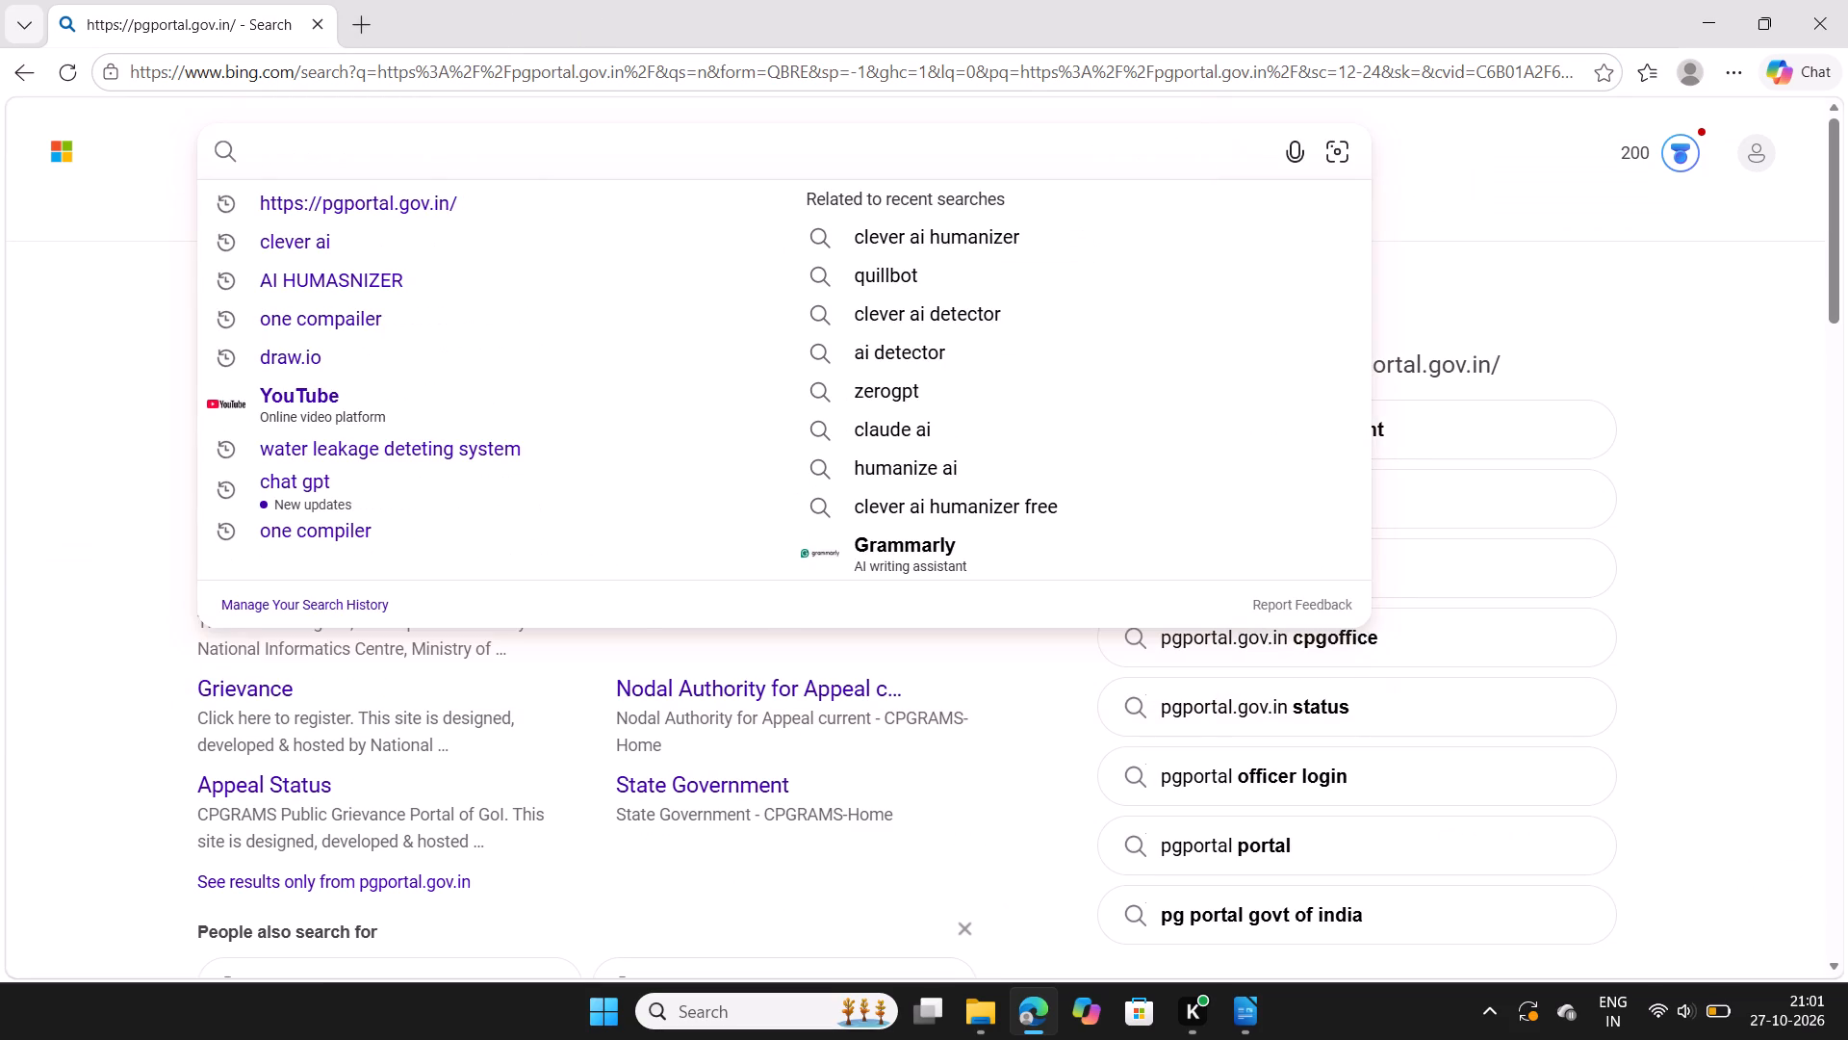
key("ctrl+v")
key("Return")
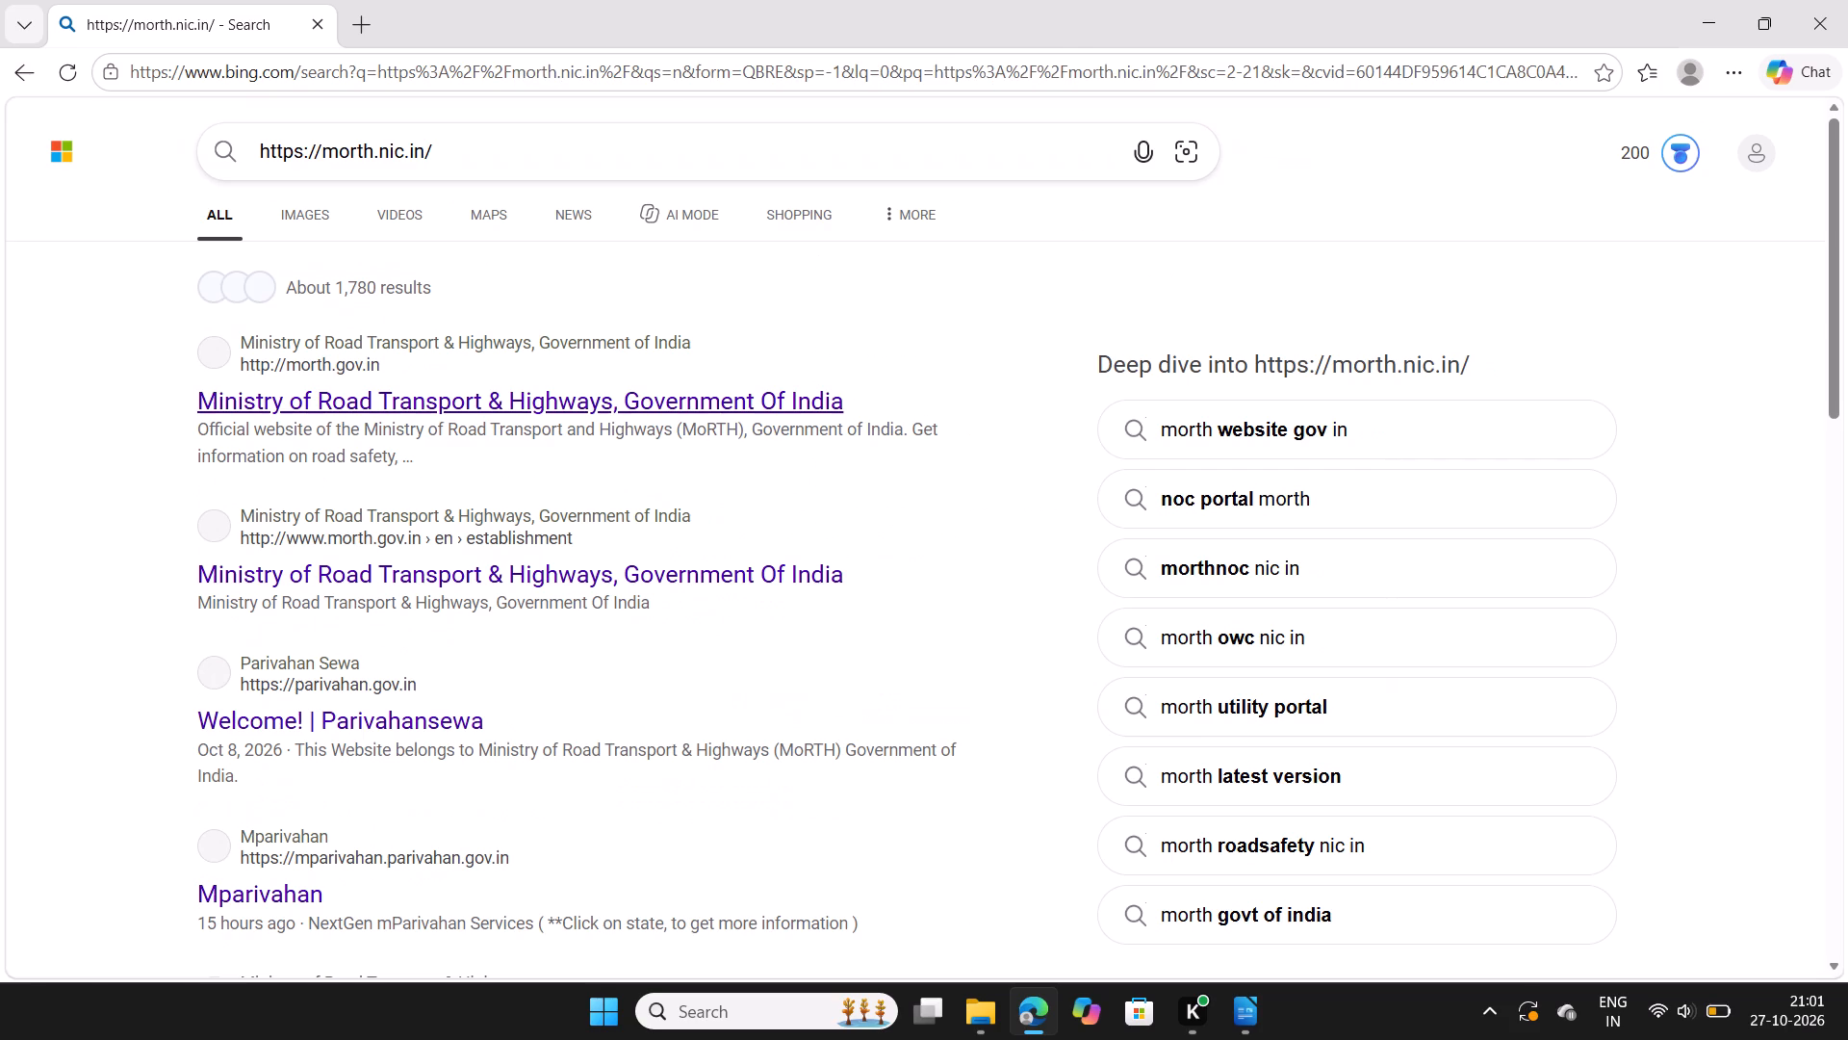
left_click(442, 413)
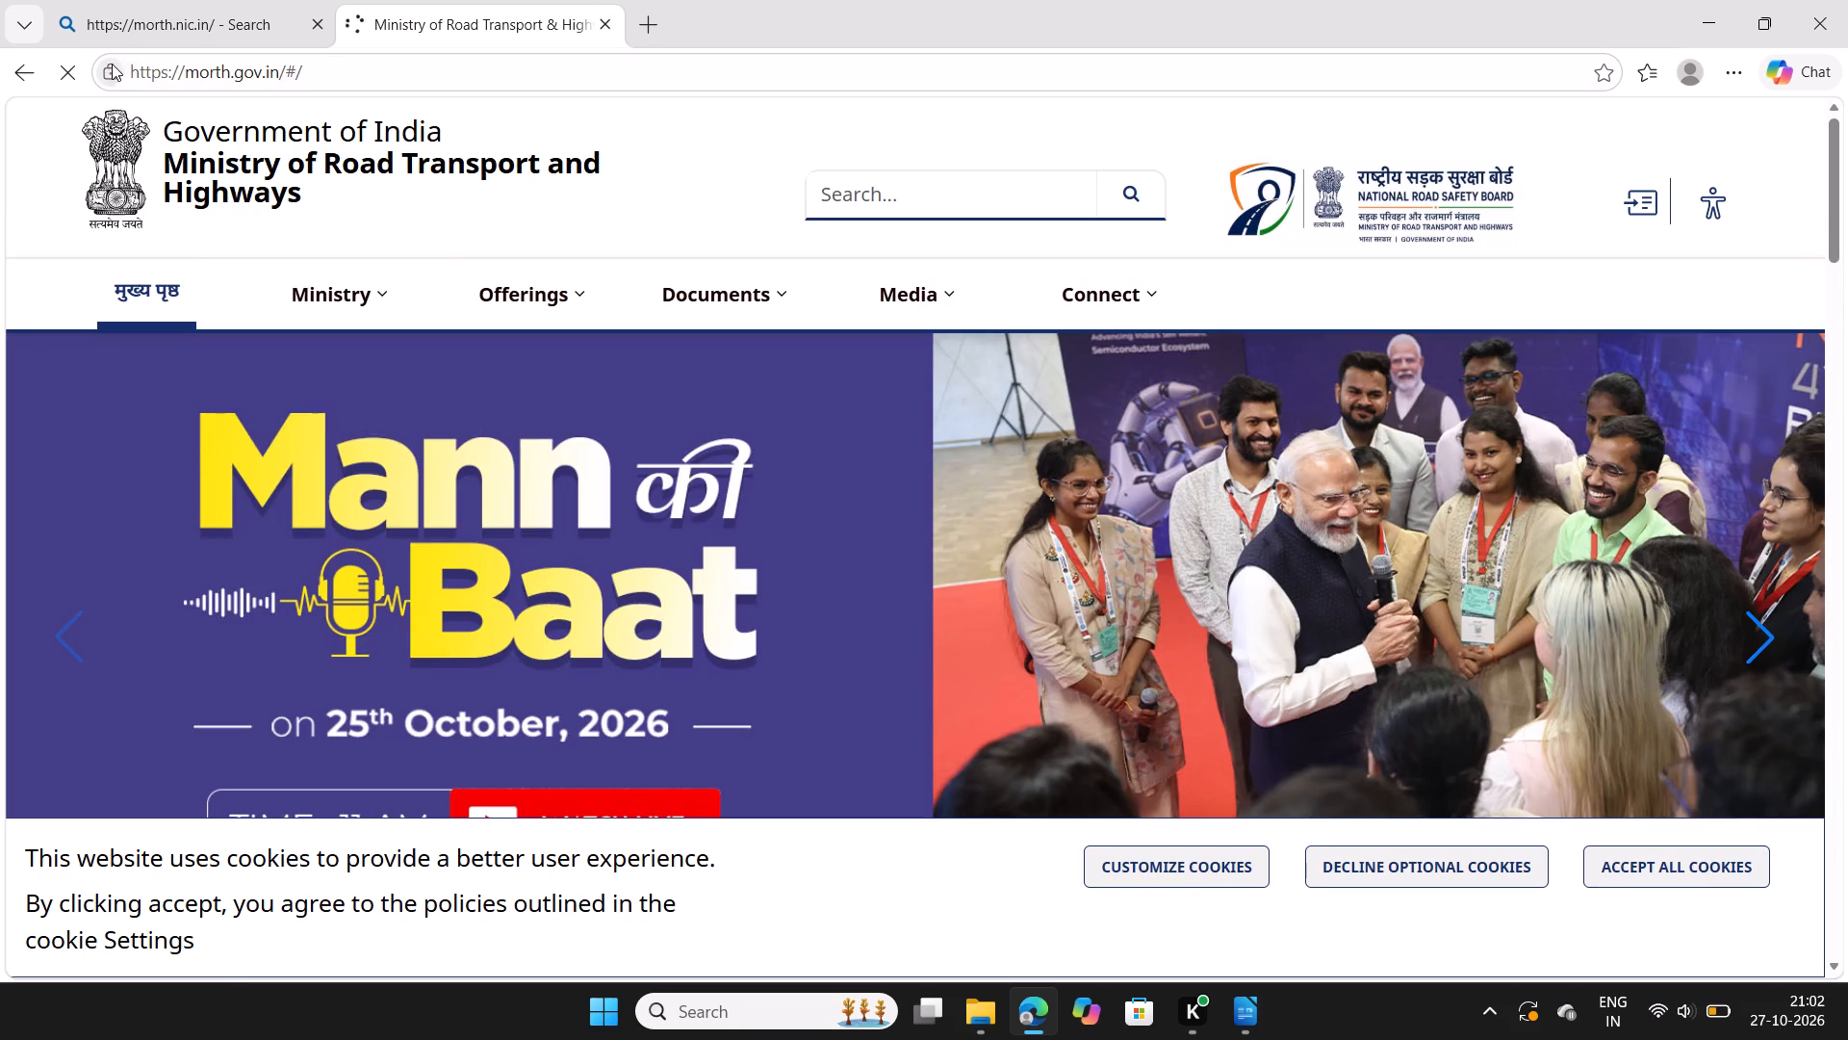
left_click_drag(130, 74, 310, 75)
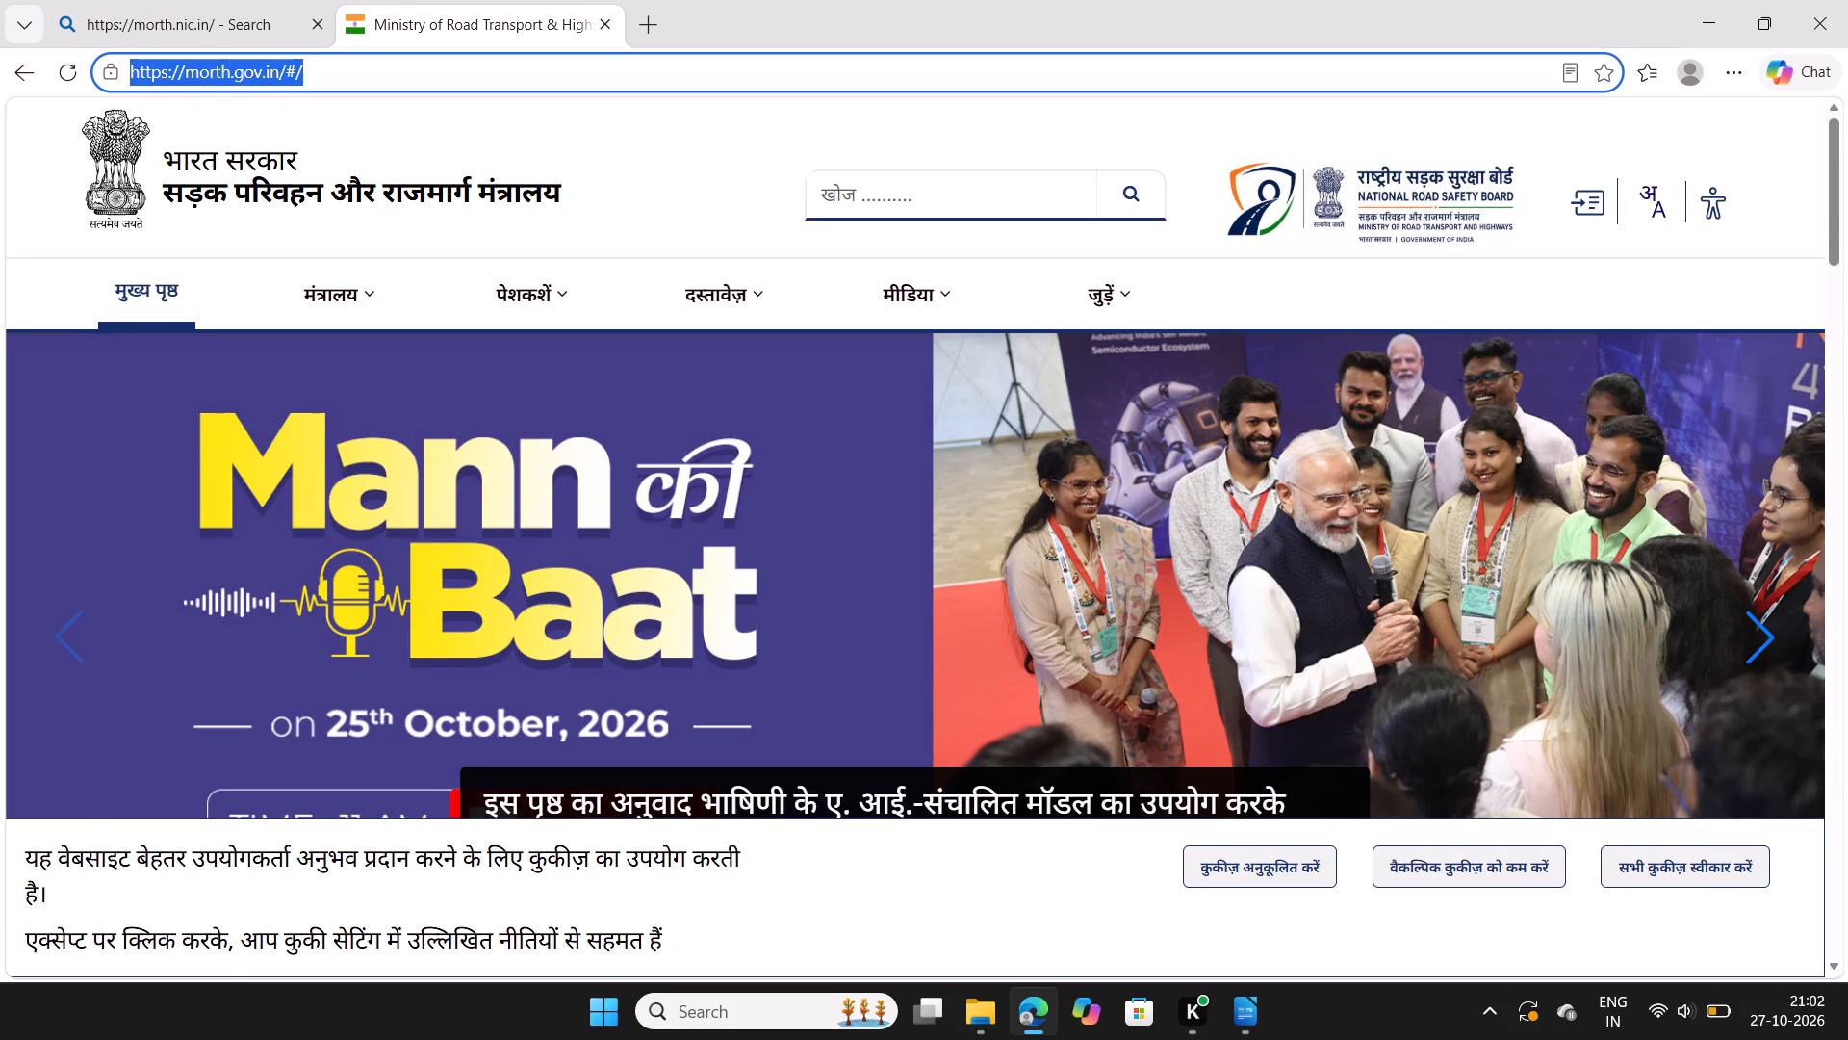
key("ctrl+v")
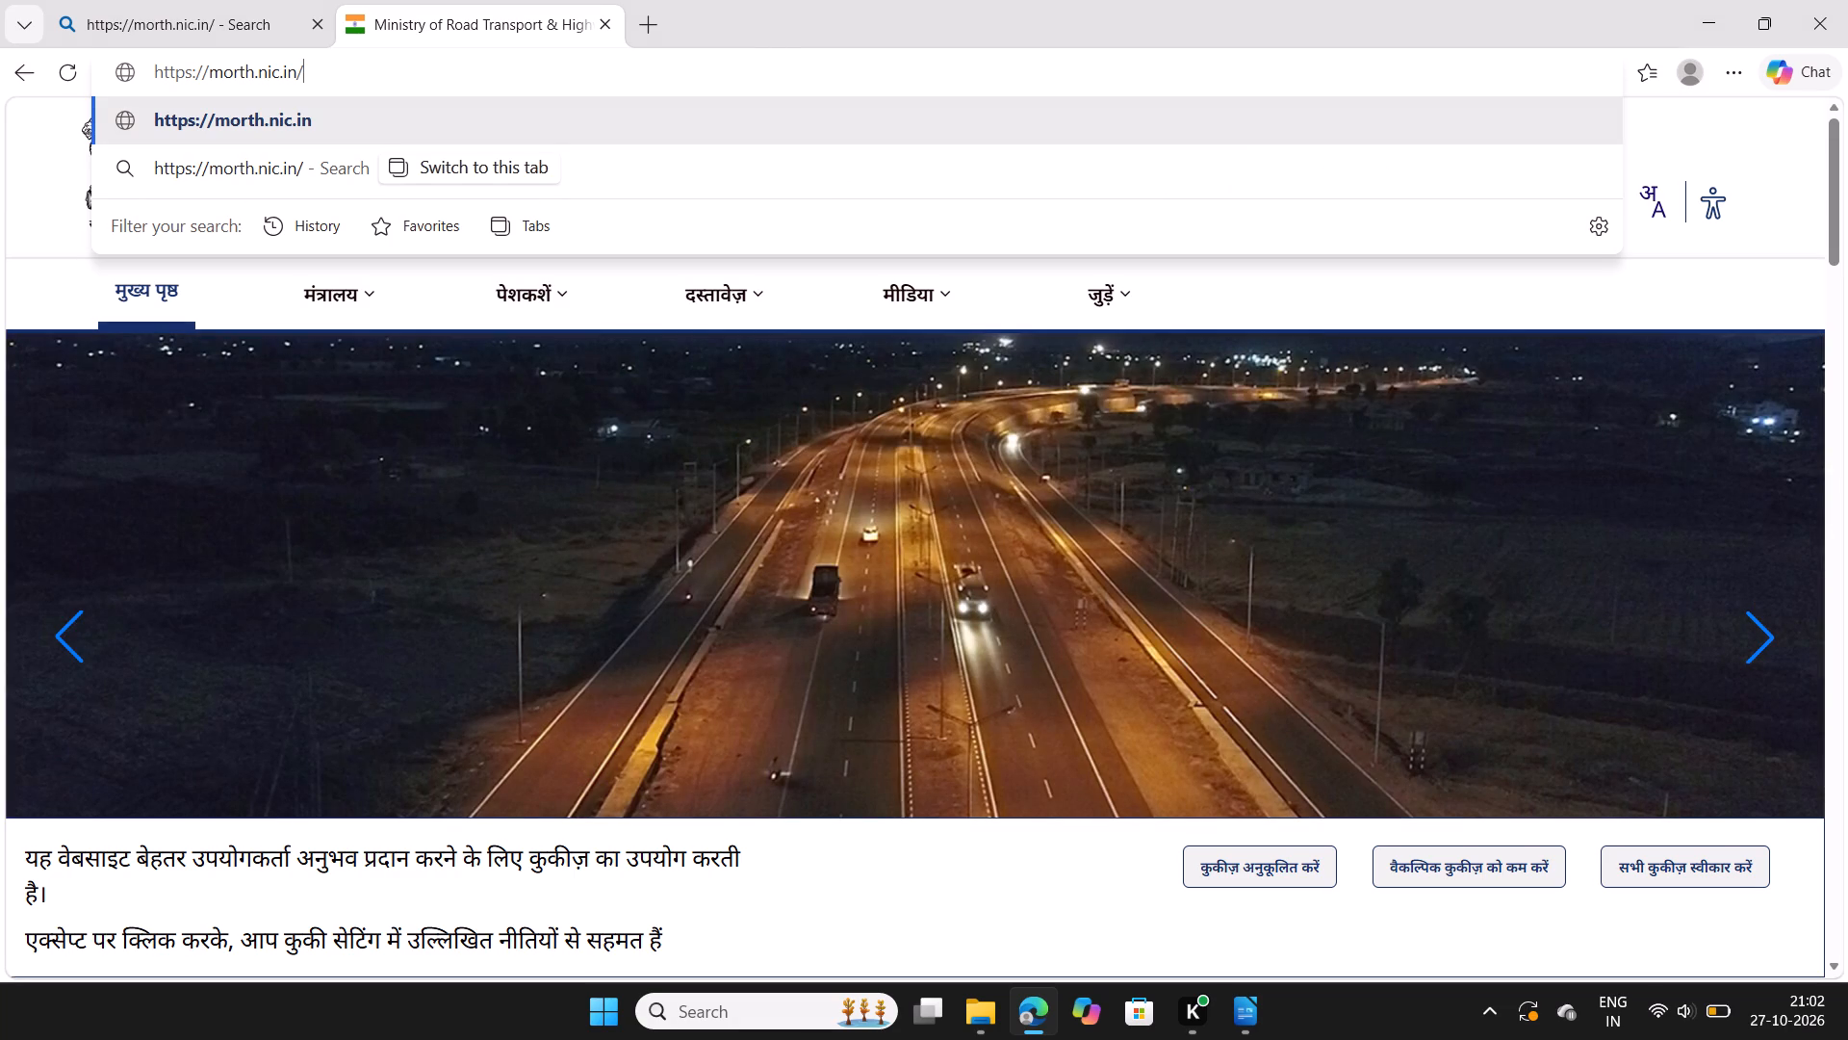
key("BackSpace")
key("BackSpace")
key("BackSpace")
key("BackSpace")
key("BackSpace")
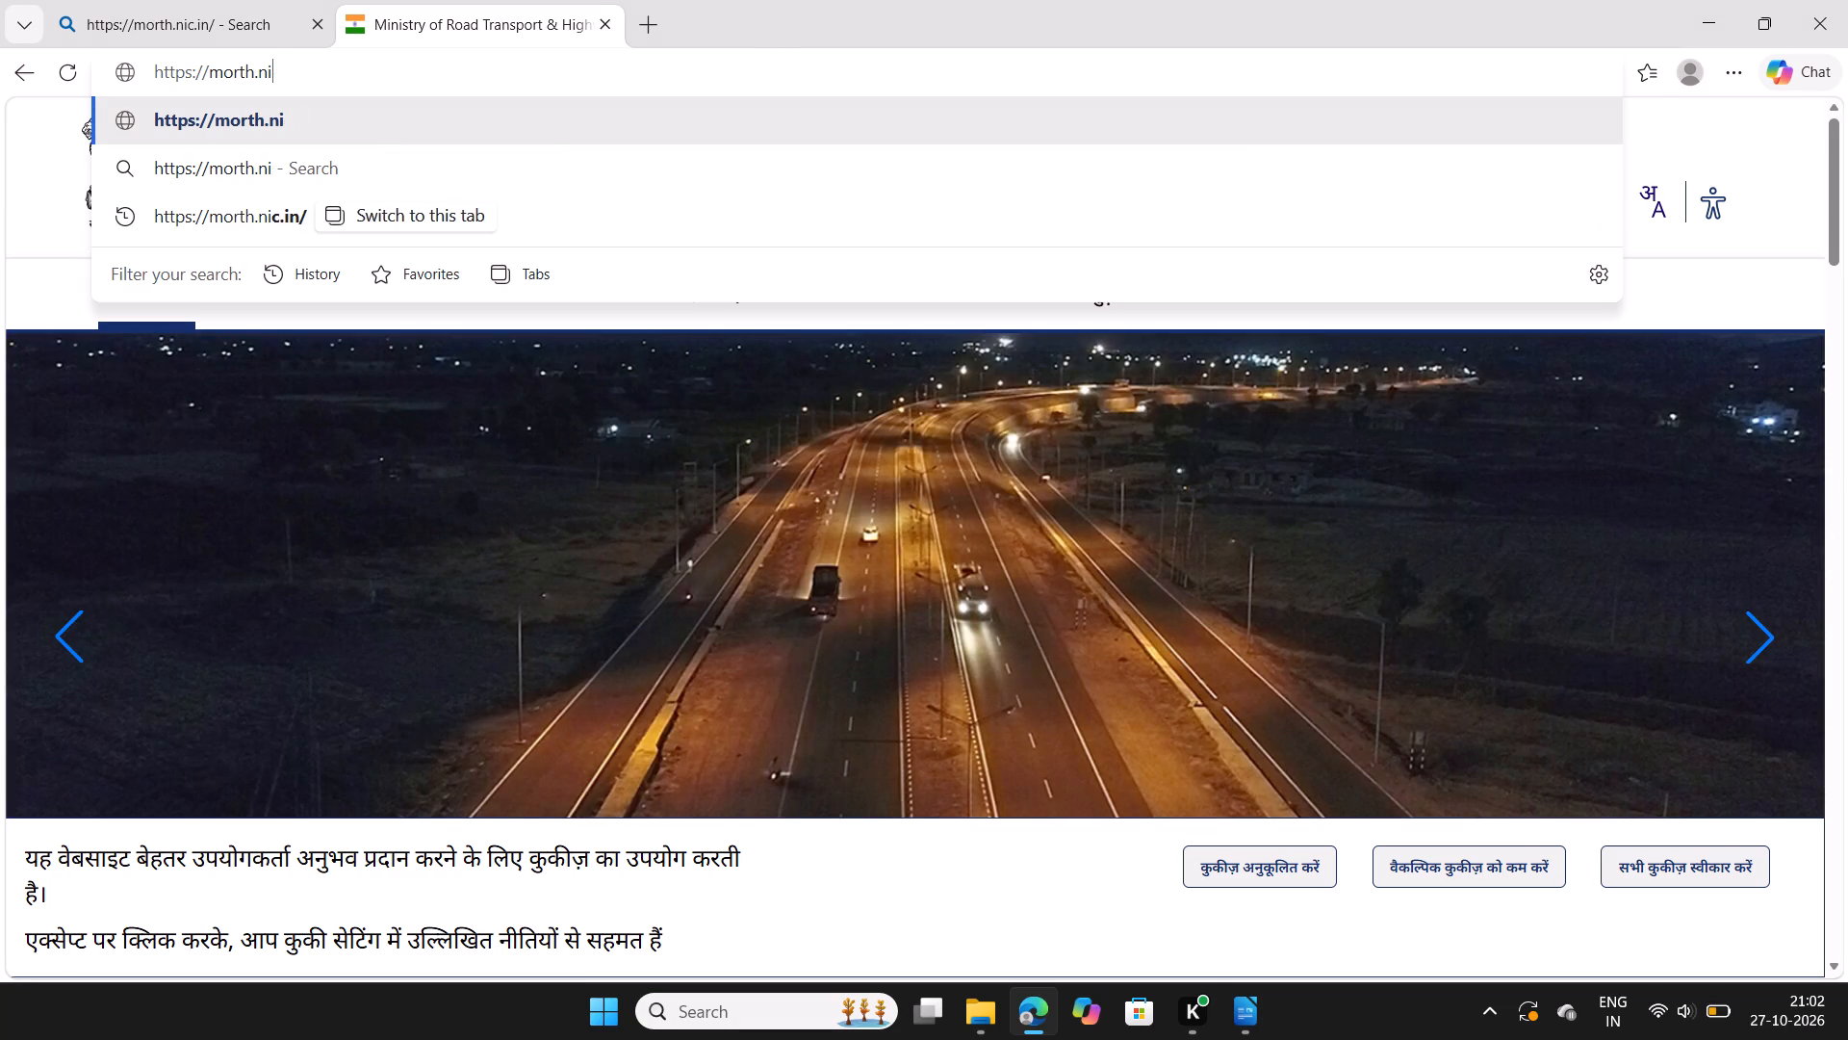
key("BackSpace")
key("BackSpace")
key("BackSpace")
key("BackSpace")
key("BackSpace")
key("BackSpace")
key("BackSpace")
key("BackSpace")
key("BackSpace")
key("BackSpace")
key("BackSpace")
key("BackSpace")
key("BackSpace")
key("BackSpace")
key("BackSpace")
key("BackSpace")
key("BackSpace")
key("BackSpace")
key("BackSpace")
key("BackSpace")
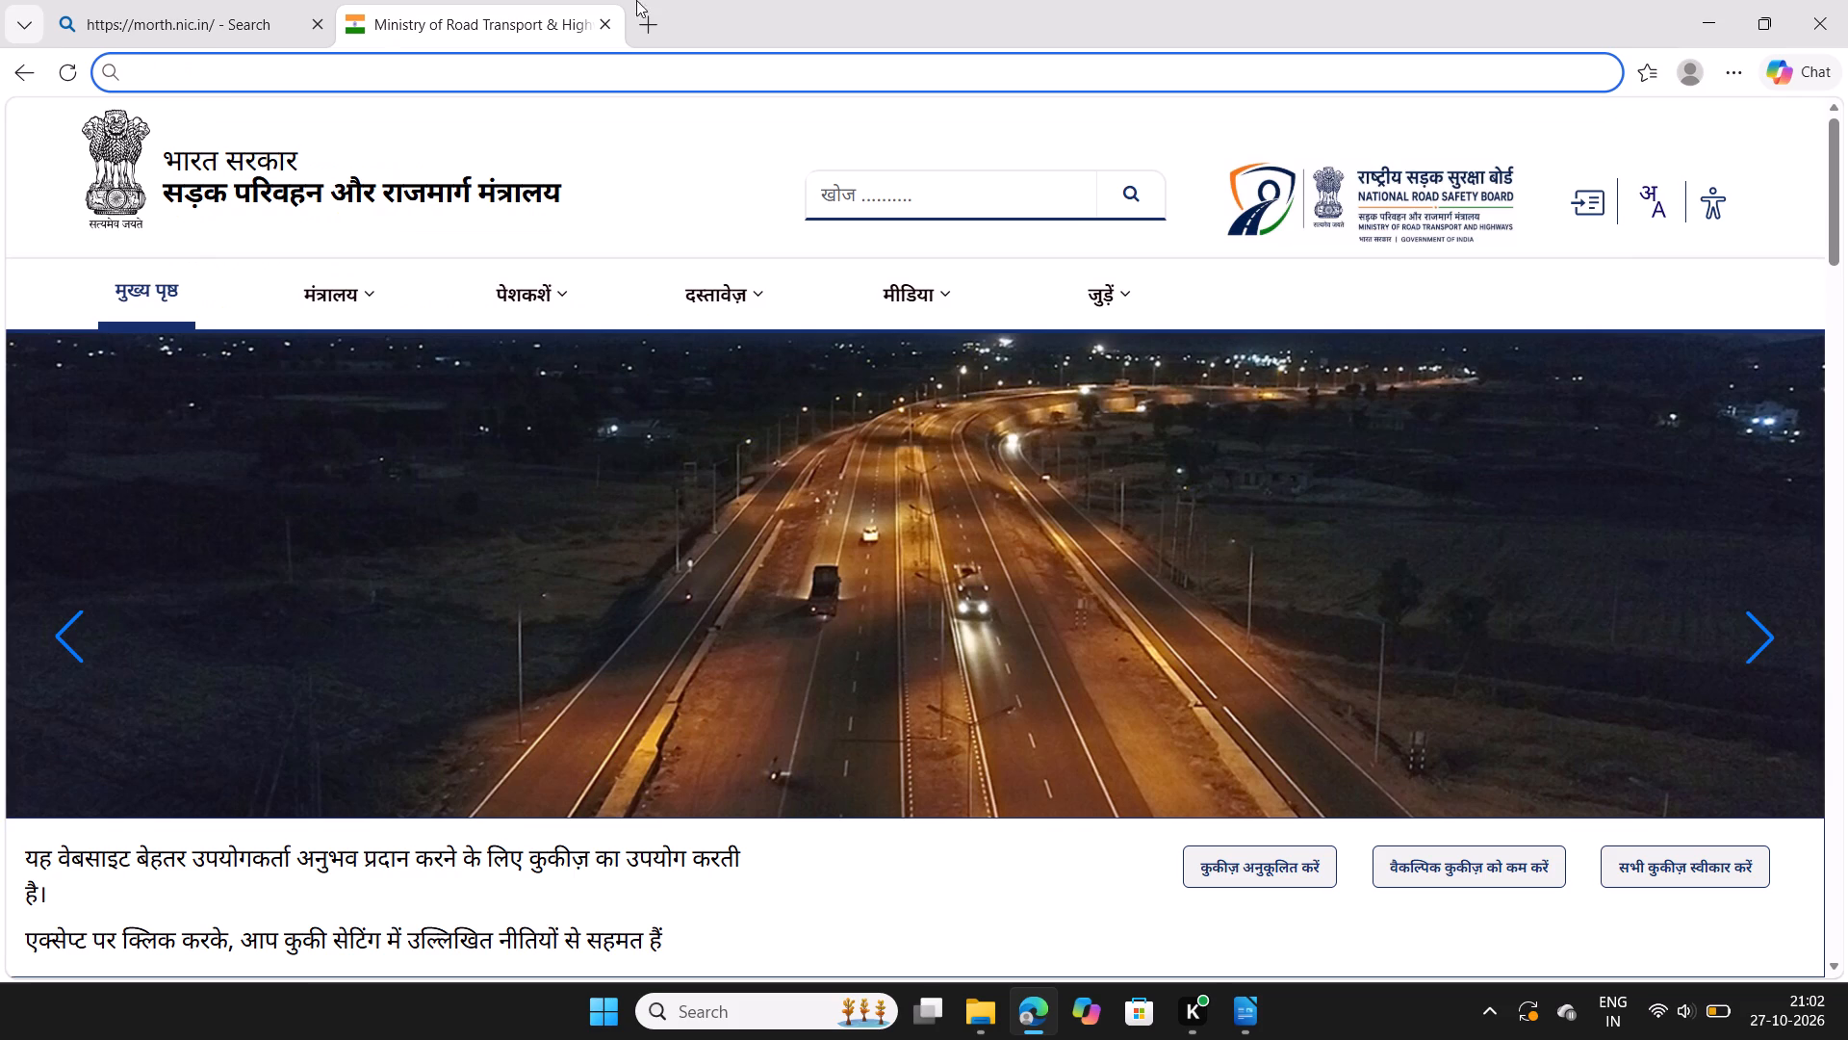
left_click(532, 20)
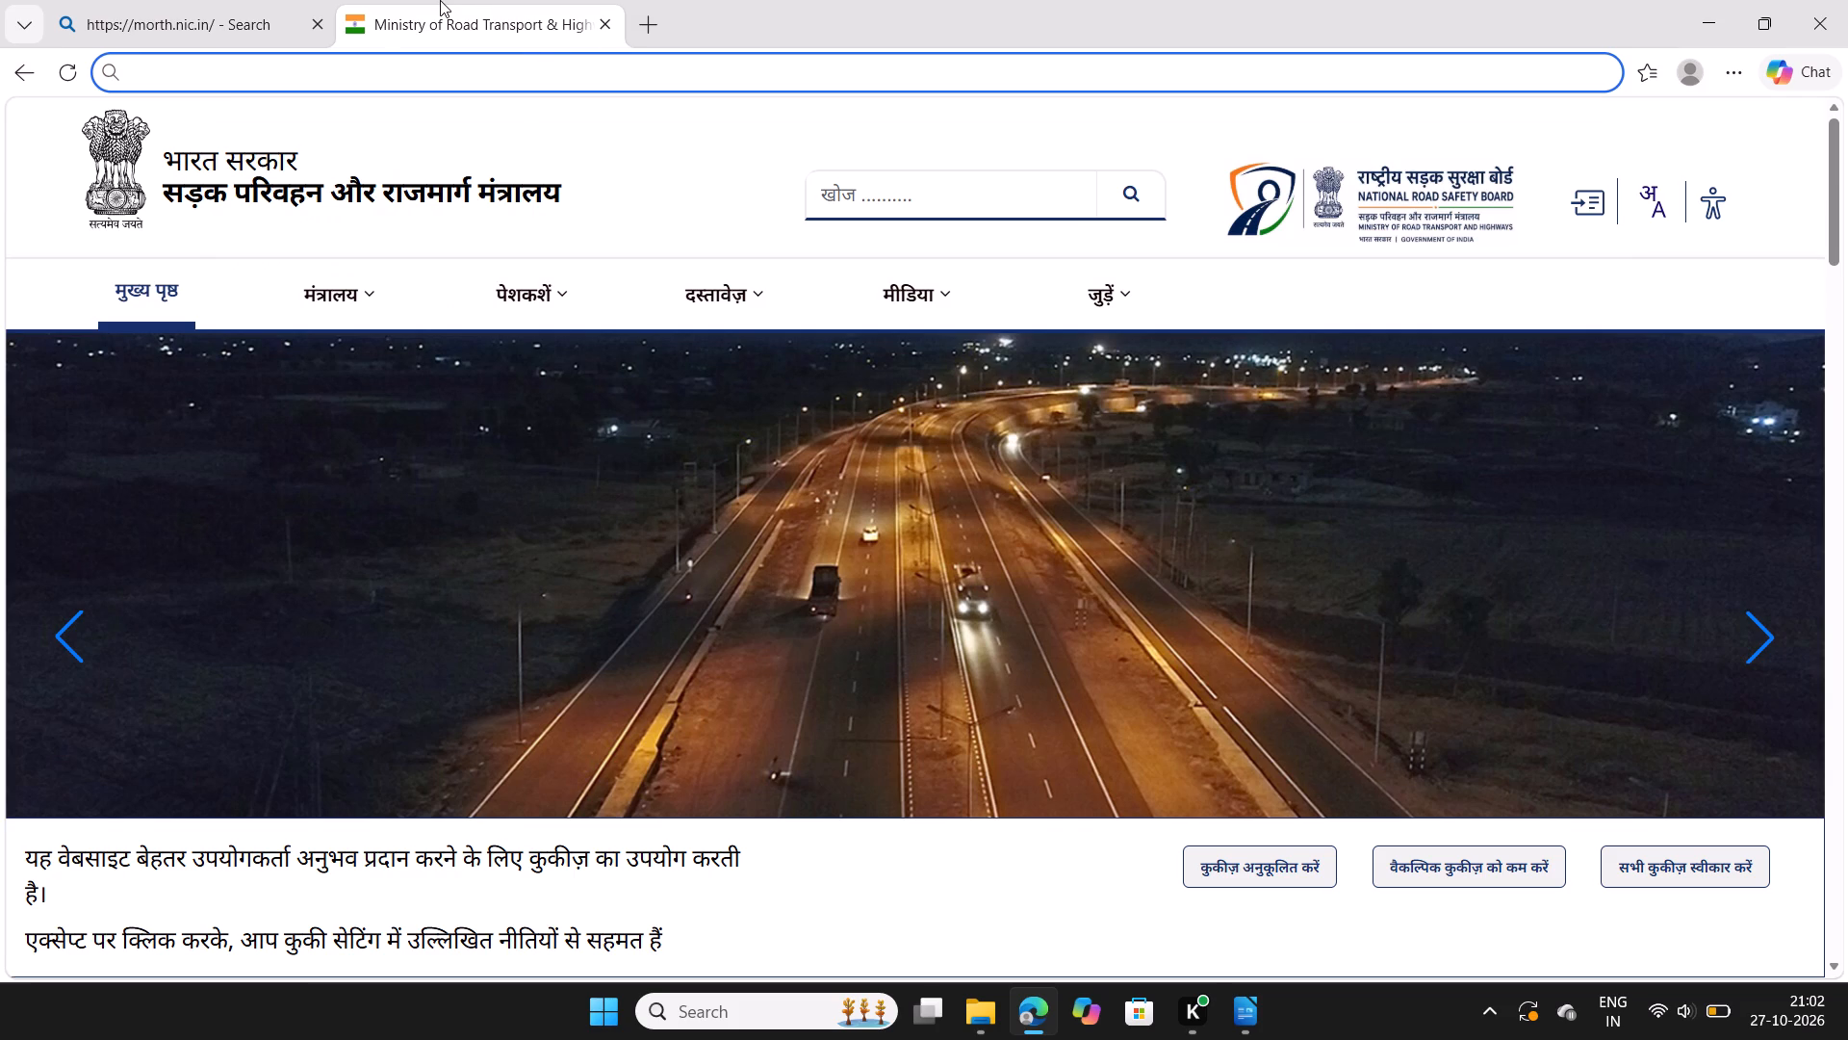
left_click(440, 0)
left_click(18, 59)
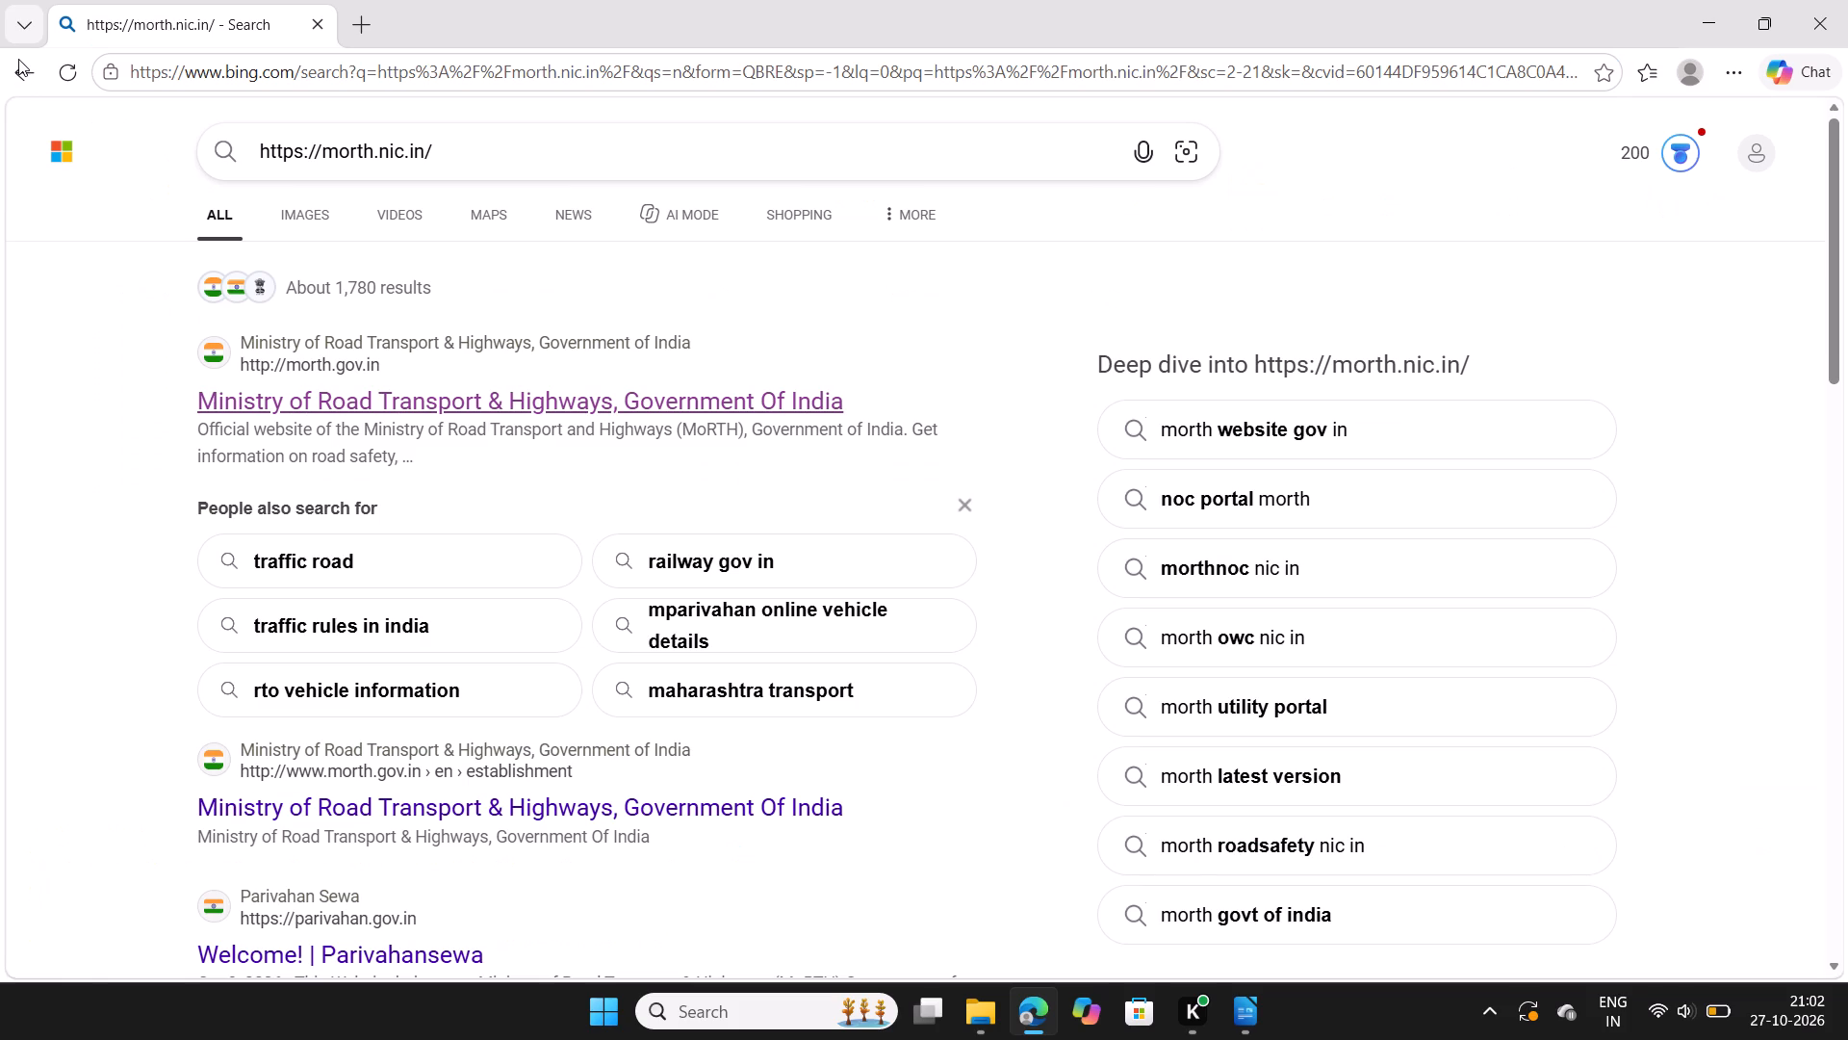
left_click(410, 403)
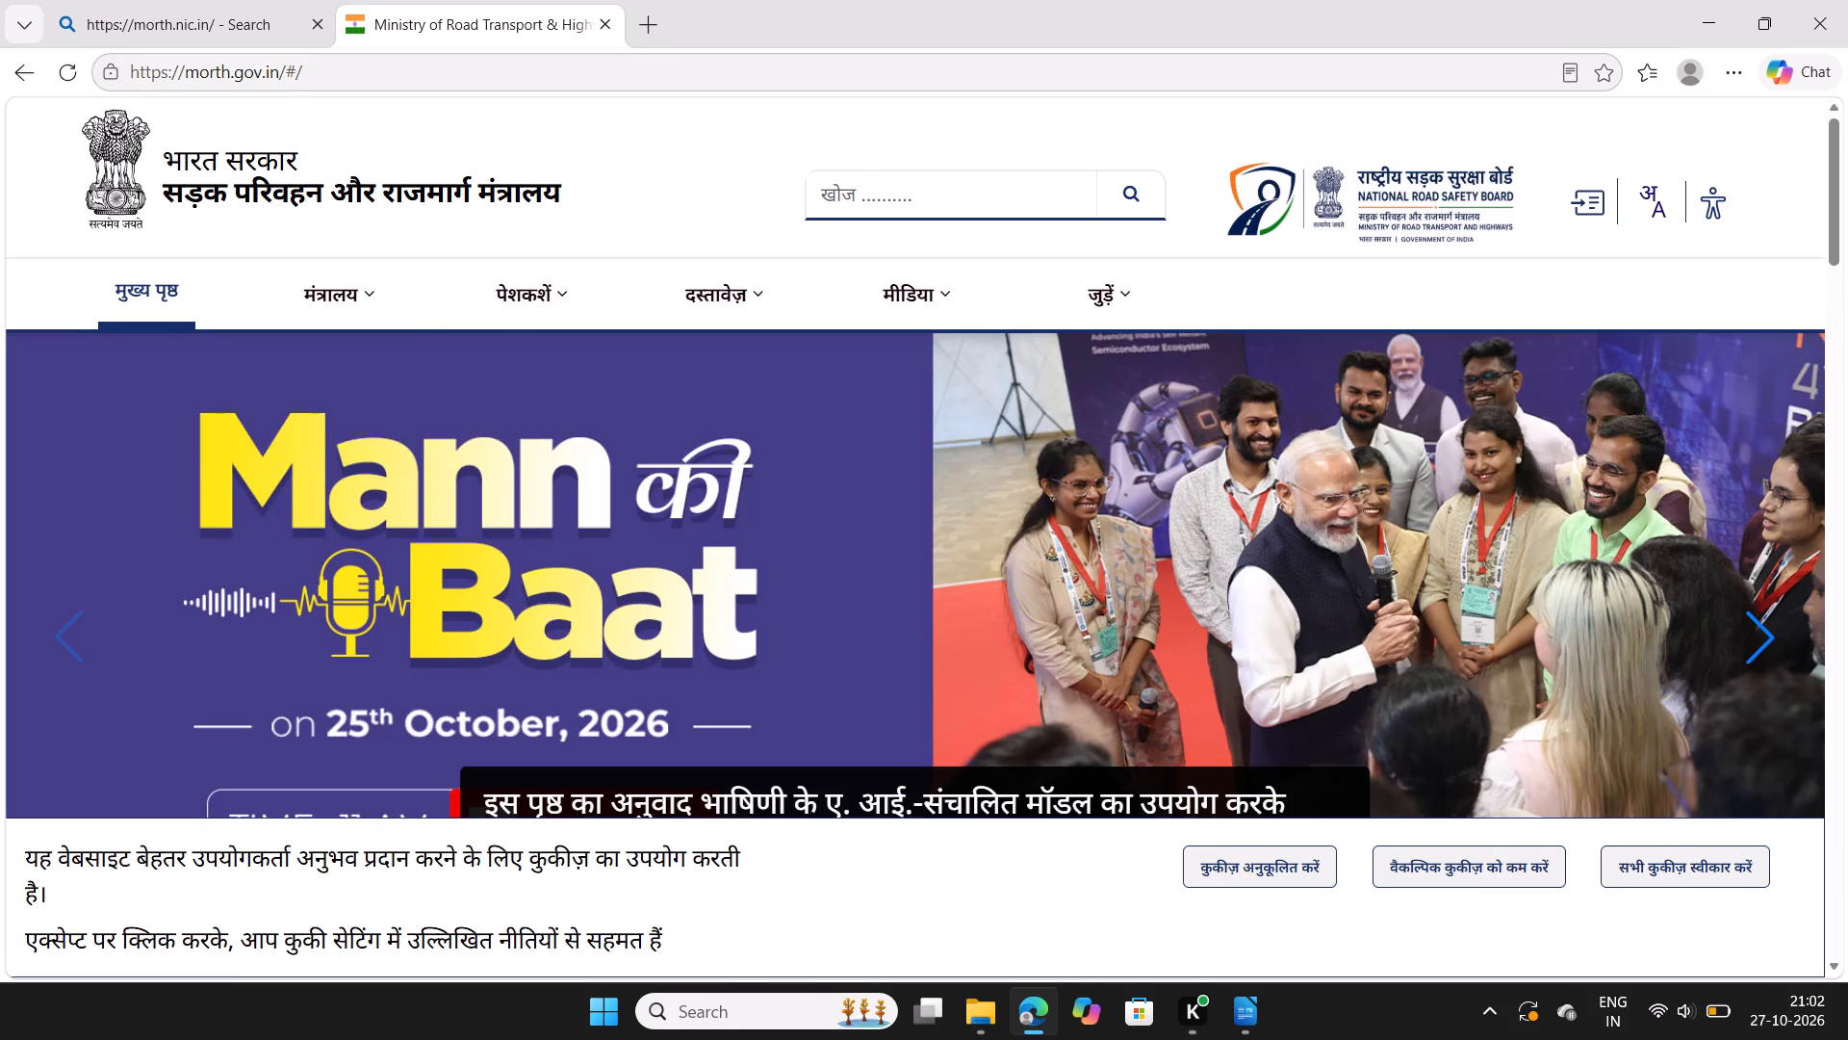
left_click_drag(130, 71, 324, 68)
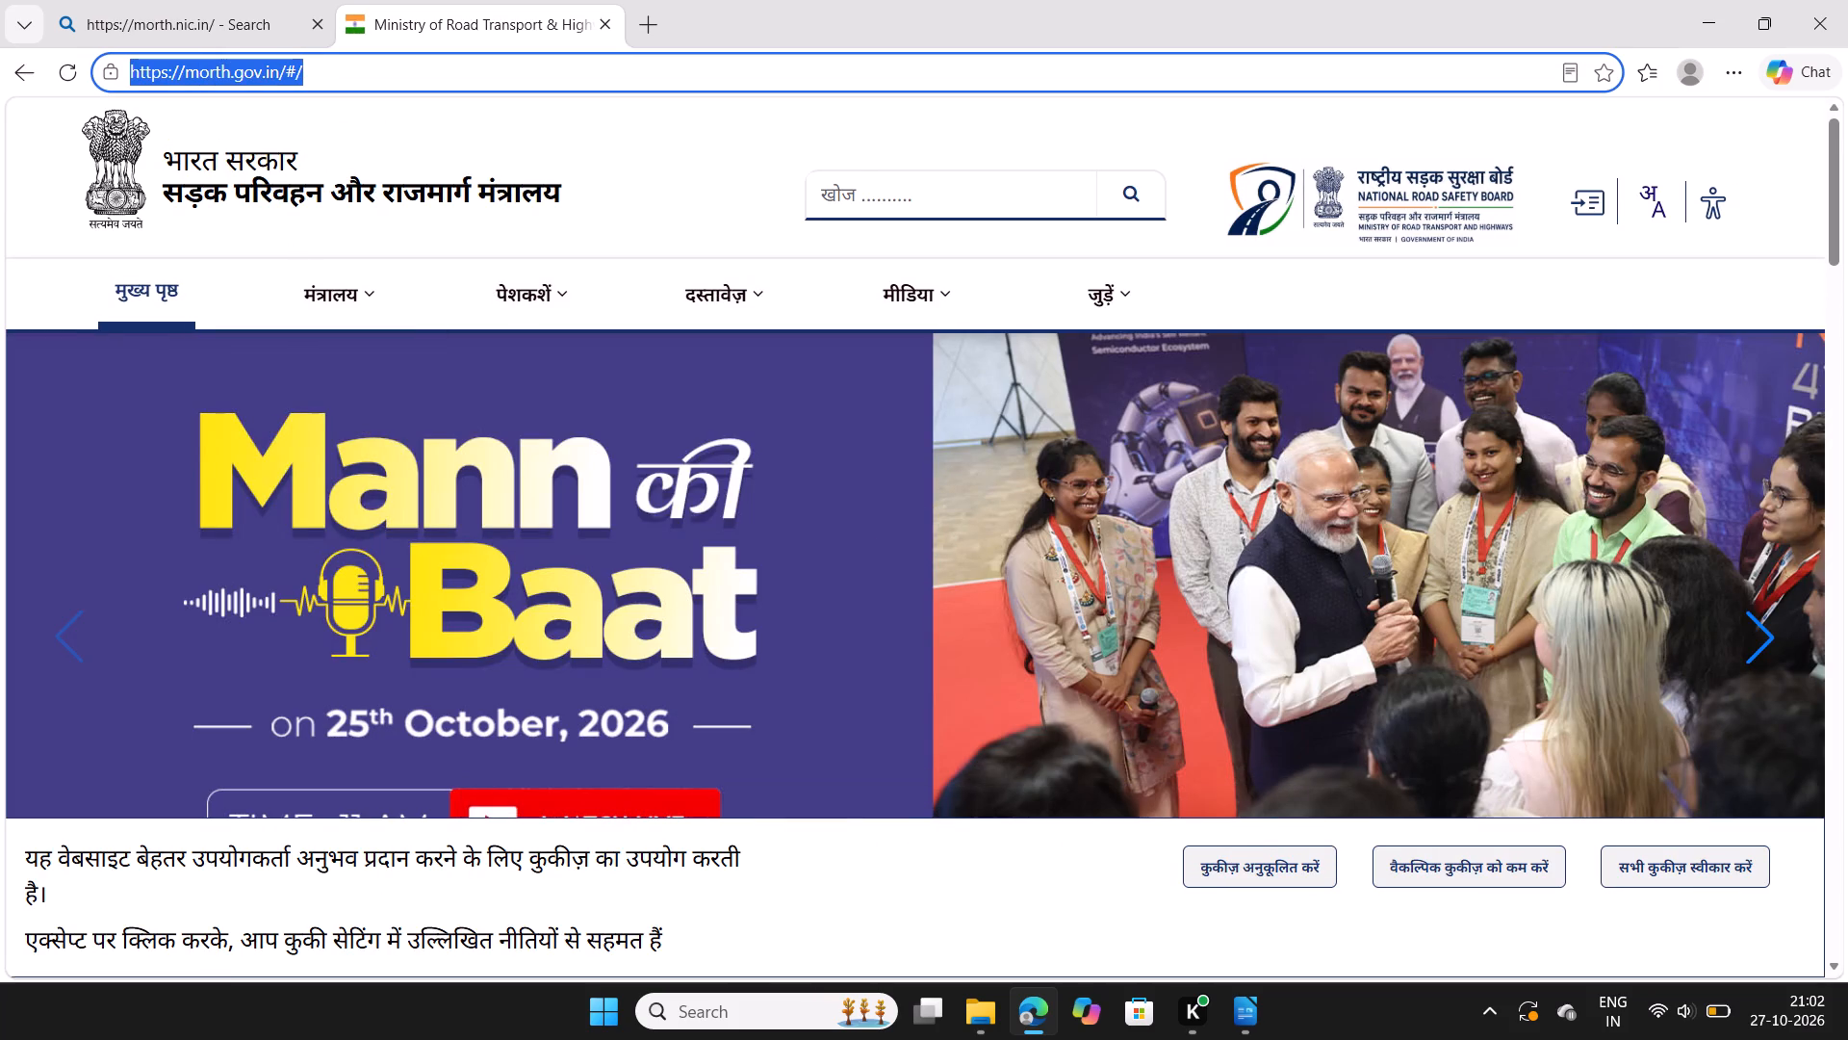
key("ctrl+c")
left_click(1248, 1027)
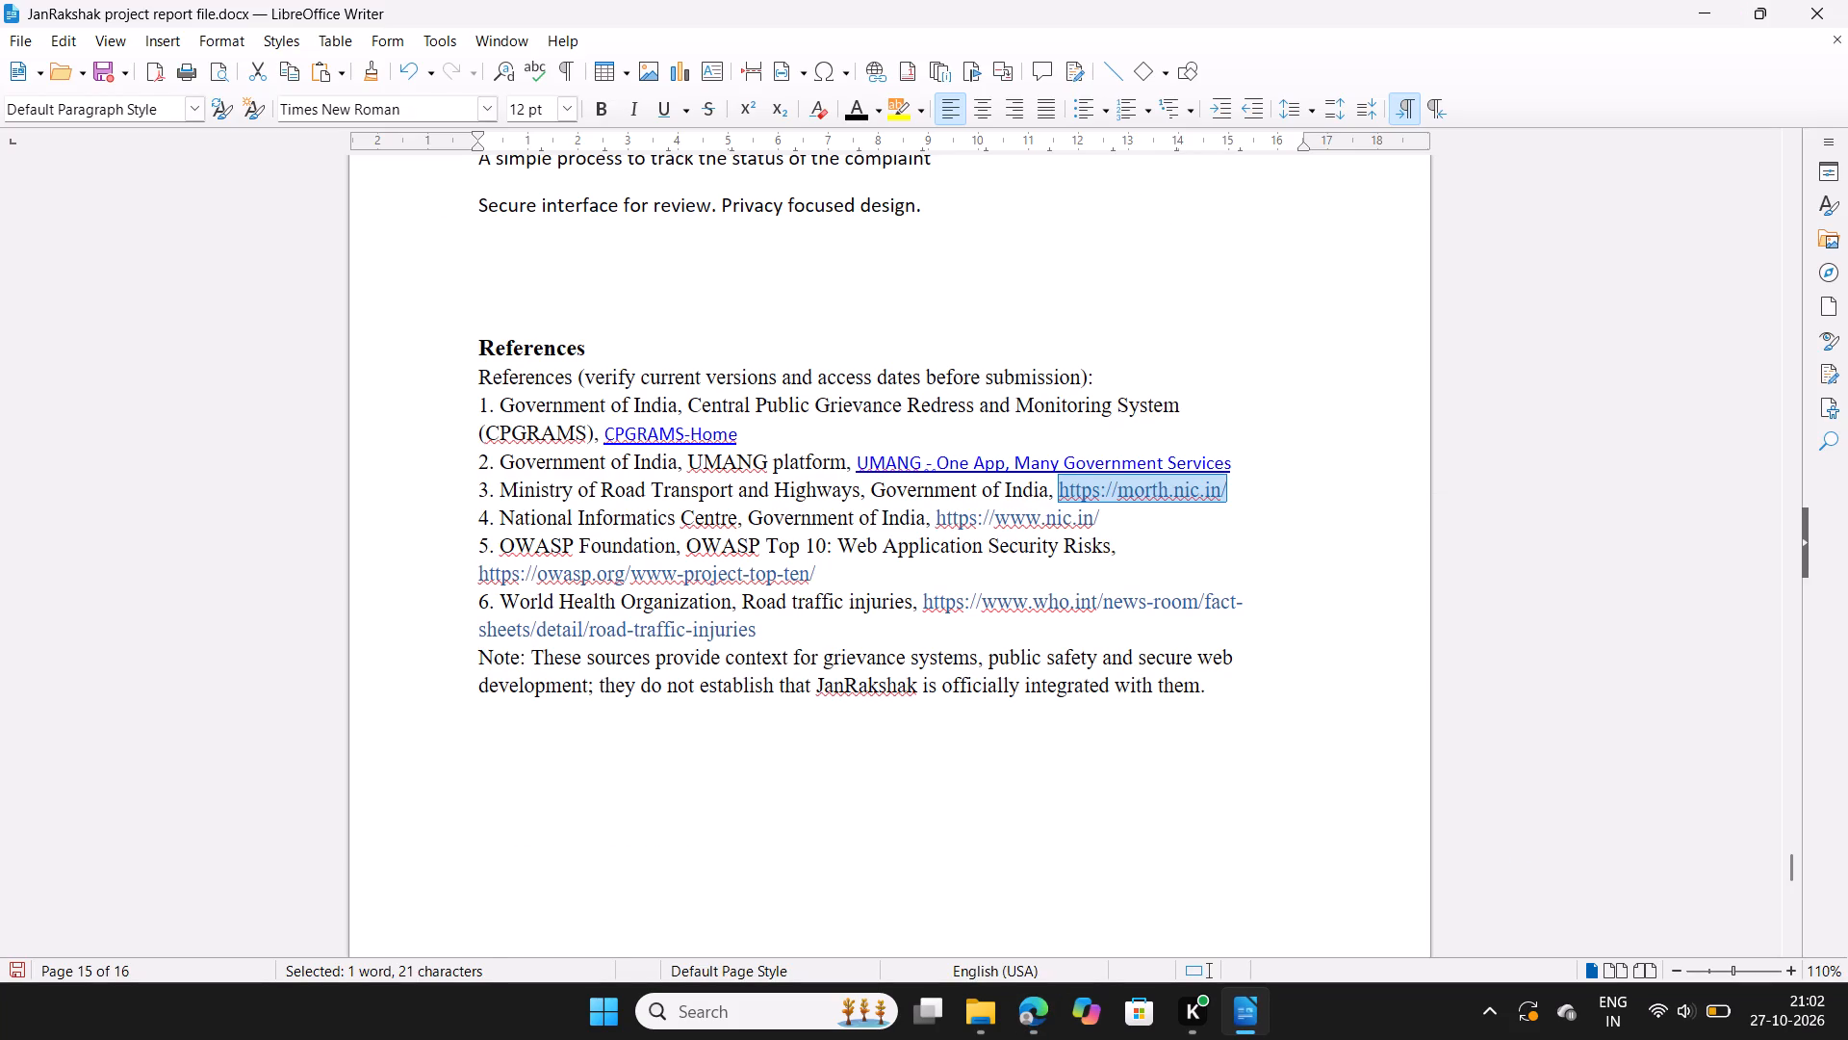
key("BackSpace")
key("ctrl+v")
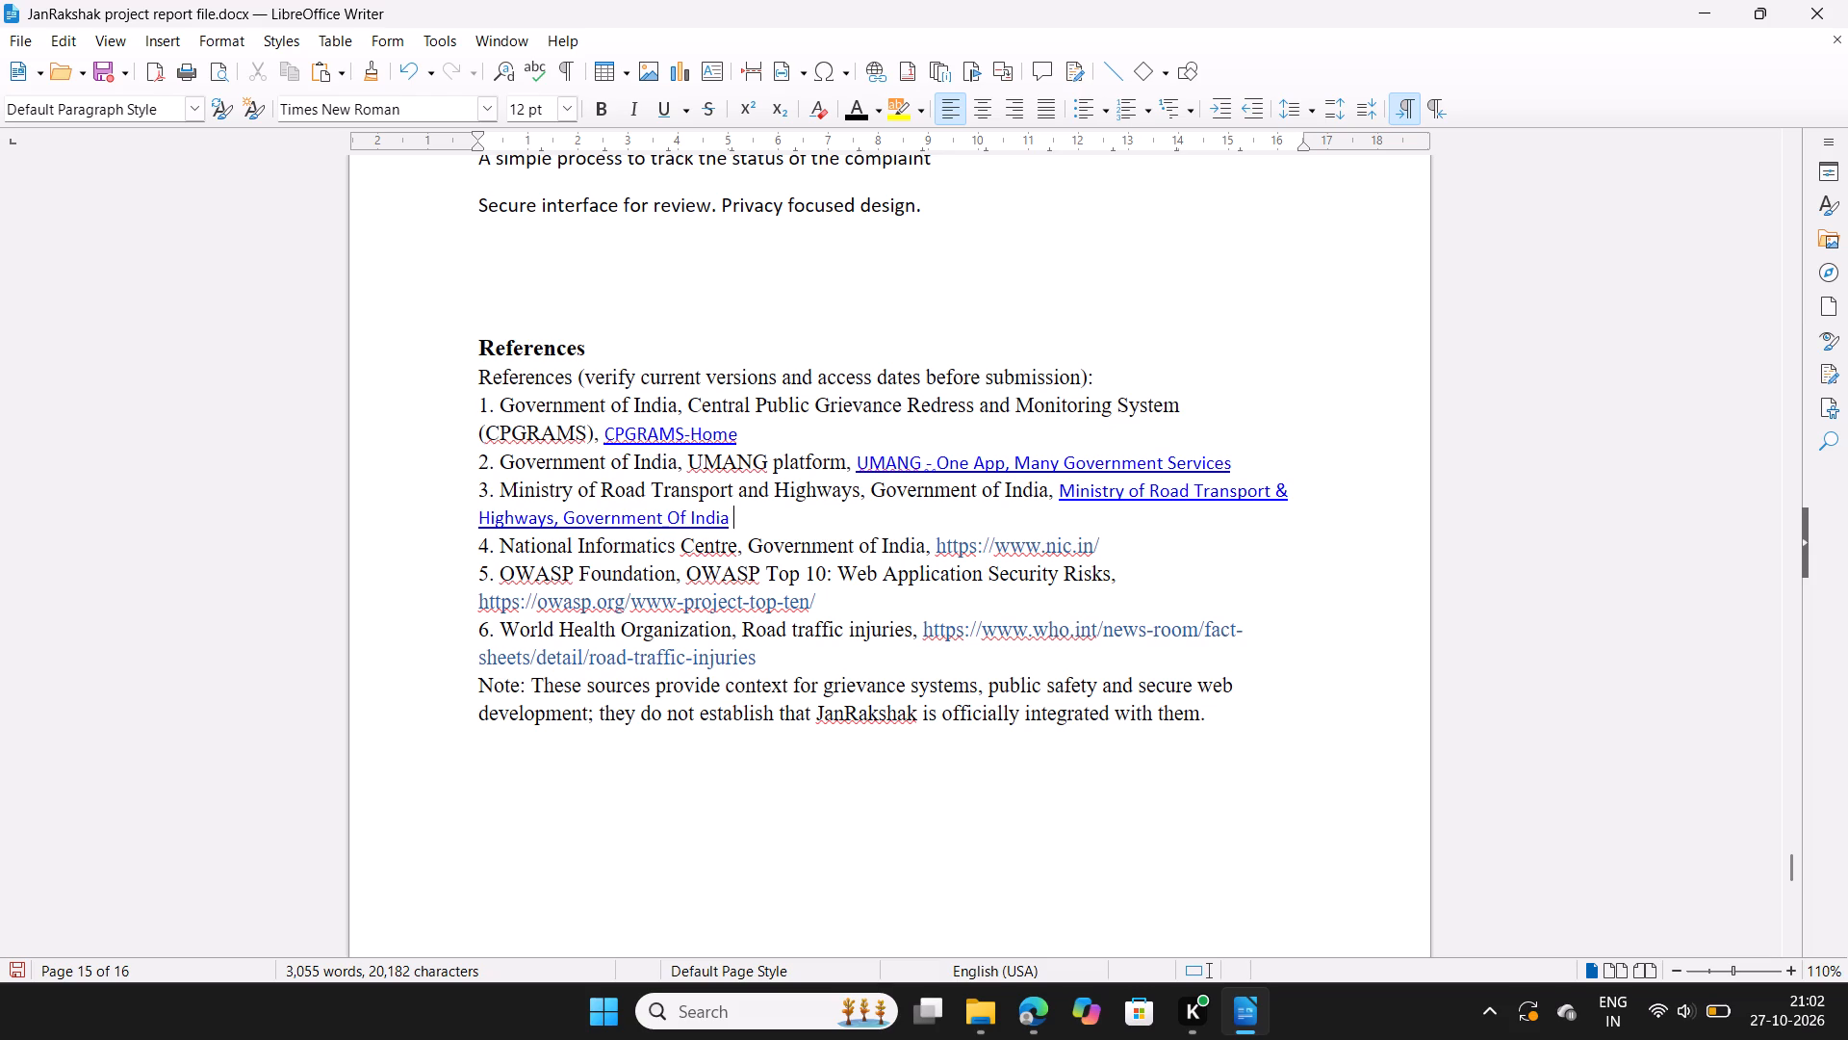
Copy reference 4's link, search for it in Edge after closing the ministry tab, and open the National Informatics Centre homepage result.
left_click_drag(929, 546, 1111, 542)
key("BackSpace")
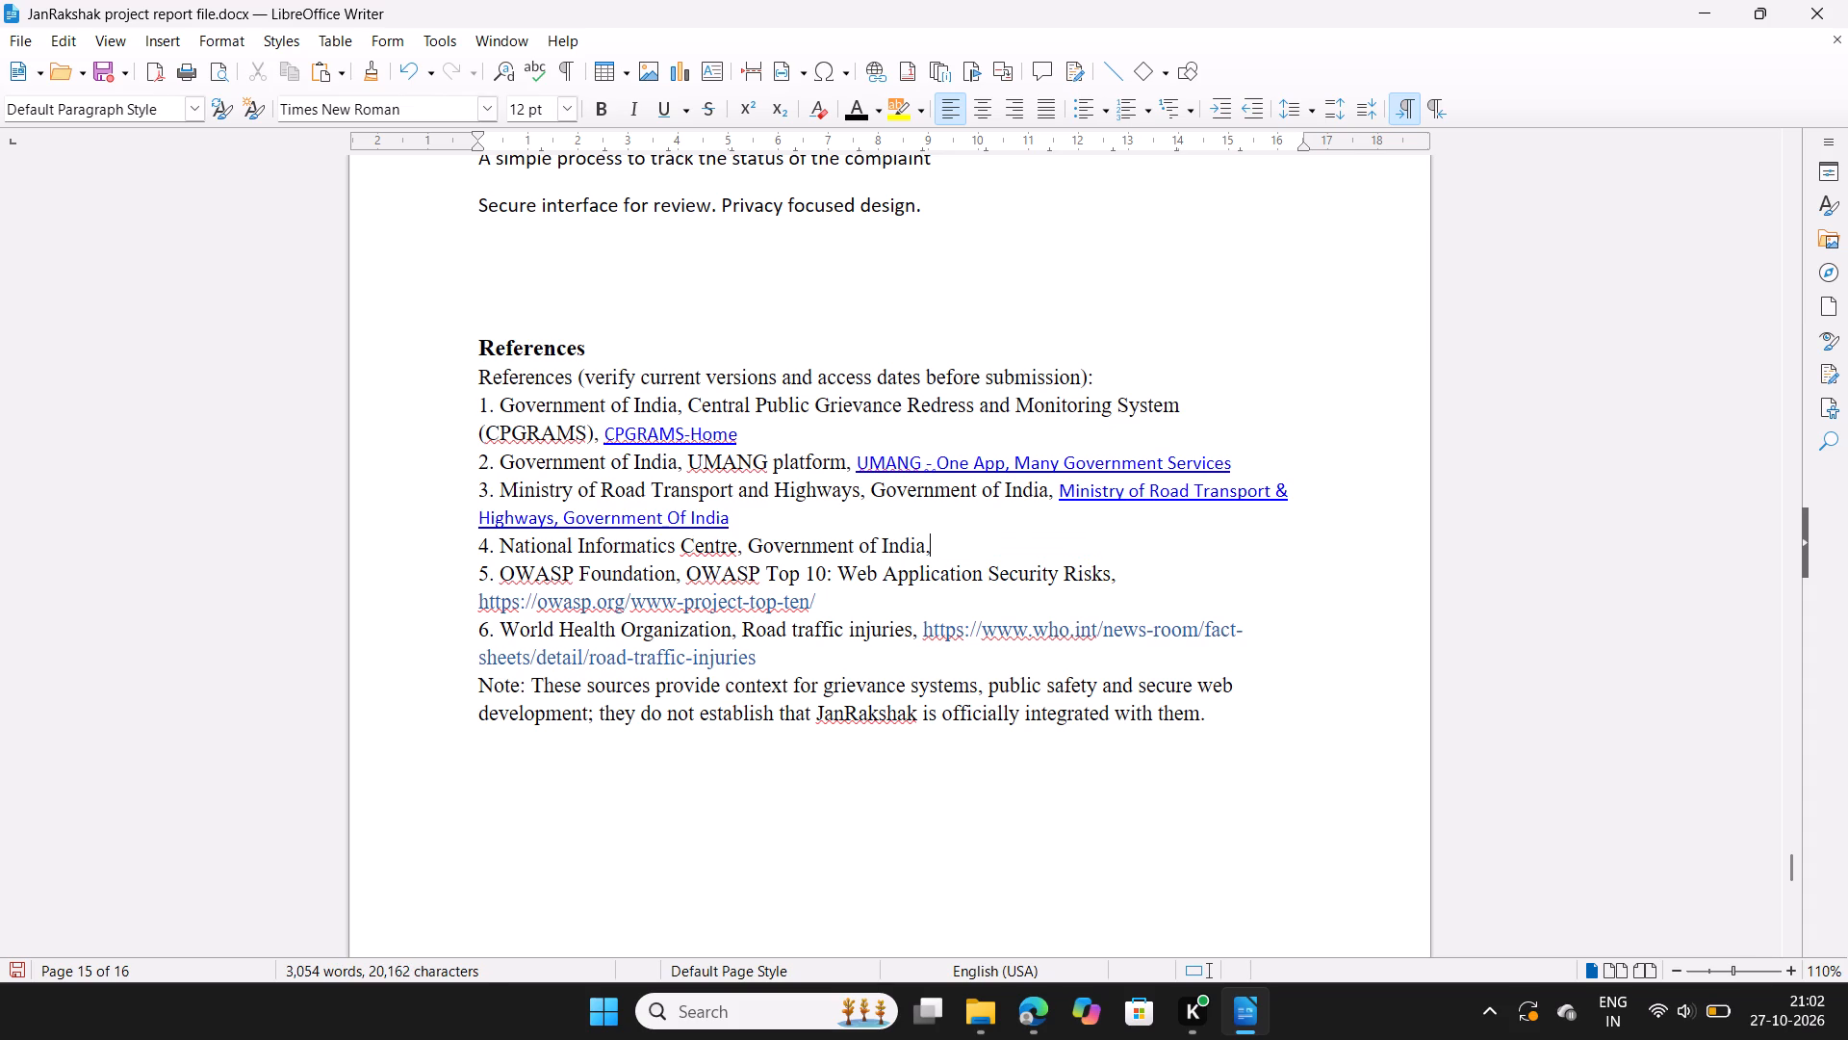
key("ctrl+z")
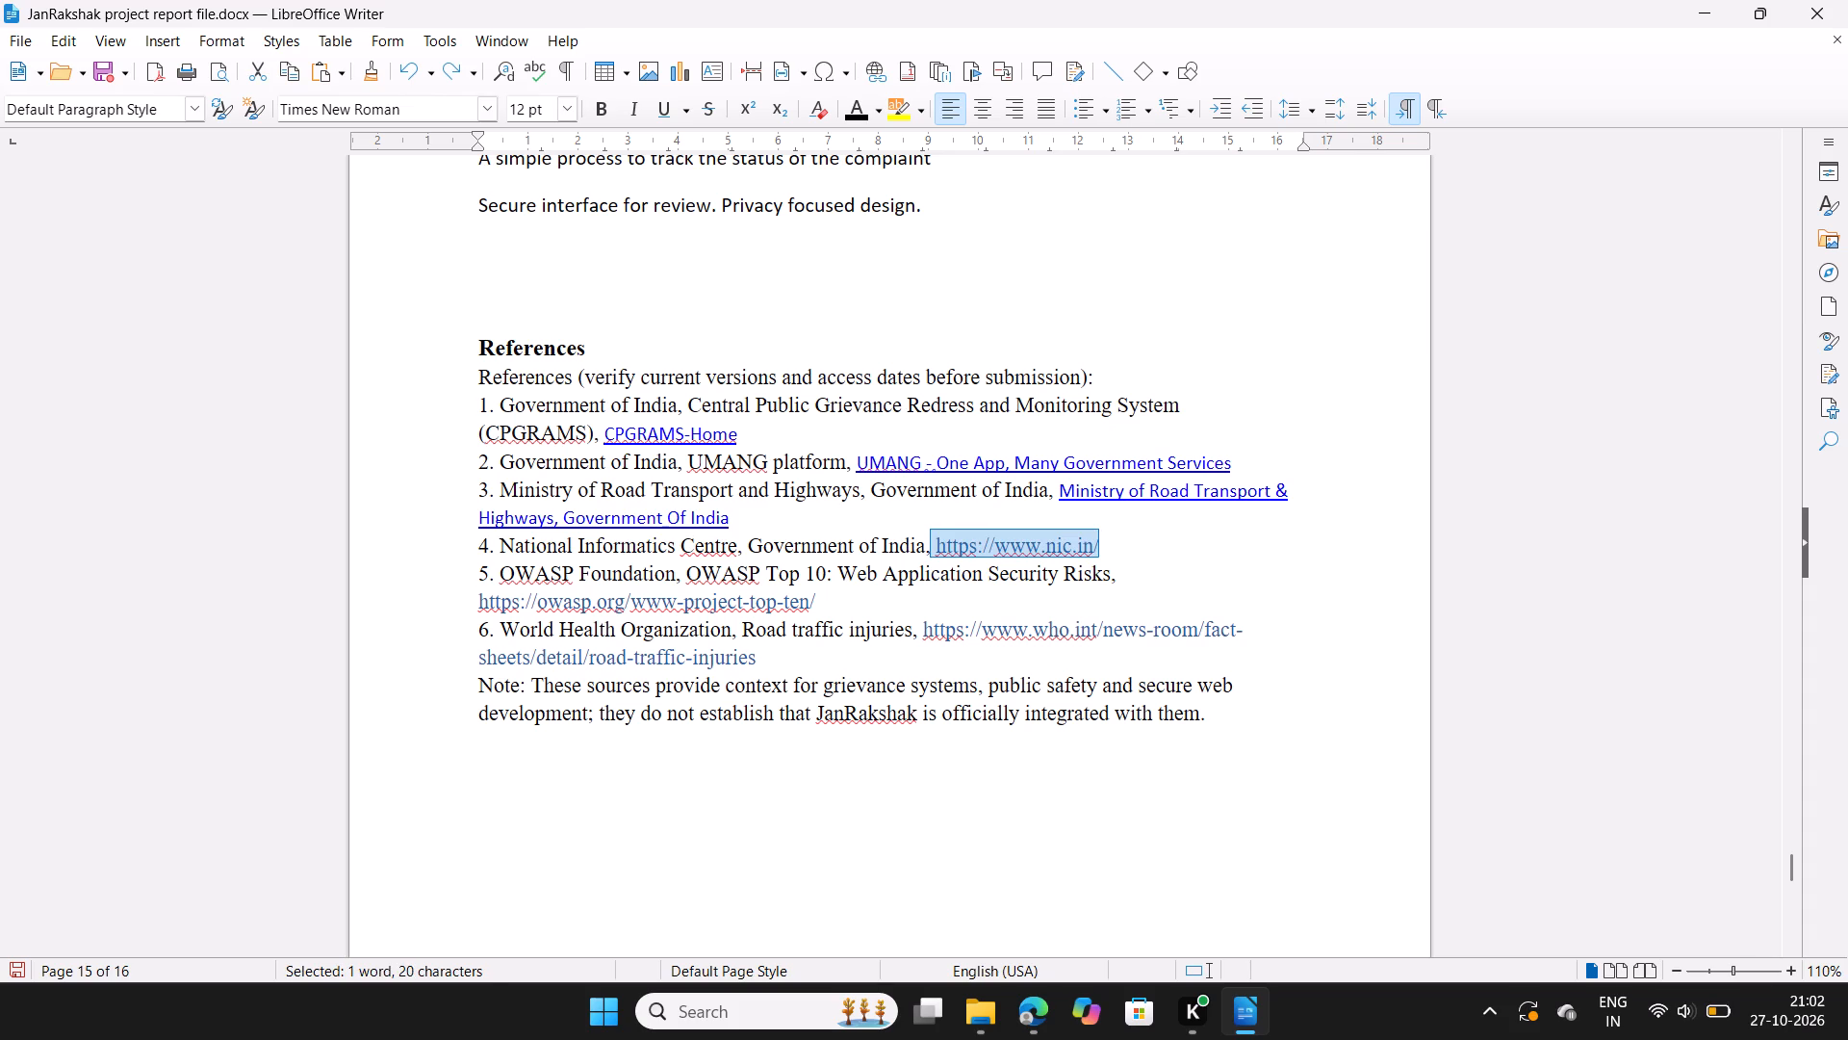
key("ctrl+c")
left_click(1023, 1011)
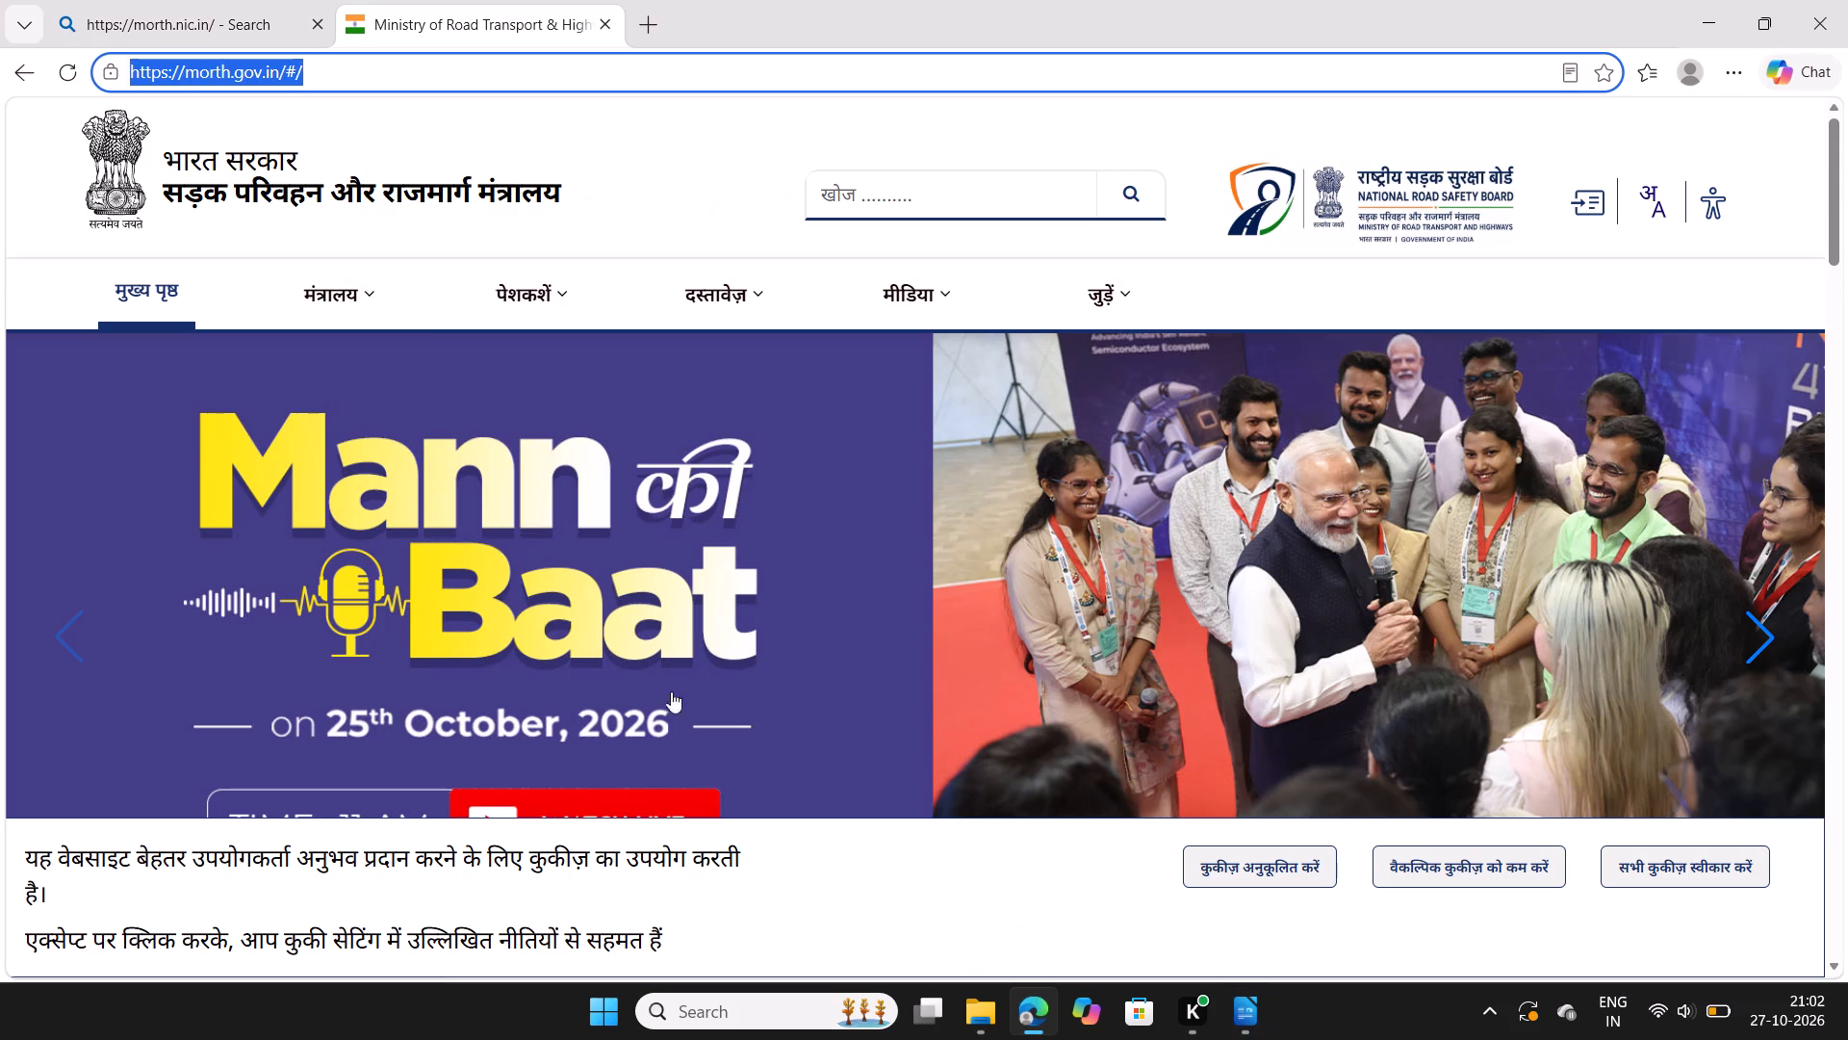
left_click(607, 25)
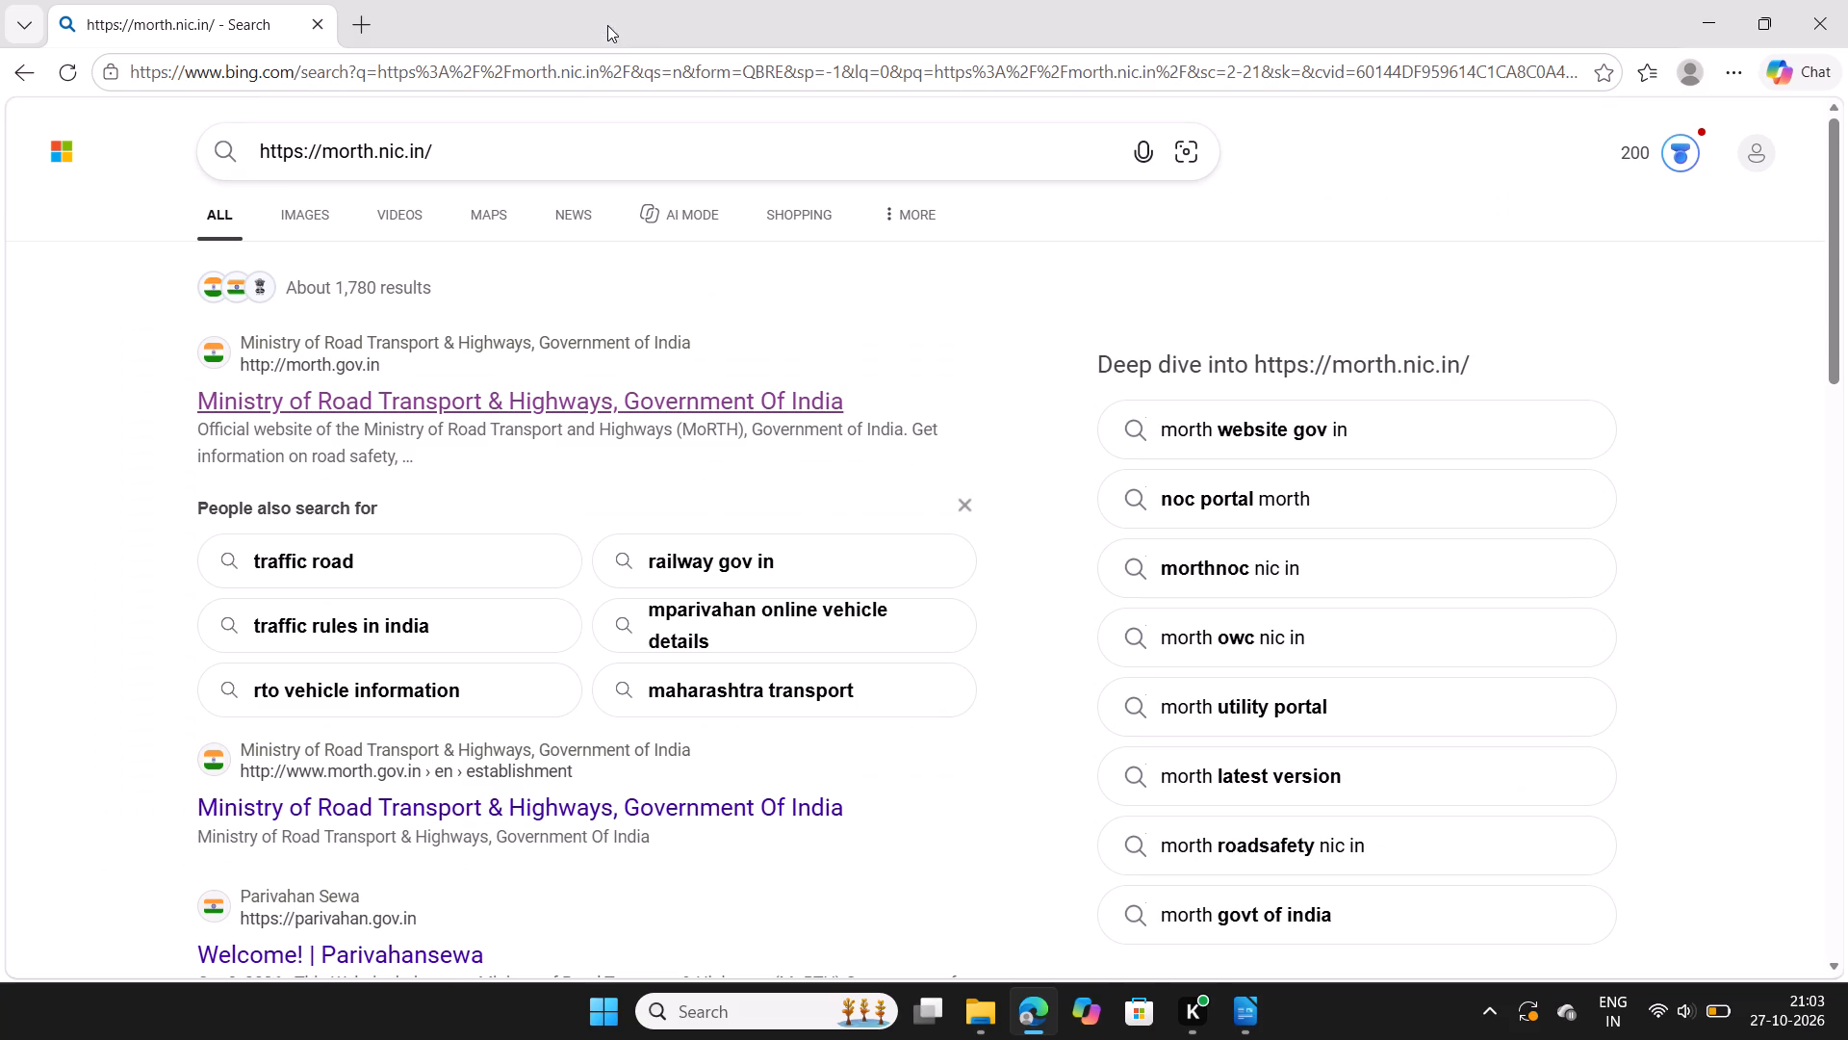
left_click(507, 159)
key("BackSpace")
key("BackSpace")
key("BackSpace")
key("BackSpace")
key("BackSpace")
key("BackSpace")
key("BackSpace")
key("BackSpace")
key("BackSpace")
key("BackSpace")
key("BackSpace")
key("BackSpace")
key("BackSpace")
key("BackSpace")
key("BackSpace")
key("BackSpace")
key("BackSpace")
key("BackSpace")
key("BackSpace")
key("BackSpace")
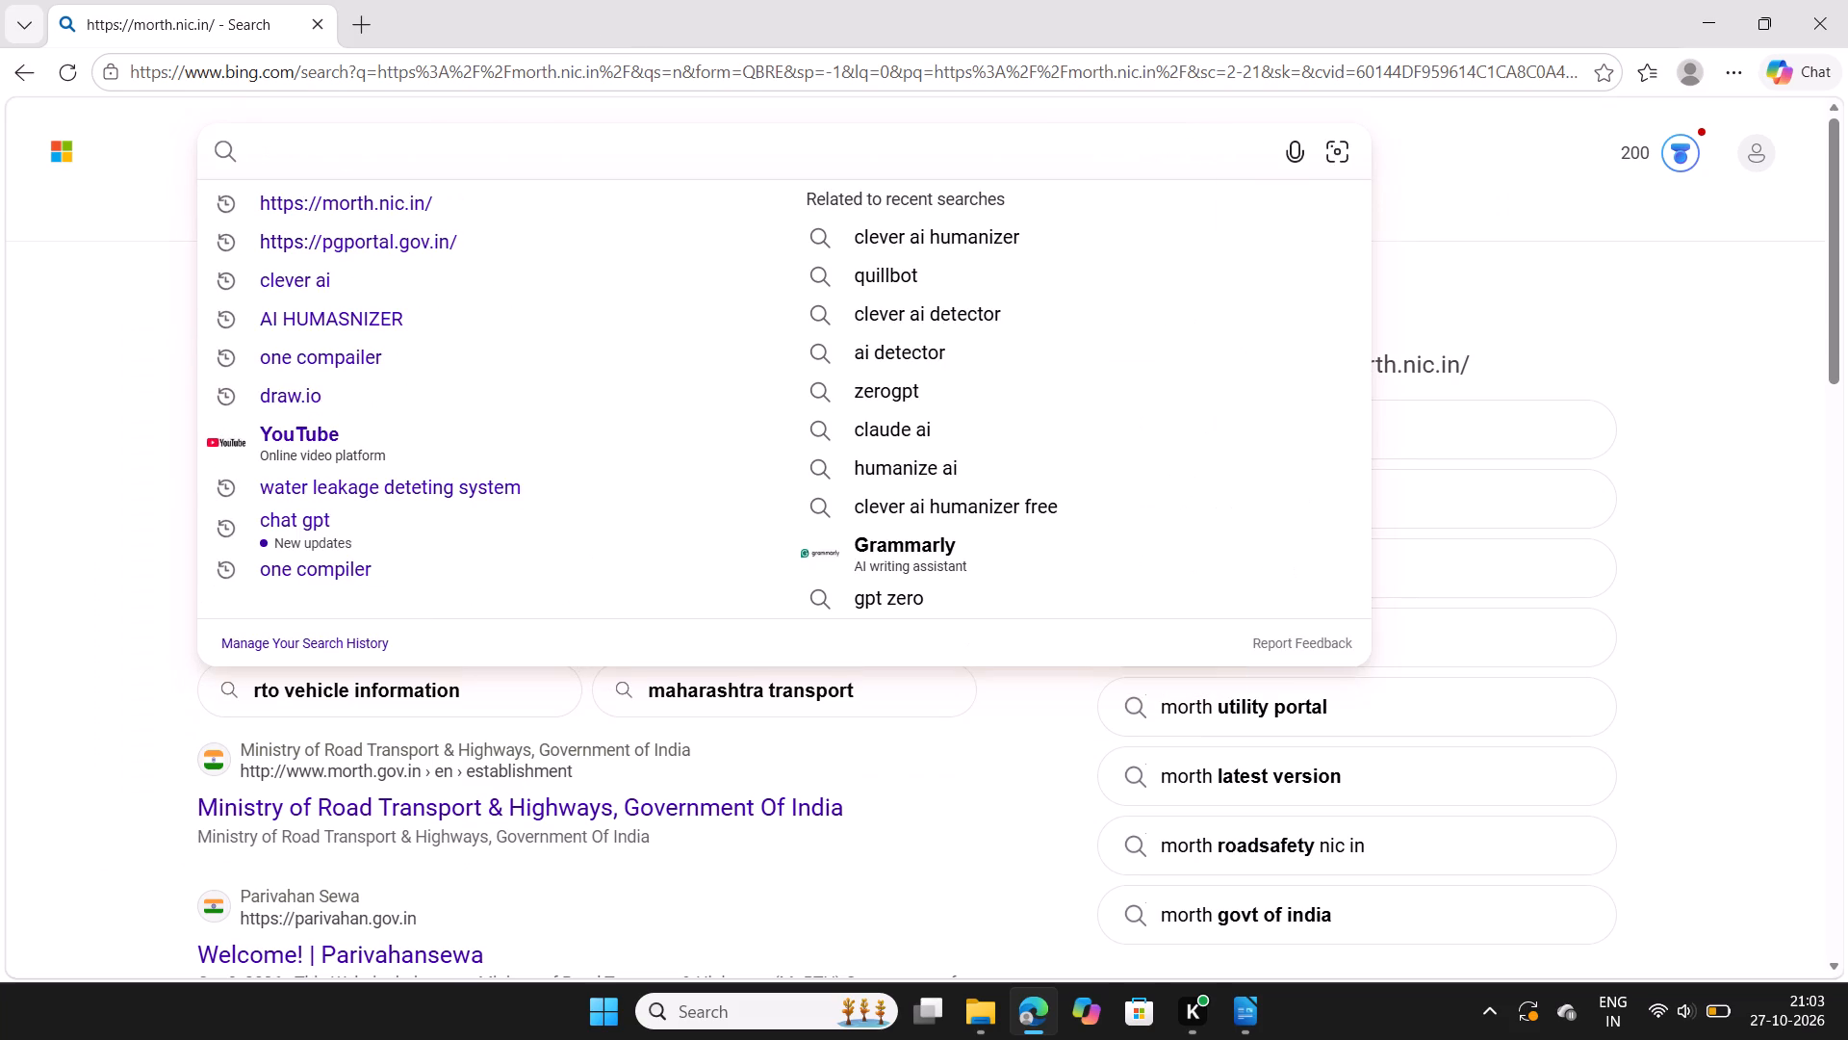
key("ctrl+v")
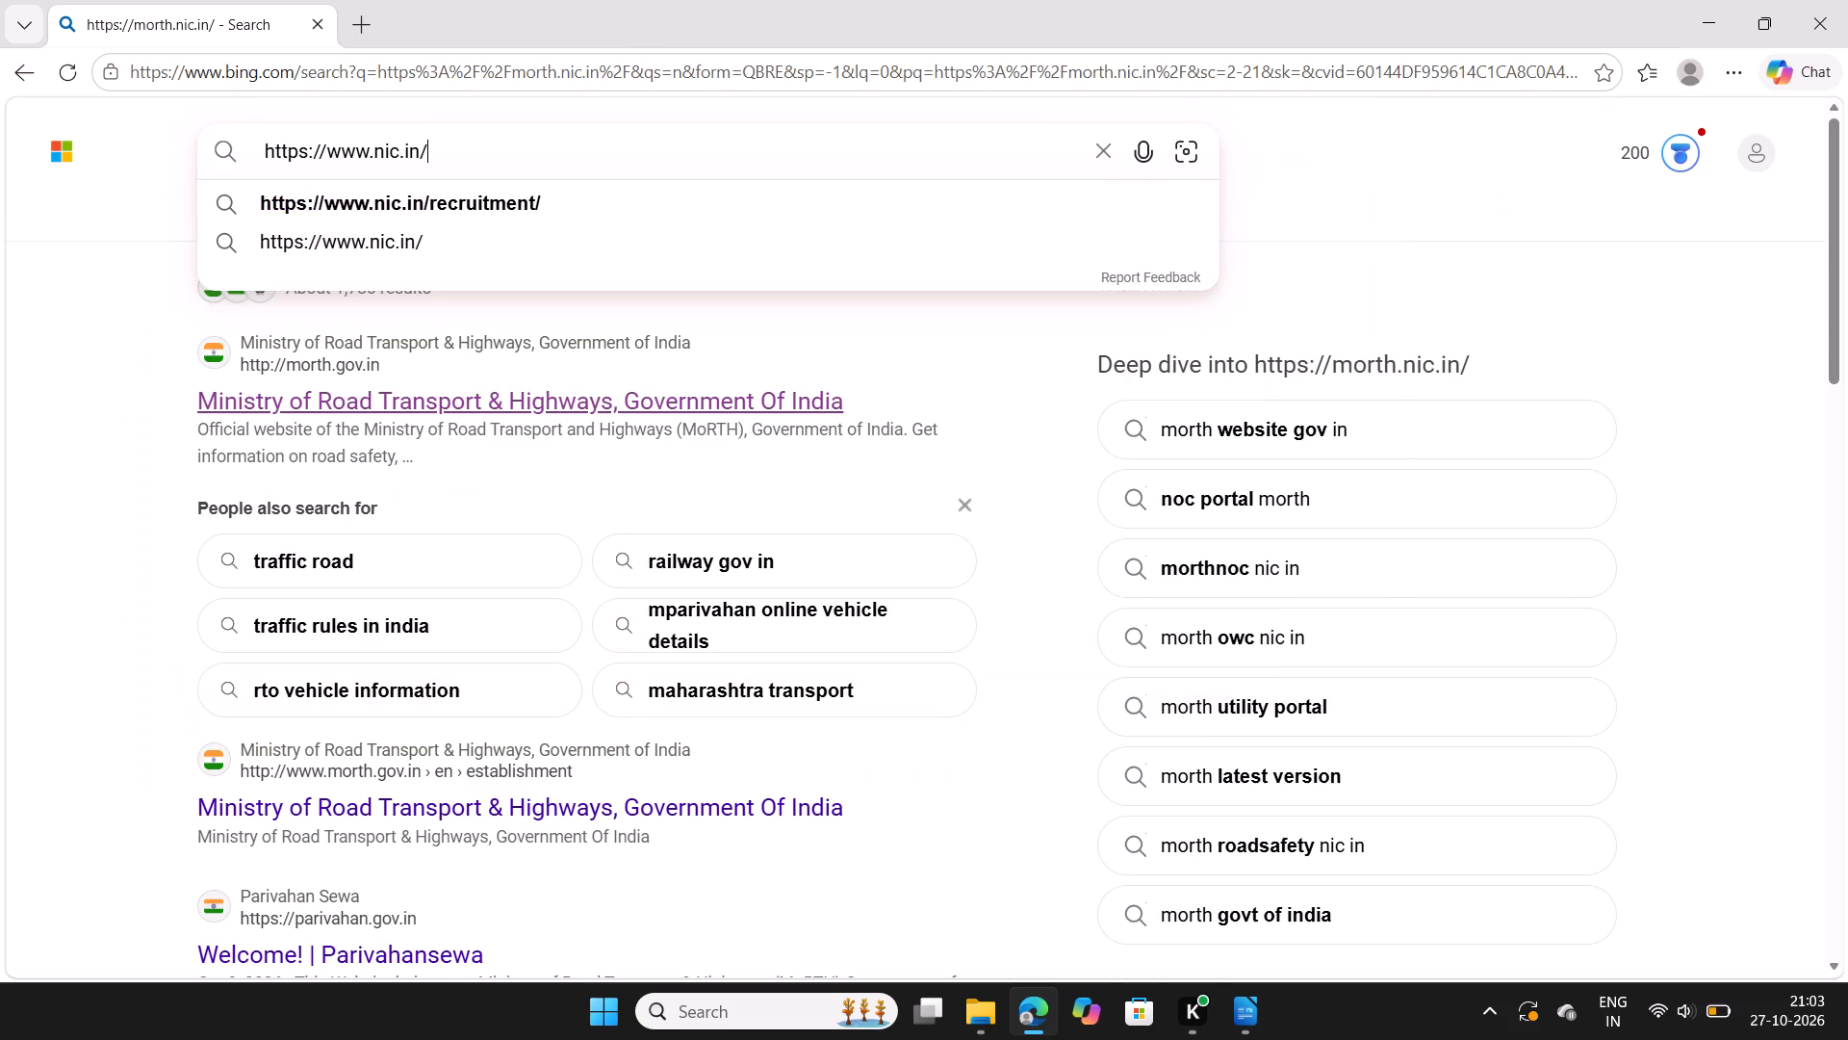
key("Return")
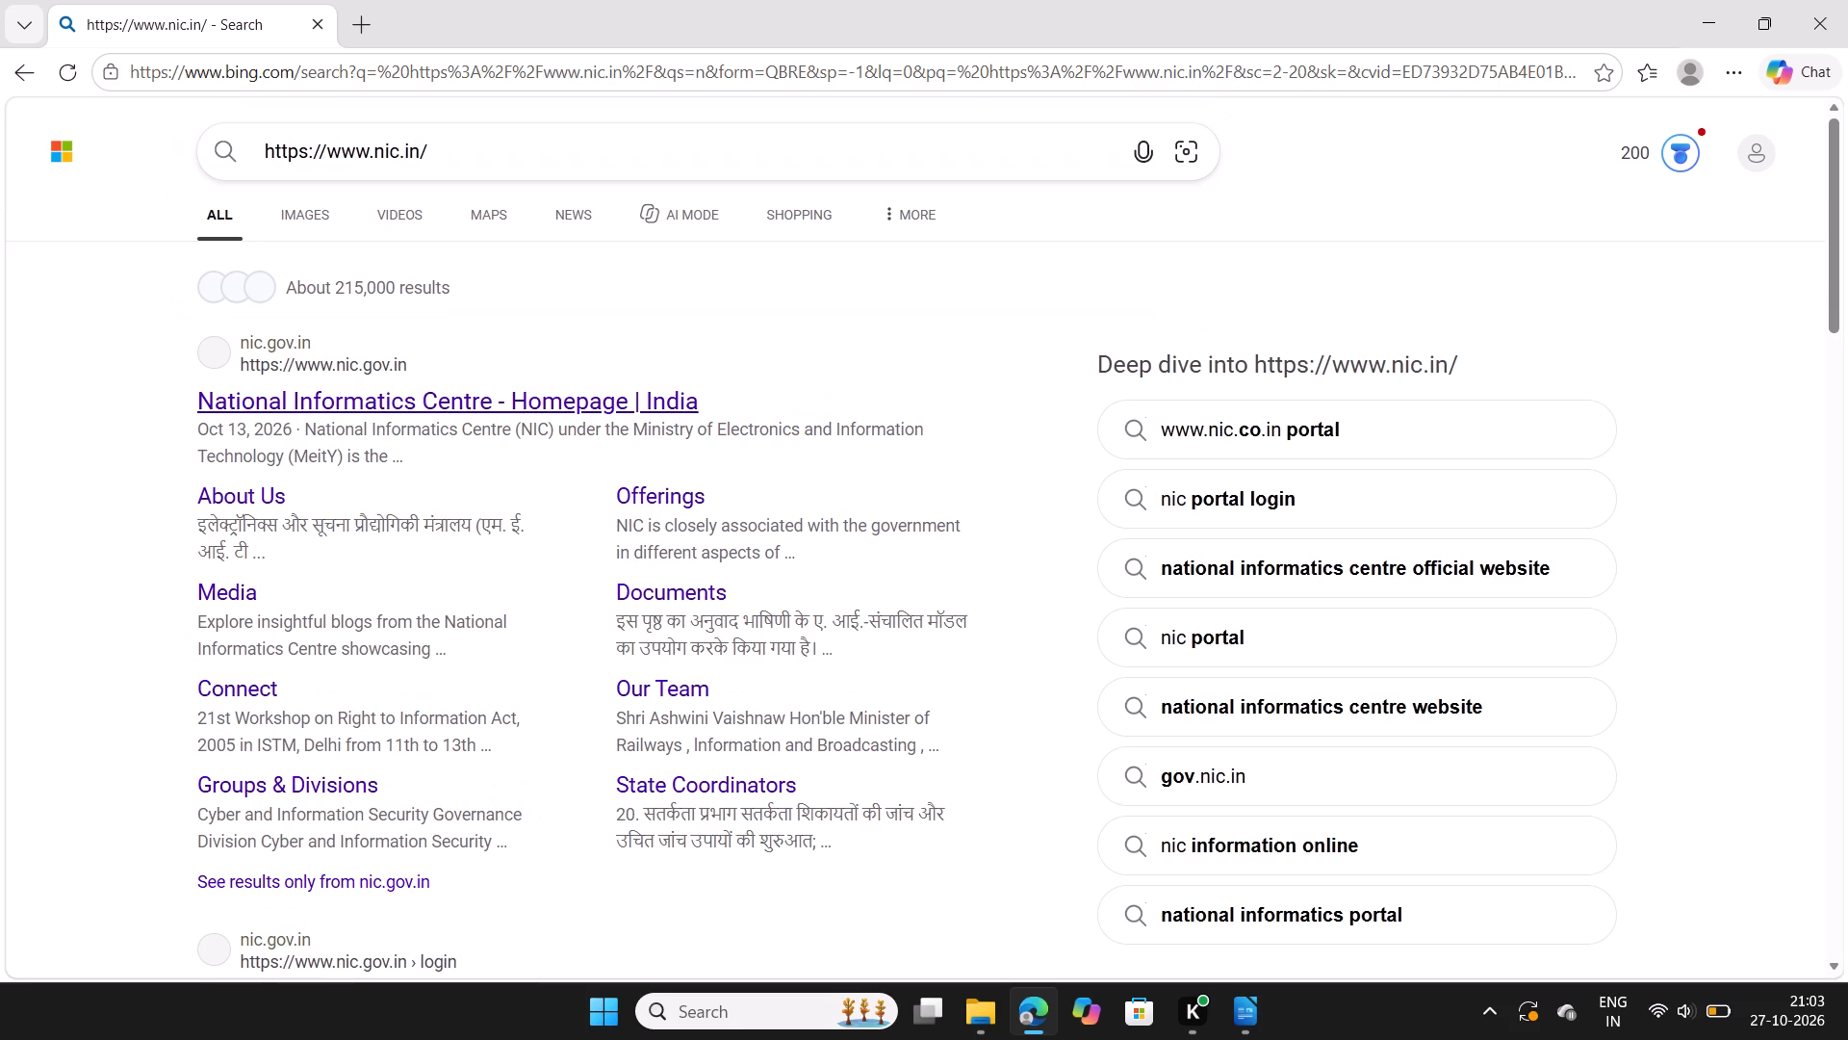
left_click(369, 396)
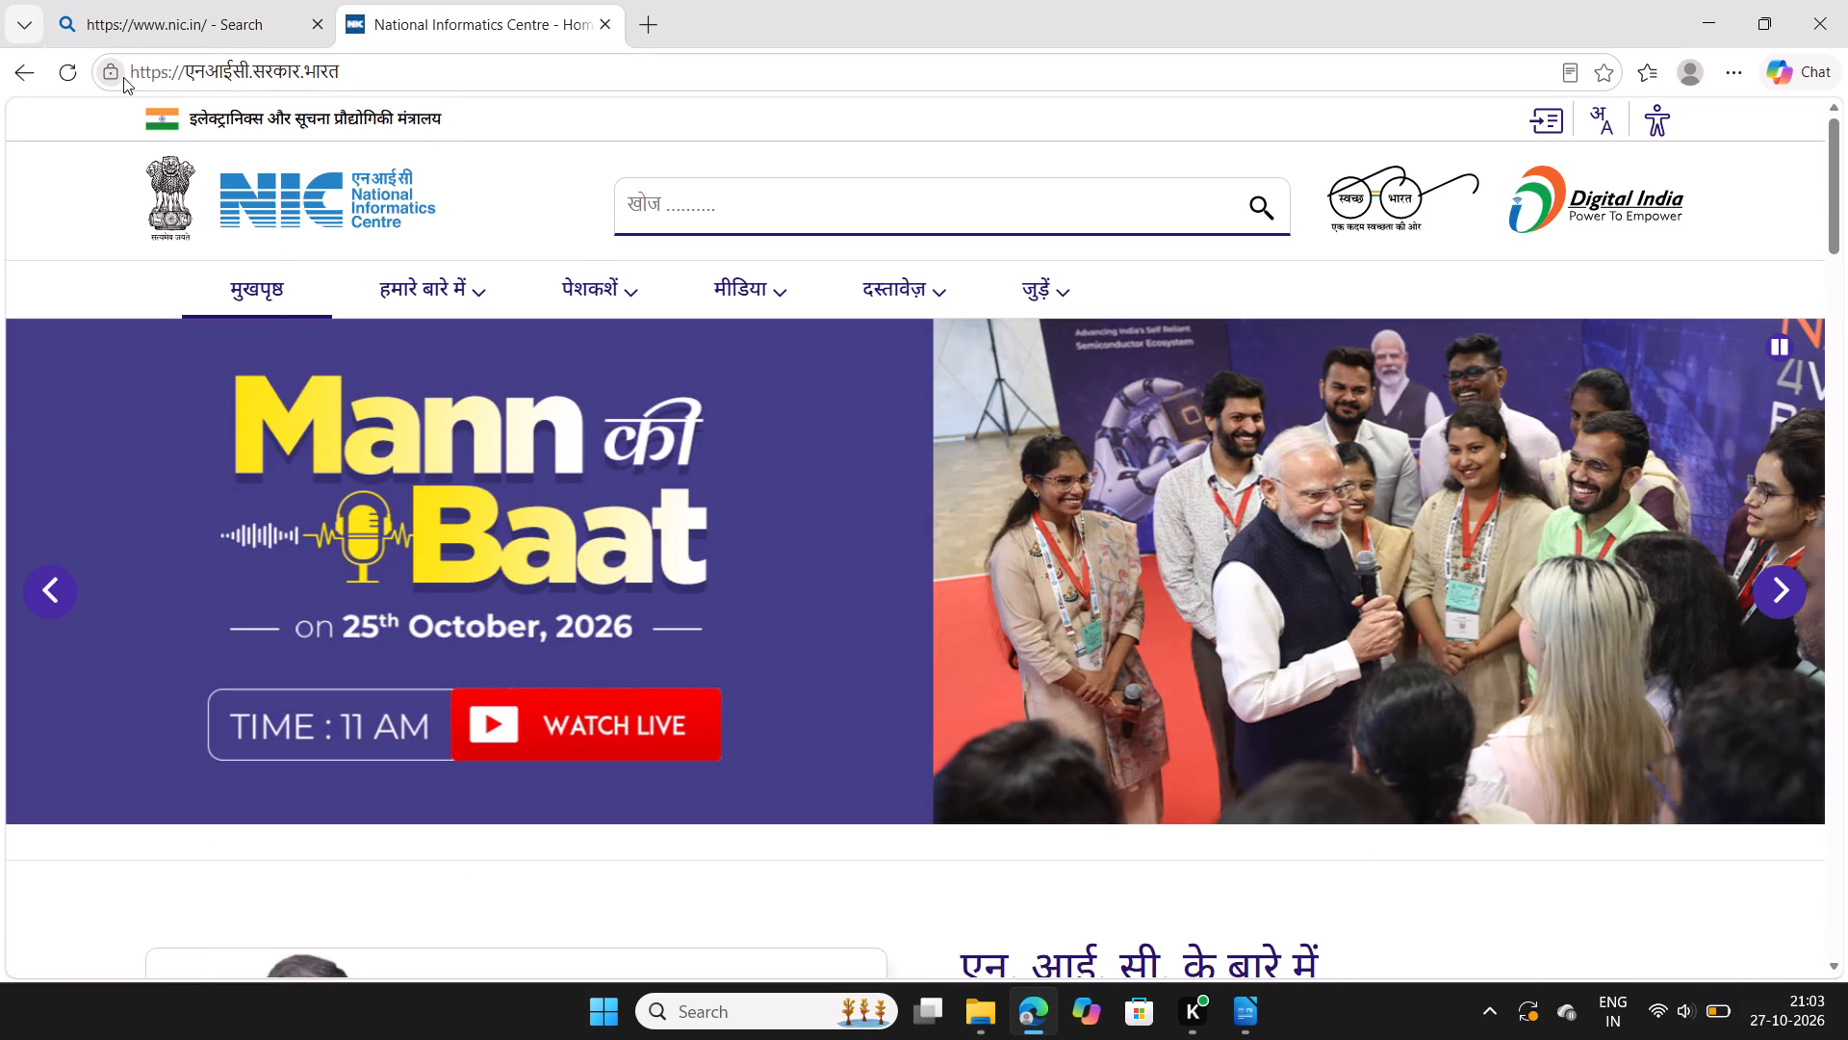
left_click_drag(131, 73, 353, 78)
key("ctrl+v")
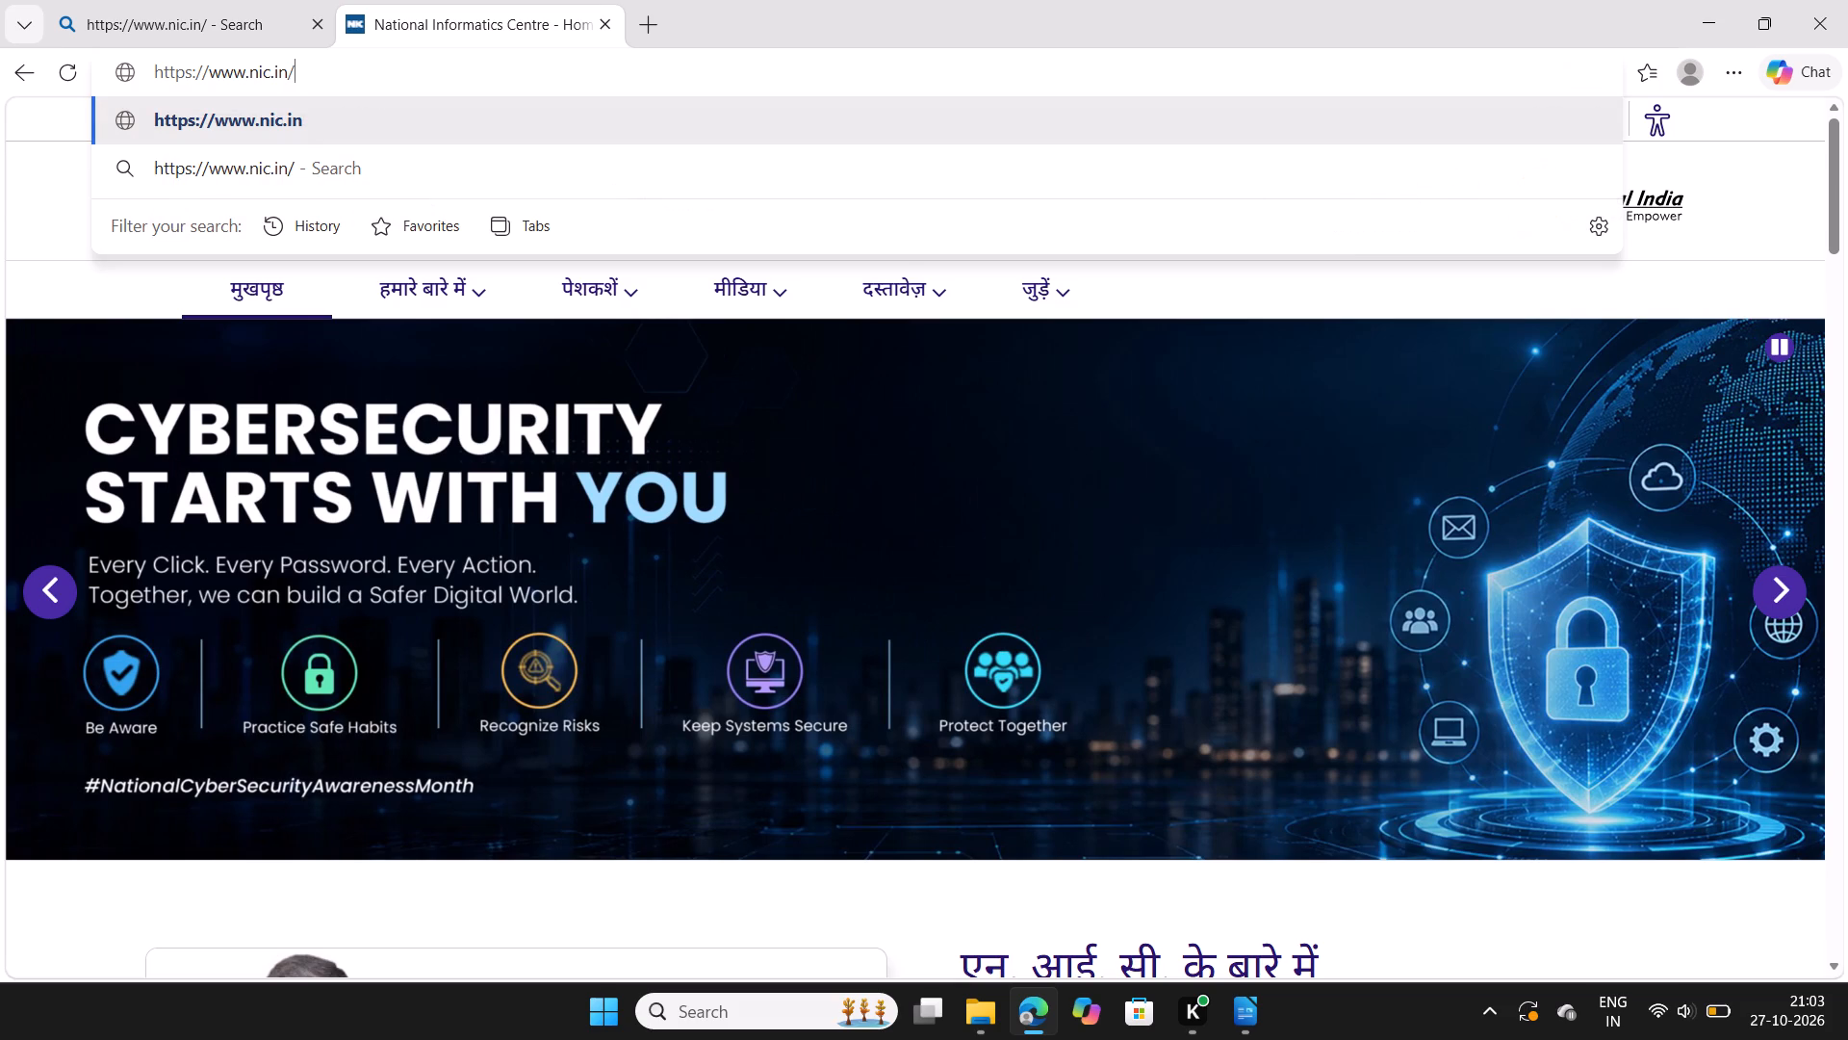
key("ctrl+z")
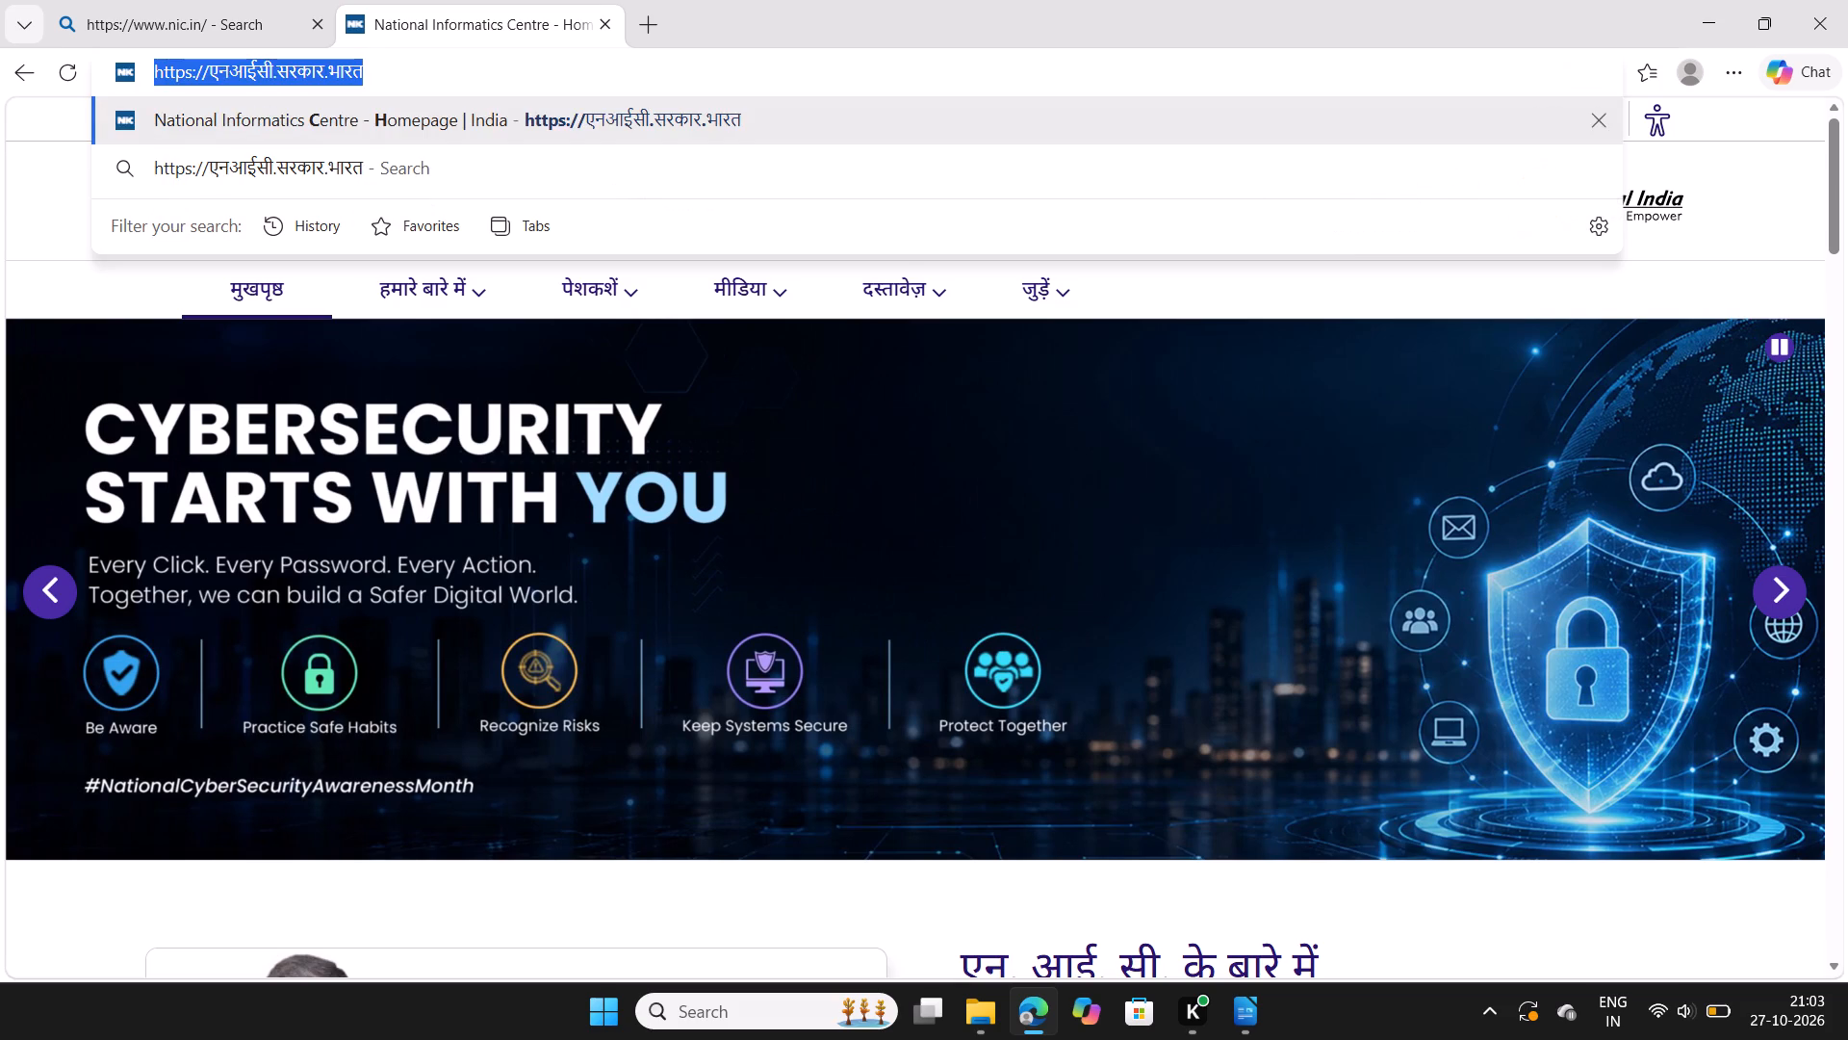
key("ctrl+c")
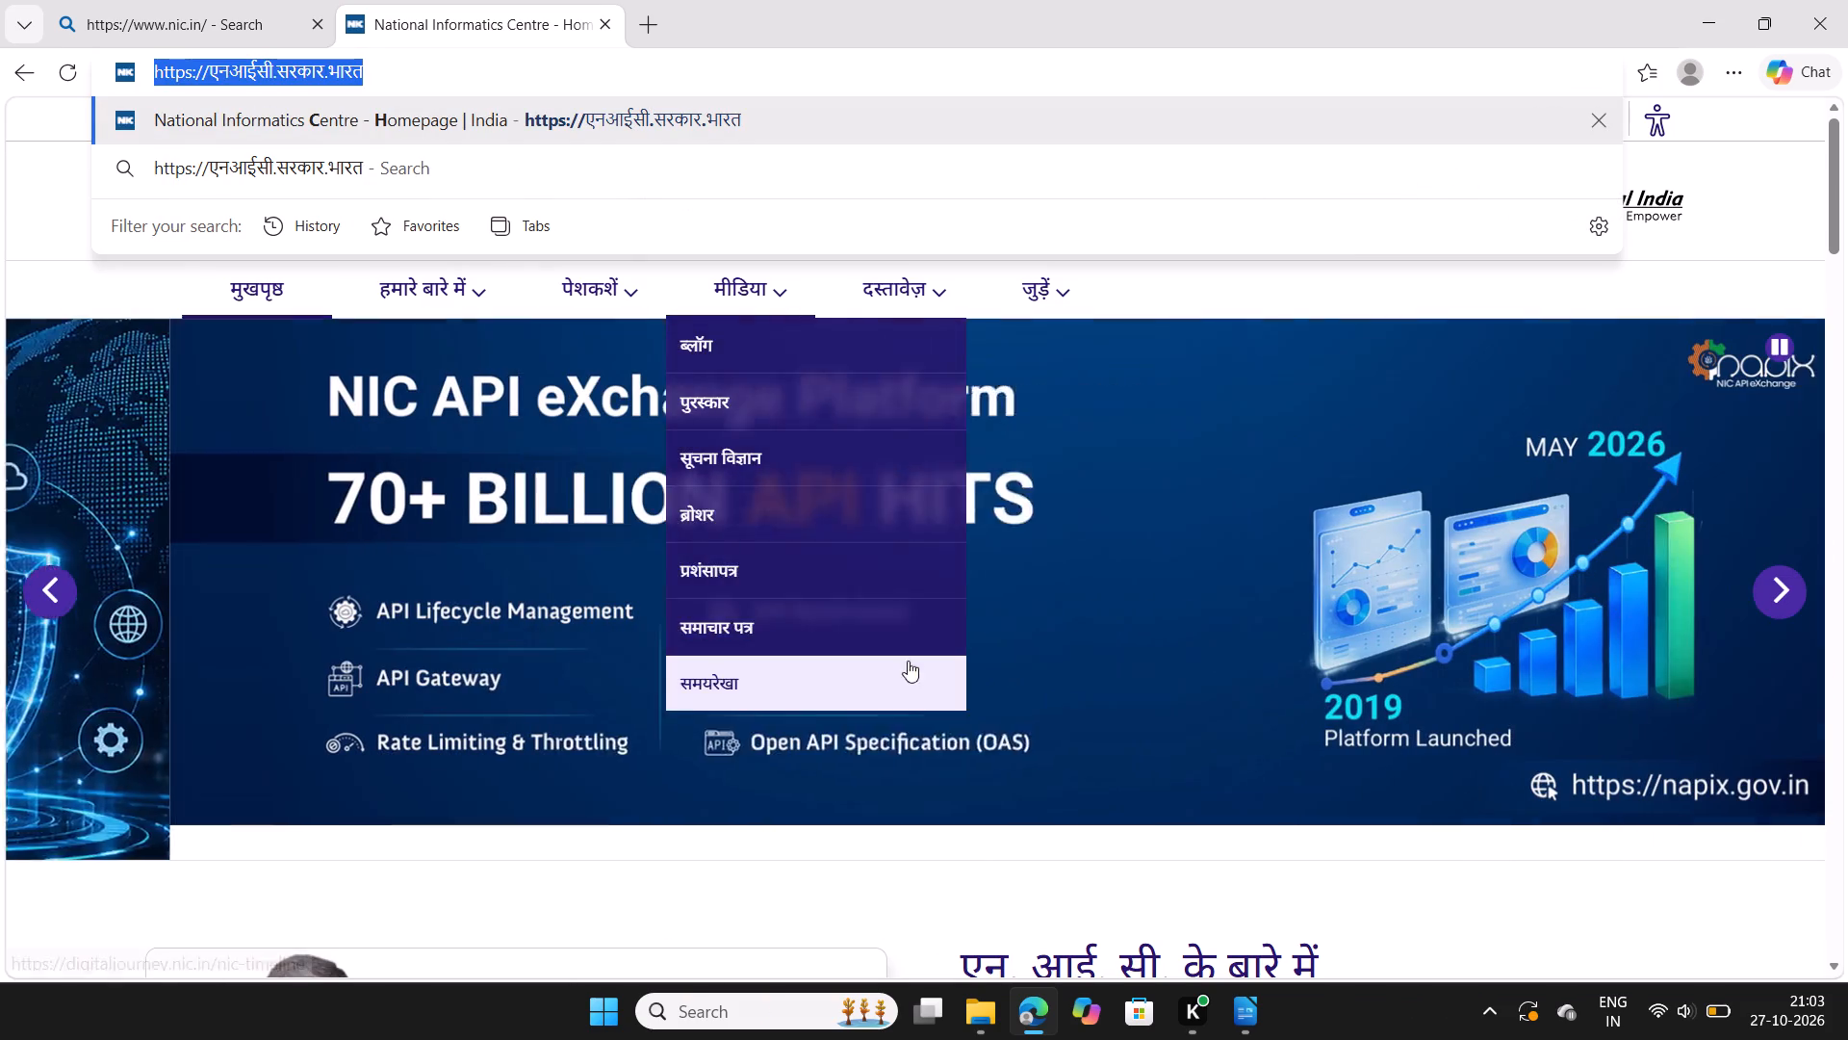
left_click(1260, 1020)
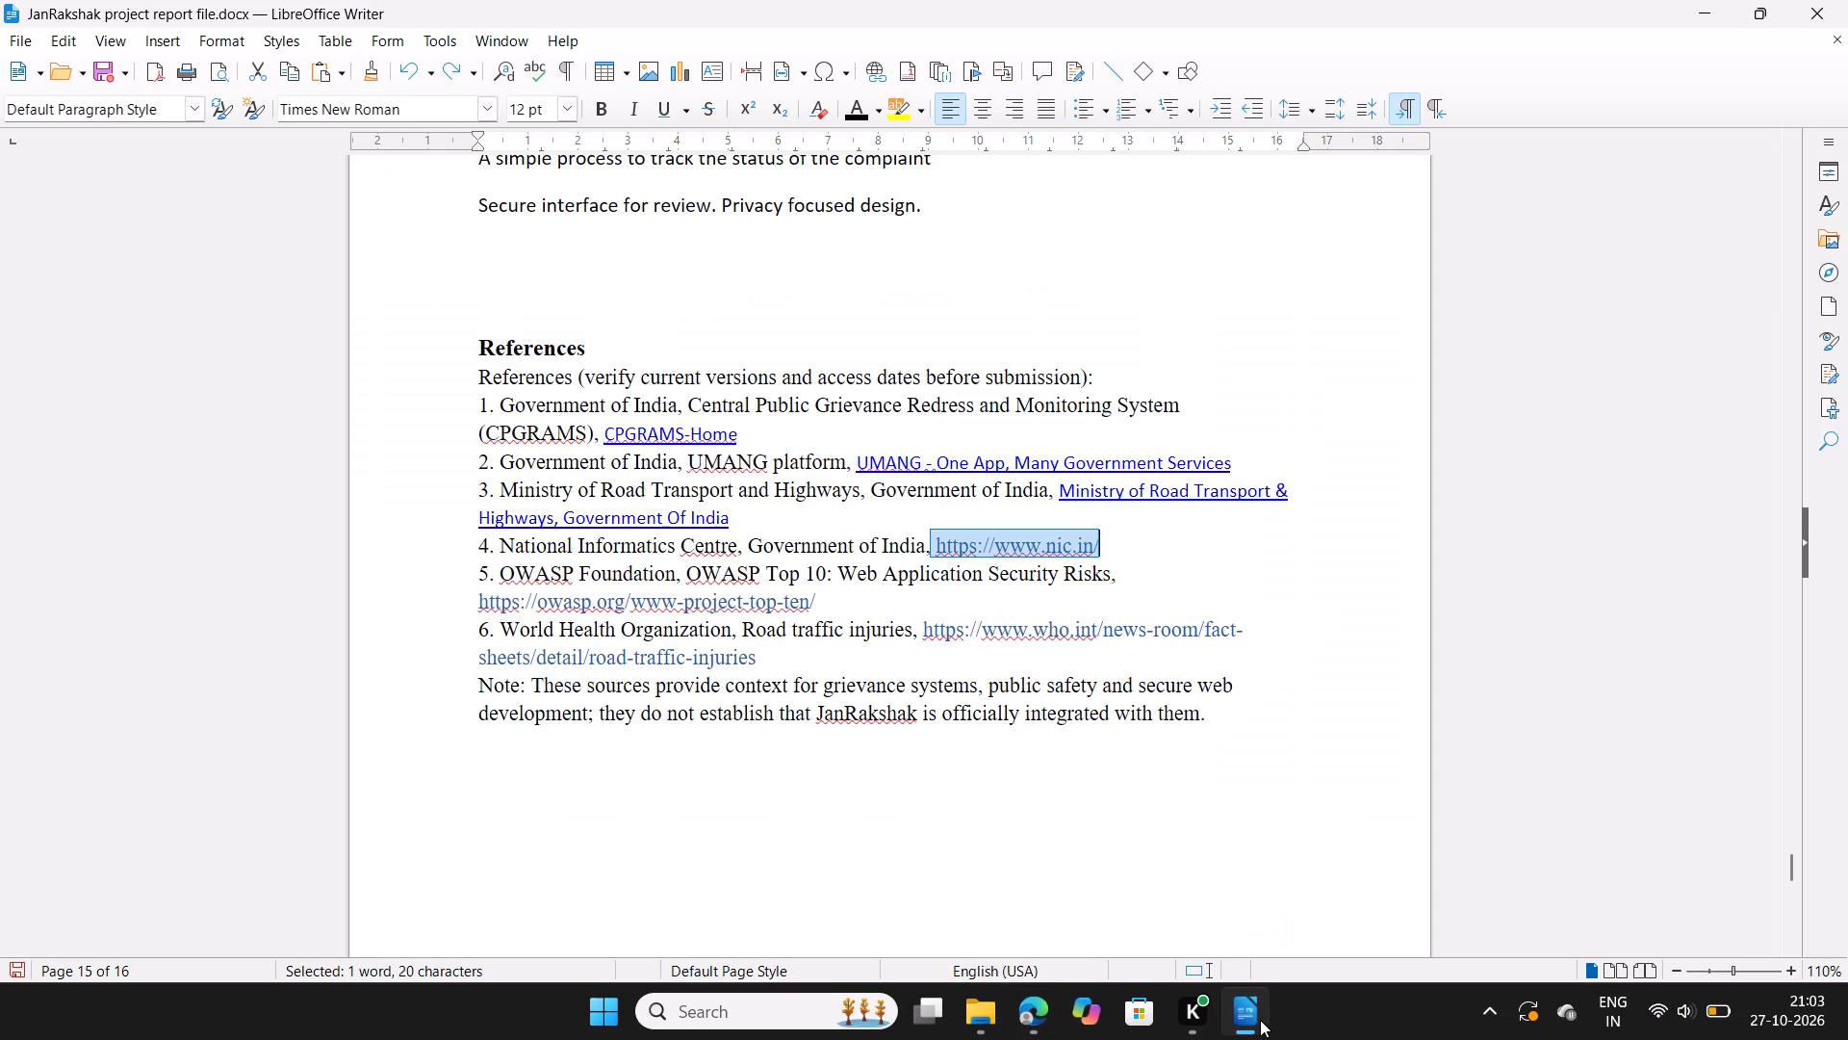
key("BackSpace")
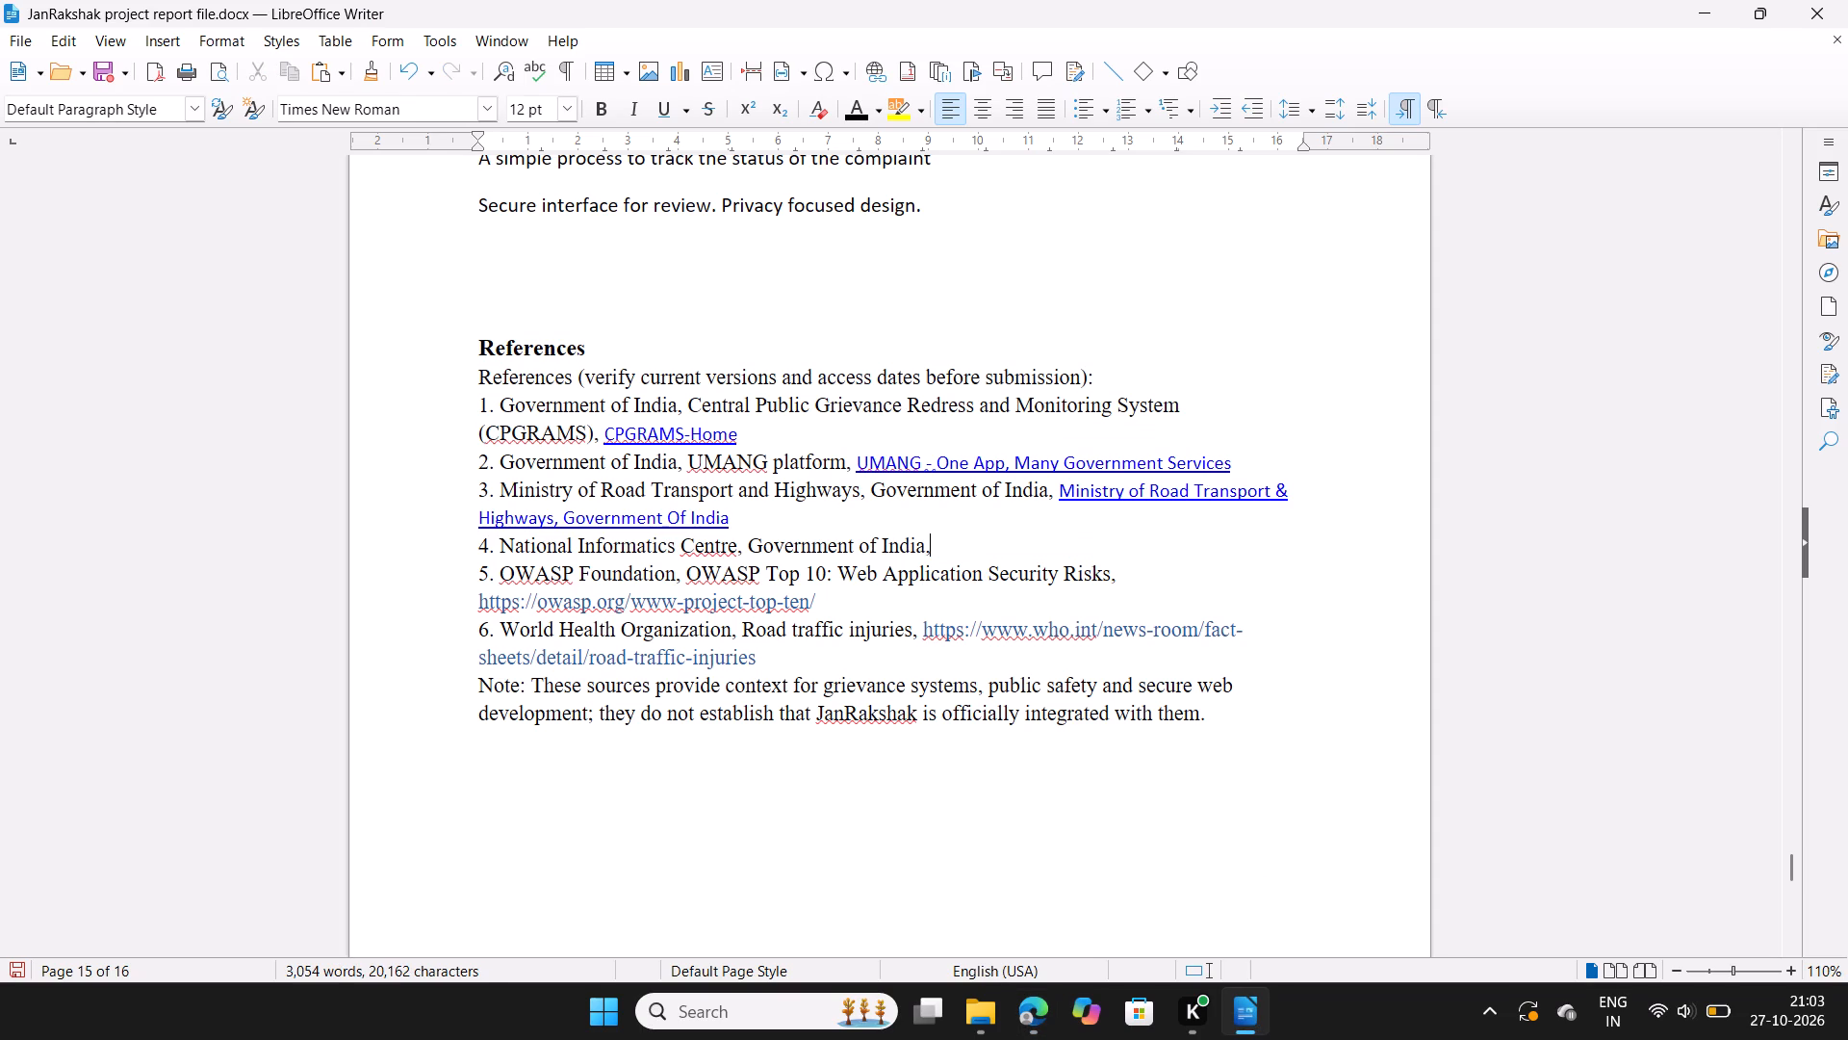
key("ctrl+v")
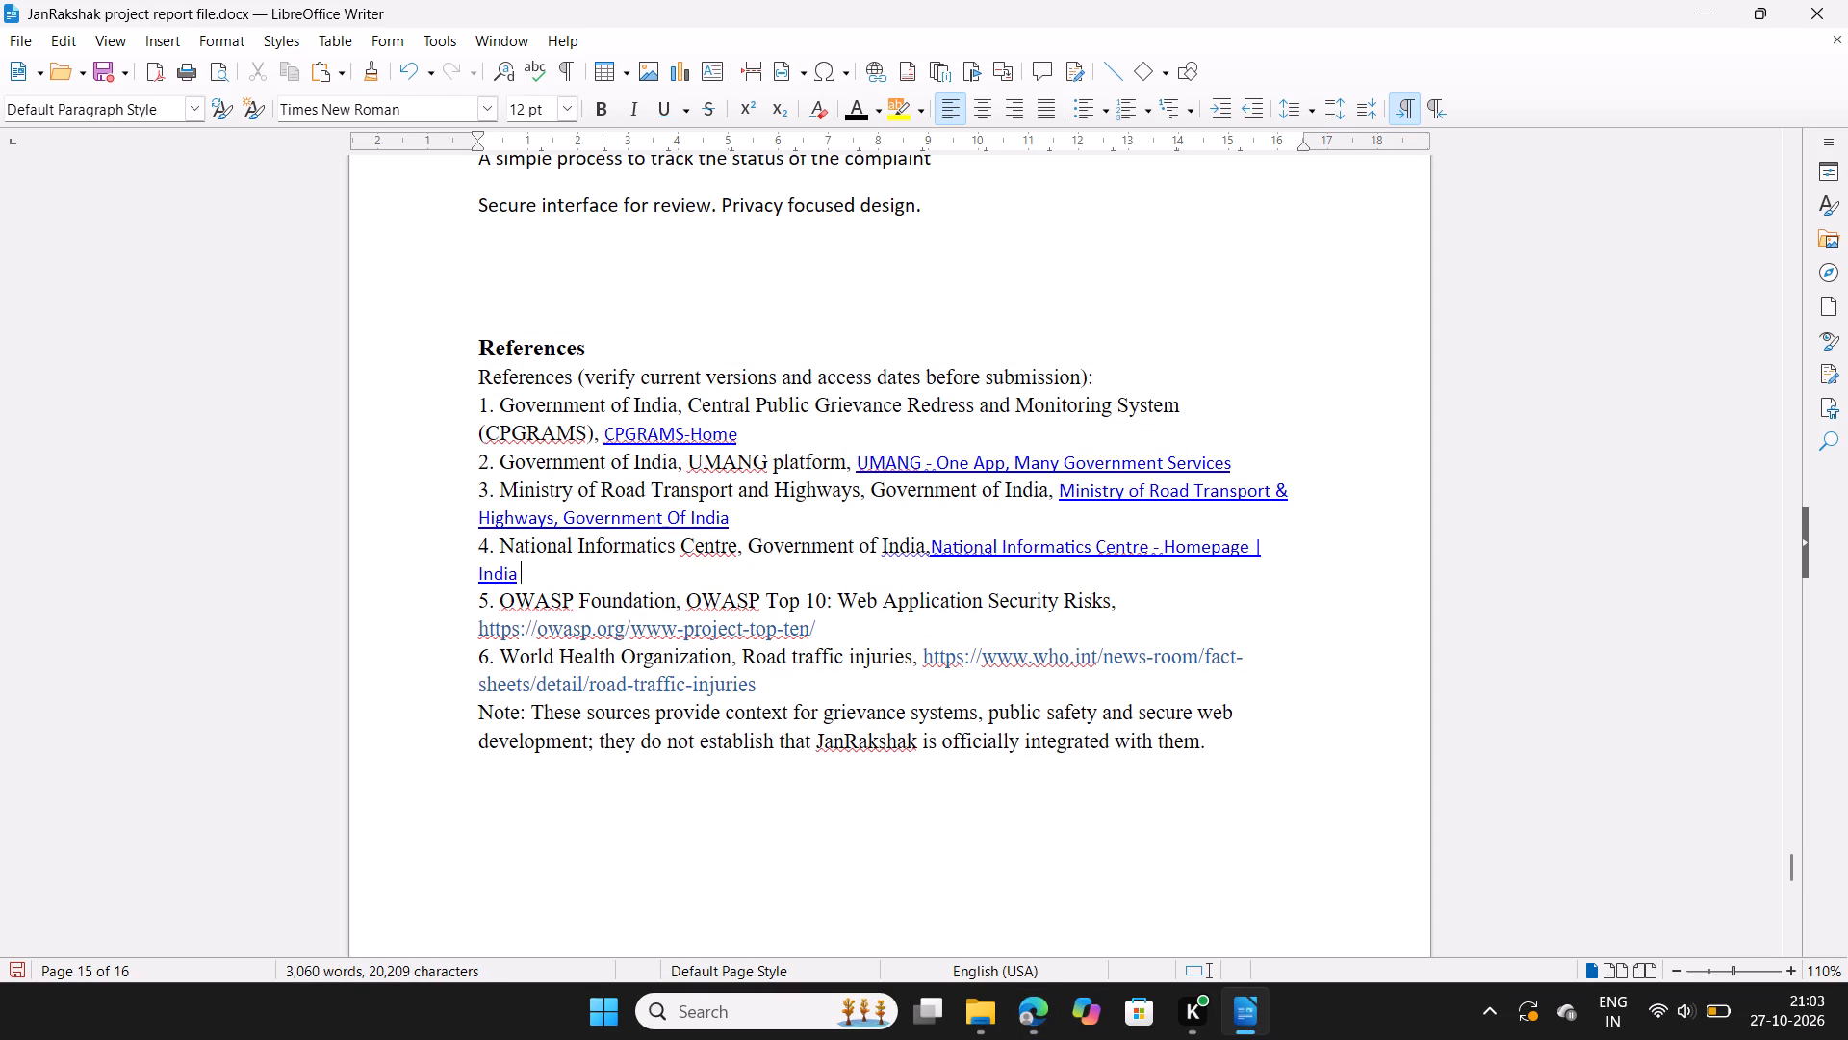
left_click_drag(475, 625, 866, 622)
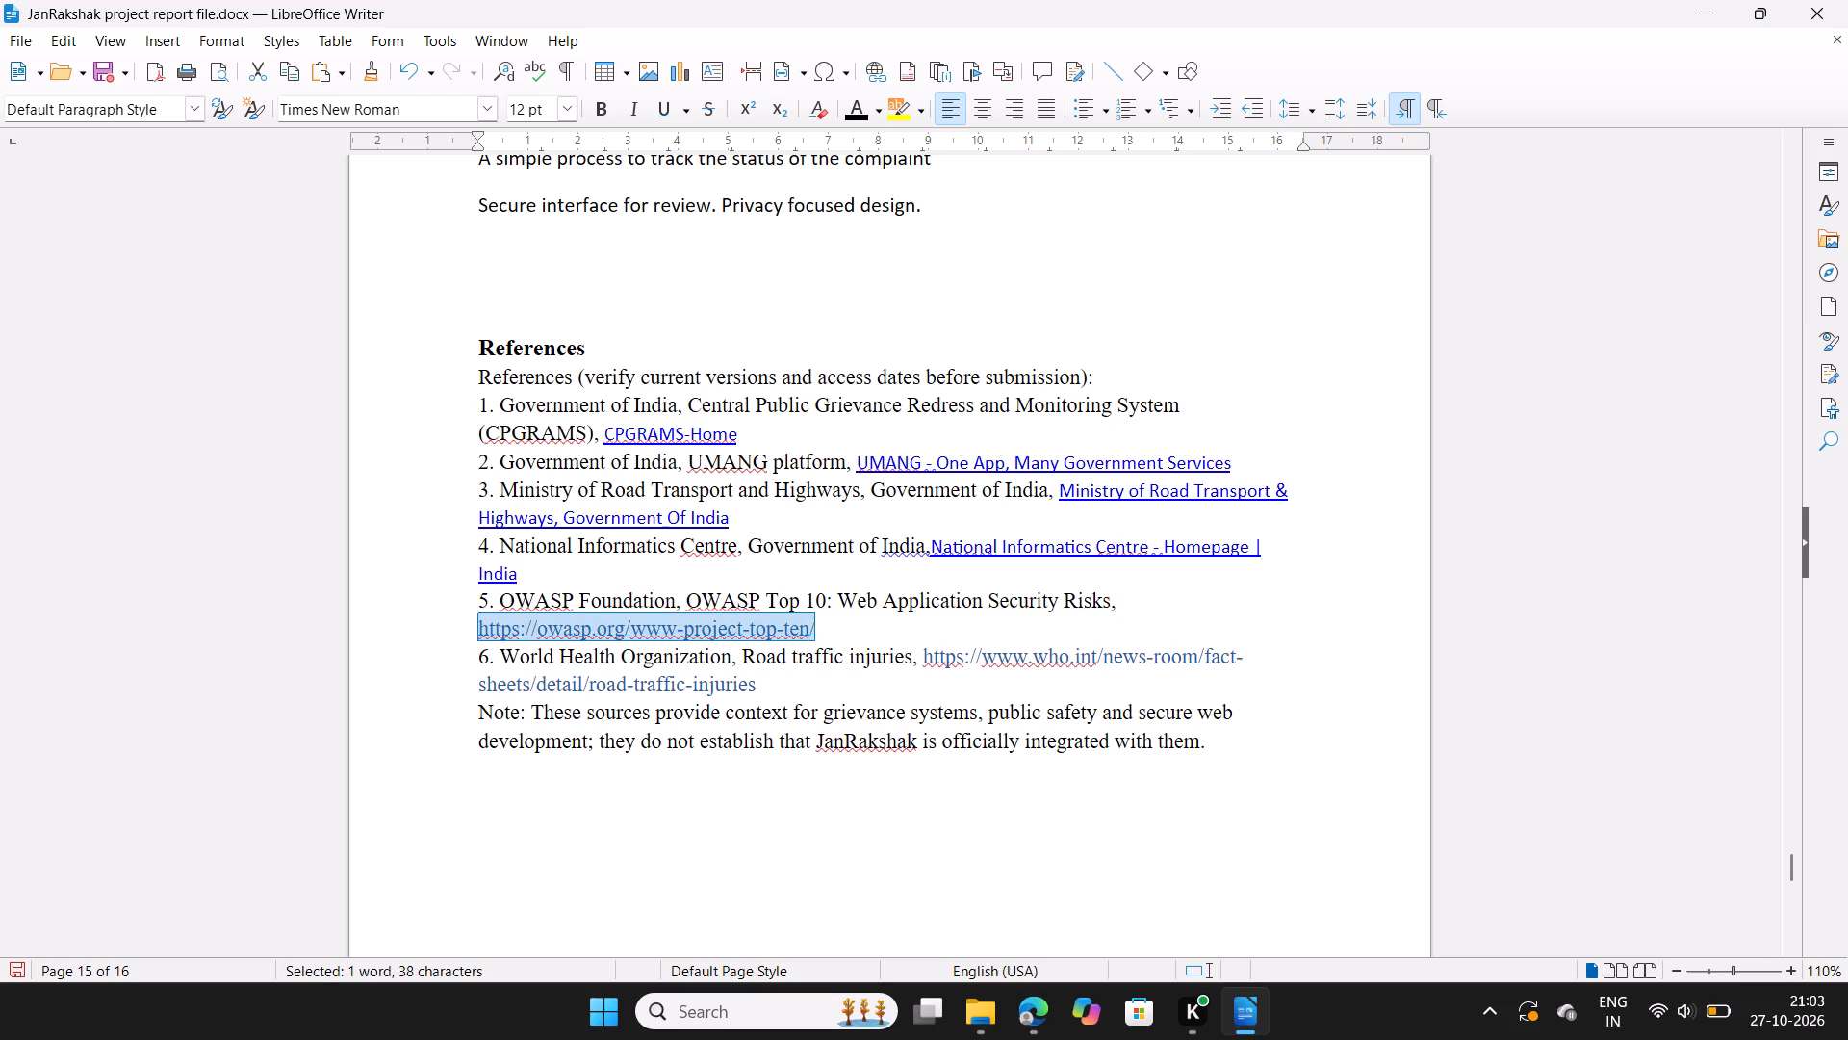
key("ctrl+c")
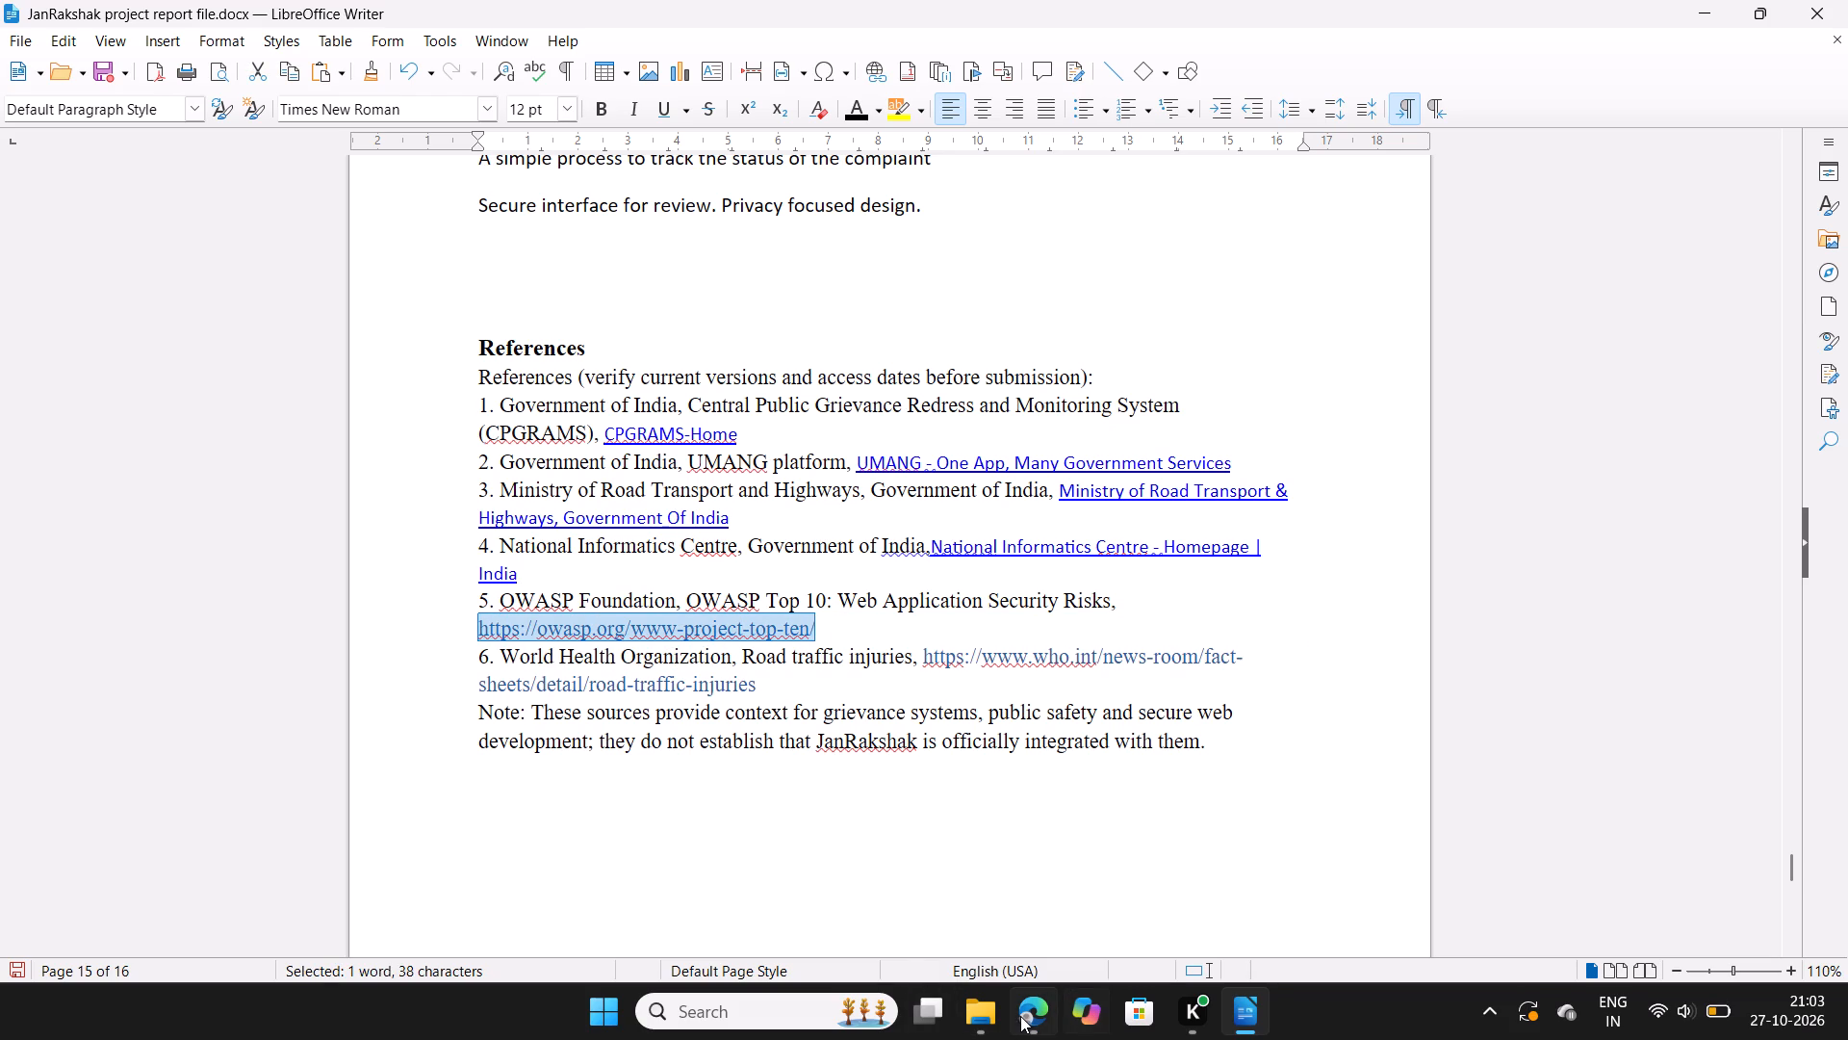
left_click(1019, 1016)
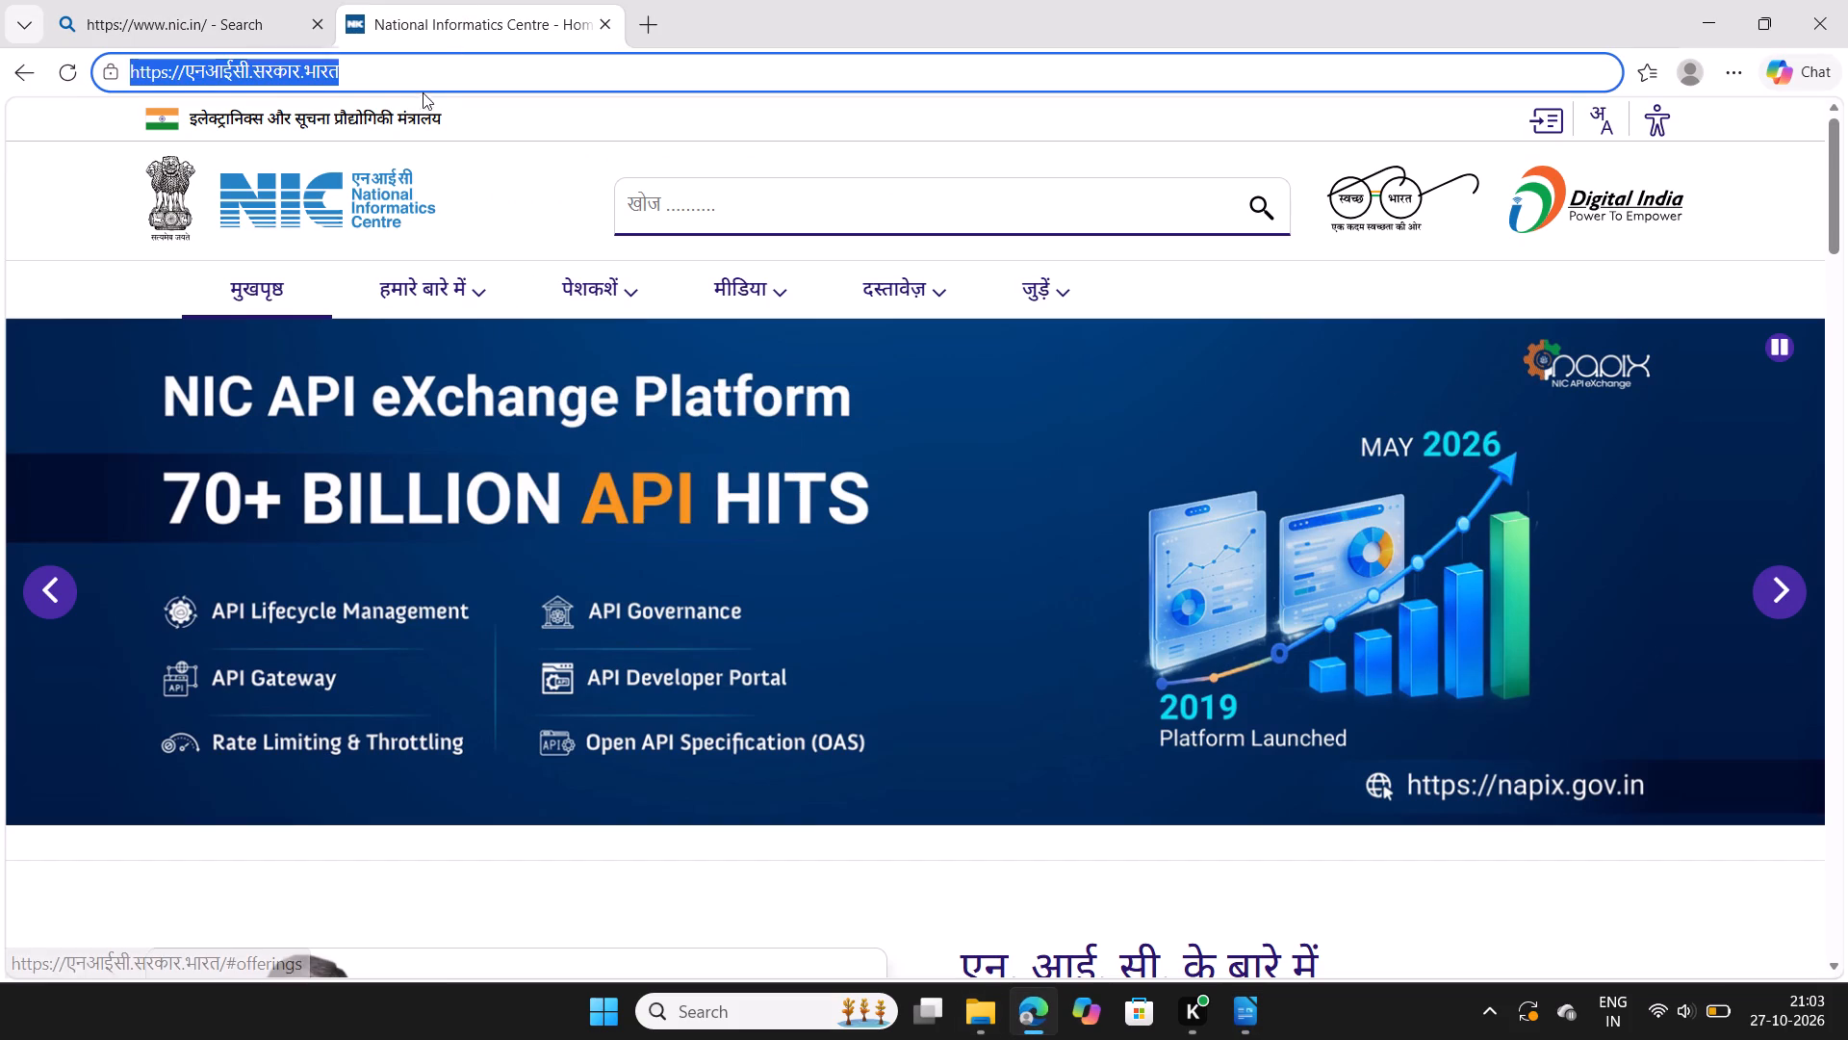
key("BackSpace")
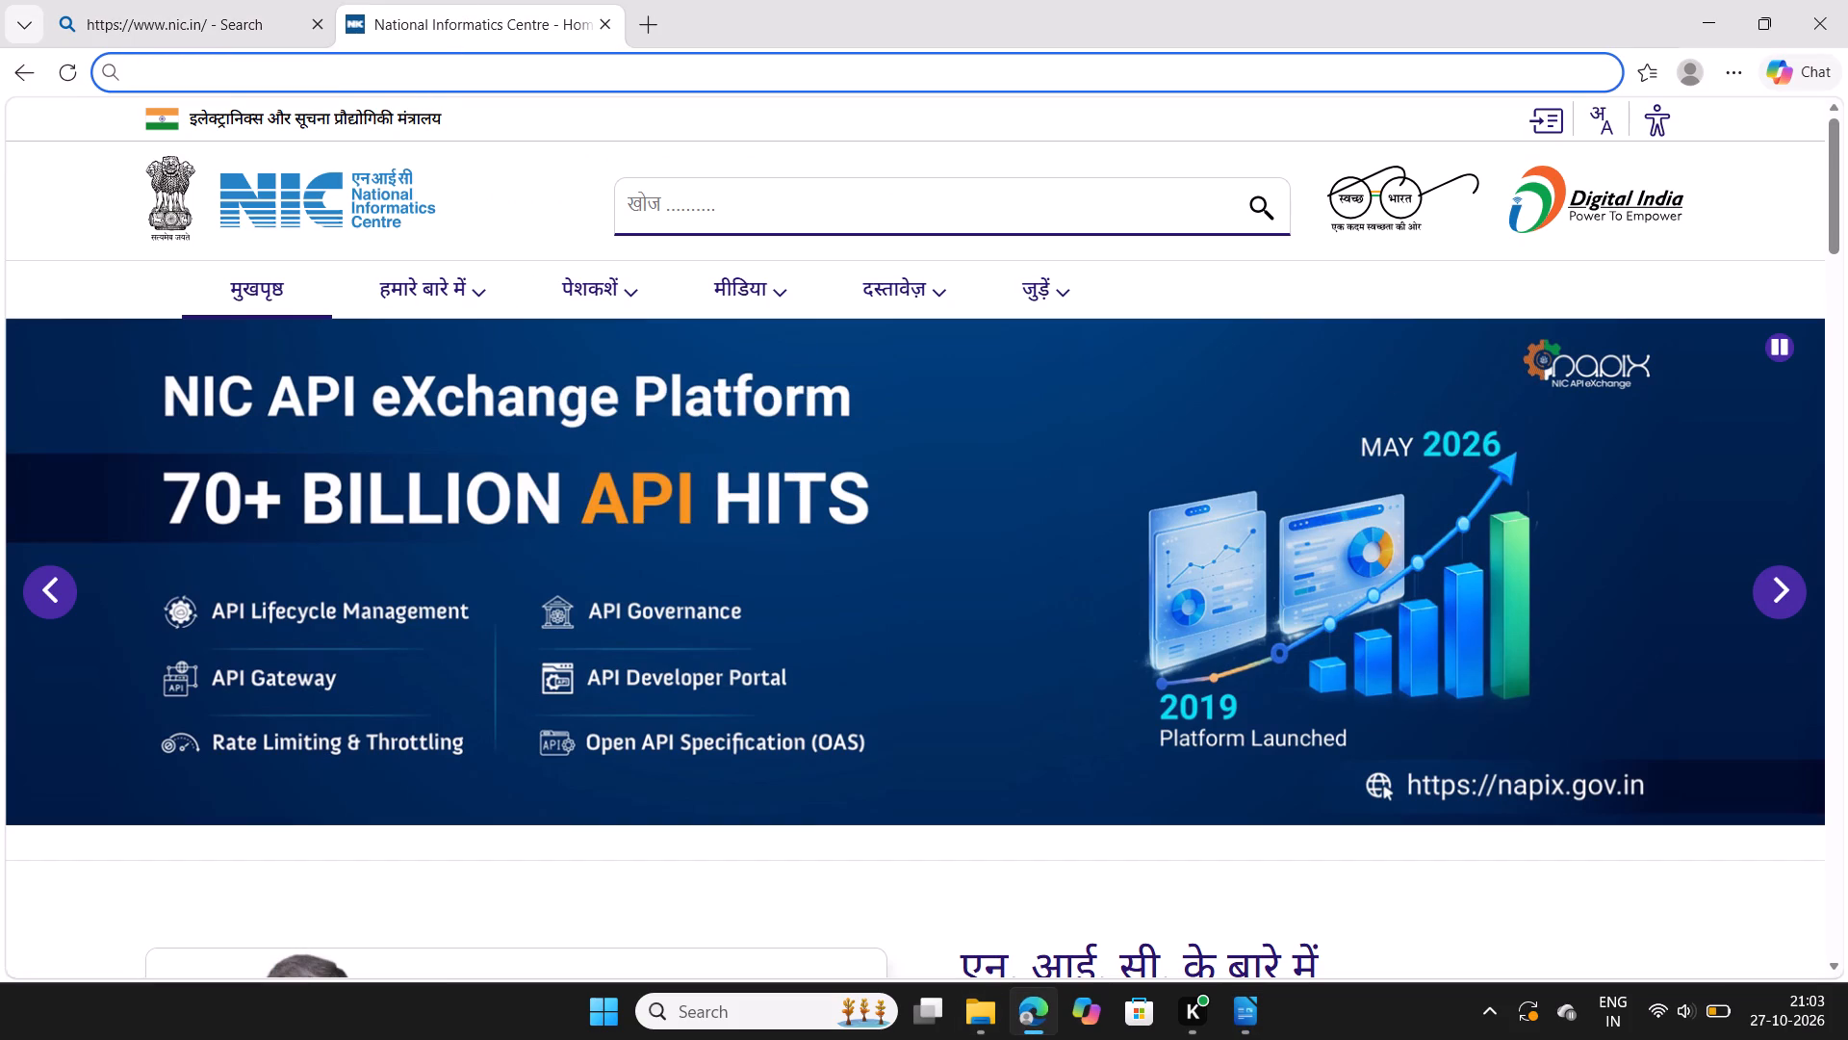
key("ctrl+v")
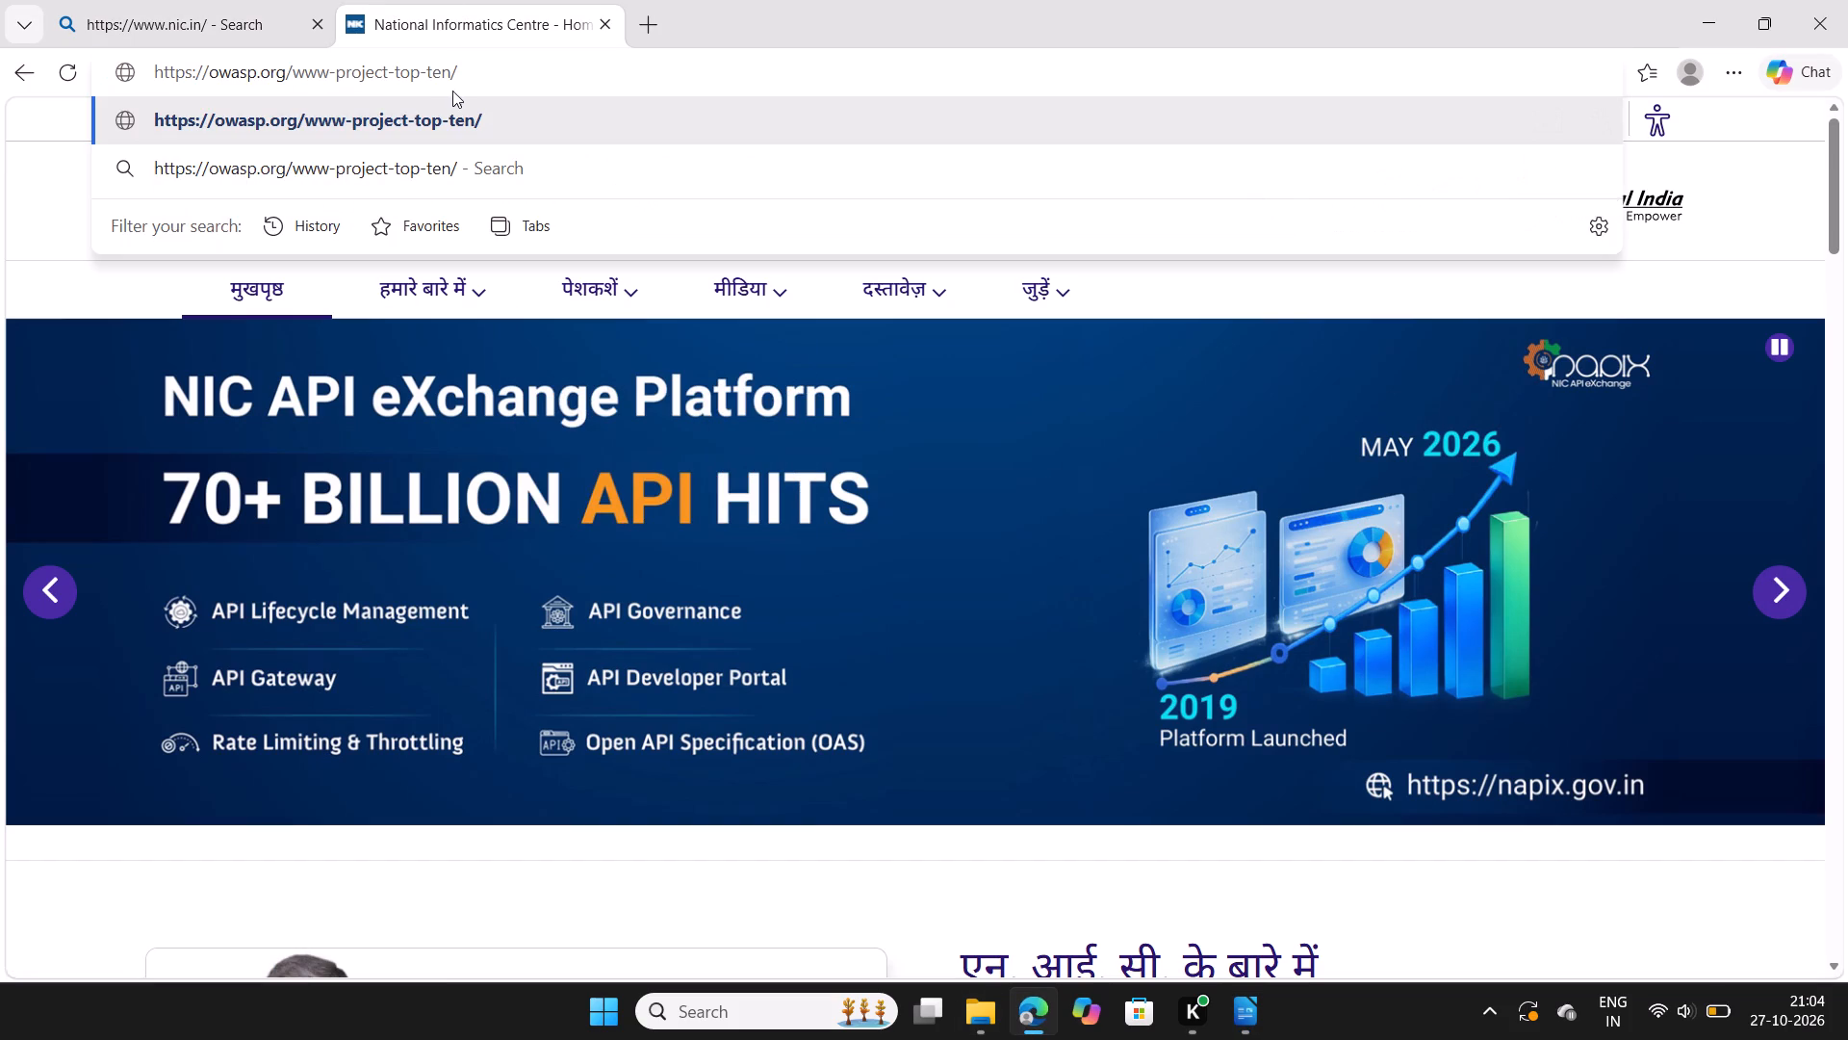
key("Return")
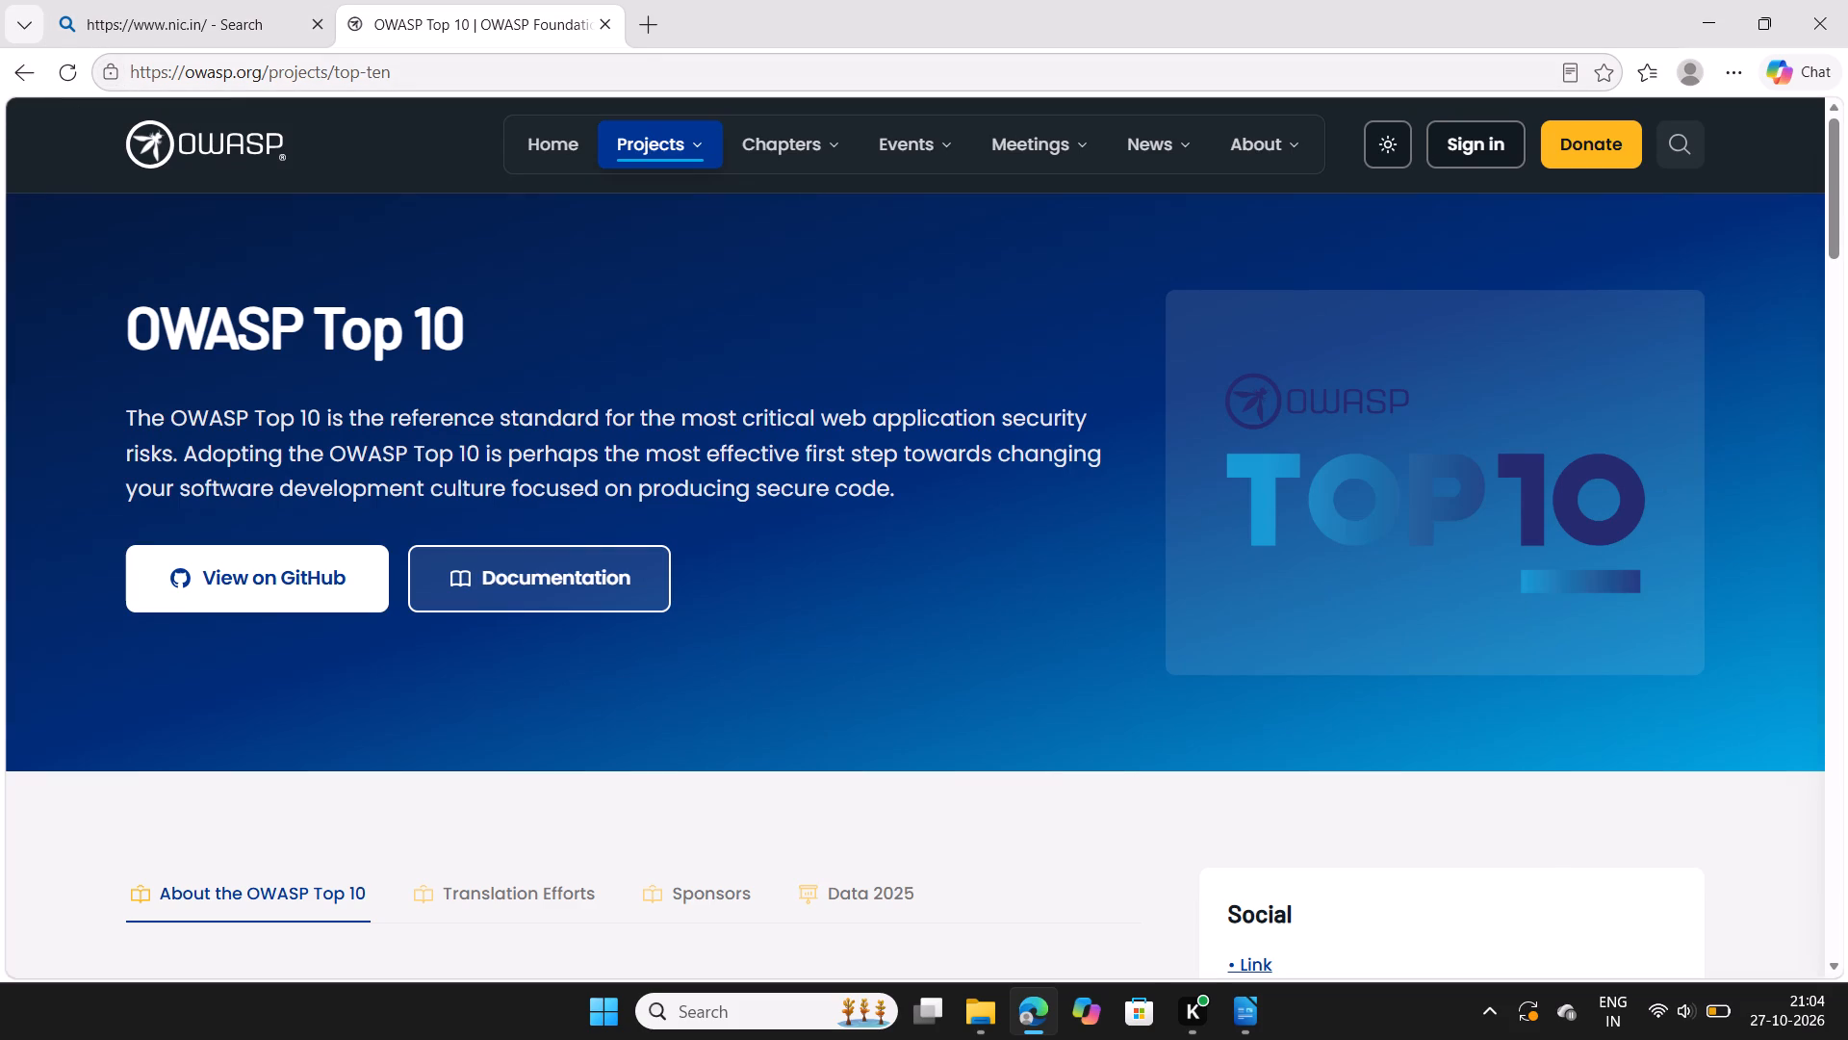
left_click_drag(131, 70, 414, 62)
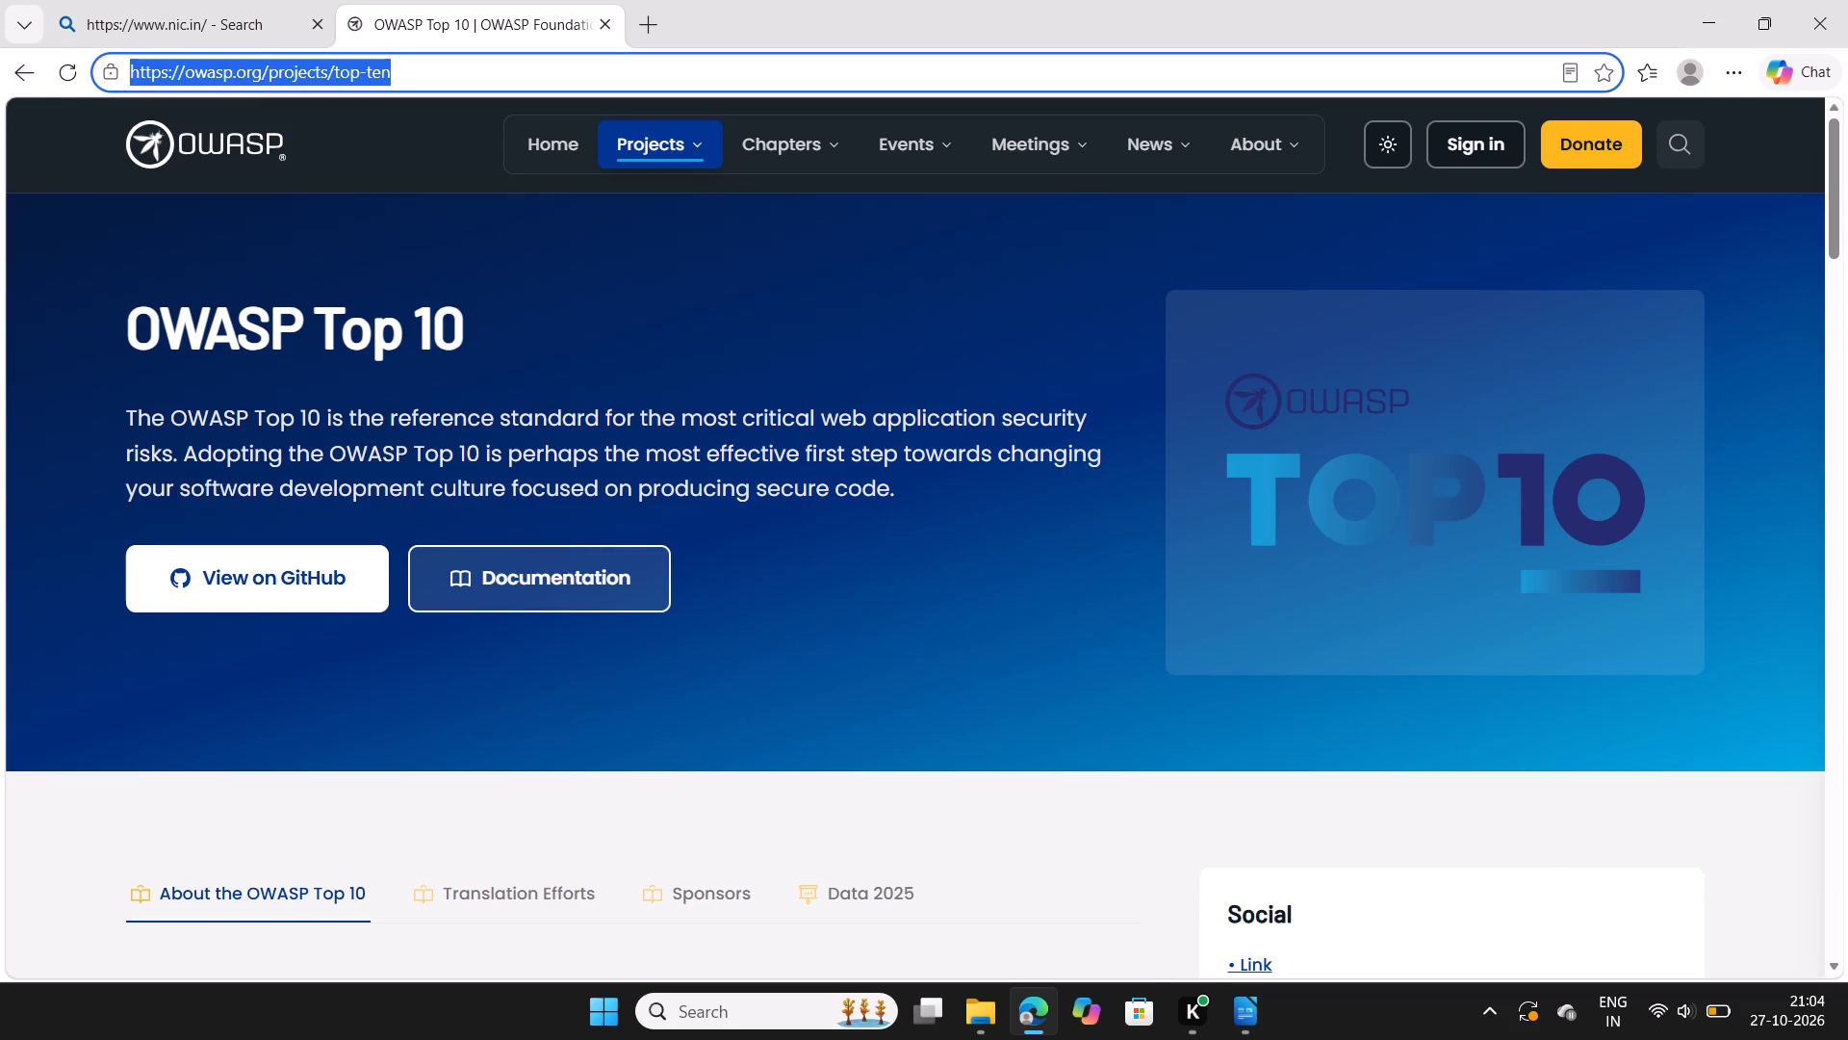
key("ctrl+c")
left_click(457, 69)
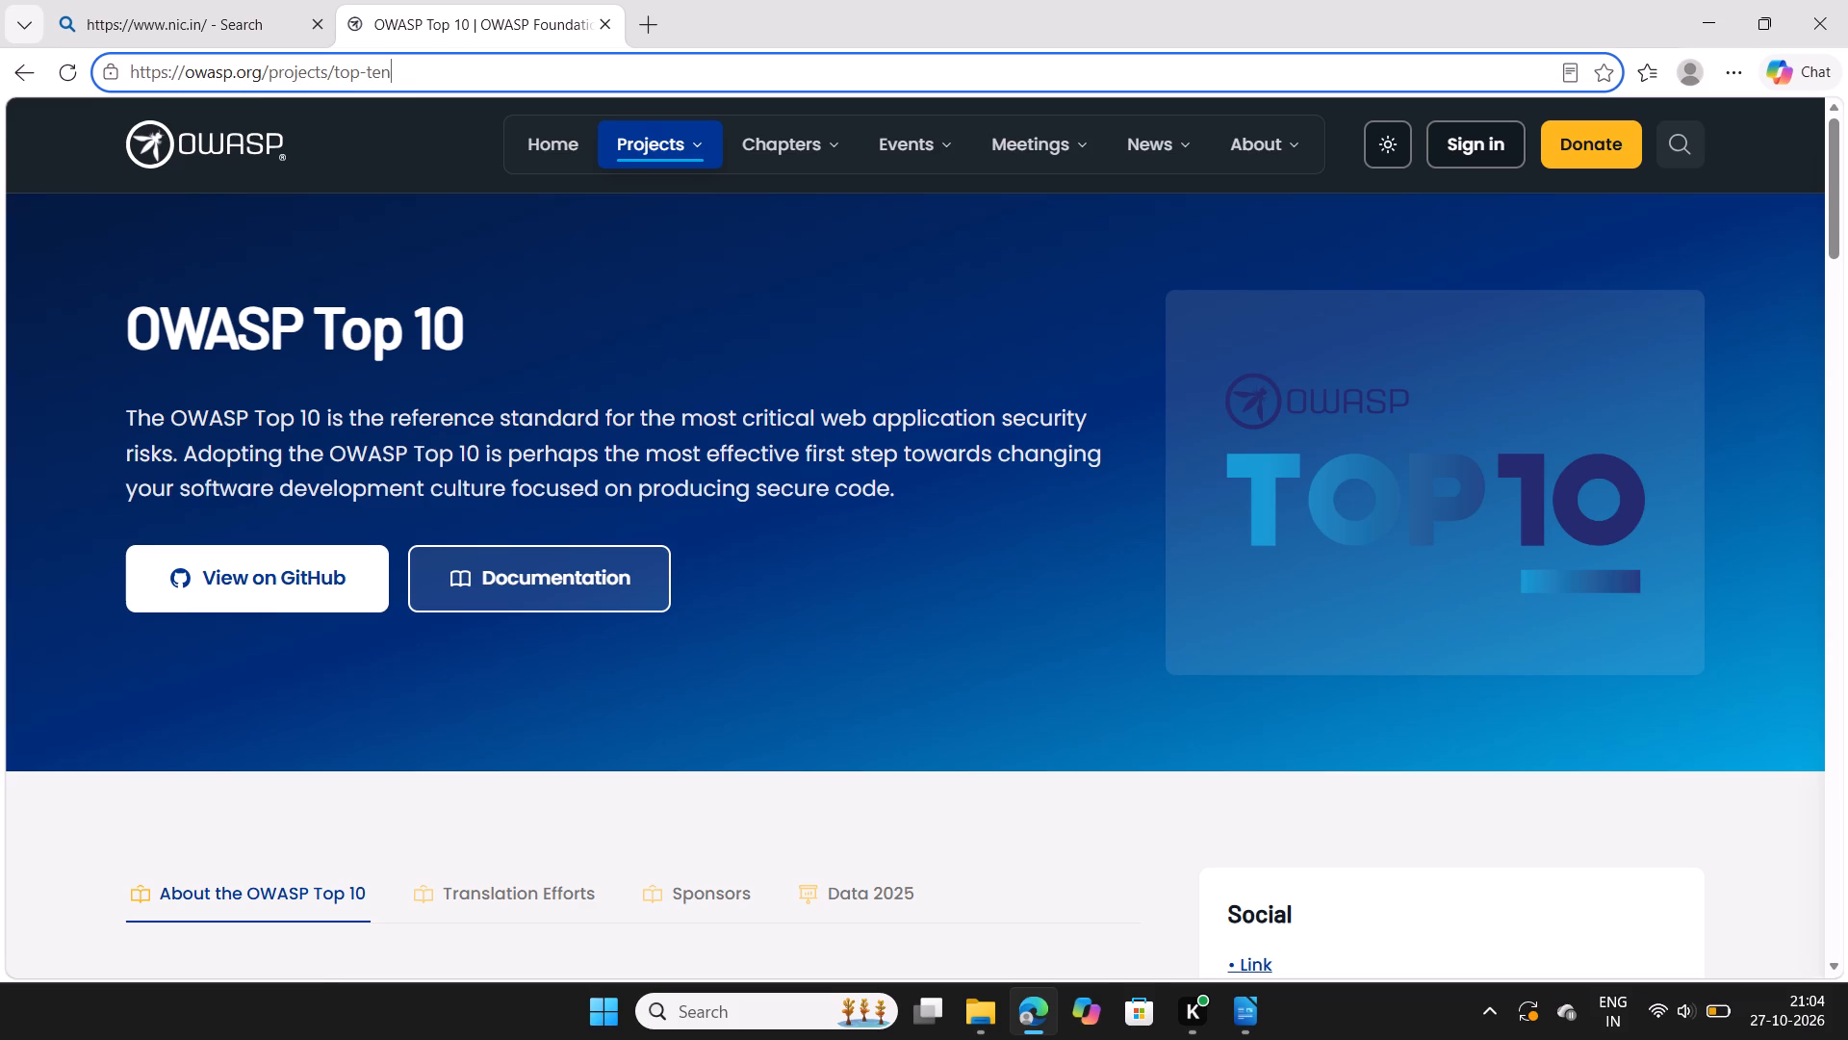
key("Return")
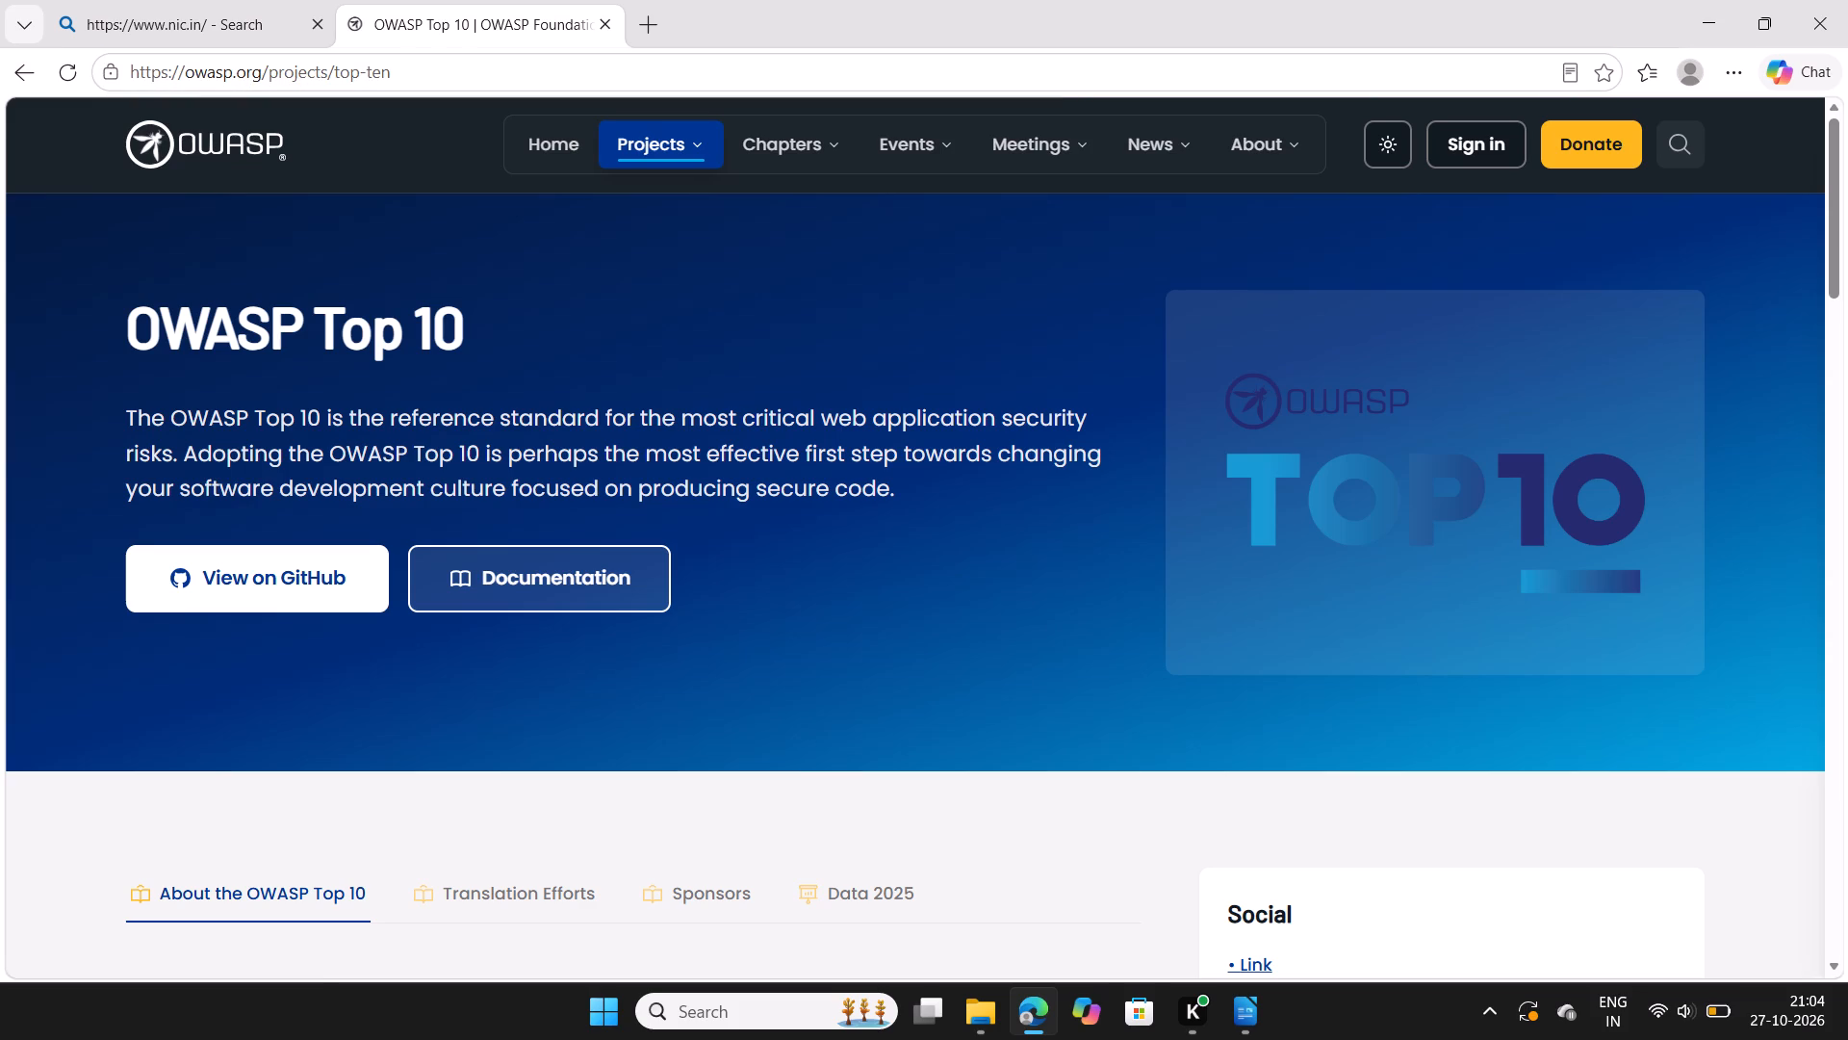
scroll(595, 361, "down", 4)
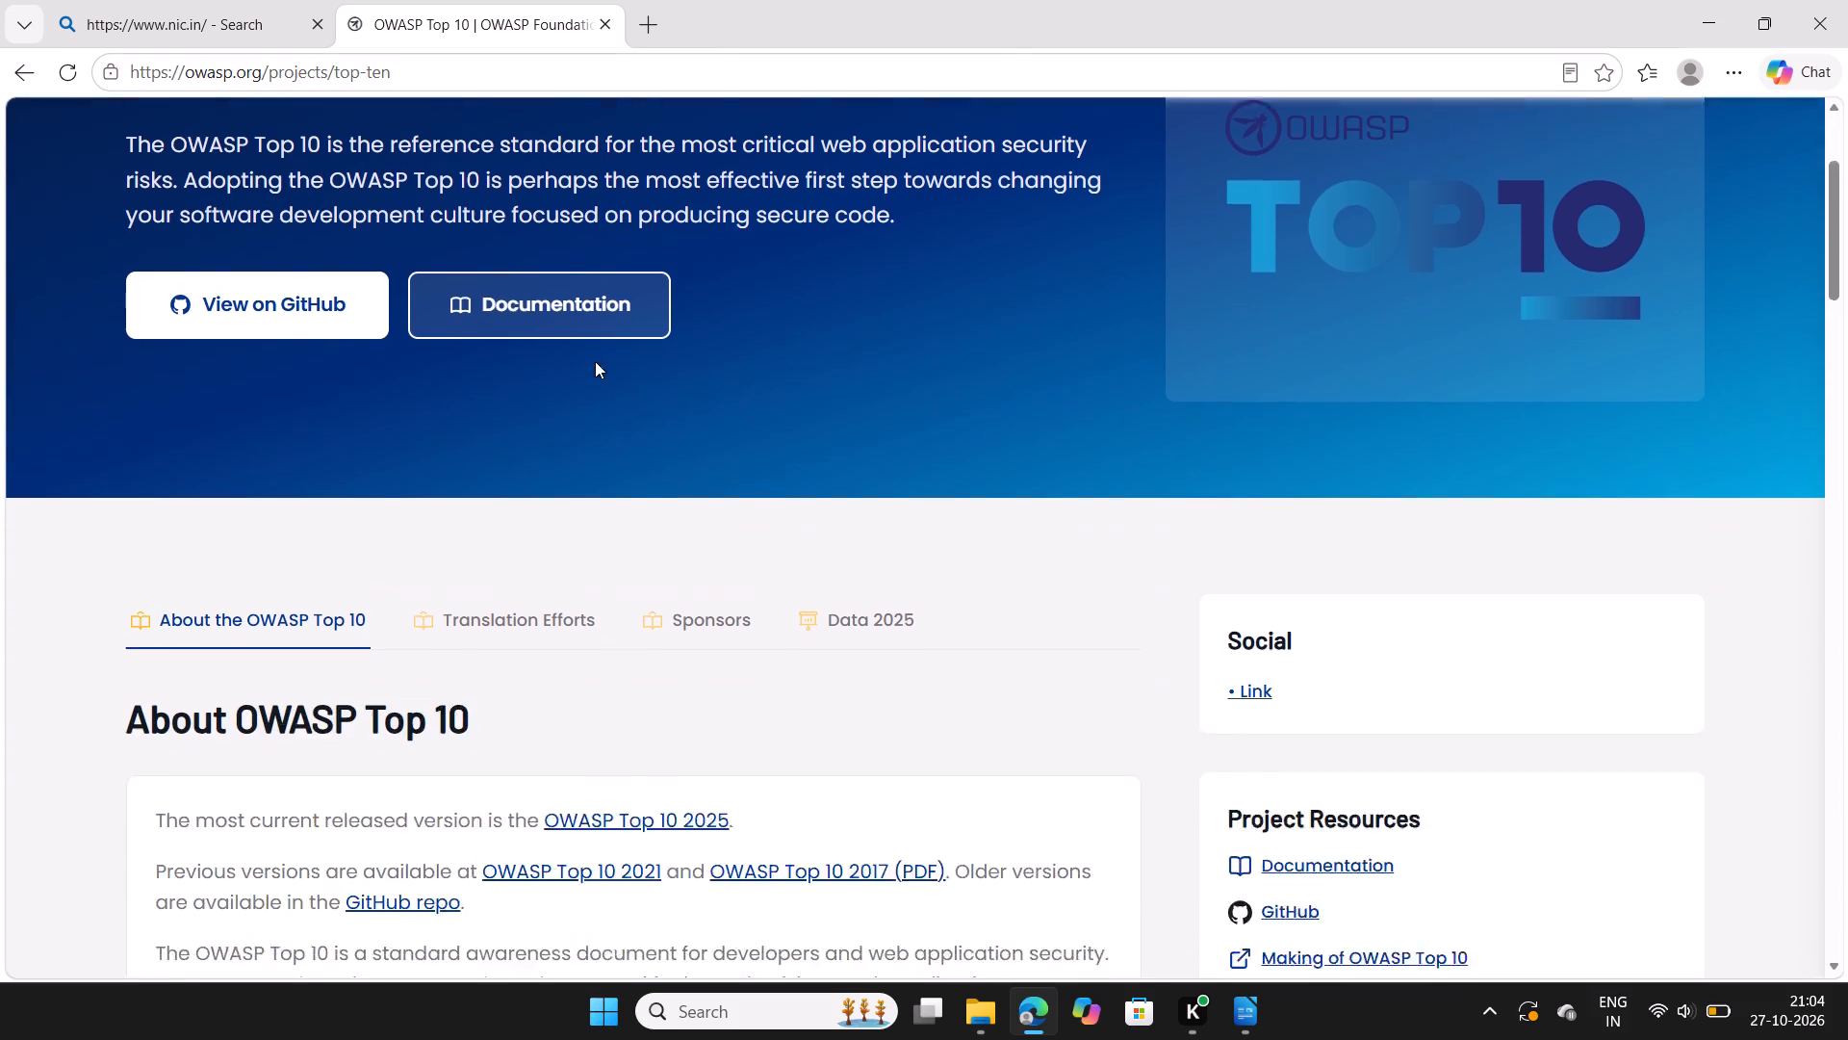
scroll(595, 361, "down", 7)
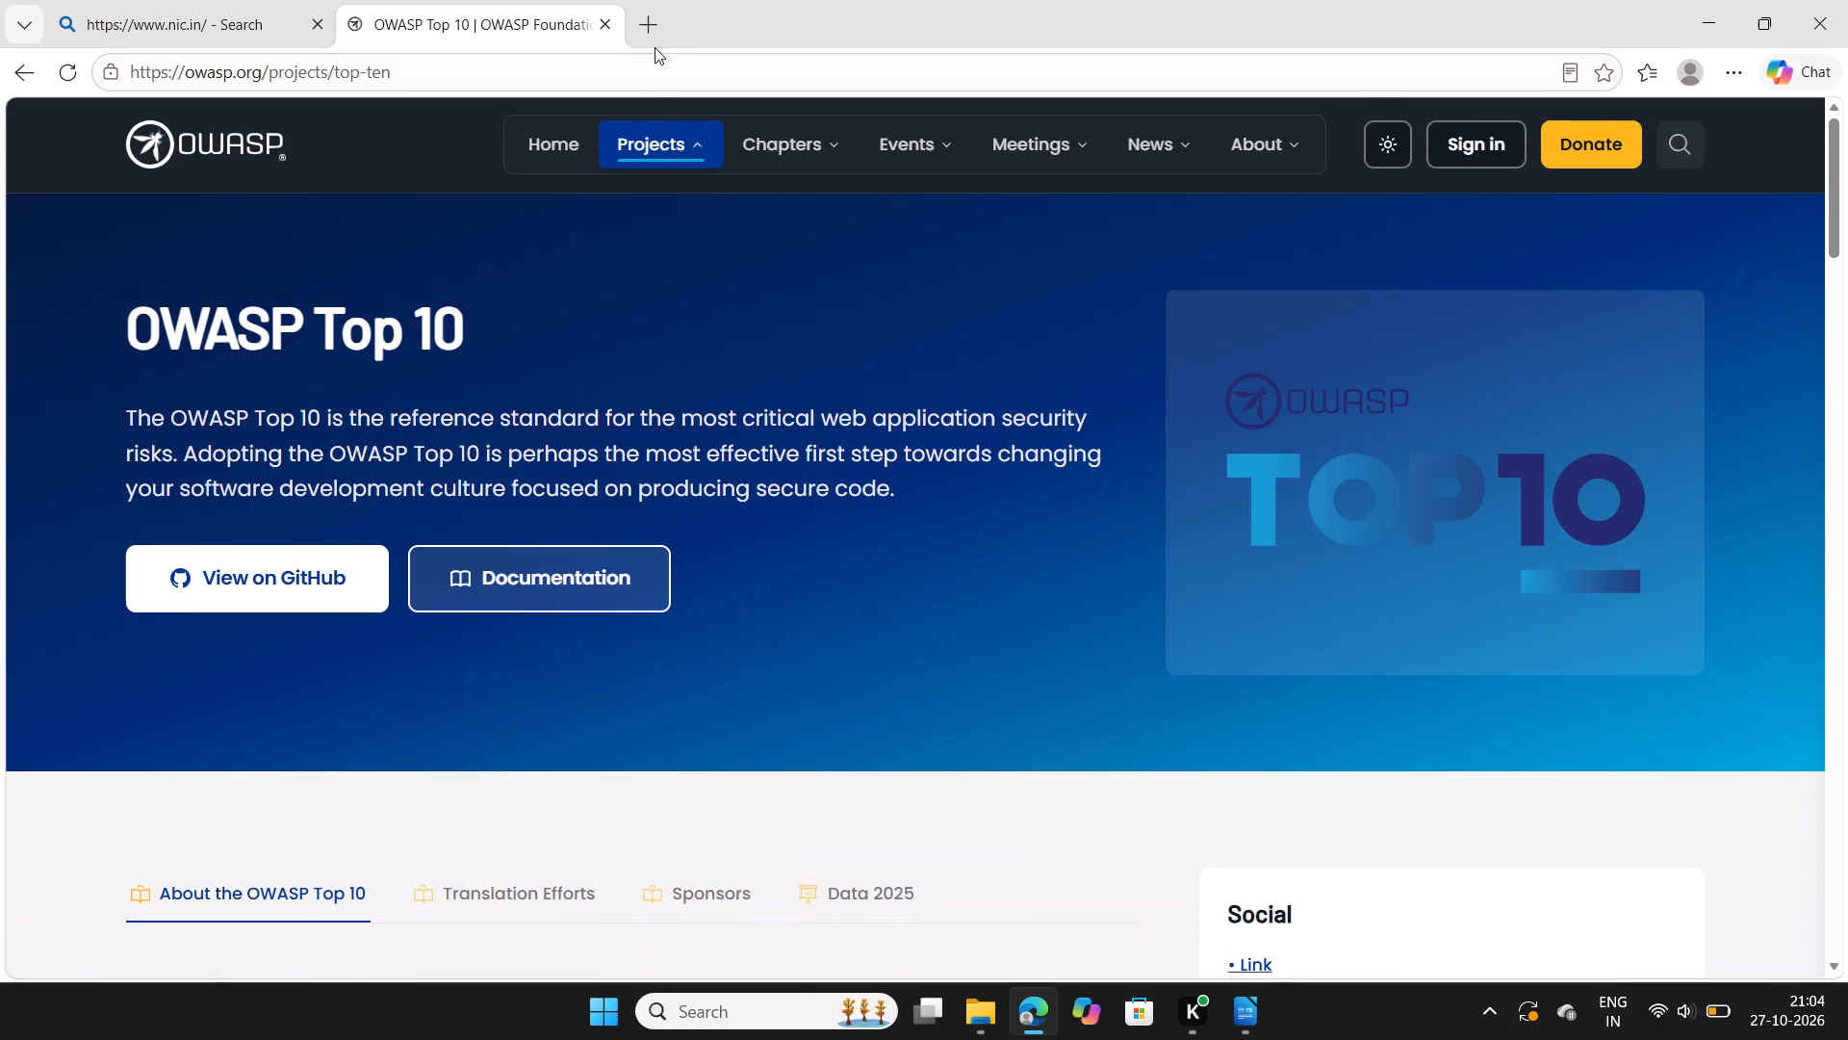
left_click(609, 25)
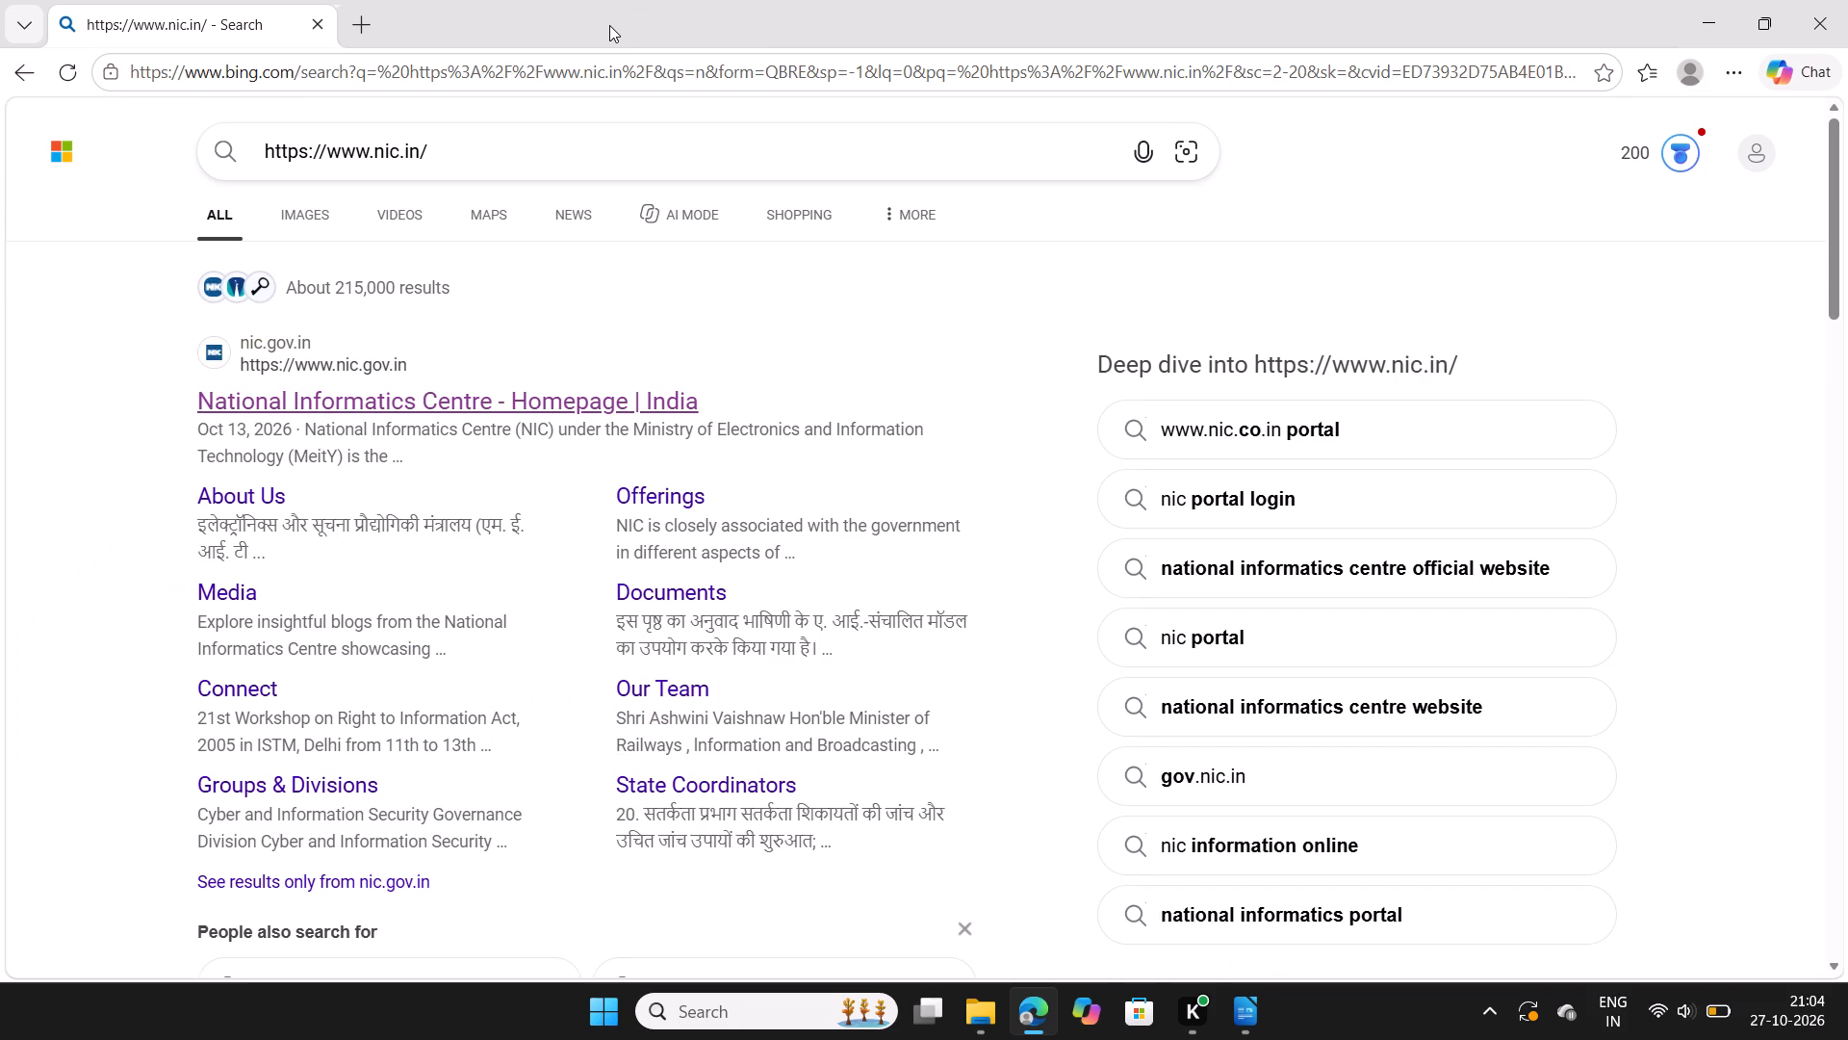
left_click(488, 153)
key("BackSpace")
key("BackSpace")
key("BackSpace")
key("BackSpace")
key("BackSpace")
key("BackSpace")
key("BackSpace")
key("BackSpace")
key("BackSpace")
key("BackSpace")
key("BackSpace")
key("BackSpace")
key("BackSpace")
key("BackSpace")
key("BackSpace")
key("BackSpace")
key("BackSpace")
key("BackSpace")
key("BackSpace")
key("BackSpace")
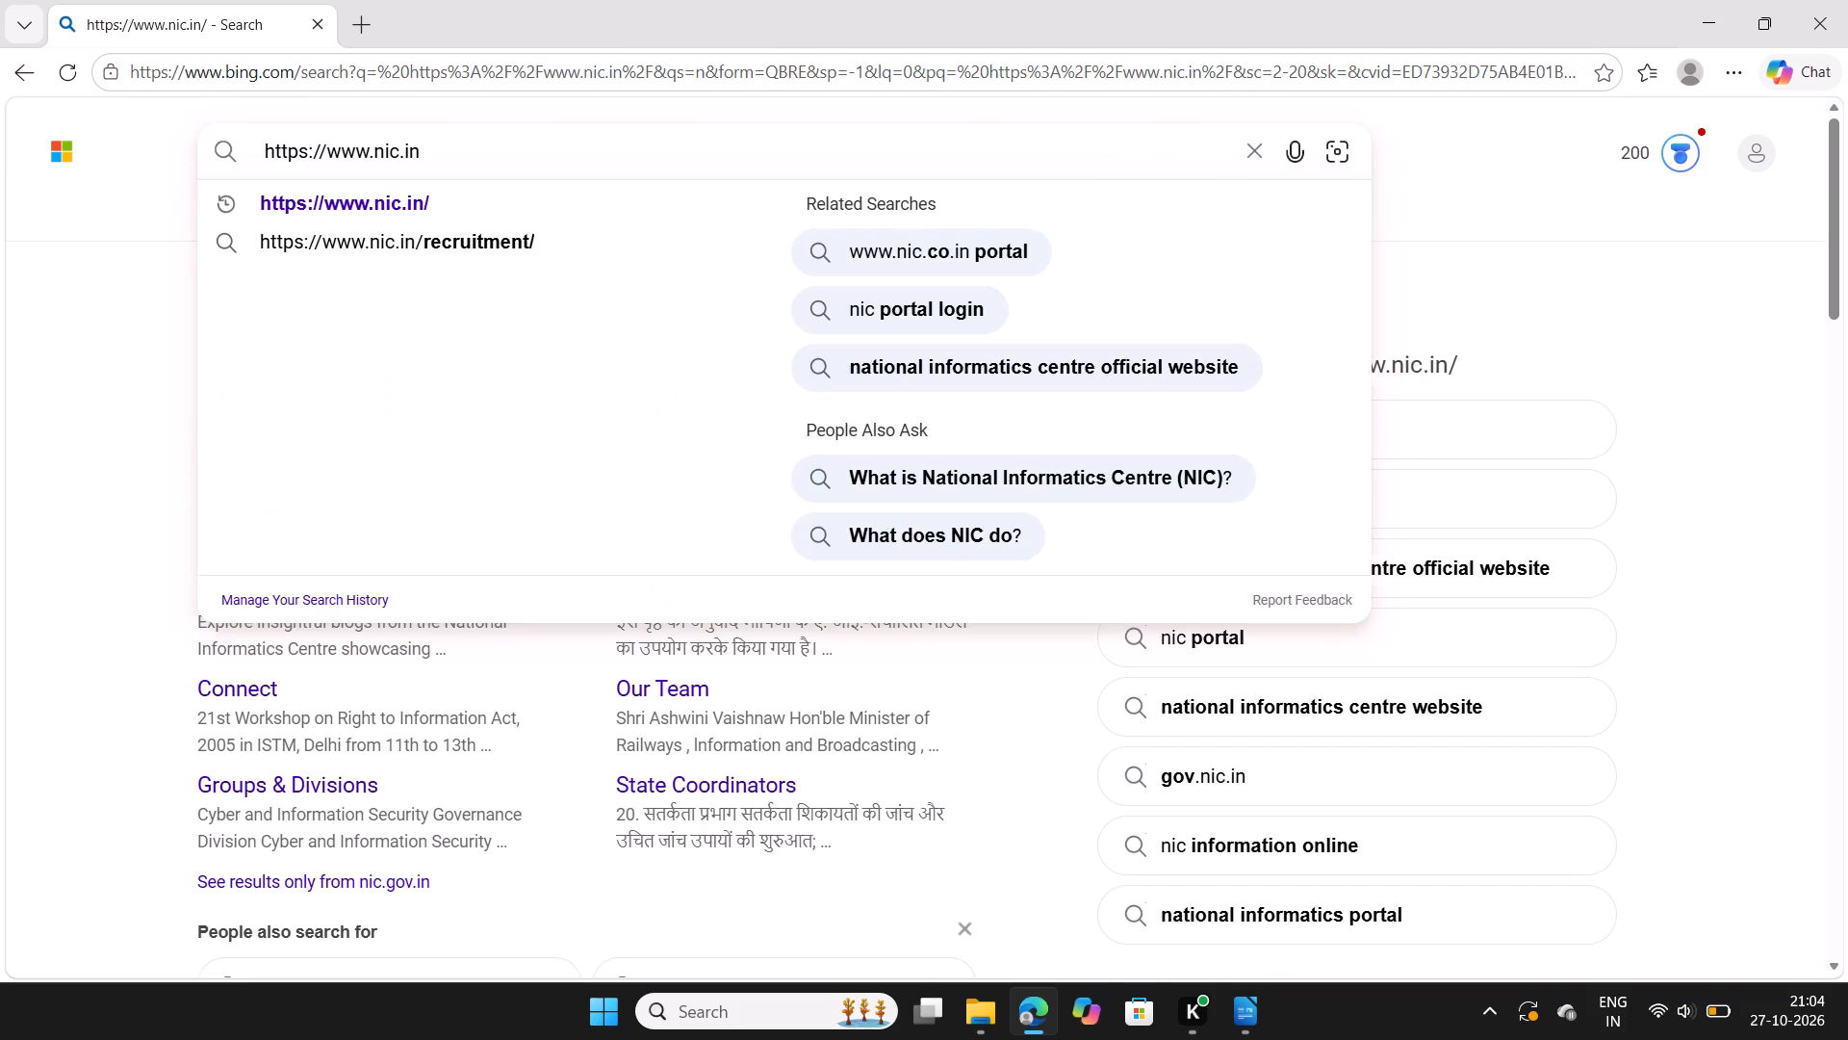
key("ctrl+v")
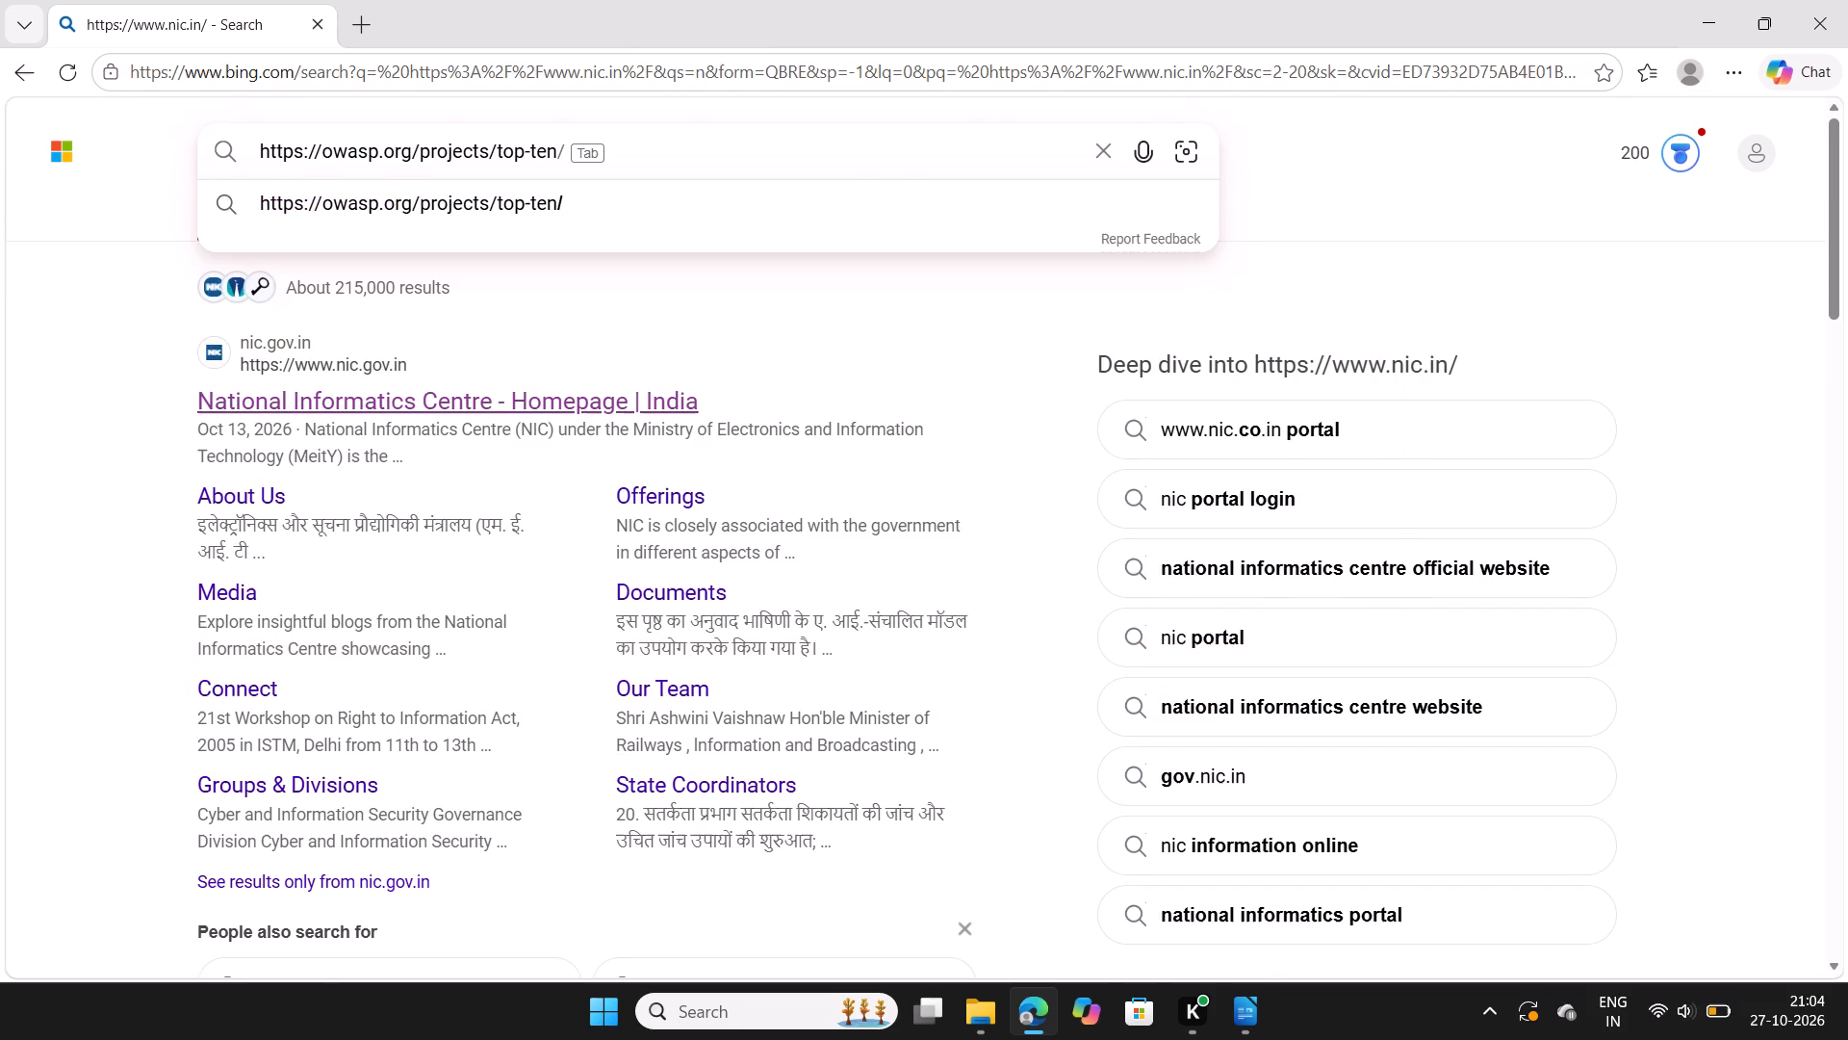
key("Return")
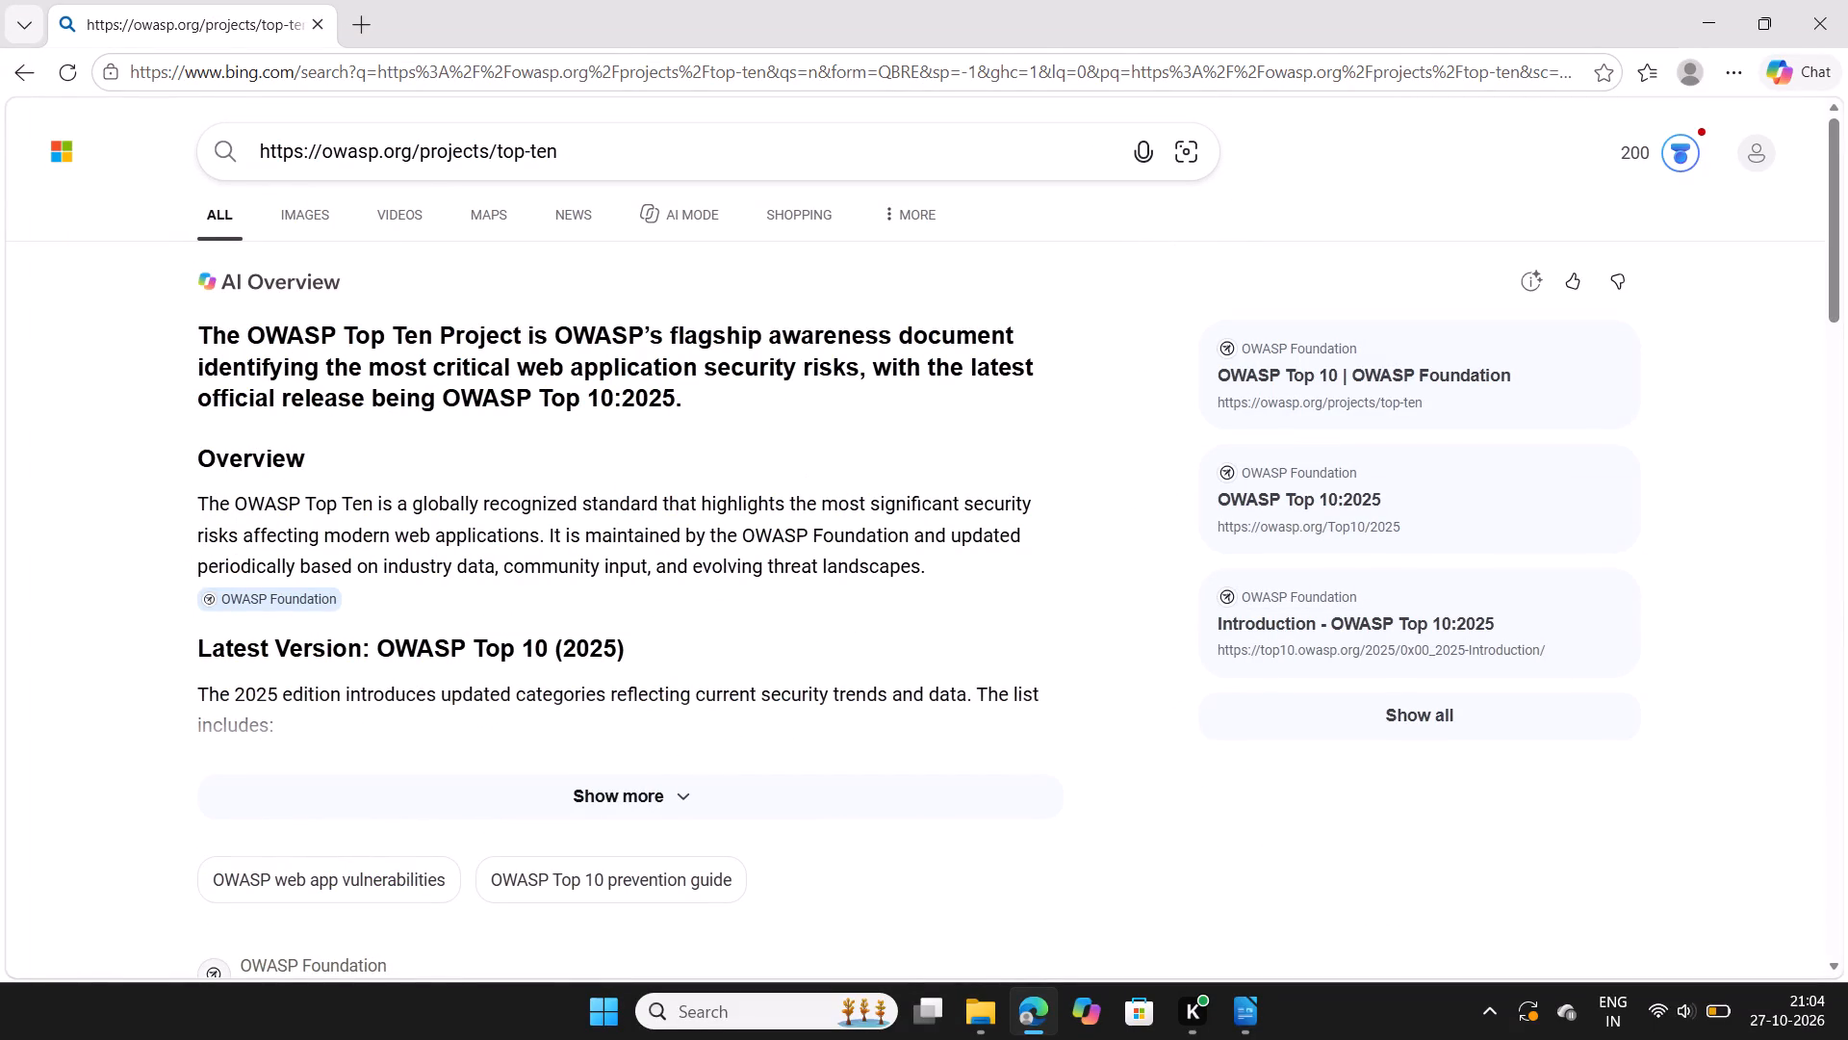
Replace the link in reference 5 of the Writer report with the copied OWASP Top 10 page link.
left_click(1244, 1020)
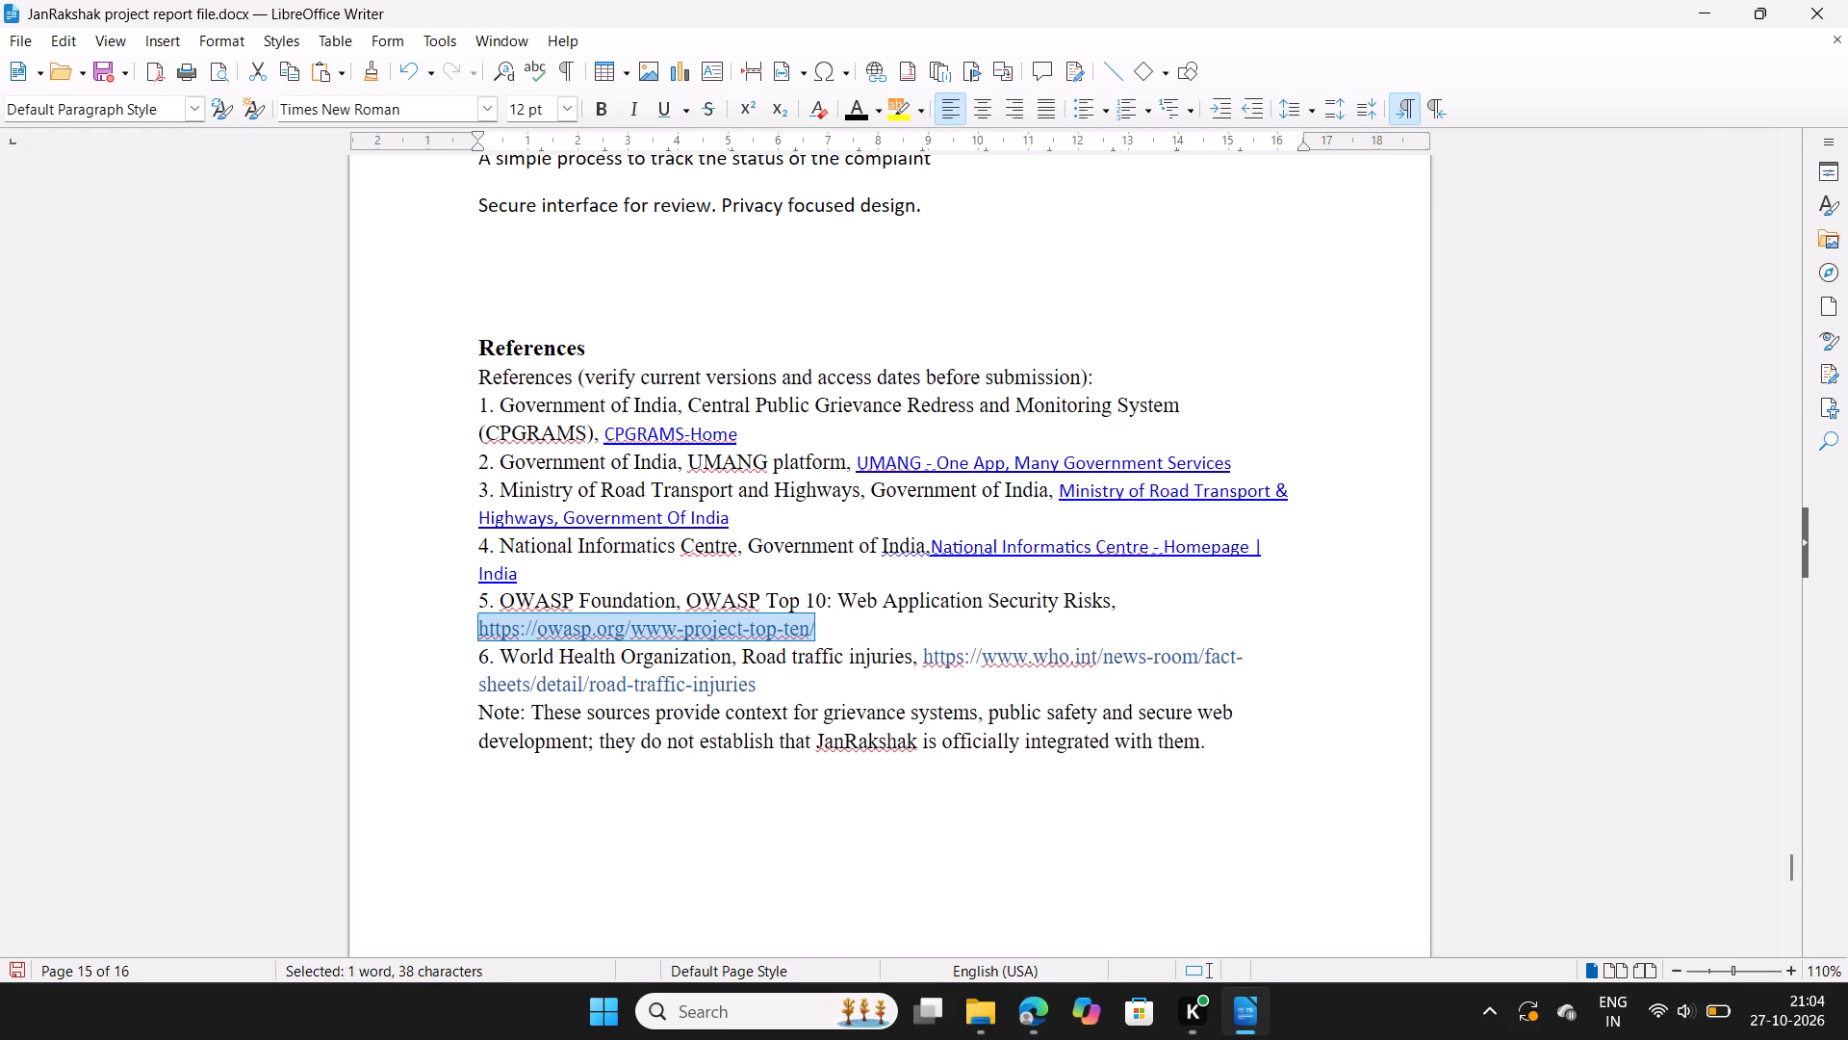
key("BackSpace")
key("ctrl+v")
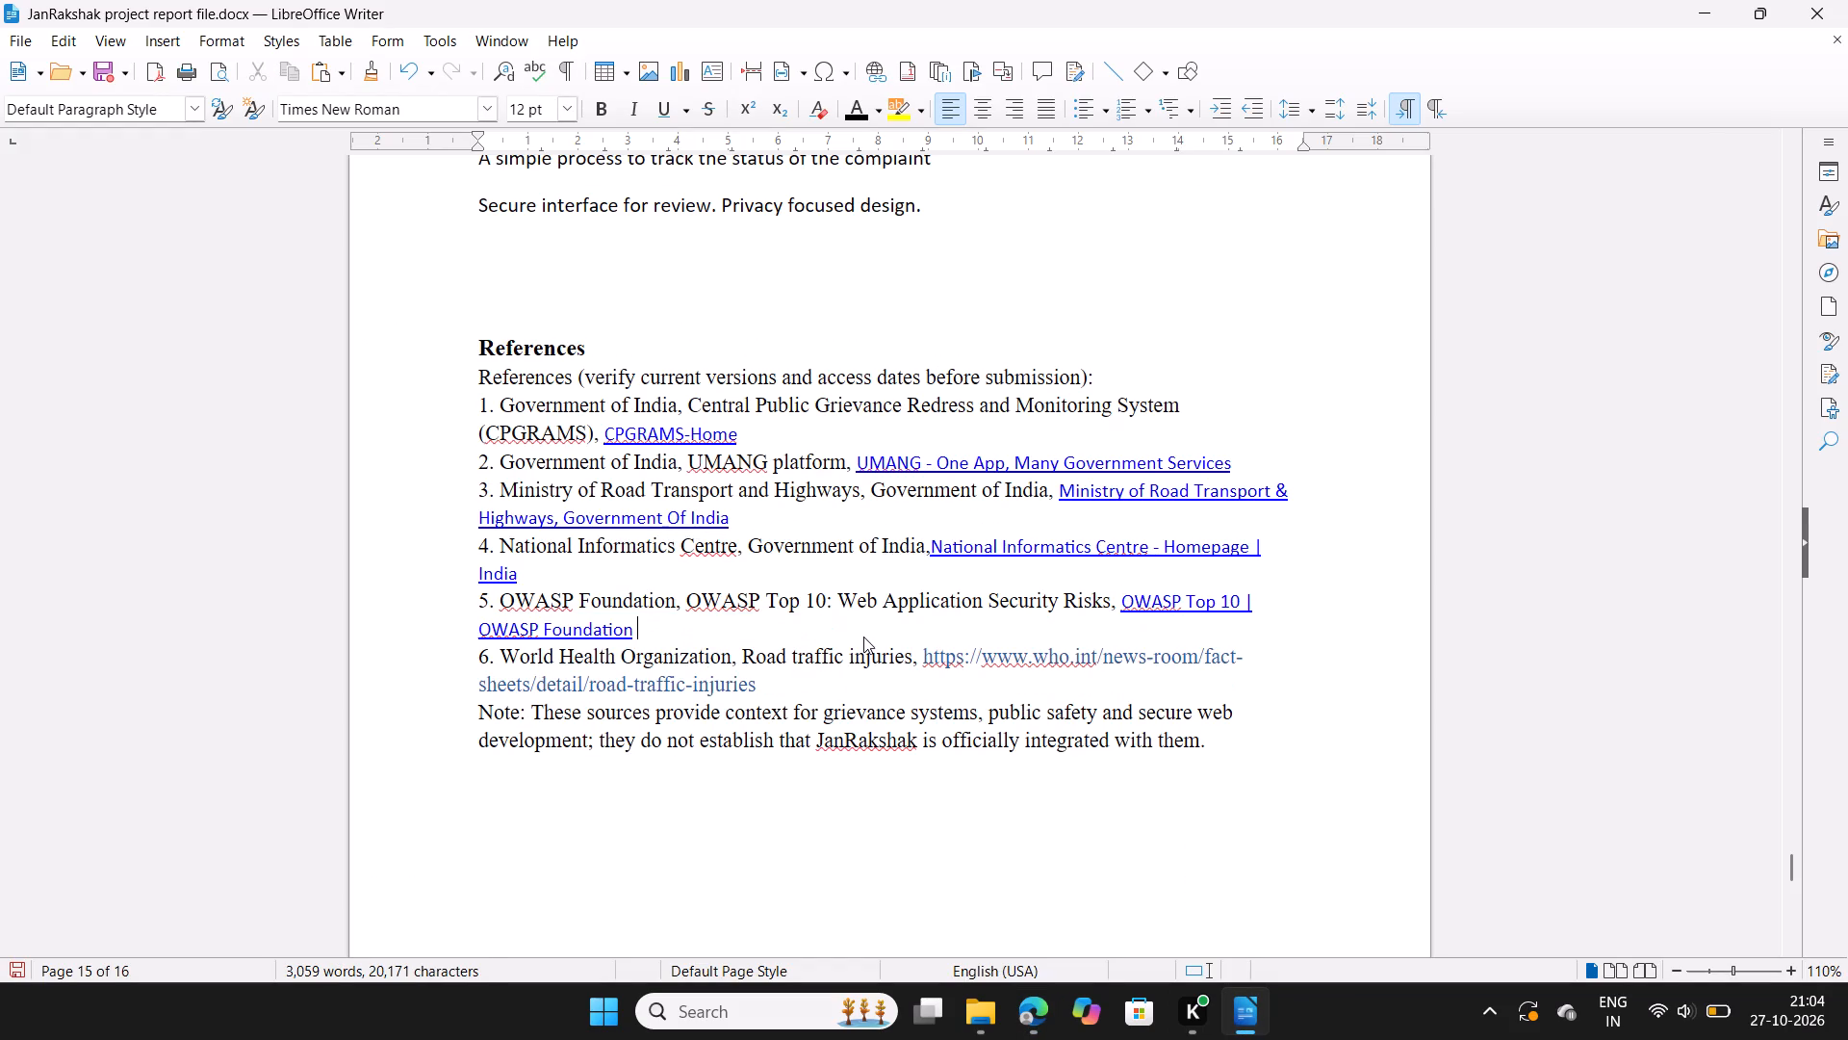
Copy reference 6's link, search for it in Edge in place of the OWASP query, and open the WHO Road traffic injuries result.
left_click_drag(922, 660, 1230, 680)
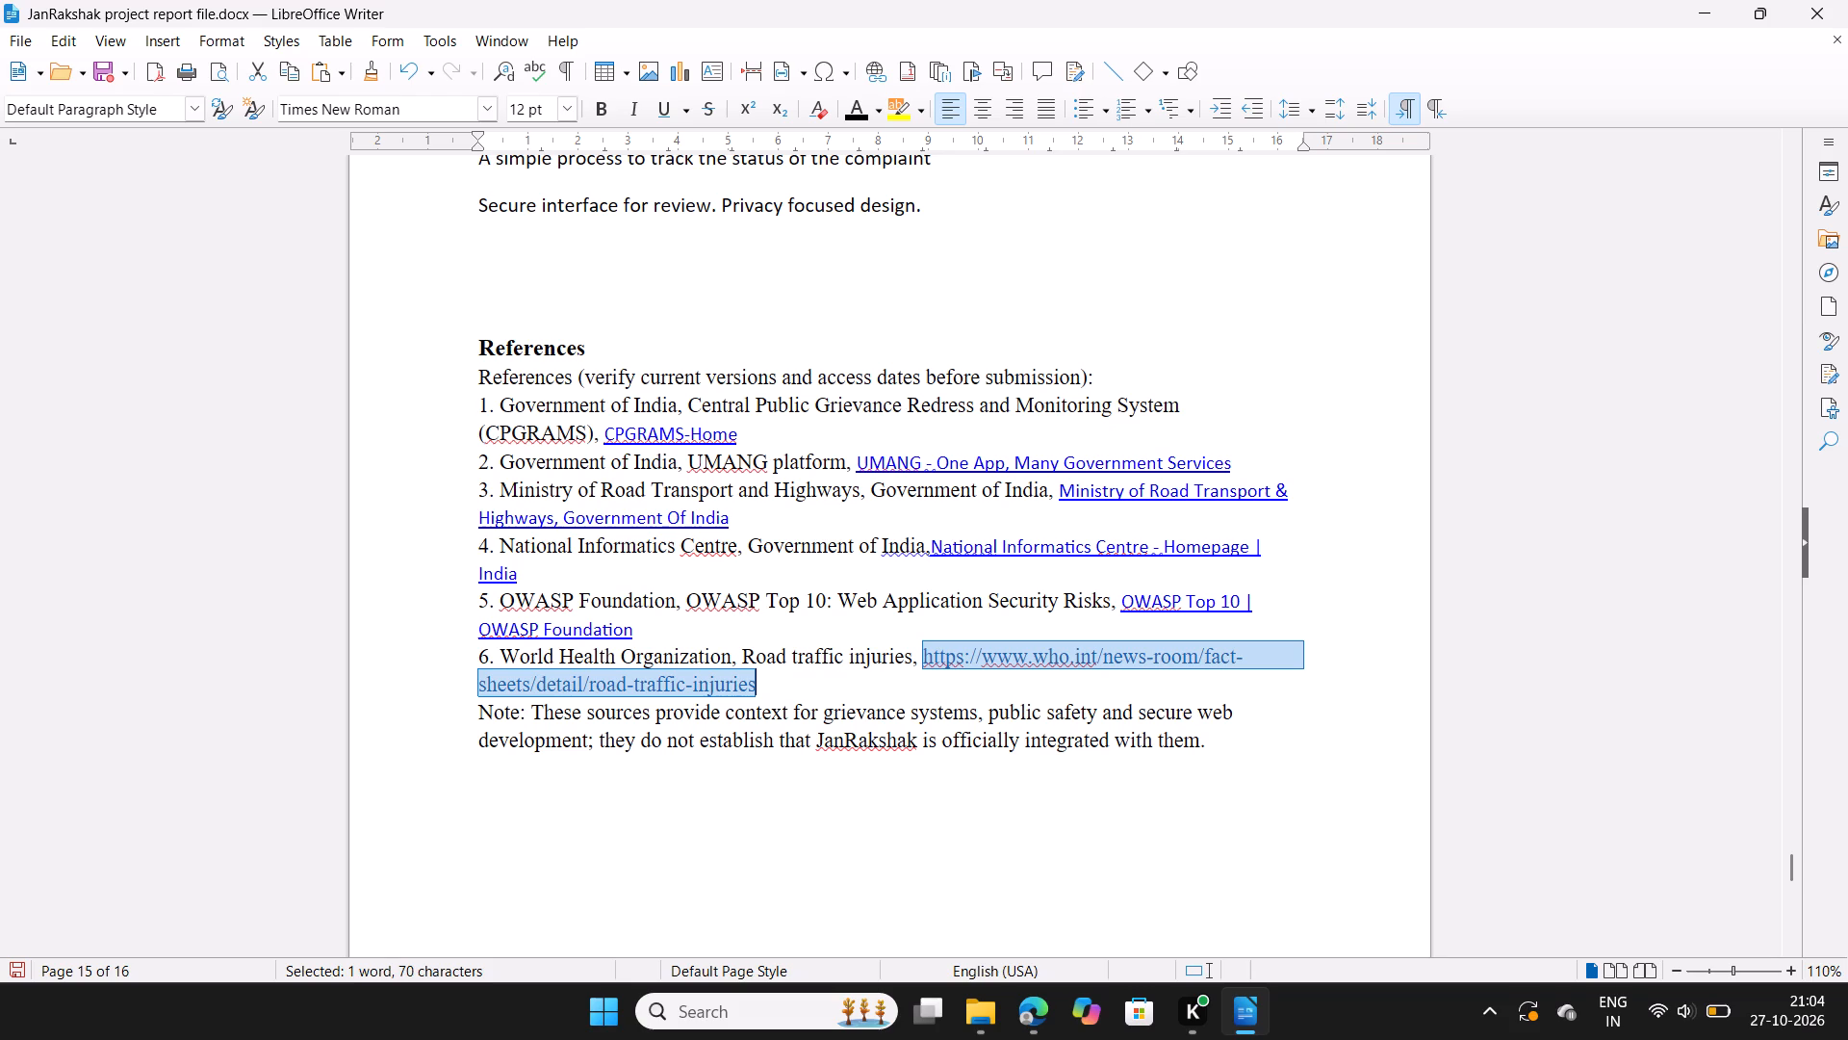
key("ctrl+c")
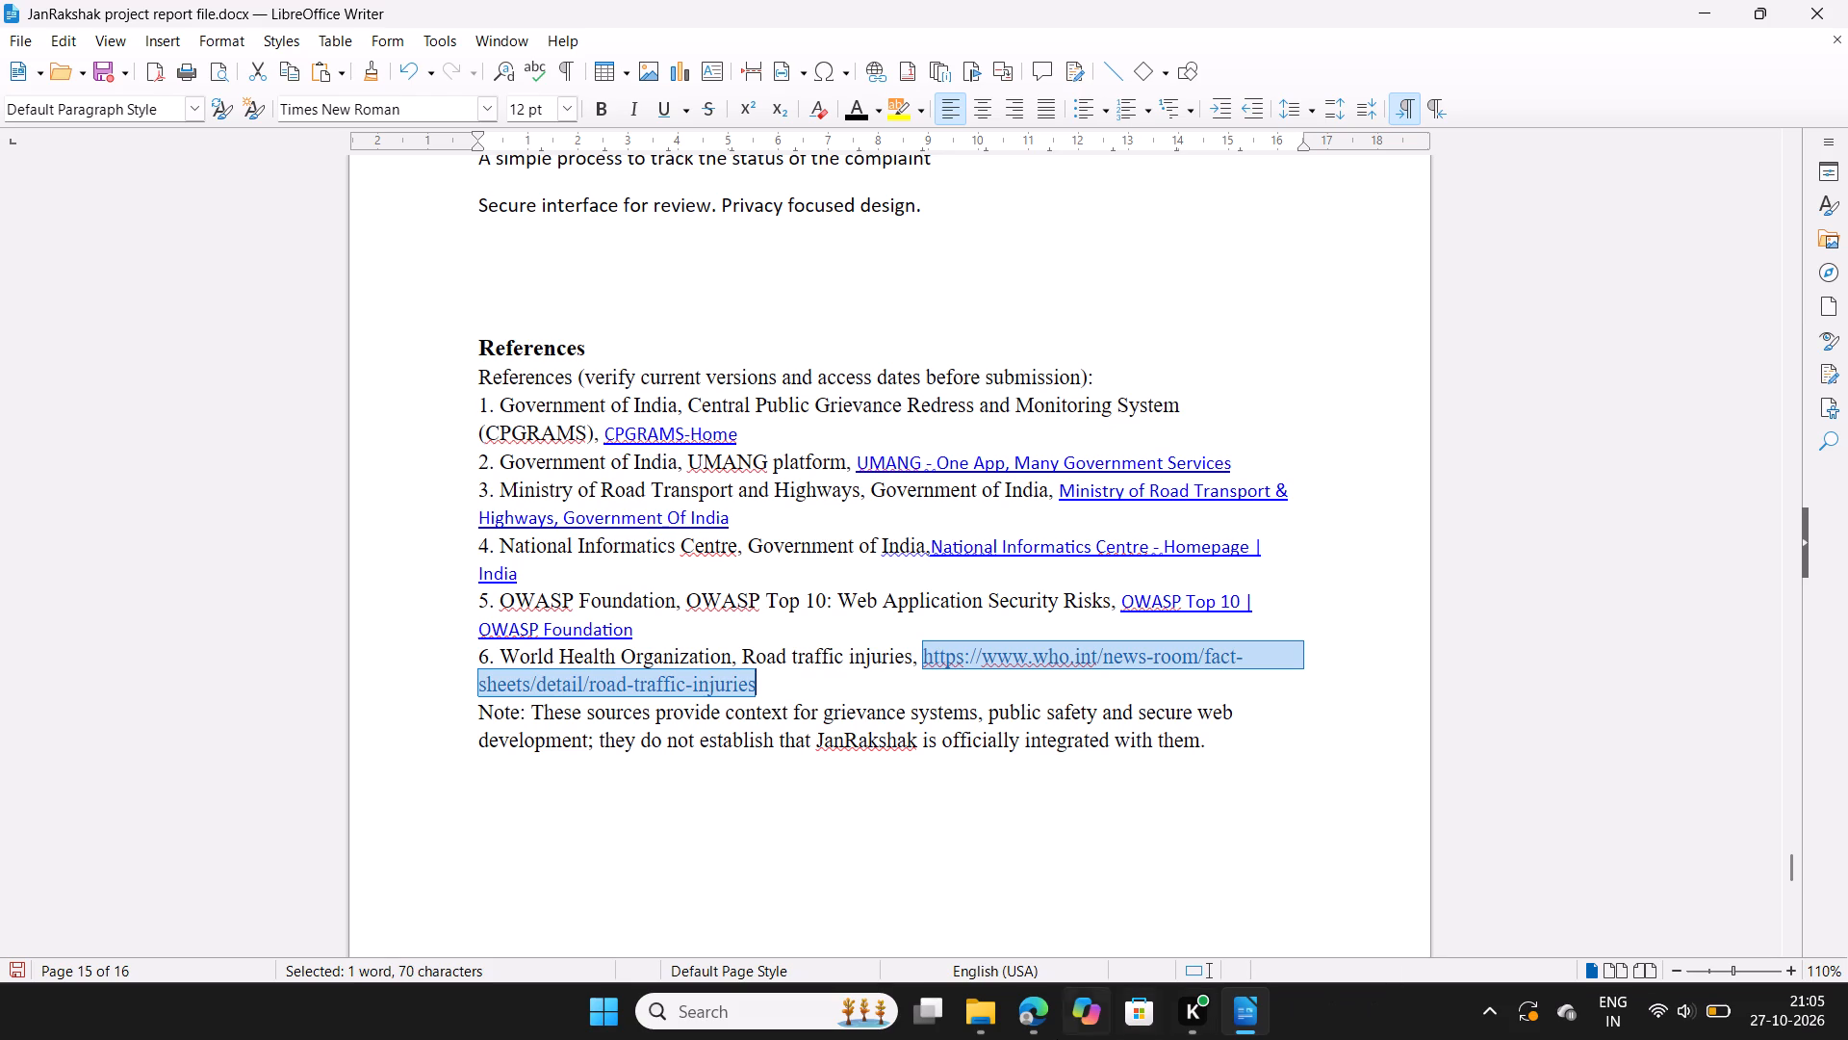
left_click(1035, 1034)
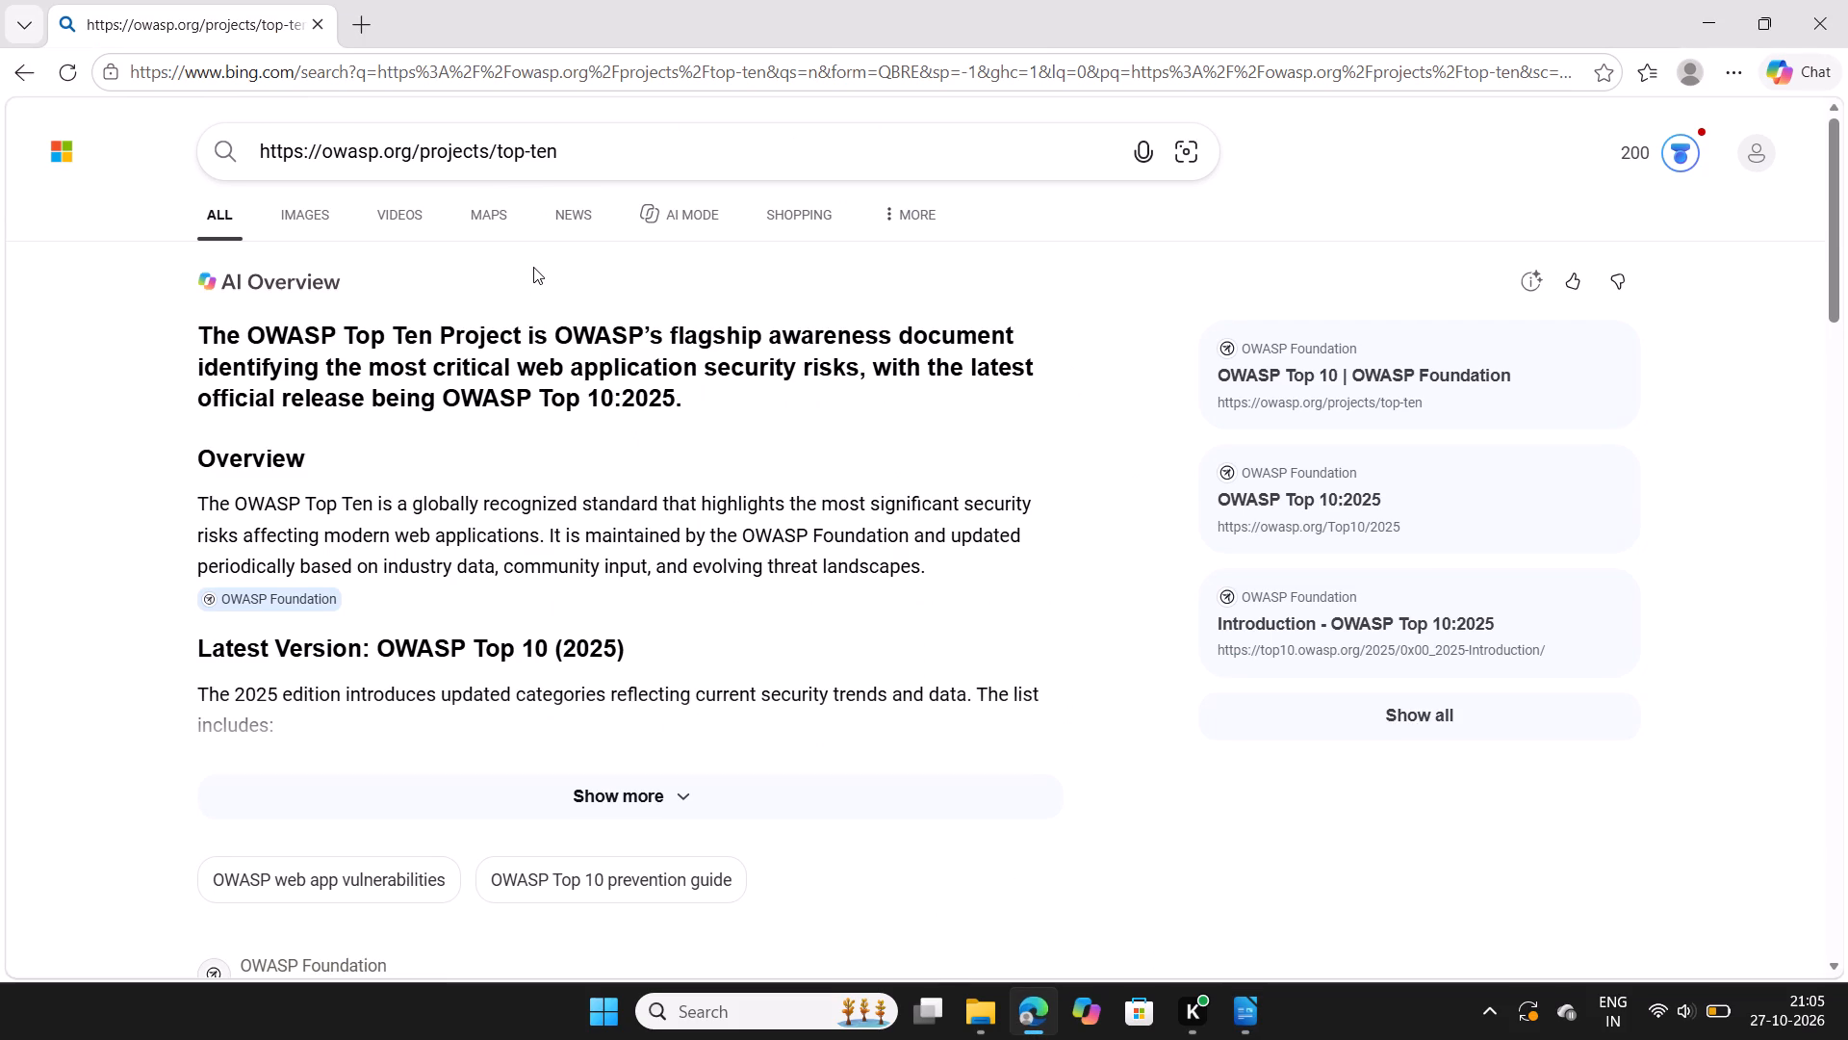
left_click(571, 149)
key("BackSpace")
key("BackSpace")
key("BackSpace")
key("BackSpace")
key("BackSpace")
key("BackSpace")
key("BackSpace")
key("BackSpace")
key("BackSpace")
key("BackSpace")
key("BackSpace")
key("BackSpace")
key("BackSpace")
key("BackSpace")
key("BackSpace")
key("BackSpace")
key("BackSpace")
key("BackSpace")
key("BackSpace")
key("BackSpace")
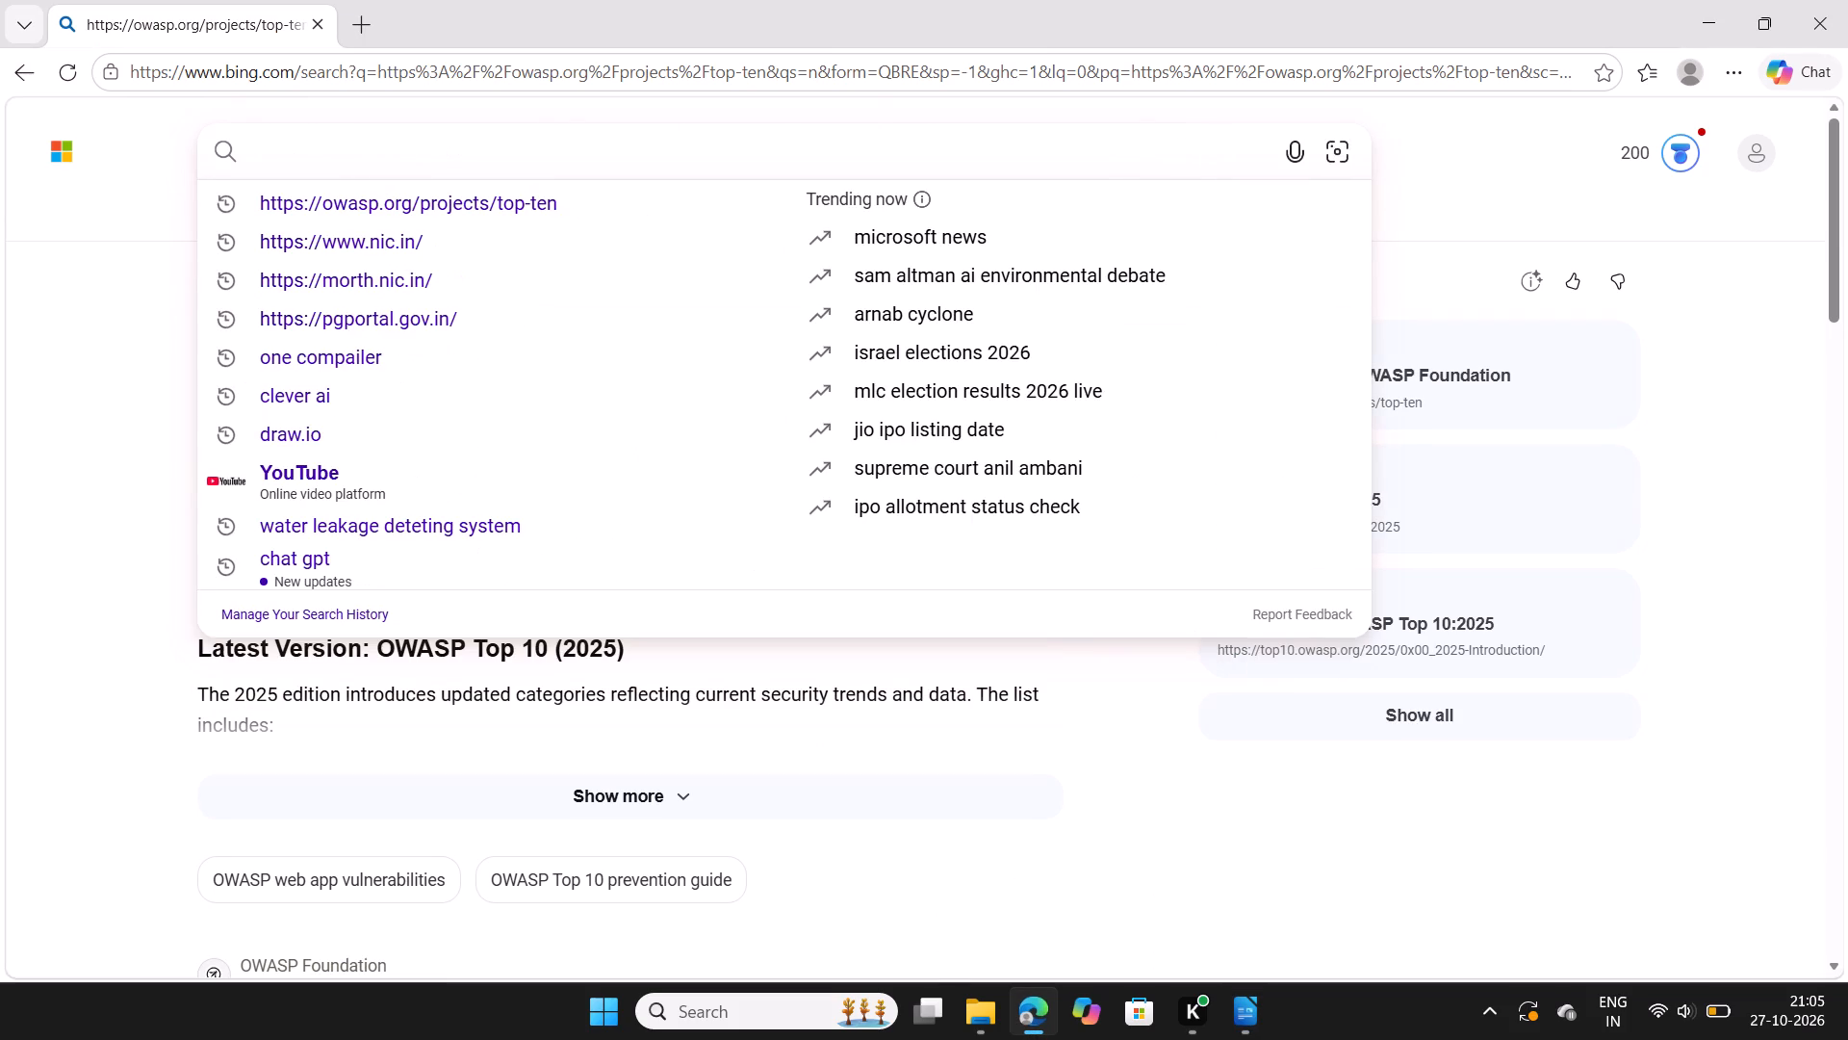
key("ctrl+v")
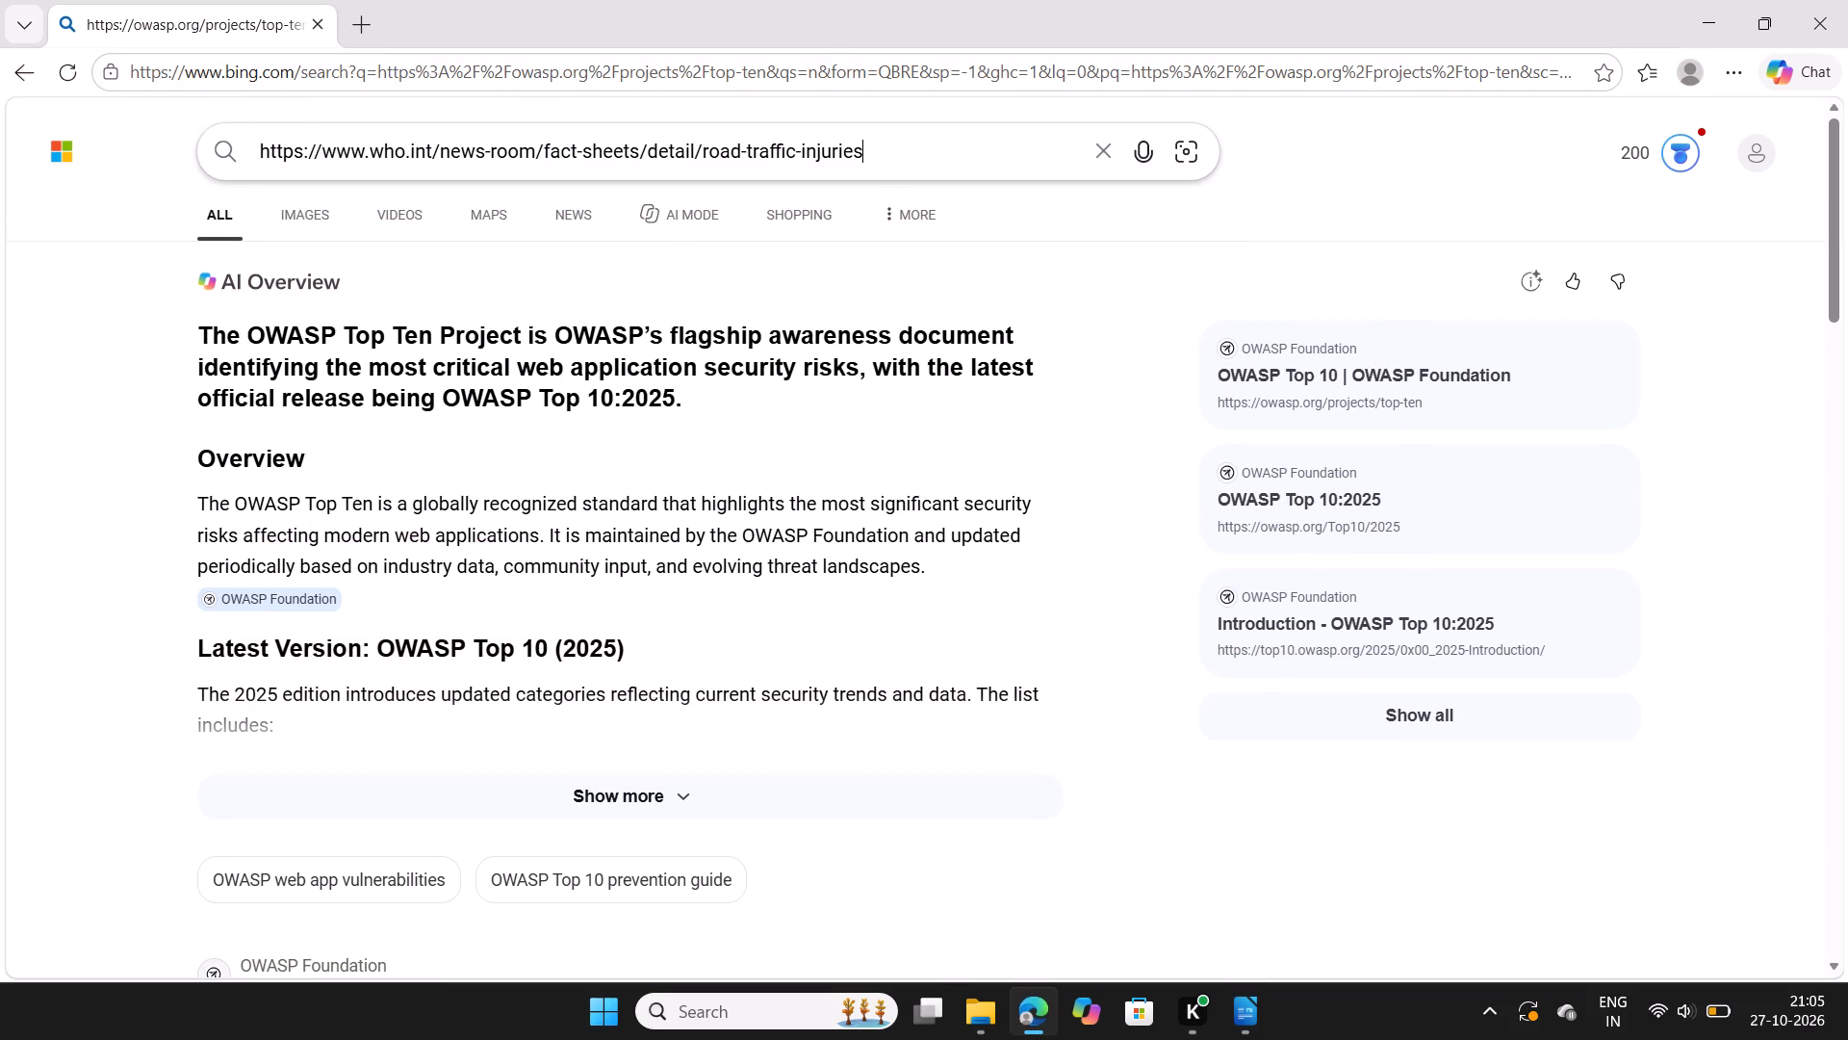
key("Return")
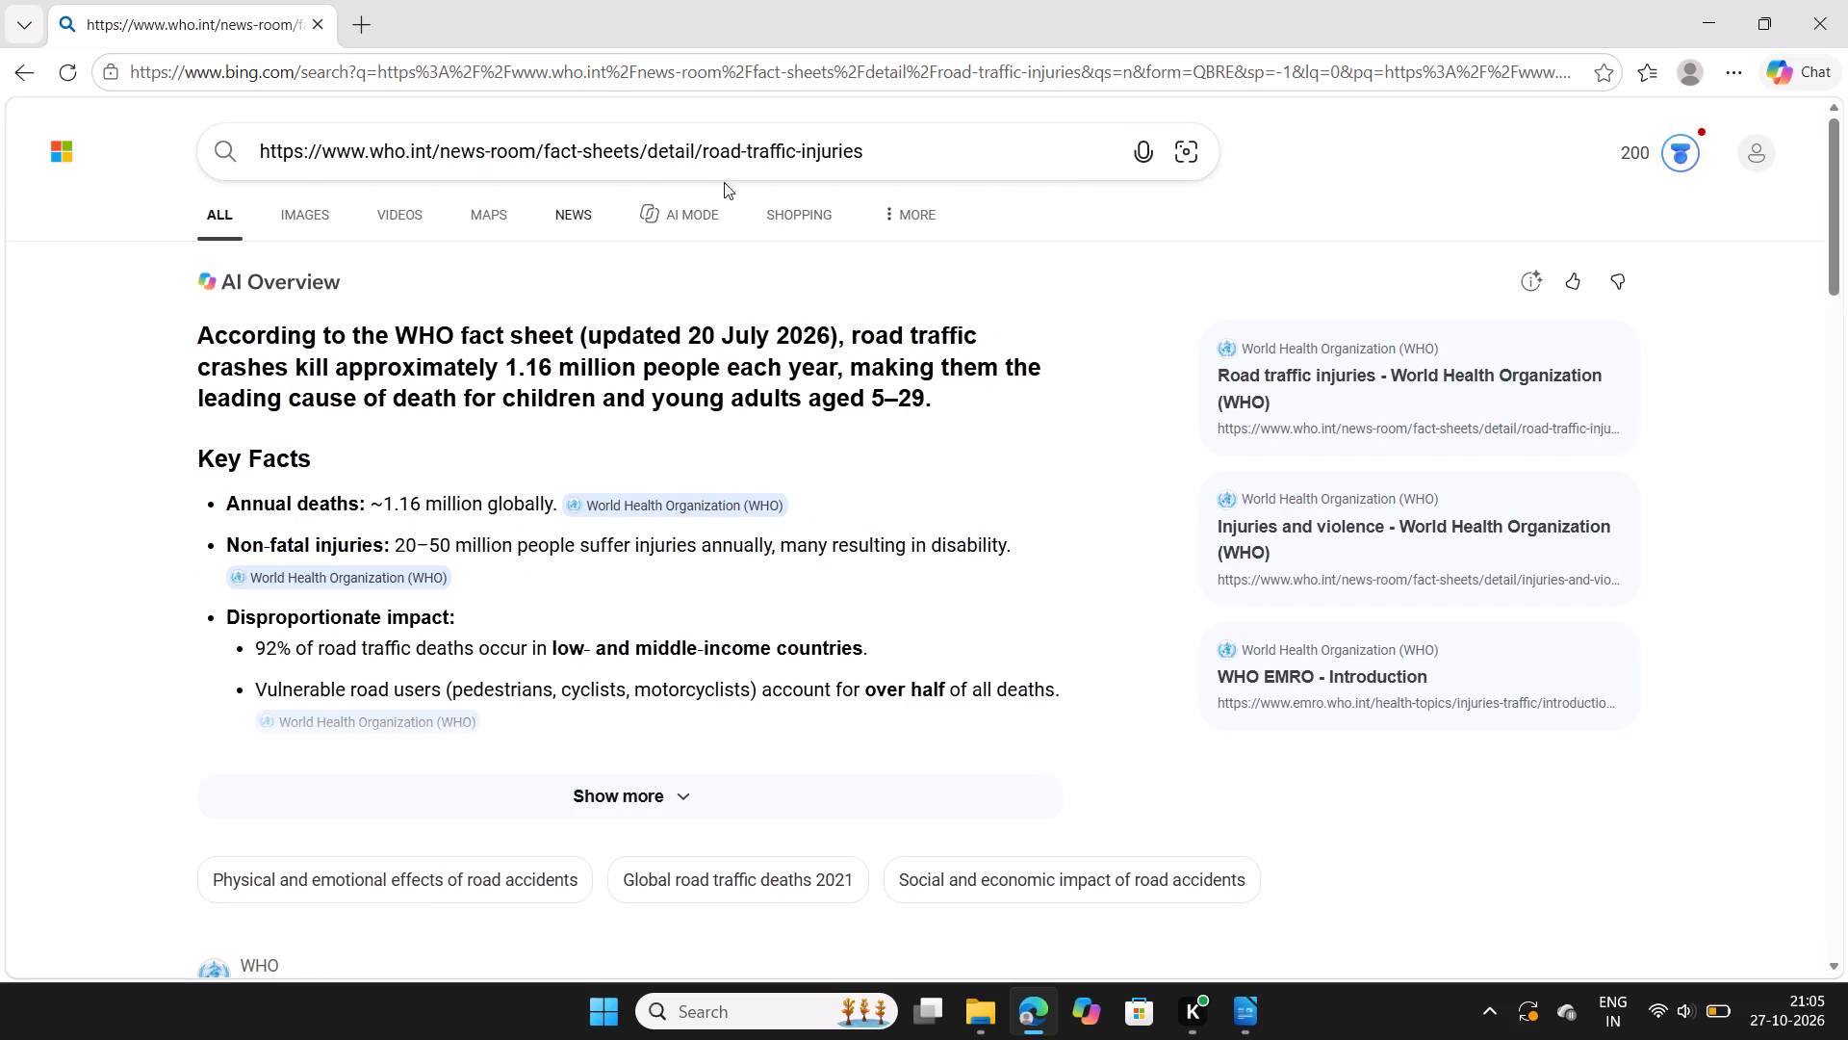
left_click(885, 147)
key("Return")
scroll(654, 439, "down", 4)
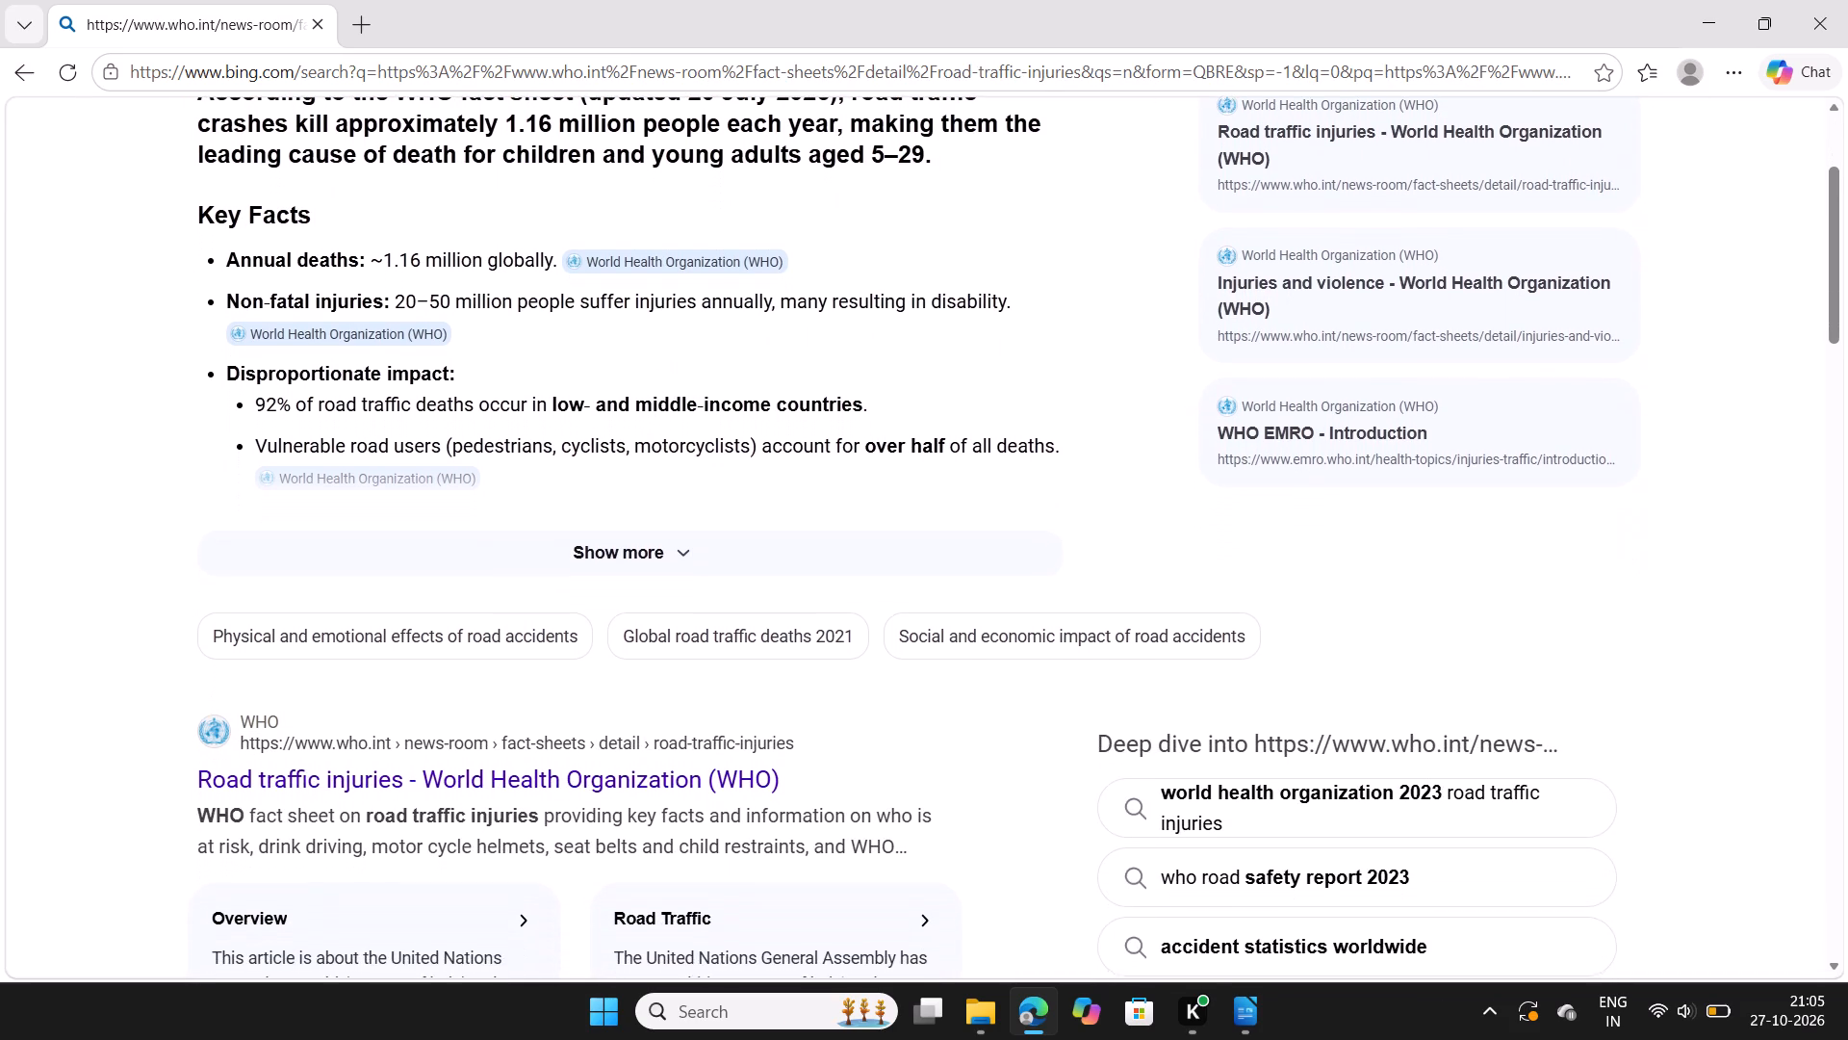
left_click(506, 770)
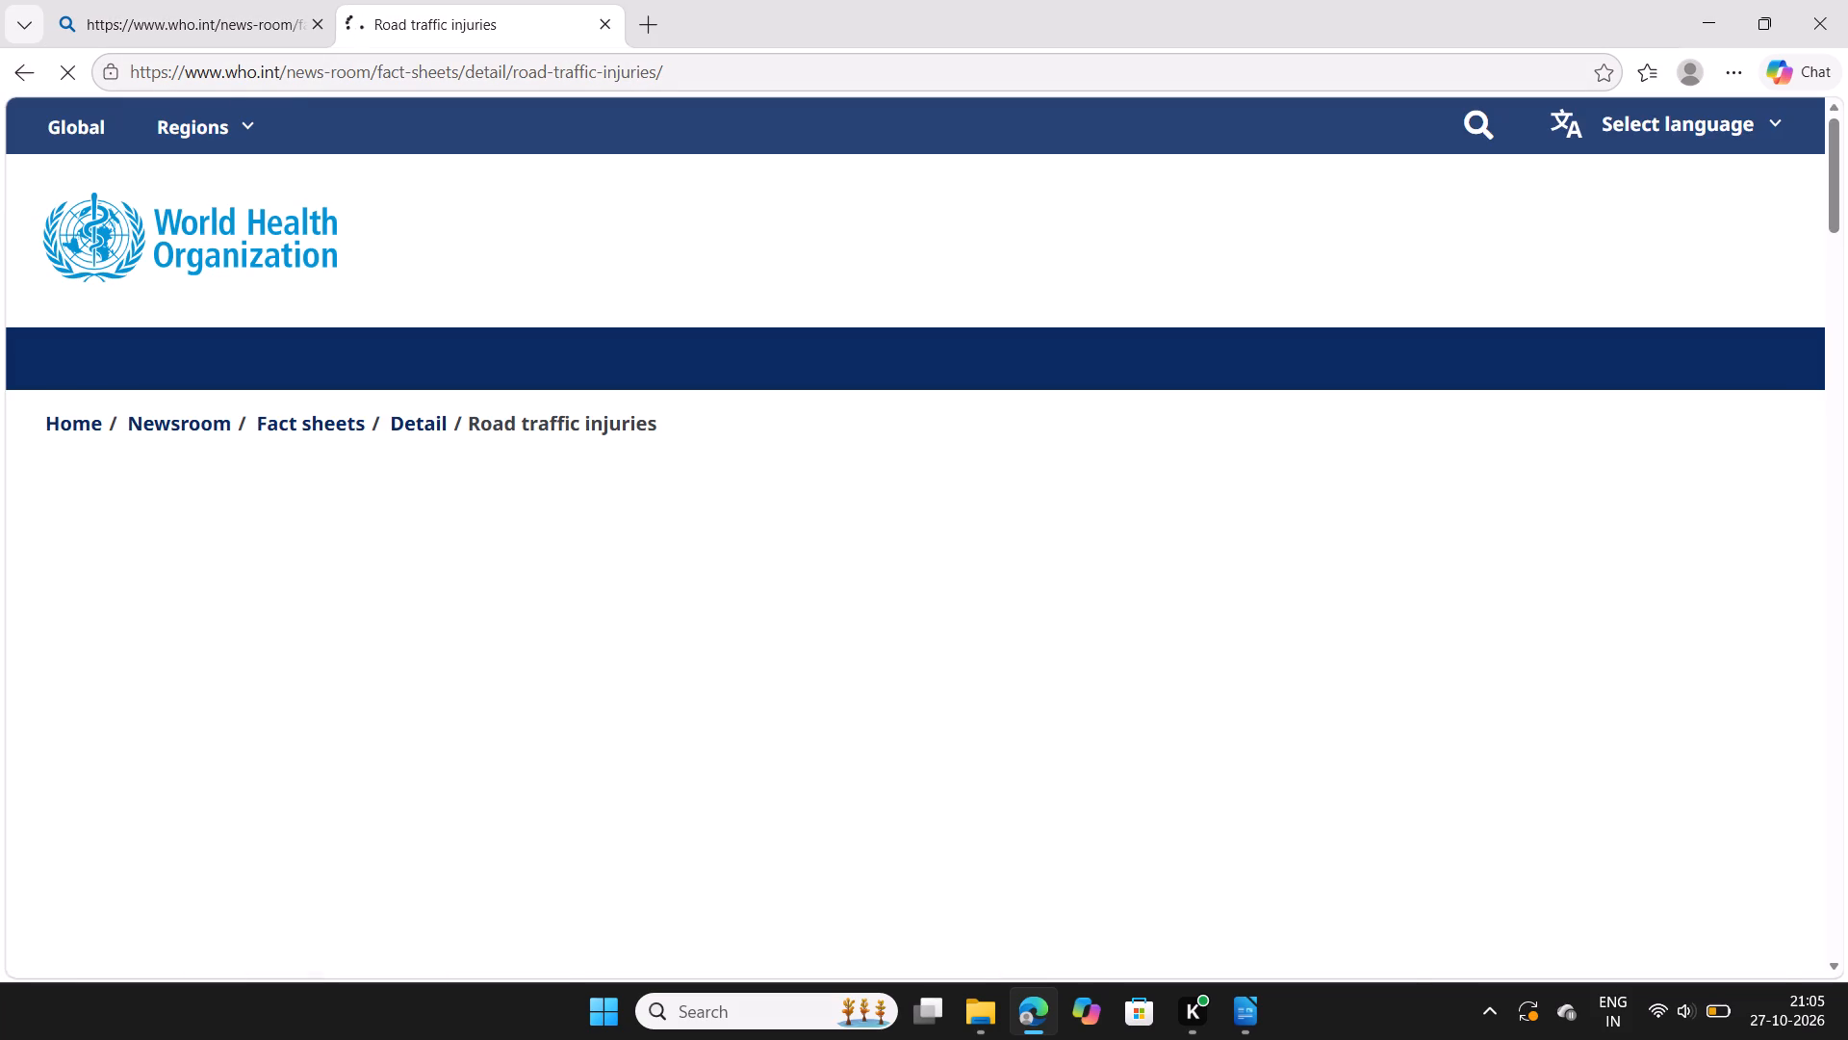
left_click_drag(128, 68, 148, 70)
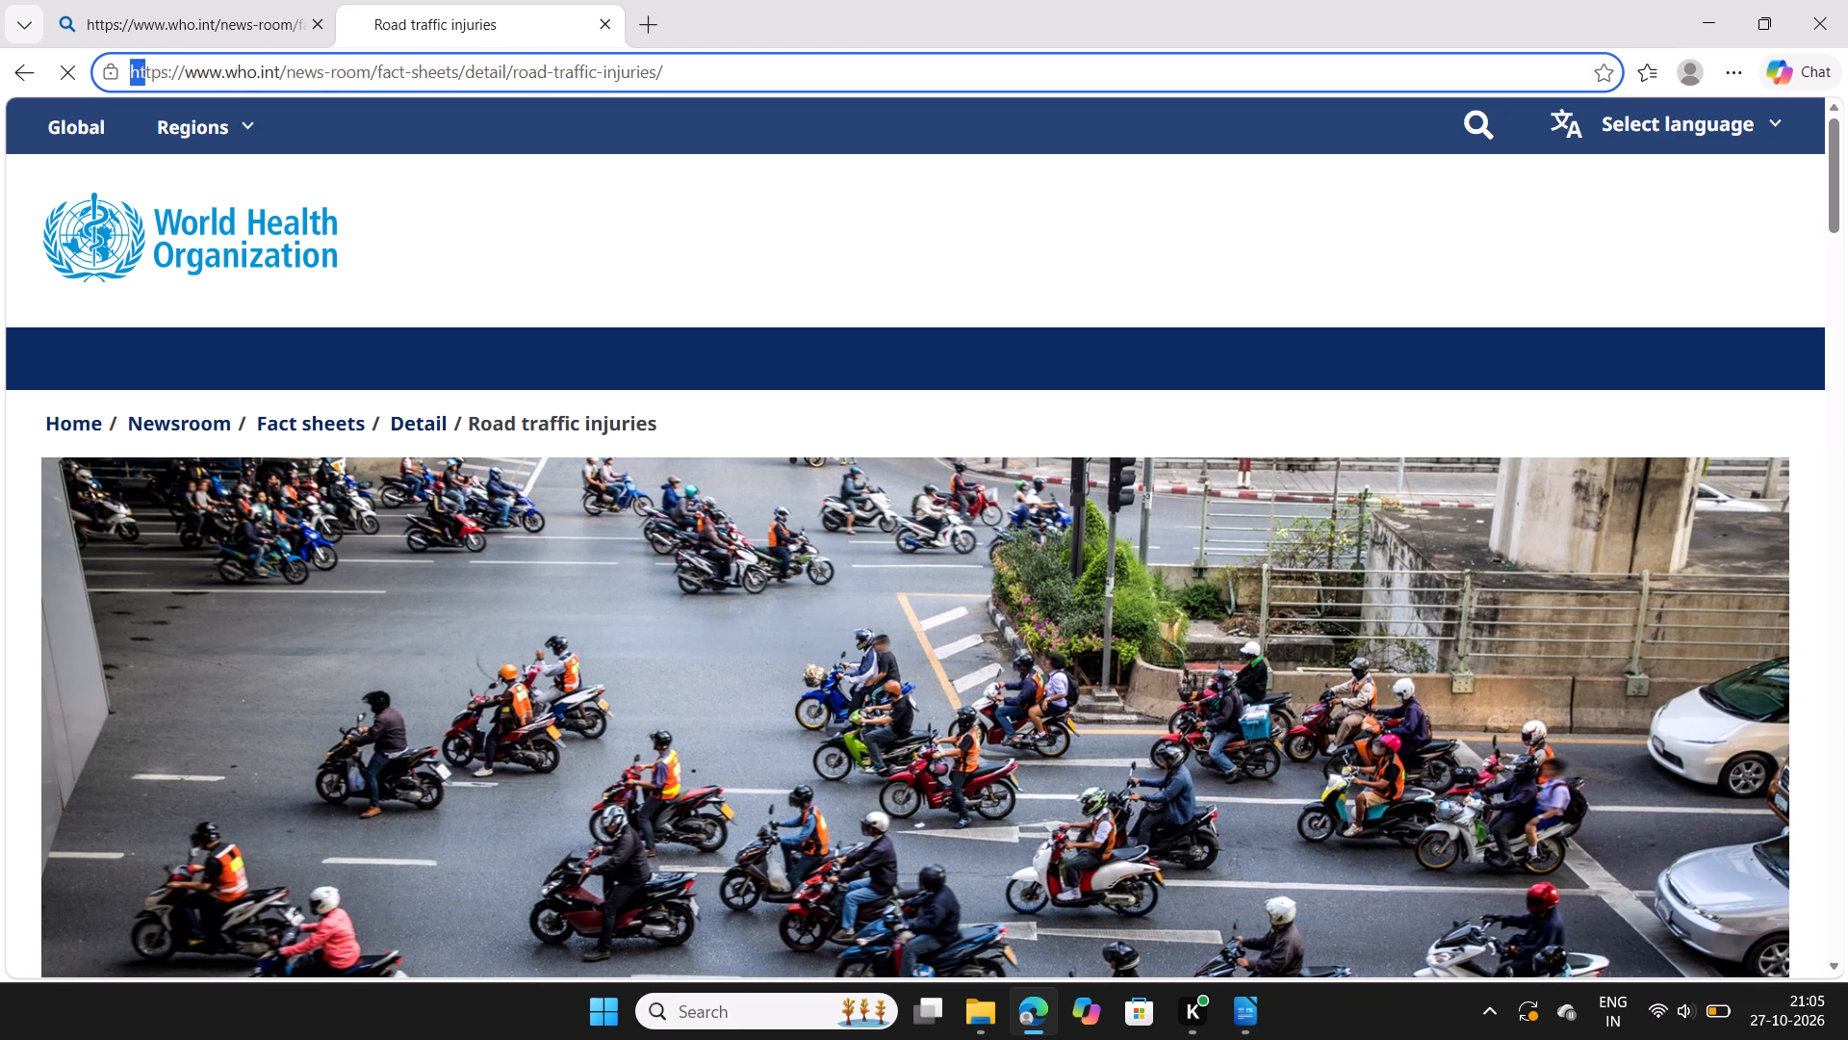
left_click_drag(148, 70, 685, 87)
key("ctrl+c")
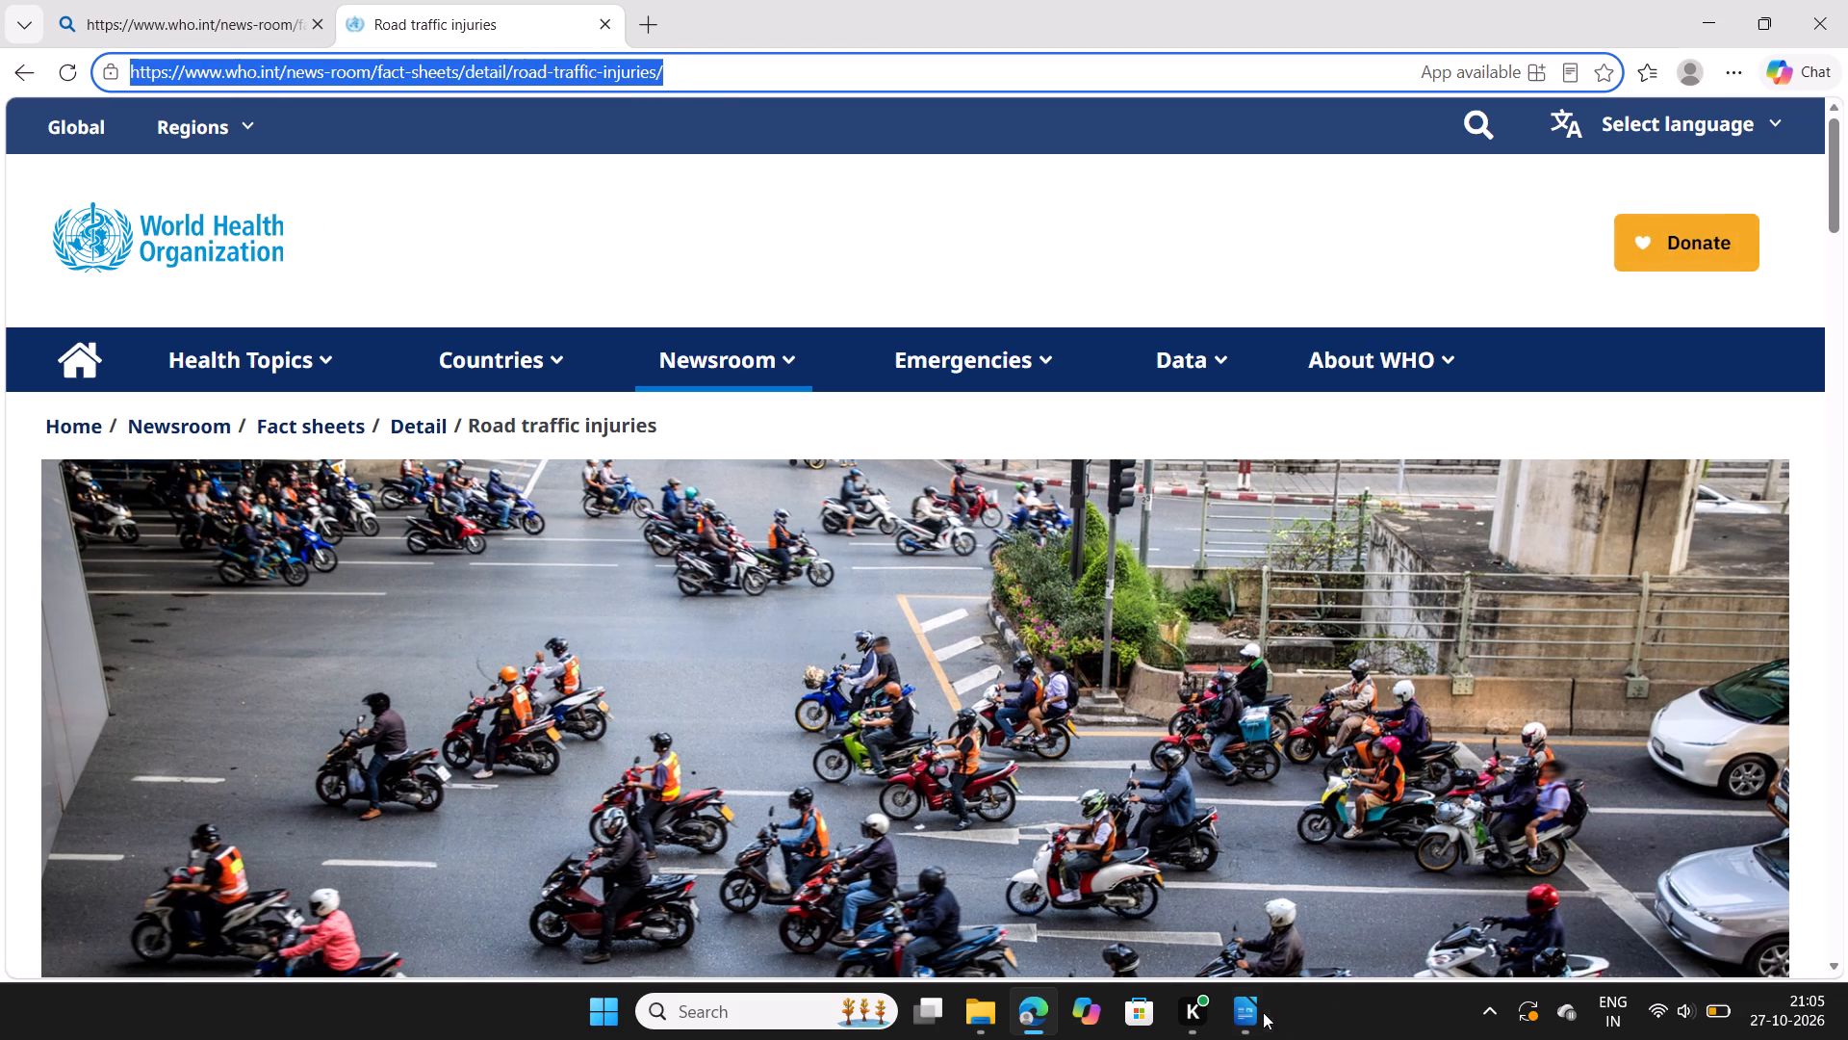
left_click(1254, 1012)
key("BackSpace")
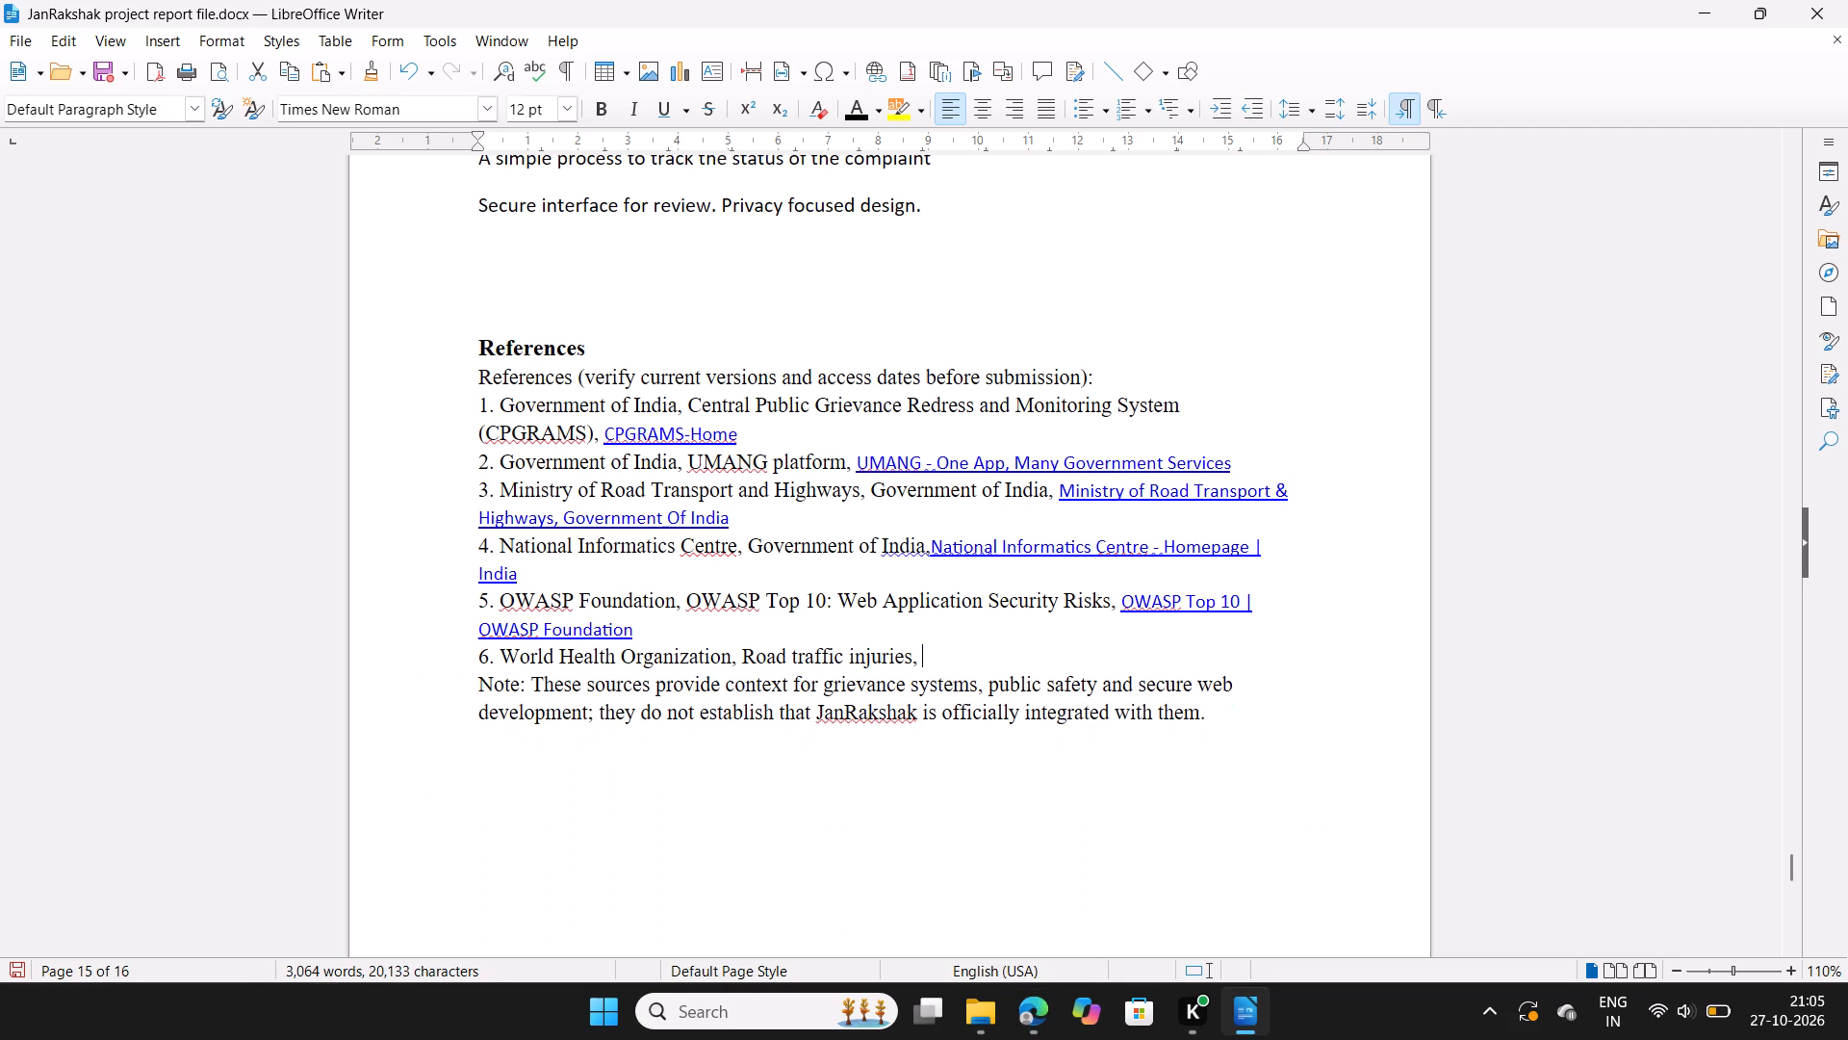
key("ctrl+v")
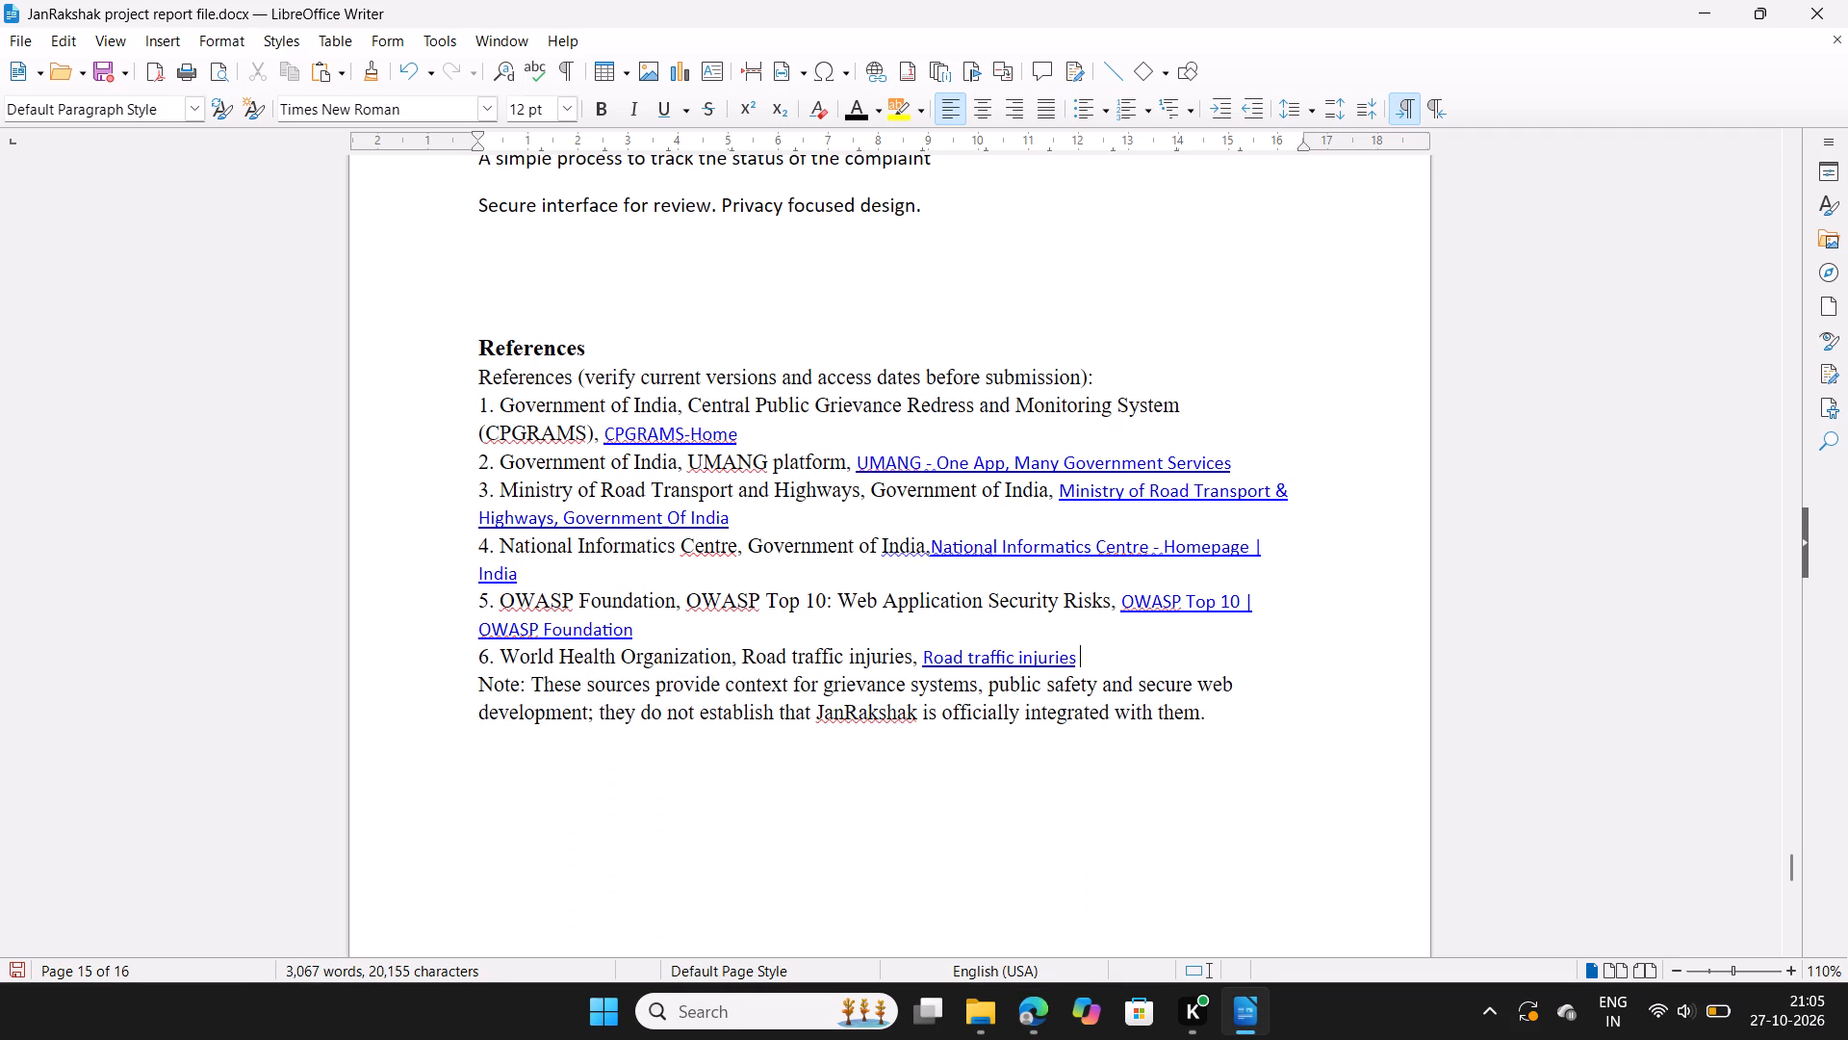
Try to open the CPGRAMS-Home hyperlink in reference 1 of the report to test it.
left_click(630, 431)
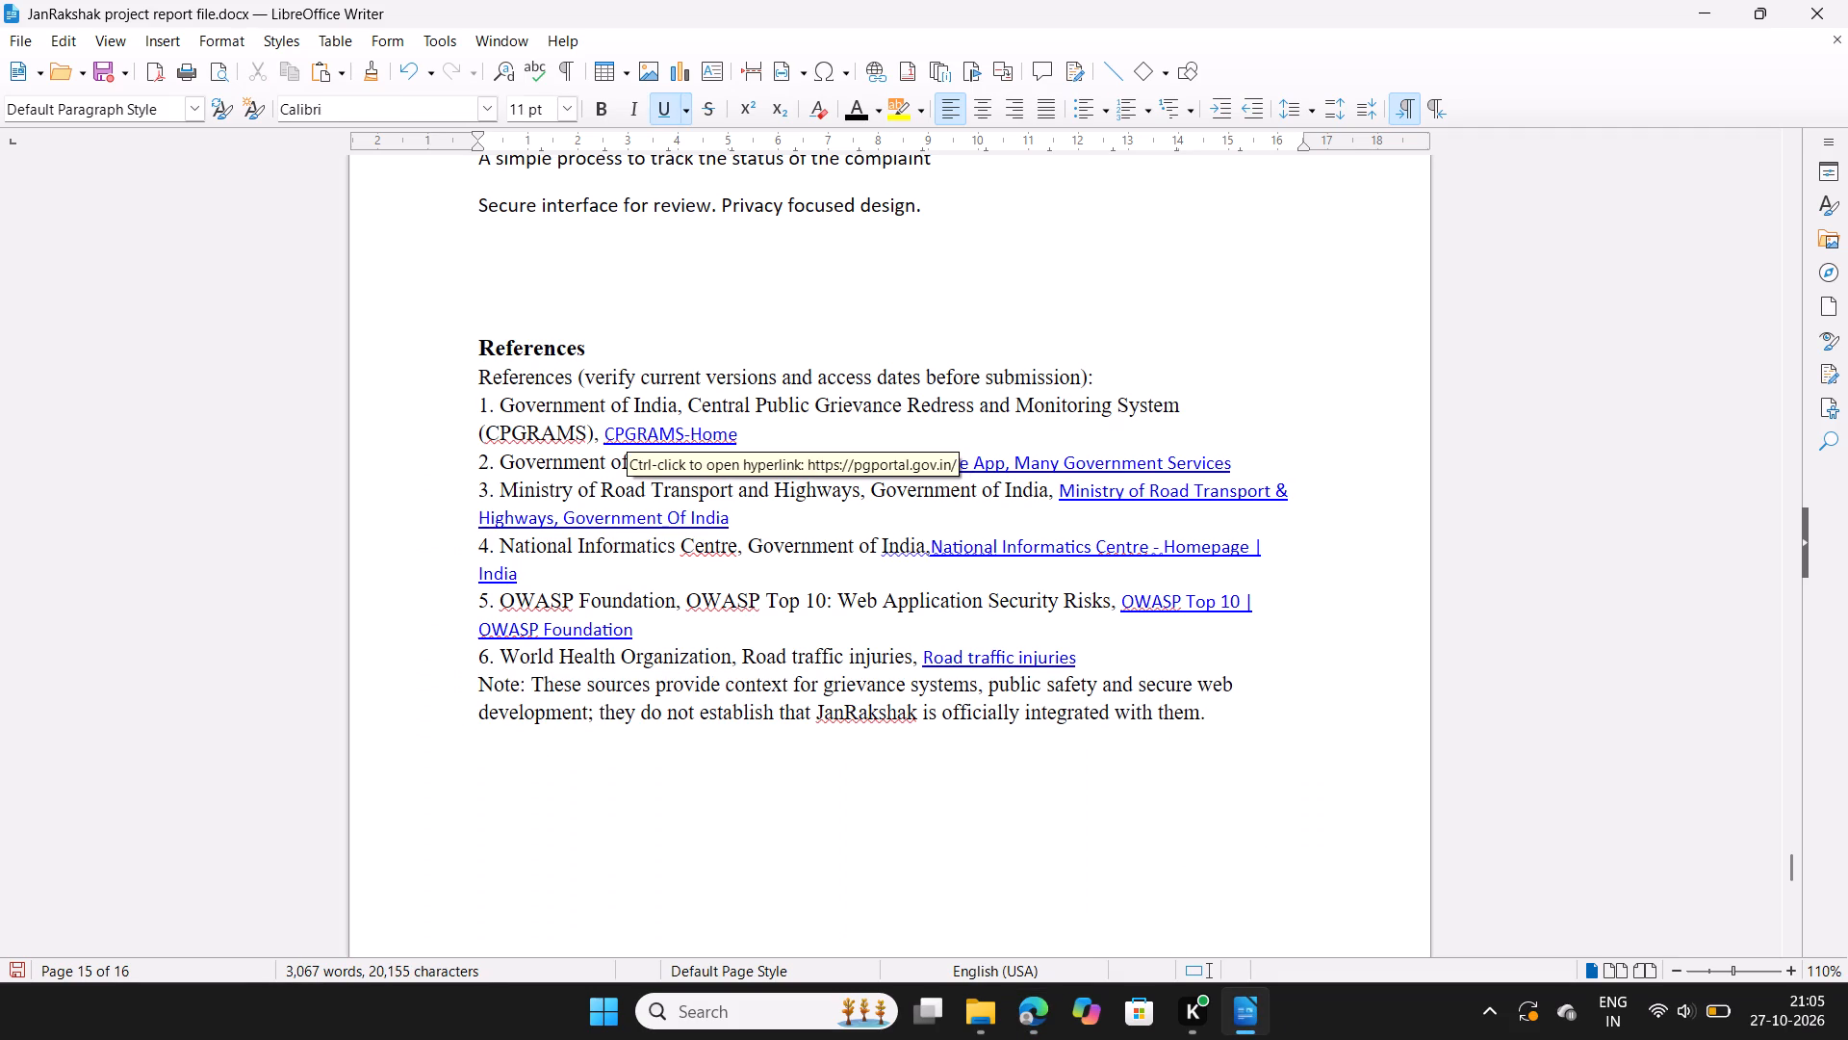
left_click(659, 439)
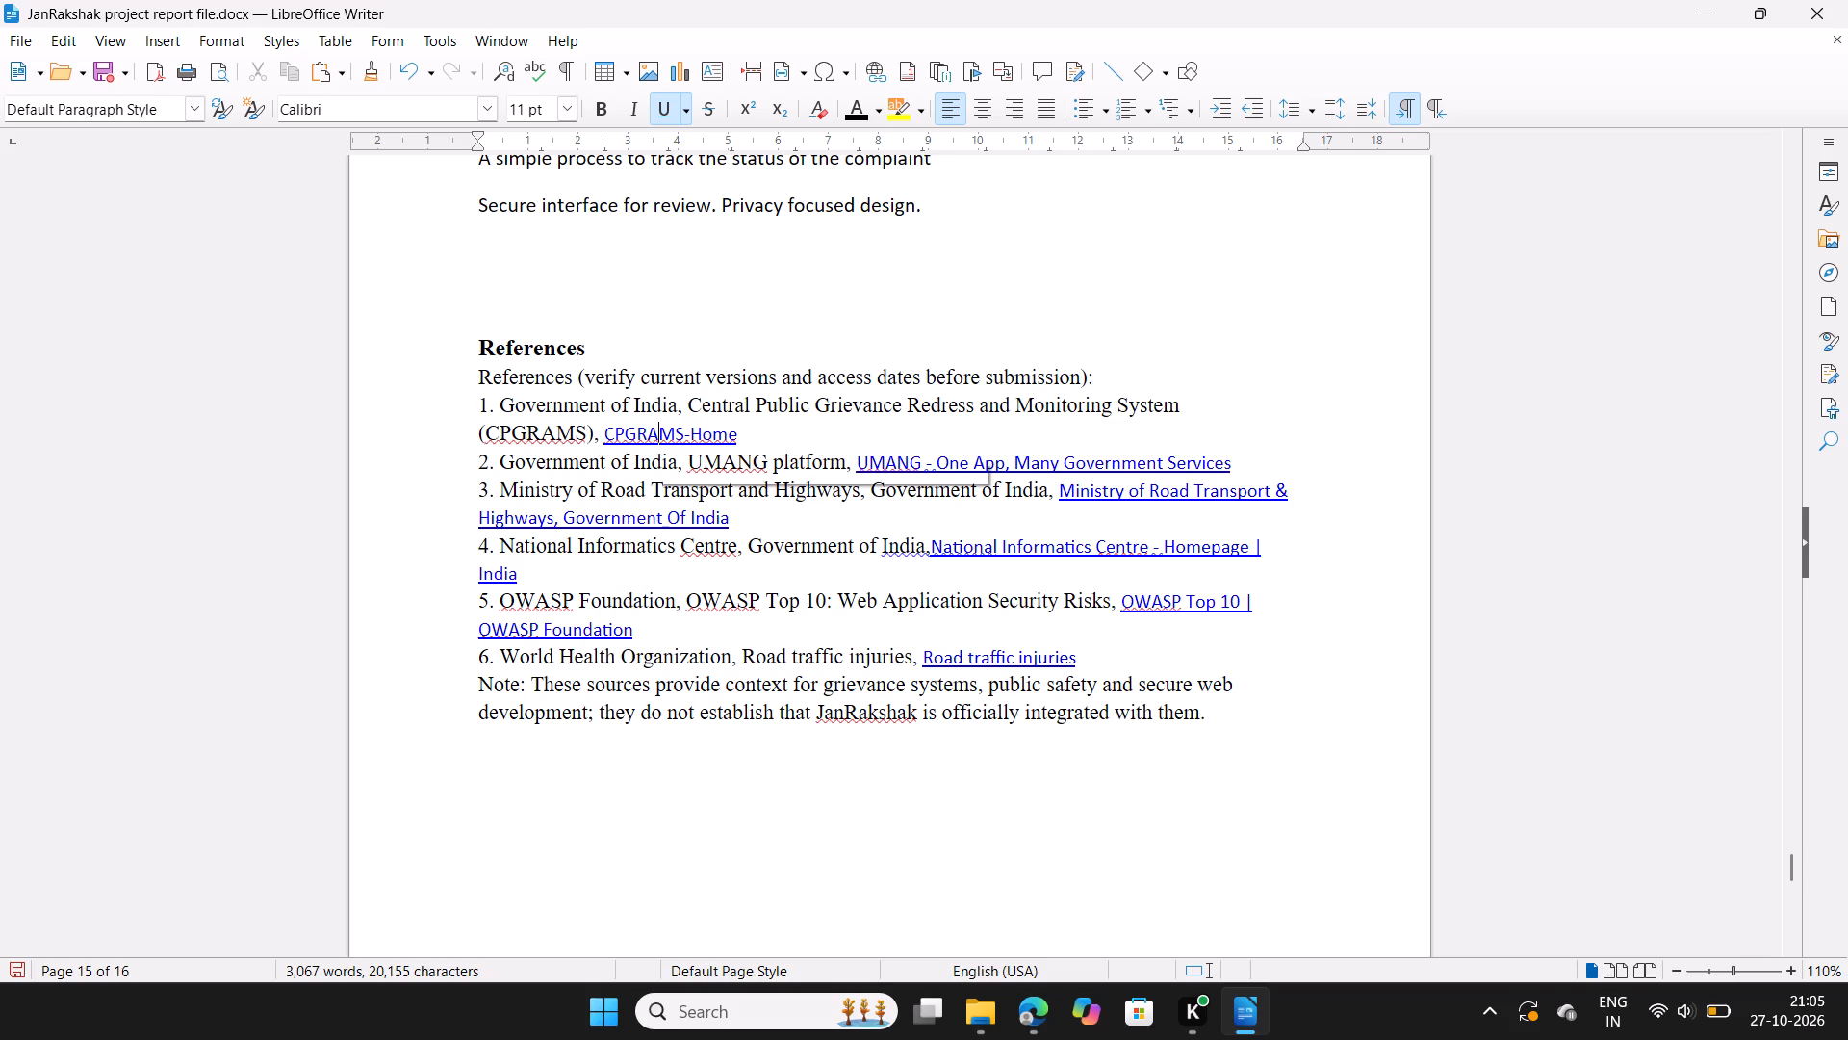
double_click(686, 431)
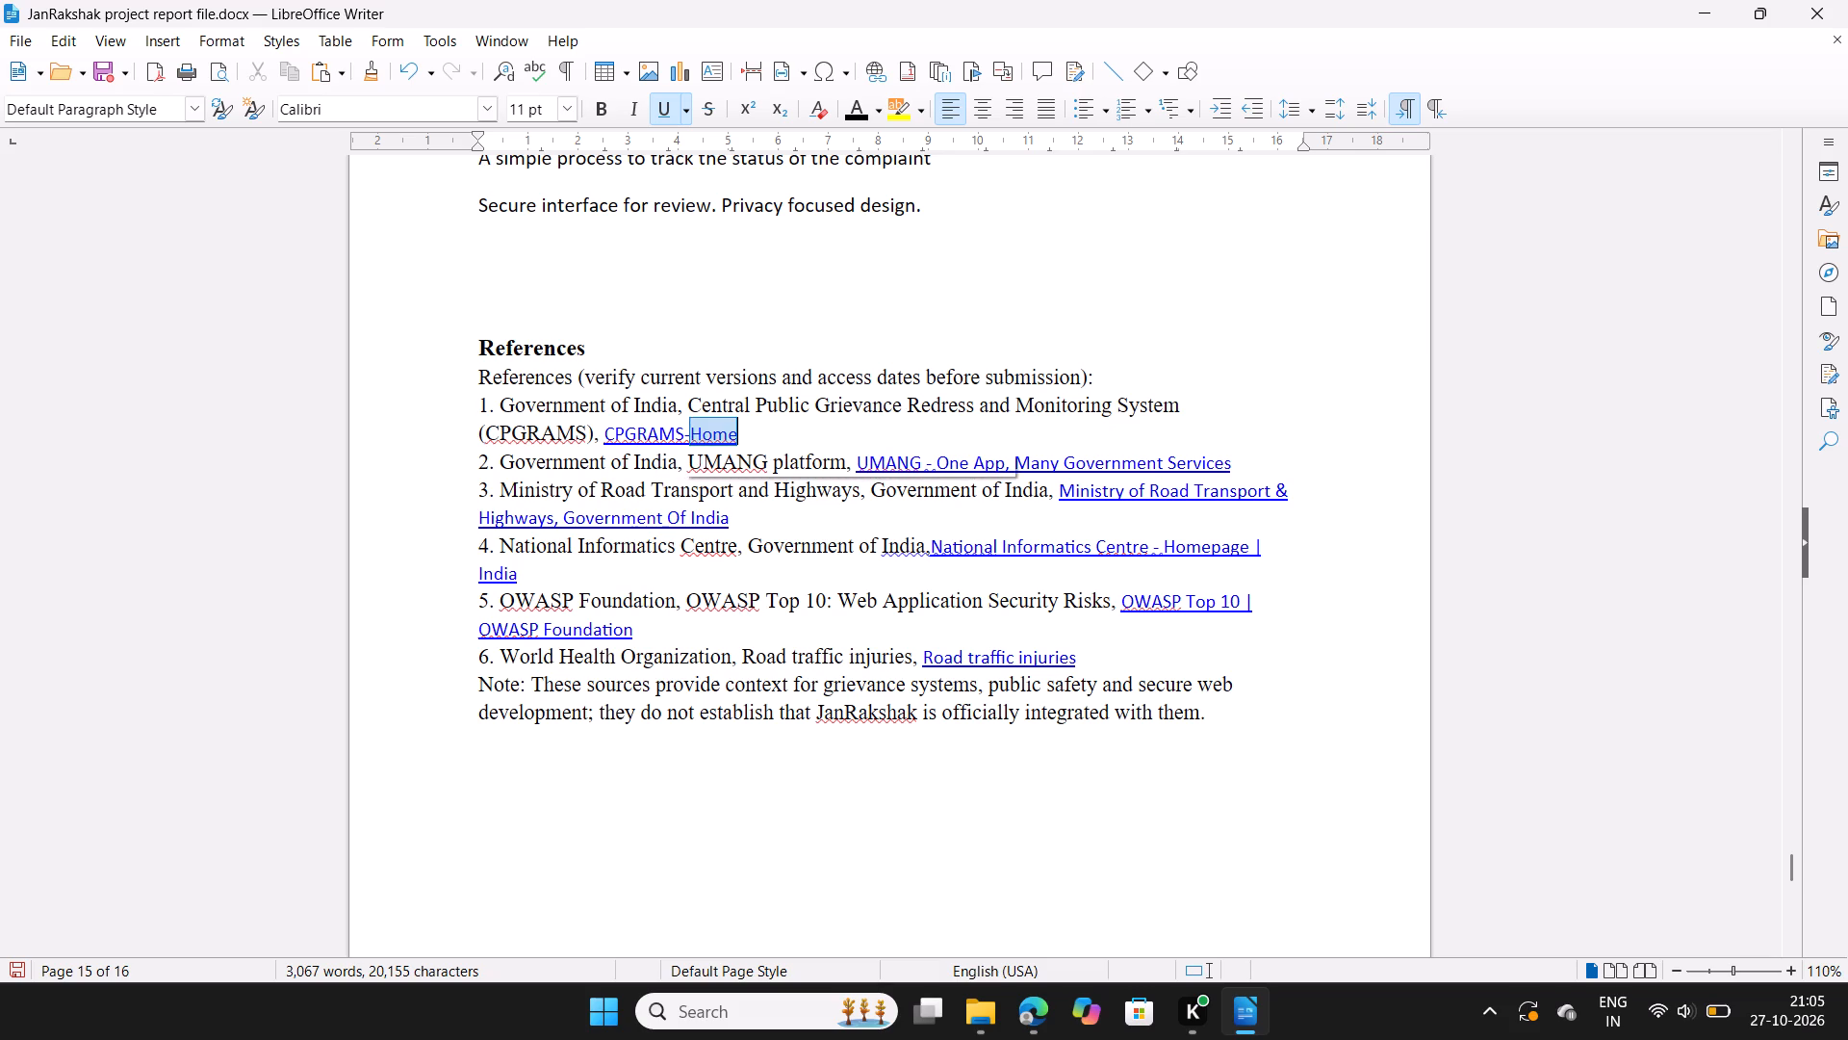
double_click(652, 429)
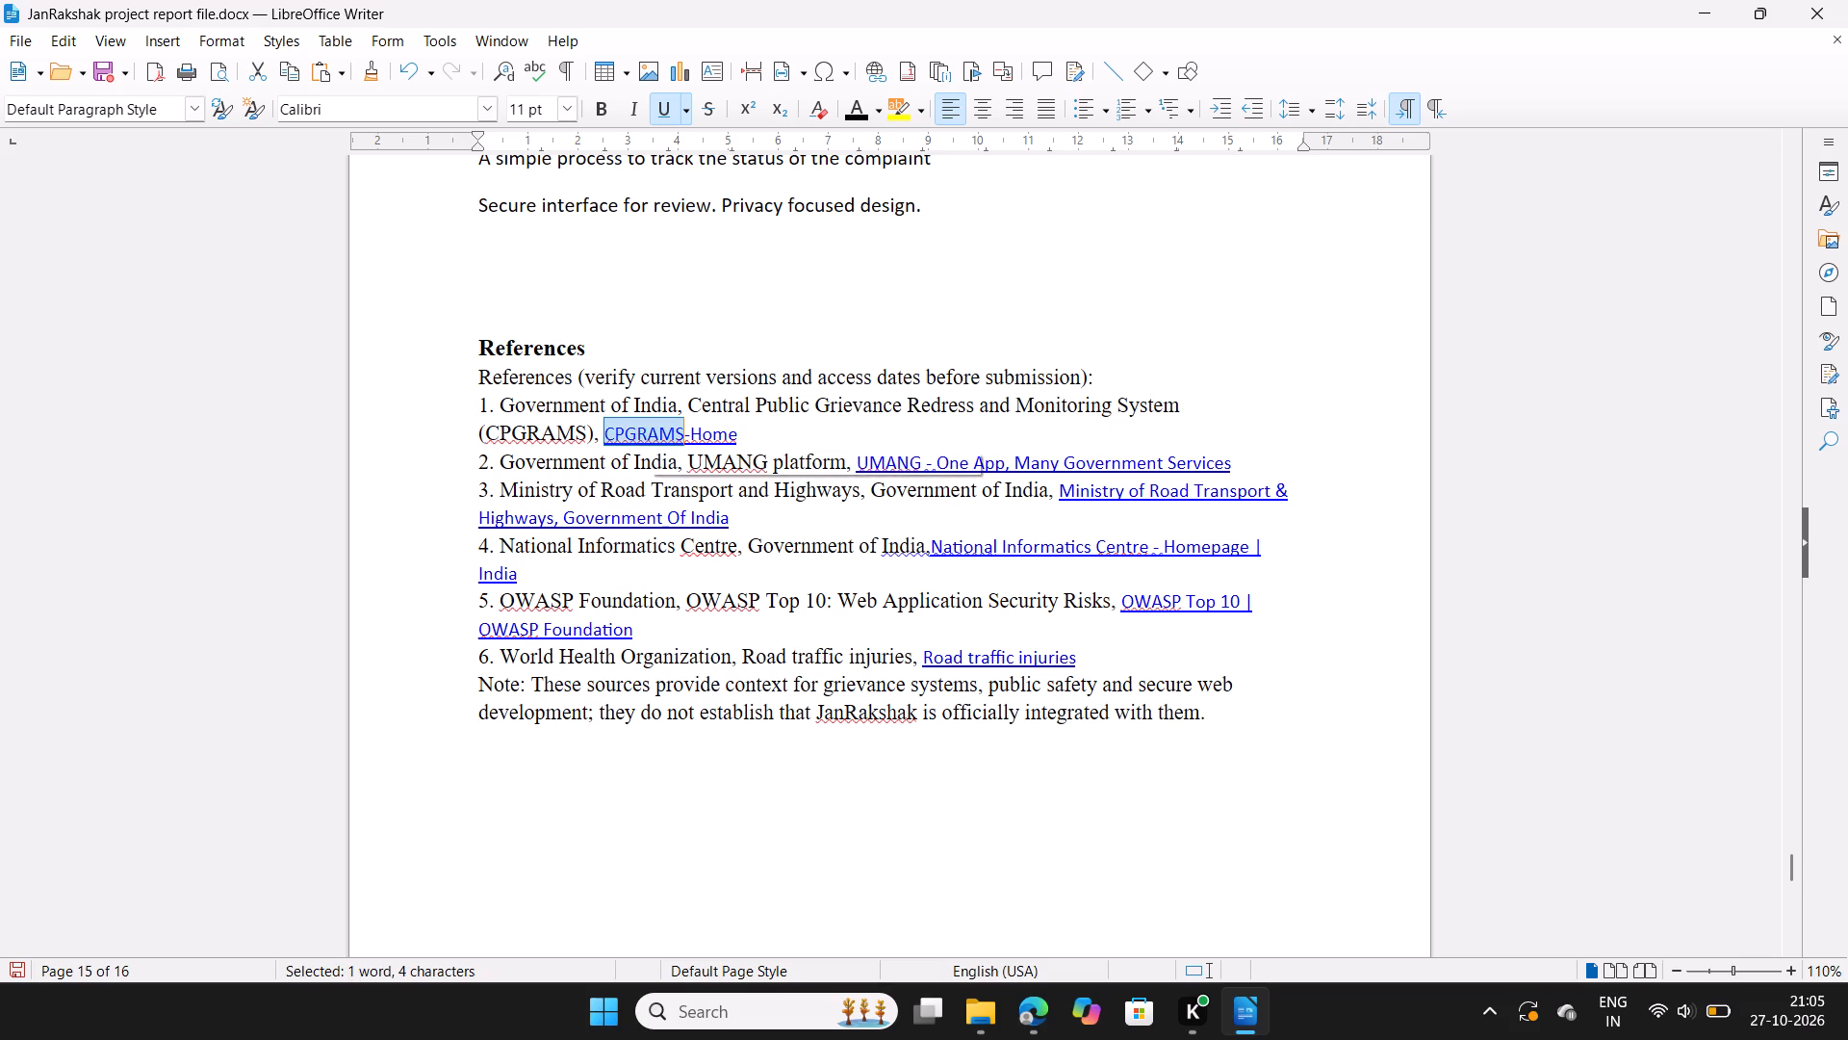
left_click(674, 441)
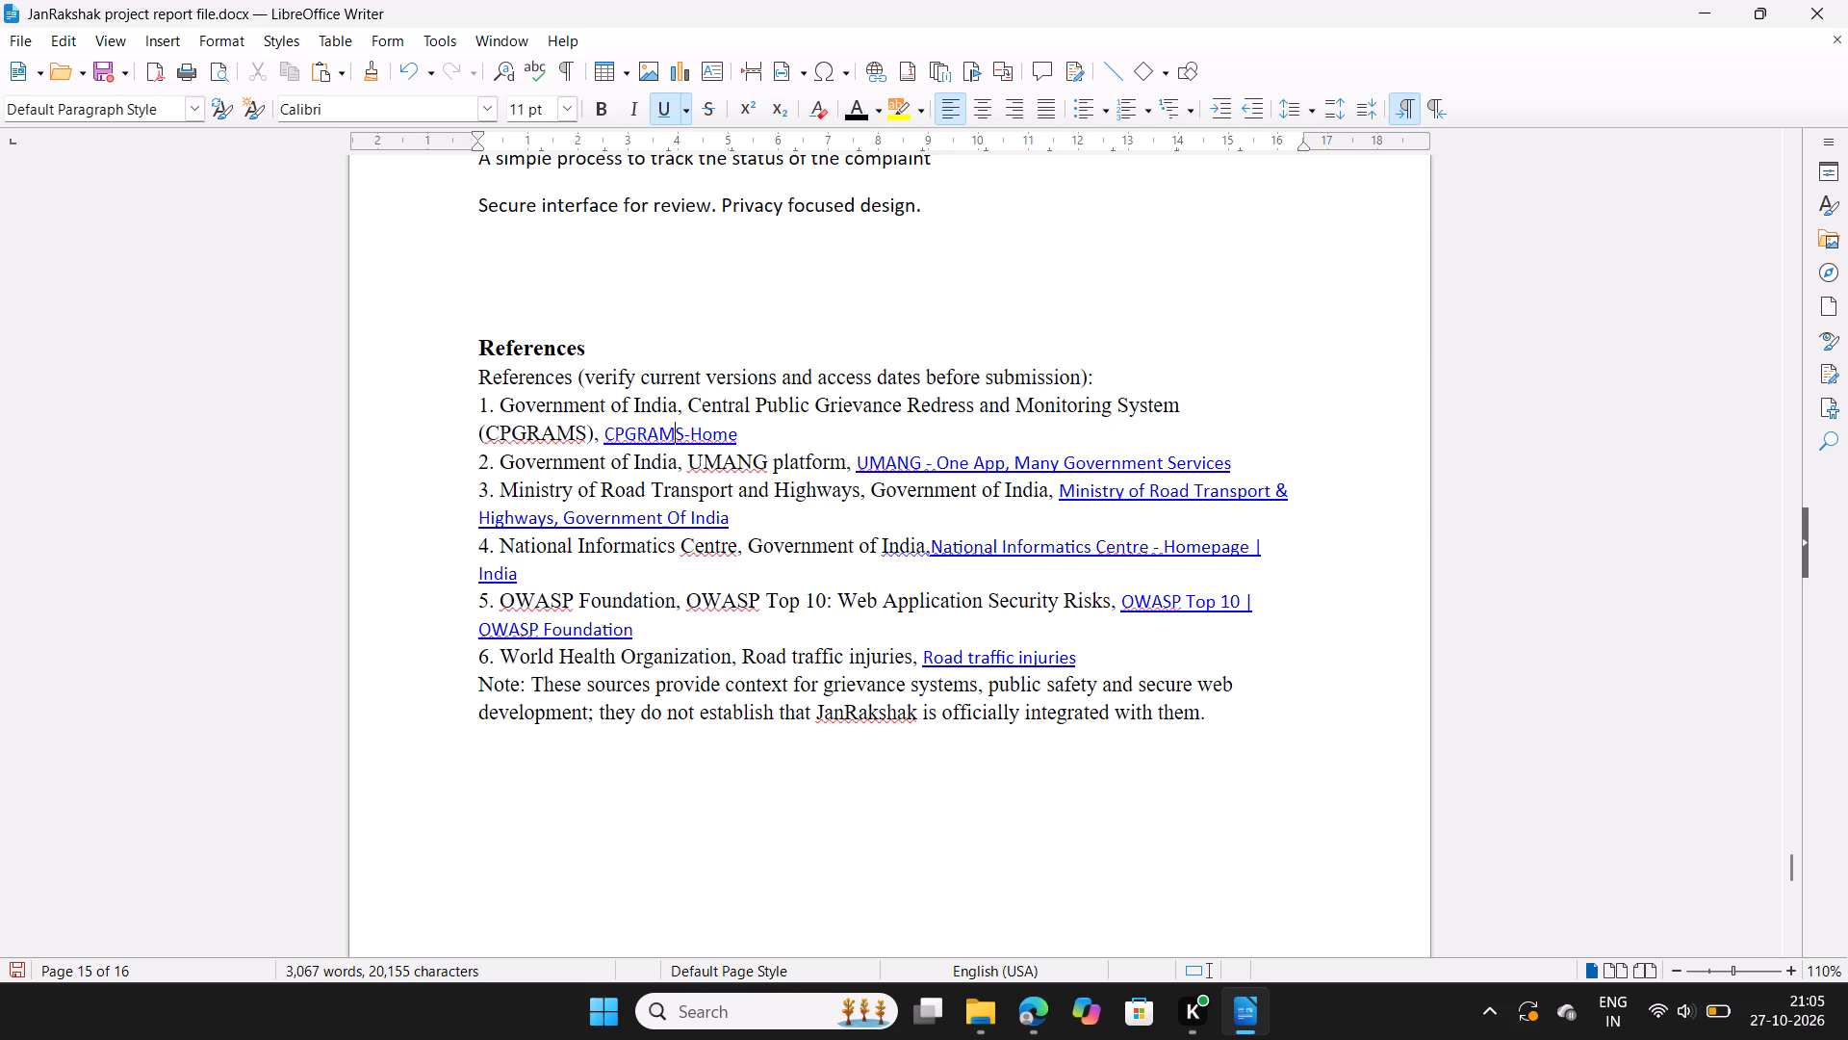
key("ctrl+space")
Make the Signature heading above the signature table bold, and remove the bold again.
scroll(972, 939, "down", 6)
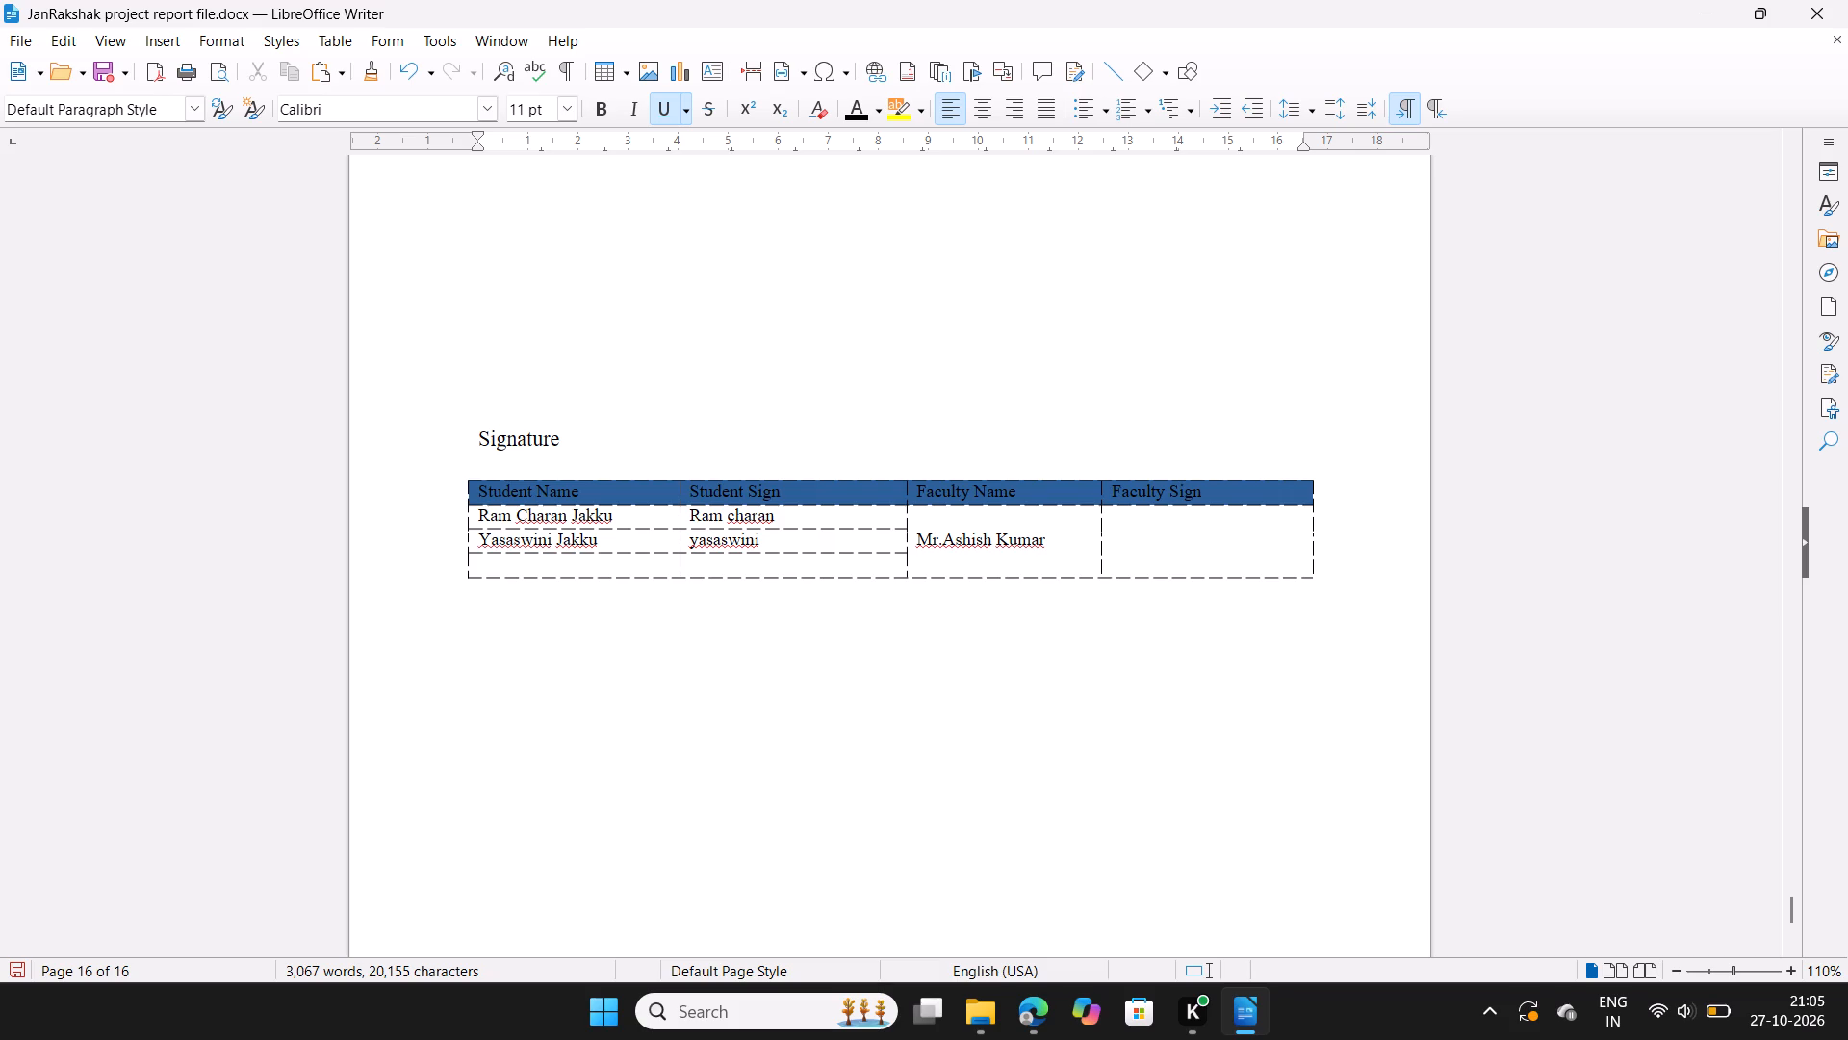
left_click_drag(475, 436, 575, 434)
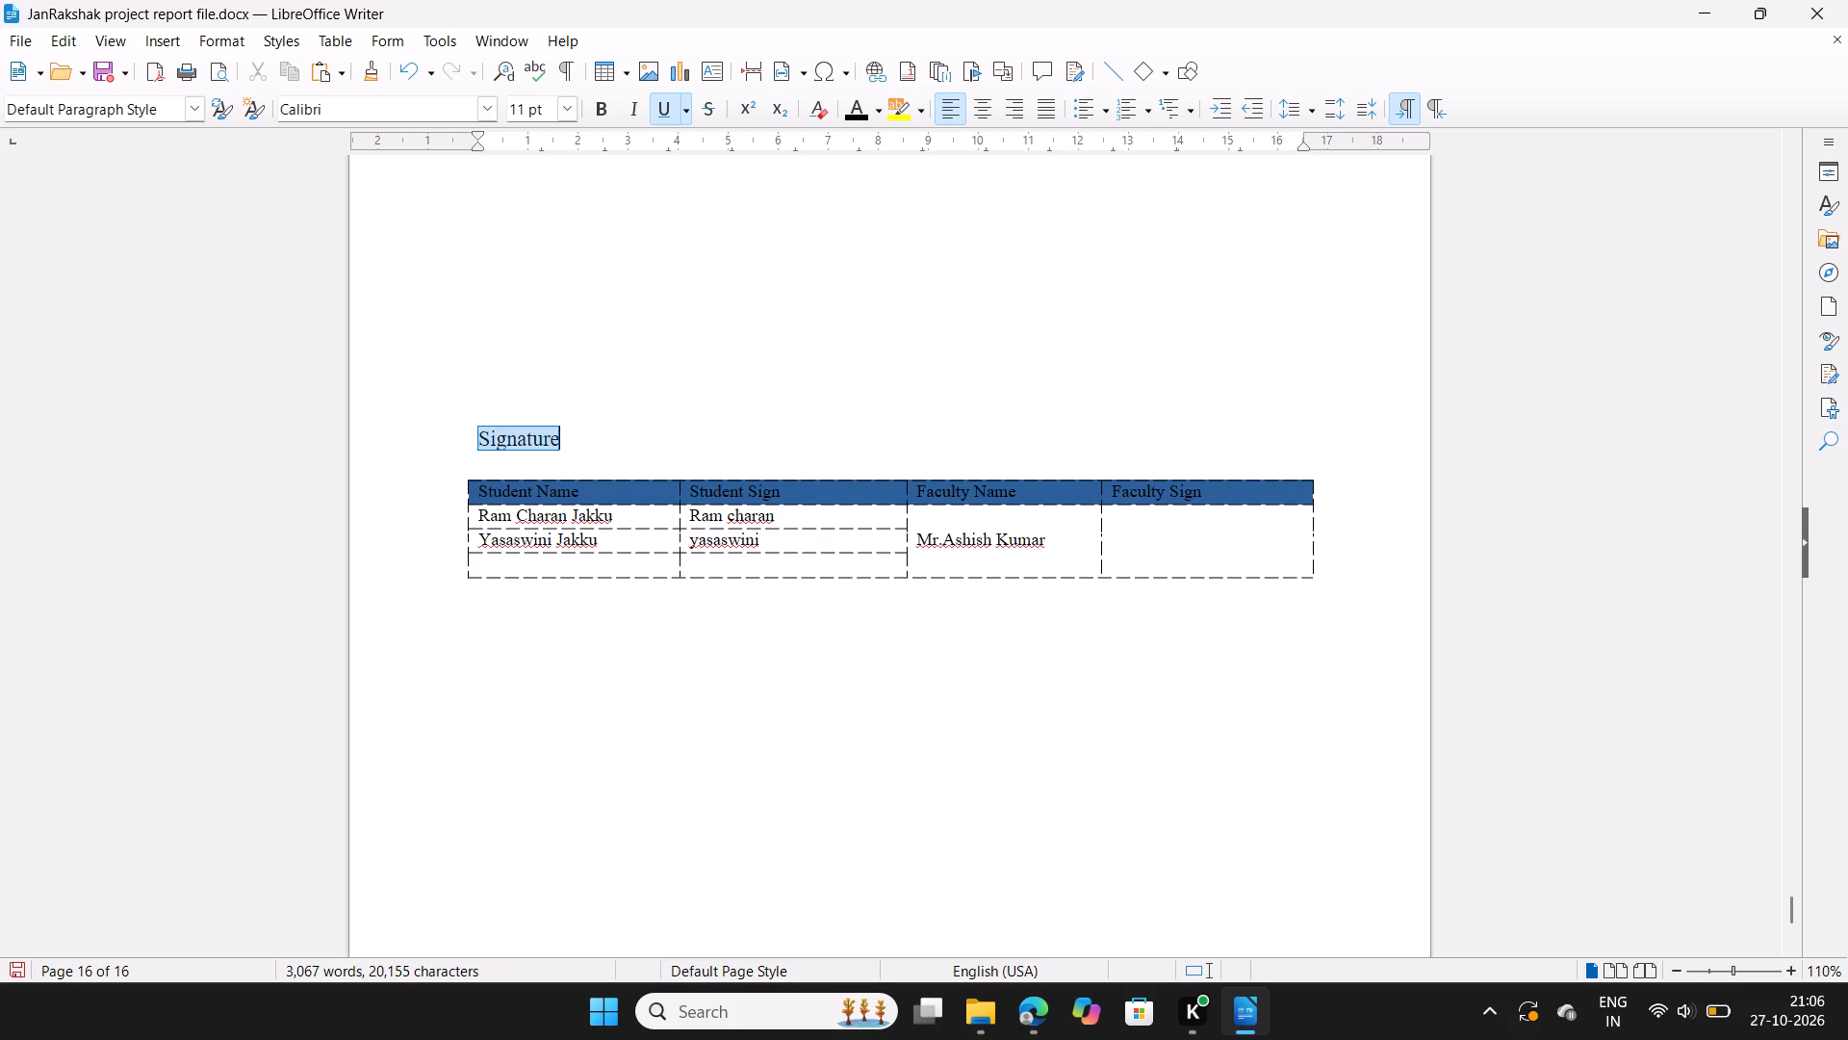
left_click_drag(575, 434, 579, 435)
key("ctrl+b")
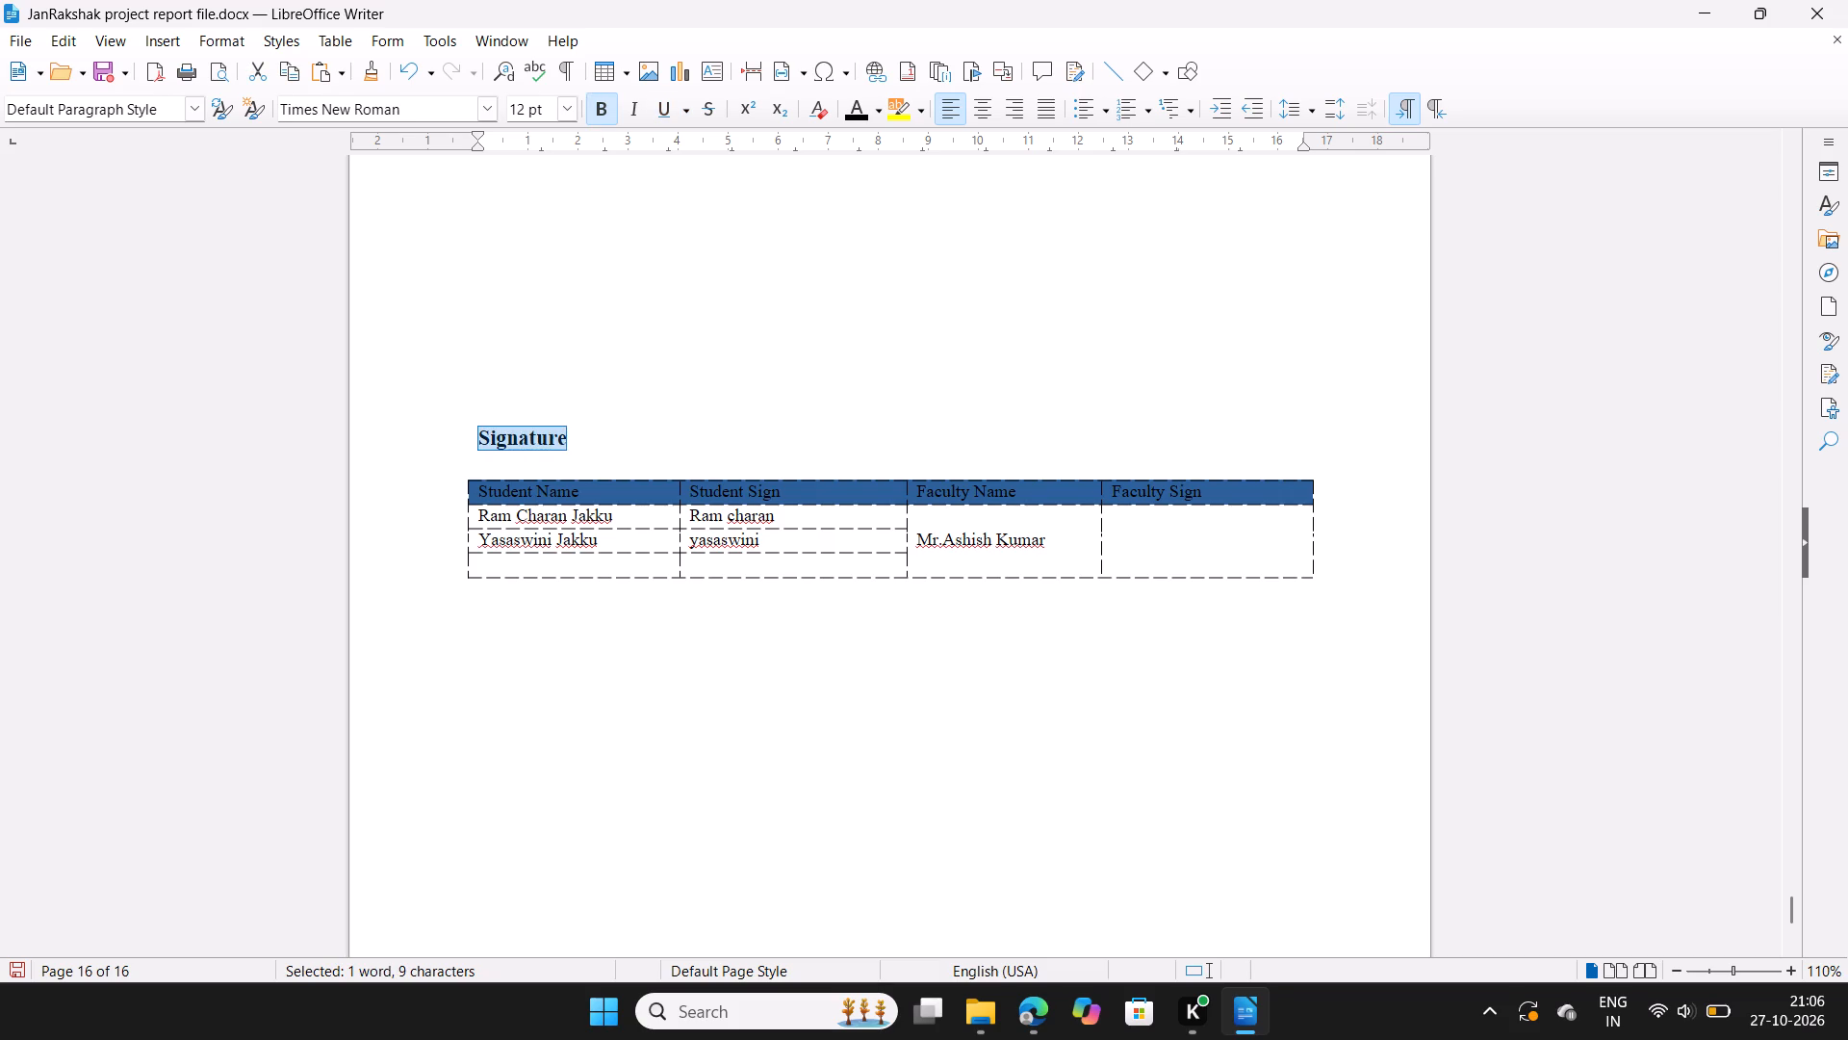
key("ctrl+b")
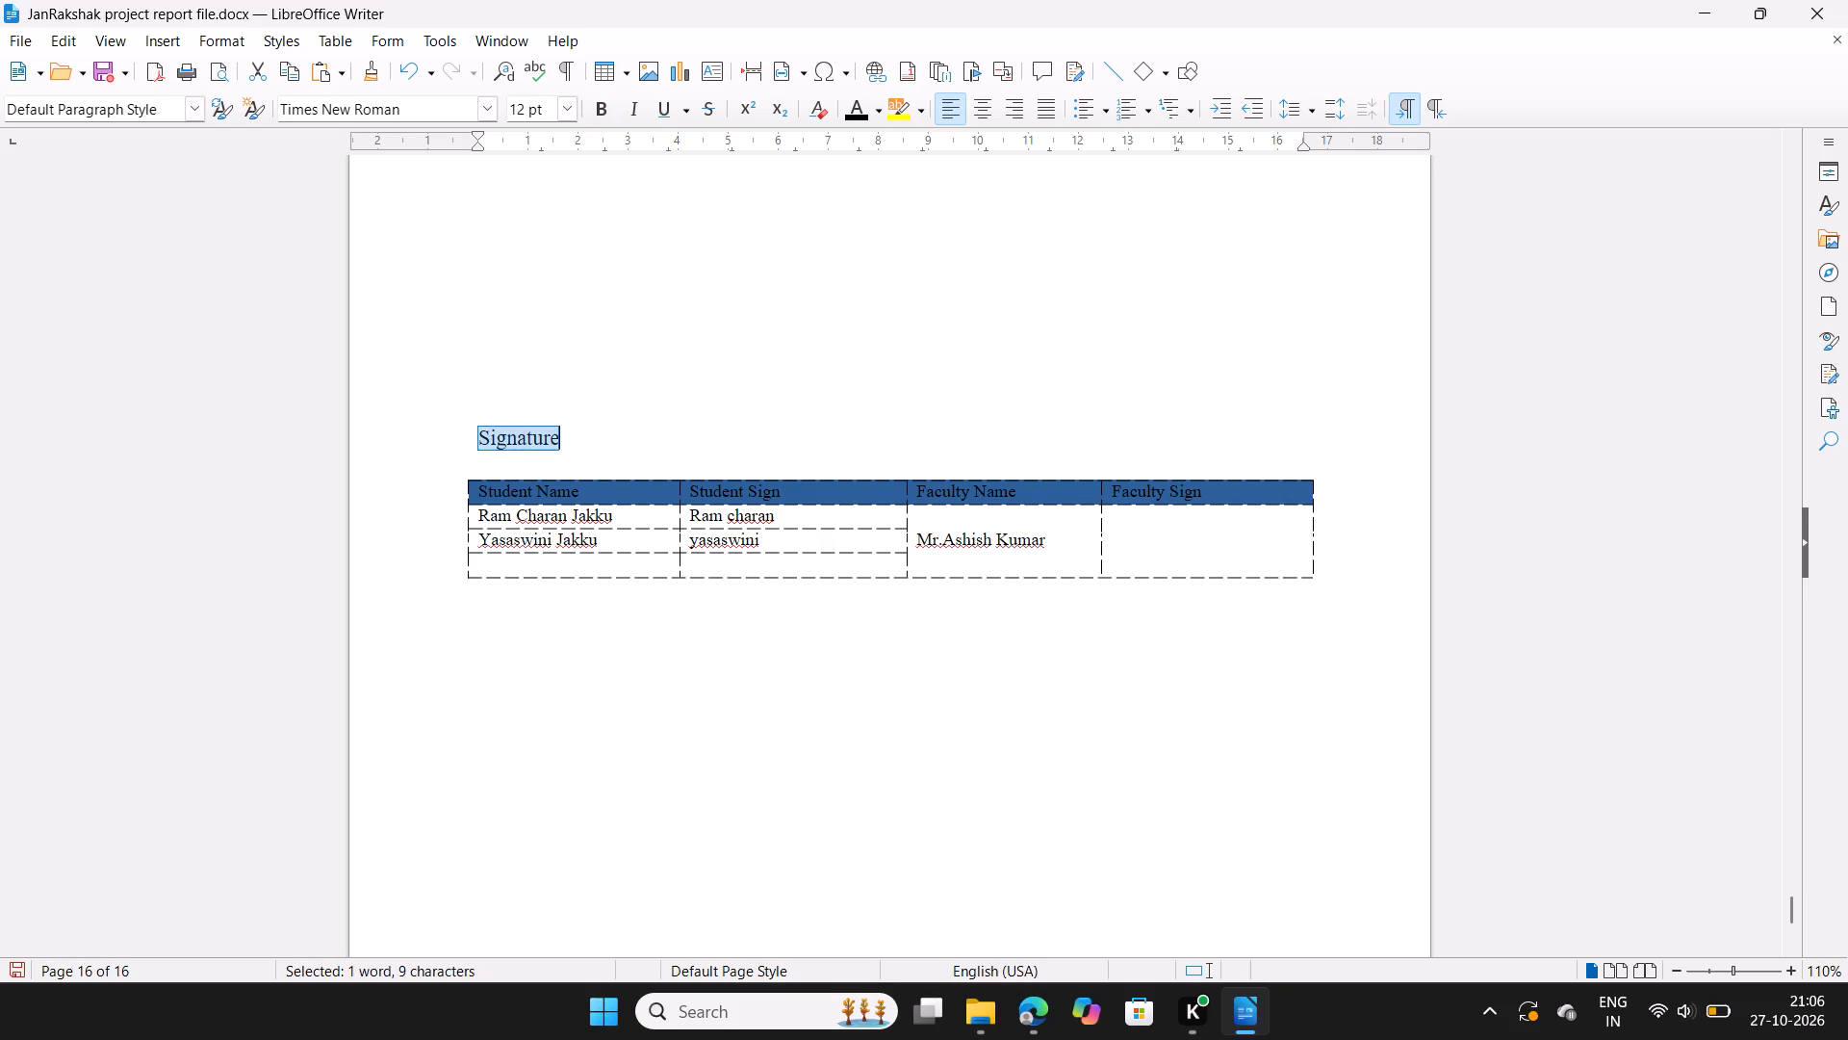
Return to the start of the report and examine the cover page and table of contents.
scroll(623, 233, "up", 3)
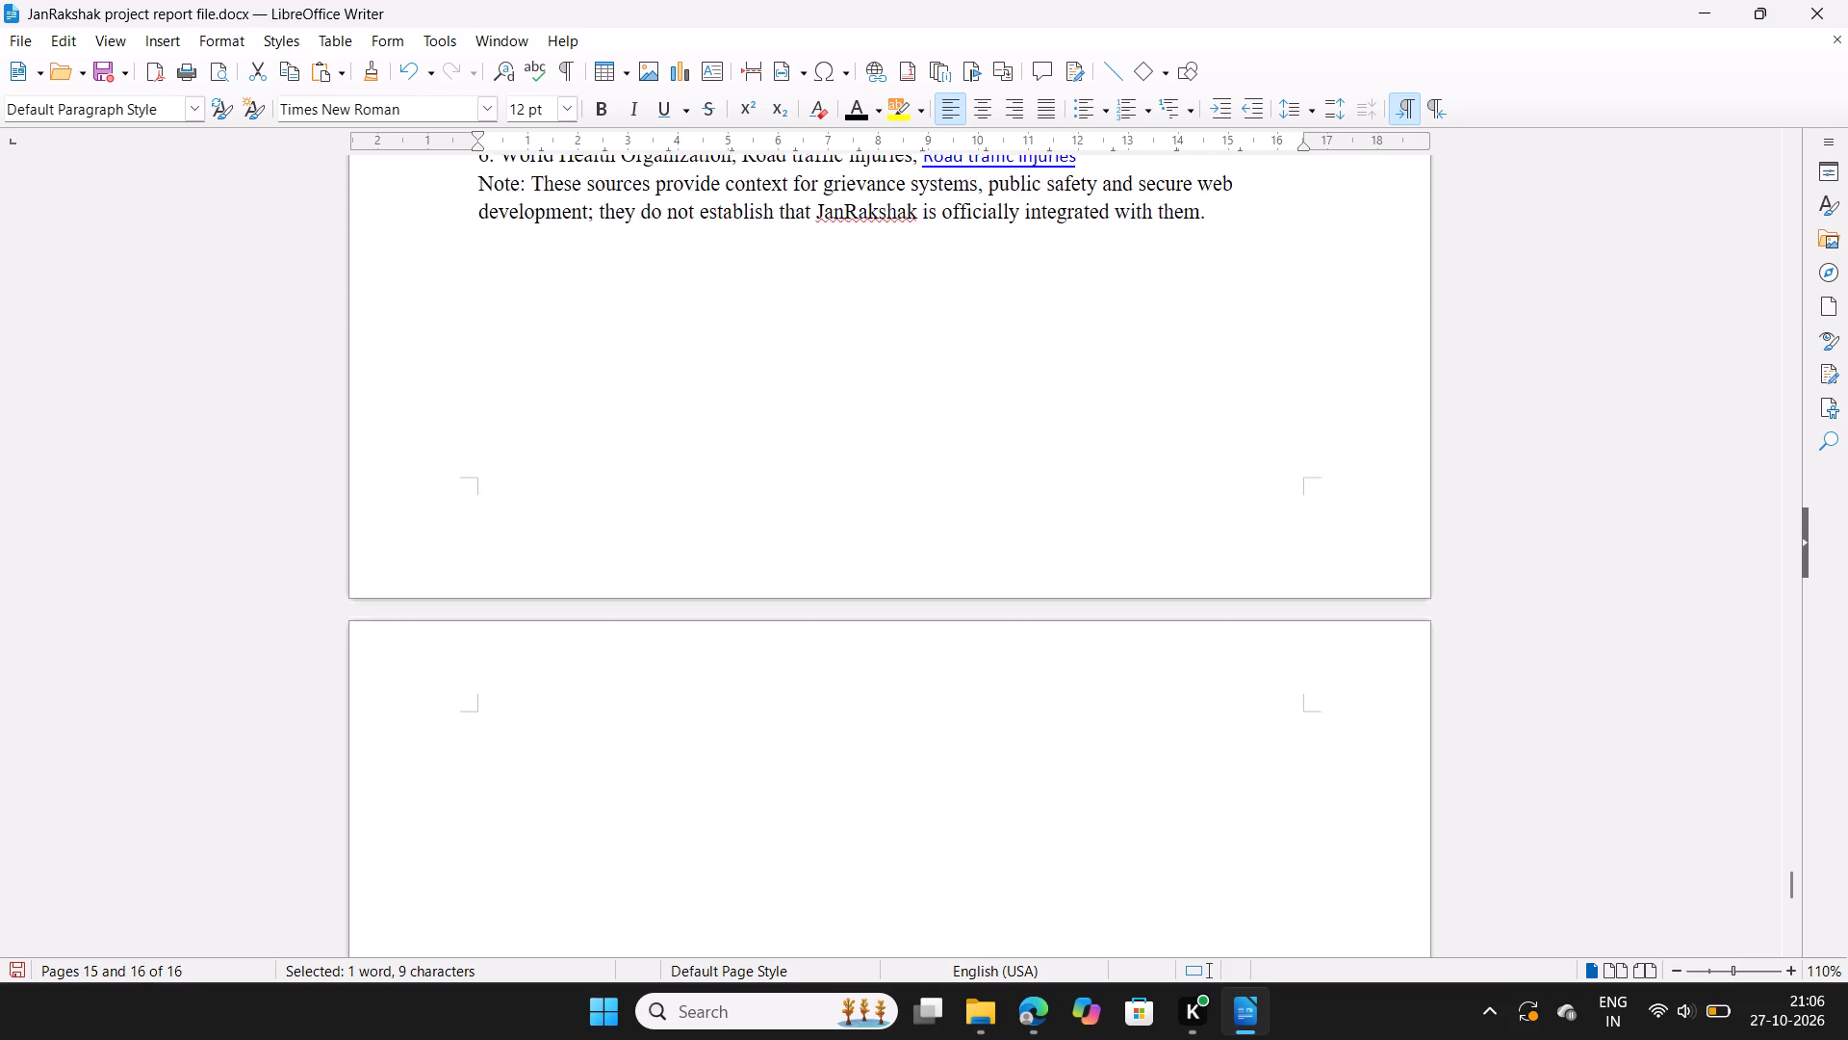
scroll(623, 233, "up", 7)
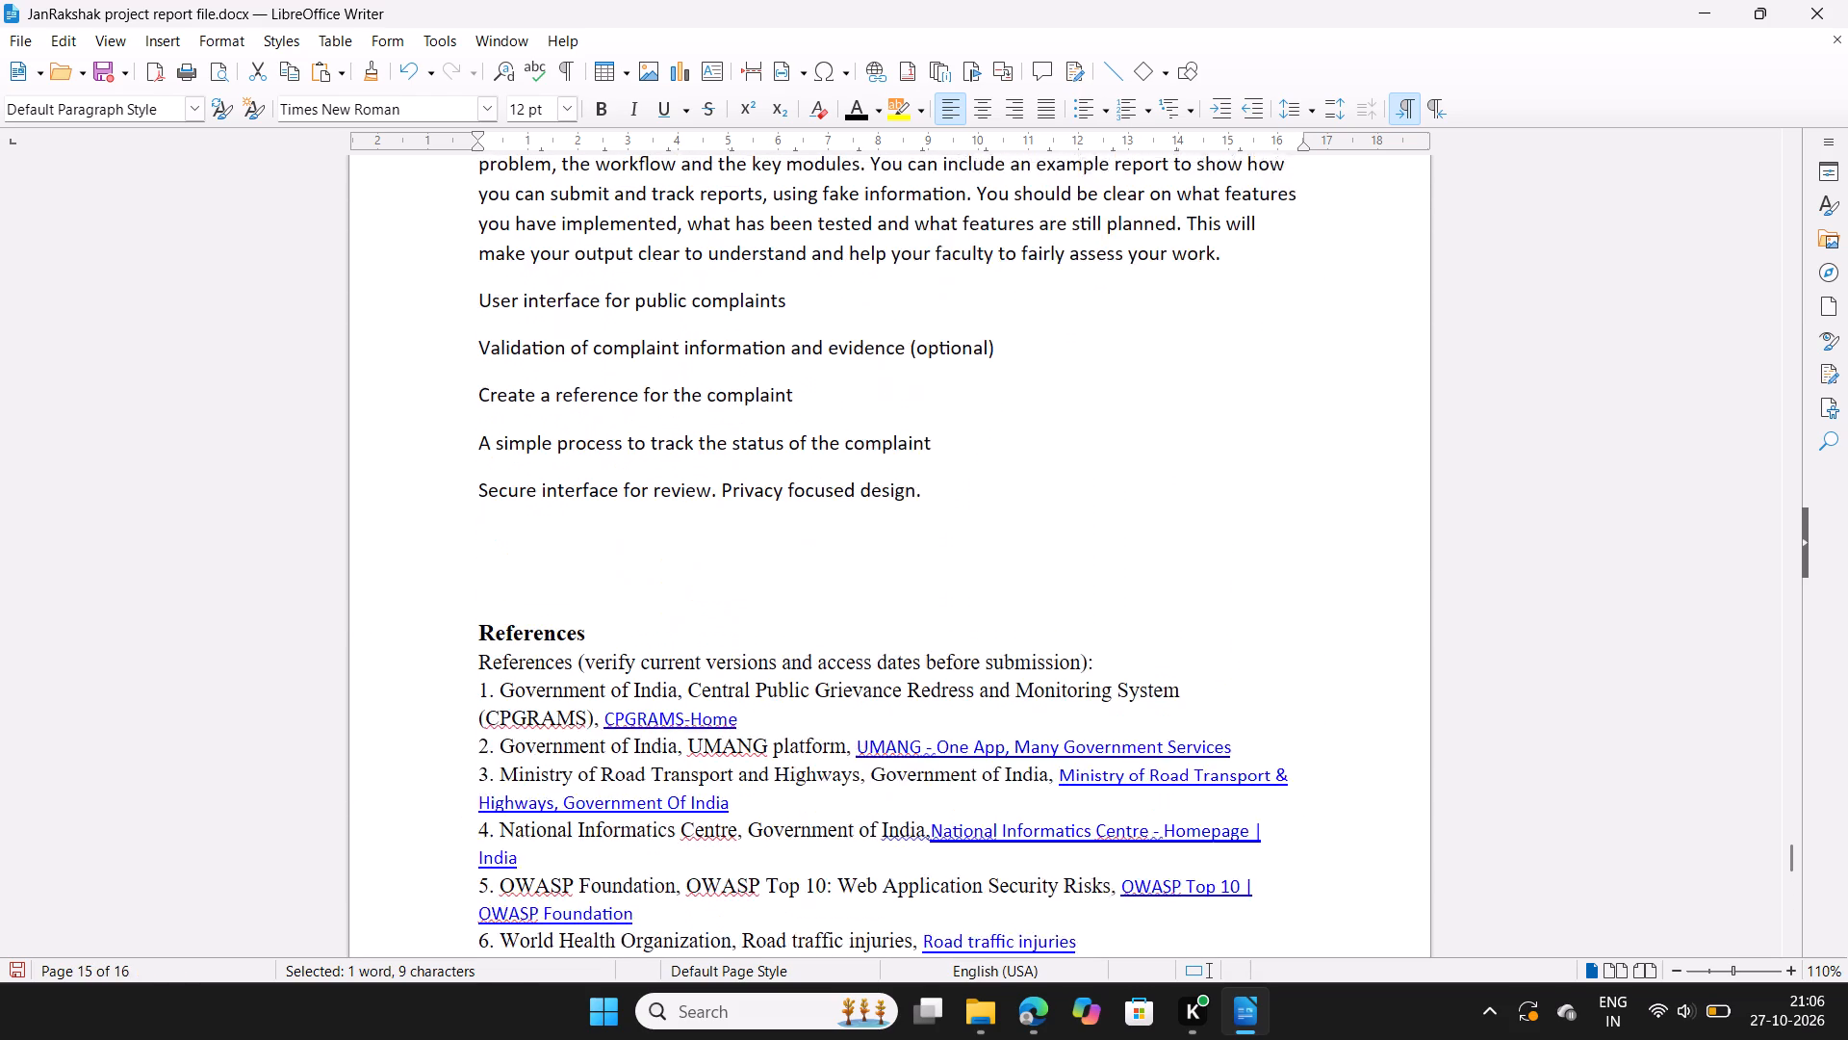
scroll(623, 233, "up", 12)
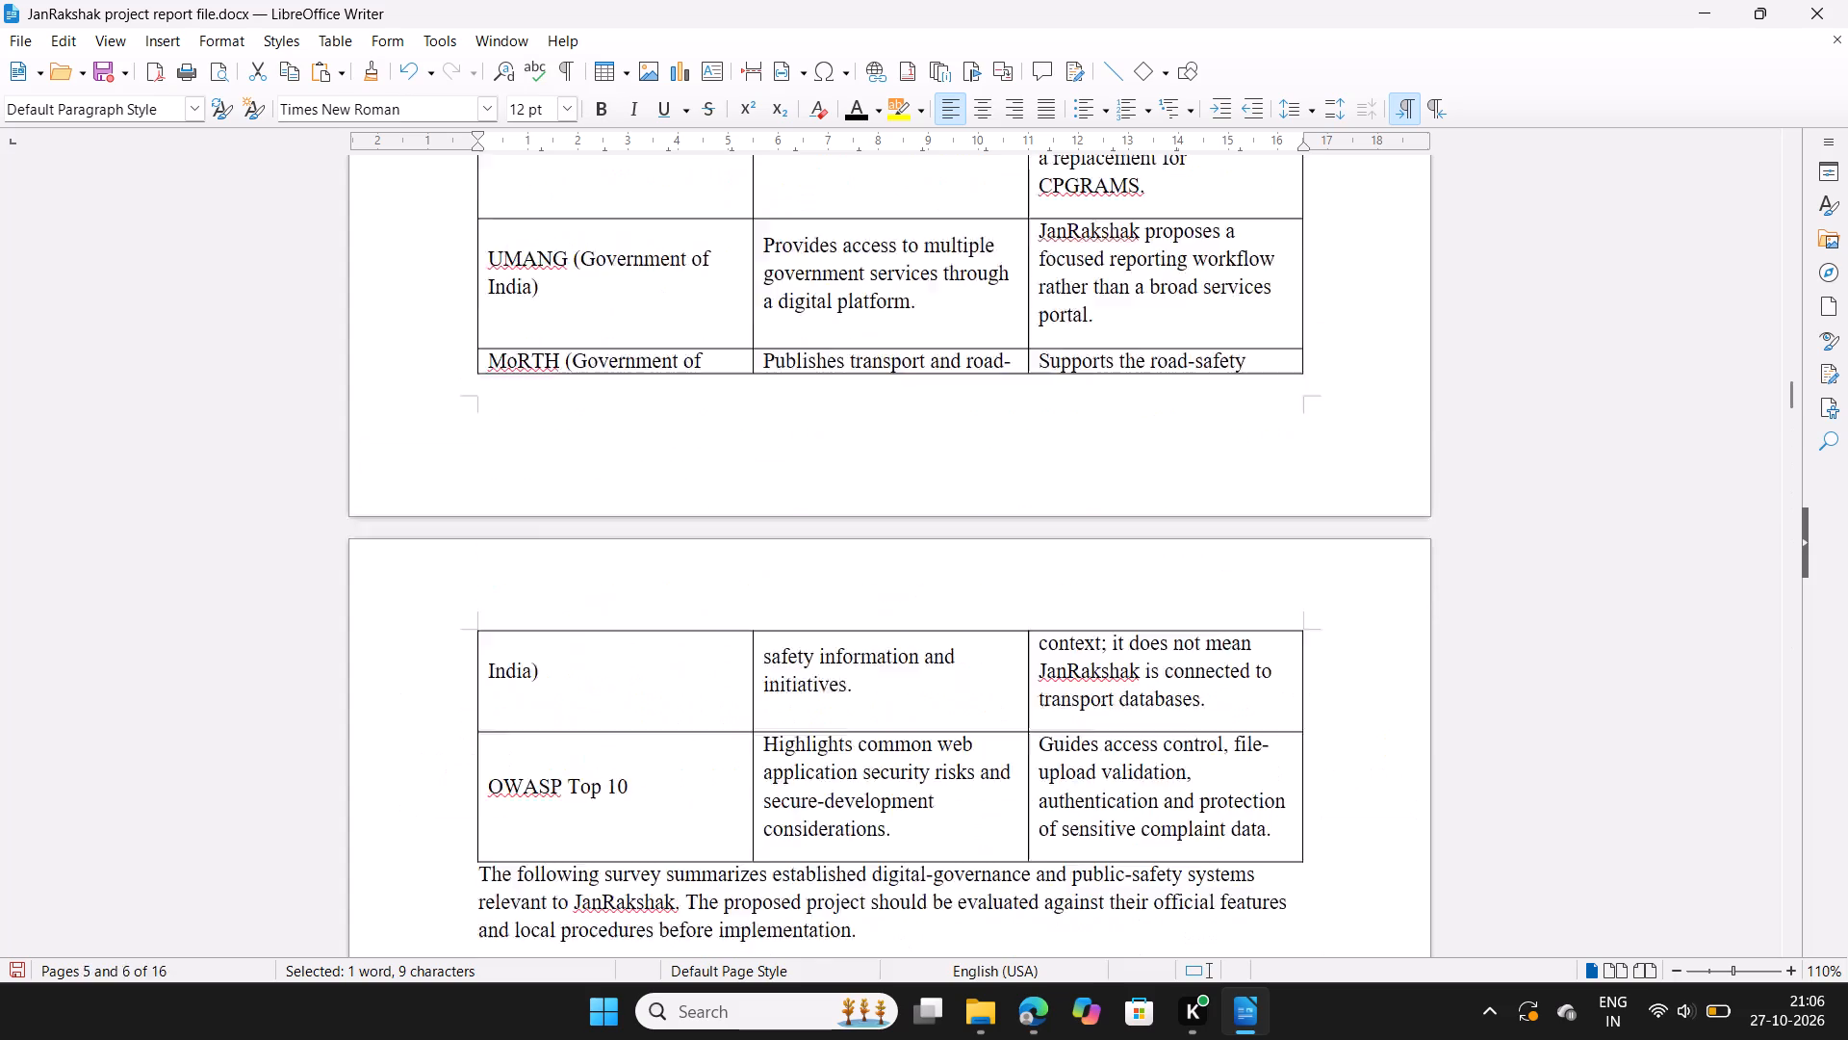
scroll(623, 233, "up", 10)
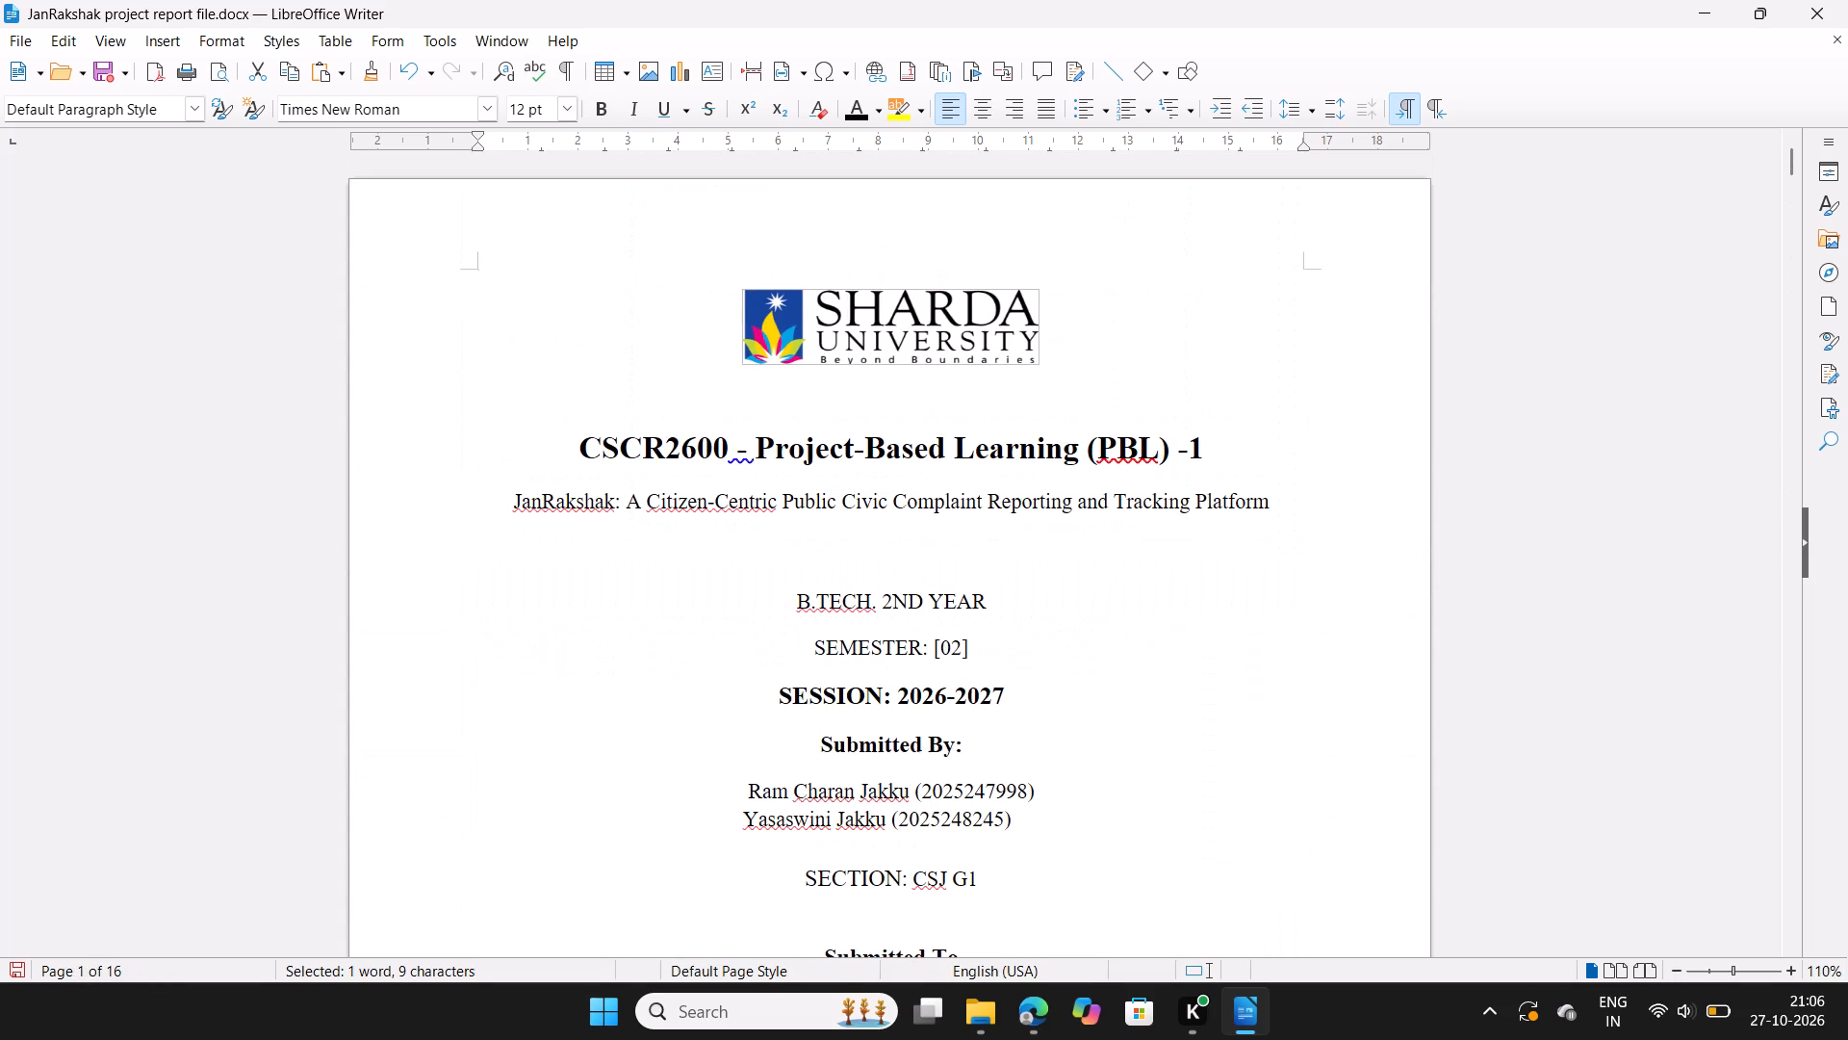
scroll(623, 233, "down", 1)
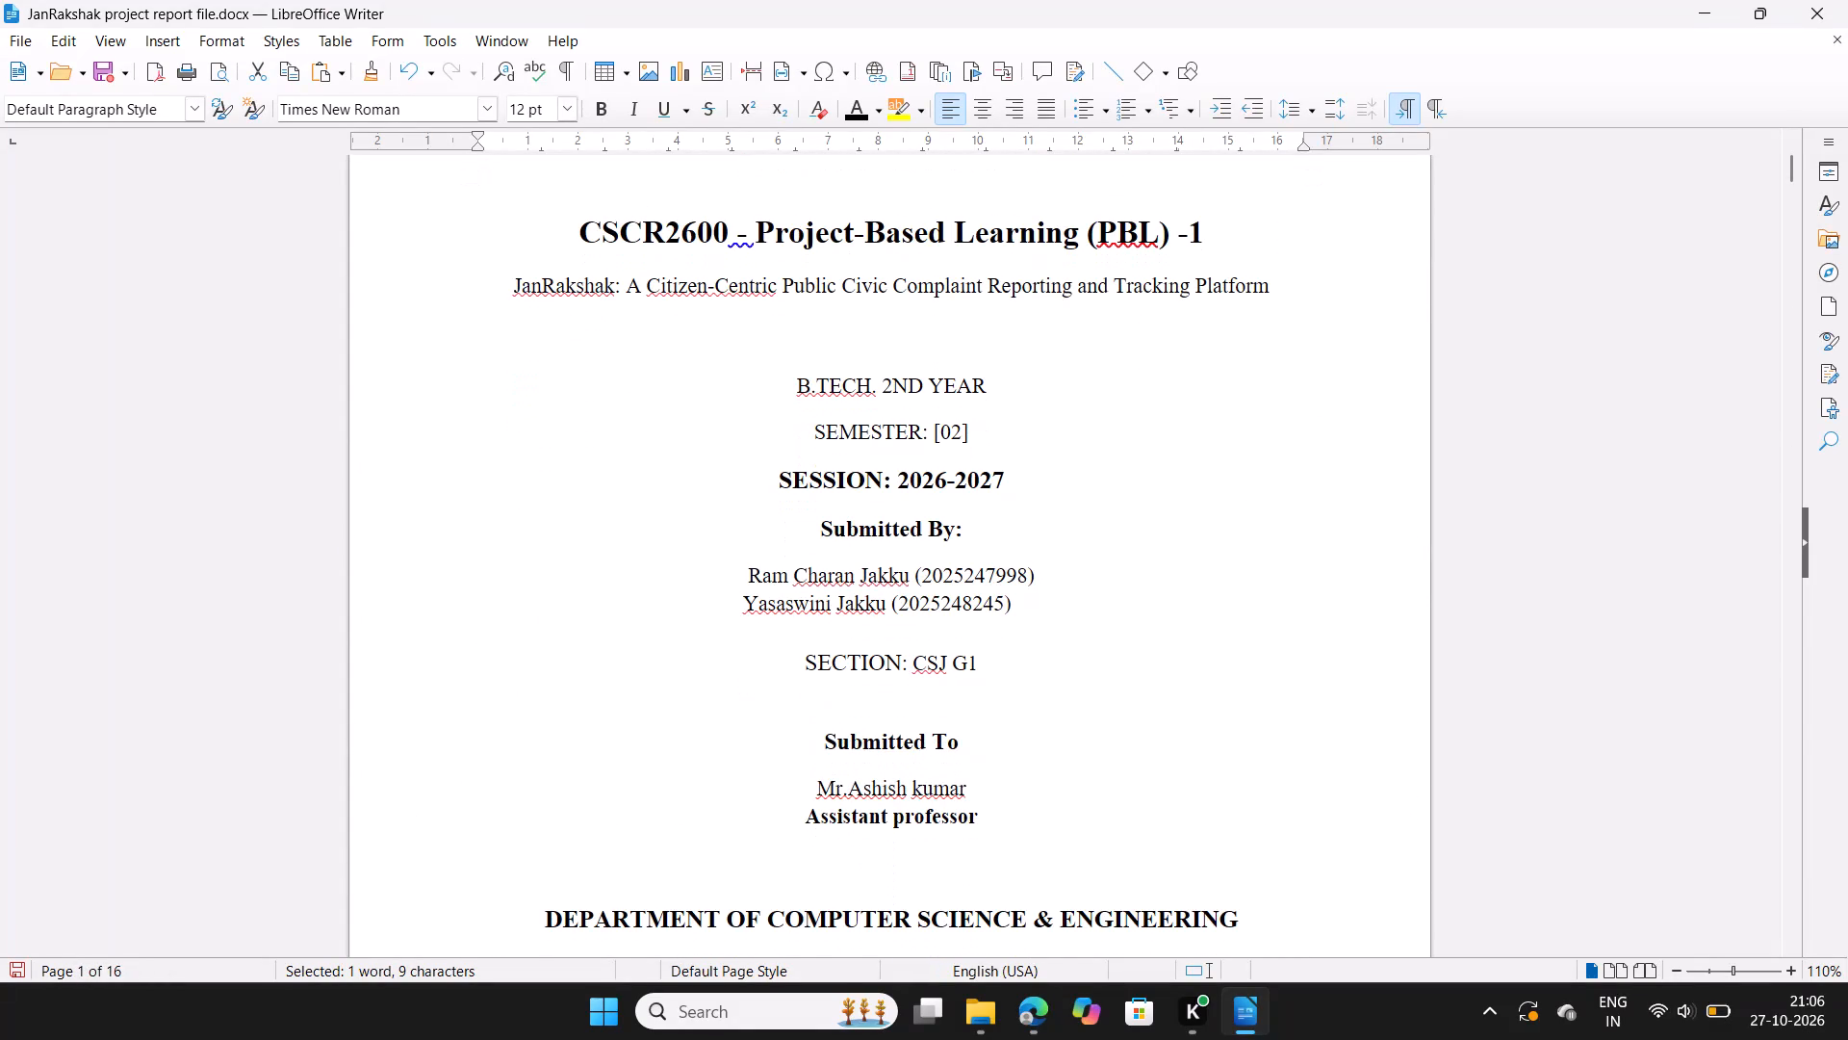
scroll(623, 233, "down", 4)
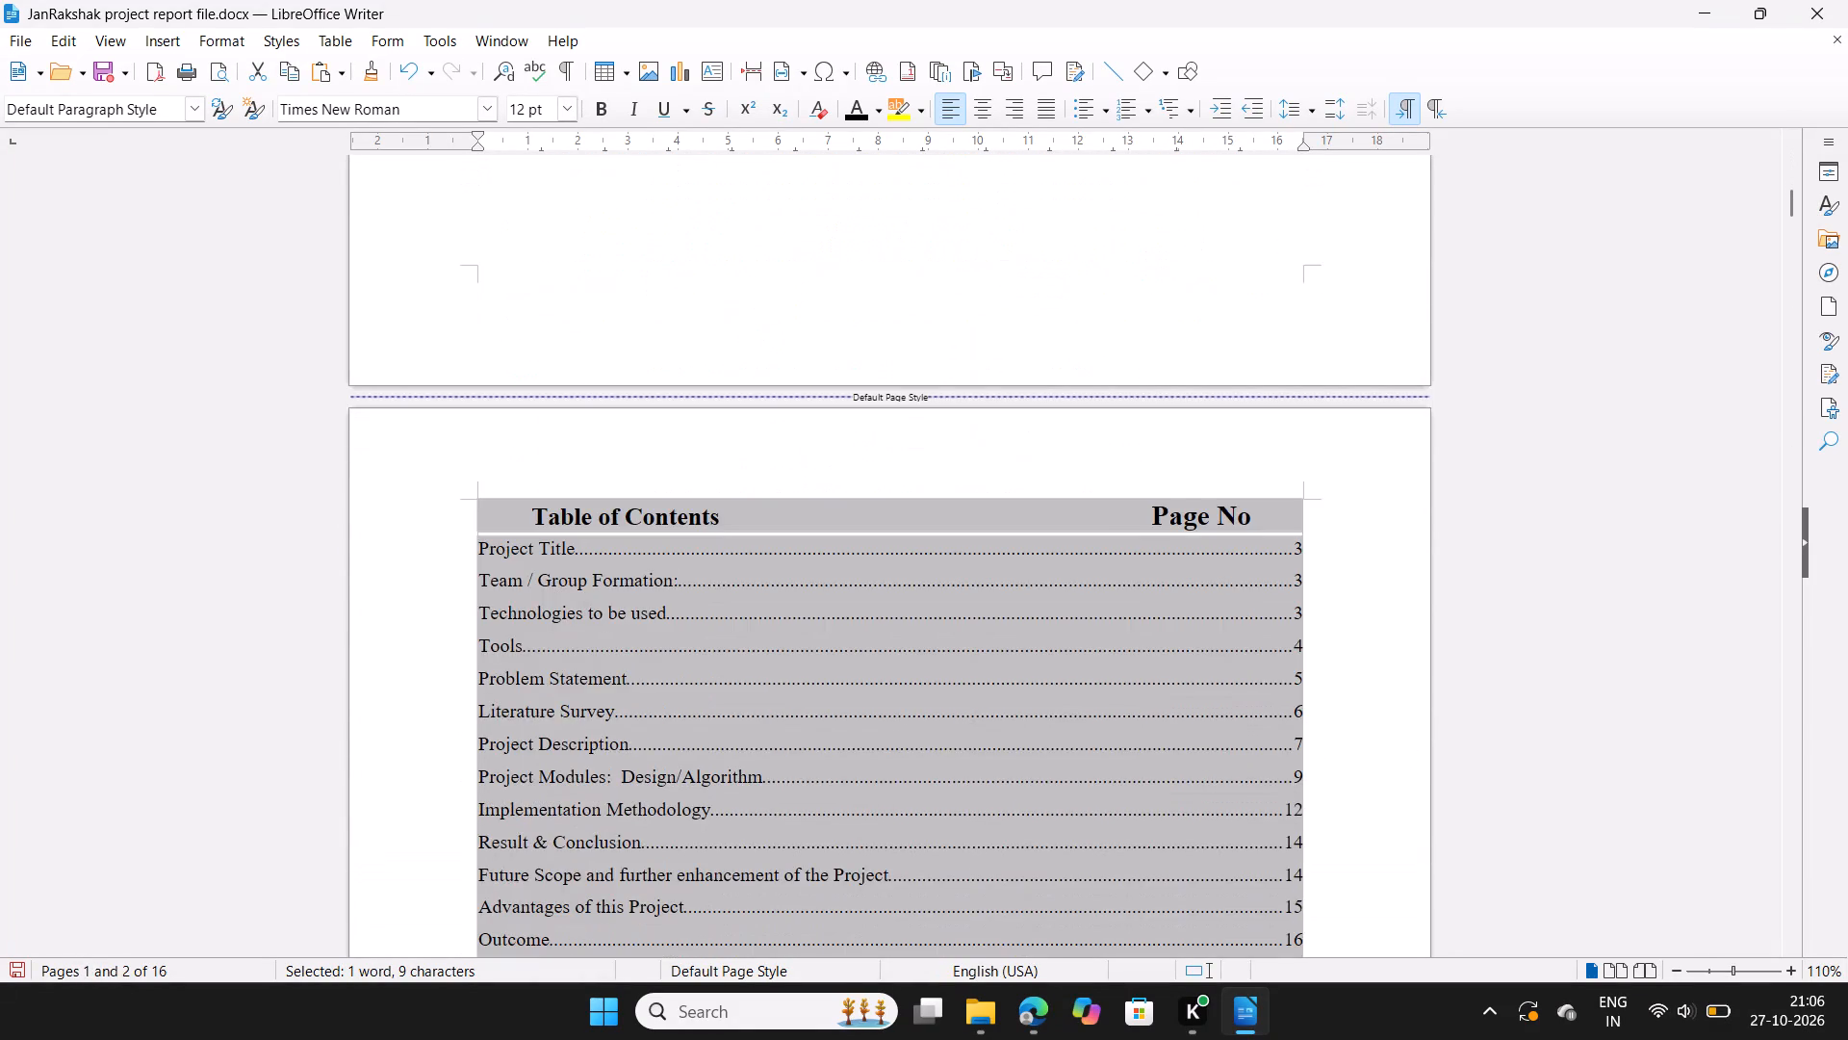
scroll(623, 233, "down", 4)
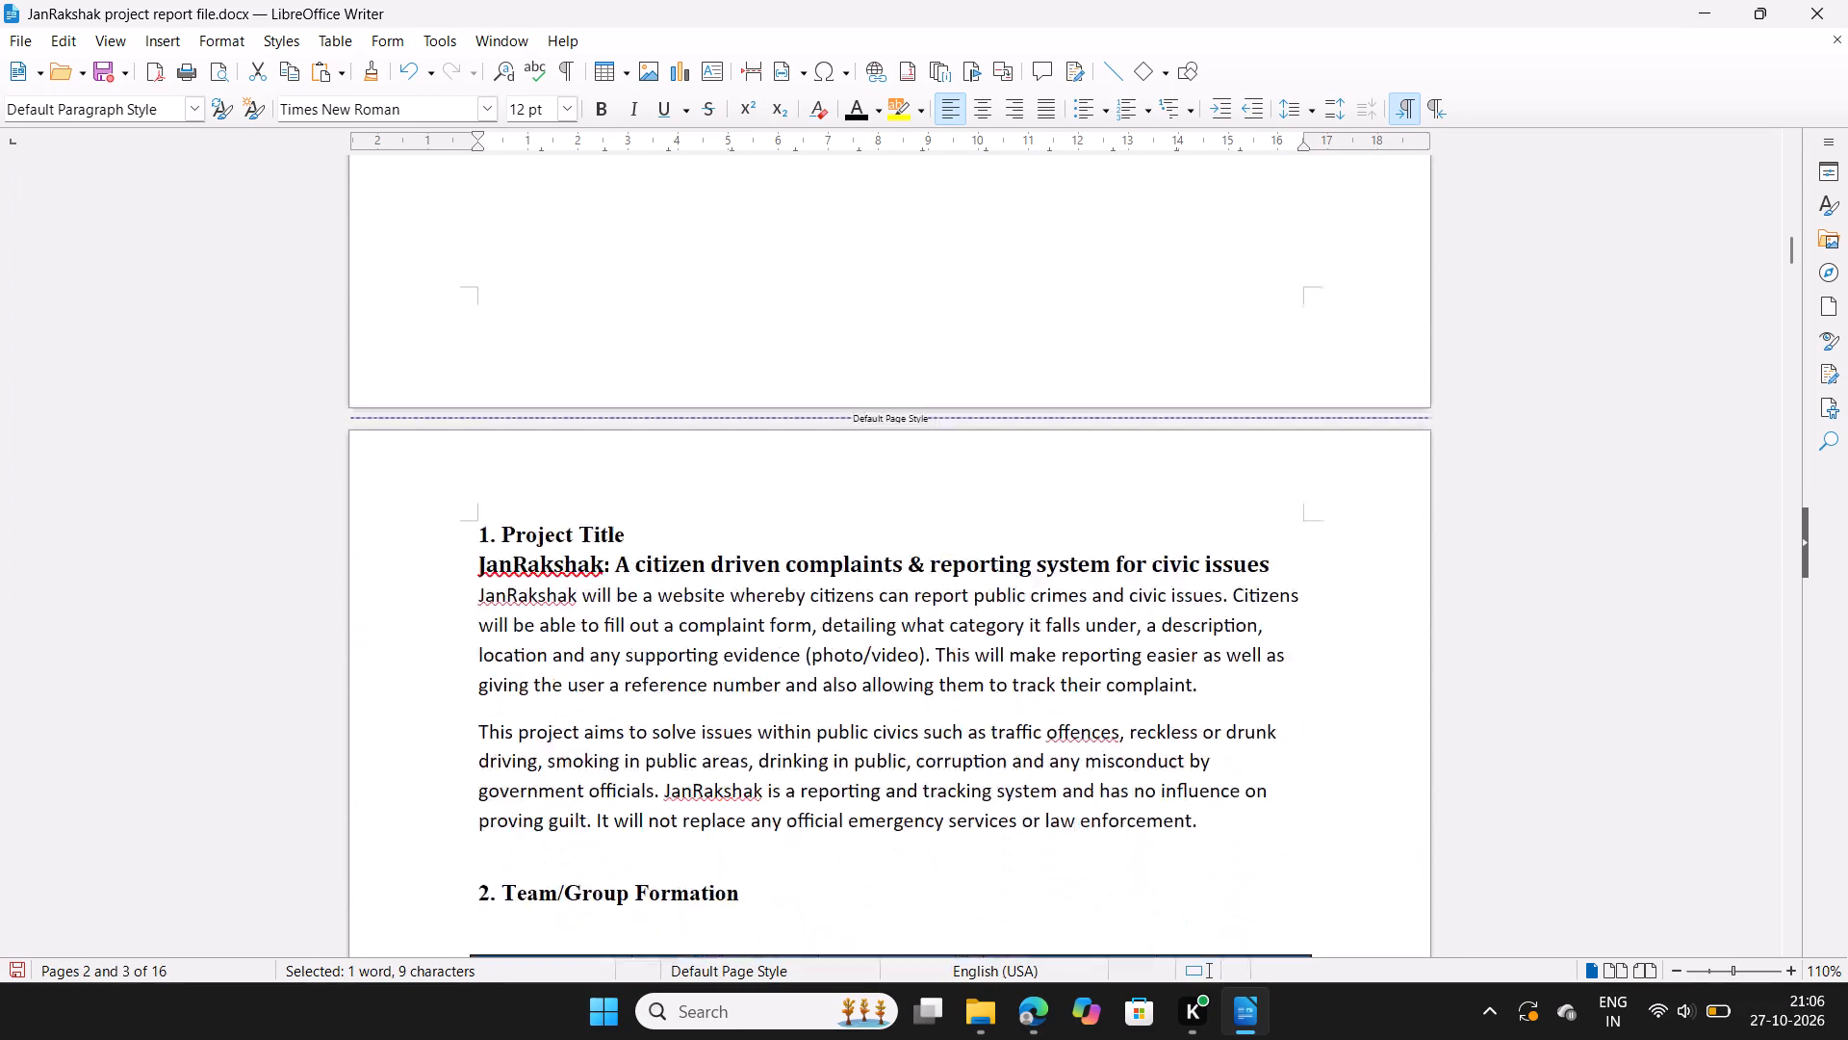
Examine the report's Project Title, Team/Group Formation, Technologies and Tools sections for content and layout.
scroll(623, 233, "down", 3)
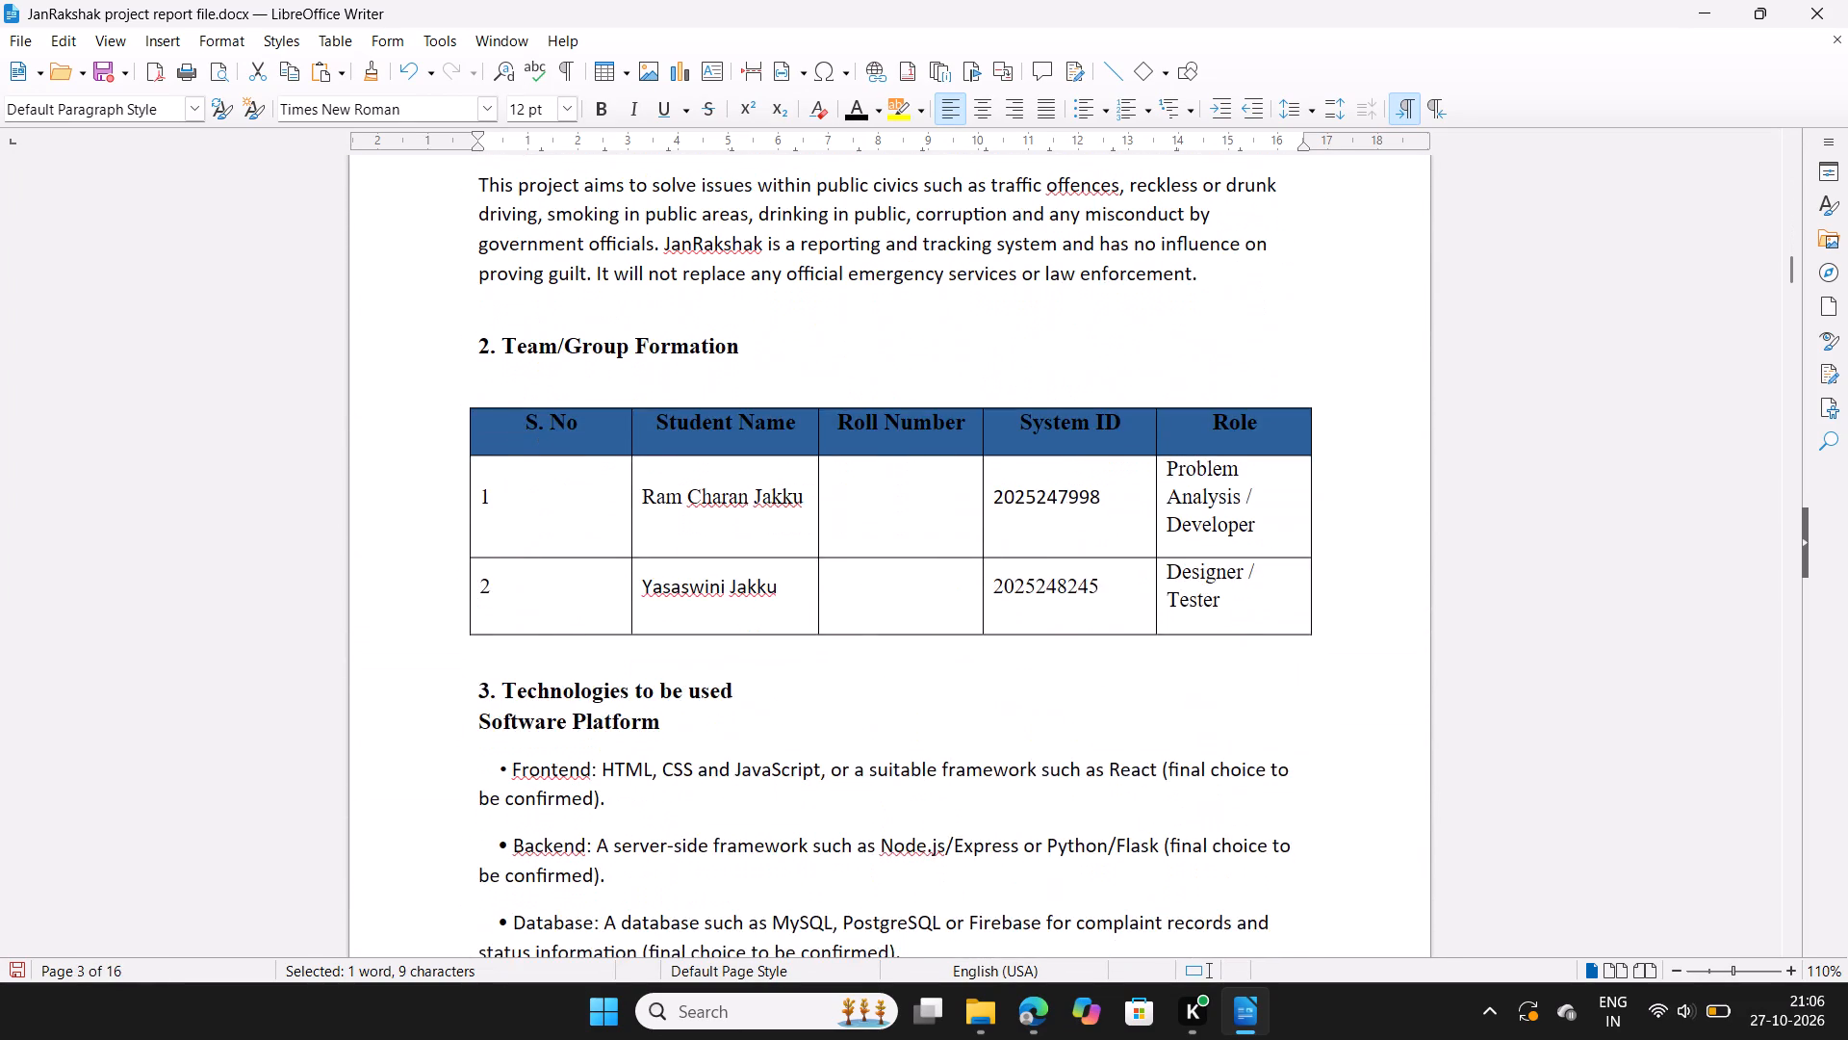
scroll(623, 233, "down", 2)
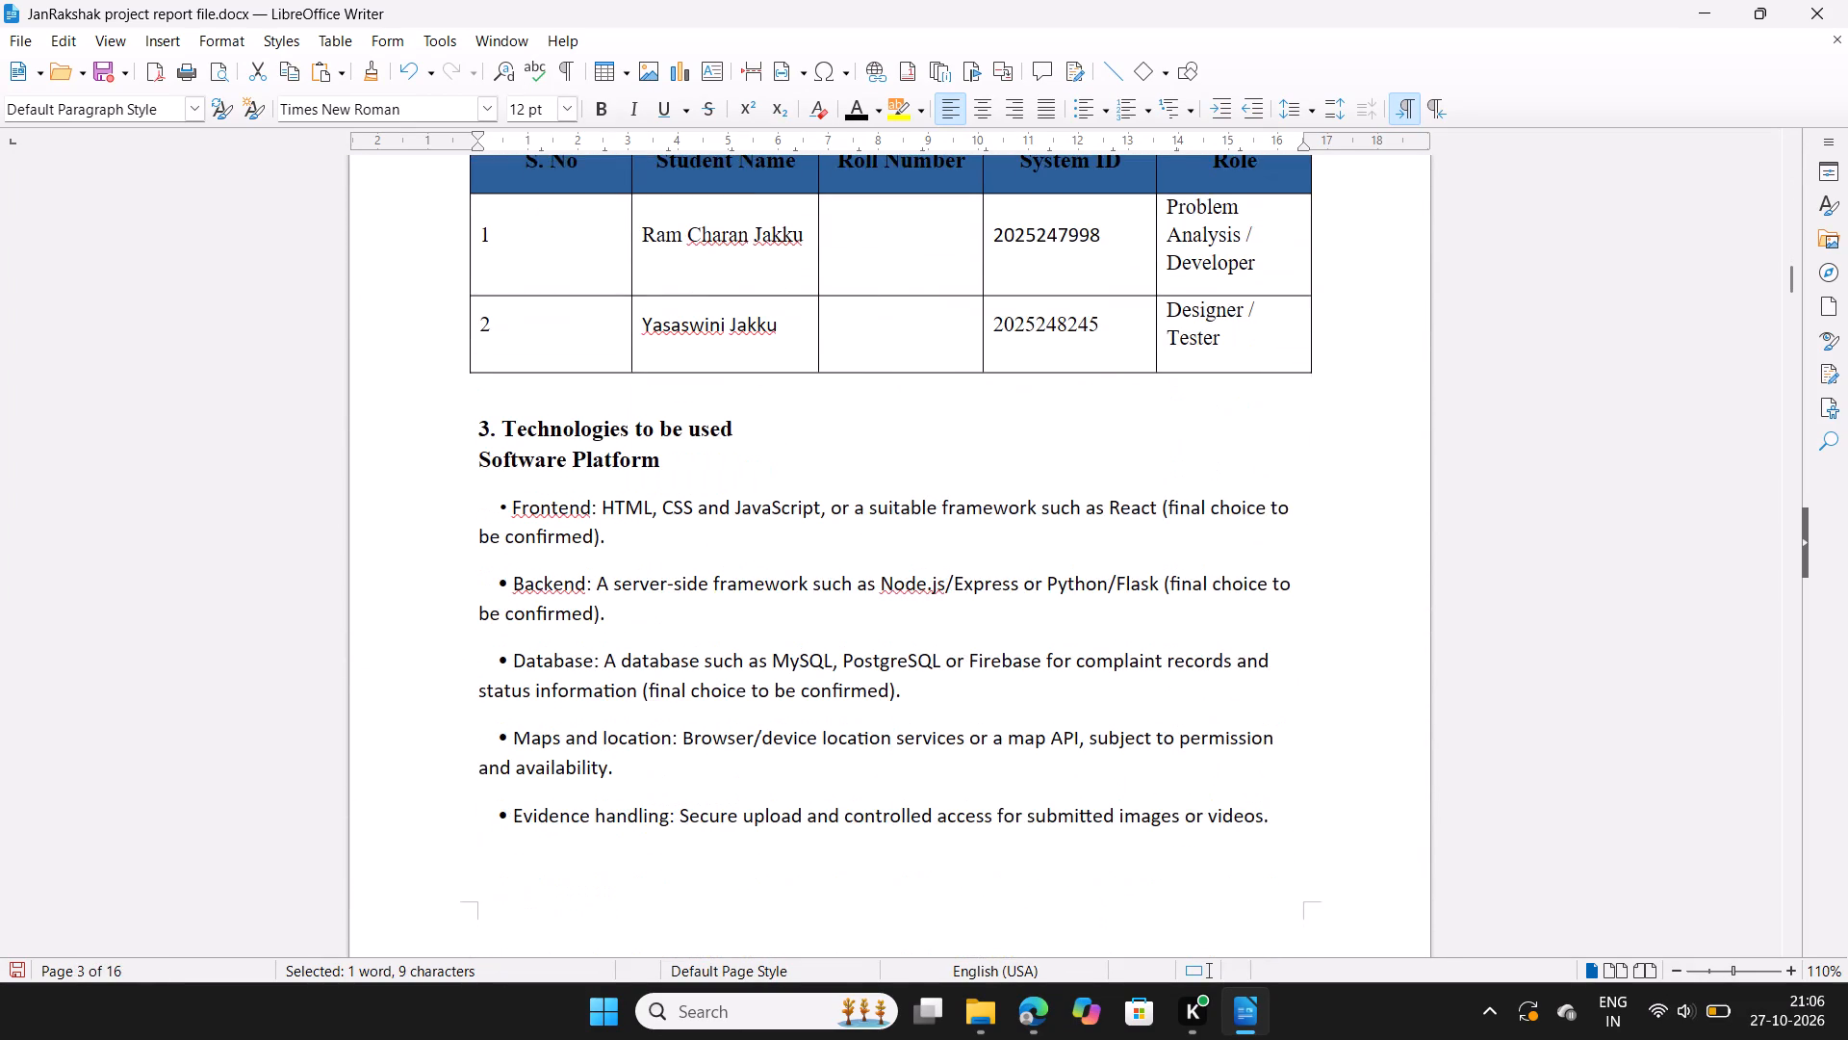
scroll(623, 233, "down", 3)
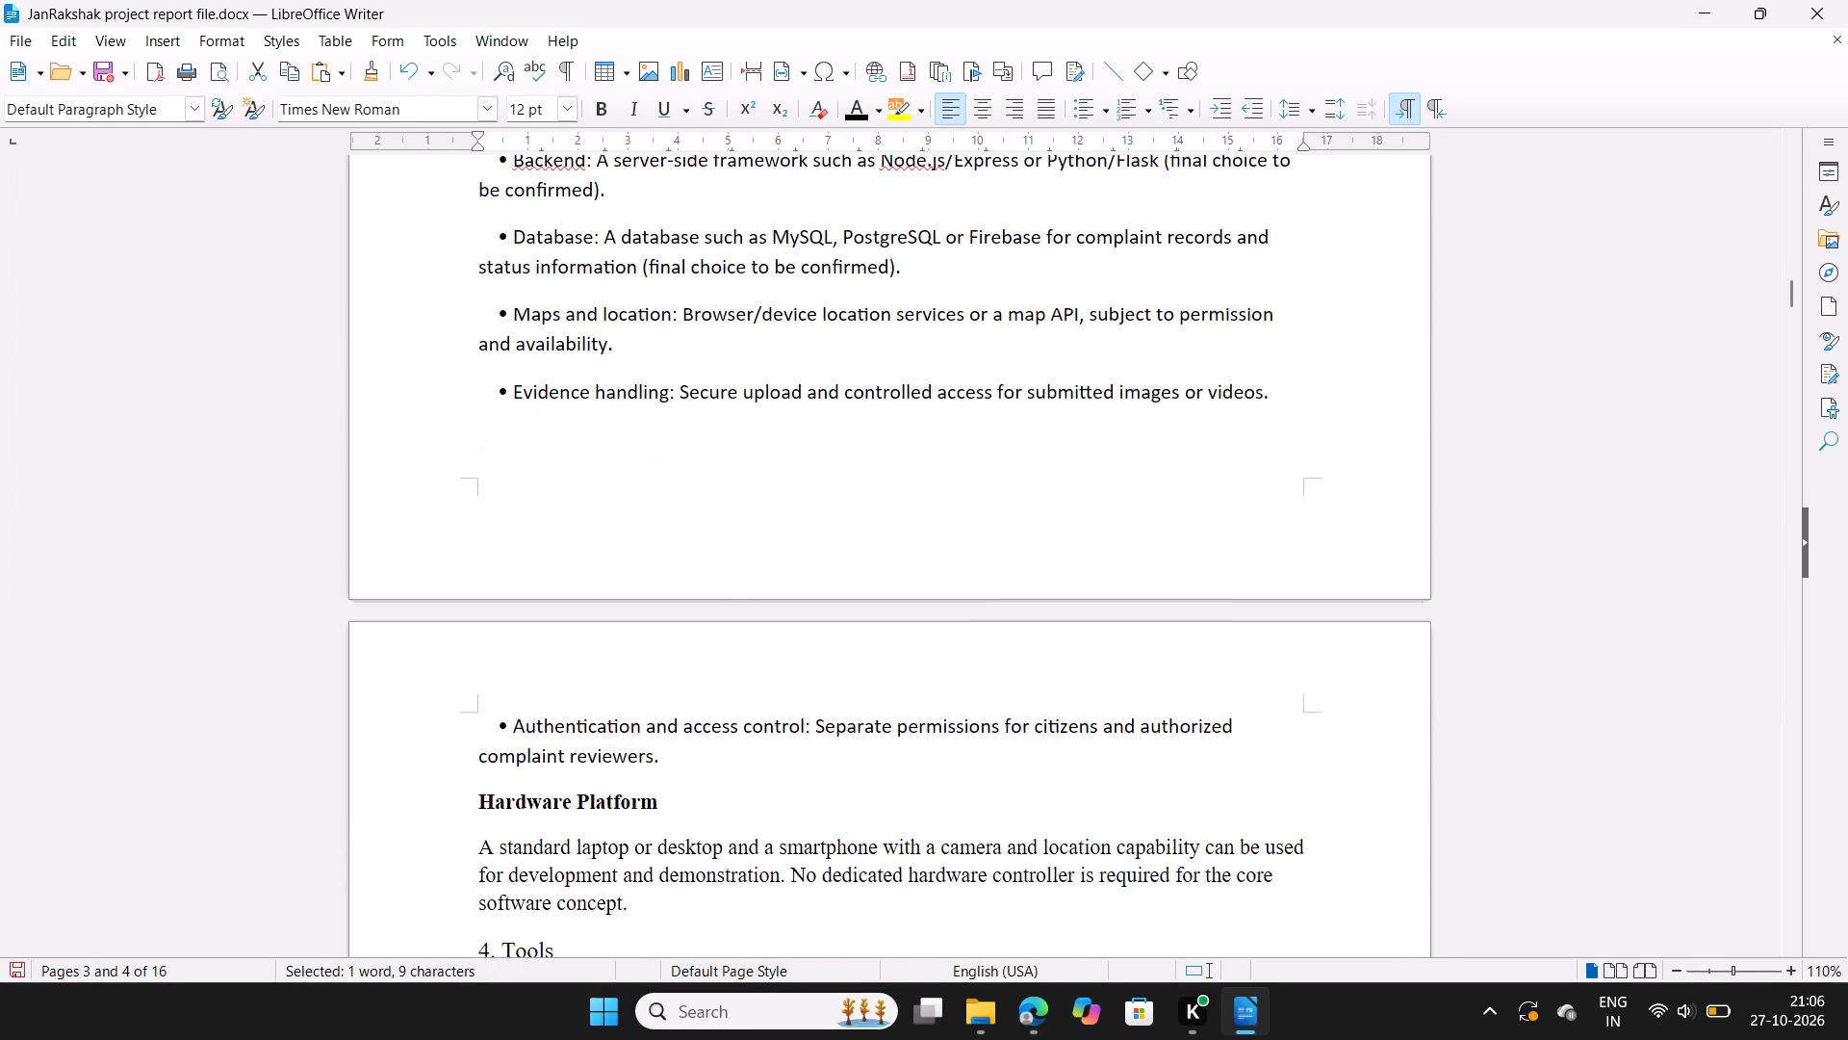
scroll(623, 233, "down", 3)
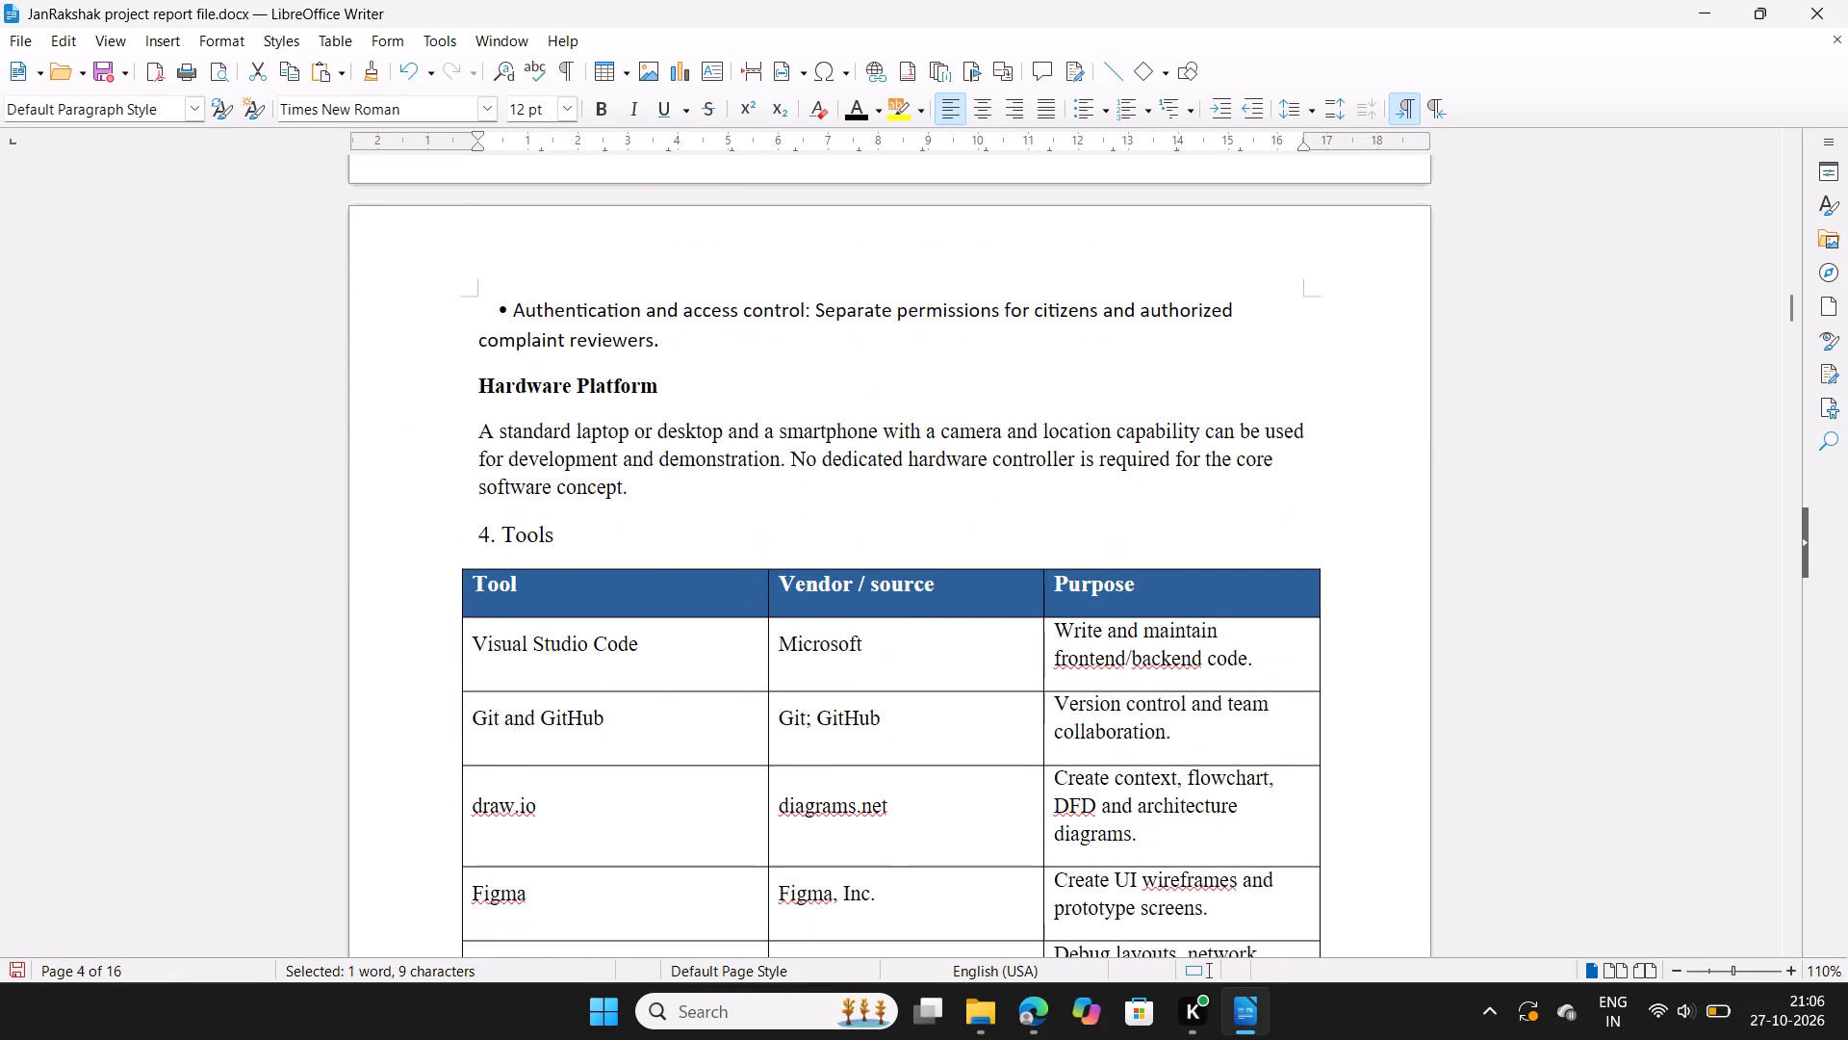
scroll(623, 233, "down", 2)
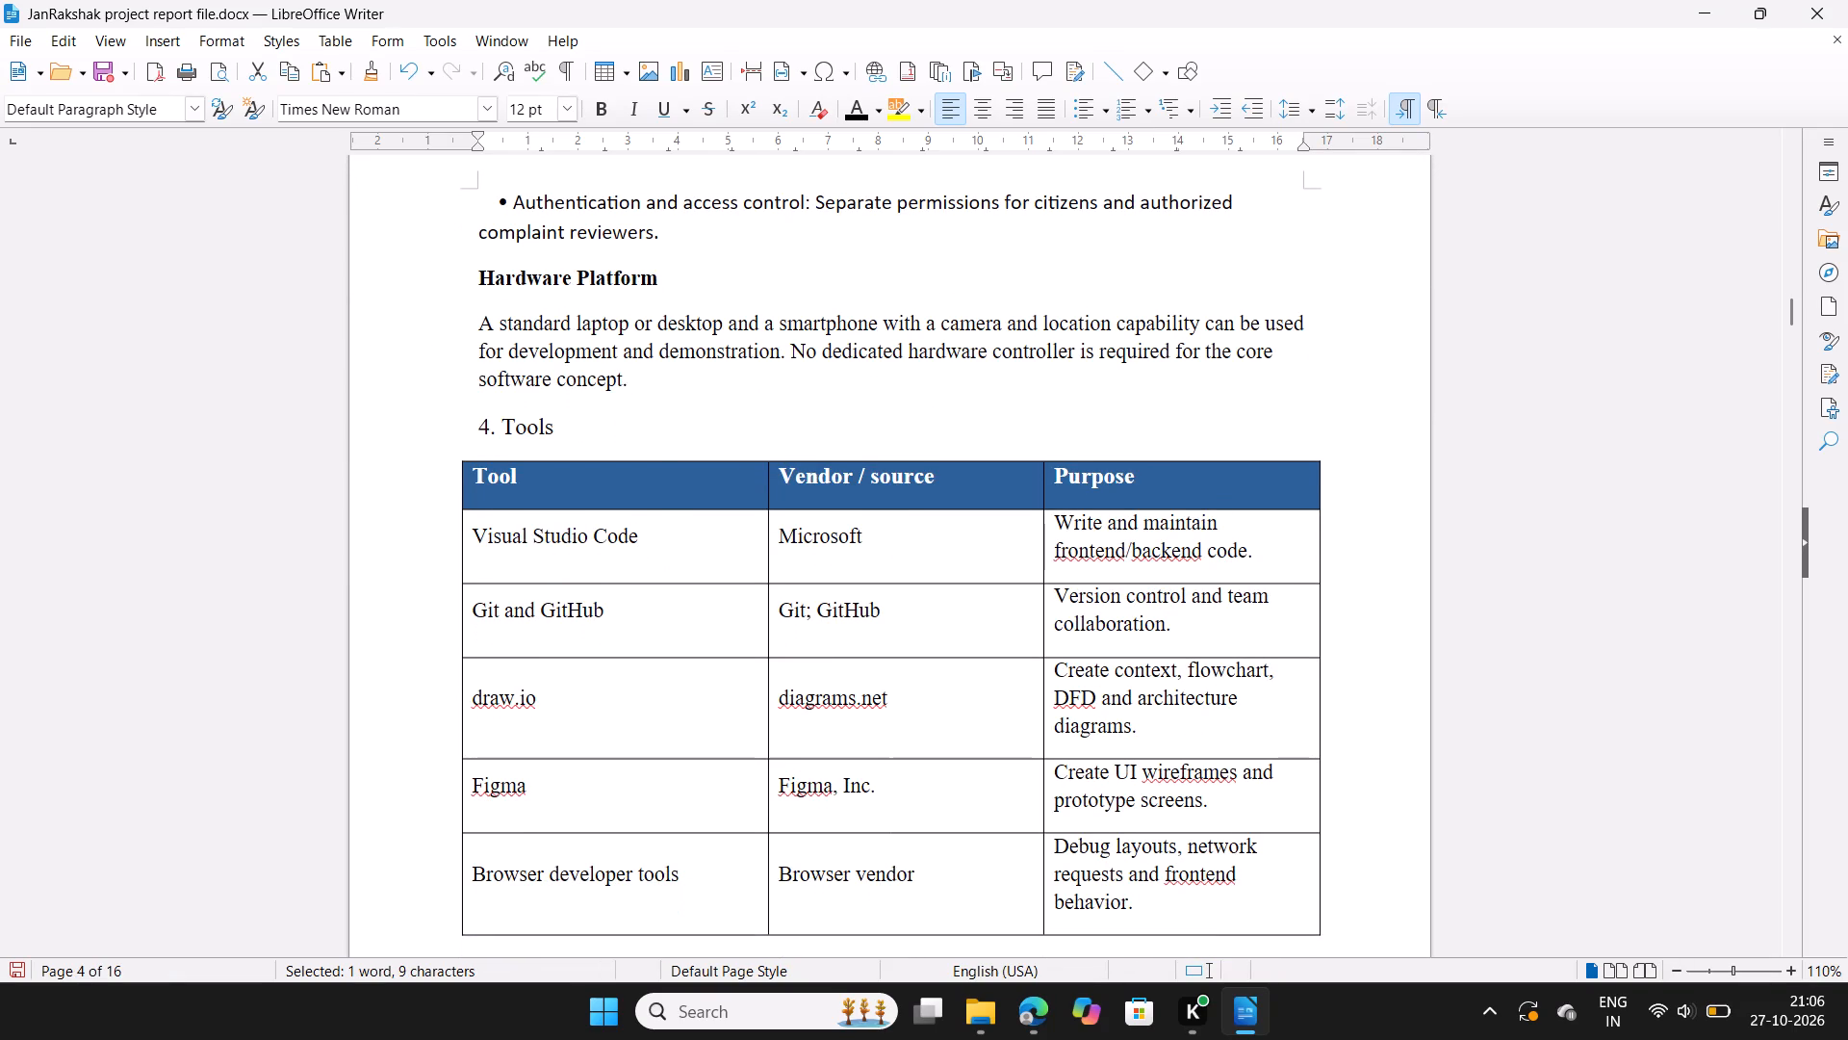
scroll(623, 233, "down", 2)
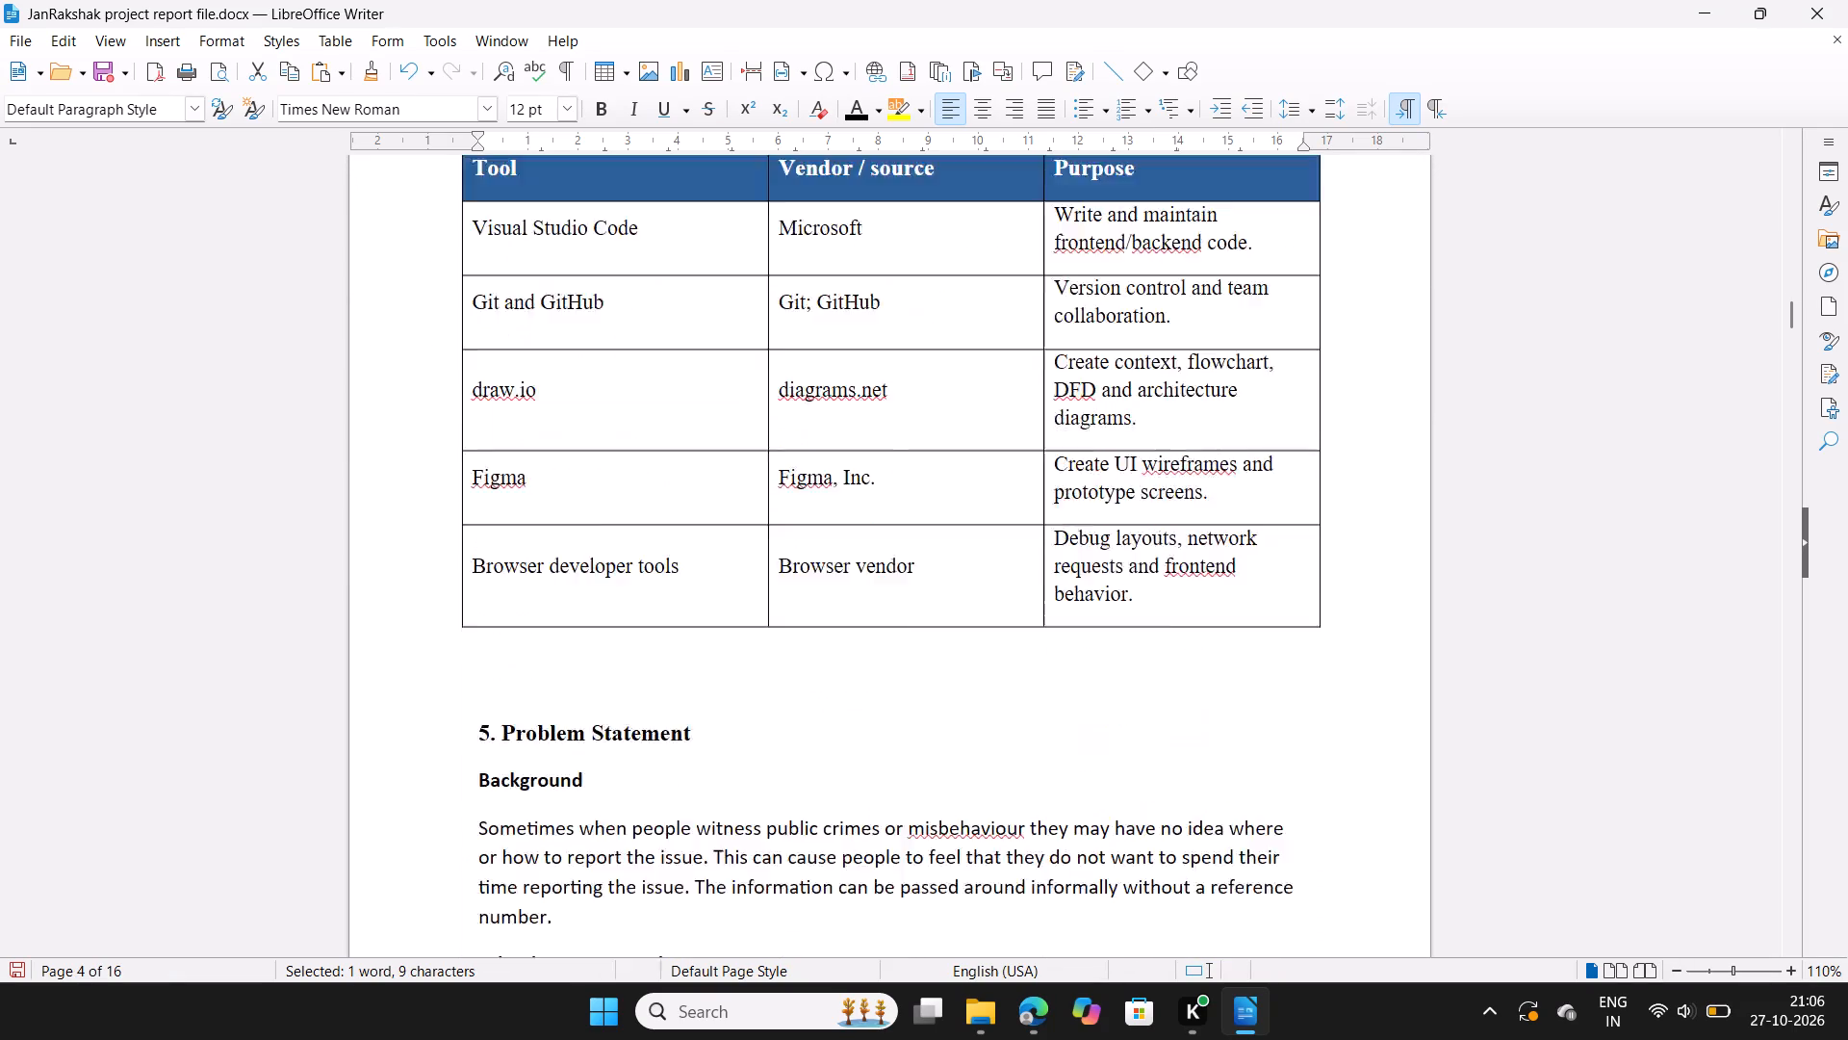
scroll(623, 233, "down", 2)
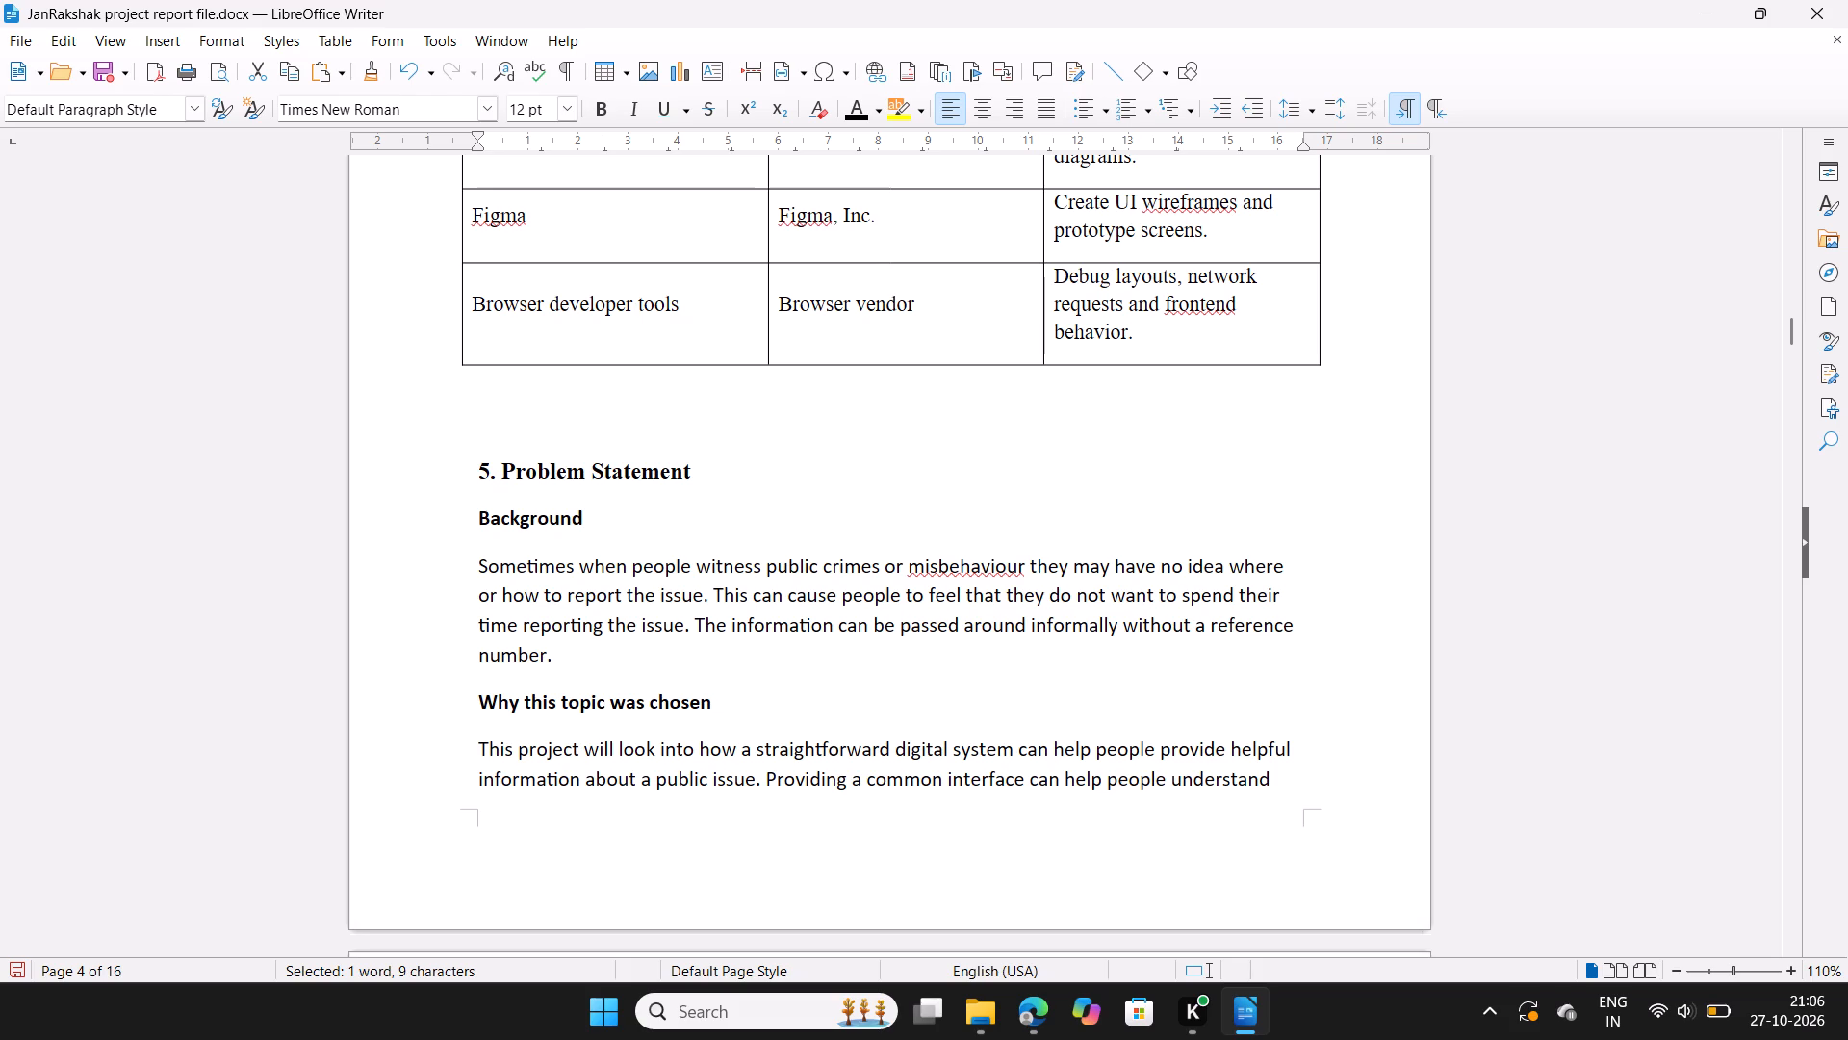
Check the Problem Statement body text paragraph by paragraph, from Background through Project Objectives.
left_click_drag(478, 566, 623, 664)
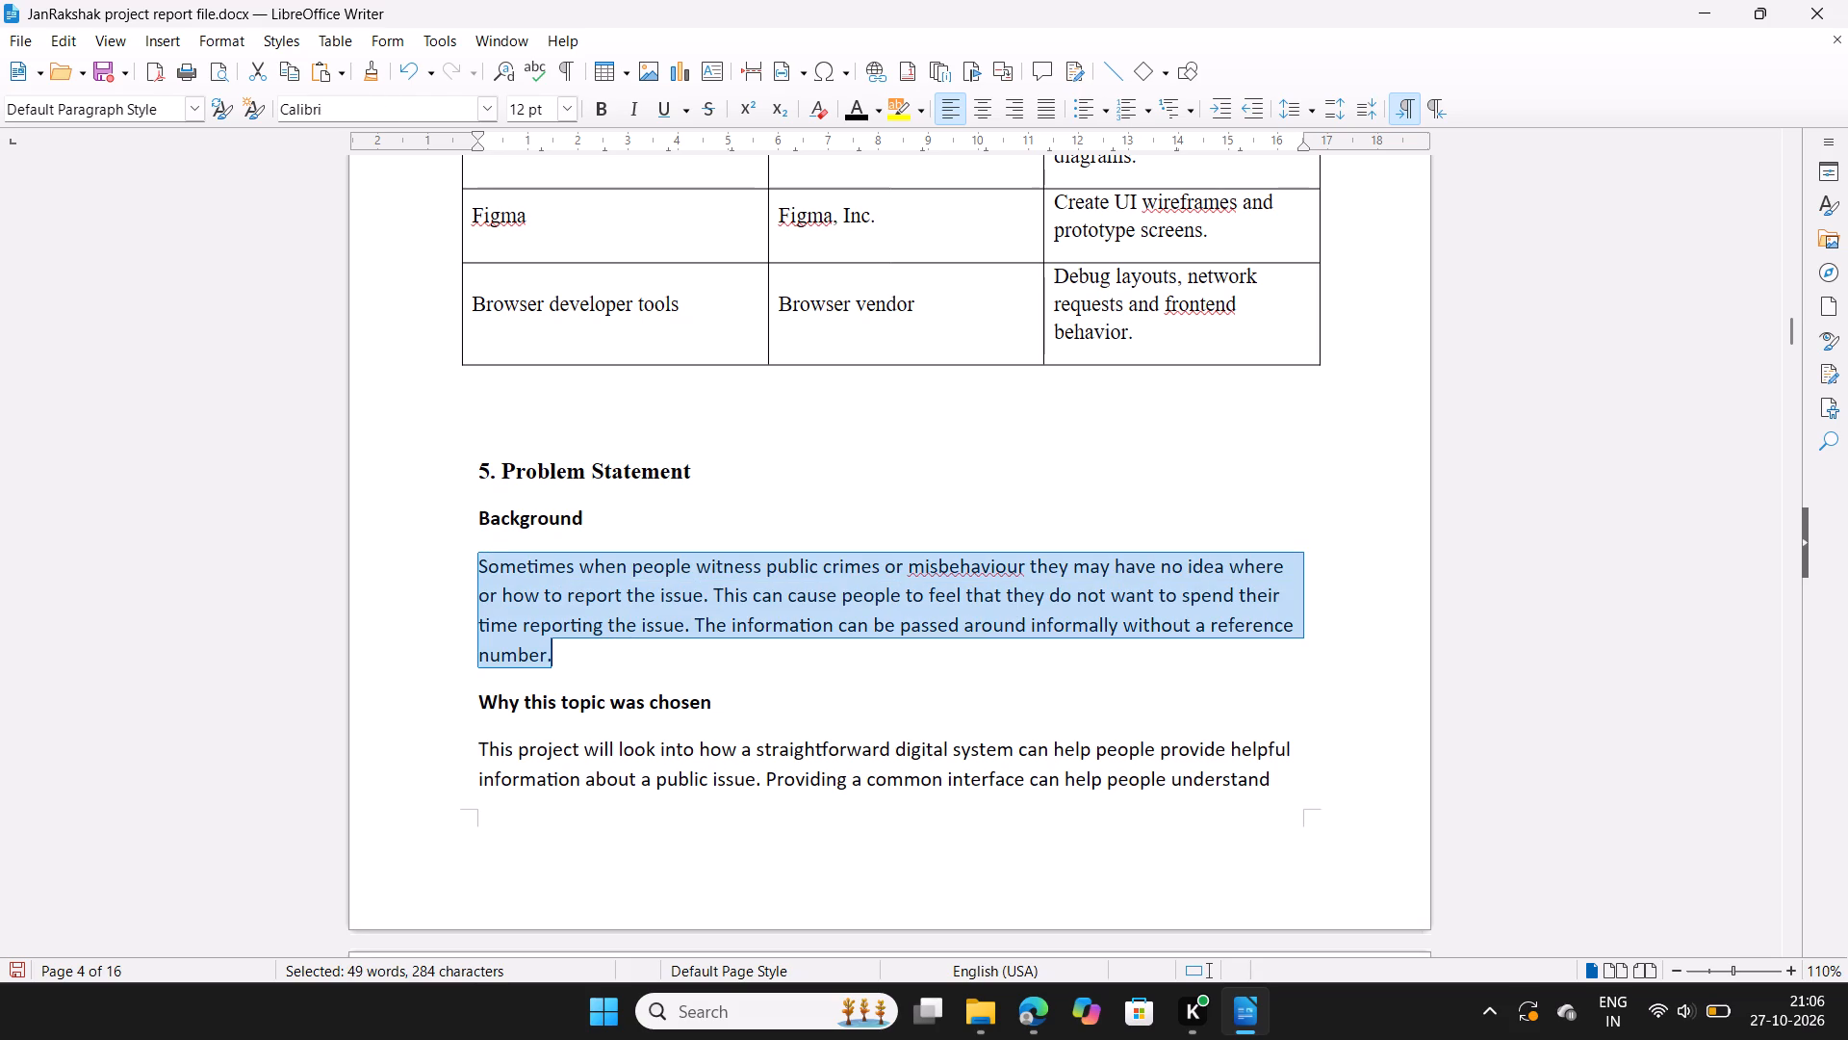
left_click(612, 661)
scroll(612, 661, "down", 2)
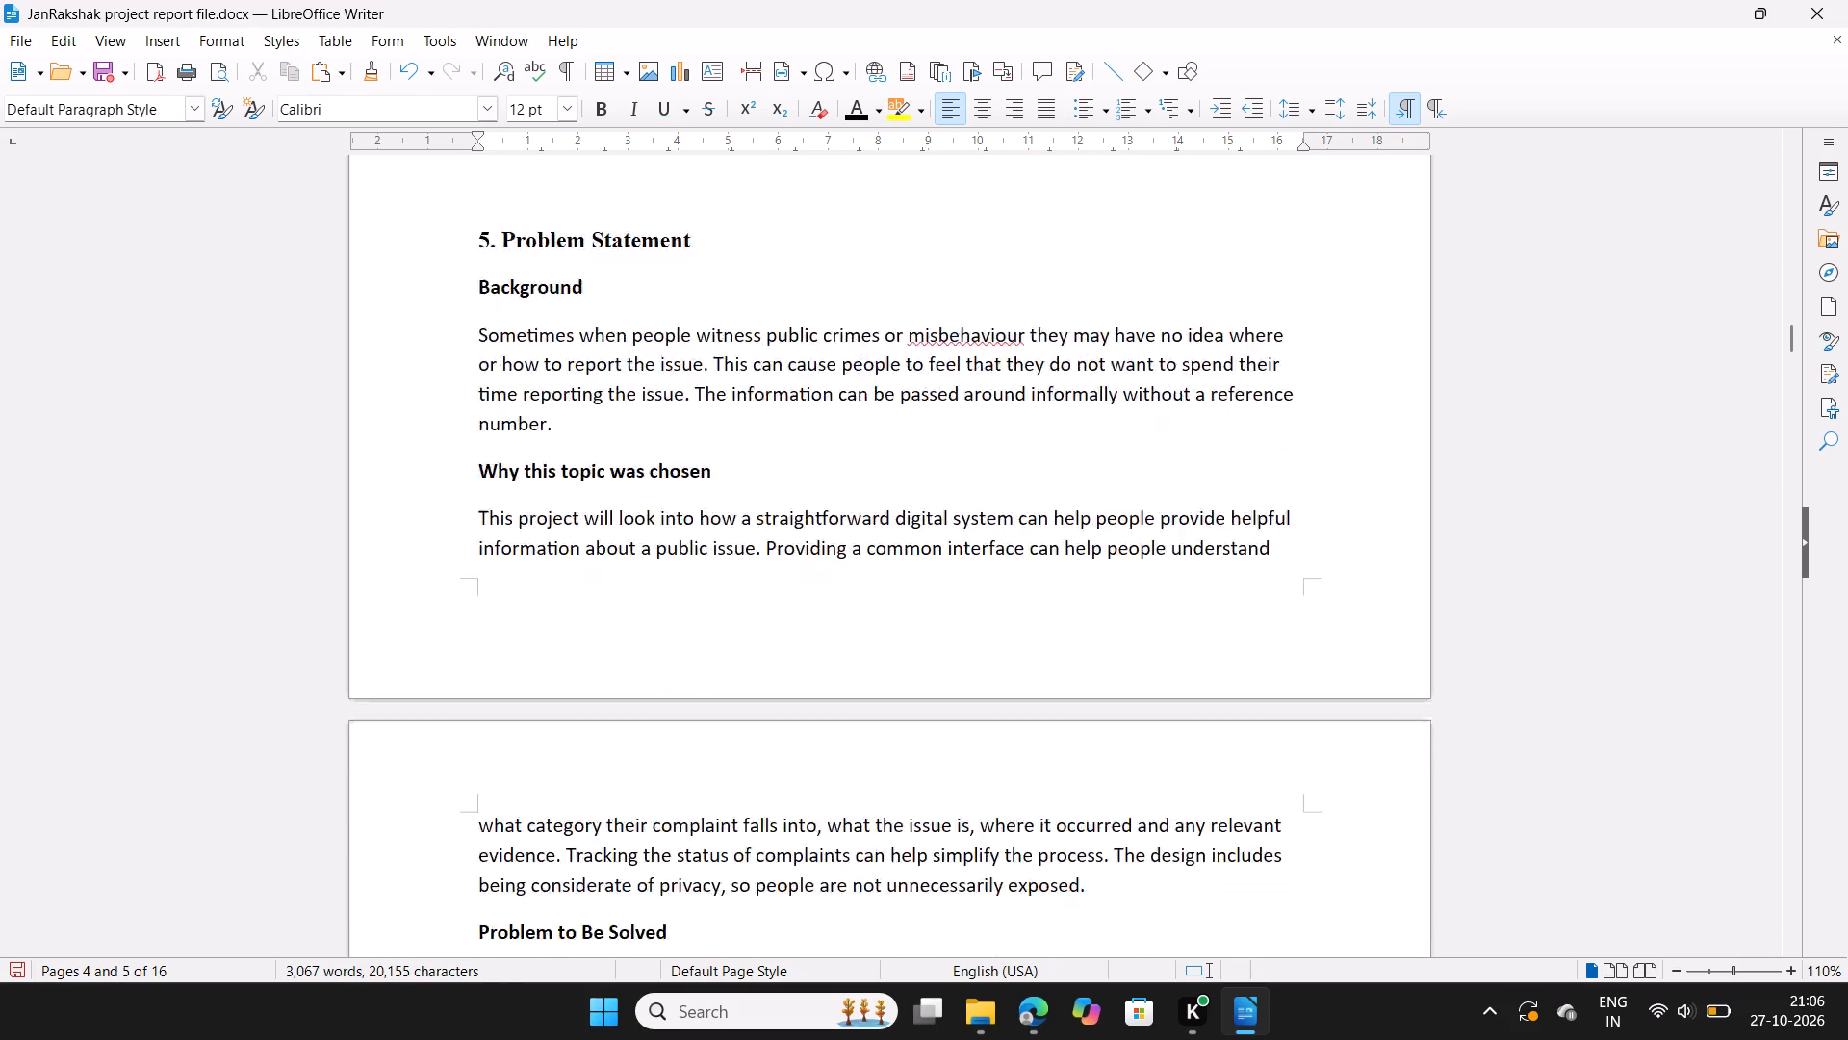
scroll(612, 661, "down", 1)
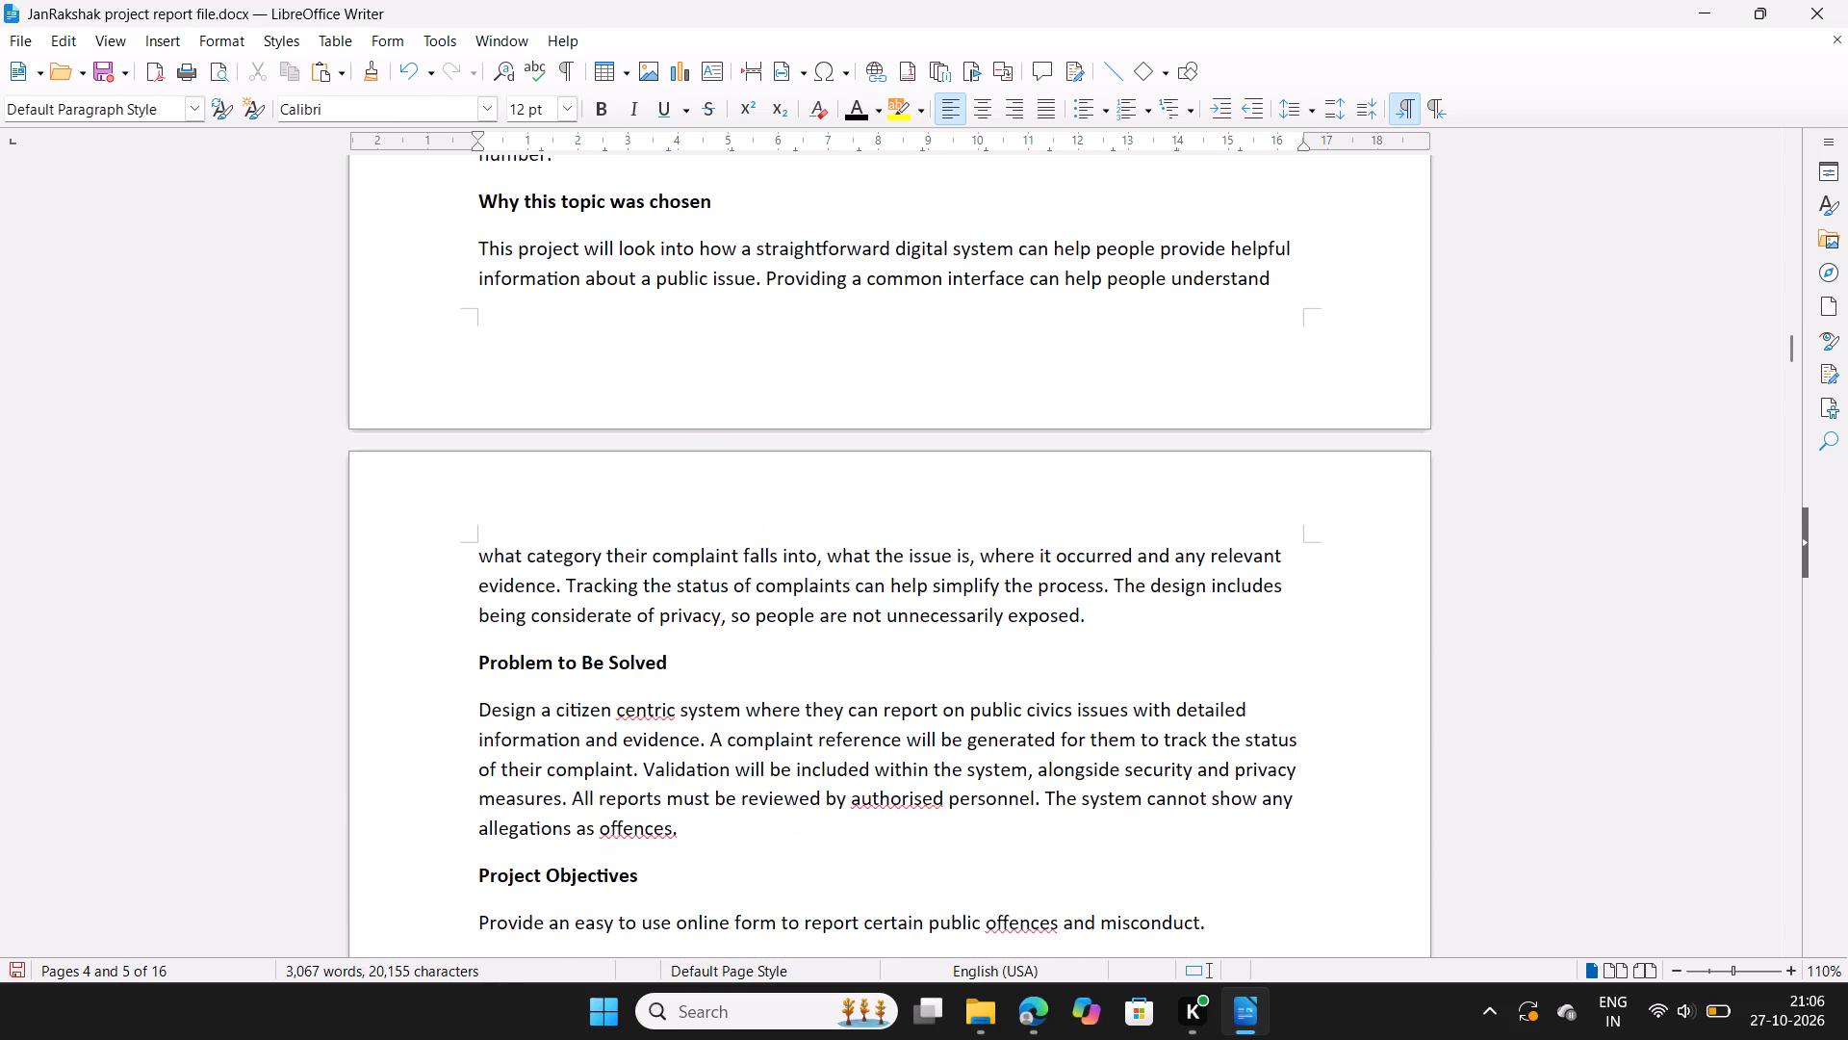
left_click_drag(475, 246, 819, 433)
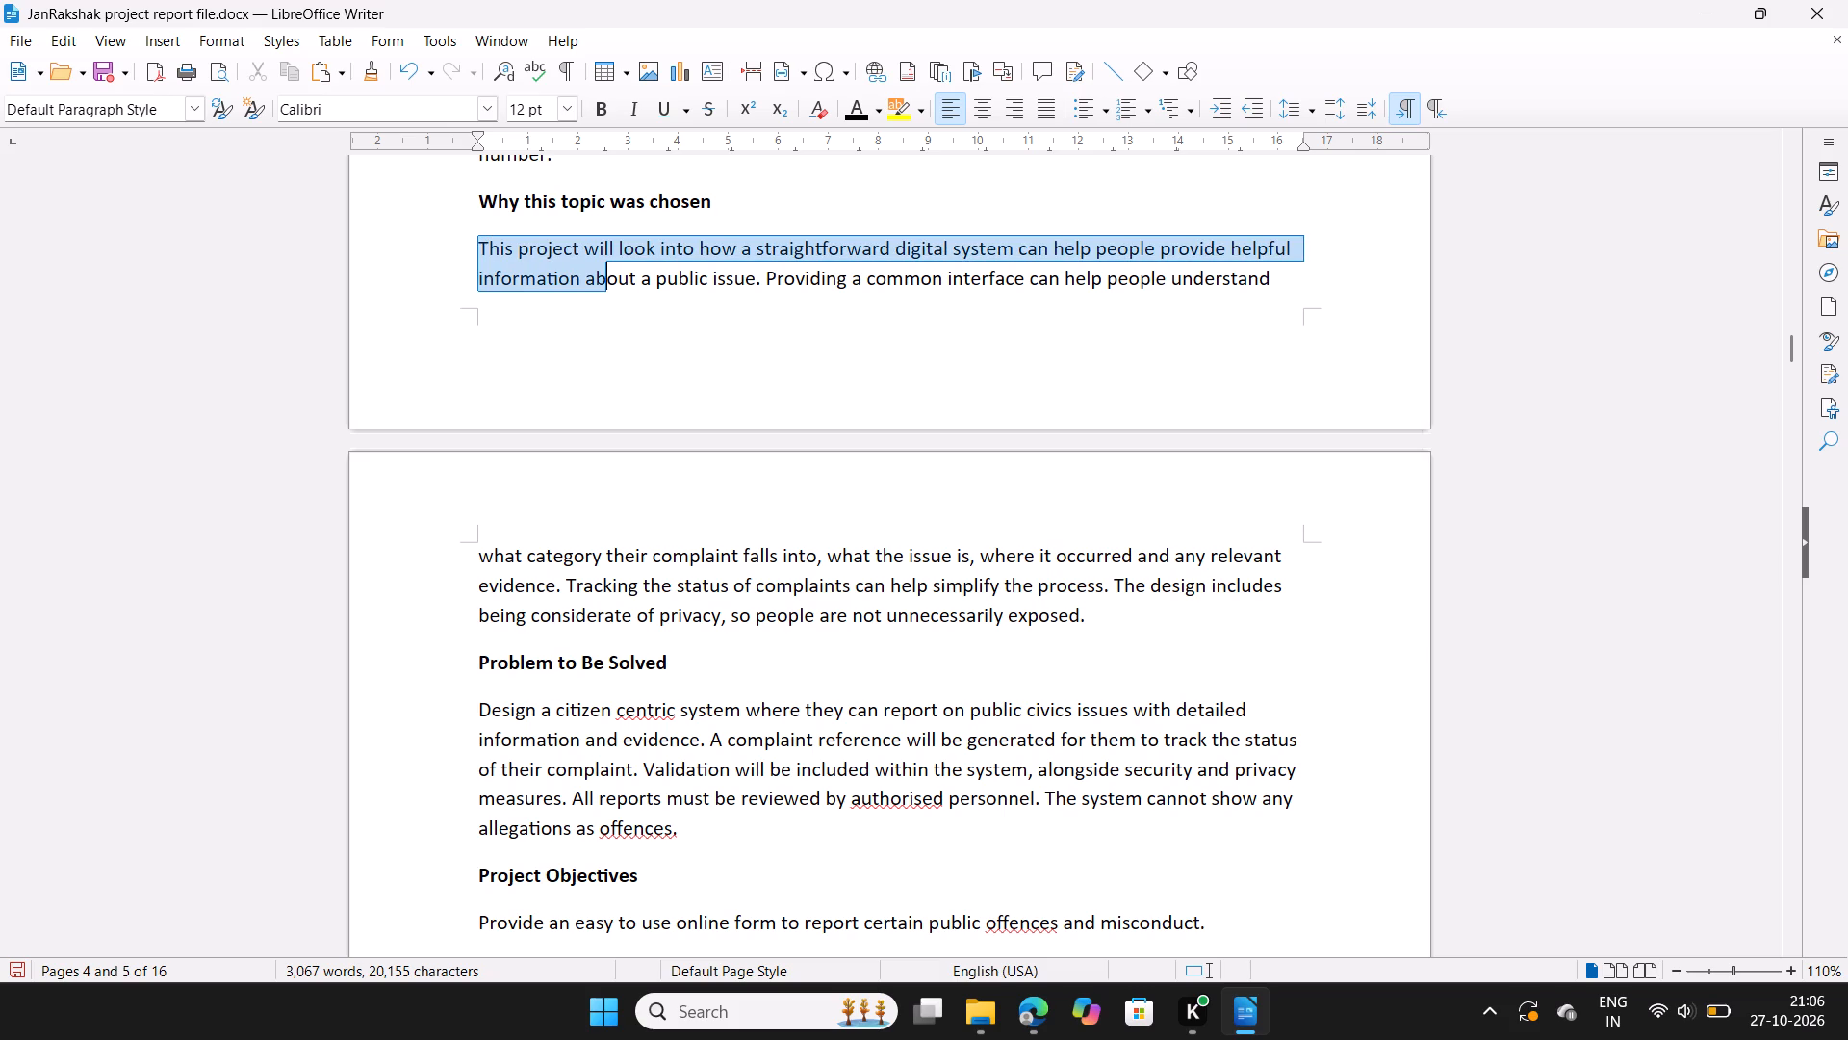
left_click_drag(819, 433, 1095, 623)
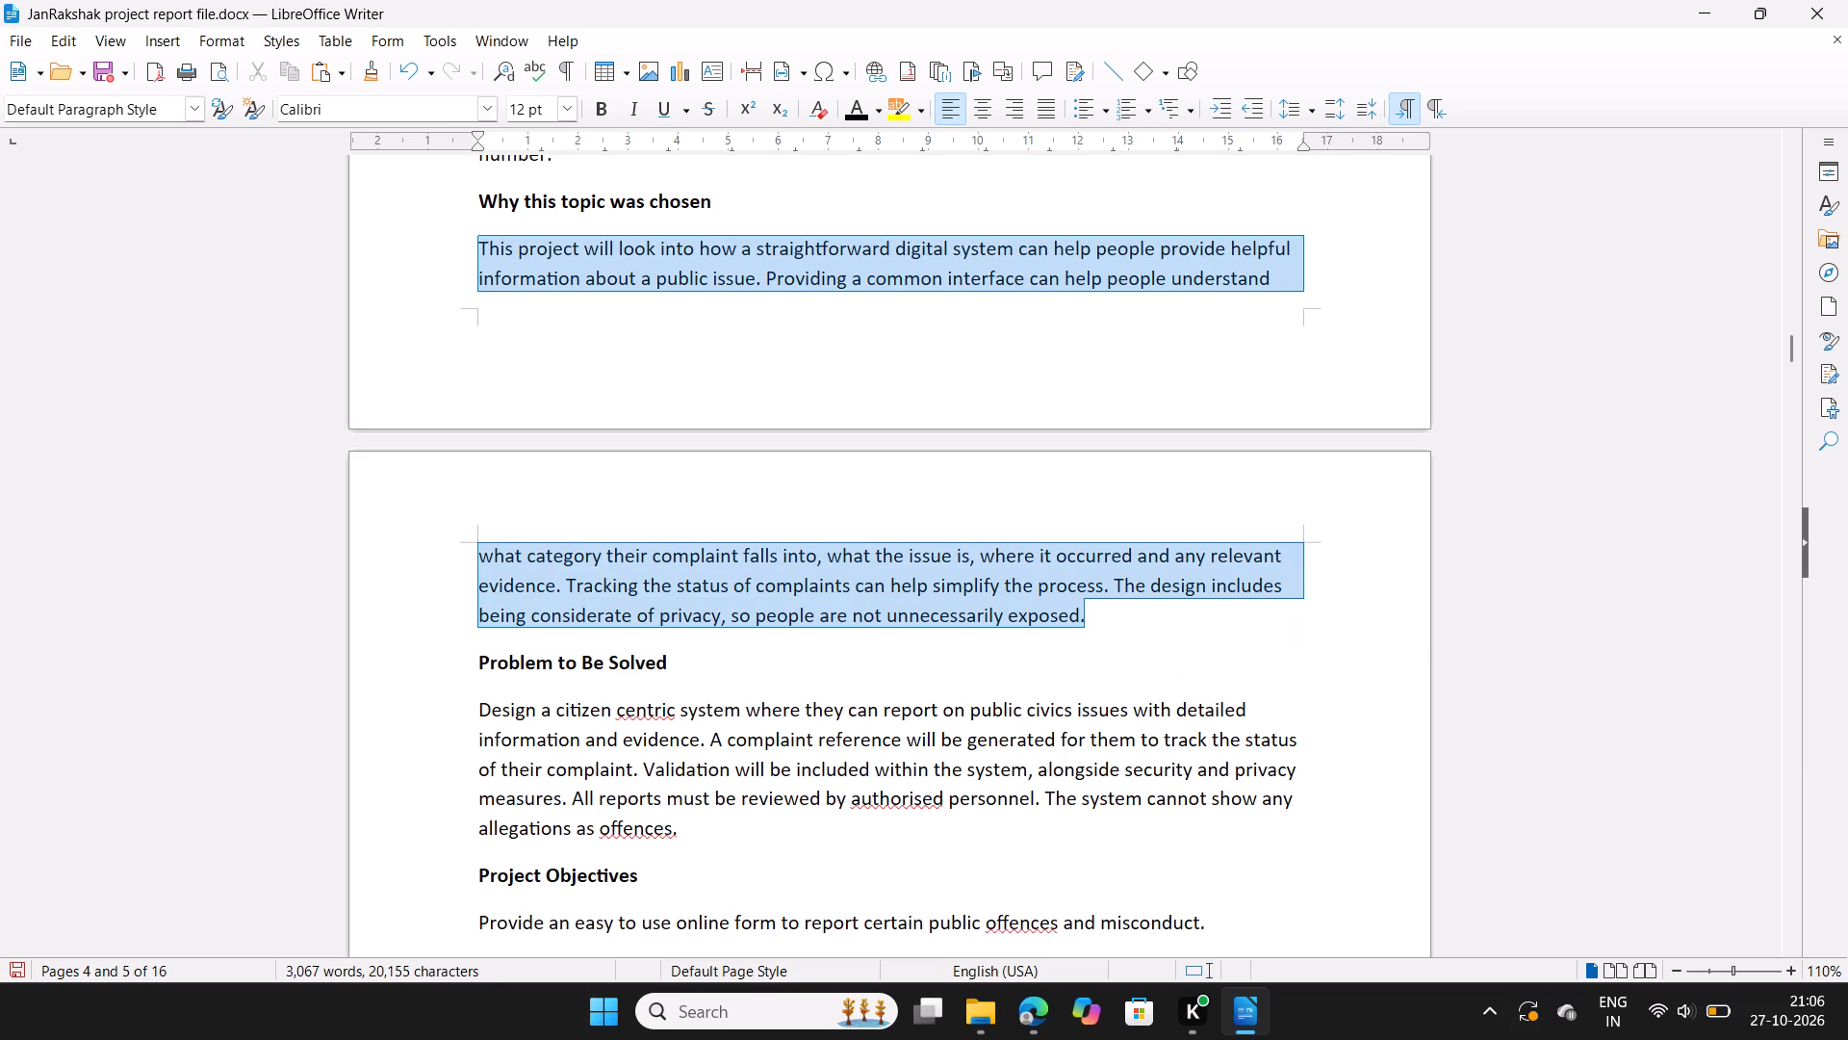
left_click(1017, 698)
scroll(1017, 698, "down", 1)
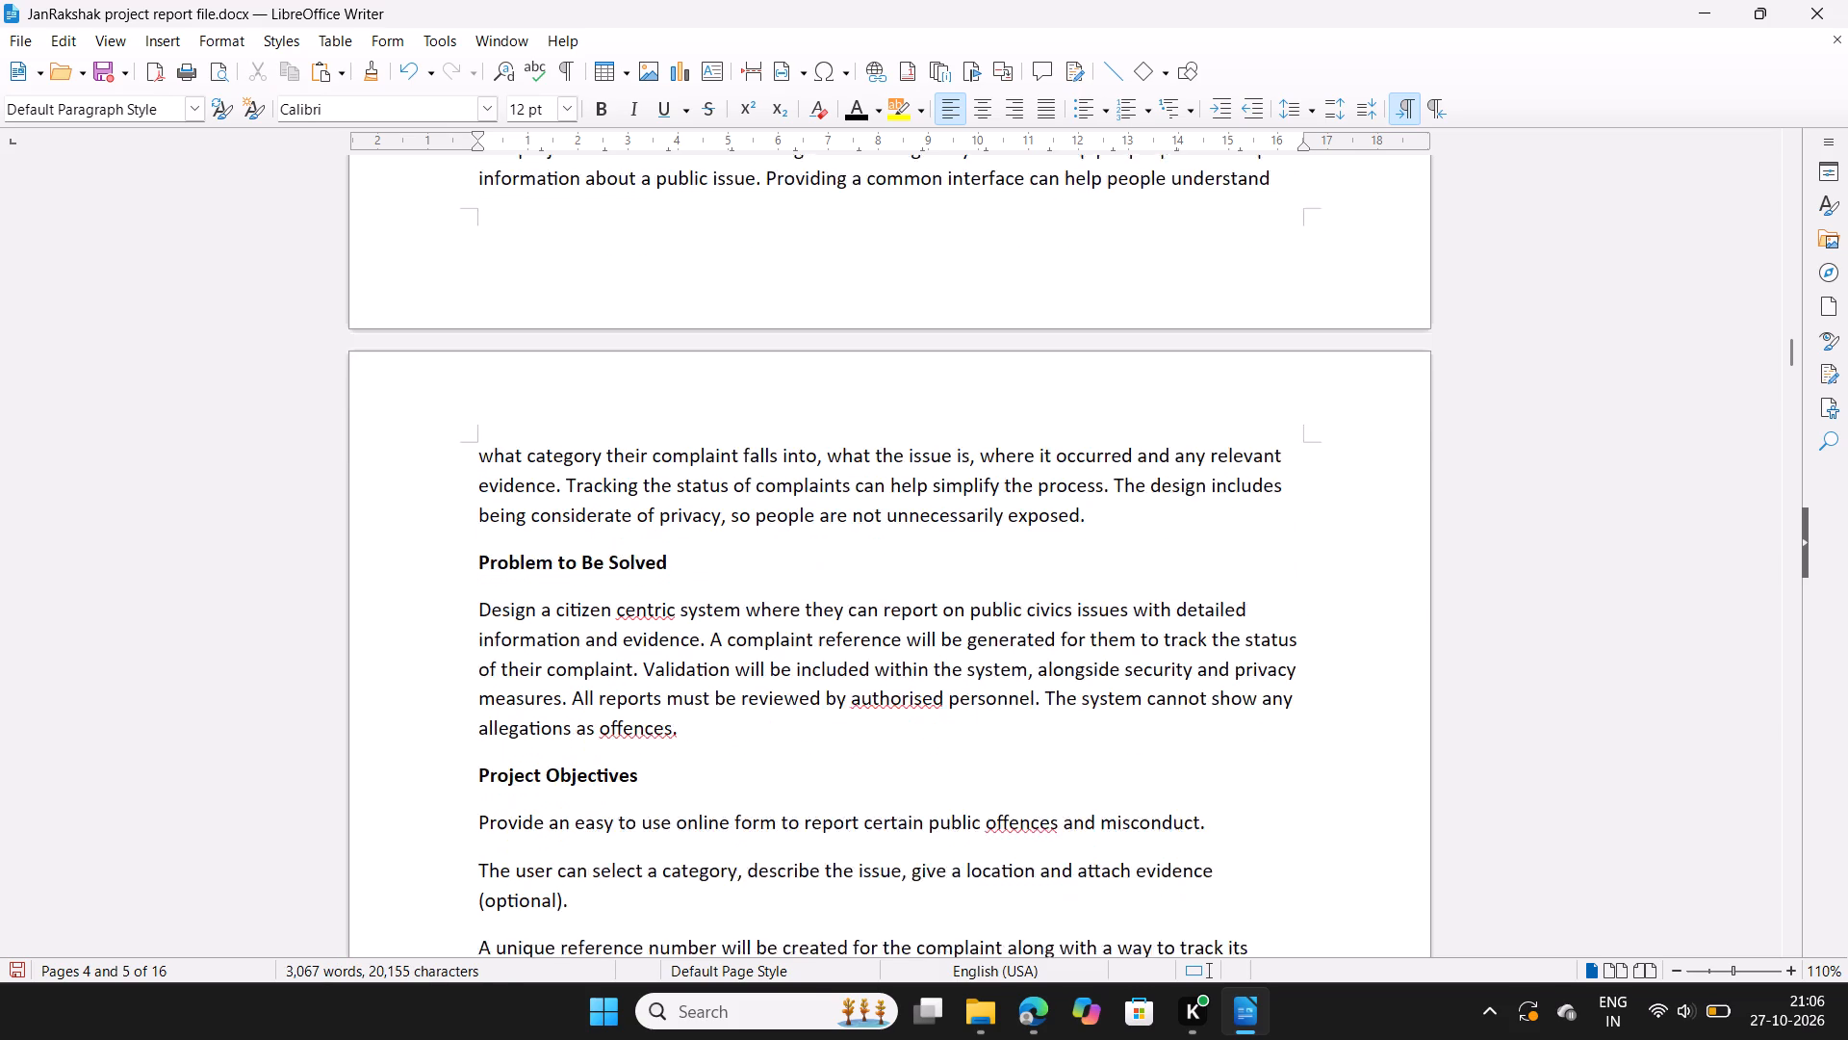
scroll(1017, 698, "down", 1)
left_click_drag(478, 524, 702, 656)
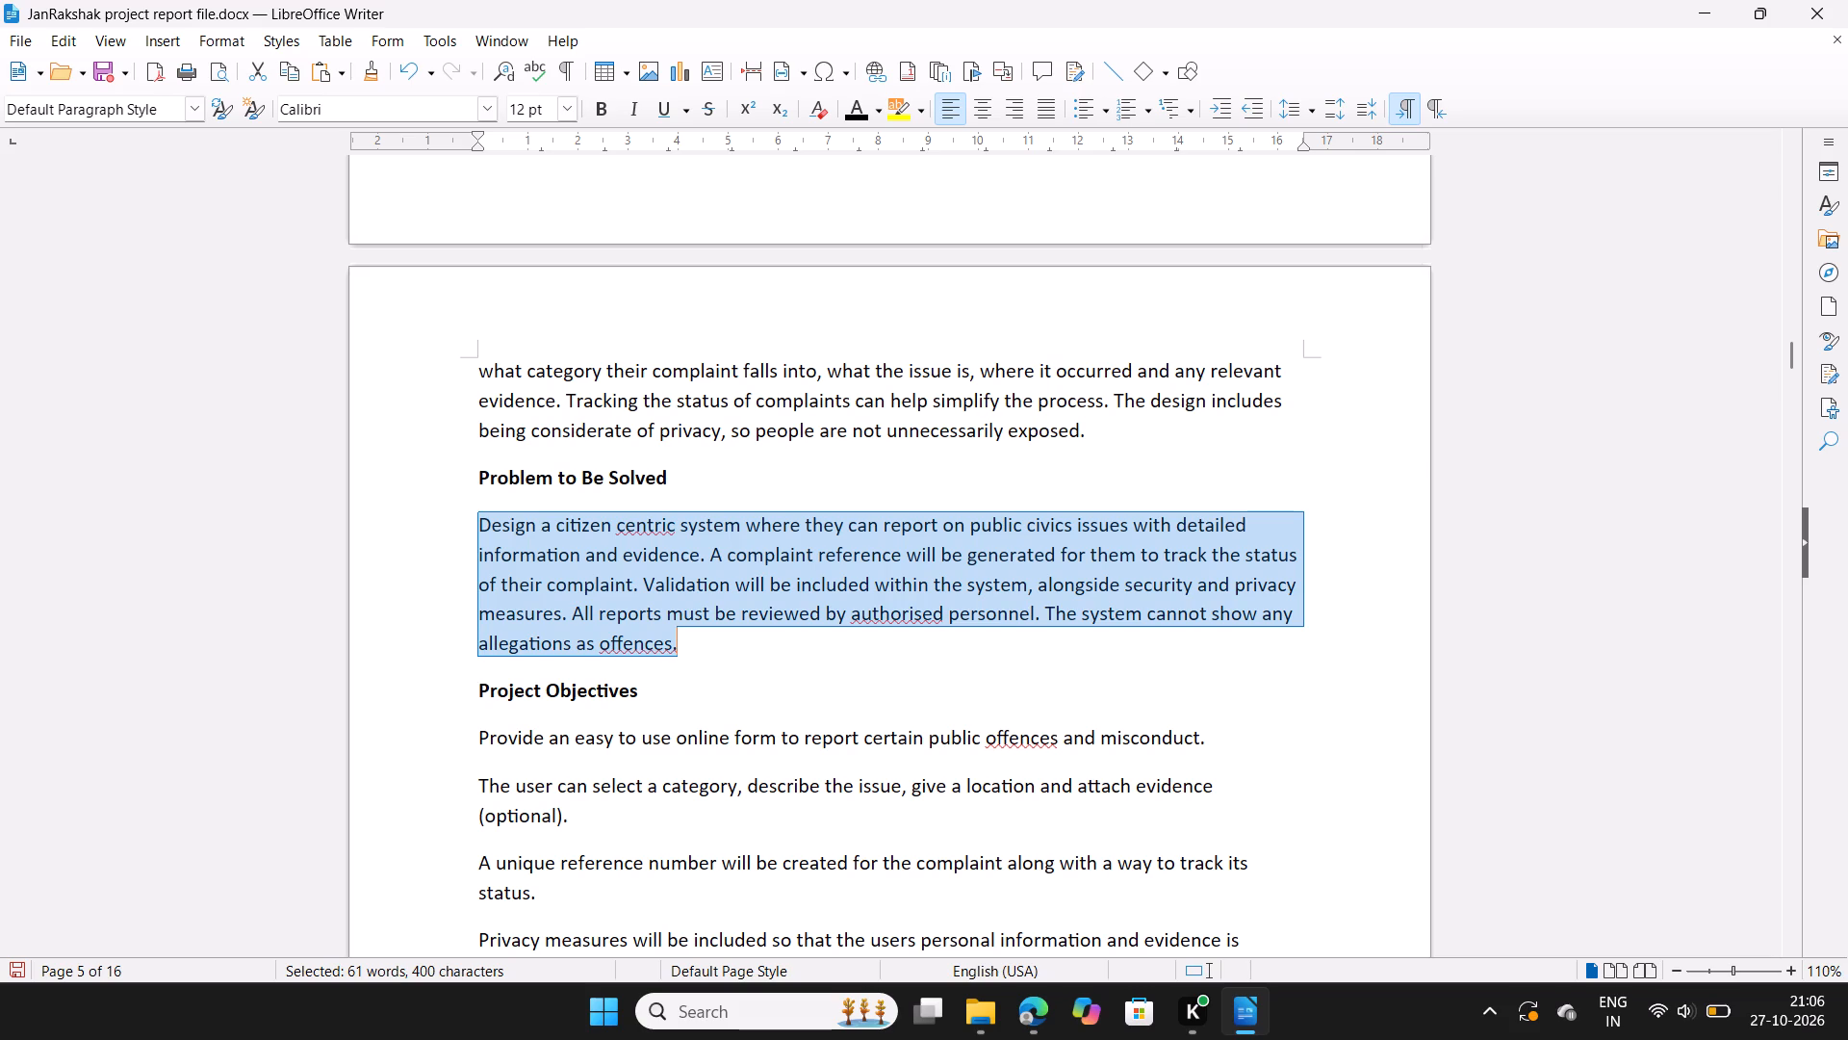
left_click(702, 656)
scroll(702, 656, "down", 1)
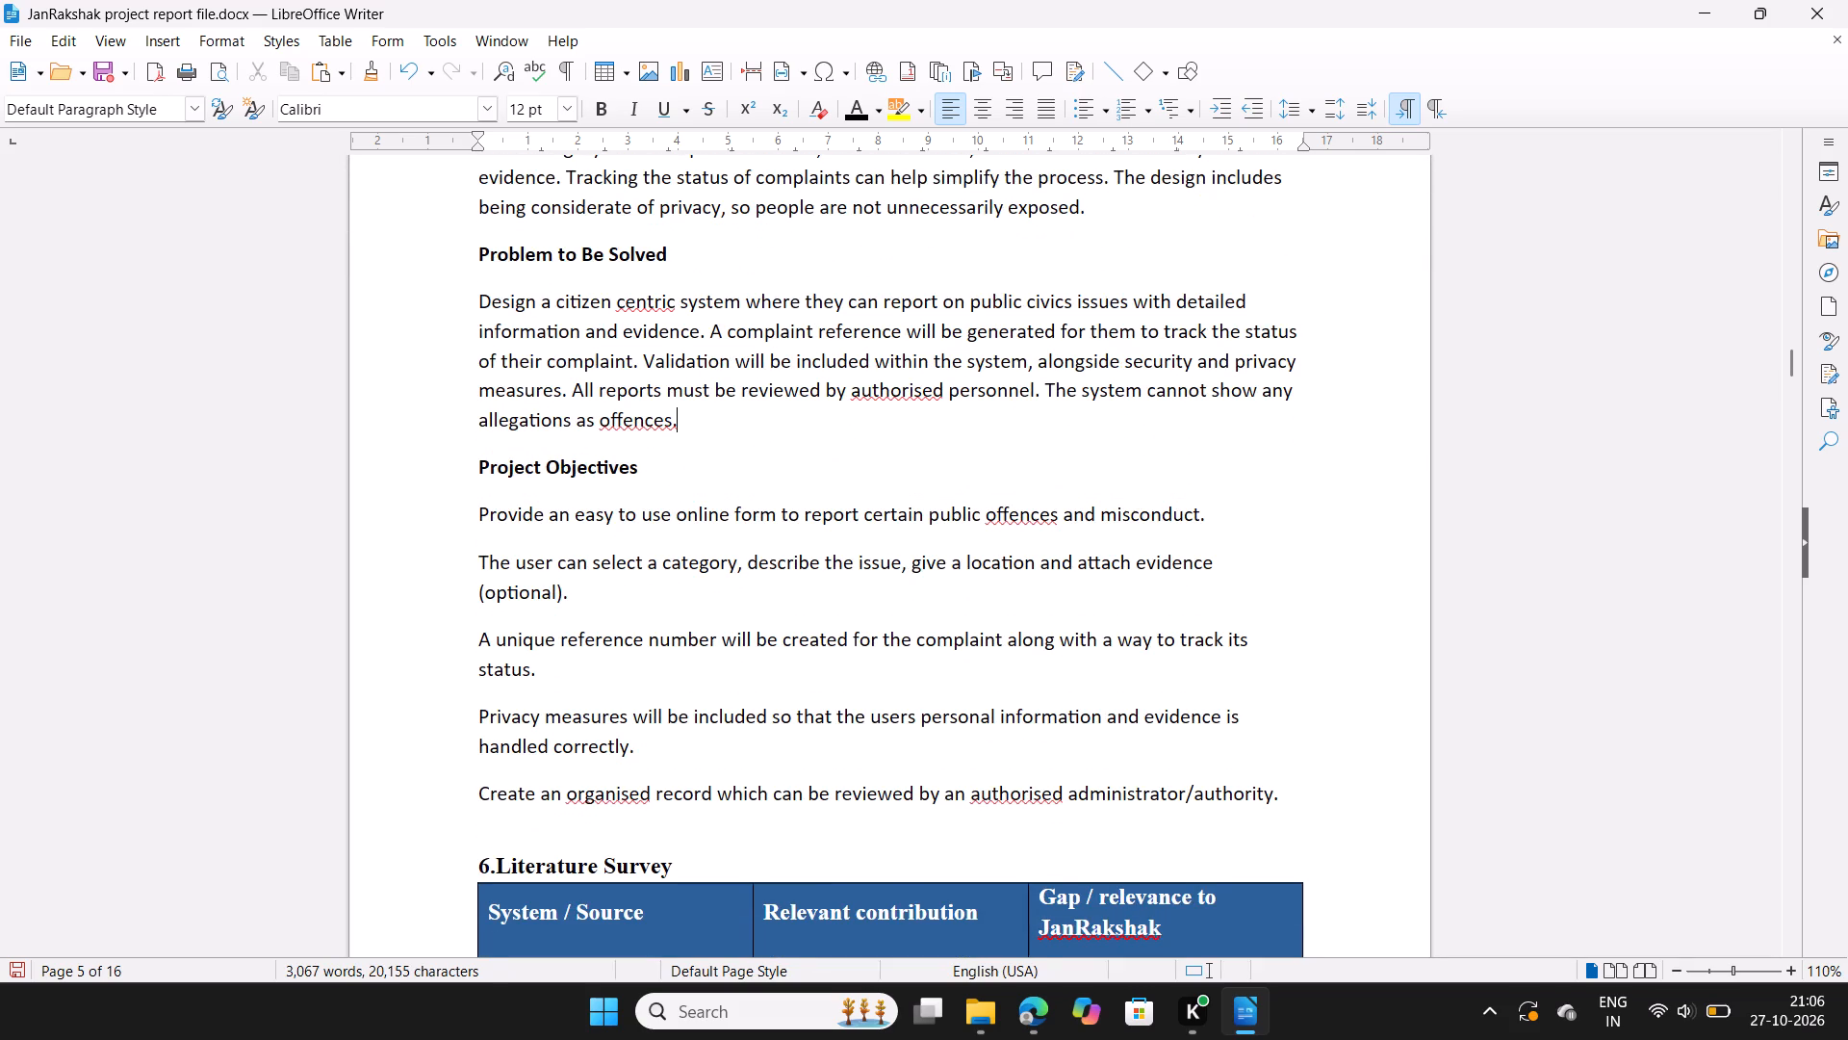
left_click_drag(471, 507, 826, 789)
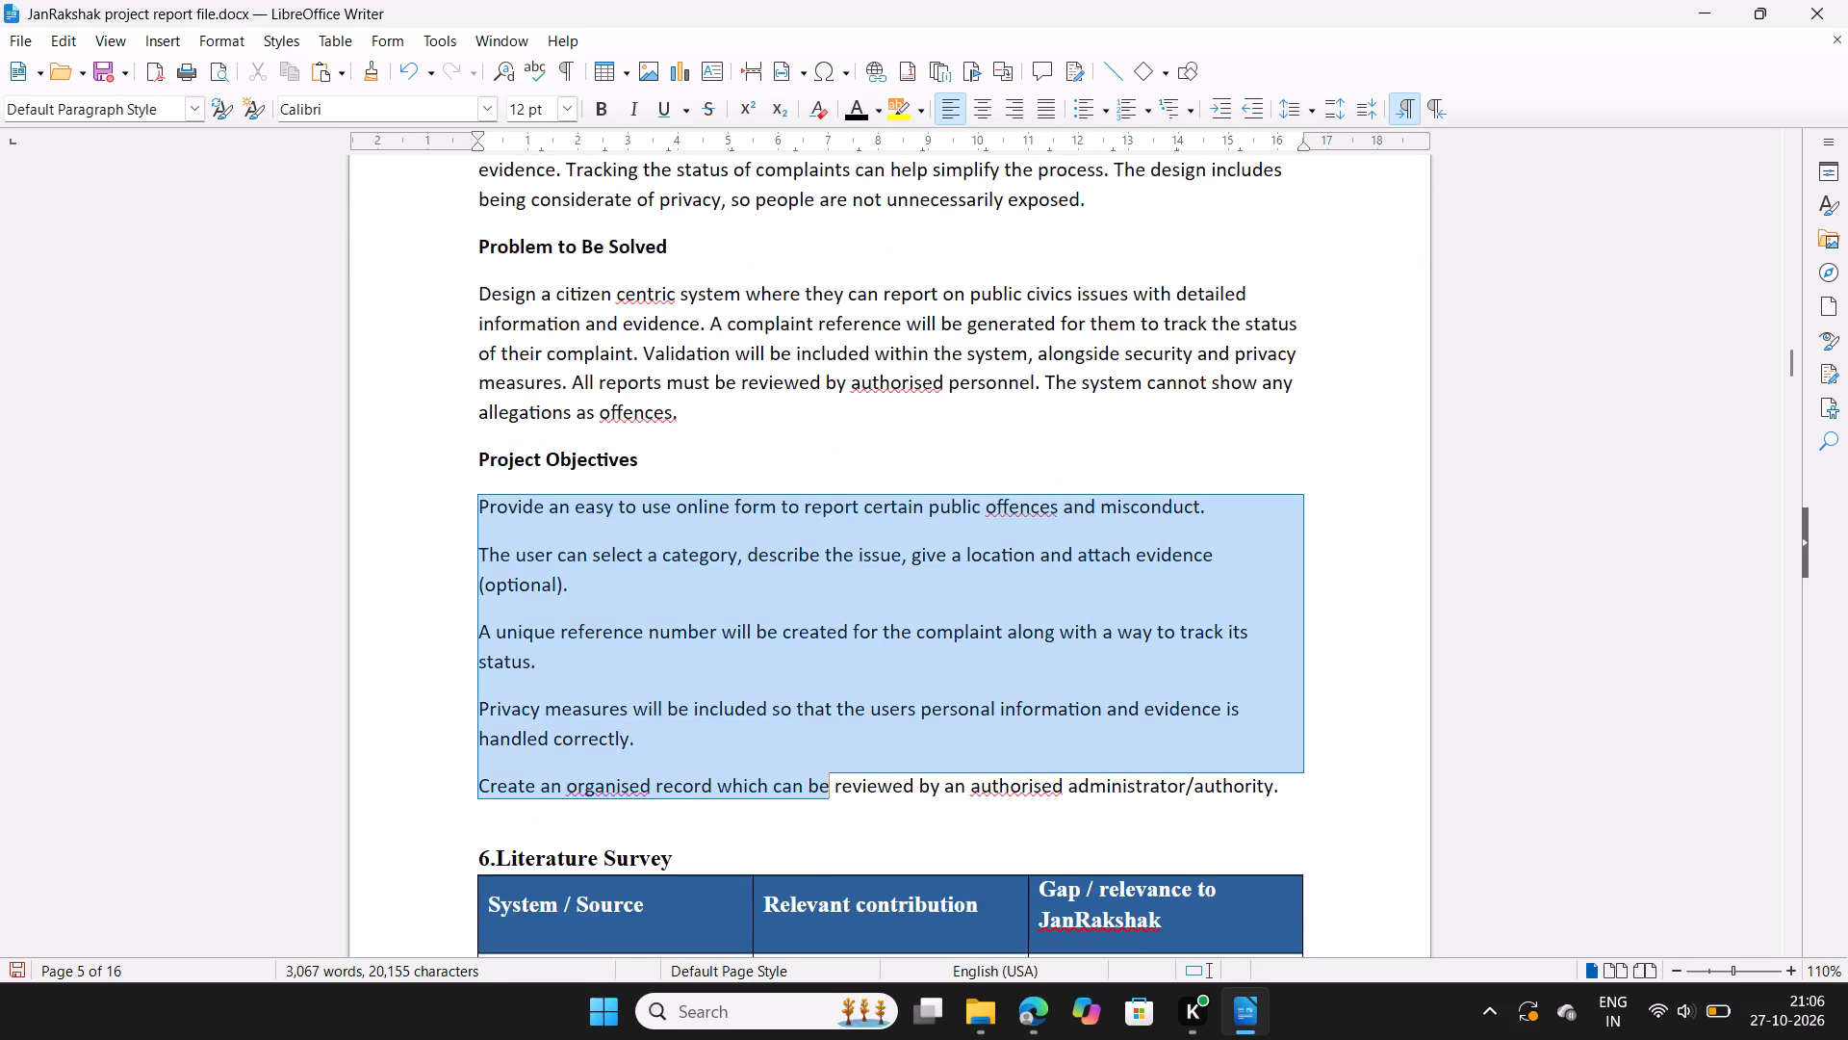
left_click_drag(826, 789, 1291, 779)
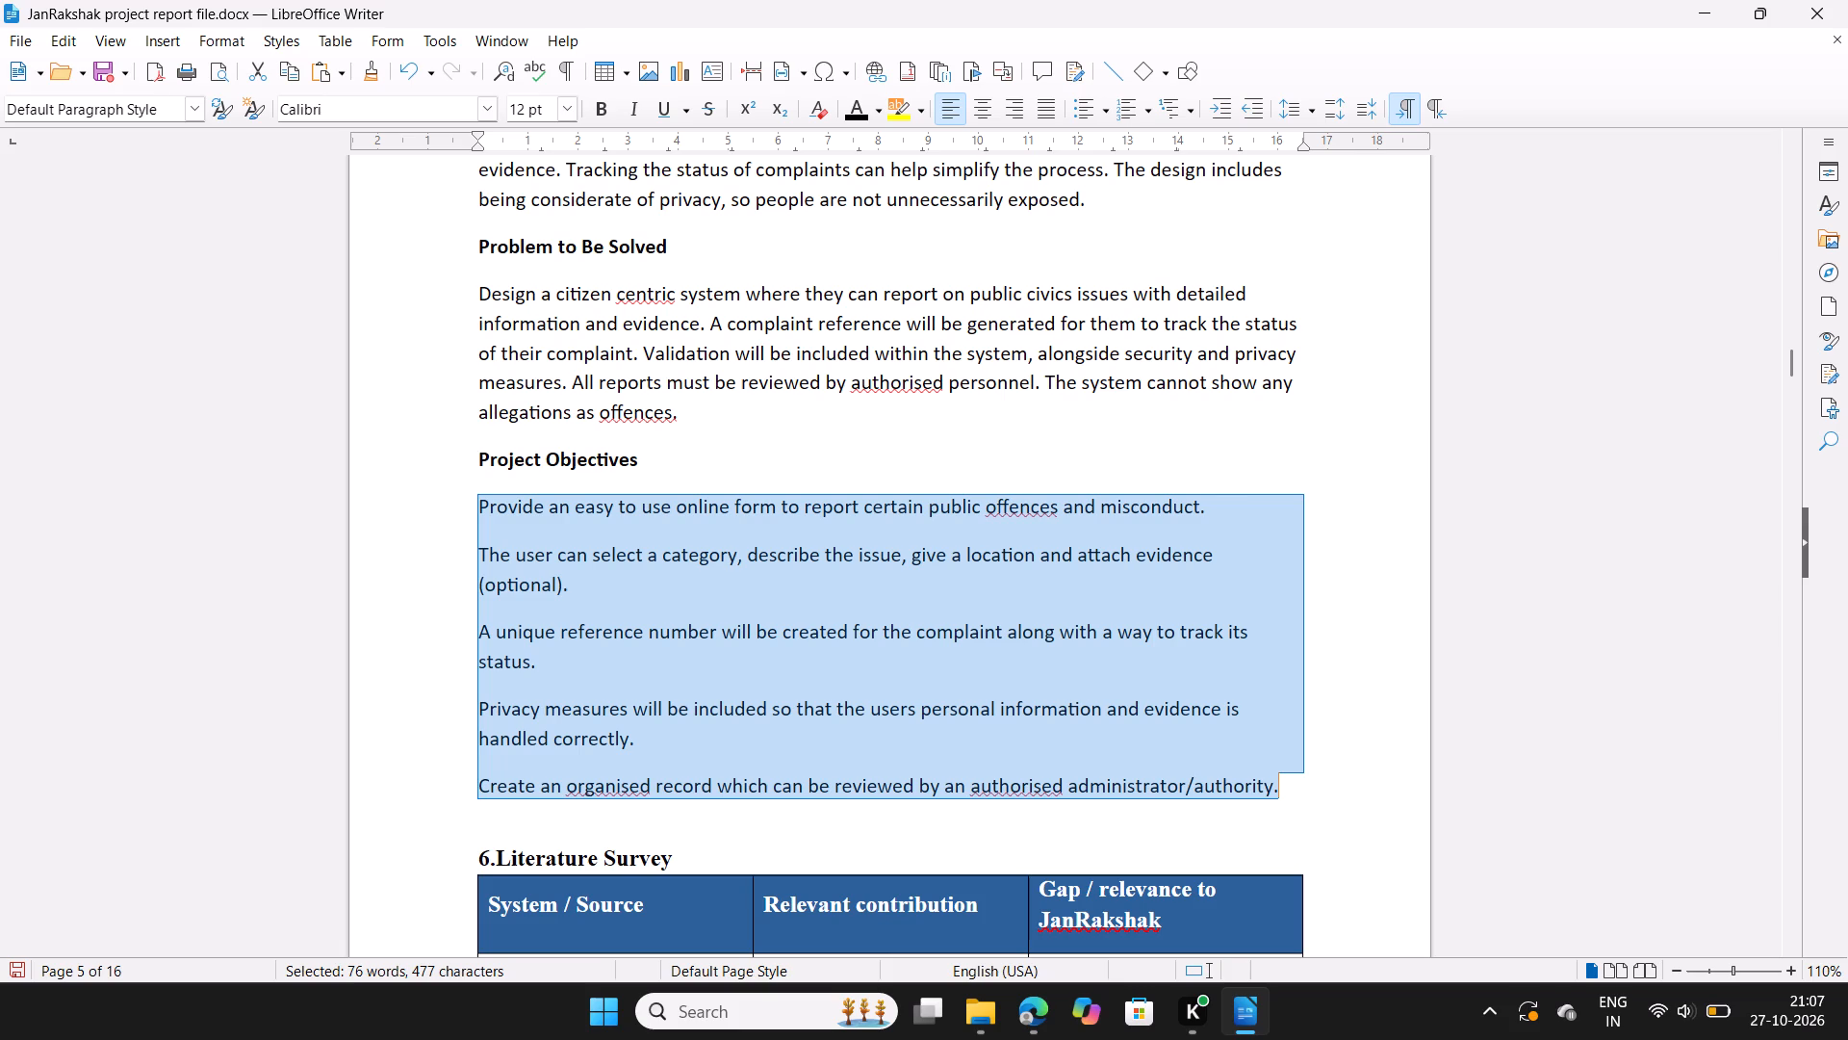
left_click(1325, 706)
scroll(1325, 706, "down", 4)
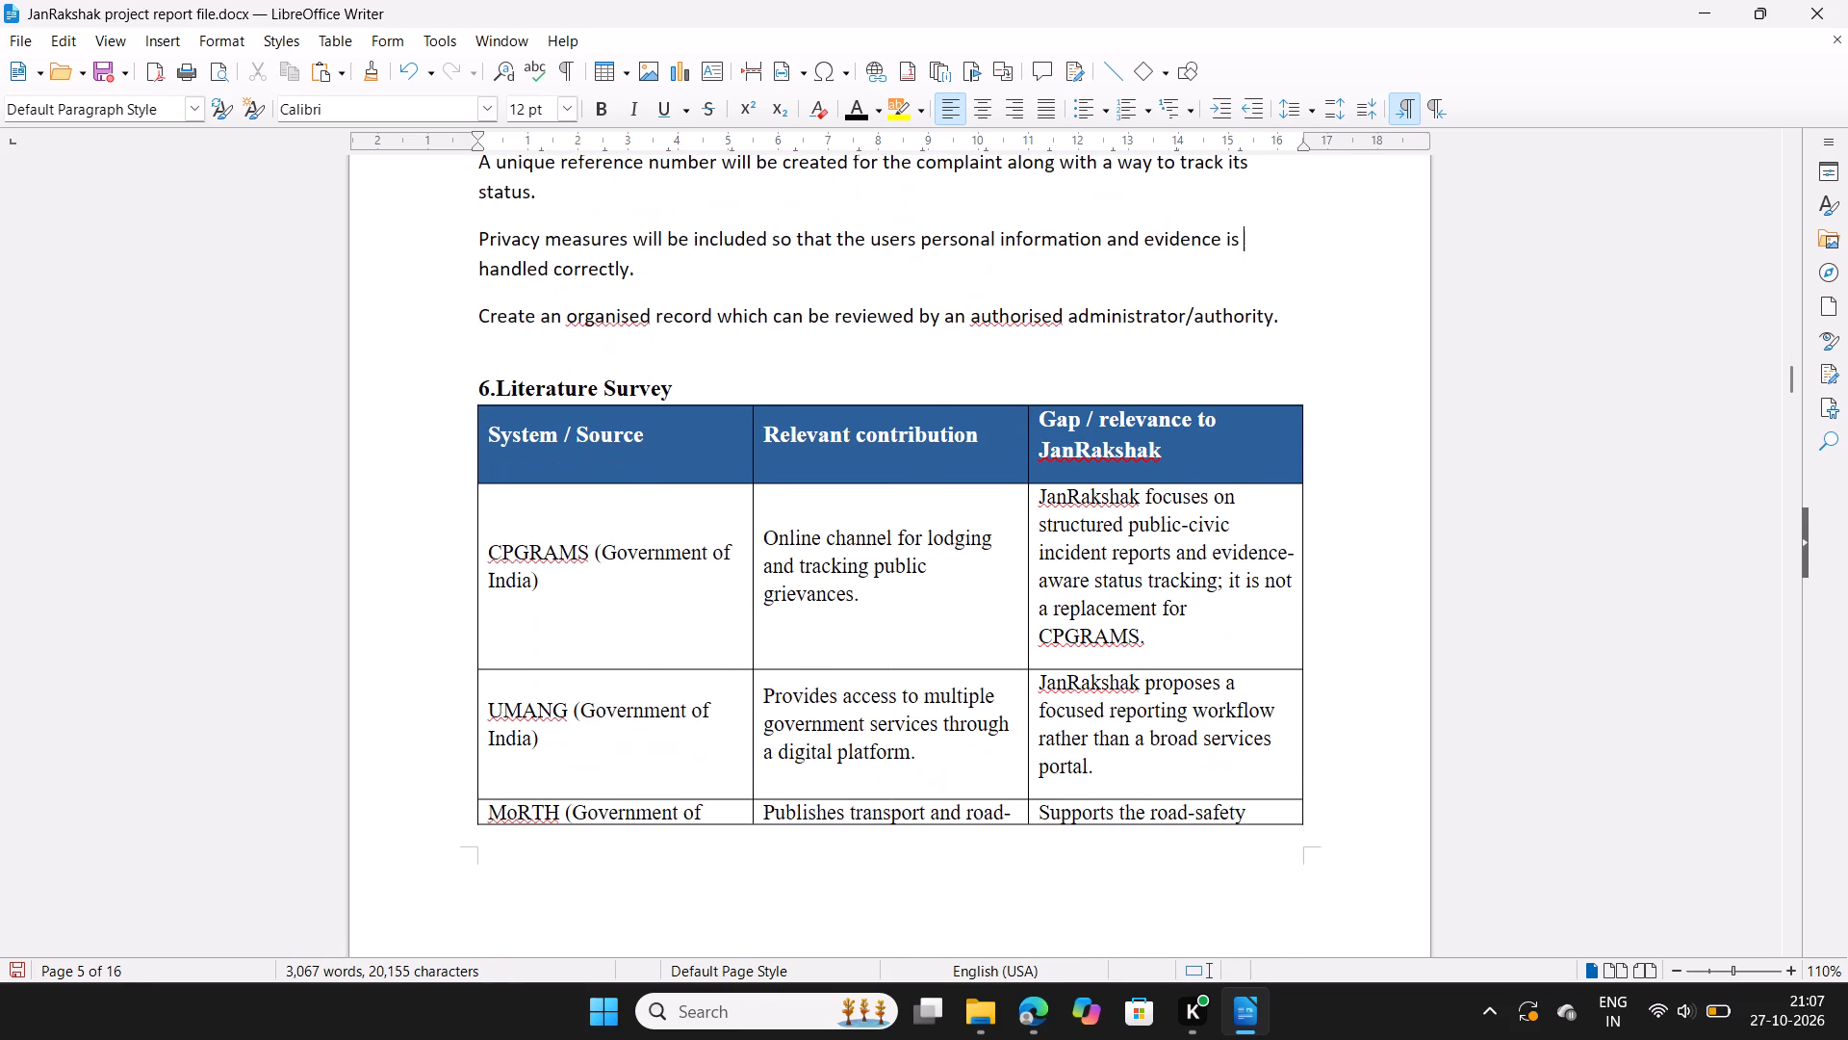
Examine the Literature Survey table and the Scope of Work paragraphs of the Project Description.
scroll(1325, 706, "down", 4)
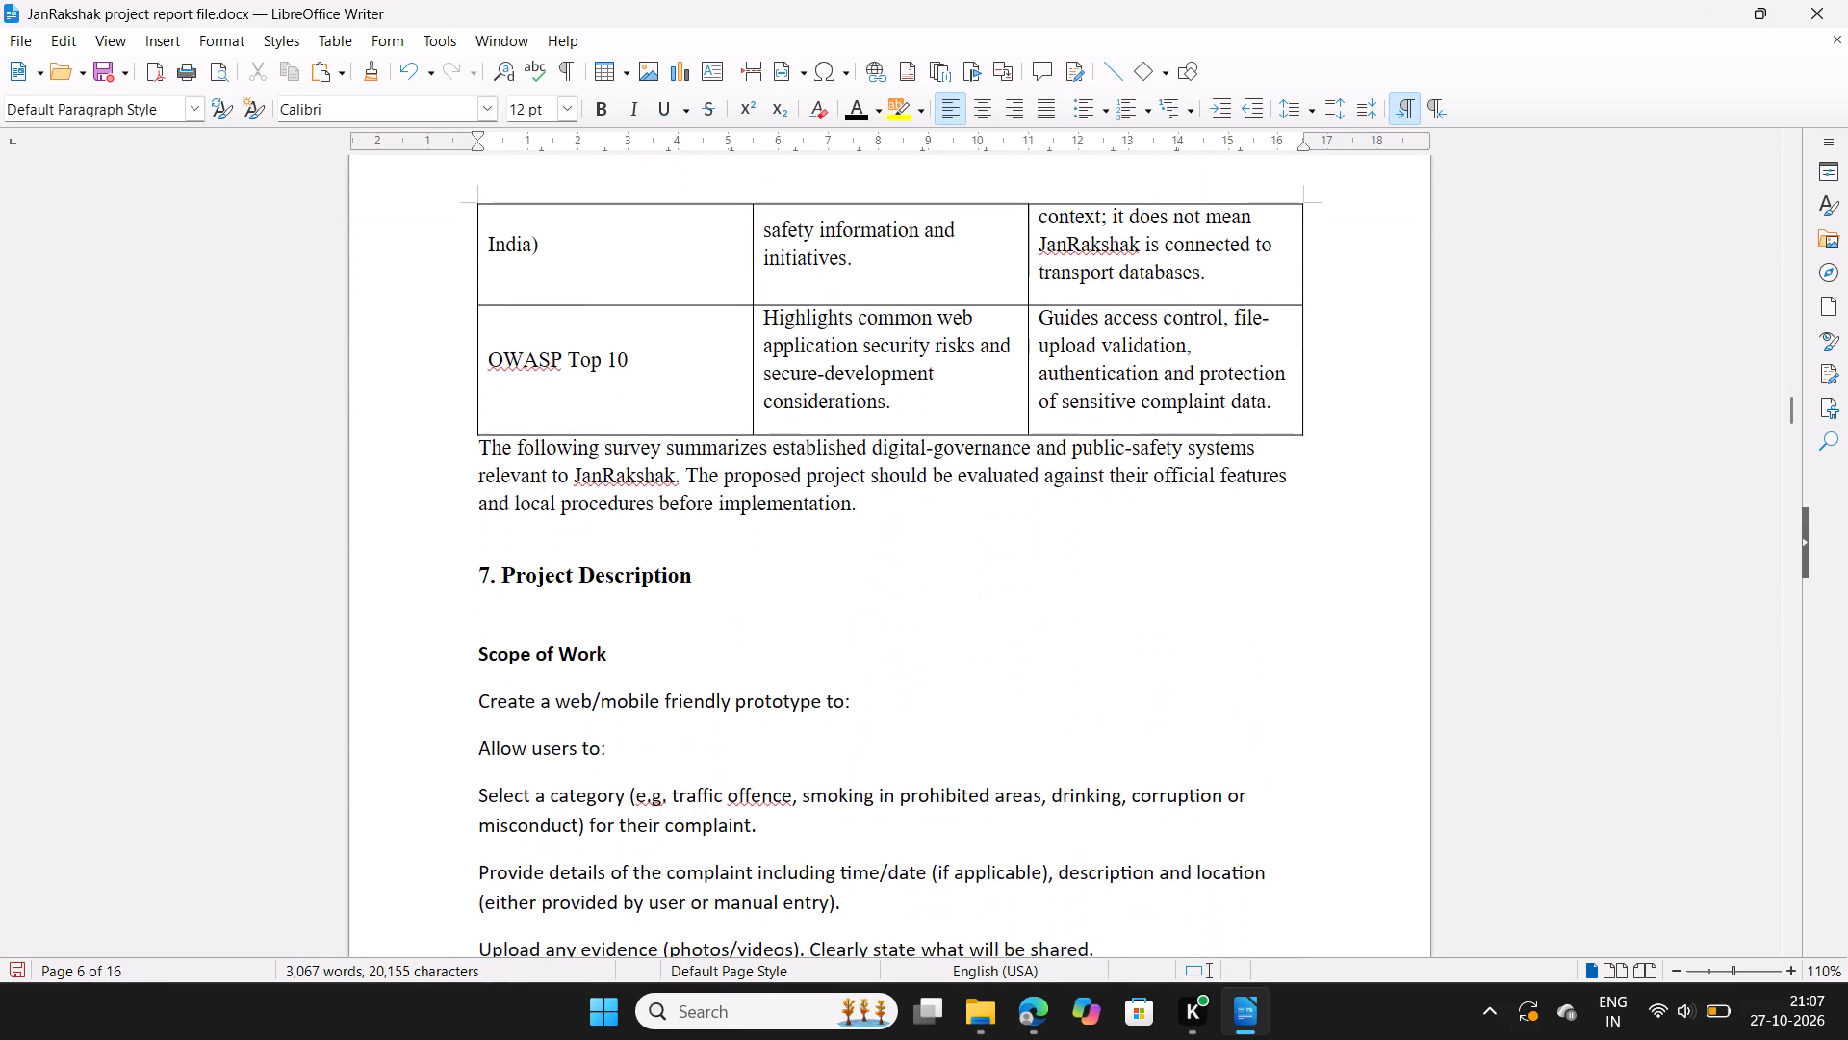
scroll(1325, 689, "down", 2)
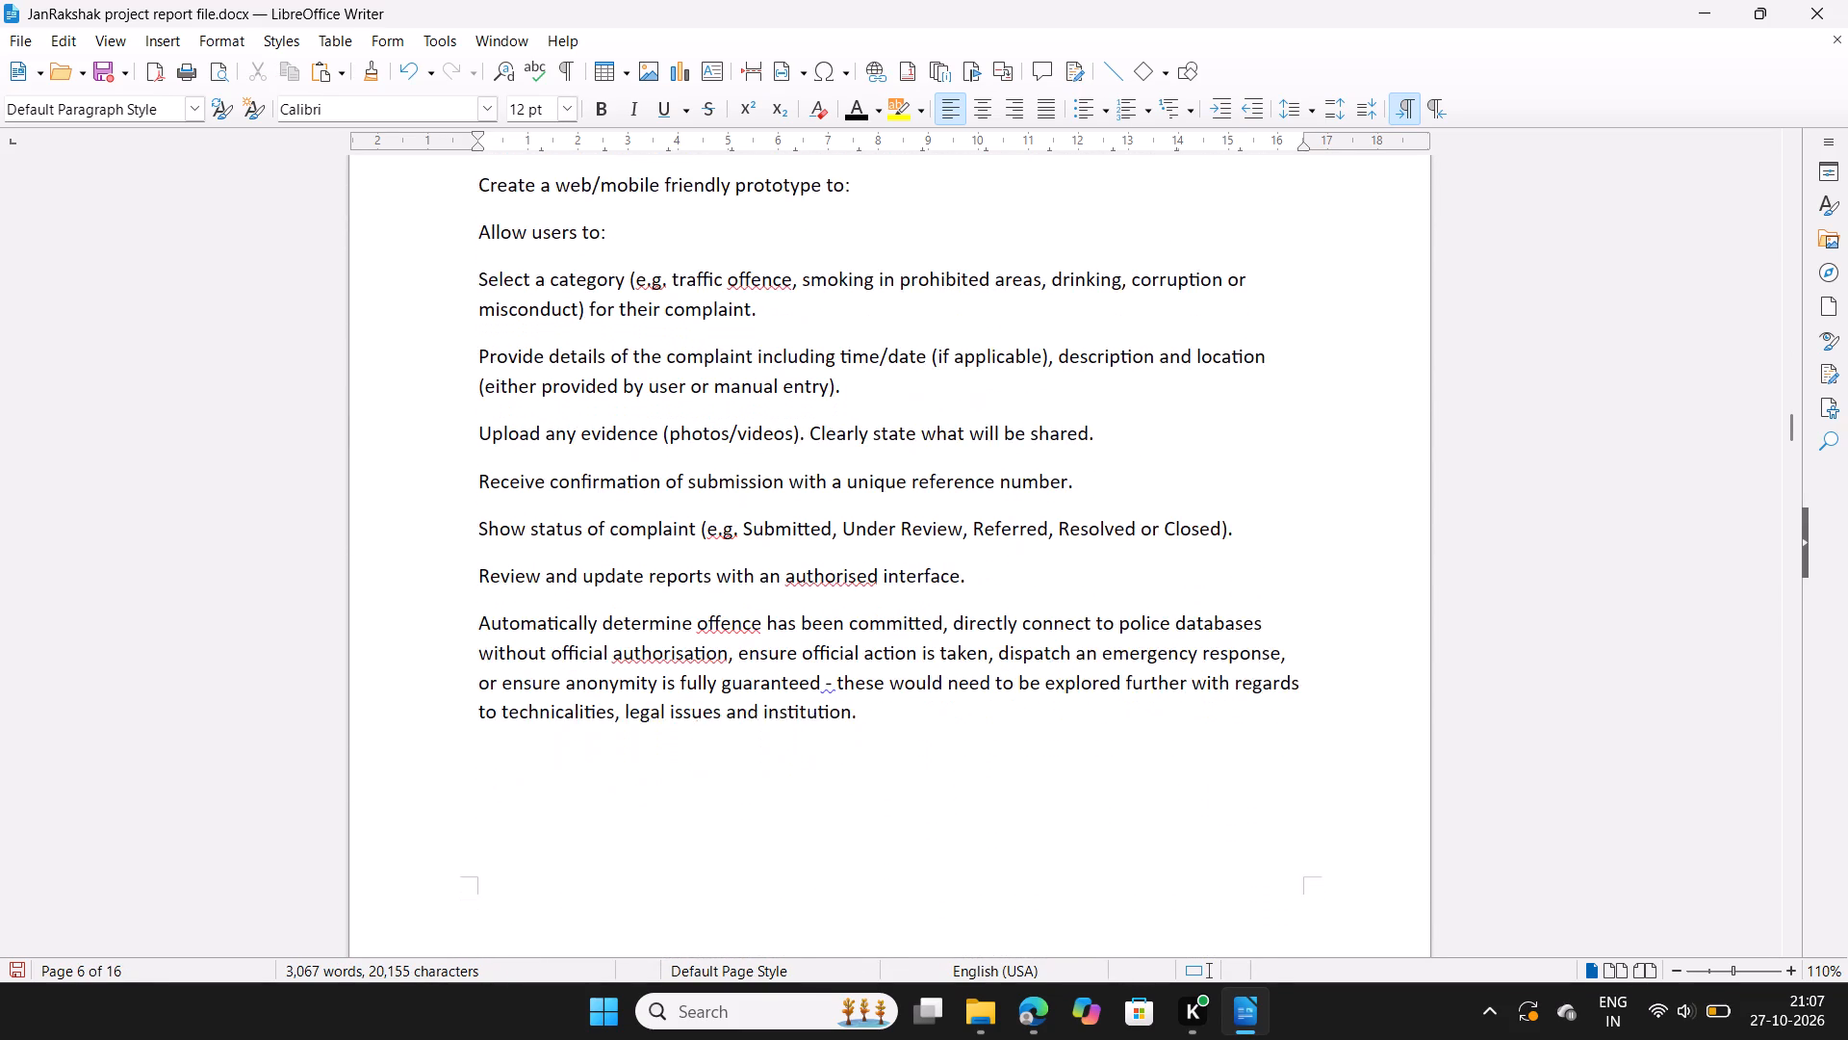
scroll(1325, 689, "down", 3)
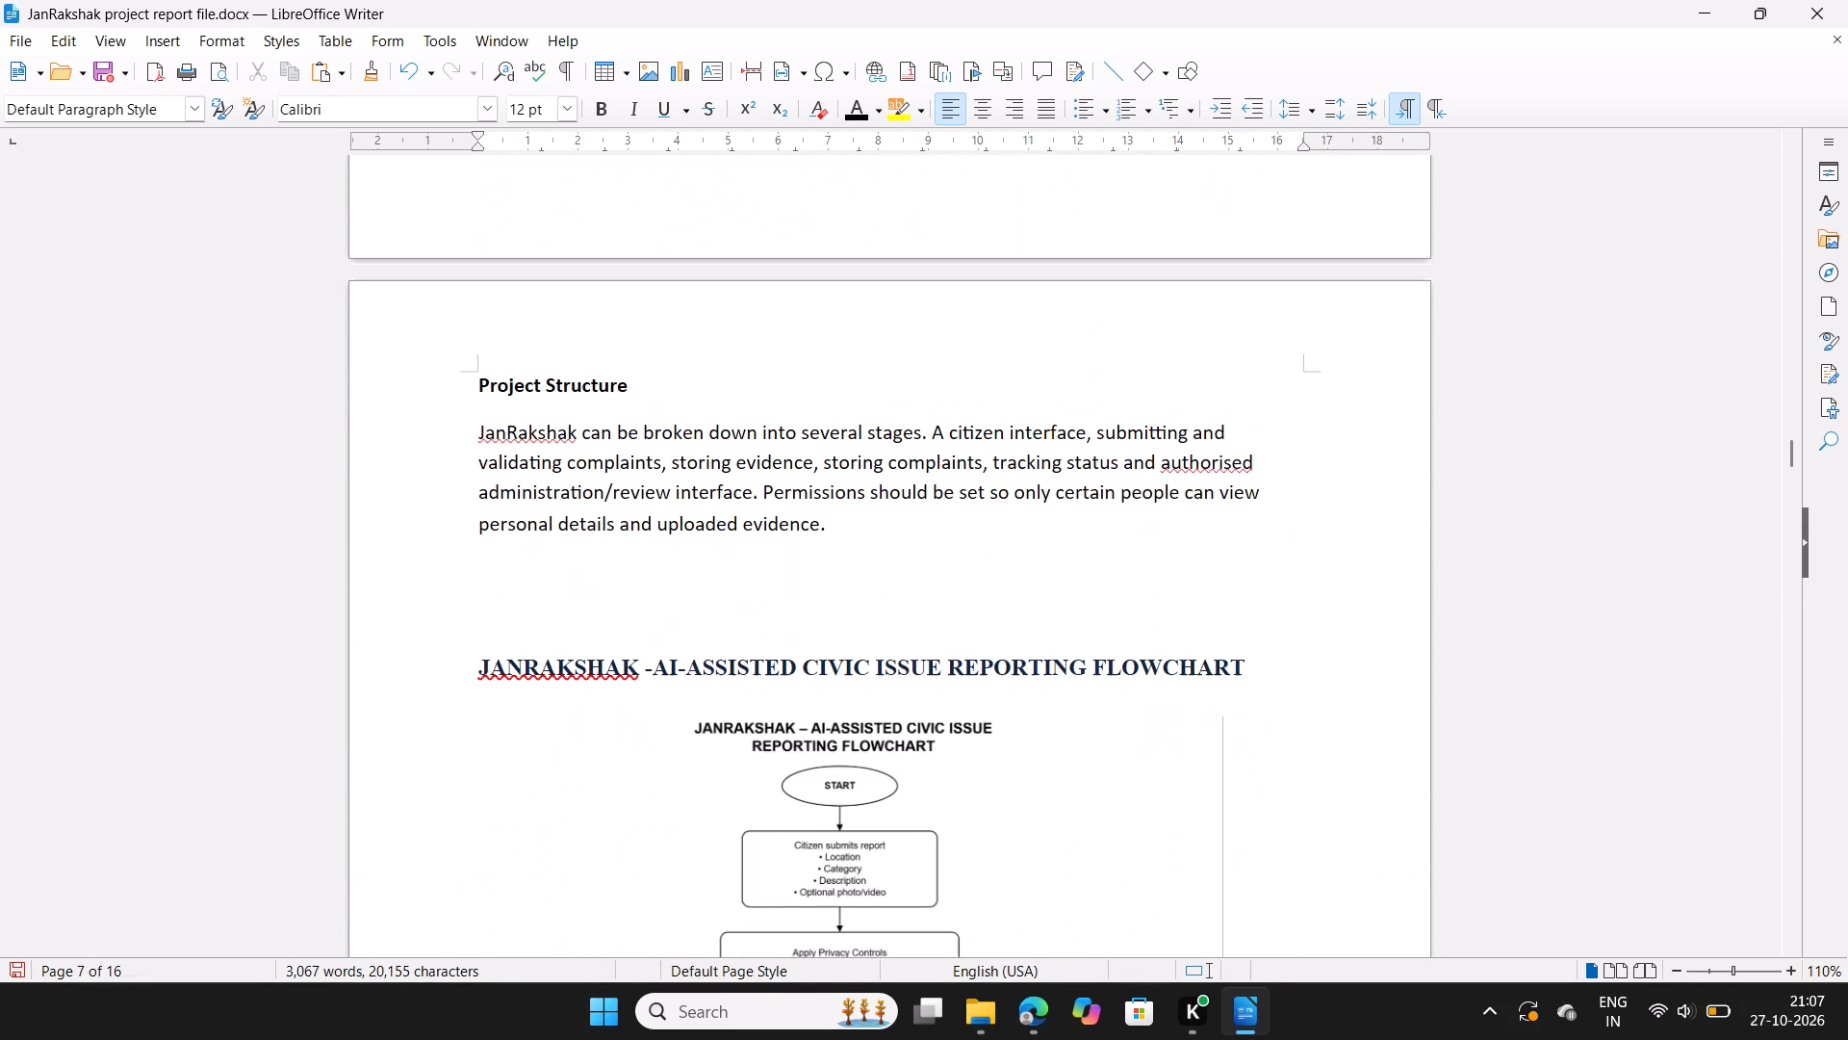
Examine the Project Structure text, the reporting flowchart and the system architecture diagram, and check the font formatting of the architecture heading.
scroll(1325, 689, "down", 1)
scroll(1325, 689, "right", 1)
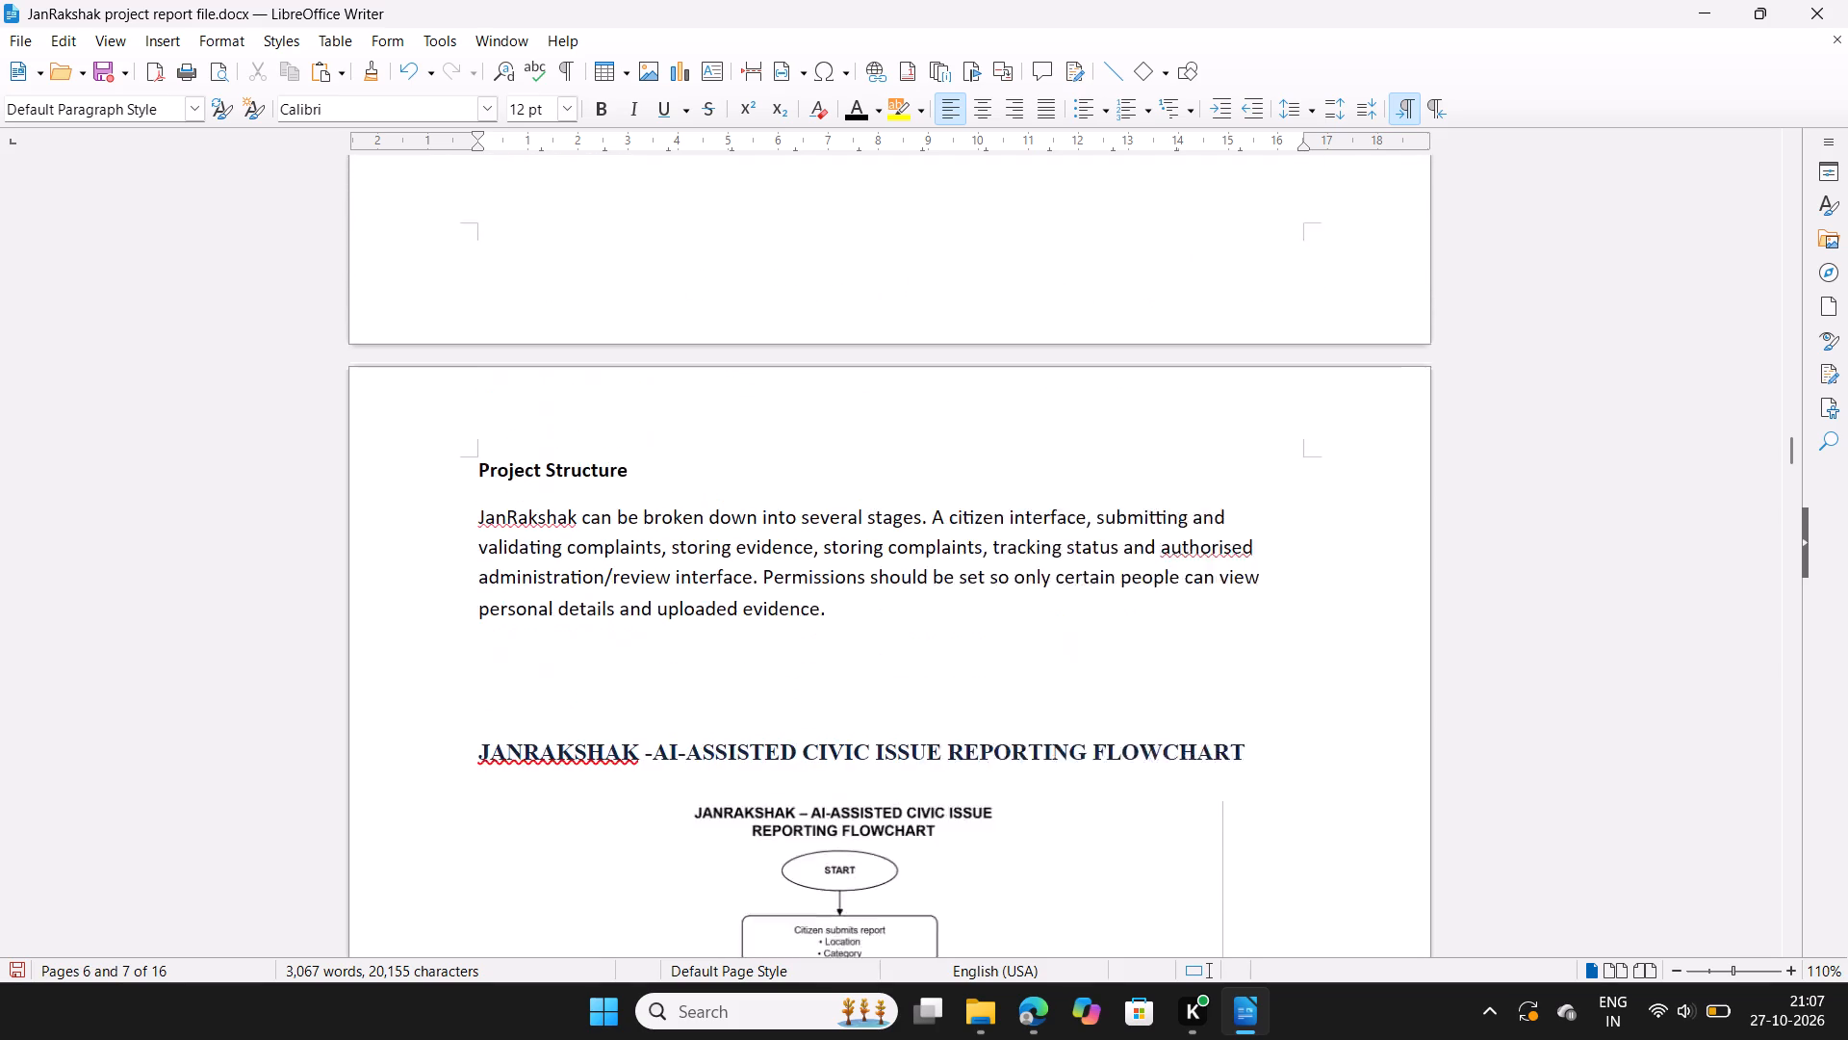
scroll(1325, 689, "right", 1)
scroll(1325, 689, "down", 1)
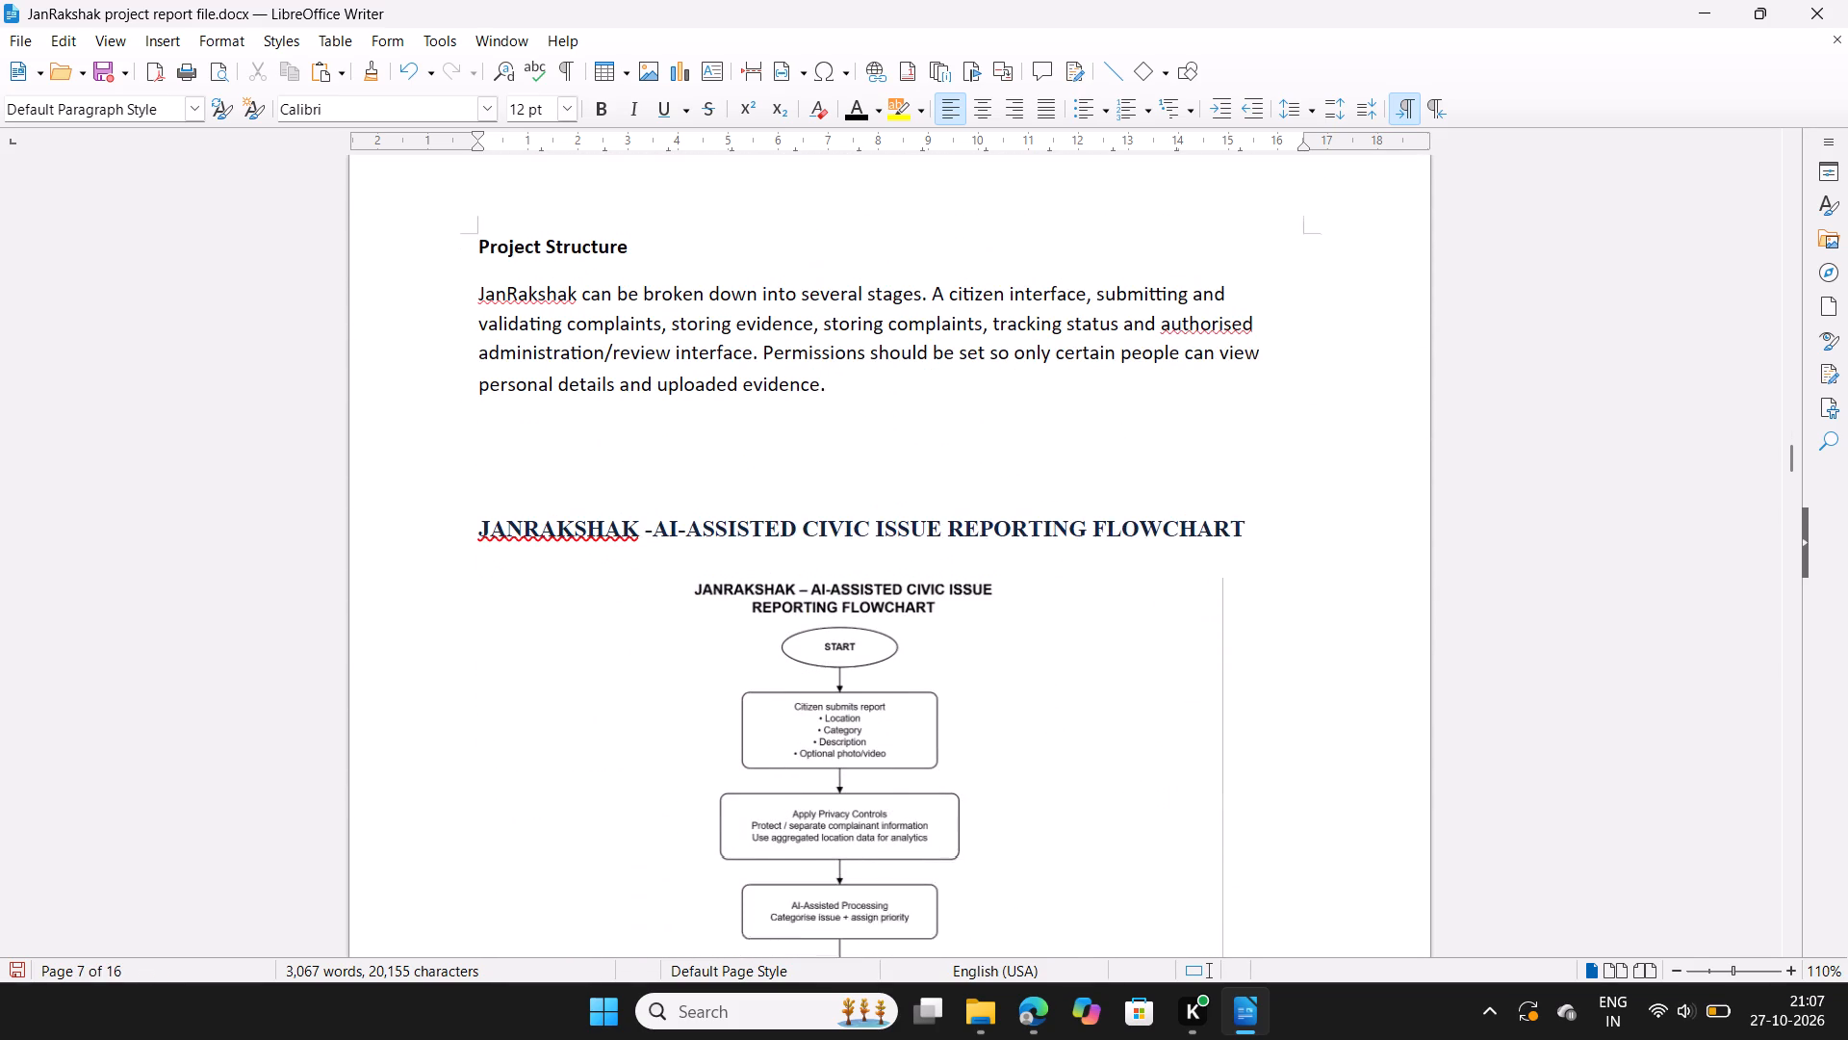
scroll(1325, 689, "down", 7)
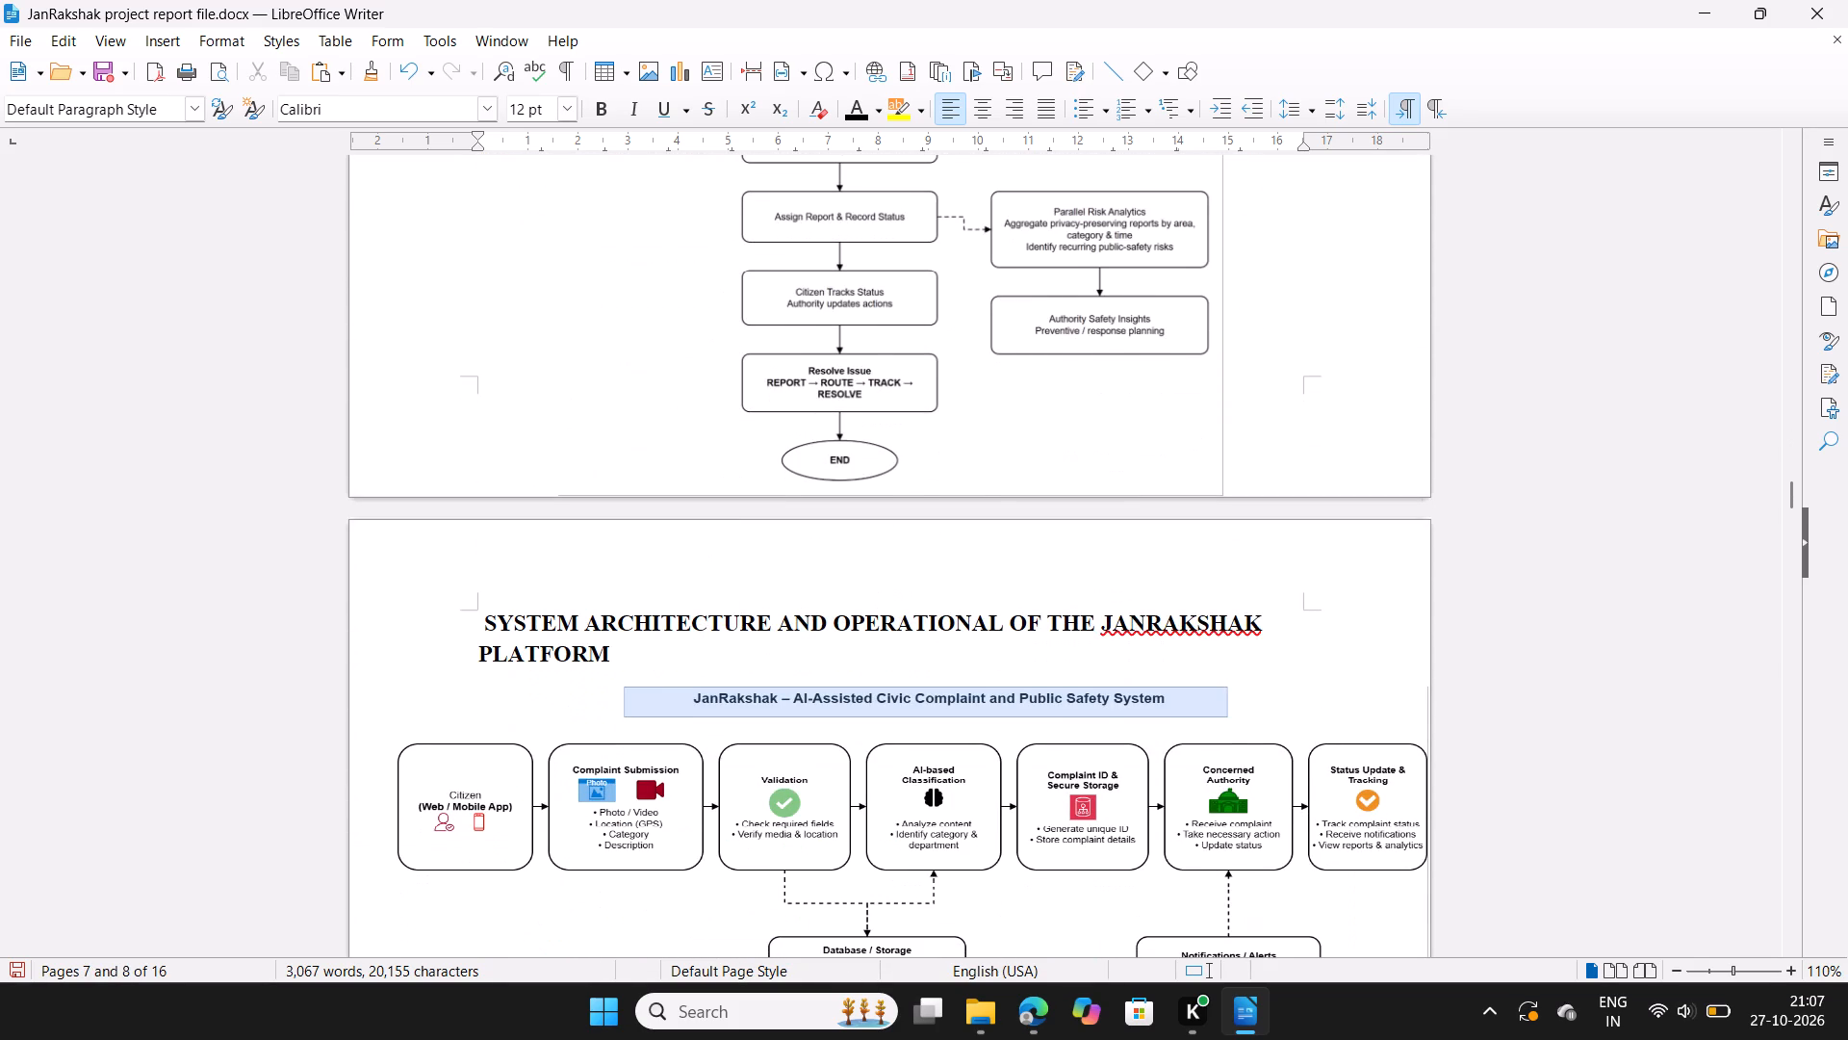
scroll(1325, 689, "down", 2)
scroll(1325, 689, "up", 7)
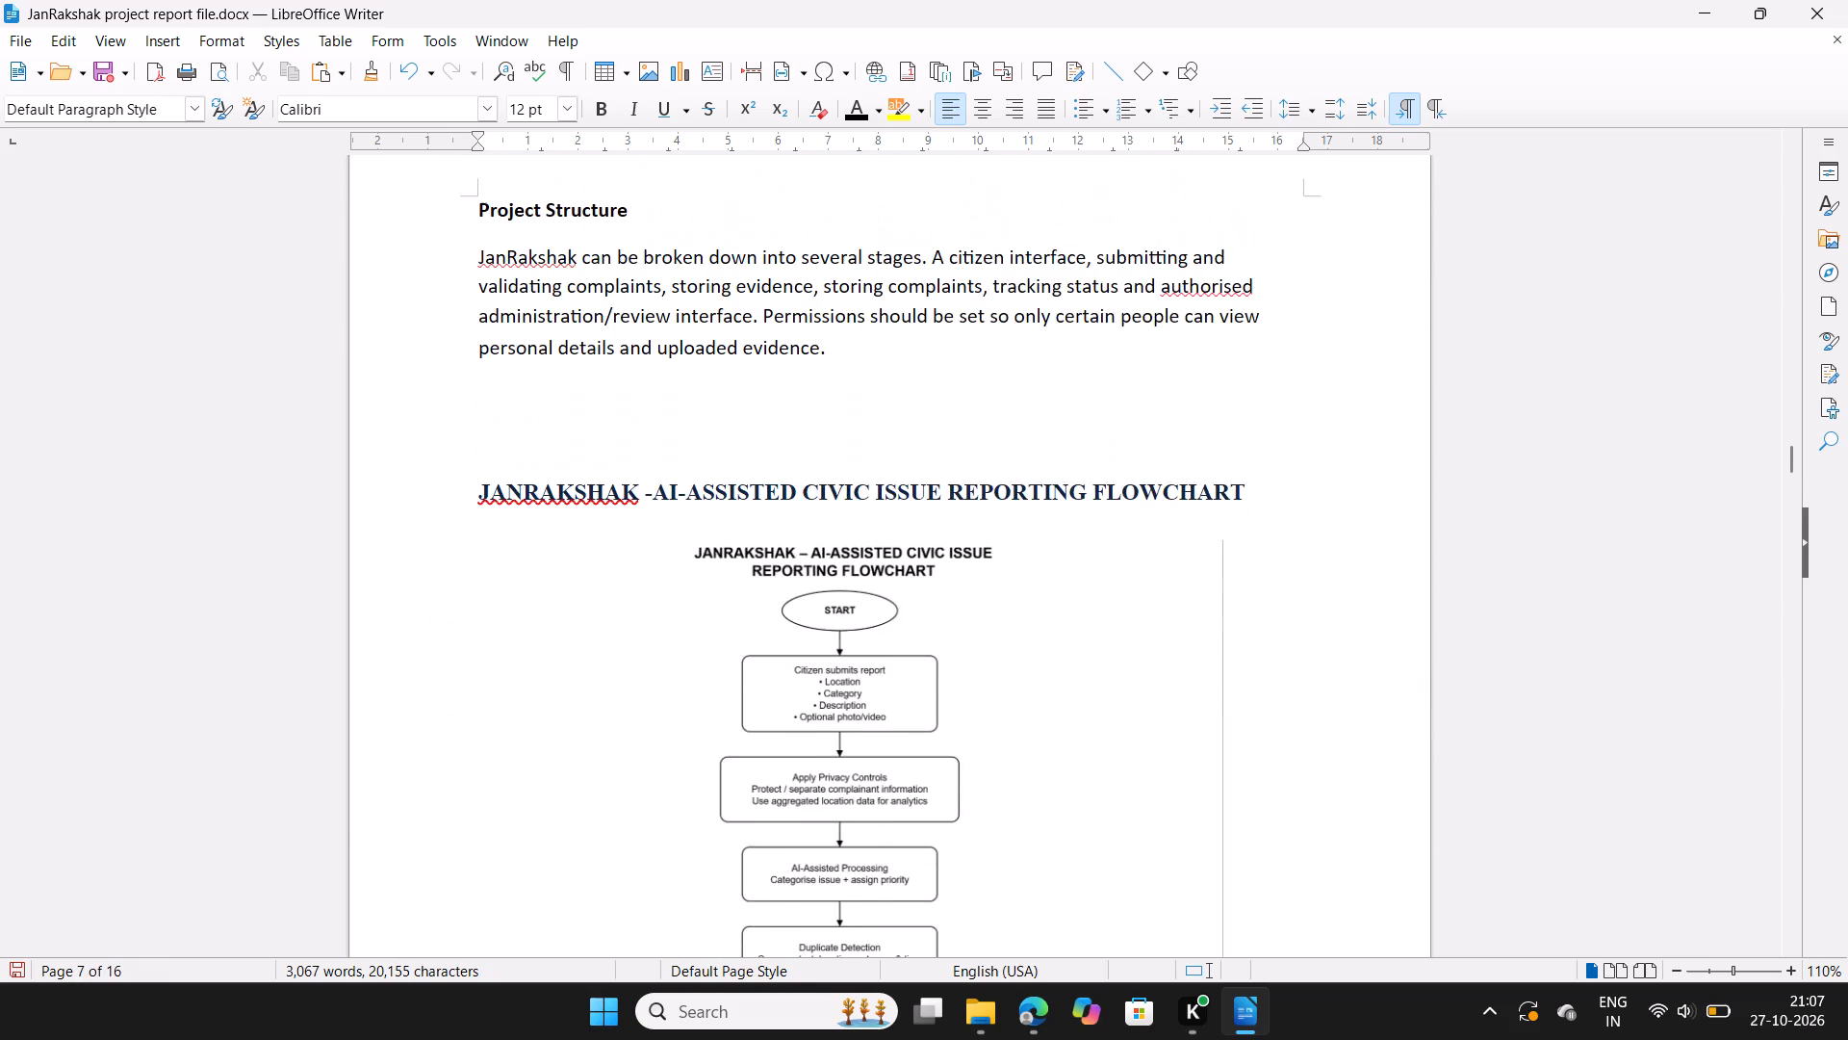
scroll(1325, 689, "down", 7)
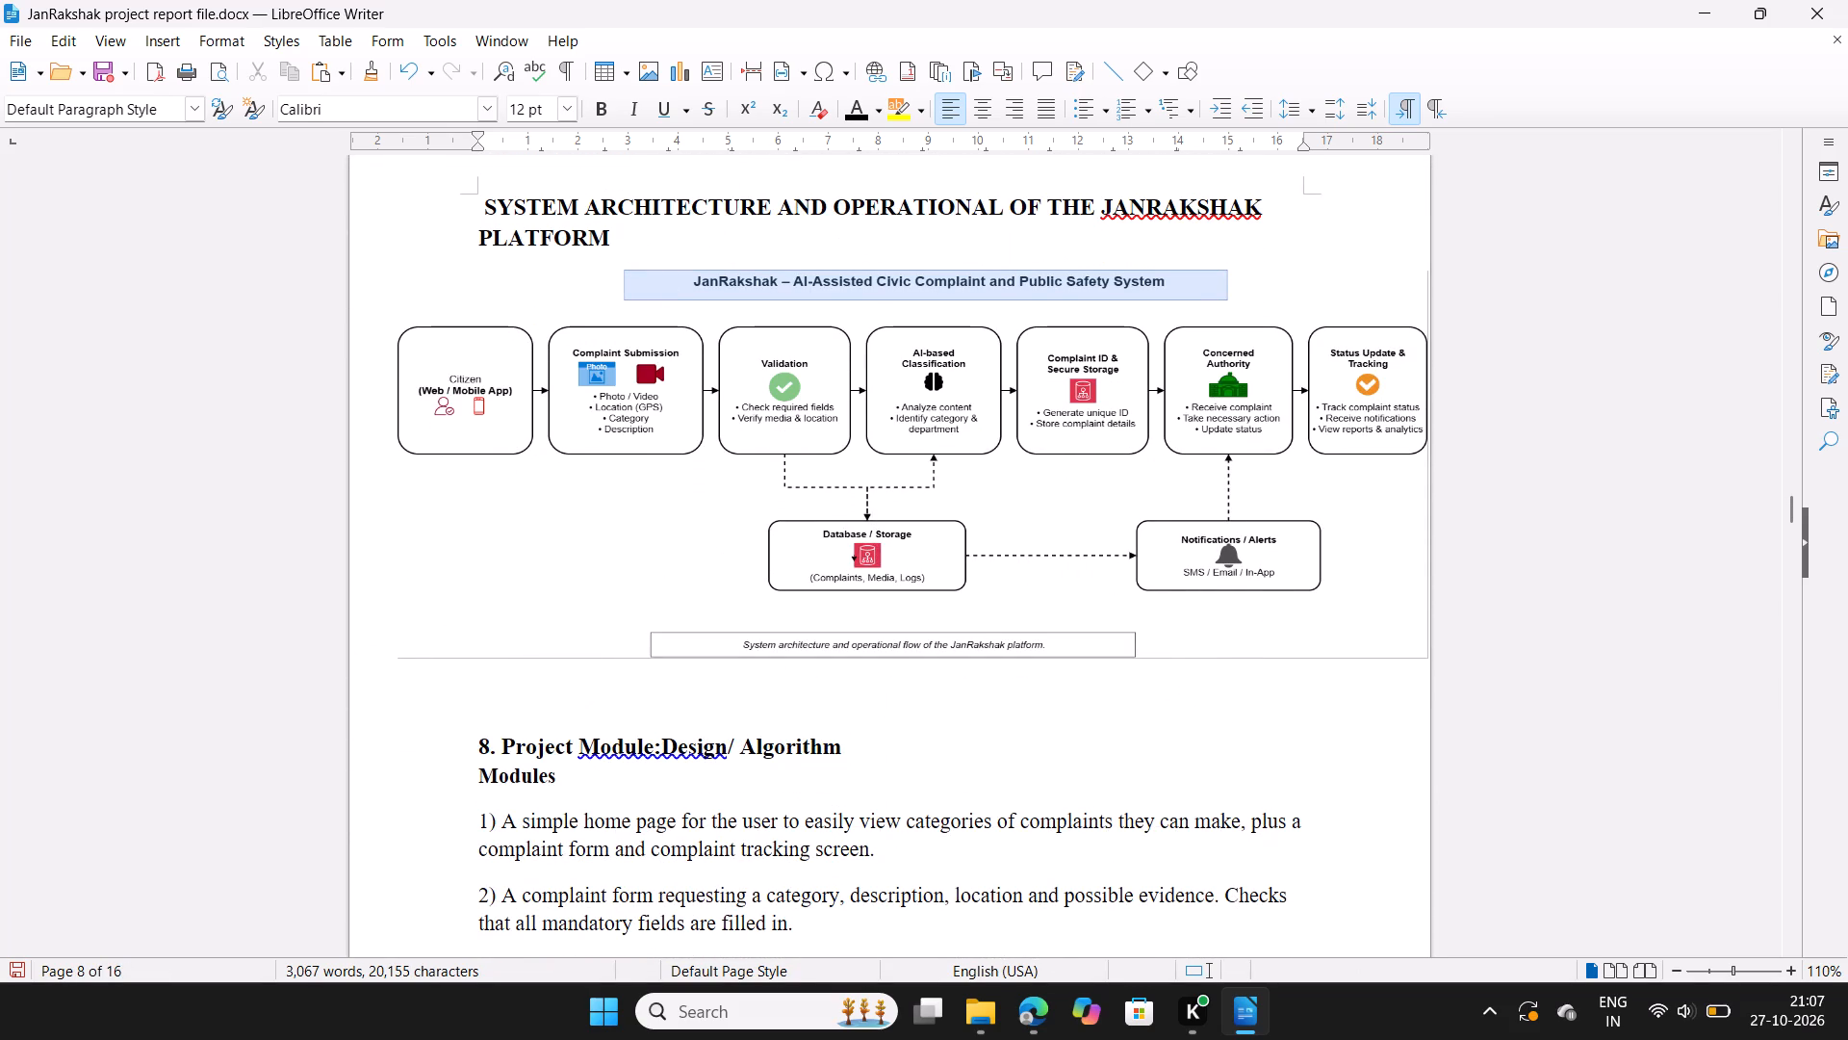
left_click_drag(482, 202, 669, 243)
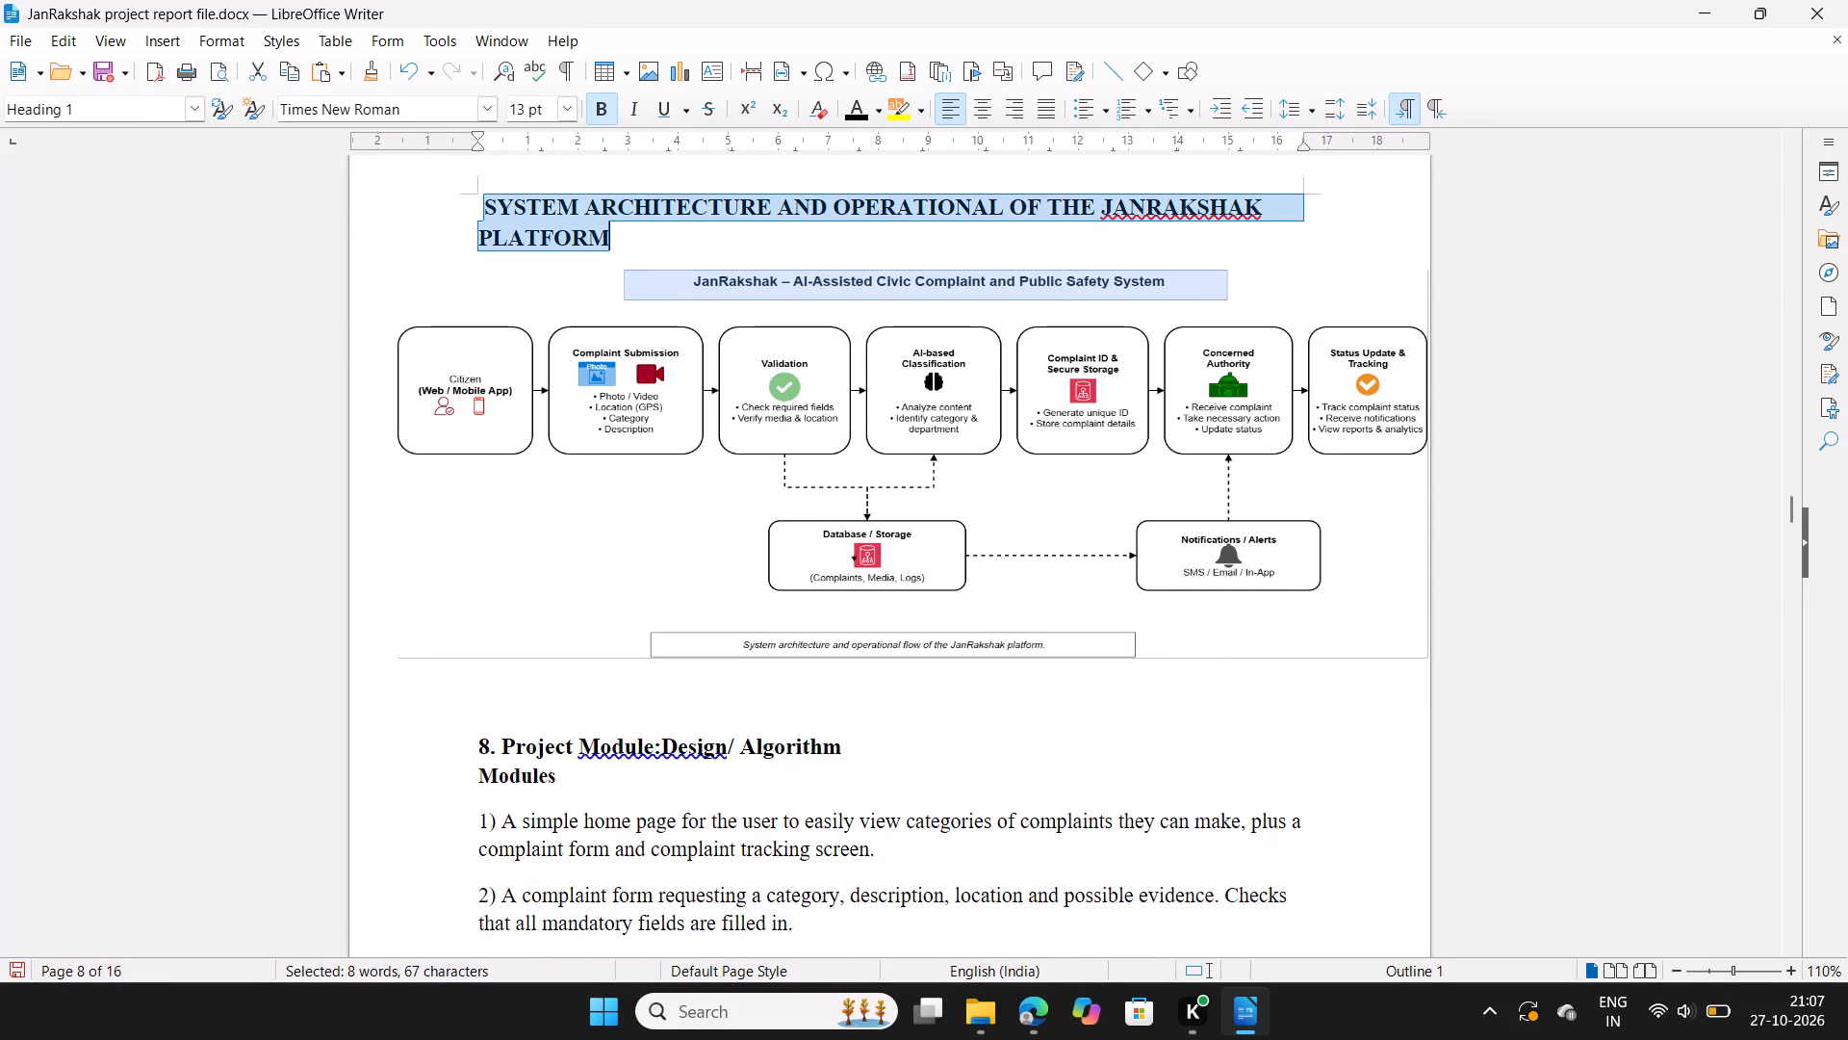
left_click(753, 257)
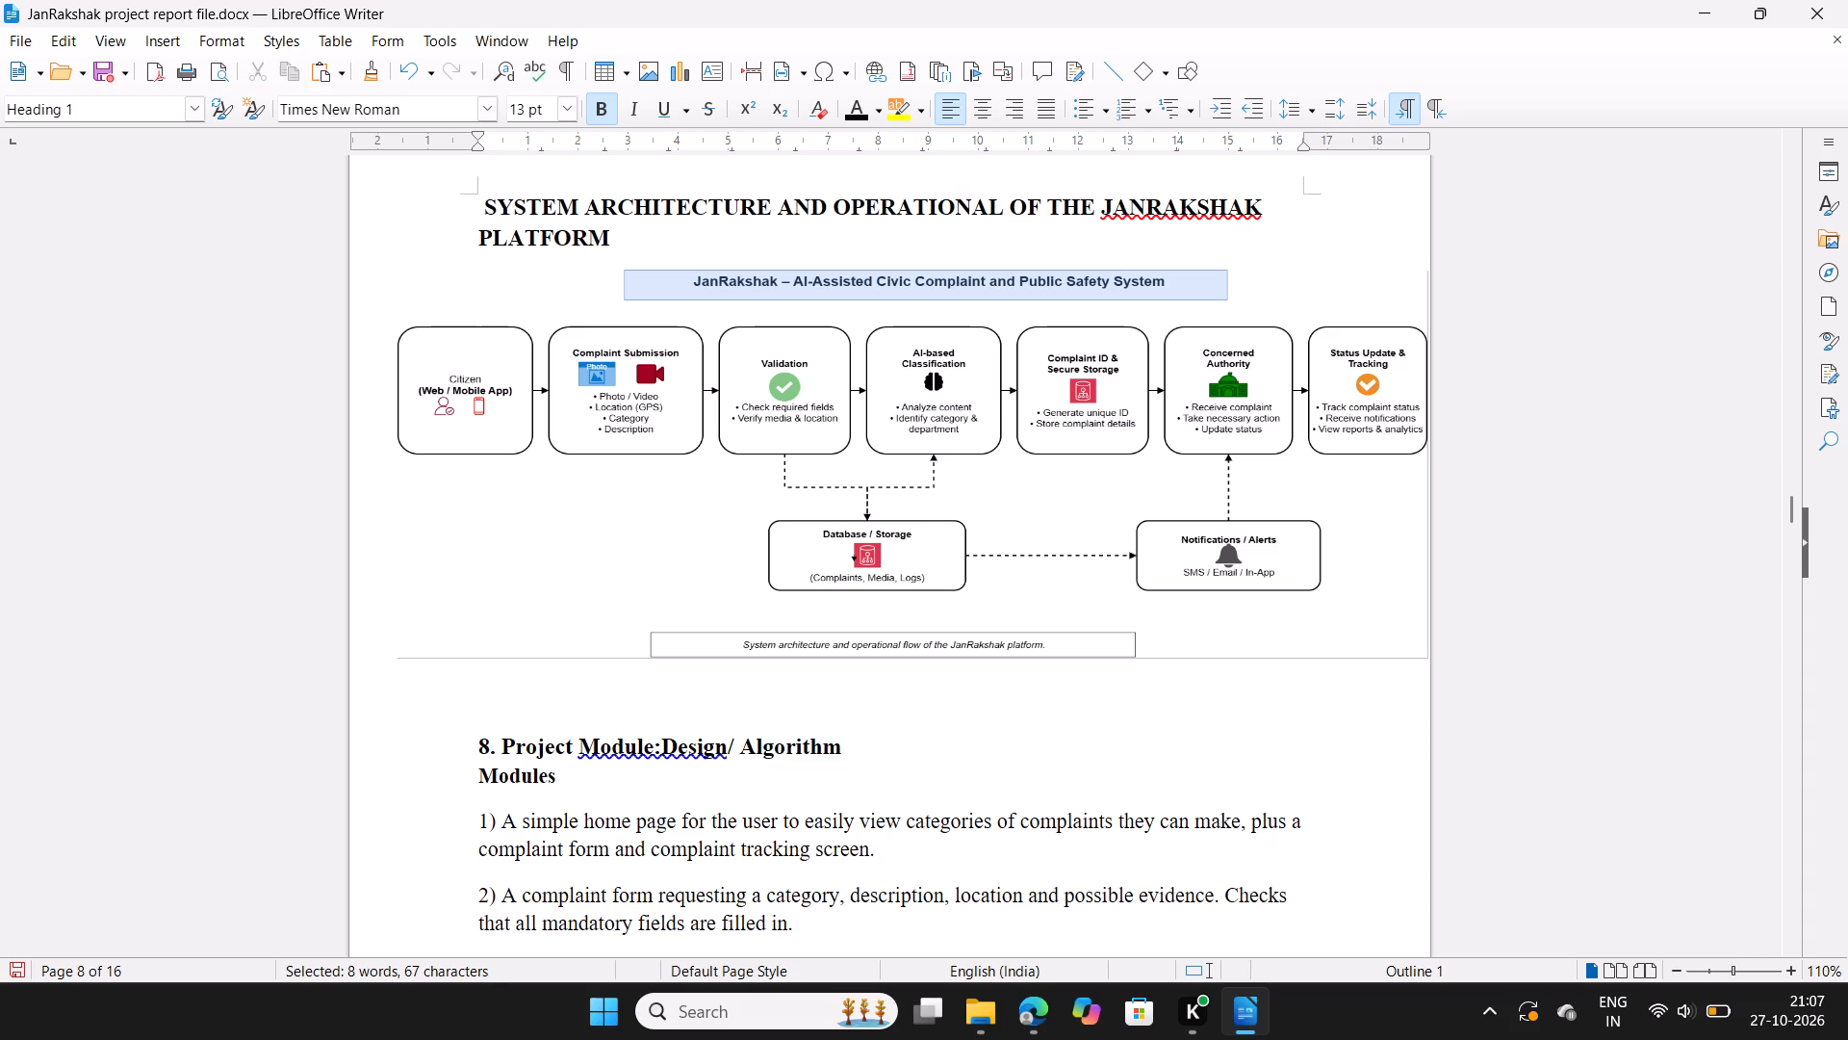
Read through the numbered Modules list in section 8, checking its text and font consistency.
scroll(753, 257, "down", 1)
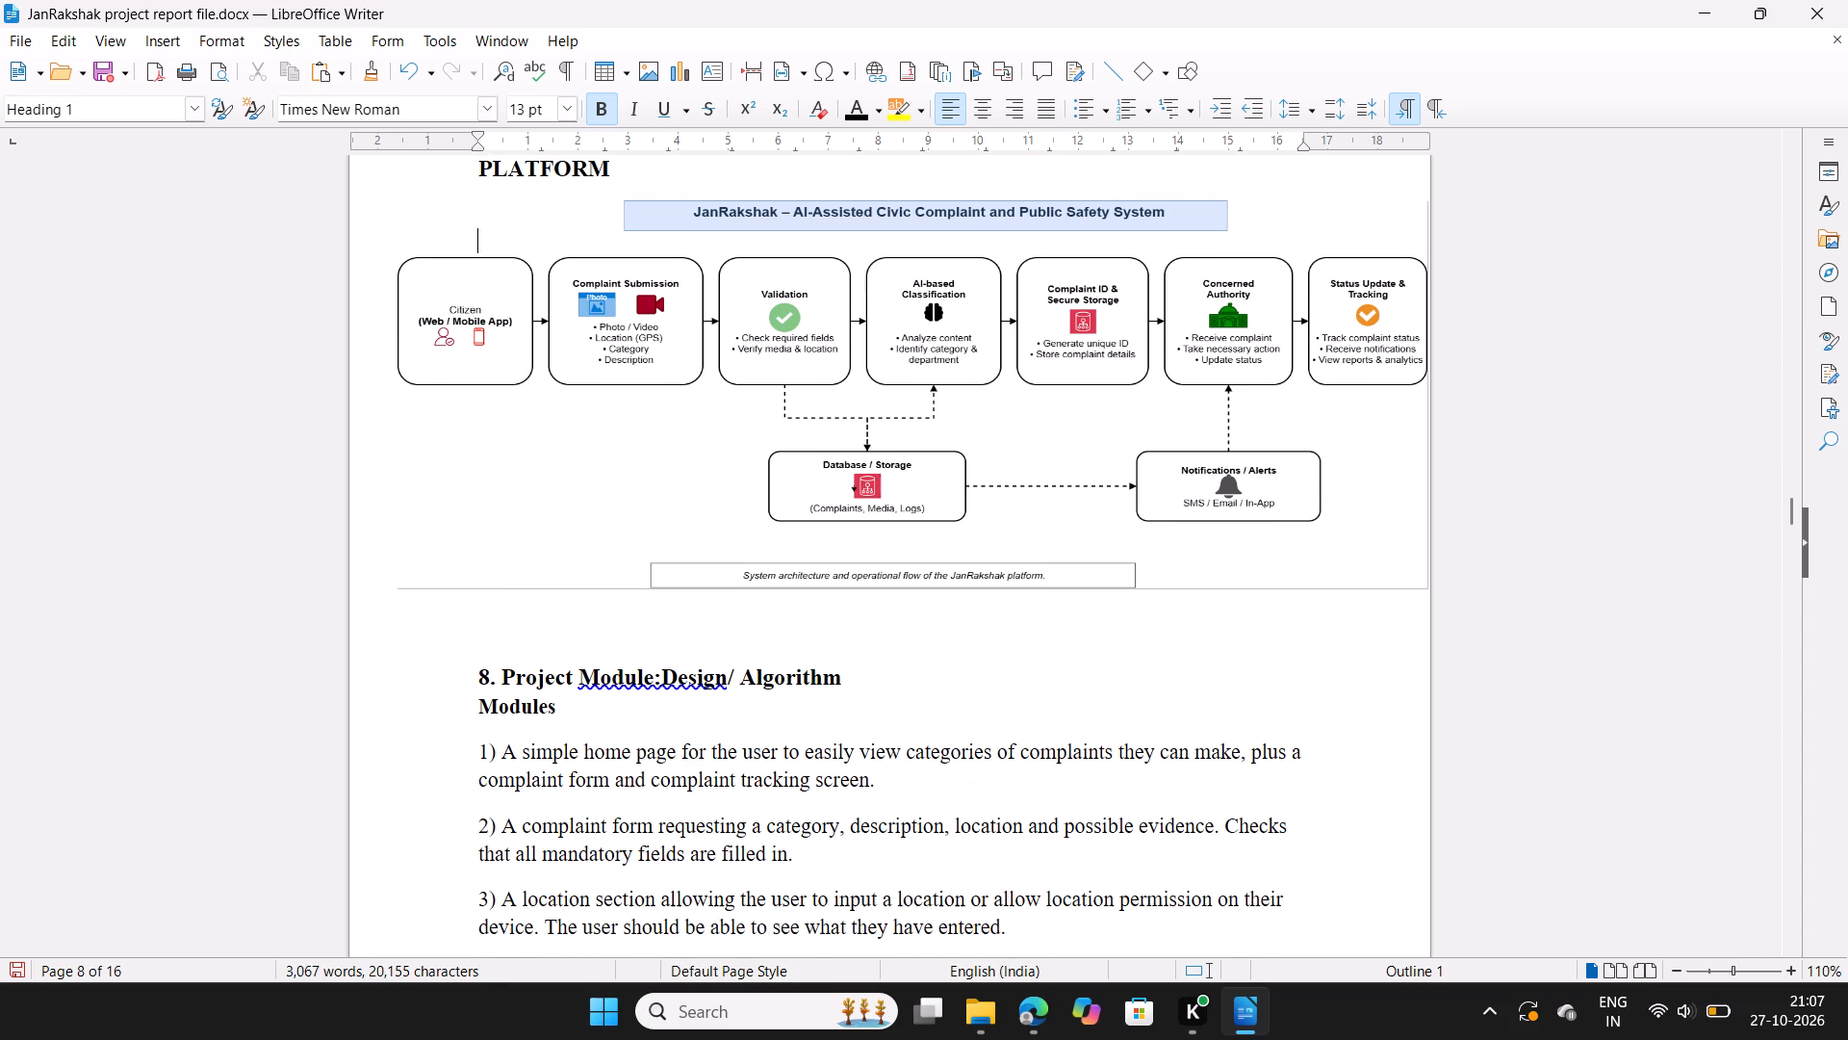
scroll(753, 257, "down", 2)
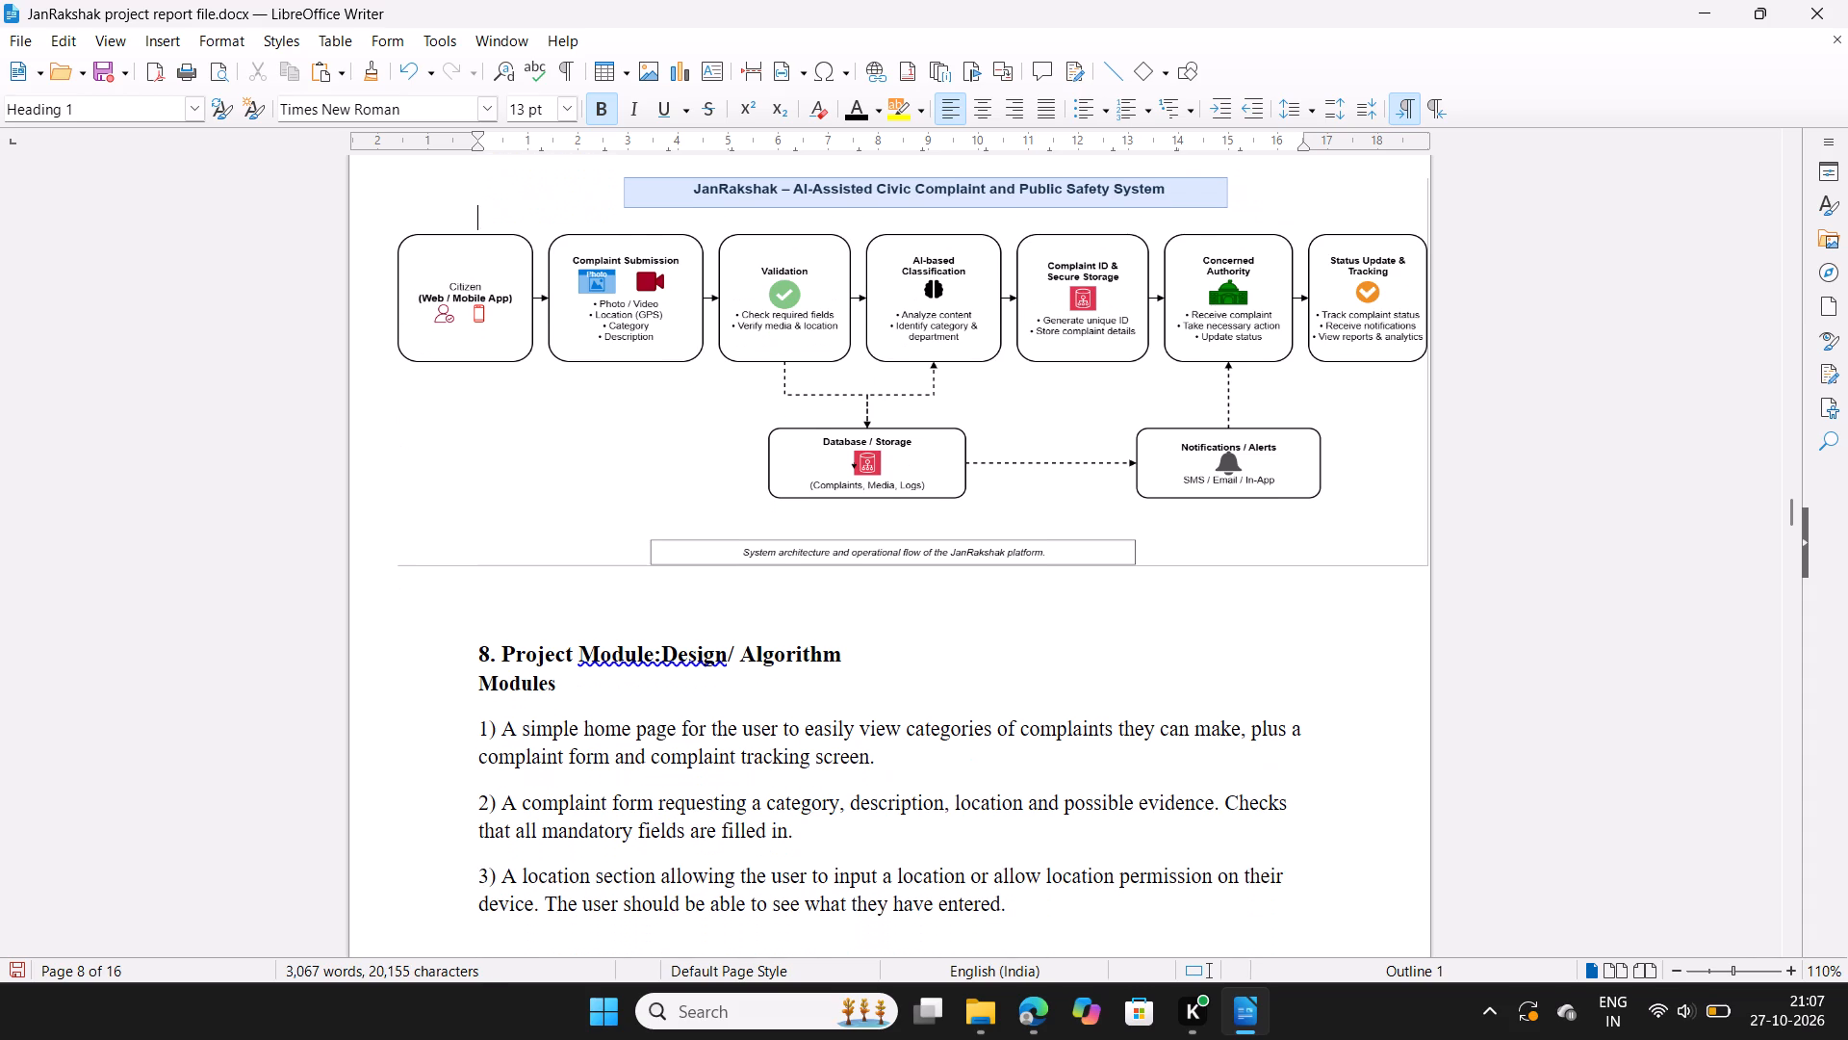
scroll(753, 257, "down", 1)
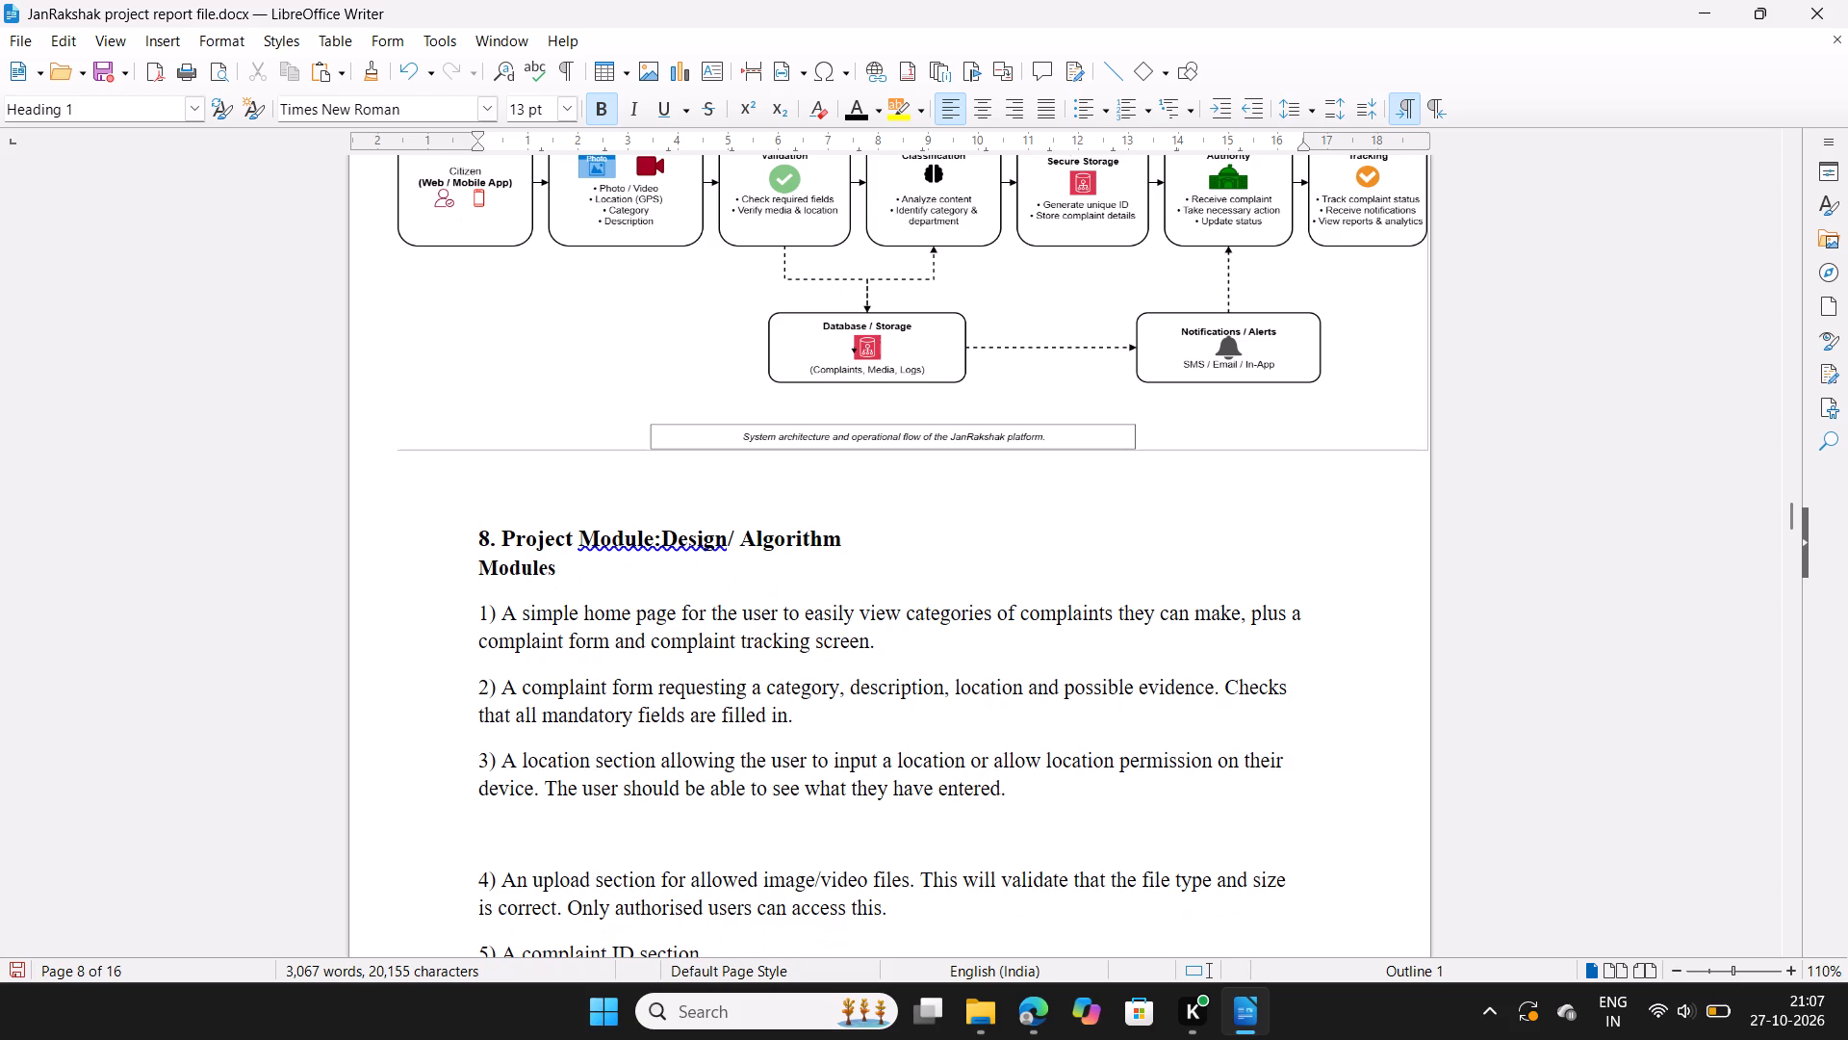
scroll(753, 257, "down", 2)
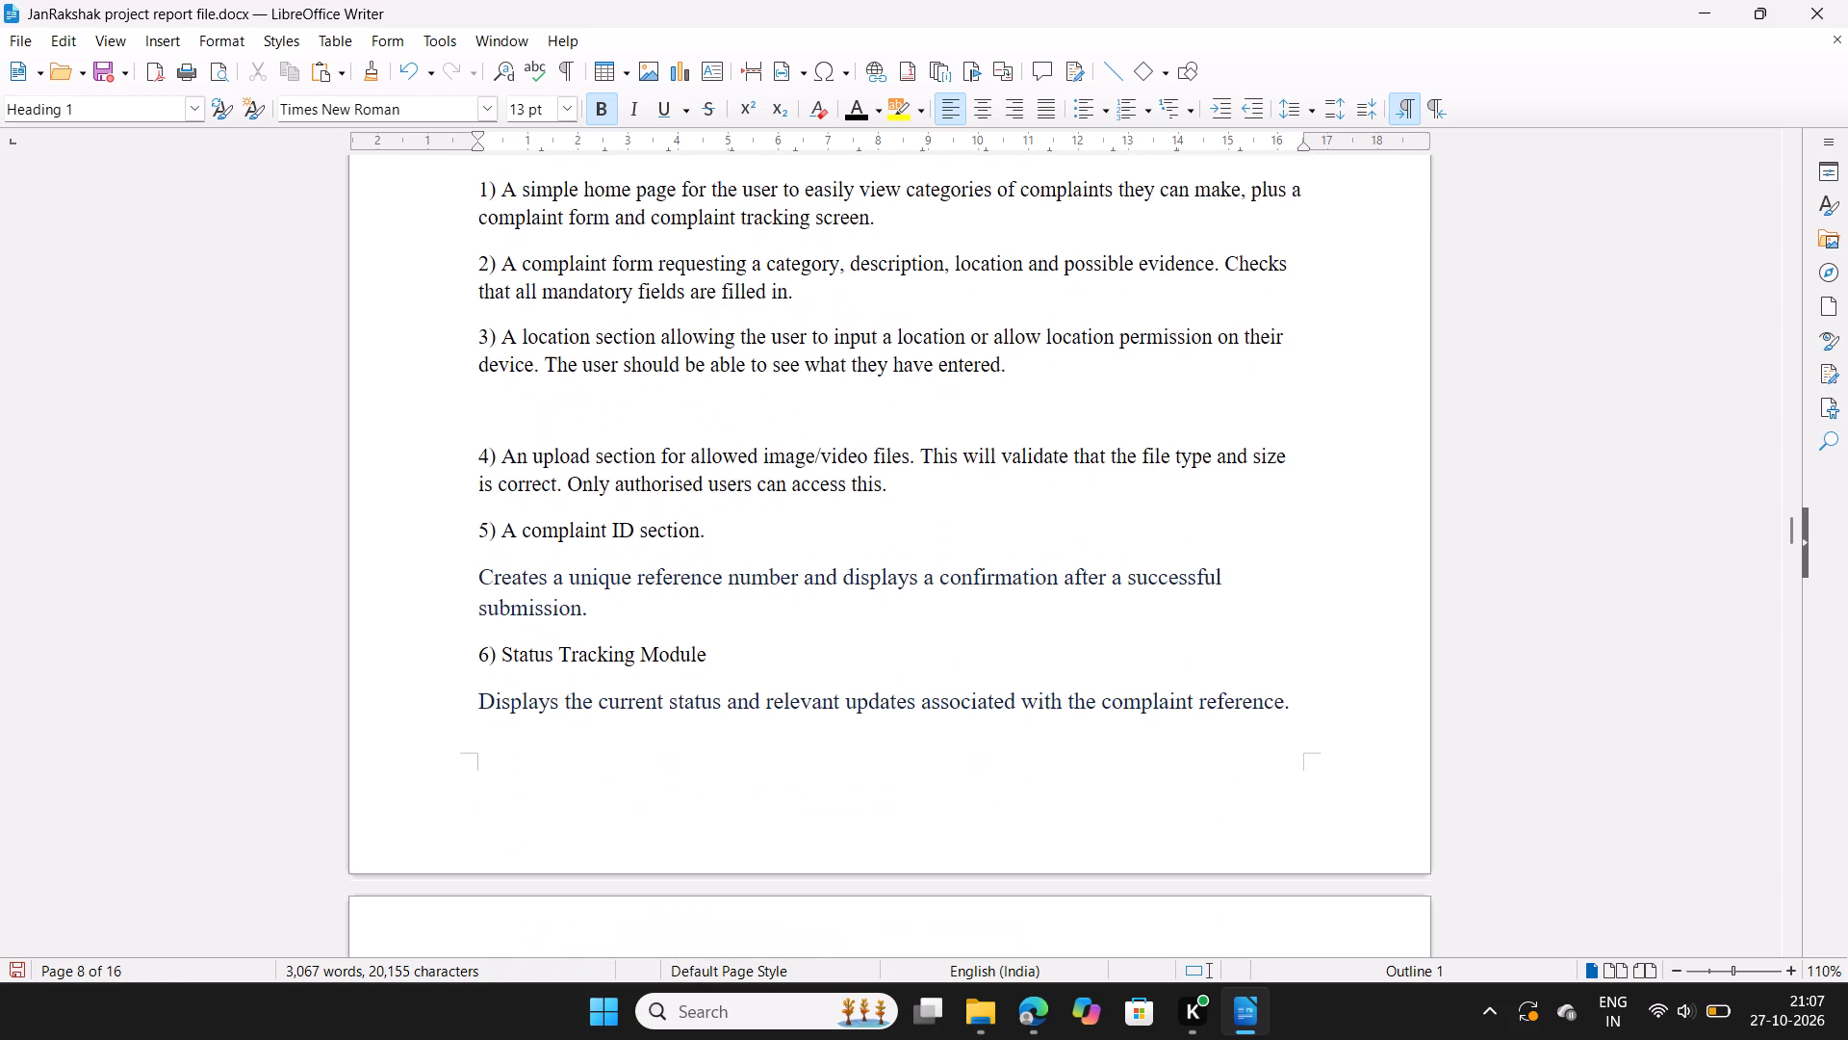
scroll(753, 257, "down", 1)
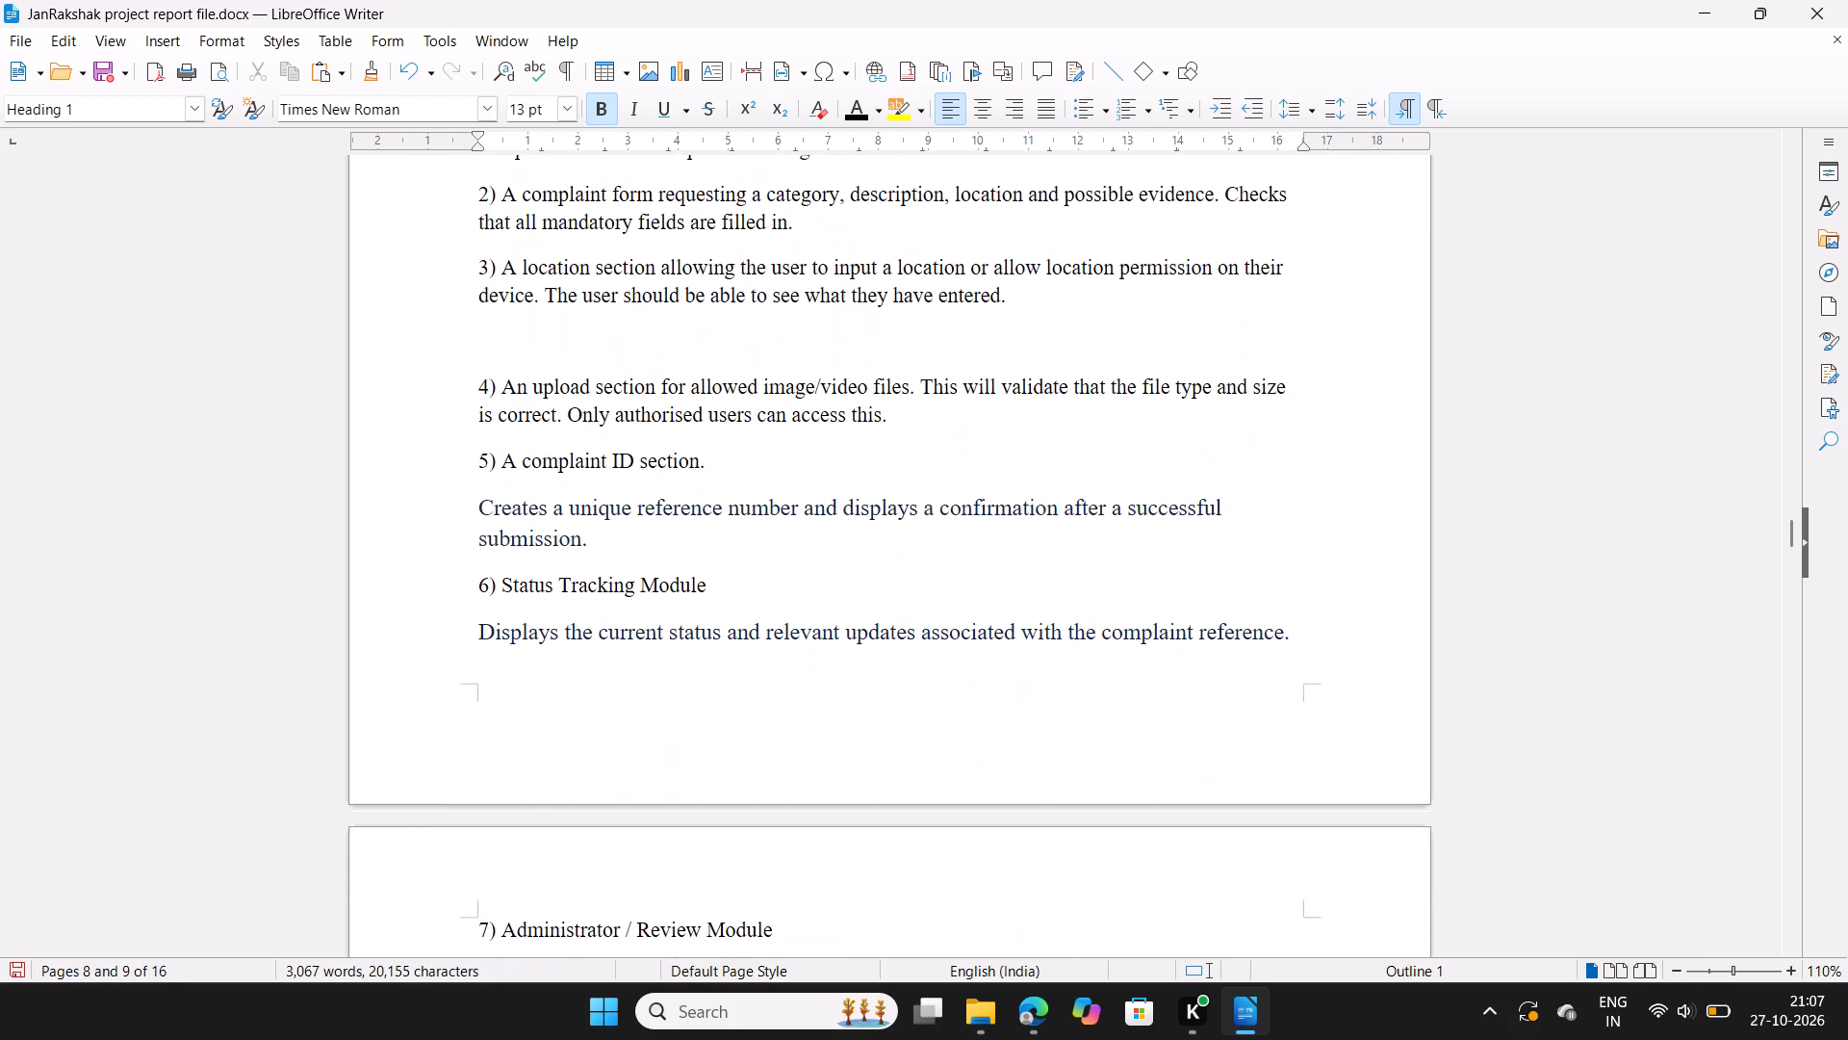
scroll(753, 257, "up", 2)
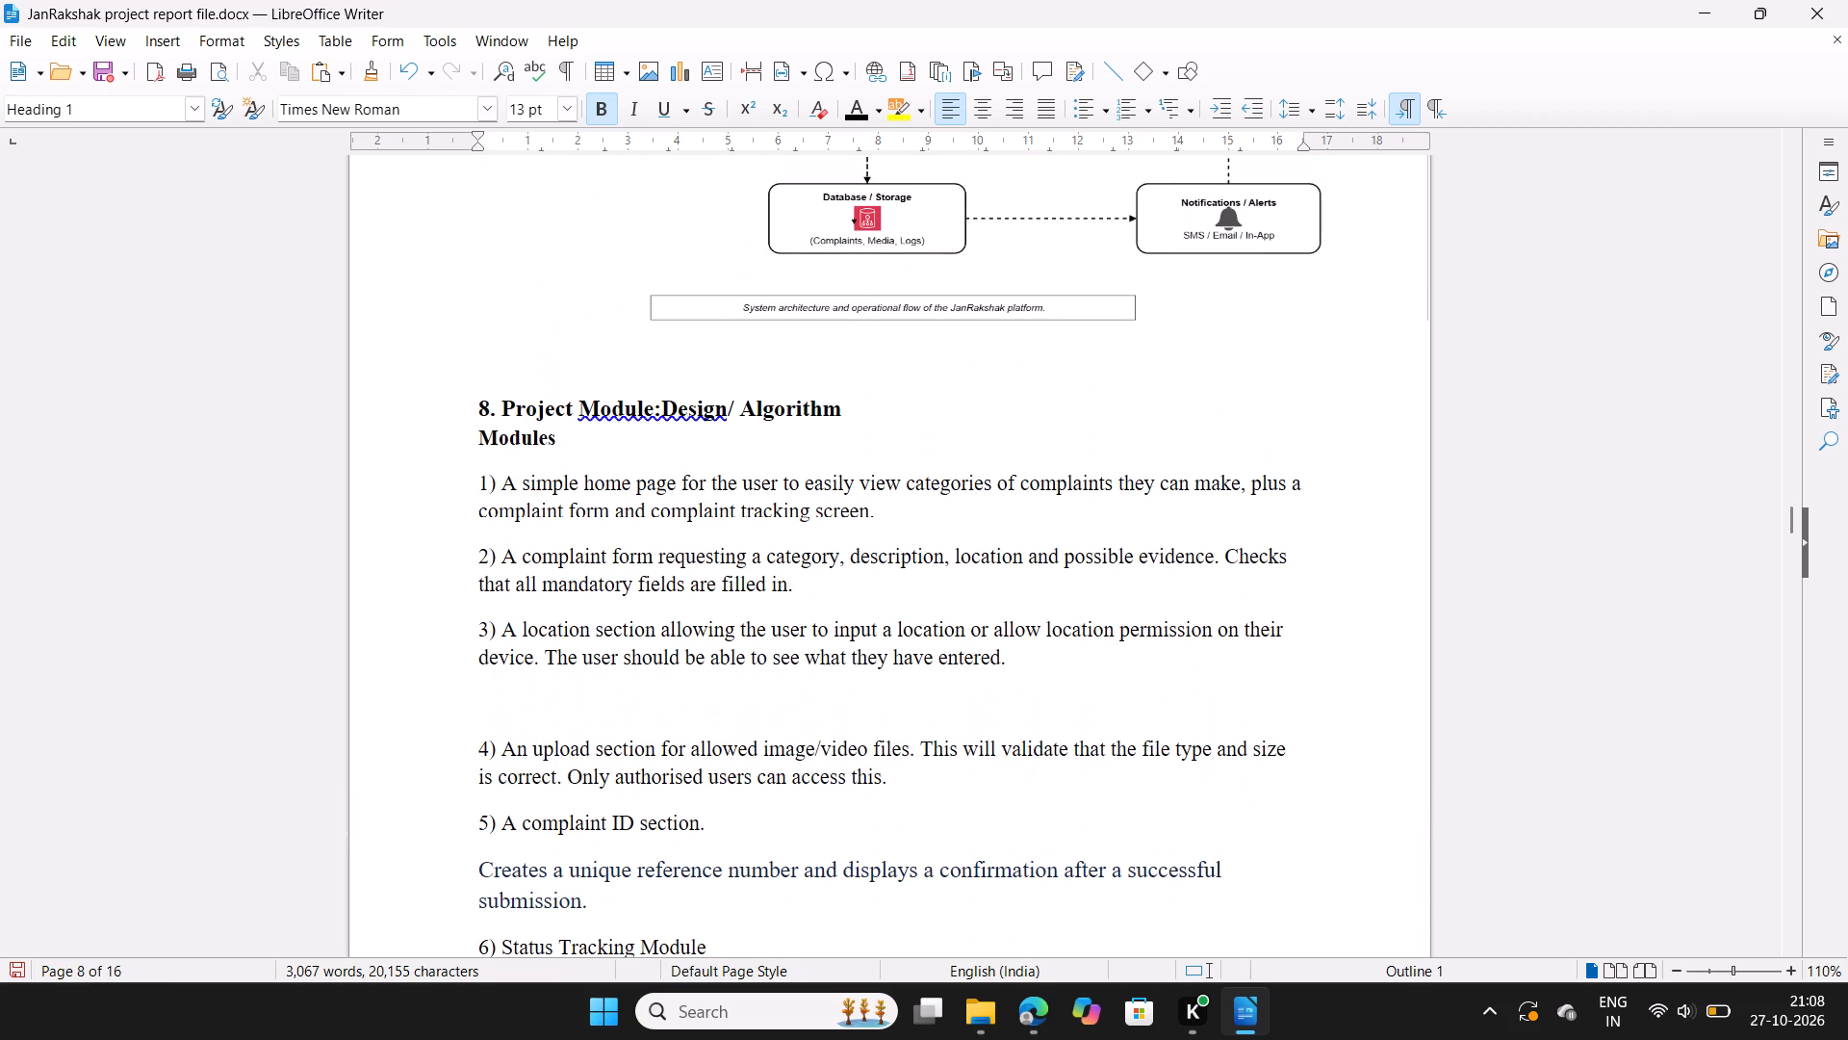
scroll(601, 510, "down", 2)
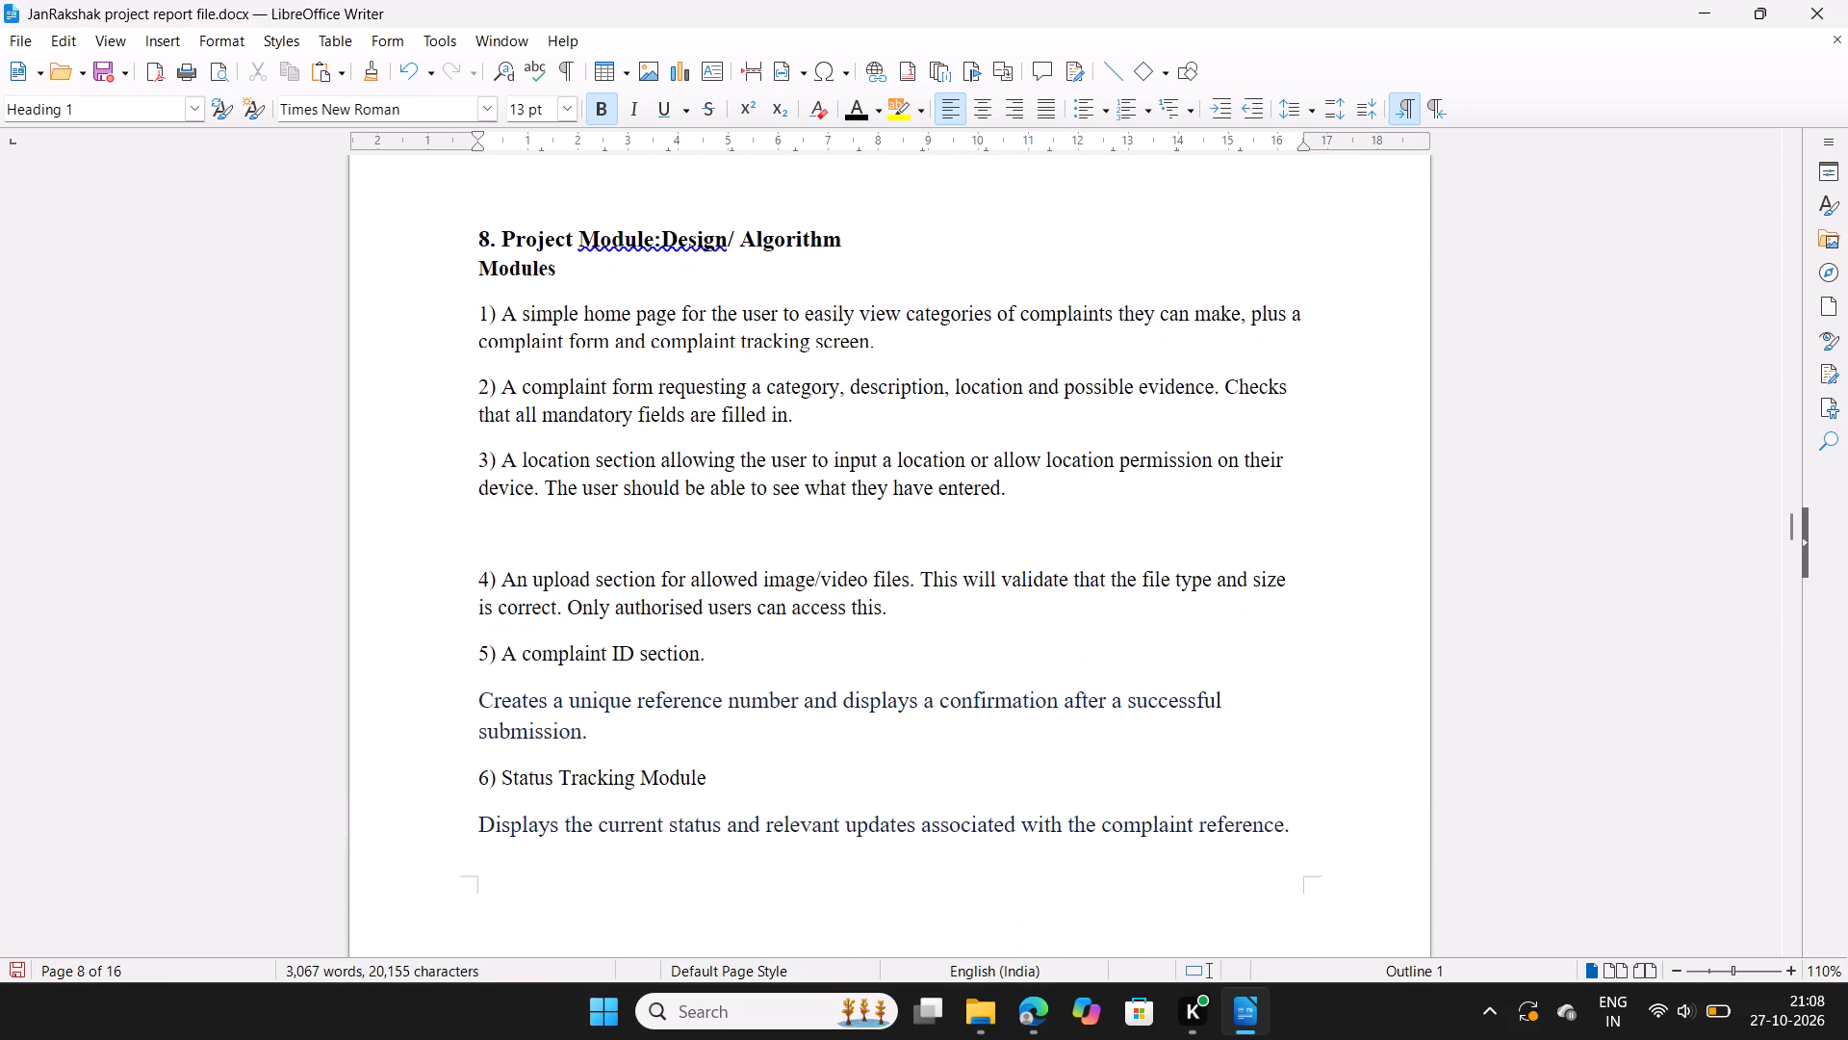
scroll(601, 510, "down", 2)
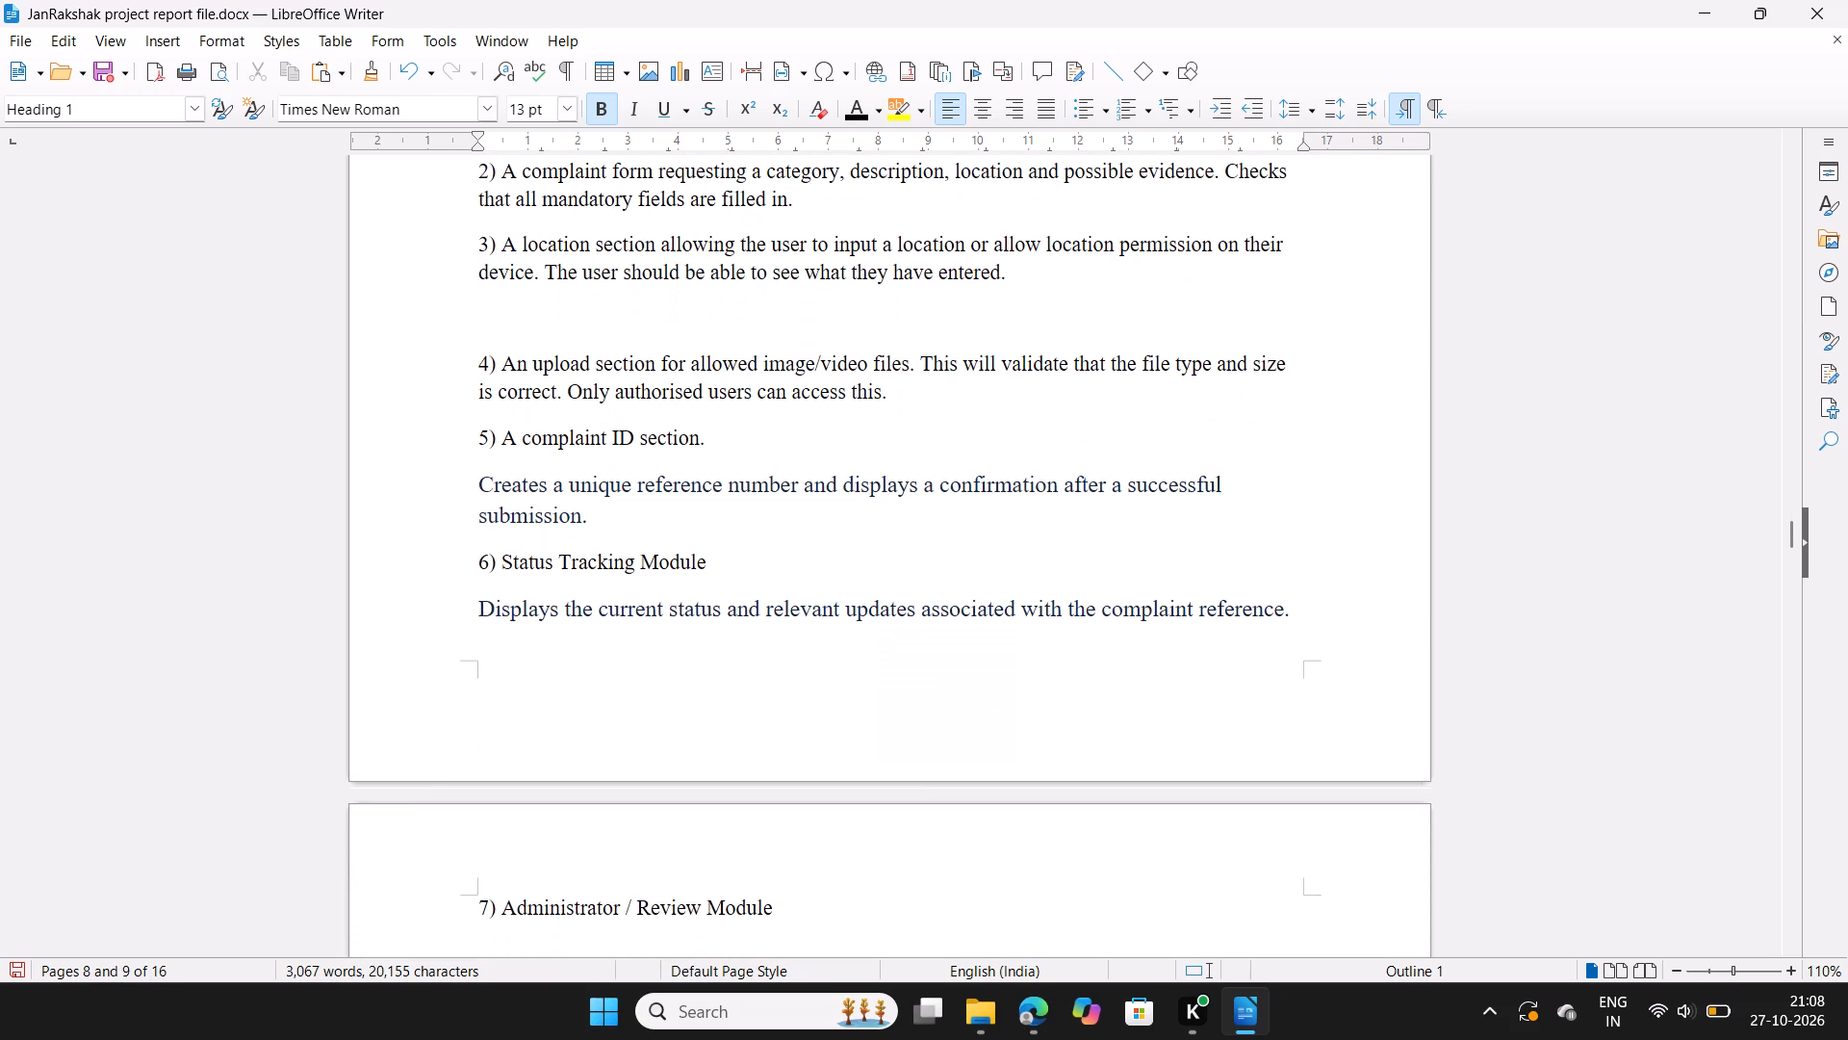
Set the description sentences under the Status Tracking Module and the complaint ID section to 12 pt.
left_click_drag(481, 603, 1285, 600)
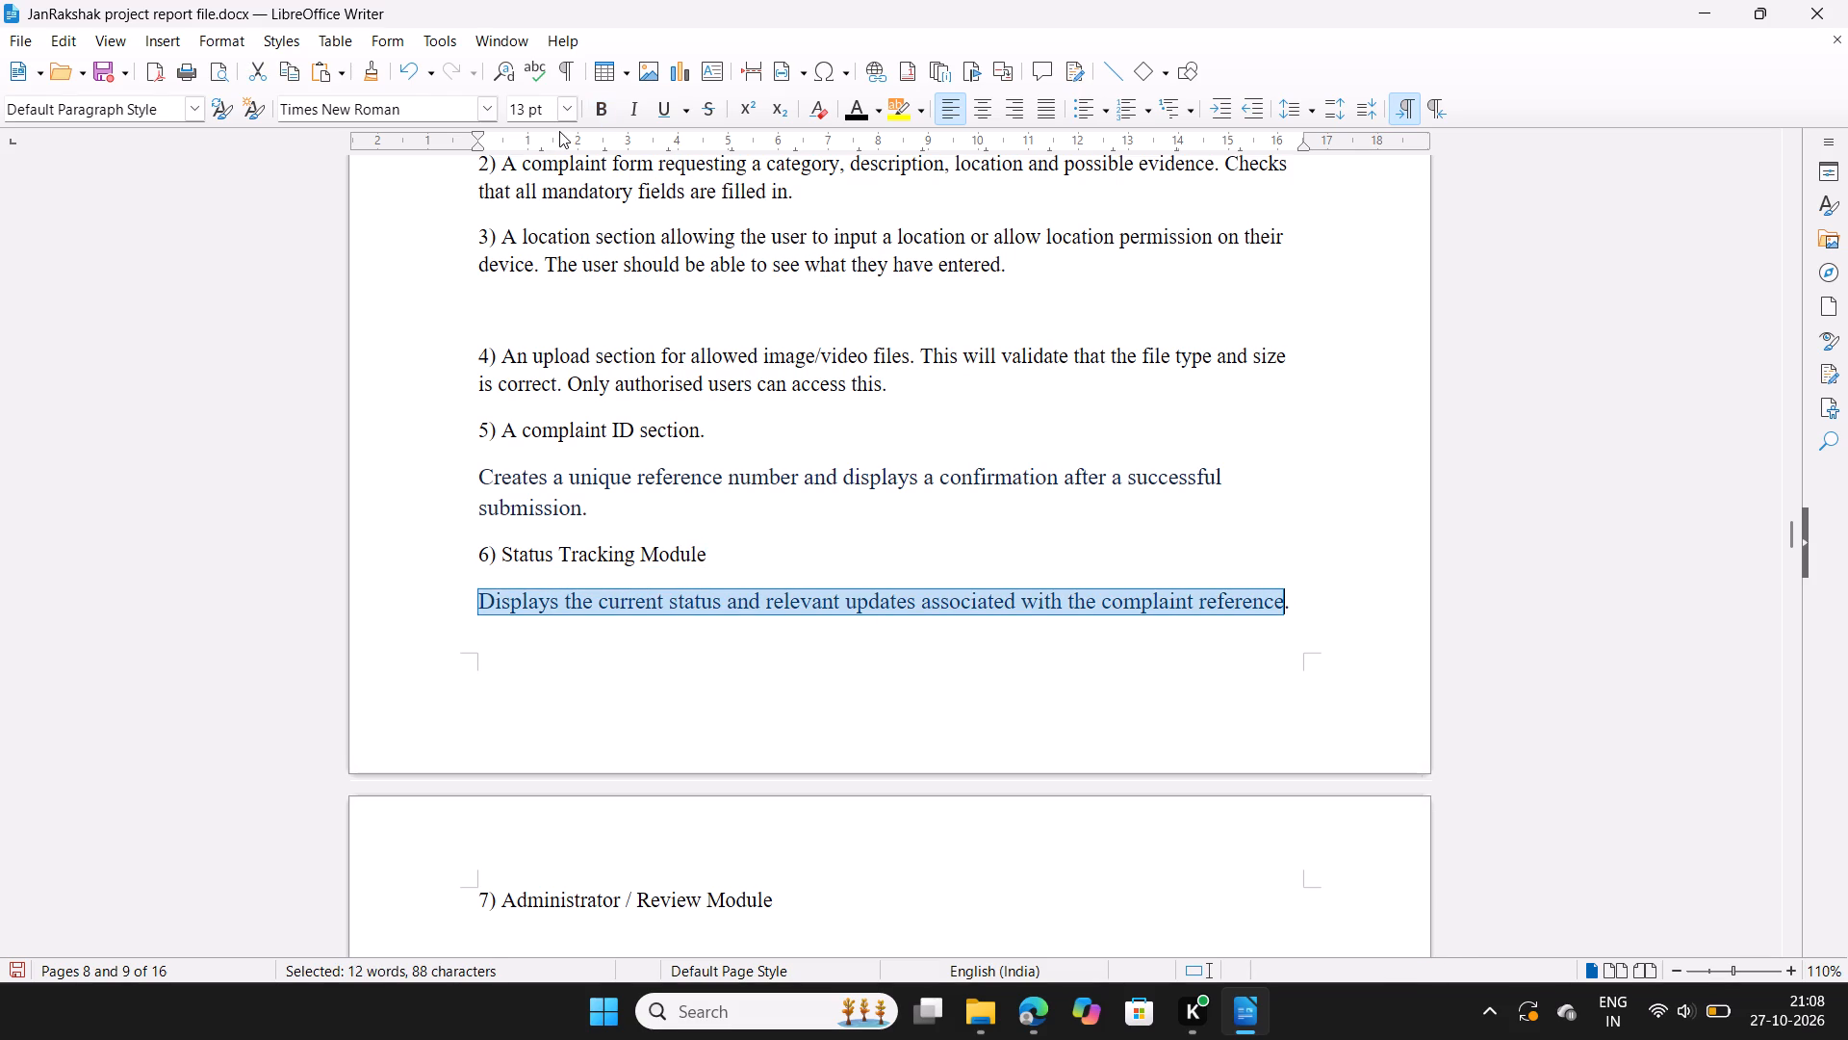
left_click(563, 109)
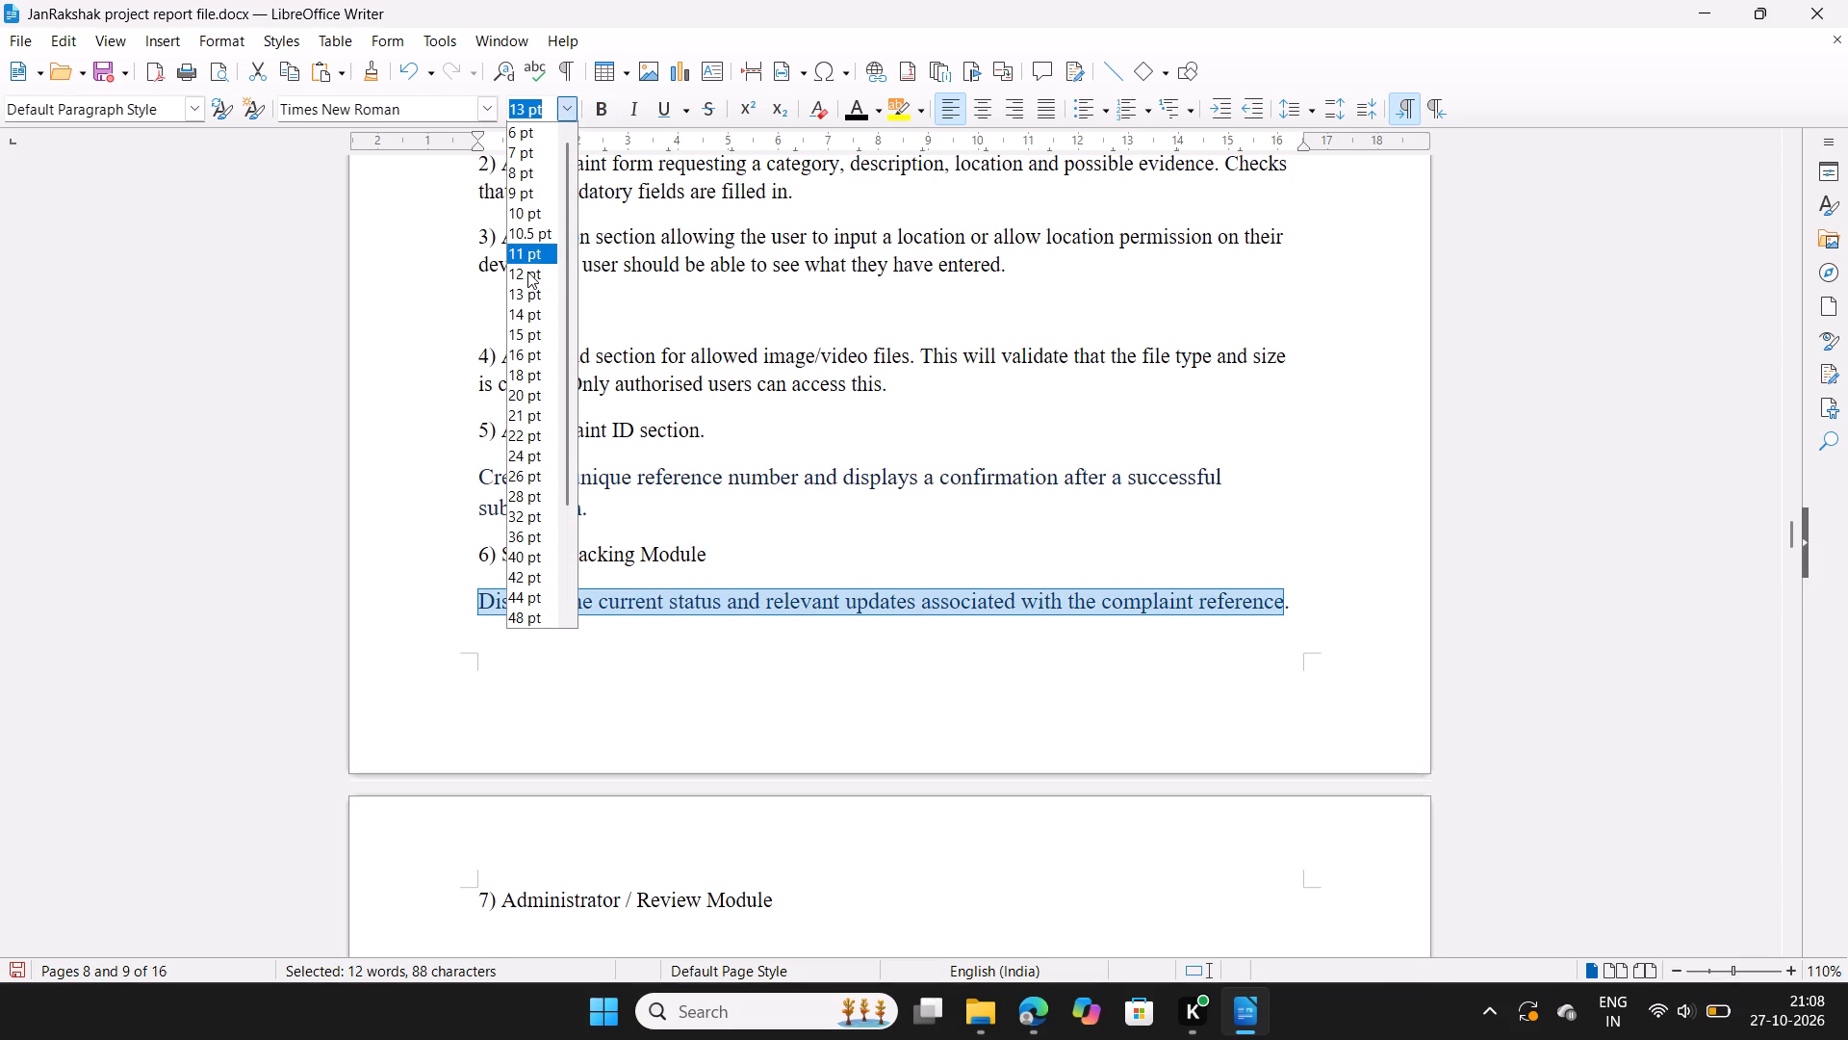
left_click(526, 272)
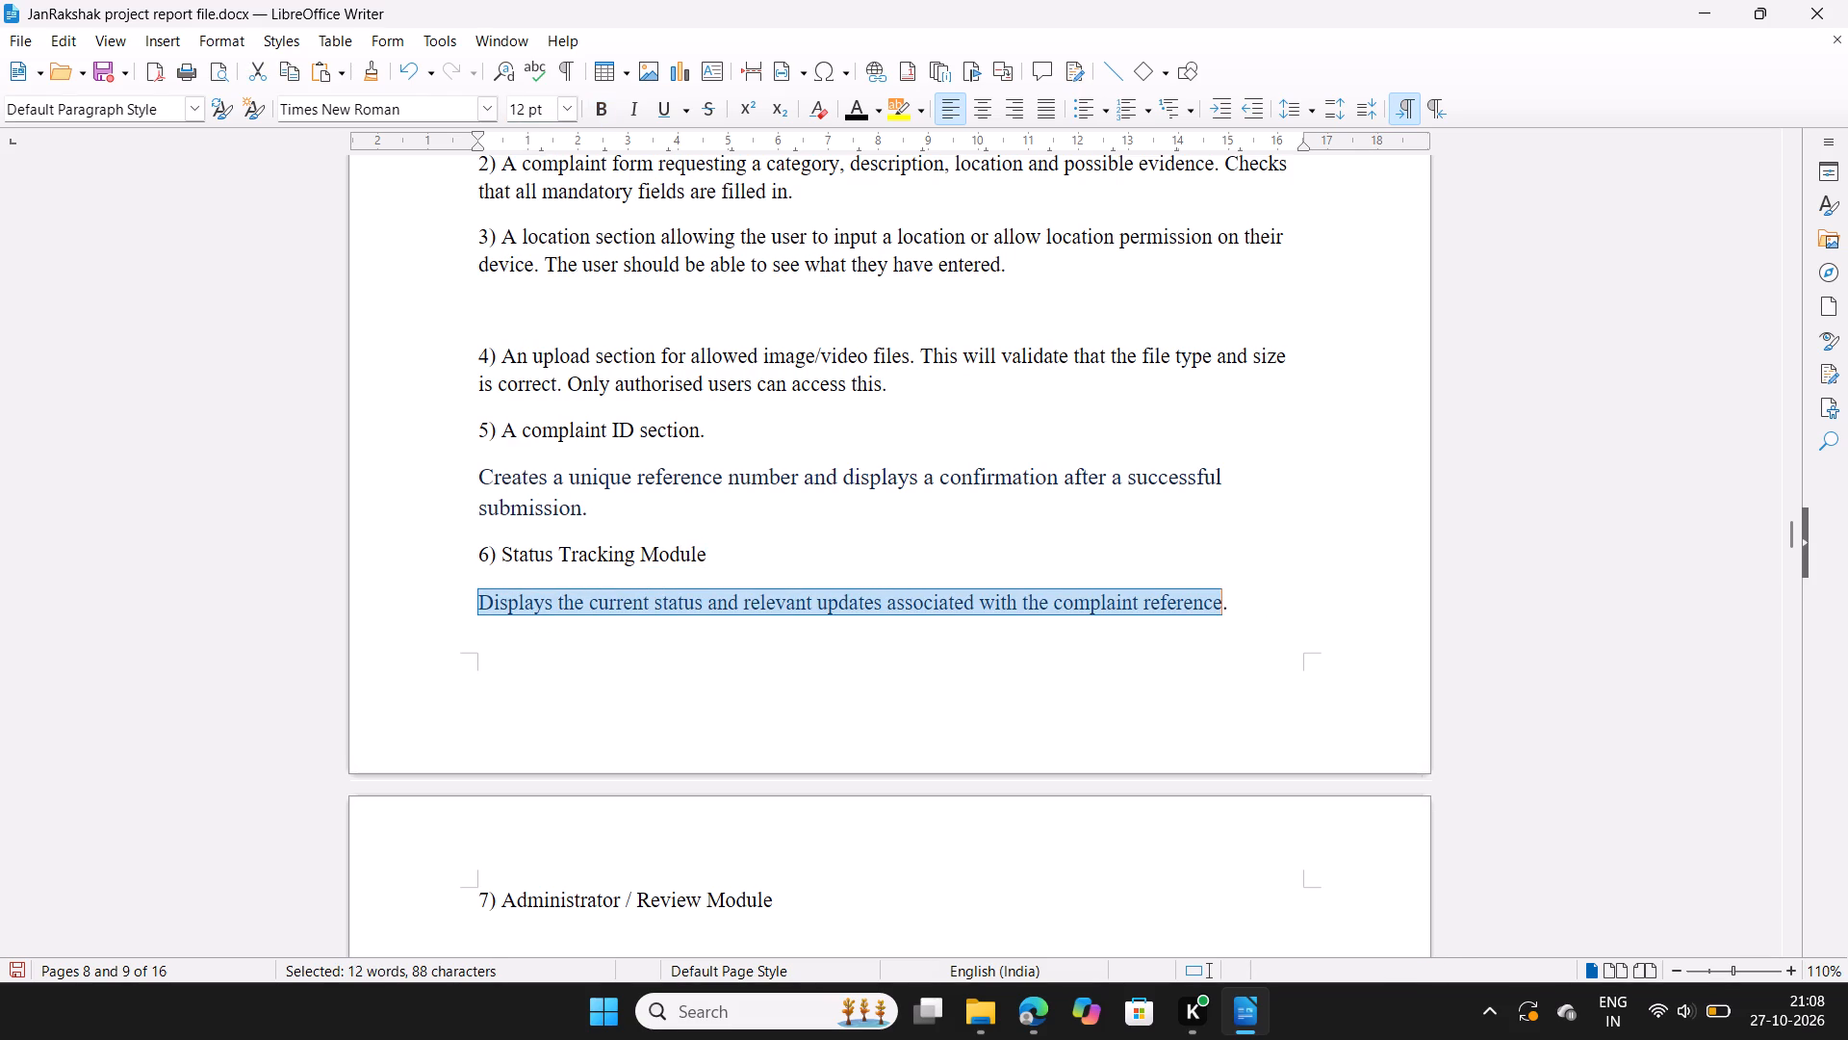
left_click_drag(469, 476, 615, 510)
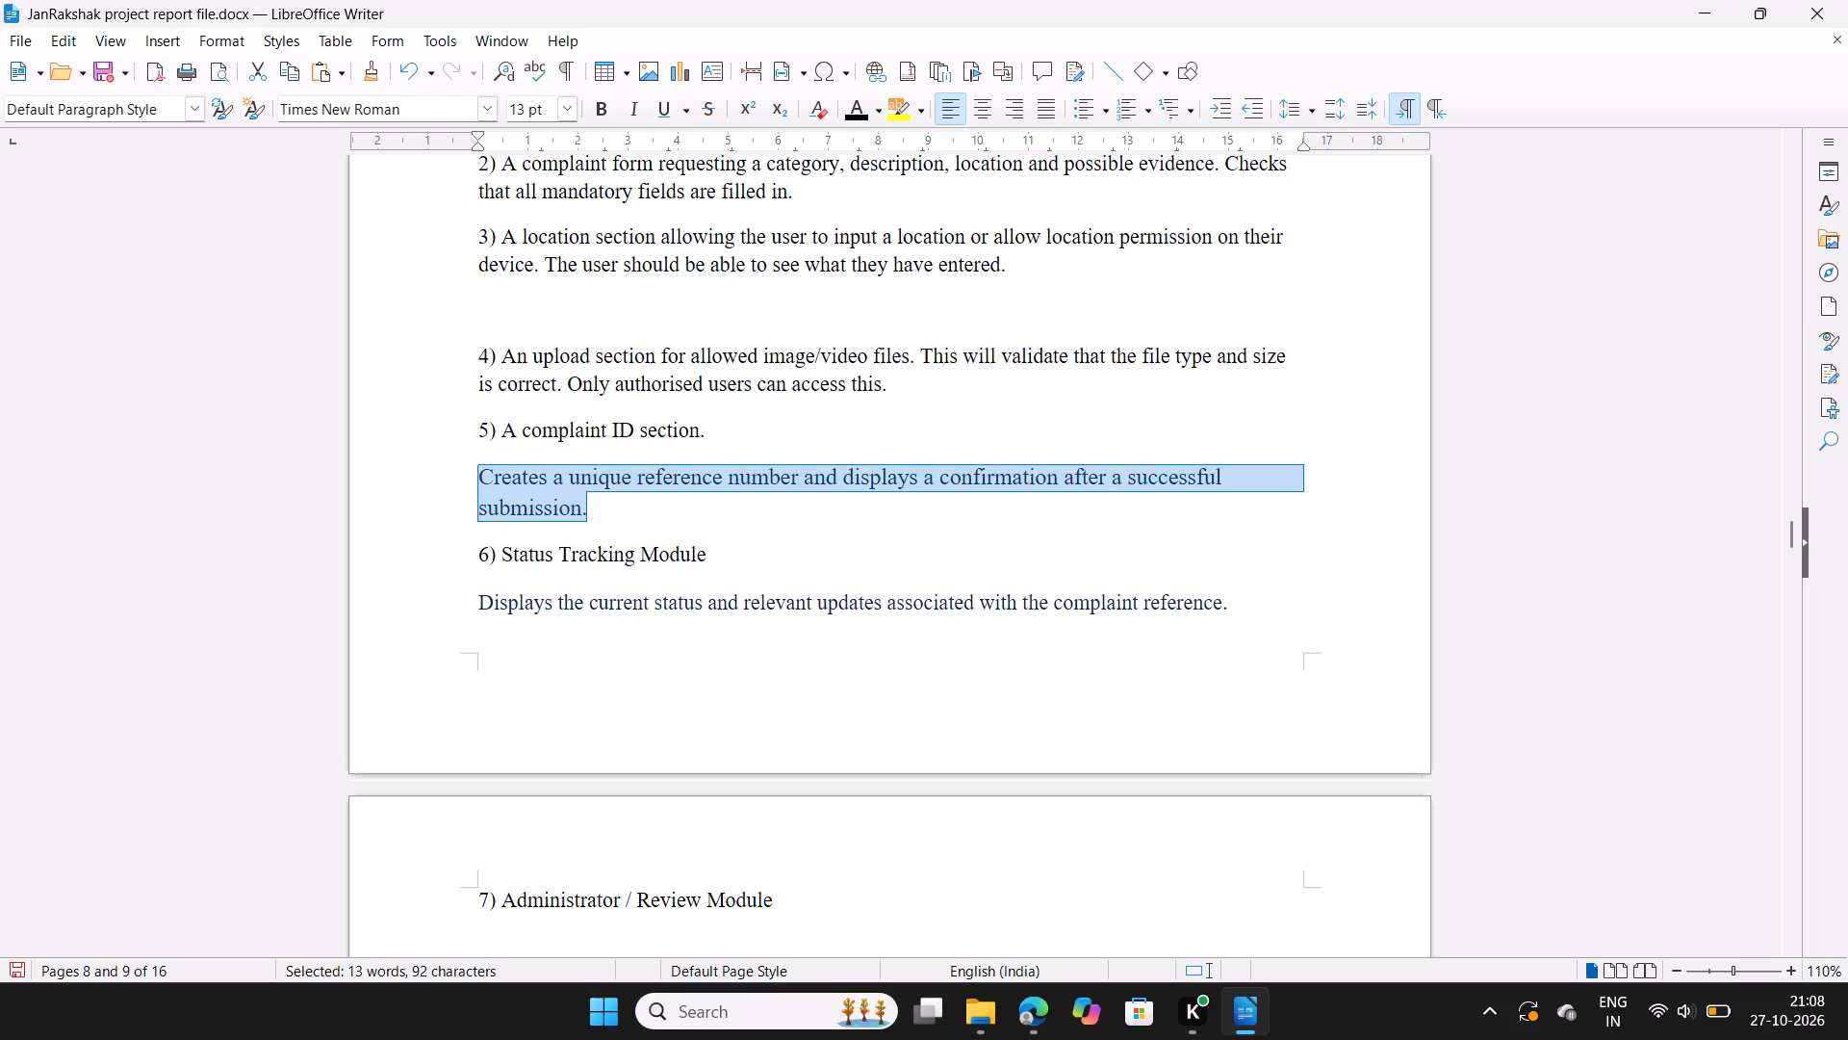
left_click(568, 118)
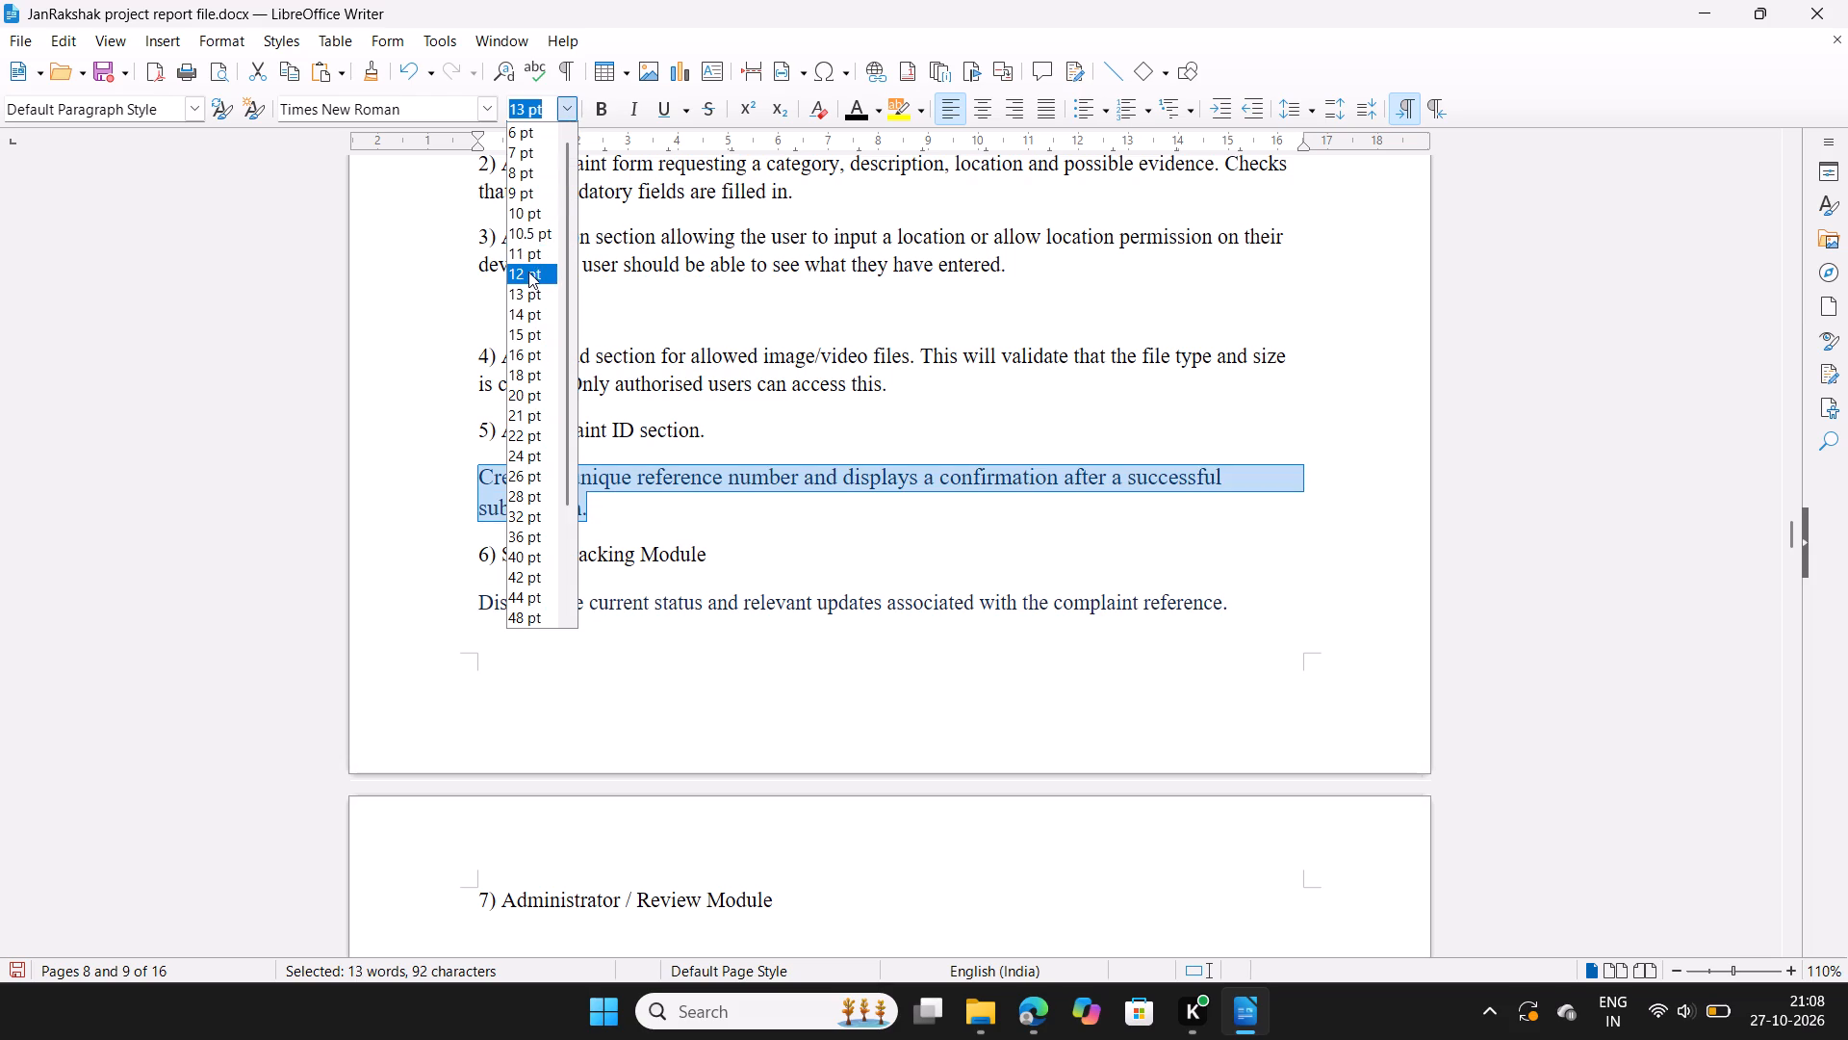
left_click(527, 272)
Check the font size of module item 5 and set the upload section text of item 4 to 12 pt.
left_click_drag(494, 434, 712, 429)
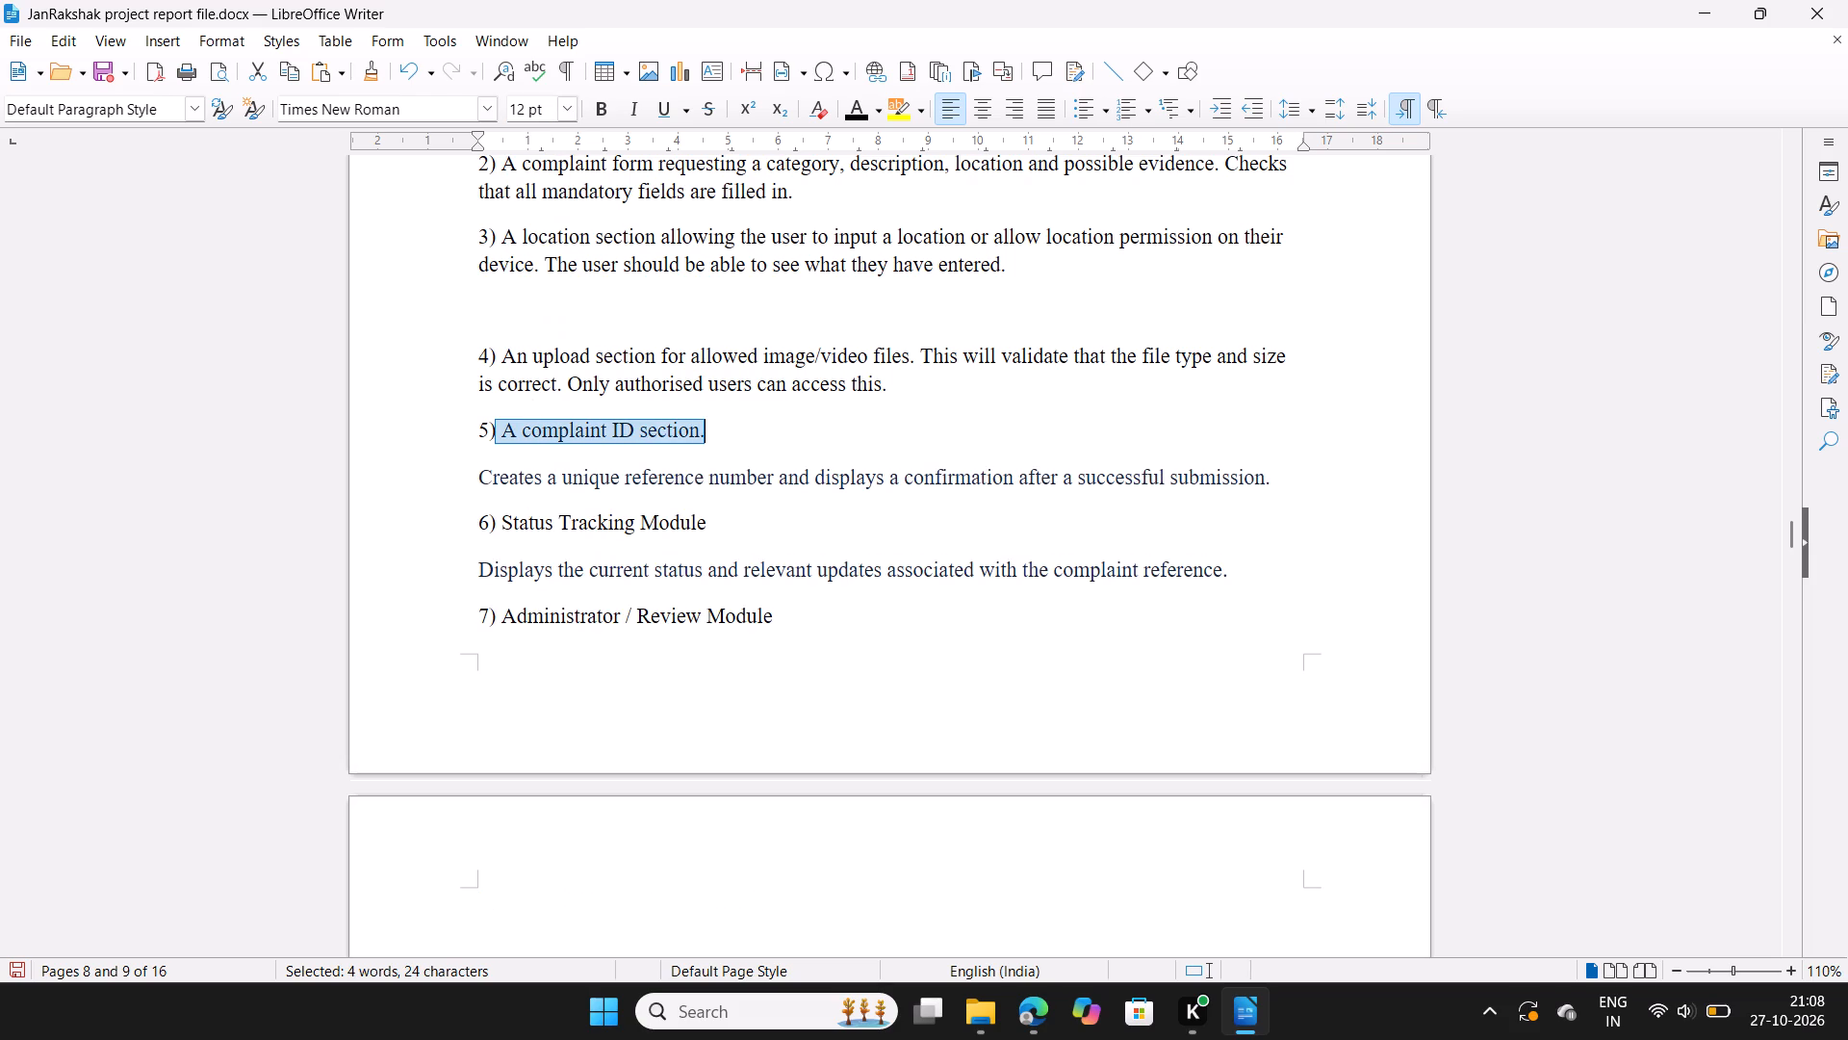
left_click_drag(498, 358, 919, 397)
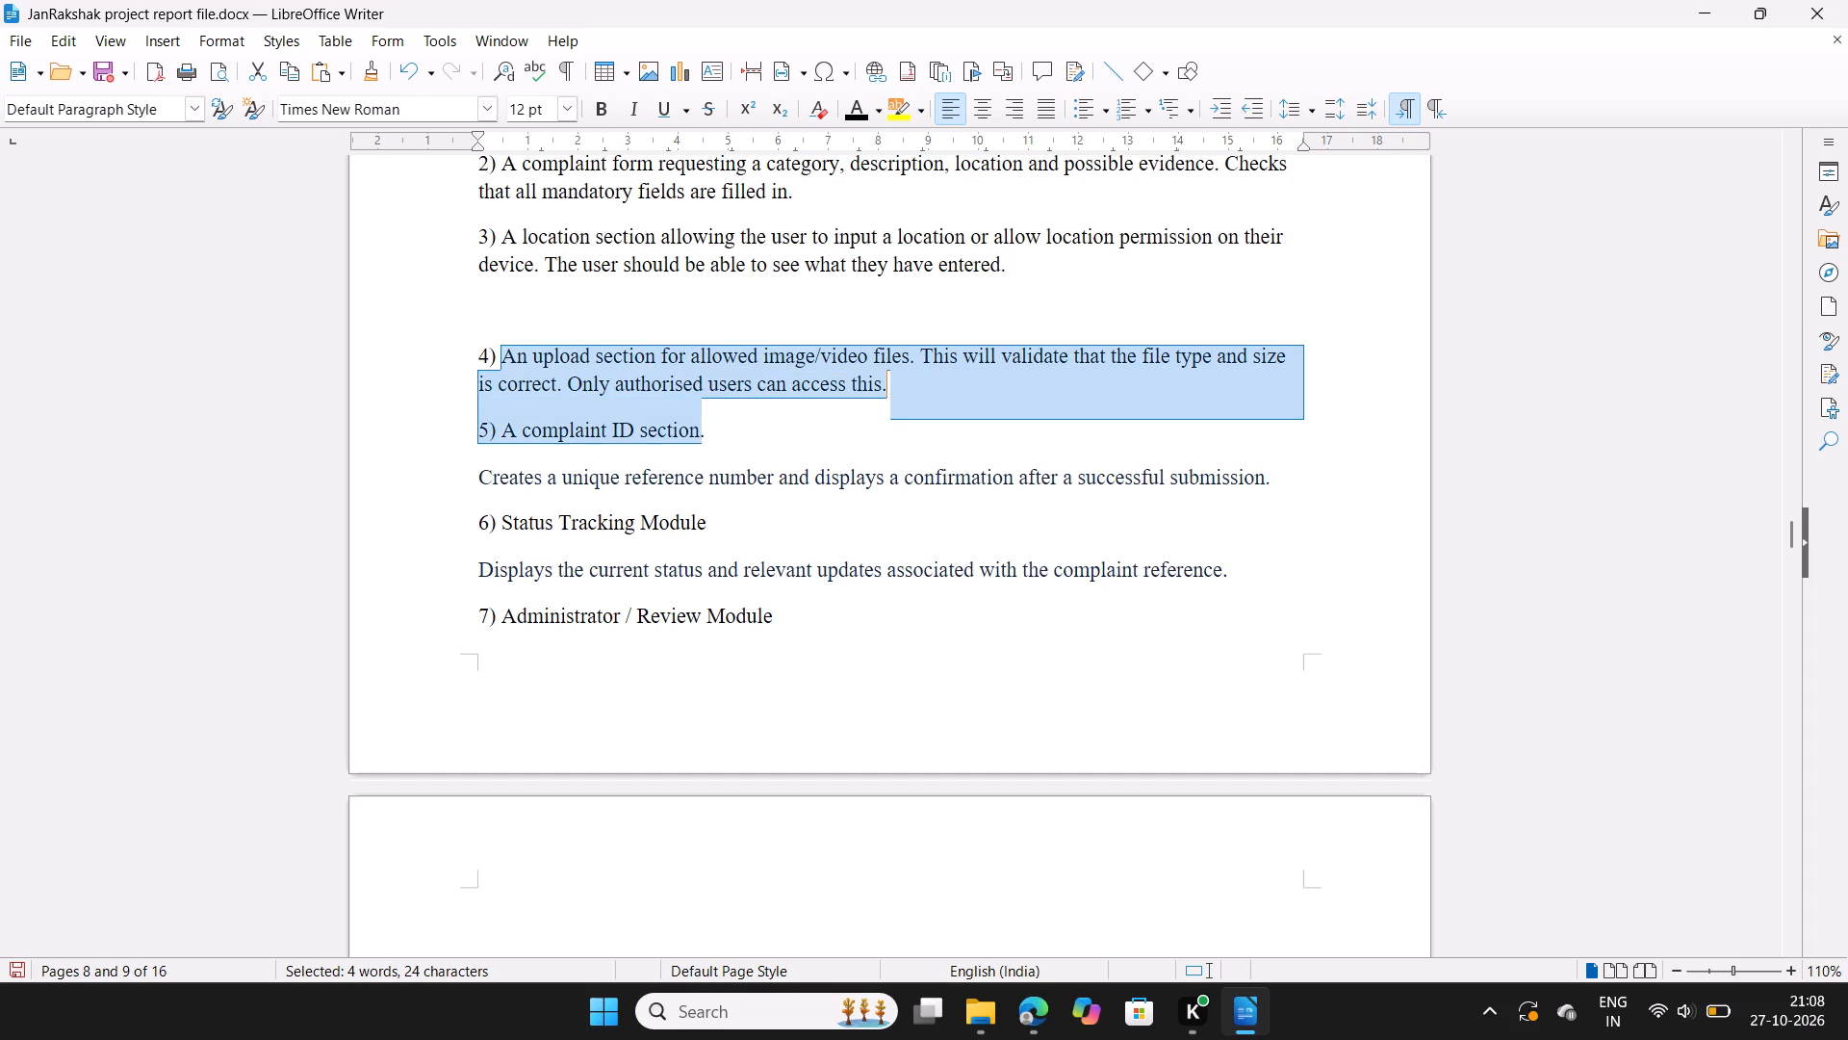
left_click_drag(919, 397, 919, 394)
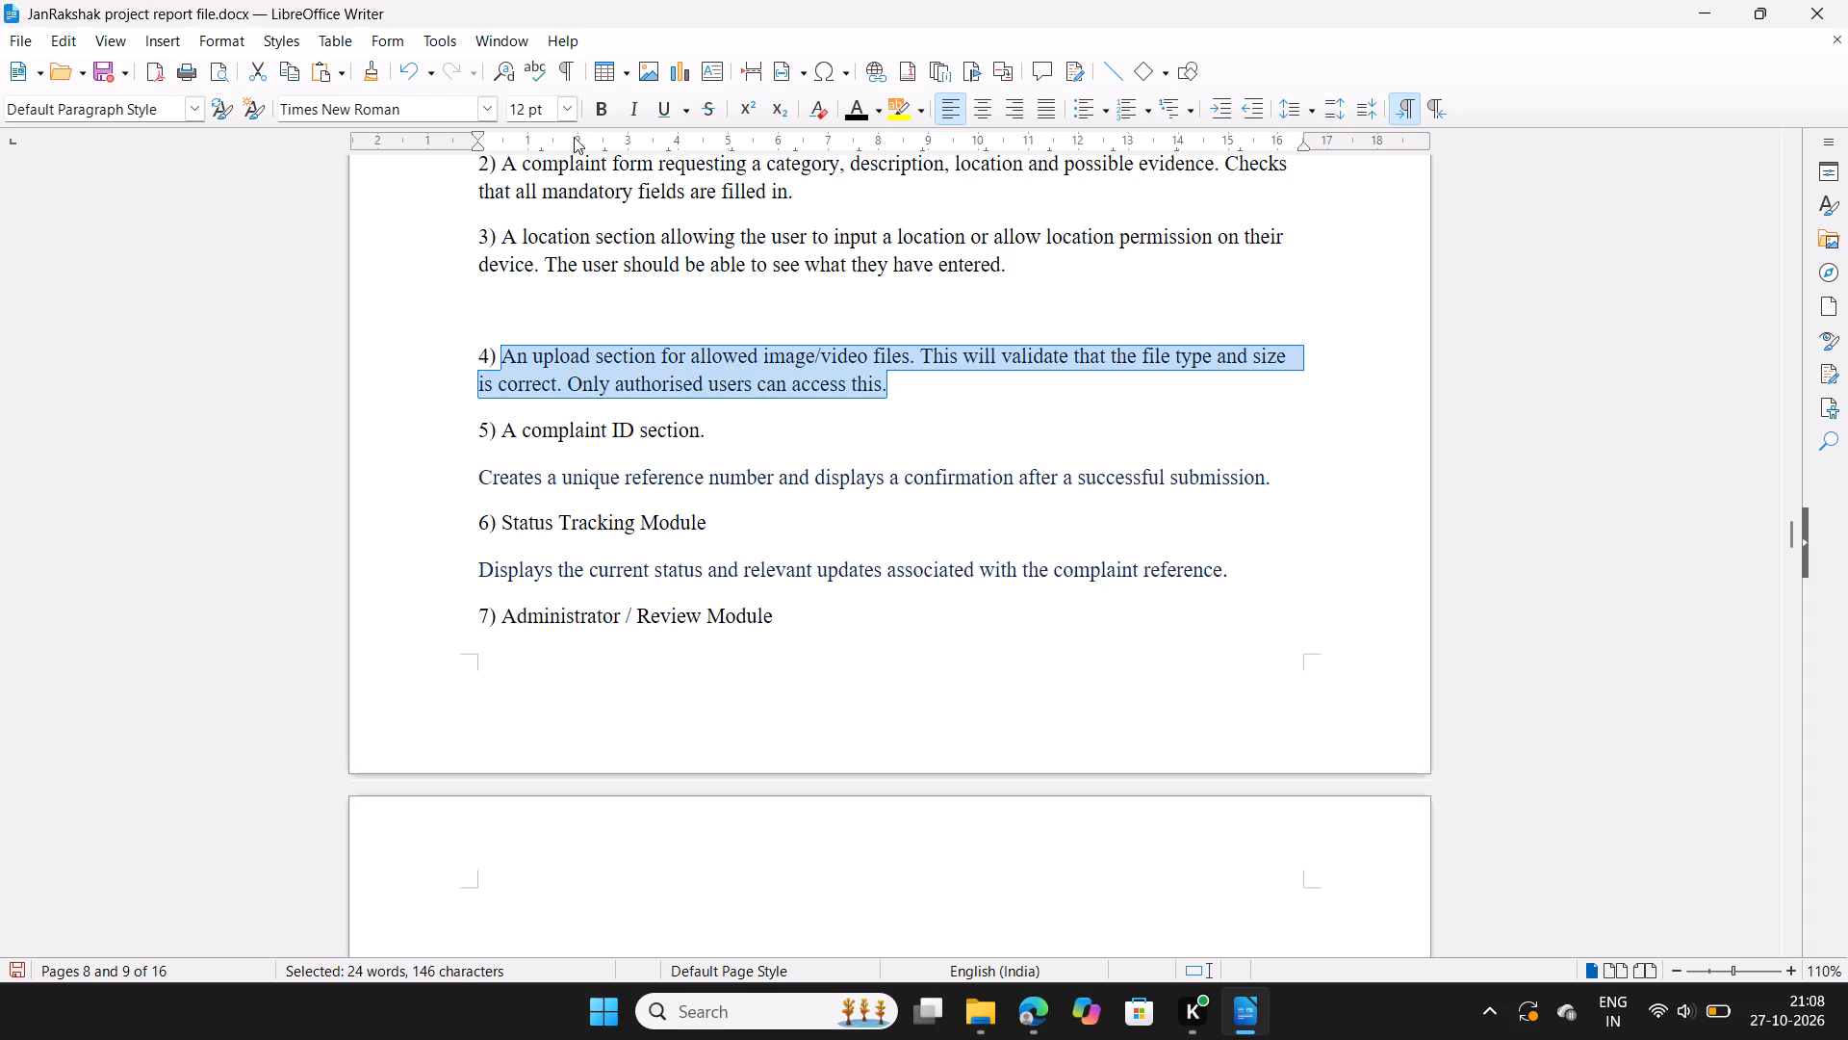
left_click(556, 104)
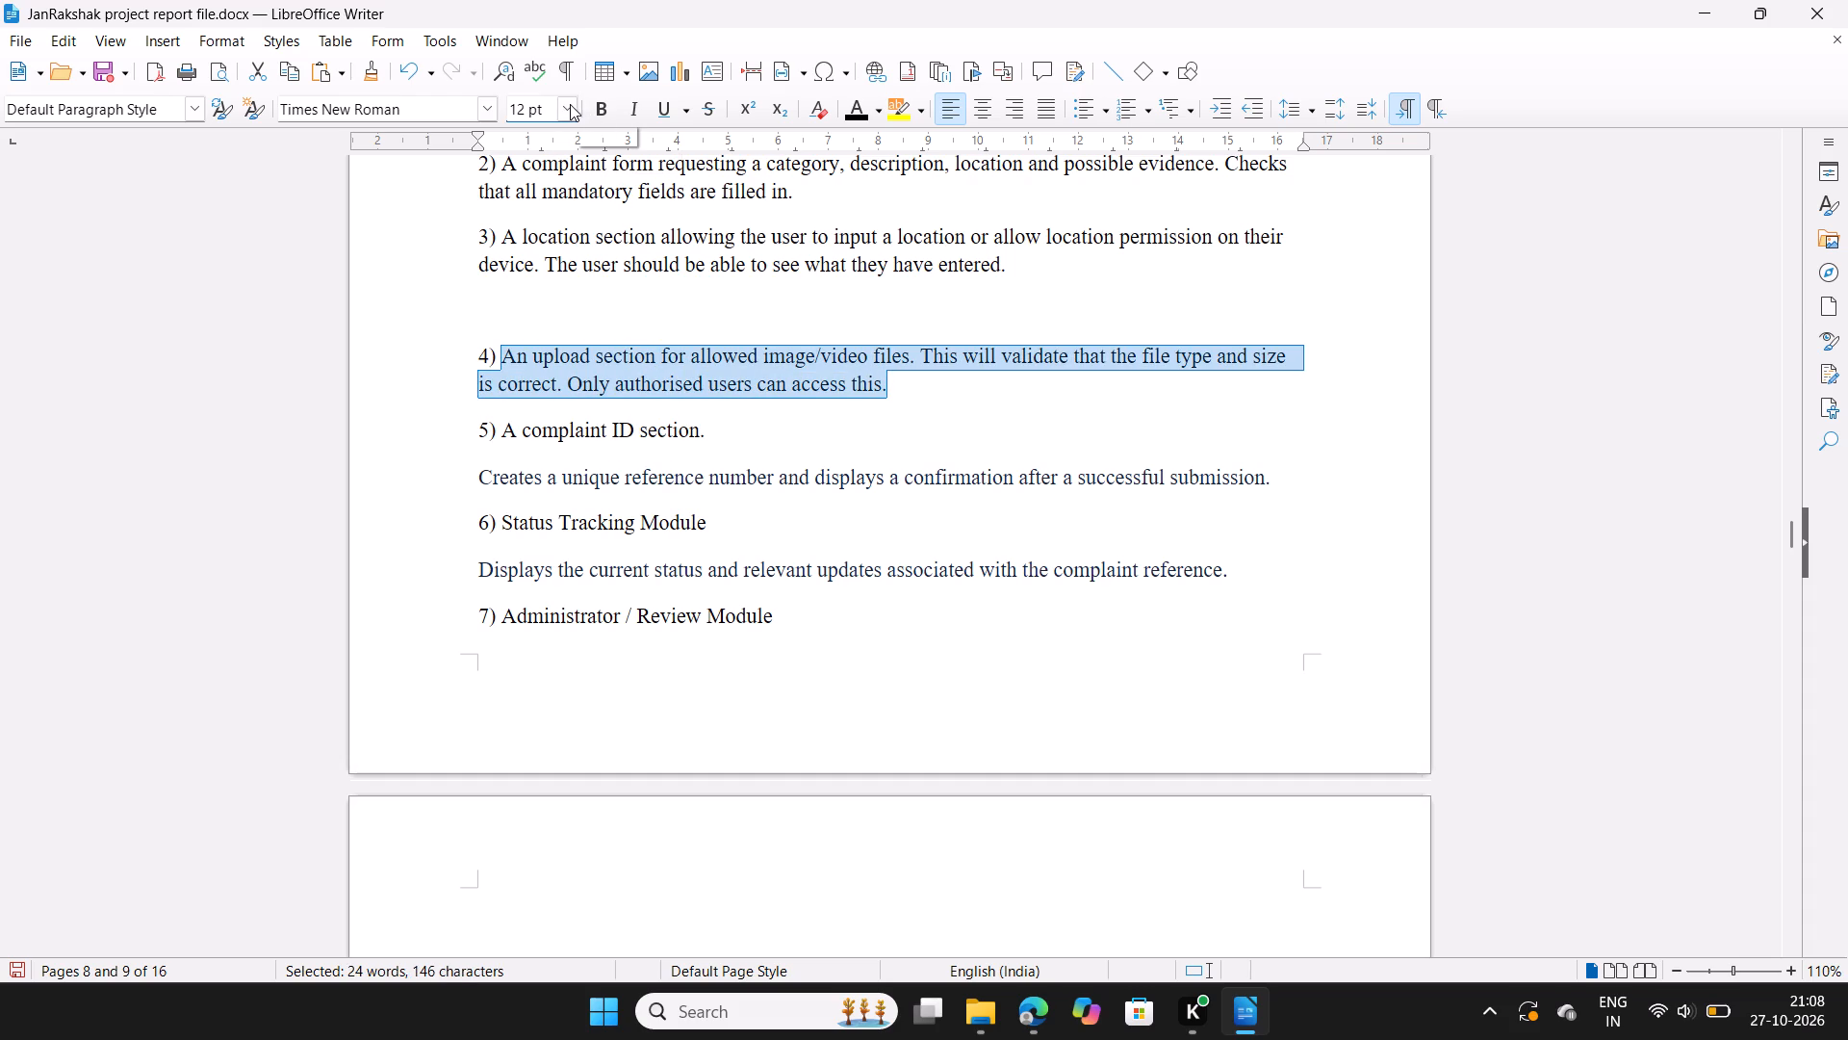
left_click(570, 105)
left_click(529, 272)
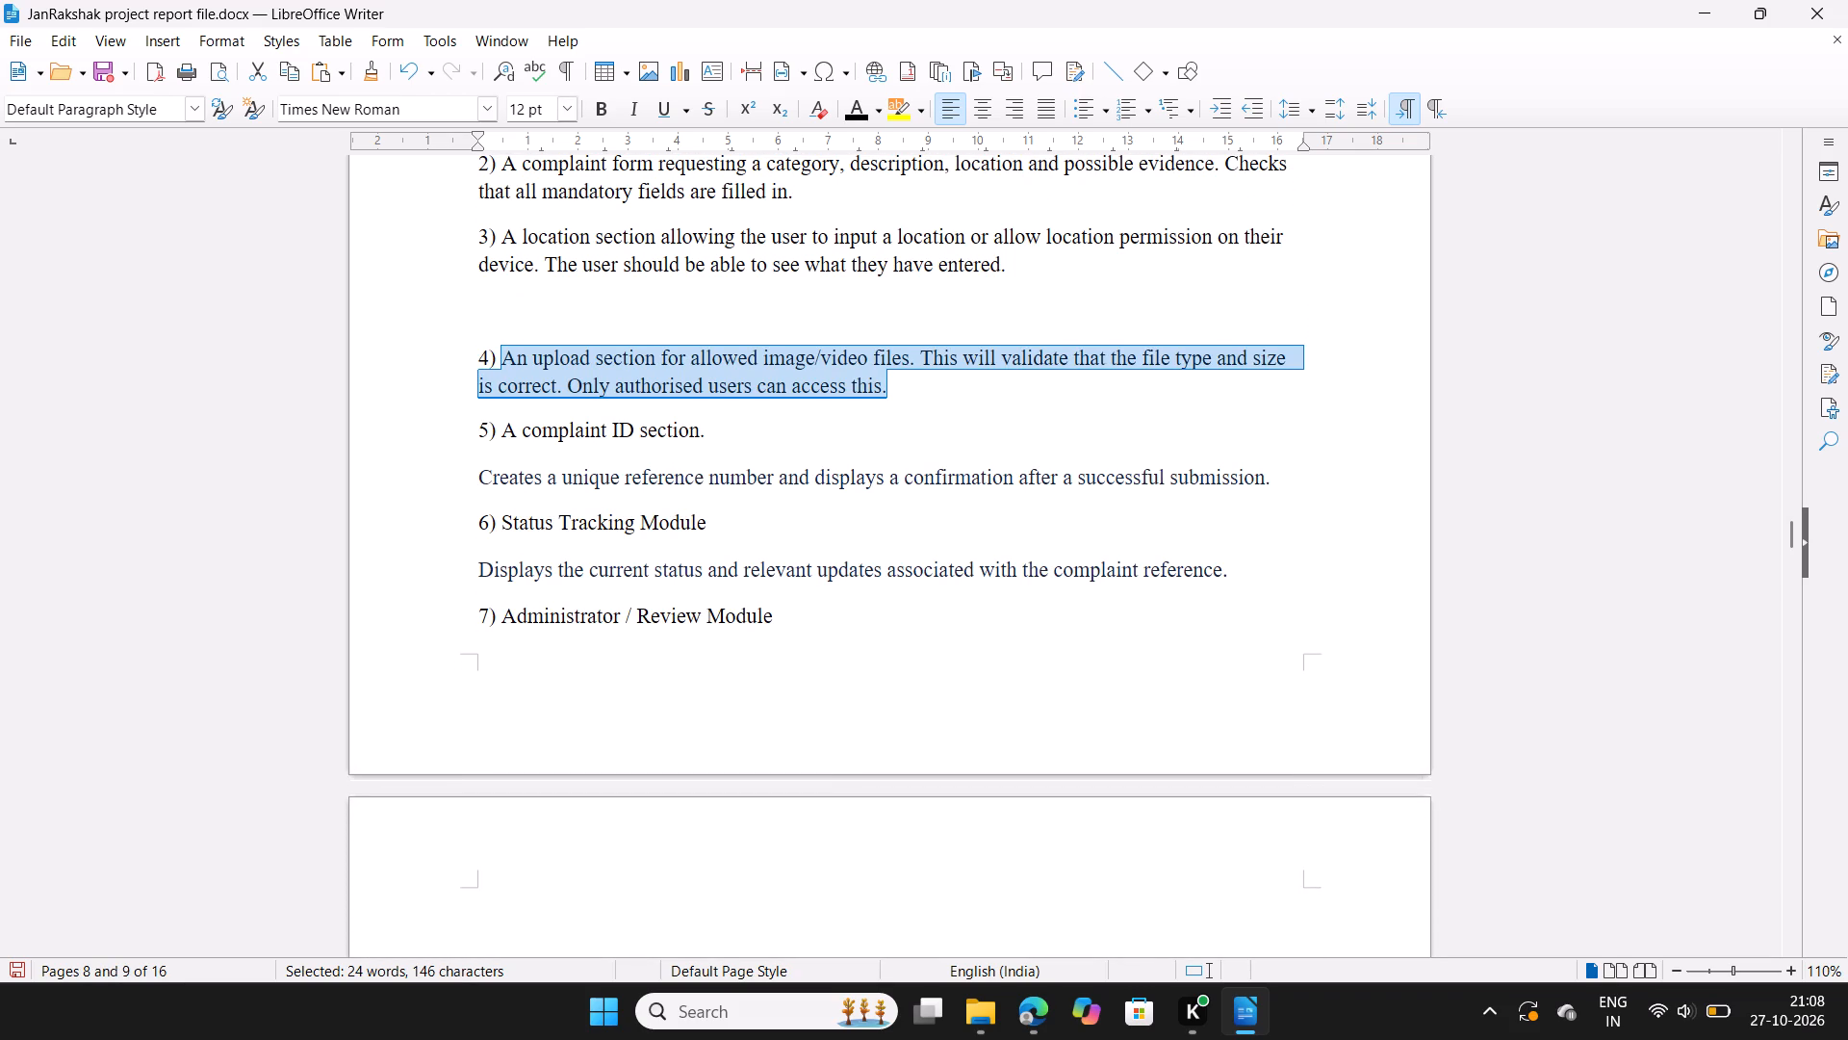
Set the entire Status Tracking Module description, including its final period, to 12 pt.
left_click_drag(474, 582, 1147, 546)
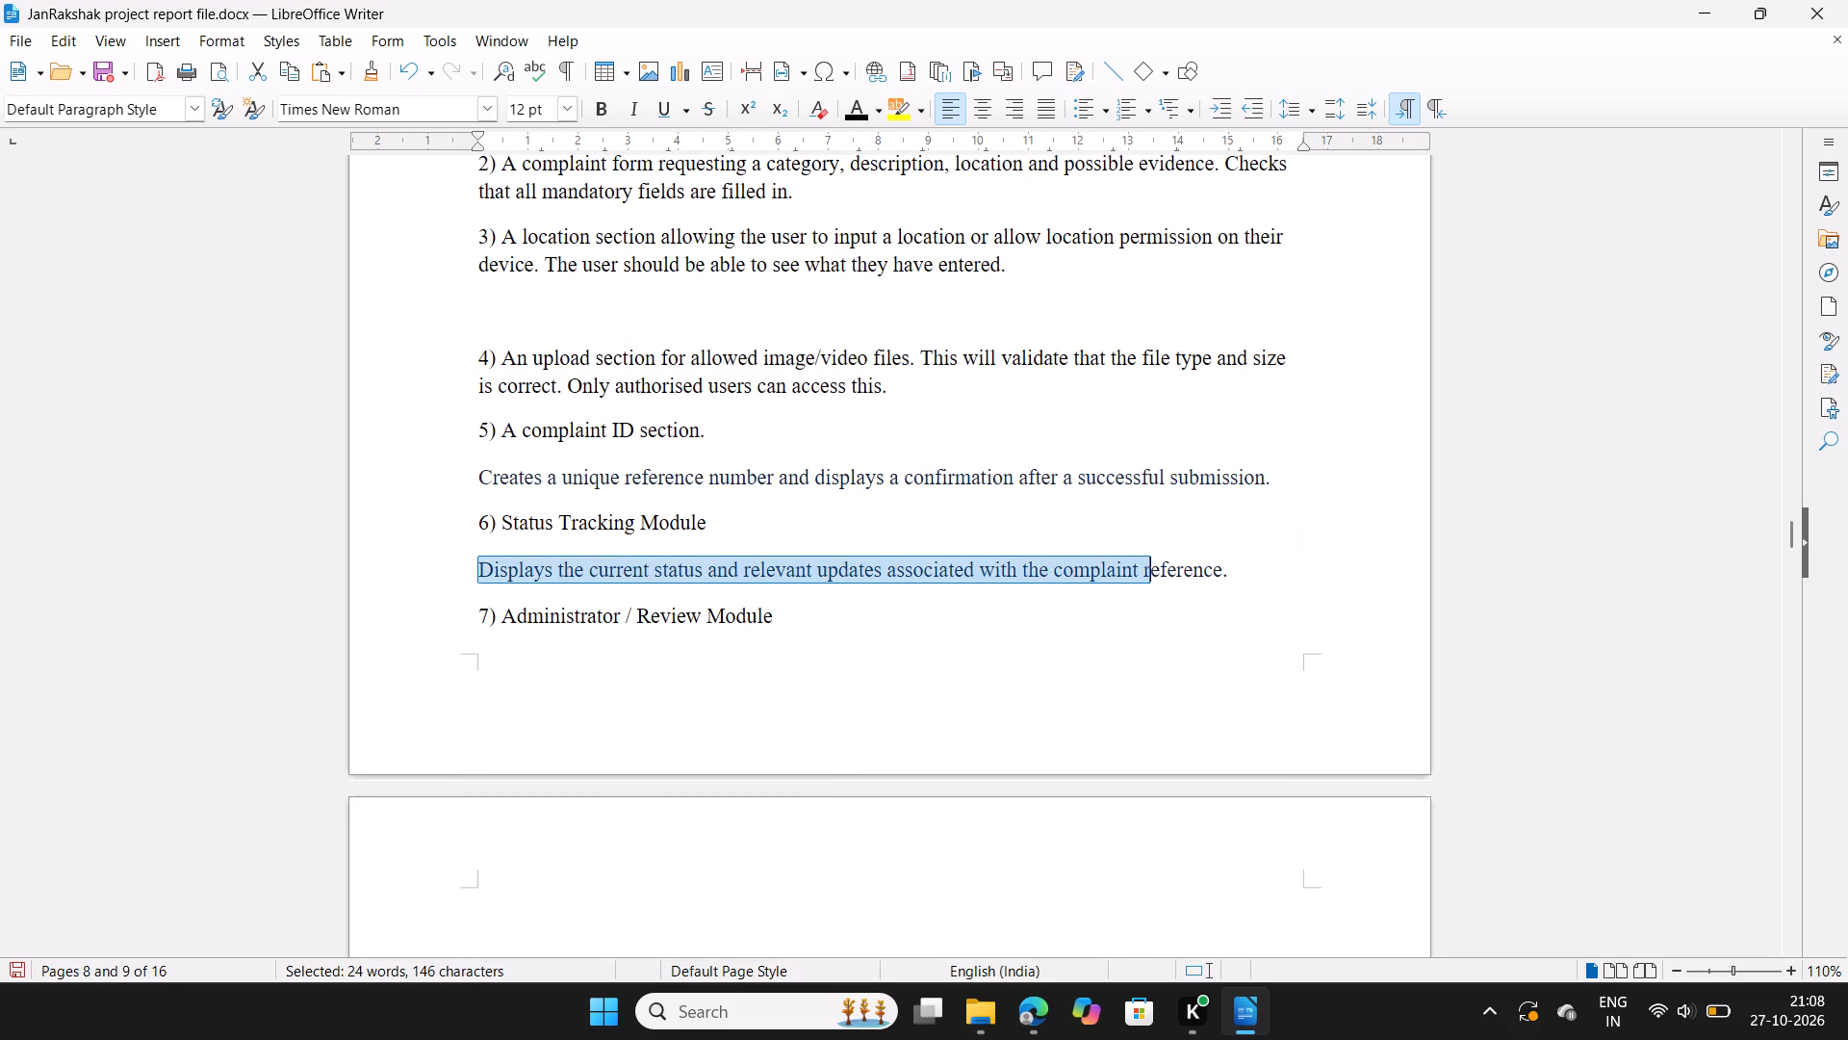
left_click_drag(1147, 546, 1225, 558)
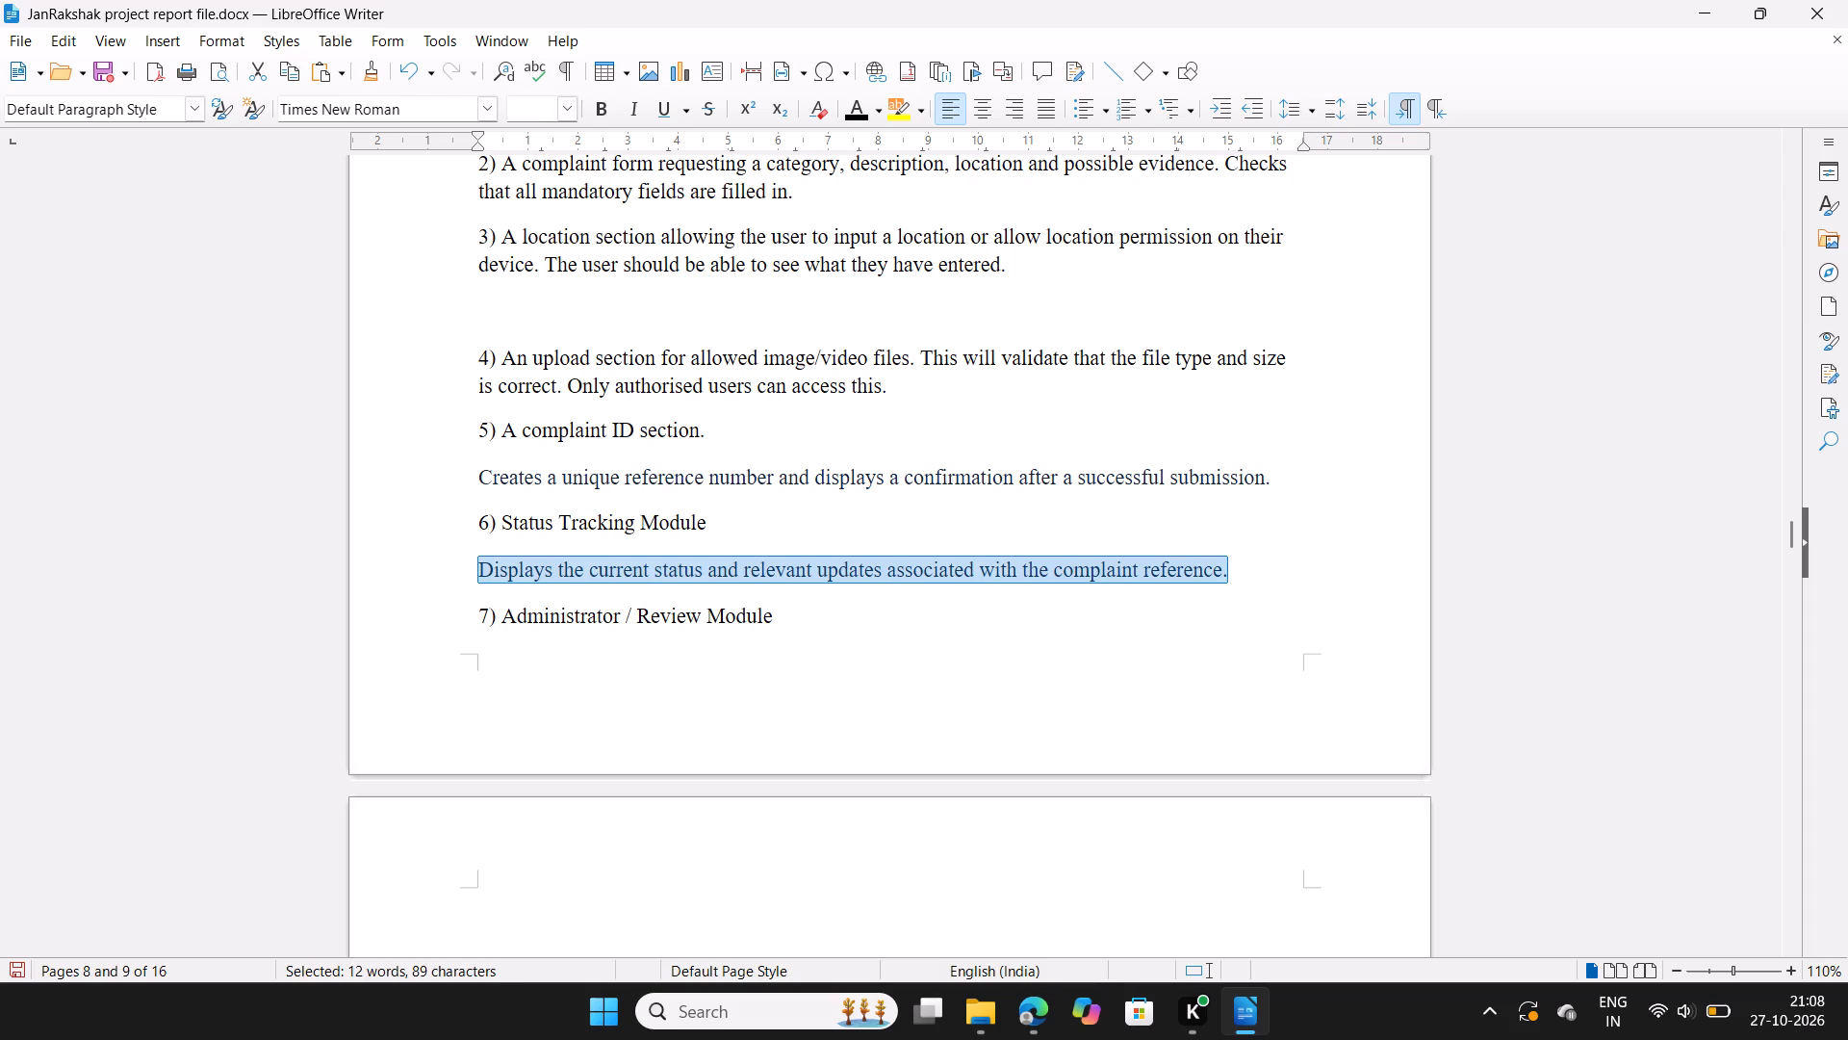
left_click(565, 106)
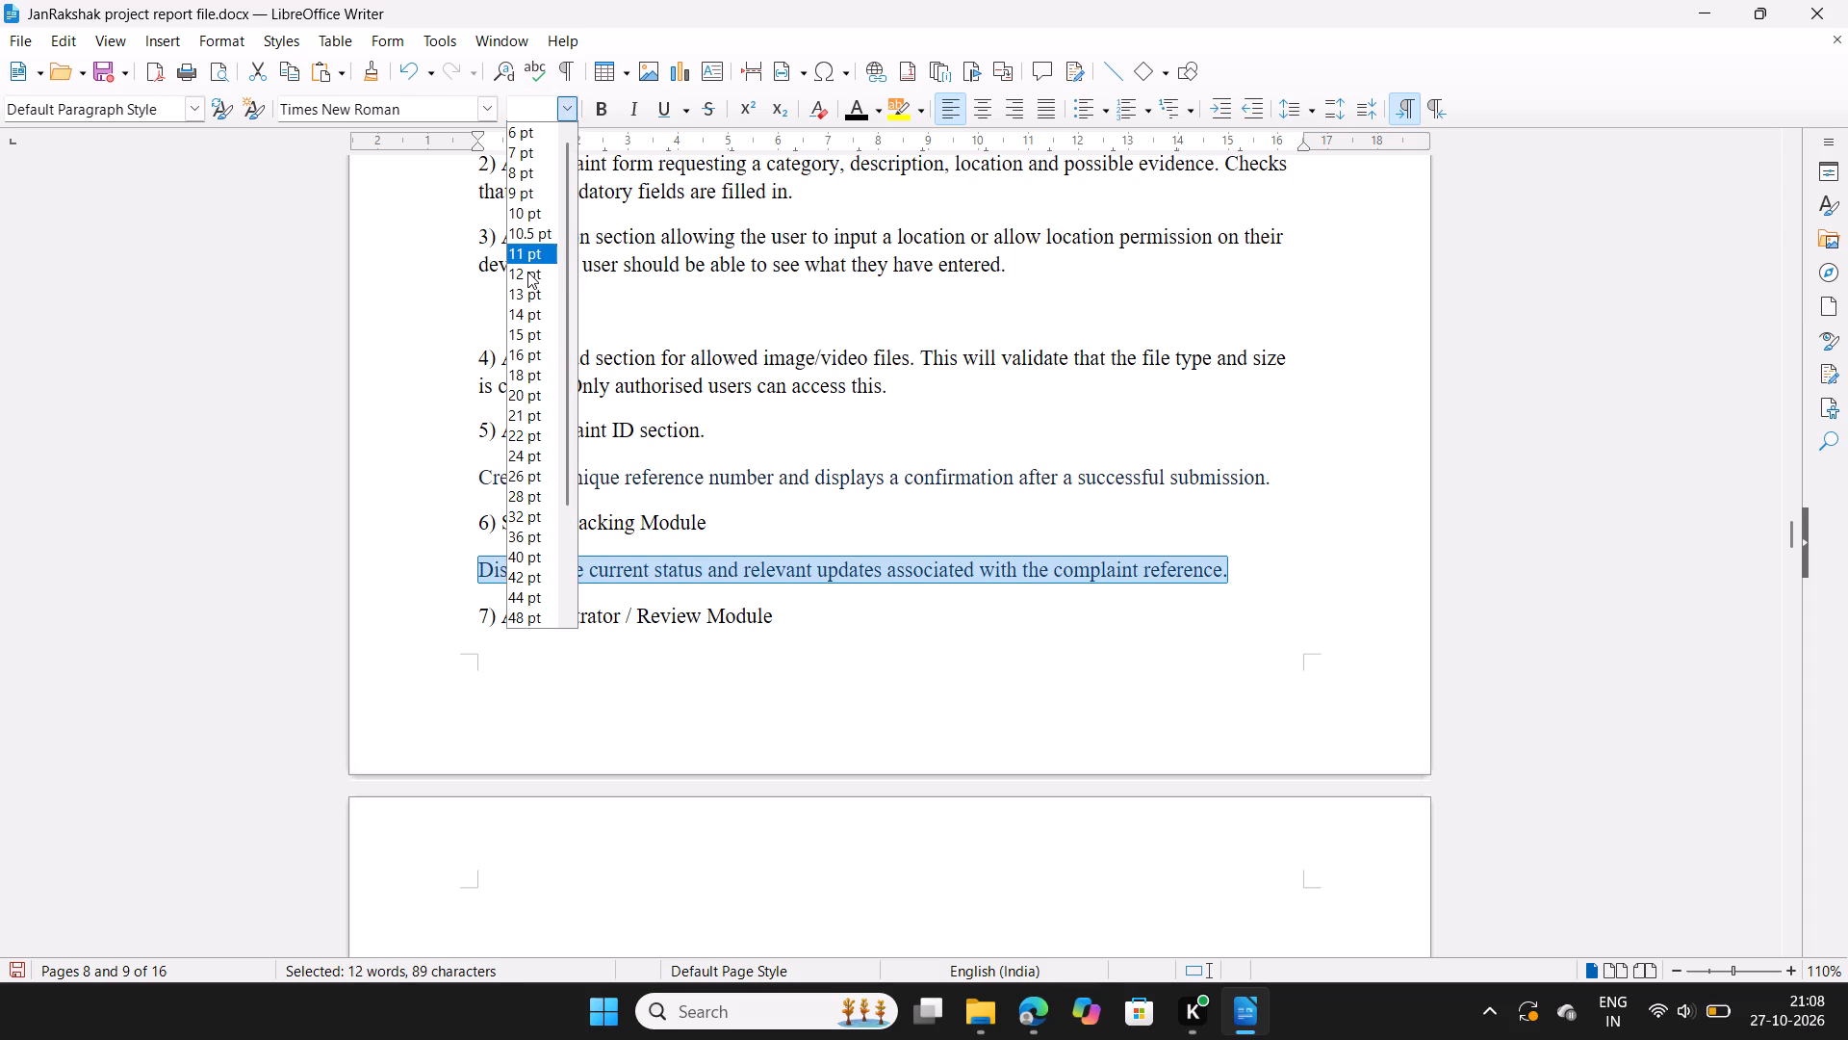
left_click(527, 272)
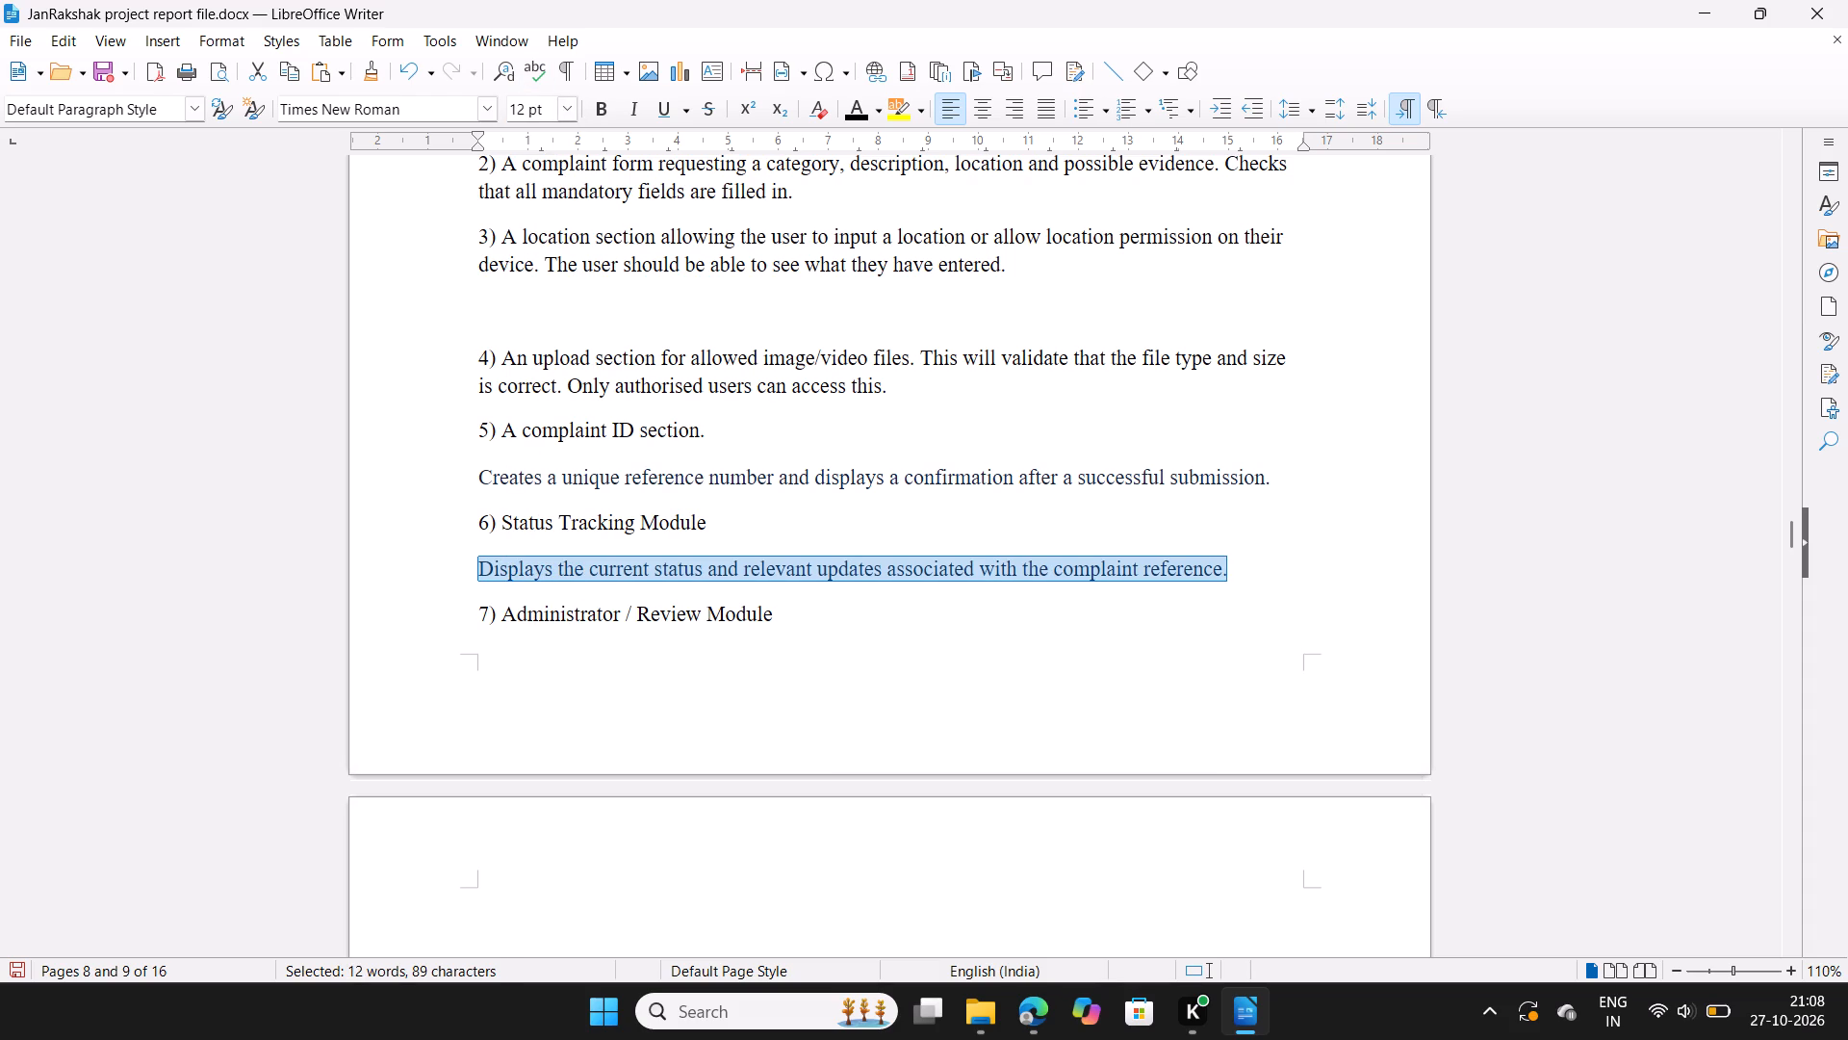
Check the font size of the Administrator / Review Module line and look over the Modules list and adjoining page.
left_click_drag(479, 617, 763, 630)
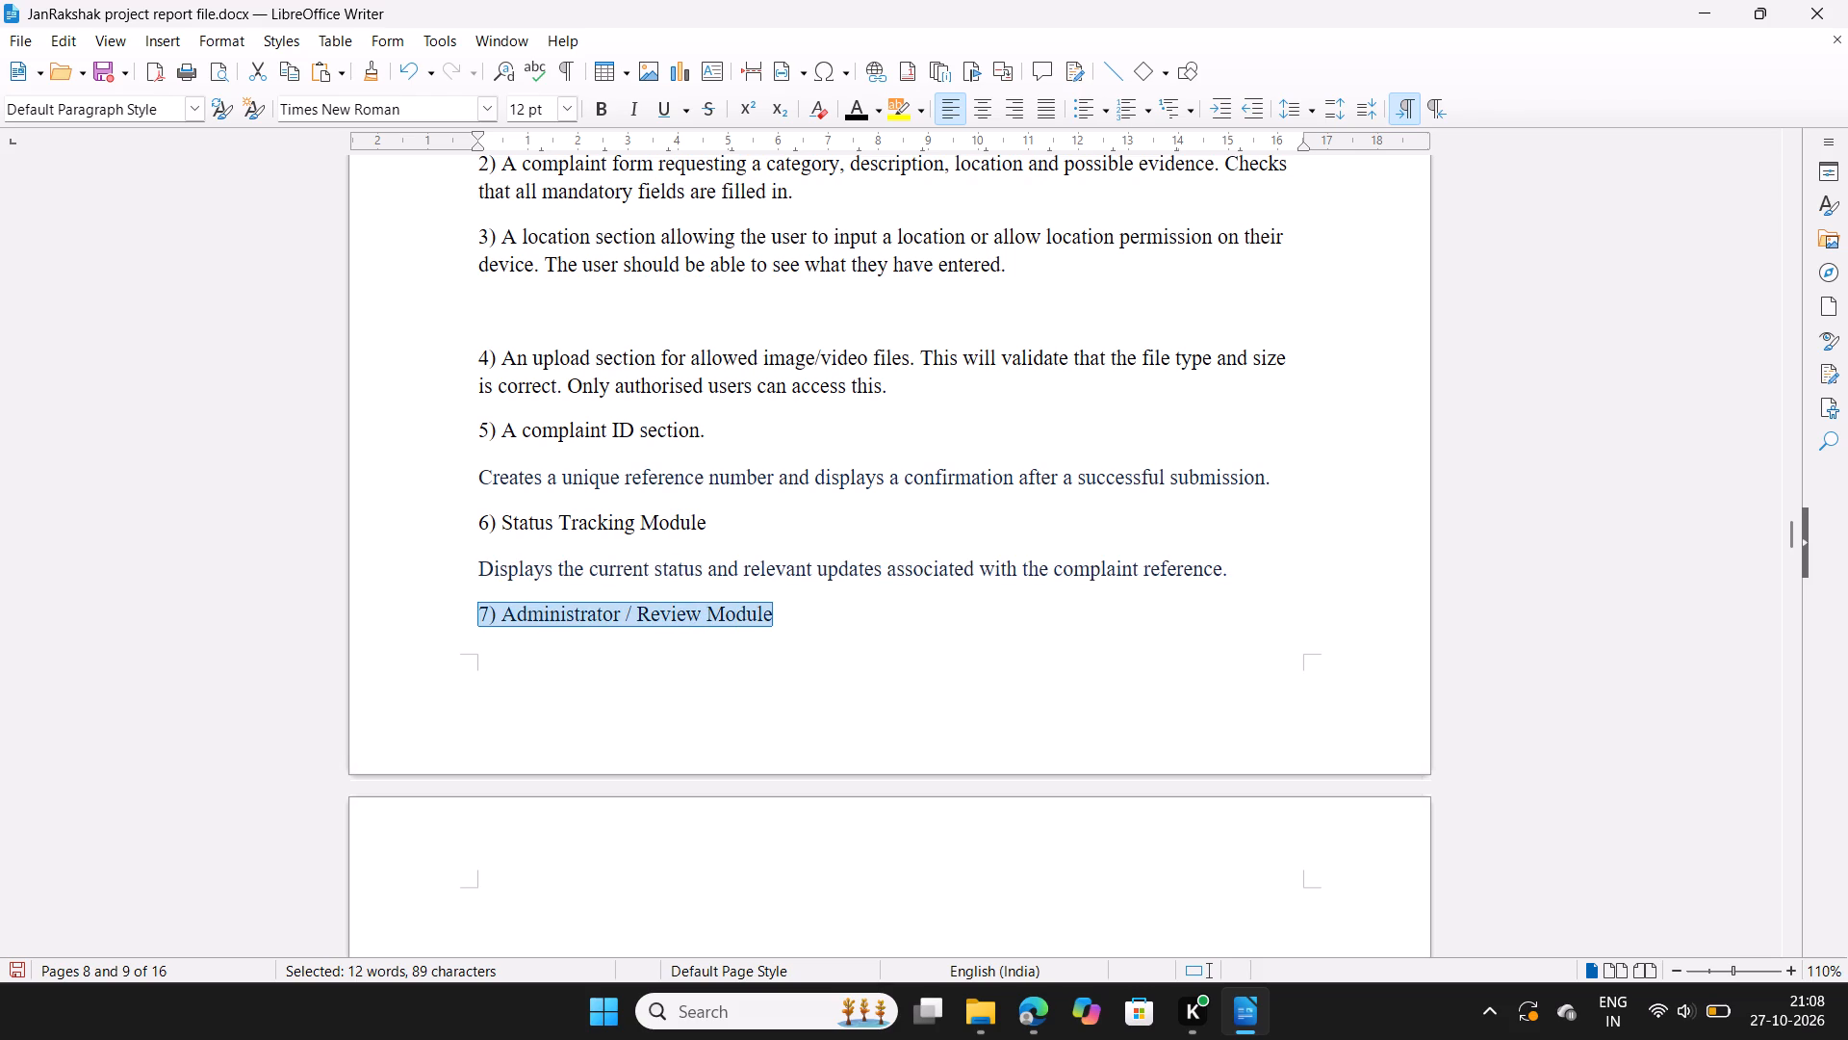
left_click(844, 453)
scroll(844, 450, "down", 1)
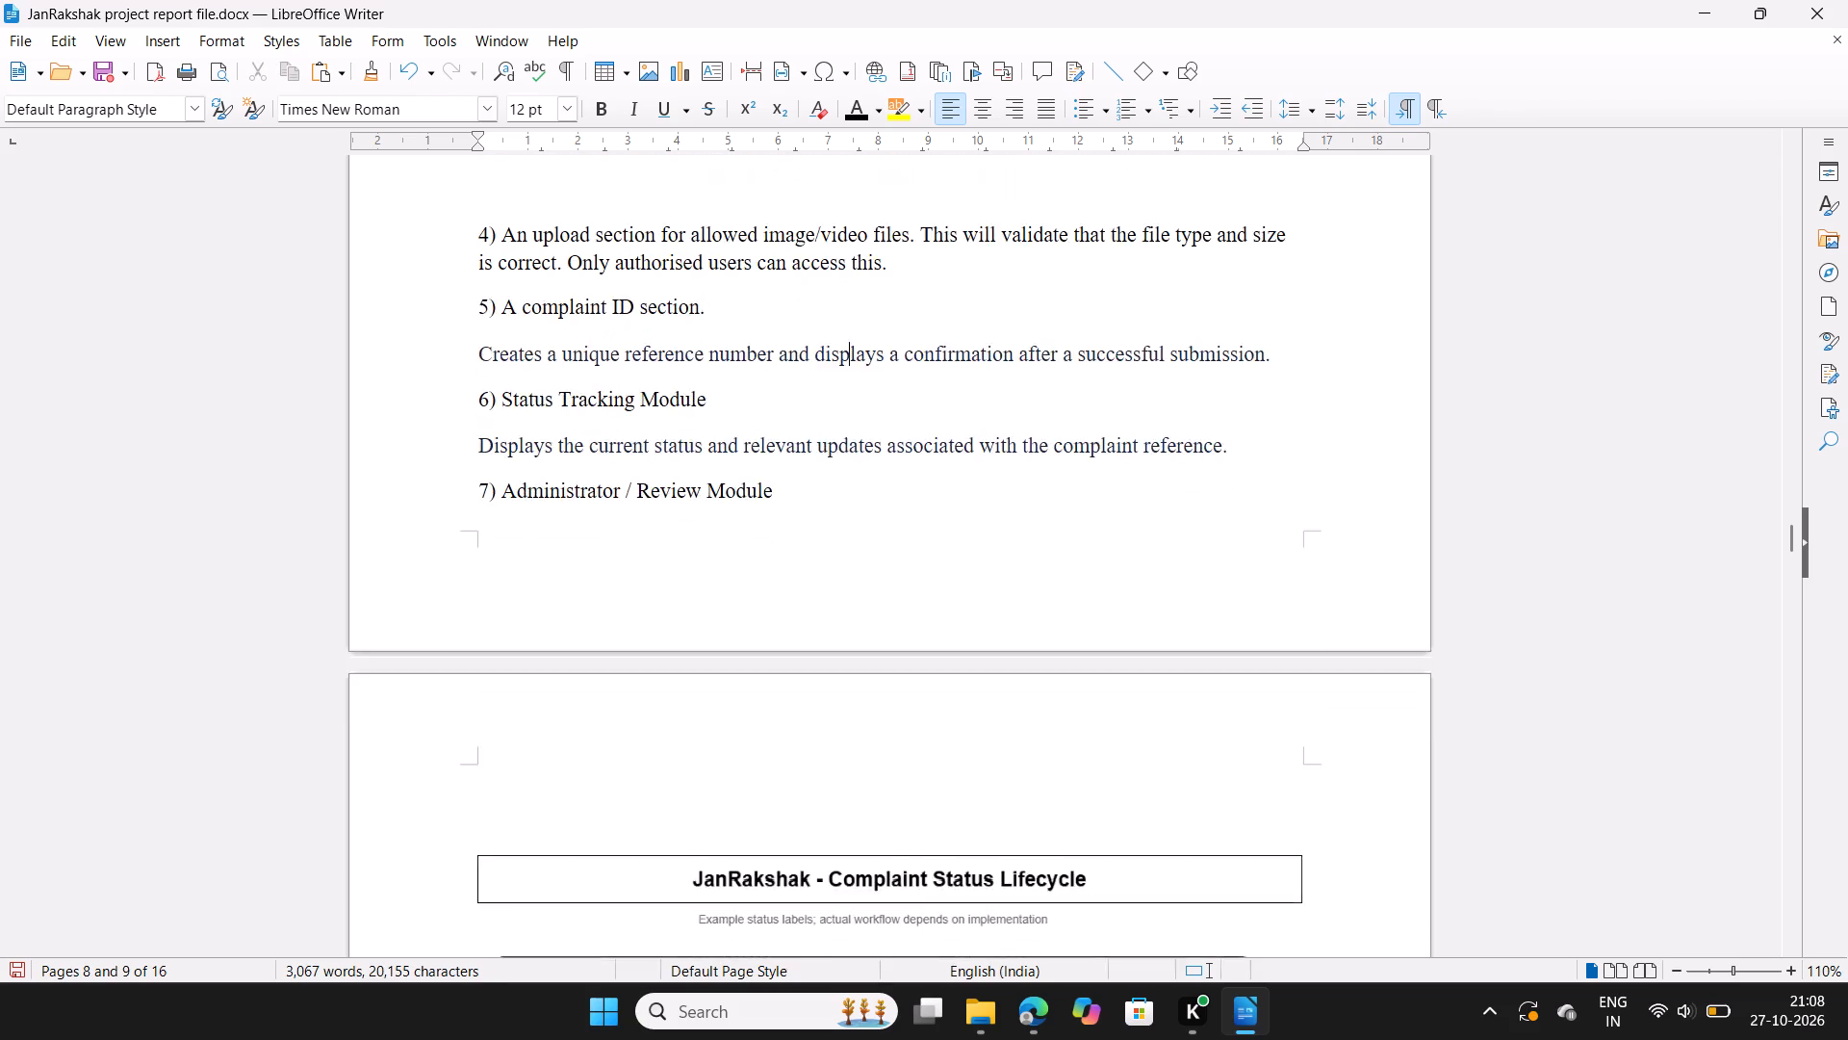
scroll(844, 450, "down", 3)
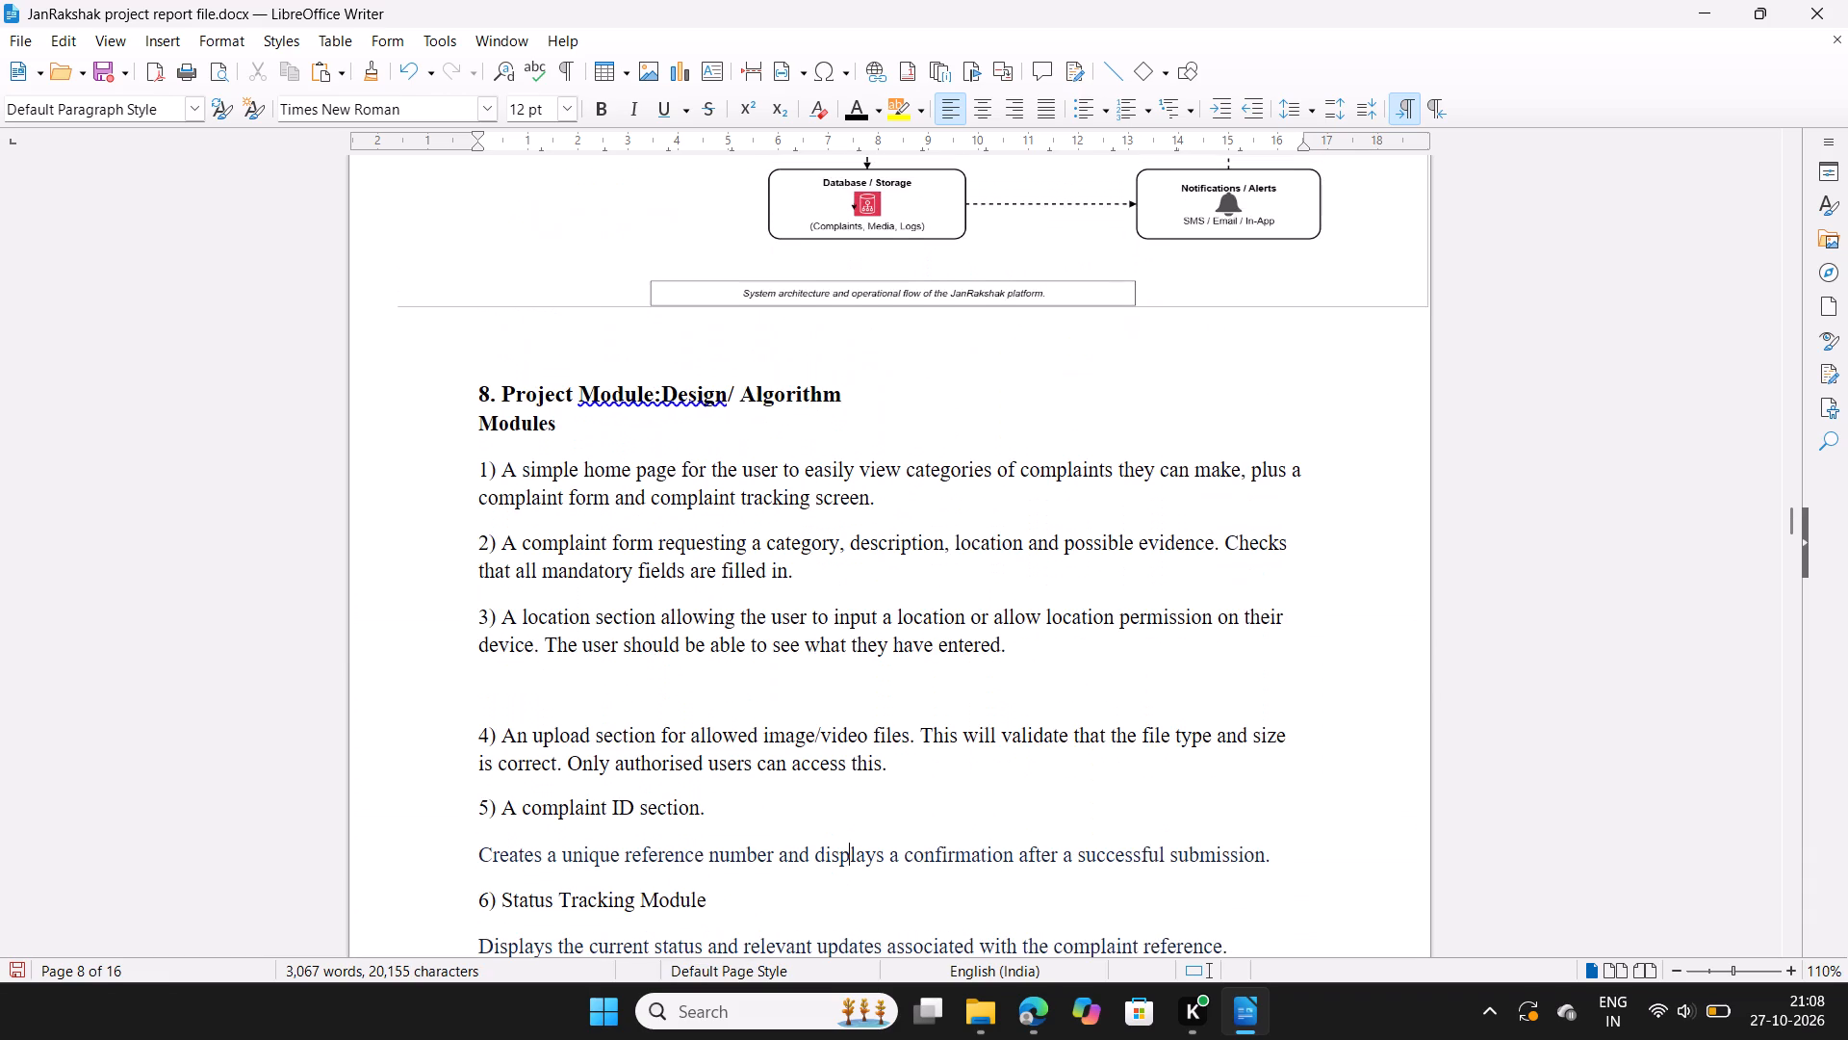
Check the font and size of the authorized reviewers paragraph and the Privacy and Security Module description.
scroll(844, 450, "down", 2)
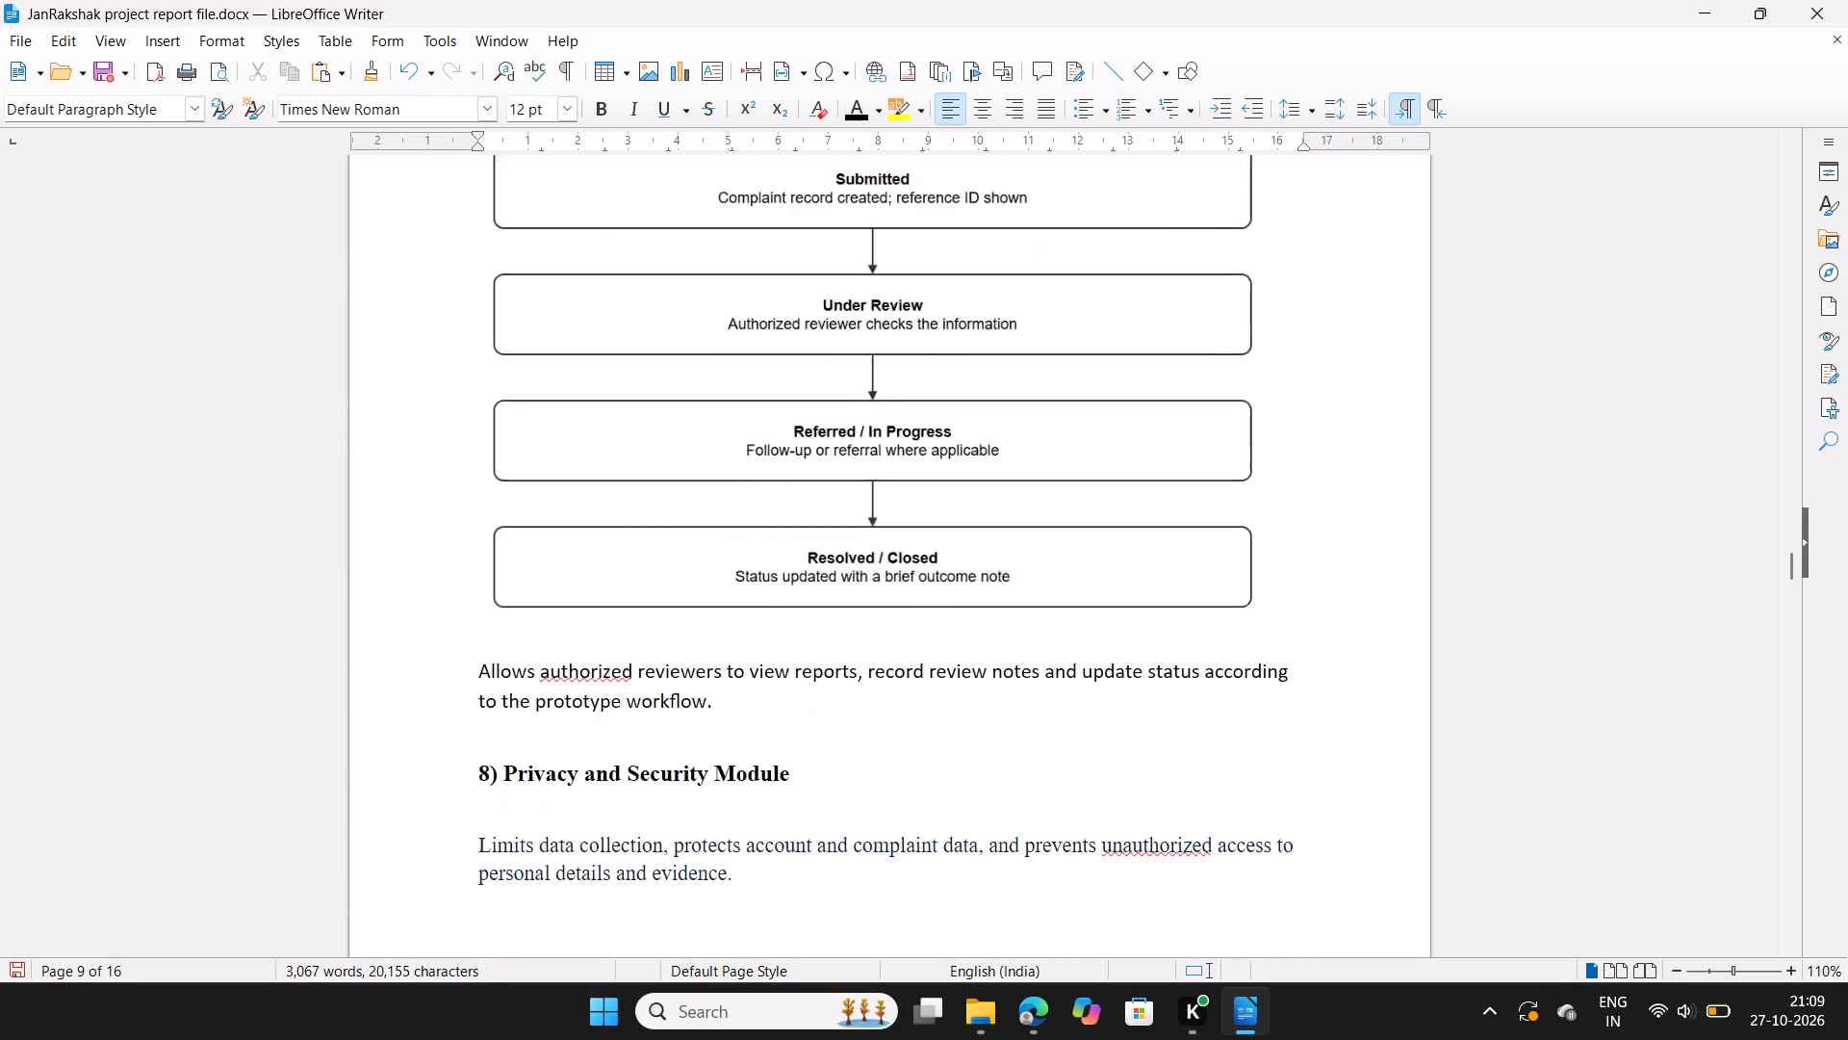
scroll(844, 450, "down", 1)
left_click_drag(467, 526, 826, 570)
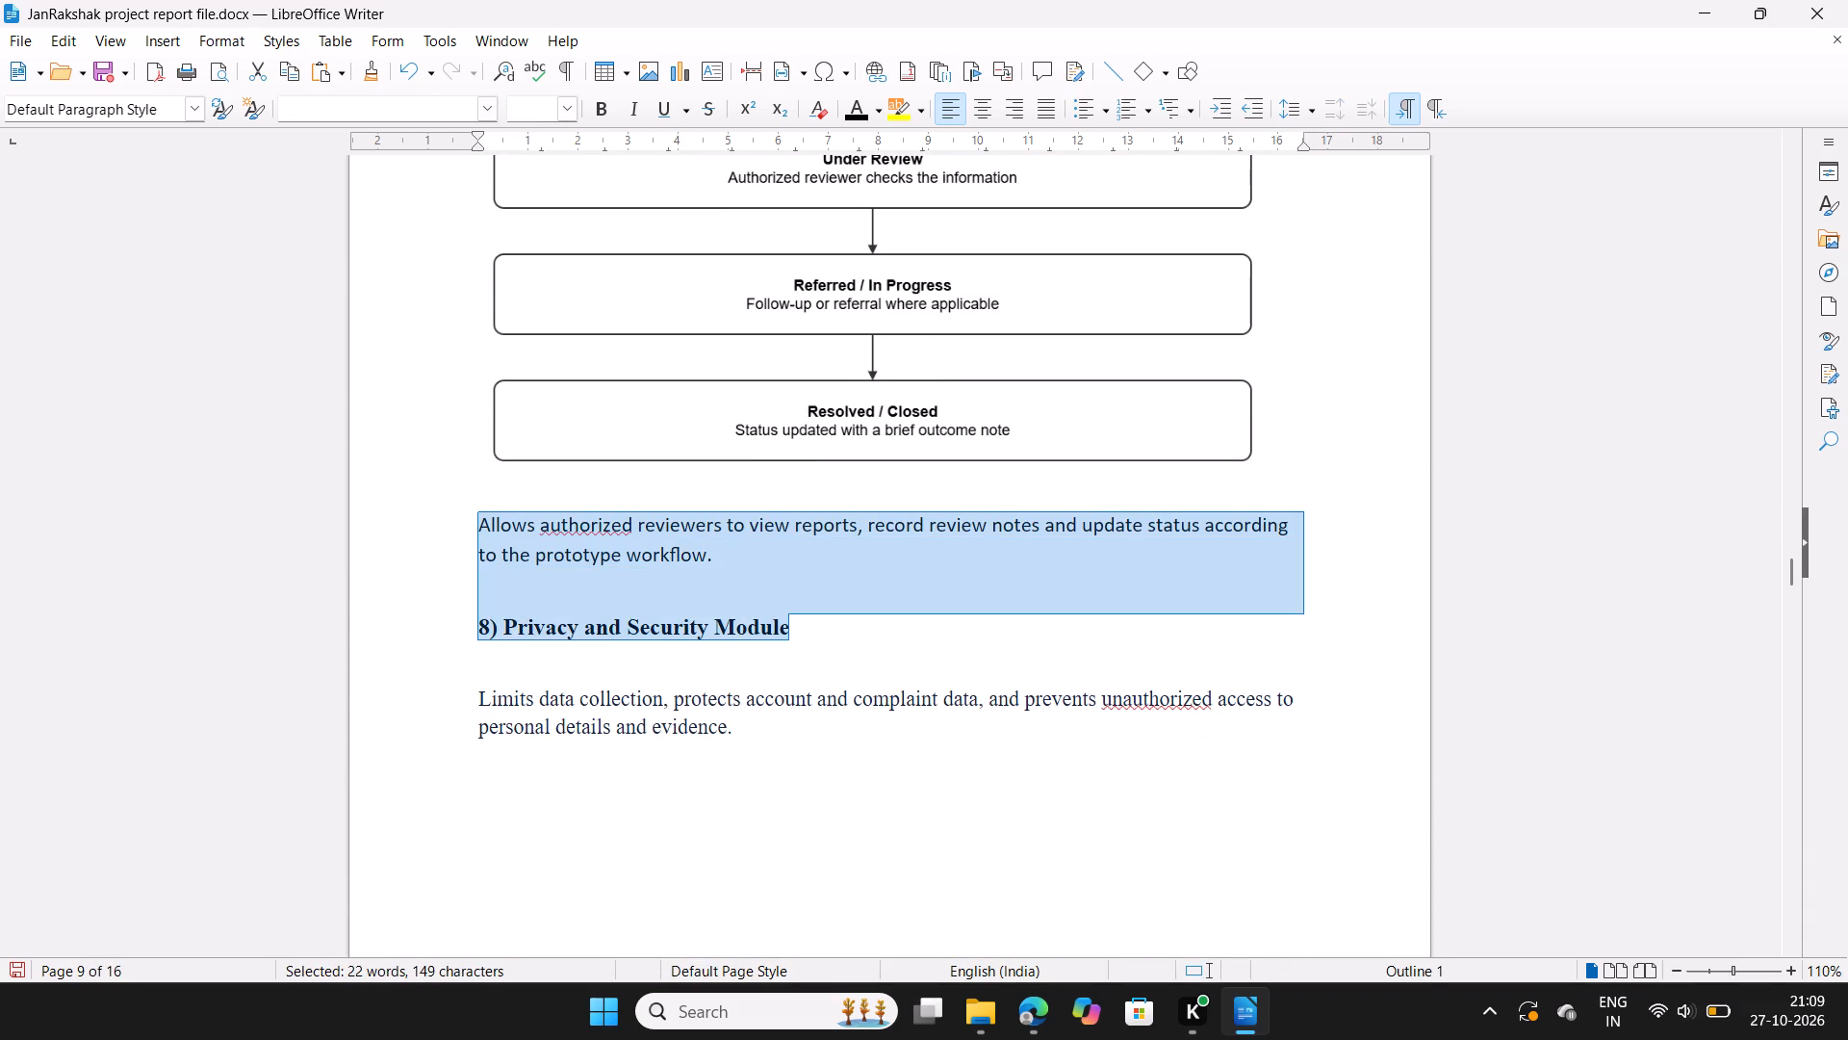
left_click(755, 551)
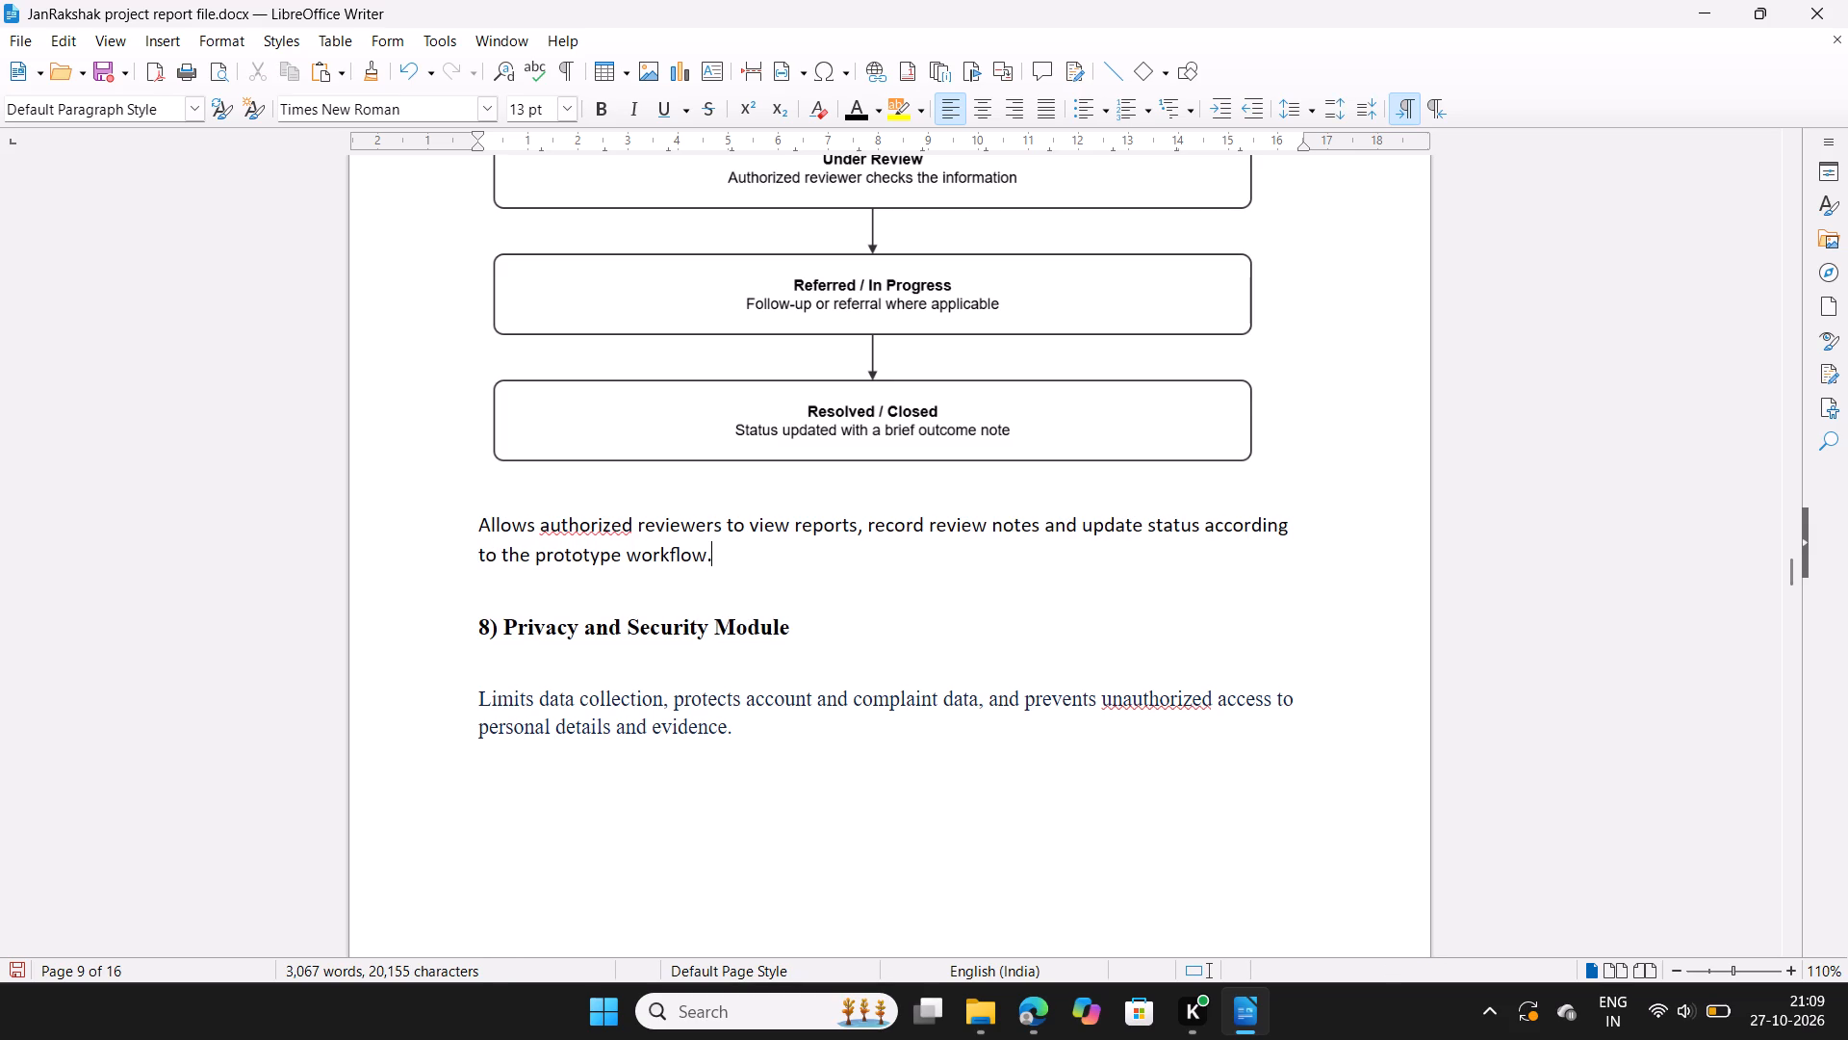
left_click_drag(462, 689, 770, 745)
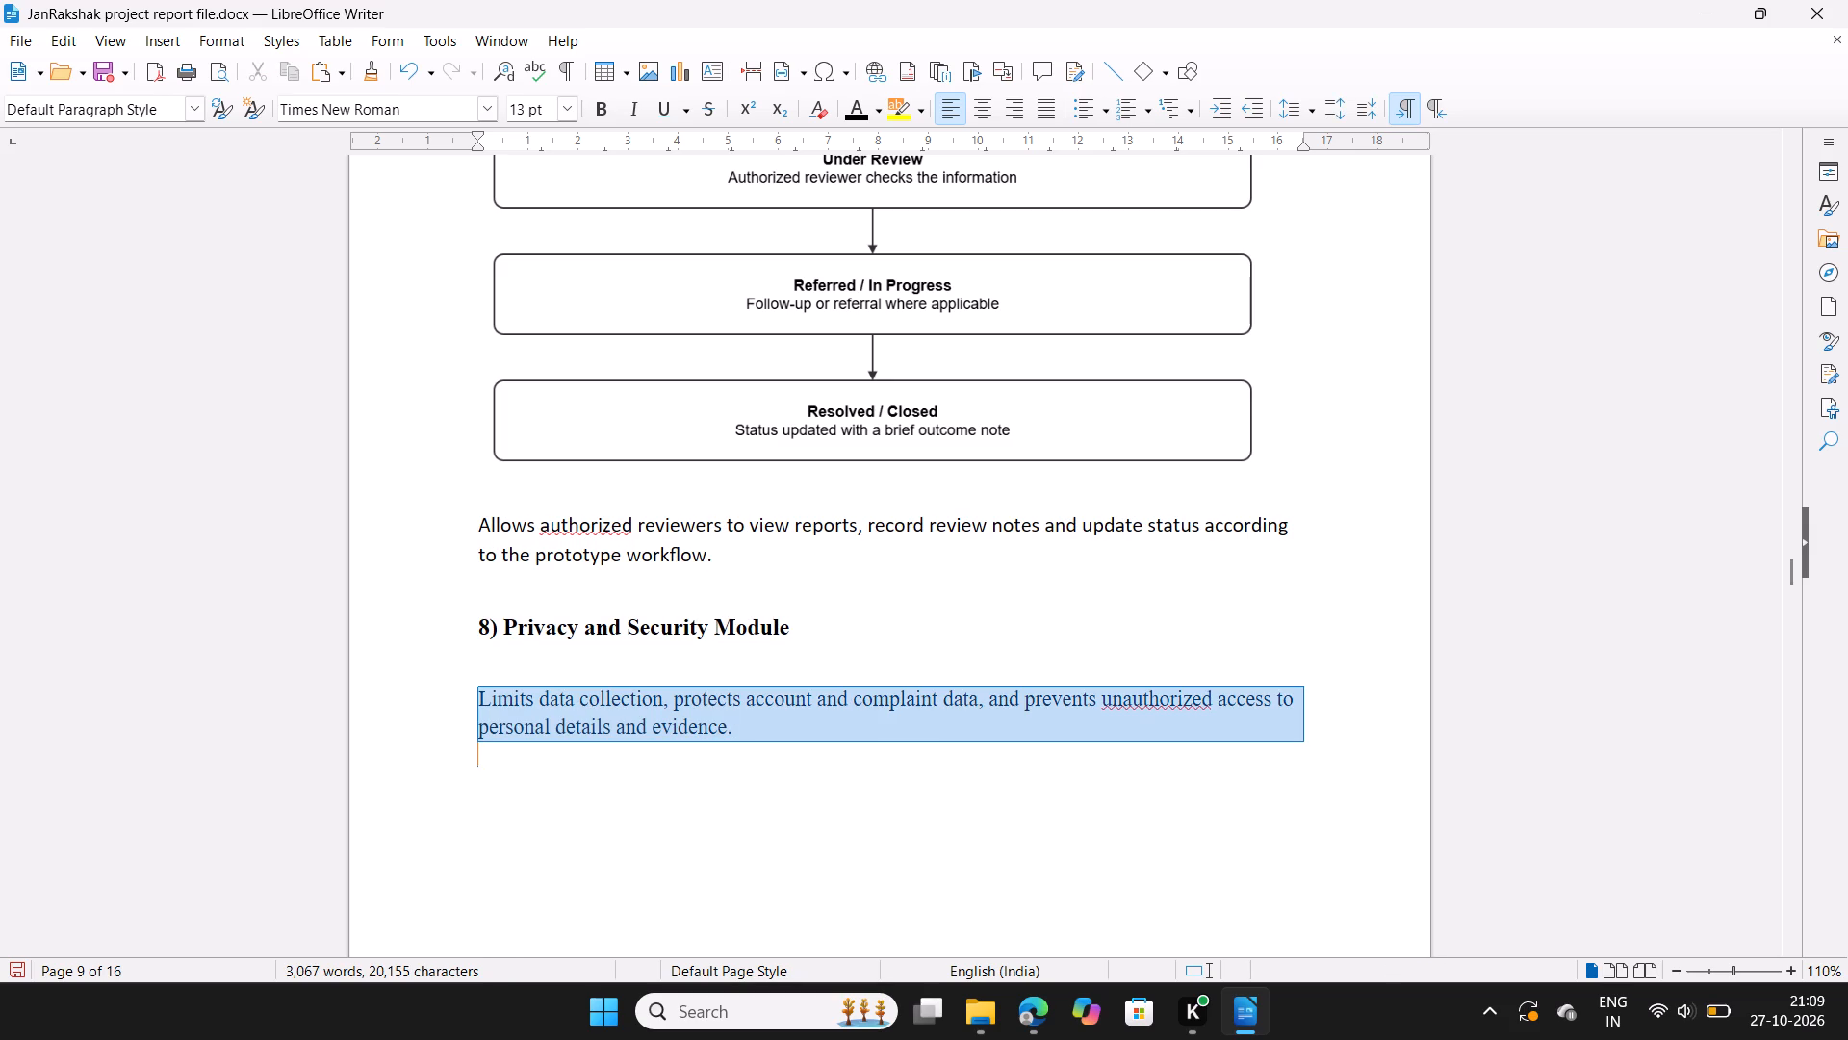
left_click(770, 745)
scroll(770, 745, "down", 1)
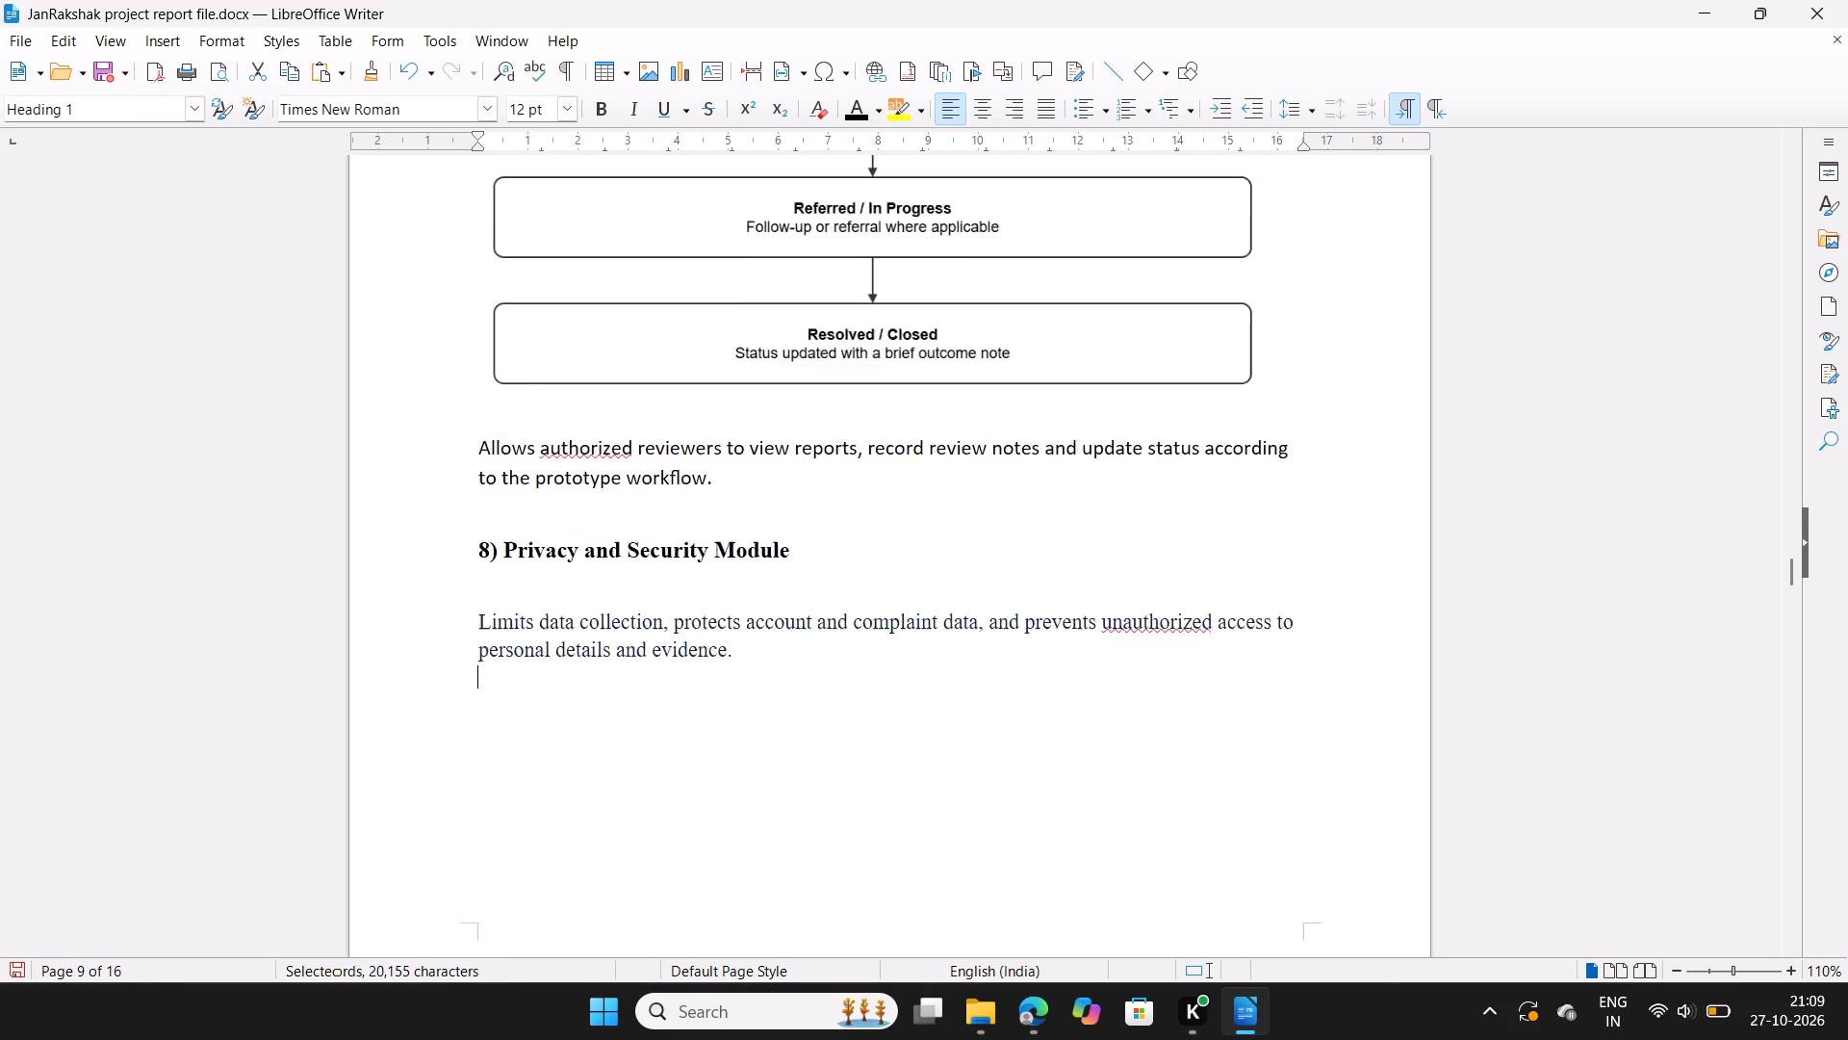
Look over the Proposed Algorithm page and check the font and size of its nine numbered steps.
scroll(770, 745, "down", 5)
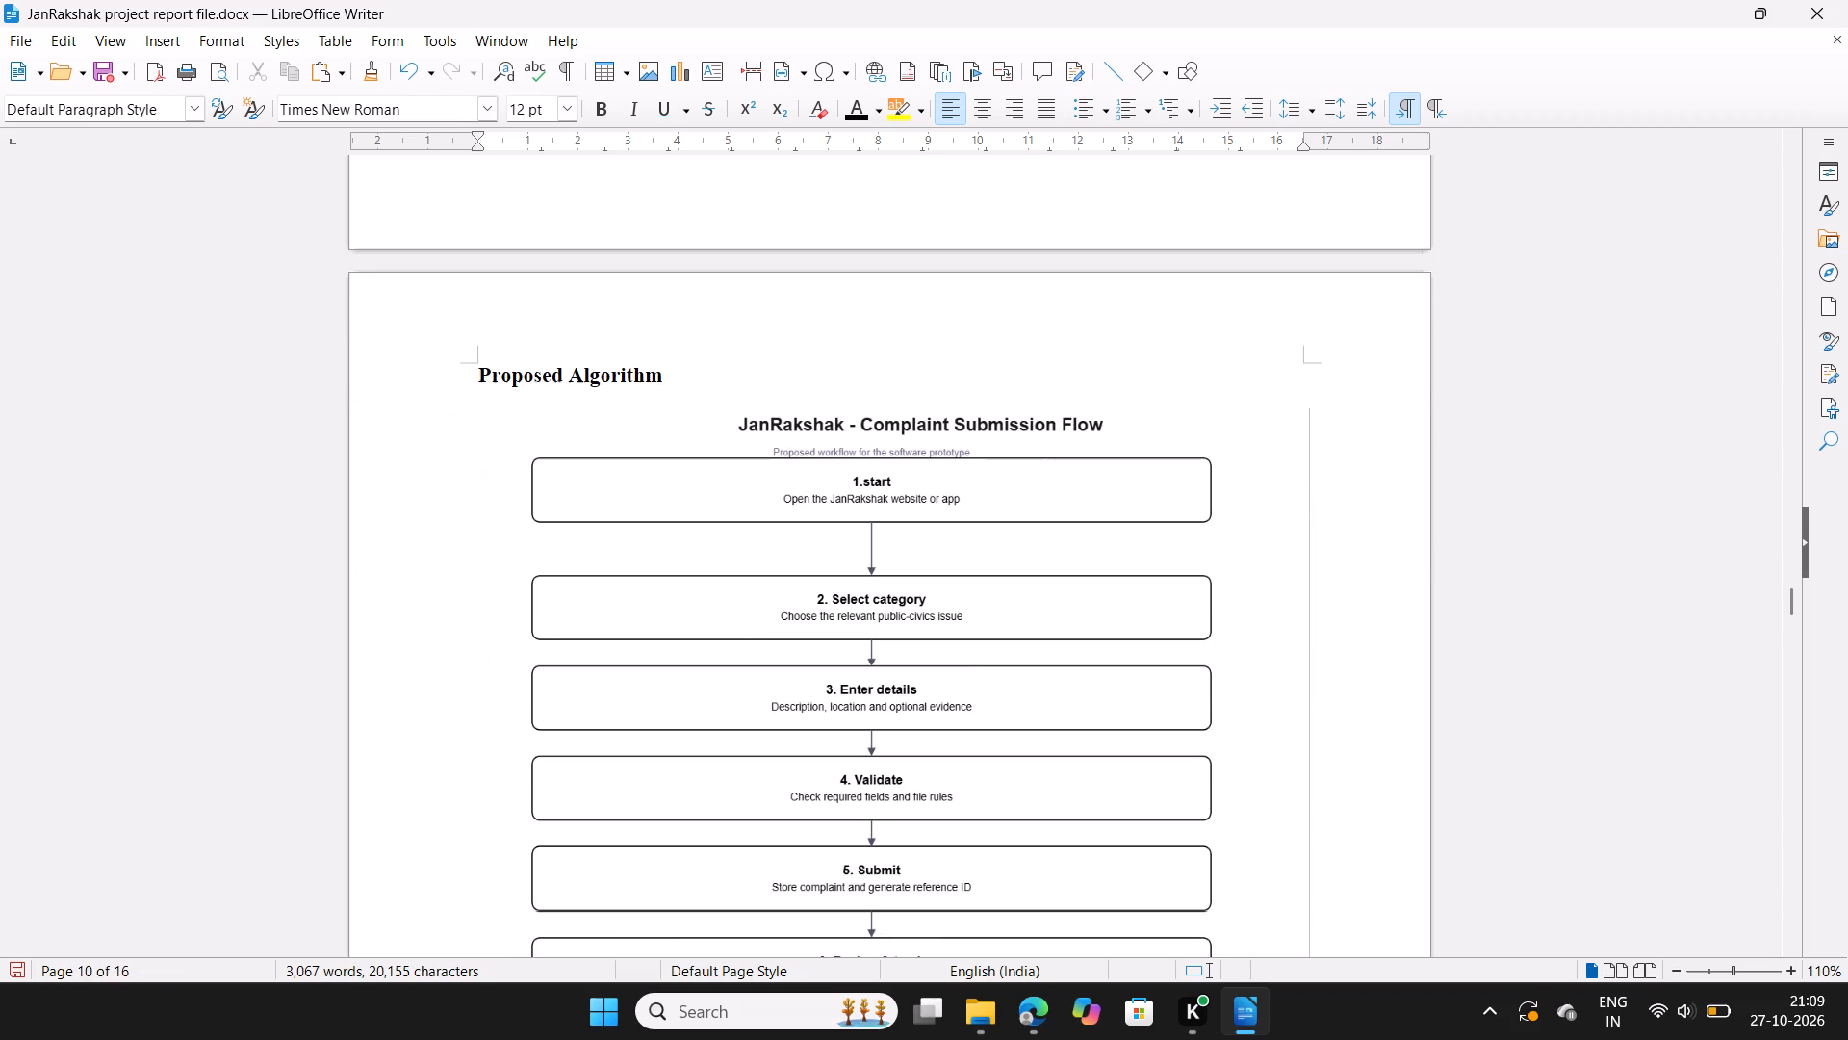
scroll(770, 745, "down", 4)
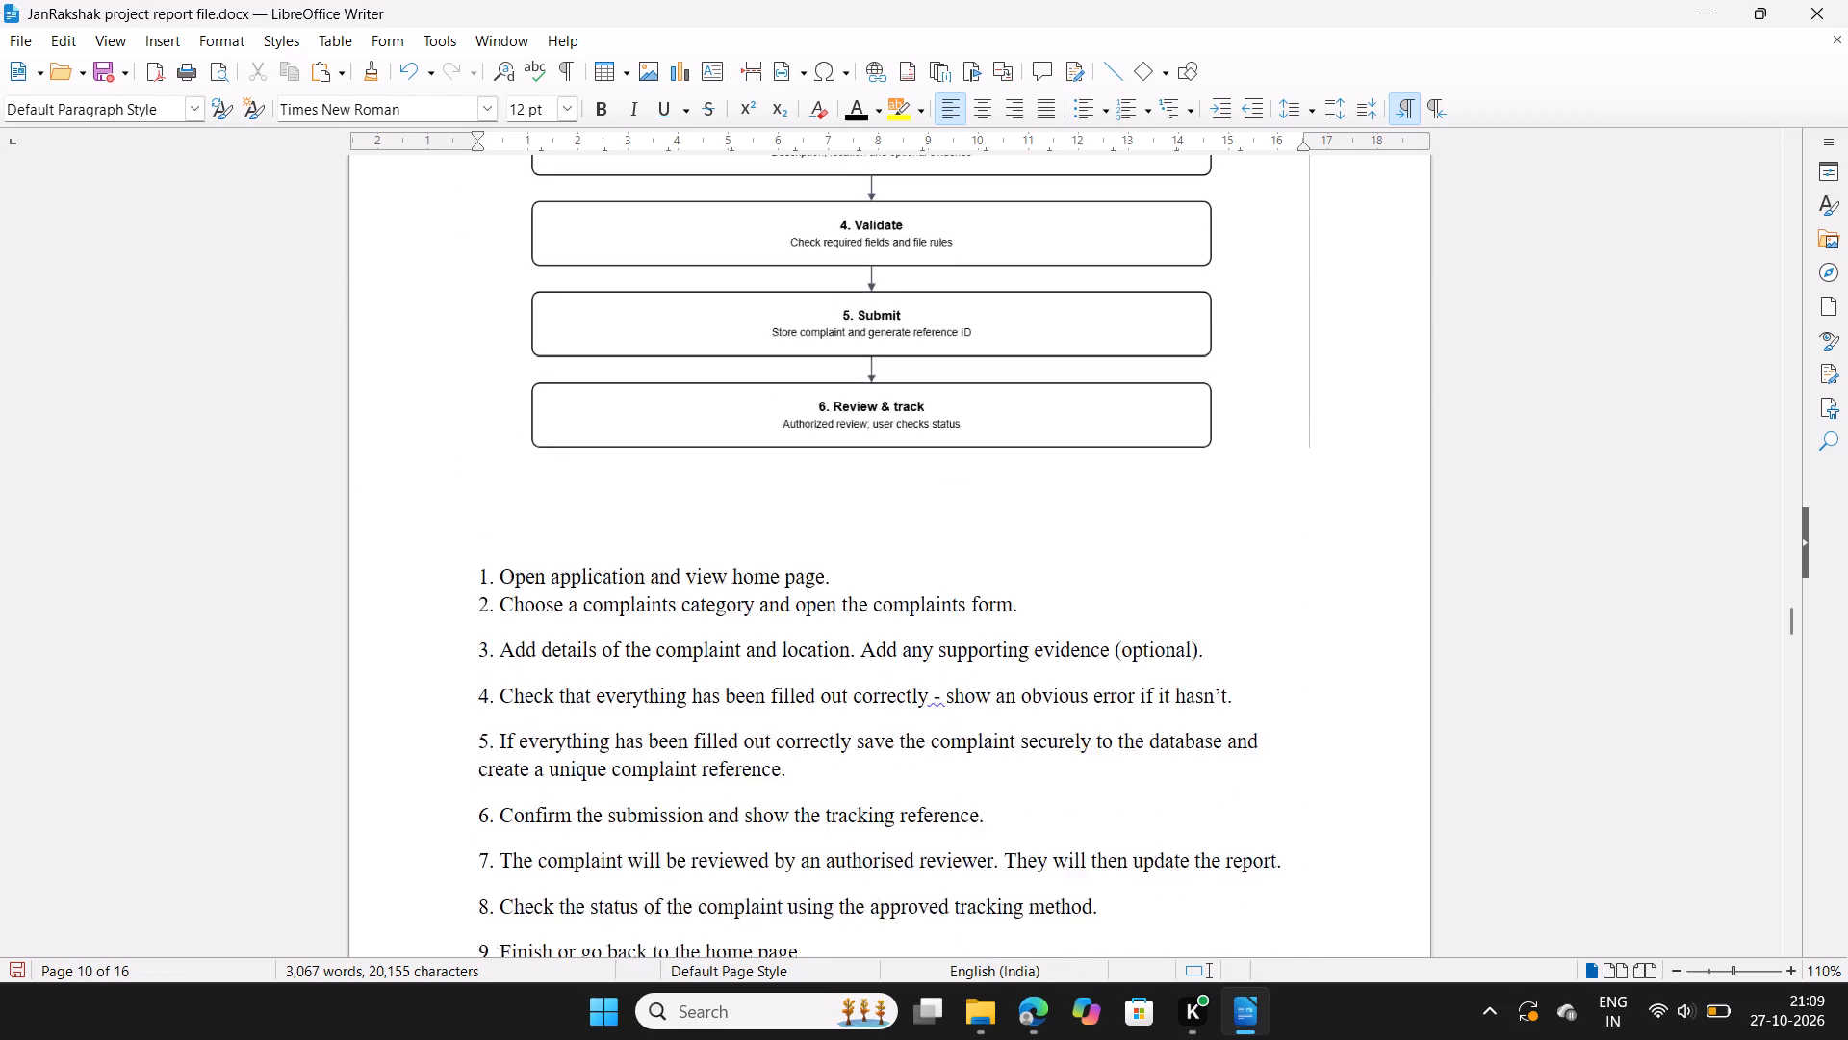
scroll(770, 745, "down", 1)
left_click(492, 392)
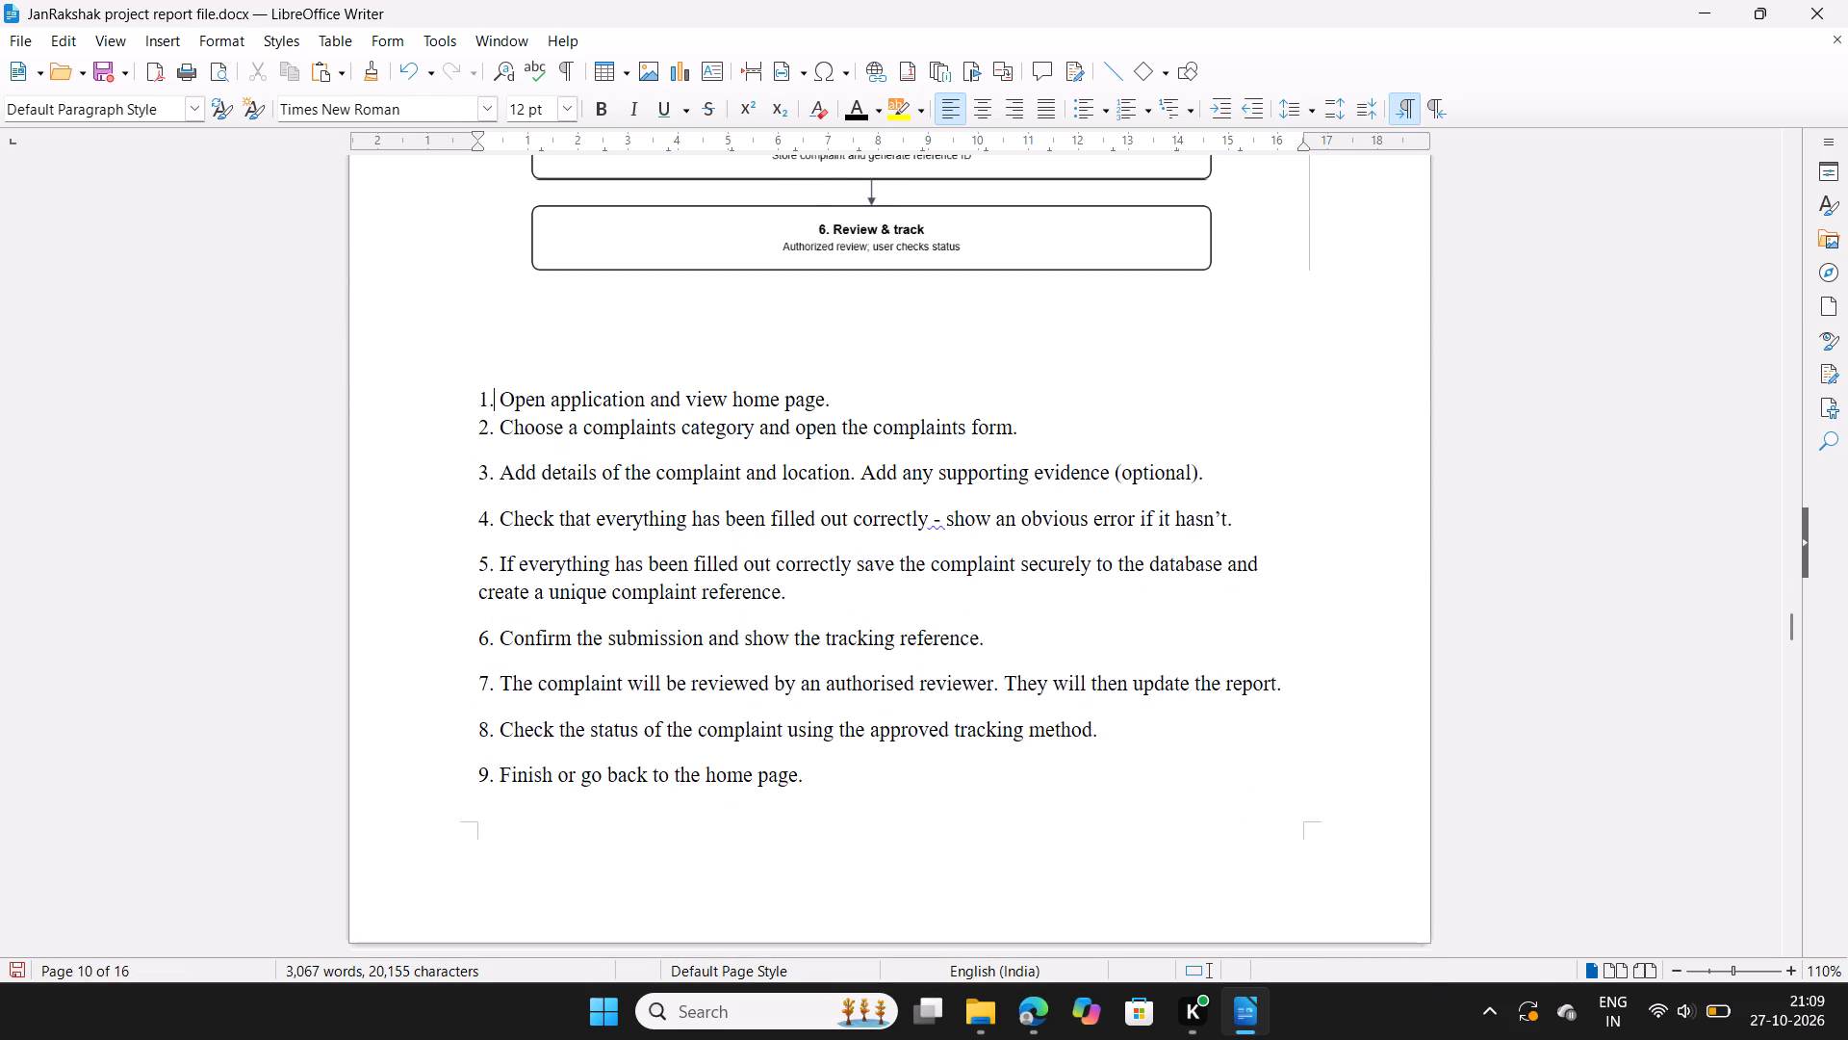
left_click_drag(480, 396, 1021, 535)
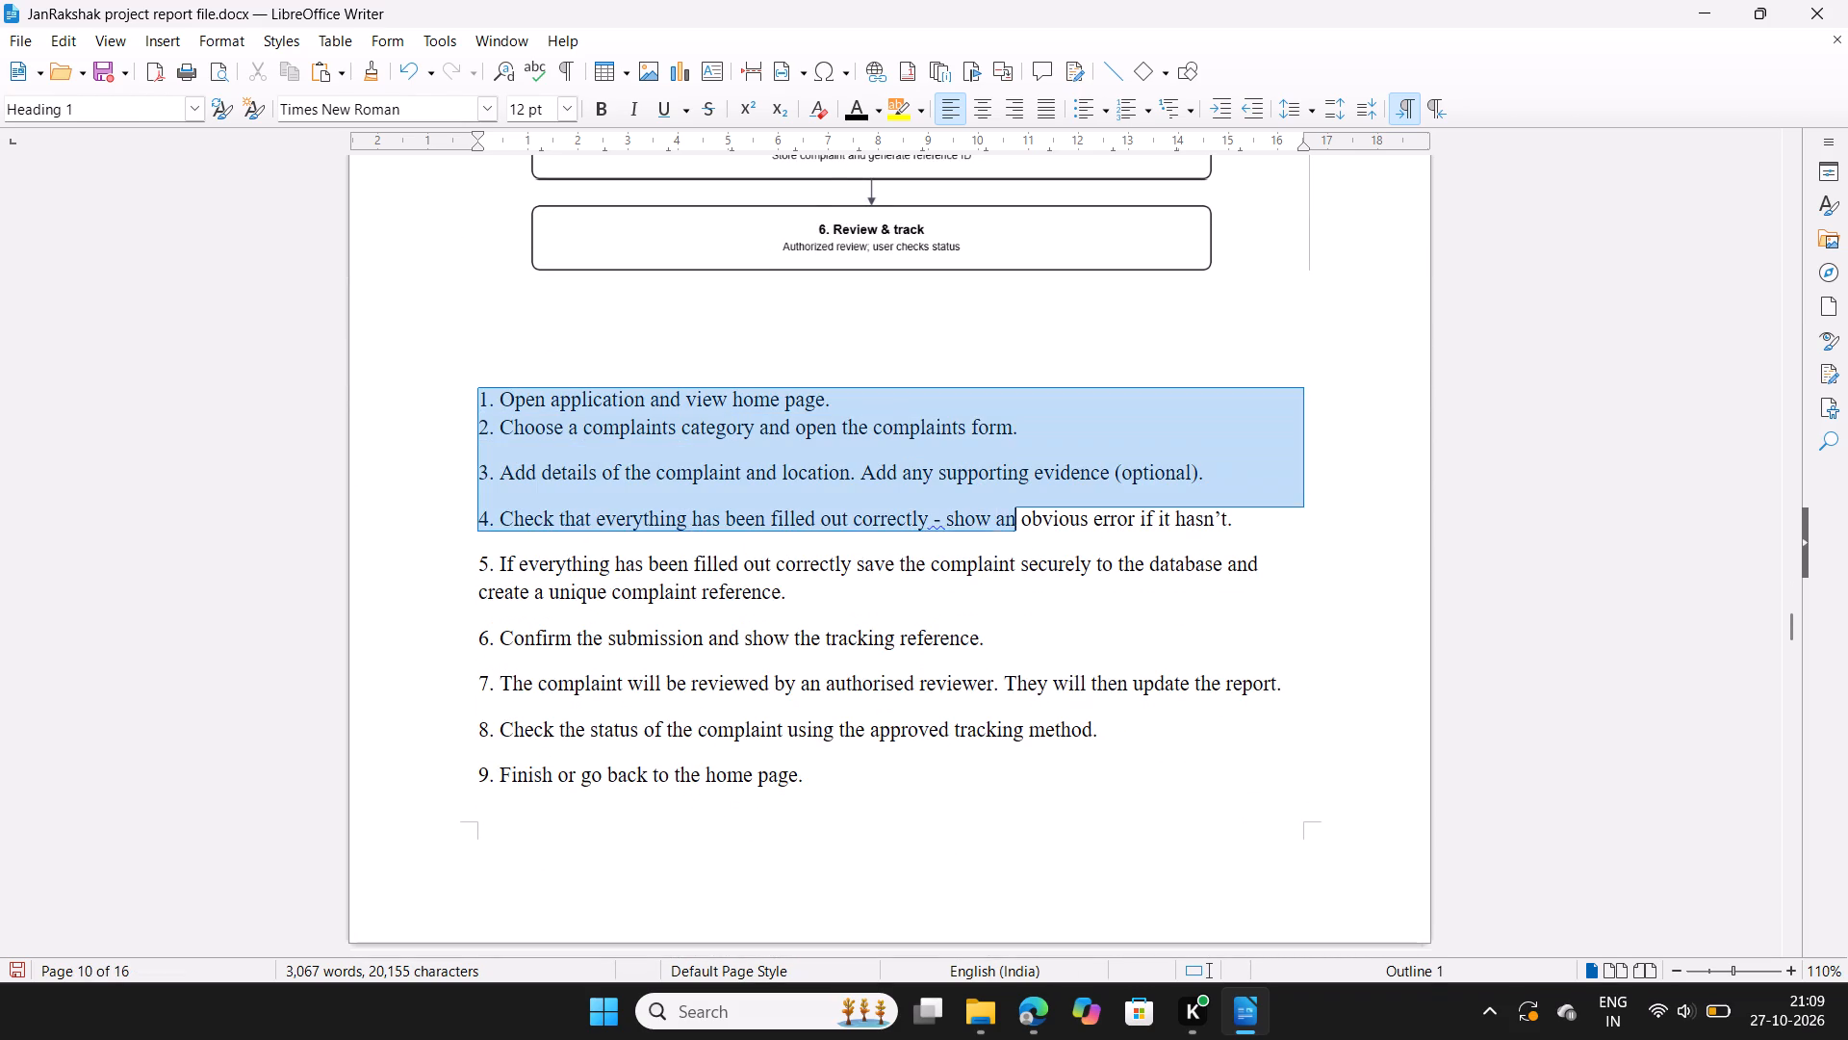
left_click_drag(1021, 535, 1039, 757)
left_click(1039, 757)
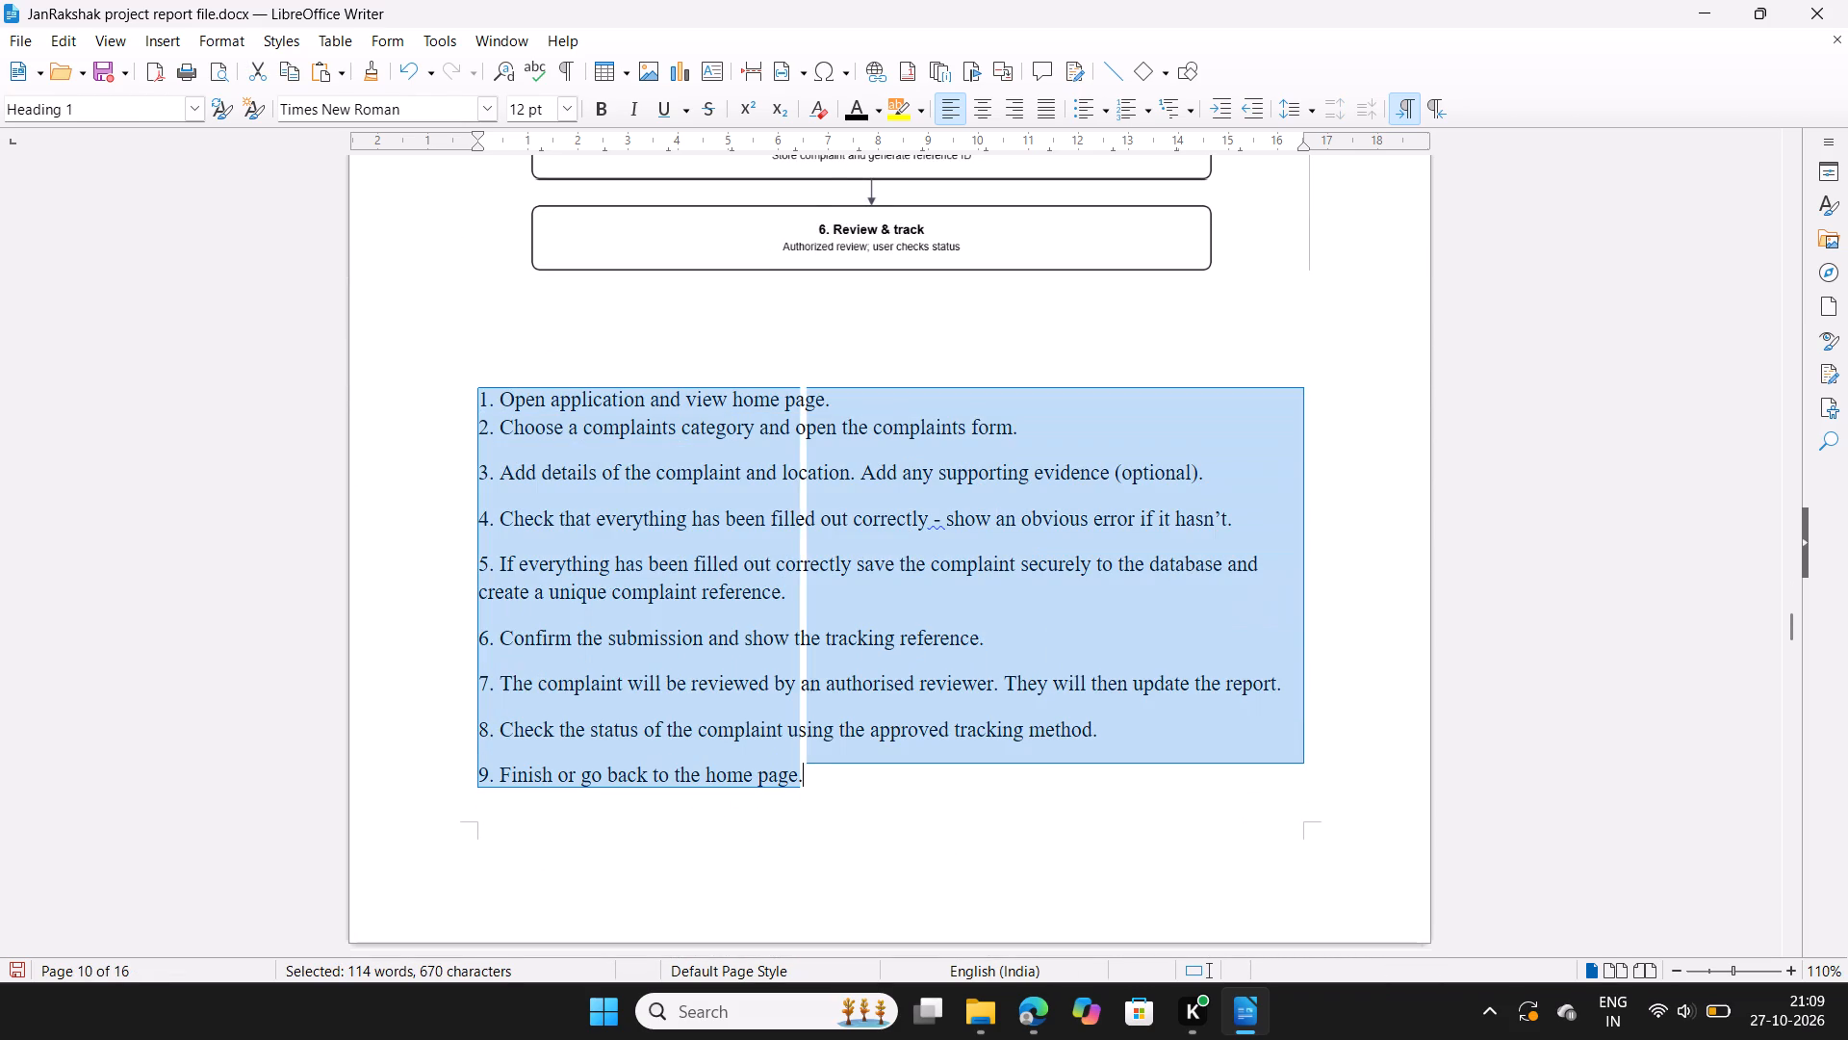
Check the font and size of the Development Process and Information Flow text under Implementation Methodology.
scroll(1039, 757, "down", 3)
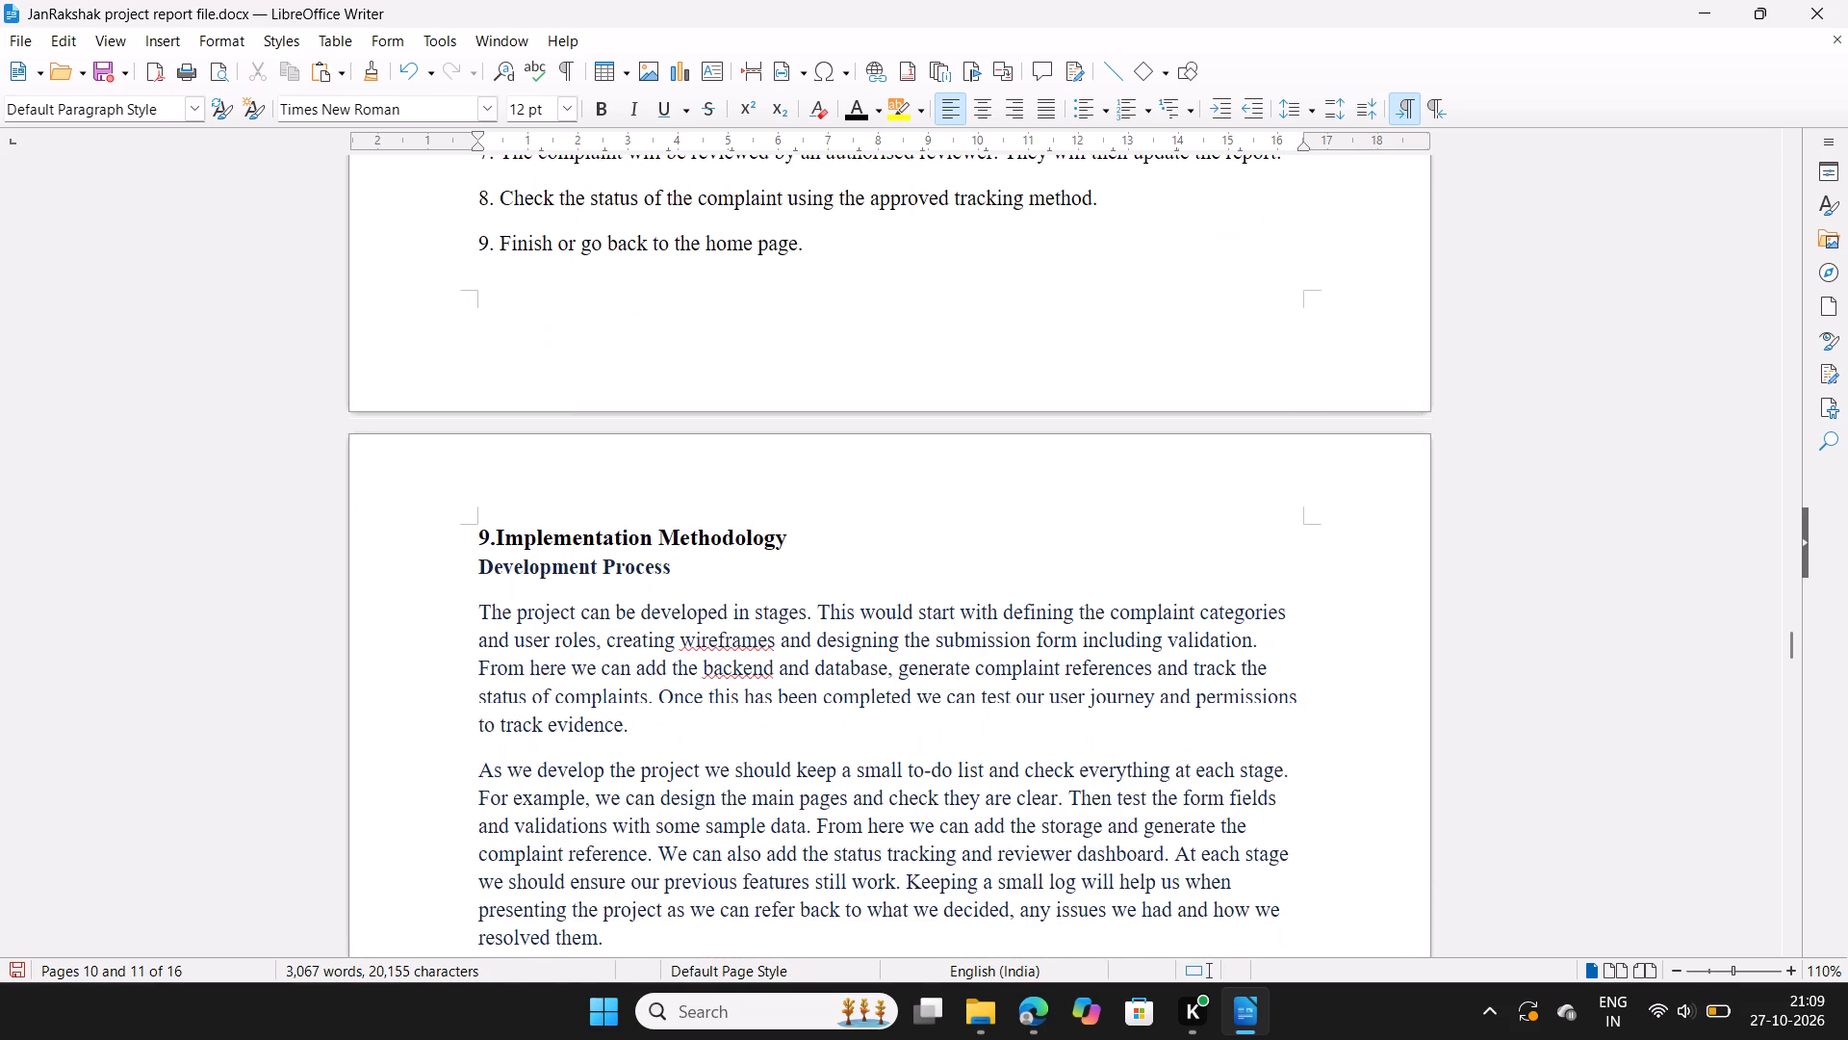
scroll(473, 579, "up", 1, "ctrl")
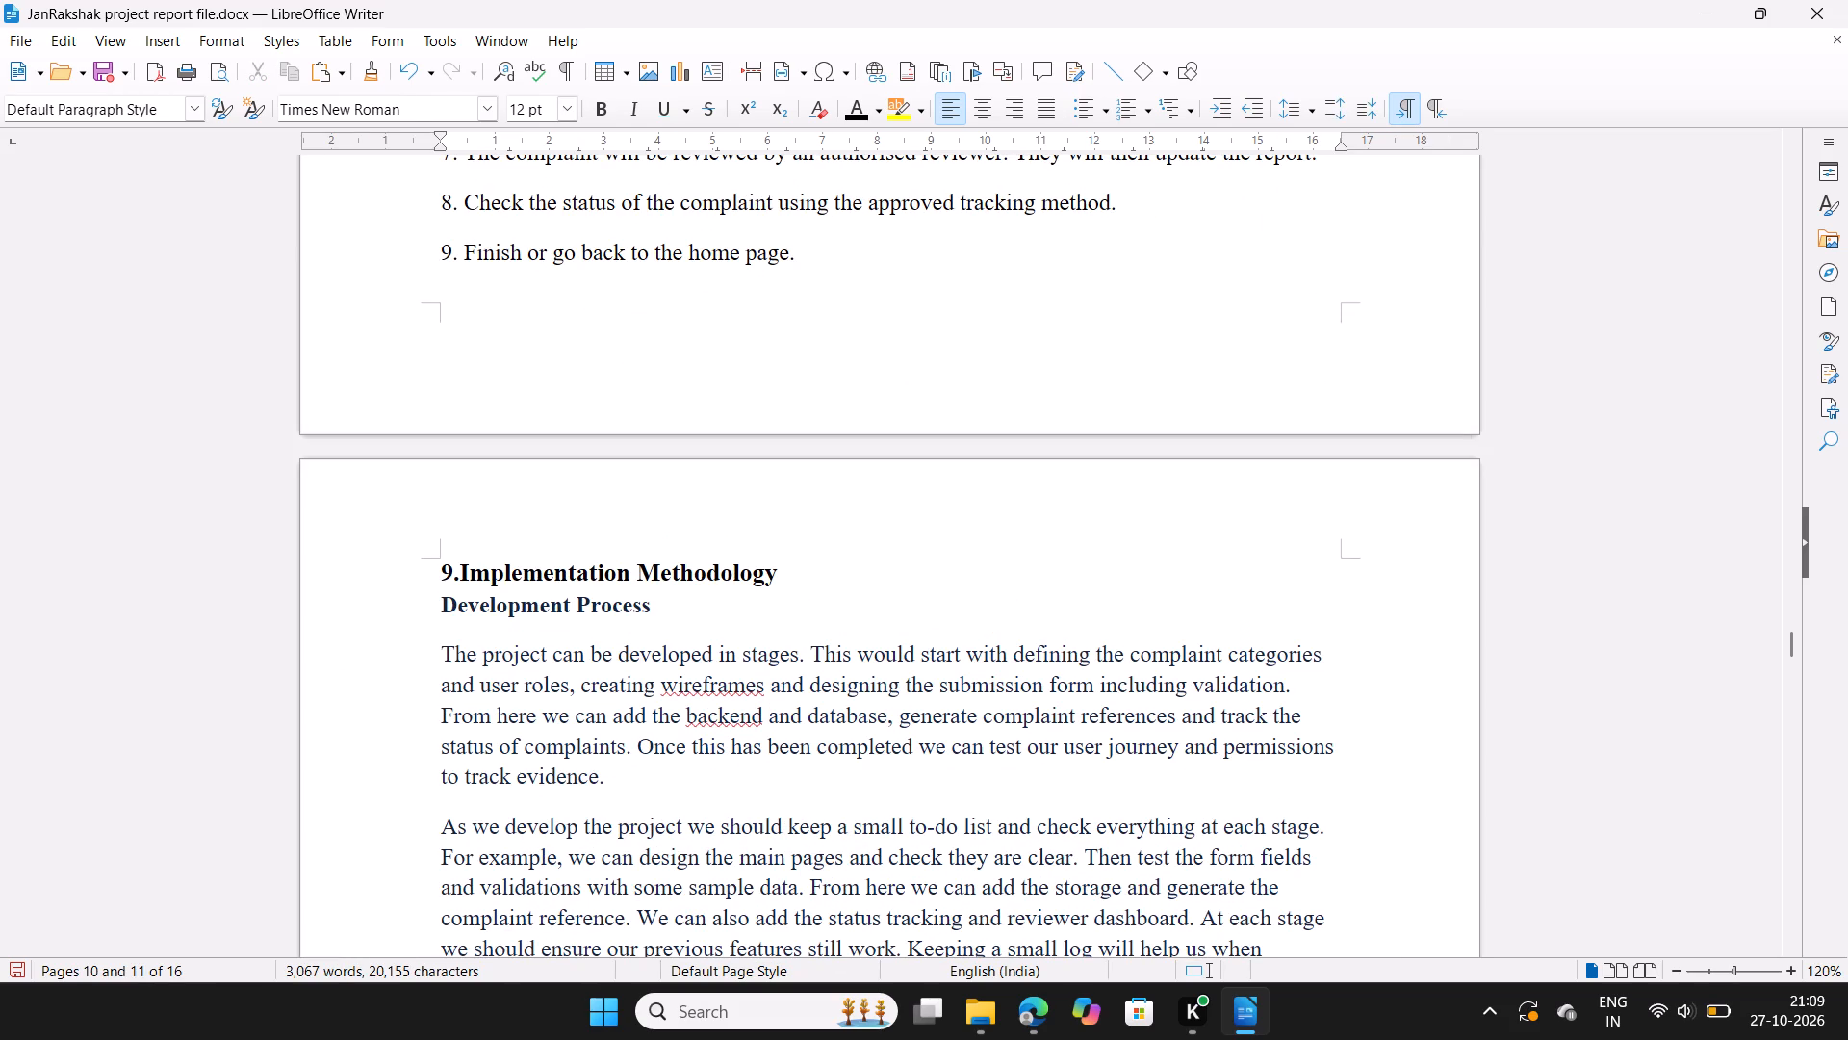
left_click_drag(432, 604, 1007, 944)
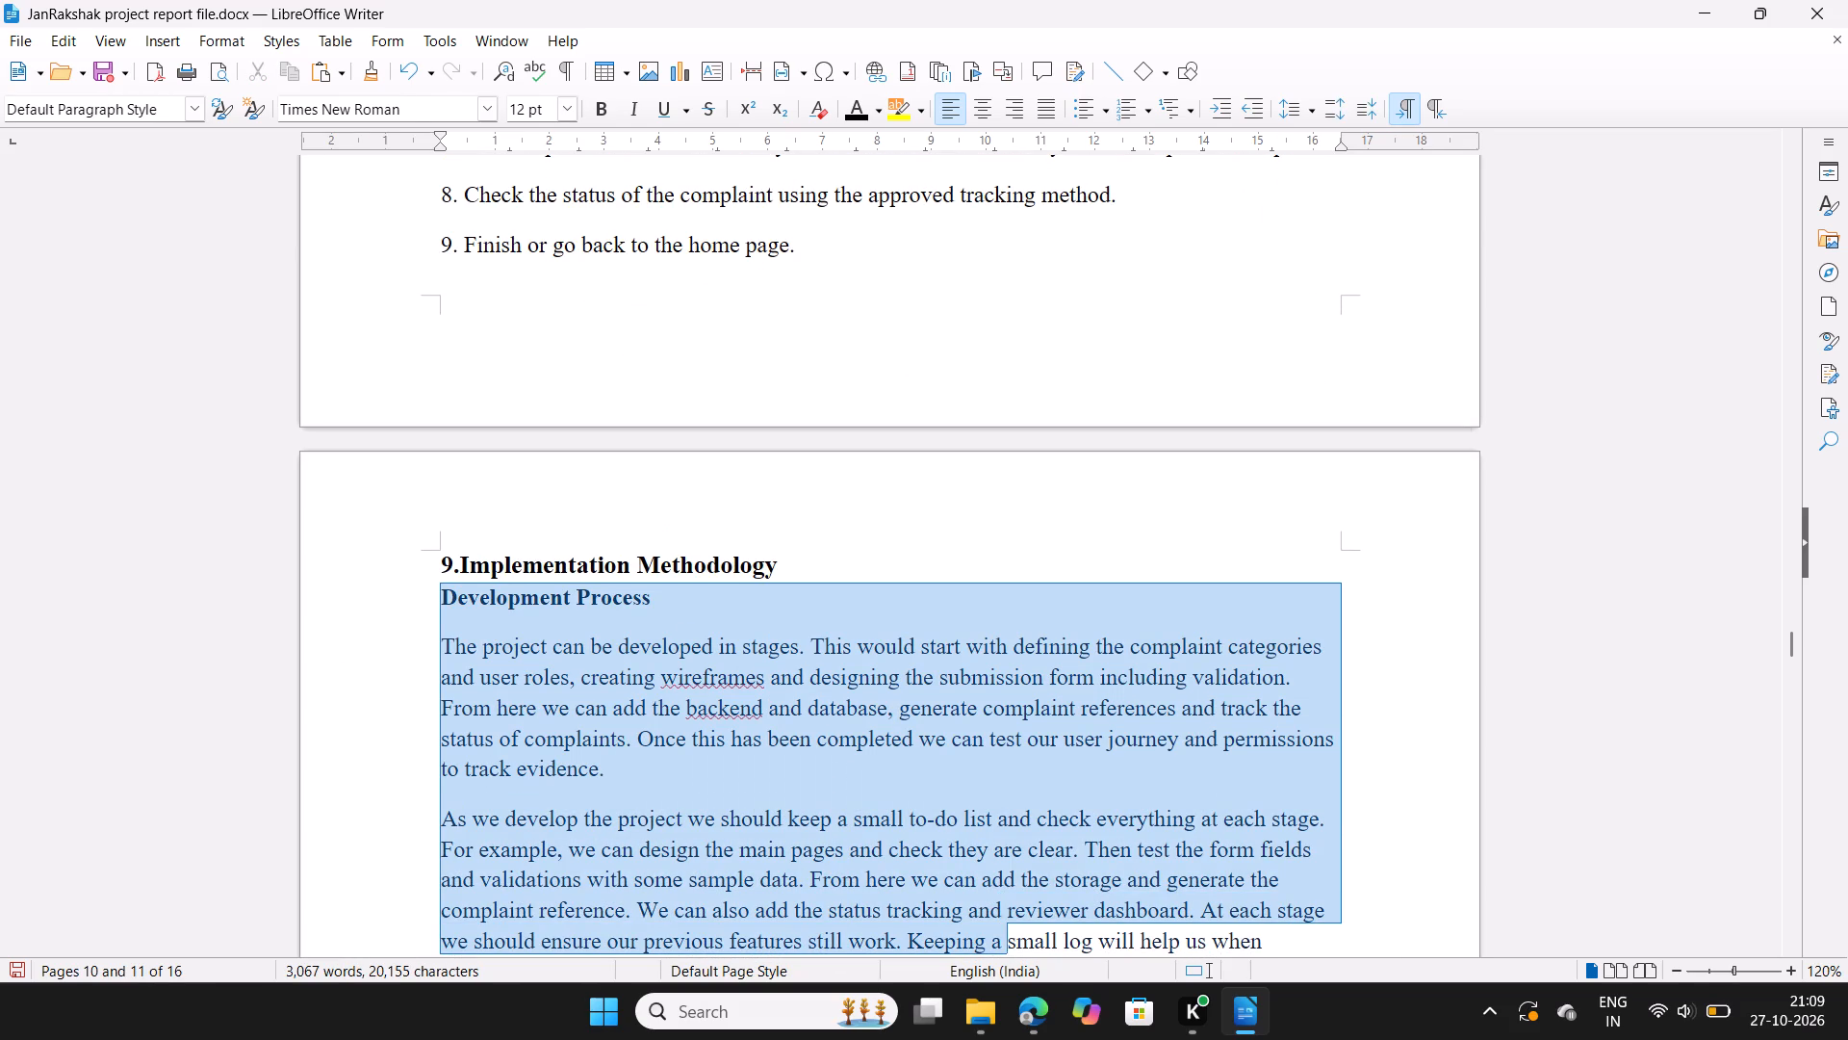
left_click_drag(1007, 944, 1272, 955)
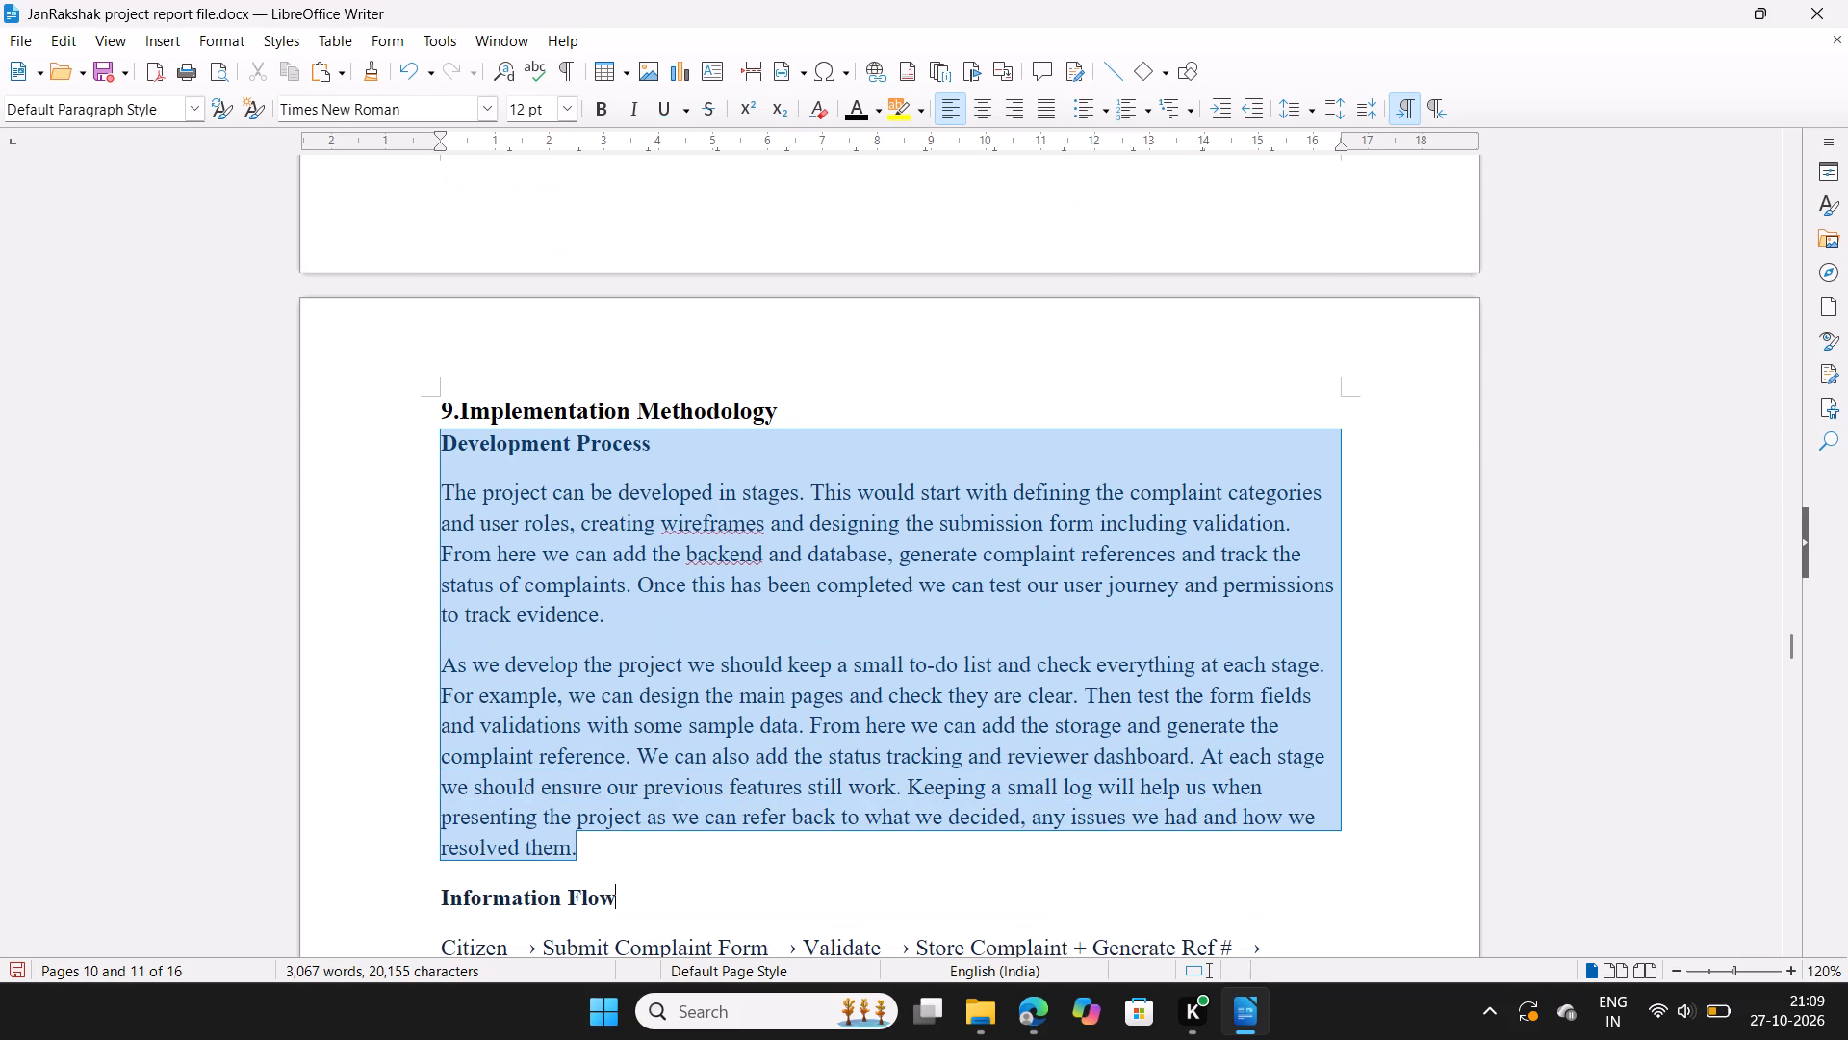
left_click_drag(1272, 955, 1208, 837)
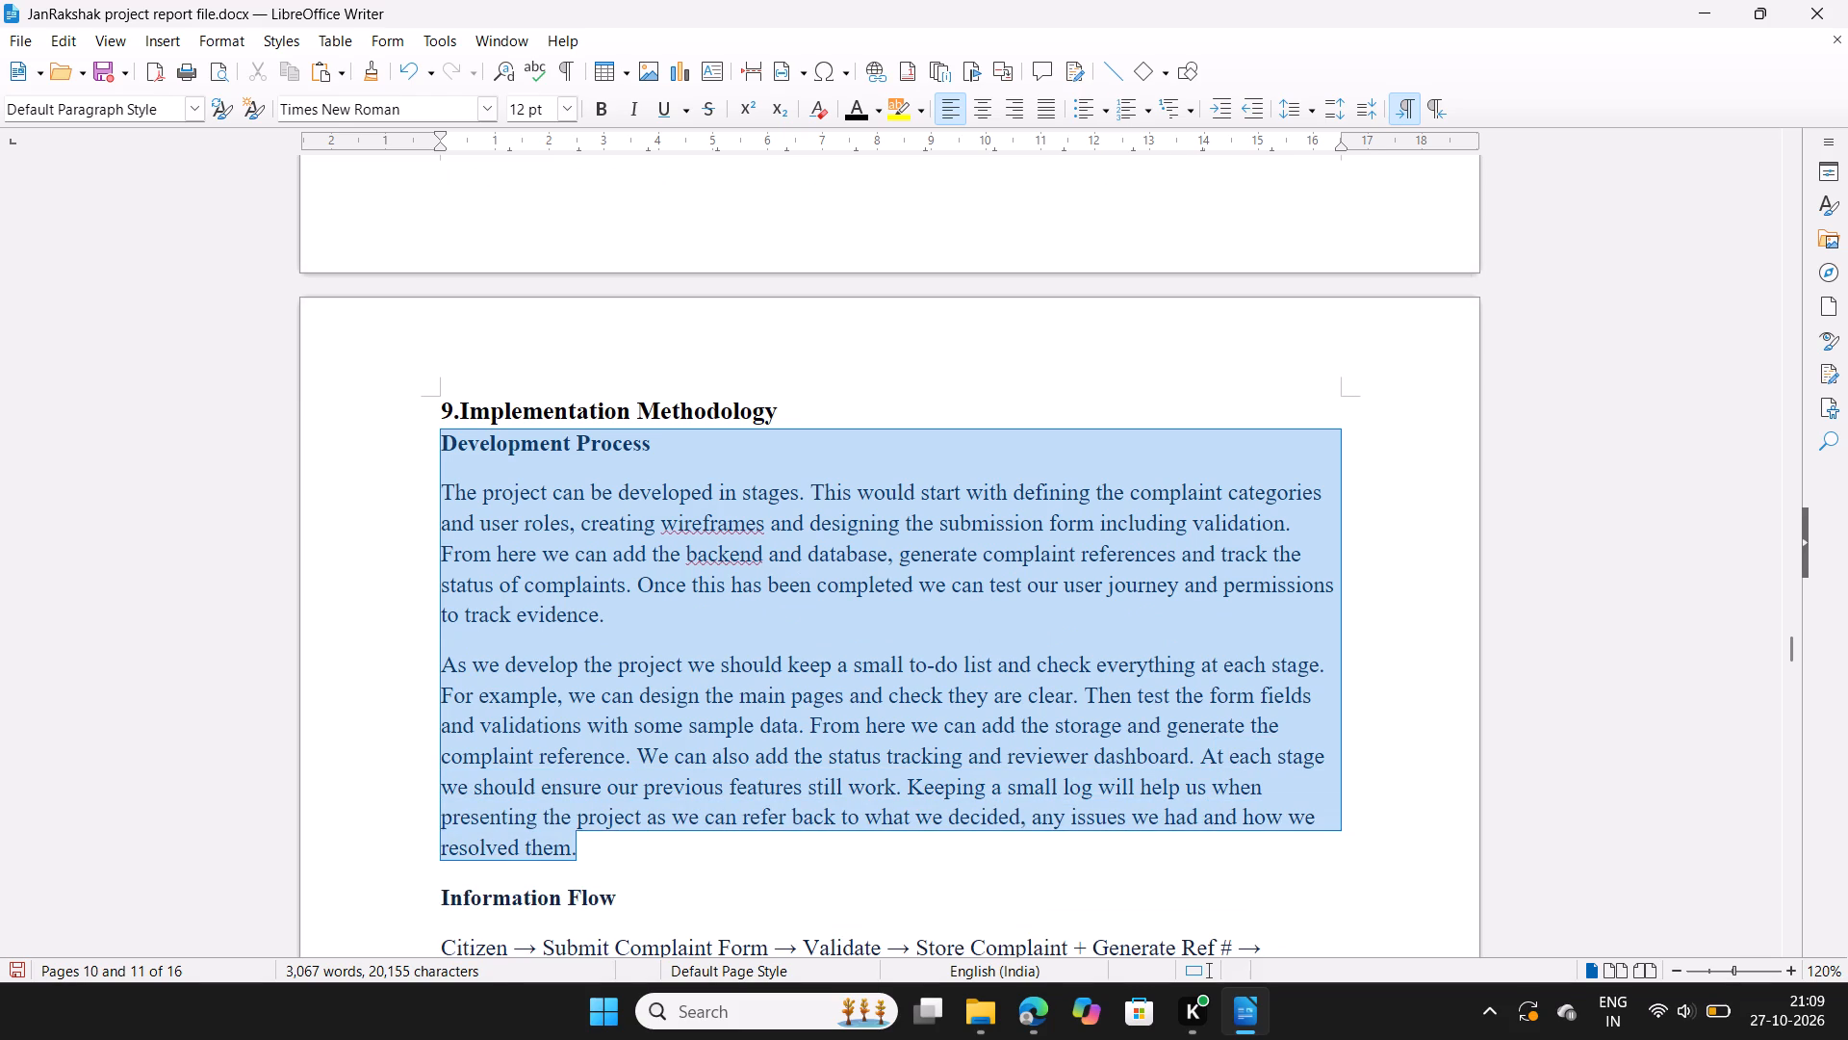
left_click(1208, 837)
scroll(1208, 837, "down", 1)
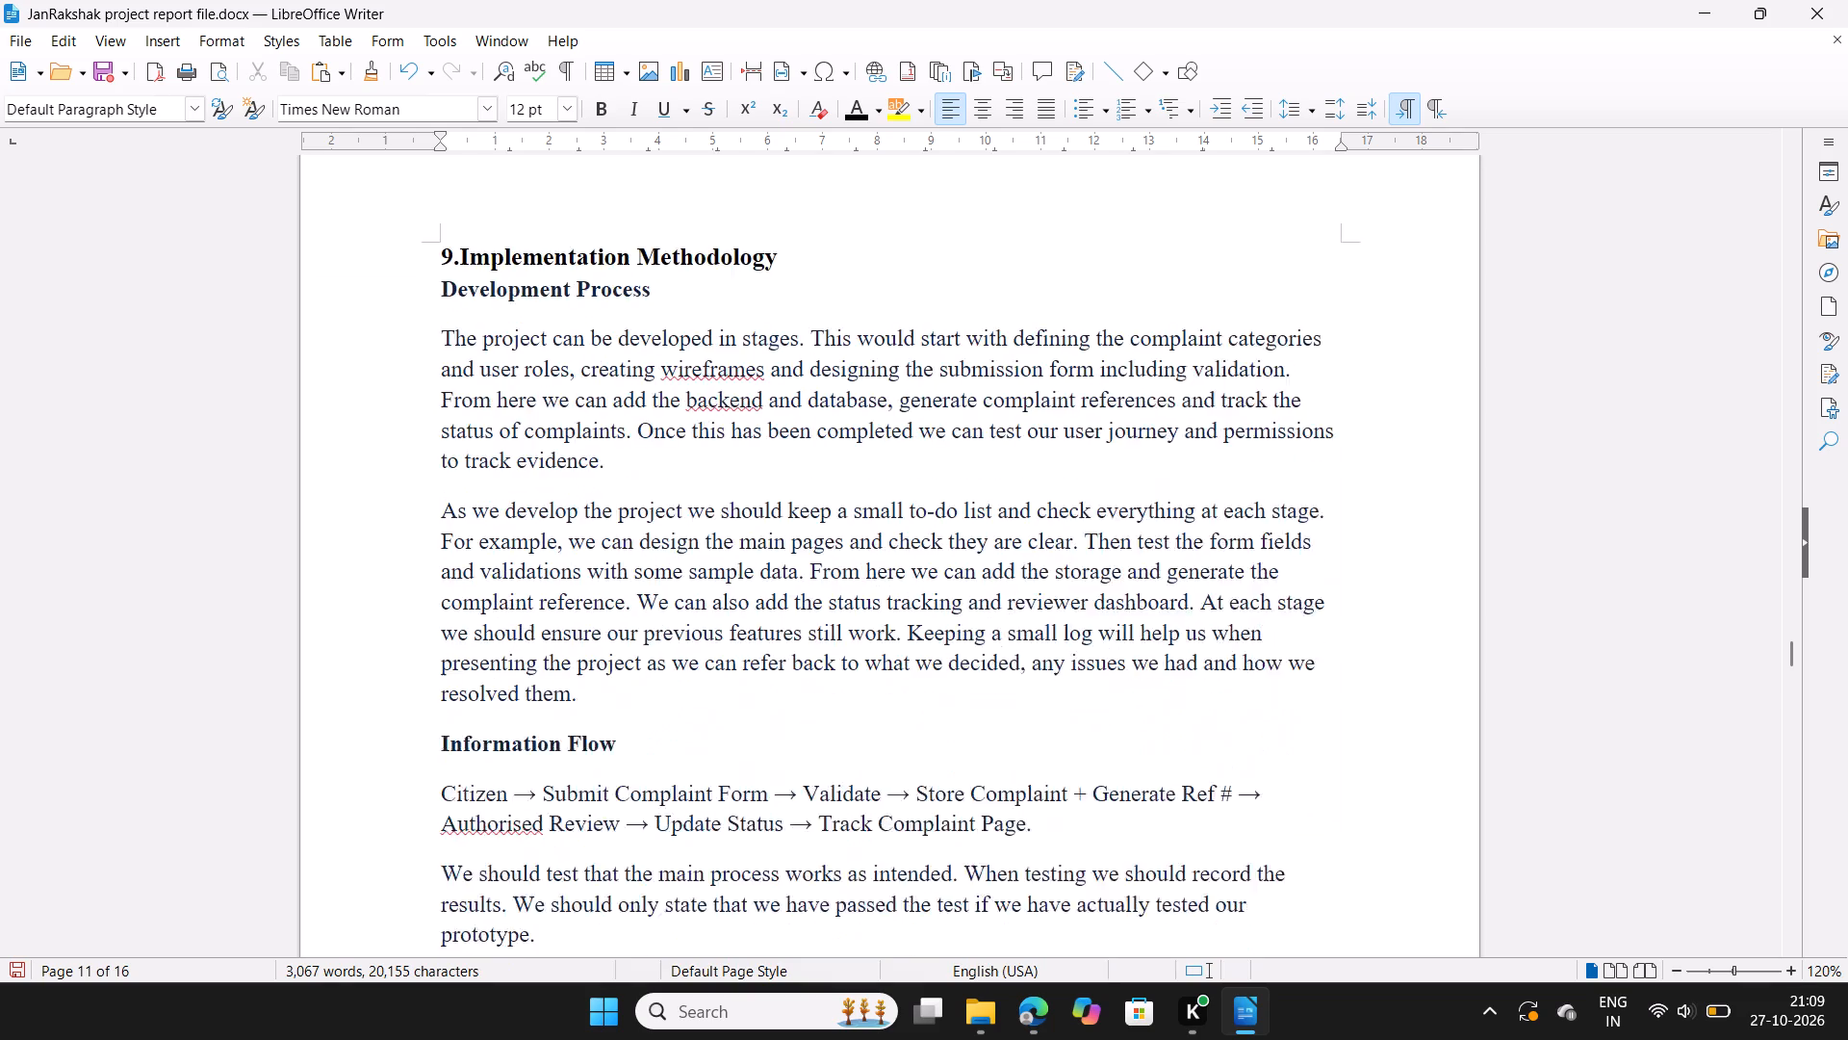
scroll(1208, 837, "down", 2)
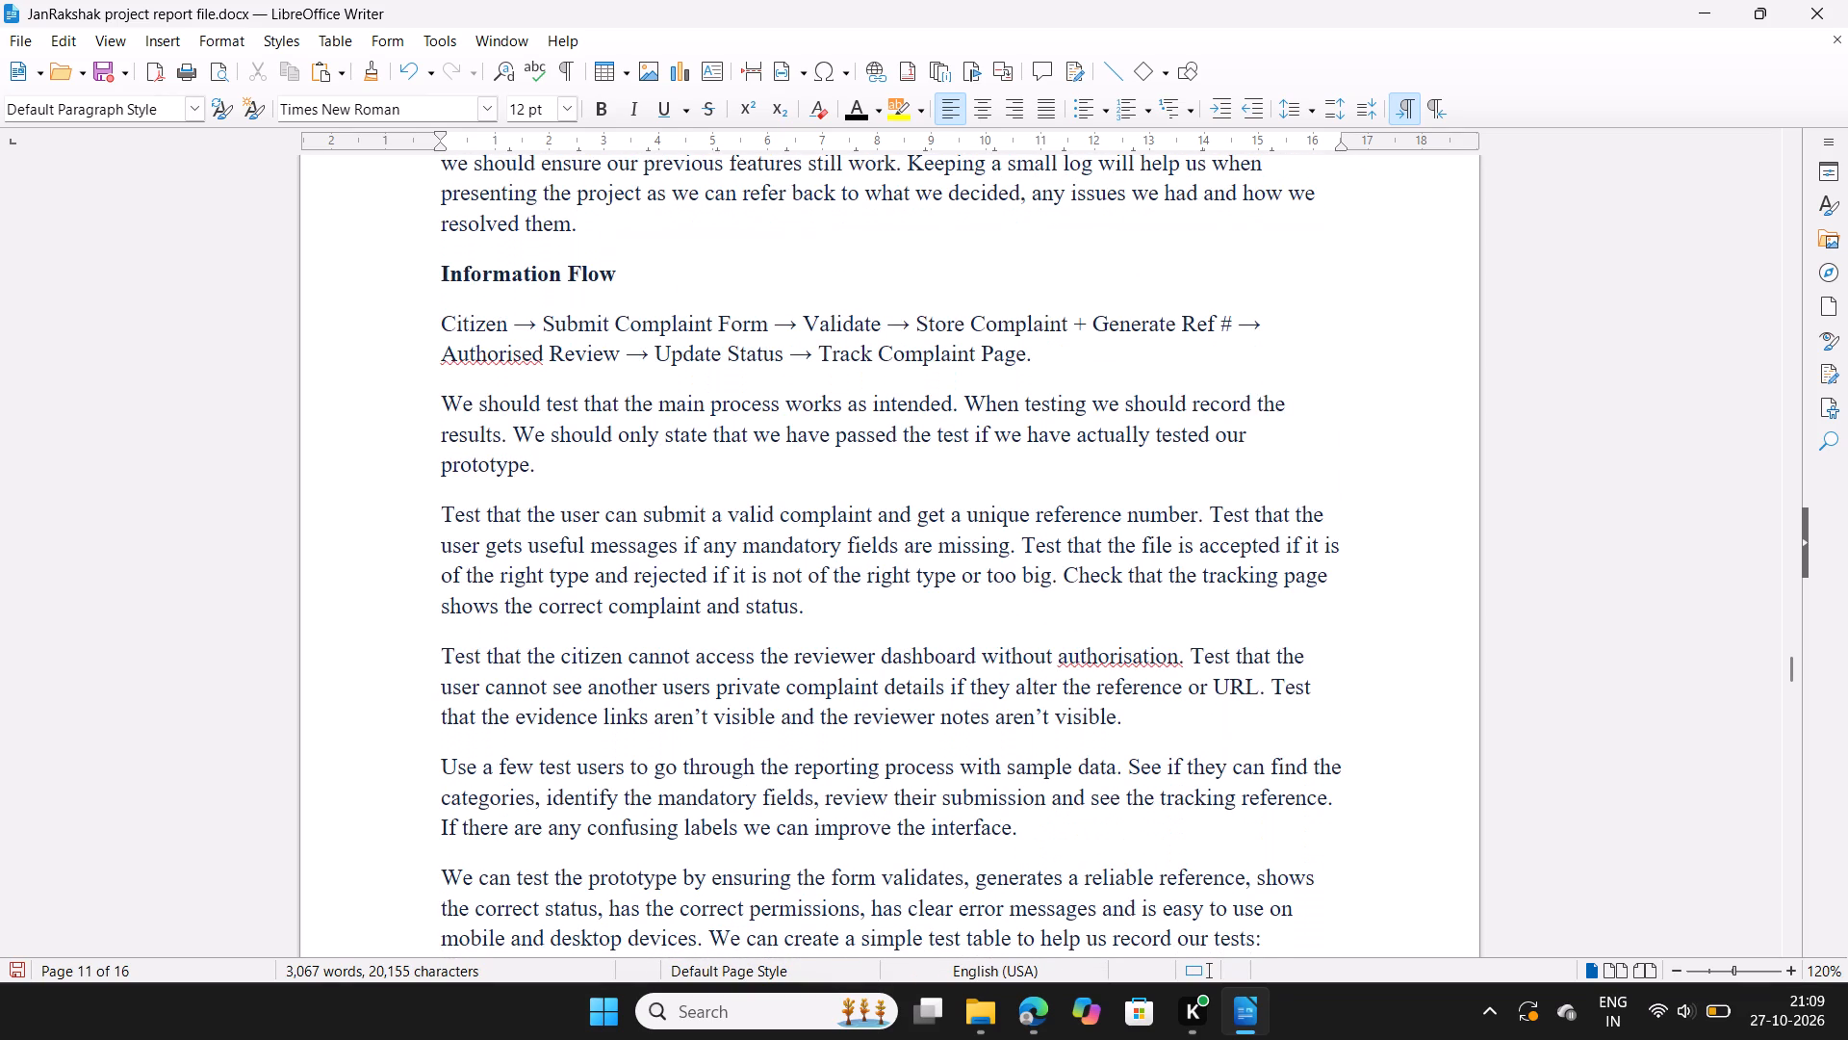
scroll(1208, 837, "down", 1)
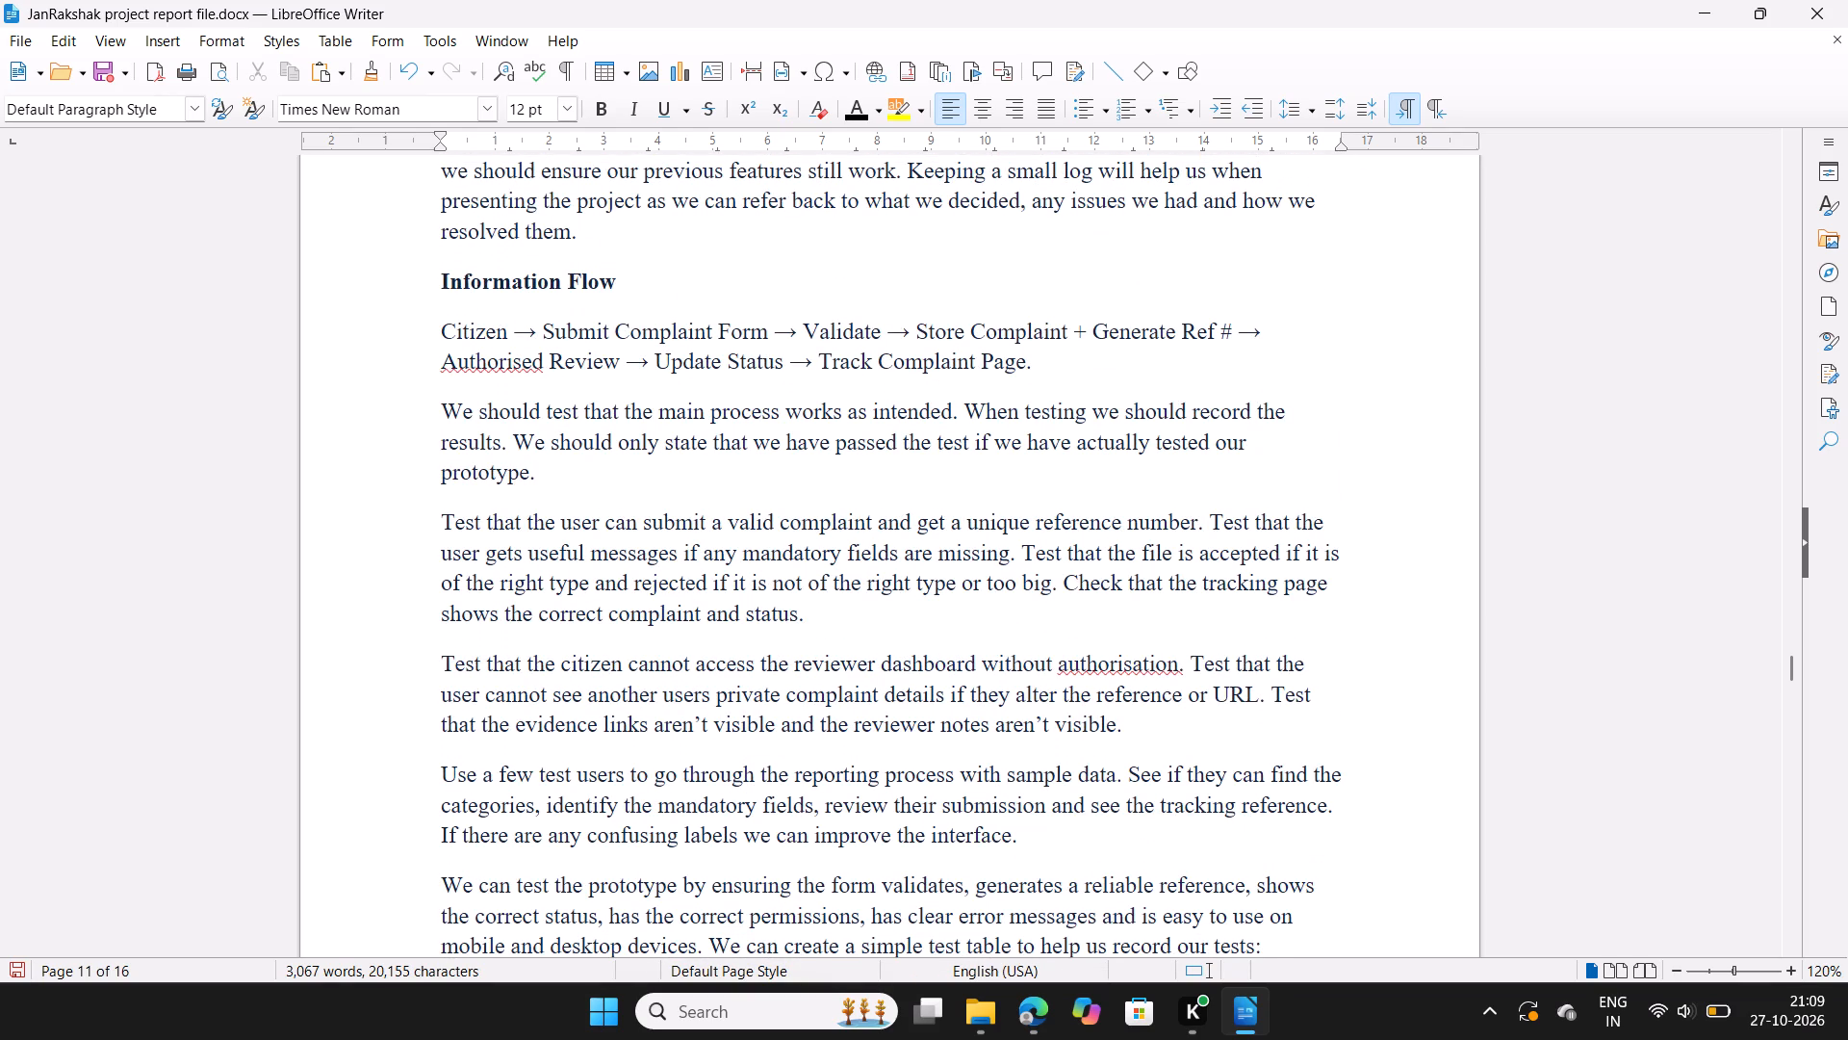
left_click_drag(429, 327, 1104, 363)
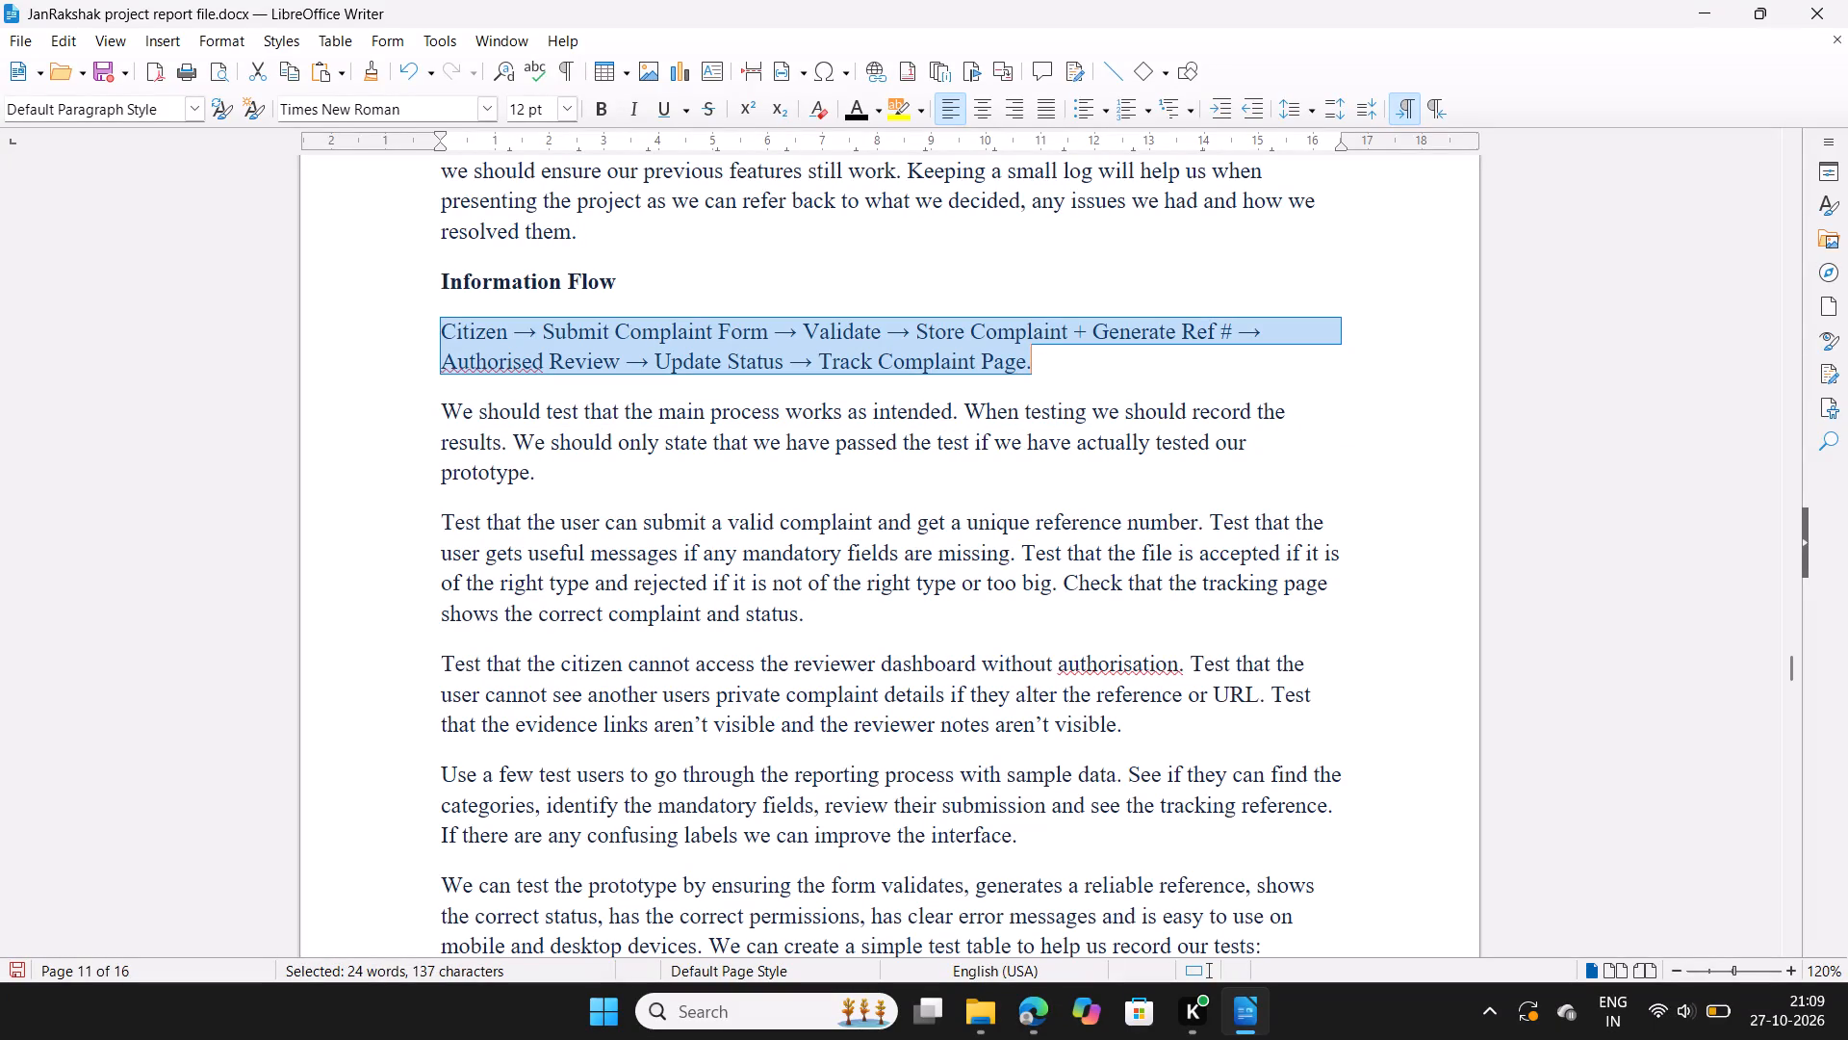
left_click_drag(441, 416, 613, 480)
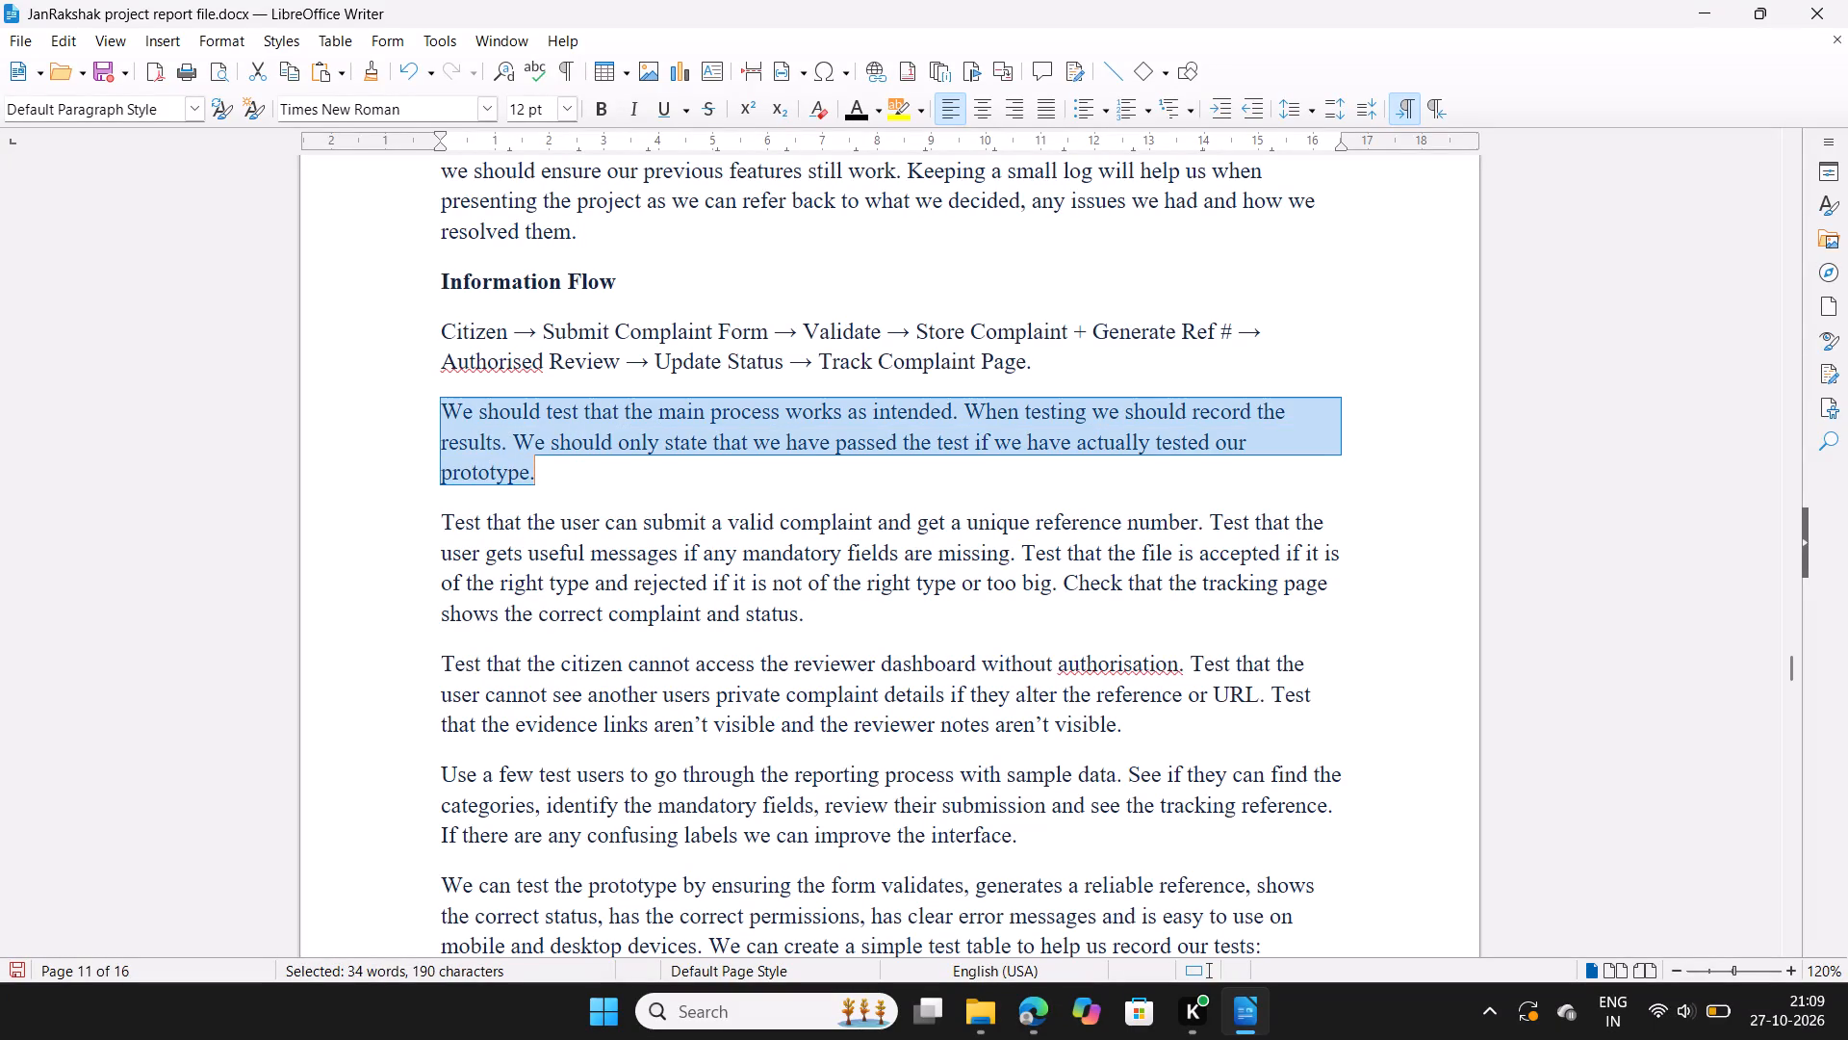
left_click(613, 480)
Review the rest of the Implementation Methodology text and check the font of the Suggested Prototype Screens list.
scroll(613, 480, "down", 4)
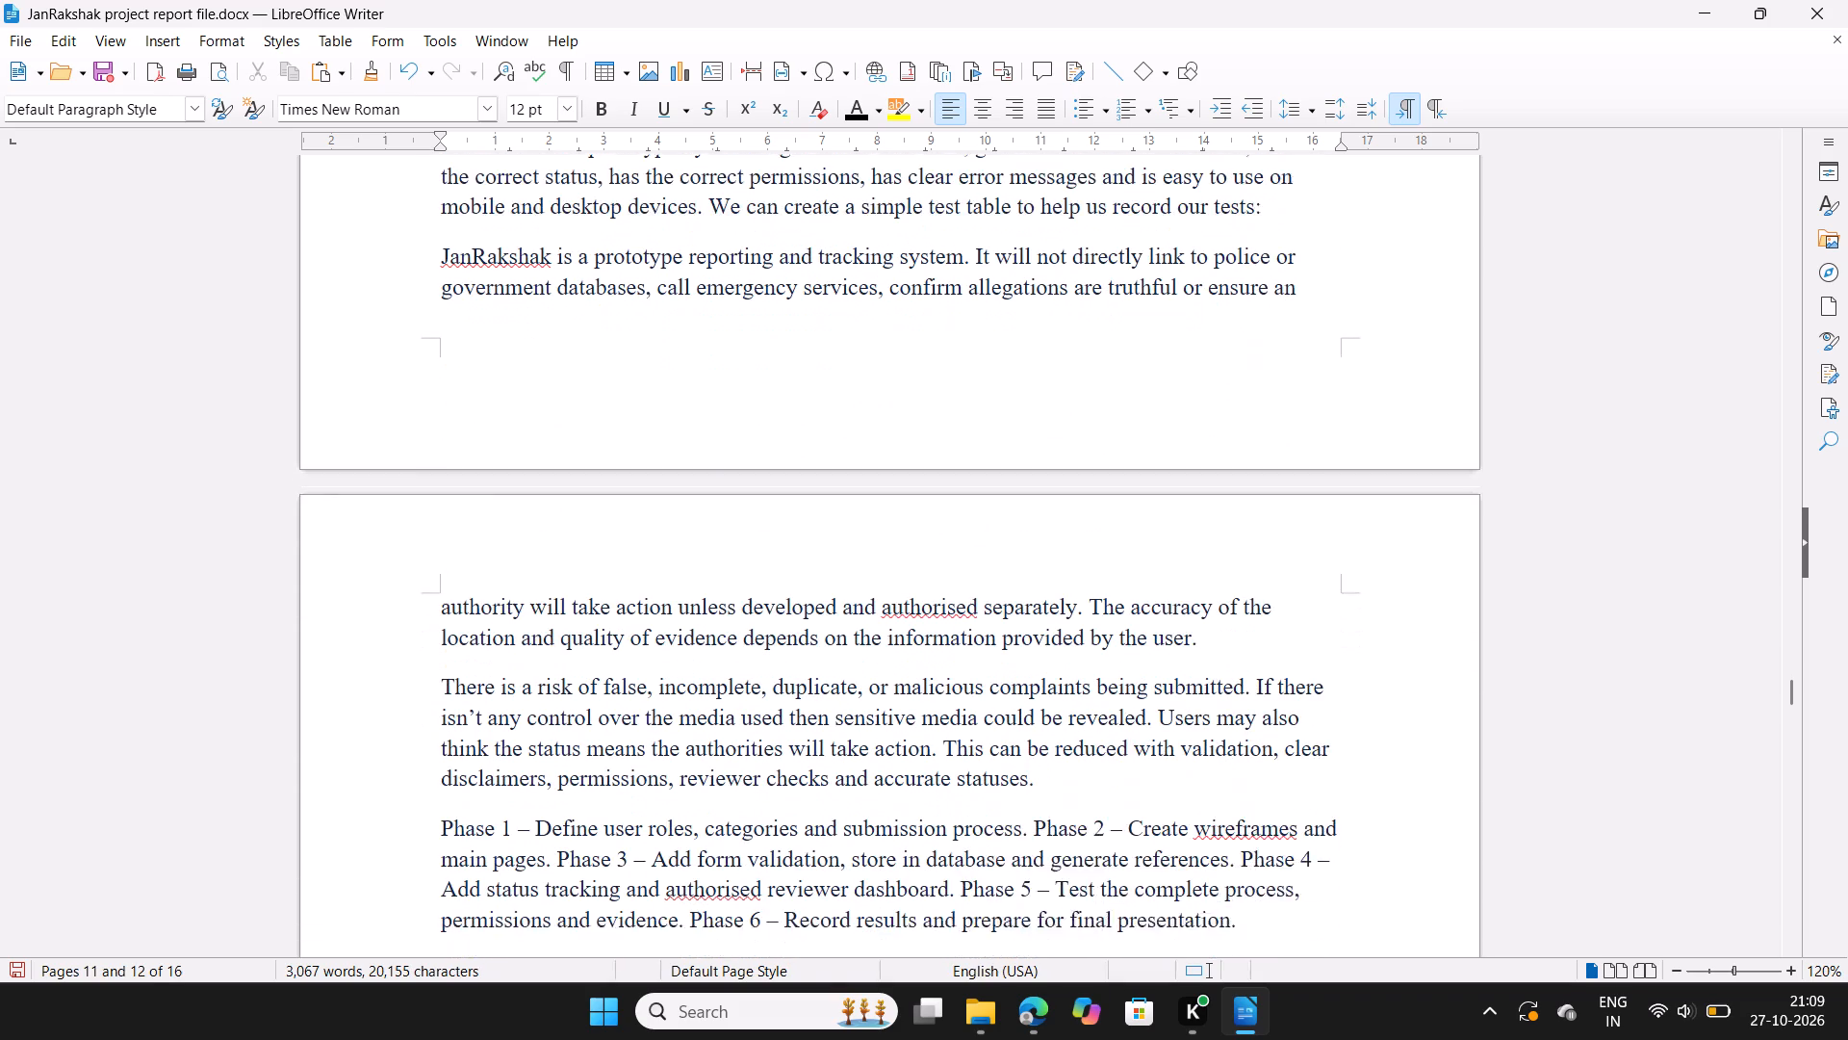
scroll(613, 463, "down", 3)
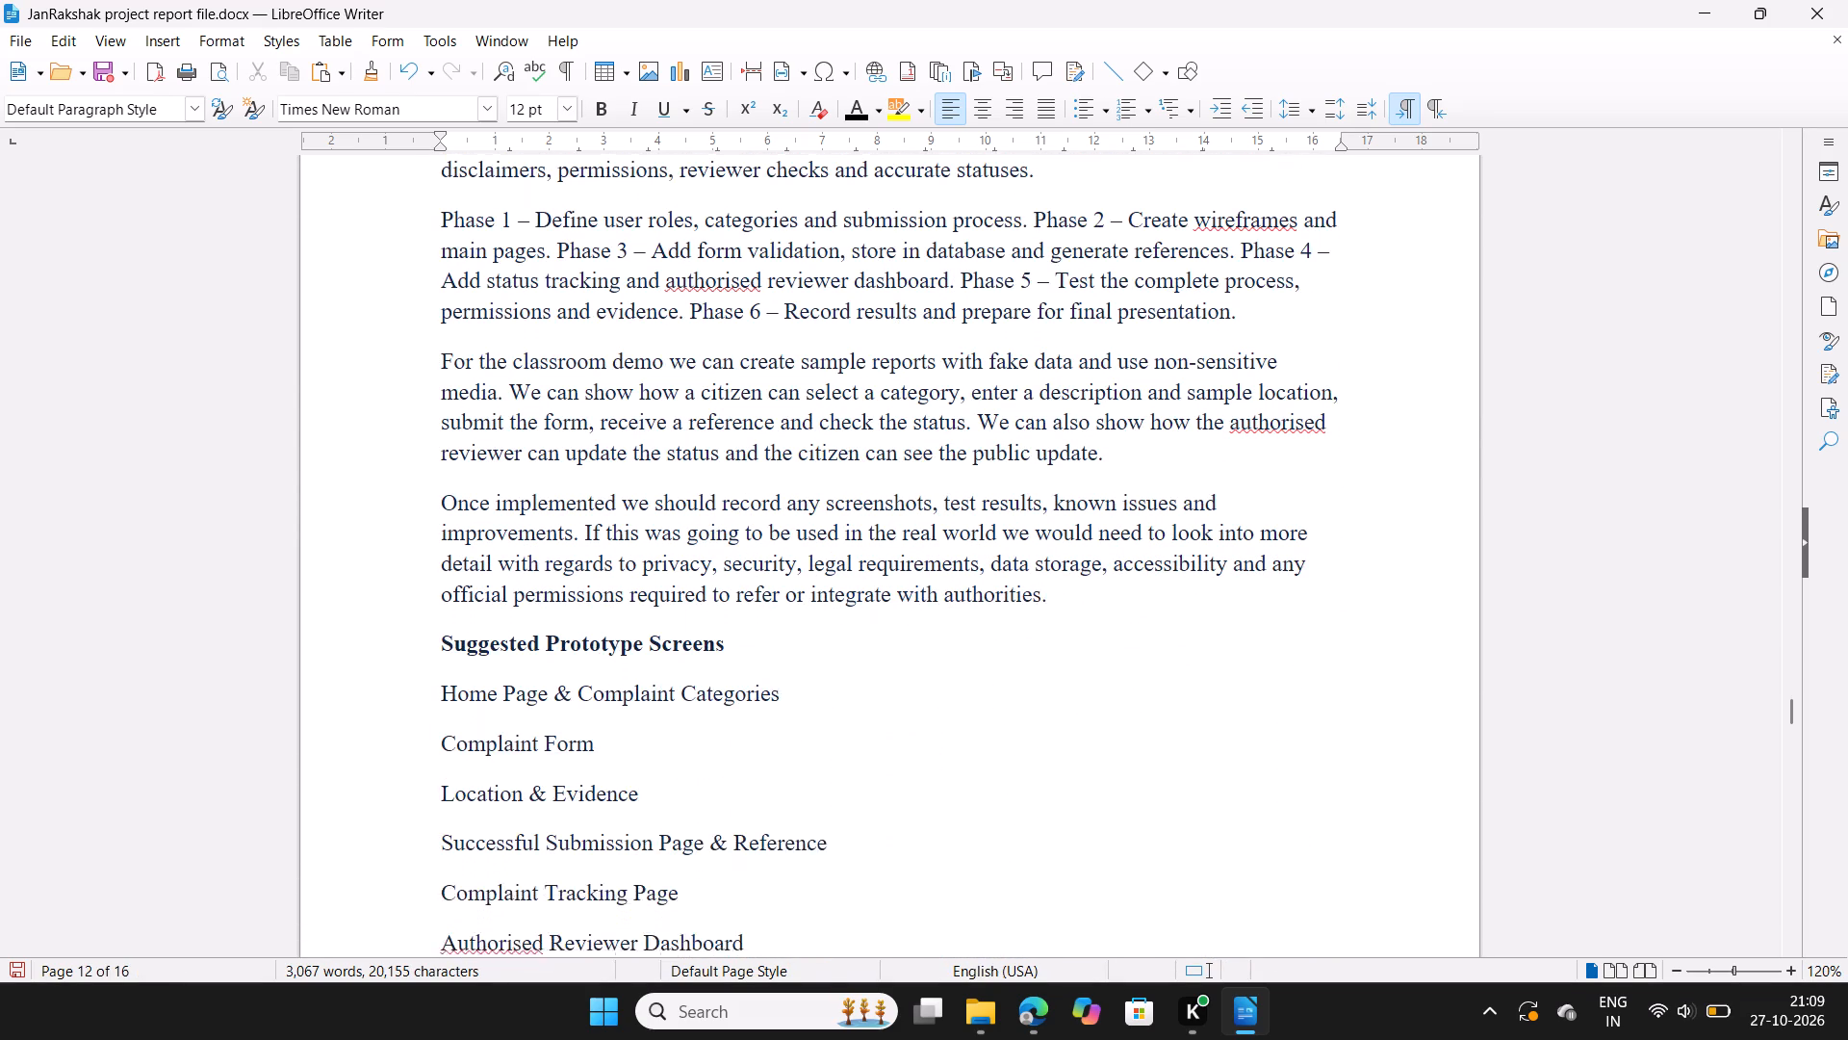
scroll(613, 463, "down", 2)
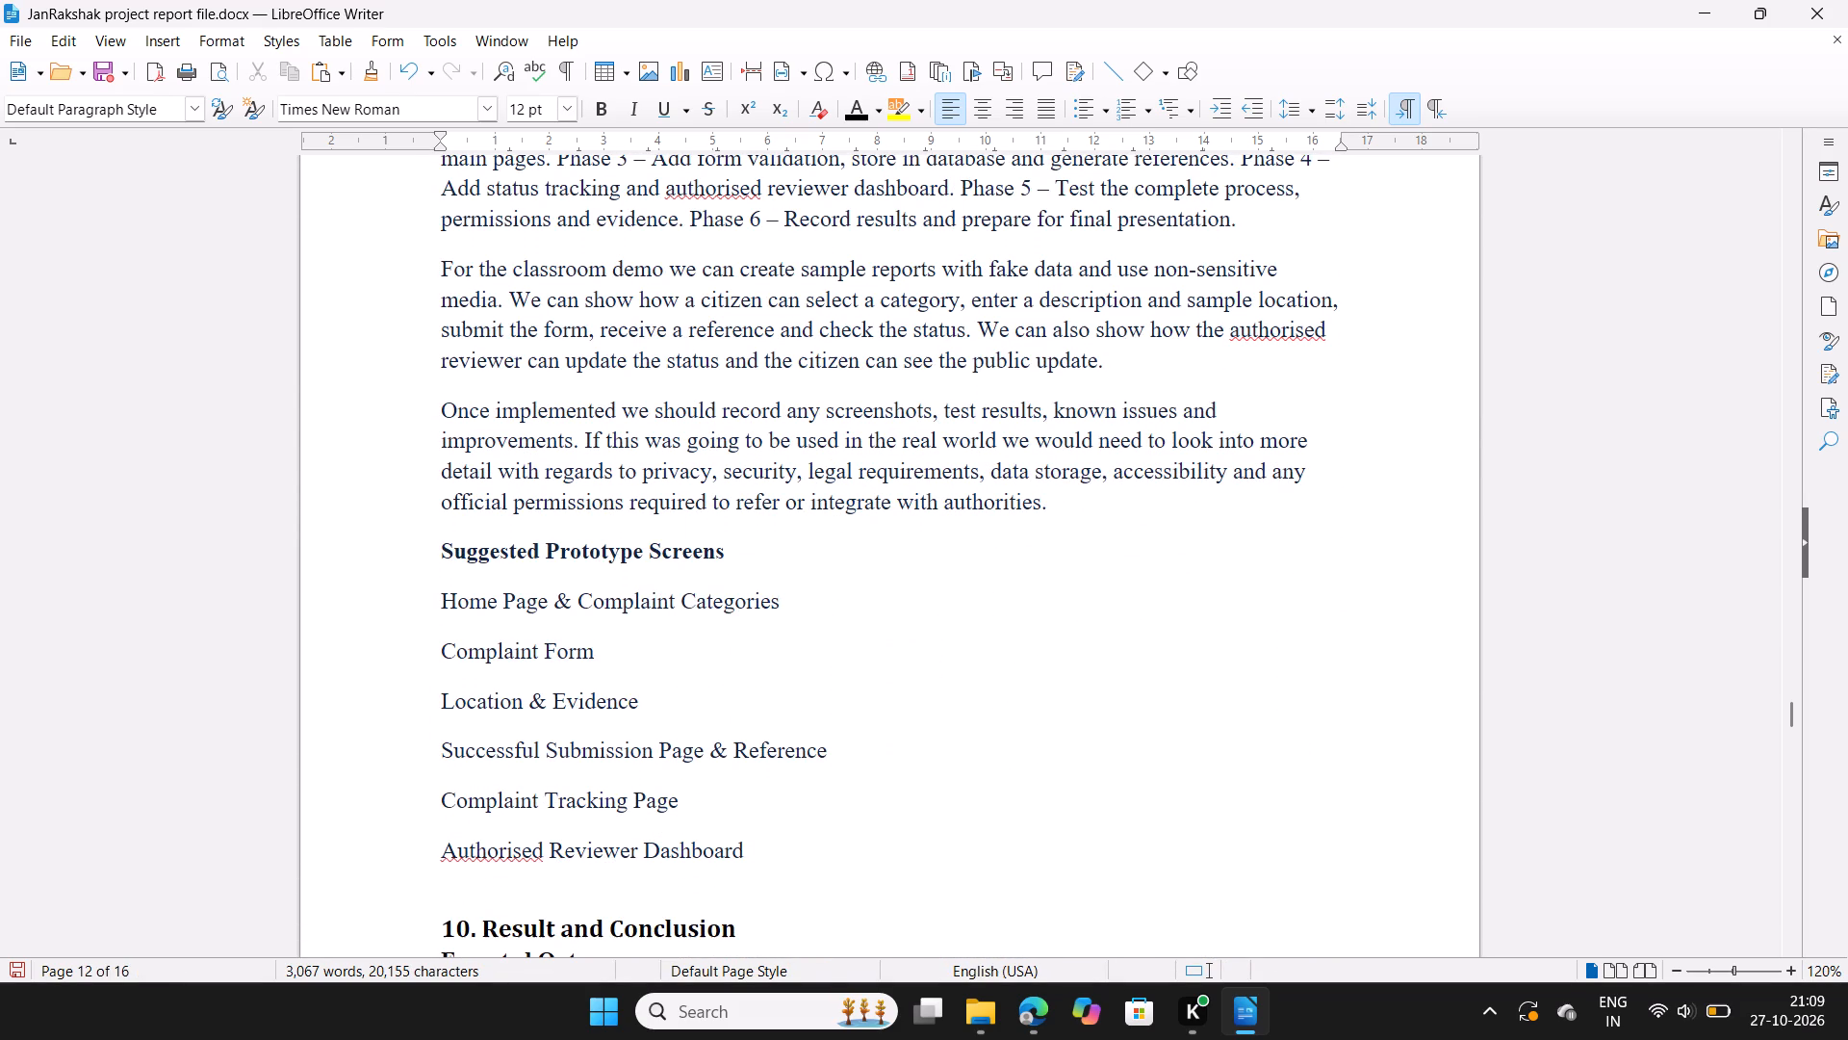
left_click_drag(430, 602, 757, 819)
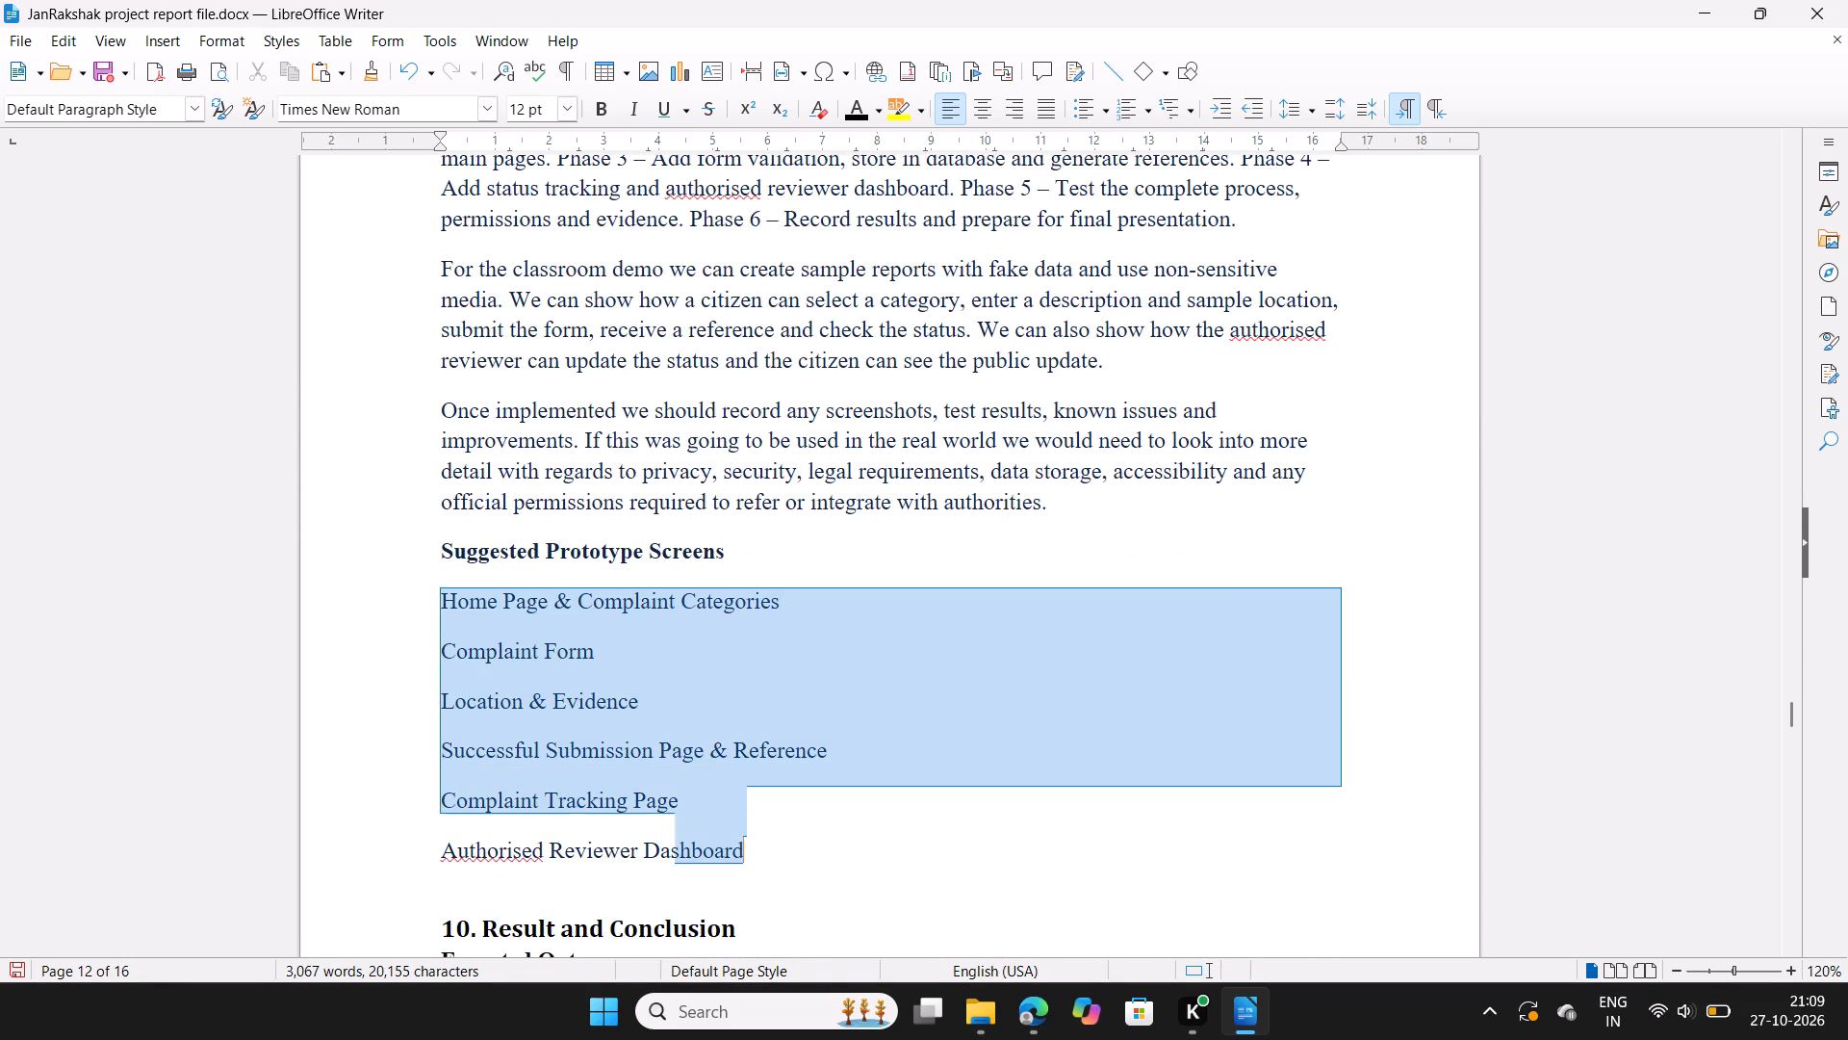
left_click_drag(757, 819, 769, 831)
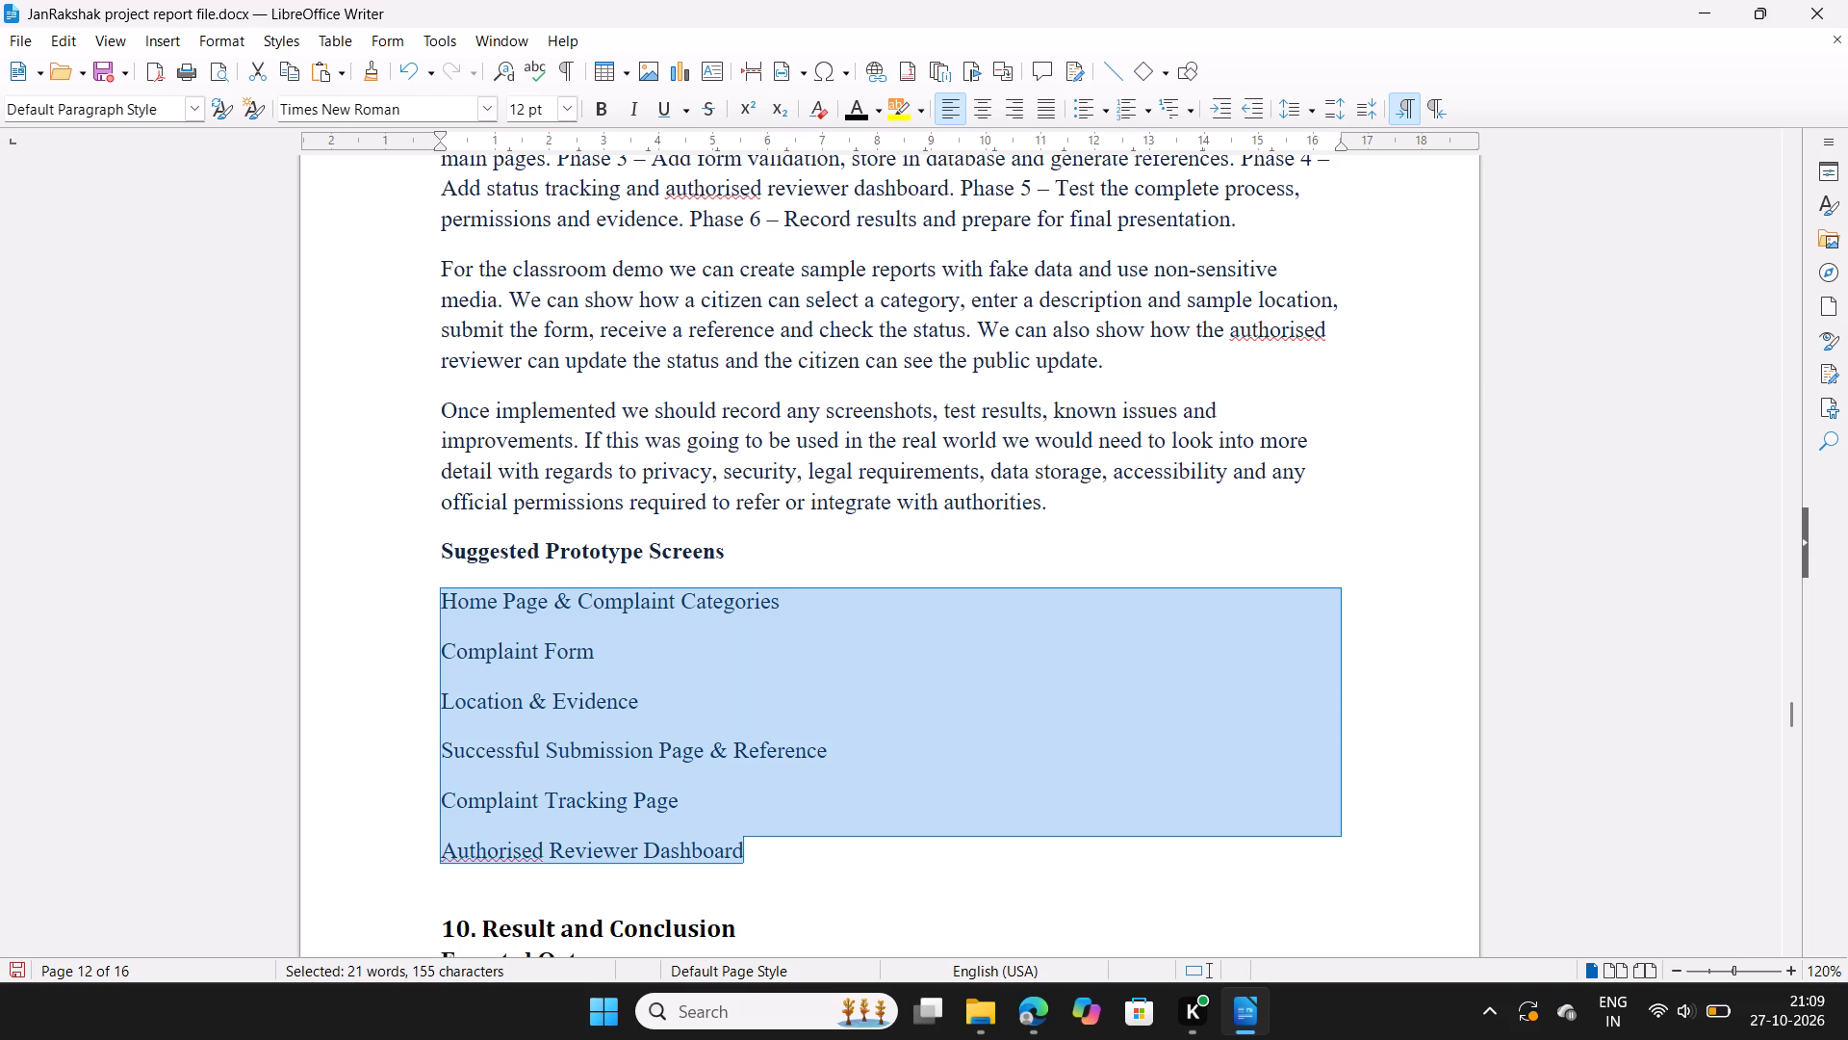
left_click(928, 882)
Look over the Result and Conclusion, Future Scope and Advantages sections for formatting differences.
scroll(928, 882, "down", 5)
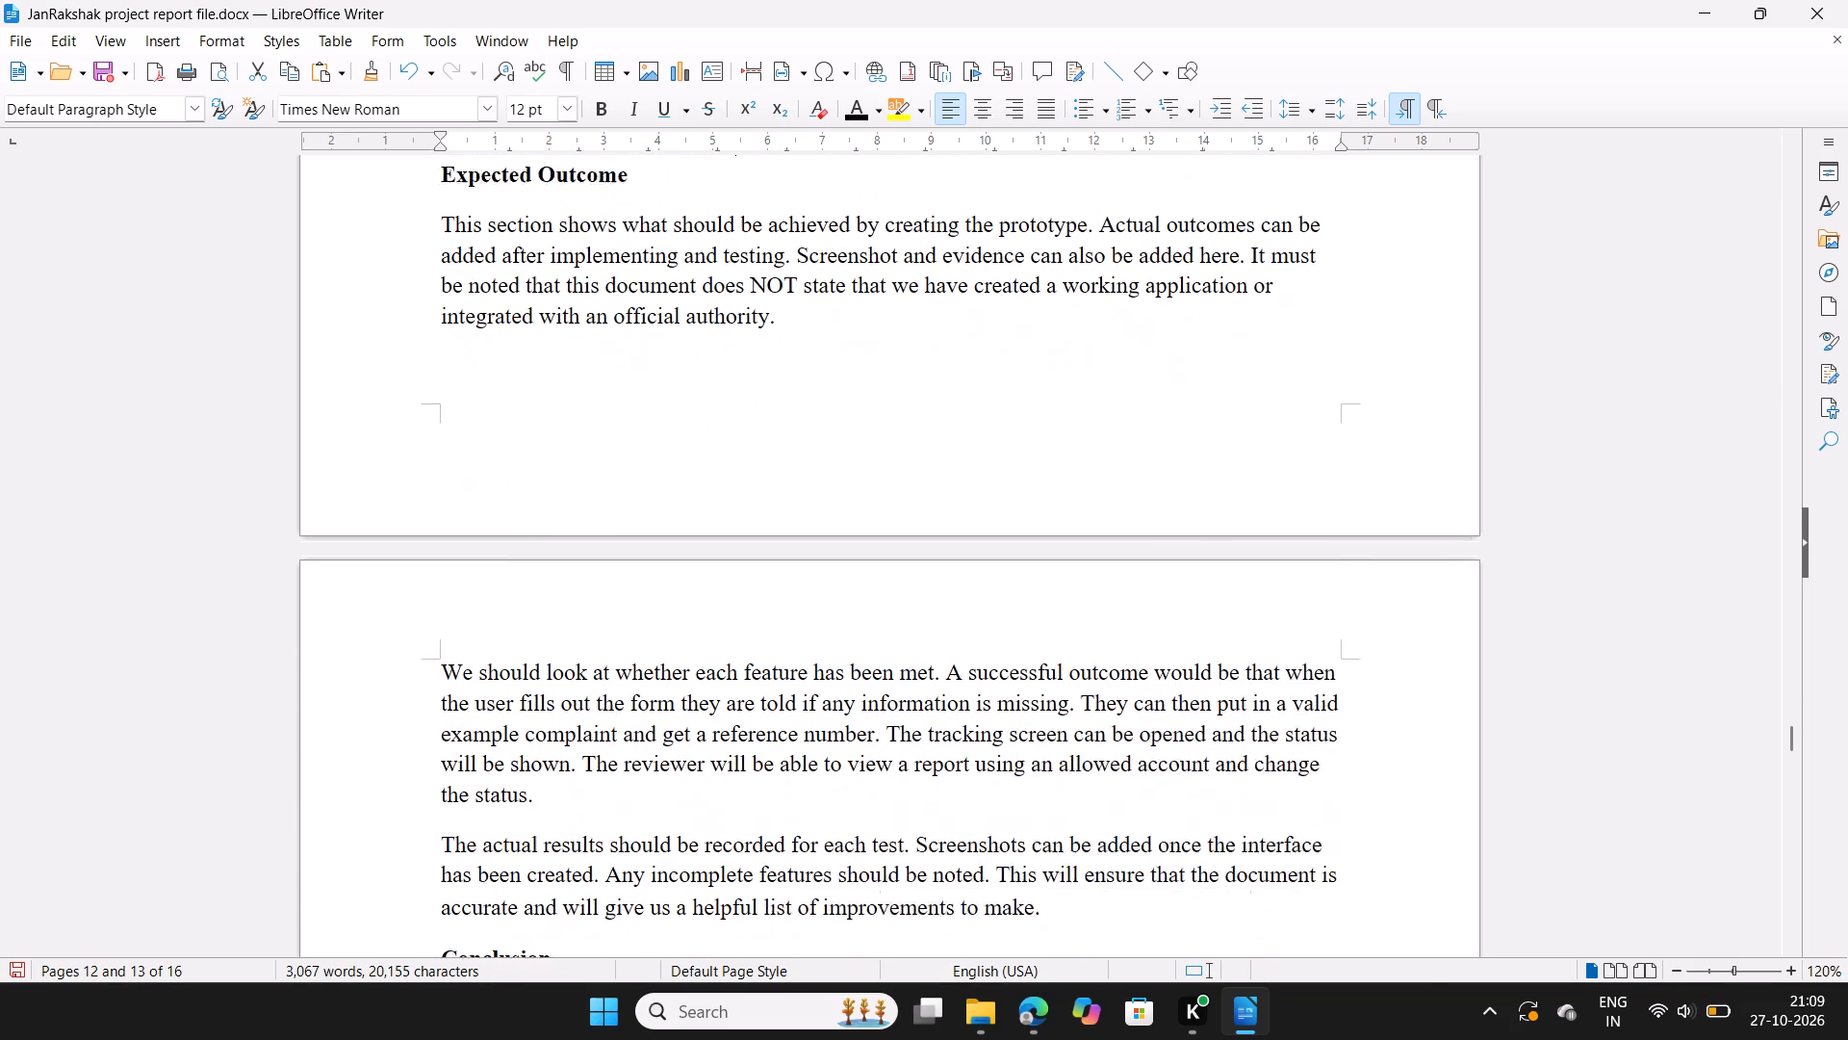
scroll(928, 882, "down", 5)
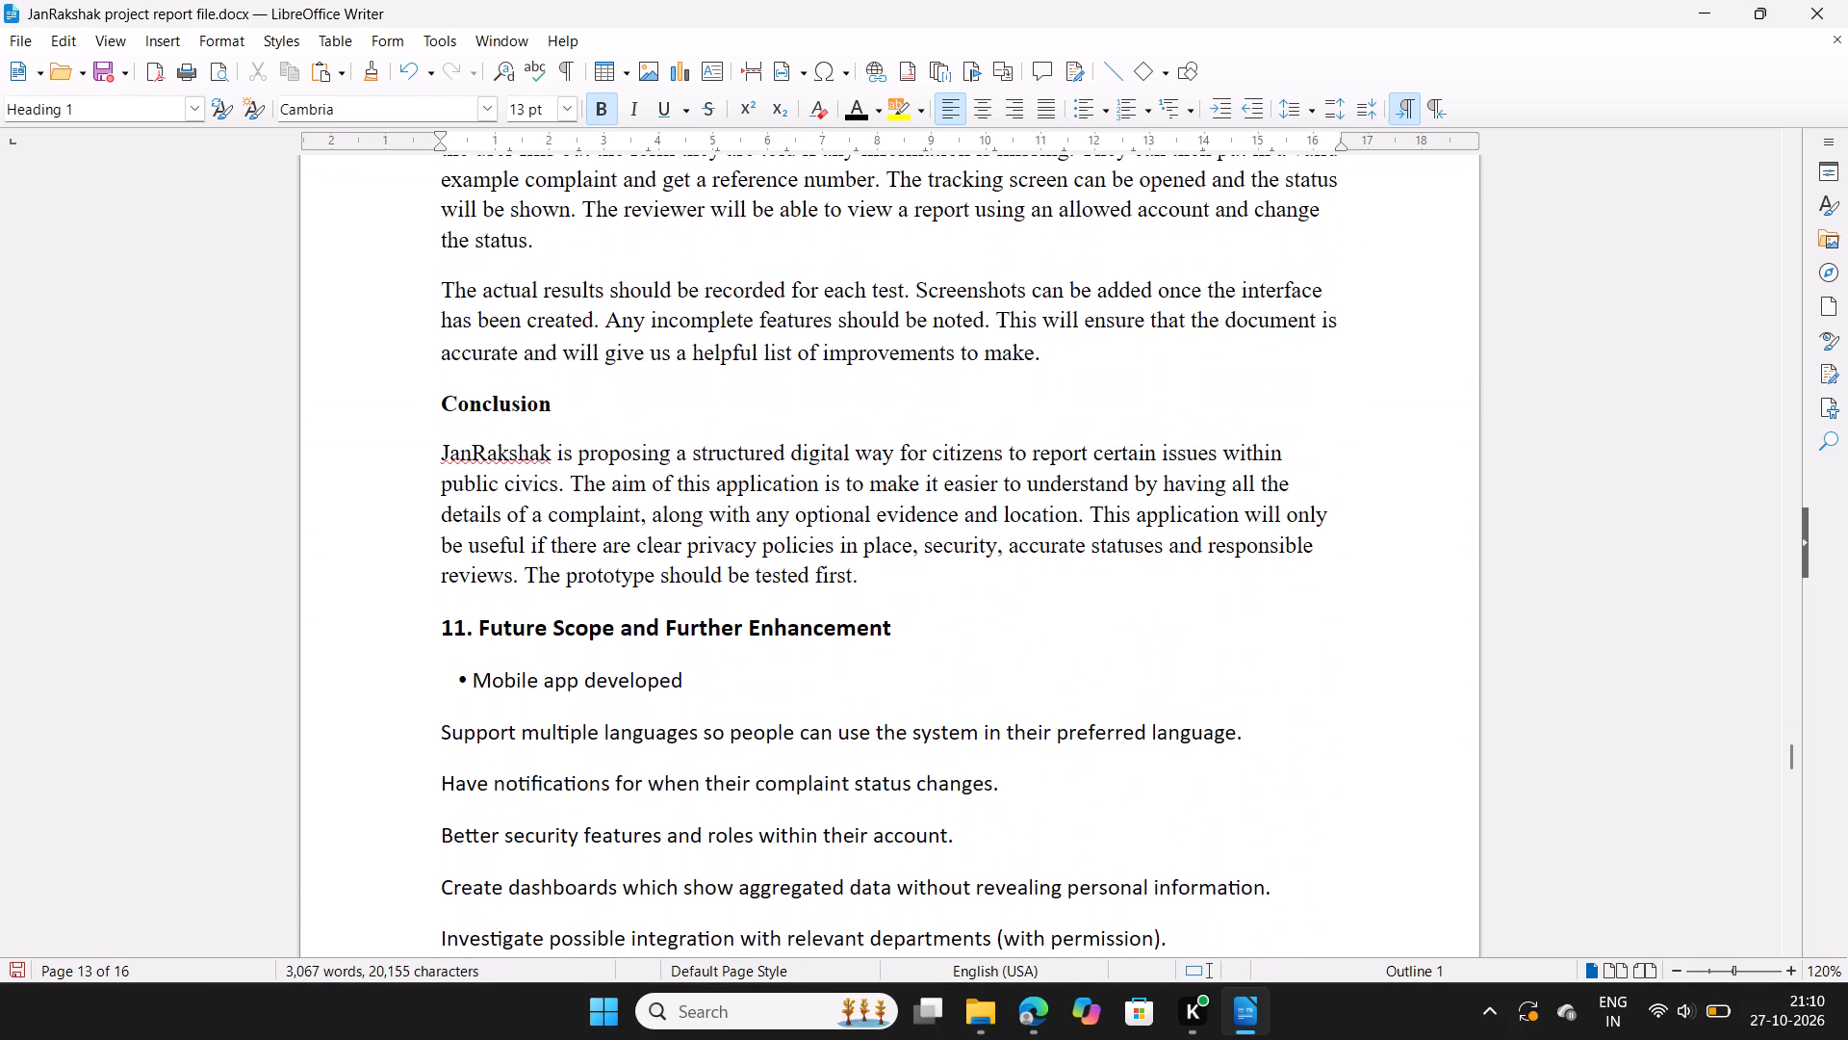
scroll(928, 882, "down", 5)
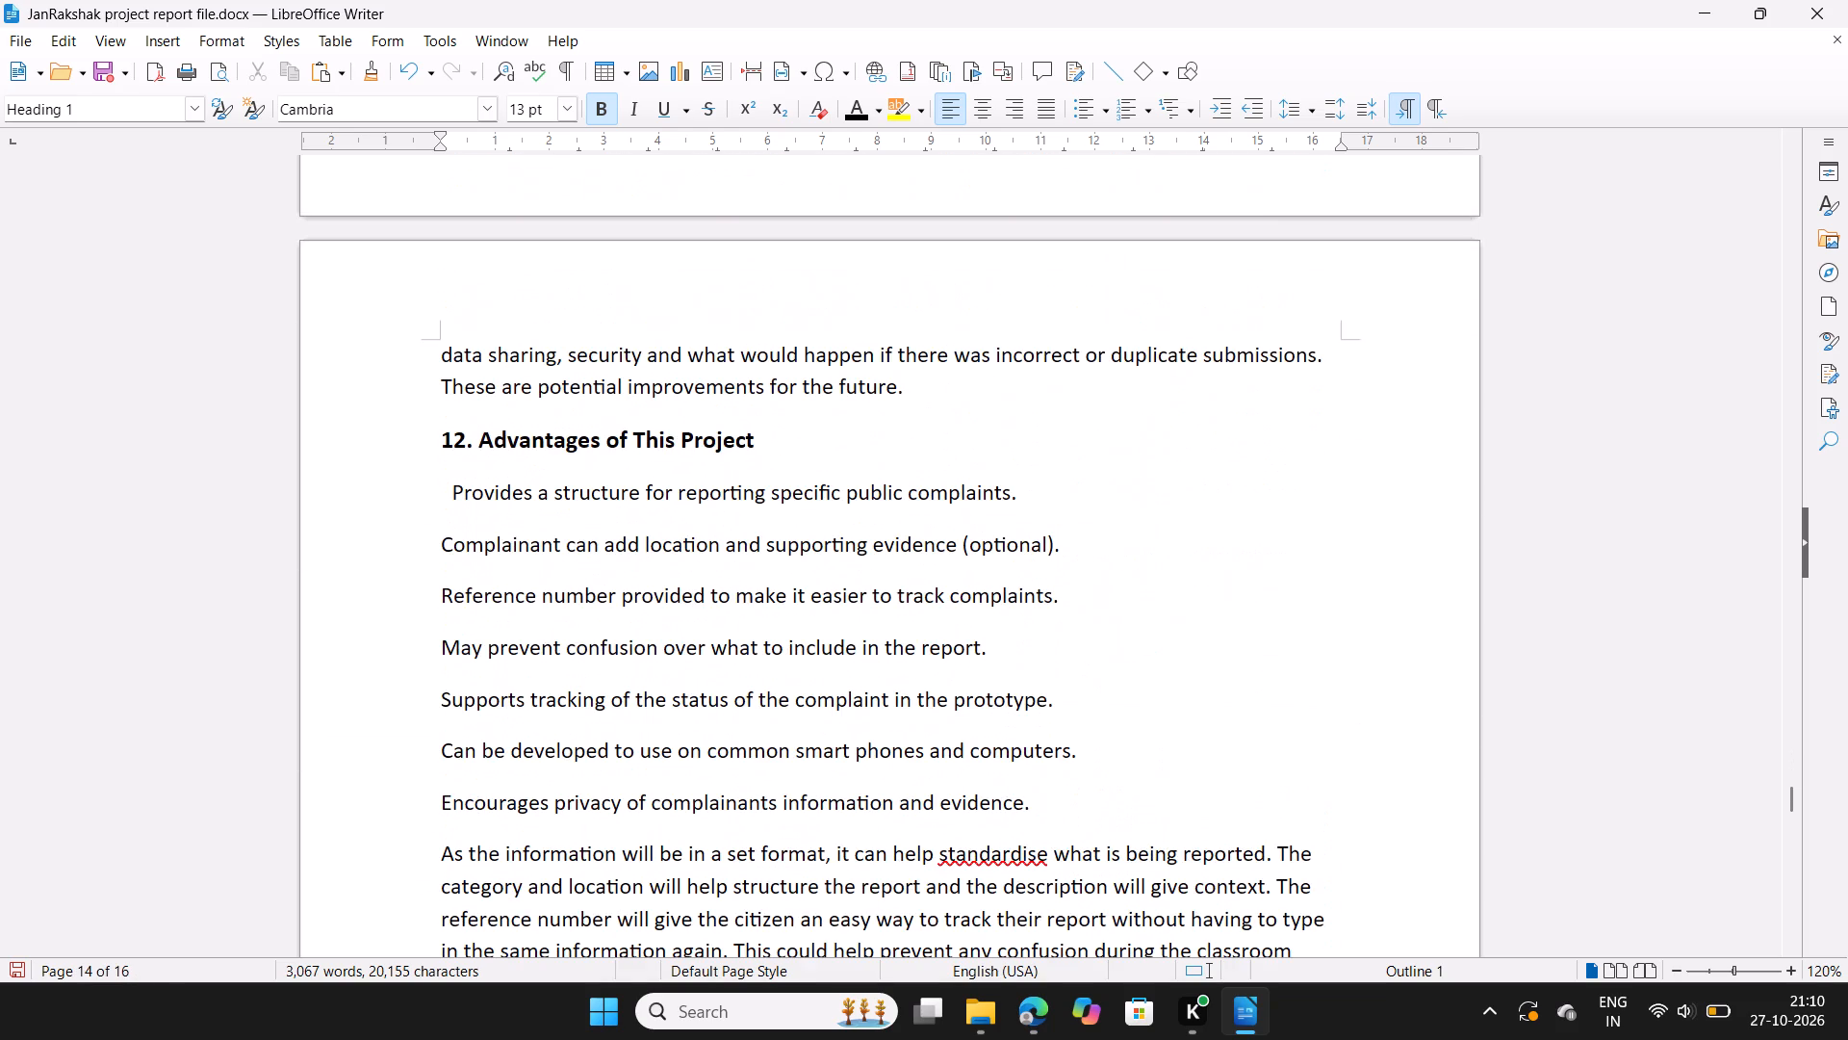
scroll(928, 882, "down", 5)
Check the font and size of the CPGRAMS and UMANG reference links and look over the signature page.
scroll(928, 882, "up", 2)
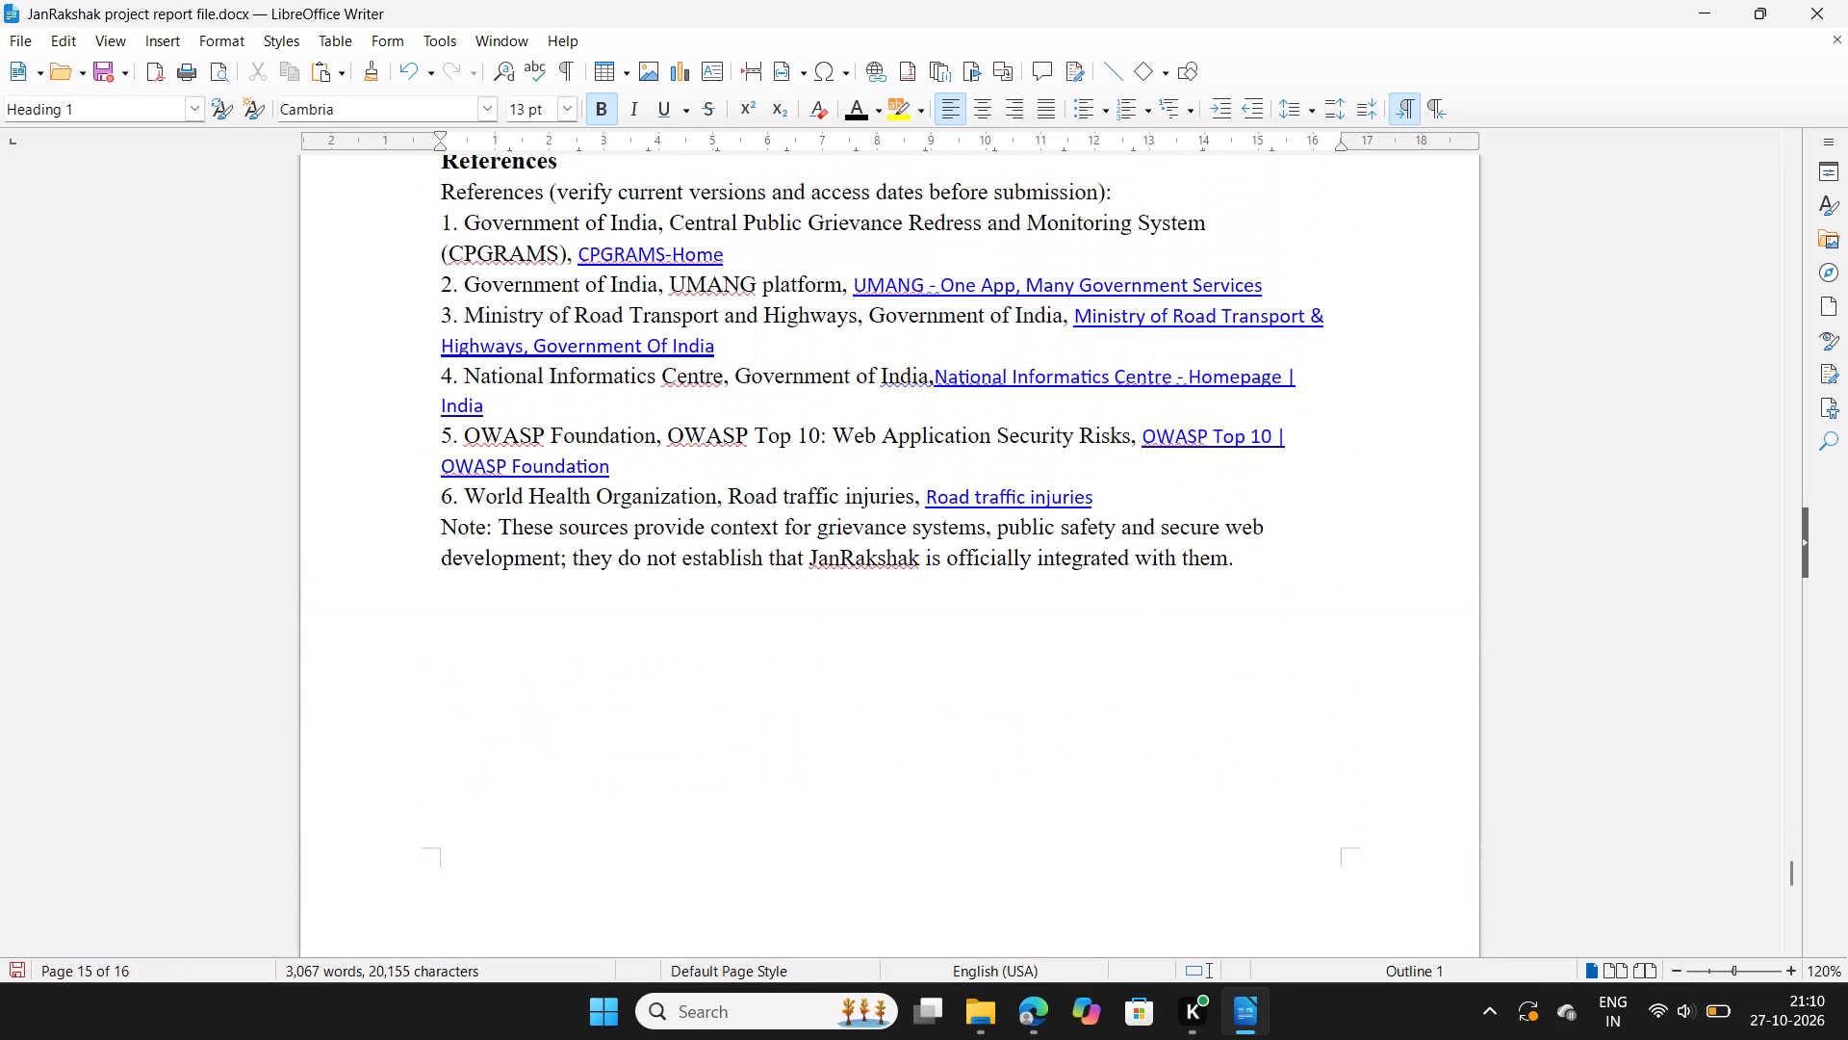
scroll(928, 882, "up", 1)
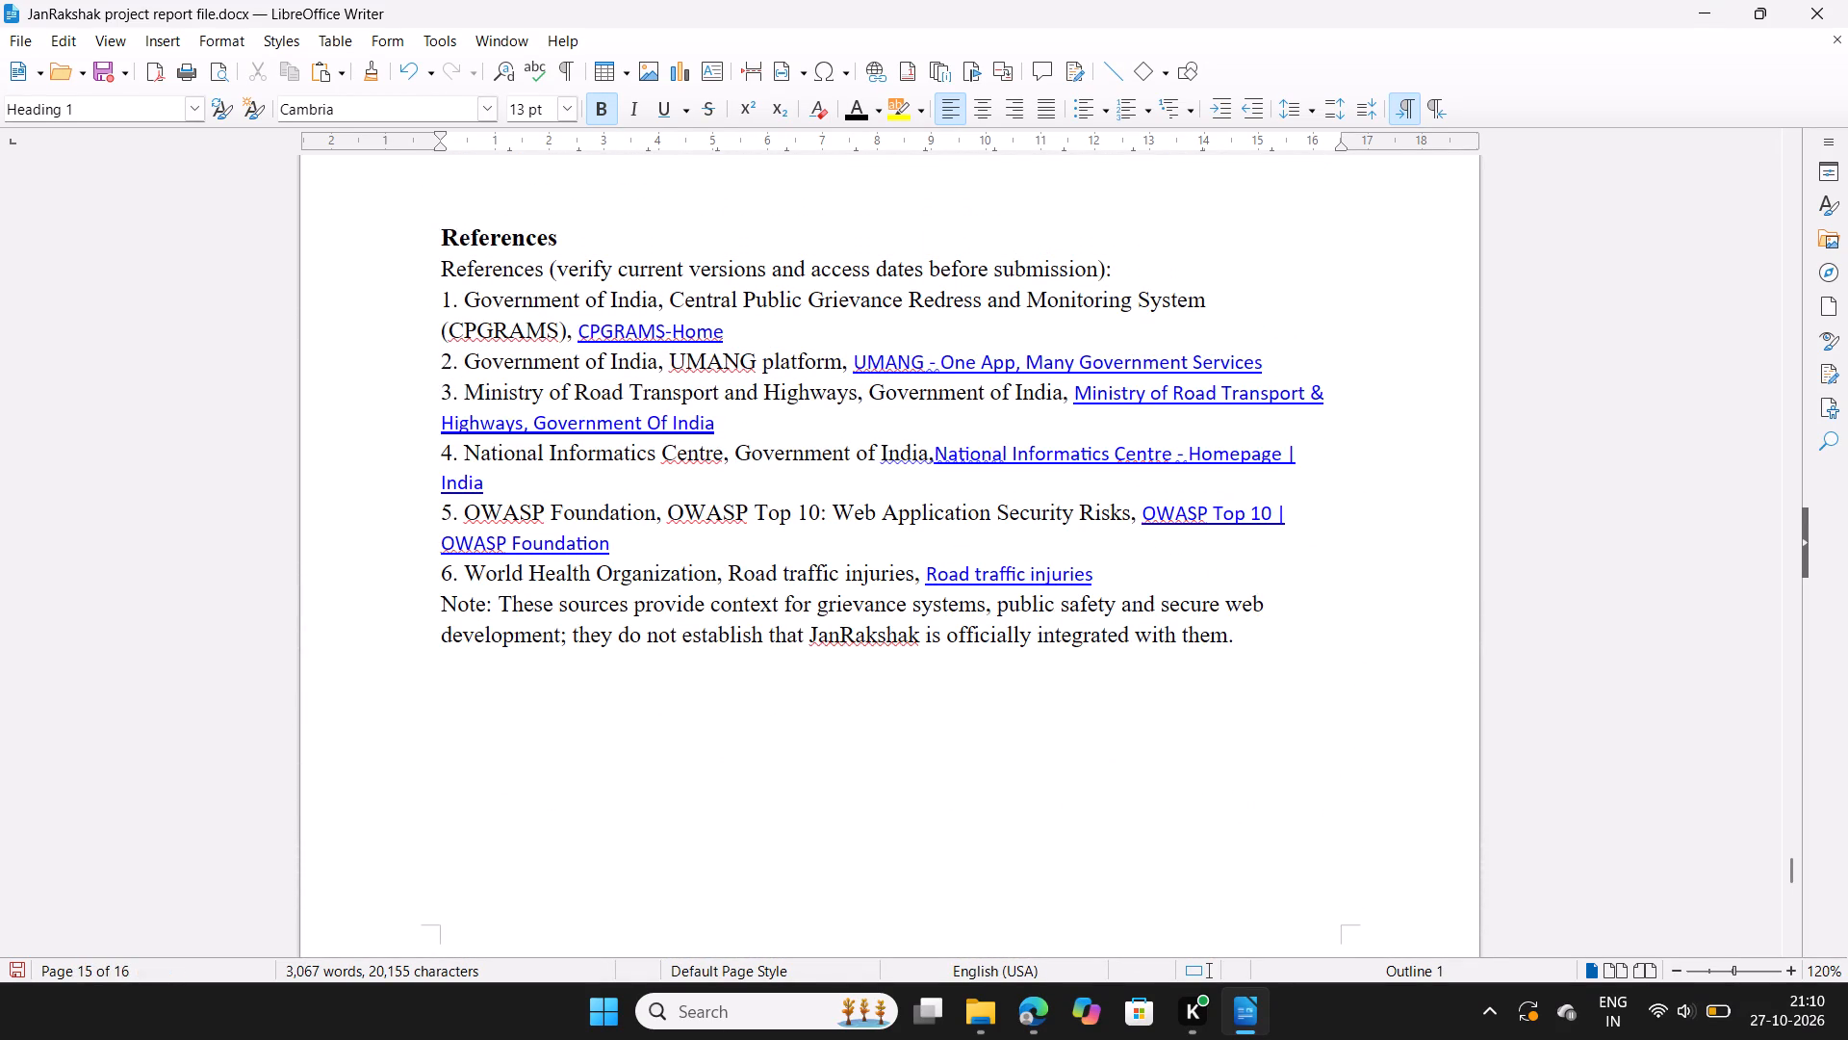
left_click(670, 336)
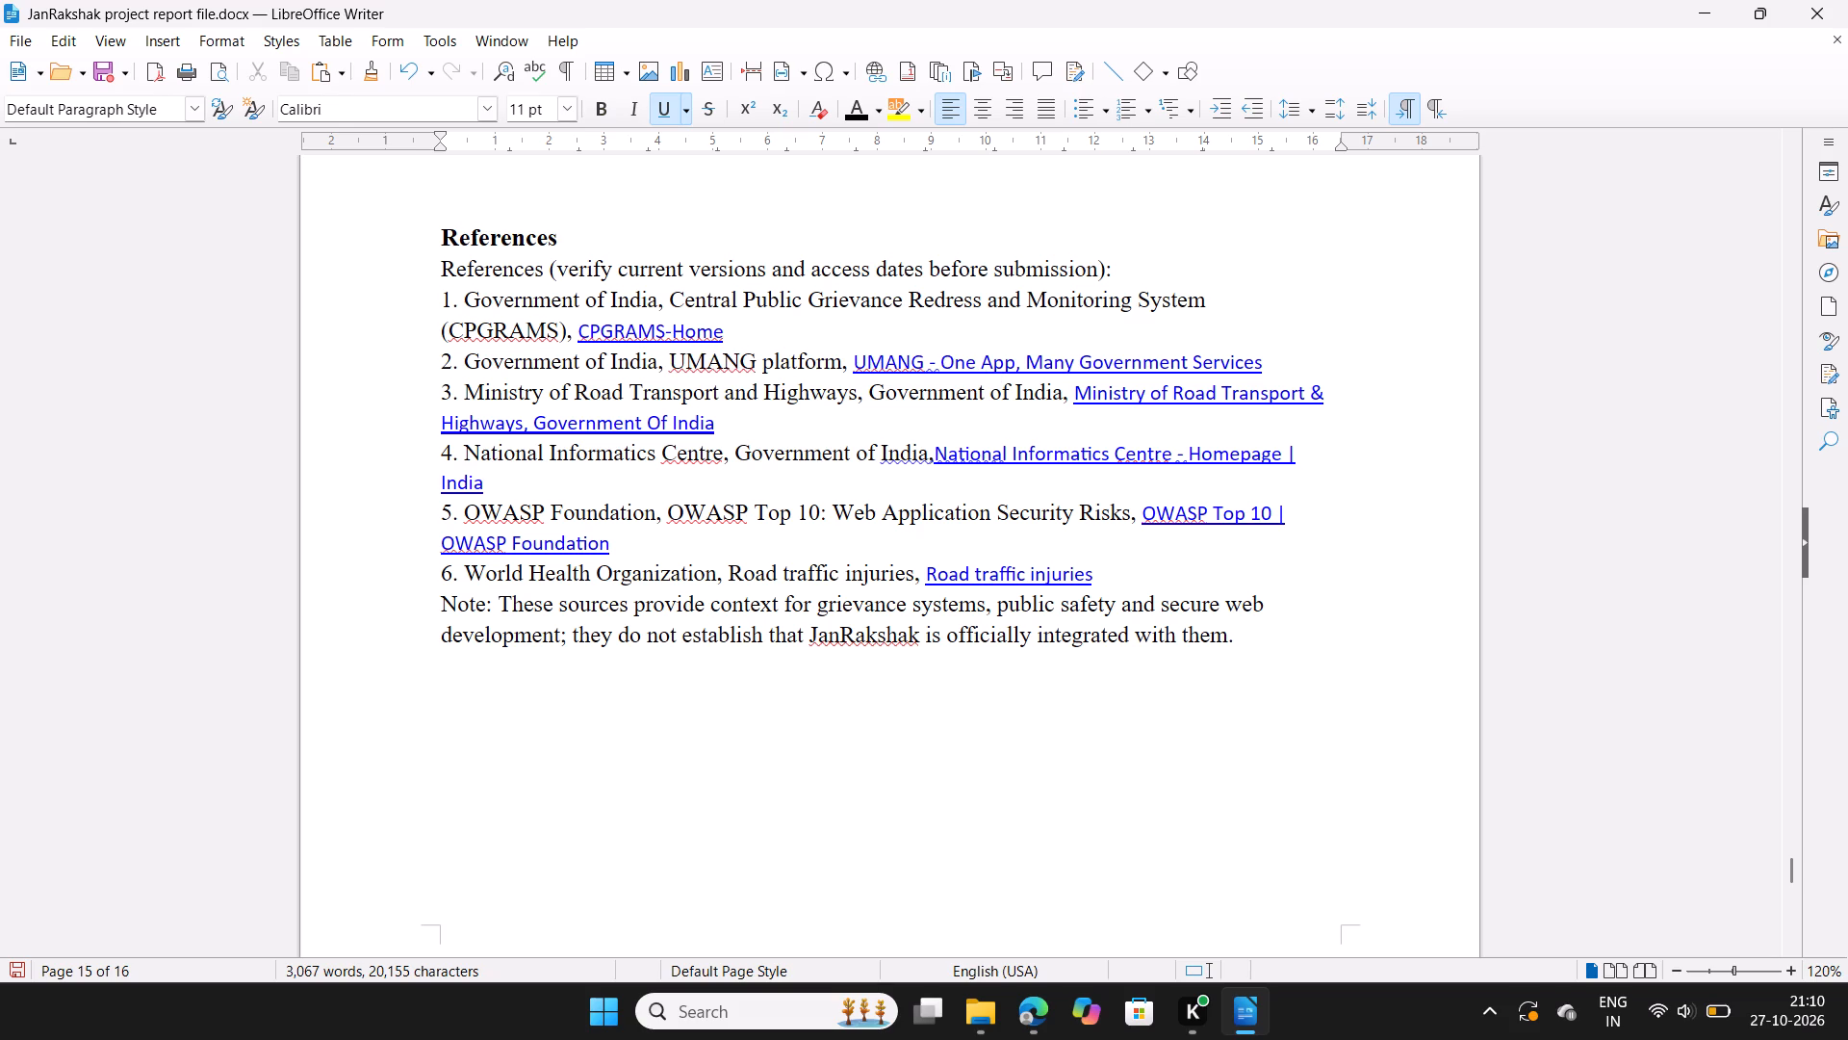
left_click(907, 369)
left_click(706, 772)
scroll(706, 772, "down", 6)
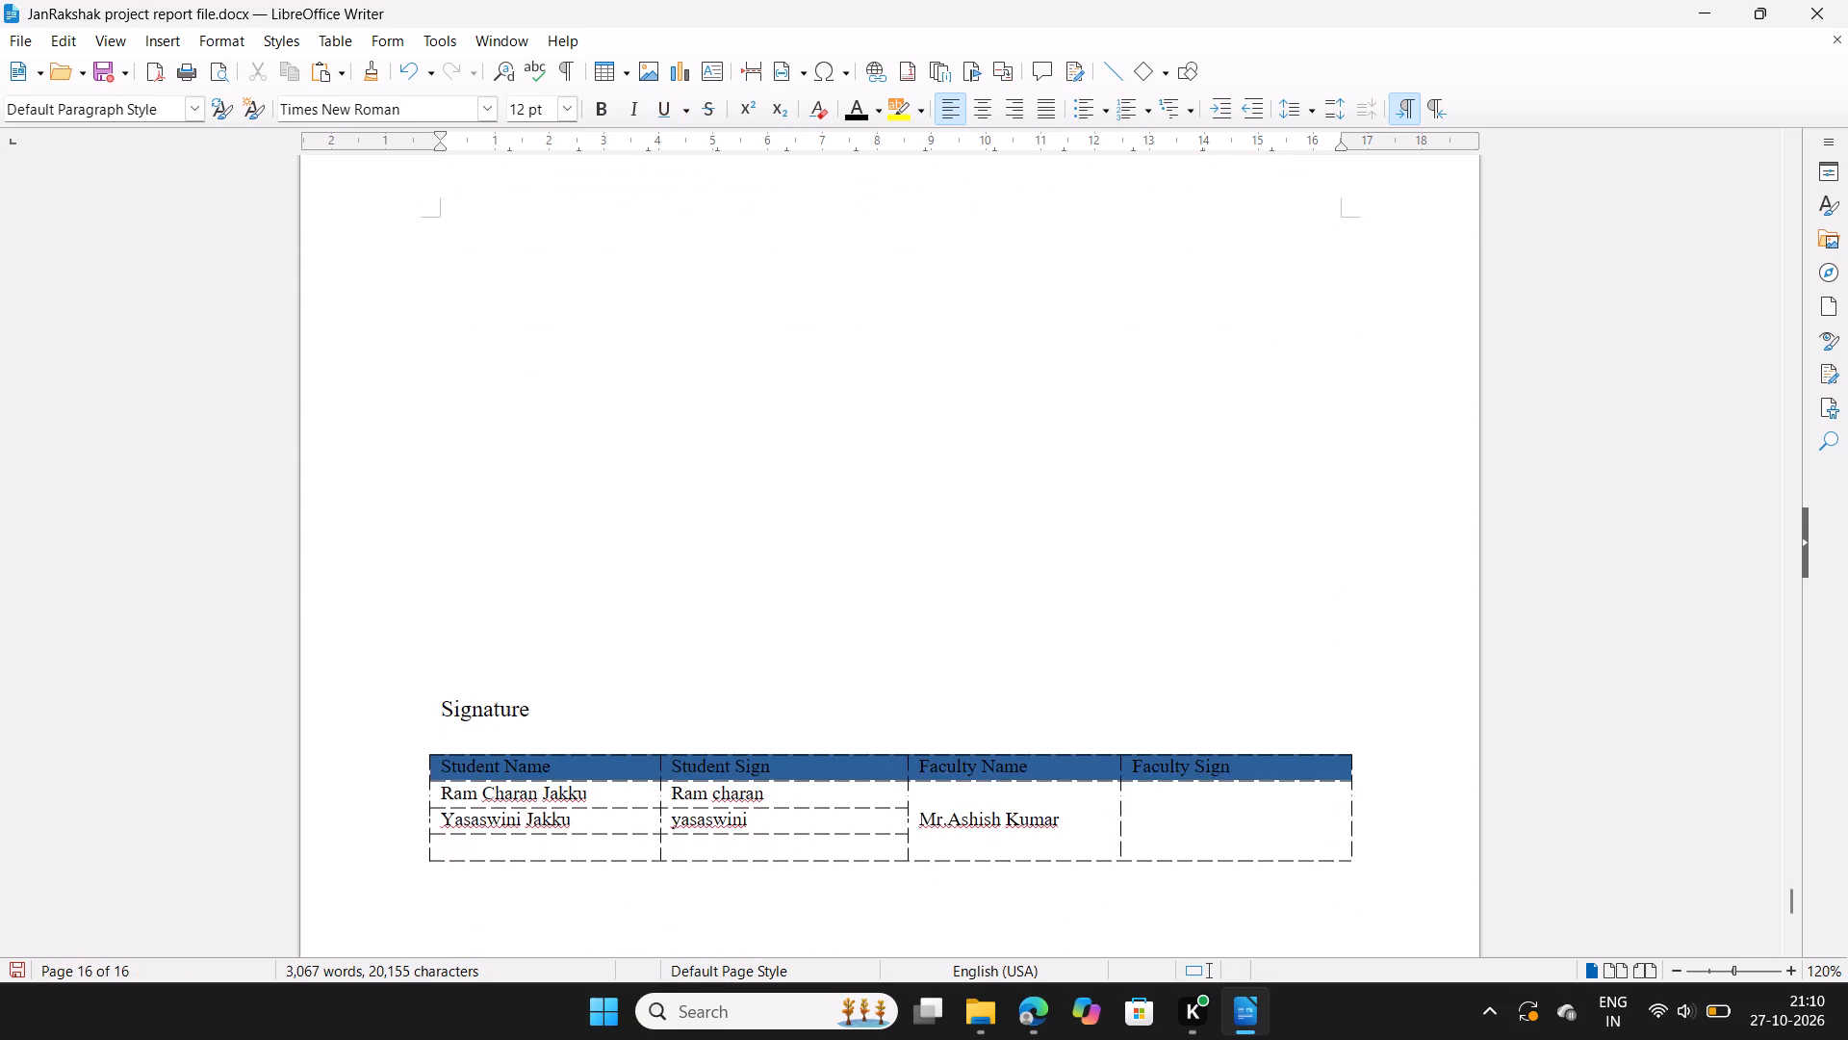
scroll(706, 772, "down", 7)
Save the report under a new file name in the same folder, using both student authors' full names joined by "&".
scroll(706, 772, "up", 6)
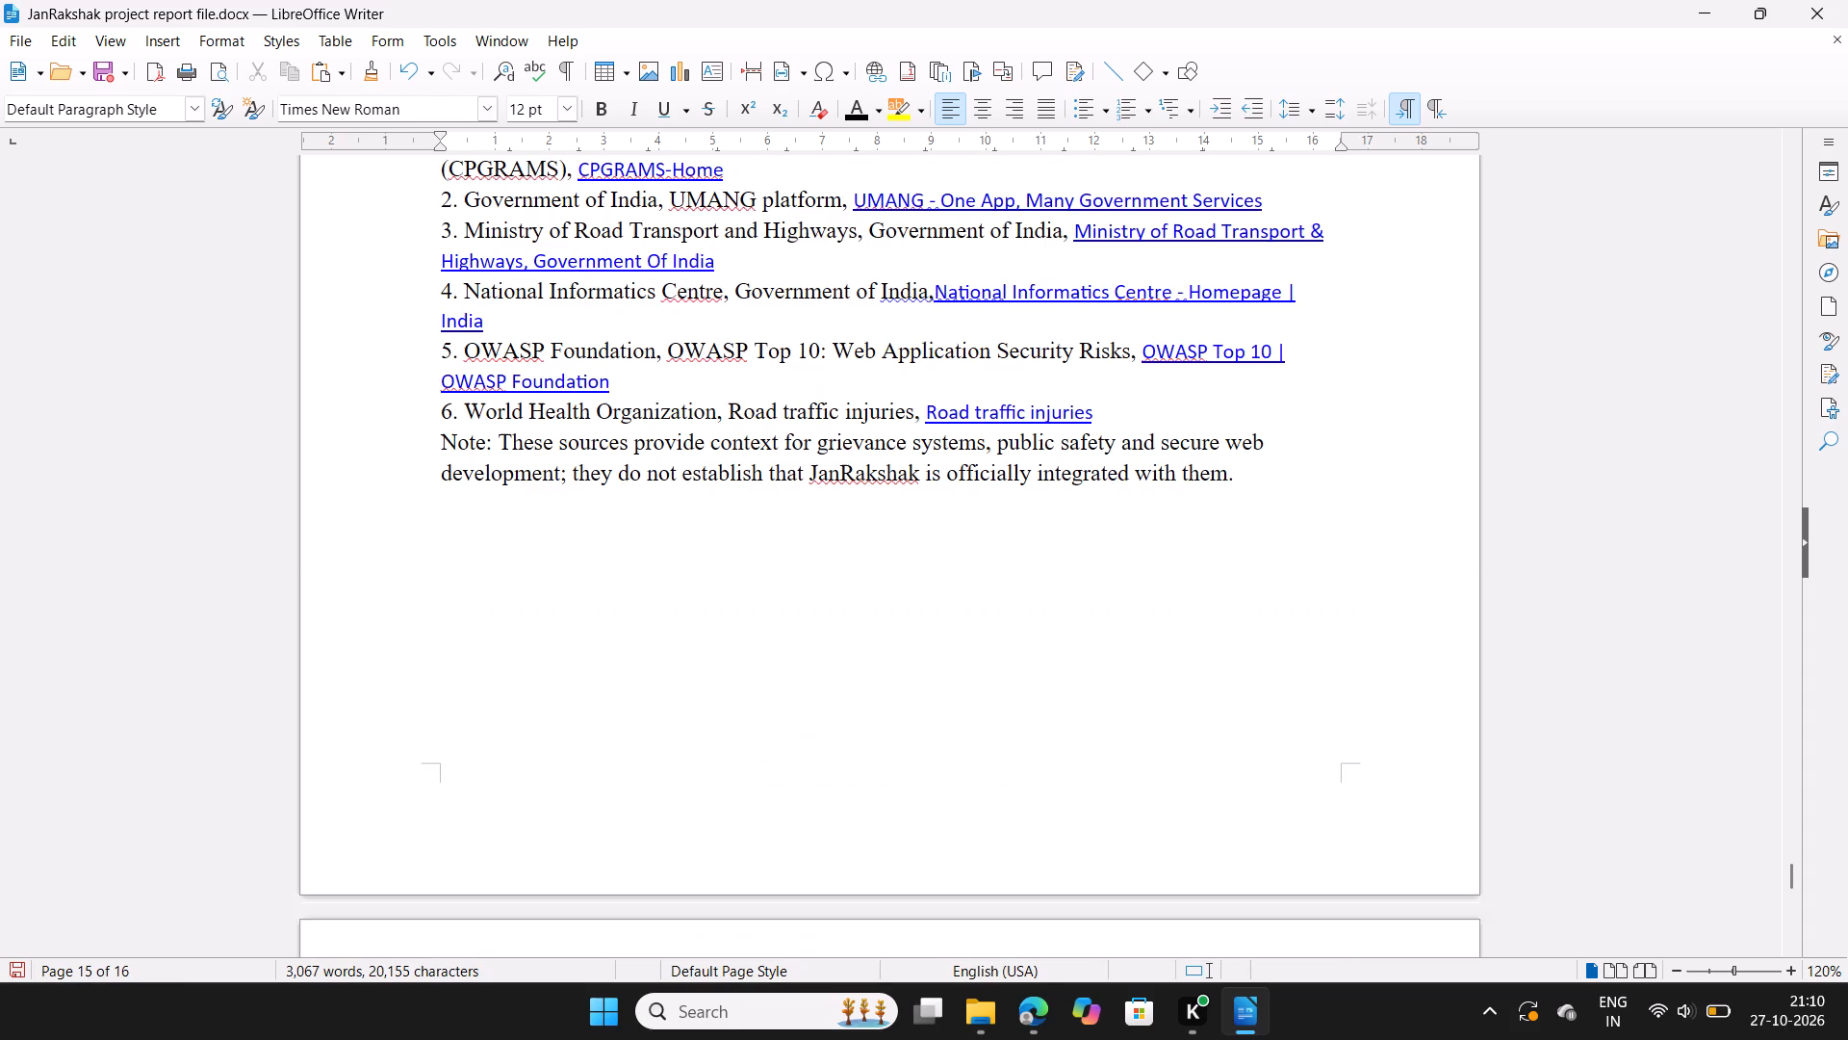
scroll(706, 772, "up", 15)
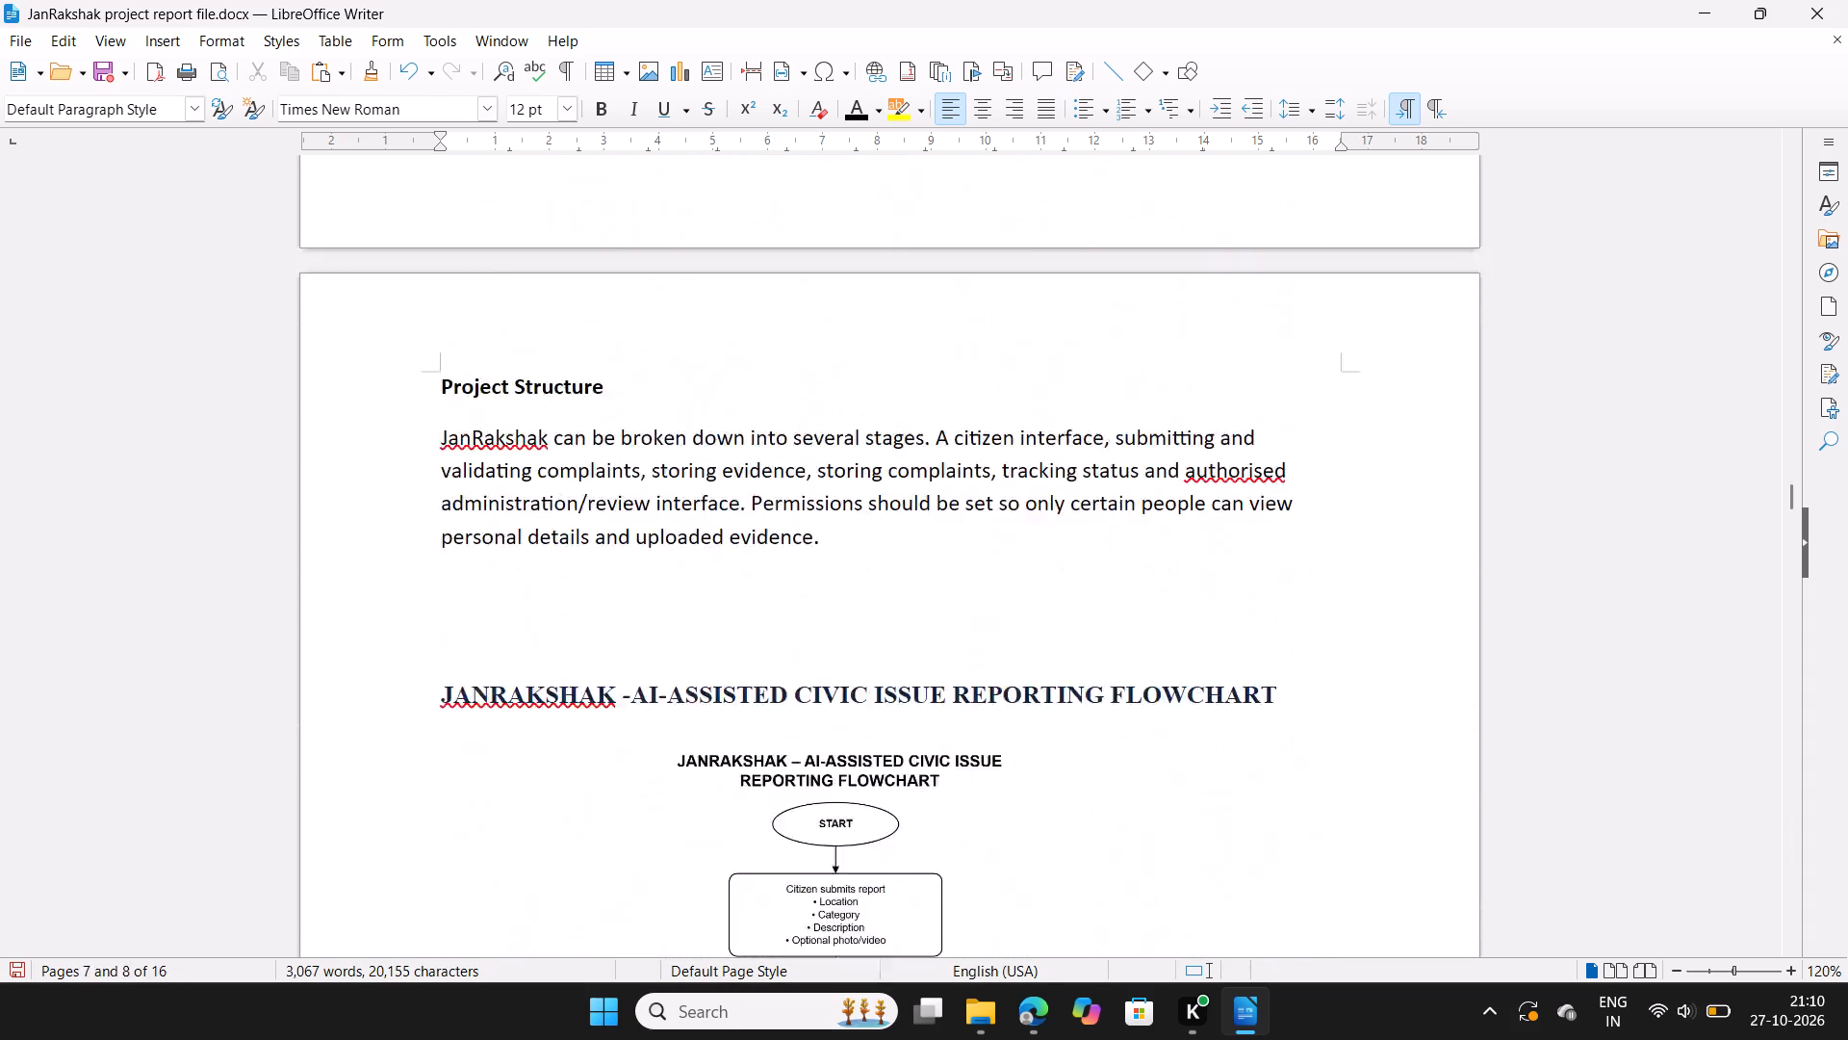
scroll(706, 772, "up", 11)
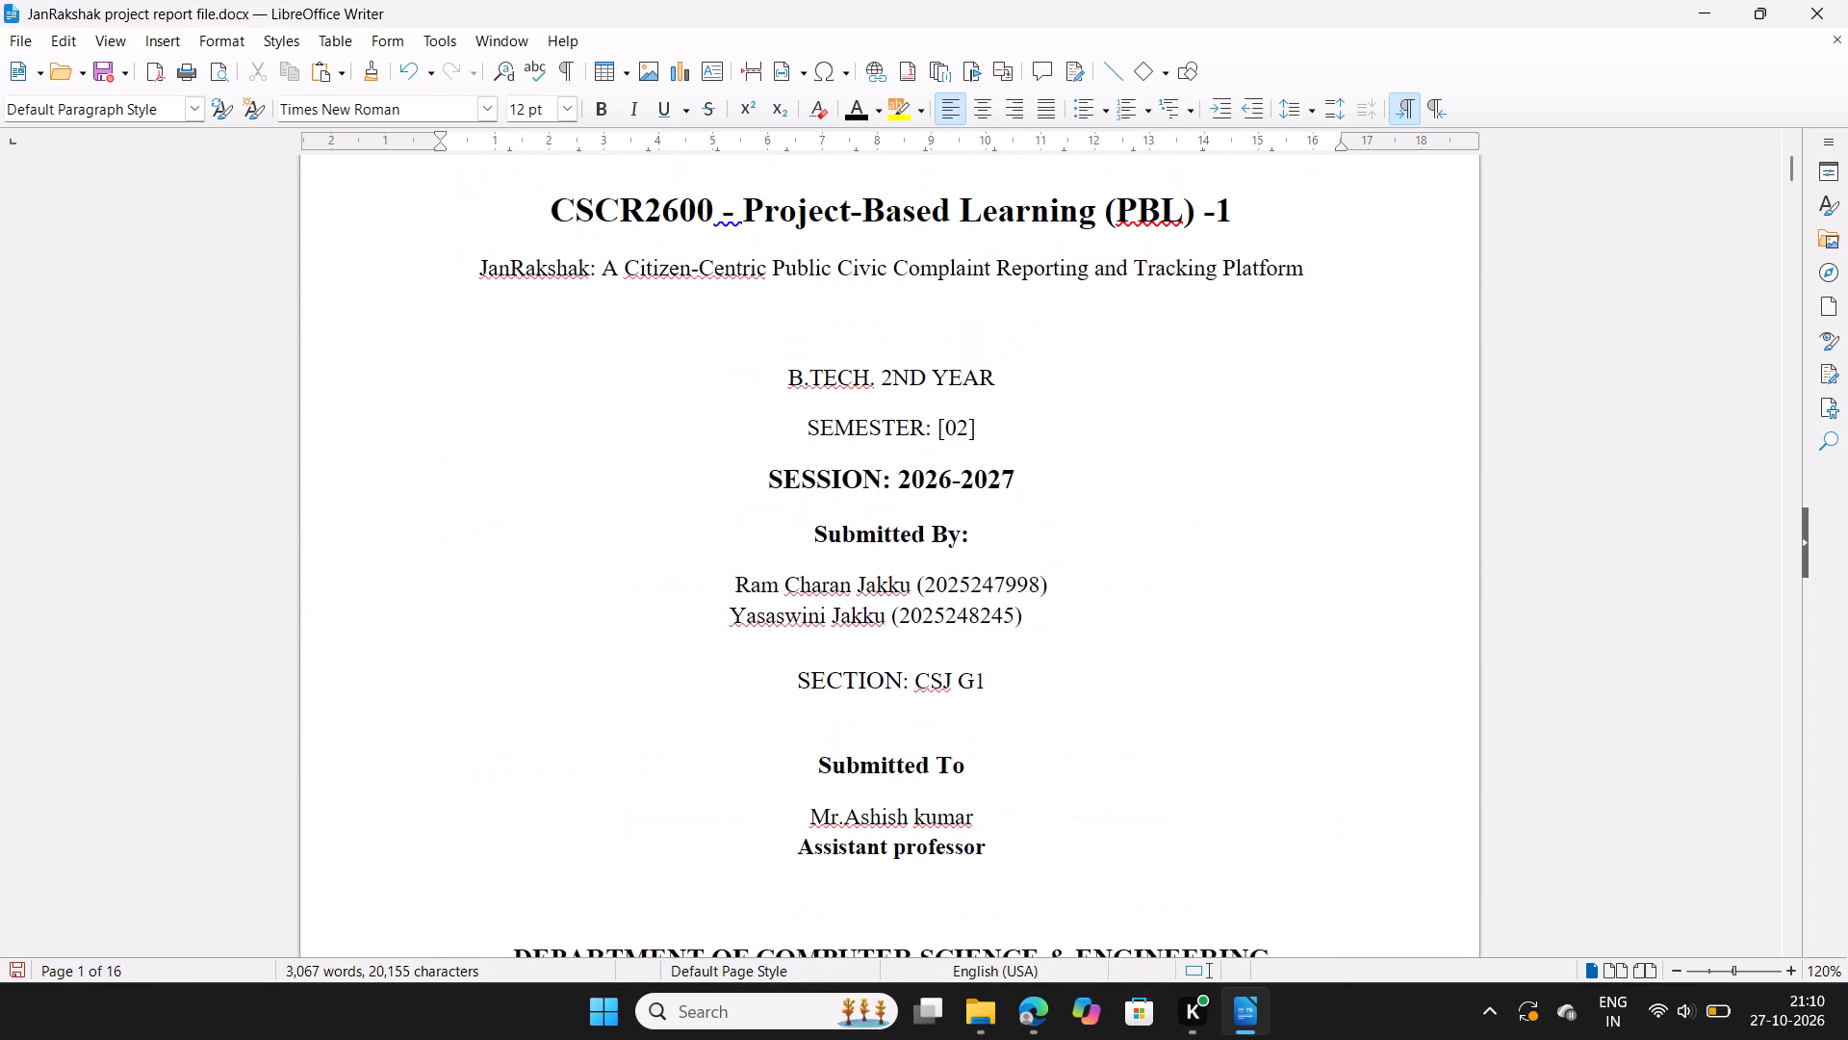
left_click(13, 39)
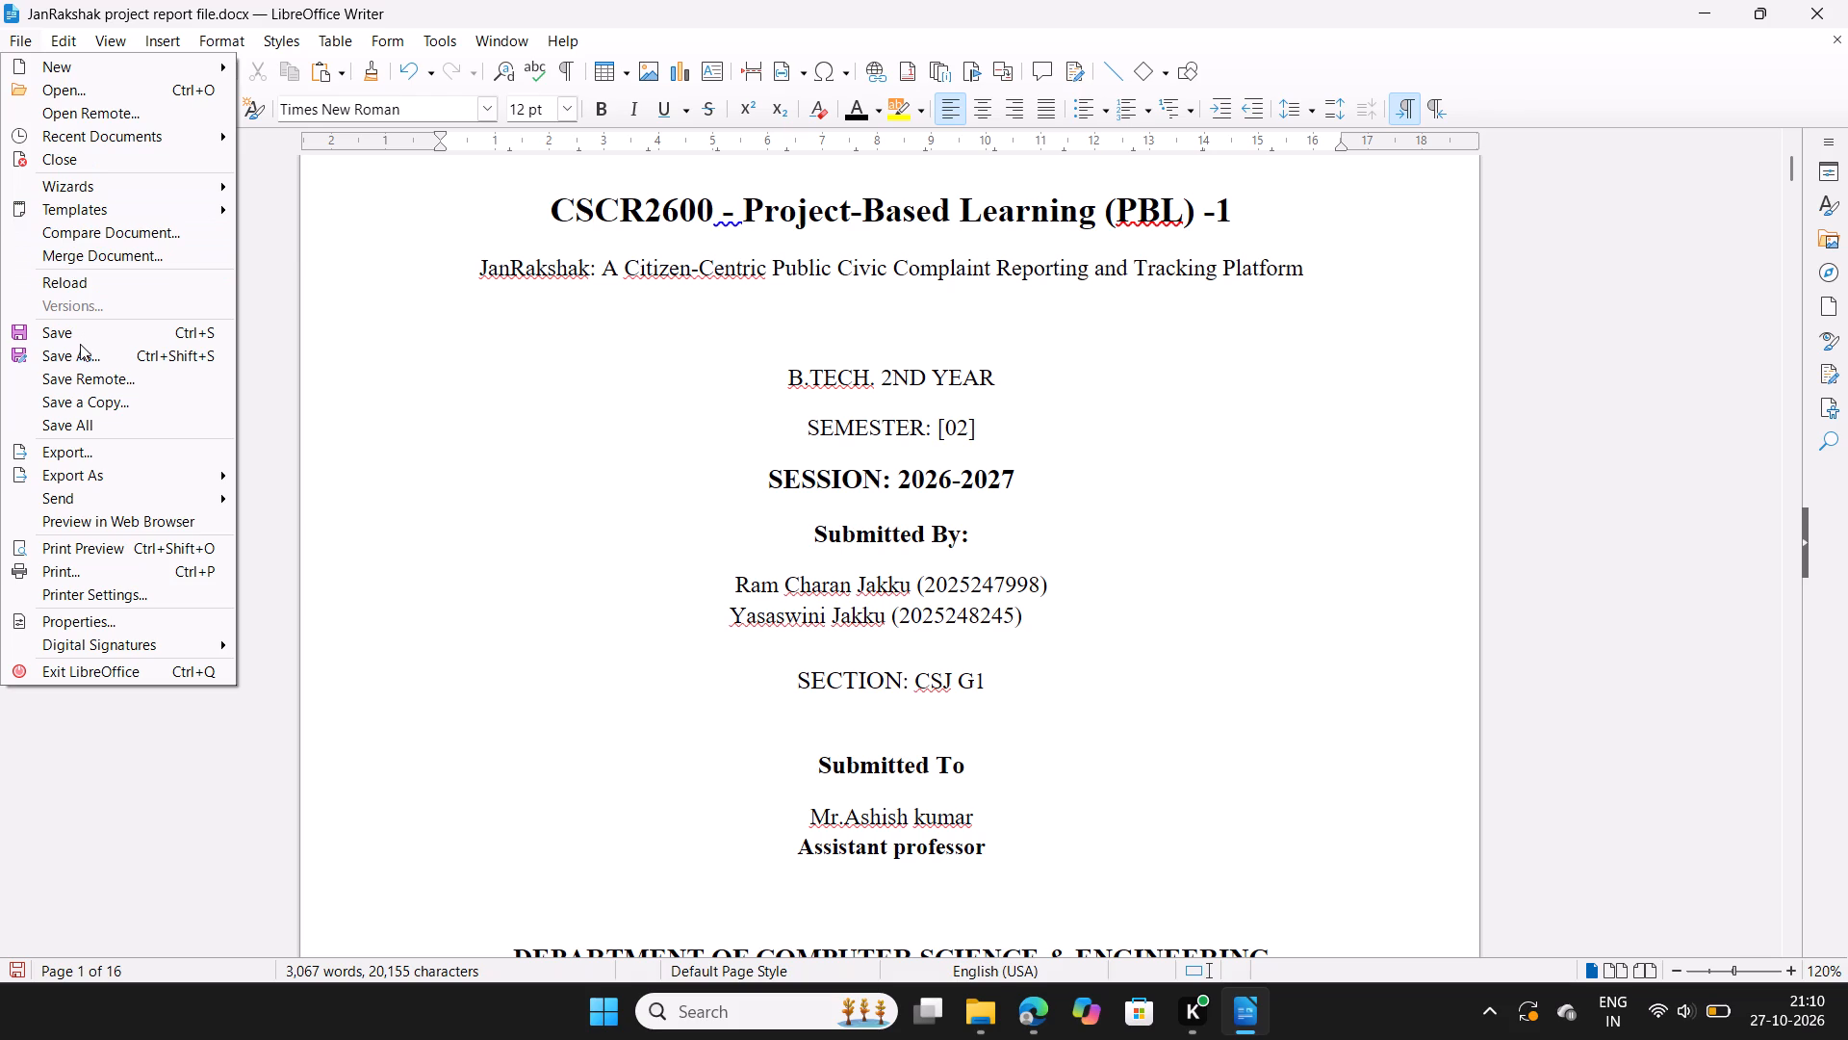
left_click(80, 344)
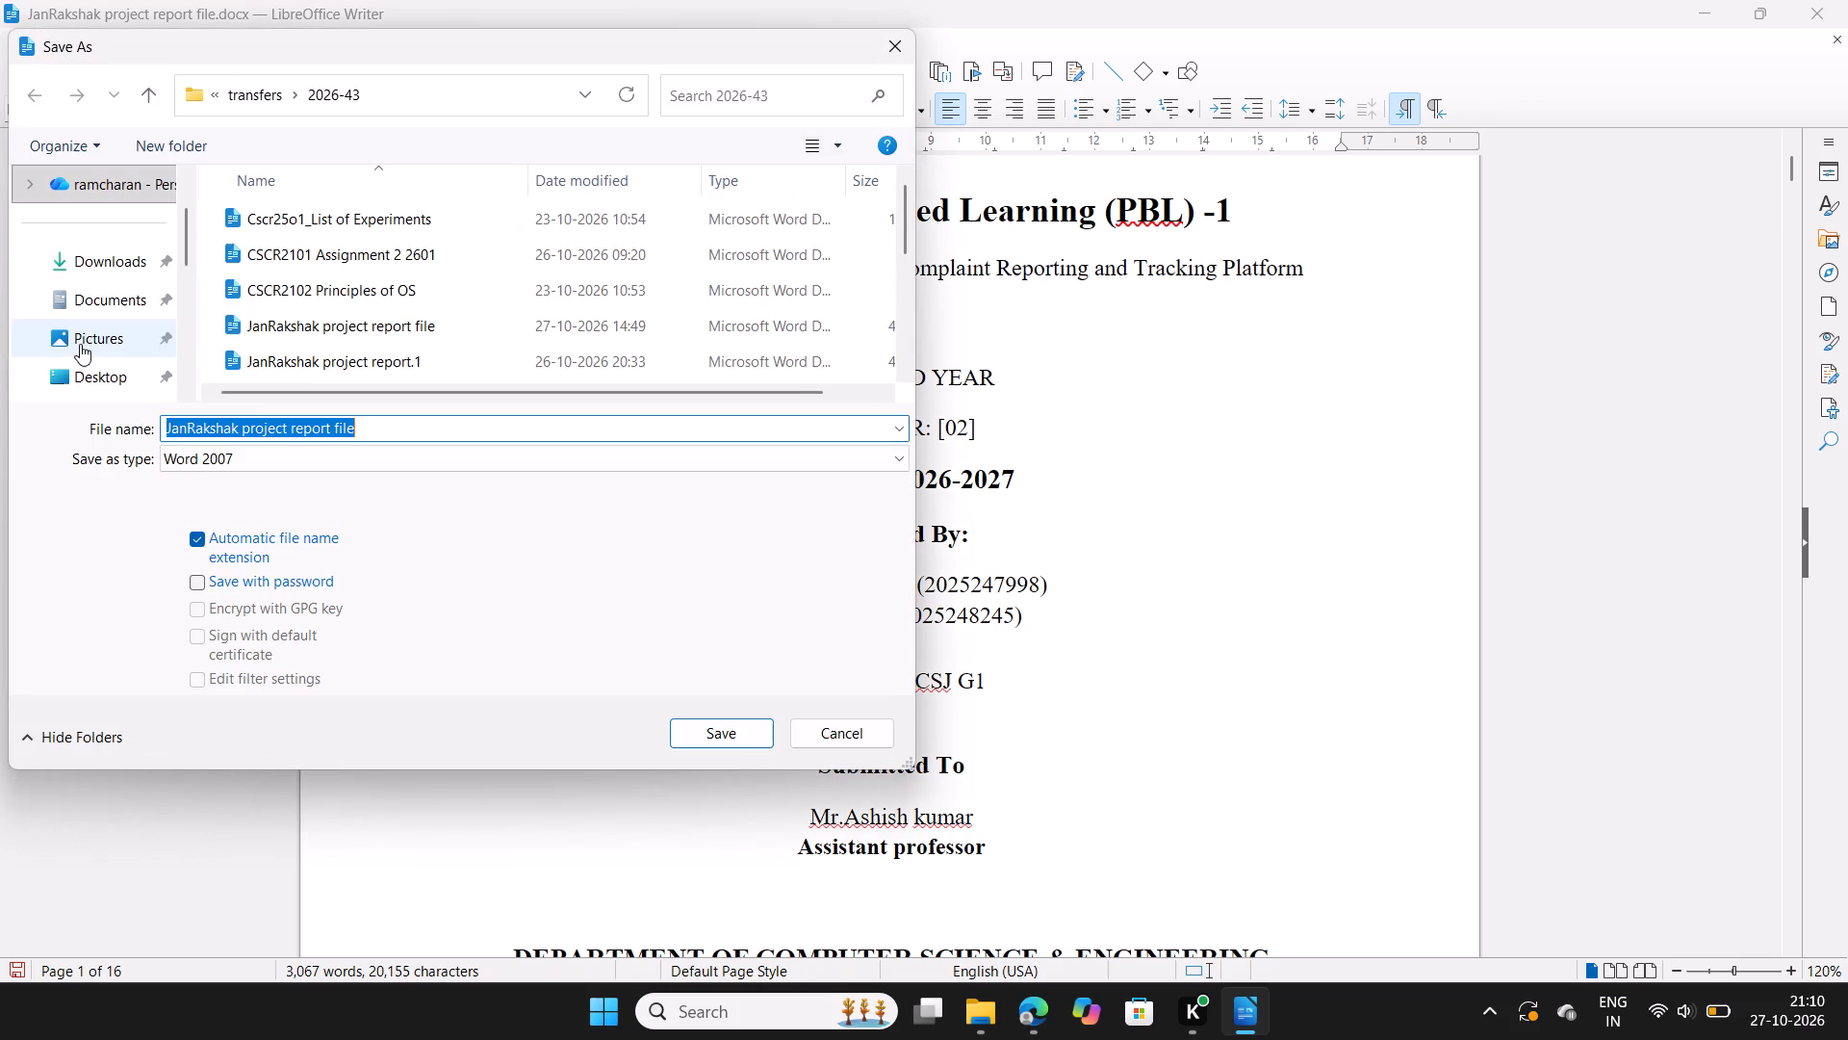
left_click(359, 436)
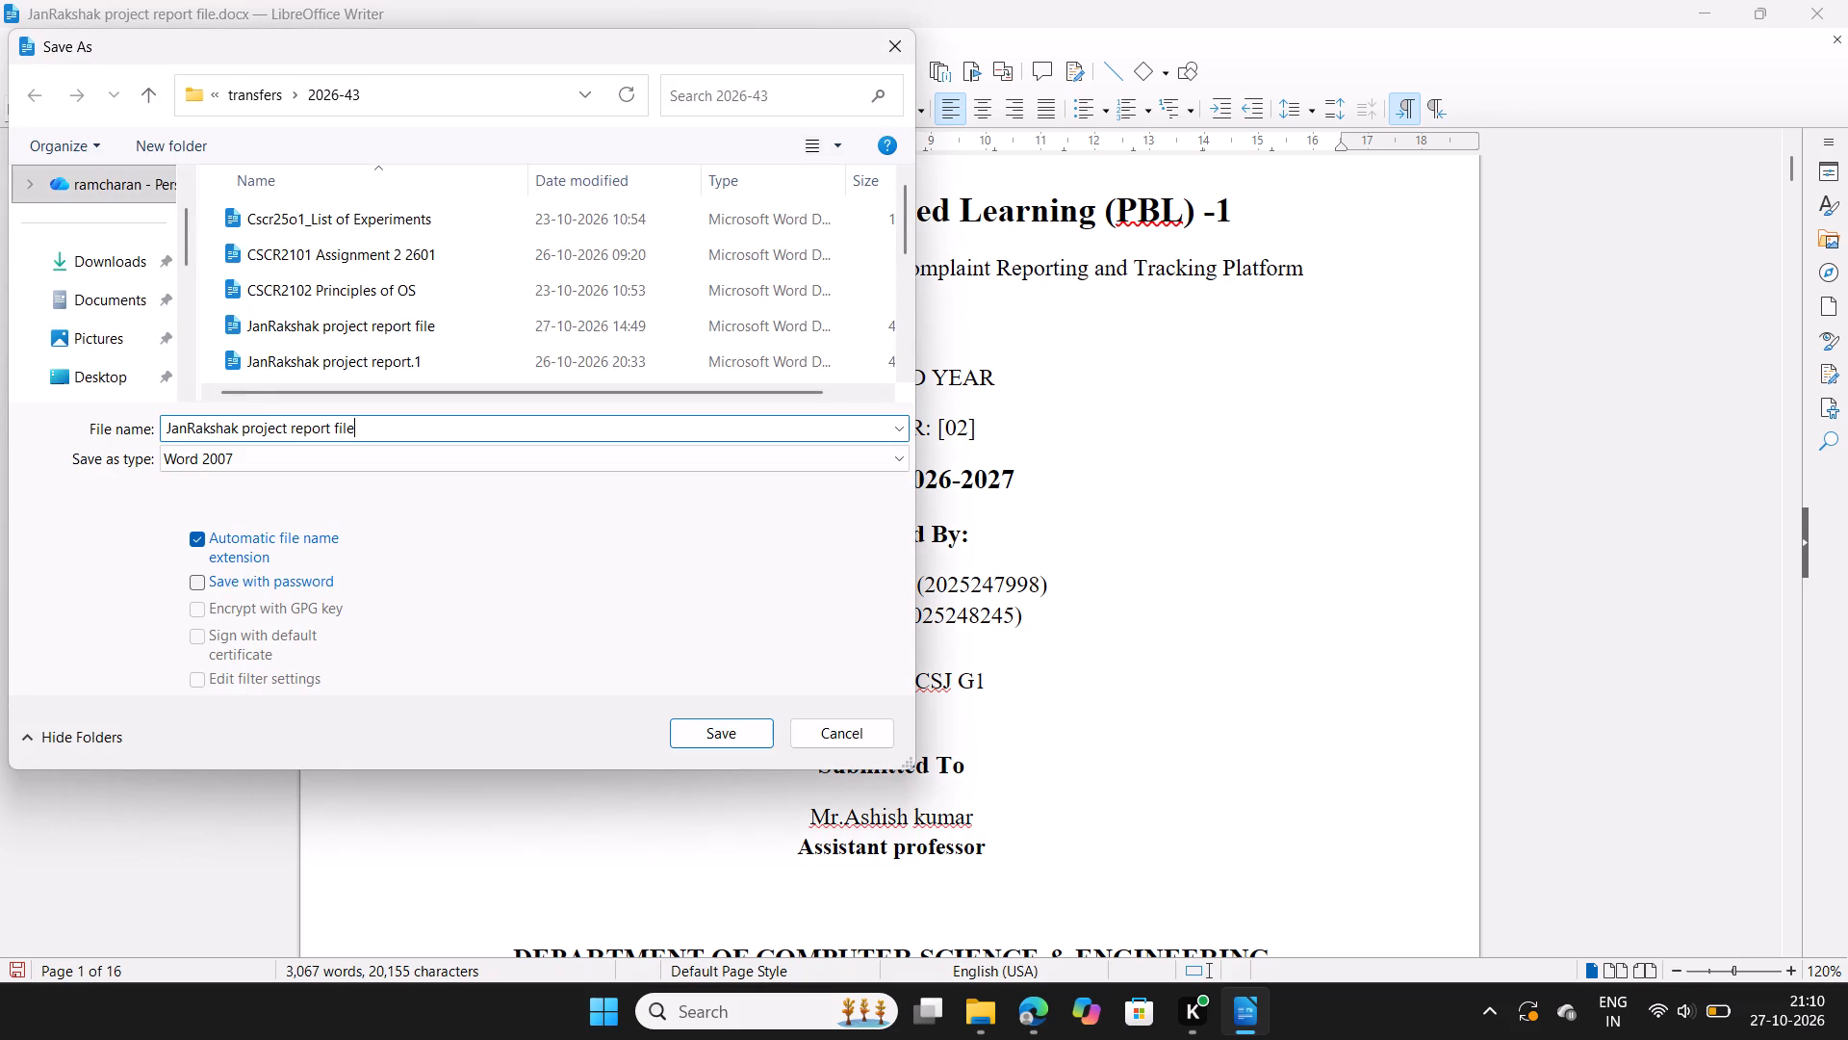
key("BackSpace")
key("BackSpace")
key("BackSpace")
key("BackSpace")
key("BackSpace")
key("BackSpace")
key("BackSpace")
key("BackSpace")
key("BackSpace")
key("BackSpace")
key("BackSpace")
key("BackSpace")
key("BackSpace")
key("BackSpace")
key("BackSpace")
key("BackSpace")
key("BackSpace")
key("BackSpace")
key("BackSpace")
key("BackSpace")
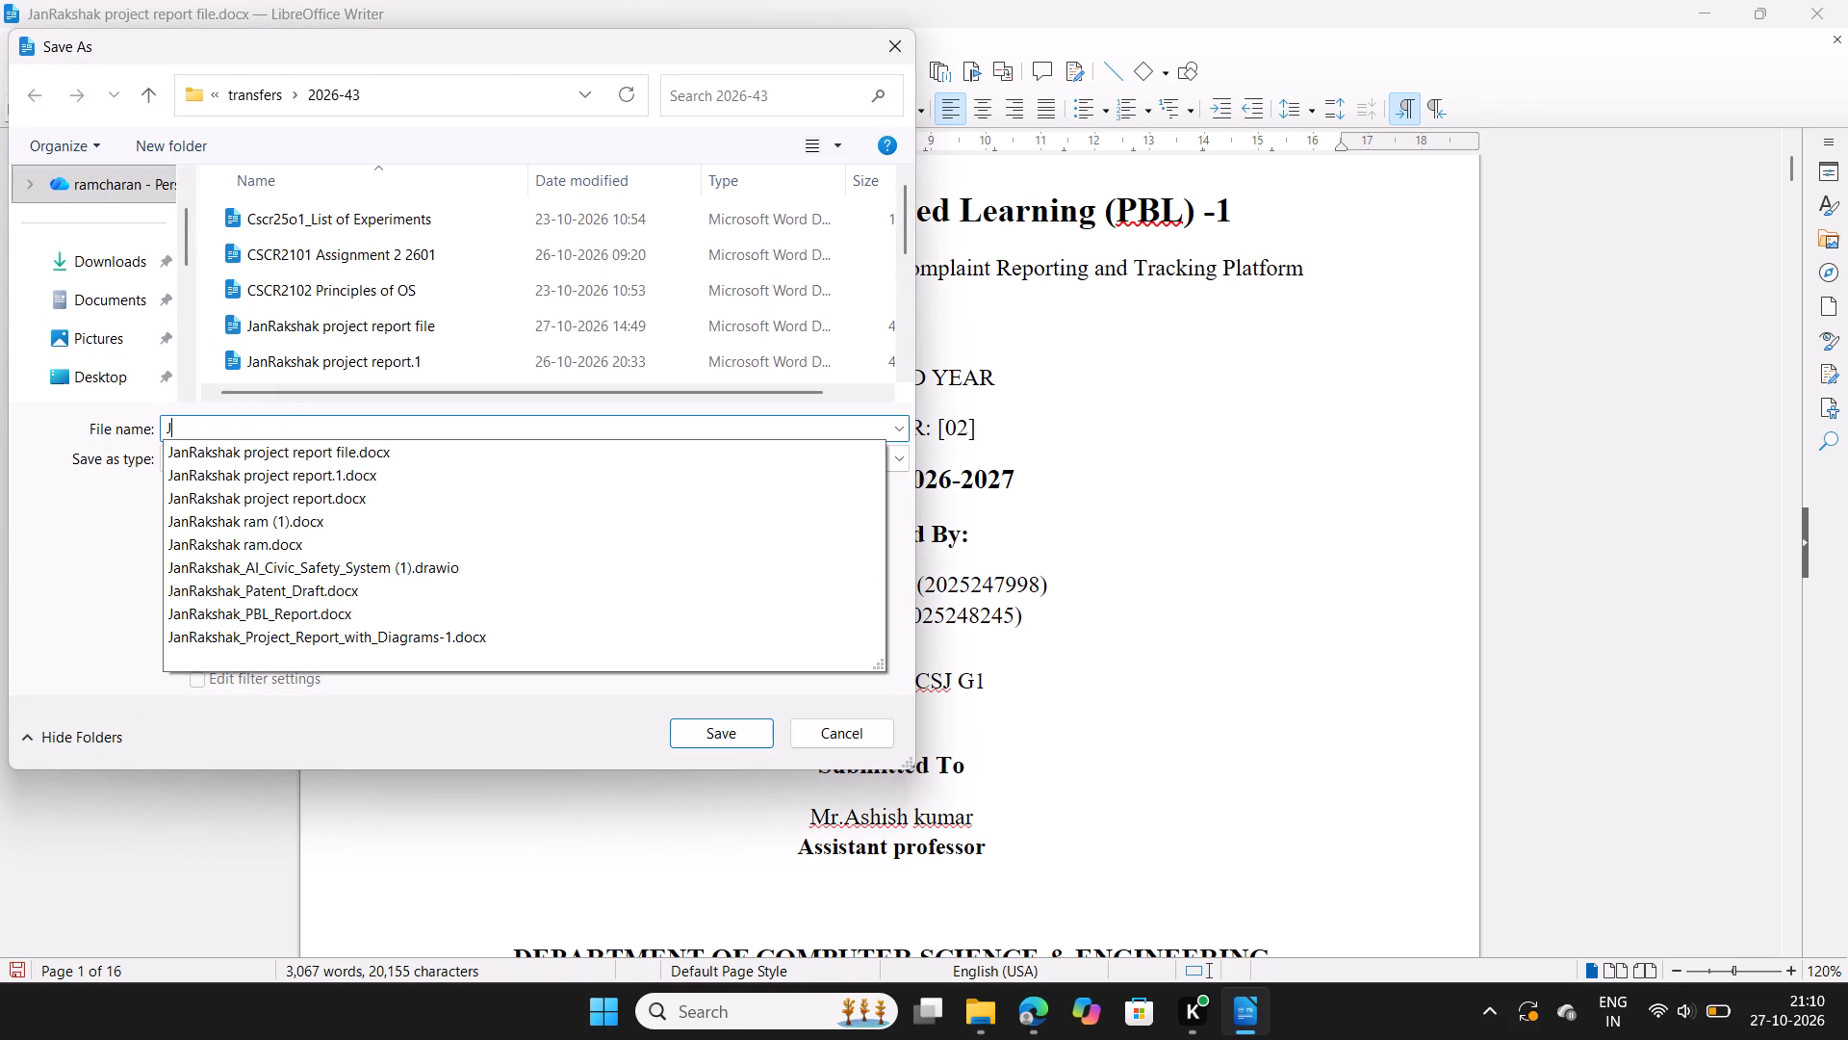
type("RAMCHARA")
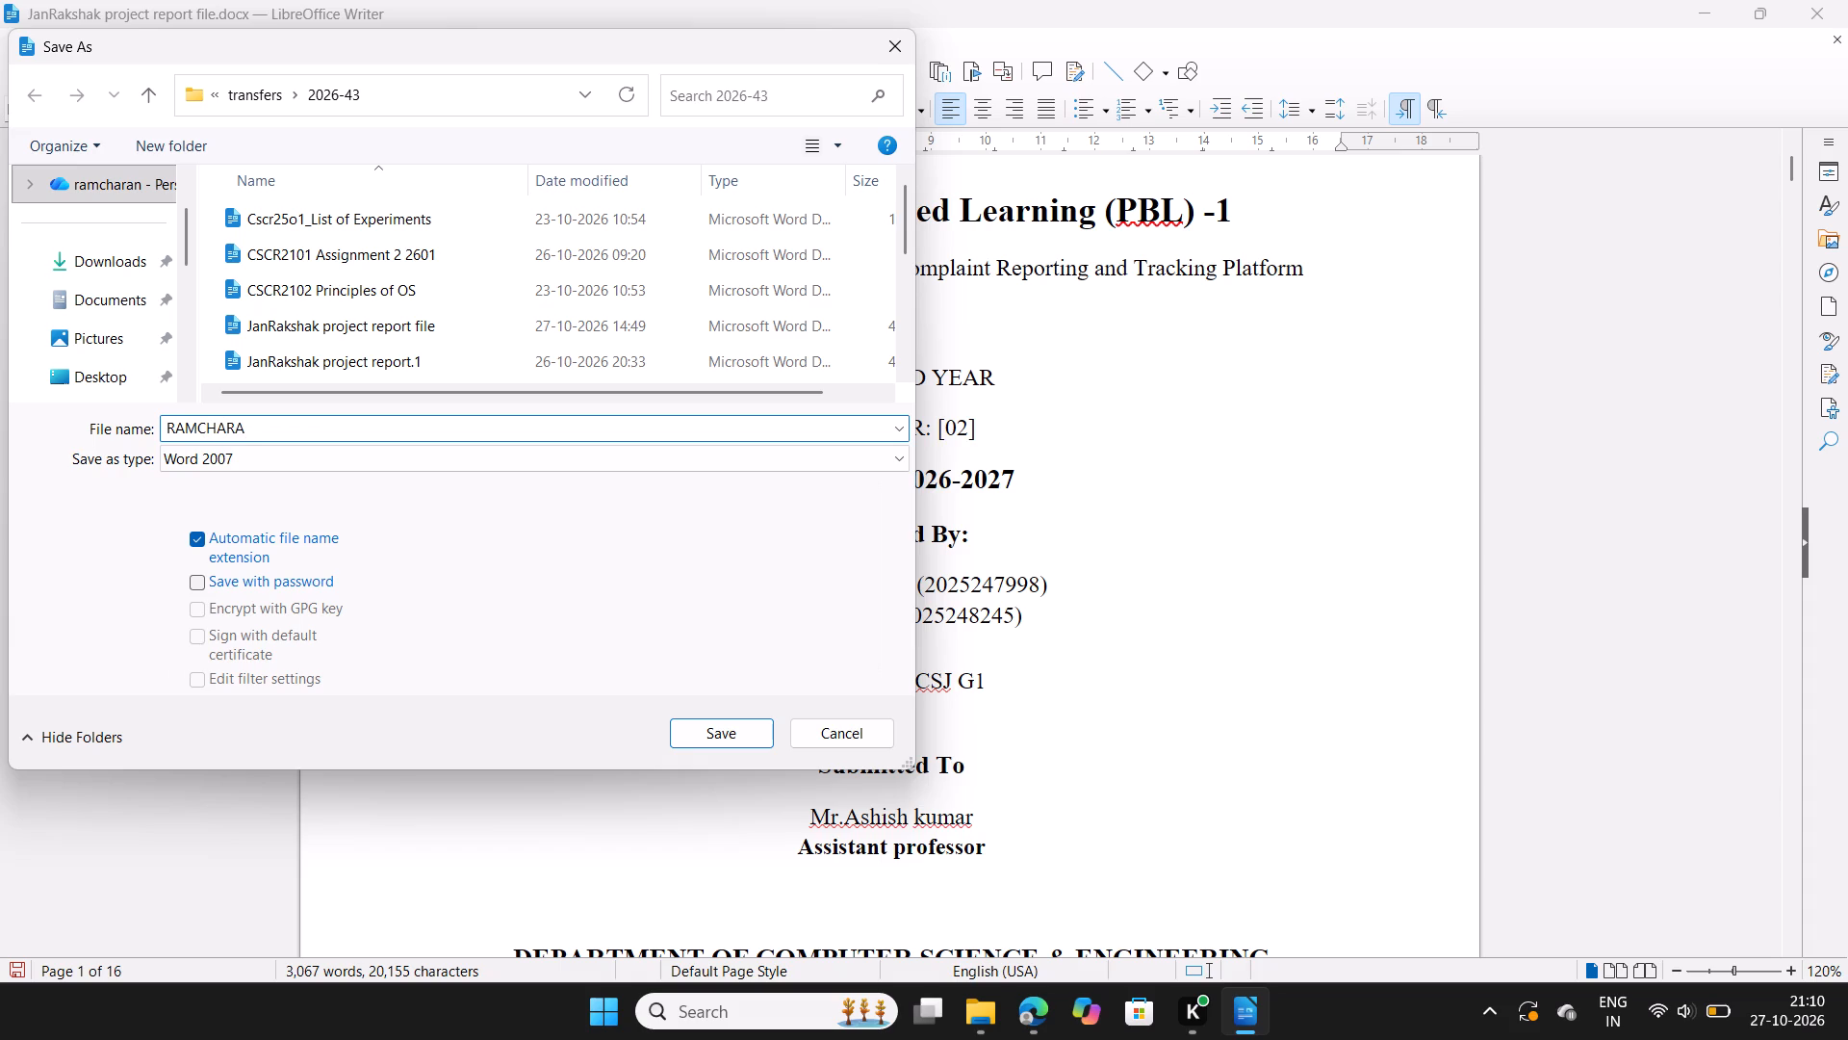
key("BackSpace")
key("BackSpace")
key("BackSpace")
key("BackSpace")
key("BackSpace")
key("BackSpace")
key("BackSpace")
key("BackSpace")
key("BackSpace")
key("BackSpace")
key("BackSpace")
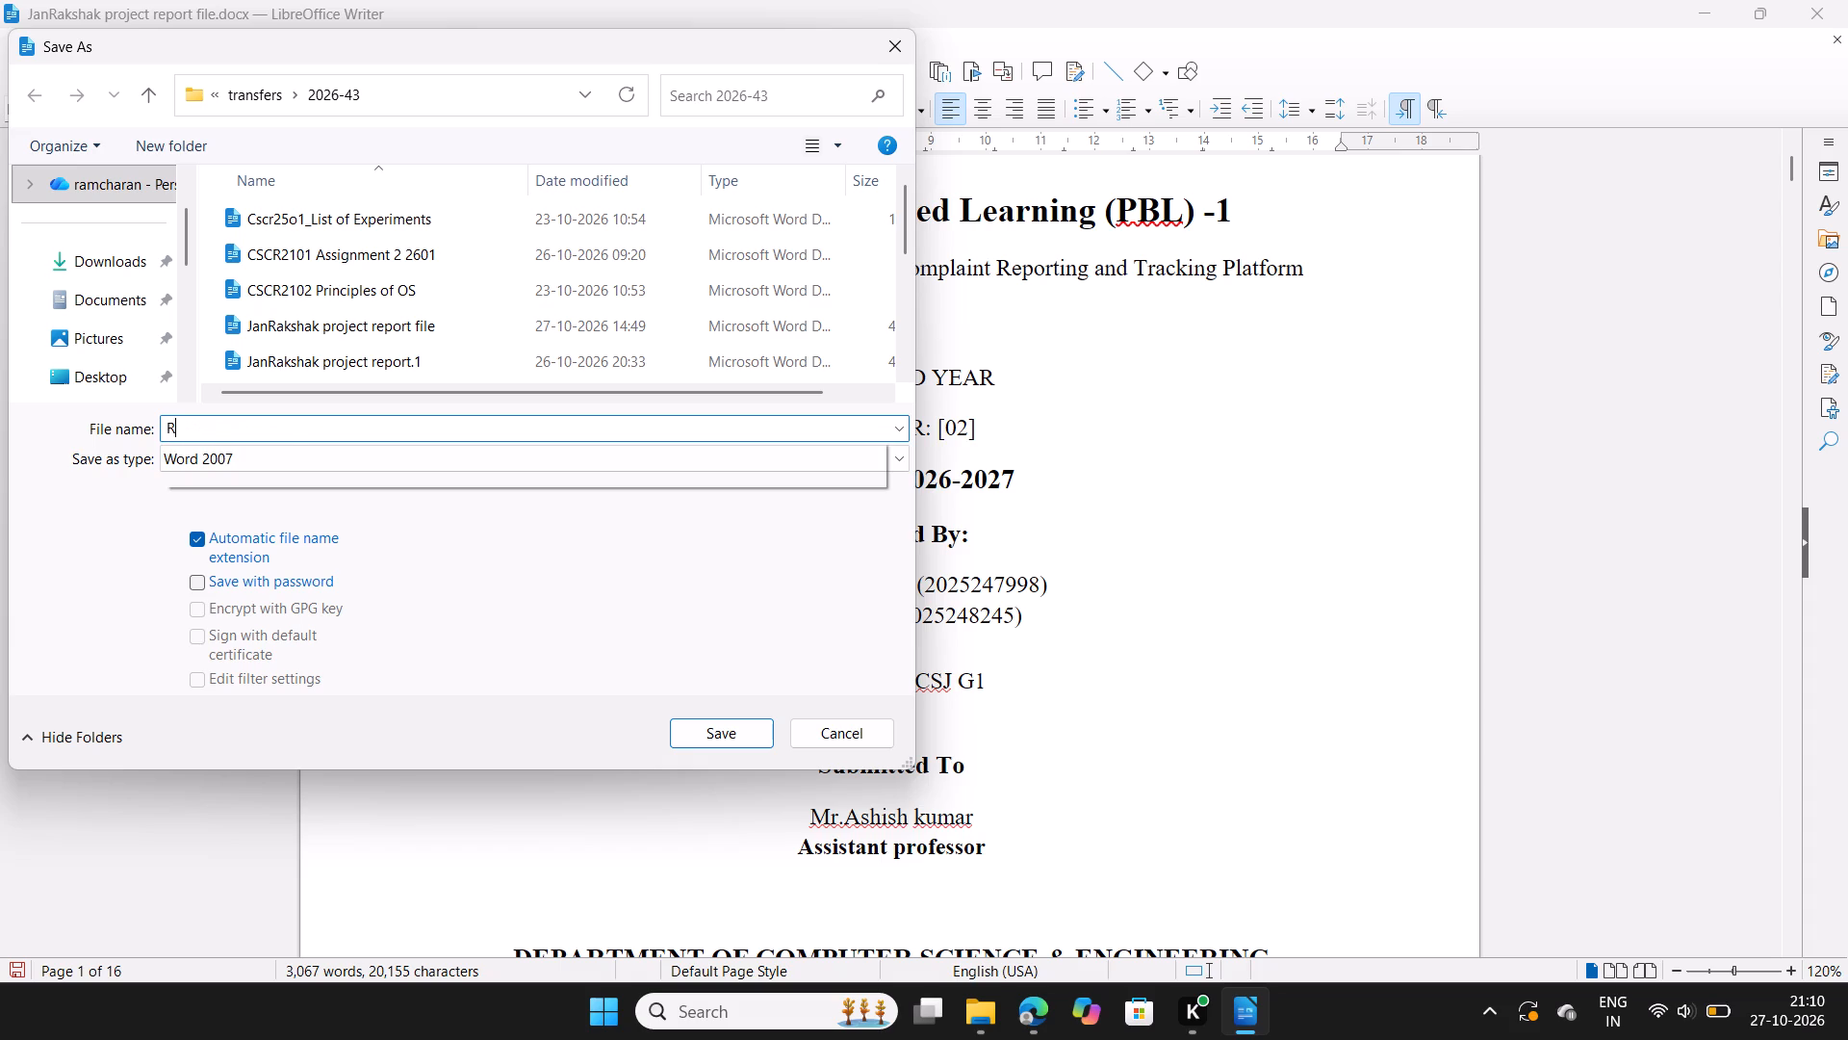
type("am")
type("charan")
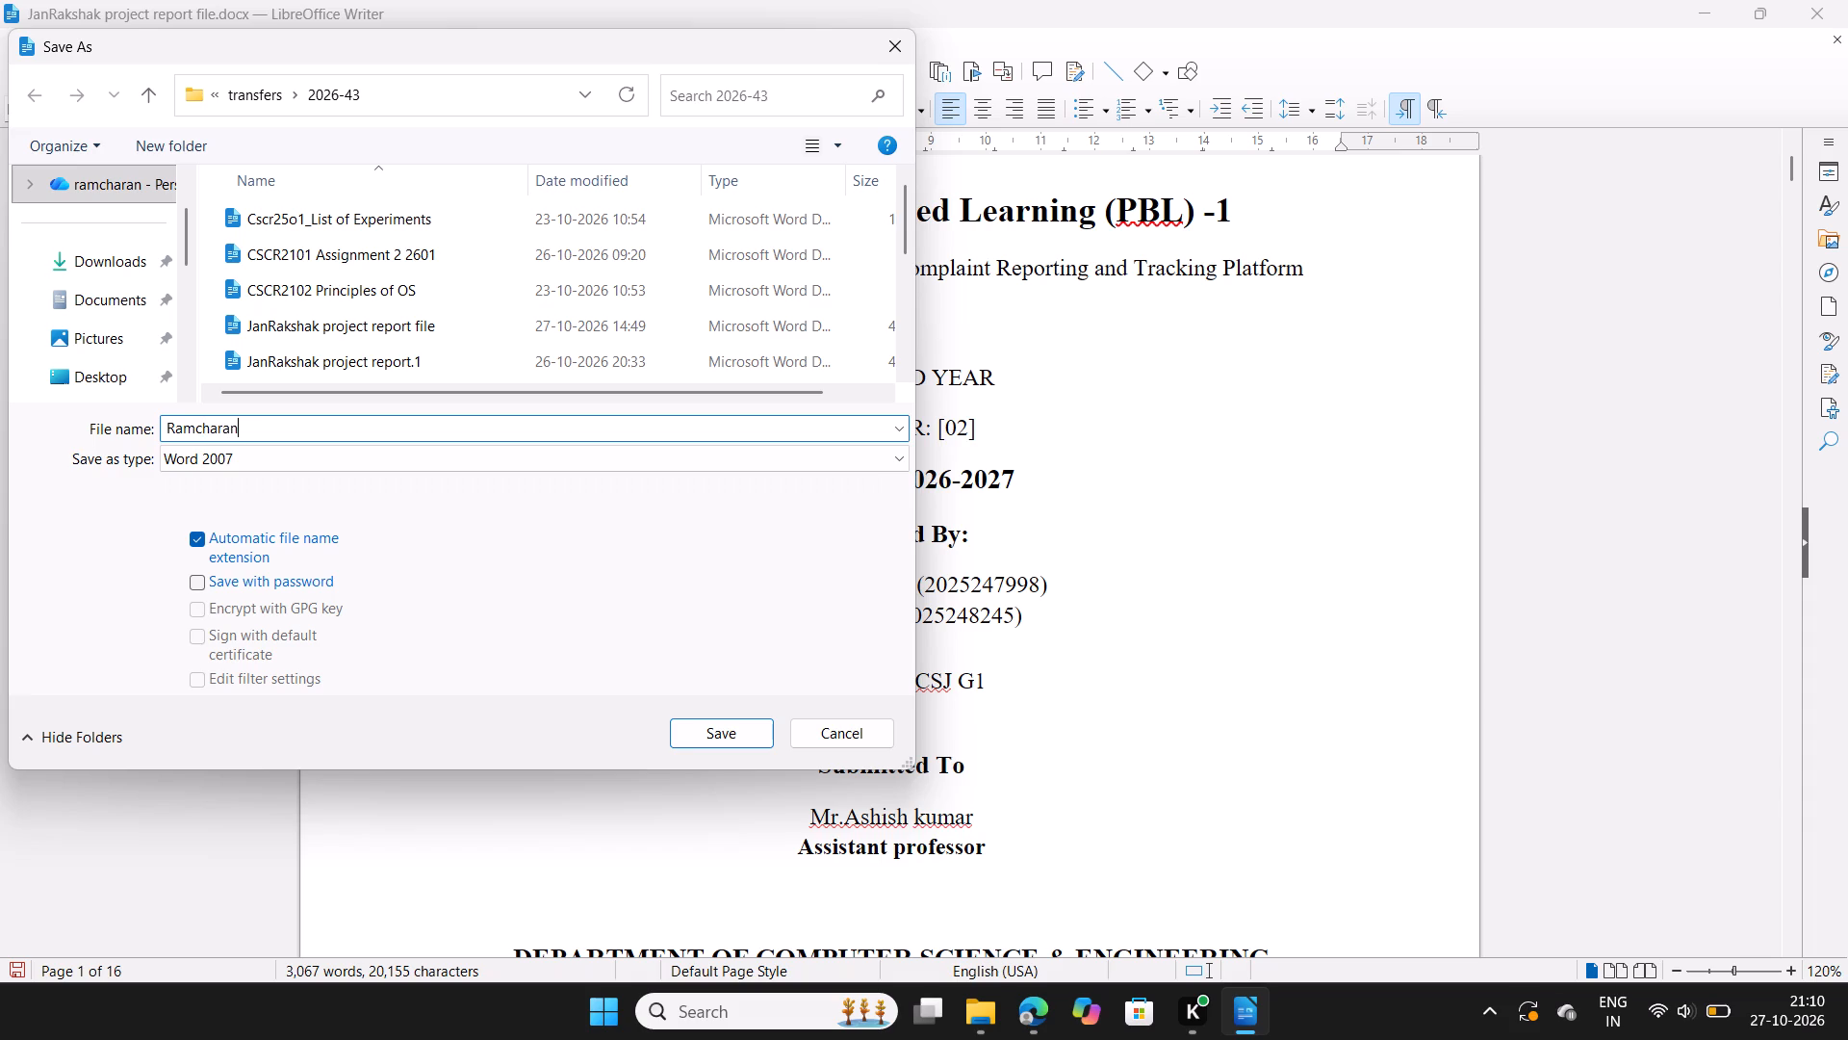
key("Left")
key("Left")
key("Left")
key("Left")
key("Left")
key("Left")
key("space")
left_click(303, 423)
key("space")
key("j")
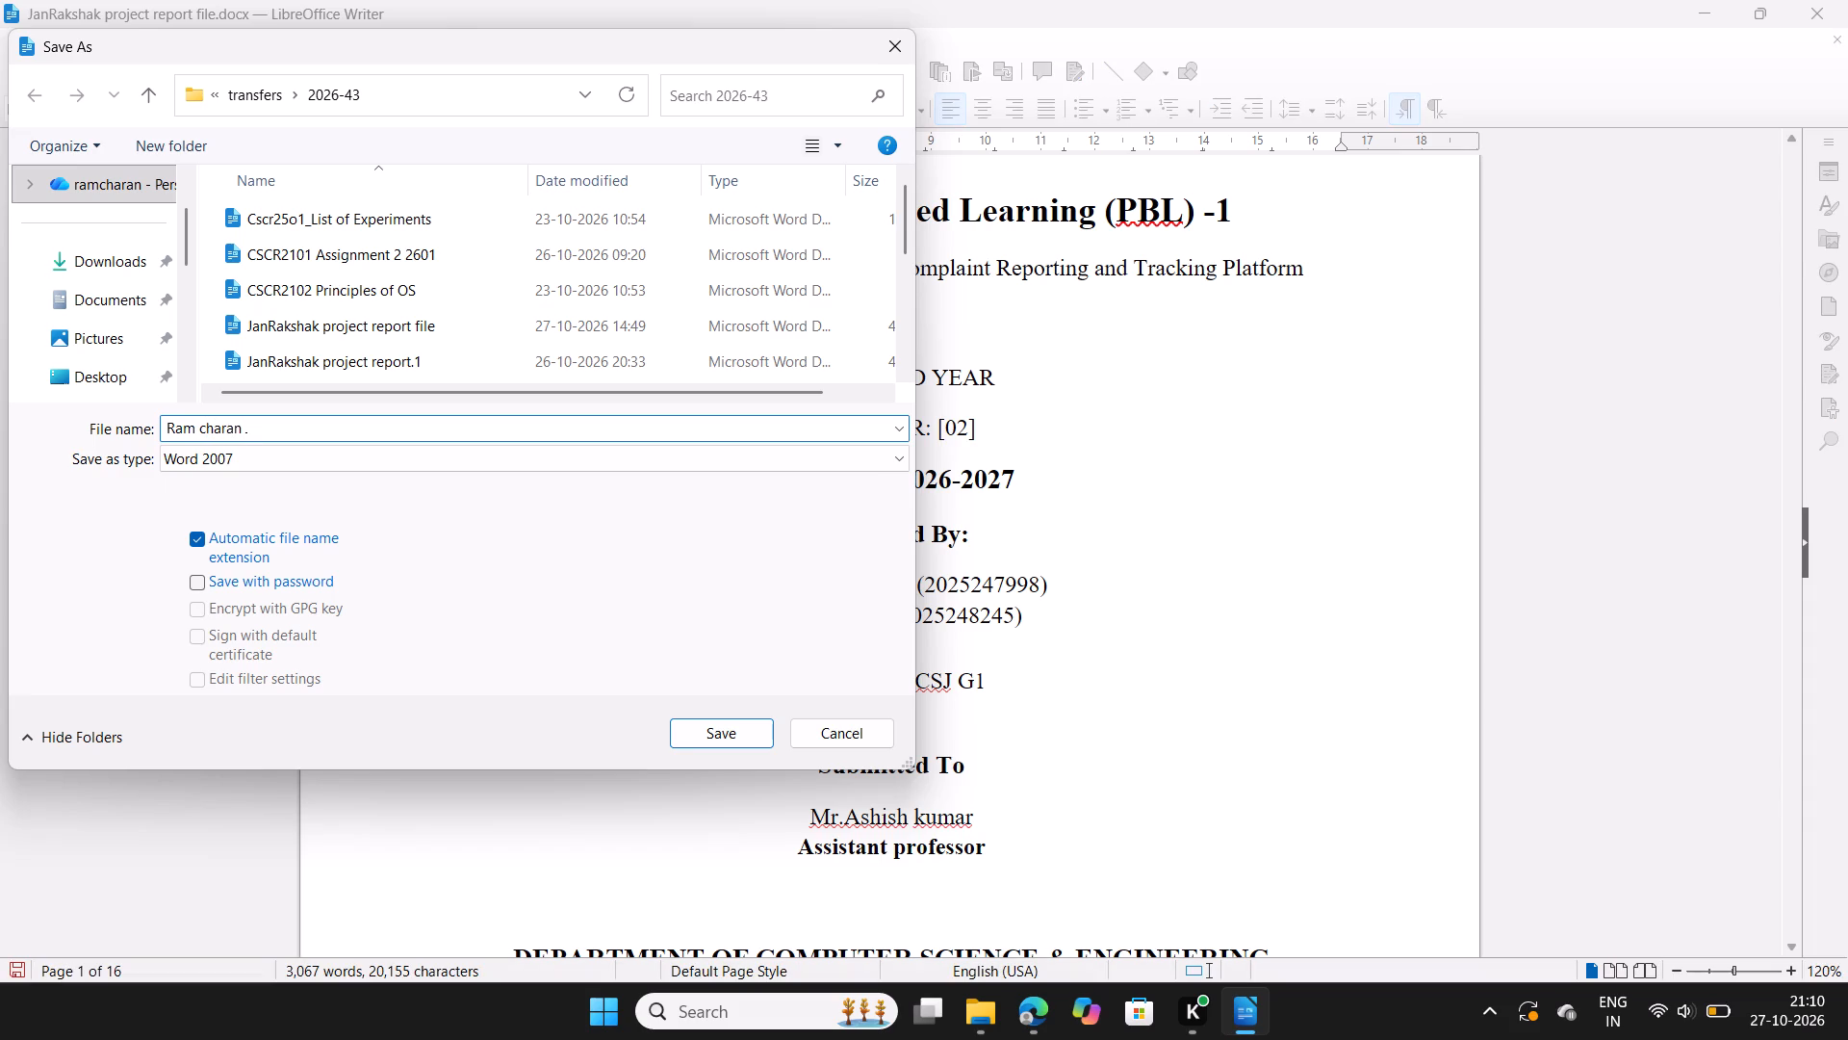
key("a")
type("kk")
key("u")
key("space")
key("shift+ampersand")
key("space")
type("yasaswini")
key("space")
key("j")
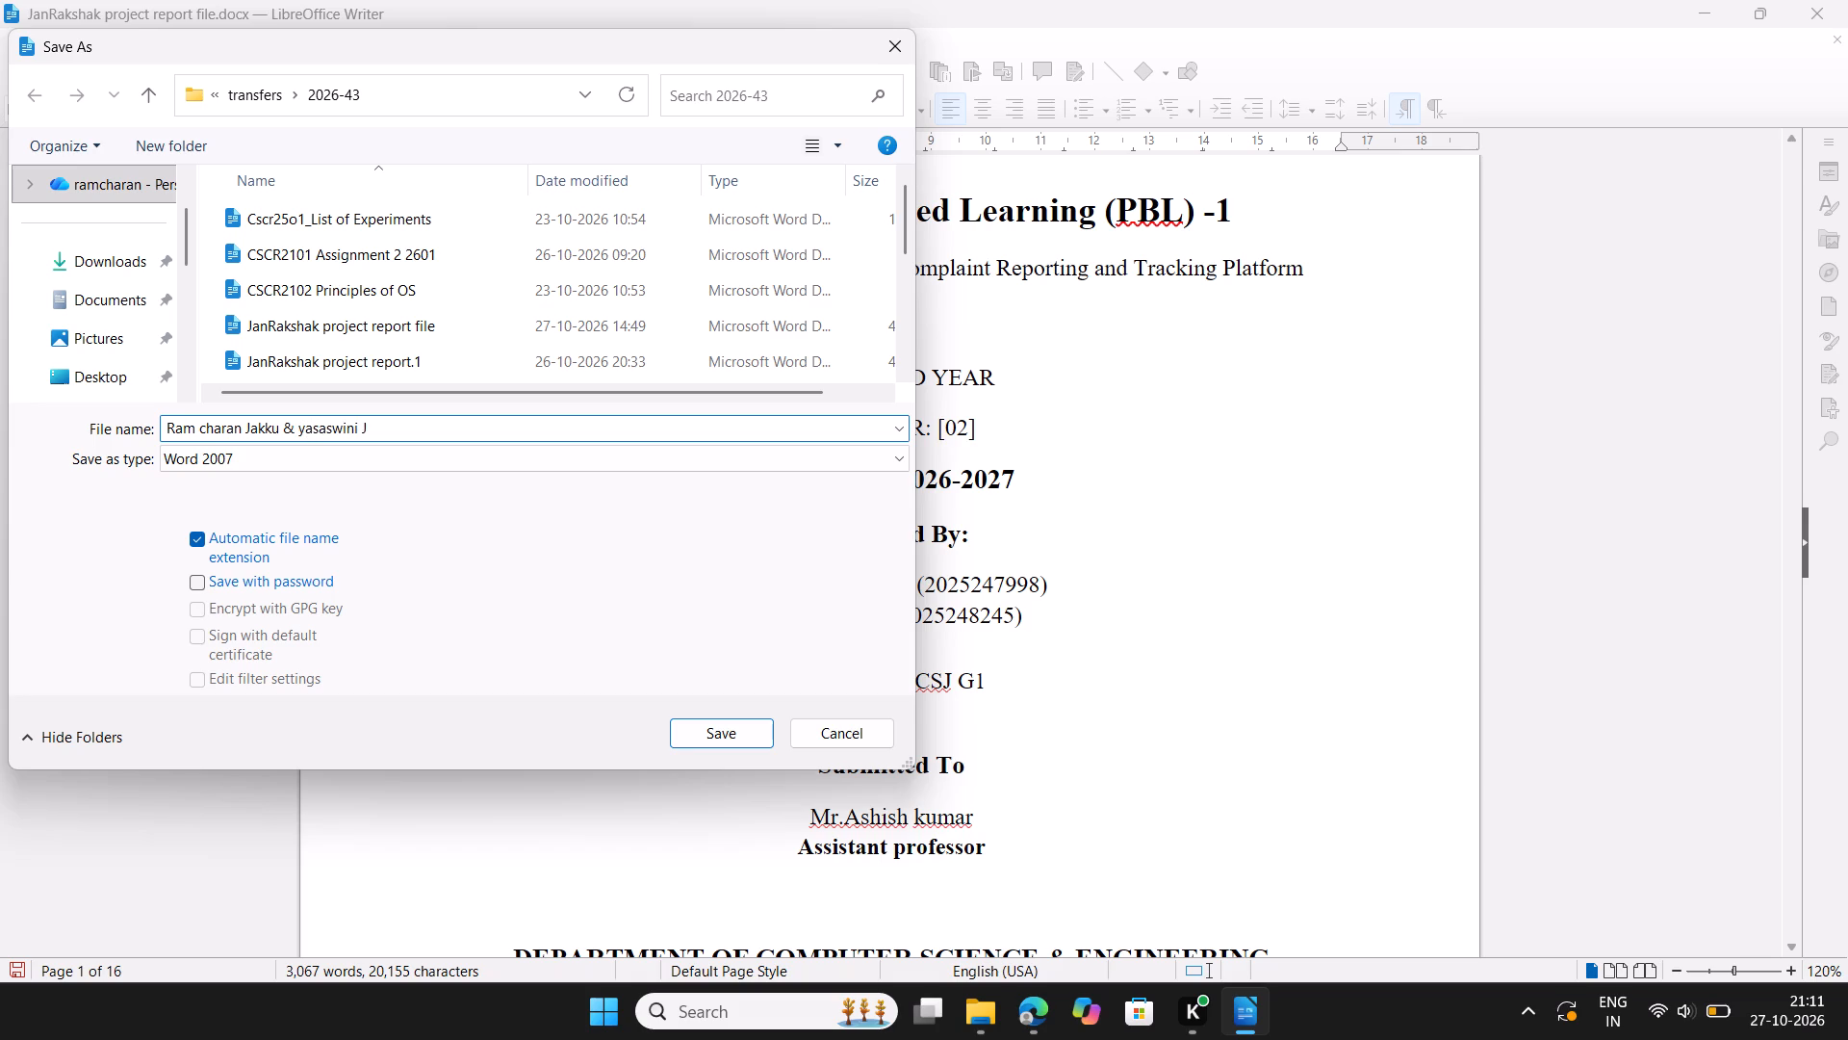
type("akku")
left_click(752, 737)
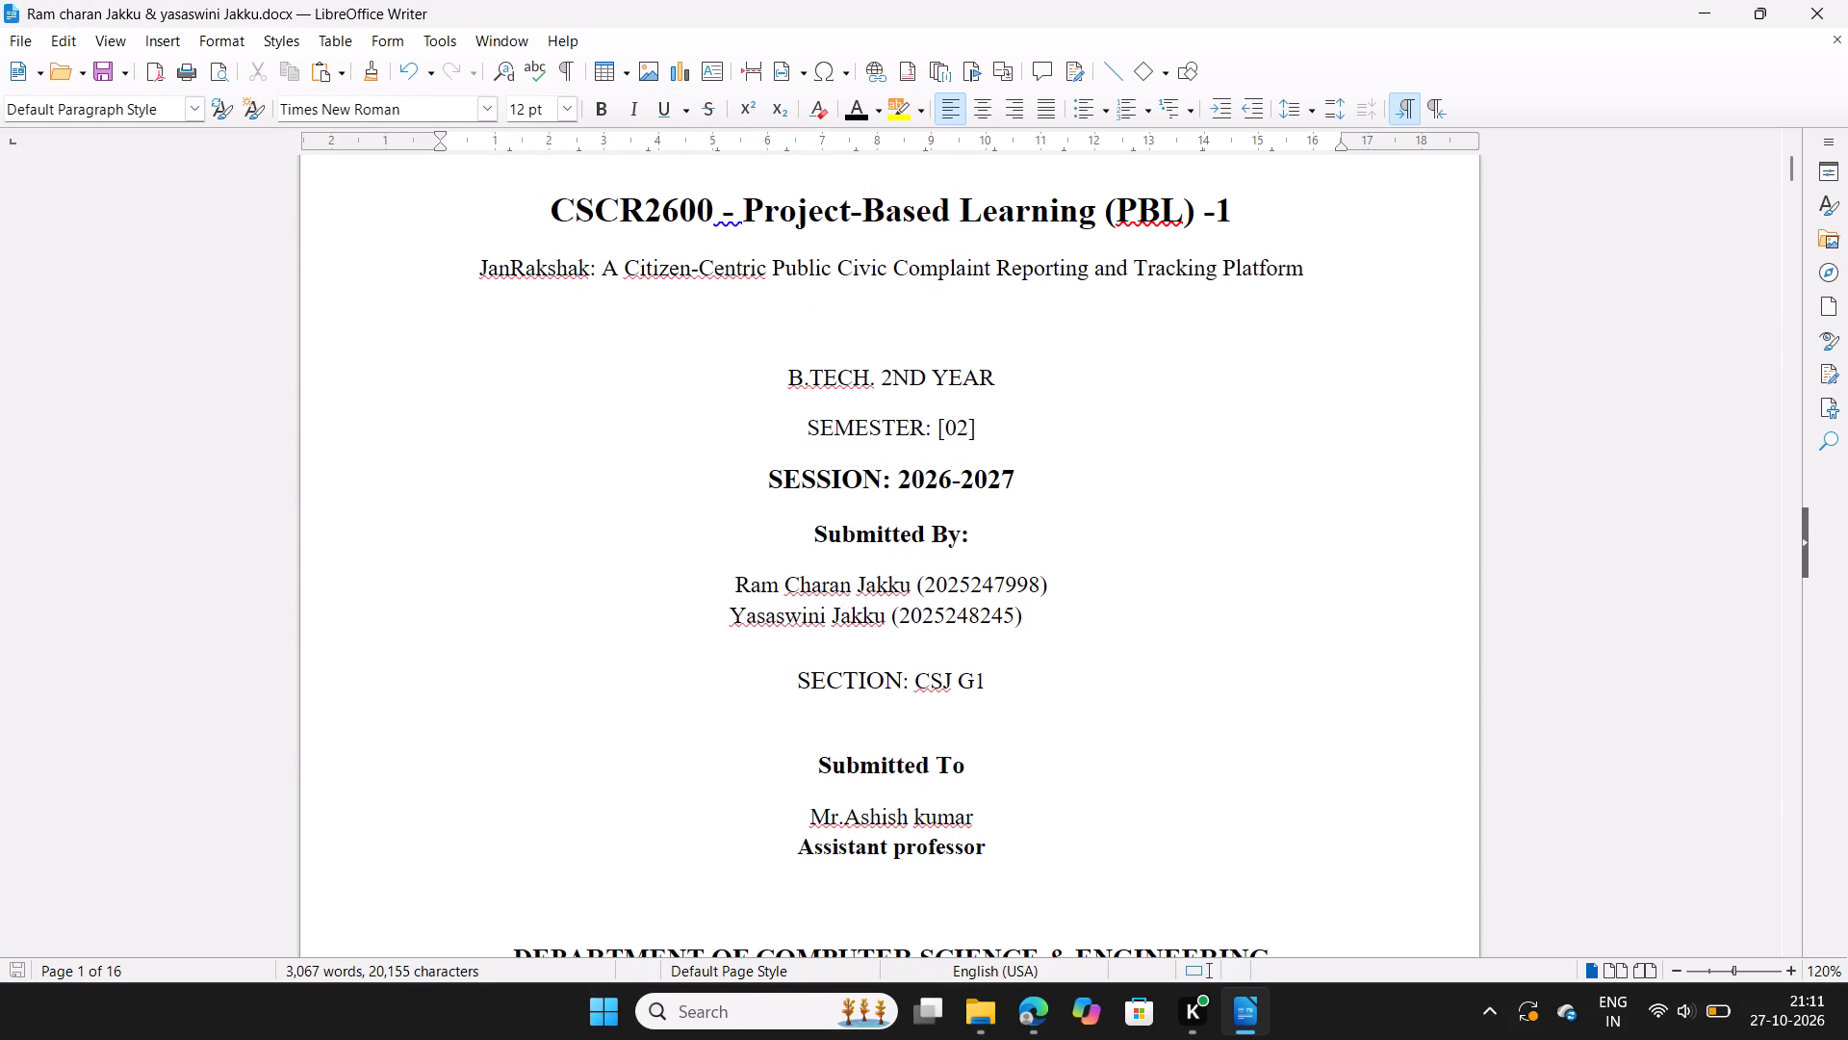
Switch to File Explorer and open the newly saved report from the recent files.
left_click(983, 1012)
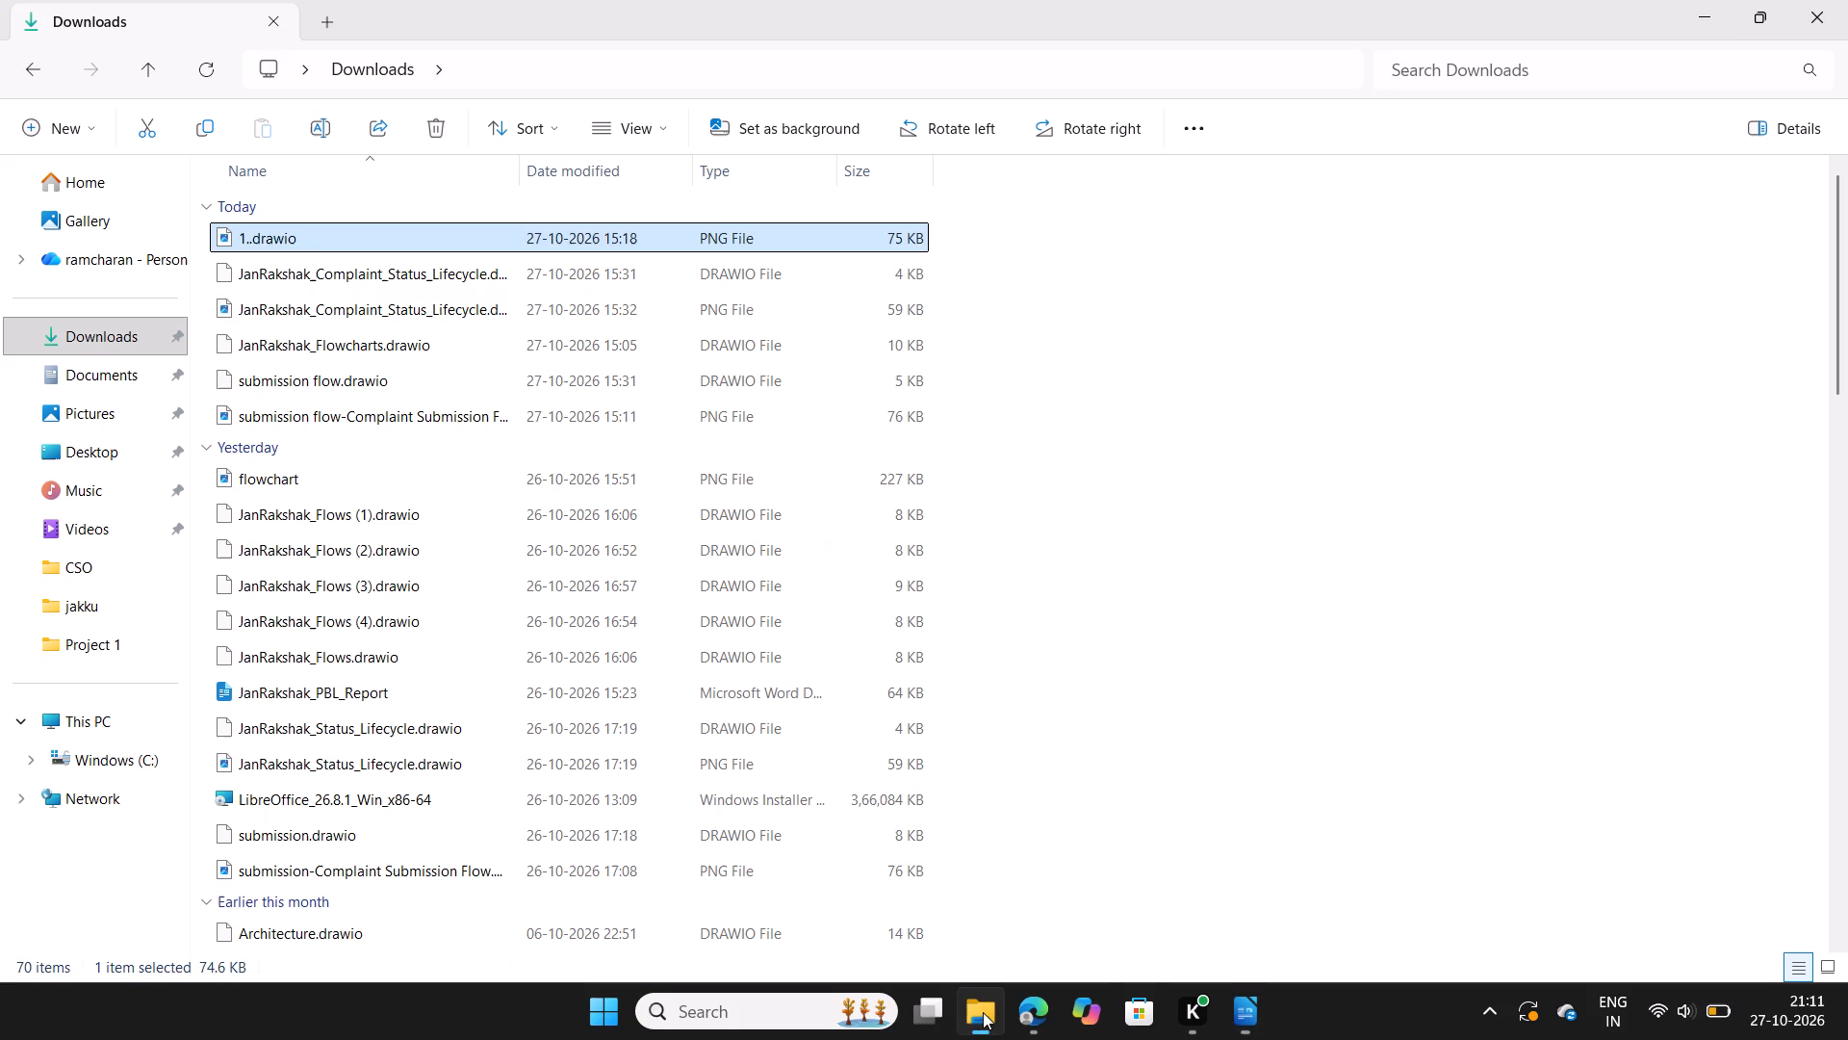
left_click(95, 190)
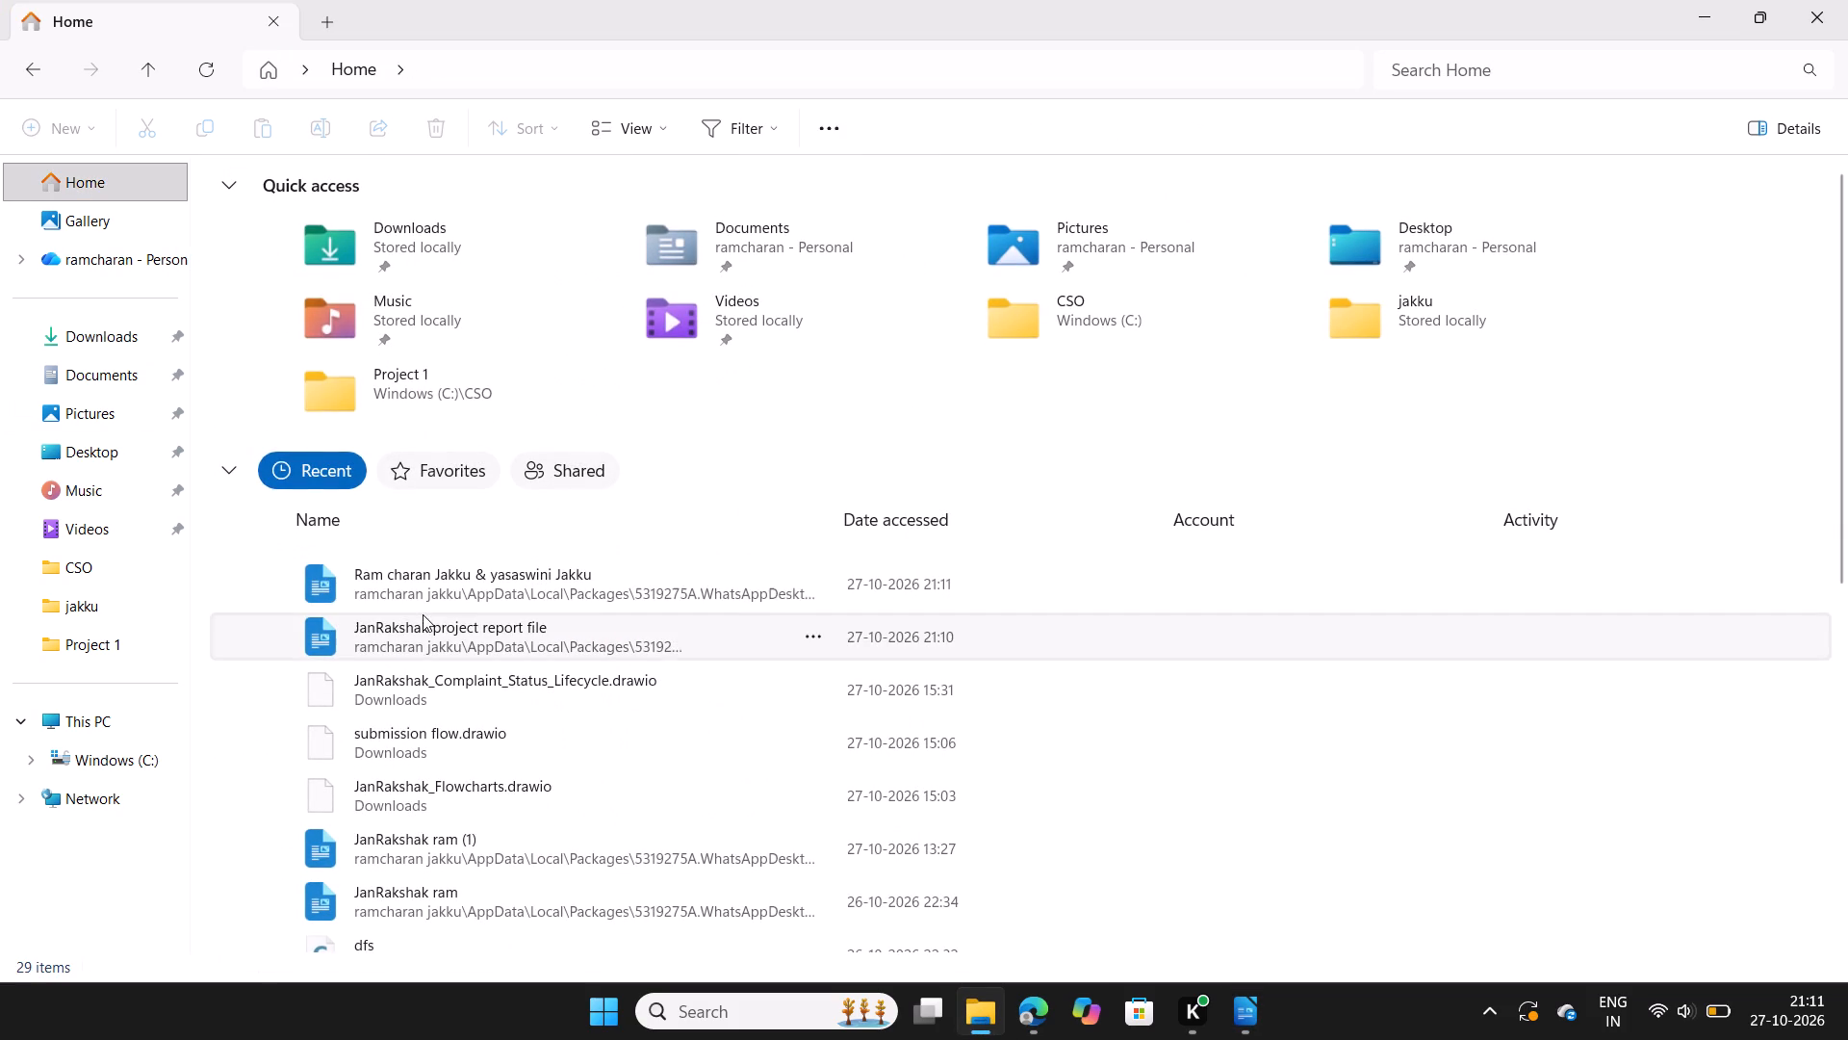
left_click(527, 576)
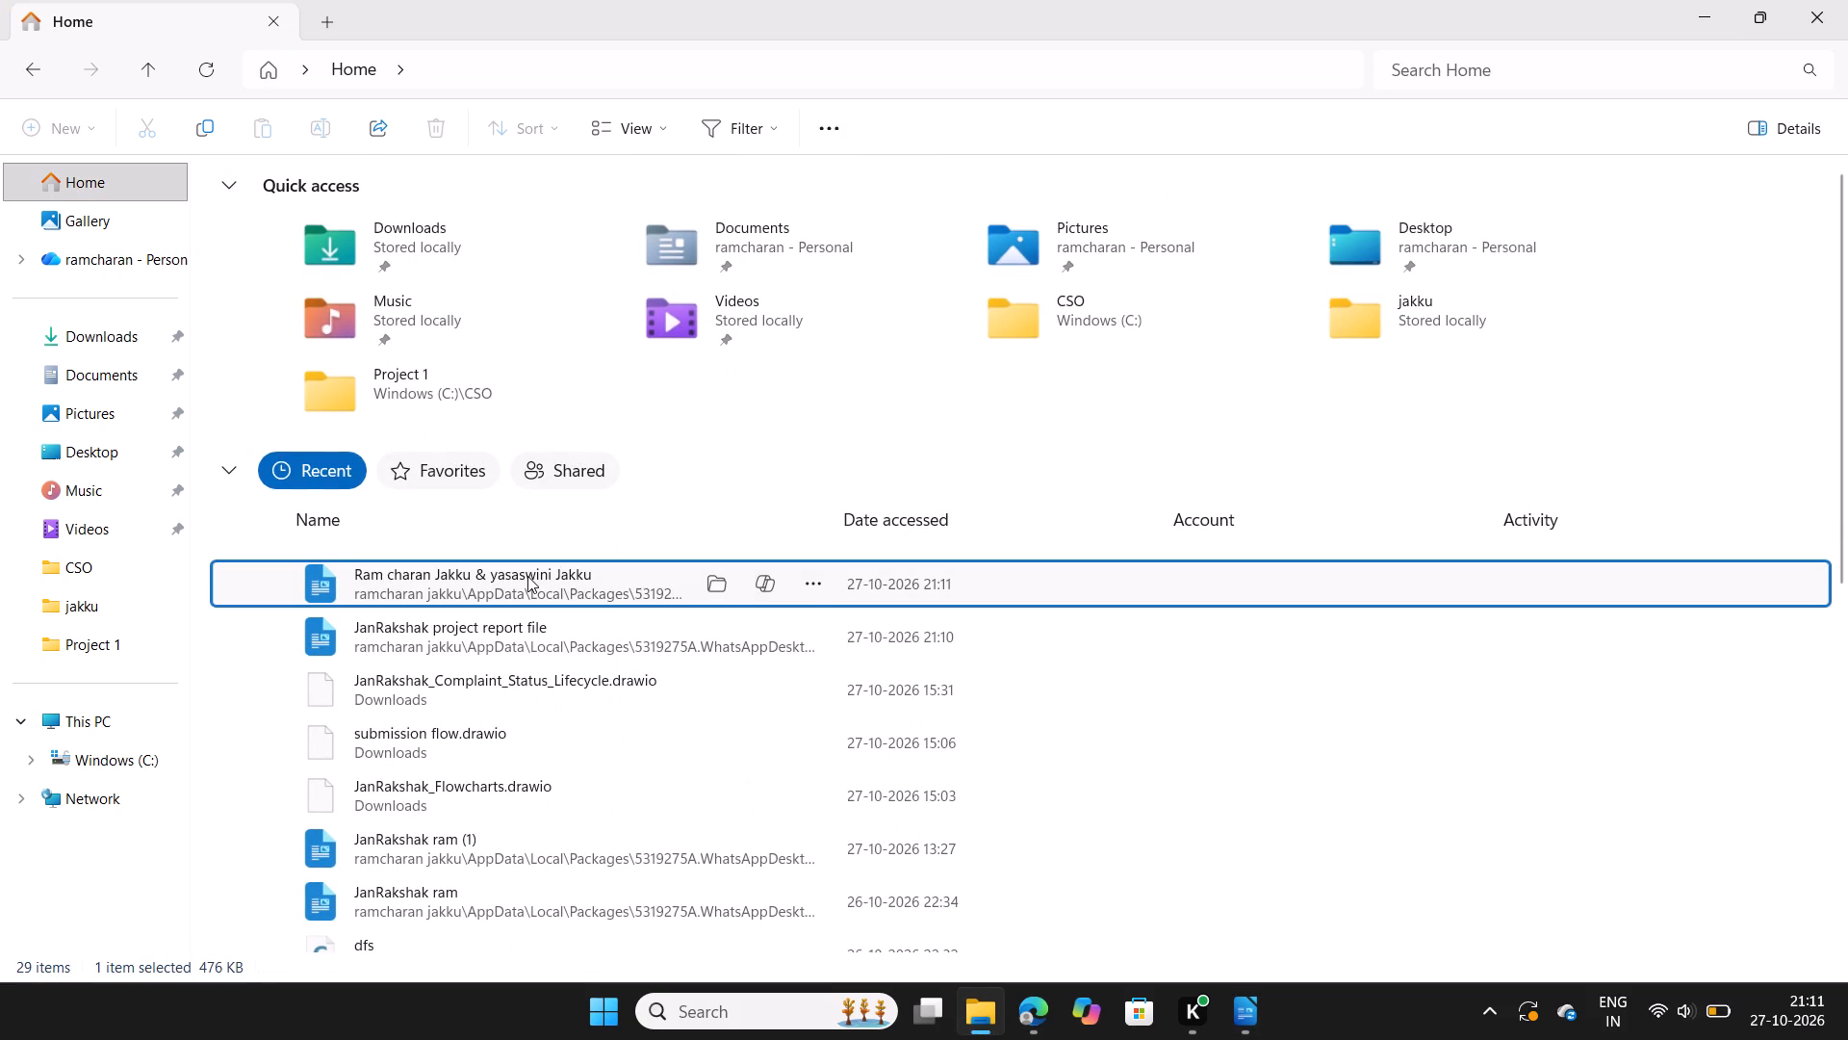
left_click(817, 588)
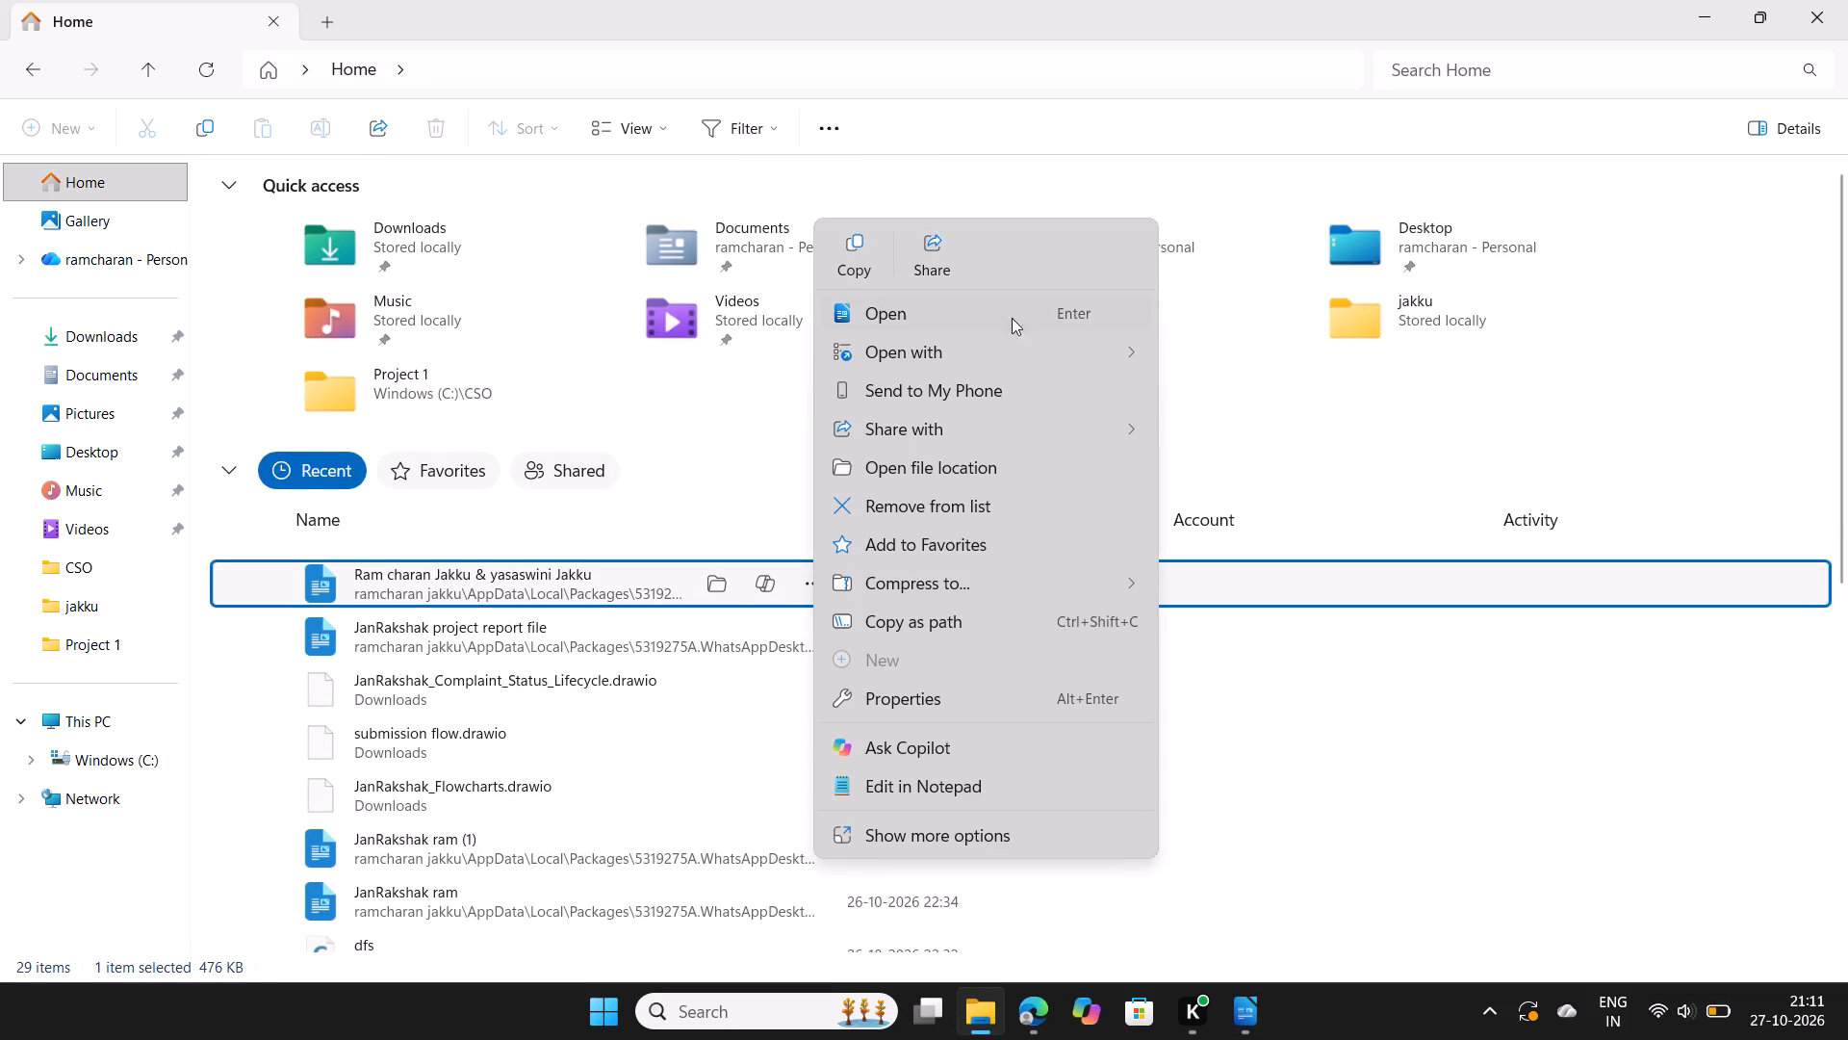
left_click(888, 314)
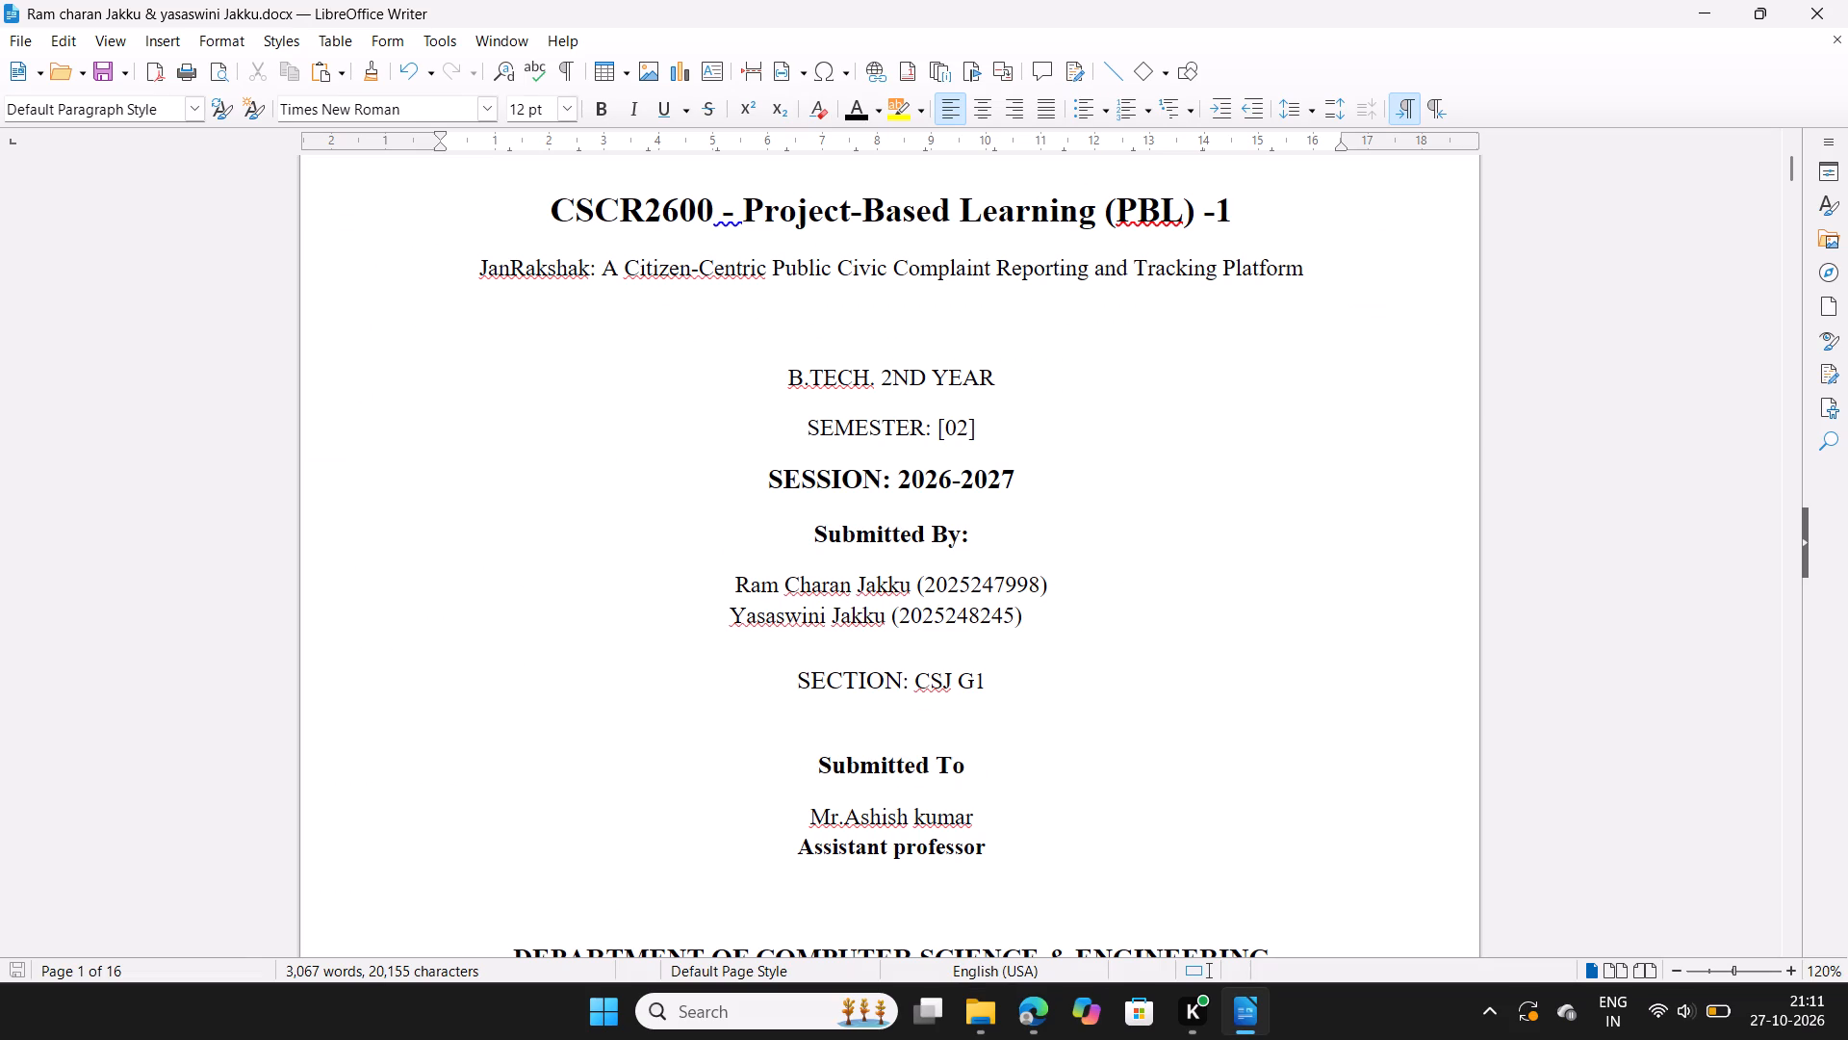
Review the saved report from the cover page and table of contents through the team table and Software Platform list.
scroll(874, 582, "down", 9)
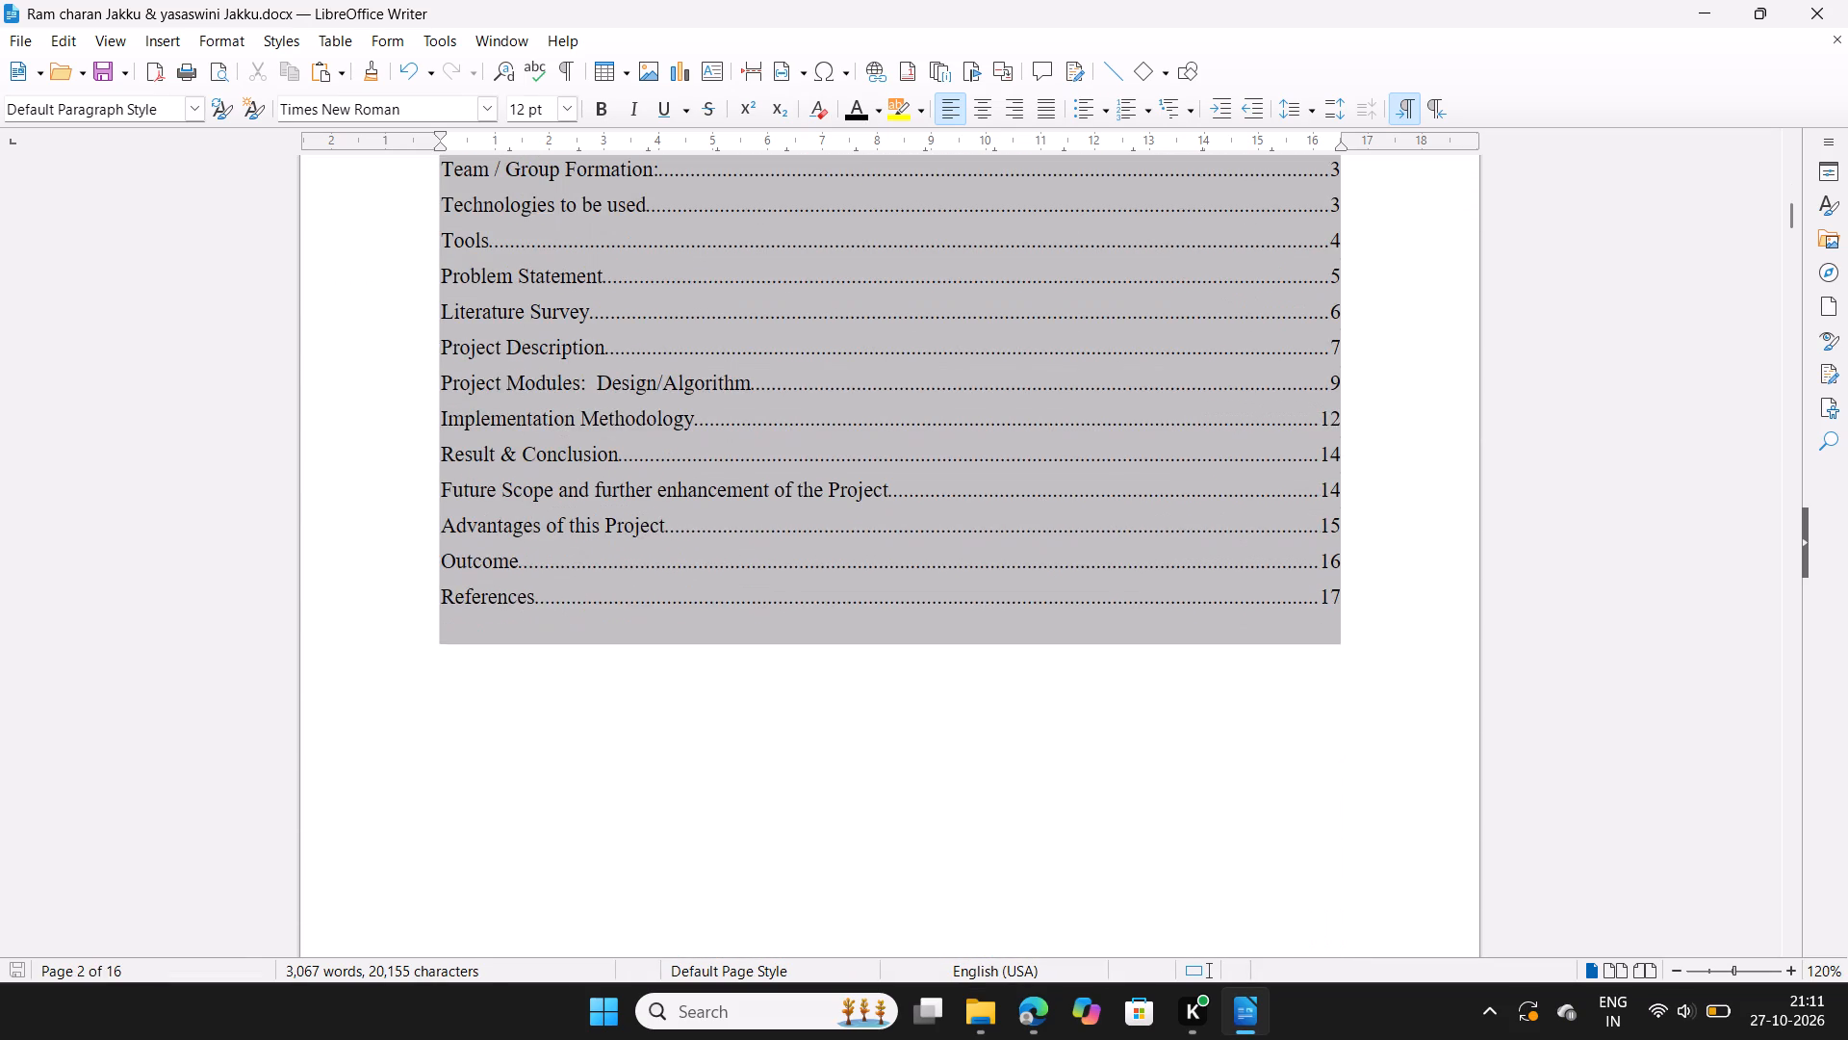
scroll(874, 582, "down", 3)
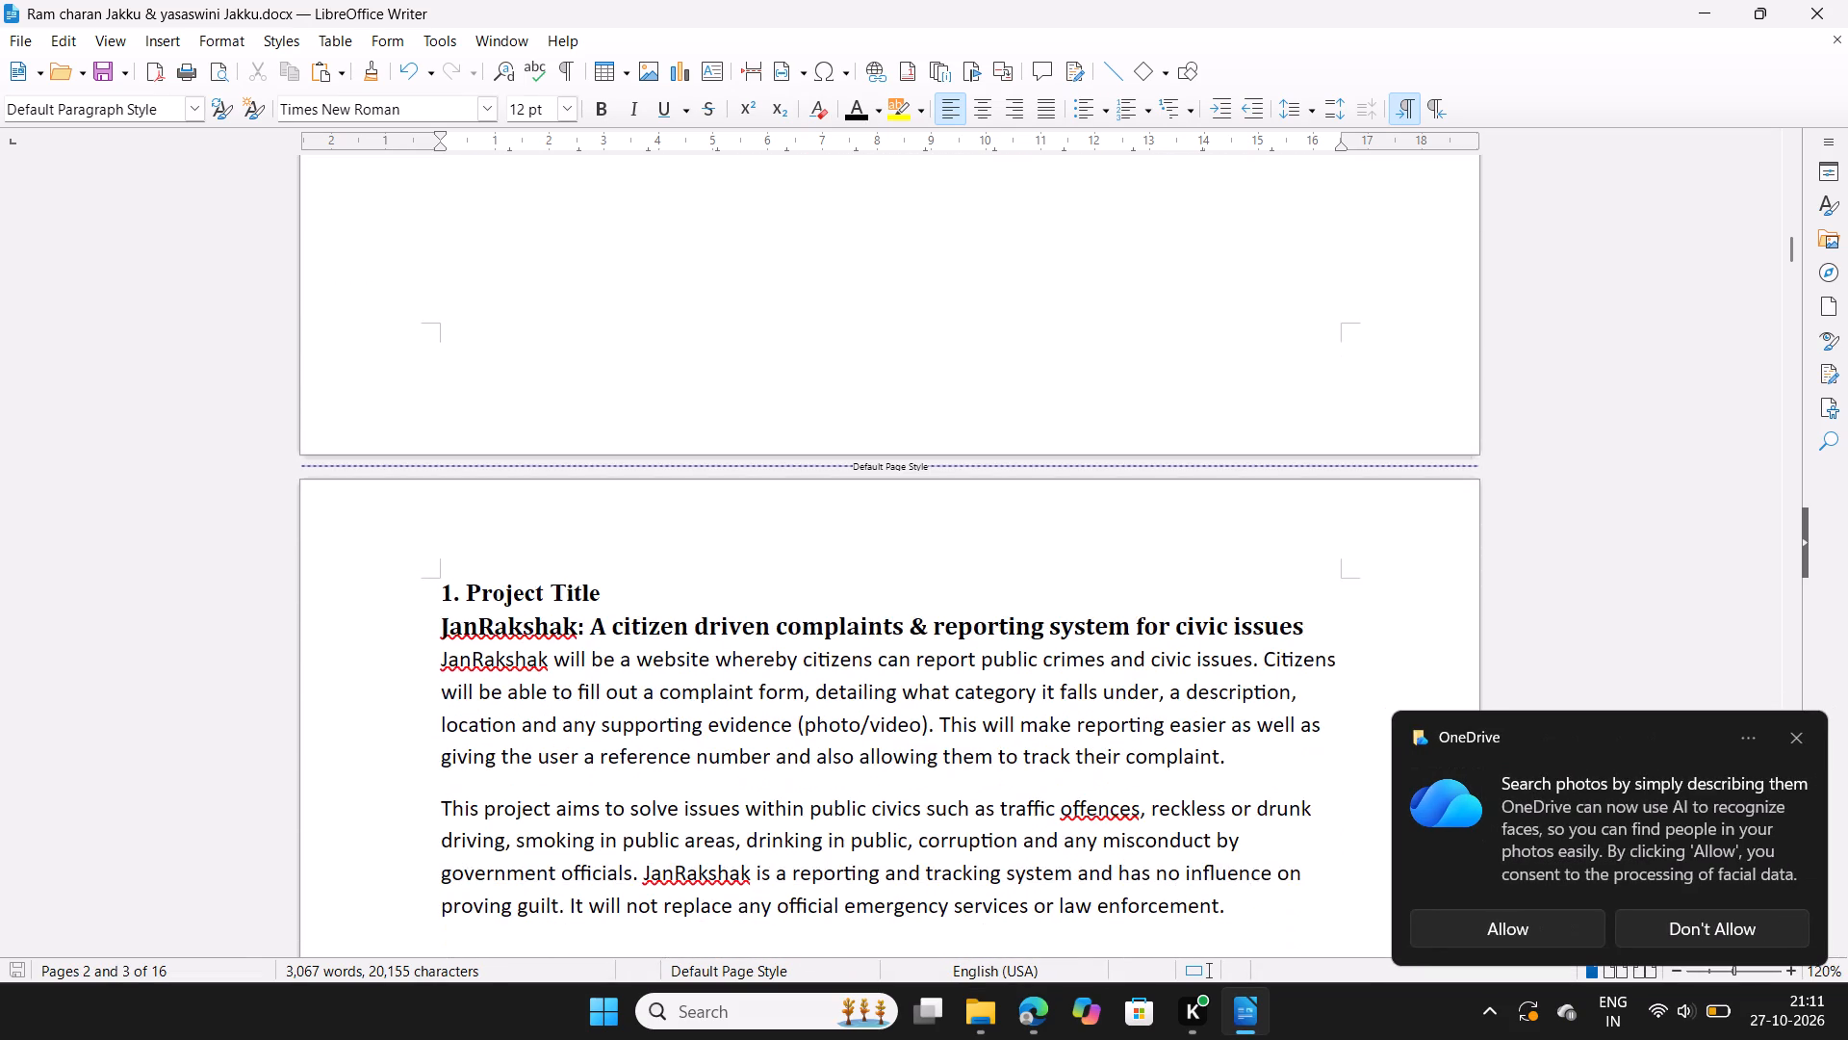
scroll(874, 582, "down", 2)
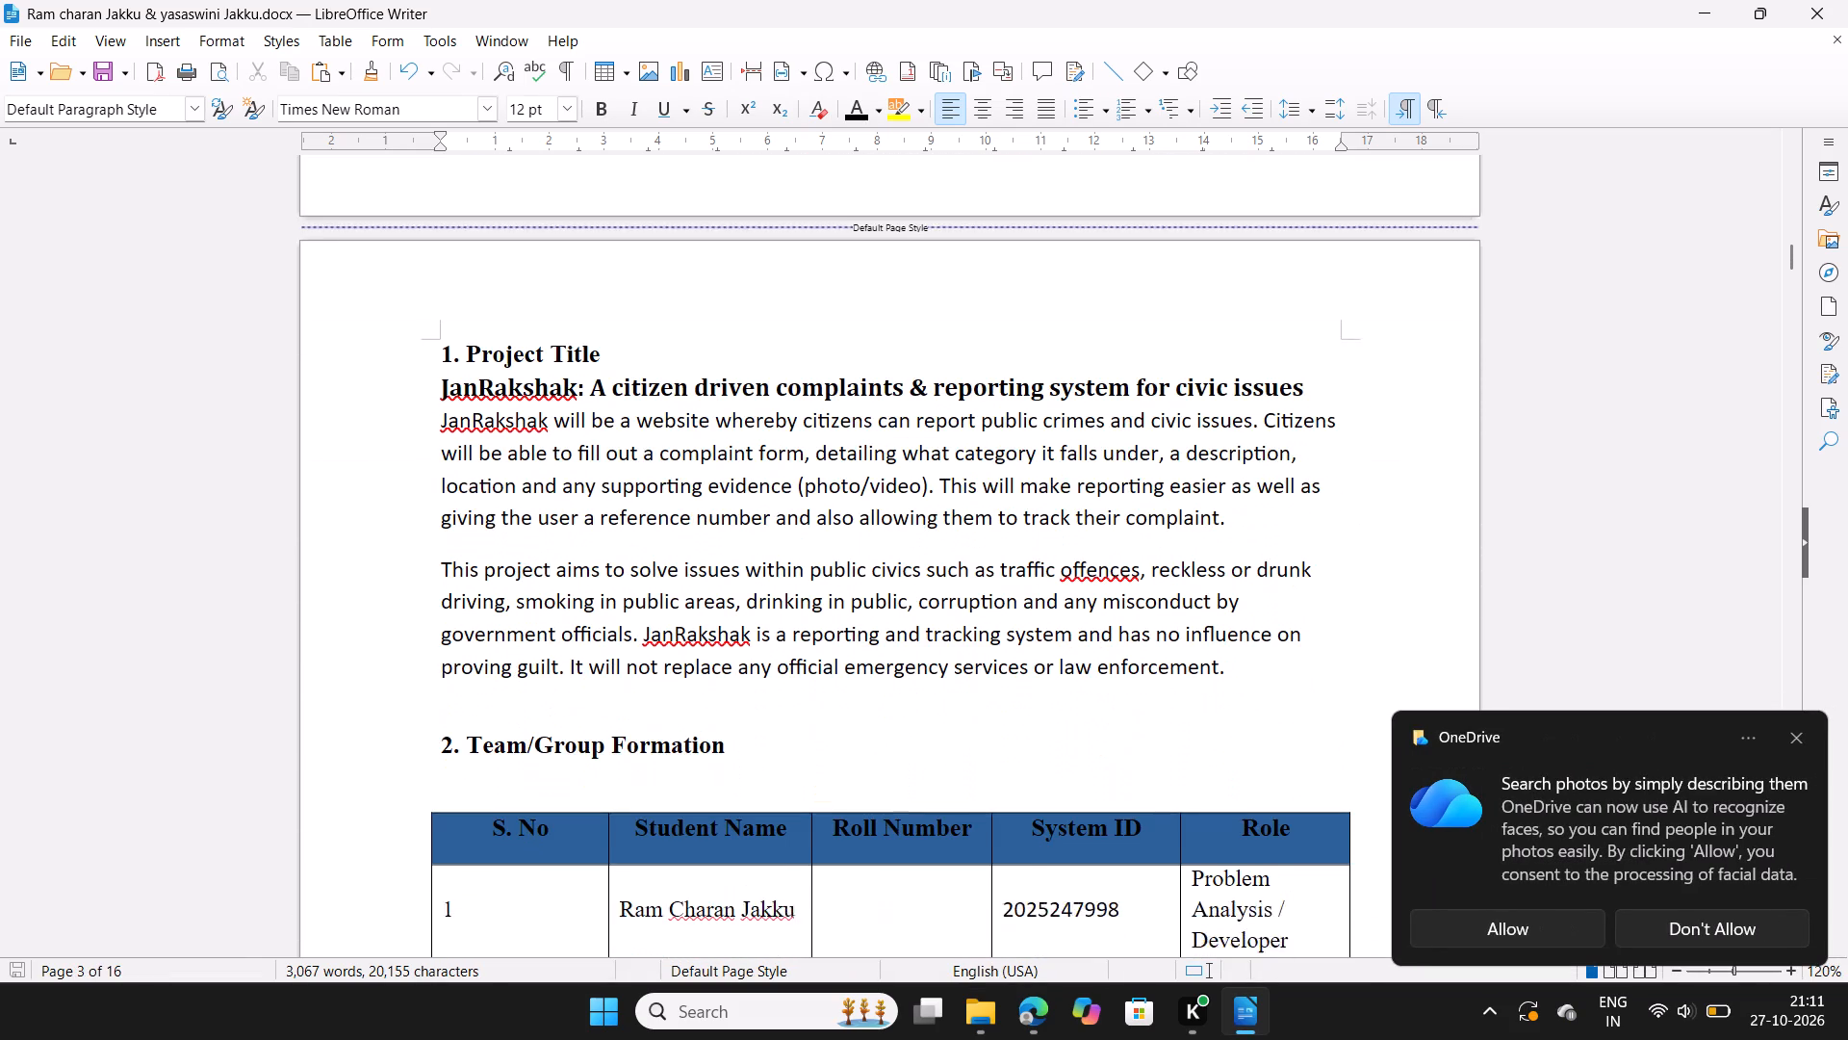
scroll(874, 582, "down", 3)
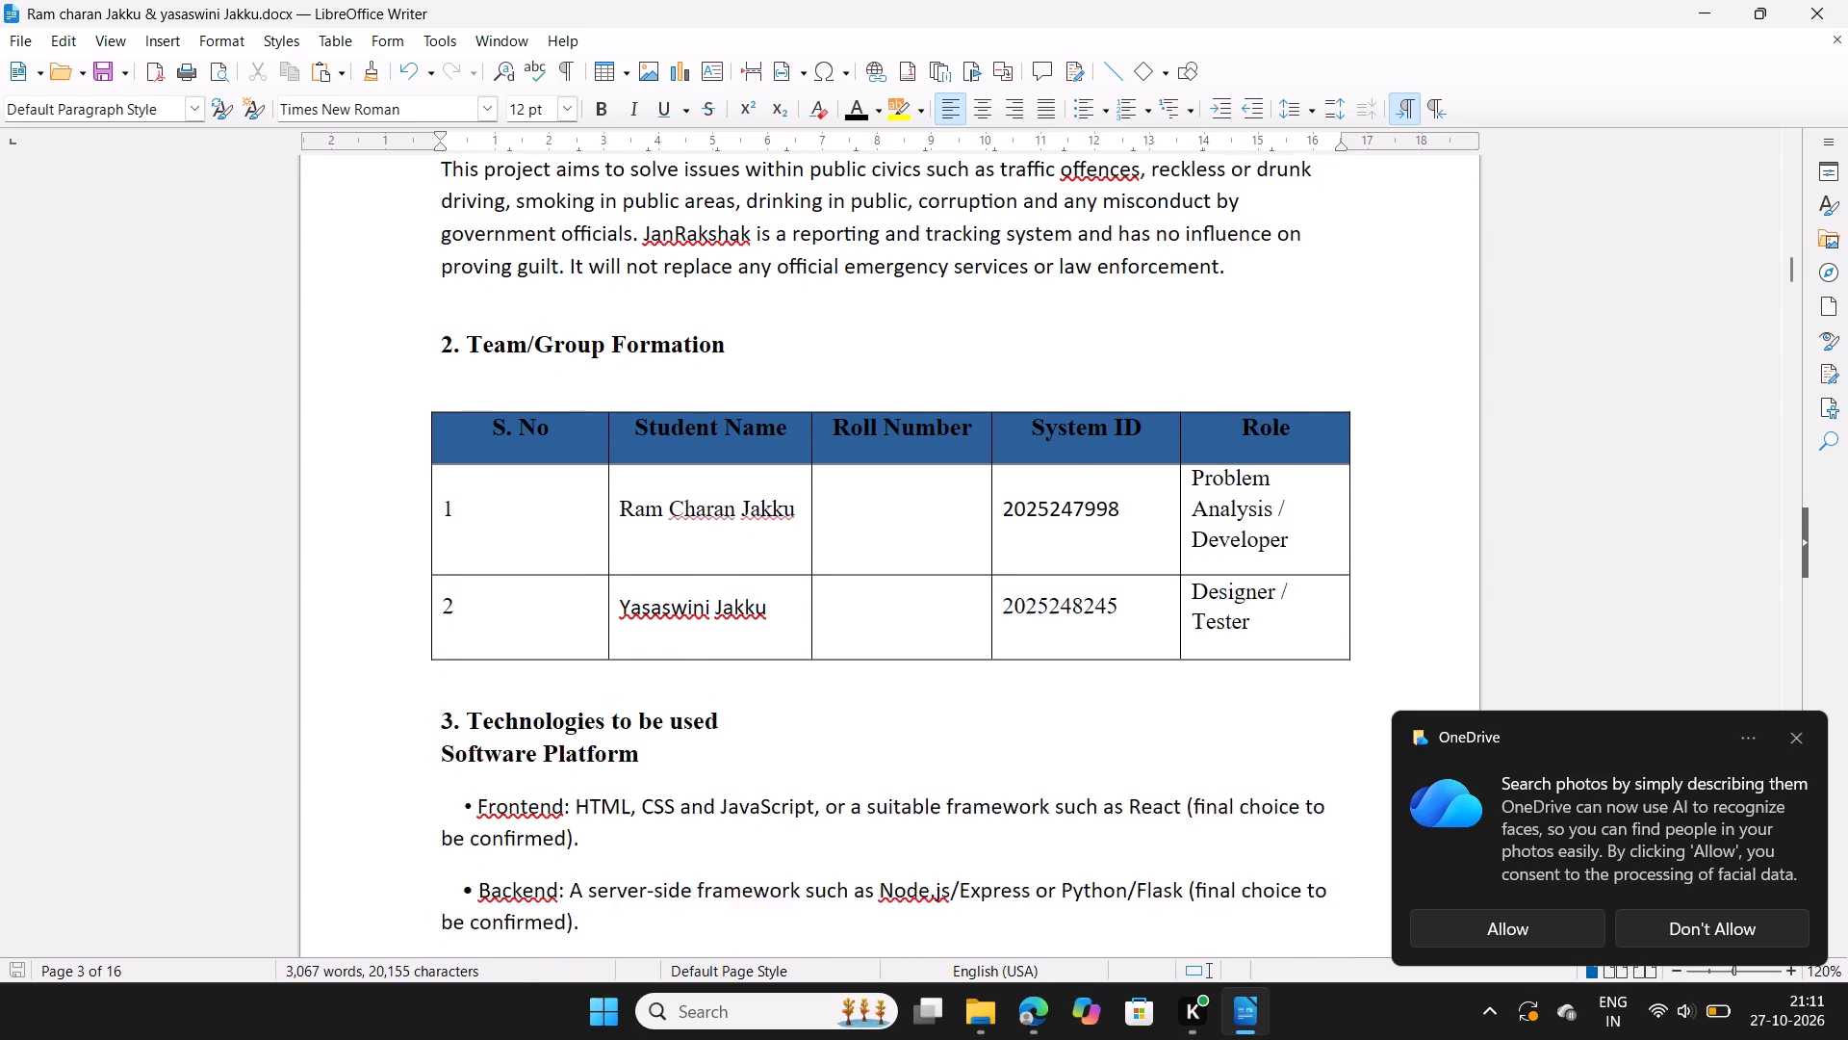
scroll(874, 582, "down", 5)
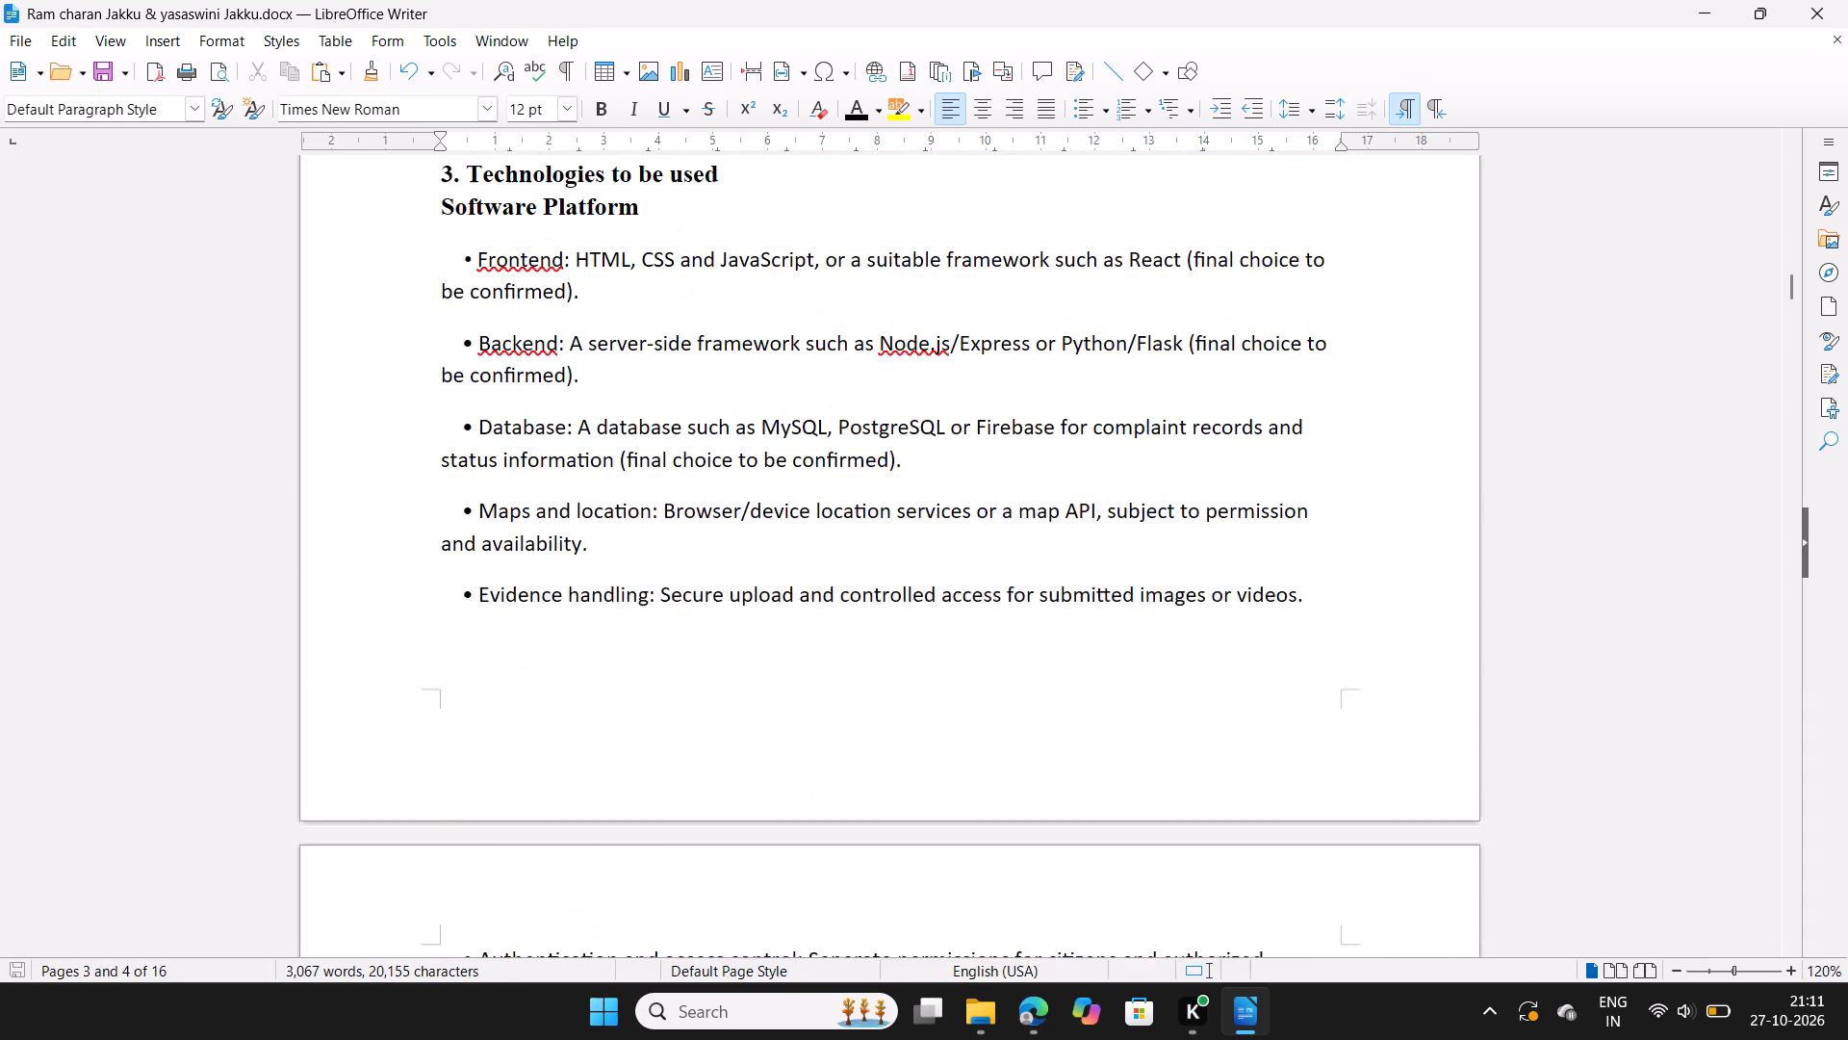
left_click_drag(874, 582, 899, 569)
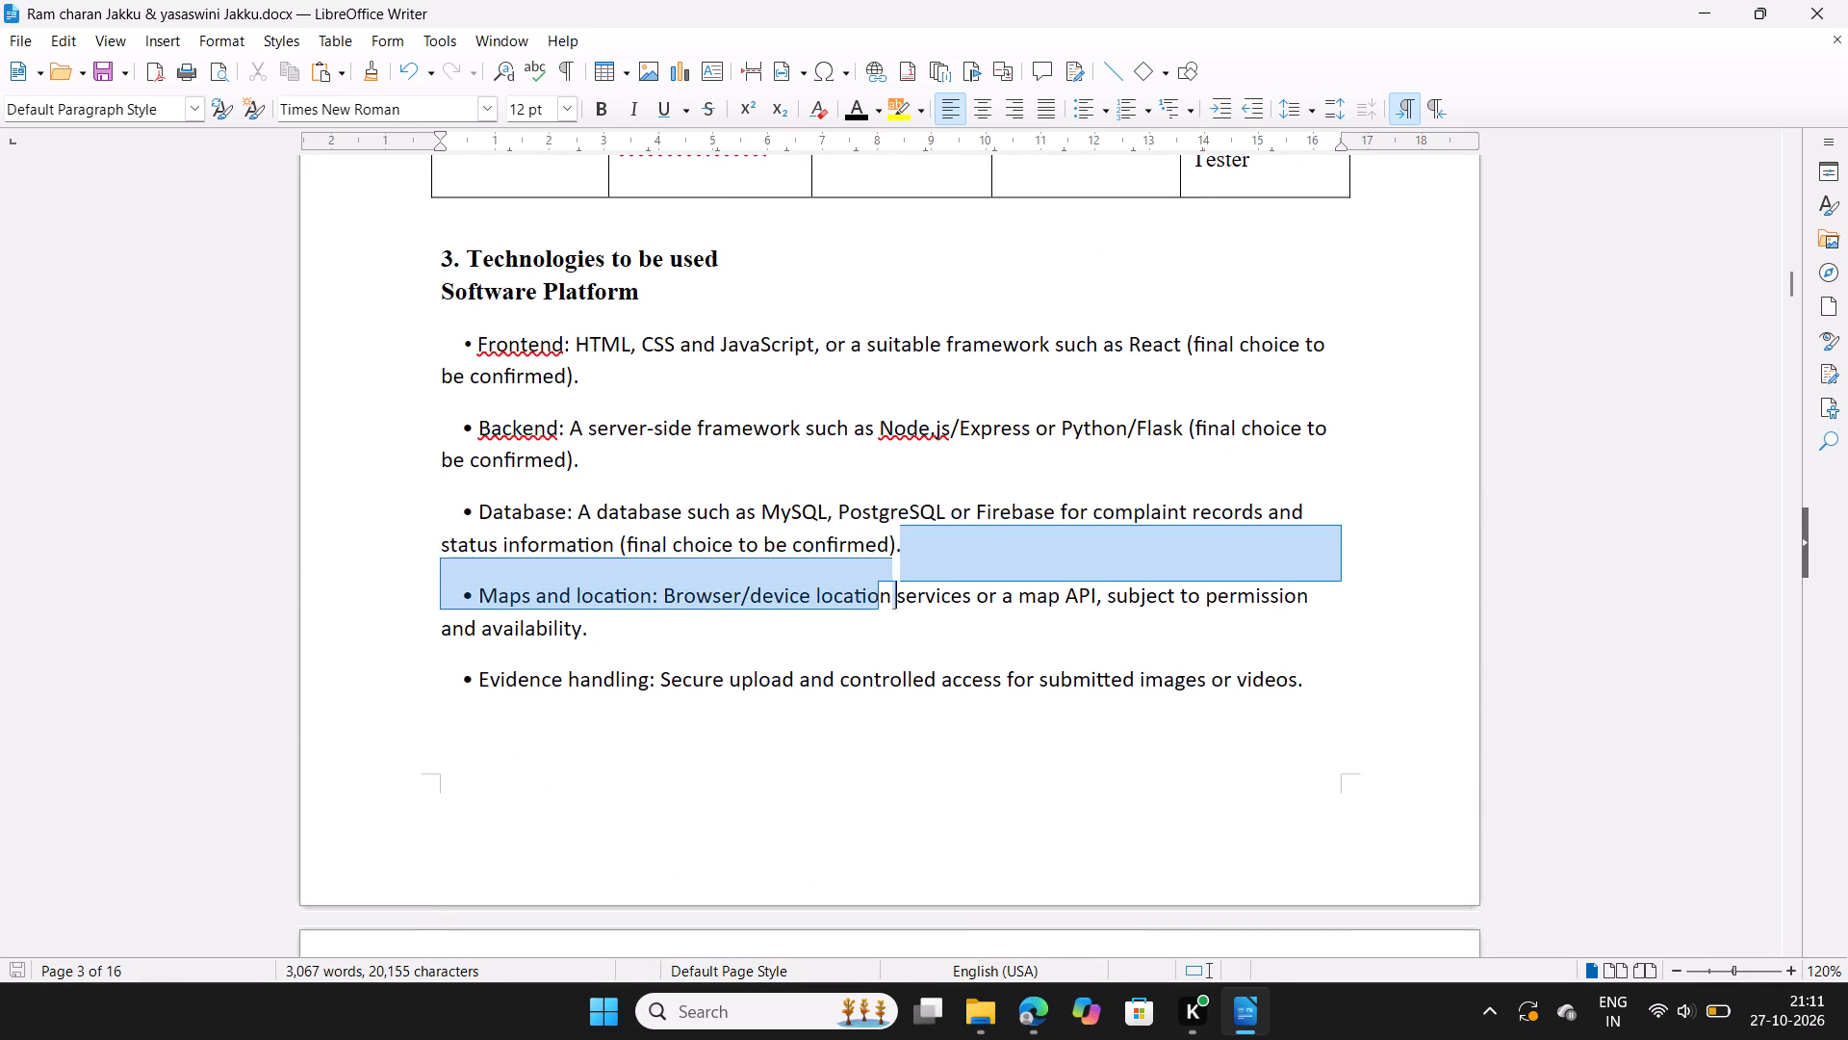
left_click_drag(899, 569, 904, 584)
left_click(767, 665)
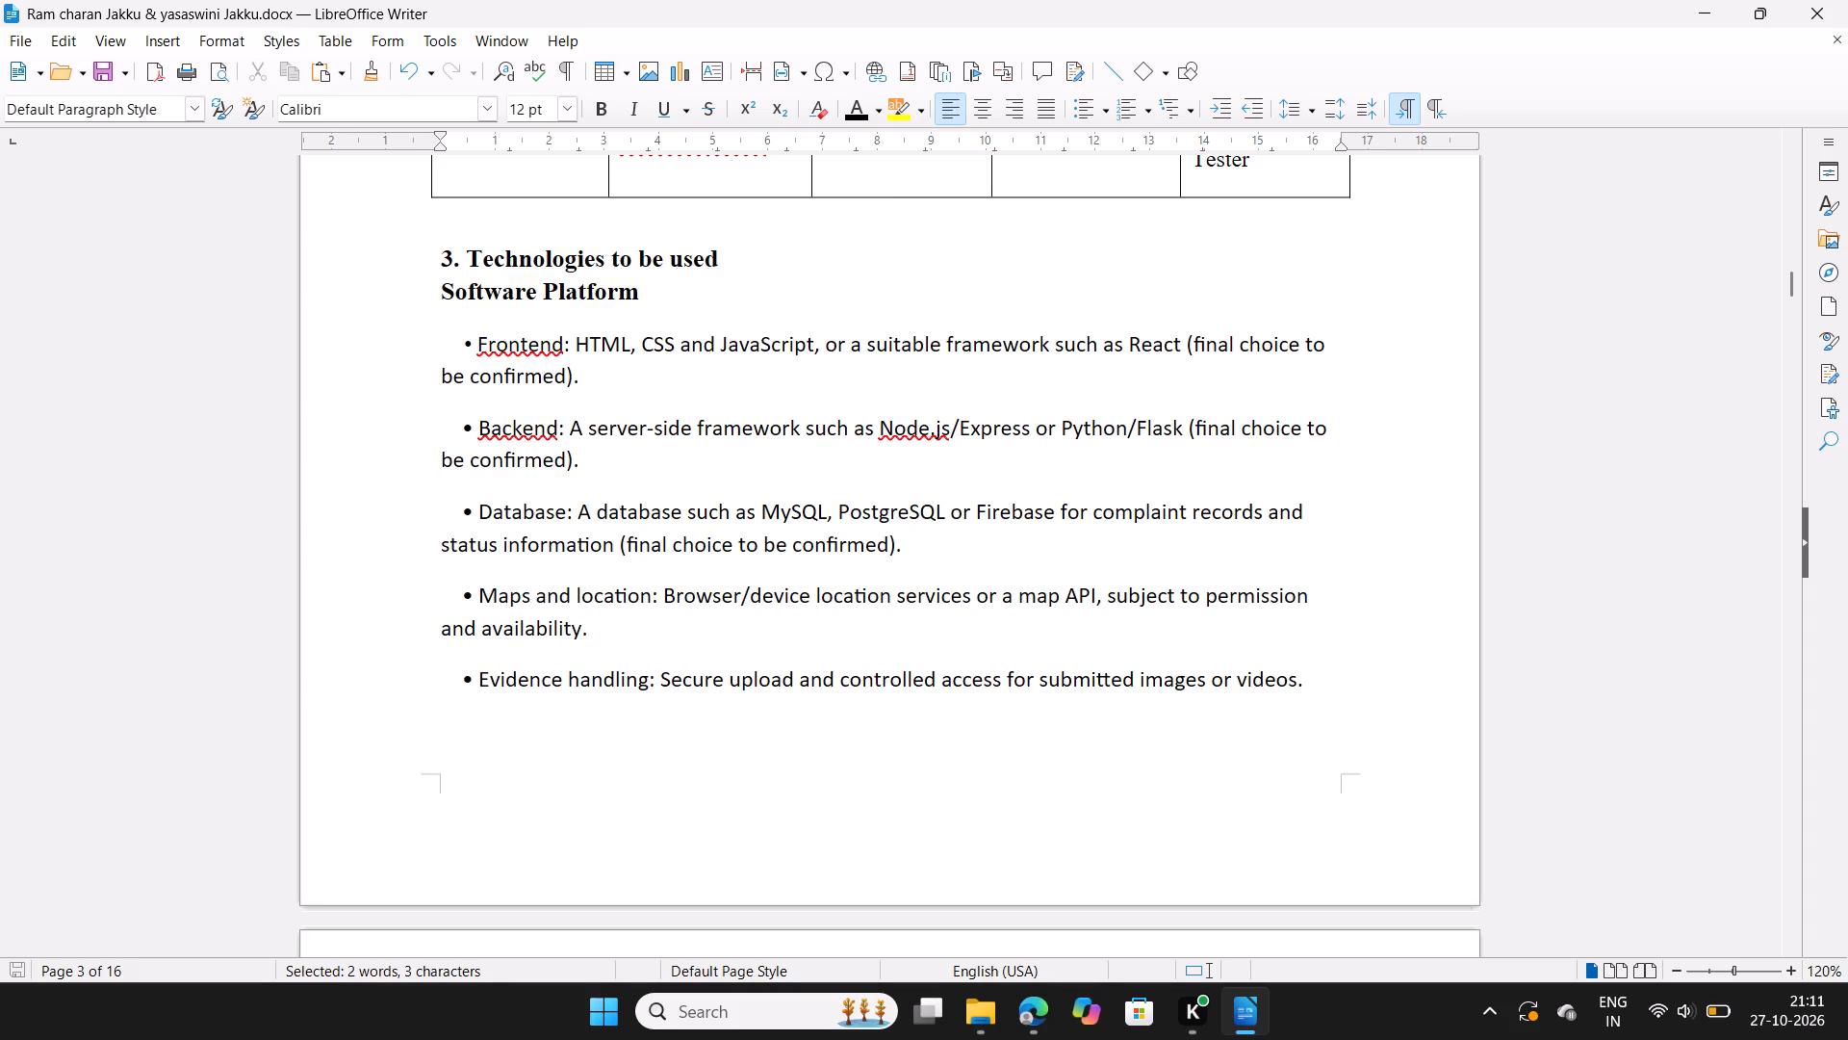
Review the Hardware Platform, Tools, Problem Statement, Literature Survey and Project Description sections of the saved report.
scroll(680, 827, "down", 3)
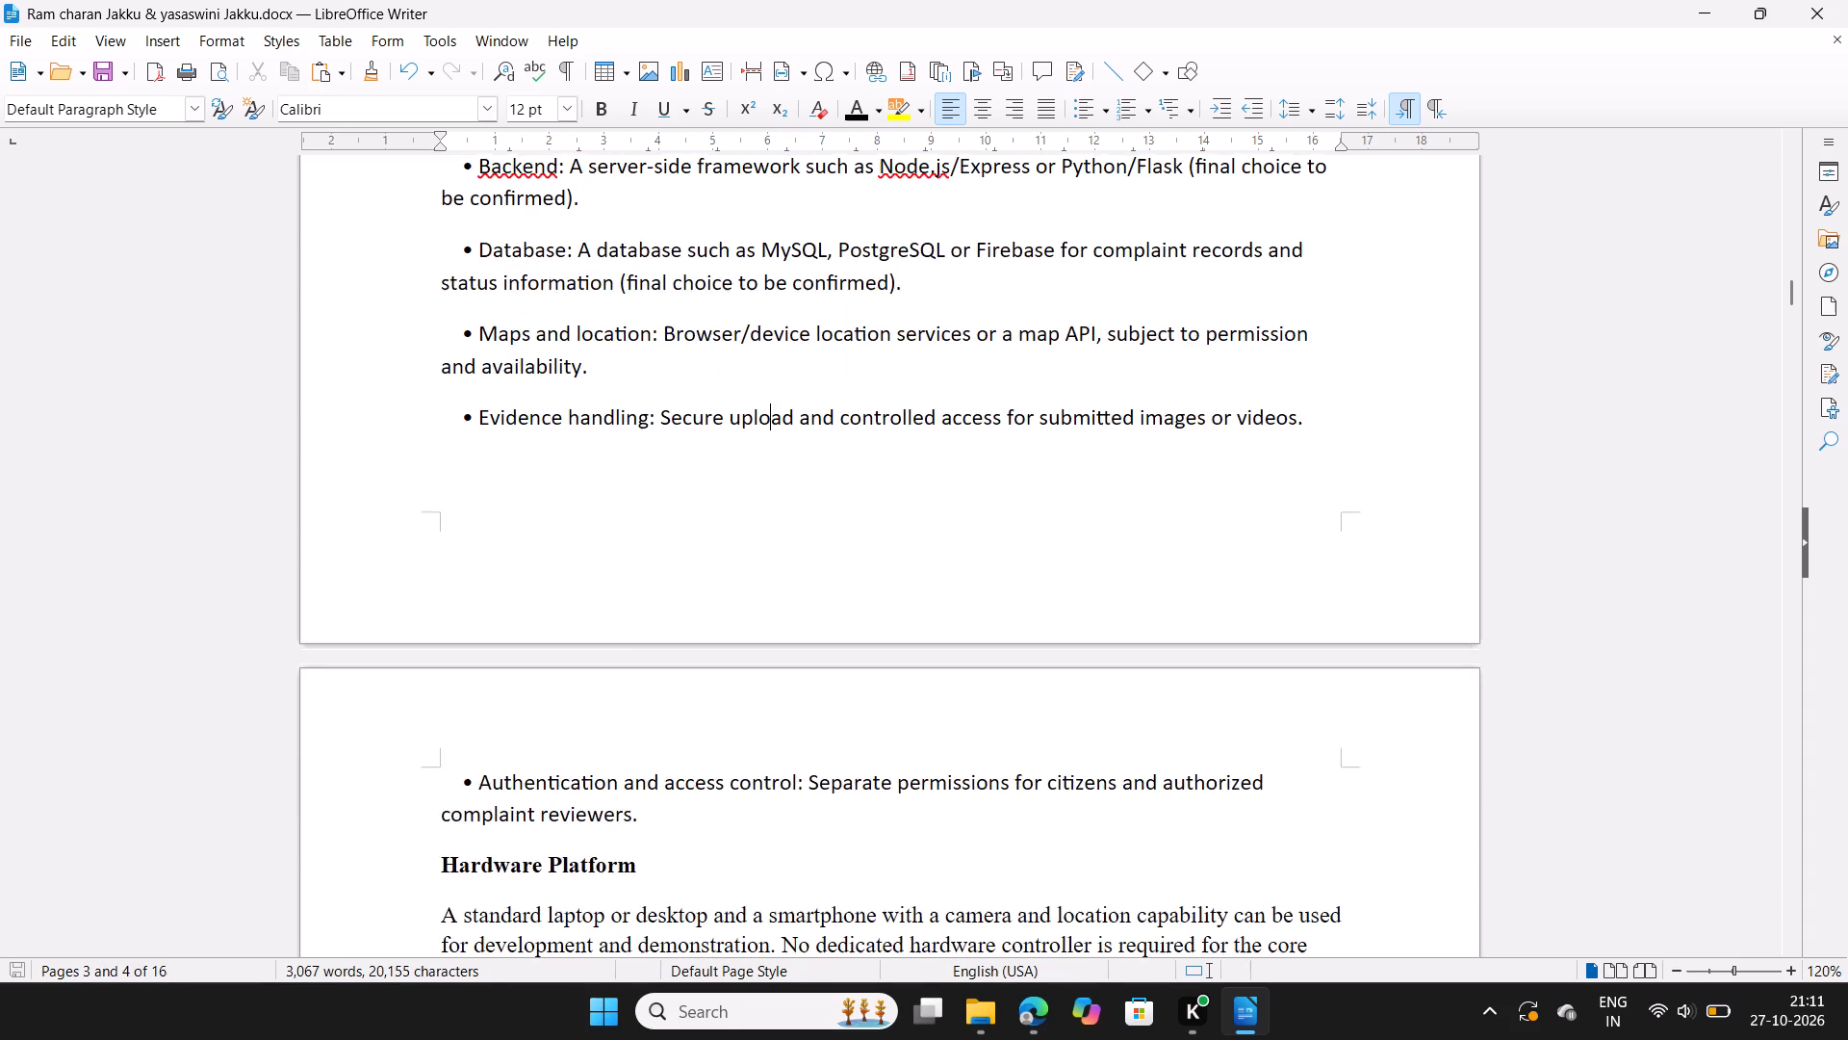
scroll(680, 827, "down", 6)
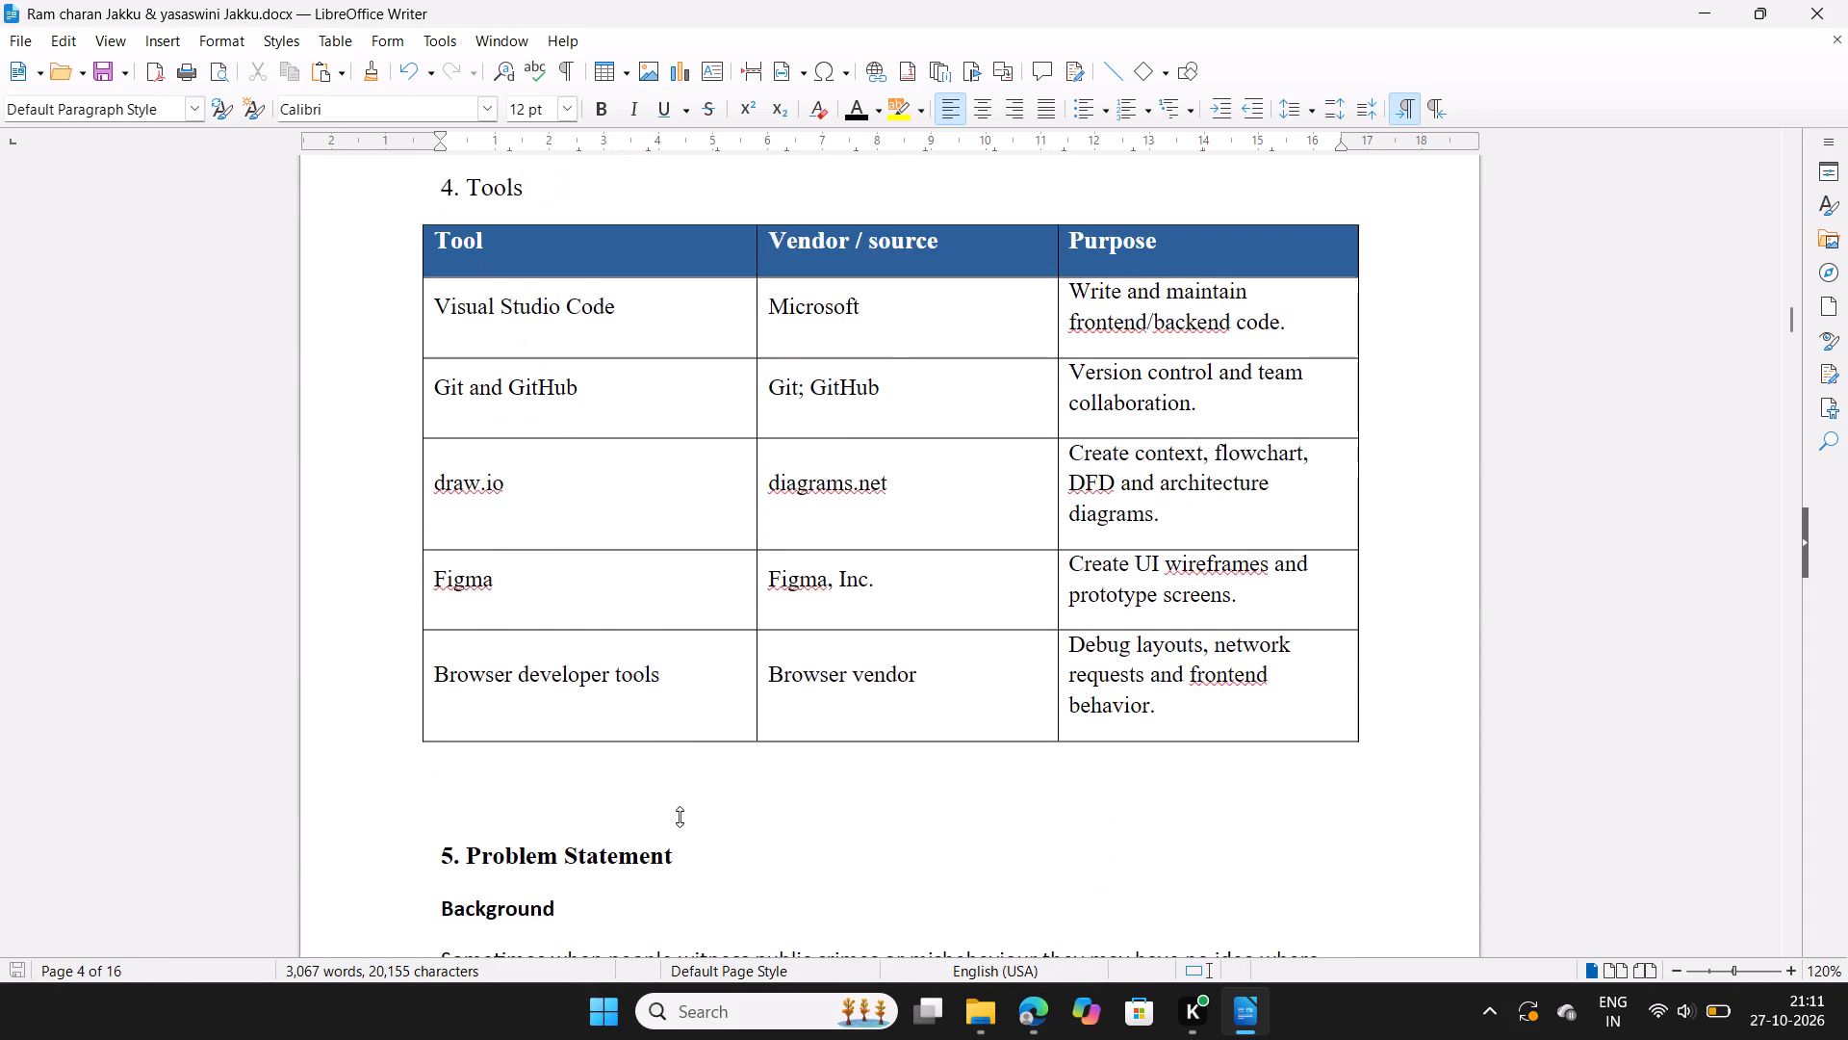
scroll(680, 817, "down", 5)
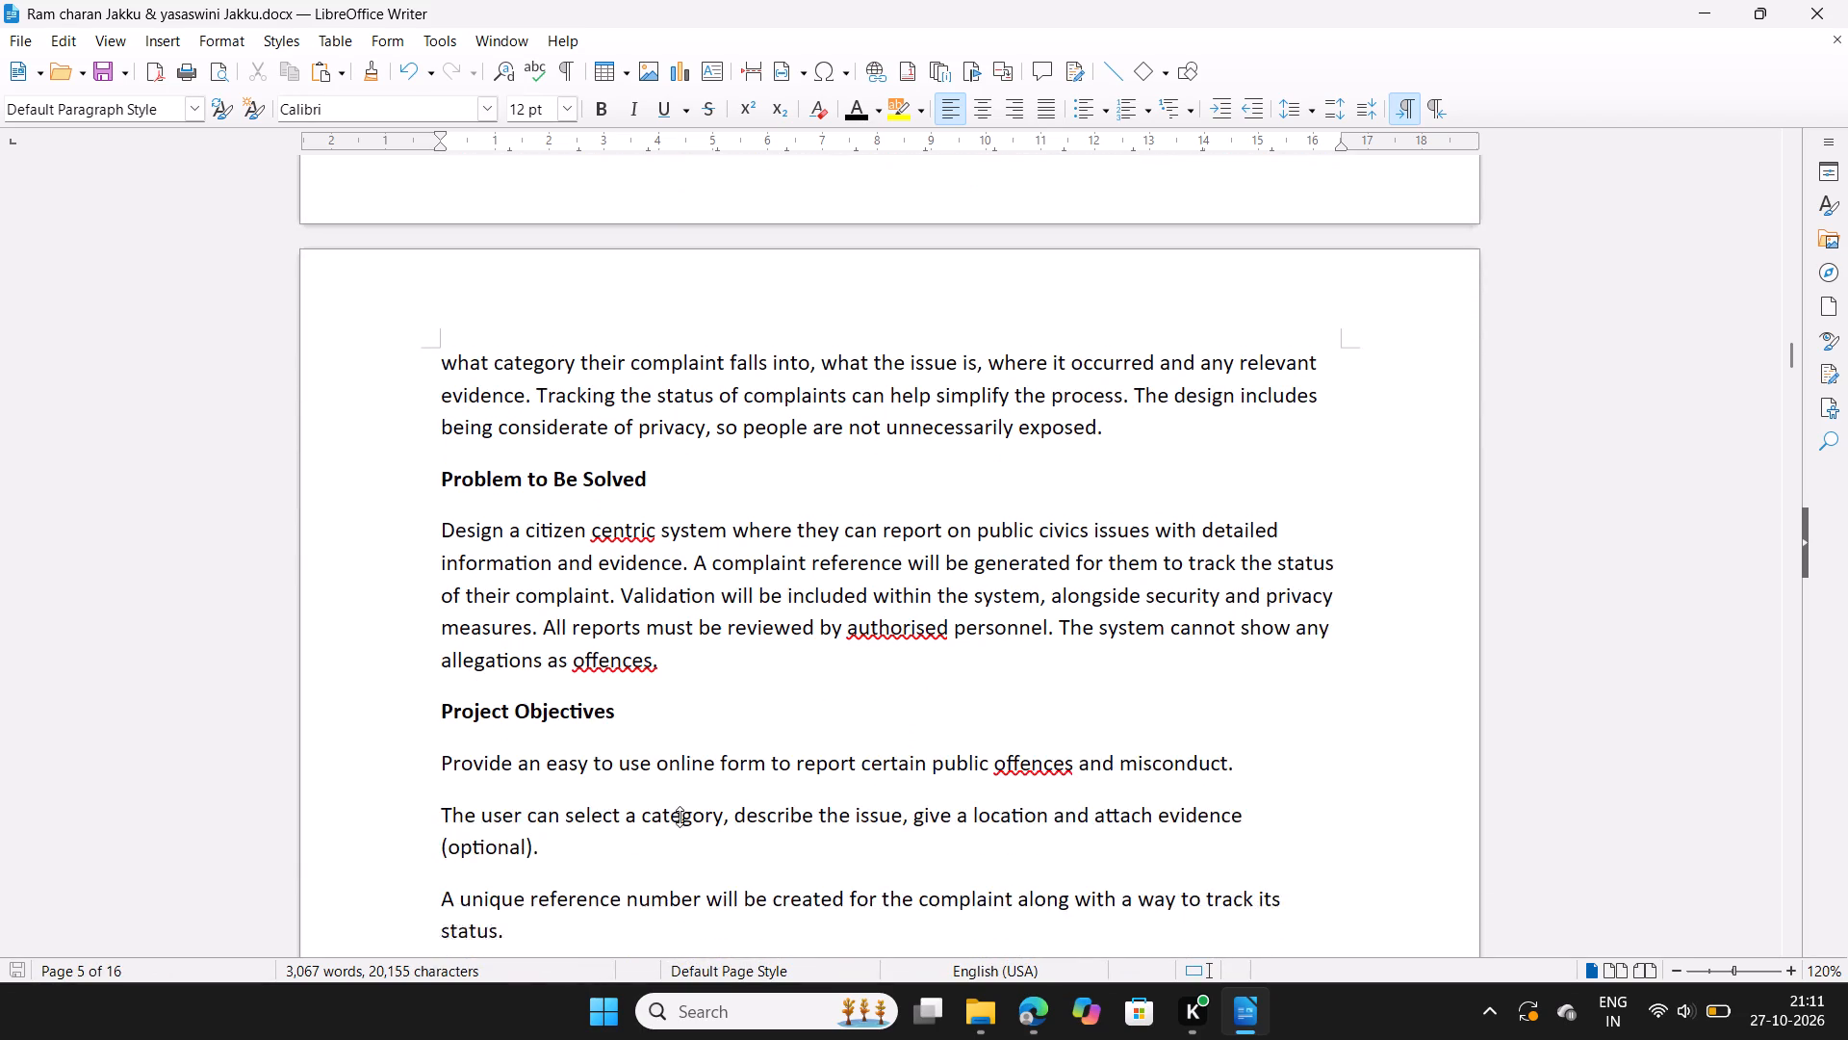
scroll(680, 817, "down", 4)
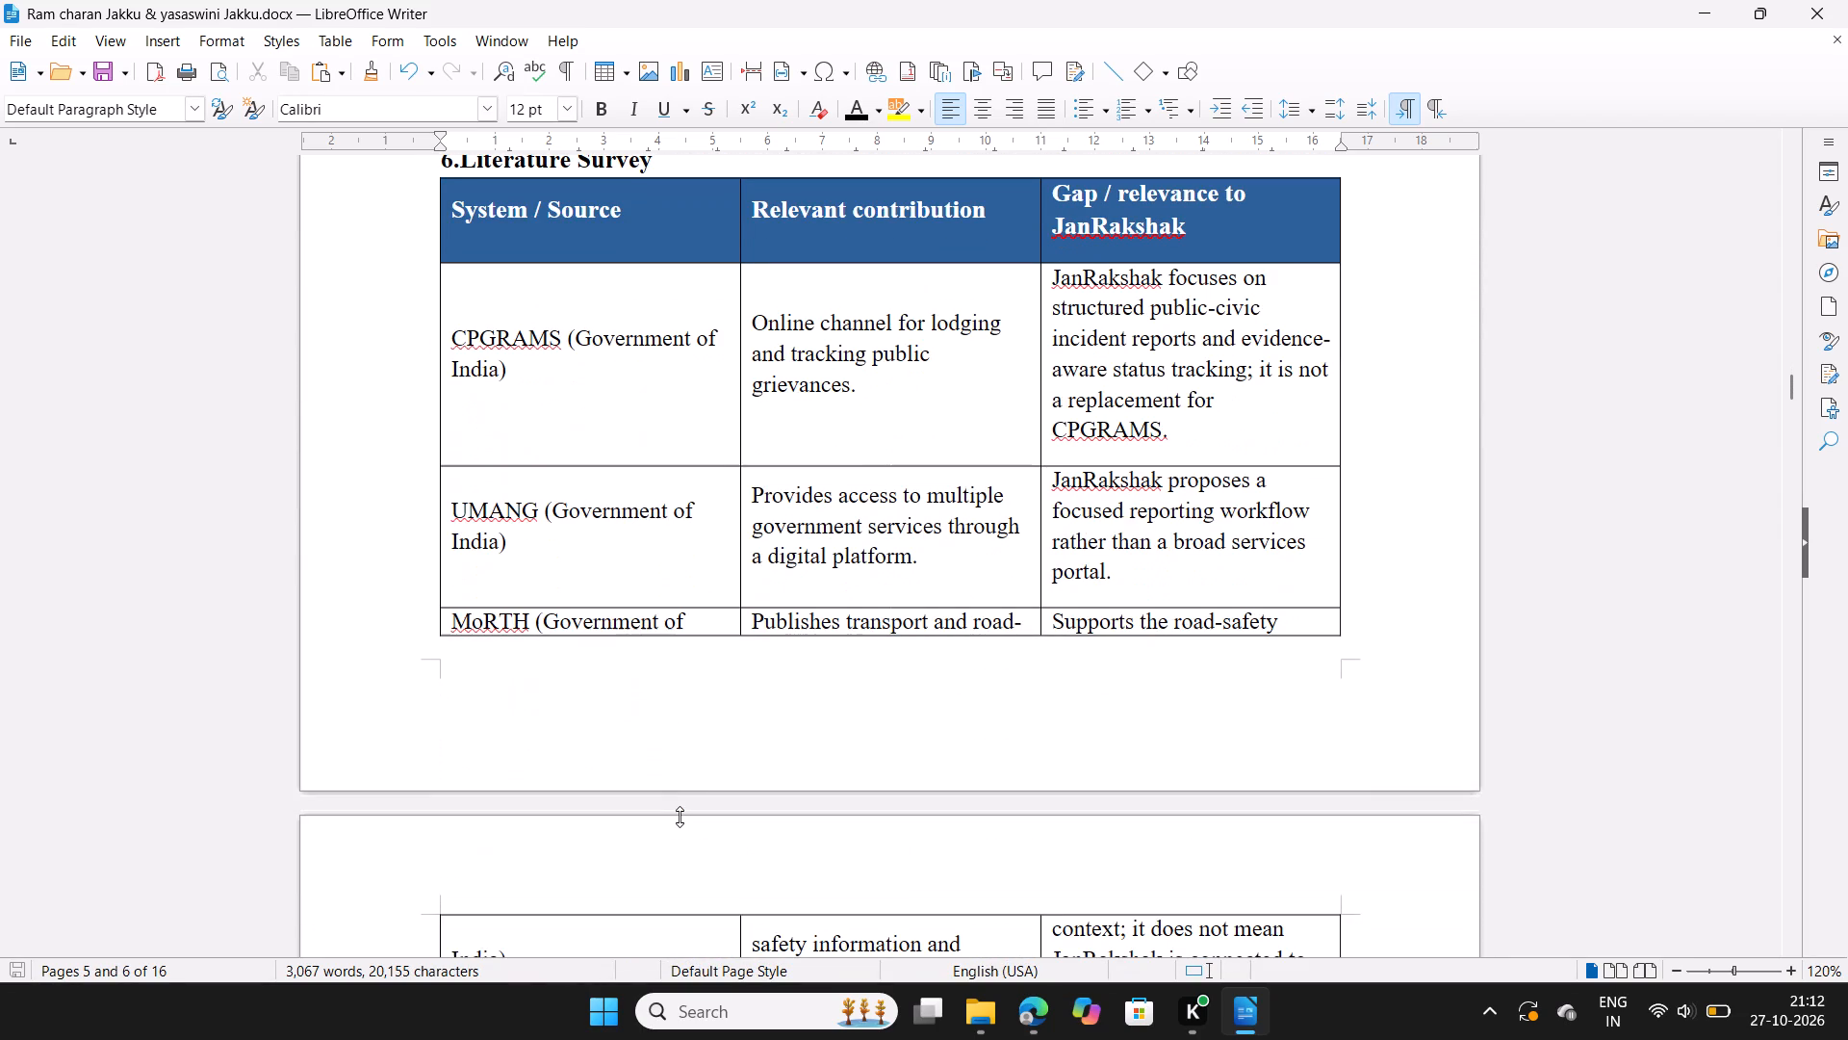
scroll(680, 817, "down", 4)
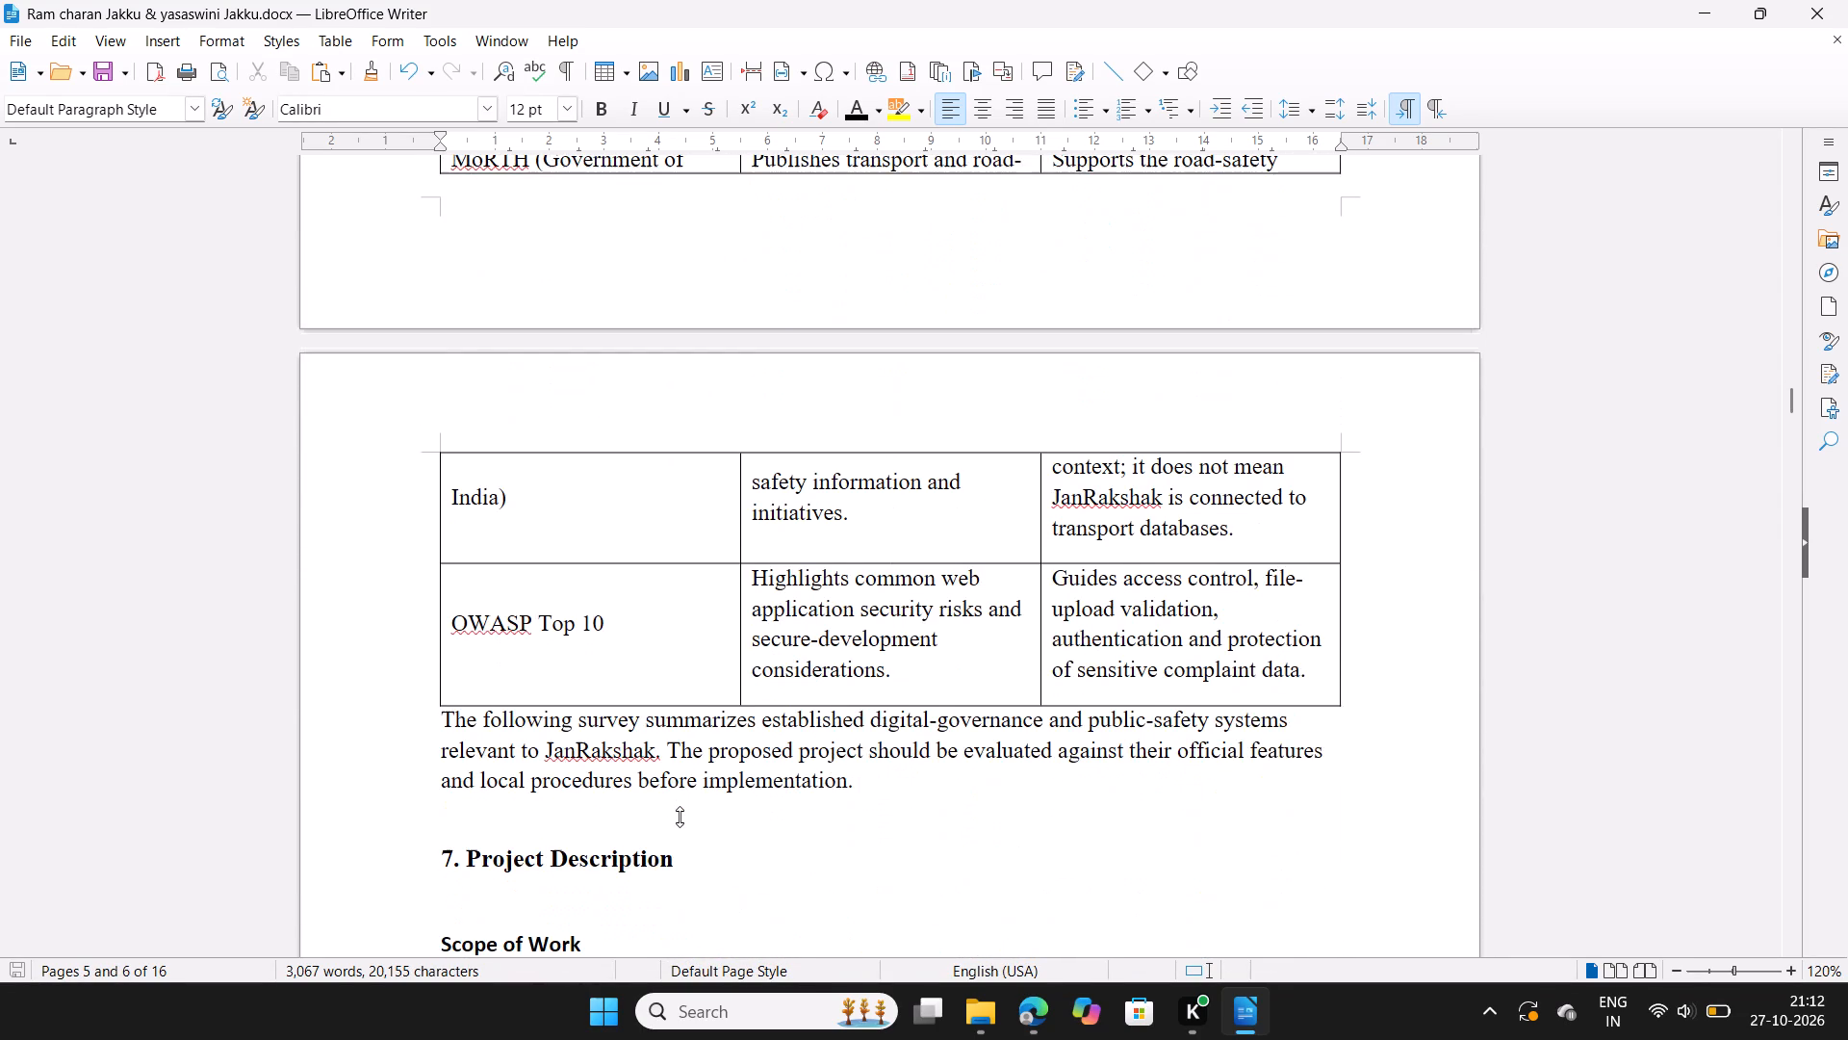
scroll(680, 817, "down", 5)
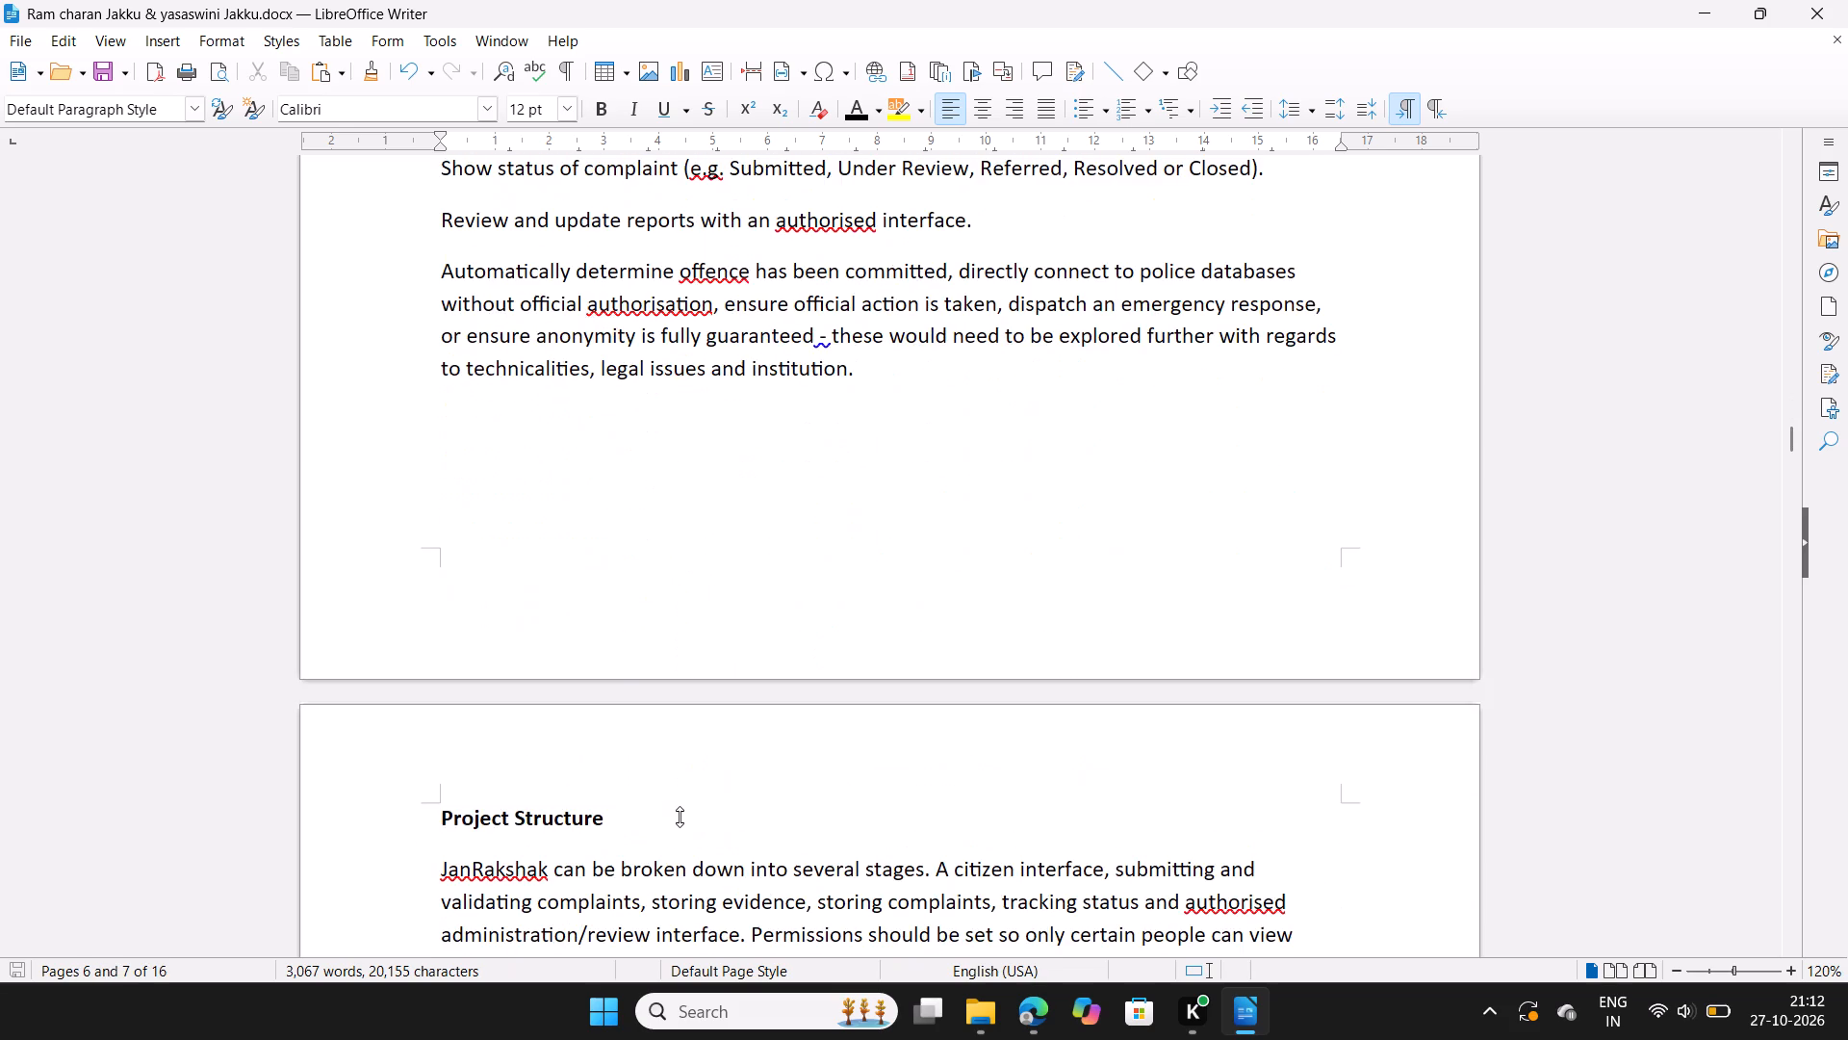
Examine the Project Structure text, the reporting flowchart, the system architecture diagram, the module list and the Complaint Status Lifecycle diagram.
scroll(680, 817, "down", 5)
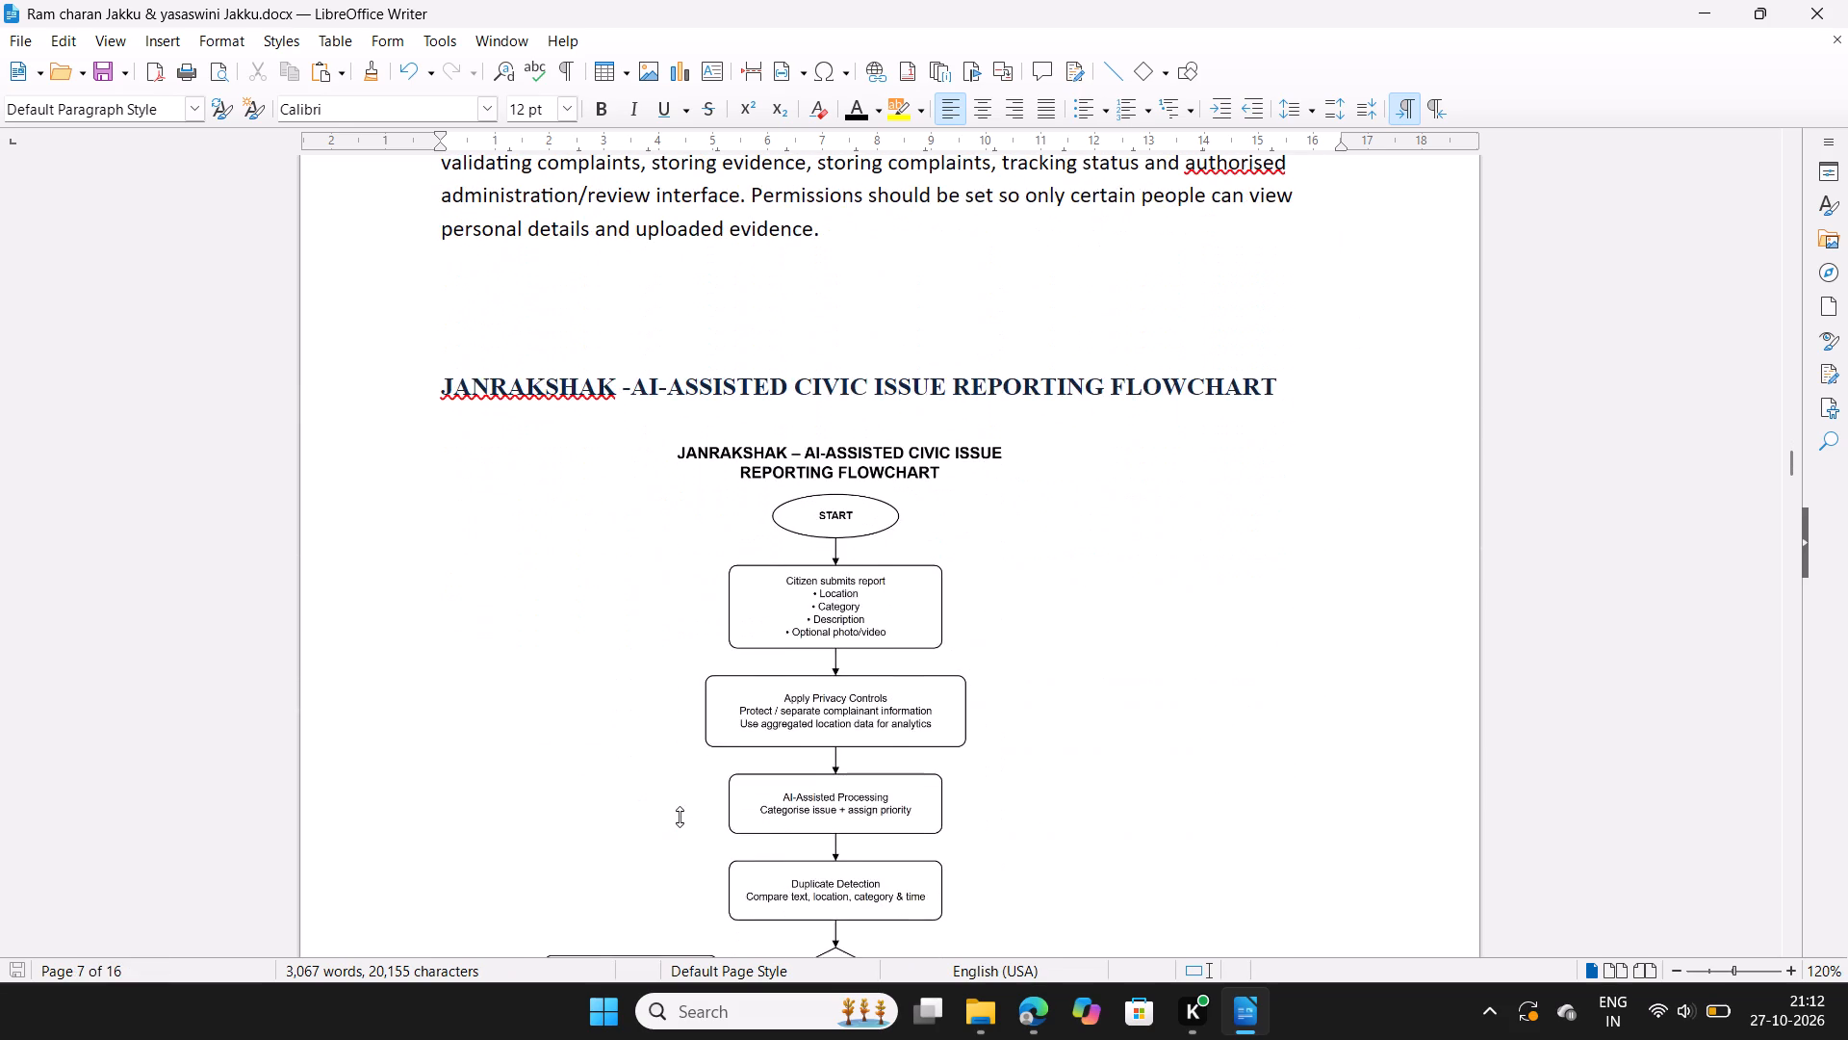
scroll(680, 817, "down", 7)
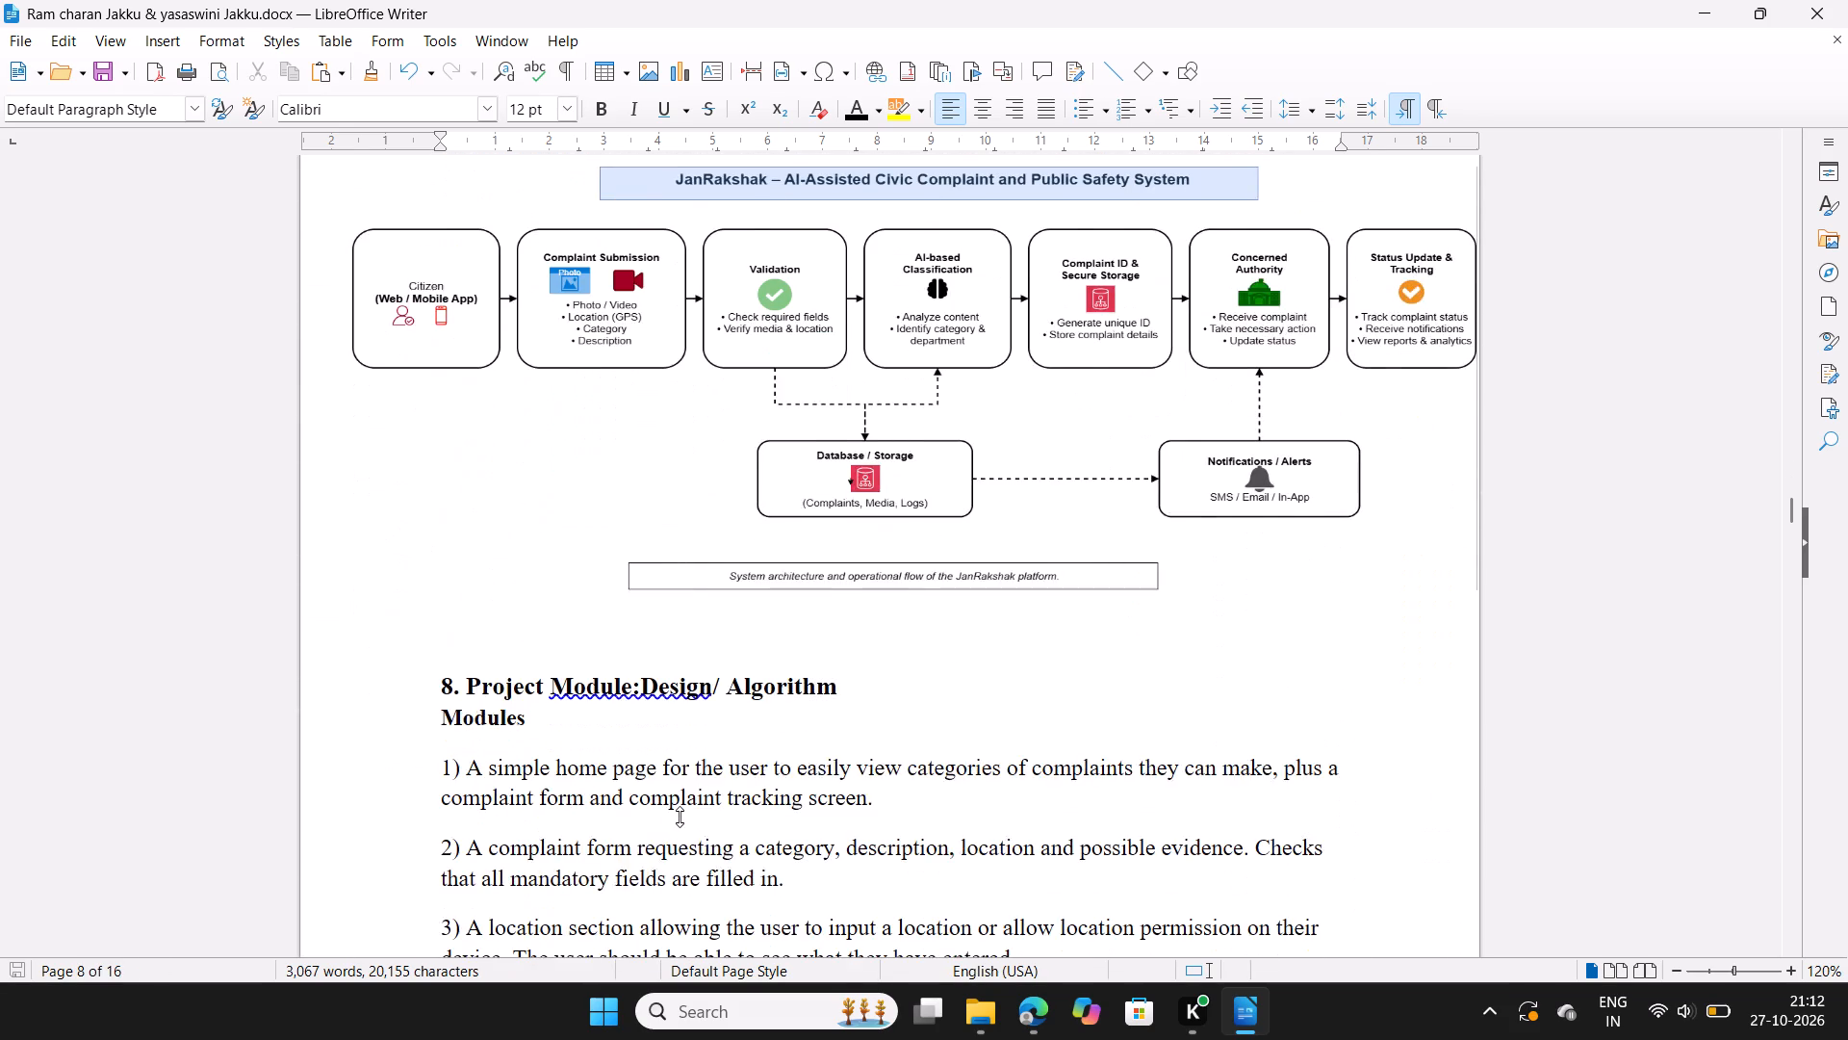
scroll(680, 817, "up", 1)
scroll(680, 817, "down", 1)
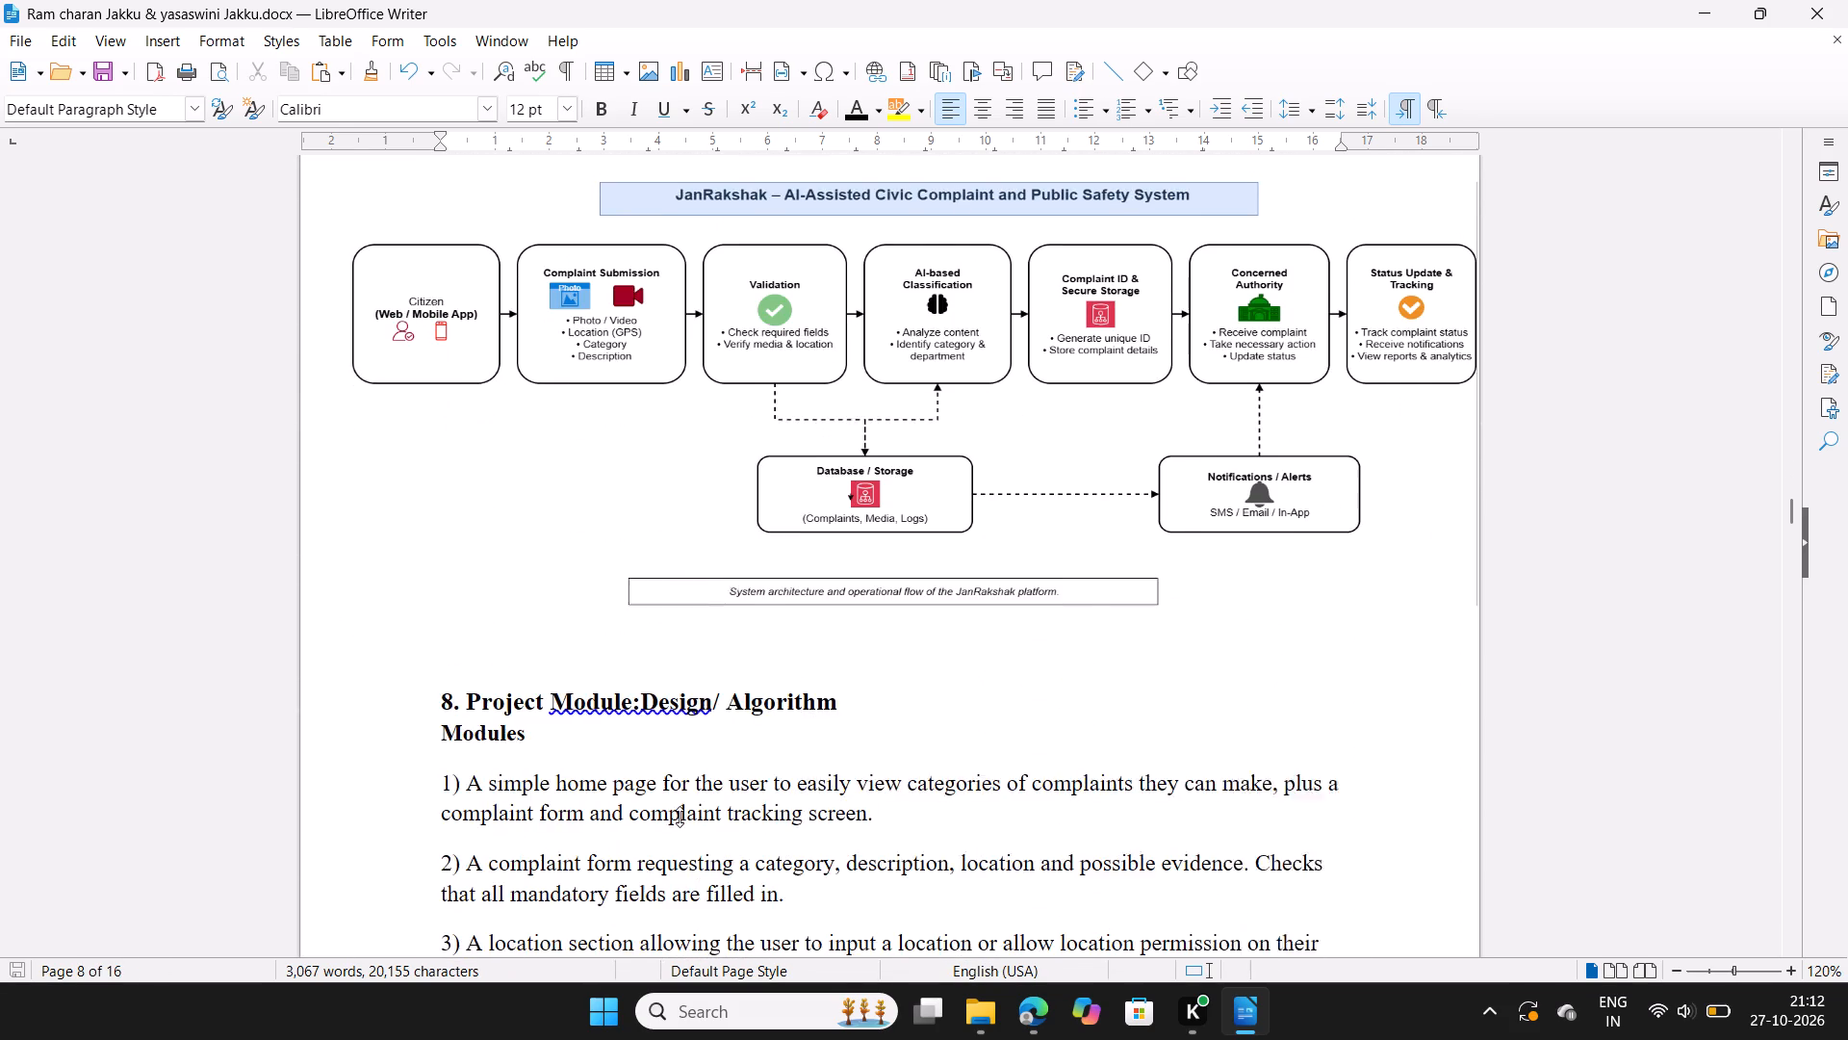
scroll(680, 817, "down", 7)
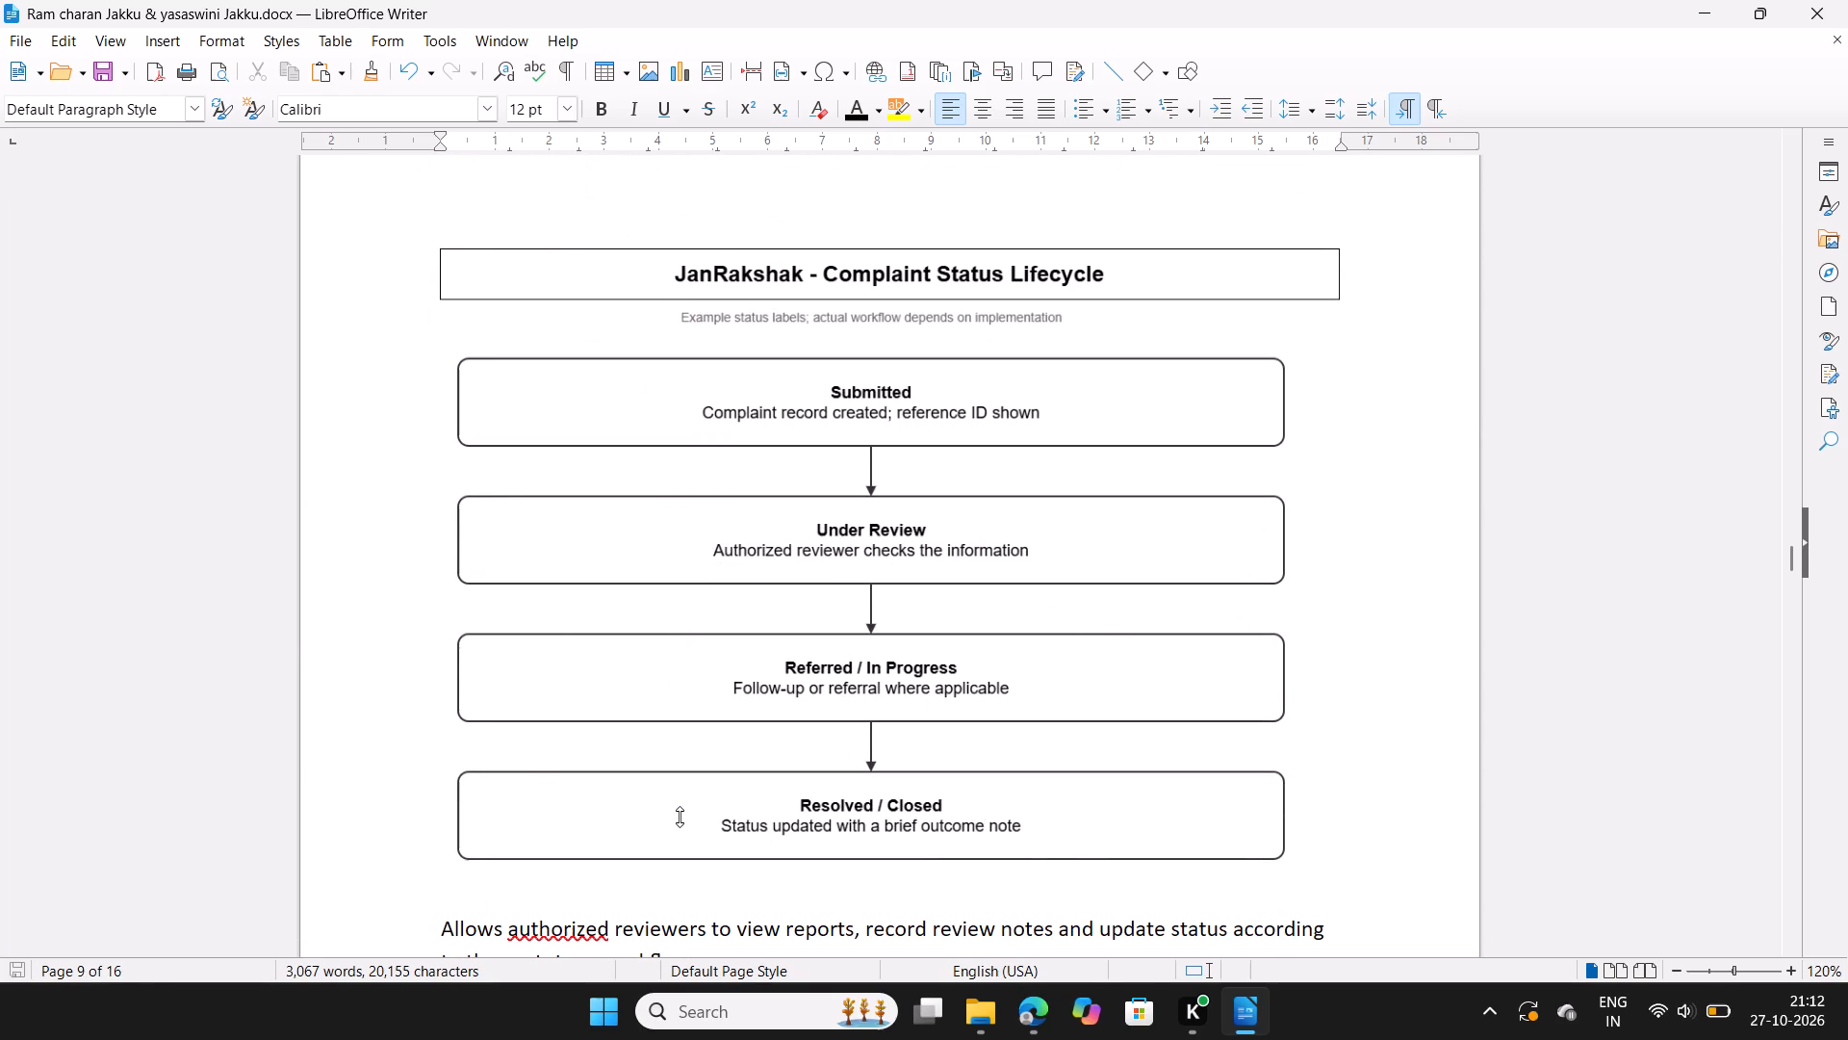
scroll(680, 817, "down", 1)
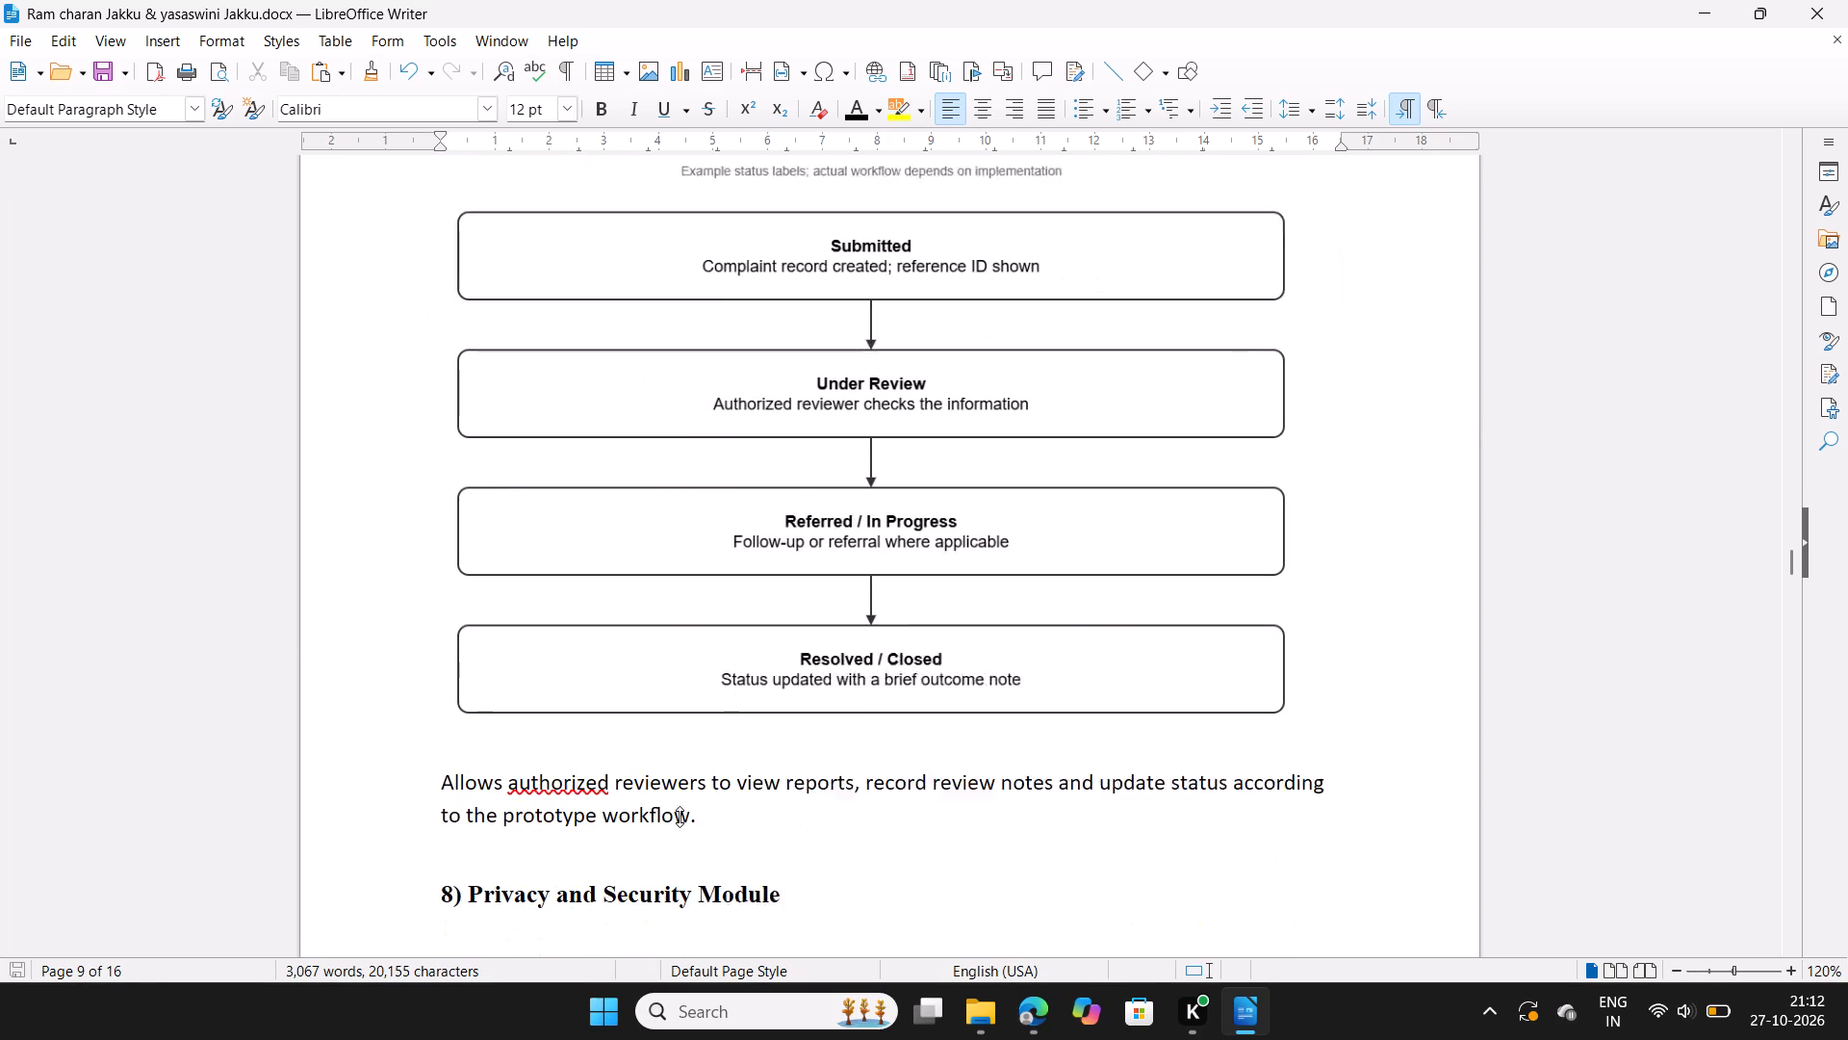
scroll(680, 817, "down", 2)
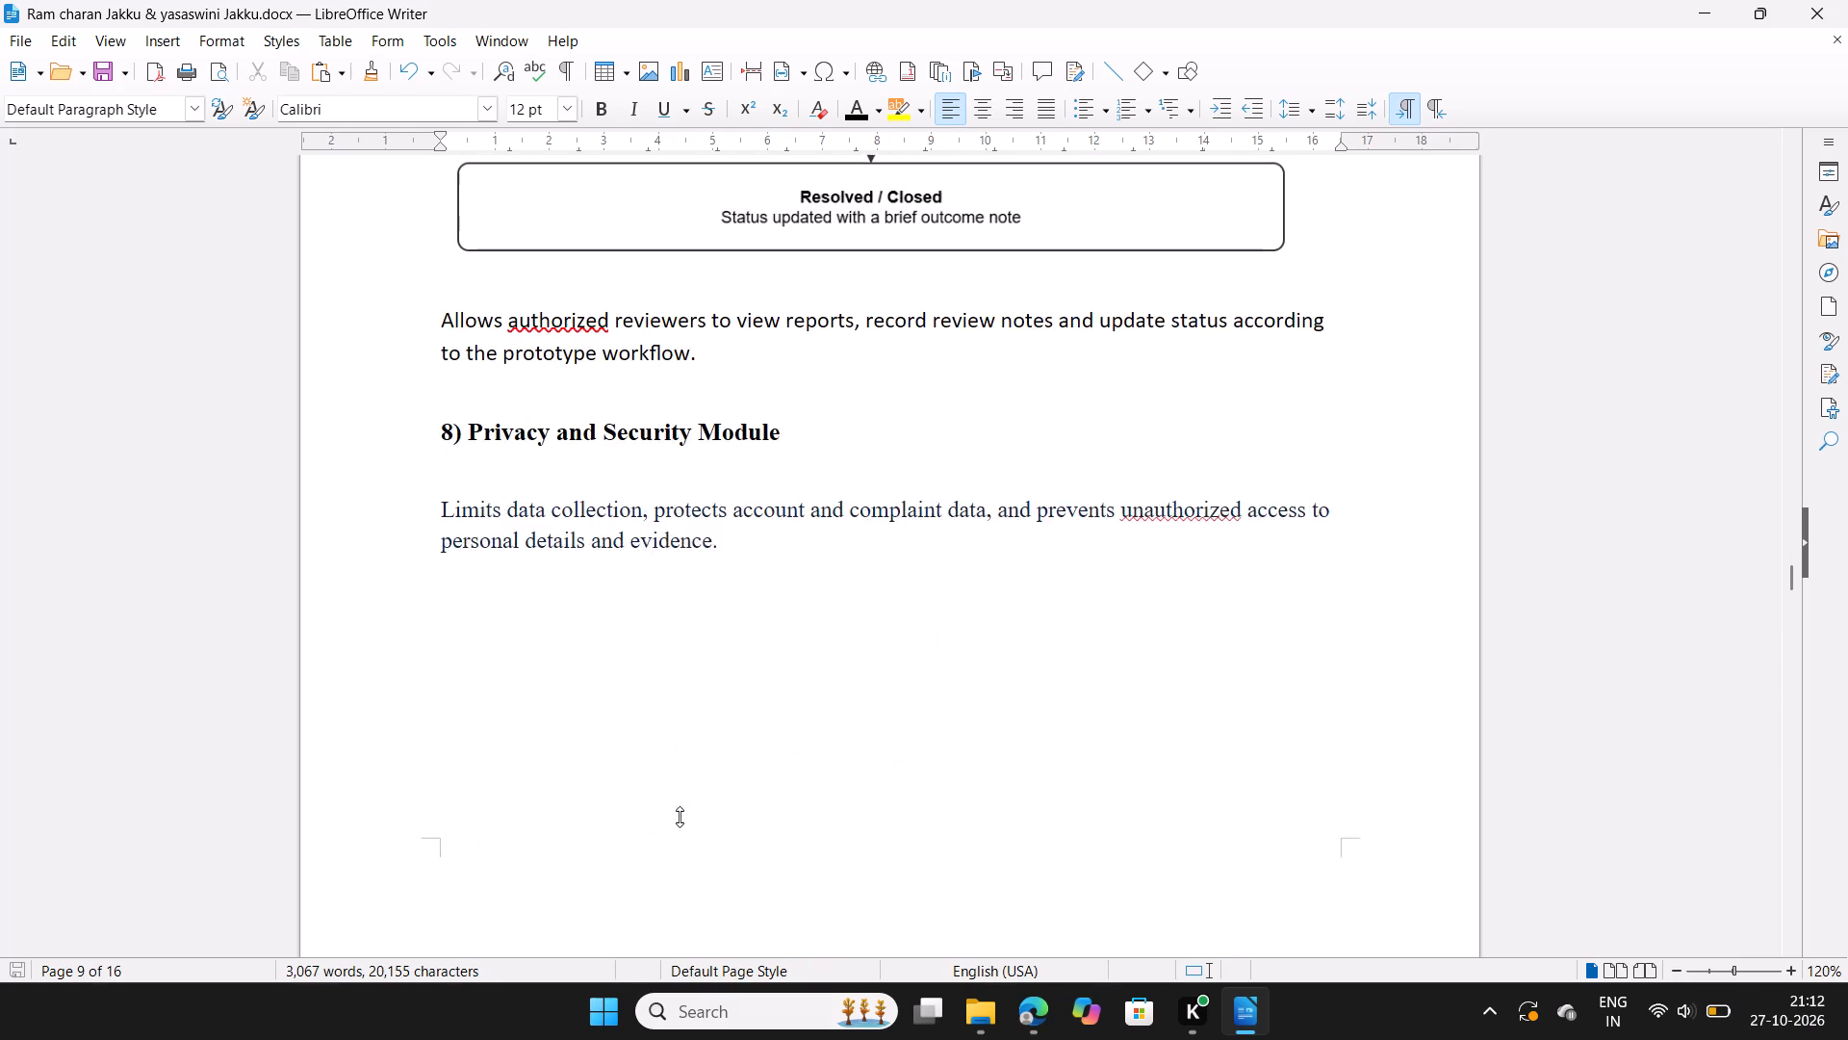
Examine the Proposed Algorithm page with the Complaint Submission Flow diagram and its numbered steps.
scroll(680, 817, "down", 4)
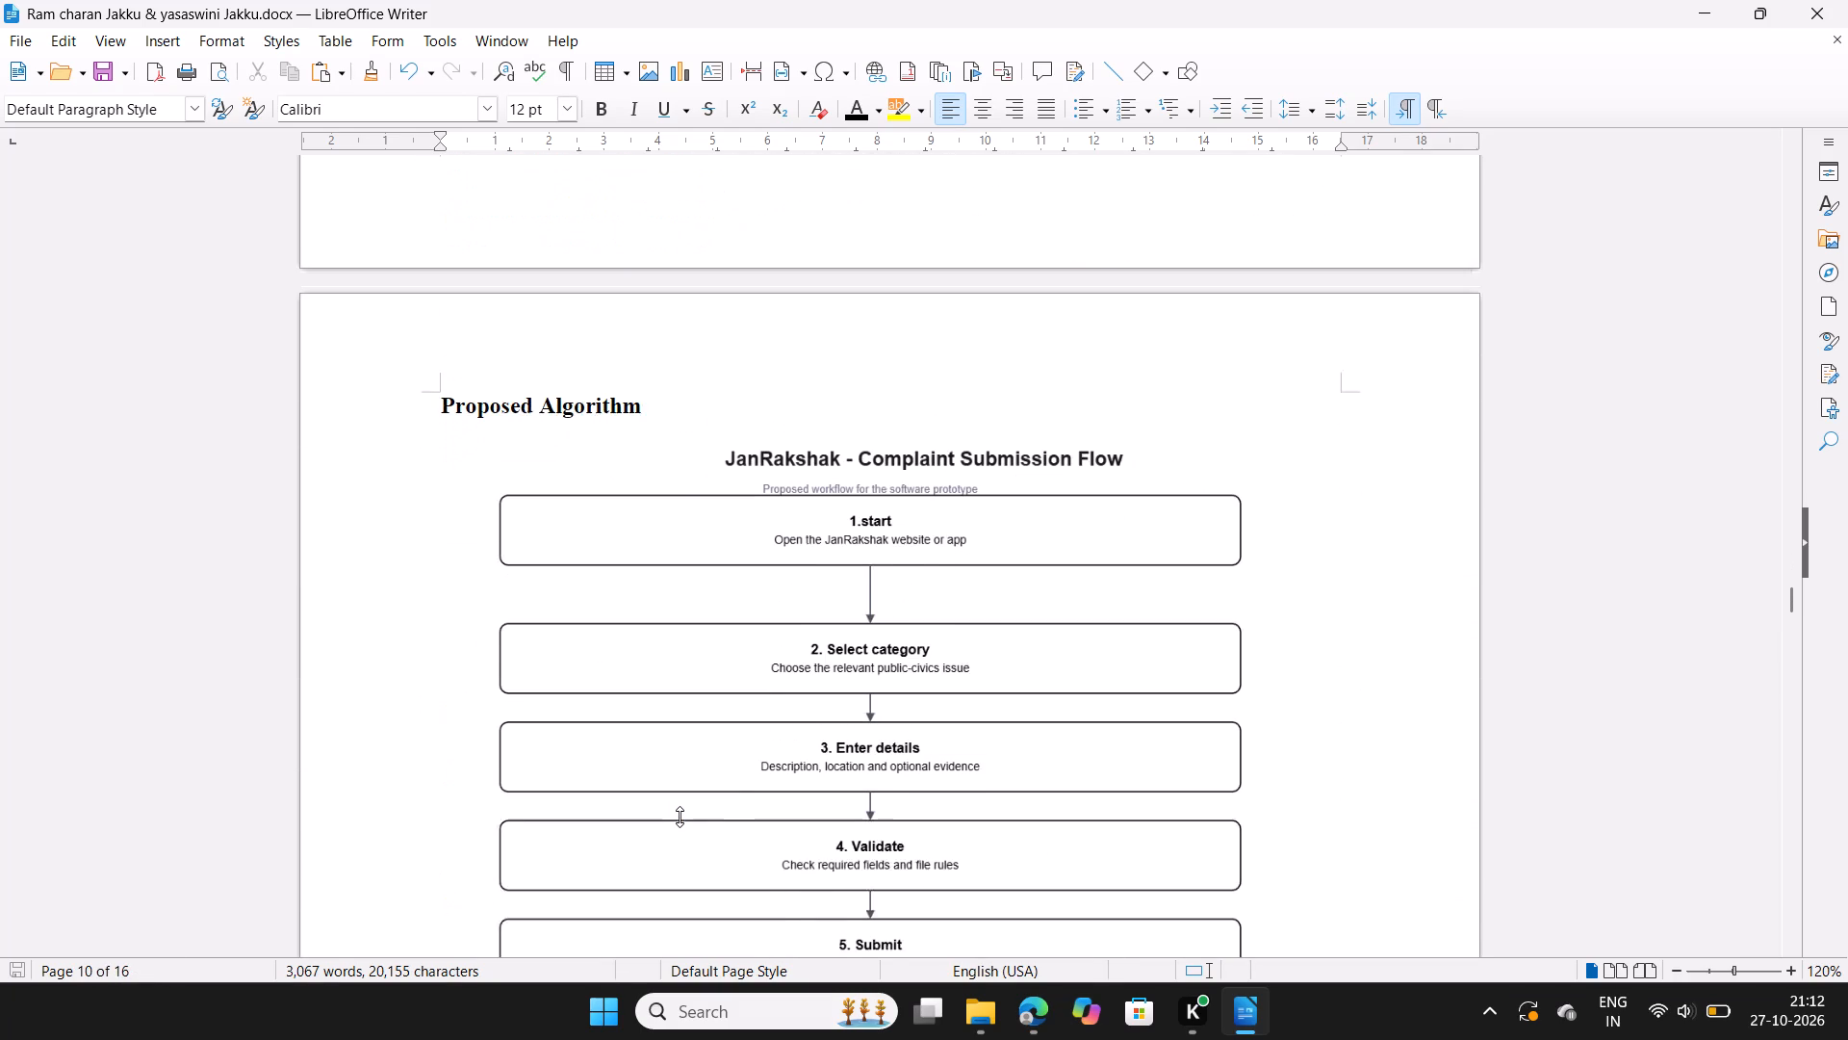
scroll(680, 817, "down", 2)
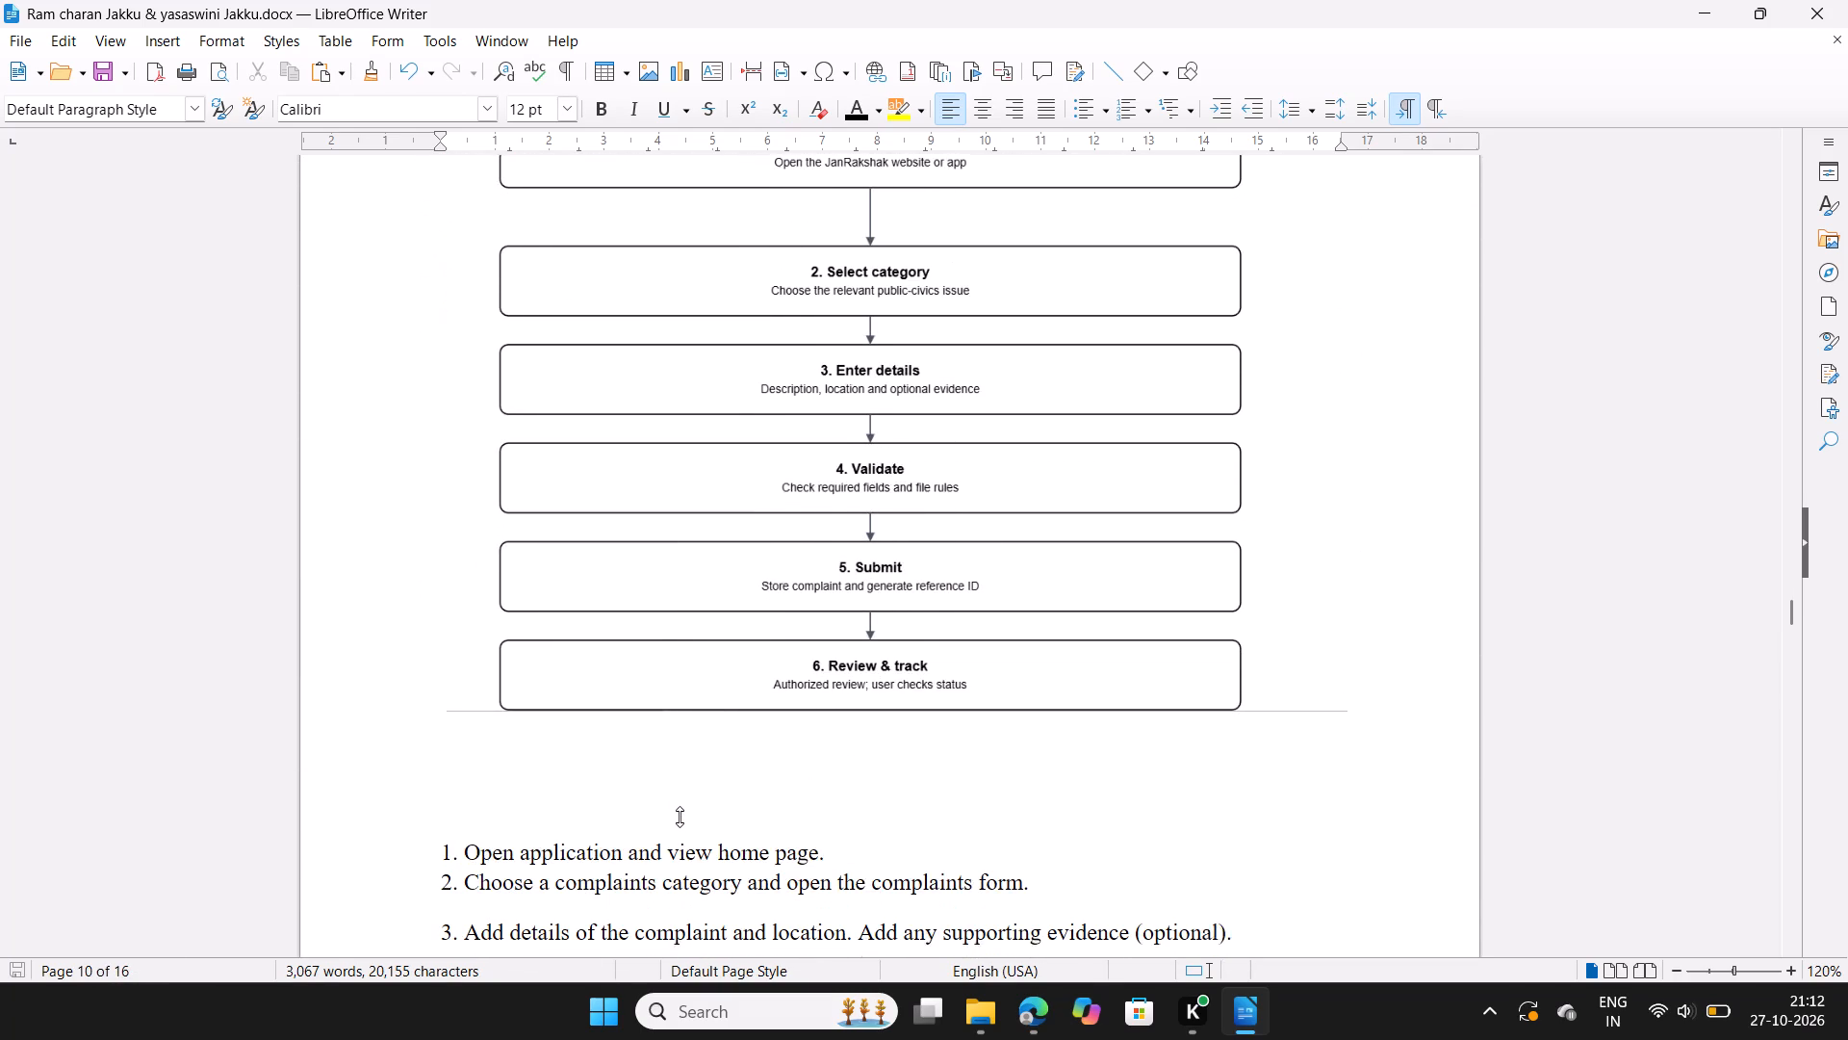
scroll(680, 817, "down", 2)
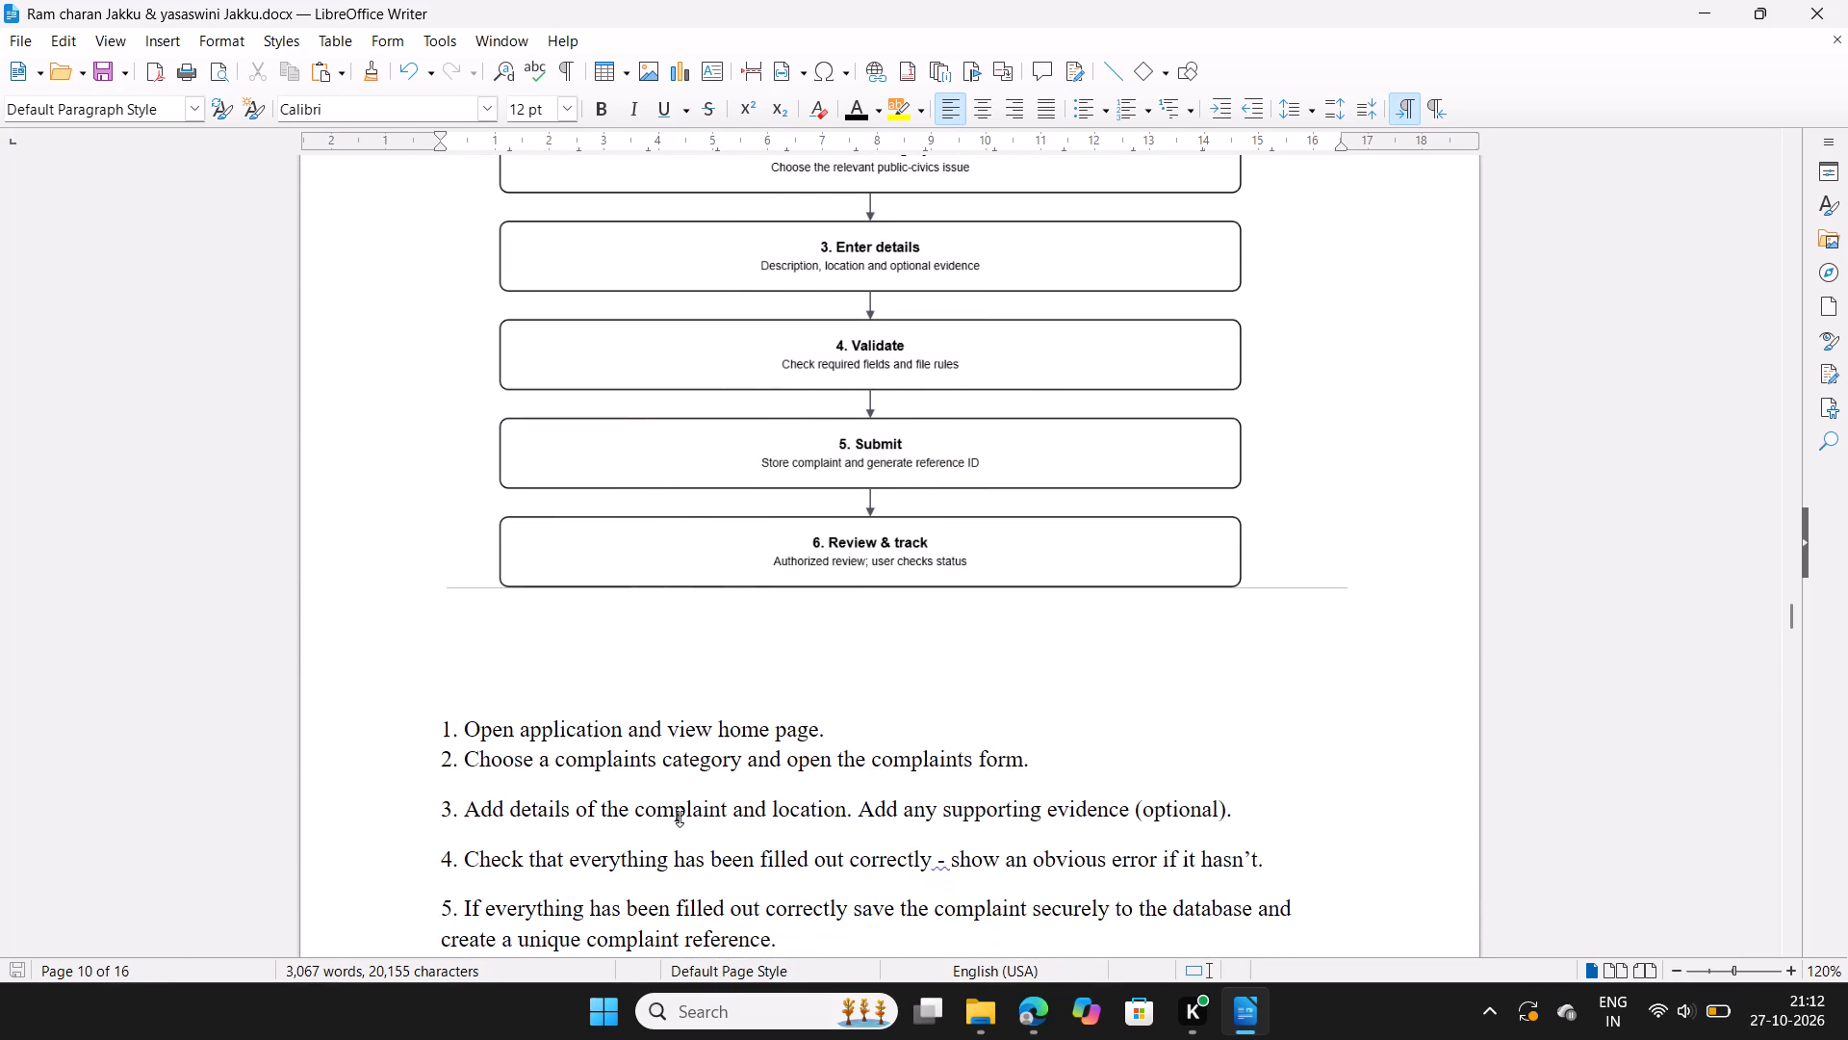
scroll(680, 817, "down", 4)
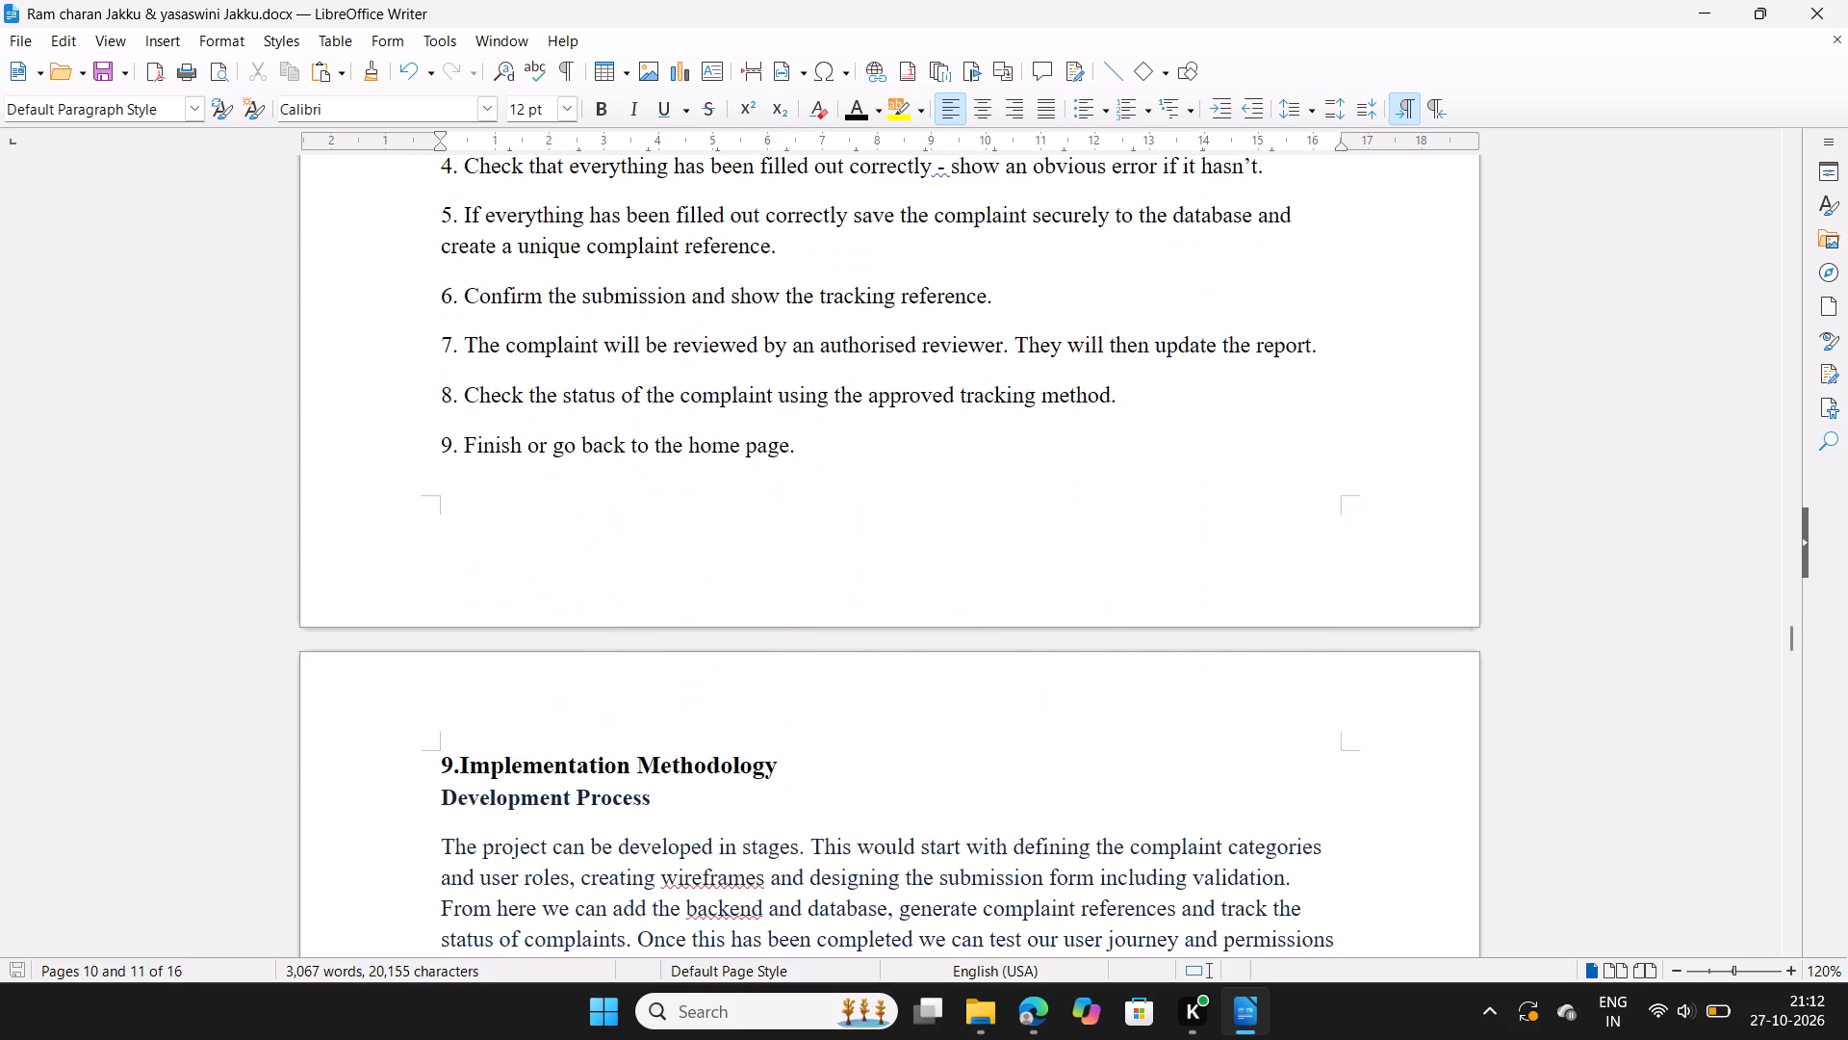
Review the report from Implementation Methodology through Result and Conclusion, Future Scope, Advantages and Outcome to the References links.
scroll(680, 795, "down", 7)
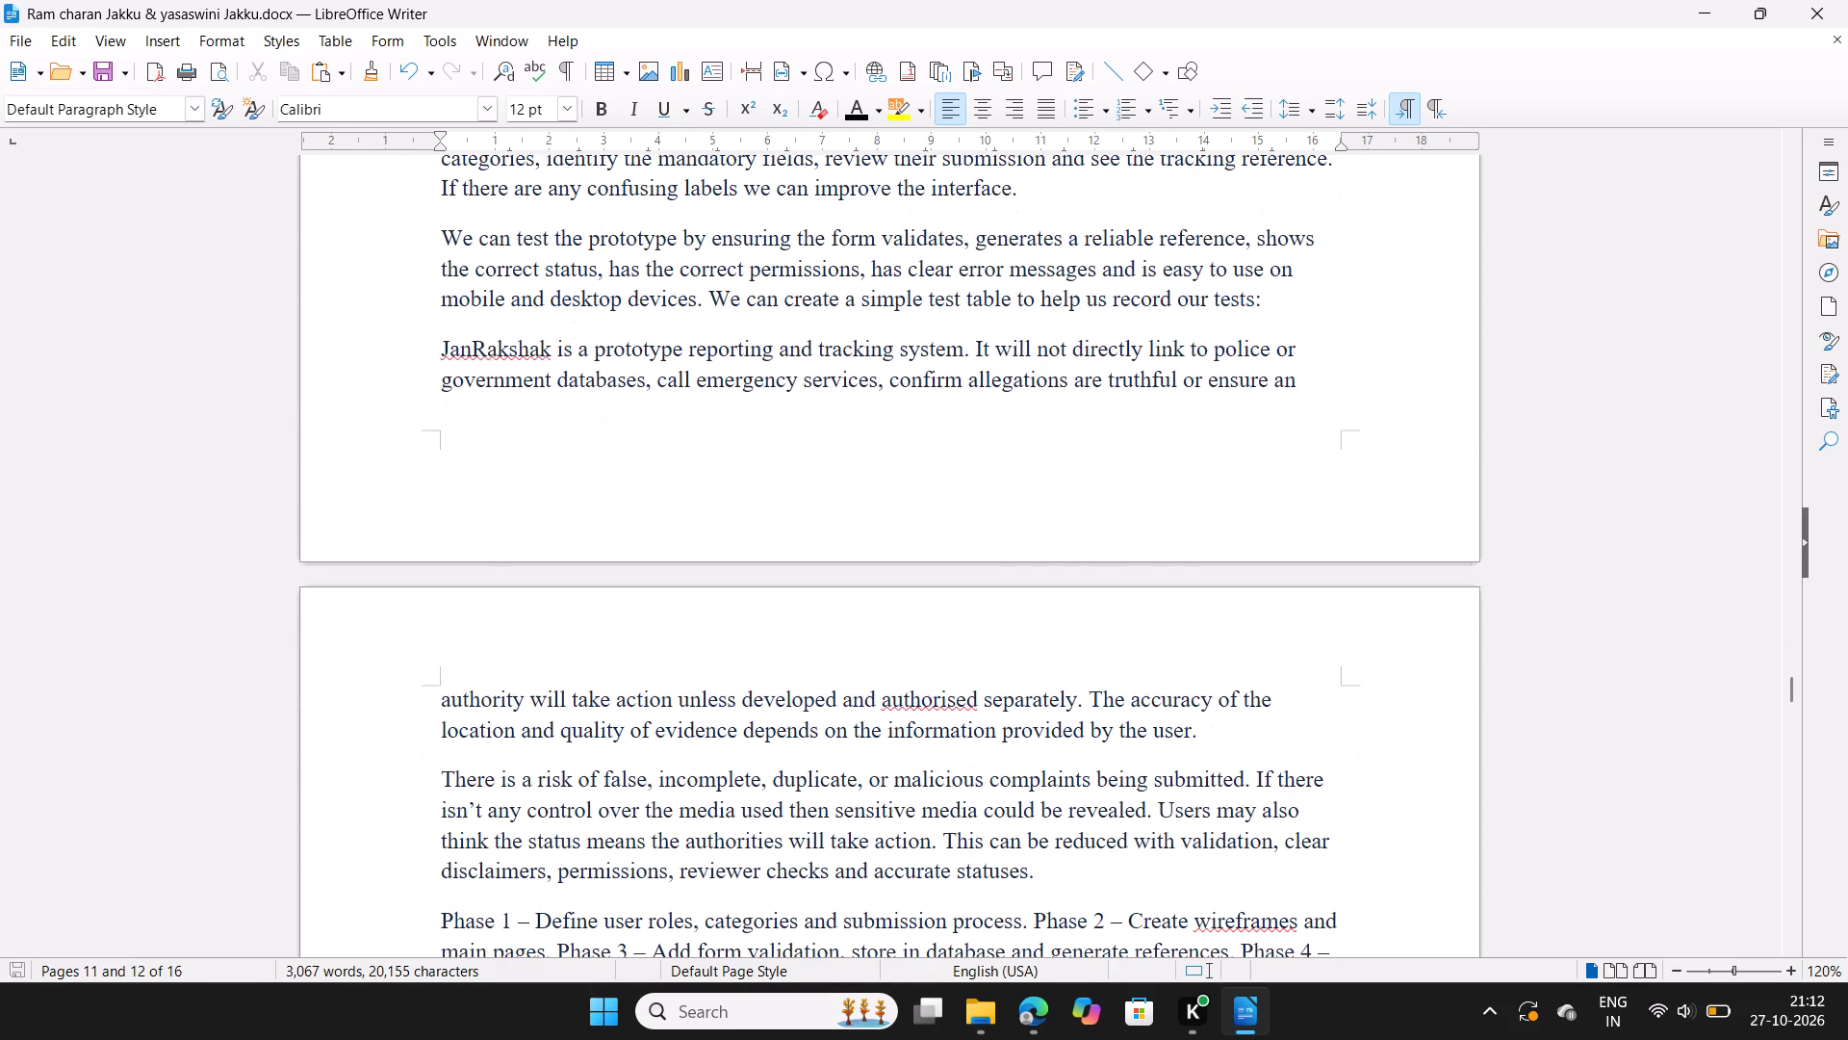
scroll(680, 795, "down", 6)
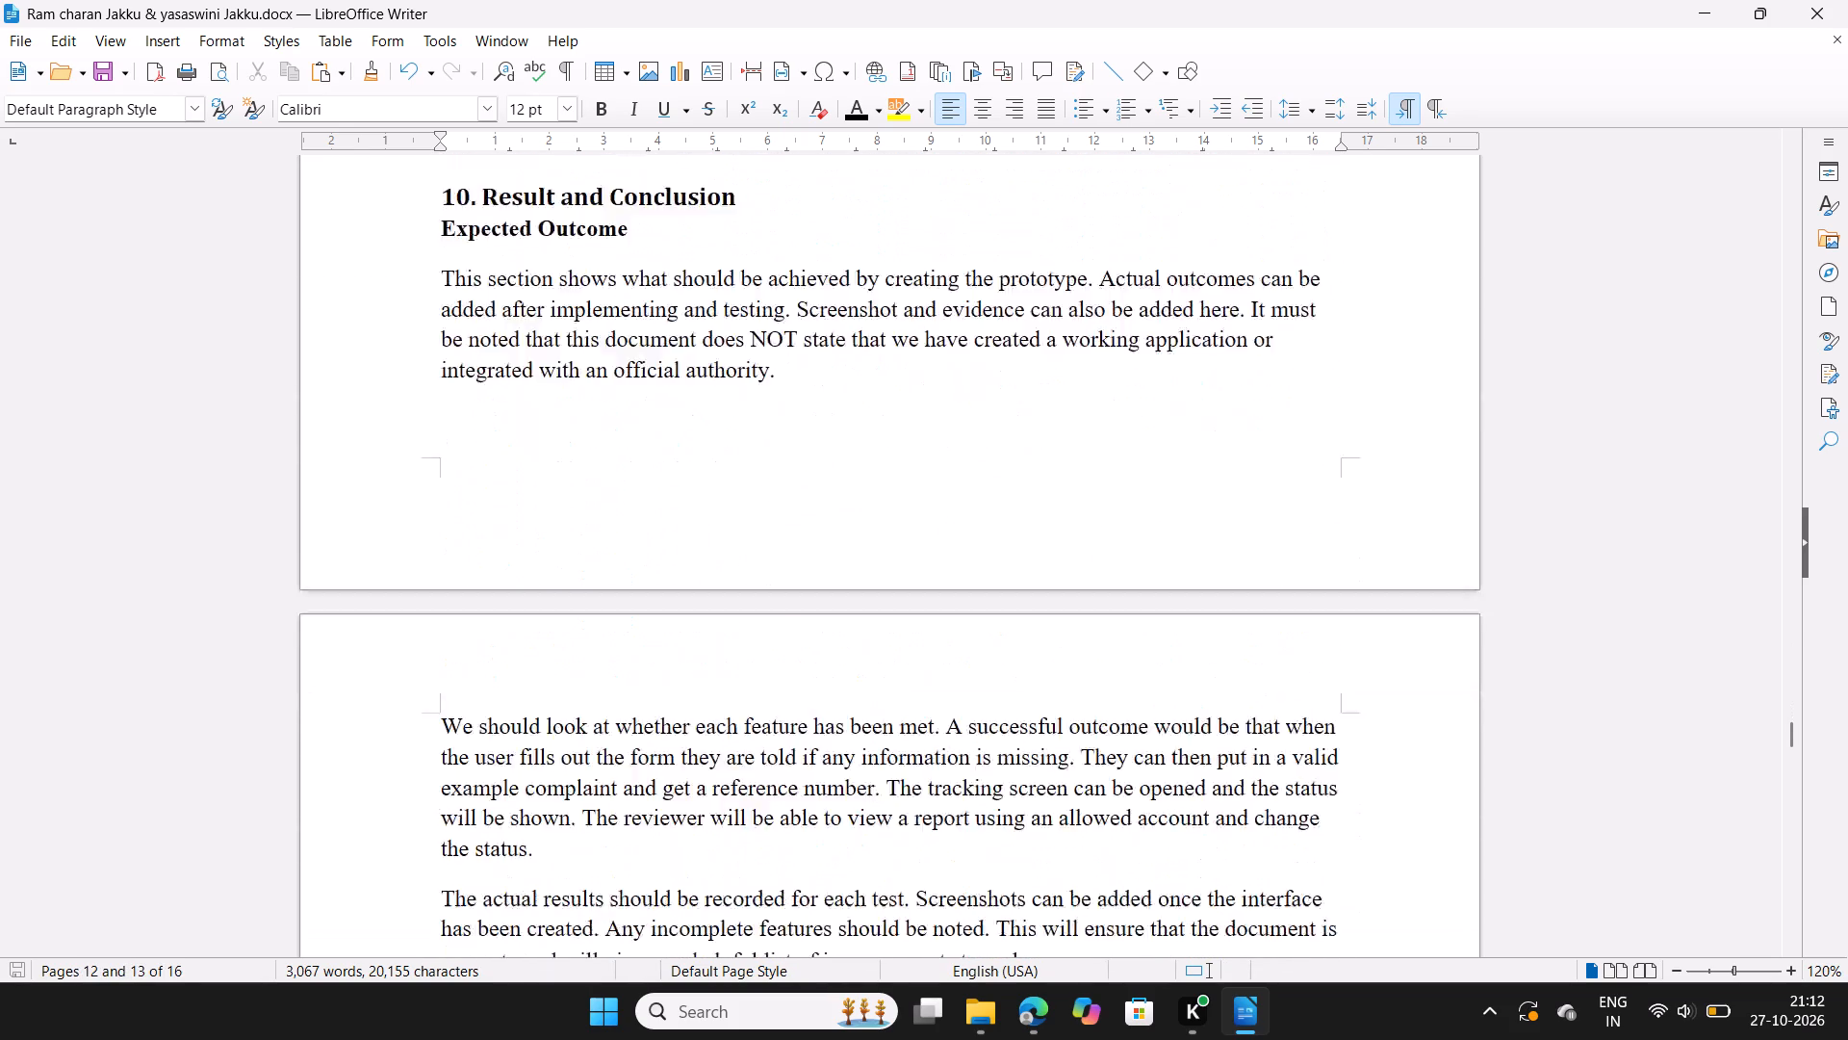
scroll(680, 795, "down", 8)
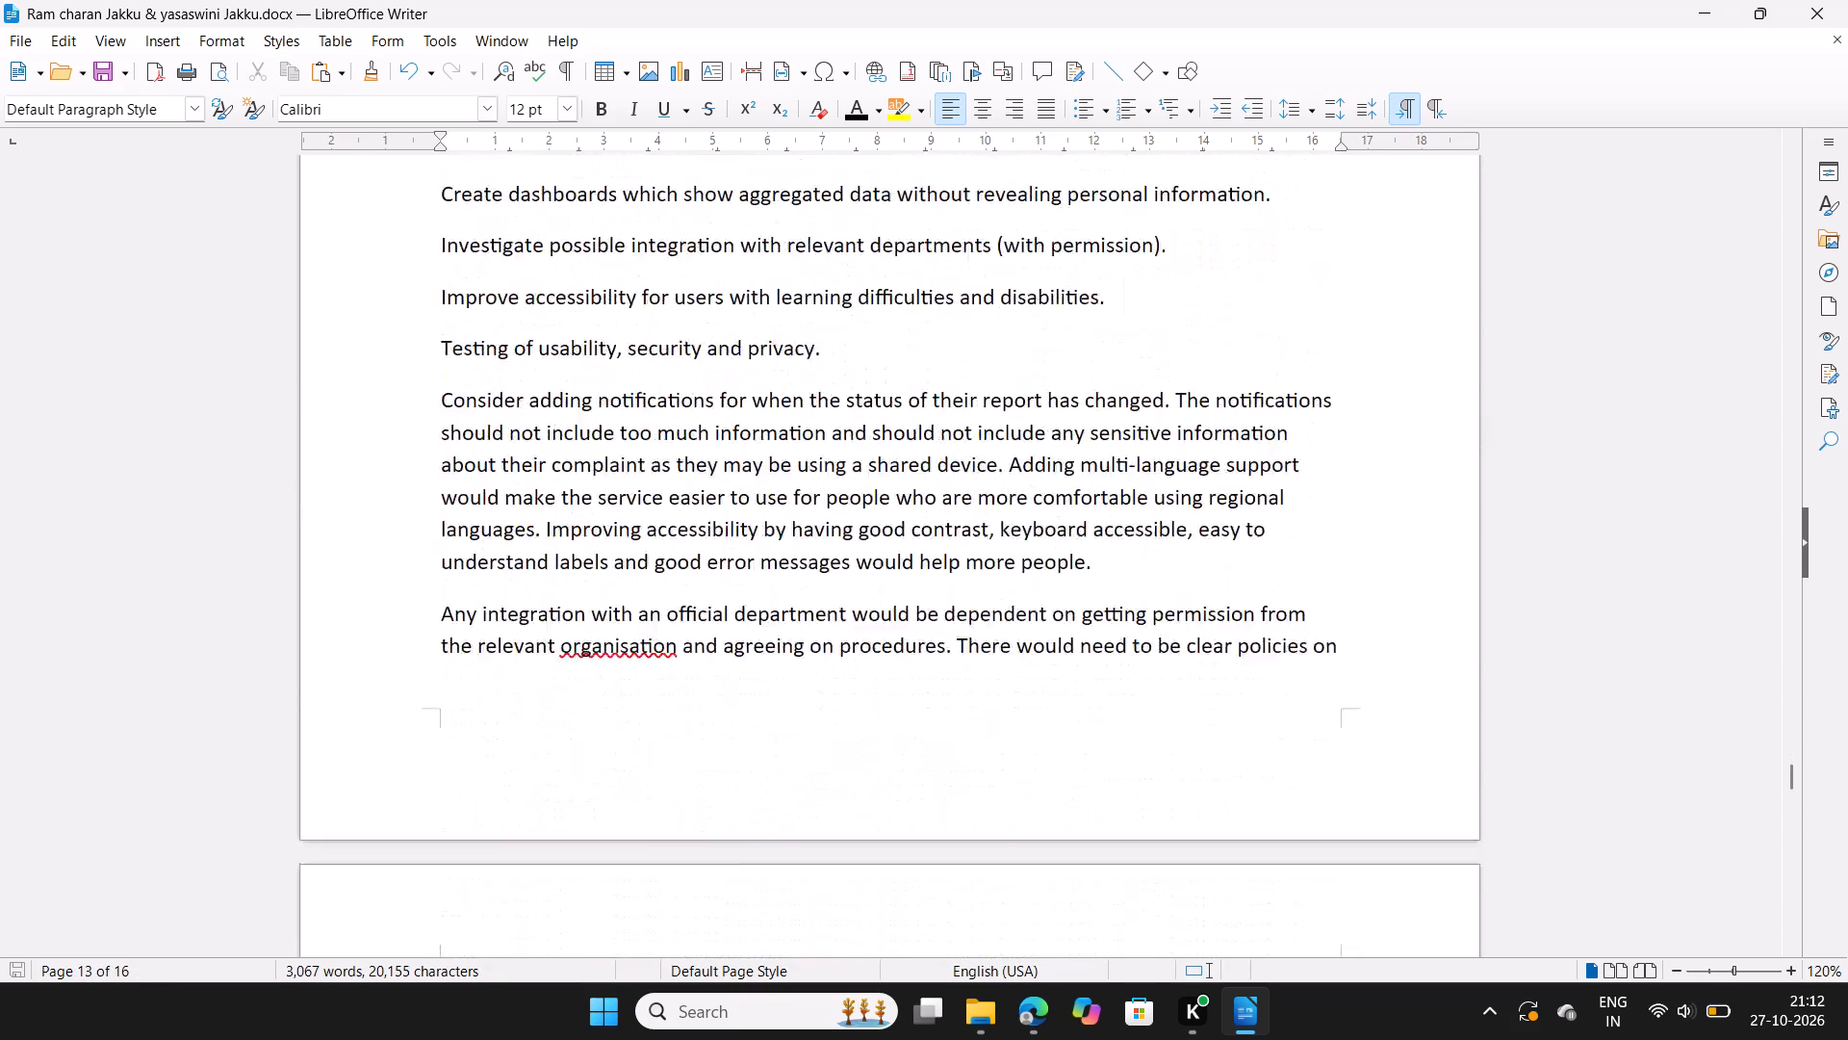
scroll(680, 795, "down", 5)
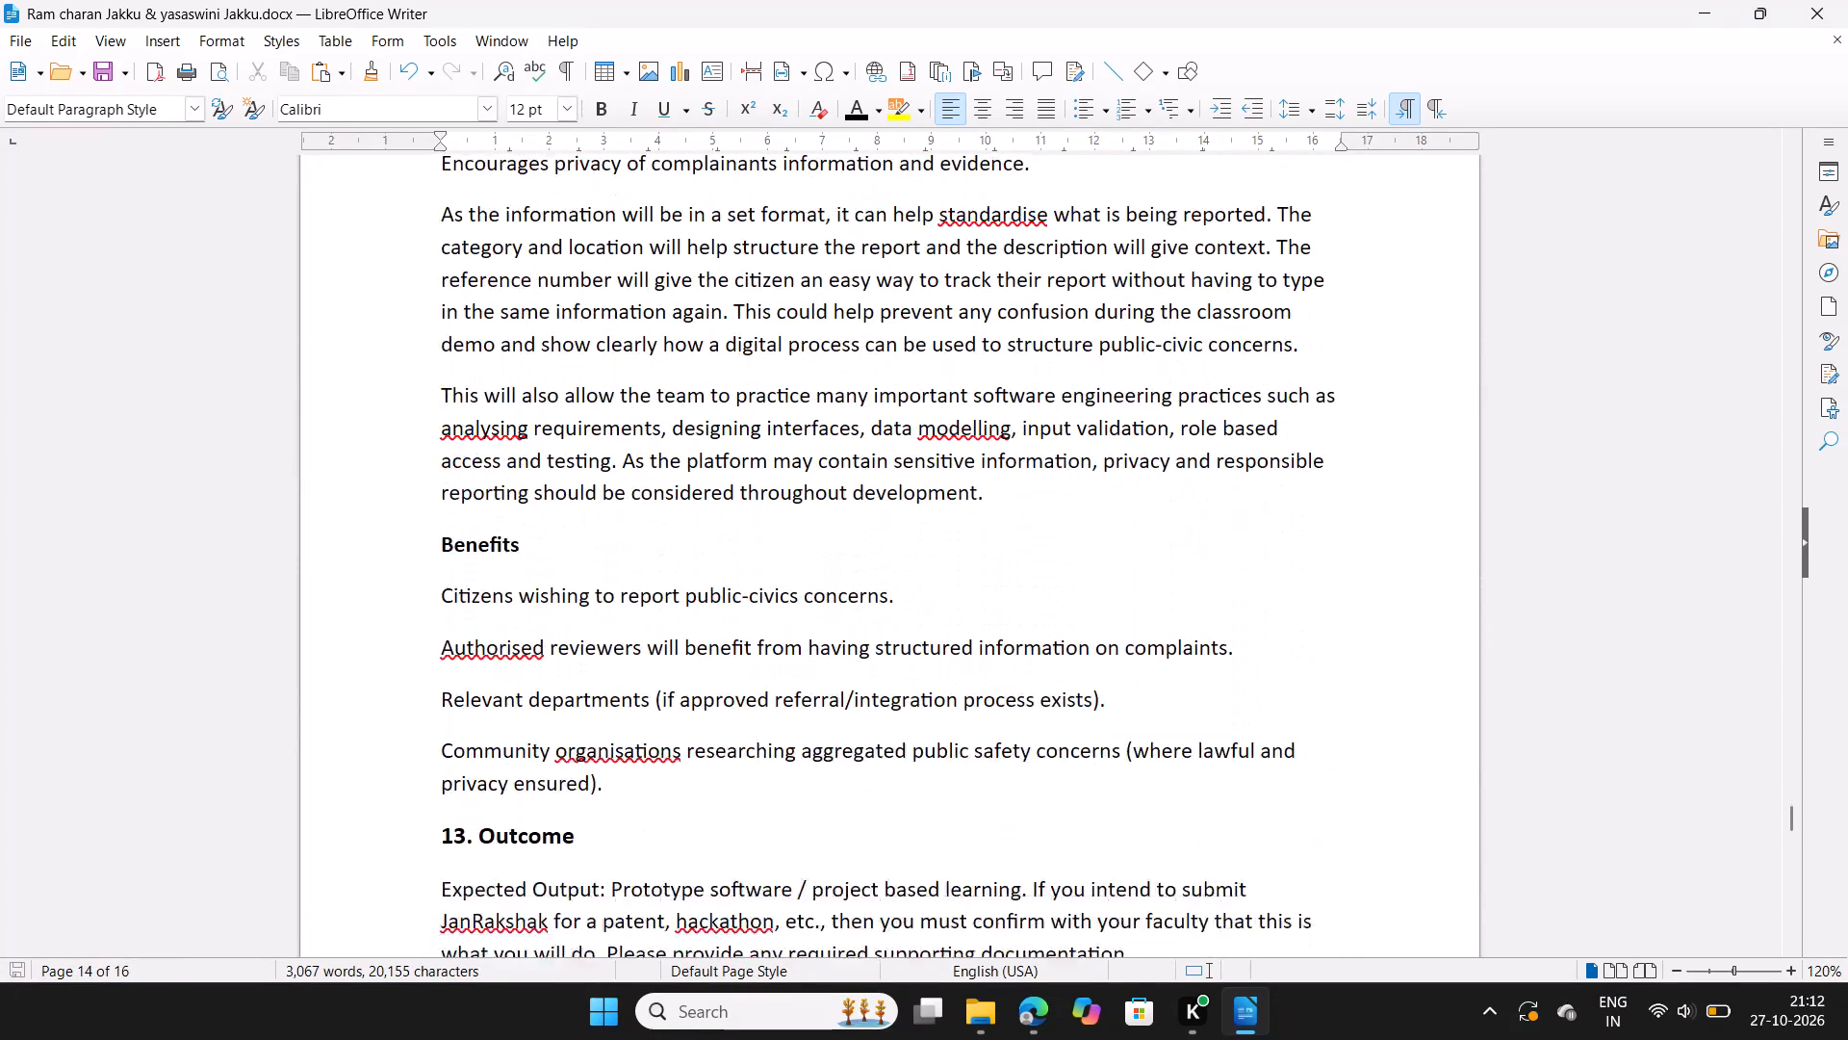
scroll(680, 795, "down", 5)
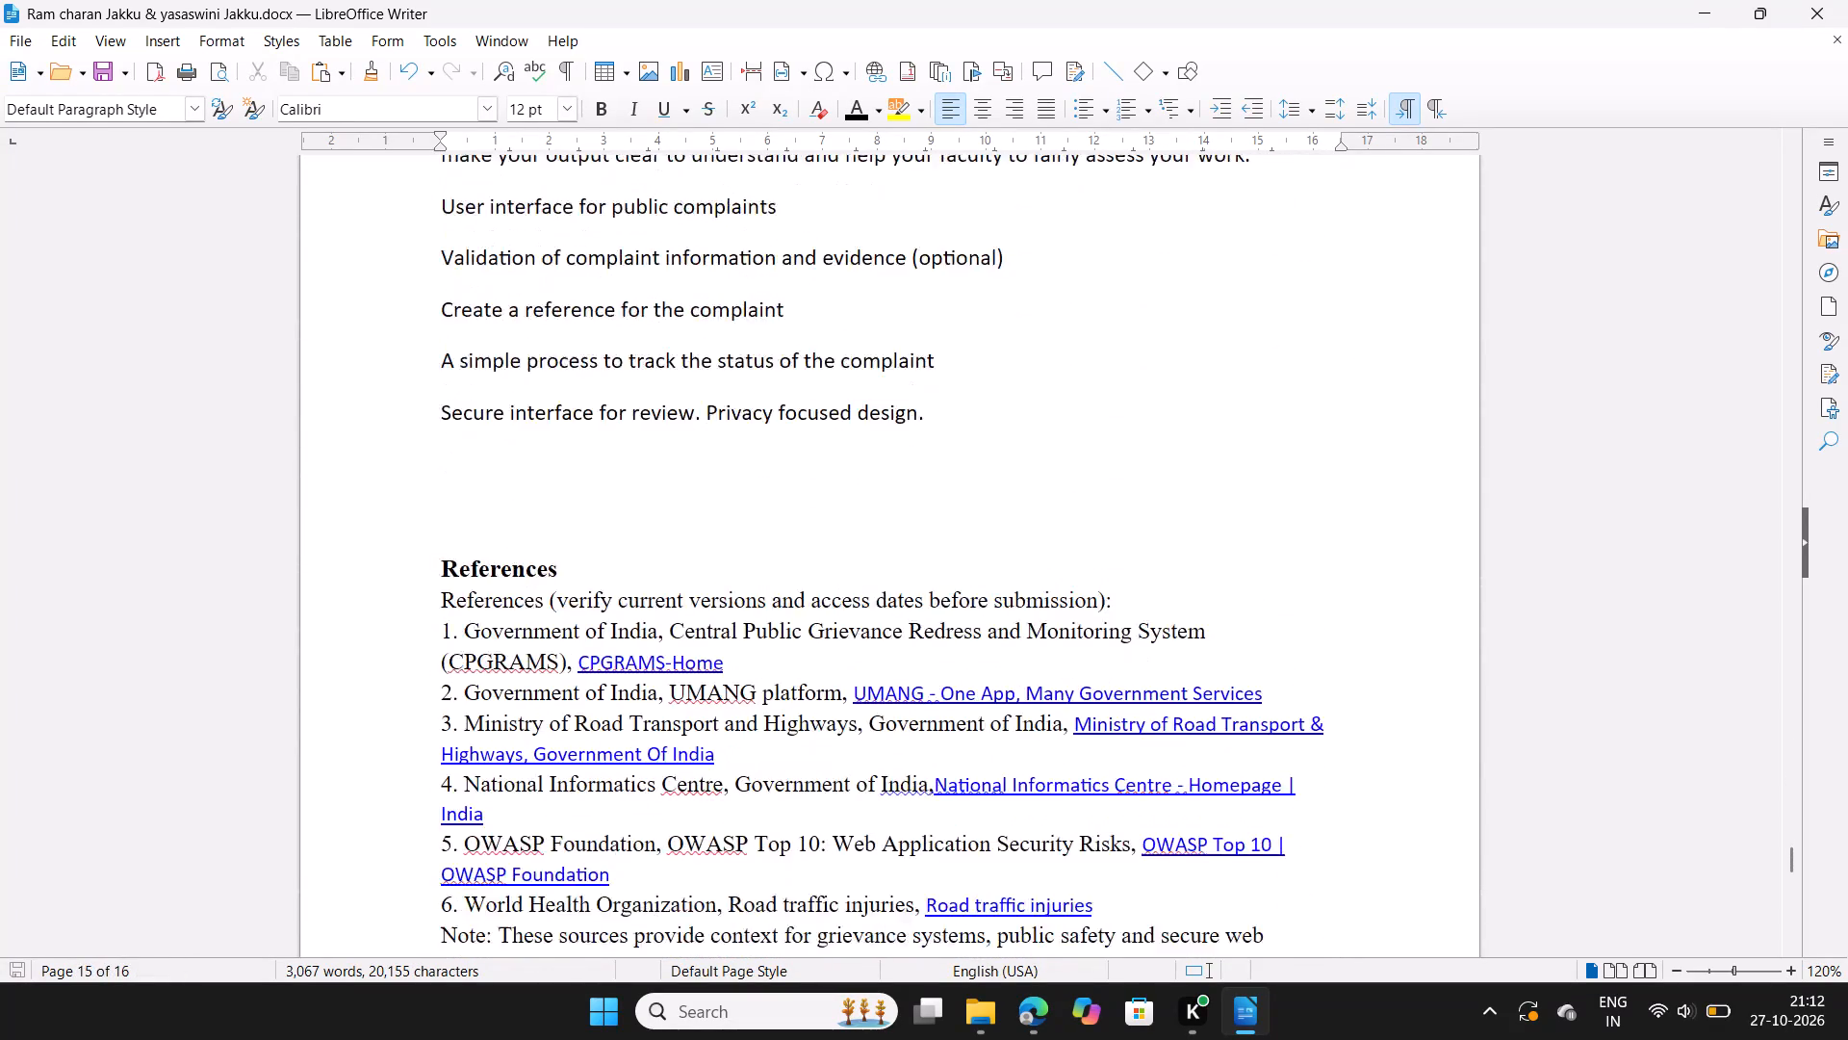
scroll(680, 795, "down", 1)
Look back through the report from the References up to the Proposed Algorithm page, rechecking the sections in between.
scroll(680, 795, "up", 8)
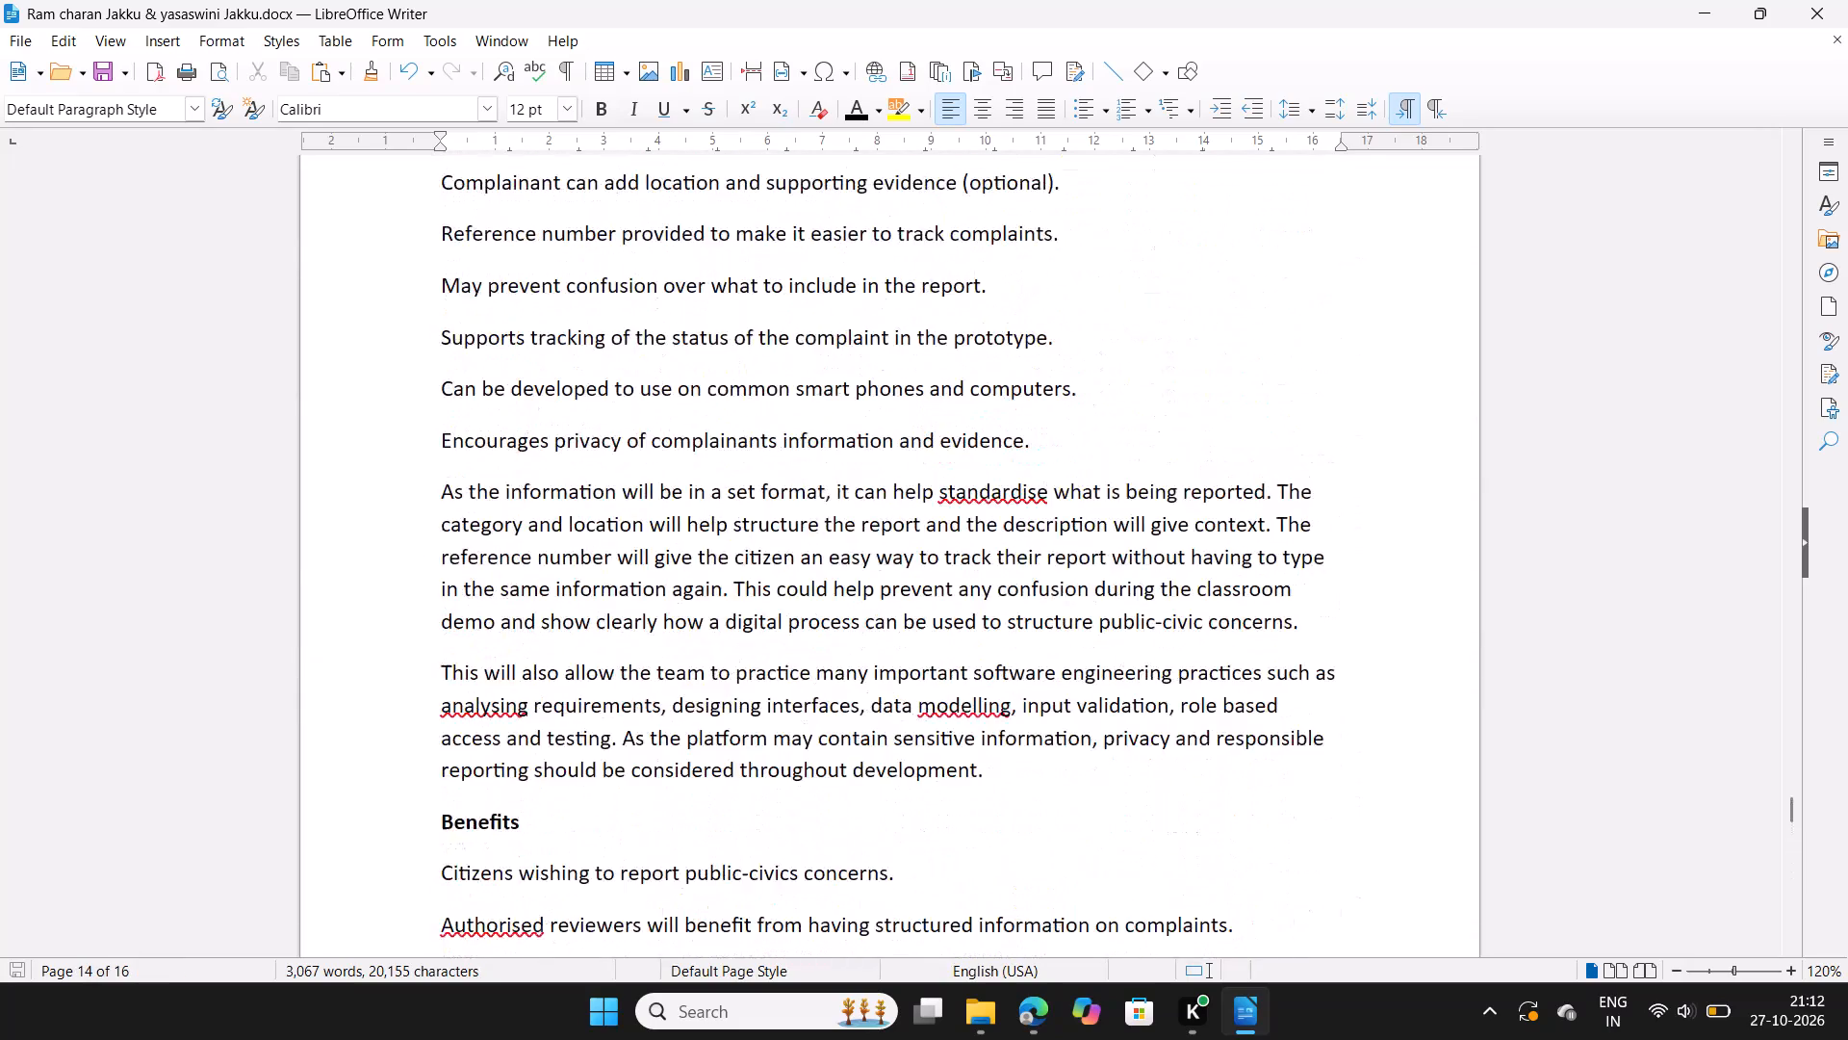
scroll(680, 795, "up", 5)
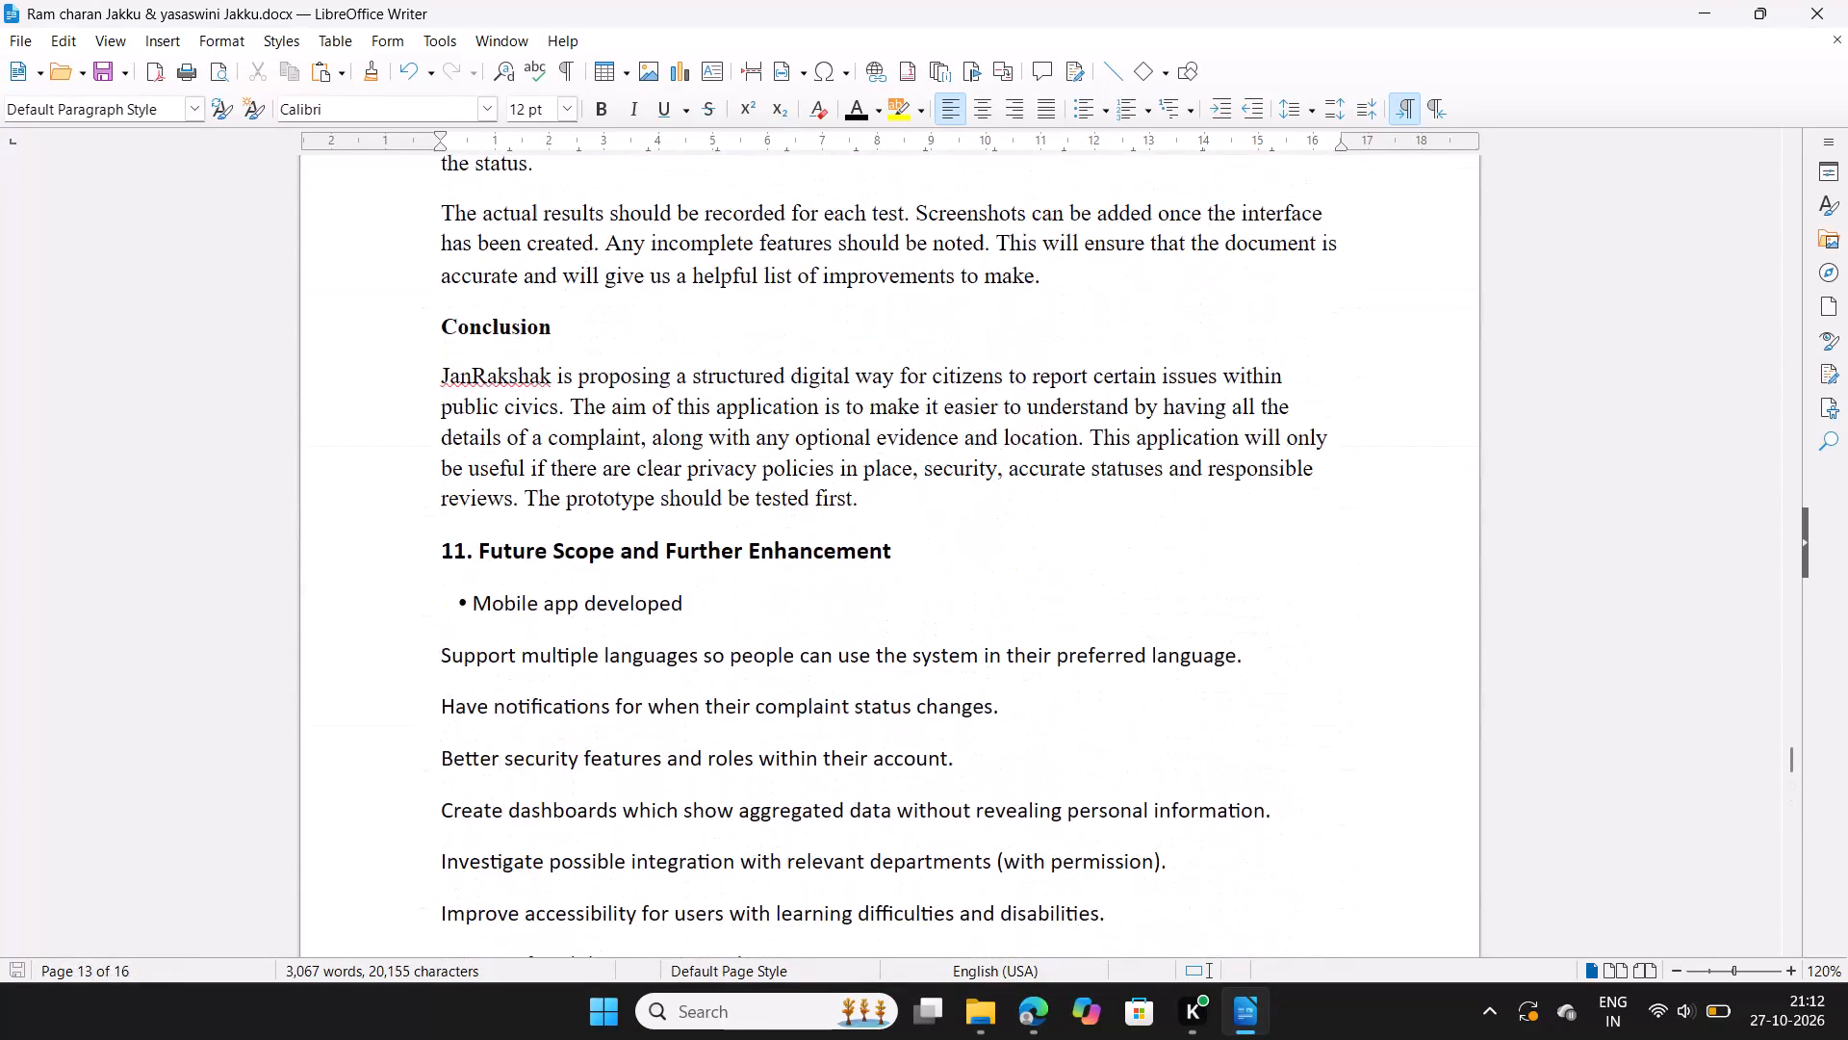
scroll(680, 795, "up", 5)
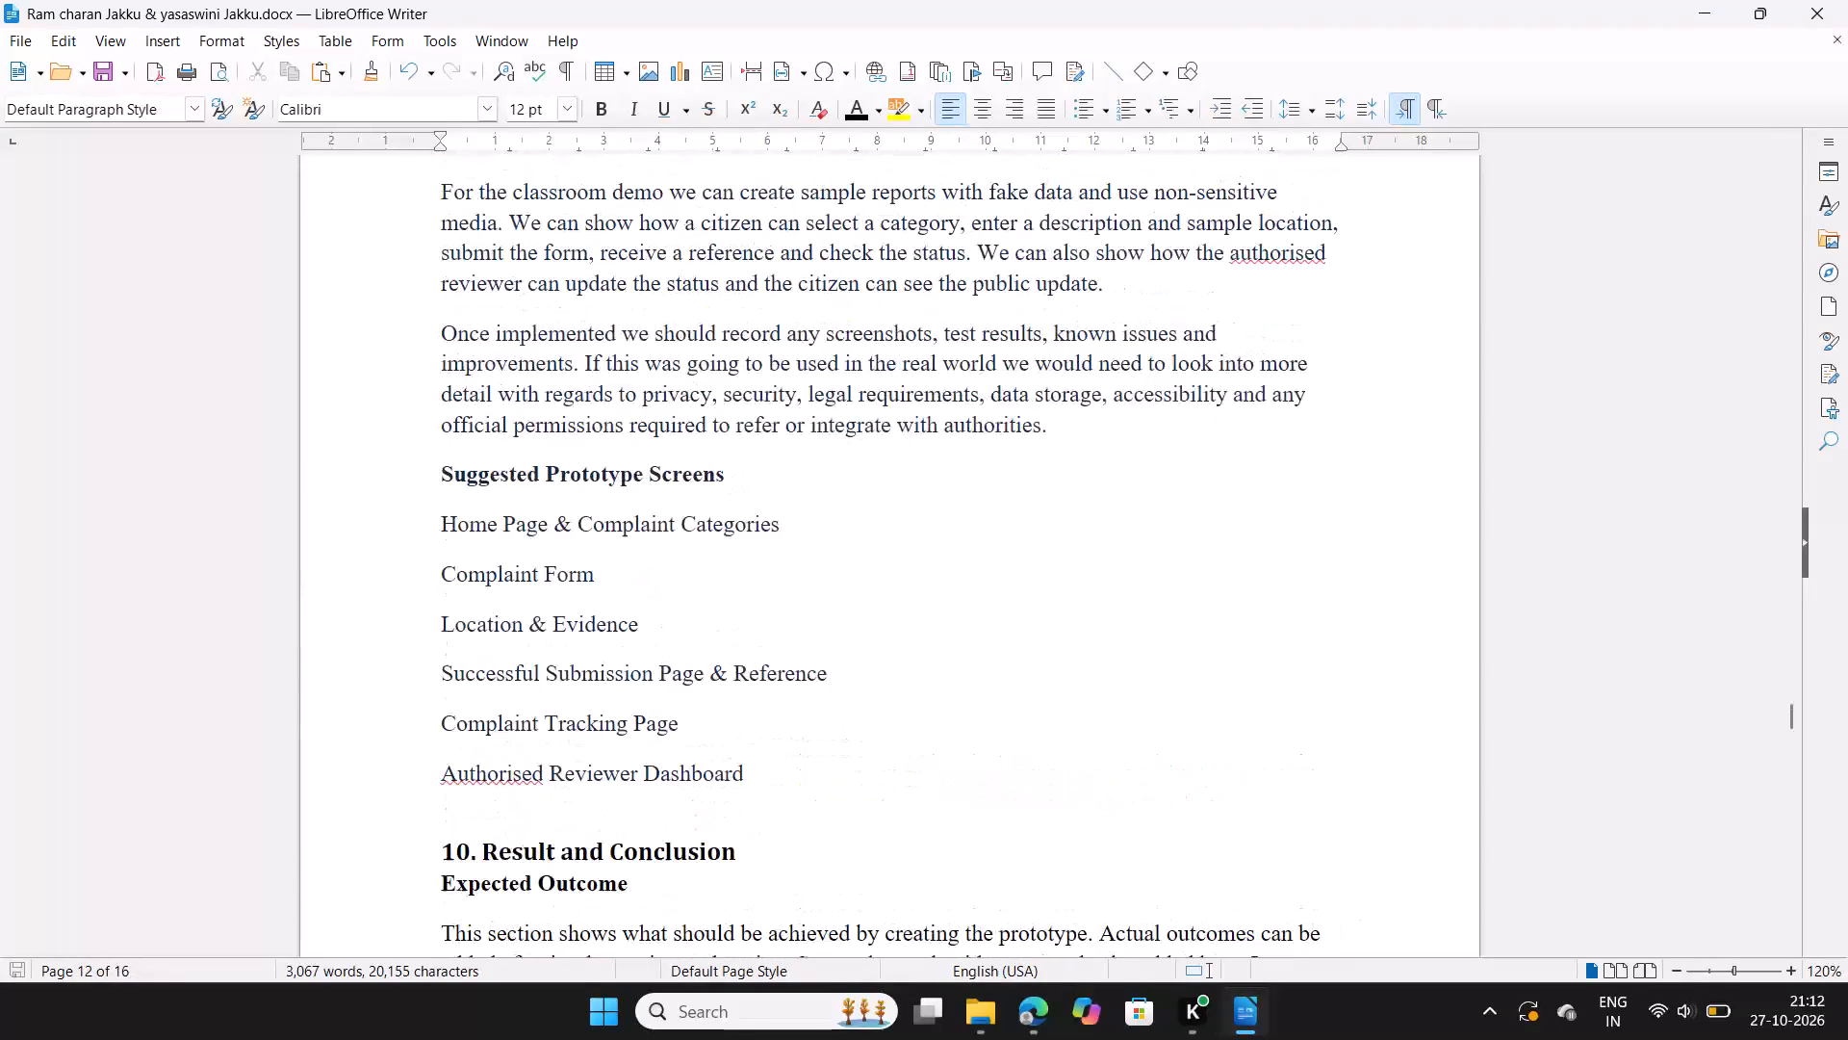
scroll(680, 795, "up", 2)
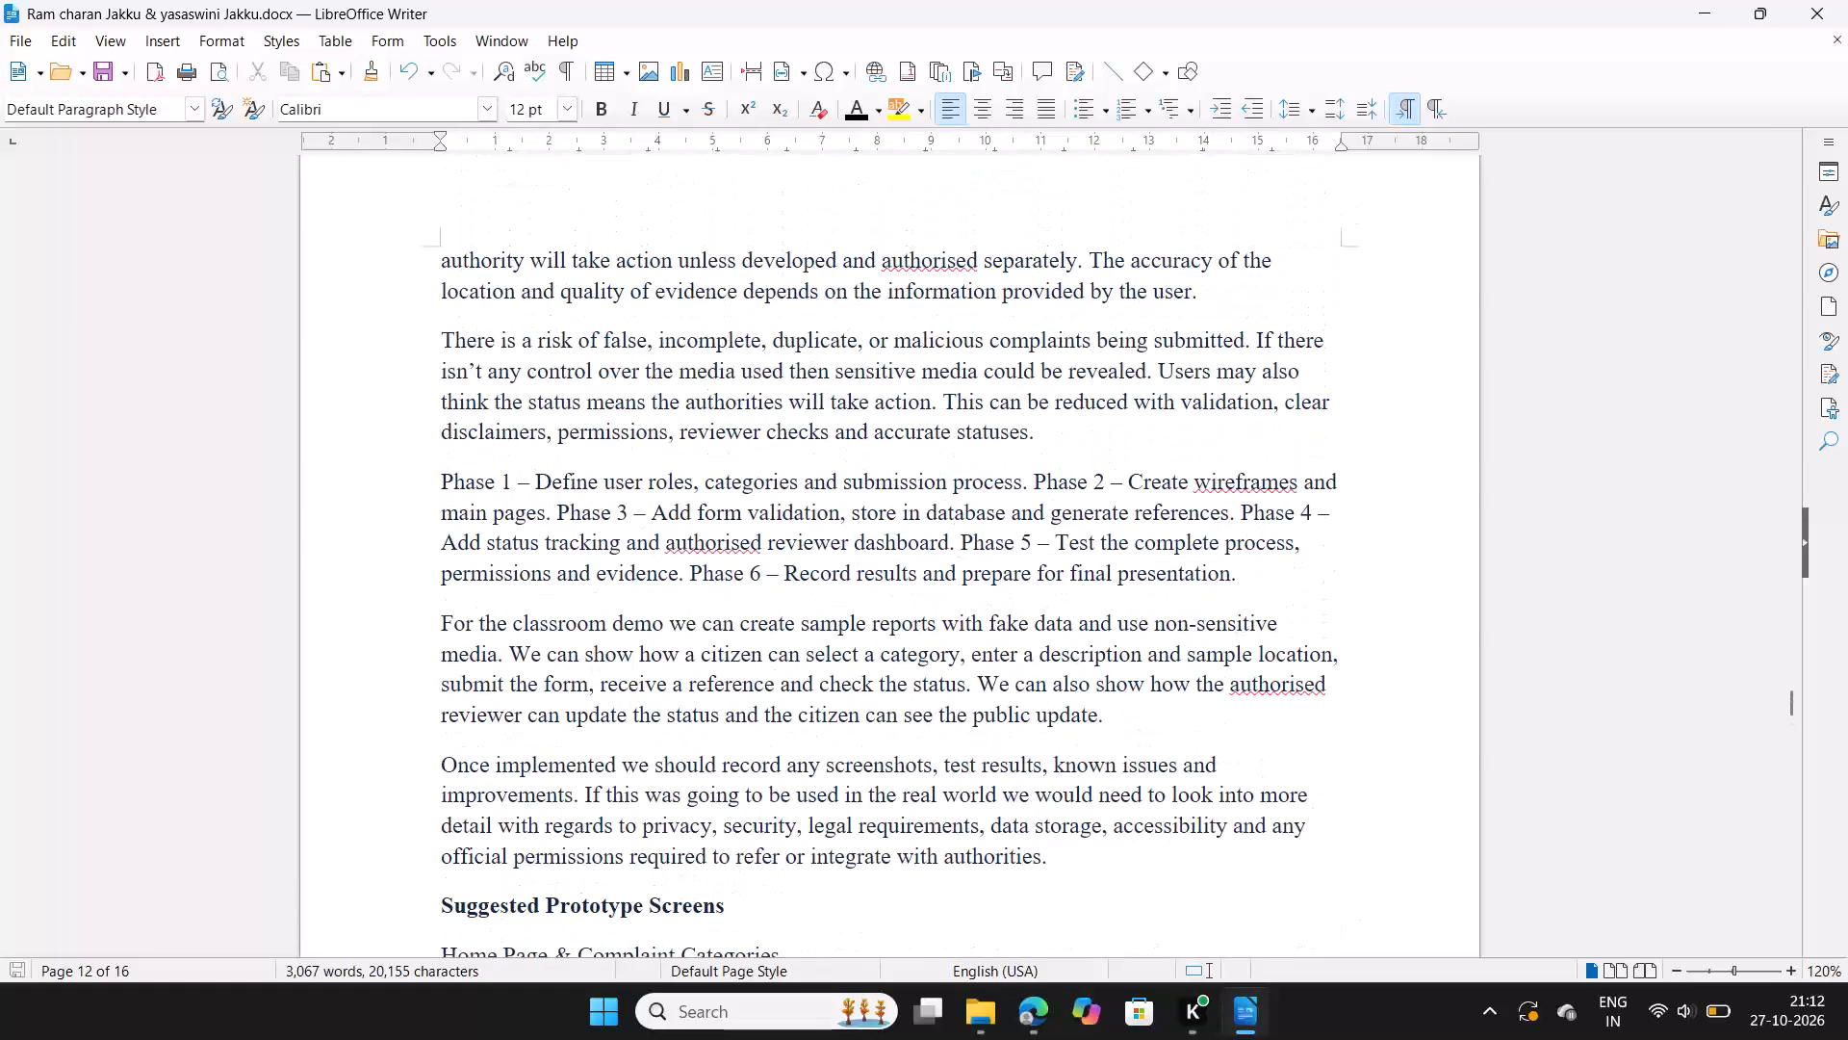
left_click(1242, 1026)
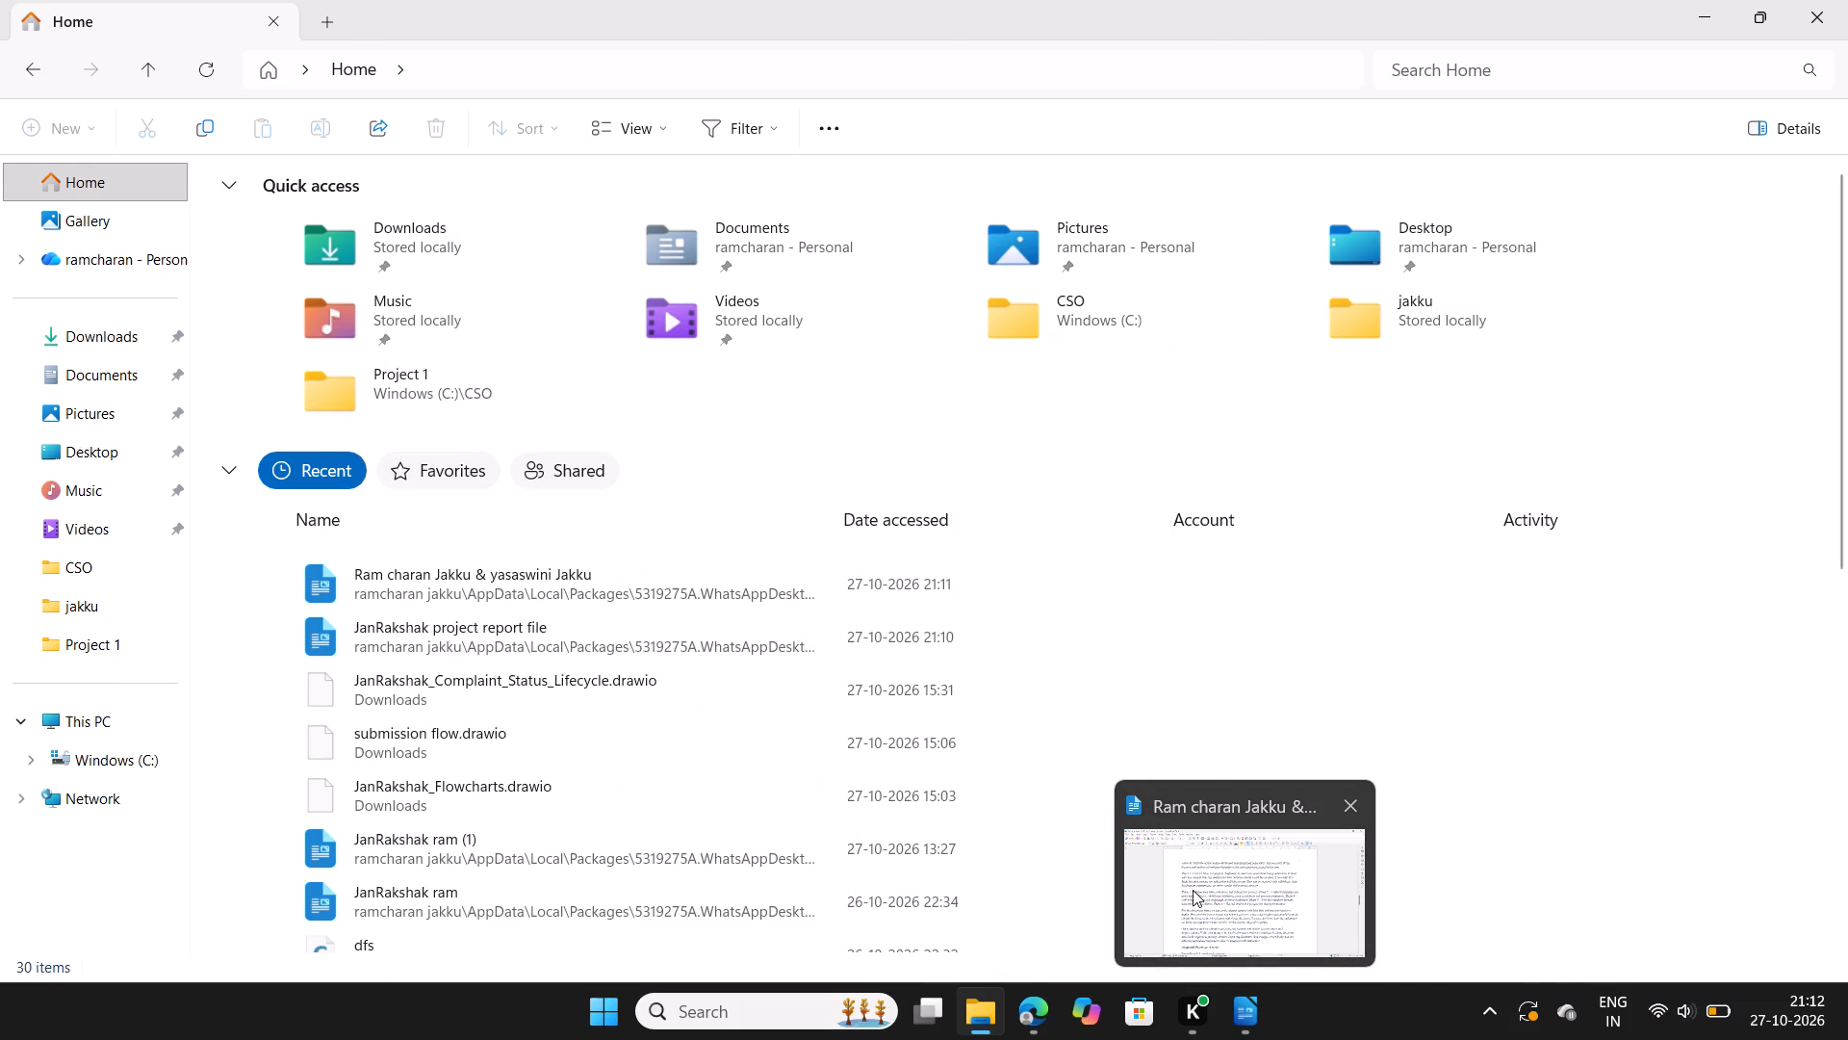
left_click(1195, 891)
scroll(739, 420, "up", 5)
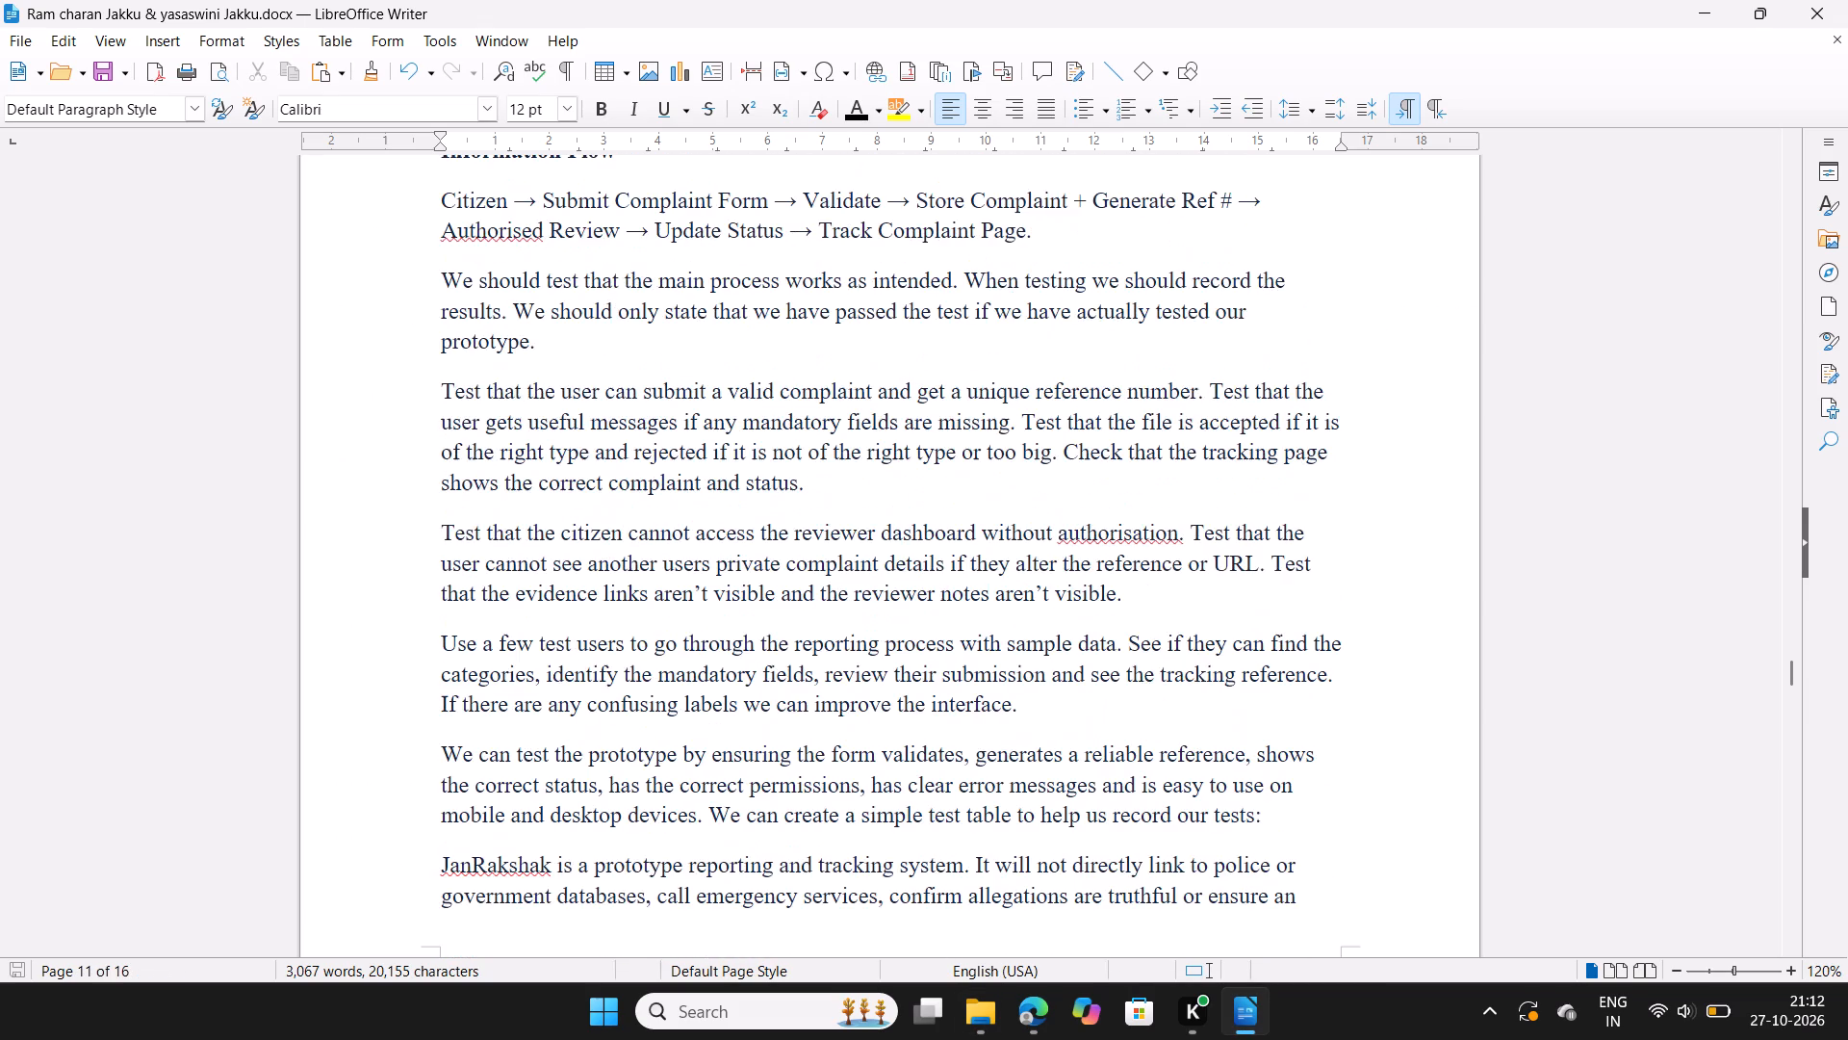
scroll(739, 420, "up", 10)
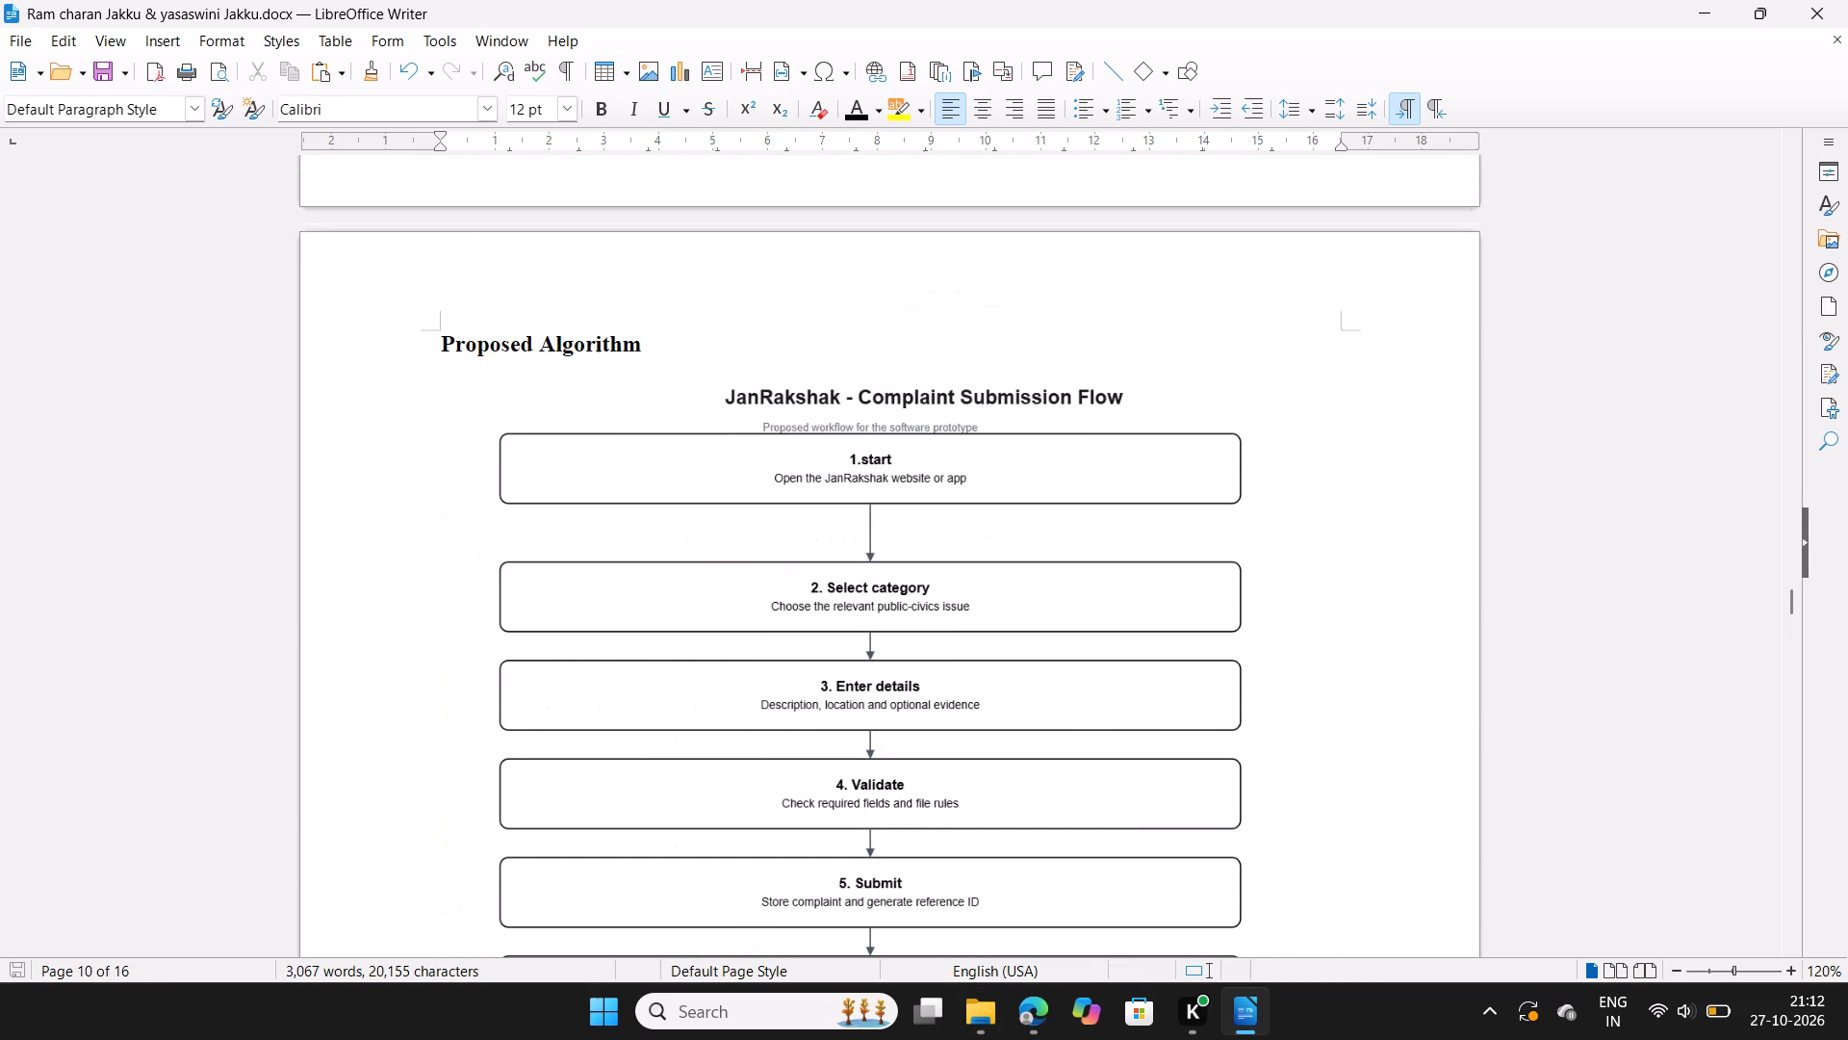
Switch to File Explorer and open the saved report, named after the students, from the recent files.
scroll(739, 420, "up", 1)
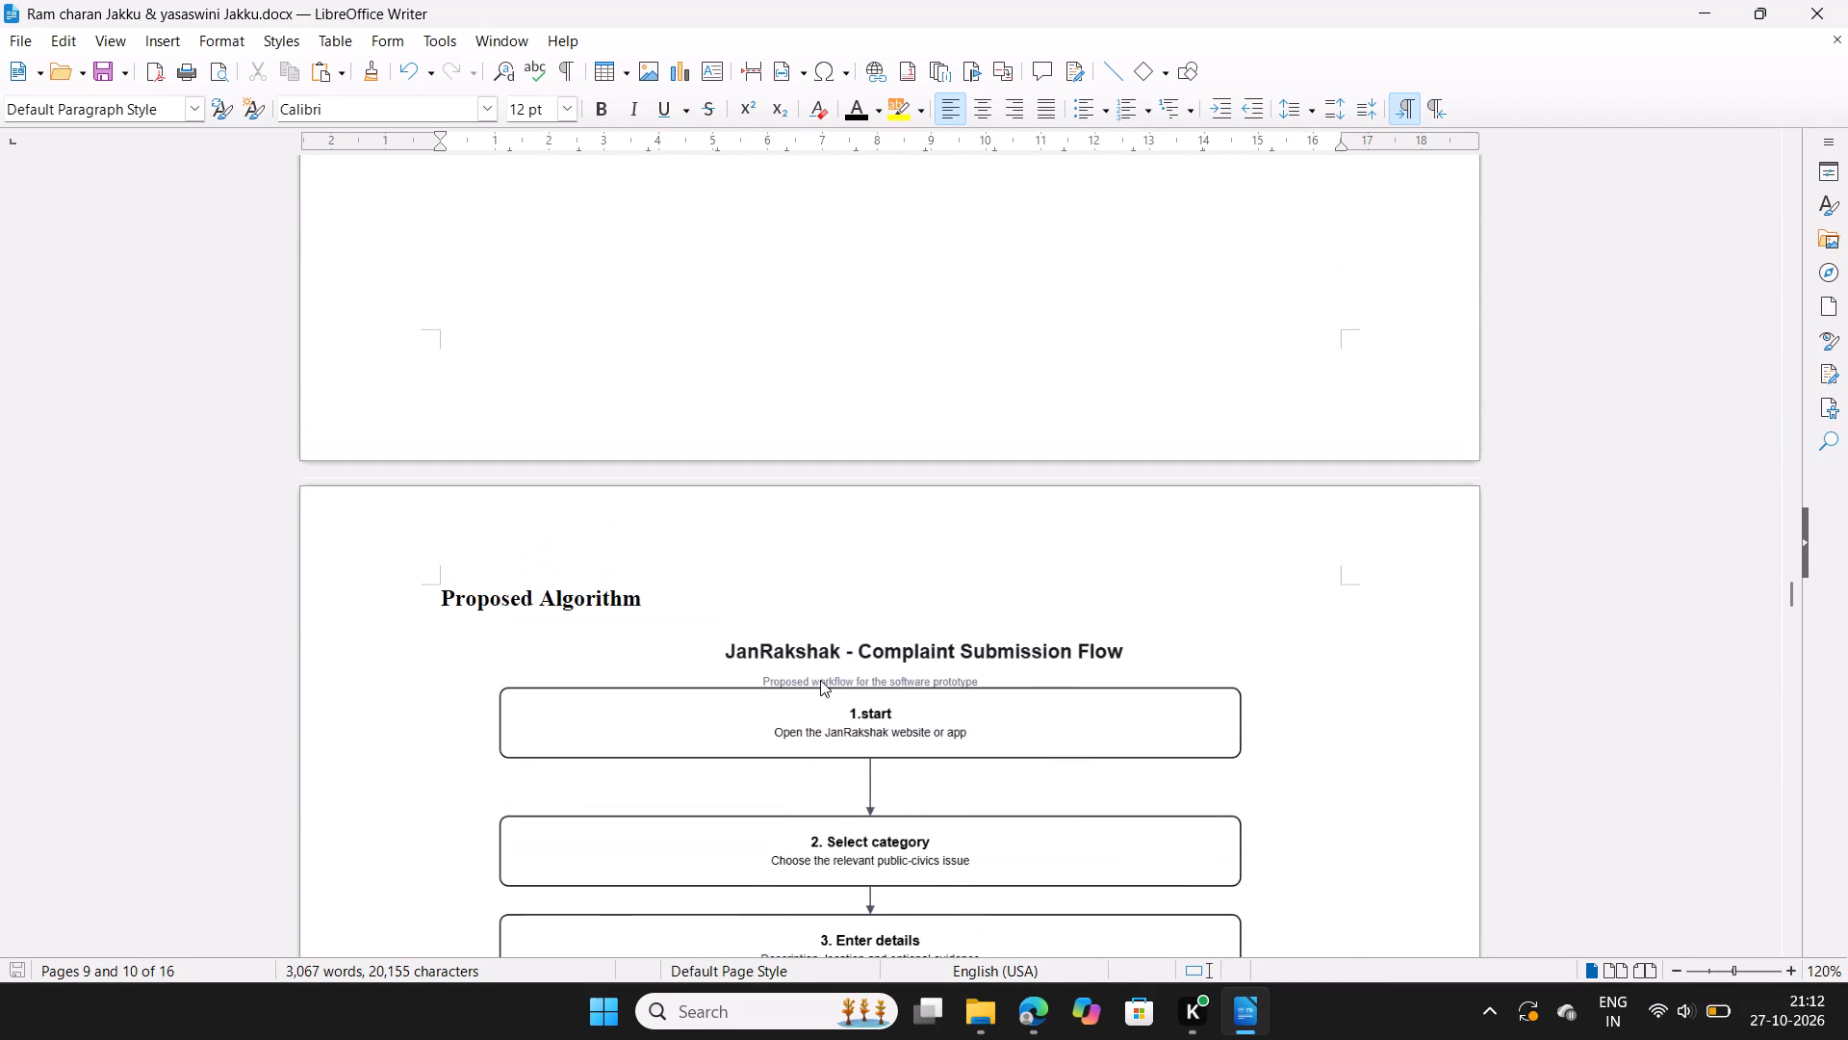
left_click(968, 1026)
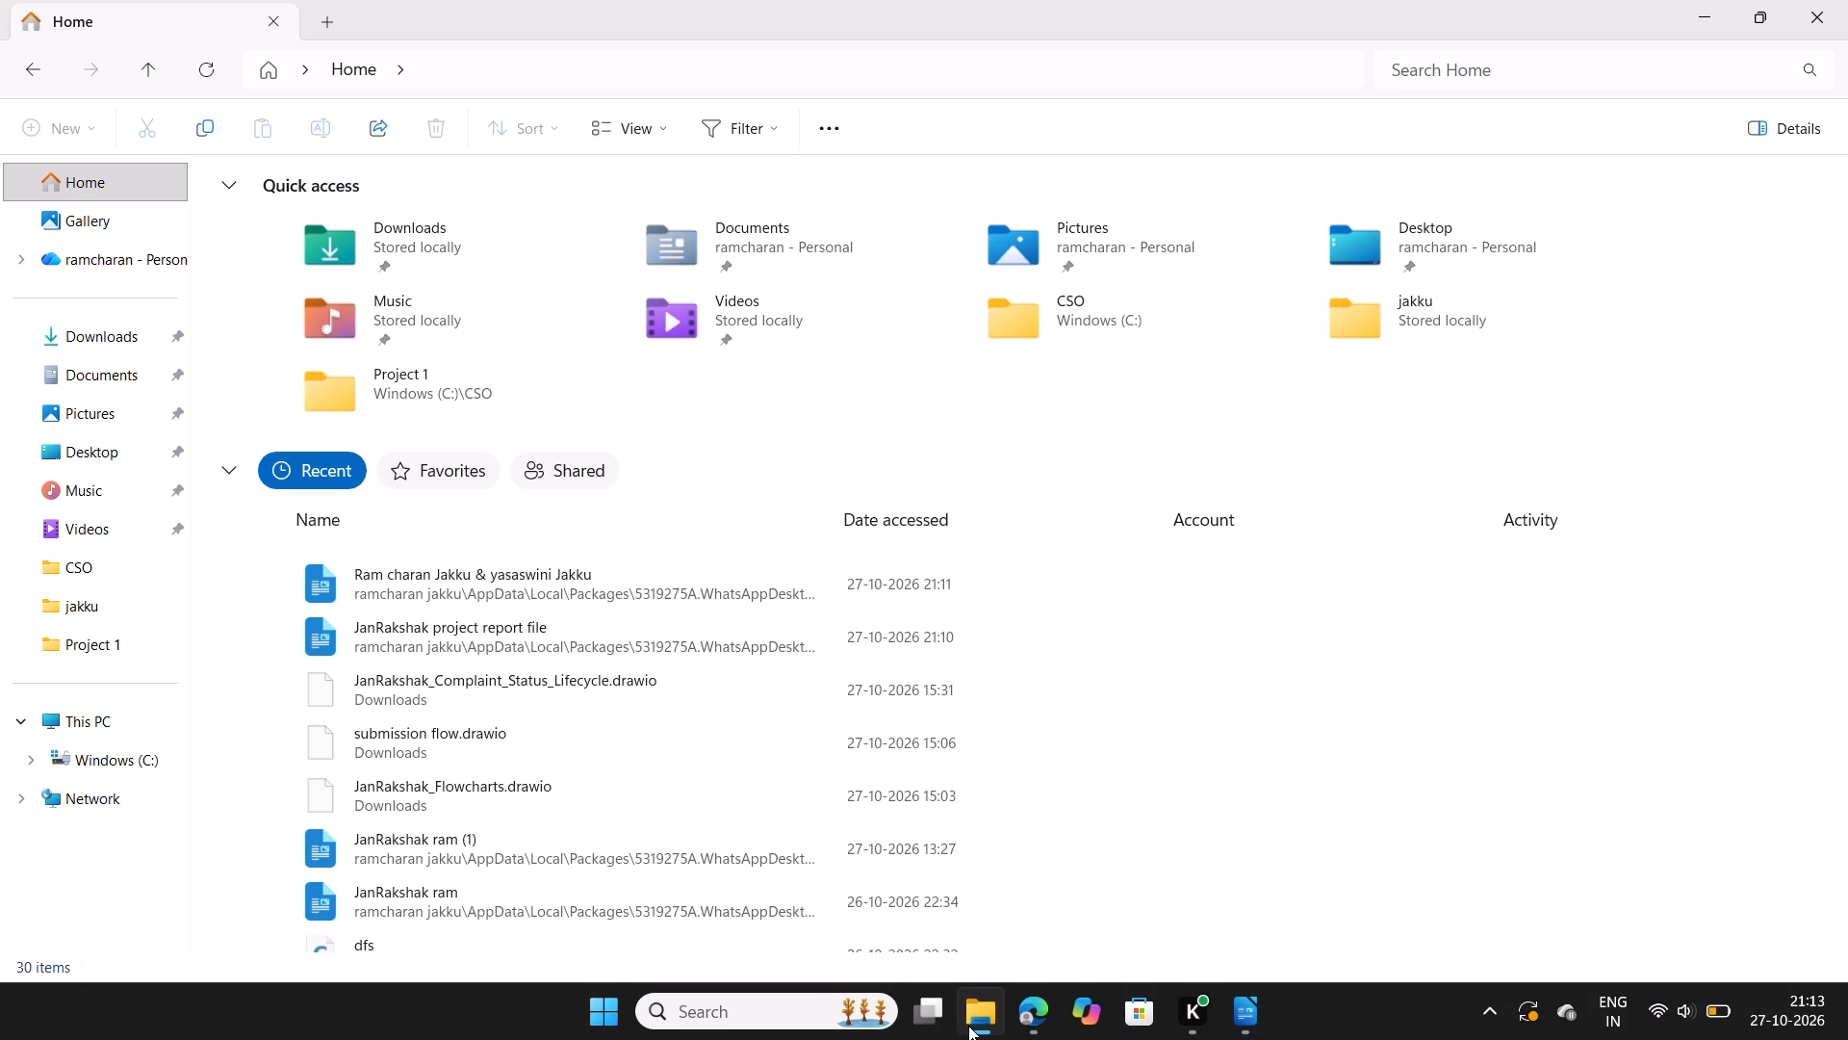
left_click(464, 585)
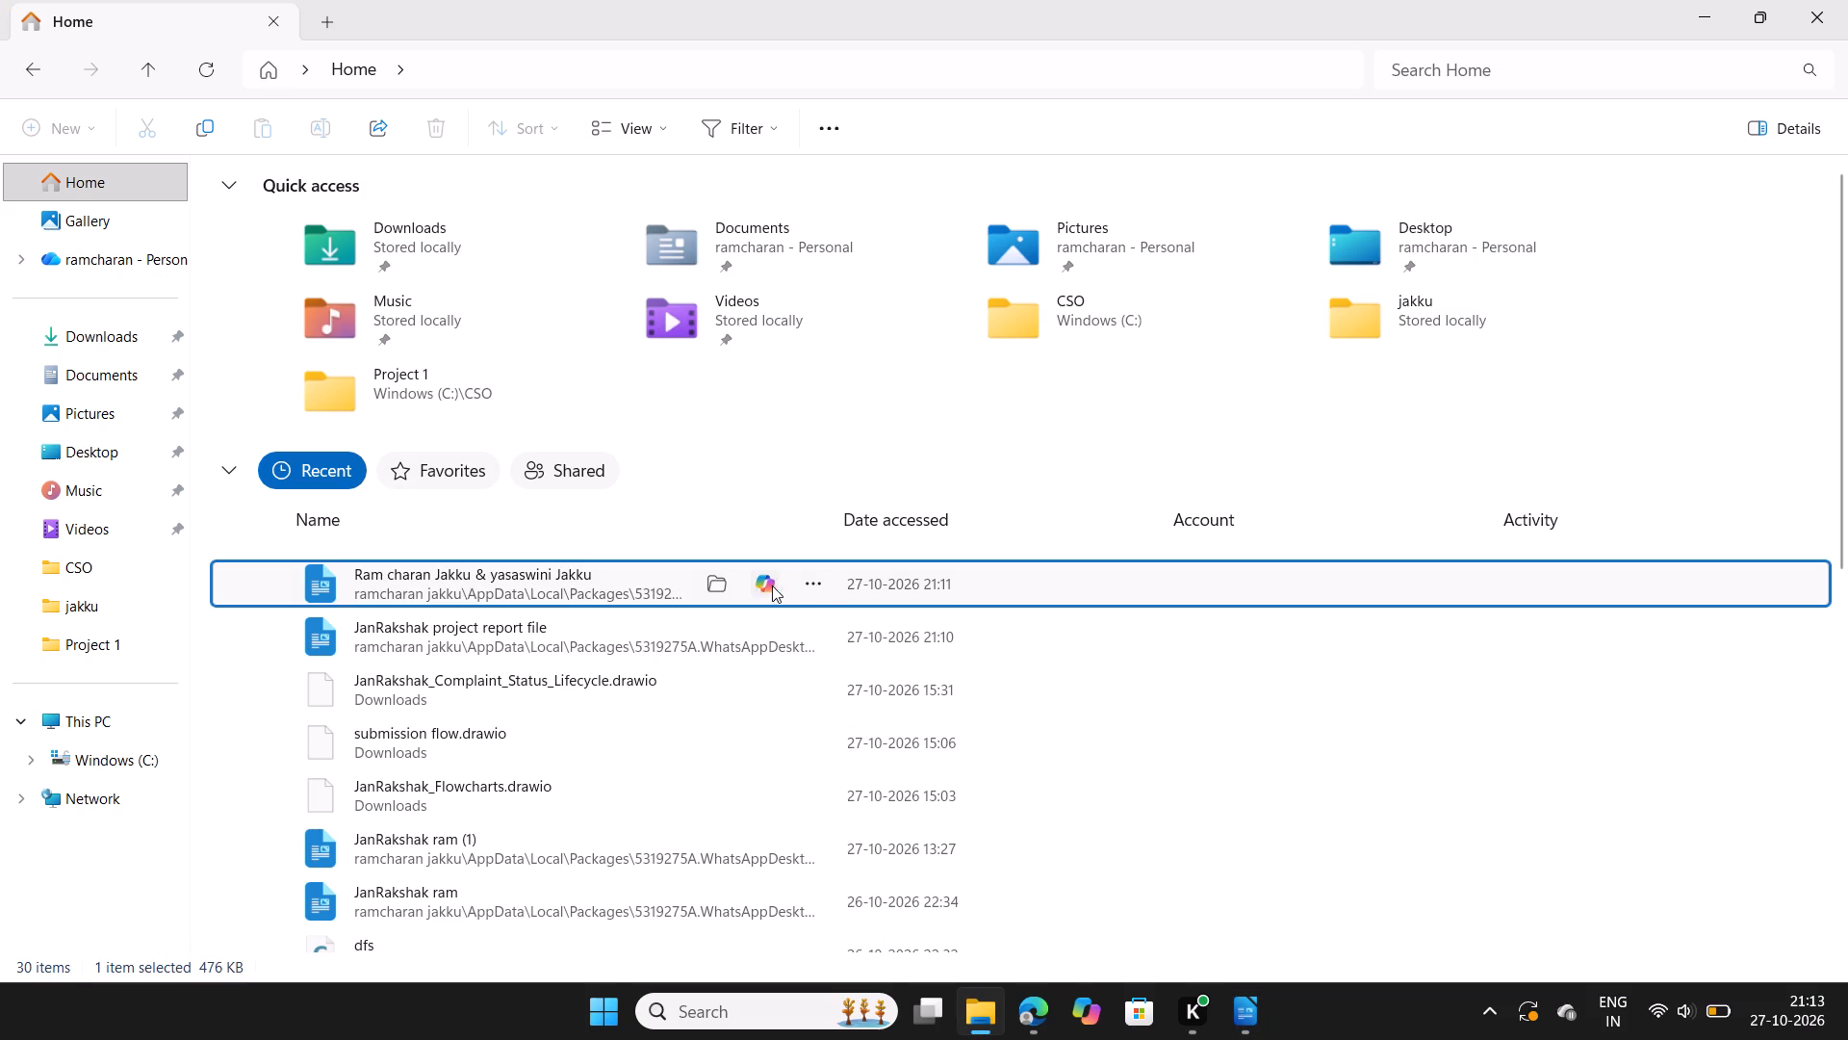
left_click(827, 585)
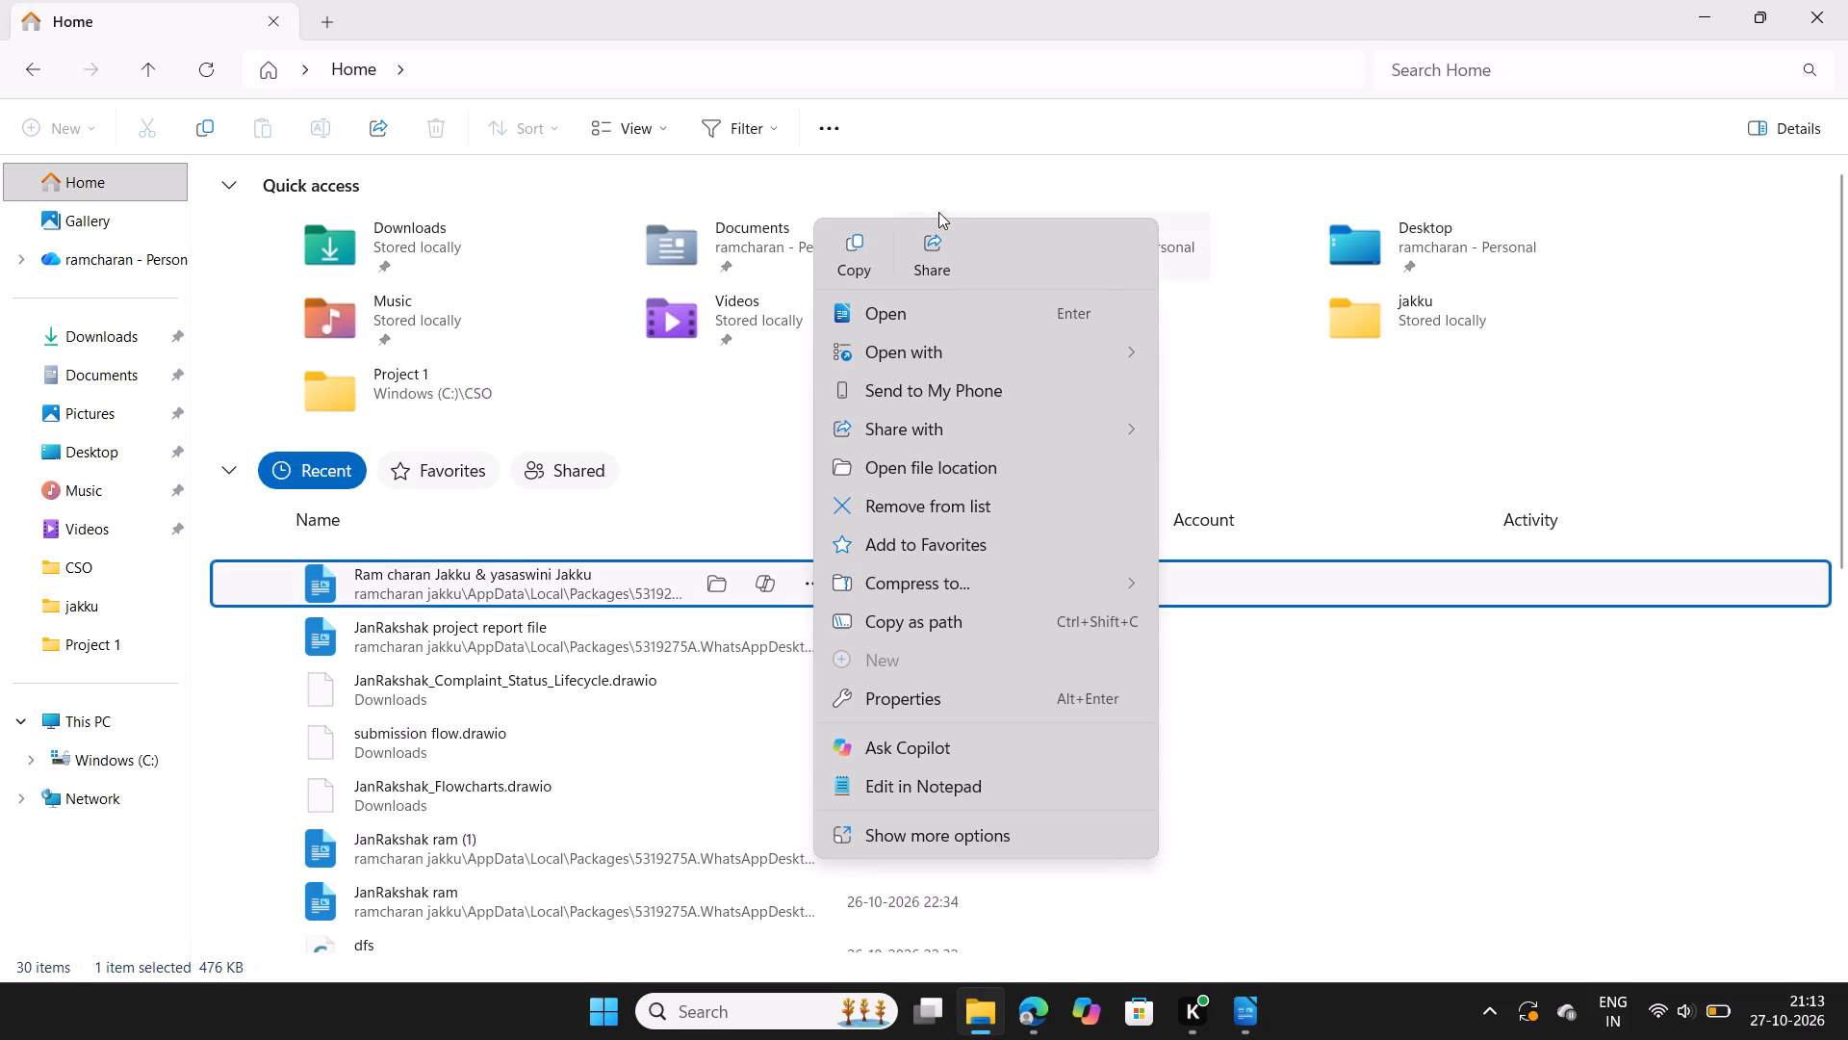
left_click(938, 319)
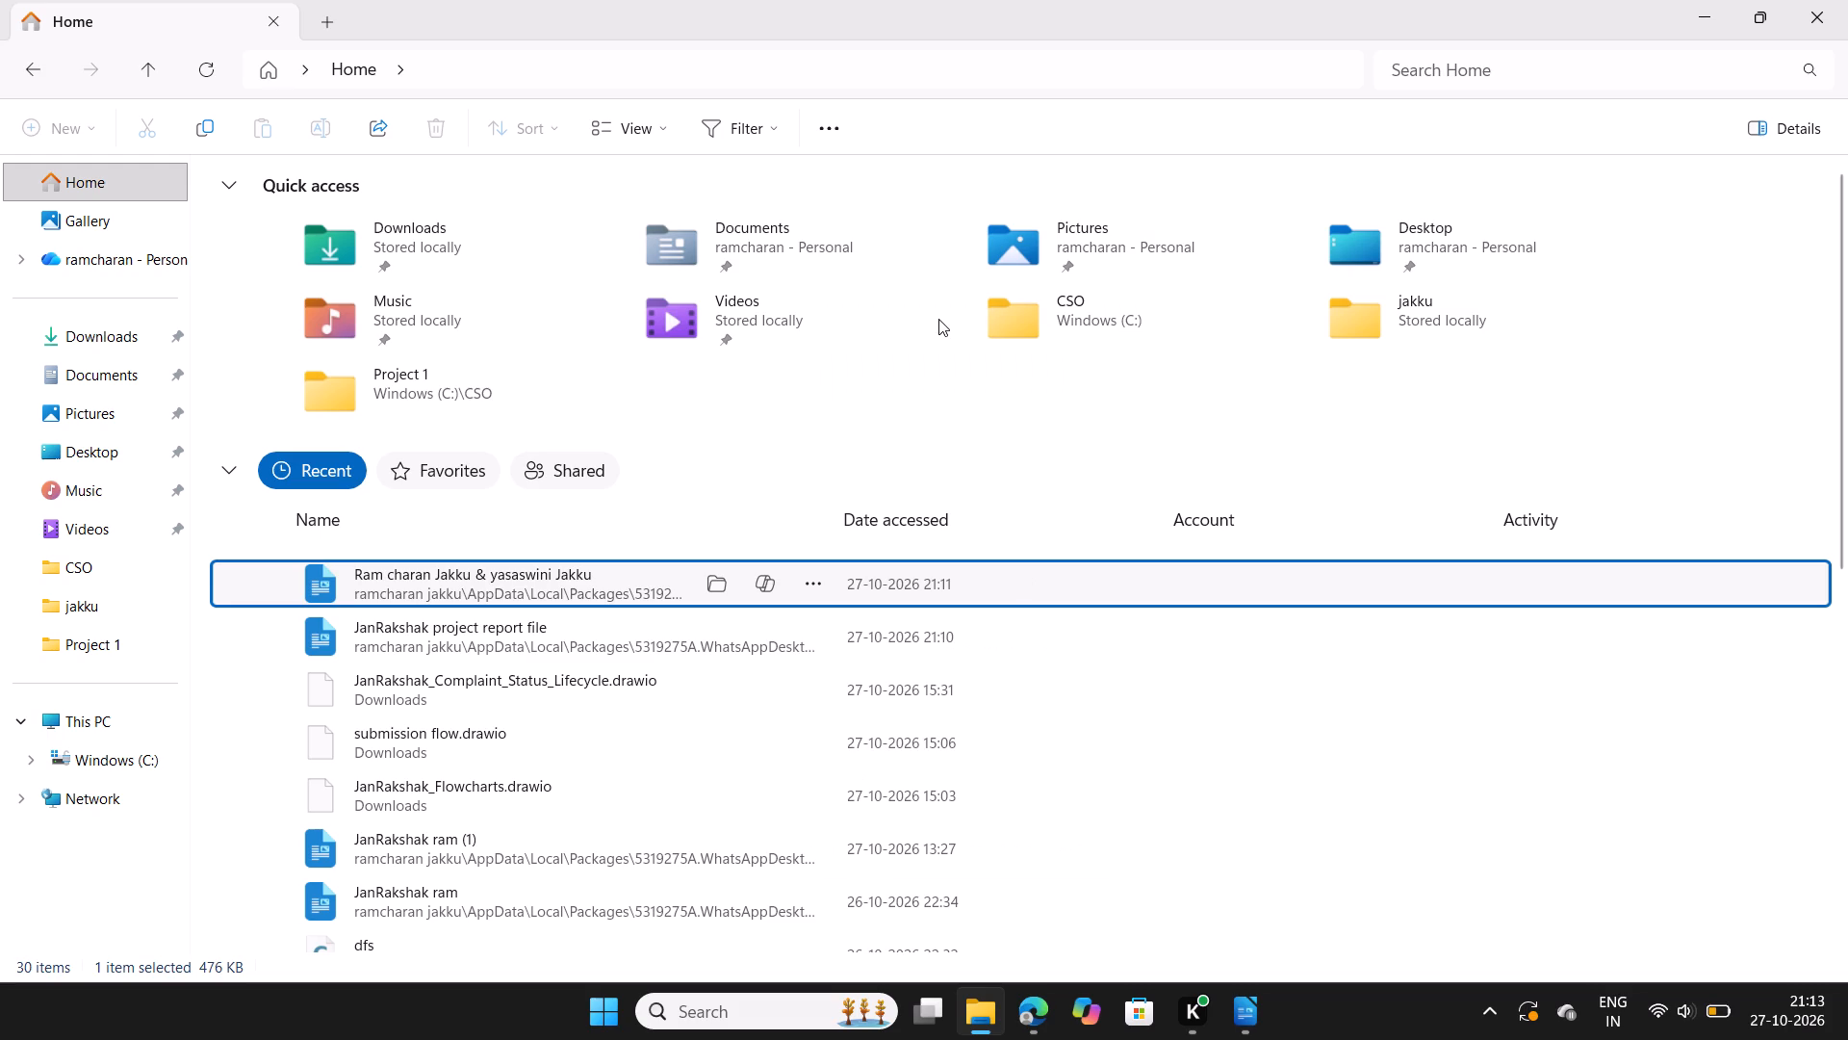
left_click(808, 577)
left_click(745, 451)
Skim the report from the Privacy and Security Module through the Proposed Algorithm, Information Flow and Conclusion to the References.
scroll(789, 573, "up", 5)
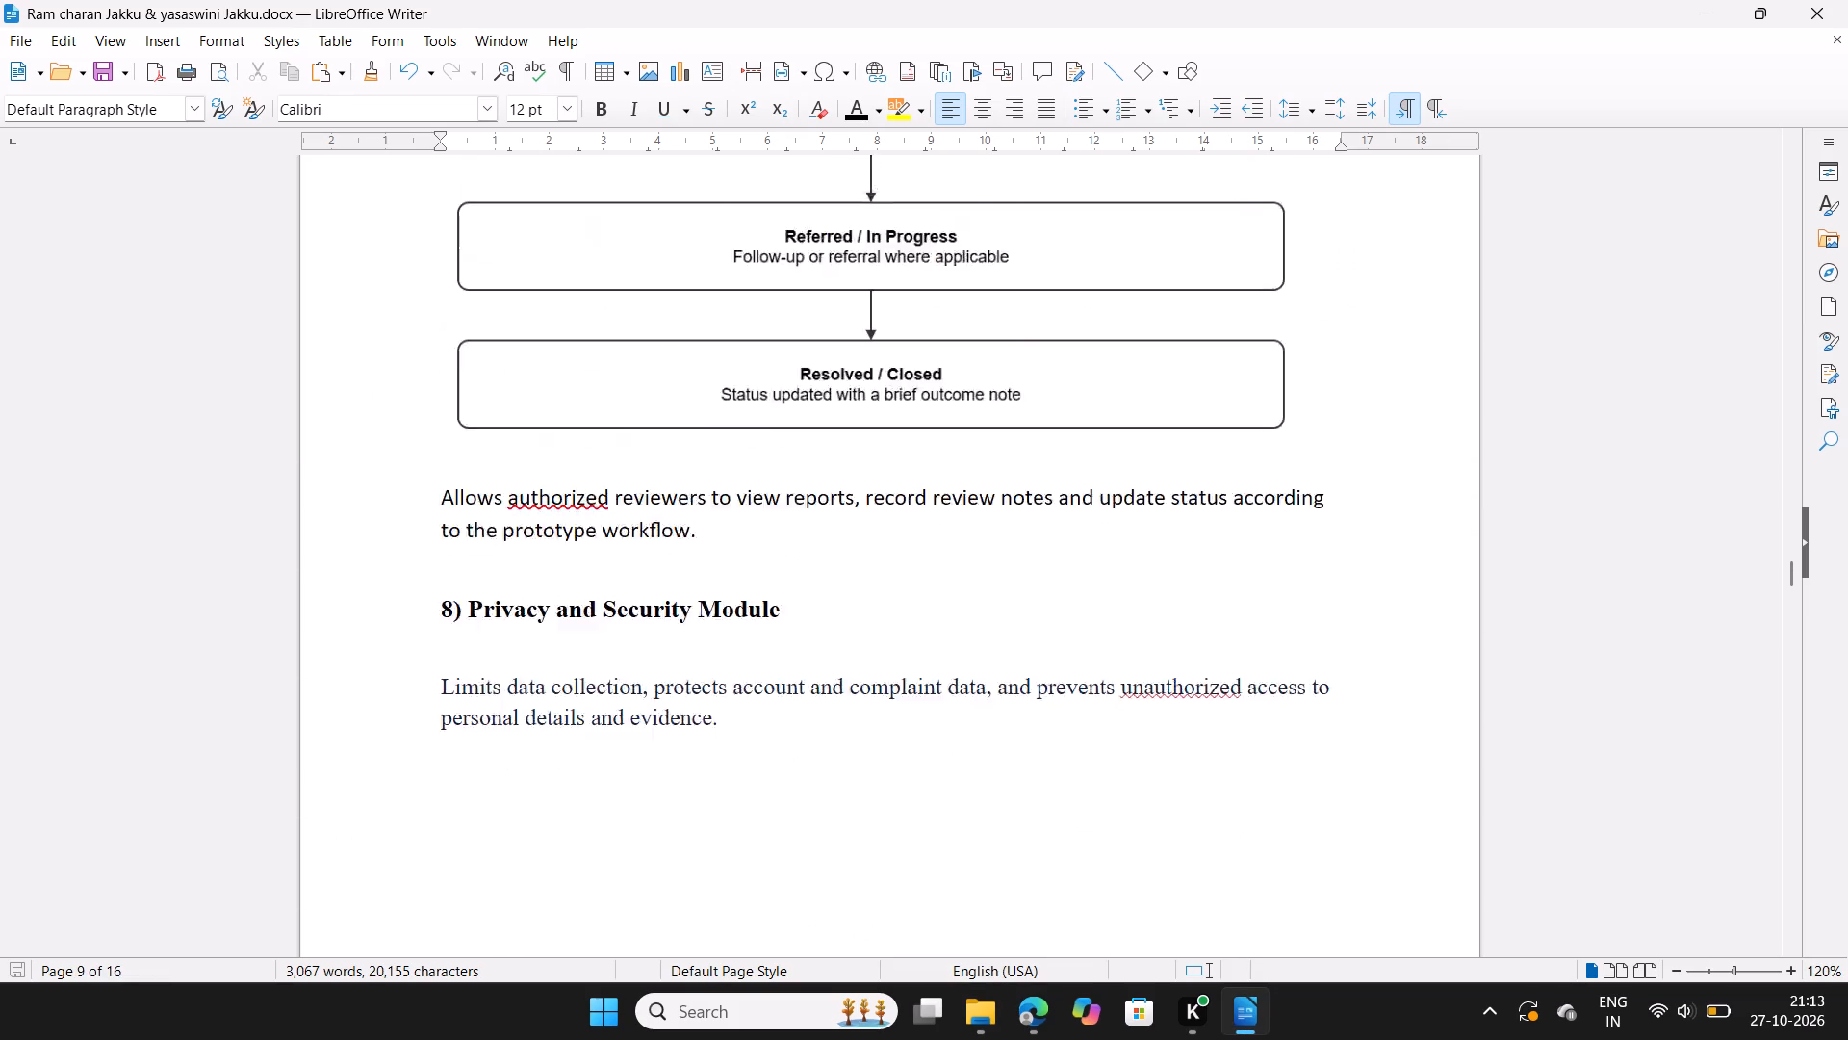
scroll(789, 573, "up", 2)
scroll(789, 573, "down", 5)
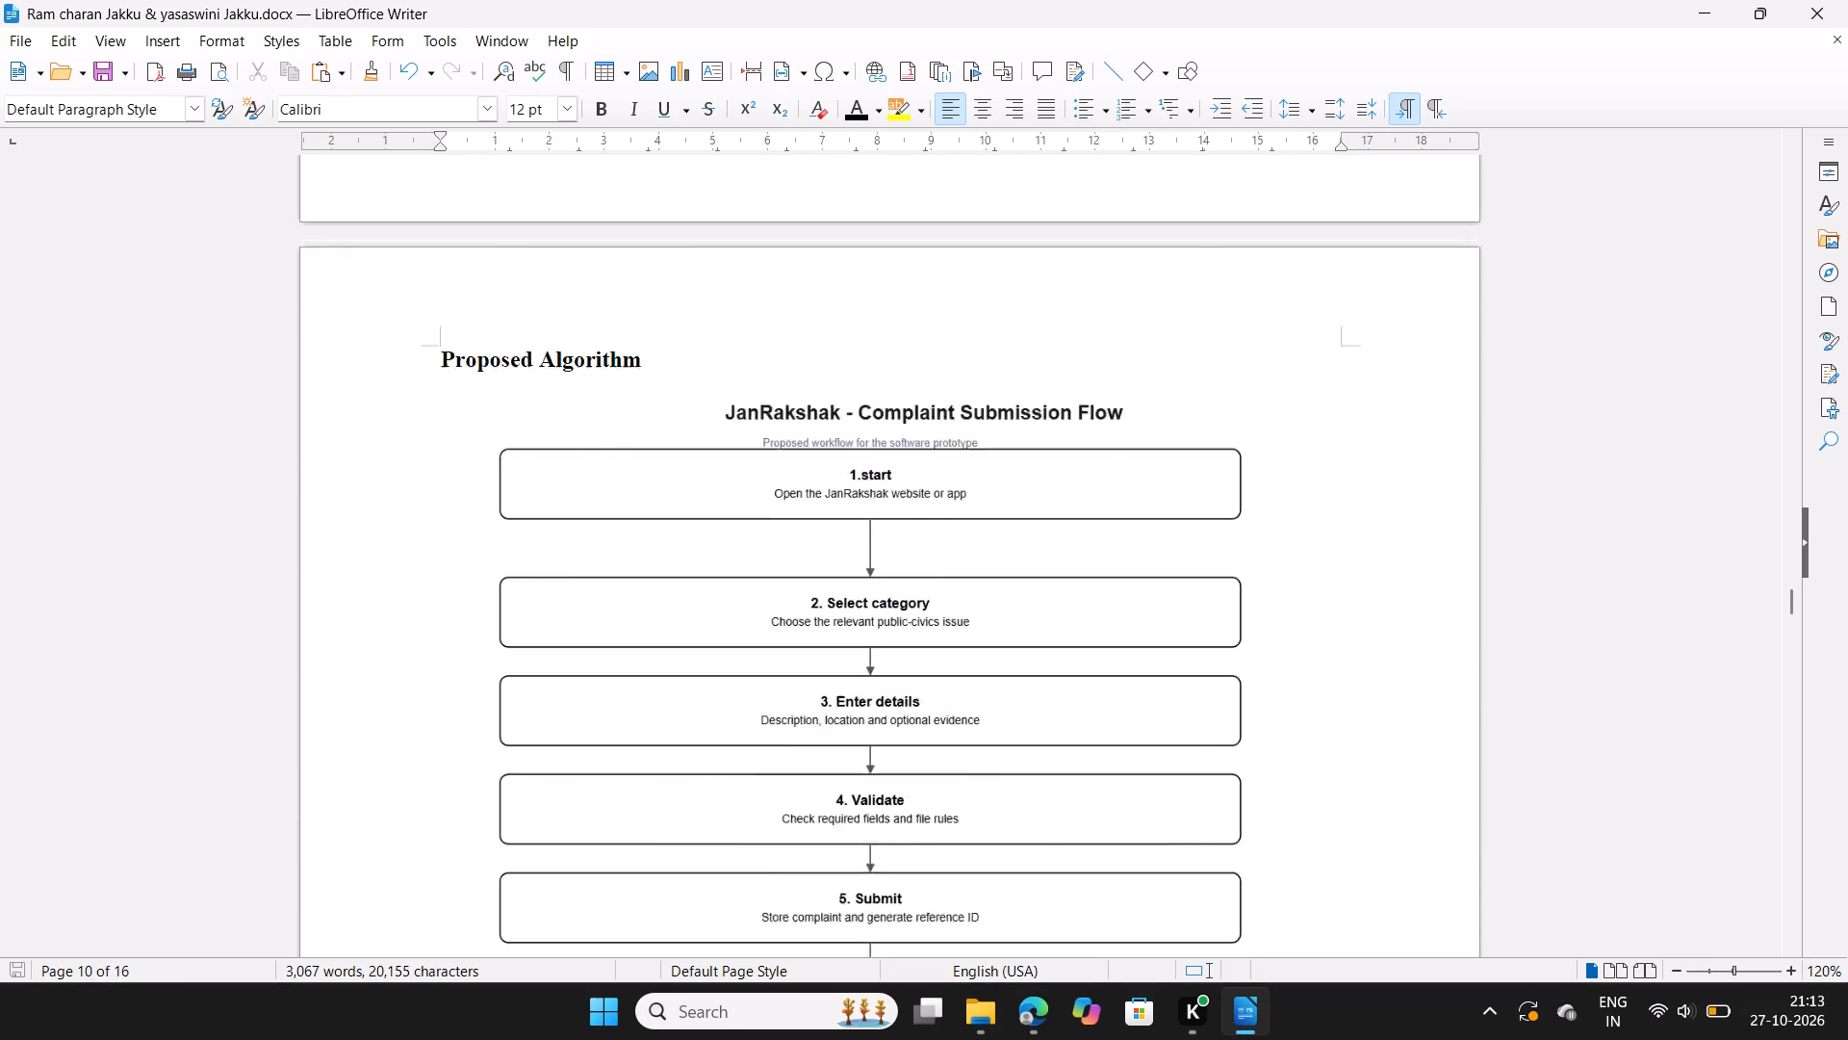
scroll(789, 573, "down", 6)
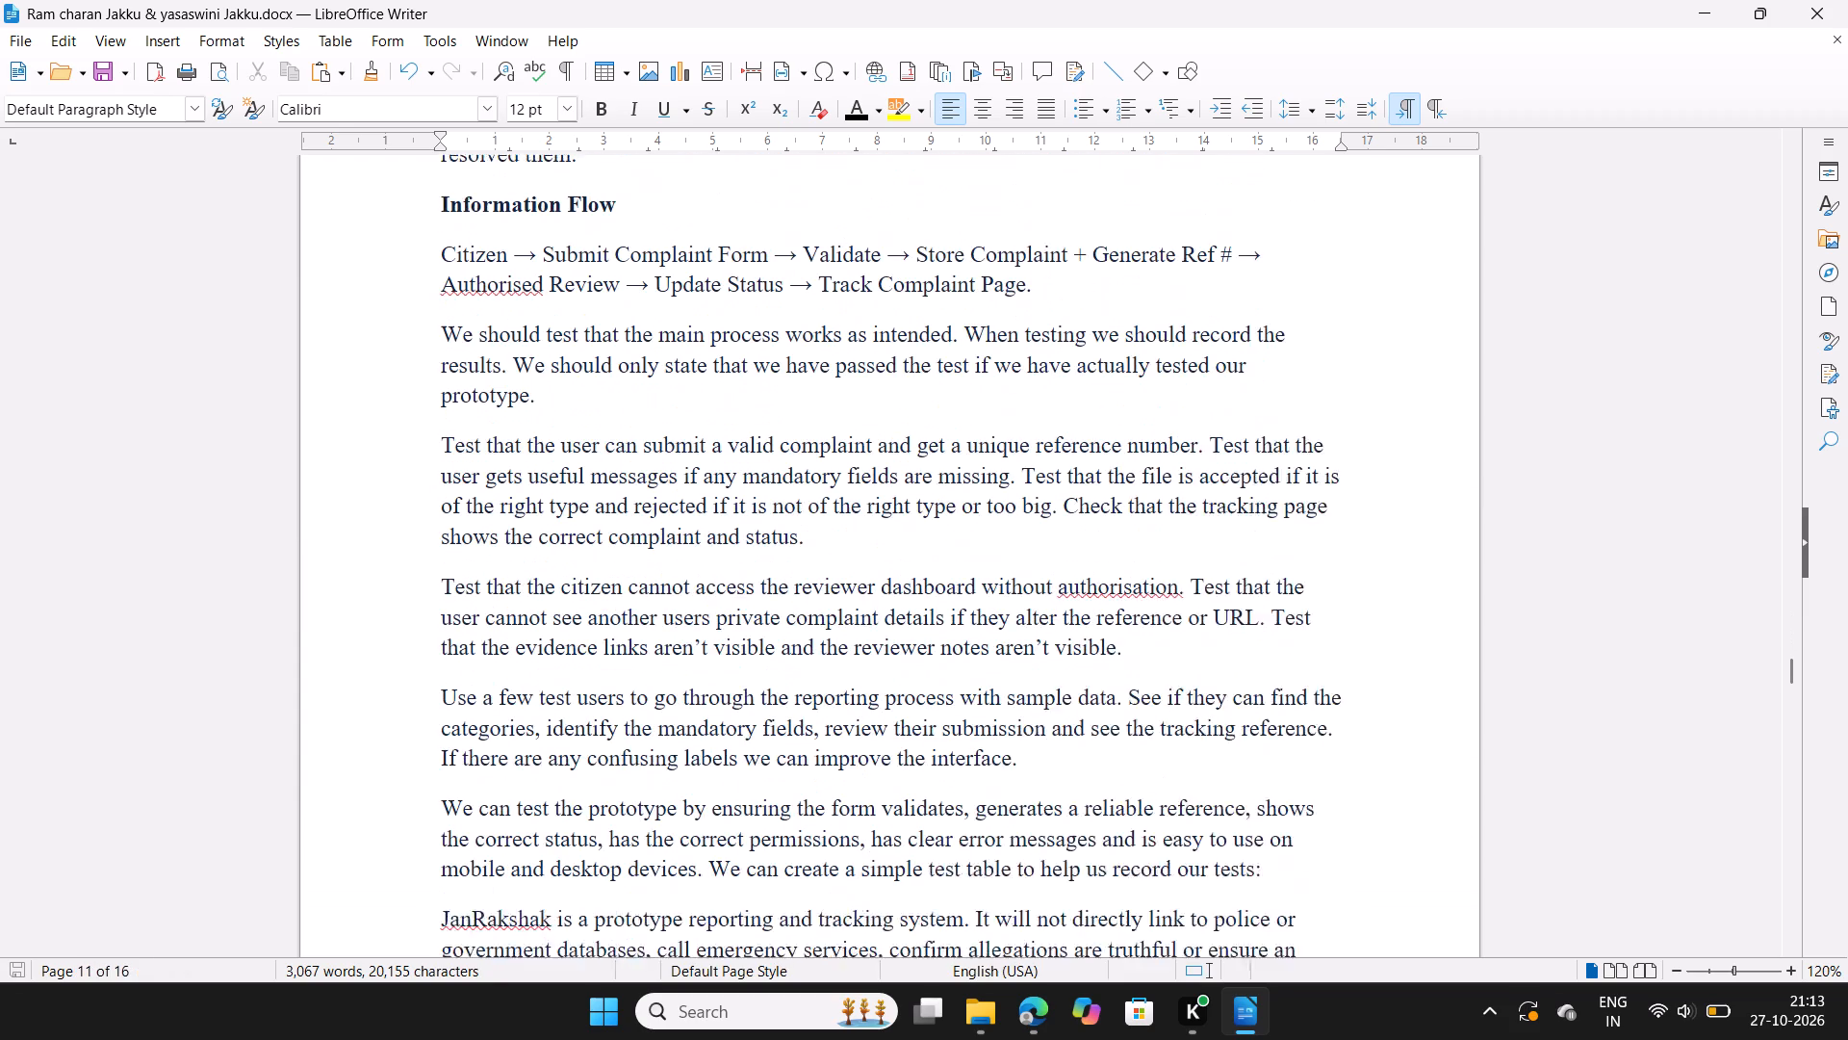
scroll(789, 573, "down", 9)
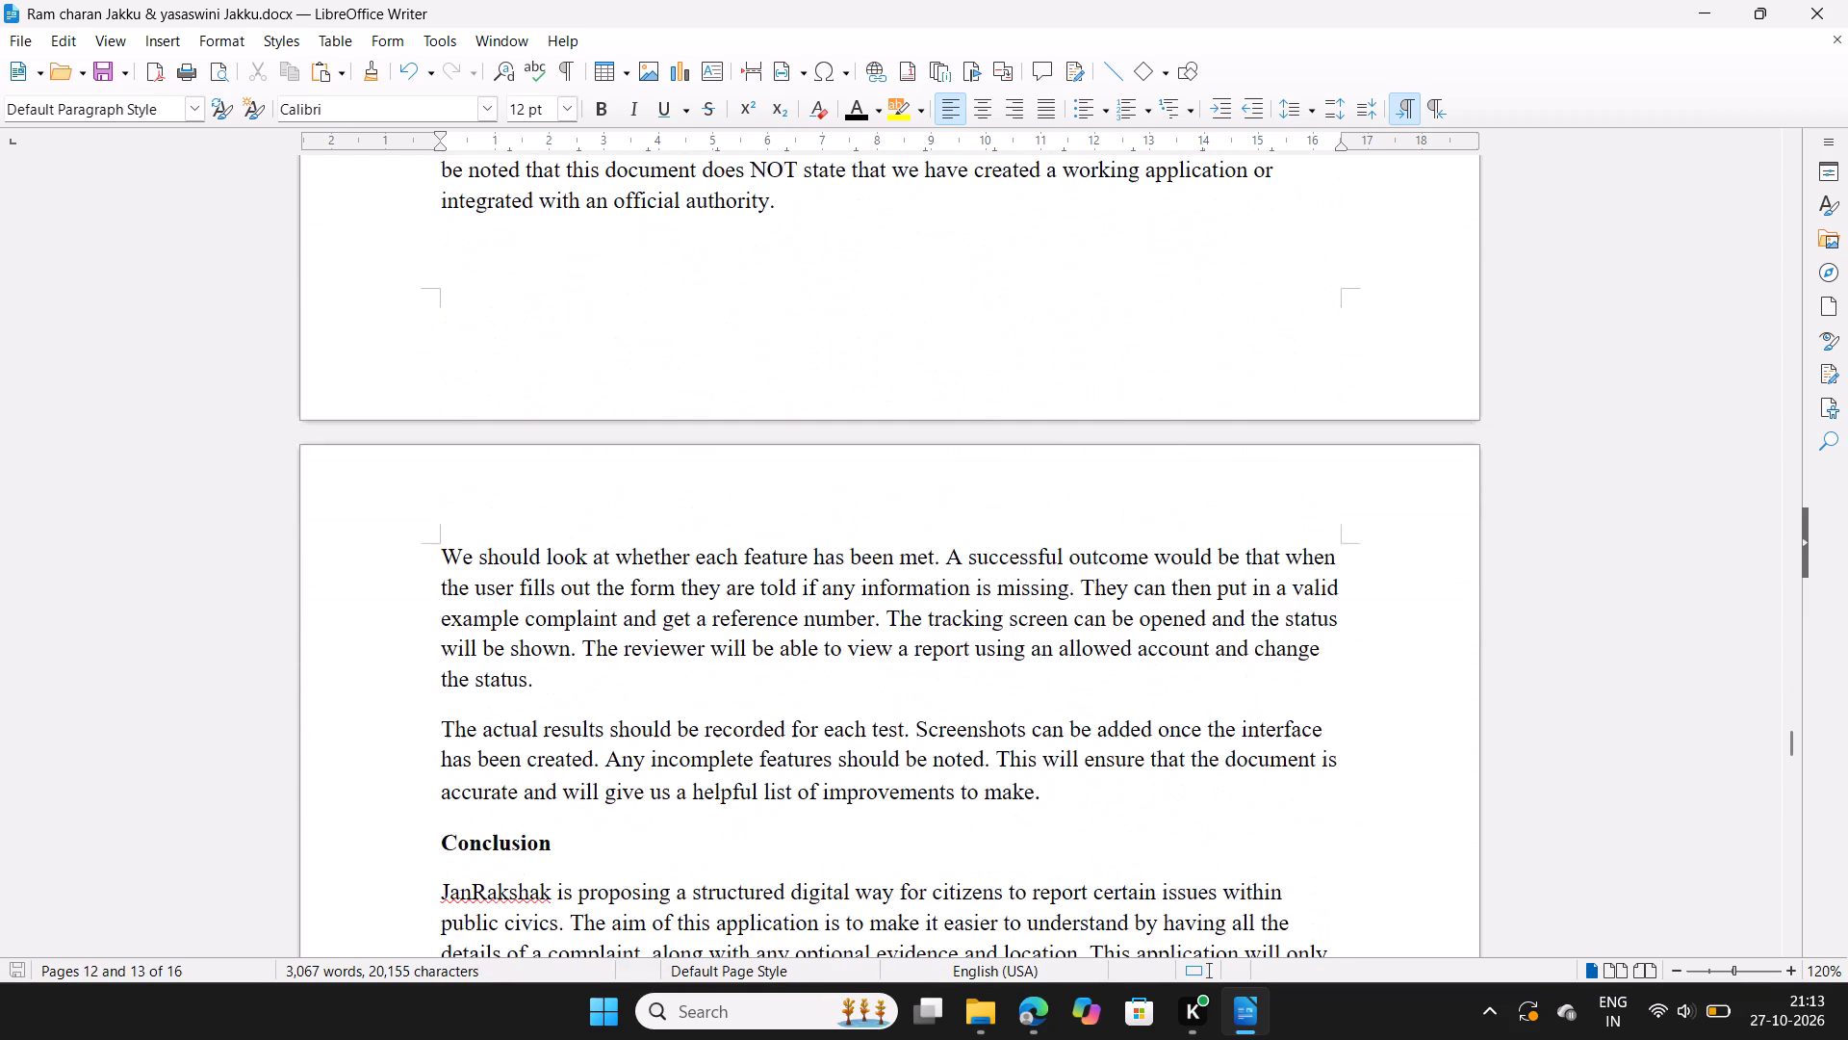
scroll(789, 573, "down", 7)
scroll(789, 573, "up", 4)
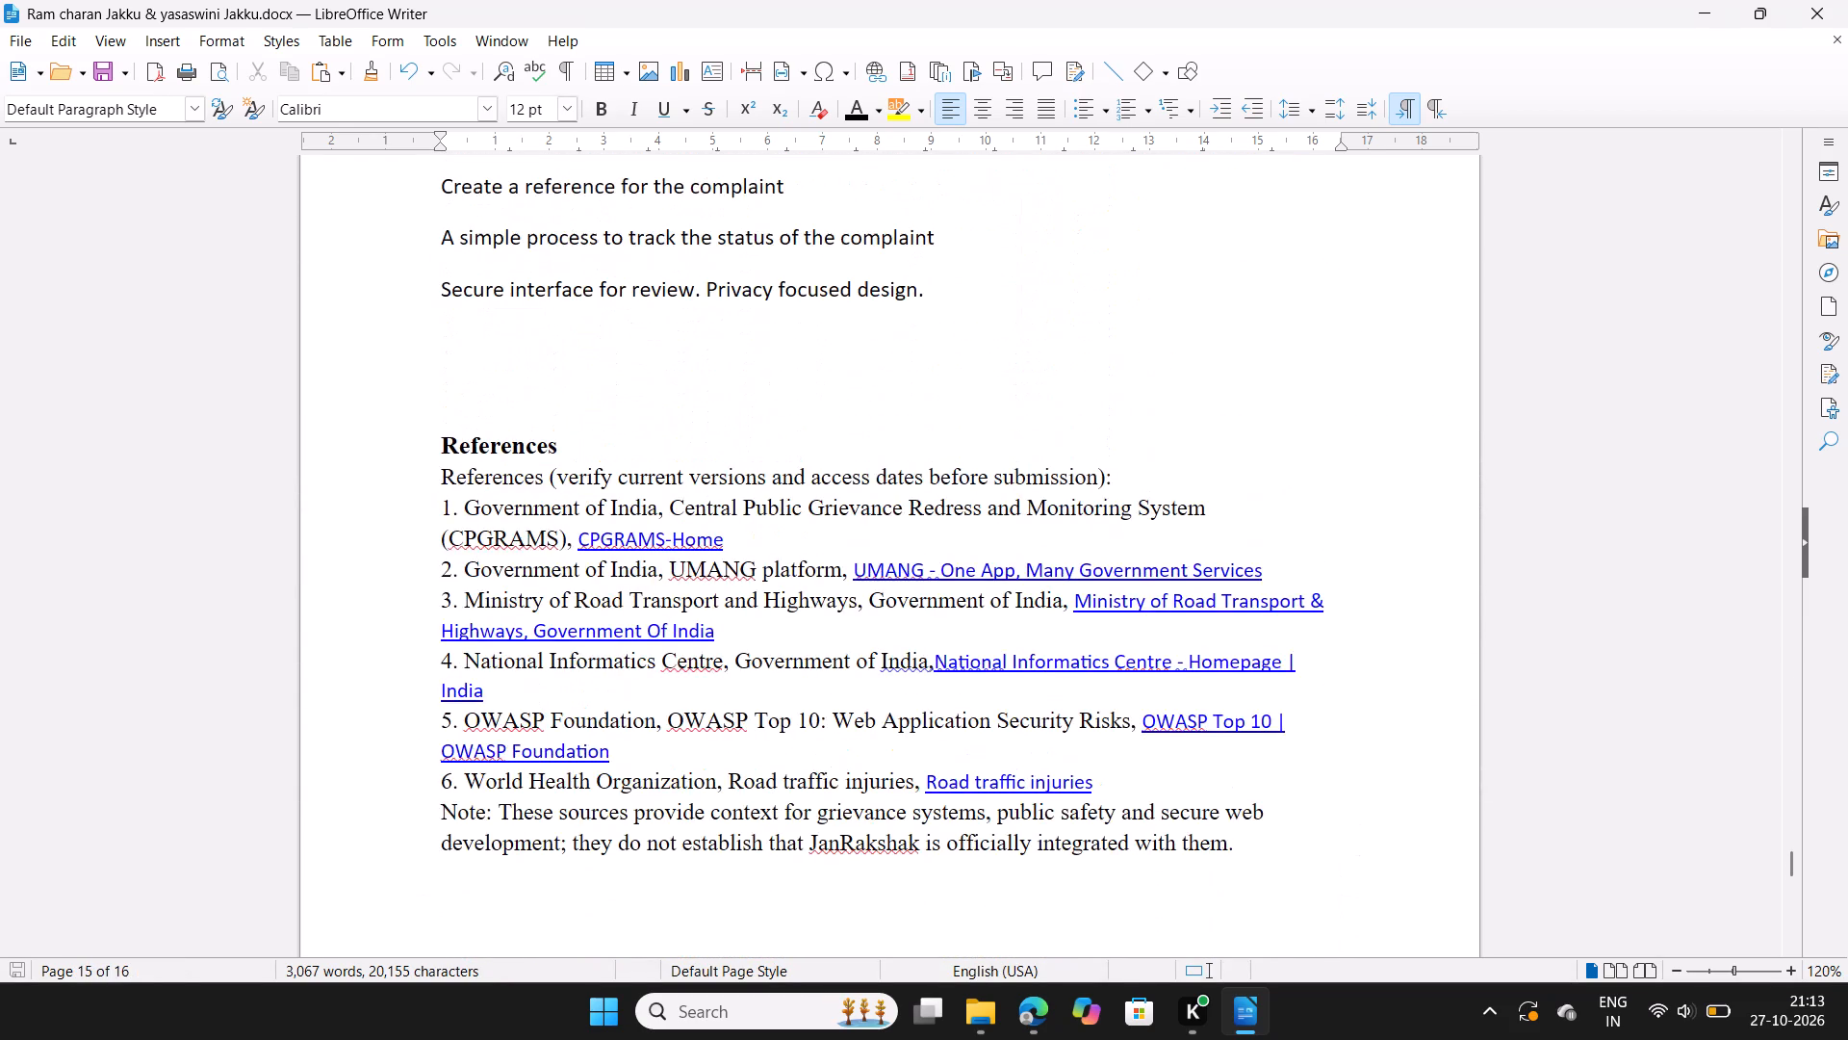
Try the CPGRAMS-Home link in the first reference.
left_click(677, 545)
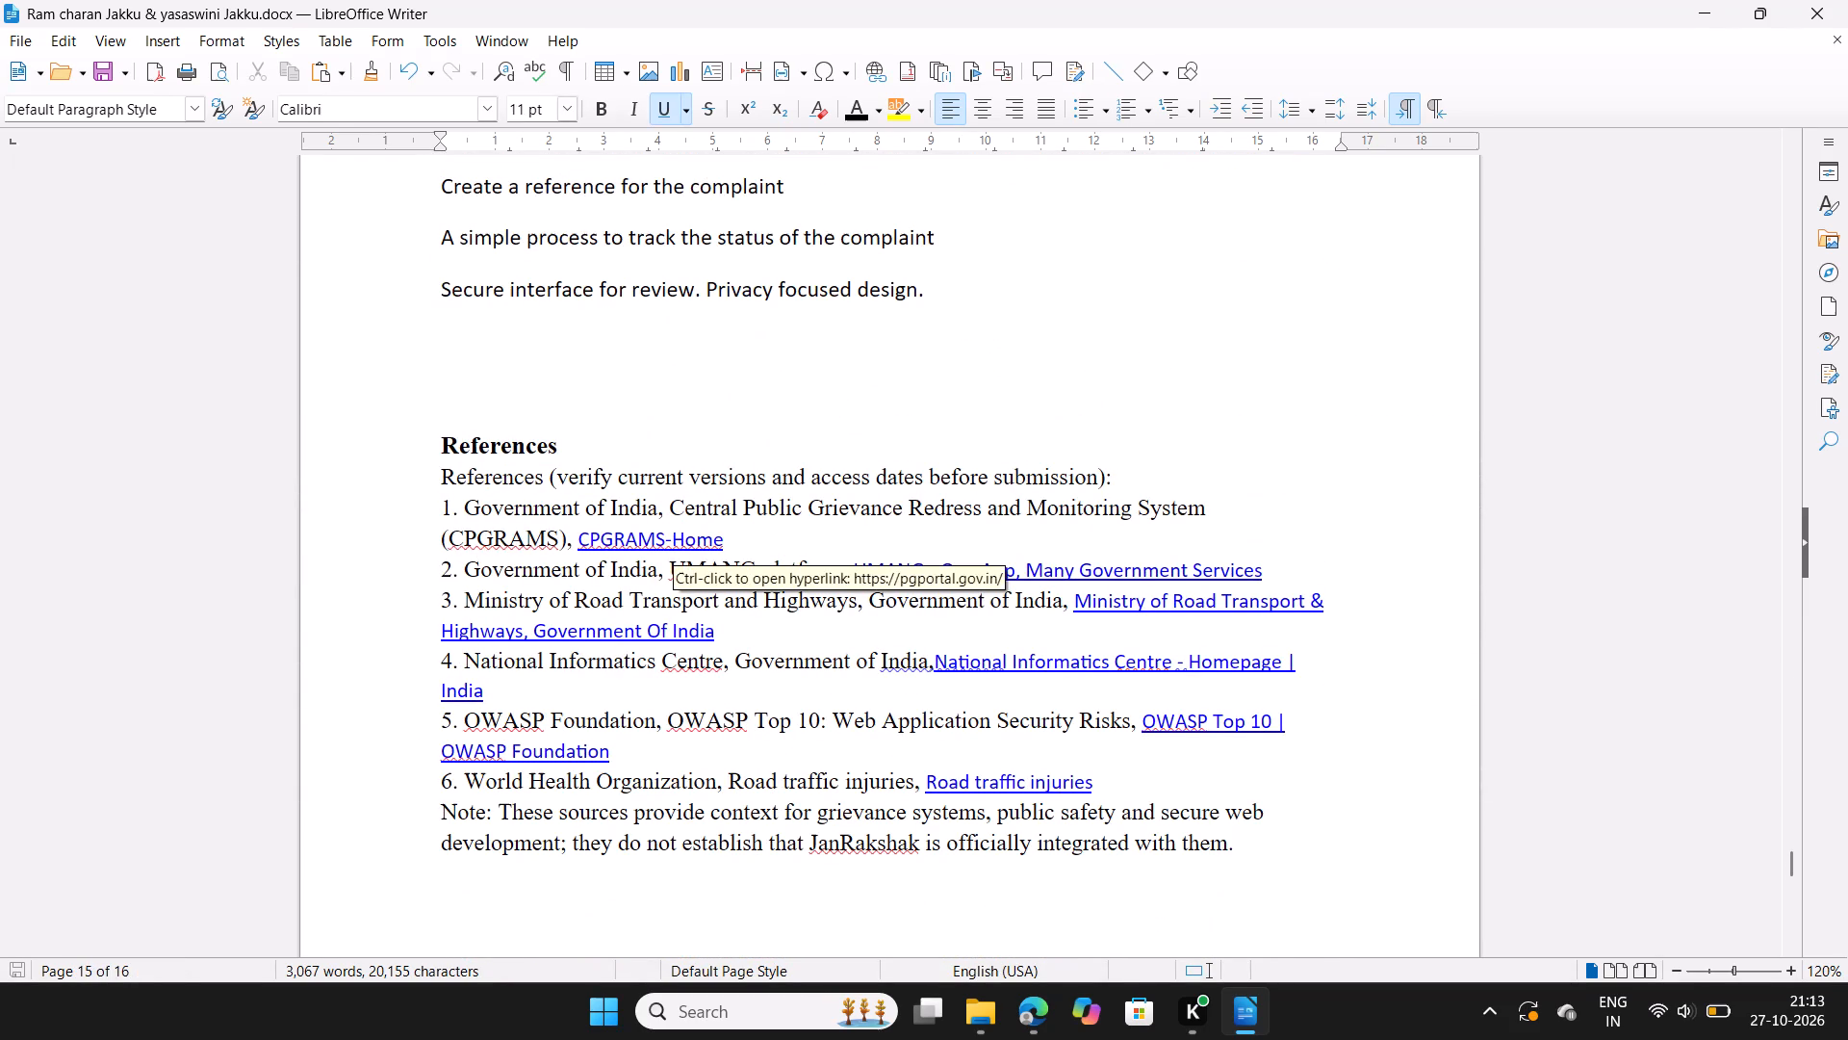
double_click(687, 534)
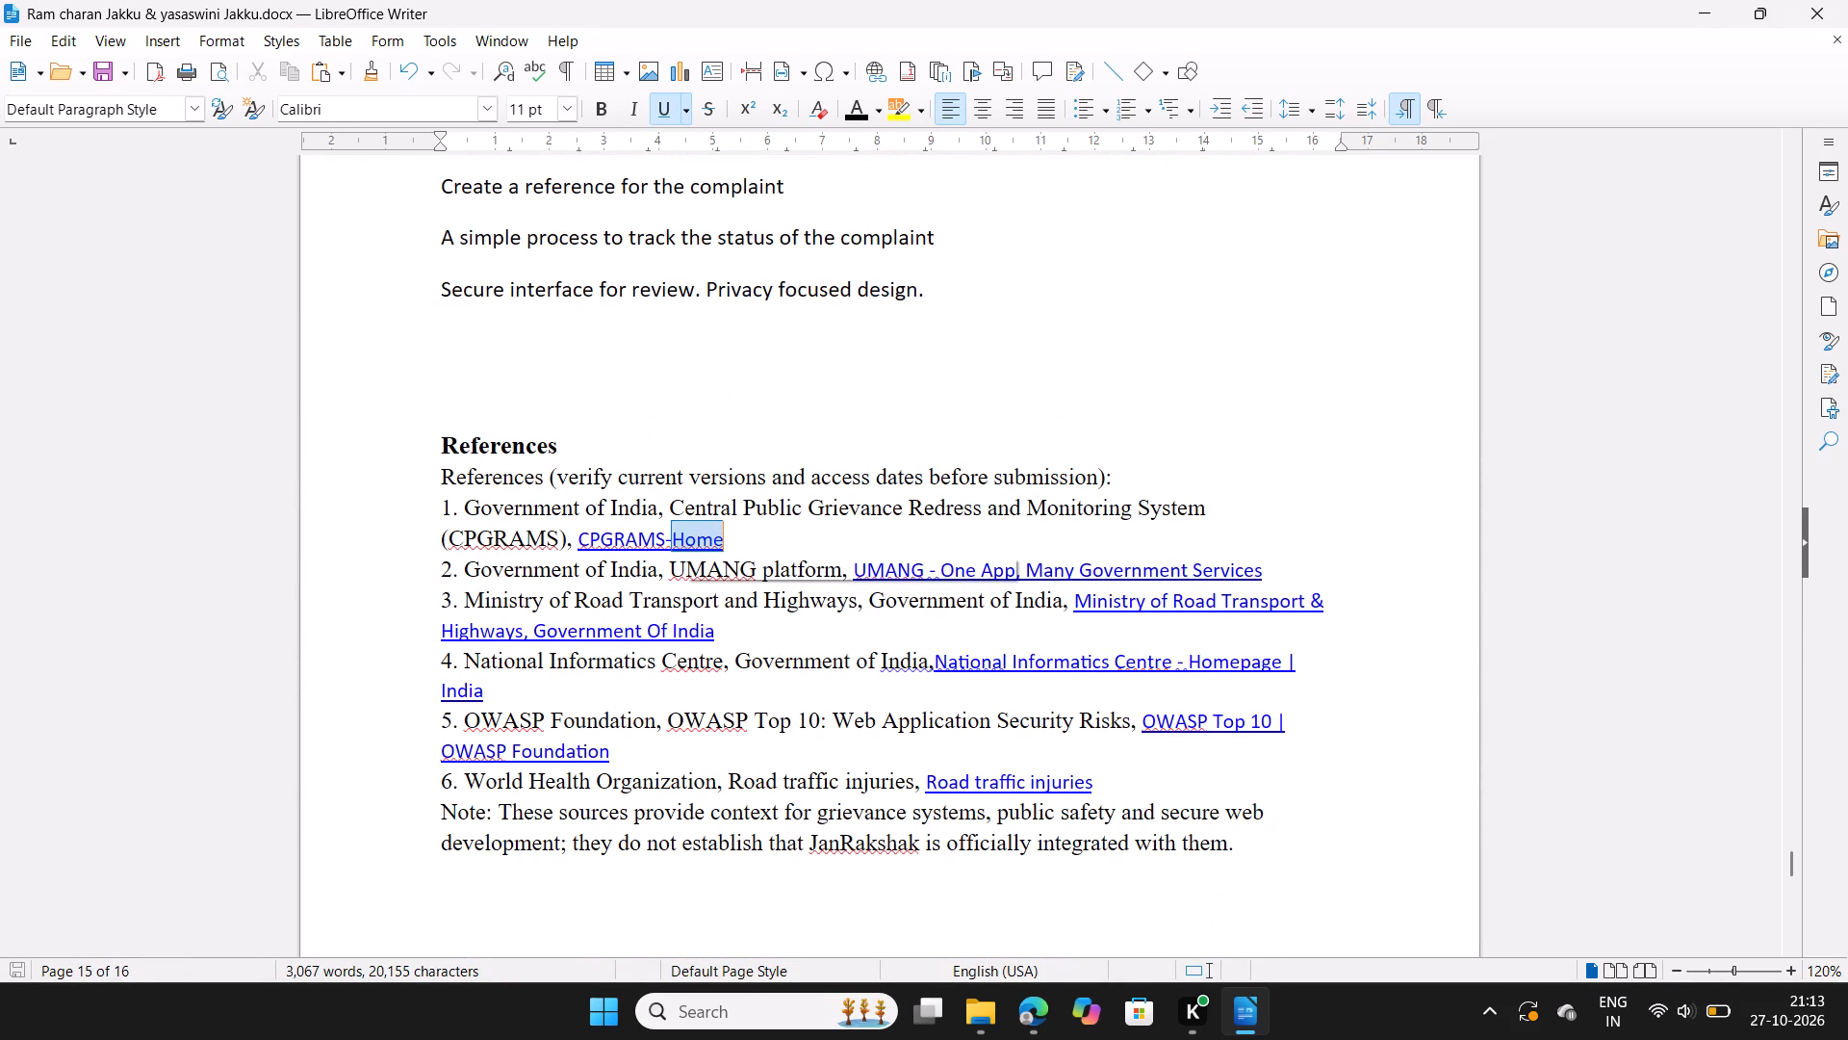
left_click(877, 468)
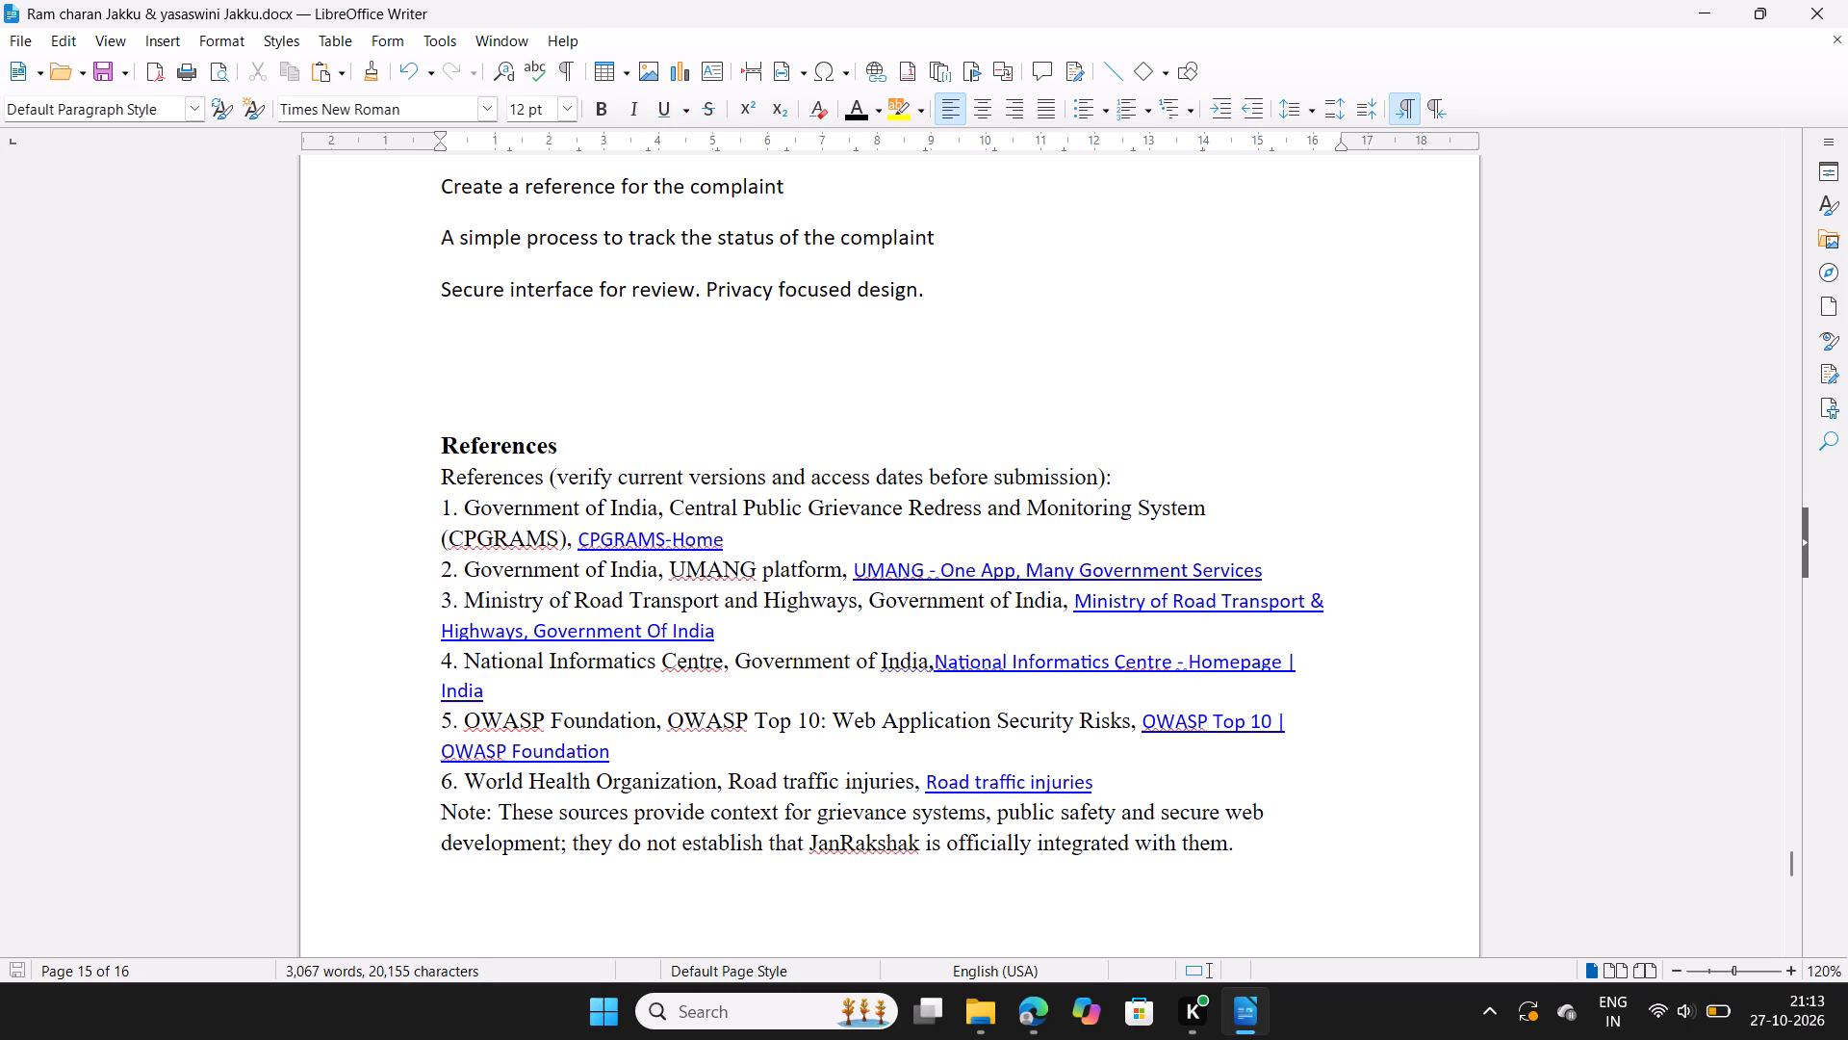
Switch to File Explorer and reopen the saved report from the recent files.
left_click(991, 1015)
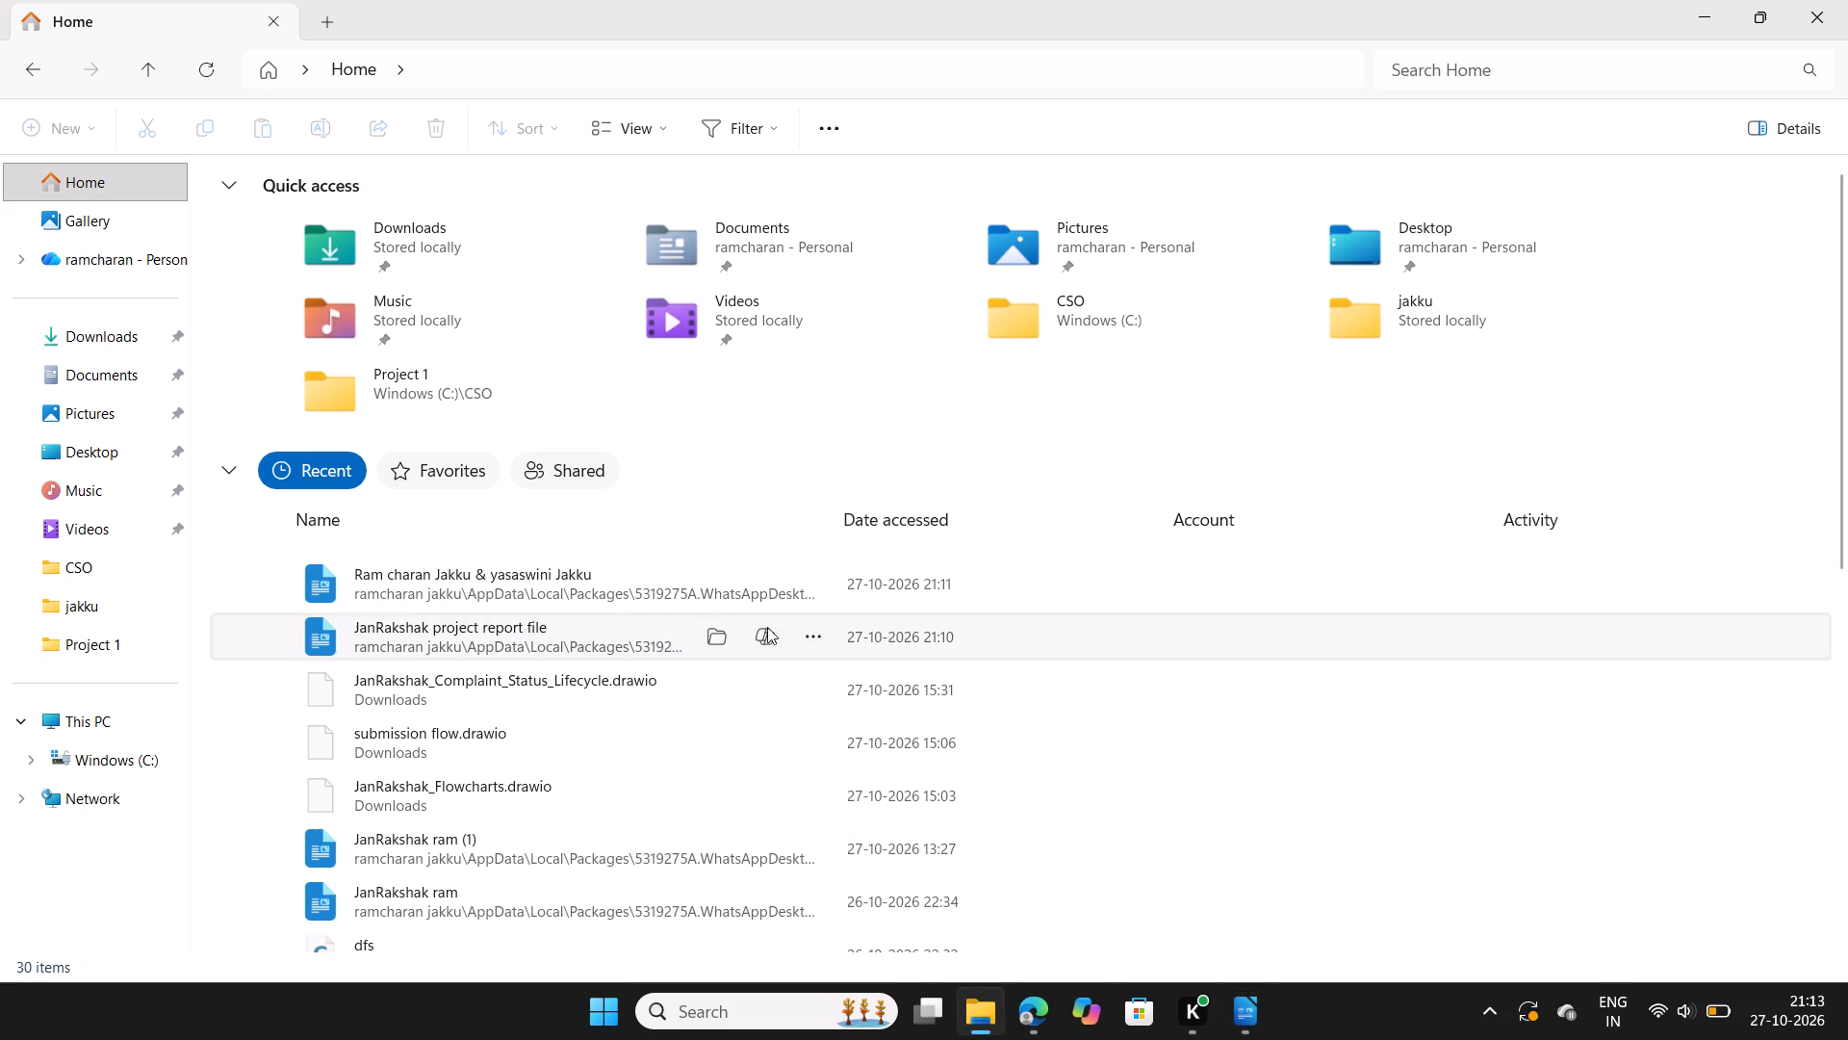
left_click(824, 586)
left_click(824, 586)
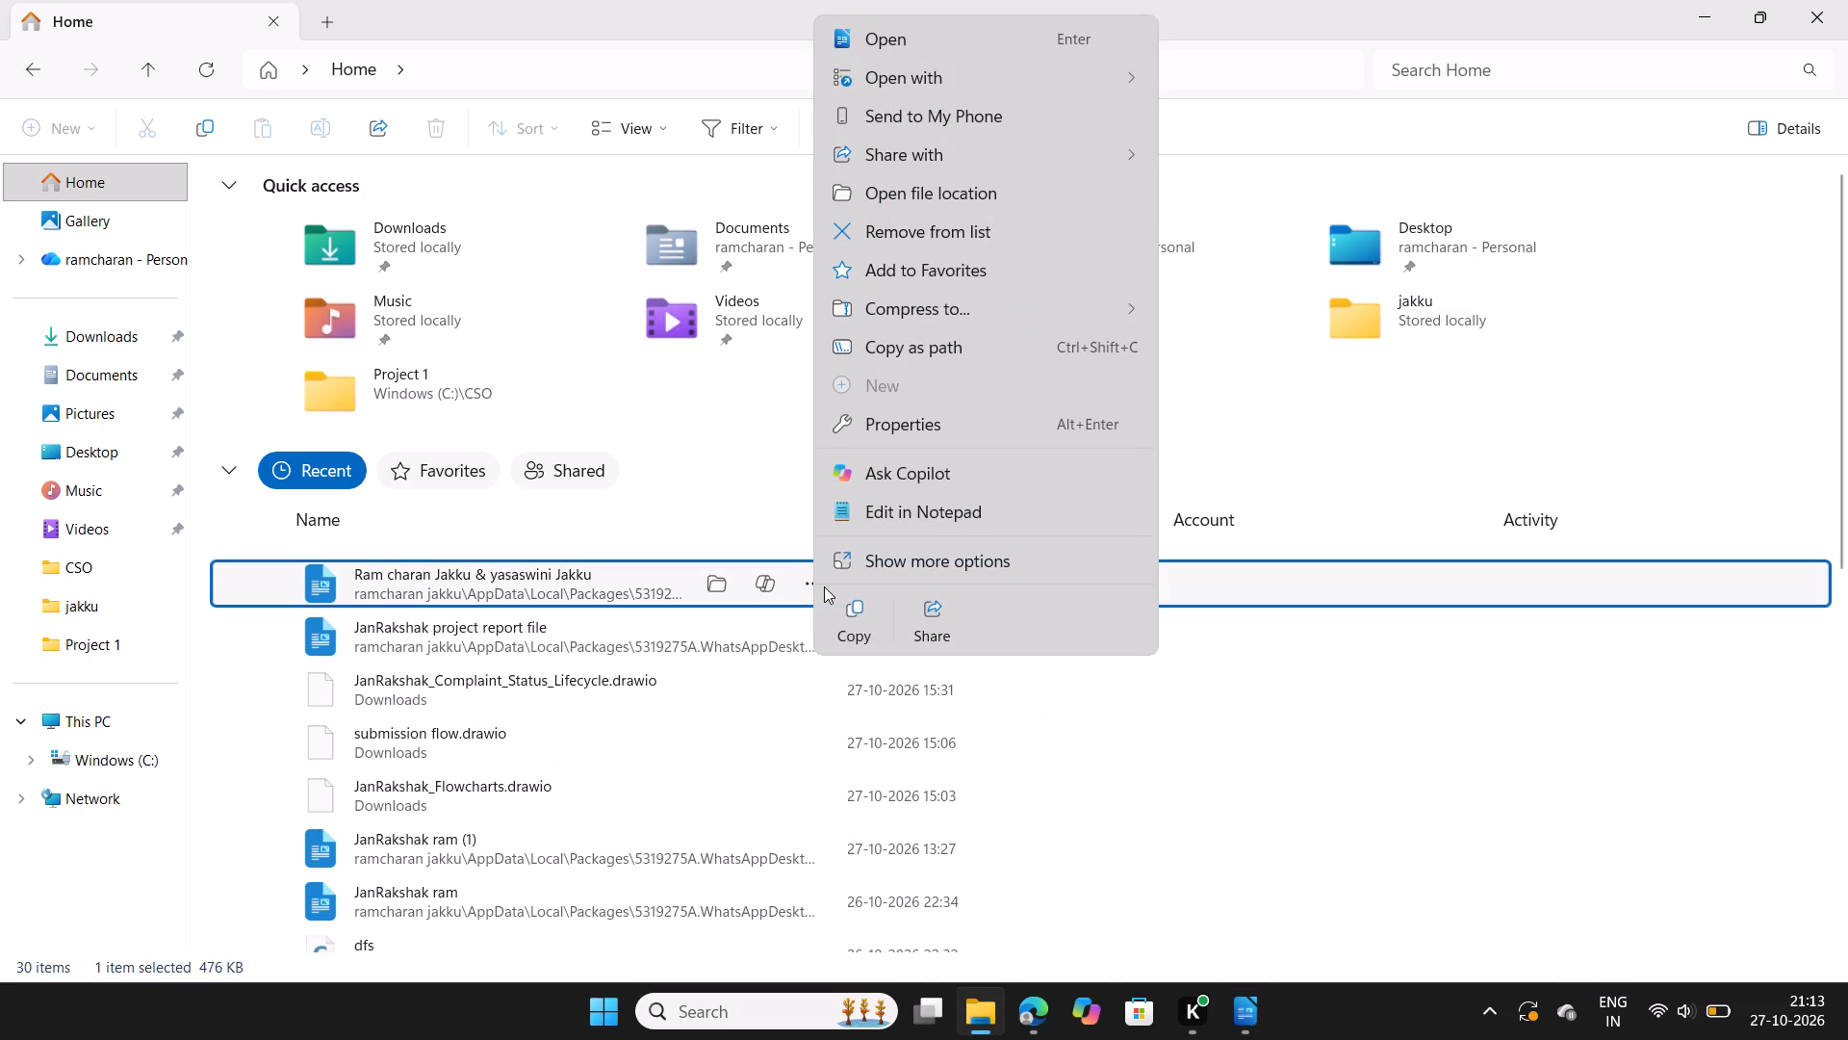
left_click(921, 38)
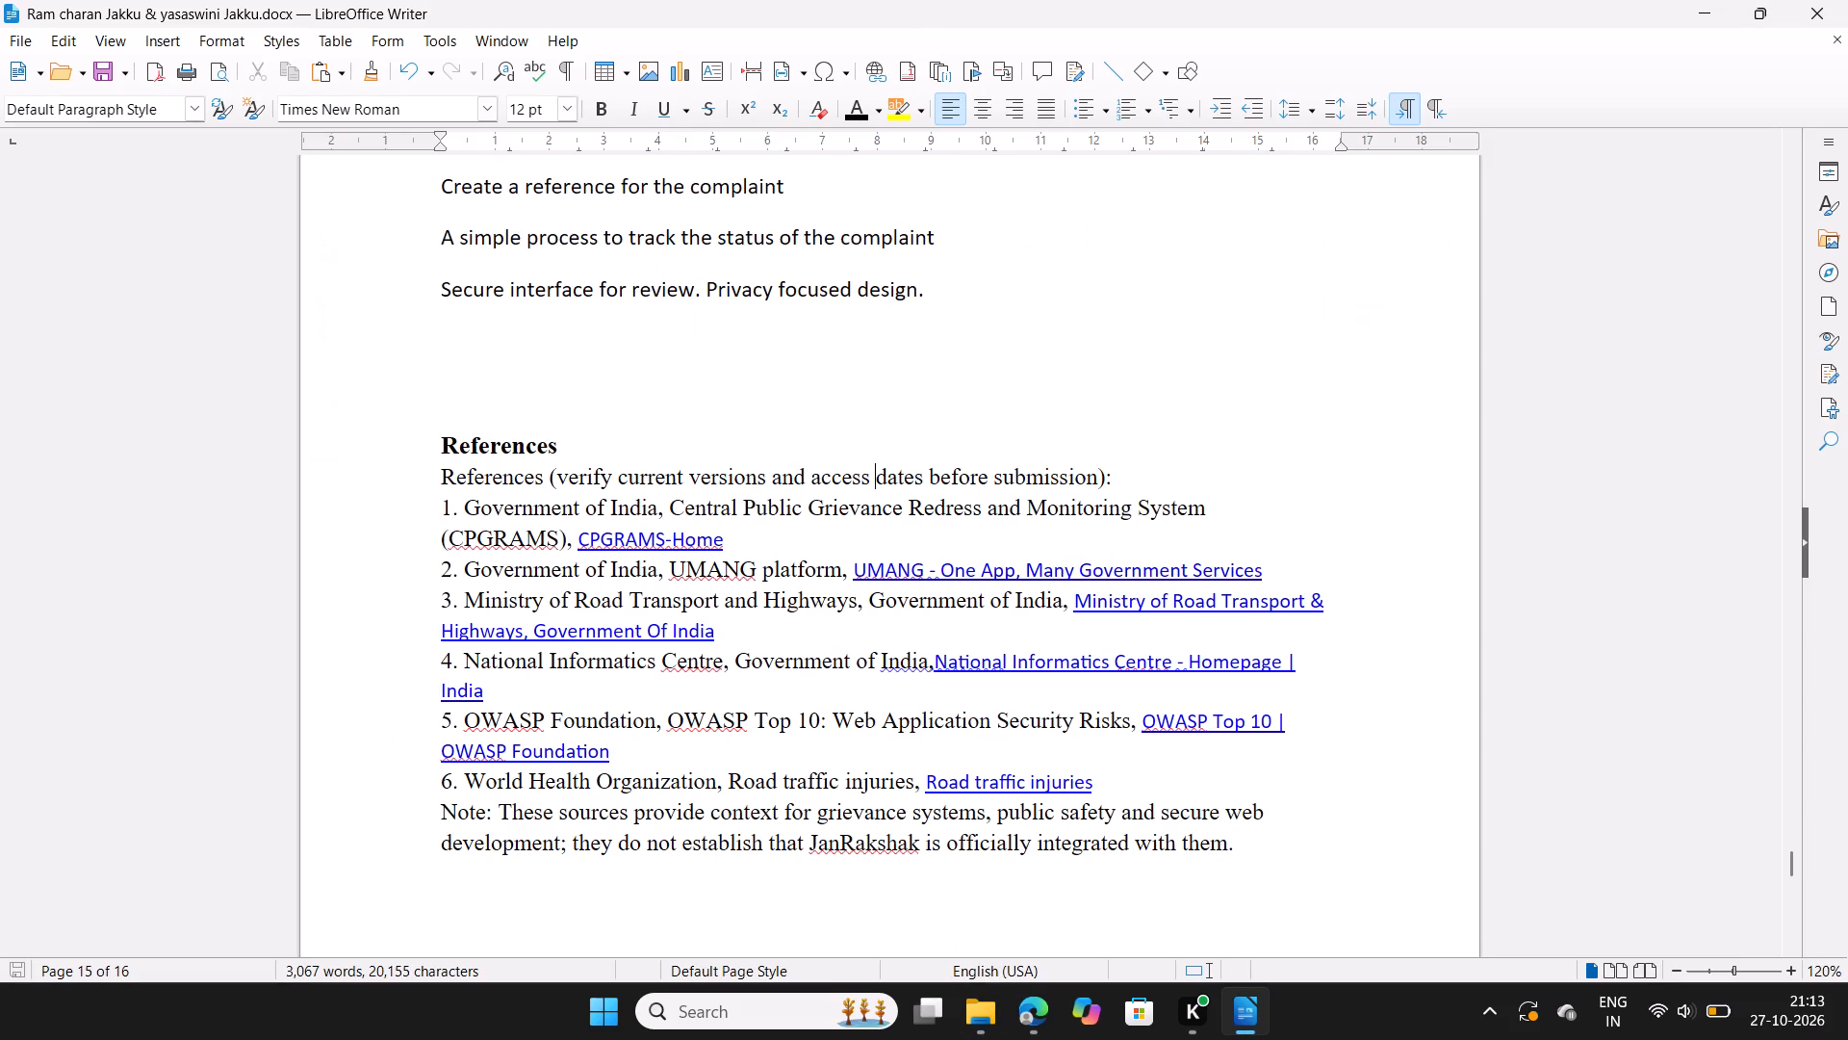
Follow the UMANG link in the second reference to check its website in the browser, and close the browser.
left_click(903, 580)
double_click(903, 580)
left_click(1007, 554)
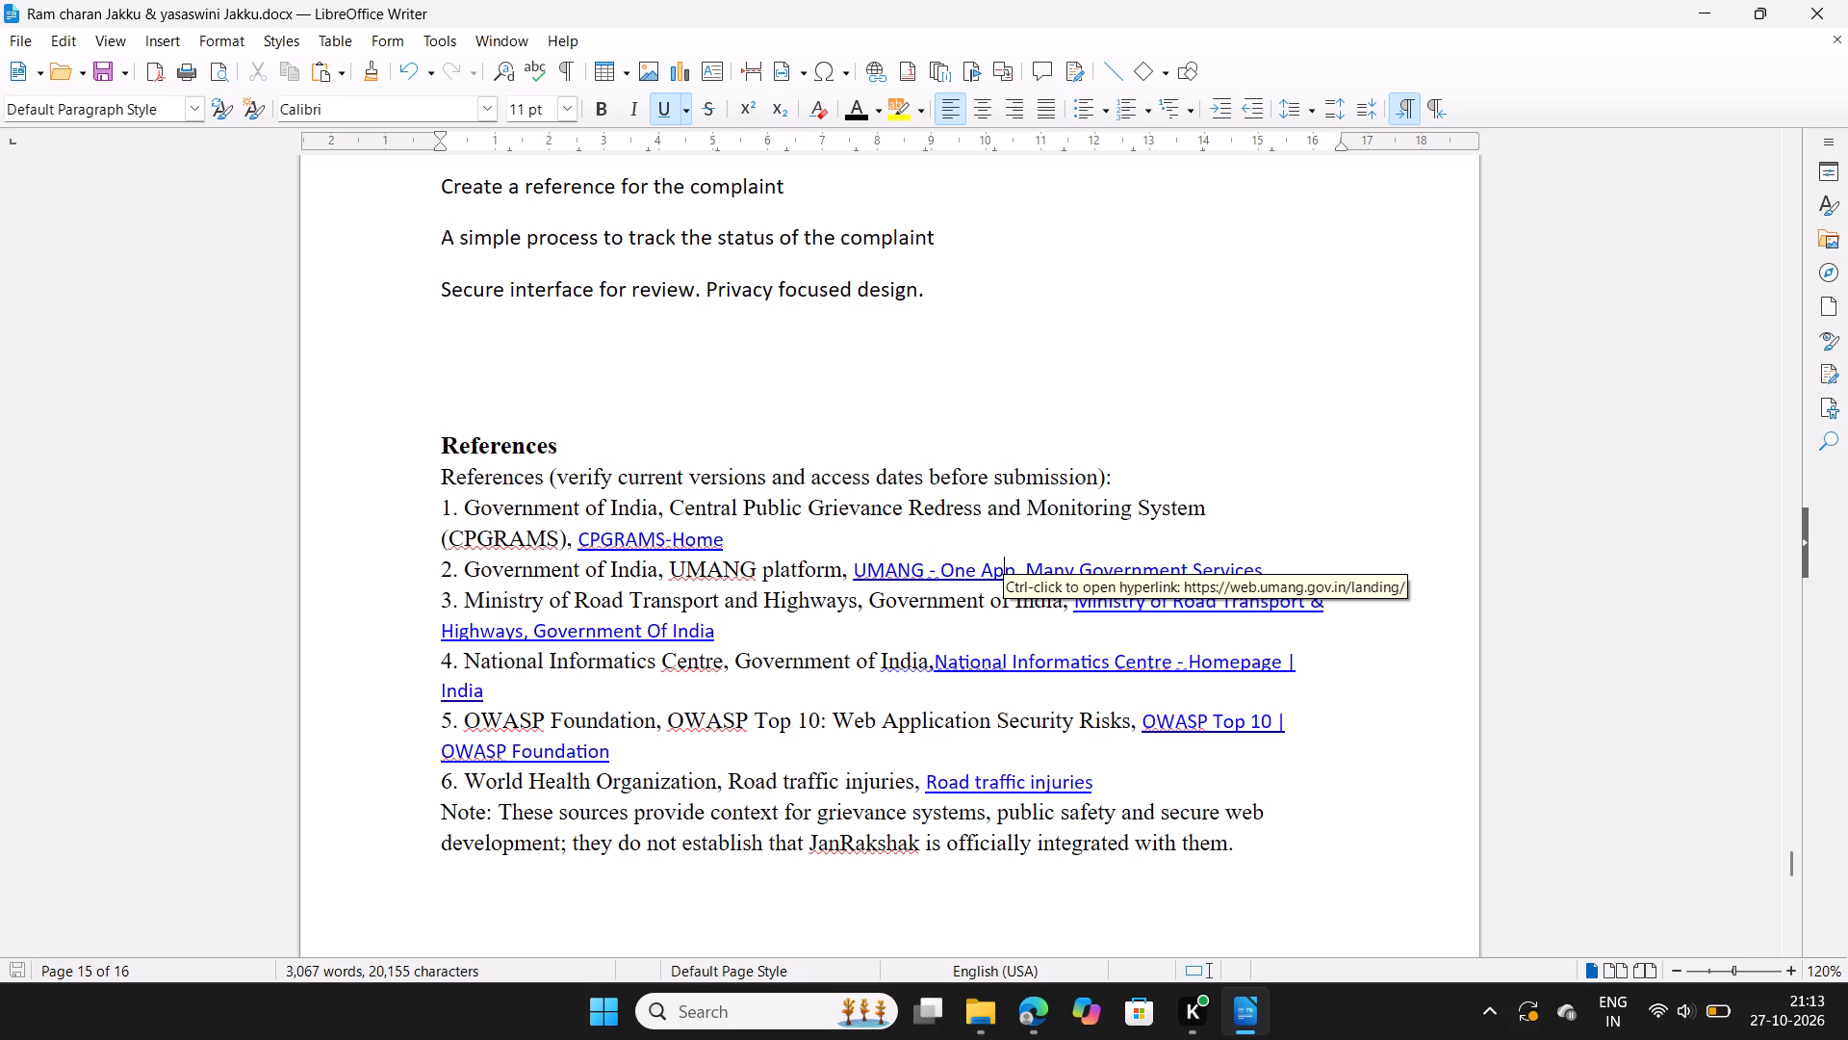
left_click(976, 565, "ctrl")
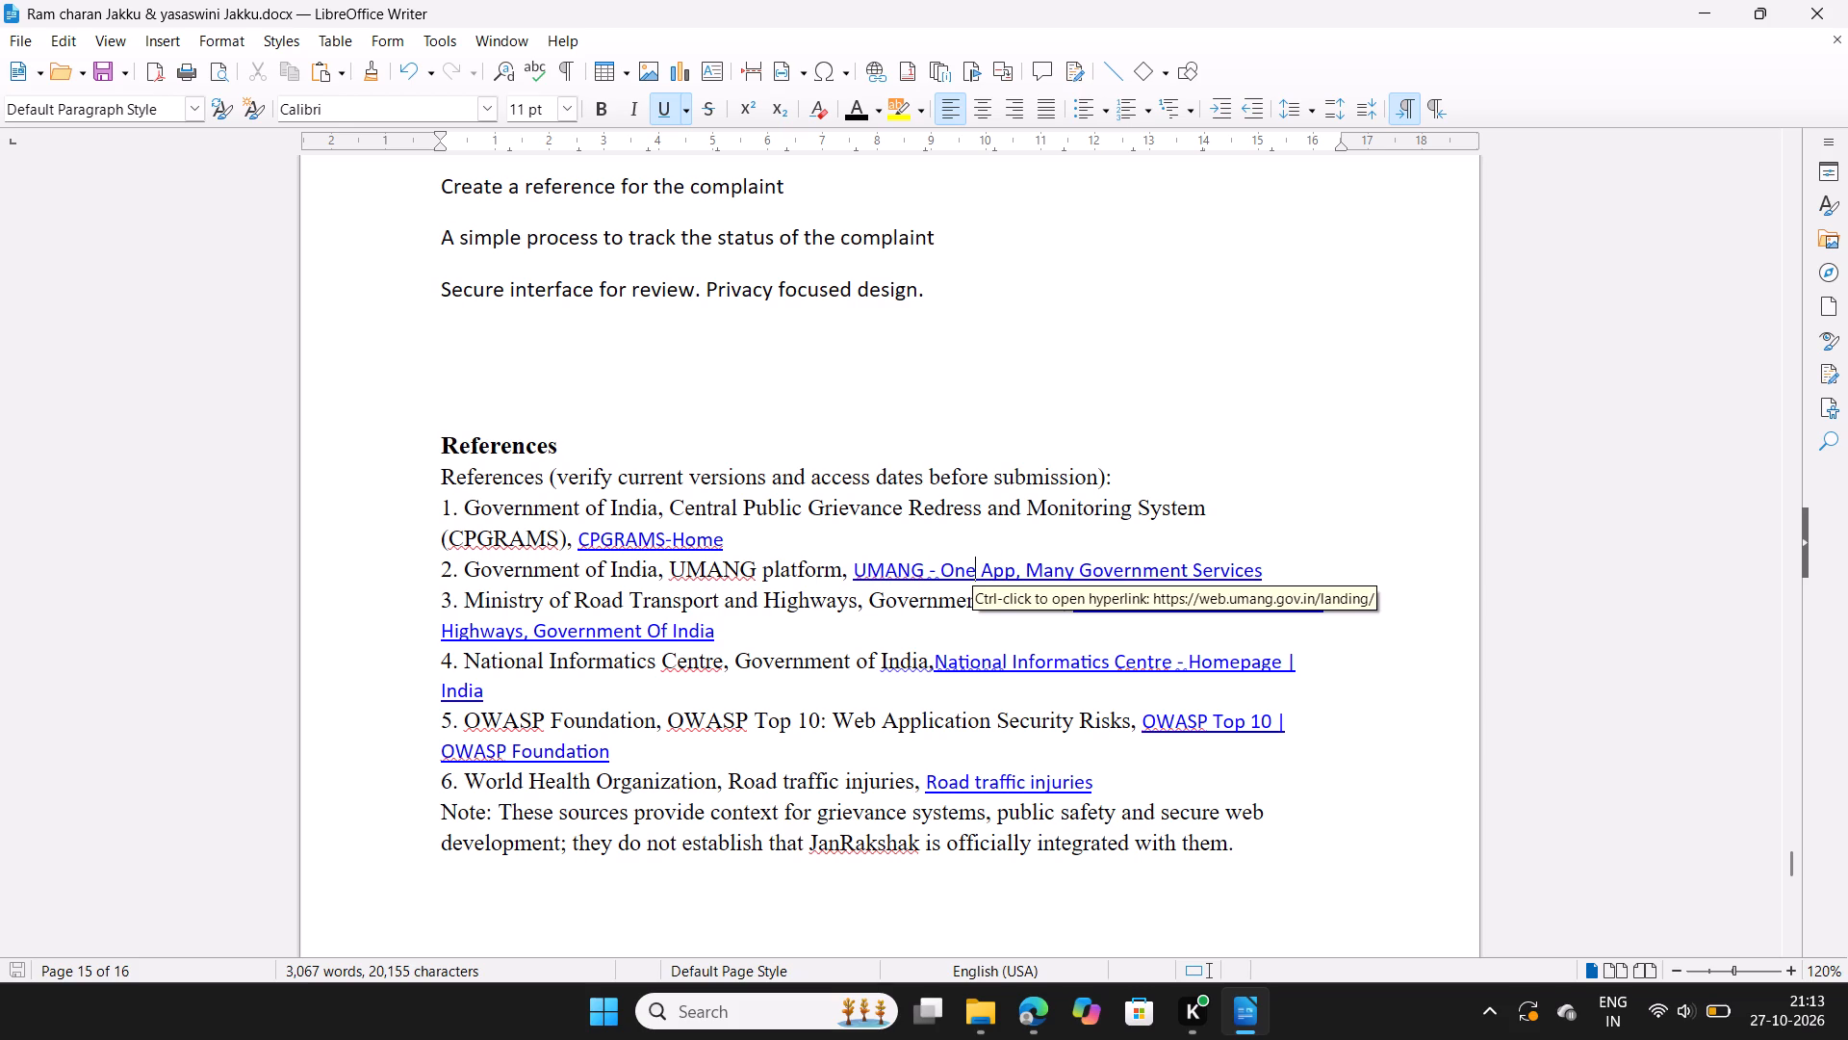
left_click(882, 575)
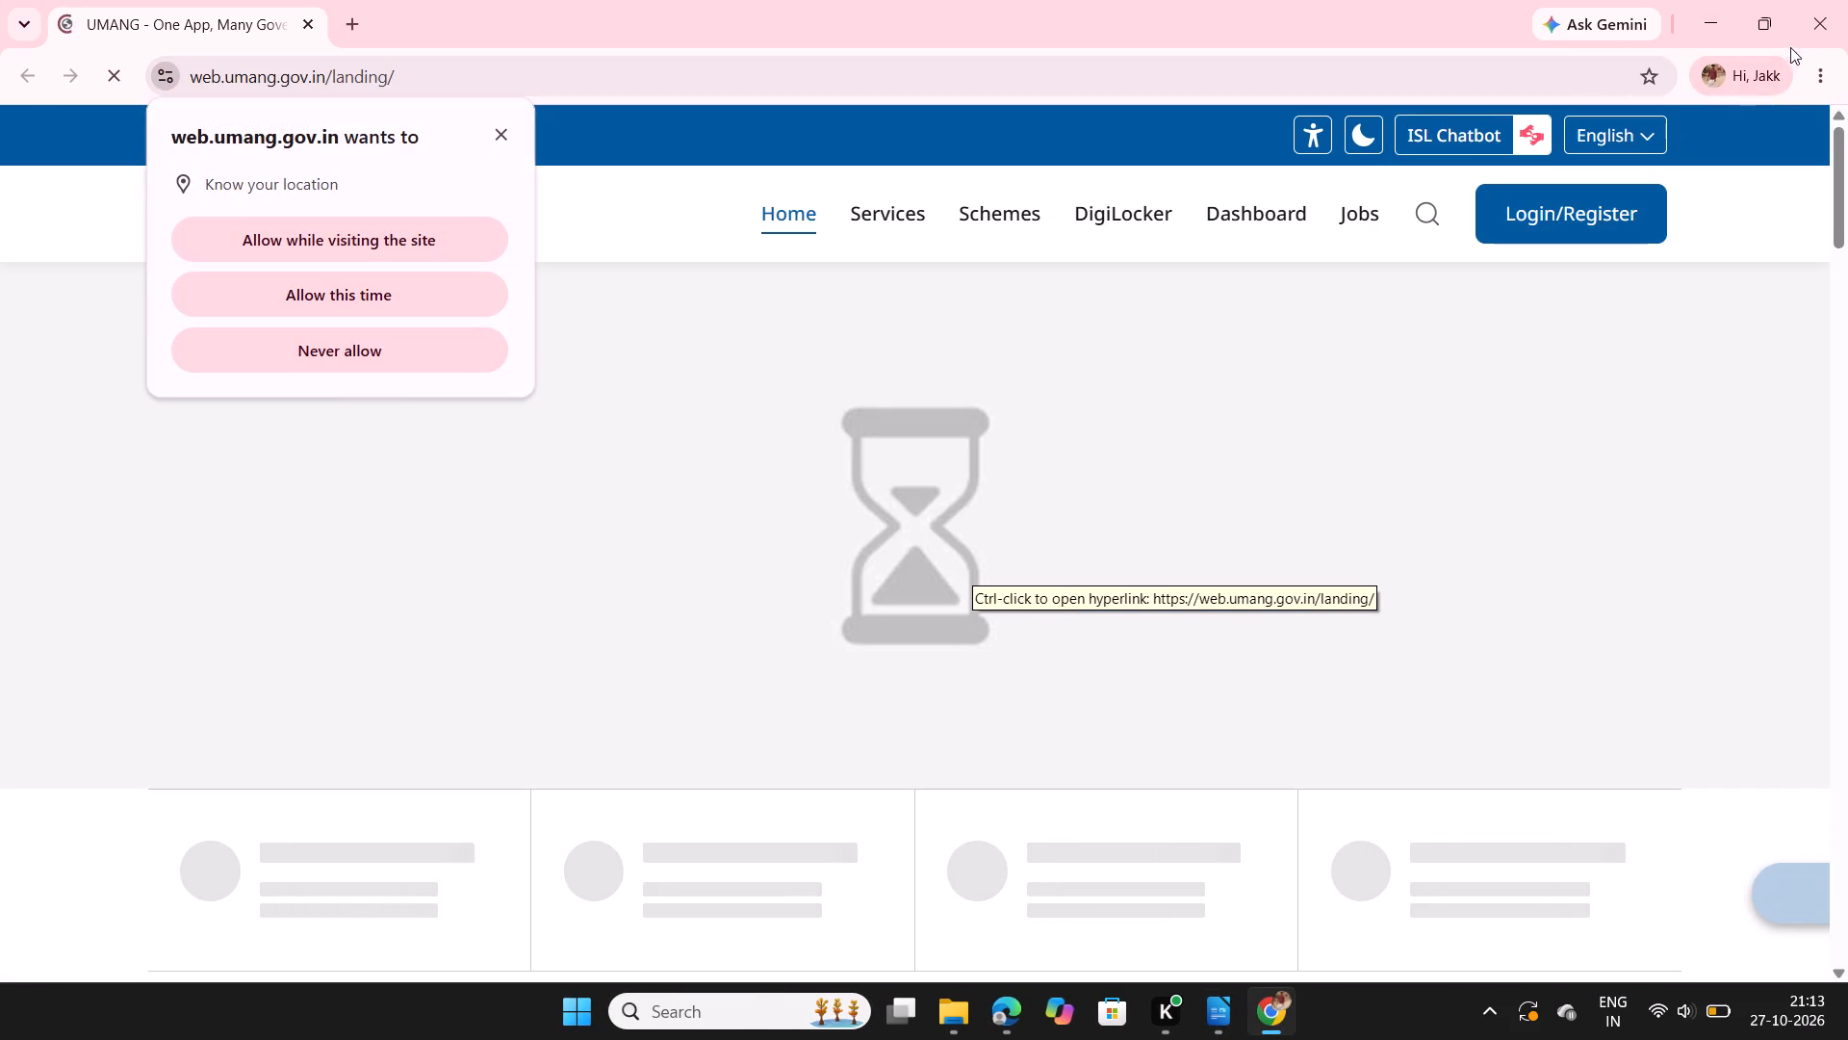
left_click(1807, 32)
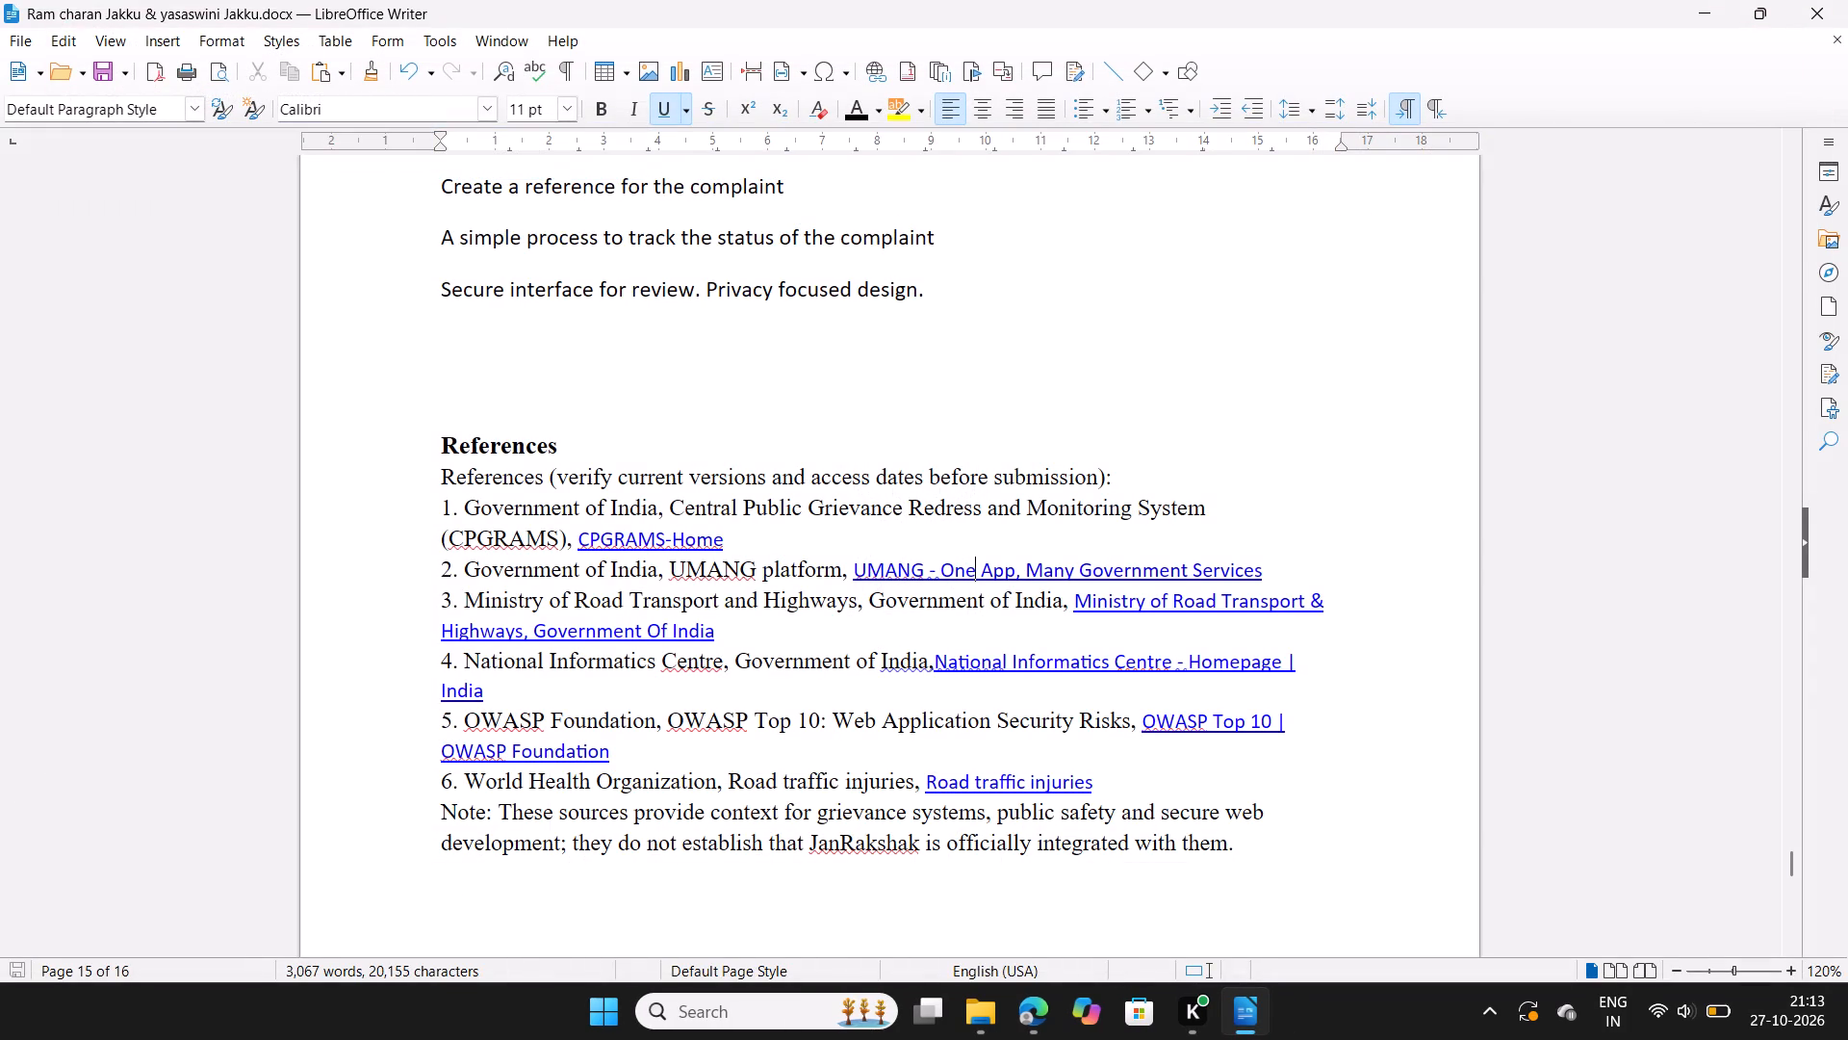
Switch to File Explorer and bring up the apps for sharing the saved report from the recent files.
left_click(962, 999)
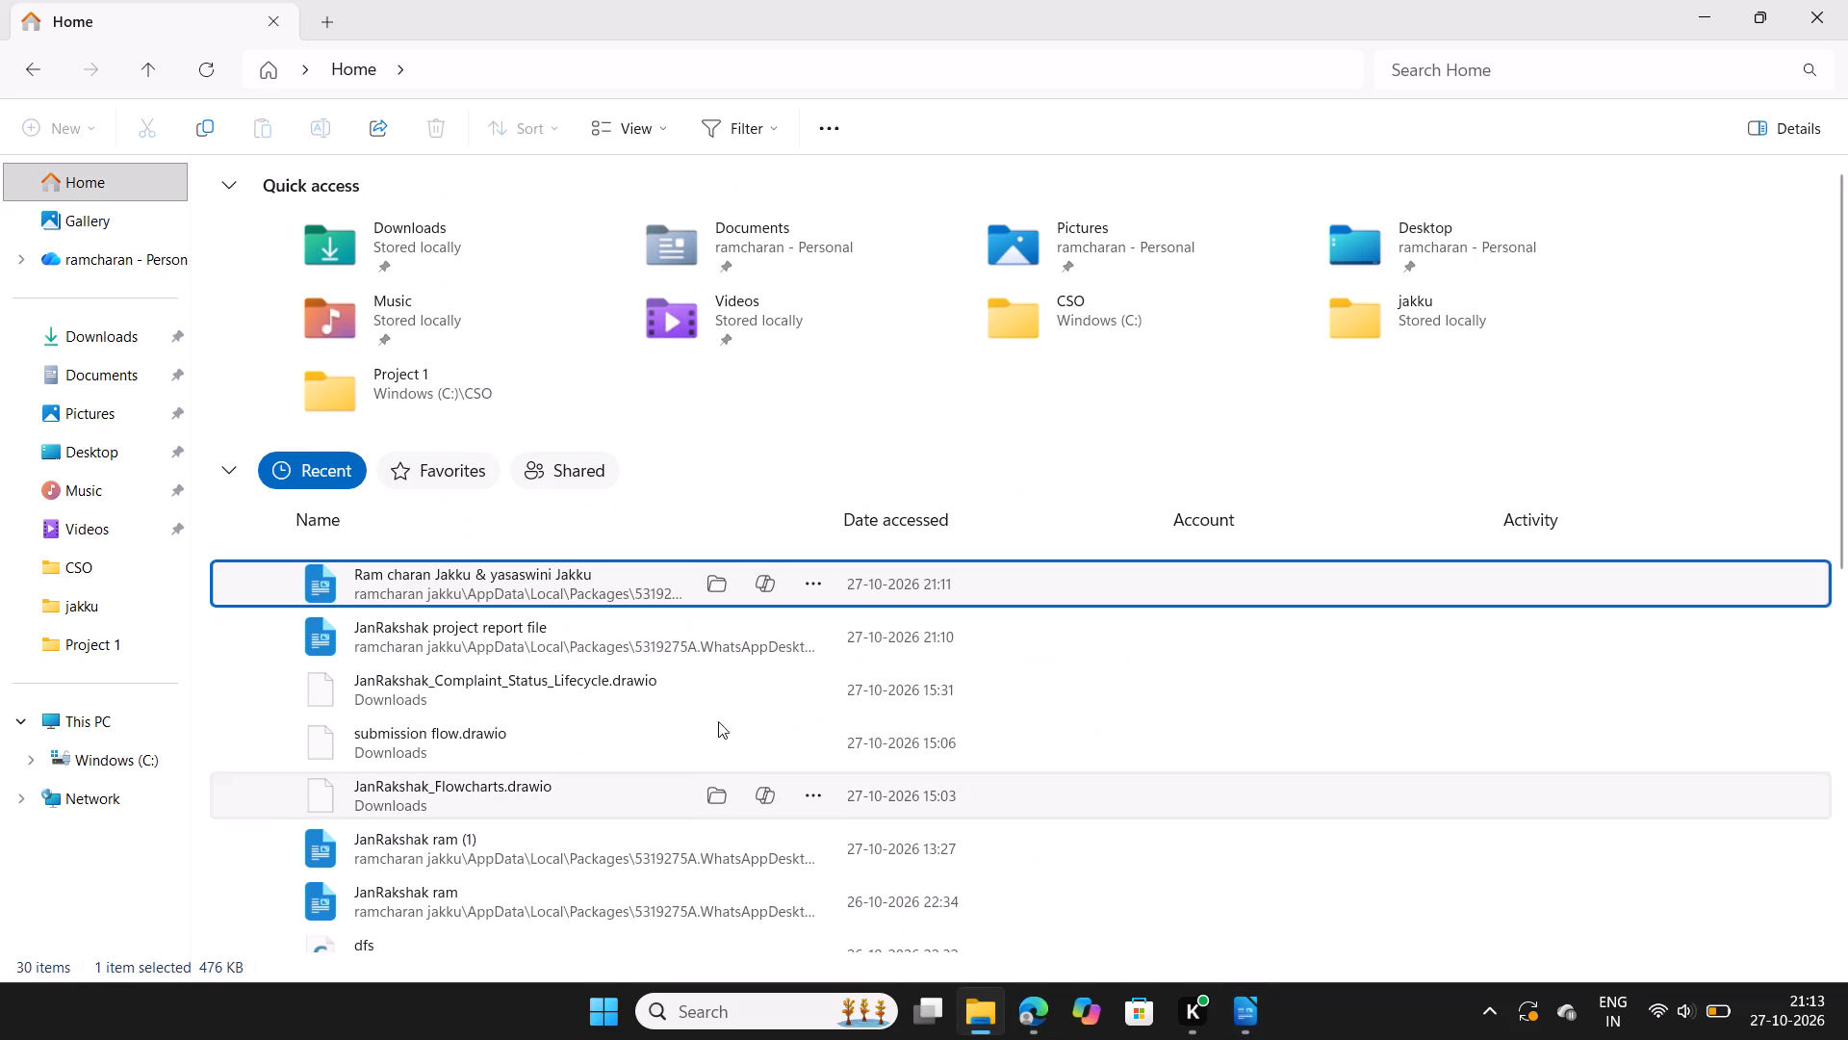
left_click(817, 588)
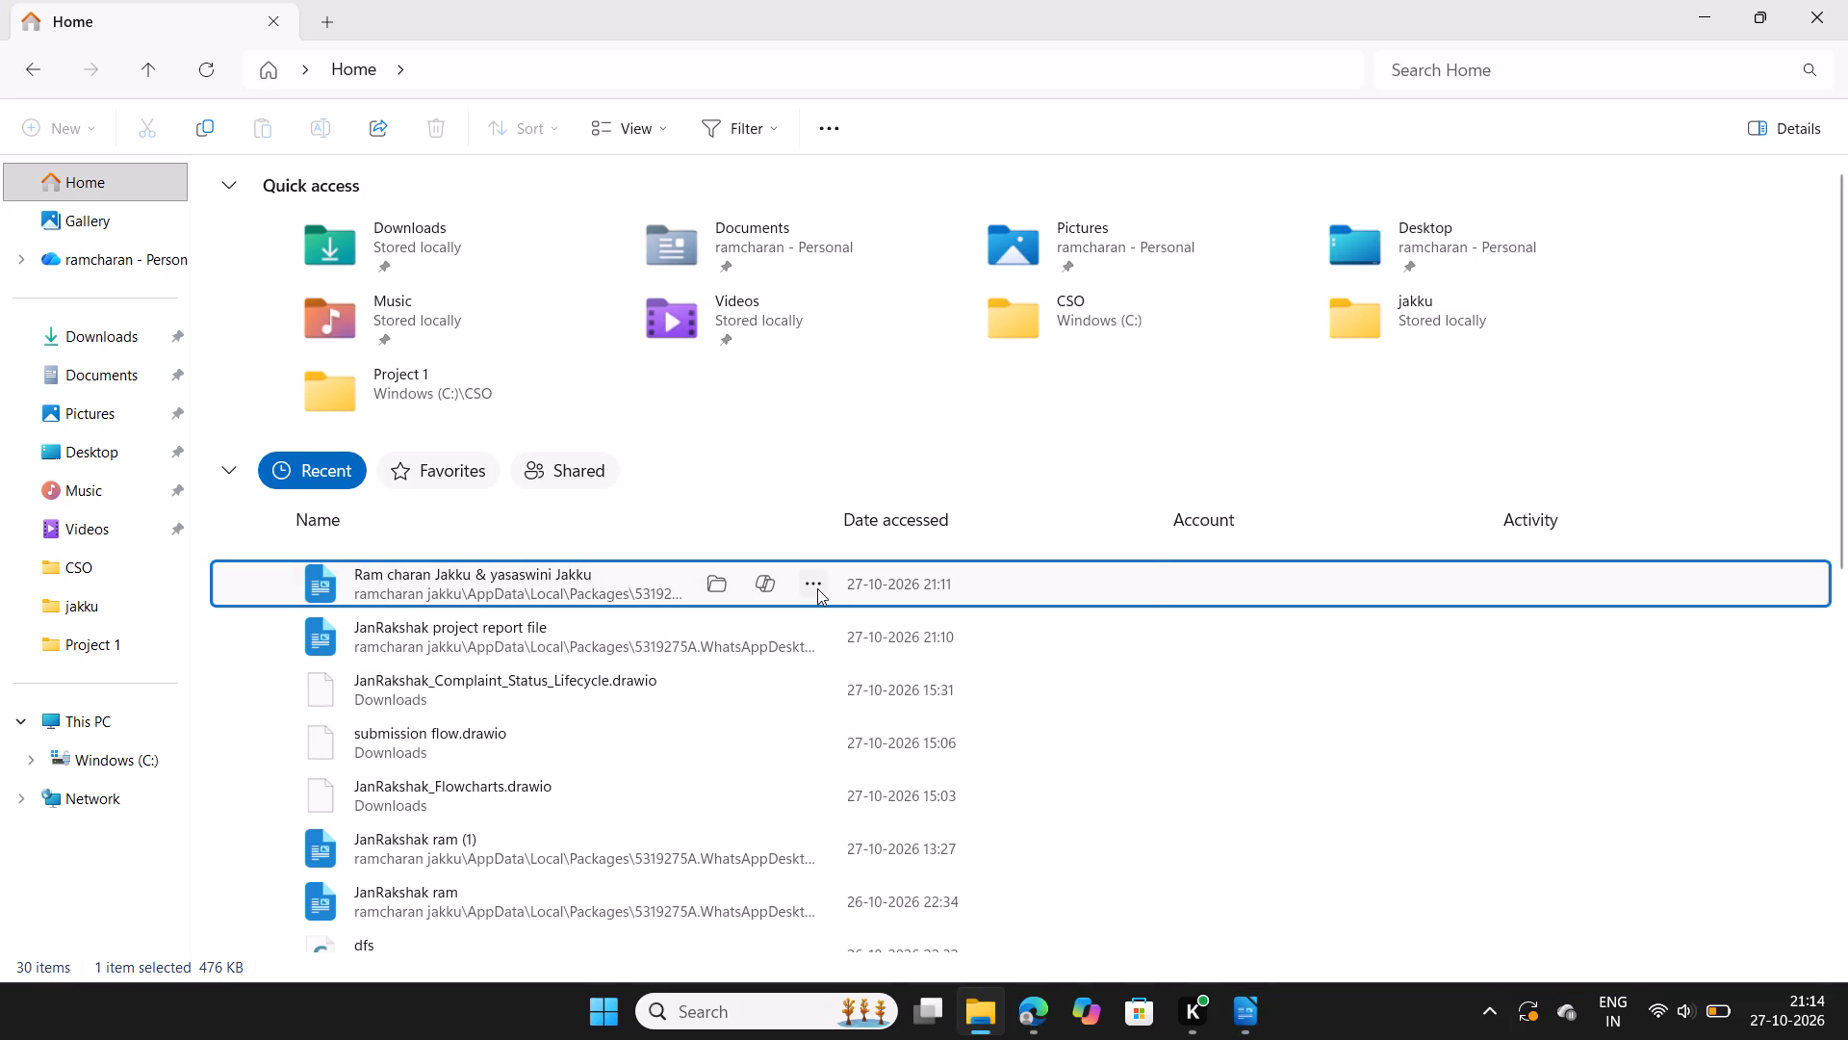
left_click(940, 427)
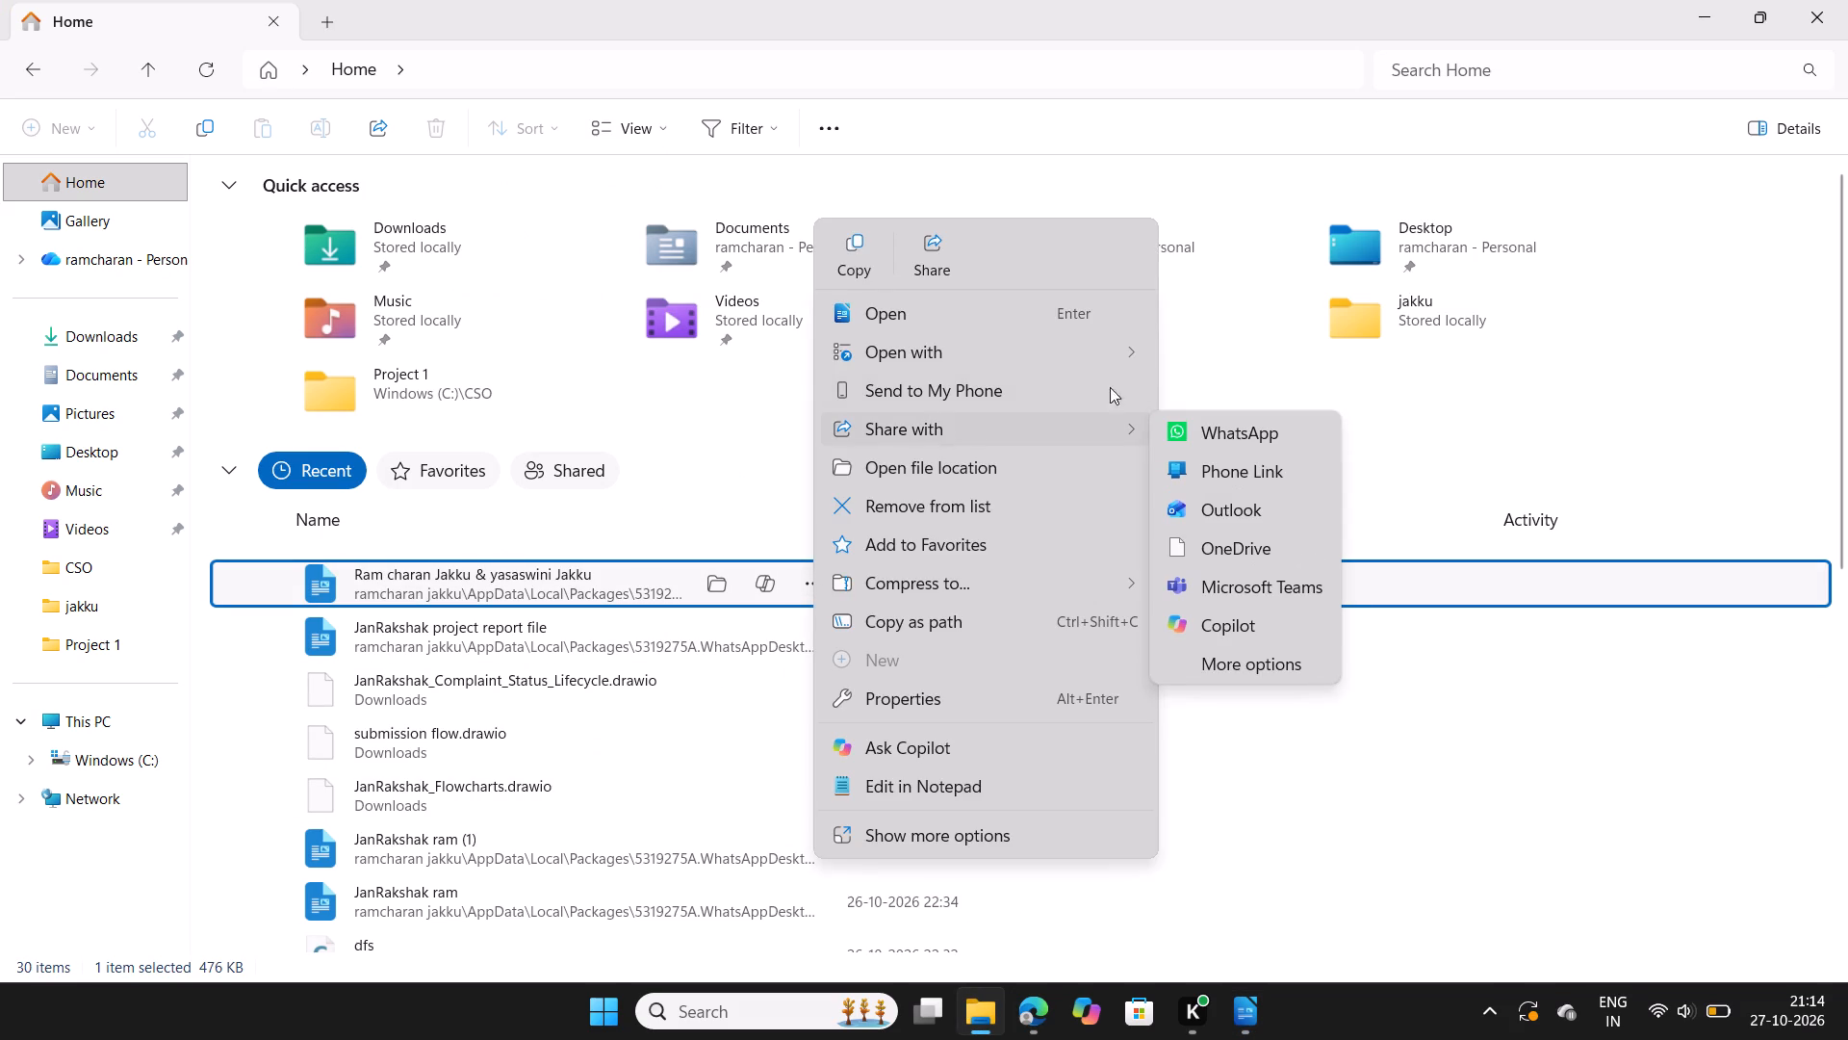
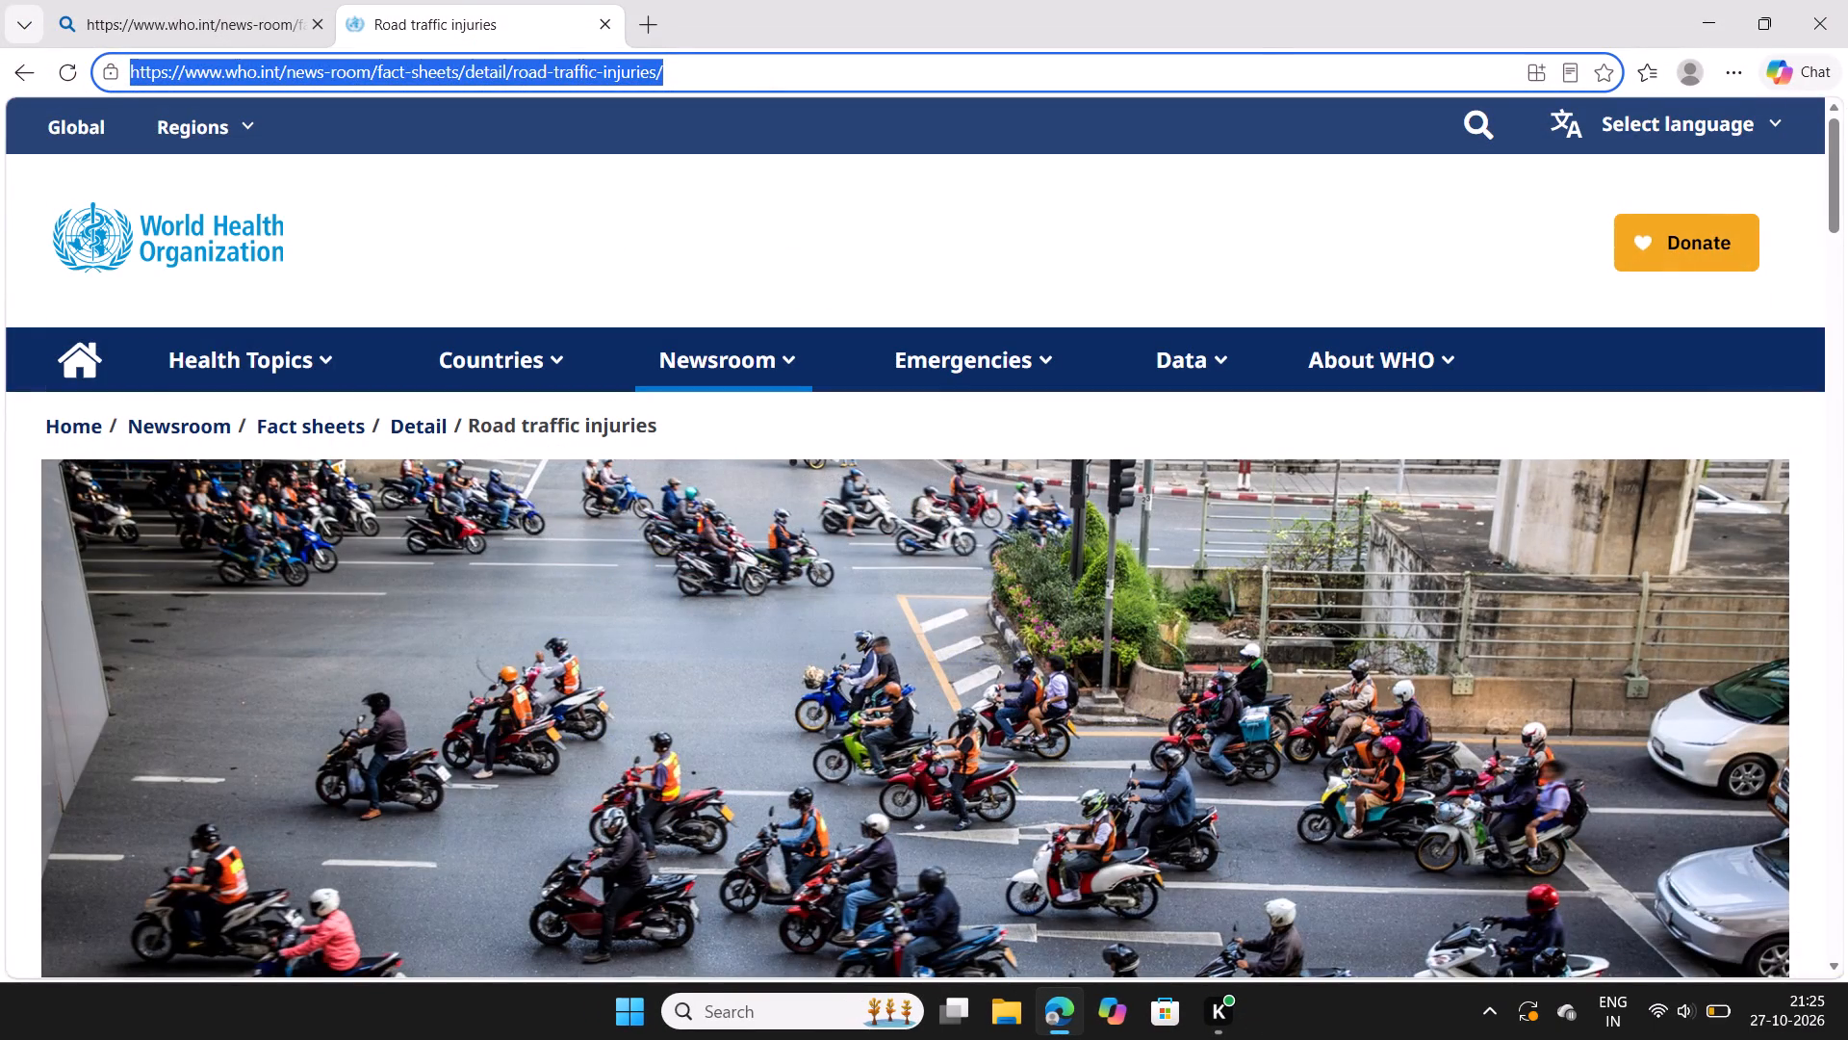
Close the WHO Road traffic injuries page, keeping the search results page open.
left_click(591, 22)
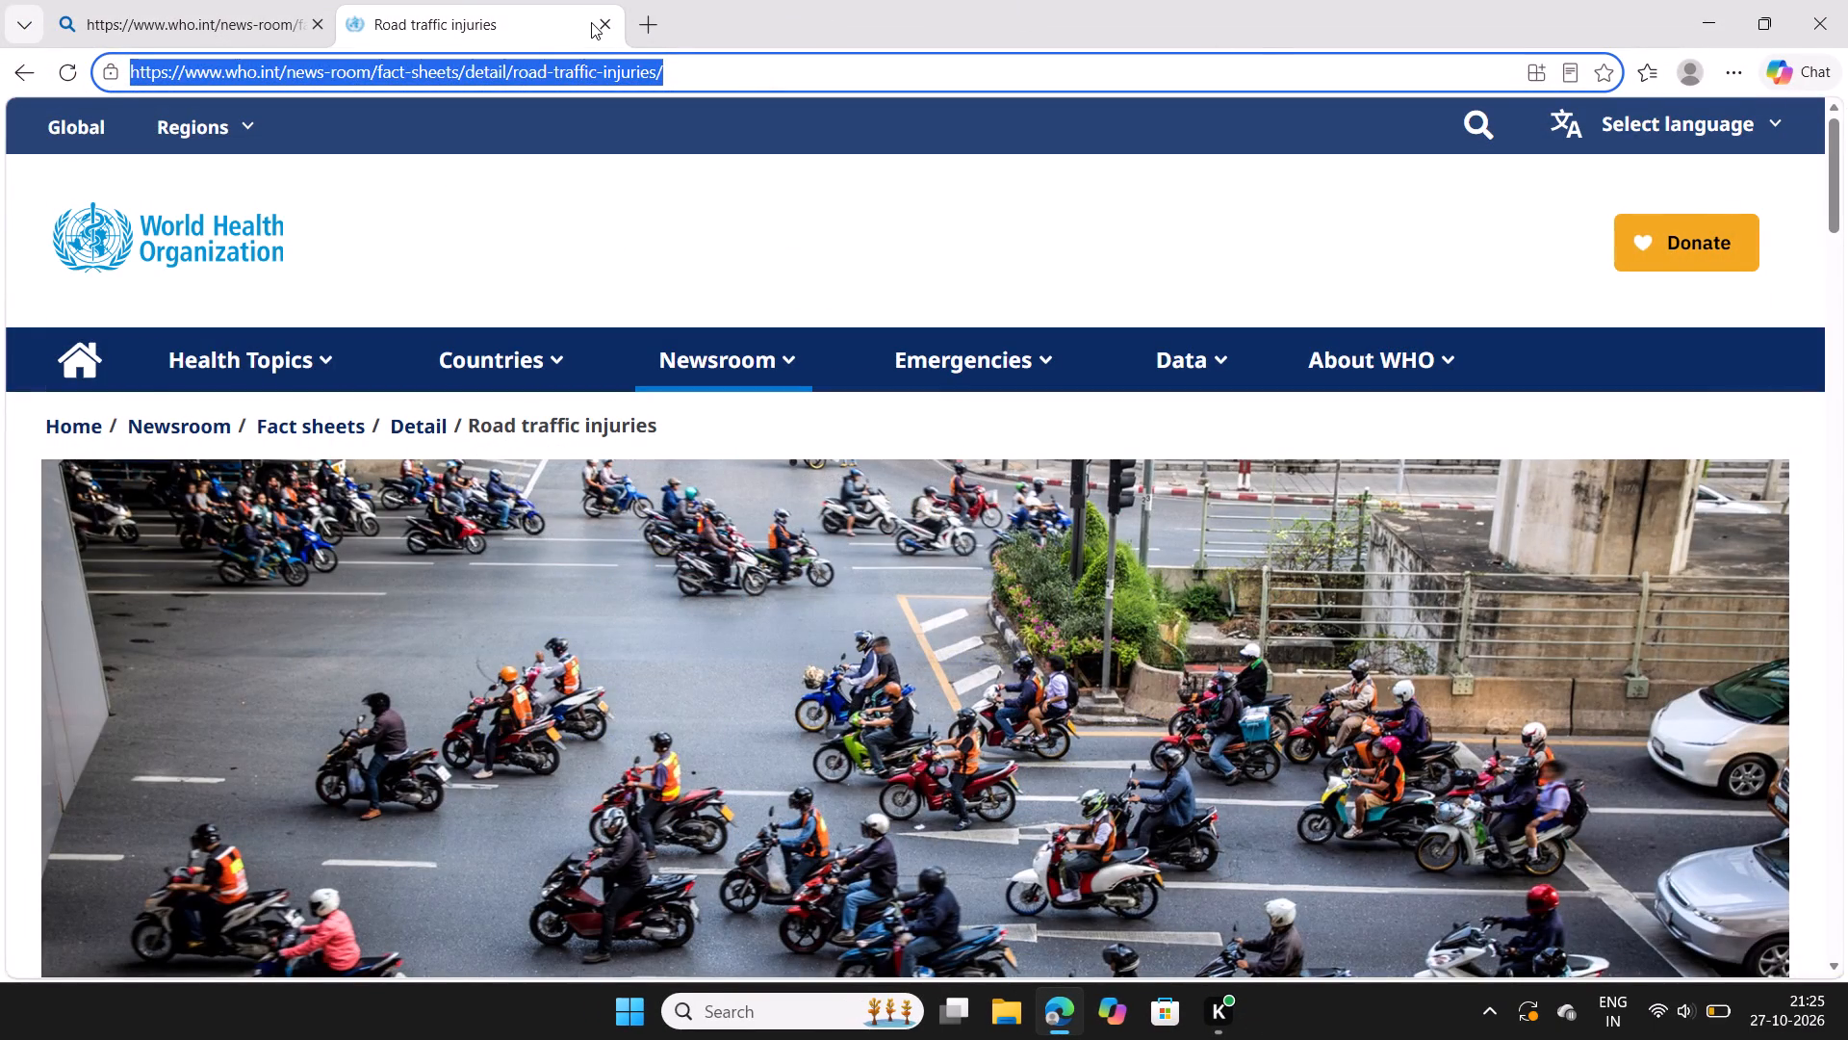
left_click(595, 22)
left_click(603, 20)
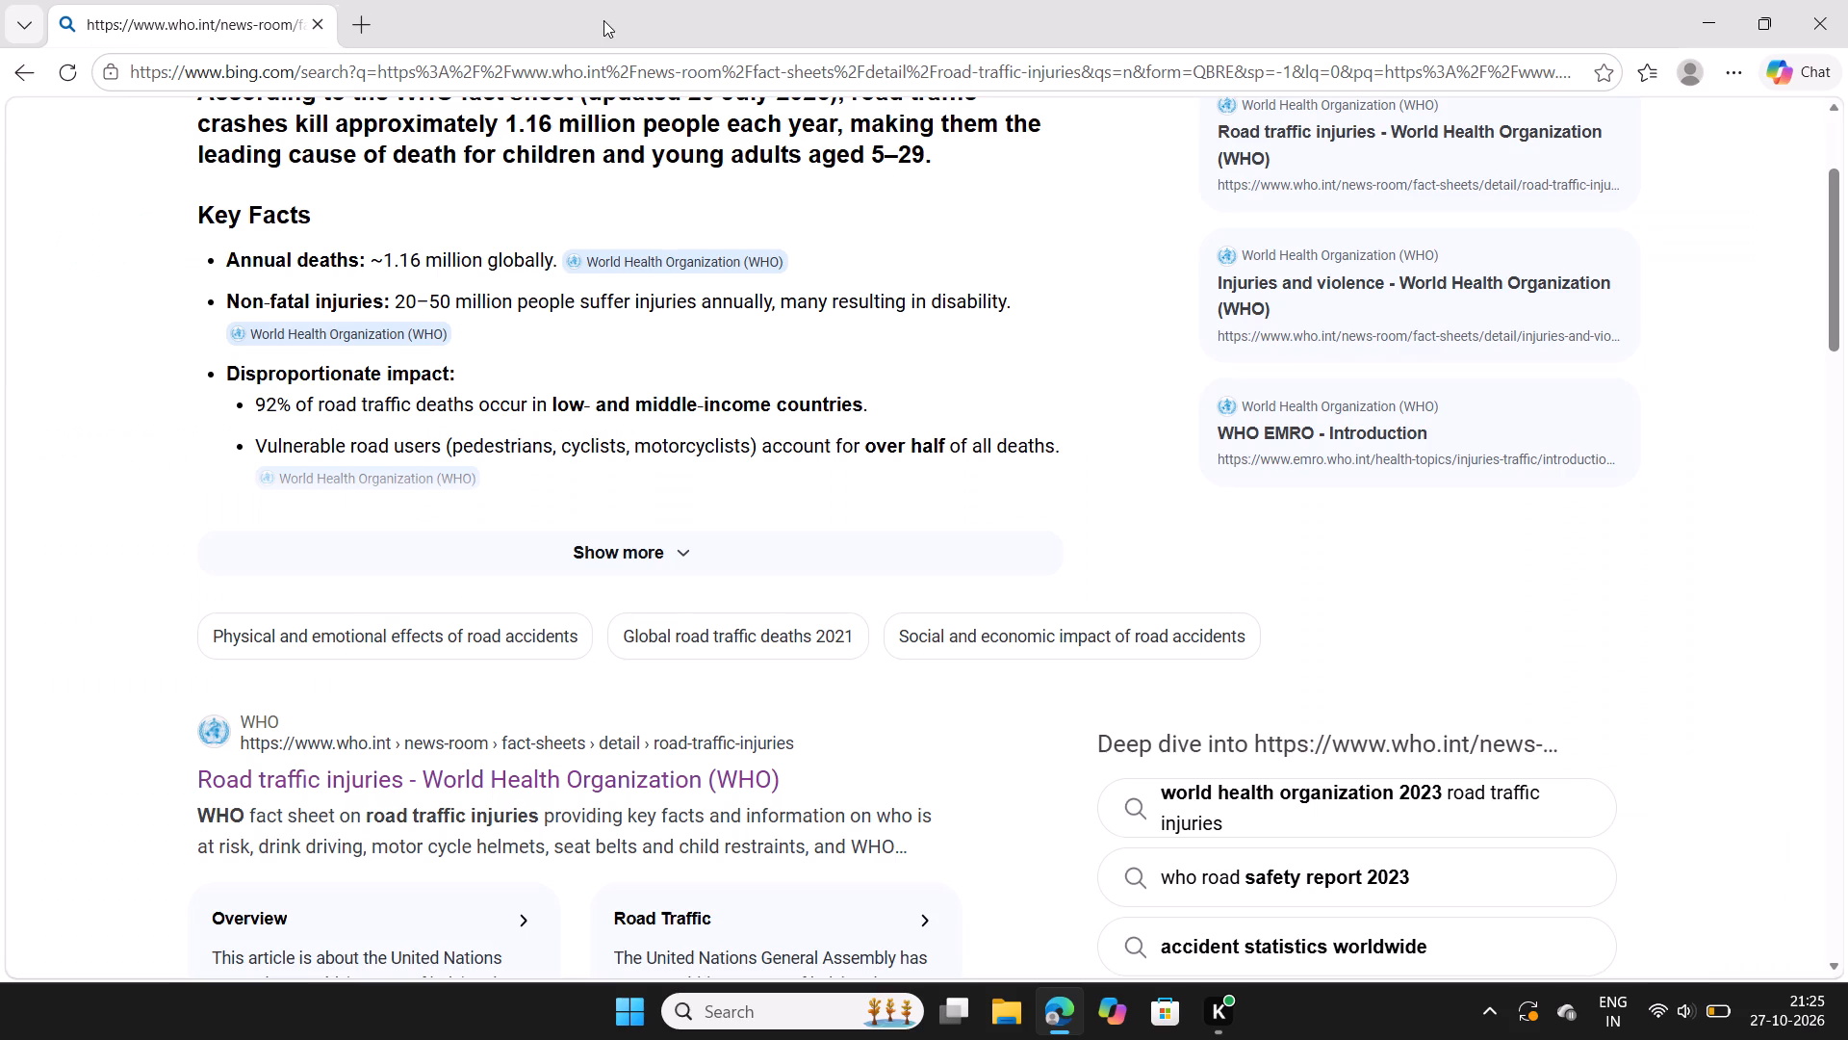